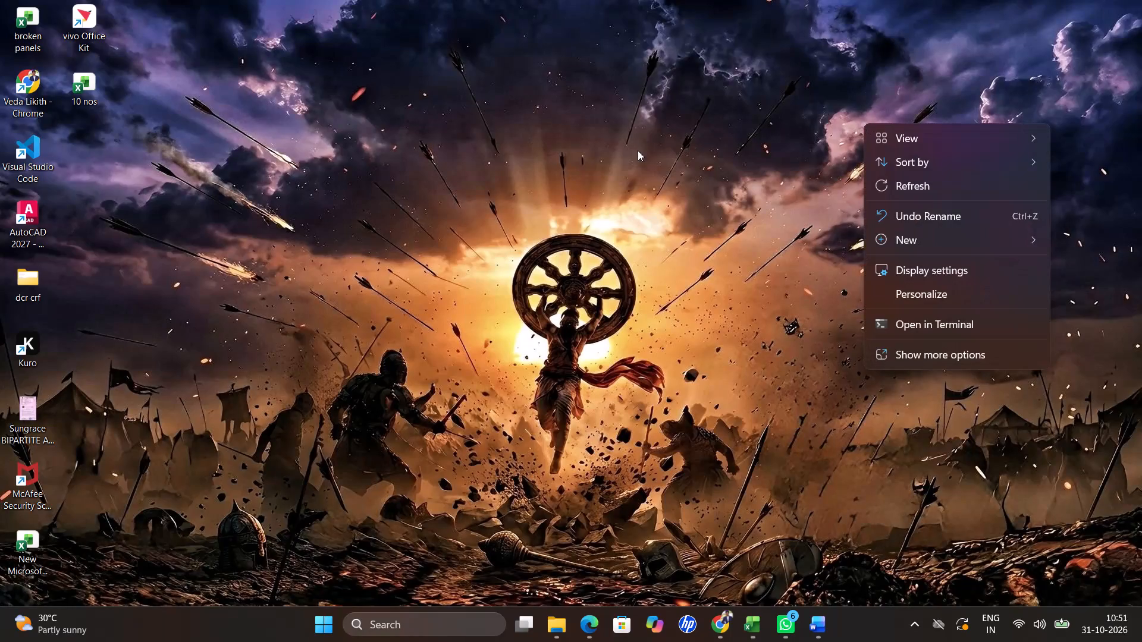
Dismiss the desktop context menu and switch to the Chrome window with the SUNGRACE installations work order page.
double_click(633, 198)
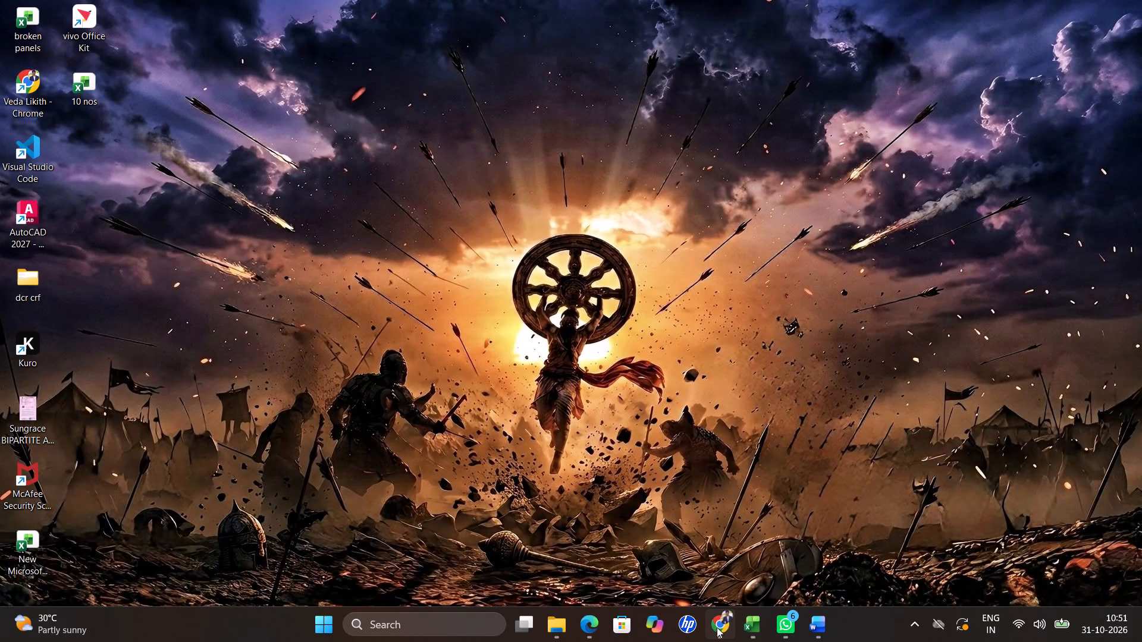
drag(726, 581, 720, 586)
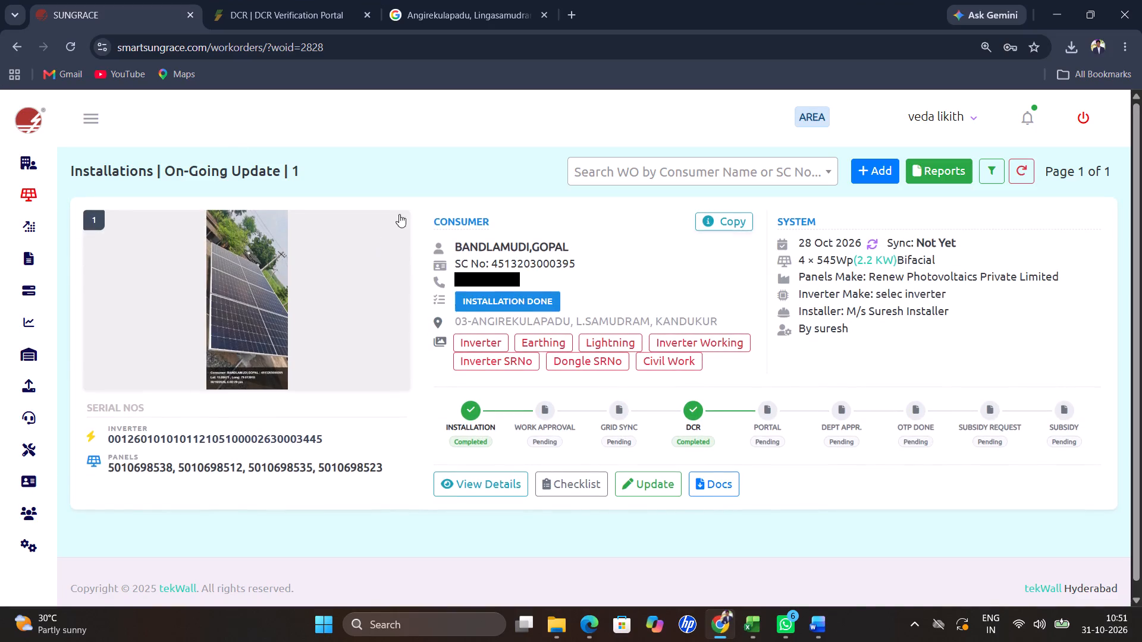
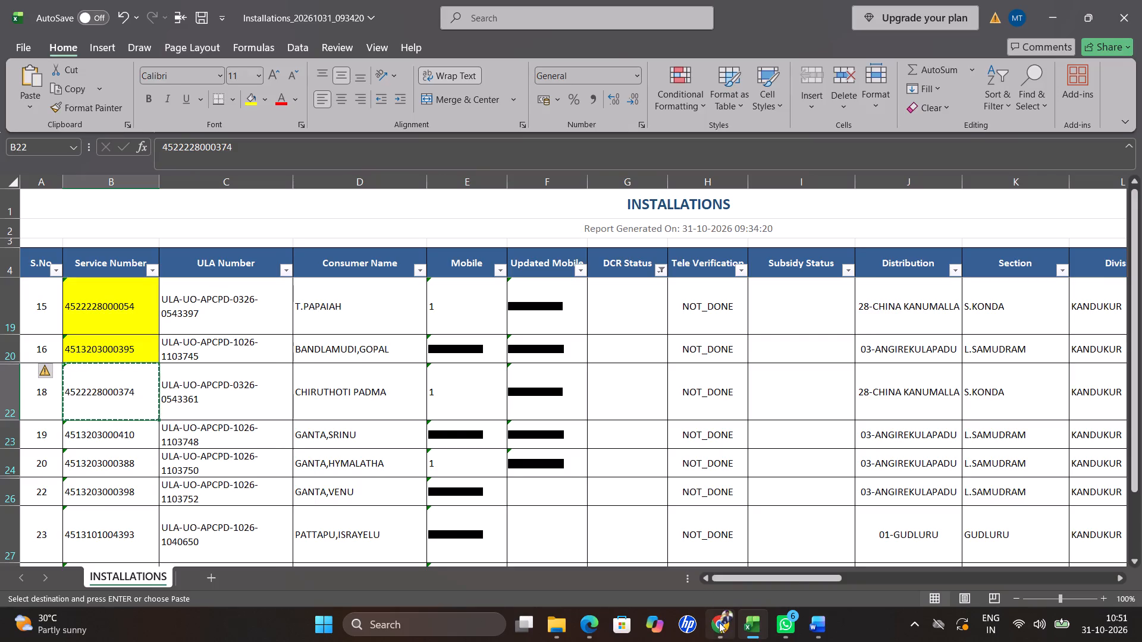
Switch to the SUNGRACE portal in Chrome and find the work order using the service number copied from the spreadsheet.
double_click(731, 571)
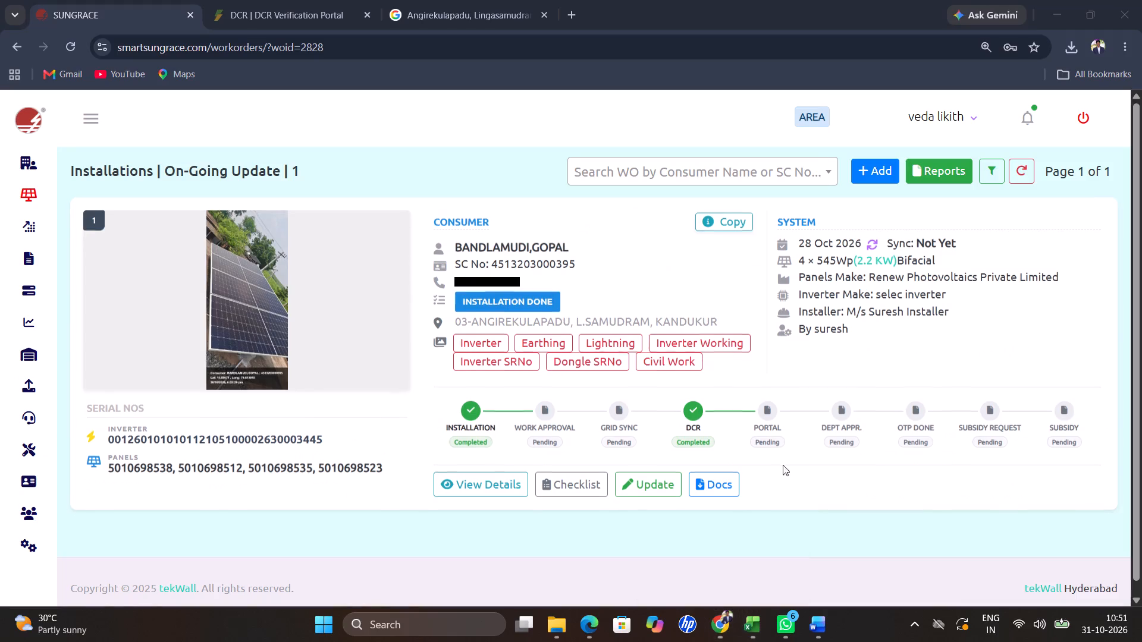
click(727, 165)
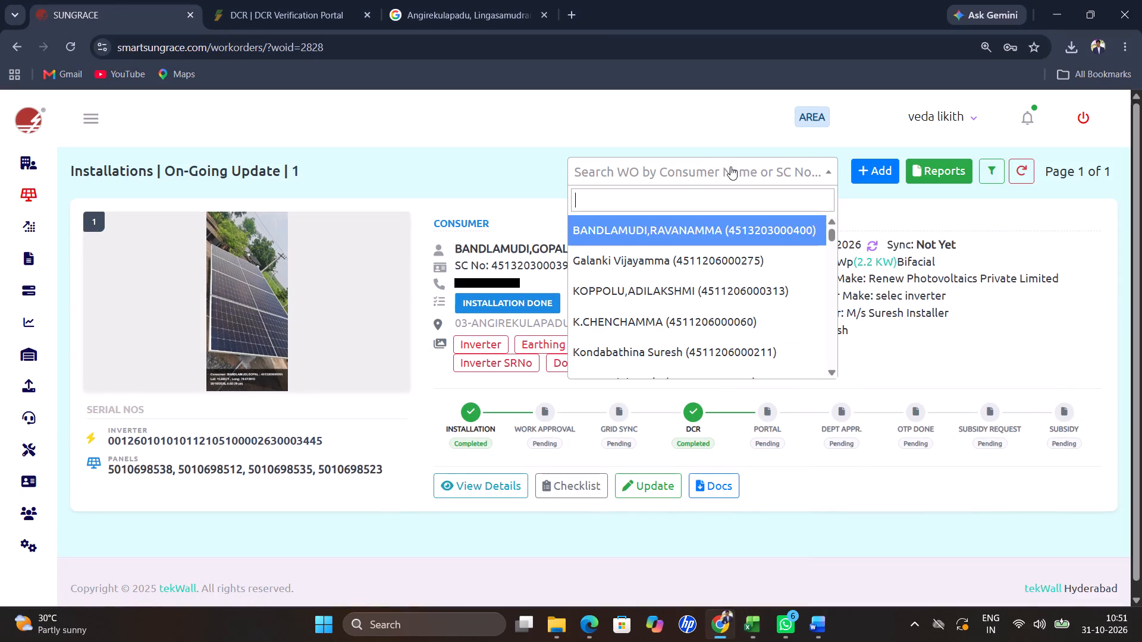
key(ctrl+v)
key(Return)
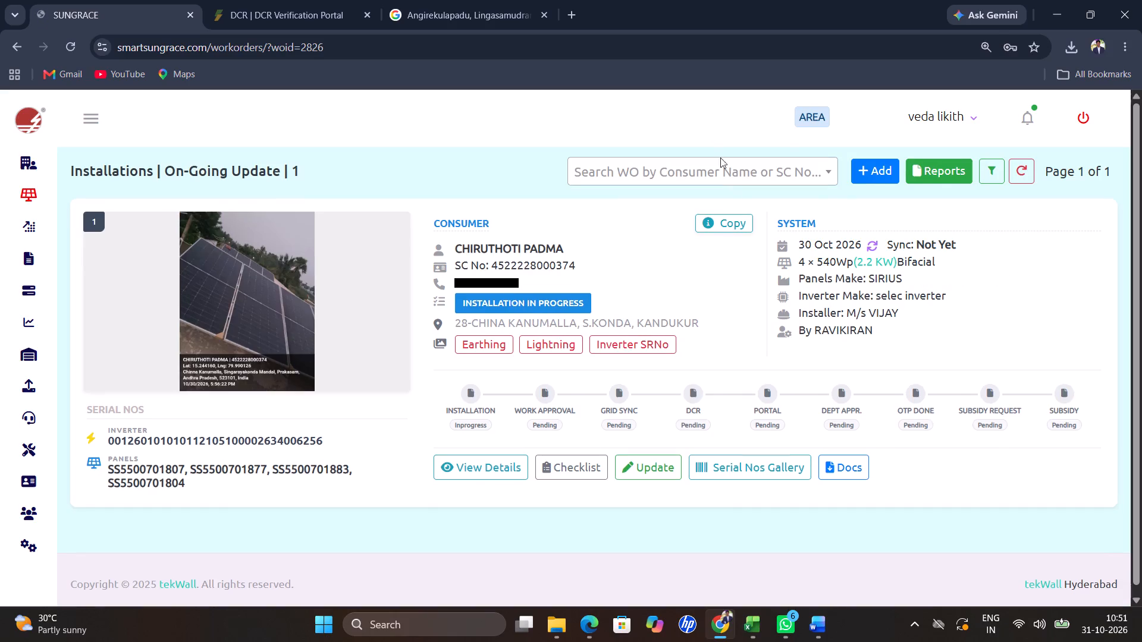
Copy the consumer's ULA number from the work order's quick copy details.
click(713, 211)
click(713, 217)
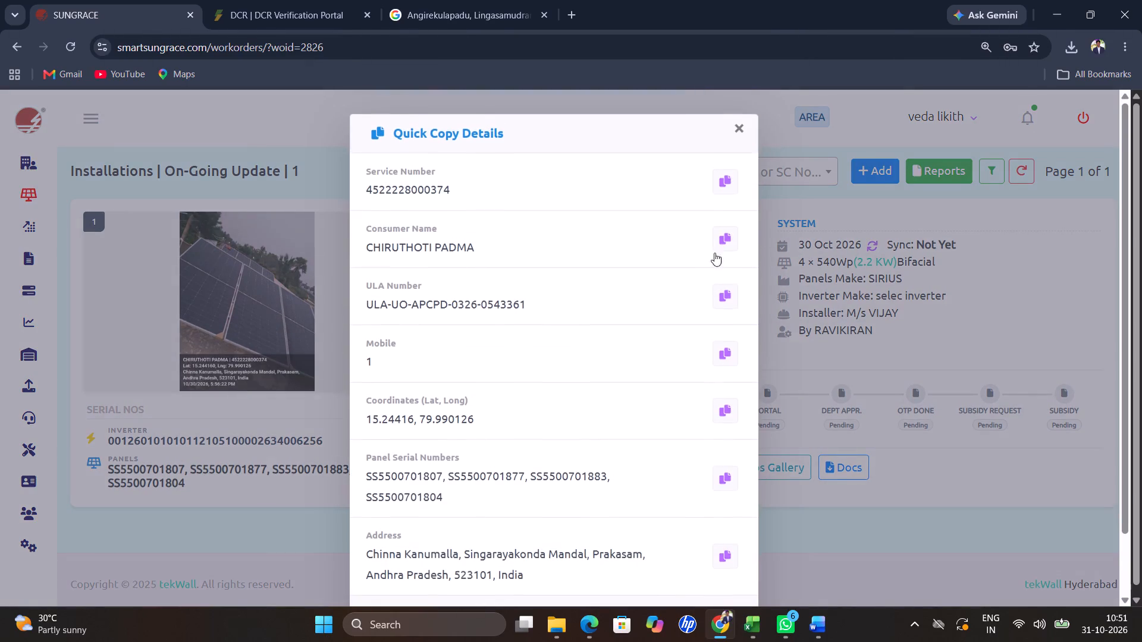
click(729, 294)
Switch to the DCR Verification Portal, close the open certificate document and start a new issue to a consumer (B2C).
click(293, 0)
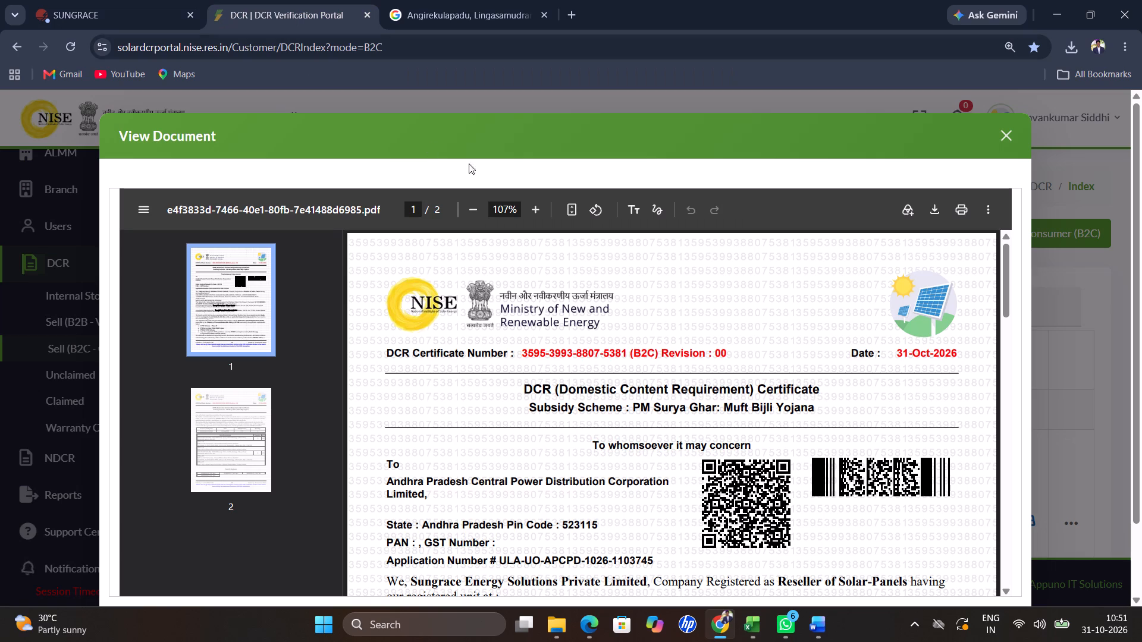
click(999, 133)
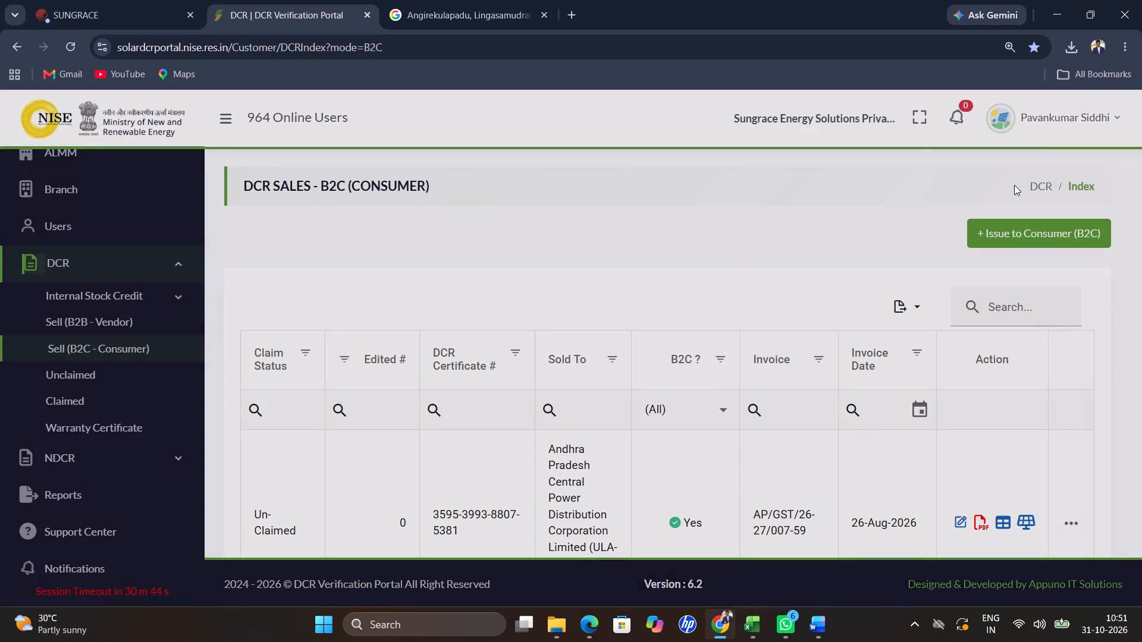
click(1009, 228)
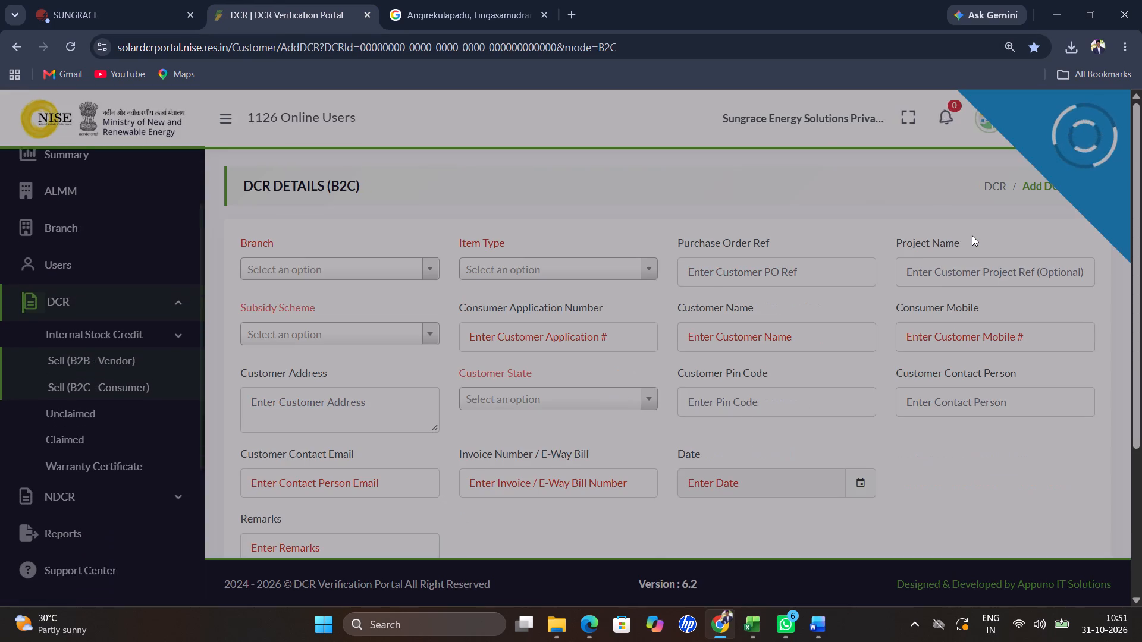
Enter the copied ULA number as the Consumer Application Number in the DCR details form.
click(630, 334)
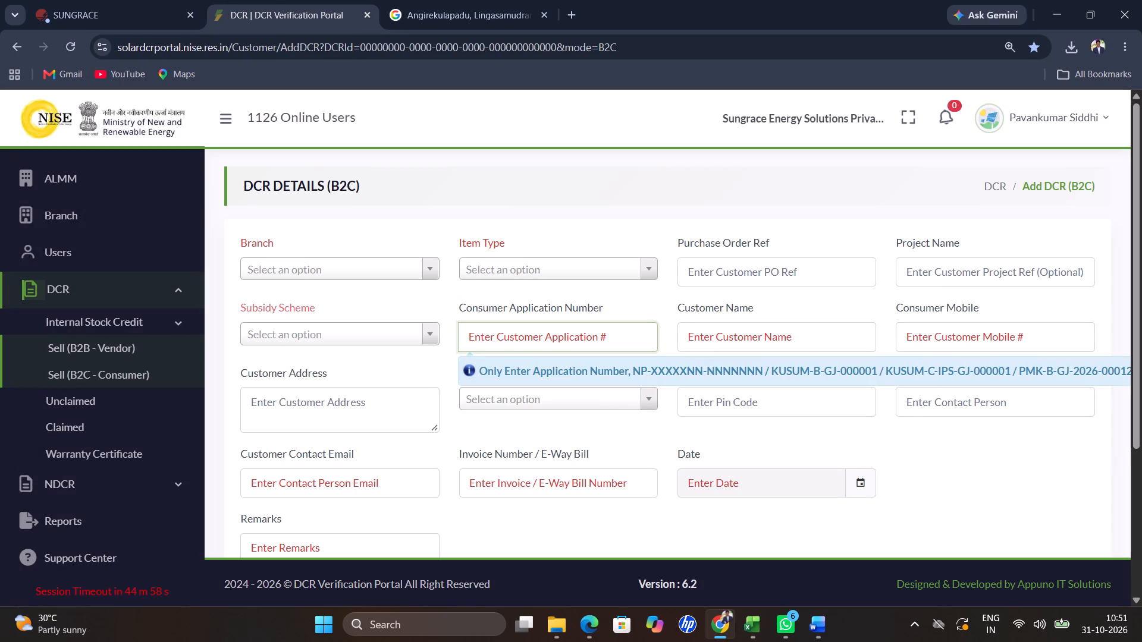
key(ctrl+v)
Set the branch to the Andhra Pradesh one, the subsidy scheme to PM Surya Ghar: Muft Bijli Yojana, and the item type to Solar Panels.
click(400, 274)
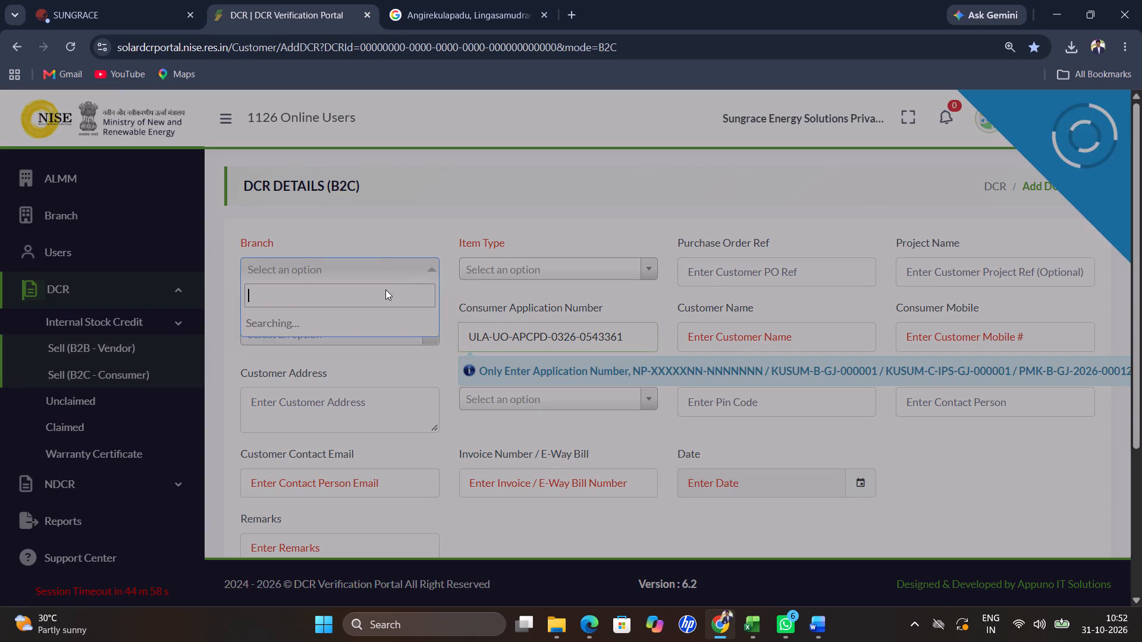
click(354, 351)
click(356, 335)
click(366, 455)
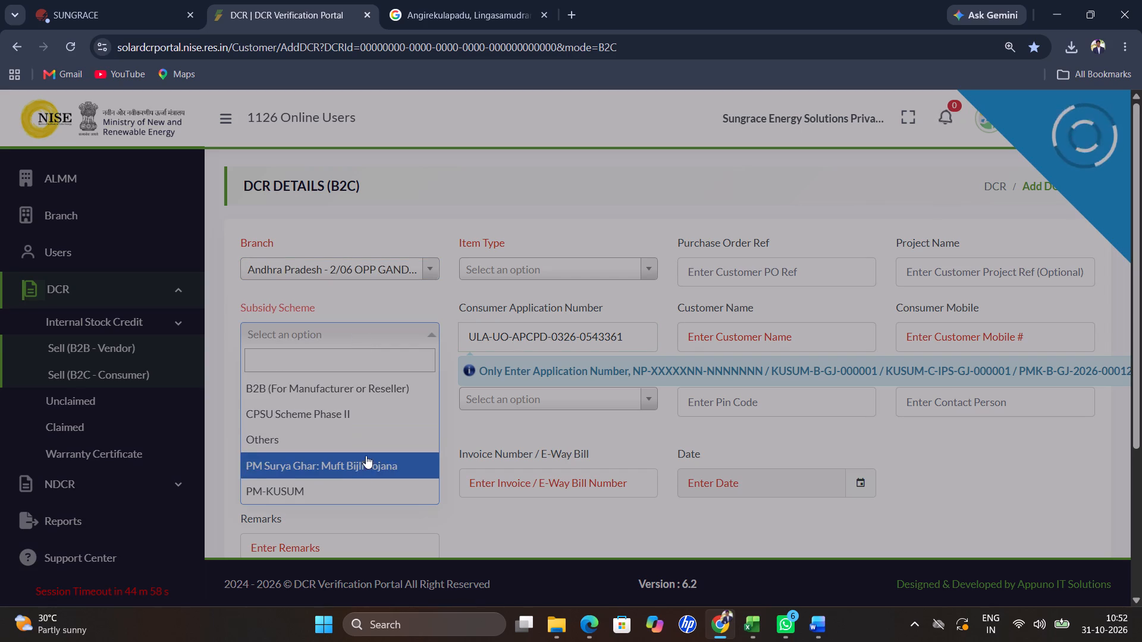
click(482, 262)
double_click(492, 319)
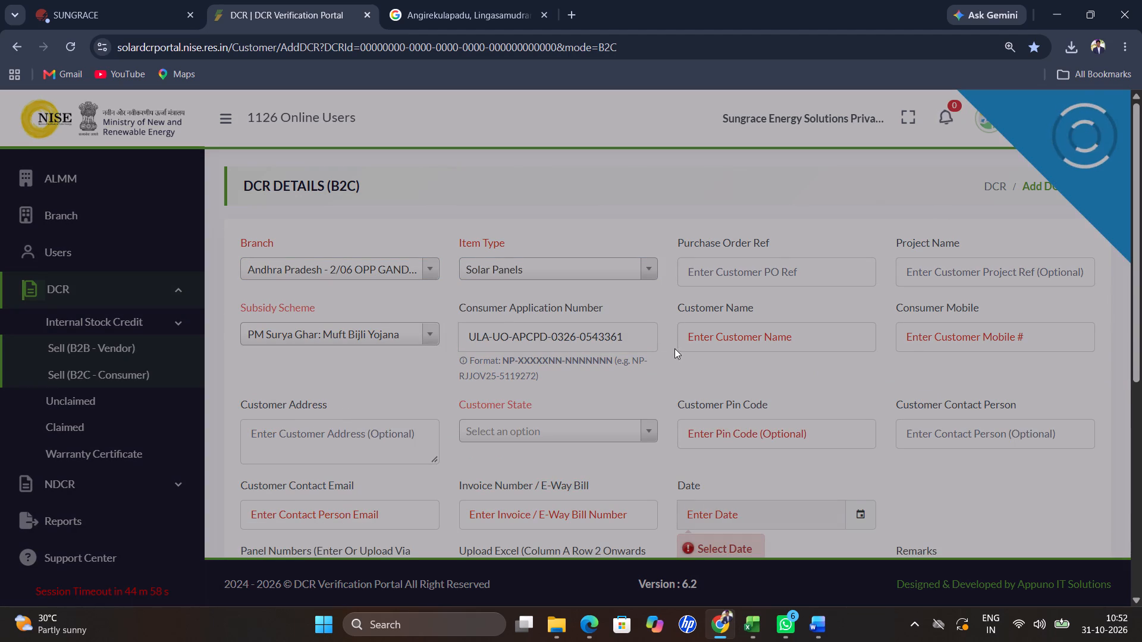
Activate the Customer Name field in the DCR details form for entry.
click(696, 351)
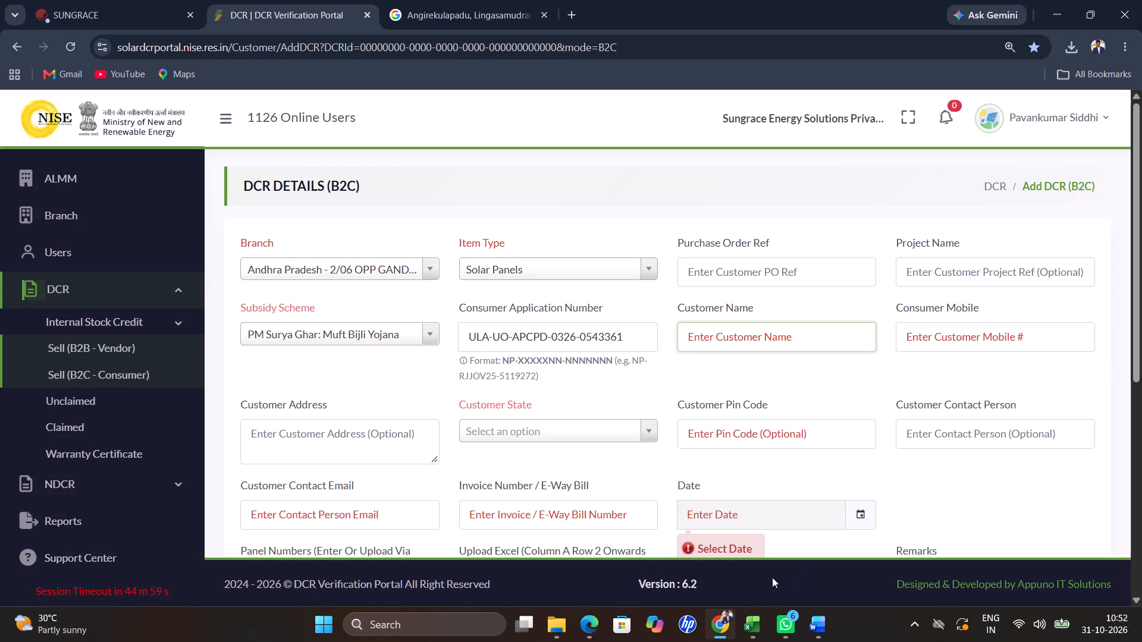
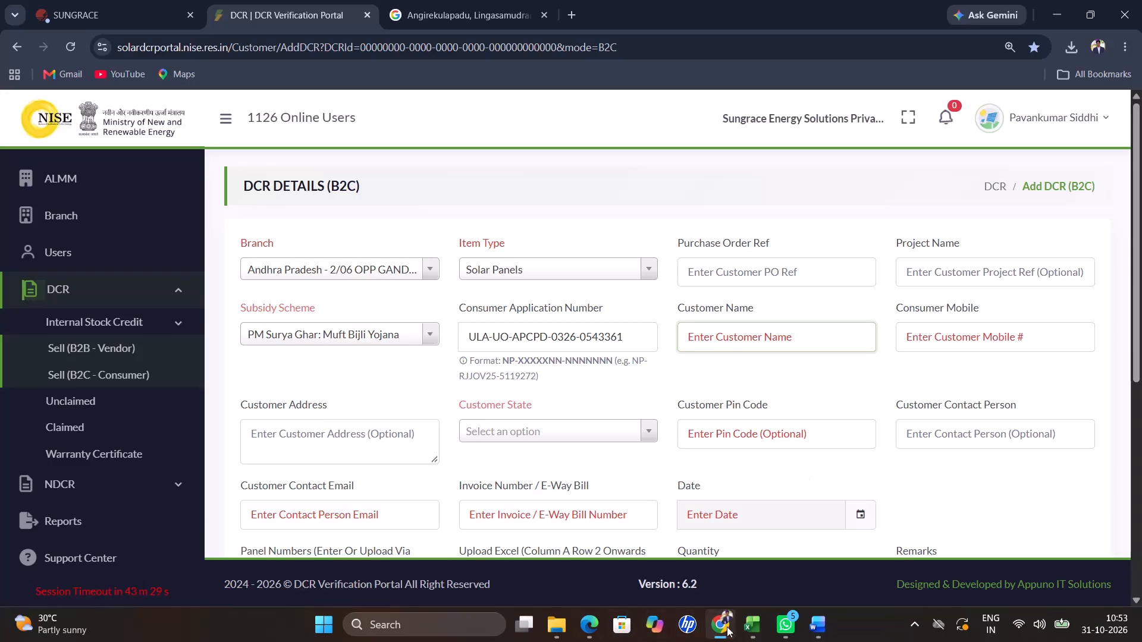
Copy the customer name Andhra Pradesh Central Power Distribution Corporation Limited from the Word details document into the DCR form's Customer Name field.
click(798, 538)
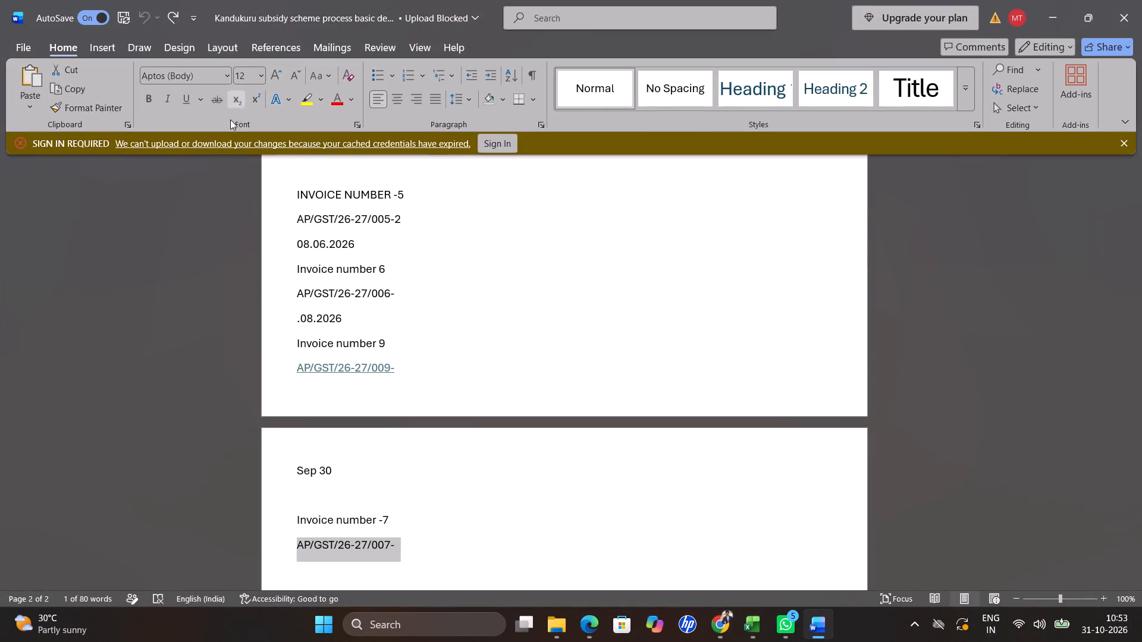
scroll(405, 317, up, 20)
scroll(405, 317, up, 4)
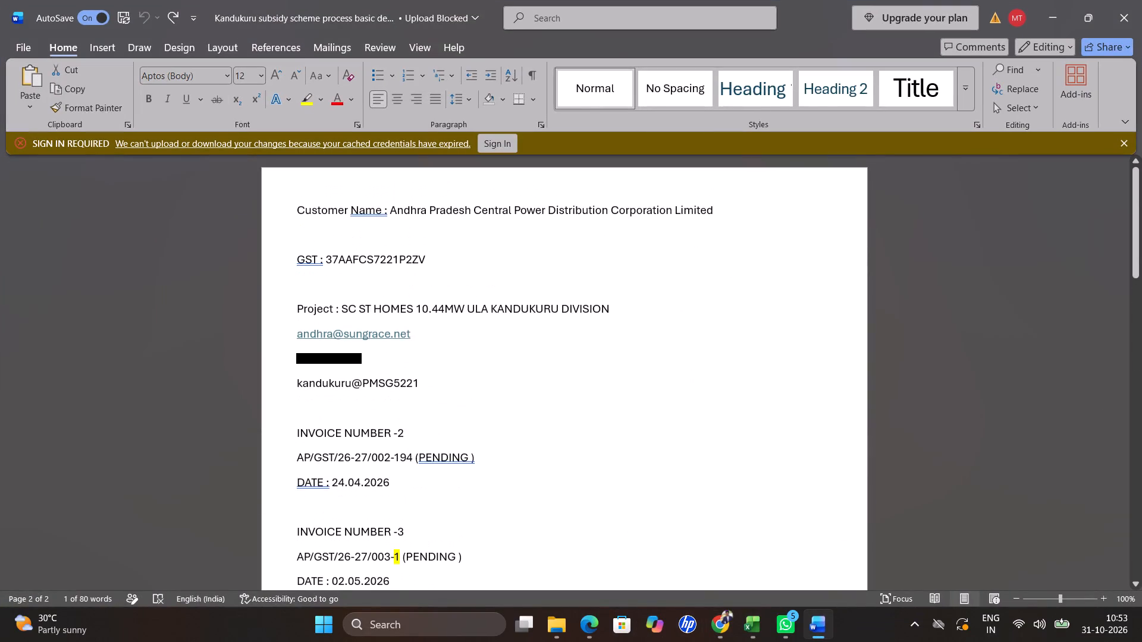
drag(393, 213, 726, 223)
key(ctrl+c)
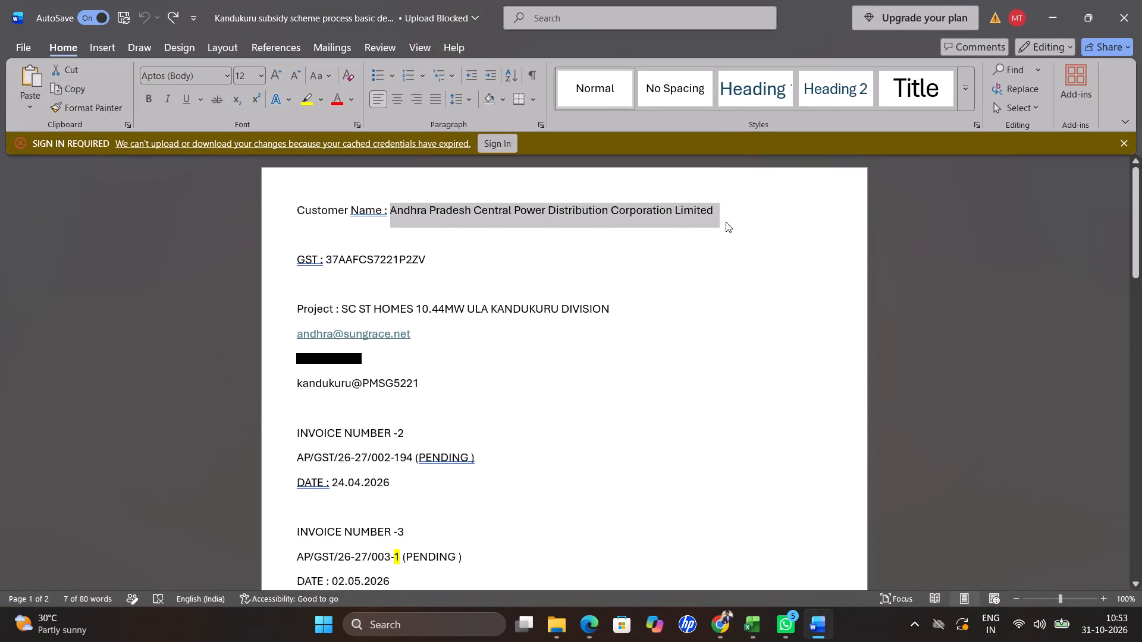
click(735, 580)
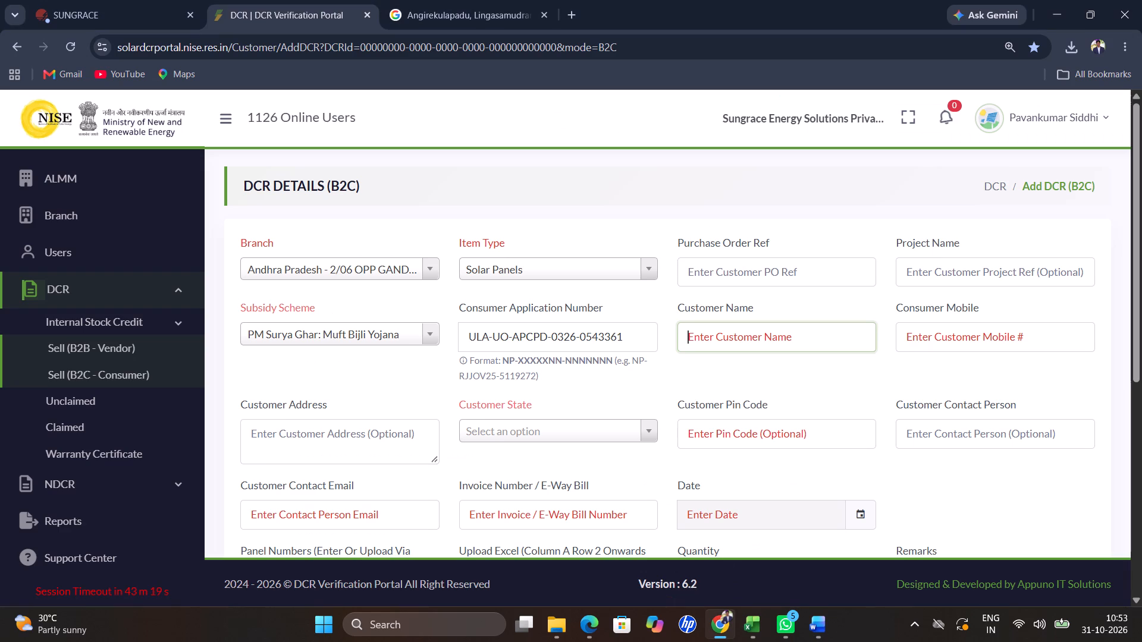
key(ctrl+v)
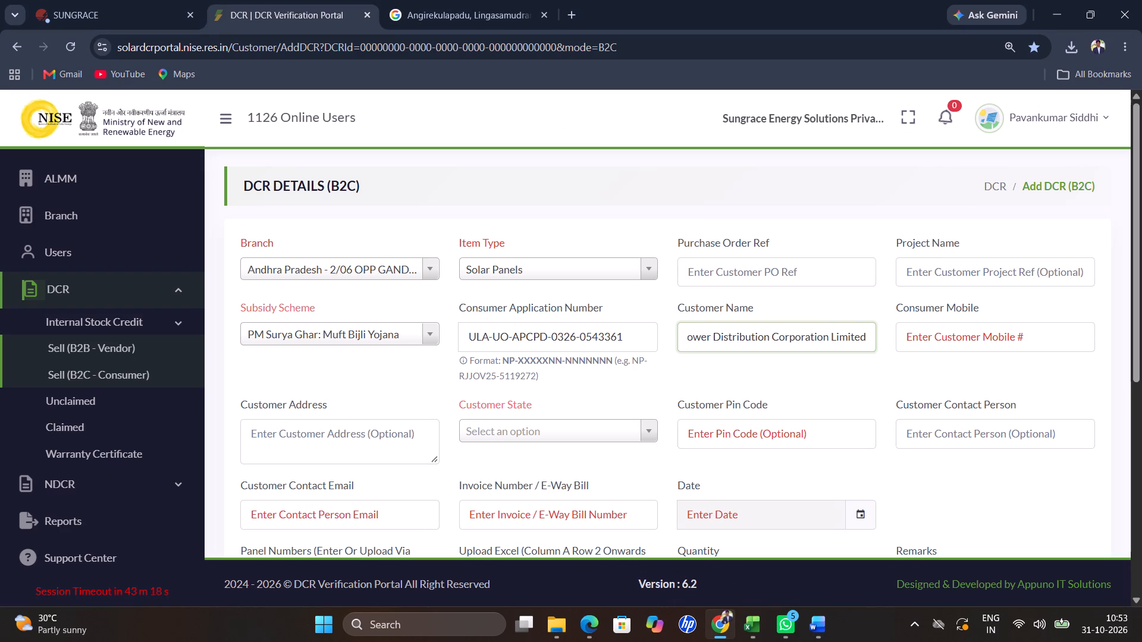
Copy the project SC ST HOMES 10.44MW ULA KANDUKURU DIVISION from the Word document into the DCR form's Project Name field.
click(911, 260)
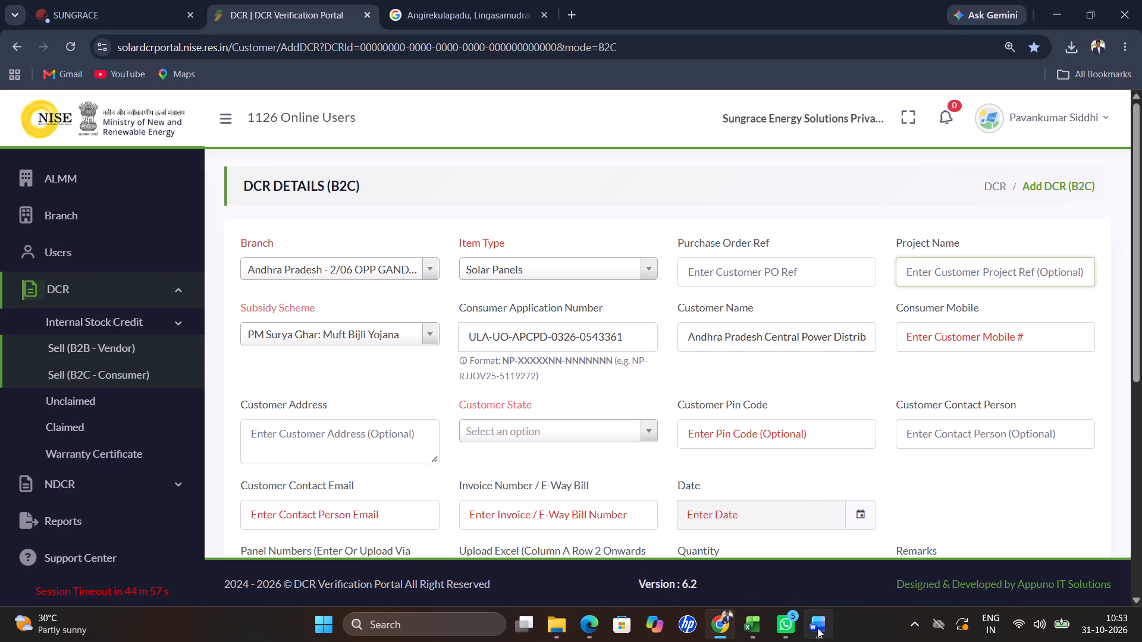
click(808, 575)
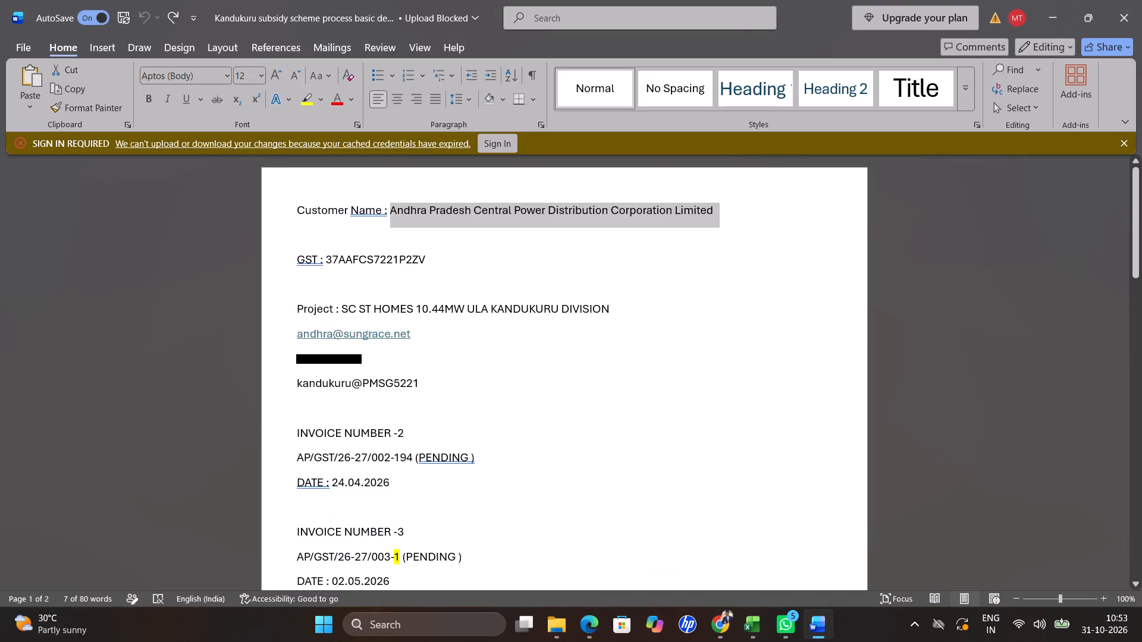
drag(343, 310, 601, 318)
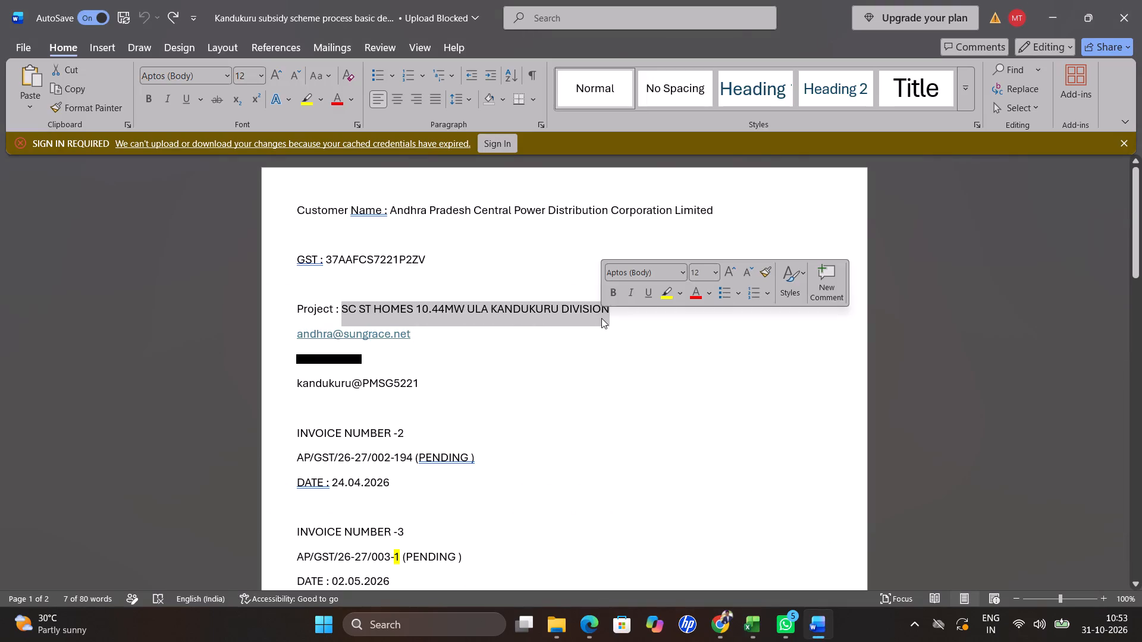
key(ctrl+c)
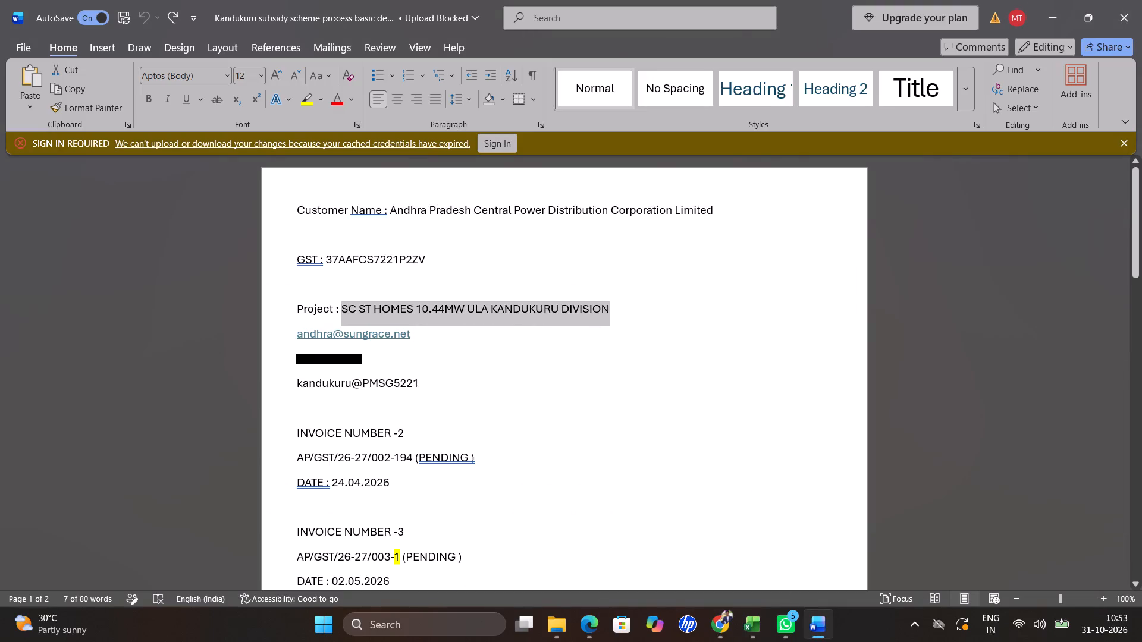
click(711, 563)
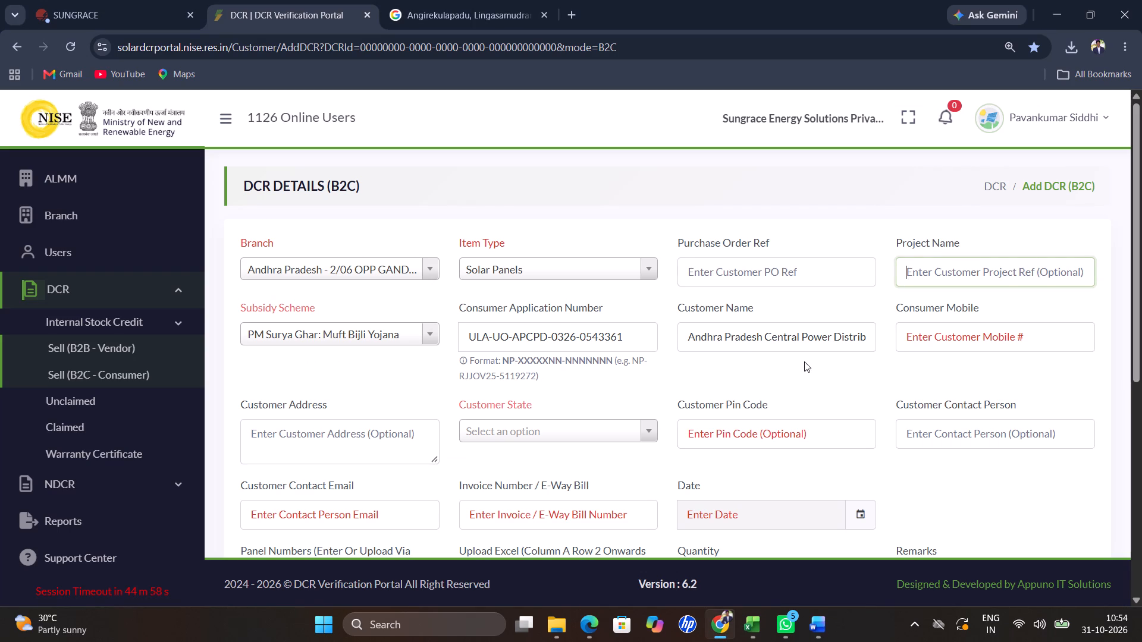
key(ctrl+v)
click(974, 339)
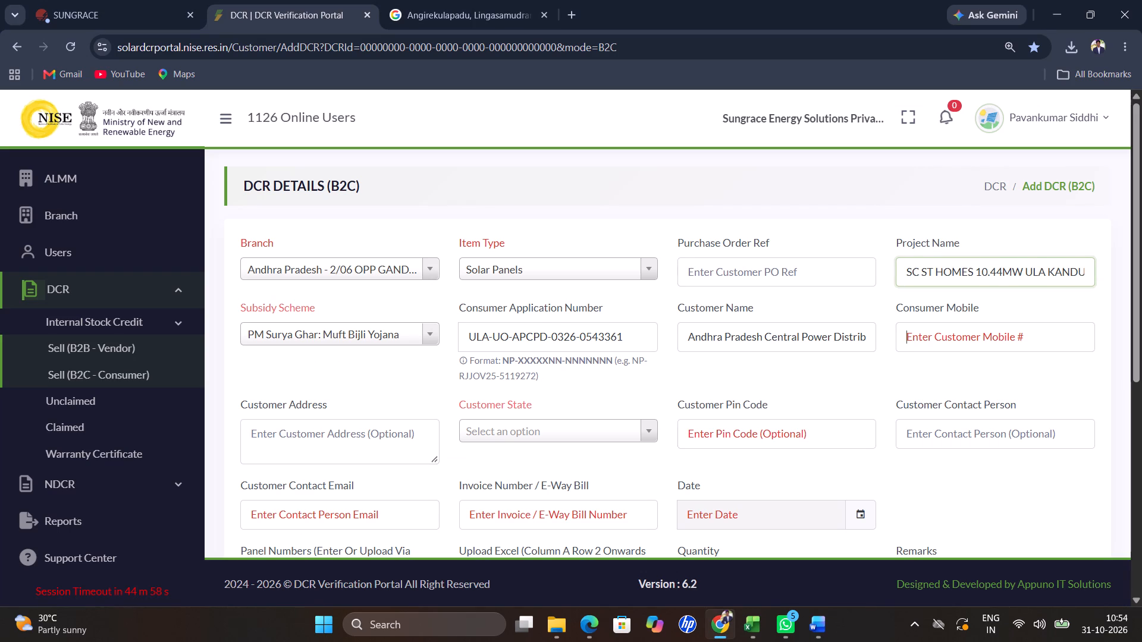
click(817, 573)
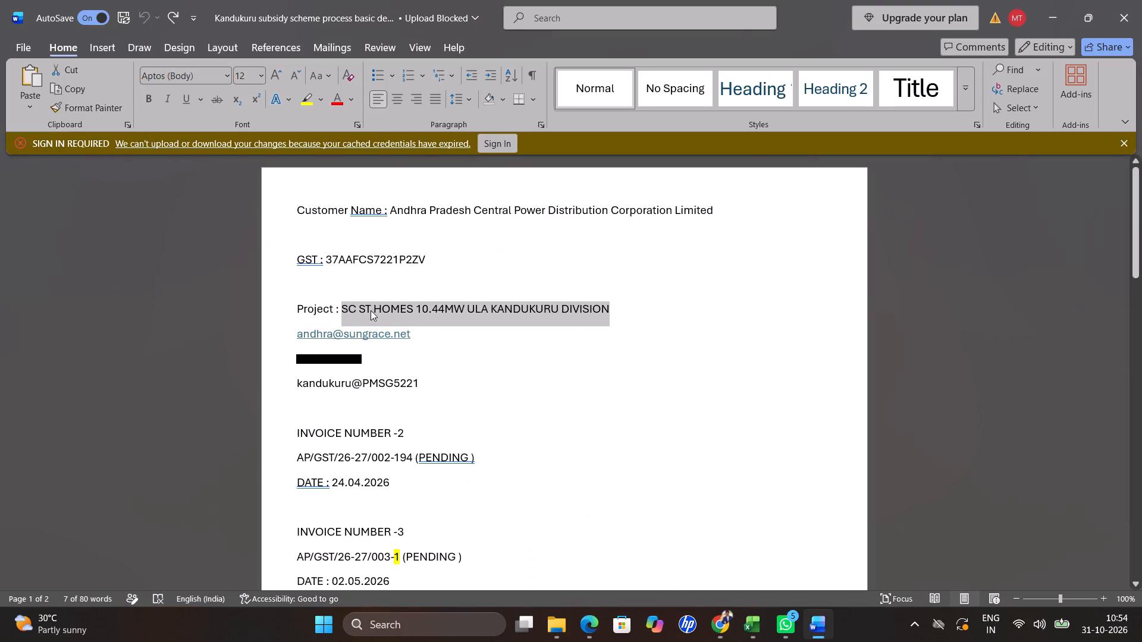
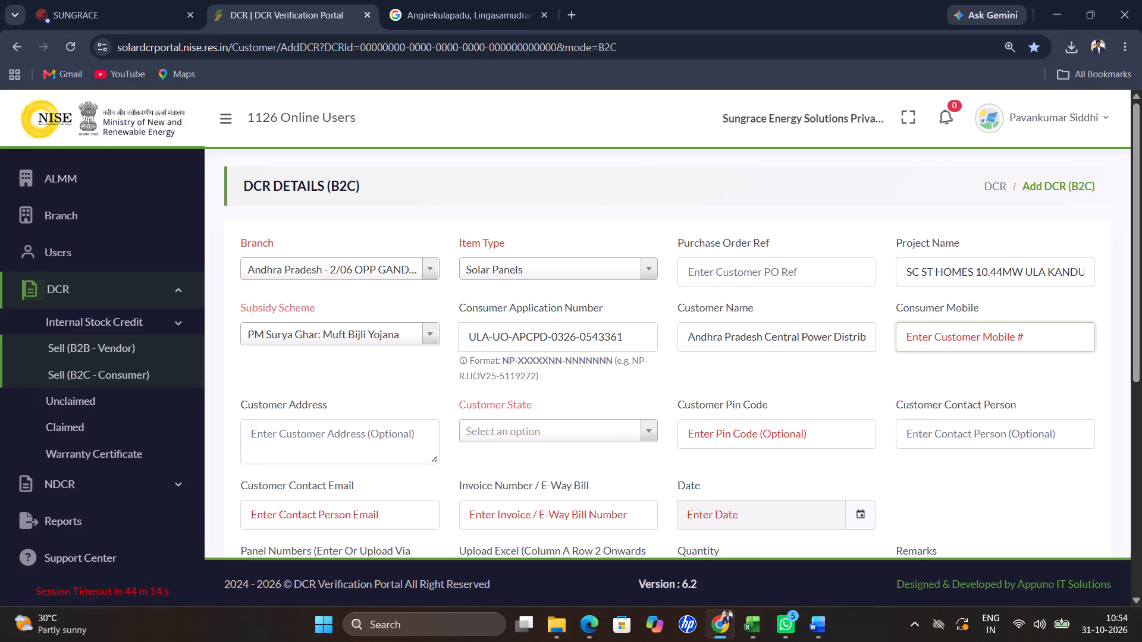
click(923, 331)
key(ctrl+v)
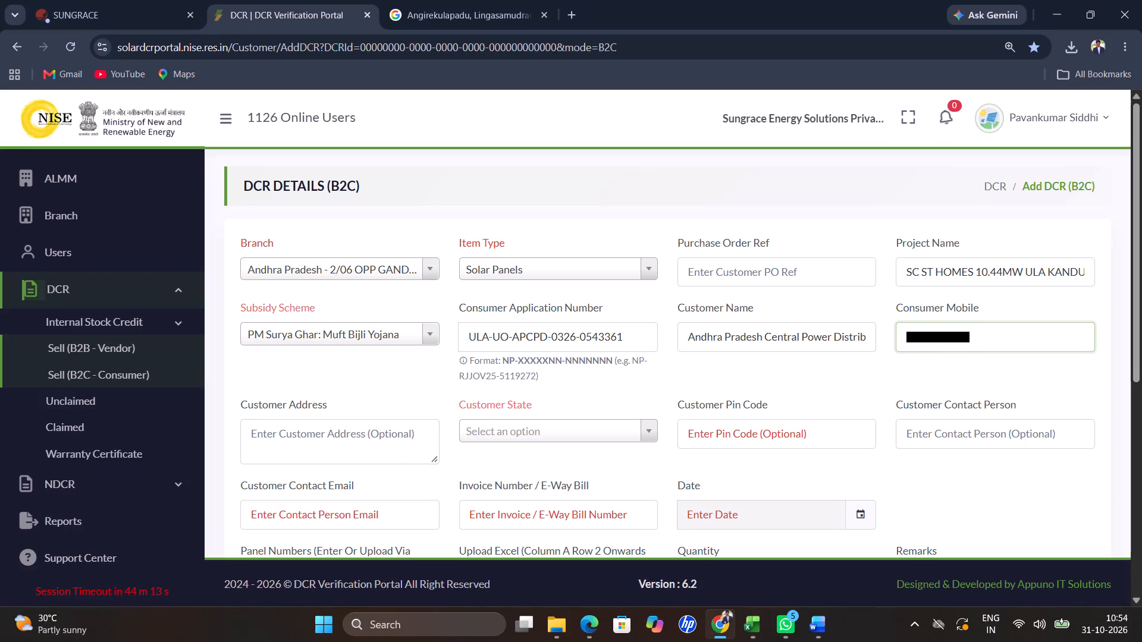
Set the DCR form's Customer State to Andhra Pradesh (37).
scroll(595, 244, down, 2)
click(573, 285)
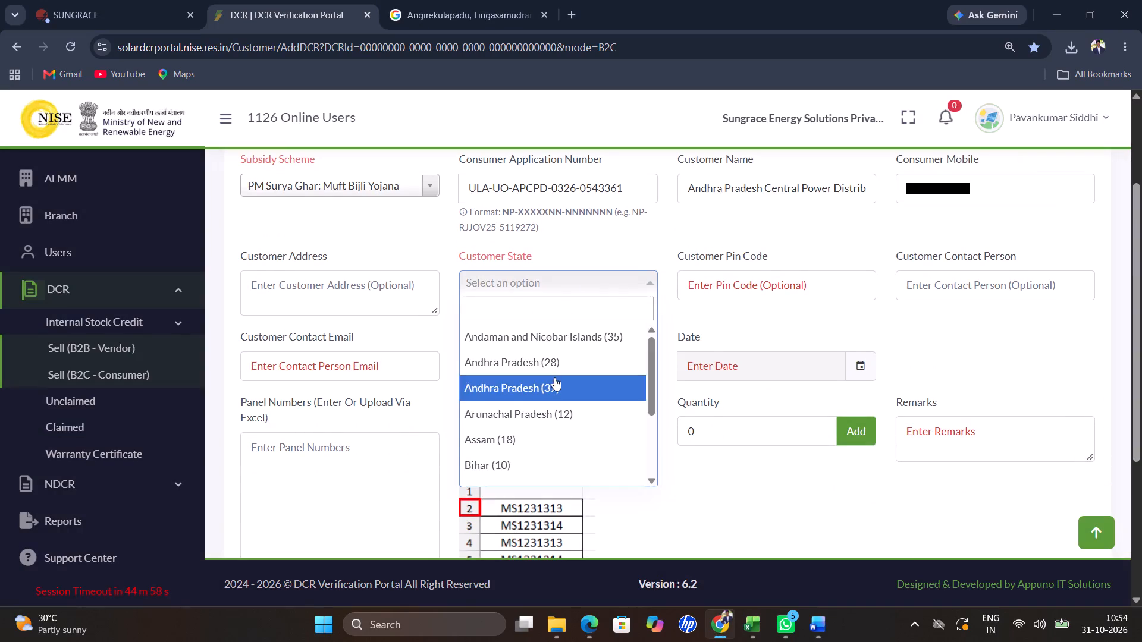
click(556, 382)
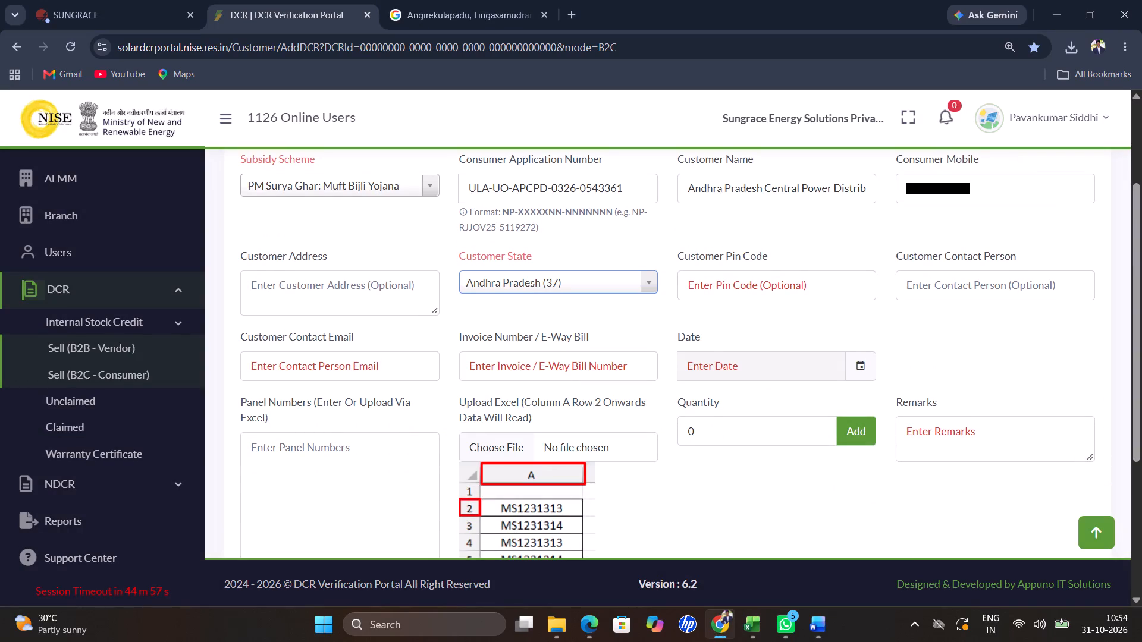
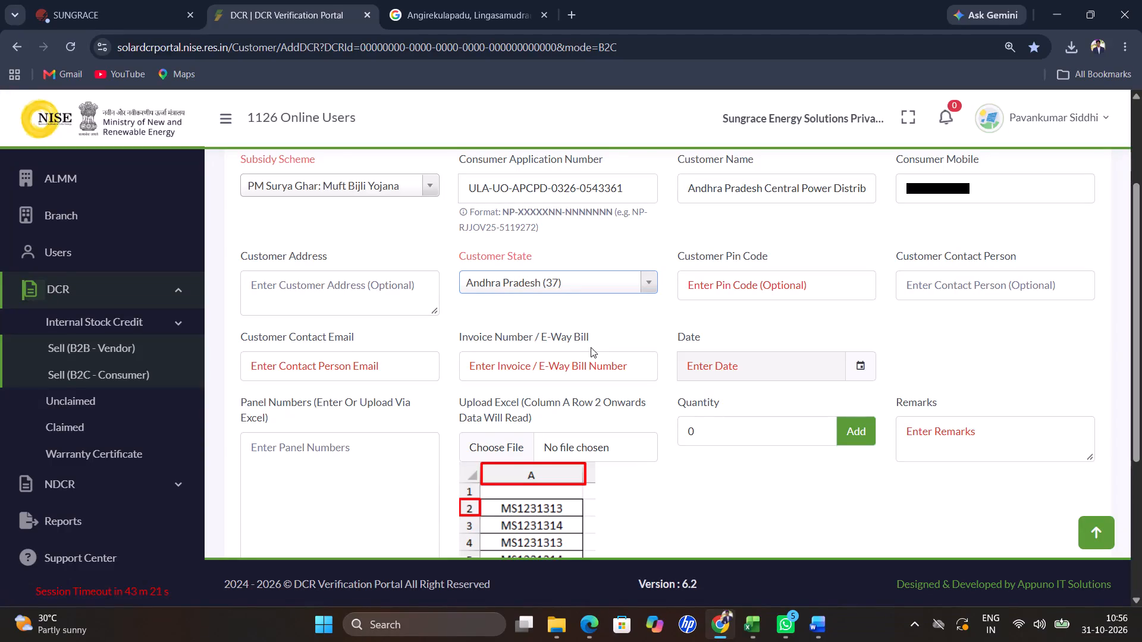
Switch to Word for the contact email address and fill it into the DCR form's Customer Contact Email field.
click(409, 372)
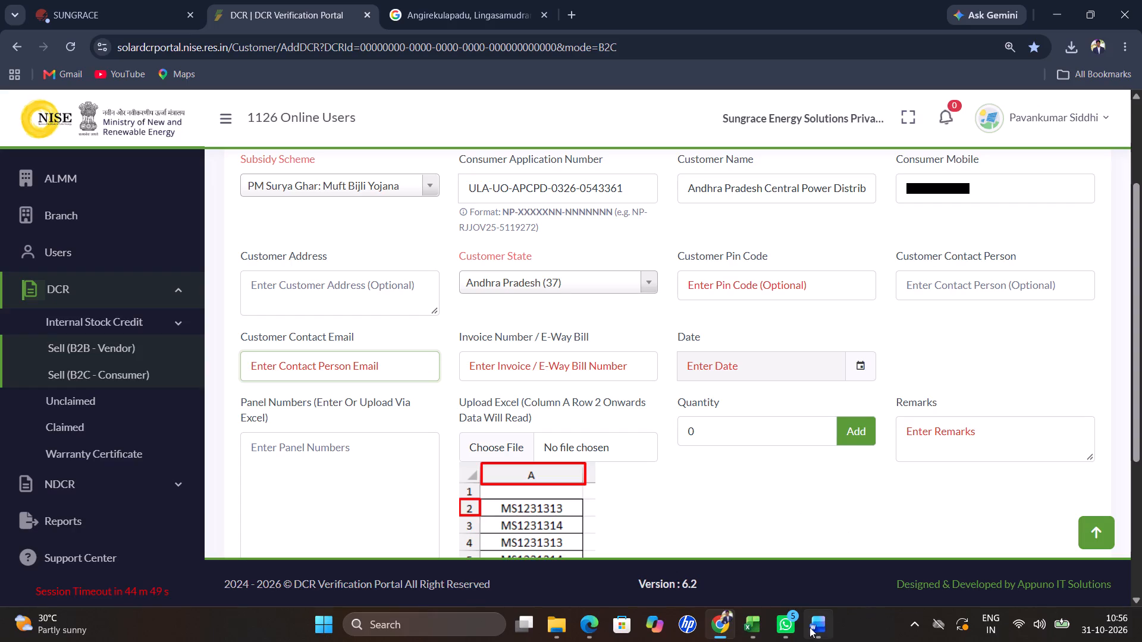
click(810, 558)
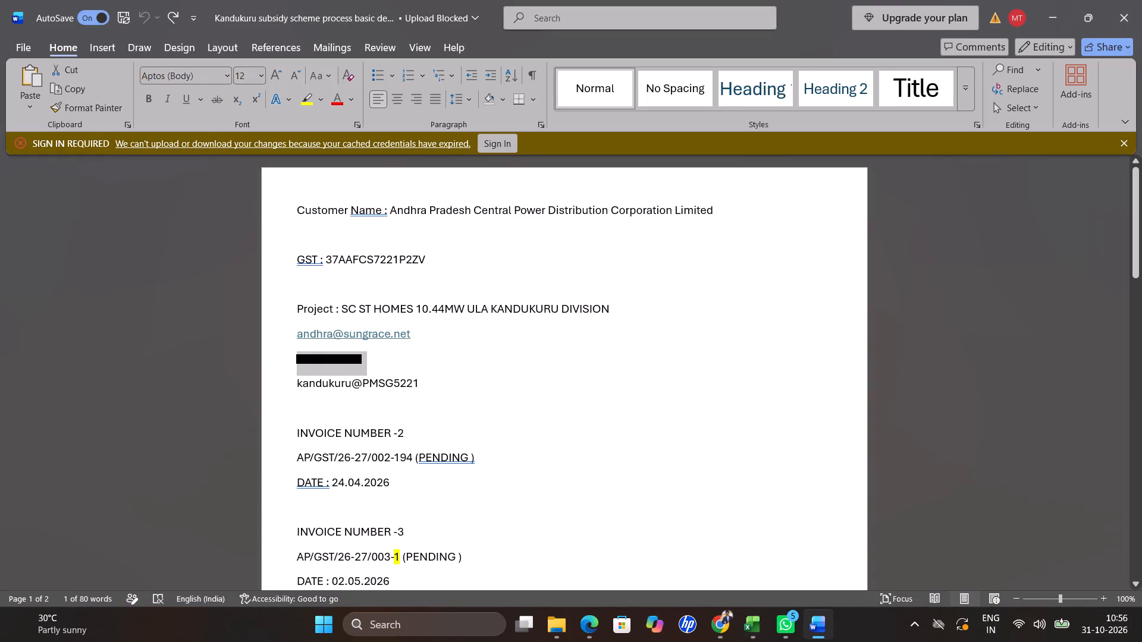
Copy the contact email address from the Word details document and paste it into the DCR form's Customer Contact Email field in Chrome.
drag(429, 334, 279, 332)
click(279, 332)
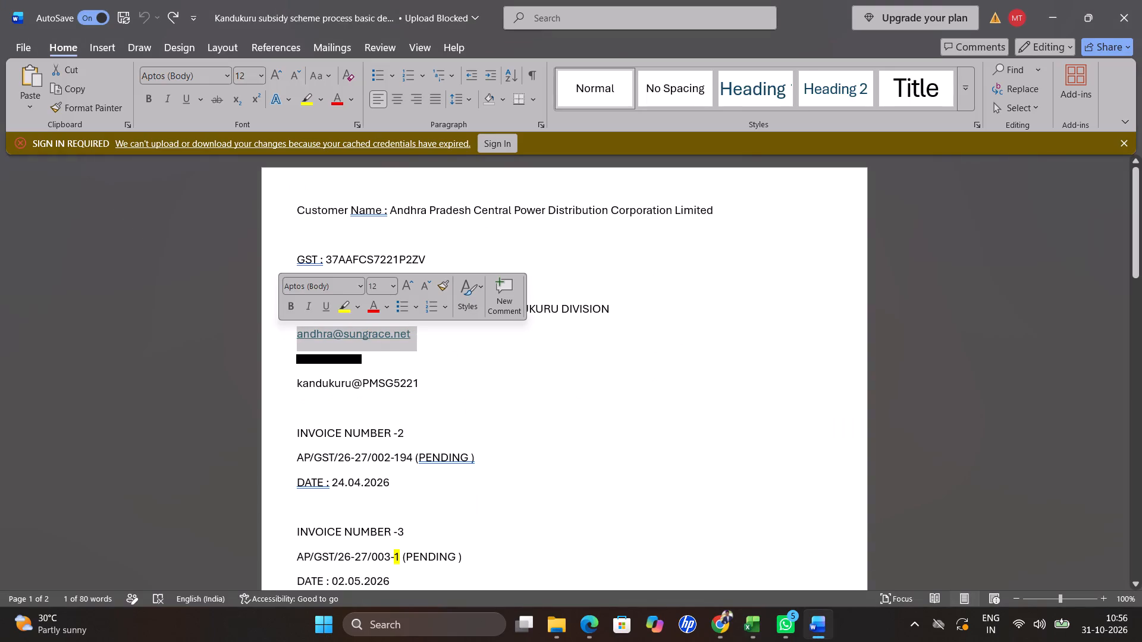
key(ctrl+c)
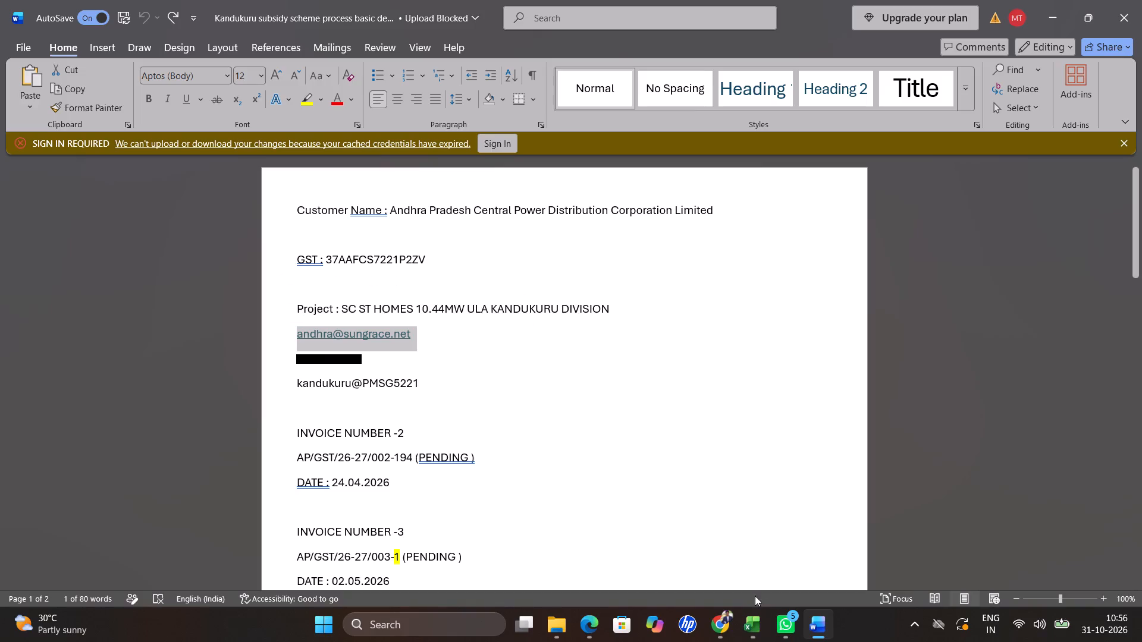
drag(690, 556, 685, 566)
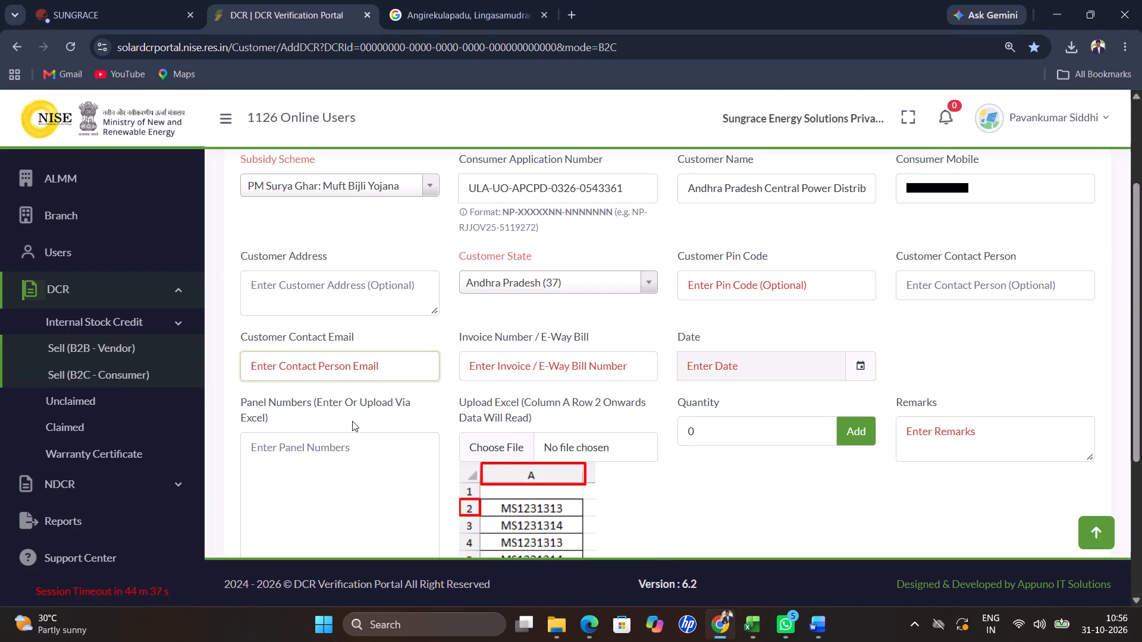
key(ctrl+v)
Copy invoice number 7, AP/GST/26-27/007-, from the Word document into the DCR form's Invoice Number / E-Way Bill field in Chrome.
click(505, 372)
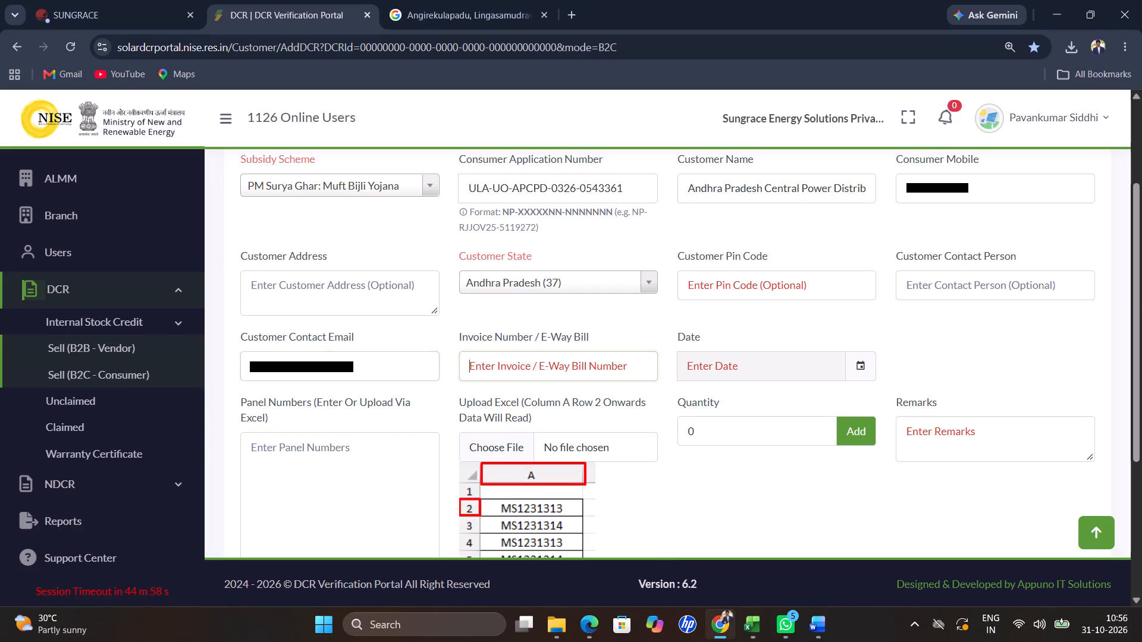
click(815, 603)
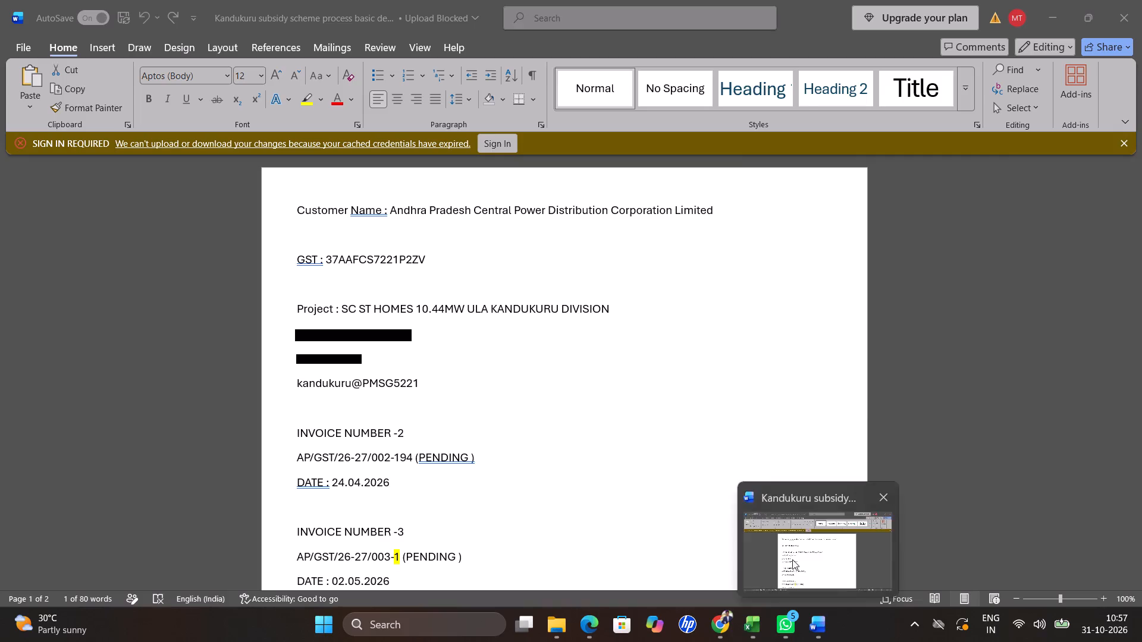
click(792, 559)
scroll(408, 389, down, 19)
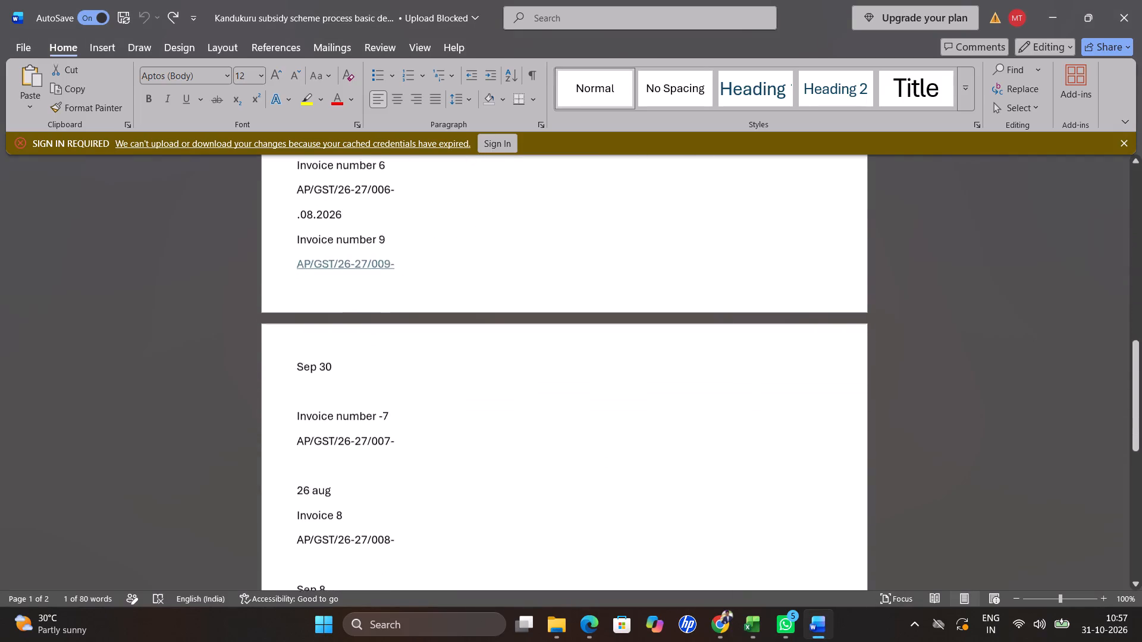
scroll(395, 353, down, 3)
scroll(401, 344, up, 9)
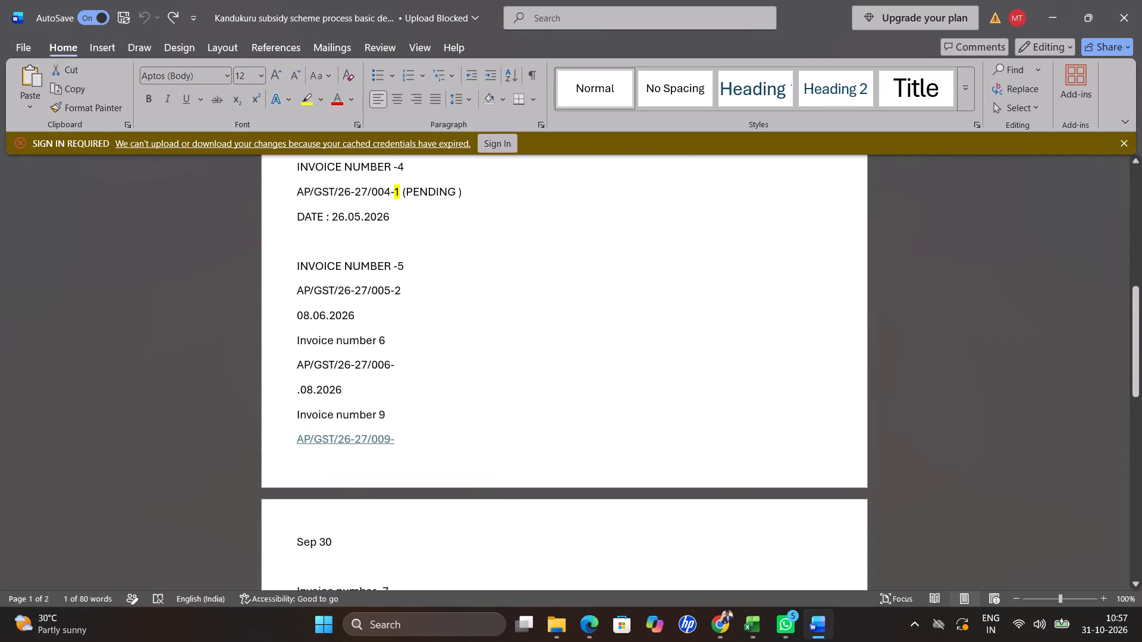
scroll(405, 342, down, 3)
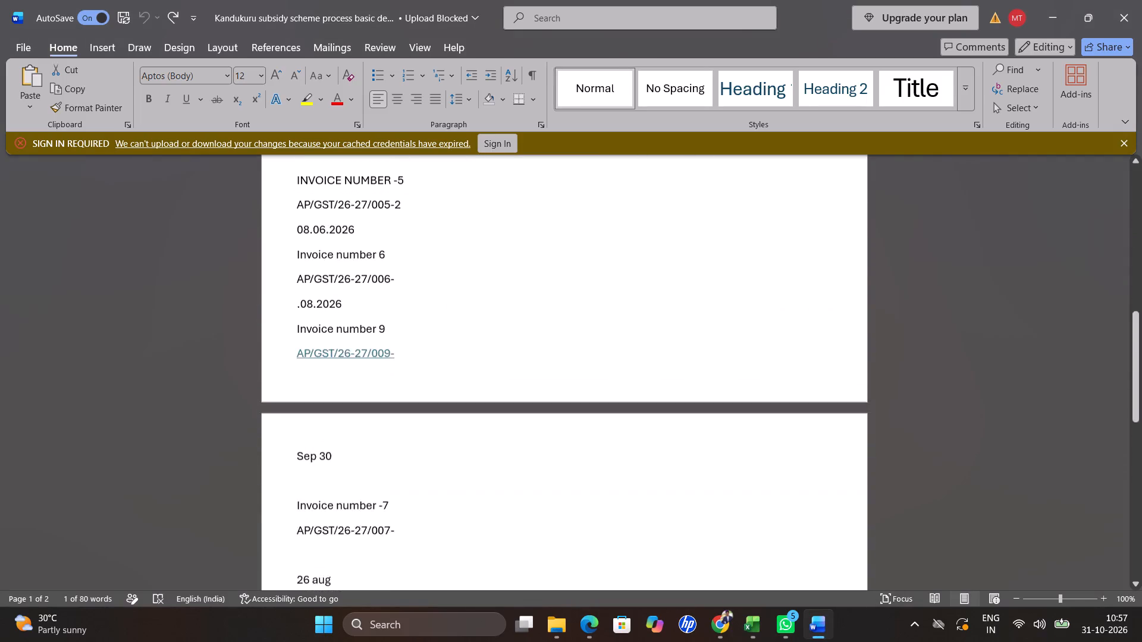
drag(443, 518, 306, 505)
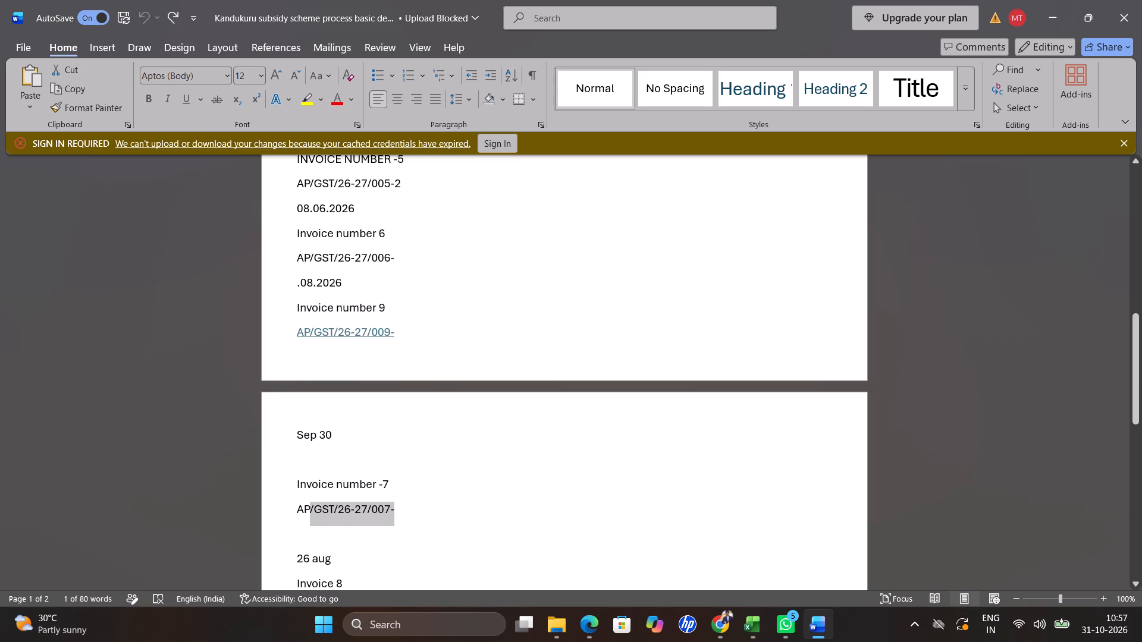
drag(306, 505, 283, 505)
key(ctrl+c)
click(718, 517)
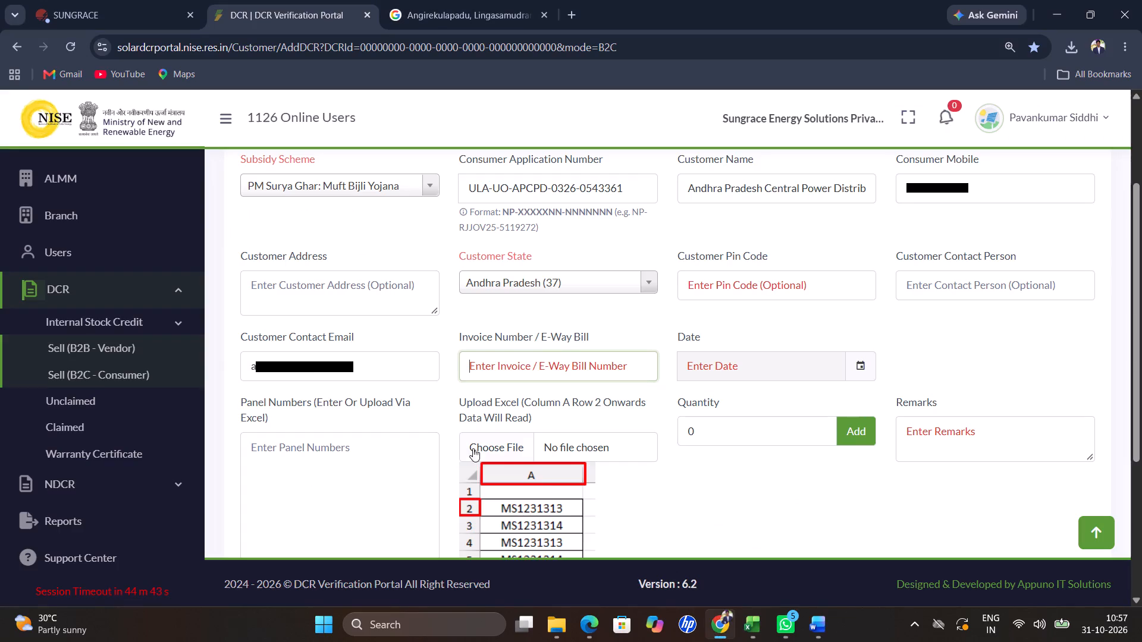
Enter AP/GST/26-27/007-60 as the Invoice Number / E-Way Bill.
key(ctrl+v)
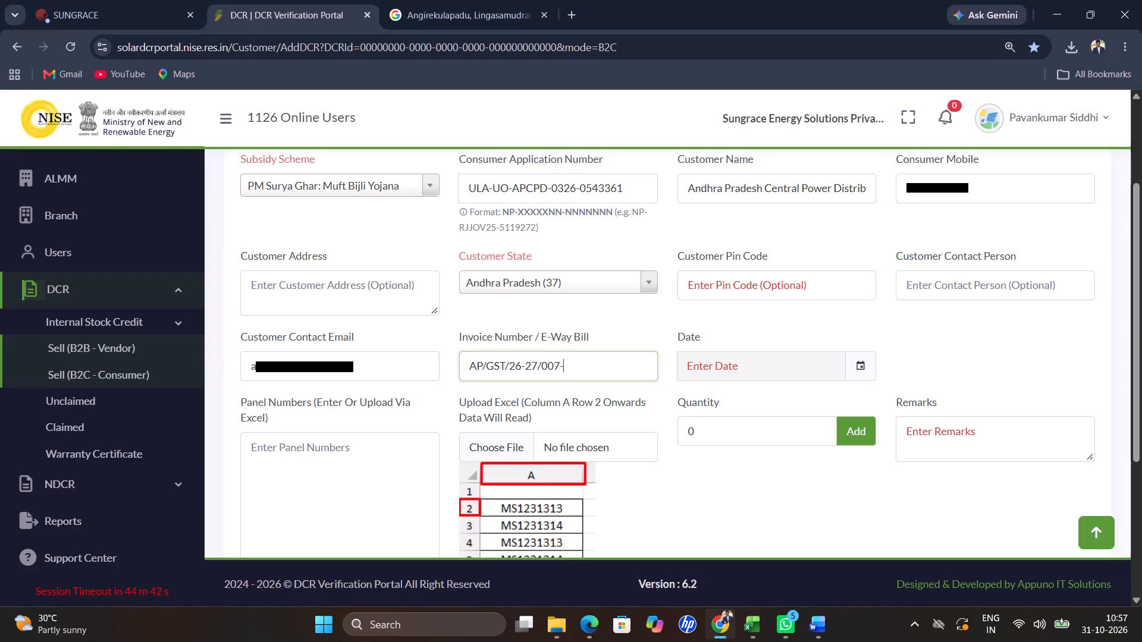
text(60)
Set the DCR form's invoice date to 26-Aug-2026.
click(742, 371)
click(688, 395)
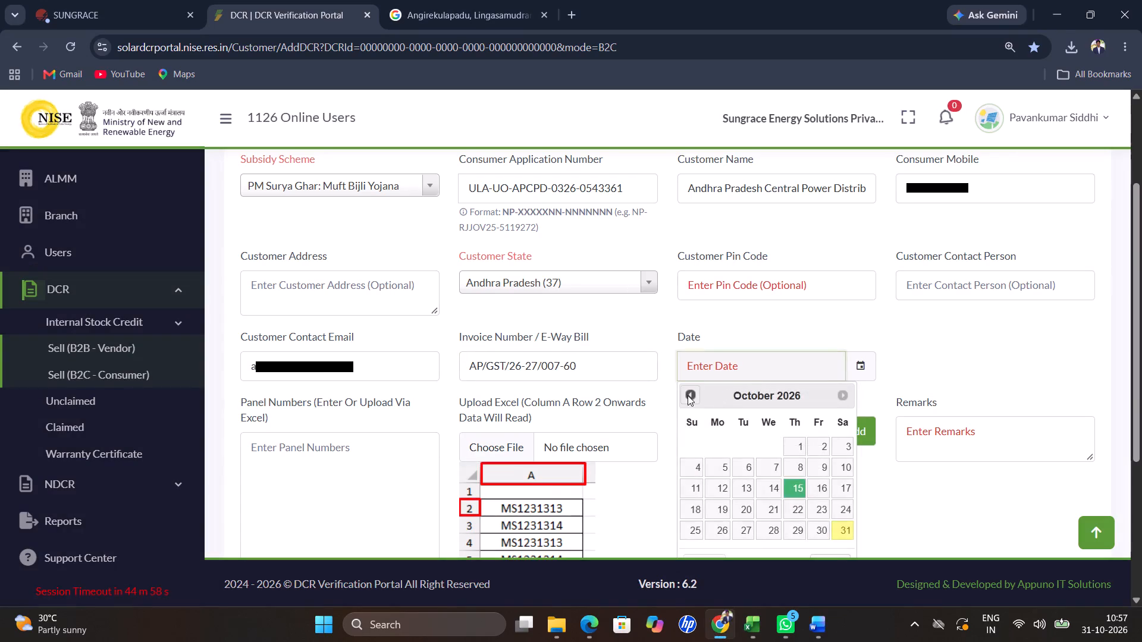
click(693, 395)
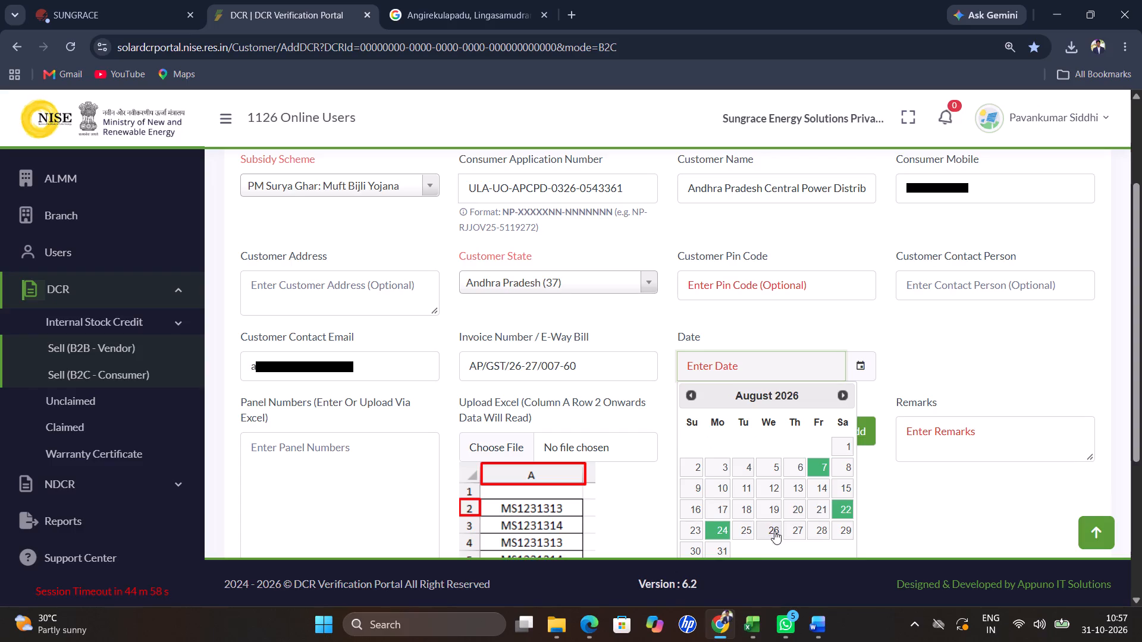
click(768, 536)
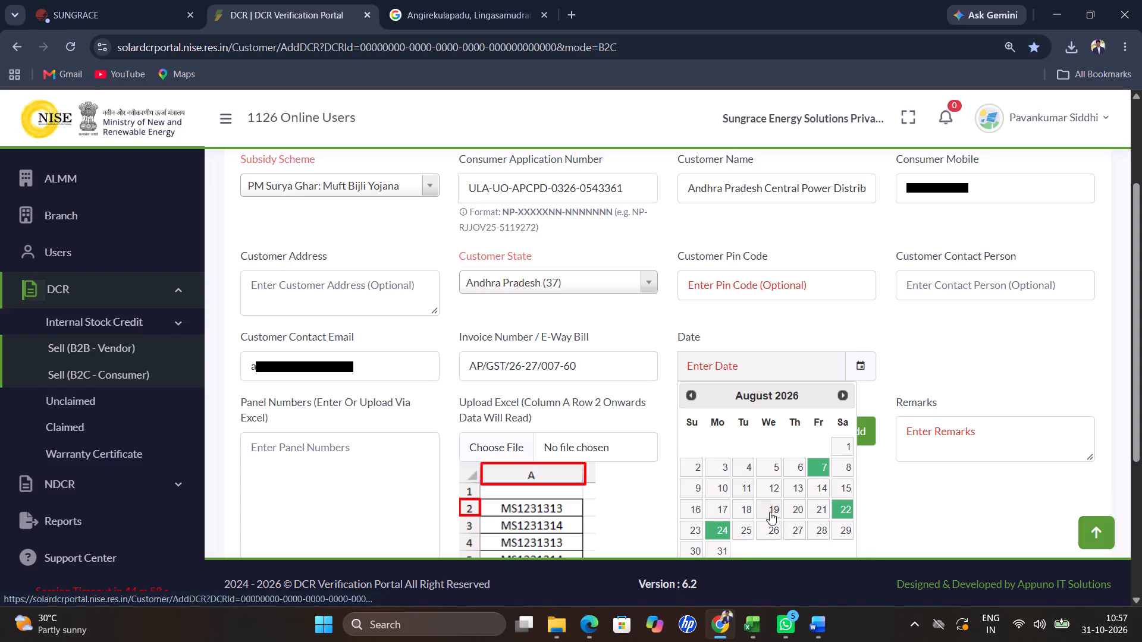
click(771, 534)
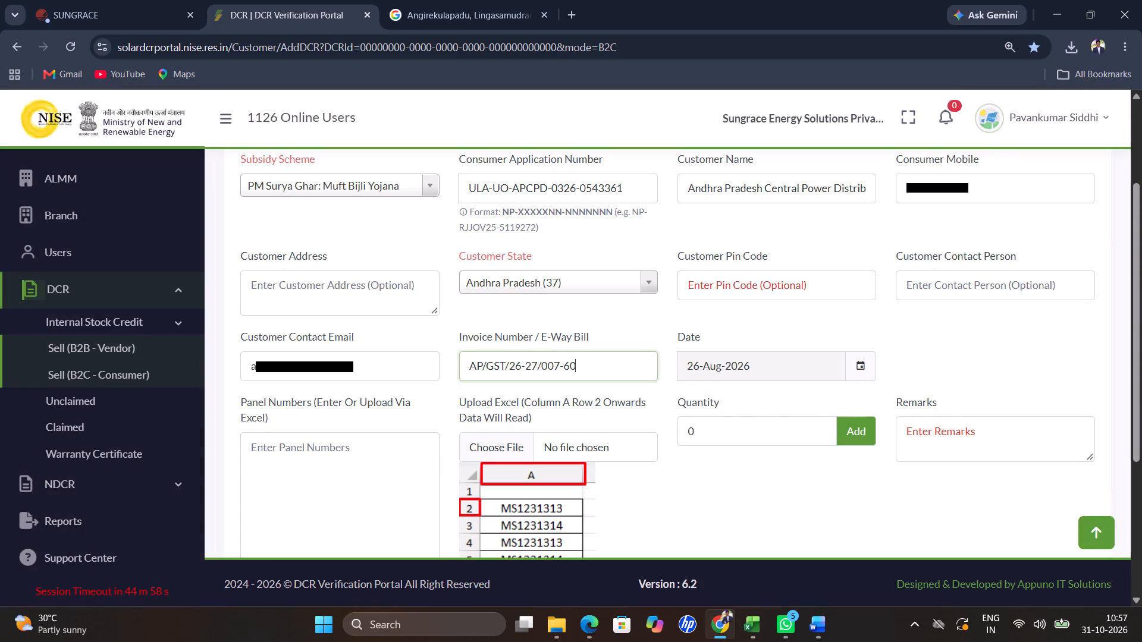
Copy the panel serial numbers from the SUNGRACE work order and paste them into the DCR form's Panel Numbers field.
scroll(569, 337, down, 3)
click(303, 335)
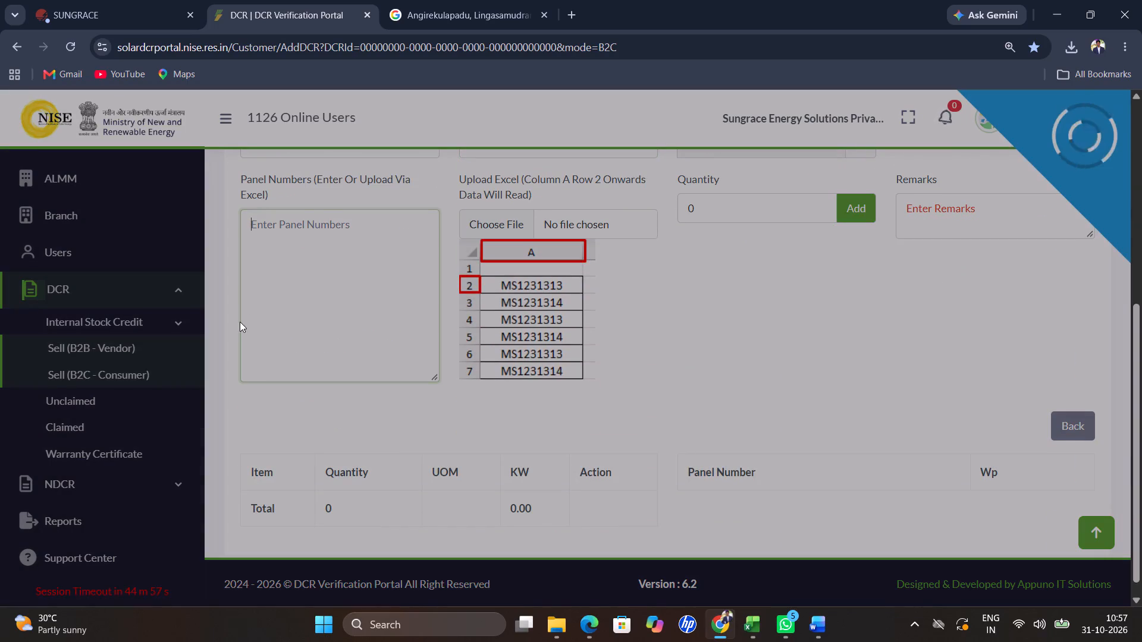
click(130, 0)
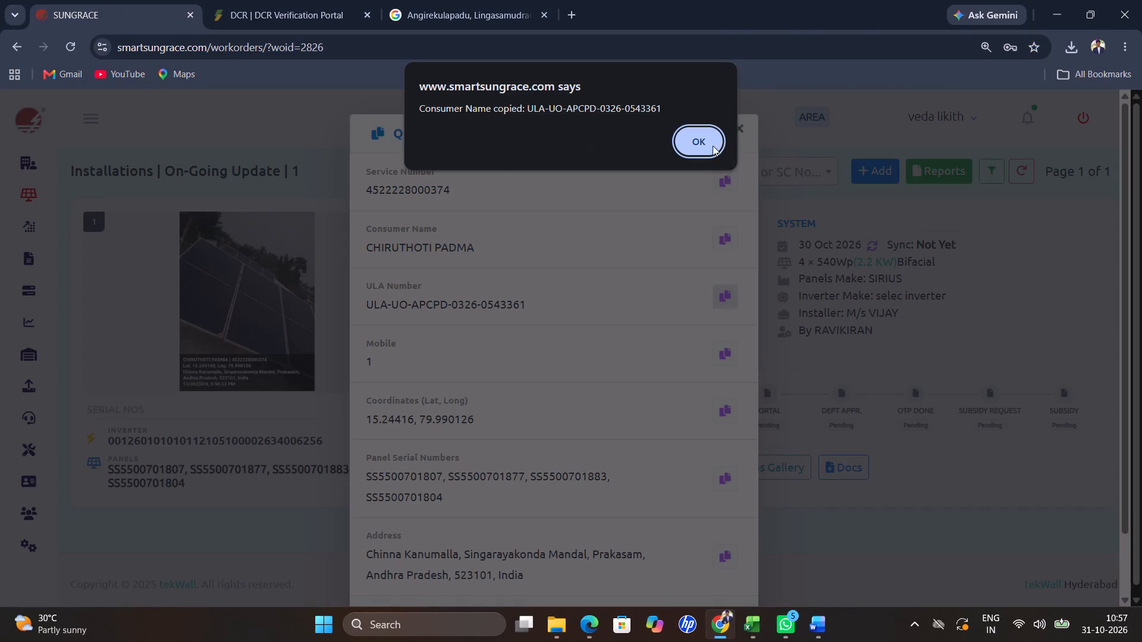
click(684, 142)
click(727, 471)
click(365, 0)
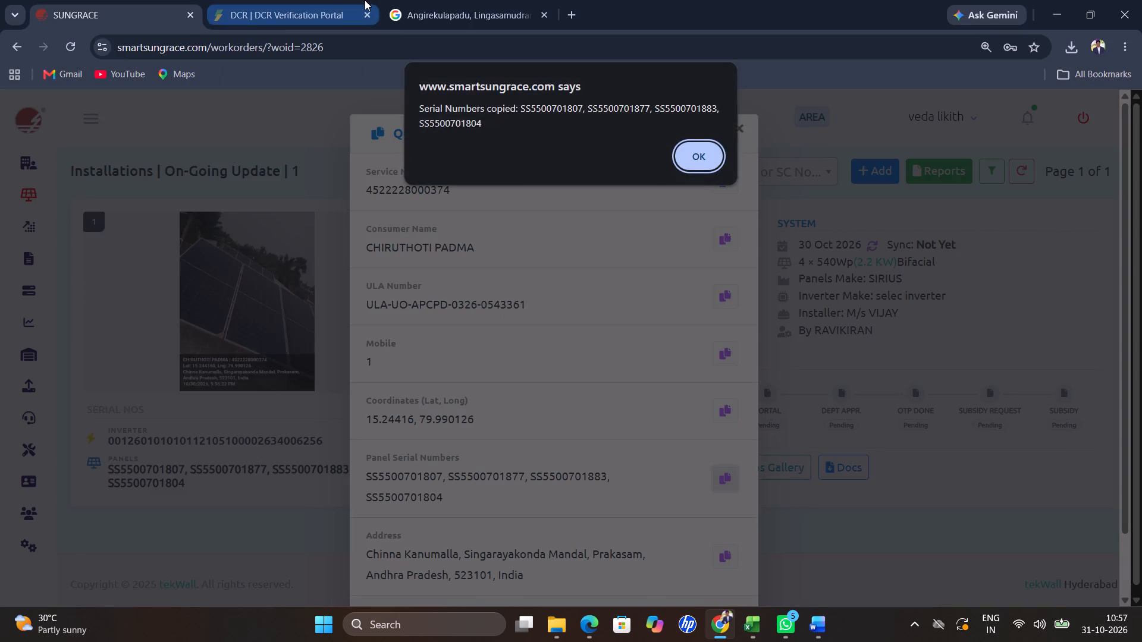
key(ctrl+v)
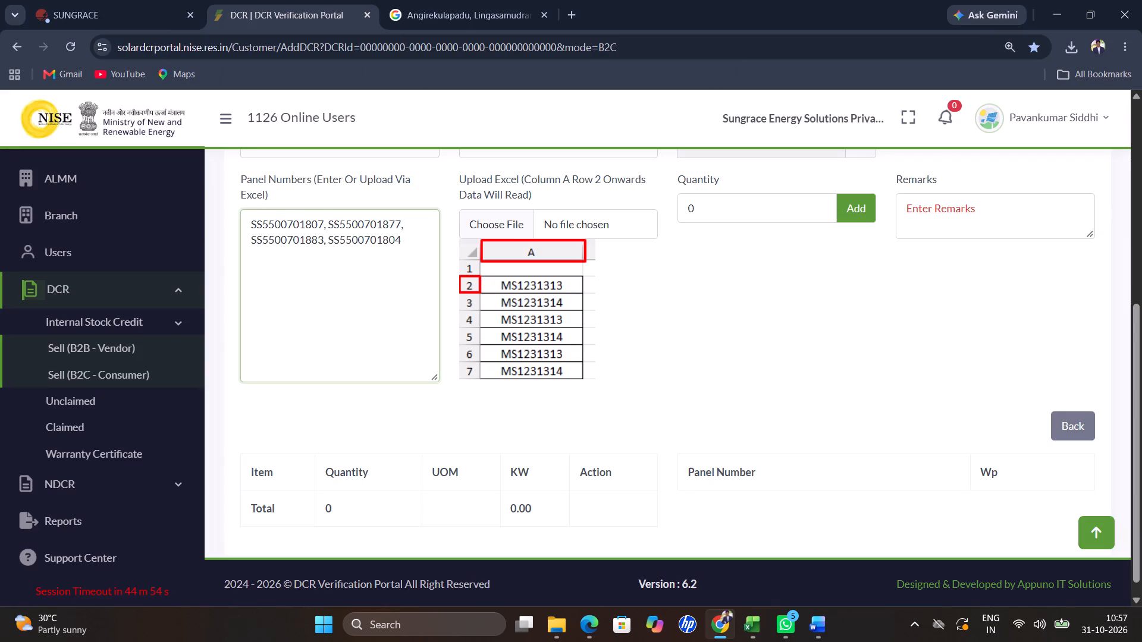
key(Left)
key(Left)
key(Left)
key(Left)
key(Left)
key(Left)
key(Left)
key(Left)
key(Left)
key(Left)
key(Left)
key(Left)
key(BackSpace)
key(BackSpace)
key(Return)
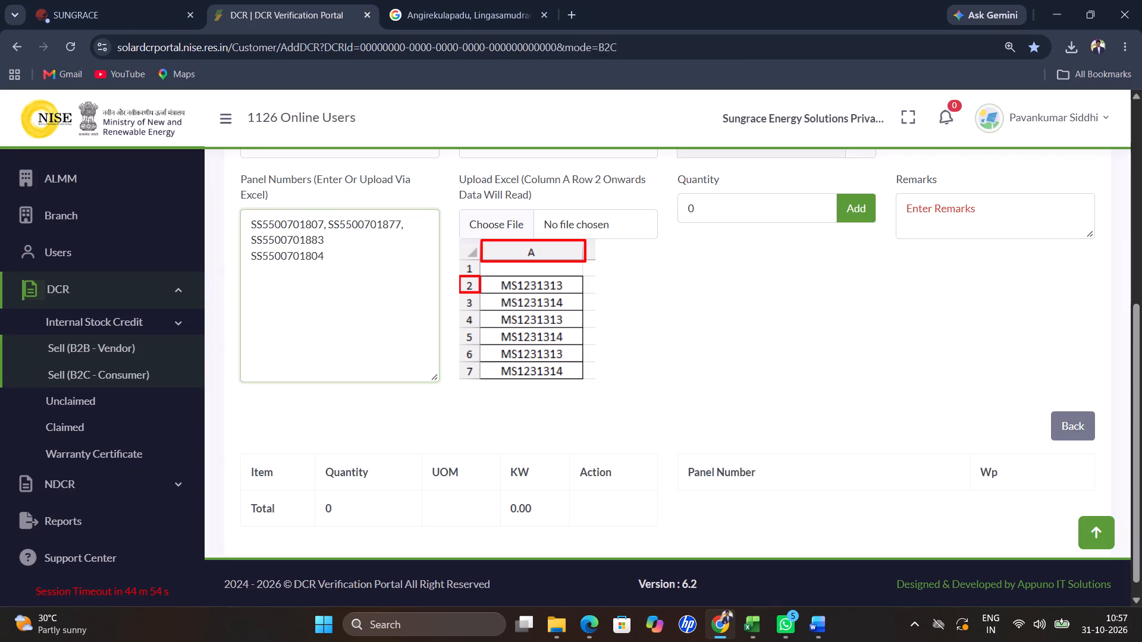
key(Up)
key(Up)
key(Up)
key(Up)
key(Right)
key(Right)
key(Right)
key(Right)
key(Right)
key(Right)
key(Right)
key(Right)
key(Right)
key(Right)
key(Right)
key(Right)
key(Right)
key(Right)
key(BackSpace)
key(BackSpace)
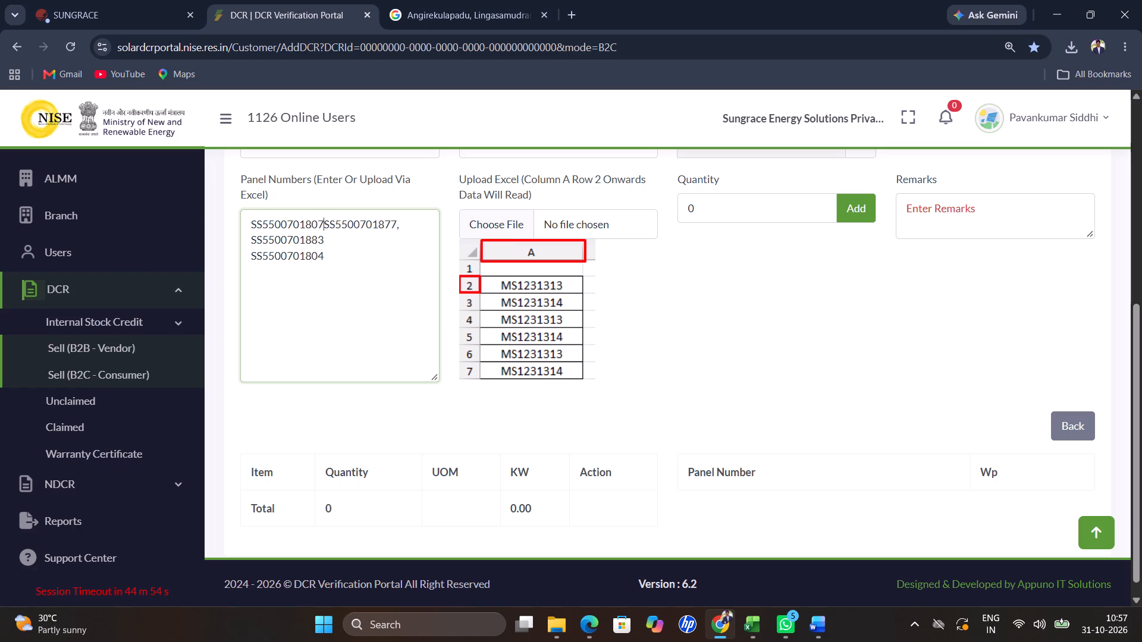
key(Return)
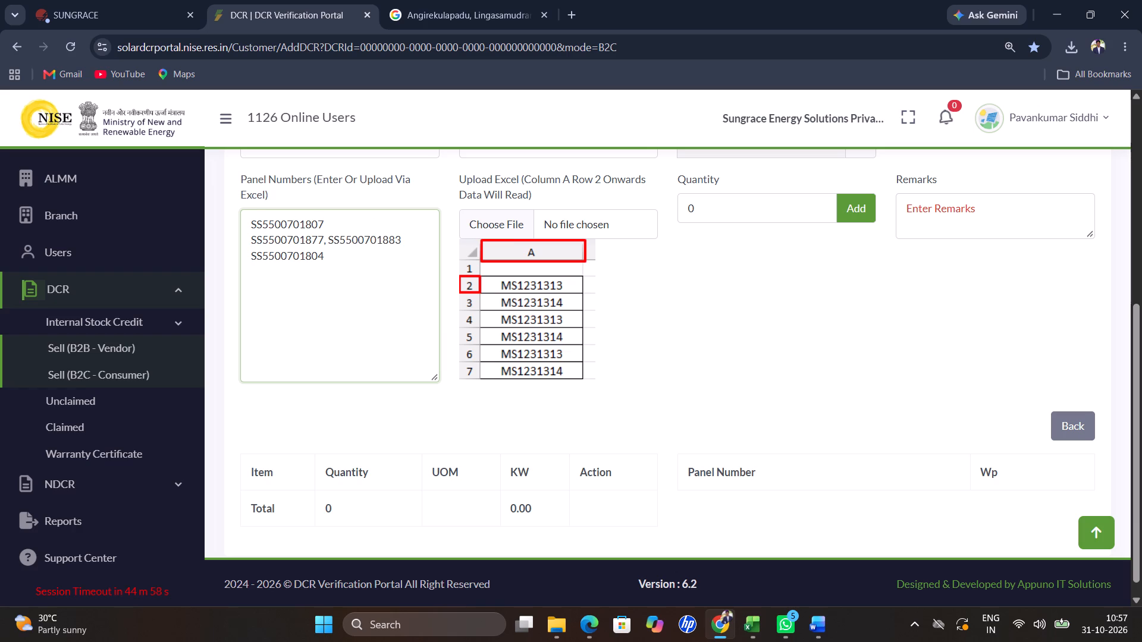
key(Right)
key(Right)
key(Right)
key(Right)
key(Right)
key(Right)
key(Right)
key(Right)
key(Right)
key(Right)
key(Right)
key(Right)
key(Right)
key(Right)
key(BackSpace)
key(BackSpace)
key(Return)
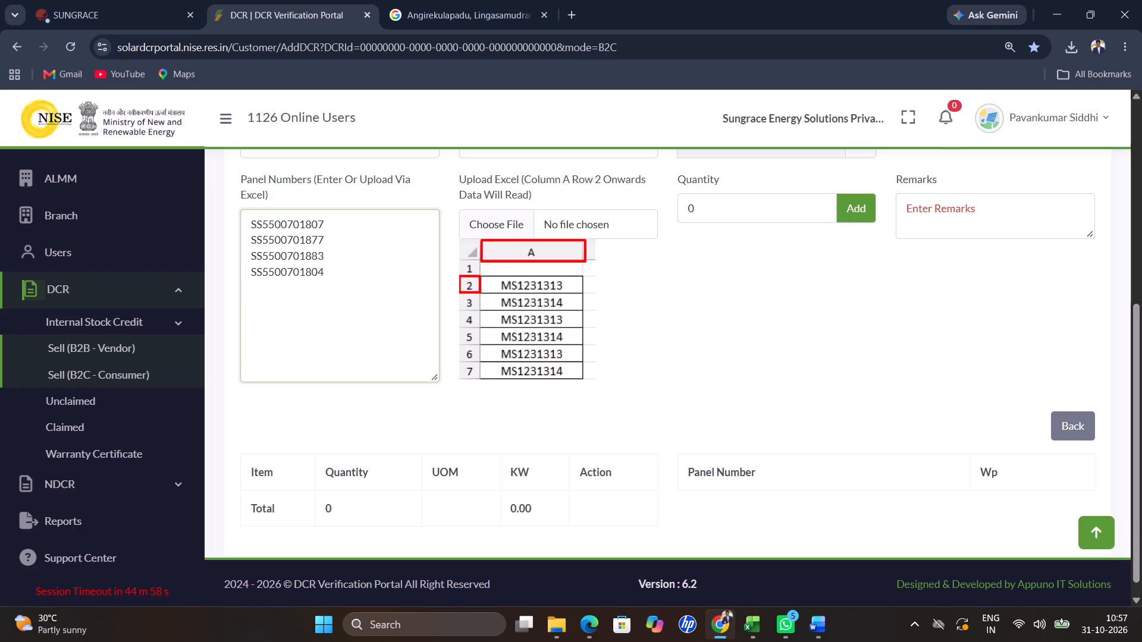
Set the panel Quantity to 4 and try to add the listed panels to the DCR.
click(772, 199)
scroll(771, 199, up, 4)
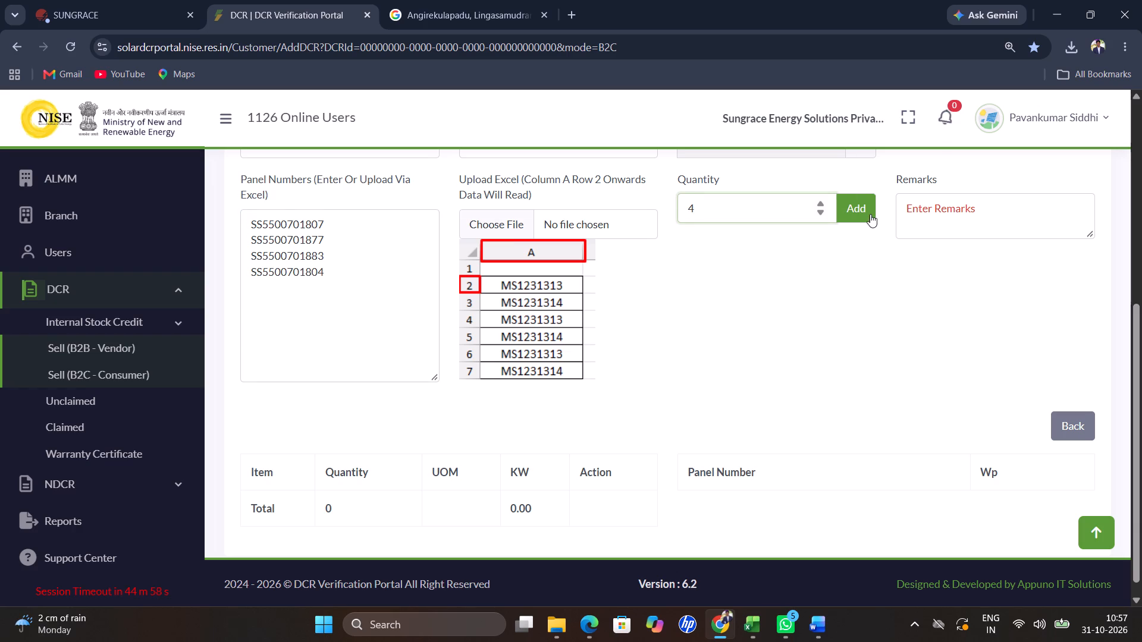
click(868, 214)
click(977, 238)
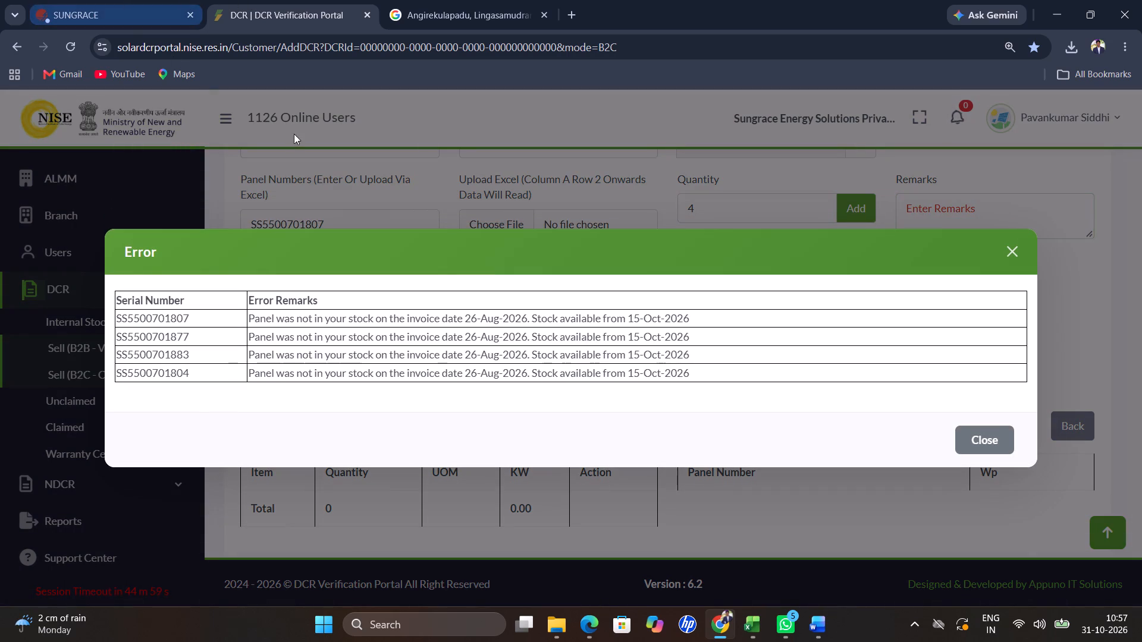
click(1014, 248)
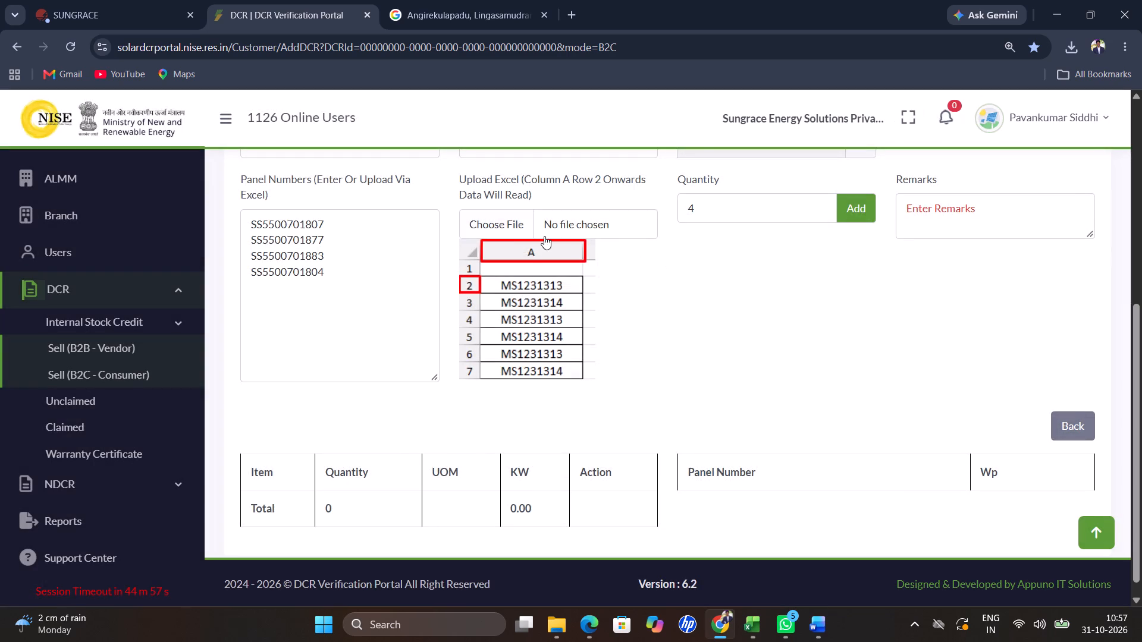
Change the invoice number's series to 010 and clear the digits after its last hyphen, leaving AP/GST/26-27/010-.
scroll(544, 237, up, 1)
click(561, 216)
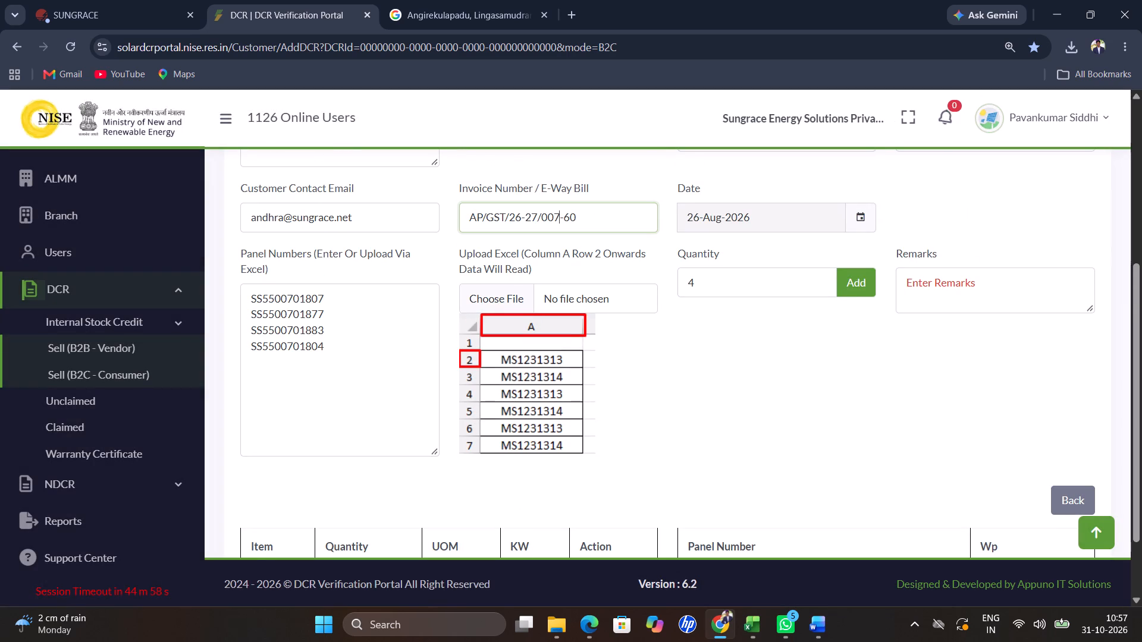
key(BackSpace)
key(BackSpace)
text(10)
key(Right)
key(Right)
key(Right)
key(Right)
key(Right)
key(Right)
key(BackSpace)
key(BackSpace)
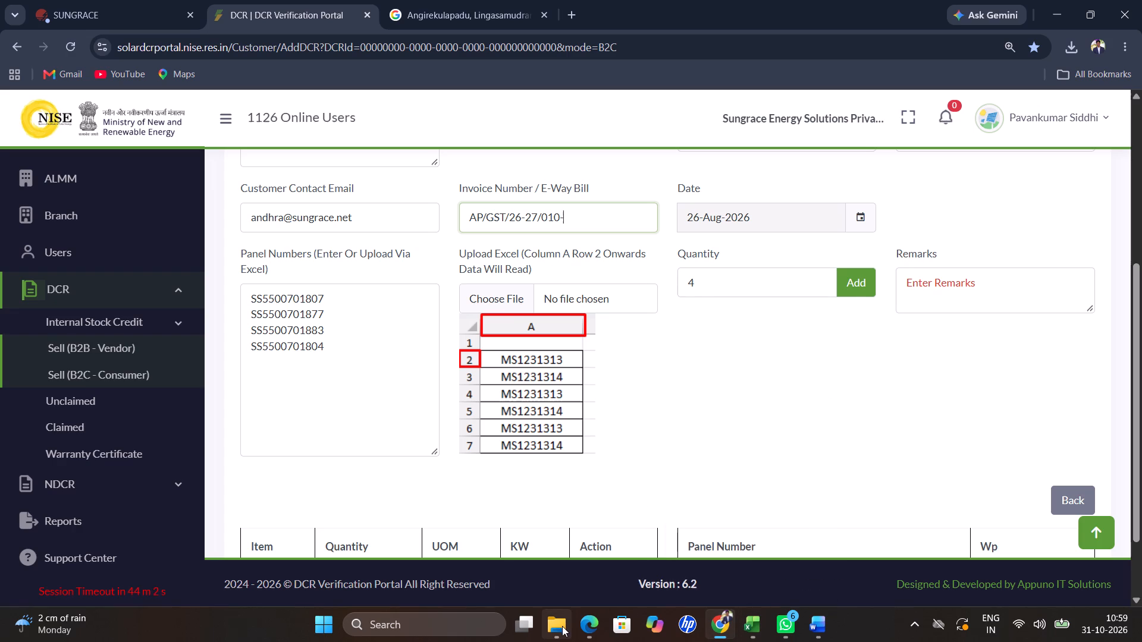
Check the numbered folders in DCR010 under dcr crf in File Explorer, and complete the invoice number in Chrome with 44.
click(560, 573)
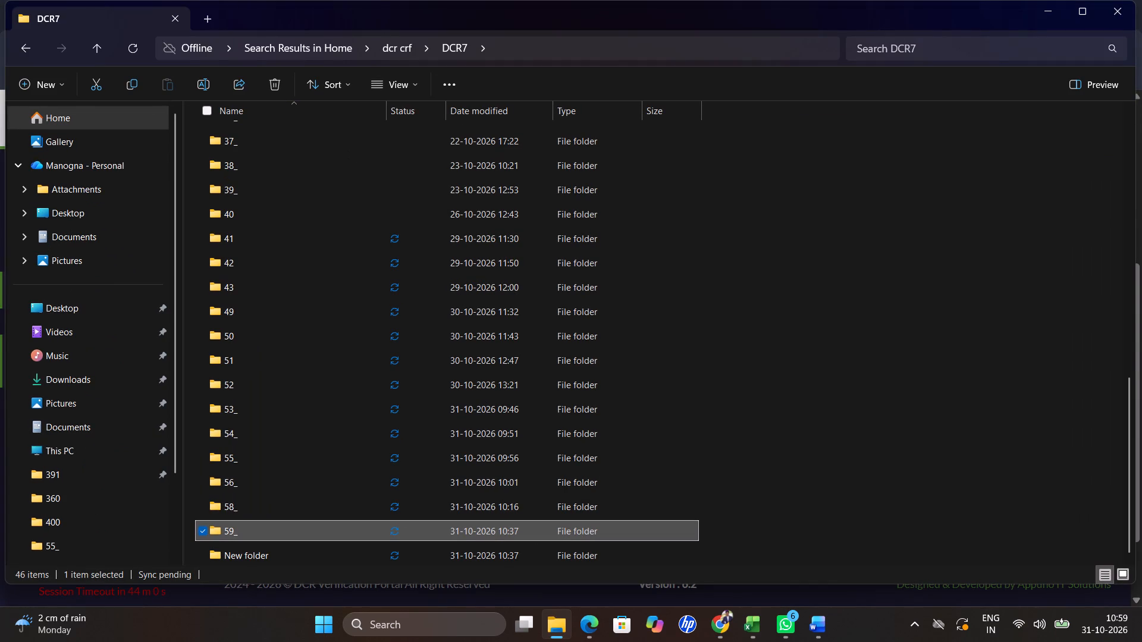
click(388, 49)
drag(337, 338, 341, 344)
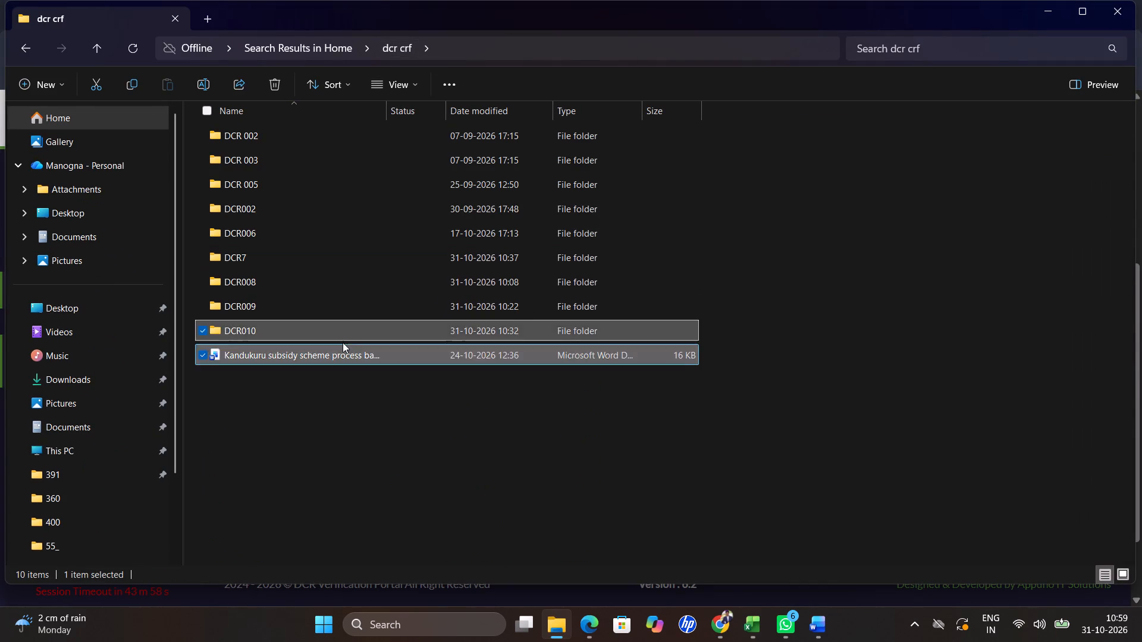
click(343, 342)
double_click(340, 333)
scroll(440, 240, down, 4)
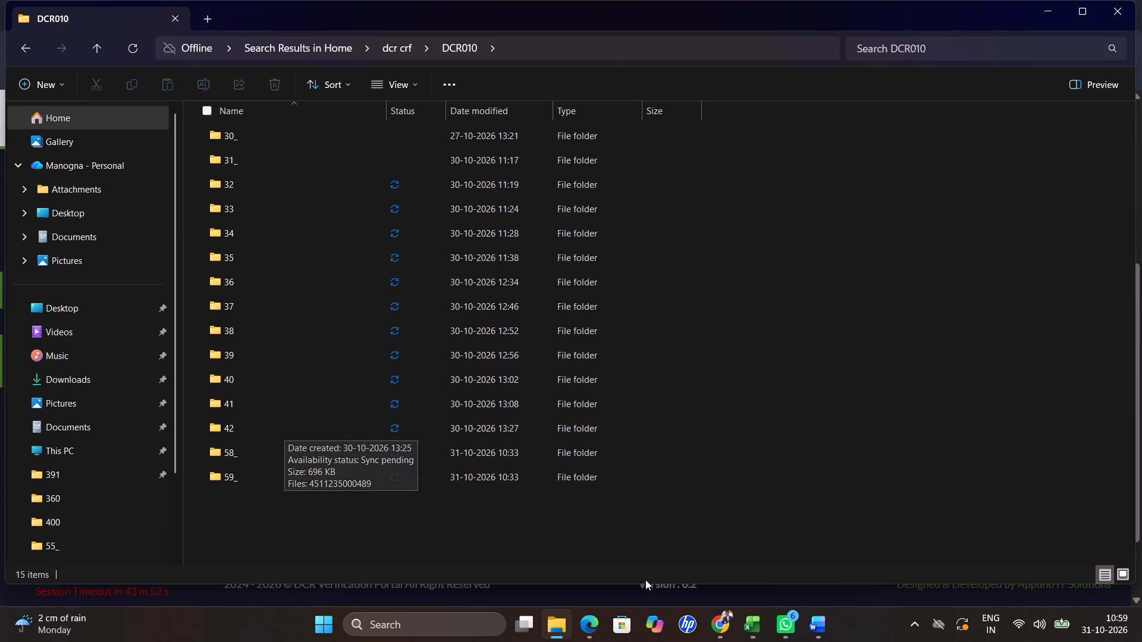
click(723, 602)
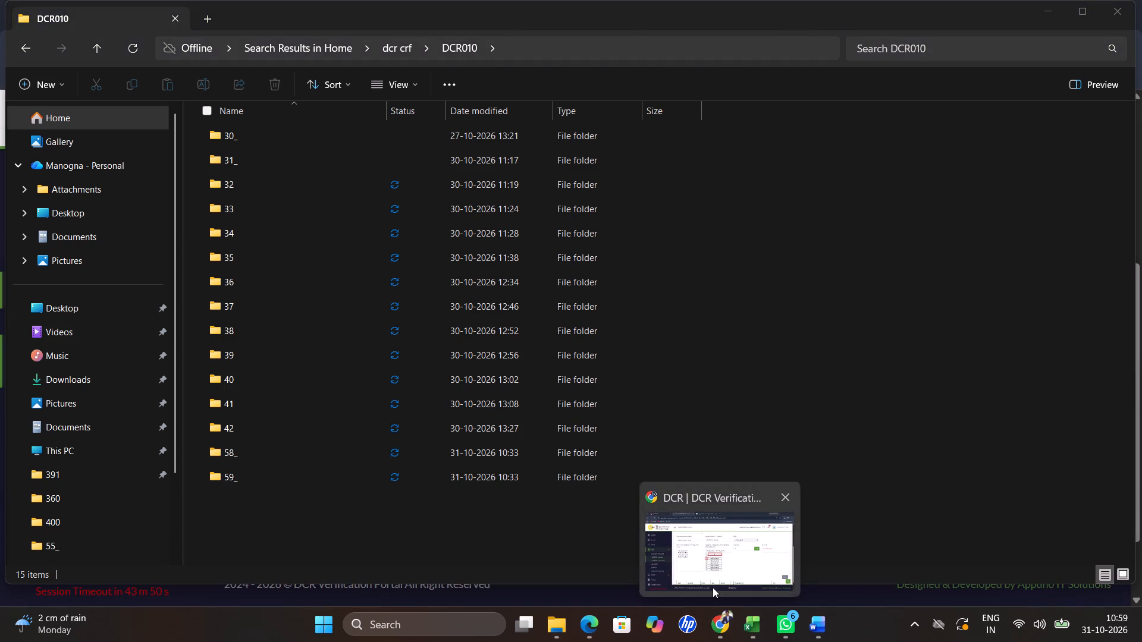
click(713, 587)
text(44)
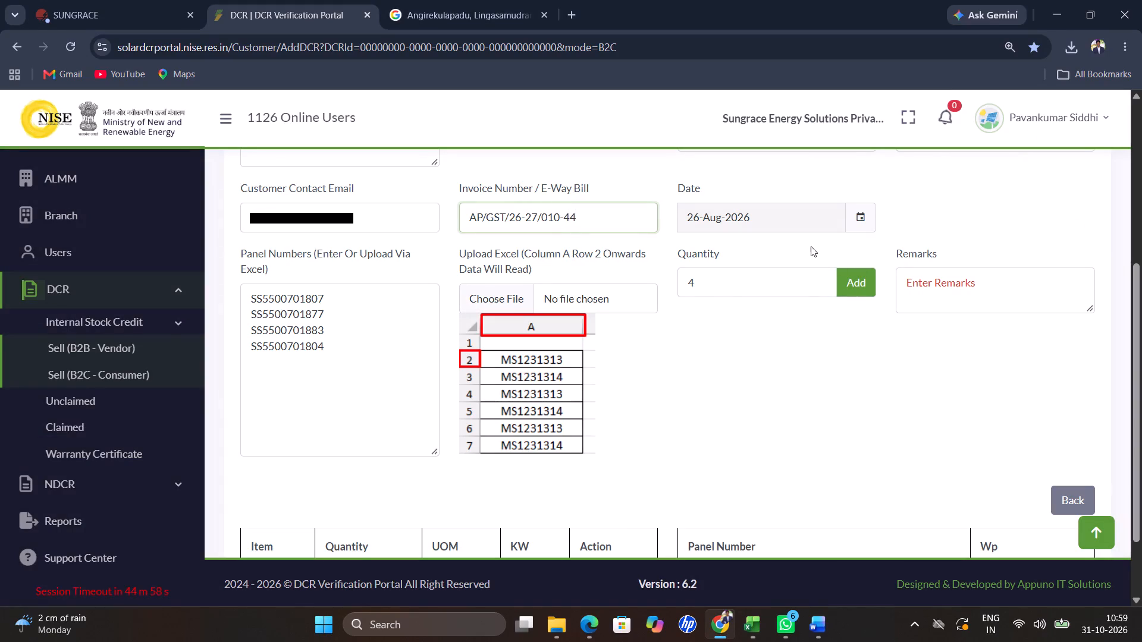
Set the DCR form's invoice date to 22-Oct-2026.
click(828, 225)
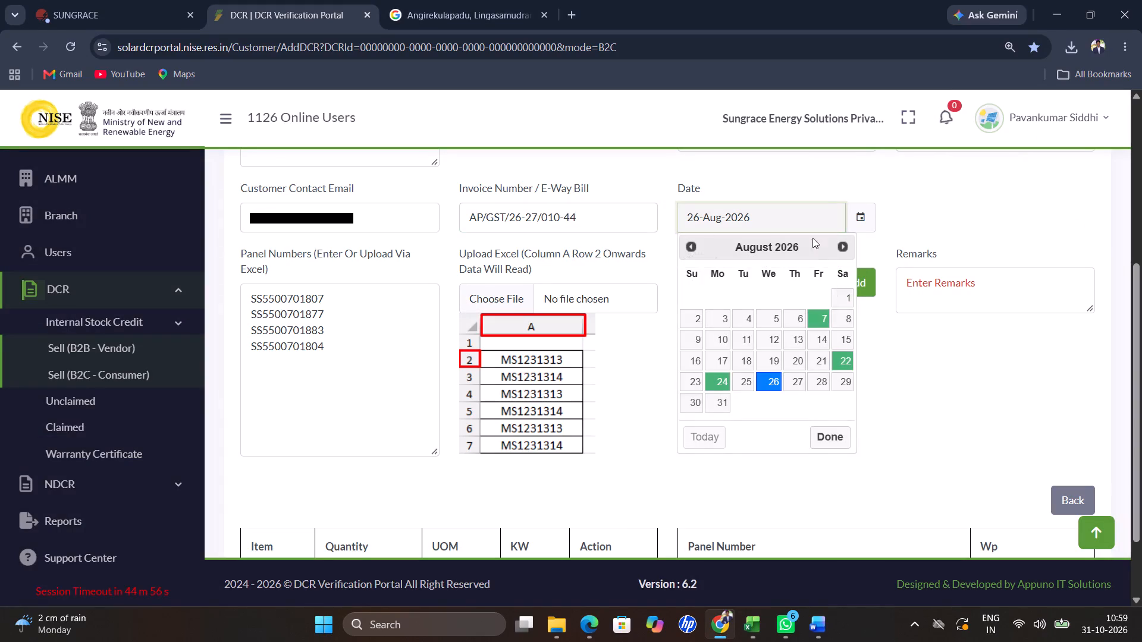
click(832, 247)
double_click(839, 246)
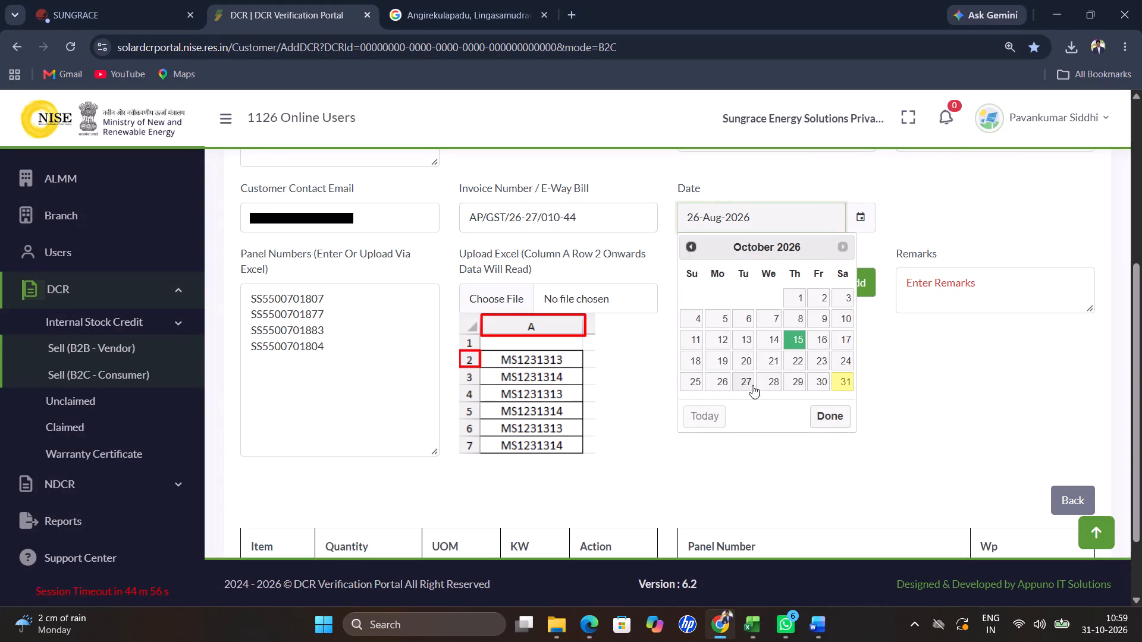
click(796, 359)
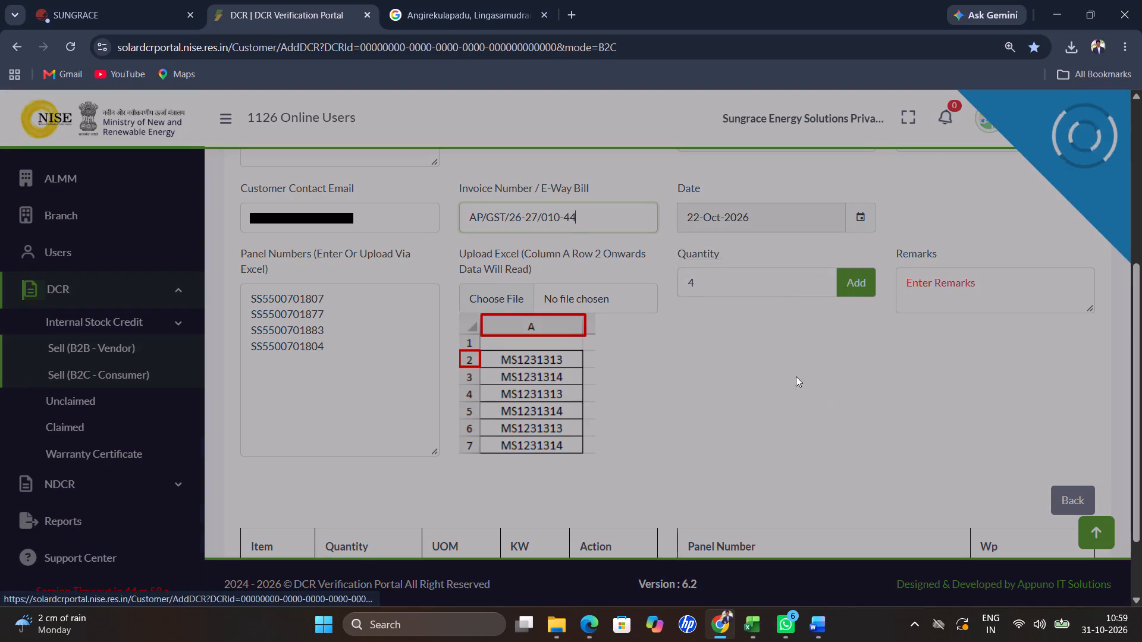
Add the listed panels to the DCR using the updated invoice details and activate the Remarks field.
click(859, 291)
click(996, 297)
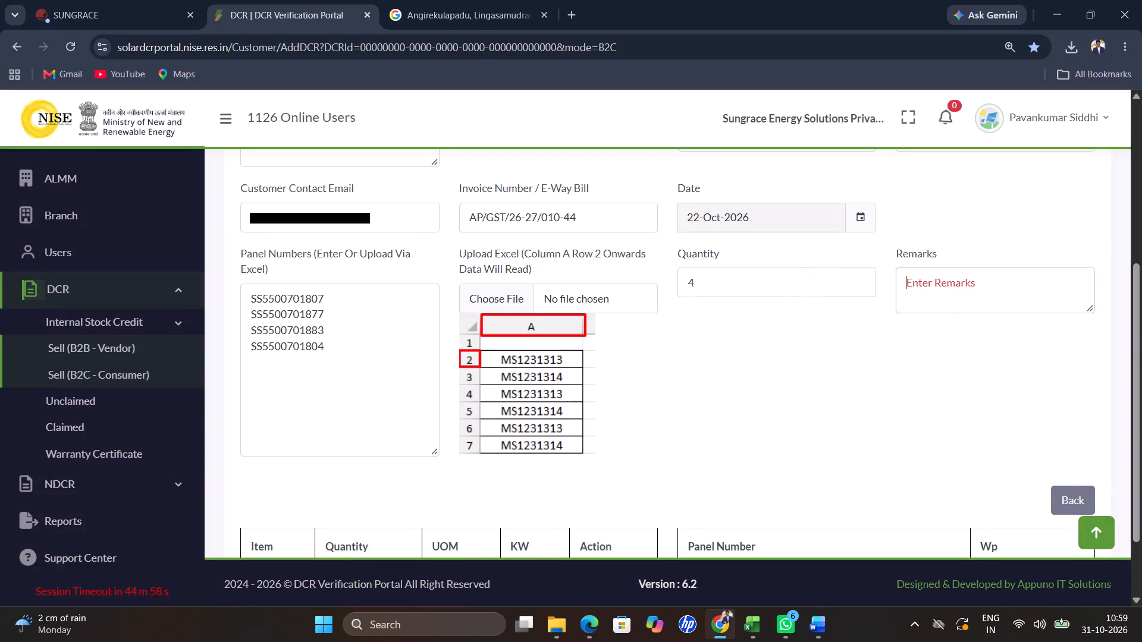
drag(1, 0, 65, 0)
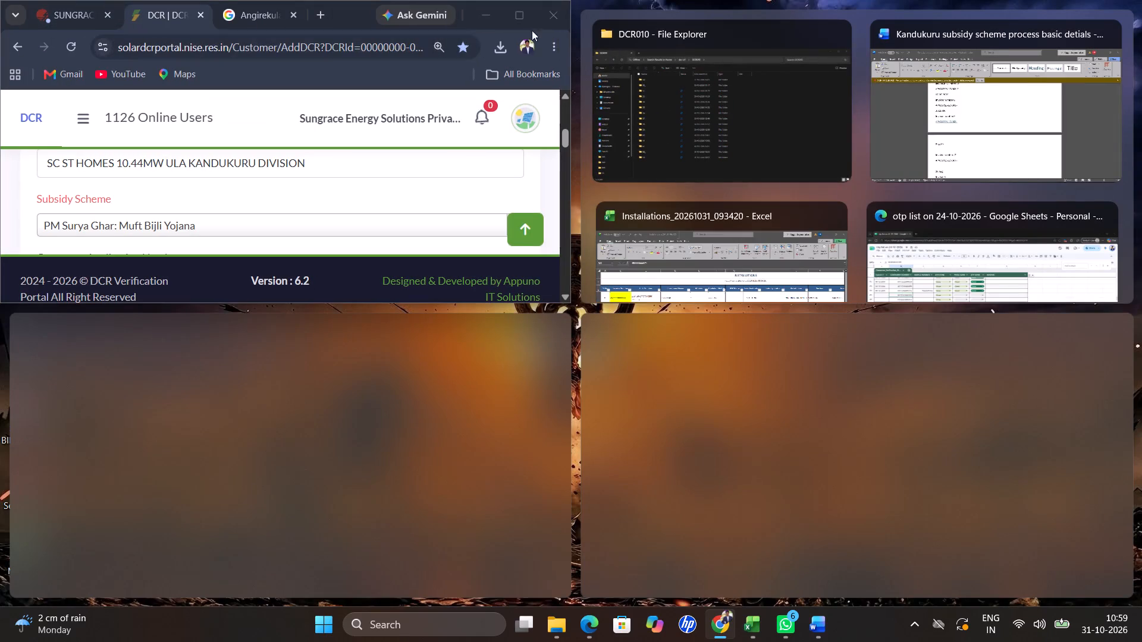
Copy the consumer's address from the SUNGRACE work order into the DCR form's Remarks field.
click(516, 13)
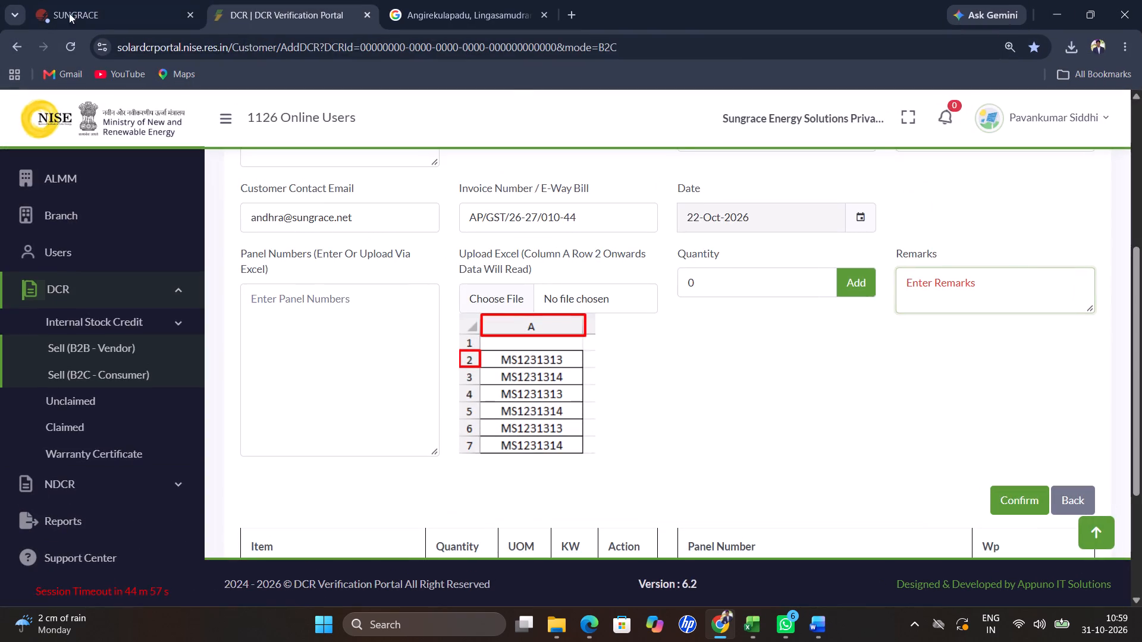
click(74, 0)
click(684, 154)
scroll(698, 345, down, 4)
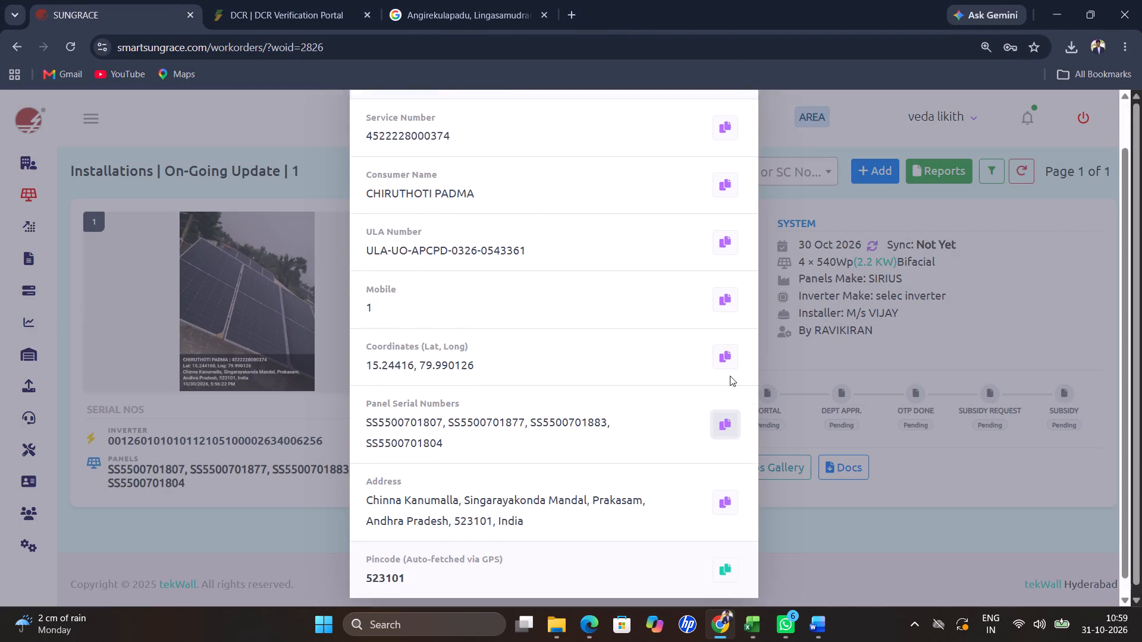
click(723, 487)
click(242, 0)
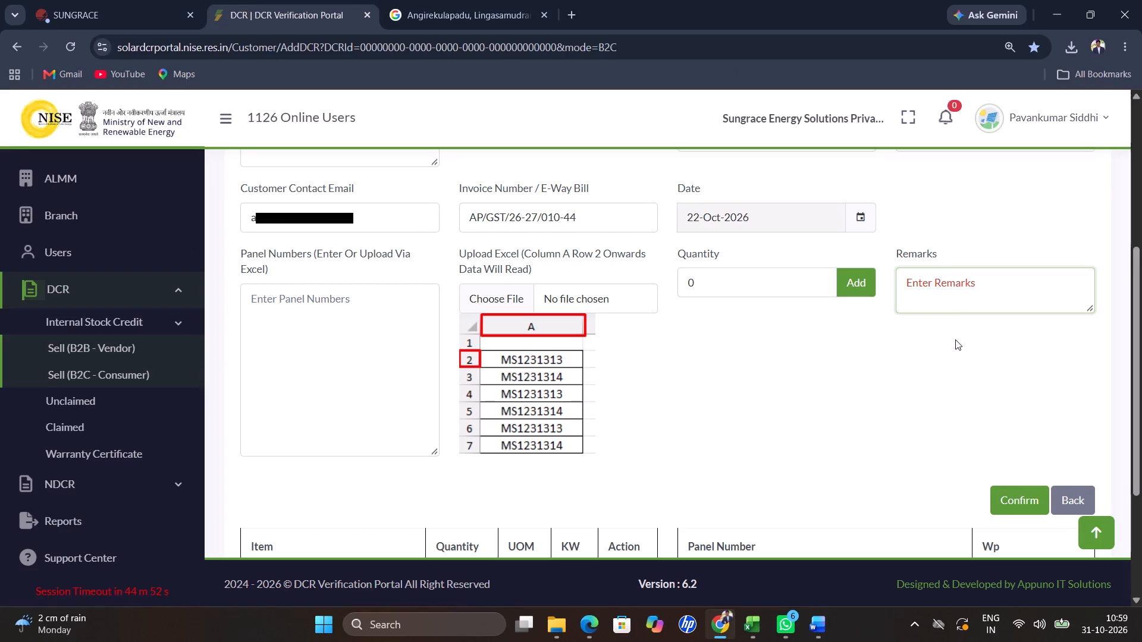
key(ctrl+v)
Fill the DCR form's Customer Pin Code with the pincode copied from the SUNGRACE work order.
scroll(836, 314, up, 1)
click(805, 211)
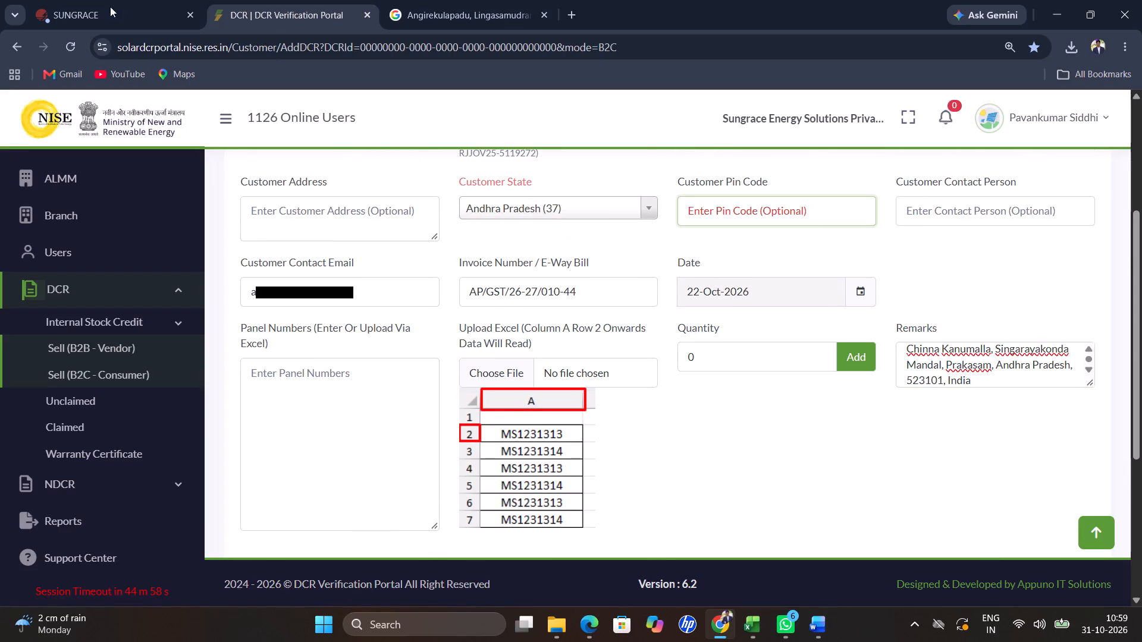
click(116, 0)
click(686, 157)
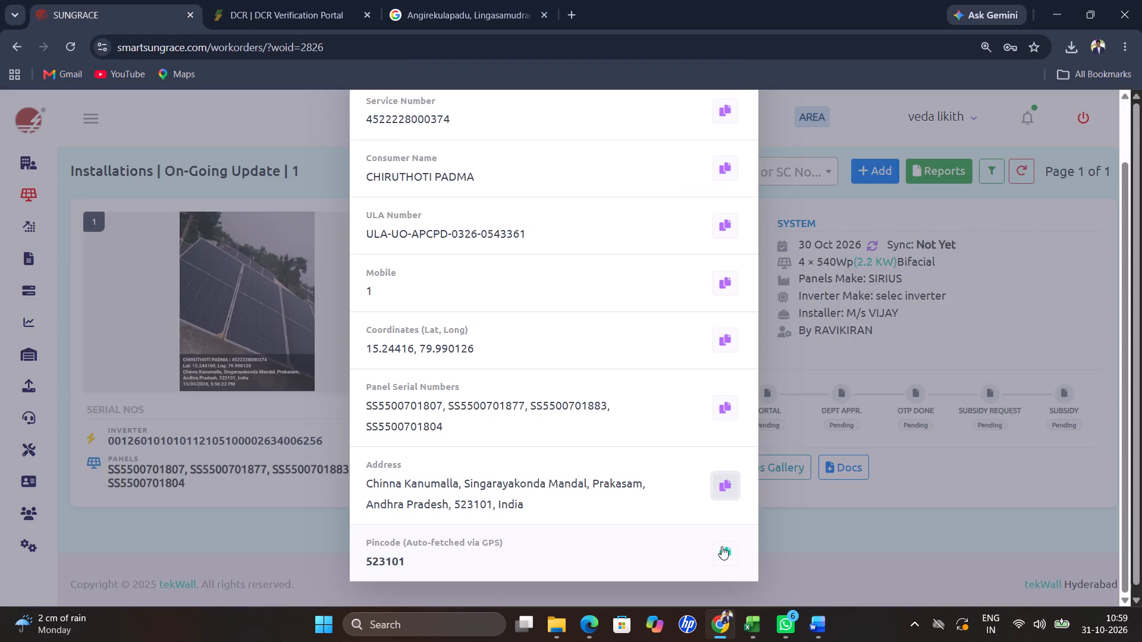
click(721, 546)
click(327, 10)
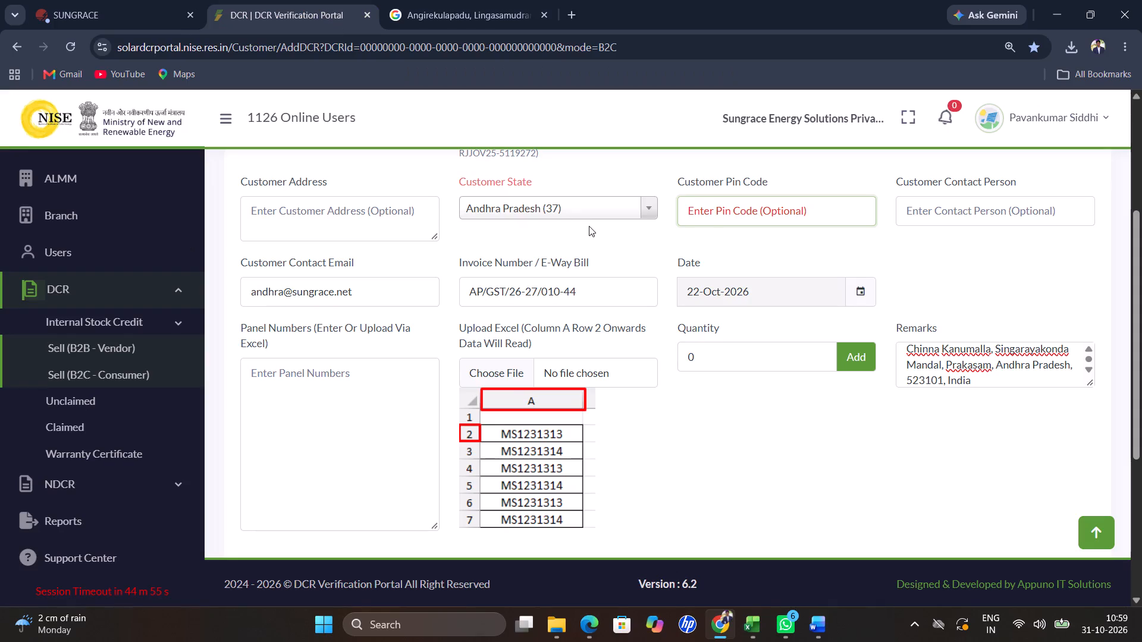
key(ctrl+v)
Confirm the completed B2C DCR form to issue the certificate for the four listed panels.
scroll(682, 236, down, 4)
drag(1018, 295, 1016, 297)
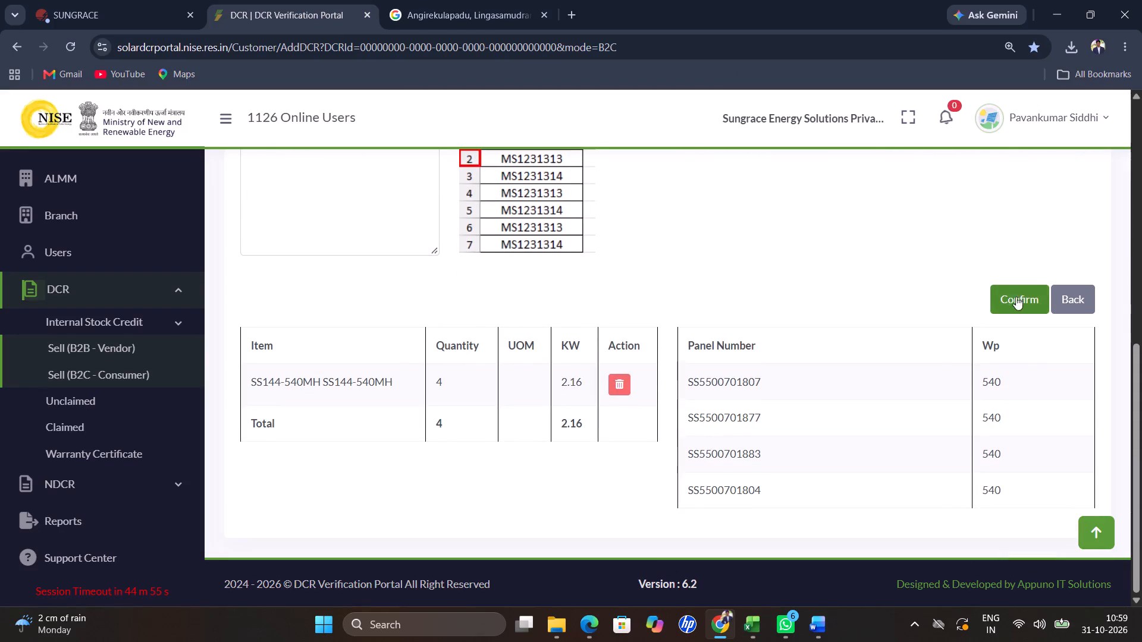
drag(1016, 297, 1009, 299)
click(721, 431)
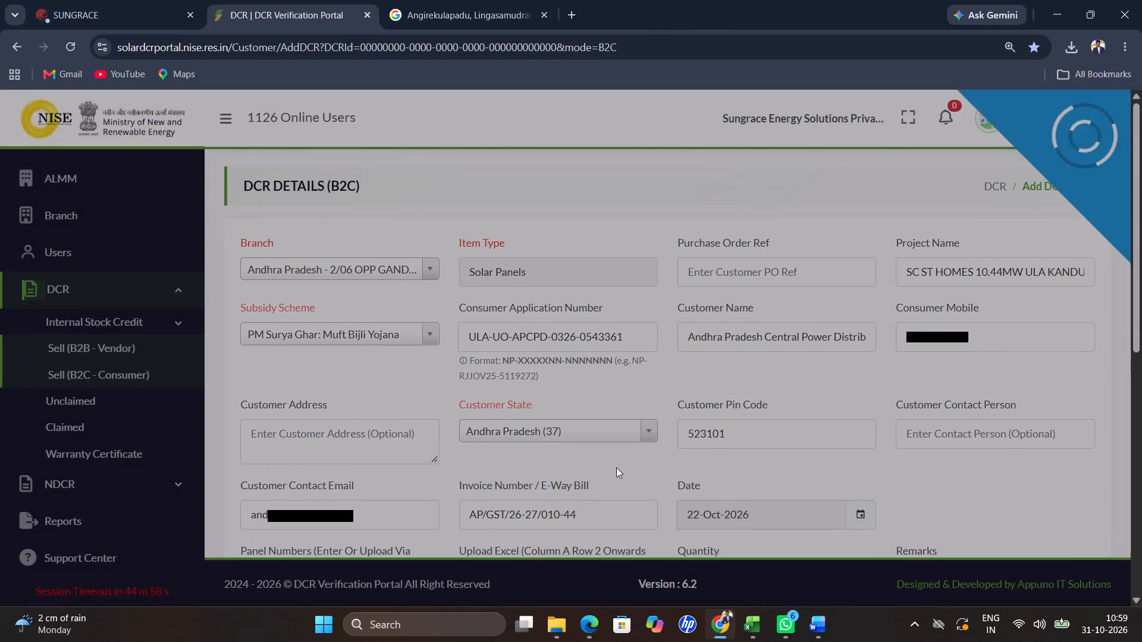
Switch to File Explorer and create a folder named 44_ inside DCR010.
click(579, 491)
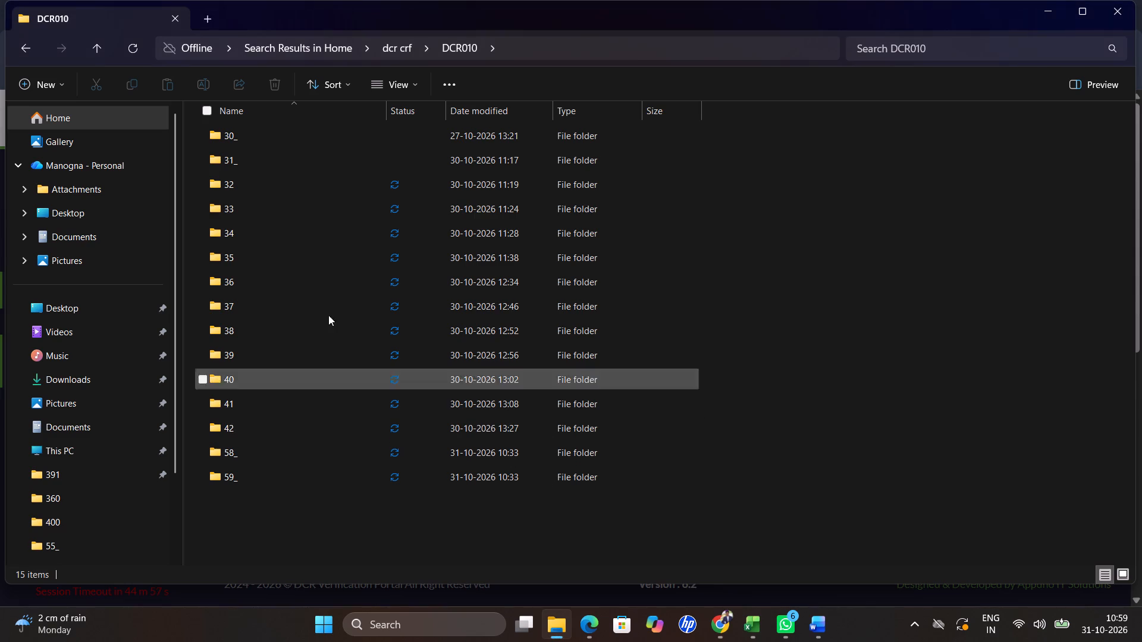
click(23, 77)
click(35, 115)
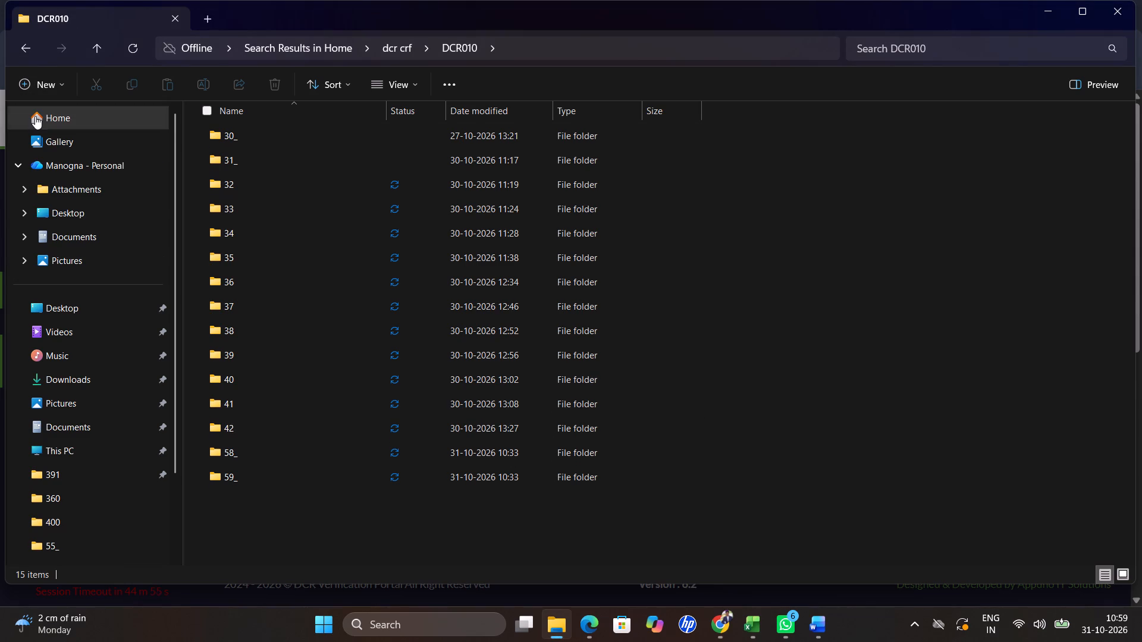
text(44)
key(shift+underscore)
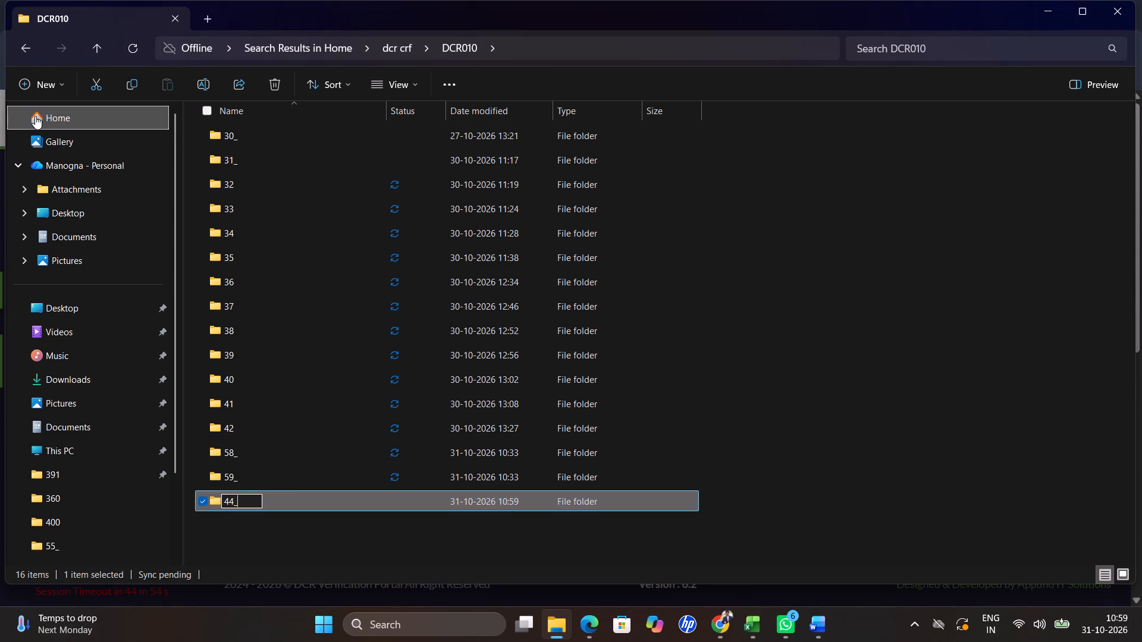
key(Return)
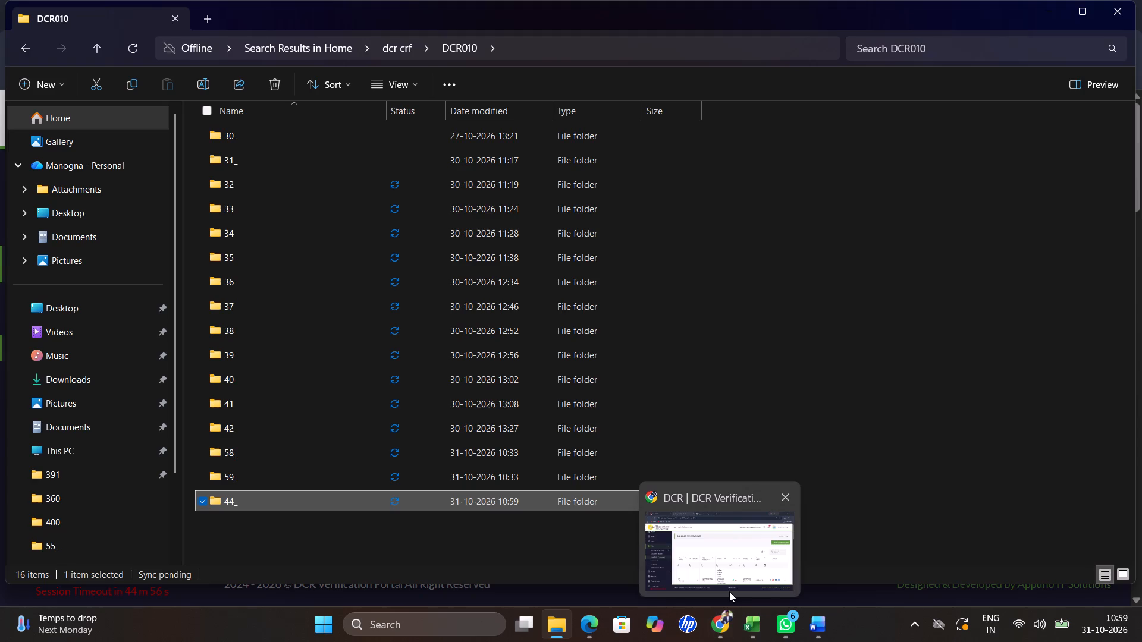
Download the AP/GST/26-27/010-44 DCR certificate PDF in Chrome into DCR010's 44_ folder, named with the work order's service number followed by -44.
click(729, 591)
click(125, 0)
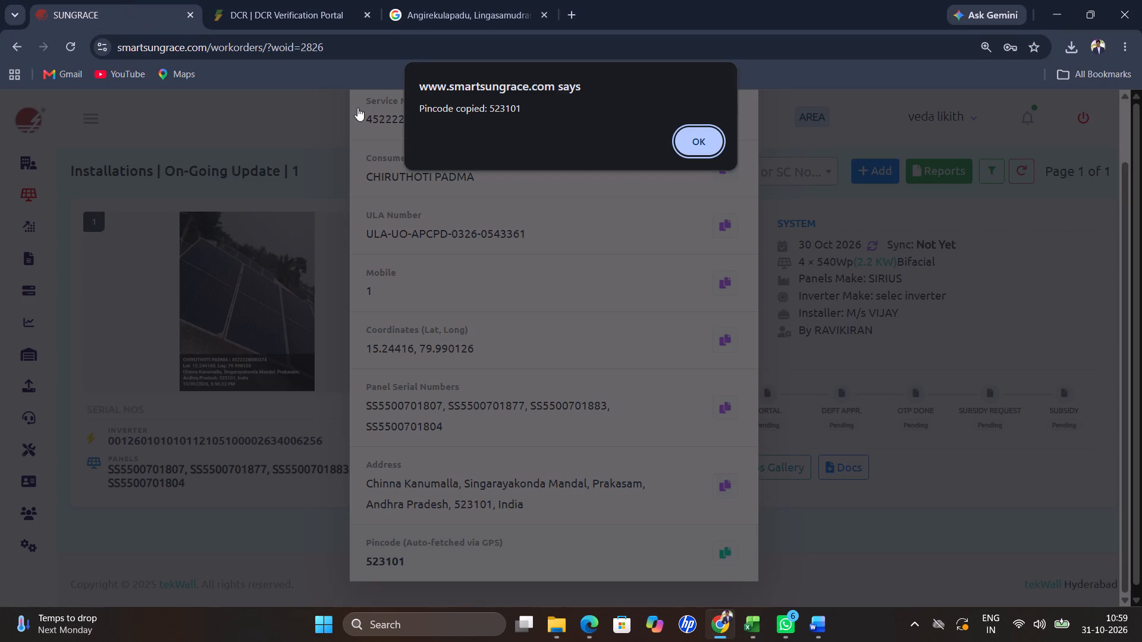
click(708, 149)
click(719, 111)
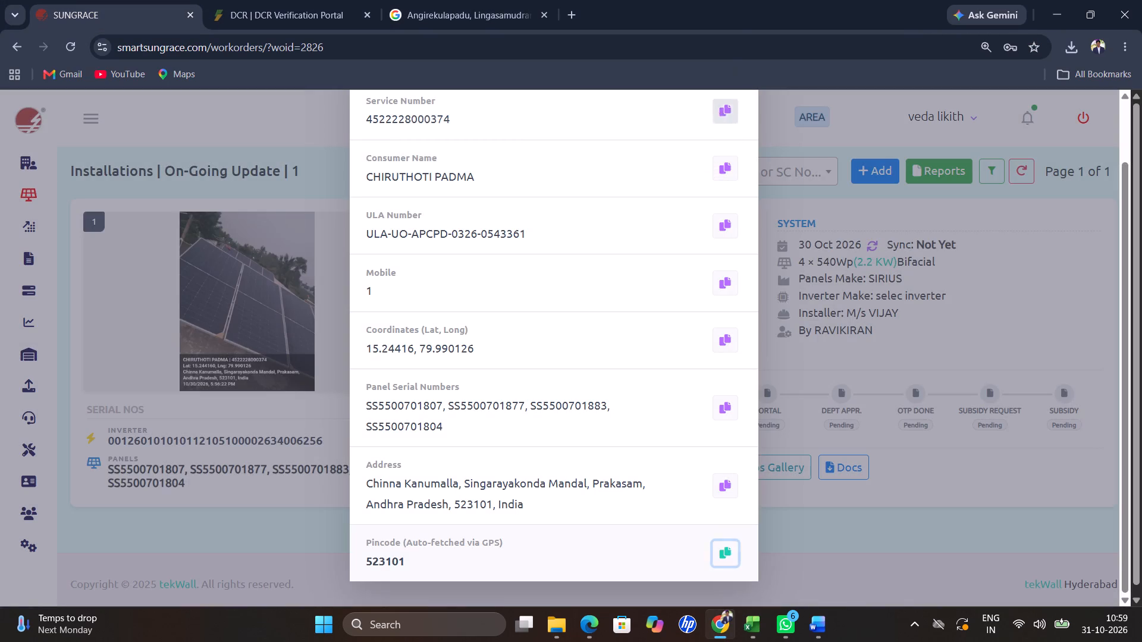
click(337, 0)
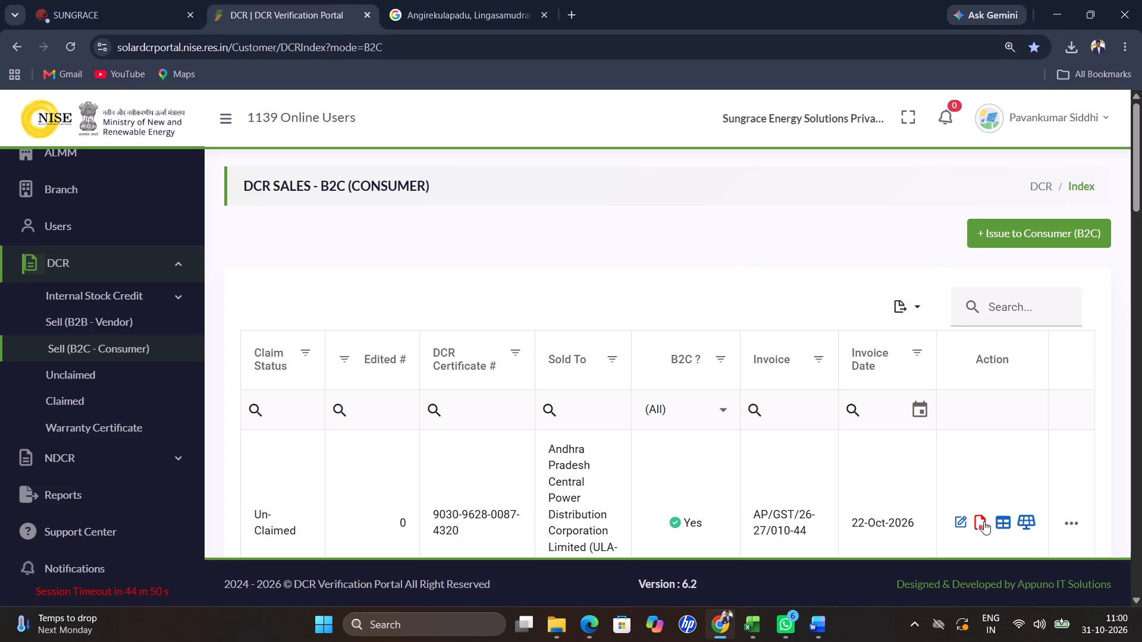
click(984, 521)
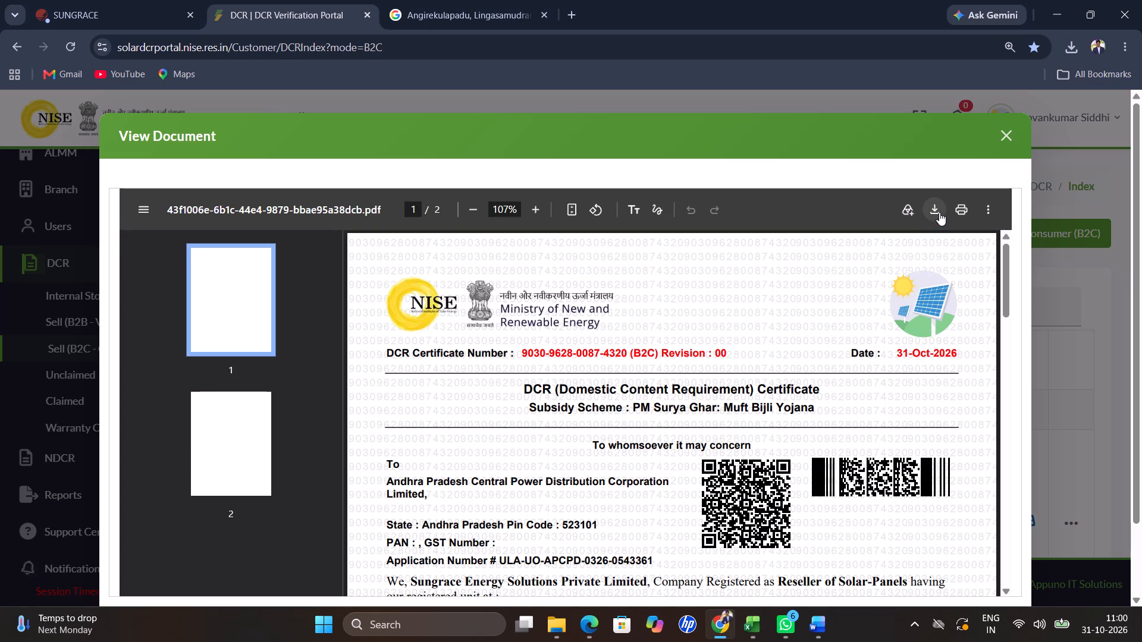
click(939, 212)
key(ctrl+v)
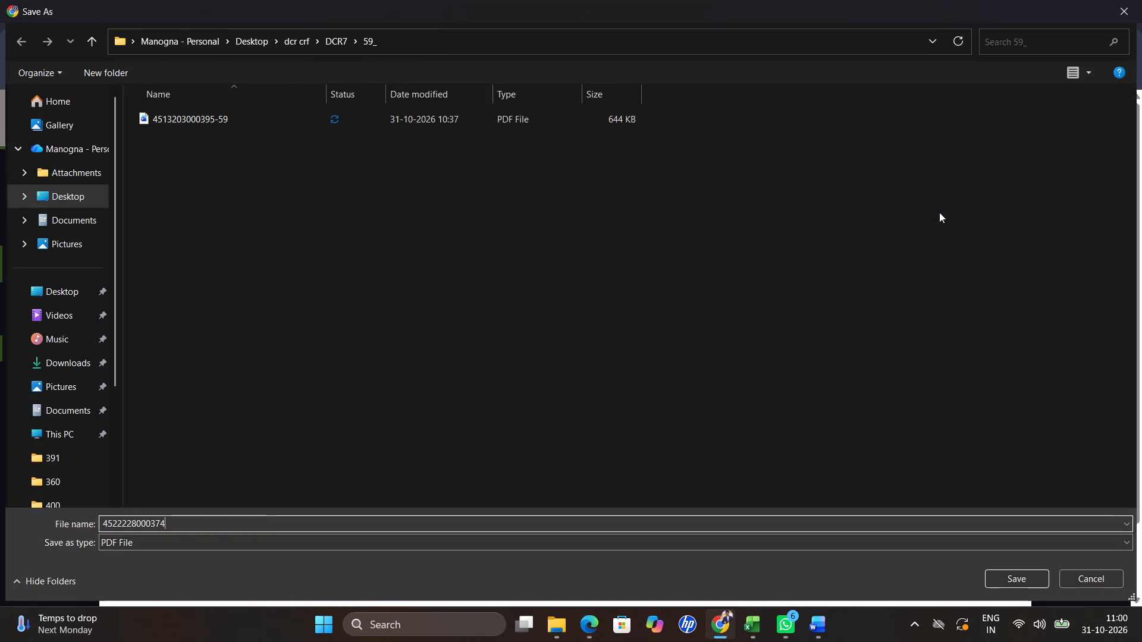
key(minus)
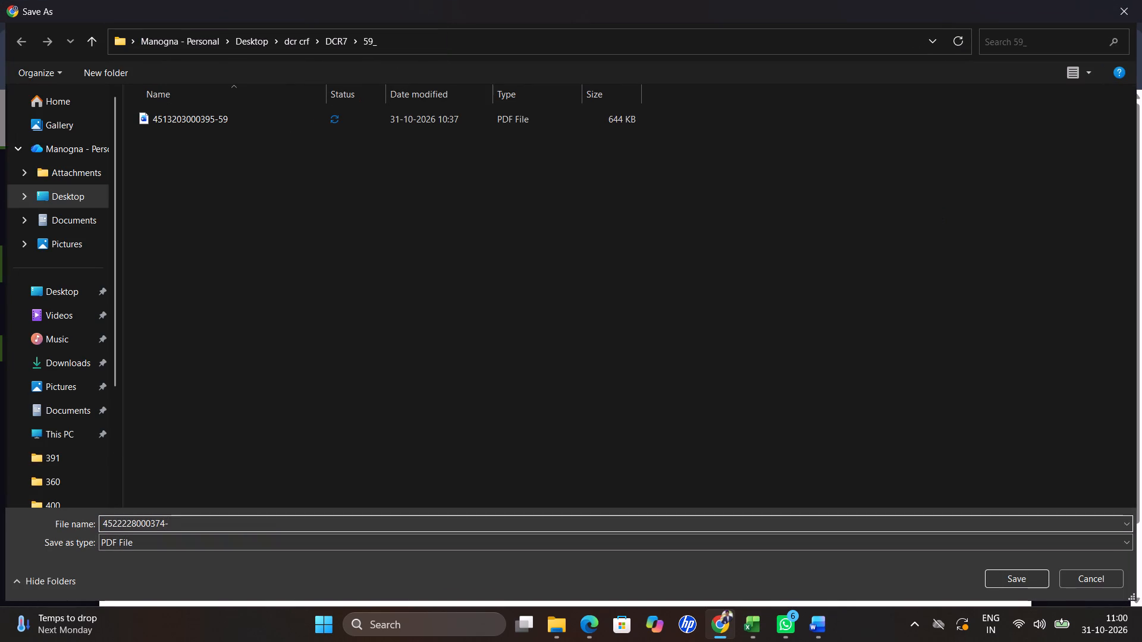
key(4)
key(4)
click(306, 49)
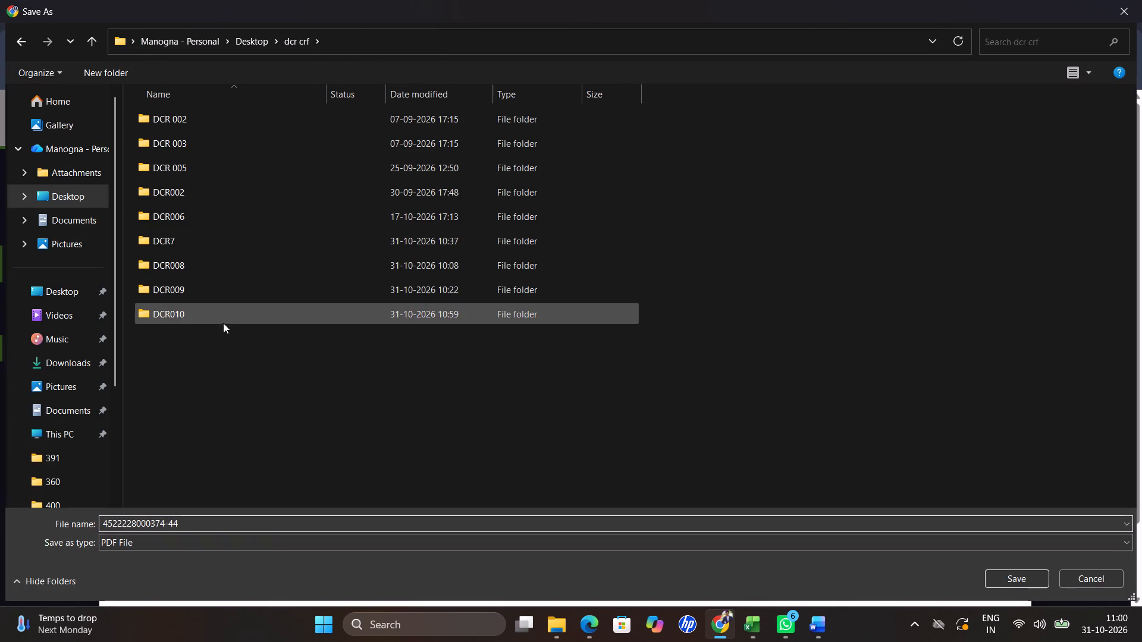
double_click(226, 310)
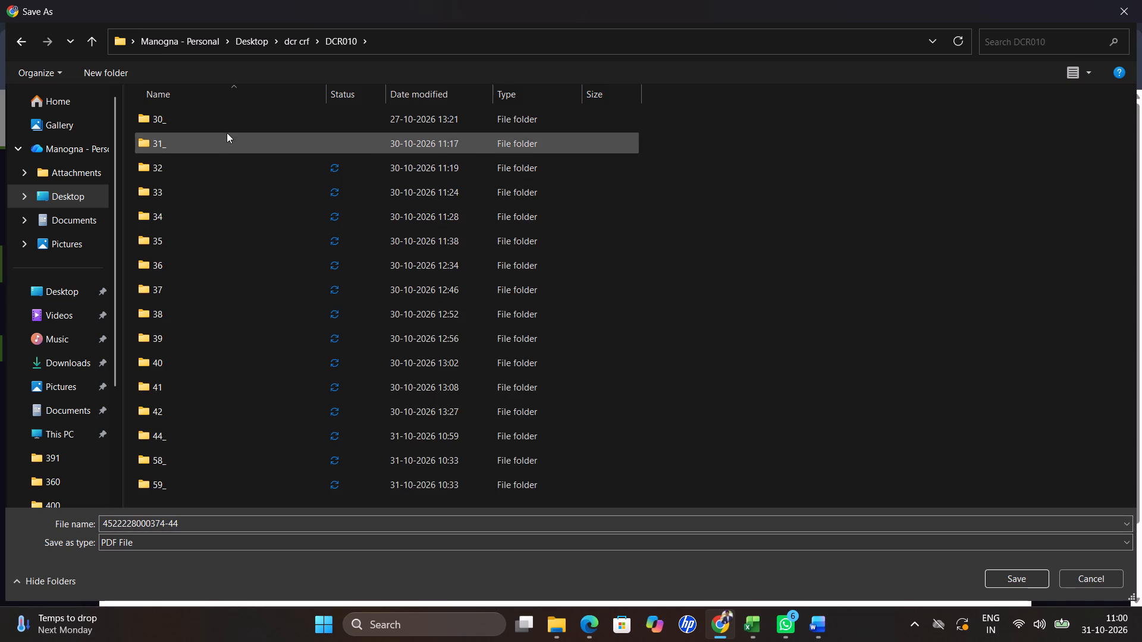
double_click(219, 431)
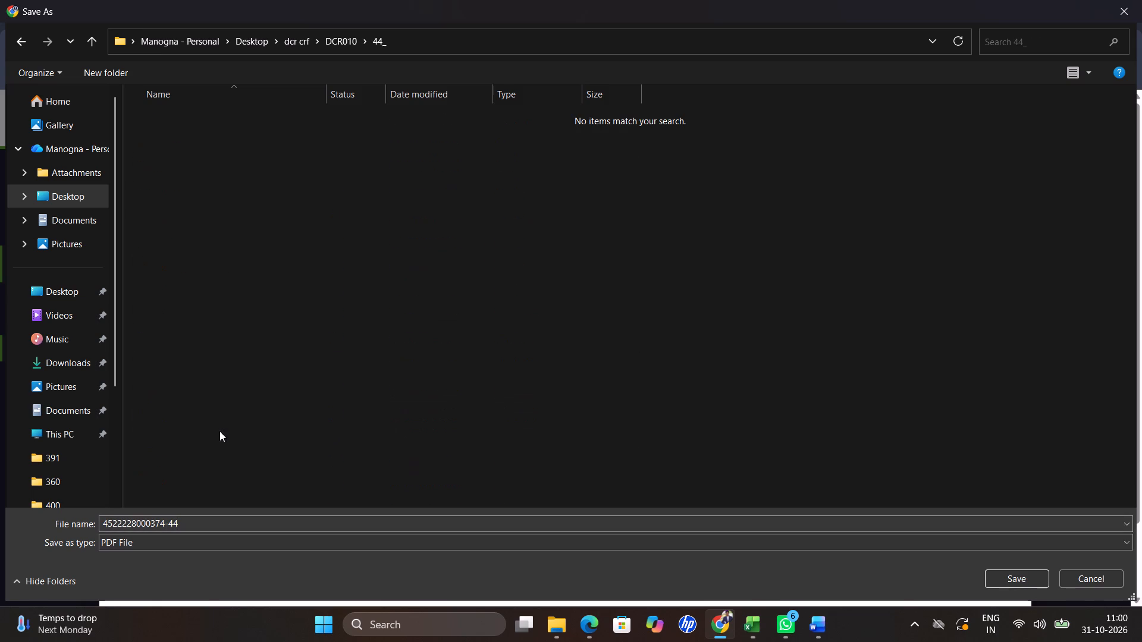
click(995, 572)
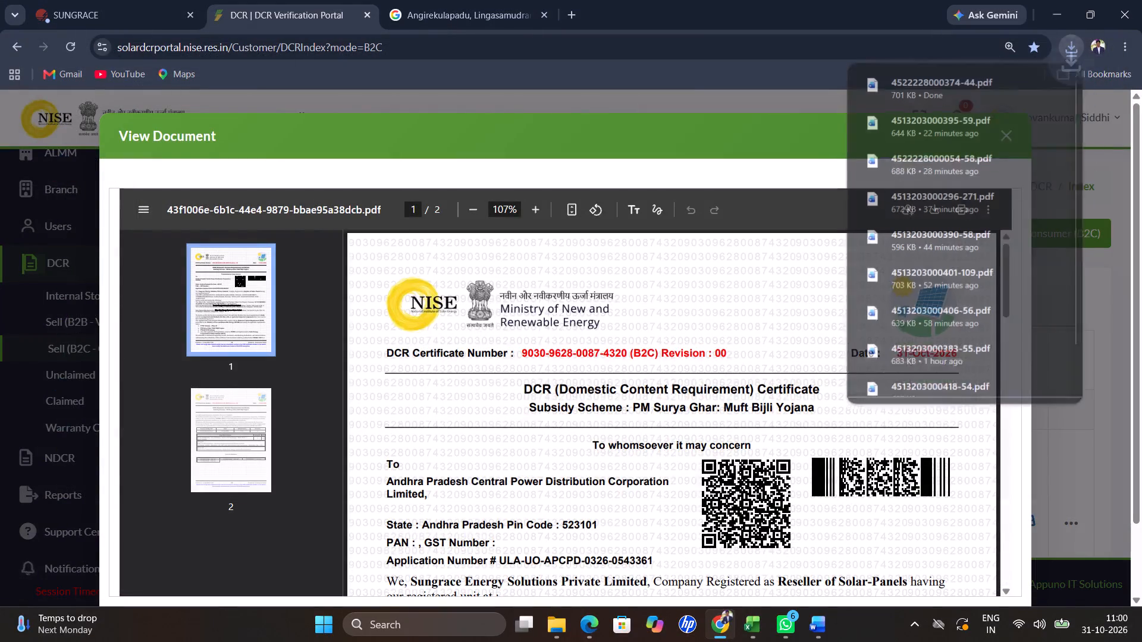
Upload the certificate PDF from DCR010's 44_ folder as the DCR file in the SUNGRACE work order's project stage form and submit it.
click(123, 0)
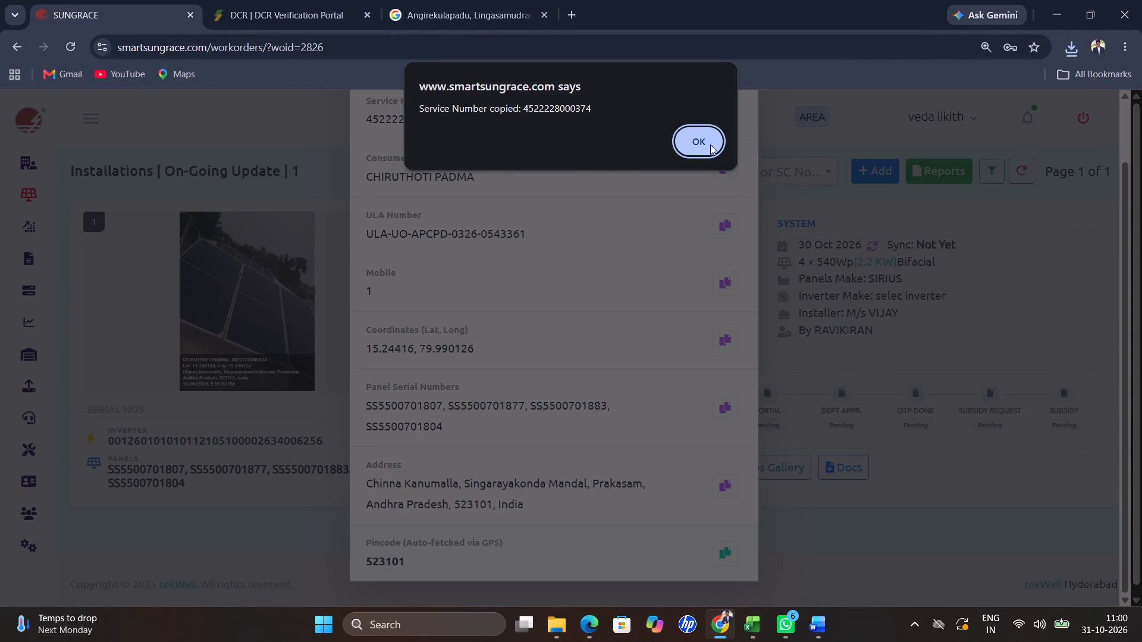
click(700, 144)
click(760, 113)
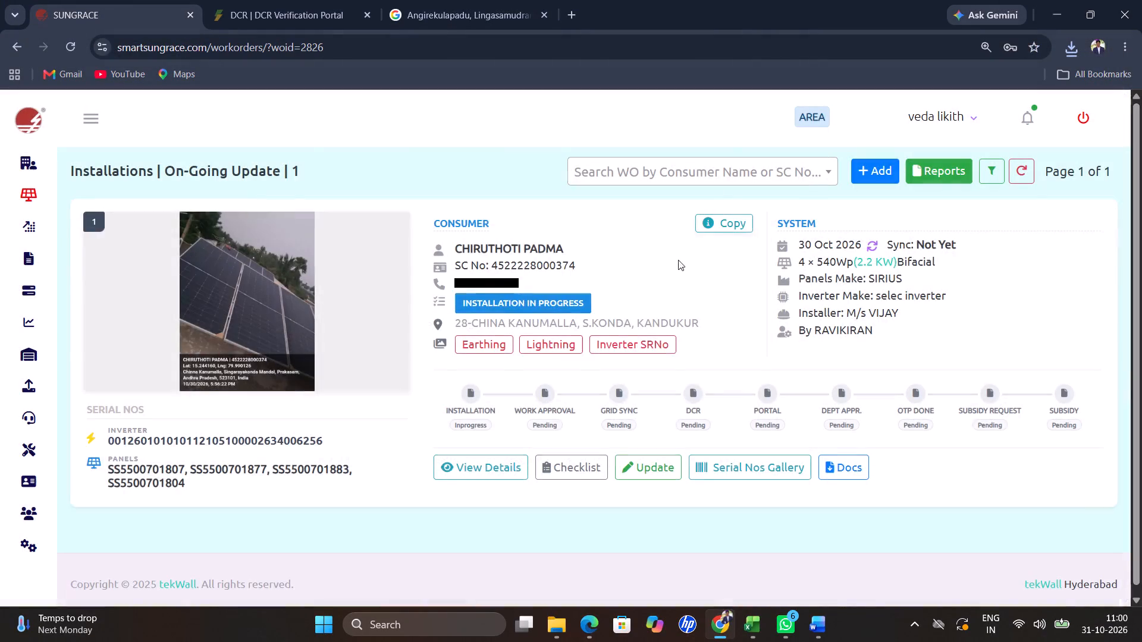
click(626, 470)
click(424, 417)
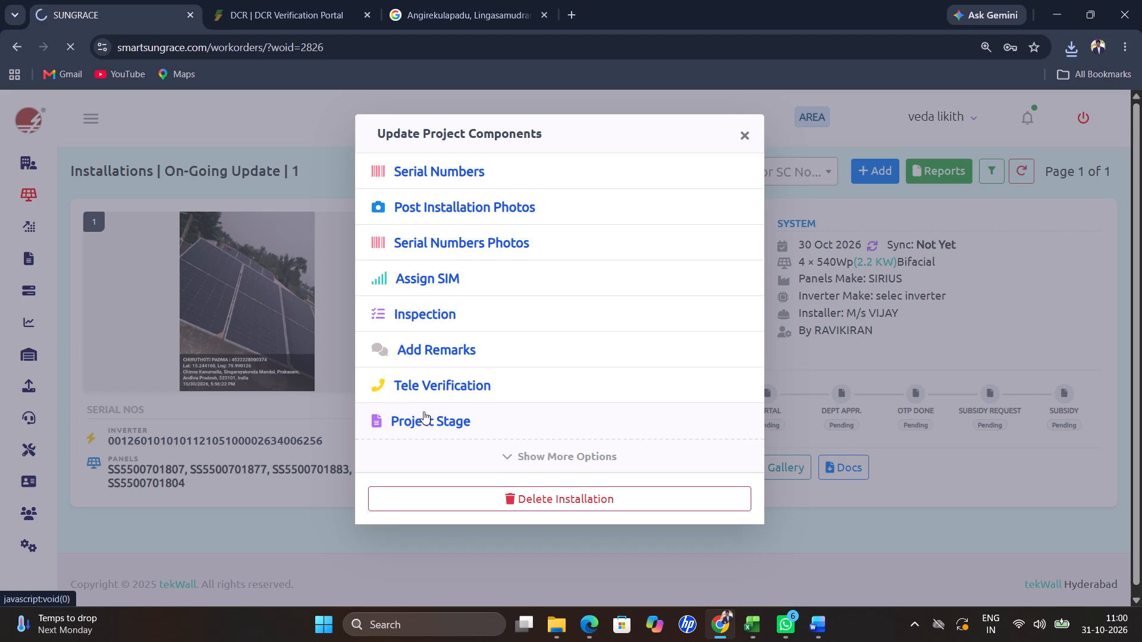
scroll(422, 382, down, 5)
click(396, 417)
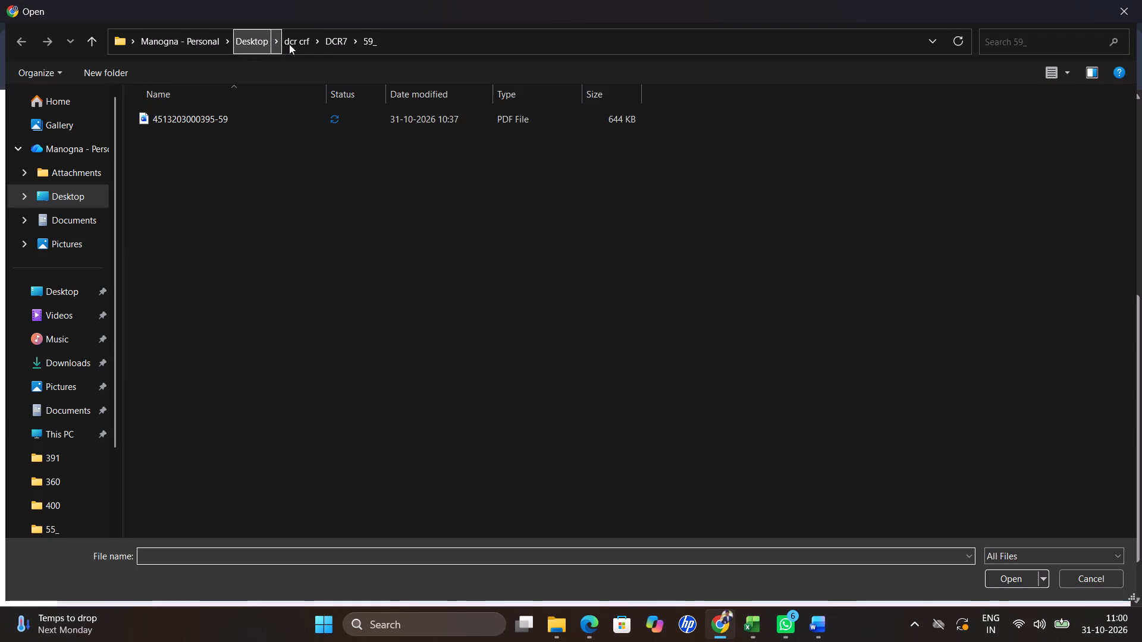
click(291, 43)
double_click(310, 311)
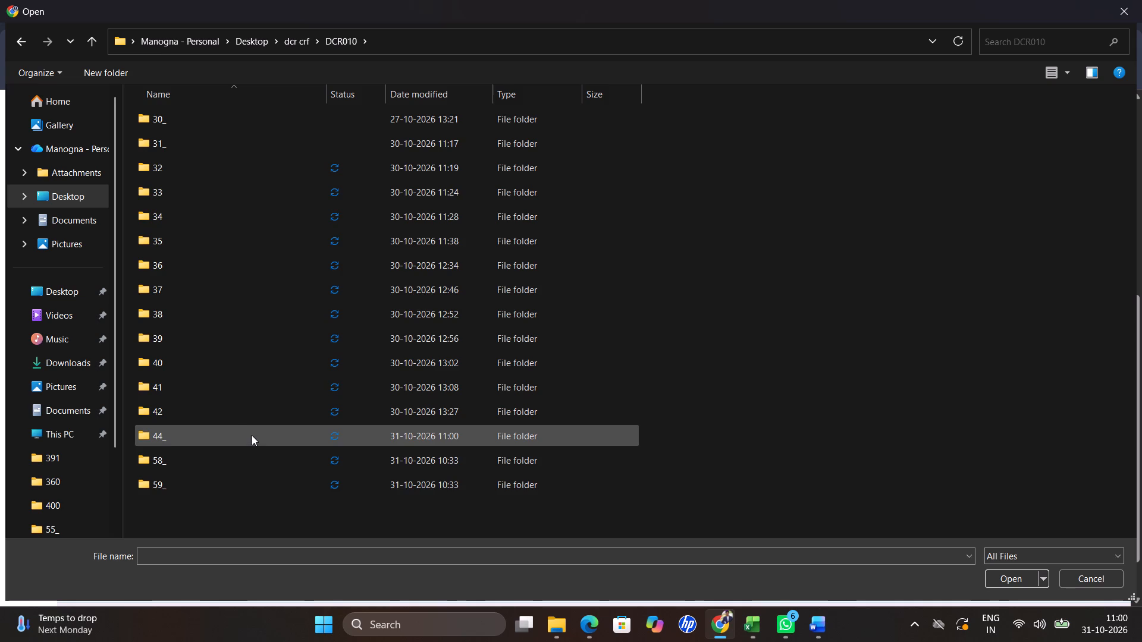
double_click(252, 435)
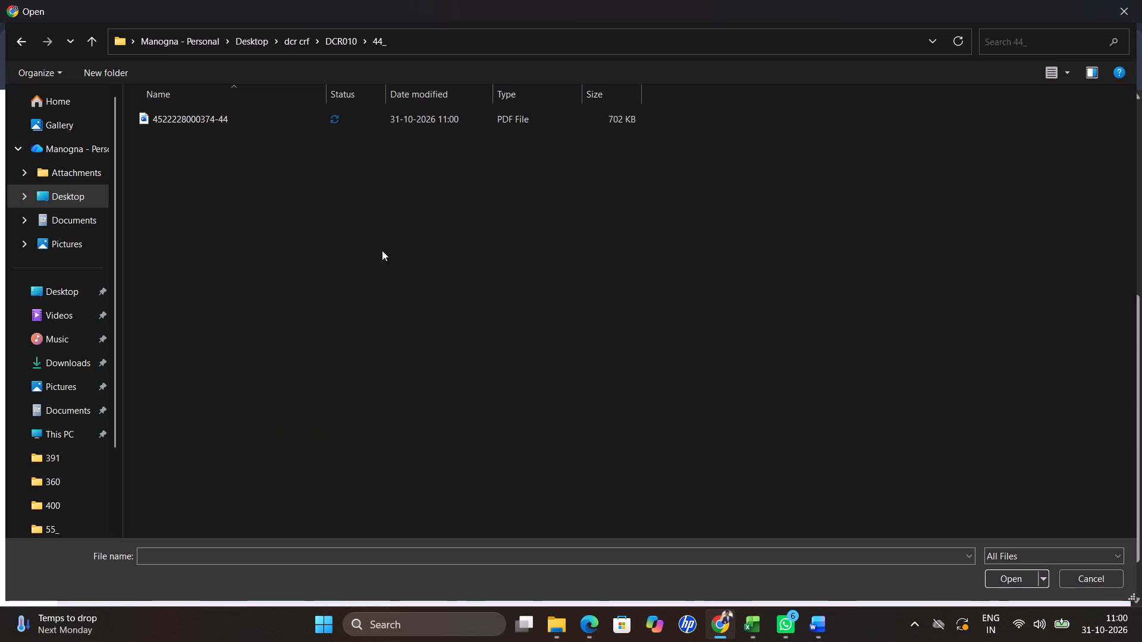
double_click(286, 122)
click(397, 495)
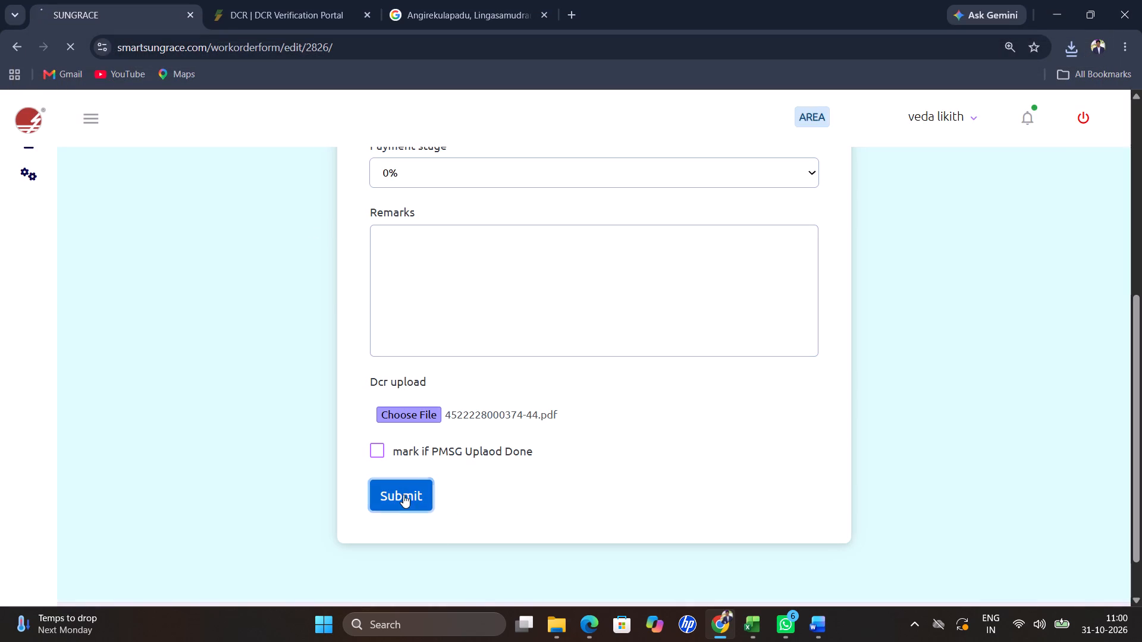
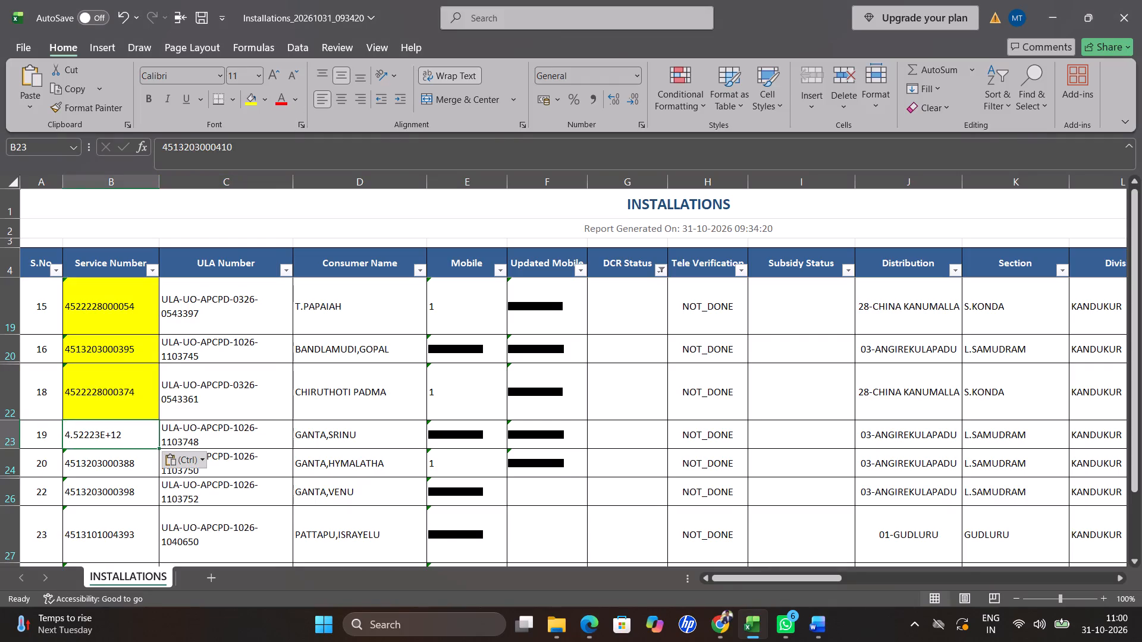
Undo the last paste over the service number in cell B23 of the Installations sheet.
click(130, 12)
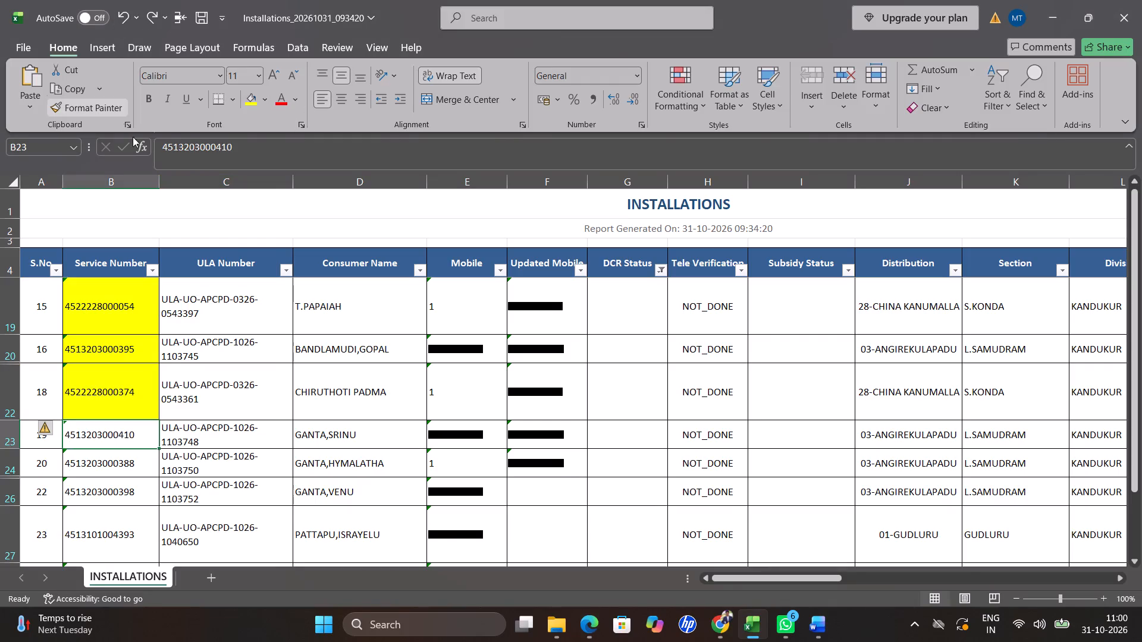
Copy the service number from cell B23 and open the matching work order in SUNGRACE in Chrome.
key(ctrl+c)
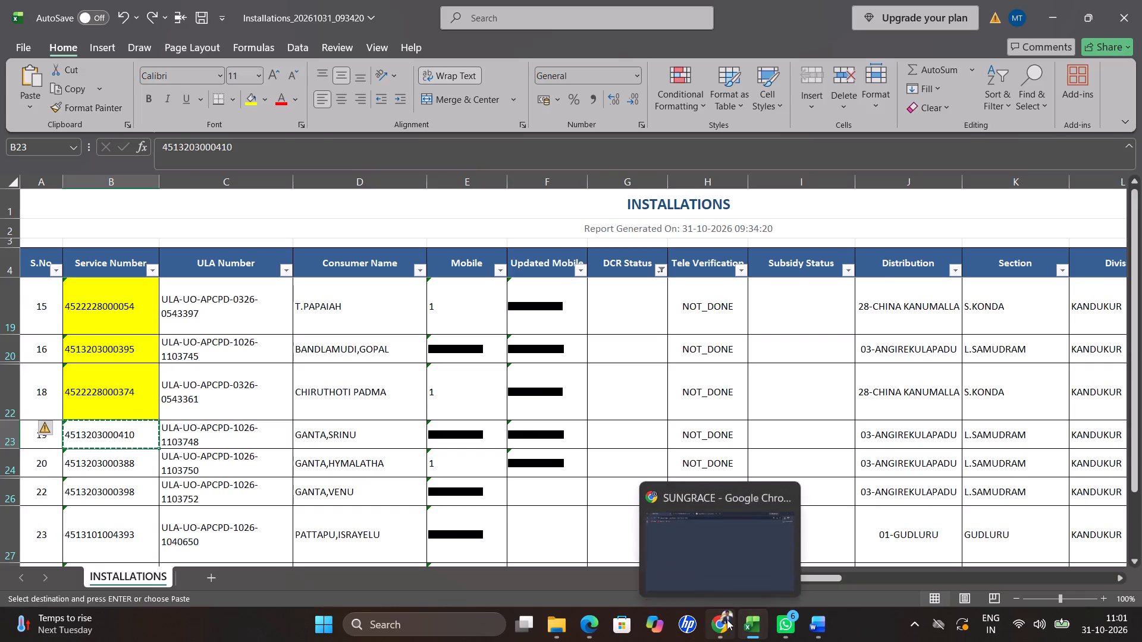
click(726, 559)
double_click(674, 153)
click(667, 168)
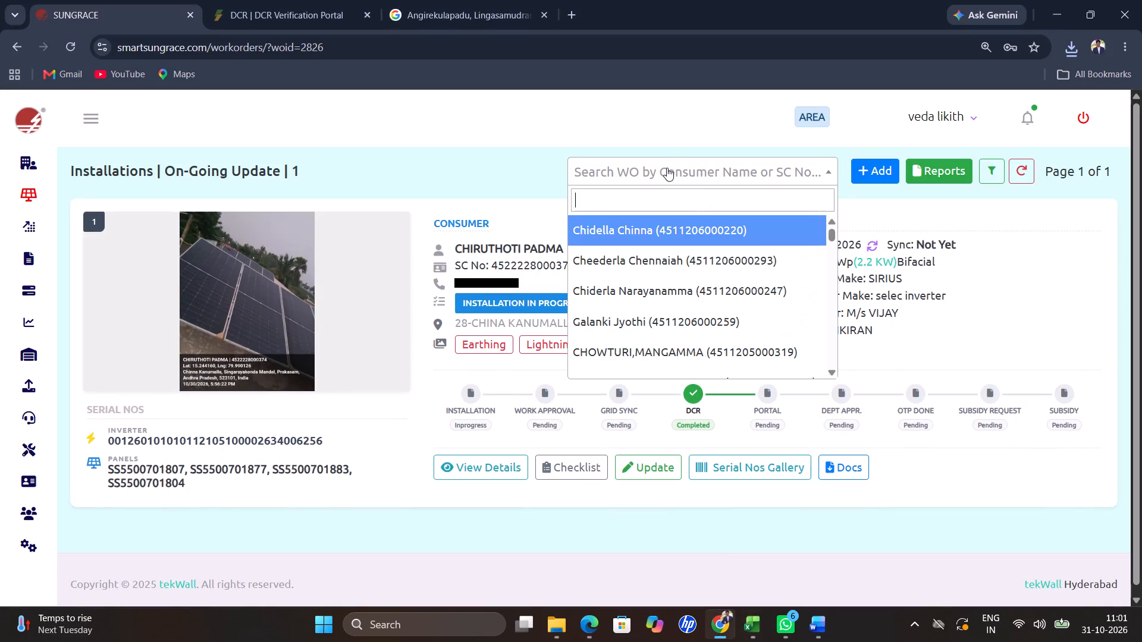
key(ctrl+v)
key(Return)
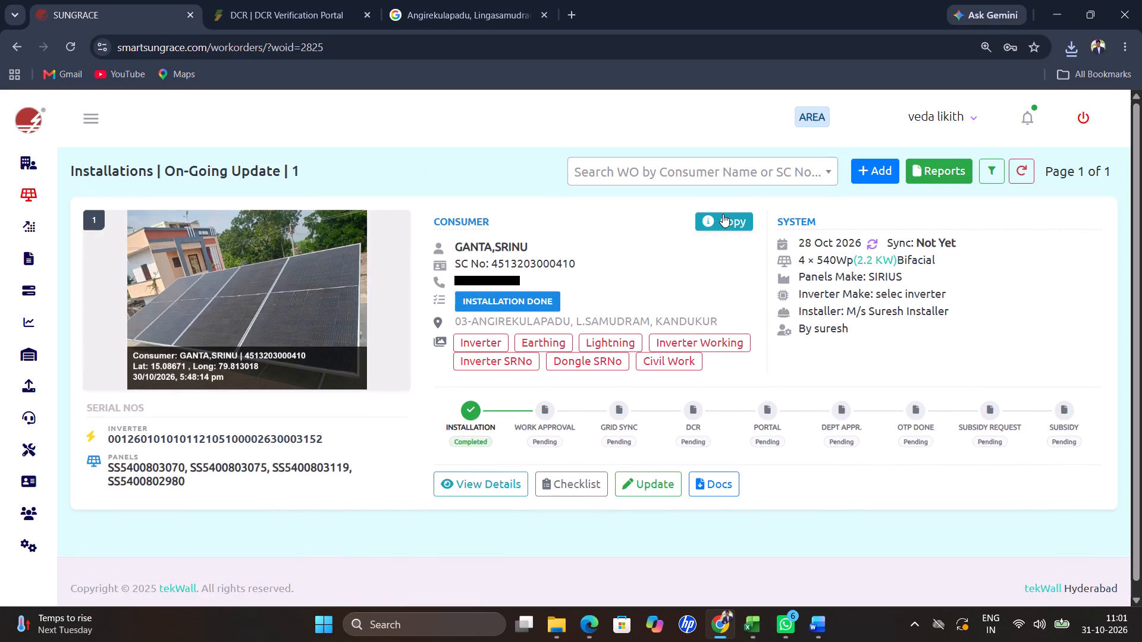
Copy the work order's ULA number and enter it as Consumer Application Number in a new B2C consumer issue form in the DCR Verification Portal.
drag(723, 214, 729, 218)
click(723, 290)
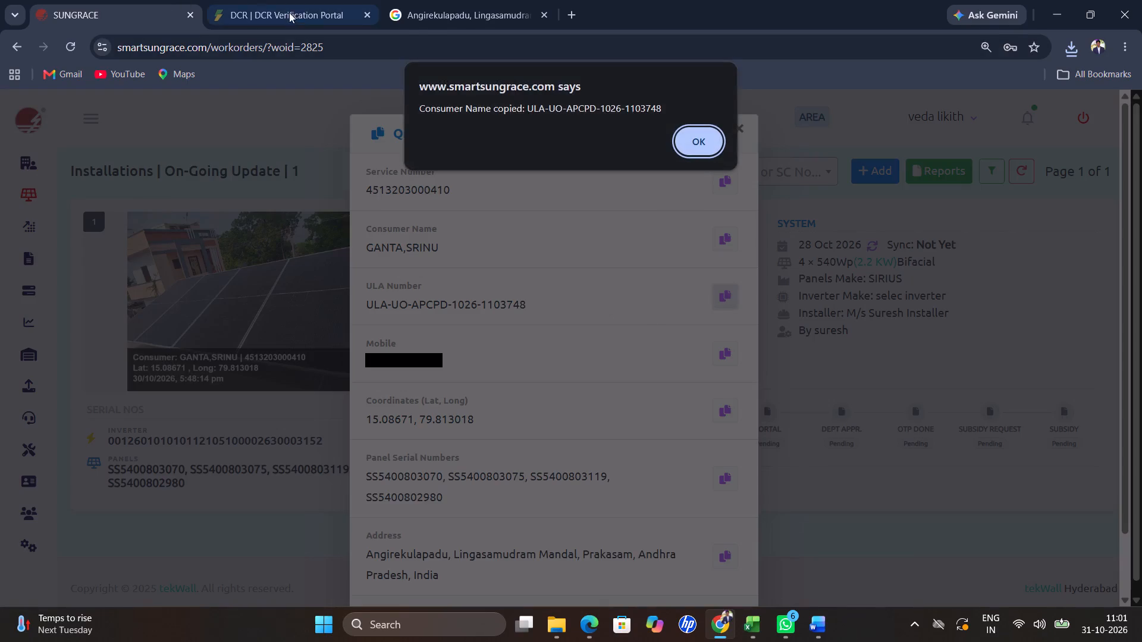
click(296, 15)
double_click(1002, 138)
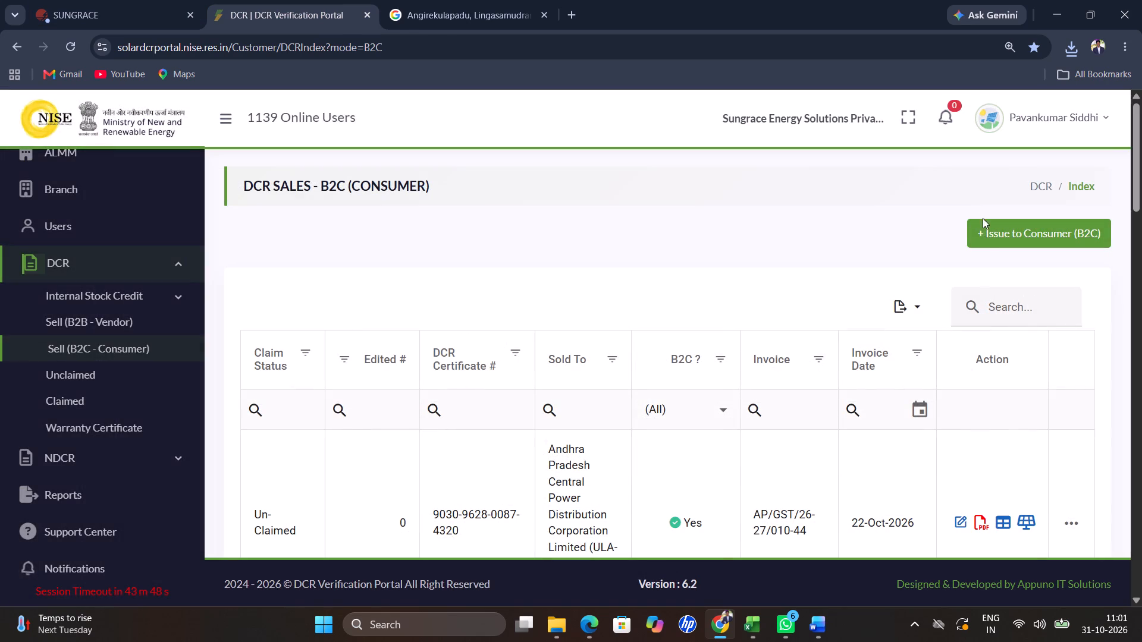
double_click(986, 235)
click(607, 335)
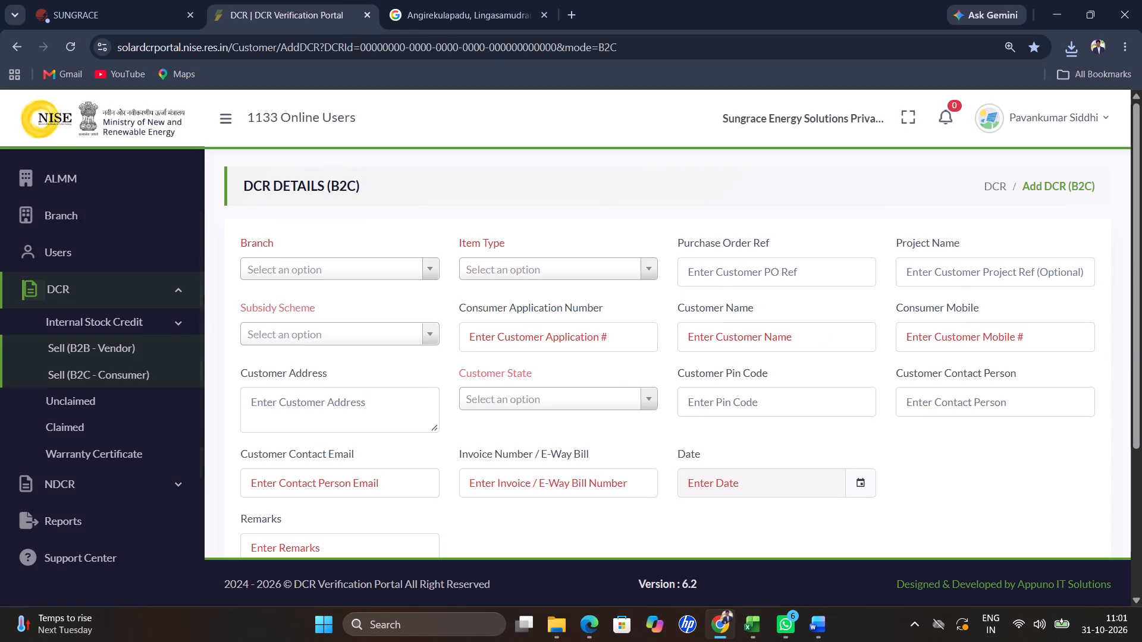
key(ctrl+v)
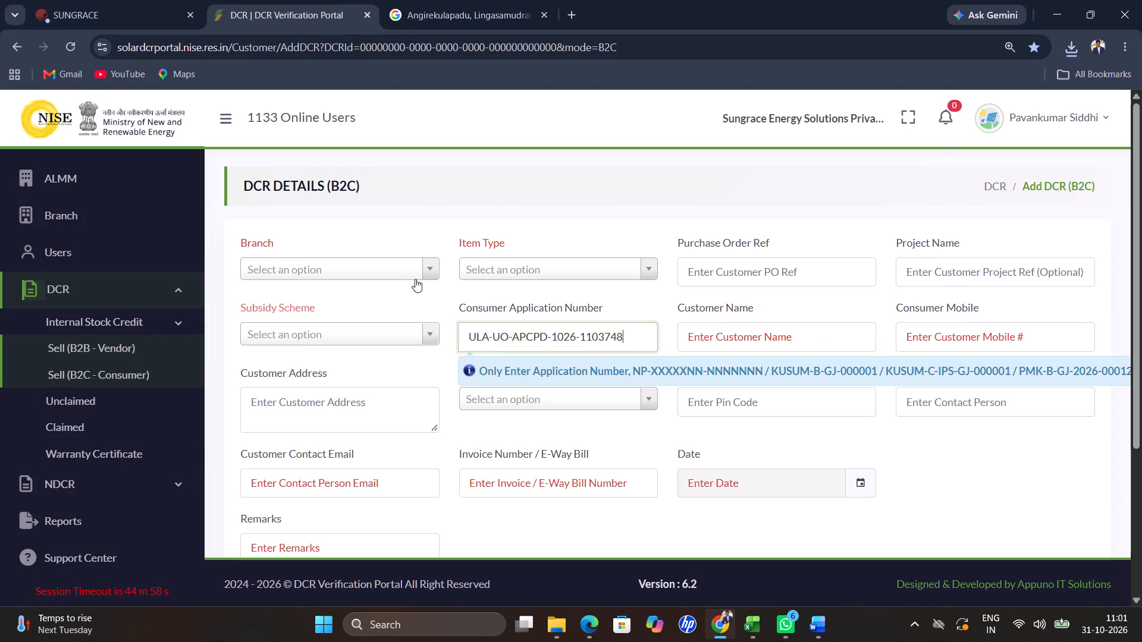
Set the Andhra Pradesh branch, the PM Surya Ghar: Muft Bijli Yojana subsidy scheme and the Solar Panels item type.
click(410, 266)
click(396, 329)
click(396, 329)
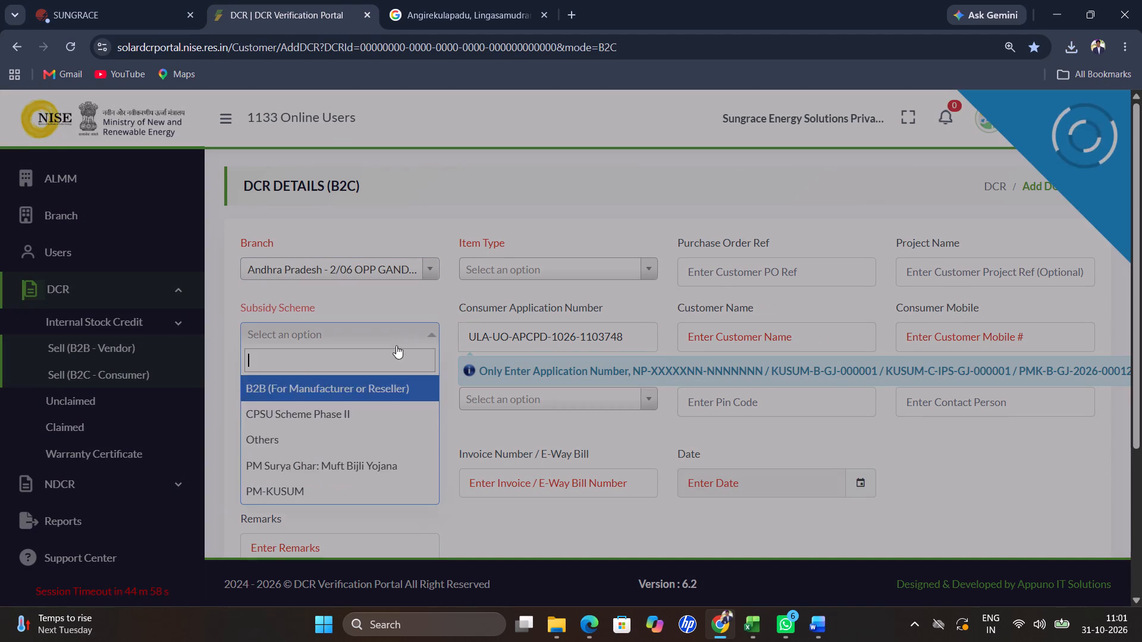
click(365, 464)
click(512, 268)
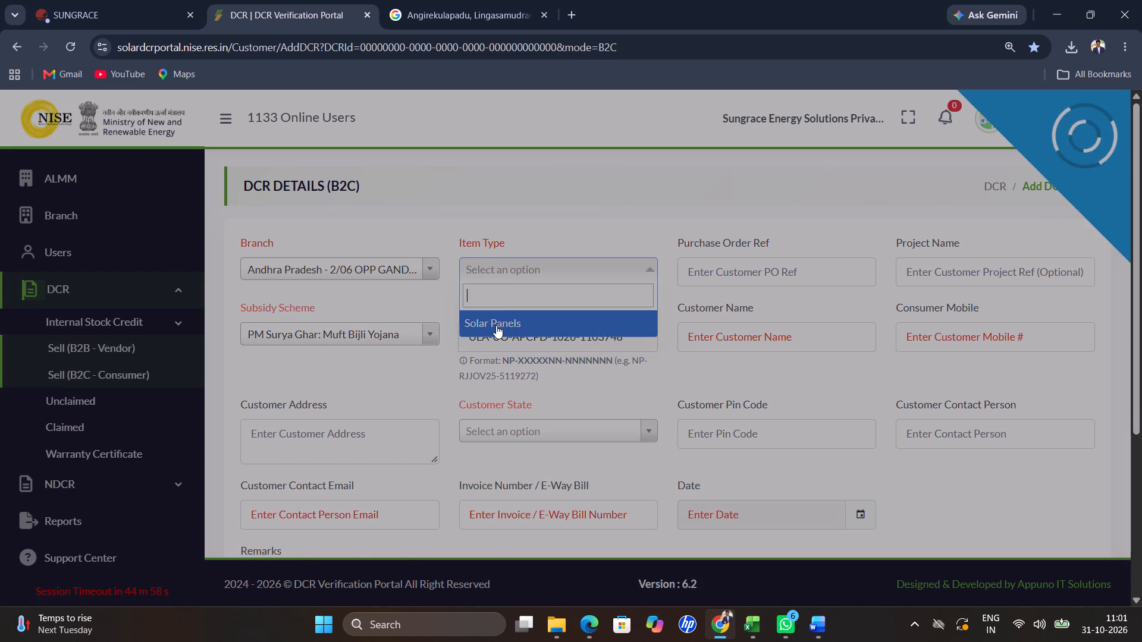
click(496, 325)
click(727, 341)
click(830, 534)
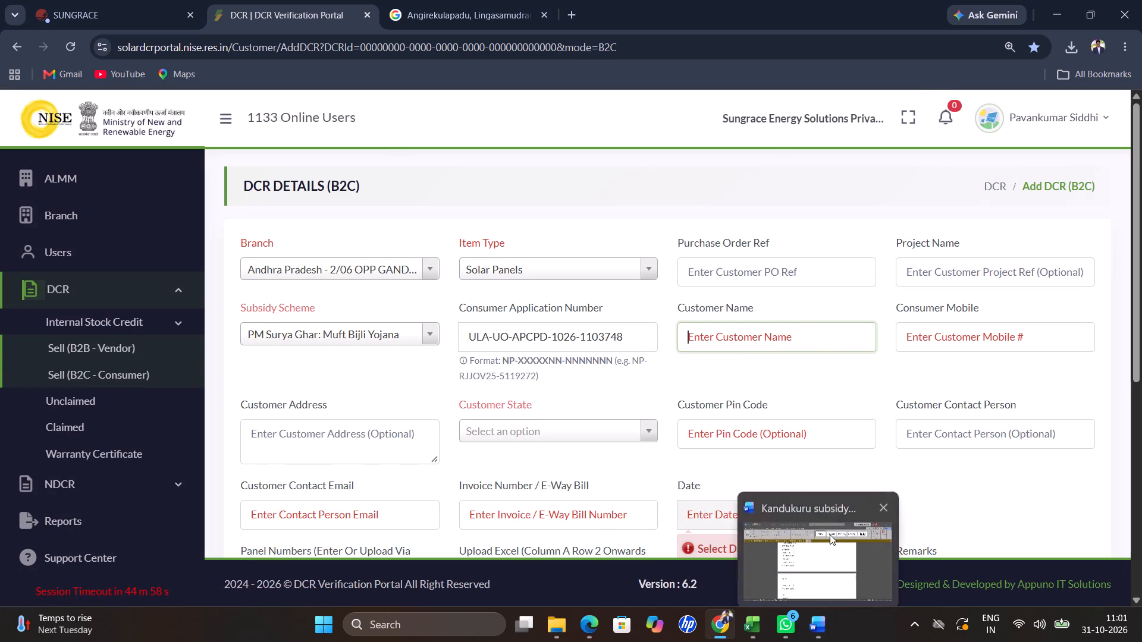
scroll(434, 321, up, 12)
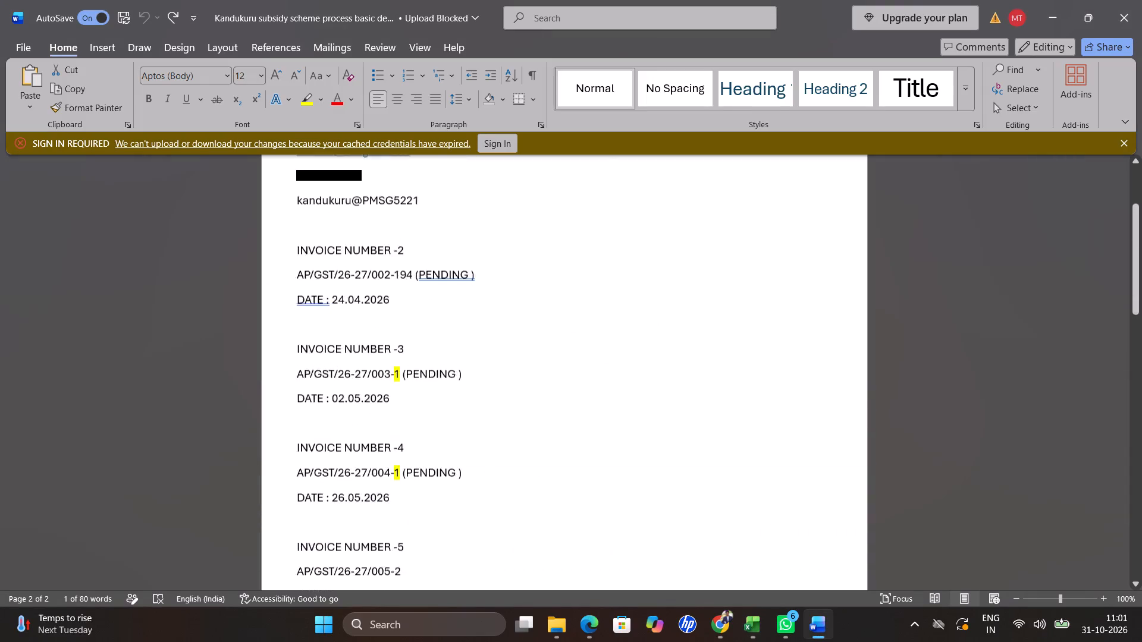
scroll(434, 321, up, 7)
drag(394, 210, 600, 213)
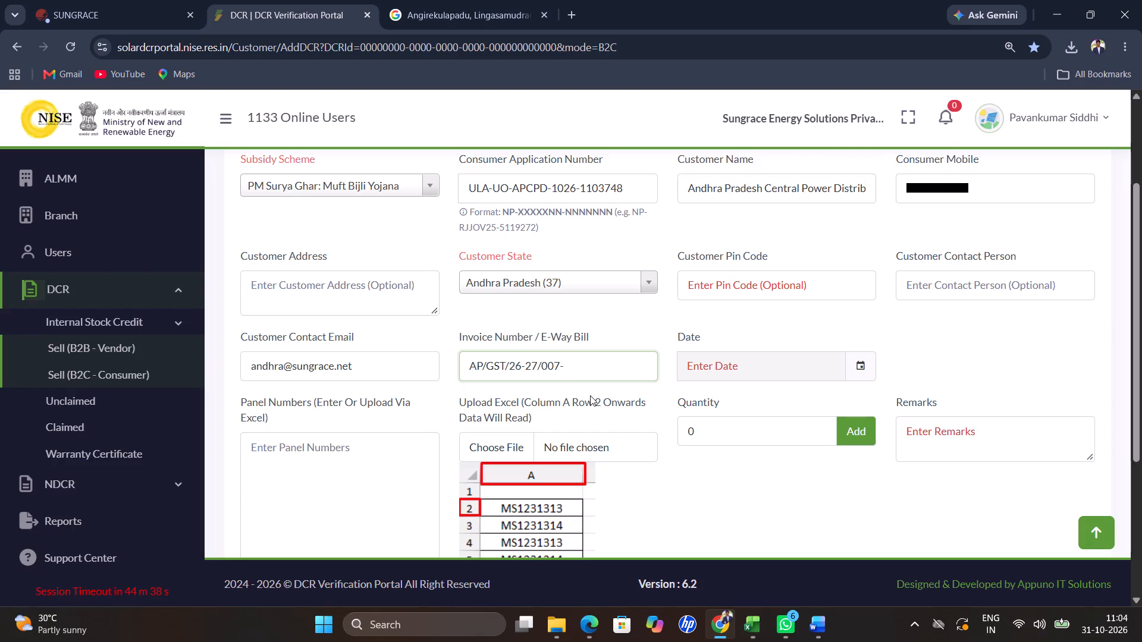
Examine the numbered folders in dcr crf's DCR7 folder to find an unused invoice number.
click(546, 568)
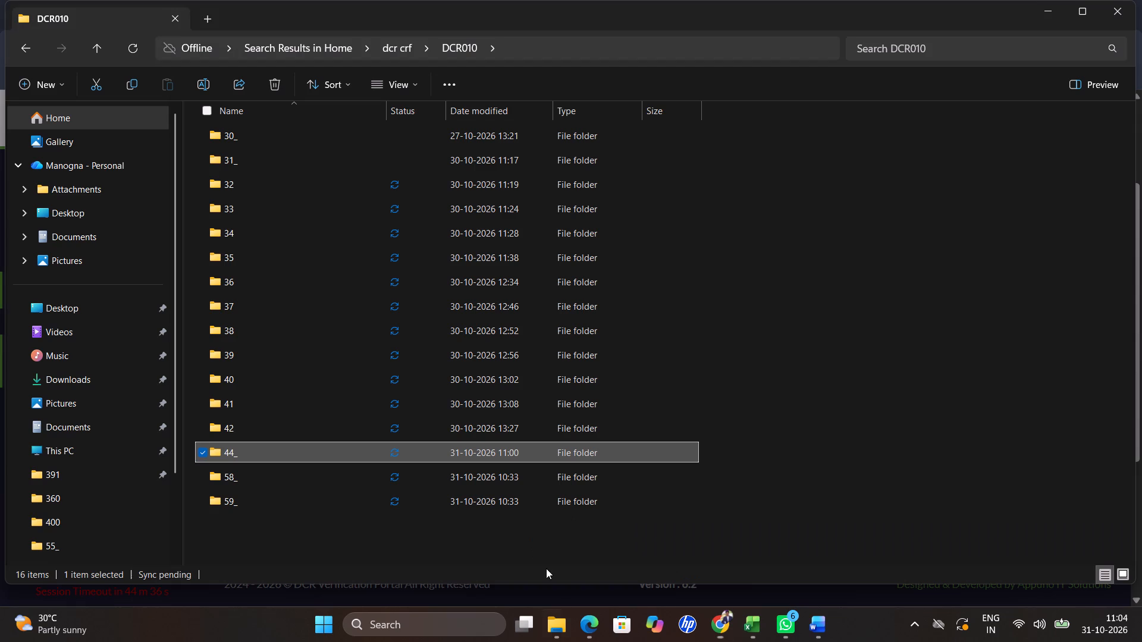
click(395, 43)
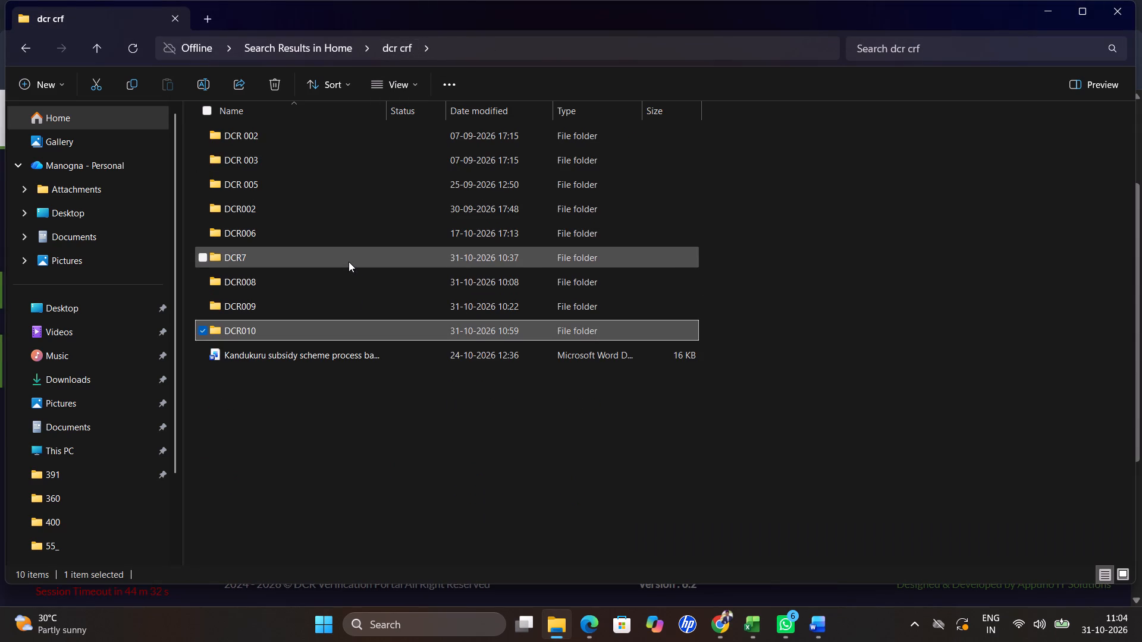
triple_click(348, 262)
click(348, 262)
scroll(338, 294, down, 7)
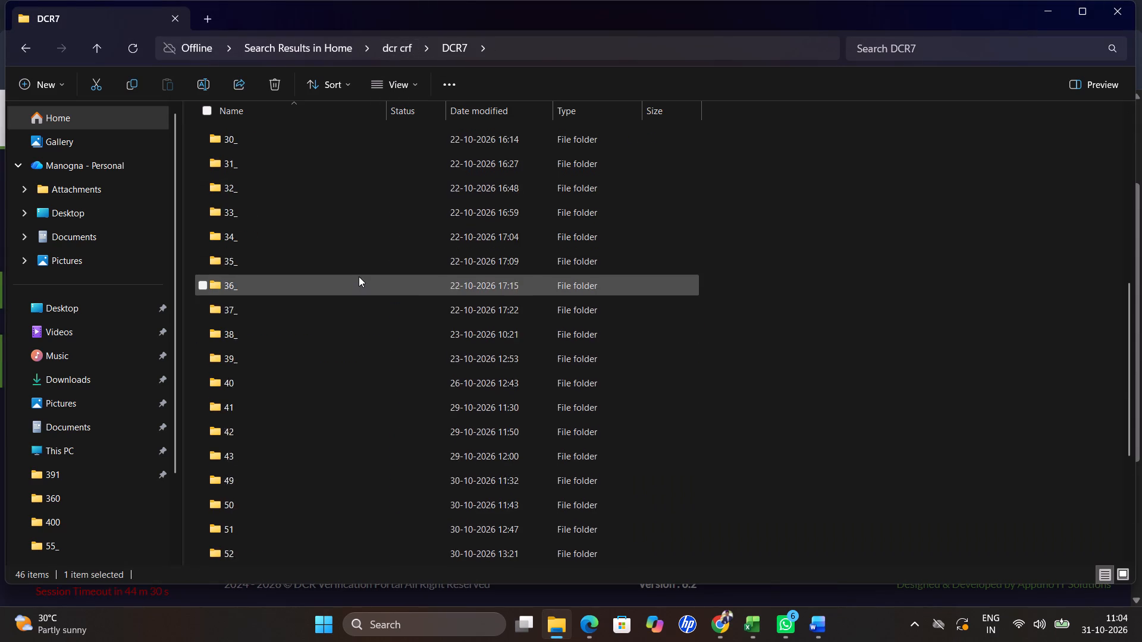
scroll(359, 276, down, 9)
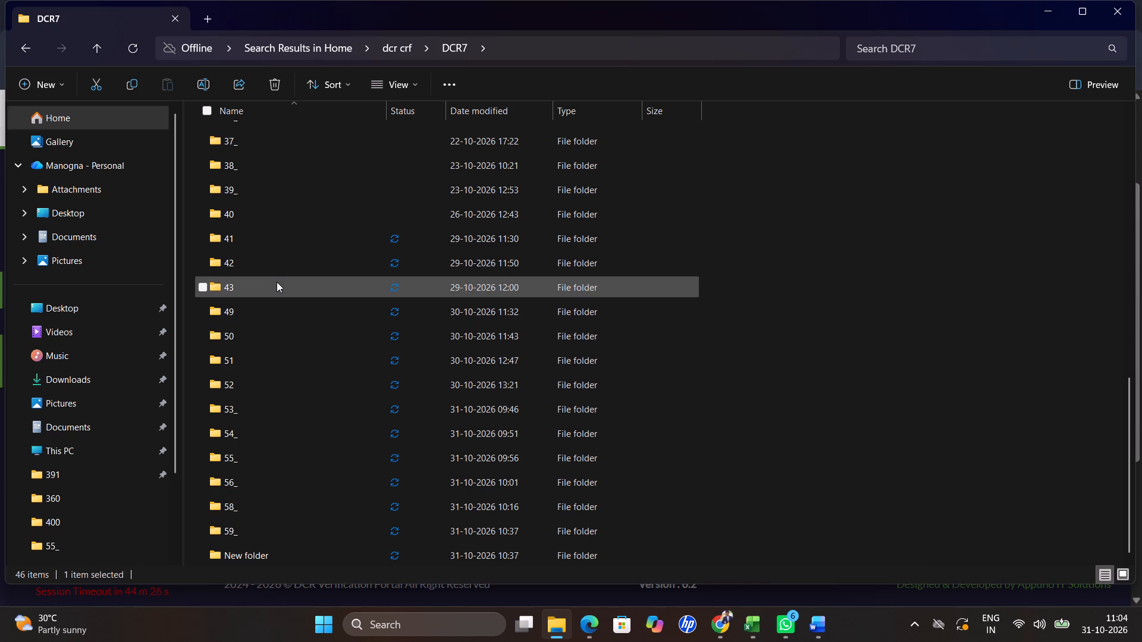
scroll(277, 282, up, 5)
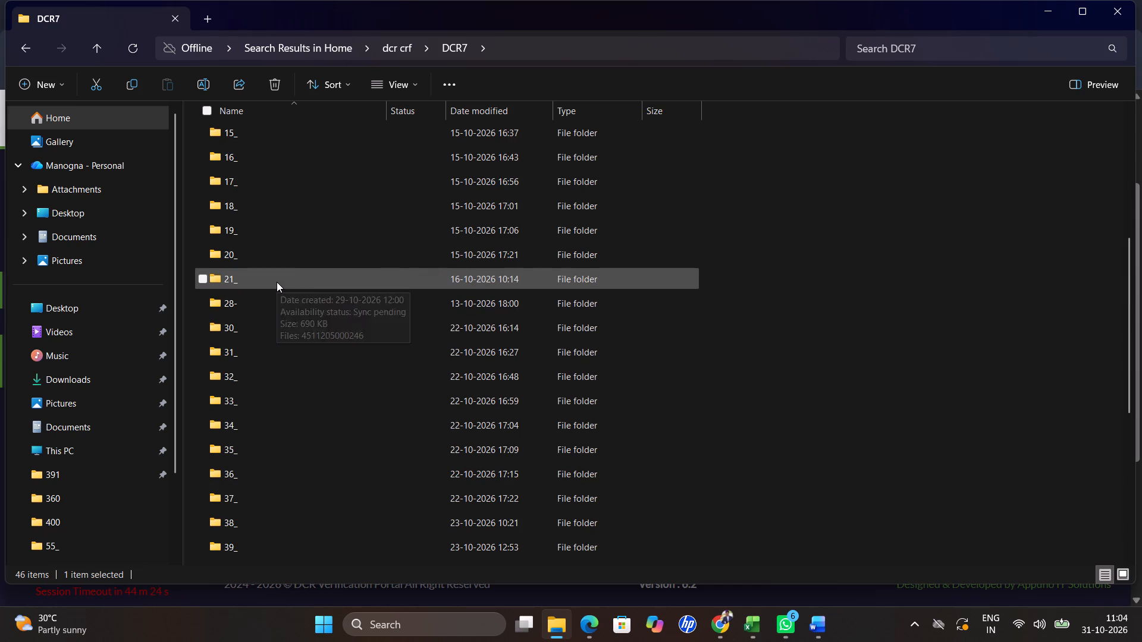
scroll(277, 282, down, 3)
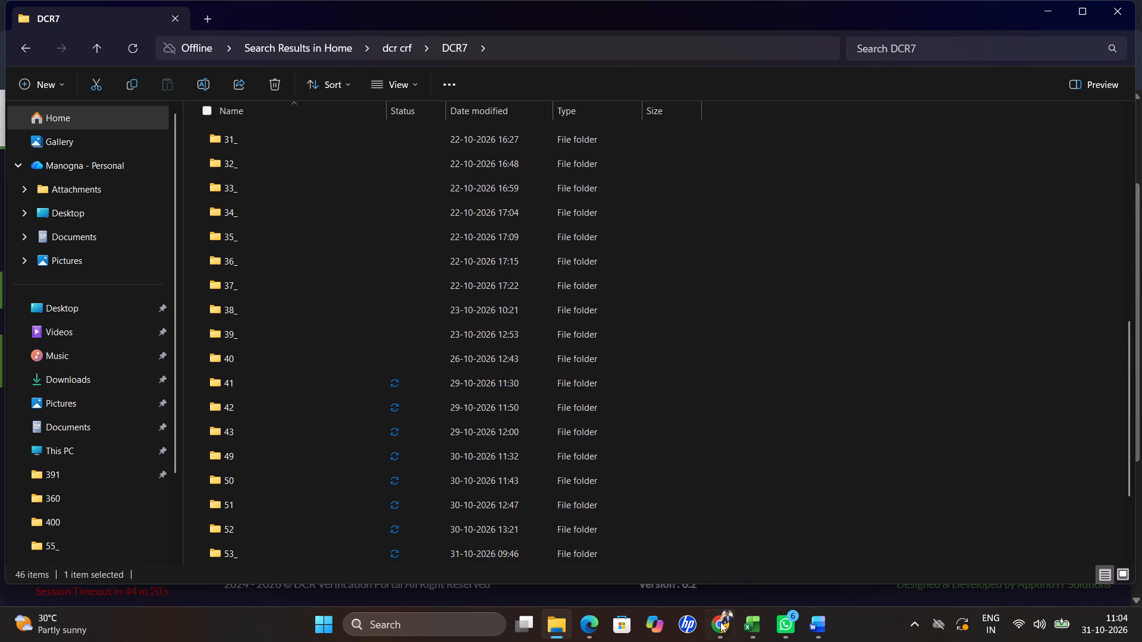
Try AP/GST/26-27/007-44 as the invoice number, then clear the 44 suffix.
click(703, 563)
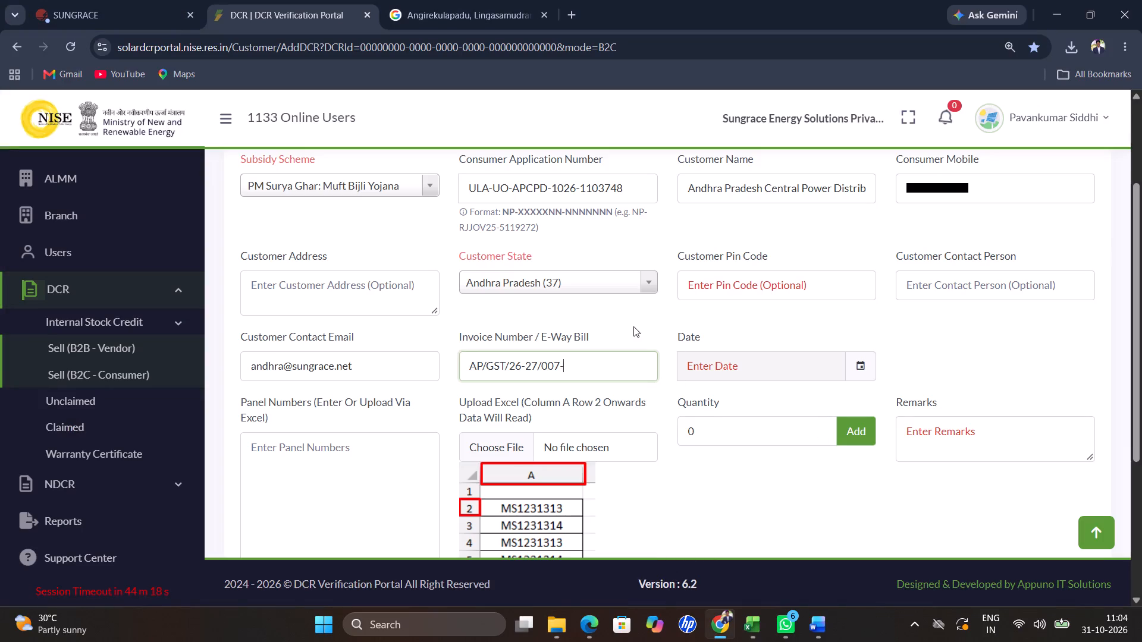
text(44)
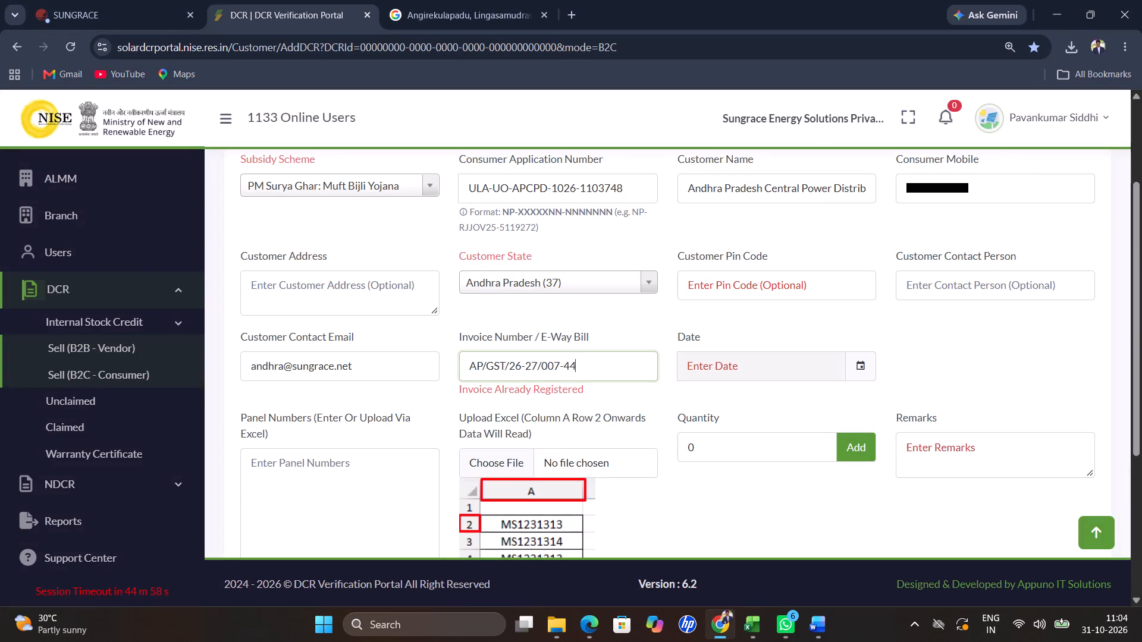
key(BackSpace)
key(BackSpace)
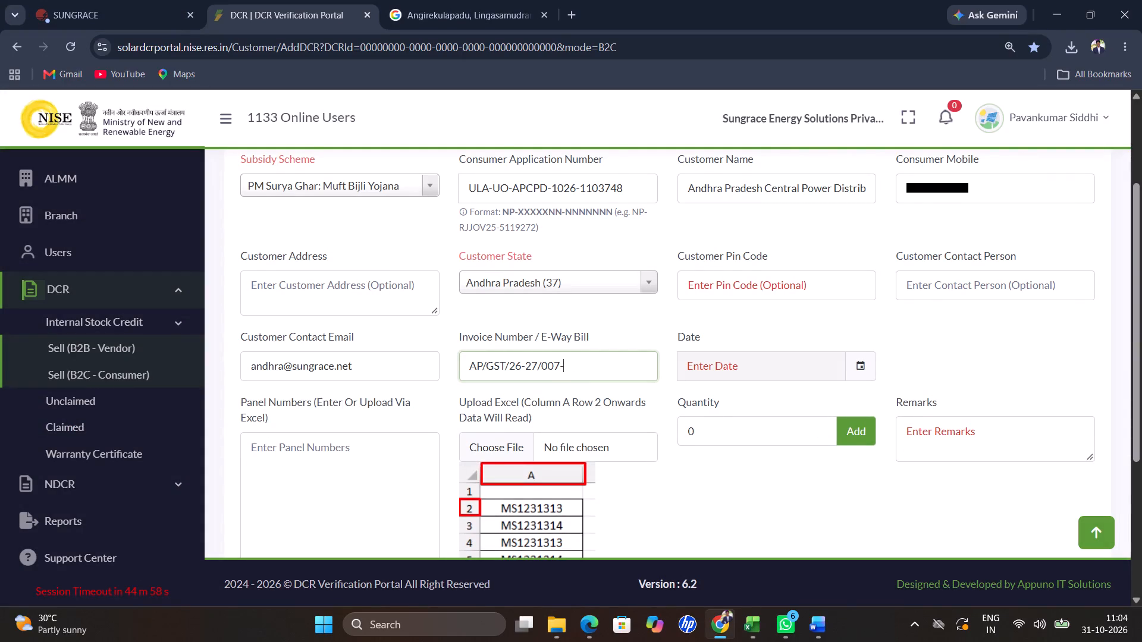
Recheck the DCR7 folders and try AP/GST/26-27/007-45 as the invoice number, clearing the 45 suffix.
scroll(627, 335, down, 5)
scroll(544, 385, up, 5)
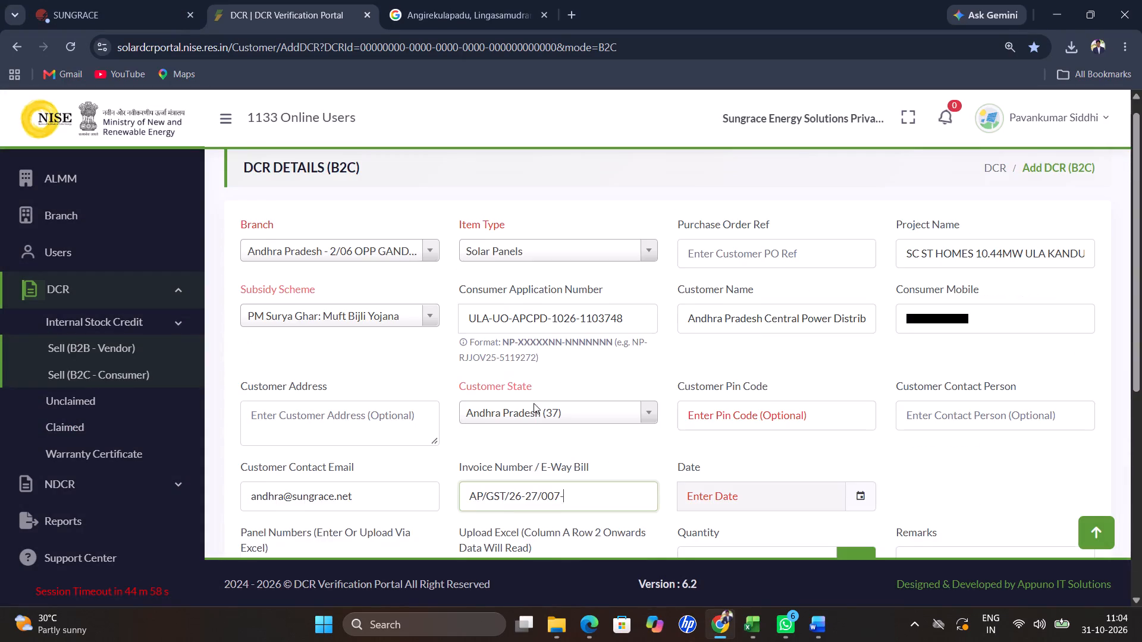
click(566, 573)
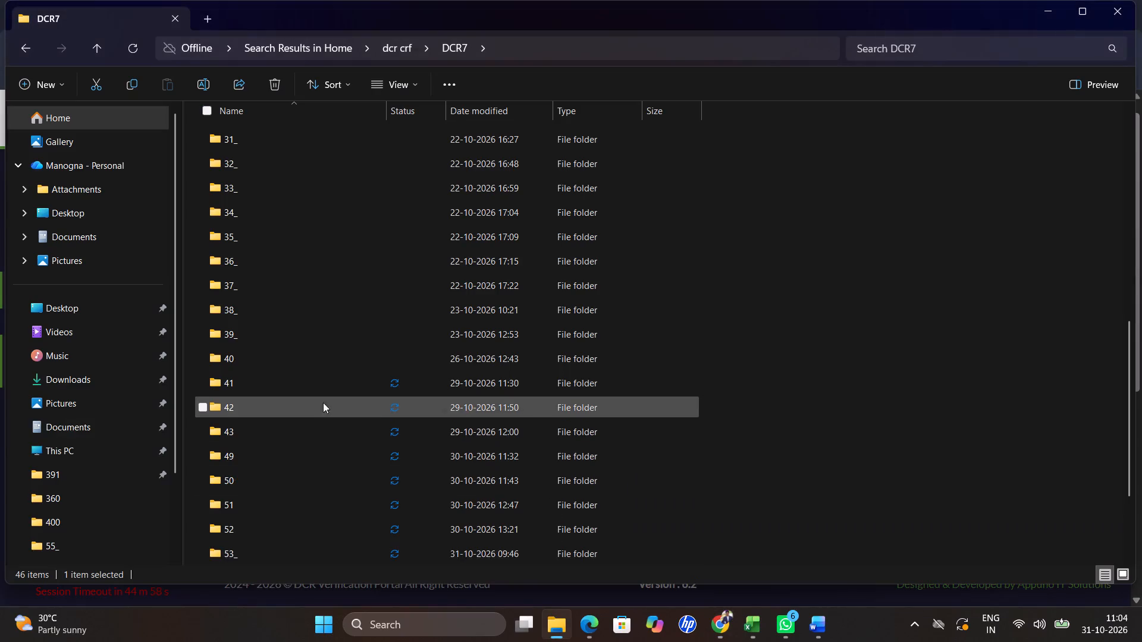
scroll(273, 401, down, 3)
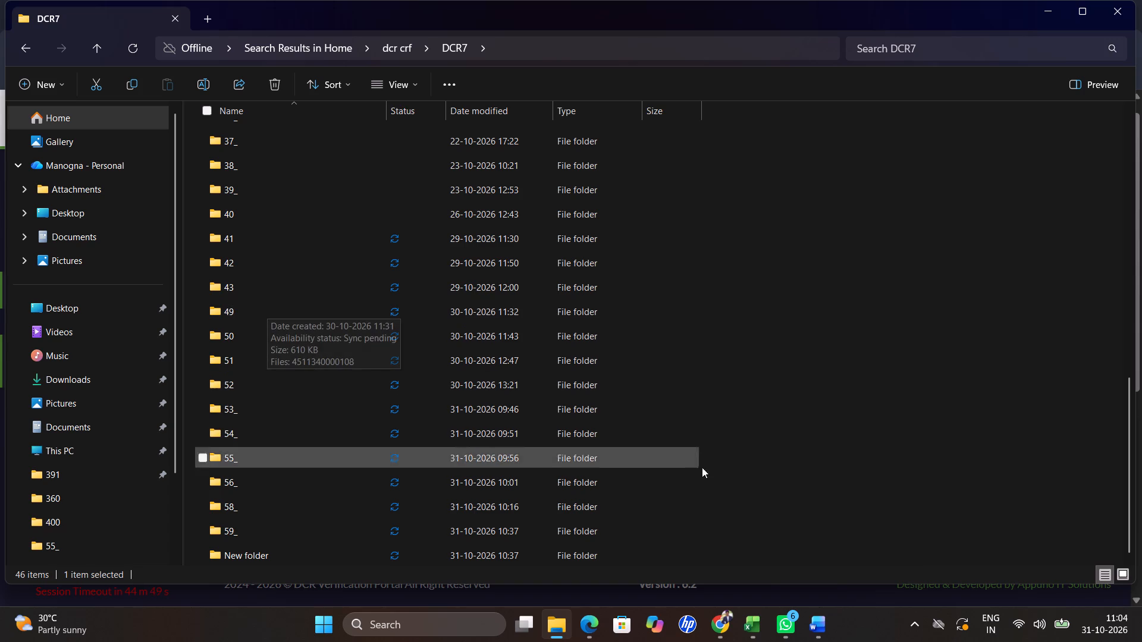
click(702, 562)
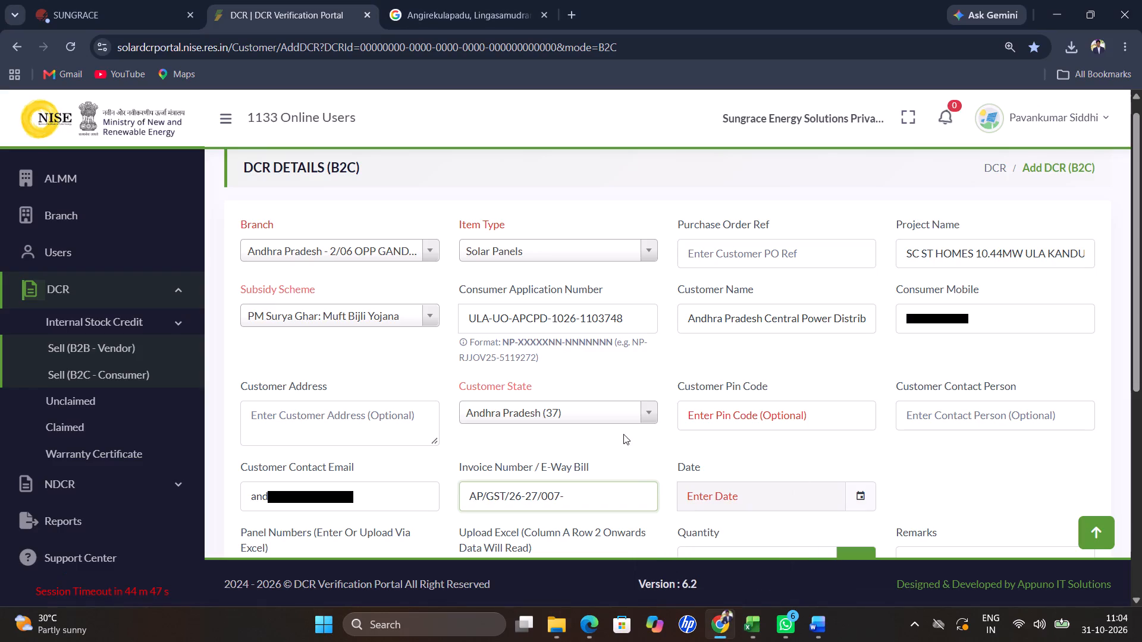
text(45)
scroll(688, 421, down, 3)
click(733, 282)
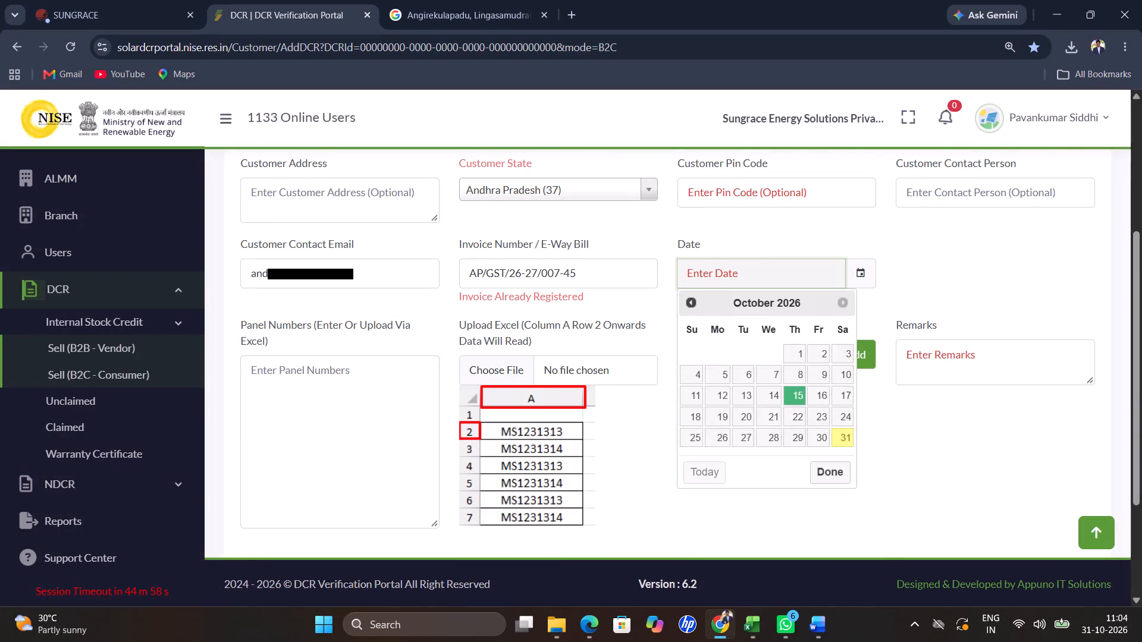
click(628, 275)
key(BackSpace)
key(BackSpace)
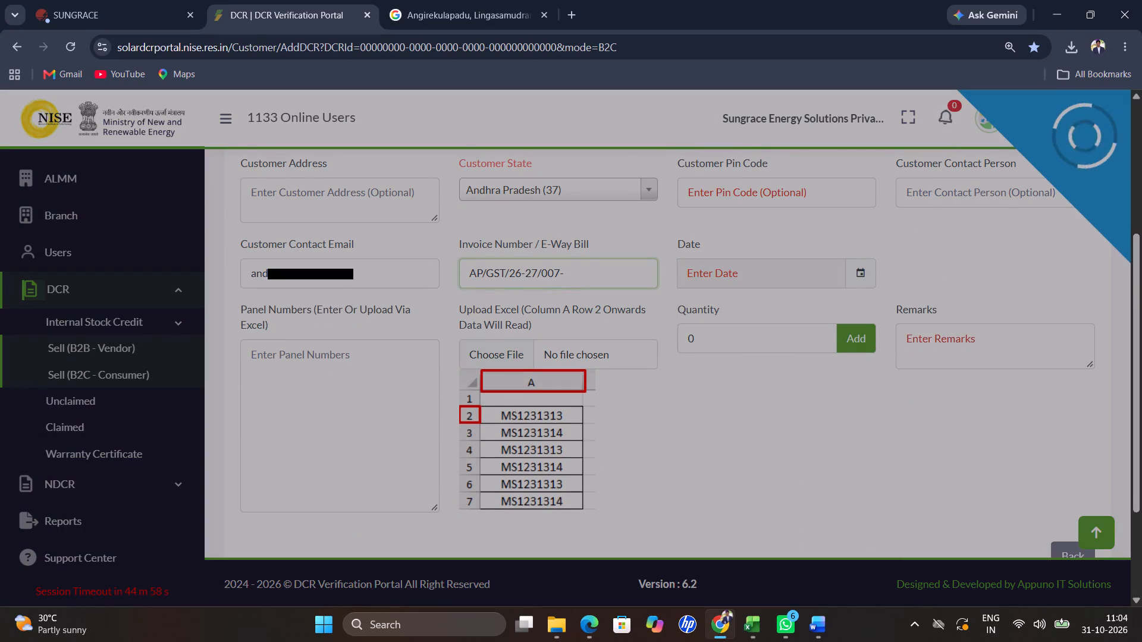
Complete the invoice number as AP/GST/26-27/007-60 and check it against the DCR7 folders.
text(60)
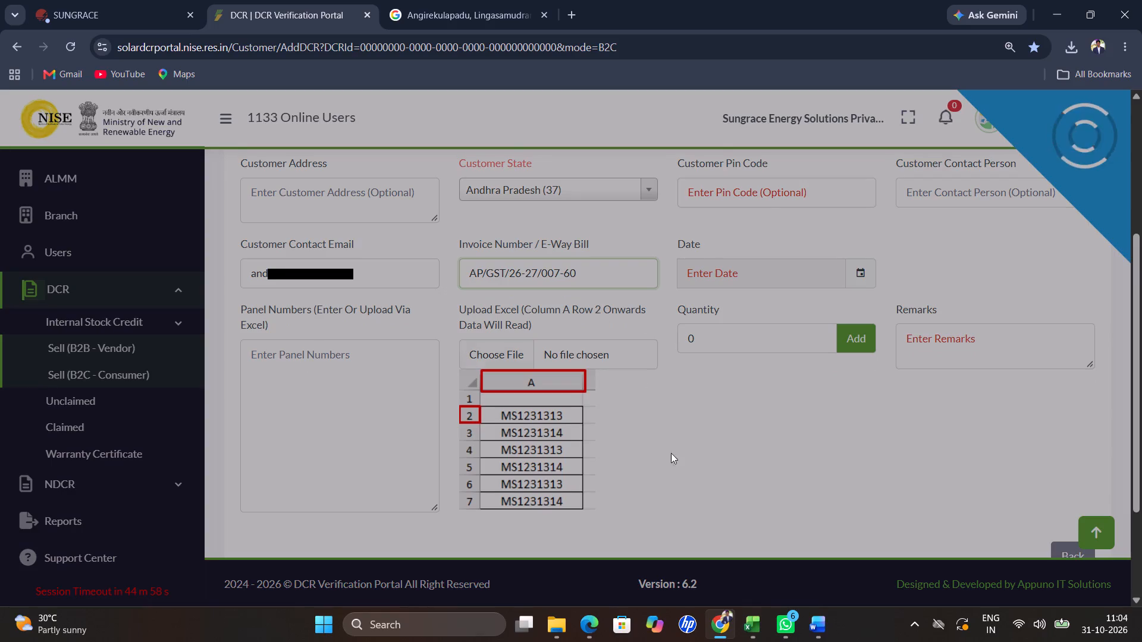
click(544, 568)
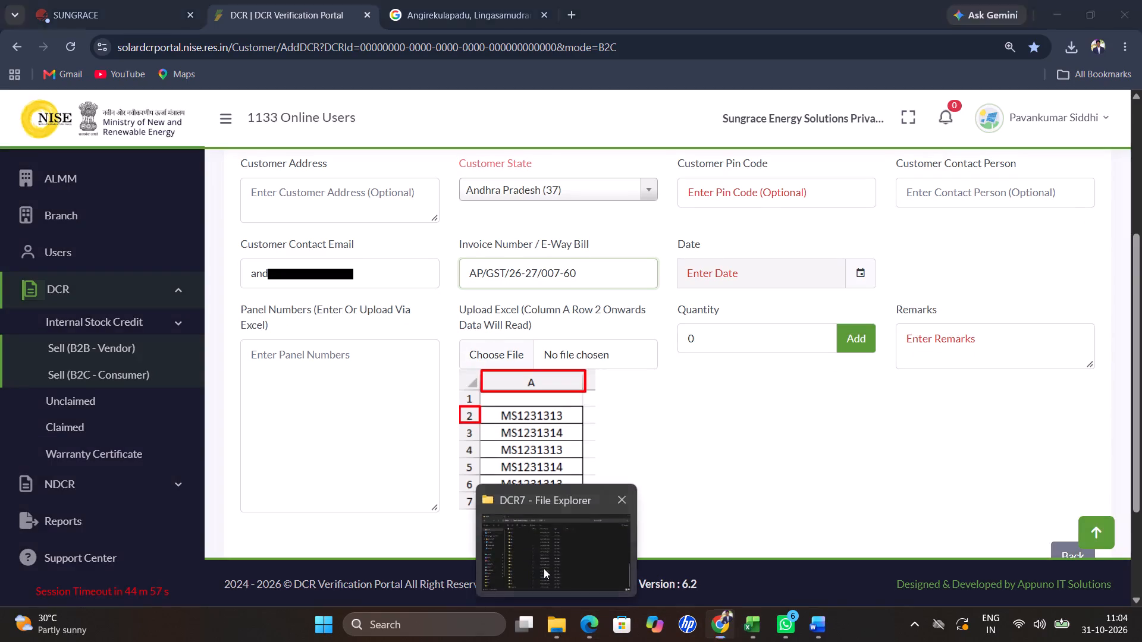
scroll(310, 387, down, 1)
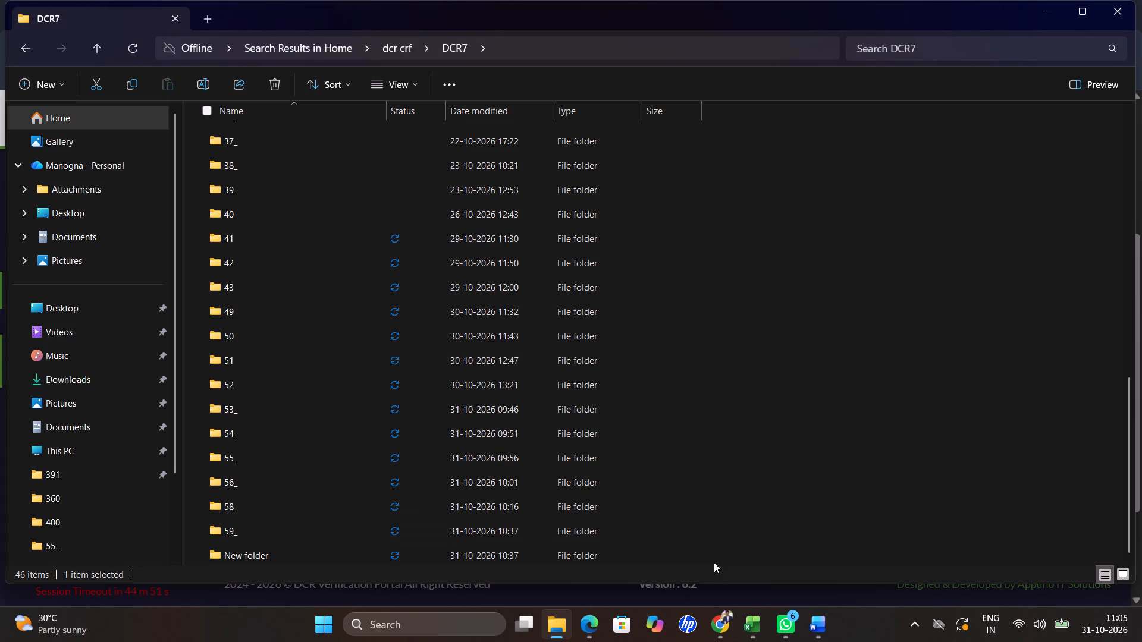
click(720, 588)
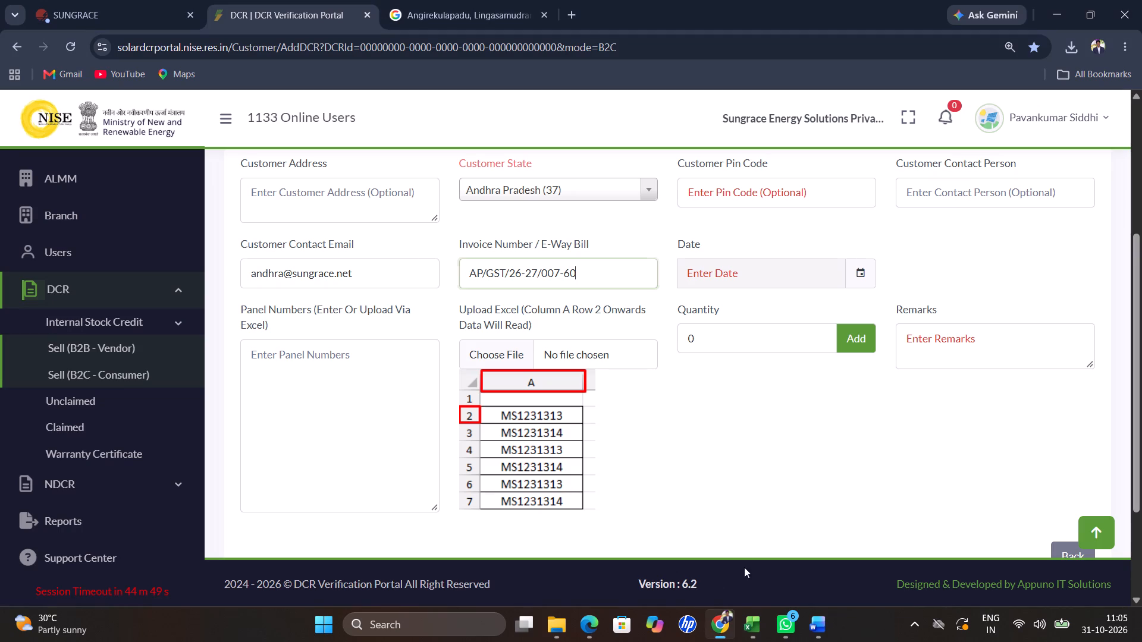
Set the invoice Date to 26-Aug-2026.
click(748, 273)
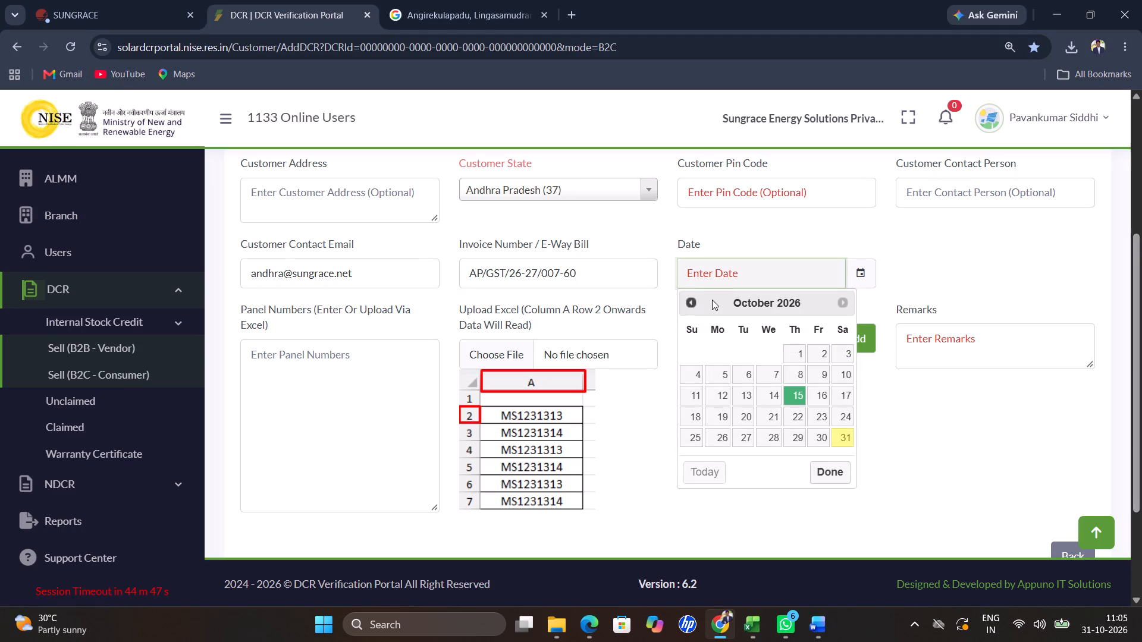
click(695, 301)
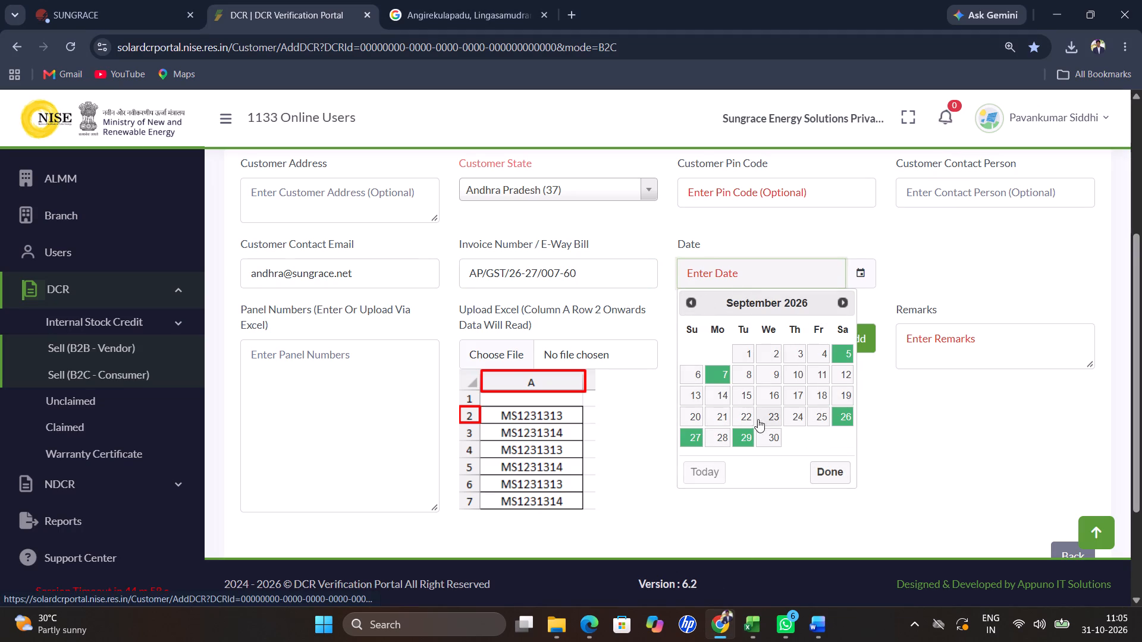
click(687, 299)
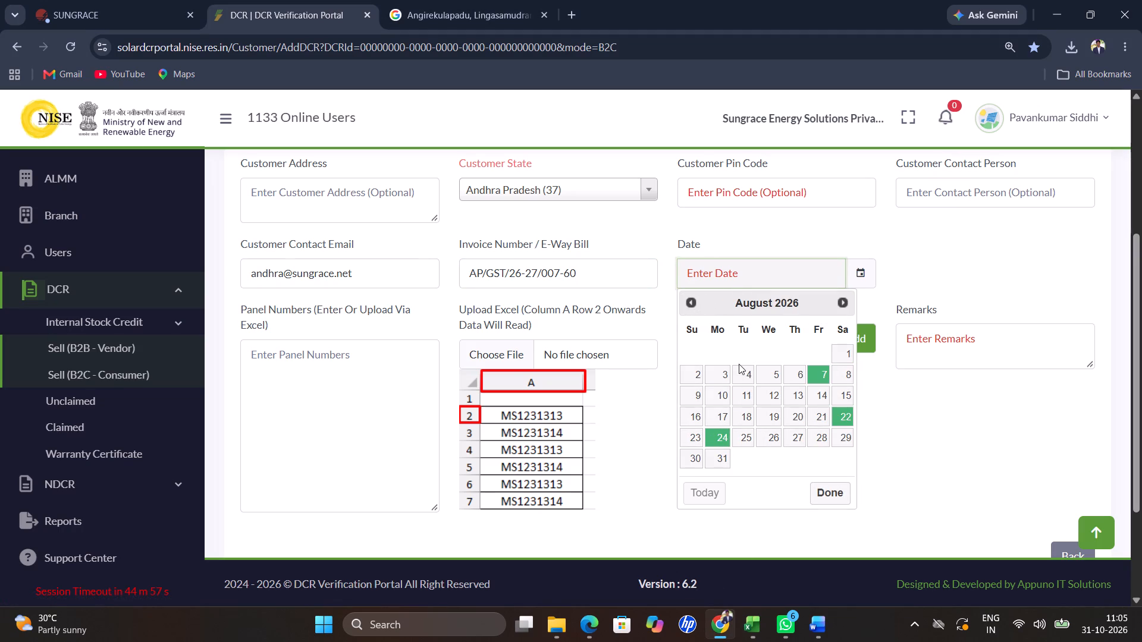
click(763, 435)
click(399, 414)
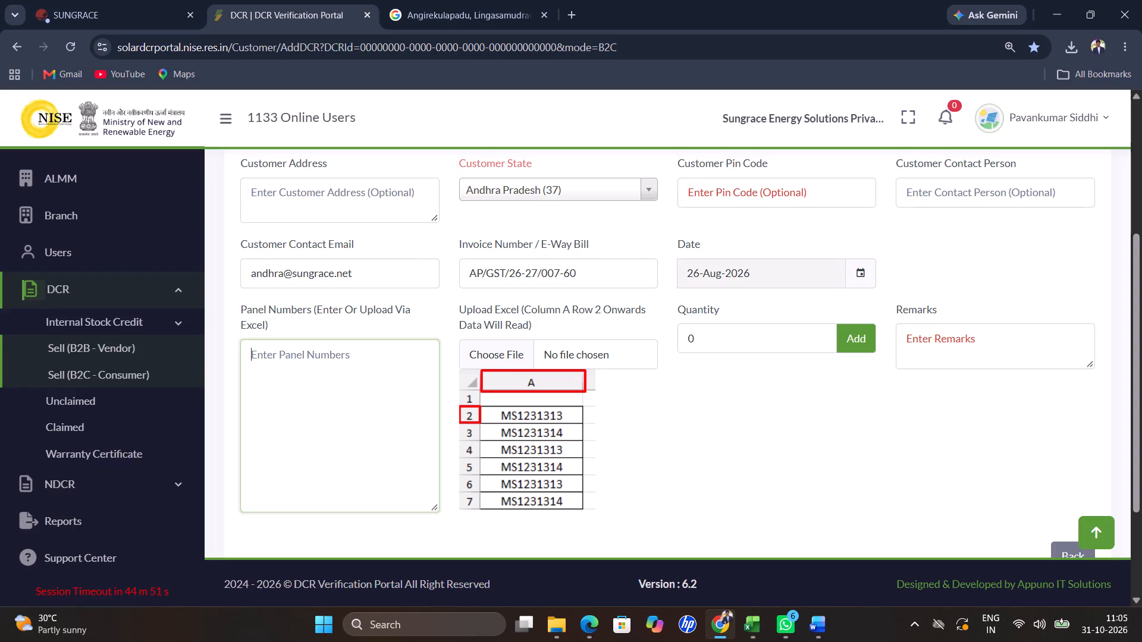
drag(110, 4, 112, 10)
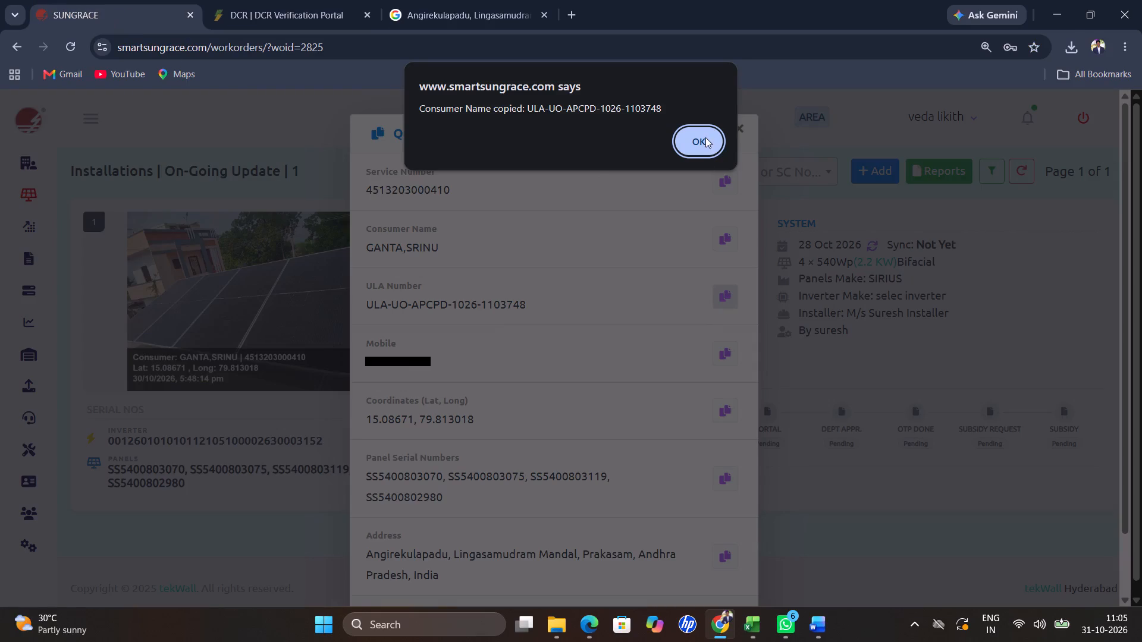
drag(706, 136, 700, 144)
click(728, 483)
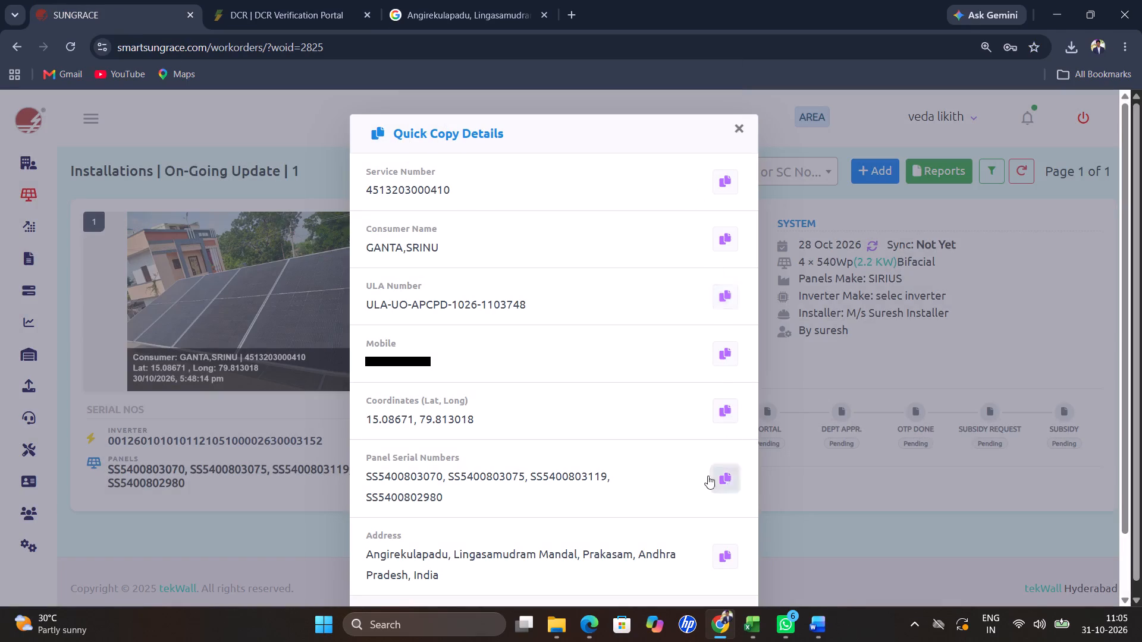
click(332, 0)
click(322, 460)
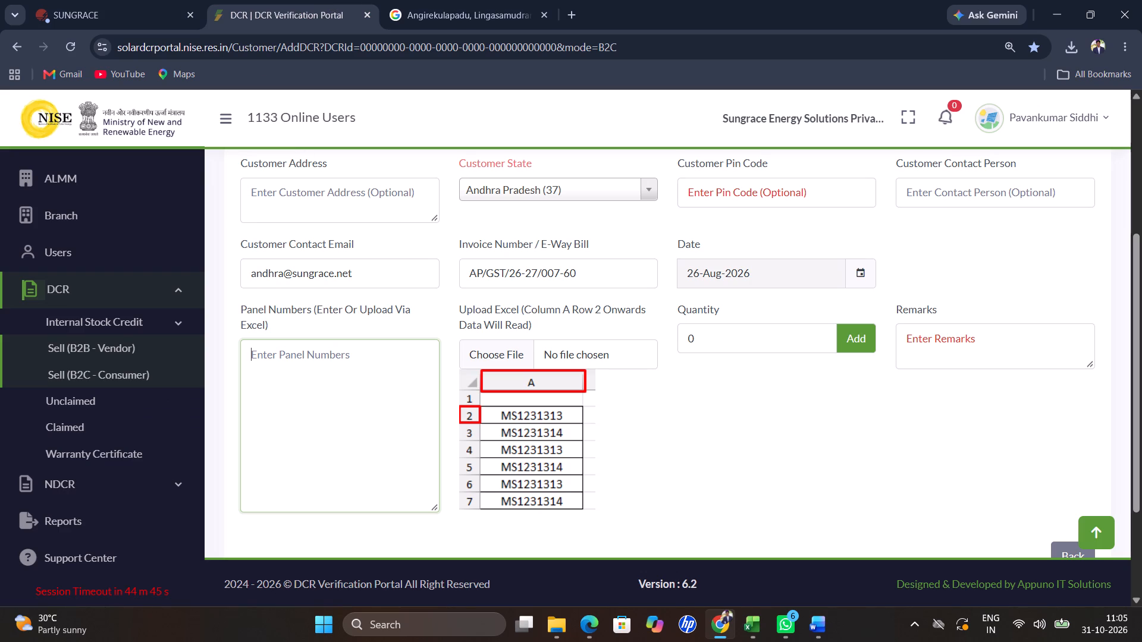
key(ctrl+v)
key(Left)
key(Left)
key(Left)
key(Left)
key(Left)
key(Left)
key(Left)
key(Left)
key(Left)
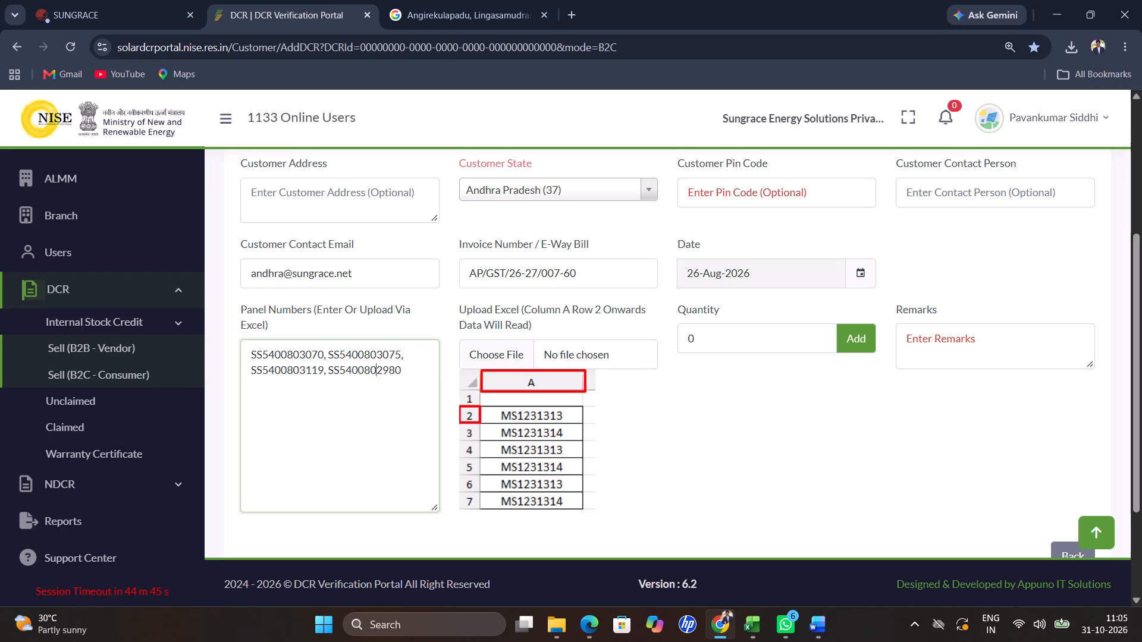
key(Left)
key(Left)
key(Left)
key(Left)
key(Right)
key(BackSpace)
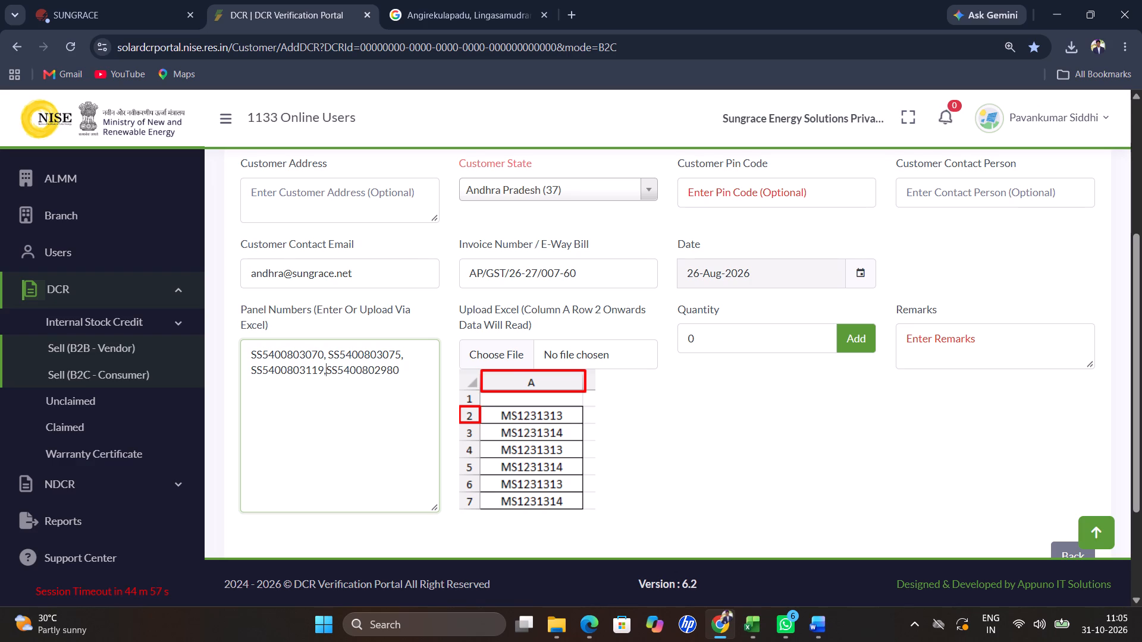
key(BackSpace)
key(Return)
key(Up)
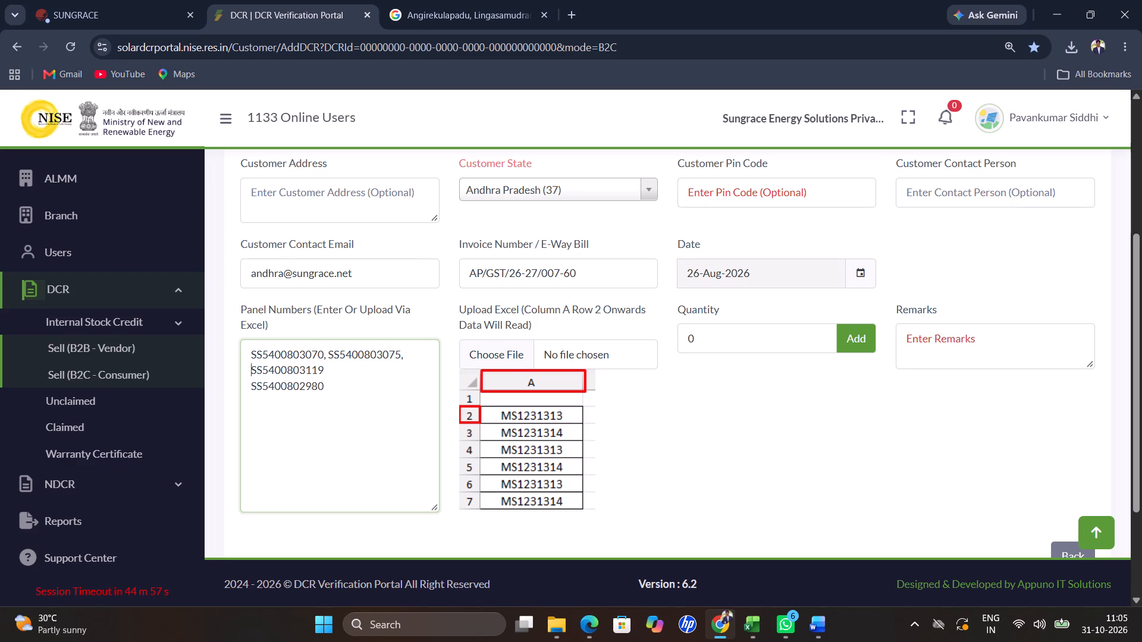
key(Up)
key(Right)
key(Right)
key(Right)
key(Right)
key(Right)
key(Right)
key(Right)
key(Right)
key(Right)
key(Right)
key(Right)
key(Right)
key(Right)
key(Right)
key(BackSpace)
key(BackSpace)
key(Return)
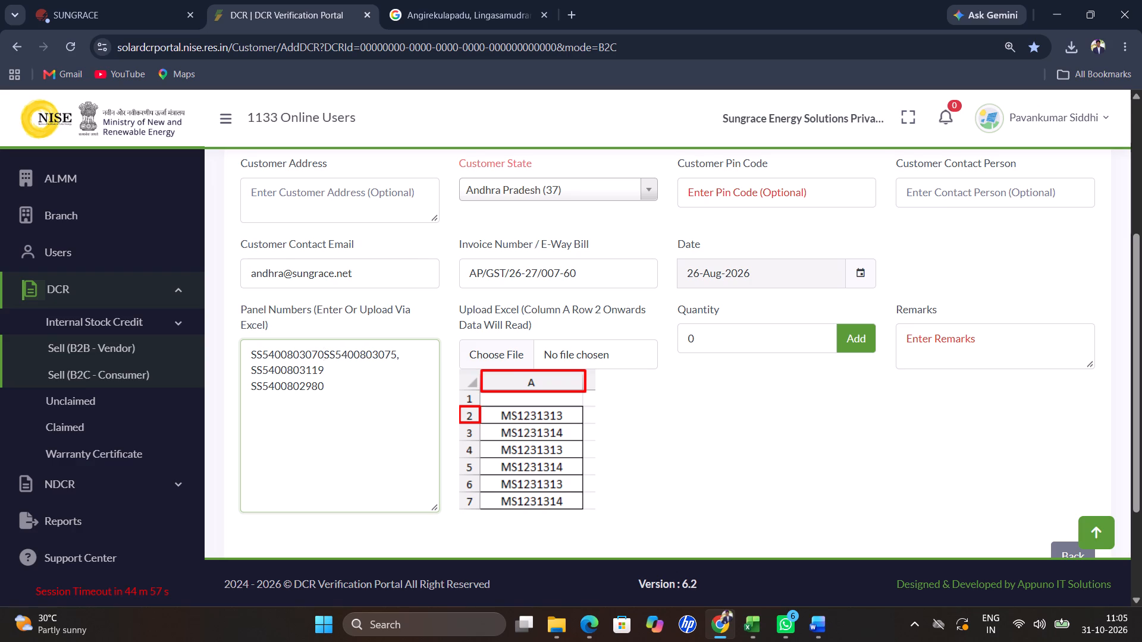
key(Right)
key(Right)
key(Right)
key(Right)
key(Right)
key(Right)
key(Right)
key(Right)
key(Right)
key(Right)
key(Right)
key(Right)
key(Right)
key(Right)
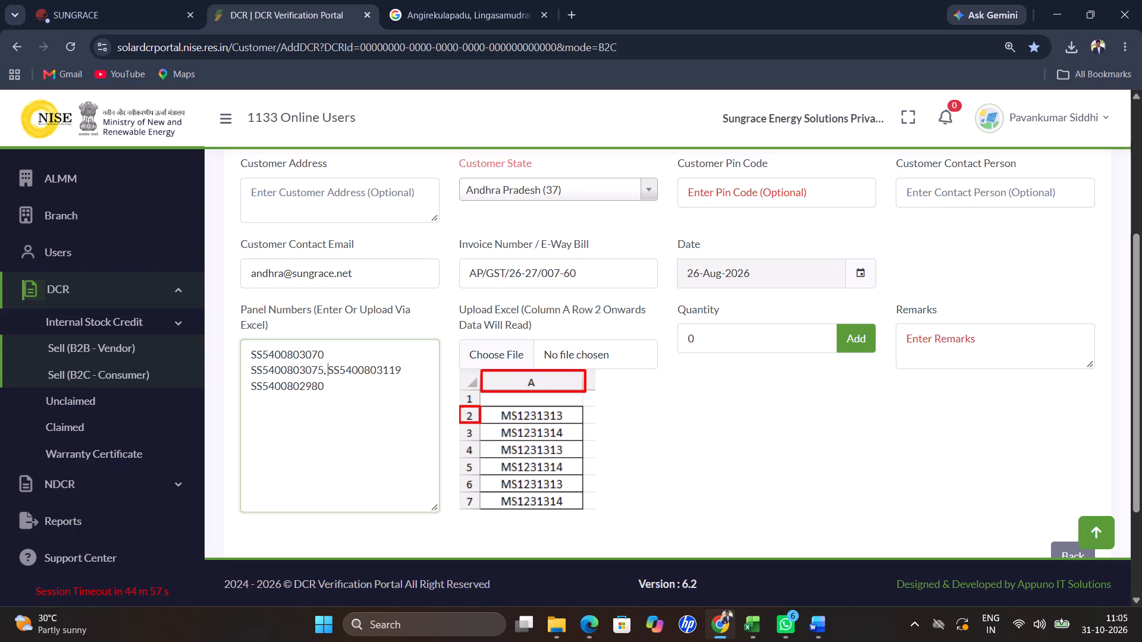
key(BackSpace)
key(BackSpace)
key(Return)
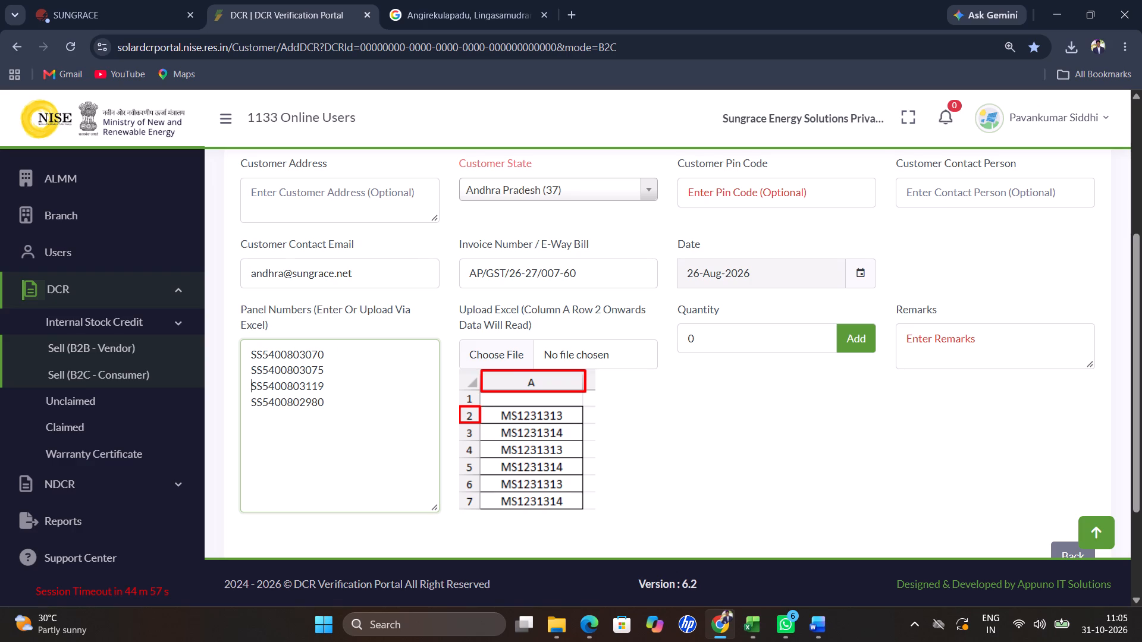
Set the panel Quantity to 4 and add the listed panels to the certificate.
click(754, 345)
scroll(754, 345, up, 3)
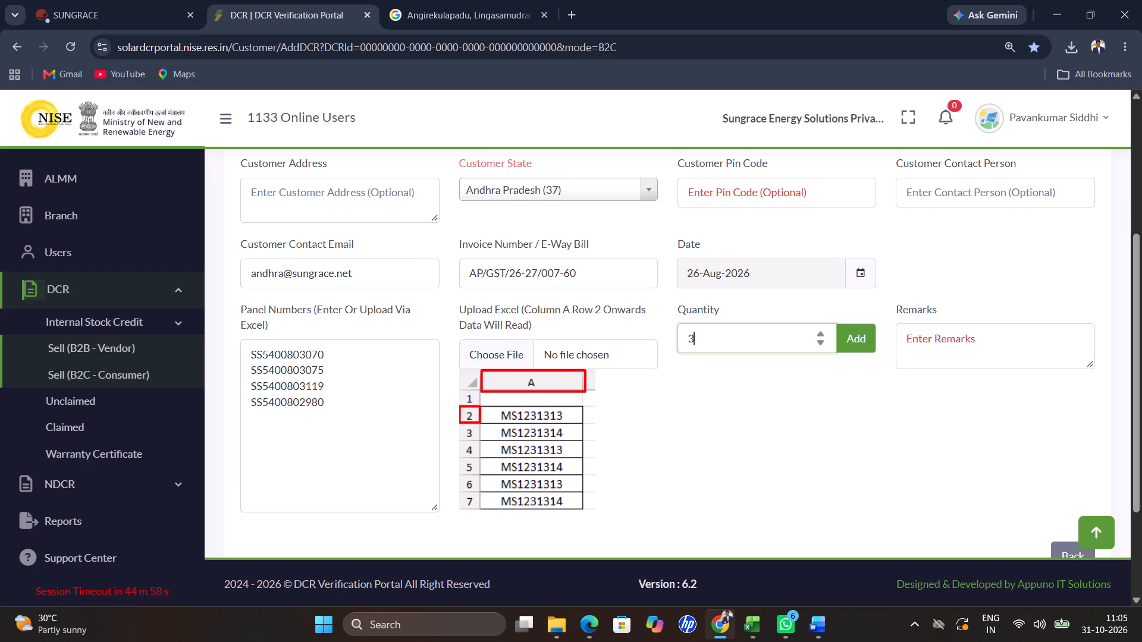
scroll(754, 345, up, 1)
click(855, 338)
Copy the consumer's address from the SUNGRACE work order's Quick Copy Details into the DCR form's Remarks.
click(984, 361)
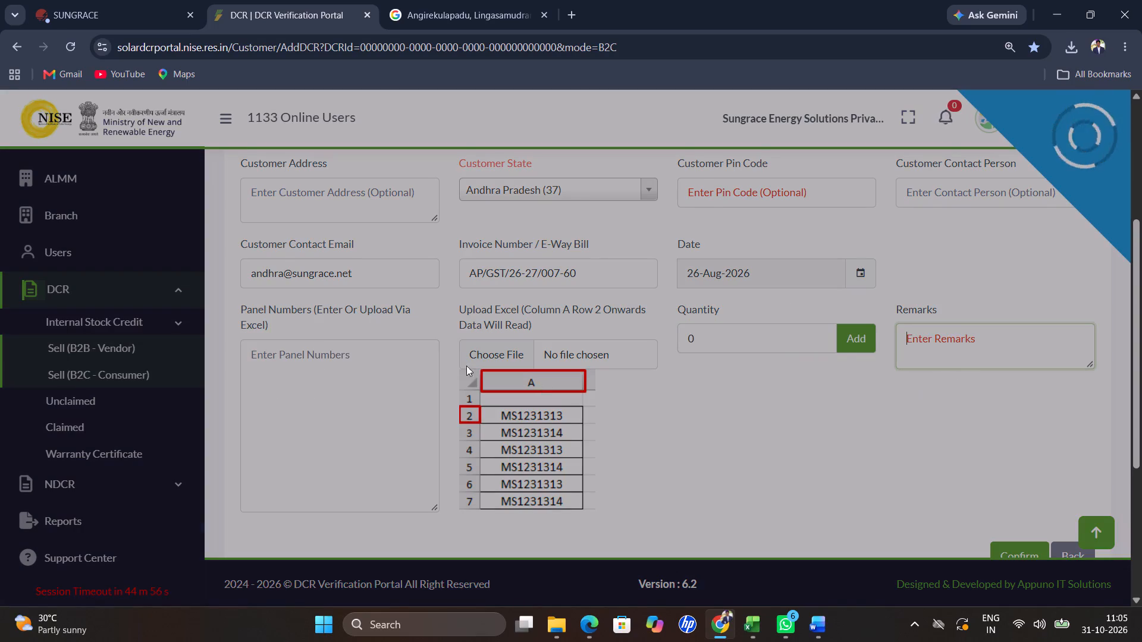
click(172, 0)
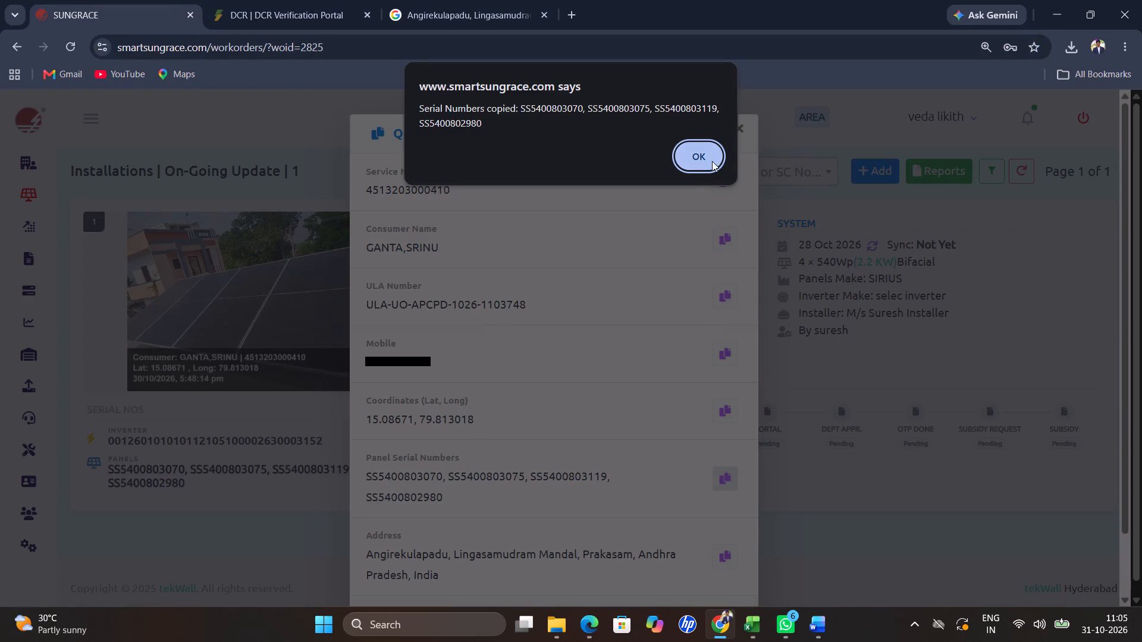
click(690, 178)
click(694, 153)
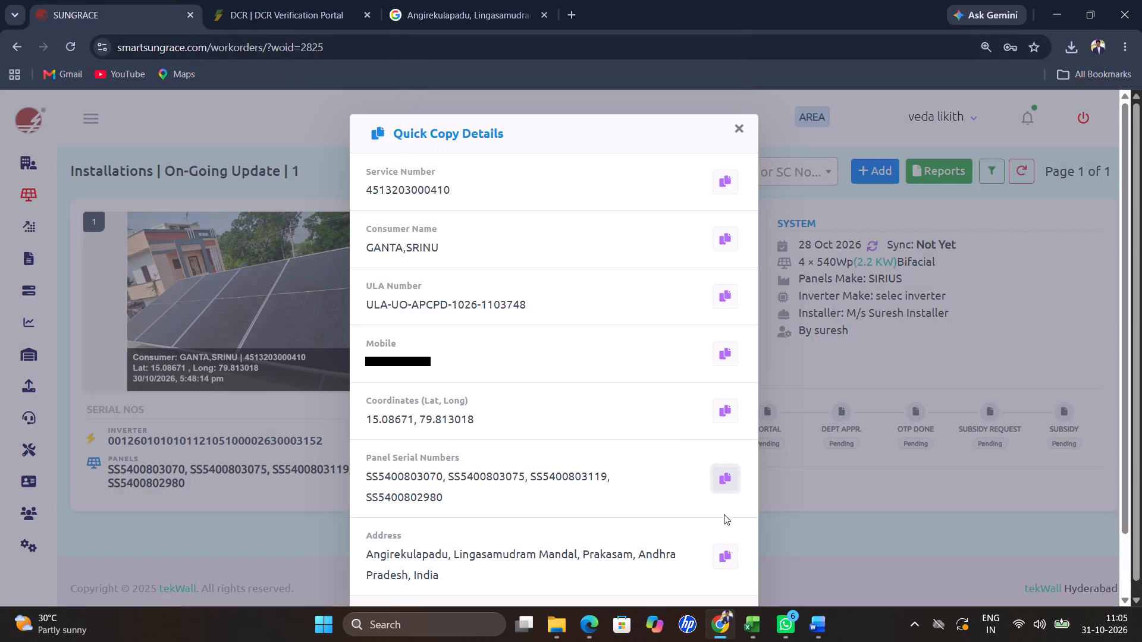
click(721, 552)
click(279, 0)
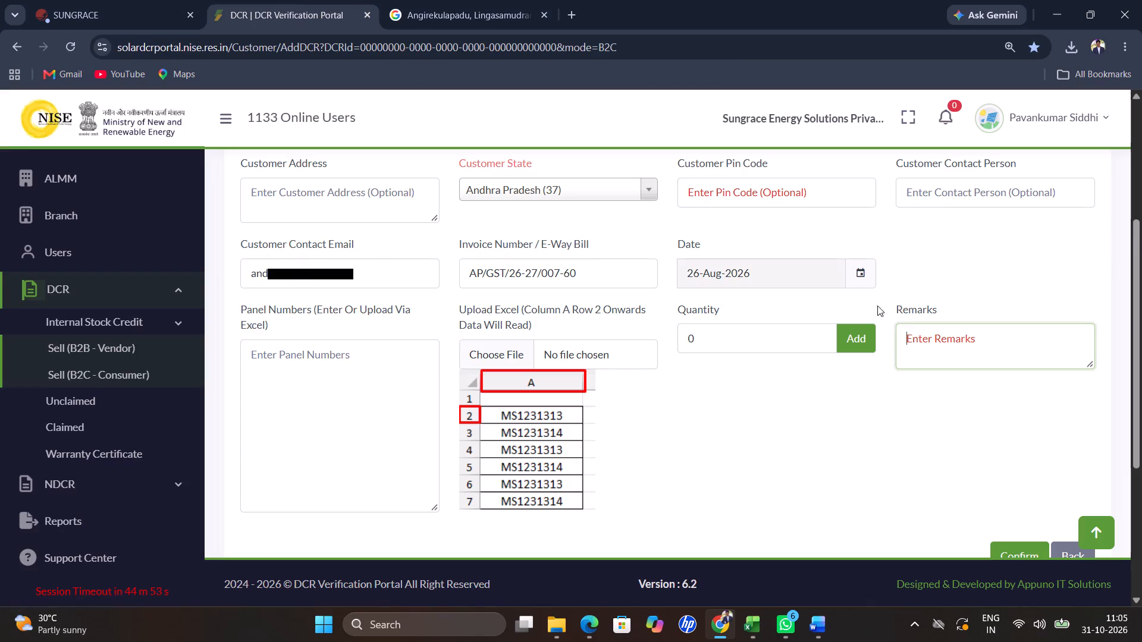
click(954, 357)
key(ctrl+v)
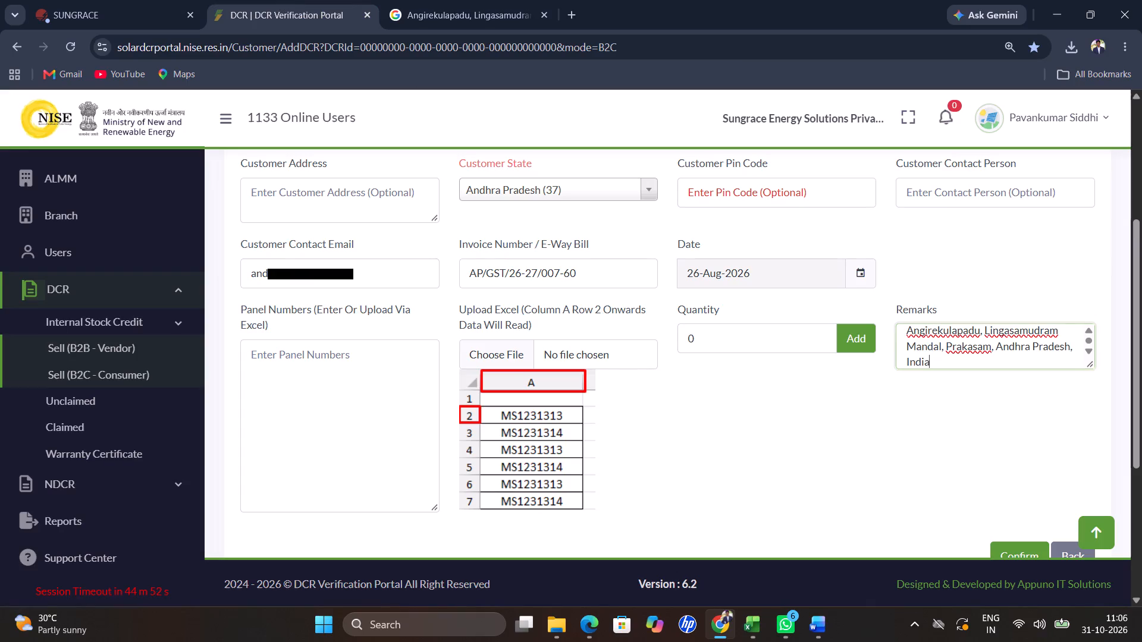
Copy pin code 523115 from the Google search results into the DCR form's Customer Pin Code.
click(681, 180)
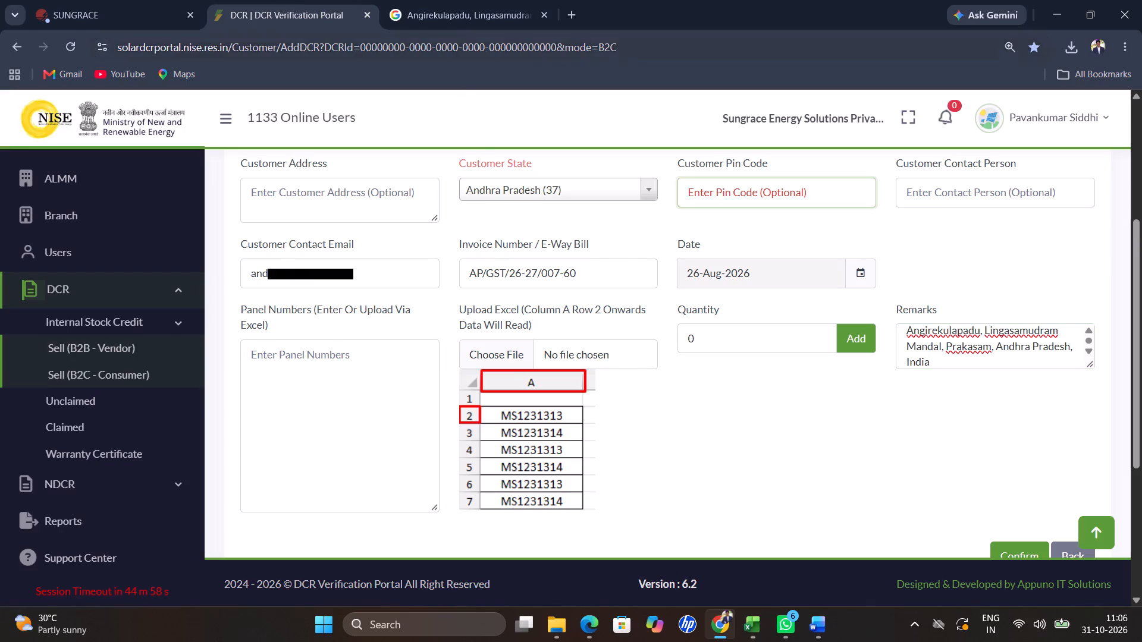
click(454, 21)
double_click(287, 276)
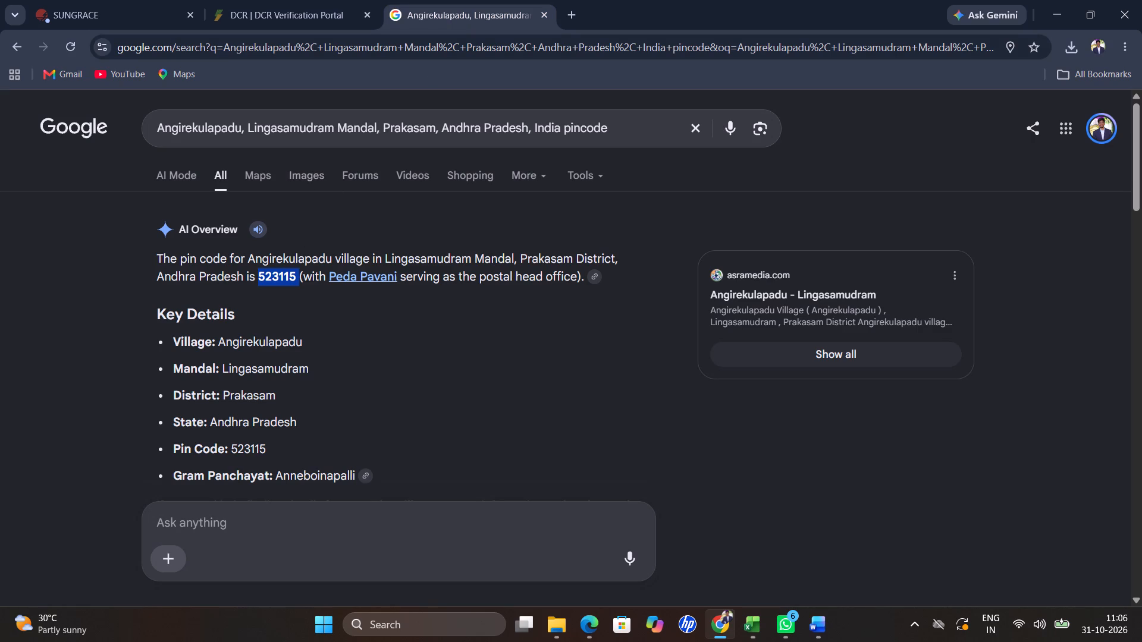
key(ctrl+c)
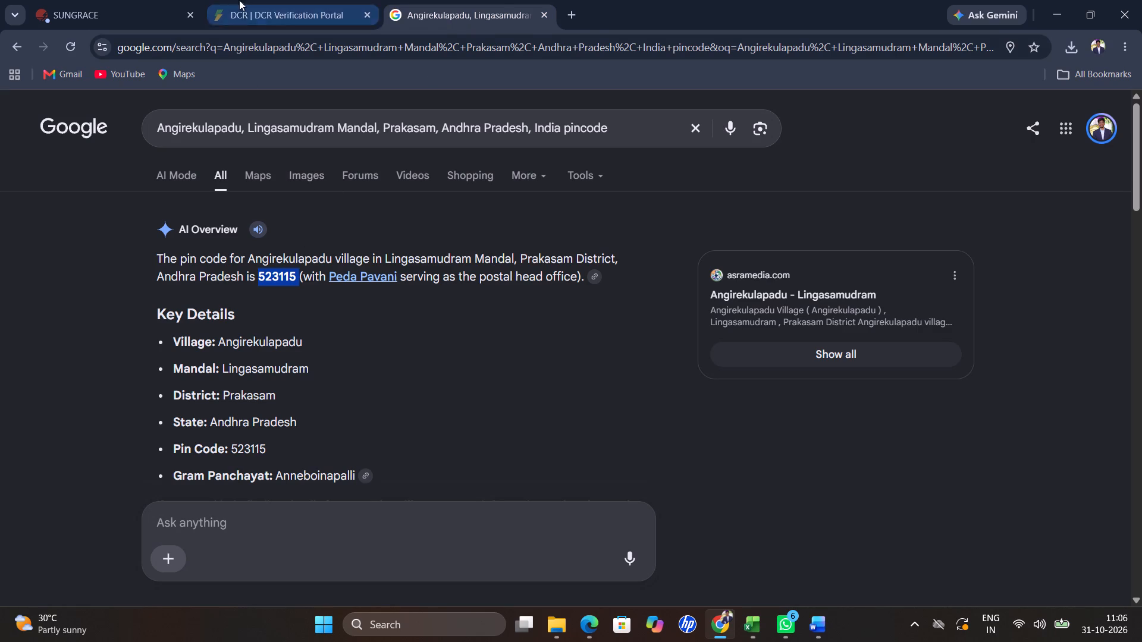
click(240, 0)
key(ctrl+v)
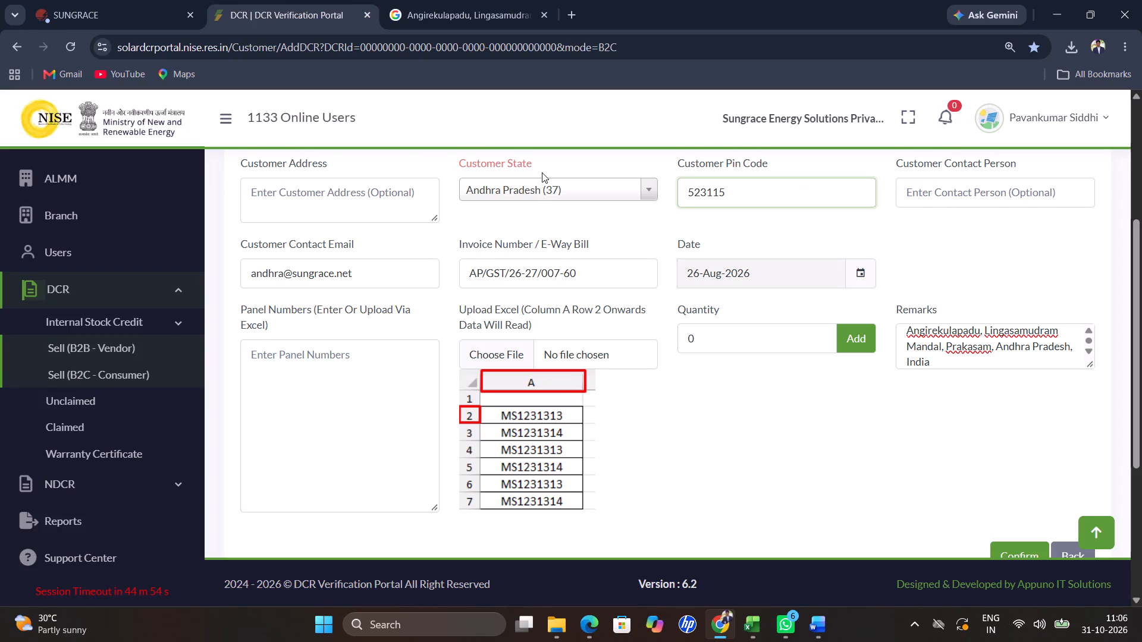
Submit the completed B2C DCR form and confirm issuing the certificate.
scroll(798, 273, down, 4)
click(1014, 294)
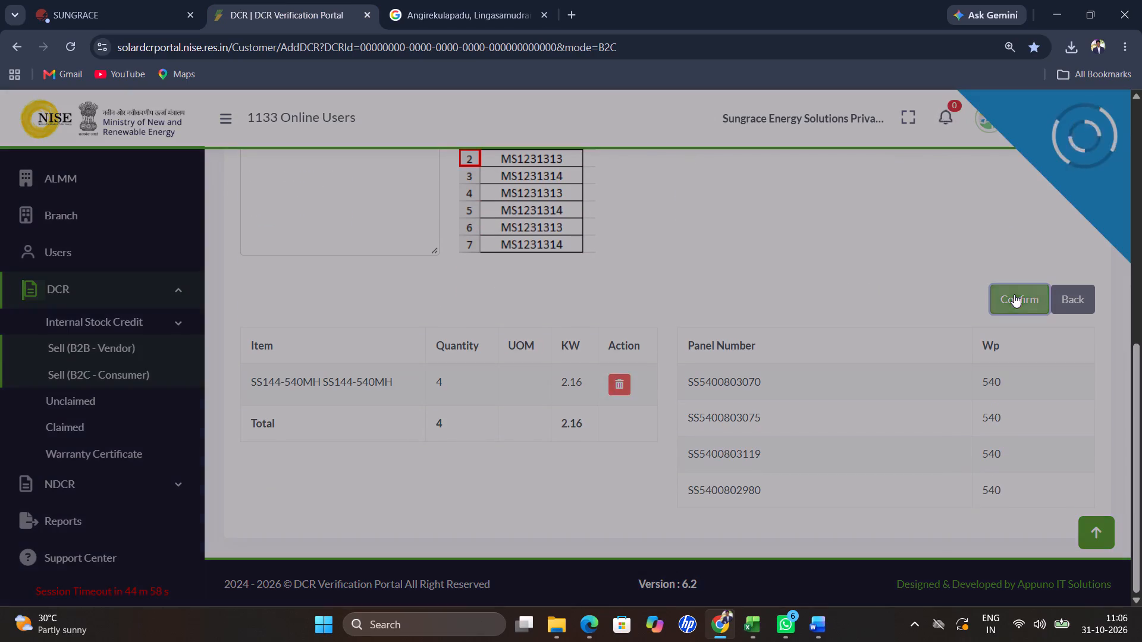
click(720, 439)
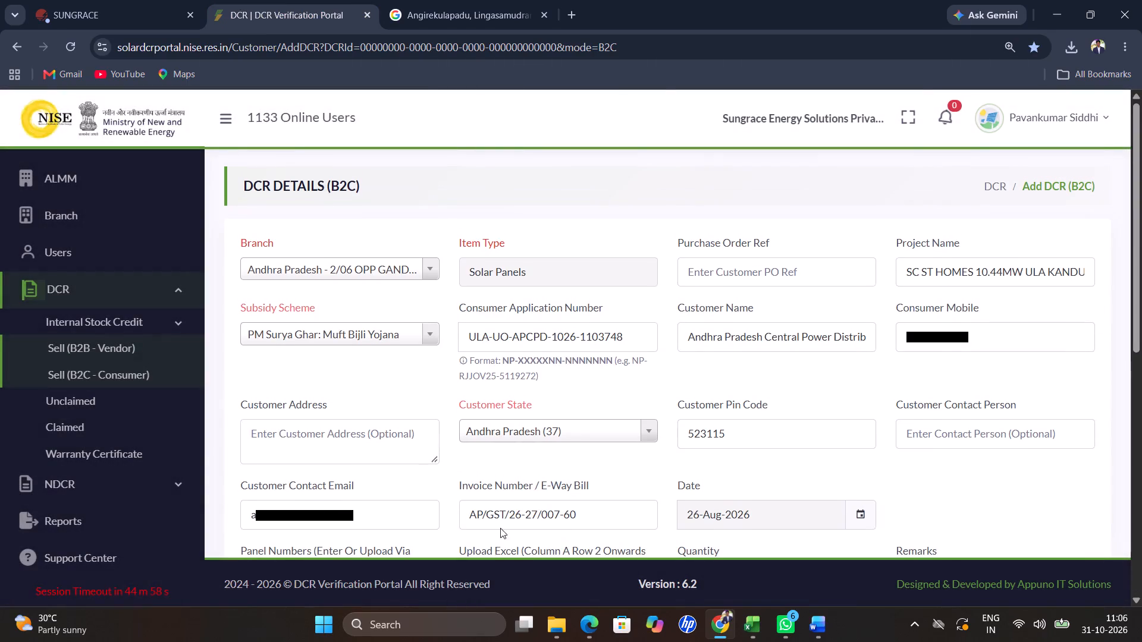
Switch to File Explorer and create a folder named 60_ in DCR7.
click(544, 541)
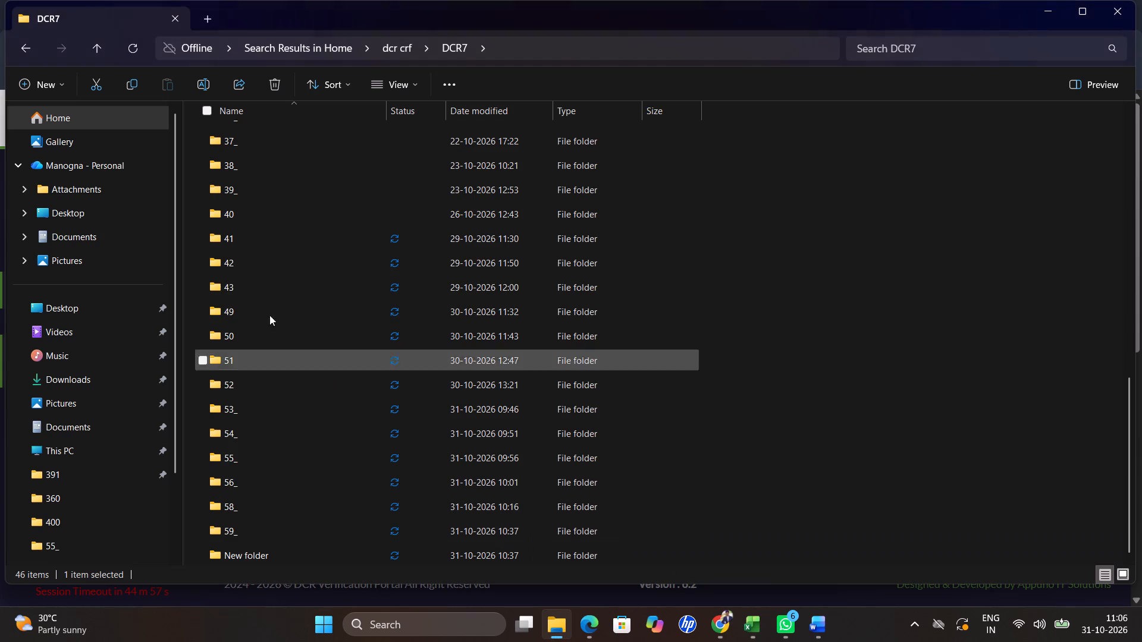
click(31, 78)
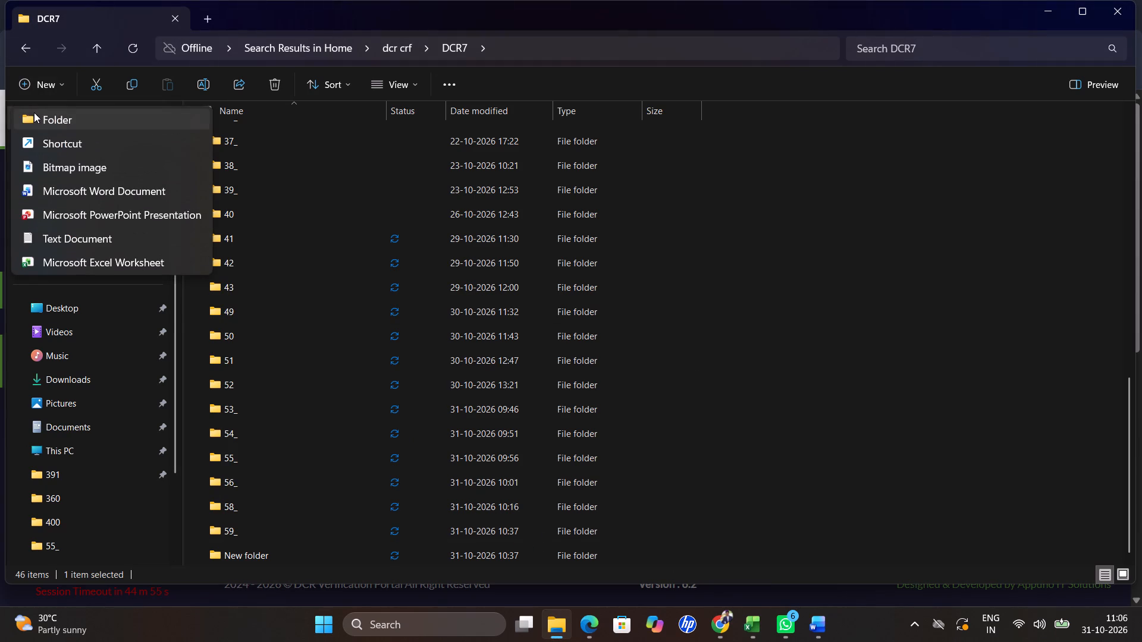
click(34, 112)
text(60)
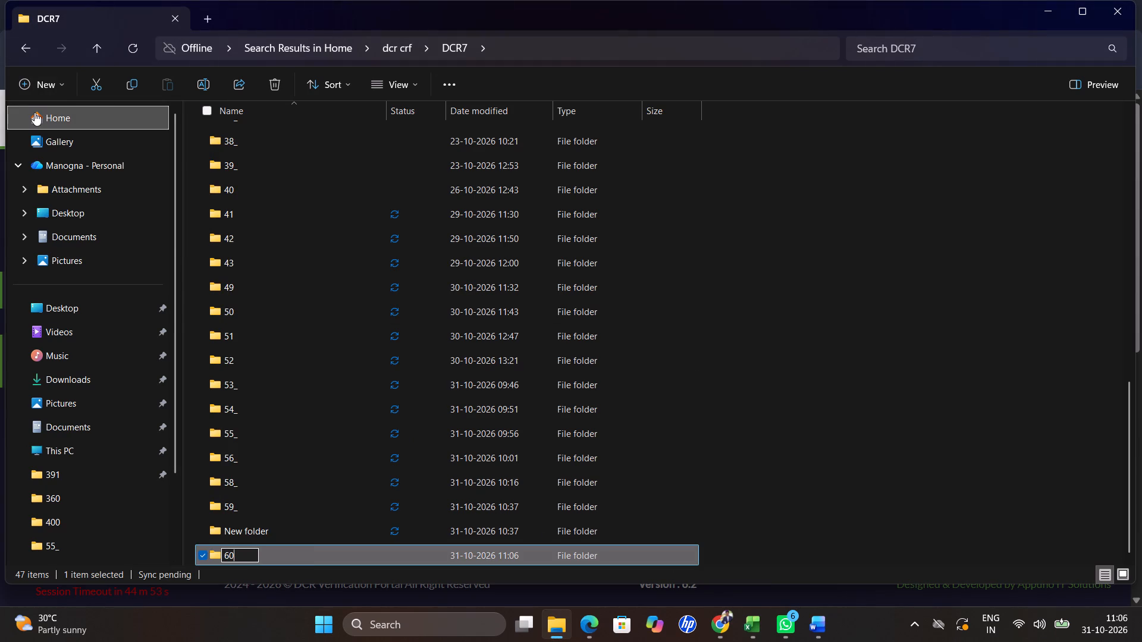
key(shift+underscore)
key(Return)
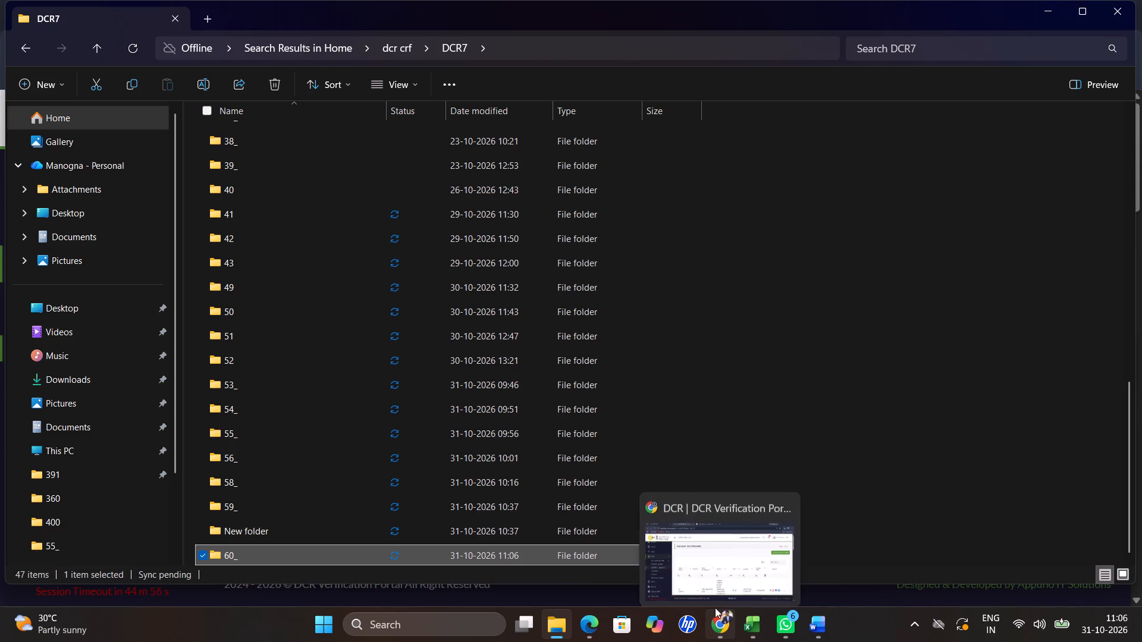
Copy the consumer's service number from the SUNGRACE work order's Quick Copy Details.
click(697, 567)
click(134, 0)
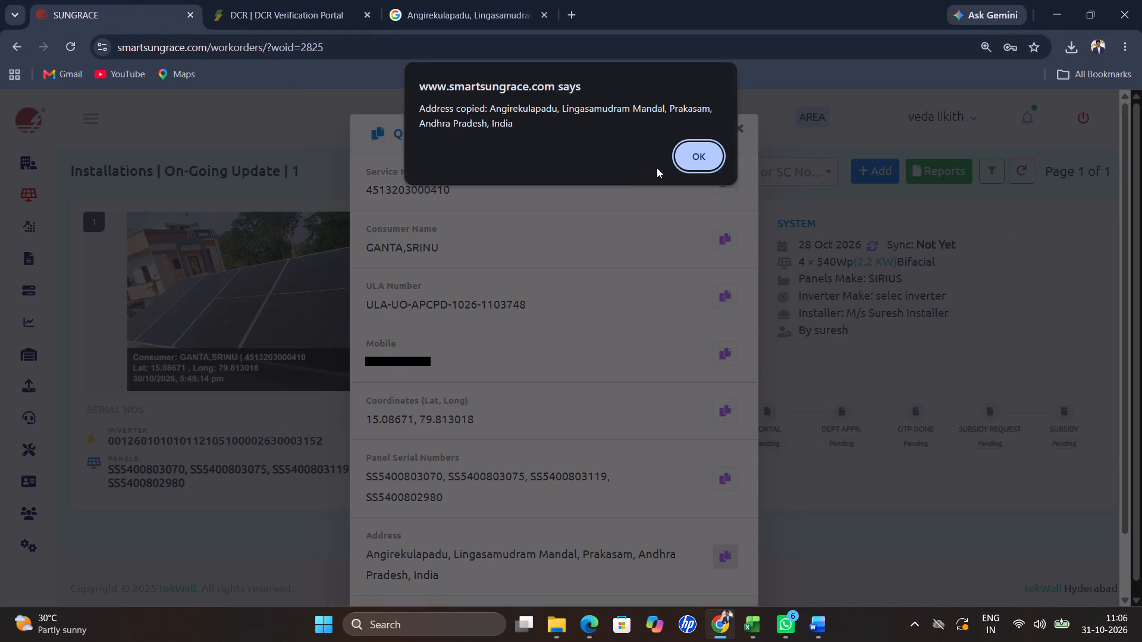
click(205, 0)
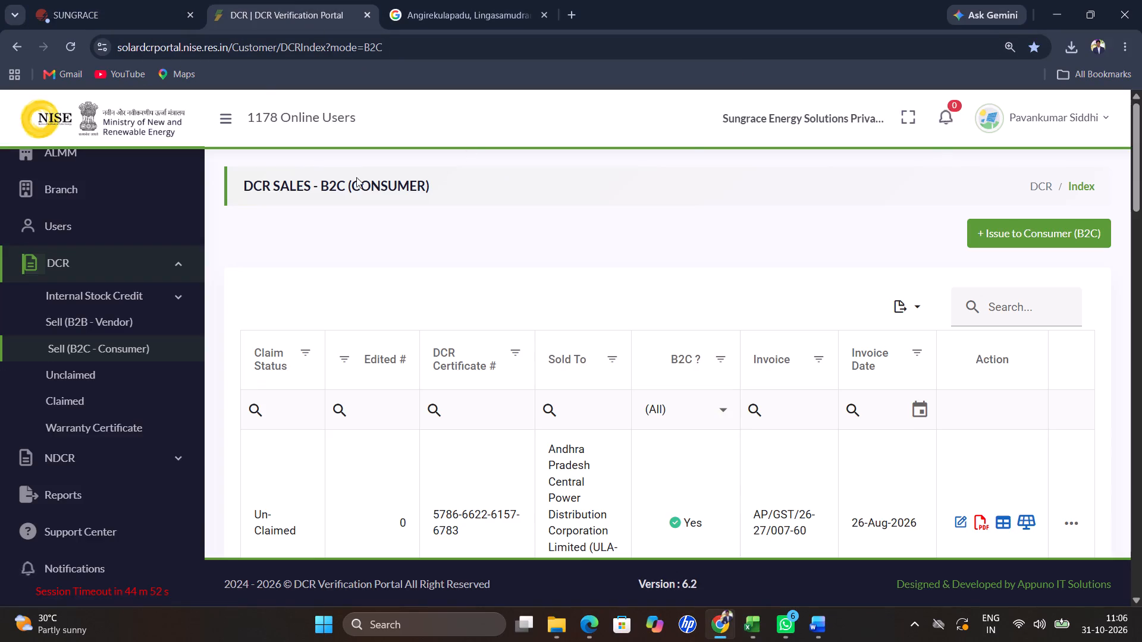
click(153, 11)
click(694, 162)
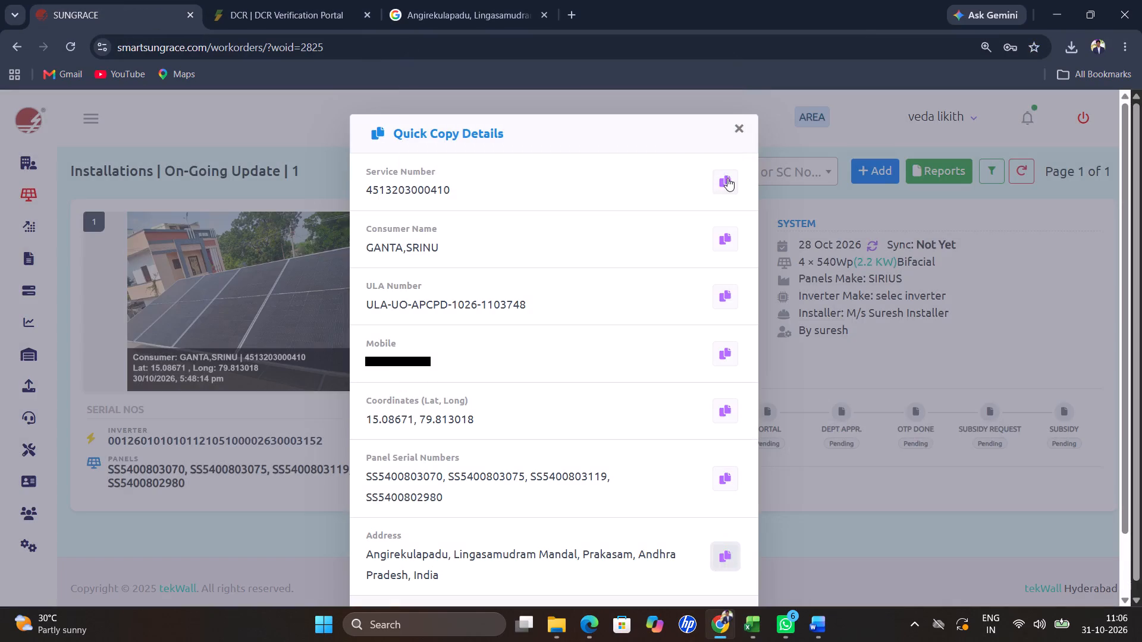
click(727, 178)
Download the newest B2C certificate PDF from the DCR portal into DCR7's 60_ folder, named with the copied service number plus -60.
drag(286, 0, 289, 9)
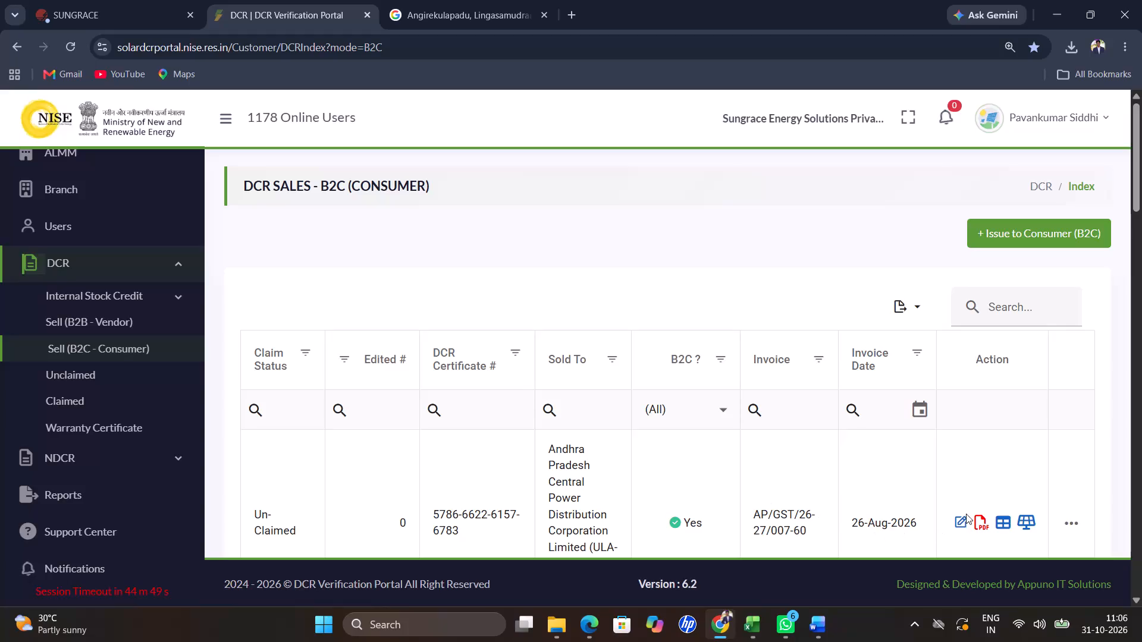
click(979, 518)
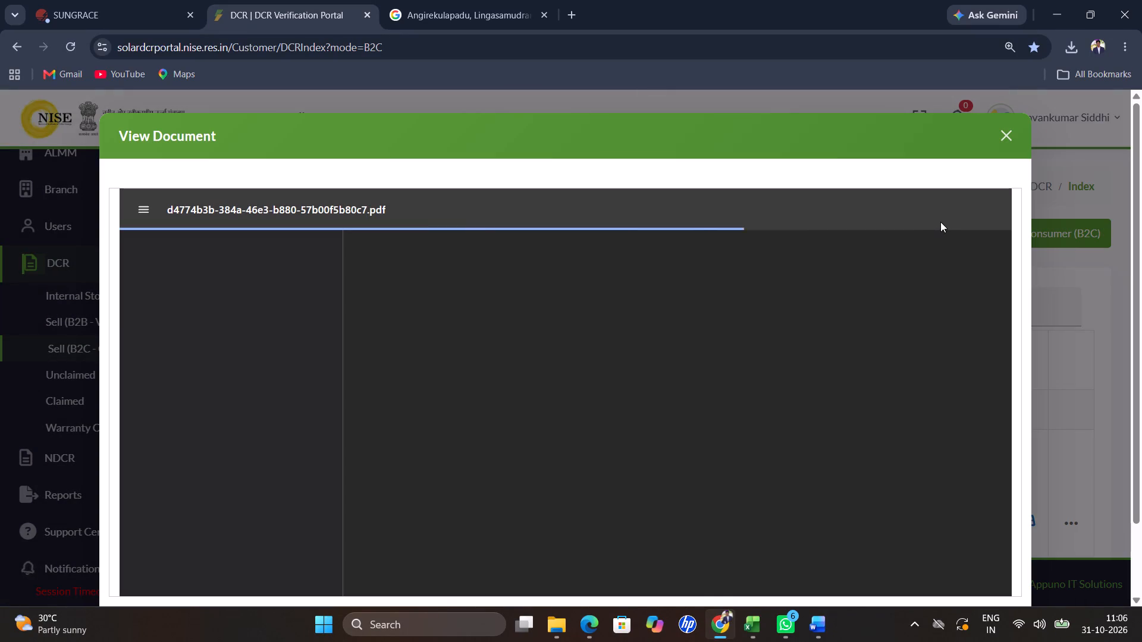
click(937, 213)
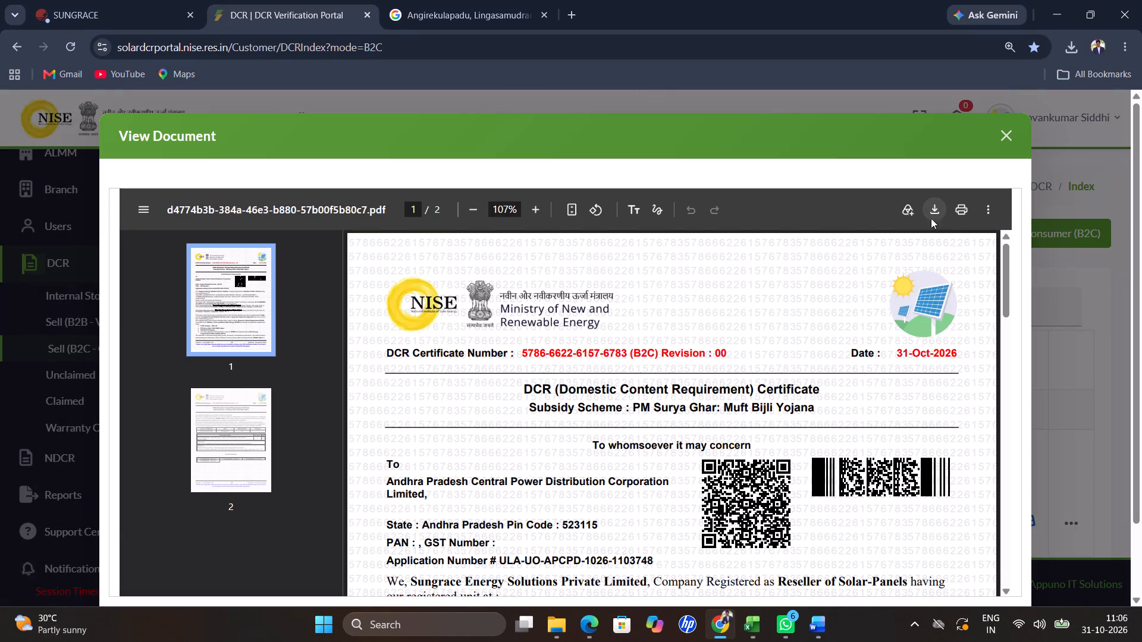
key(ctrl+v)
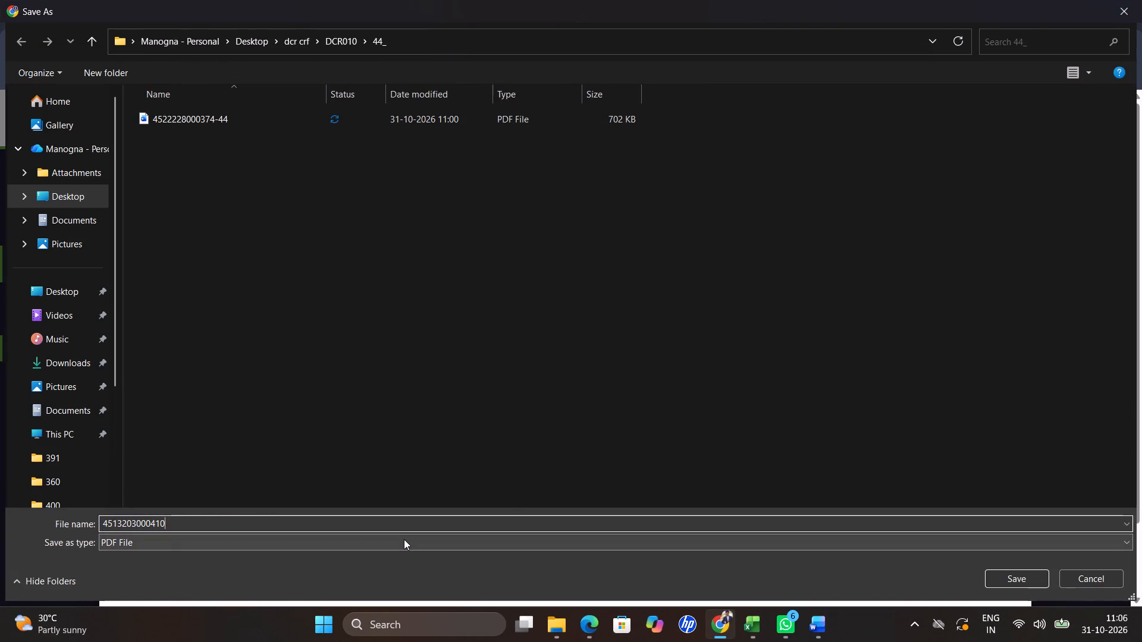
text(-60)
click(296, 32)
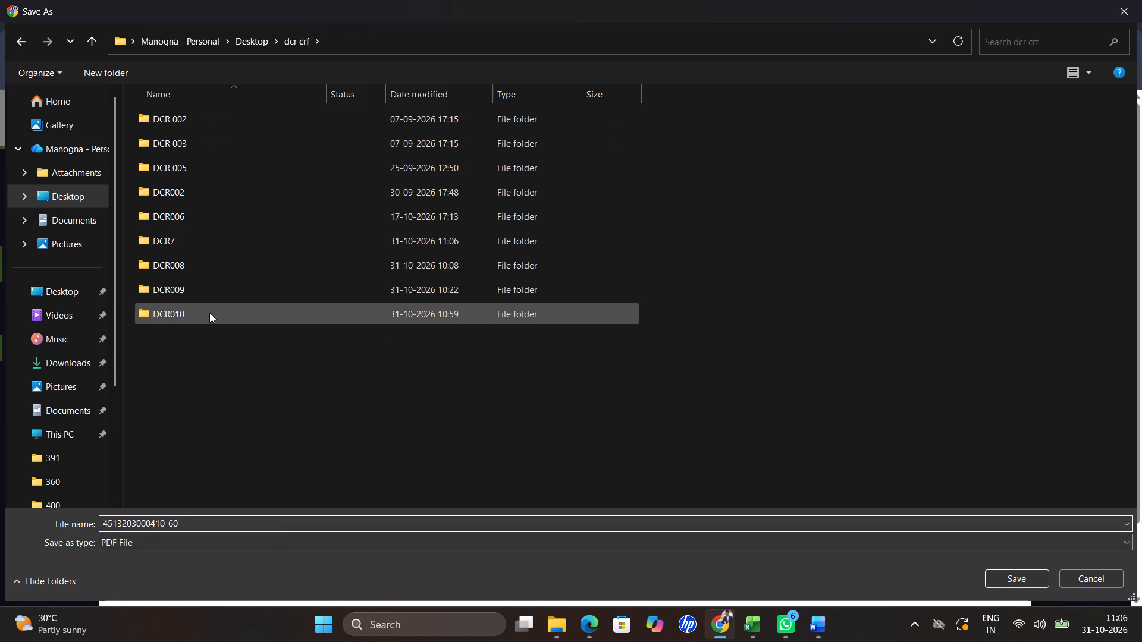
click(221, 245)
click(222, 241)
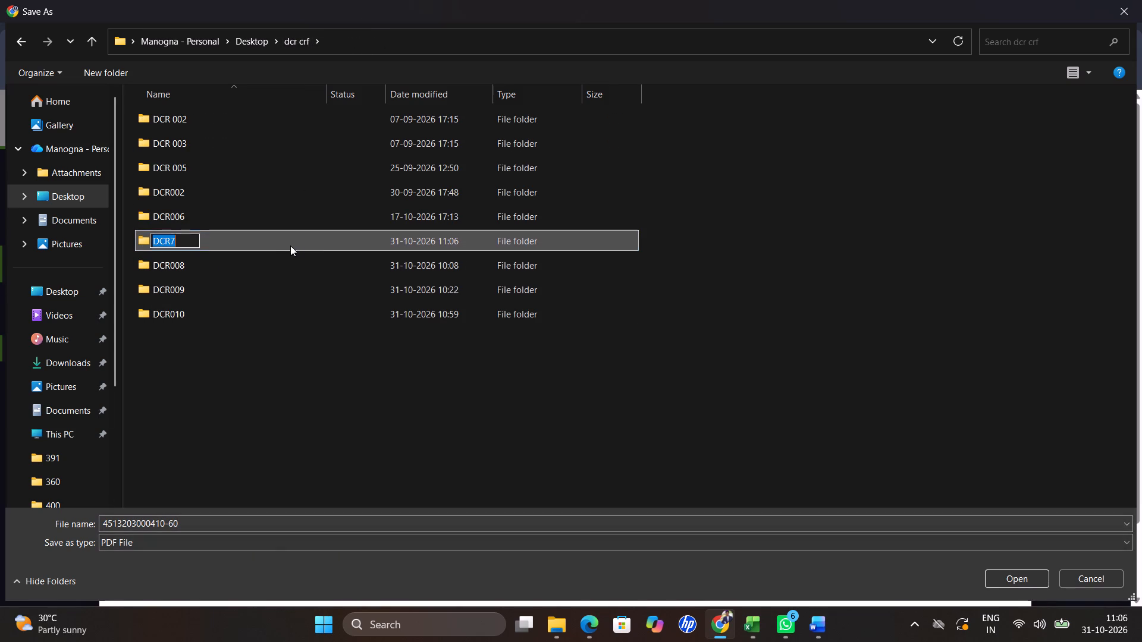
click(293, 243)
click(307, 231)
double_click(308, 241)
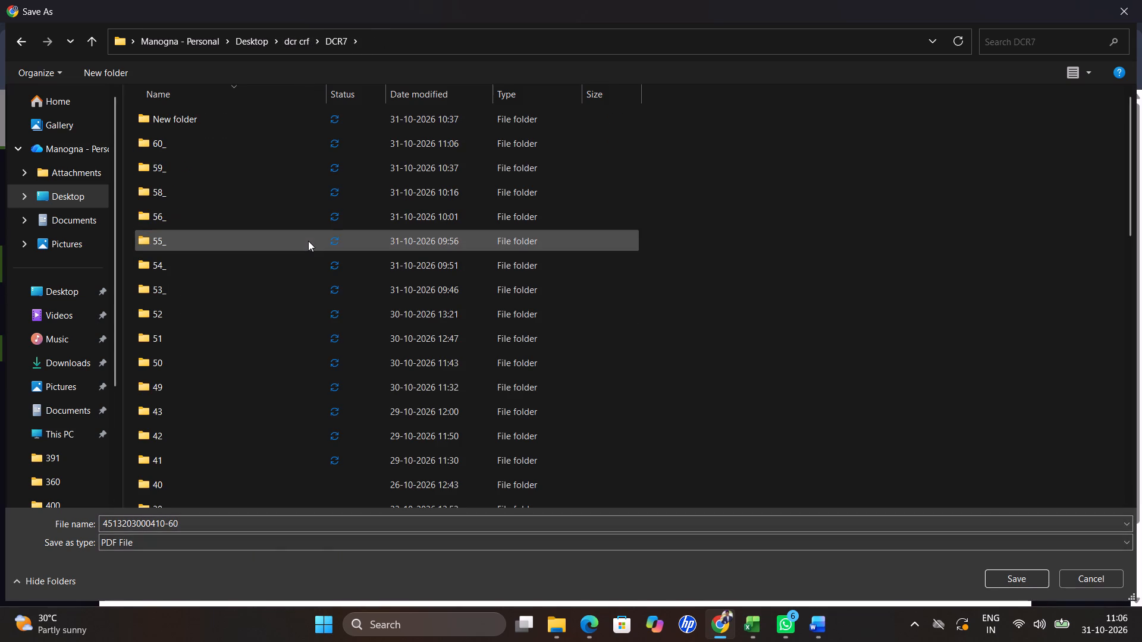
double_click(285, 140)
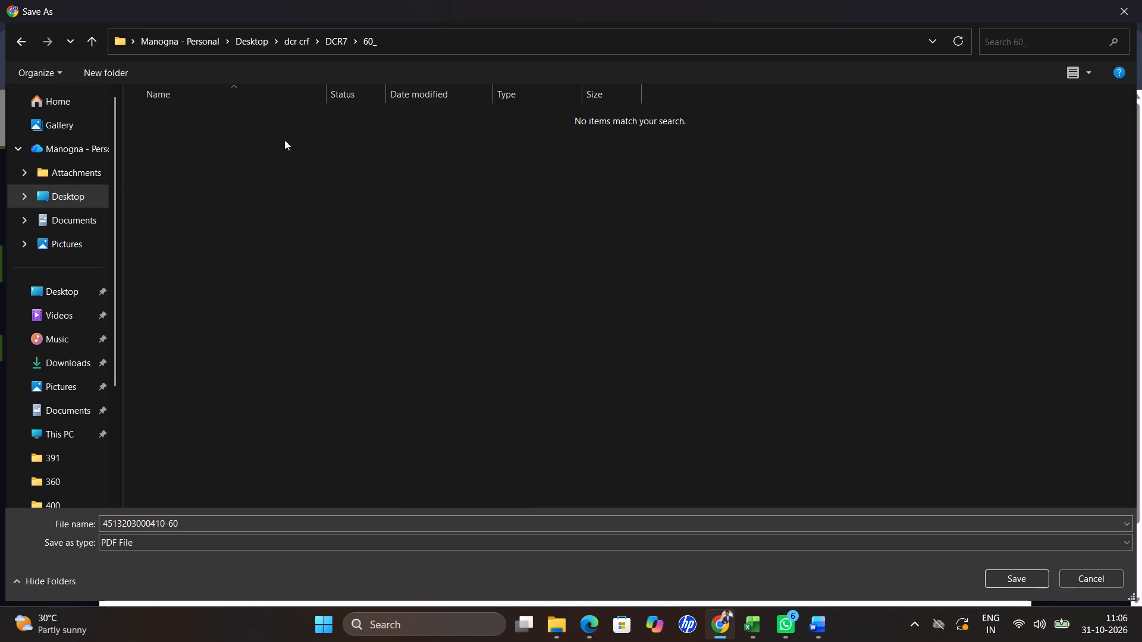
click(1008, 572)
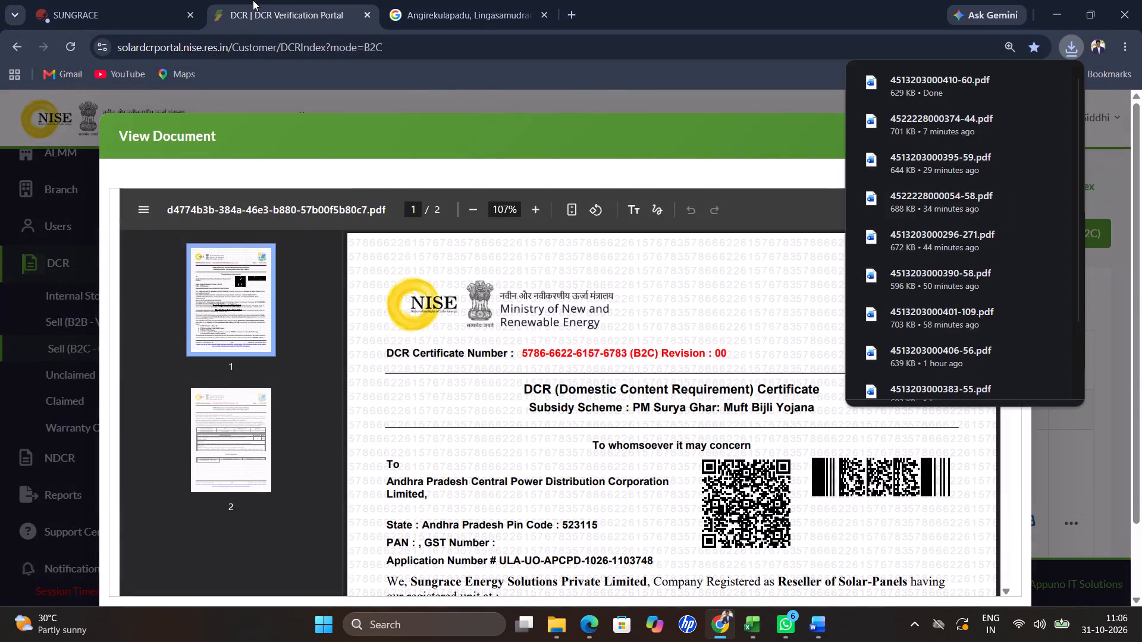
Update the consumer's SUNGRACE work order with the certificate PDF ending in -60 from DCR7's 60_ folder as the DCR upload, and submit.
drag(139, 0, 132, 8)
click(691, 136)
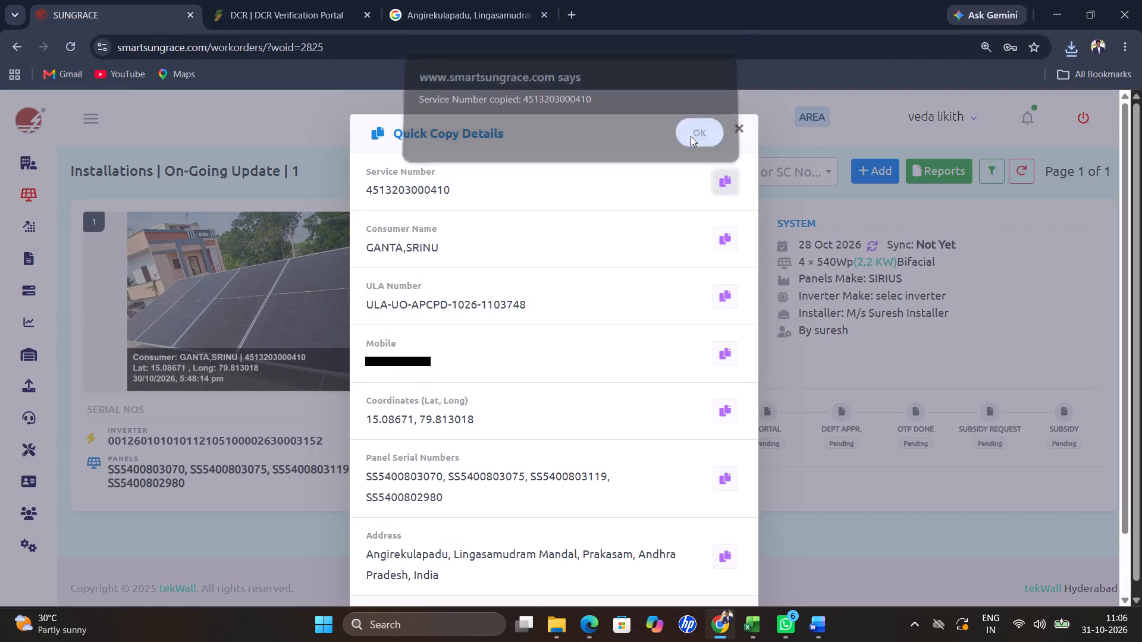
click(740, 124)
click(632, 481)
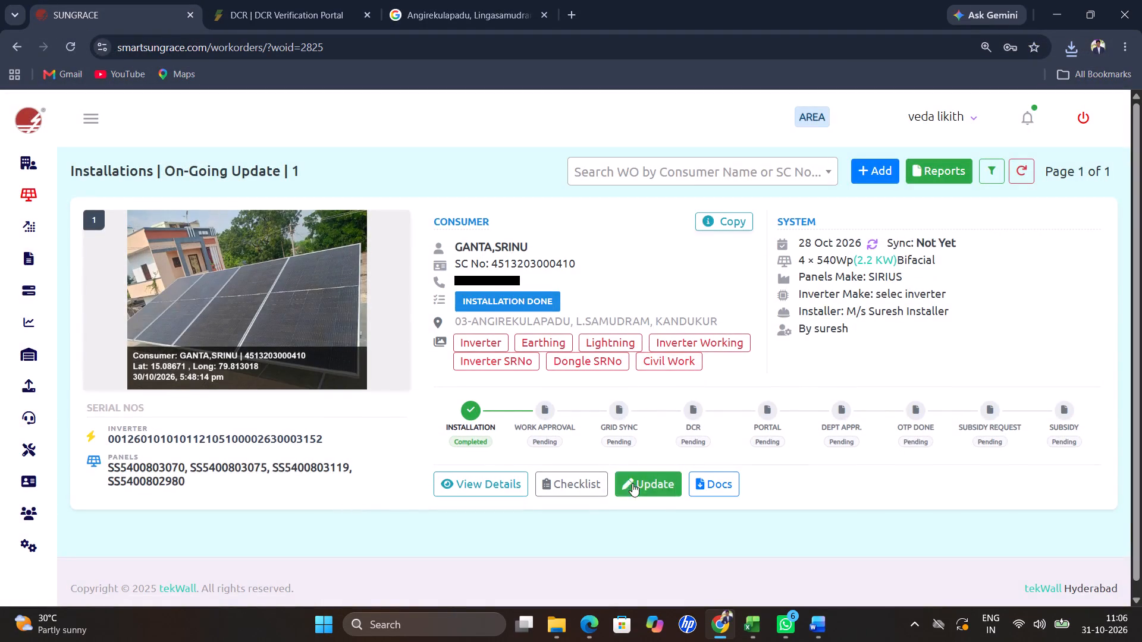
click(425, 427)
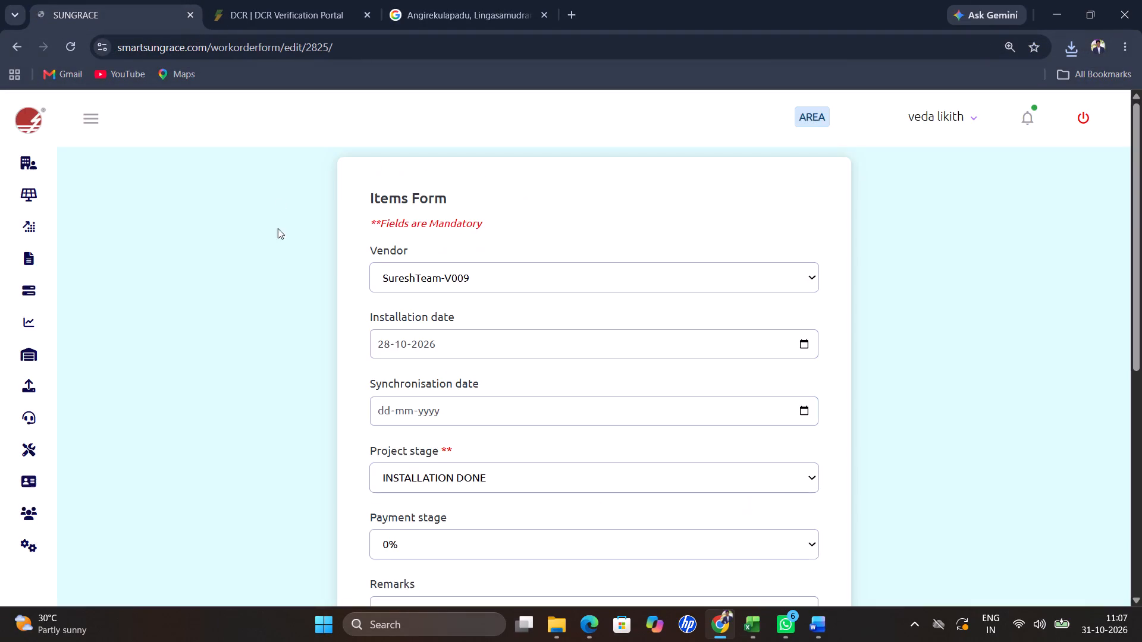
scroll(453, 353, down, 4)
click(419, 485)
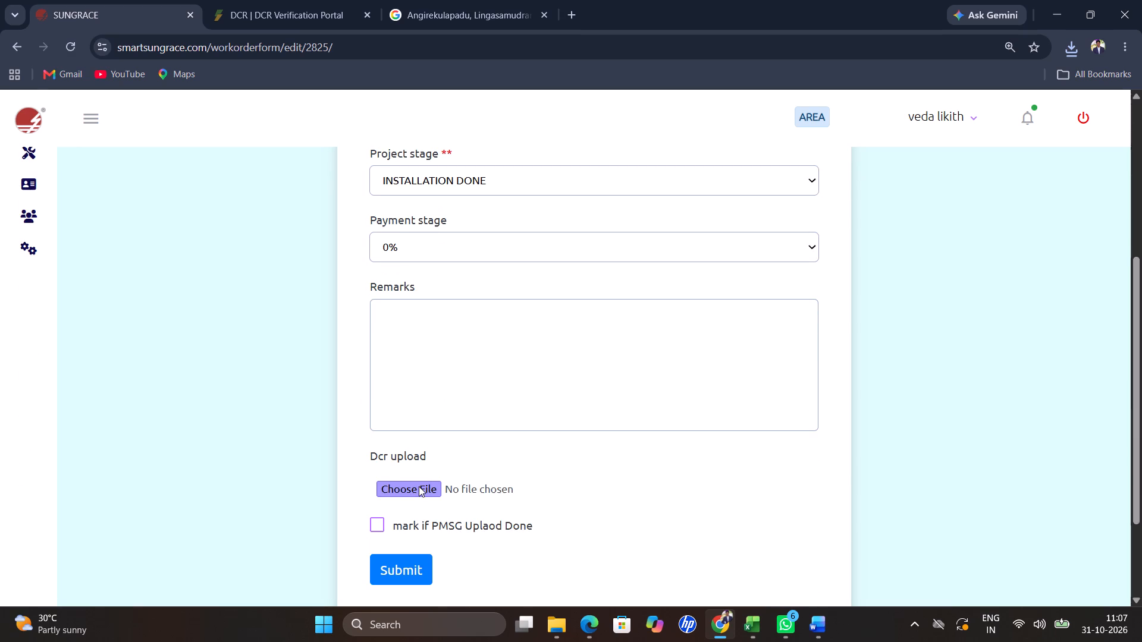
click(297, 42)
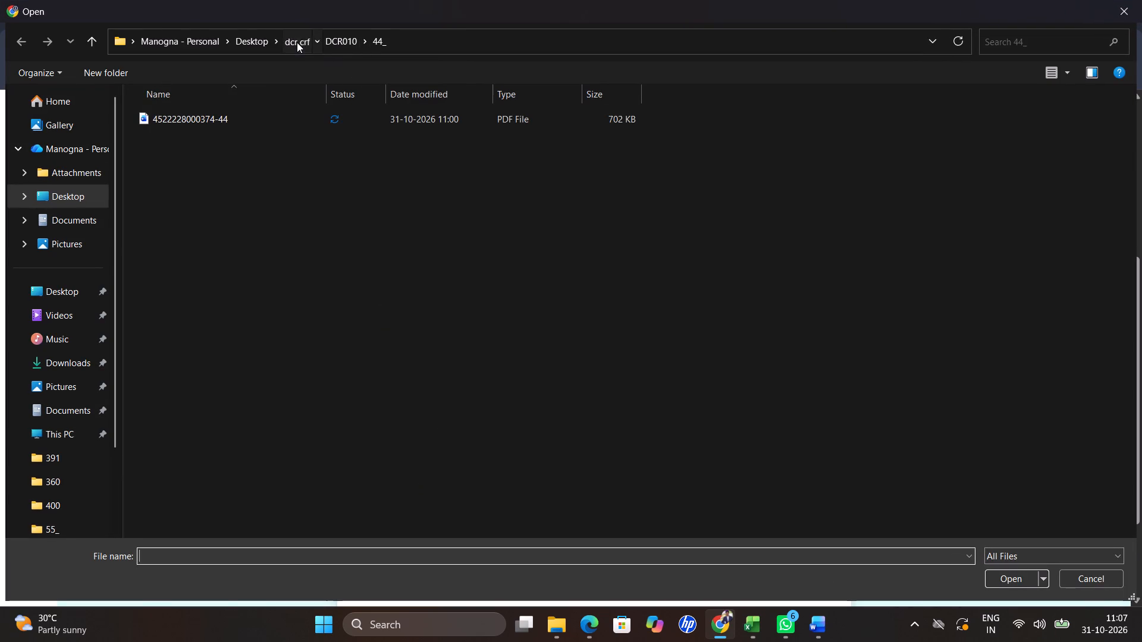
double_click(212, 244)
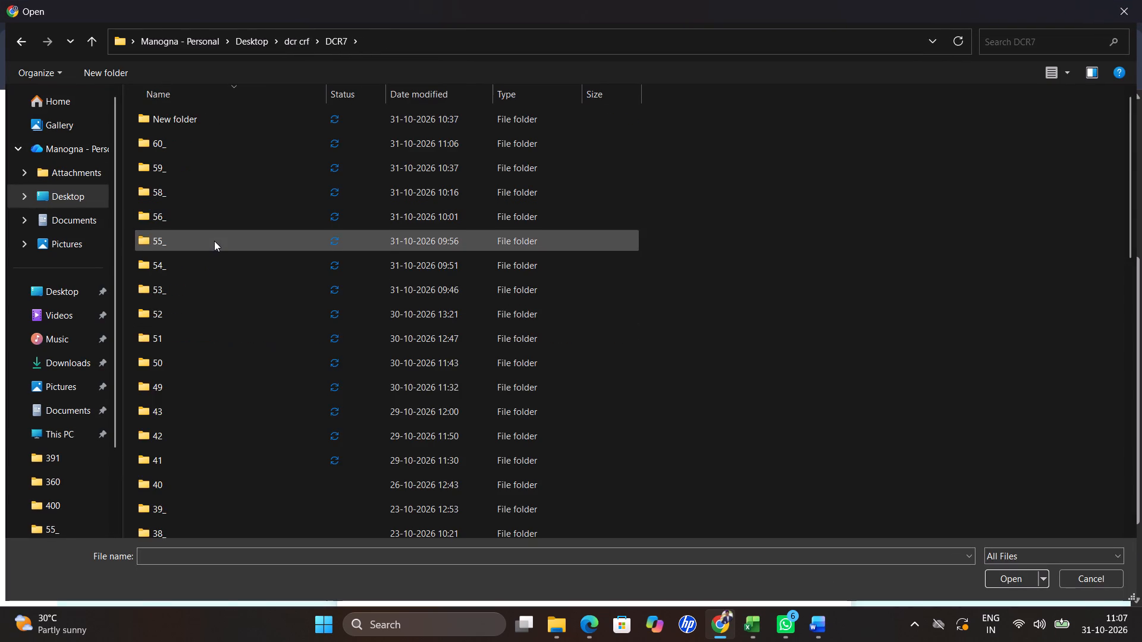
scroll(214, 241, down, 2)
scroll(215, 240, up, 4)
double_click(233, 143)
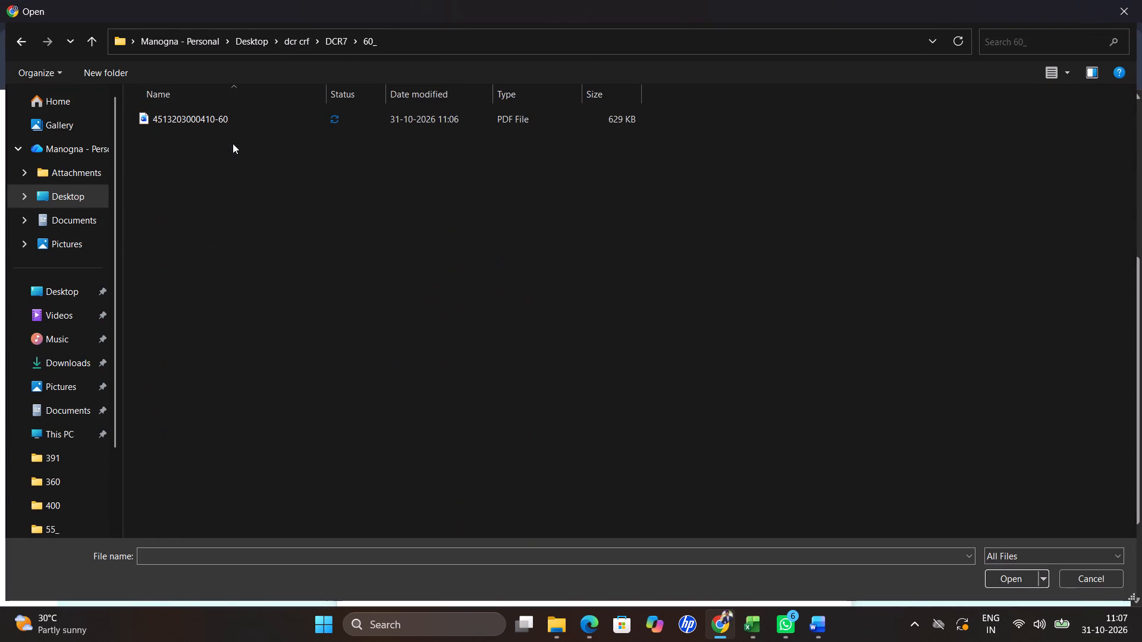
double_click(388, 121)
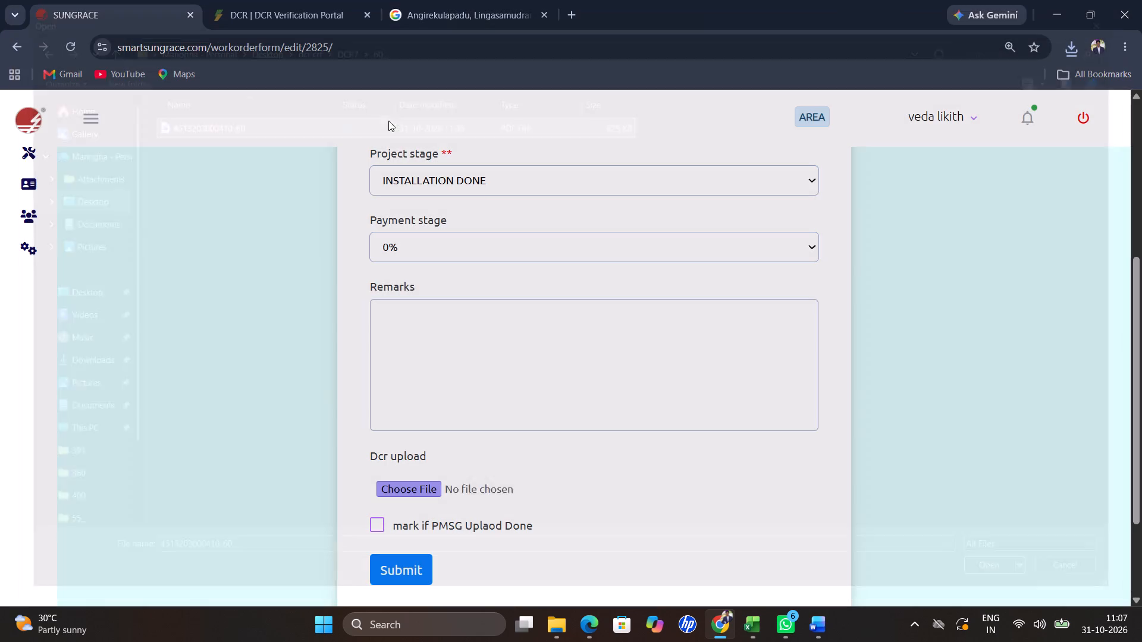
click(412, 575)
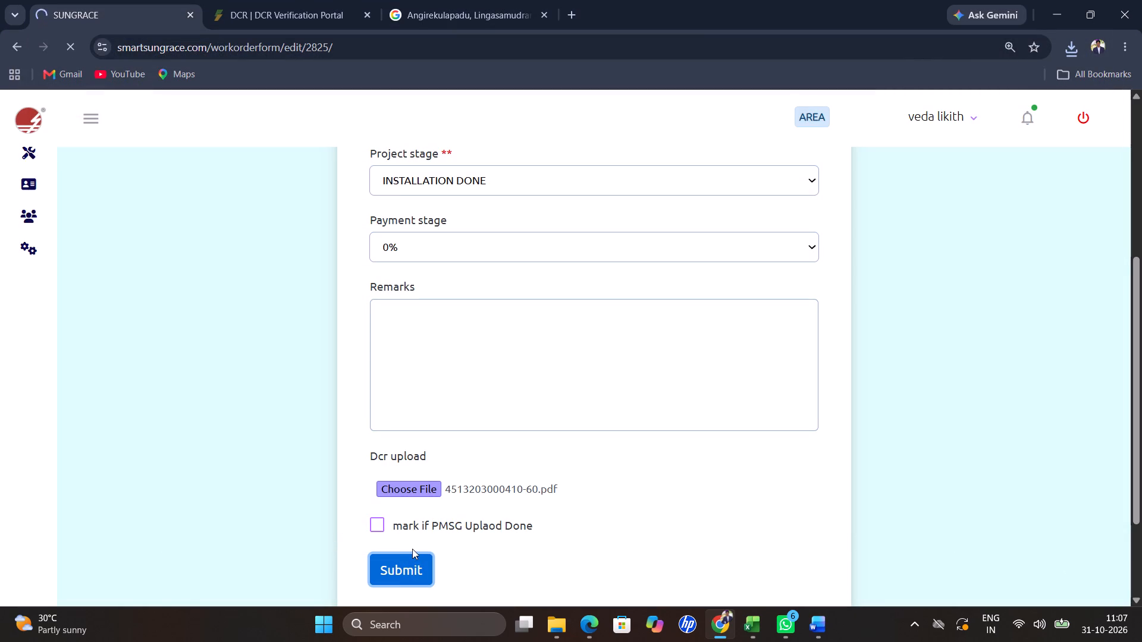
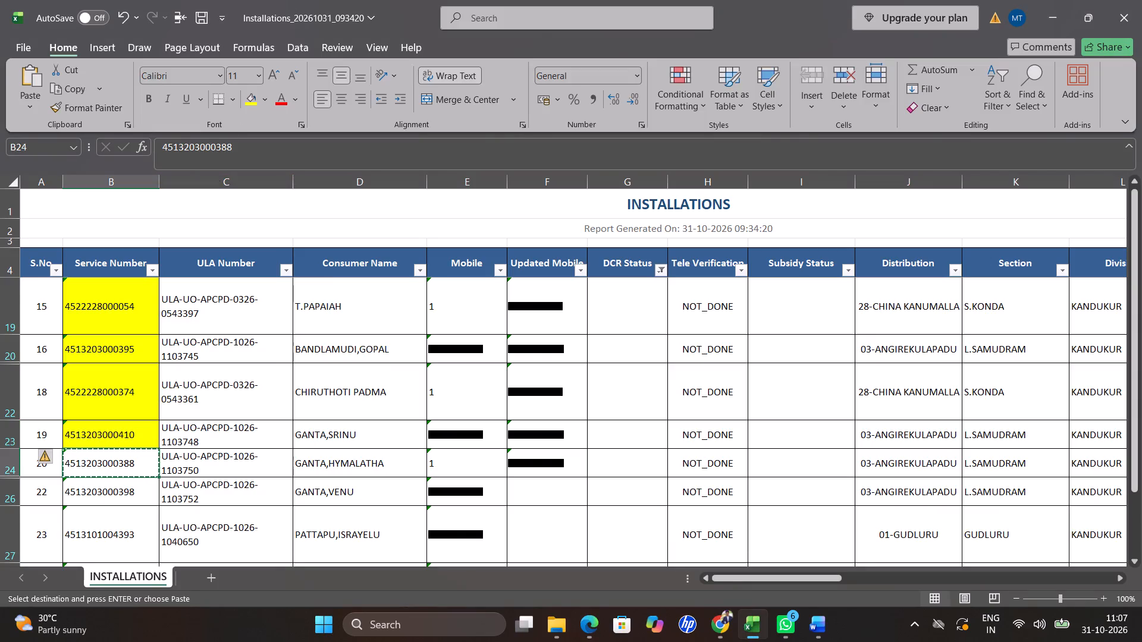
Switch from Excel to SUNGRACE, find the work order by the copied service number, and open its Quick Copy Details.
drag(720, 577, 713, 585)
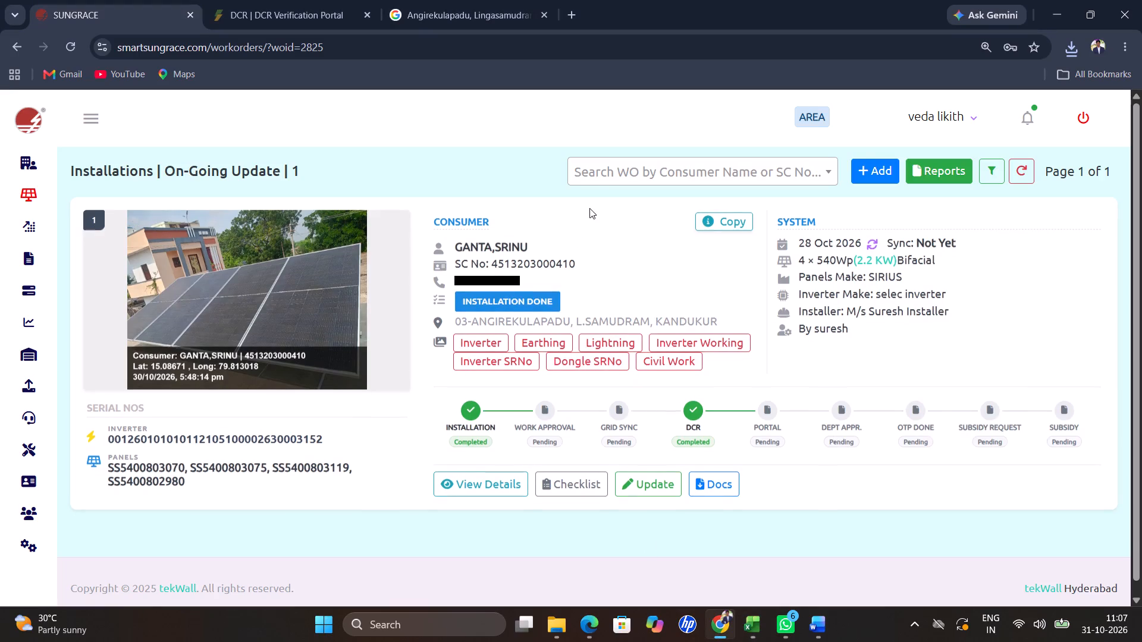
click(594, 178)
key(ctrl+v)
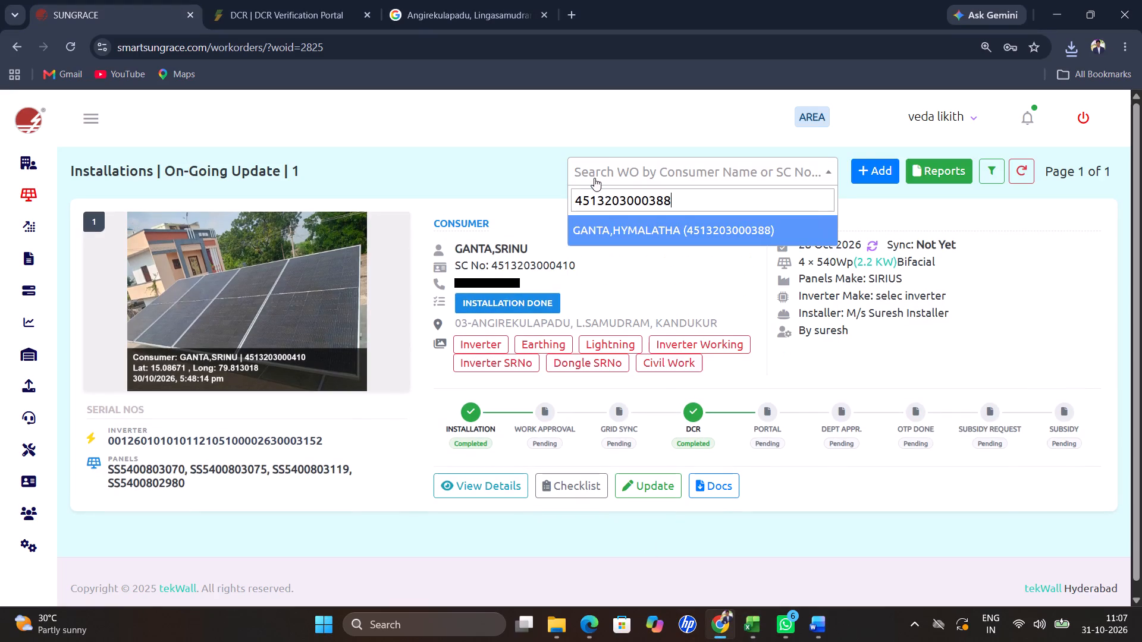
key(Return)
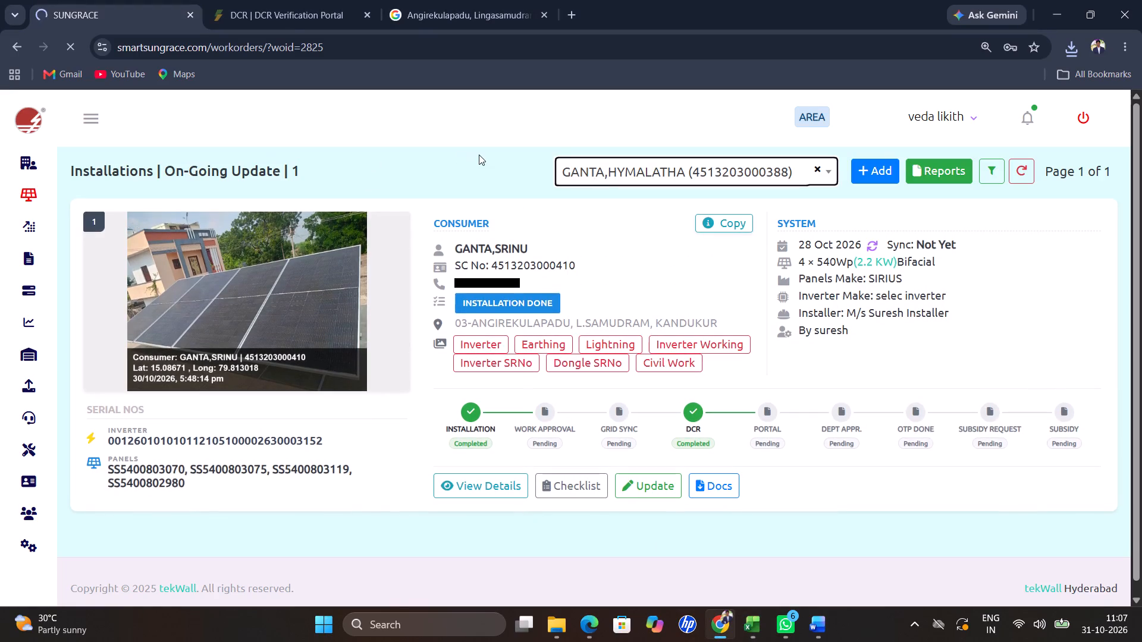
click(713, 212)
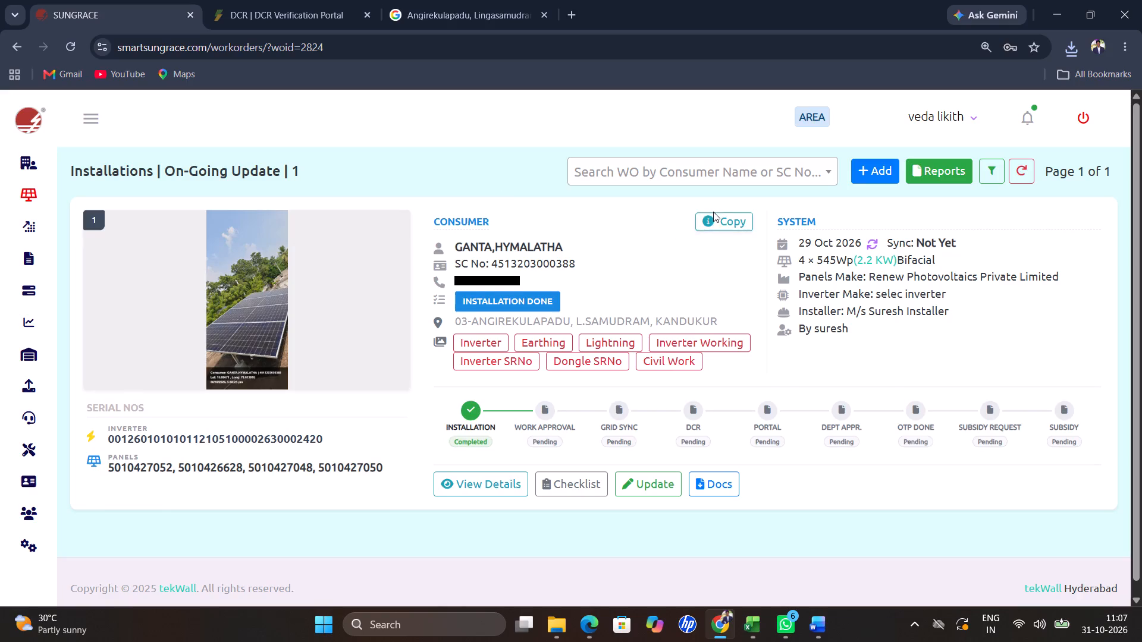
click(705, 228)
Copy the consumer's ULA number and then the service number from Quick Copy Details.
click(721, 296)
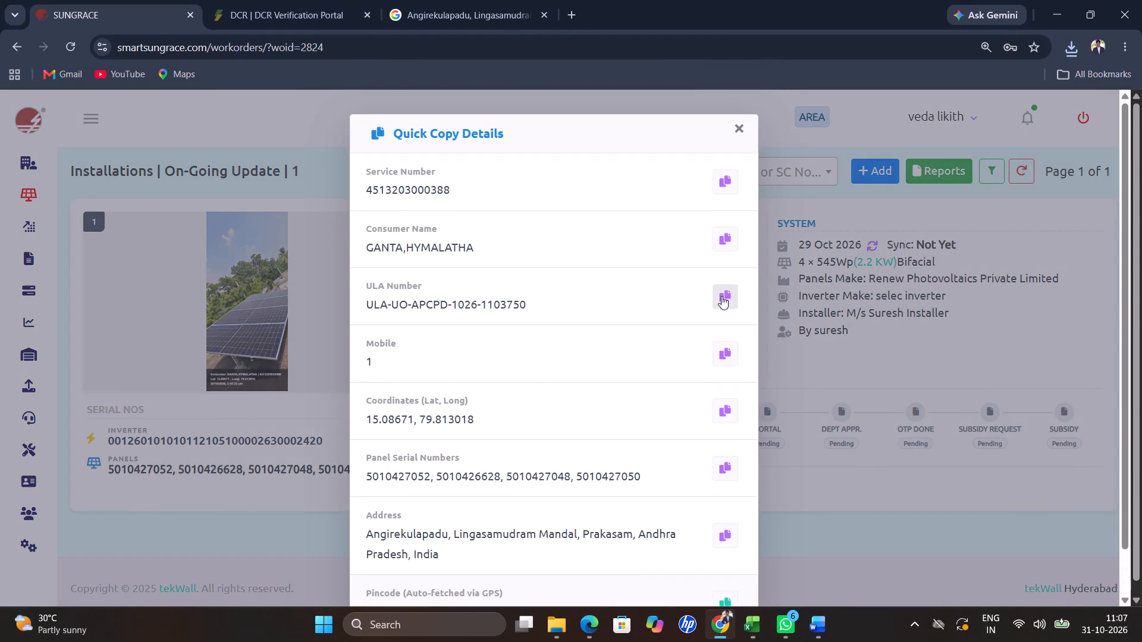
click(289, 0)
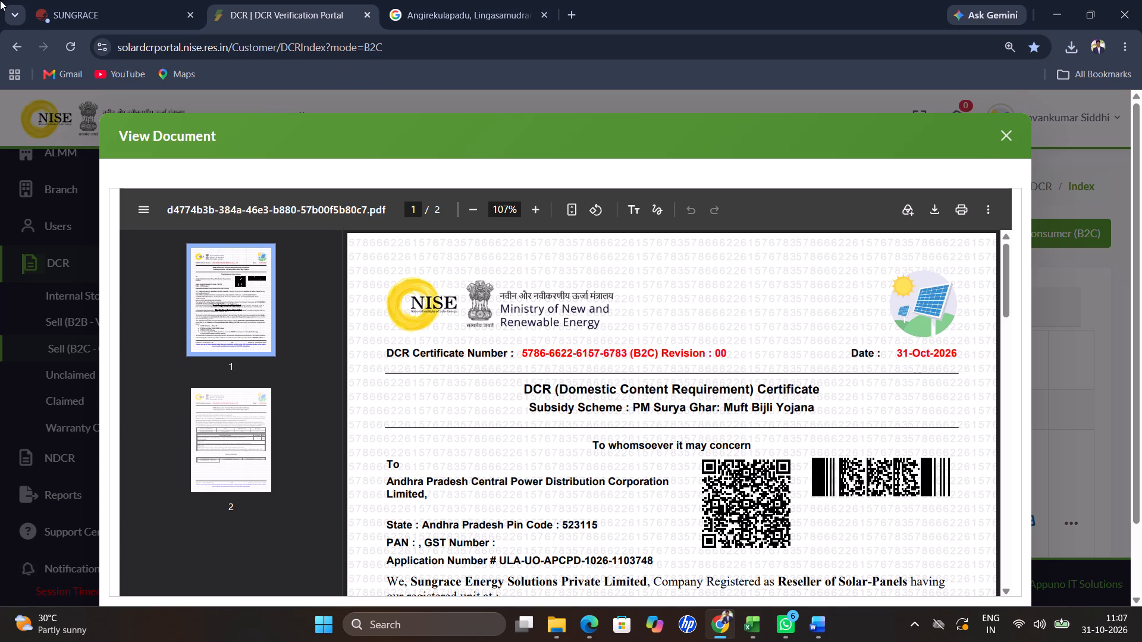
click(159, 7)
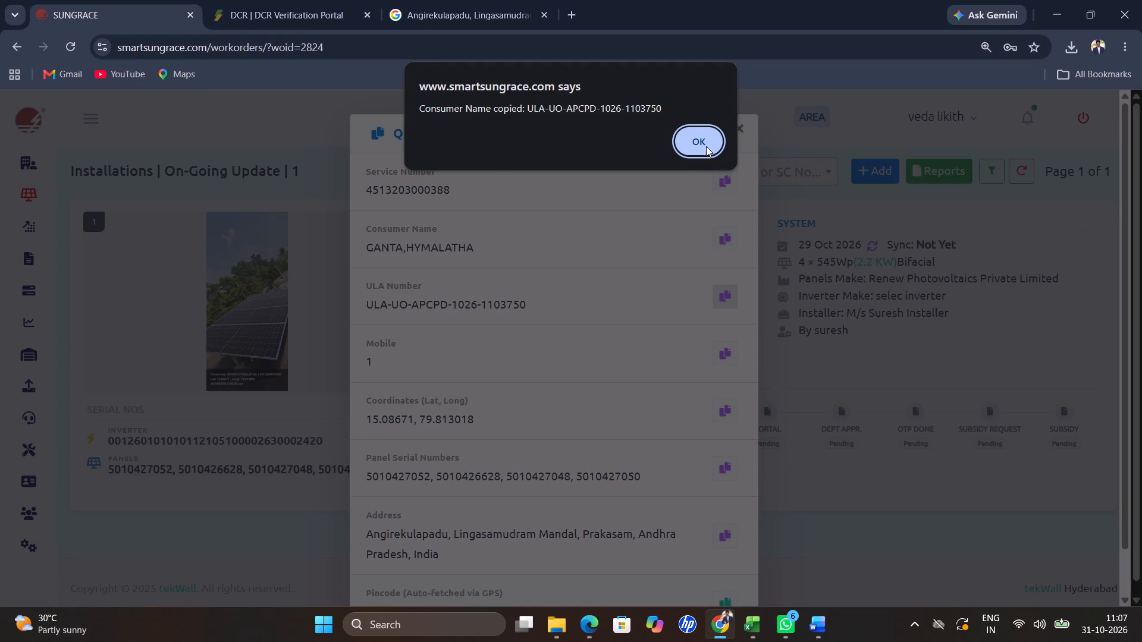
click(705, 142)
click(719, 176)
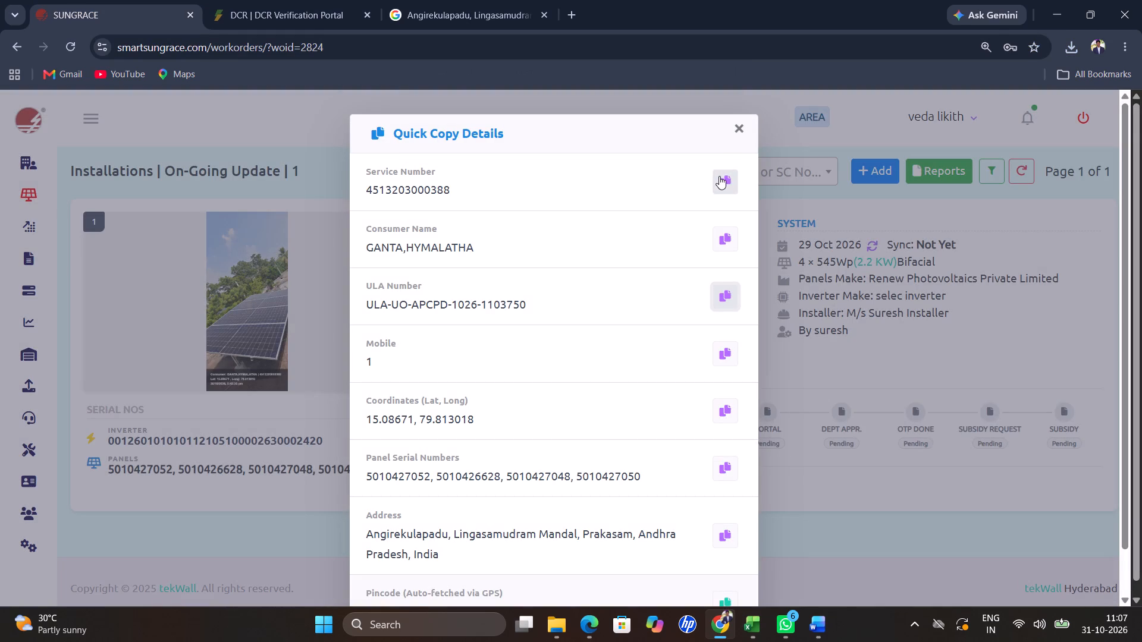
Switch to the DCR portal and close the open certificate document.
click(312, 14)
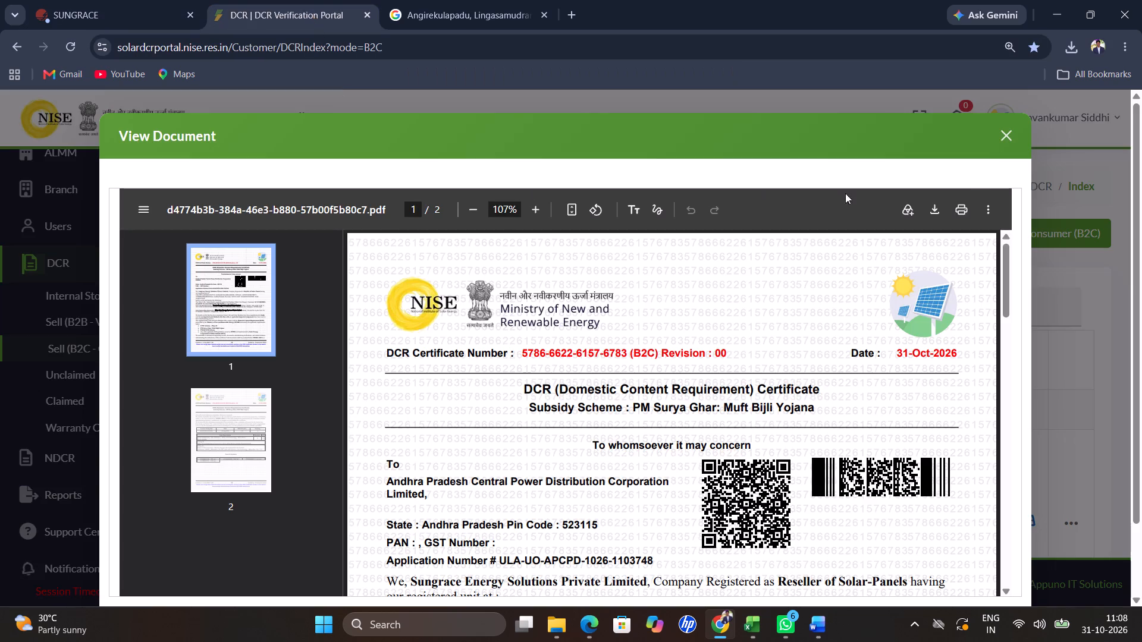
click(1006, 131)
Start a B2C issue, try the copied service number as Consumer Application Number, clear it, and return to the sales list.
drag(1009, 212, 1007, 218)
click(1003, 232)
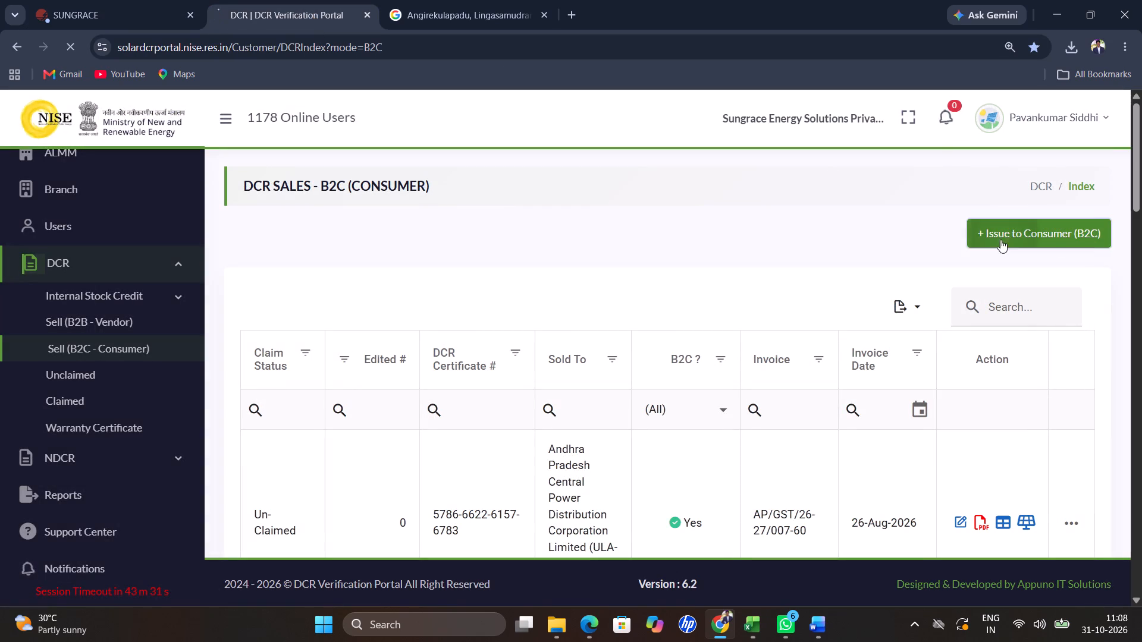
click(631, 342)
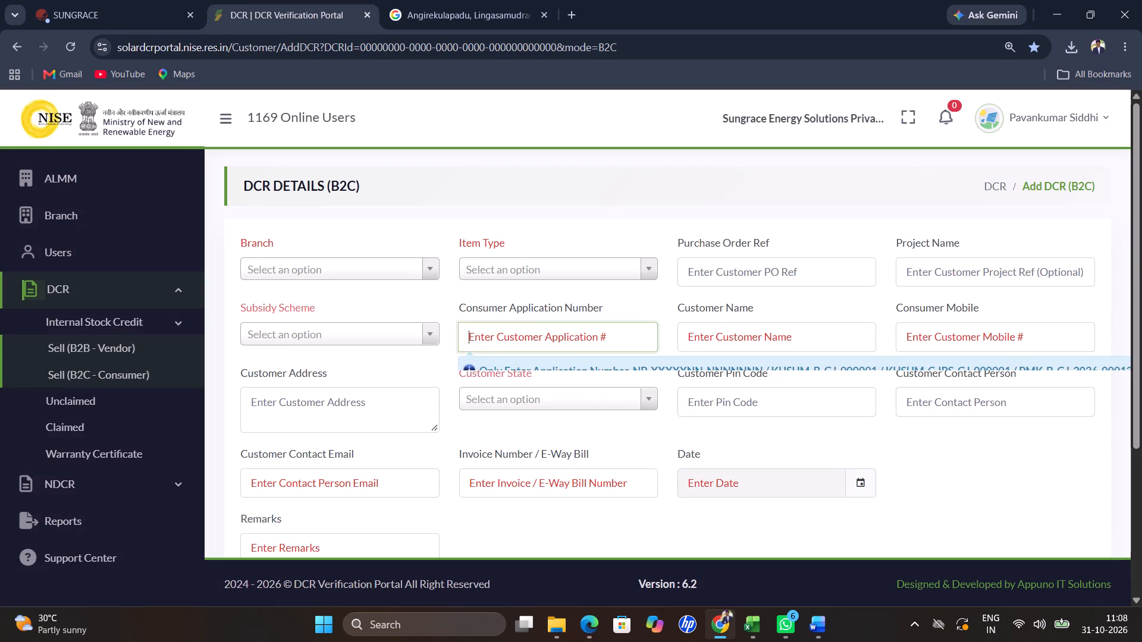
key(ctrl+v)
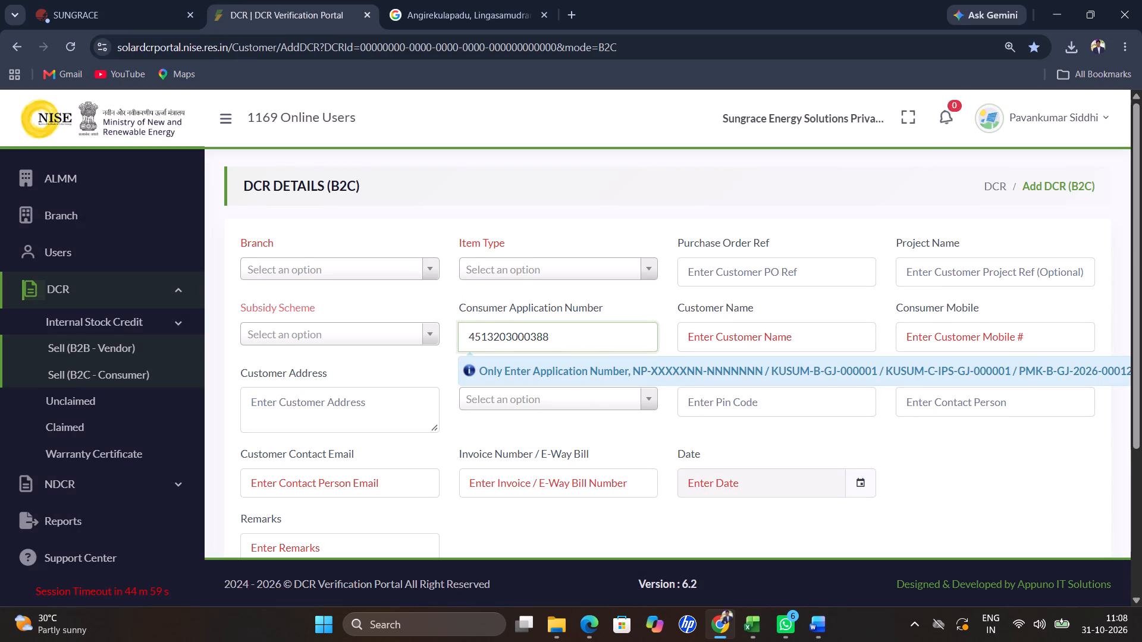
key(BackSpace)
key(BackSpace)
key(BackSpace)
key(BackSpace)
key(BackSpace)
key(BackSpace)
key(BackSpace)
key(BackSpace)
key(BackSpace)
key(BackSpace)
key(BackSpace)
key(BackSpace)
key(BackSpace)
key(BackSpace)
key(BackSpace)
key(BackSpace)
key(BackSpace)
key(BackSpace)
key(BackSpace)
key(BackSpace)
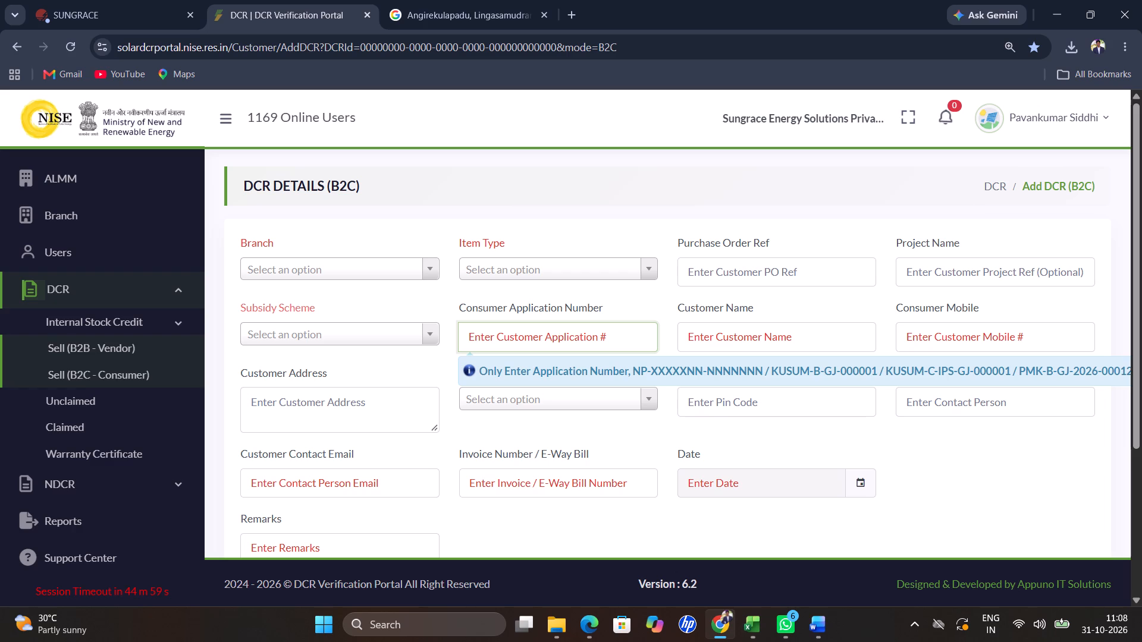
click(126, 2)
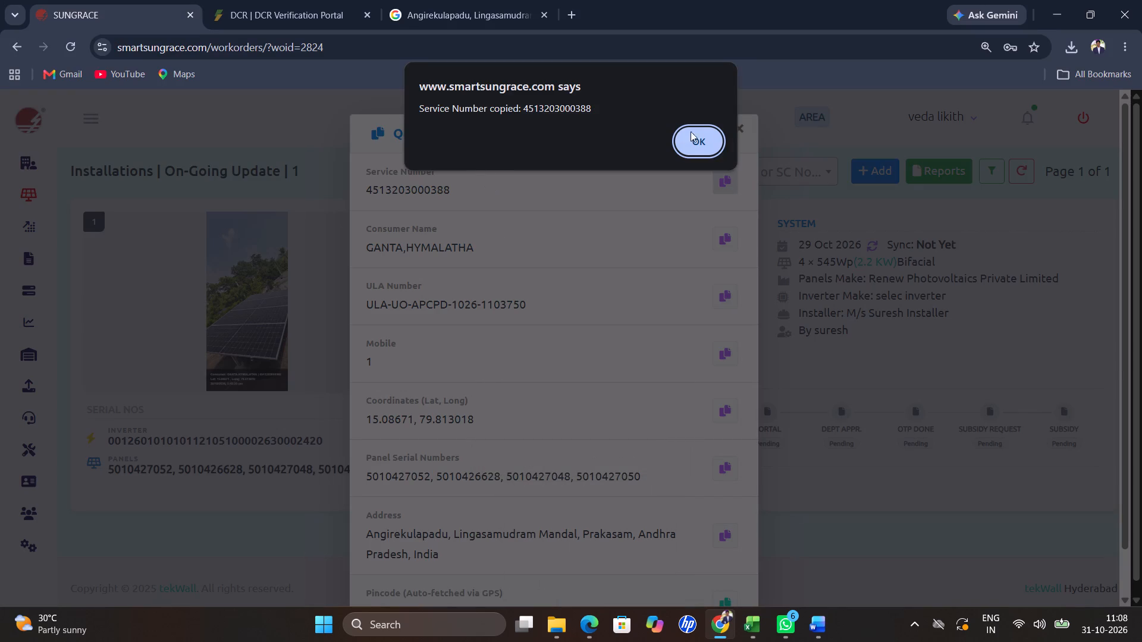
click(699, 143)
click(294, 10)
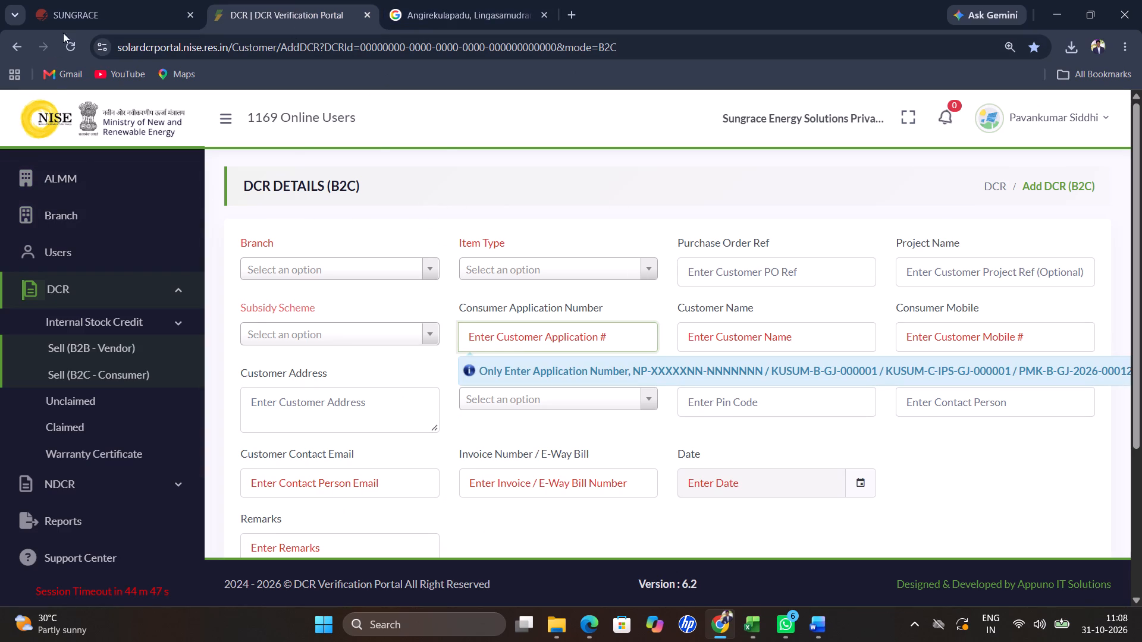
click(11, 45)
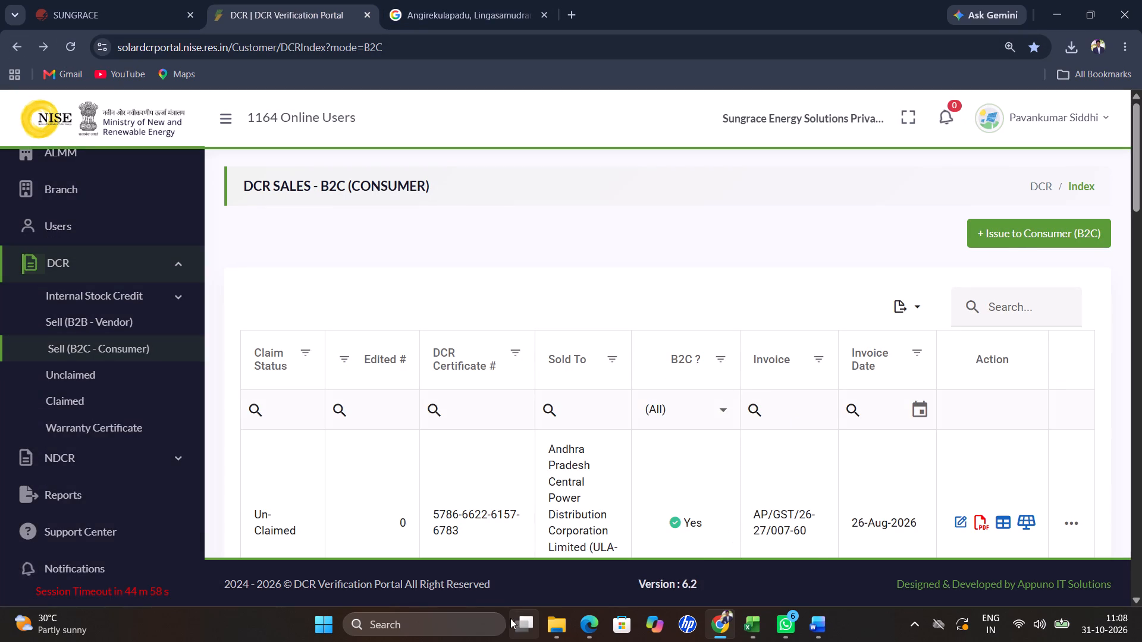
Switch to File Explorer and check the contents of DCR7's 60_ folder.
double_click(548, 623)
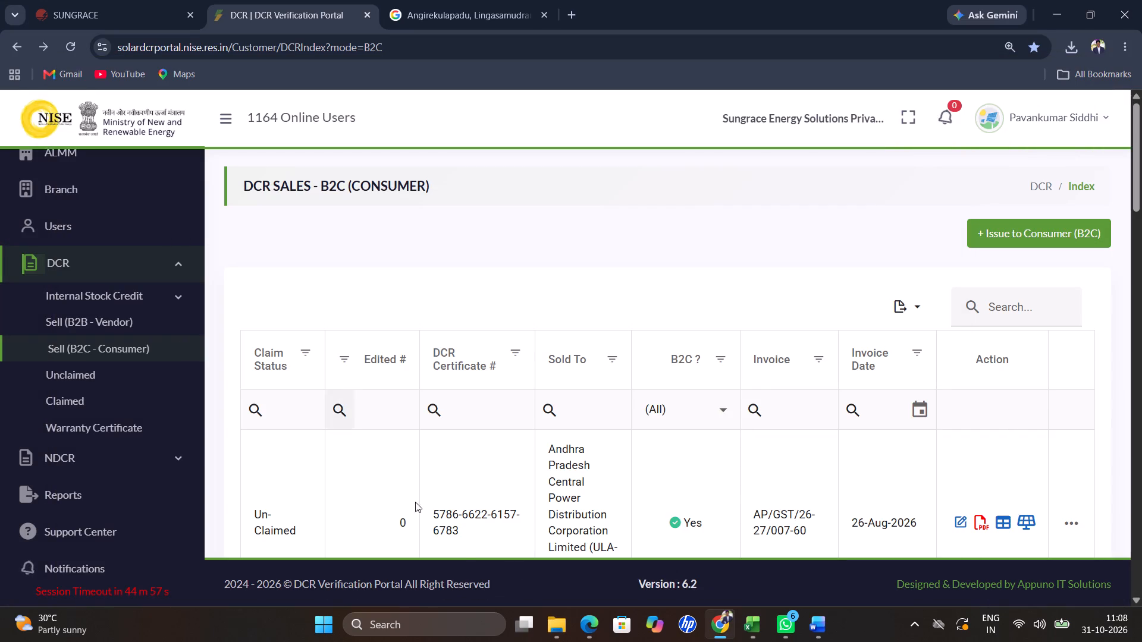
click(556, 622)
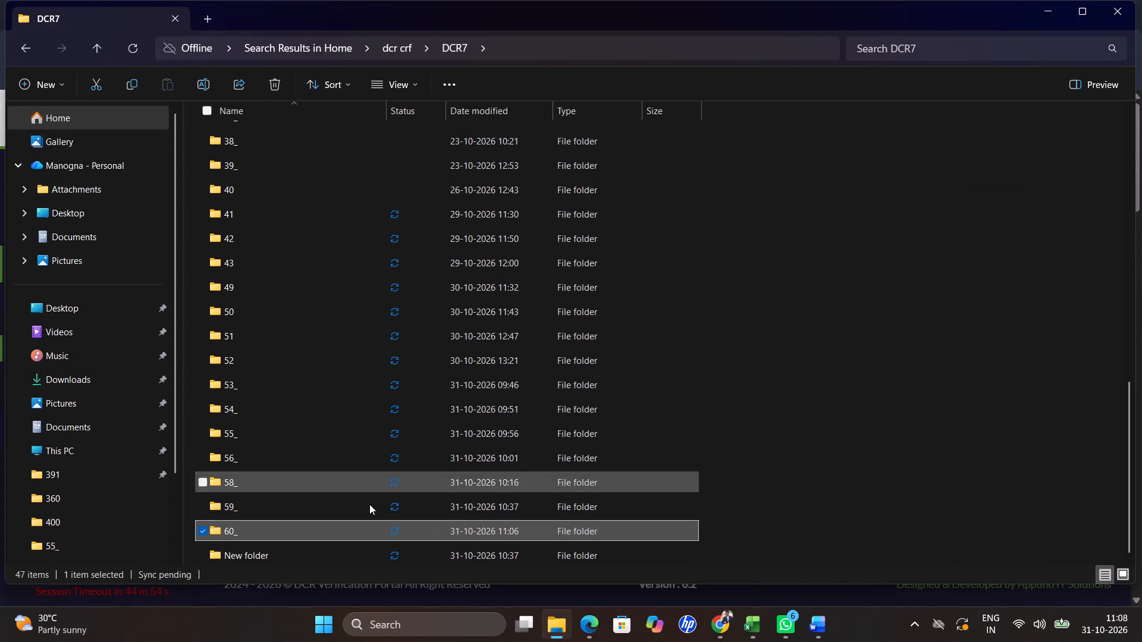
double_click(399, 530)
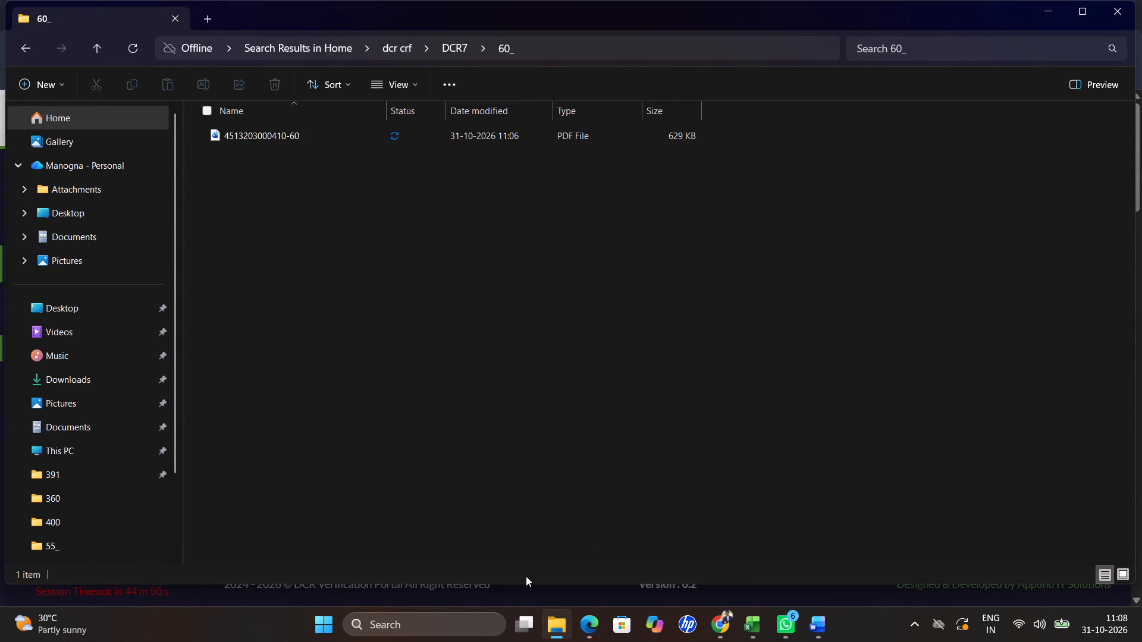
Start a new B2C issue in the DCR portal with the ULA number copied from SUNGRACE as the Consumer Application Number.
click(698, 539)
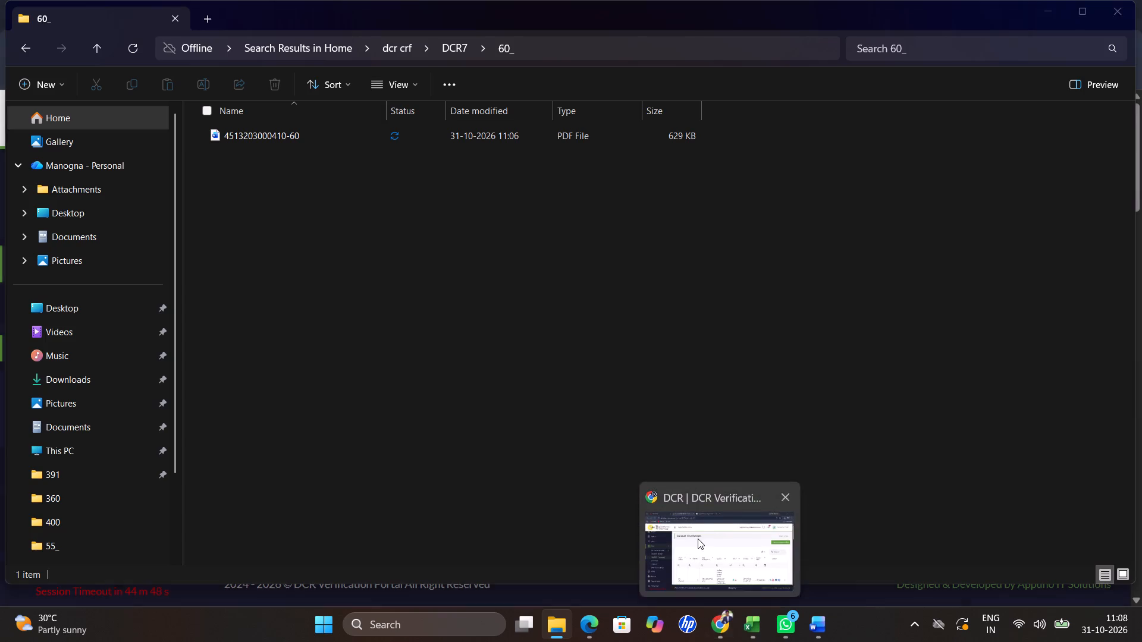
click(72, 0)
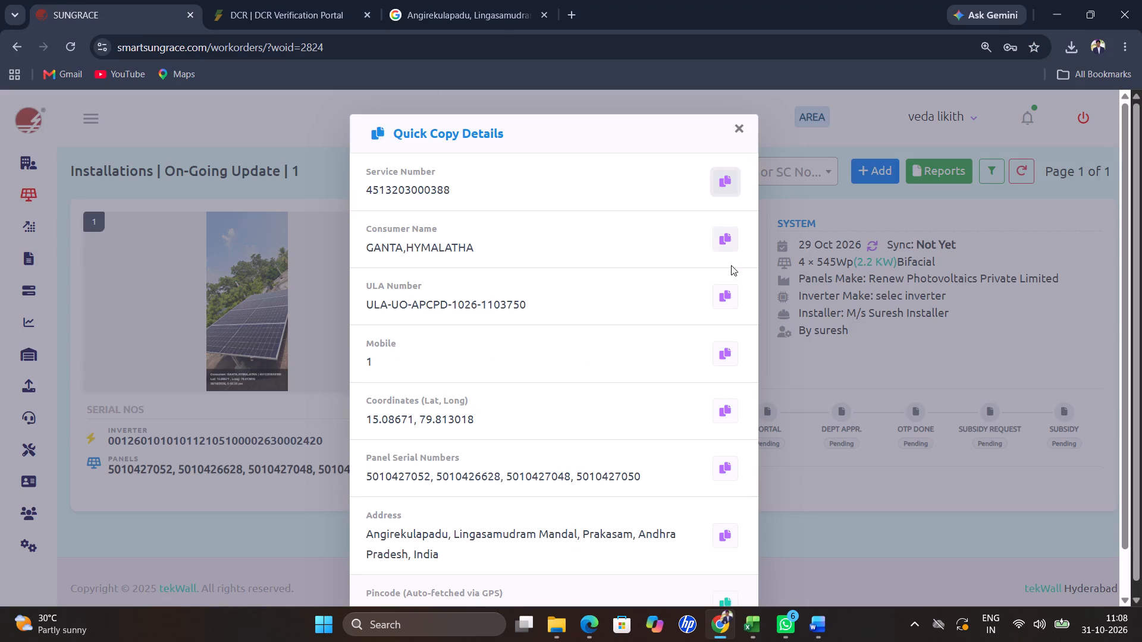
click(736, 295)
click(284, 0)
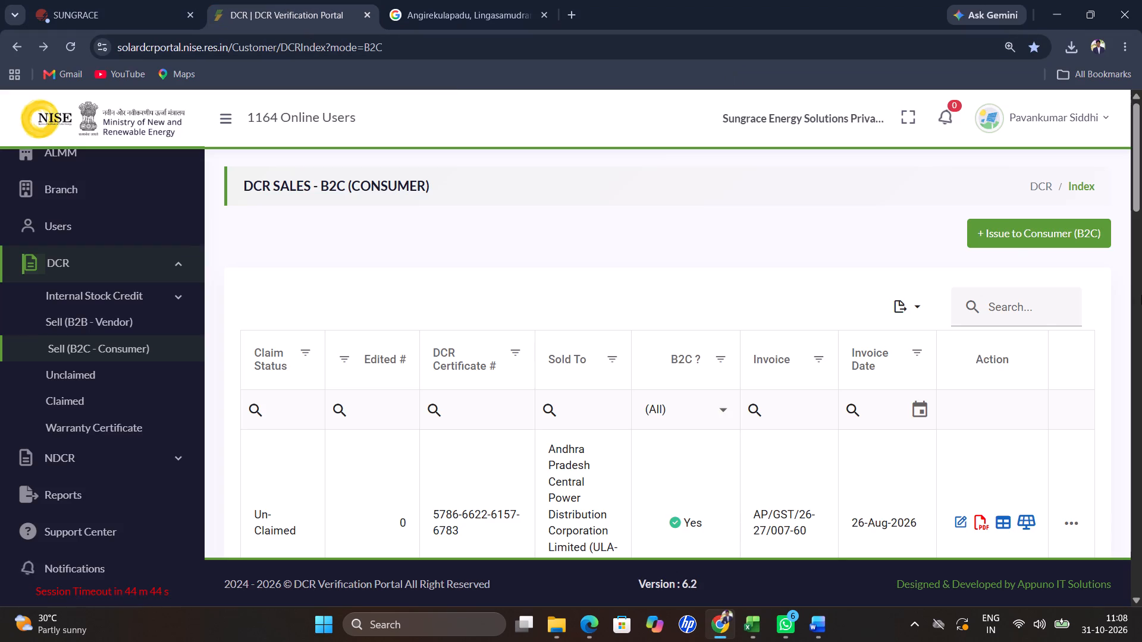
click(1027, 236)
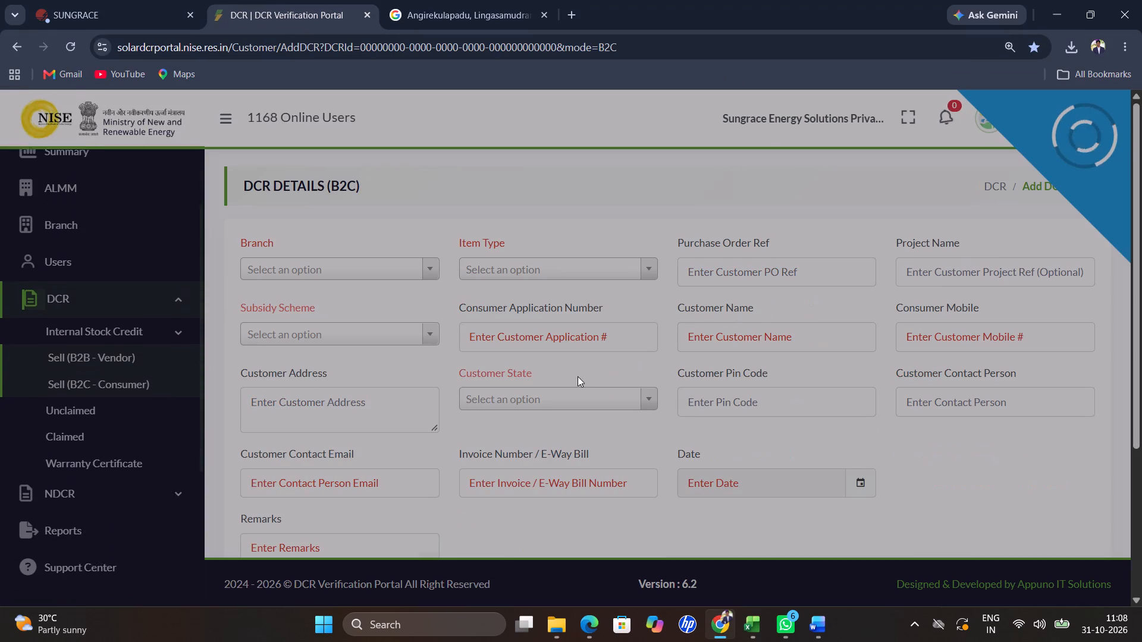
click(572, 334)
key(ctrl+v)
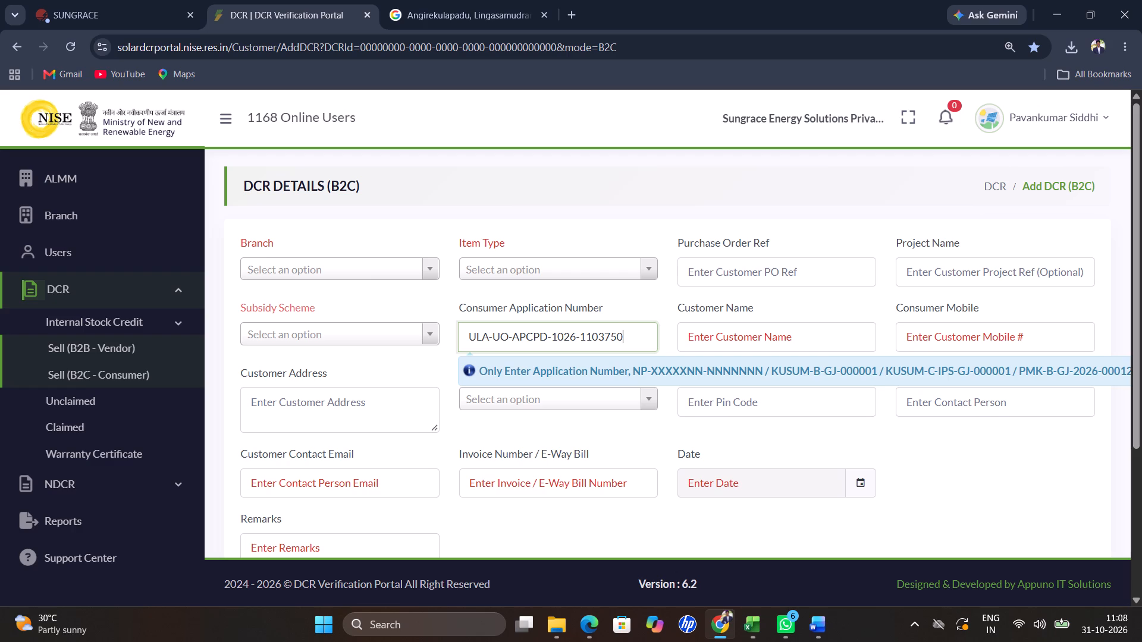
Set the branch to Andhra Pradesh, the subsidy scheme to PM Surya Ghar: Muft Bijli Yojana, and the item type to Solar Panels.
click(364, 278)
click(358, 338)
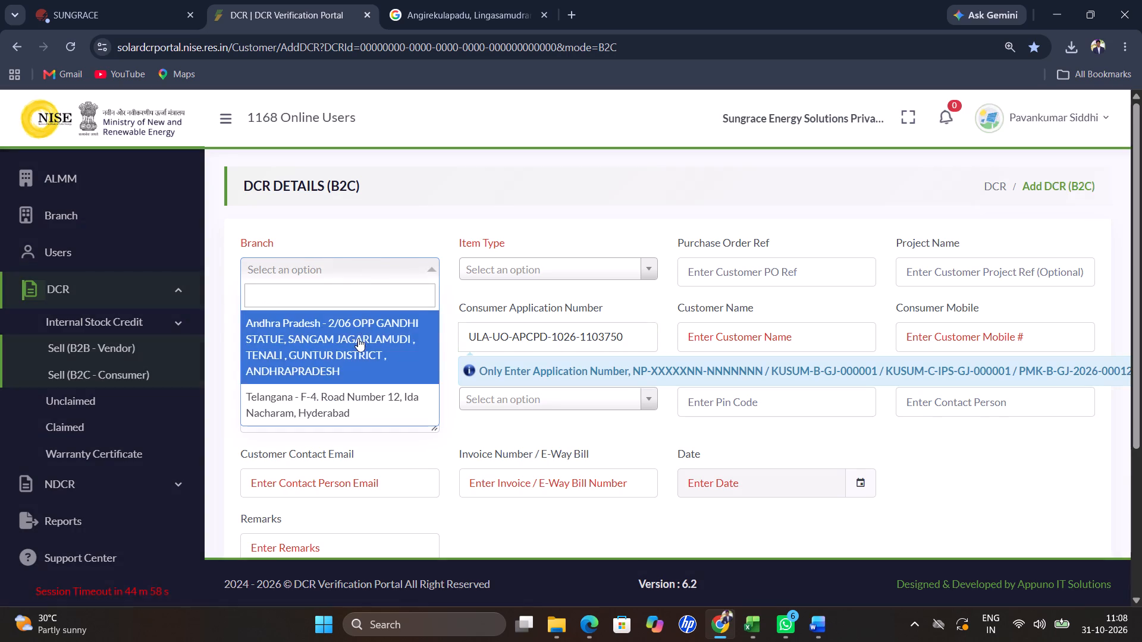
click(358, 338)
double_click(328, 465)
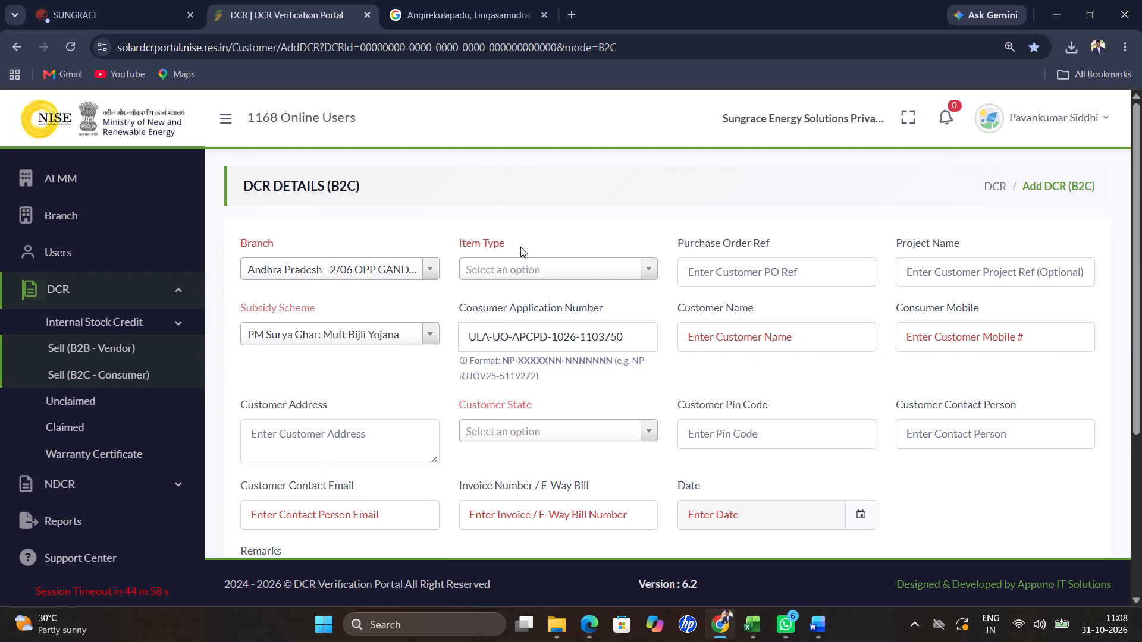
click(514, 267)
click(503, 326)
Fill Customer Name with Andhra Pradesh Central Power Distribution Corporation Limited, copied from the Word details document.
click(808, 339)
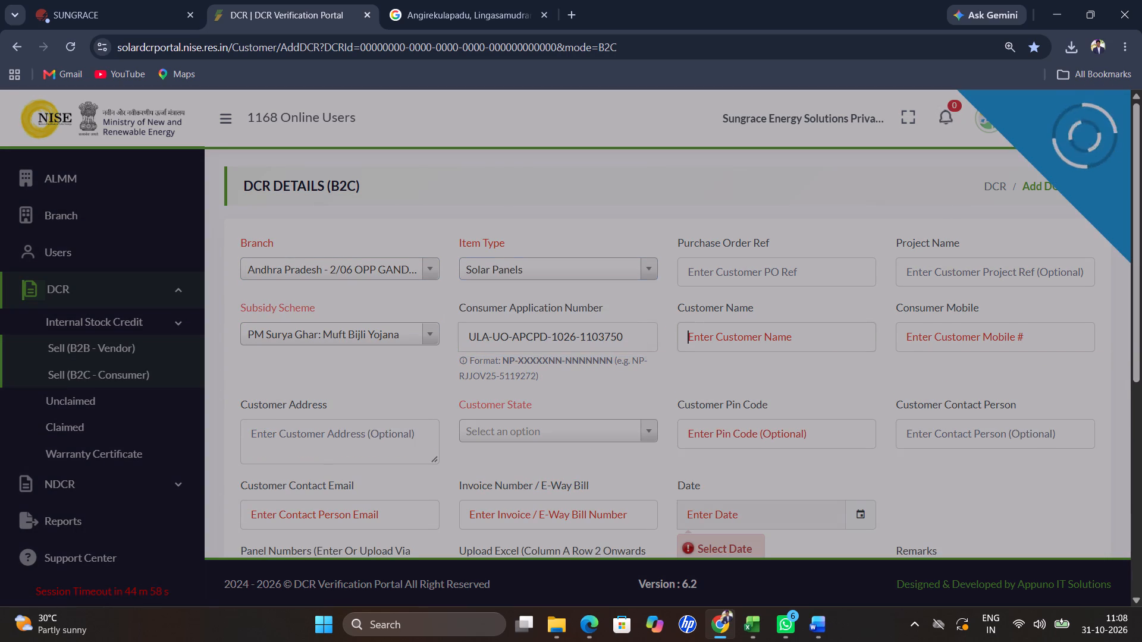
drag(786, 533, 778, 539)
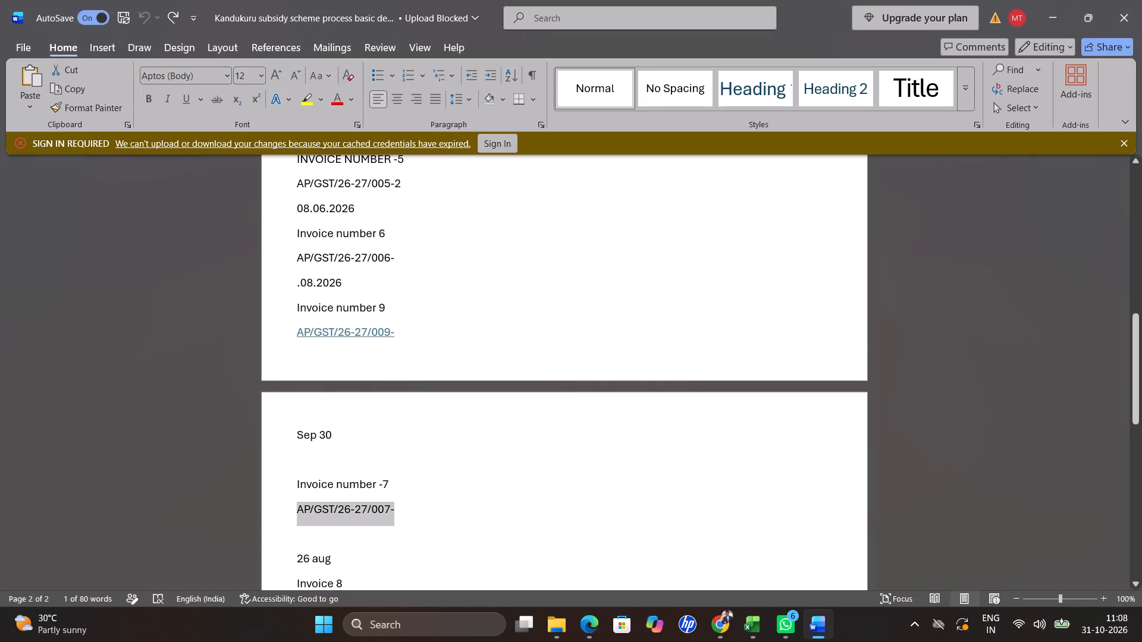
scroll(230, 282, up, 17)
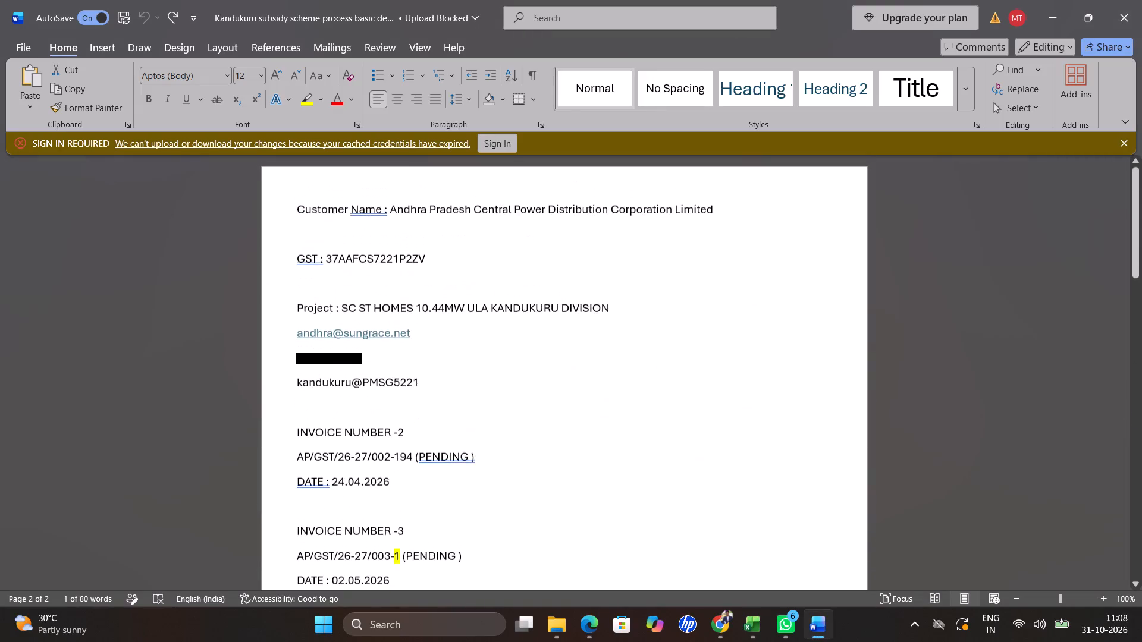
drag(391, 210, 512, 209)
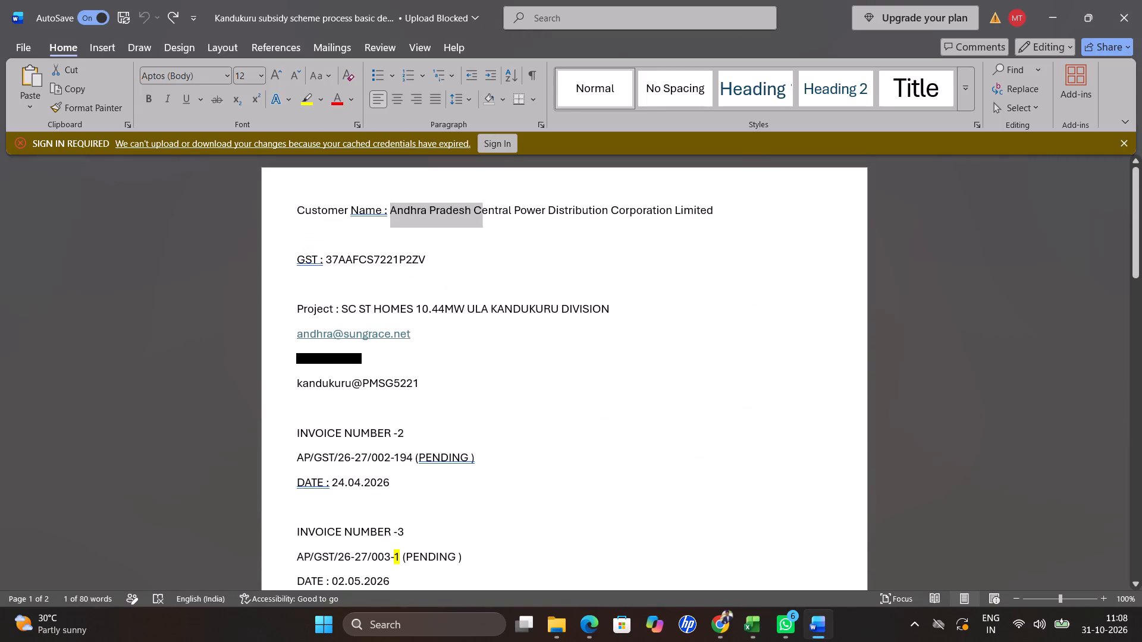
drag(512, 209, 730, 210)
key(ctrl+c)
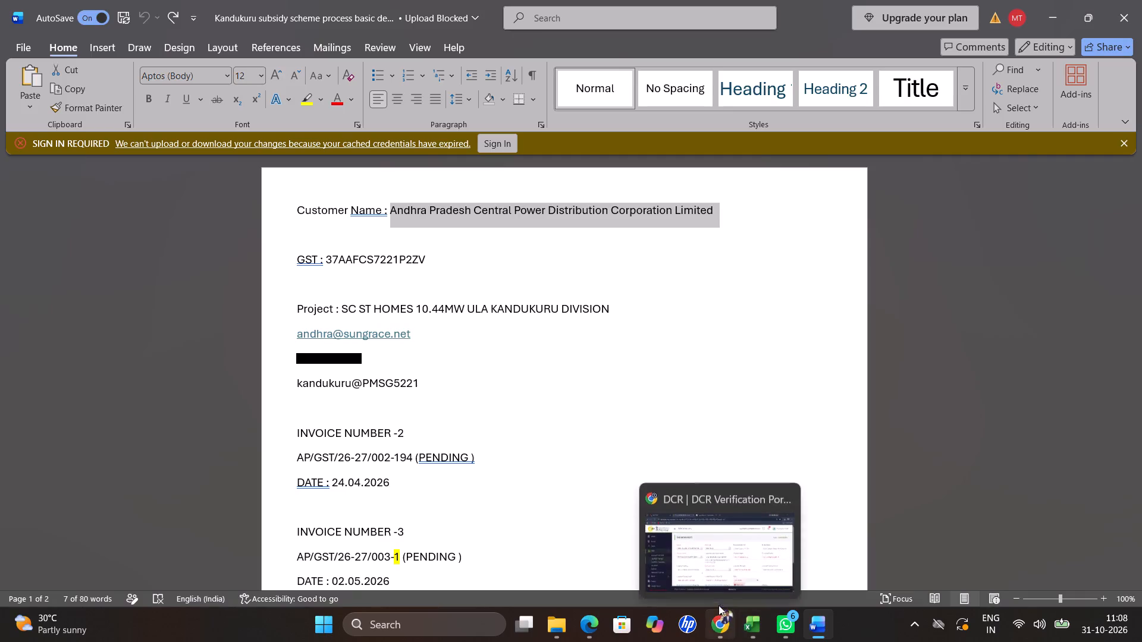
click(711, 548)
key(ctrl+v)
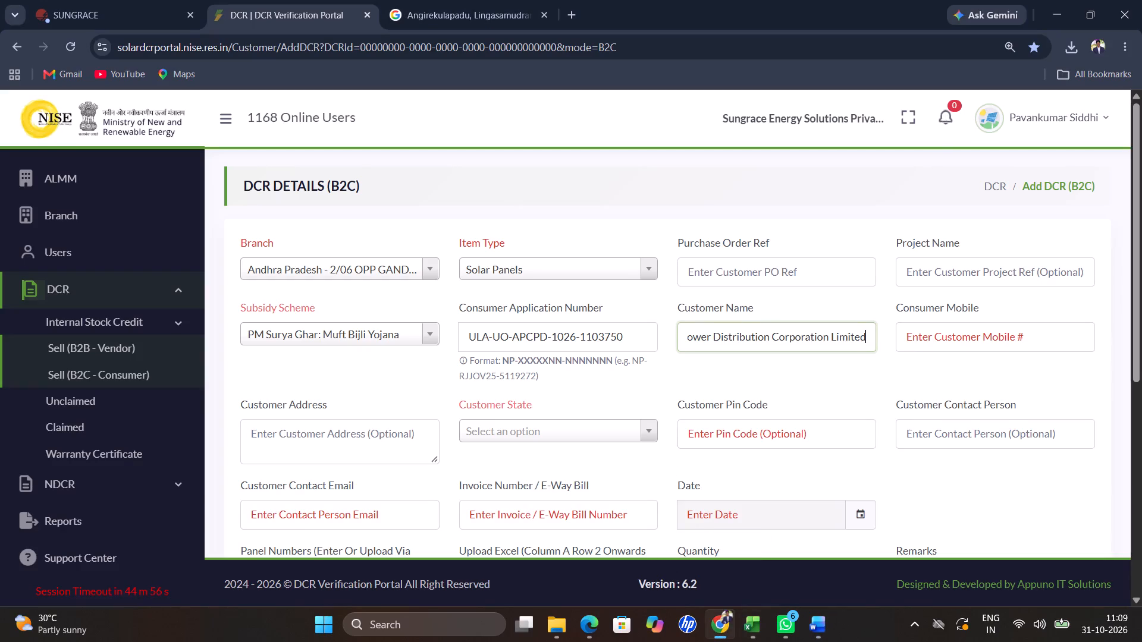
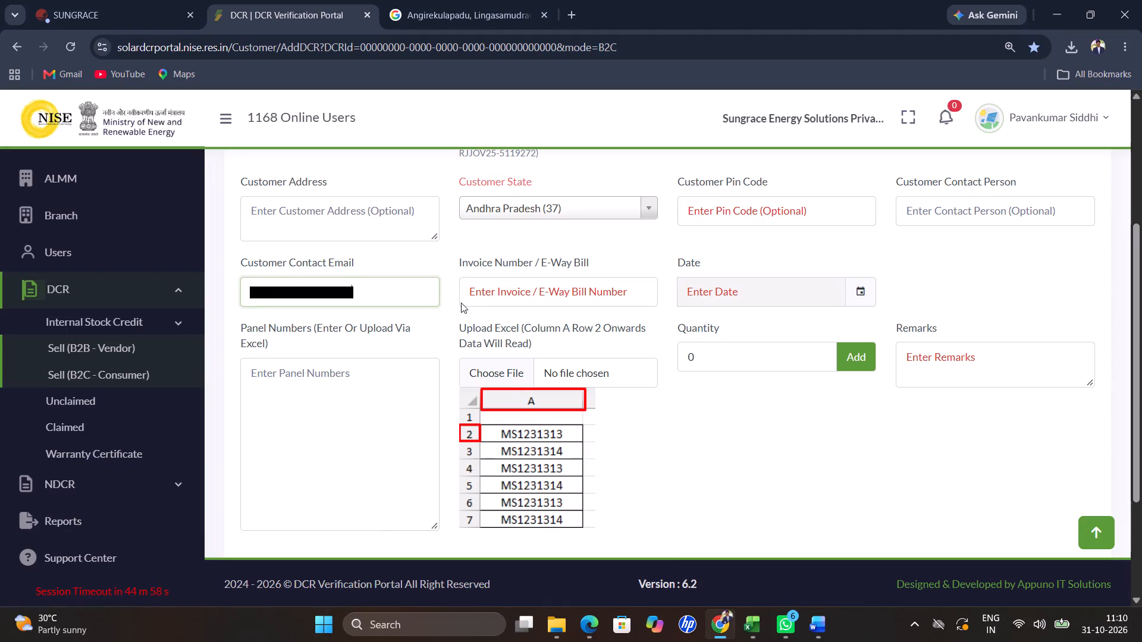
Fill the invoice number as AP/GST/26-27/007-61, copying the invoice 7 prefix from the Word details document and appending 61.
click(480, 294)
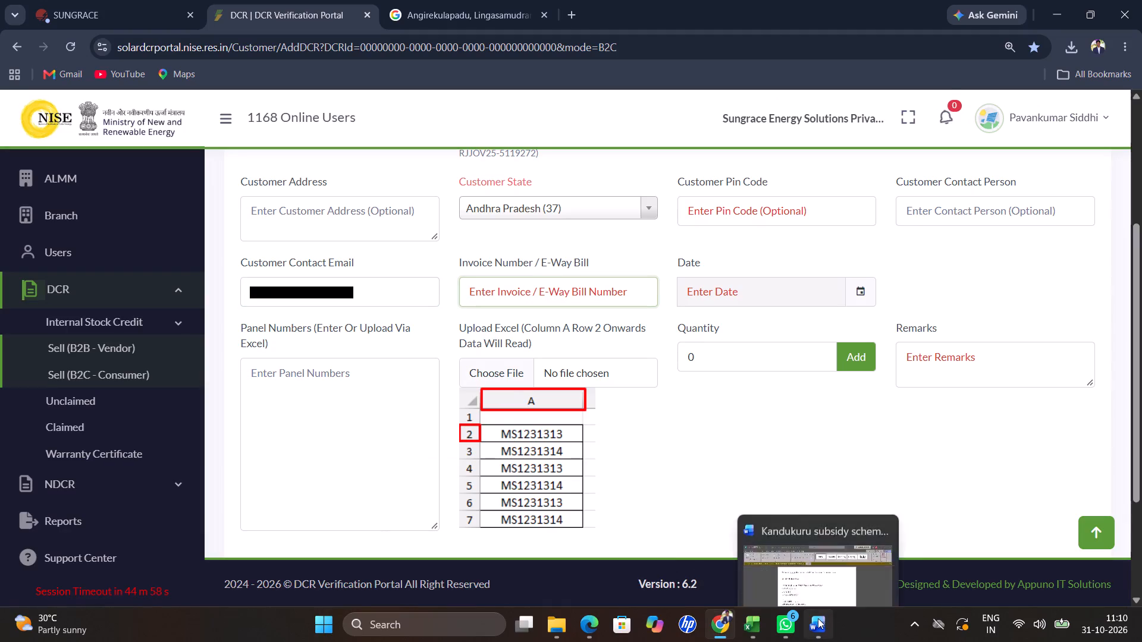
click(797, 576)
scroll(471, 387, down, 5)
scroll(452, 307, down, 4)
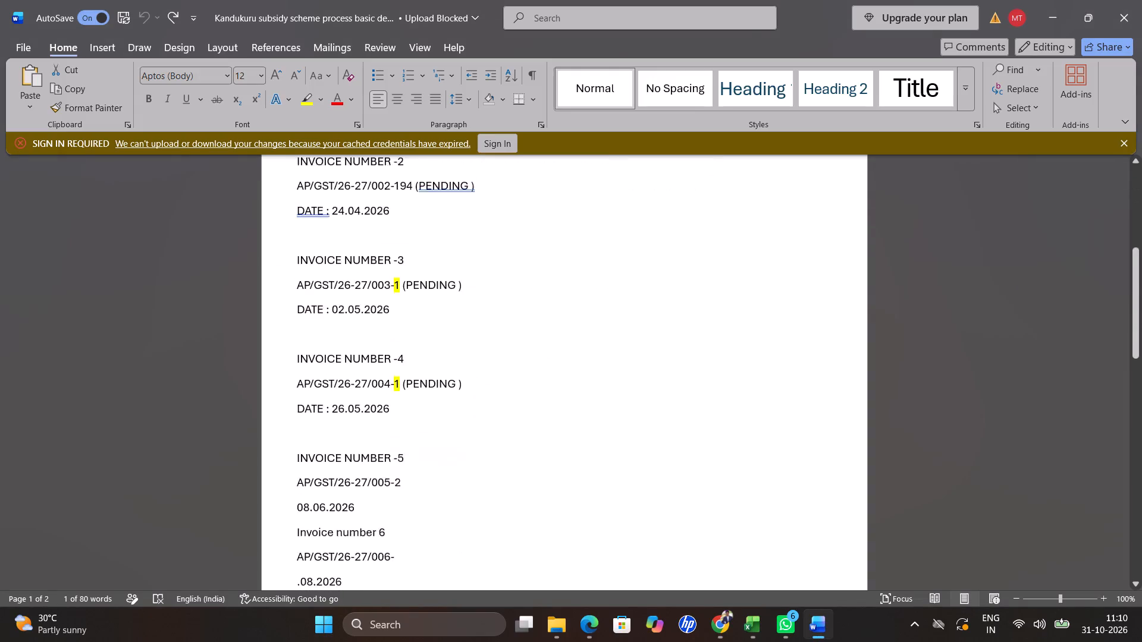
scroll(454, 311, down, 4)
scroll(458, 407, down, 7)
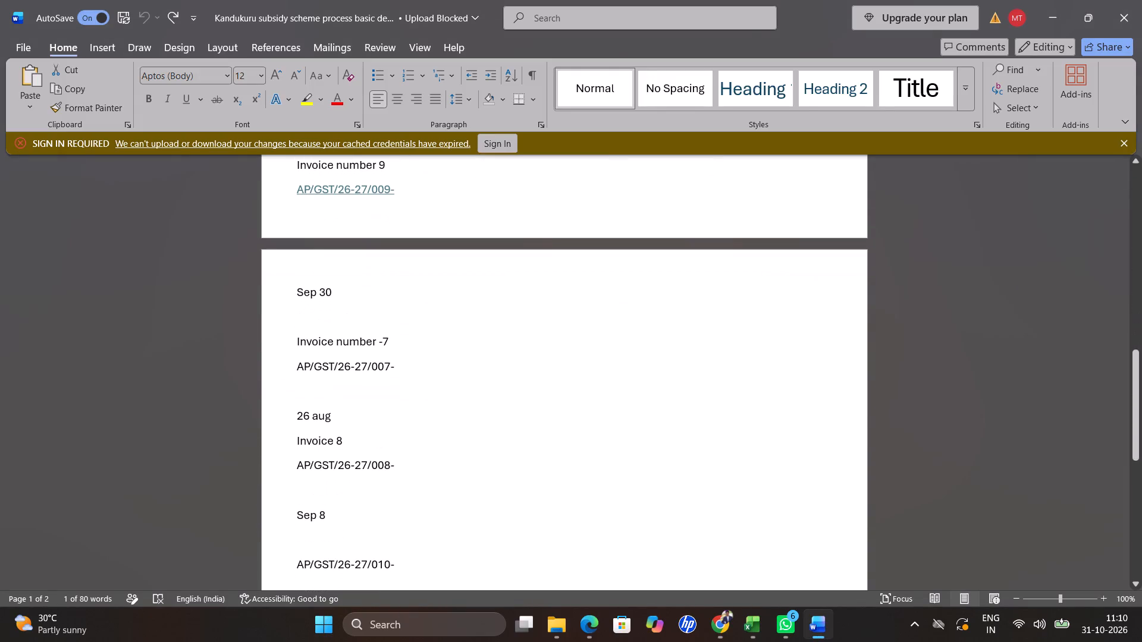
drag(406, 367, 286, 377)
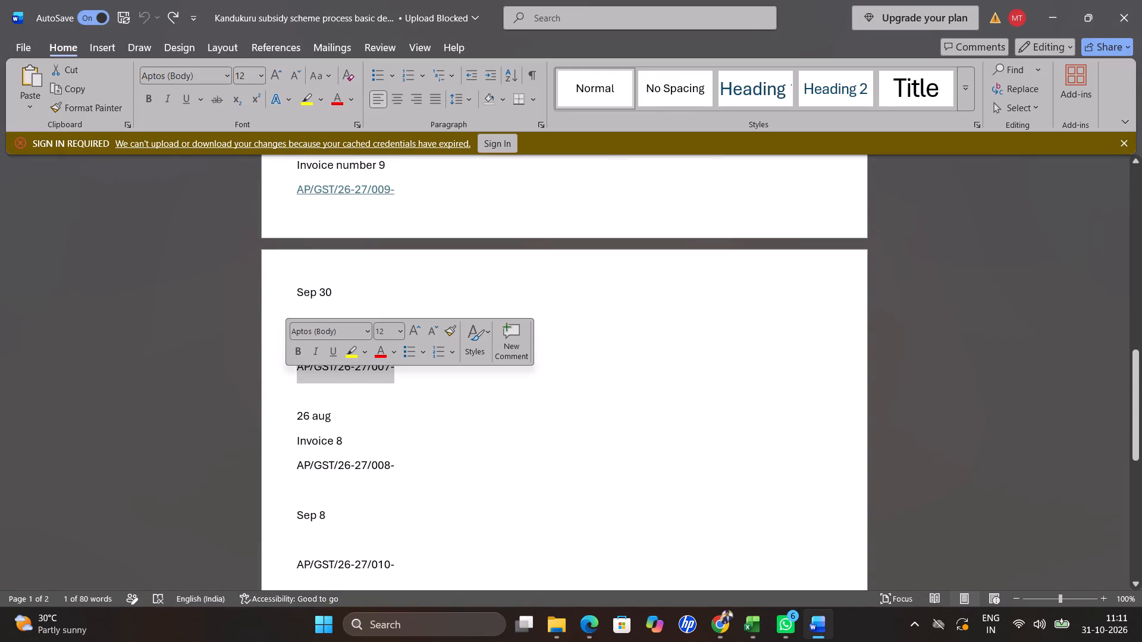
key(ctrl+c)
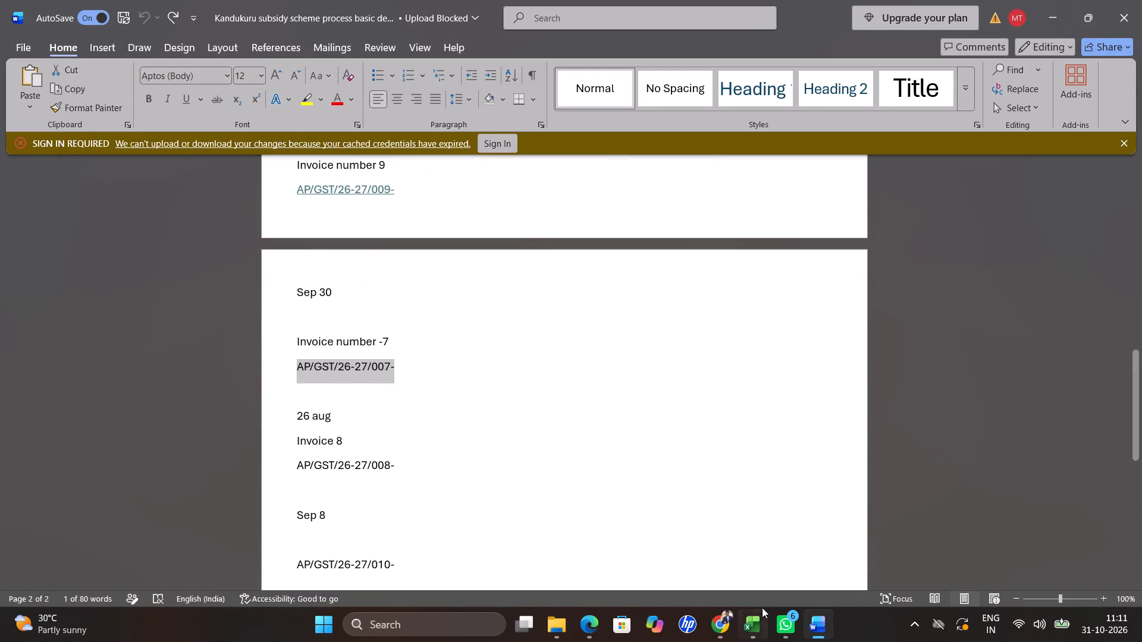
click(717, 588)
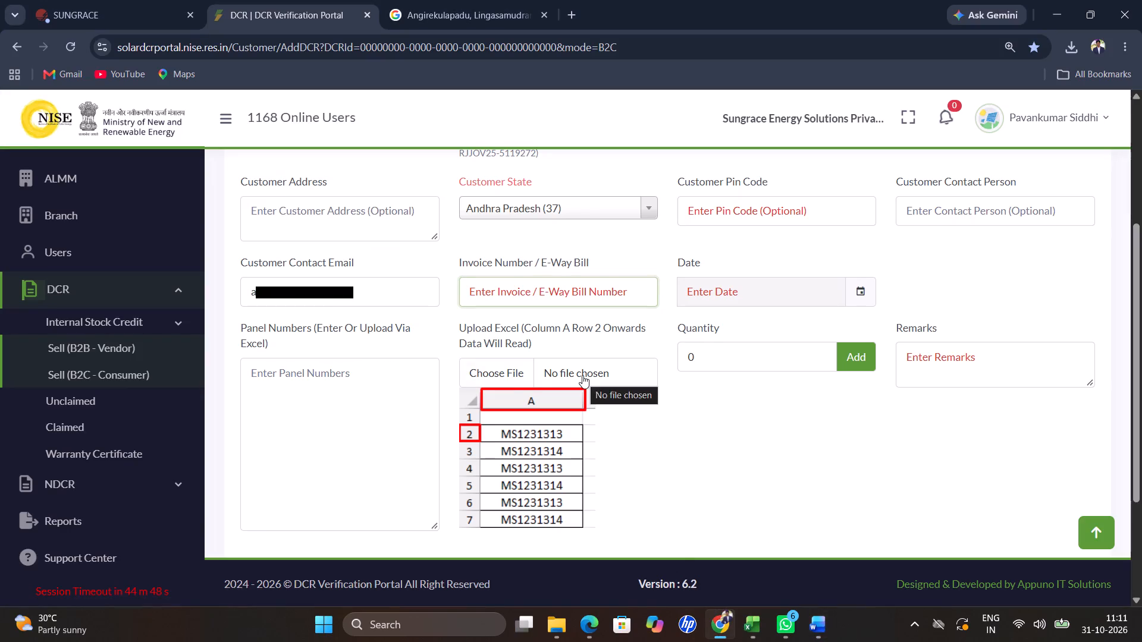
key(ctrl+v)
text(61)
Set the invoice date to 26-Aug-2026.
click(726, 287)
click(682, 317)
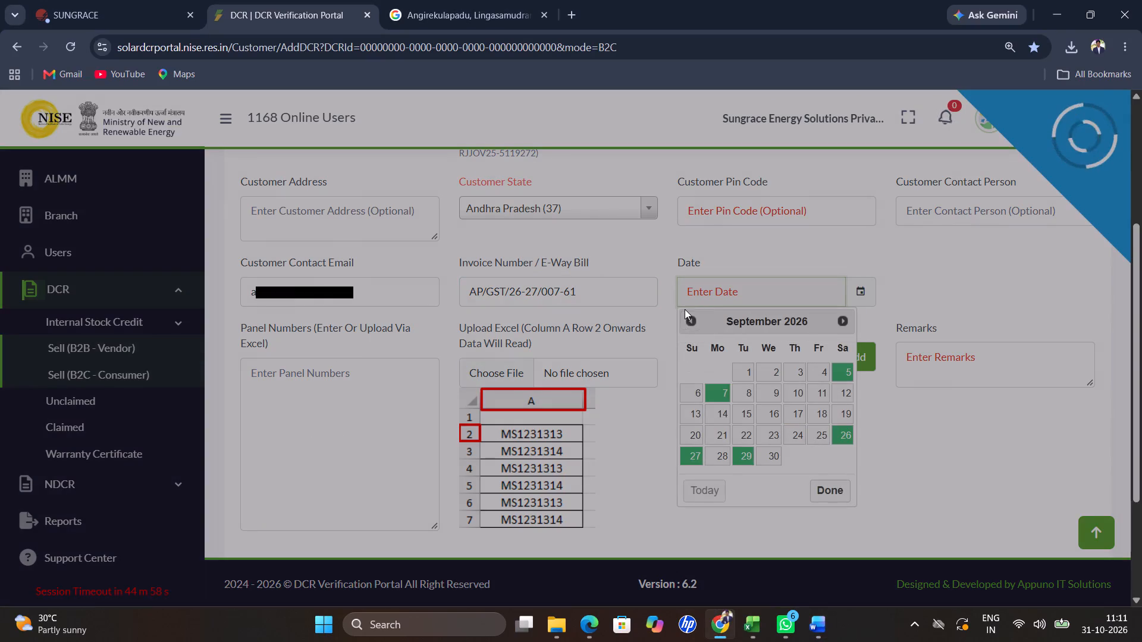
click(688, 320)
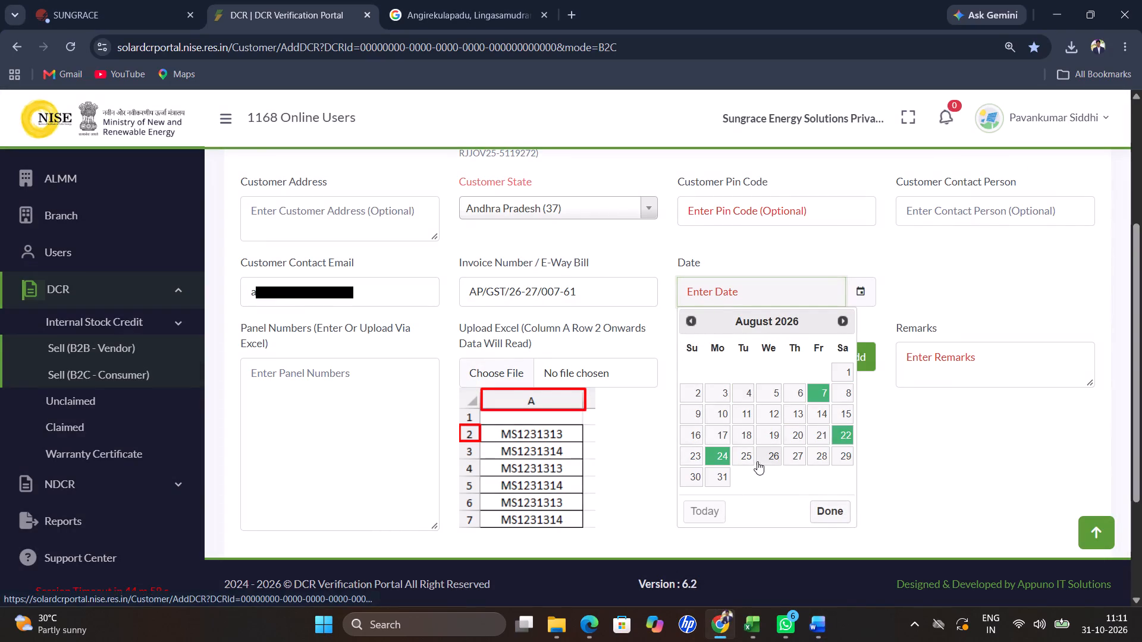
click(766, 459)
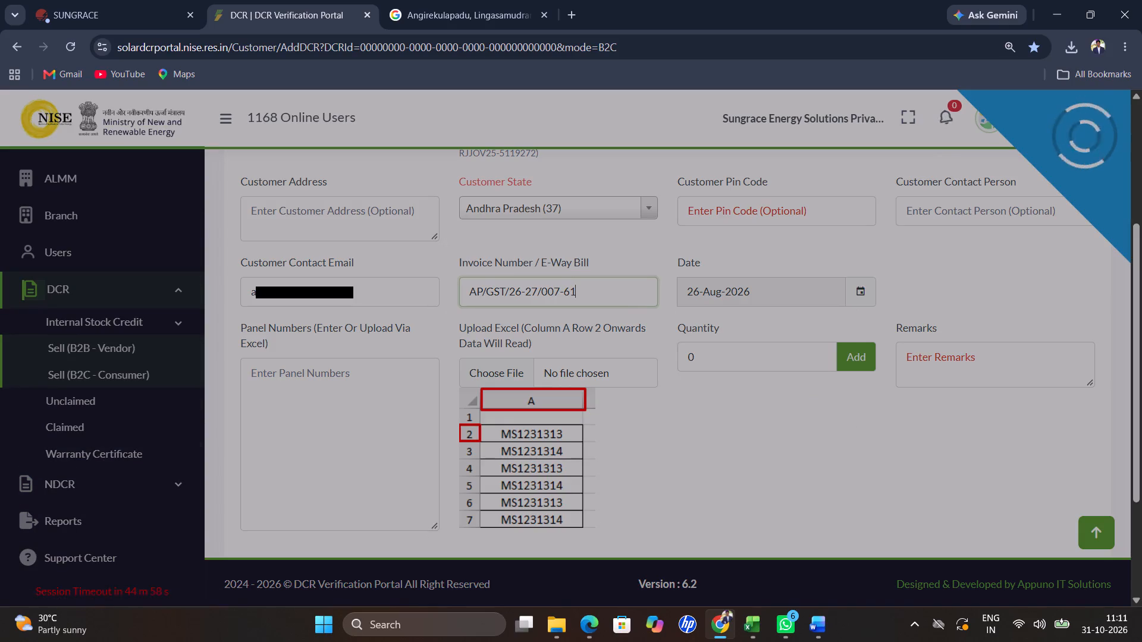
Fill Panel Numbers with the four panel serial numbers copied from the SUNGRACE work order's quick copy details.
click(298, 459)
click(106, 8)
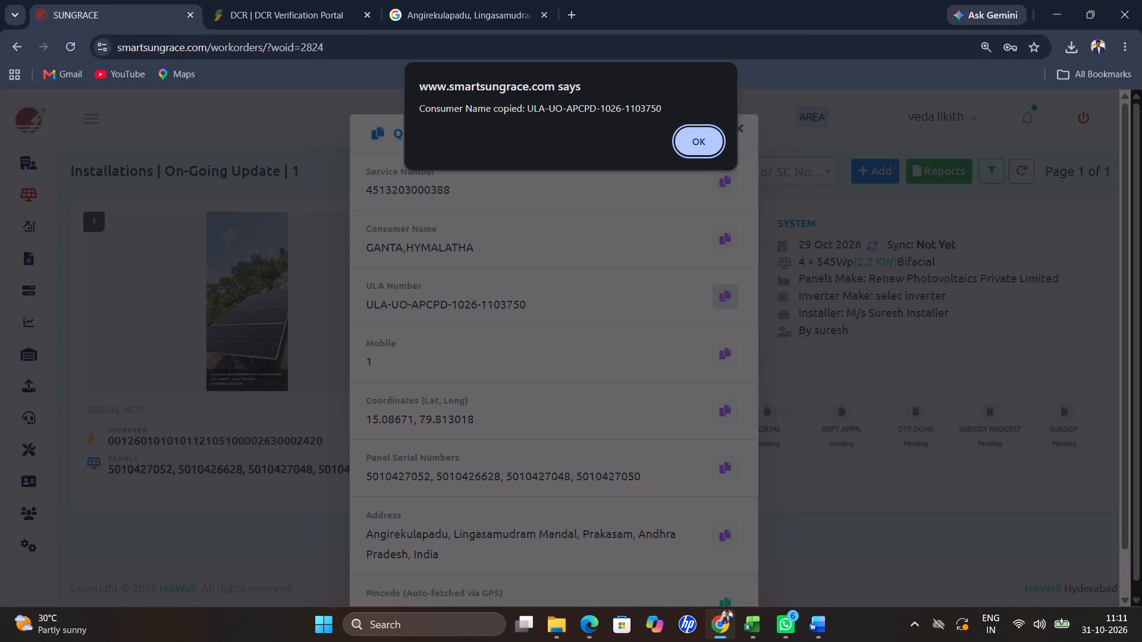
click(697, 142)
click(721, 466)
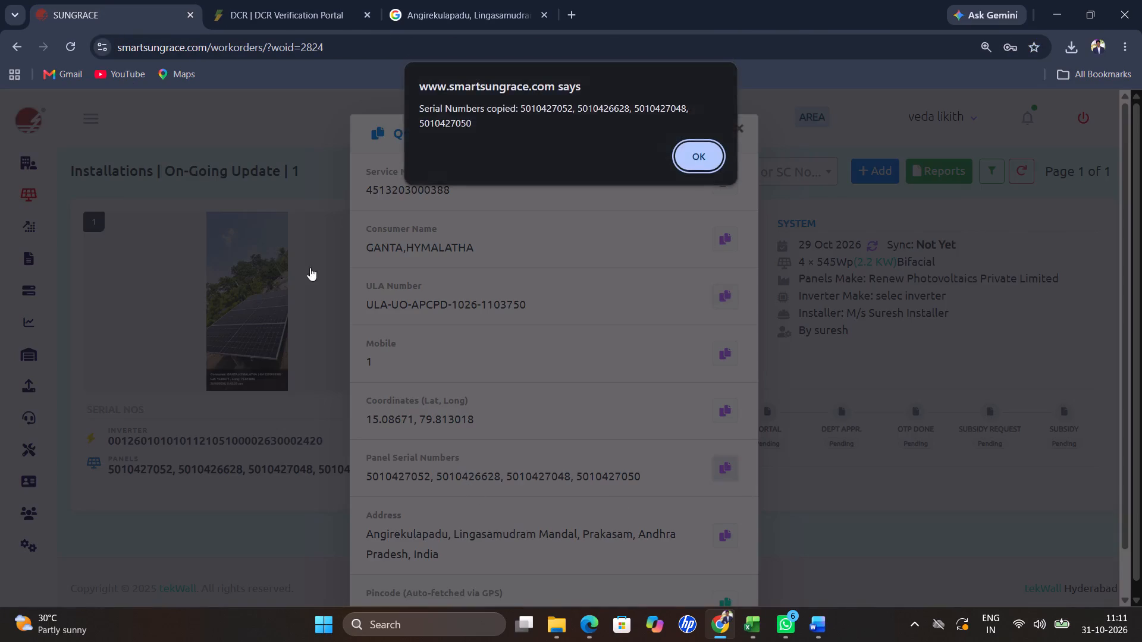
click(264, 0)
key(ctrl+v)
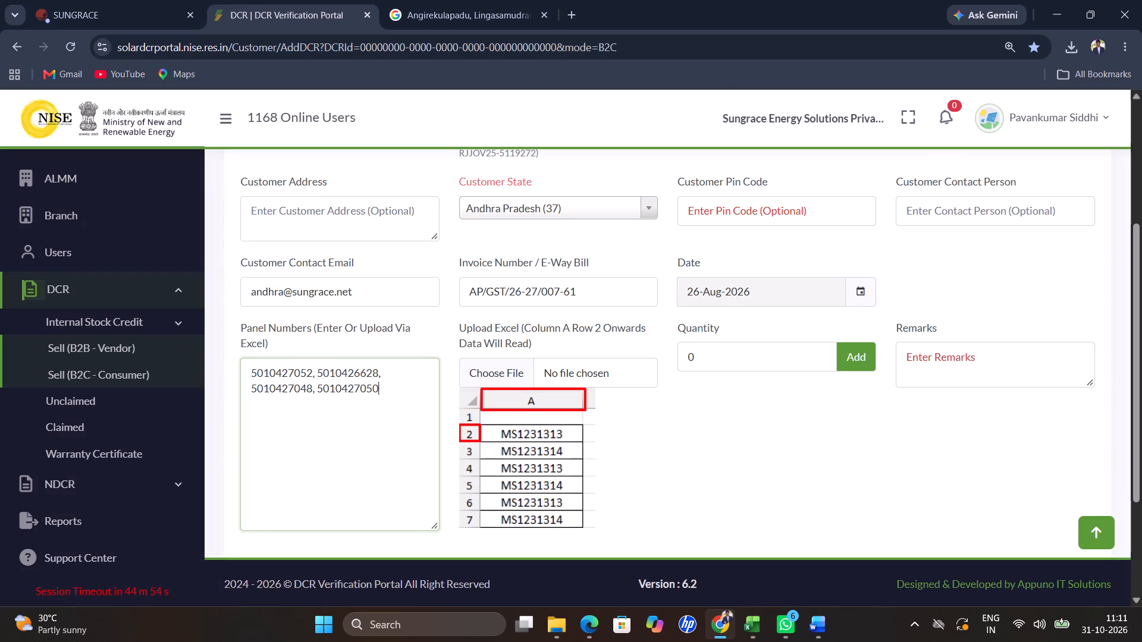
key(Left)
key(Left)
key(Left)
key(Left)
key(Left)
key(Left)
key(Left)
key(Left)
key(Left)
key(Left)
key(BackSpace)
key(BackSpace)
key(Return)
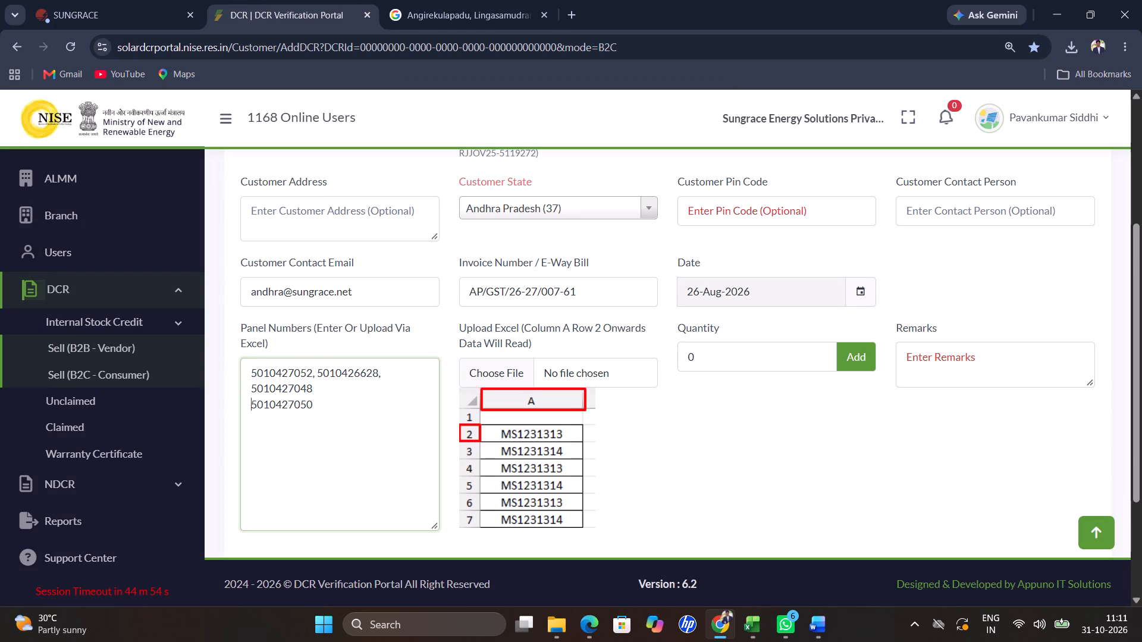
key(Up)
key(Up)
key(Up)
key(Up)
key(Right)
key(Right)
key(Right)
key(Right)
key(Right)
key(Right)
key(Right)
key(Right)
key(Right)
key(Right)
key(Right)
key(Right)
key(Right)
key(Left)
key(BackSpace)
key(BackSpace)
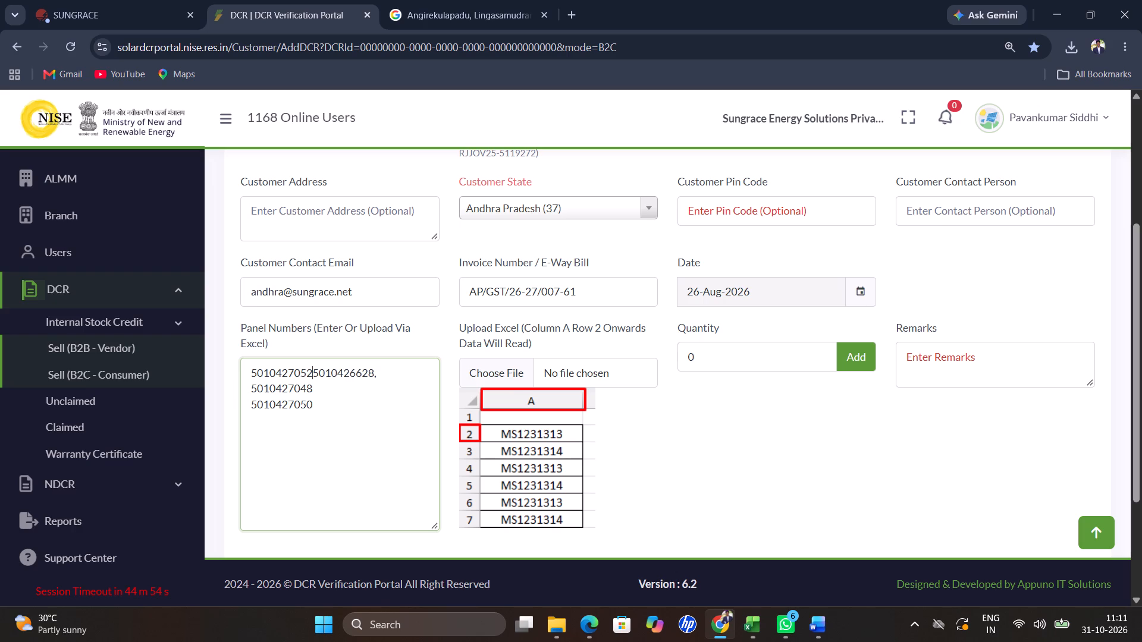
key(Return)
key(Right)
key(Right)
key(Right)
key(Right)
key(Right)
key(Right)
key(Right)
key(Right)
key(Right)
key(Right)
key(Right)
key(Right)
key(Right)
key(Right)
key(Right)
key(Right)
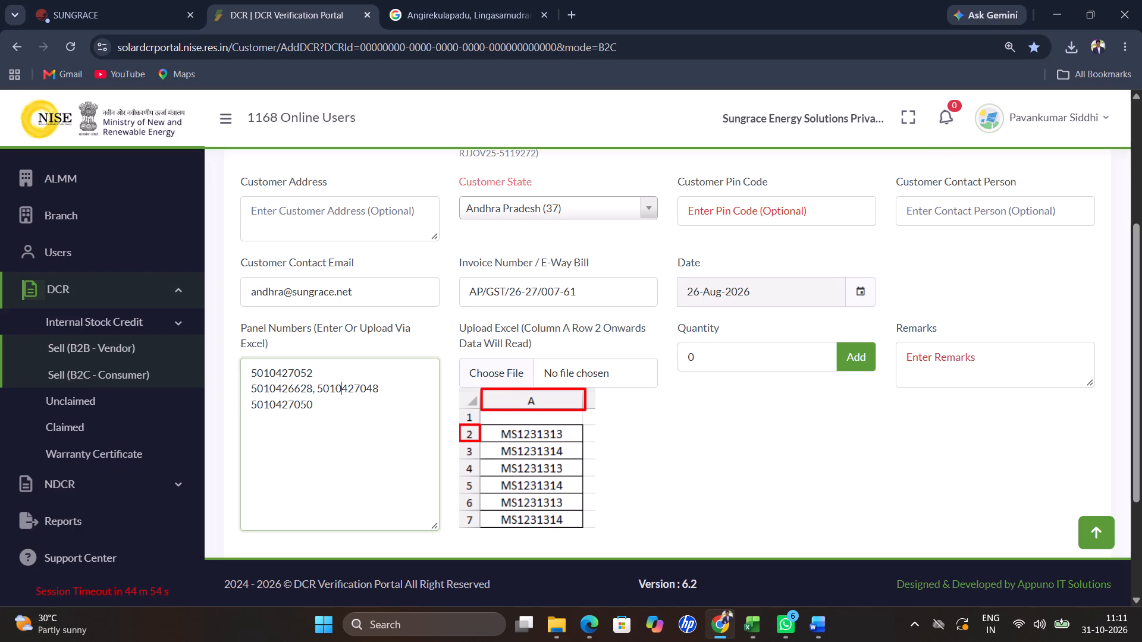
key(Left)
key(Left)
key(Left)
key(Left)
key(BackSpace)
key(BackSpace)
key(Return)
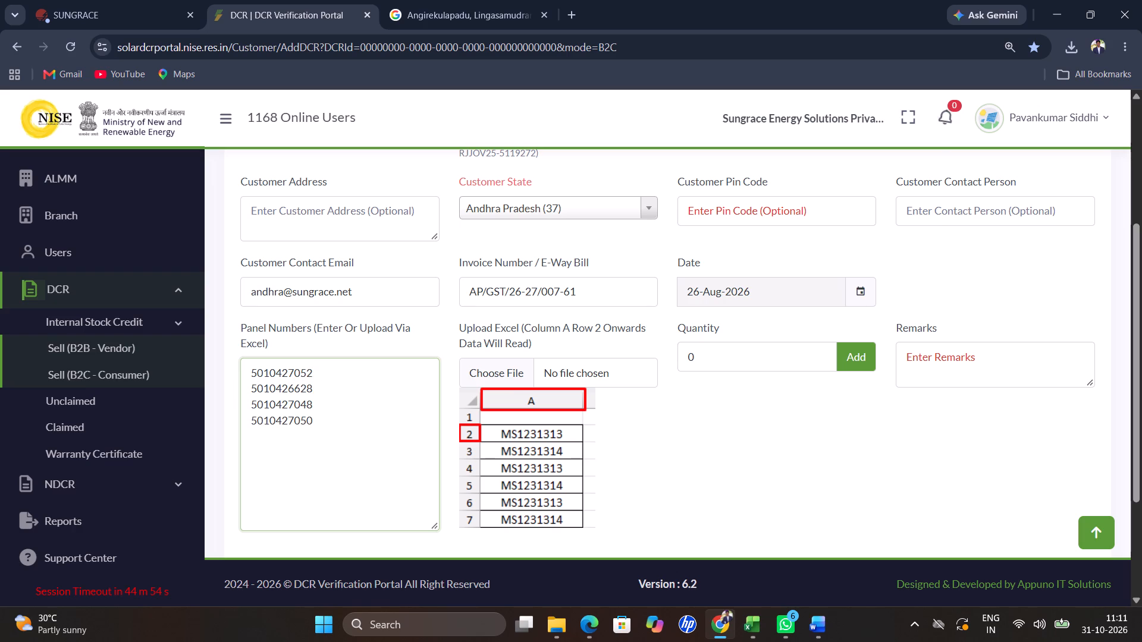
Set the quantity to 4 and add the entered panels to the DCR.
click(733, 359)
scroll(733, 360, up, 4)
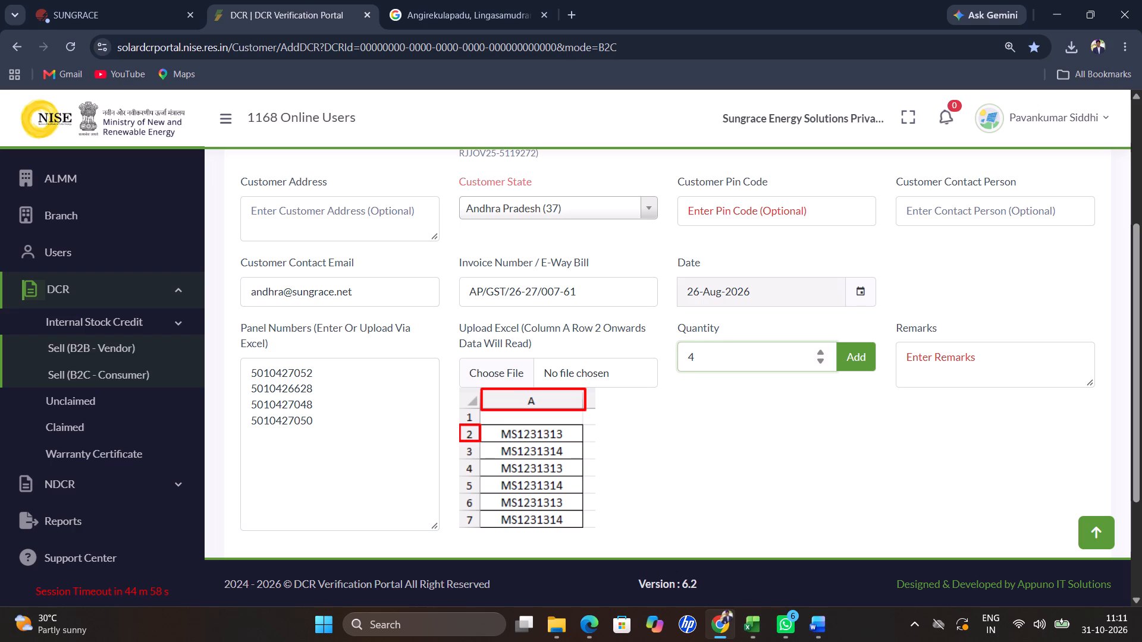
click(870, 350)
Fill Remarks with the consumer's address copied from the SUNGRACE work order's quick copy details.
click(949, 369)
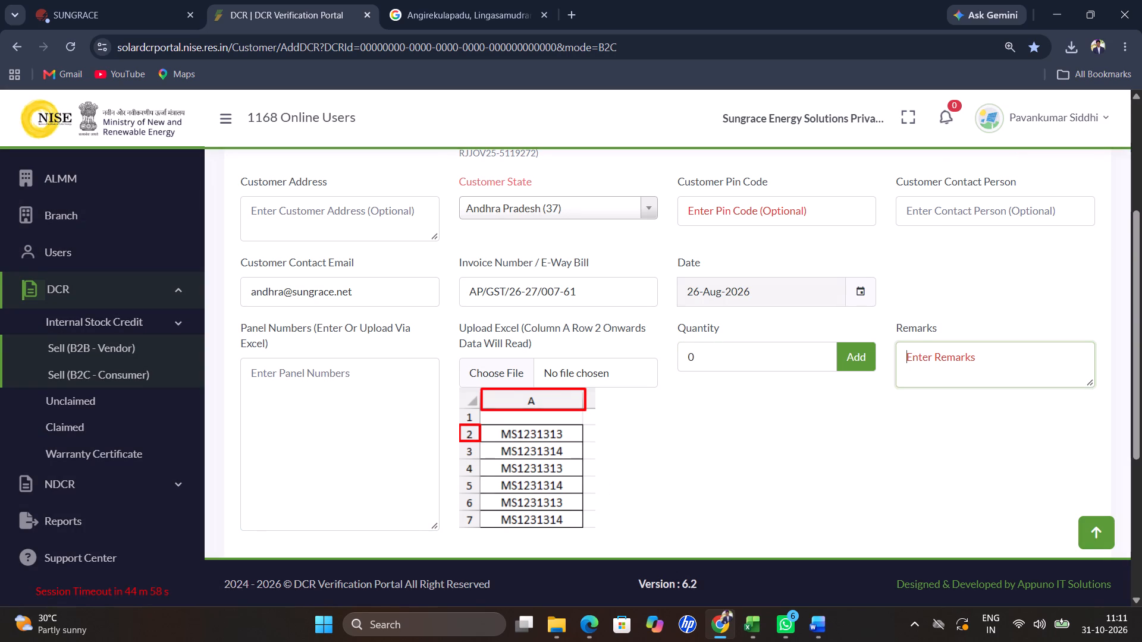
click(97, 0)
click(695, 153)
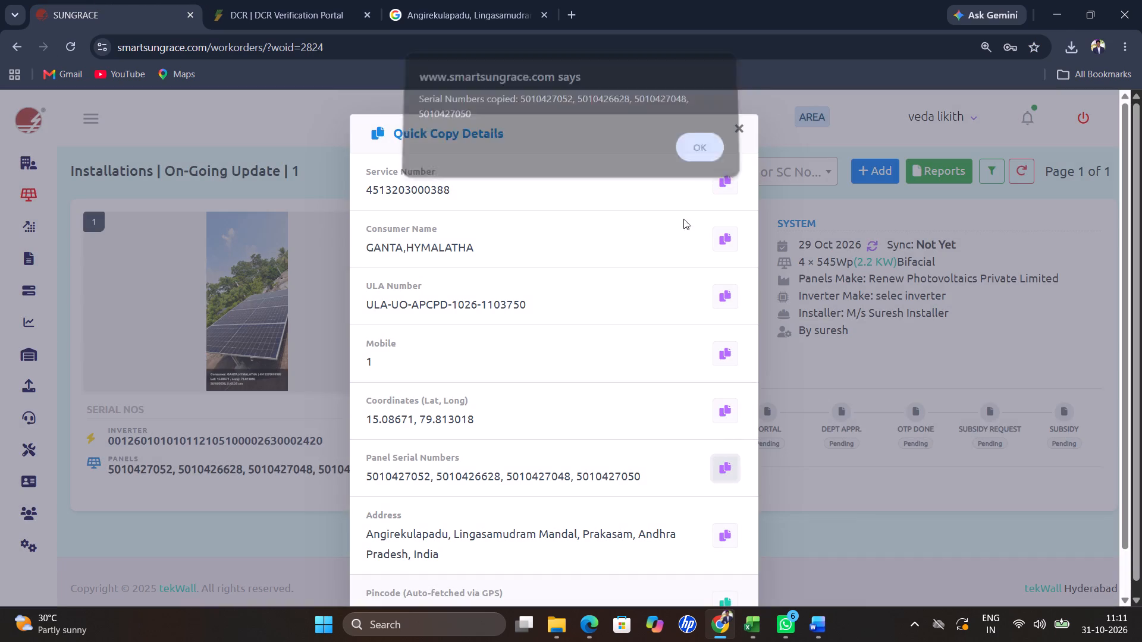
click(721, 539)
click(286, 0)
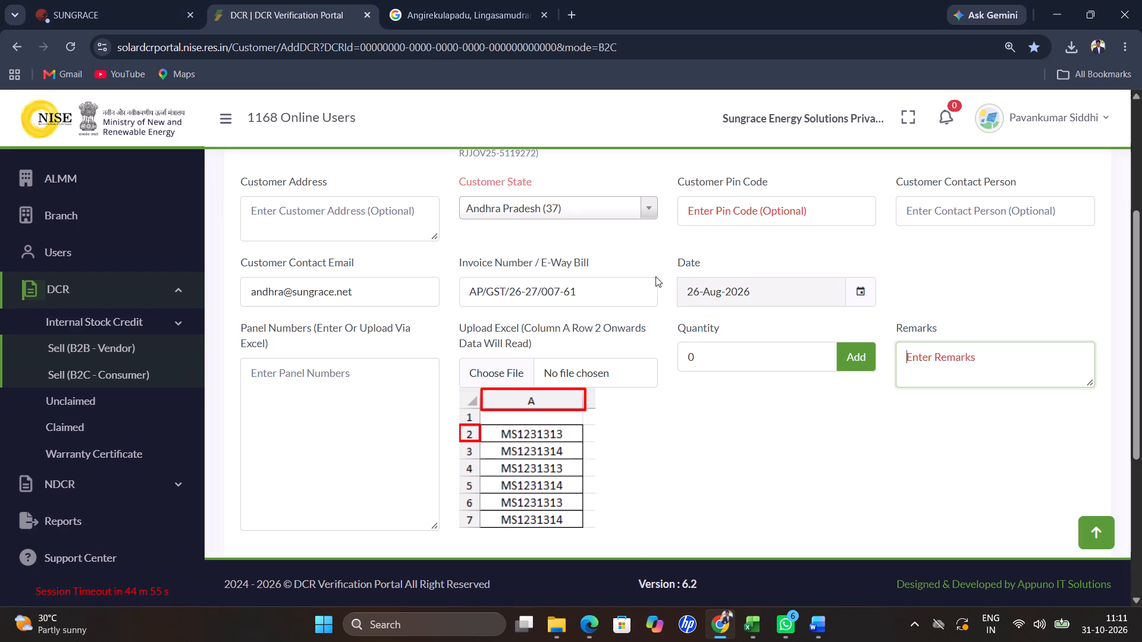
key(ctrl+v)
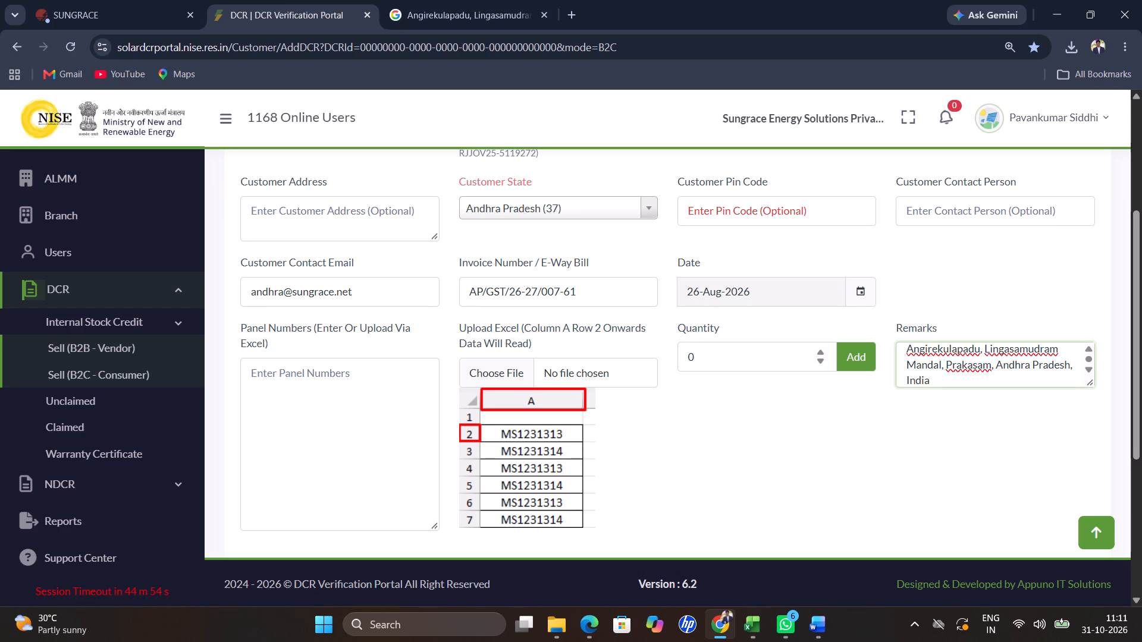
Fill Customer Pin Code with 523115, copied from the Google search result for the consumer's village.
click(741, 208)
click(137, 0)
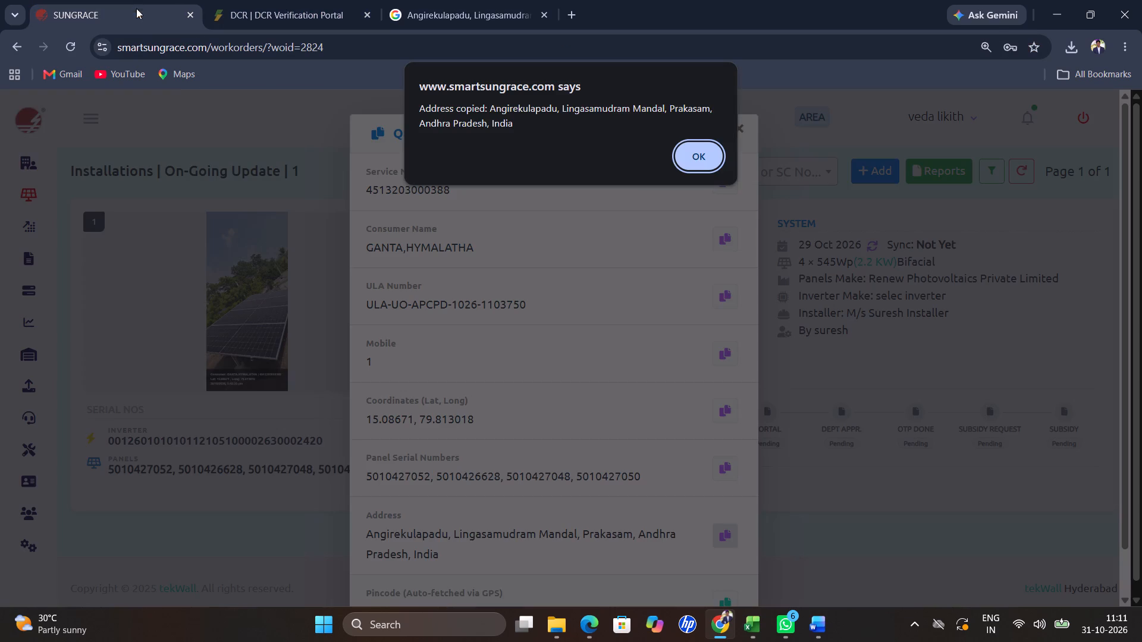
click(716, 159)
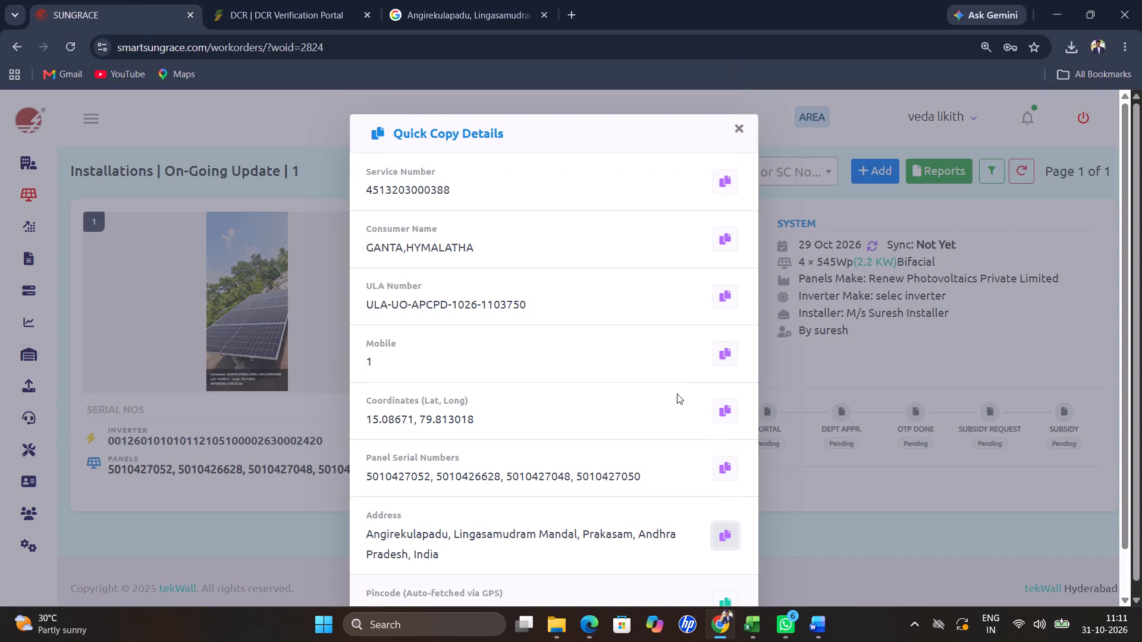
scroll(667, 382, down, 2)
click(419, 0)
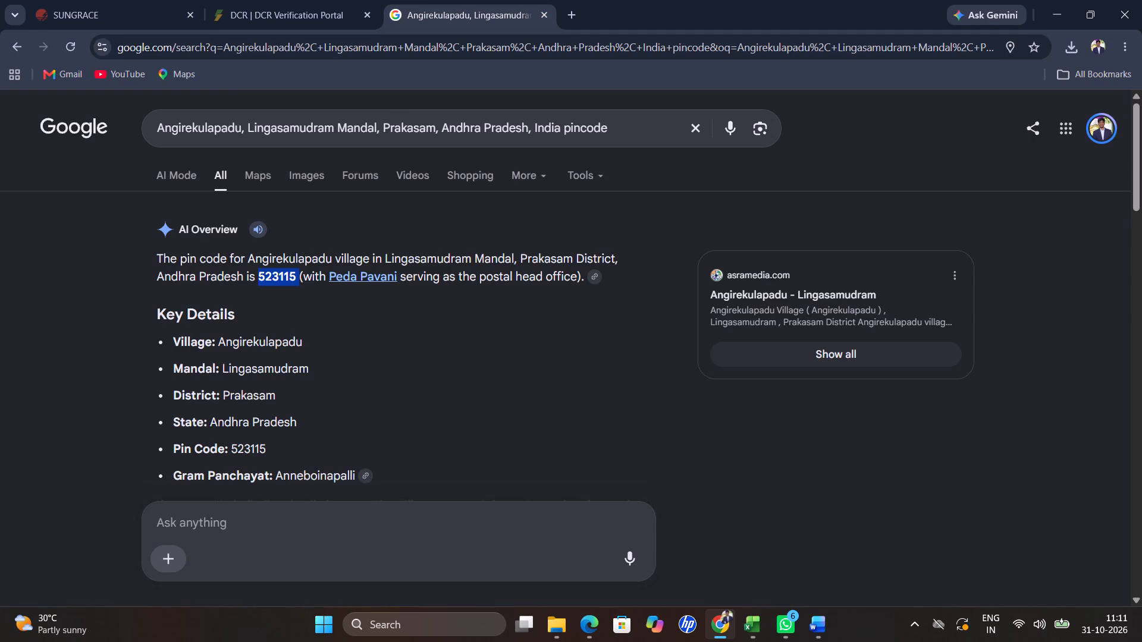
double_click(291, 279)
key(ctrl+c)
click(102, 0)
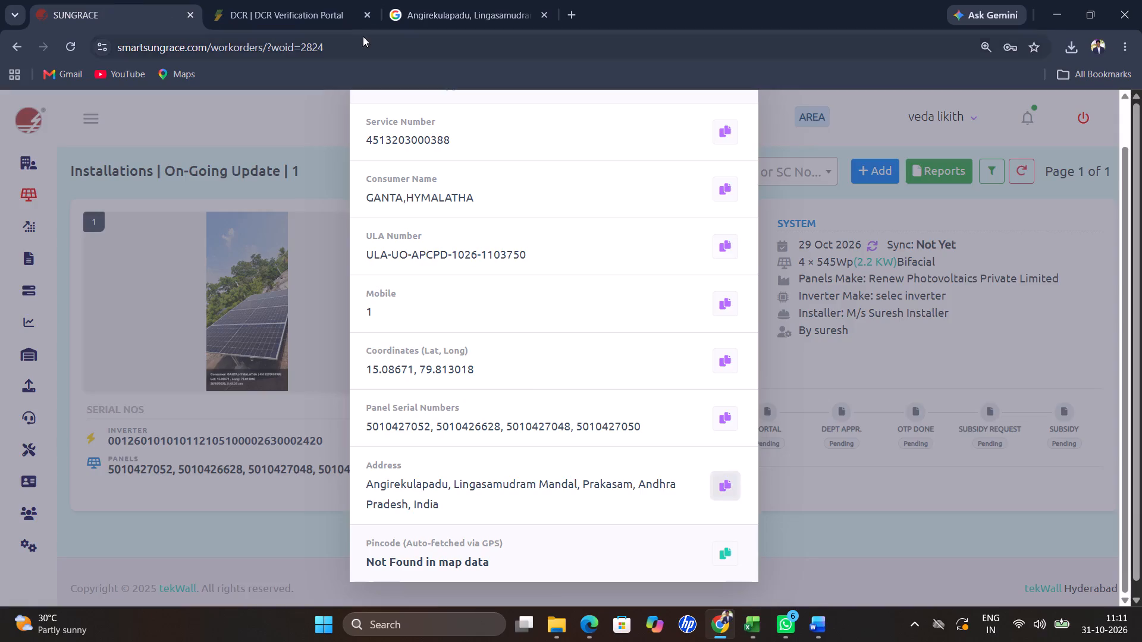
click(279, 8)
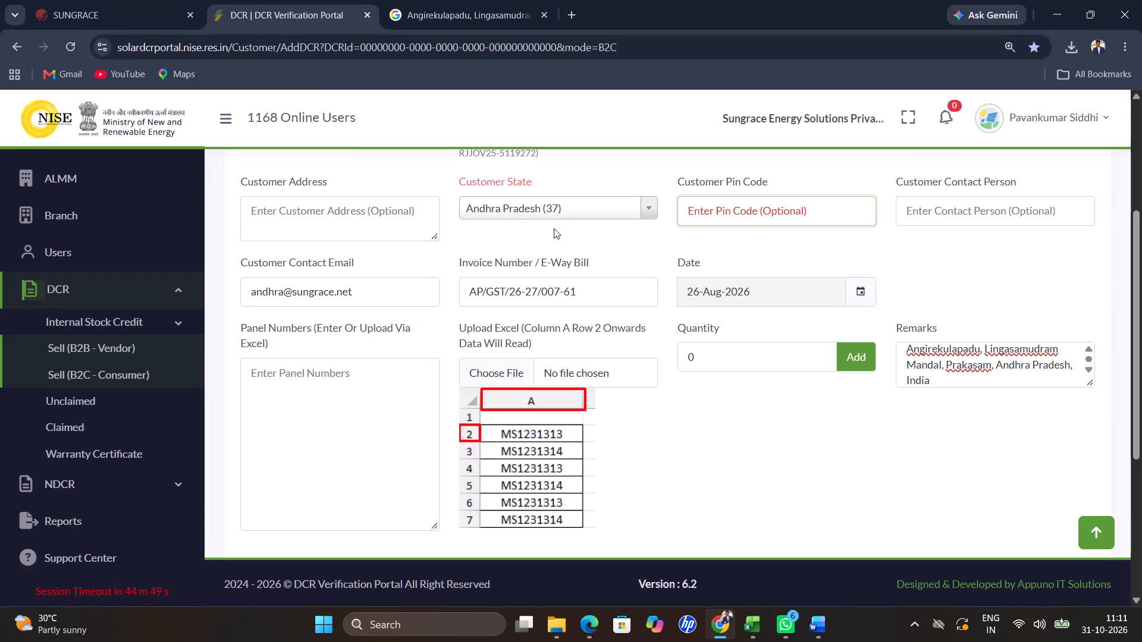
key(ctrl+v)
Confirm the completed B2C DCR entry and its issue to the consumer.
scroll(580, 244, down, 4)
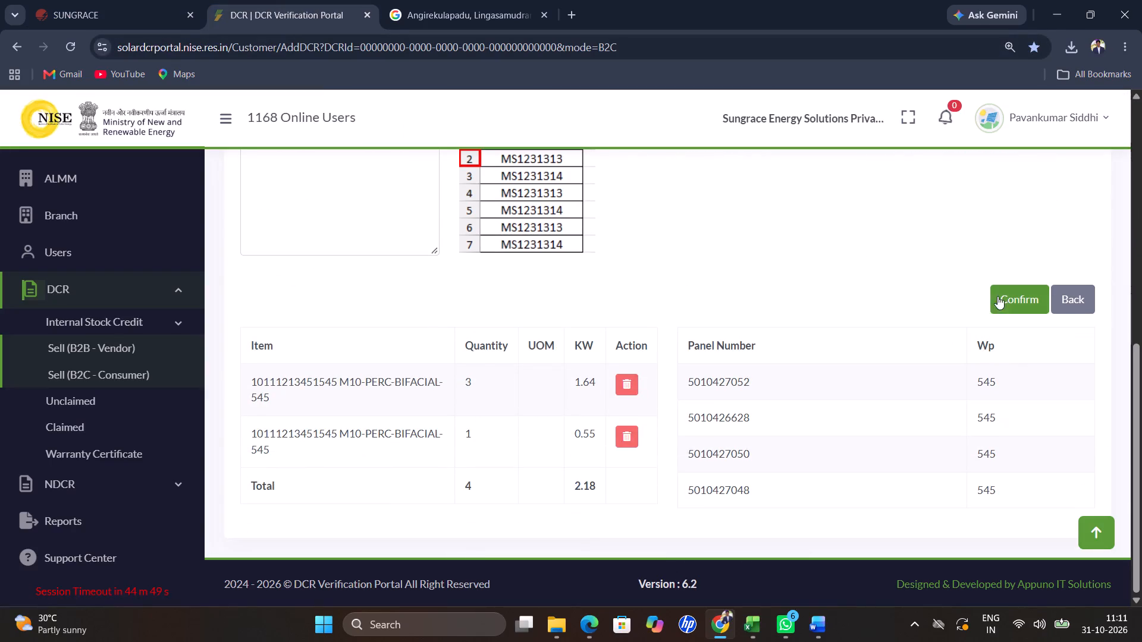
click(1004, 295)
click(735, 443)
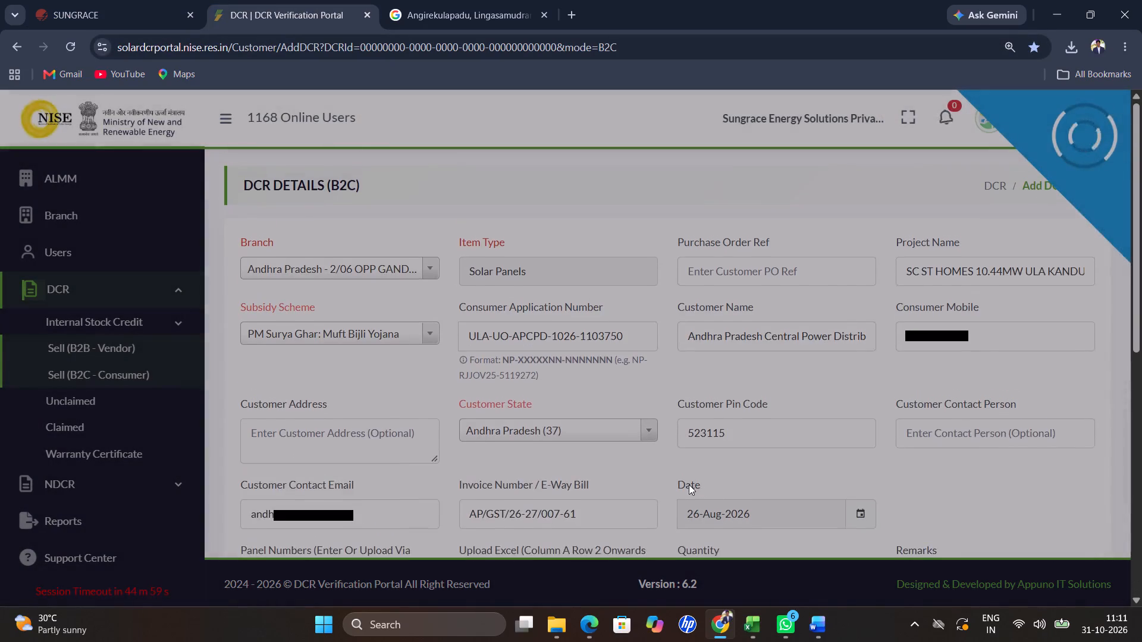
Create a folder named 61_ inside the DCR7 folder in File Explorer.
click(531, 574)
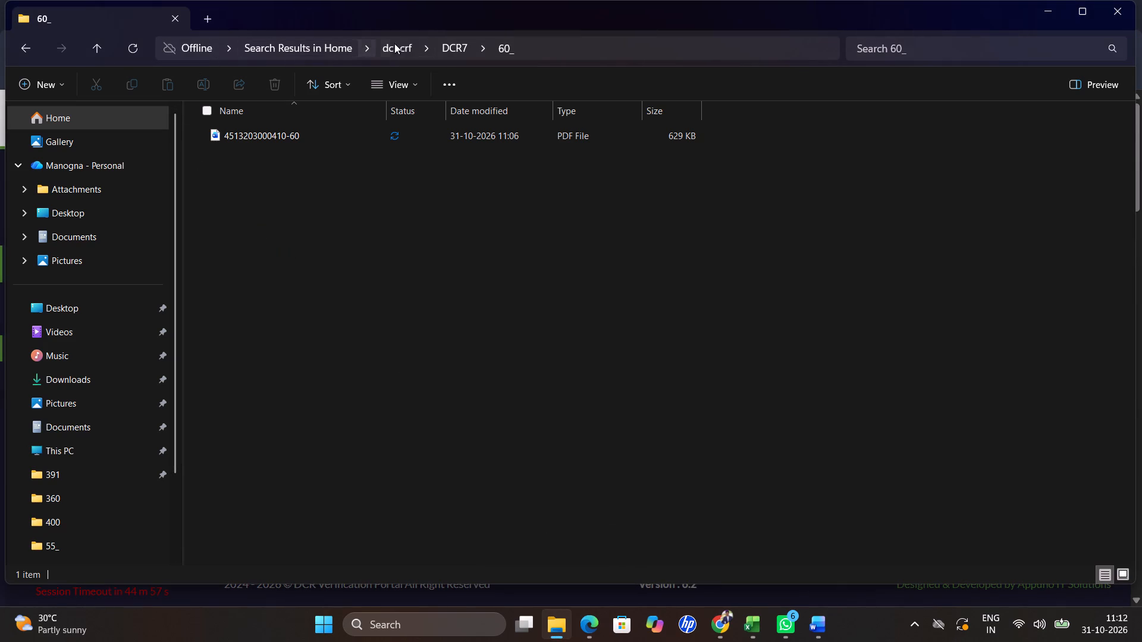
click(455, 46)
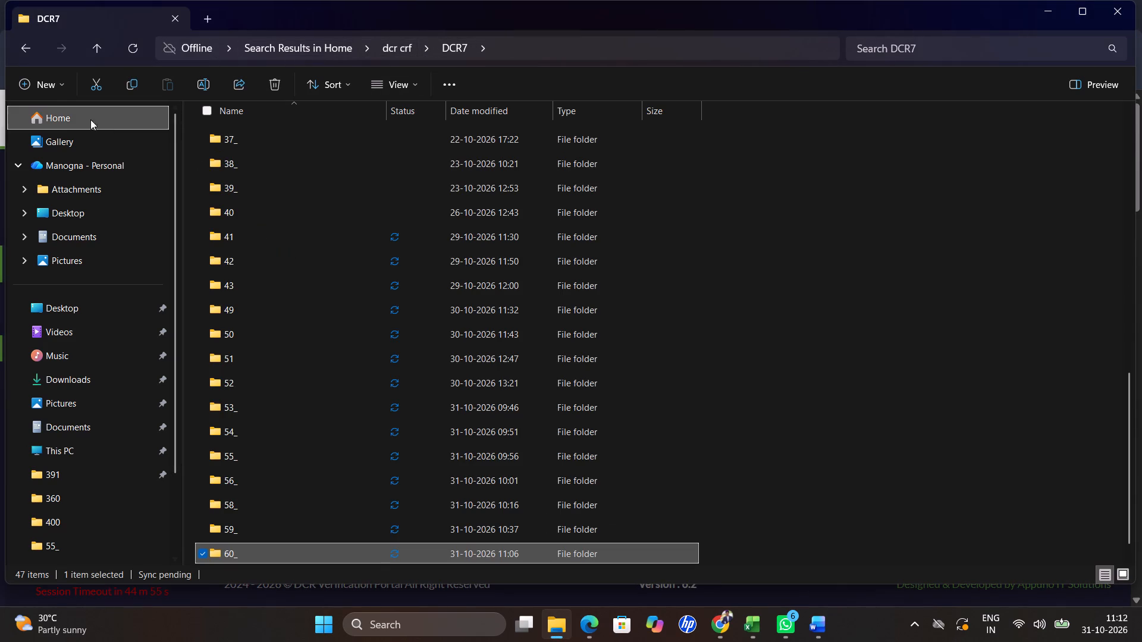
click(40, 87)
click(37, 117)
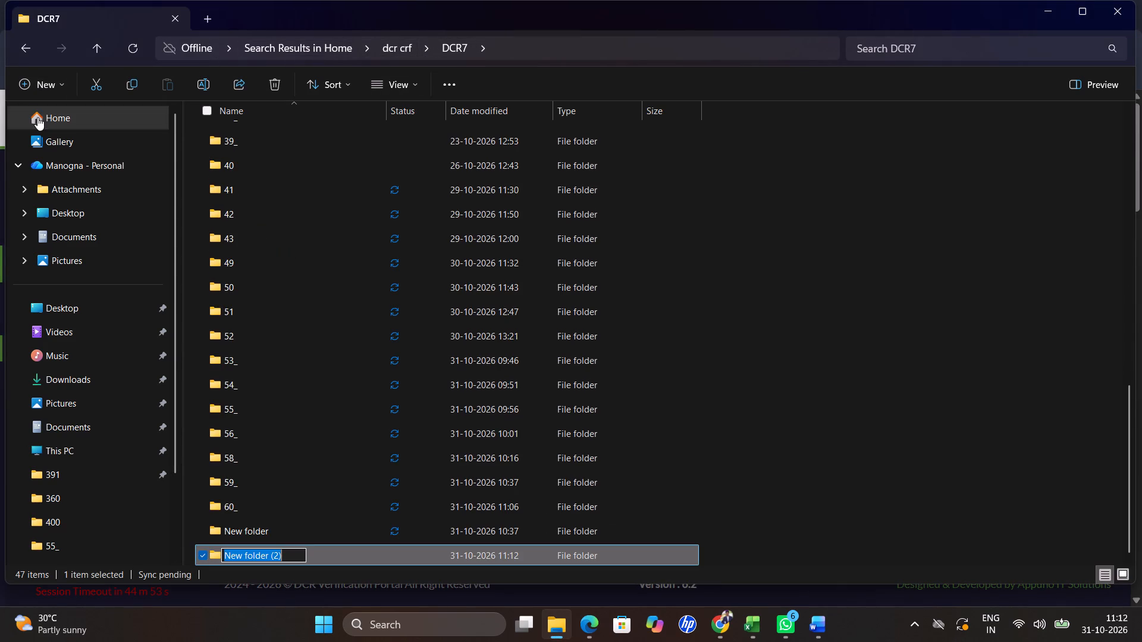
text(61)
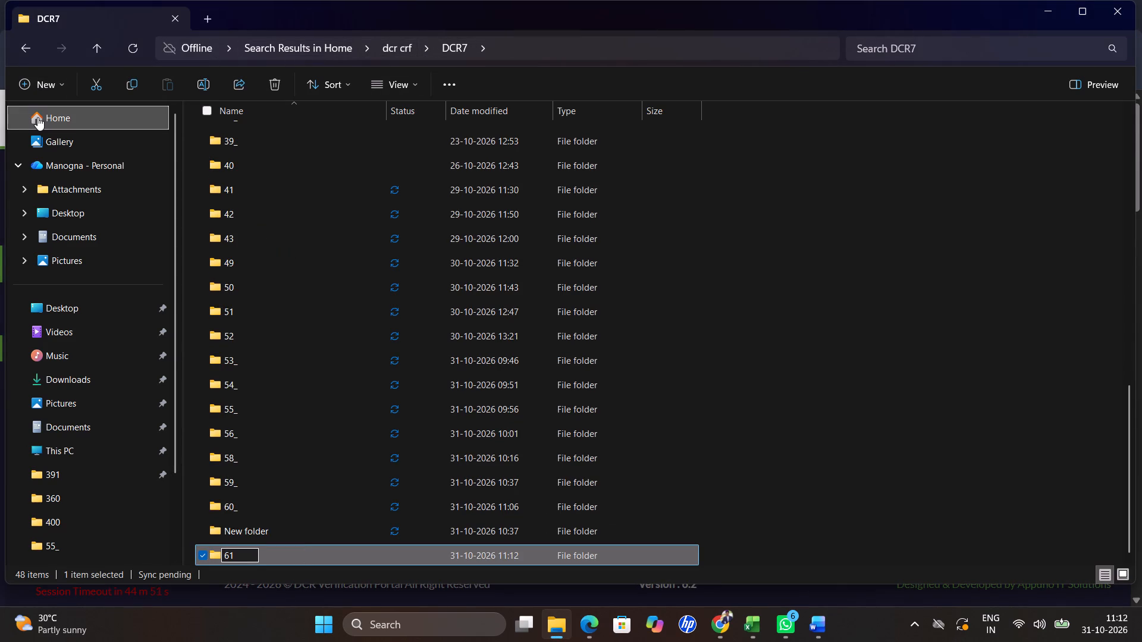
key(shift+underscore)
key(Return)
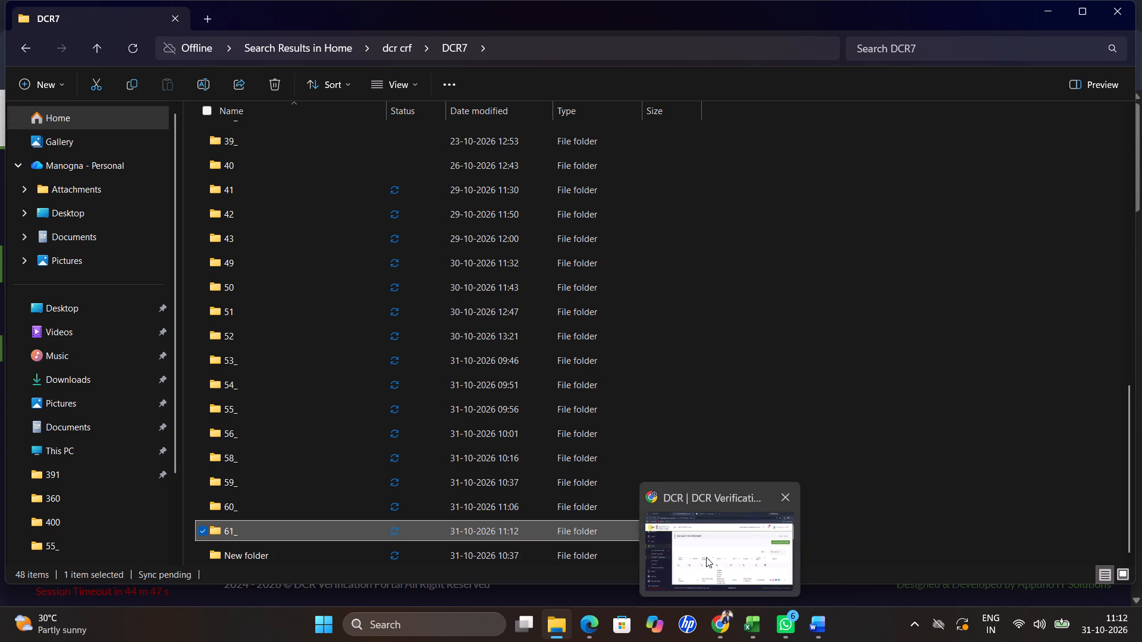
Download the new DCR certificate PDF into DCR7's 61_ folder, named with the service number copied from SUNGRACE plus -61.
click(706, 557)
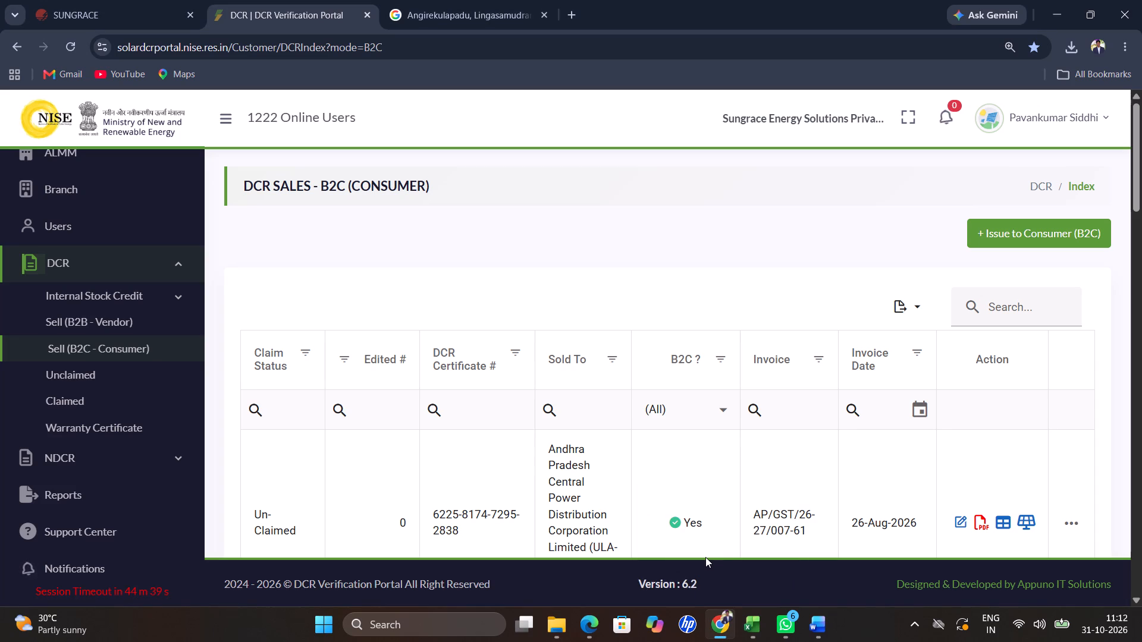
click(103, 0)
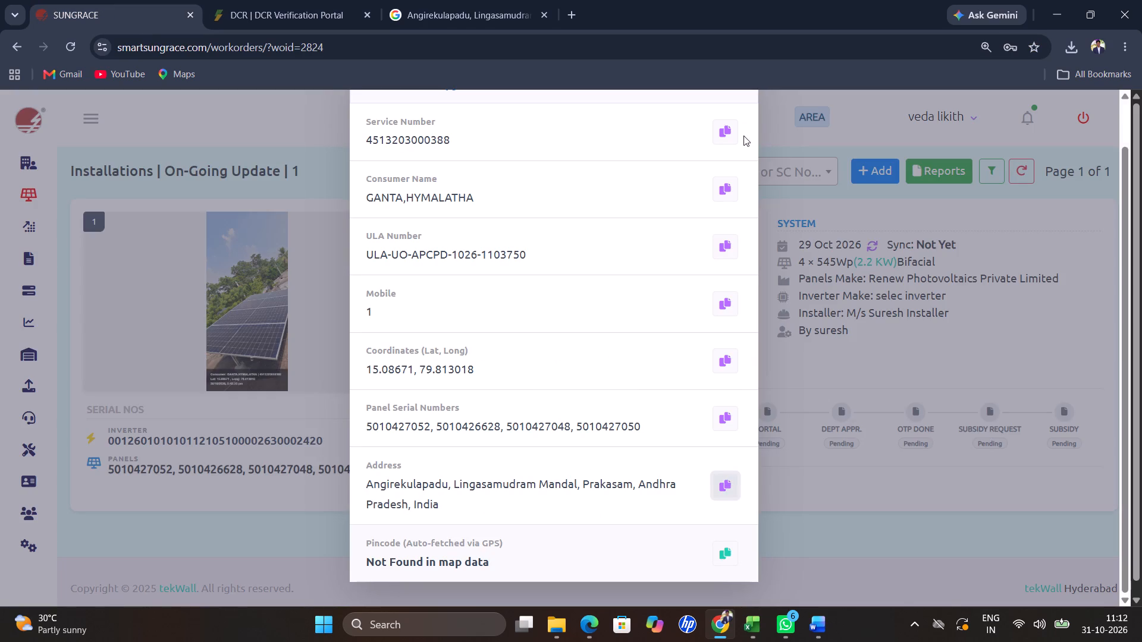
click(723, 127)
click(328, 0)
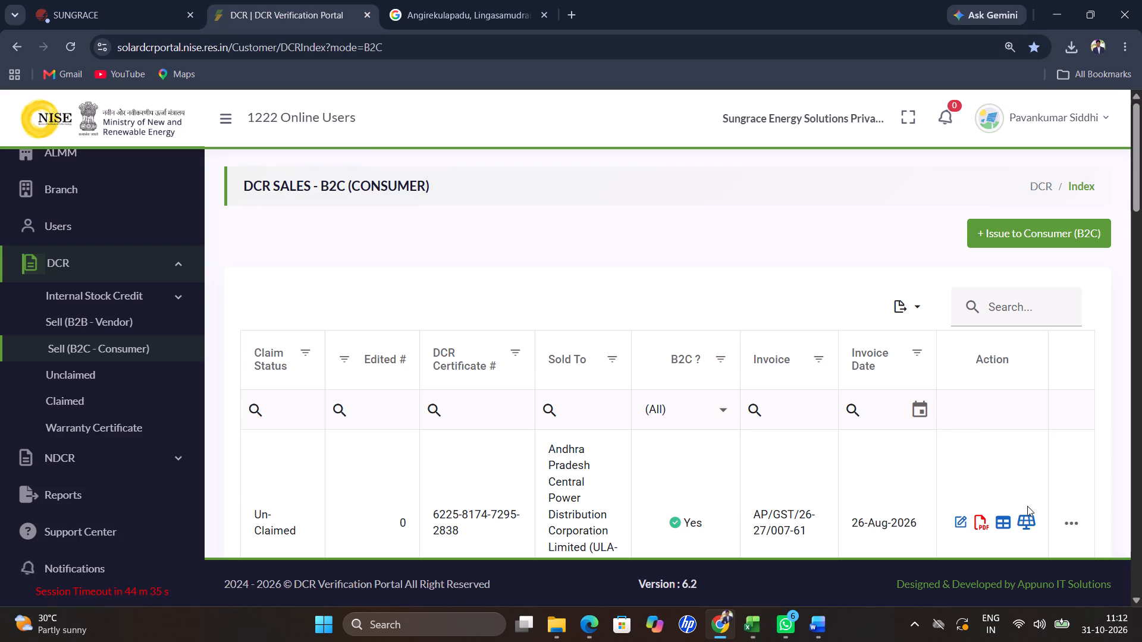
click(981, 520)
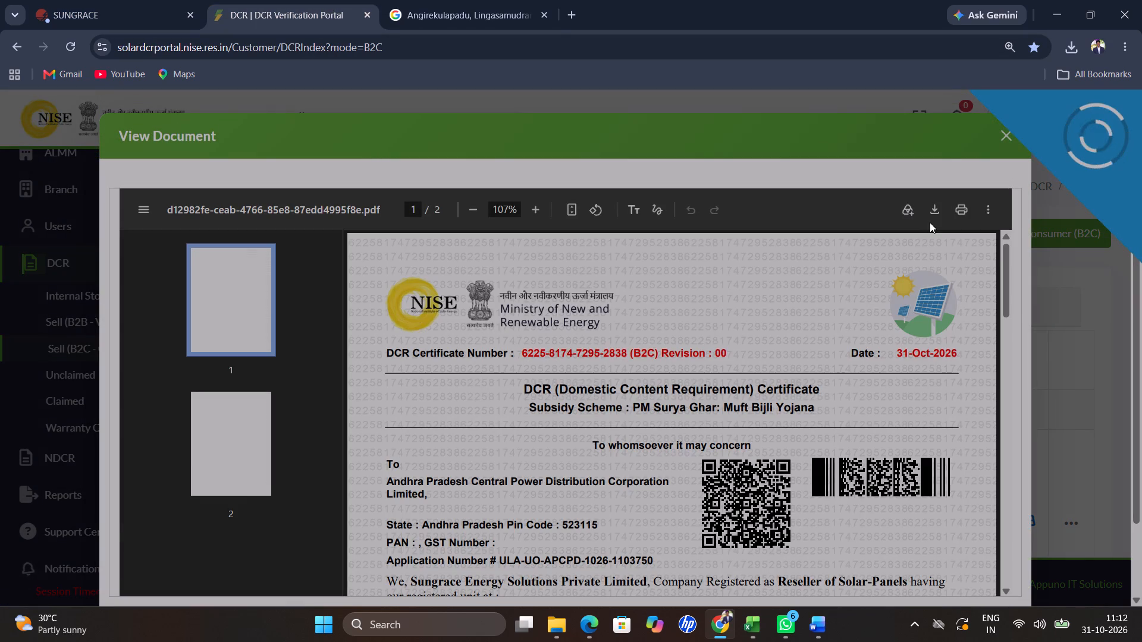
click(935, 213)
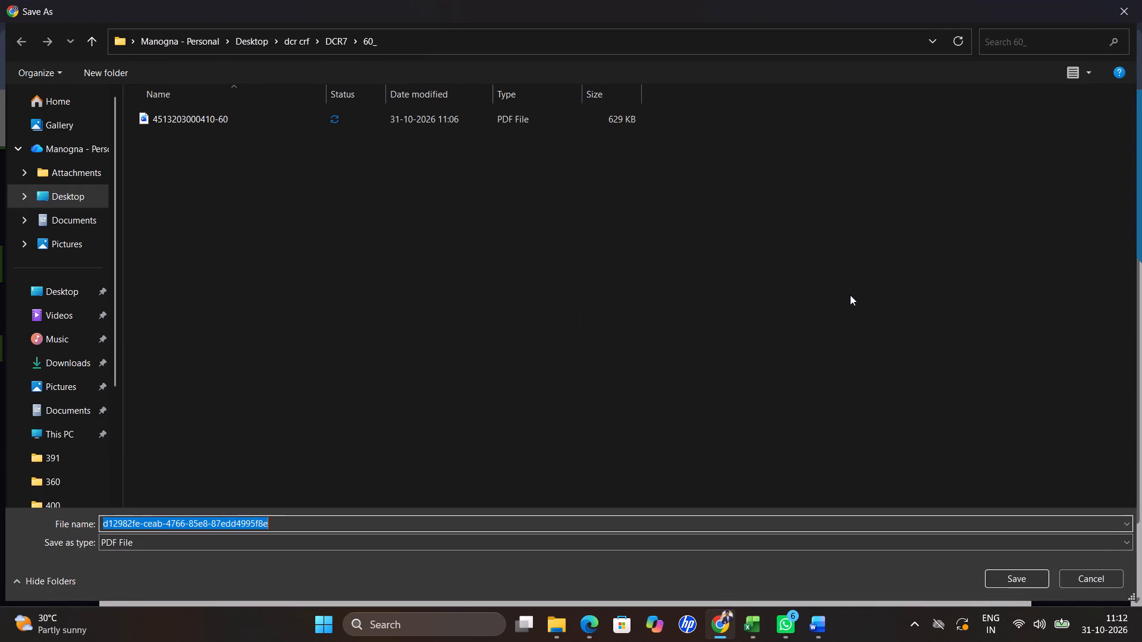
key(ctrl+v)
text(-61)
click(326, 42)
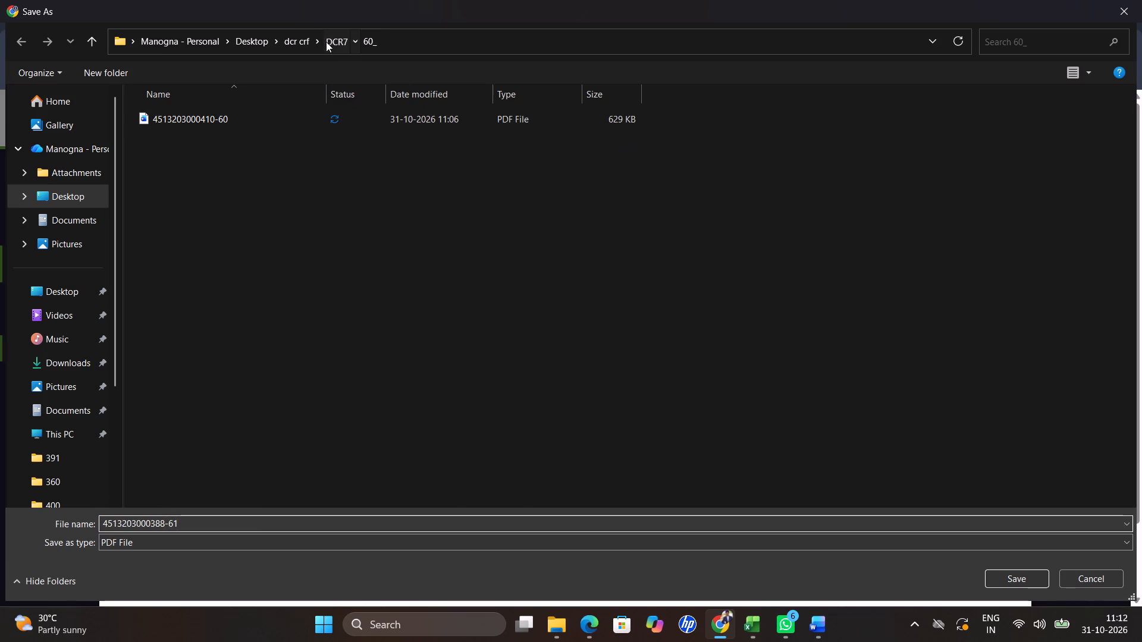
double_click(221, 143)
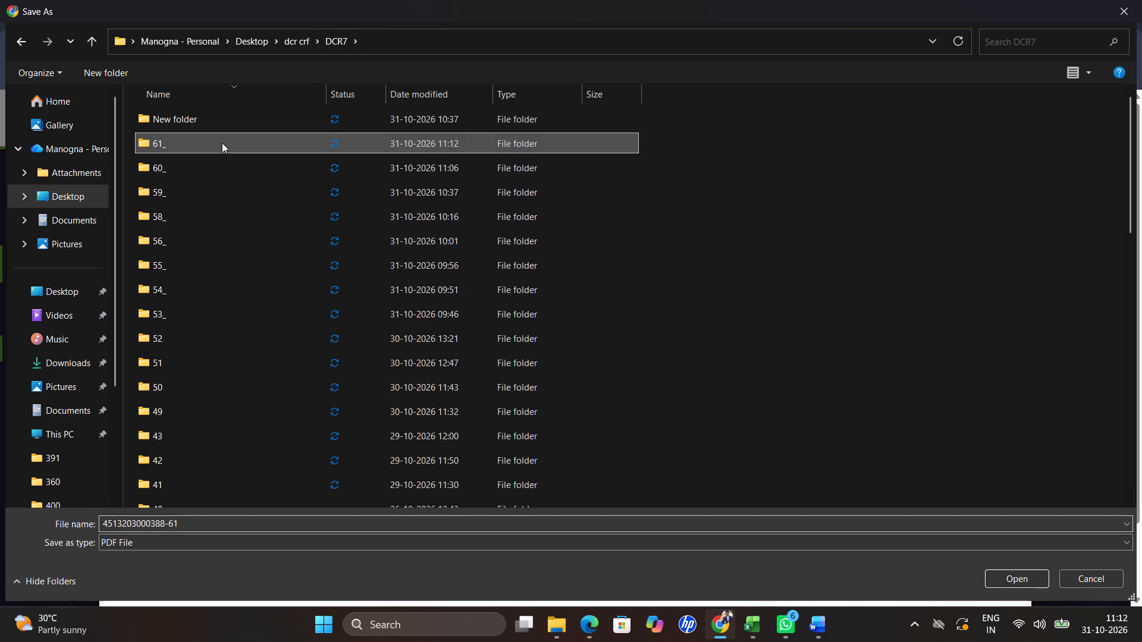
click(1021, 582)
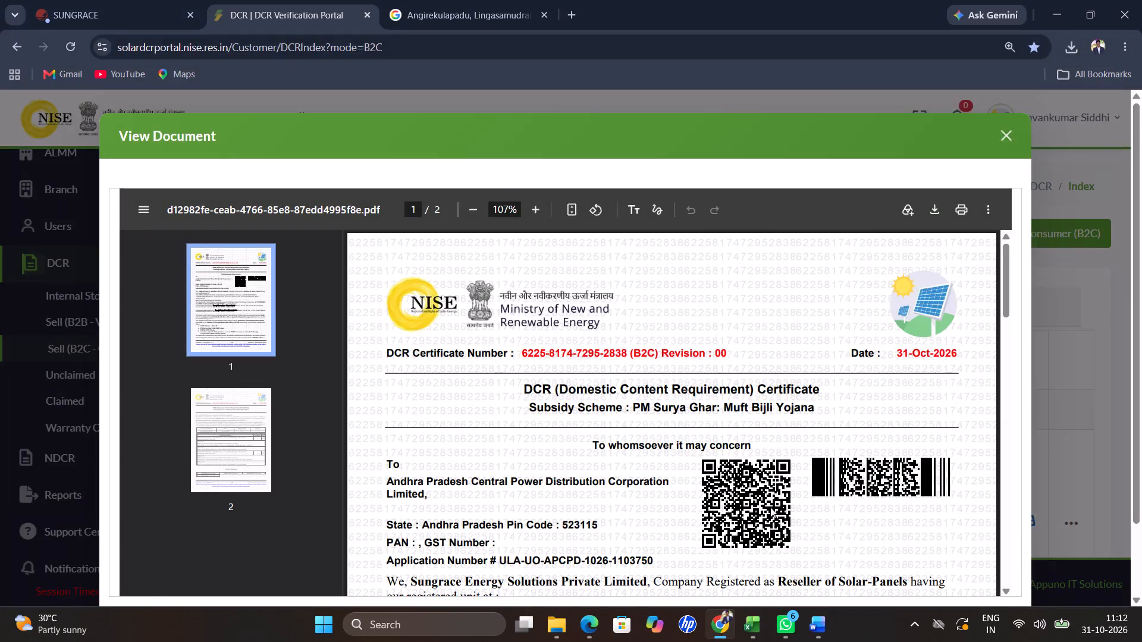
Update the consumer's SUNGRACE work order by attaching the certificate PDF from DCR7's 61_ folder as the DCR upload.
click(129, 4)
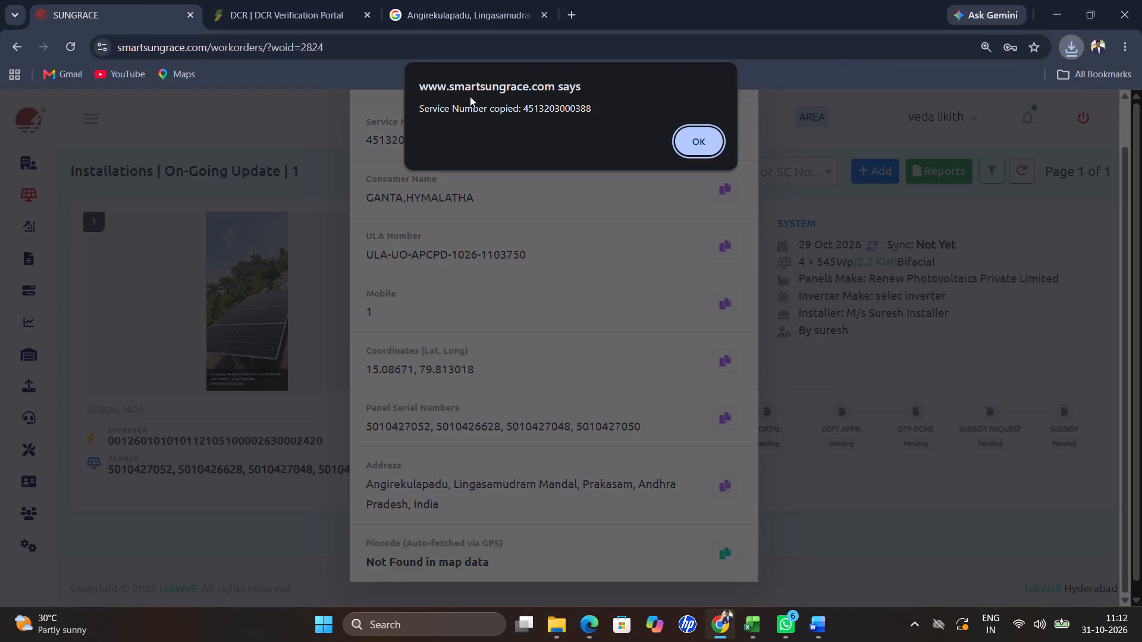
click(693, 143)
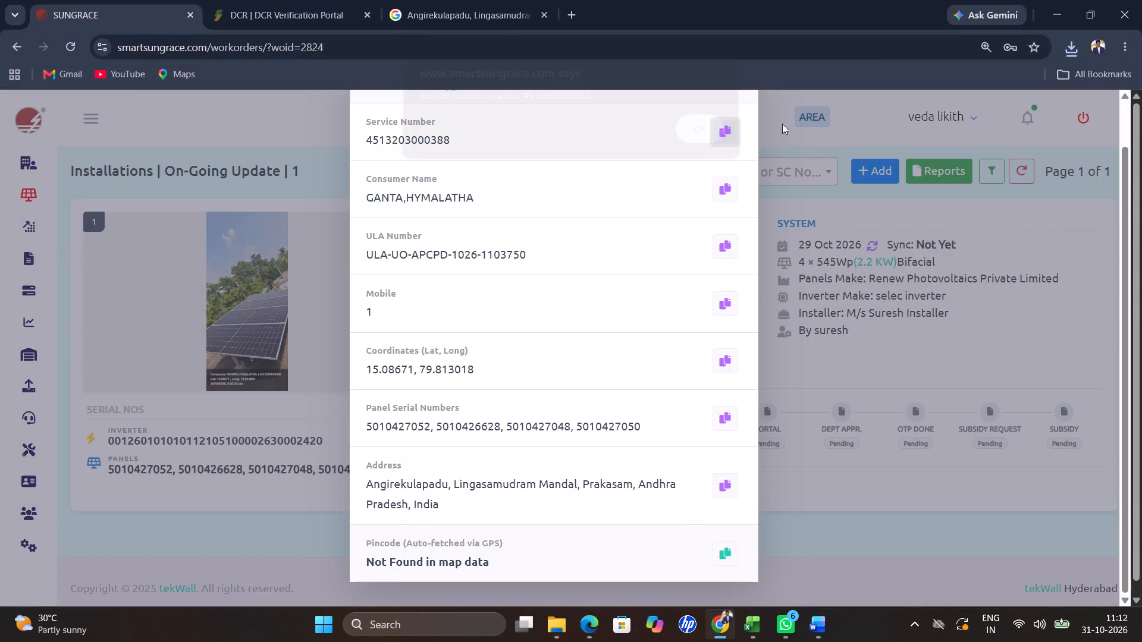
click(776, 125)
click(645, 493)
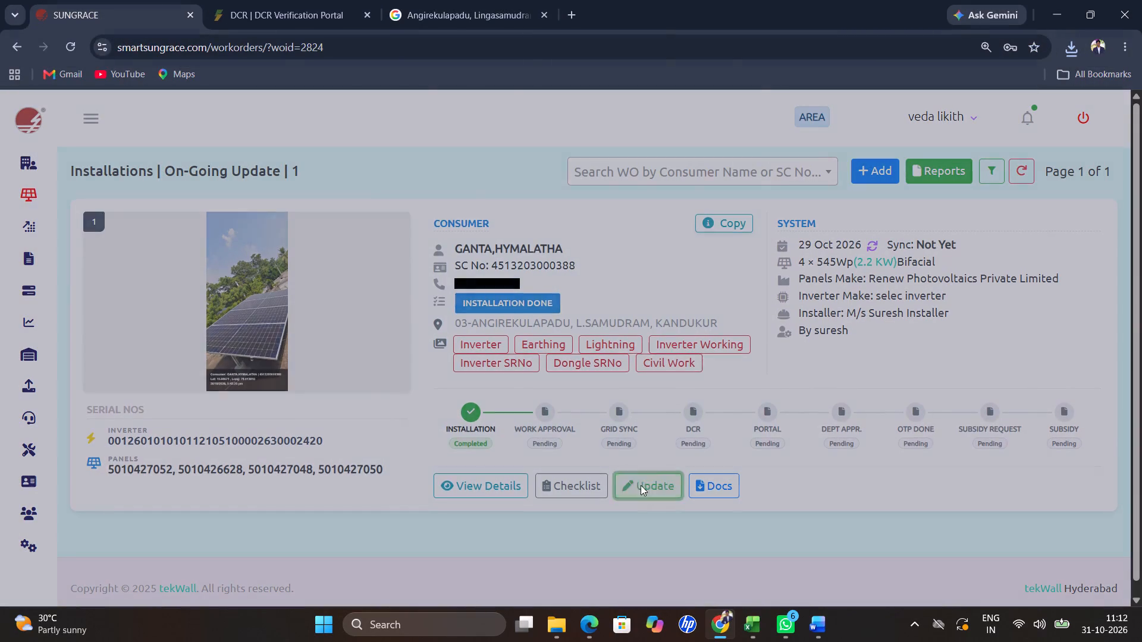
click(524, 420)
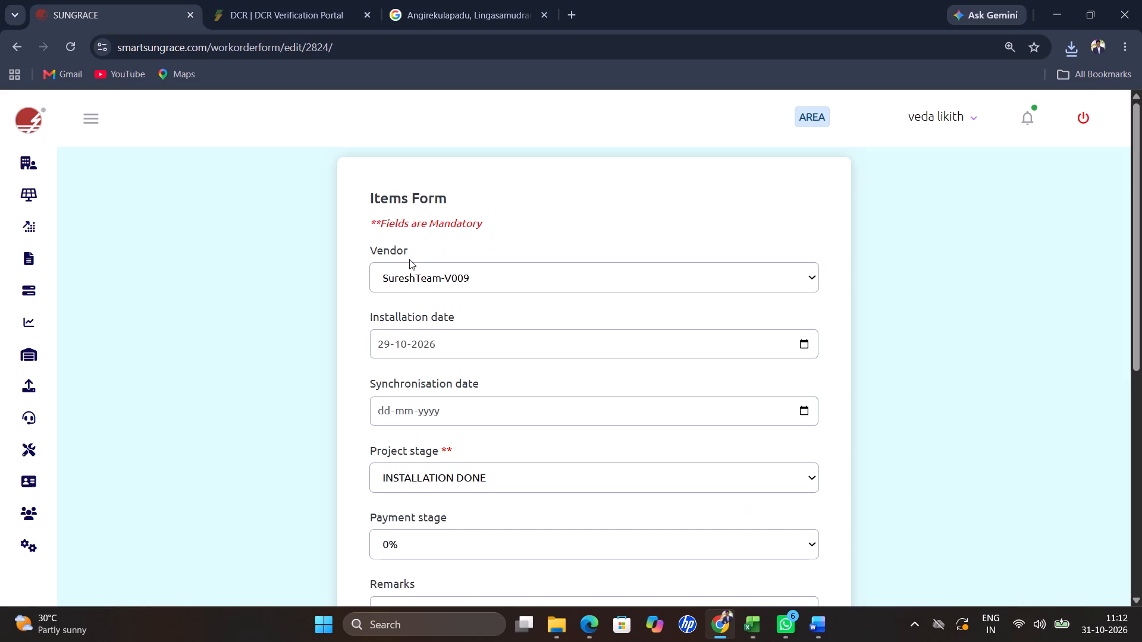
scroll(416, 250, down, 4)
click(420, 484)
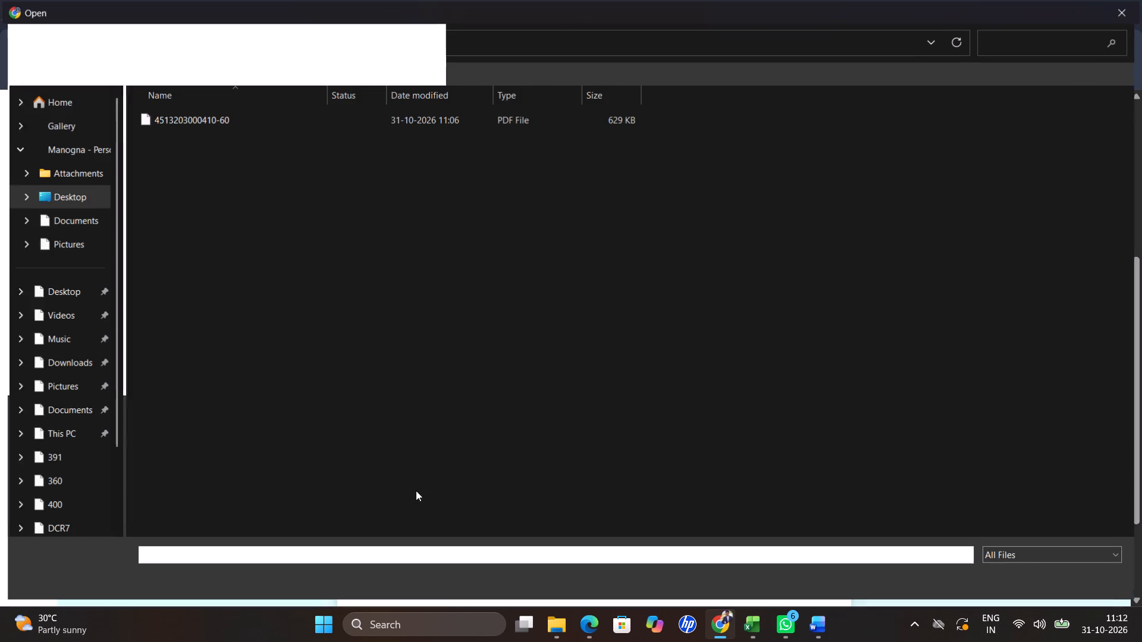
click(328, 37)
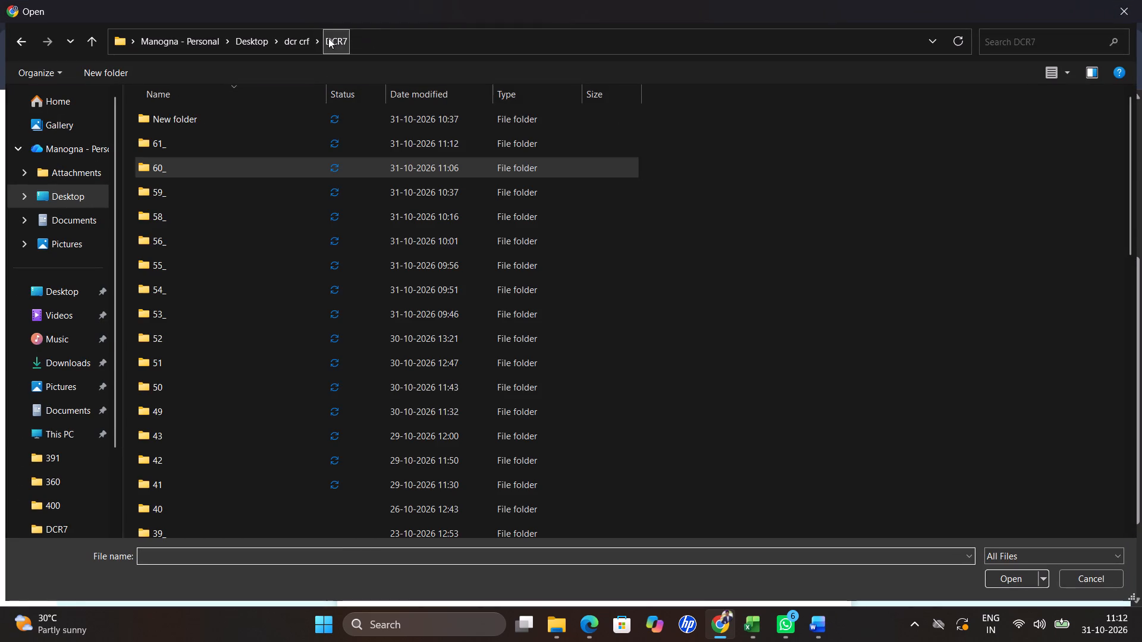
double_click(238, 144)
double_click(233, 113)
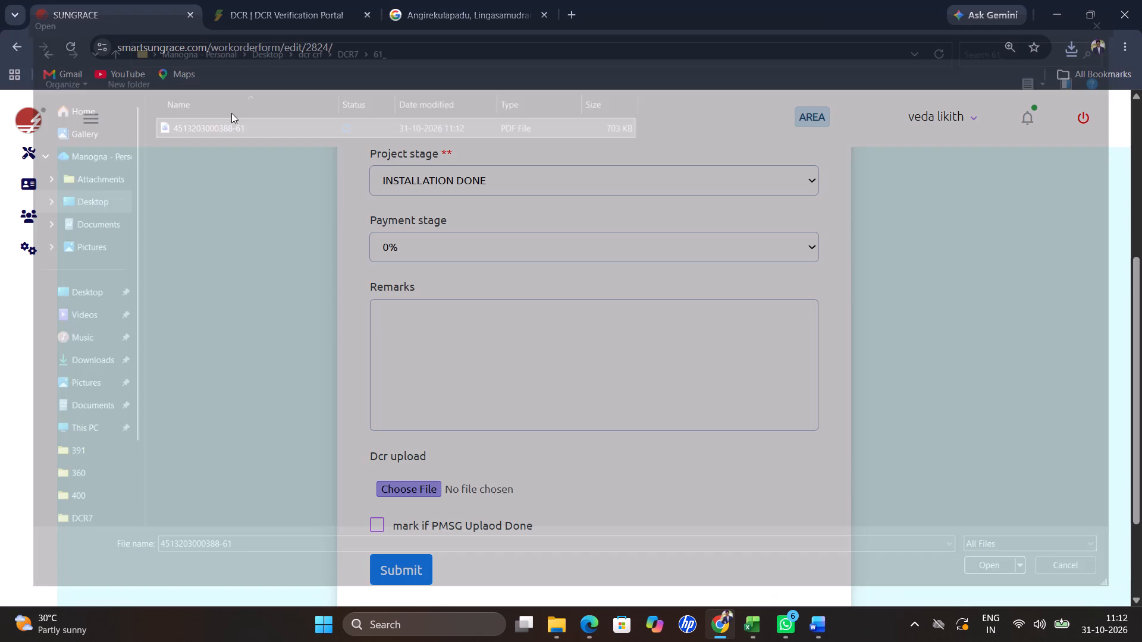
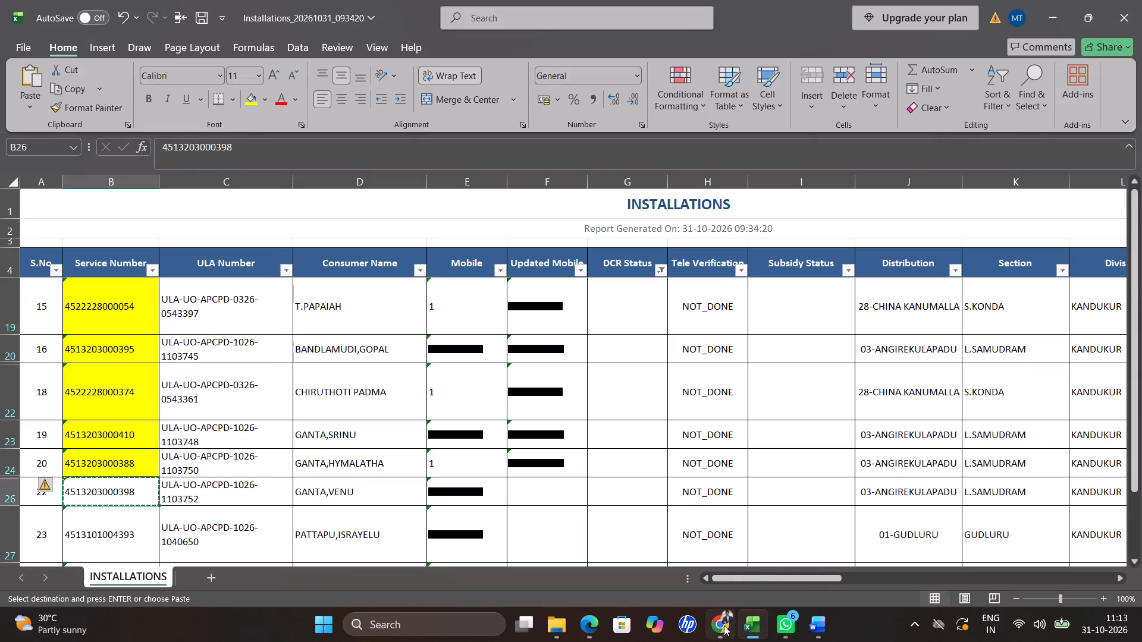
Look up the next consumer's work order in SUNGRACE by the service number copied from the Installations sheet.
click(721, 574)
click(614, 176)
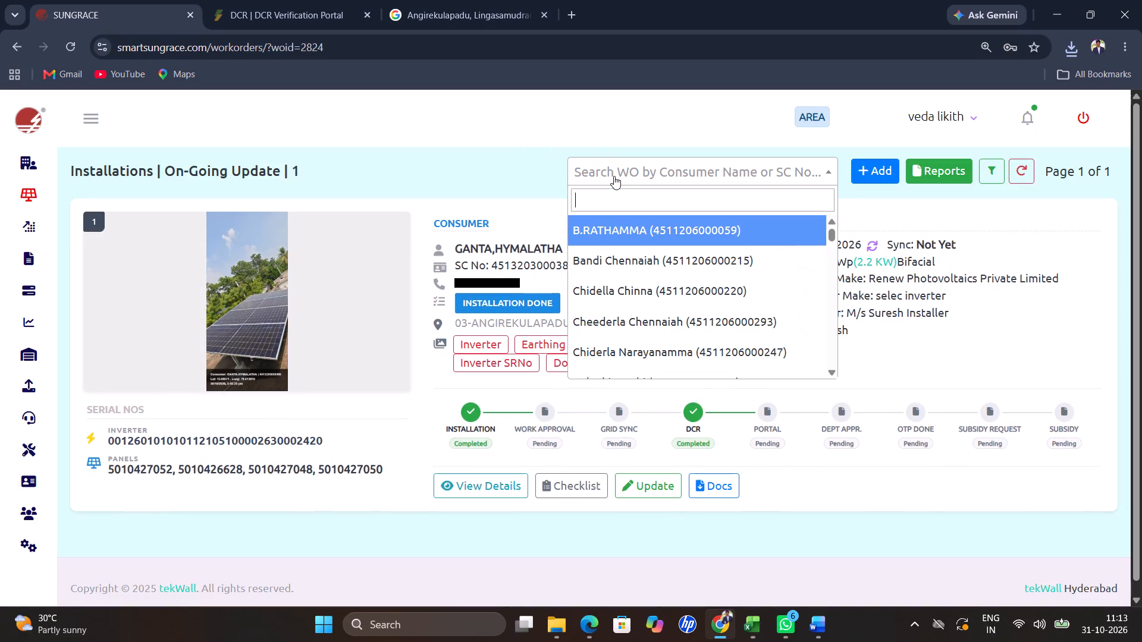
key(ctrl+v)
key(Return)
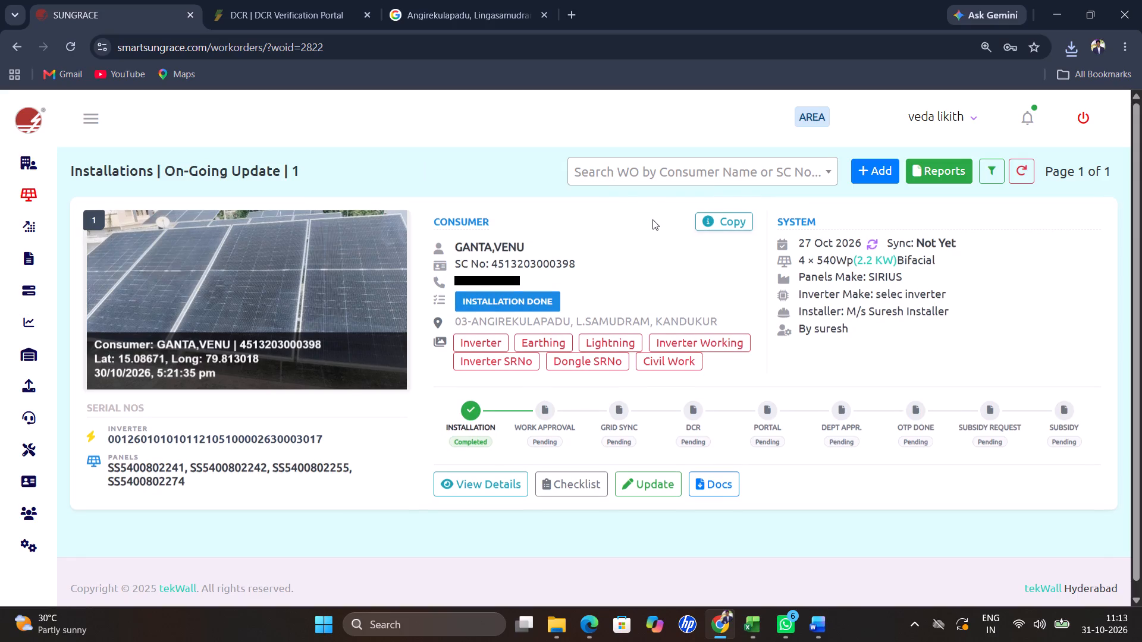
Start a new B2C DCR entry in the DCR portal with the work order's ULA number as the consumer application number.
click(738, 221)
click(720, 294)
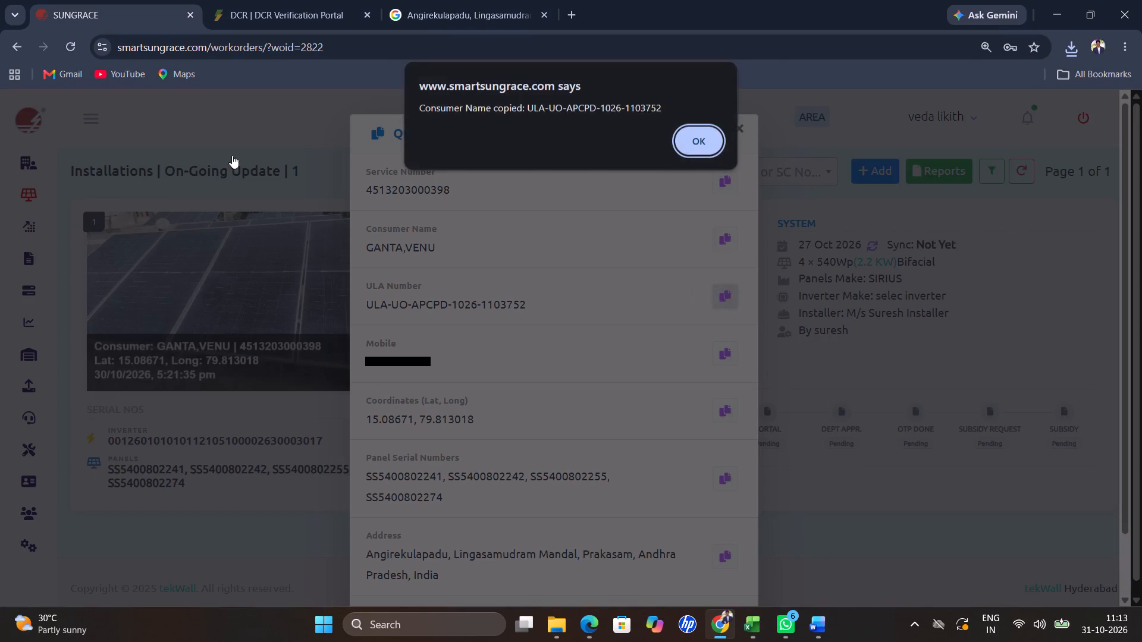
click(259, 0)
click(1002, 133)
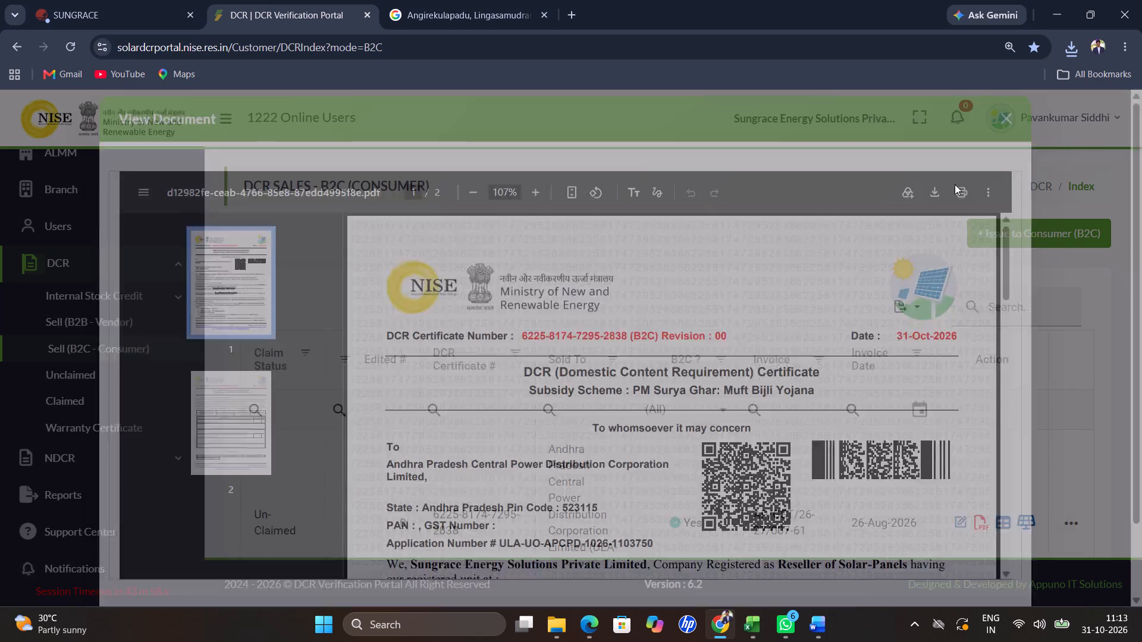
click(1001, 237)
click(546, 328)
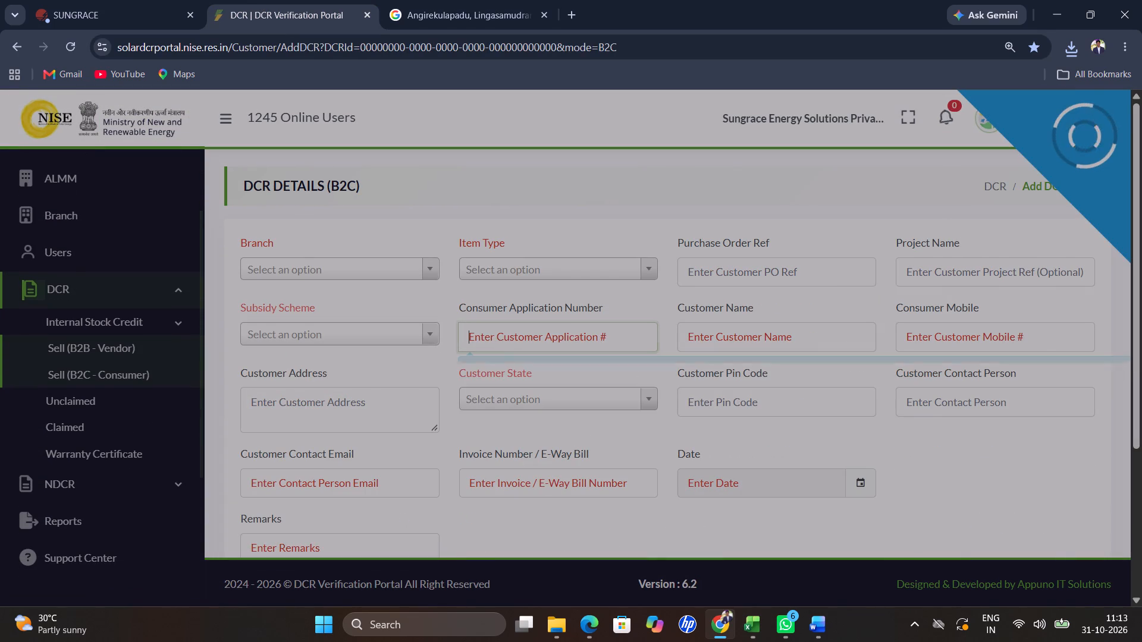
key(ctrl+v)
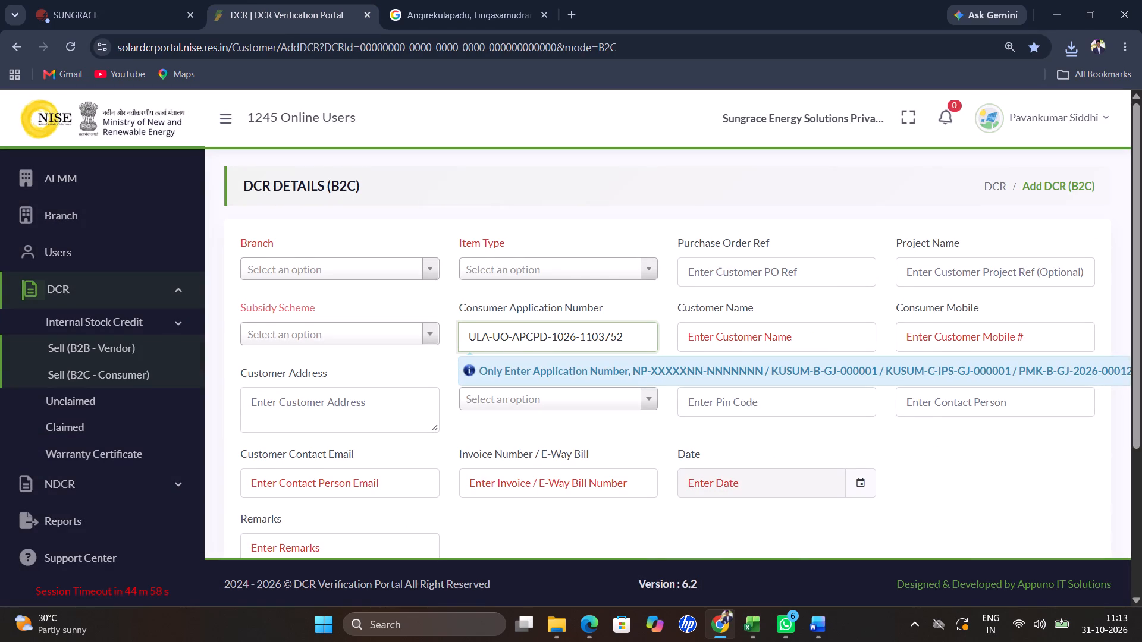
Set the branch to Andhra Pradesh, the subsidy scheme to PM Surya Ghar: Muft Bijli Yojana and the item type to Solar Panels.
click(280, 273)
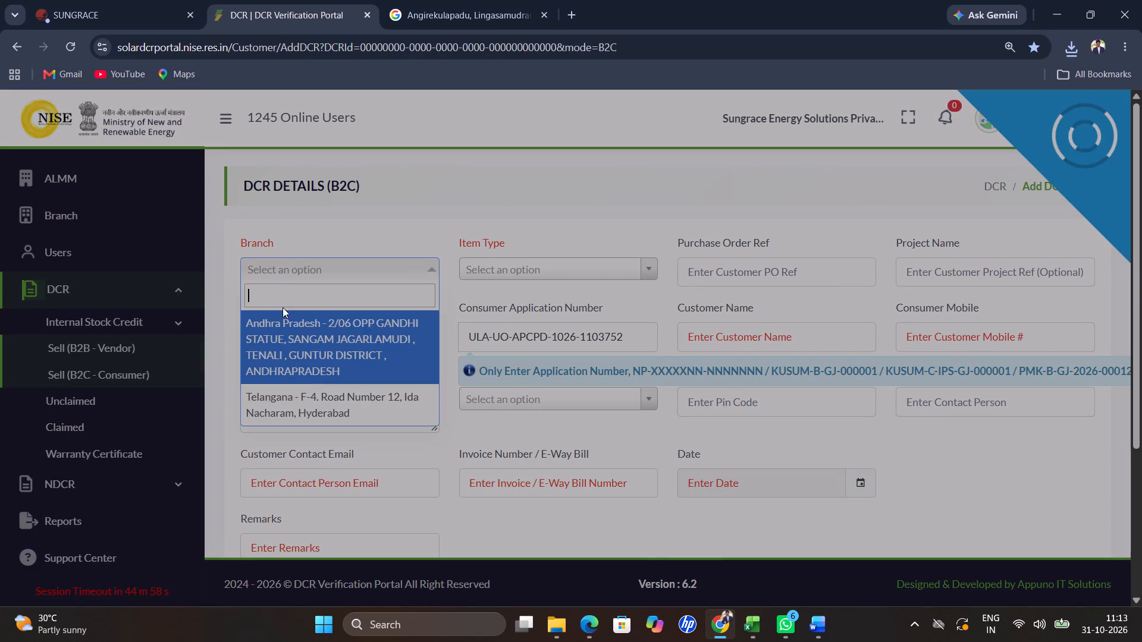
click(306, 340)
click(313, 327)
click(309, 465)
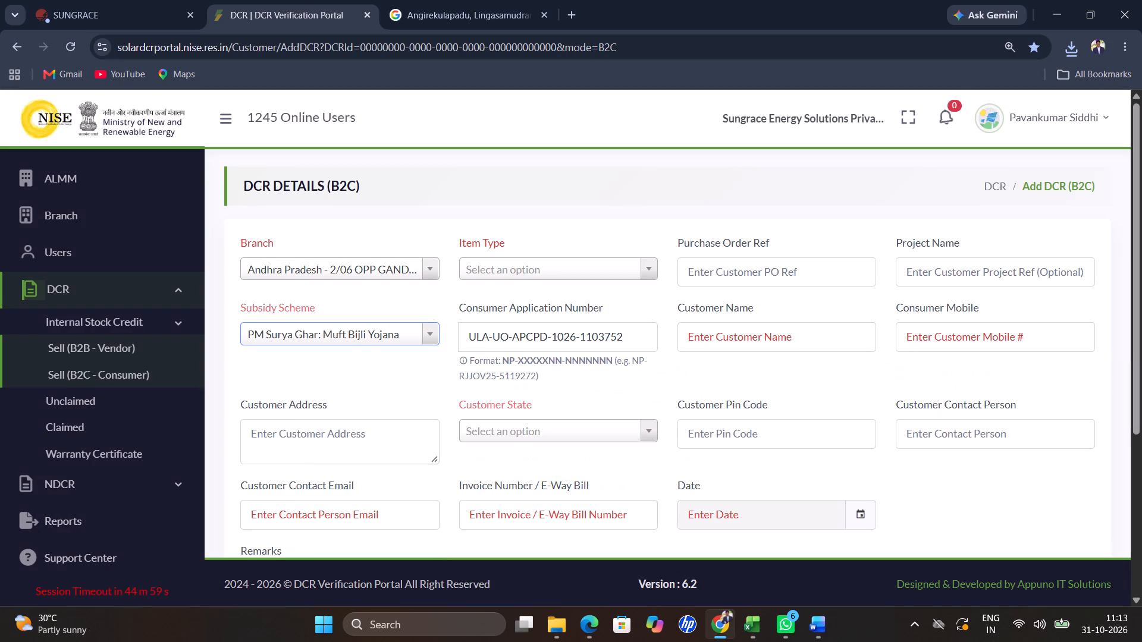
click(500, 267)
click(497, 318)
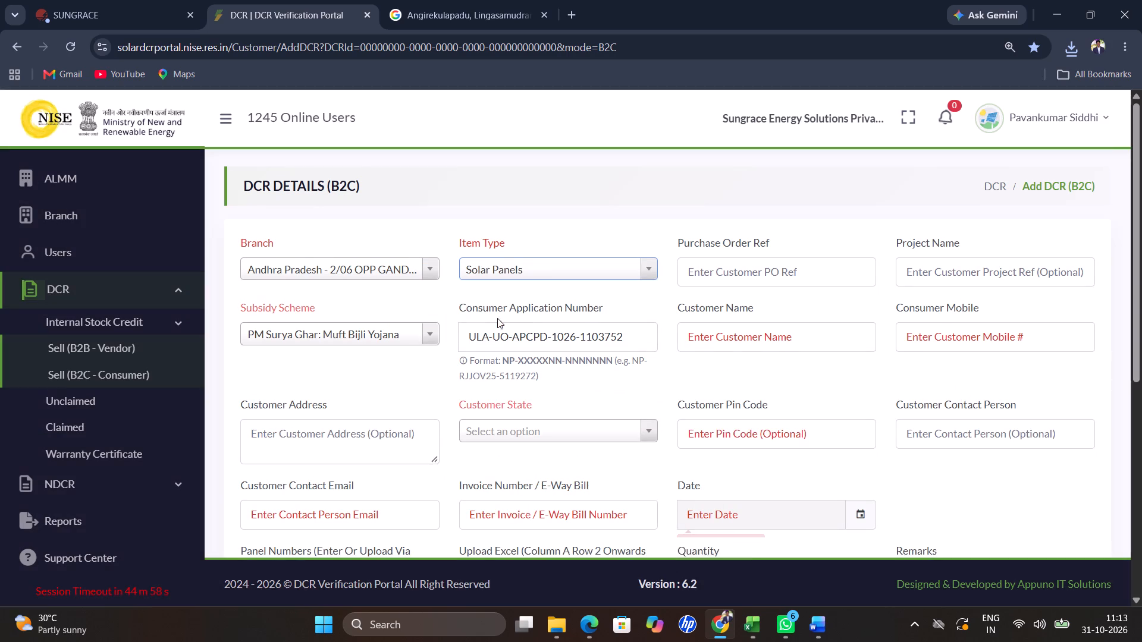
Fill the customer name with Andhra Pradesh Central Power Distribution Corporation Limited, copied from the Word subsidy scheme document.
click(686, 335)
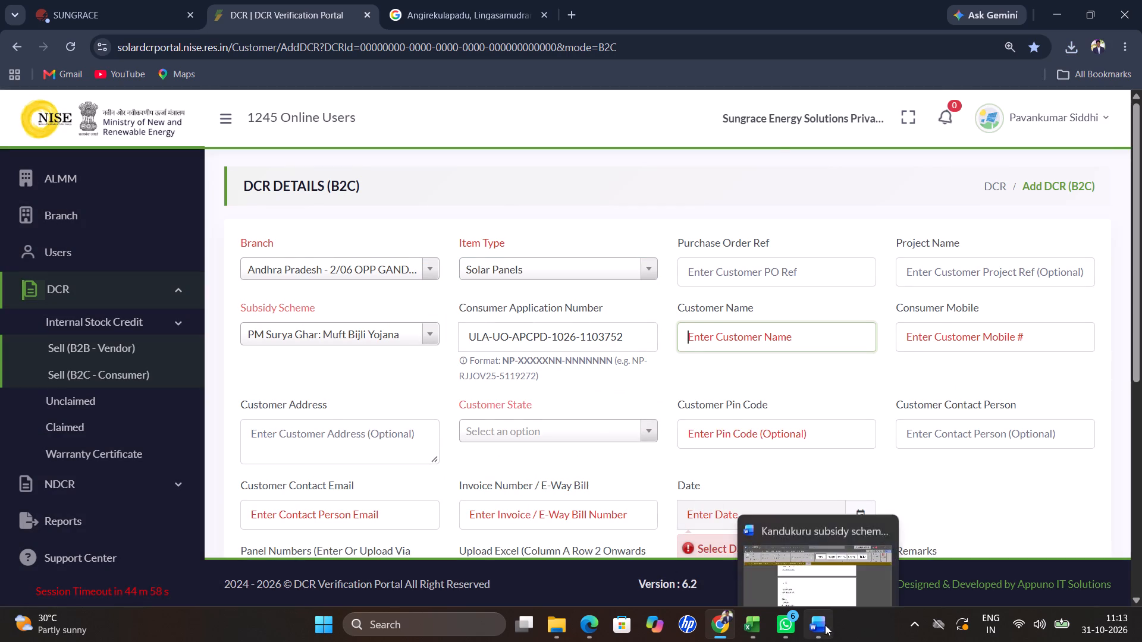
click(810, 573)
scroll(432, 311, up, 17)
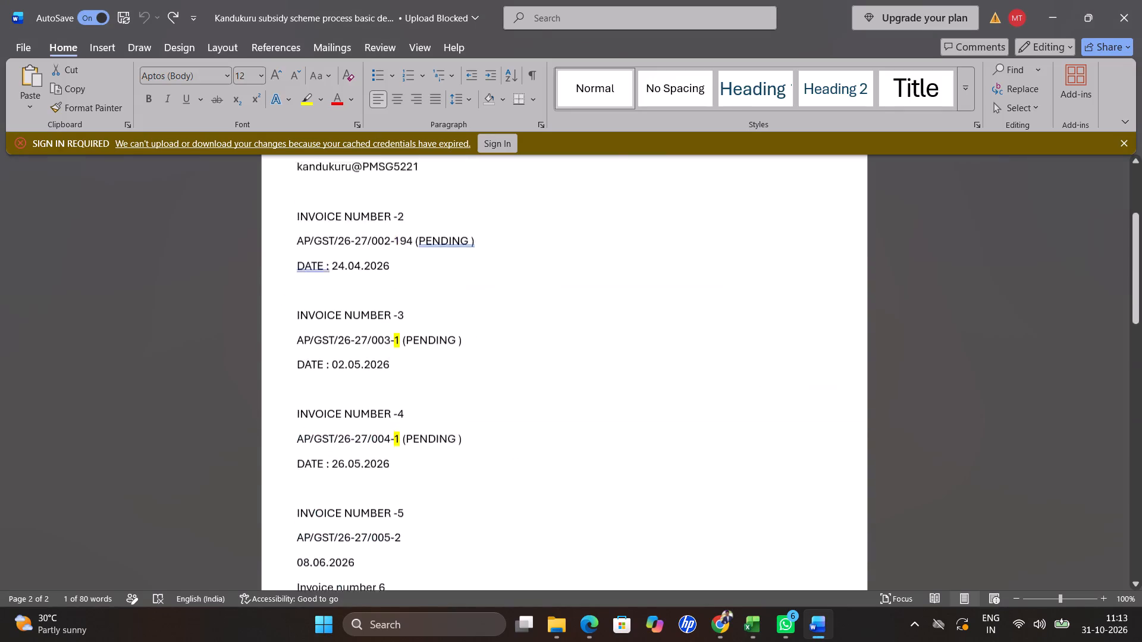
scroll(433, 311, up, 6)
drag(394, 207, 606, 222)
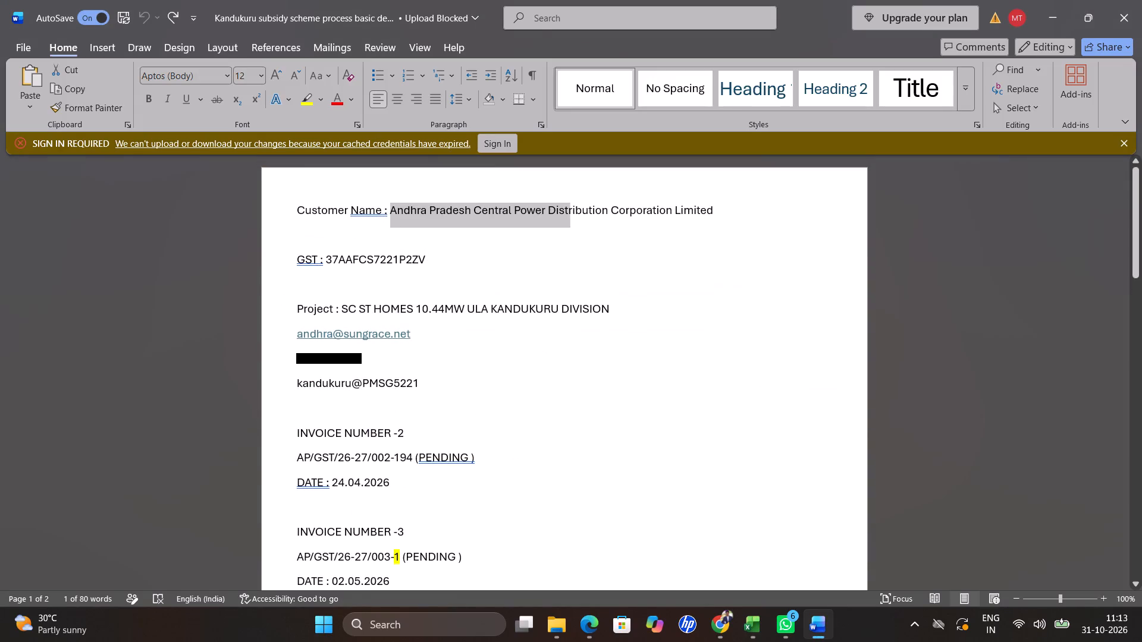
drag(606, 222, 714, 225)
key(ctrl+c)
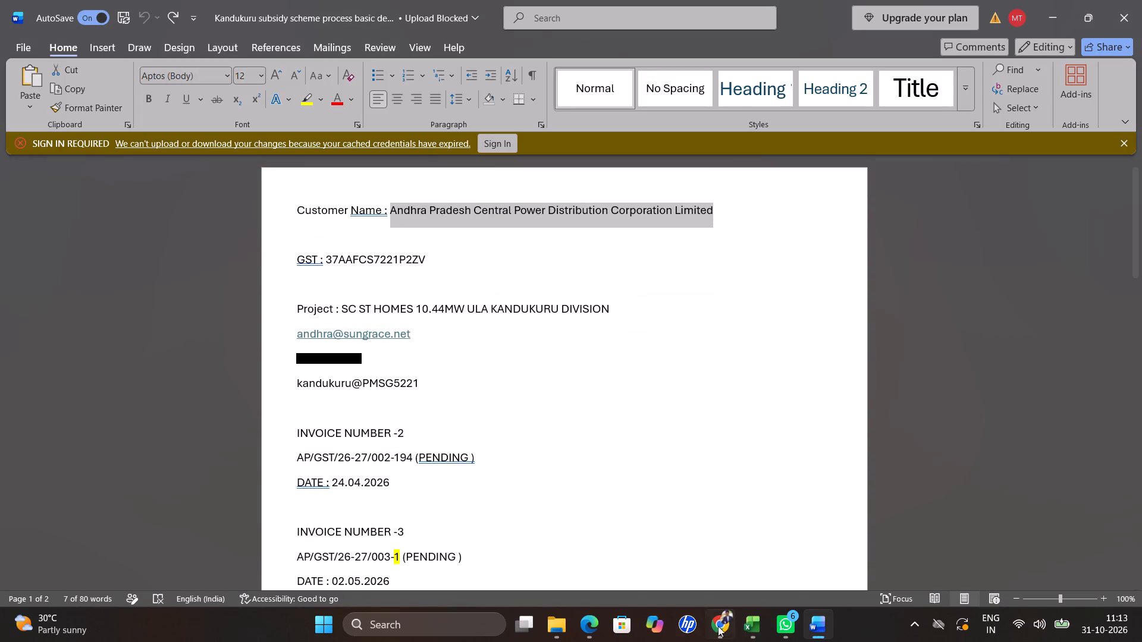
click(719, 553)
key(ctrl+v)
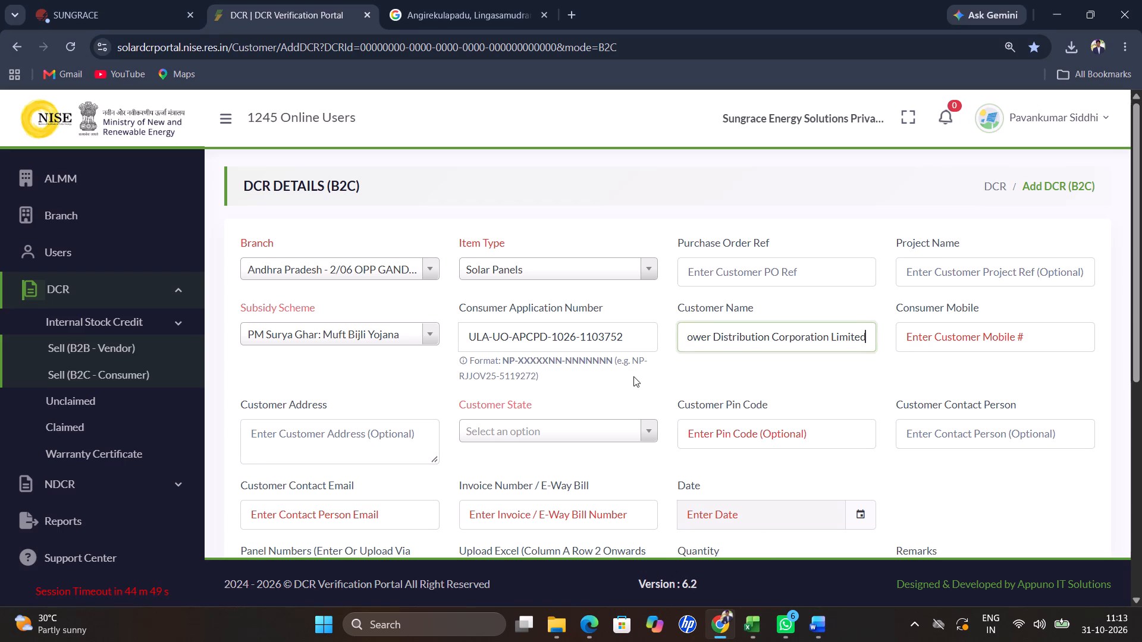
click(934, 266)
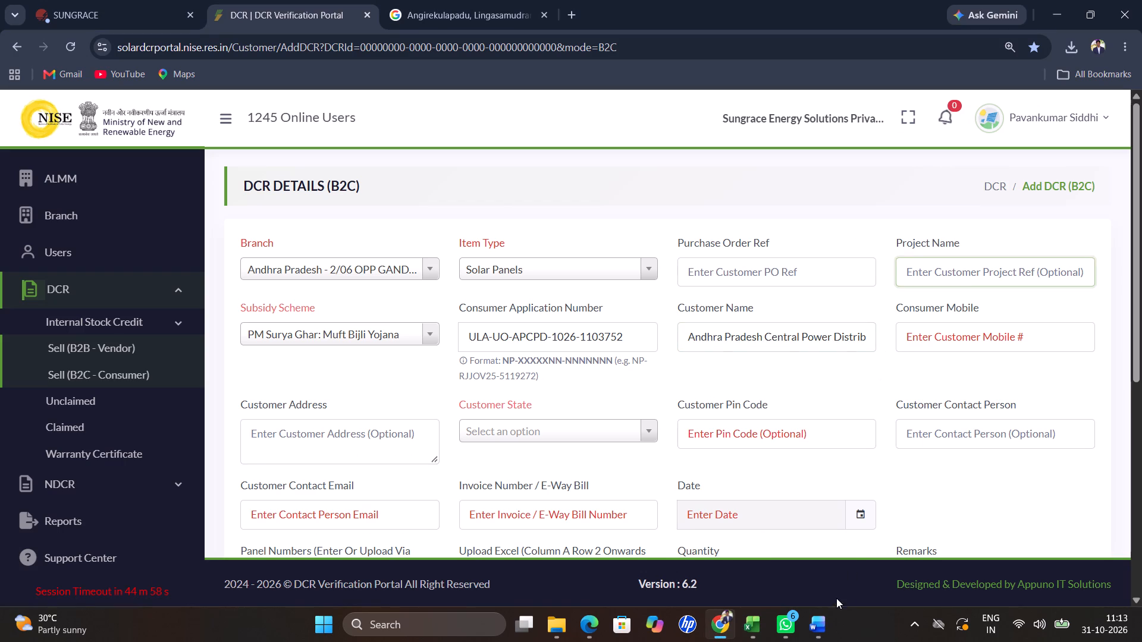
click(836, 575)
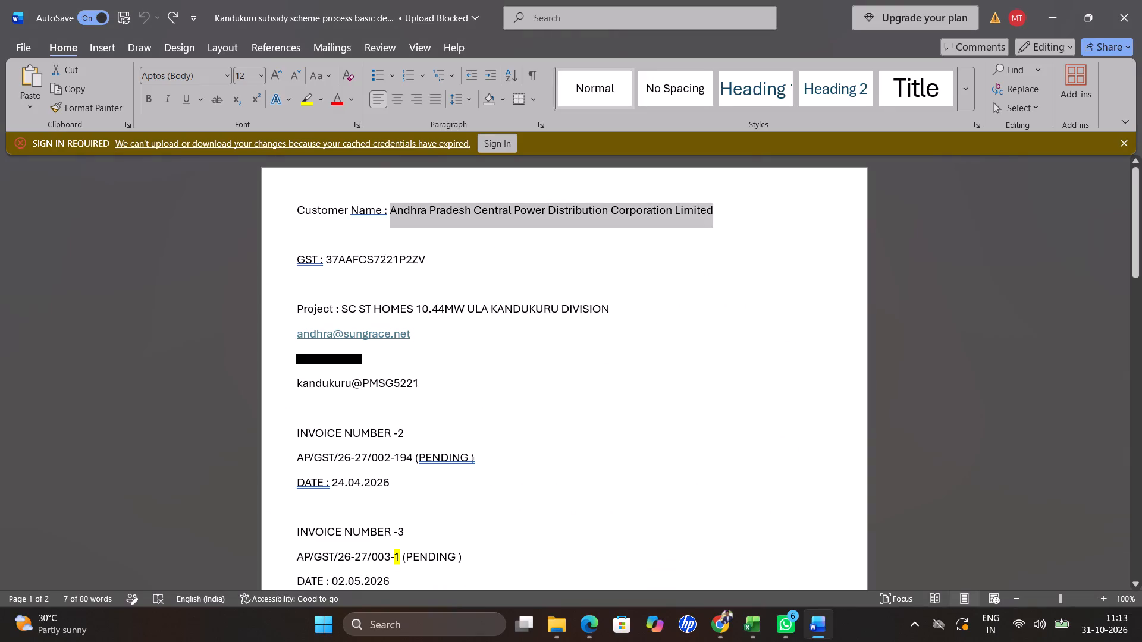
drag(348, 304, 646, 316)
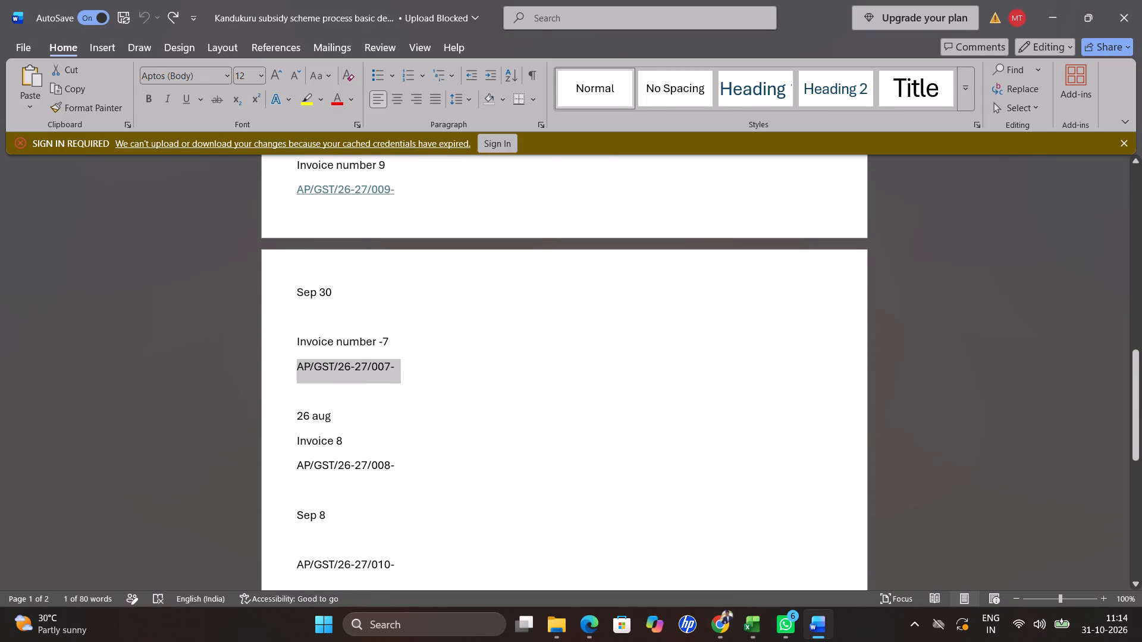
drag(288, 372, 284, 372)
key(ctrl+c)
click(728, 615)
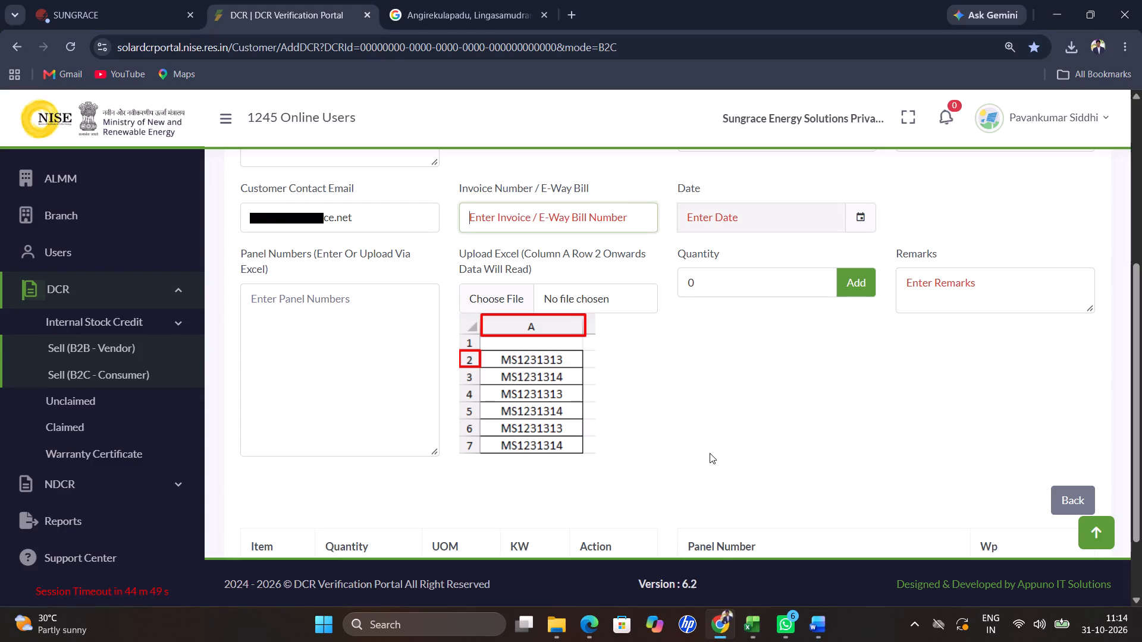
key(ctrl+v)
text(62)
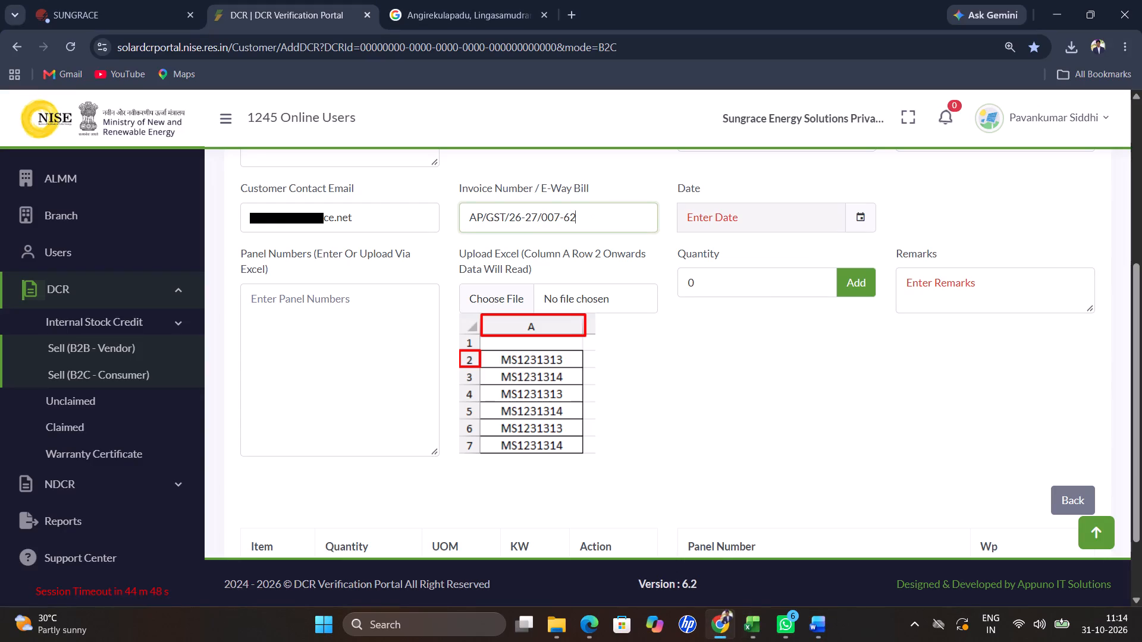
Set the invoice date to 26-Aug-2026.
click(721, 216)
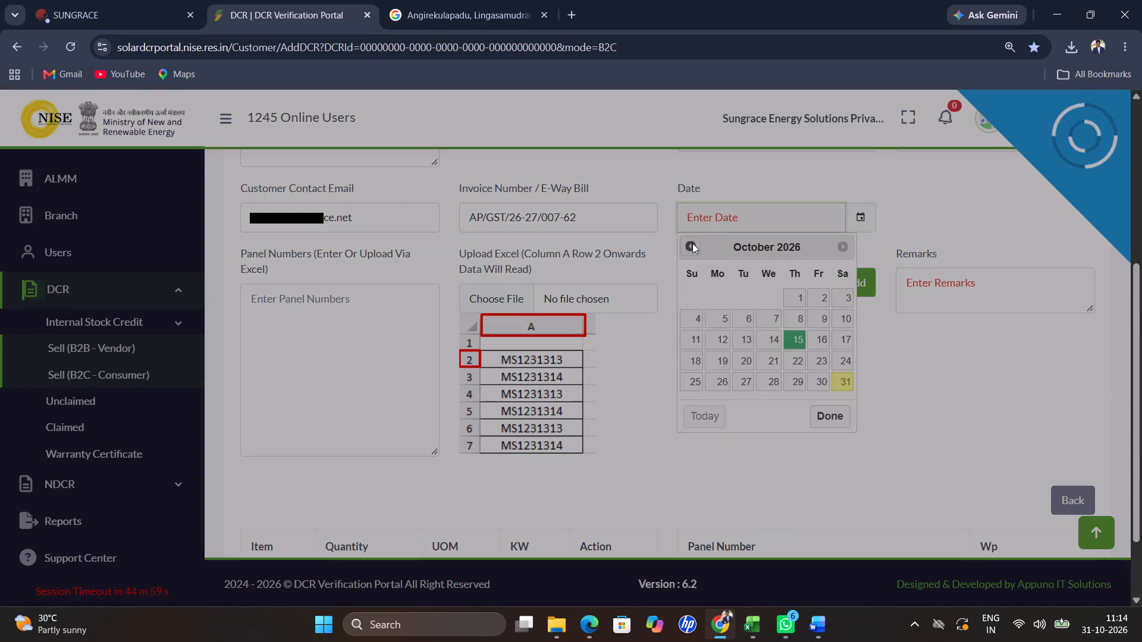
click(692, 243)
click(688, 256)
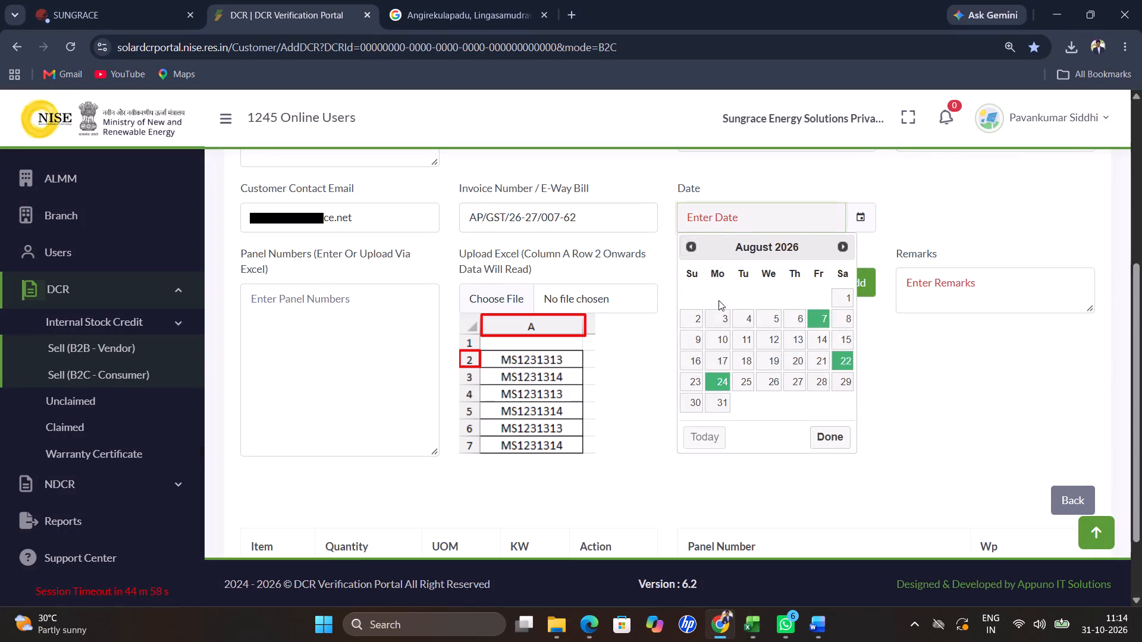
click(771, 385)
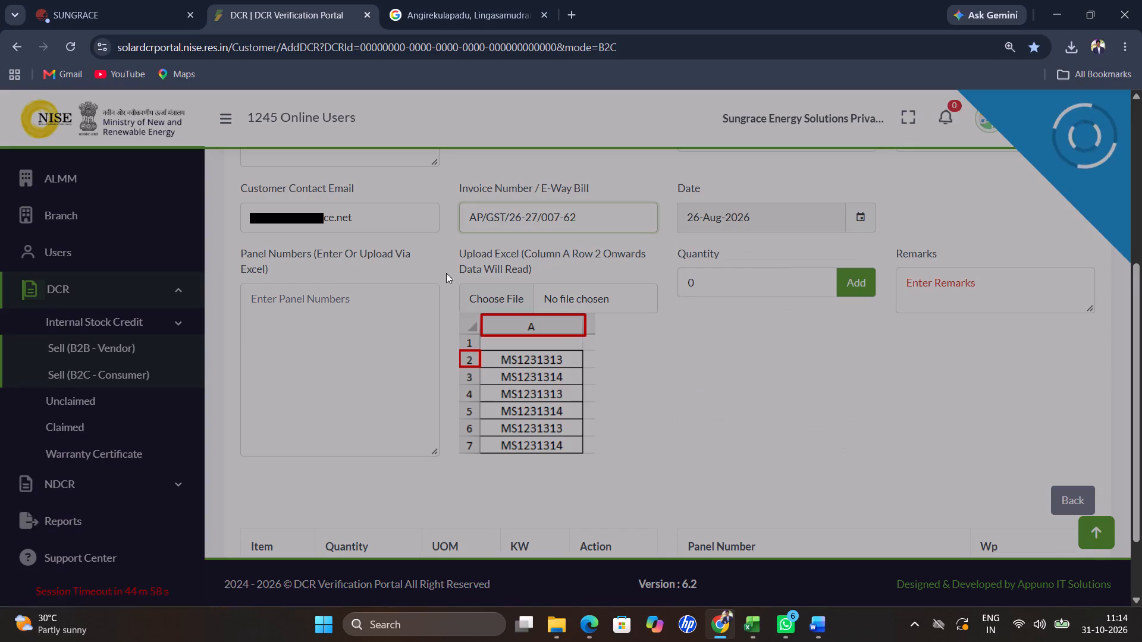
Fill the panel numbers field with the four panel serial numbers copied from the consumer's SUNGRACE work order.
click(369, 347)
click(89, 0)
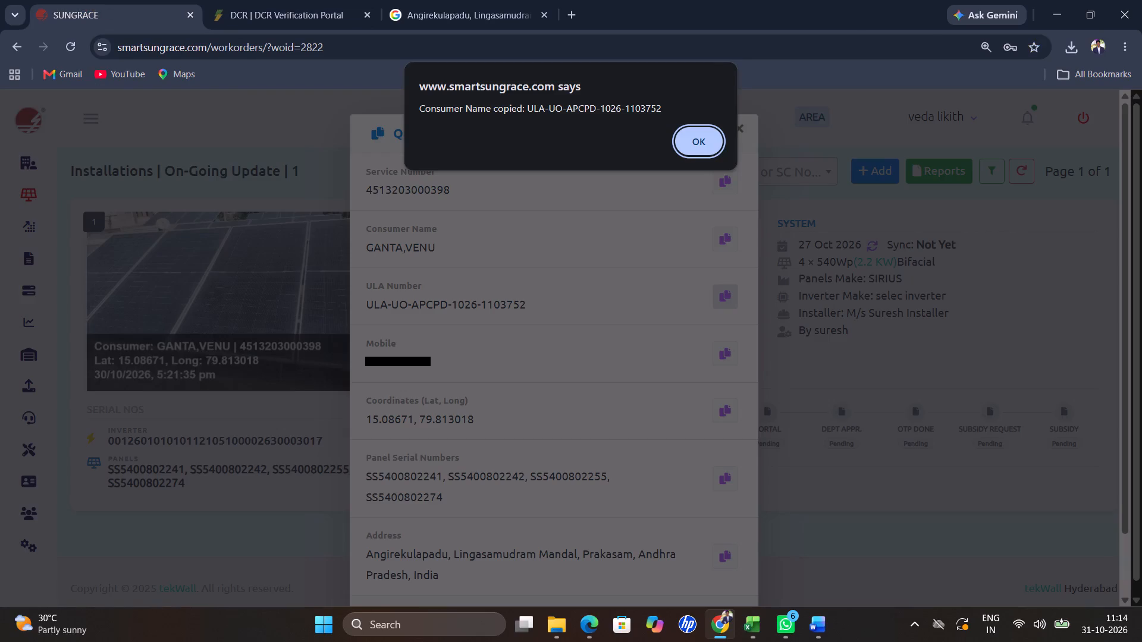
click(684, 151)
click(720, 474)
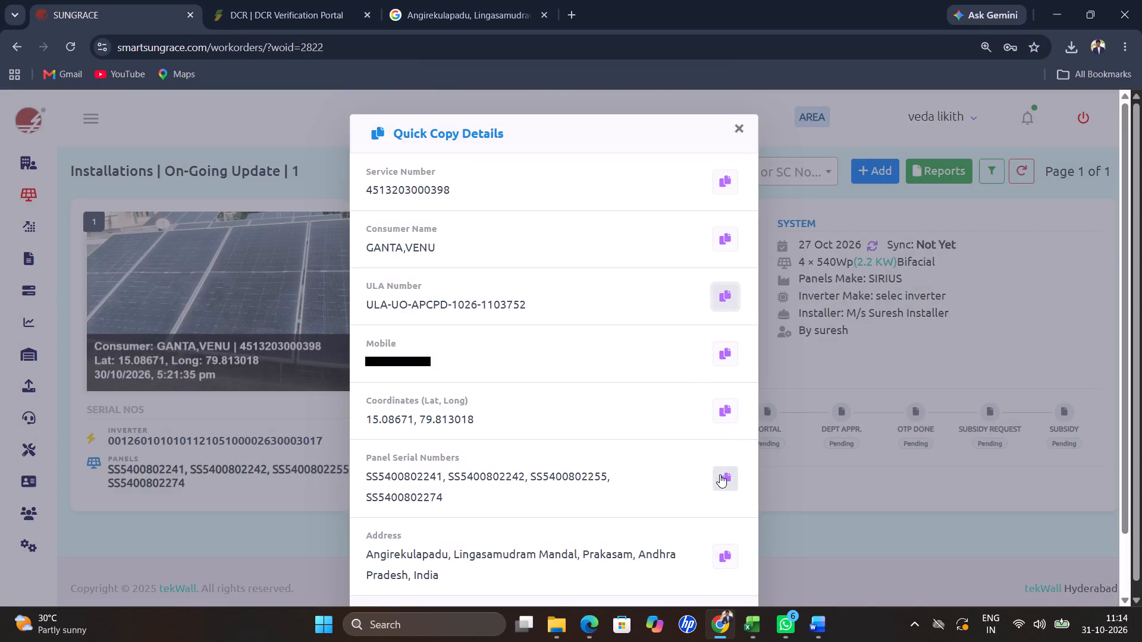
click(274, 0)
key(ctrl+v)
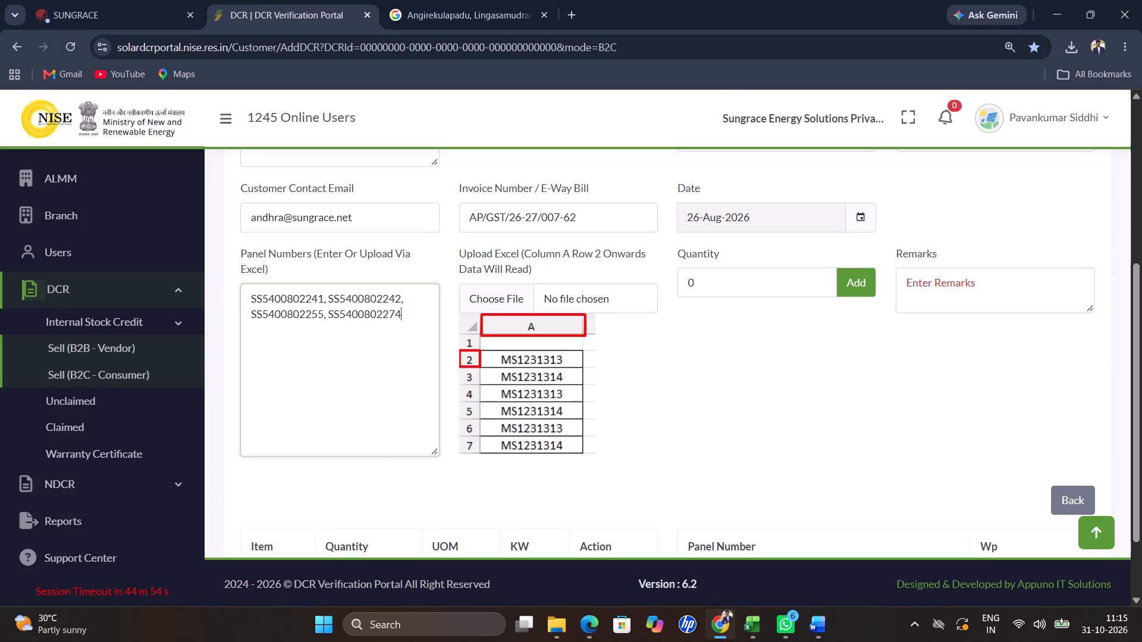
Remove the separator before the fourth panel serial number and move that number to its own line.
key(Left)
key(Left)
key(Left)
key(Left)
key(Left)
key(Left)
key(Left)
key(Left)
key(Left)
key(Left)
key(Left)
key(Left)
key(BackSpace)
key(BackSpace)
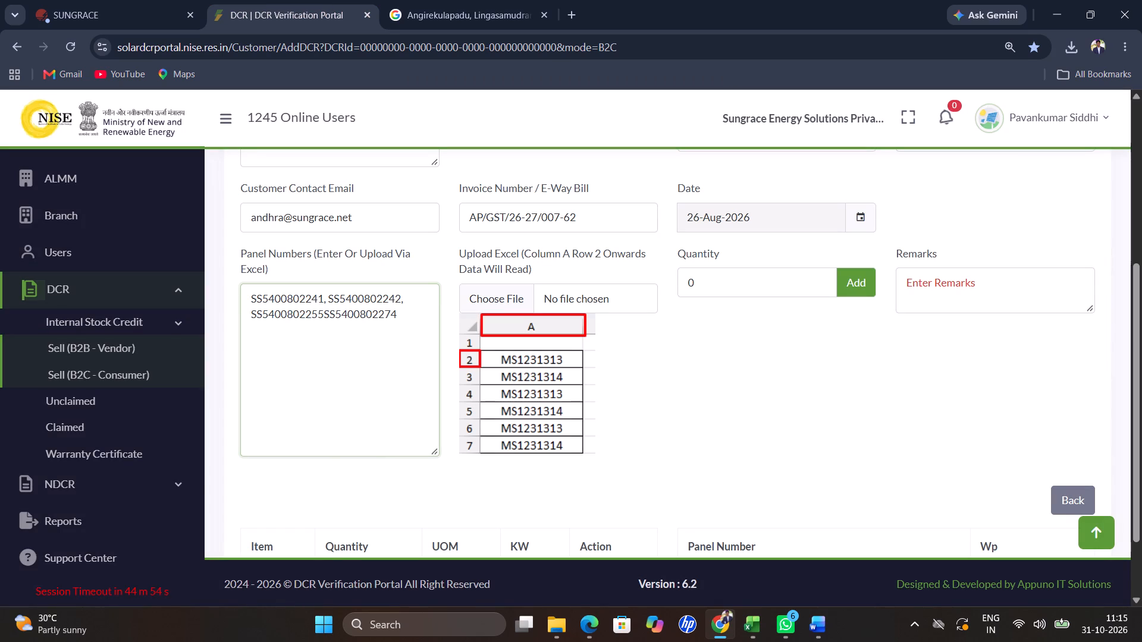
key(Return)
Remove the separator after the first panel serial number and put the second number on a new line.
key(Up)
key(Right)
key(Right)
key(Right)
key(Right)
key(Right)
key(Right)
key(Right)
key(Right)
key(Right)
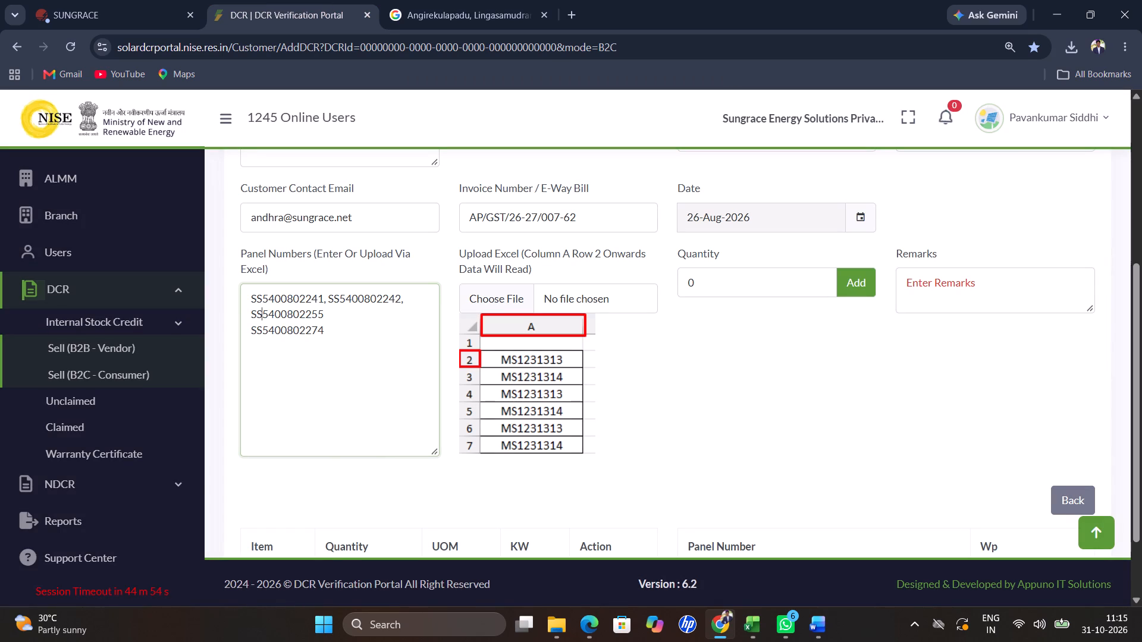
key(Up)
key(Up)
key(Right)
key(Right)
key(Right)
key(Right)
key(Right)
key(Right)
key(Right)
key(Right)
key(Right)
key(Right)
key(Right)
key(Right)
key(Right)
key(Right)
key(BackSpace)
key(BackSpace)
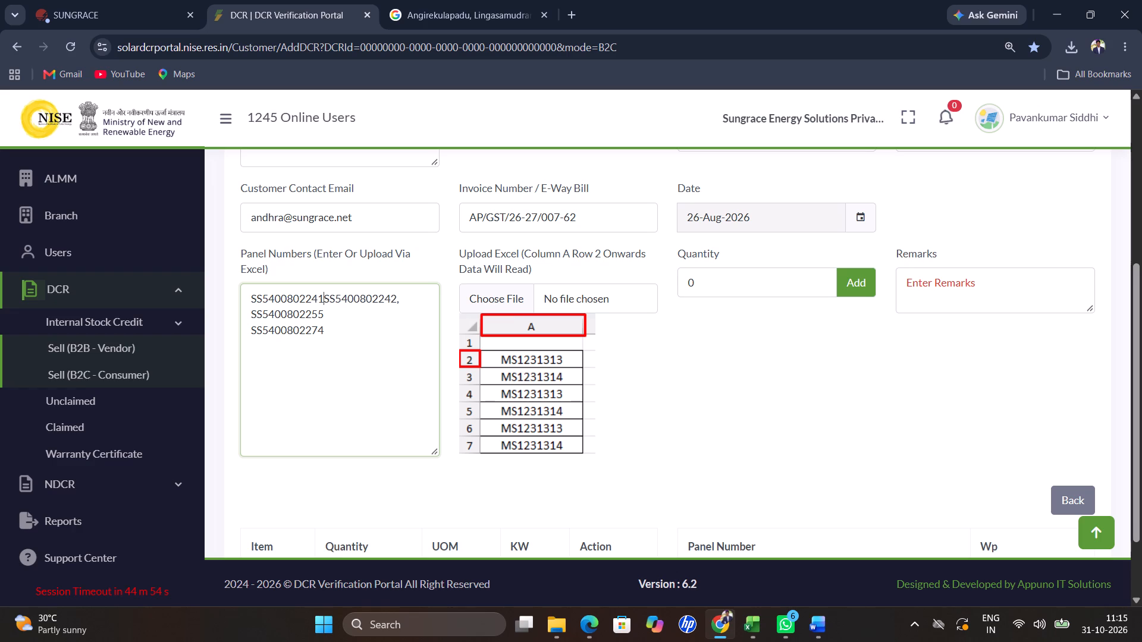
key(Return)
key(Right)
key(Right)
key(Right)
key(Right)
key(Right)
key(Right)
key(Right)
key(Right)
key(Right)
key(Right)
key(Right)
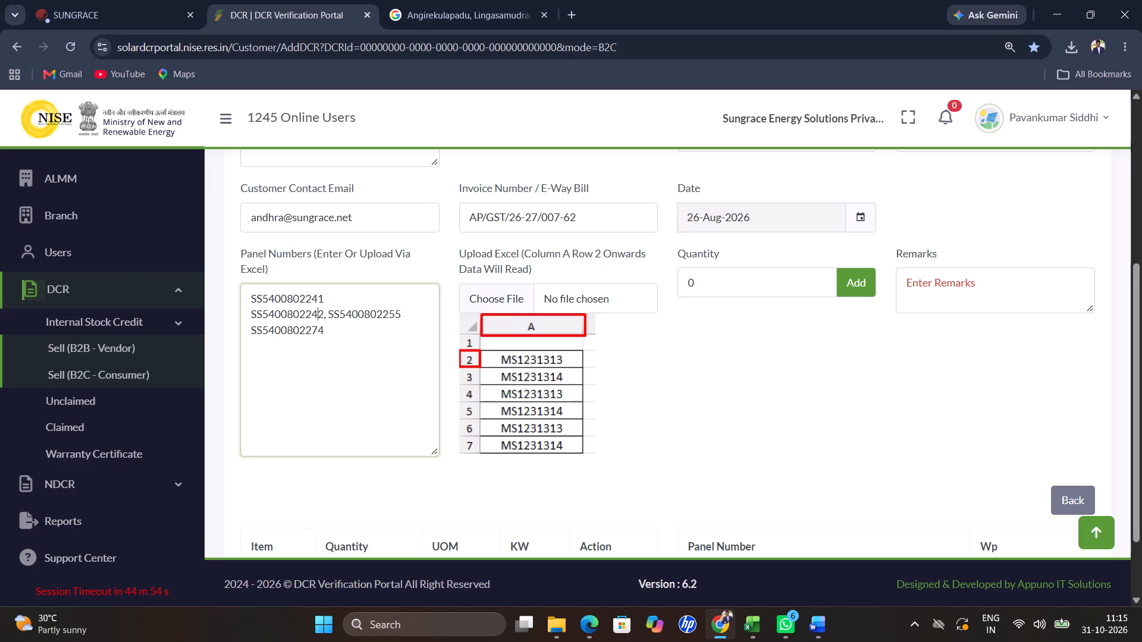
key(Right)
key(Right)
key(Right)
key(BackSpace)
key(BackSpace)
key(Return)
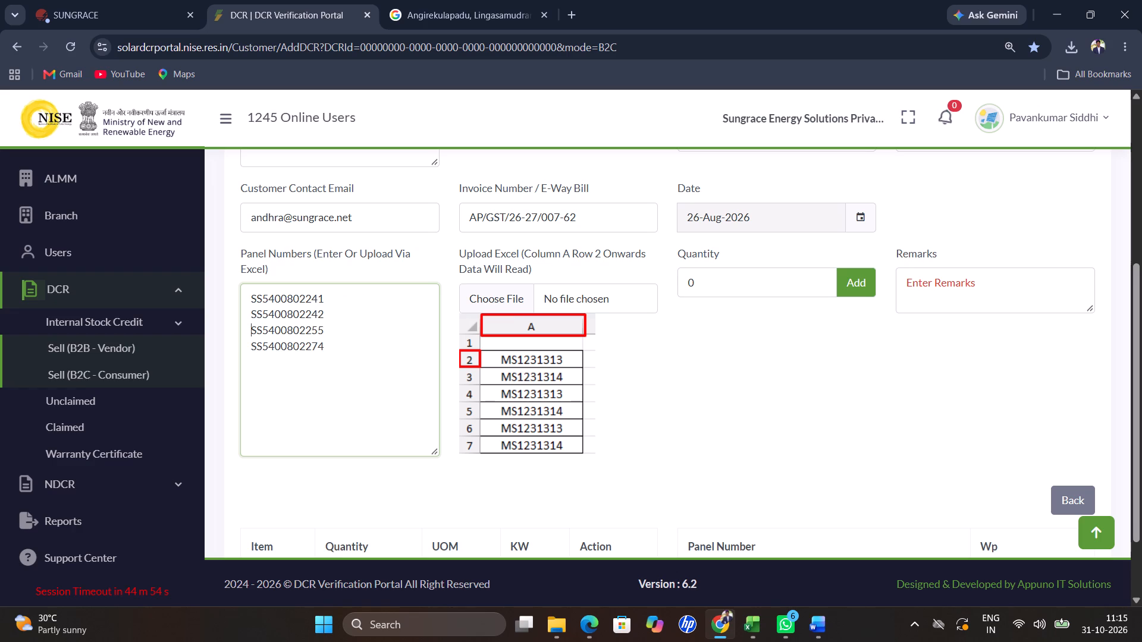
Set the quantity to 4 and try to add the panels to the DCR.
click(768, 287)
scroll(770, 285, up, 1)
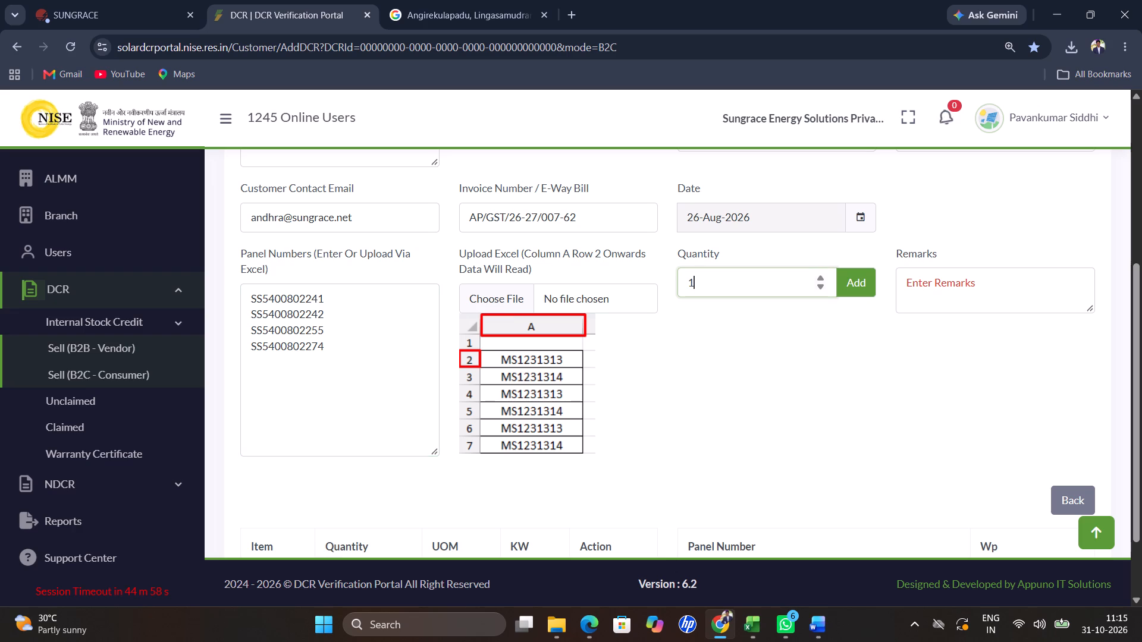
scroll(770, 285, up, 3)
click(867, 287)
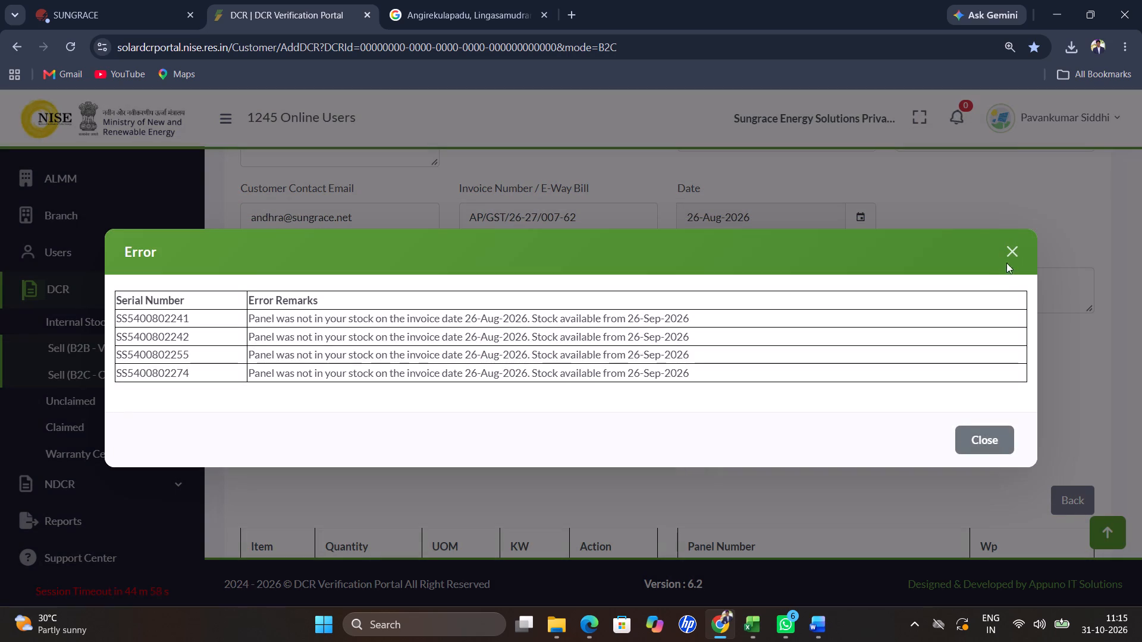
click(1012, 253)
Change the invoice number to AP/GST/26-27/009-62.
click(562, 216)
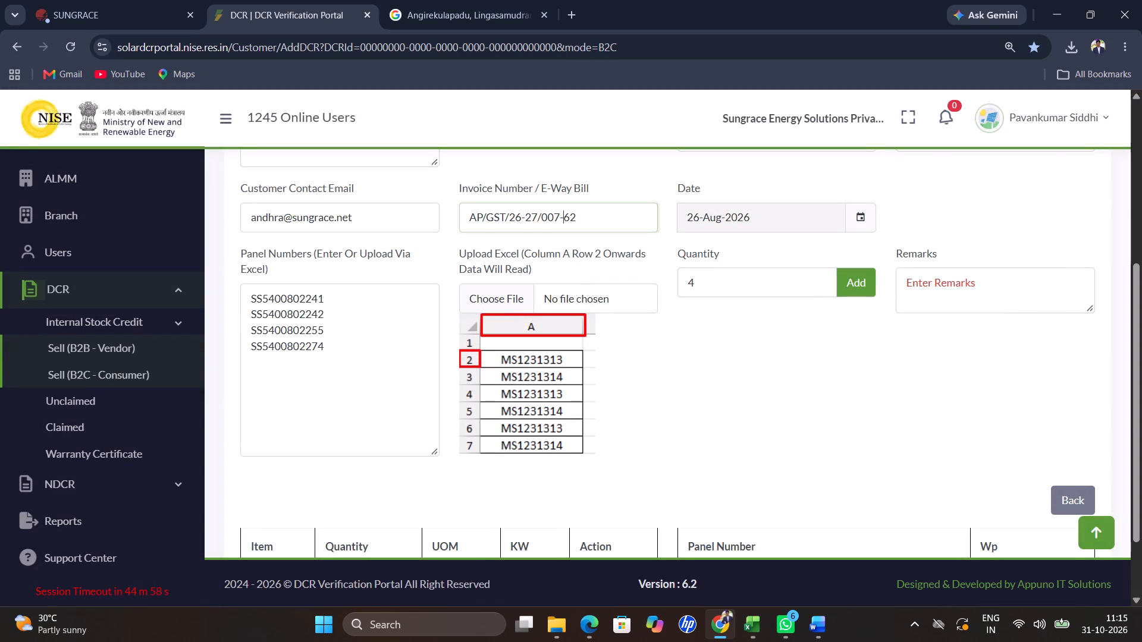
key(BackSpace)
key(BackSpace)
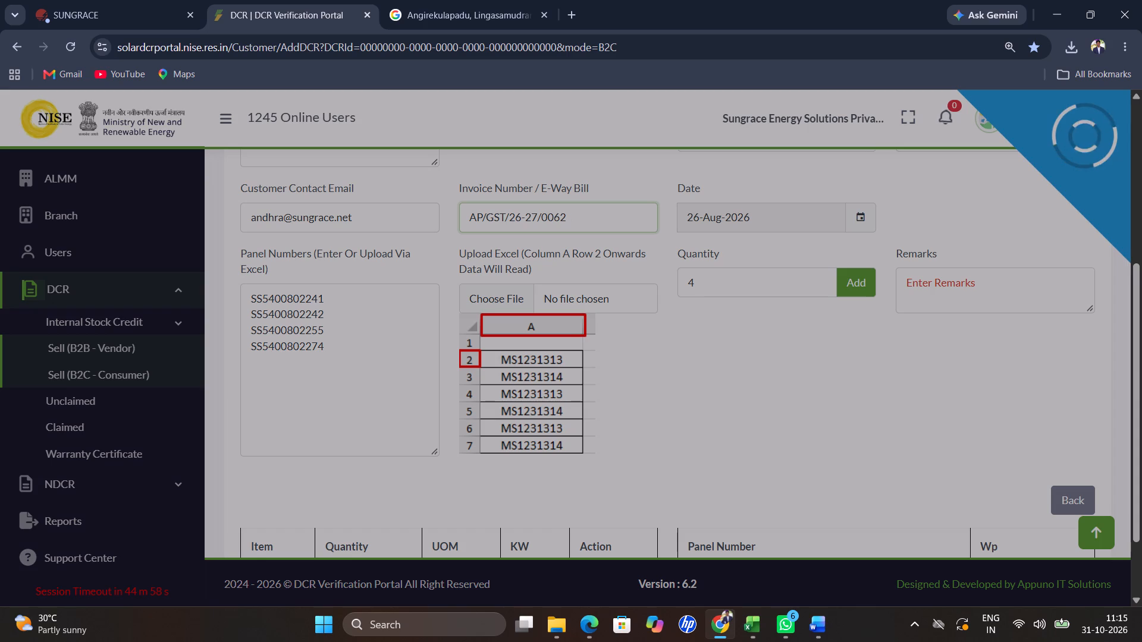
text(9-)
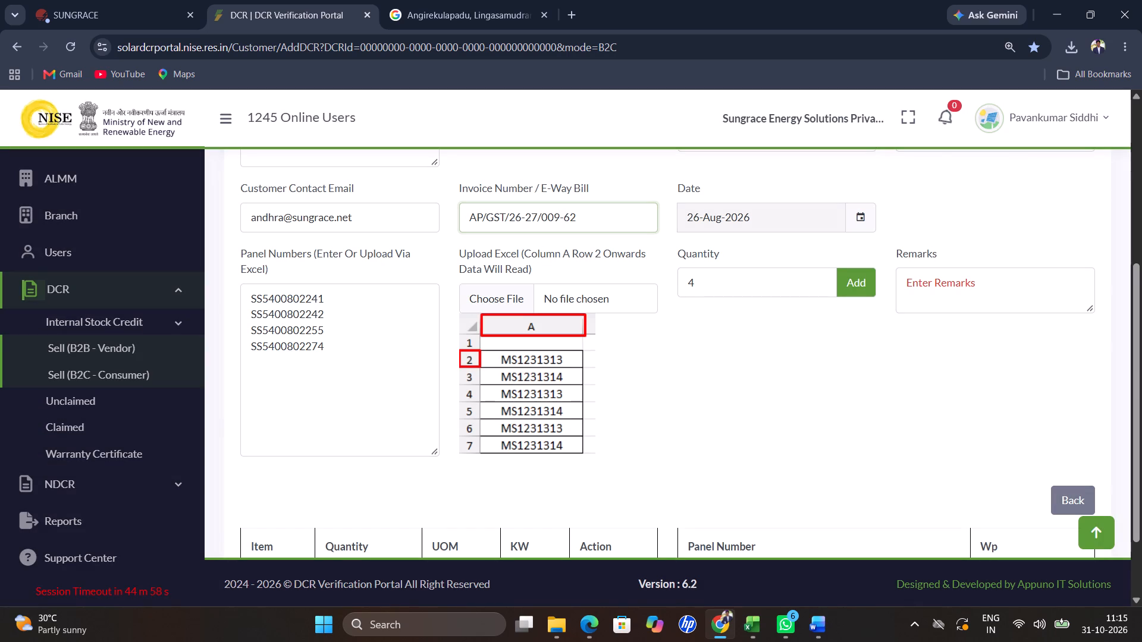
Examine the numbered folders in DCR009 under dcr crf to find the last number used.
click(567, 580)
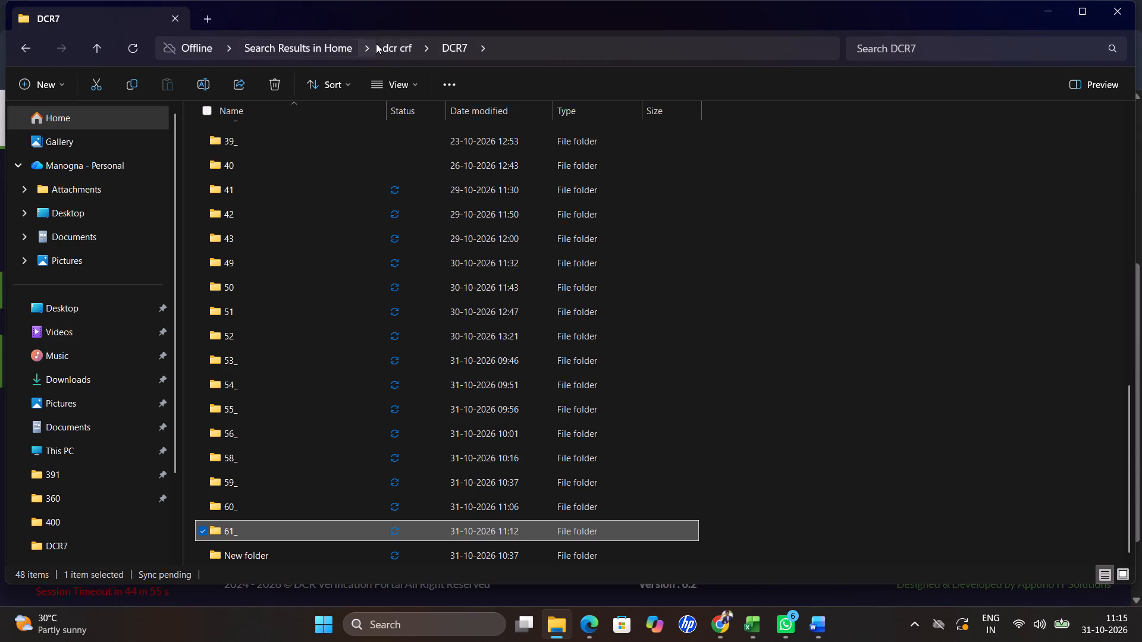
click(397, 47)
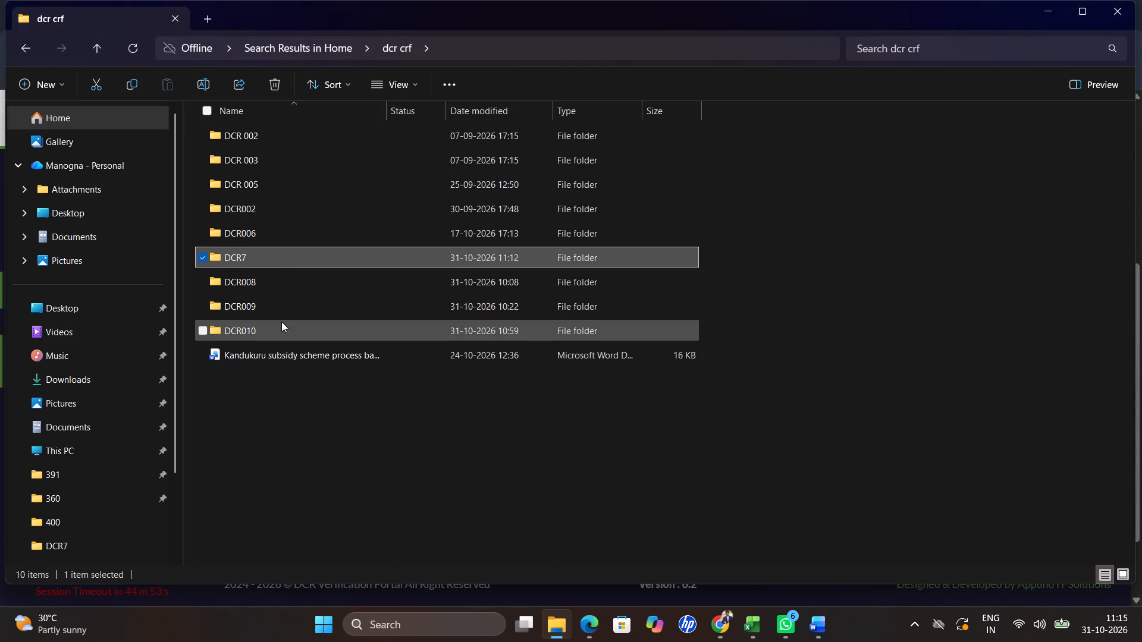
double_click(285, 306)
scroll(381, 177, down, 16)
scroll(192, 149, down, 5)
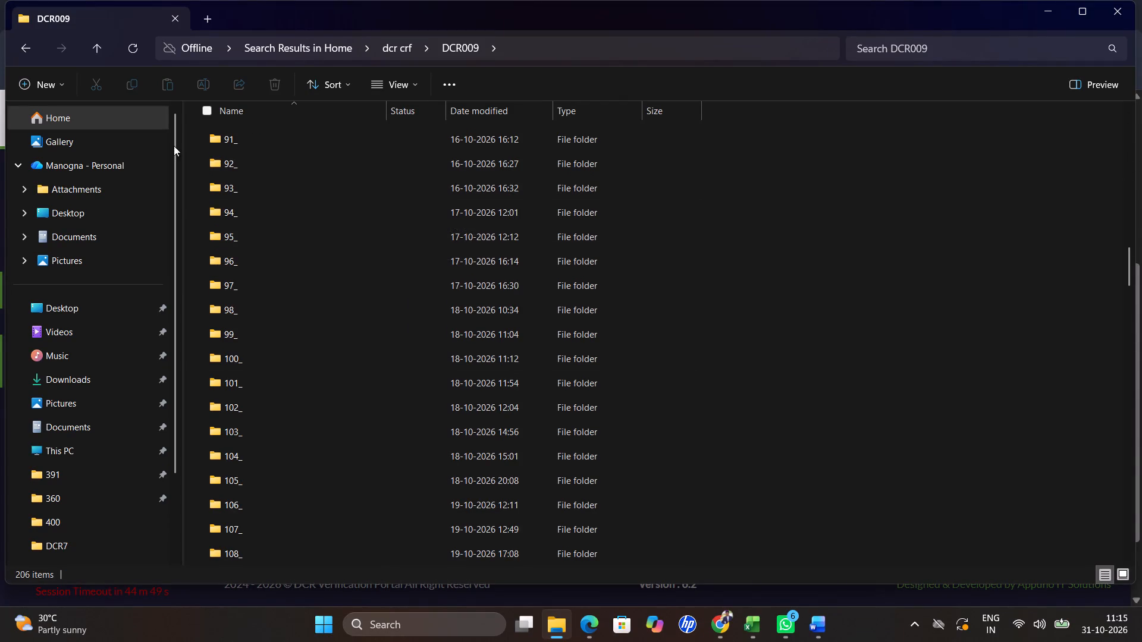
scroll(195, 212, down, 11)
scroll(392, 311, down, 6)
scroll(361, 364, down, 6)
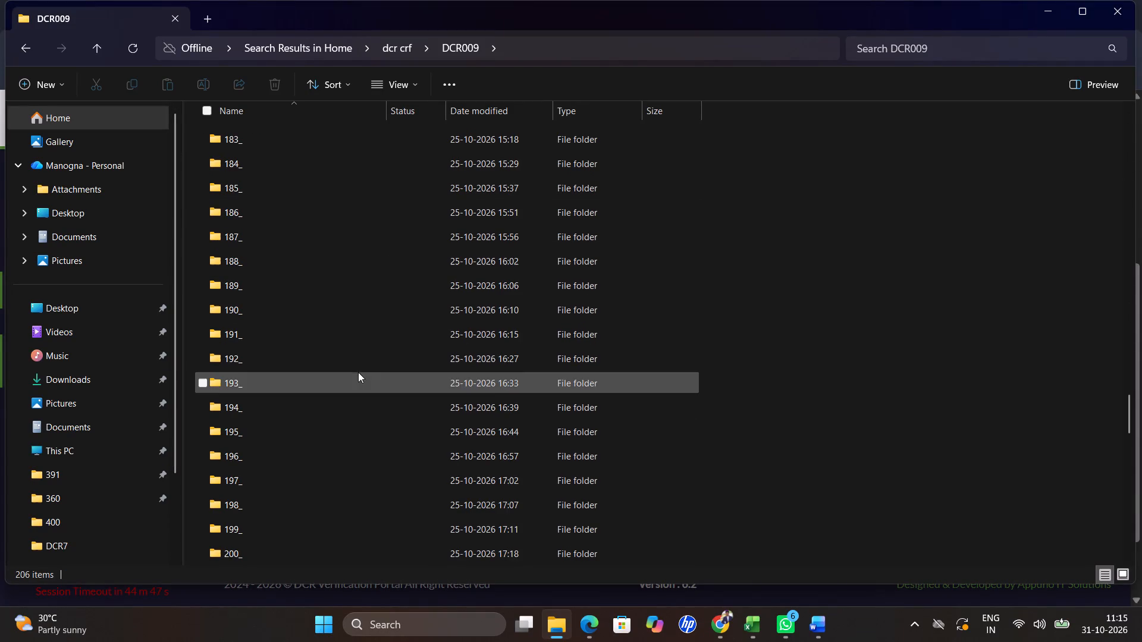
scroll(358, 372, down, 20)
scroll(358, 372, down, 8)
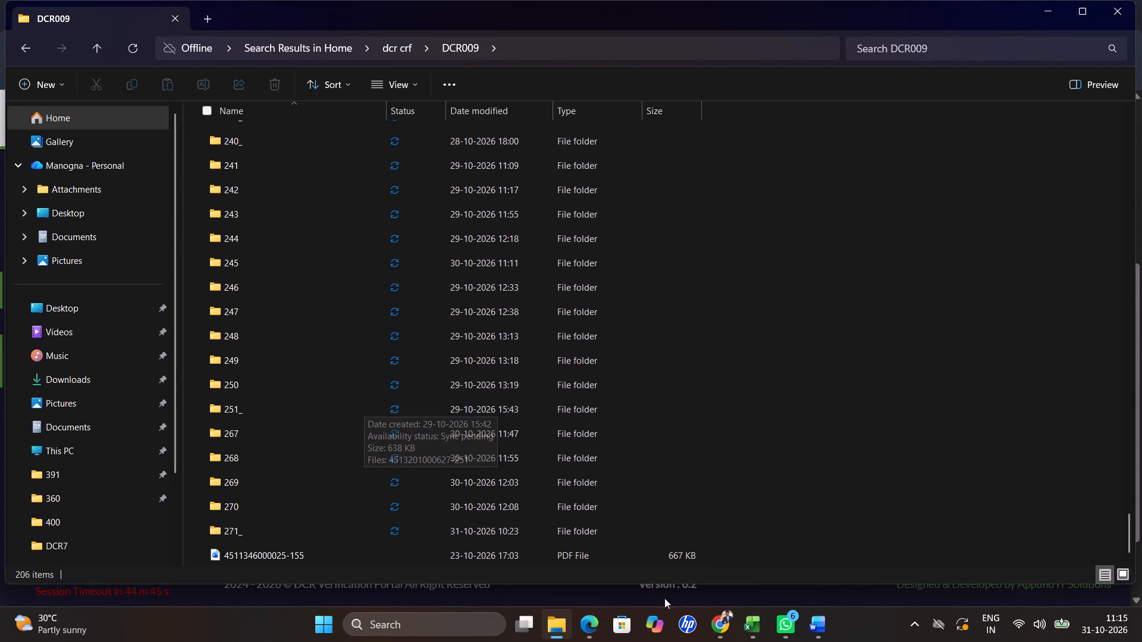
Back in the DCR form, set the invoice number to AP/GST/26-27/009-272.
click(705, 573)
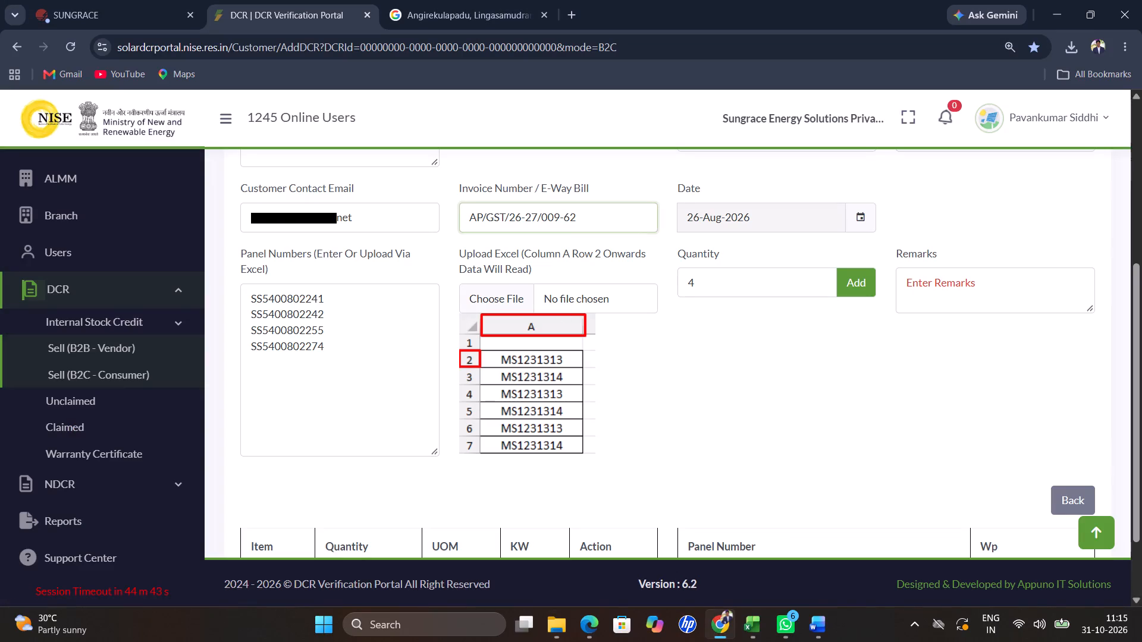
click(571, 219)
click(589, 220)
key(BackSpace)
key(BackSpace)
text(272)
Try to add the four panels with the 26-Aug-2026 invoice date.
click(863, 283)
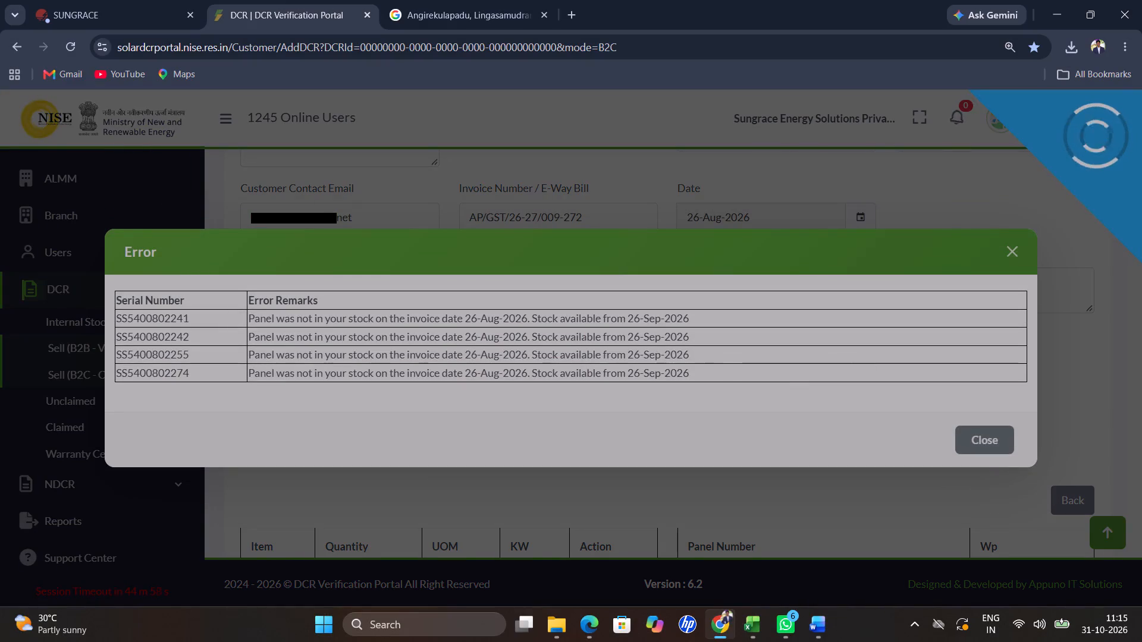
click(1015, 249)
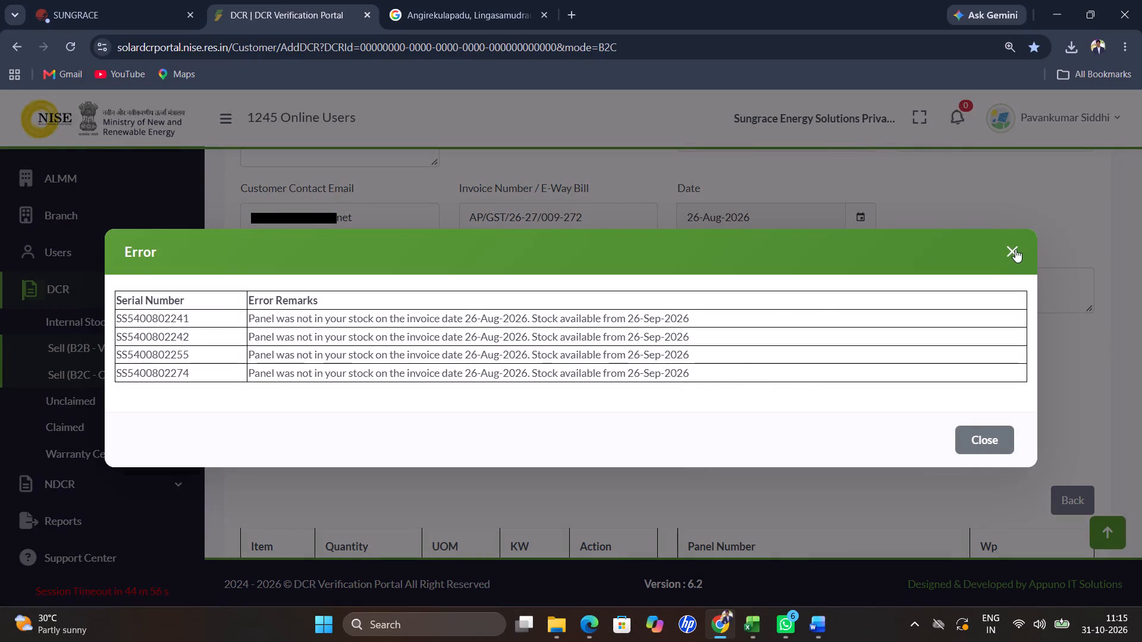
Set the invoice date to 30-Sep-2026 and add the four panels to the DCR.
click(789, 225)
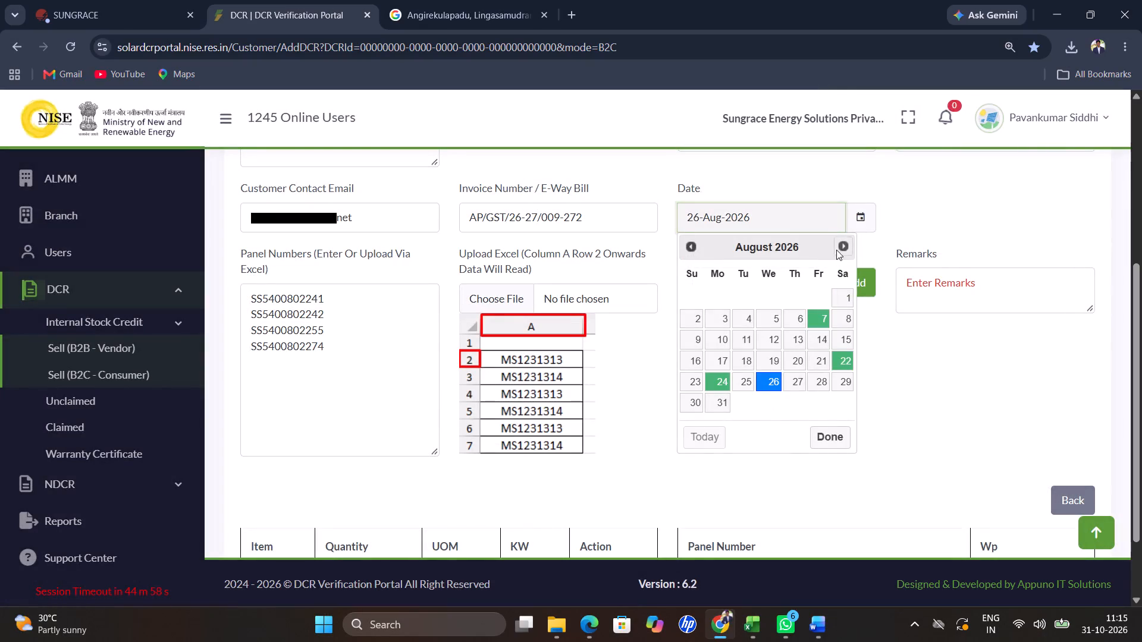
click(846, 242)
click(772, 376)
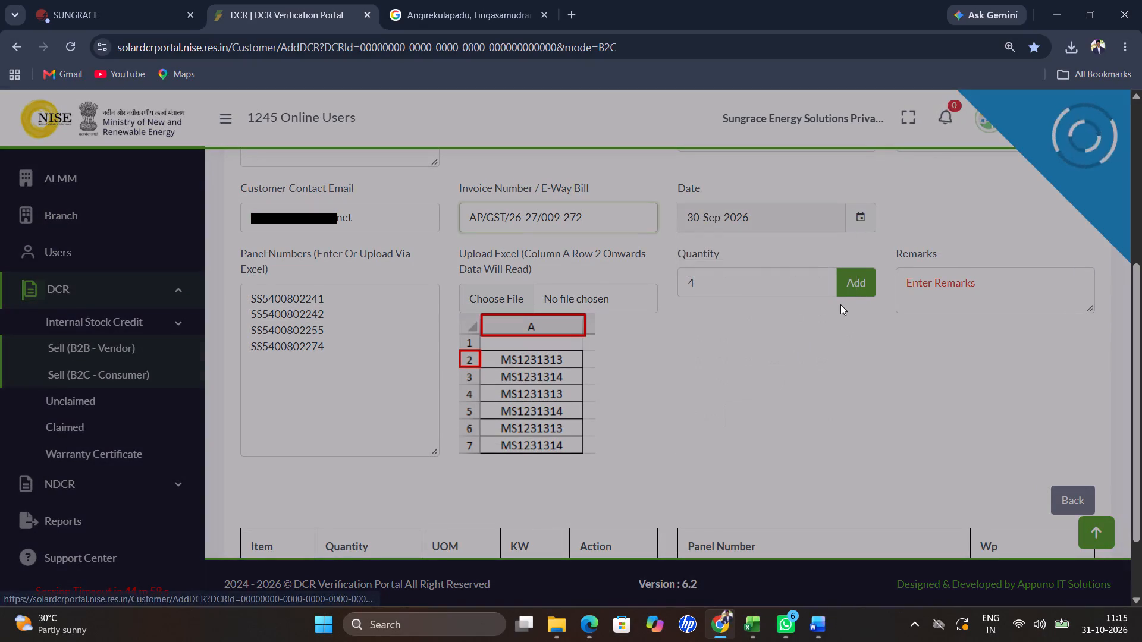
click(853, 279)
Fill the remarks field with the address copied from the consumer's SUNGRACE work order.
click(928, 288)
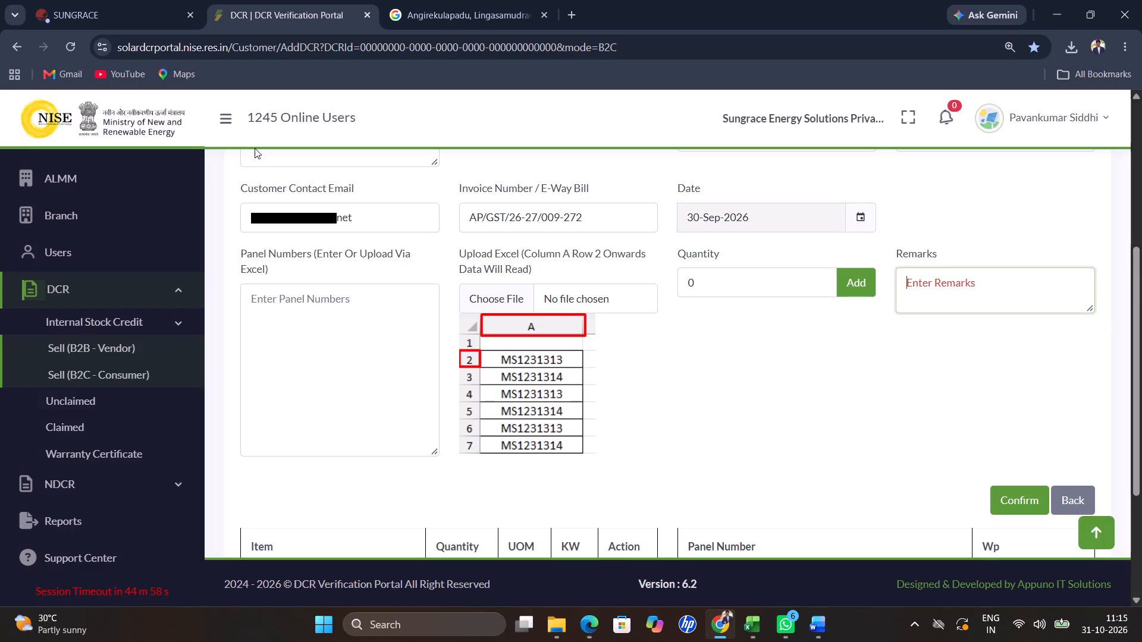
click(156, 13)
click(698, 155)
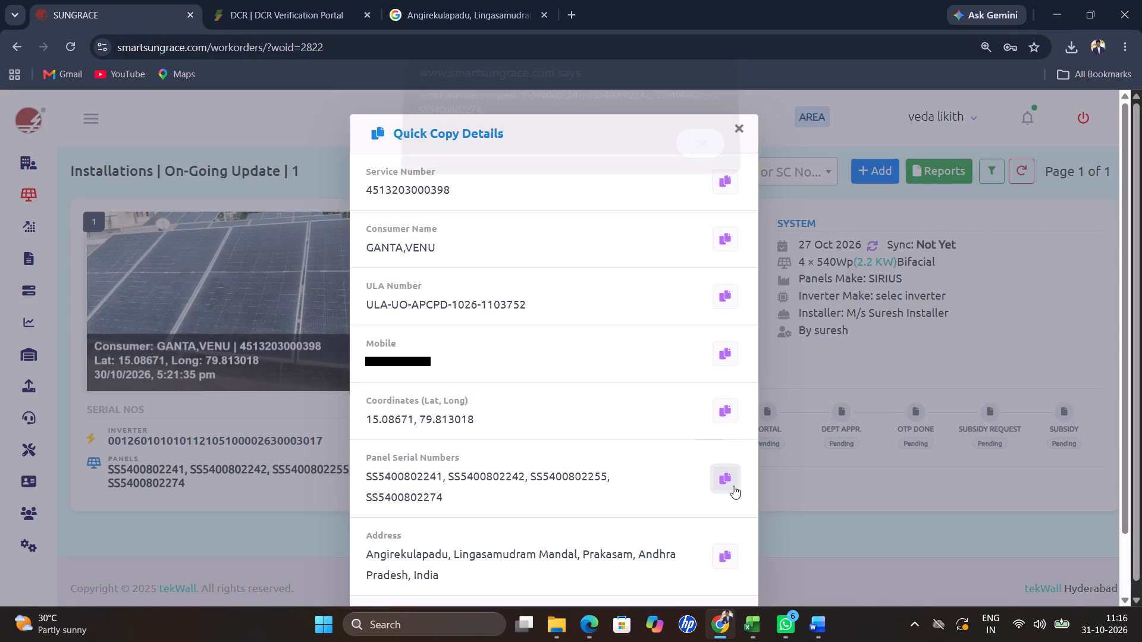
click(716, 553)
click(305, 0)
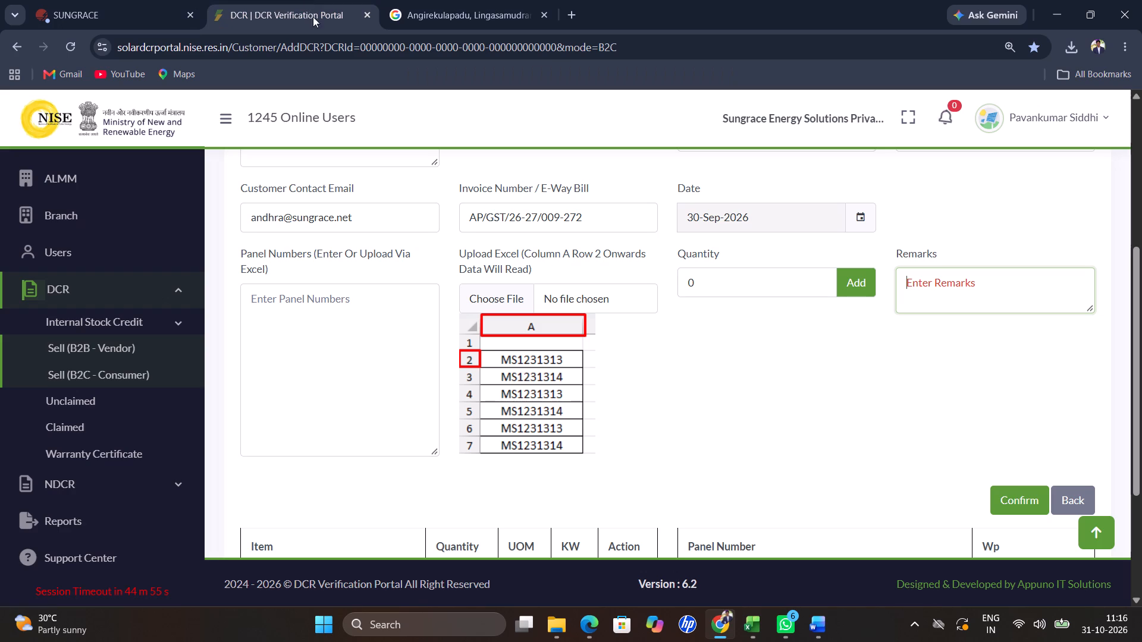
key(ctrl+v)
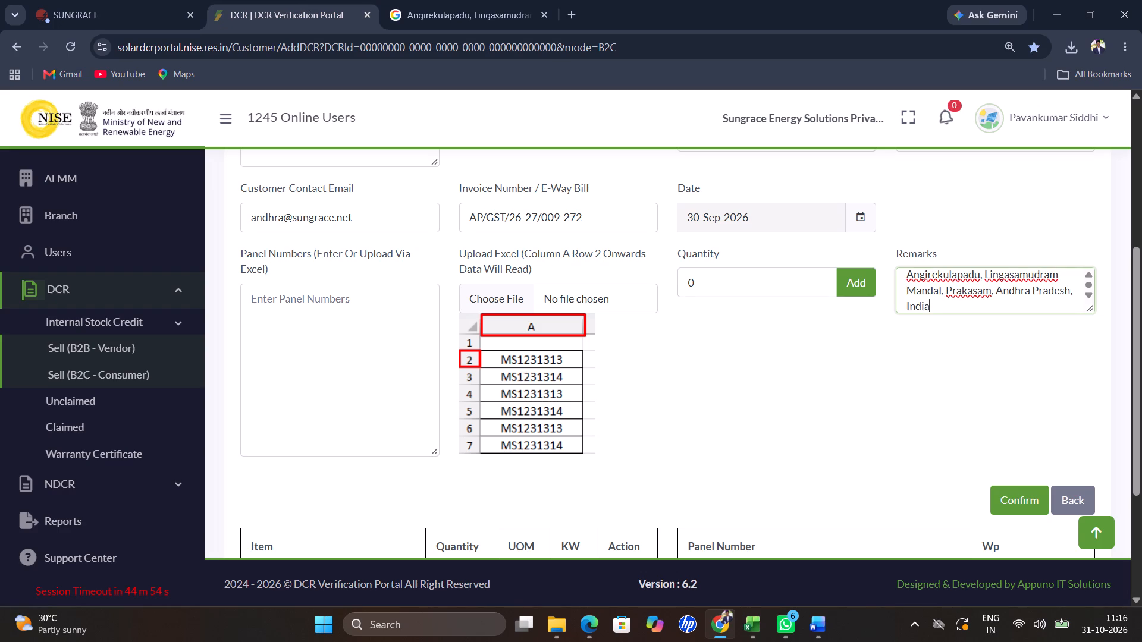
Fill the customer pin code with the code copied from the Google search result for the consumer's village.
scroll(873, 288, up, 1)
click(811, 216)
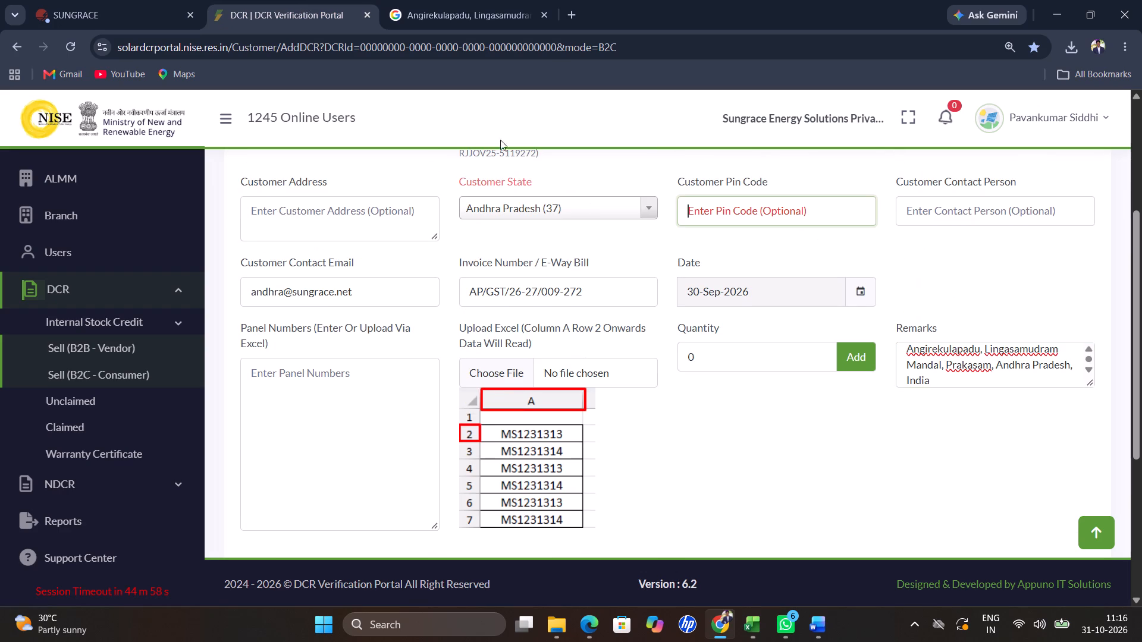
click(426, 0)
double_click(290, 278)
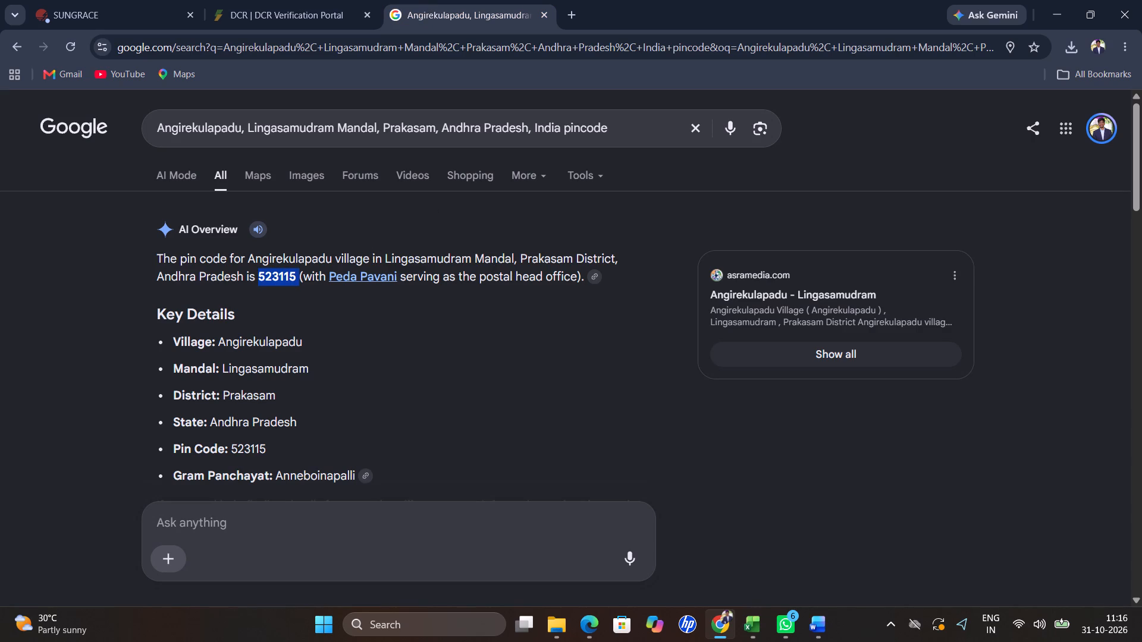
key(ctrl+c)
click(290, 2)
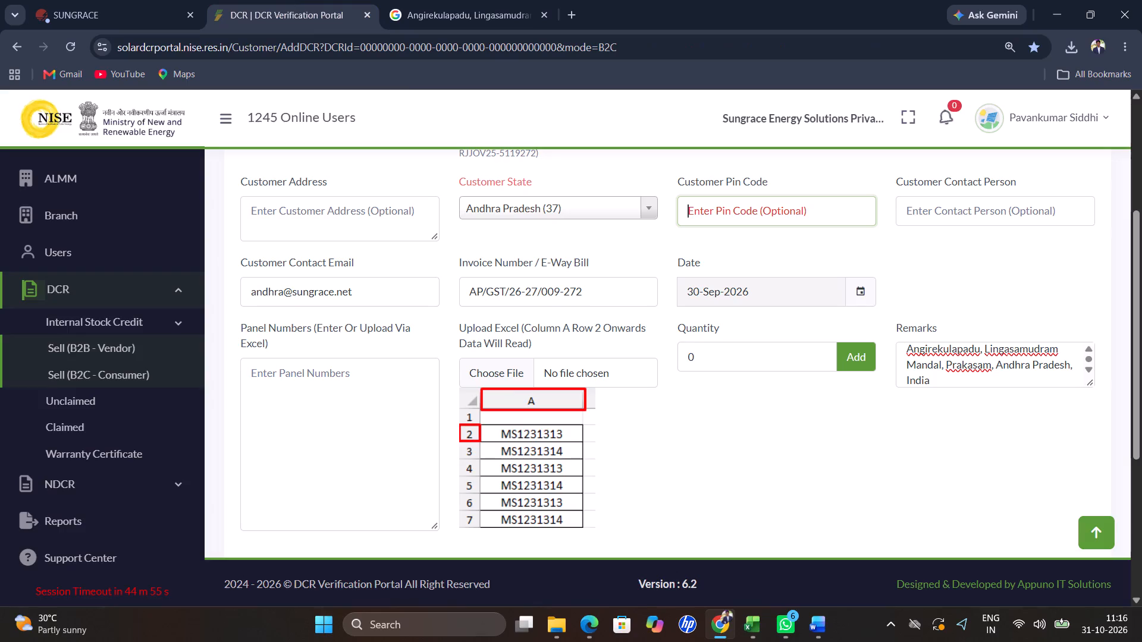
key(ctrl+v)
Confirm the B2C DCR and accept the confirmation request.
scroll(863, 241, down, 4)
click(1022, 300)
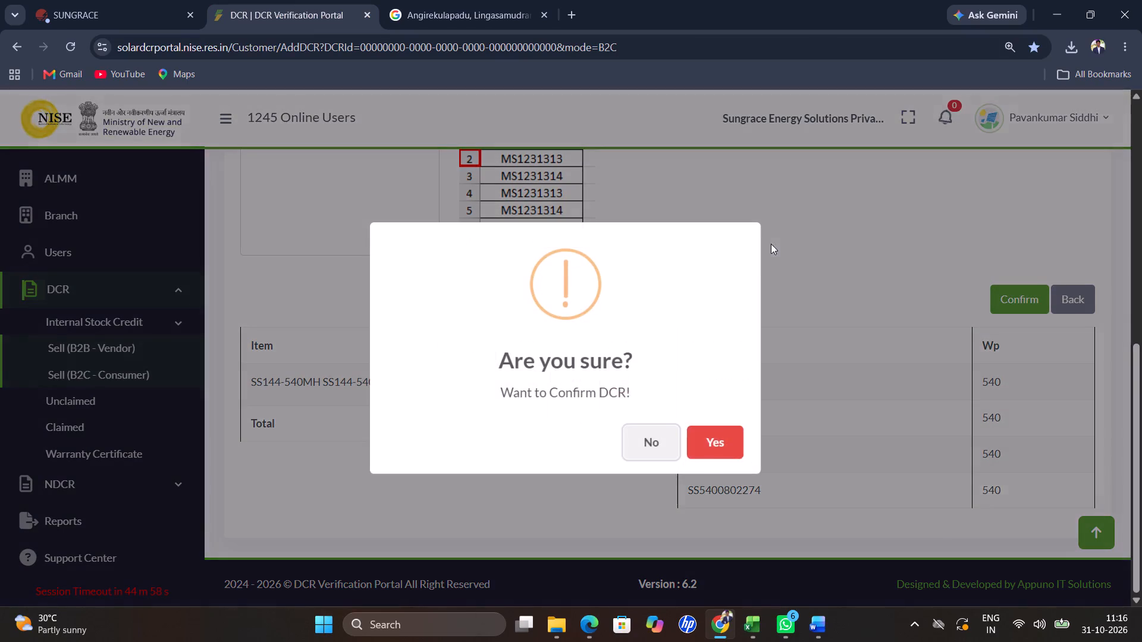
click(719, 460)
click(733, 439)
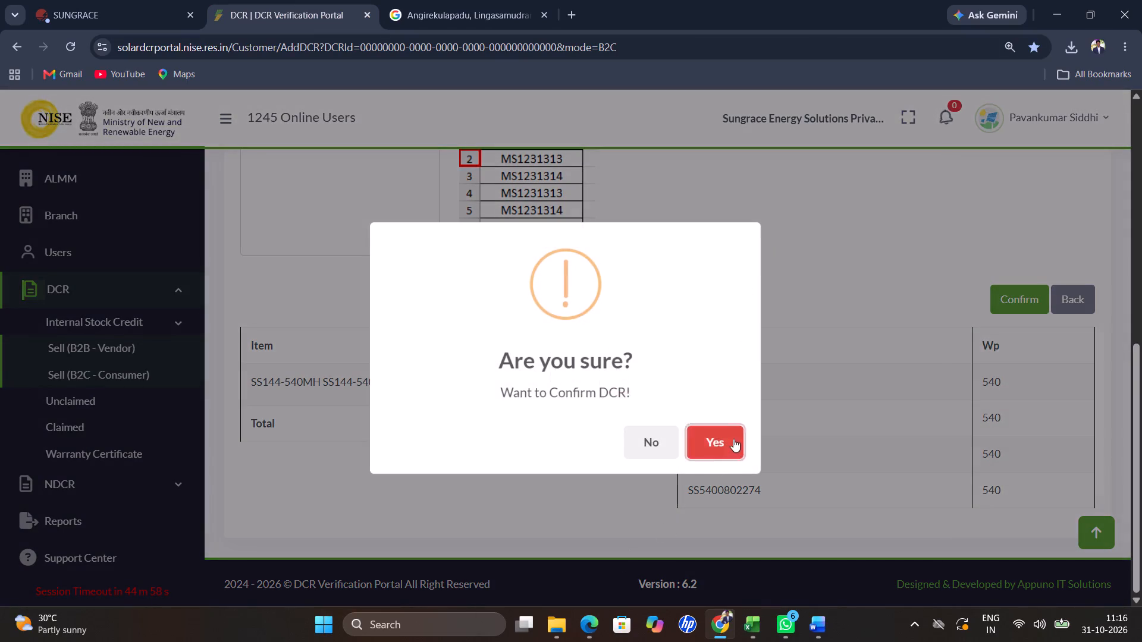
Create a new folder named 272_ inside the DCR009 folder in File Explorer.
double_click(565, 532)
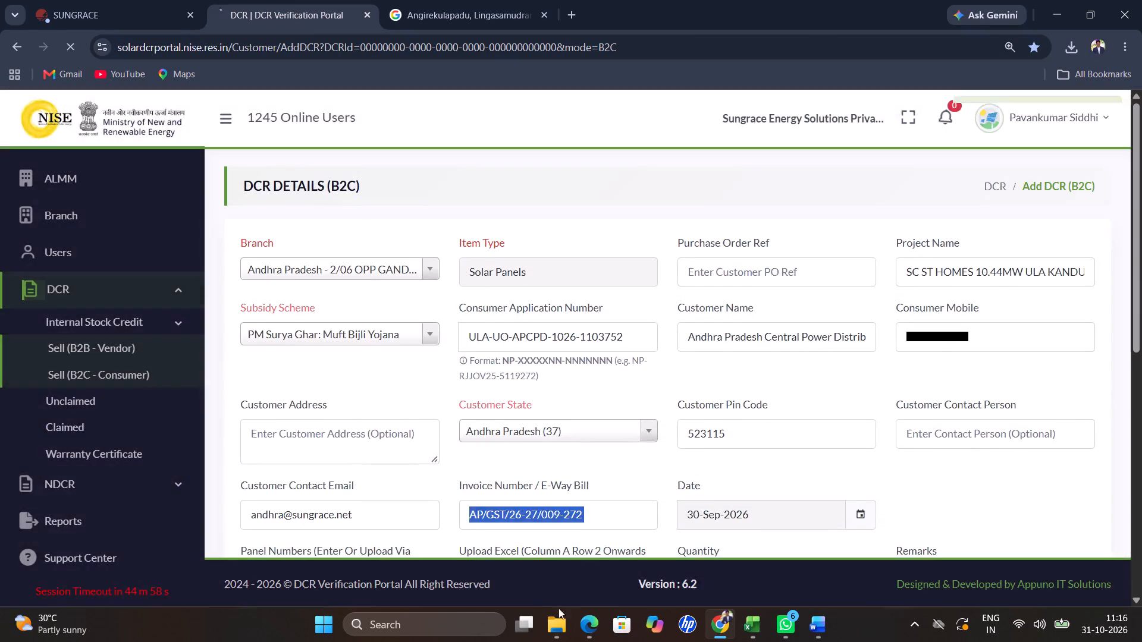
click(546, 555)
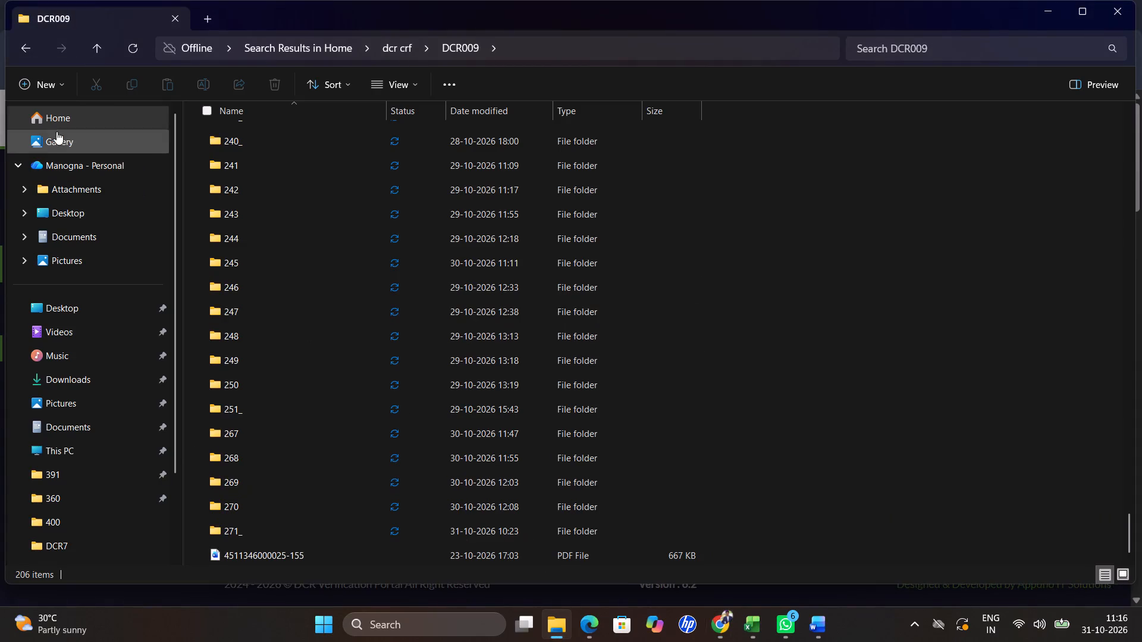
click(57, 83)
click(36, 111)
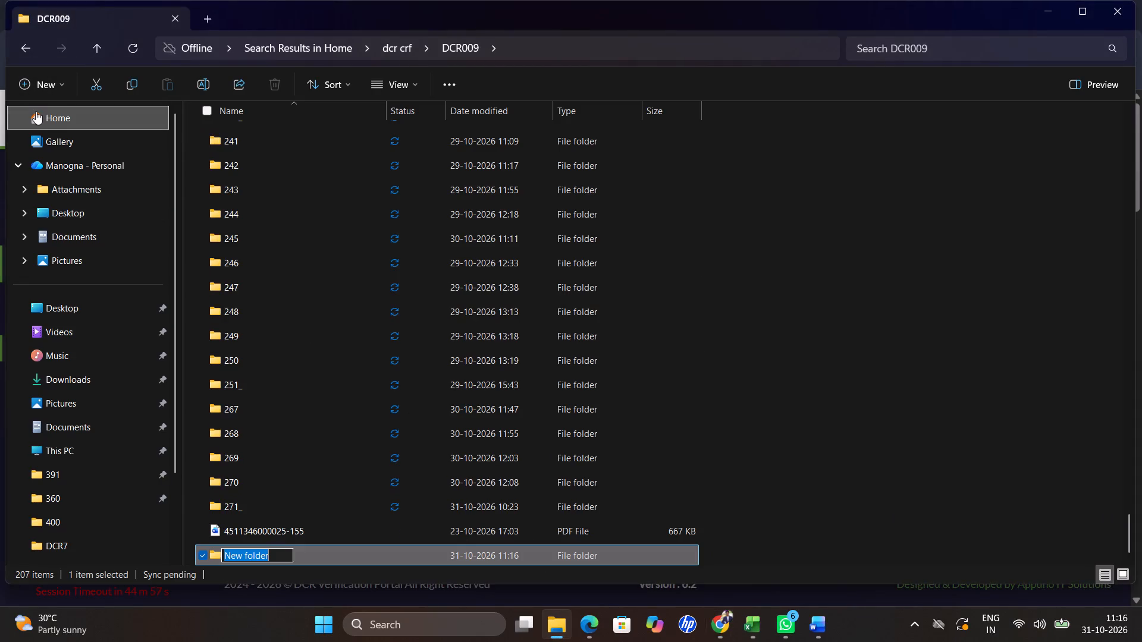
text(272)
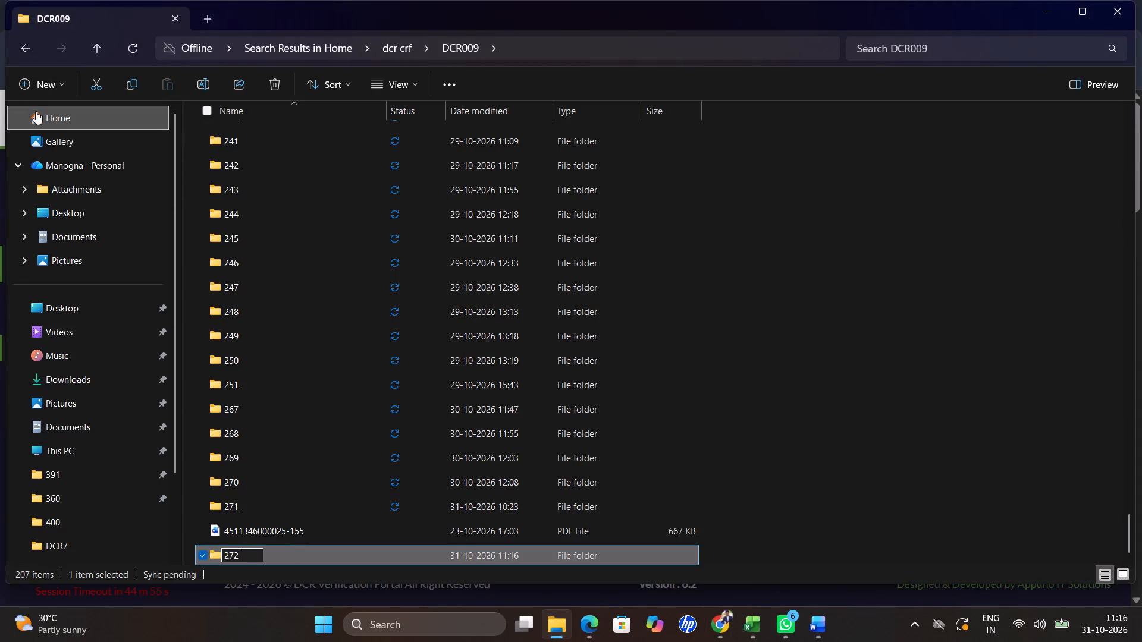
key(shift+underscore)
key(Return)
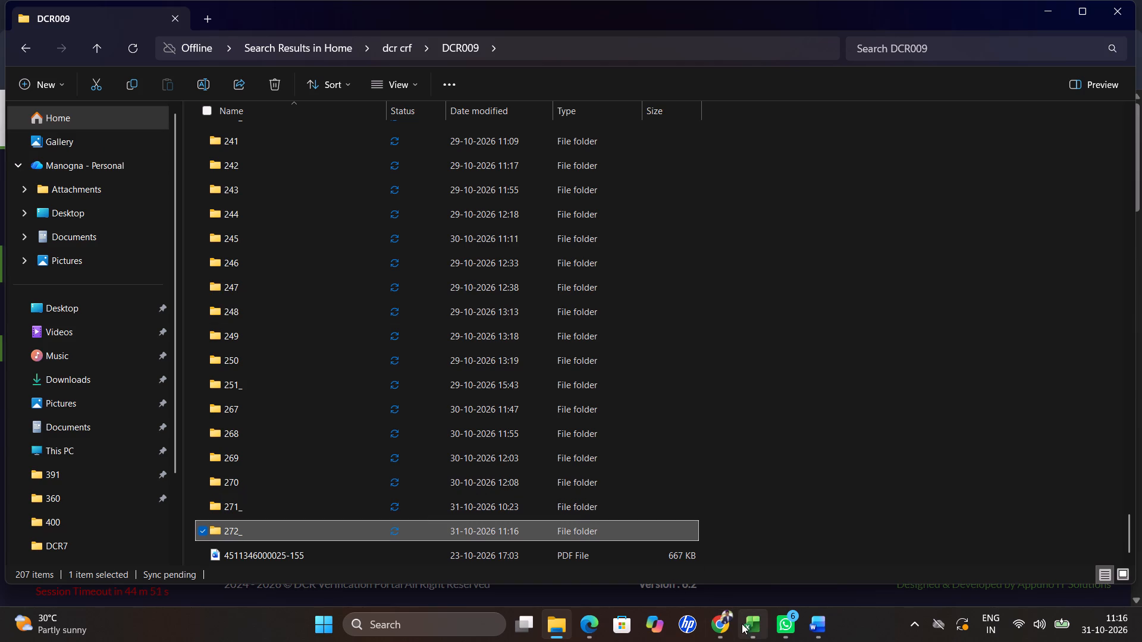
Copy the service number from the consumer's SUNGRACE work order details in Chrome.
click(703, 563)
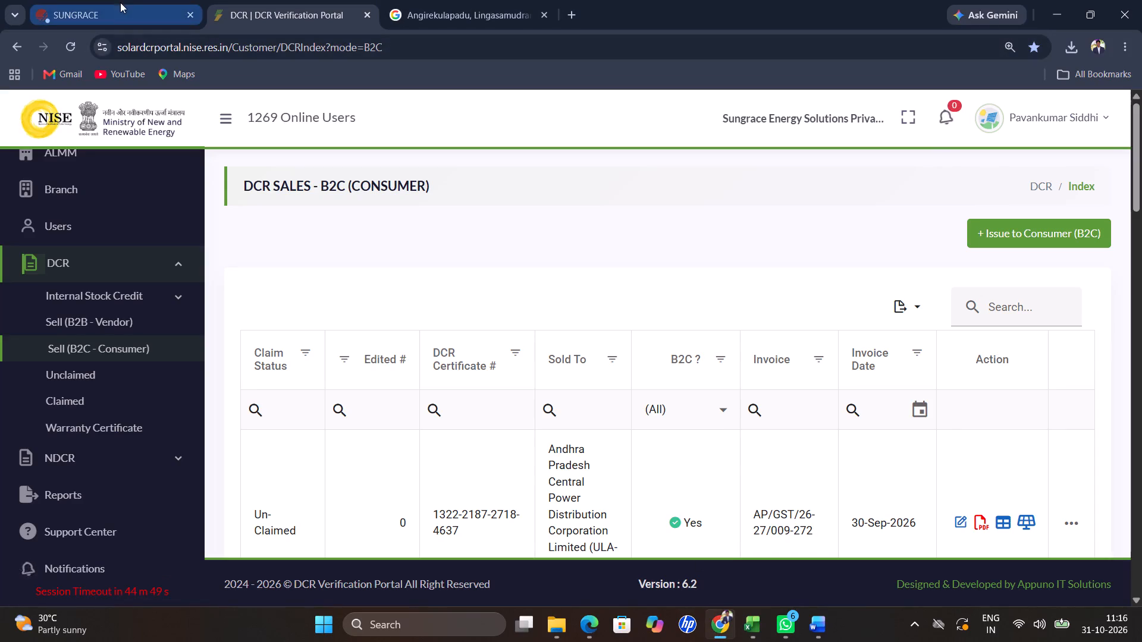
click(258, 12)
click(98, 14)
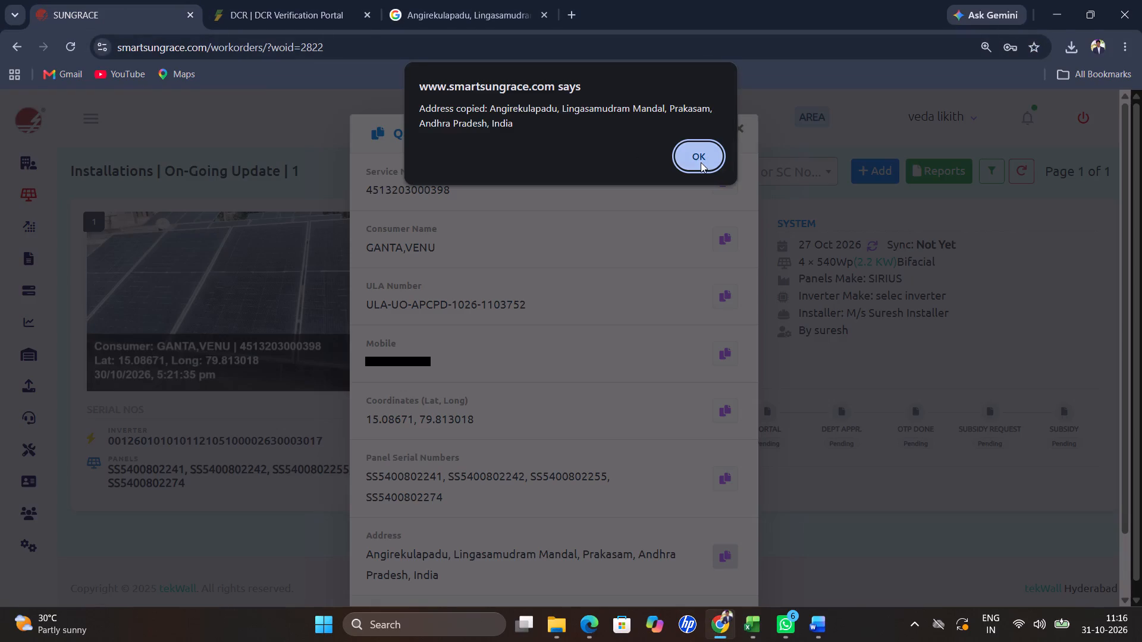
click(701, 162)
click(723, 177)
Open the DCR certificate PDF for invoice AP/GST/26-27/009-272 in the DCR portal's B2C sales list.
click(320, 0)
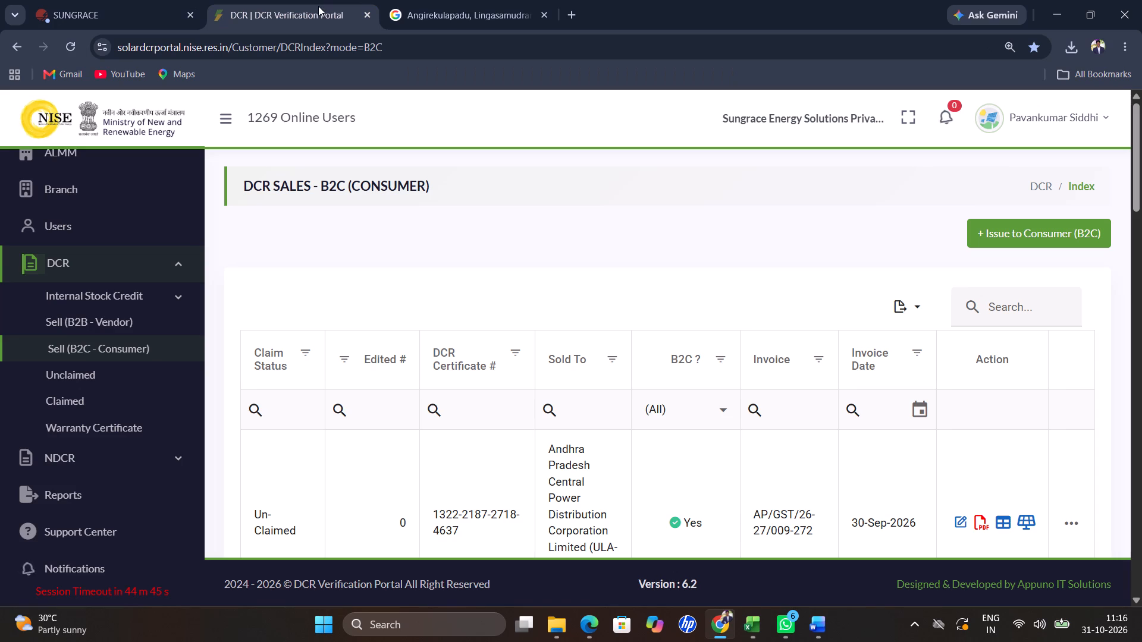
click(974, 519)
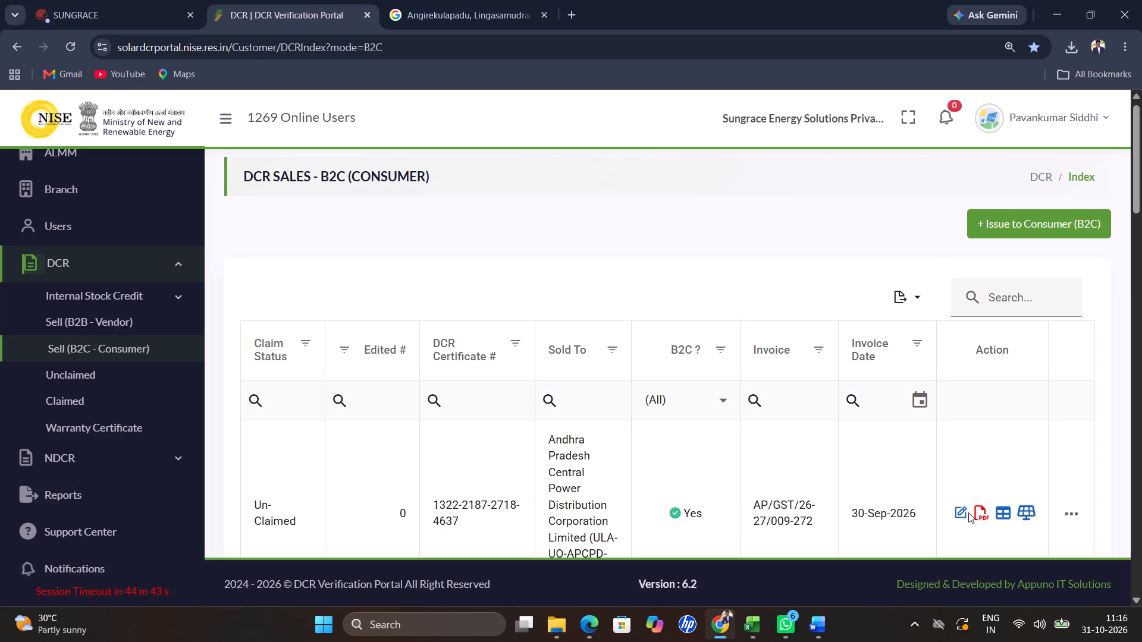
click(979, 513)
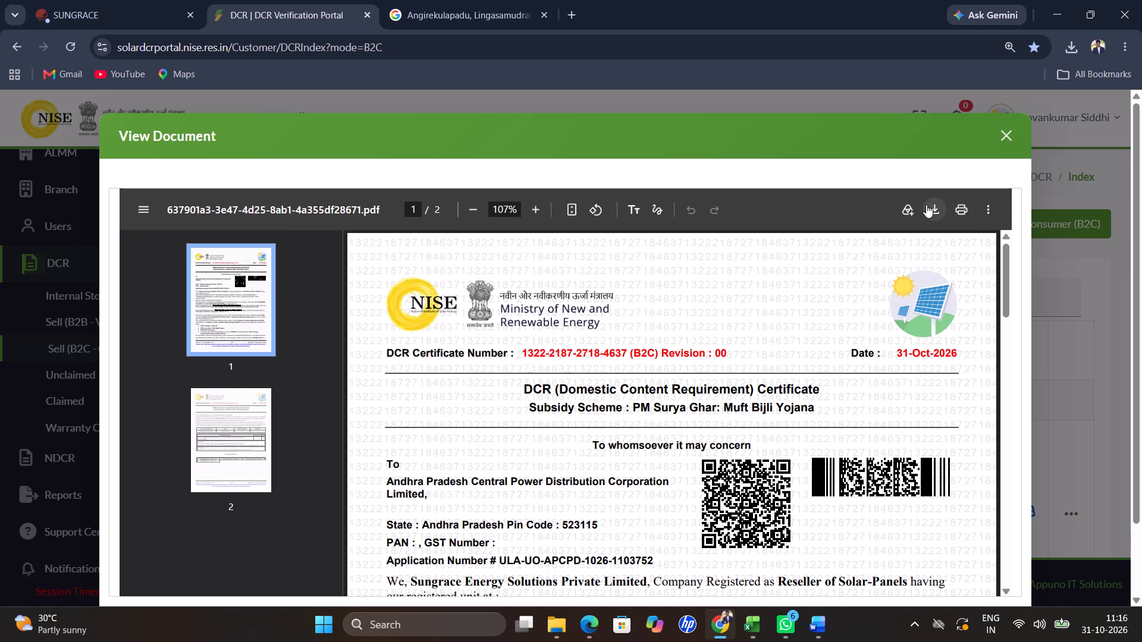
Download the certificate into dcr crf > DCR009 > 272_, naming it with the copied service number followed by -272.
click(926, 204)
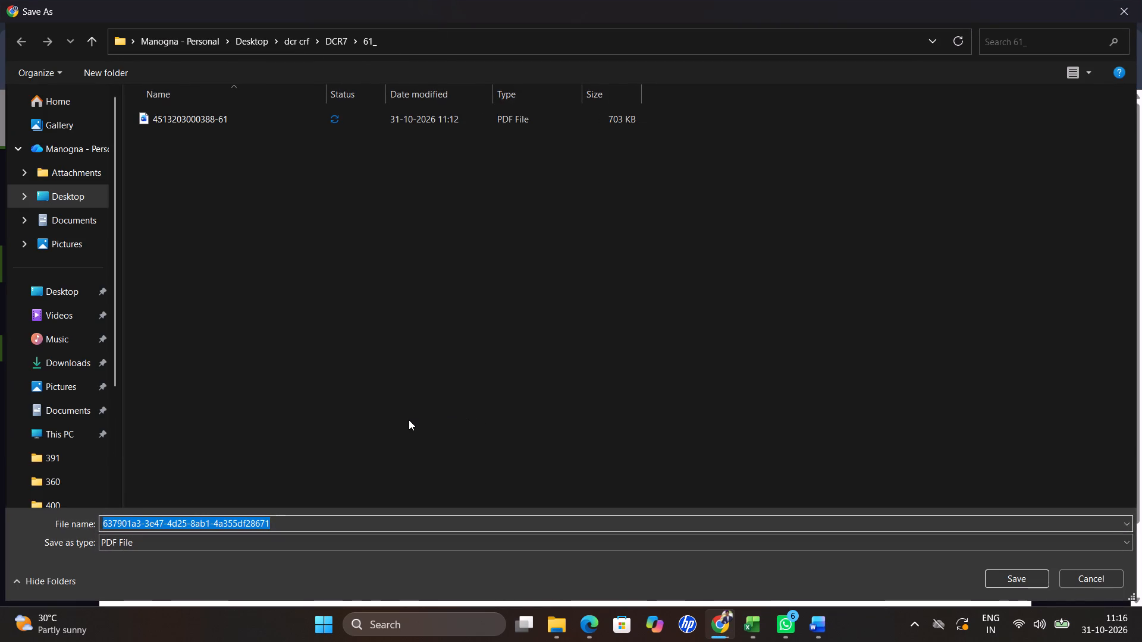
key(ctrl+v)
key(minus)
text(272)
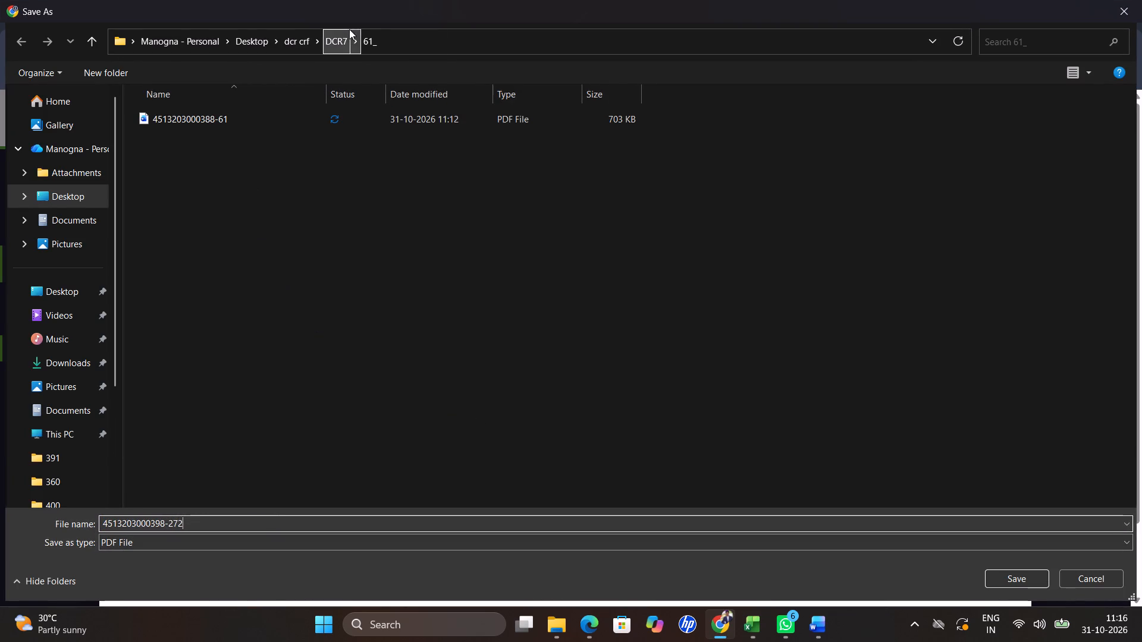
click(344, 34)
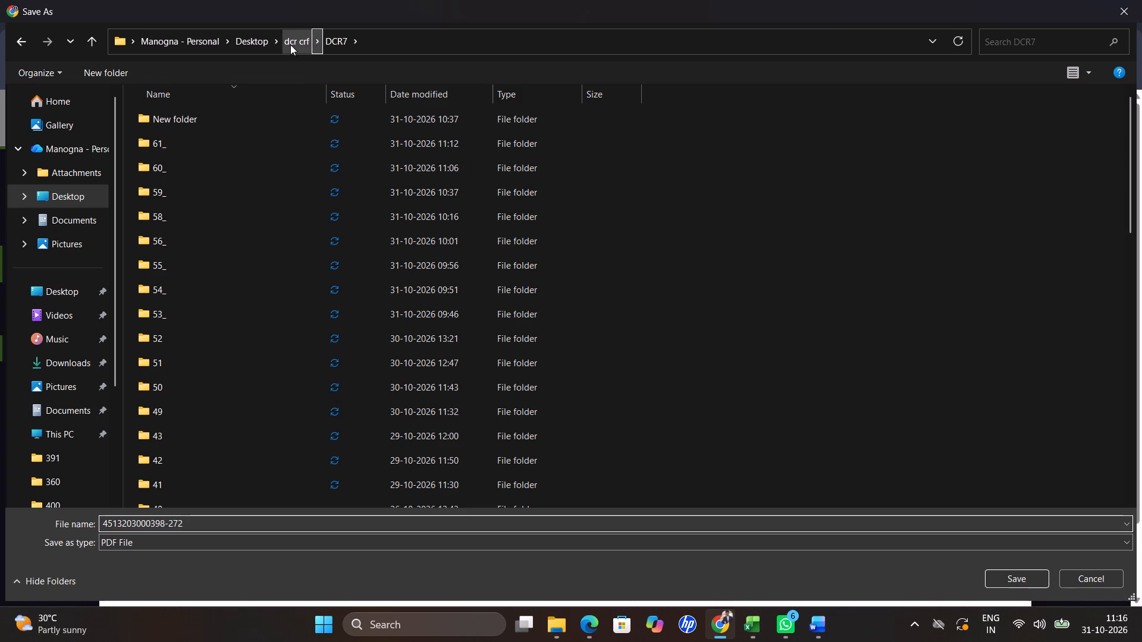
click(290, 45)
click(219, 286)
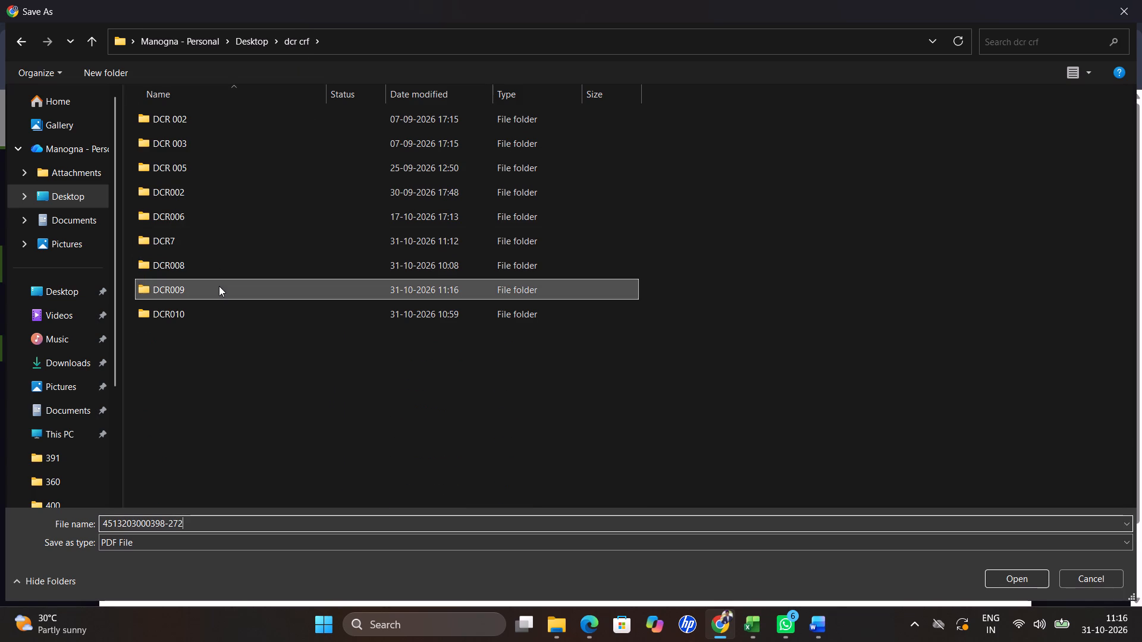
click(219, 286)
scroll(271, 184, down, 10)
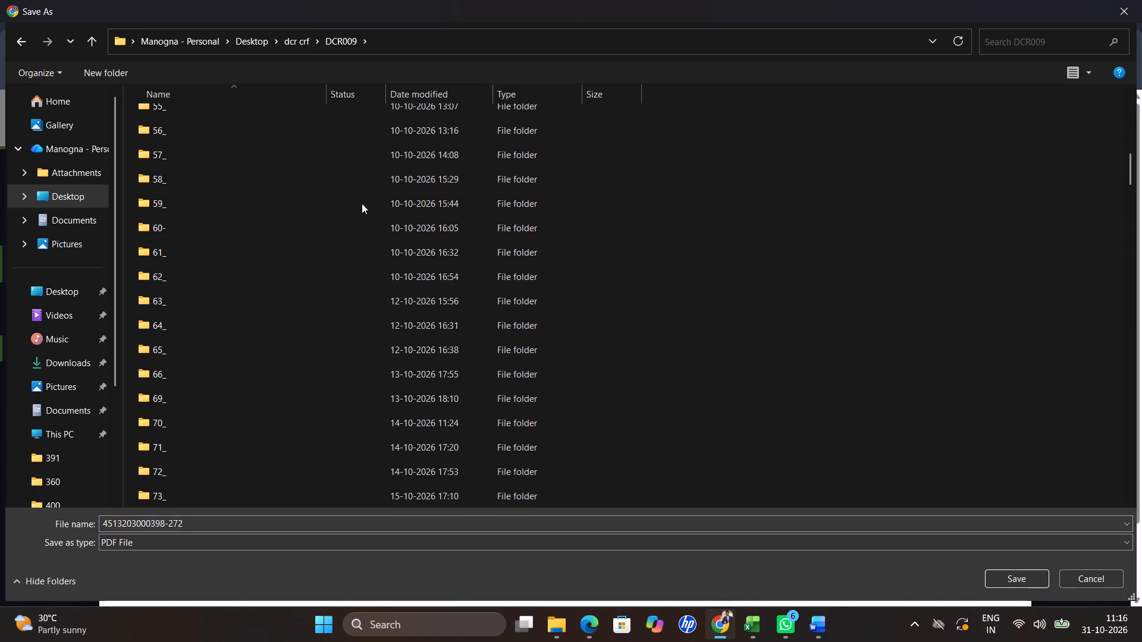
drag(1125, 164, 1126, 167)
drag(1126, 167, 1140, 472)
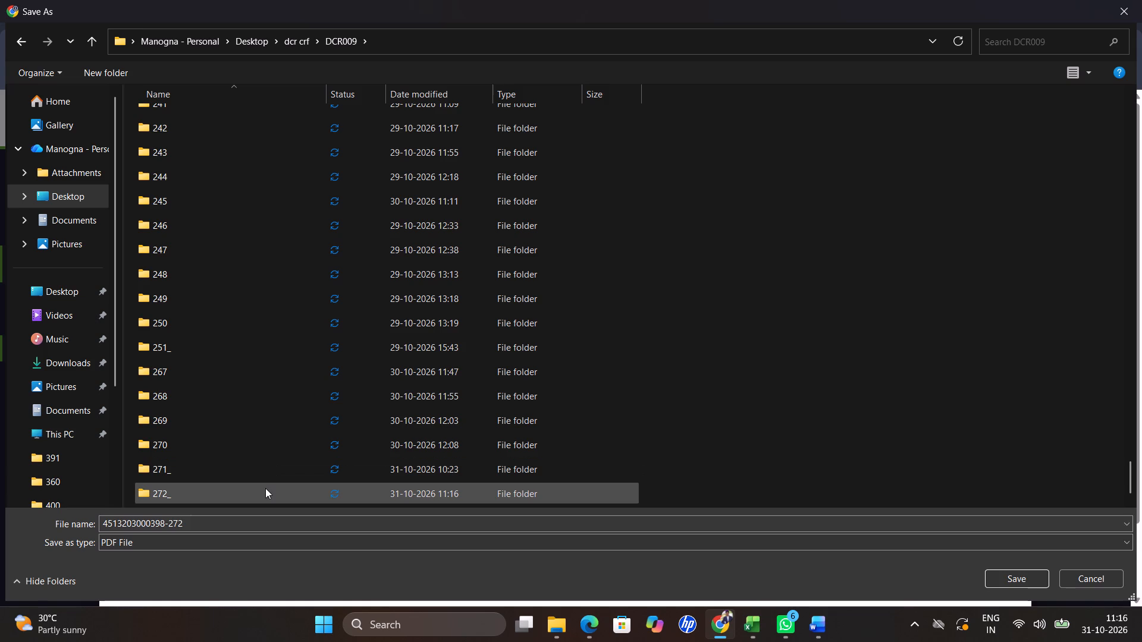
click(265, 488)
click(271, 487)
double_click(277, 496)
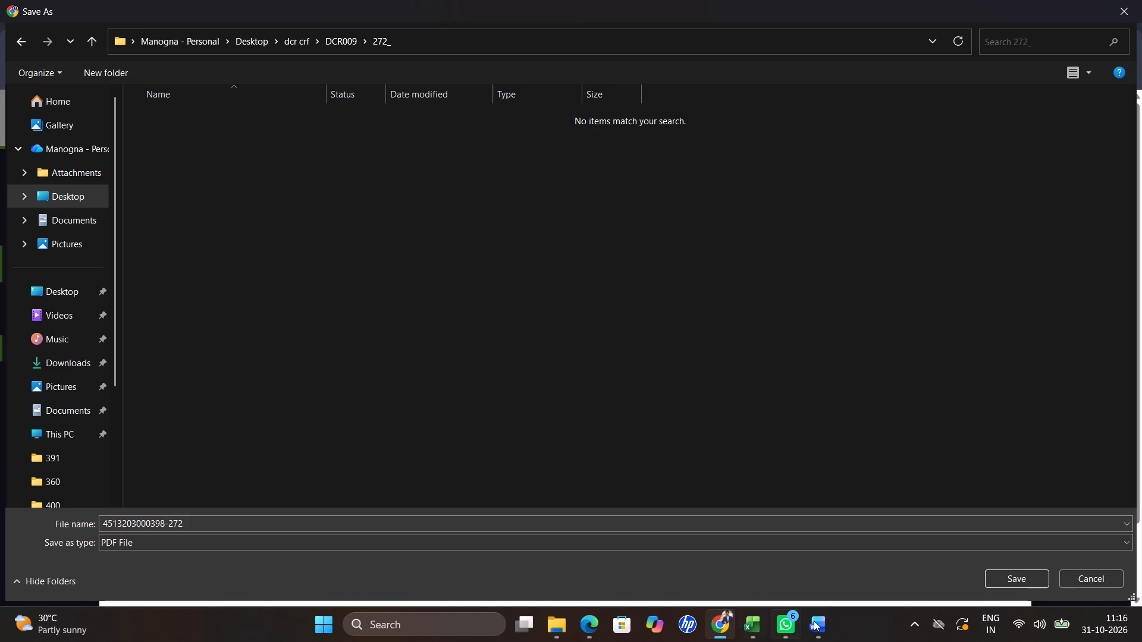
click(1010, 577)
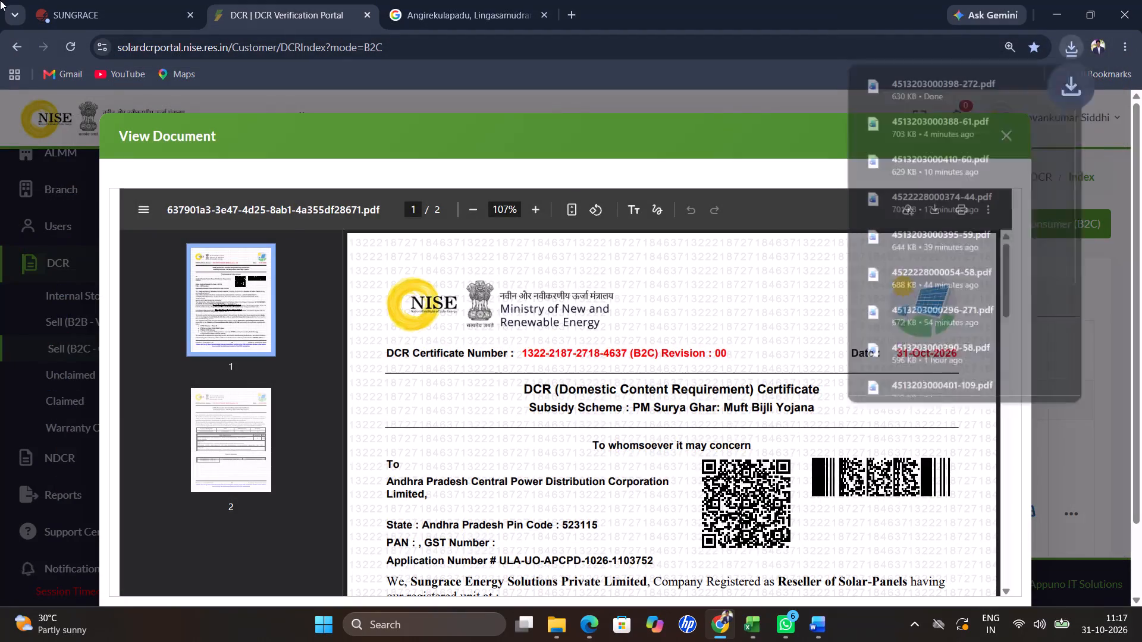
Close the copied details in SUNGRACE and open the Project Stage form of the consumer's work order.
click(165, 11)
click(703, 142)
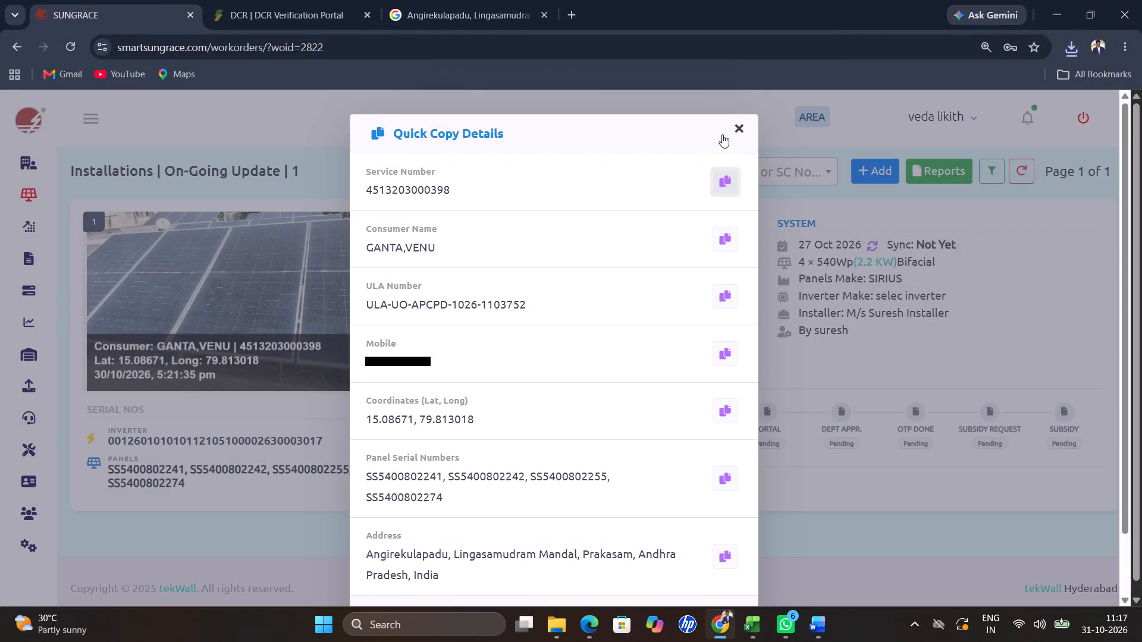
click(492, 40)
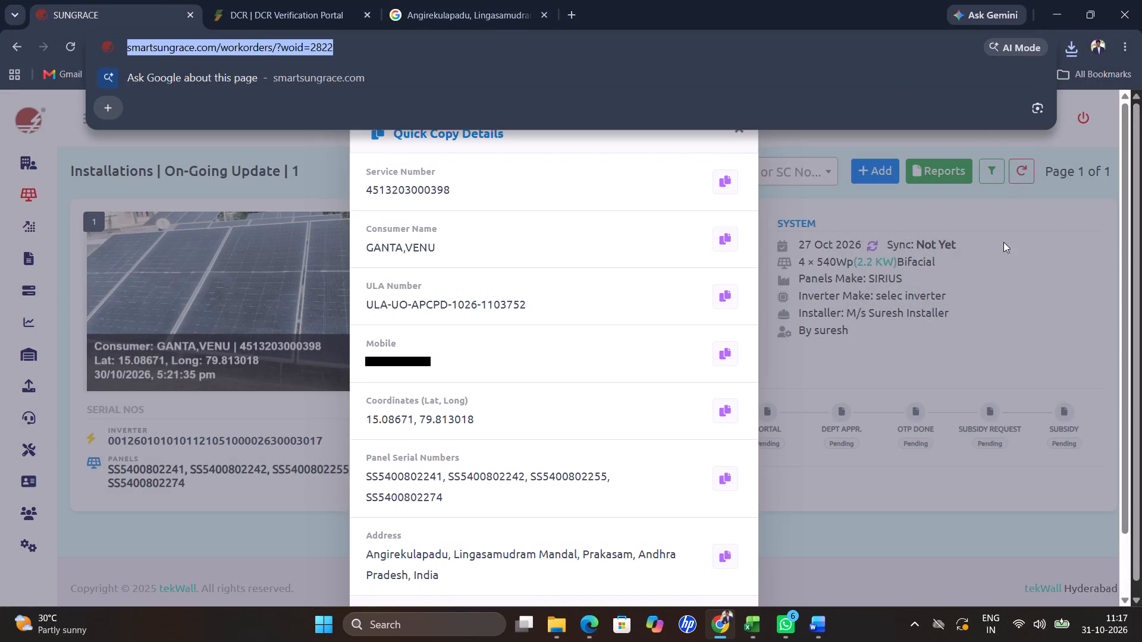
click(992, 286)
click(988, 287)
click(662, 487)
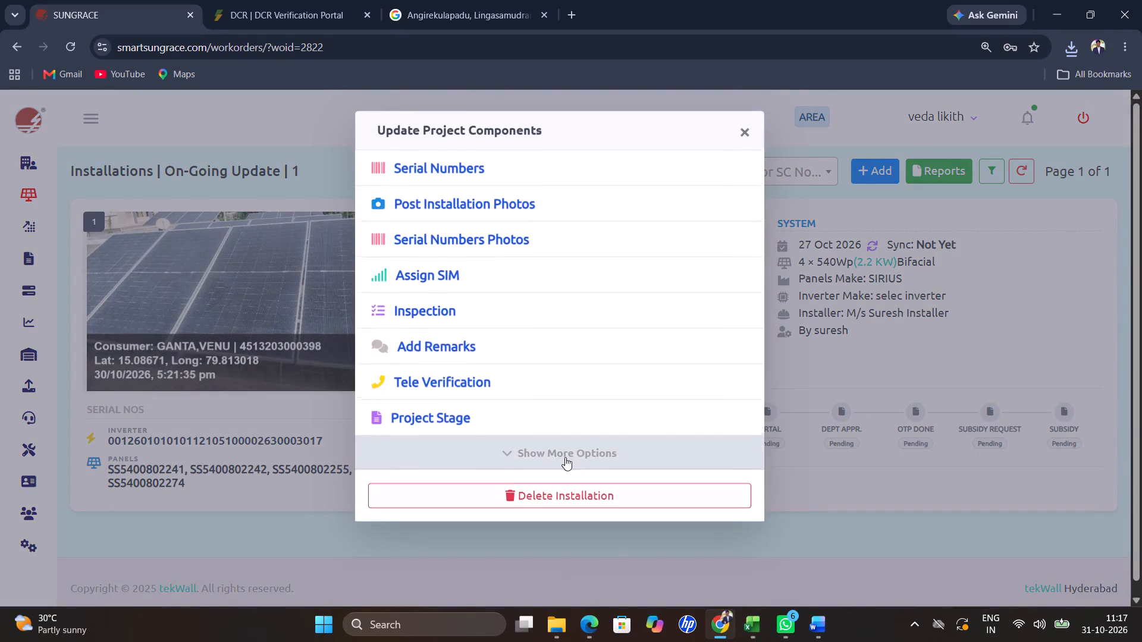
click(555, 426)
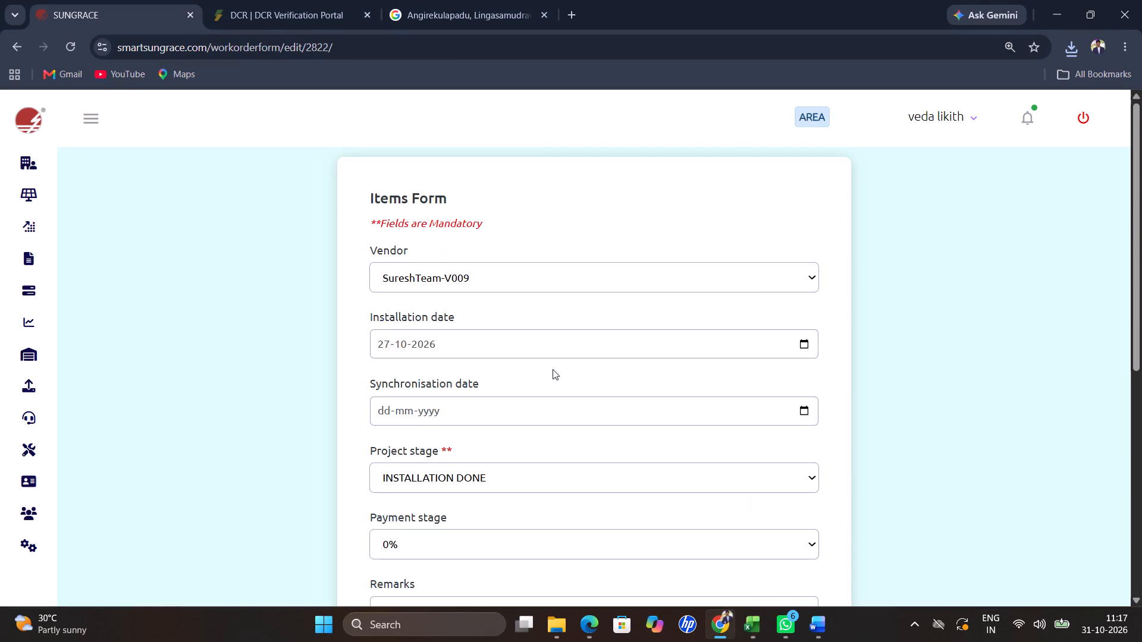
Start choosing the file for the work order's Dcr upload and go to the dcr crf folder.
scroll(554, 363, down, 5)
click(413, 411)
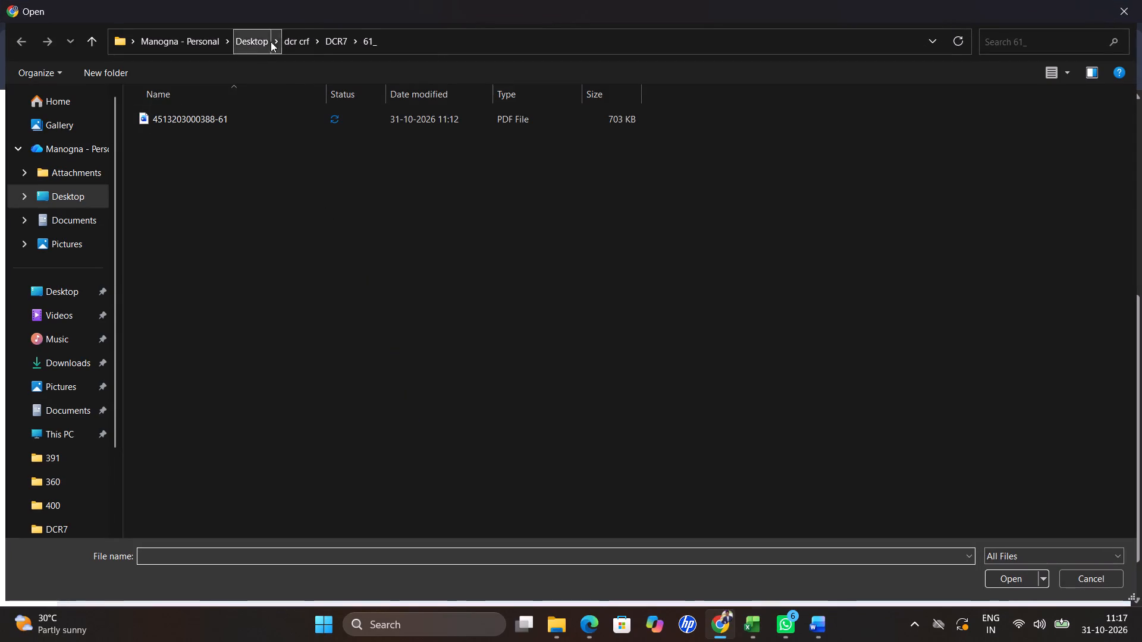
click(286, 42)
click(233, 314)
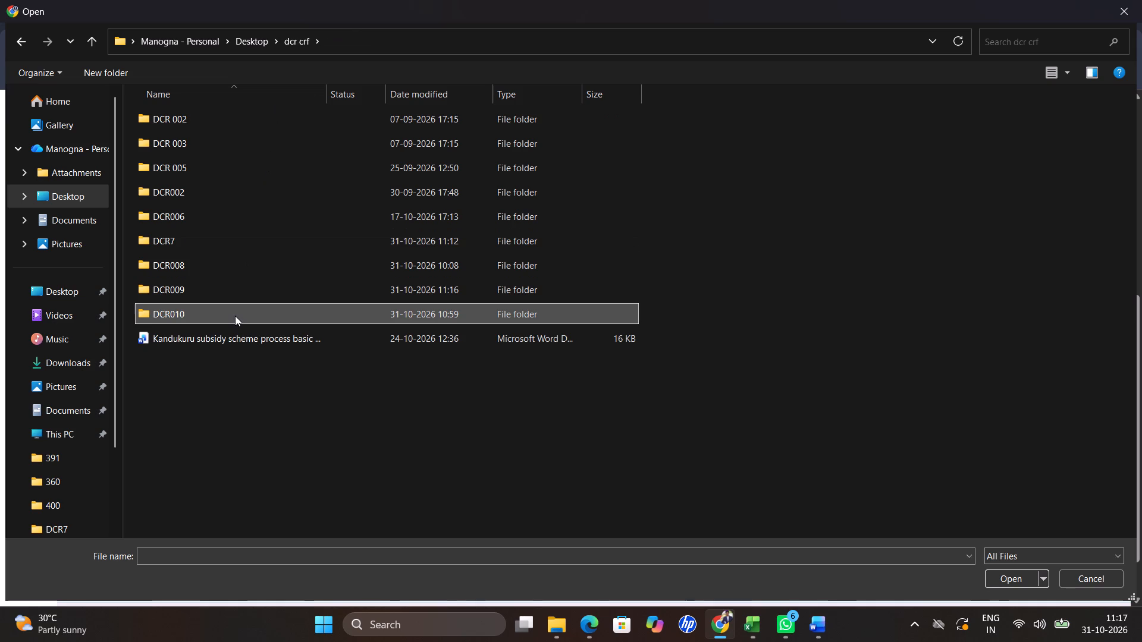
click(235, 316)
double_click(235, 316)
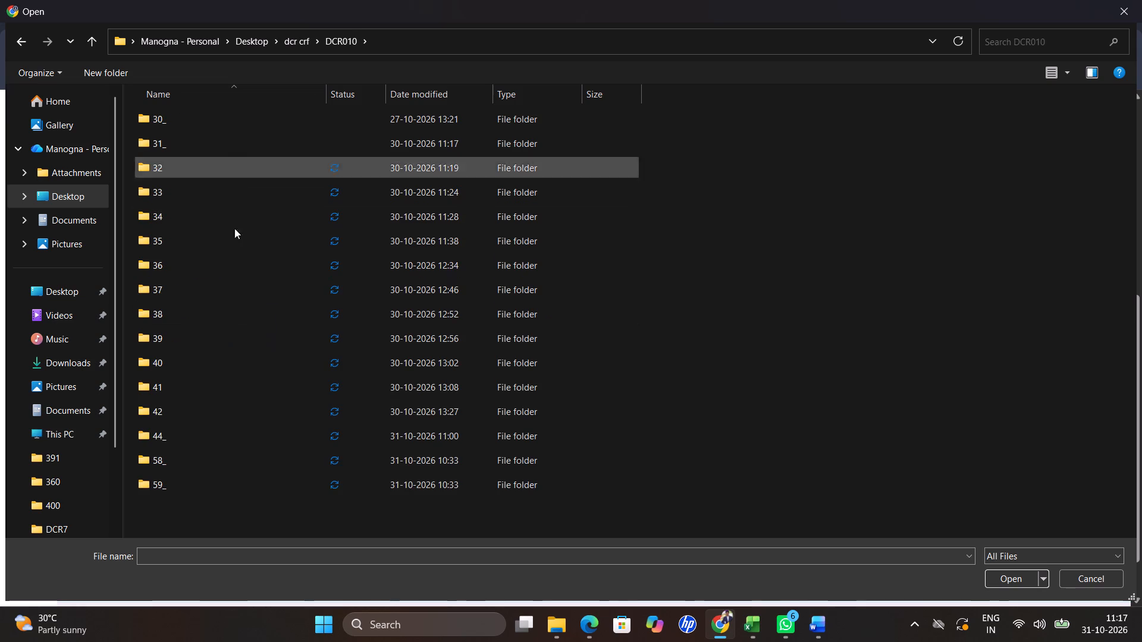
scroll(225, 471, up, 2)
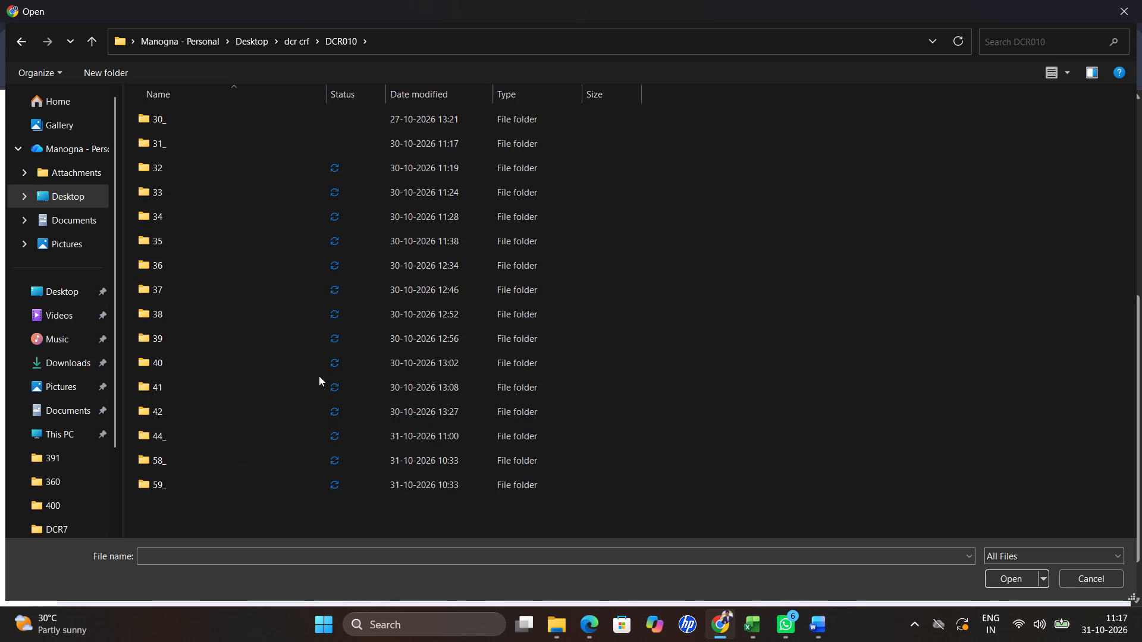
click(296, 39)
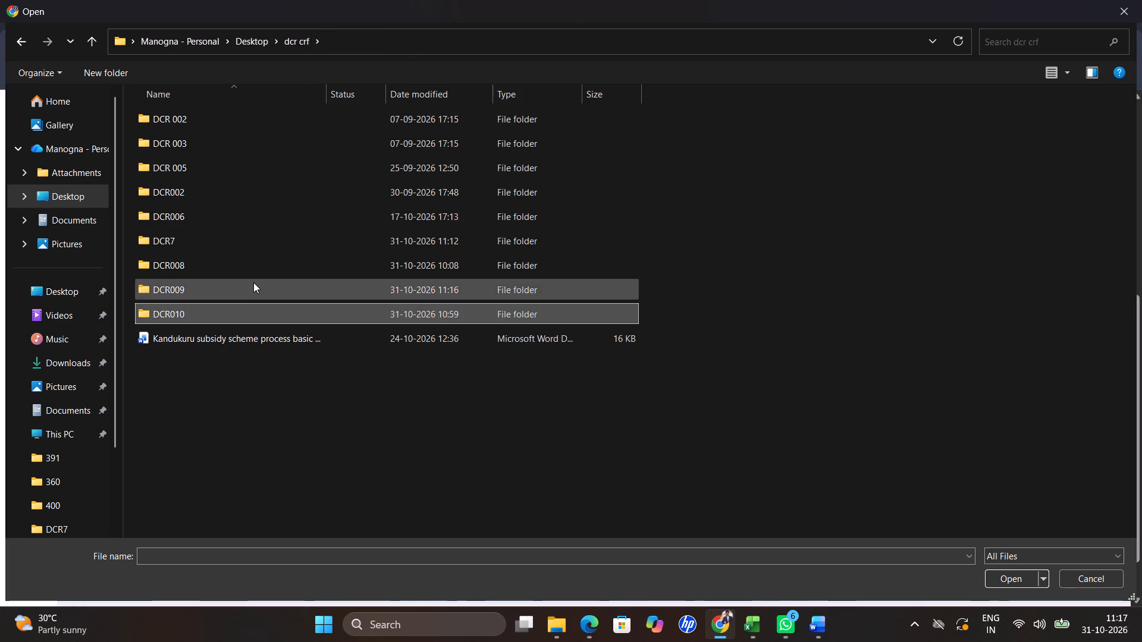
Attach the certificate PDF ending in -272 from DCR009 > 272_ to the work order's Dcr upload.
triple_click(253, 282)
scroll(263, 213, down, 4)
scroll(243, 263, down, 5)
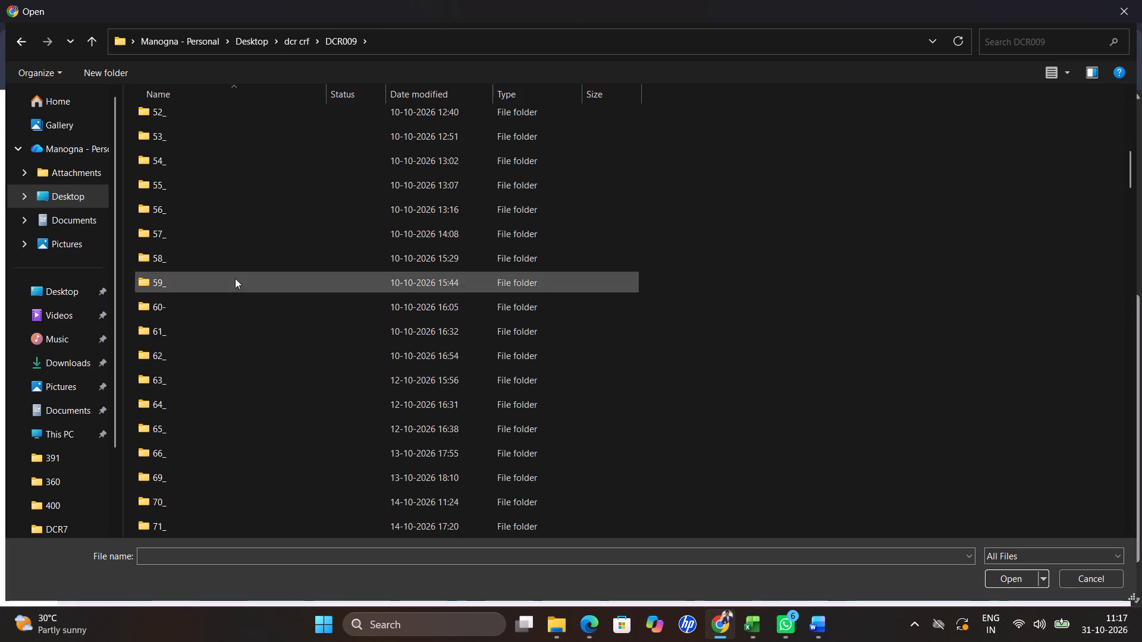
scroll(221, 309, down, 5)
scroll(244, 401, down, 19)
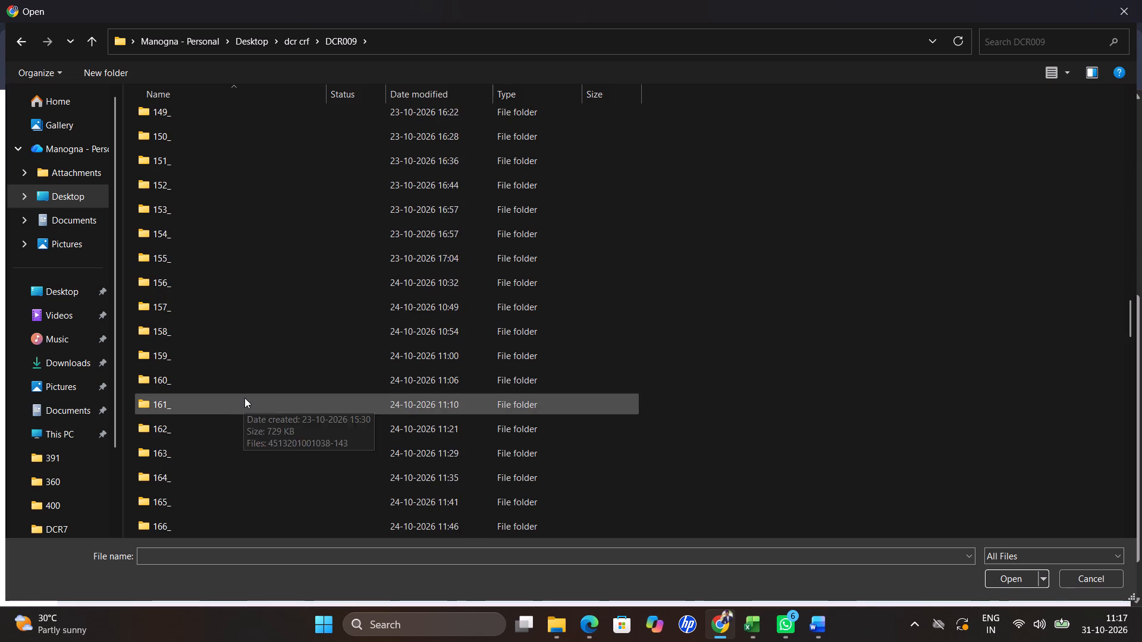
scroll(244, 396, down, 18)
scroll(225, 411, down, 13)
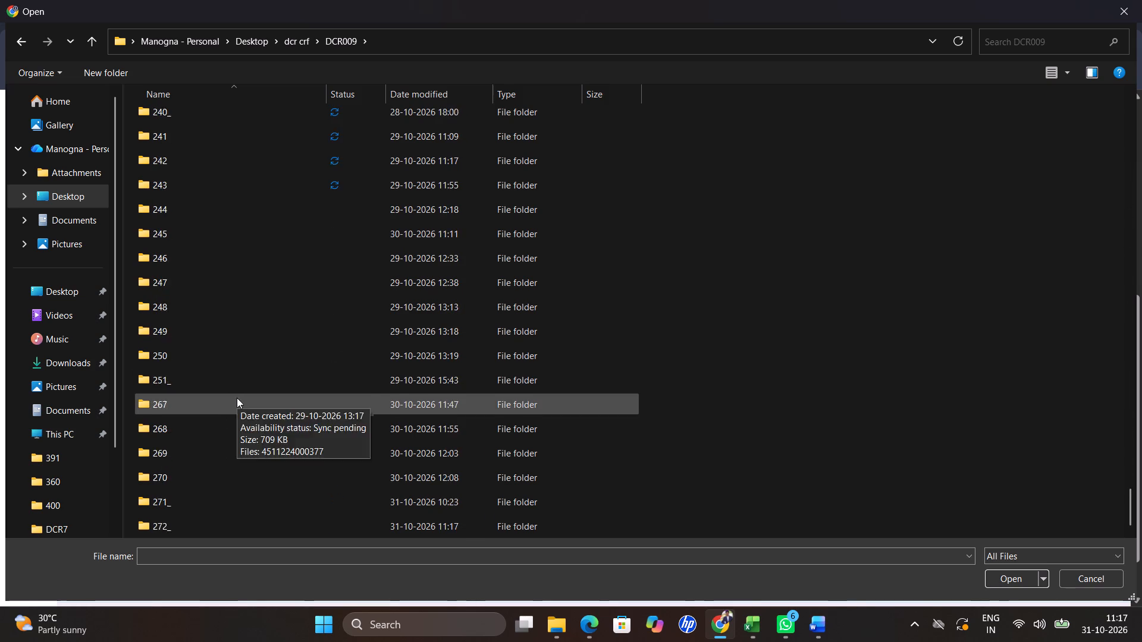
scroll(241, 385, down, 5)
double_click(227, 499)
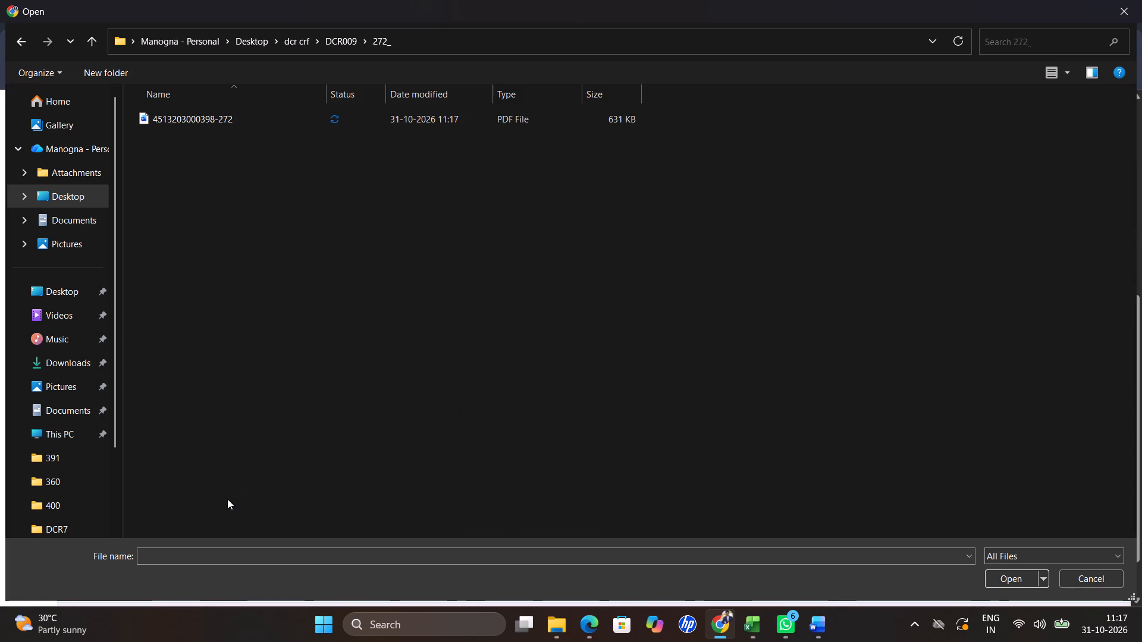
double_click(205, 118)
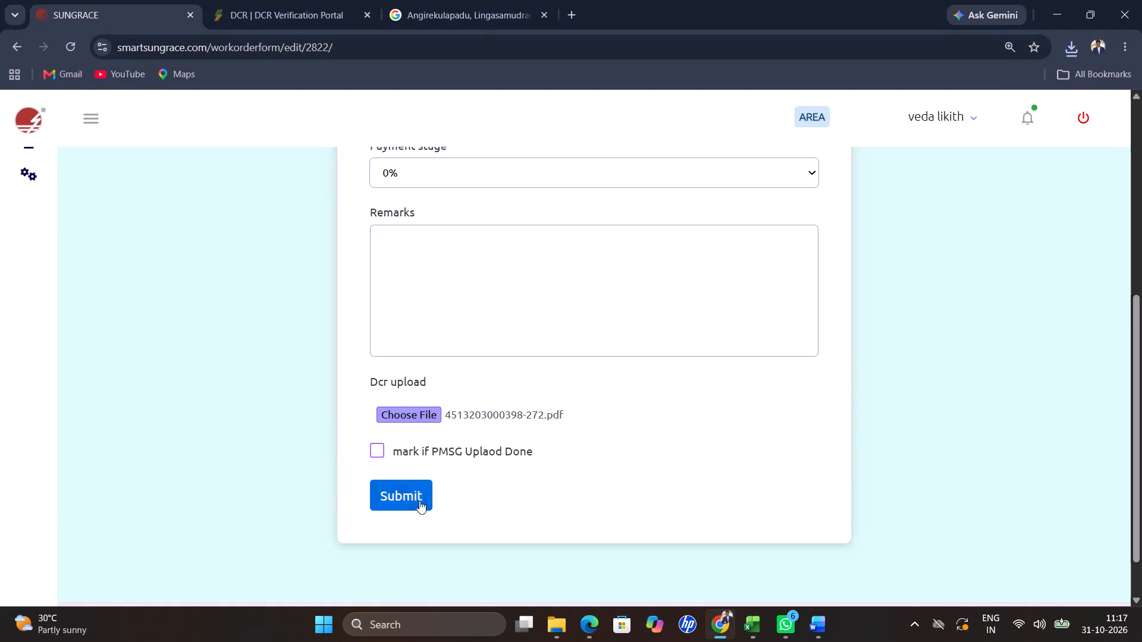
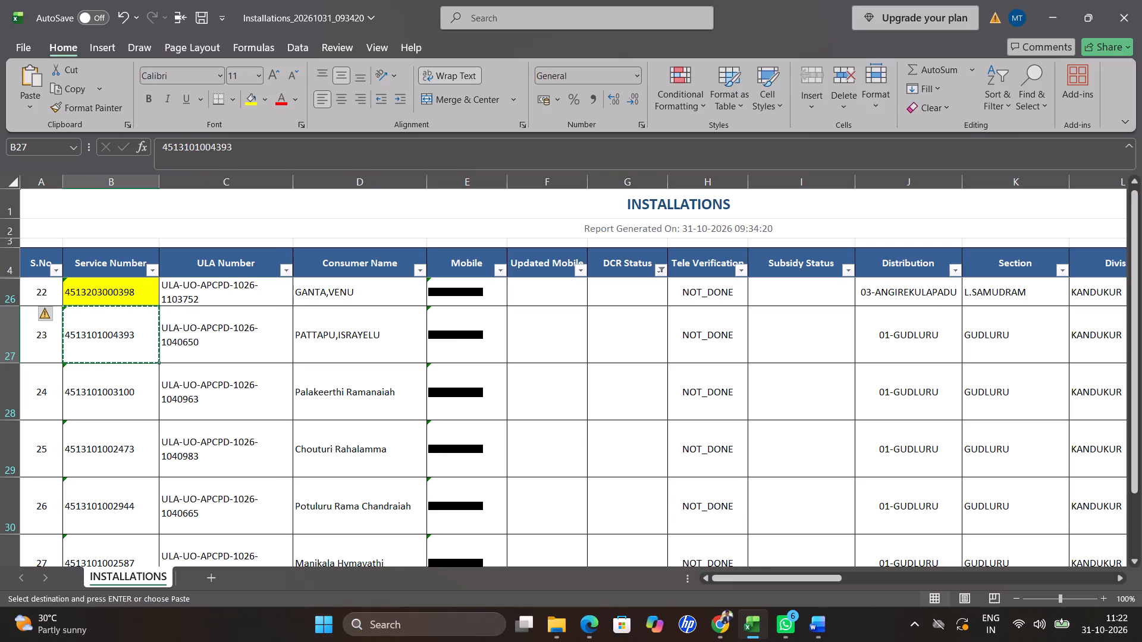
Switch to SUNGRACE and find the consumer's work order using the copied service number.
click(720, 600)
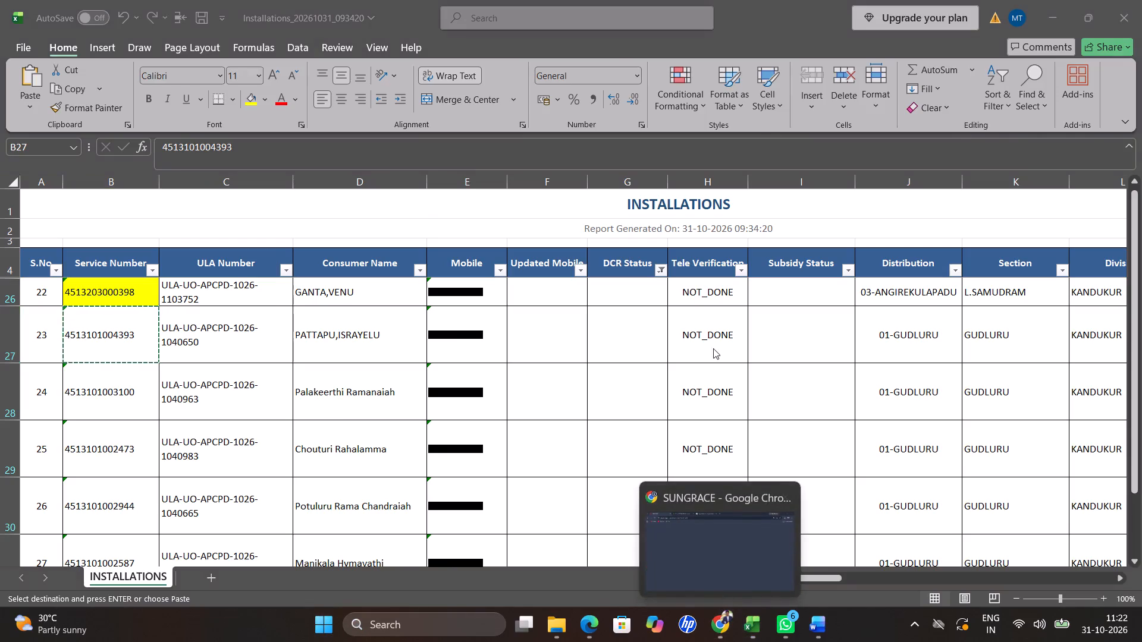
click(729, 566)
click(633, 162)
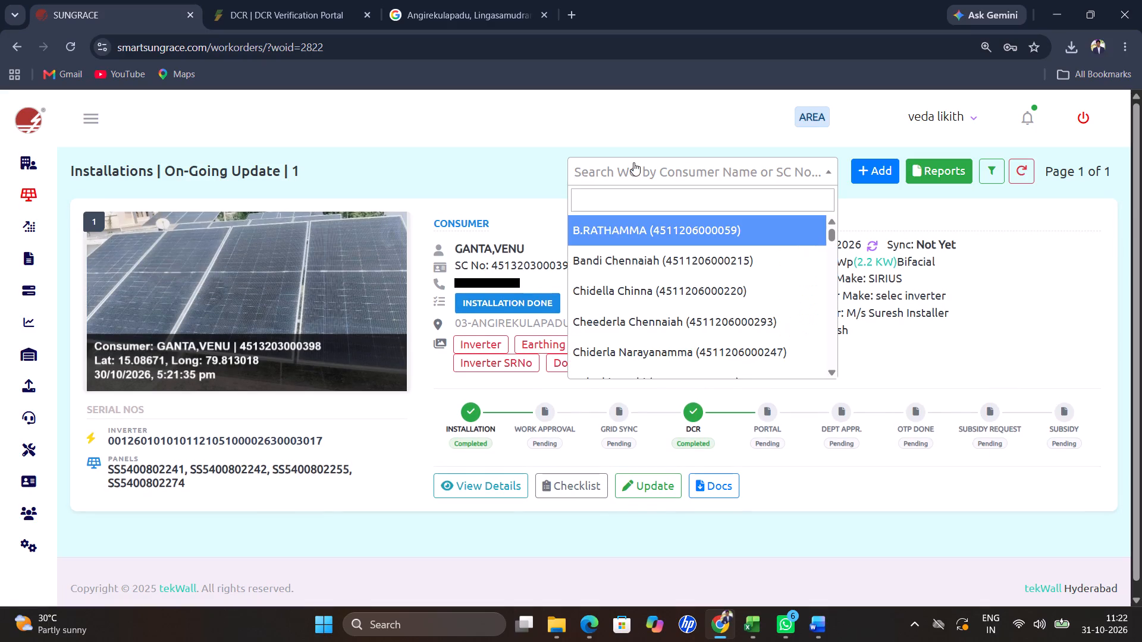
key(ctrl+v)
key(Return)
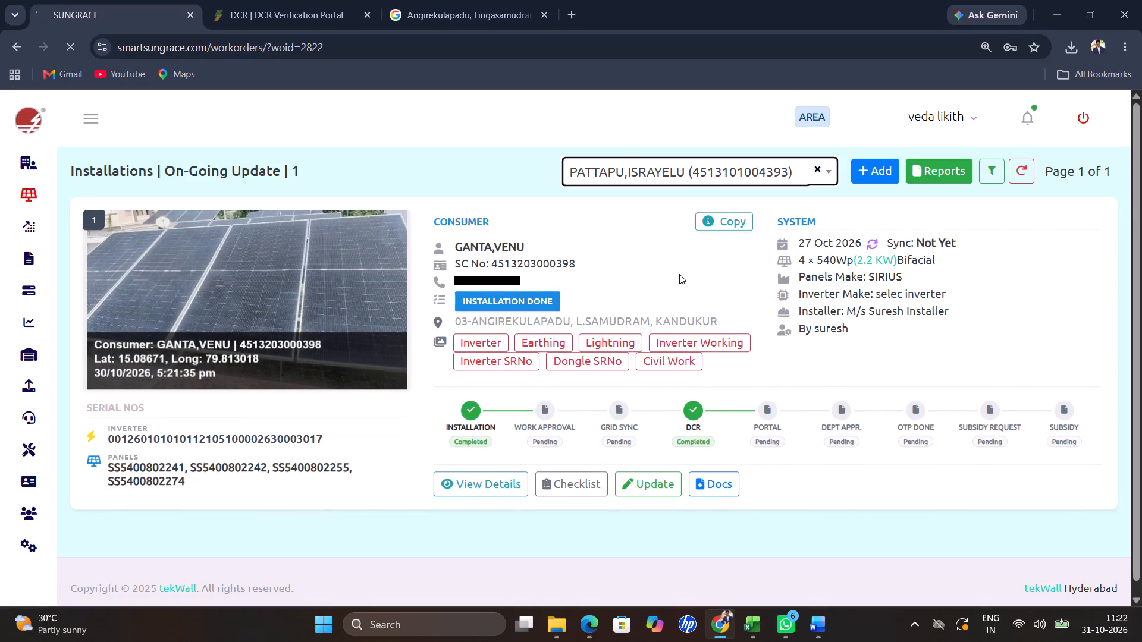
Copy the consumer's ULA number from the work order's Quick Copy Details.
click(726, 212)
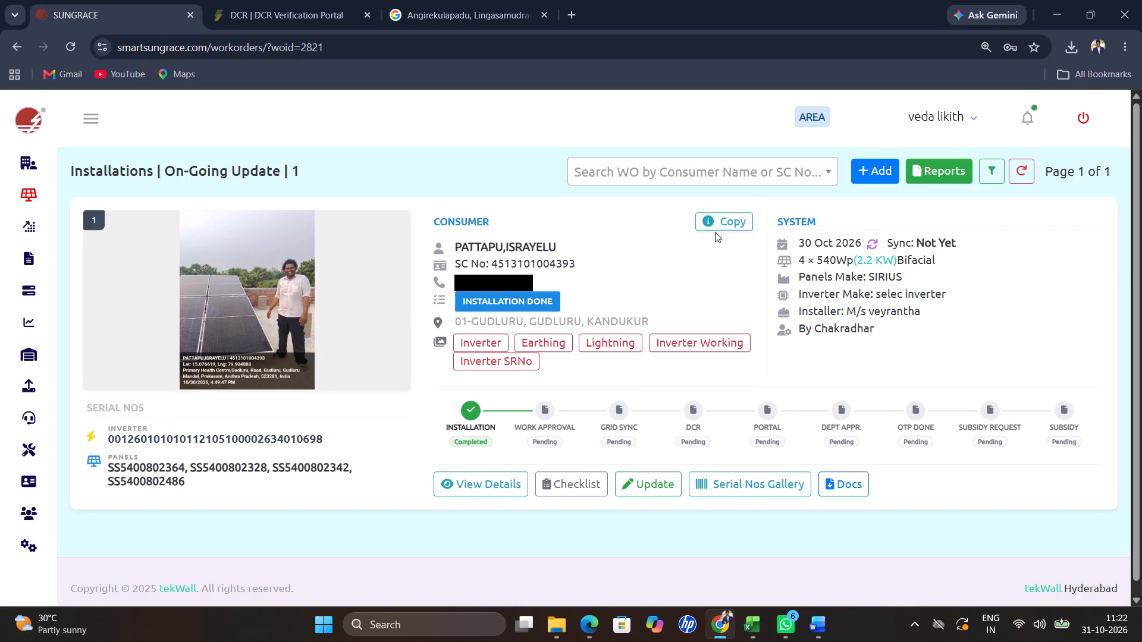
click(721, 221)
click(725, 302)
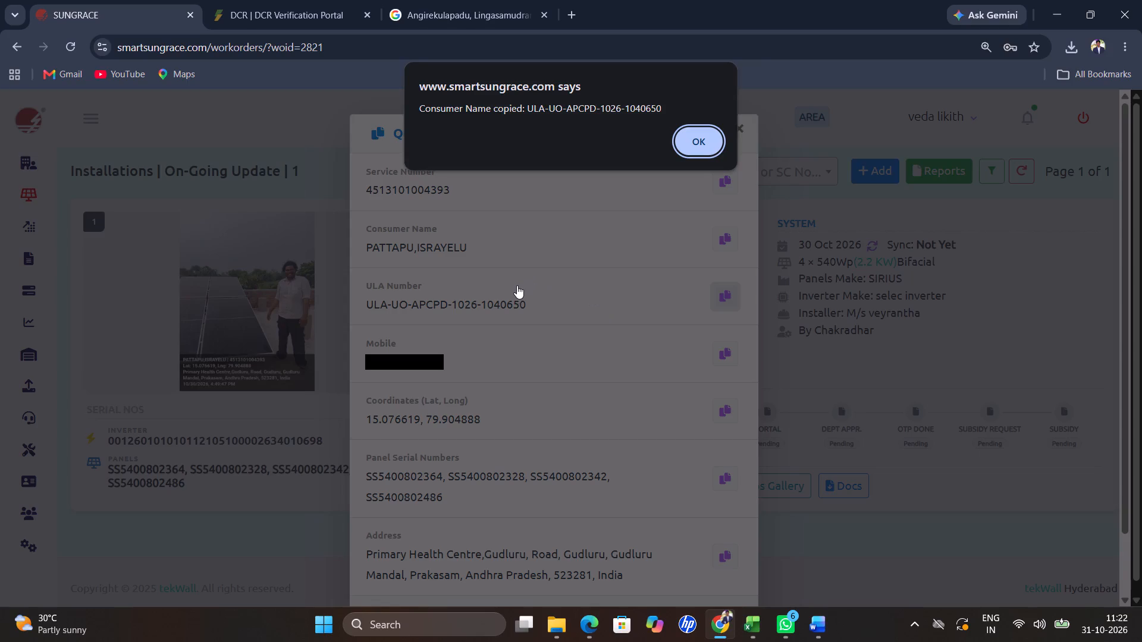
click(704, 141)
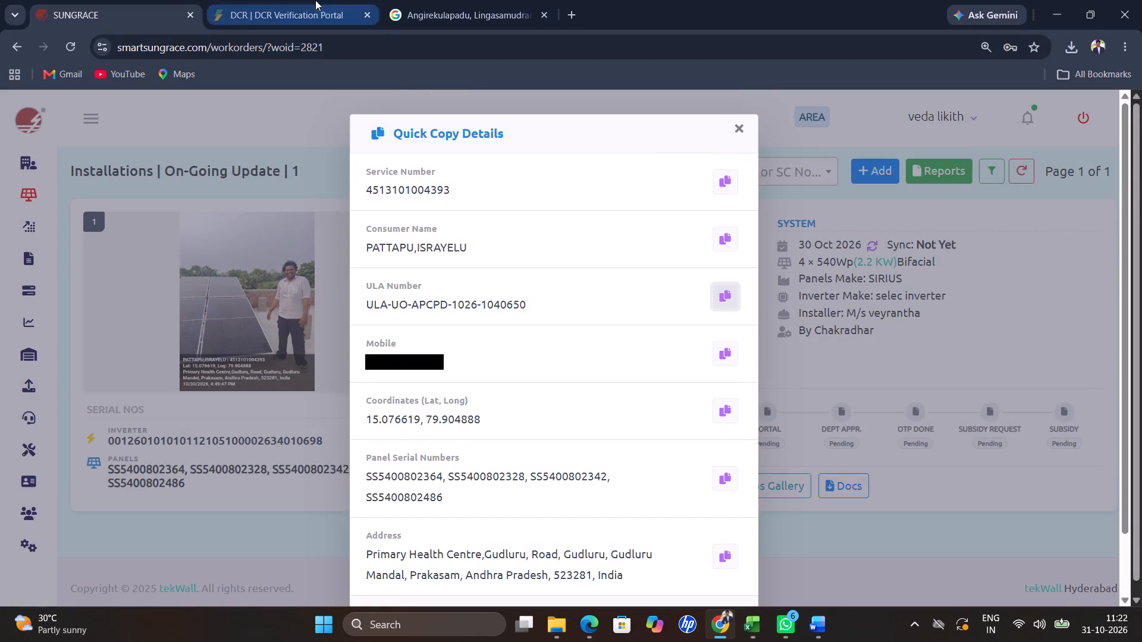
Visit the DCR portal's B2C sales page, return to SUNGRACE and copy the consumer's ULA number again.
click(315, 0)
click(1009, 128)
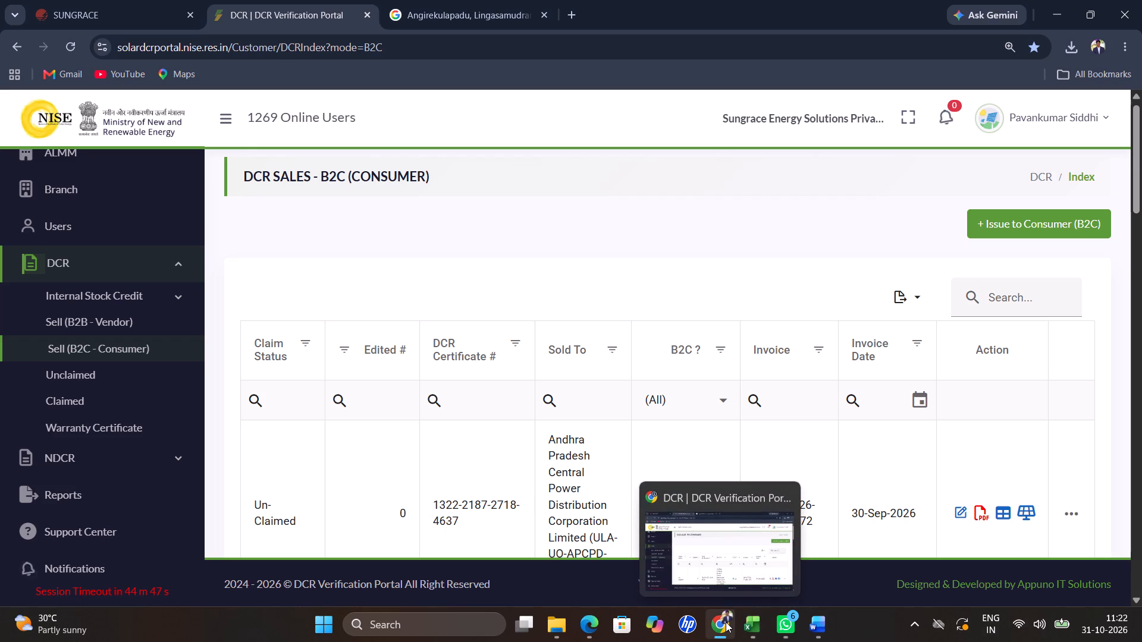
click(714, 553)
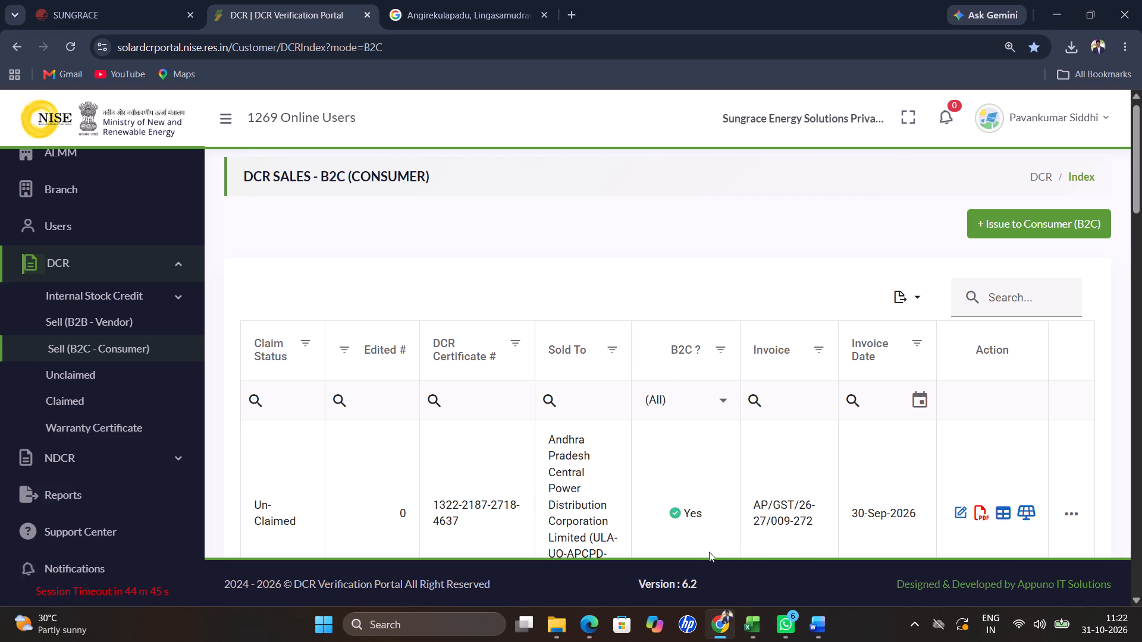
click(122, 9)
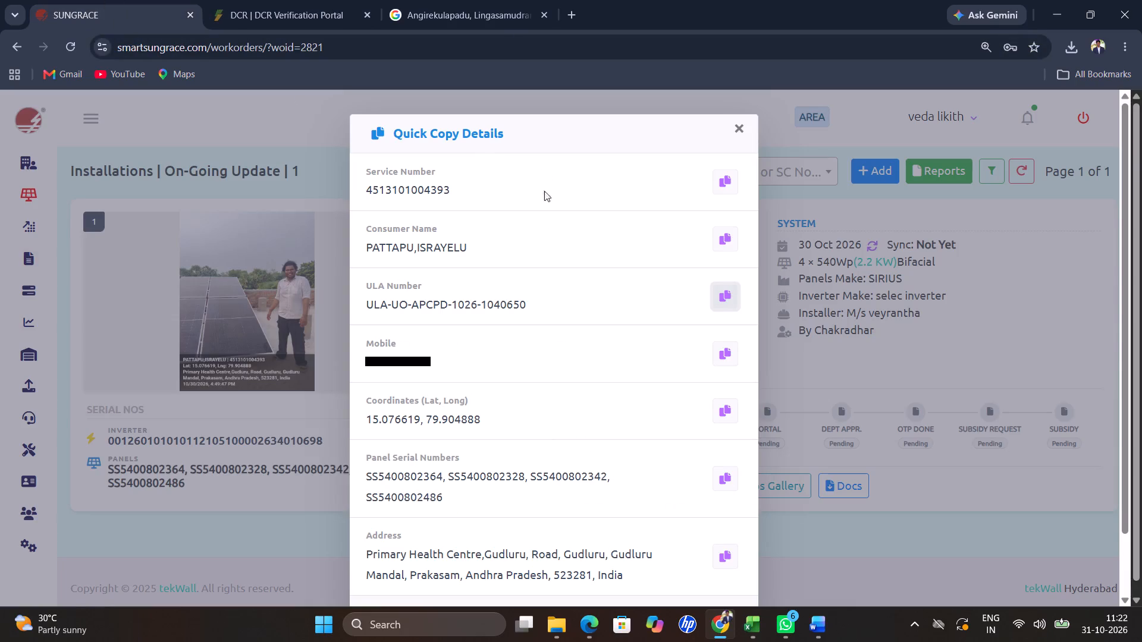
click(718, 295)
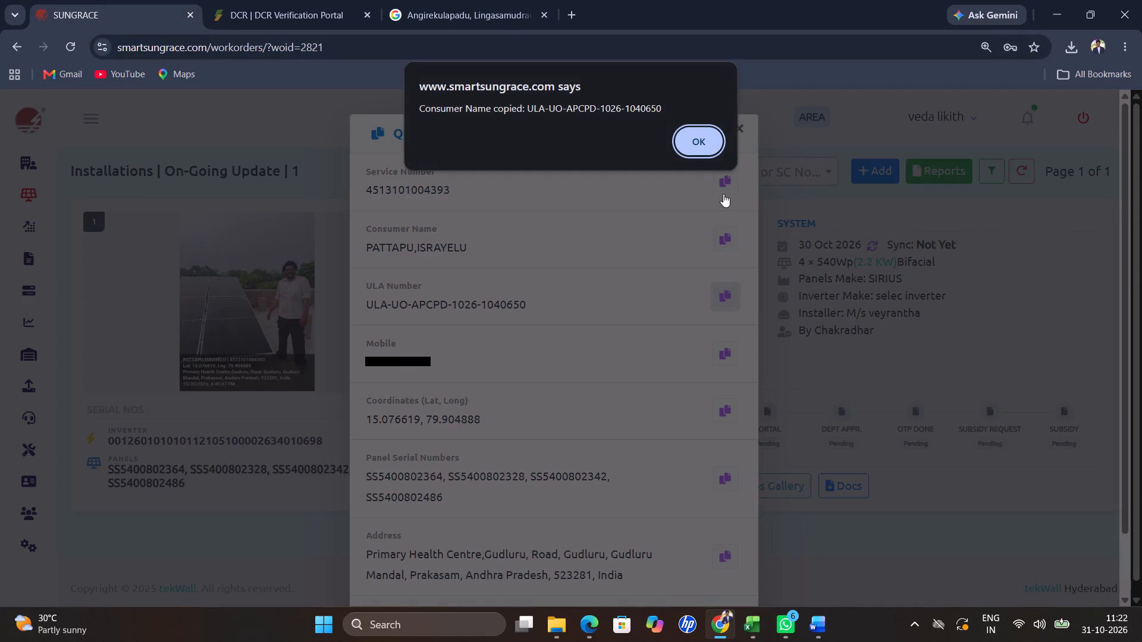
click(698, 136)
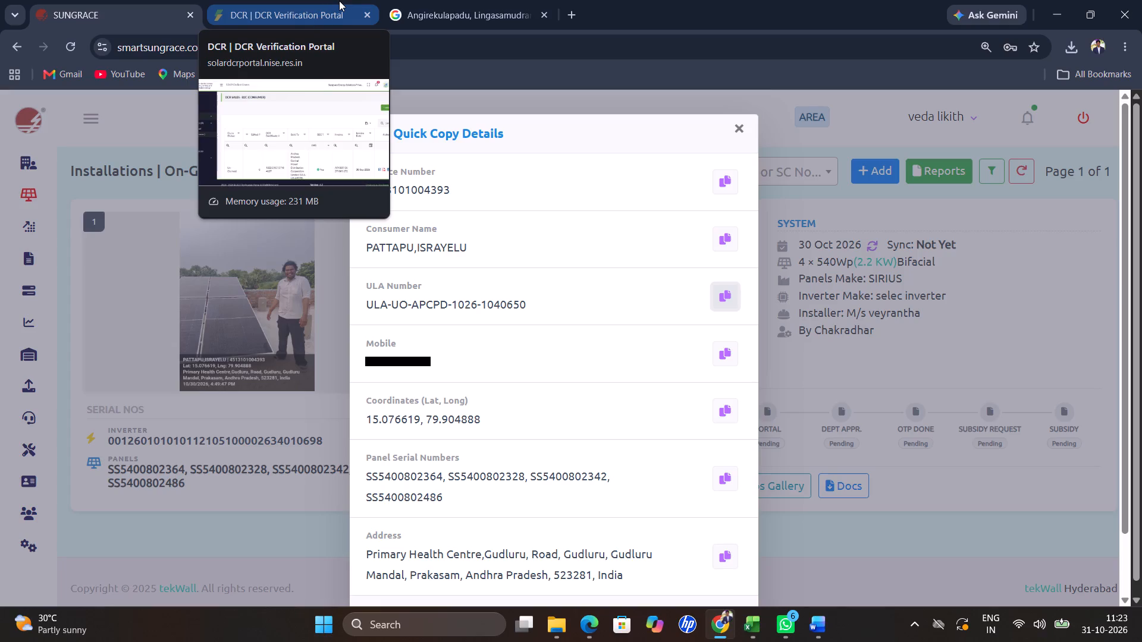
Start a new B2C consumer issue in the DCR portal and enter the copied ULA number as Consumer Application Number.
click(315, 2)
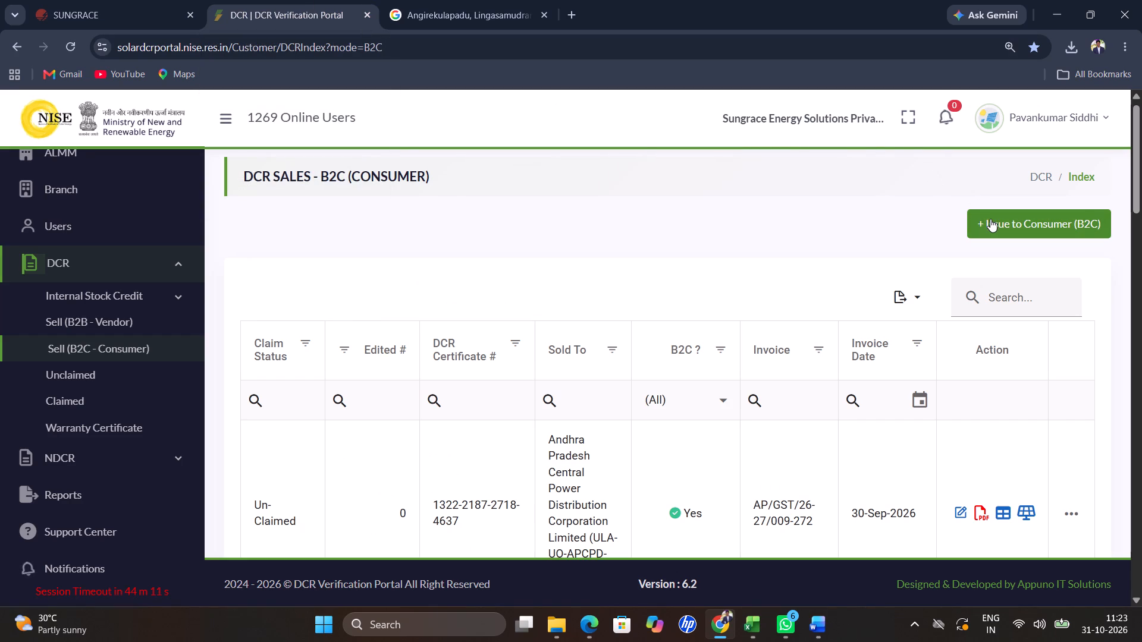
click(990, 219)
click(566, 339)
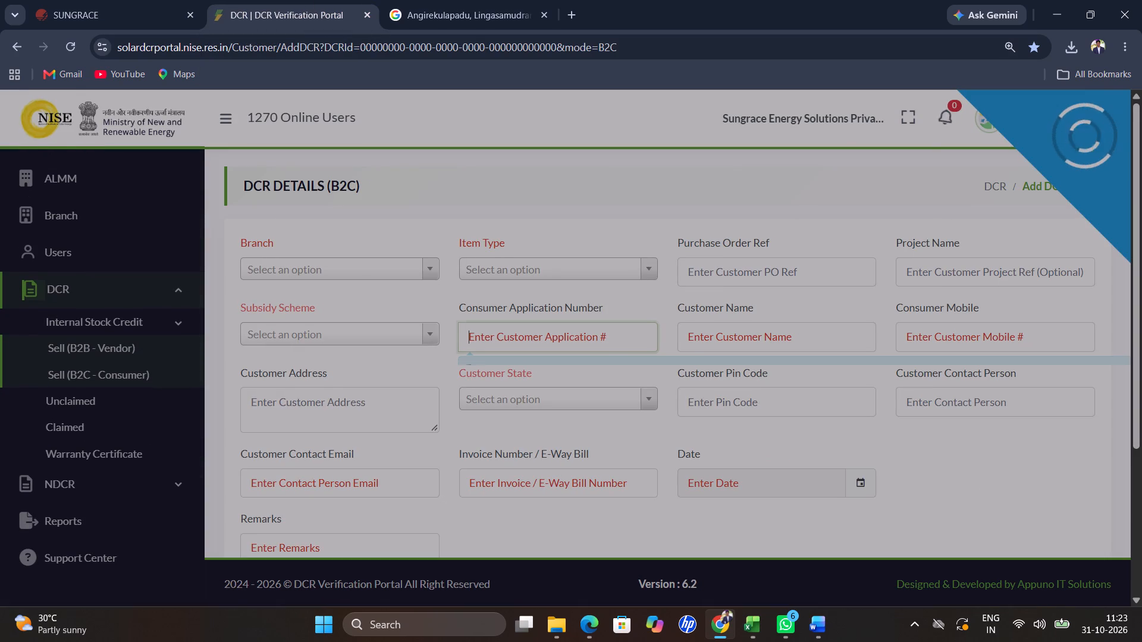
key(ctrl+v)
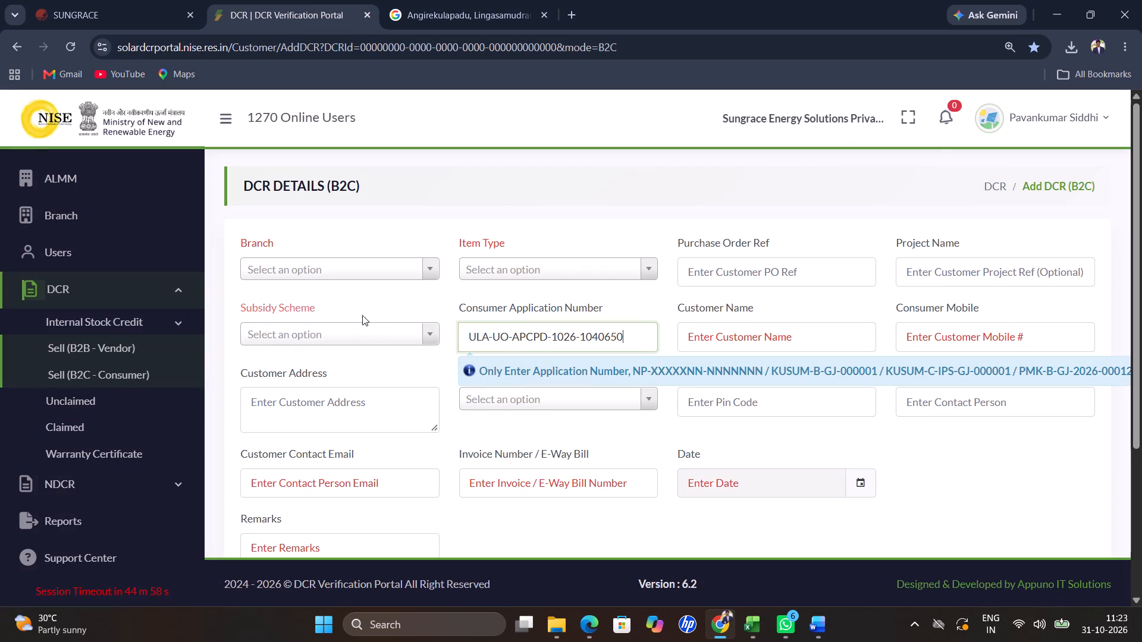
Set the Andhra Pradesh branch, subsidy scheme PM Surya Ghar: Muft Bijli Yojana and item type Solar Panels.
click(364, 271)
click(334, 328)
click(334, 330)
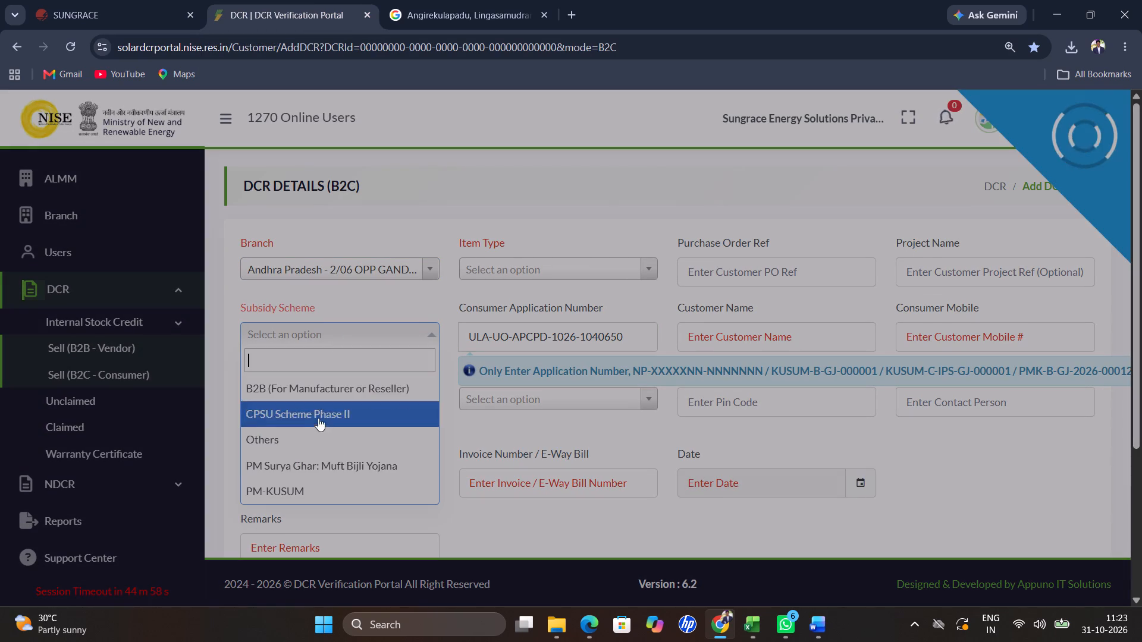
click(315, 454)
click(473, 275)
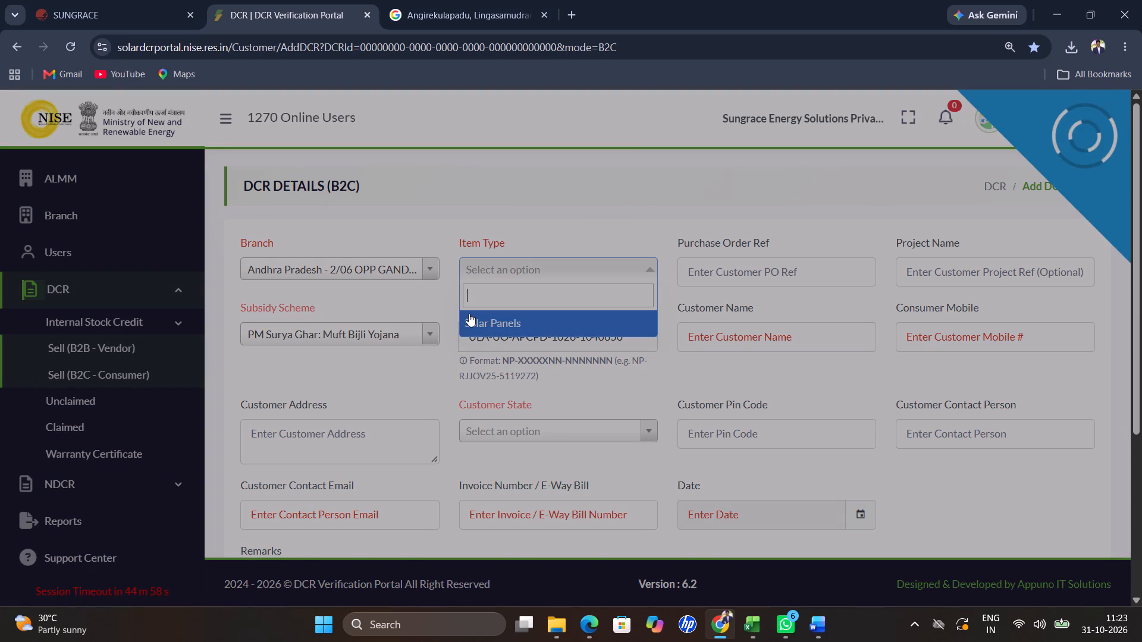
click(469, 317)
Start filling in the Customer Name on the B2C form.
click(714, 339)
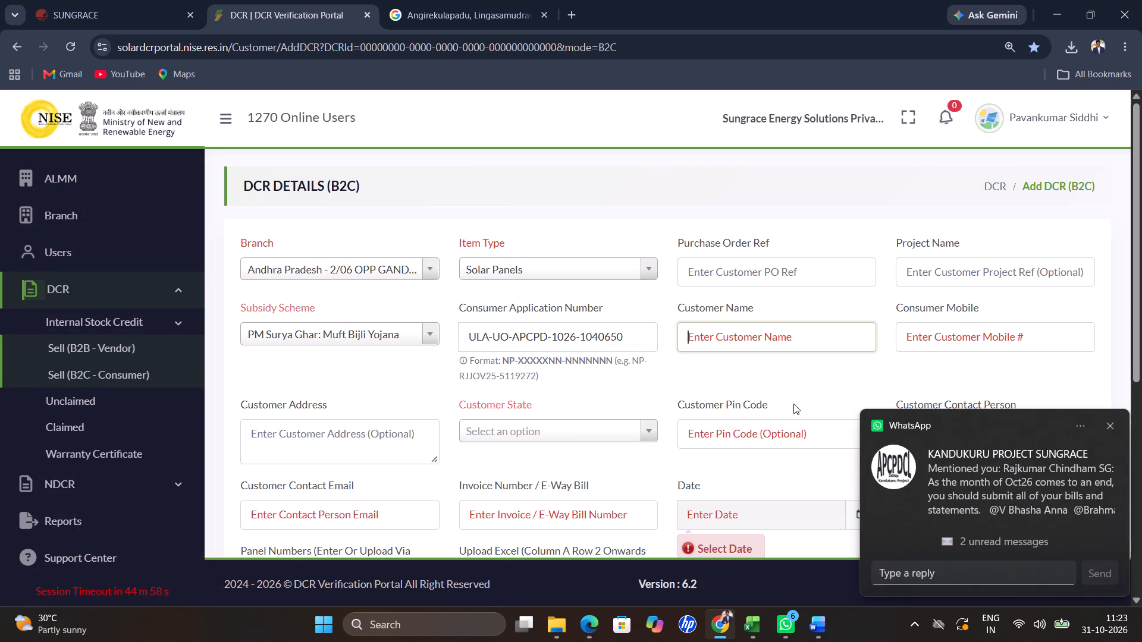
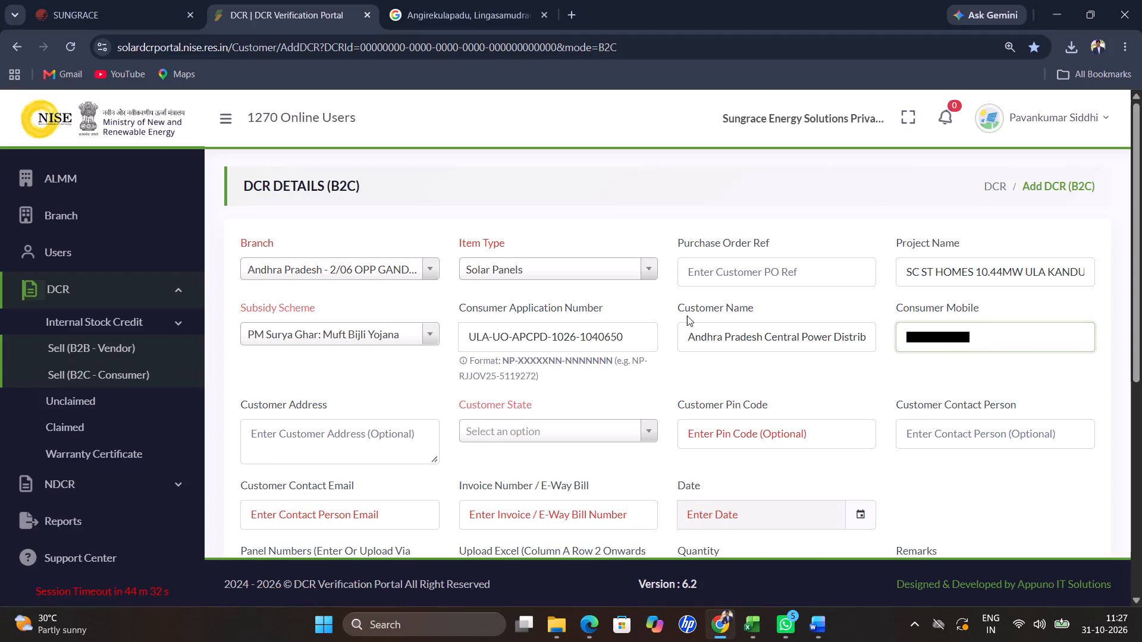
Set the Customer State to Andhra Pradesh (37).
scroll(687, 291, down, 3)
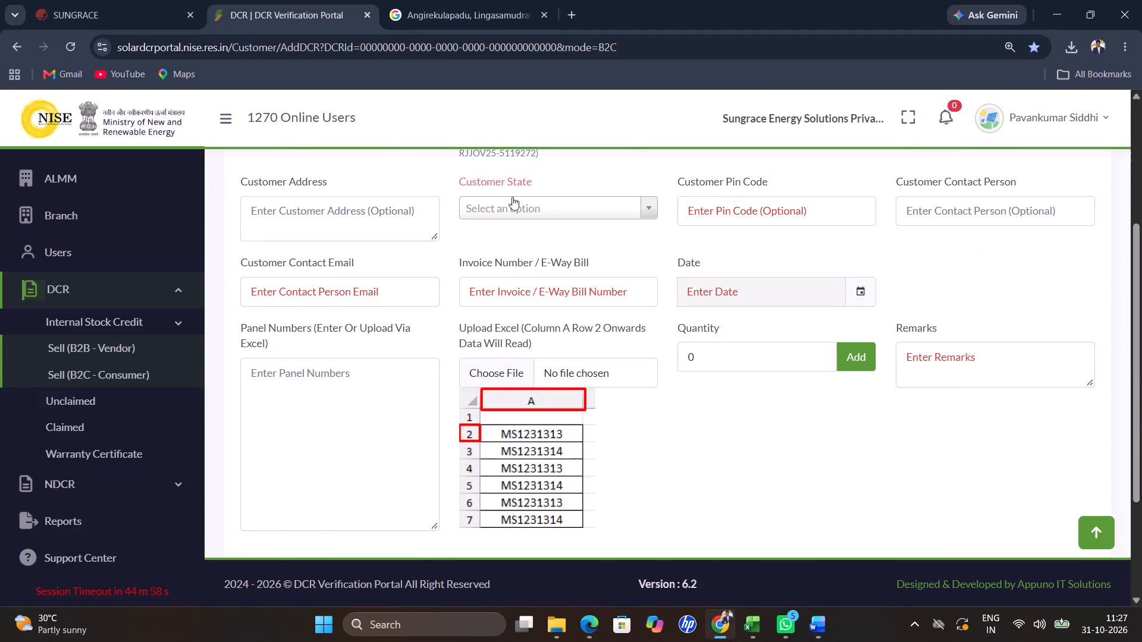
double_click(512, 196)
click(511, 206)
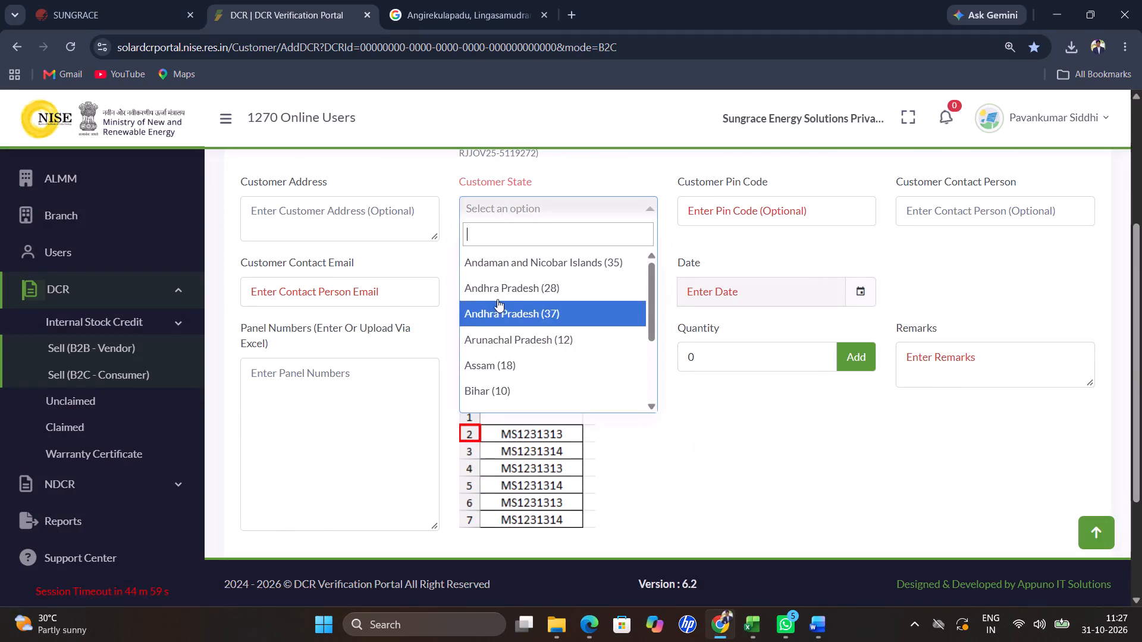
click(493, 306)
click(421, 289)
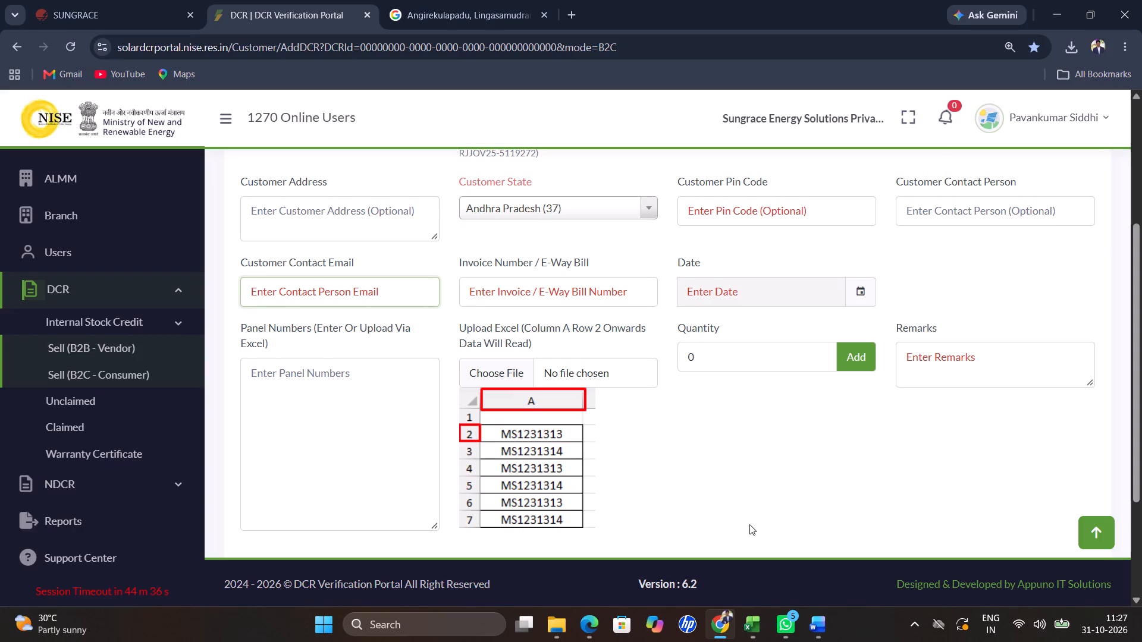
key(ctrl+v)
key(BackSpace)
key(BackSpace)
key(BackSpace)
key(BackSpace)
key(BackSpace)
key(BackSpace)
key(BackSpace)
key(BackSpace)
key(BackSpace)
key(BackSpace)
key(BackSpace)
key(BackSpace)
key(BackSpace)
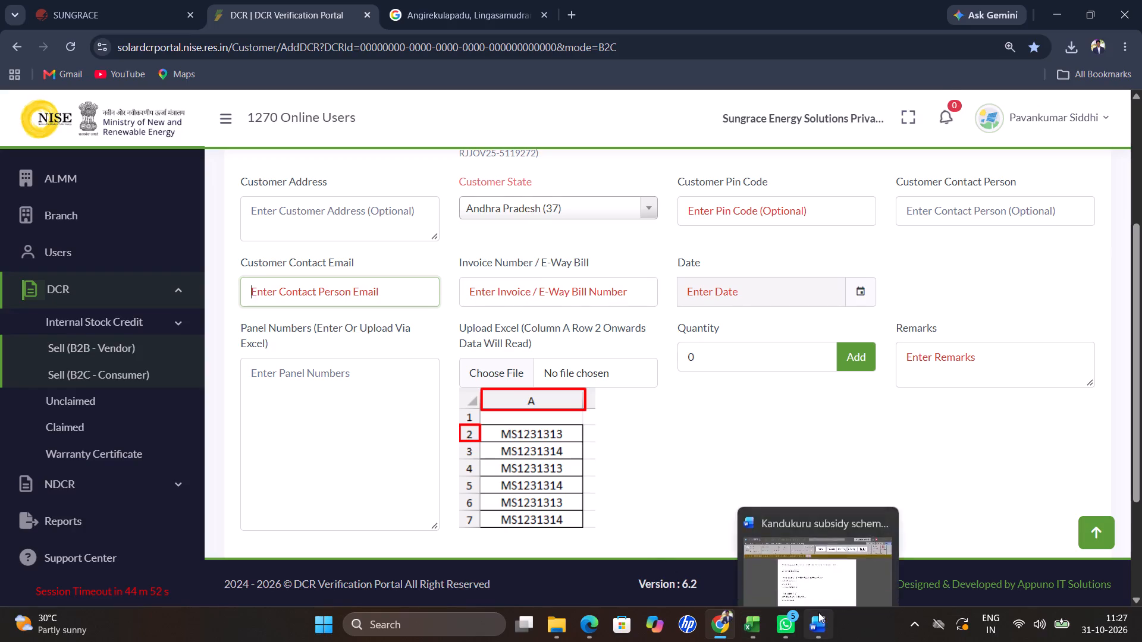
Copy the contact email from the Word notes into the DCR form's Customer Contact Email.
click(808, 574)
drag(427, 333, 421, 333)
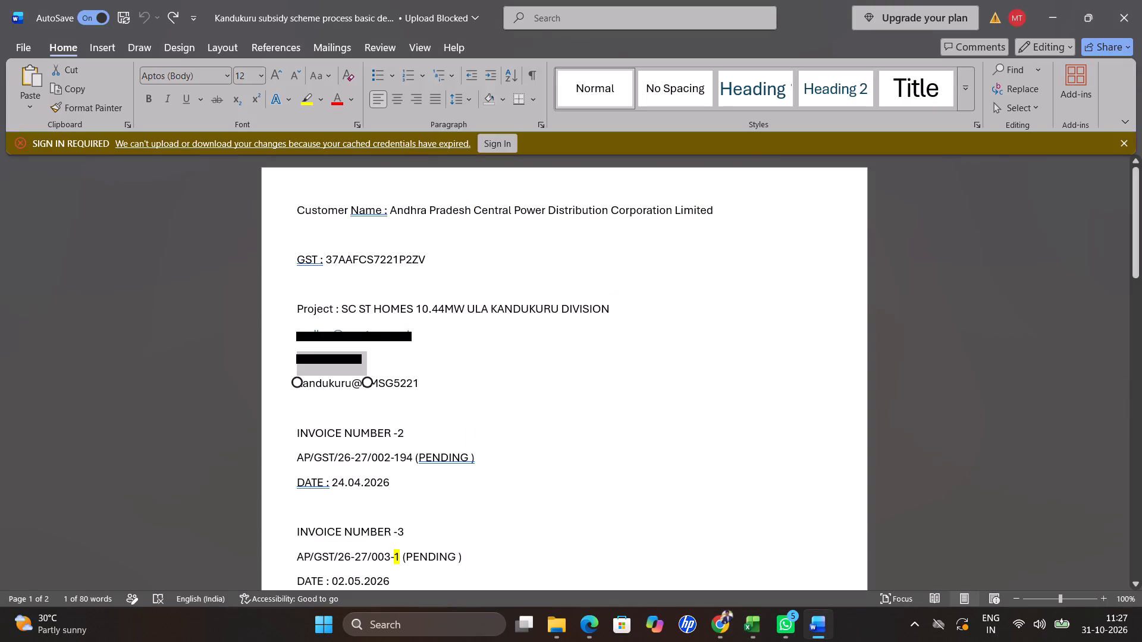
Copy the contact email from the Word notes into the DCR form's Customer Contact Email.
drag(421, 333, 287, 344)
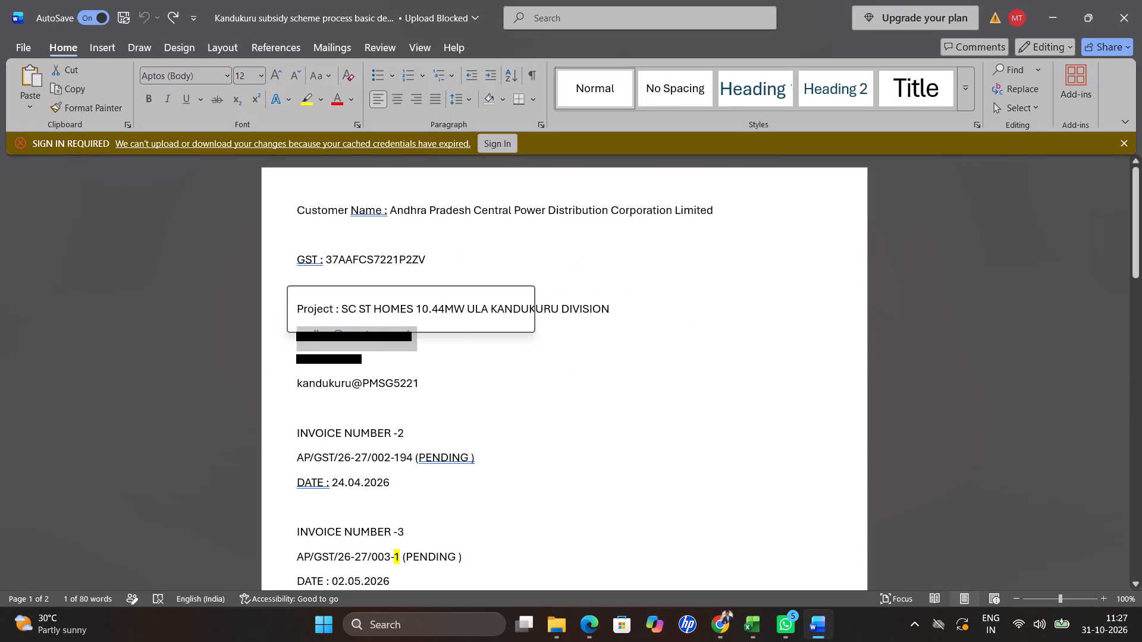
key(ctrl+c)
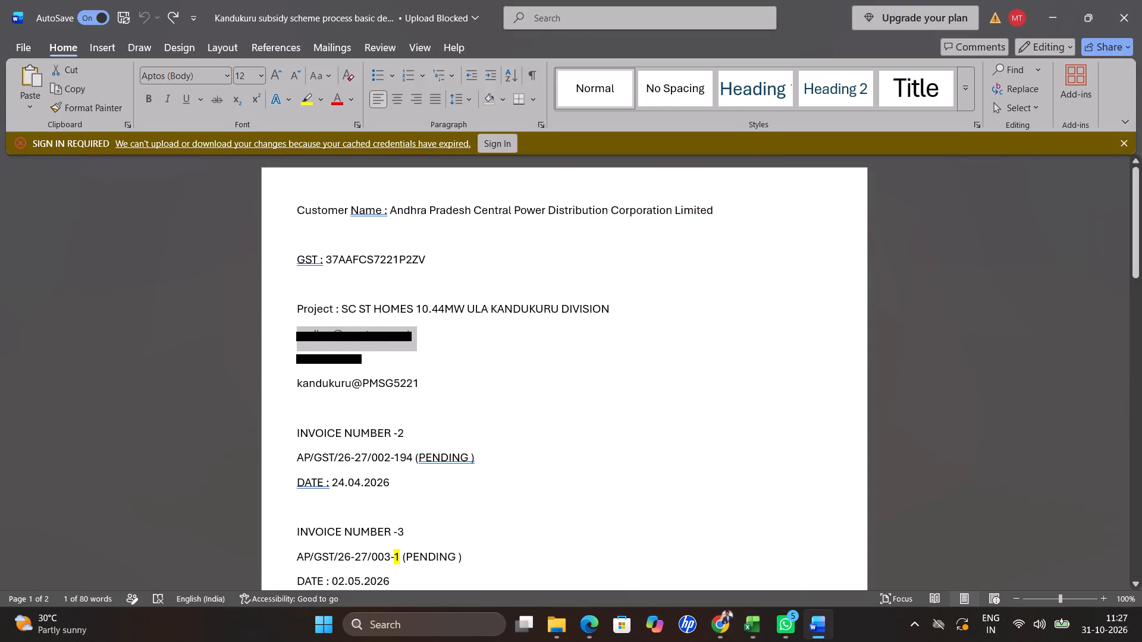
click(710, 552)
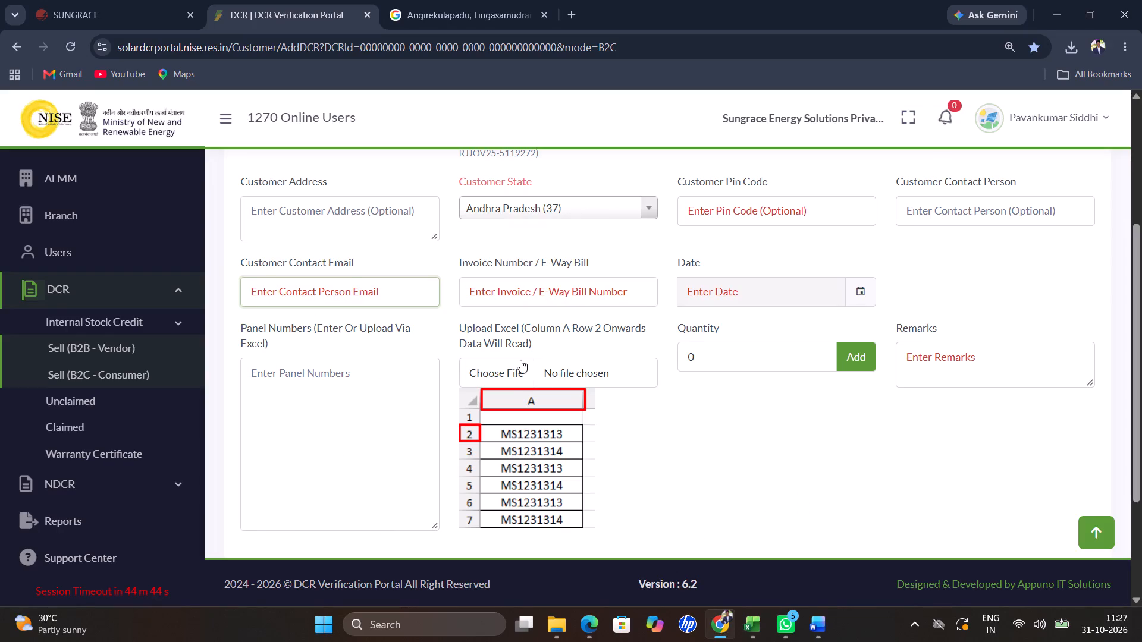
key(ctrl+v)
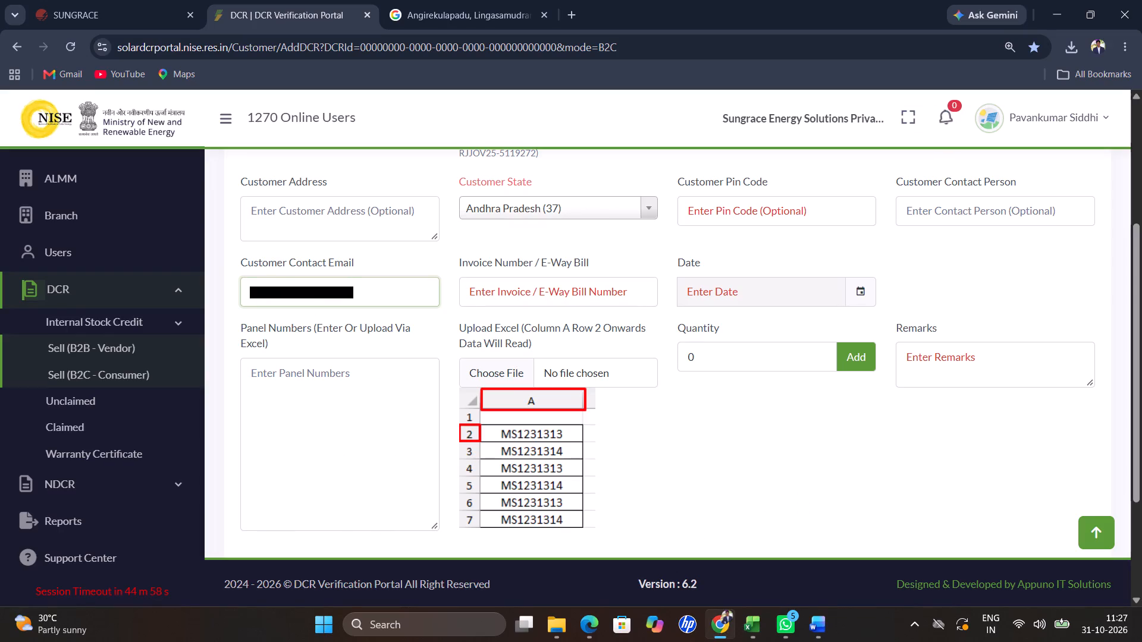
Copy the invoice 7 number AP/GST/26-27/007- from the Word notes for the DCR form's Invoice Number / E-Way Bill.
click(541, 300)
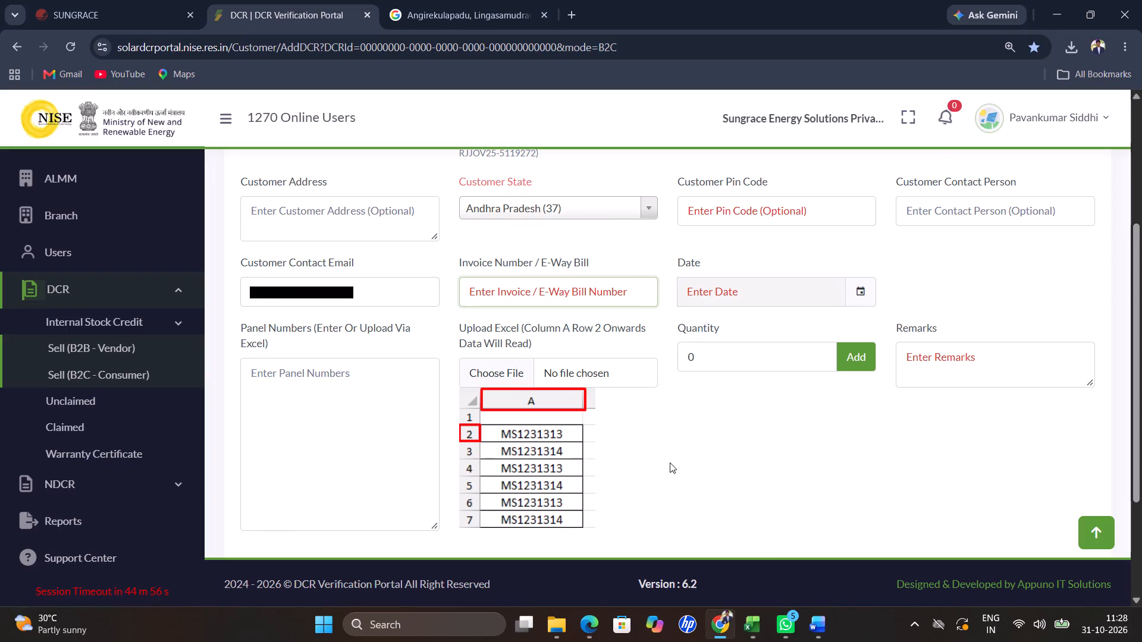
click(798, 569)
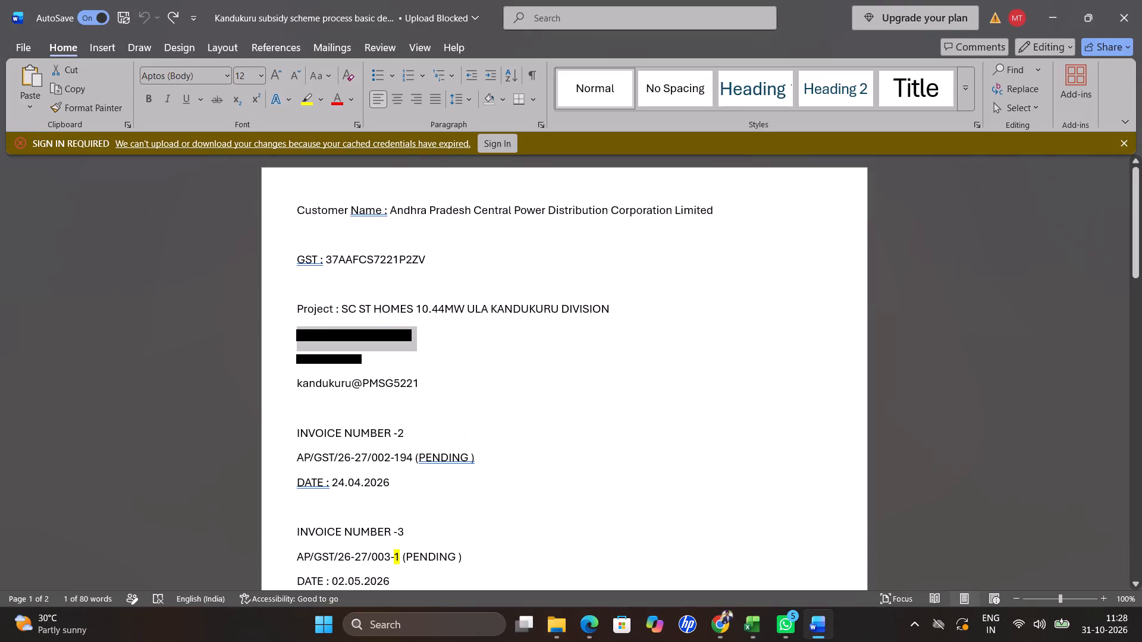
scroll(445, 363, down, 8)
scroll(453, 347, up, 1)
scroll(454, 342, down, 11)
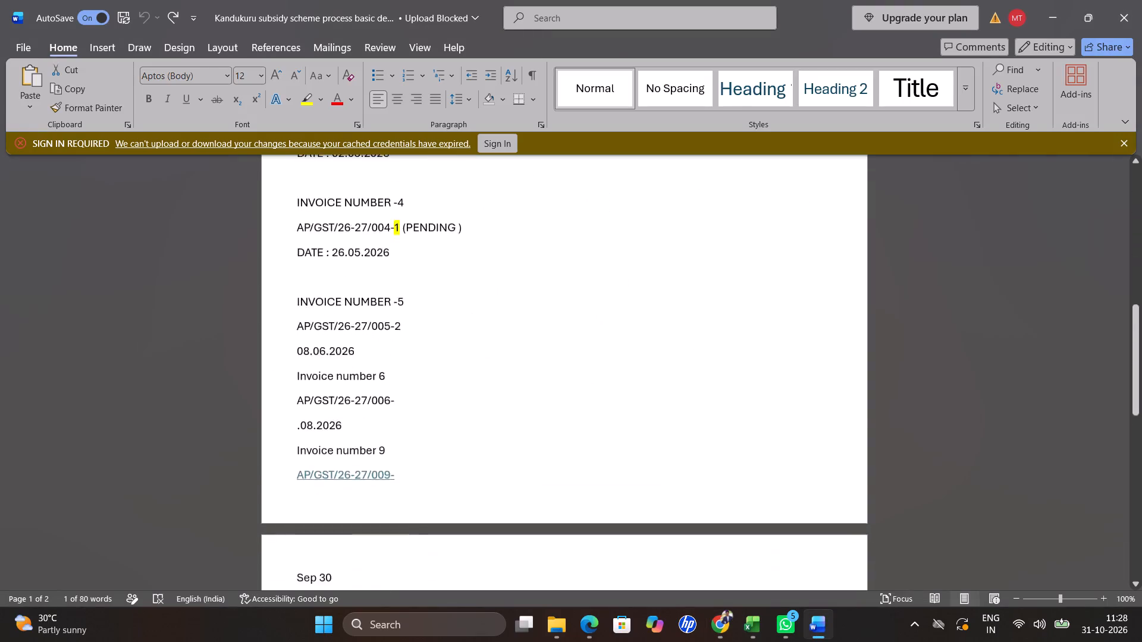
scroll(455, 336, down, 4)
drag(406, 301, 406, 300)
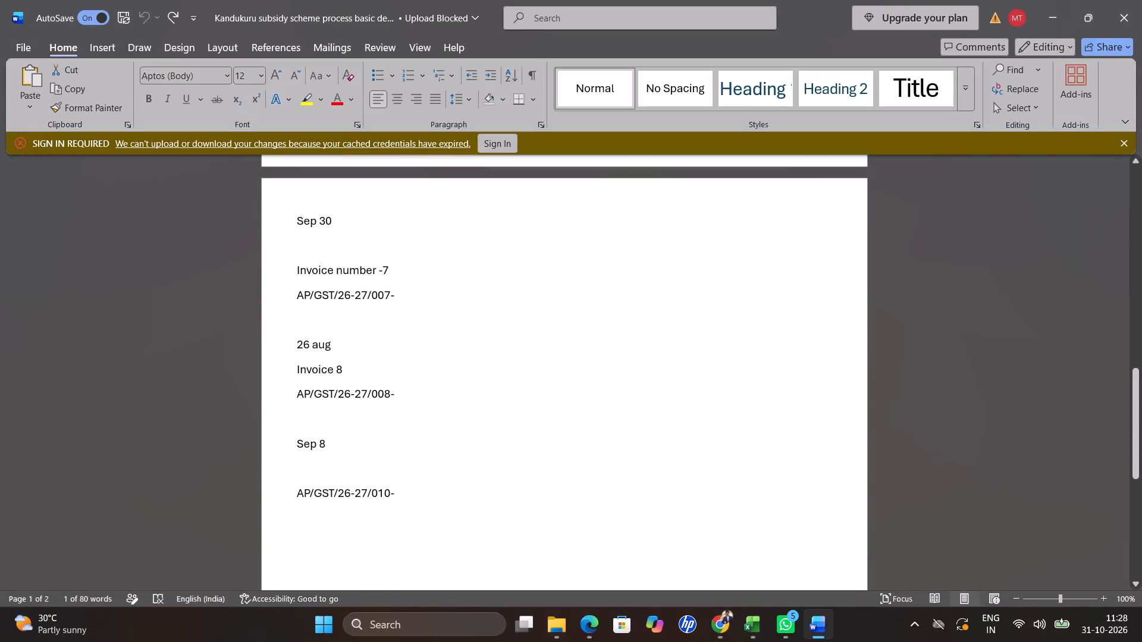
drag(406, 300, 278, 302)
key(ctrl+c)
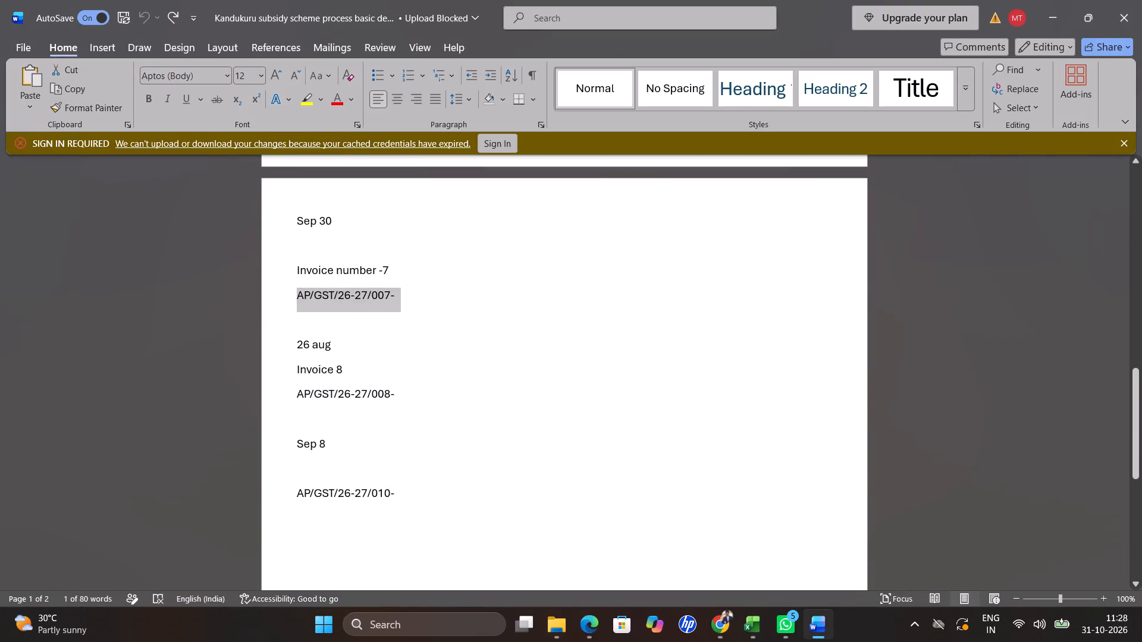
click(692, 516)
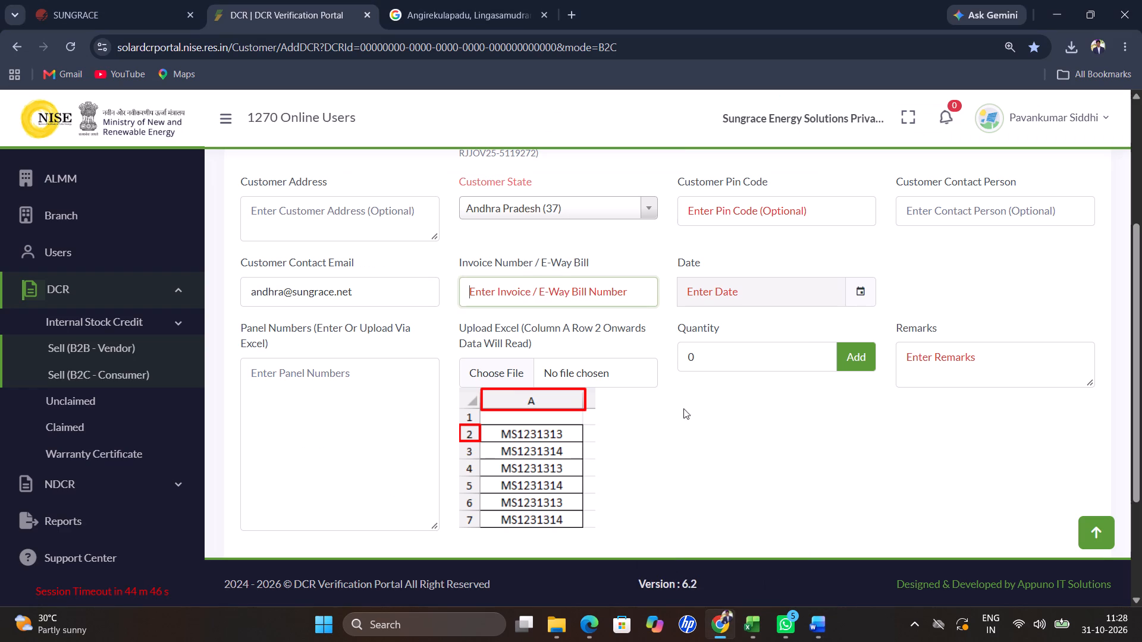
Enter invoice number AP/GST/26-27/007-63 and set its date to 26-Aug-2026.
key(ctrl+v)
text(63)
double_click(760, 289)
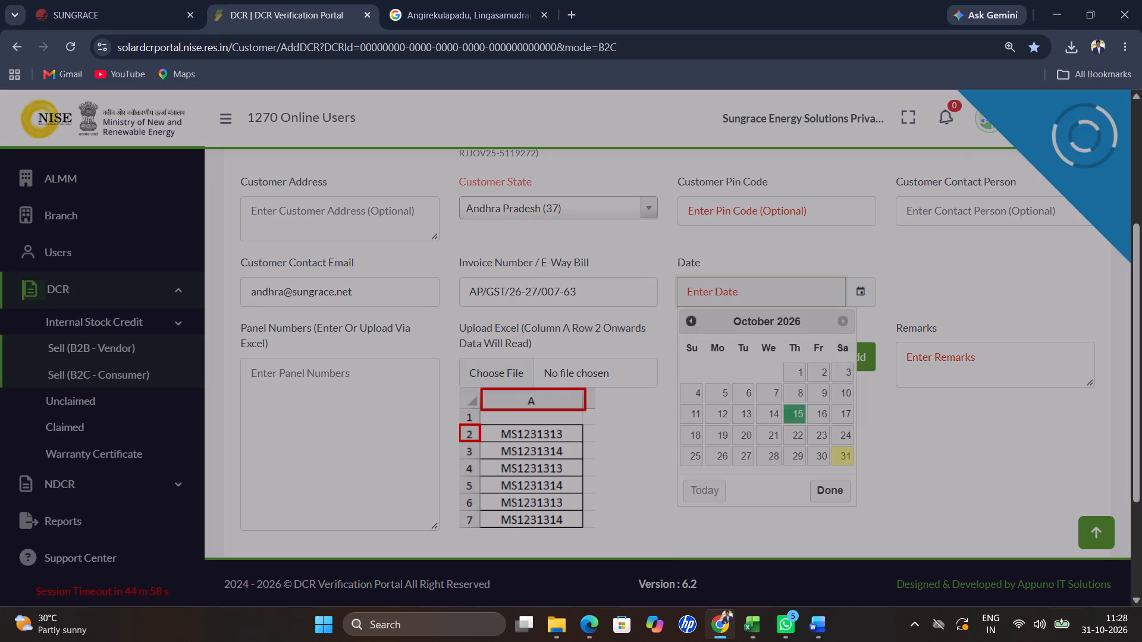
double_click(688, 322)
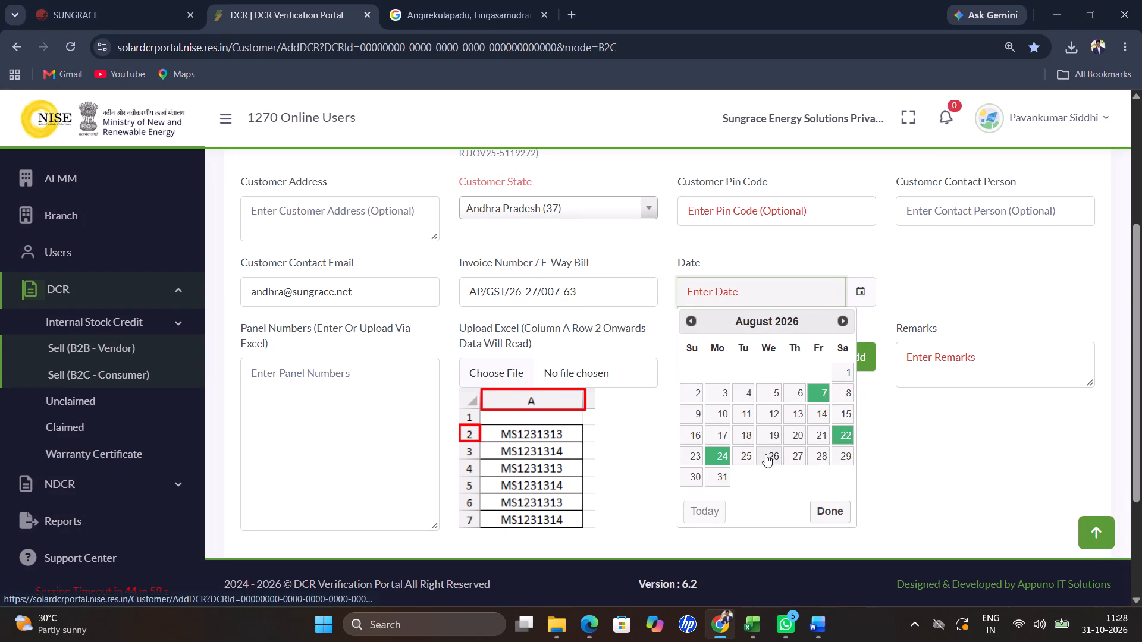
click(765, 454)
Copy the four panel serial numbers from the SUNGRACE quick copy details into the DCR form's Panel Numbers.
click(379, 420)
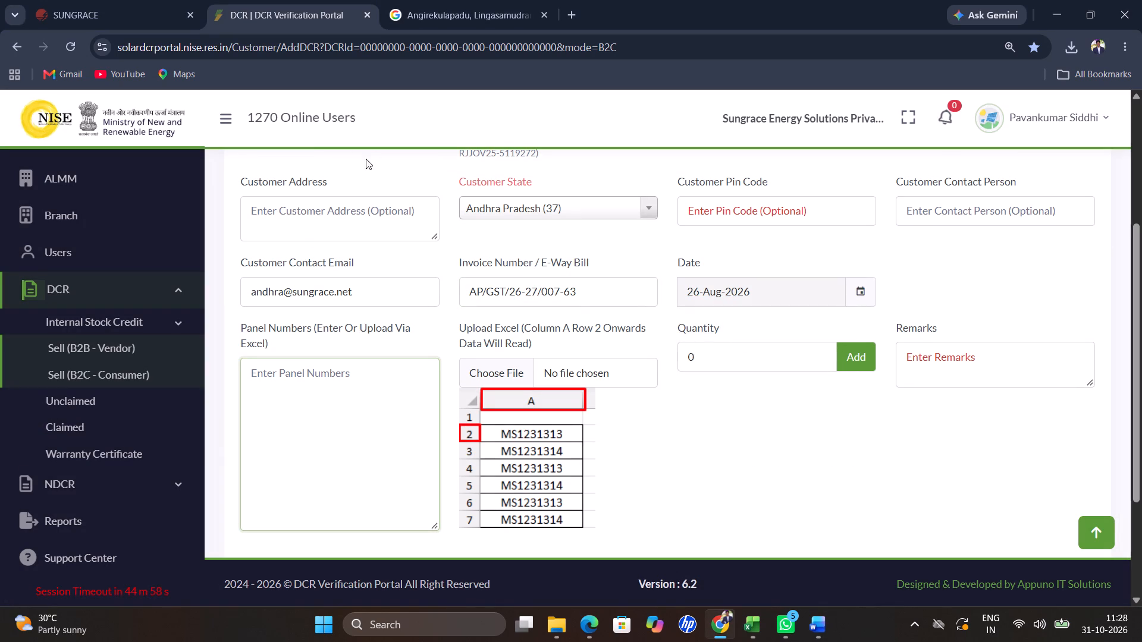
click(77, 0)
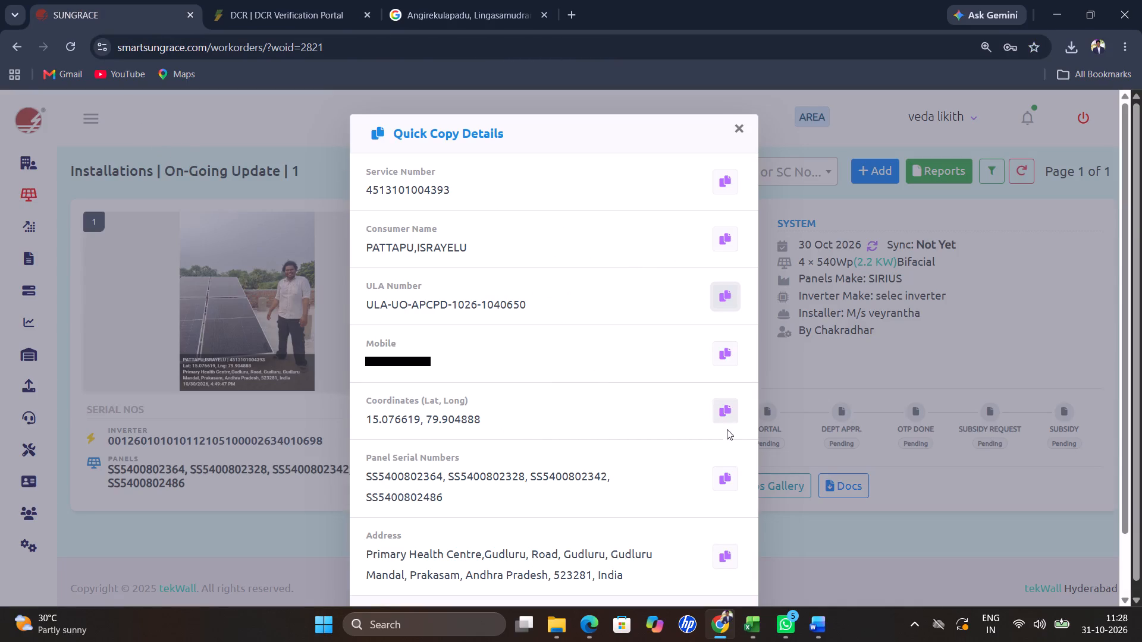
click(724, 471)
click(269, 22)
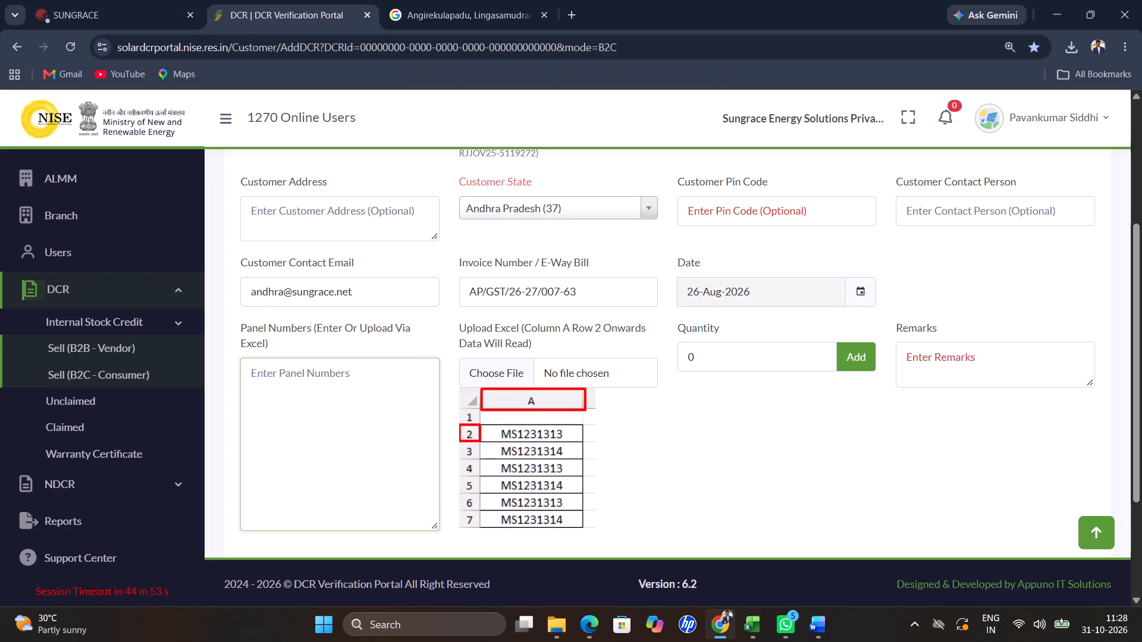
key(ctrl+v)
key(Left)
key(Left)
key(Left)
key(Left)
key(Left)
key(Left)
key(Left)
key(Left)
key(Left)
key(Left)
key(Left)
key(Left)
key(Left)
key(Left)
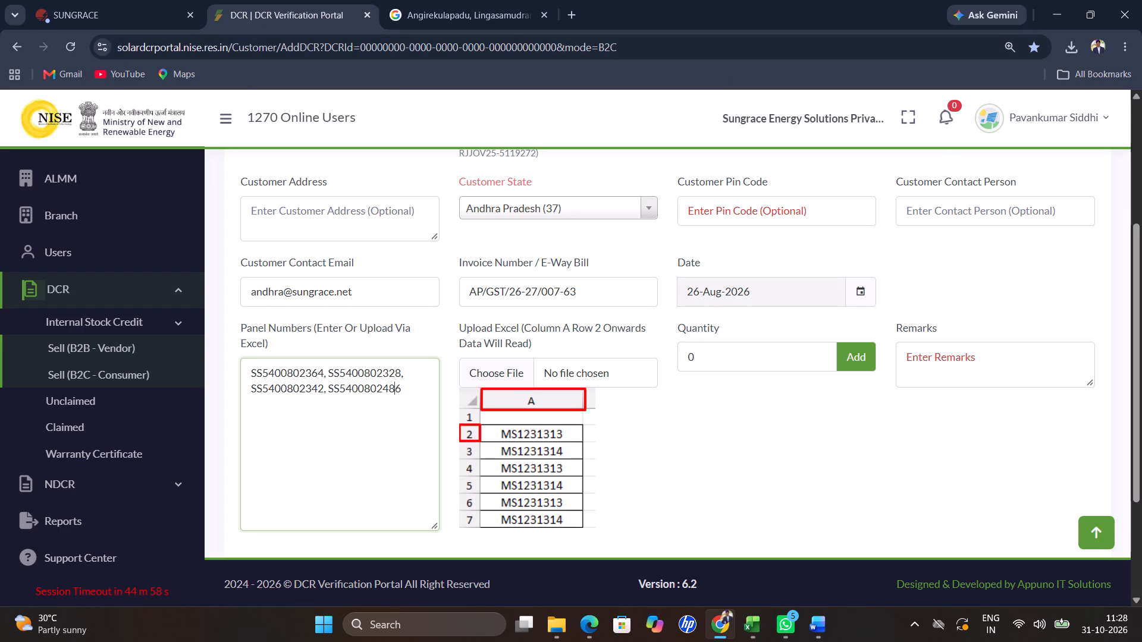
key(Right)
key(Right)
key(BackSpace)
key(BackSpace)
key(Return)
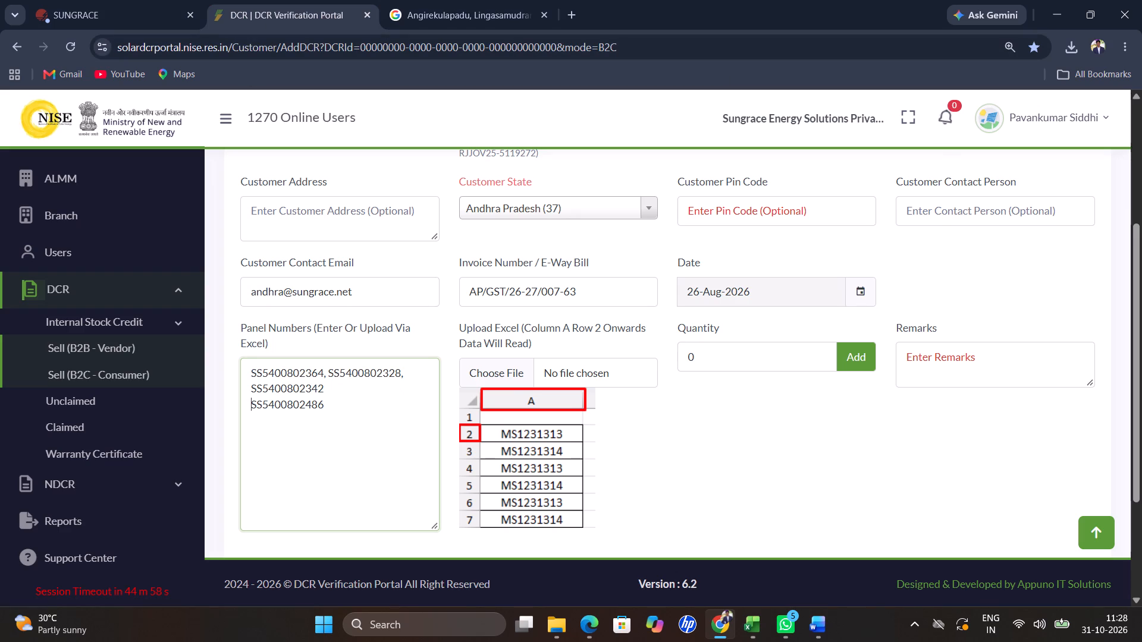
key(Up)
key(Up)
key(Right)
key(Right)
key(Right)
key(Right)
key(Right)
key(Right)
key(Right)
key(Right)
key(Right)
key(Right)
key(Right)
key(Right)
key(Right)
key(Right)
key(BackSpace)
key(BackSpace)
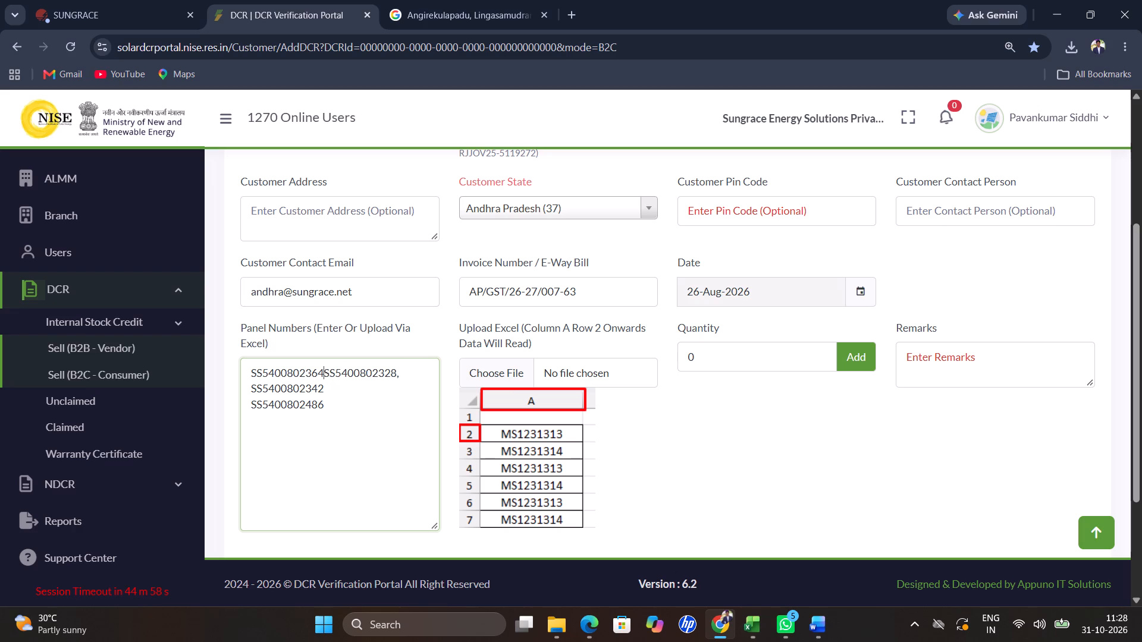
key(Return)
key(Right)
key(Right)
key(Right)
key(Right)
key(Right)
key(Right)
key(Right)
key(Right)
key(Right)
key(Right)
key(Right)
key(Right)
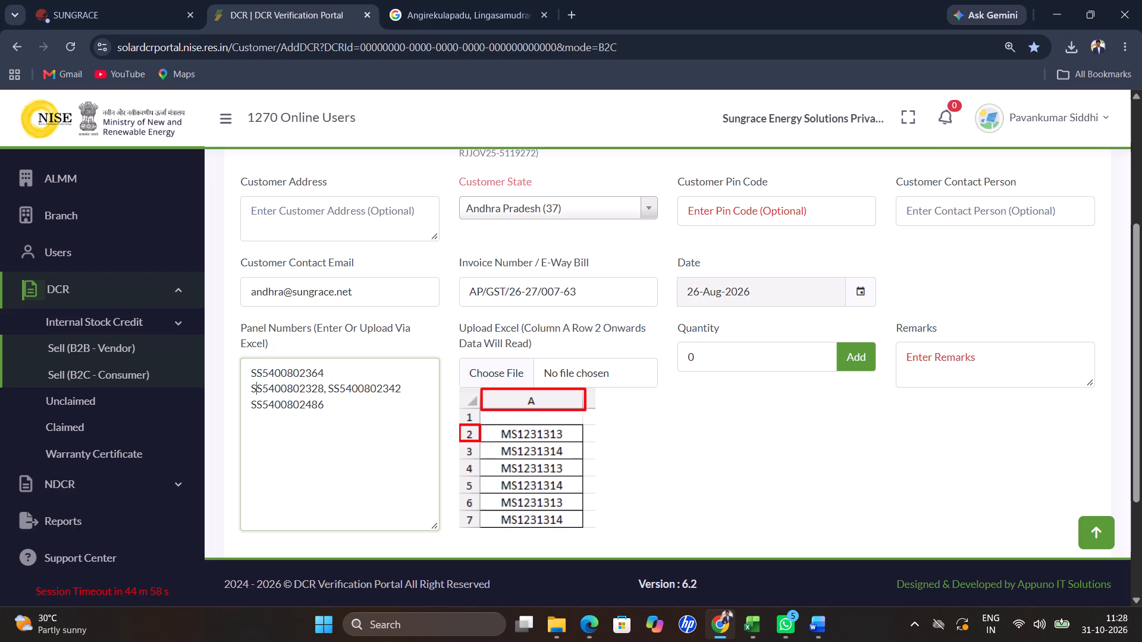
key(Right)
key(Right)
key(BackSpace)
key(BackSpace)
key(Return)
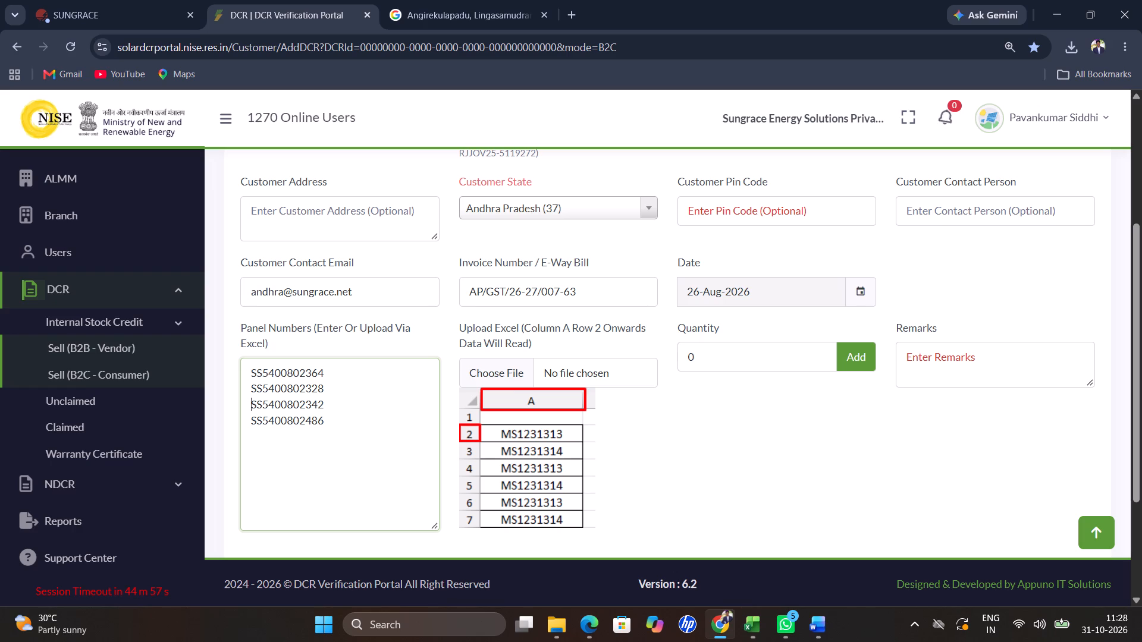
Set the panel Quantity to 4.
double_click(754, 352)
scroll(754, 352, up, 1)
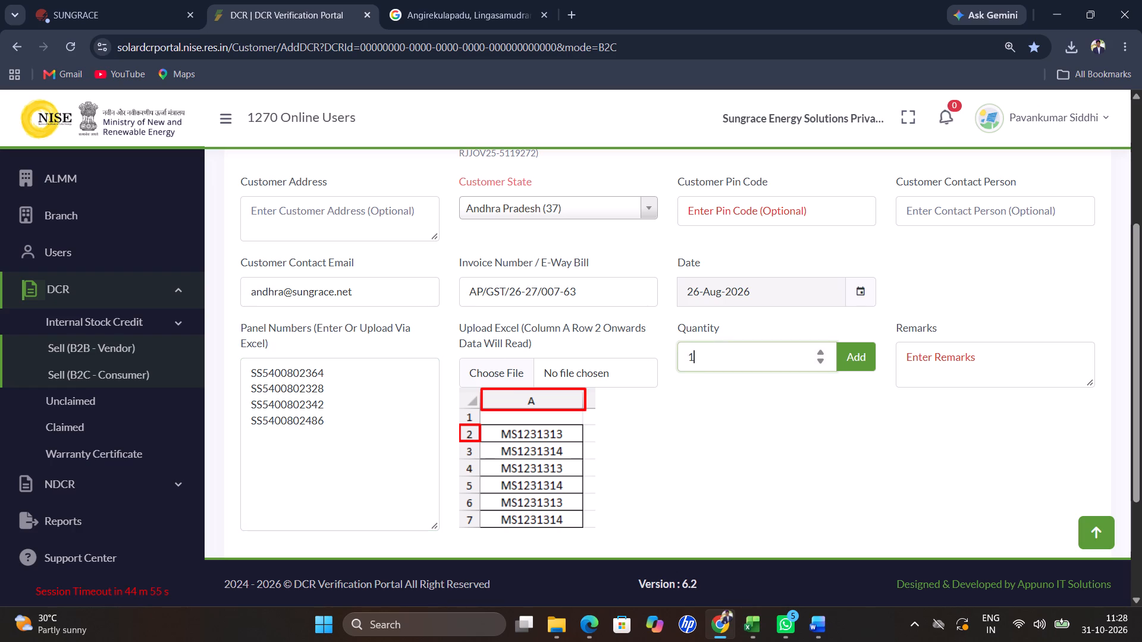
scroll(754, 352, up, 3)
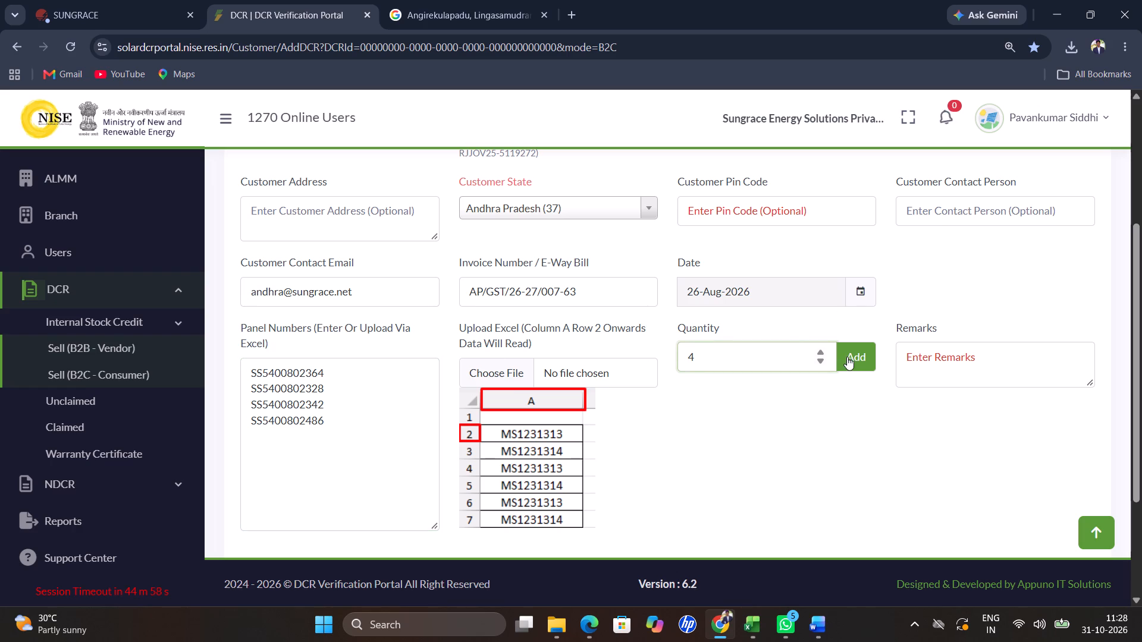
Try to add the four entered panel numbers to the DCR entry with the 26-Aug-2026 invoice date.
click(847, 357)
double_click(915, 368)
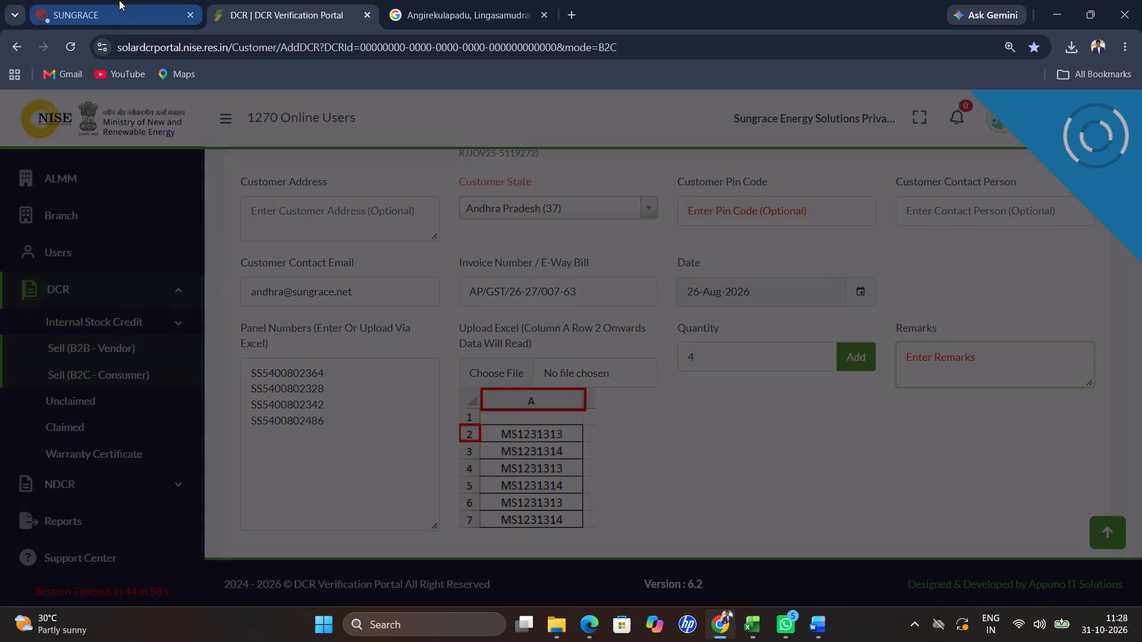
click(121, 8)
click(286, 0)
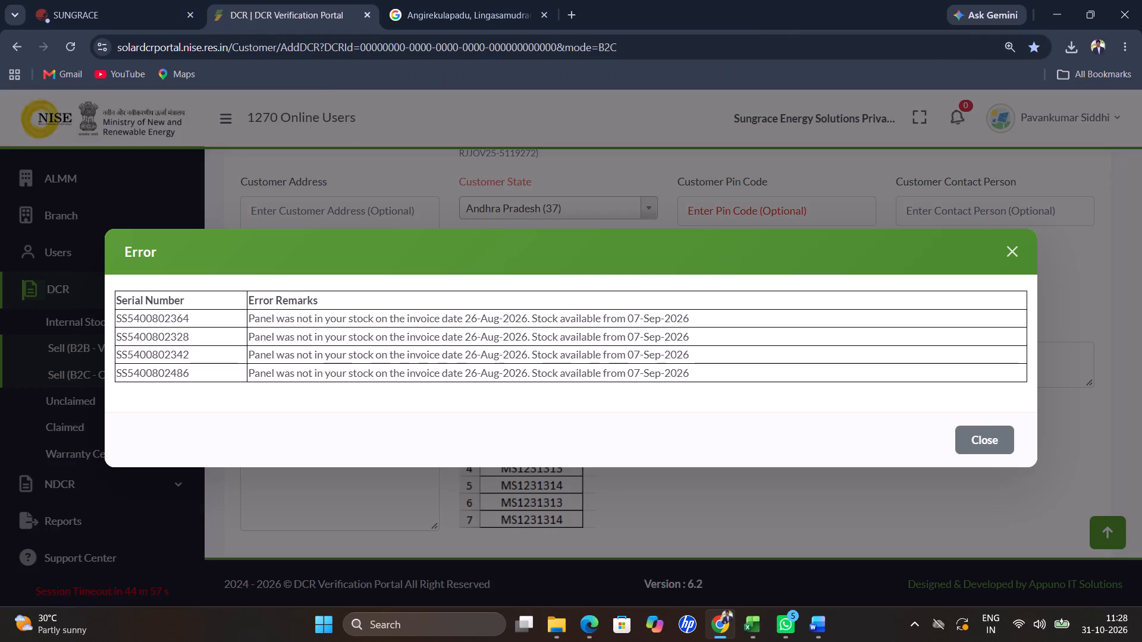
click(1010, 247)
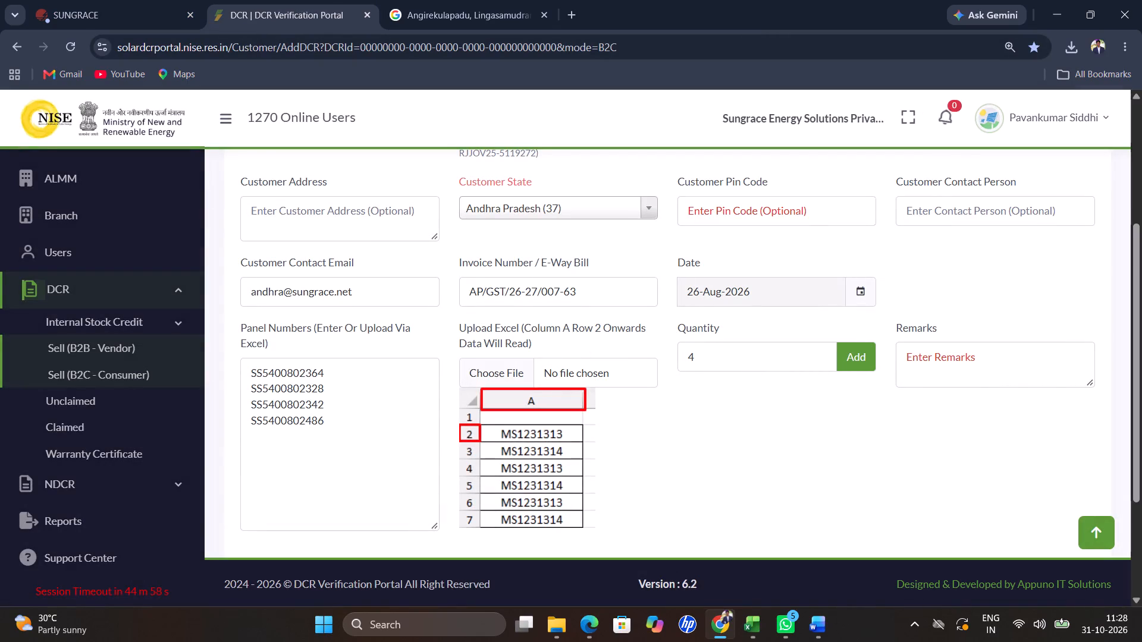
Change the series part of the invoice number to 008, giving AP/GST/26-27/008-63.
click(560, 289)
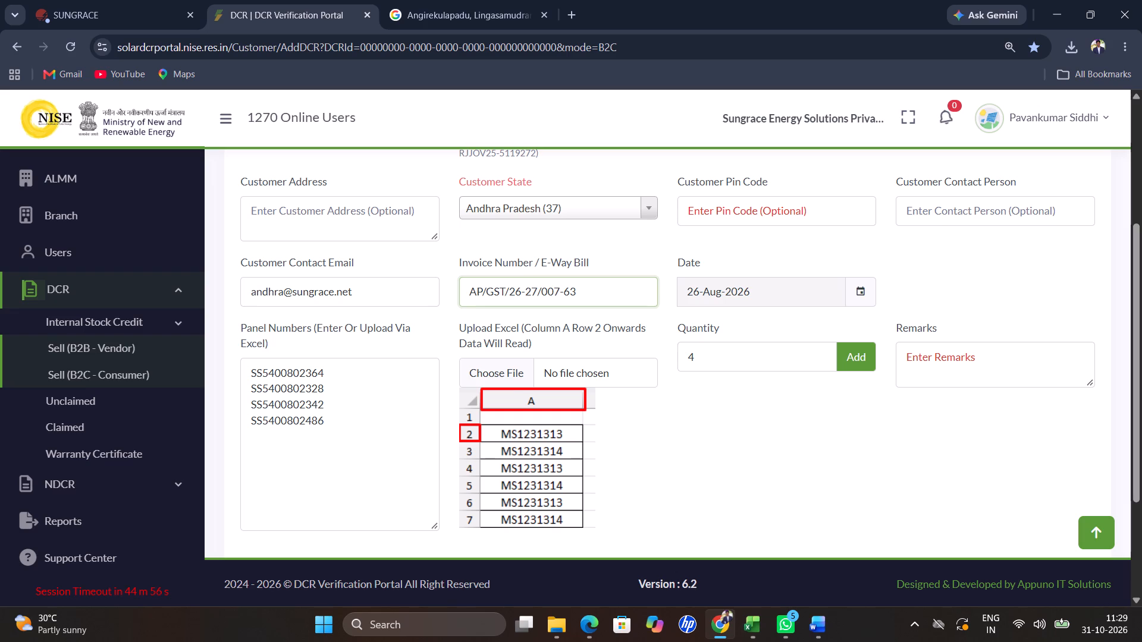
key(BackSpace)
key(8)
key(Right)
key(Right)
key(Right)
key(Right)
key(Right)
key(Right)
Check the last numbered folder in dcr crf > DCR008 and set the invoice number to AP/GST/26-27/008-110.
click(557, 625)
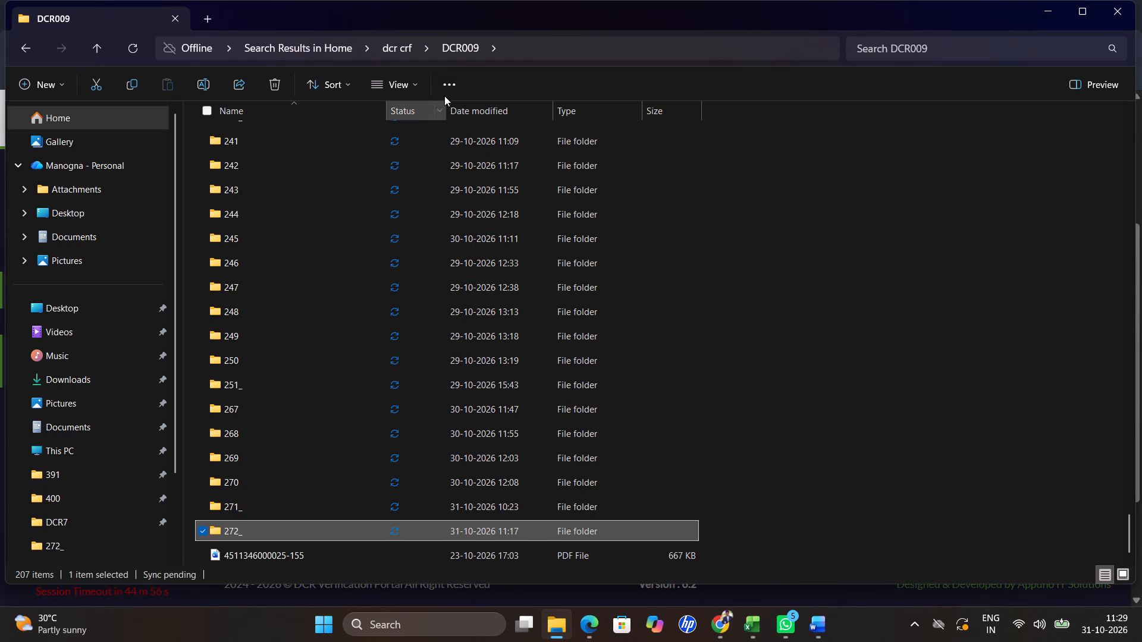
click(404, 45)
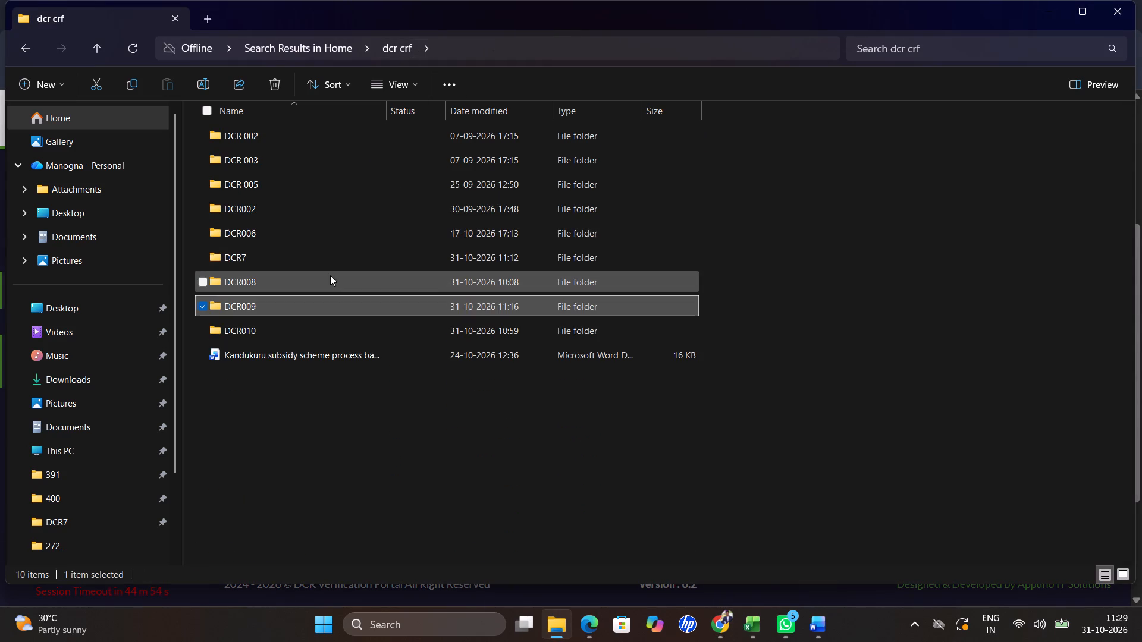
double_click(330, 275)
scroll(390, 235, down, 20)
scroll(390, 235, down, 2)
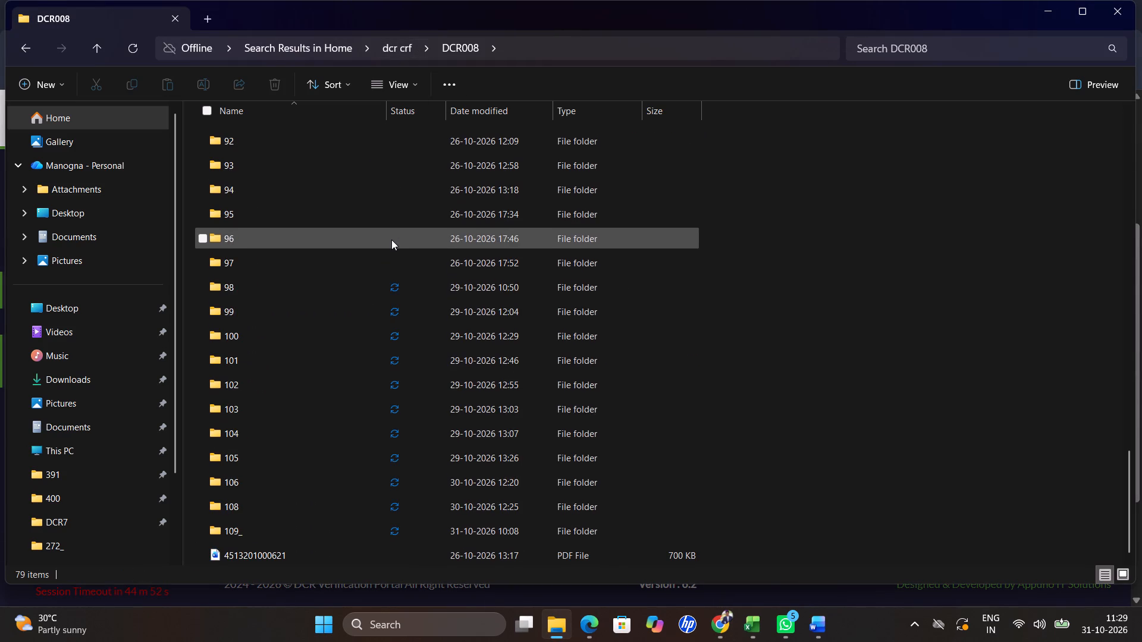
scroll(391, 240, down, 5)
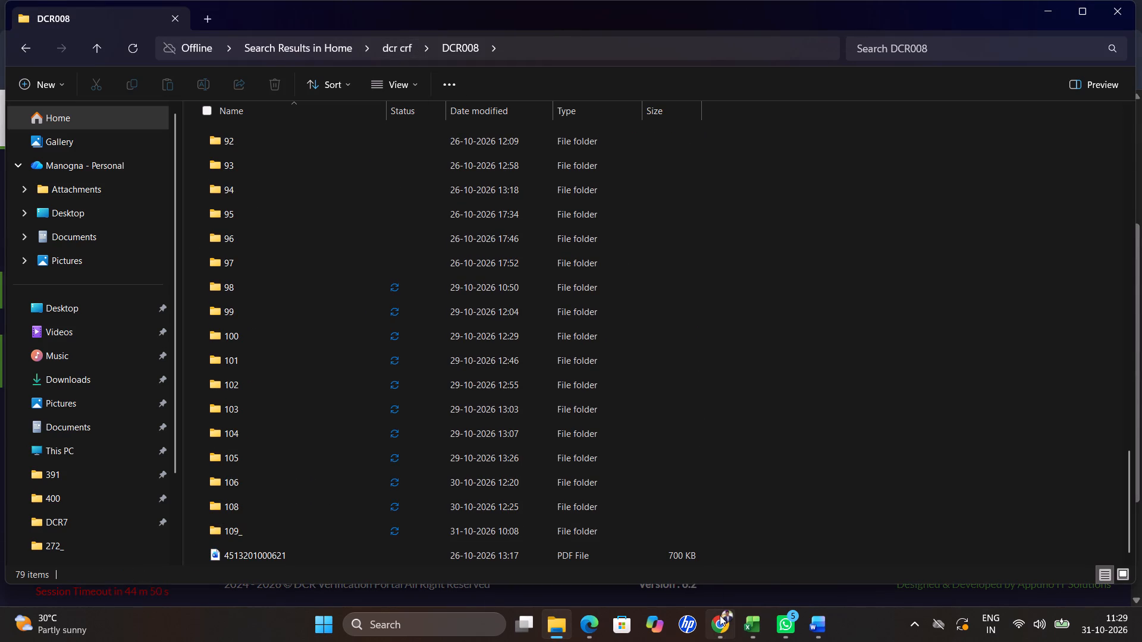
click(700, 558)
key(BackSpace)
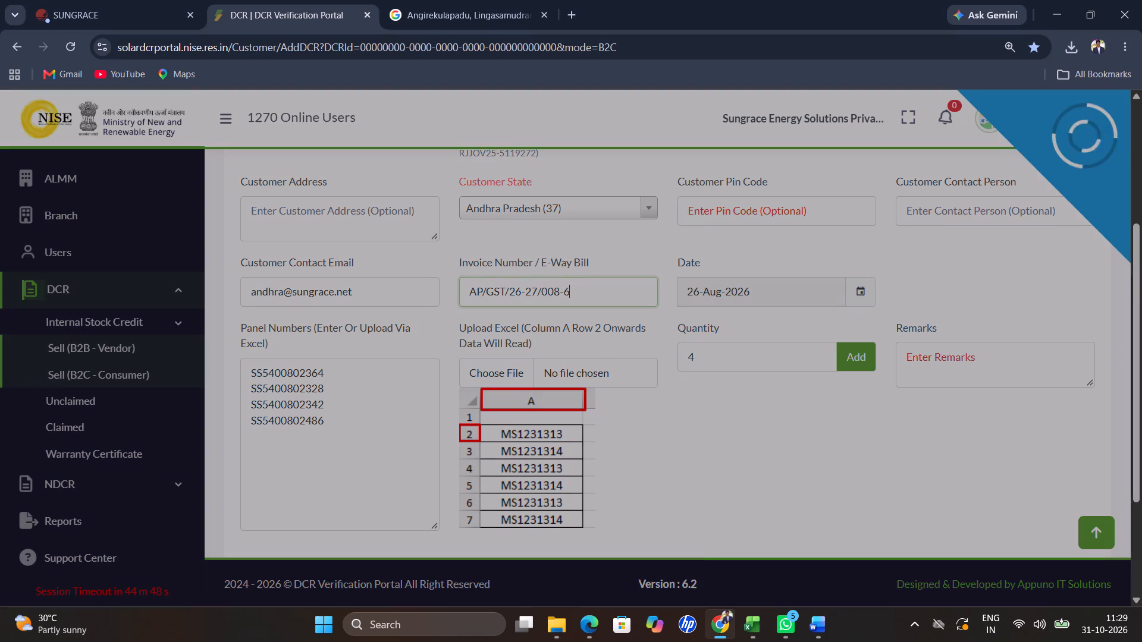
key(BackSpace)
text(110)
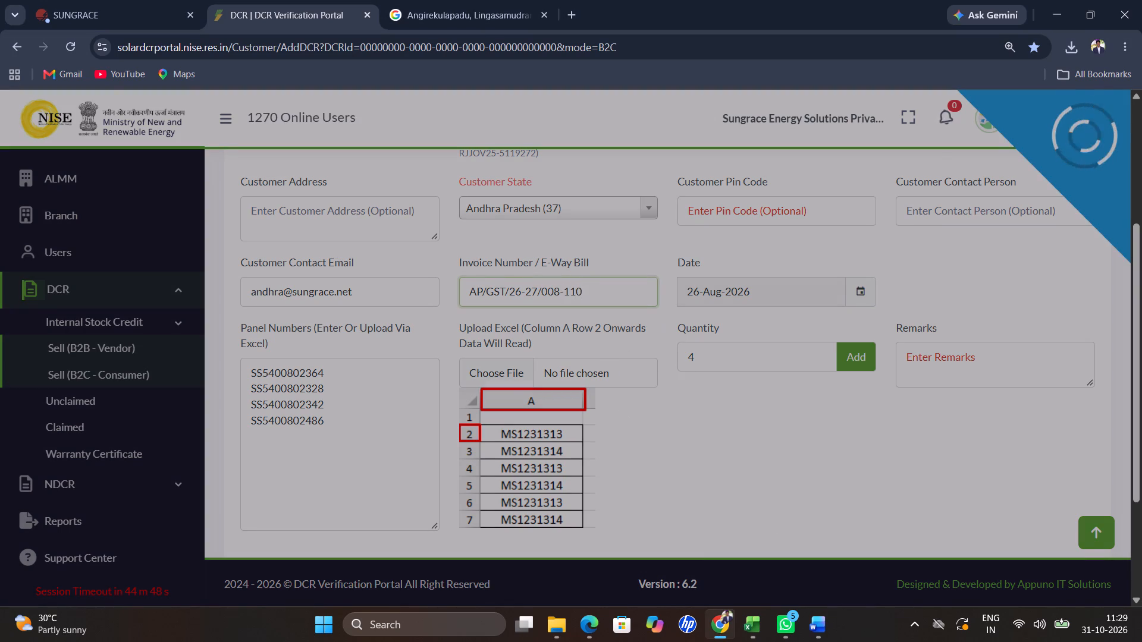
Set the invoice date to 08-Sep-2026 and add the four panels to the DCR entry.
click(826, 297)
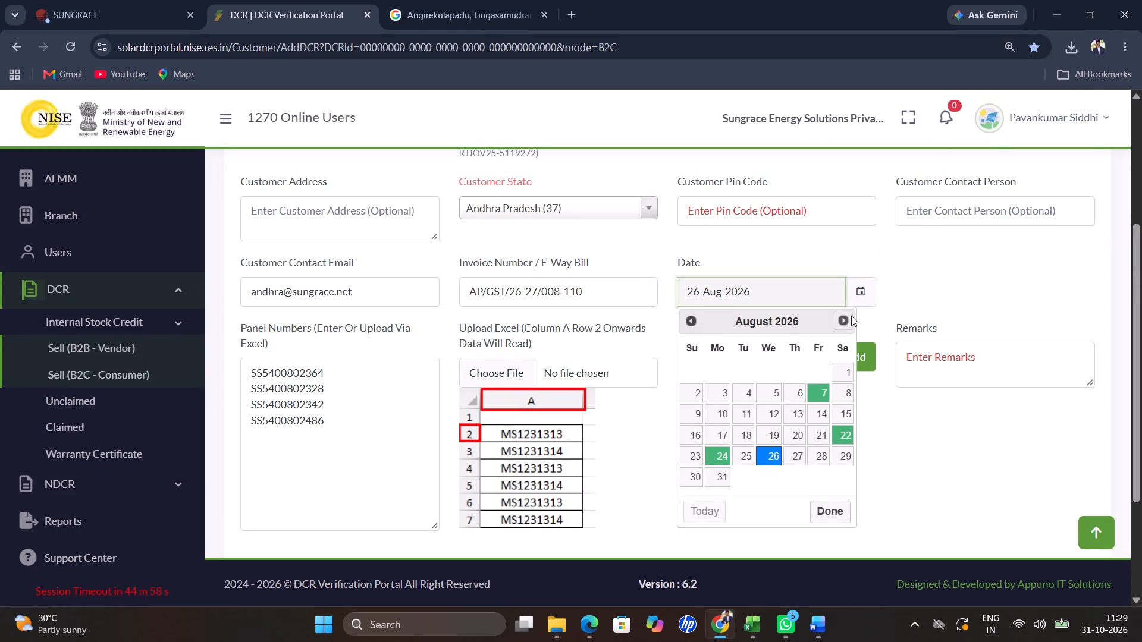
click(851, 316)
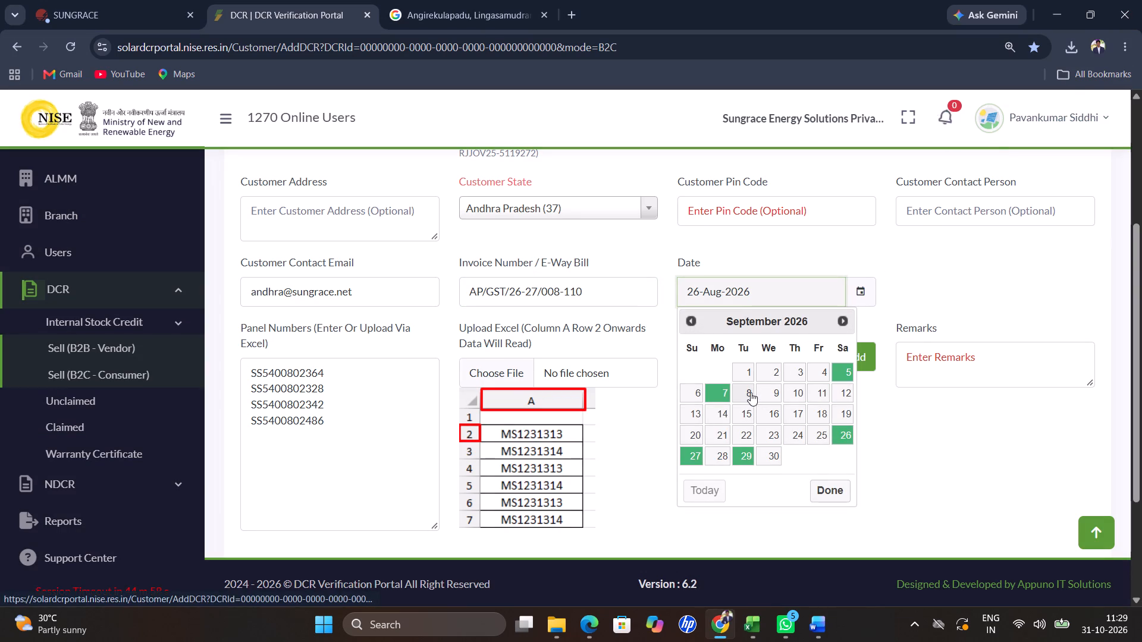
click(751, 392)
click(852, 360)
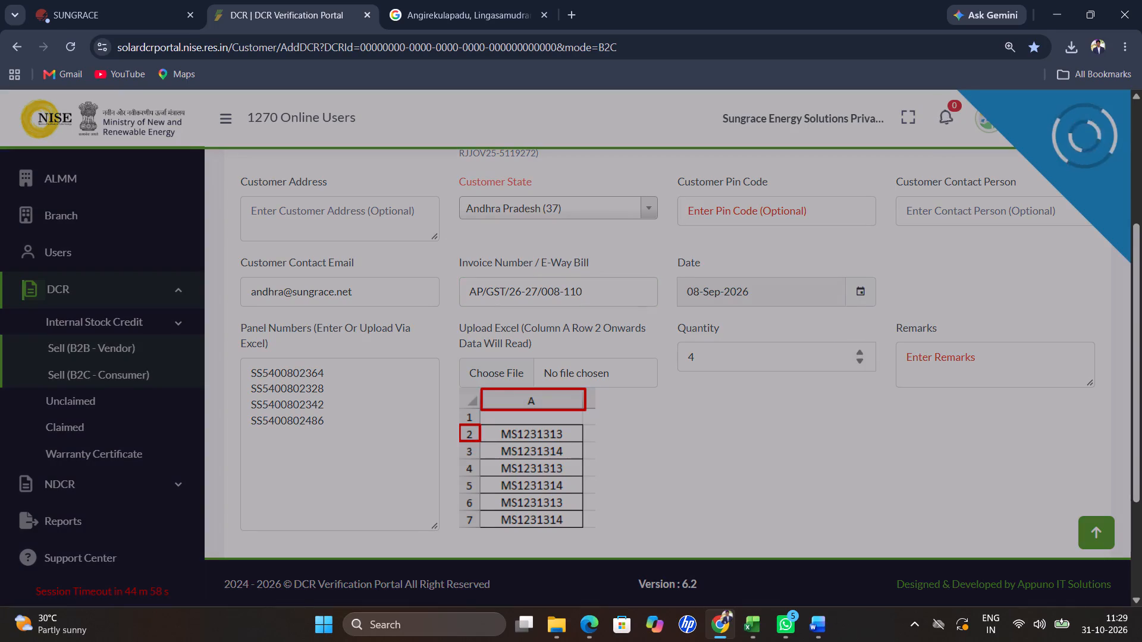
Copy the consumer's address from the SUNGRACE Quick Copy Details into the DCR entry's Remarks.
click(968, 386)
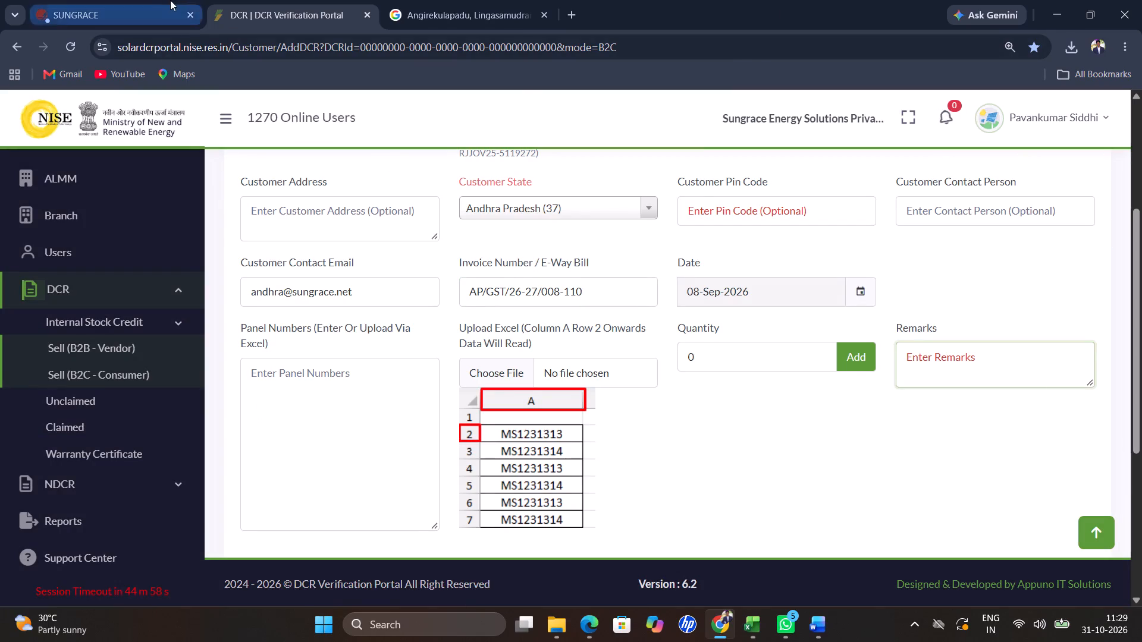
click(162, 0)
click(692, 169)
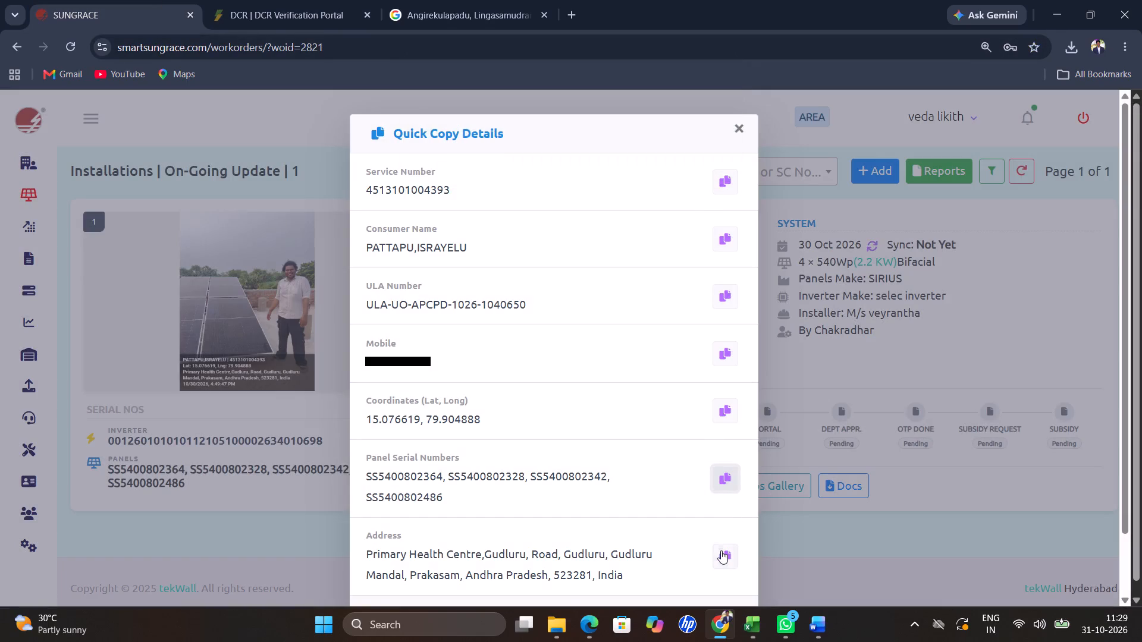
click(721, 552)
click(278, 0)
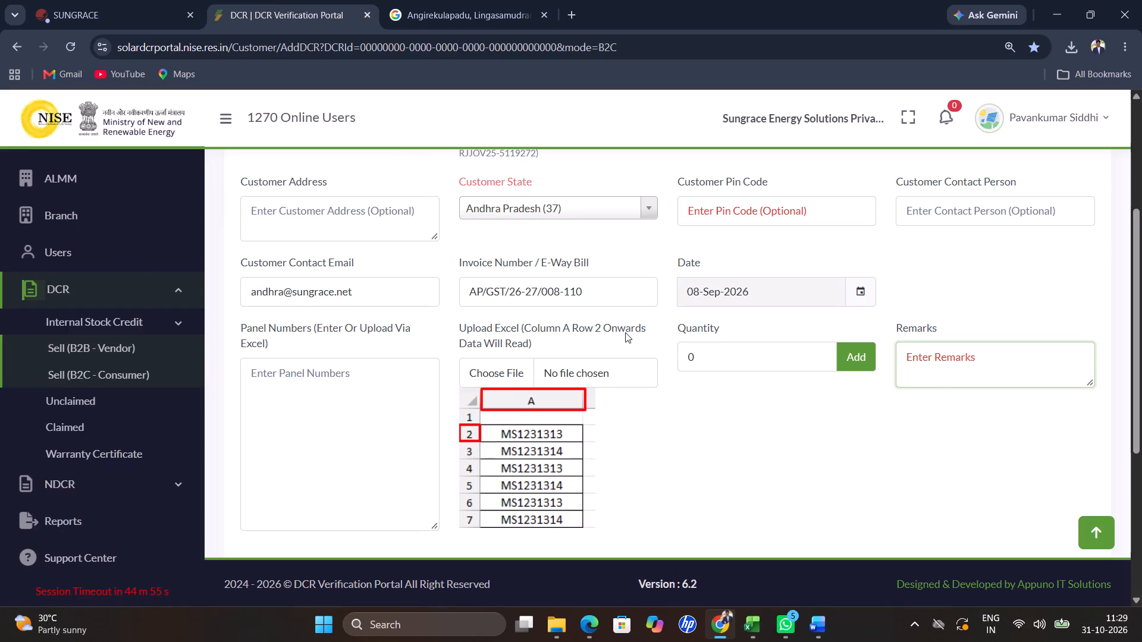
key(ctrl+v)
Copy the consumer's pincode from the SUNGRACE Quick Copy Details into the DCR entry's Customer Pin Code.
click(719, 221)
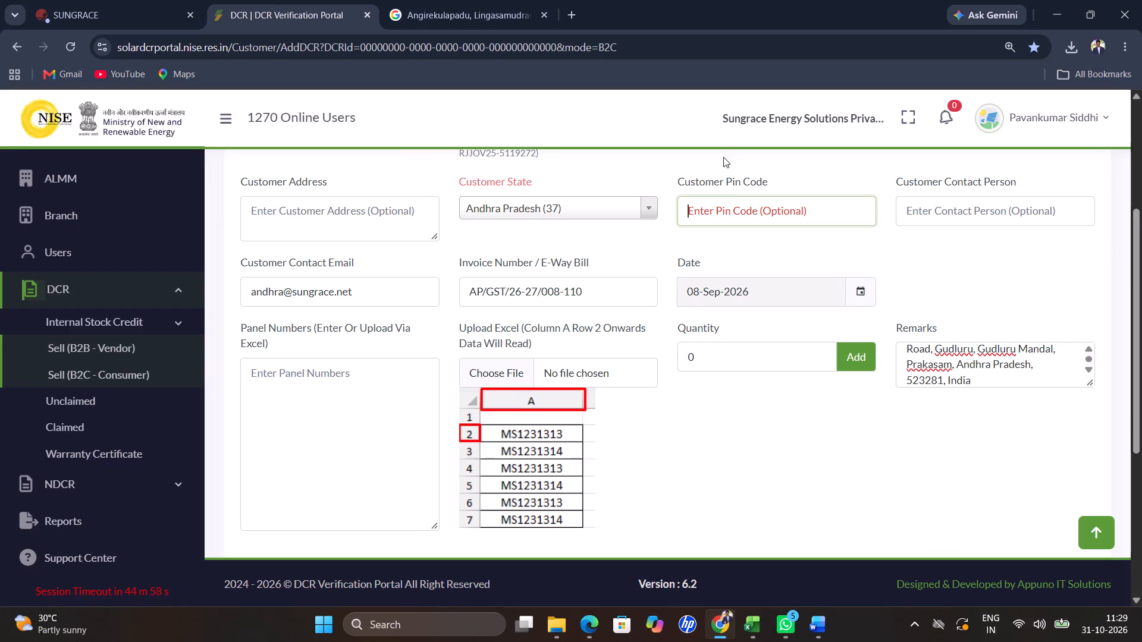
click(169, 0)
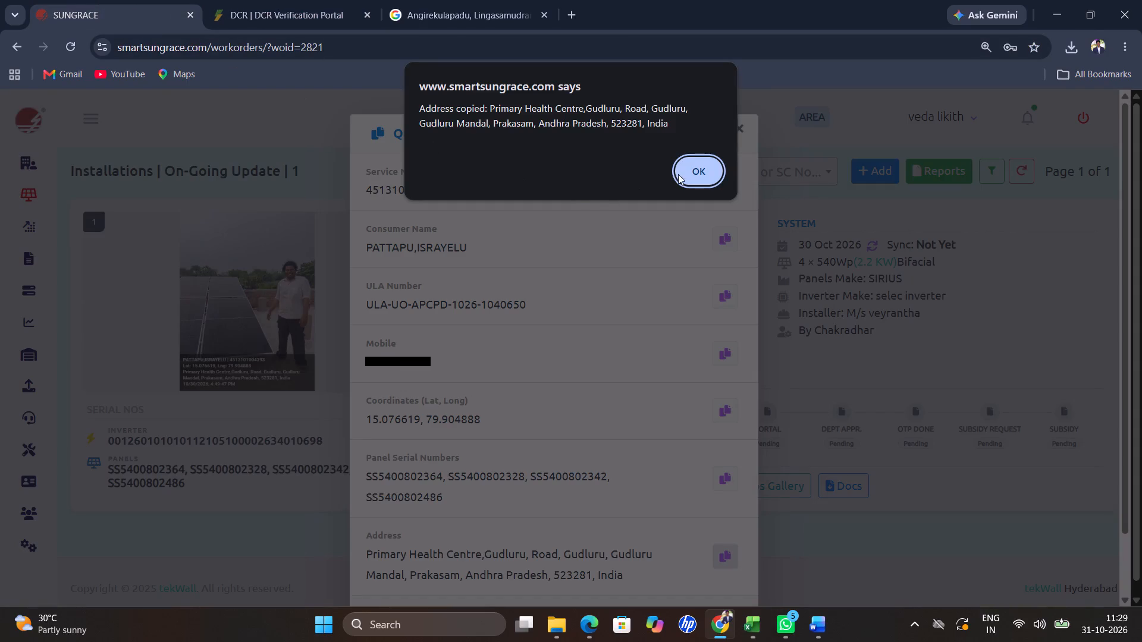
click(687, 174)
scroll(676, 180, down, 6)
click(726, 550)
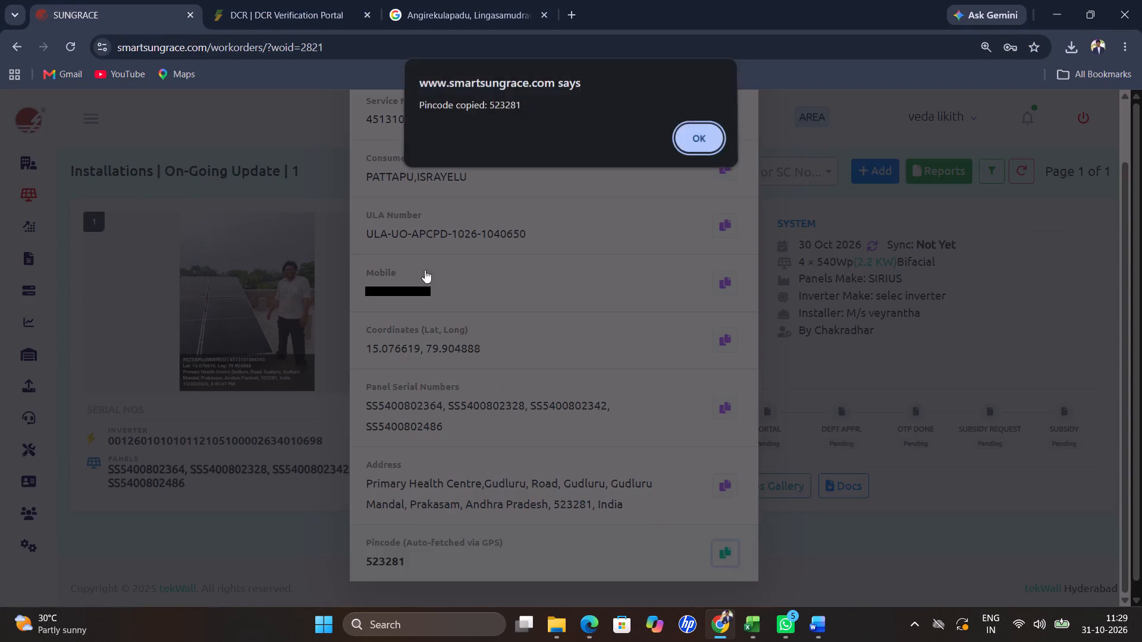
click(208, 0)
key(ctrl+v)
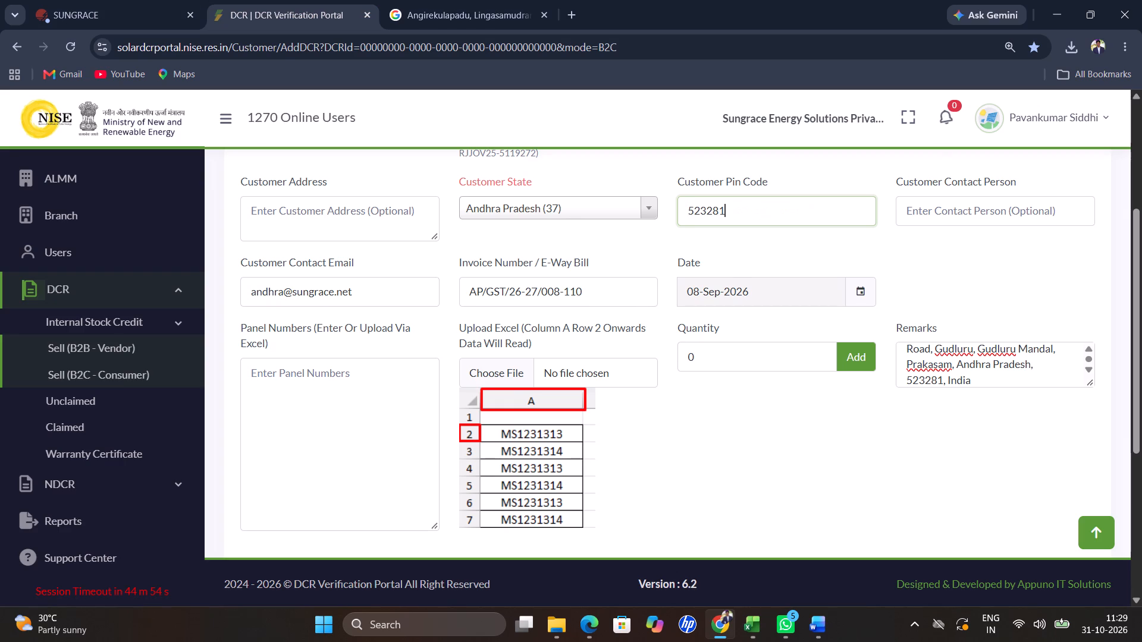
Review the listed panels and confirm the B2C DCR entry.
scroll(798, 288, down, 5)
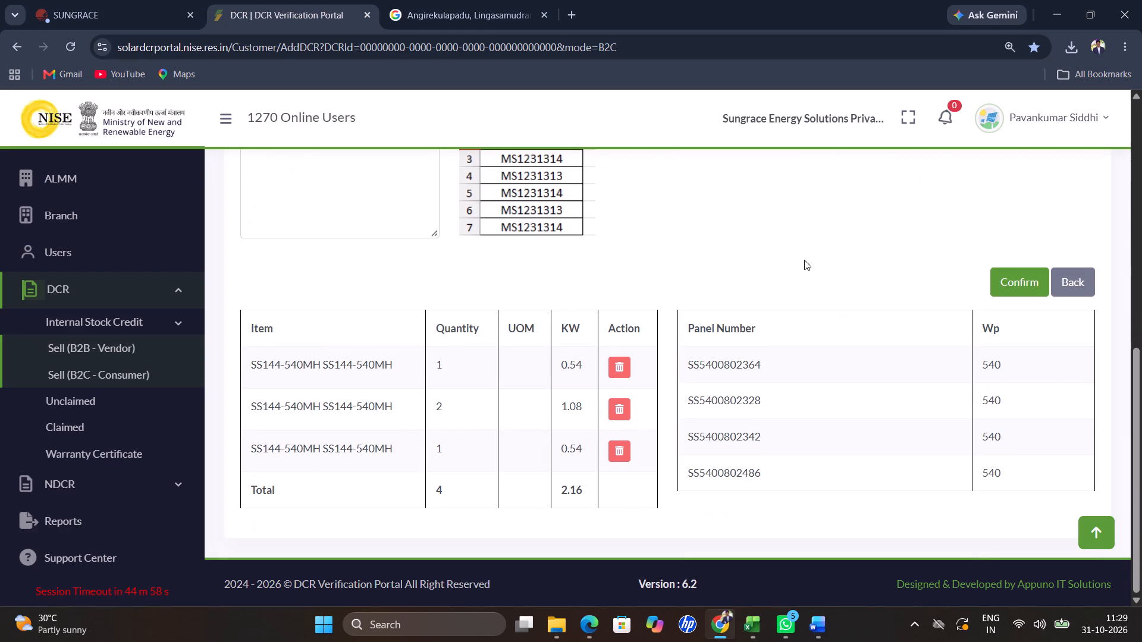
scroll(814, 243, down, 1)
click(1019, 271)
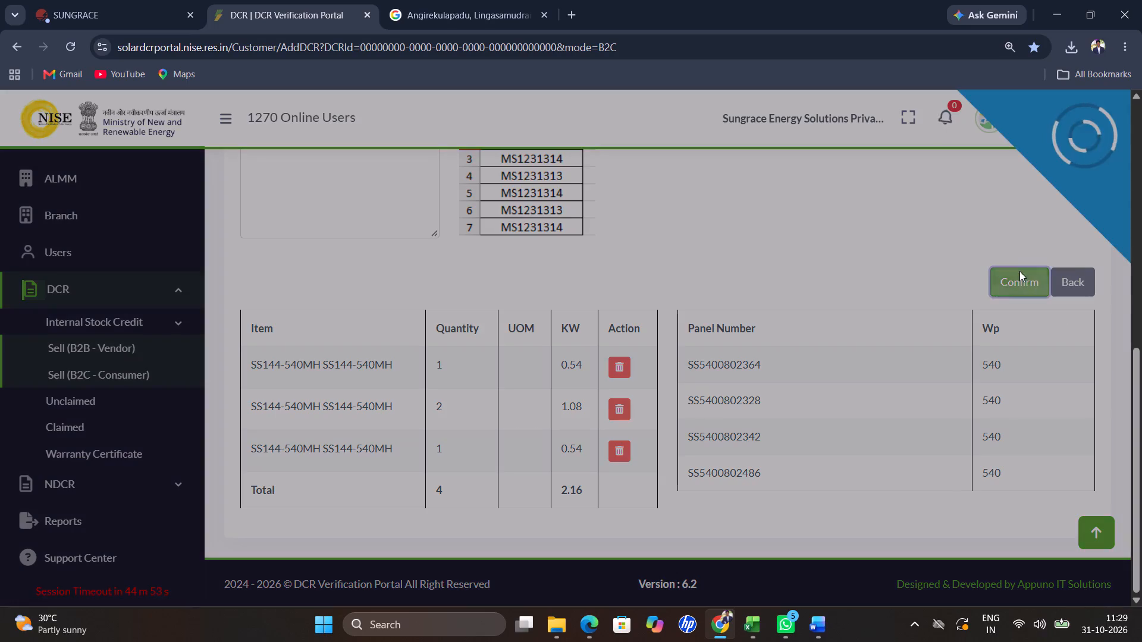
click(695, 446)
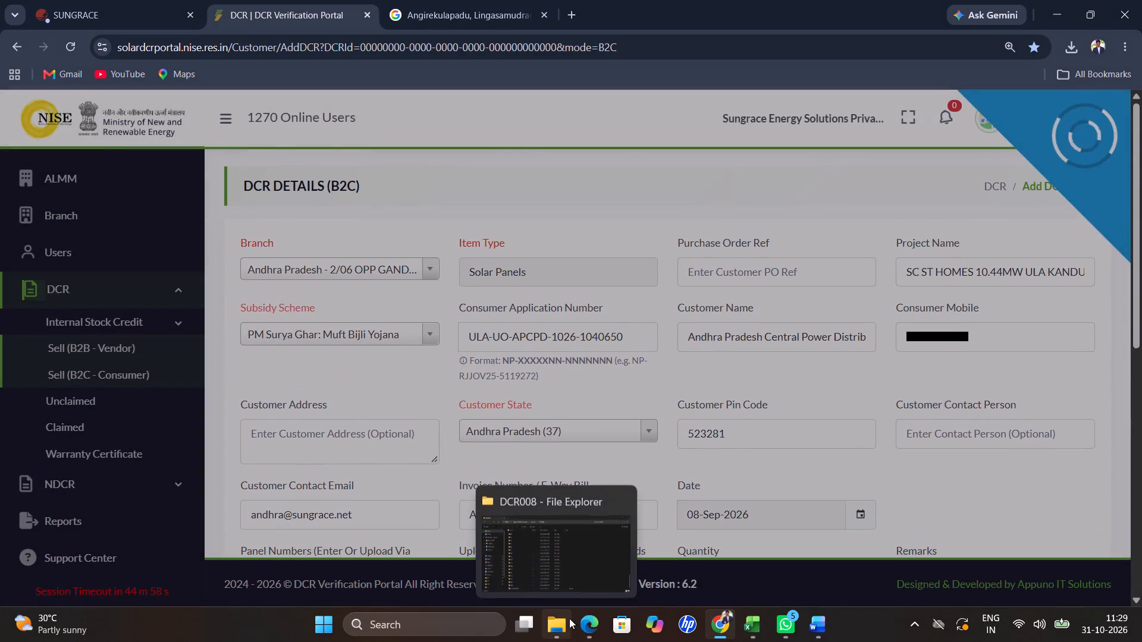
Create a folder named 110_ inside DCR008 in File Explorer.
click(553, 545)
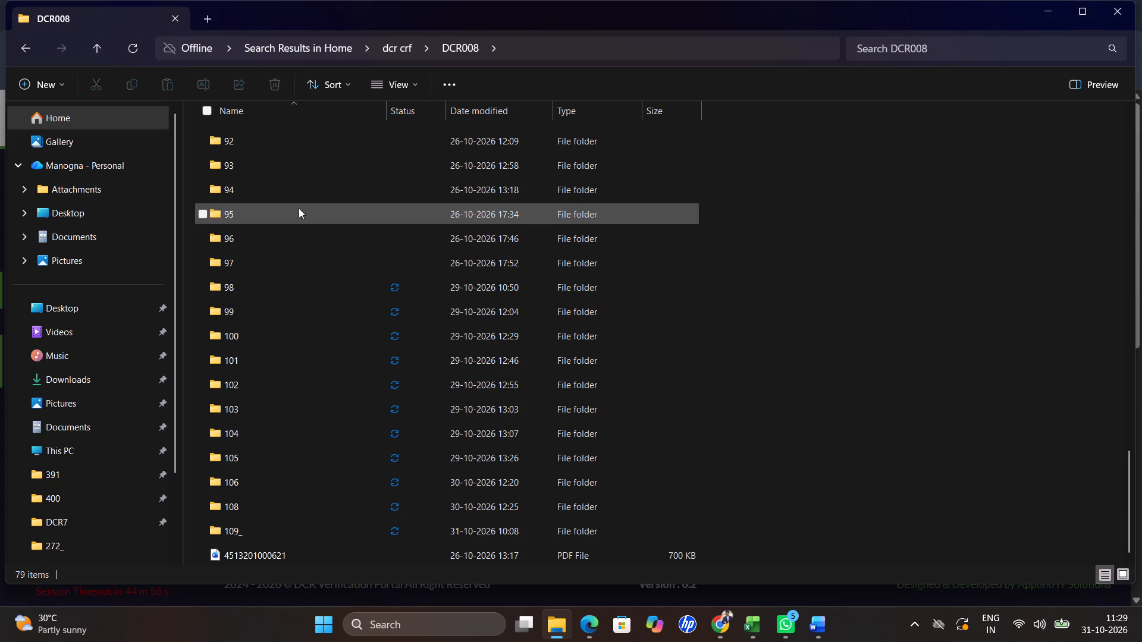
click(22, 78)
click(52, 112)
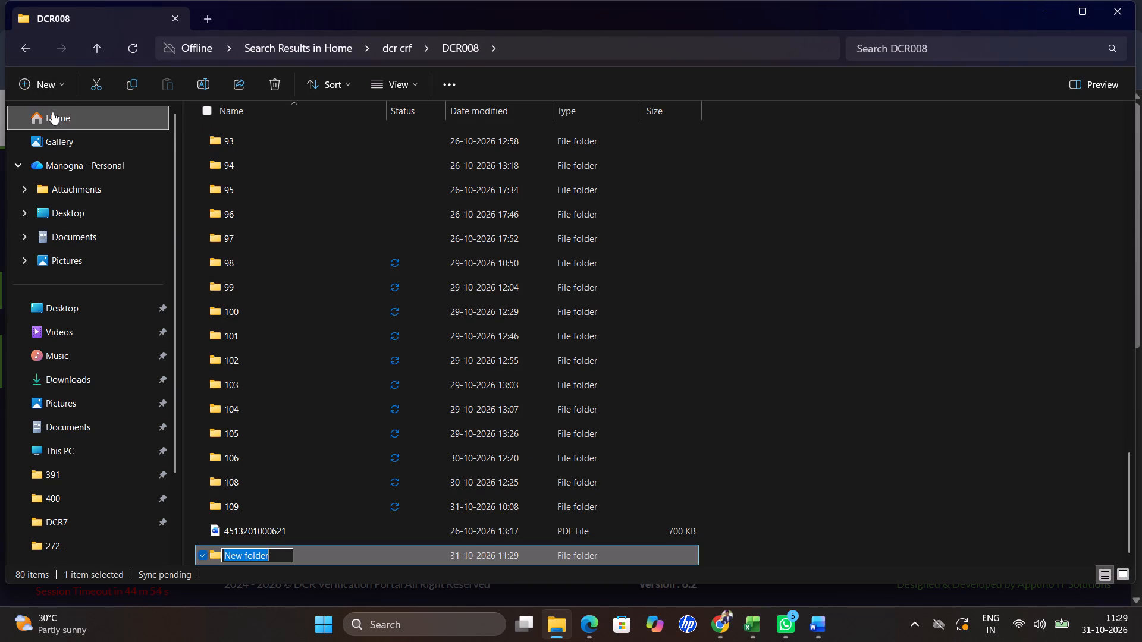
text(110)
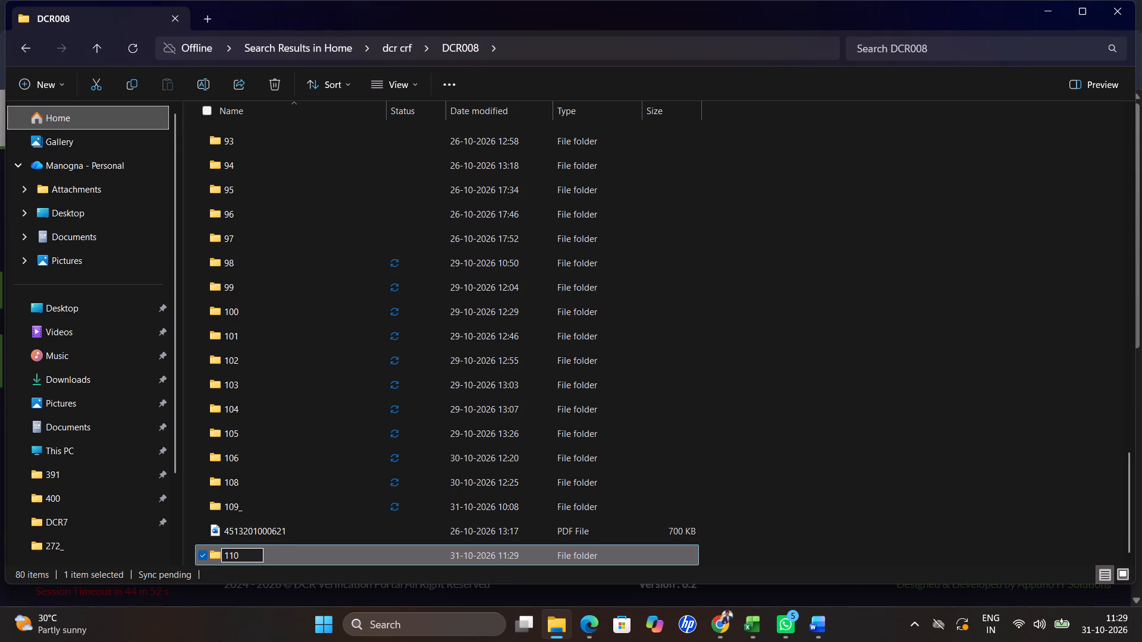
key(shift+underscore)
key(Return)
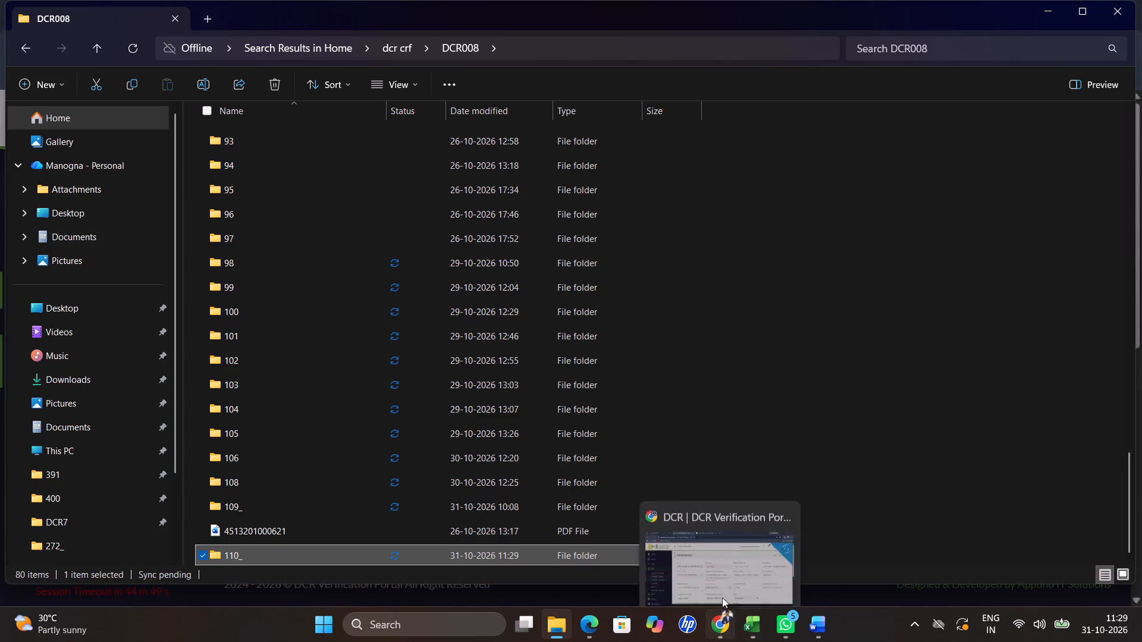
Return to the SUNGRACE work order, close its copy details, and open the Project Stage form at the Dcr upload field.
click(717, 563)
click(95, 0)
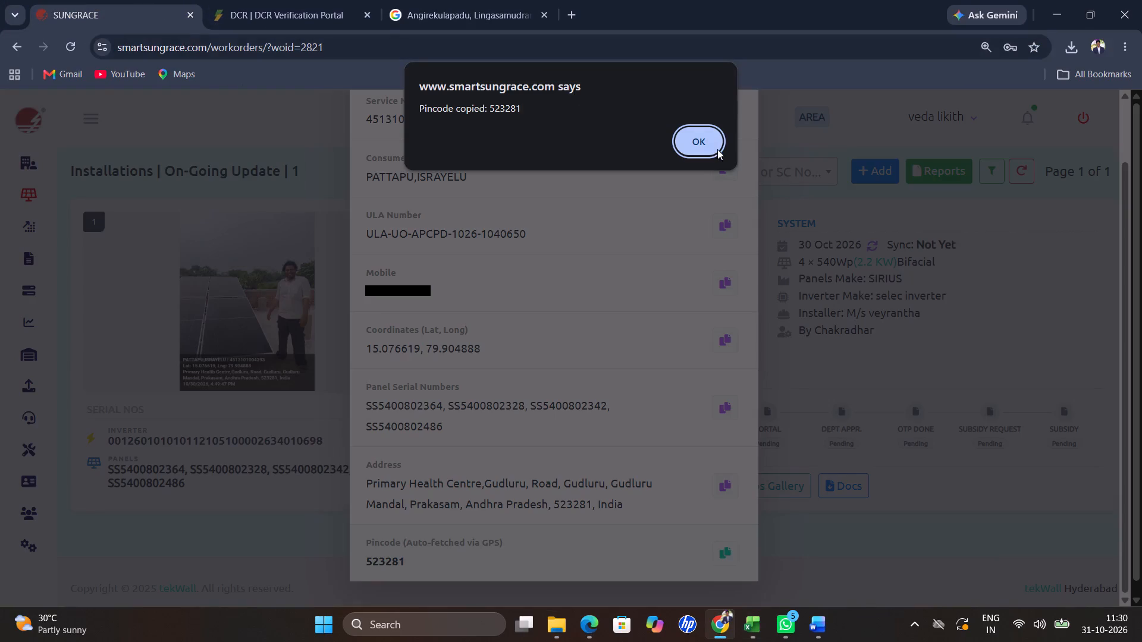
click(718, 150)
click(773, 128)
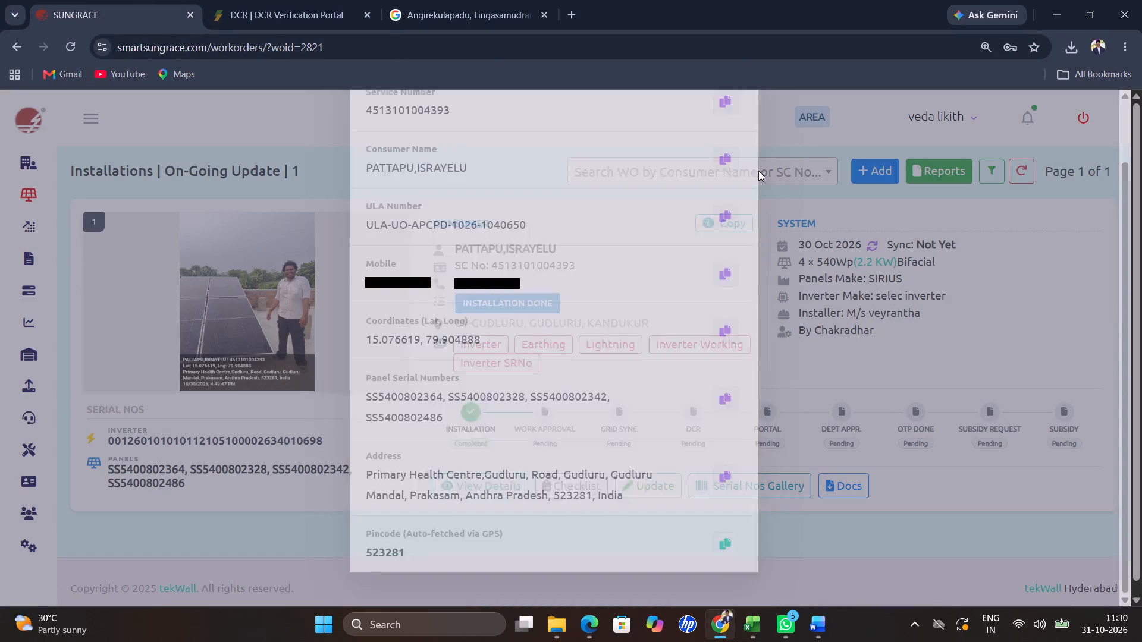
click(635, 476)
click(431, 414)
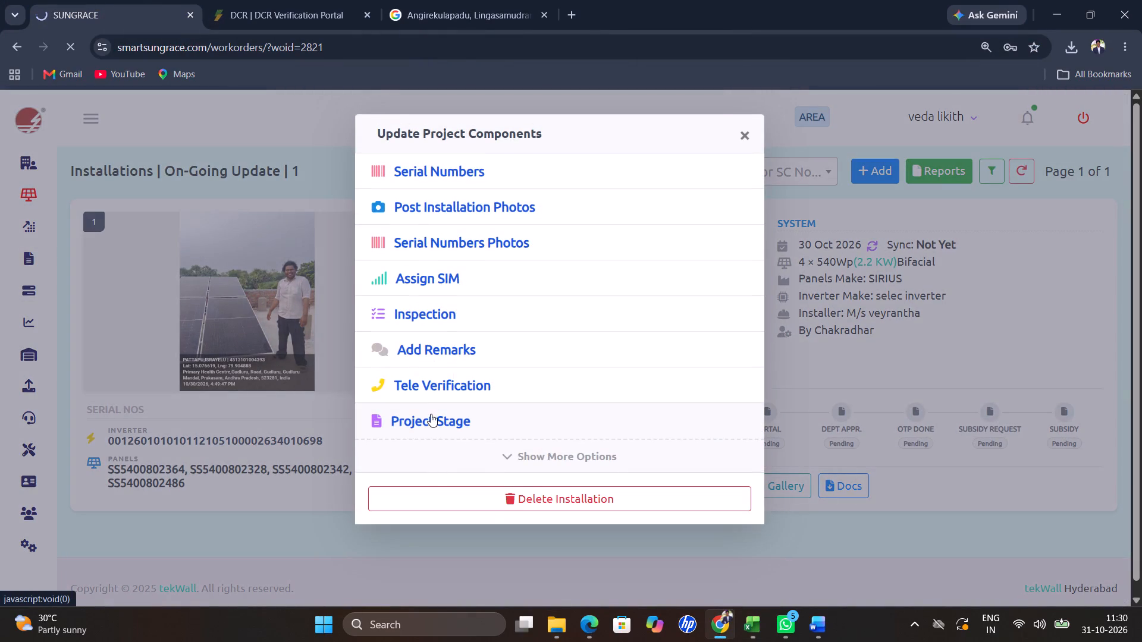
scroll(418, 251, down, 3)
click(421, 421)
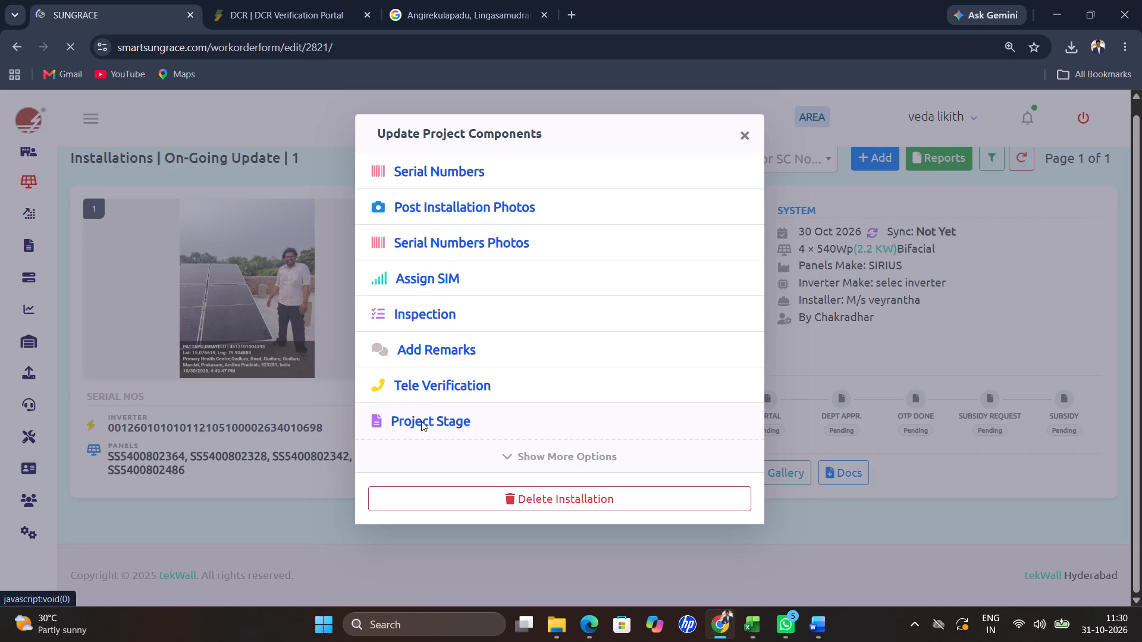
scroll(519, 237, down, 4)
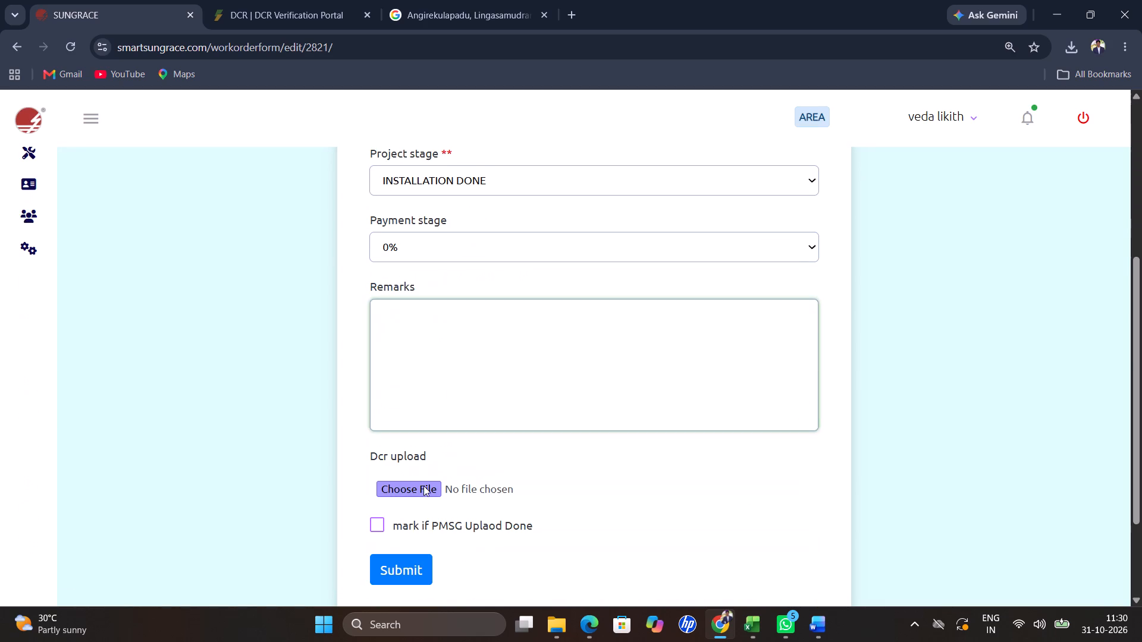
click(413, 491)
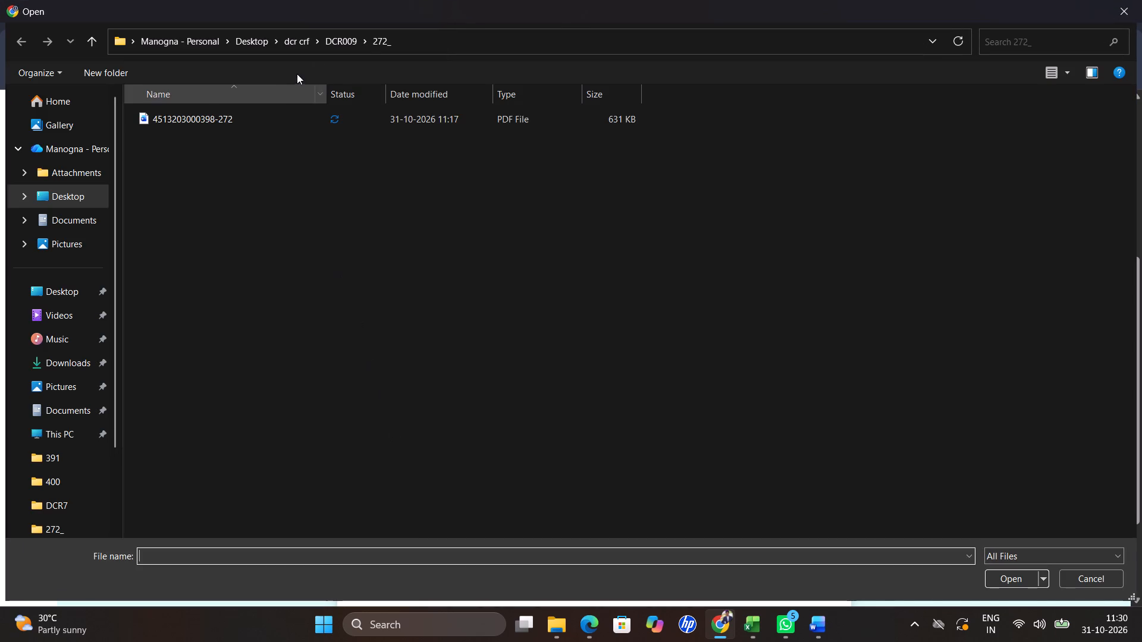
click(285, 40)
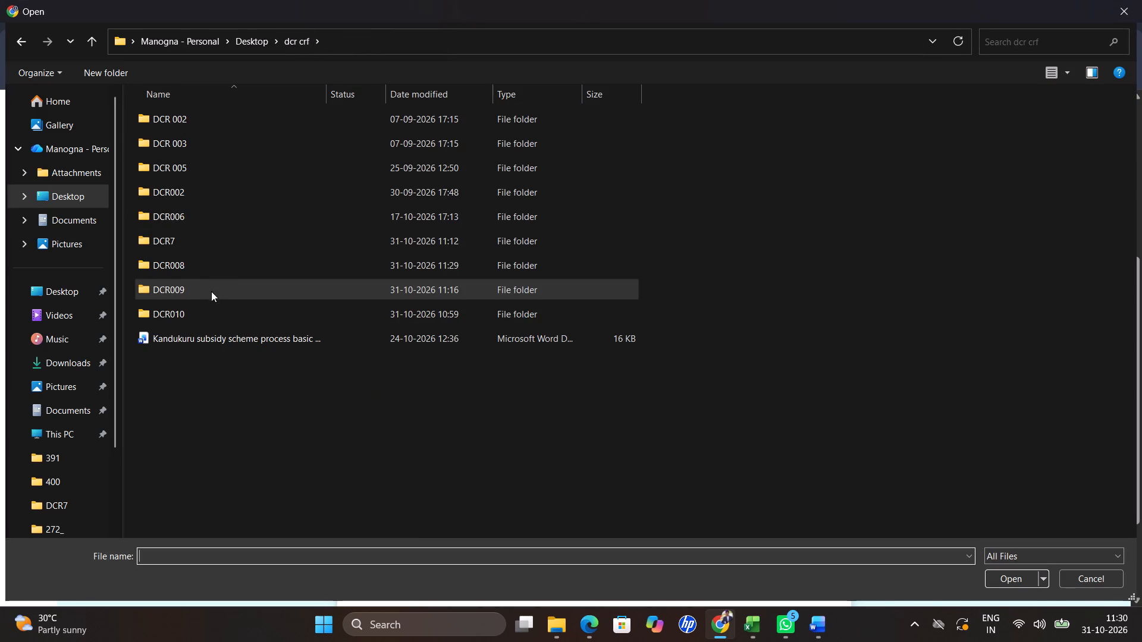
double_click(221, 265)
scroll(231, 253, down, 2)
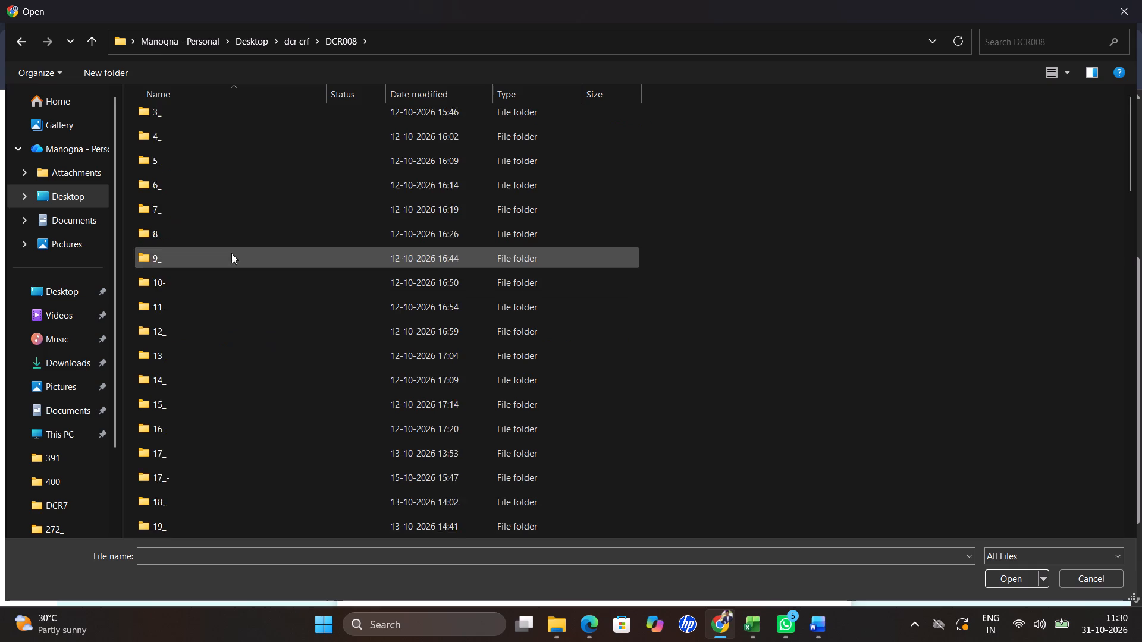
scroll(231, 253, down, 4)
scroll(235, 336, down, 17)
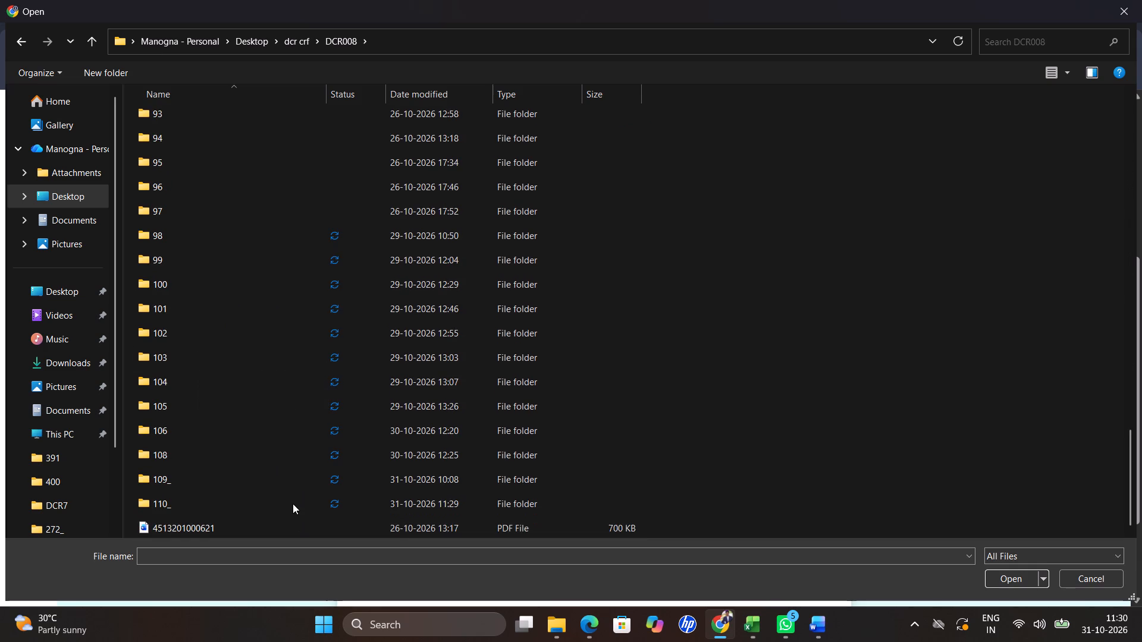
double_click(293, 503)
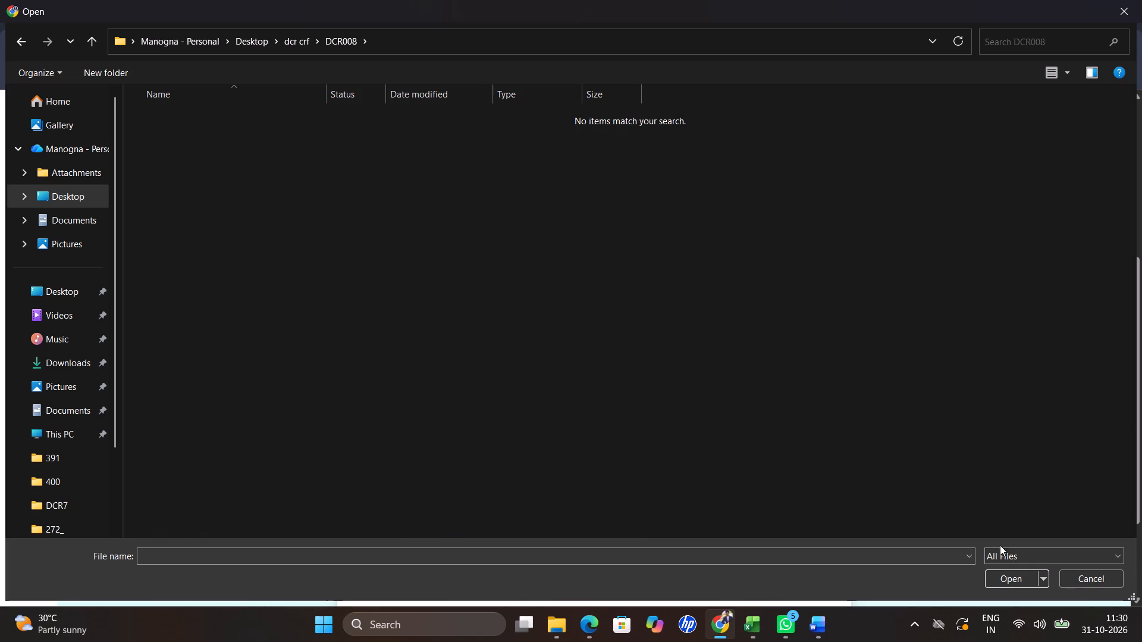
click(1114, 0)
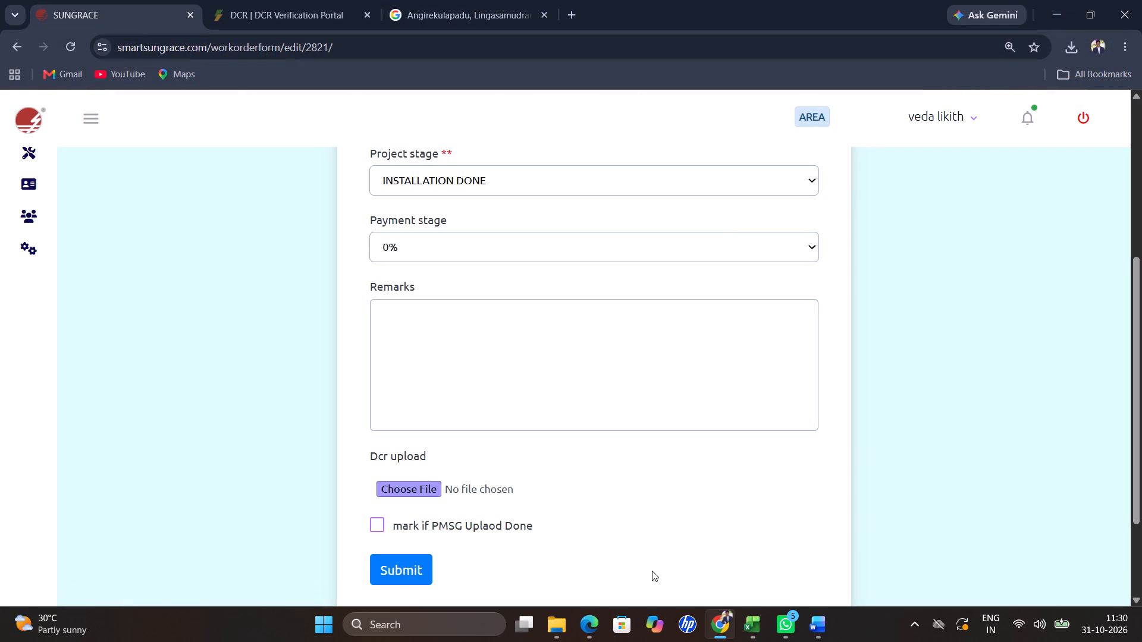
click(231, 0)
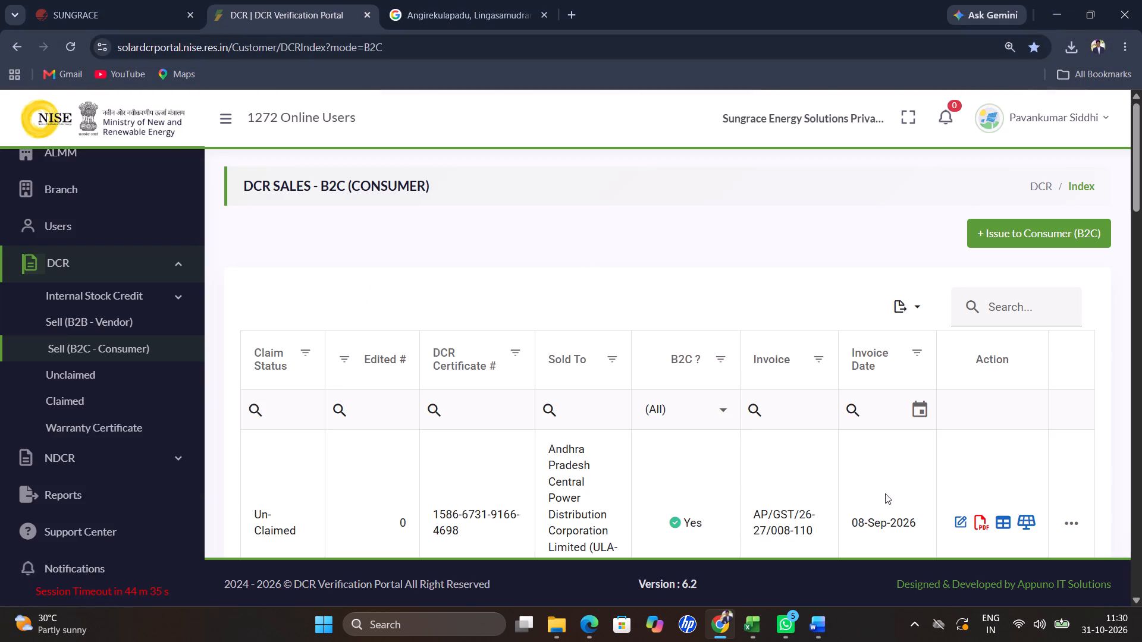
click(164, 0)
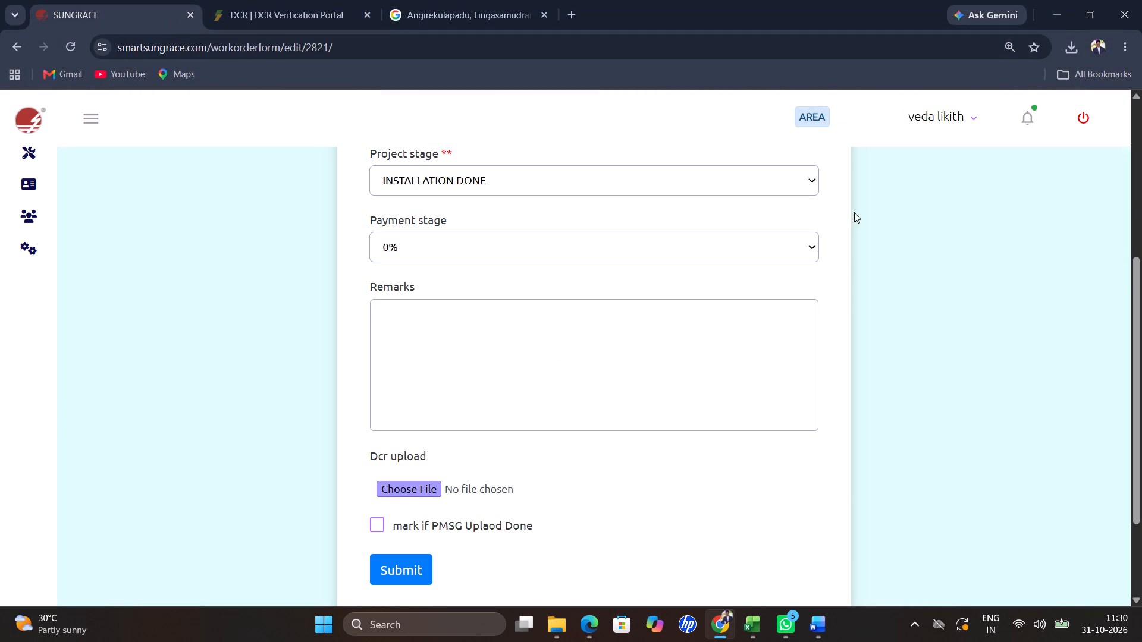
Go back to the work order and copy the consumer's service number from its Quick Copy Details.
click(13, 46)
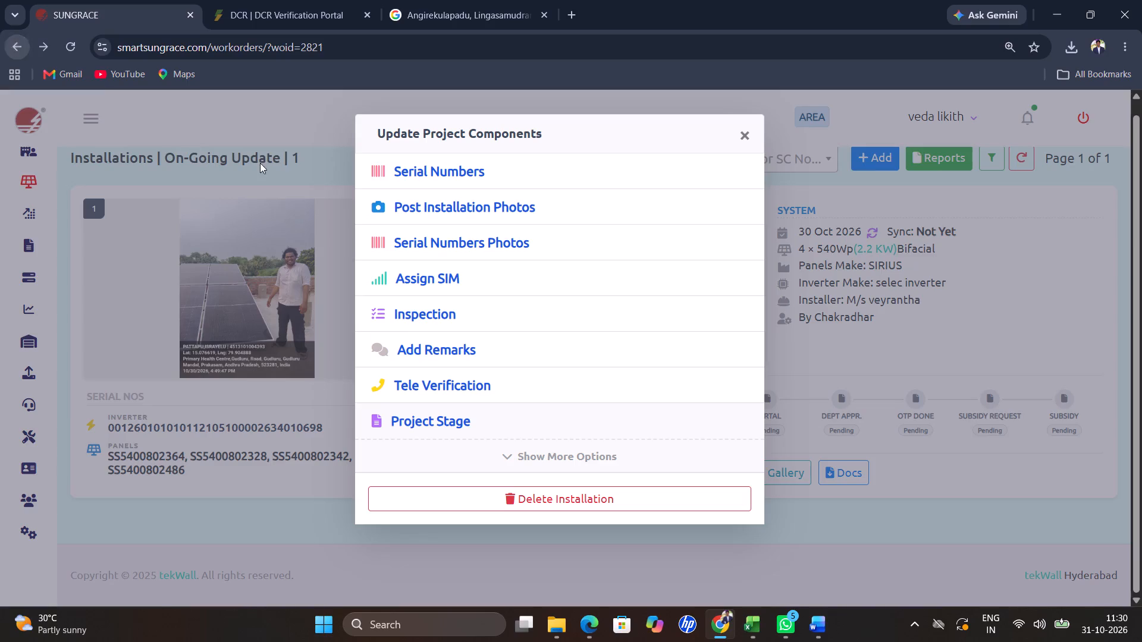
click(739, 136)
click(646, 470)
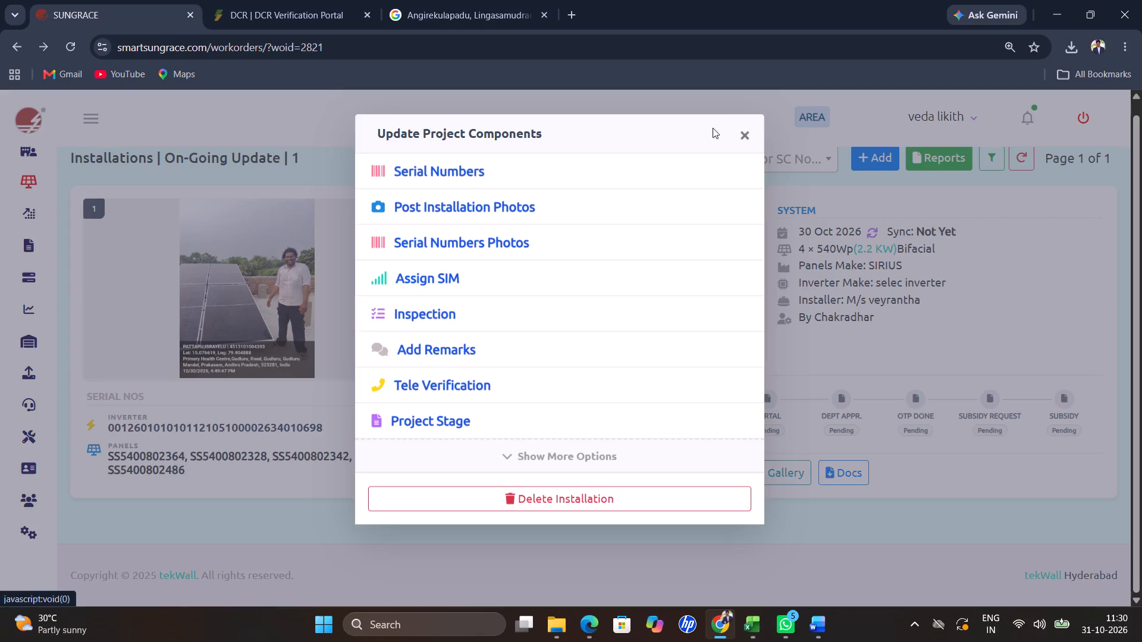
click(749, 130)
click(734, 198)
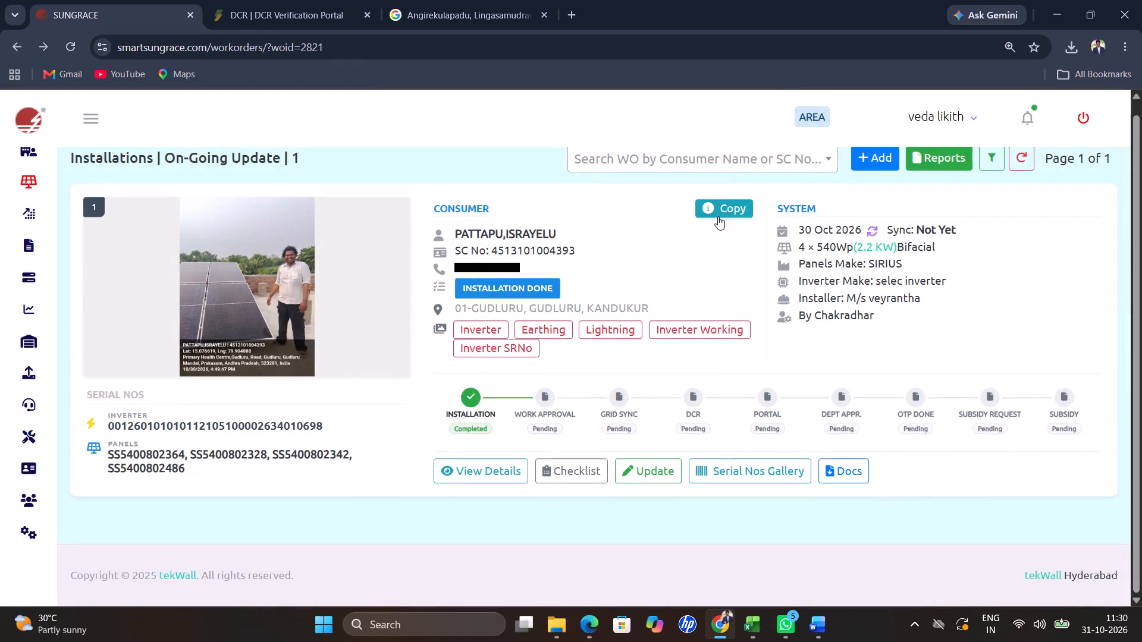
click(720, 199)
click(719, 207)
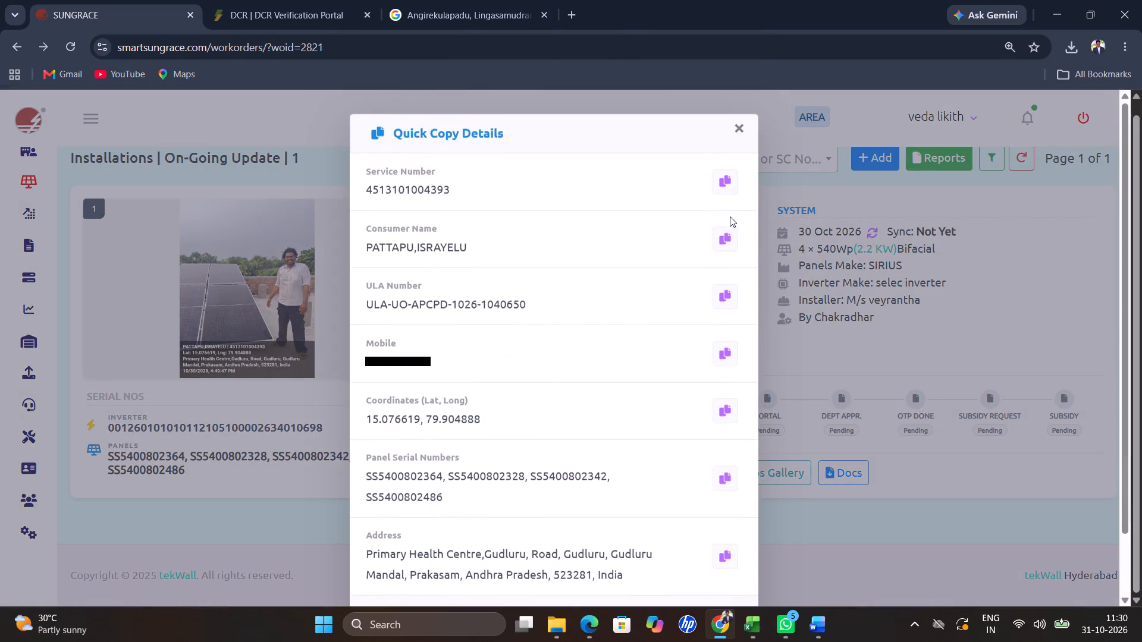
double_click(719, 178)
Download the consumer's DCR certificate PDF from the DCR portal into DCR008's 110_ folder, named with the copied service number plus -110.
click(329, 15)
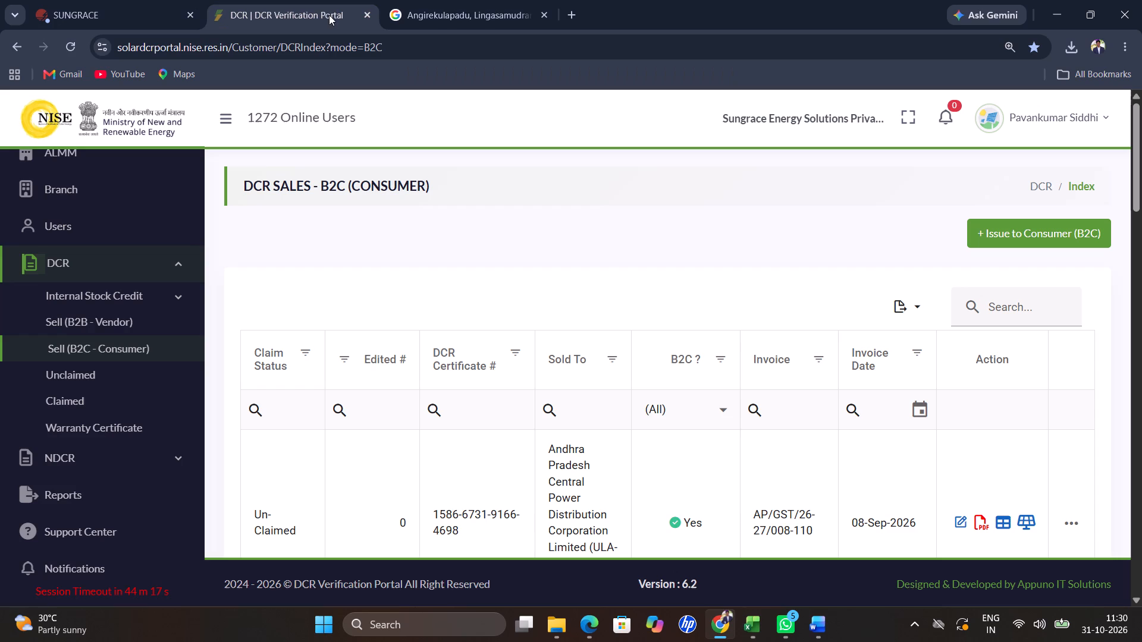
click(982, 517)
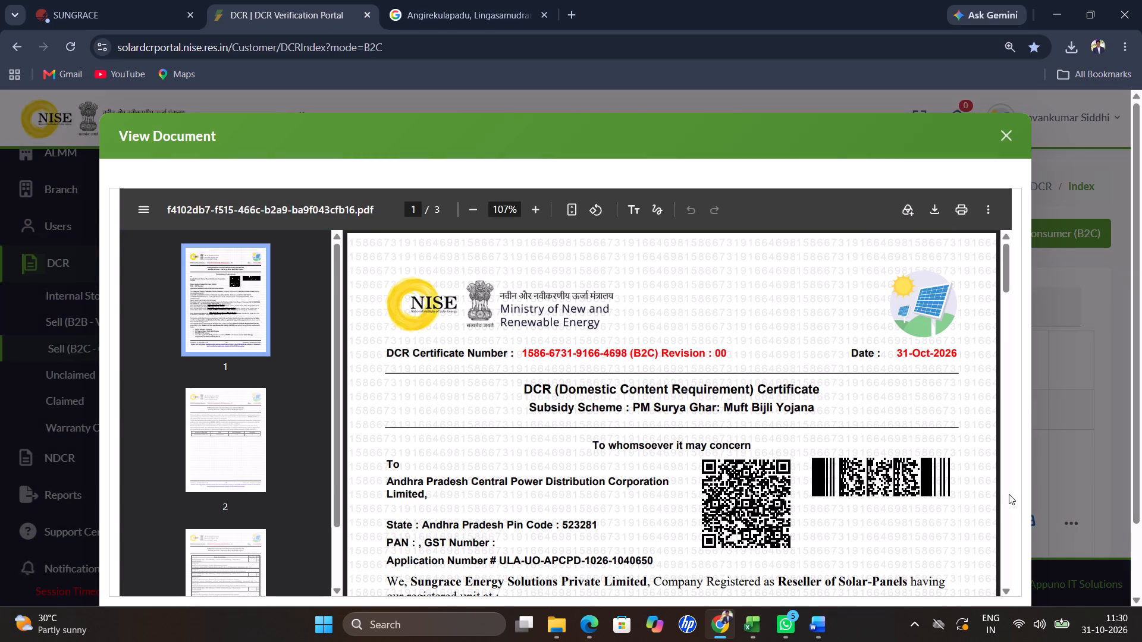
click(941, 211)
key(ctrl+v)
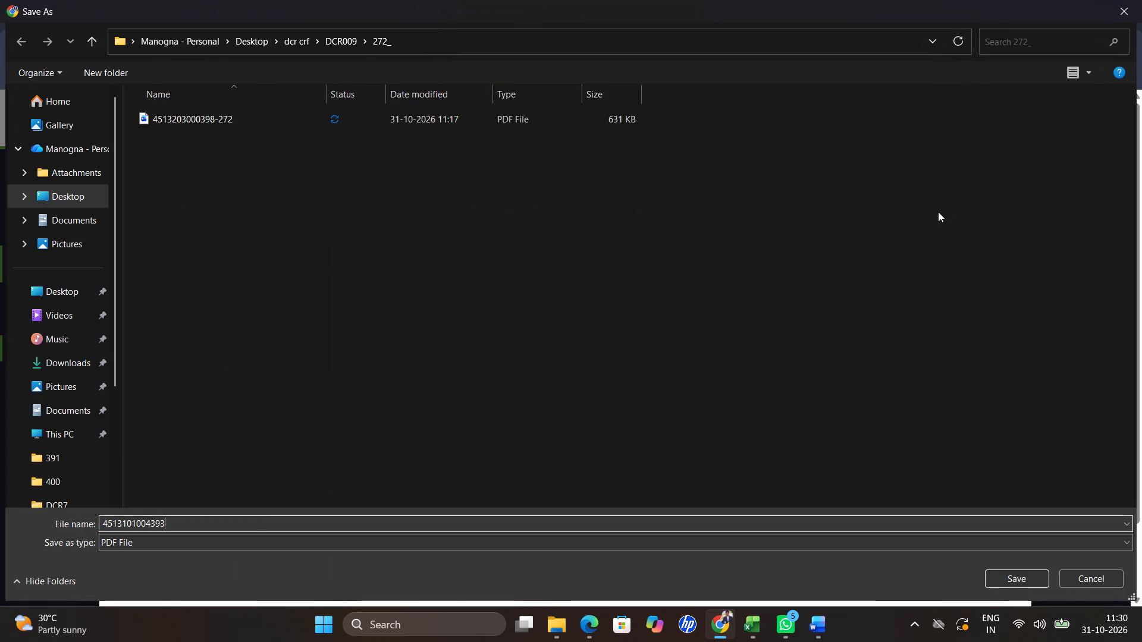
key(minus)
text(110)
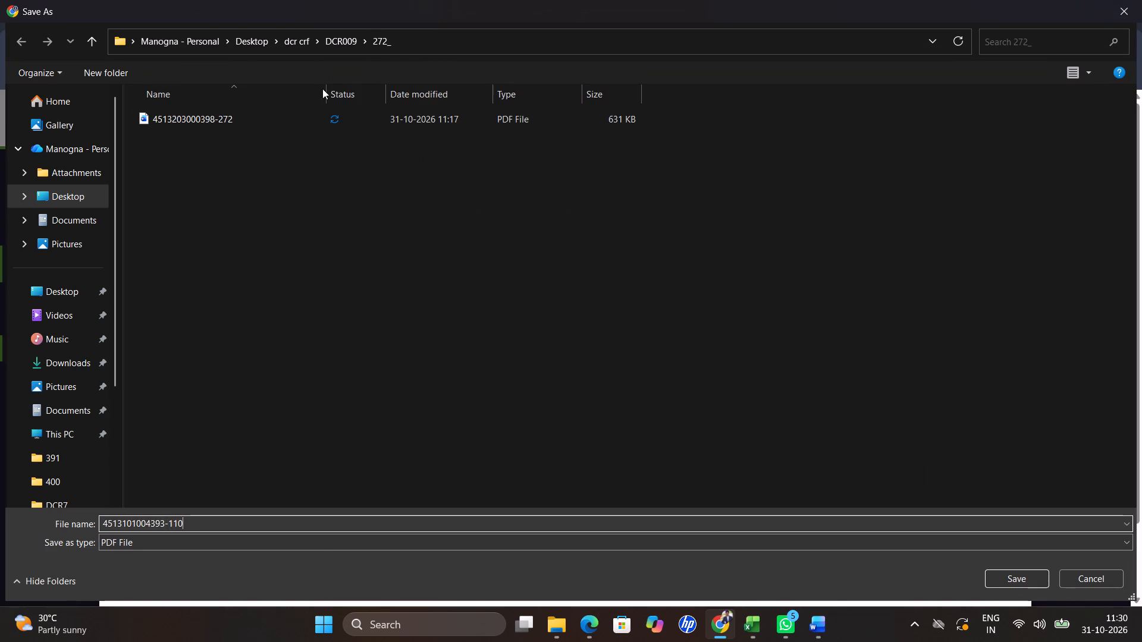
click(303, 40)
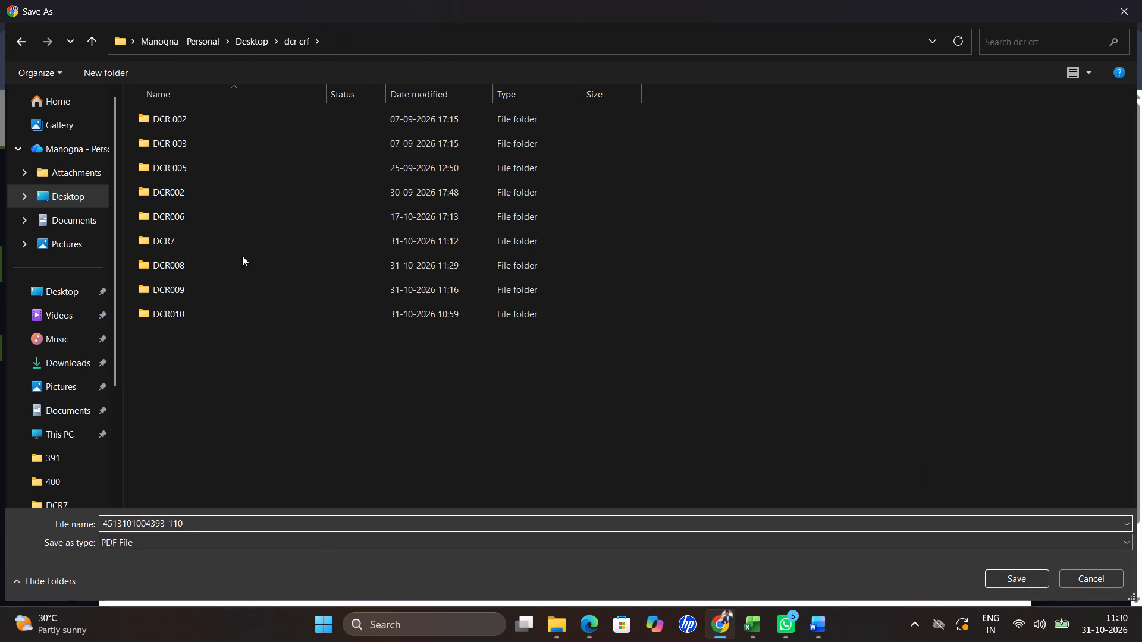
double_click(237, 261)
scroll(237, 262, down, 4)
scroll(283, 323, down, 8)
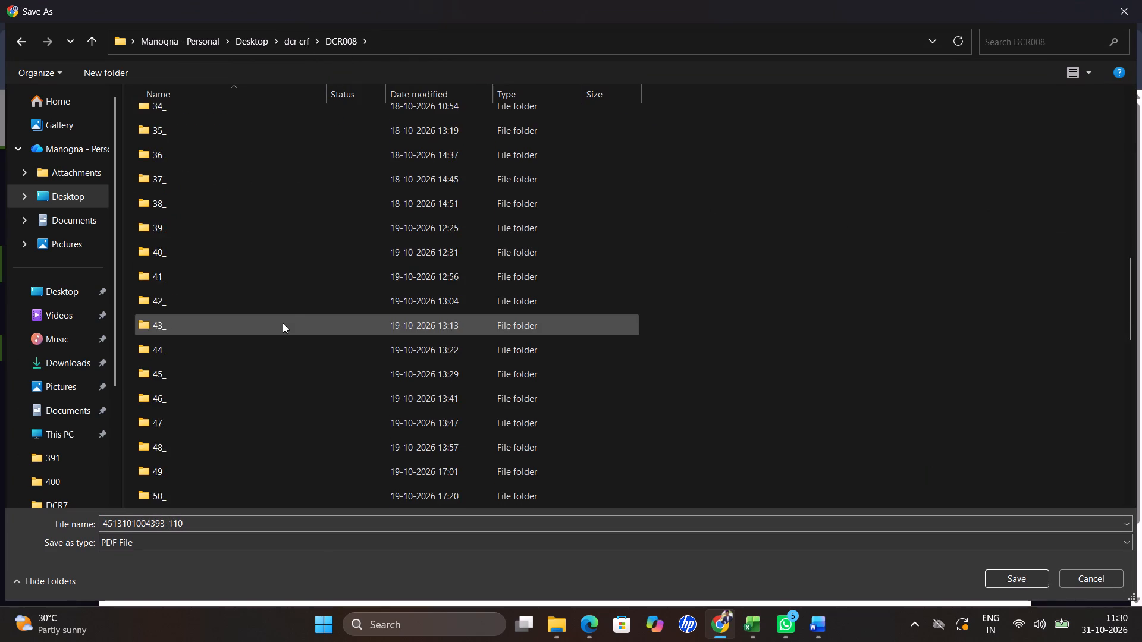
scroll(283, 323, down, 16)
double_click(283, 470)
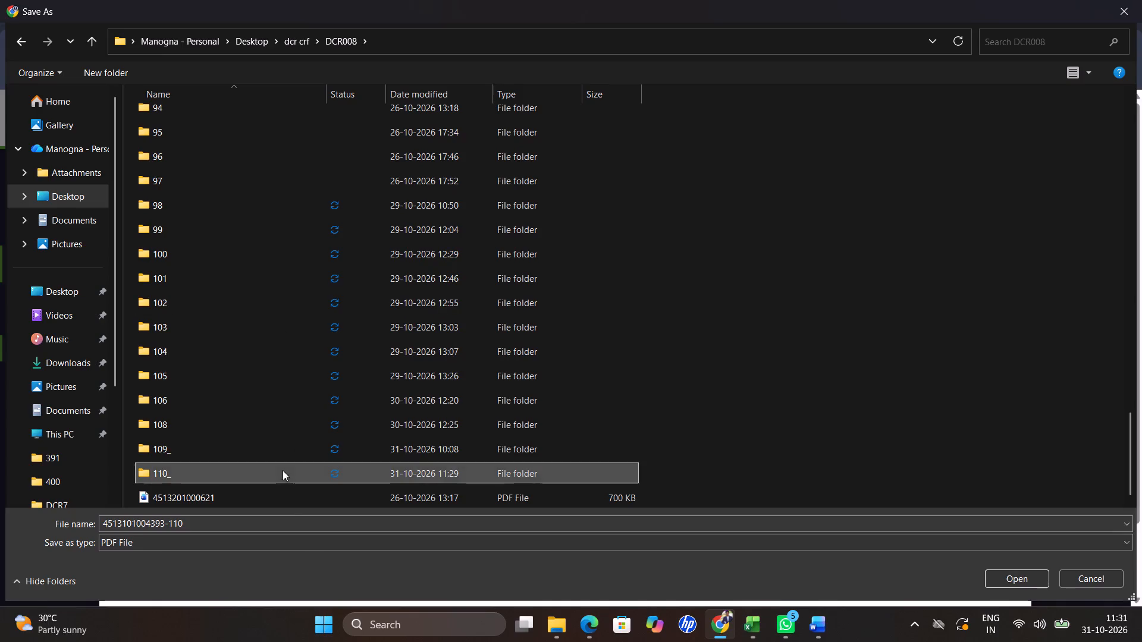
click(992, 581)
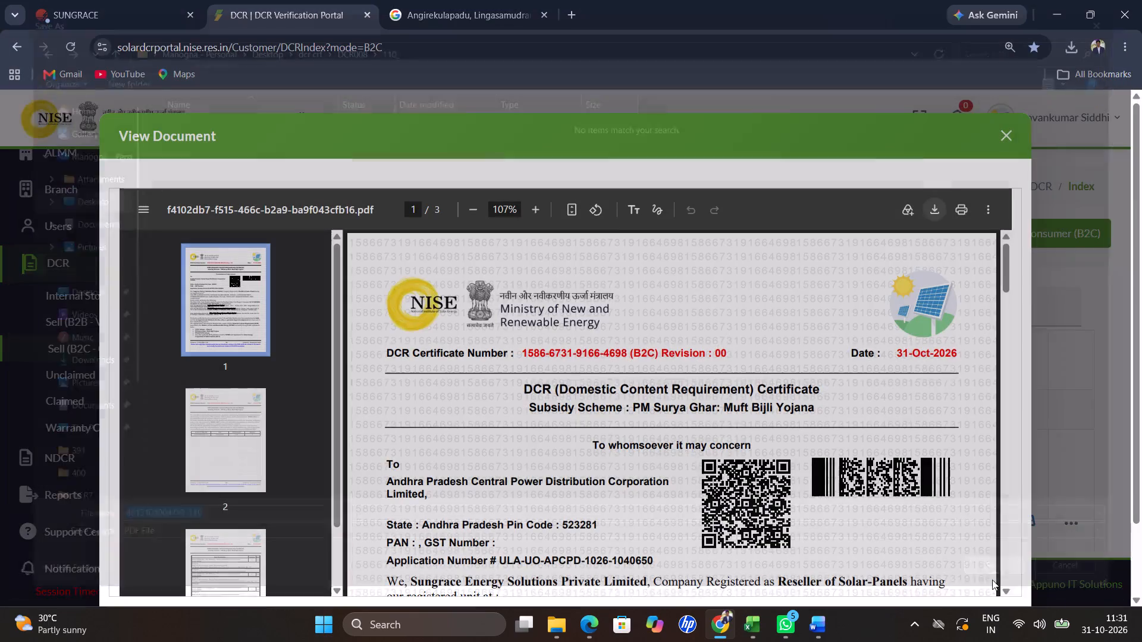
Return to the SUNGRACE work order, close its copy details, and open the Project Stage form at the Dcr upload field.
click(133, 0)
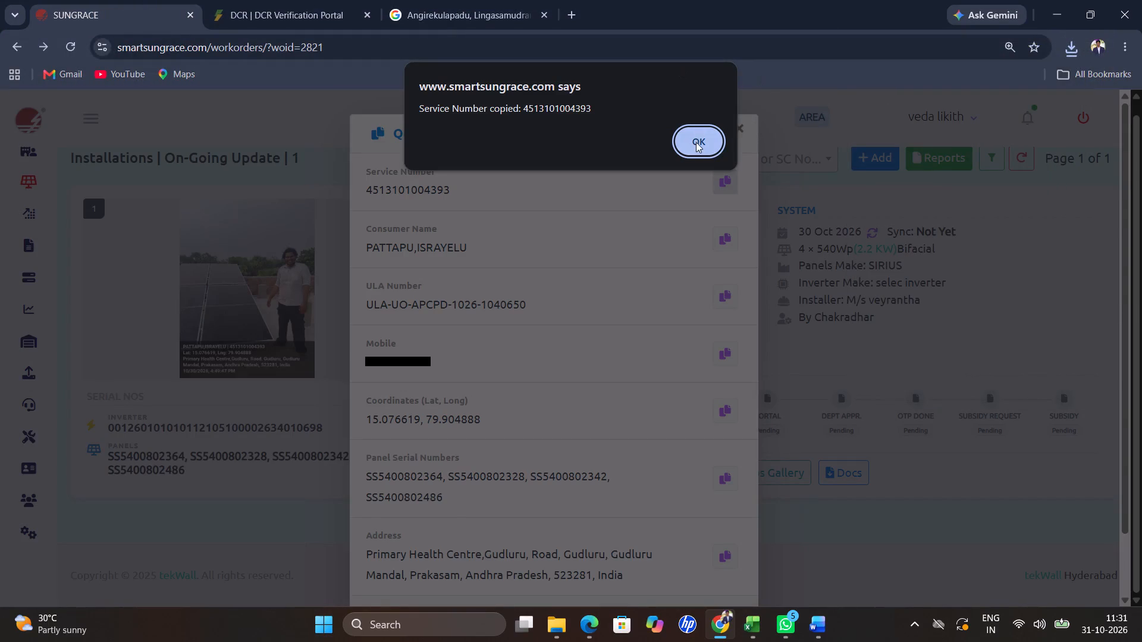
click(697, 145)
click(731, 128)
click(629, 480)
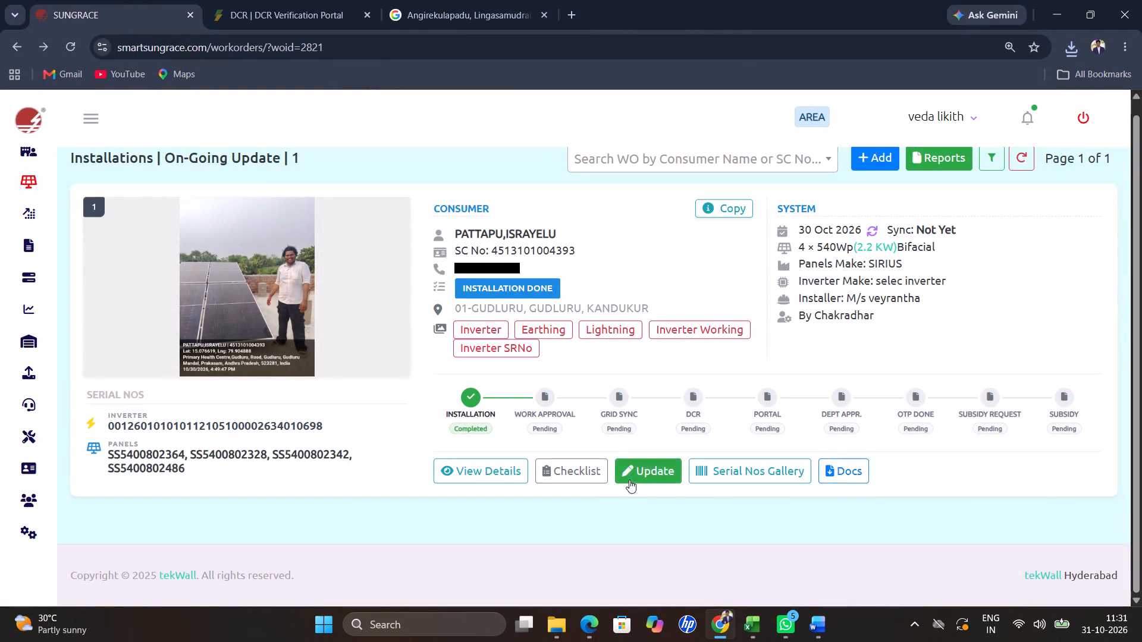
double_click(491, 426)
scroll(426, 271, down, 4)
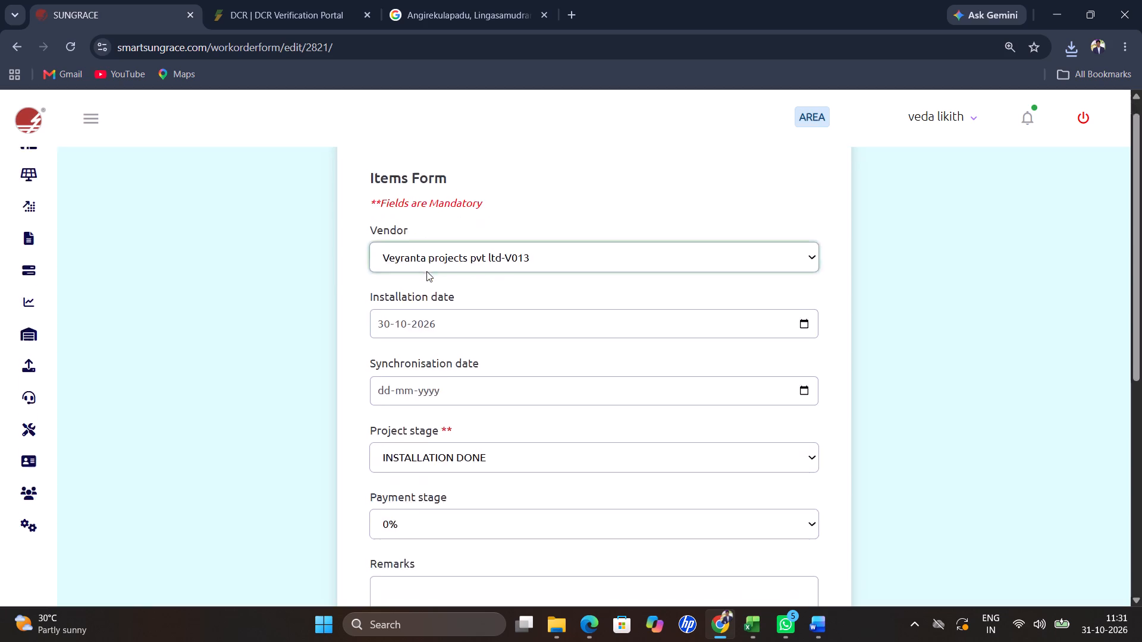
scroll(426, 271, down, 4)
Attach the certificate PDF from the 110_ folder in DCR008 as the Dcr upload and submit the form.
click(404, 353)
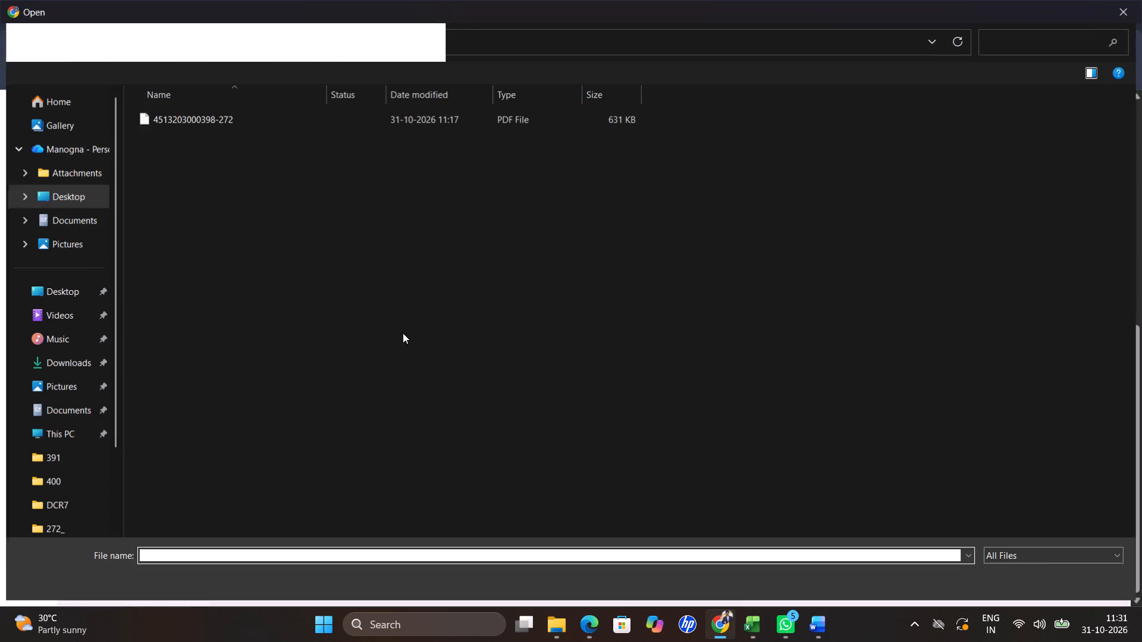
click(305, 45)
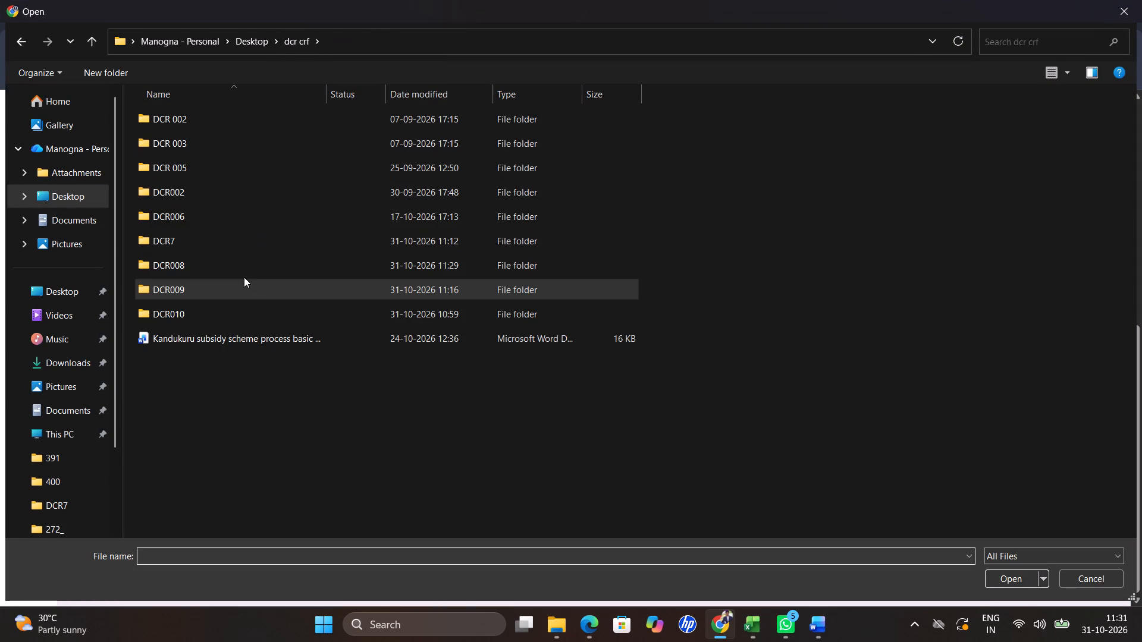
double_click(247, 310)
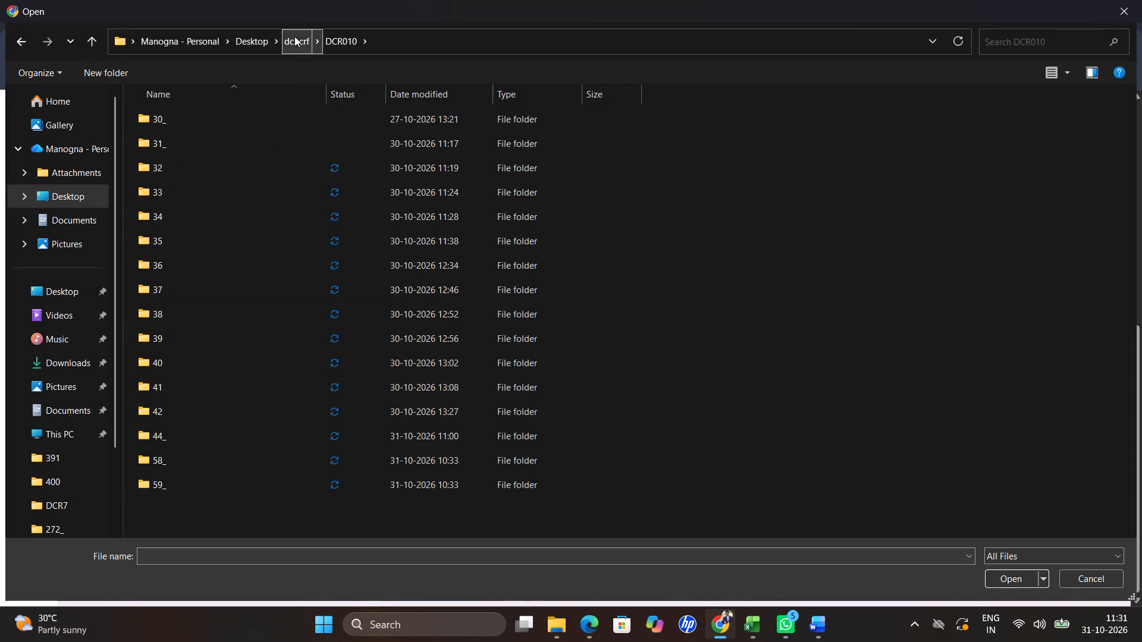
click(294, 36)
double_click(243, 262)
scroll(287, 229, down, 5)
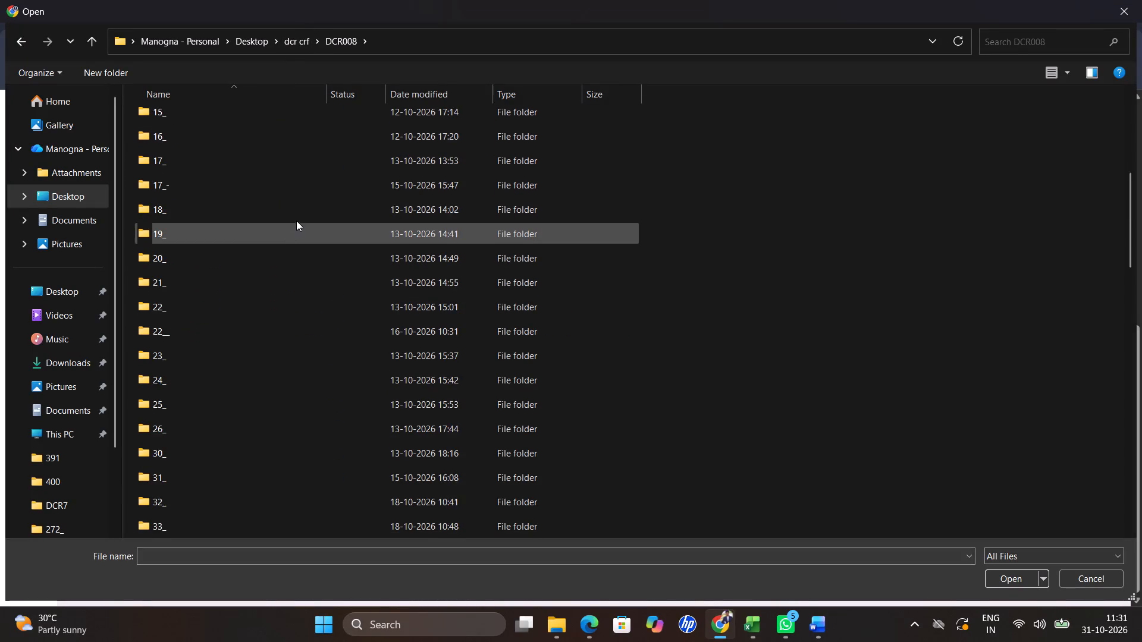
scroll(297, 218, down, 15)
scroll(257, 313, down, 4)
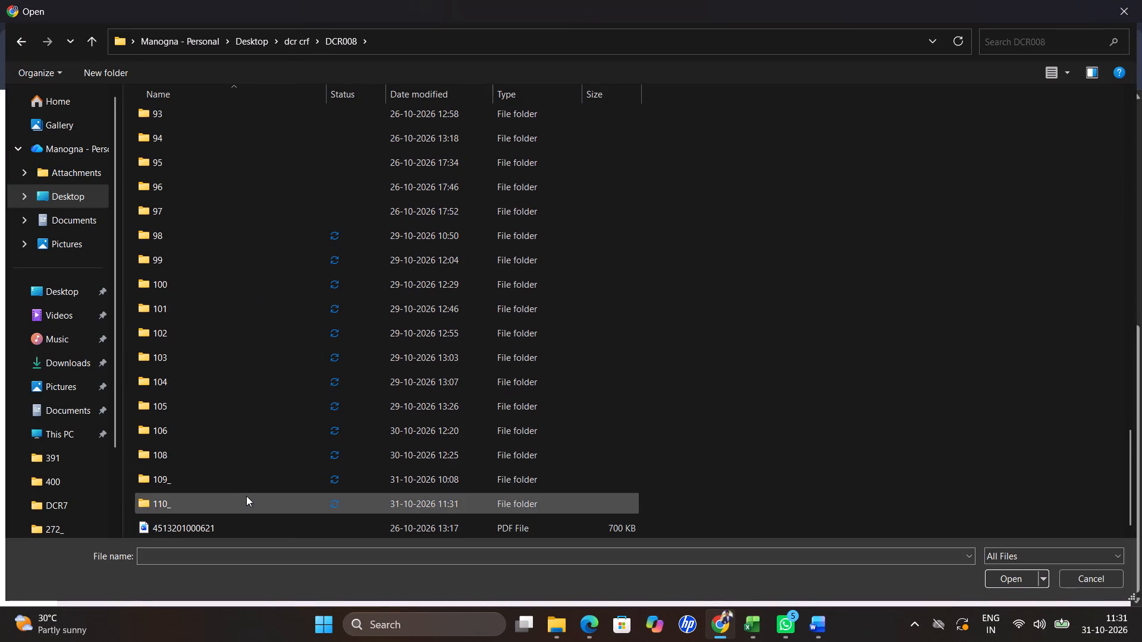
double_click(247, 499)
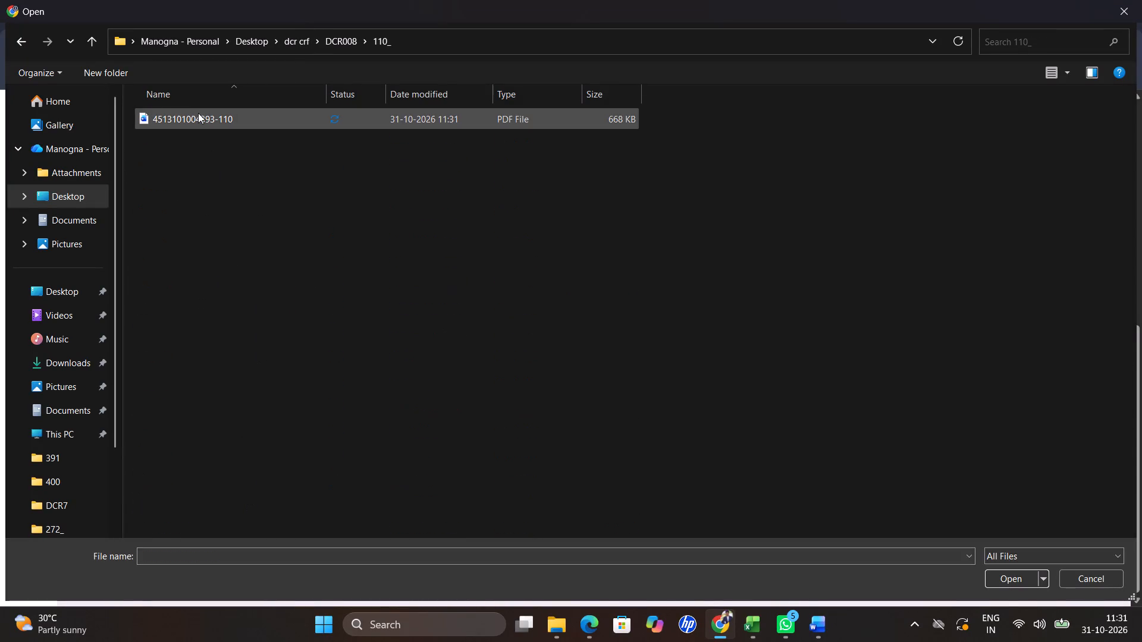
double_click(198, 113)
click(417, 451)
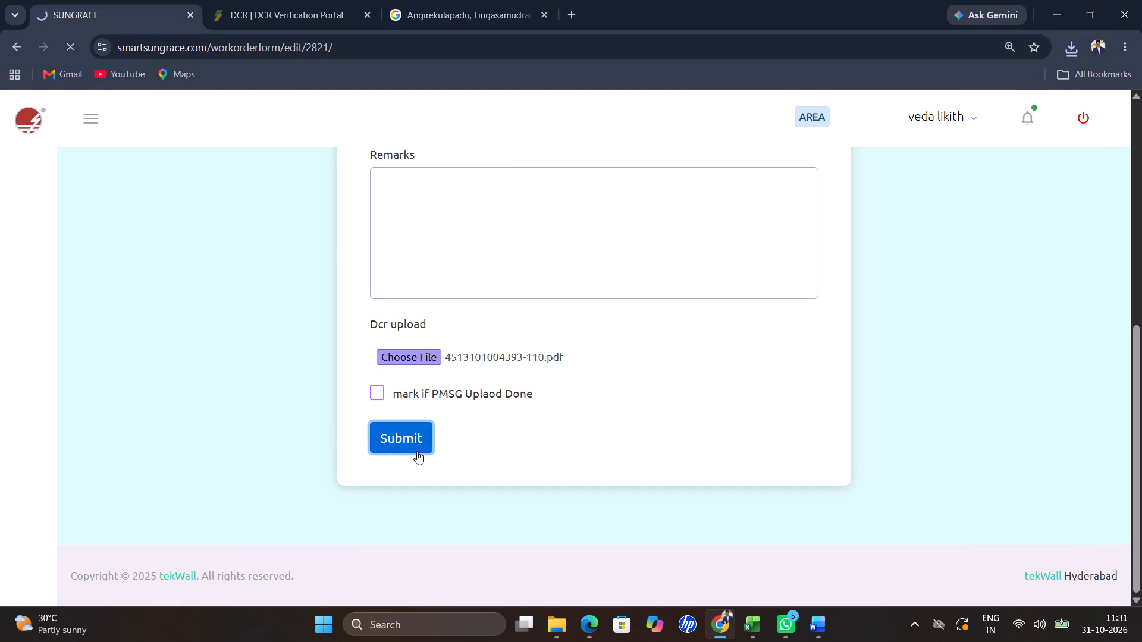
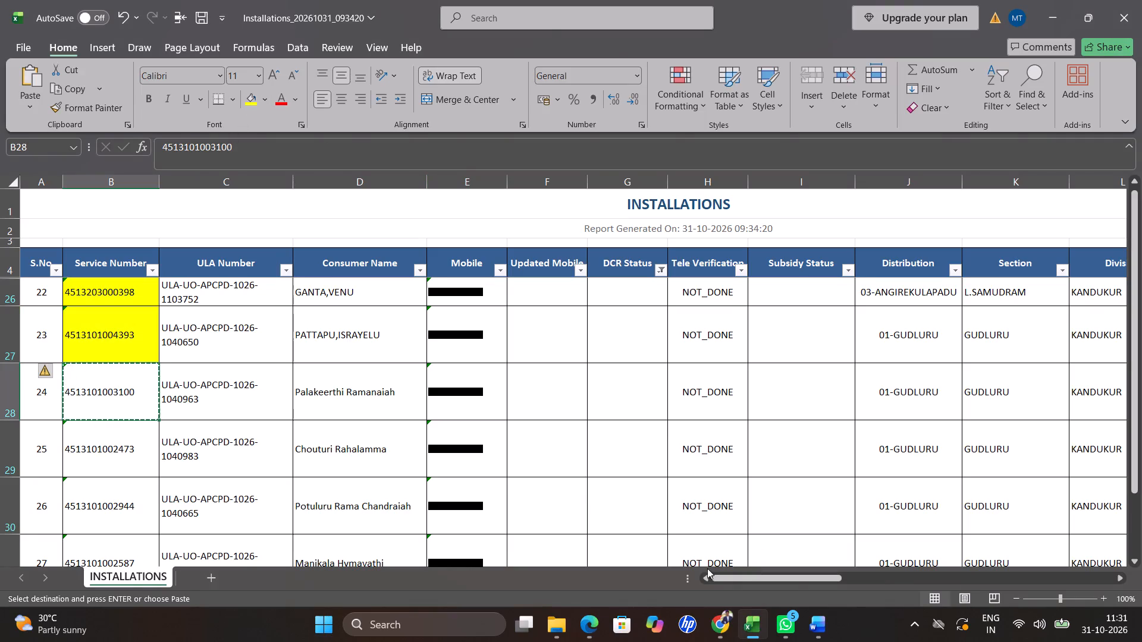
In SUNGRACE, find the work order for the service number copied from the Excel sheet and copy its ULA number.
click(730, 530)
click(615, 160)
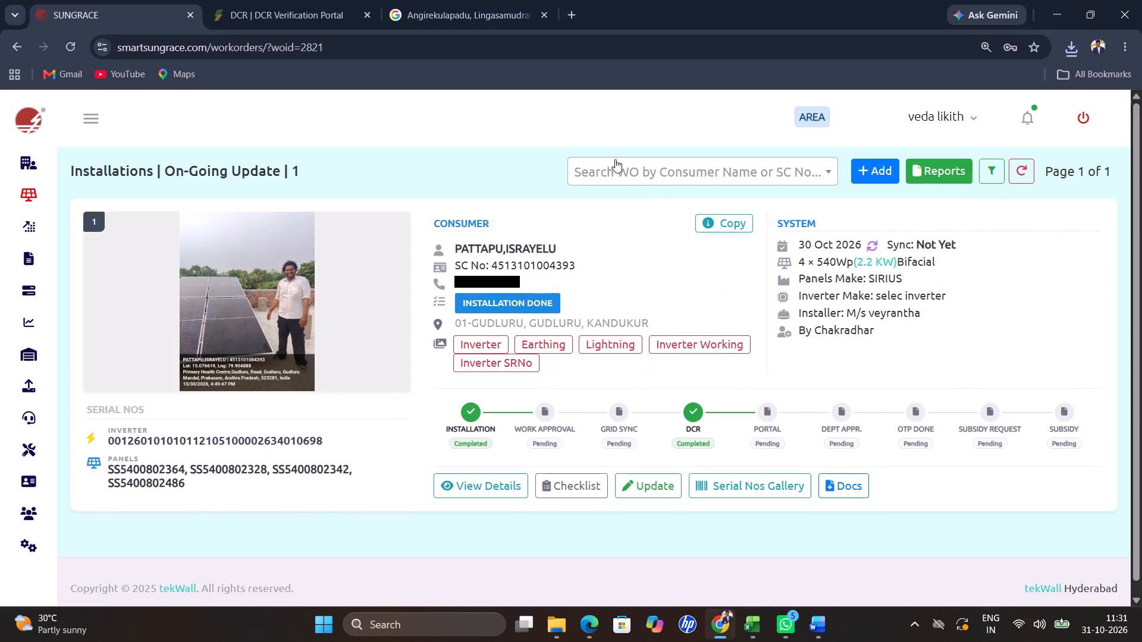
key(ctrl+v)
key(Return)
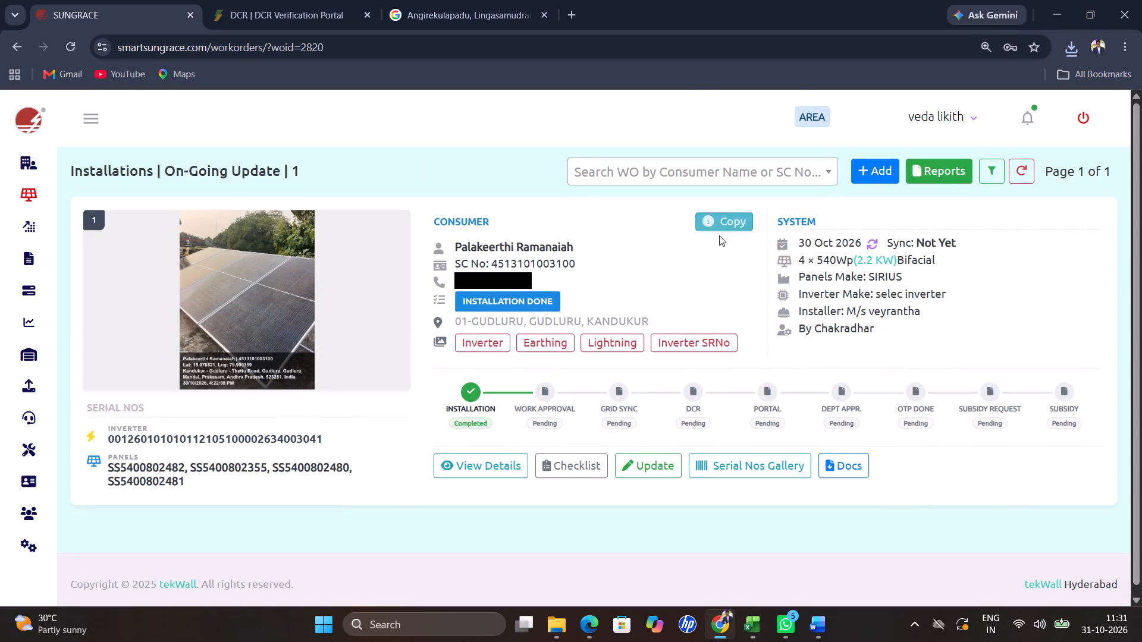
click(726, 224)
click(721, 294)
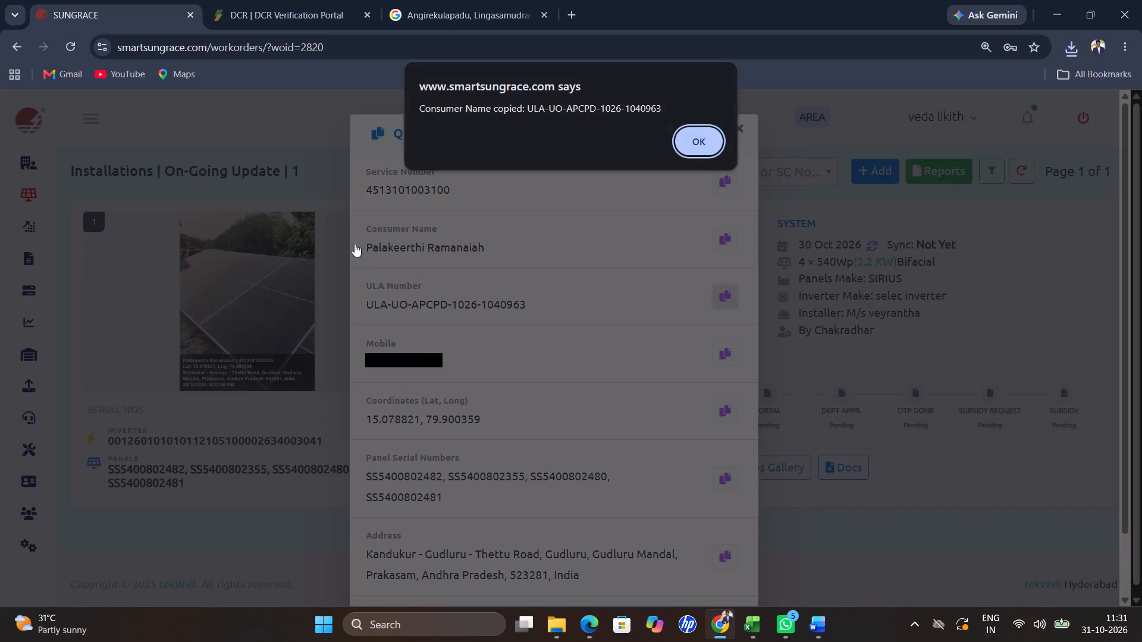
In the DCR portal, close the viewed certificate and start a new issue to a consumer (B2C).
drag(285, 0, 285, 15)
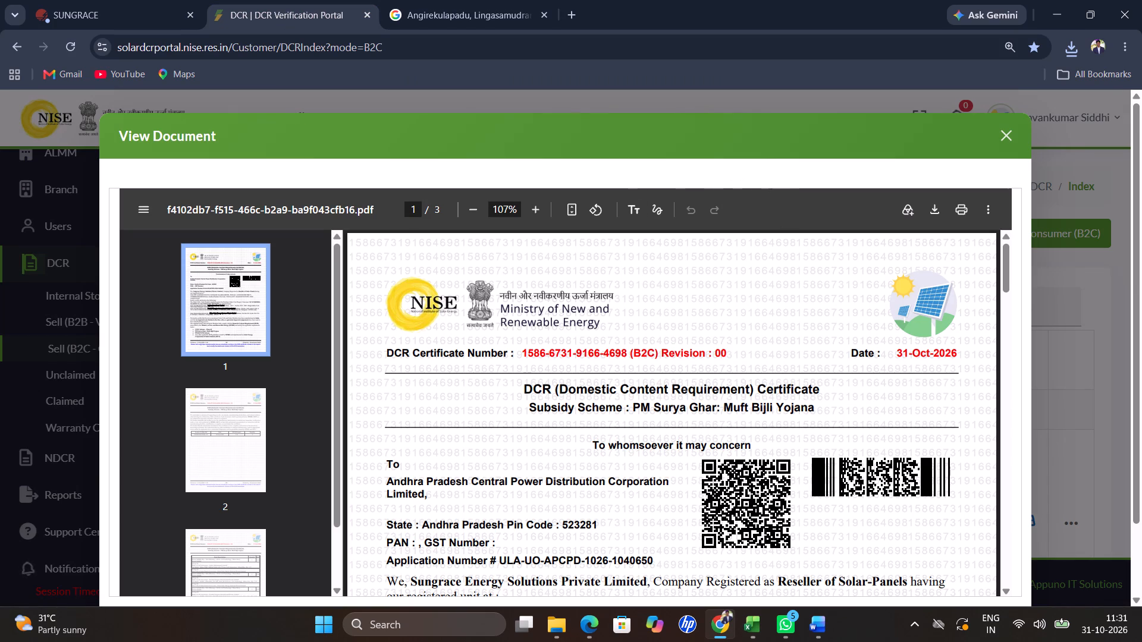
click(912, 98)
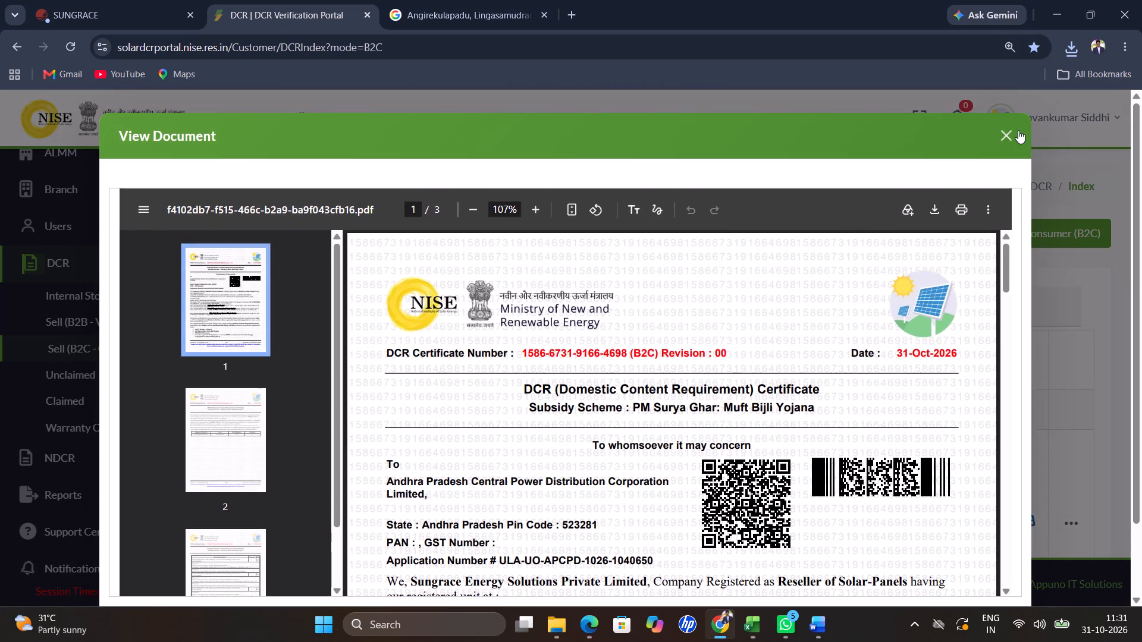
click(1014, 130)
click(1004, 224)
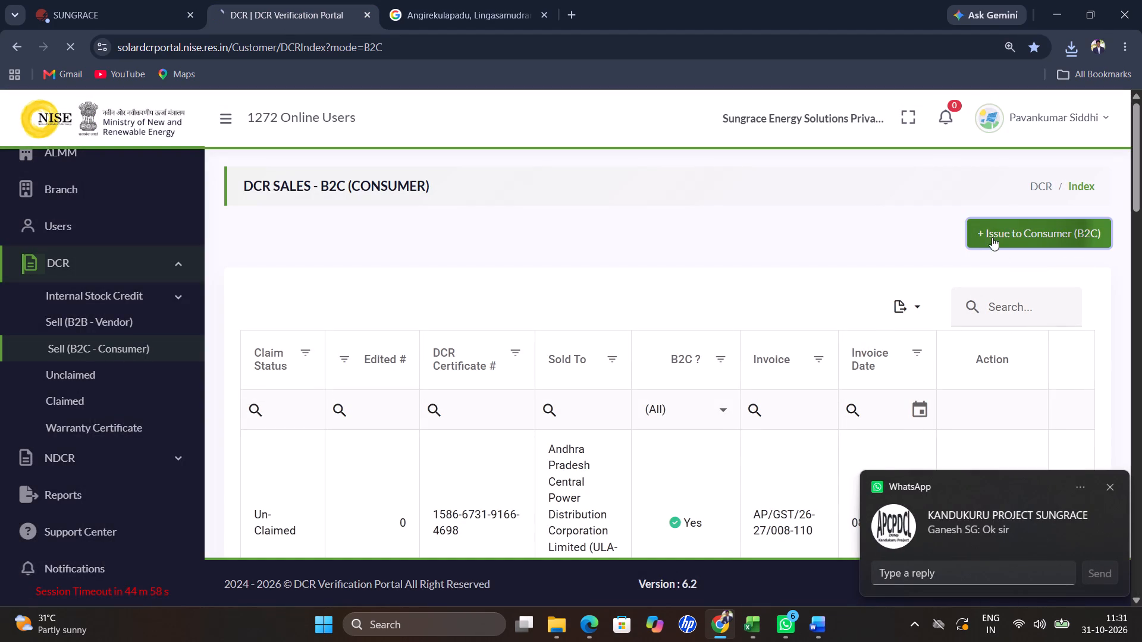
Enter the copied ULA number as application number, with the Andhra Pradesh branch, PM Surya Ghar: Muft Bijli Yojana scheme and Solar Panels item type.
click(520, 331)
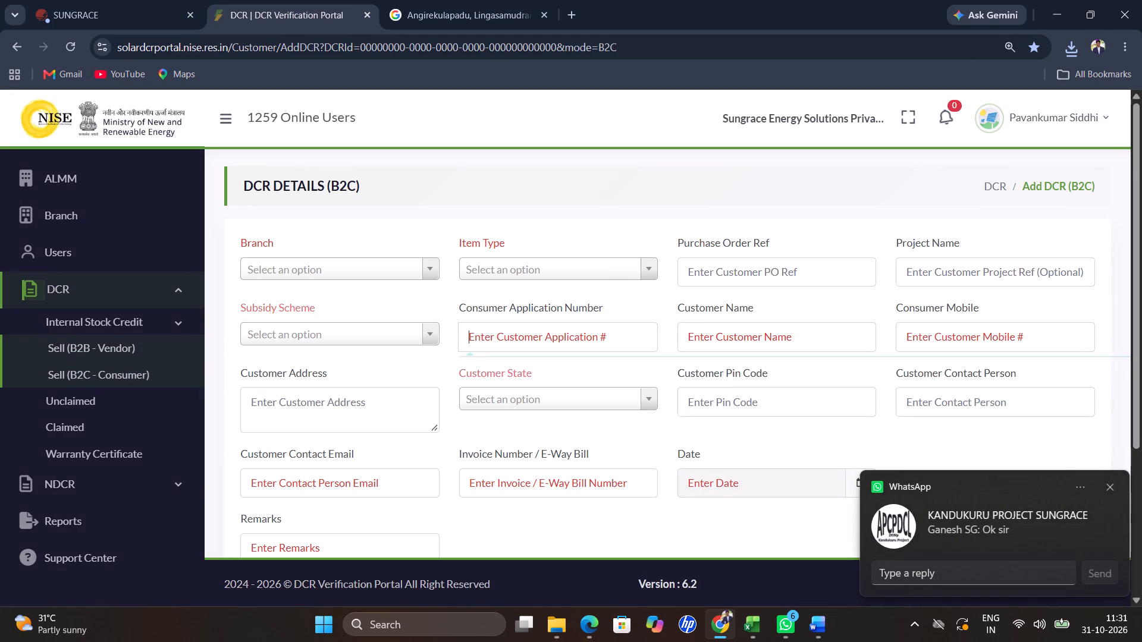
key(ctrl+v)
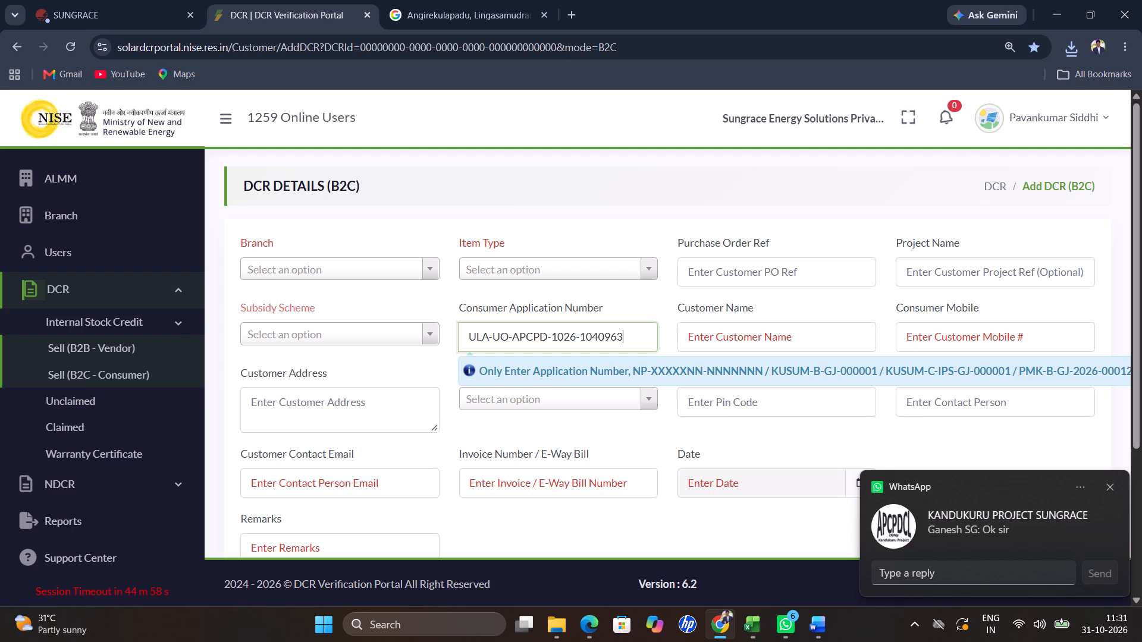
click(371, 263)
click(308, 342)
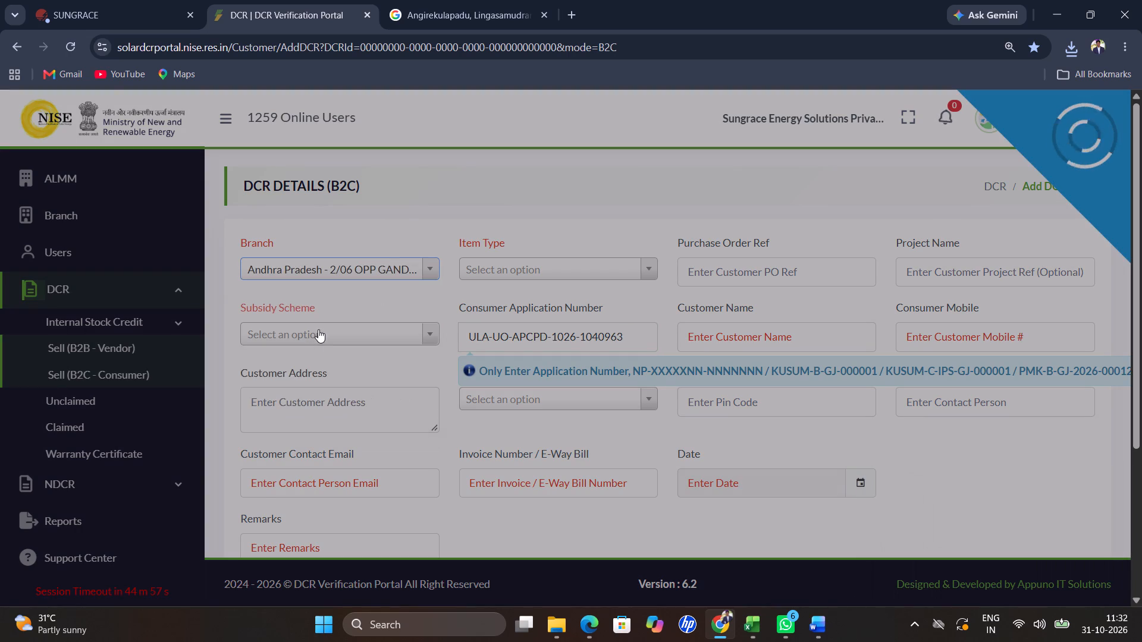
click(318, 329)
click(324, 462)
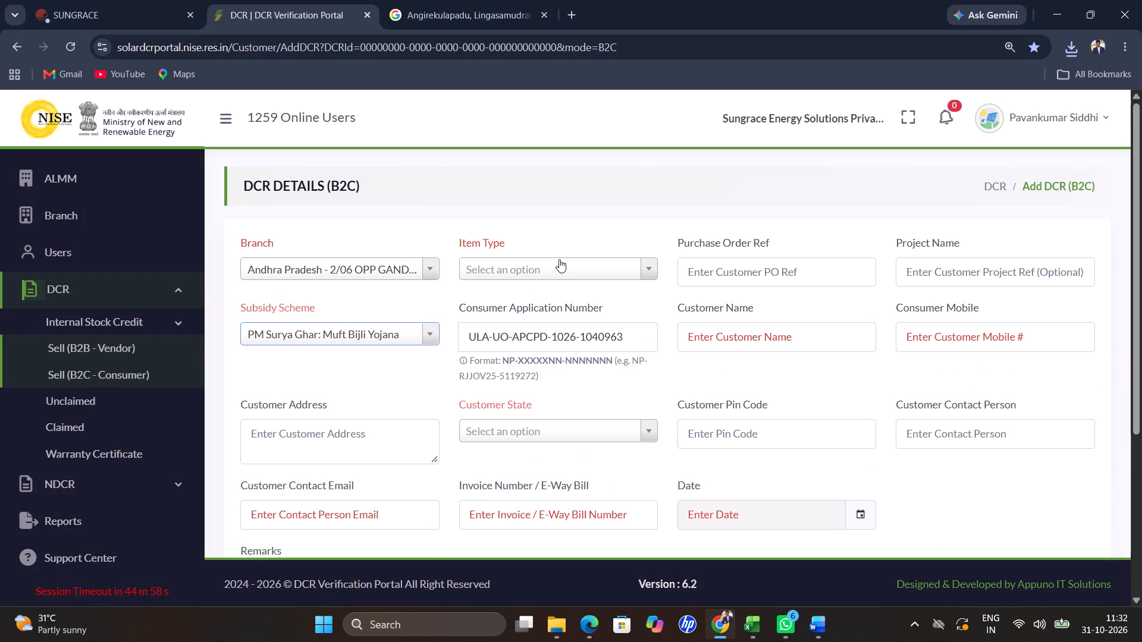
click(543, 266)
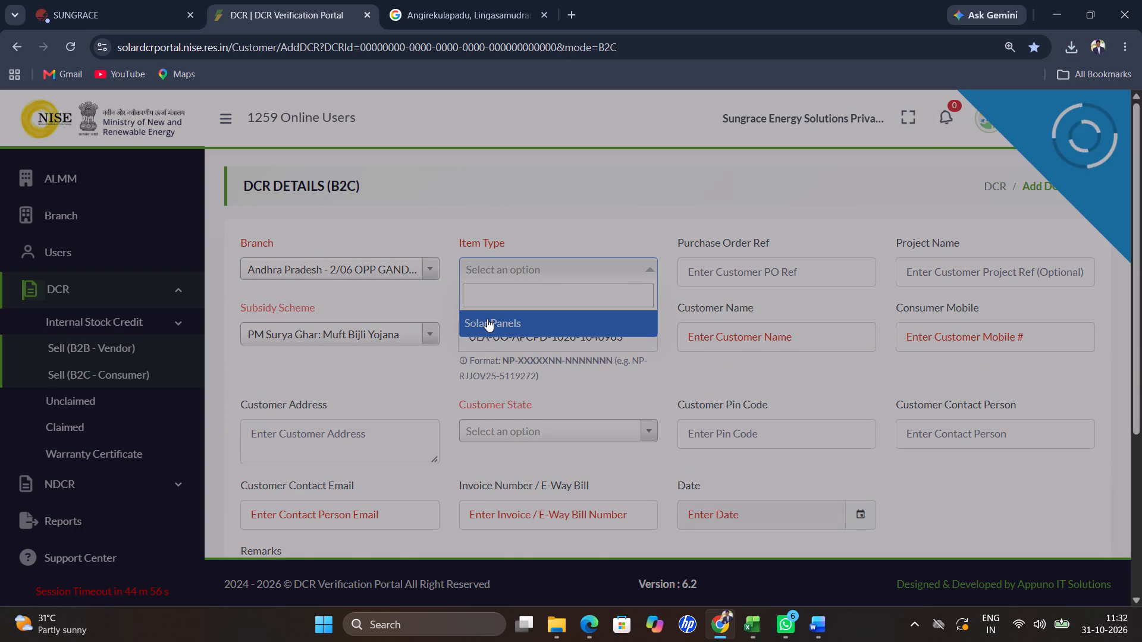
click(487, 319)
Fill in the customer name Andhra Pradesh Central Power Distribution Corporation Limited, copied from the Word details document.
click(710, 339)
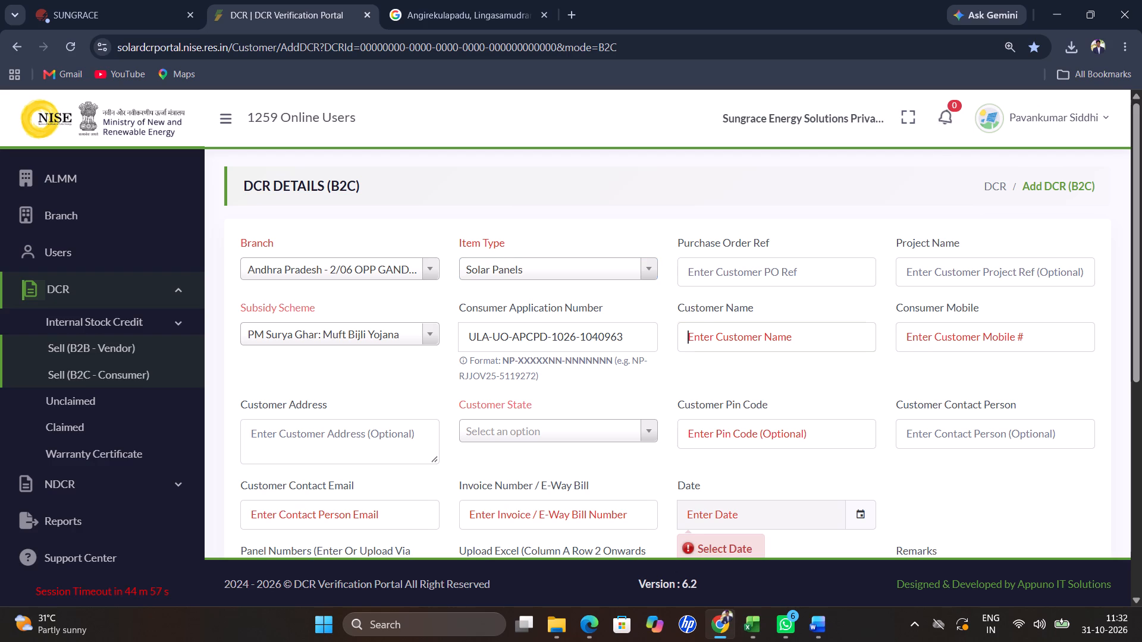
click(767, 522)
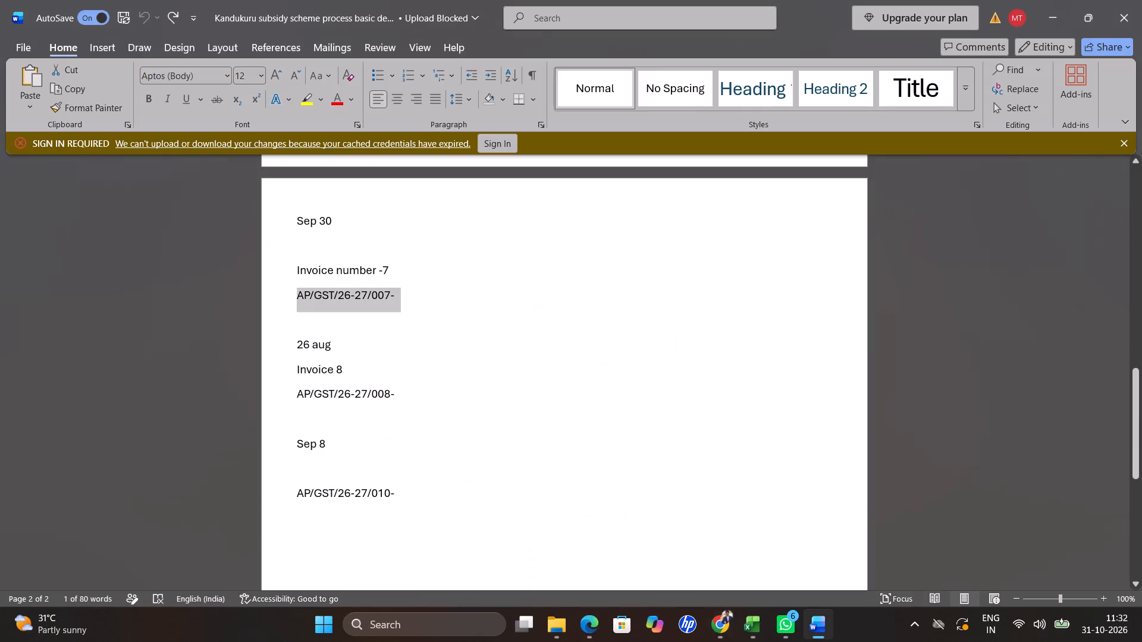
scroll(400, 229, up, 20)
scroll(400, 229, up, 3)
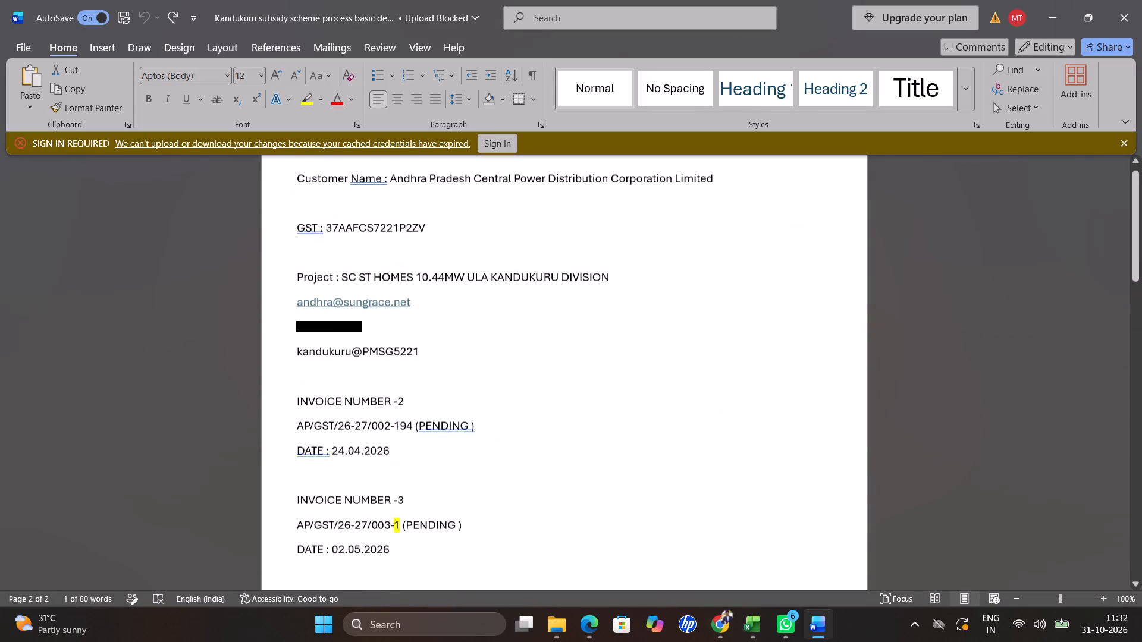
drag(392, 211, 720, 218)
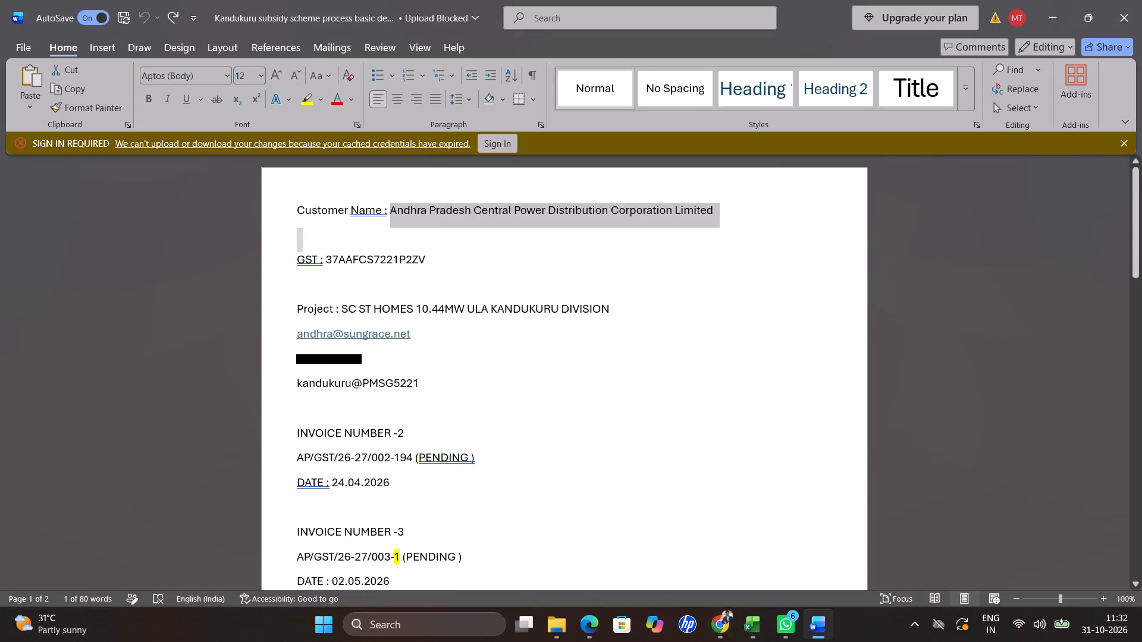
drag(720, 218, 721, 216)
key(ctrl+c)
click(721, 547)
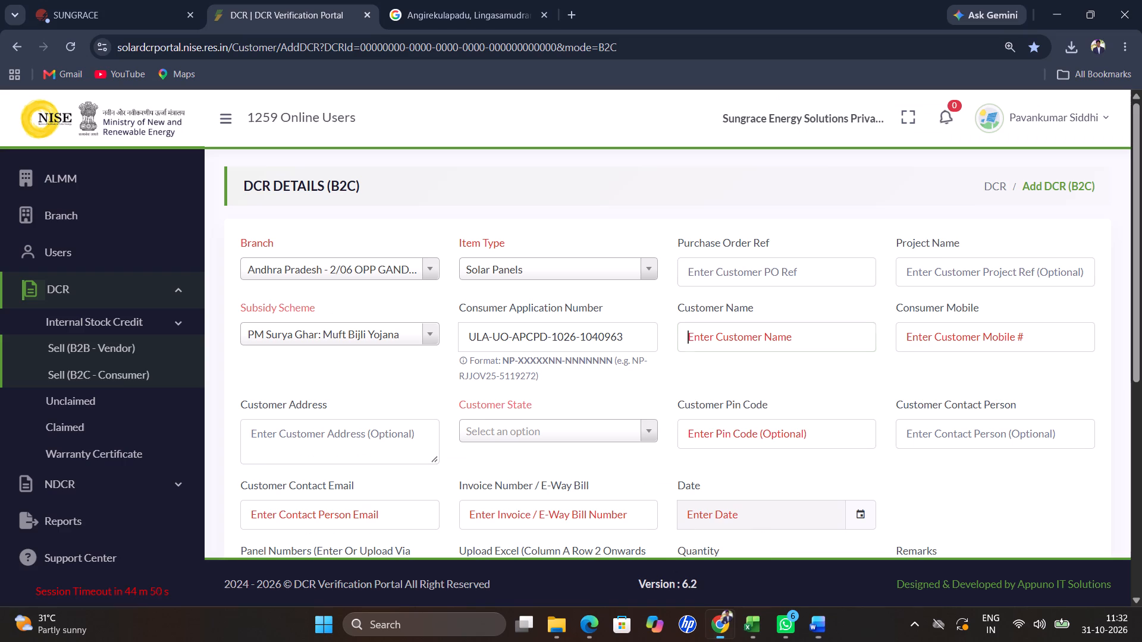
key(ctrl+v)
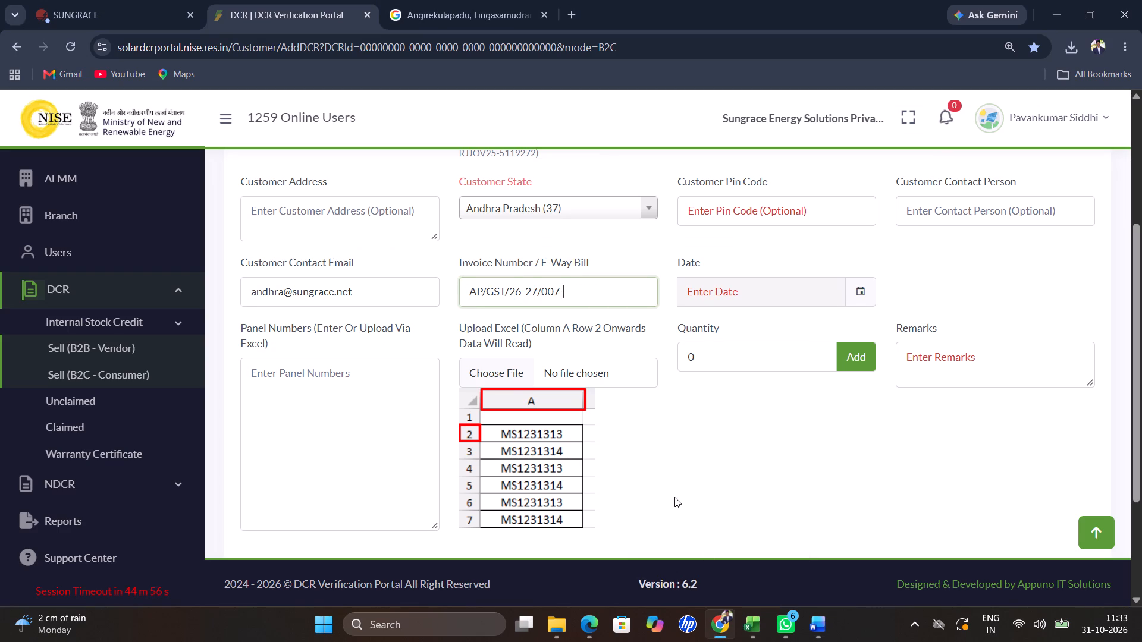
key(6)
Check the numbered folders in DCR7 under dcr crf for the last number used, and return to the DCR form.
click(532, 555)
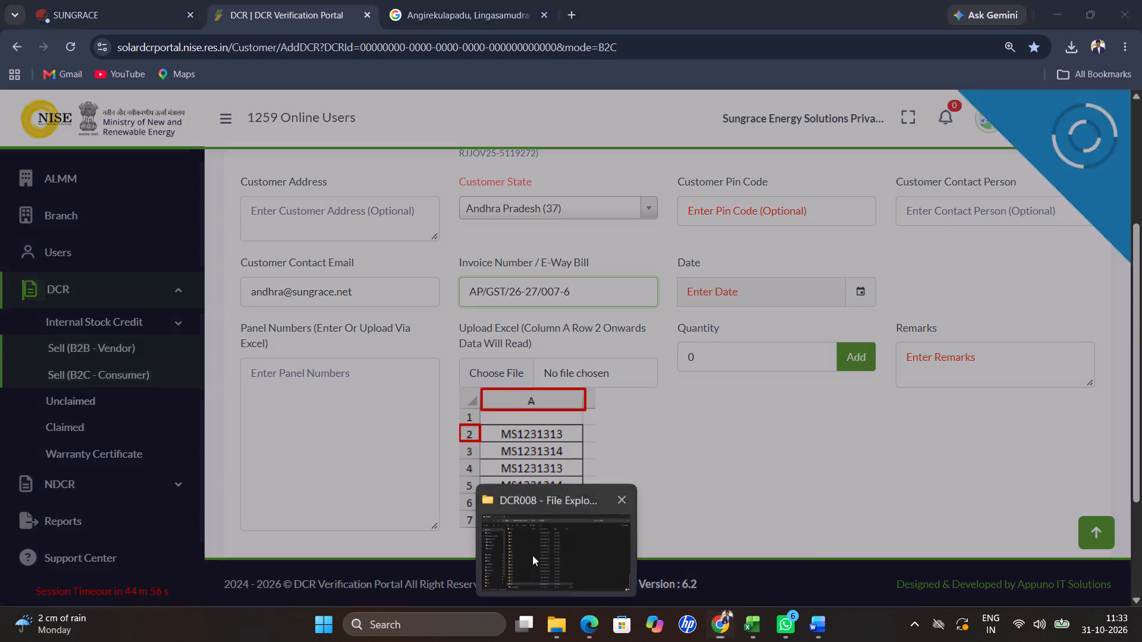
click(384, 45)
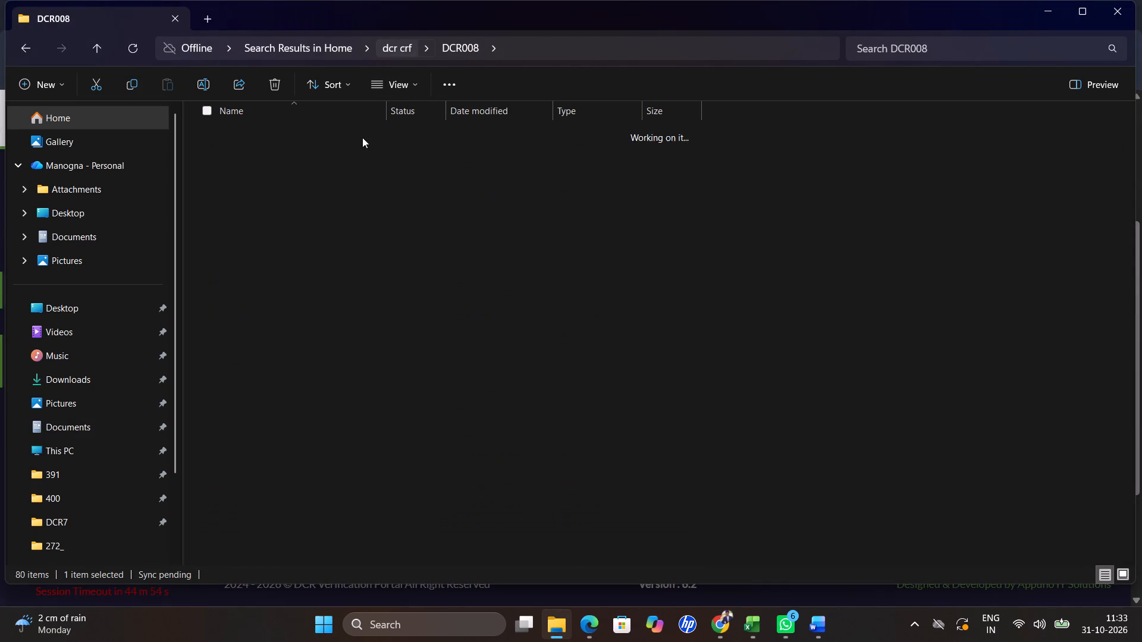
double_click(297, 257)
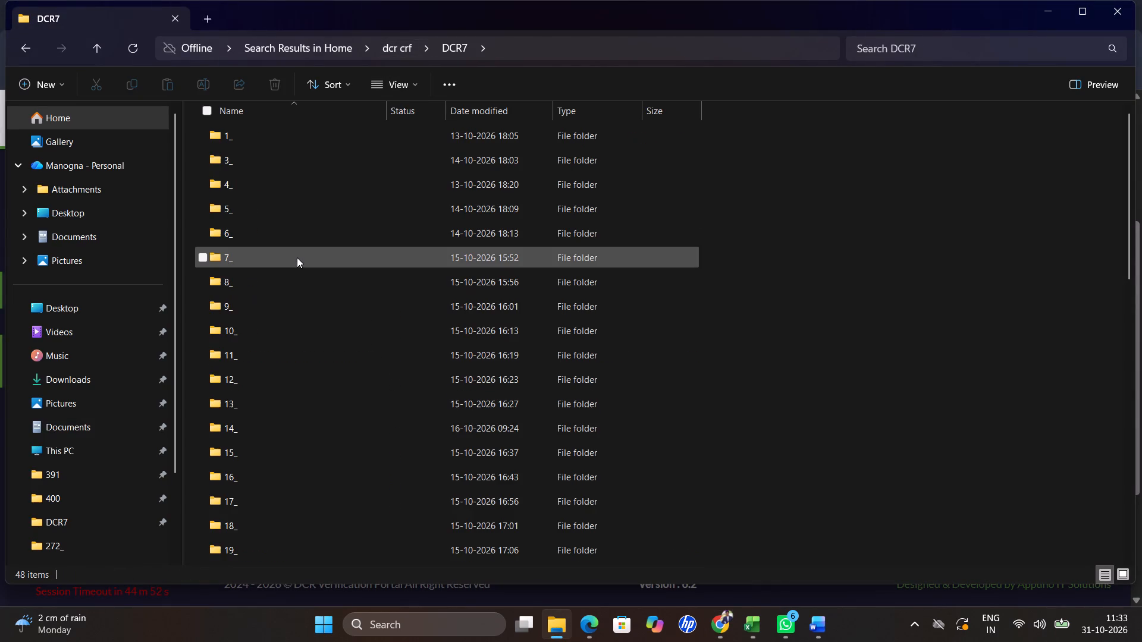
scroll(297, 259, down, 14)
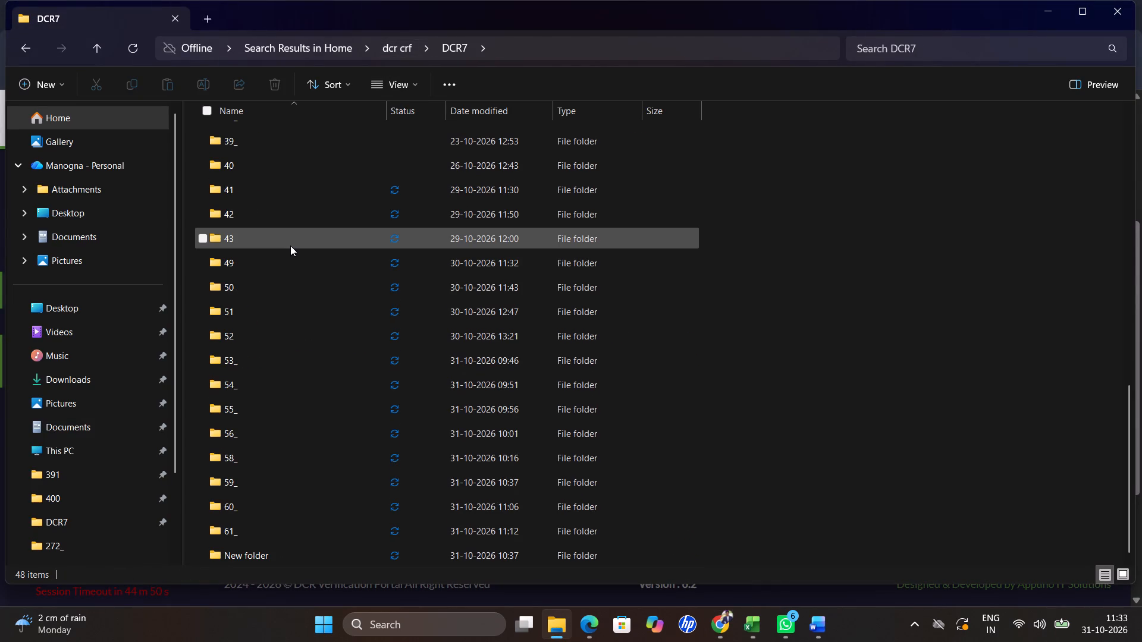
scroll(290, 246, down, 16)
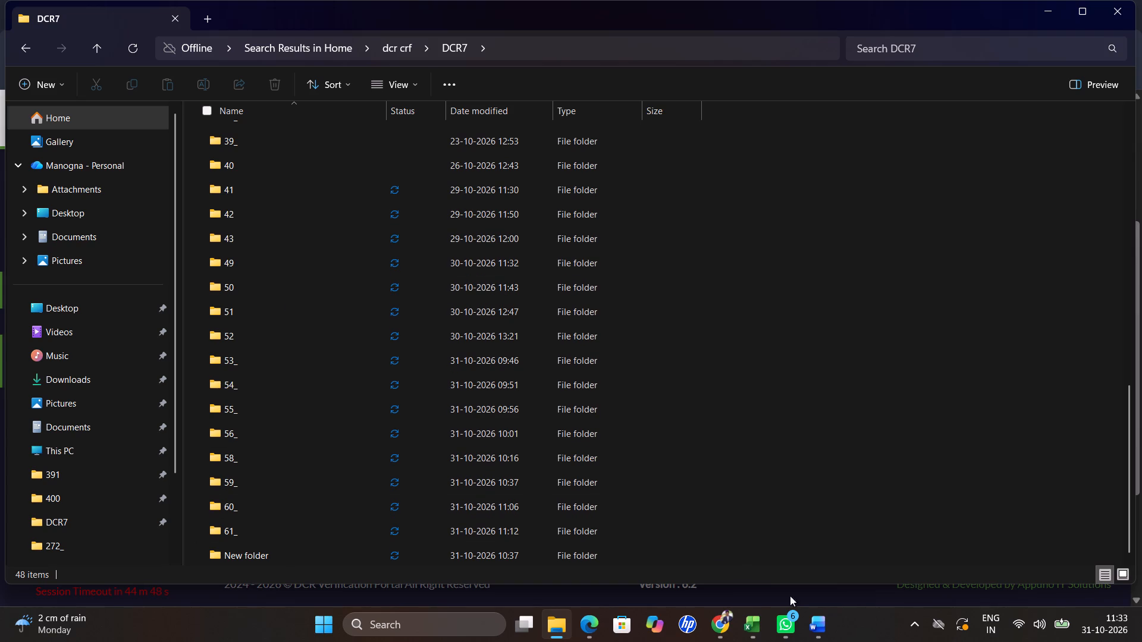
double_click(694, 545)
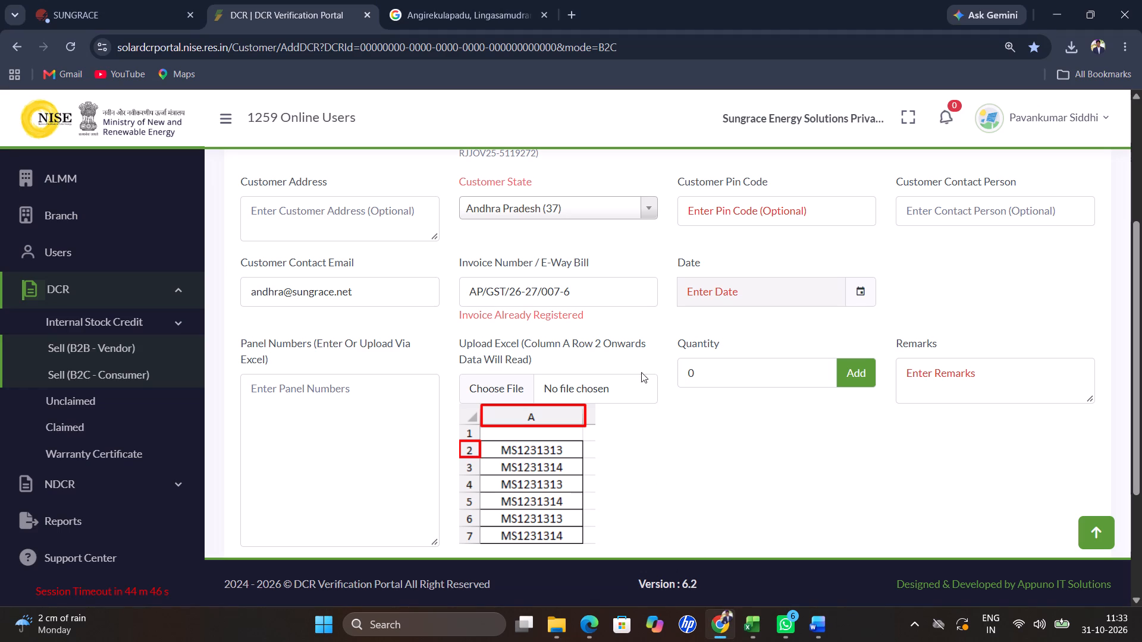
Complete the invoice number as AP/GST/26-27/007-62.
key(2)
key(2)
click(616, 303)
key(2)
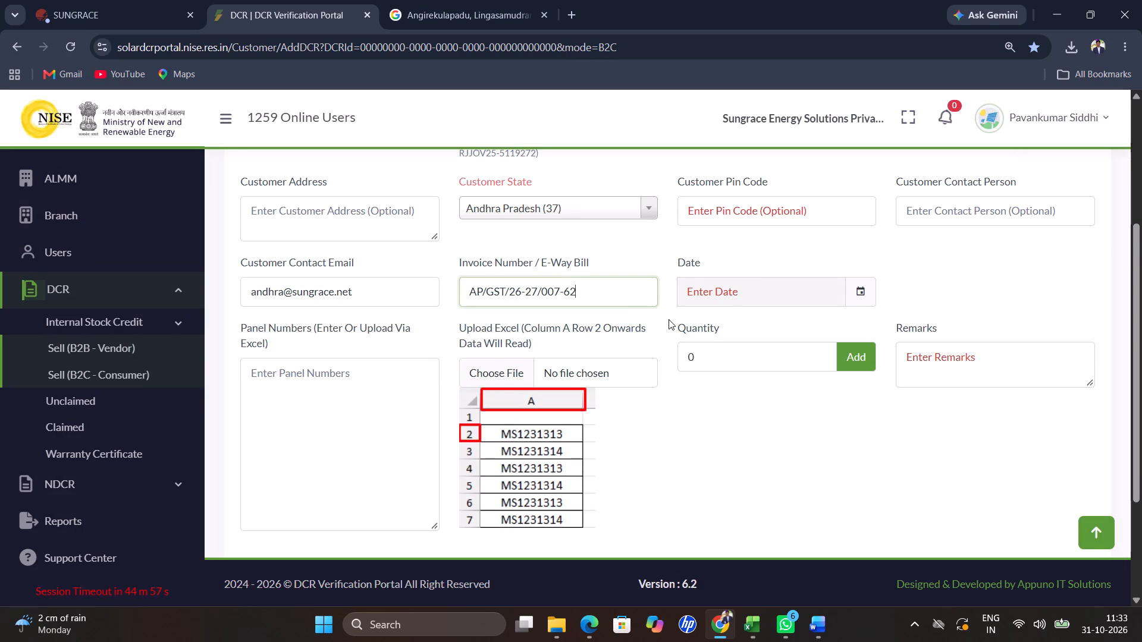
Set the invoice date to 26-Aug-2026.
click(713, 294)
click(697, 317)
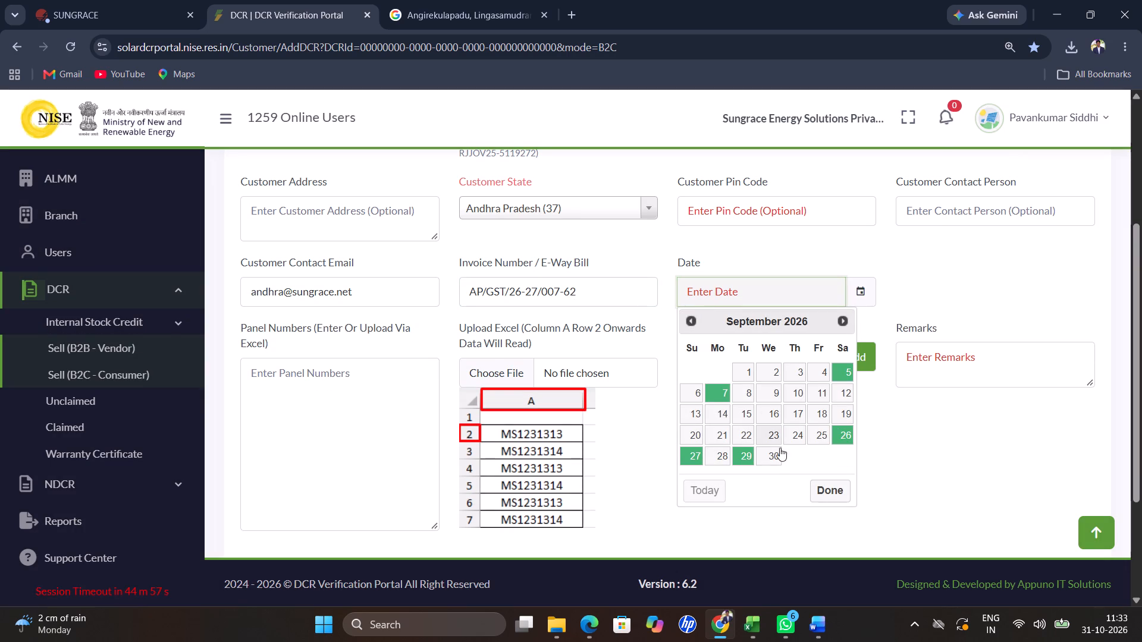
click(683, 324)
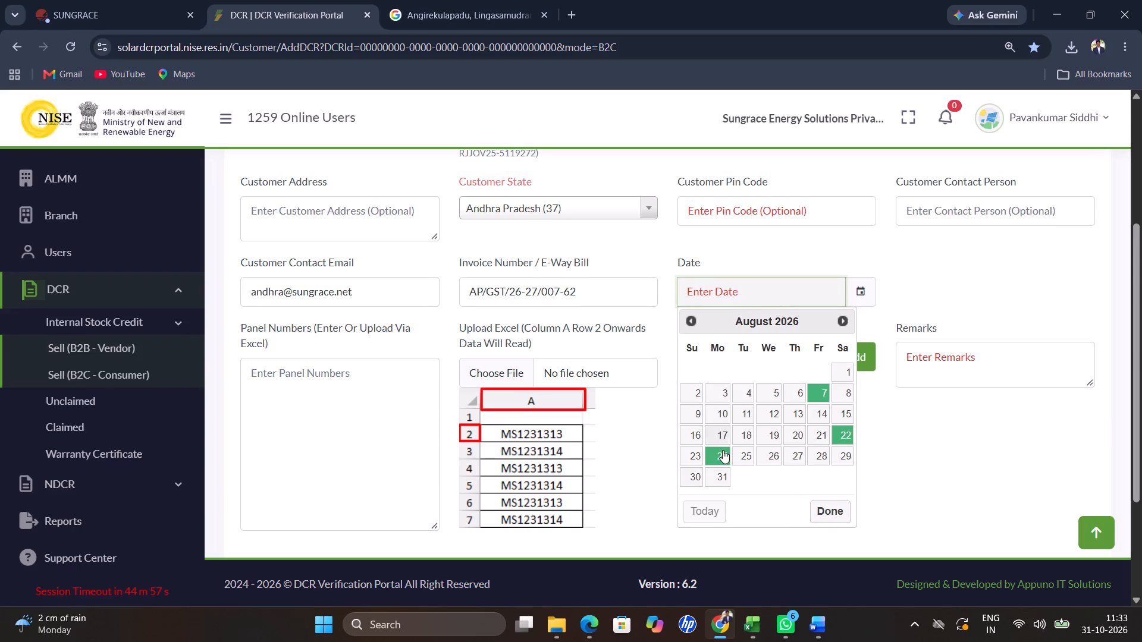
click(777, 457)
Fill in the panel numbers with the panel serial numbers copied from the SUNGRACE work order's Quick Copy Details.
click(328, 410)
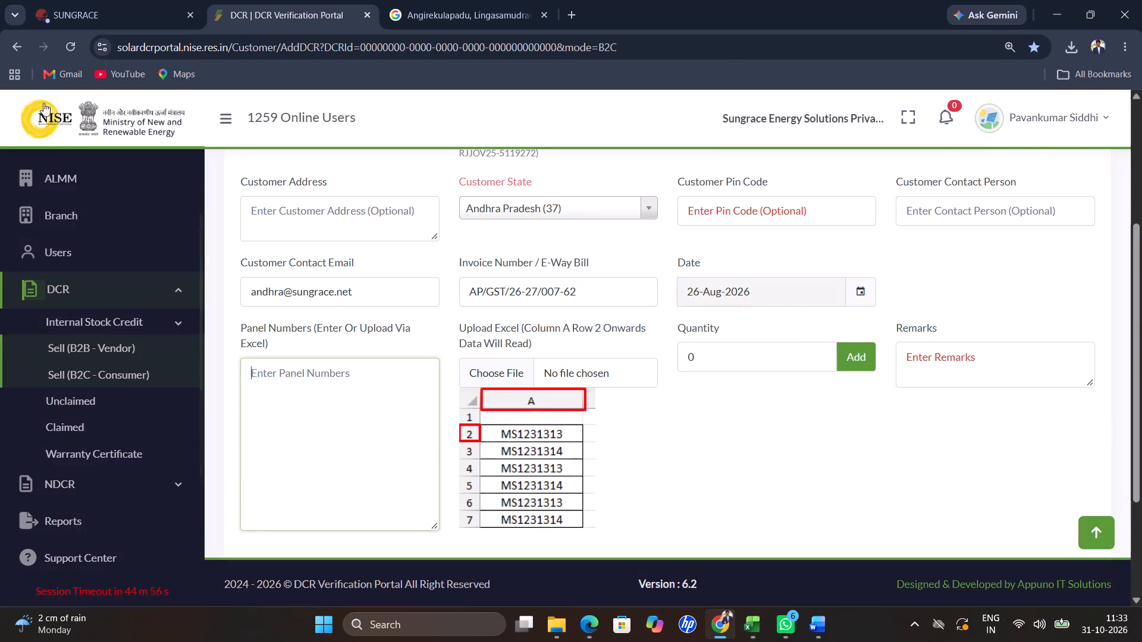
click(93, 0)
drag(710, 130, 705, 139)
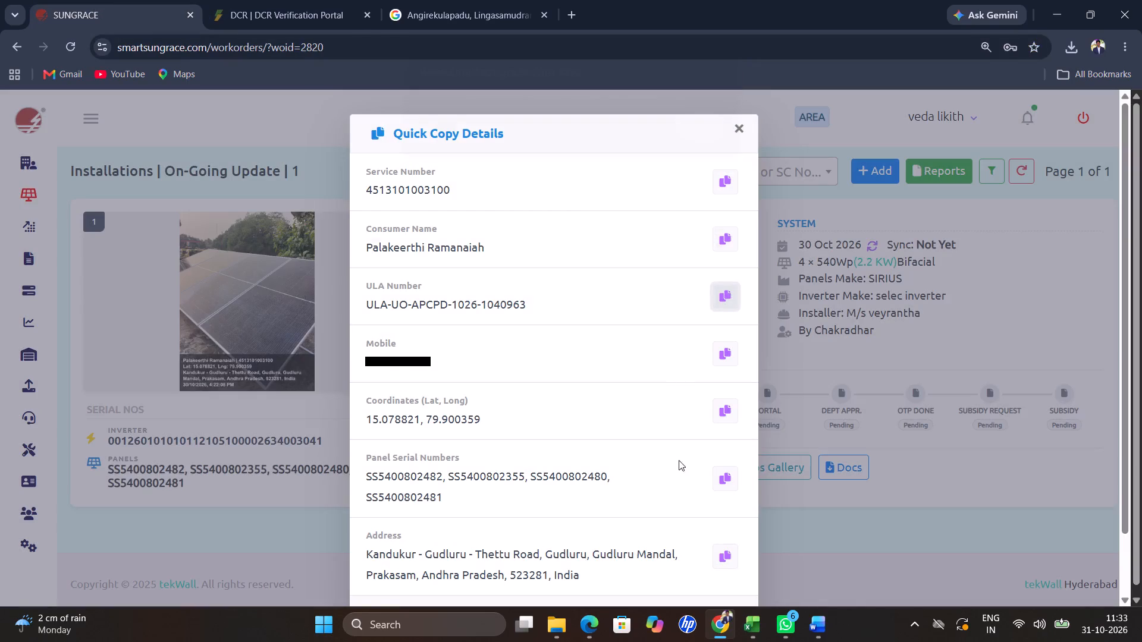
click(716, 487)
click(280, 27)
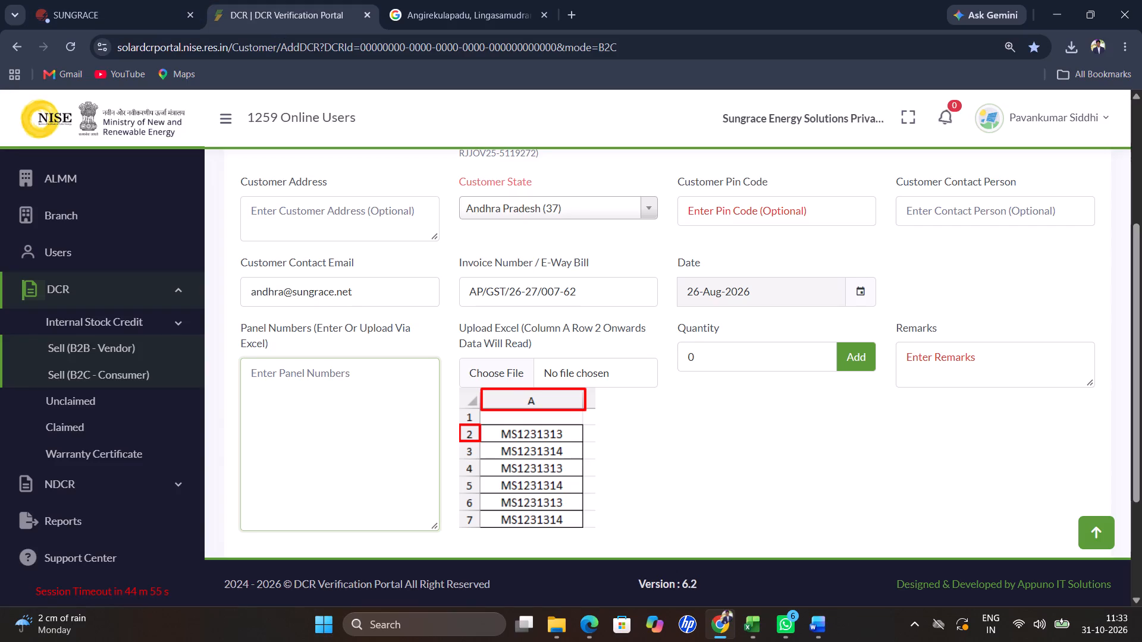
key(ctrl+v)
key(Left)
key(Left)
key(Left)
key(Left)
key(Left)
key(Left)
key(Left)
key(Left)
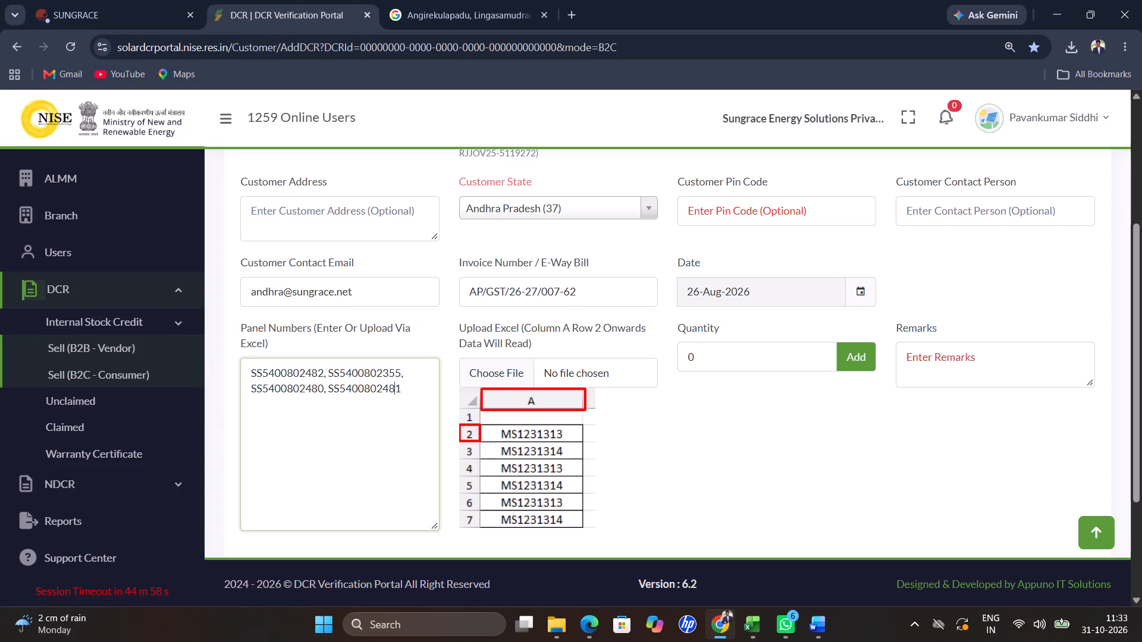
key(Left)
key(Left)
key(Left)
key(Left)
key(BackSpace)
key(BackSpace)
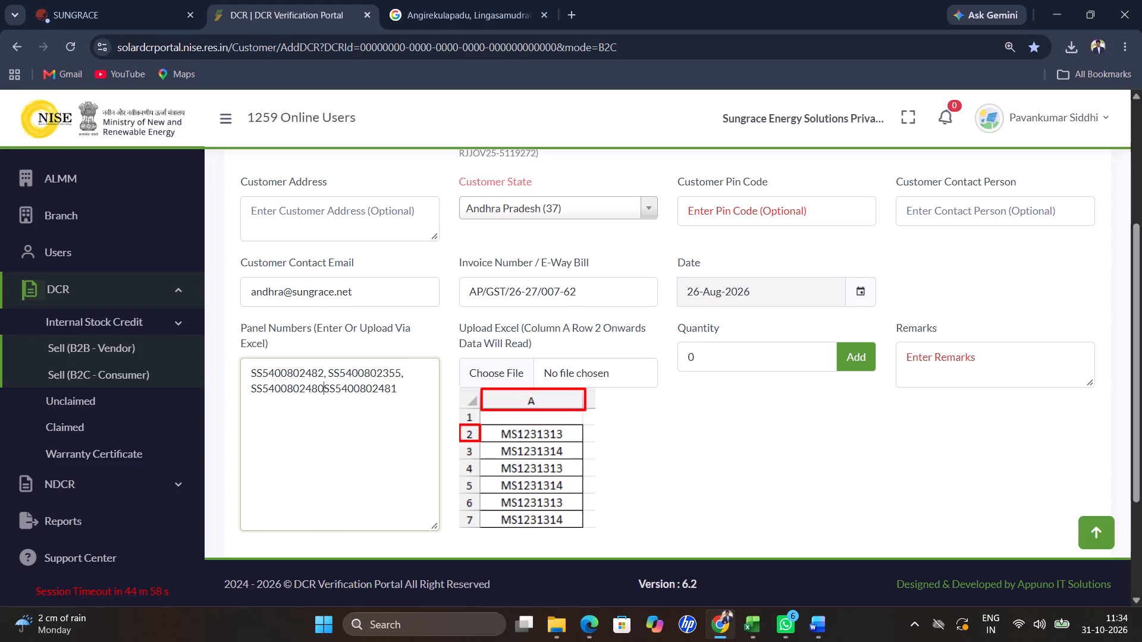
key(Return)
key(Up)
key(Up)
key(Up)
key(Up)
key(Right)
key(Right)
key(Right)
key(Right)
key(Right)
key(Right)
key(Right)
key(Right)
key(Right)
key(Right)
key(Right)
key(Right)
key(Right)
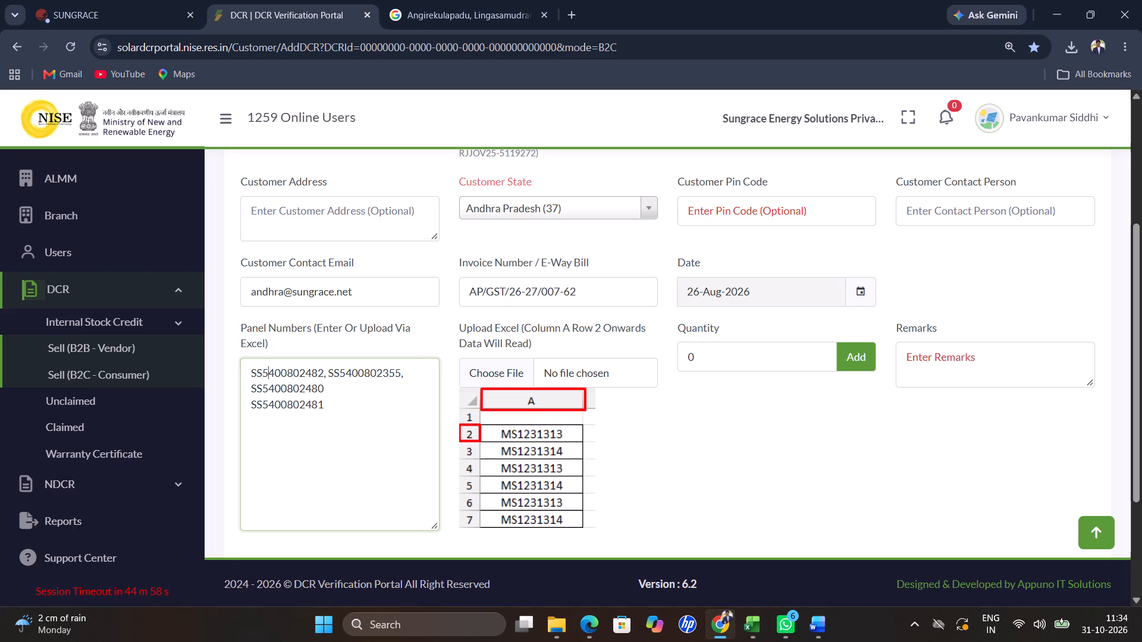
key(Right)
key(BackSpace)
key(BackSpace)
key(Return)
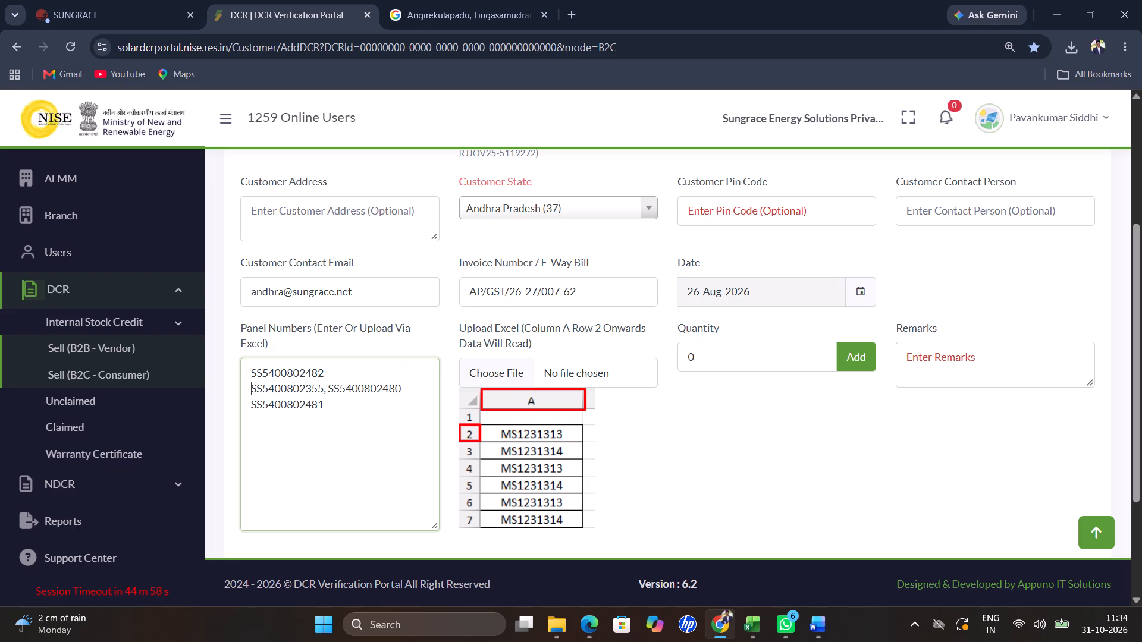
key(Right)
key(Right)
key(Right)
key(Right)
key(Right)
key(Right)
key(Right)
key(Right)
key(Right)
key(Right)
key(Right)
key(Right)
key(Right)
key(Right)
key(Right)
key(Left)
key(BackSpace)
key(BackSpace)
key(Return)
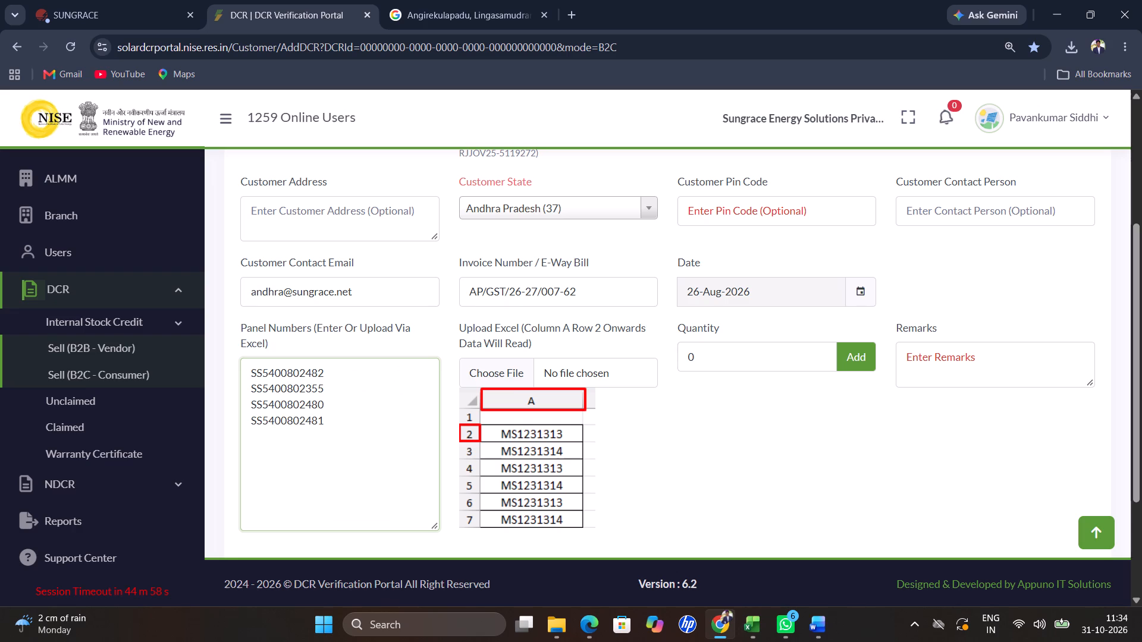
Set the quantity to 4 and try to add the panels to the DCR.
click(749, 361)
scroll(748, 361, up, 4)
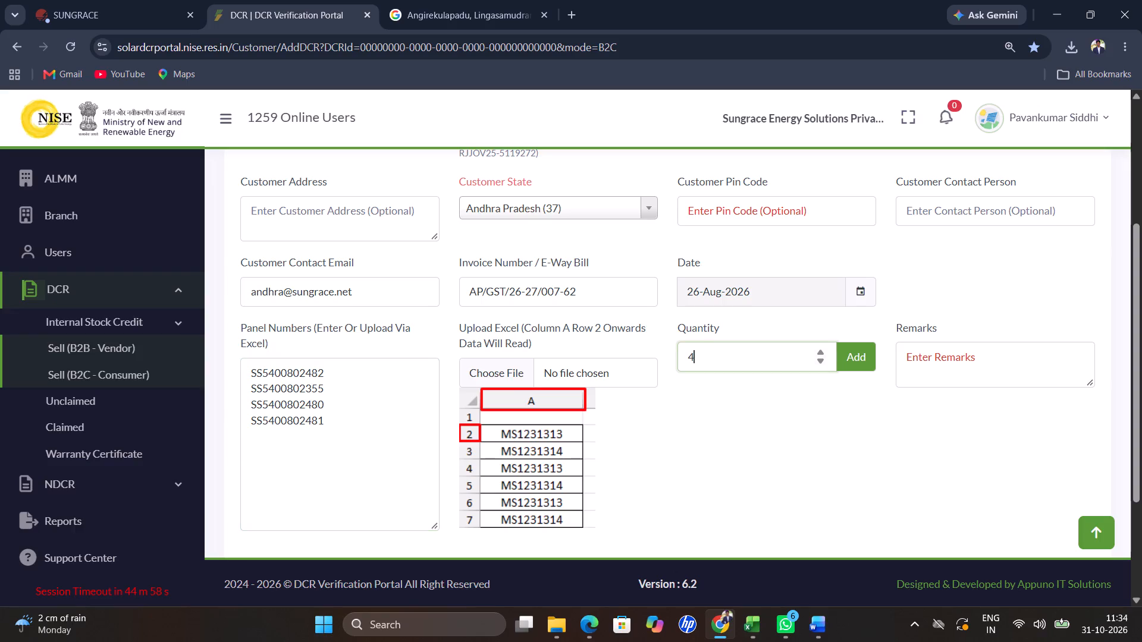
click(861, 360)
click(928, 363)
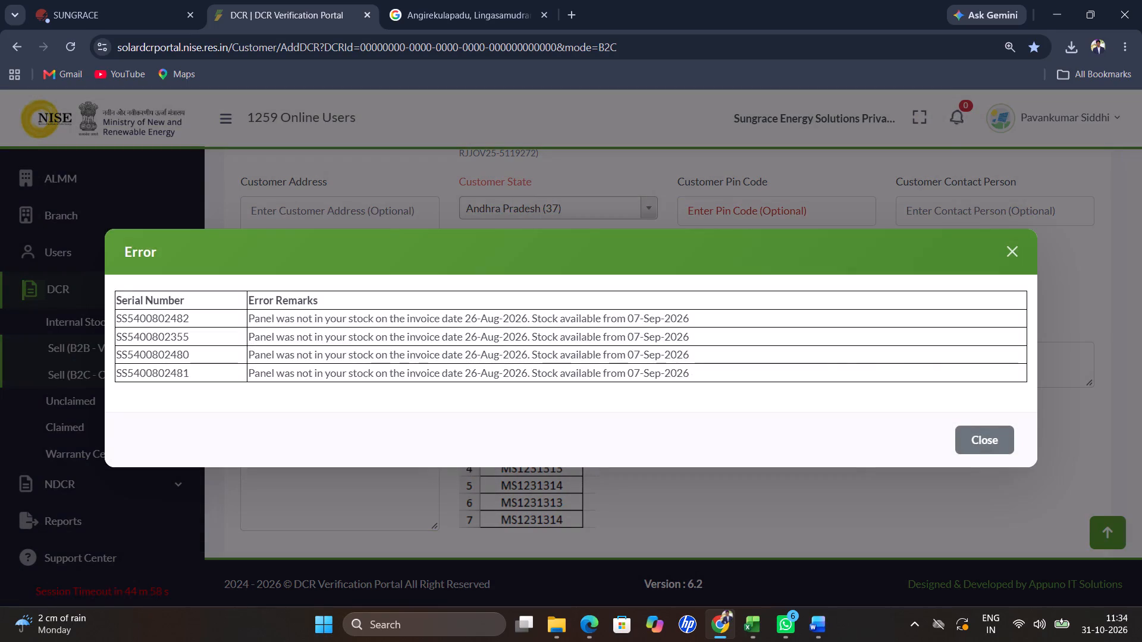
click(1009, 252)
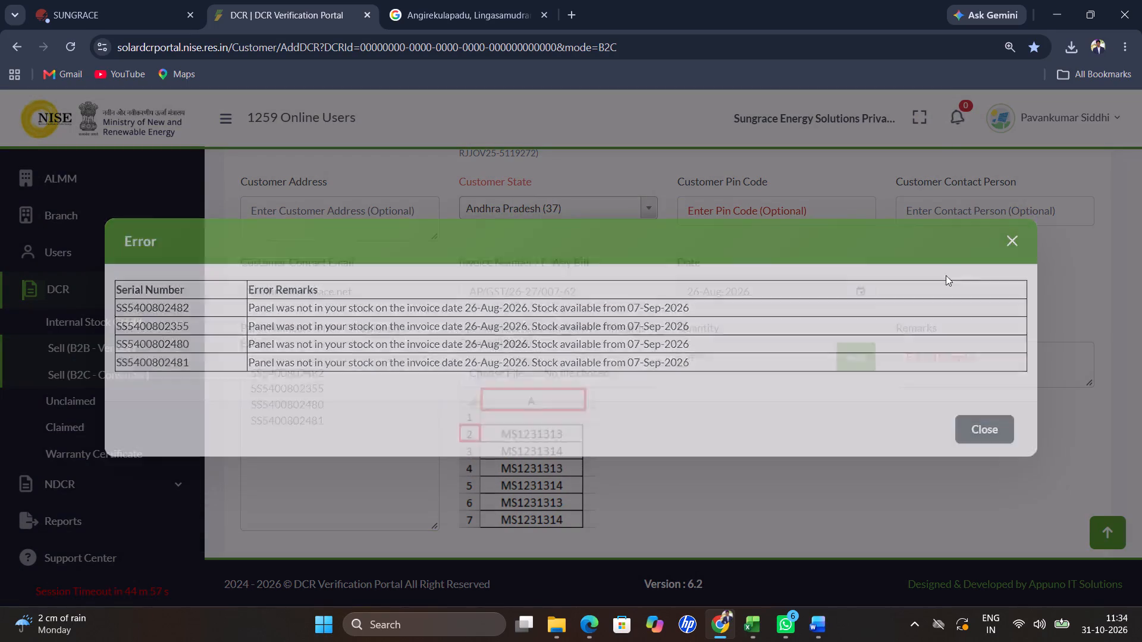
Change the invoice number to AP/GST/26-27/008-111.
click(566, 288)
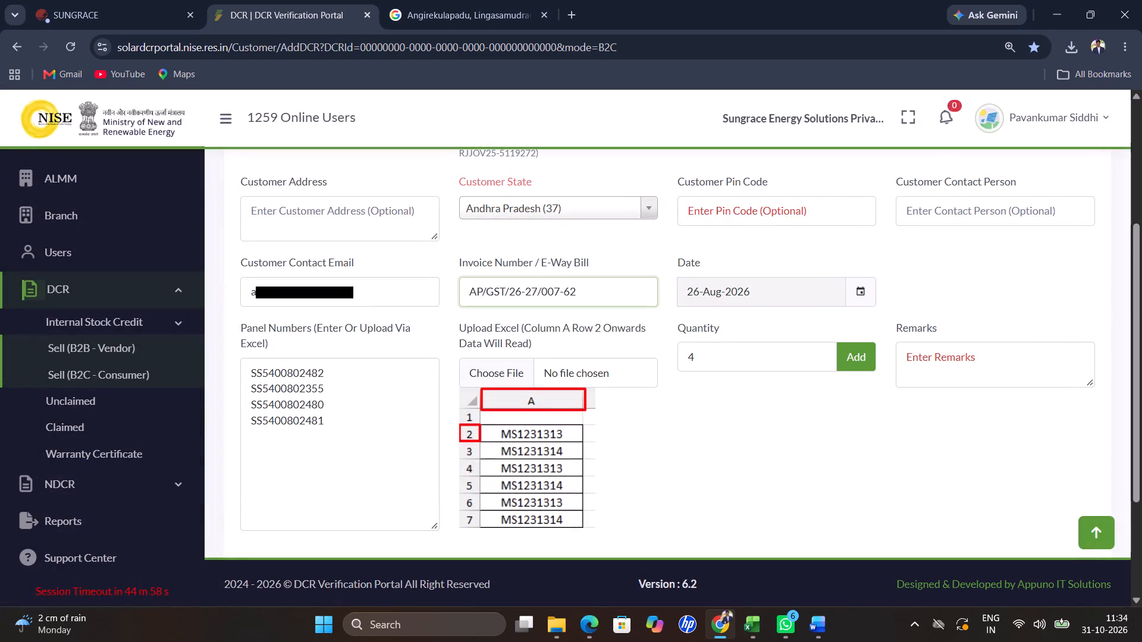
key(BackSpace)
key(BackSpace)
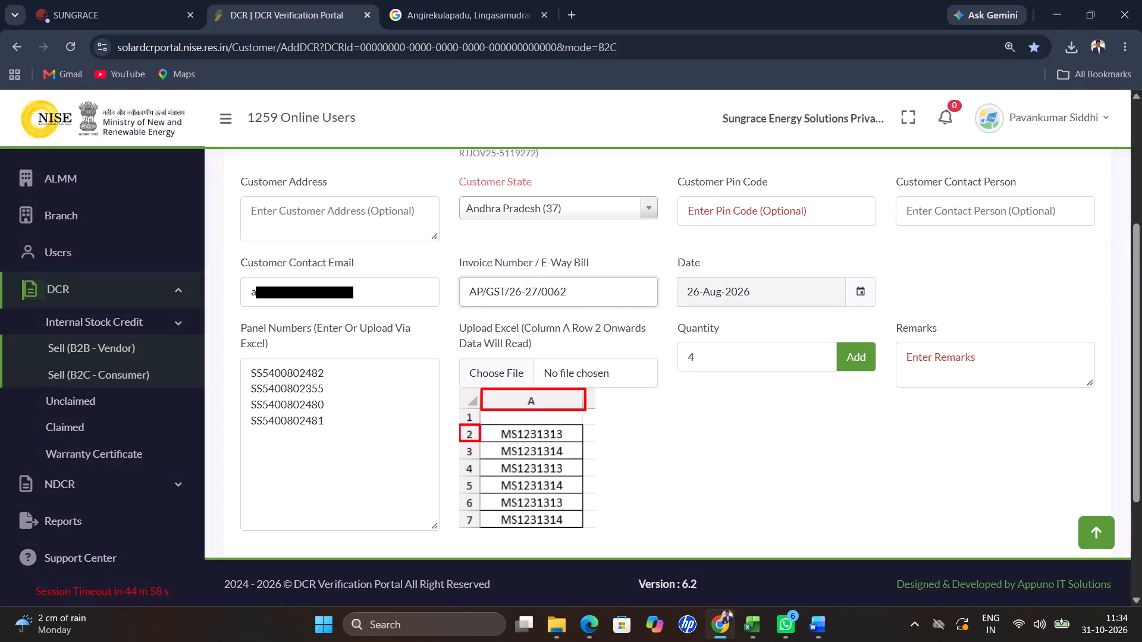
key(8)
key(minus)
key(Right)
key(Right)
key(BackSpace)
key(BackSpace)
key(1)
key(1)
key(1)
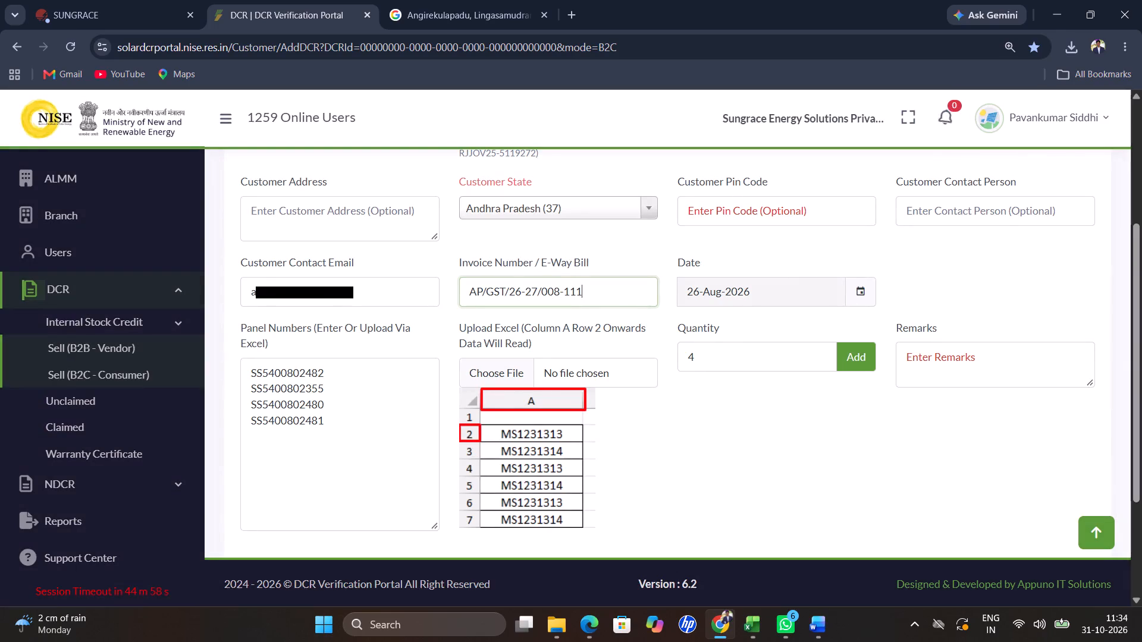
Set the invoice date to 08-Sep-2026 and add the four panels to the DCR.
click(789, 304)
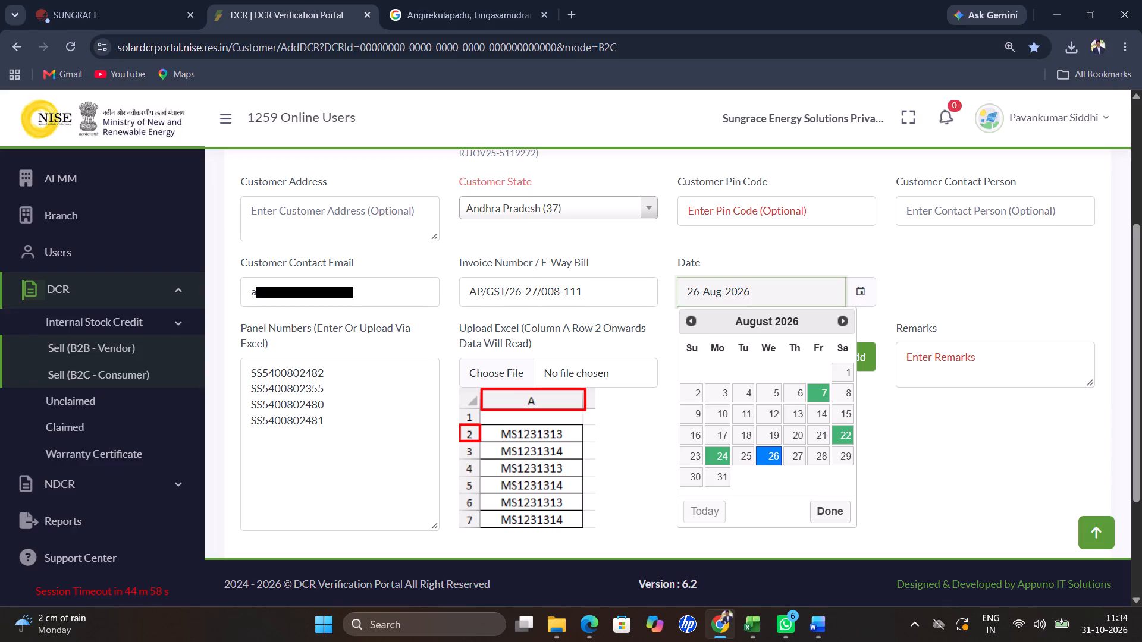
double_click(845, 314)
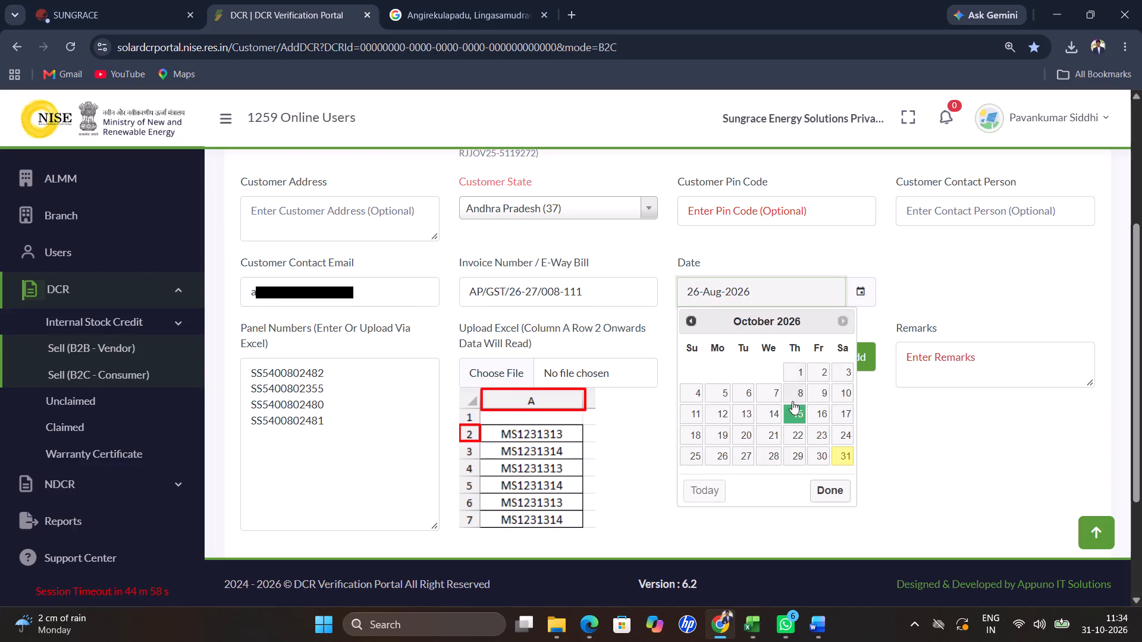
click(691, 311)
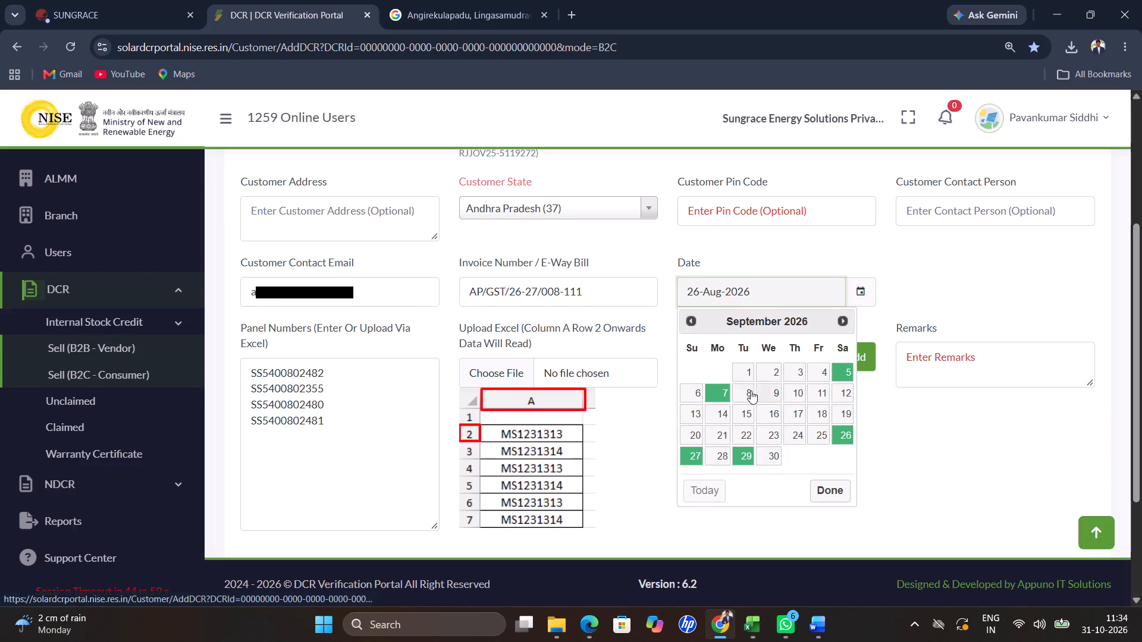
click(741, 389)
click(857, 361)
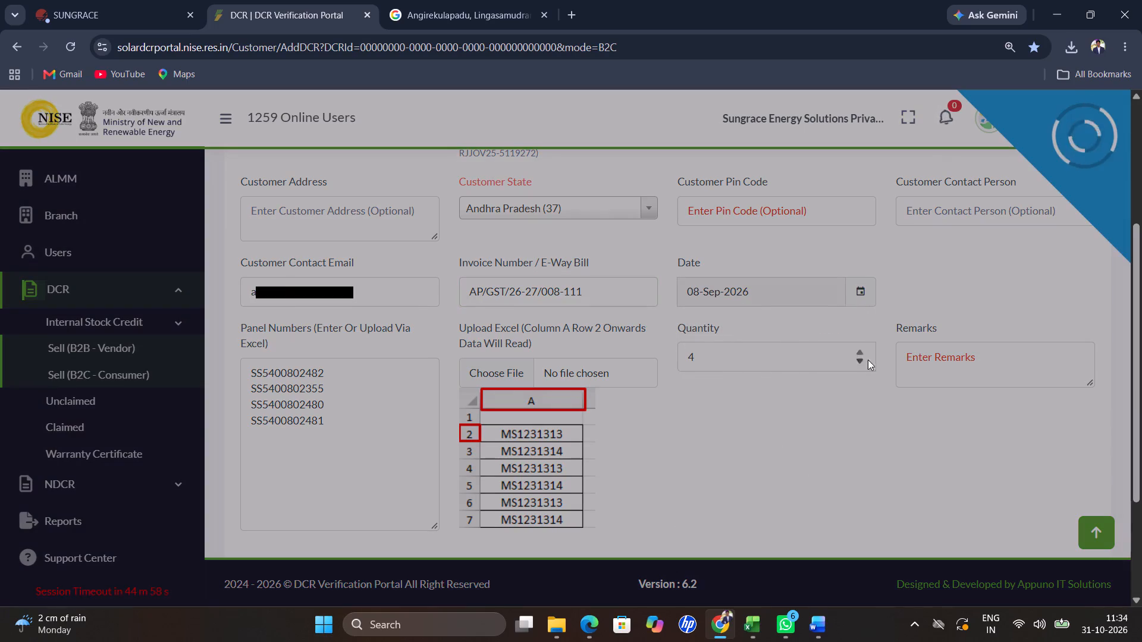
Fill in the remarks with the consumer address copied from the SUNGRACE work order's Quick Copy Details.
click(964, 367)
click(152, 0)
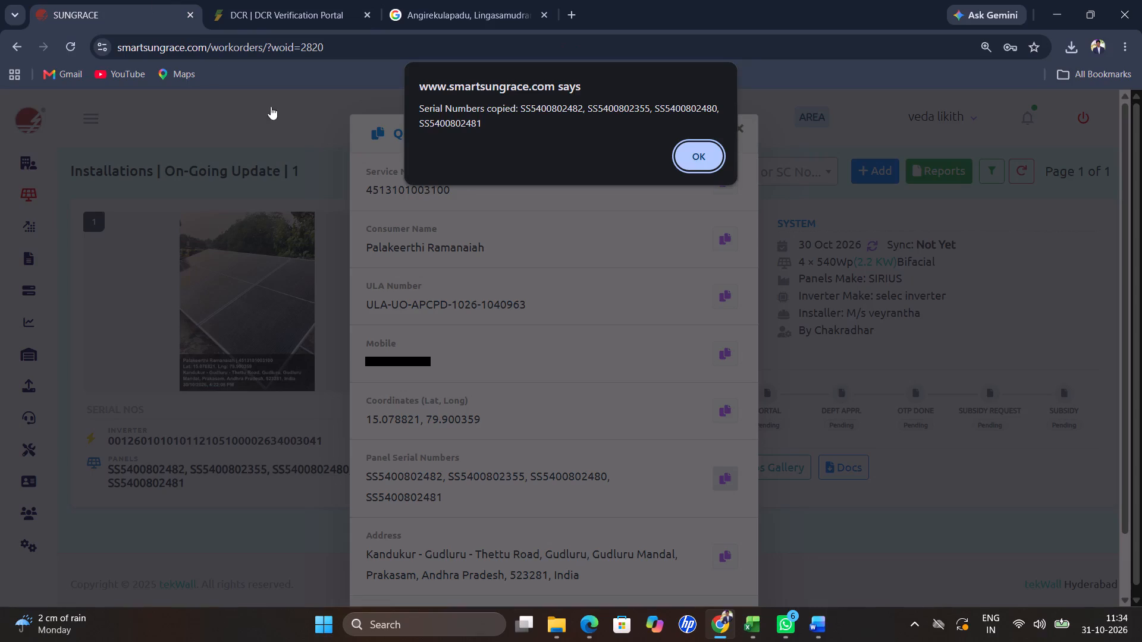
click(707, 149)
click(706, 153)
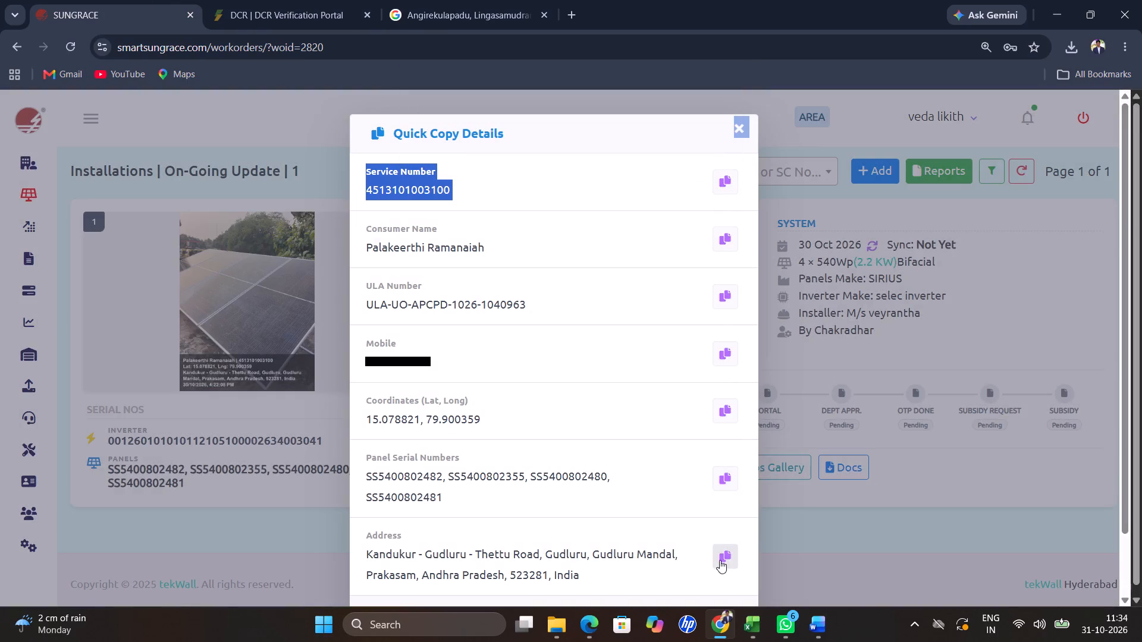
click(720, 560)
click(279, 1)
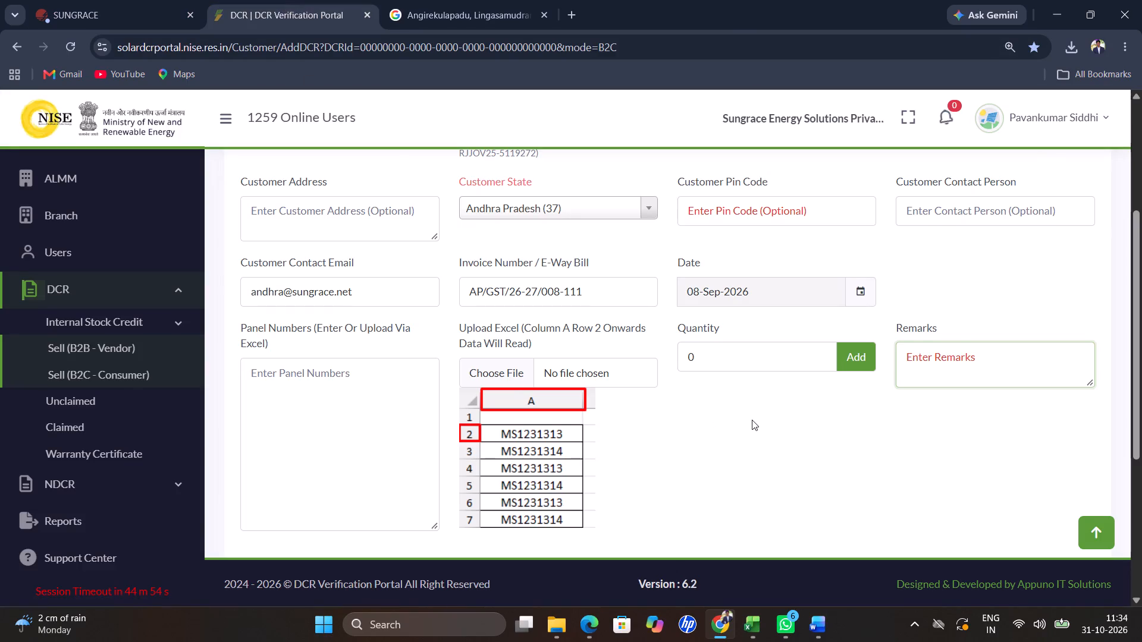
key(ctrl+v)
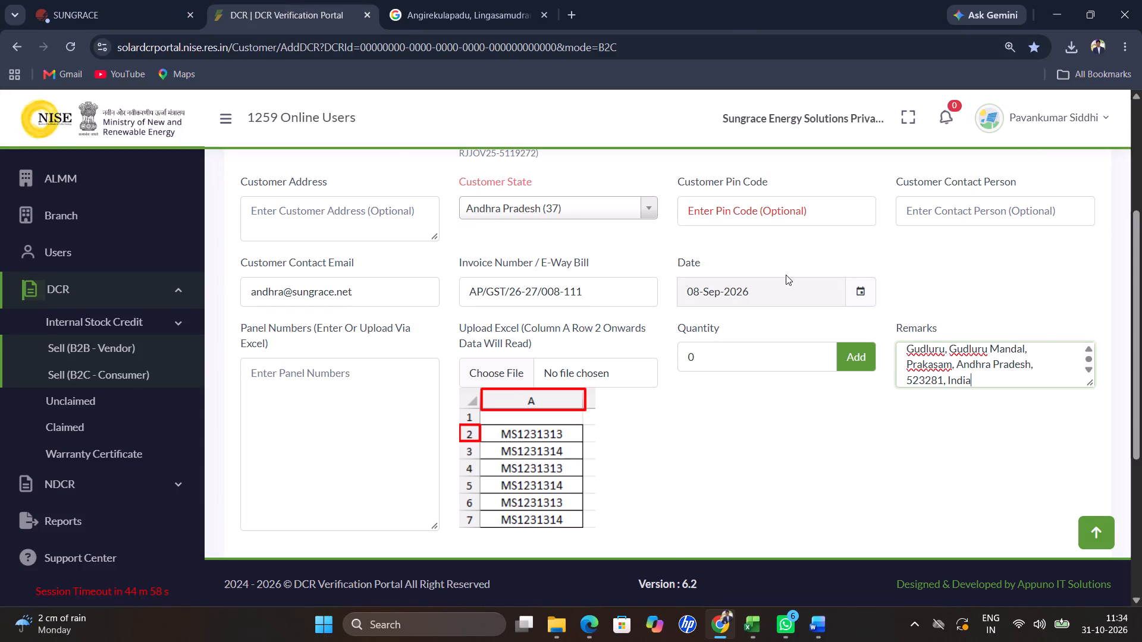
Fill in the customer pin code with the pincode copied from the SUNGRACE work order's Quick Copy Details.
click(742, 202)
click(87, 0)
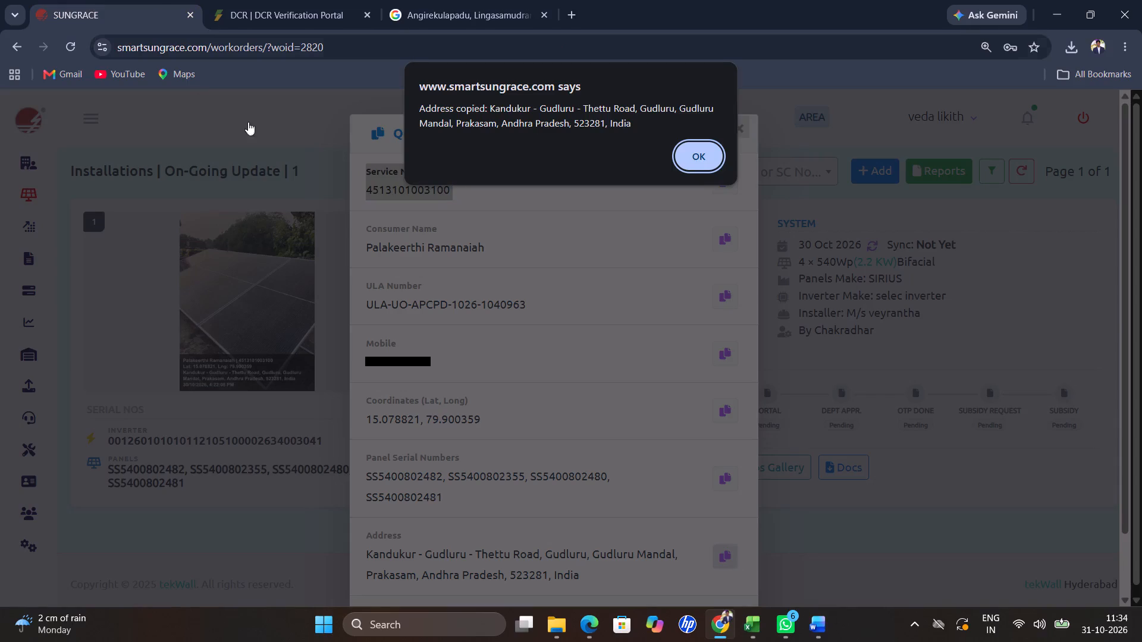
click(718, 152)
scroll(705, 189, down, 2)
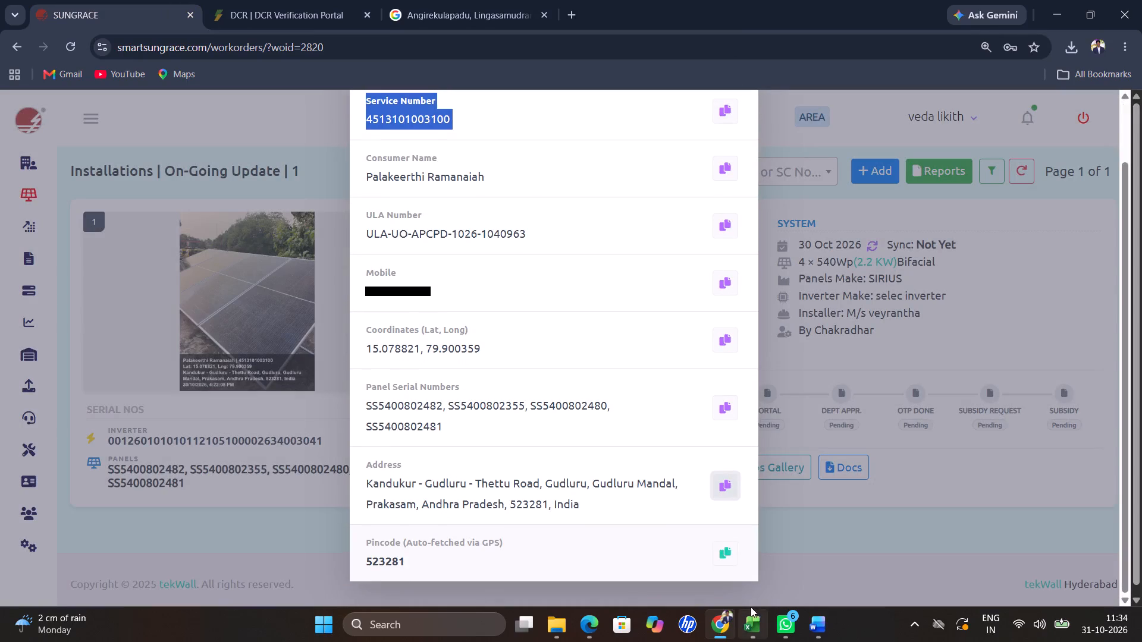
click(717, 543)
click(219, 0)
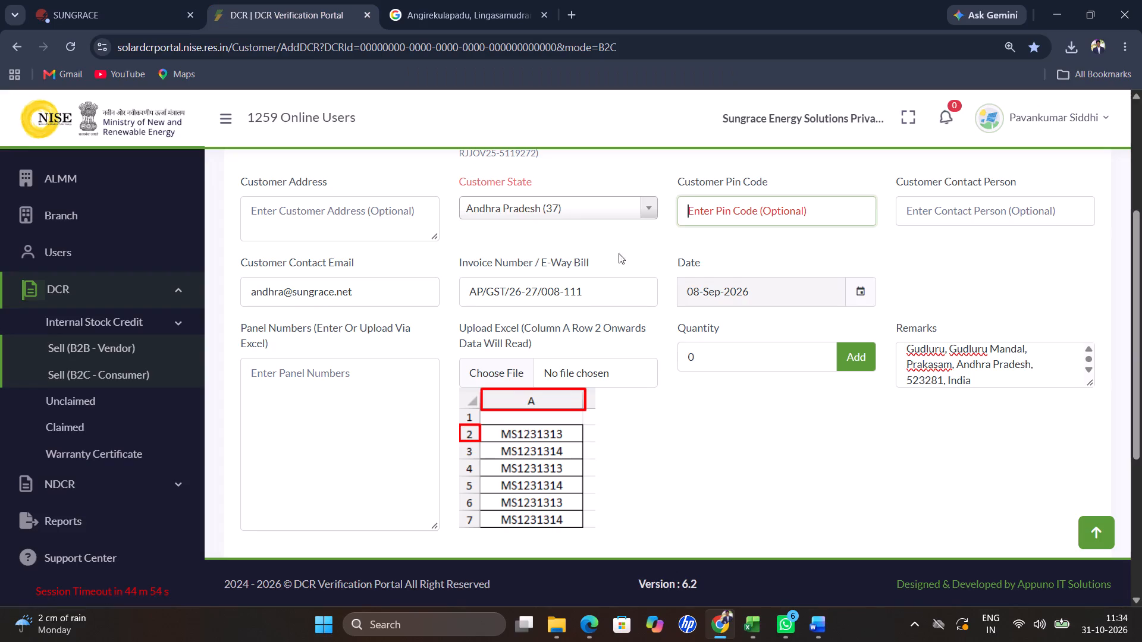
key(ctrl+v)
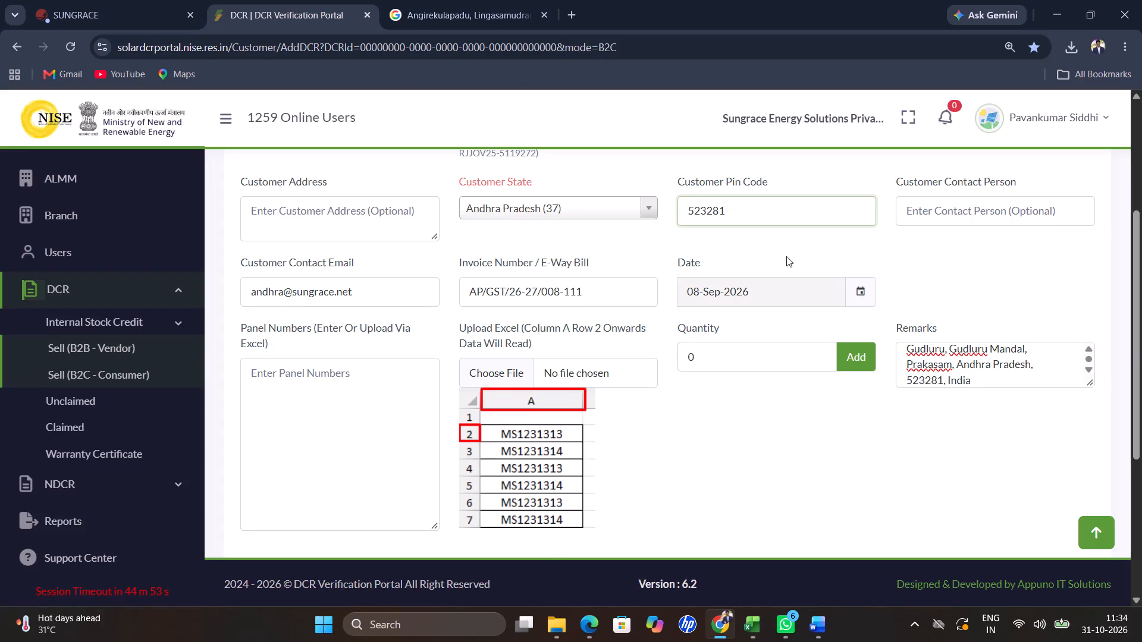
Confirm the completed B2C DCR for submission.
scroll(823, 359, down, 4)
click(1025, 293)
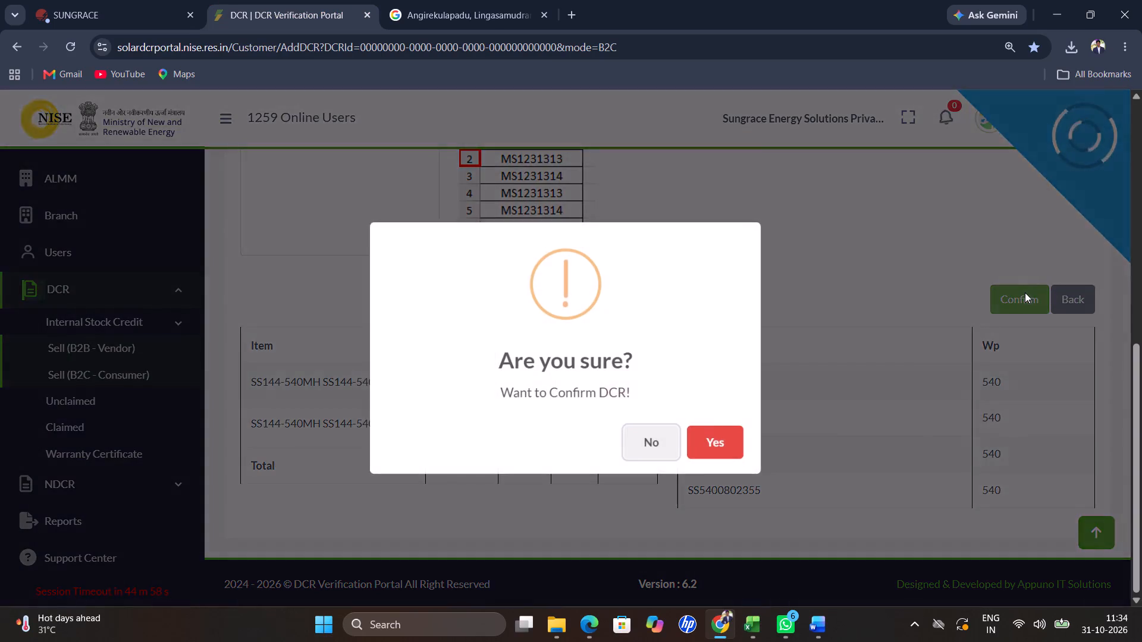
click(725, 437)
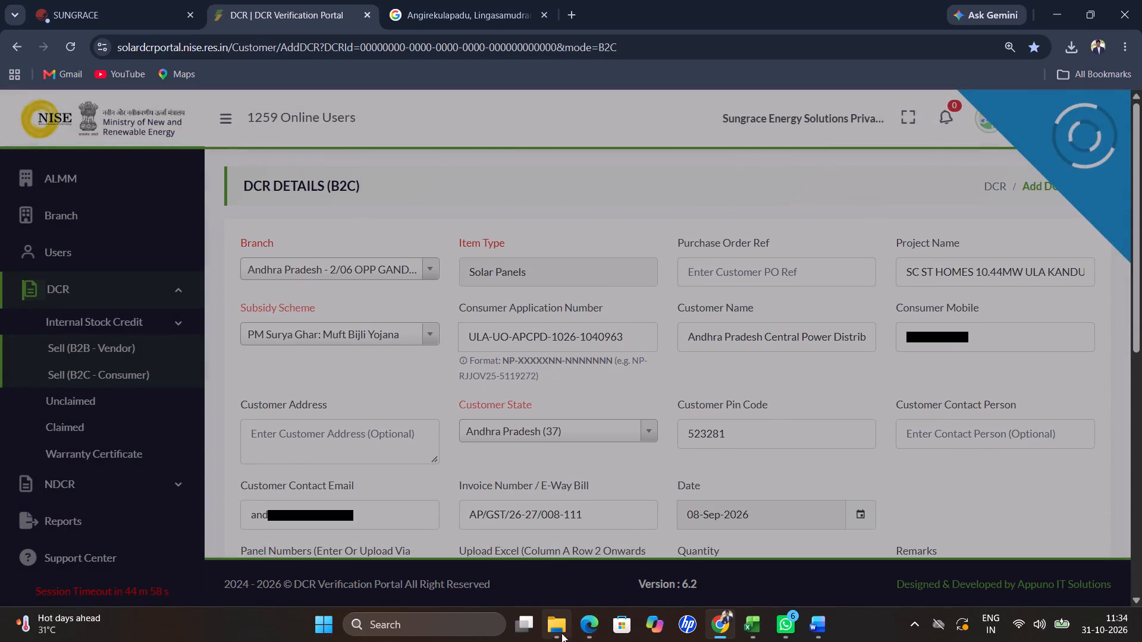
Create a new folder named 111_ inside the DCR008 folder under dcr crf in File Explorer.
click(569, 568)
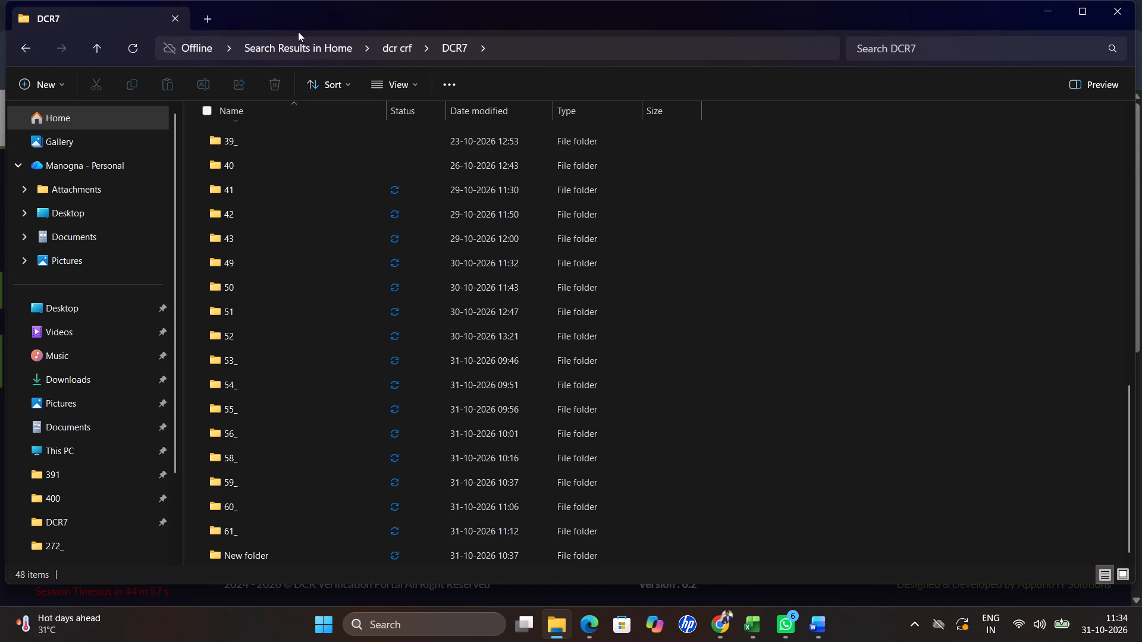
double_click(401, 43)
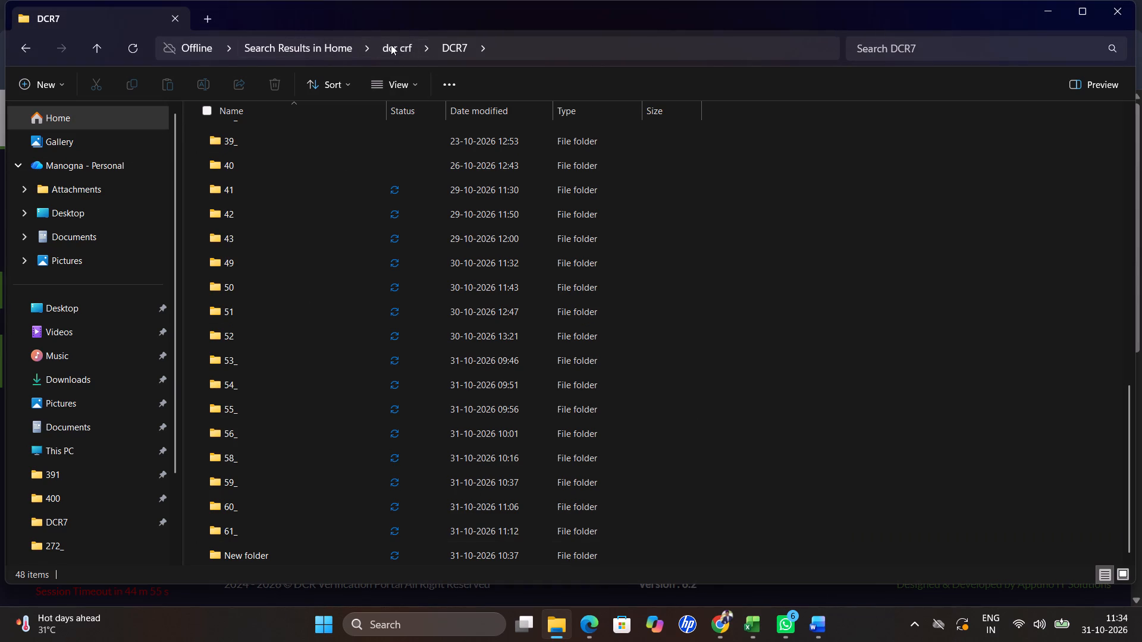
click(387, 51)
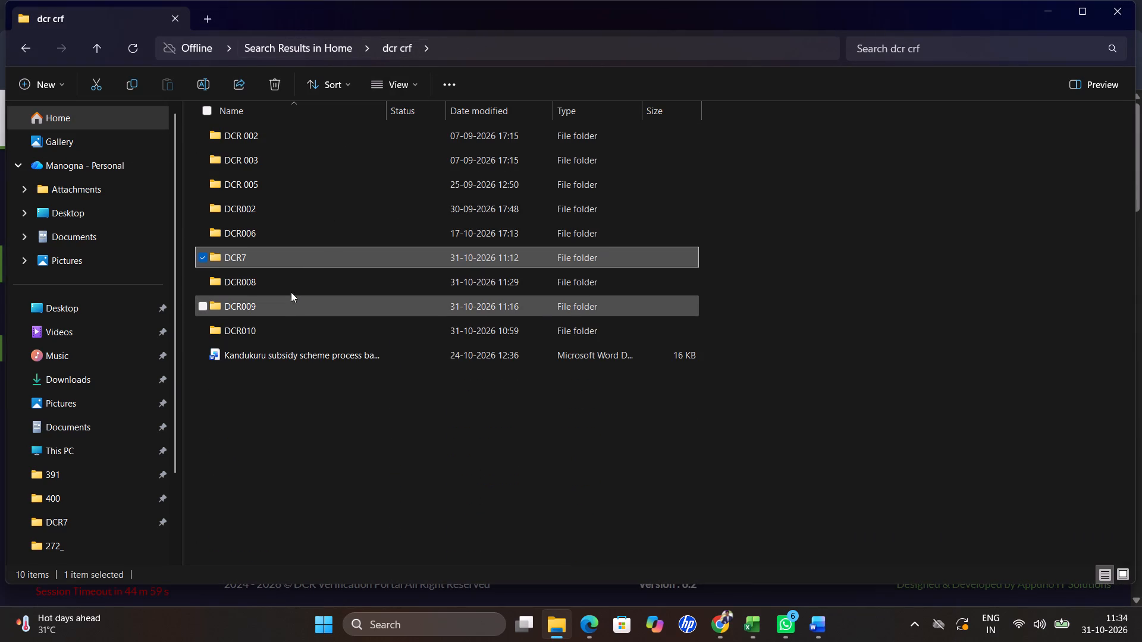
click(294, 273)
double_click(290, 275)
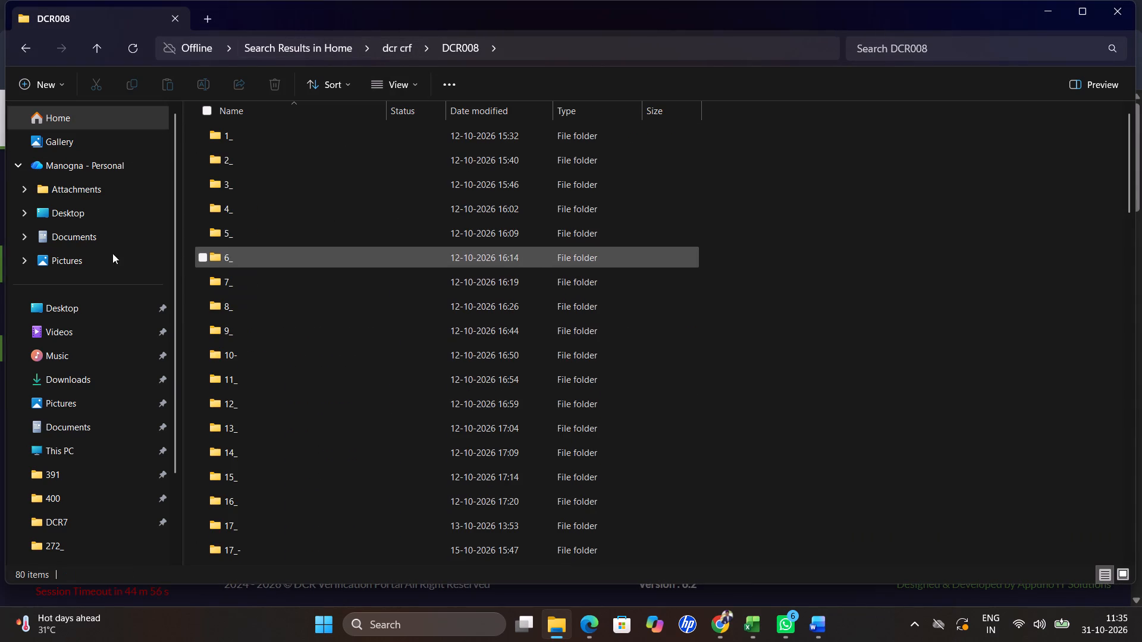
click(40, 76)
click(56, 117)
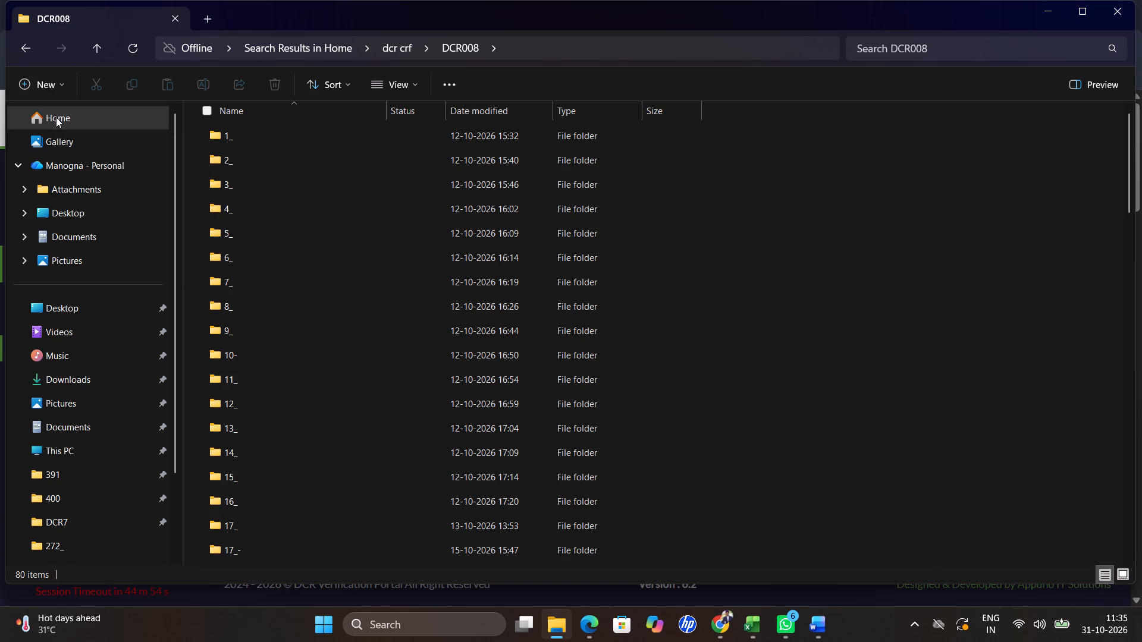
text(111)
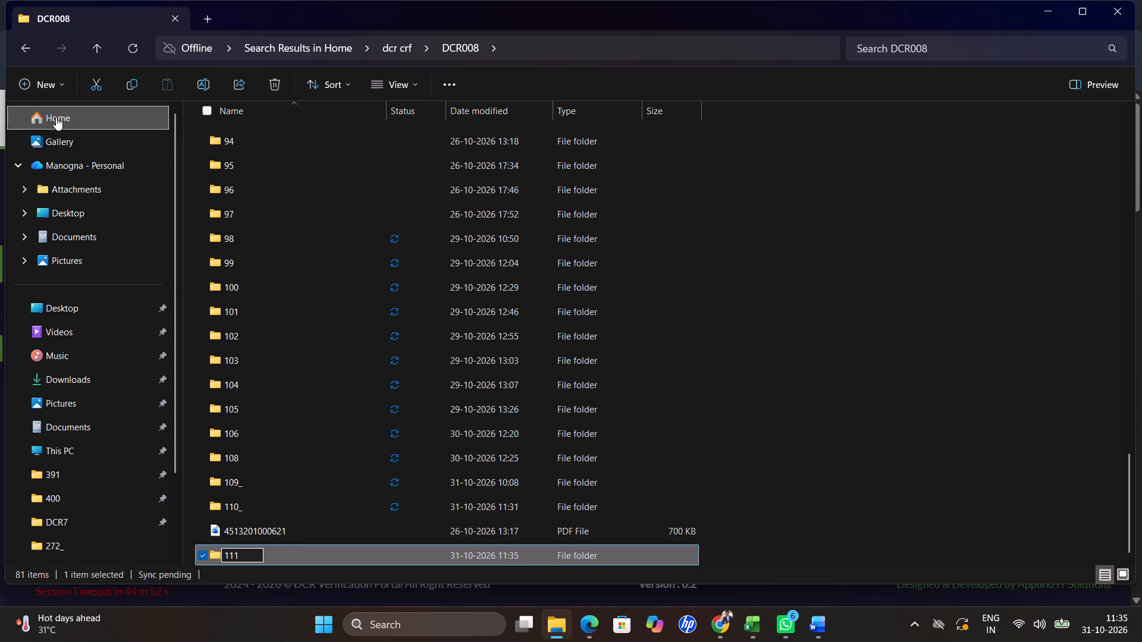
key(shift+underscore)
key(Return)
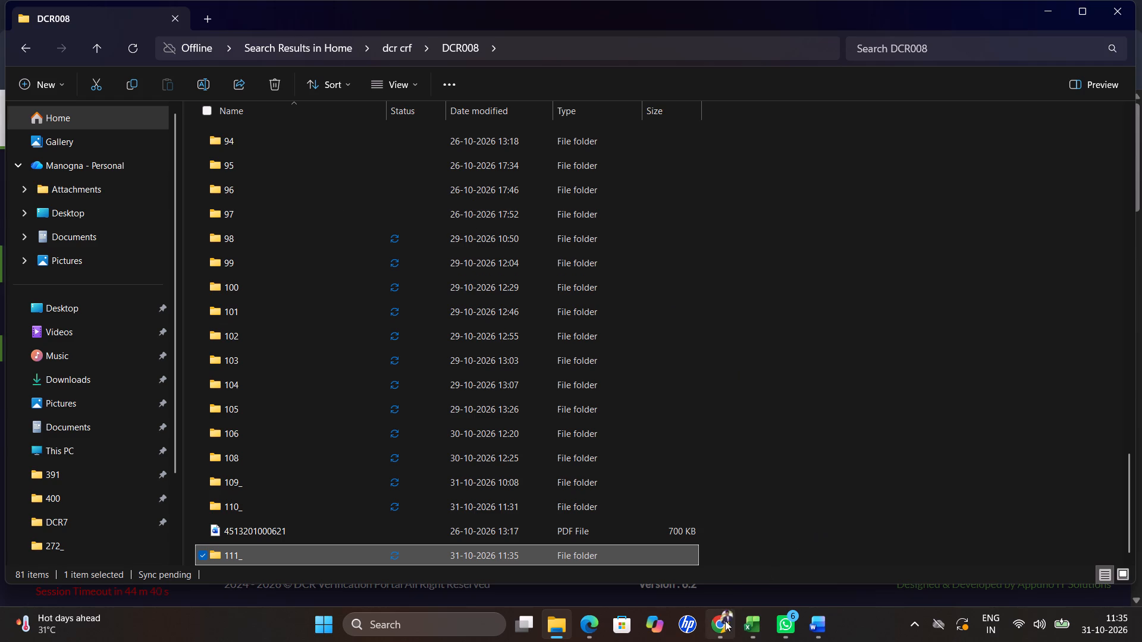
Copy the consumer's service number from the Quick Copy Details of the SUNGRACE work order.
click(726, 561)
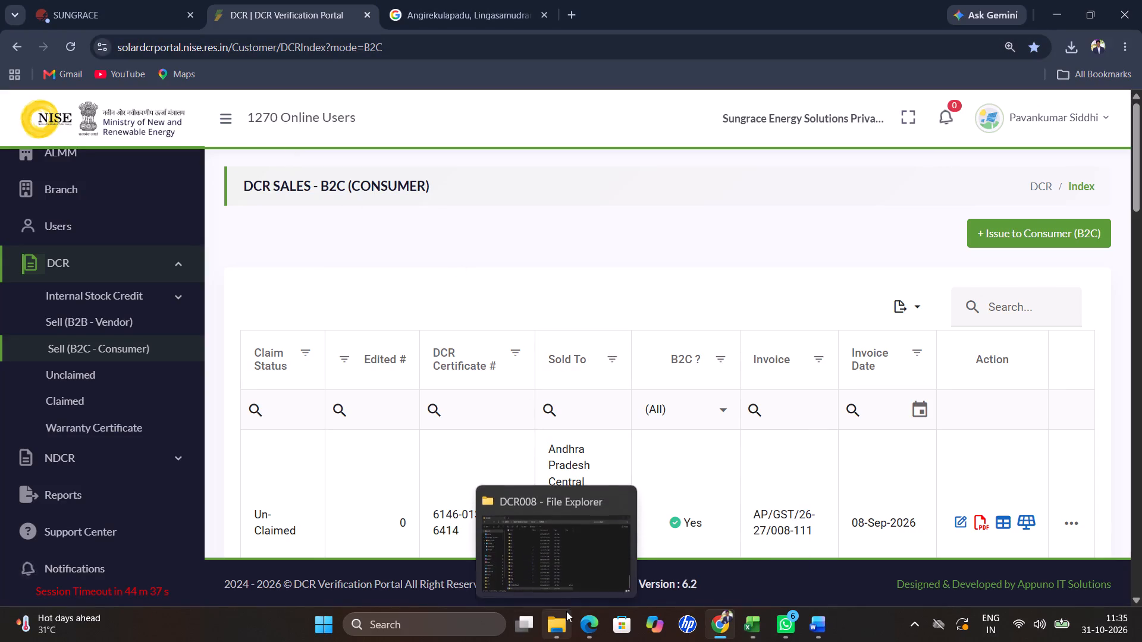
click(106, 14)
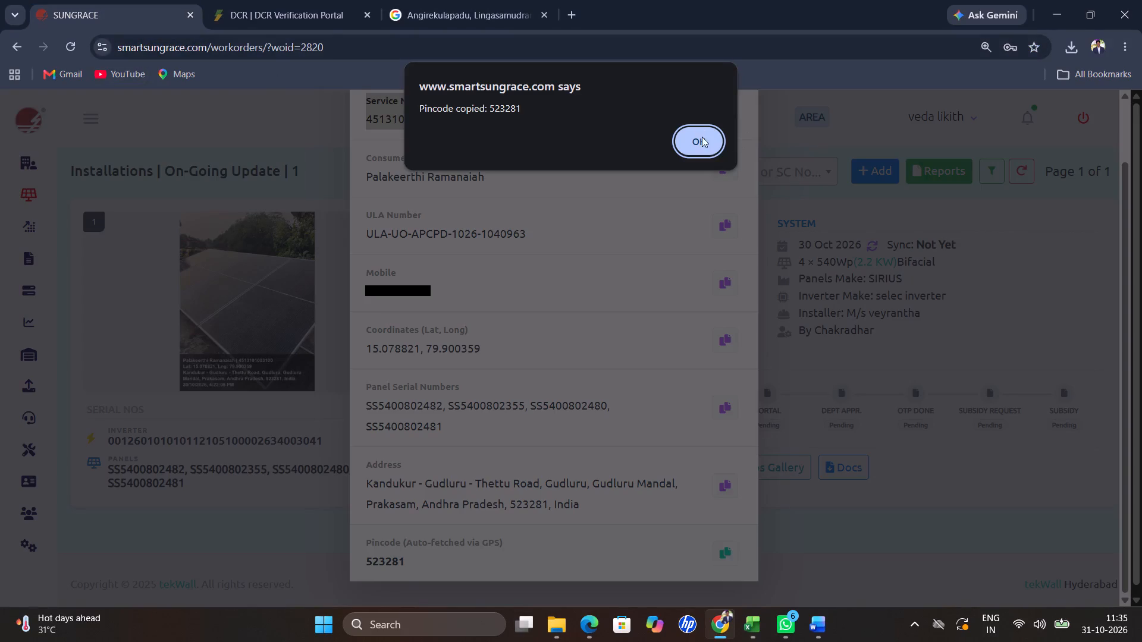
click(688, 128)
click(724, 114)
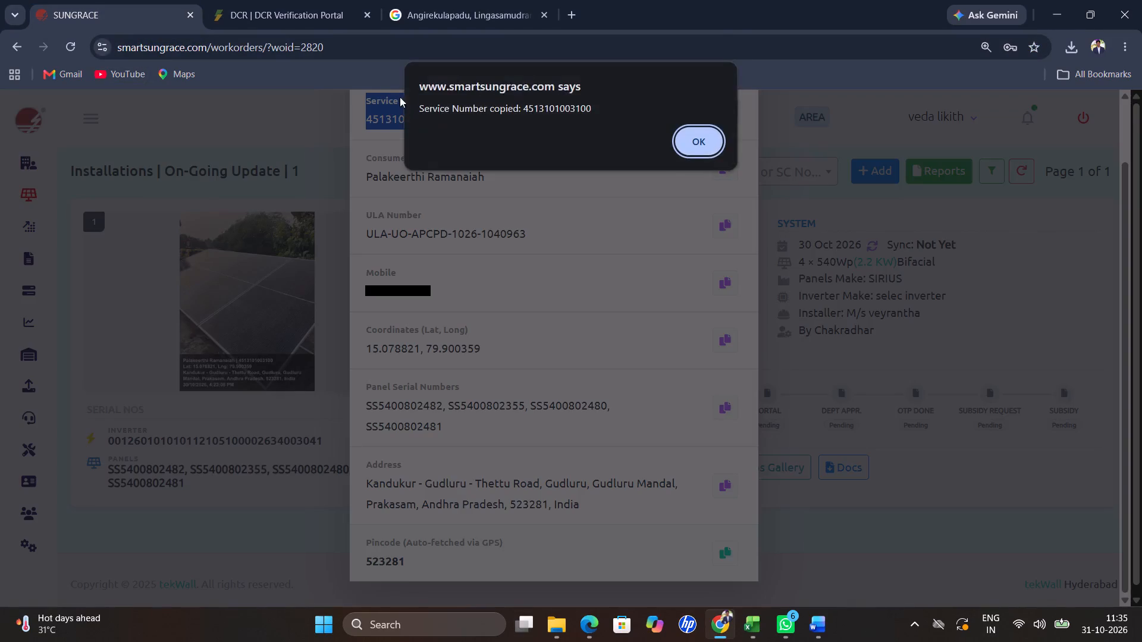
Download the certificate PDF for invoice AP/GST/26-27/008-111 into DCR008's 111_ folder, named with the copied service number plus -111.
click(323, 0)
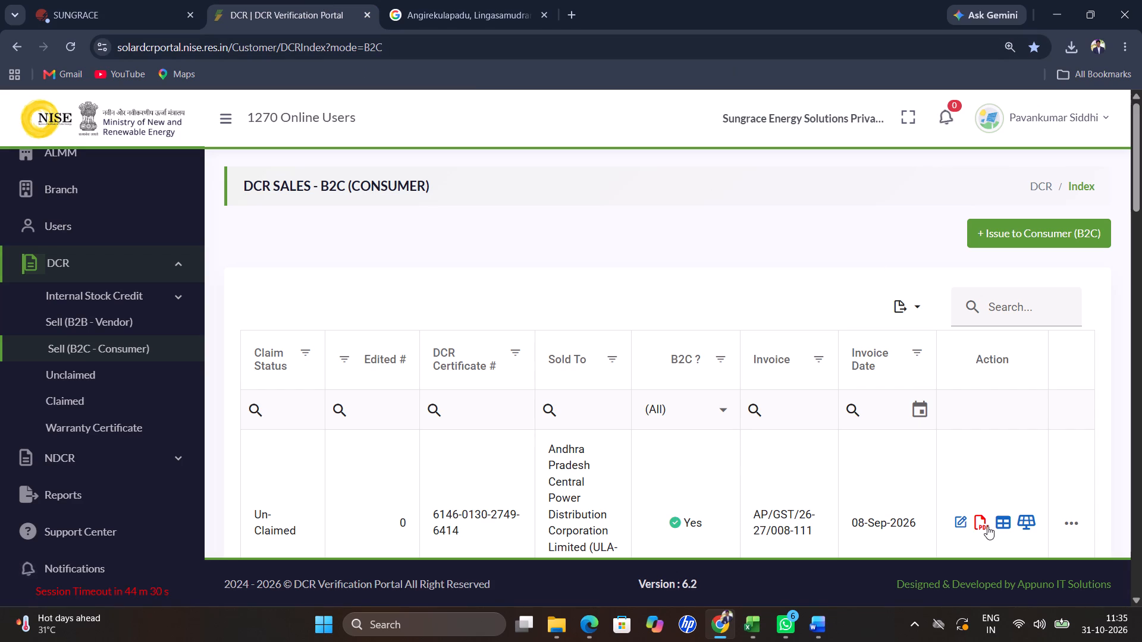
click(987, 526)
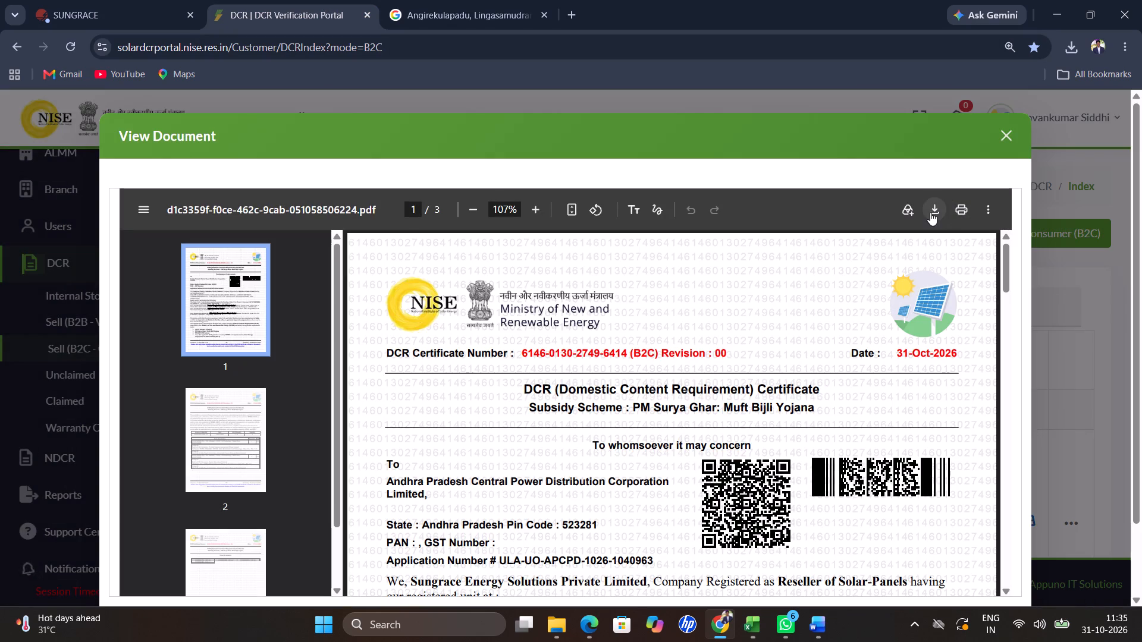
click(930, 212)
key(ctrl+v)
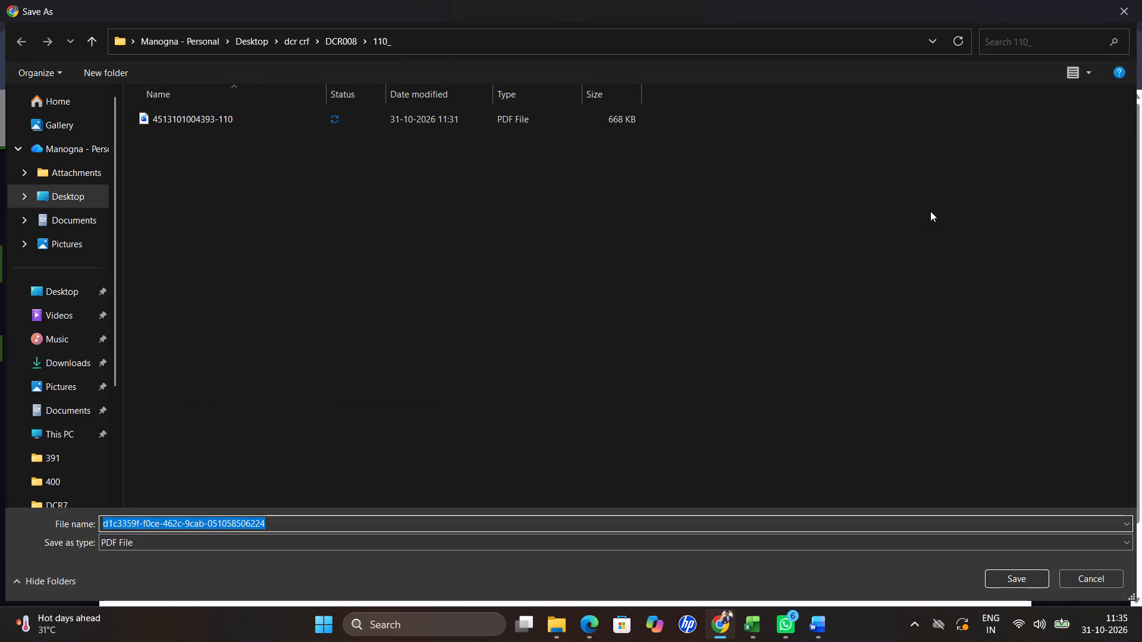
text(11)
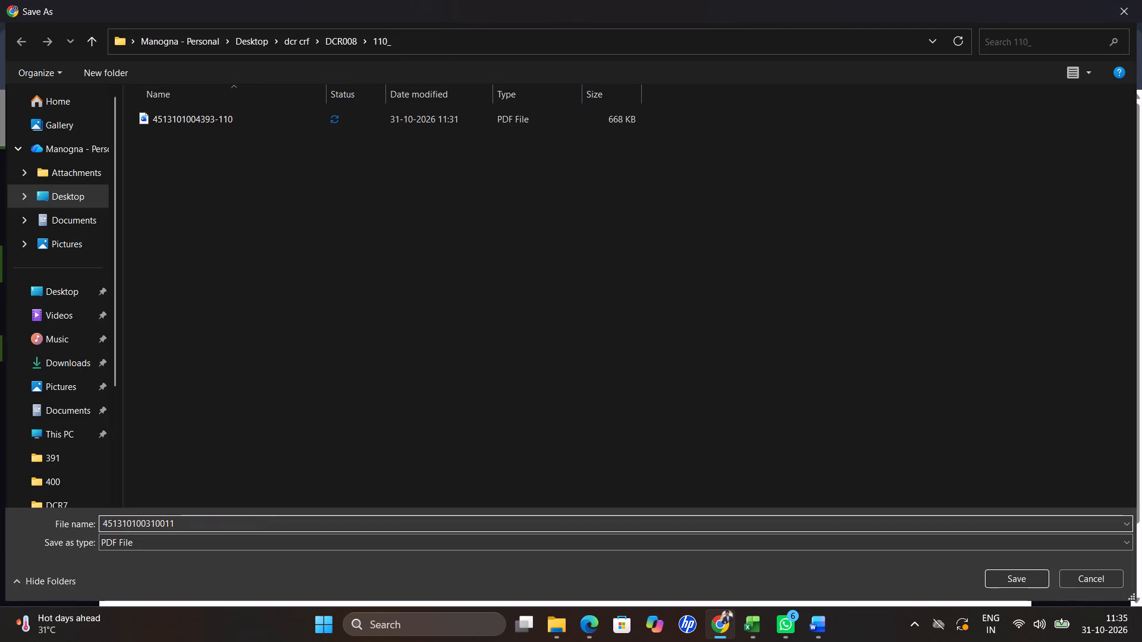
key(BackSpace)
key(BackSpace)
text(-11)
key(1)
click(352, 46)
scroll(303, 204, down, 5)
scroll(248, 216, down, 9)
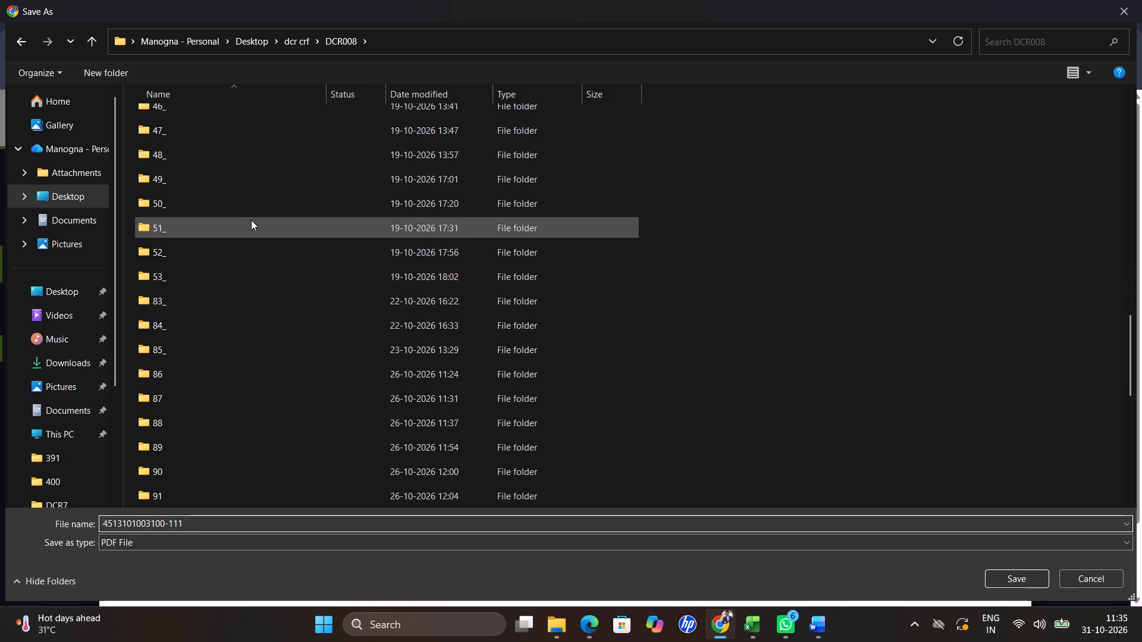
scroll(251, 220, down, 17)
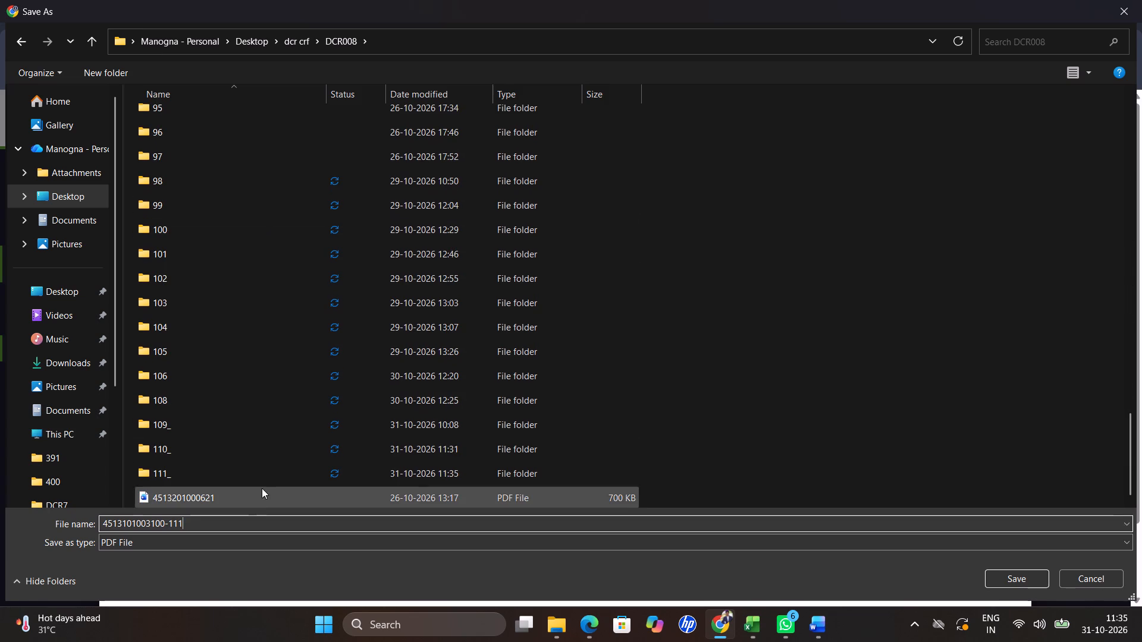
double_click(268, 464)
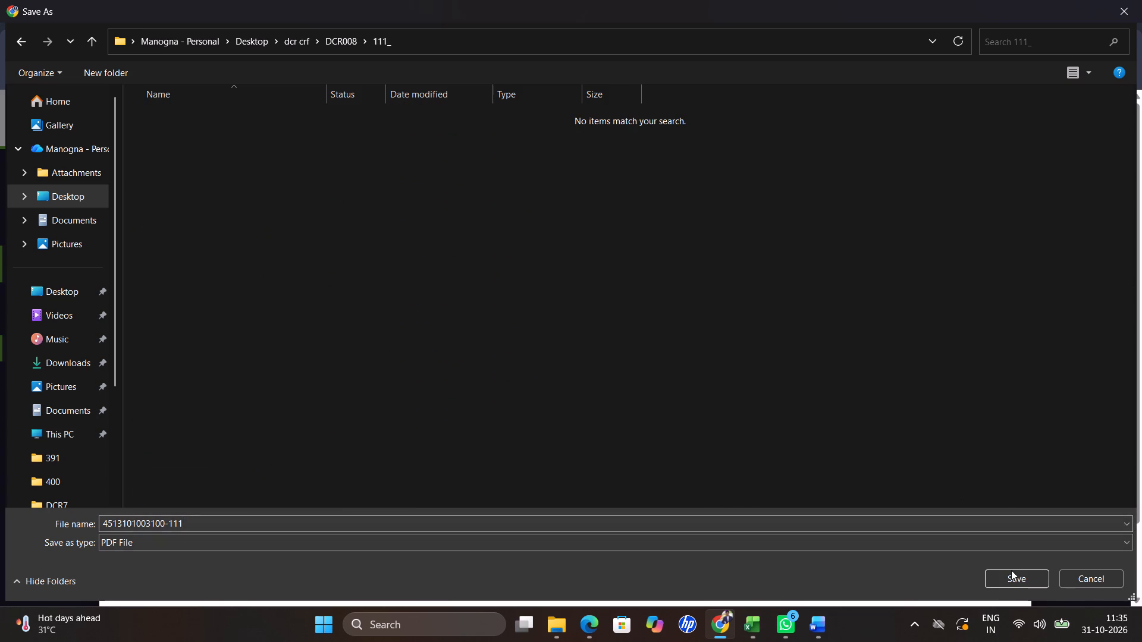
click(1011, 571)
Close the work order's copy details in SUNGRACE and open its Project Stage form.
click(128, 0)
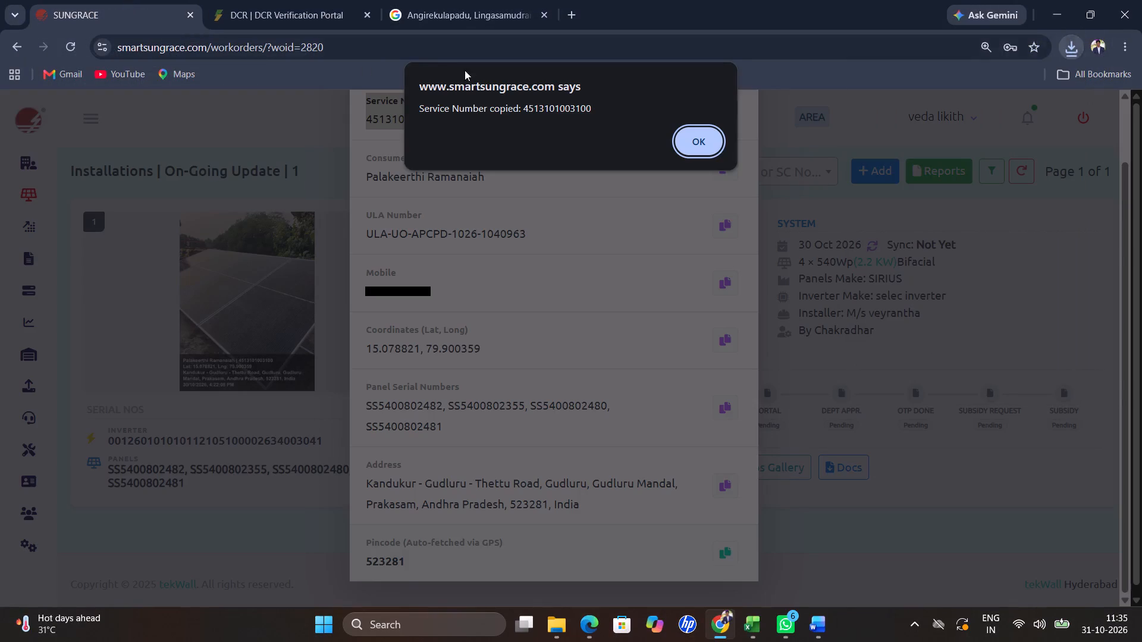
click(701, 149)
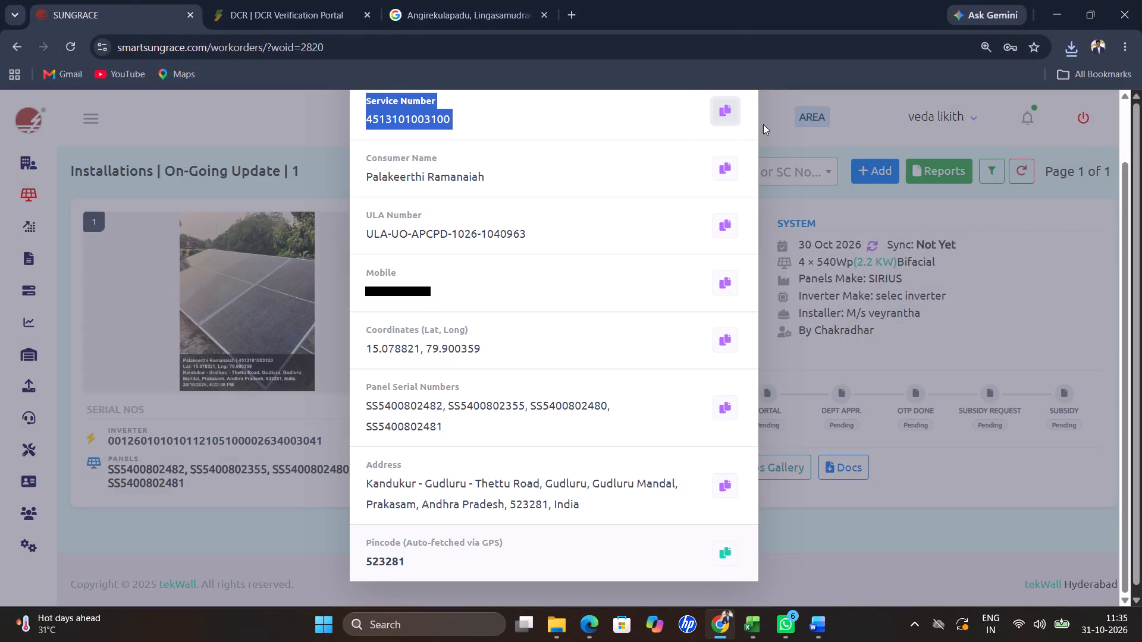
click(763, 124)
double_click(613, 469)
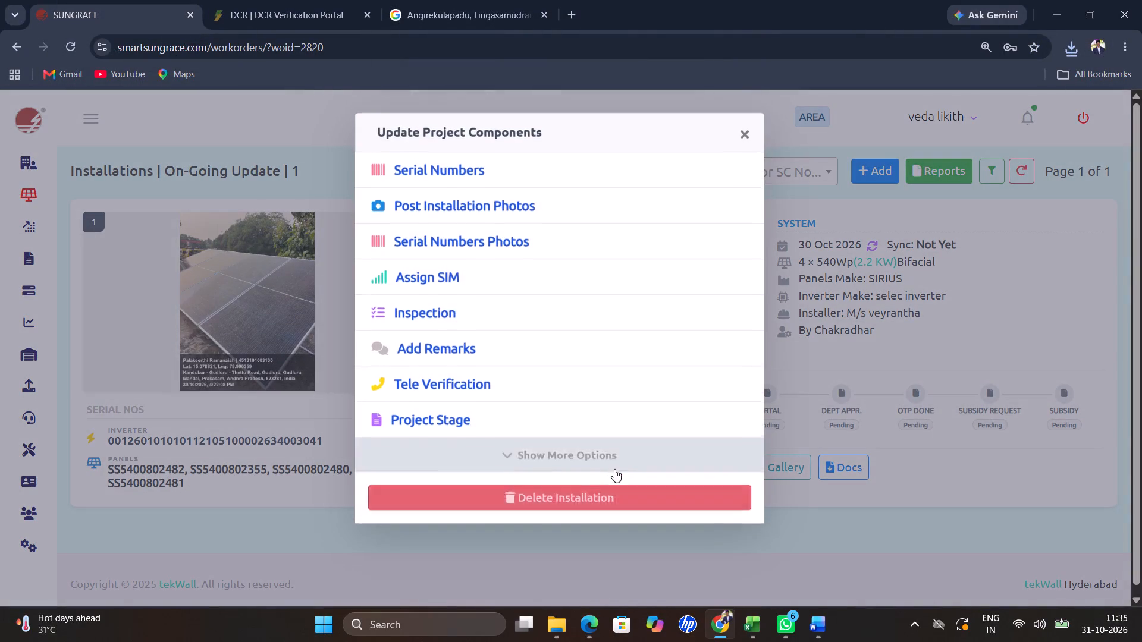
click(465, 409)
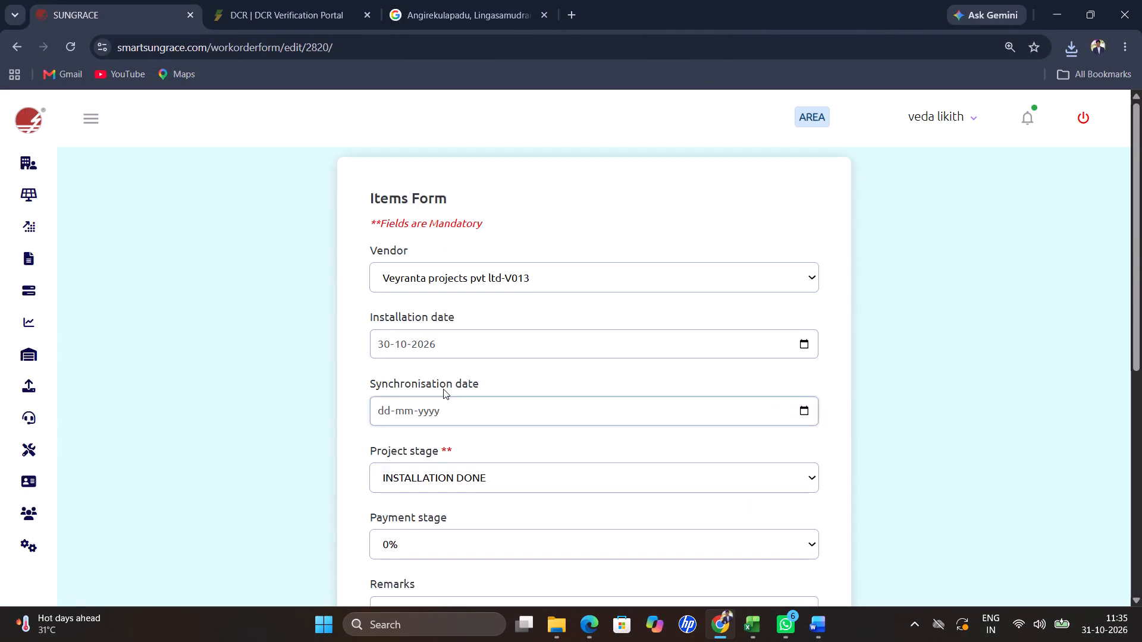
Attach the saved PDF ending in -111 from DCR008's 111_ folder as the DCR upload and submit the form.
scroll(439, 387, down, 4)
click(420, 487)
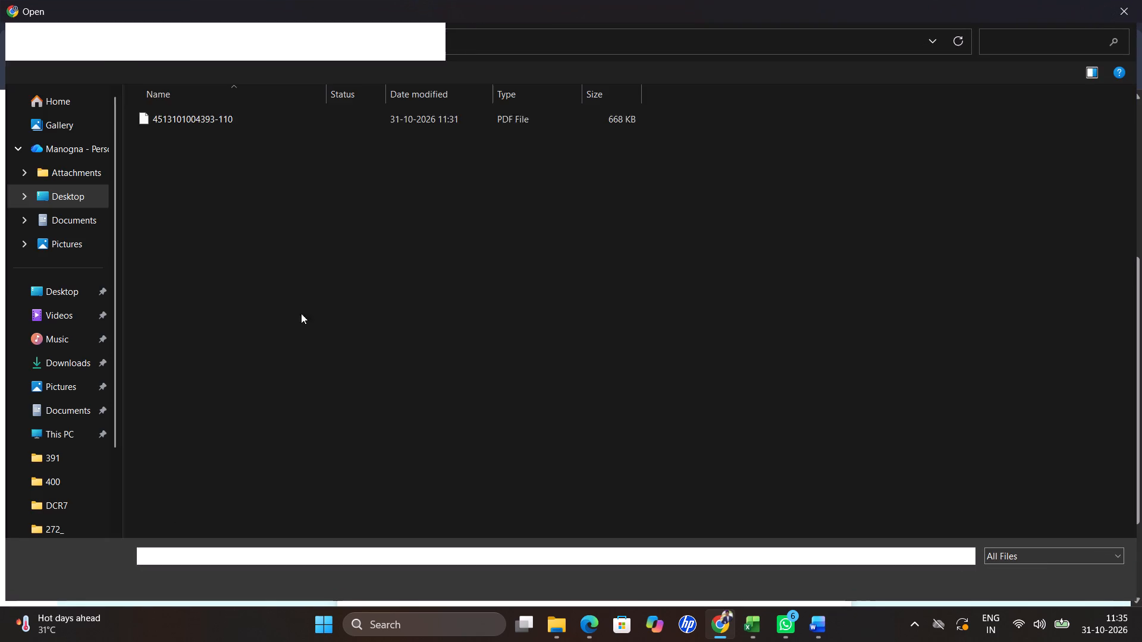
click(311, 41)
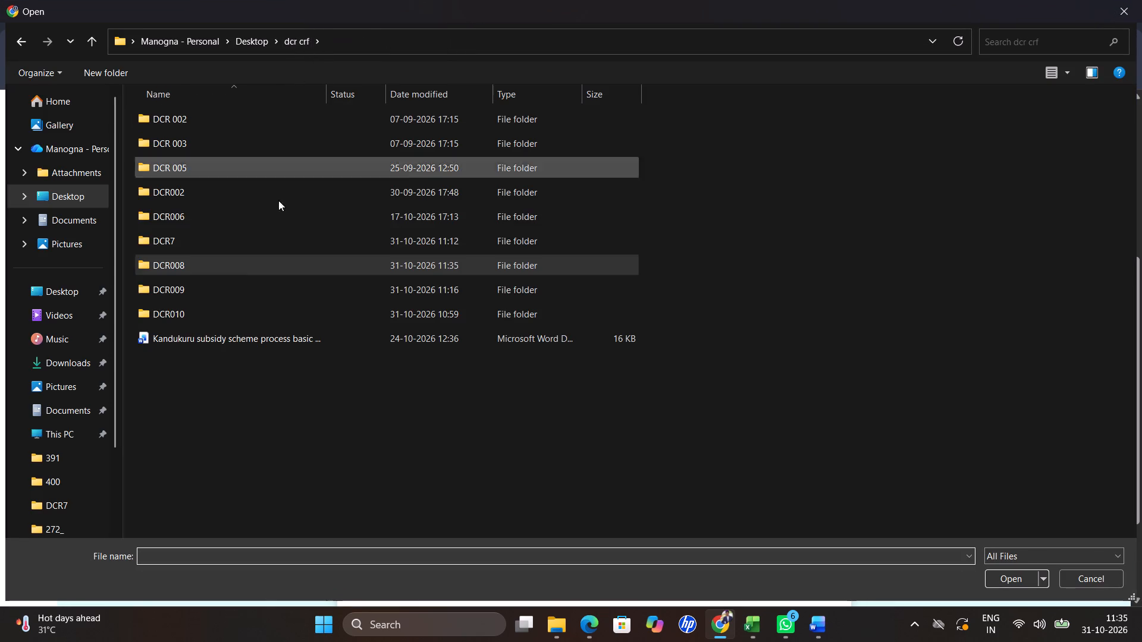
double_click(233, 268)
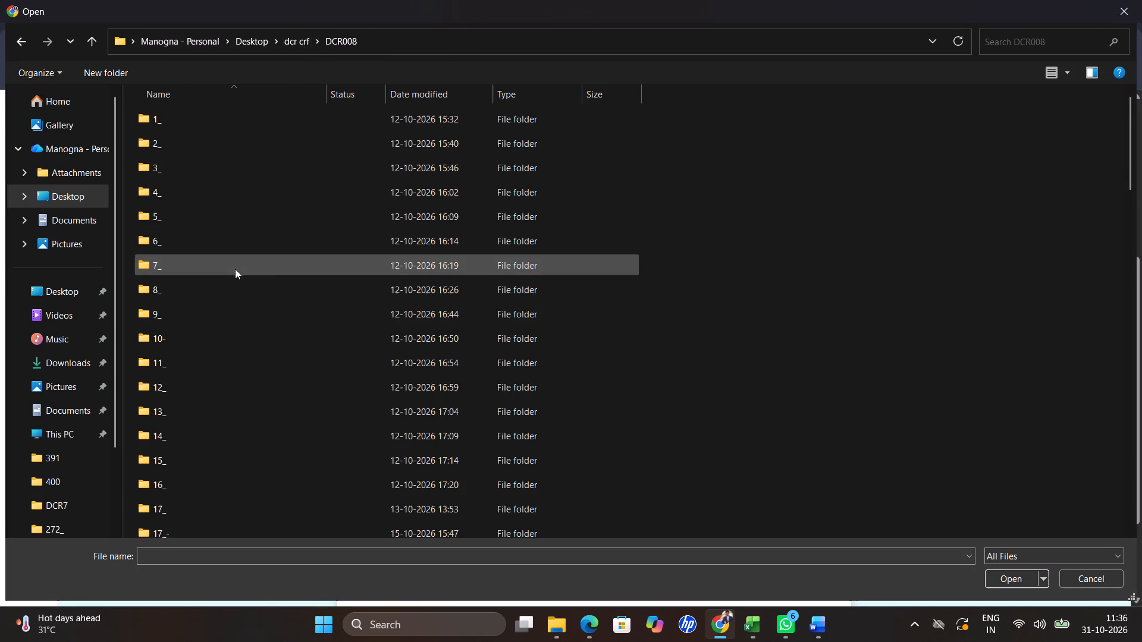
scroll(268, 254, down, 6)
scroll(267, 274, down, 15)
scroll(246, 332, down, 4)
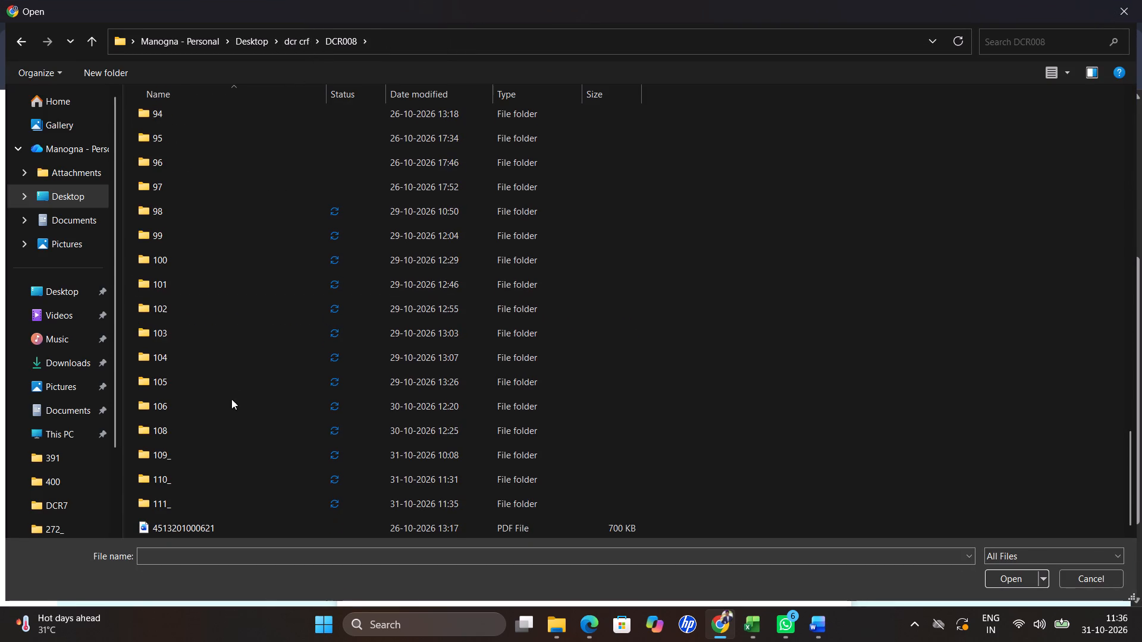
double_click(232, 506)
double_click(211, 118)
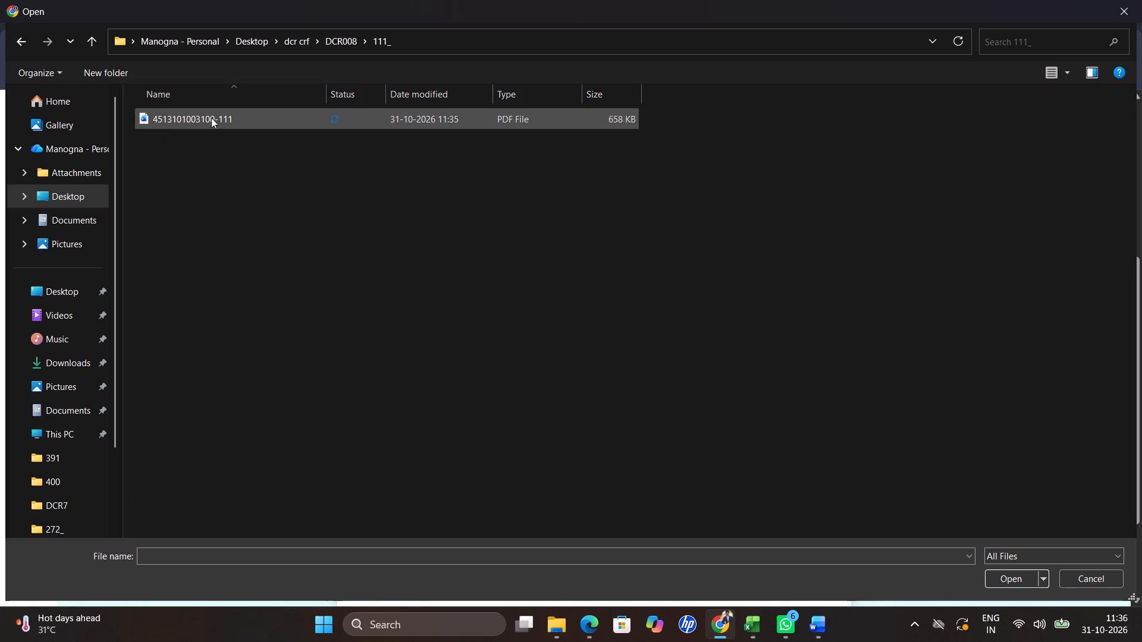
click(418, 574)
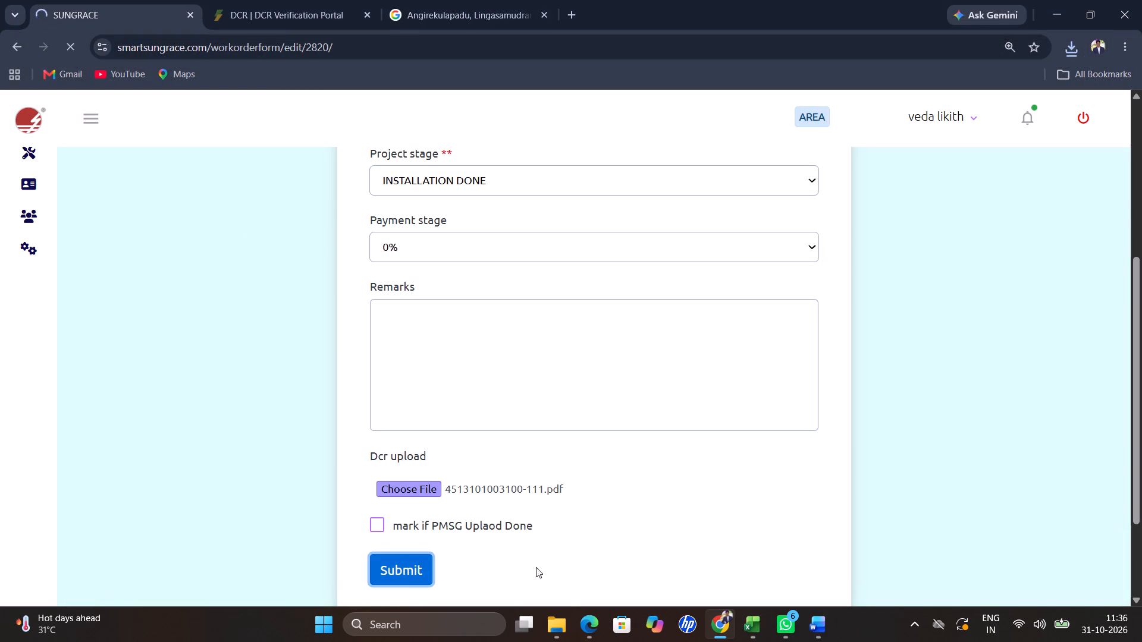
click(581, 606)
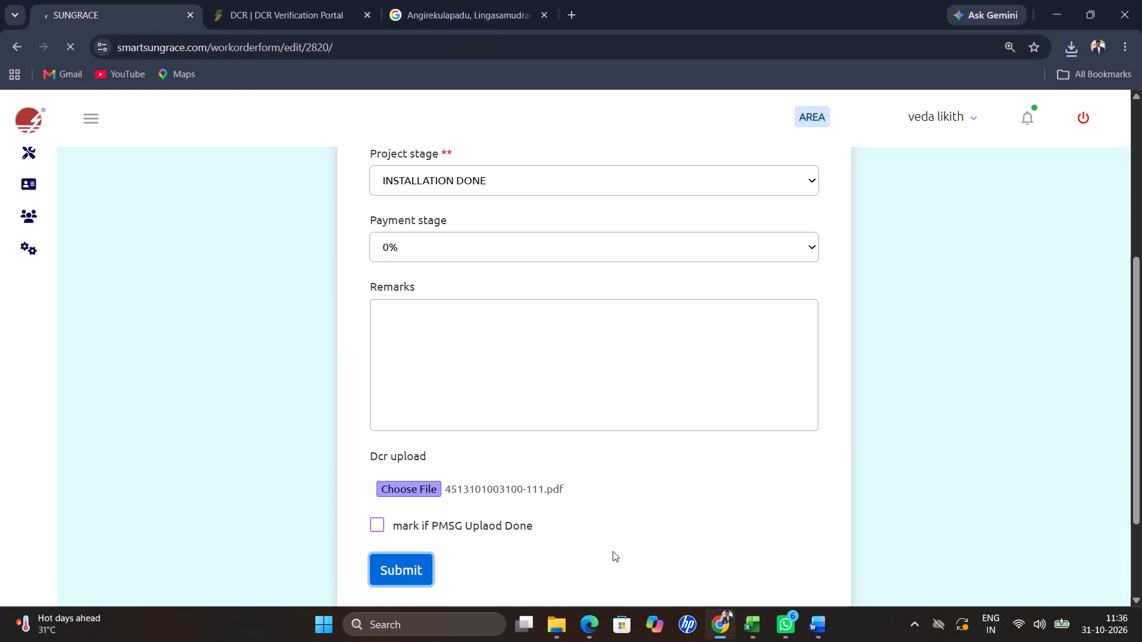
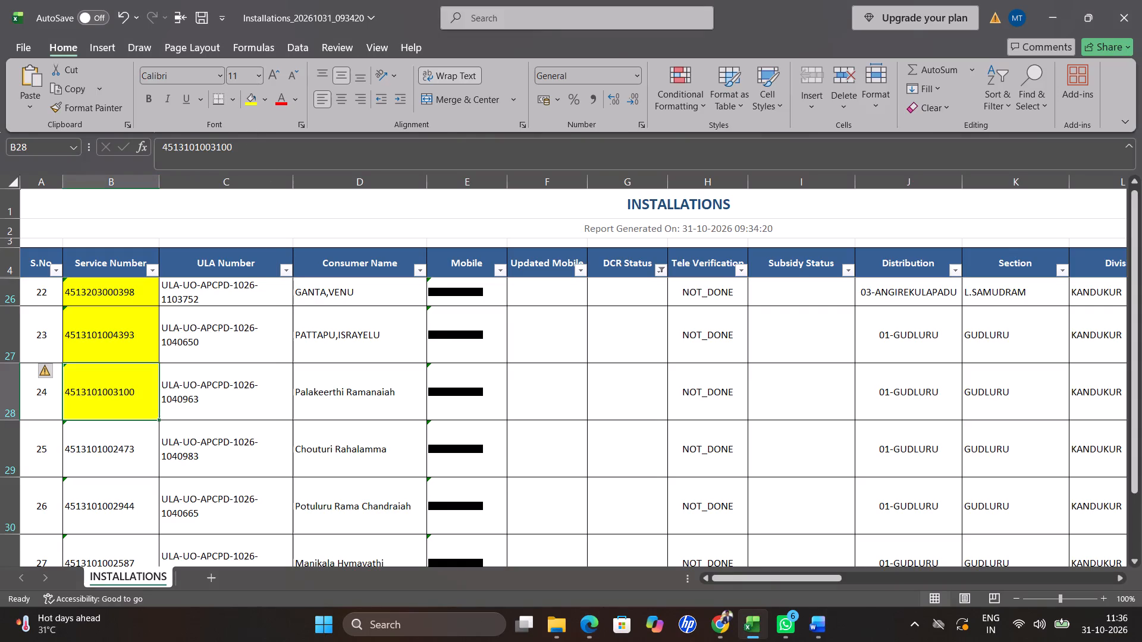
Copy the service number of S.No 25 in the Excel installations sheet and open the matching work order in SUNGRACE.
key(Down)
key(ctrl+c)
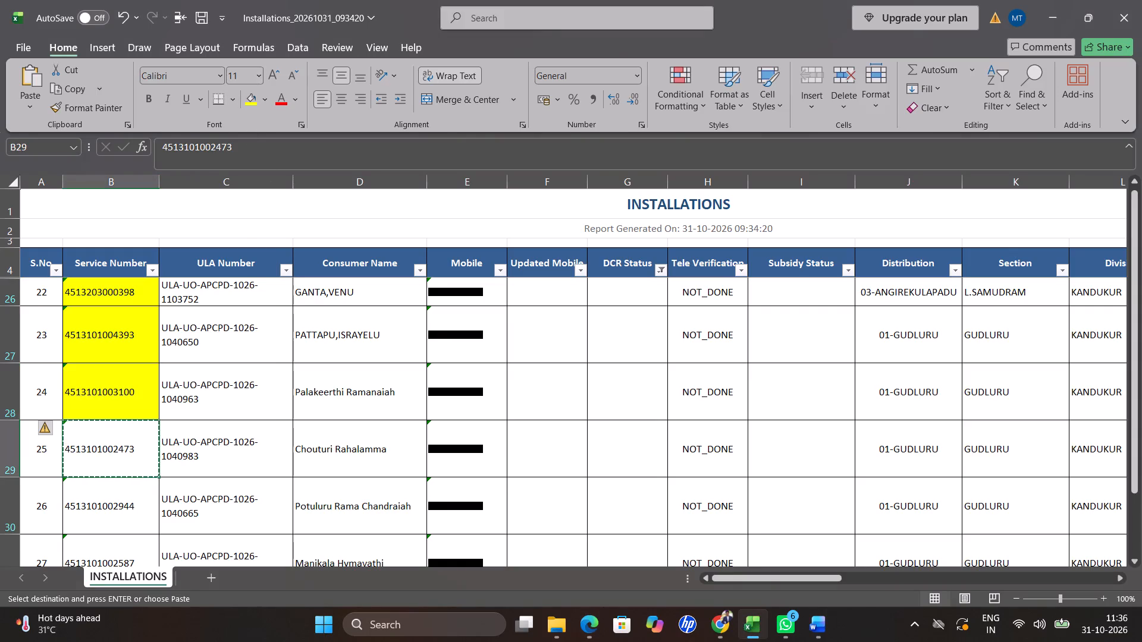
click(705, 562)
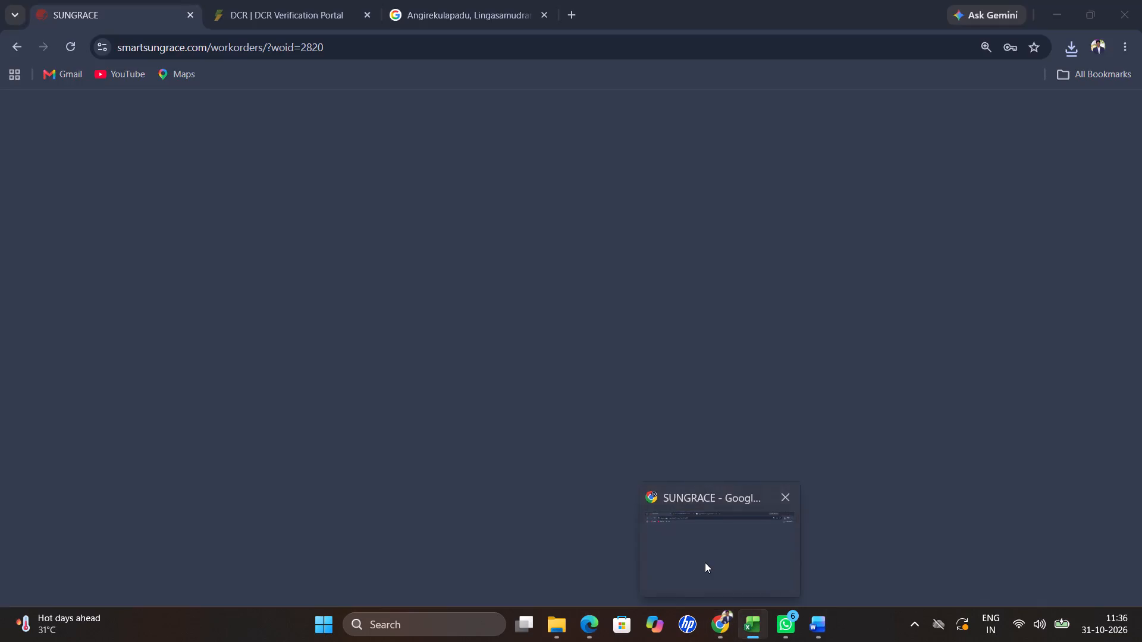
click(598, 174)
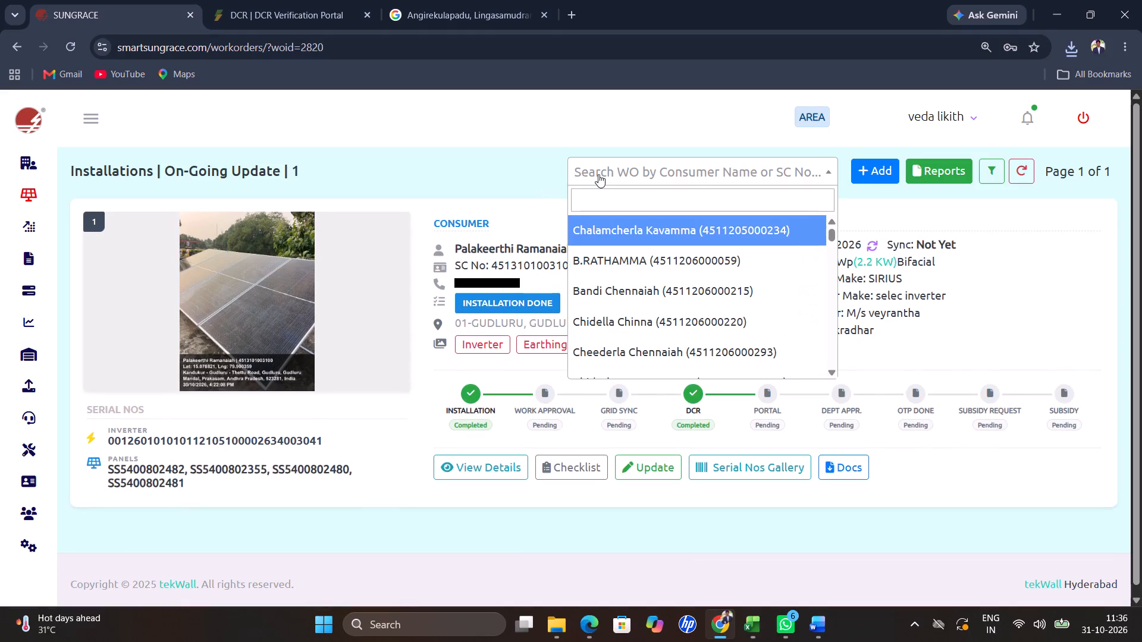
key(ctrl+v)
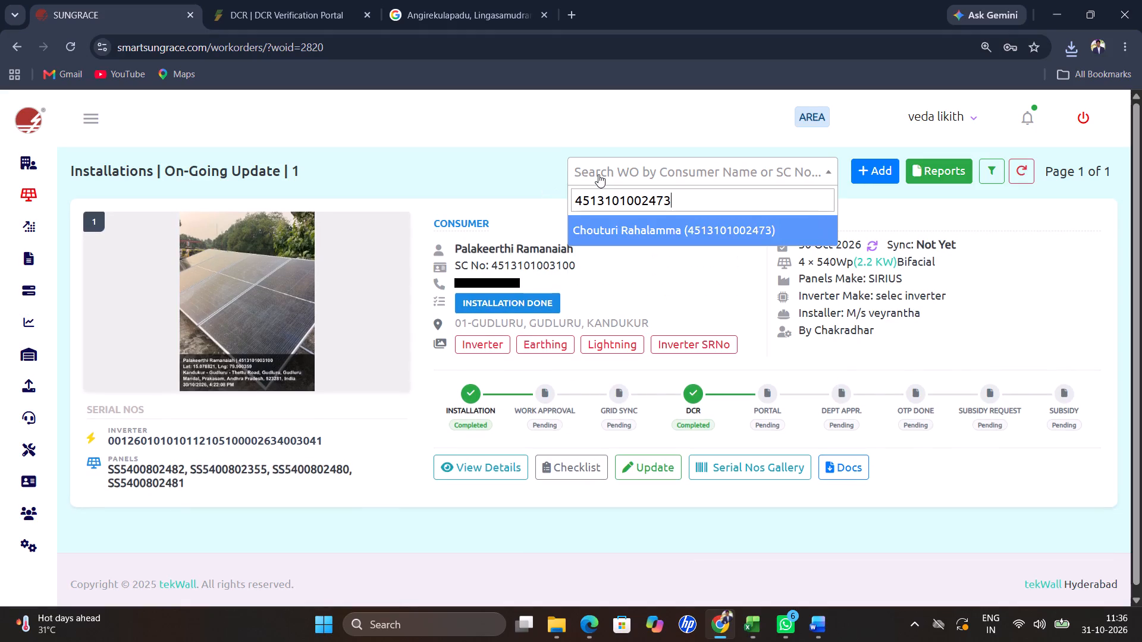
key(Return)
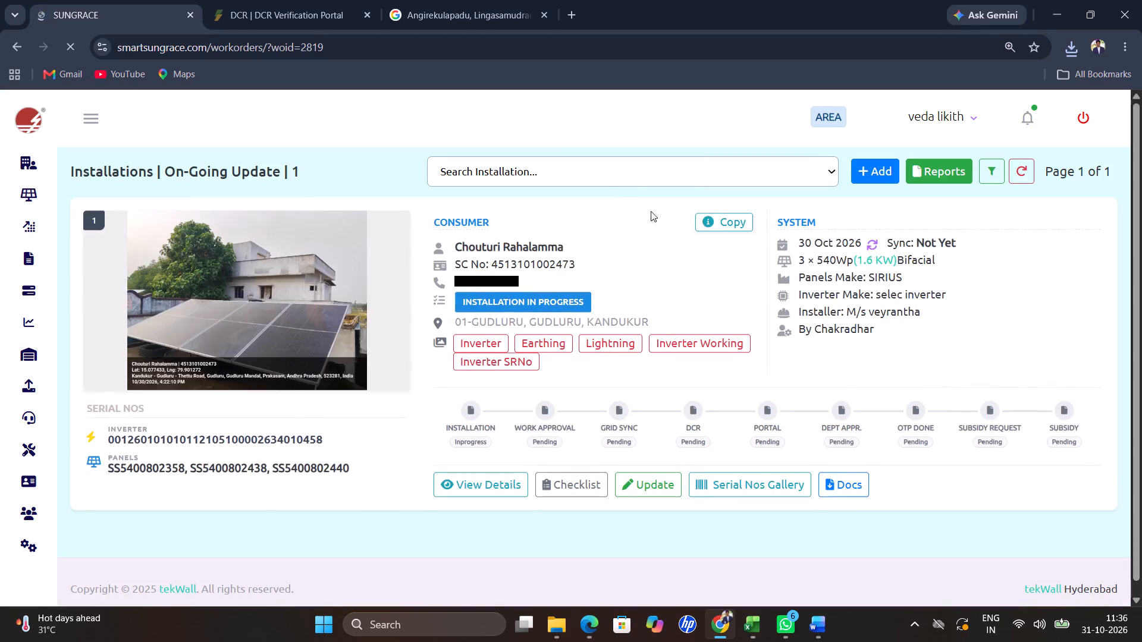
Copy the ULA number from the work order's Quick Copy Details into the Consumer Application Number of a new B2C certificate in the DCR portal.
click(719, 224)
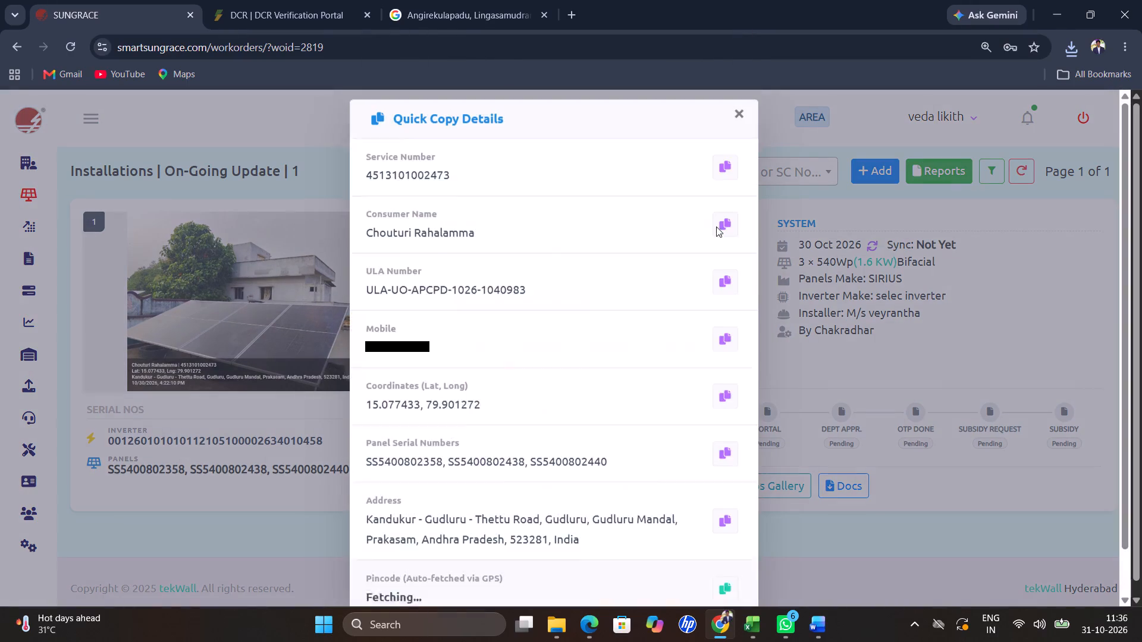
drag(725, 291, 722, 298)
drag(271, 2, 275, 11)
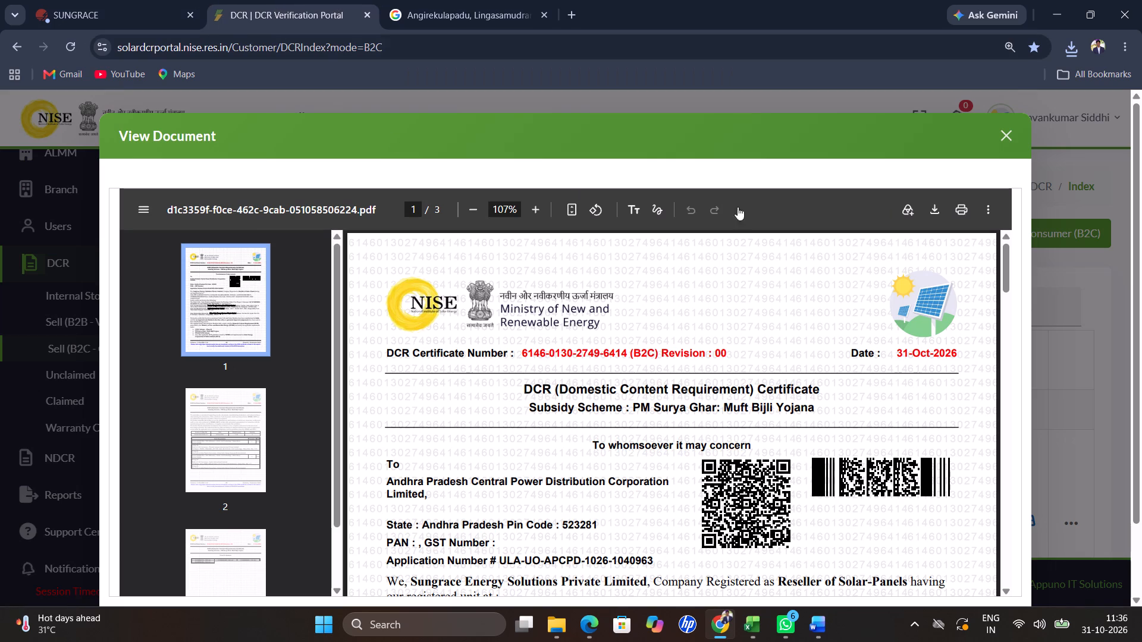
click(1014, 136)
click(1012, 230)
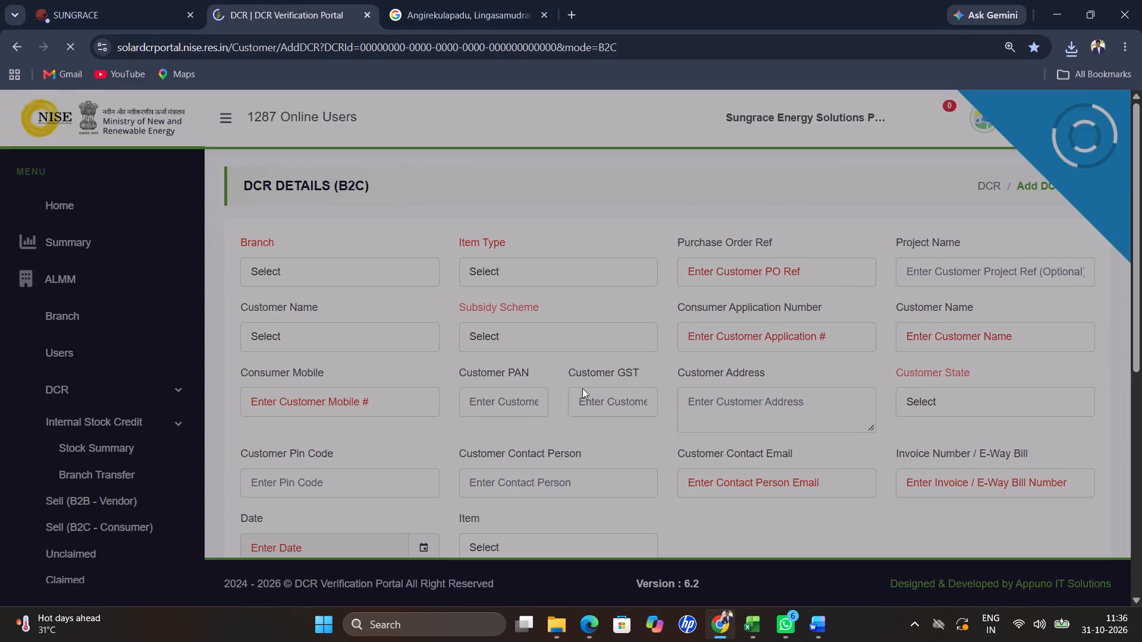
click(517, 335)
key(ctrl+v)
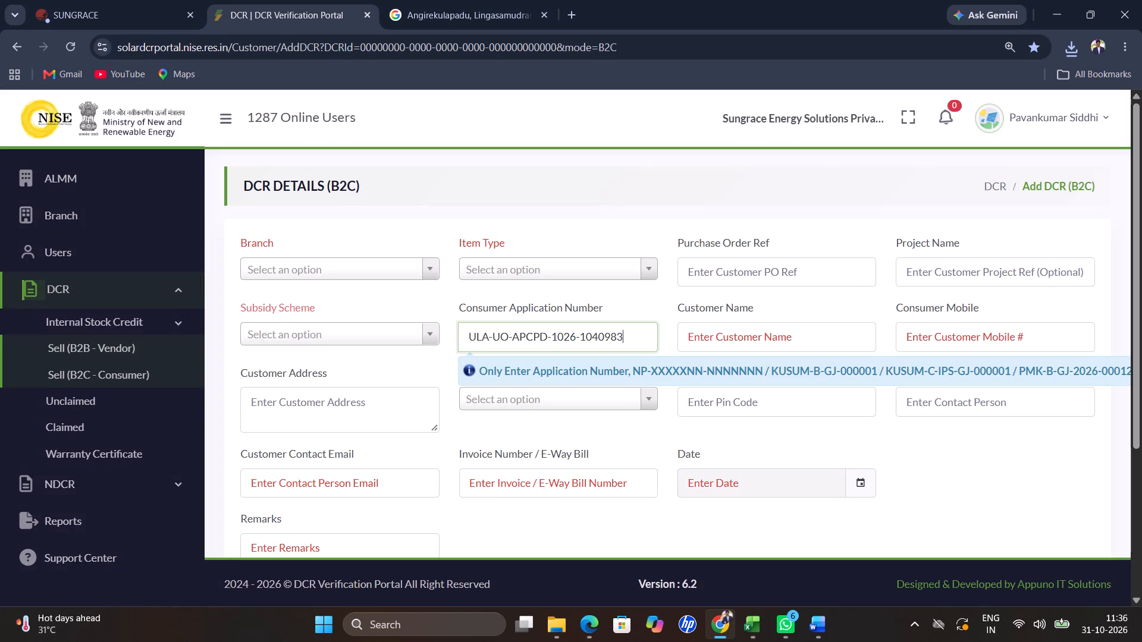
Set the branch to Andhra Pradesh, the subsidy scheme to PM Surya Ghar: Muft Bijli Yojana and the item type to Solar Panels.
click(362, 266)
click(313, 338)
click(323, 333)
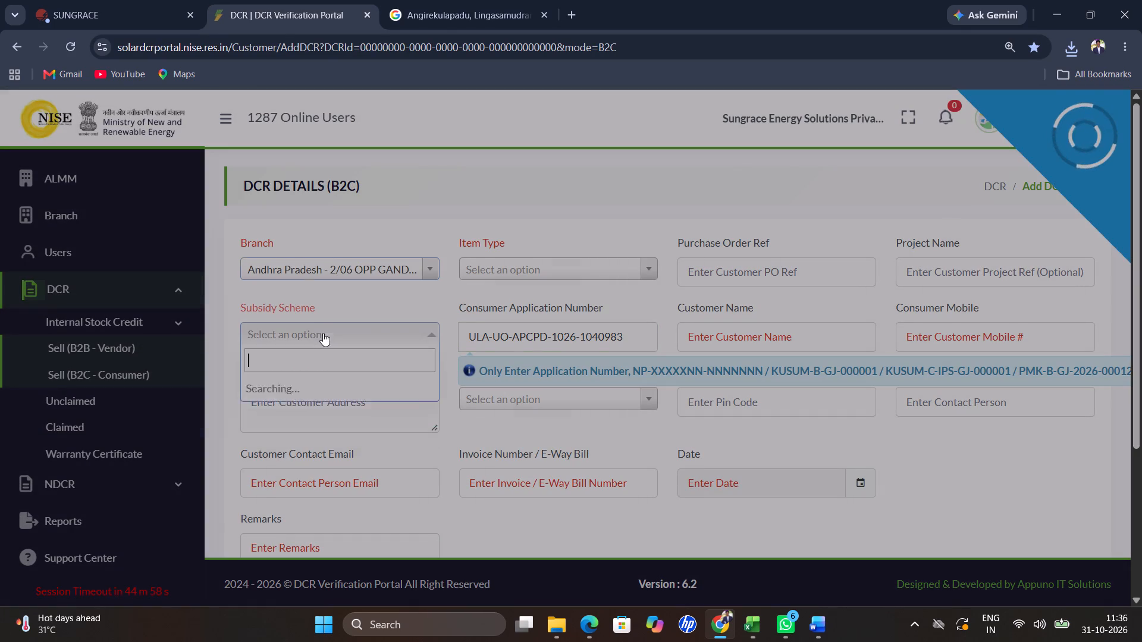
click(325, 473)
click(531, 253)
click(529, 270)
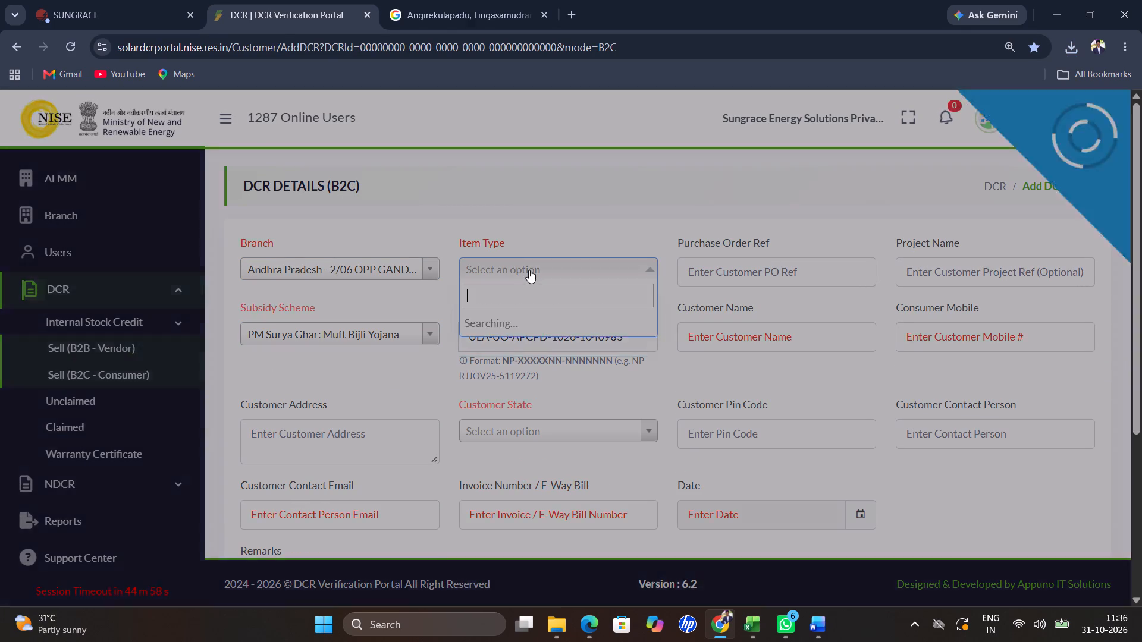
click(519, 322)
Copy Andhra Pradesh Central Power Distribution Corporation Limited from the Word notes into the DCR form's Customer Name.
click(733, 346)
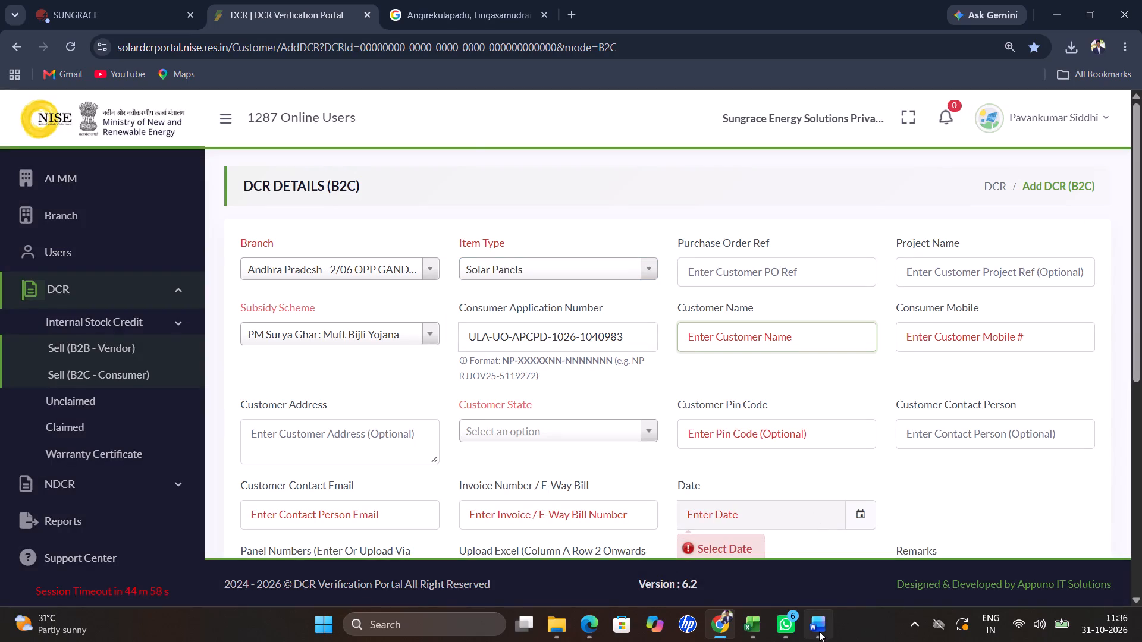
click(822, 584)
scroll(492, 420, up, 16)
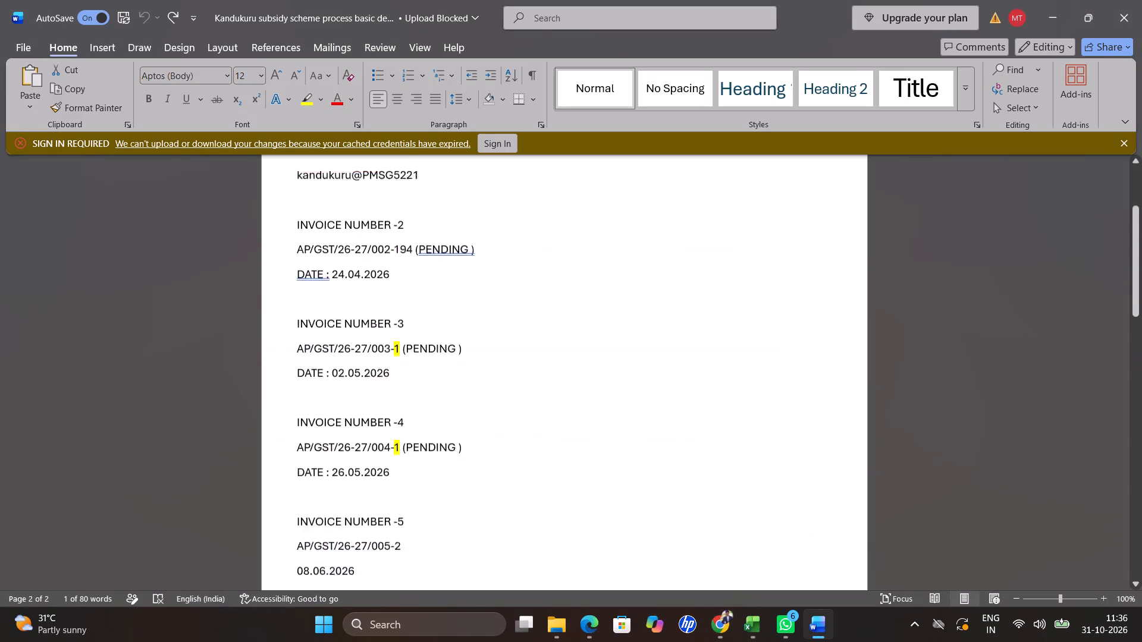
scroll(492, 420, up, 17)
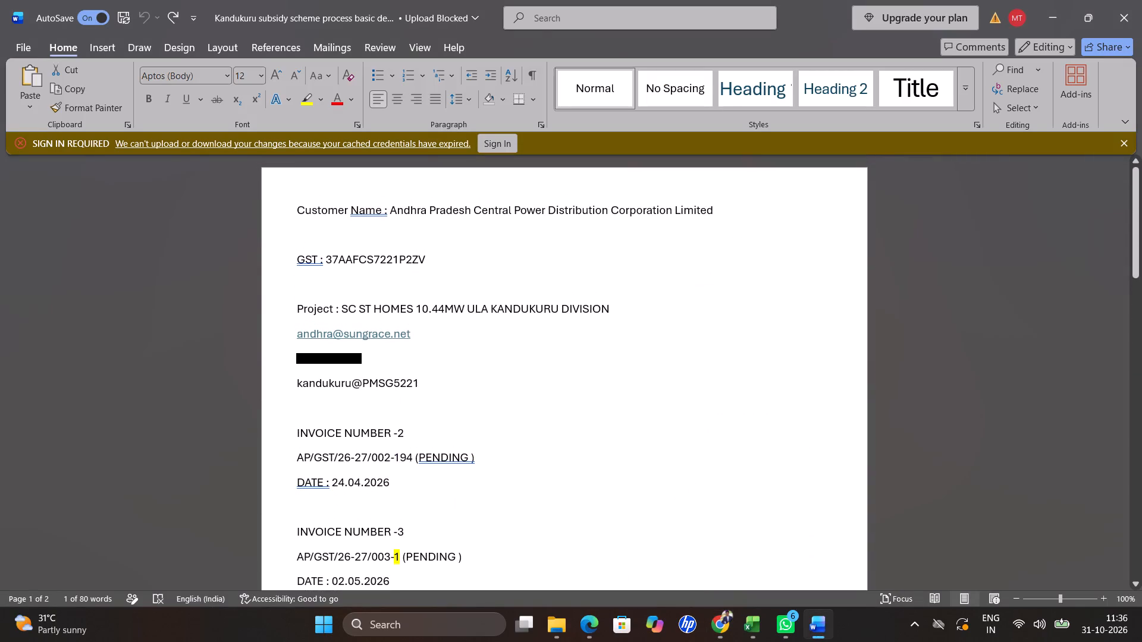
drag(394, 212, 737, 211)
key(ctrl+c)
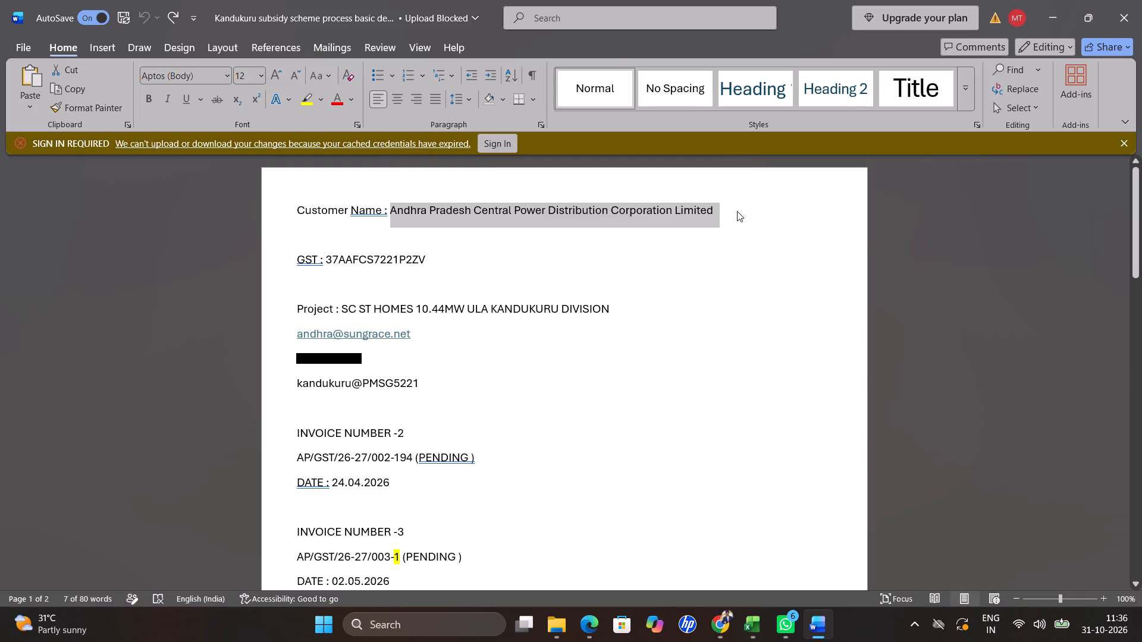
click(707, 555)
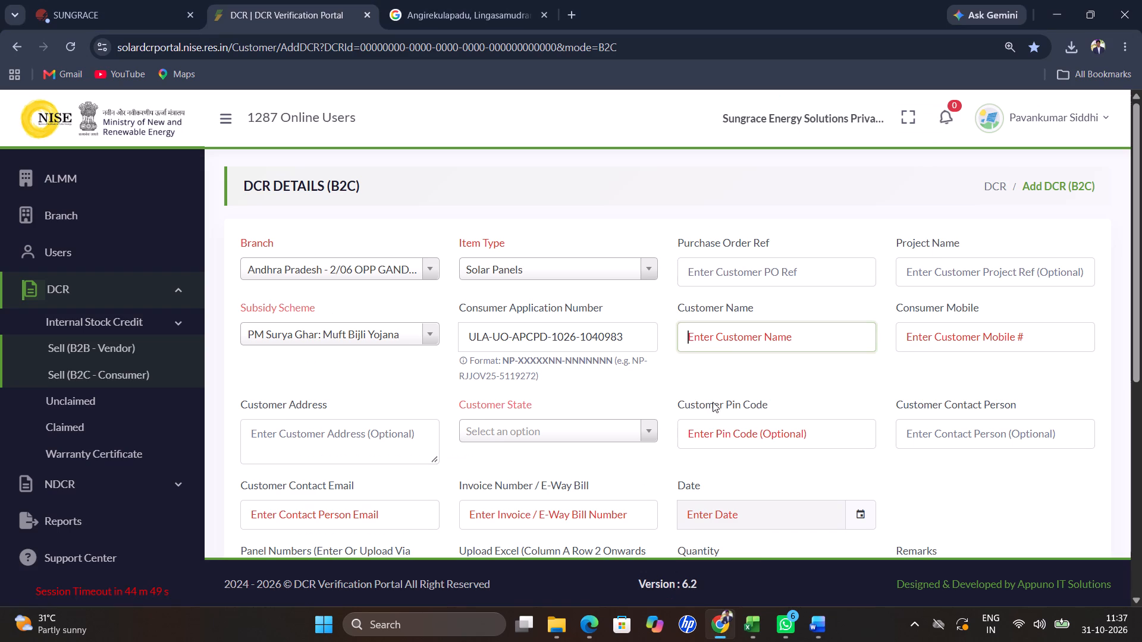
key(ctrl+v)
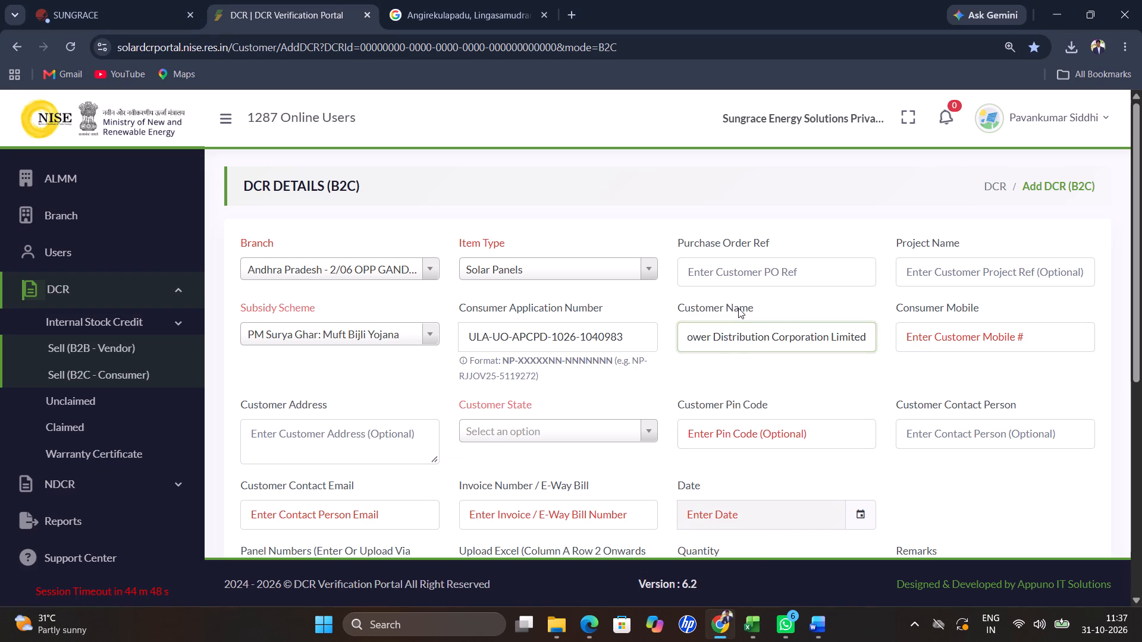
click(906, 268)
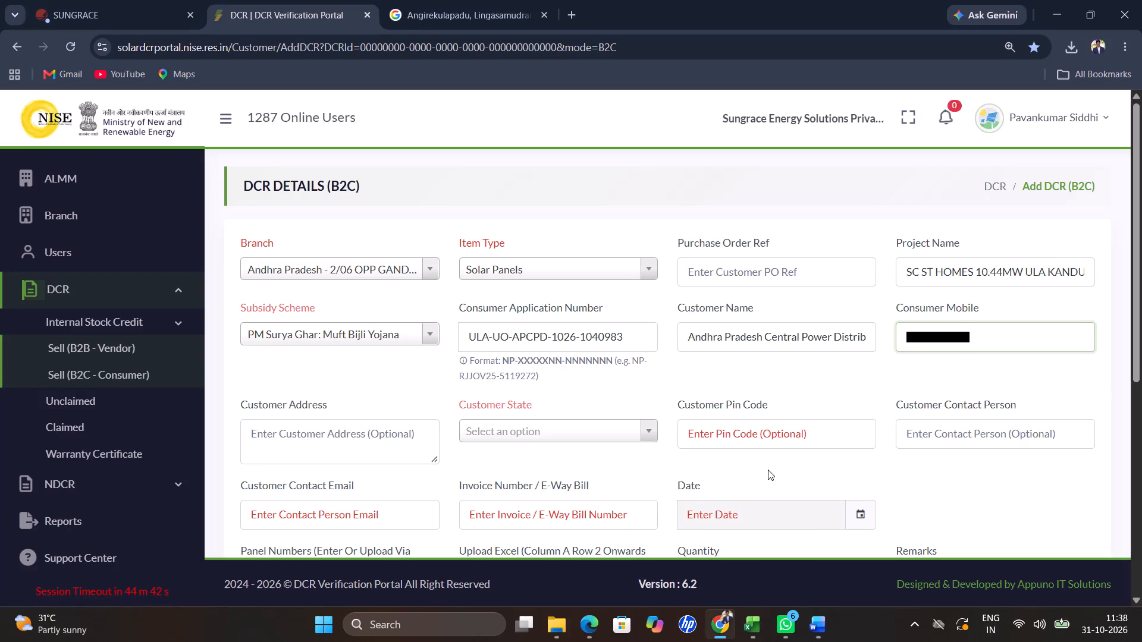
Set the customer state to Andhra Pradesh (37).
scroll(620, 331, down, 2)
click(589, 281)
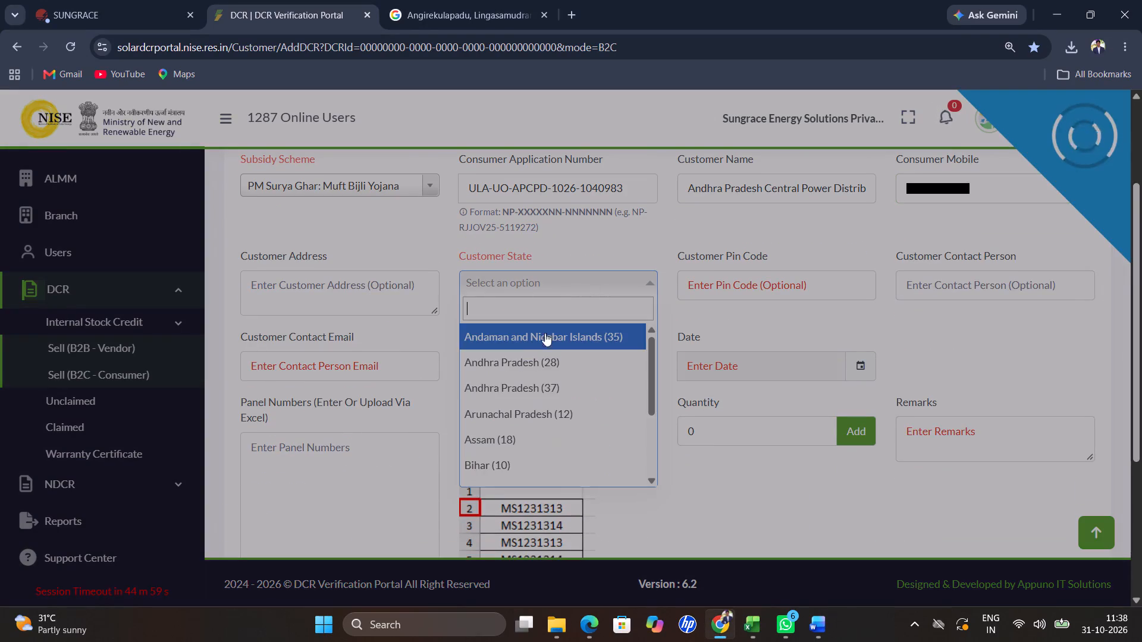
click(535, 381)
Copy the contact email from the Word notes into the DCR form's Customer Contact Email.
click(401, 357)
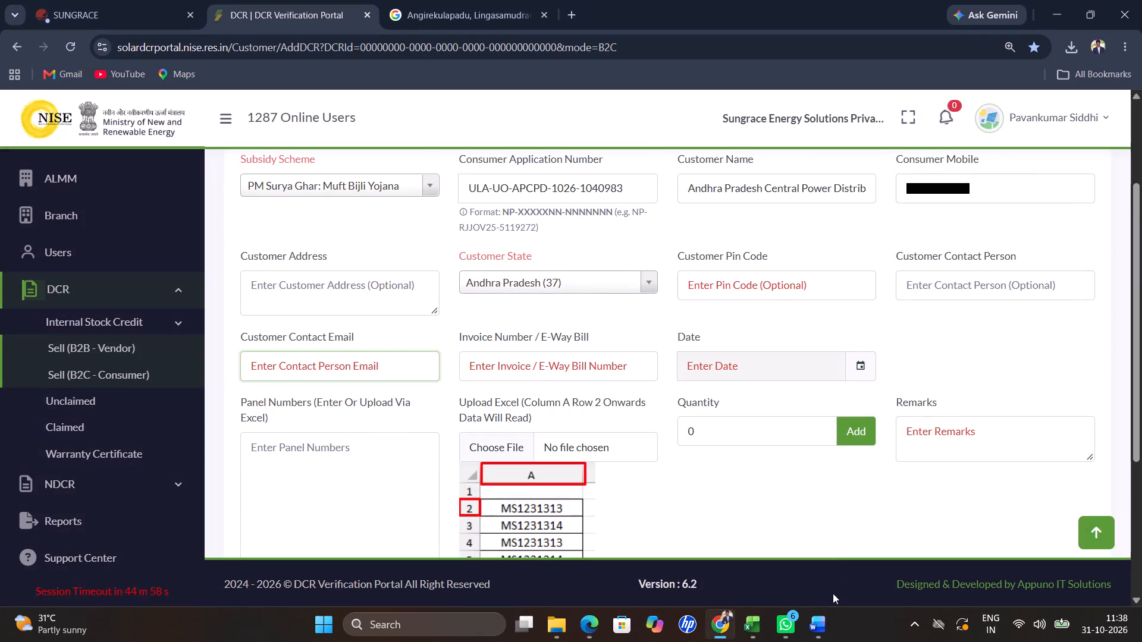
click(811, 580)
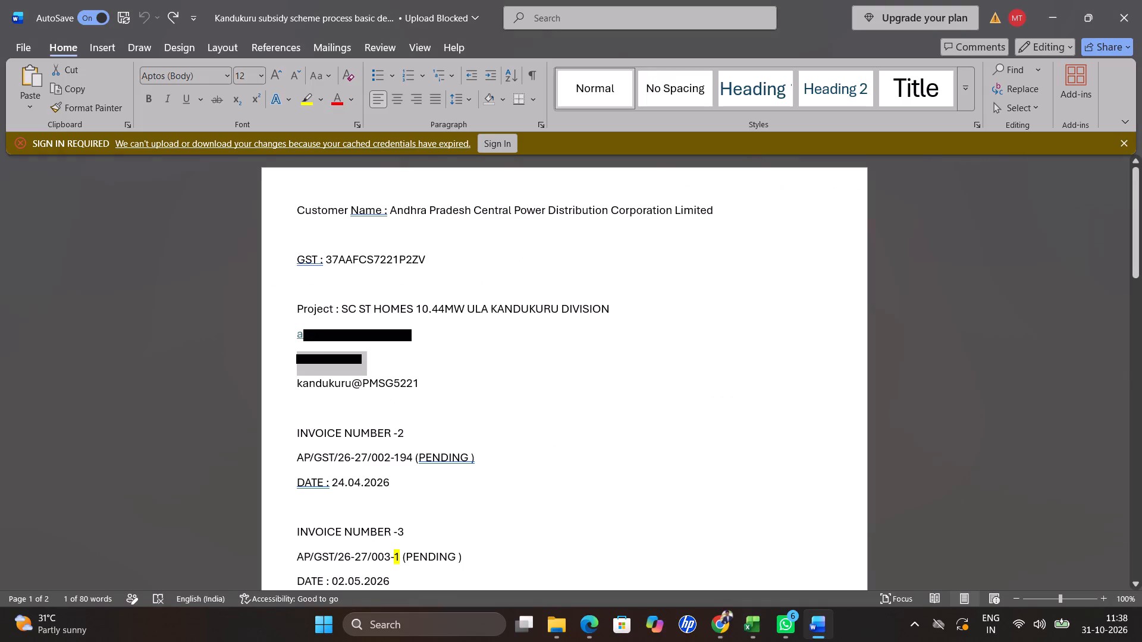
Copy the contact email line from the Word notes into the DCR form's Customer Contact Email.
scroll(484, 308, down, 1)
drag(459, 289, 467, 320)
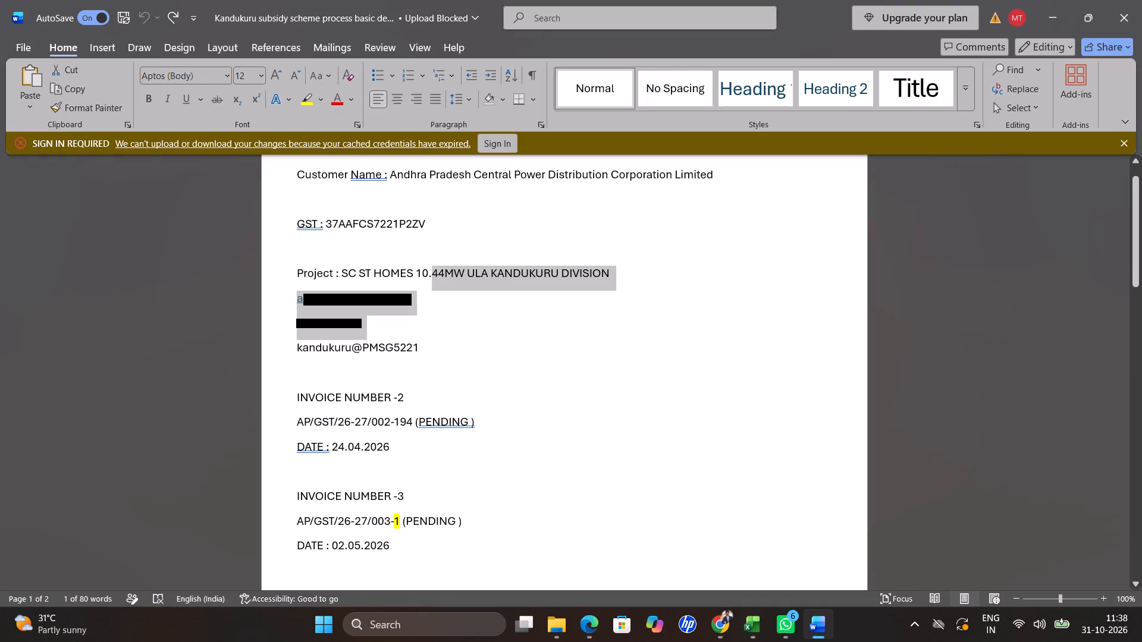
drag(467, 320, 468, 320)
click(490, 357)
drag(443, 316, 330, 300)
click(607, 409)
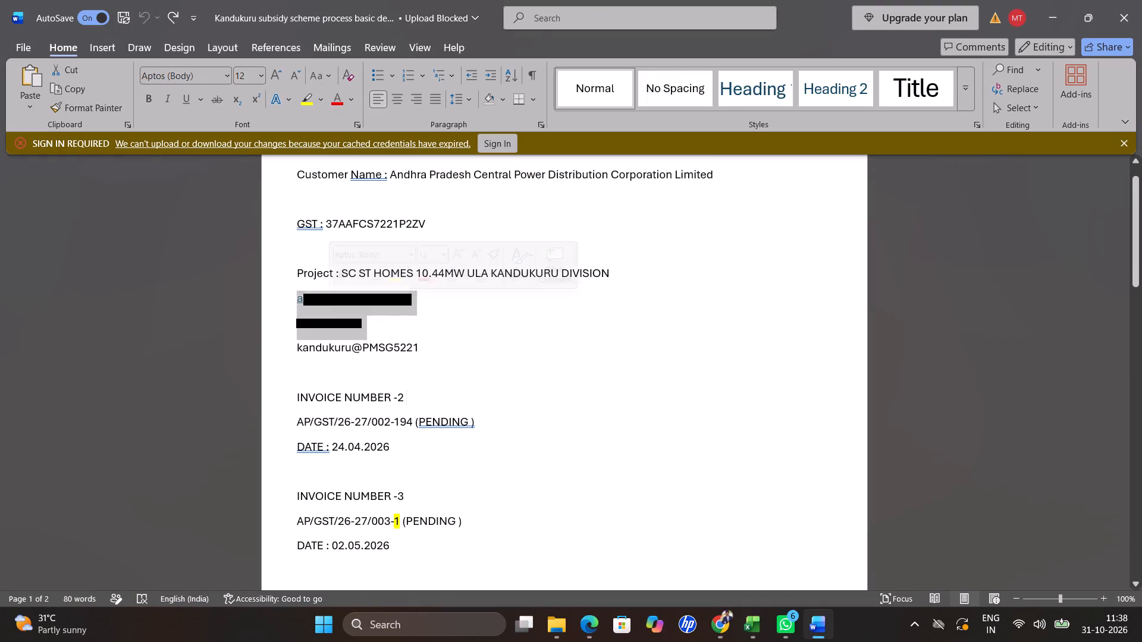
drag(470, 303, 300, 294)
key(ctrl+c)
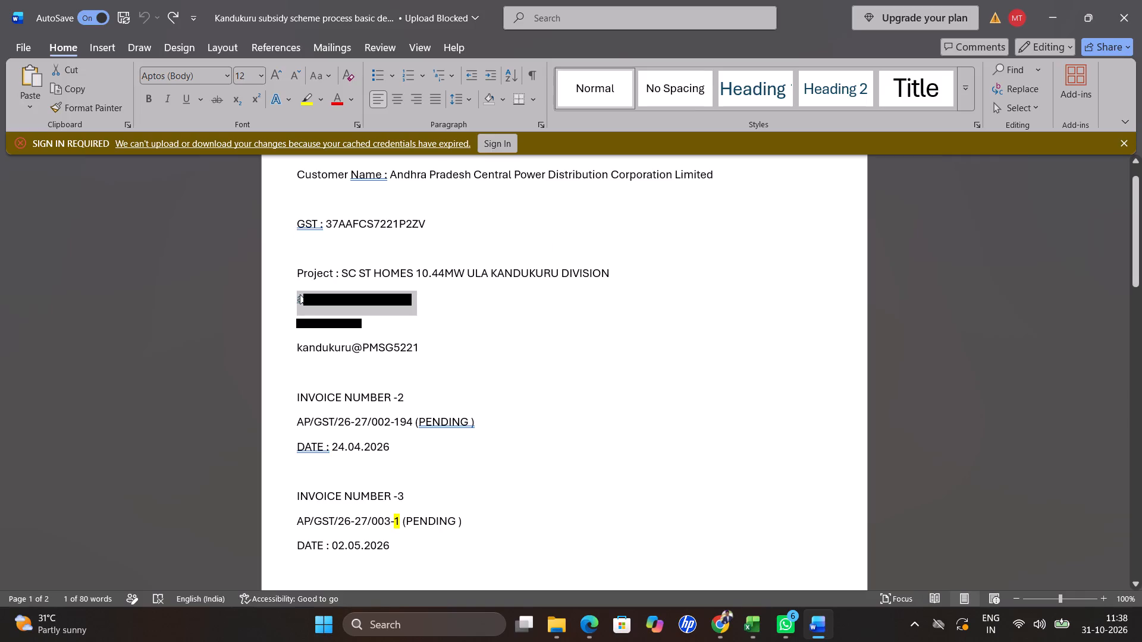
click(695, 567)
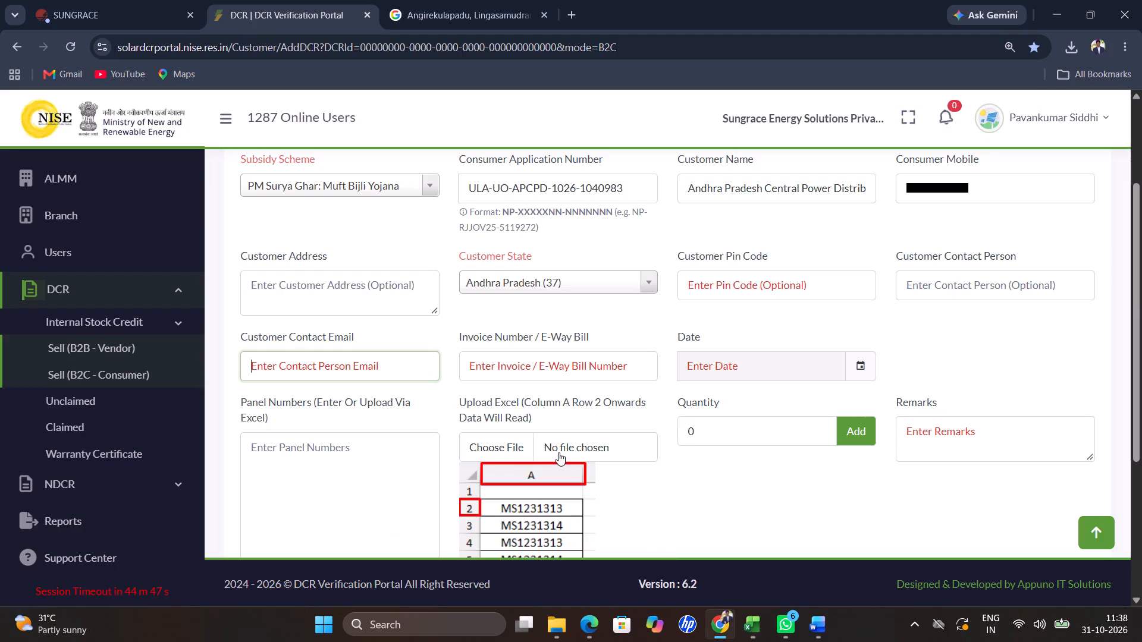
key(ctrl+v)
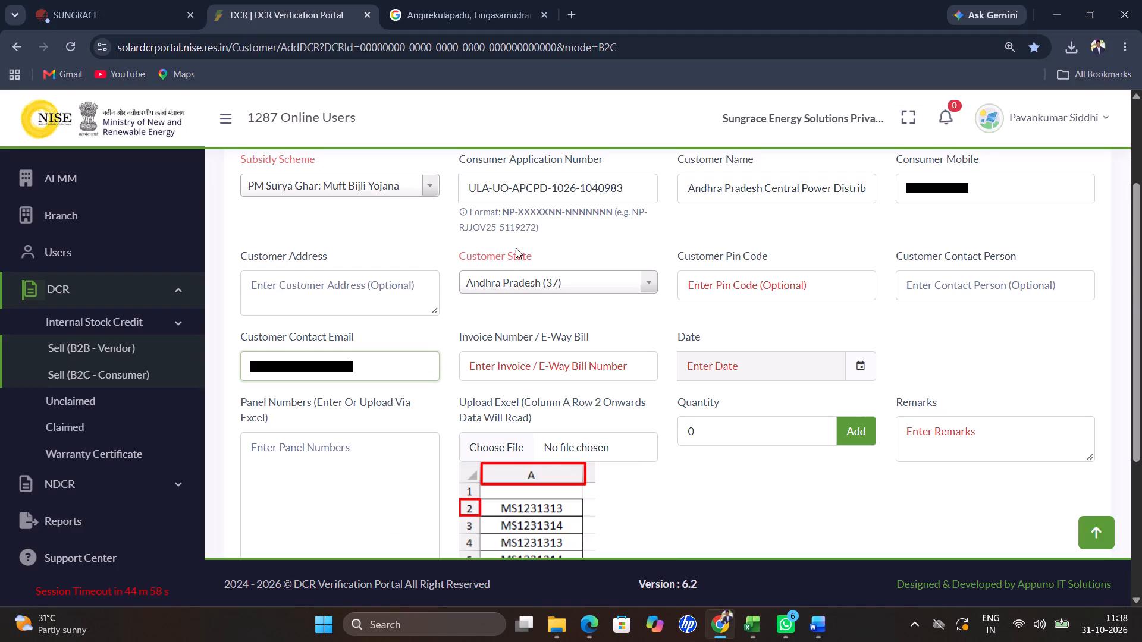
Copy invoice number 7's prefix AP/GST/26-27/007- from the Word notes into the DCR form's Invoice Number / E-Way Bill.
scroll(538, 234, down, 2)
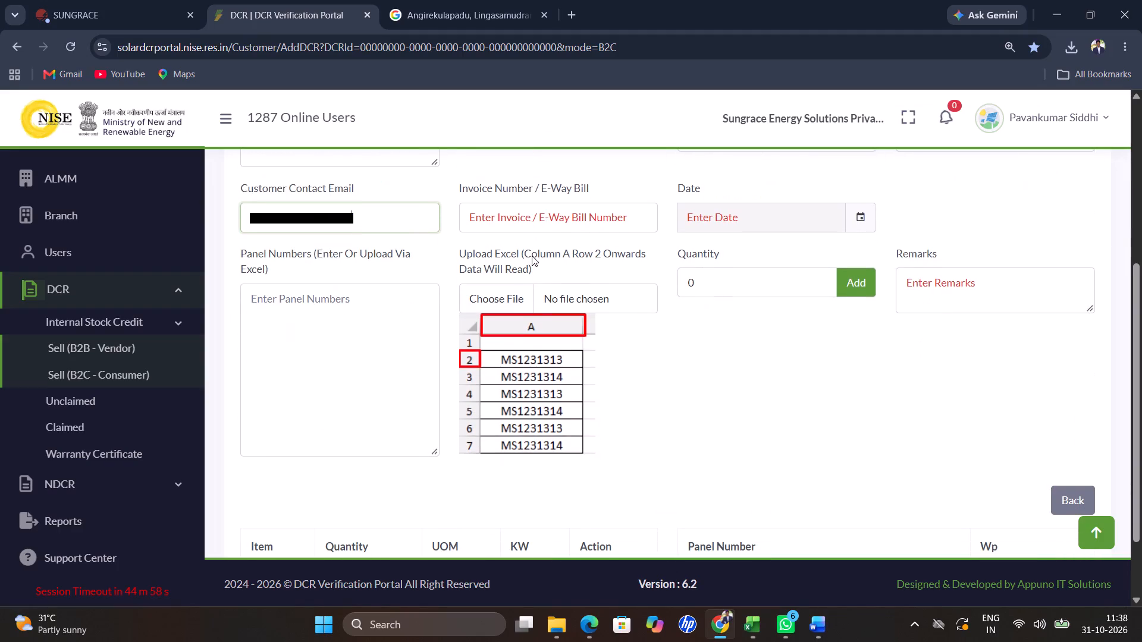
click(531, 221)
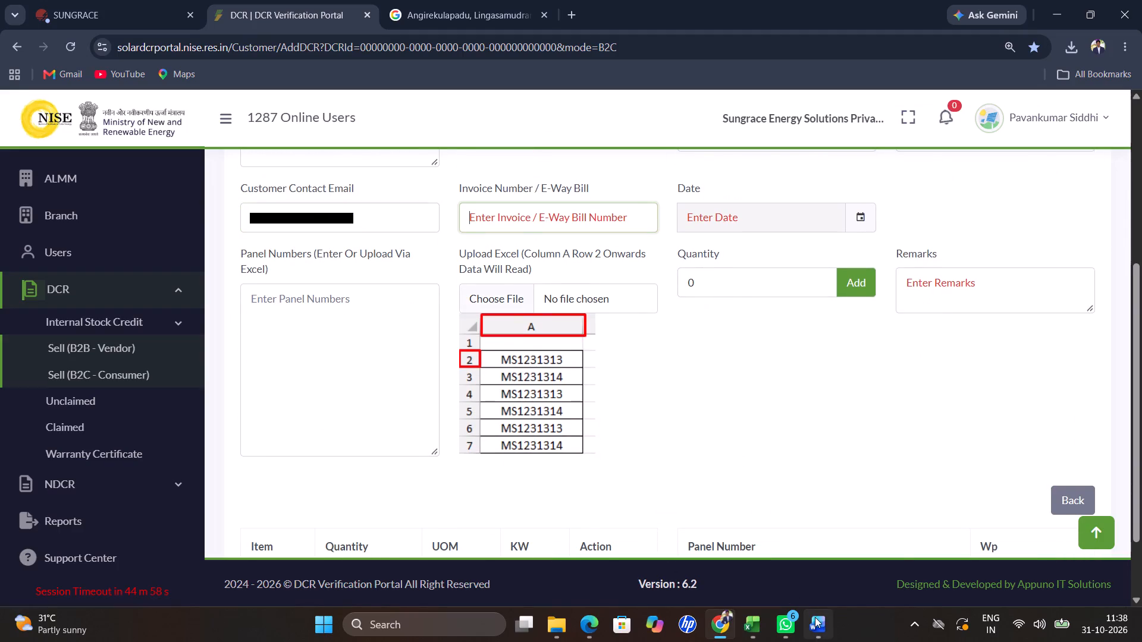
click(802, 556)
scroll(421, 349, down, 9)
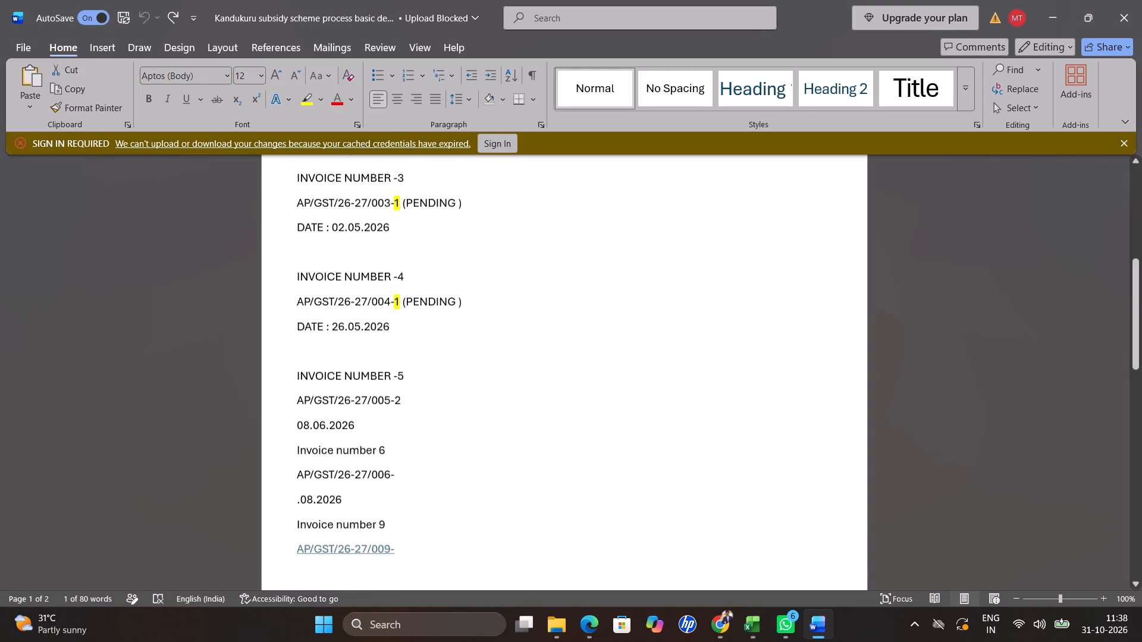
scroll(430, 319, down, 11)
drag(412, 326, 305, 329)
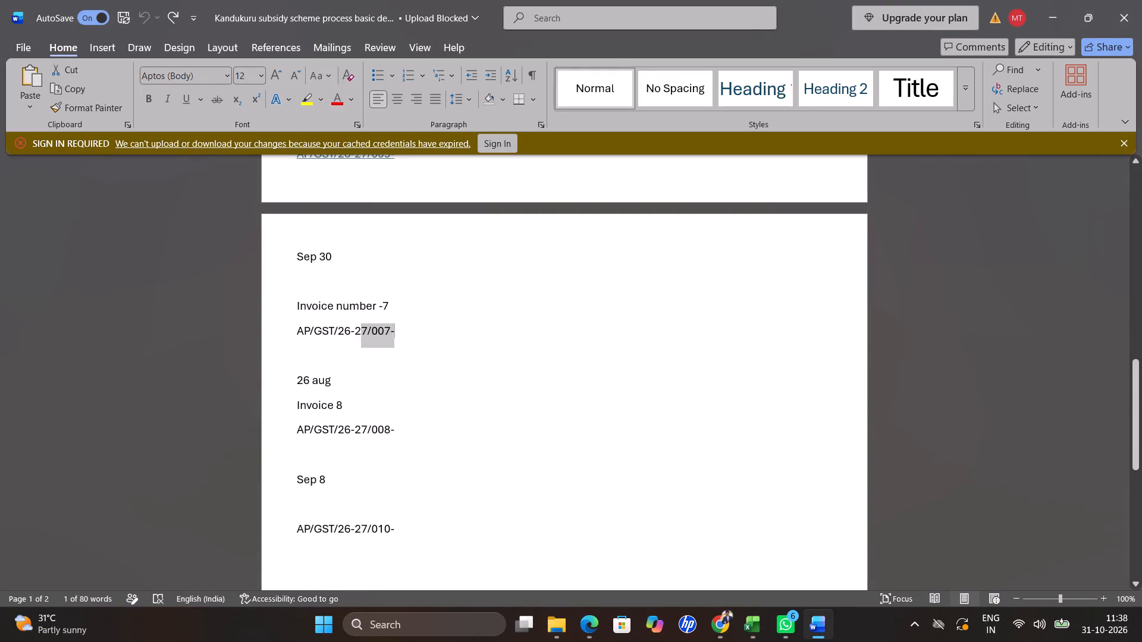
drag(305, 329, 233, 328)
key(ctrl+c)
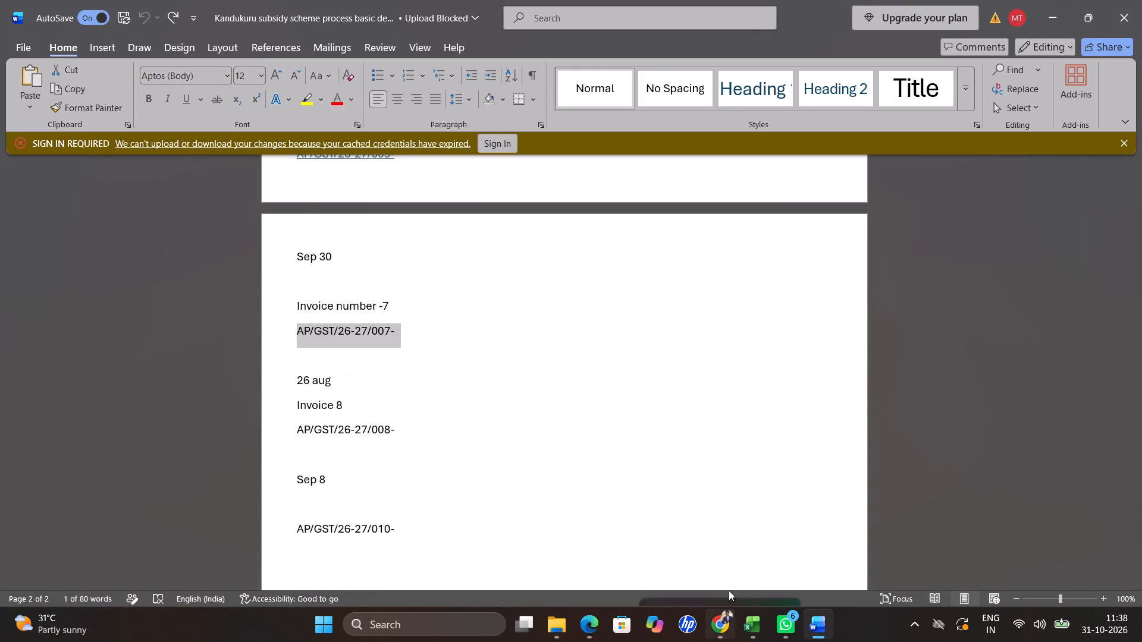
click(734, 576)
key(ctrl+v)
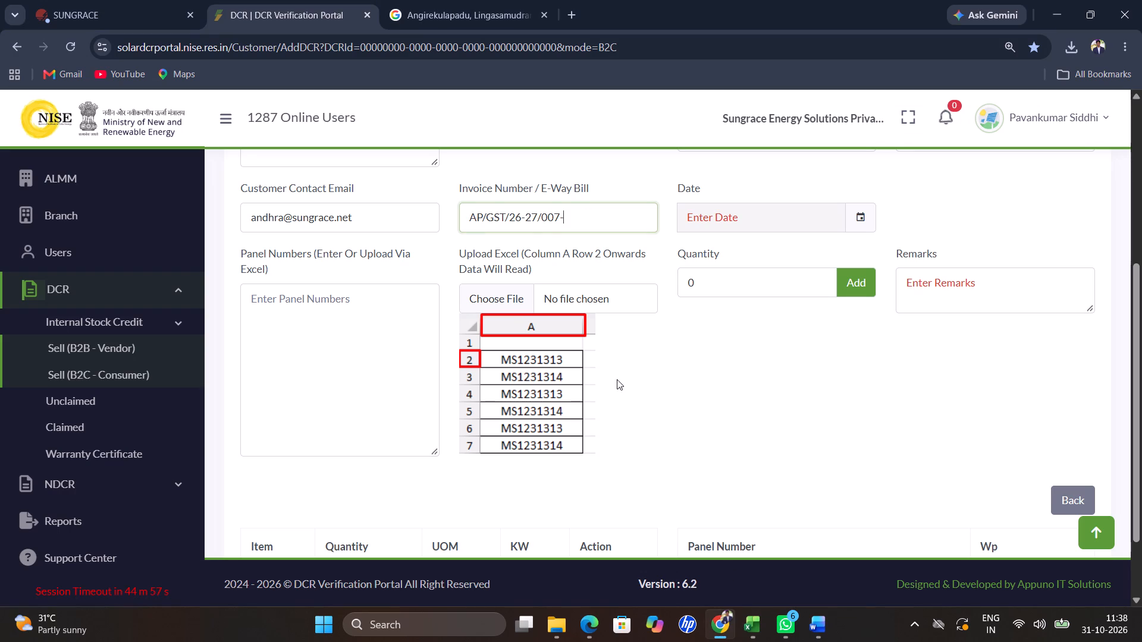
Complete the invoice number as AP/GST/26-27/007-62, checking the numbered folders in DCR7 under dcr crf for the last used number.
key(6)
click(558, 586)
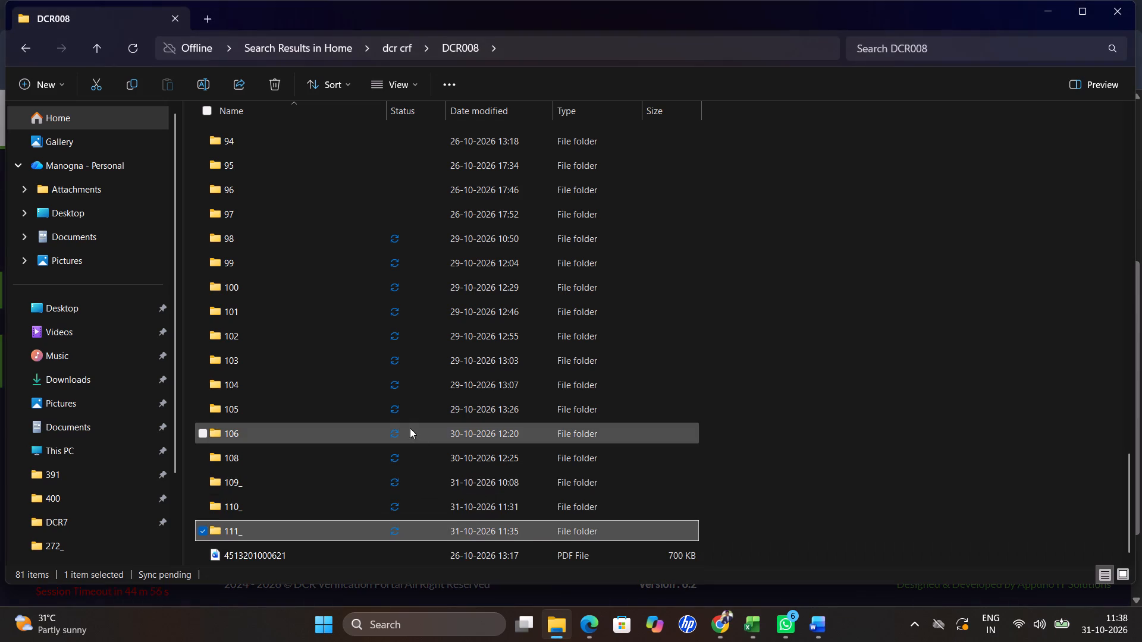
click(396, 43)
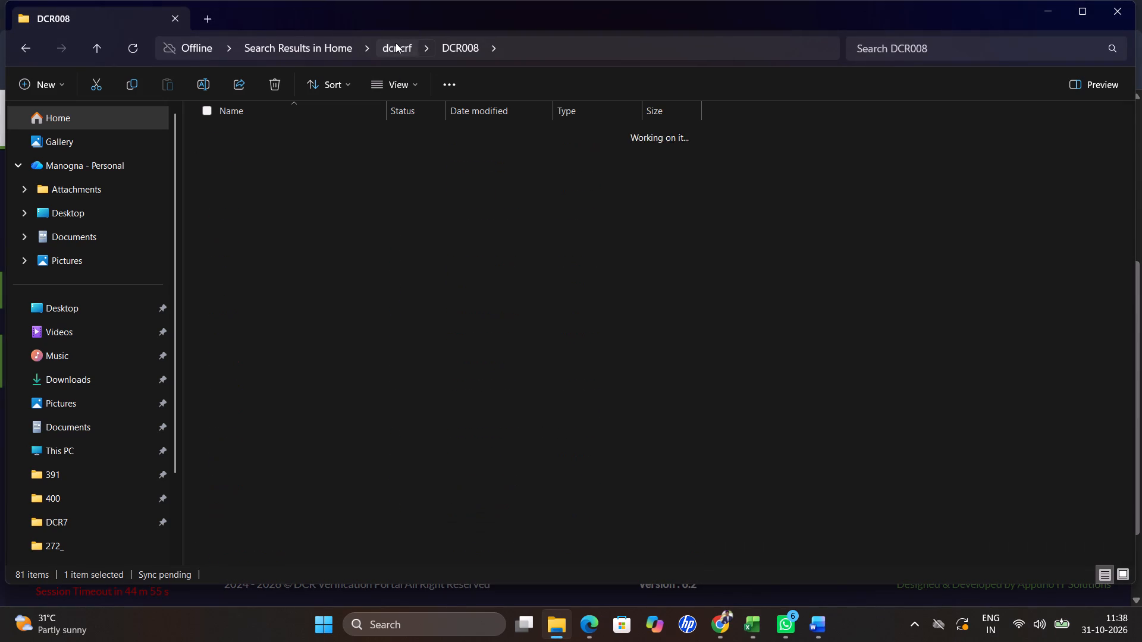
double_click(287, 251)
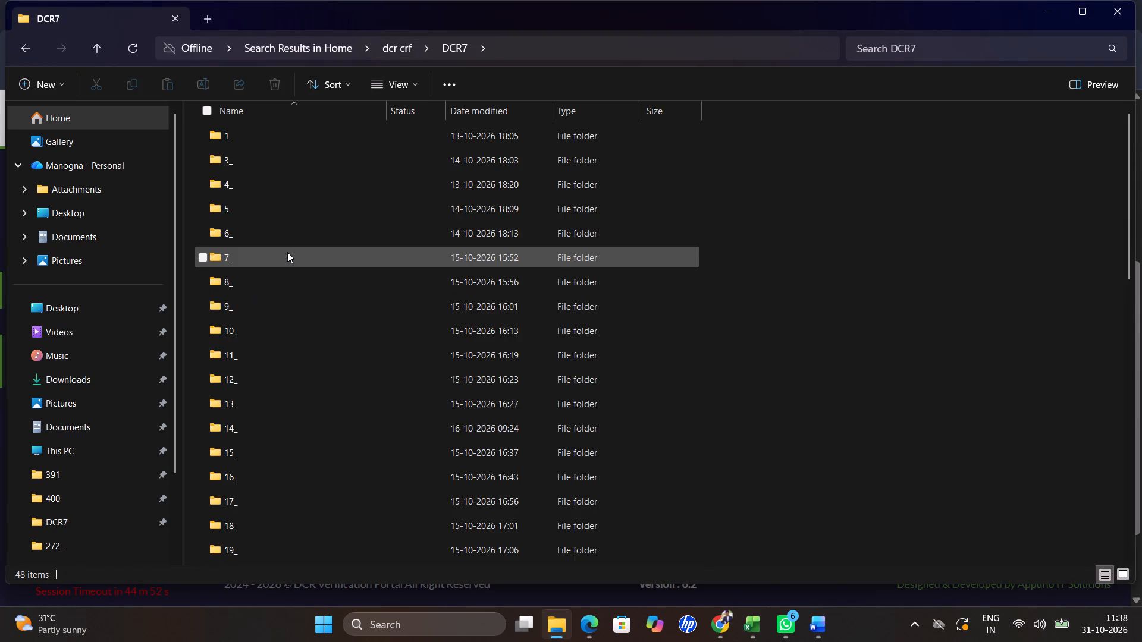
scroll(291, 258, down, 17)
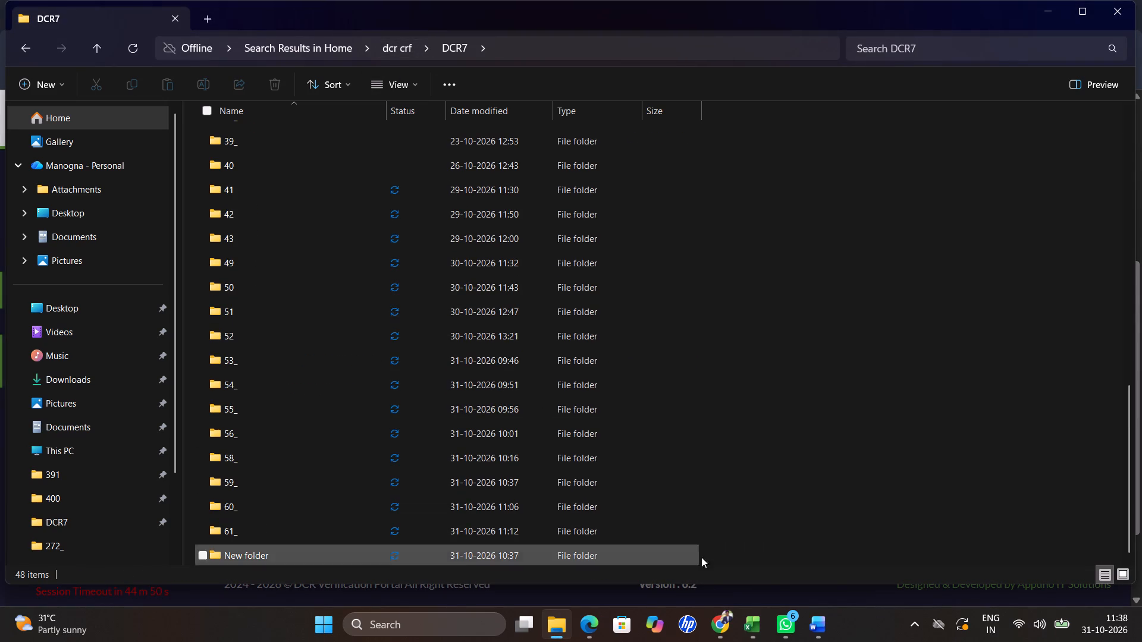
click(685, 524)
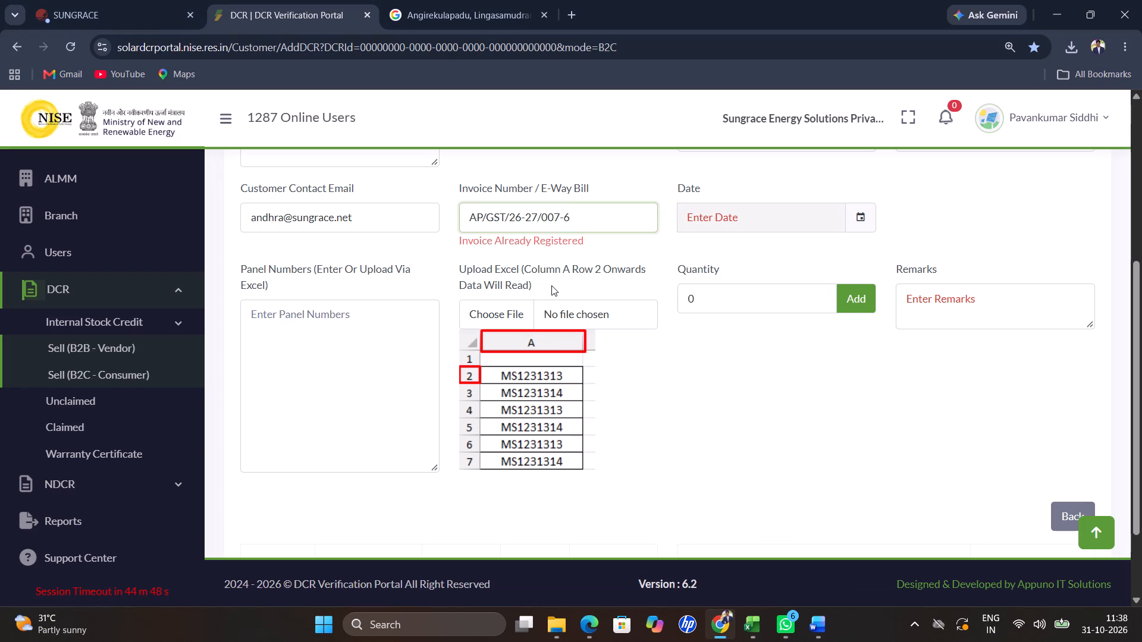
key(2)
Set the DCR form's invoice date to 26-Aug-2026.
click(779, 210)
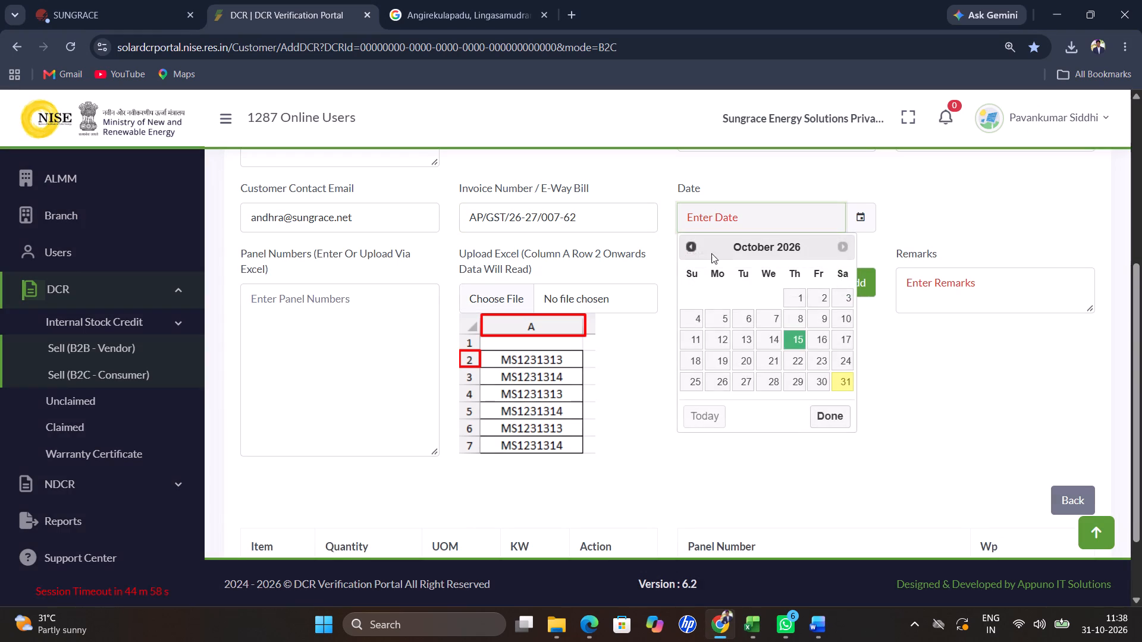
click(695, 247)
click(695, 247)
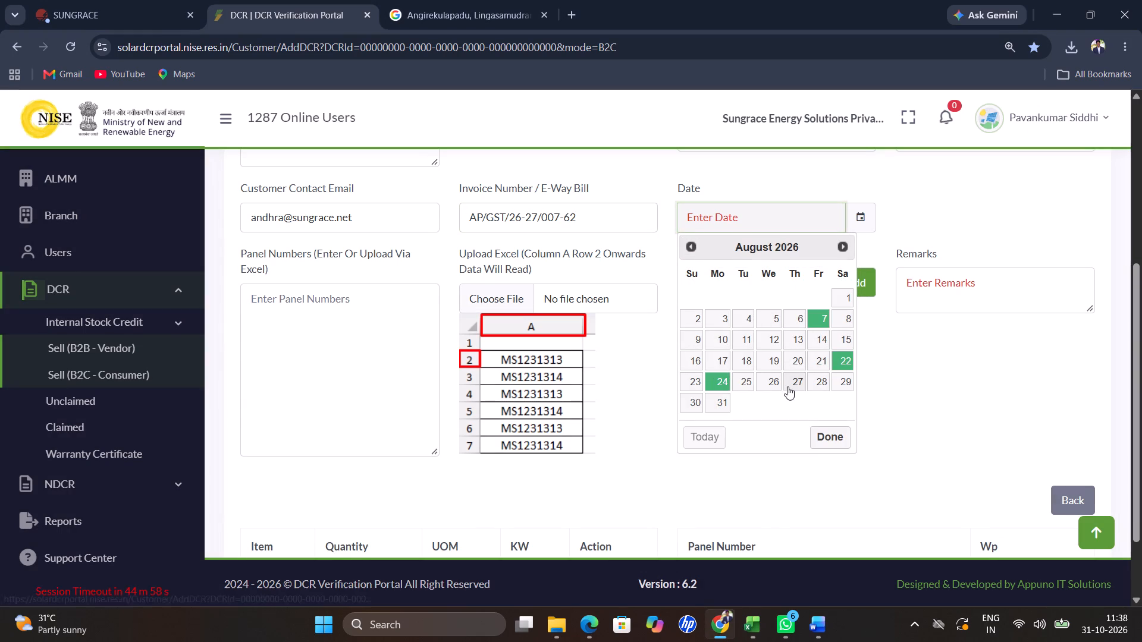
click(779, 385)
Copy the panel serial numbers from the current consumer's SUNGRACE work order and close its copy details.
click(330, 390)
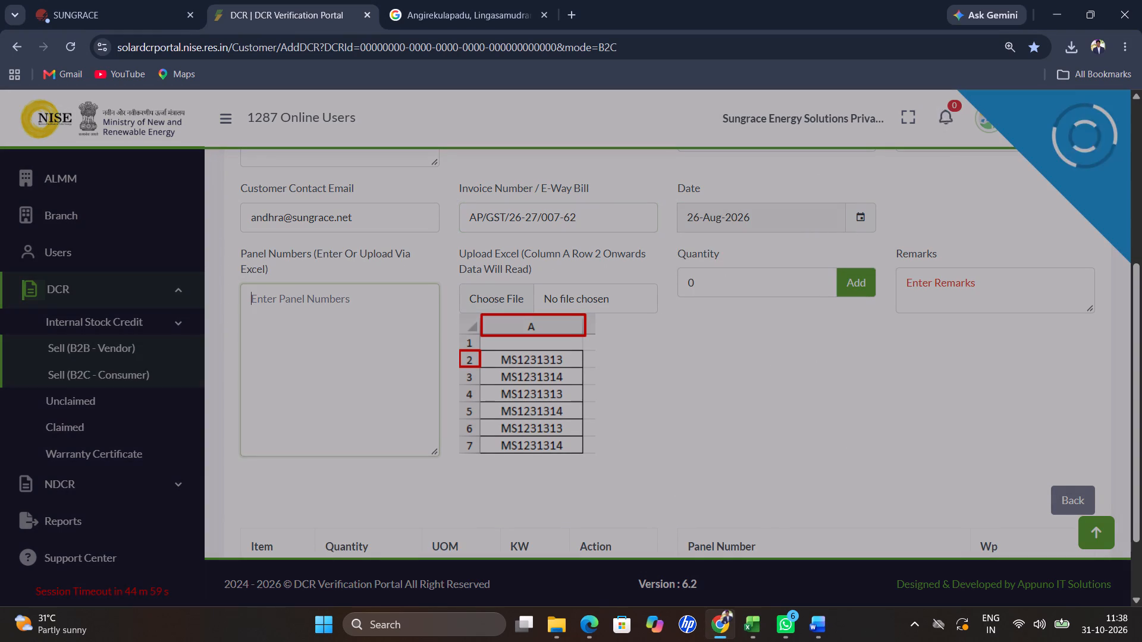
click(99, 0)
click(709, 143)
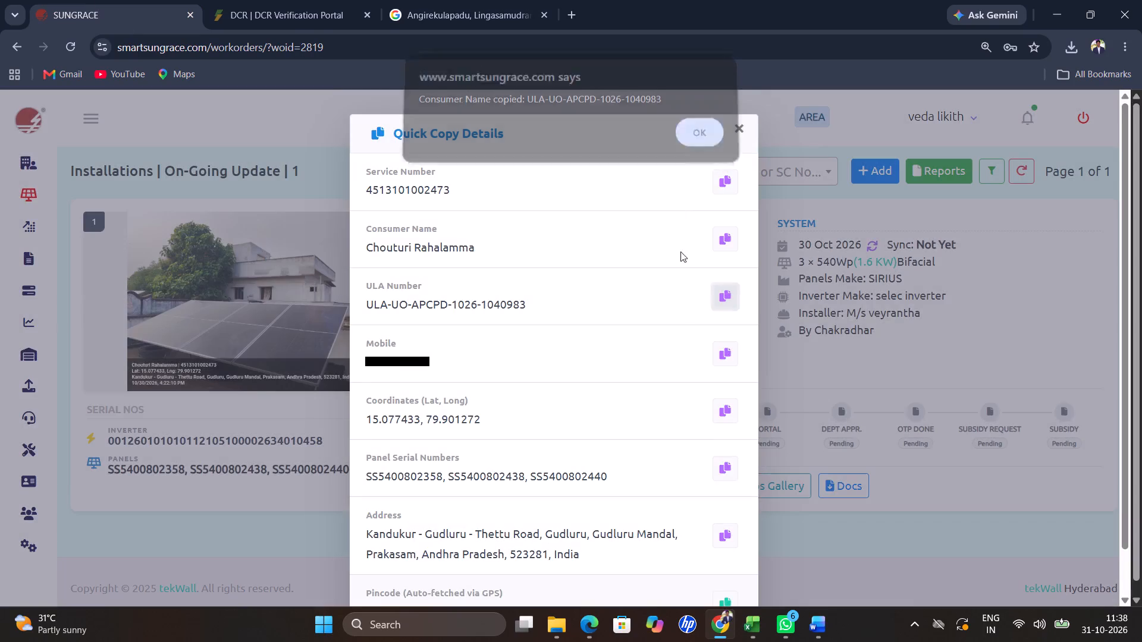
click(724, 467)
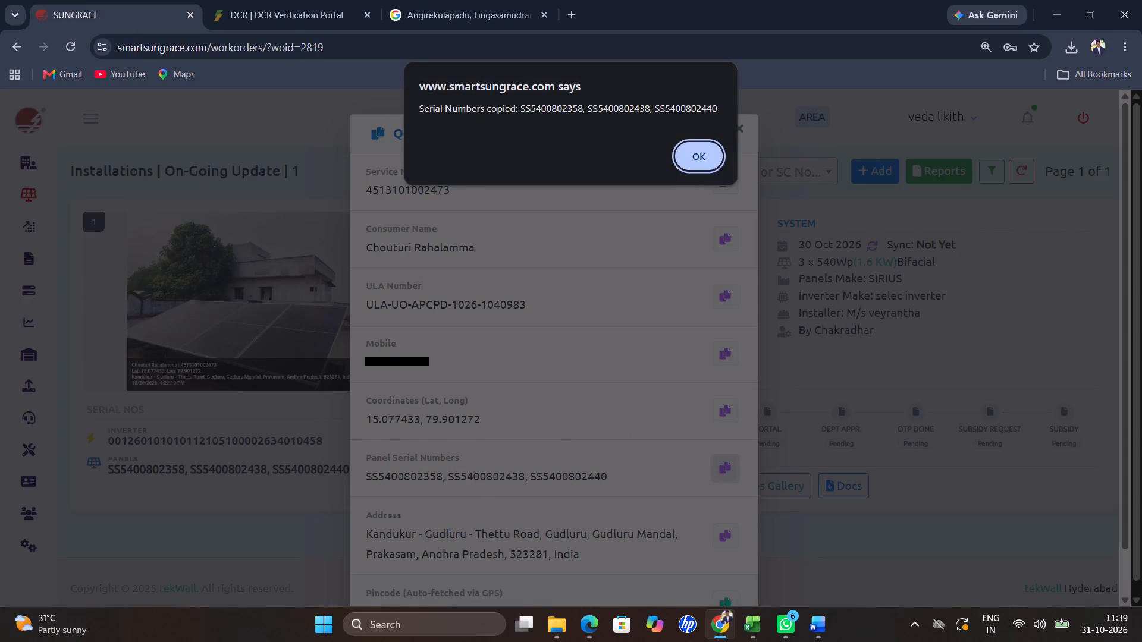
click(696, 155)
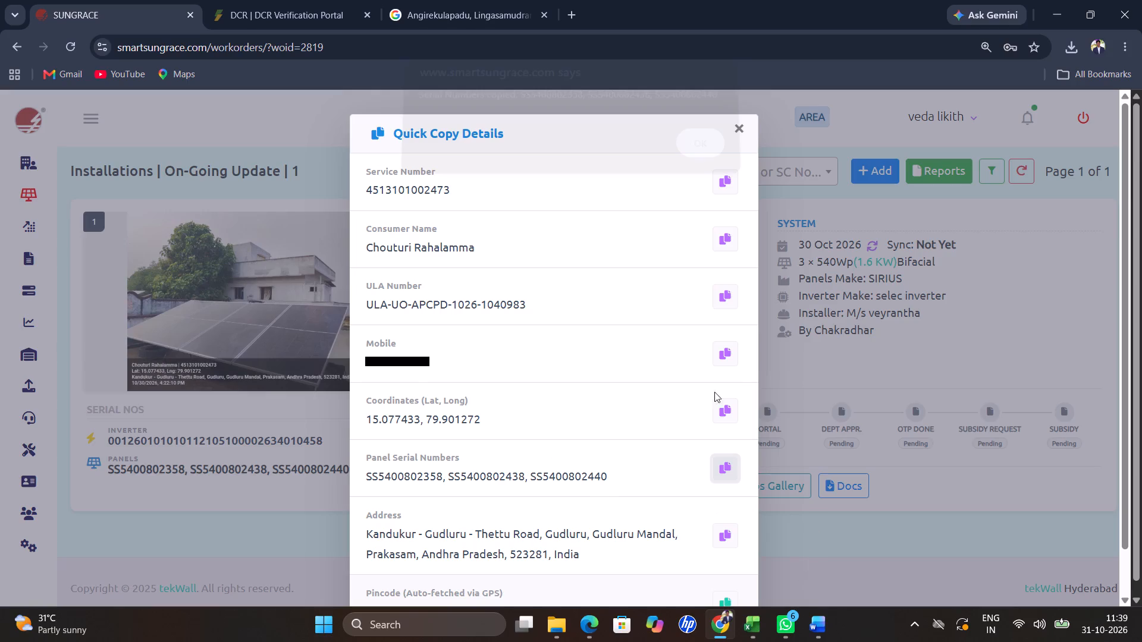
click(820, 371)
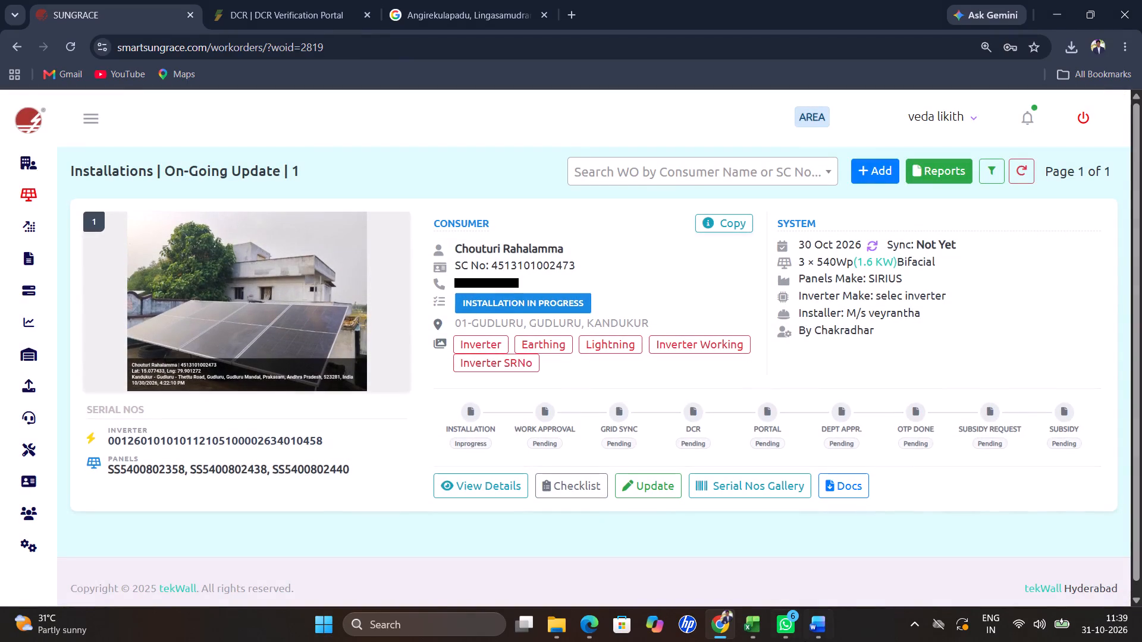
Fill the Service Number cell of S.No 25 in the Excel installations sheet with red.
click(776, 578)
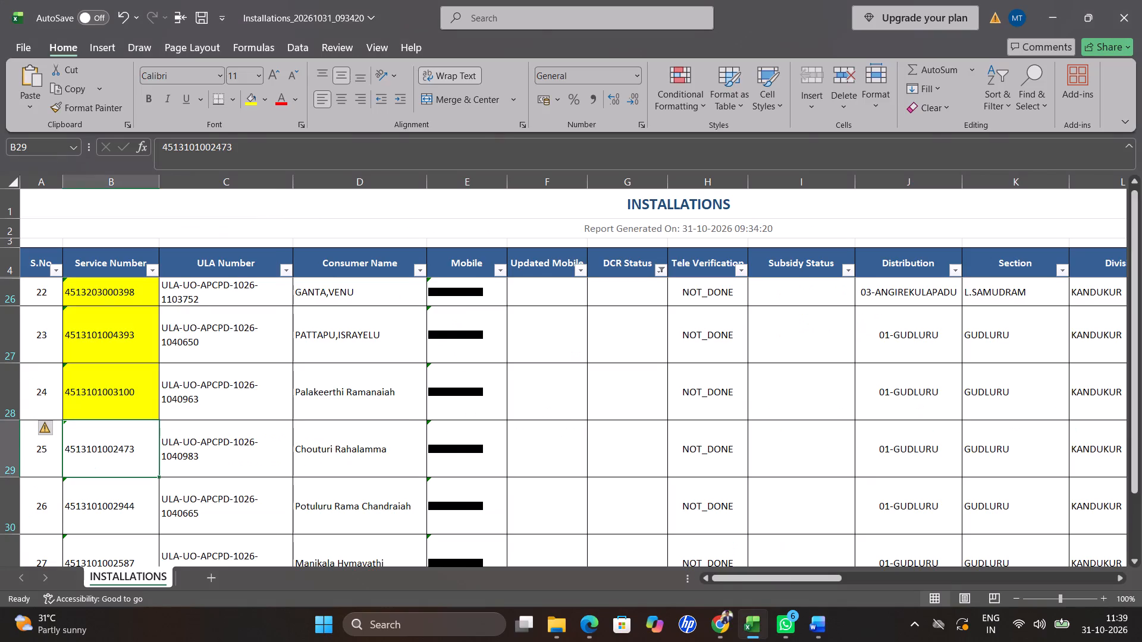
click(267, 101)
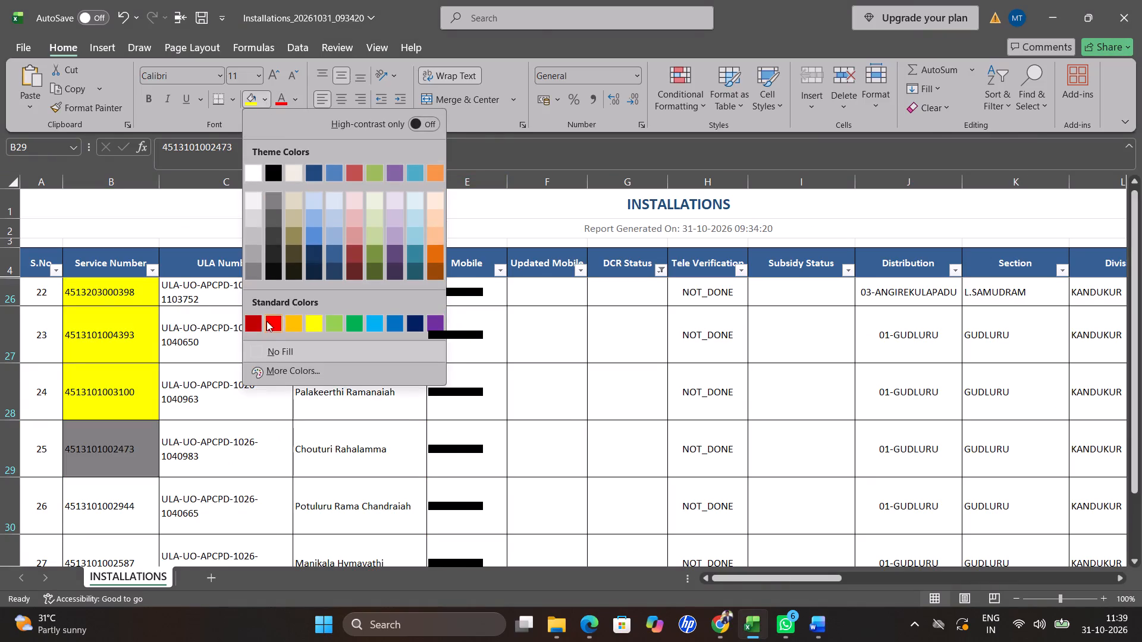
click(267, 325)
Copy the service number of S.No 26 from the sheet and open the matching work order in SUNGRACE.
key(Down)
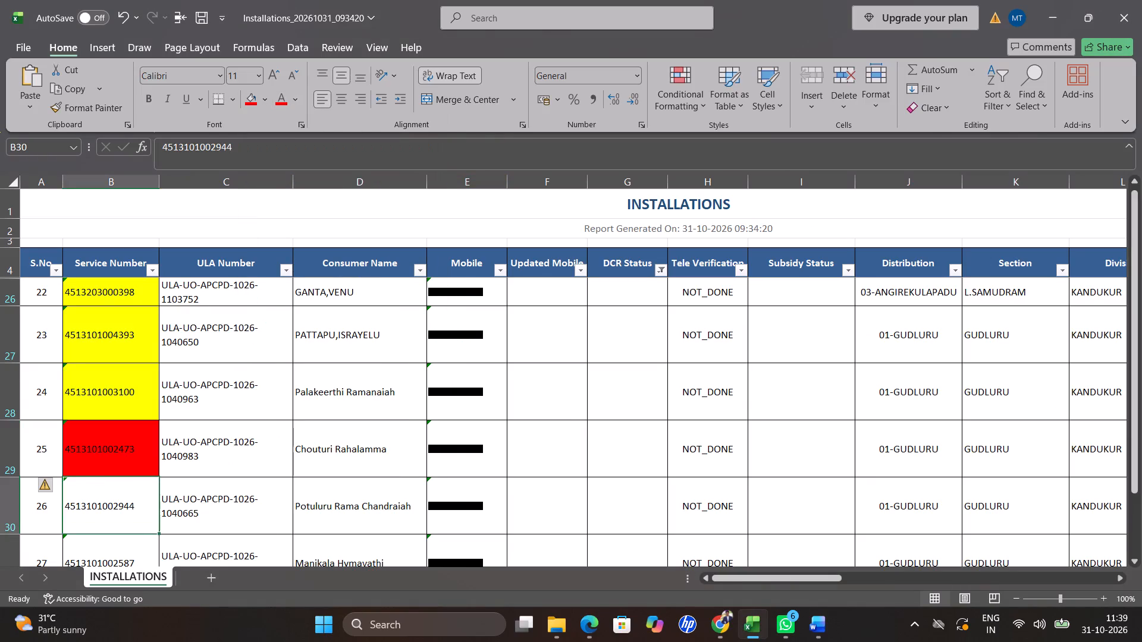
key(ctrl+c)
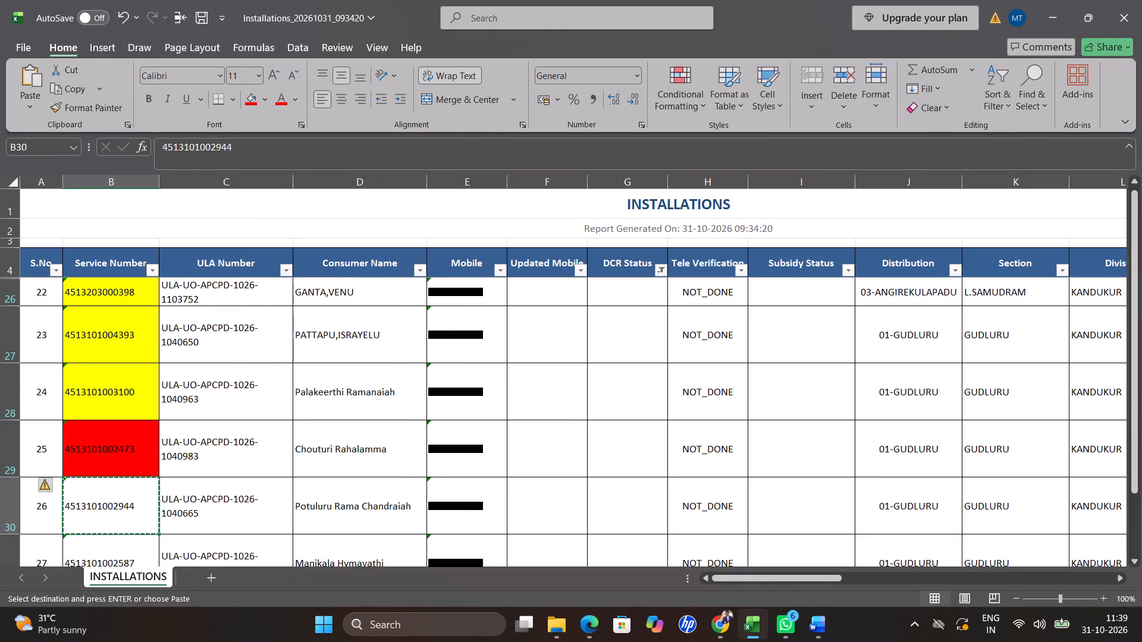
click(739, 577)
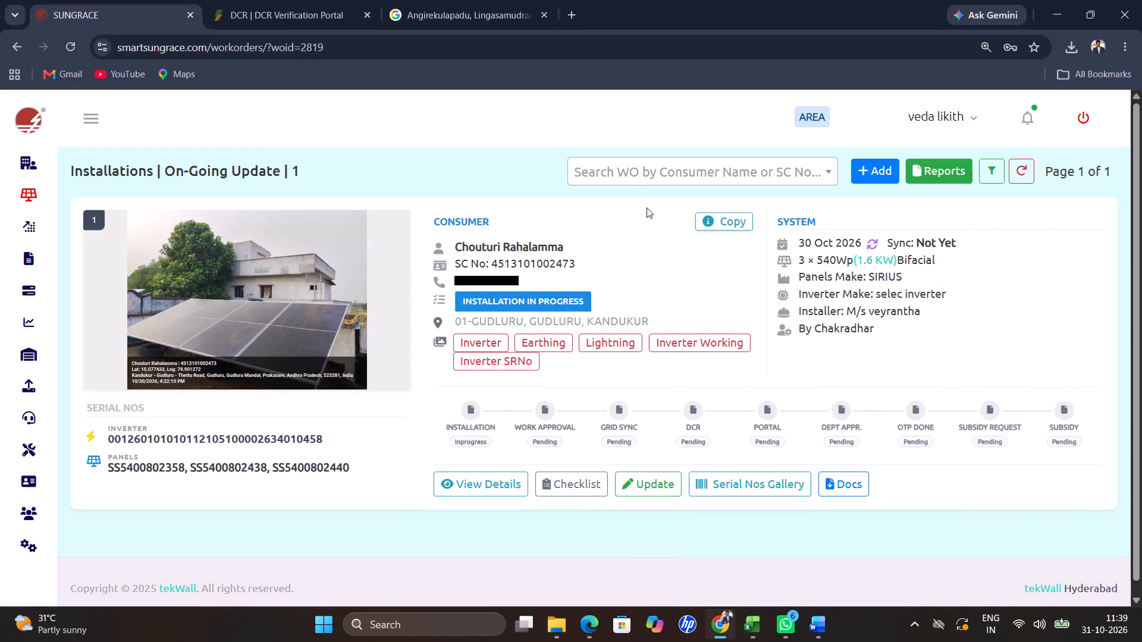
click(636, 185)
key(ctrl+v)
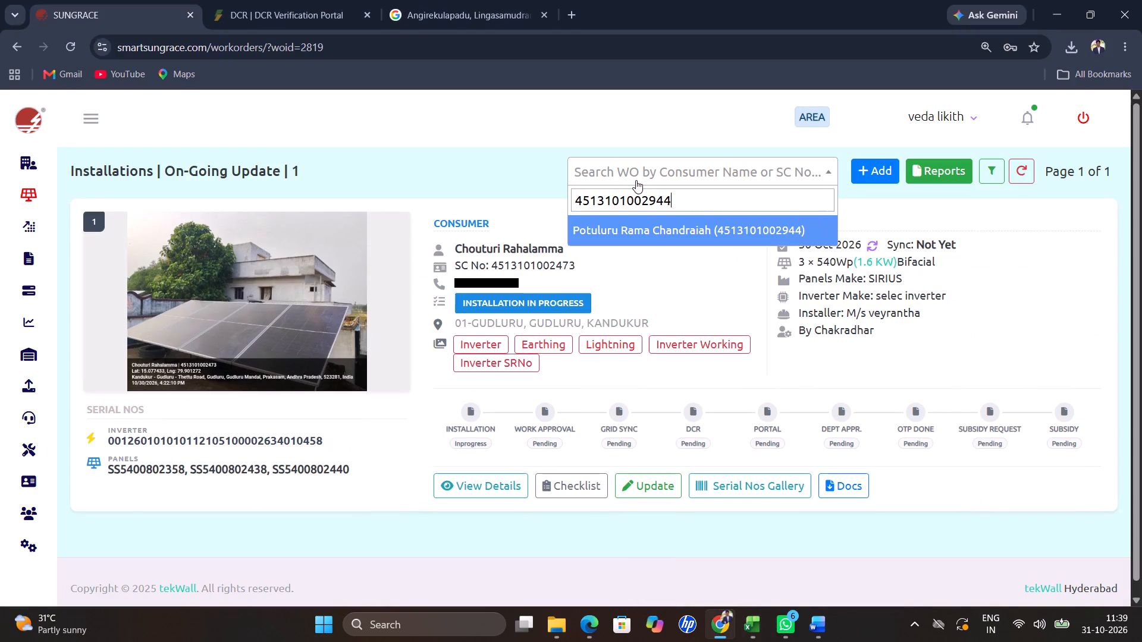
key(Return)
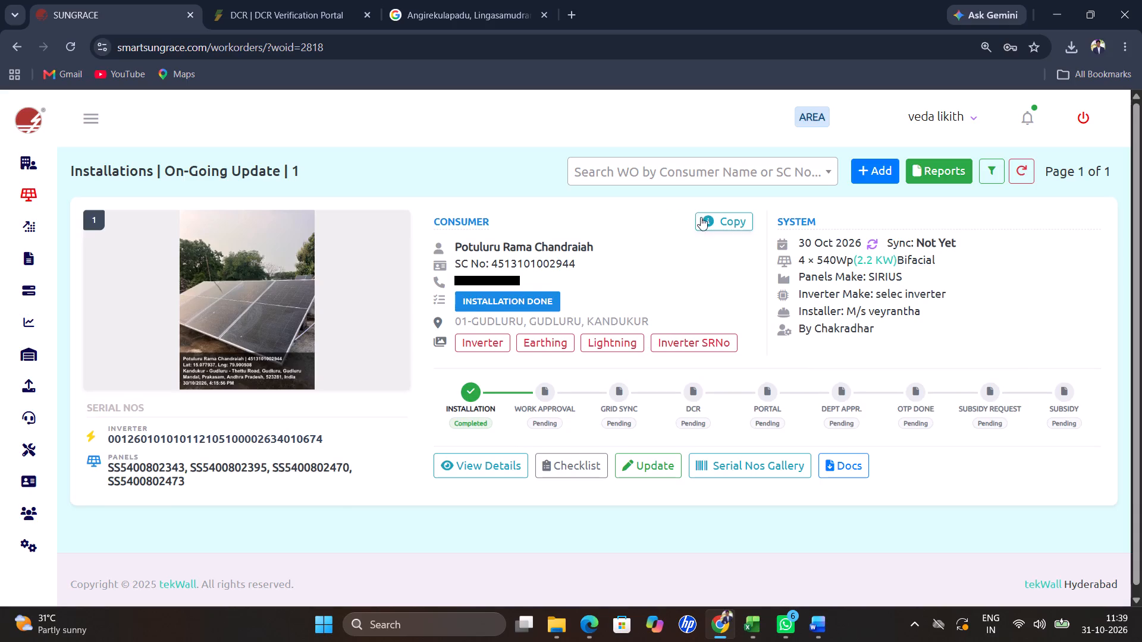
Replace the DCR form's Consumer Application Number with the ULA number copied from the S.No 26 consumer's work order.
click(715, 225)
click(738, 292)
click(714, 287)
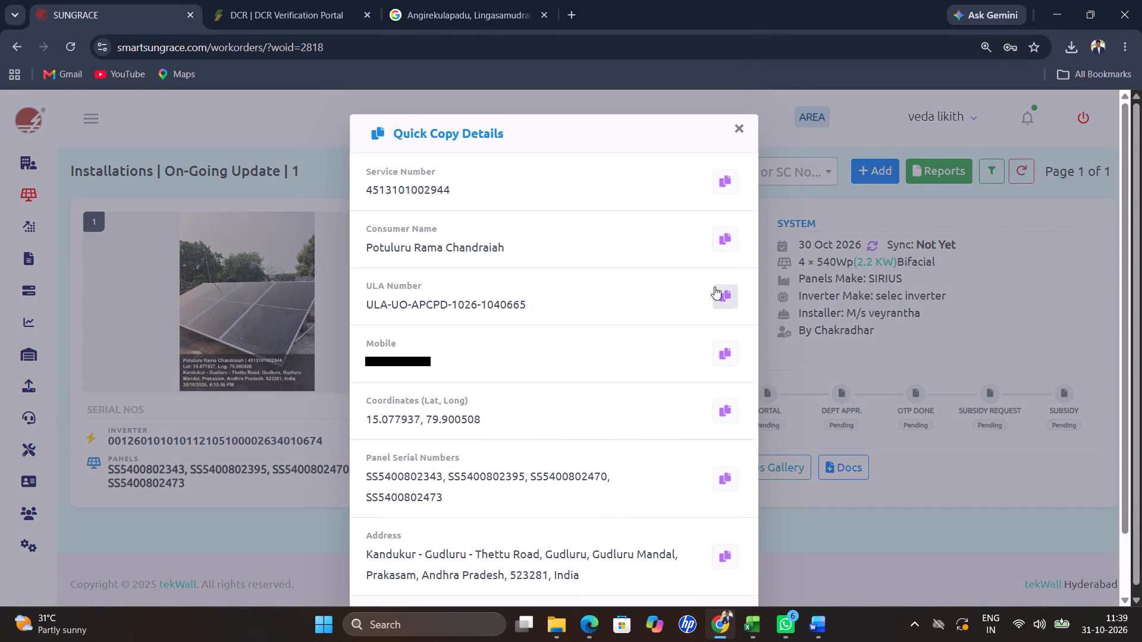
click(319, 0)
scroll(603, 266, up, 2)
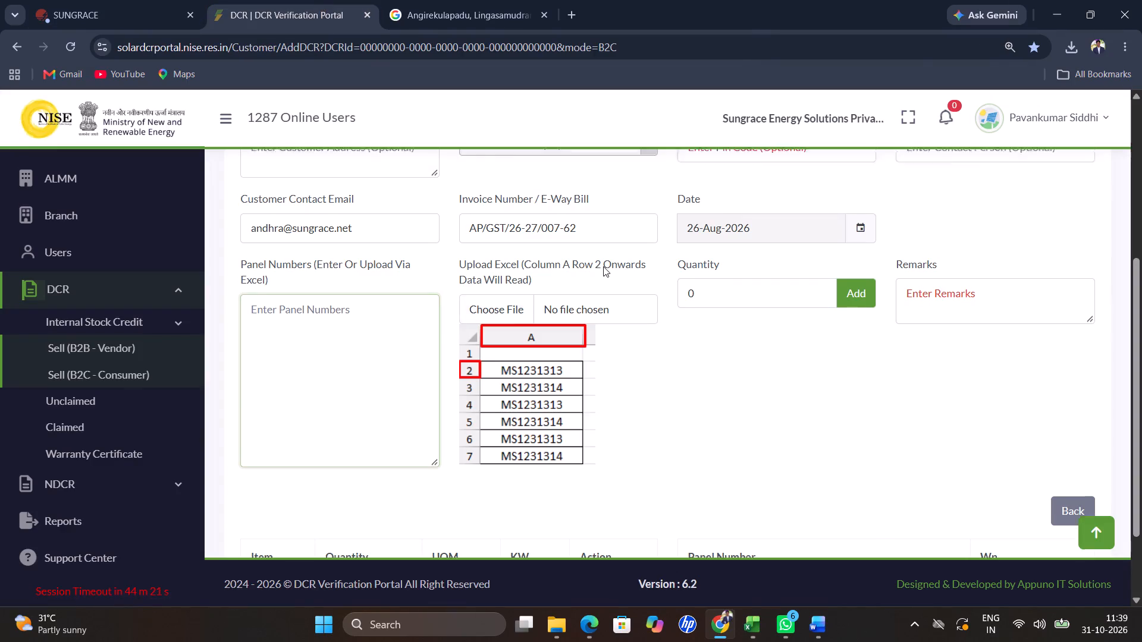
click(625, 183)
key(BackSpace)
key(BackSpace)
key(BackSpace)
key(BackSpace)
key(BackSpace)
key(BackSpace)
key(BackSpace)
key(BackSpace)
key(BackSpace)
key(BackSpace)
key(BackSpace)
key(BackSpace)
key(BackSpace)
key(BackSpace)
key(BackSpace)
key(BackSpace)
key(BackSpace)
key(BackSpace)
key(BackSpace)
key(BackSpace)
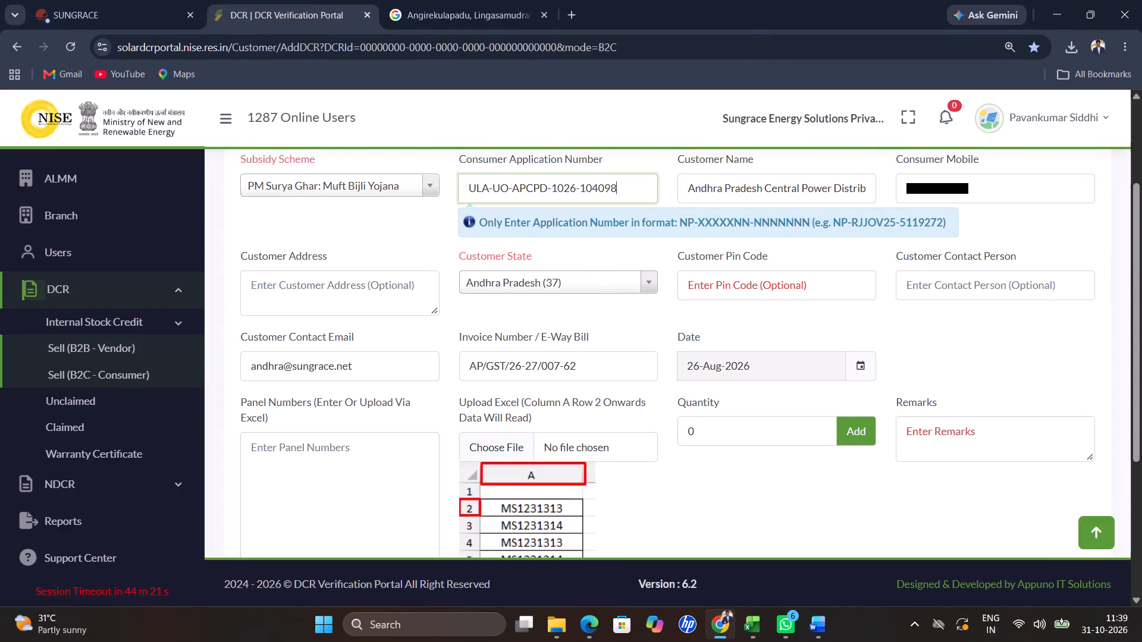
key(ctrl+v)
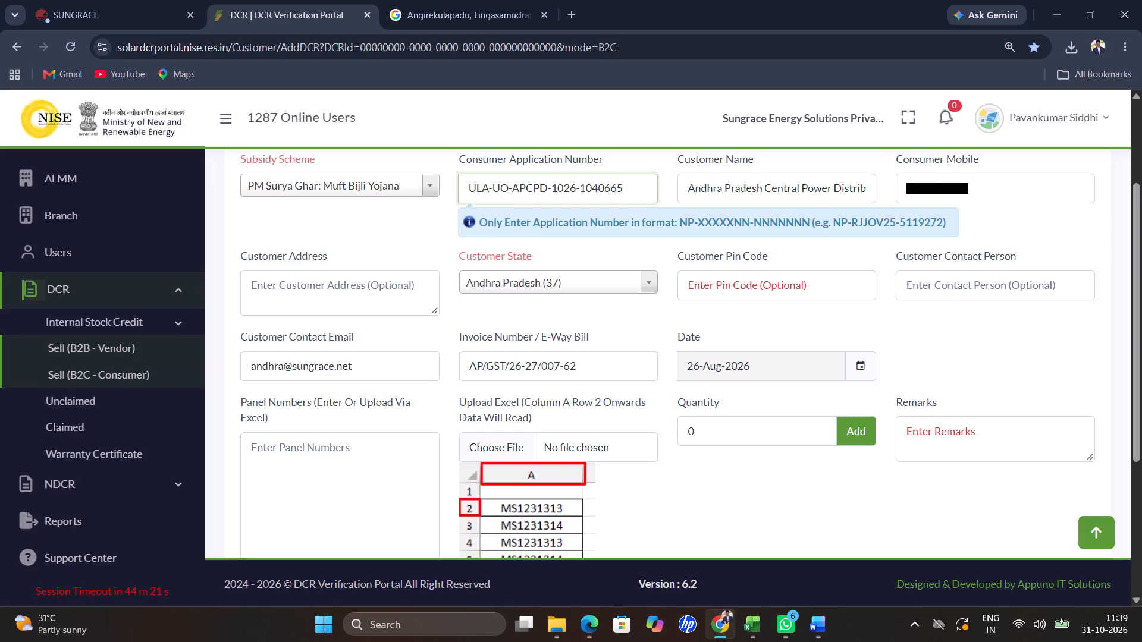
Copy the four panel serial numbers from the SUNGRACE work order into the DCR form's Panel Numbers.
scroll(647, 226, down, 1)
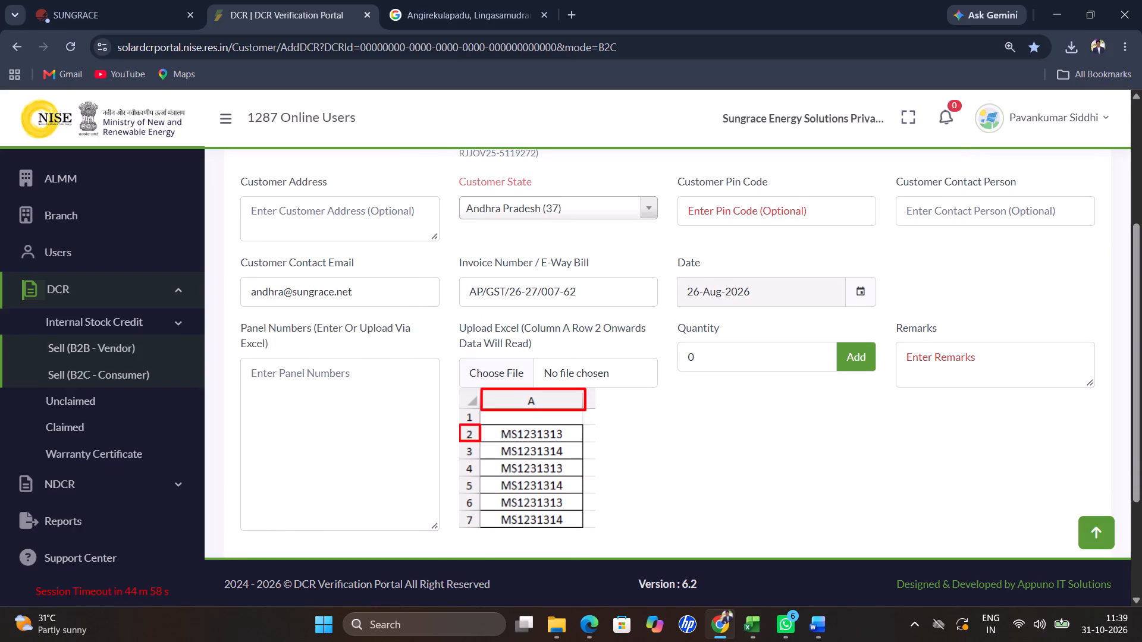
click(341, 440)
click(105, 0)
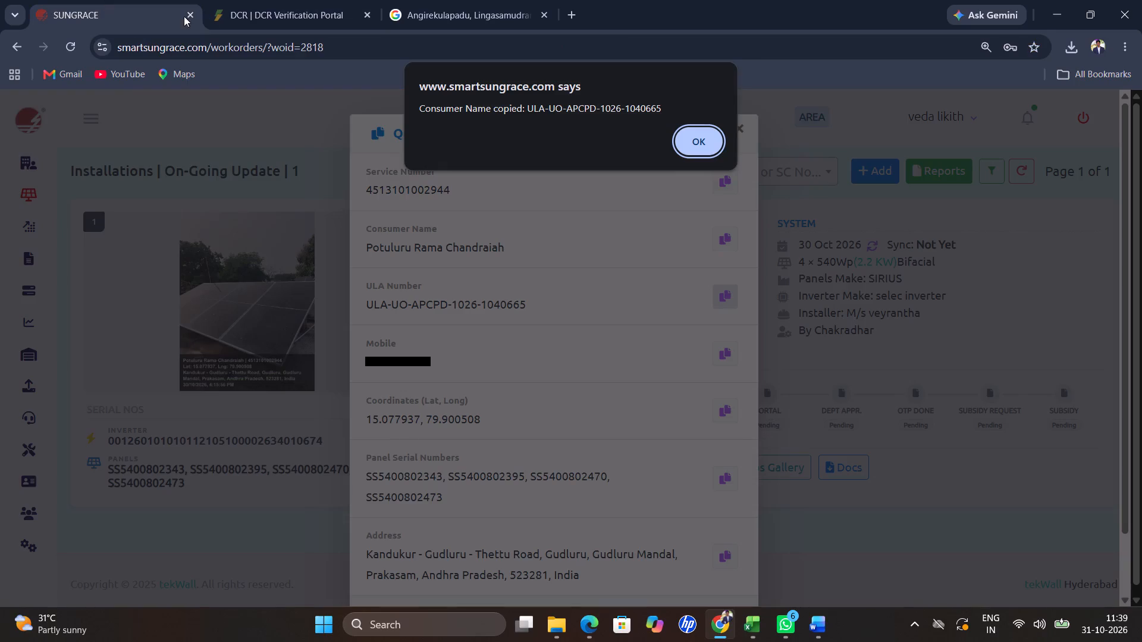
drag(674, 120, 682, 131)
click(704, 147)
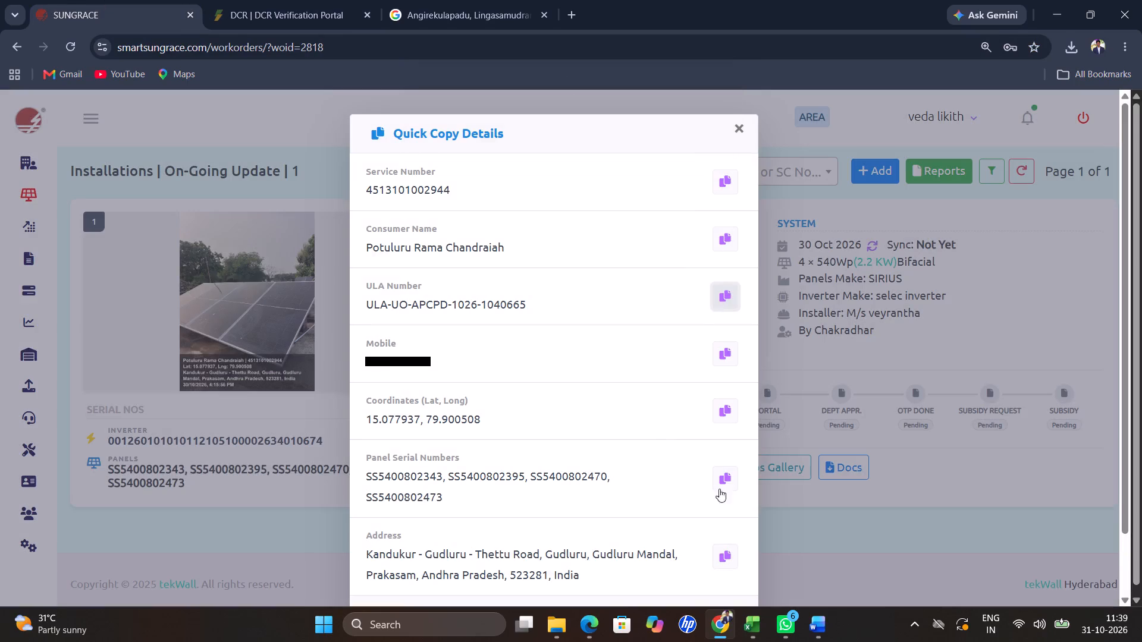
click(727, 471)
click(275, 0)
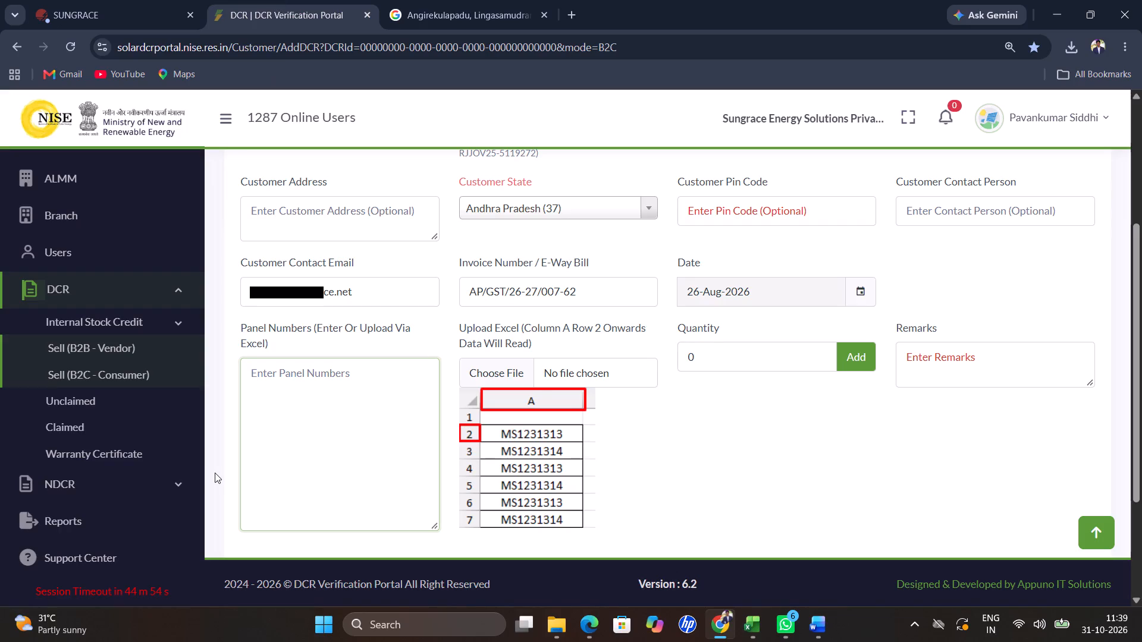
key(ctrl+v)
Put each of the four panel serial numbers on its own line in Panel Numbers, removing the separating commas and spaces.
key(Left)
key(Left)
key(Left)
key(Left)
key(Left)
key(Left)
key(Left)
key(Left)
key(Left)
key(Left)
key(Left)
key(Left)
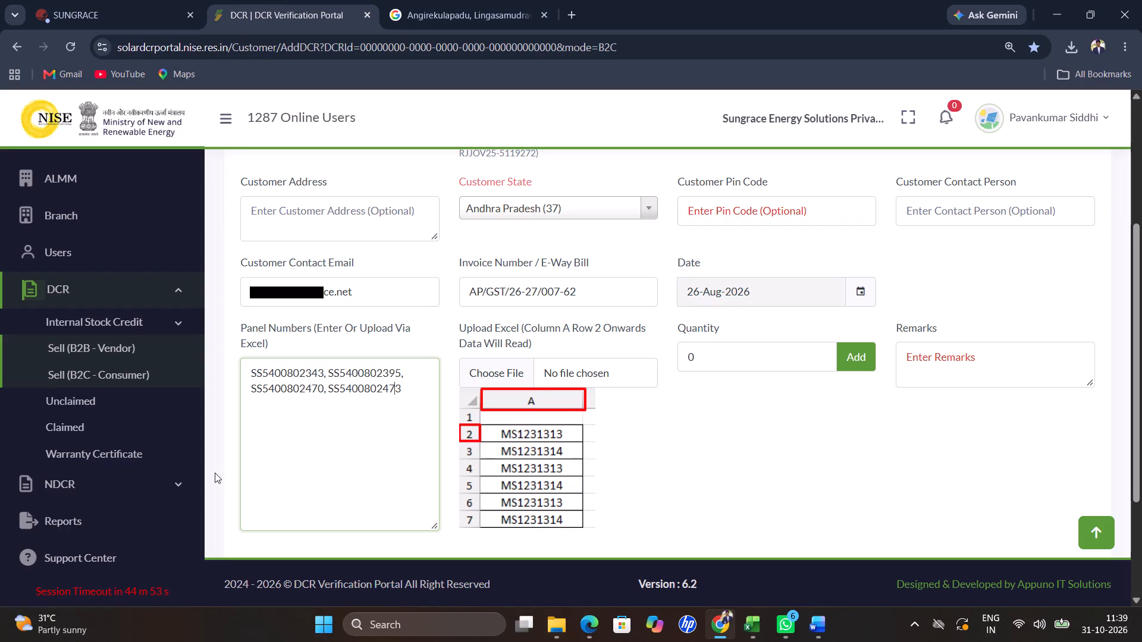
key(BackSpace)
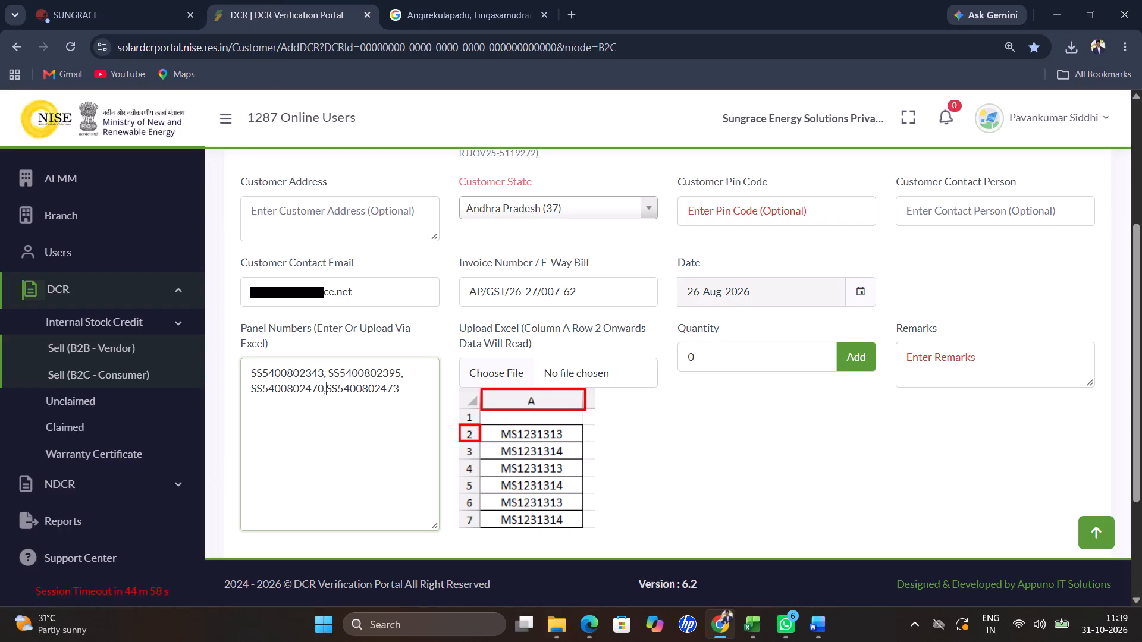
key(BackSpace)
key(Return)
key(Up)
key(Up)
key(Right)
key(Right)
key(Right)
key(Right)
key(Right)
key(Right)
key(Right)
key(Right)
key(Right)
key(Right)
key(Right)
key(Right)
key(Right)
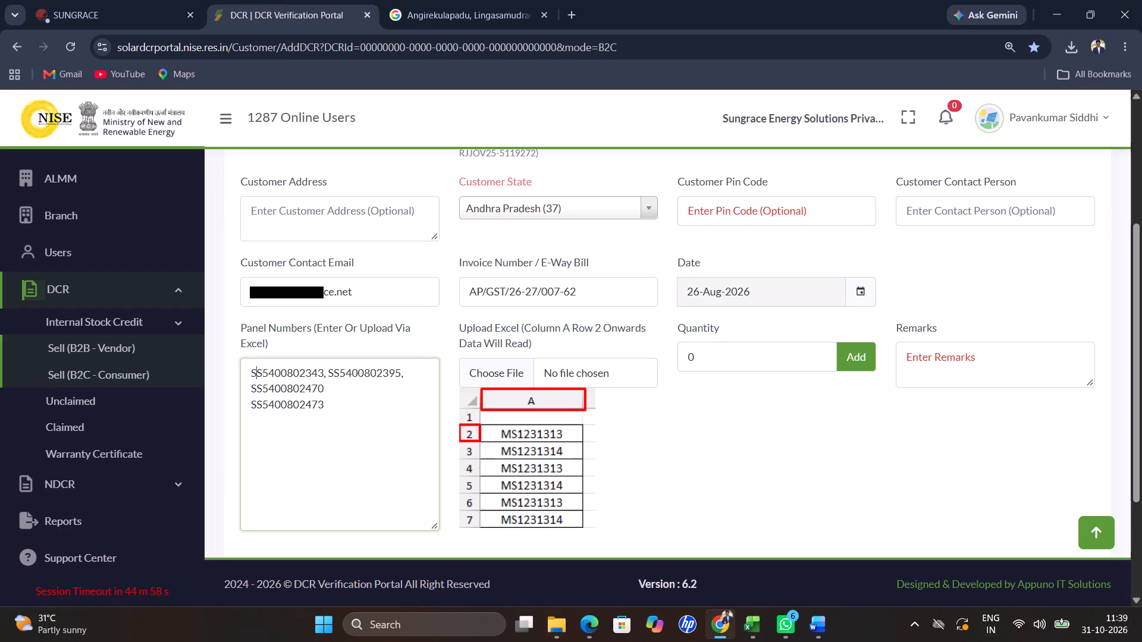
key(Right)
key(BackSpace)
key(BackSpace)
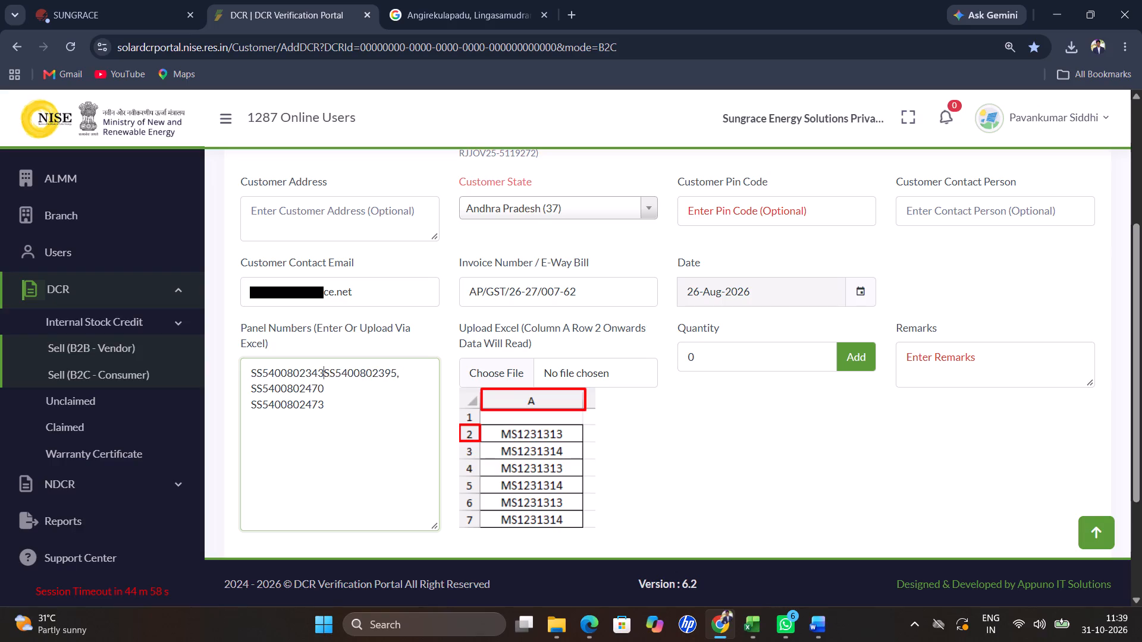
key(Return)
key(Right)
key(Right)
key(Right)
key(Right)
key(Right)
key(Right)
key(Right)
key(Right)
key(Right)
key(Right)
key(Right)
key(Right)
key(Right)
key(Right)
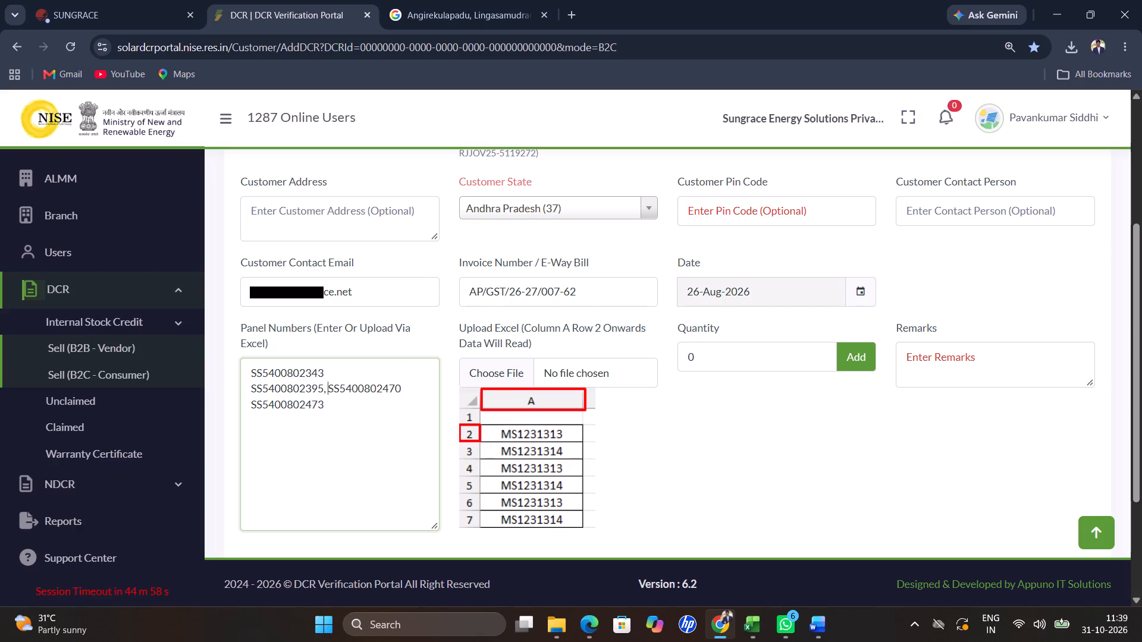
key(BackSpace)
key(BackSpace)
key(Return)
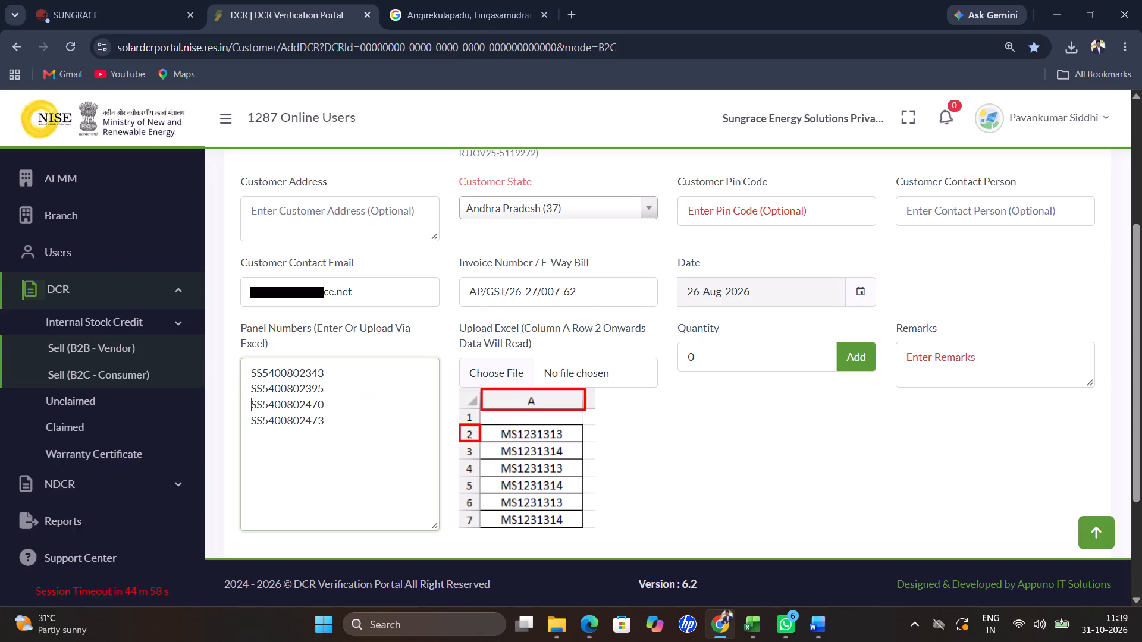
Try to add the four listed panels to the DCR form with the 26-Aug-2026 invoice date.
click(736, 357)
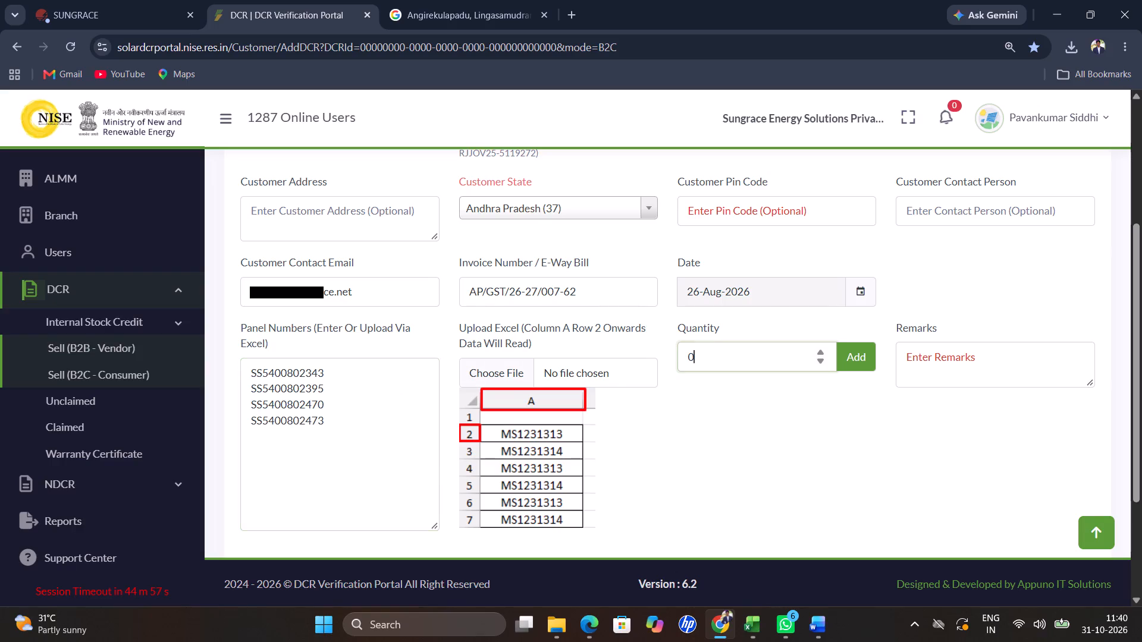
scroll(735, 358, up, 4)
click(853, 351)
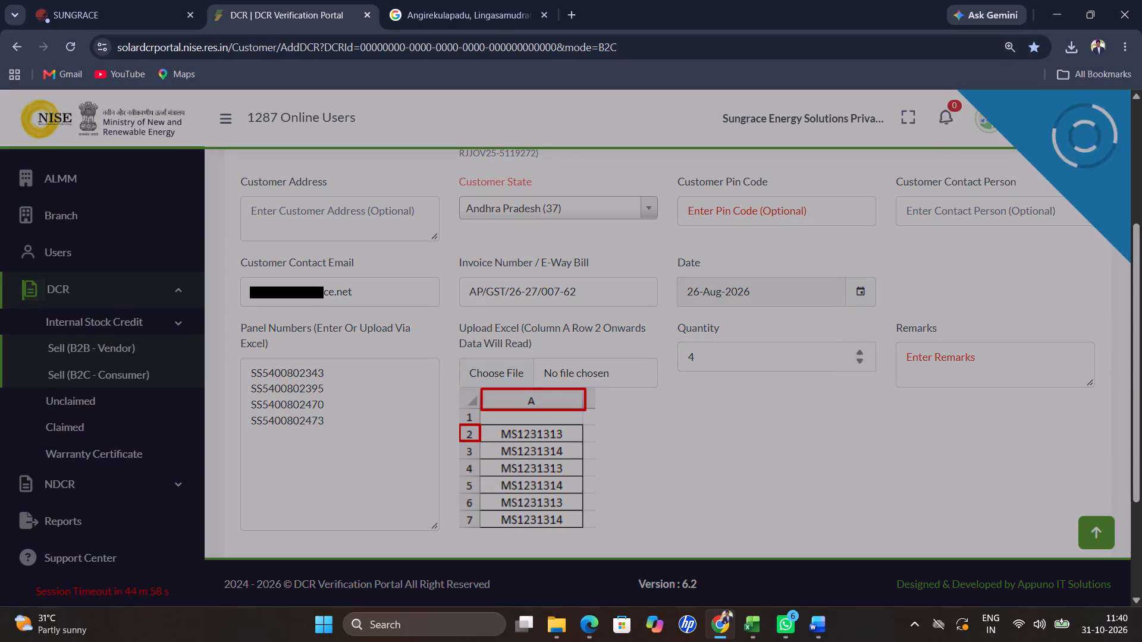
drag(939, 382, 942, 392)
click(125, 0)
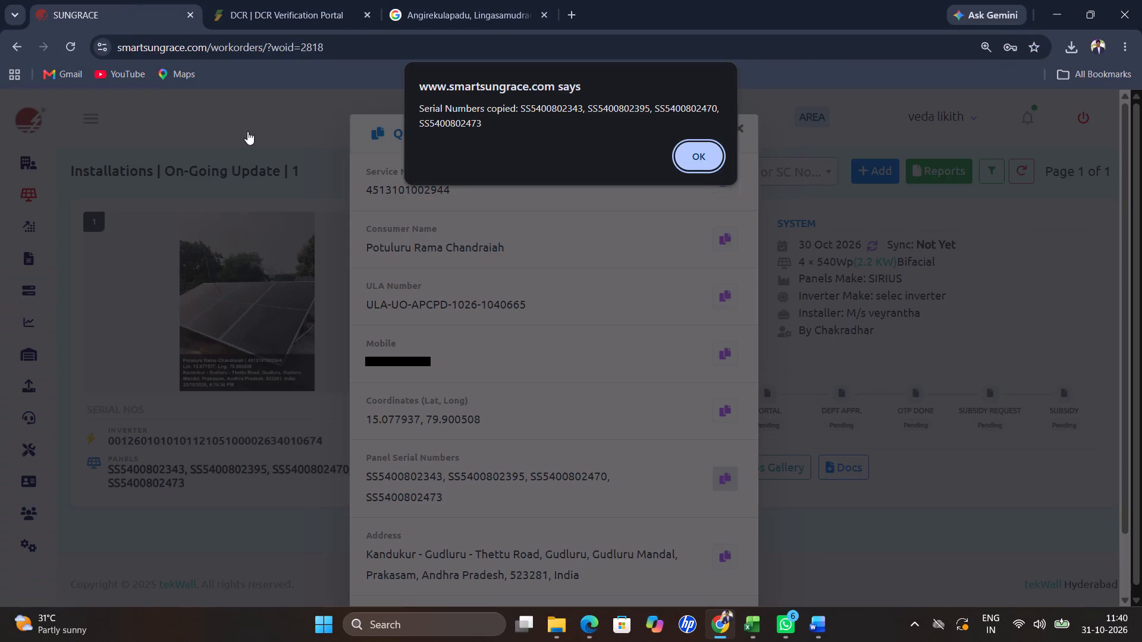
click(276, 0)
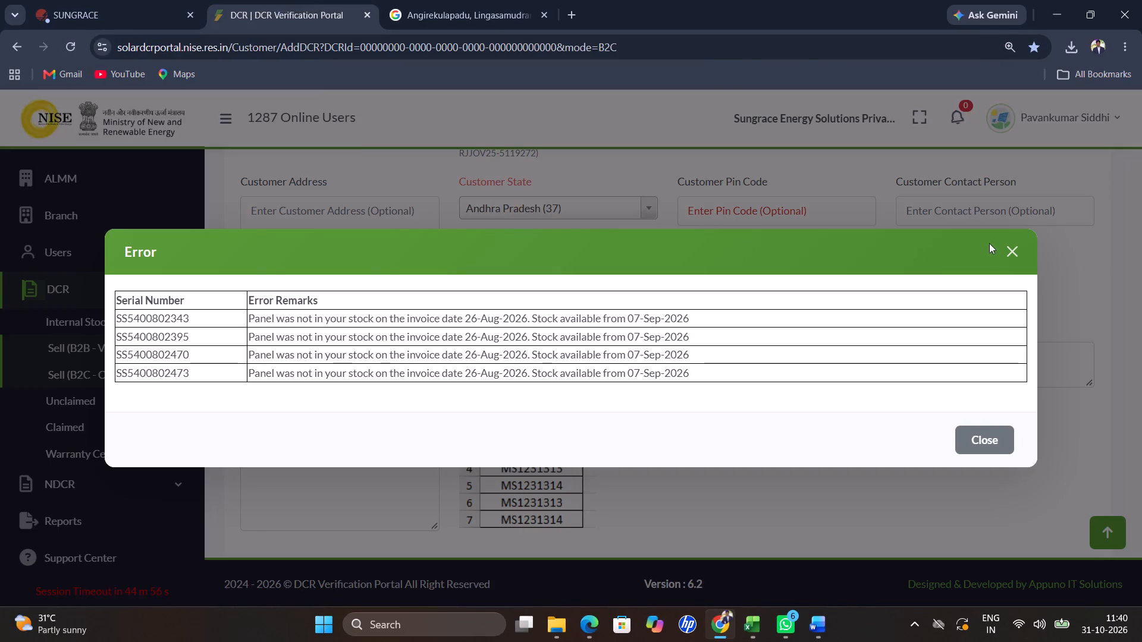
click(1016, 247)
Set the DCR form's Invoice Number to AP/GST/26-27/008-112.
click(559, 292)
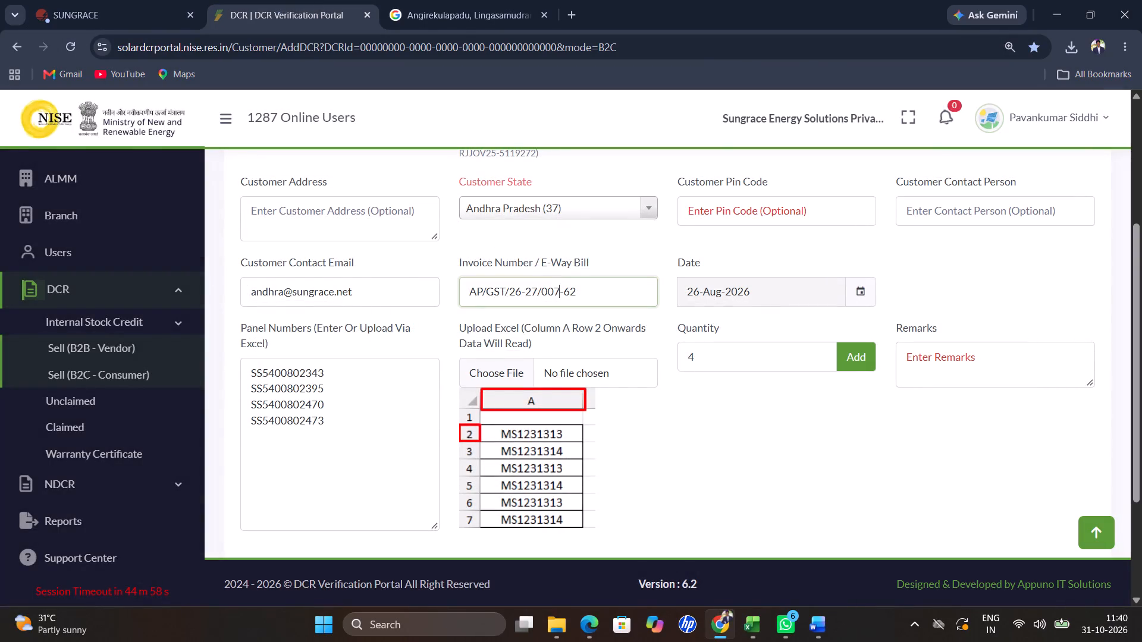
key(BackSpace)
key(8)
key(Right)
key(Right)
key(Right)
key(BackSpace)
key(BackSpace)
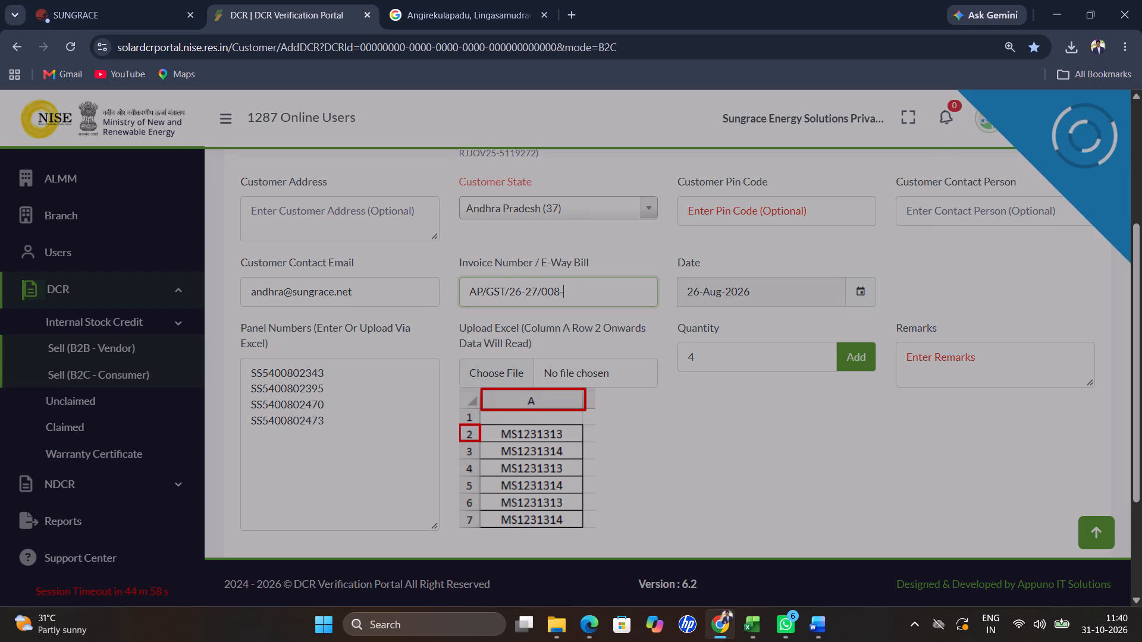
text(12)
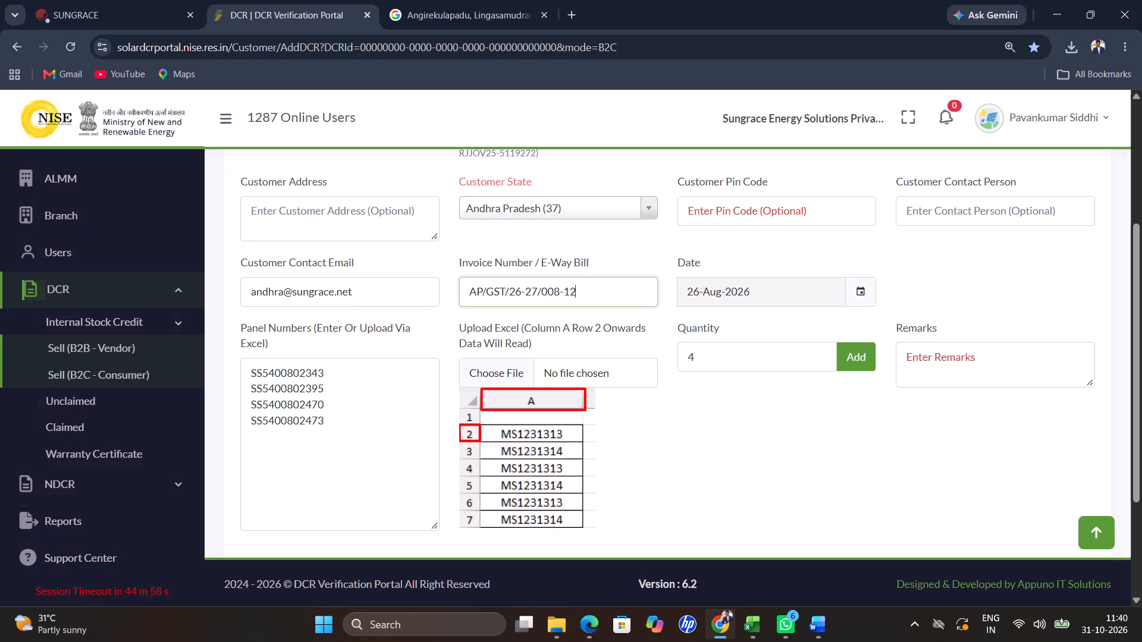
key(BackSpace)
text(12)
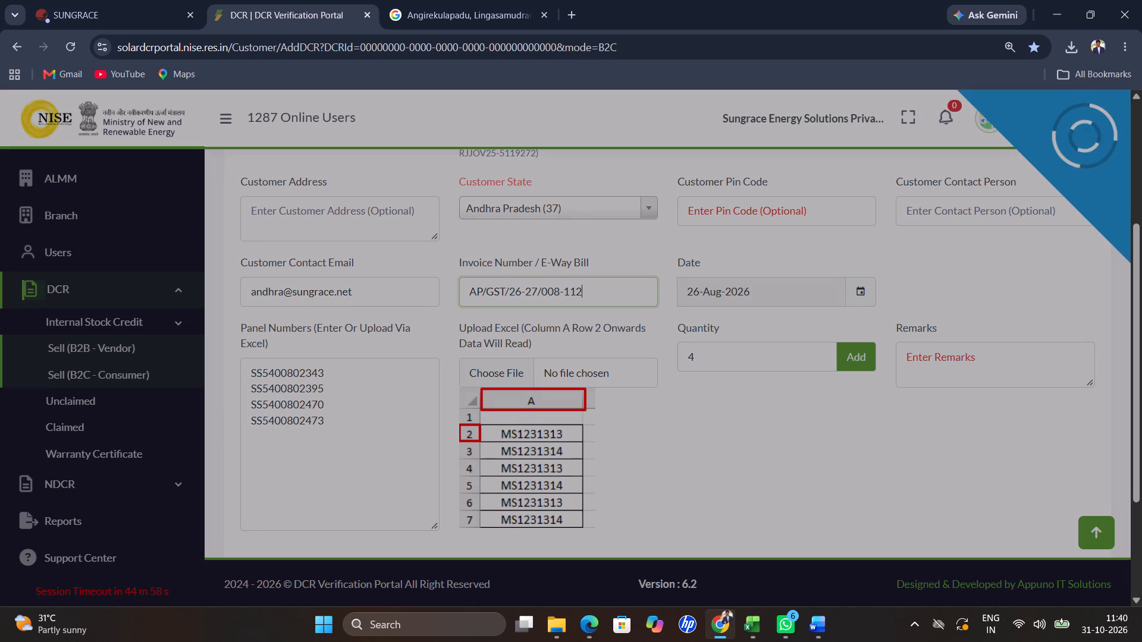
Set the invoice date to 08-Sep-2026 and add the four listed panels to the DCR form.
click(773, 295)
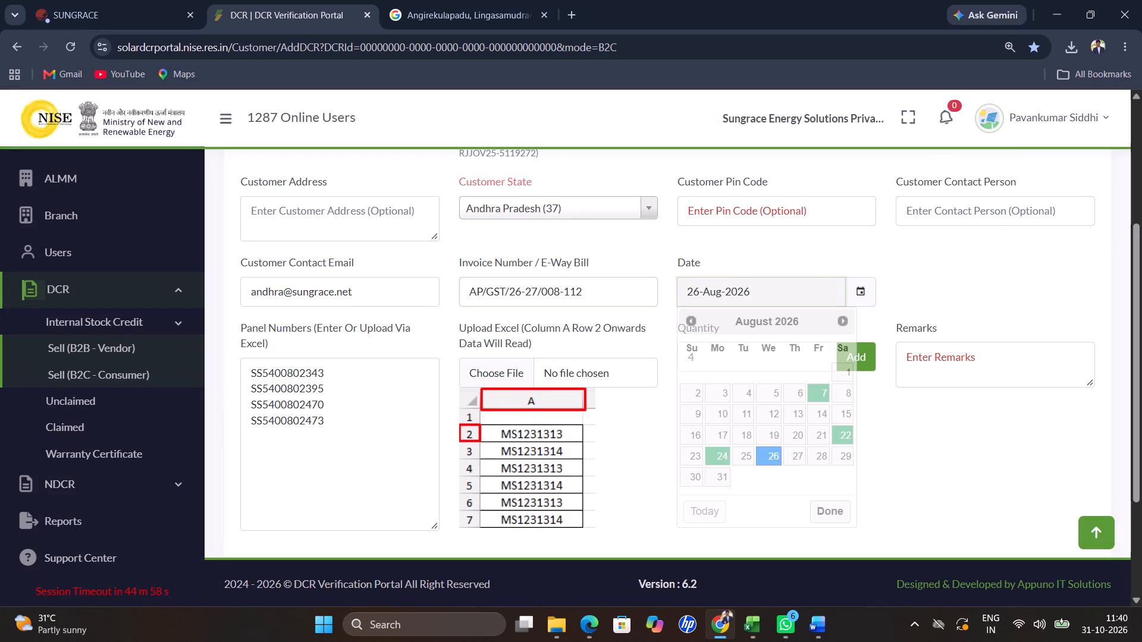
click(836, 322)
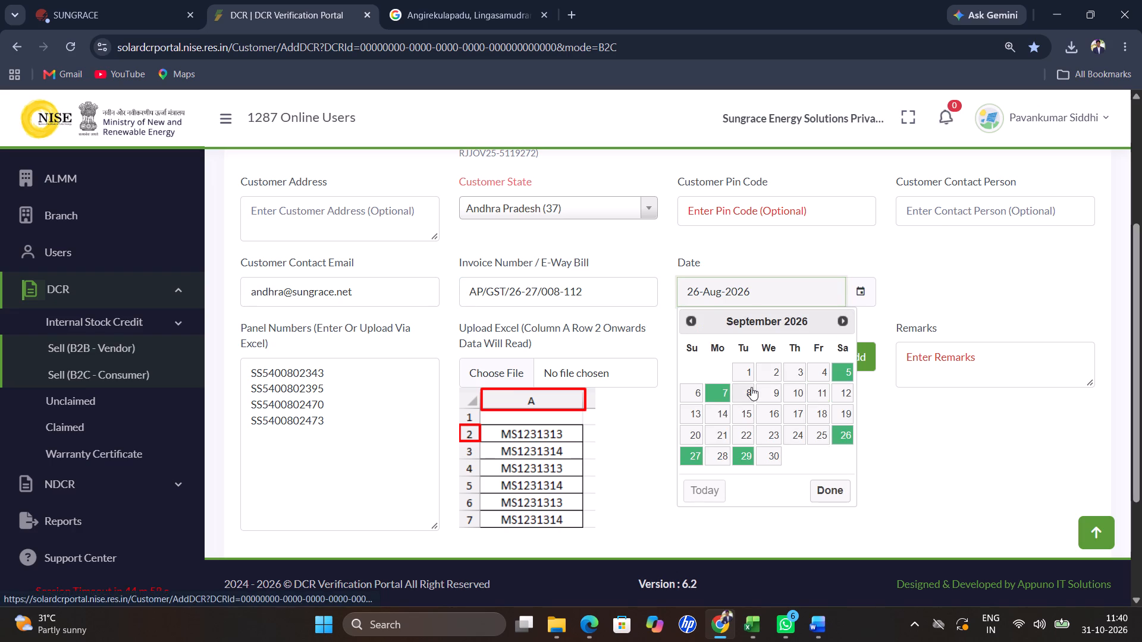
click(751, 387)
click(851, 363)
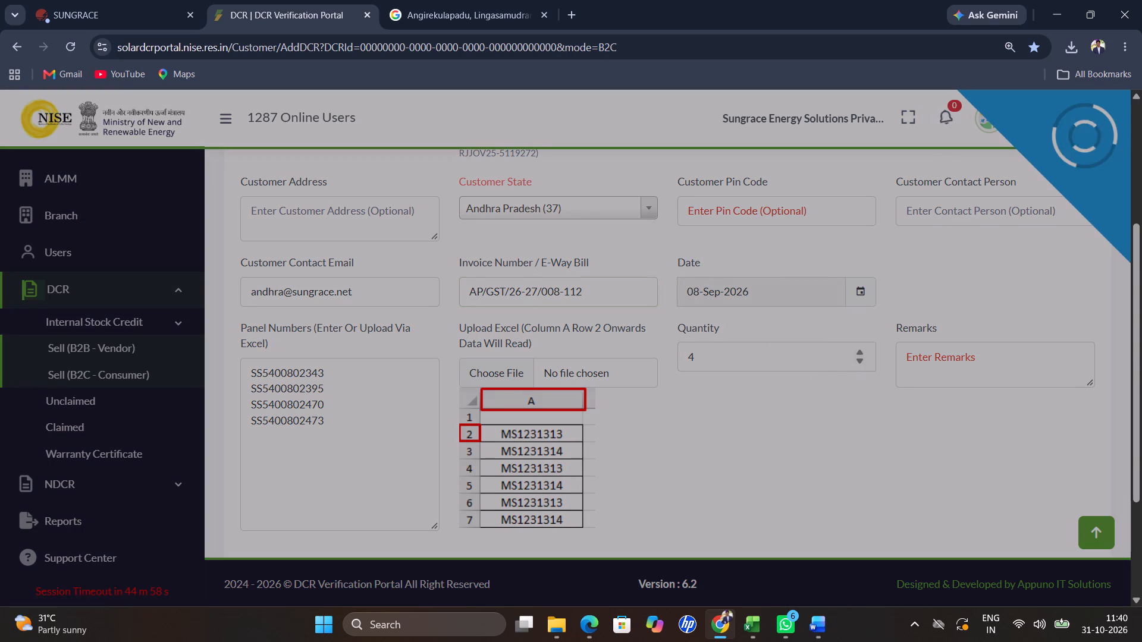
Copy the consumer's address from the SUNGRACE work order into the DCR form's Remarks.
click(953, 375)
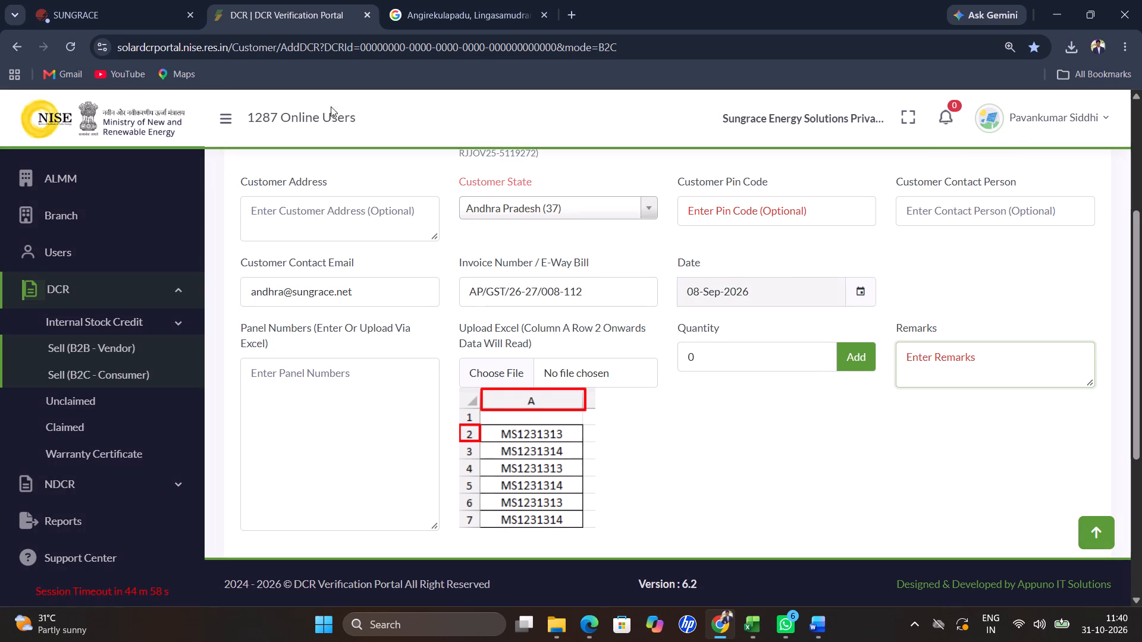
click(142, 0)
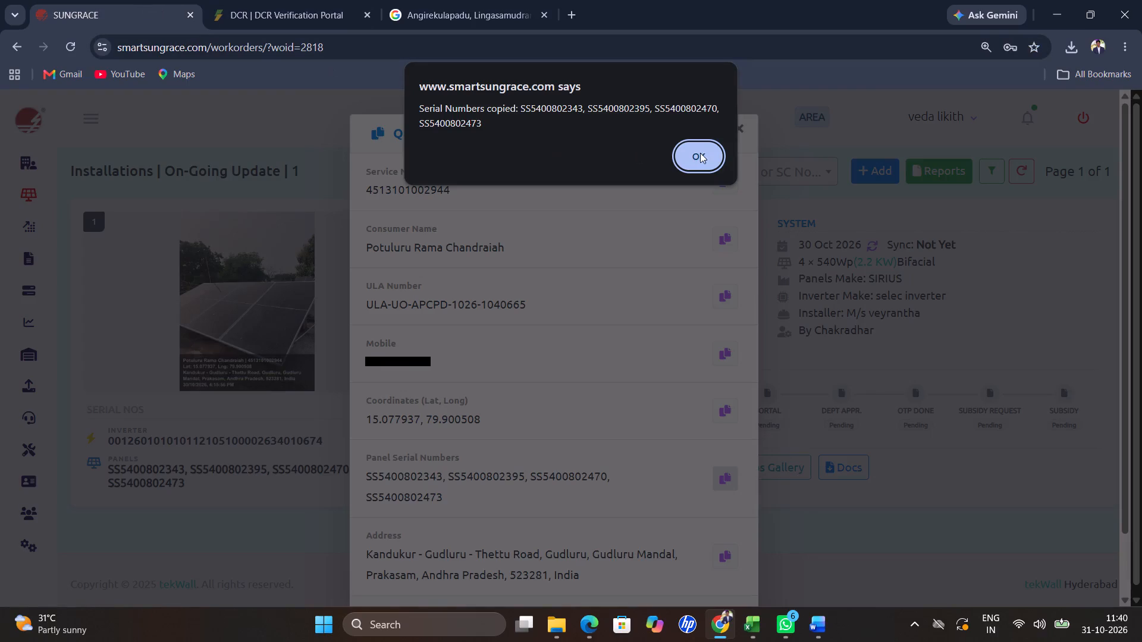
click(700, 153)
click(719, 559)
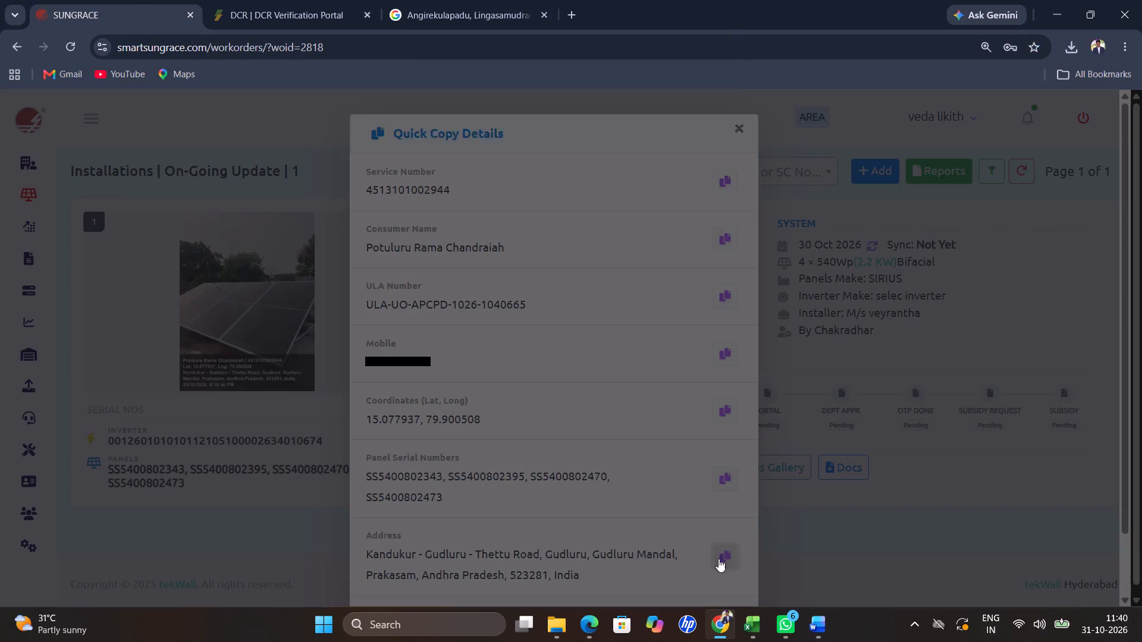
click(291, 0)
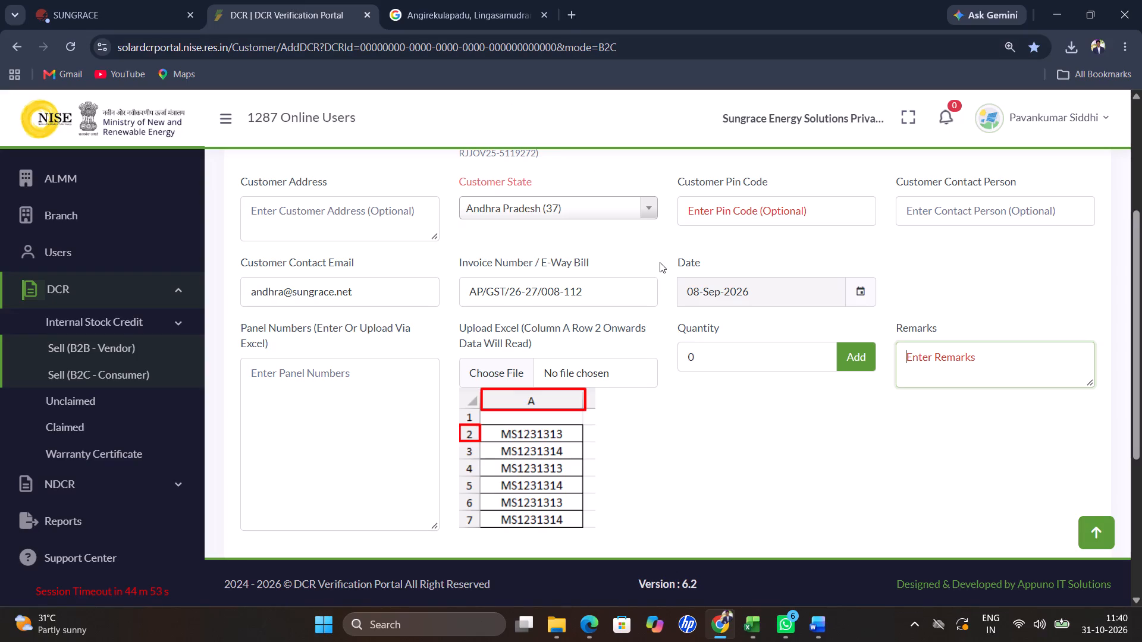
key(ctrl+v)
Copy the consumer's pincode from the SUNGRACE work order for the DCR form's Customer Pin Code.
click(746, 205)
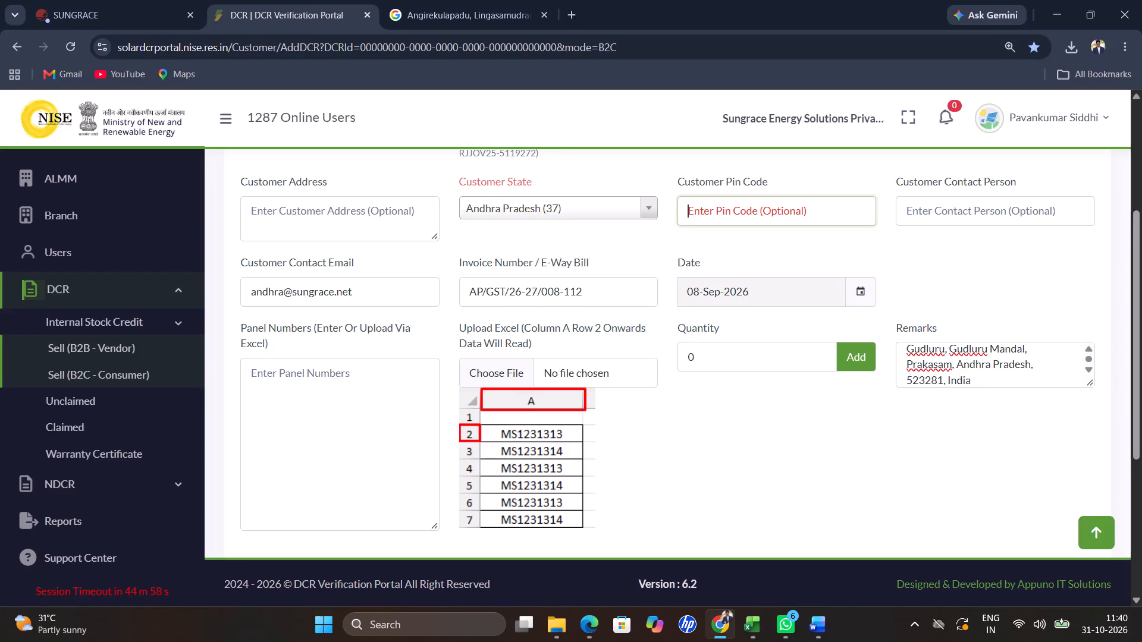
click(102, 0)
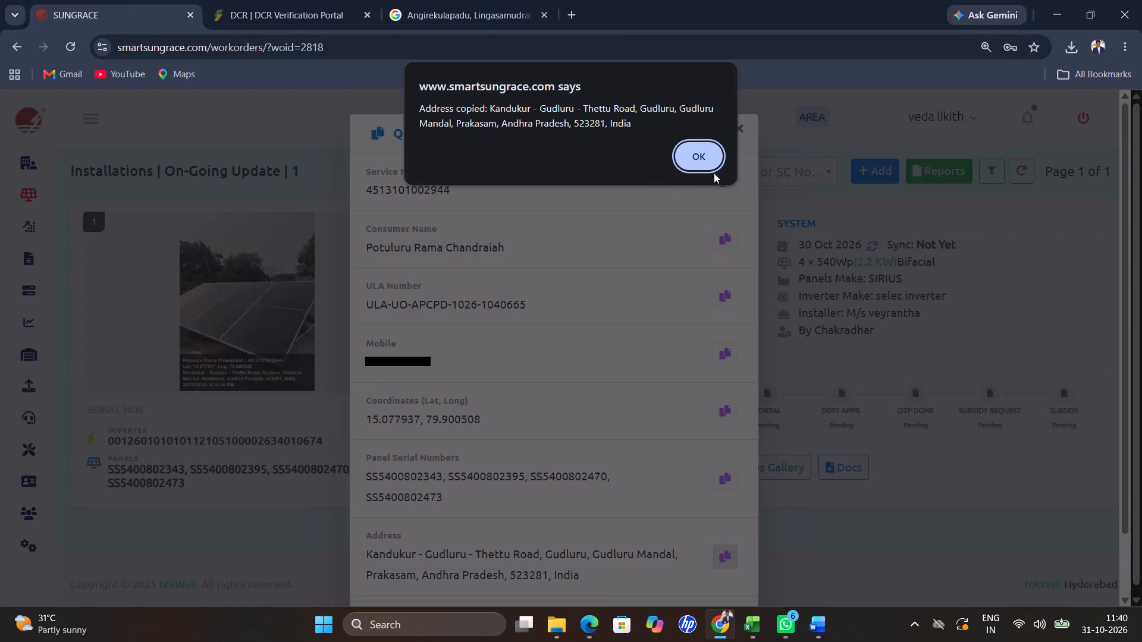
click(696, 157)
scroll(520, 262, down, 3)
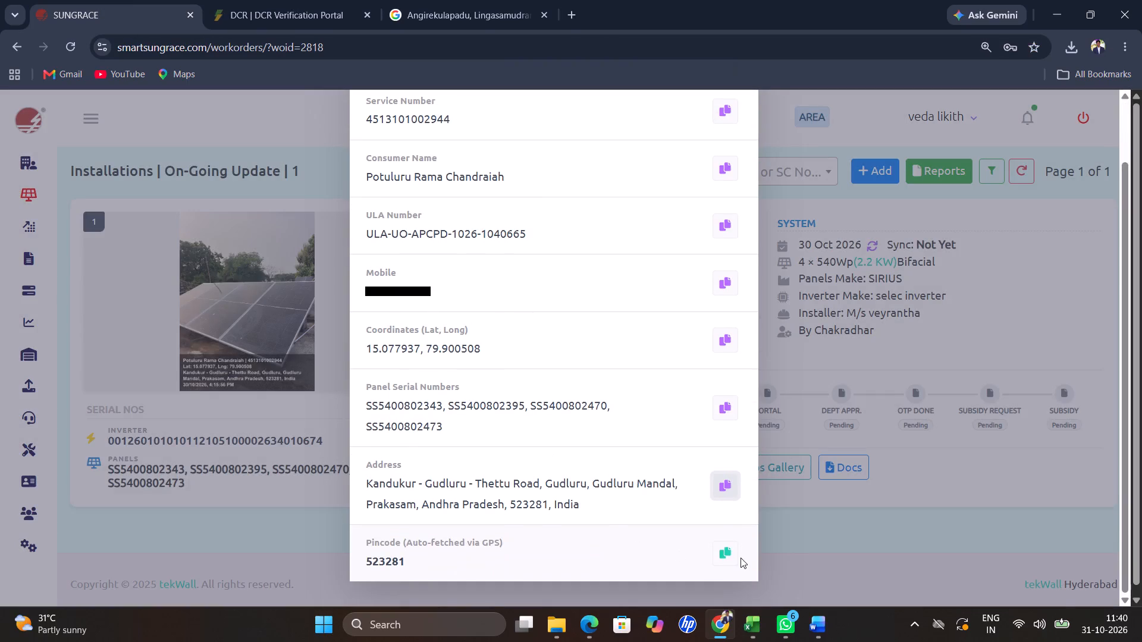
Fill the DCR form's Customer Pin Code with the pincode copied from the SUNGRACE work order.
click(720, 547)
click(232, 0)
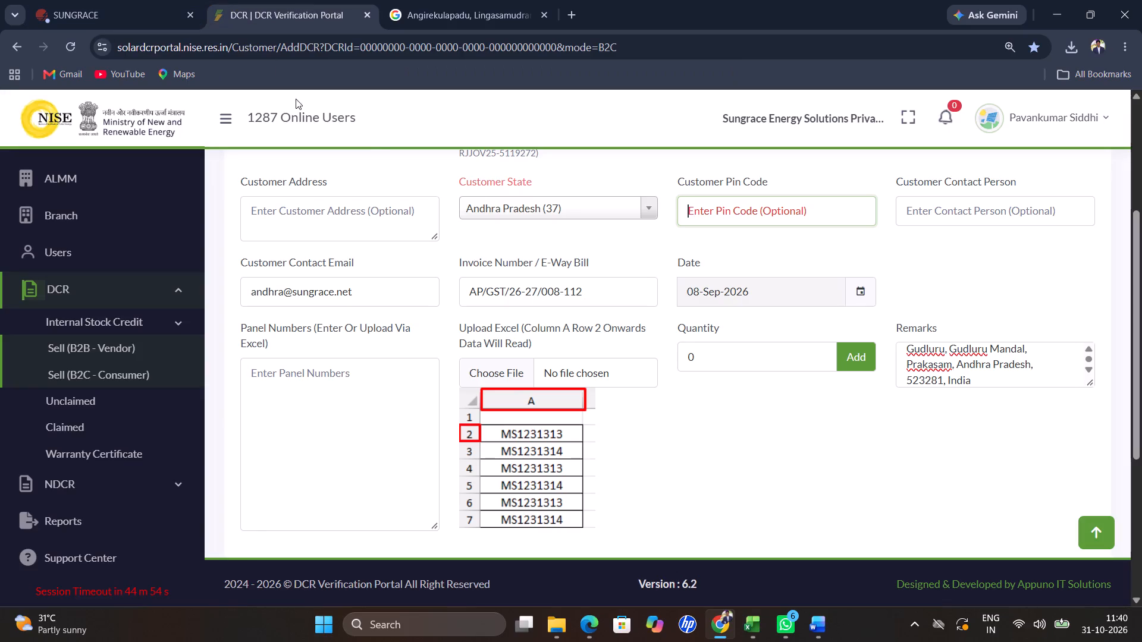
key(ctrl+v)
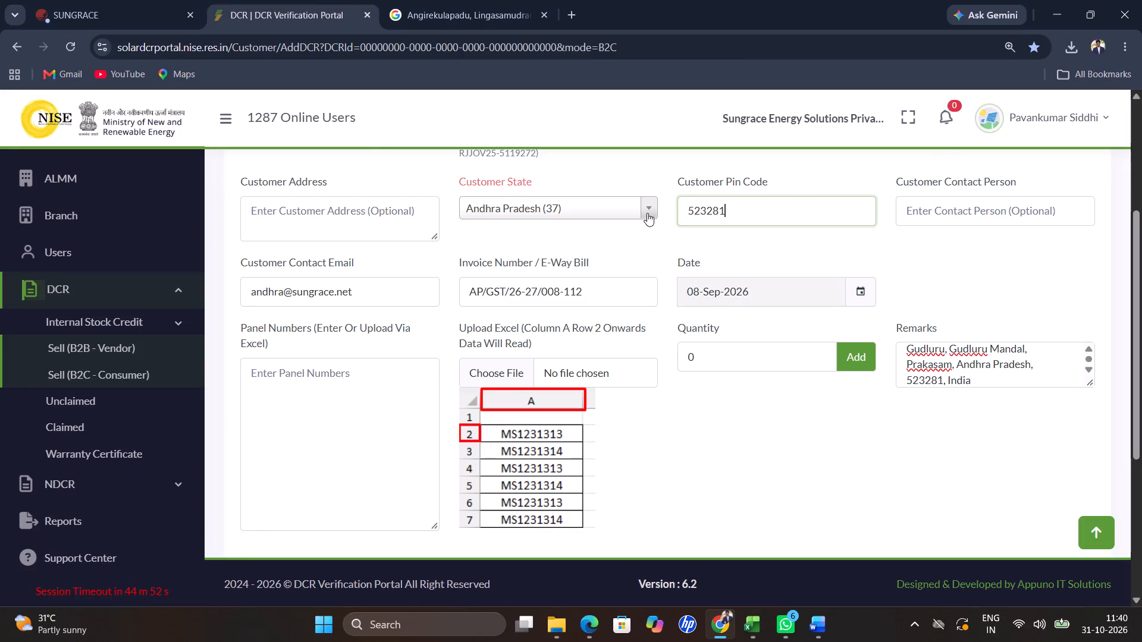
Submit the completed B2C DCR and approve its confirmation, dismissing the WhatsApp notification.
scroll(864, 313, down, 4)
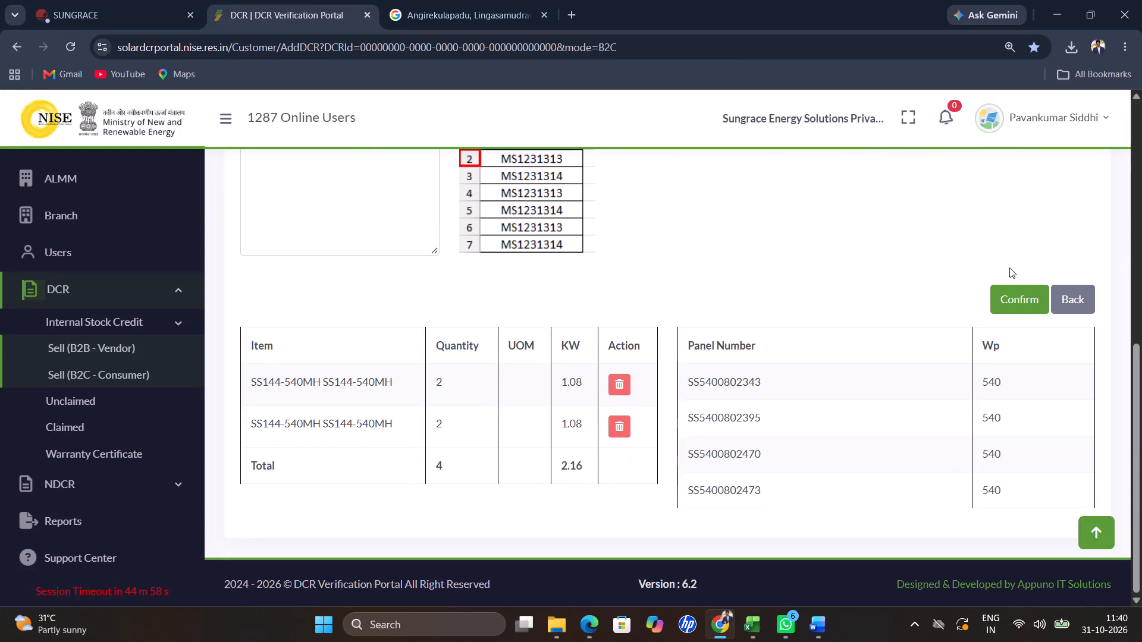
click(1019, 291)
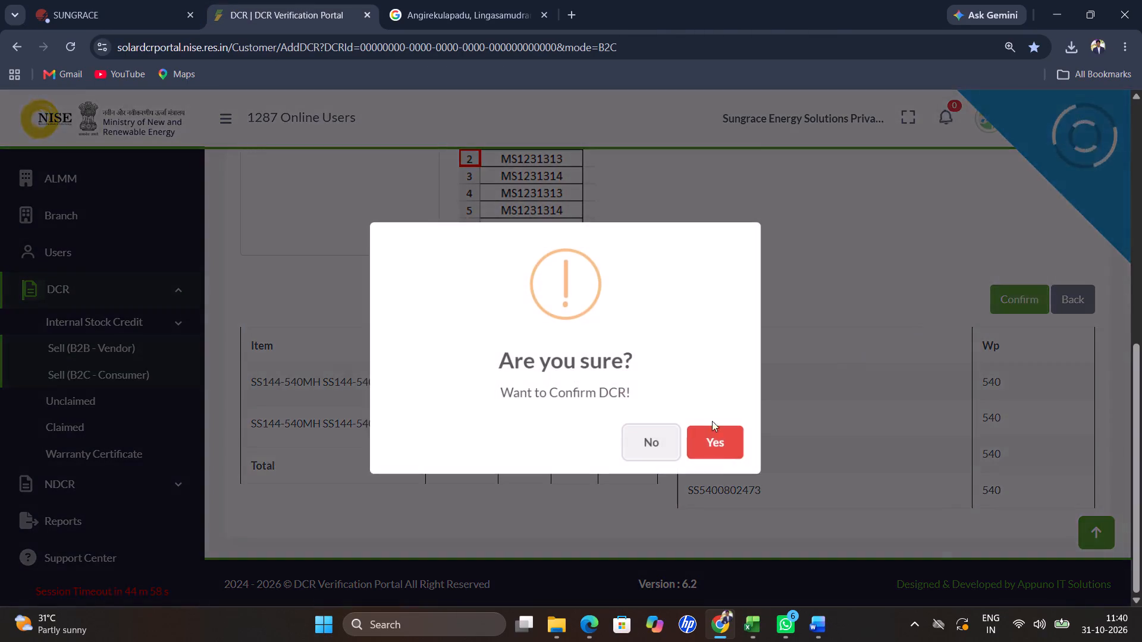
double_click(698, 445)
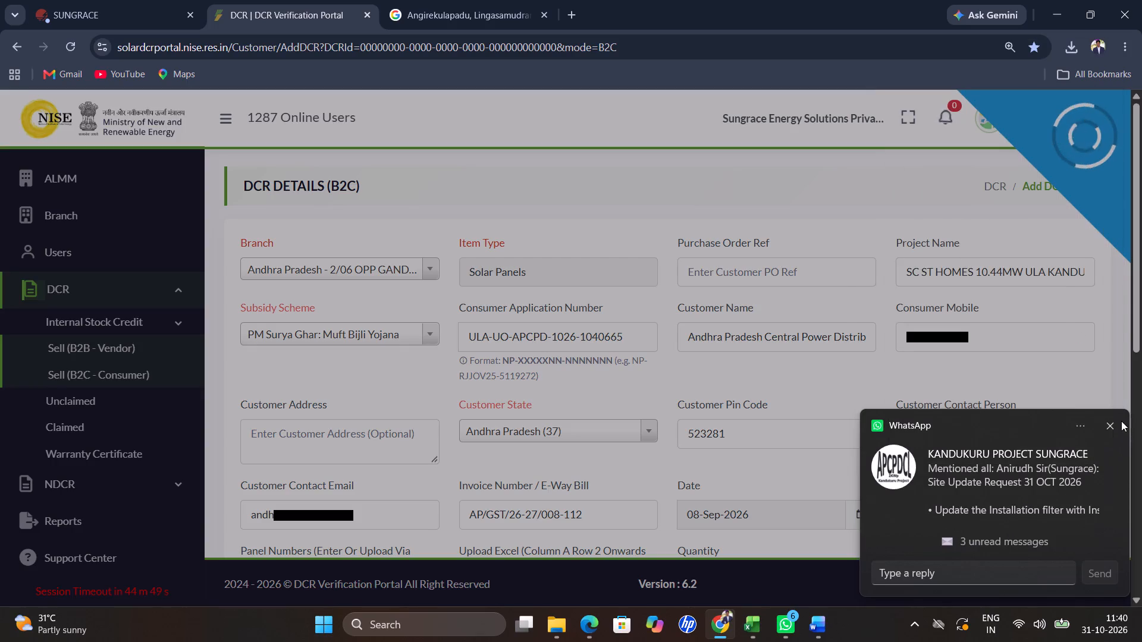
click(1112, 426)
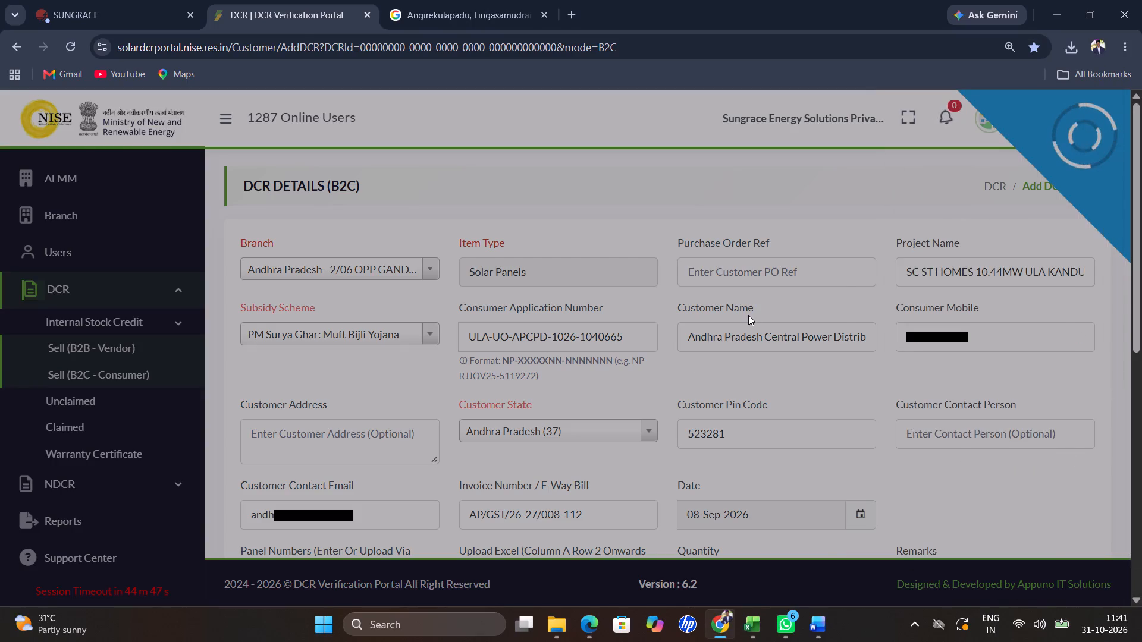
scroll(748, 315, down, 4)
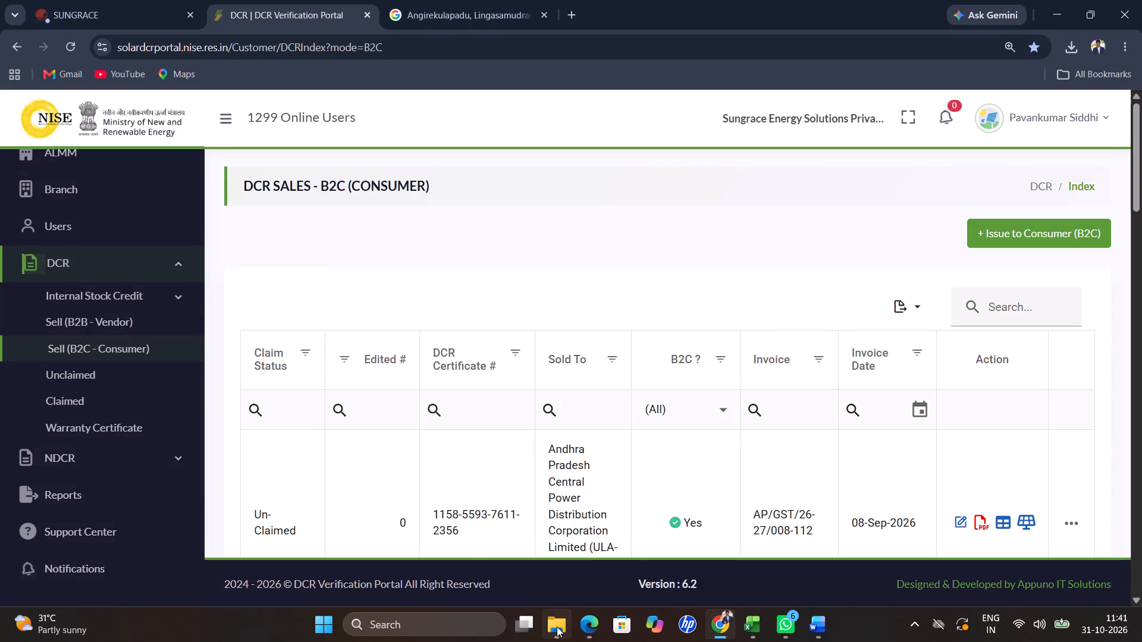
In File Explorer, create a folder named 112_ inside the DCR008 folder of dcr crf.
click(539, 559)
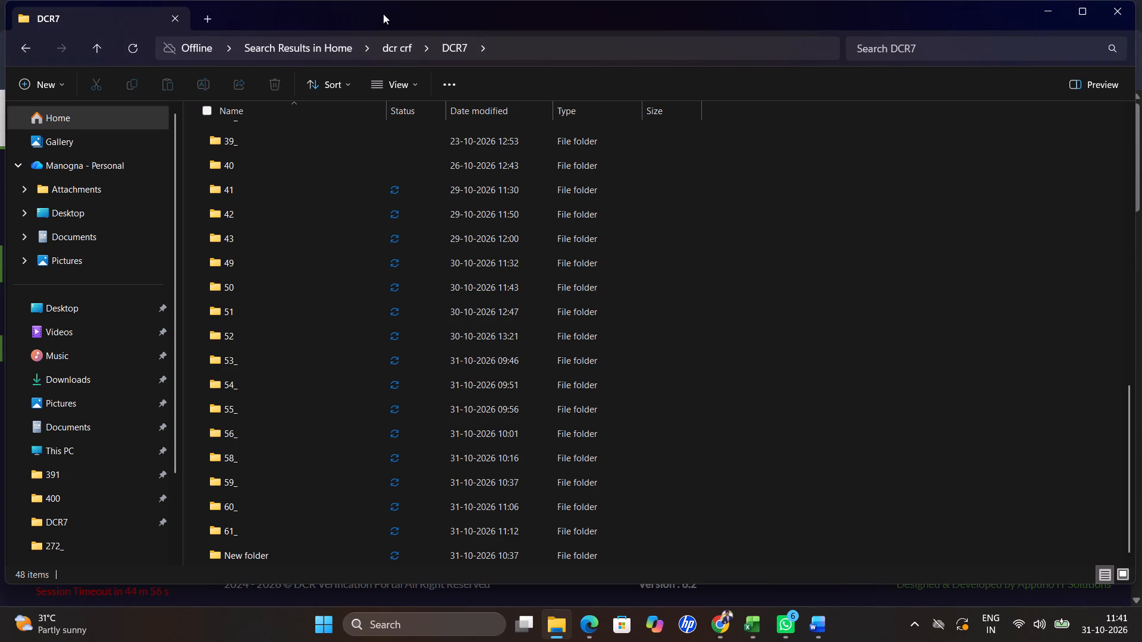
click(378, 48)
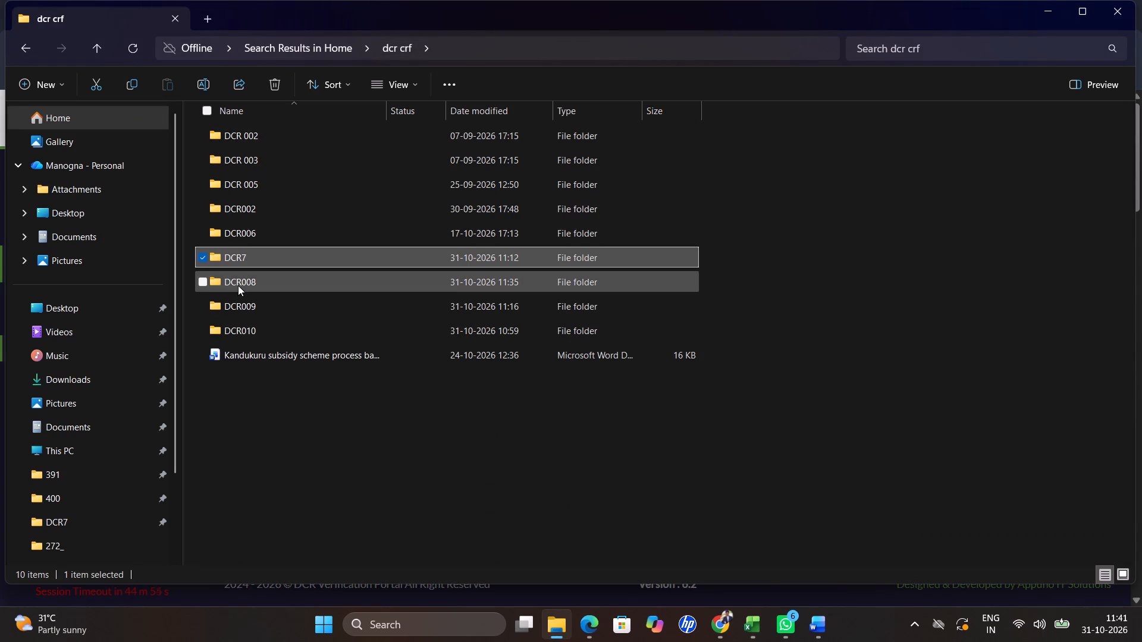
triple_click(239, 283)
click(43, 86)
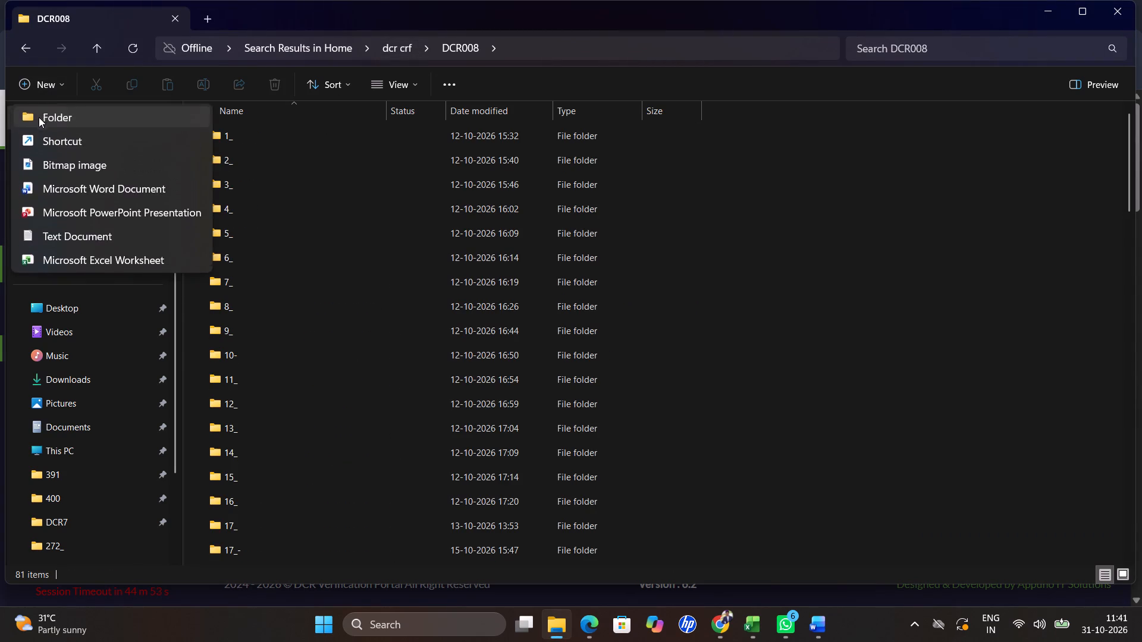
click(39, 117)
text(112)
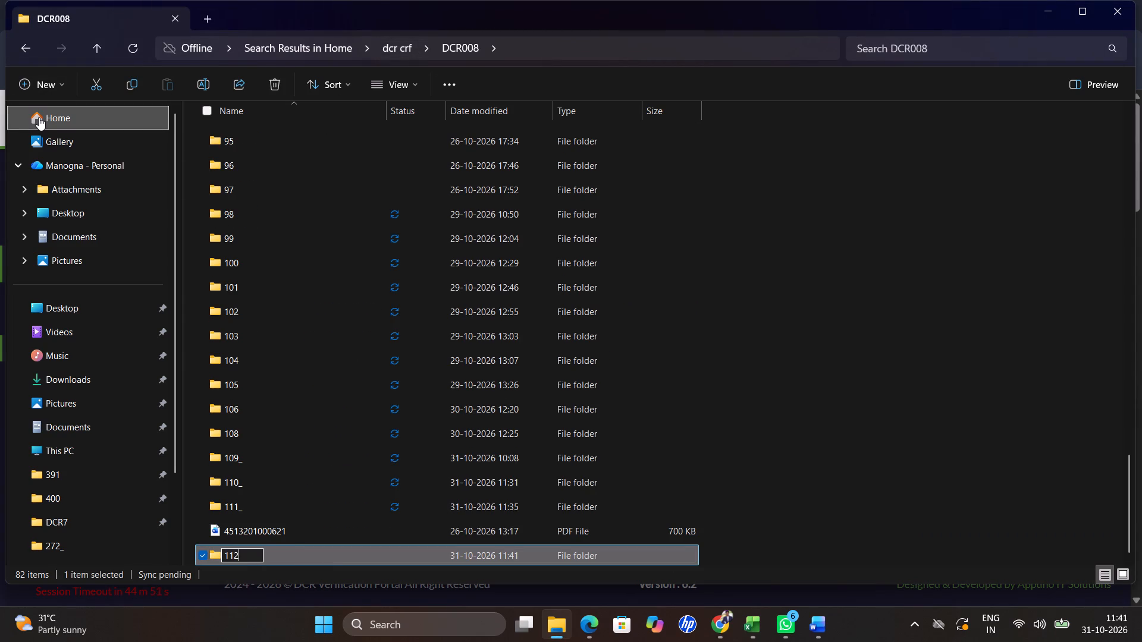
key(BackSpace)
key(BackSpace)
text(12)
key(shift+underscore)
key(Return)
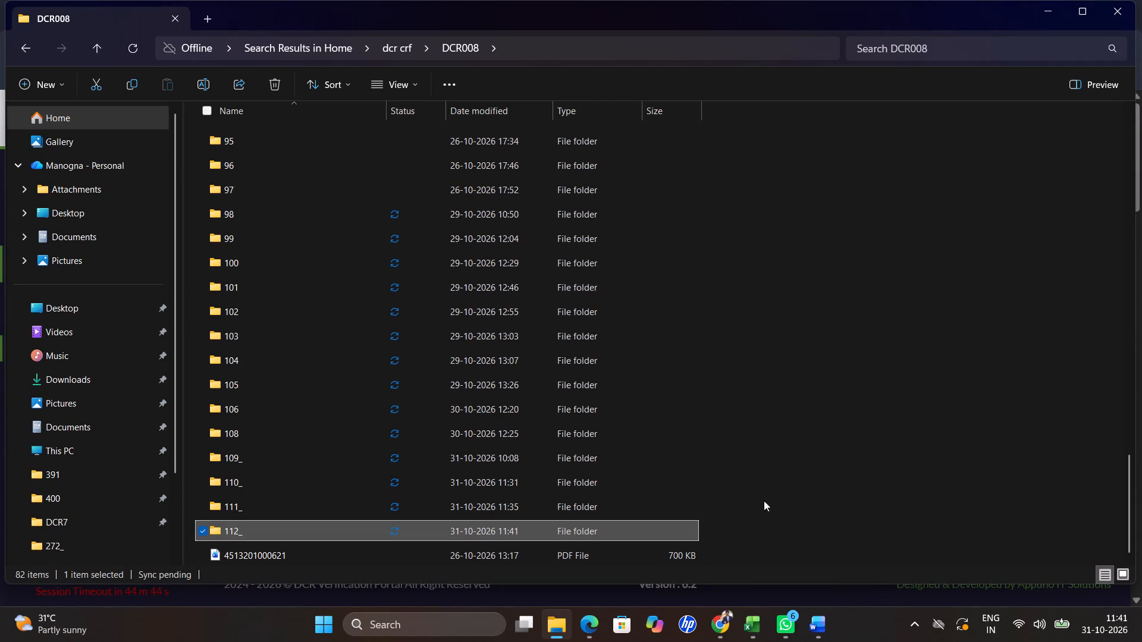
Copy the consumer's service number from the SUNGRACE work order and return to the DCR portal's B2C sales list.
click(710, 583)
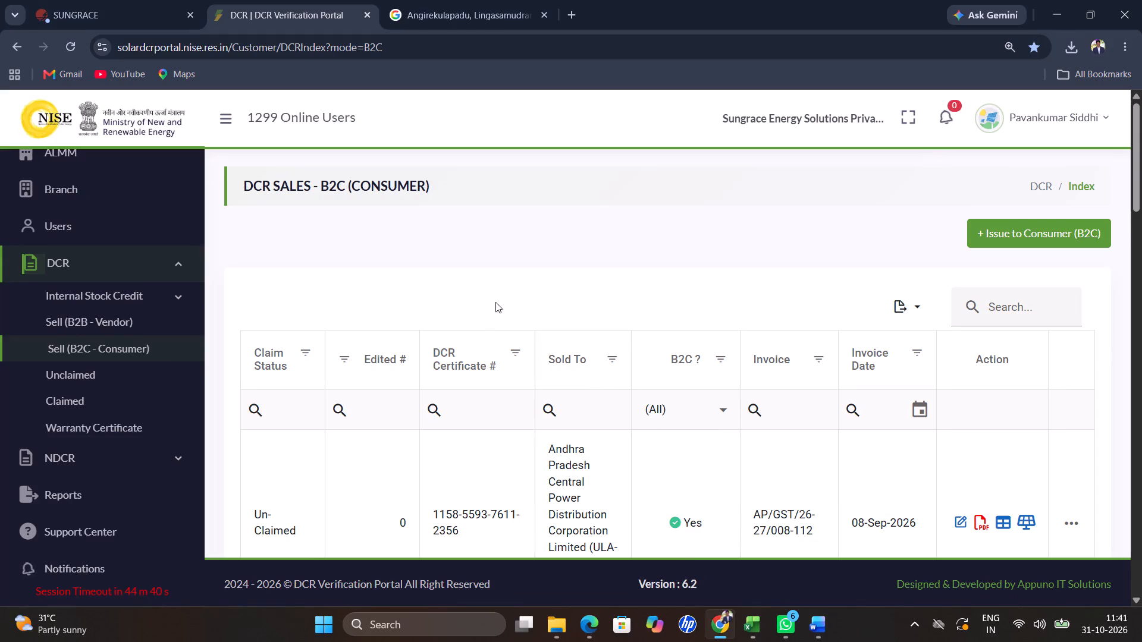
scroll(497, 301, down, 2)
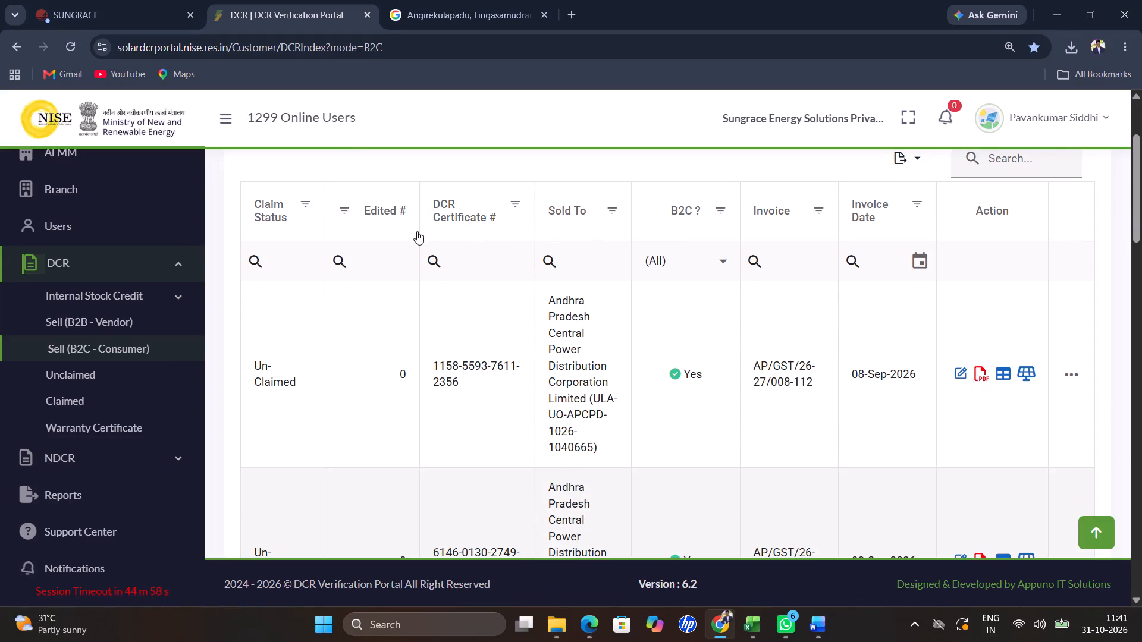
click(159, 0)
click(697, 155)
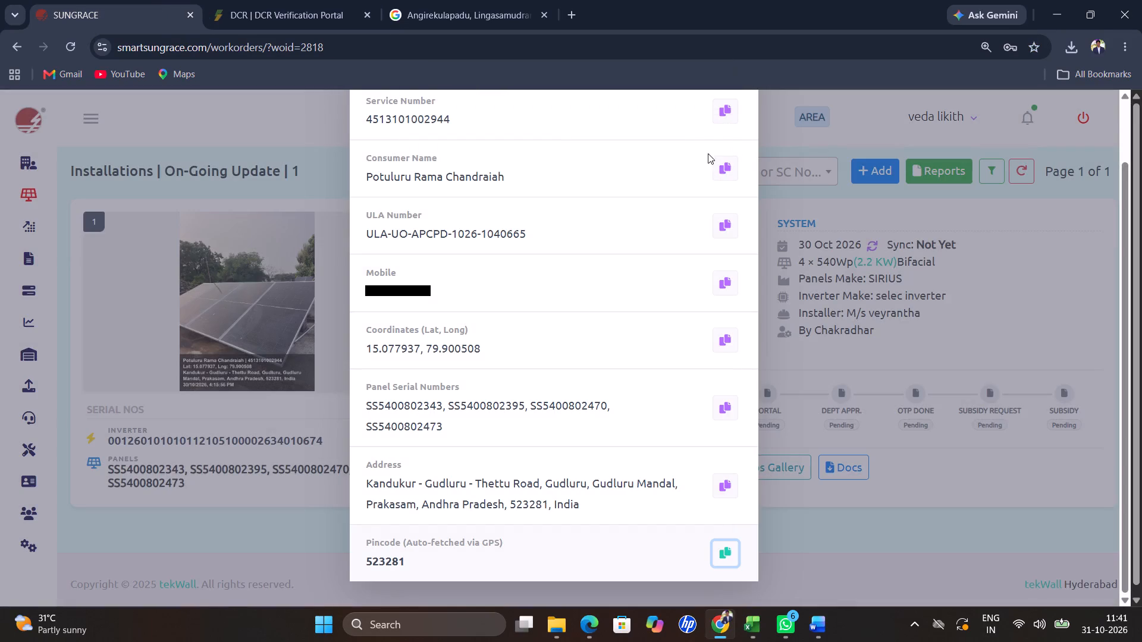
click(726, 115)
click(236, 0)
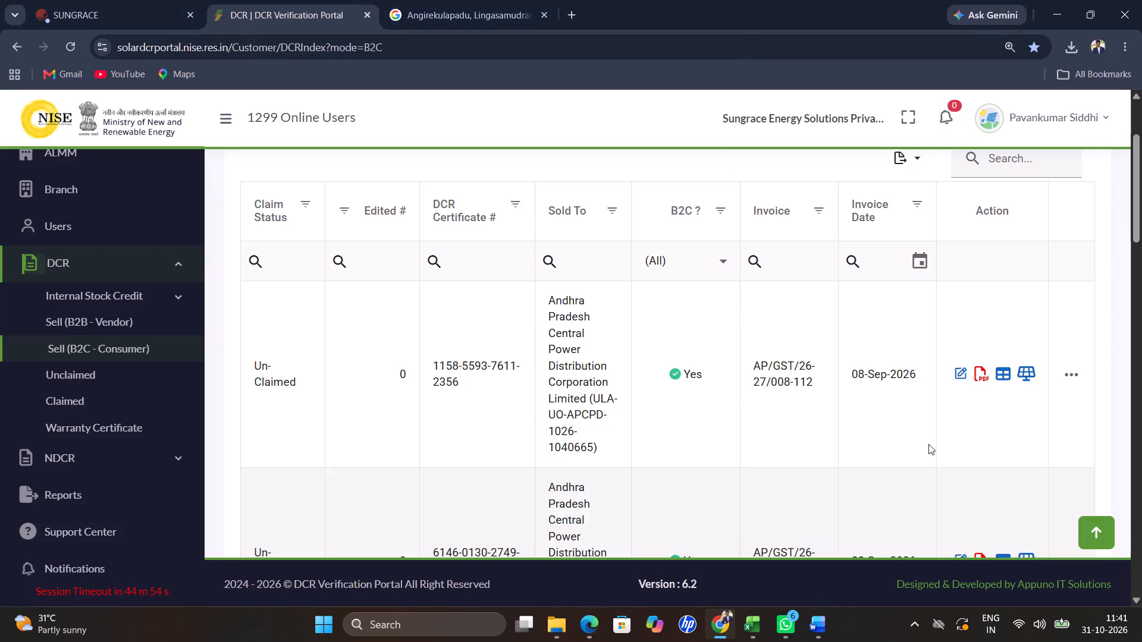
Download the DCR certificate PDF for invoice AP/GST/26-27/008-112 into folder 112_ under DCR008, named with the copied service number plus -112.
click(977, 368)
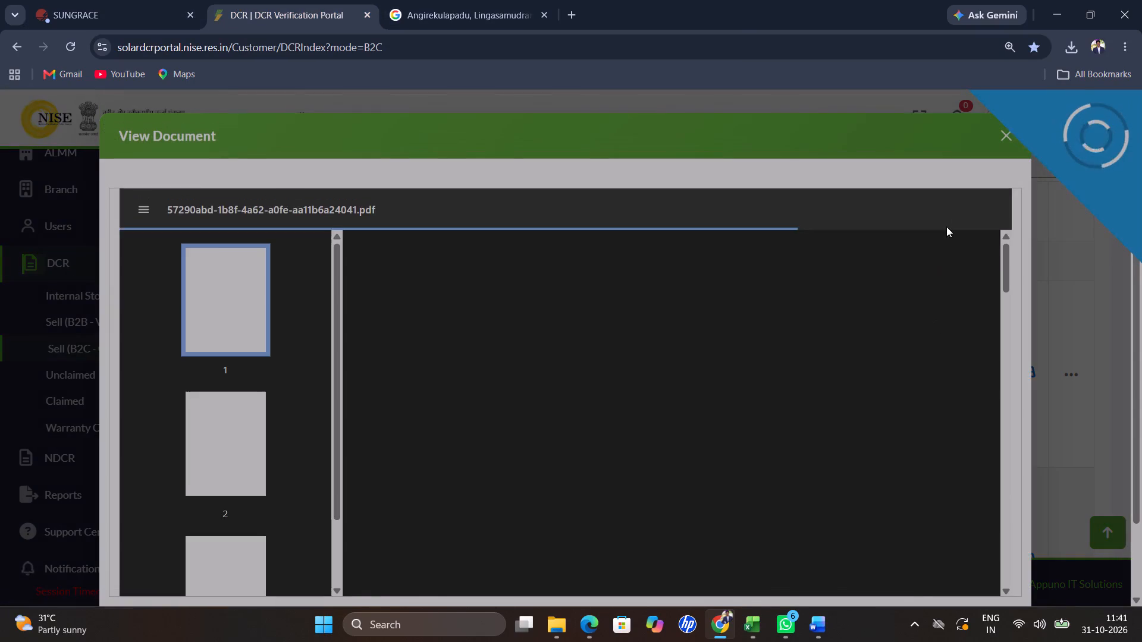
click(934, 209)
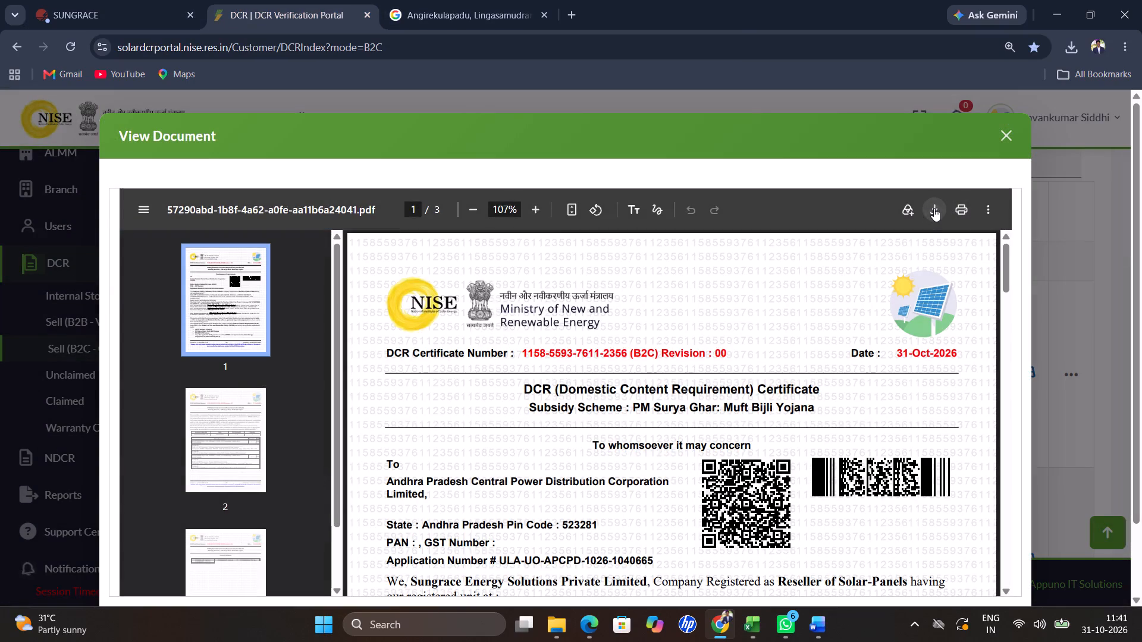
key(ctrl+v)
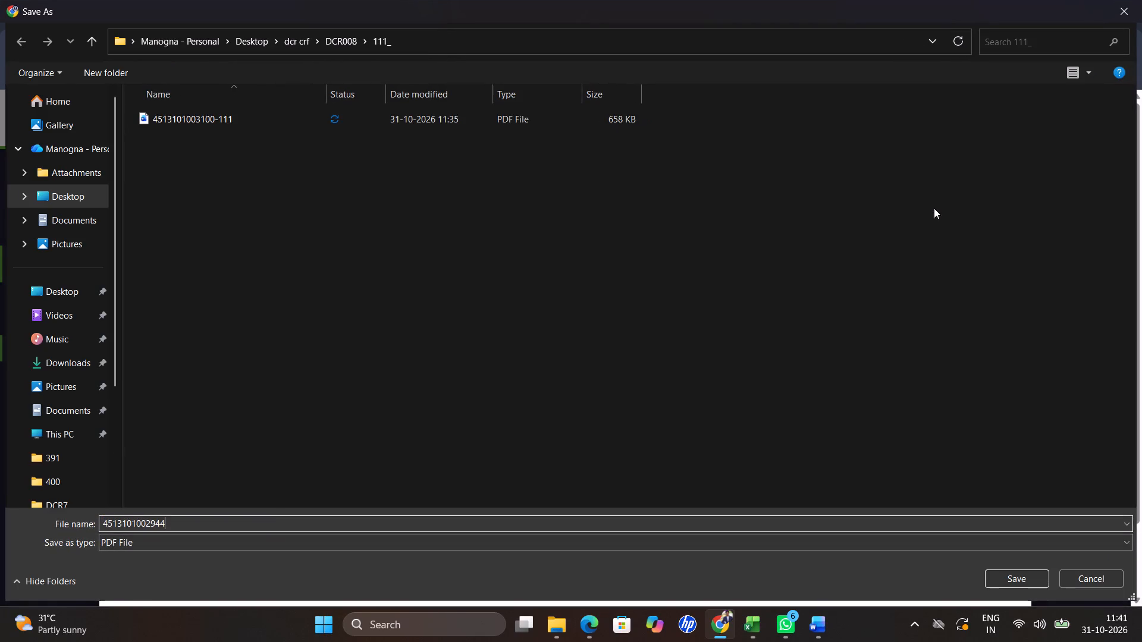
text(-112)
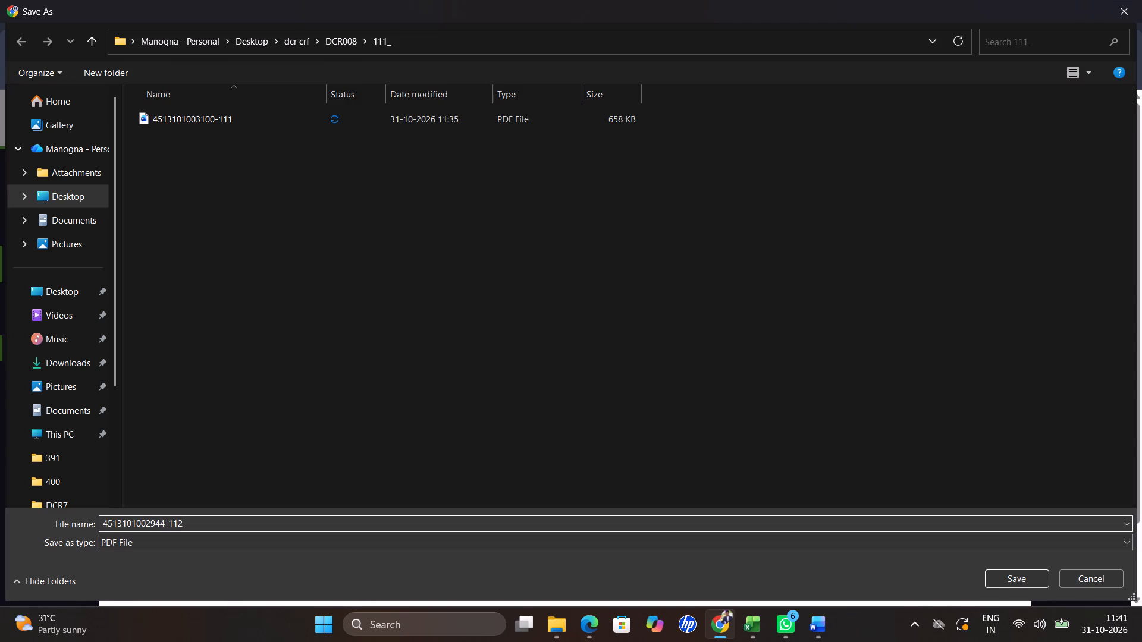
click(335, 40)
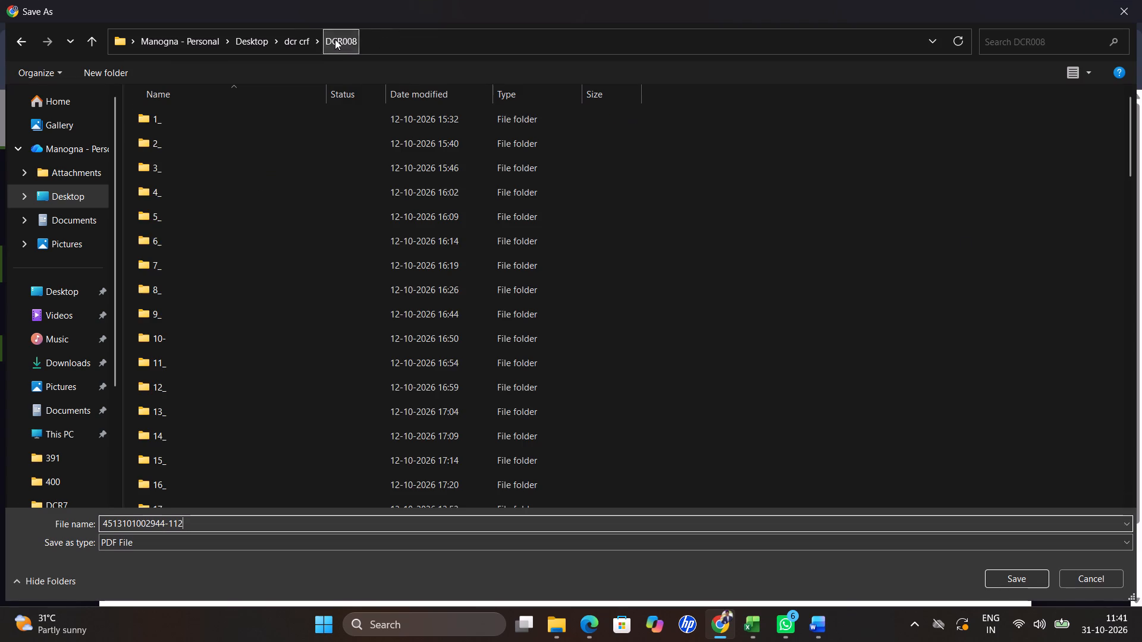
scroll(263, 176, down, 17)
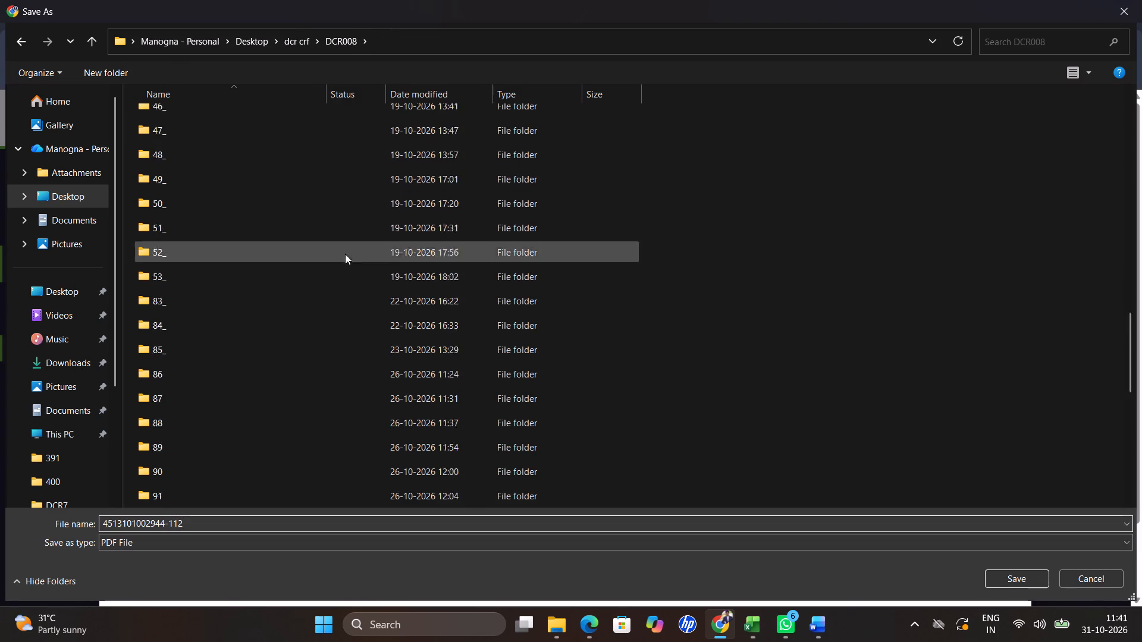
scroll(345, 254, down, 11)
scroll(366, 357, down, 4)
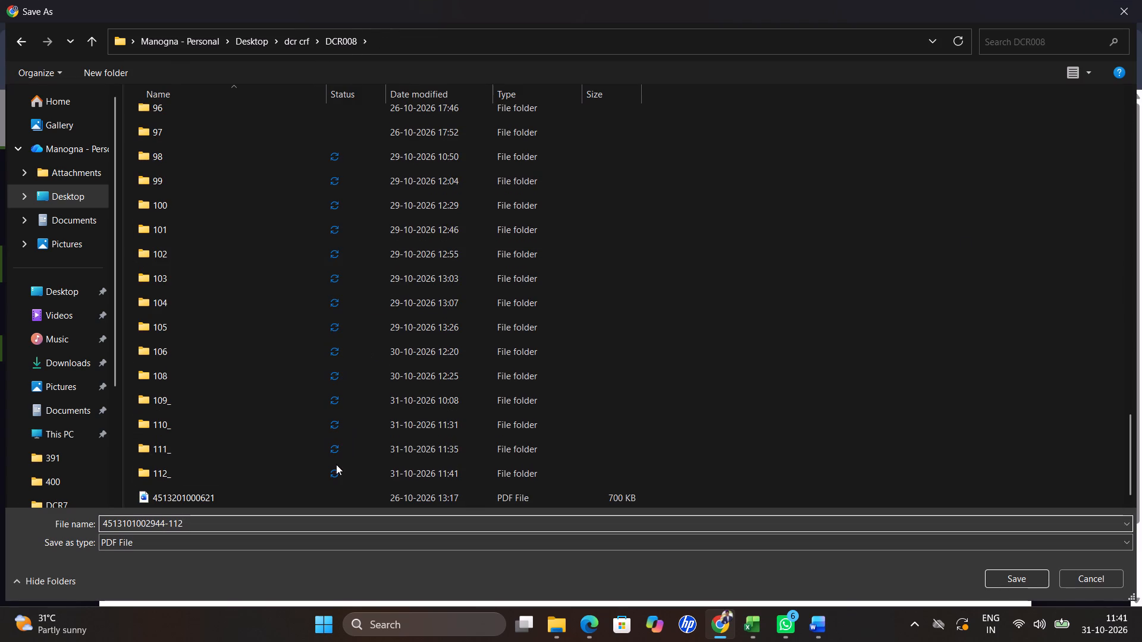
double_click(335, 467)
click(1009, 580)
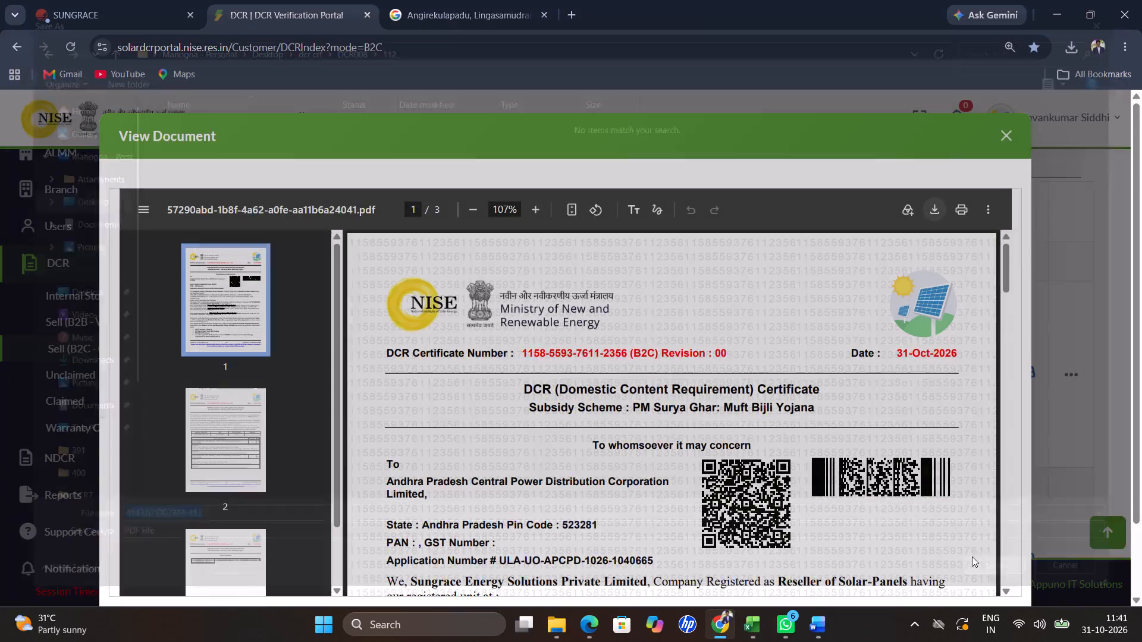
Upload the saved PDF ending in -112 from folder 112_ as the DCR file in the SUNGRACE work order's Project Stage form and submit it.
click(104, 0)
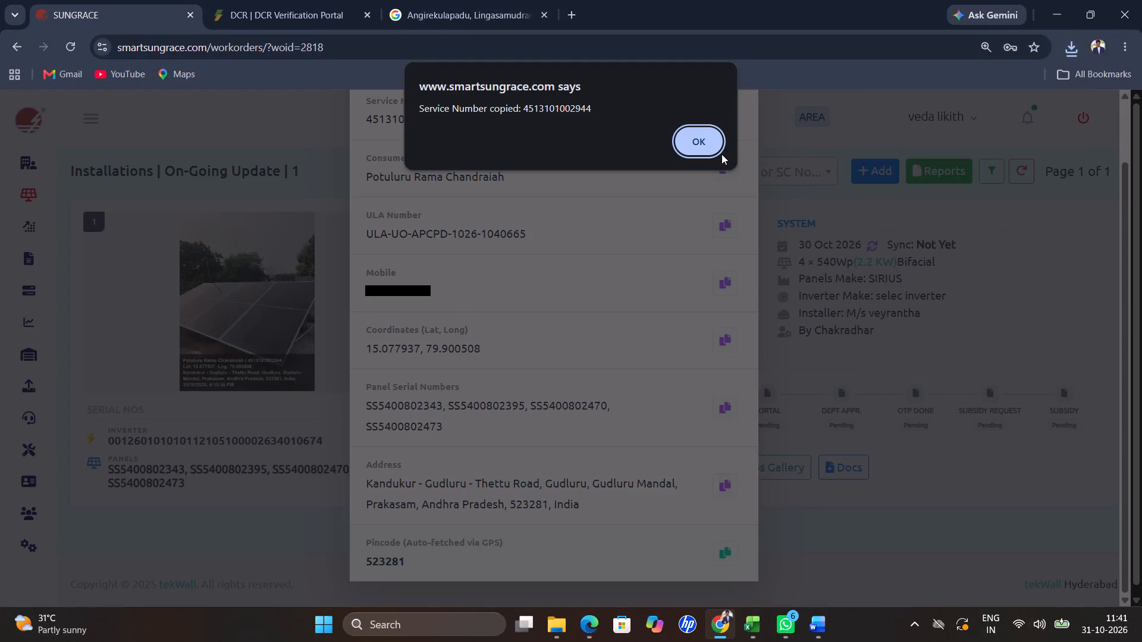
click(702, 134)
click(782, 112)
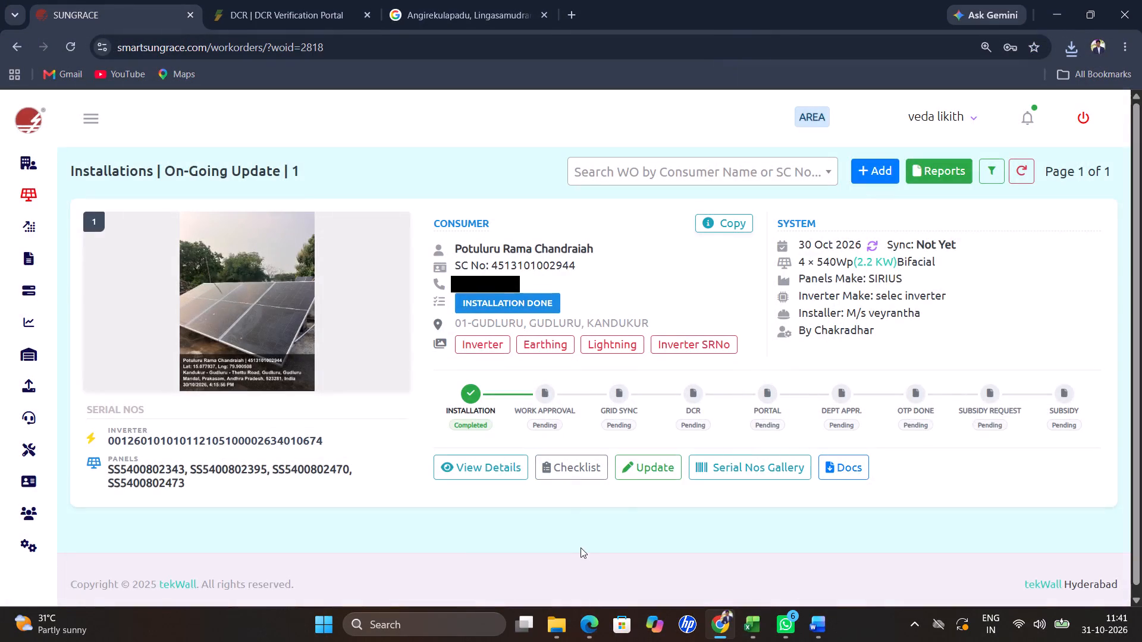
click(623, 466)
click(474, 414)
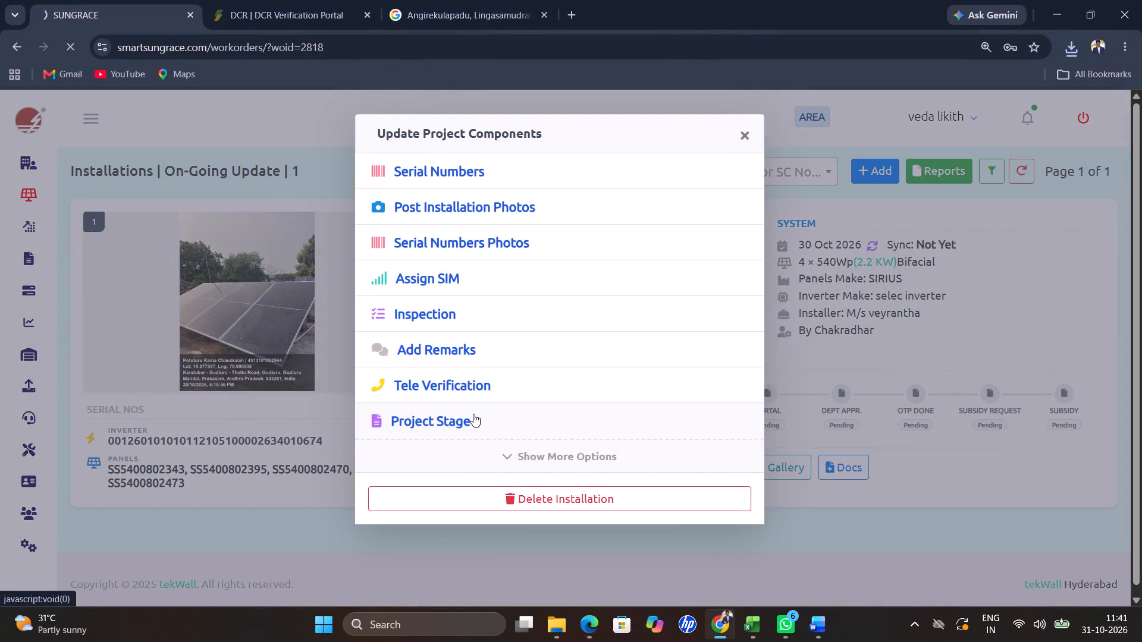
scroll(451, 337, down, 4)
scroll(429, 392, down, 3)
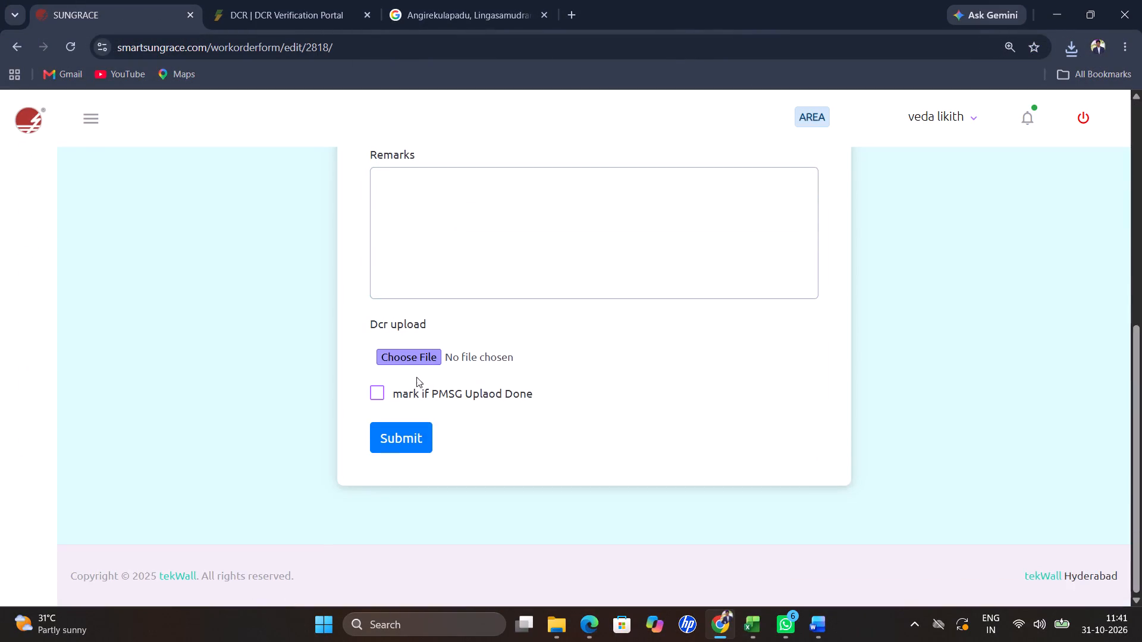
click(412, 353)
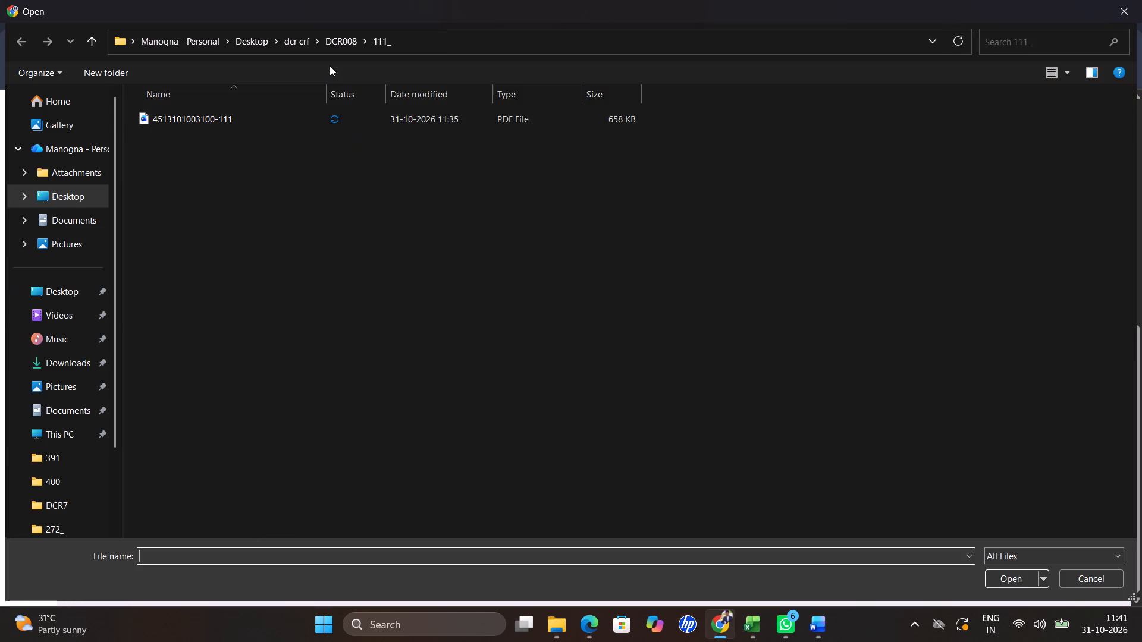
click(337, 48)
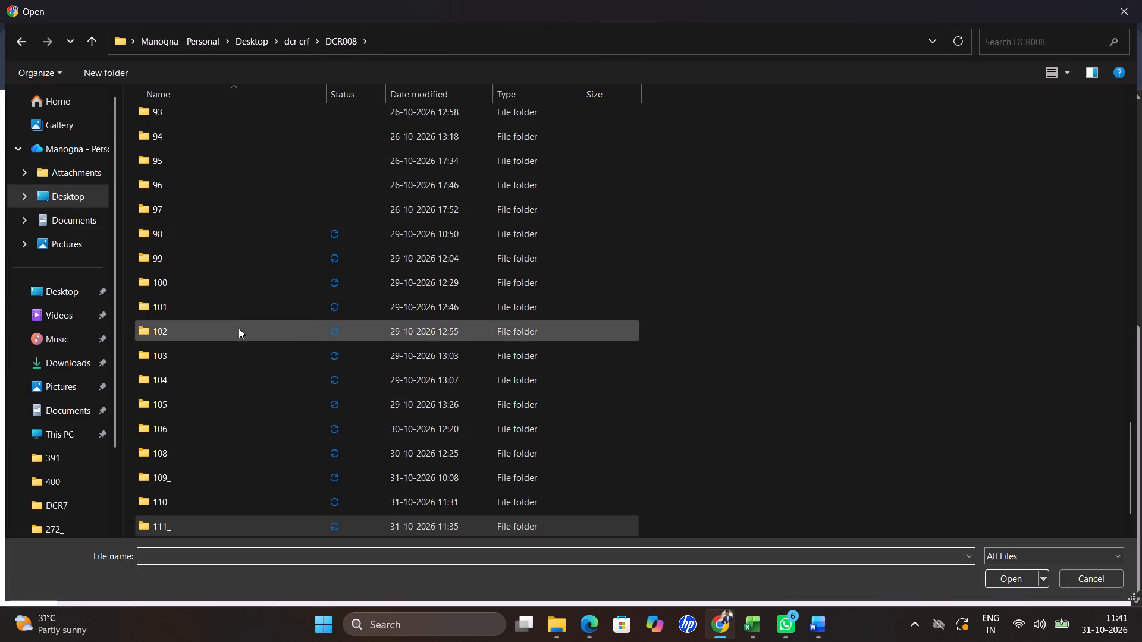
scroll(261, 355, down, 5)
double_click(220, 507)
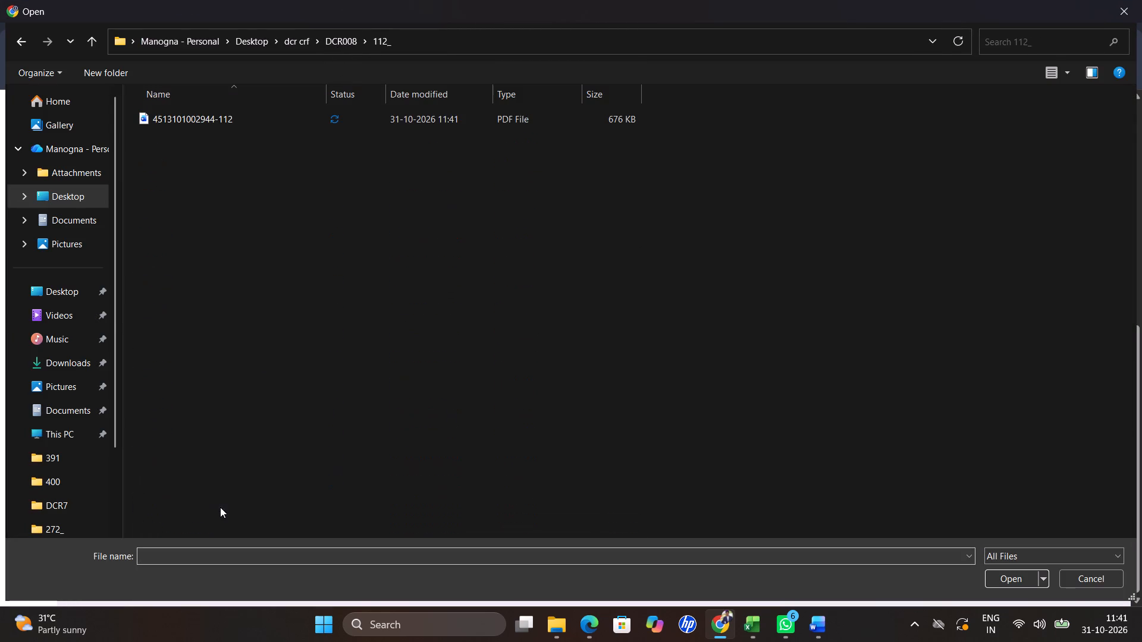
double_click(237, 128)
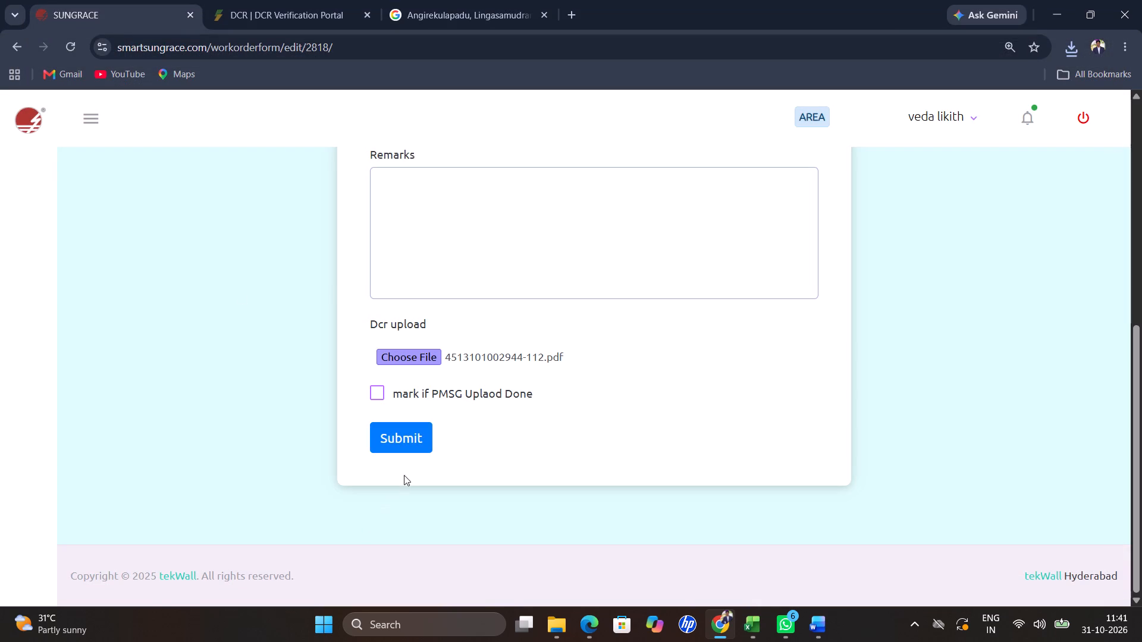
click(393, 430)
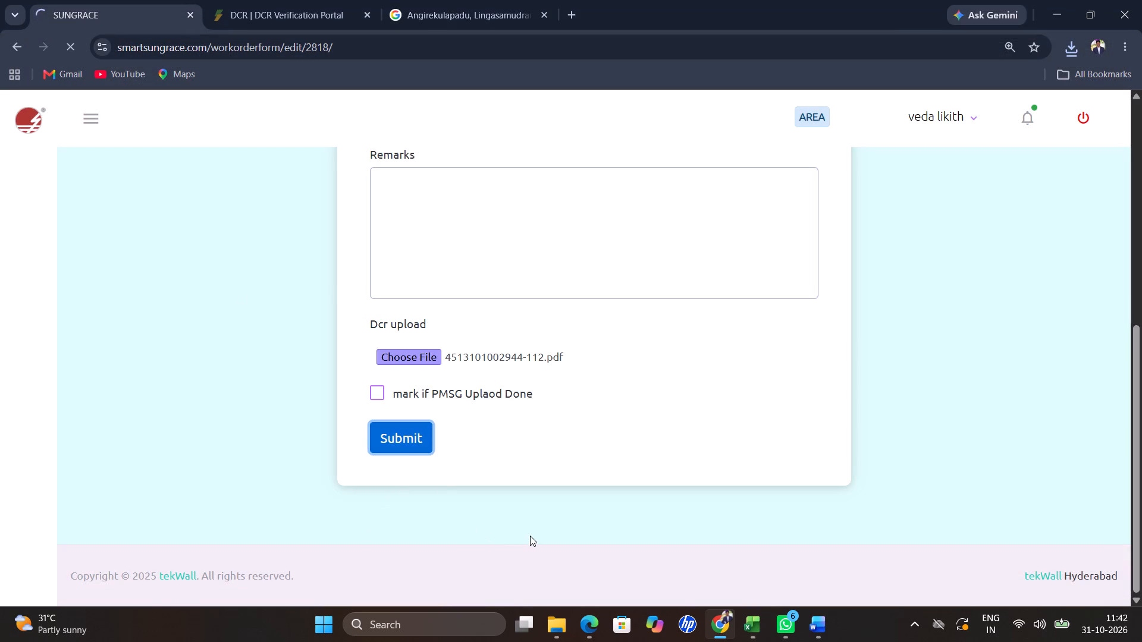
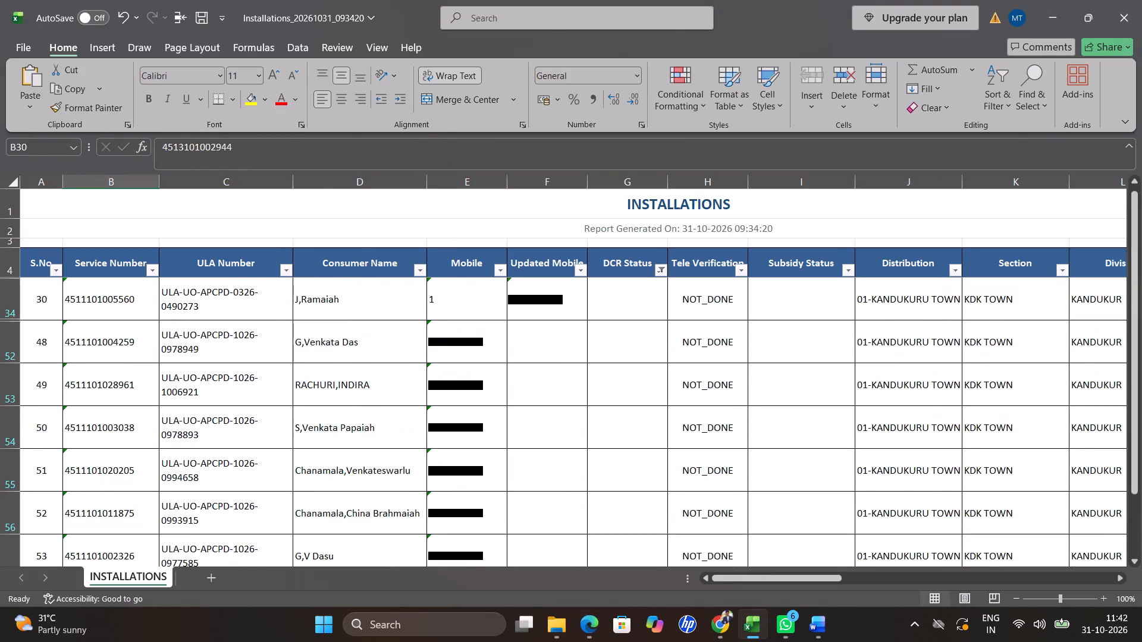
Copy the service number of S.No 27 from the Excel INSTALLATIONS sheet and open that consumer's work order in SUNGRACE.
scroll(243, 356, up, 2)
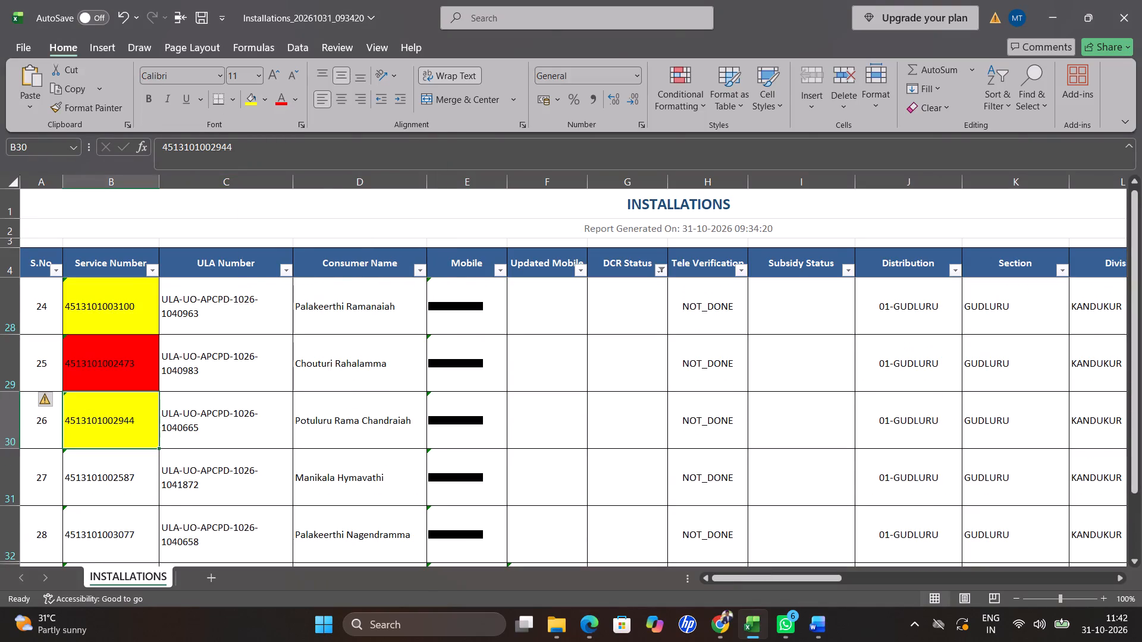
scroll(239, 358, down, 1)
scroll(239, 358, up, 1)
key(Down)
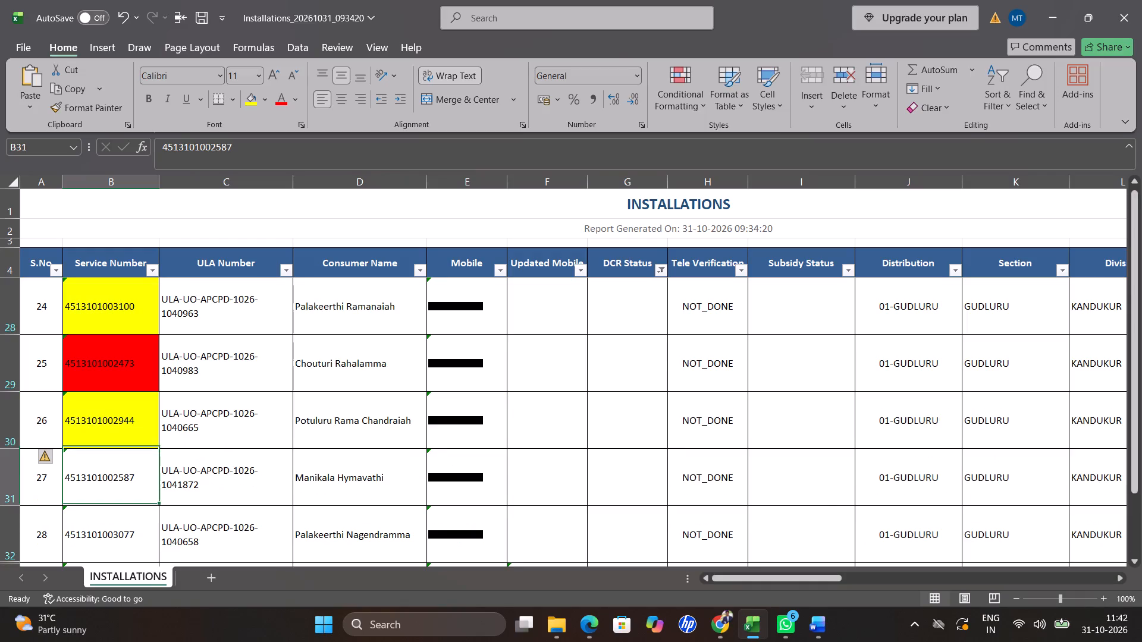
key(ctrl+c)
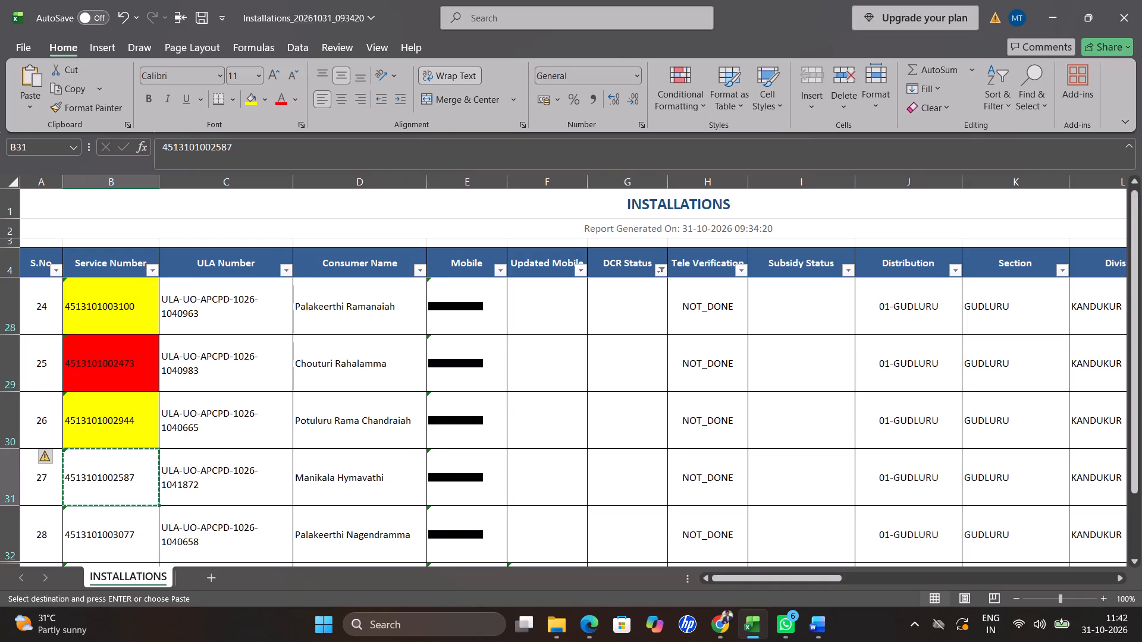
scroll(263, 373, down, 1)
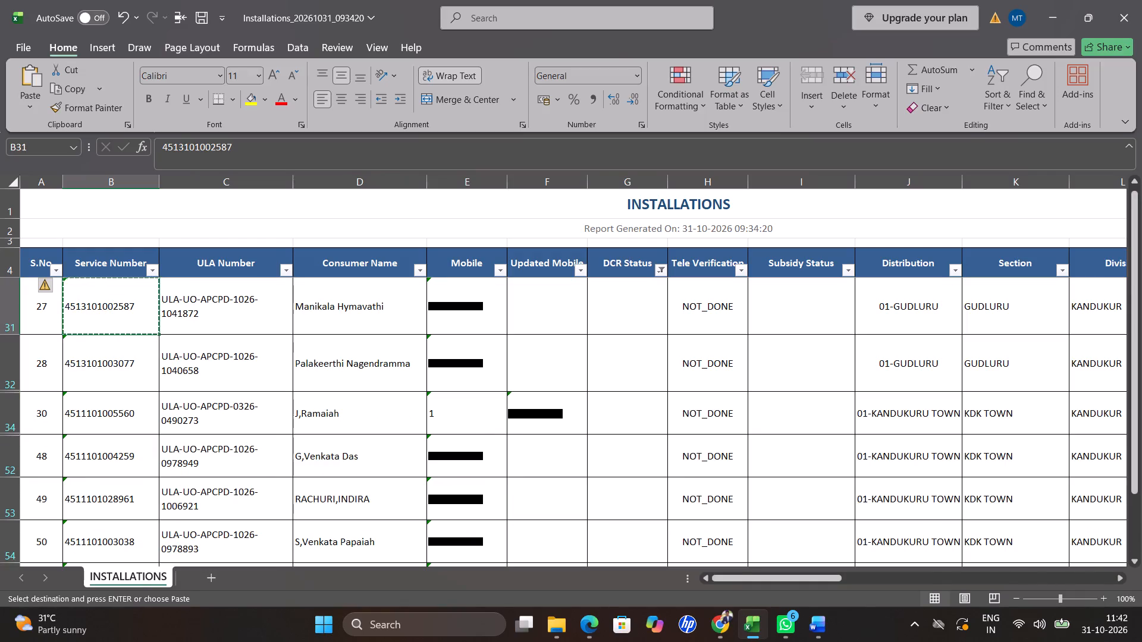
click(729, 570)
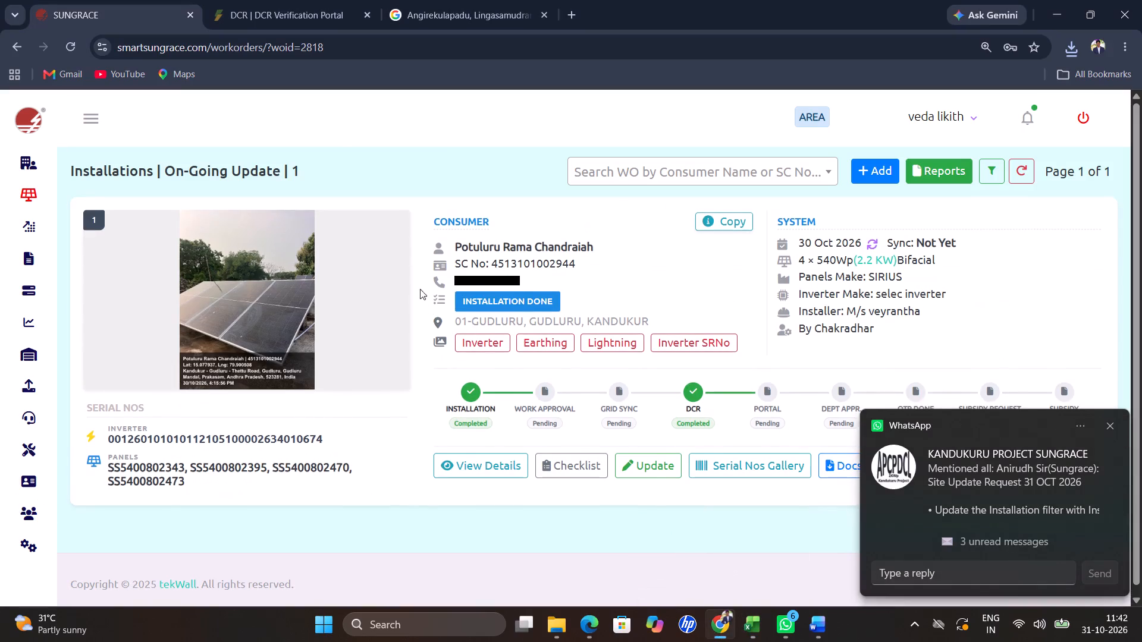
click(589, 174)
key(ctrl+v)
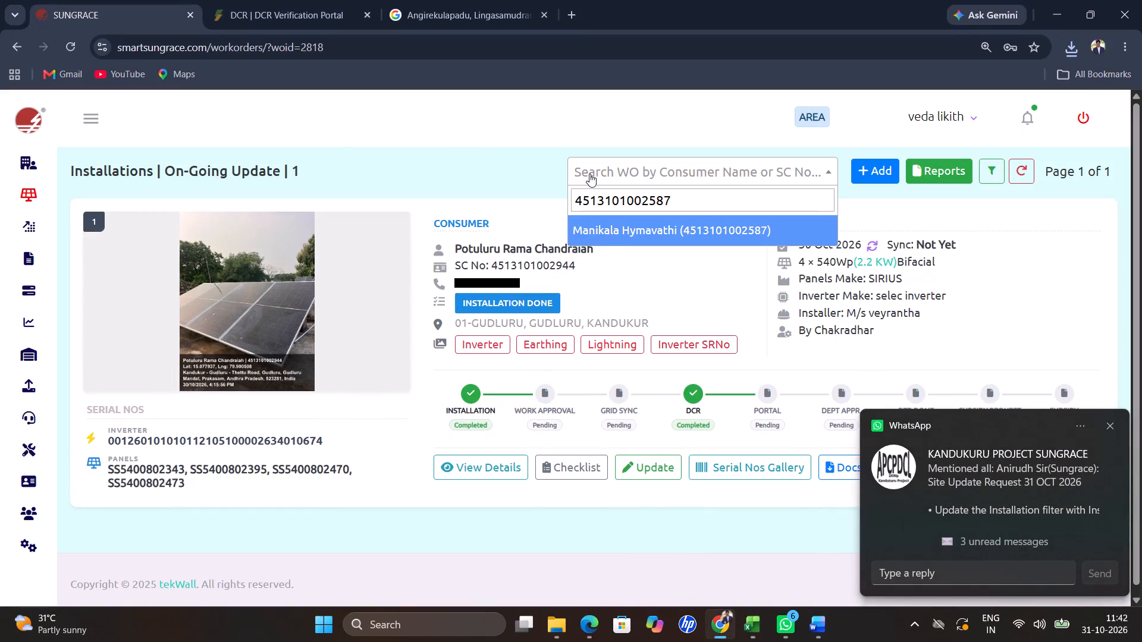
key(Return)
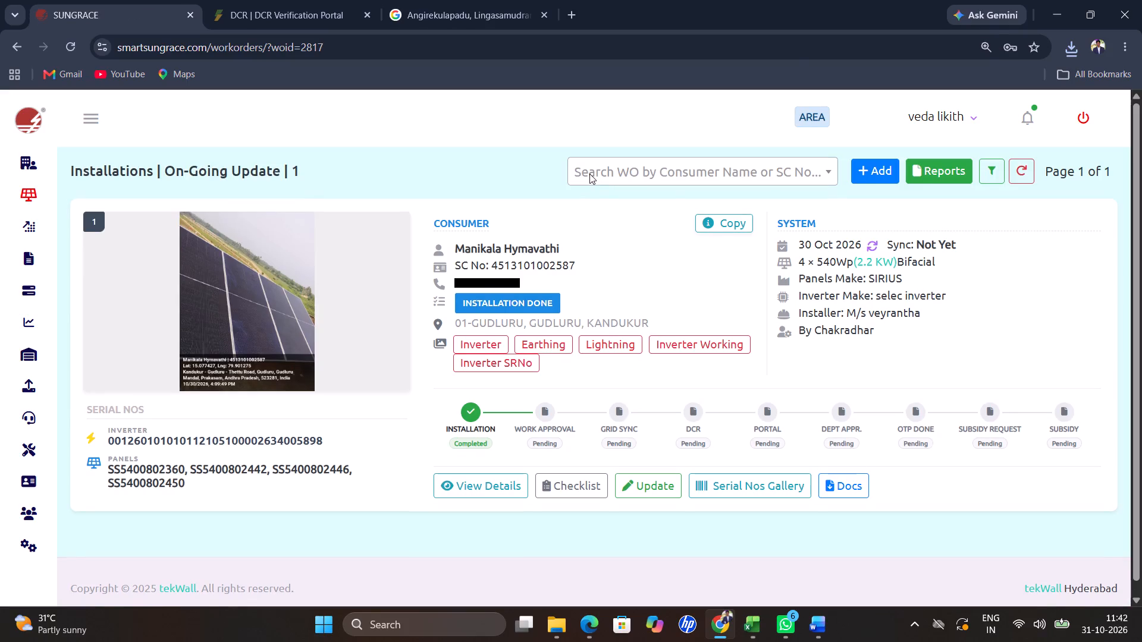
Copy the ULA number from the work order and enter it as Consumer Application Number in a new B2C issue form on the DCR portal.
click(706, 216)
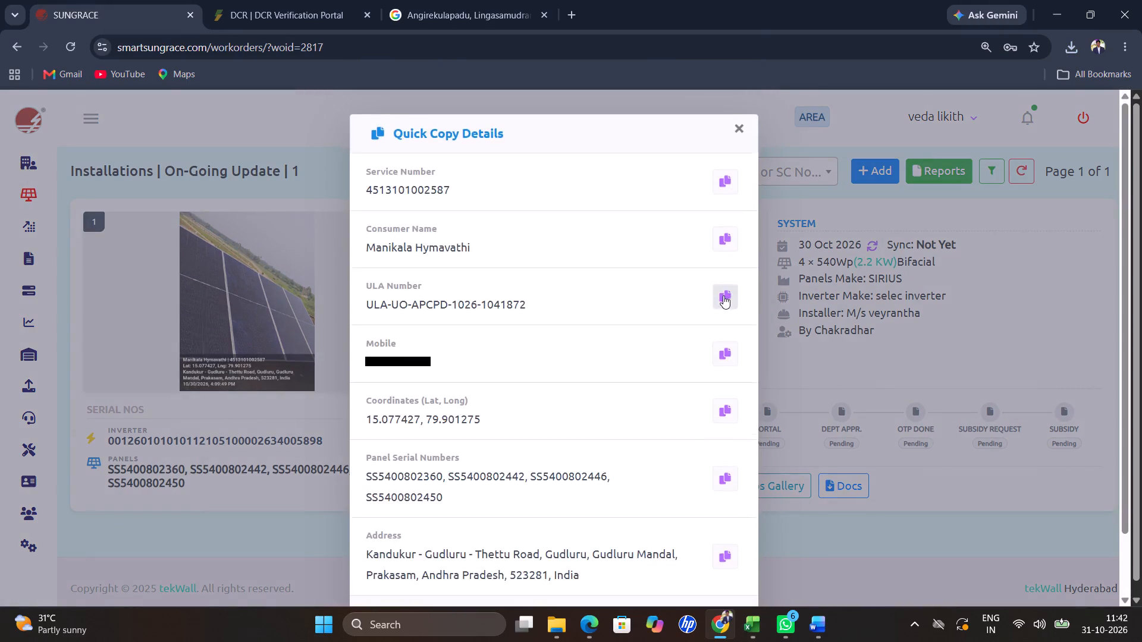
click(723, 295)
click(334, 0)
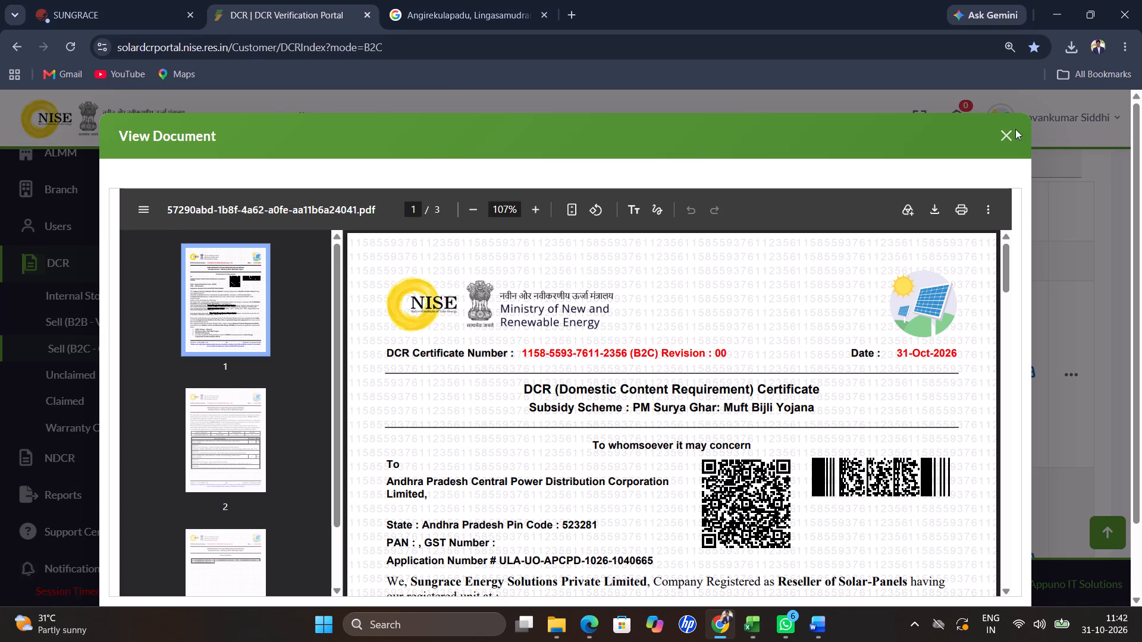
click(996, 134)
scroll(645, 351, up, 3)
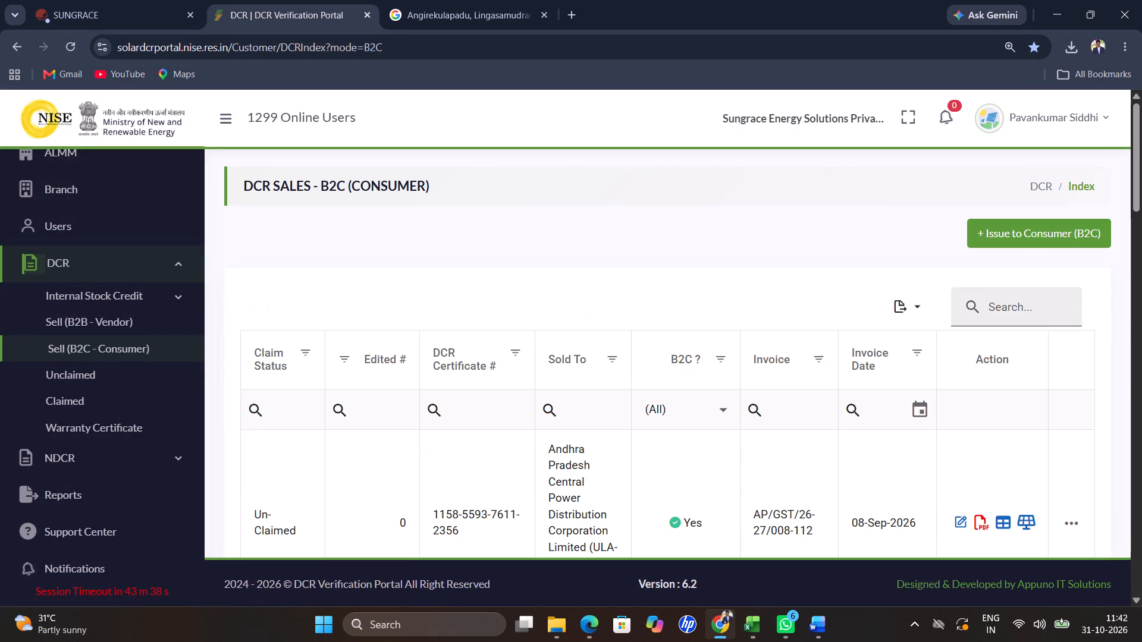
click(1025, 232)
click(625, 334)
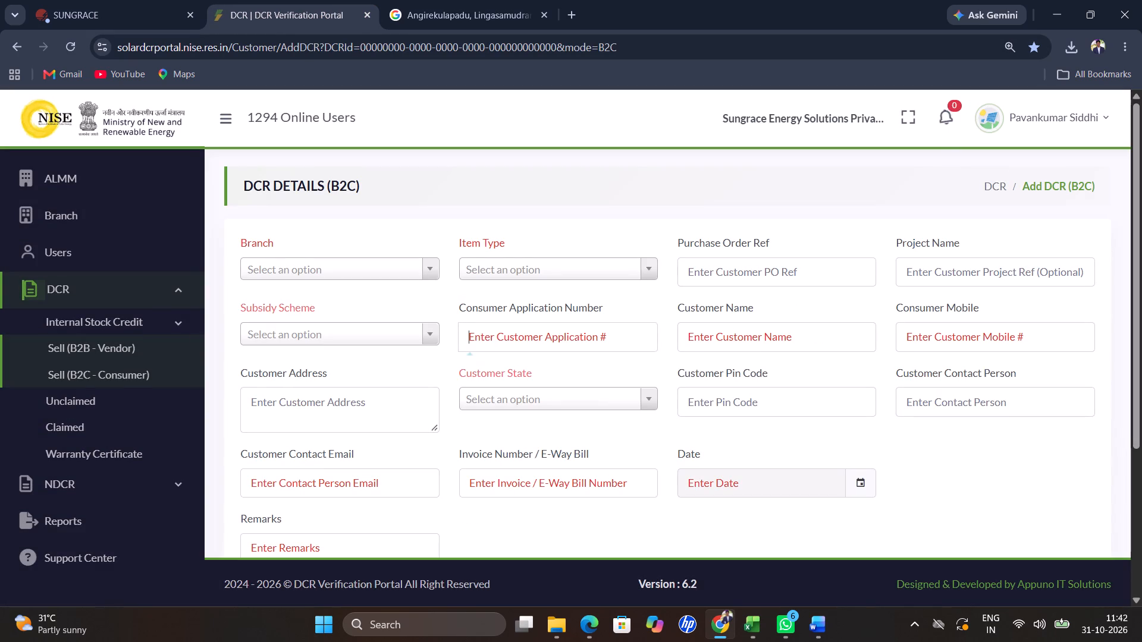
key(ctrl+v)
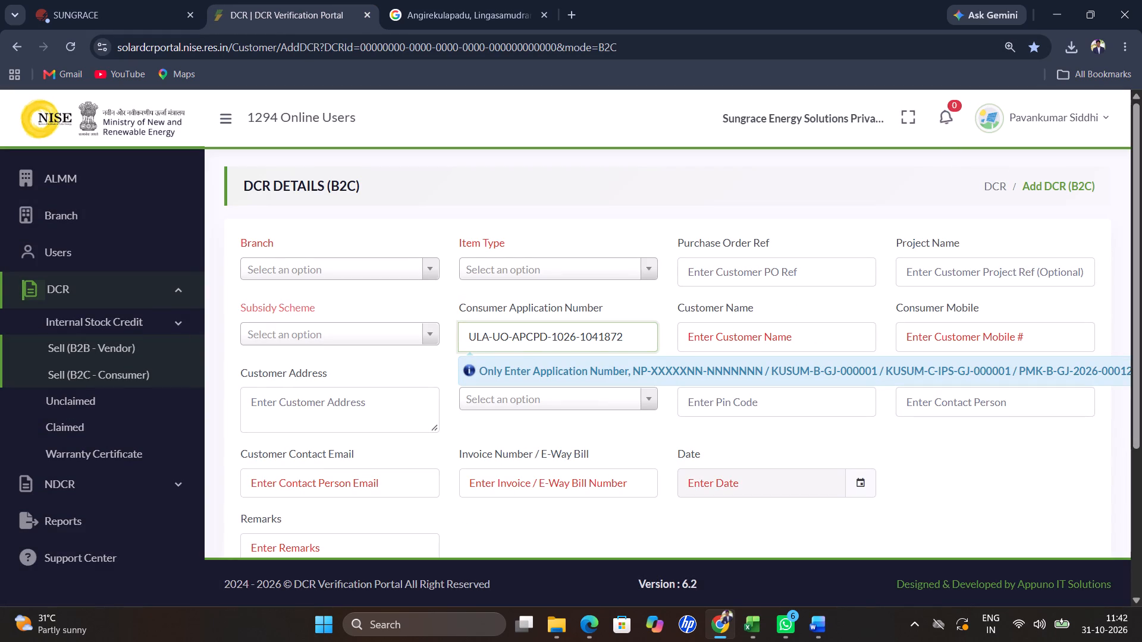
Set Branch to the Andhra Pradesh branch, Subsidy Scheme to PM Surya Ghar: Muft Bijli Yojana, and Item Type to Solar Panels.
click(407, 263)
click(334, 327)
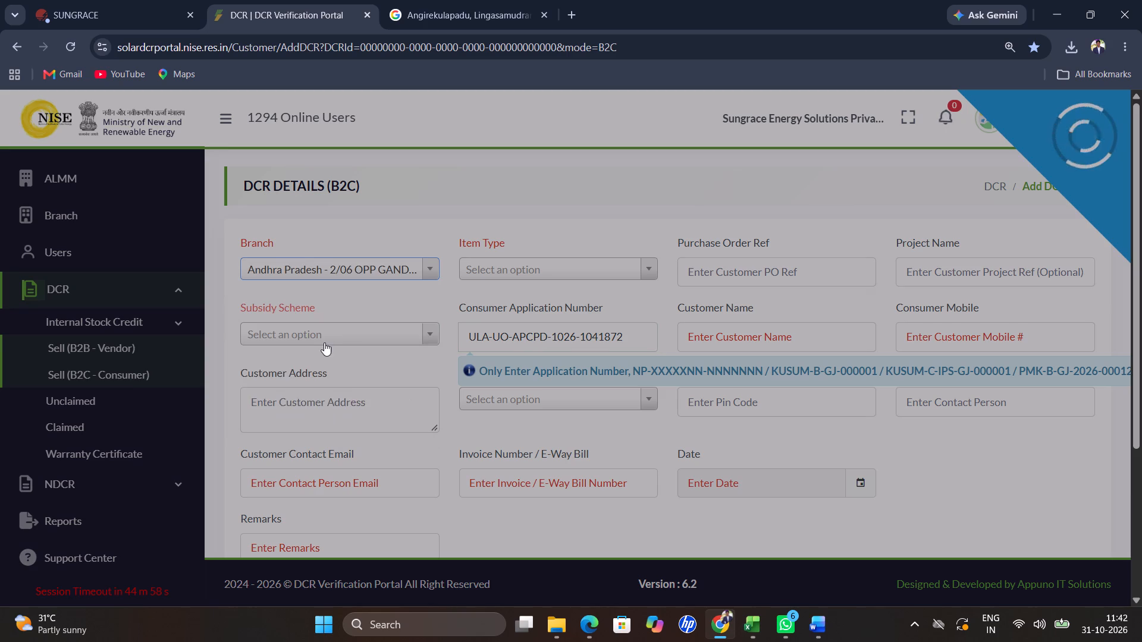
click(327, 339)
click(278, 457)
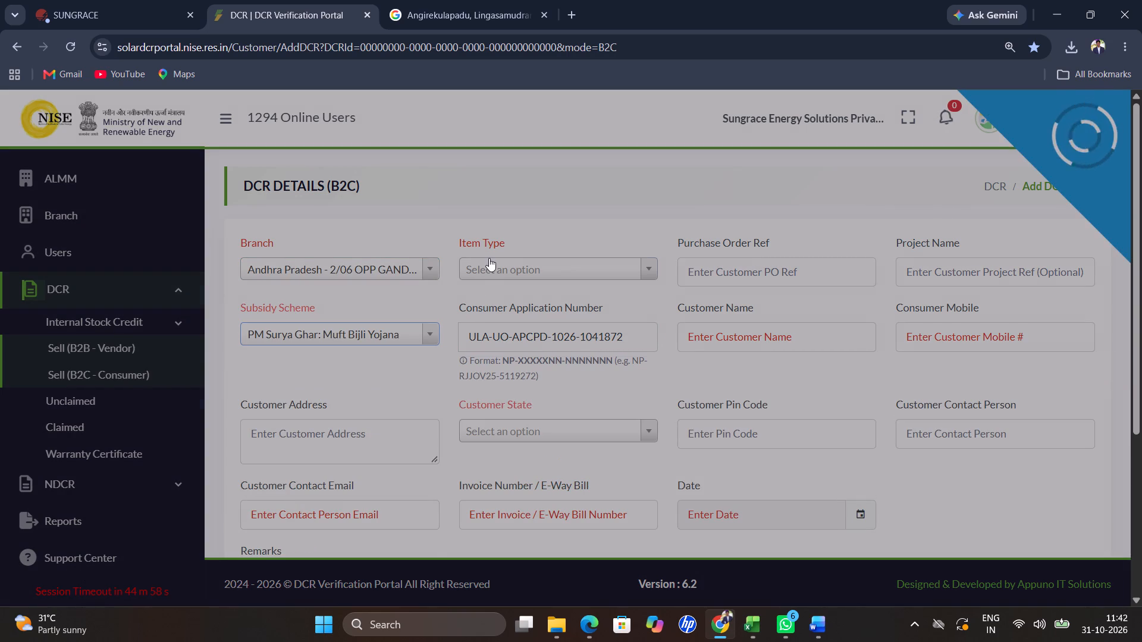
click(489, 258)
click(495, 323)
Fill Customer Name with Andhra Pradesh Central Power Distribution Corporation Limited, copied from the Word subsidy details document.
click(718, 352)
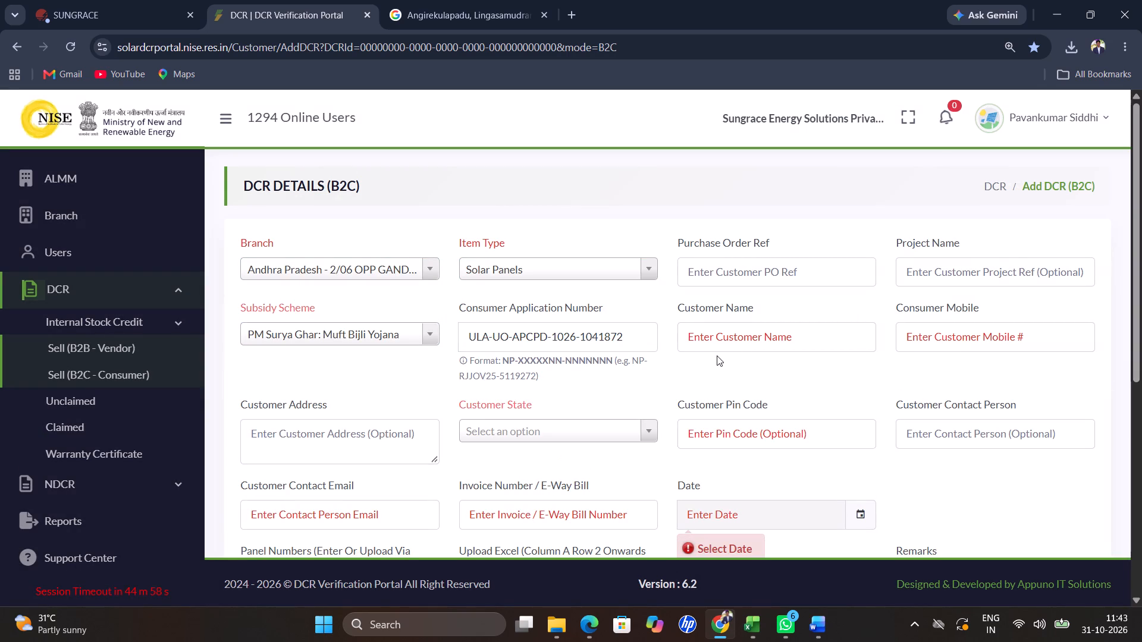
click(717, 341)
click(805, 577)
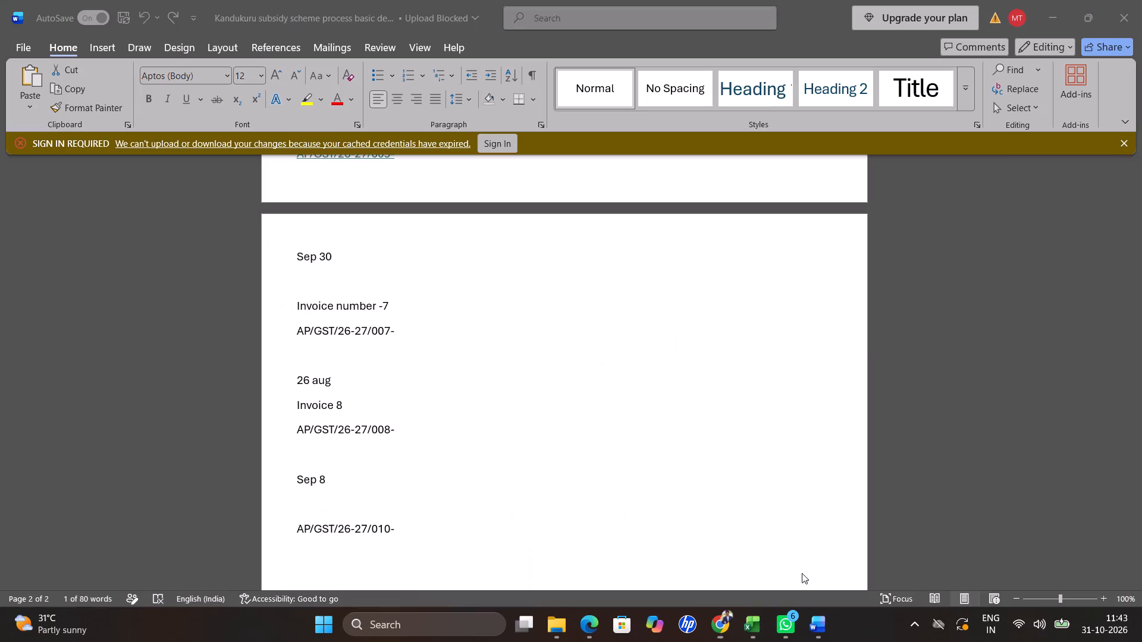
scroll(270, 399, up, 18)
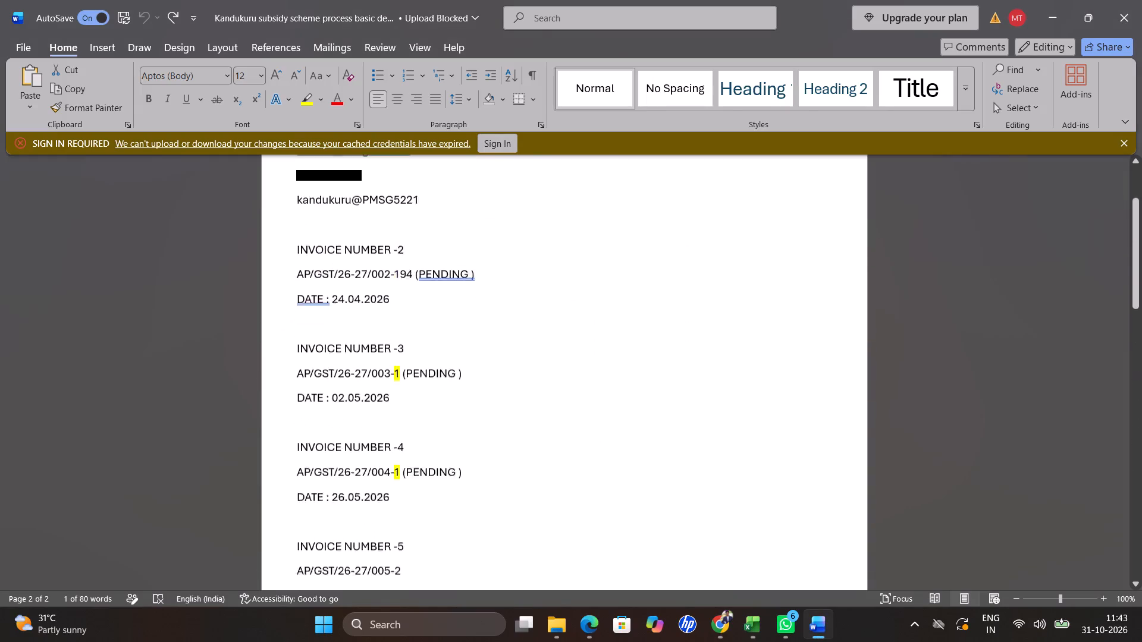
scroll(272, 399, up, 3)
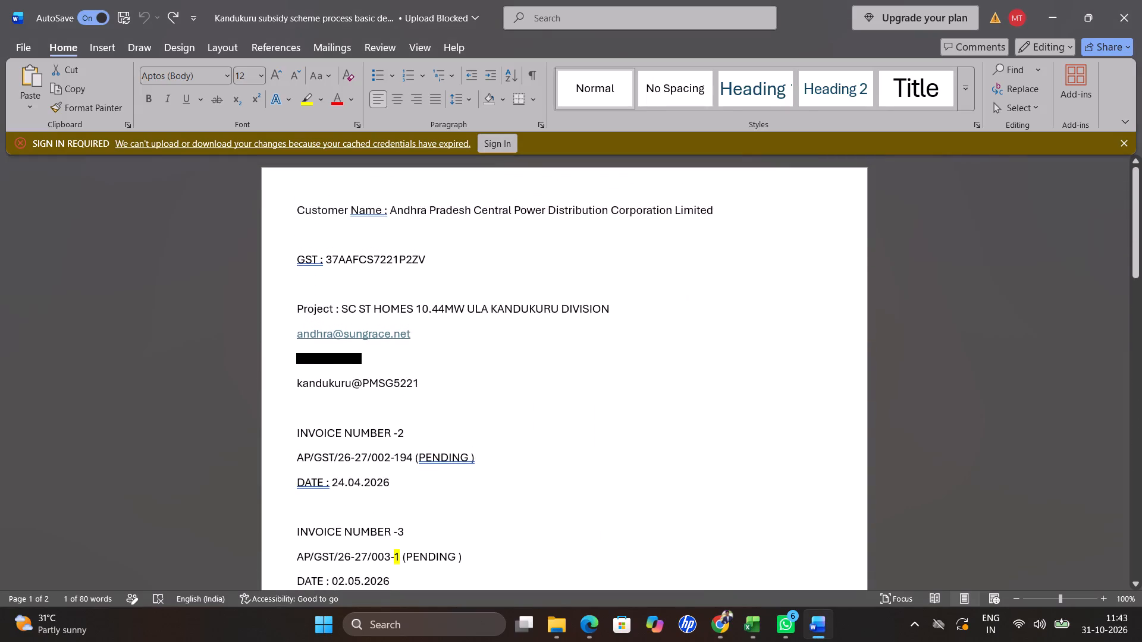
drag(391, 209, 751, 218)
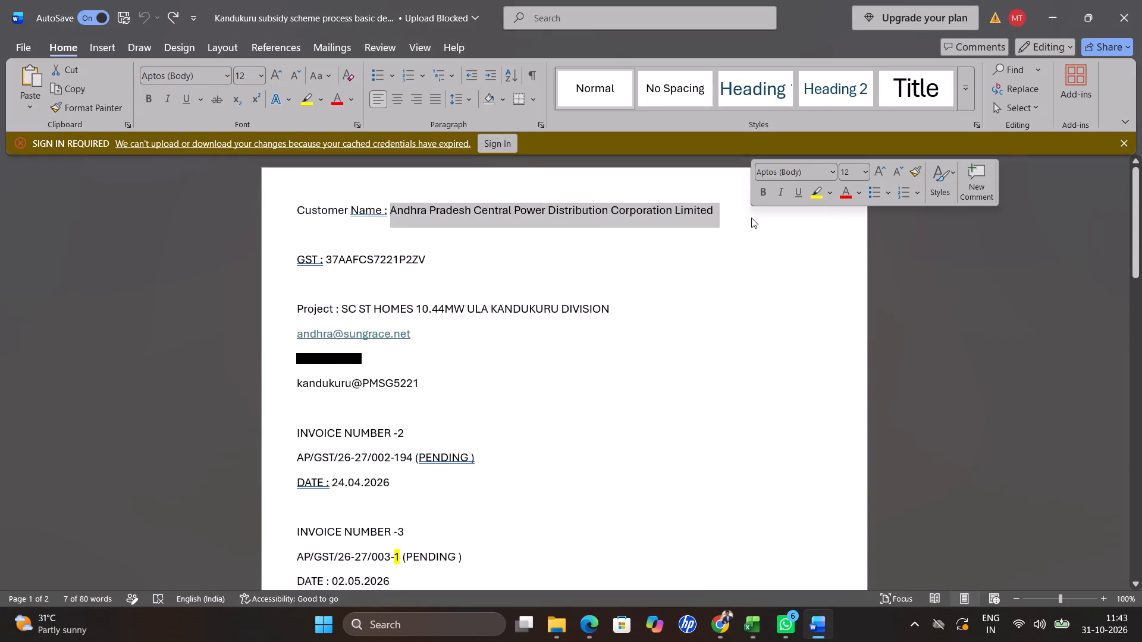
key(ctrl+c)
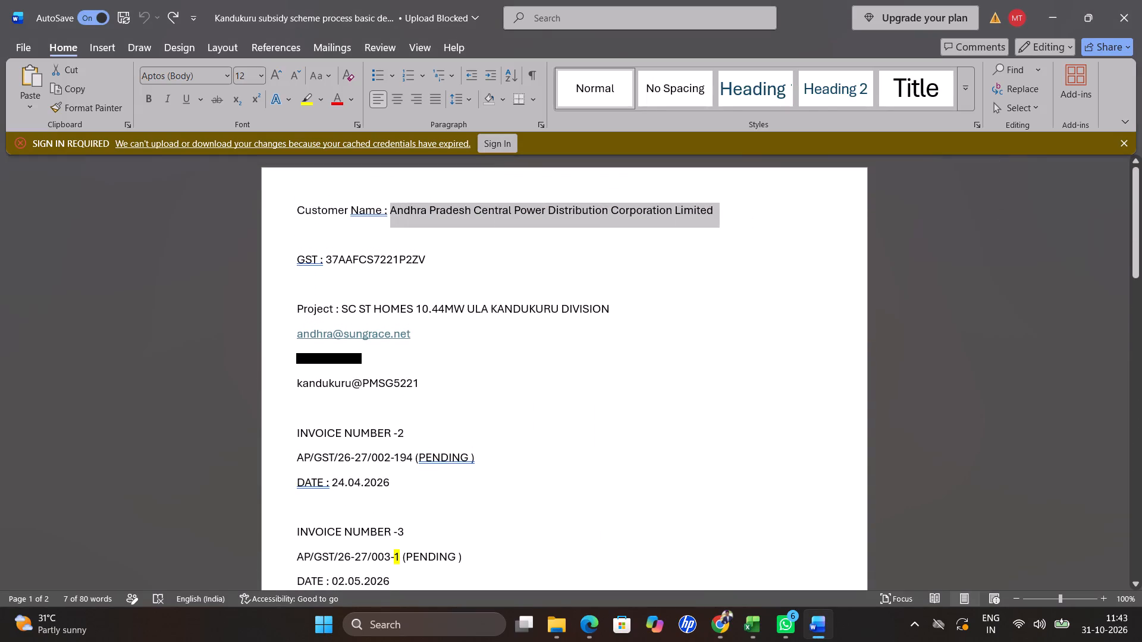
click(705, 547)
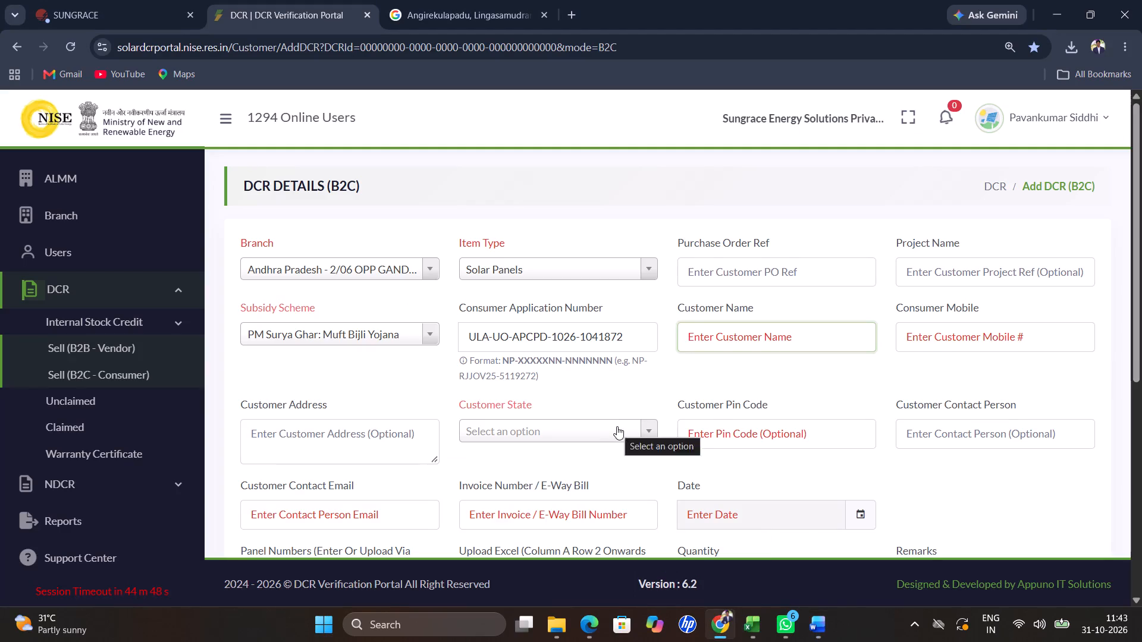
key(ctrl+v)
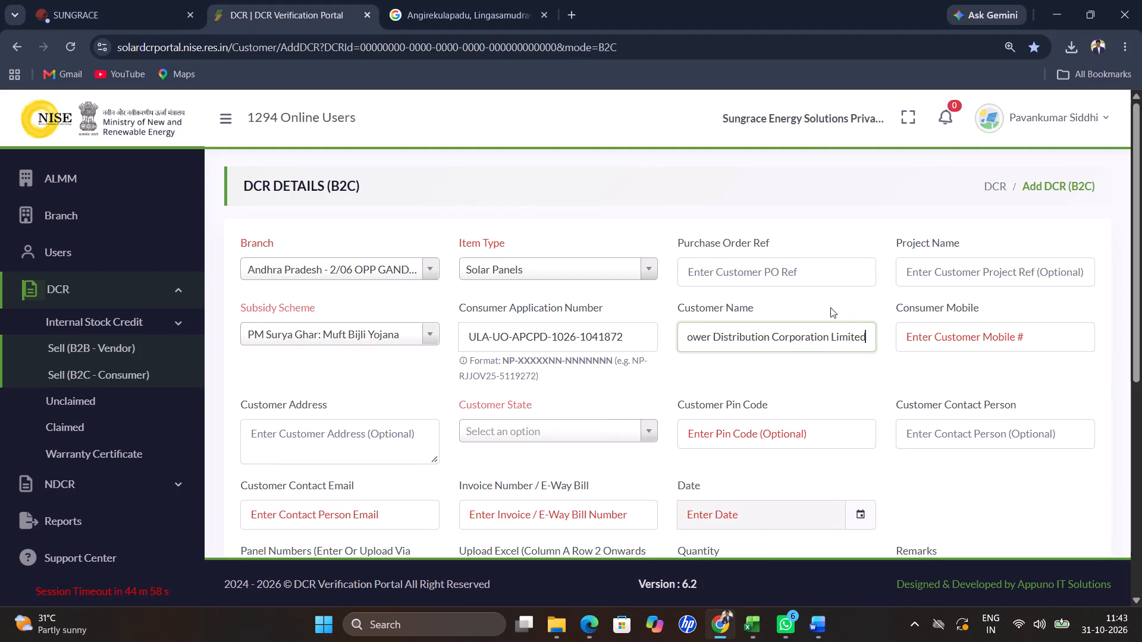
Fill Project Name with SC ST HOMES 10.44MW ULA KANDUKURU DIVISION, copied from the Word document.
click(933, 270)
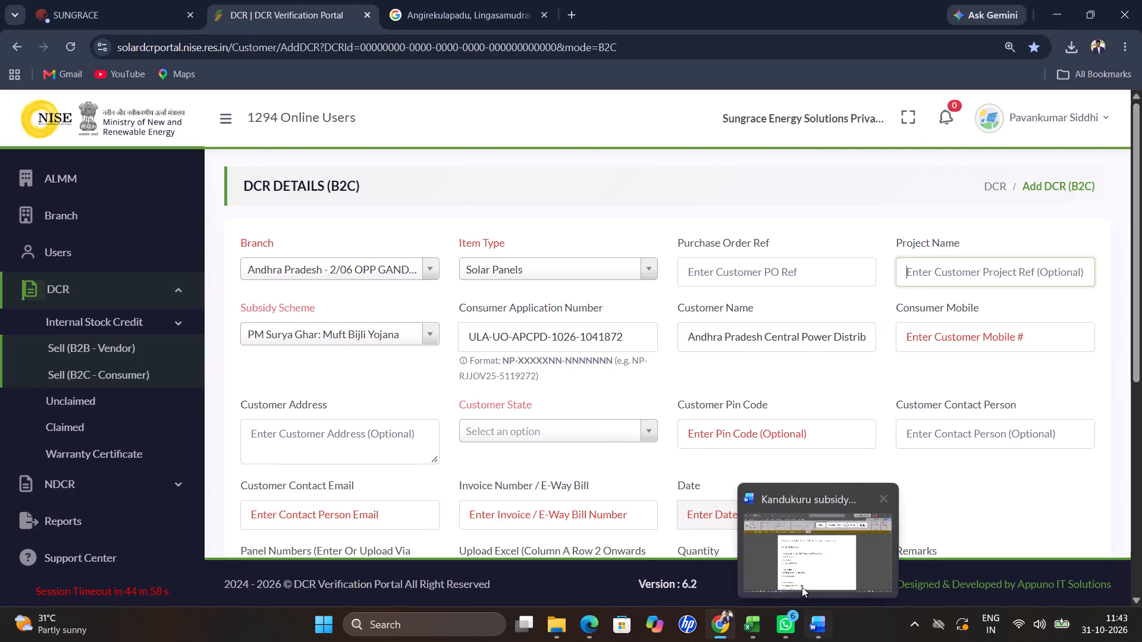
click(799, 572)
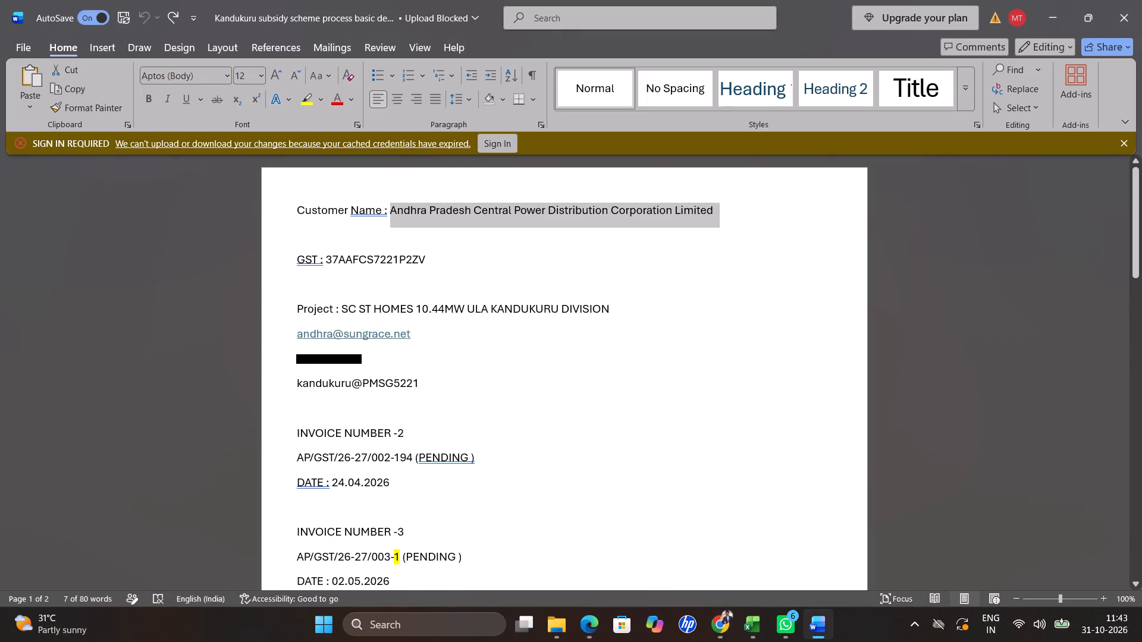
drag(347, 308, 665, 306)
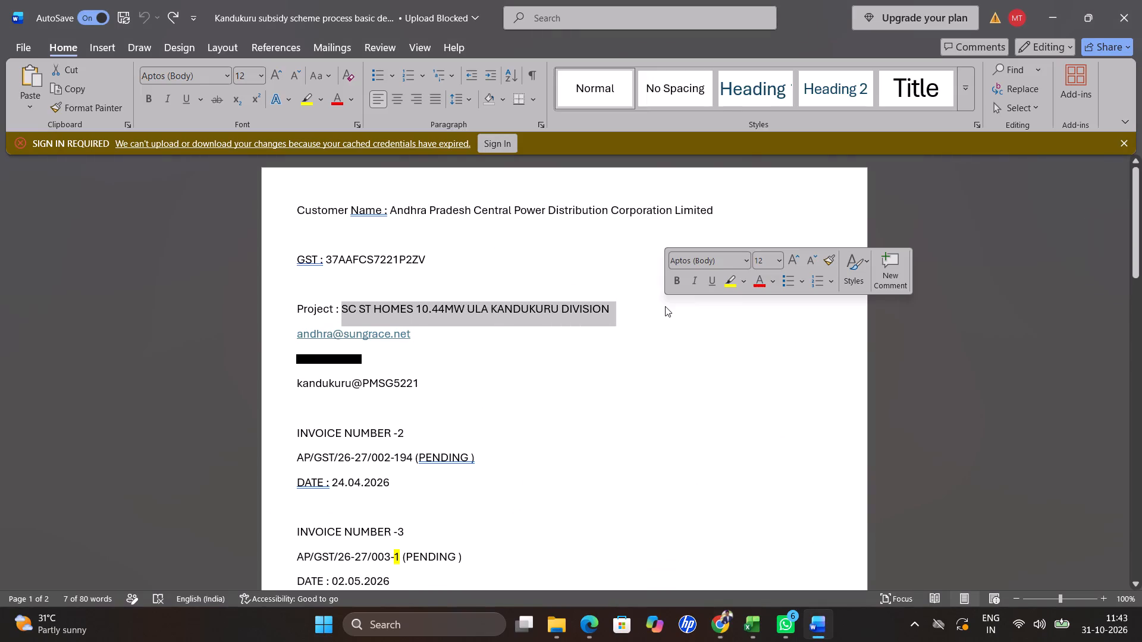
key(ctrl+c)
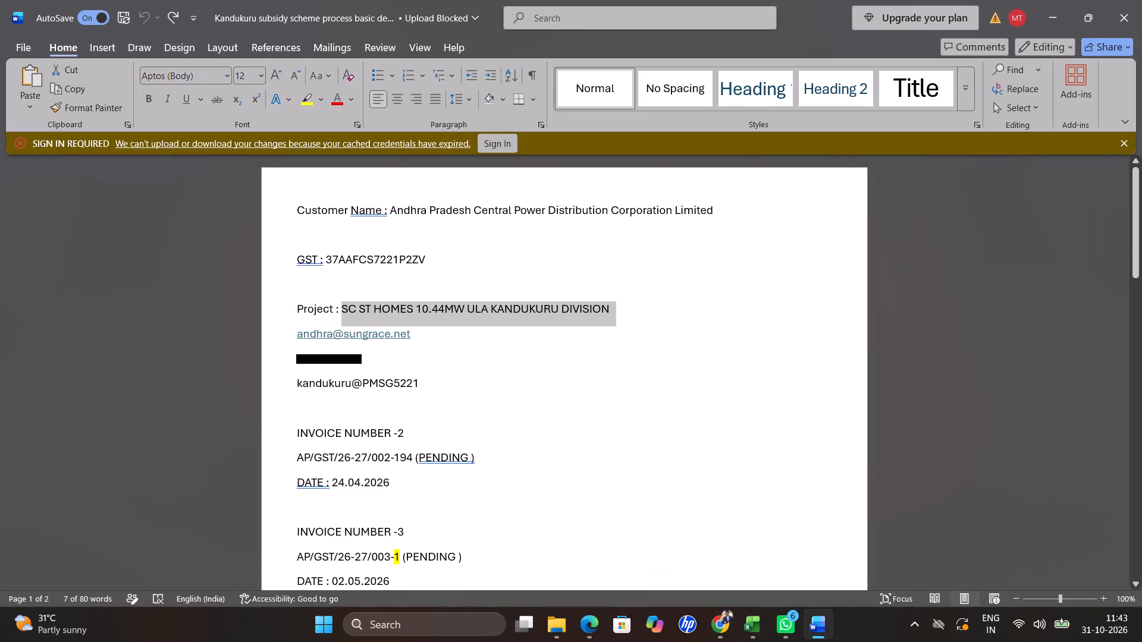
click(723, 573)
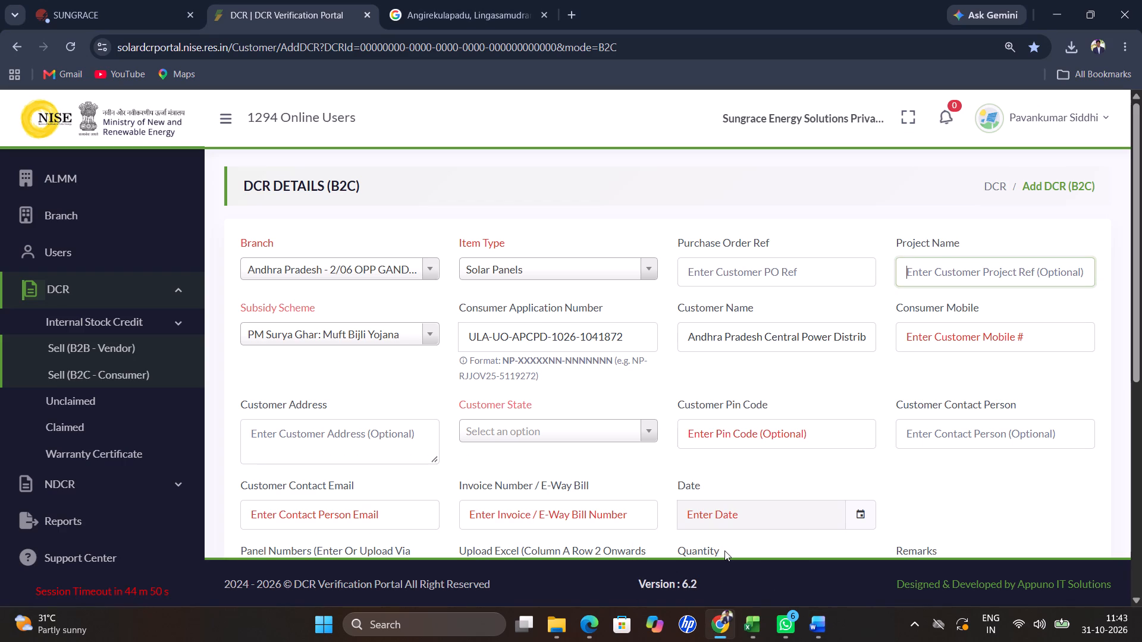
key(ctrl+v)
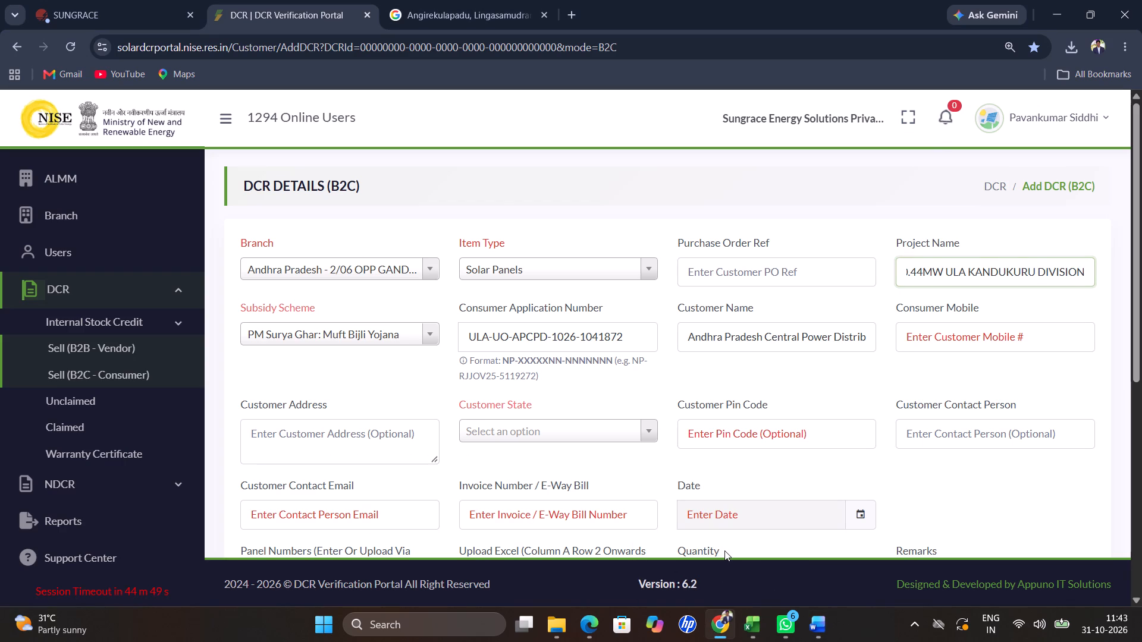
Set the Customer State to Andhra Pradesh (37).
click(578, 430)
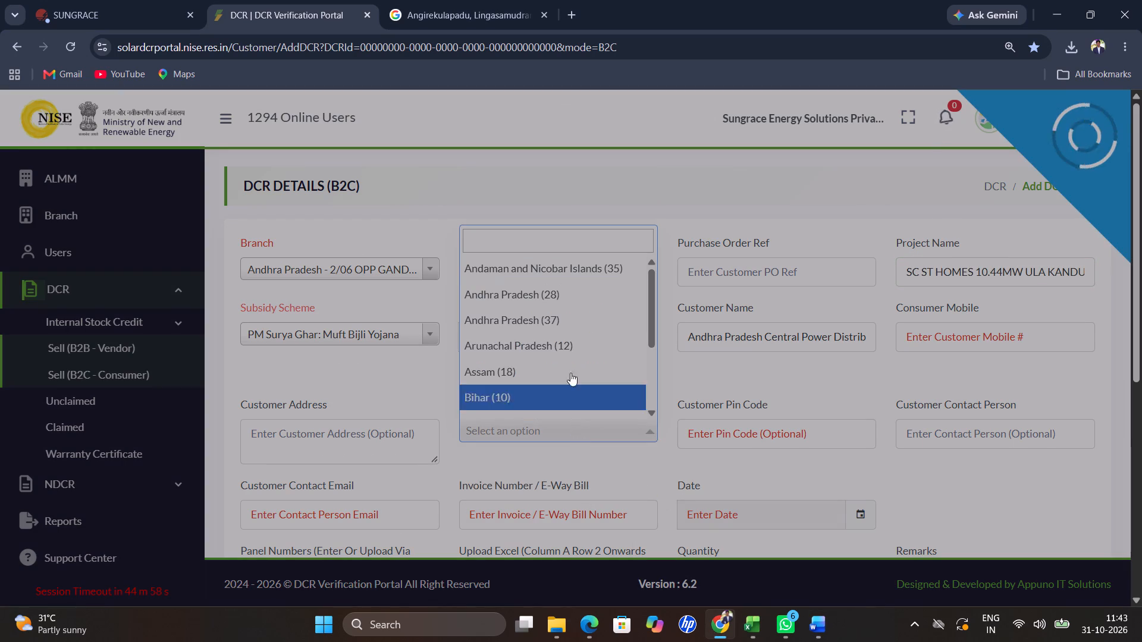
click(560, 319)
click(953, 324)
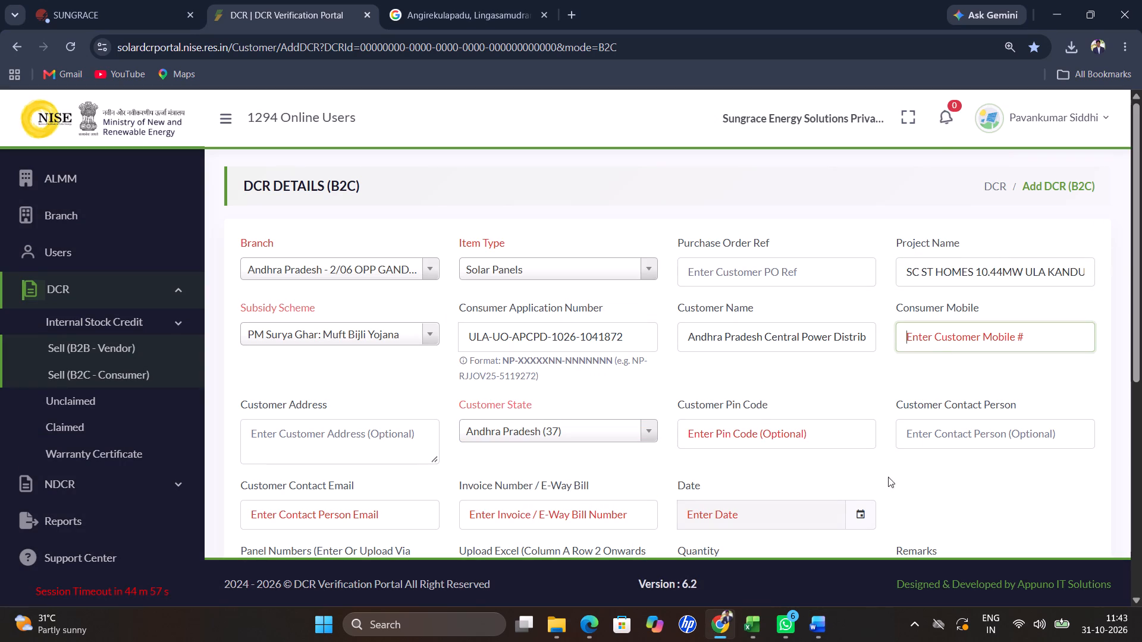
click(811, 584)
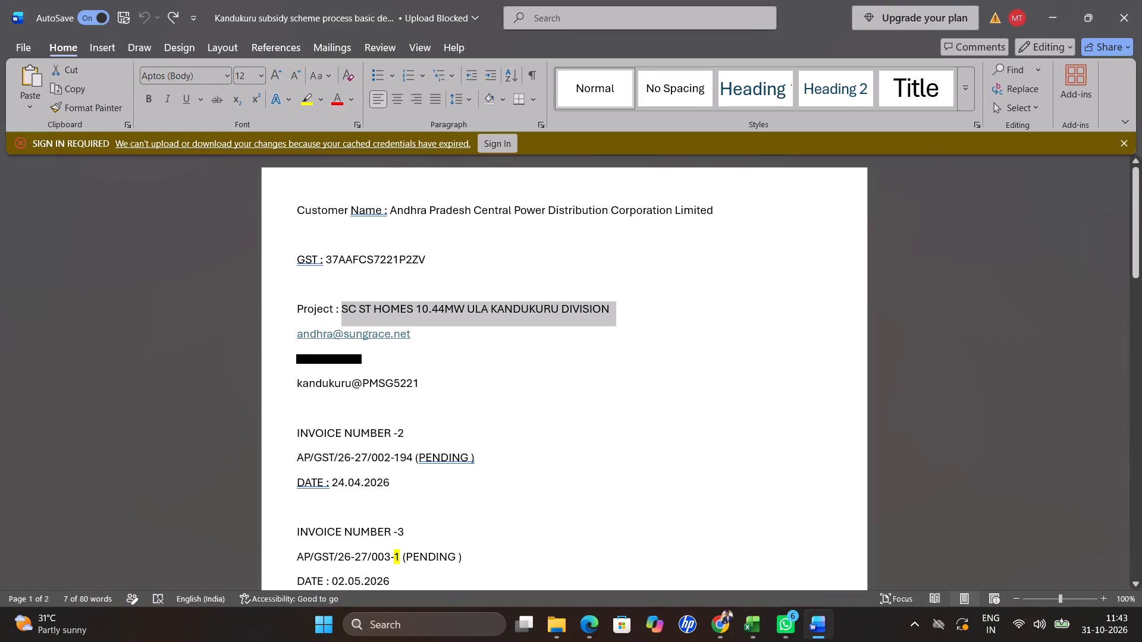
drag(363, 361, 288, 369)
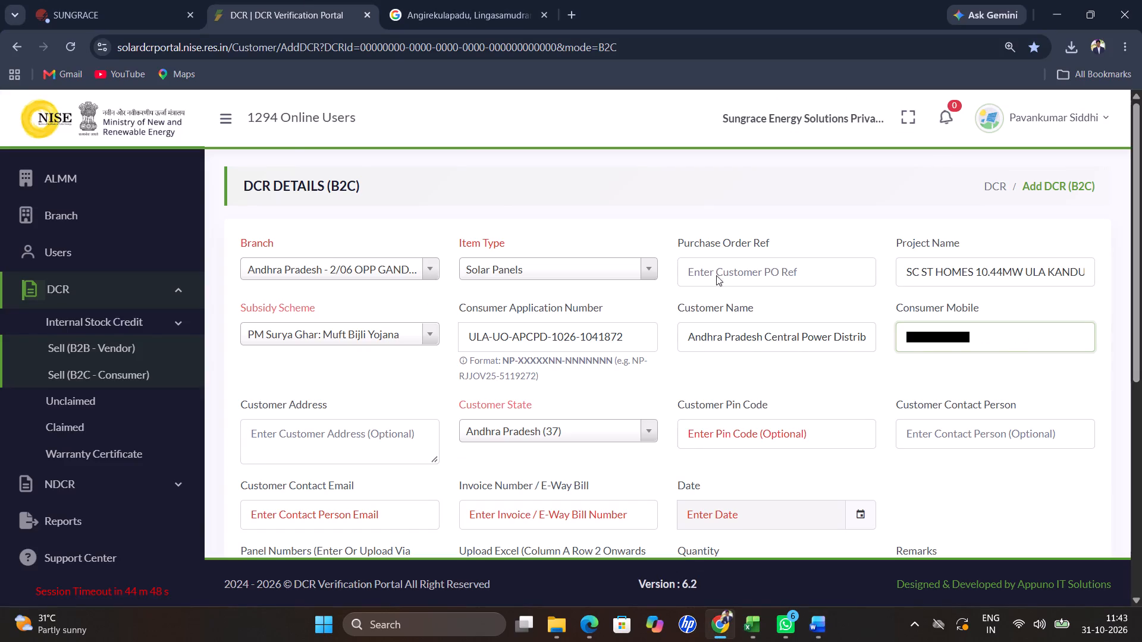
Fill Customer Contact Email with the company contact e-mail address from the Word subsidy details document.
scroll(583, 243, down, 4)
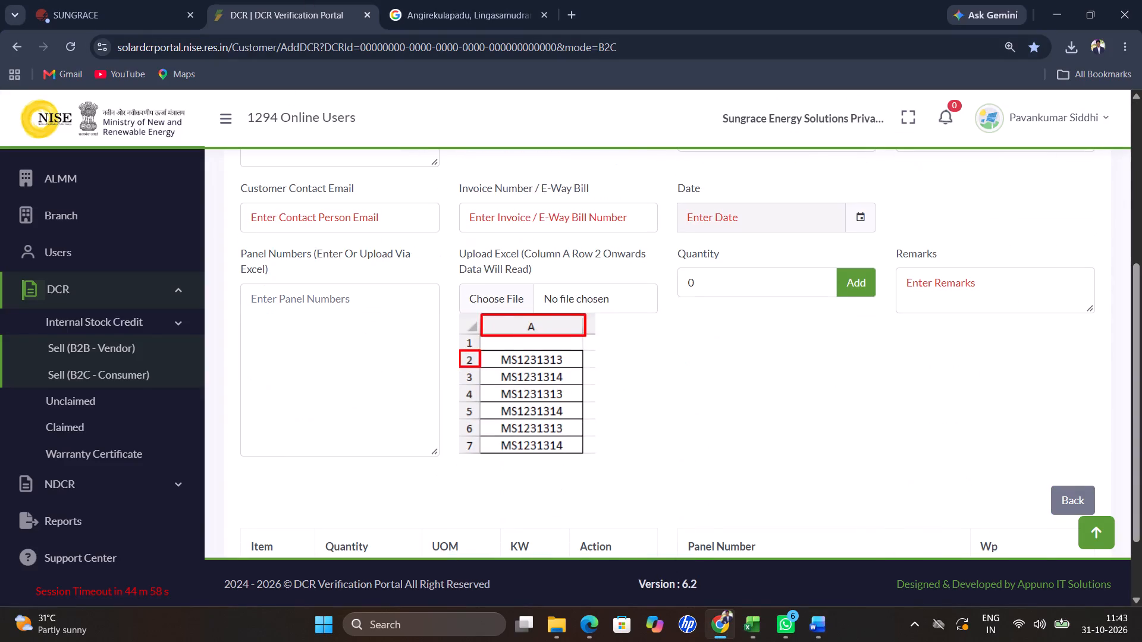
click(374, 221)
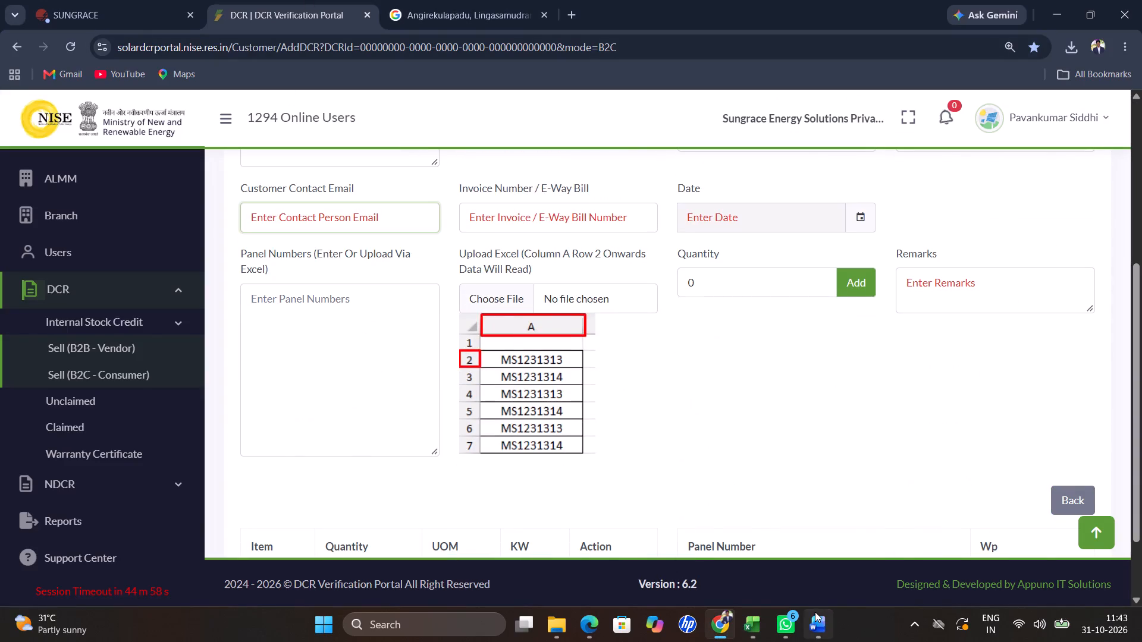
click(810, 547)
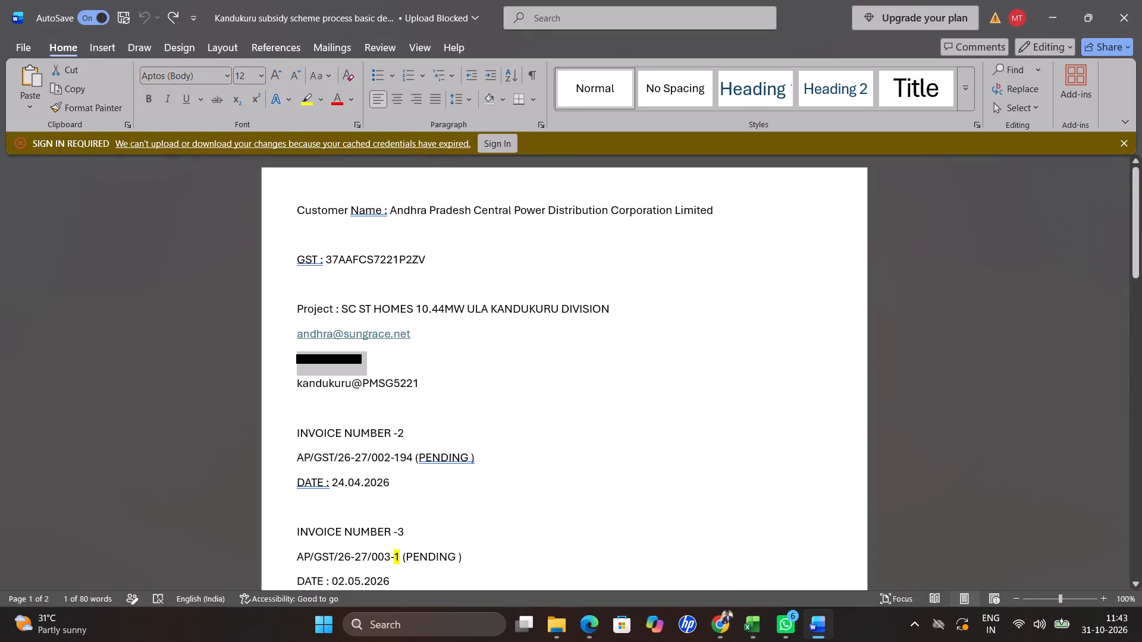
Fill Customer Contact Email in the DCR form with the company contact e-mail address copied from the Word document.
drag(416, 341, 413, 332)
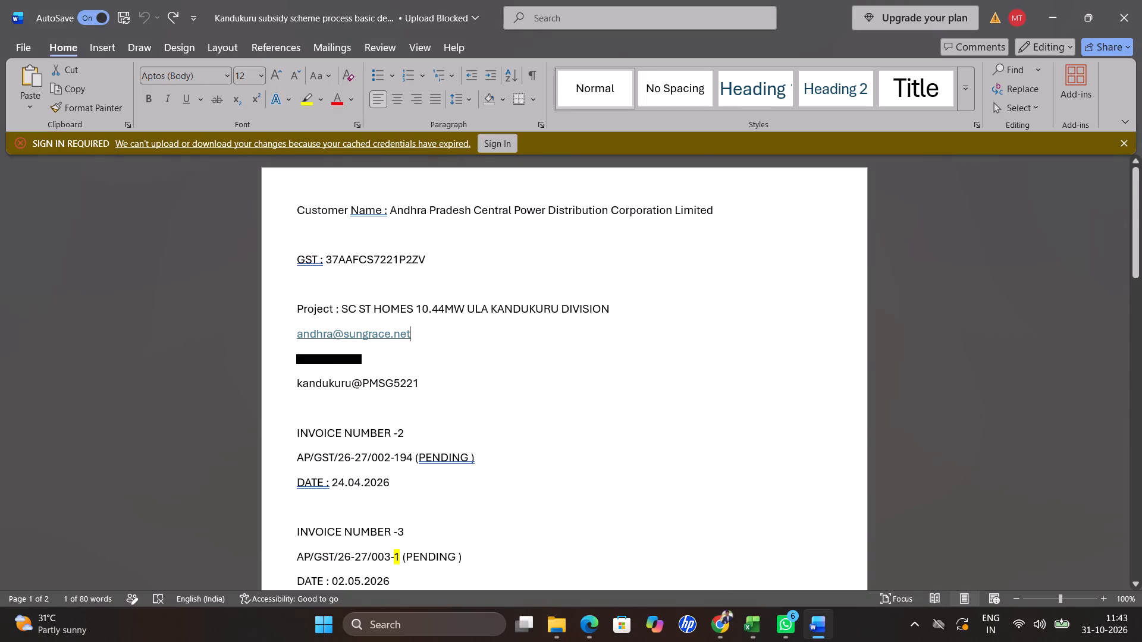
drag(413, 332, 267, 339)
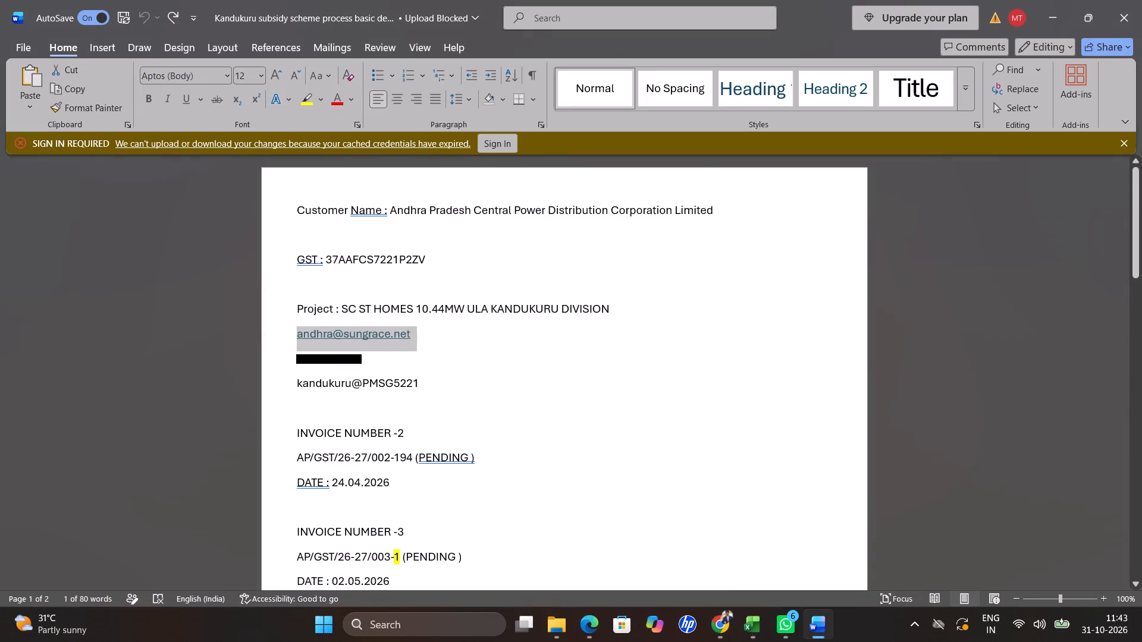
key(ctrl+c)
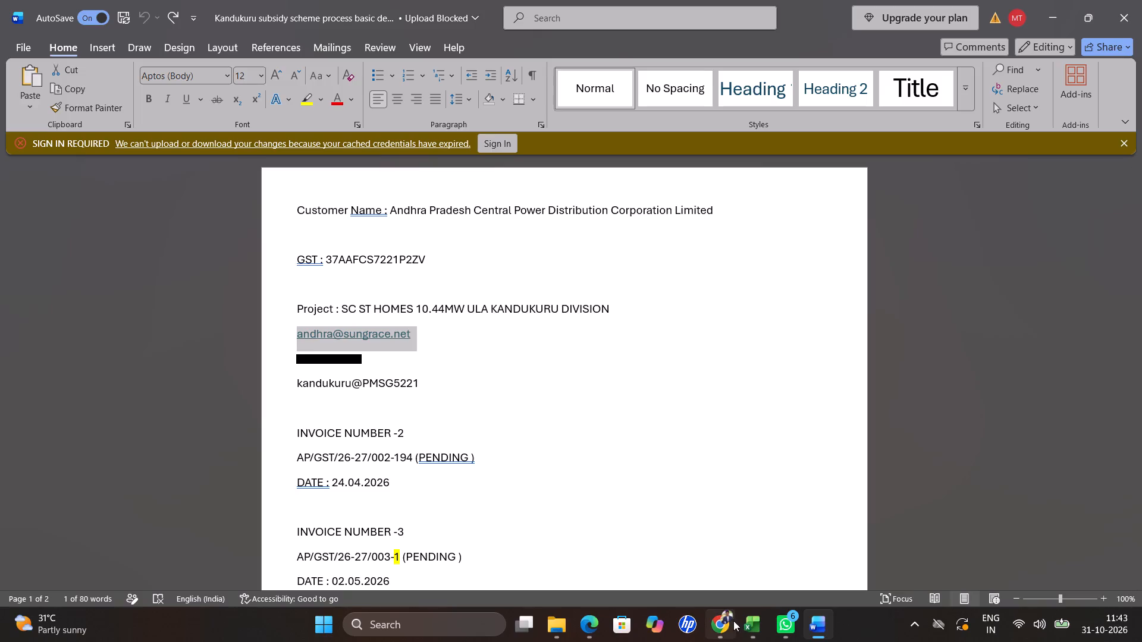
click(691, 547)
key(ctrl+v)
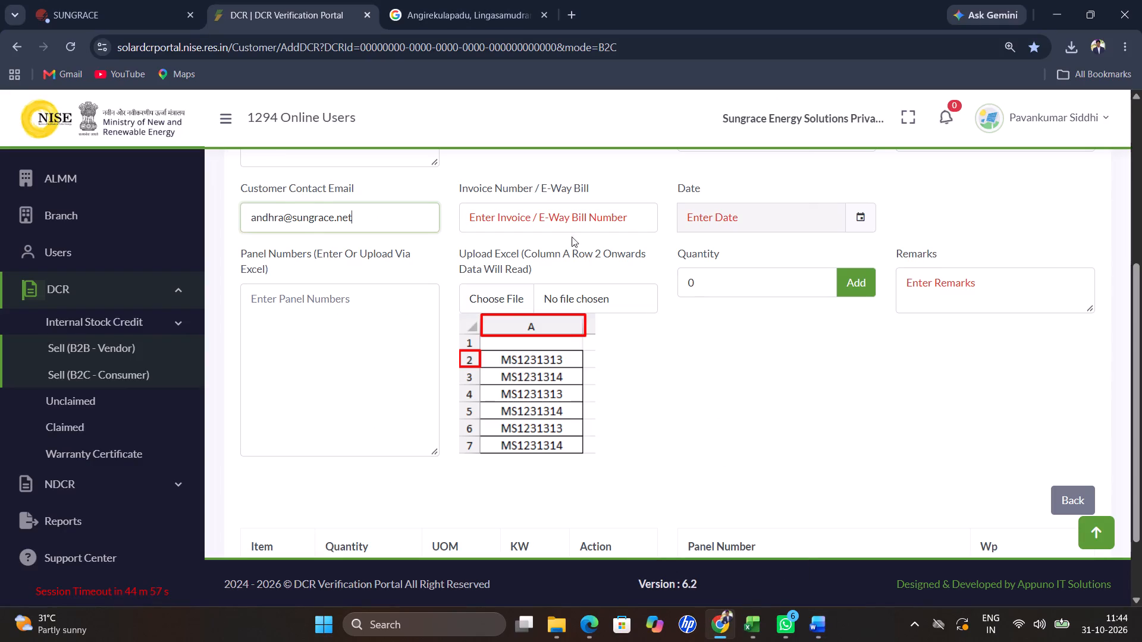
Enter the invoice number prefix AP/GST/26-27/007- from the Word document as the Invoice Number / E-Way Bill in the DCR form.
click(563, 211)
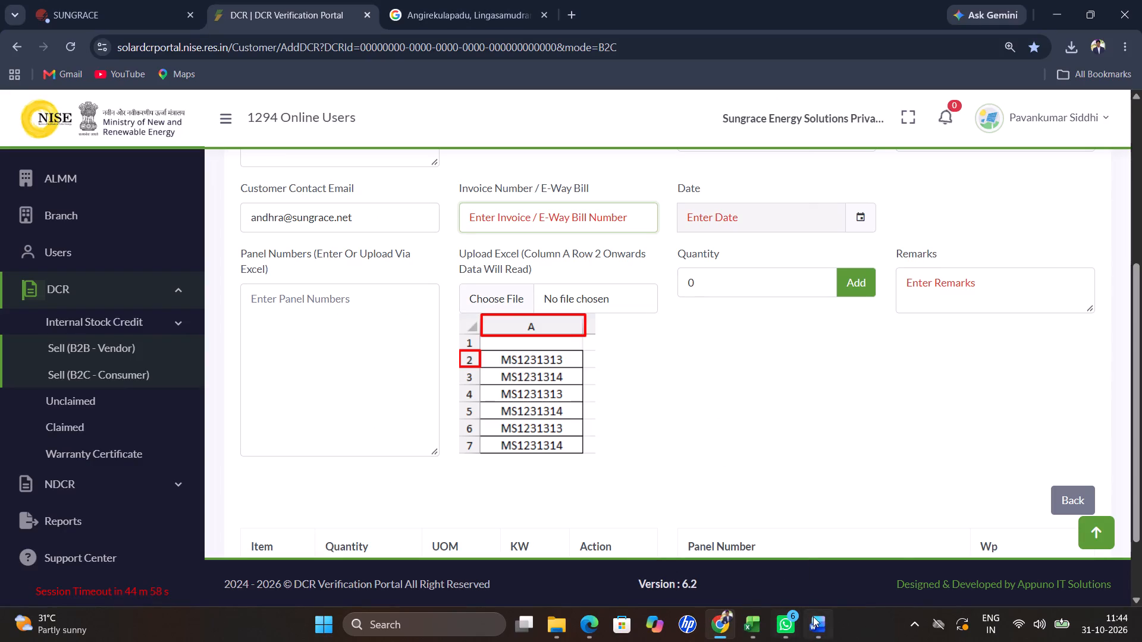
drag(802, 565, 780, 549)
scroll(504, 356, down, 9)
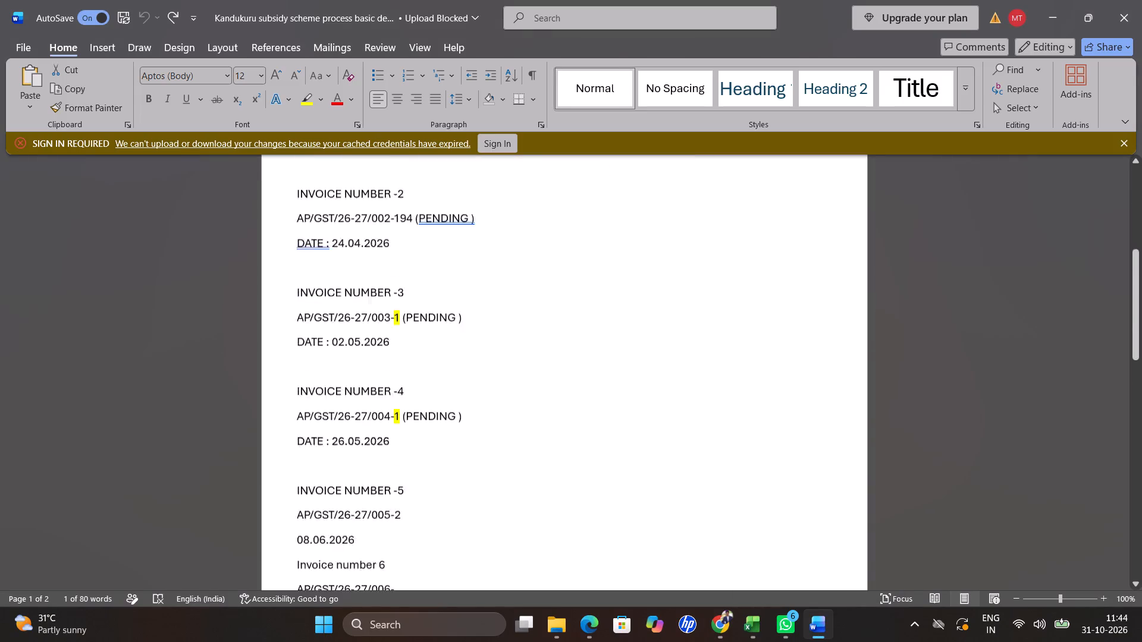
scroll(464, 336, down, 14)
drag(404, 260, 286, 261)
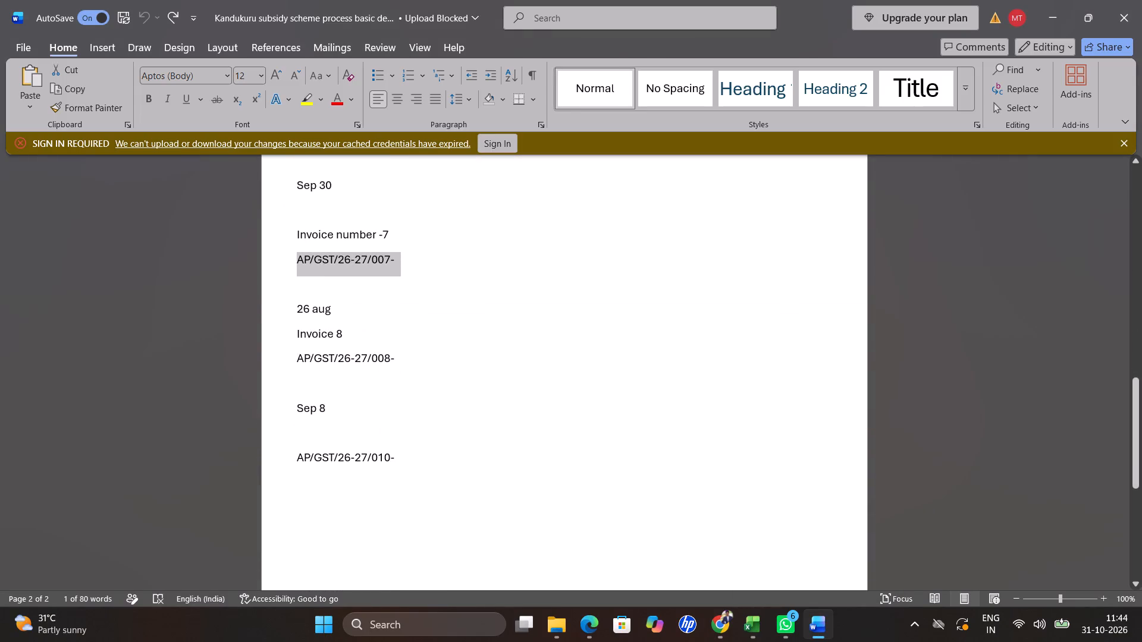
key(ctrl+c)
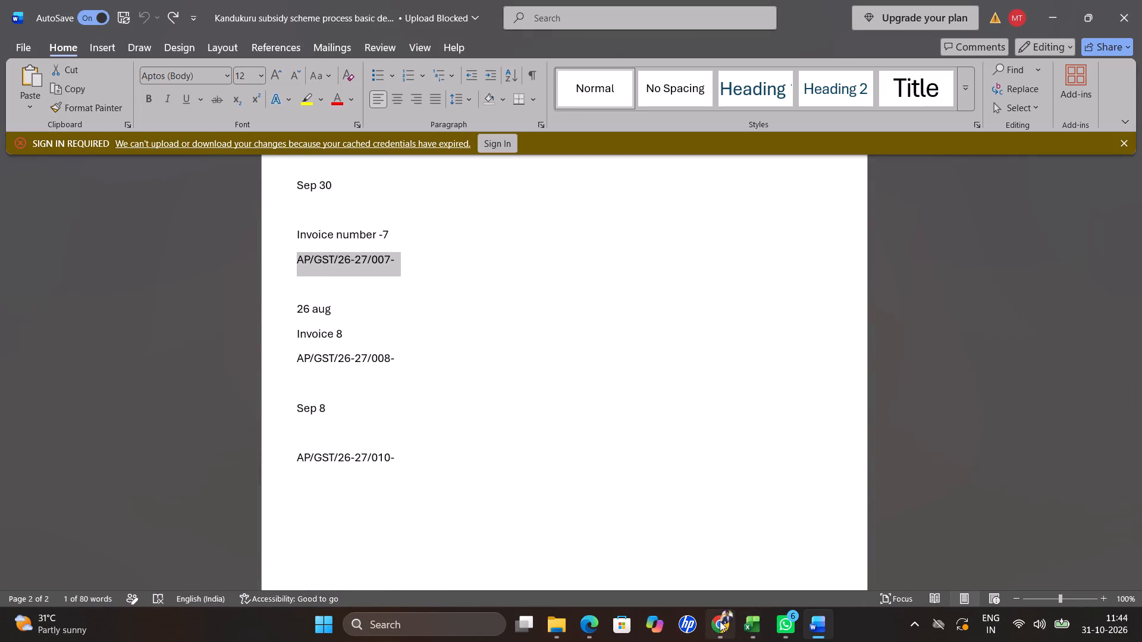
click(712, 569)
key(ctrl+v)
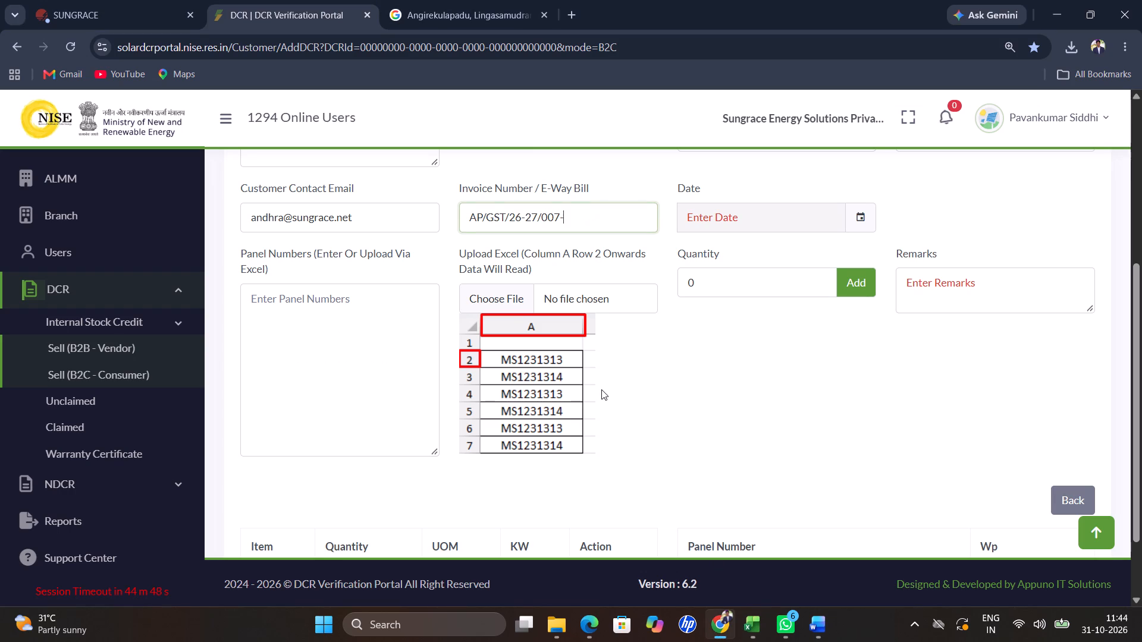
Complete the Invoice Number / E-Way Bill as AP/GST/26-27/008-113.
key(1)
text(13)
click(729, 231)
click(556, 221)
key(Right)
key(BackSpace)
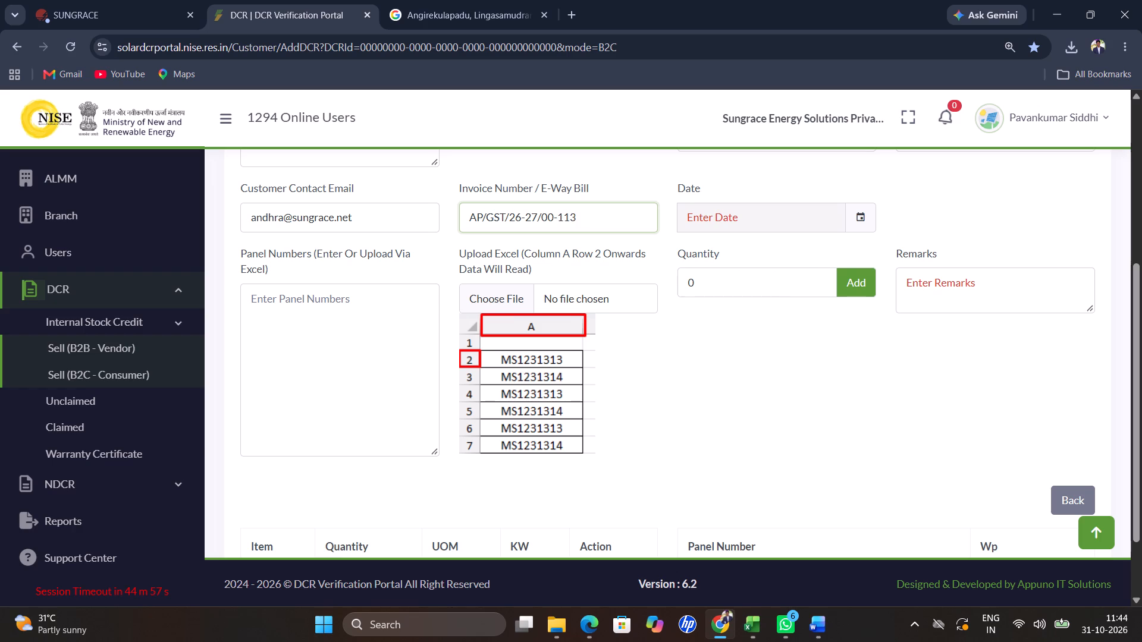
key(8)
Set the invoice Date to 08-Sep-2026.
click(727, 205)
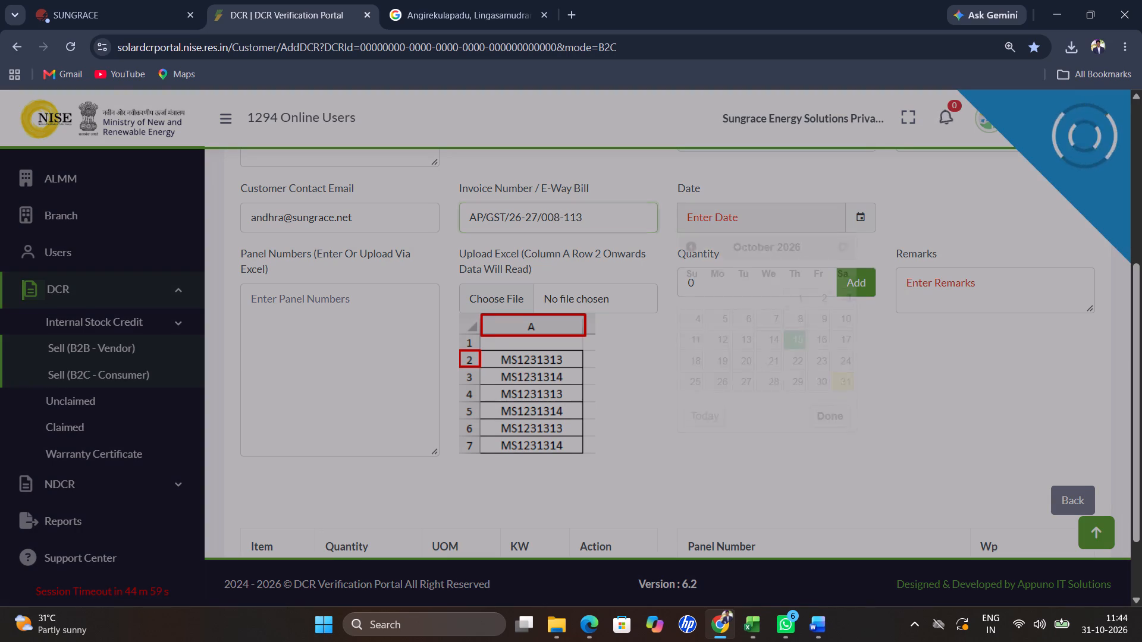
click(728, 212)
click(696, 251)
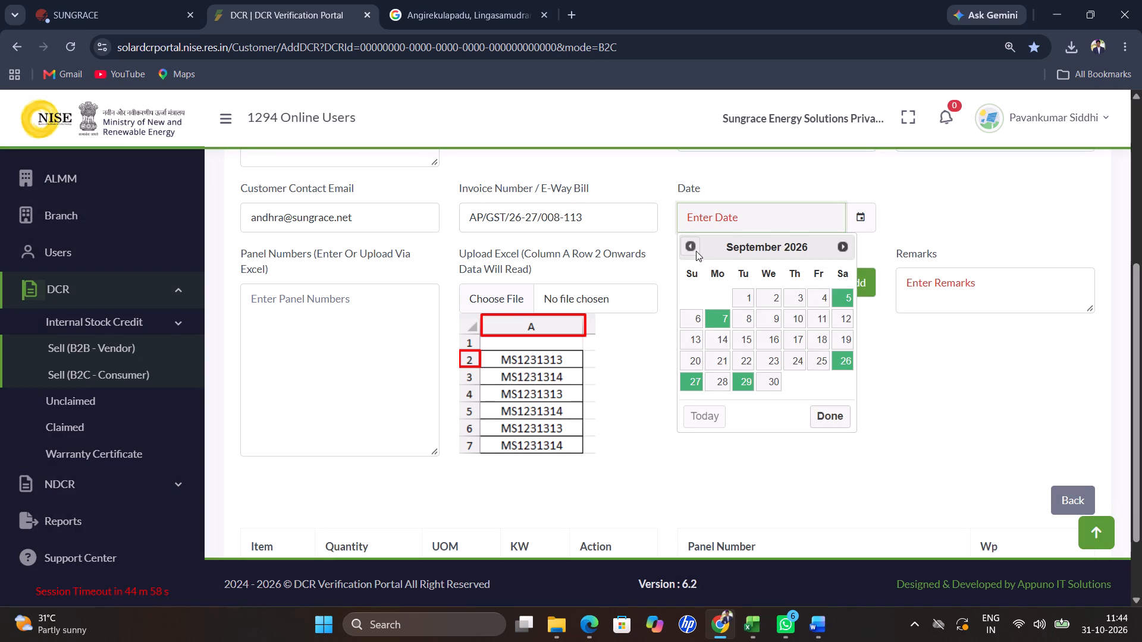
click(746, 314)
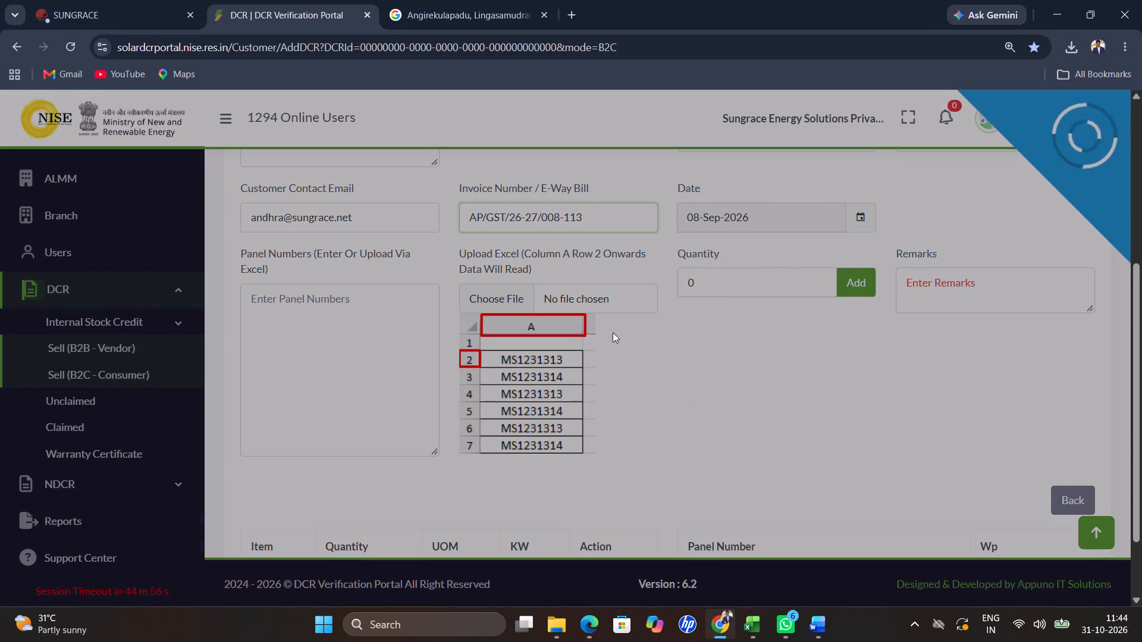
Fill Panel Numbers with the panel serial numbers copied from the consumer's SUNGRACE Quick Copy Details.
click(347, 366)
click(61, 0)
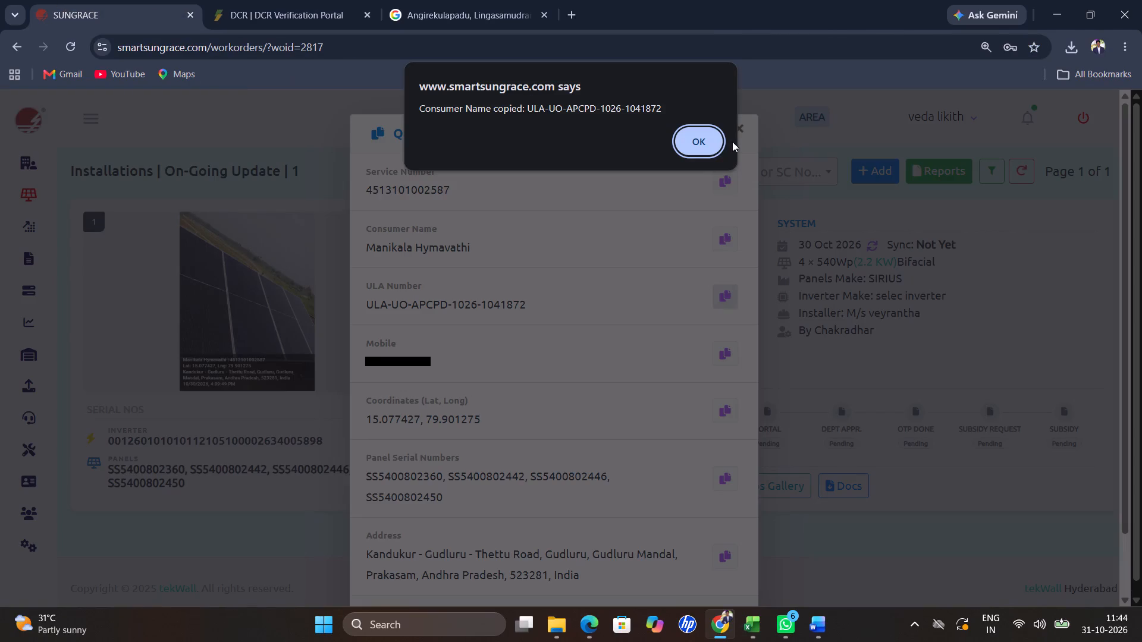
click(719, 143)
click(717, 474)
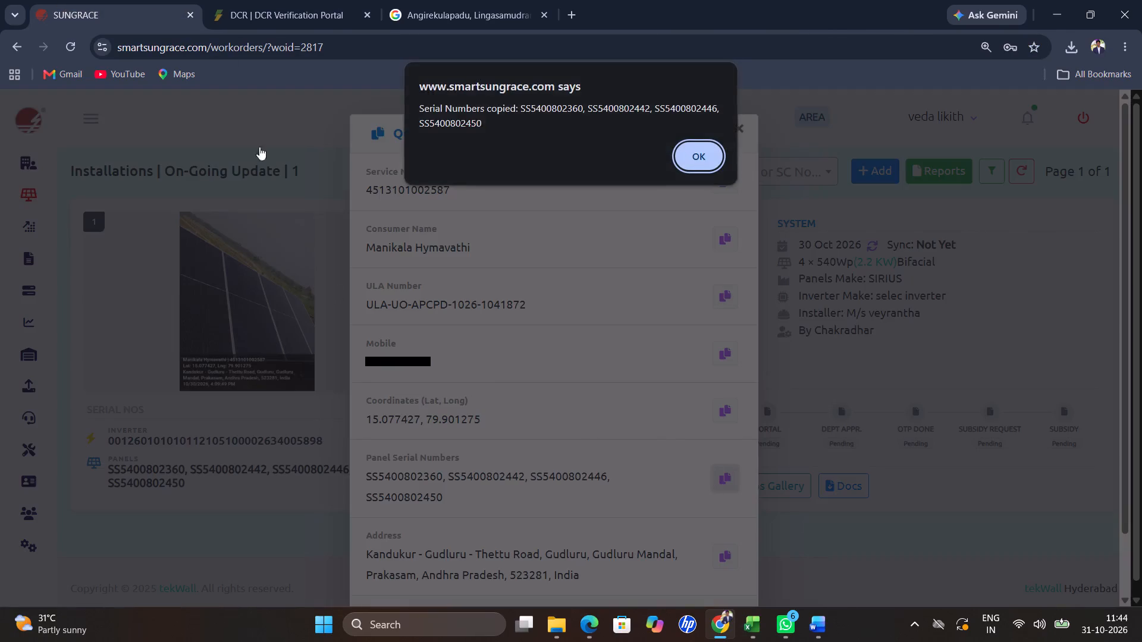
drag(240, 0, 244, 7)
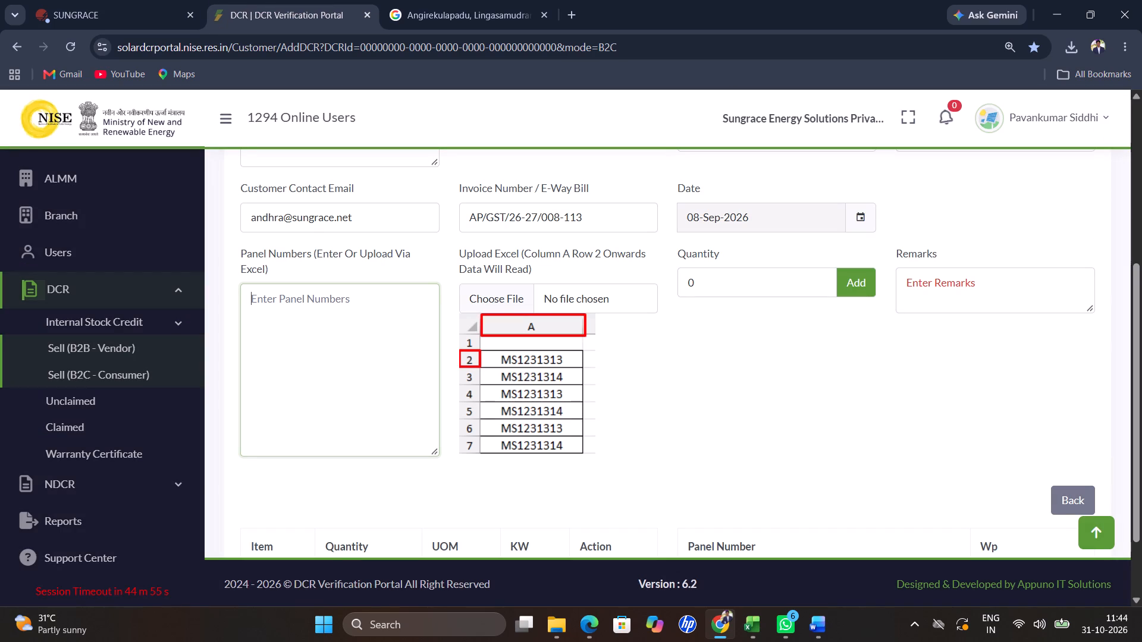
key(ctrl+v)
Put each of the four panel serial numbers on its own line, removing the separating commas and spaces.
key(Left)
key(Left)
key(Left)
key(Left)
key(Left)
key(Left)
key(Left)
key(Left)
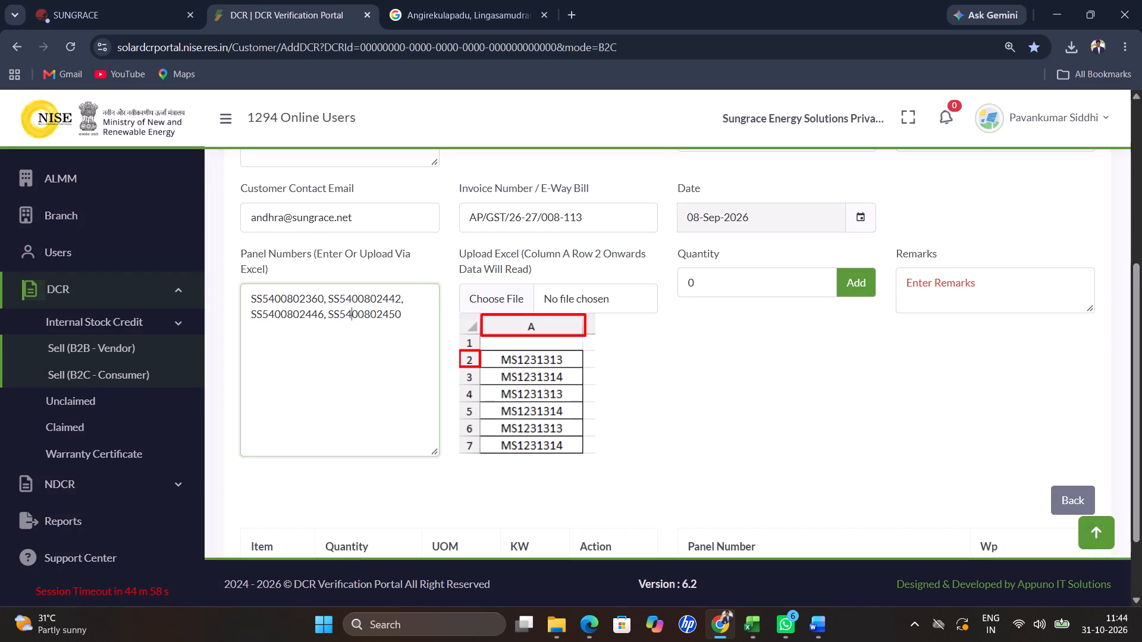
key(Left)
key(Left)
key(Left)
key(Left)
key(BackSpace)
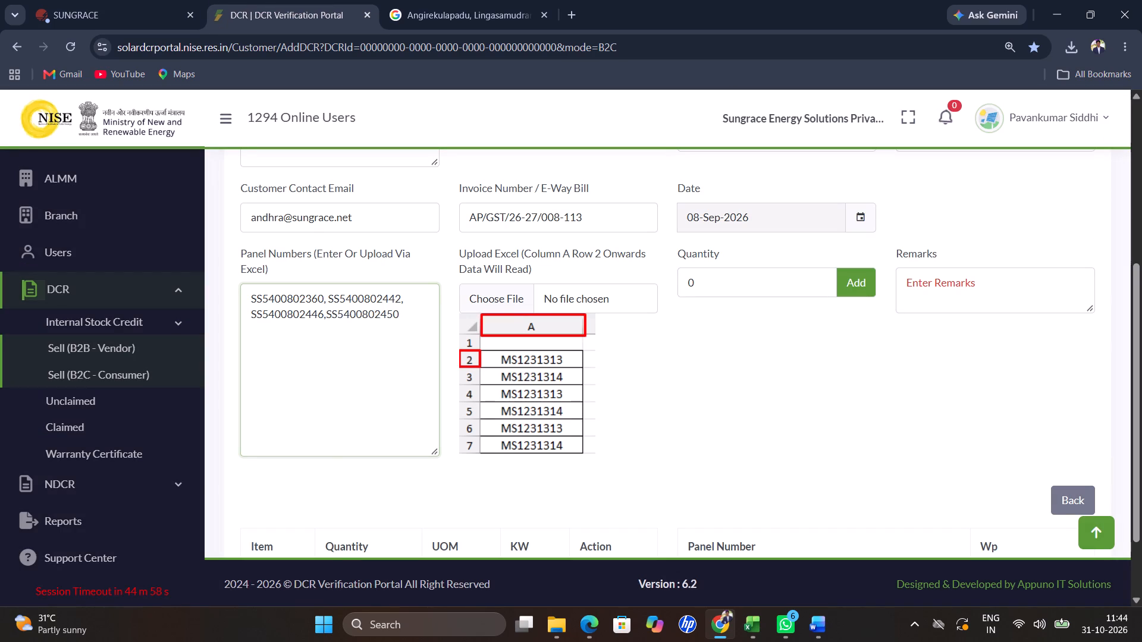
key(BackSpace)
key(Return)
key(Up)
key(Up)
key(Up)
key(Up)
key(Right)
key(Right)
key(Right)
key(Right)
key(Right)
key(Right)
key(Right)
key(Right)
key(Right)
key(Right)
key(Right)
key(Right)
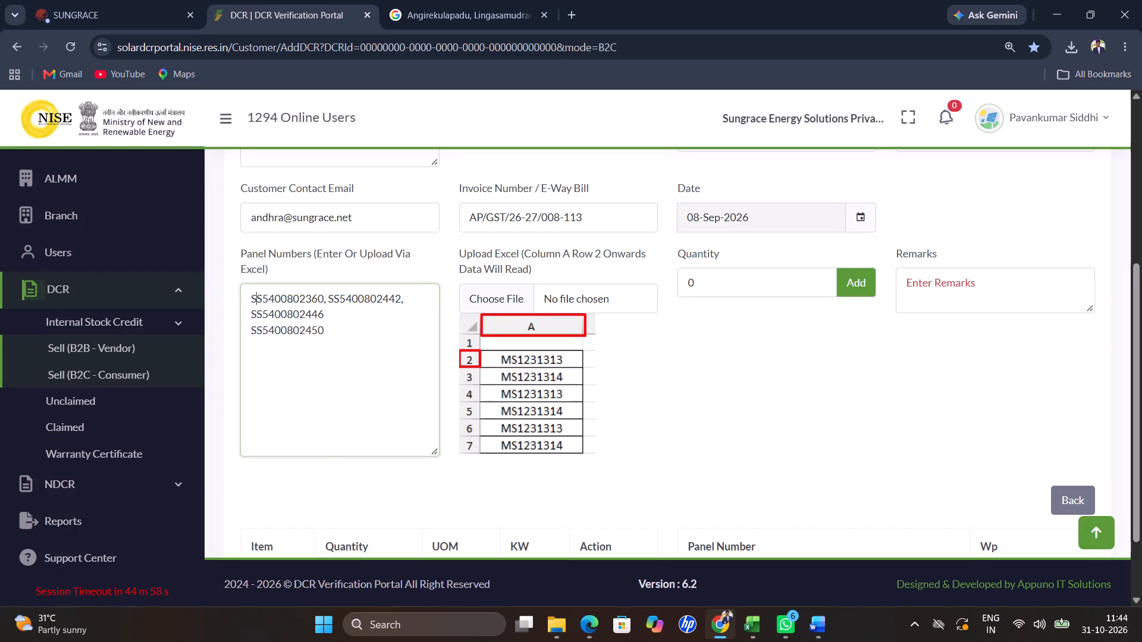
key(Right)
key(Right)
key(BackSpace)
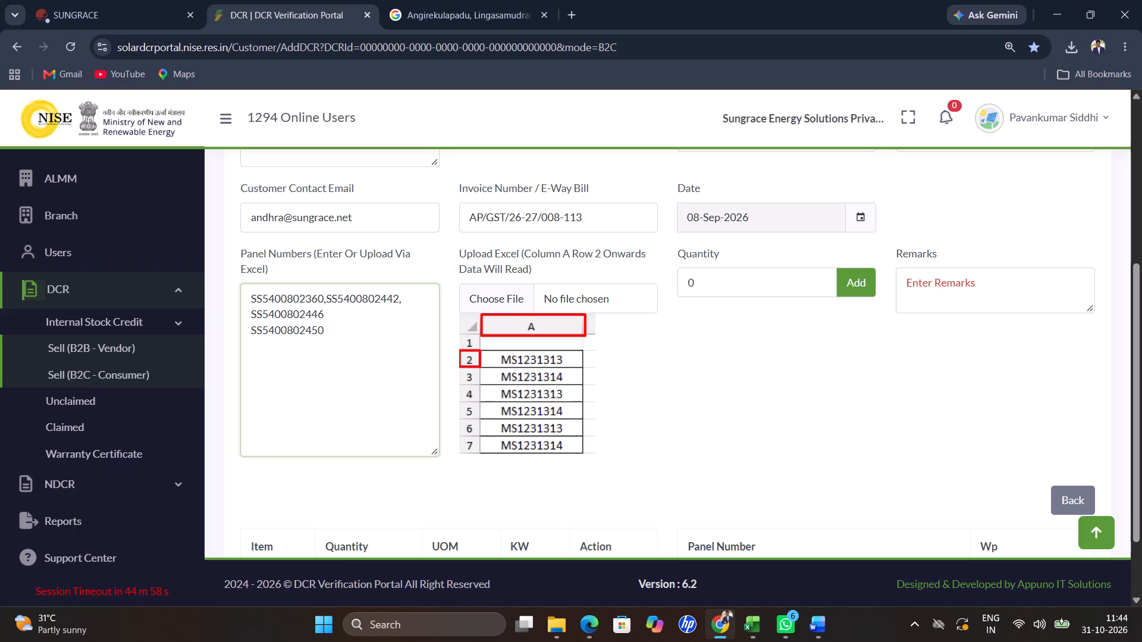
key(BackSpace)
key(Return)
key(Right)
key(Right)
key(Right)
key(Right)
key(Right)
key(Right)
key(Right)
key(Right)
key(Right)
key(Right)
key(Right)
key(Right)
key(Right)
key(Right)
key(Right)
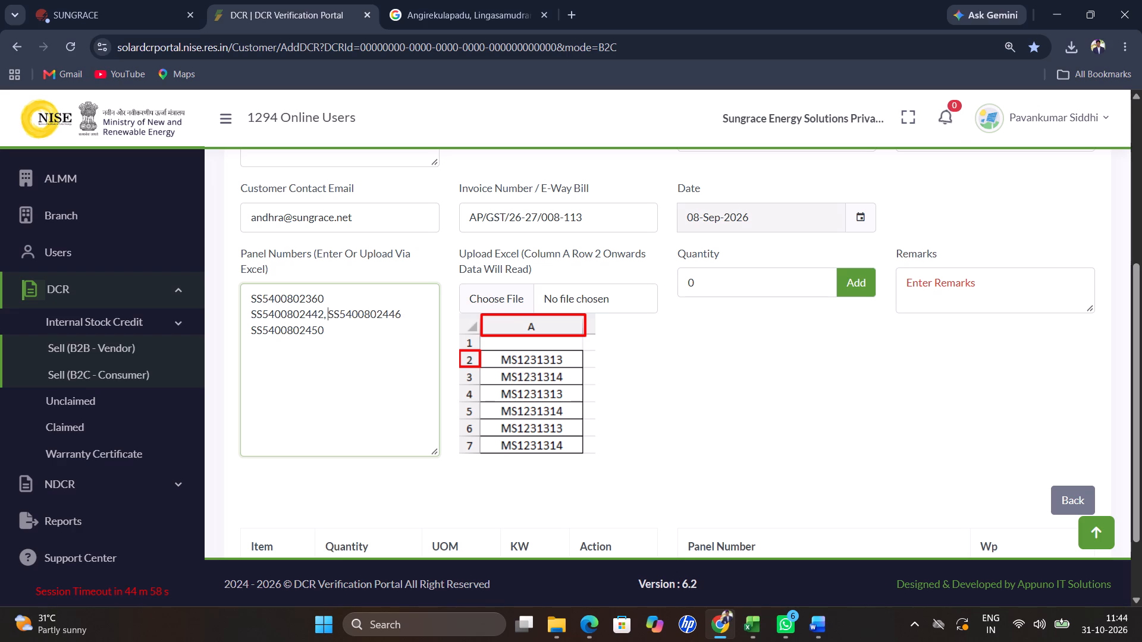
key(Left)
key(BackSpace)
key(BackSpace)
key(Return)
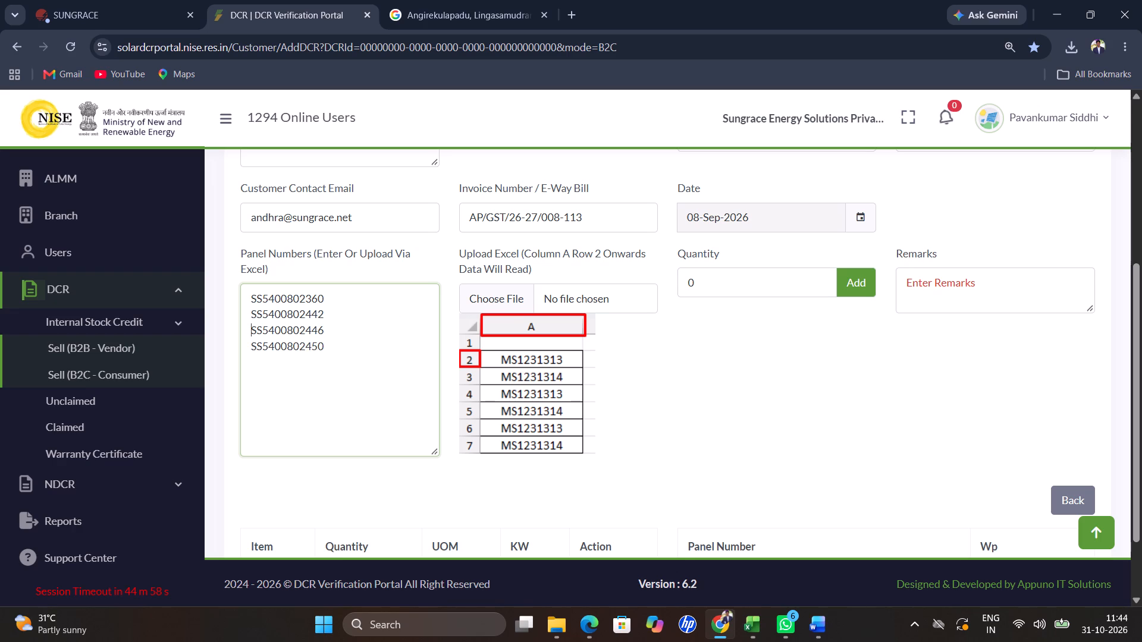
Set the Quantity to 4 and add the panels to the DCR.
click(713, 282)
scroll(713, 281, up, 1)
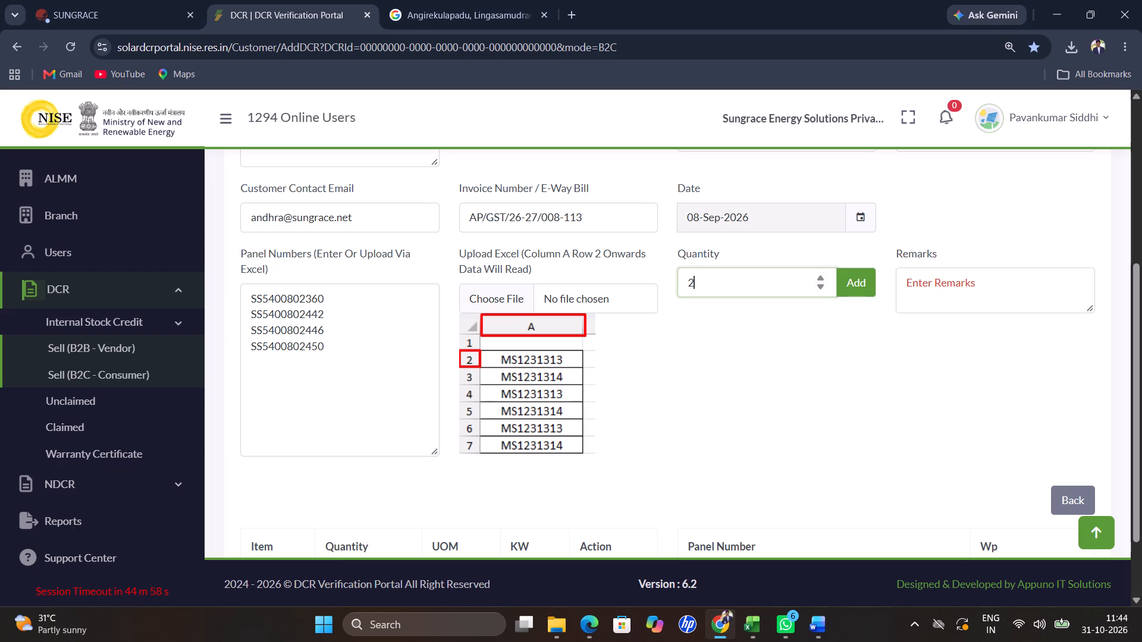
scroll(713, 281, up, 3)
click(865, 292)
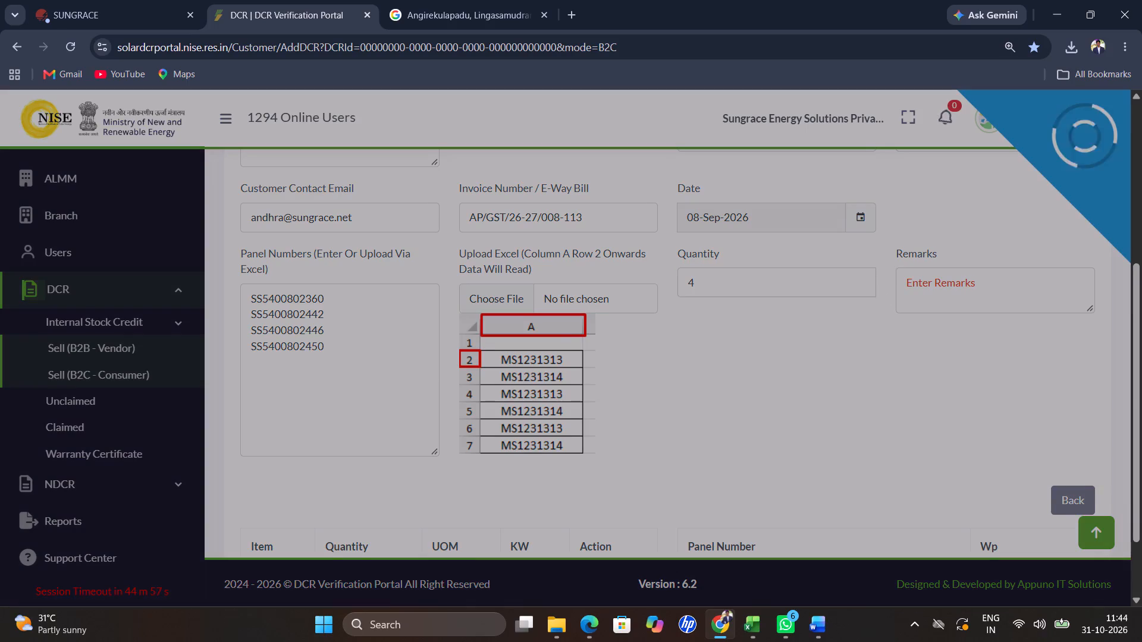
Fill Remarks with the installation address copied from the consumer's SUNGRACE Quick Copy Details.
click(973, 301)
click(97, 0)
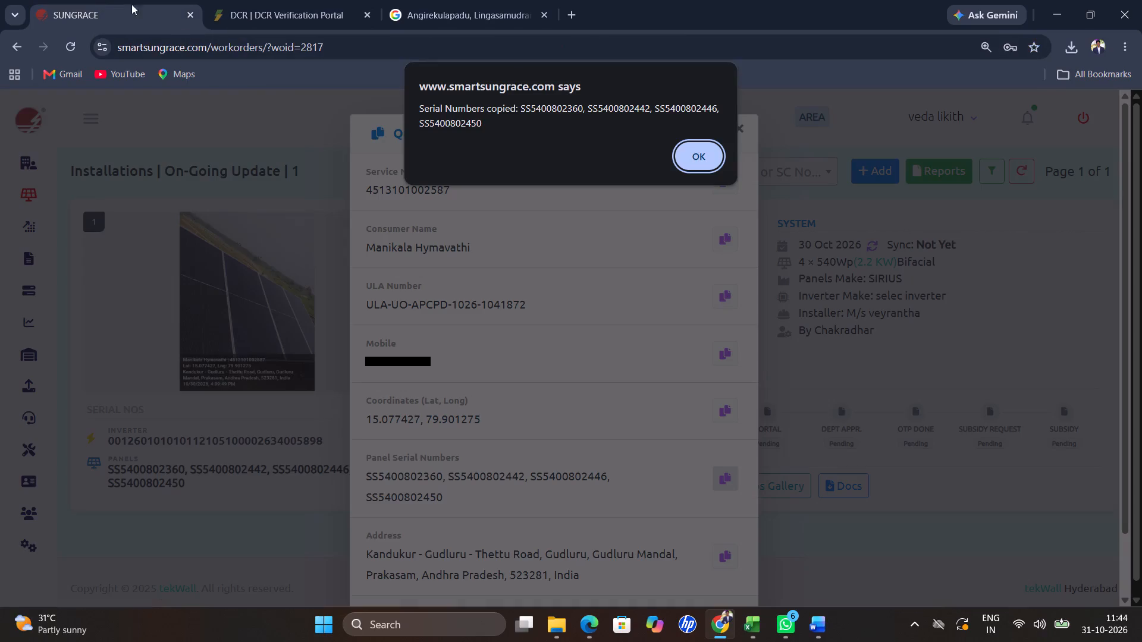
click(707, 155)
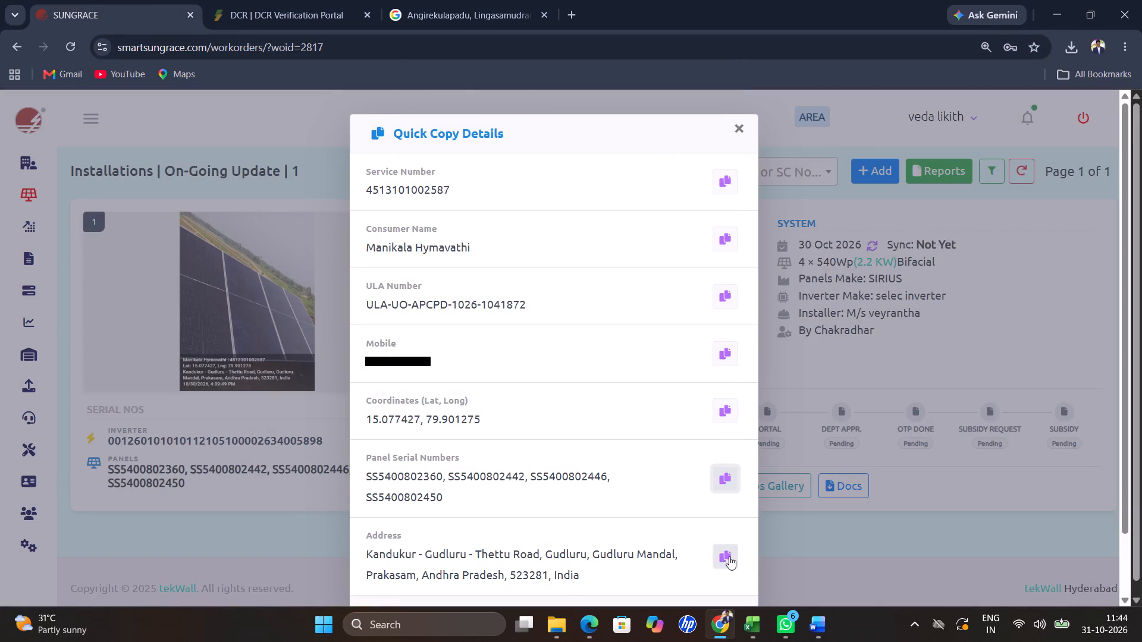
click(729, 556)
click(291, 0)
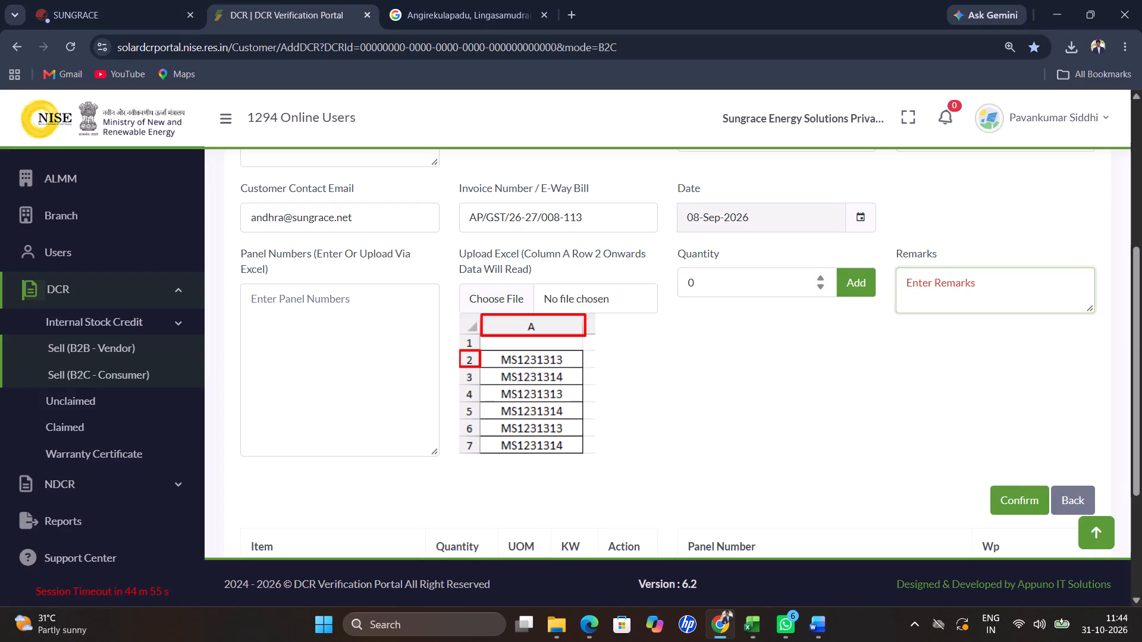
key(ctrl+v)
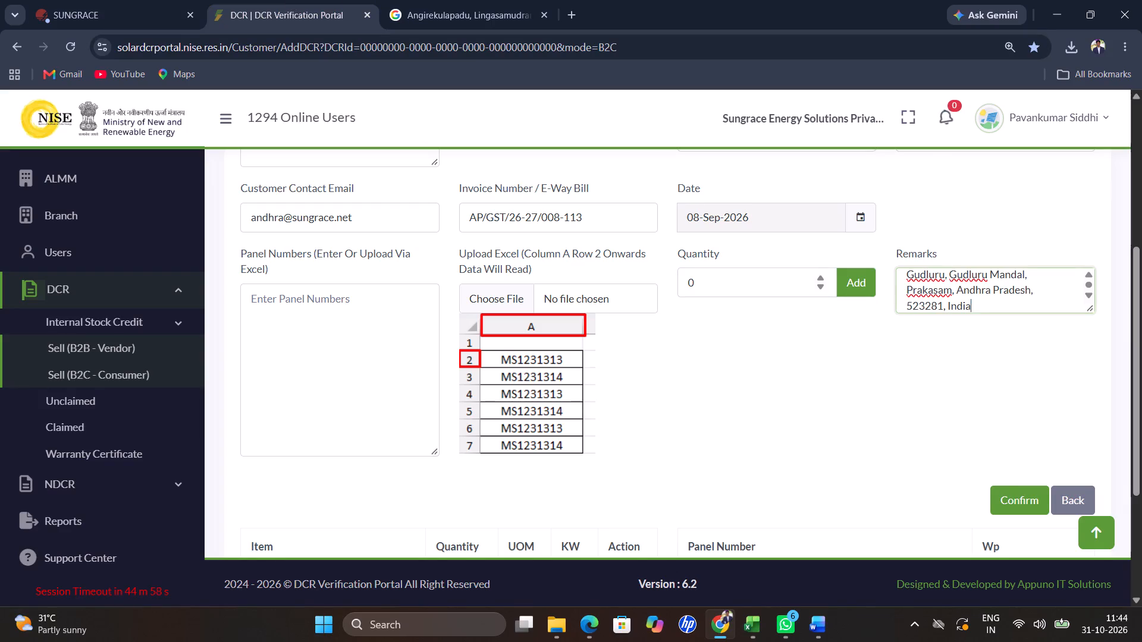
Fill Customer Pin Code with the pincode copied from the consumer's SUNGRACE Quick Copy Details.
scroll(712, 272, up, 2)
click(688, 278)
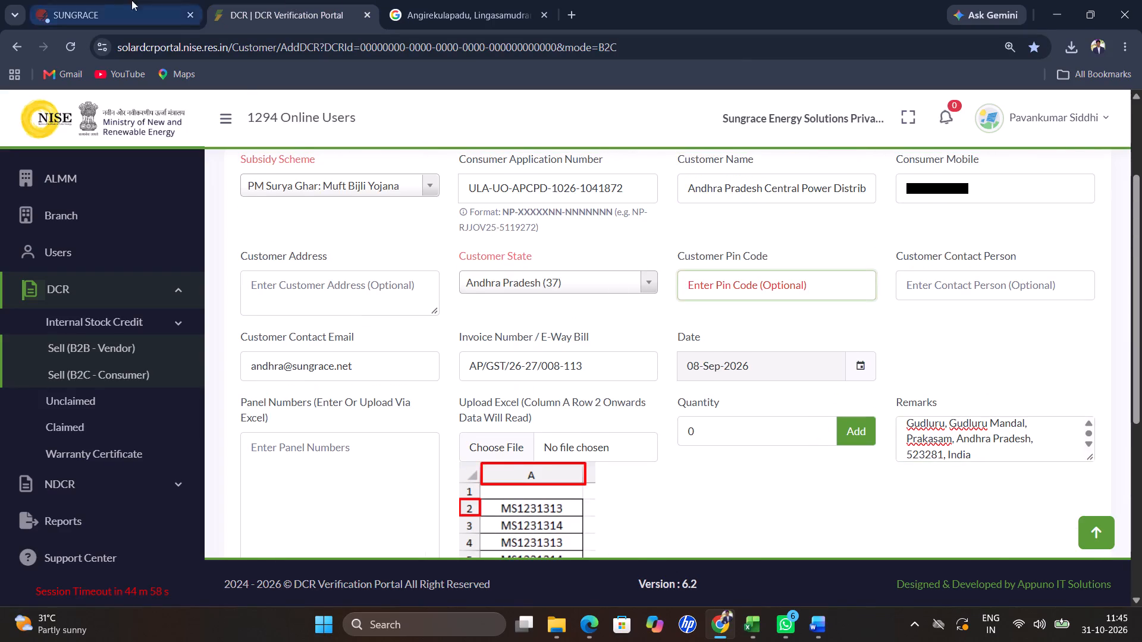
click(110, 0)
scroll(502, 247, down, 1)
click(696, 152)
scroll(622, 251, down, 5)
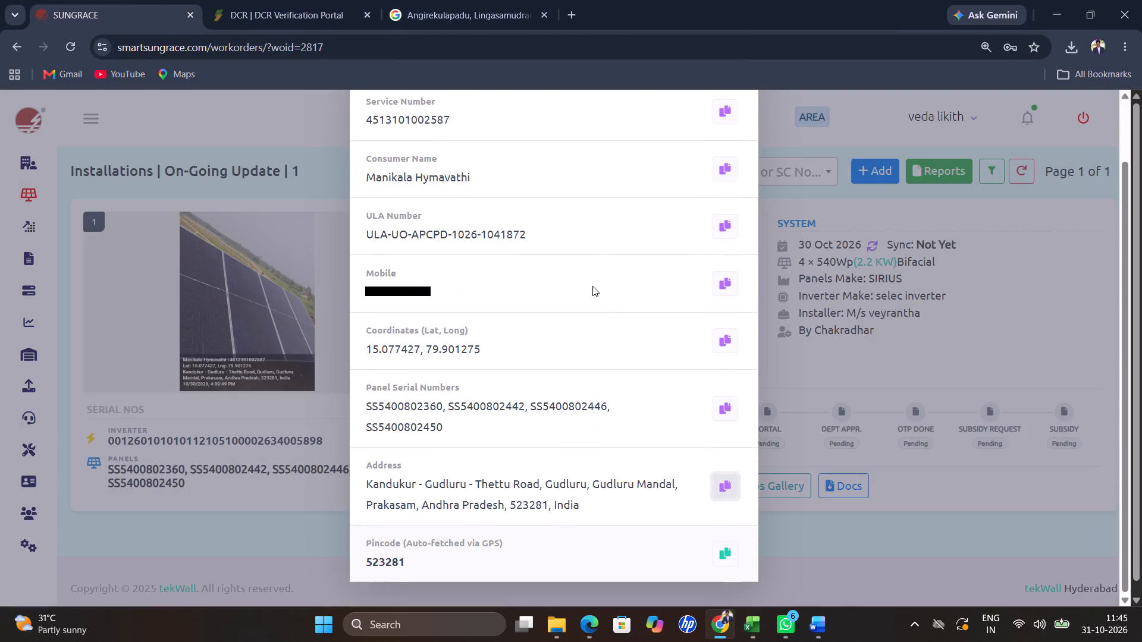
click(720, 556)
click(267, 0)
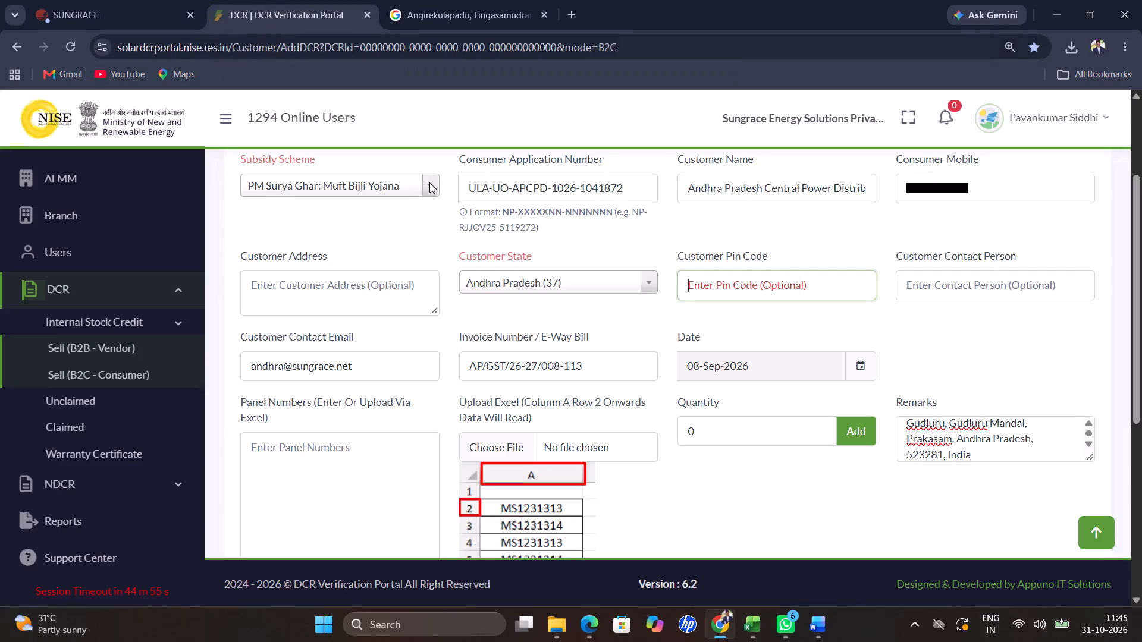
key(ctrl+v)
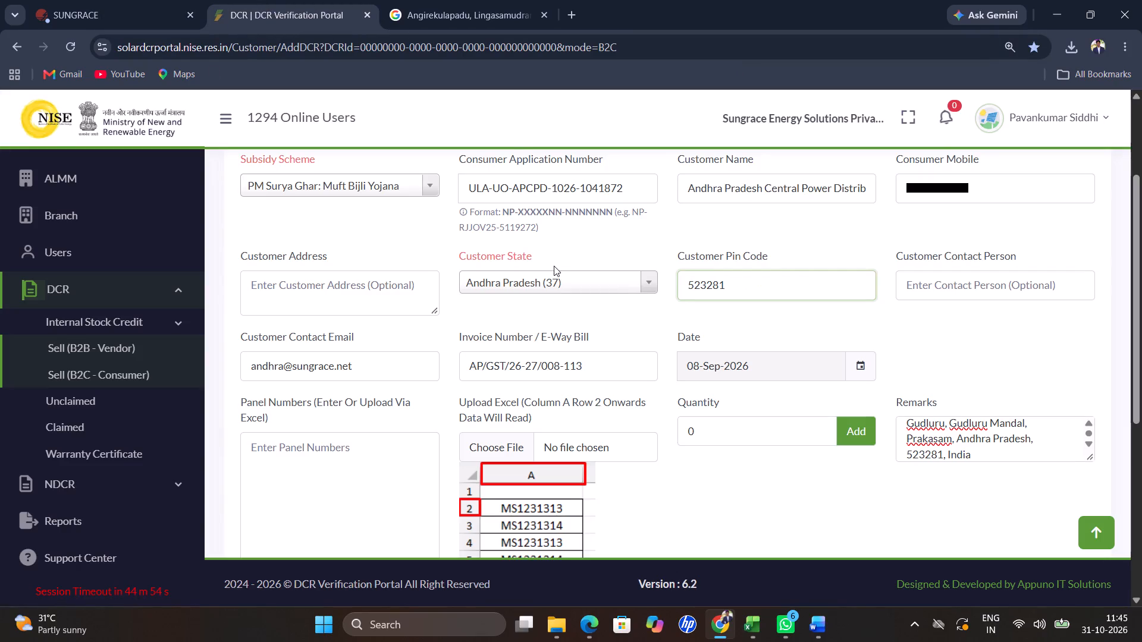
Confirm the B2C DCR entry and approve its submission.
scroll(579, 277, down, 2)
scroll(853, 260, down, 2)
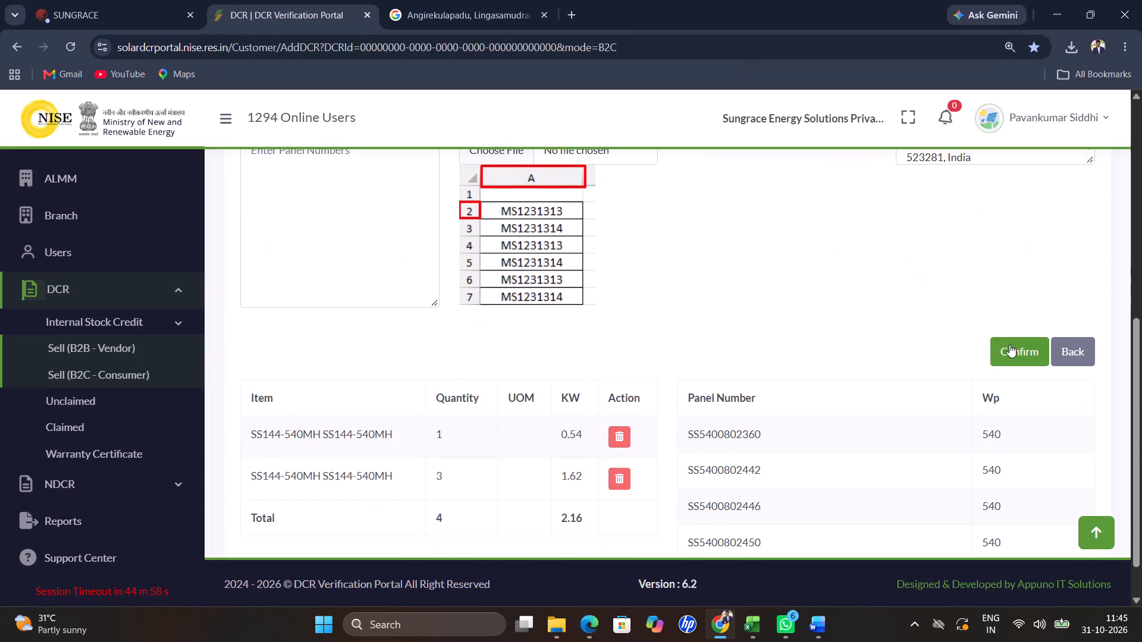
click(1011, 347)
click(726, 443)
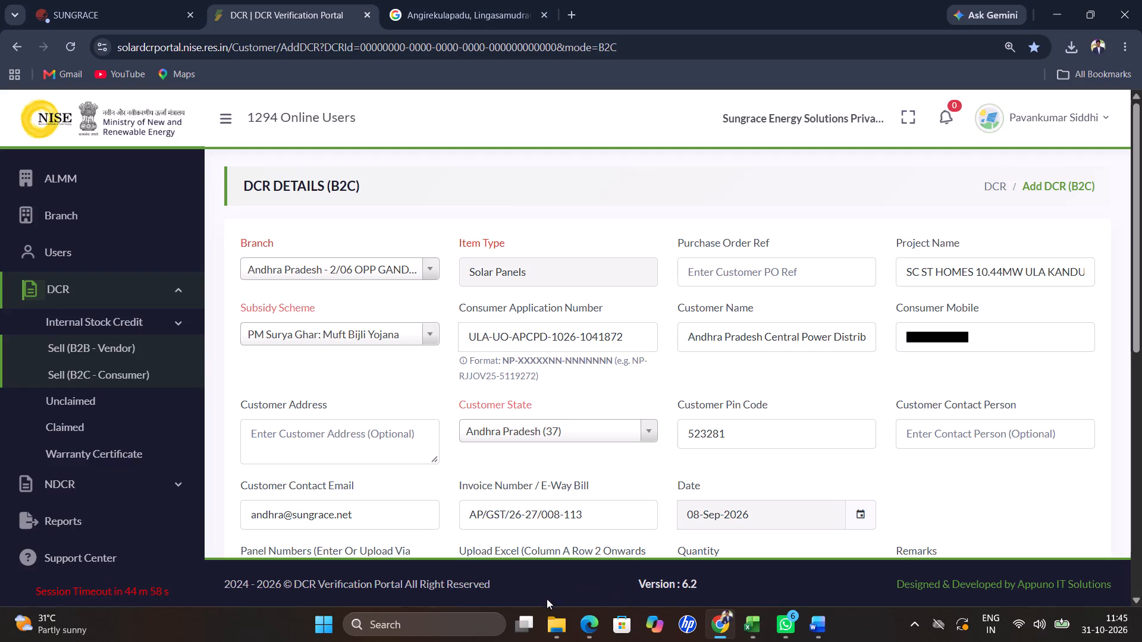
Create a folder named 113_ inside DCR008 under dcr crf in File Explorer.
click(552, 550)
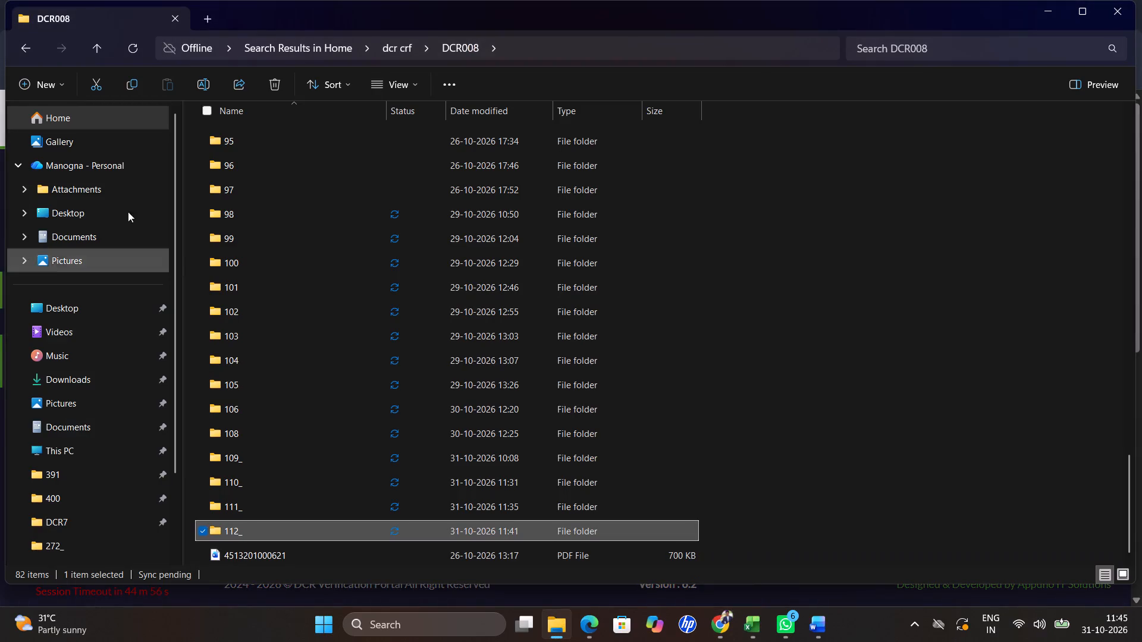
click(23, 80)
click(21, 117)
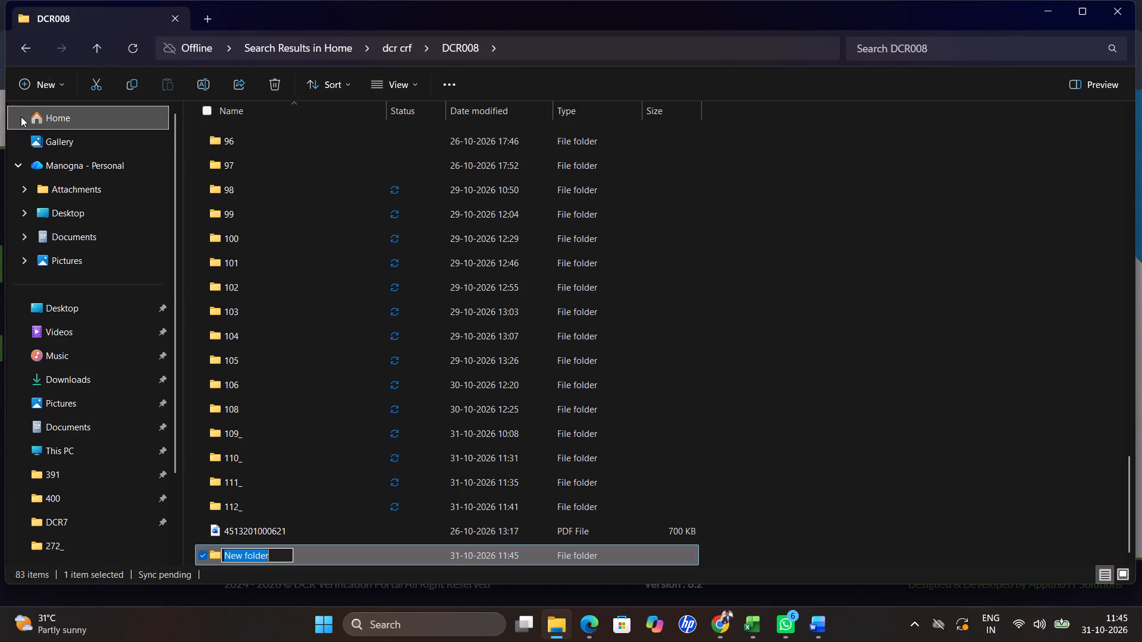
text(113_)
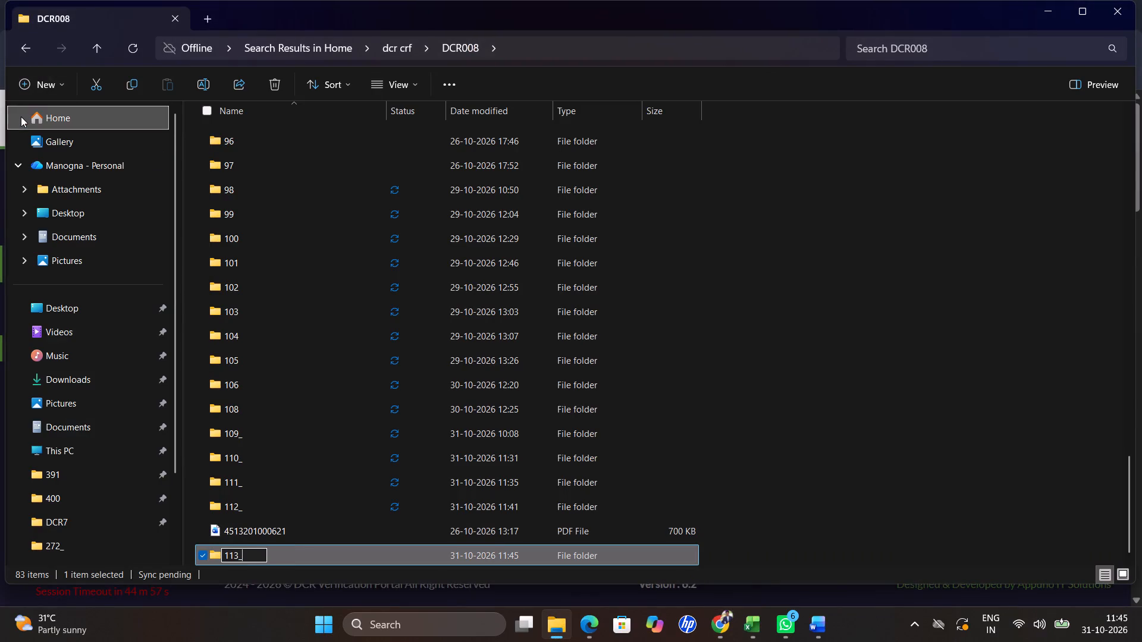
key(Return)
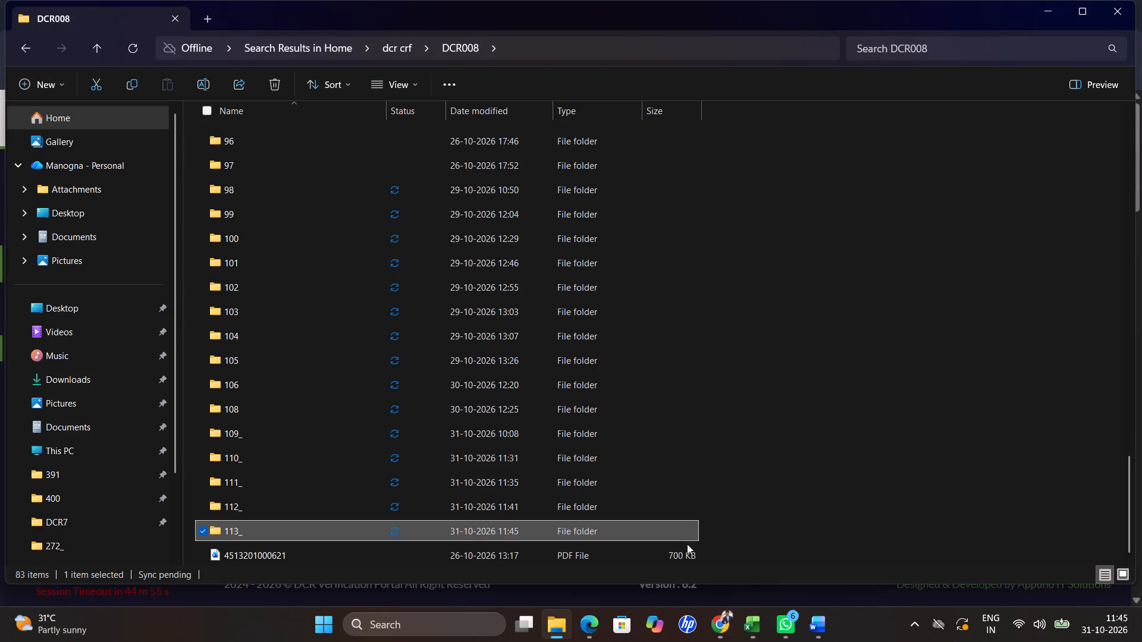
Copy the consumer's service number from the Quick Copy Details of the SUNGRACE work order.
click(738, 536)
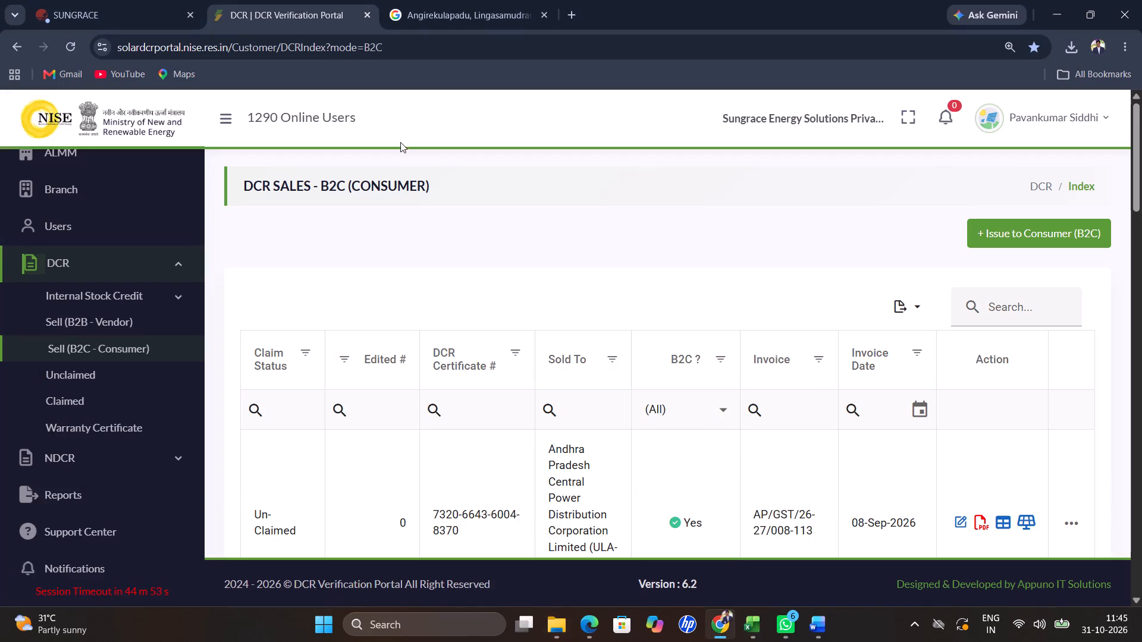
scroll(736, 324, down, 2)
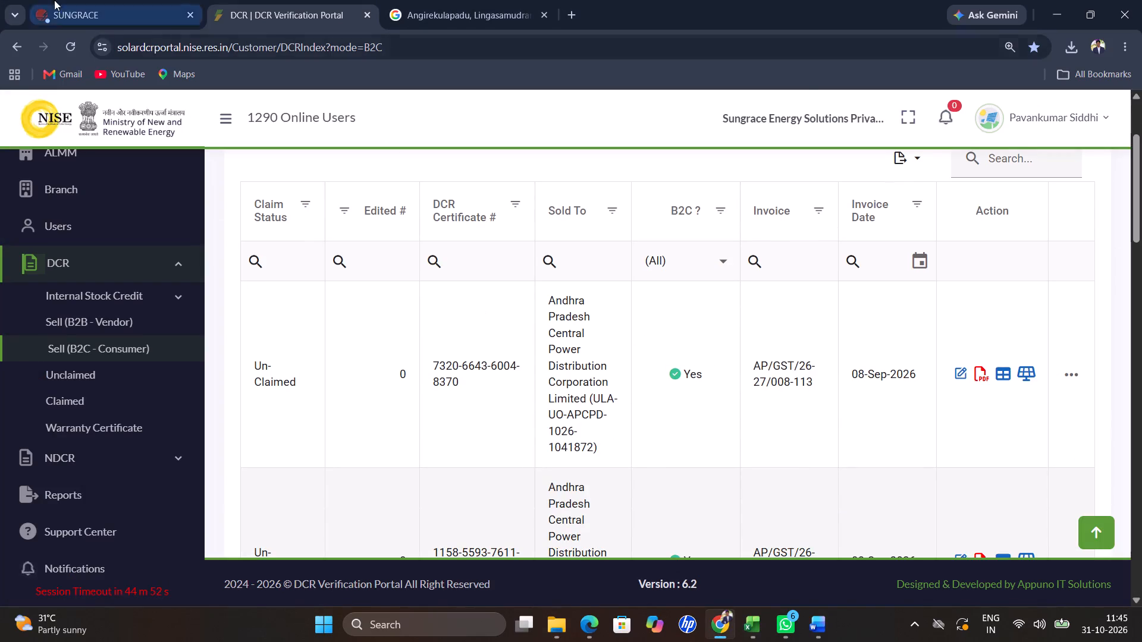
click(54, 0)
click(699, 149)
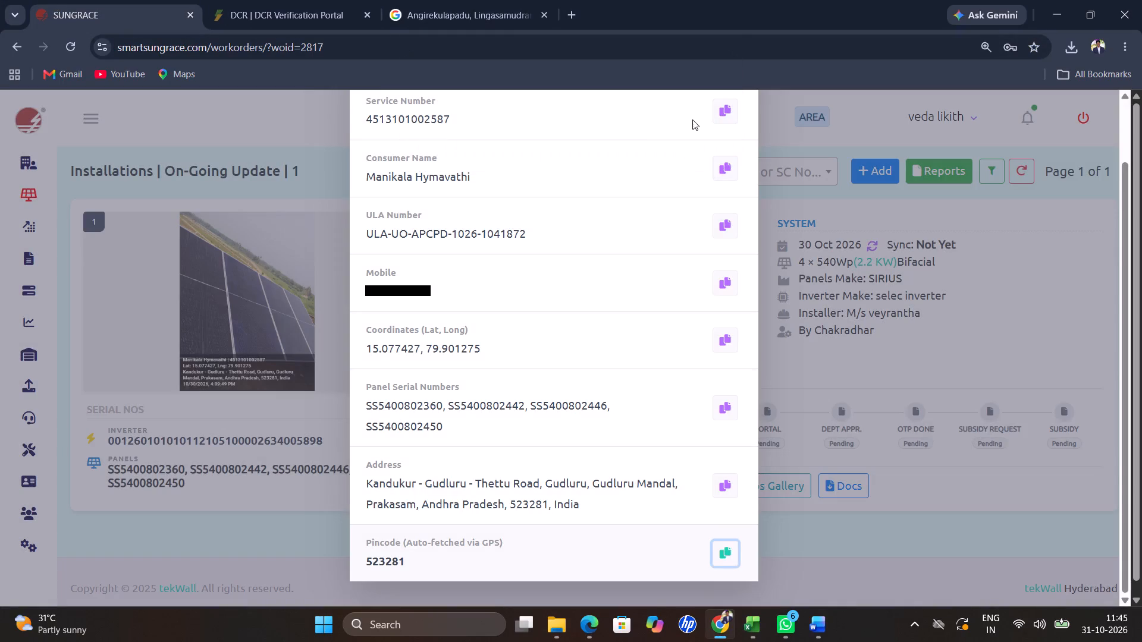
click(720, 107)
Download the DCR certificate PDF for invoice AP/GST/26-27/008-113 into DCR008's 113_ folder, named with the copied service number followed by -113.
click(281, 11)
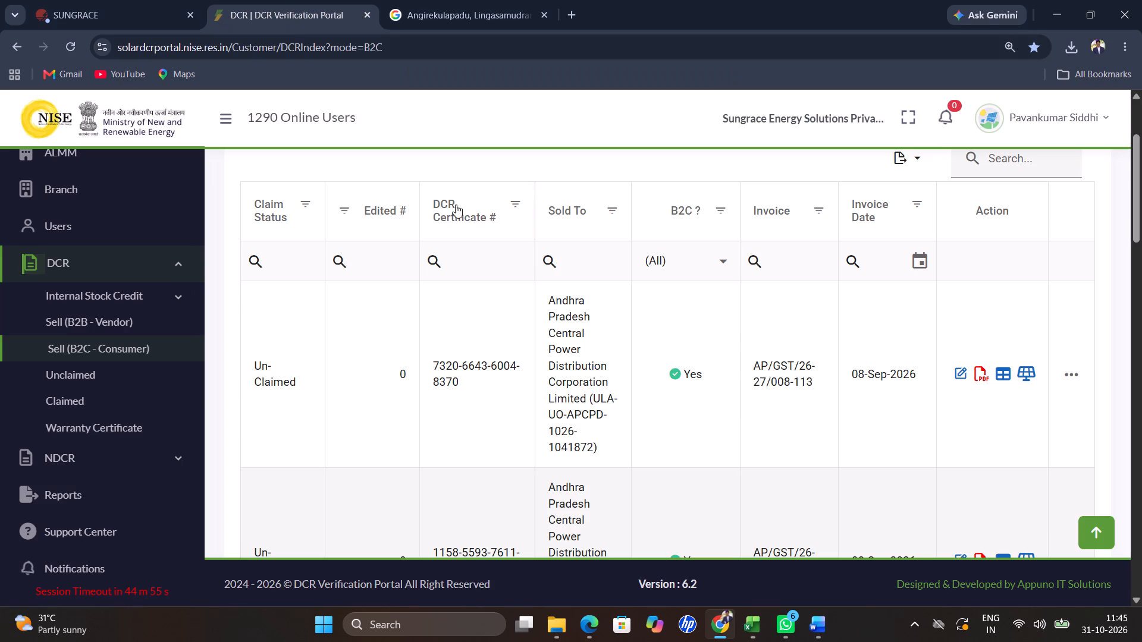
click(984, 377)
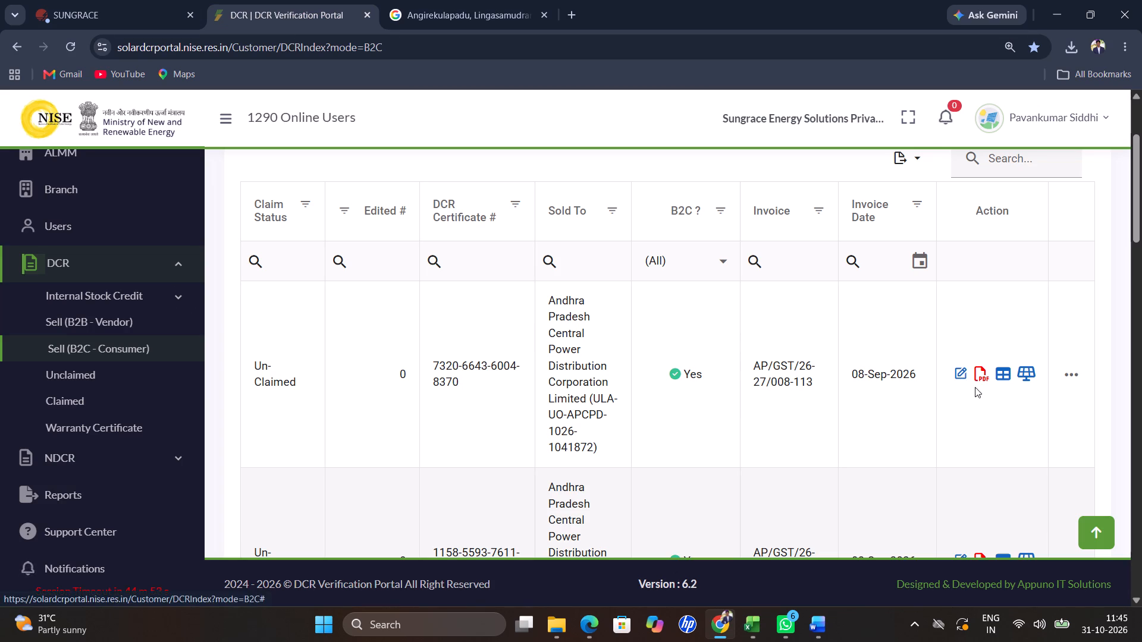
click(932, 203)
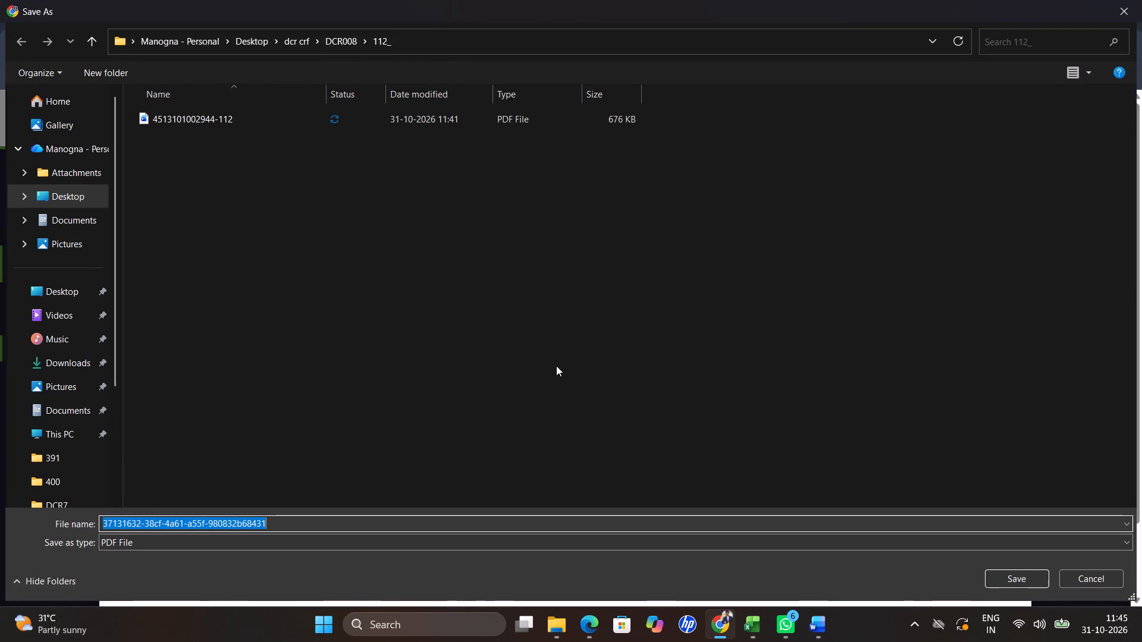
key(ctrl+v)
key(minus)
text(113)
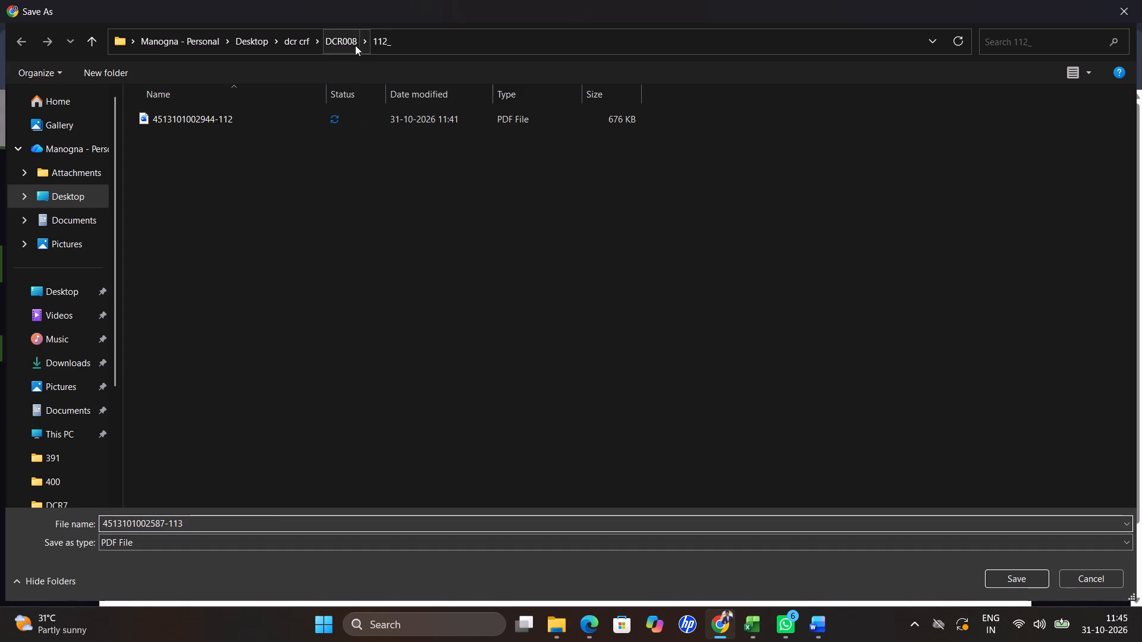
click(353, 42)
scroll(319, 102, down, 5)
scroll(291, 207, down, 7)
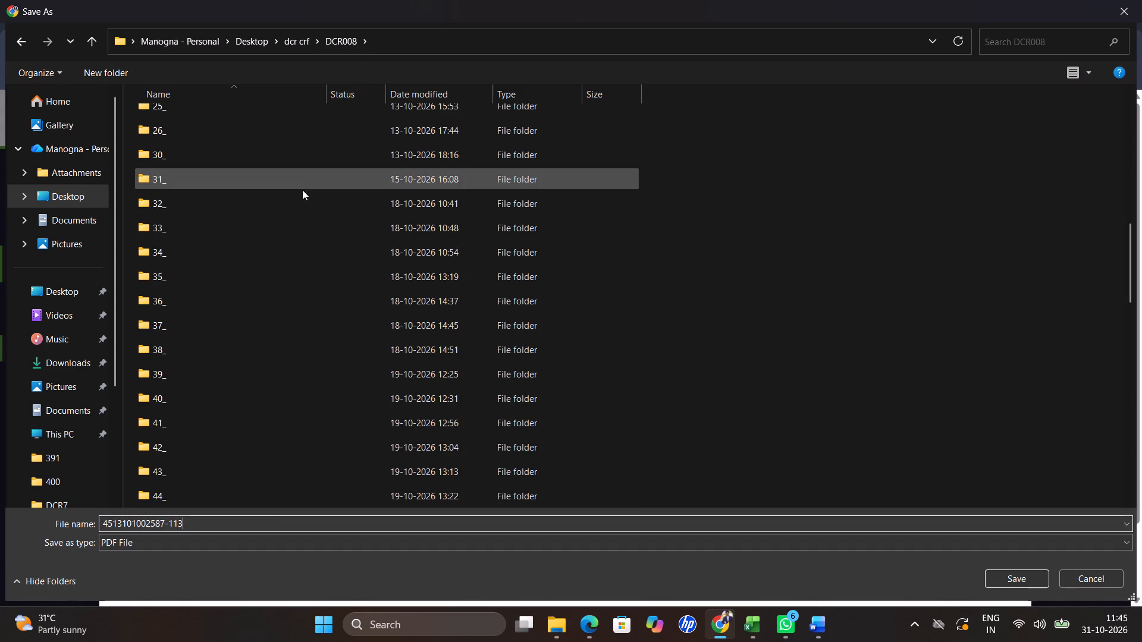
scroll(302, 190, down, 2)
scroll(318, 281, down, 6)
scroll(371, 372, down, 5)
double_click(254, 465)
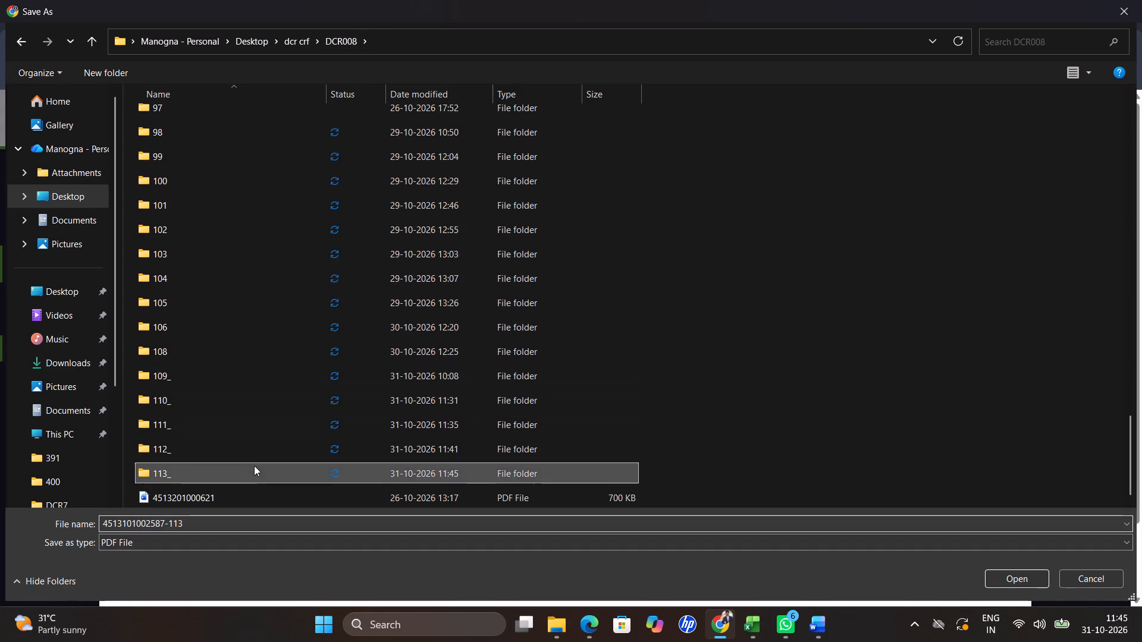
click(1005, 577)
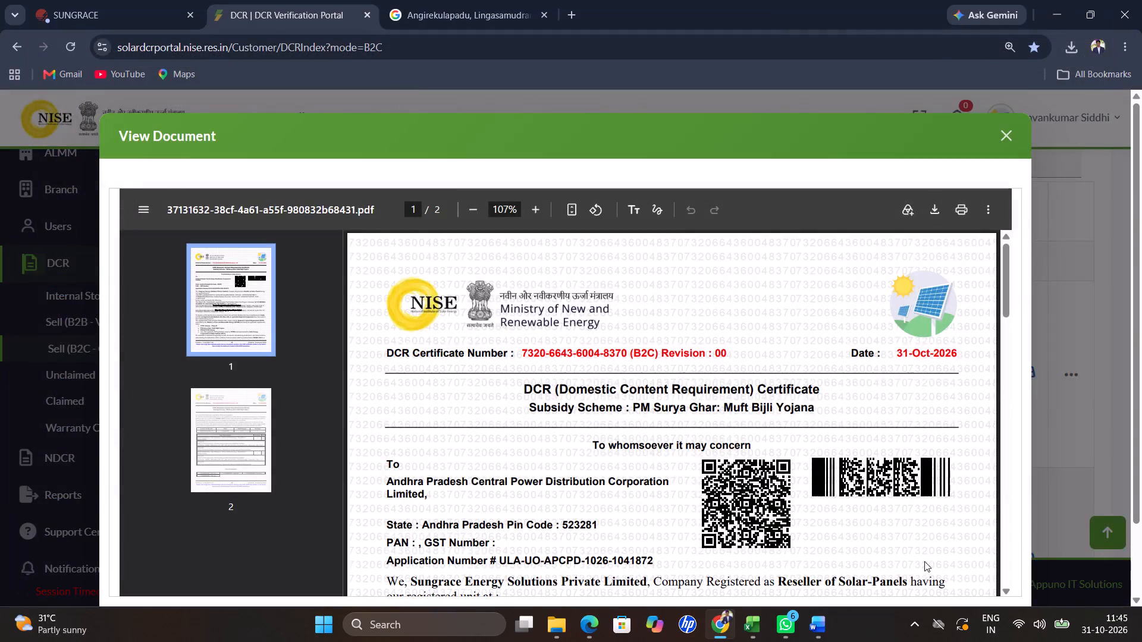
Close Quick Copy Details in SUNGRACE and open the Project Stage update form for the same consumer's work order.
click(96, 0)
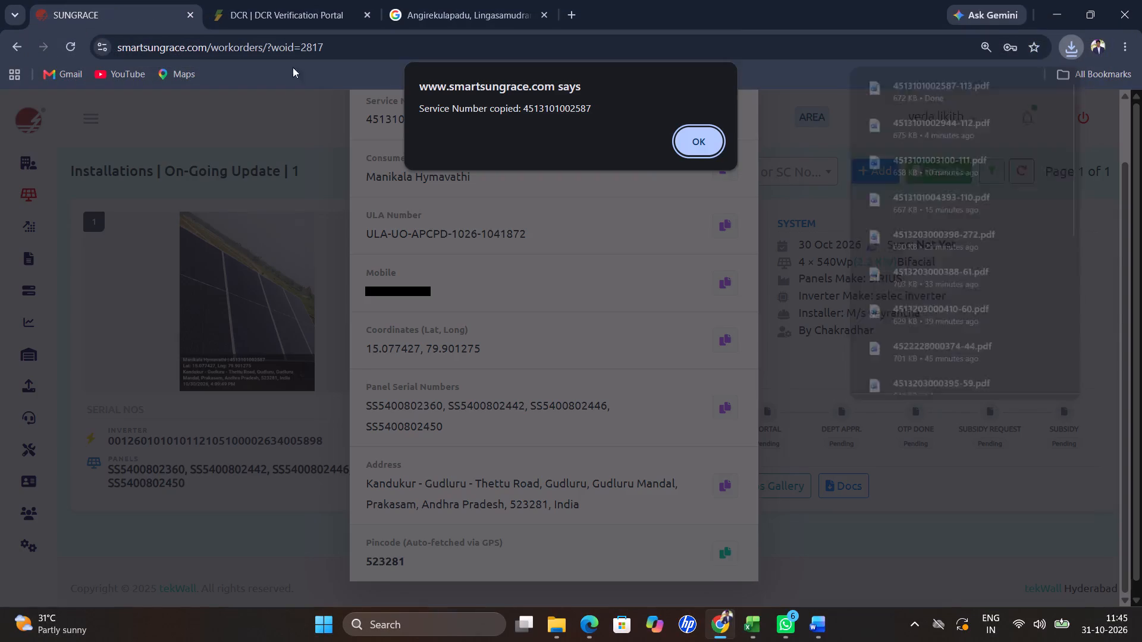
click(691, 144)
click(766, 118)
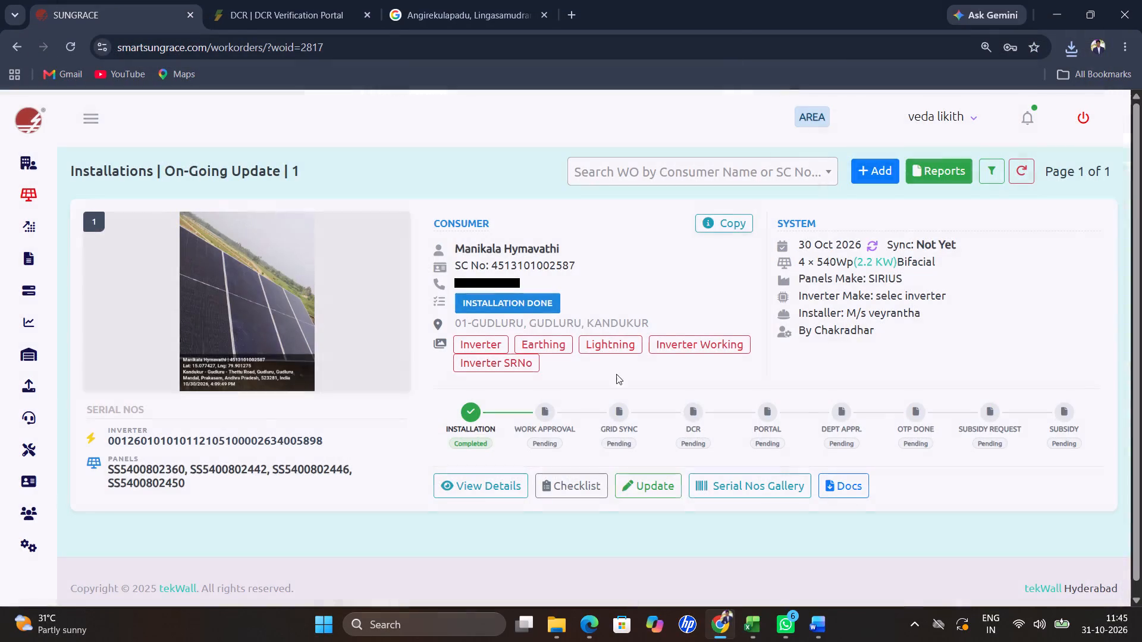
click(625, 479)
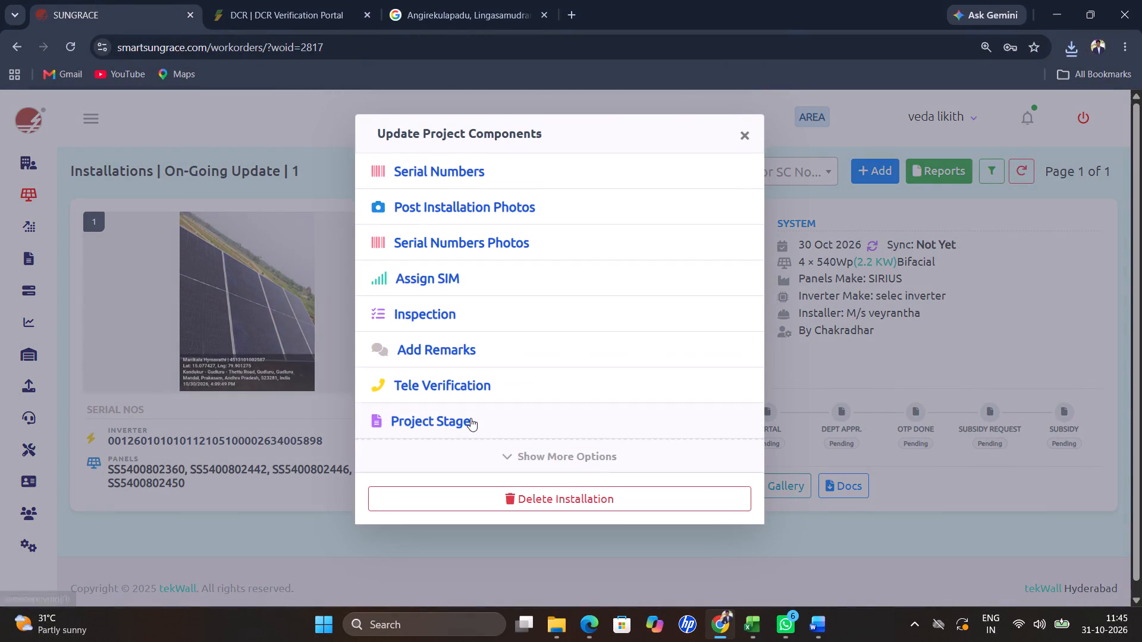
click(470, 418)
scroll(449, 229, down, 5)
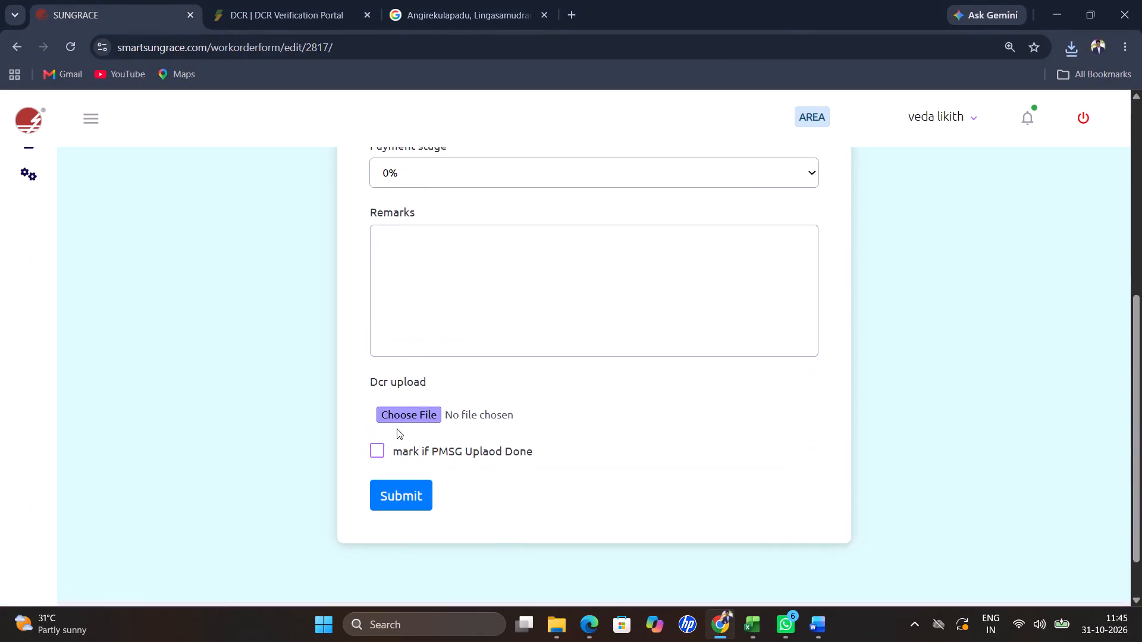
Attach the certificate PDF ending in -113 from DCR008's 113_ folder as the Dcr upload file.
click(396, 408)
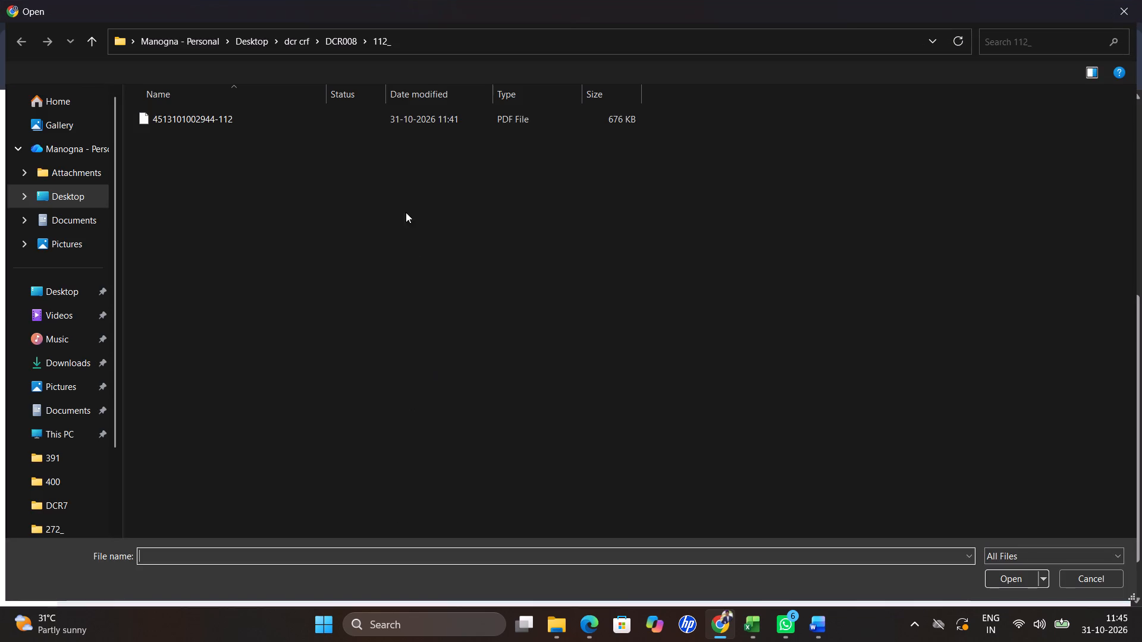
click(350, 42)
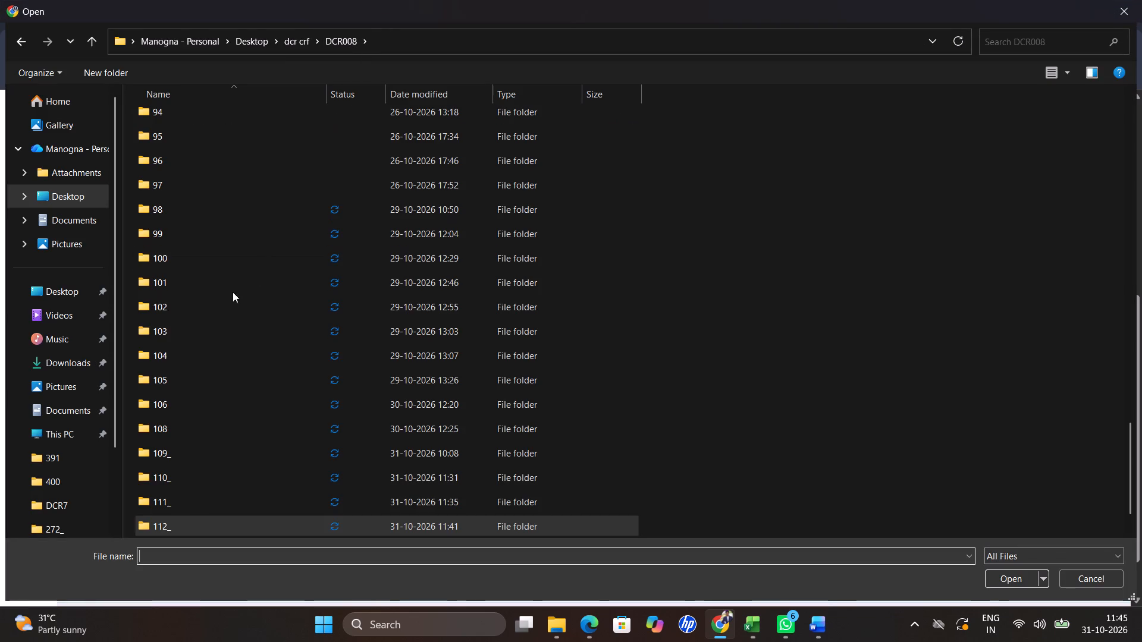
scroll(259, 342, down, 9)
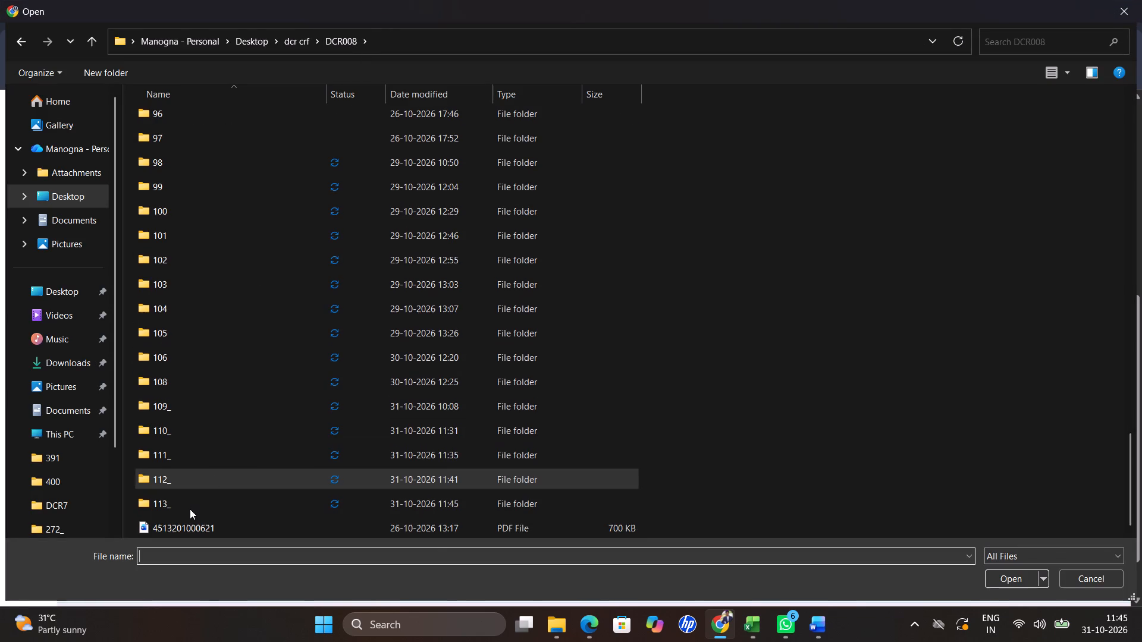
double_click(191, 505)
double_click(171, 119)
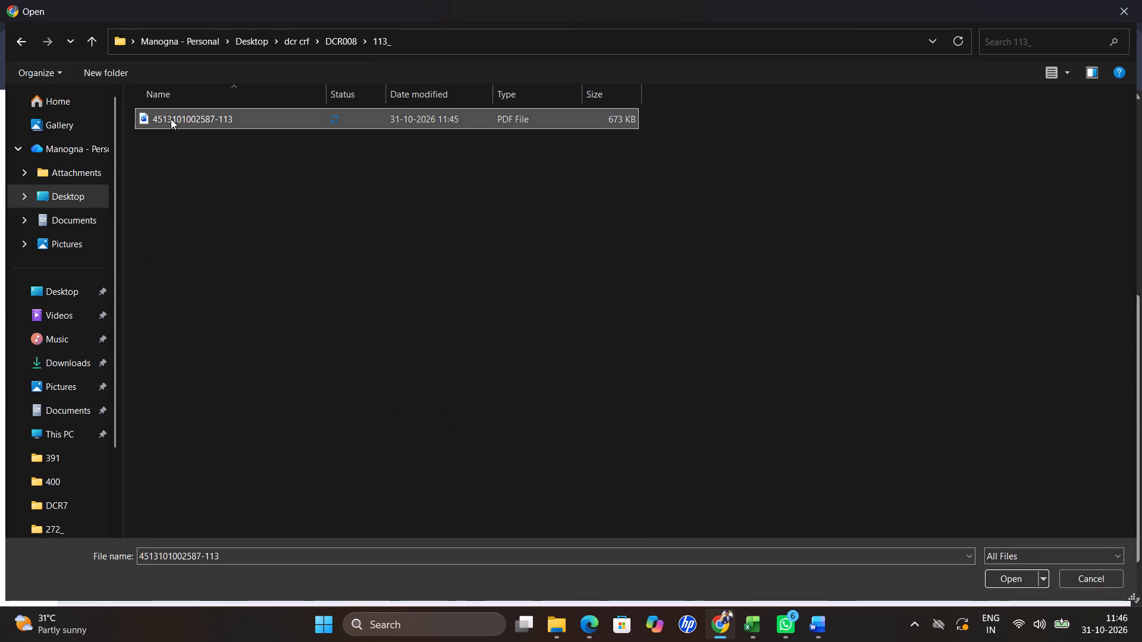
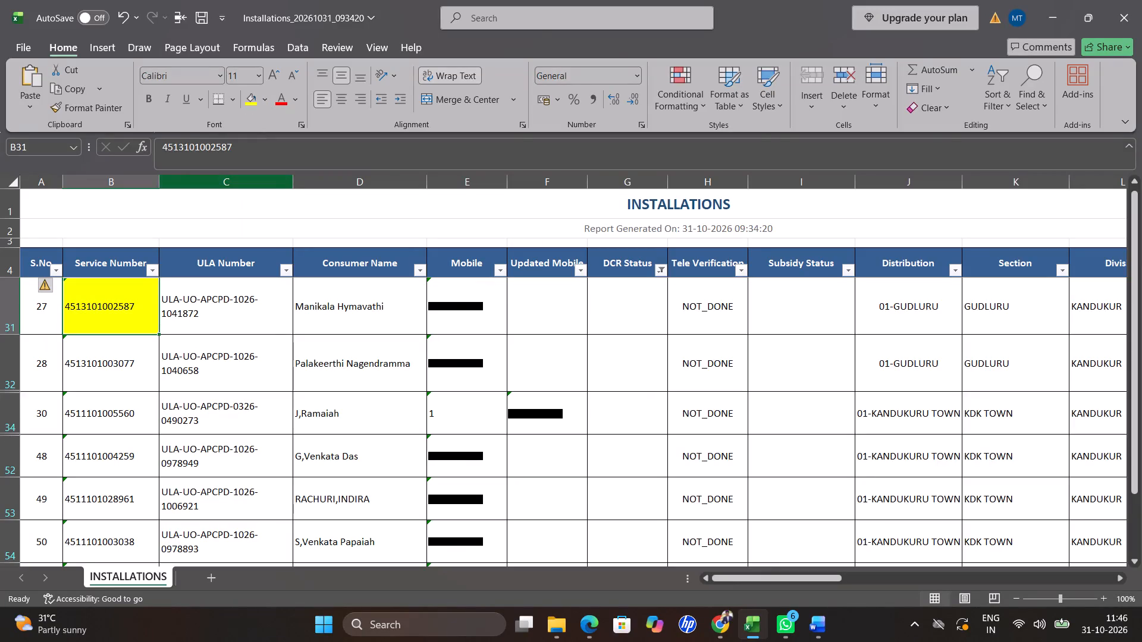
Copy the service number of S.No 28 in the Installations sheet and look up its work order in the SUNGRACE site.
key(Down)
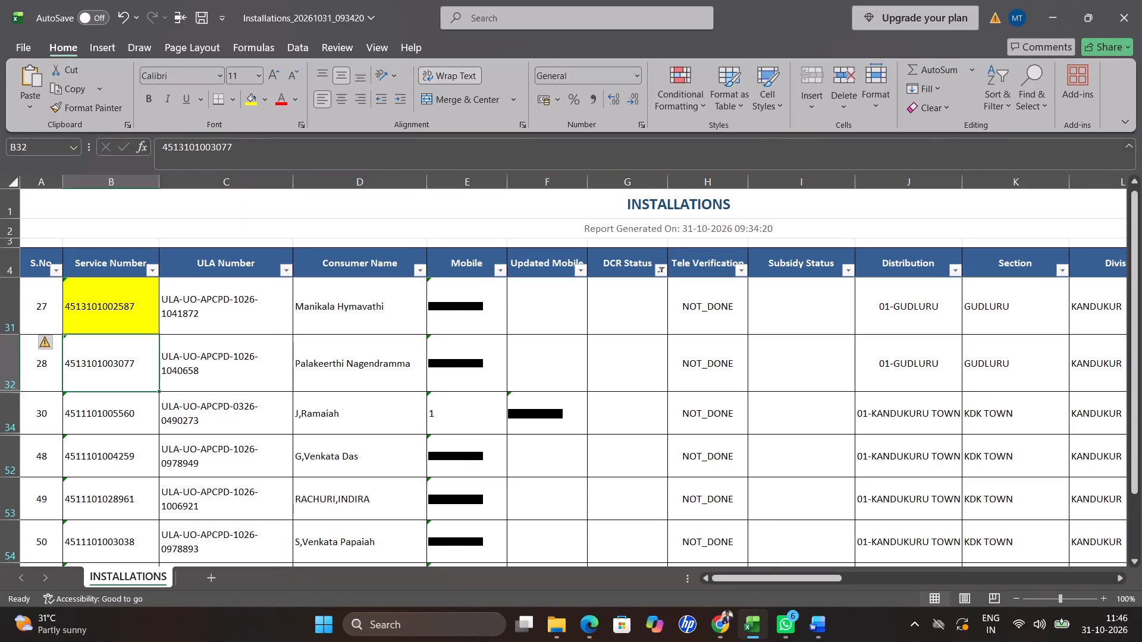
key(ctrl+c)
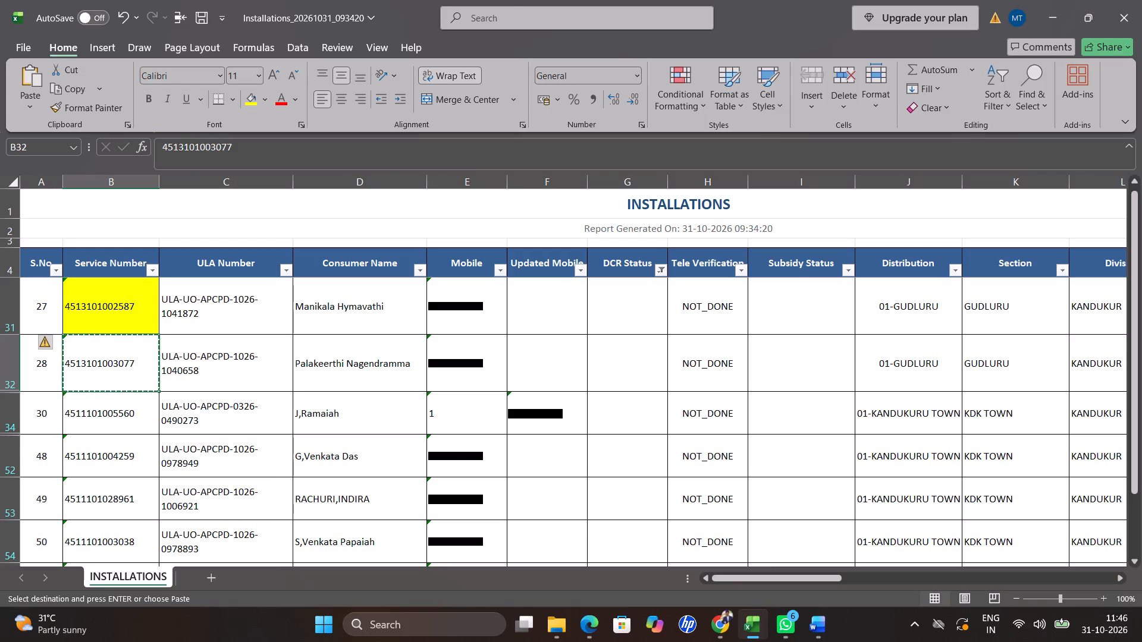
click(700, 544)
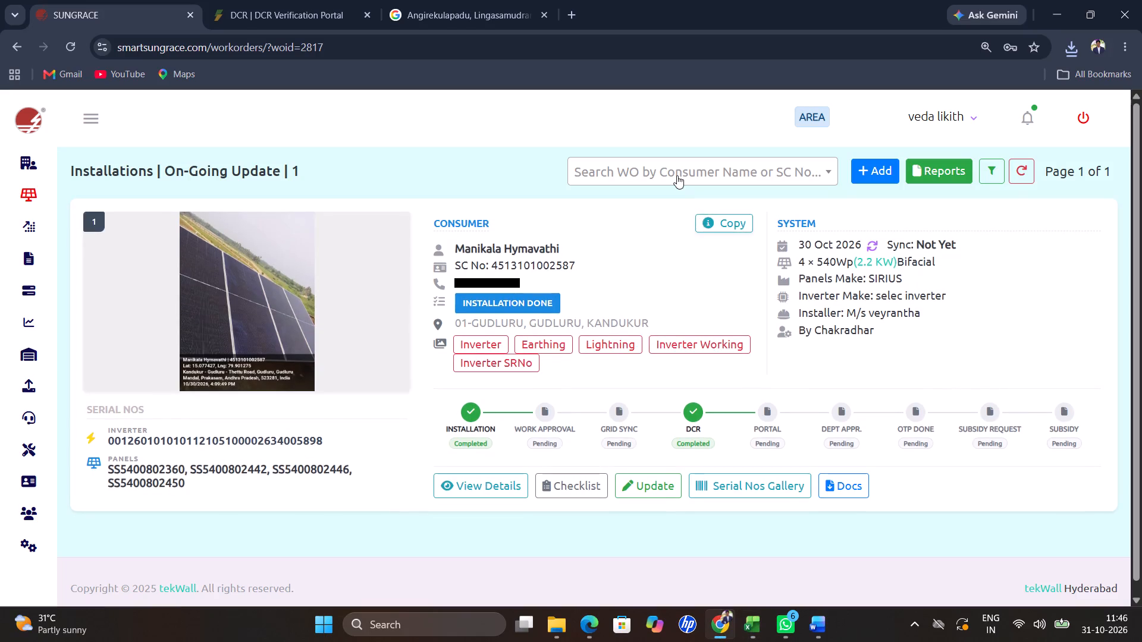
click(677, 175)
key(ctrl+v)
key(ctrl+Return)
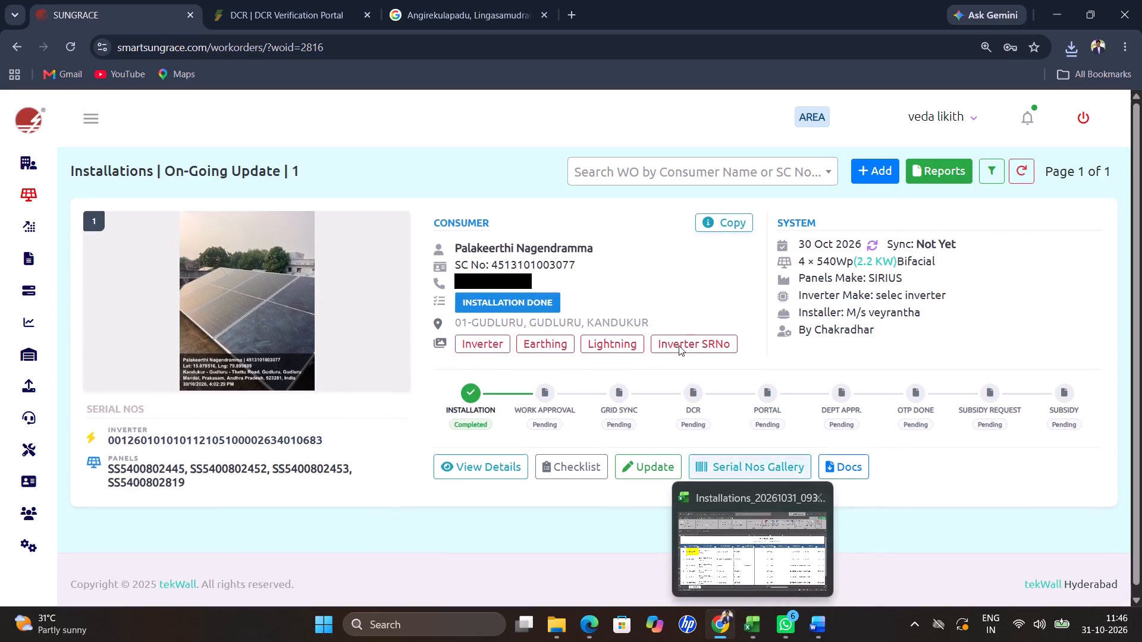
Copy the work order's ULA number and enter it as Consumer Application Number in a new B2C consumer issue on the DCR portal.
ctrl+click(708, 229)
ctrl+click(728, 293)
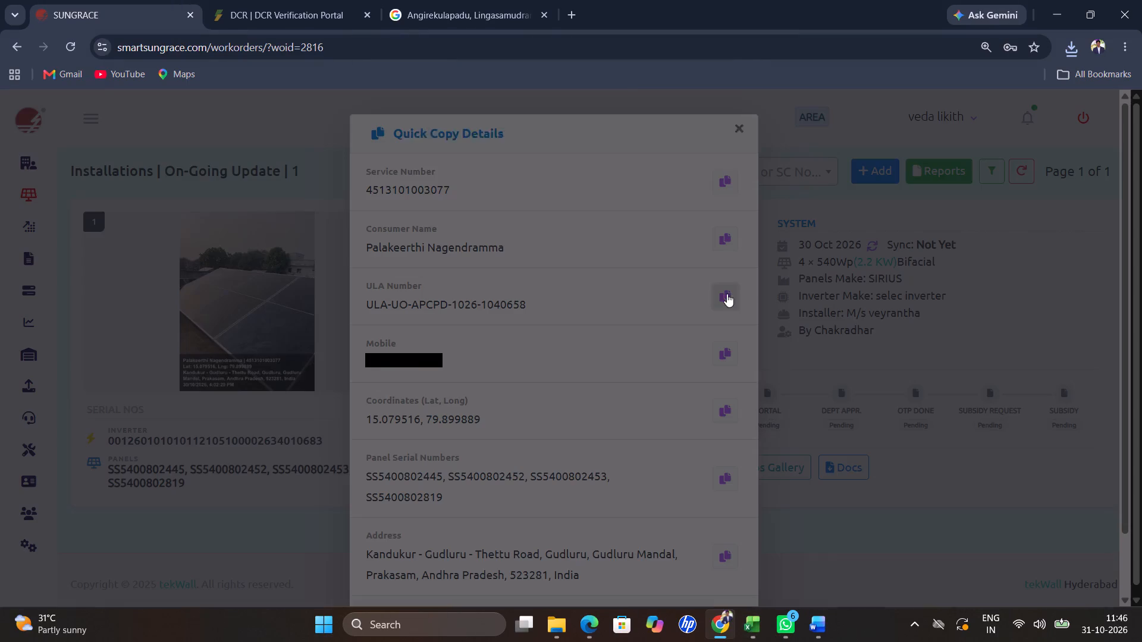
ctrl+click(337, 0)
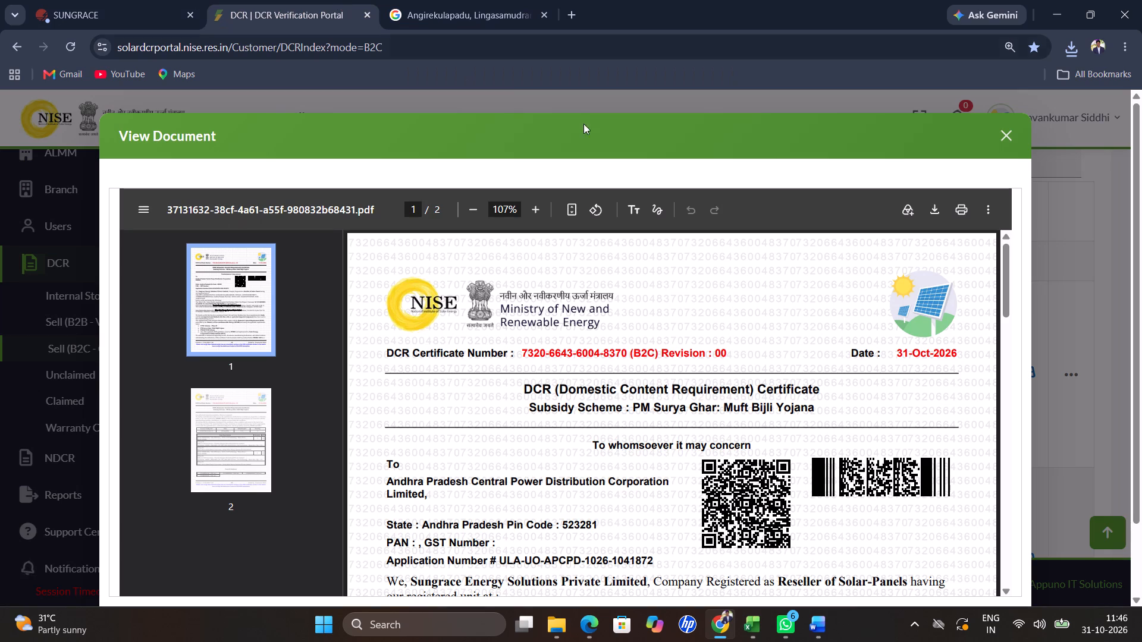
ctrl+click(1011, 135)
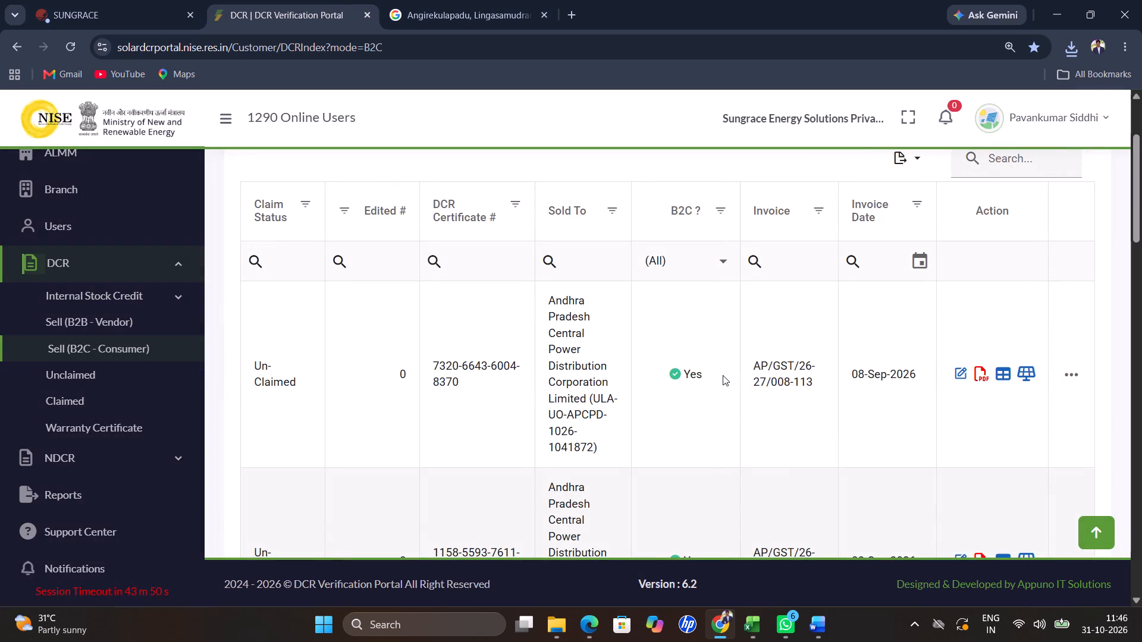
ctrl+scroll(721, 375, up, 2)
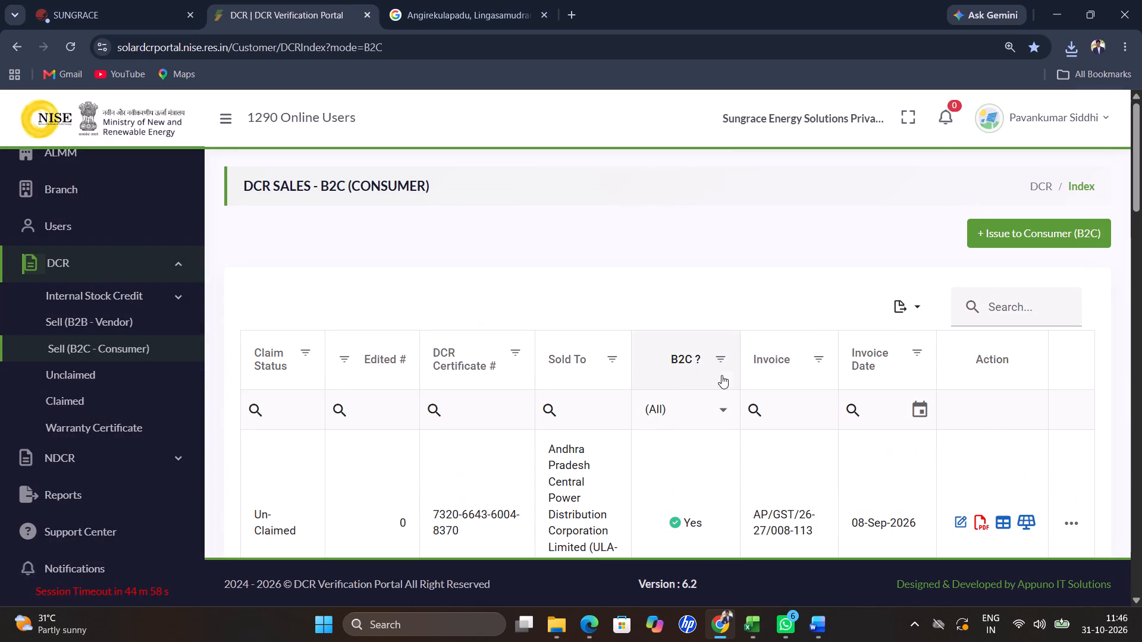
ctrl+click(983, 238)
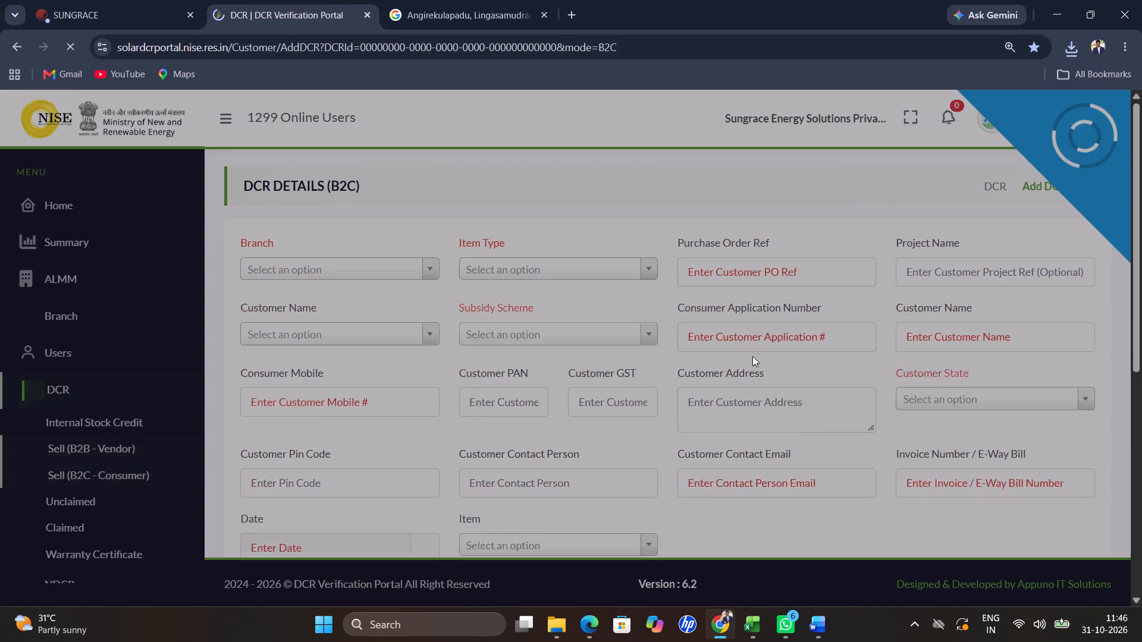
ctrl+click(617, 329)
key(ctrl+v)
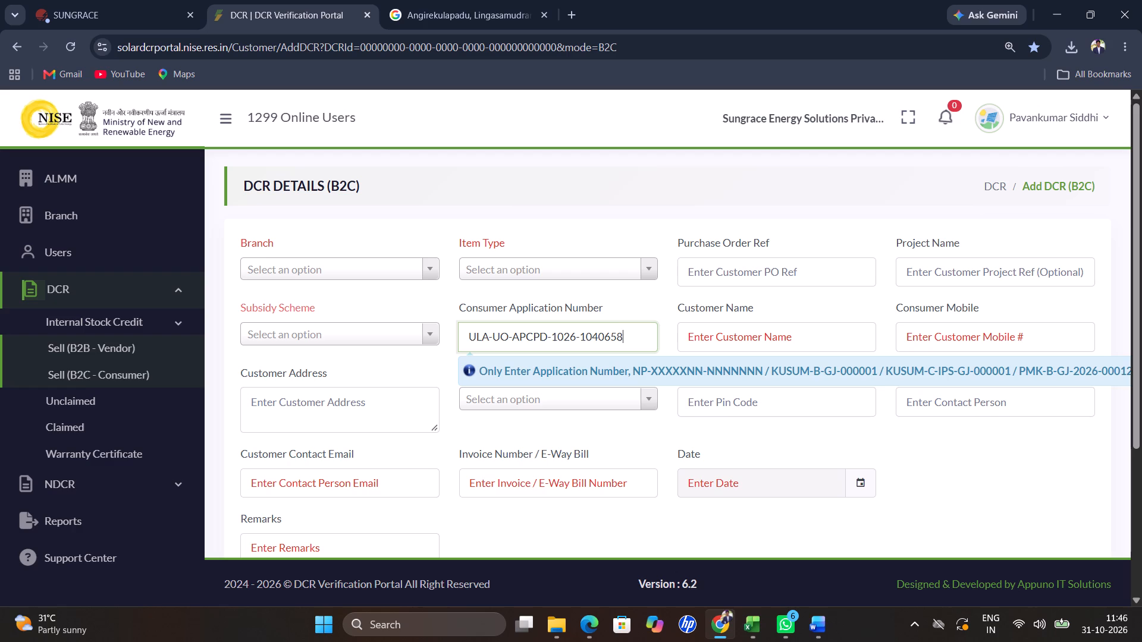
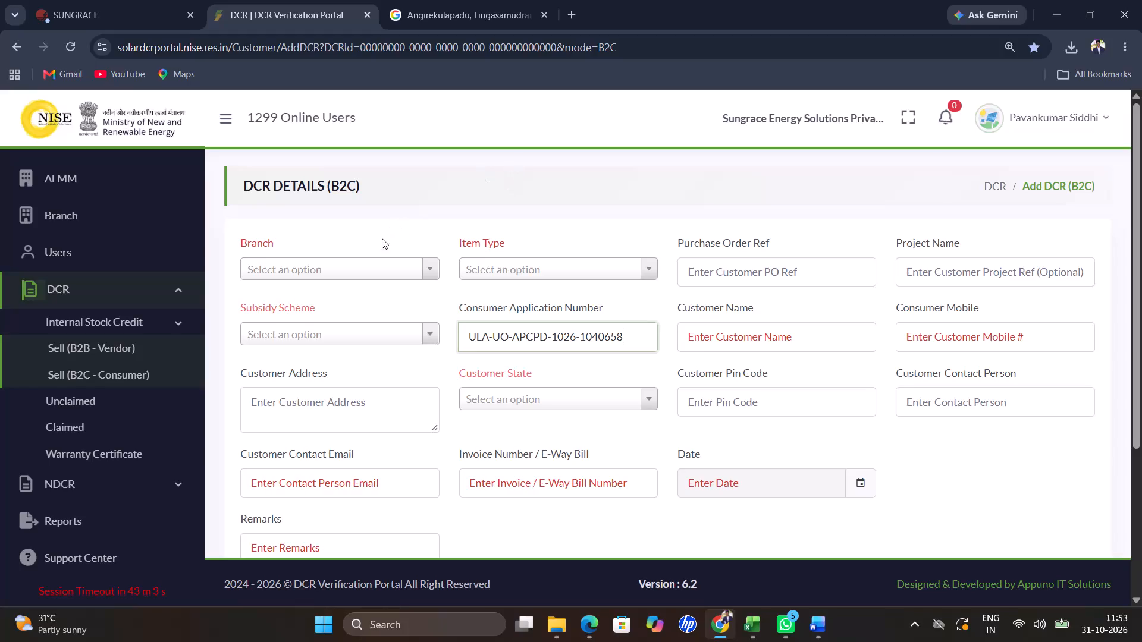
Set the Andhra Pradesh branch, the PM Surya Ghar: Muft Bijli Yojana subsidy scheme and Solar Panels as item type.
click(370, 253)
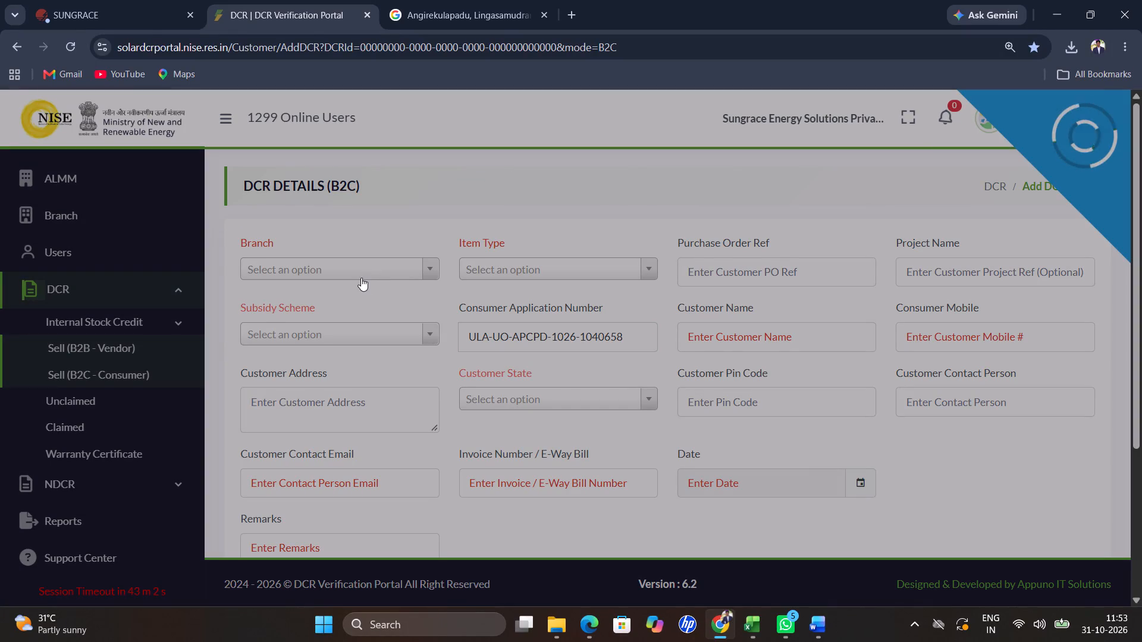
click(361, 278)
click(338, 320)
click(336, 330)
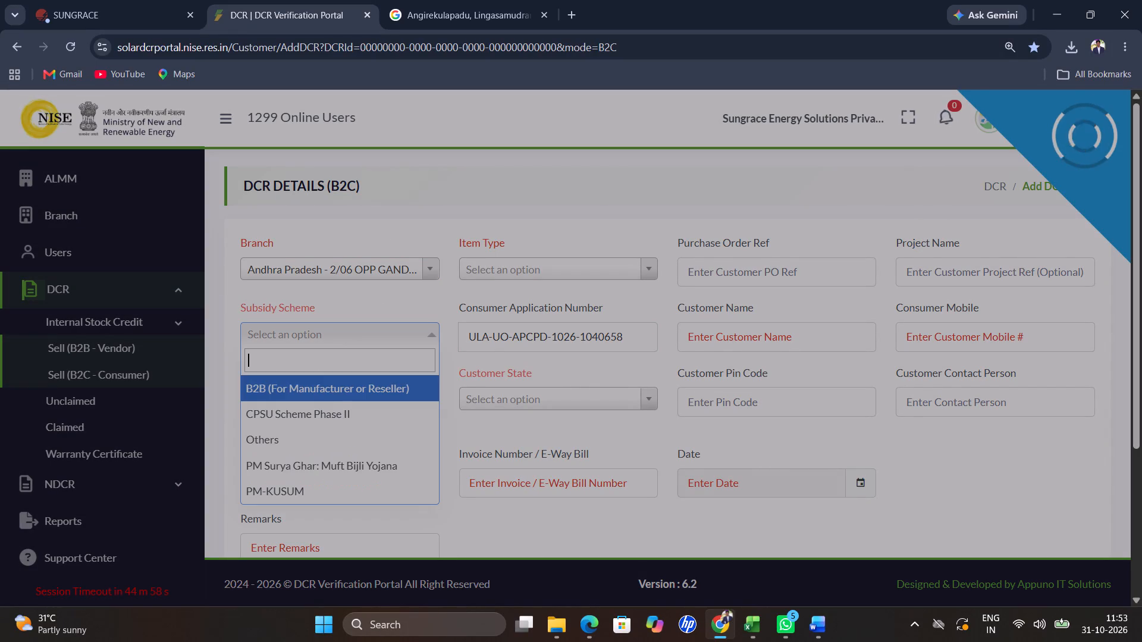
click(313, 457)
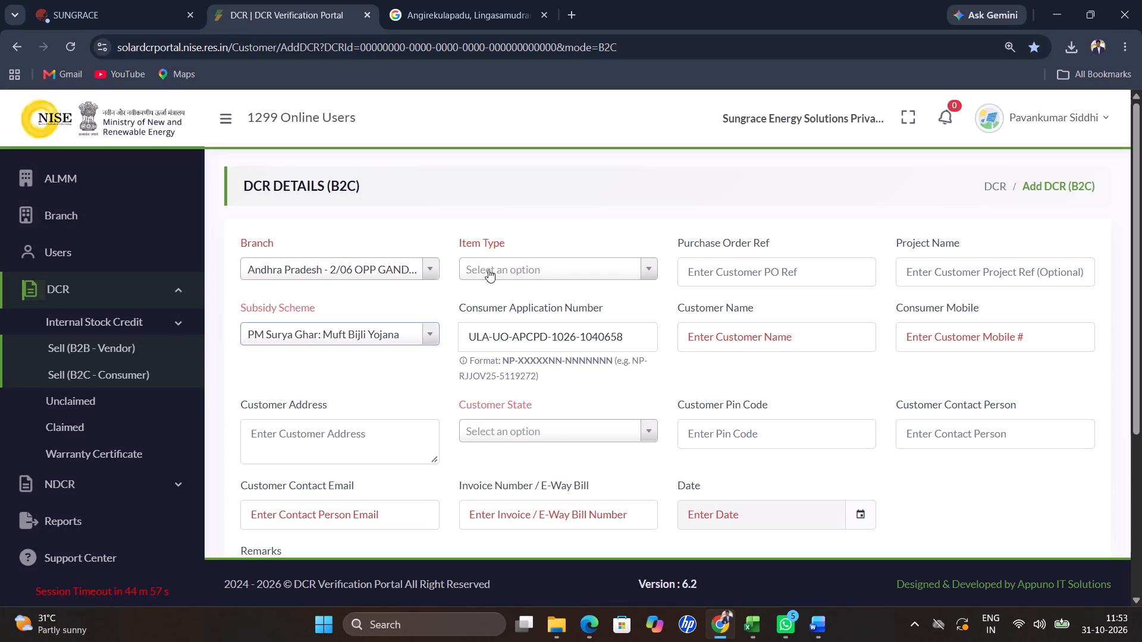
click(488, 269)
click(490, 317)
click(701, 343)
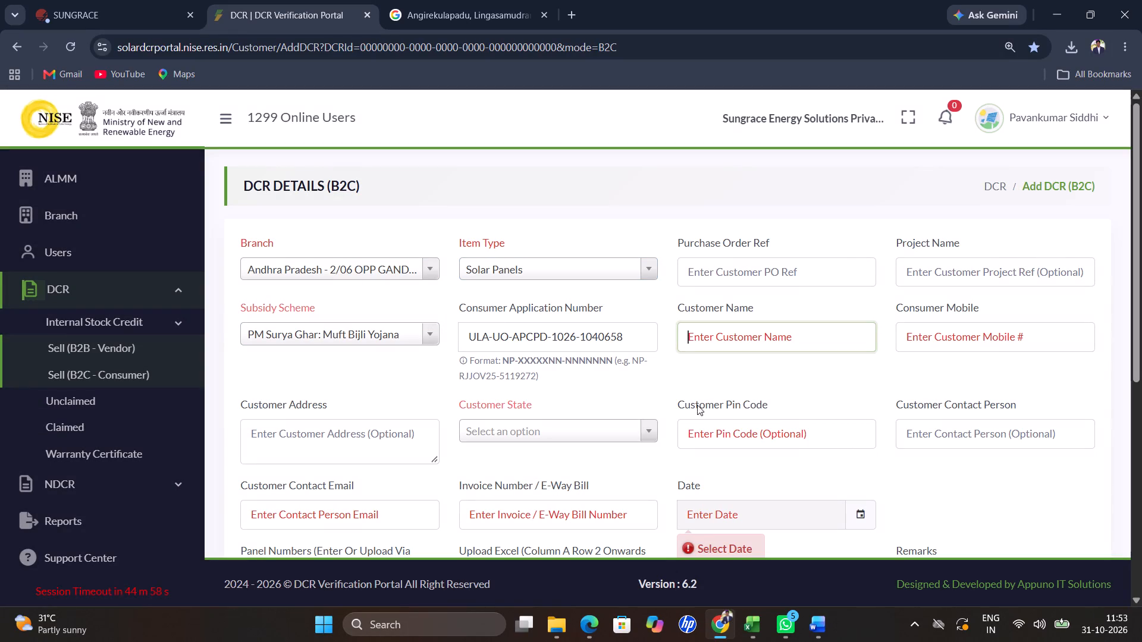
click(810, 594)
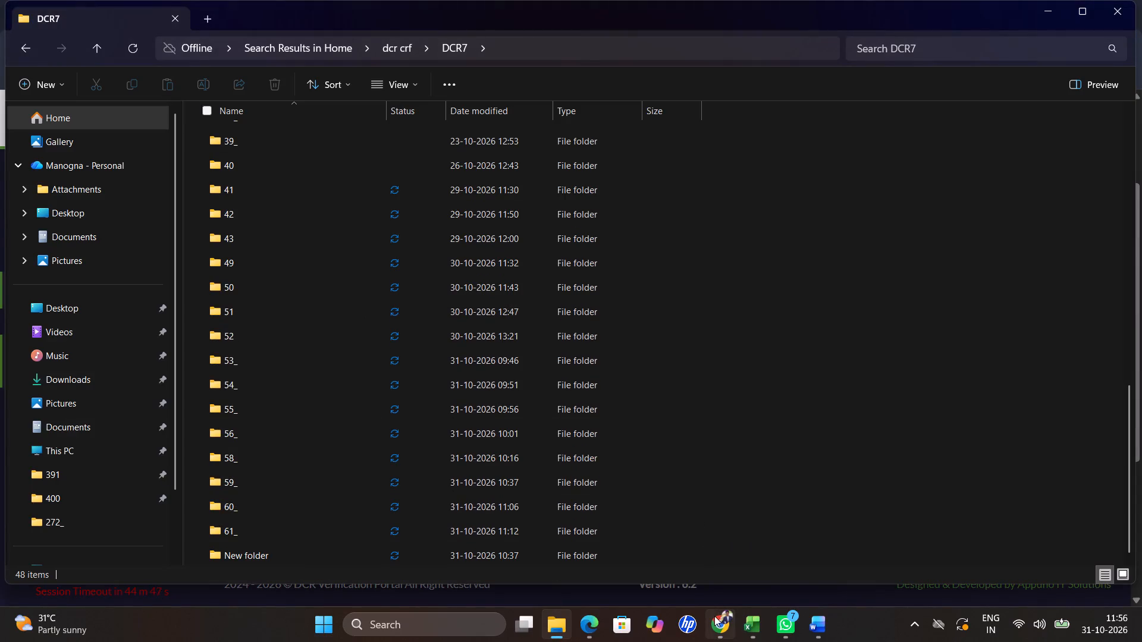
click(699, 553)
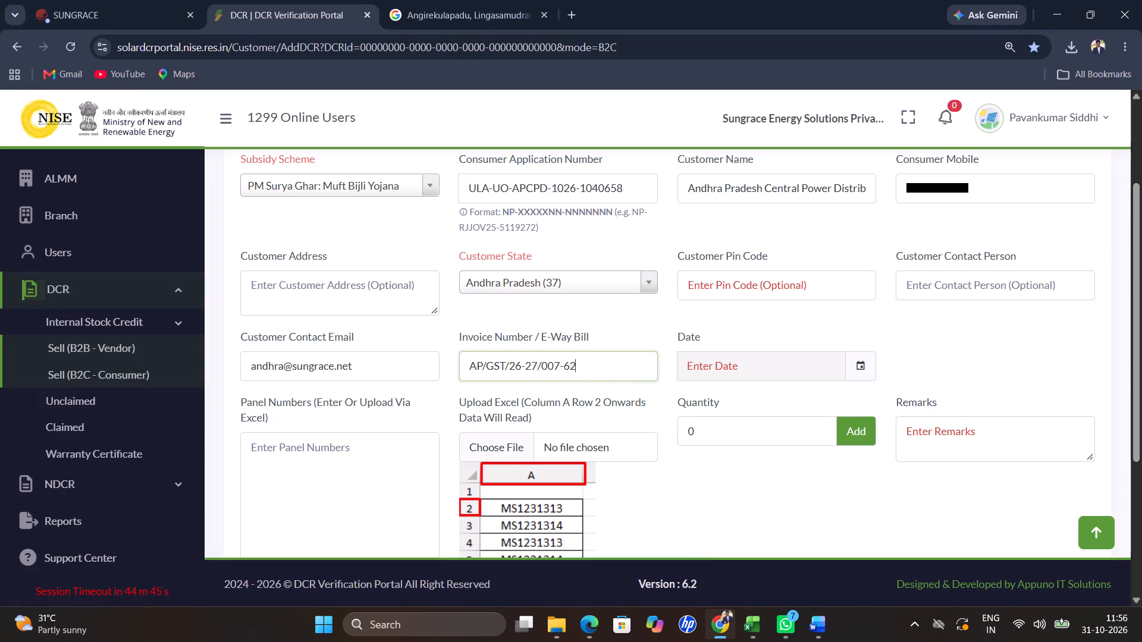
key(BackSpace)
key(BackSpace)
text(63)
Set the invoice date to 26-Aug-2026.
click(775, 359)
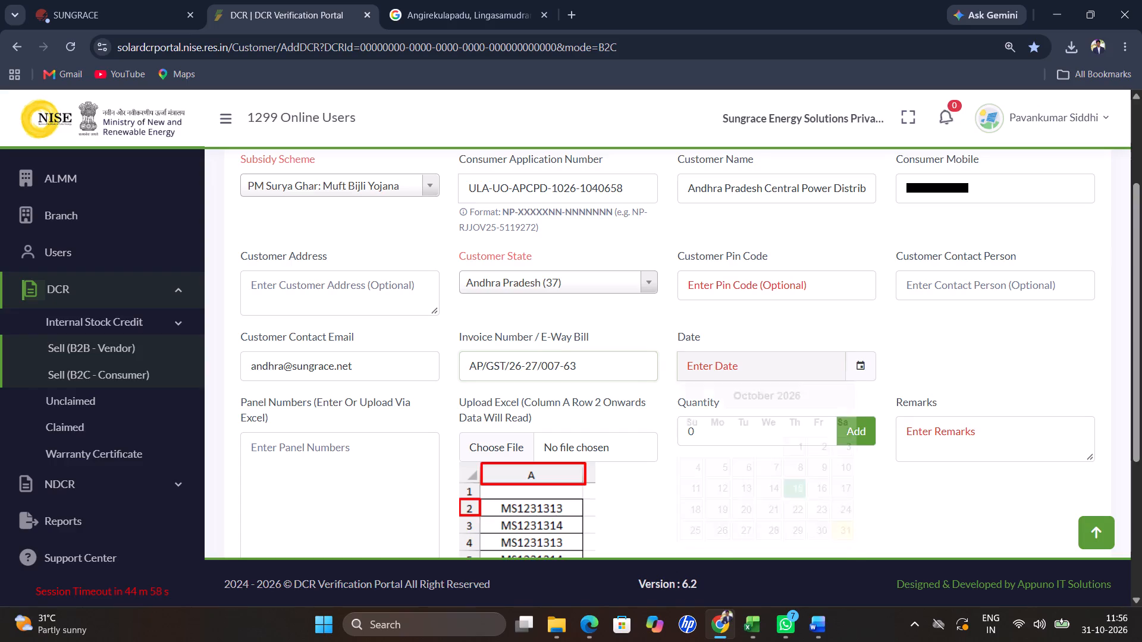
click(687, 396)
click(687, 396)
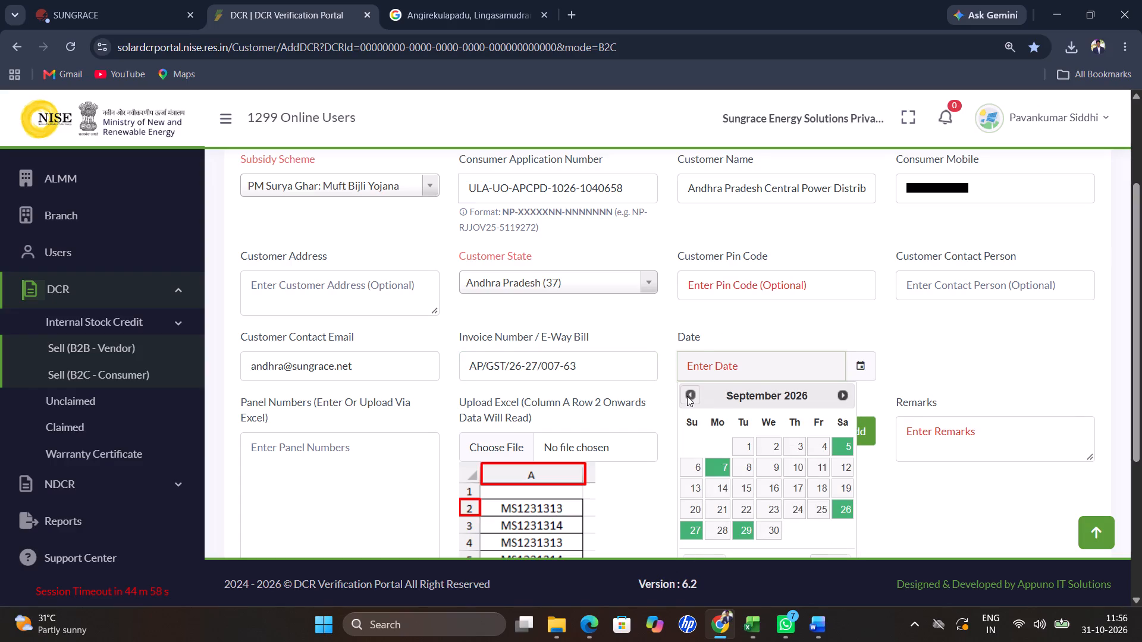
click(765, 529)
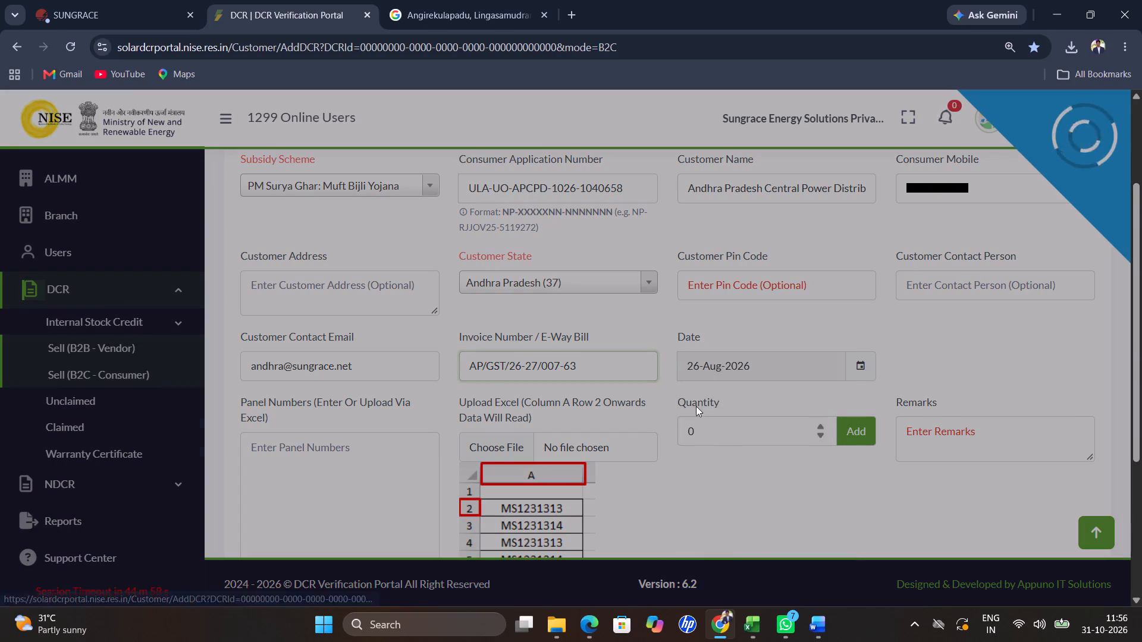
Copy the panel serial numbers from the SUNGRACE work order into the portal's Panel Numbers field.
click(351, 503)
double_click(86, 0)
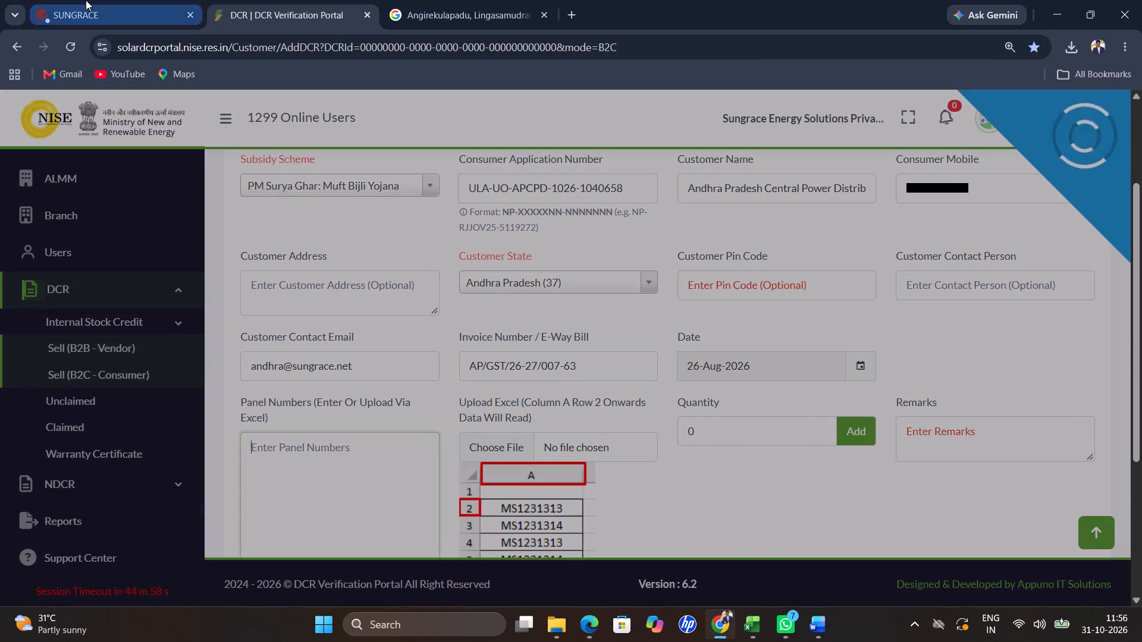
drag(707, 135, 705, 141)
scroll(694, 216, down, 4)
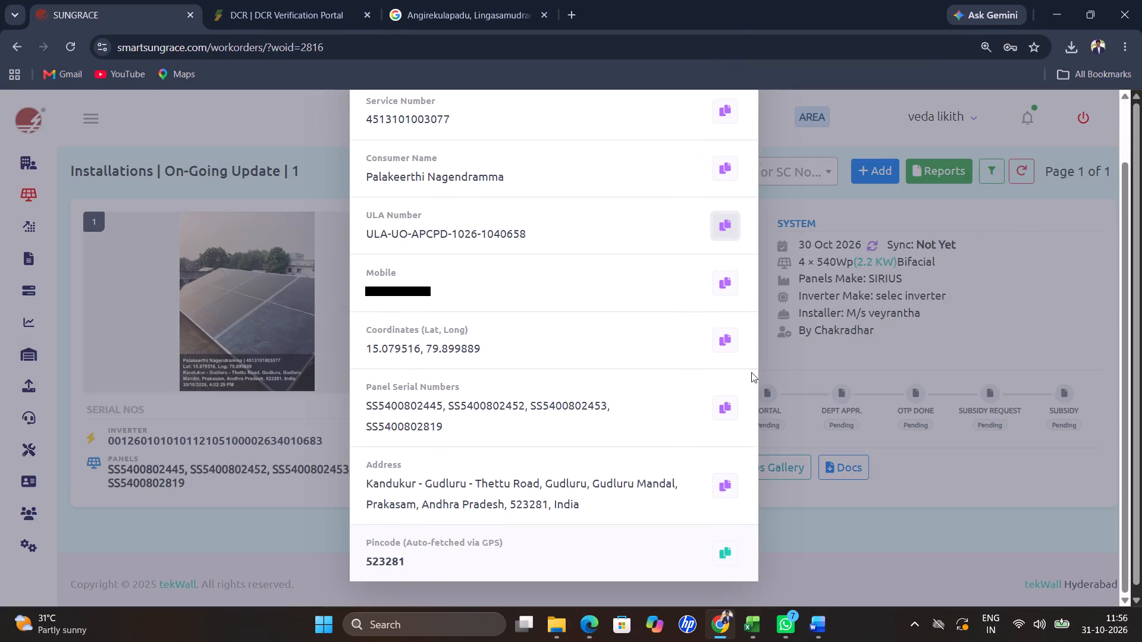
click(728, 411)
click(296, 0)
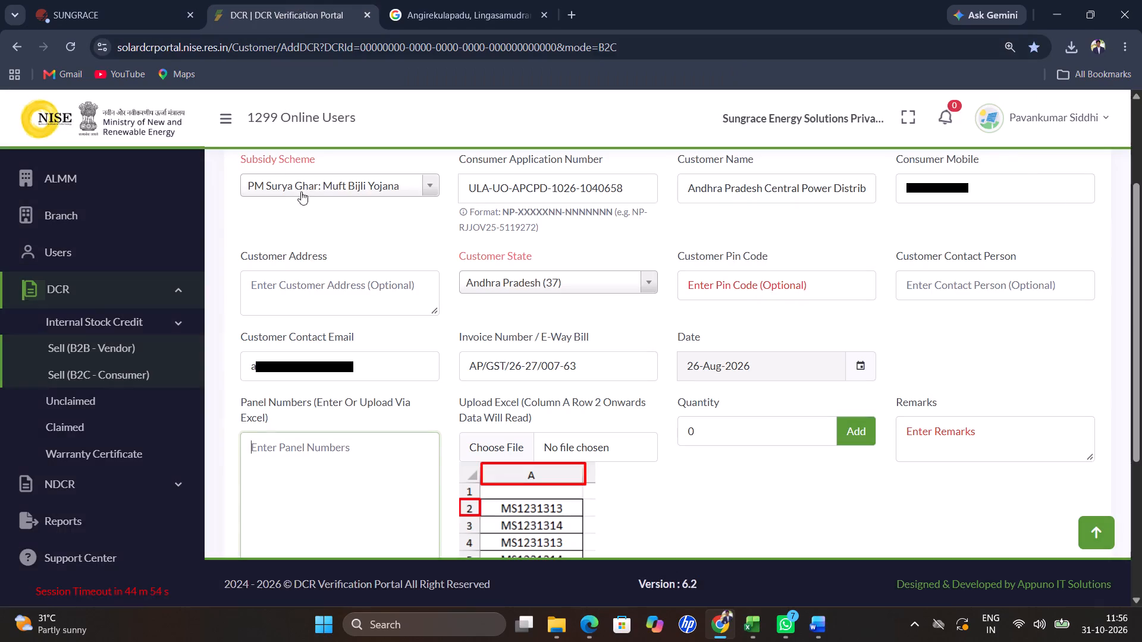
key(ctrl+v)
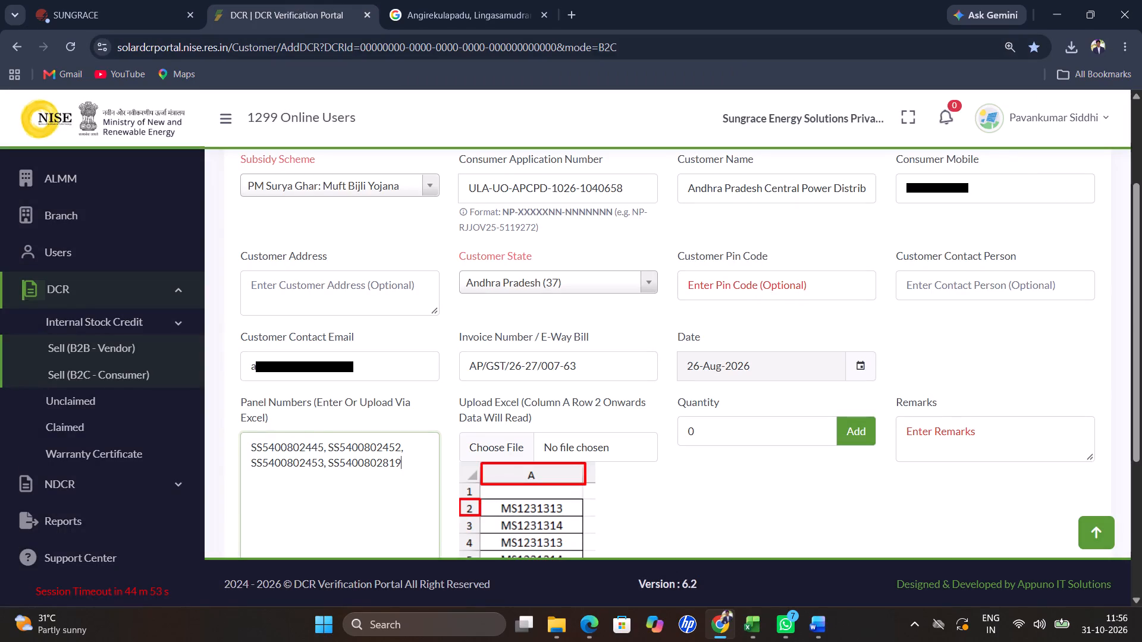
key(Left)
key(Left)
key(Left)
key(Left)
key(Left)
key(Left)
key(Left)
key(Left)
key(Left)
key(Left)
key(Left)
key(Left)
key(BackSpace)
key(BackSpace)
key(Return)
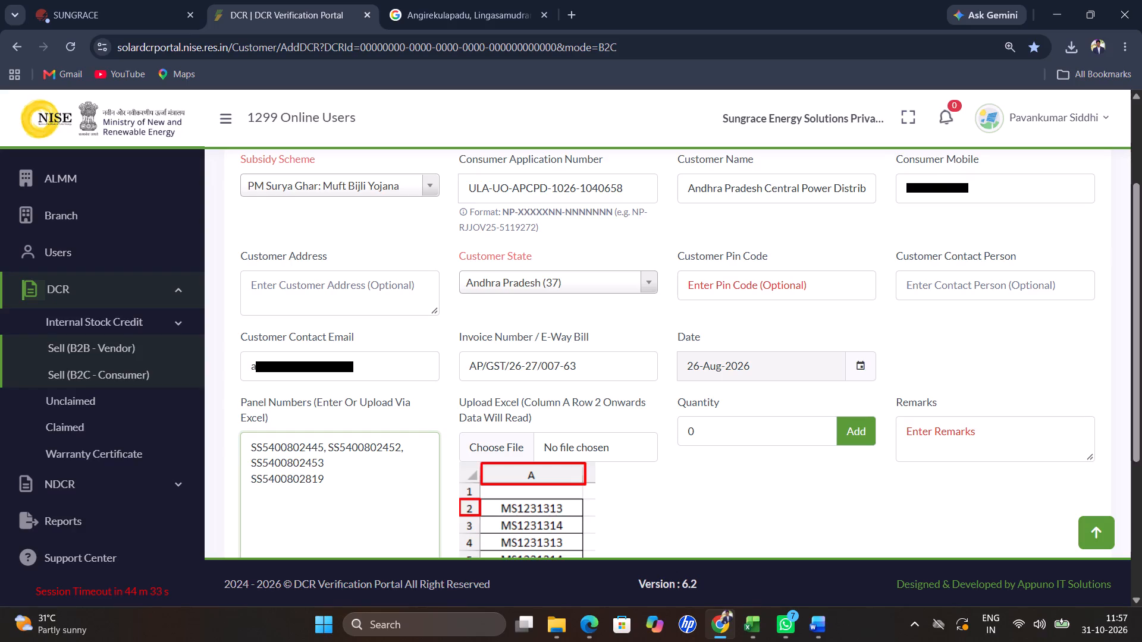
click(331, 448)
key(Left)
key(BackSpace)
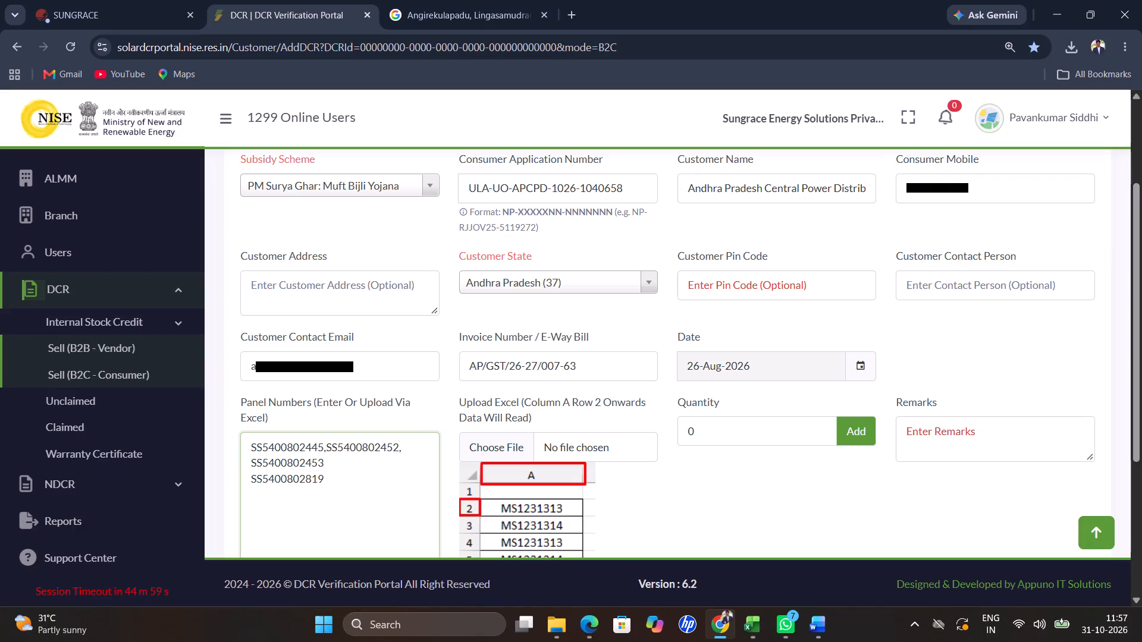
key(BackSpace)
key(Return)
key(Right)
key(Right)
key(Right)
key(Right)
key(Right)
key(Right)
key(Right)
key(Right)
key(Right)
key(Right)
key(Right)
key(Right)
key(Right)
key(Right)
key(Right)
key(Right)
key(Right)
key(Right)
key(Right)
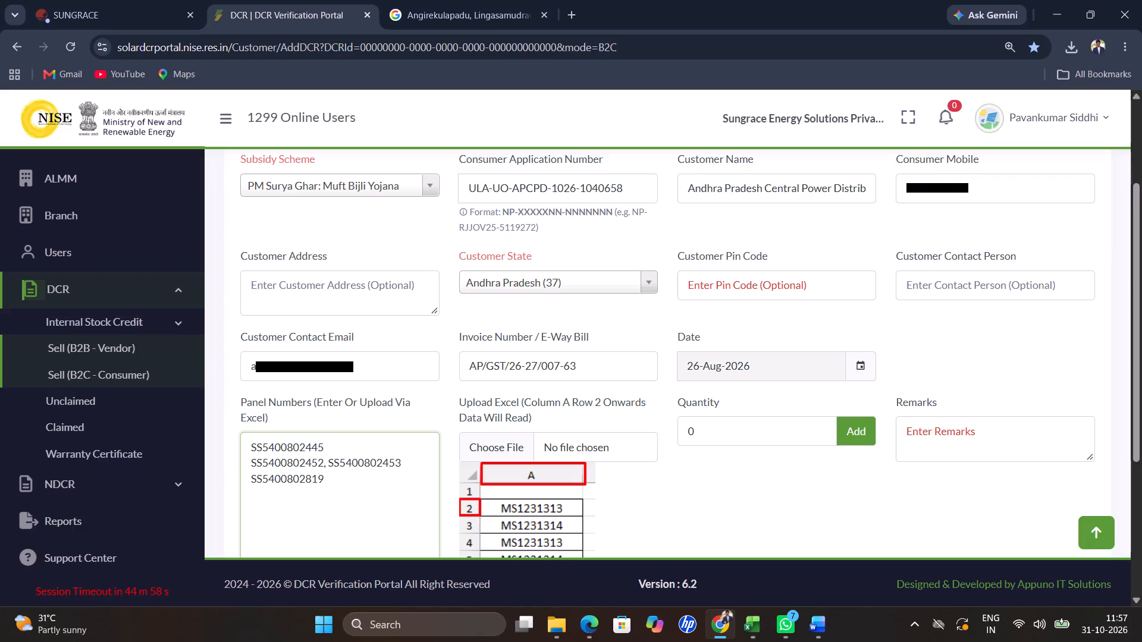
key(Left)
key(Left)
key(Left)
key(Left)
key(Left)
key(Left)
key(Right)
key(BackSpace)
key(BackSpace)
key(Return)
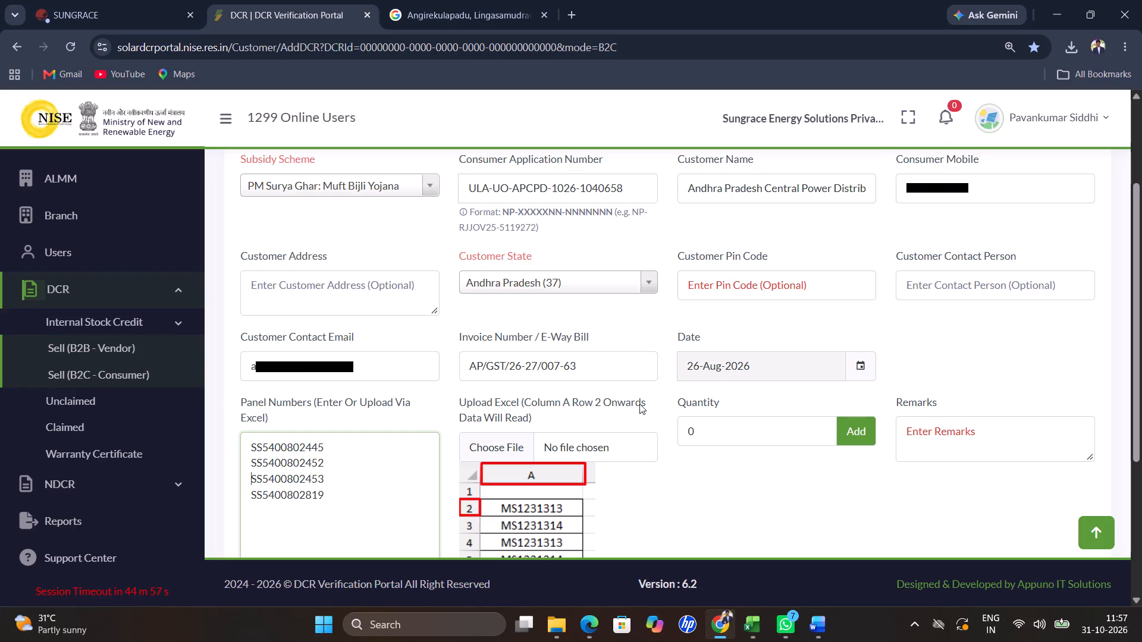
Set the quantity to 4 and try to add the listed panels to the DCR.
click(729, 419)
scroll(729, 420, up, 4)
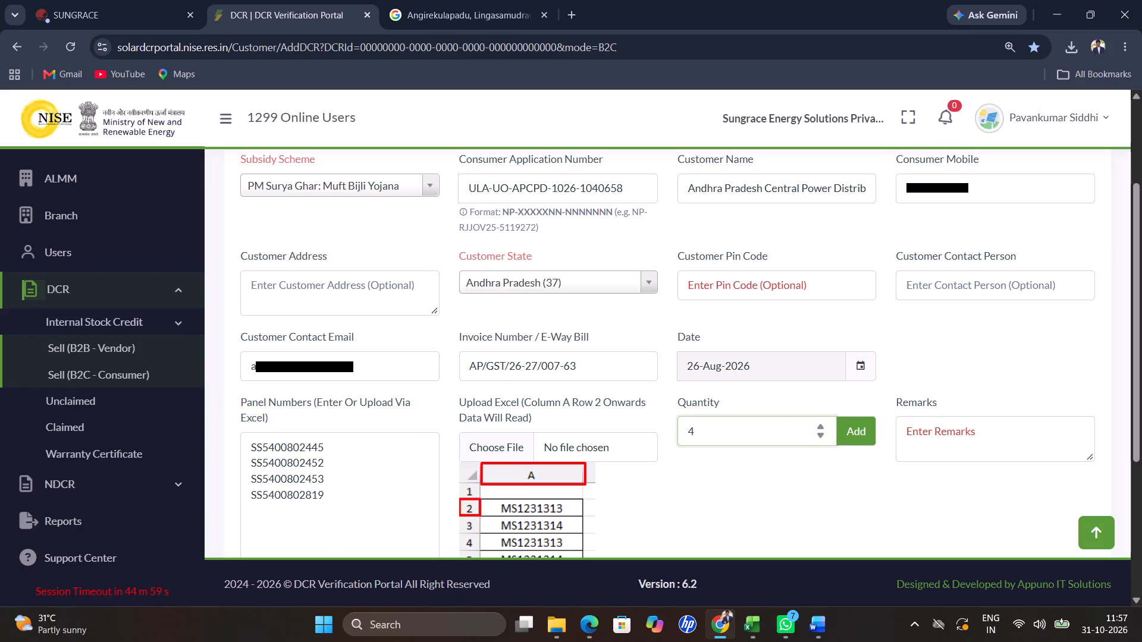
click(860, 436)
click(960, 438)
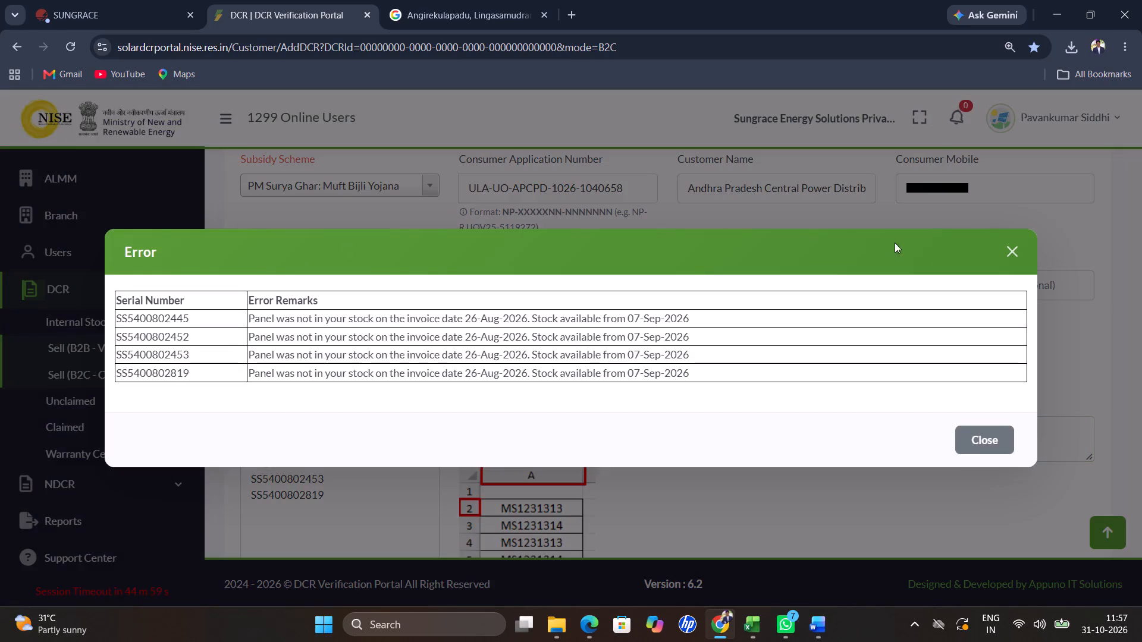
click(1011, 252)
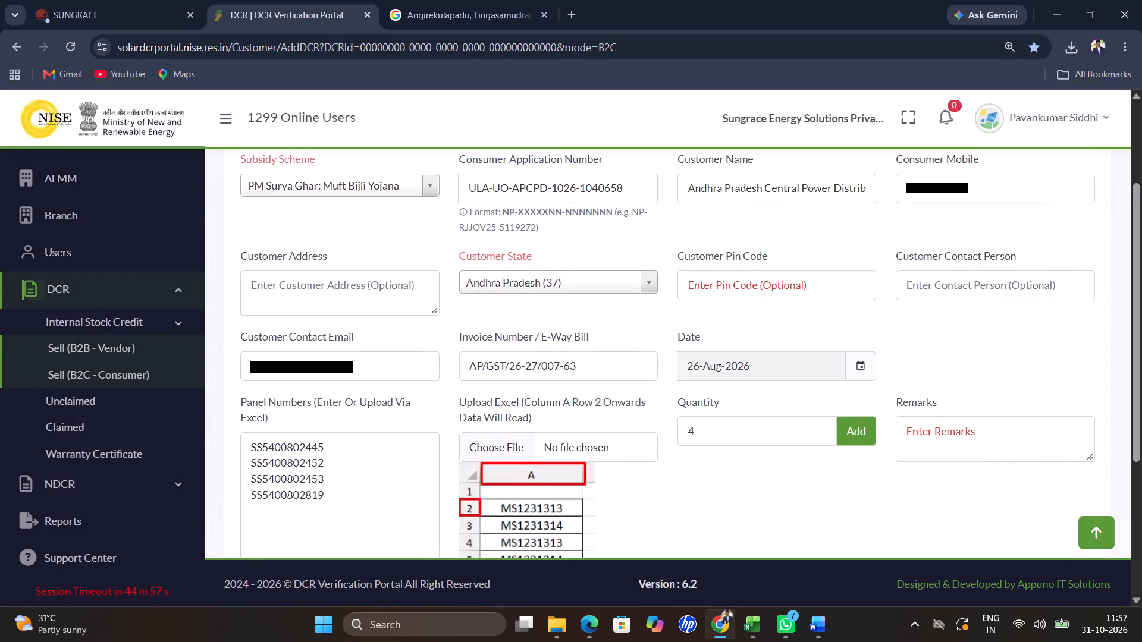
Change the invoice number to AP/GST/26-27/008-113.
click(556, 372)
key(Right)
key(BackSpace)
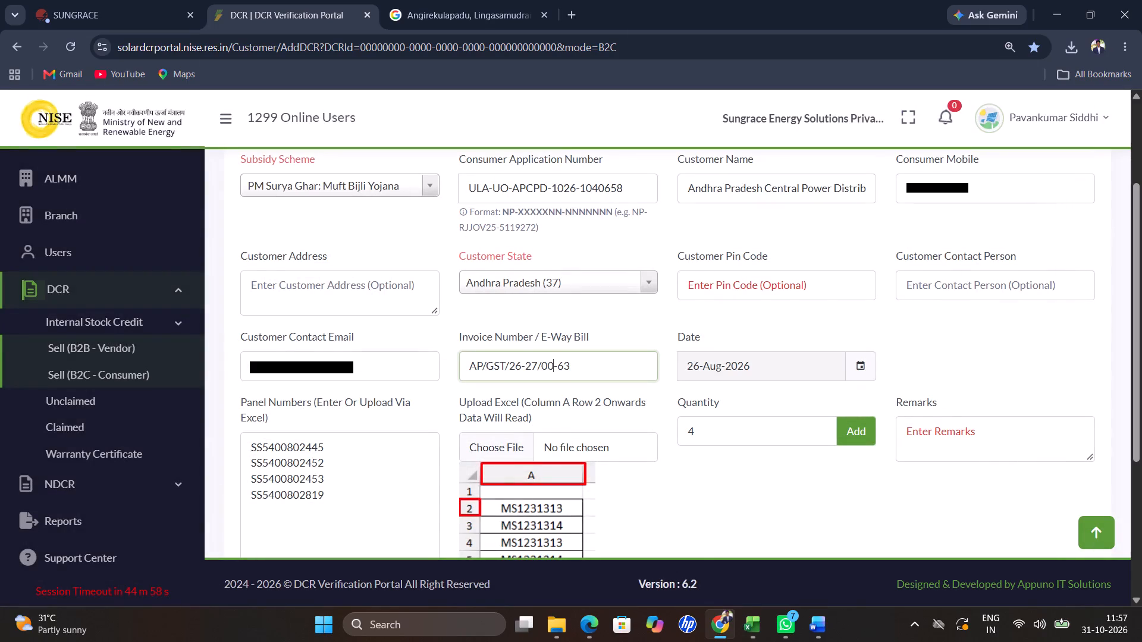
key(8)
key(Right)
key(Right)
key(Right)
key(Right)
key(BackSpace)
key(BackSpace)
text(113)
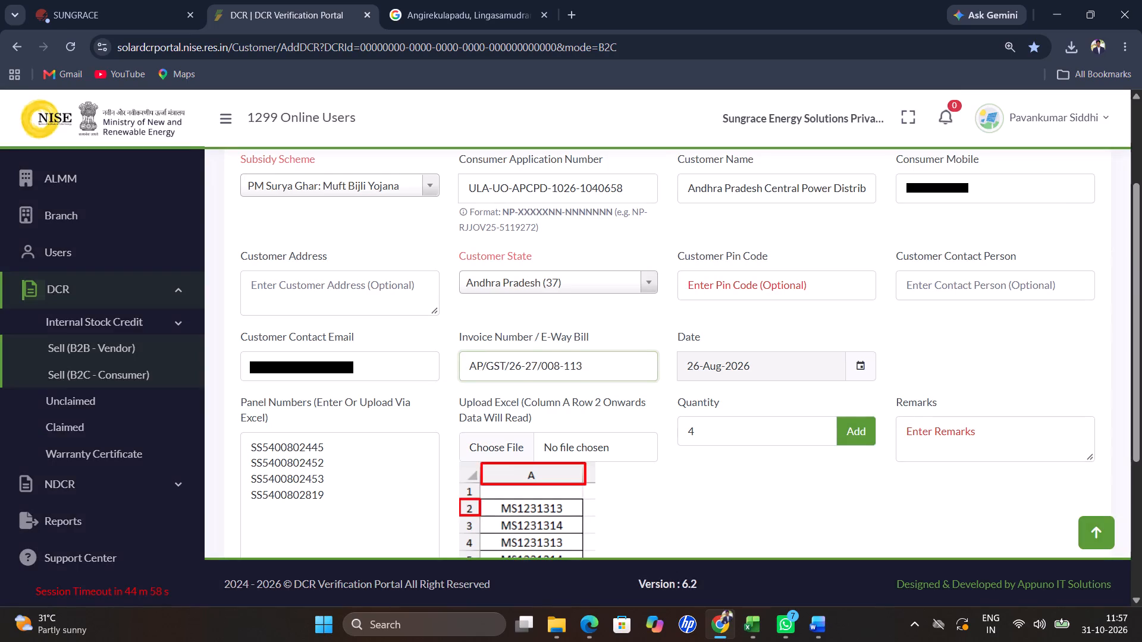
Set the invoice date to 08-Sep-2026.
click(816, 372)
click(692, 392)
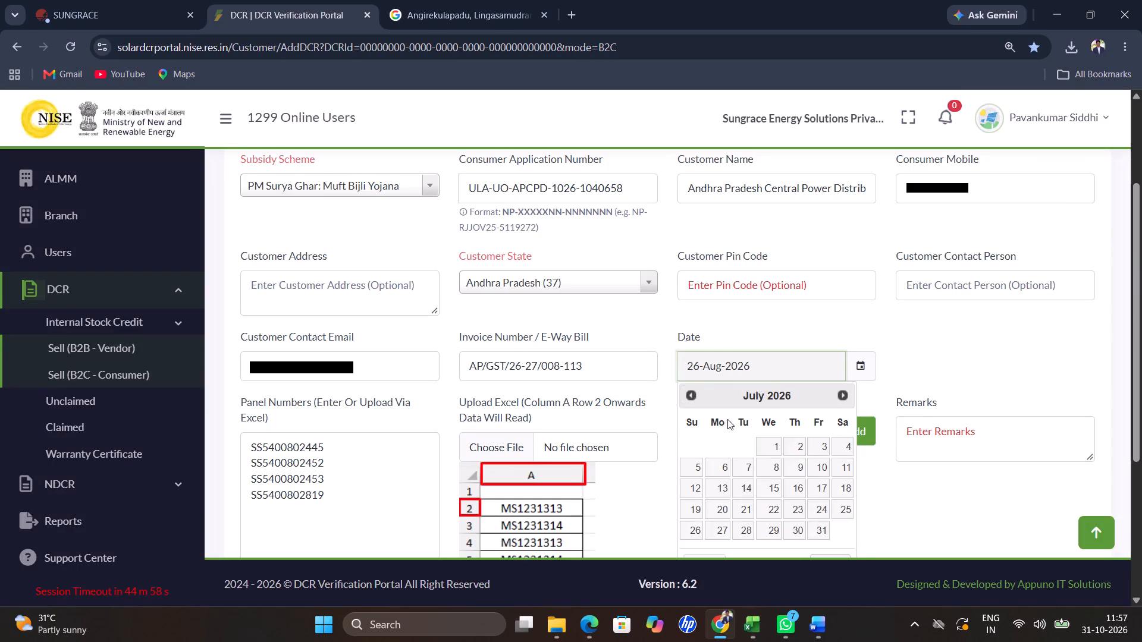
click(838, 394)
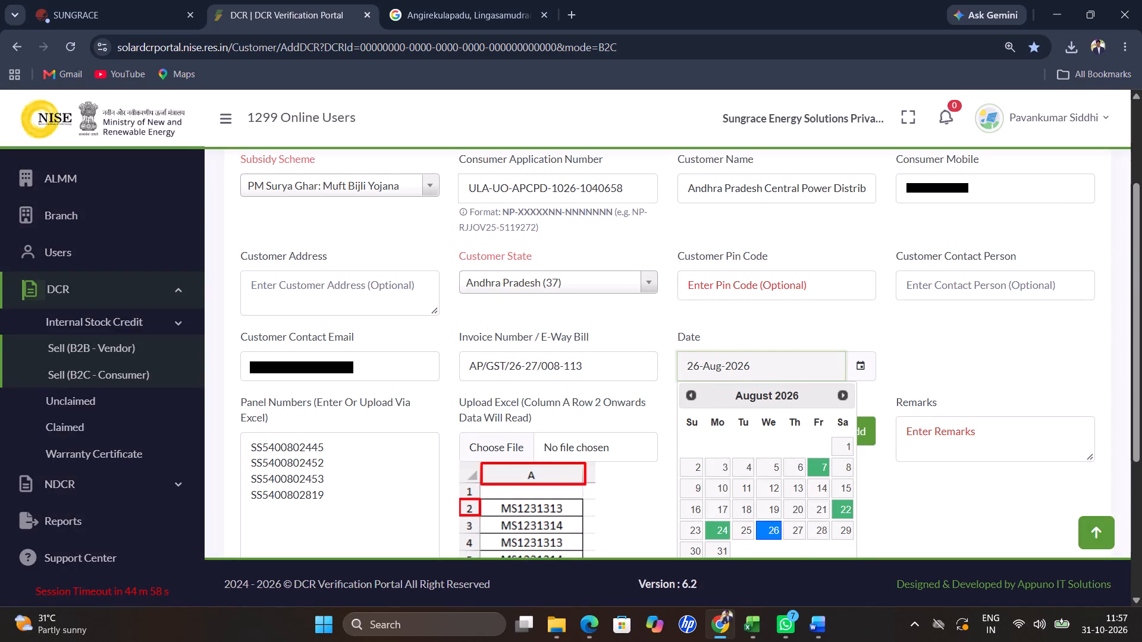
click(849, 392)
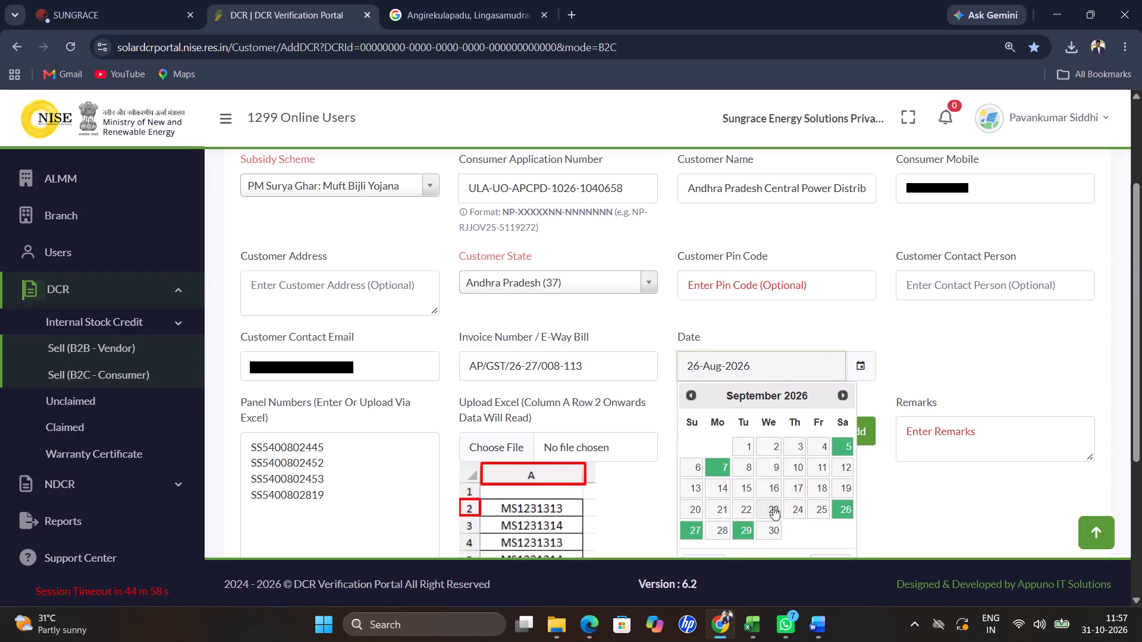
click(752, 469)
Add the four listed panels to the DCR.
scroll(790, 388, down, 1)
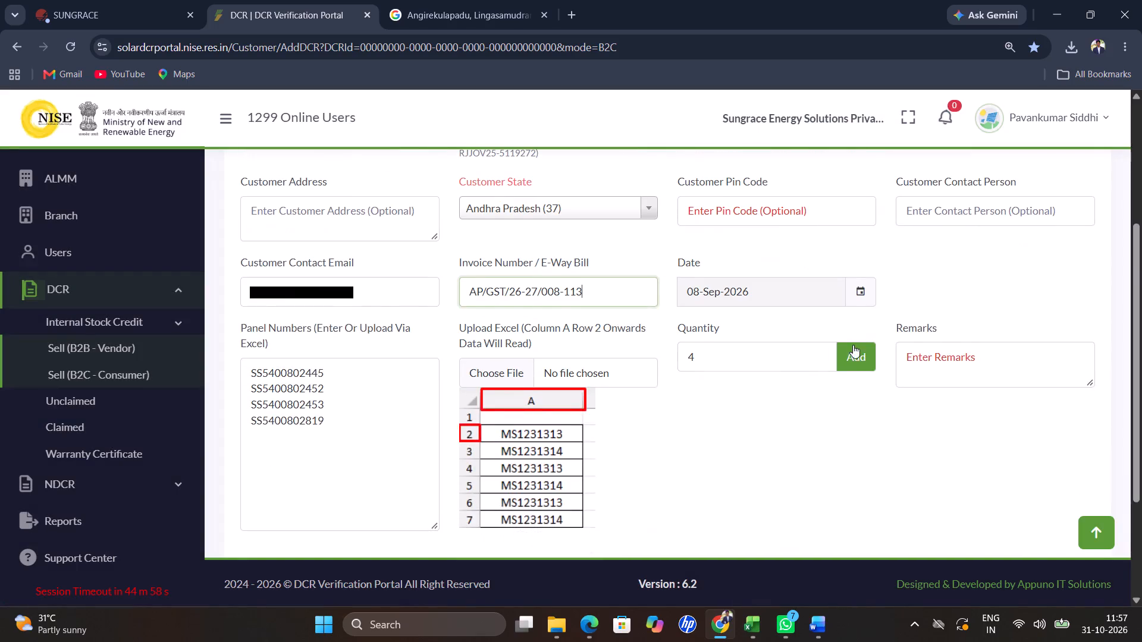
click(854, 347)
Change the invoice number to AP/GST/26-27/008-114.
click(611, 297)
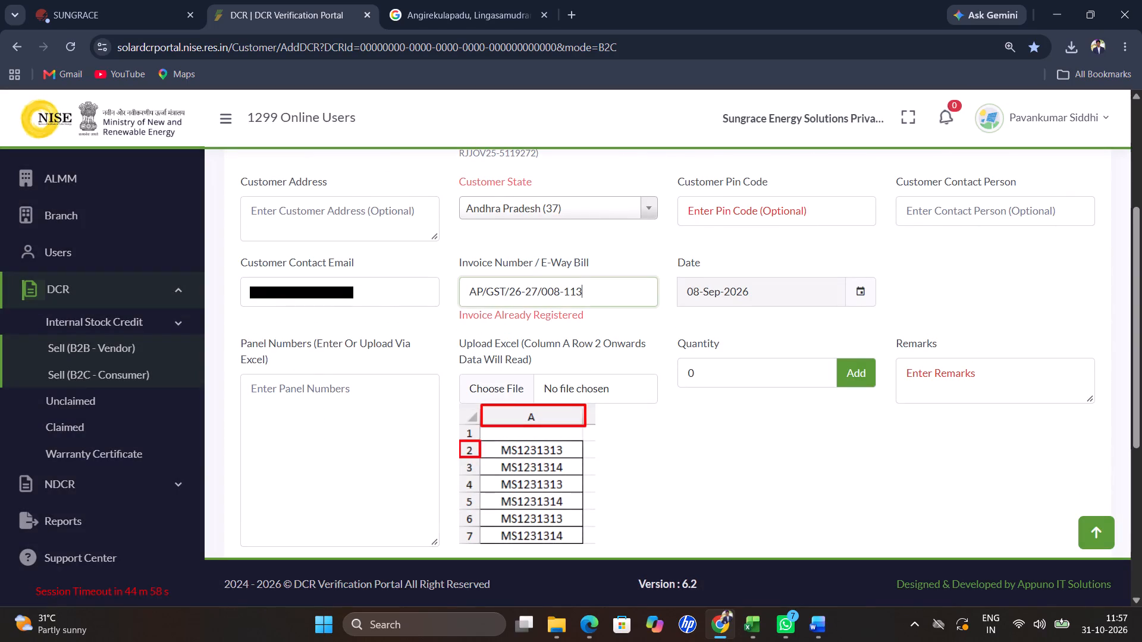
key(Left)
key(4)
key(Right)
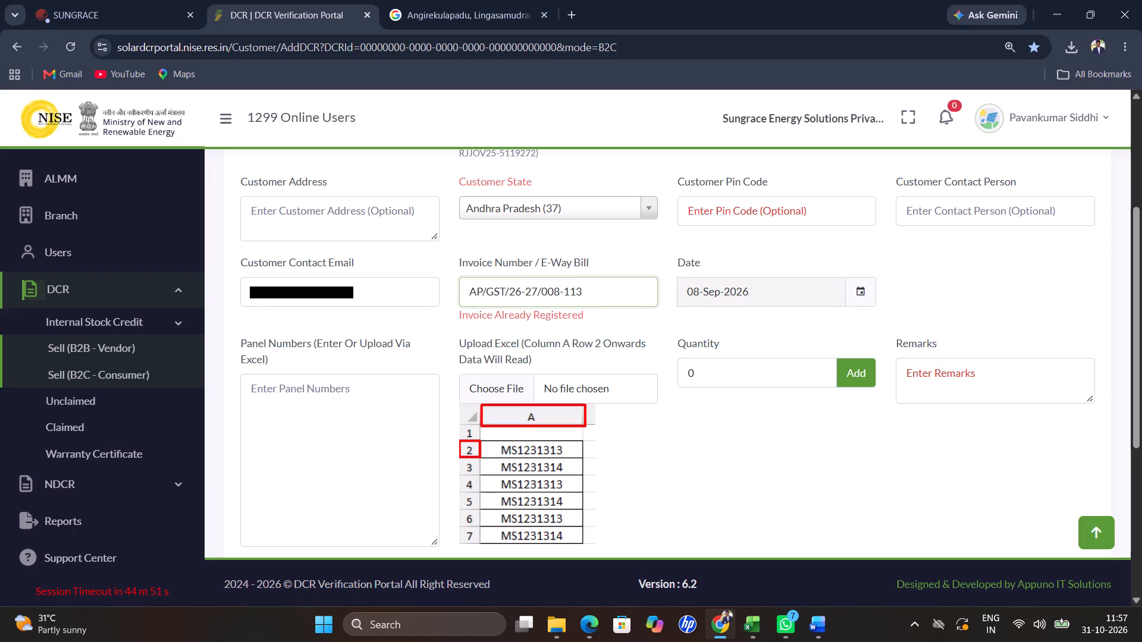
key(BackSpace)
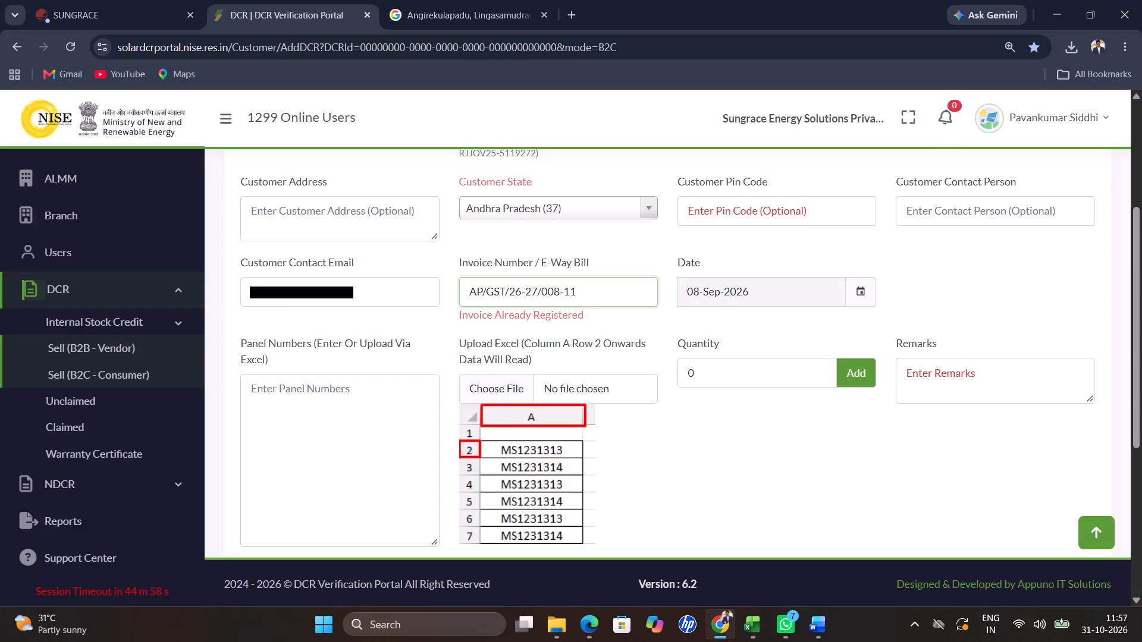
key(4)
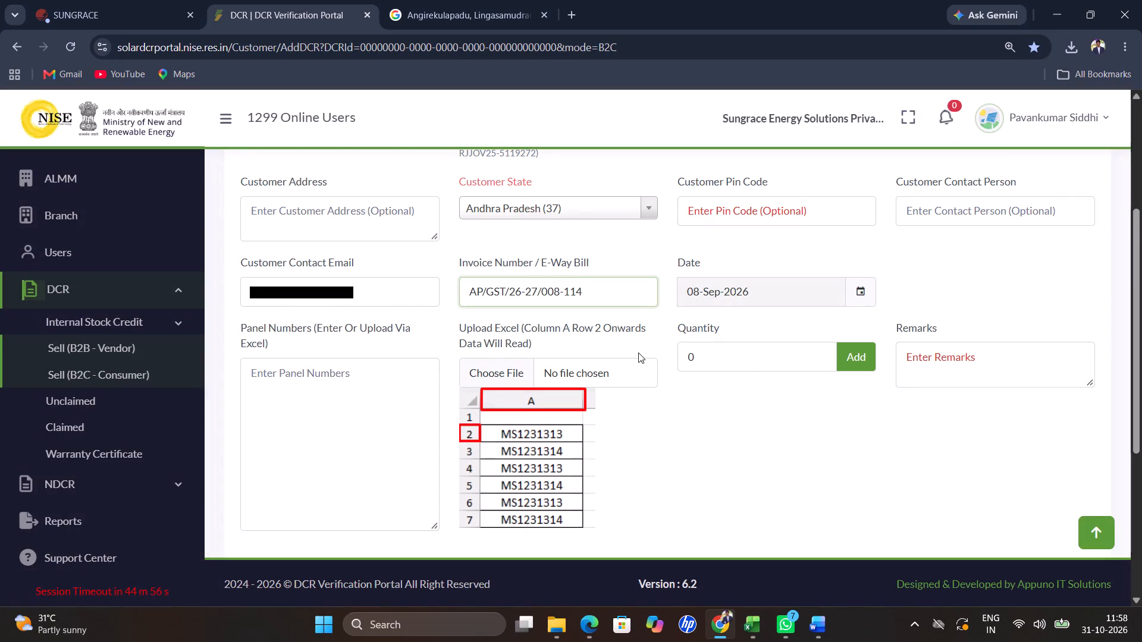
click(719, 438)
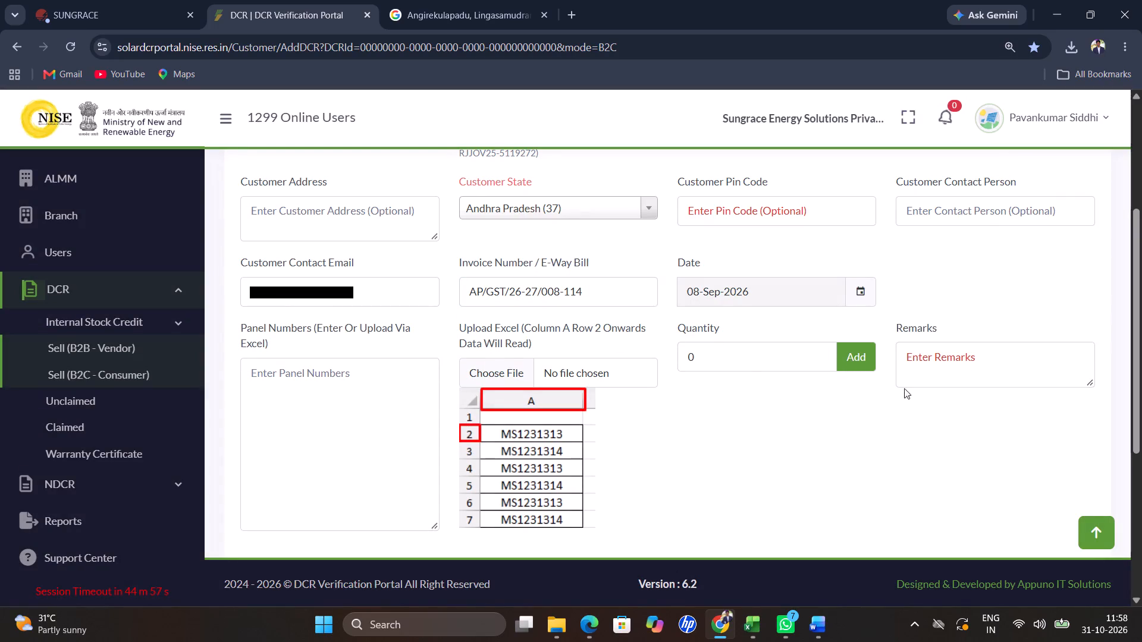
Copy the installation address from the SUNGRACE work order into the portal's Remarks field.
click(910, 370)
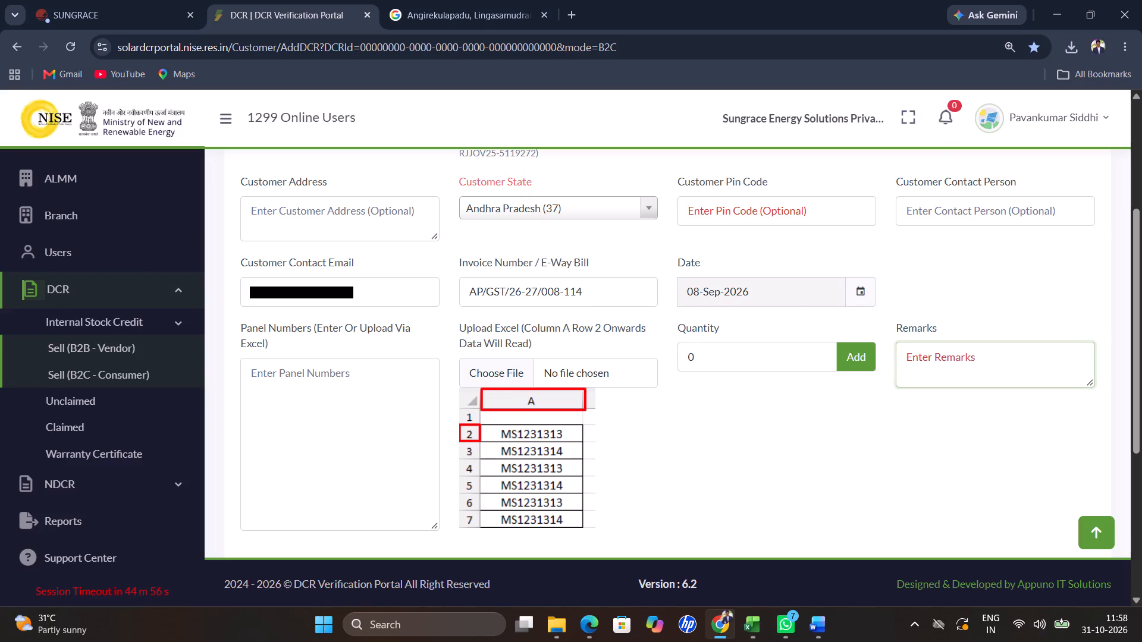
click(911, 370)
click(91, 8)
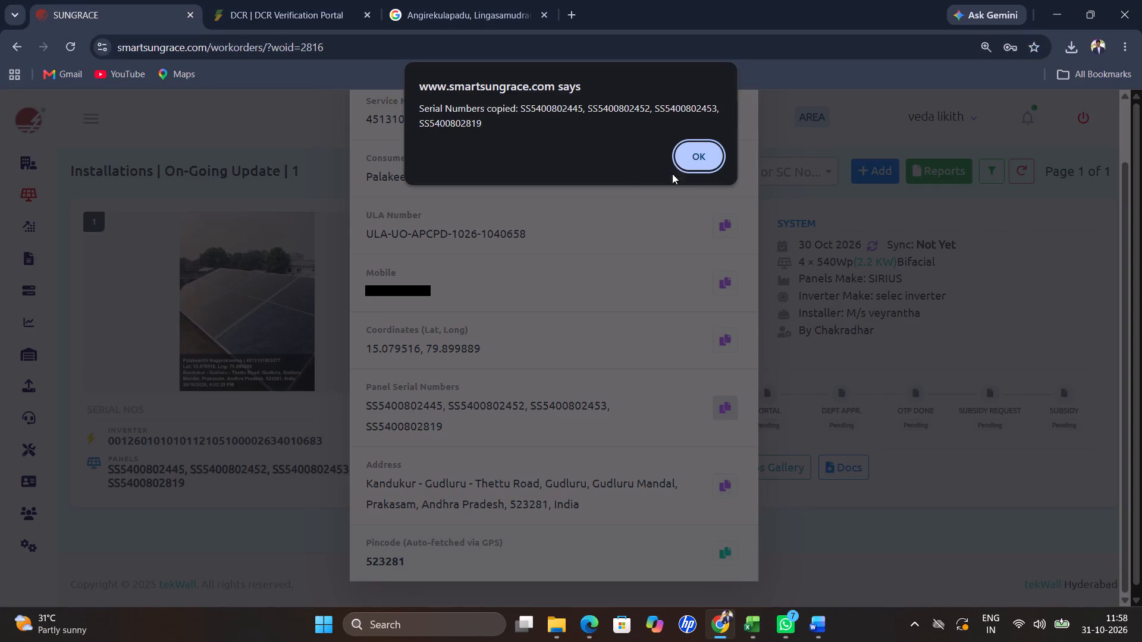
click(683, 151)
click(719, 489)
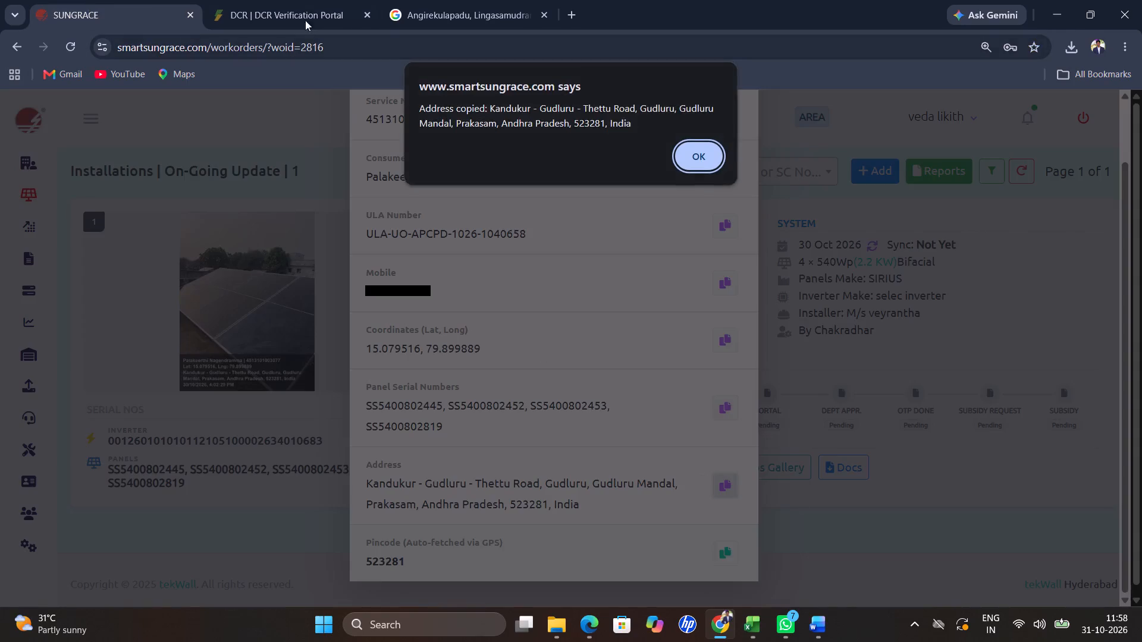
click(297, 1)
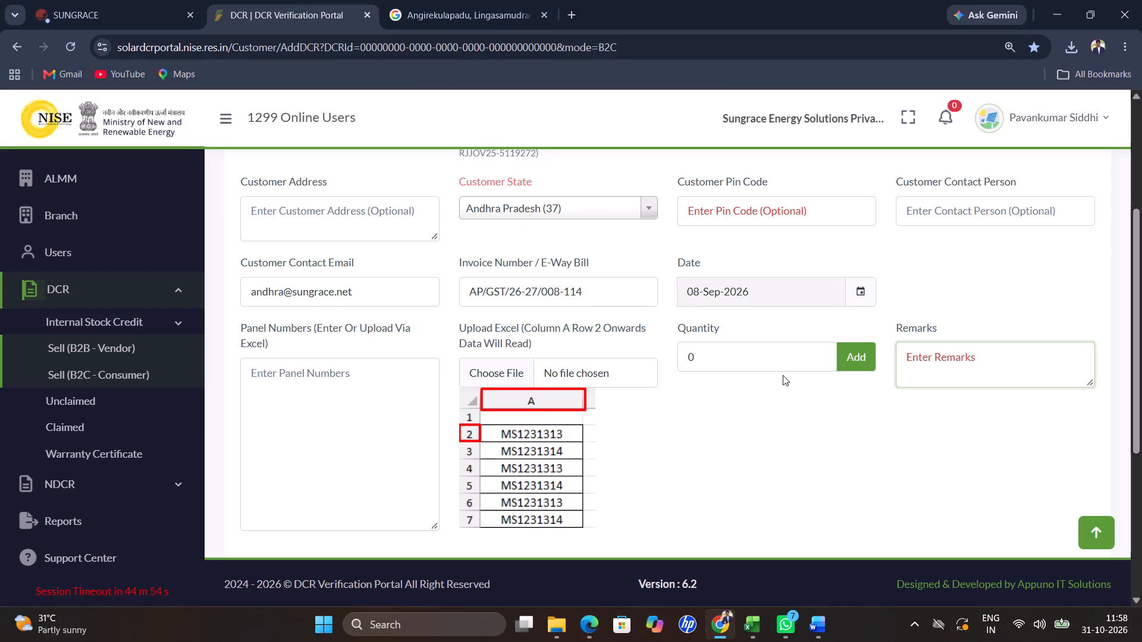
key(ctrl+v)
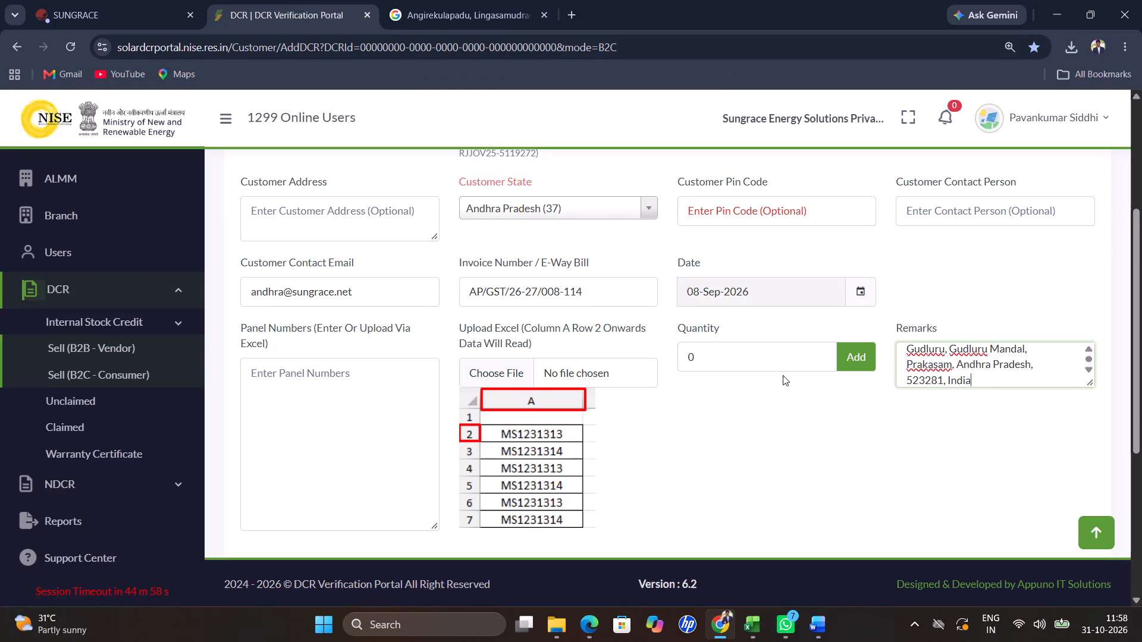
Copy the pincode from the SUNGRACE work order into the portal's Customer Pin Code field.
click(716, 208)
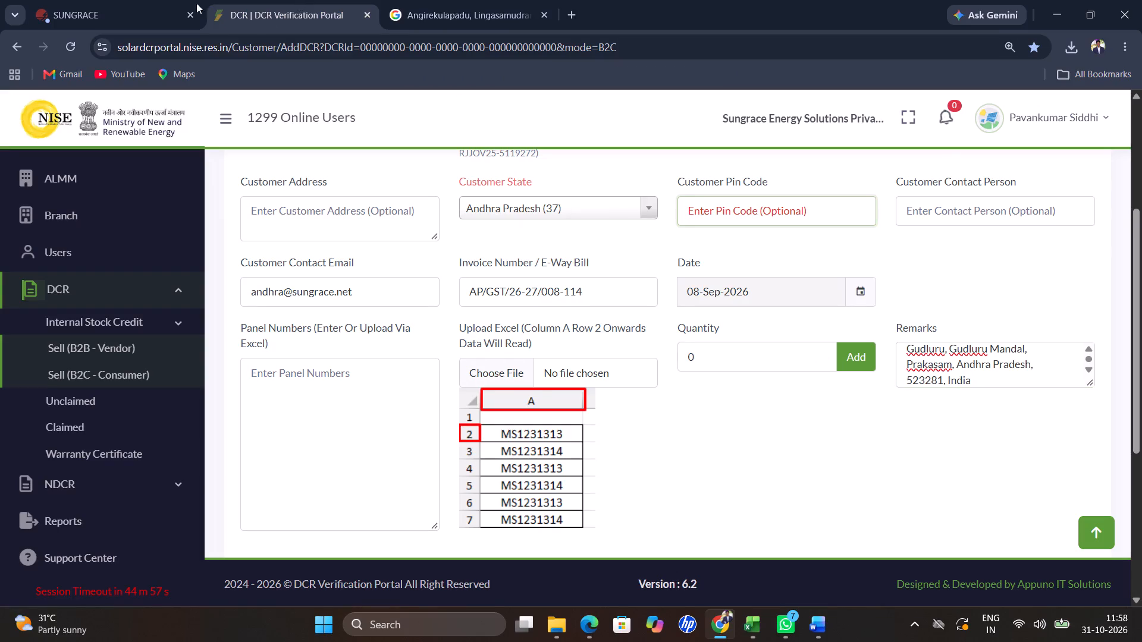
click(149, 0)
drag(689, 152, 694, 166)
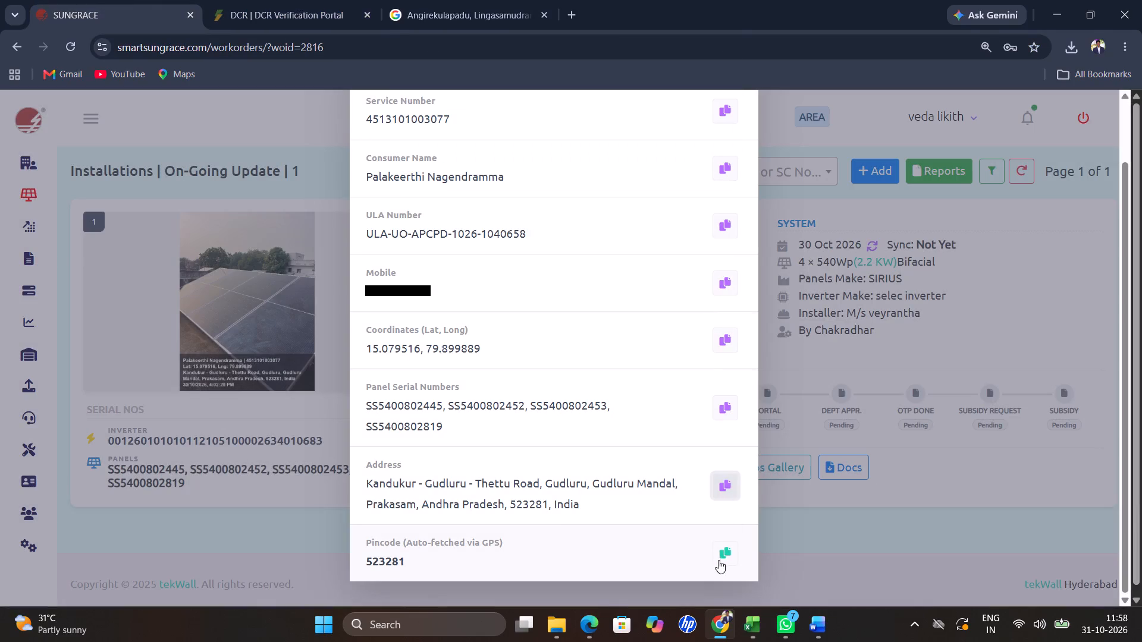
click(724, 557)
click(261, 3)
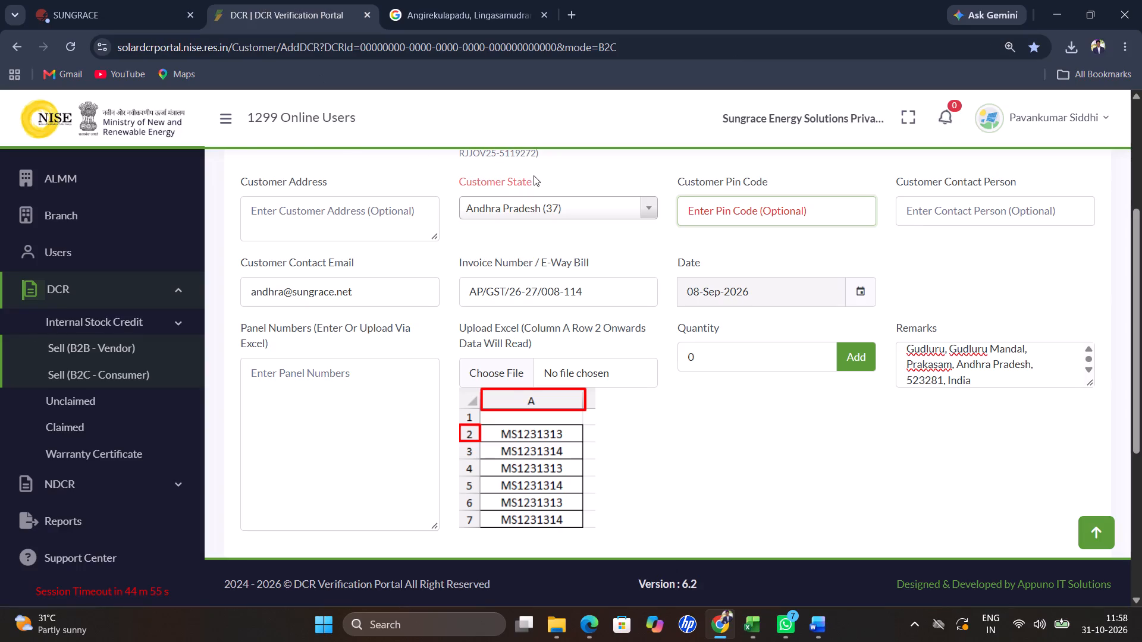
key(ctrl+v)
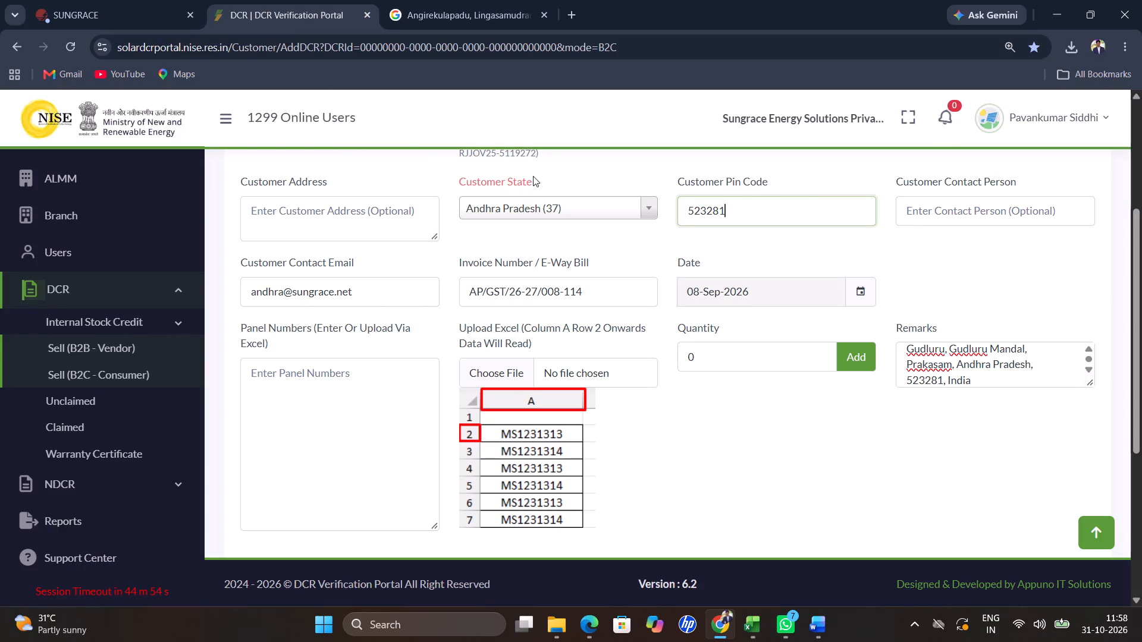
Submit the completed B2C DCR entry and approve its confirmation.
scroll(761, 243, down, 5)
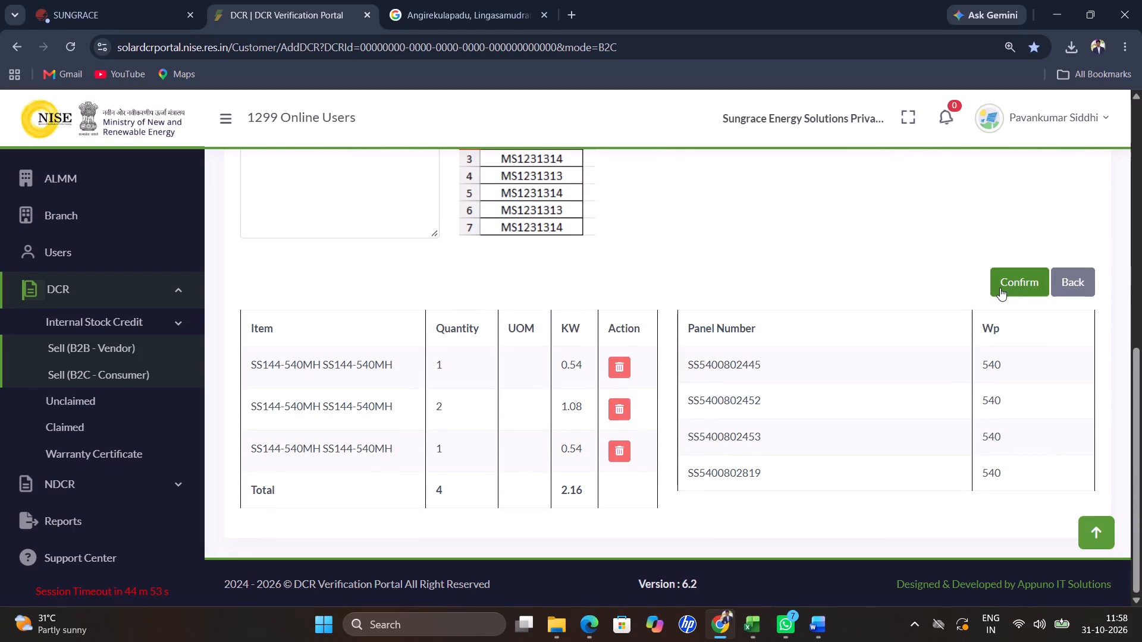
click(1016, 272)
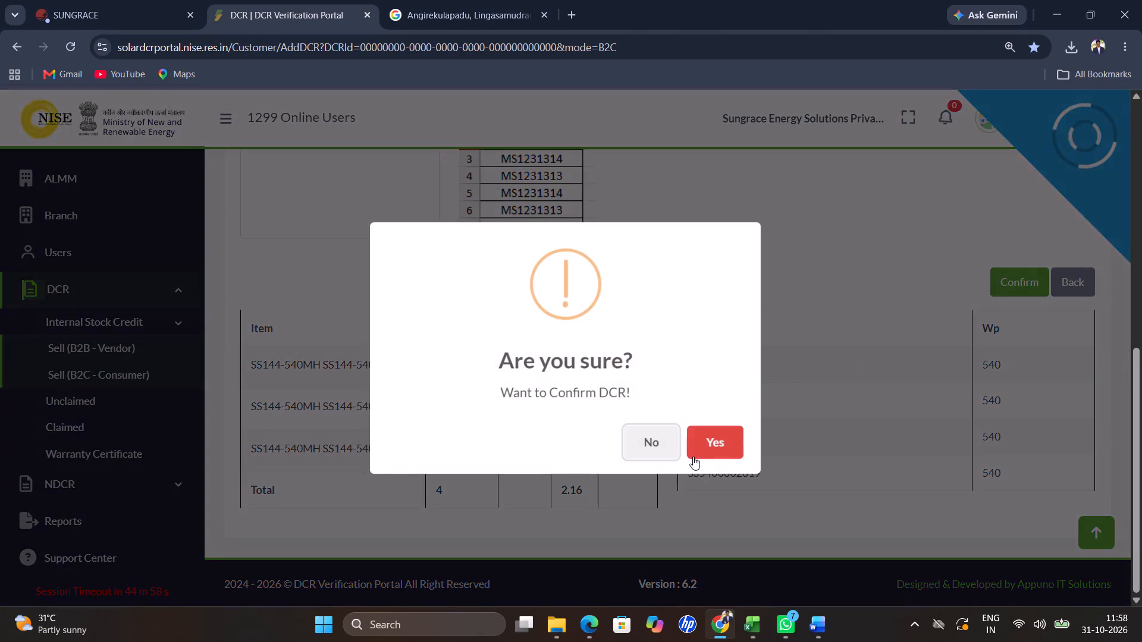
click(701, 445)
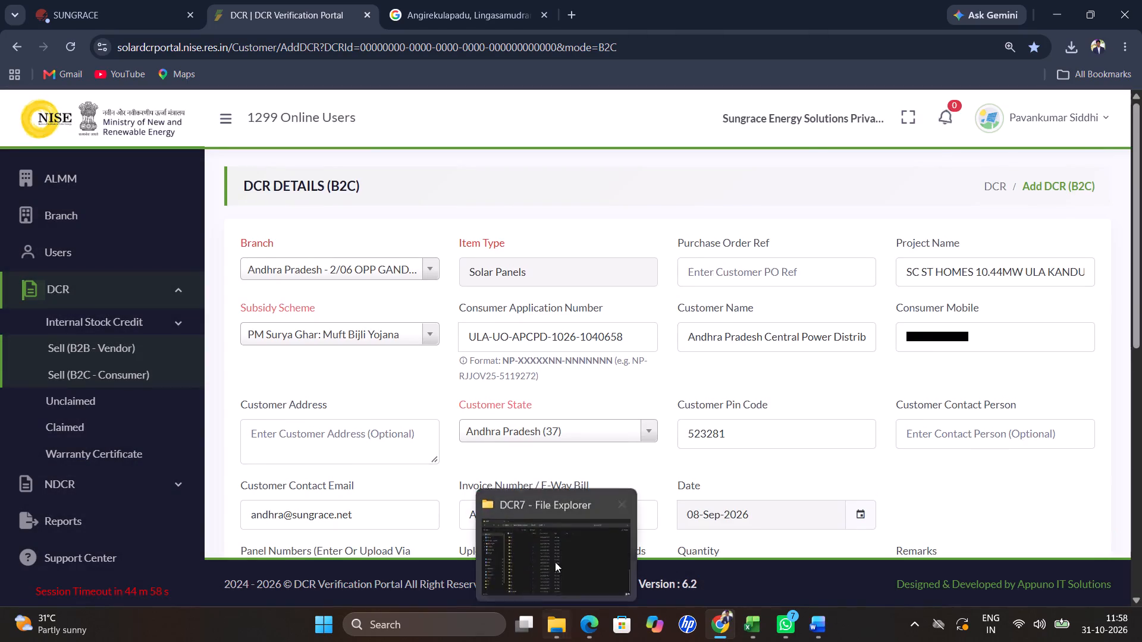
In File Explorer, create a folder named 114_ inside the DCR008 folder of dcr crf.
click(553, 553)
scroll(327, 210, down, 8)
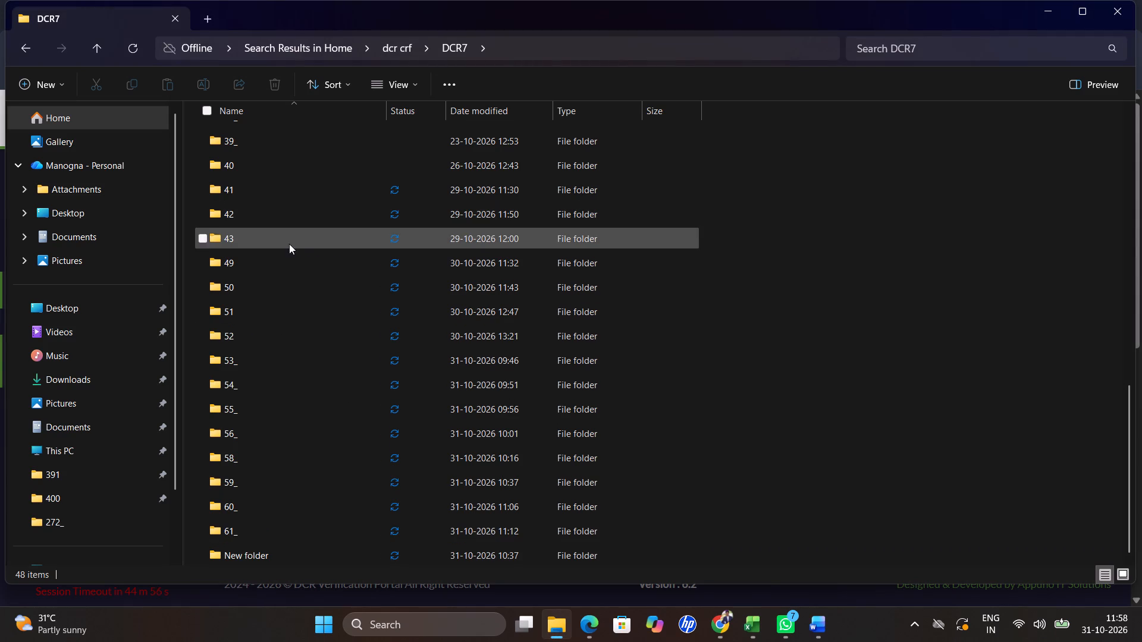
scroll(289, 244, down, 1)
click(394, 52)
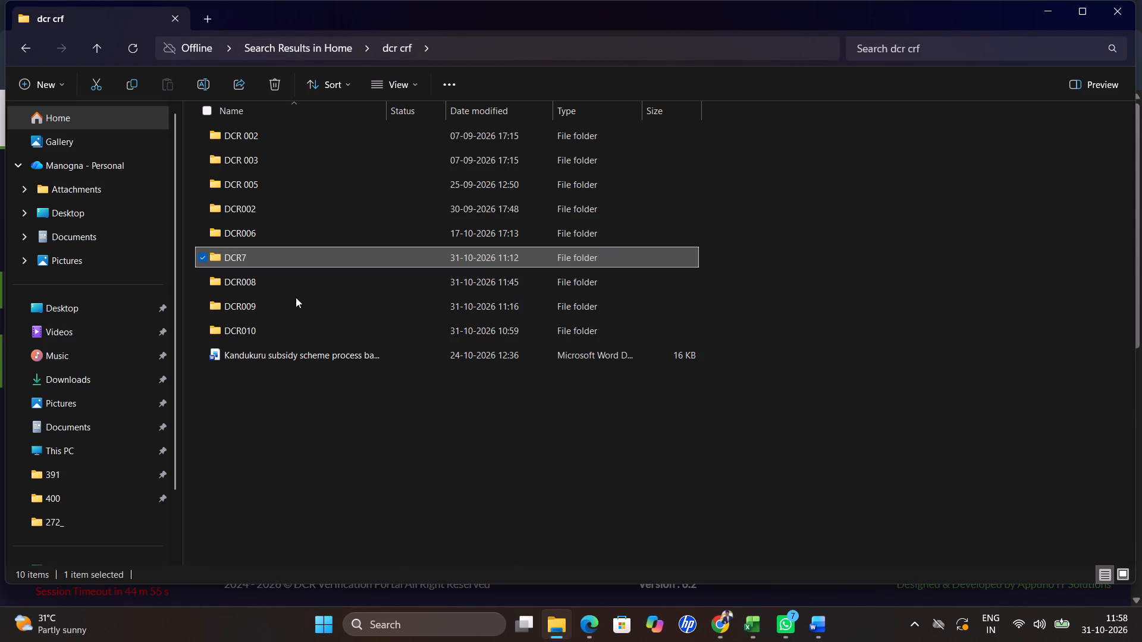
double_click(296, 281)
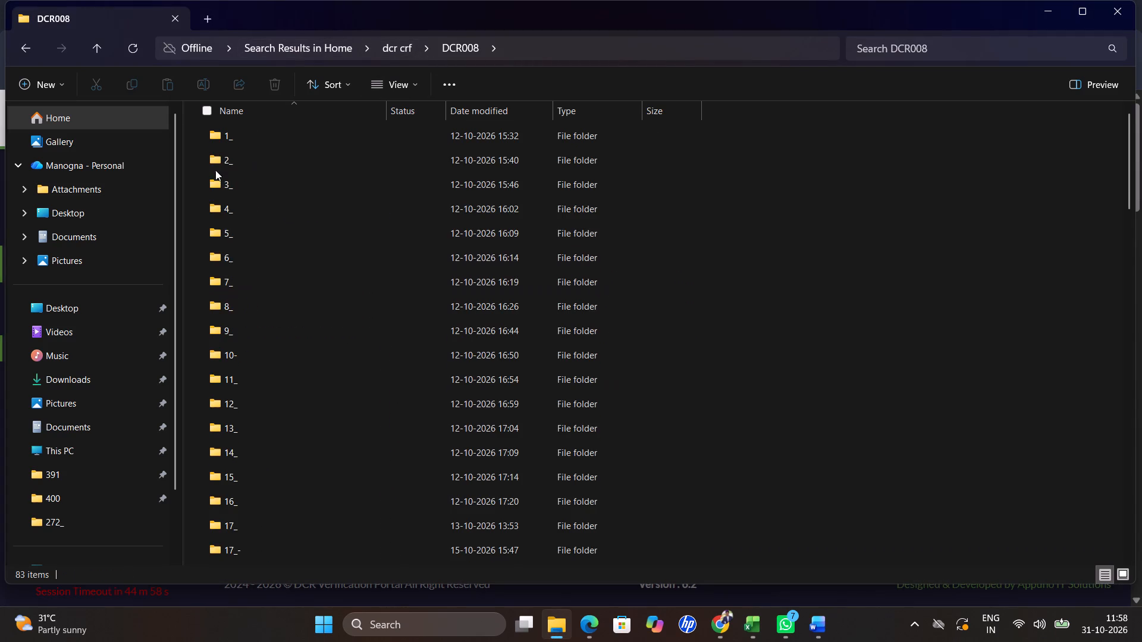
scroll(215, 168, down, 11)
scroll(259, 243, down, 17)
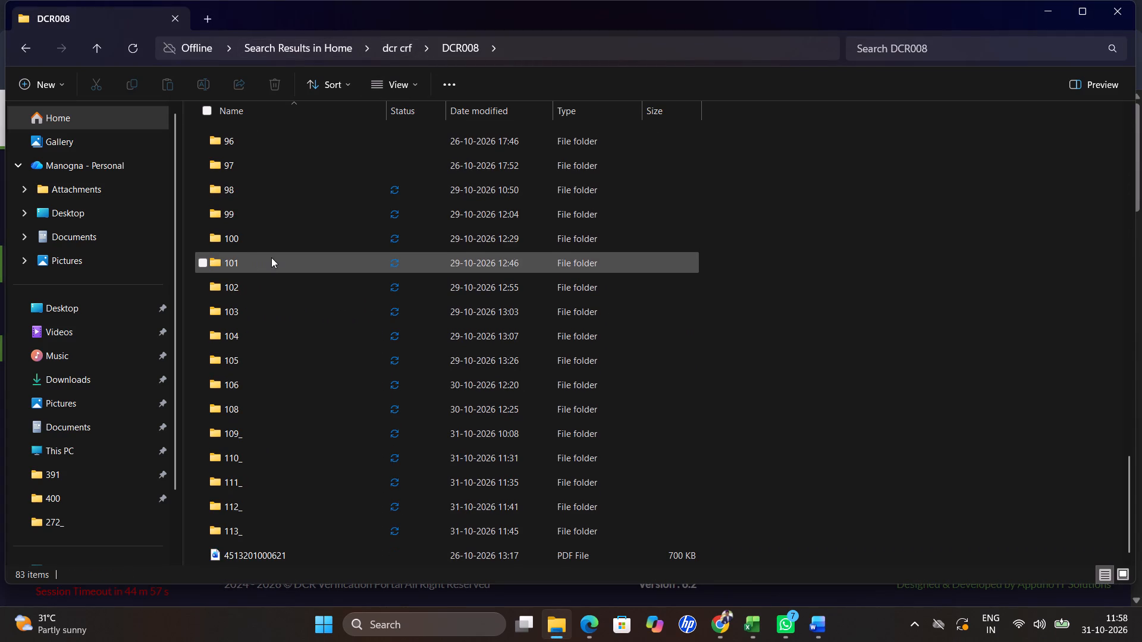
click(46, 93)
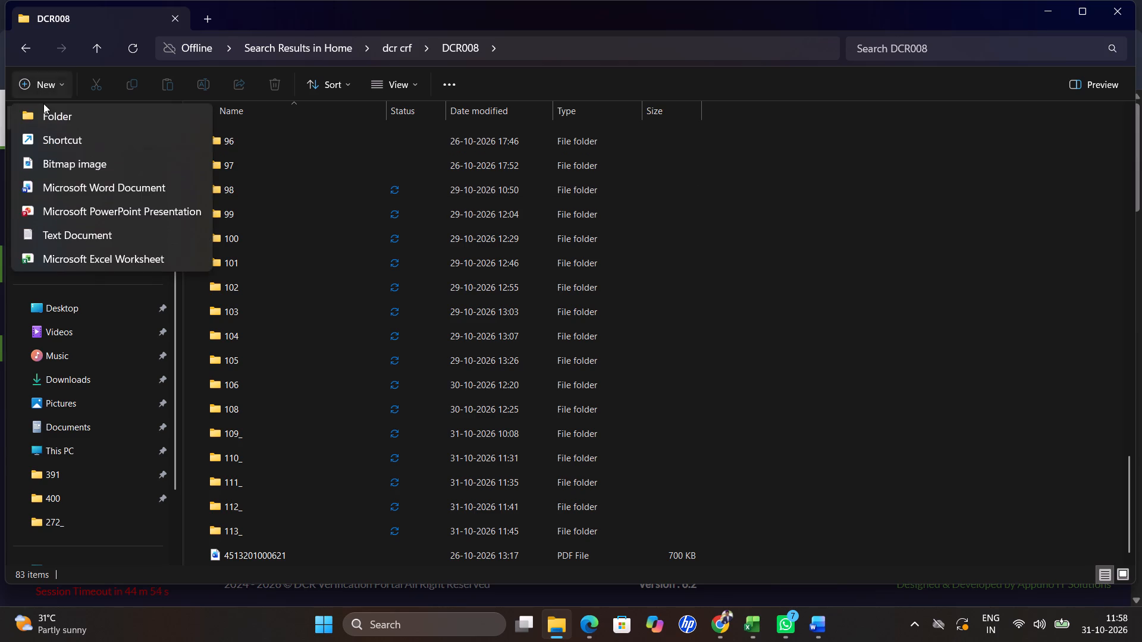
click(43, 113)
text(114_)
key(Return)
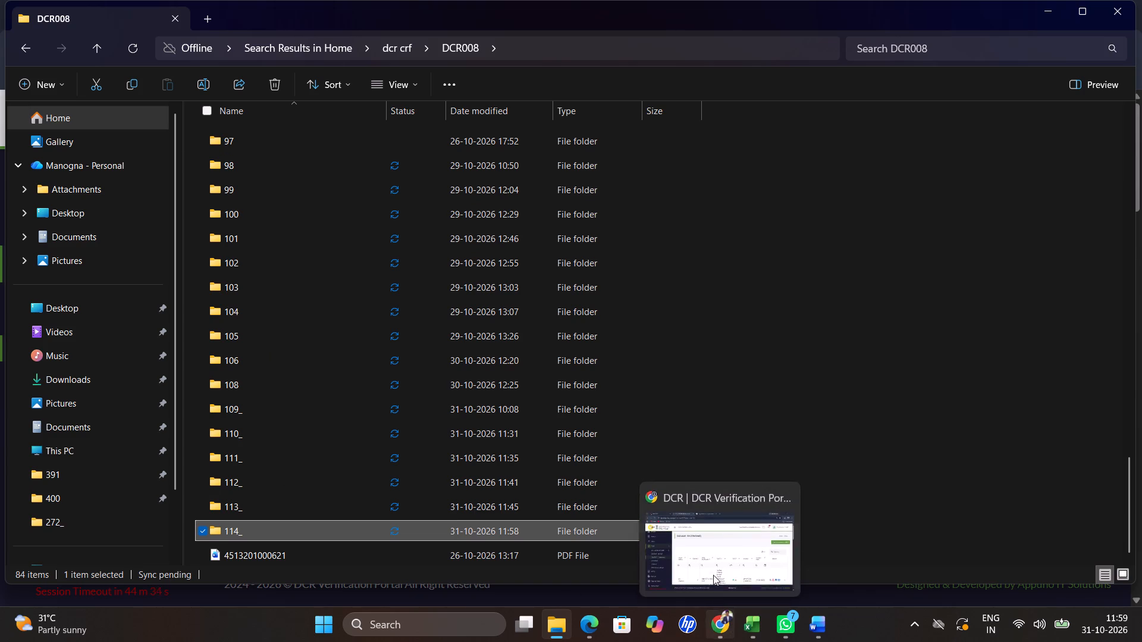
Switch to Chrome and copy the service number from the SUNGRACE work order details.
click(713, 569)
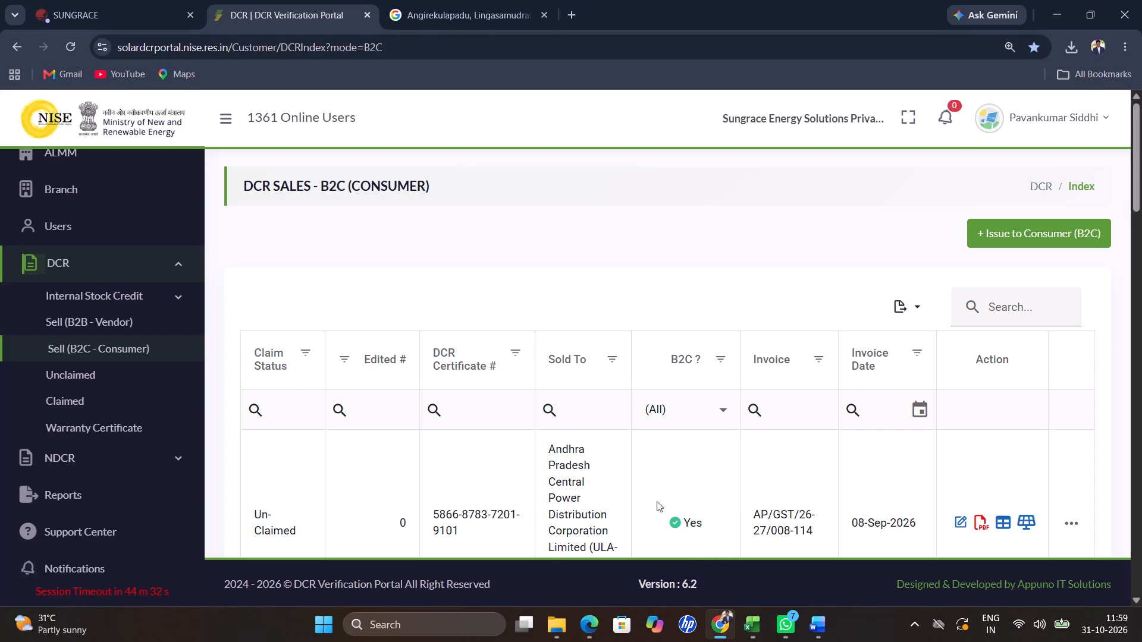
scroll(641, 350, down, 2)
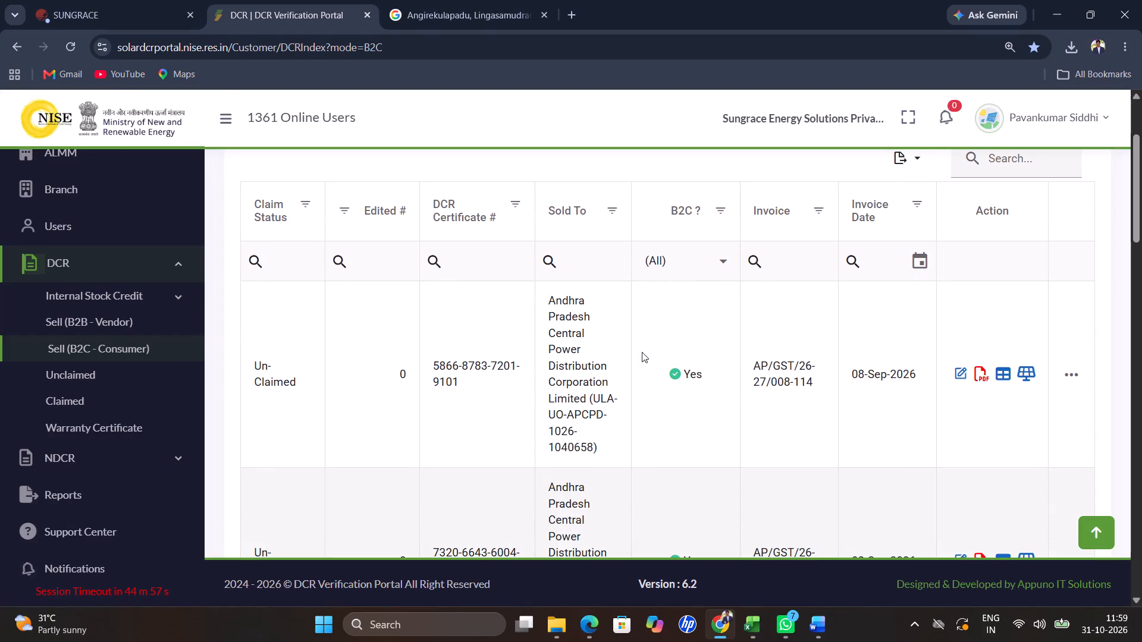
click(142, 13)
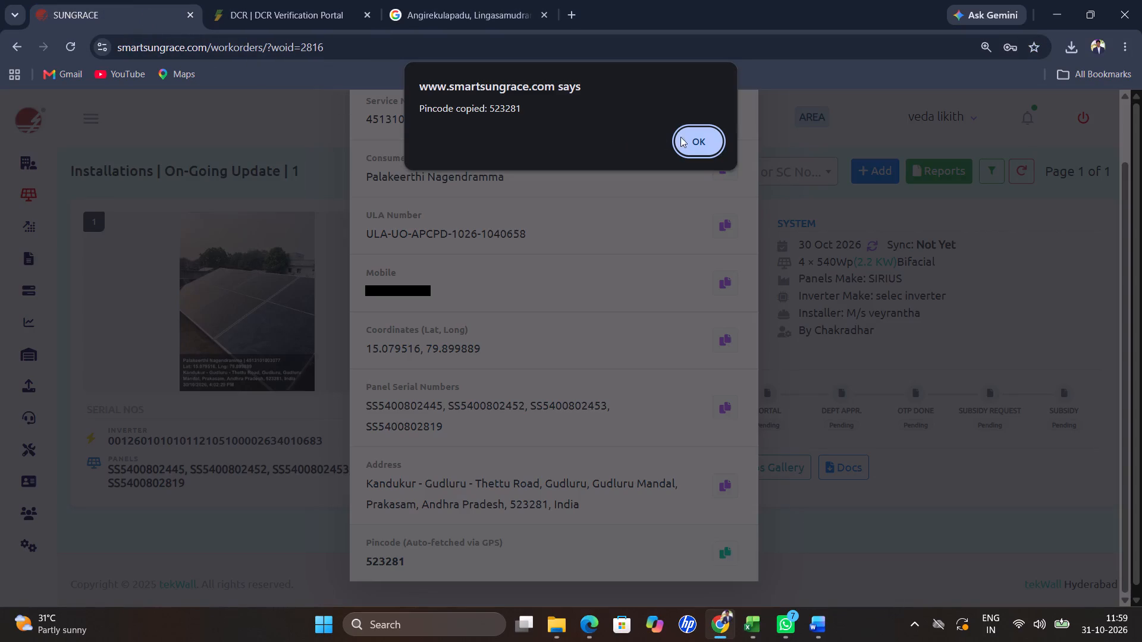
click(681, 137)
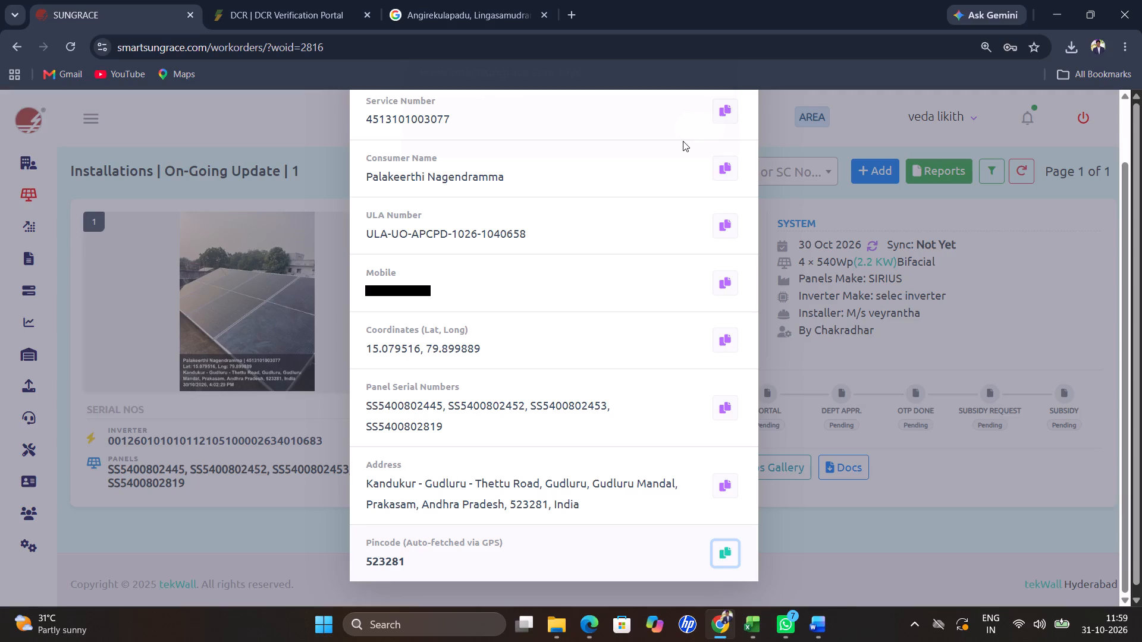
click(714, 113)
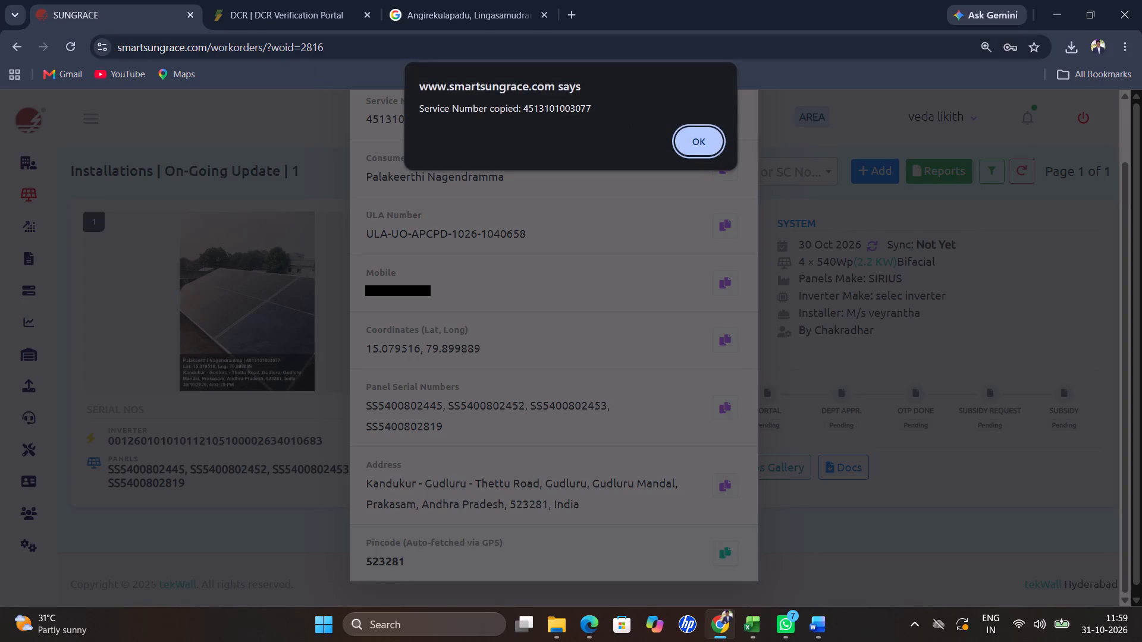
Download the PDF certificate for invoice AP/GST/26-27/008-114 into DCR008's 114_ folder, named with the copied service number followed by -114.
click(251, 18)
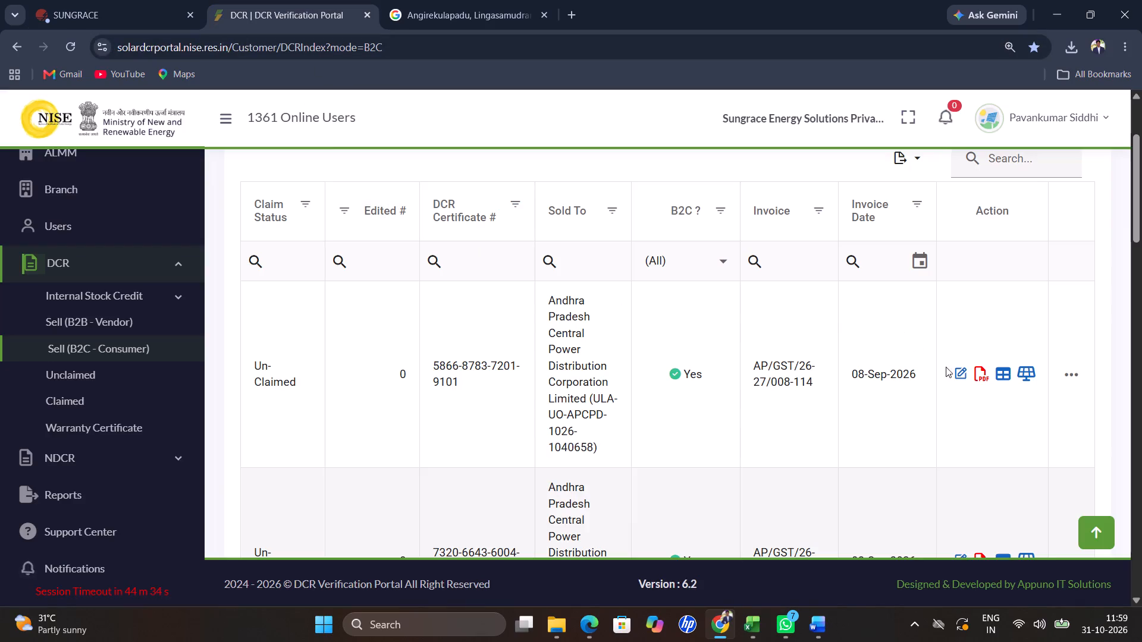
click(981, 373)
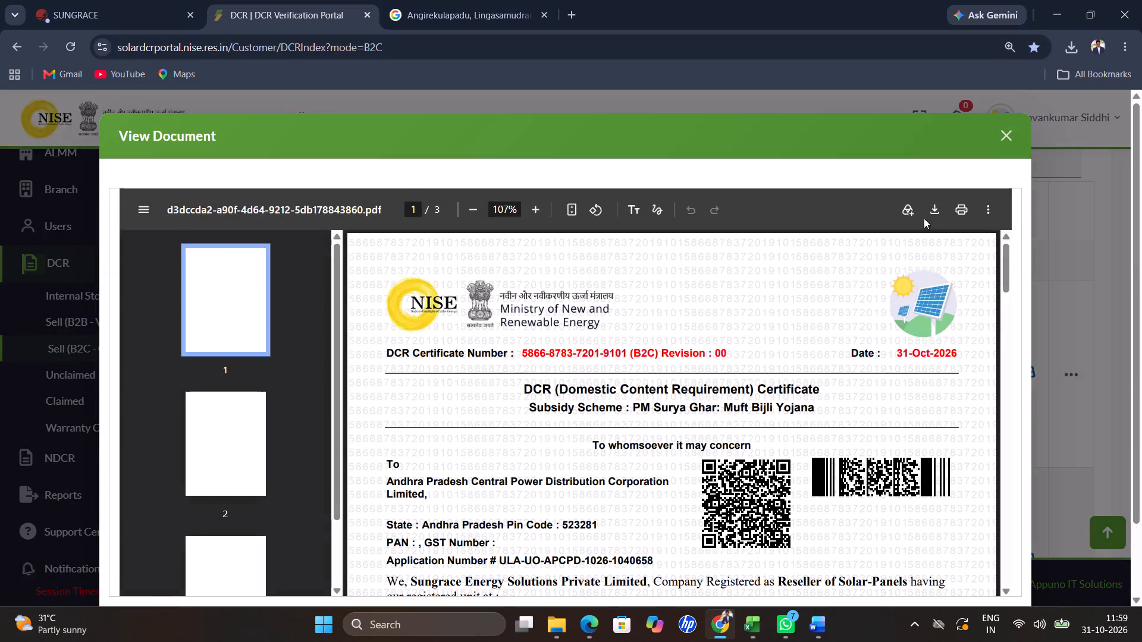
click(936, 210)
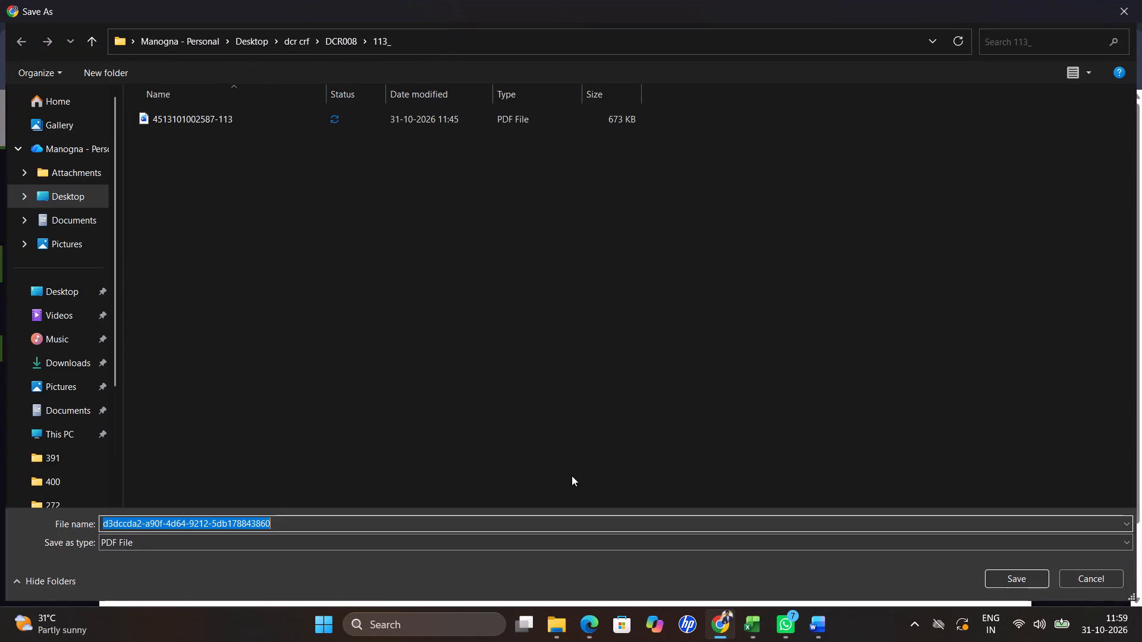
key(ctrl+v)
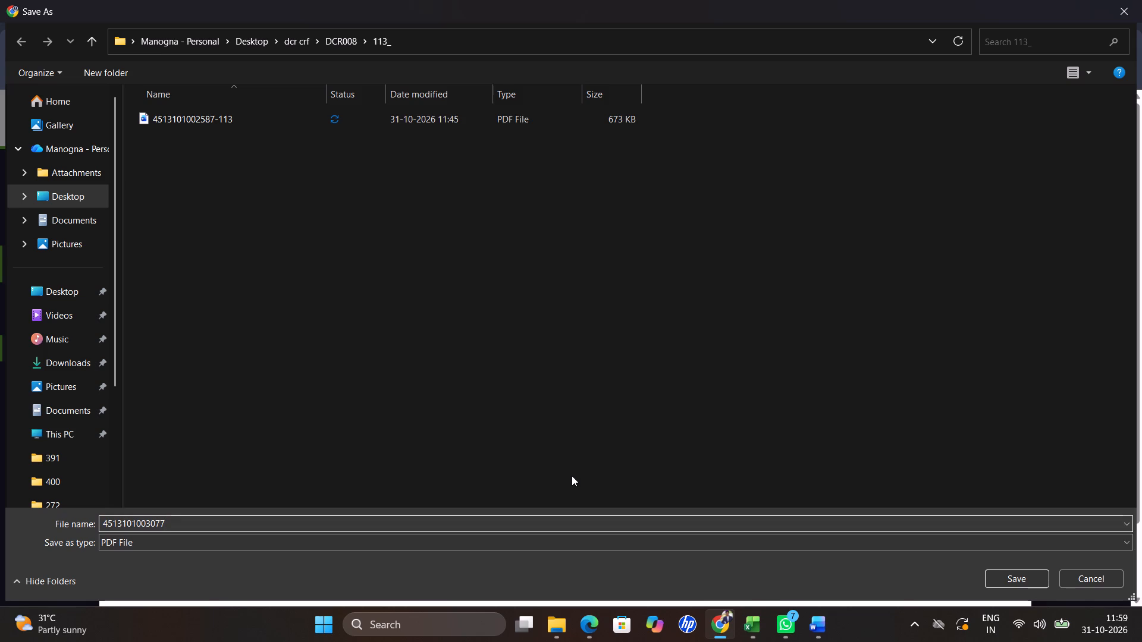
key(minus)
text(114)
click(340, 43)
scroll(268, 228, down, 6)
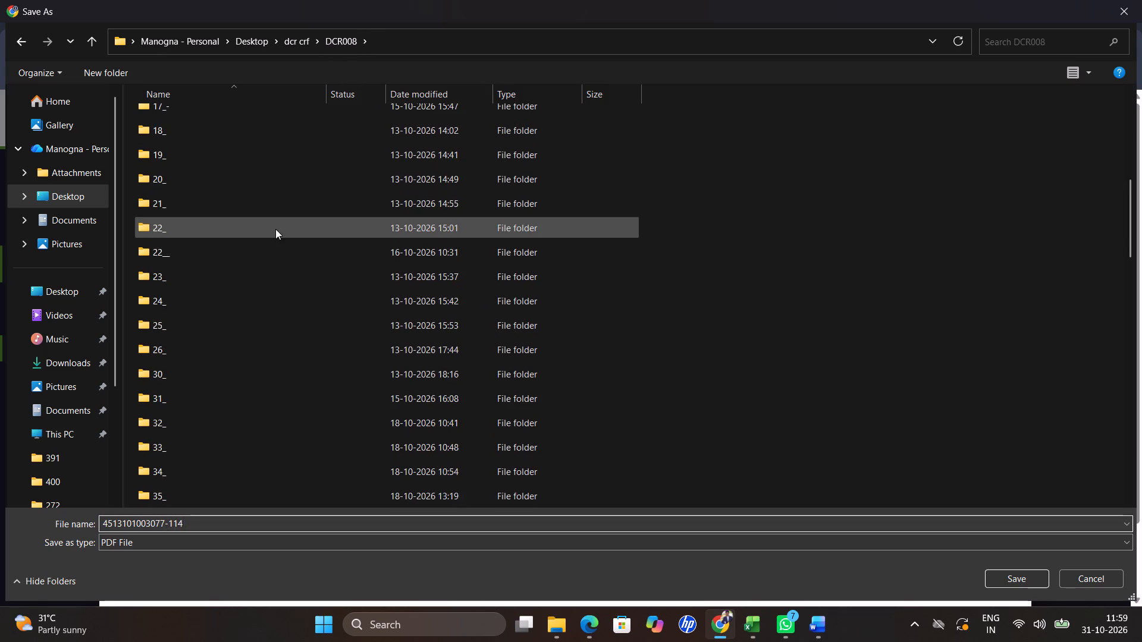
scroll(288, 217, down, 13)
scroll(268, 322, down, 11)
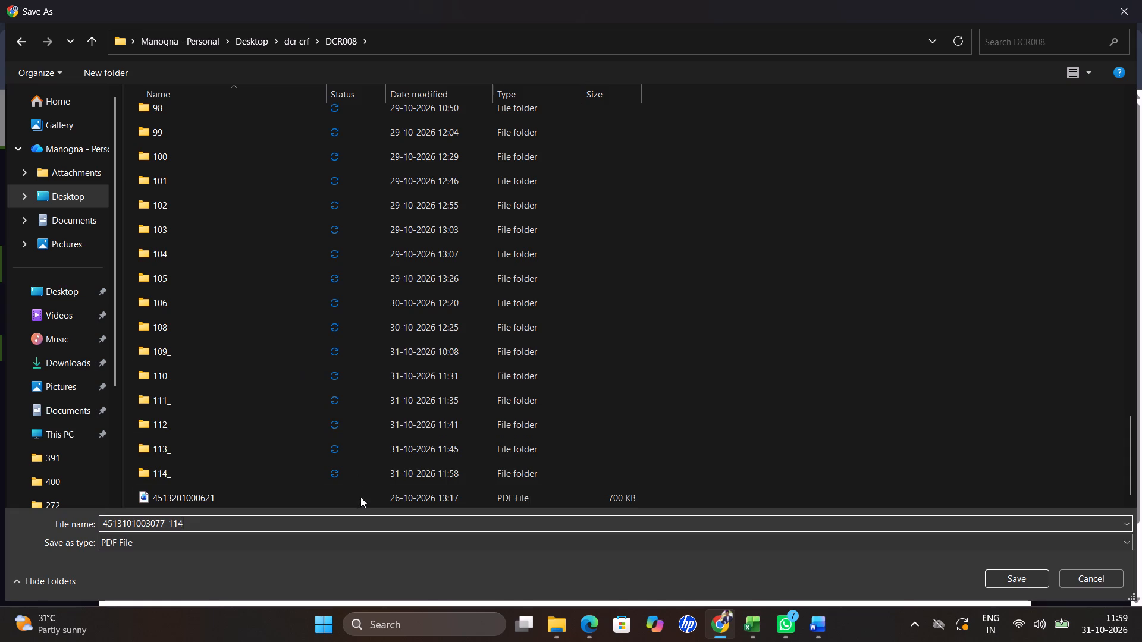
double_click(353, 470)
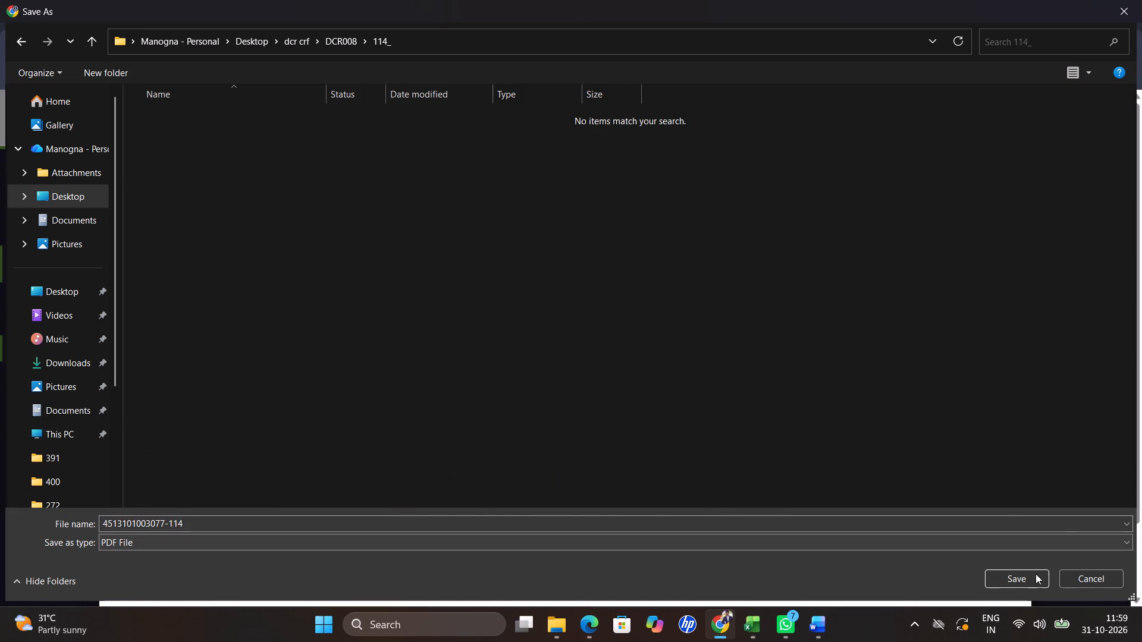
click(1031, 578)
drag(607, 101, 600, 102)
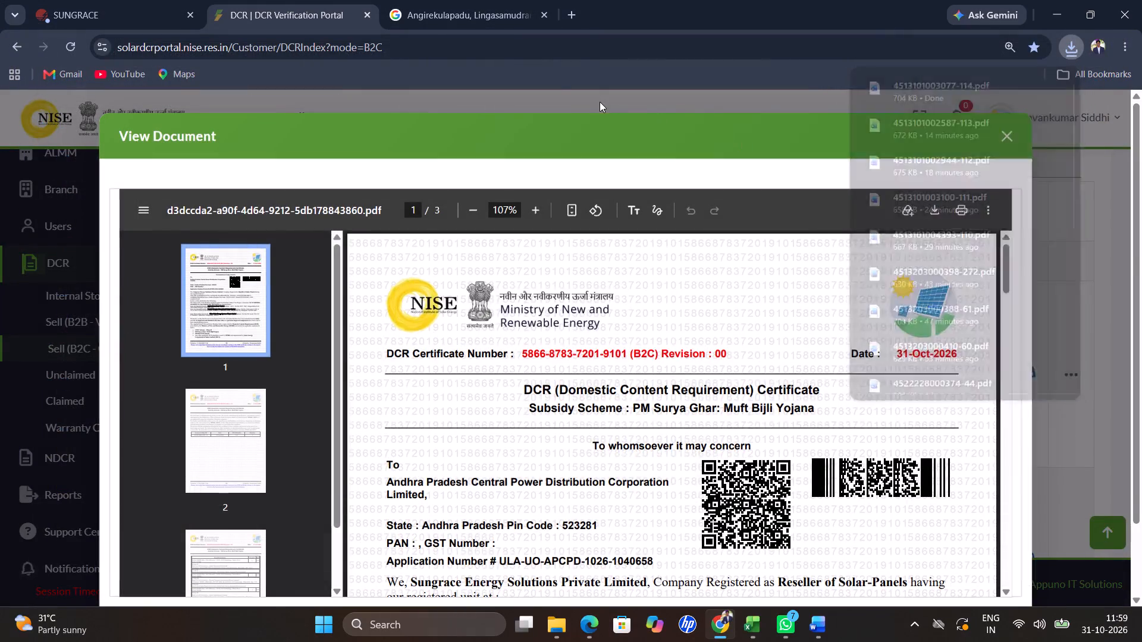
In the SUNGRACE work order's Project Stage form, attach the certificate PDF from folder 114_ as the Dcr upload and submit the form.
click(115, 0)
click(720, 136)
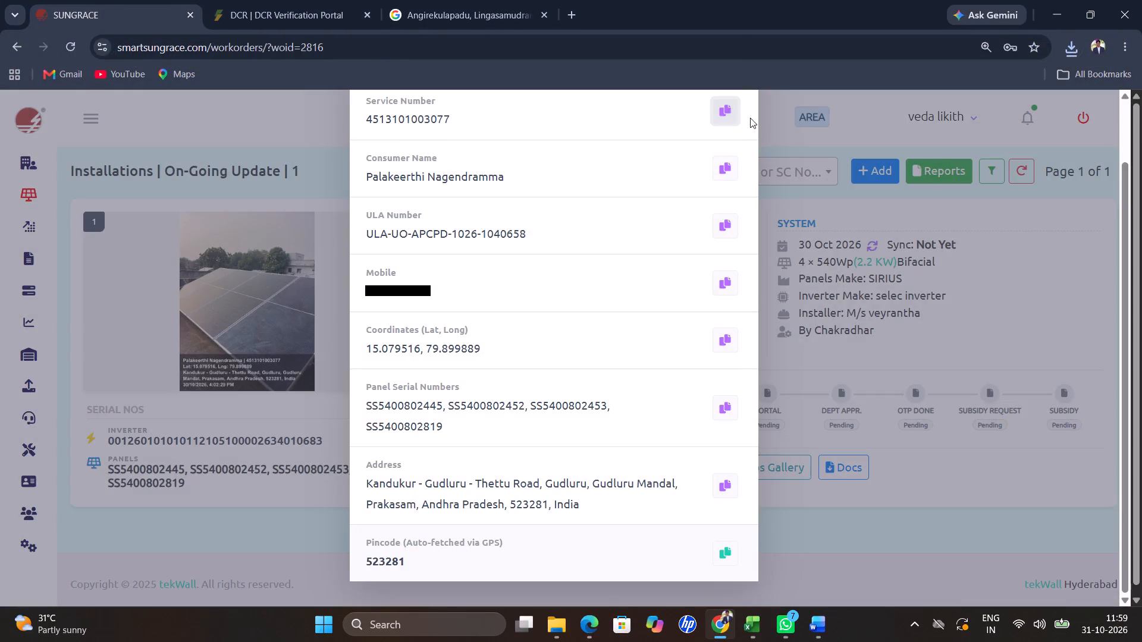
click(773, 95)
click(623, 462)
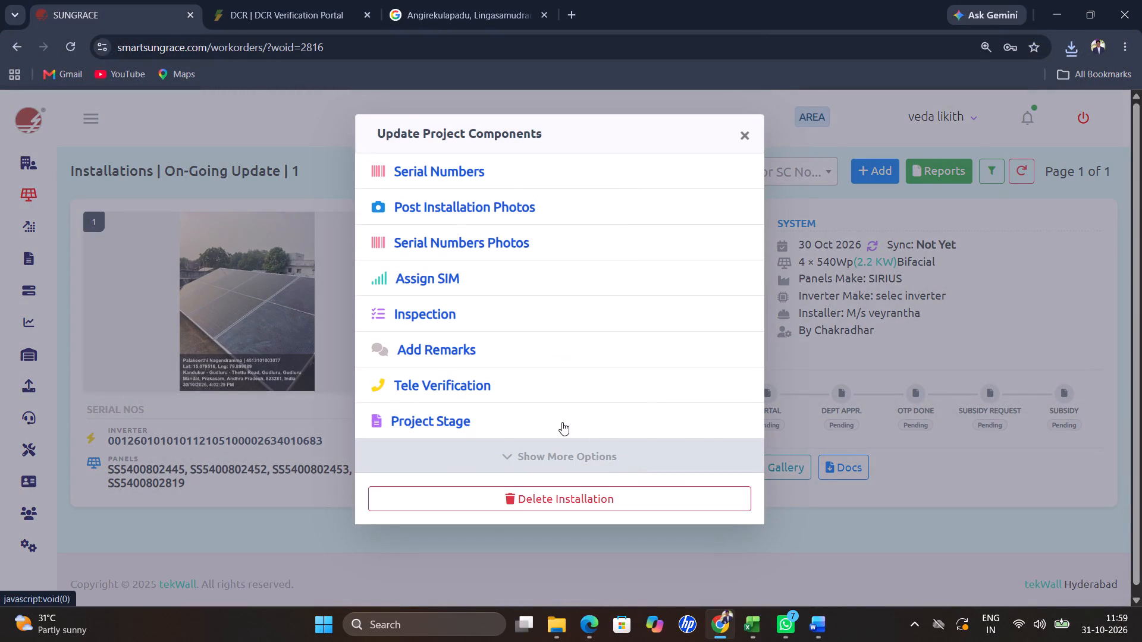
click(553, 409)
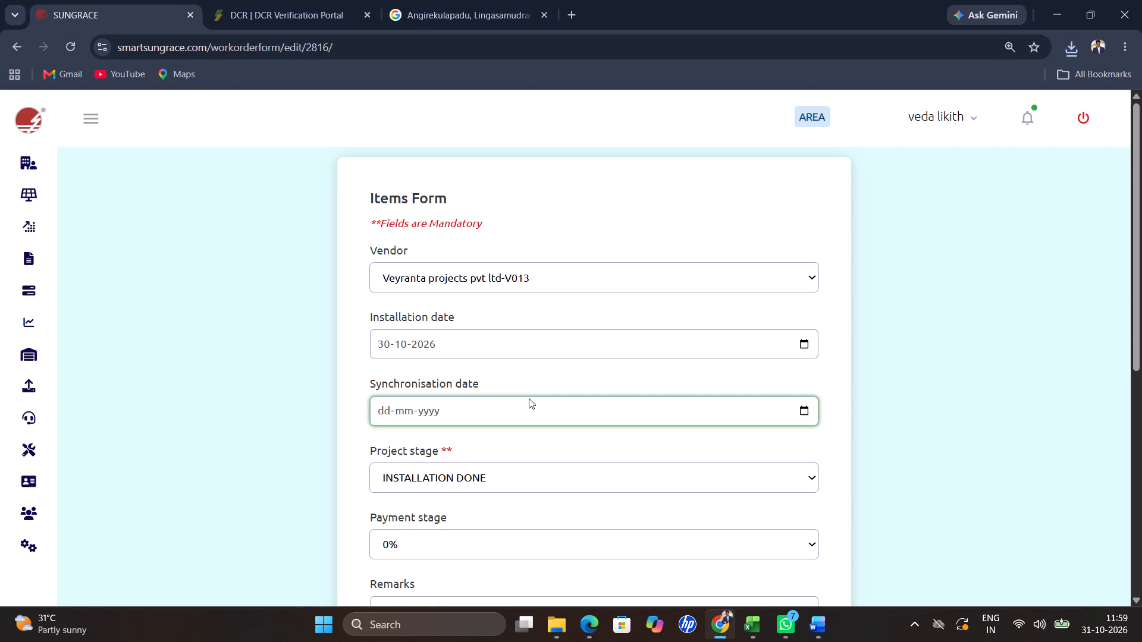
scroll(520, 402, down, 4)
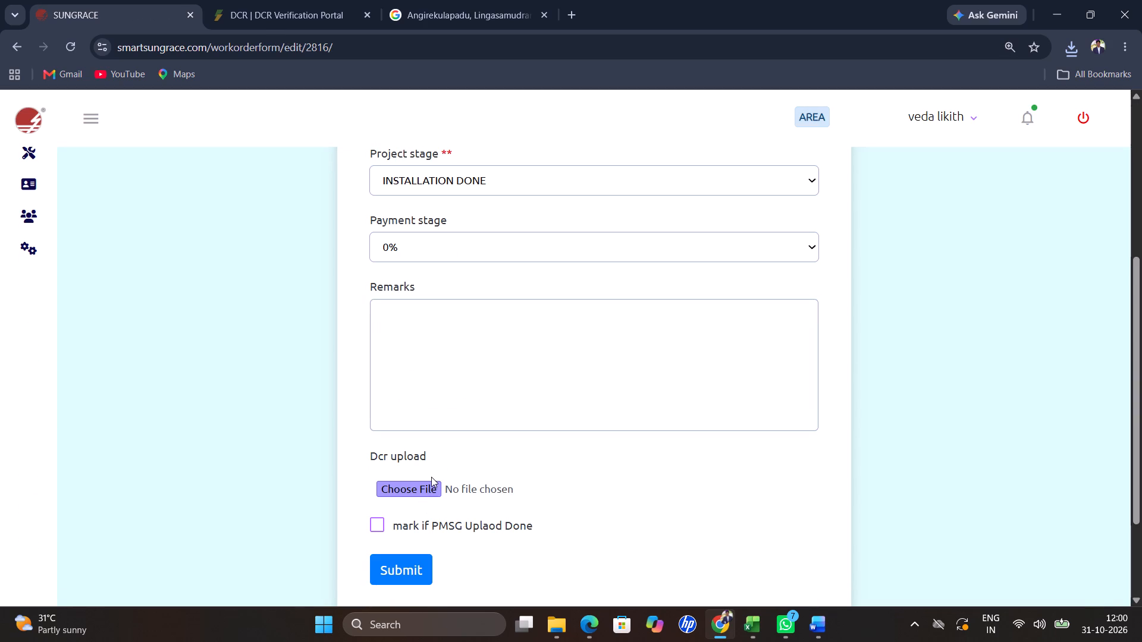
click(431, 476)
click(429, 489)
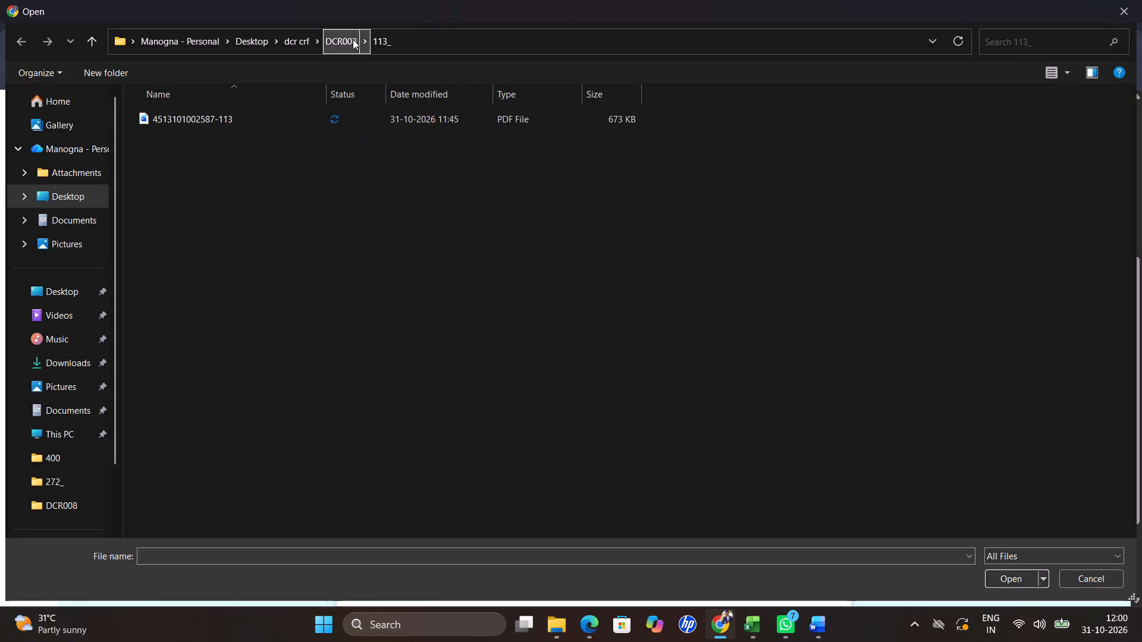
click(353, 39)
scroll(199, 204, down, 5)
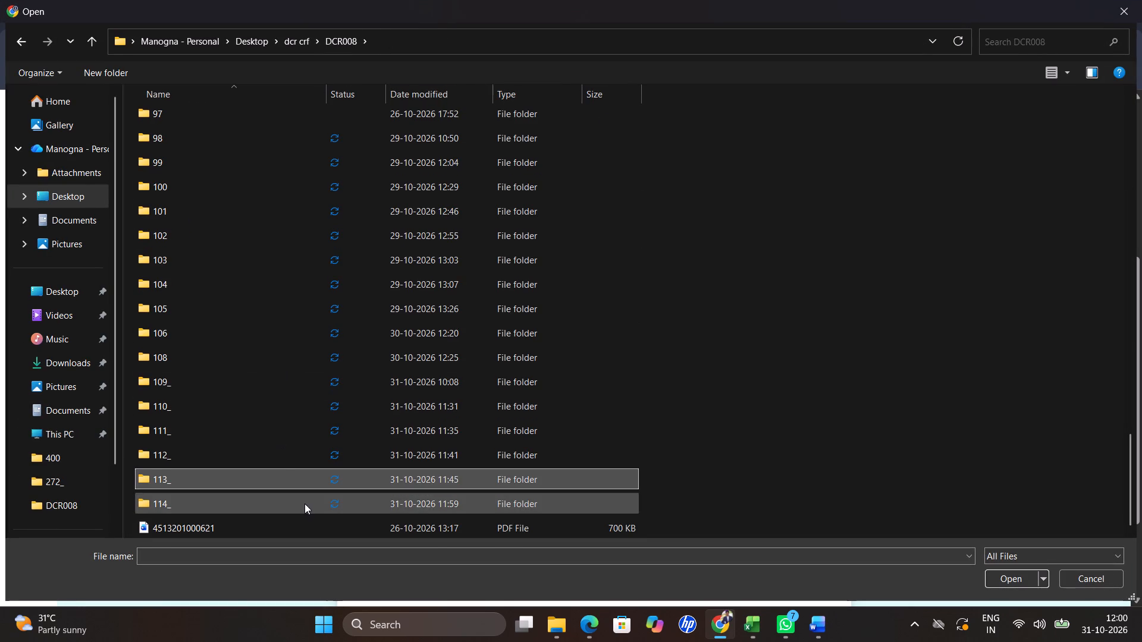
double_click(305, 503)
double_click(231, 122)
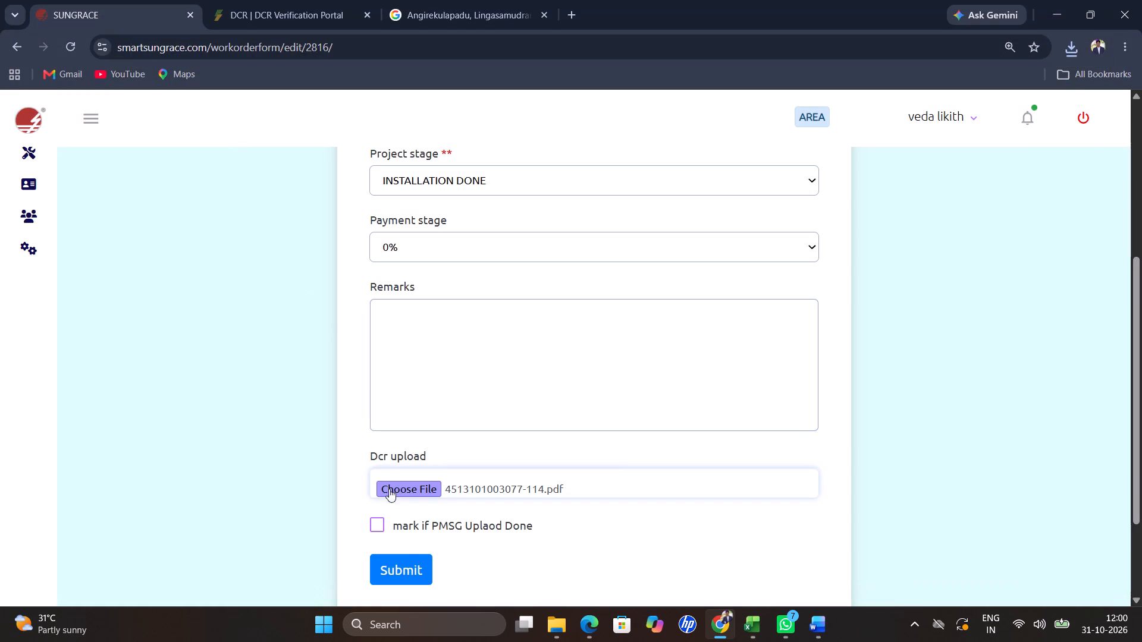
click(405, 563)
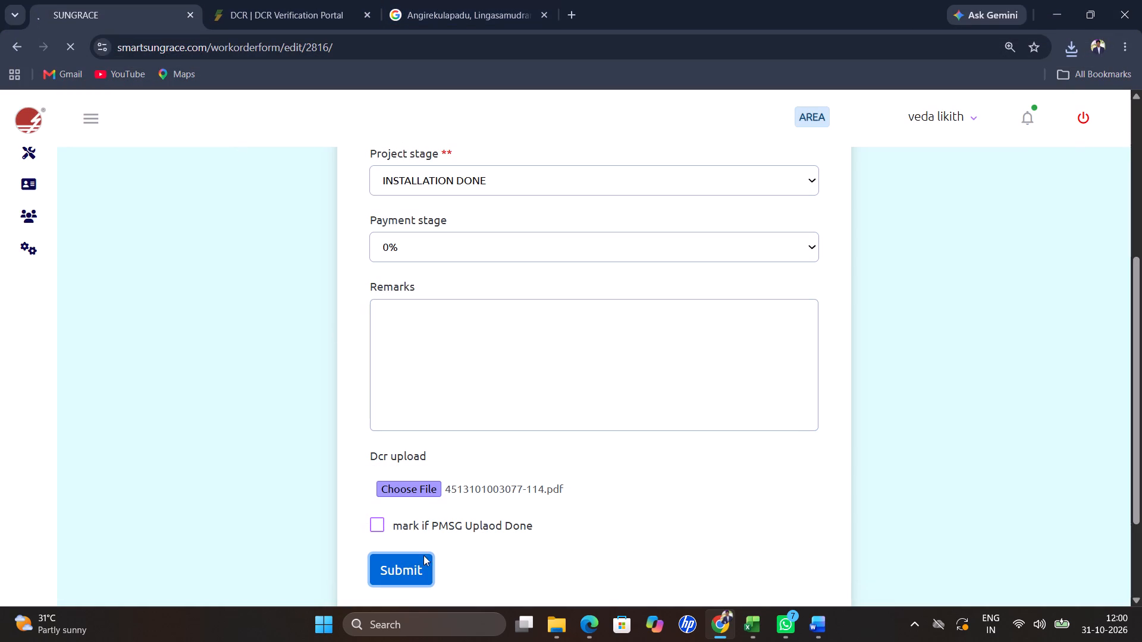
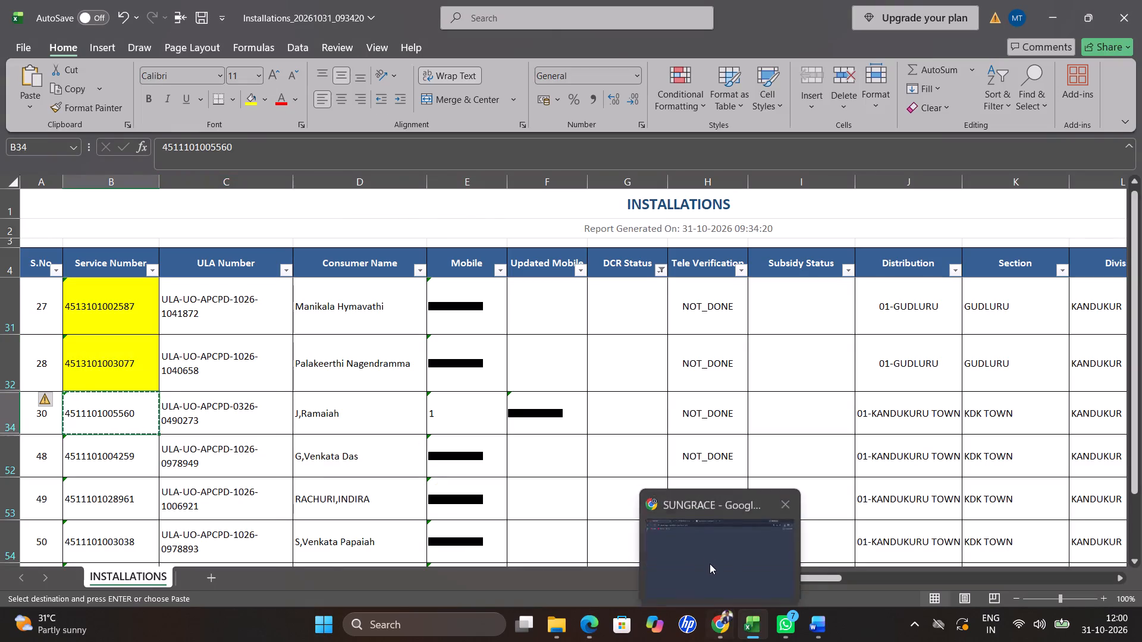
Switch to Chrome and find the SUNGRACE work order for the service number copied from the Excel installations list.
click(707, 550)
click(642, 154)
click(642, 168)
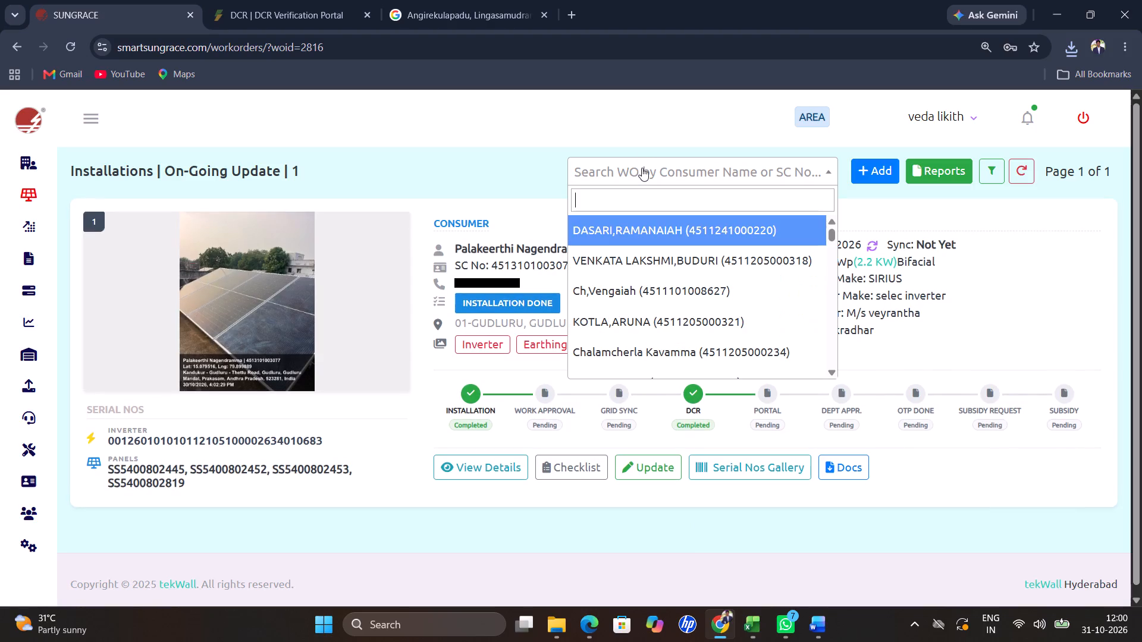
key(ctrl+v)
key(Return)
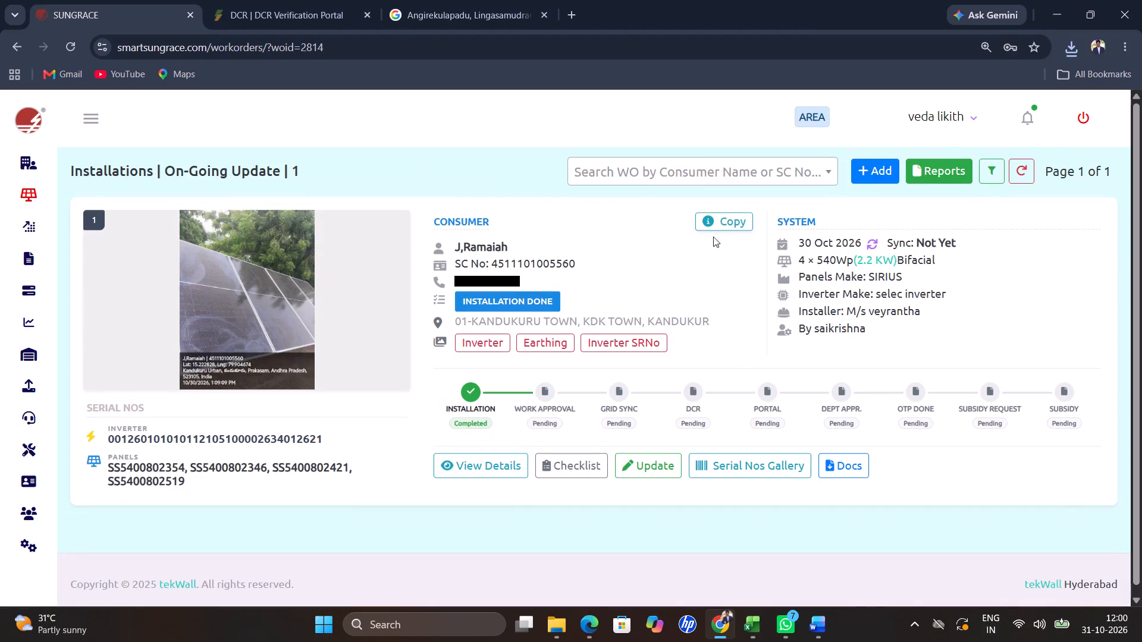
Copy the ULA number from the work order's Quick Copy Details.
drag(733, 223, 730, 229)
click(716, 281)
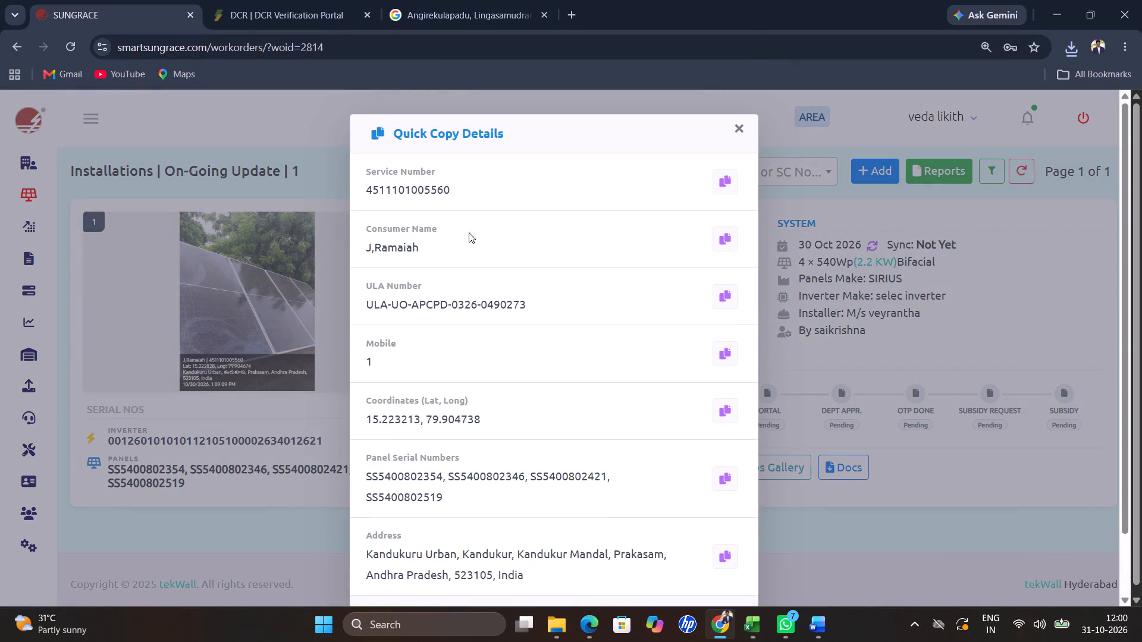
click(721, 289)
On the DCR Verification Portal, close the certificate preview and start a new B2C DCR entry.
drag(277, 0, 287, 15)
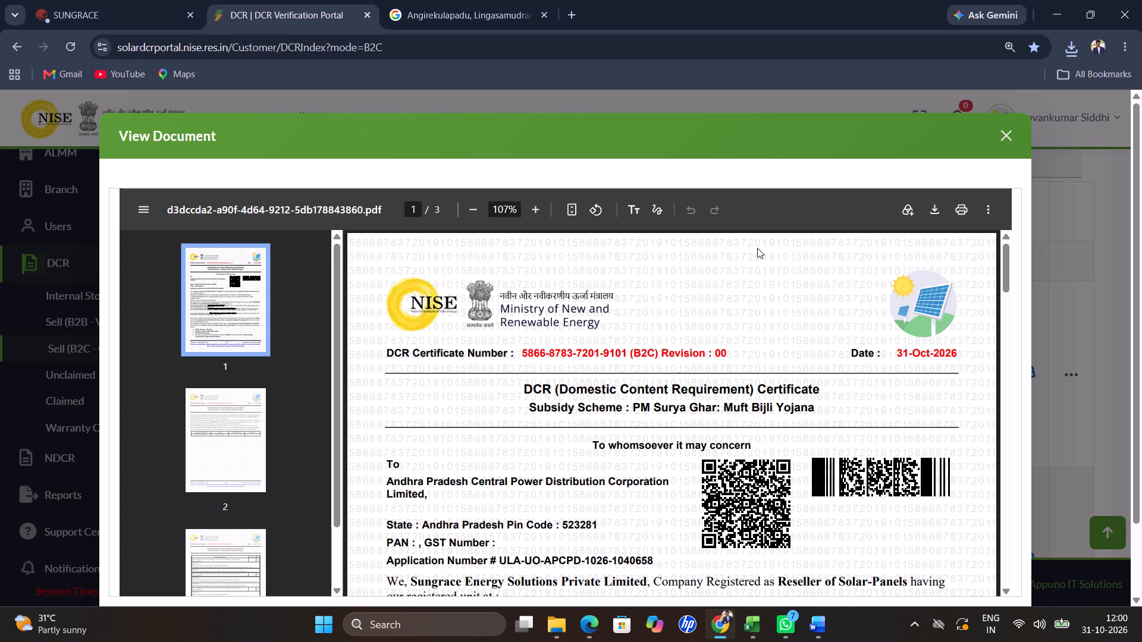
click(1009, 135)
click(1002, 141)
scroll(817, 256, up, 1)
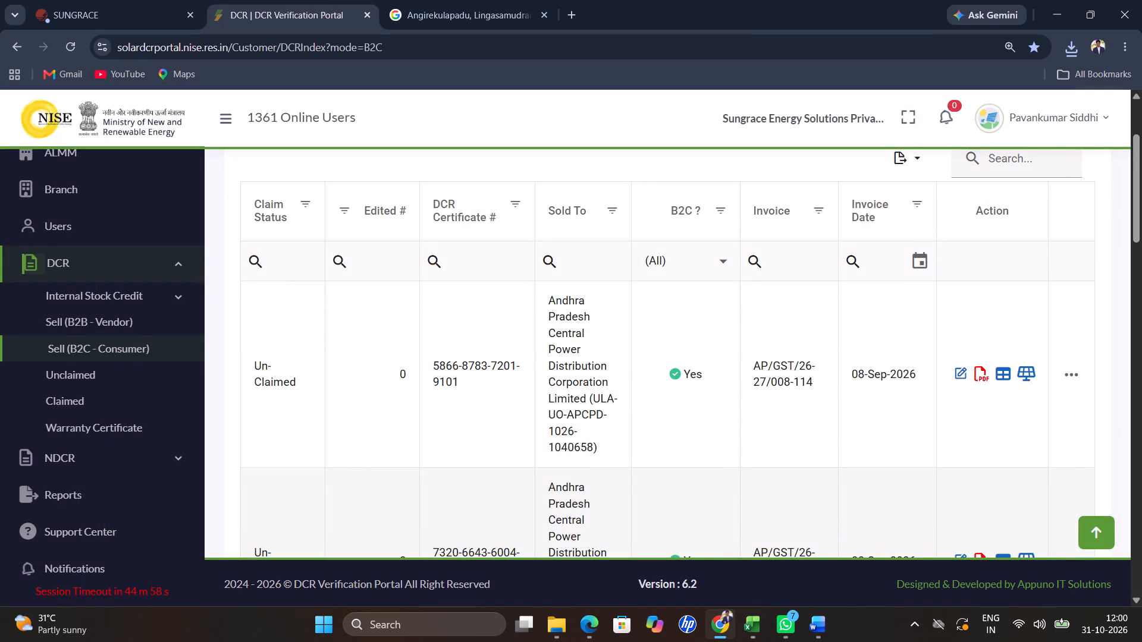
click(999, 163)
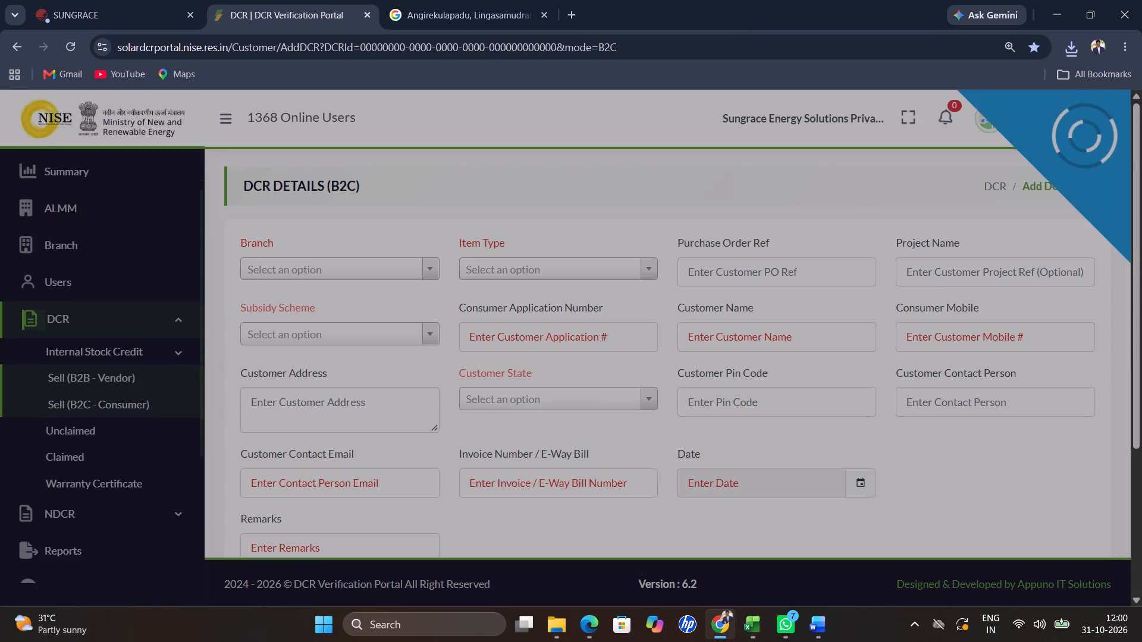
Enter the copied ULA number as Consumer Application Number, with the Andhra Pradesh branch, PM Surya Ghar: Muft Bijli Yojana scheme and Solar Panels item type.
click(614, 346)
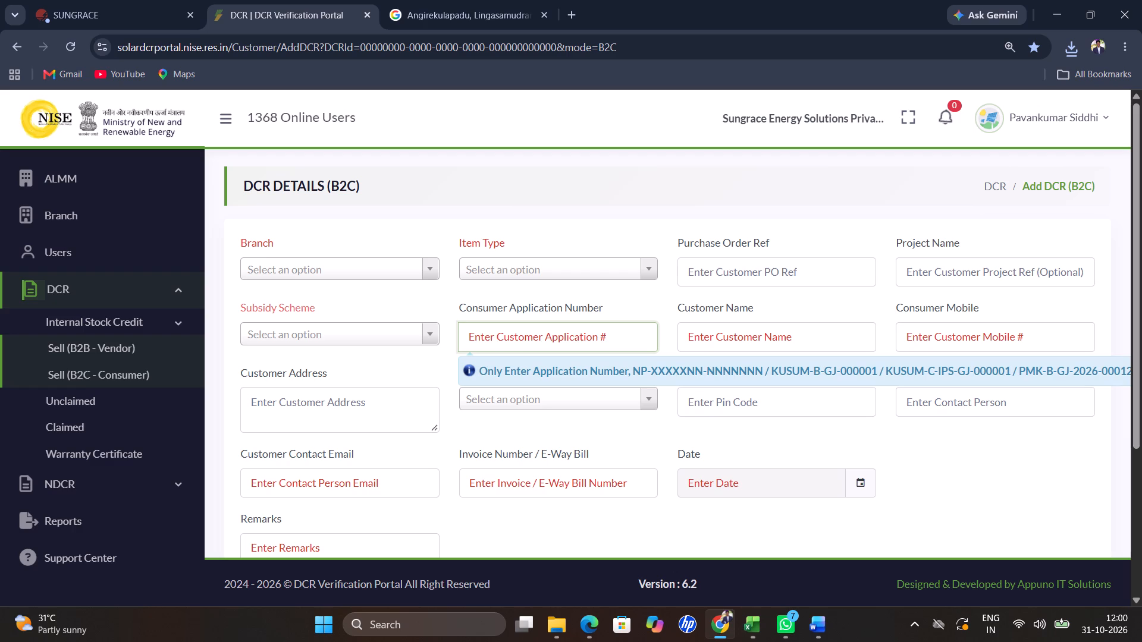
key(ctrl+v)
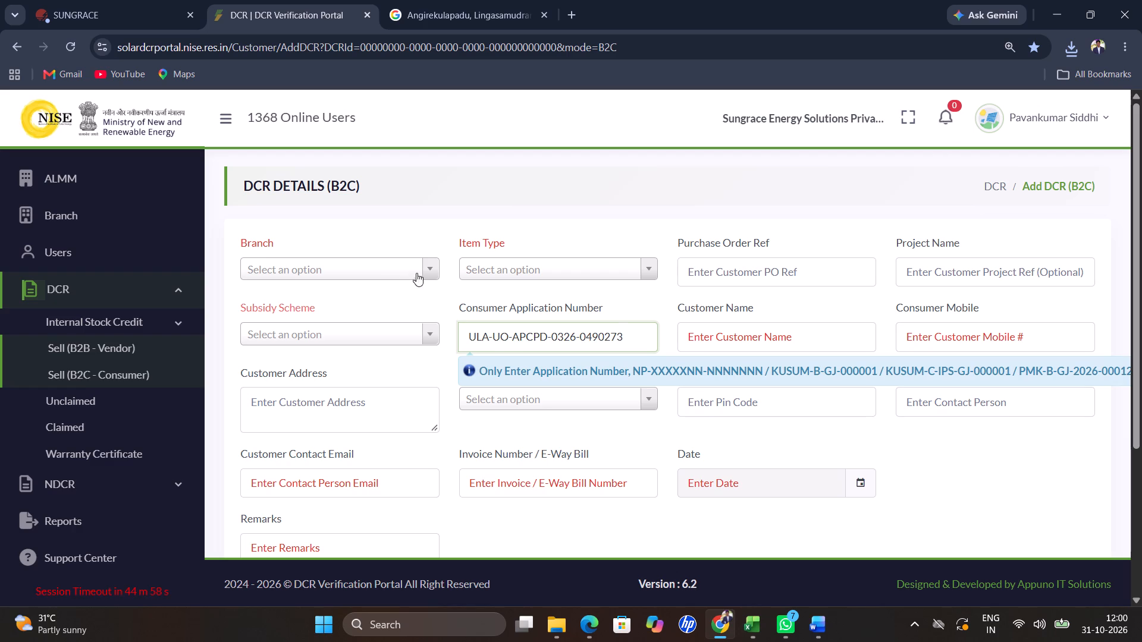
click(393, 260)
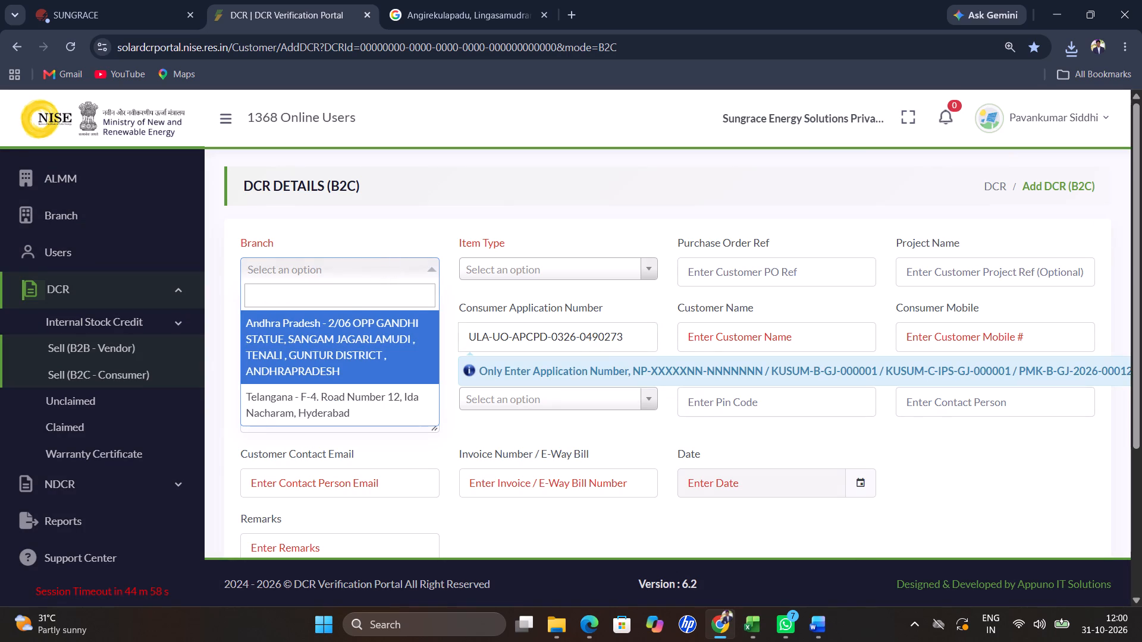
click(350, 329)
click(337, 336)
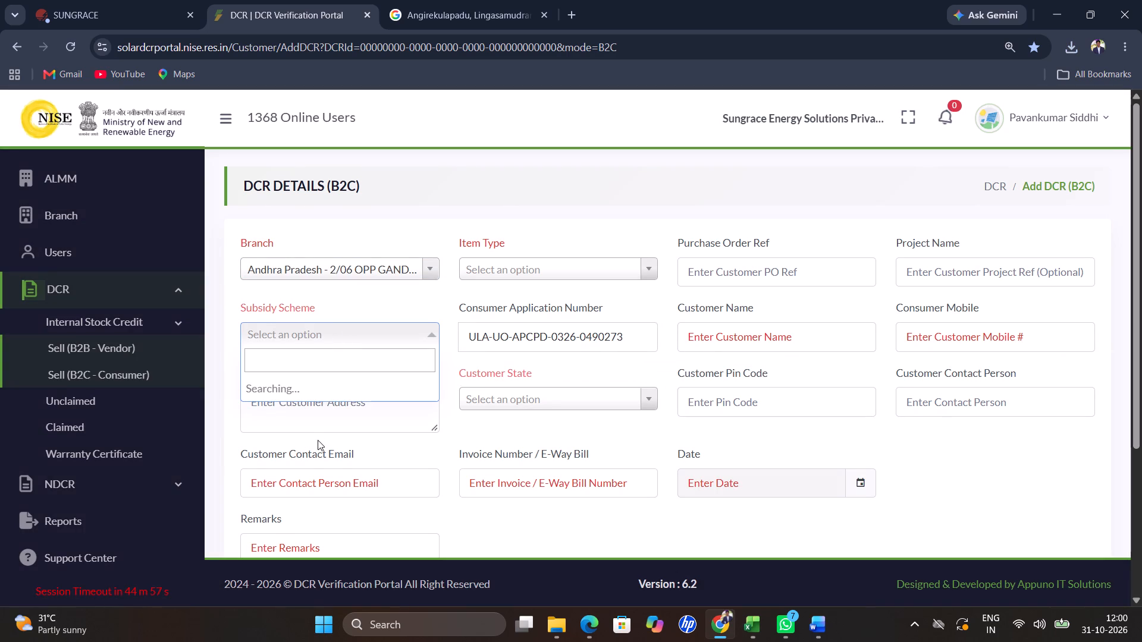
click(319, 455)
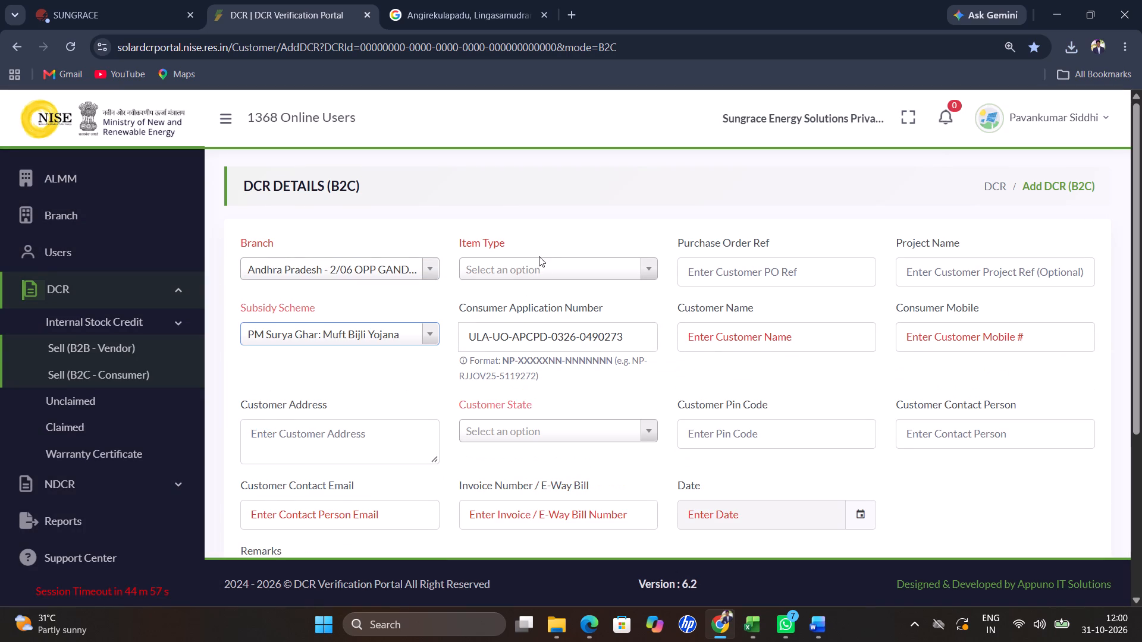
click(534, 275)
click(523, 323)
click(733, 349)
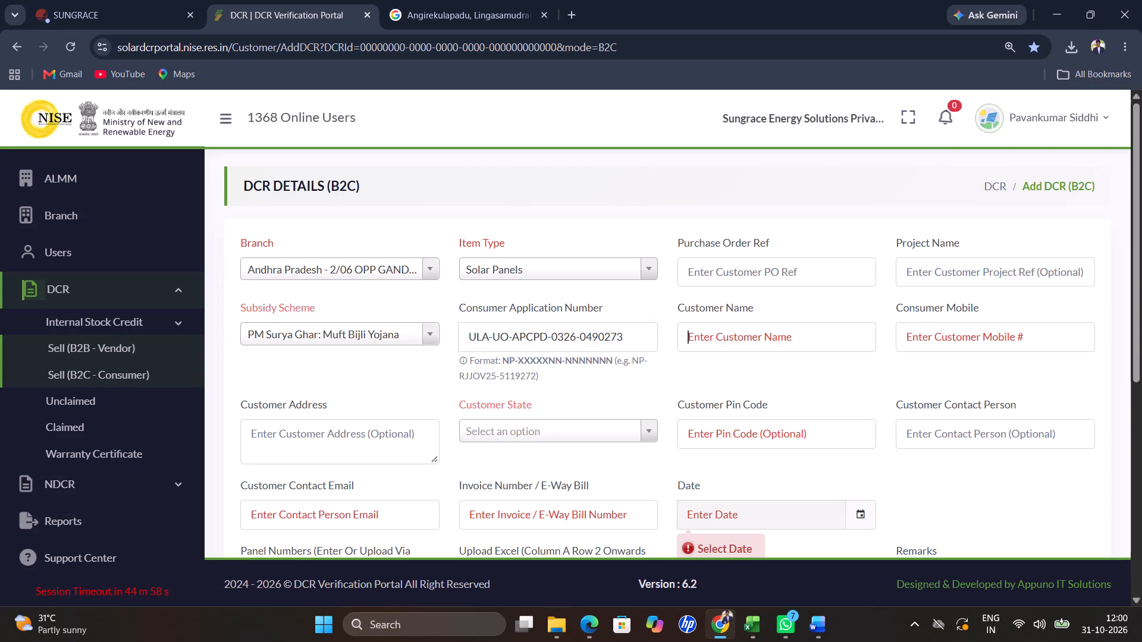
click(792, 558)
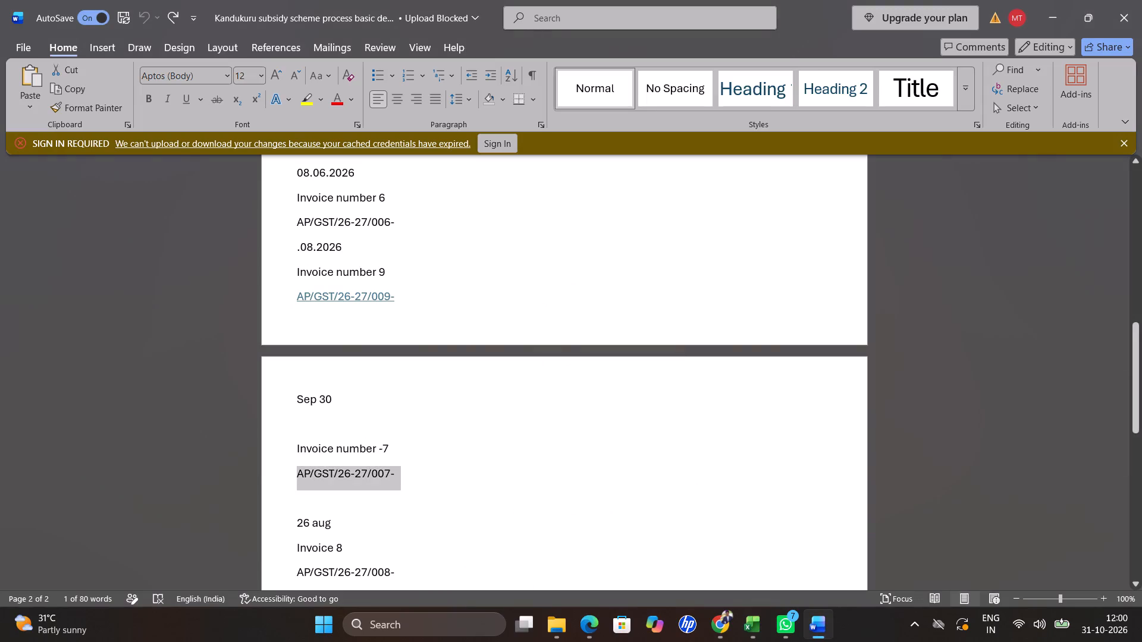
scroll(295, 260, up, 11)
scroll(382, 219, up, 4)
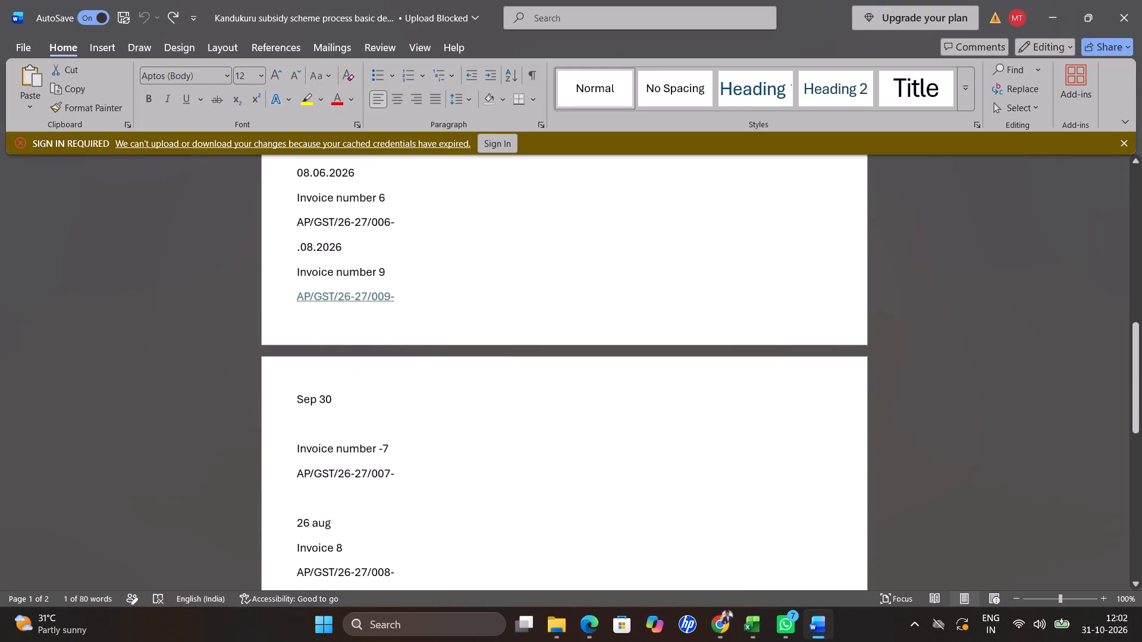
drag(407, 470, 272, 478)
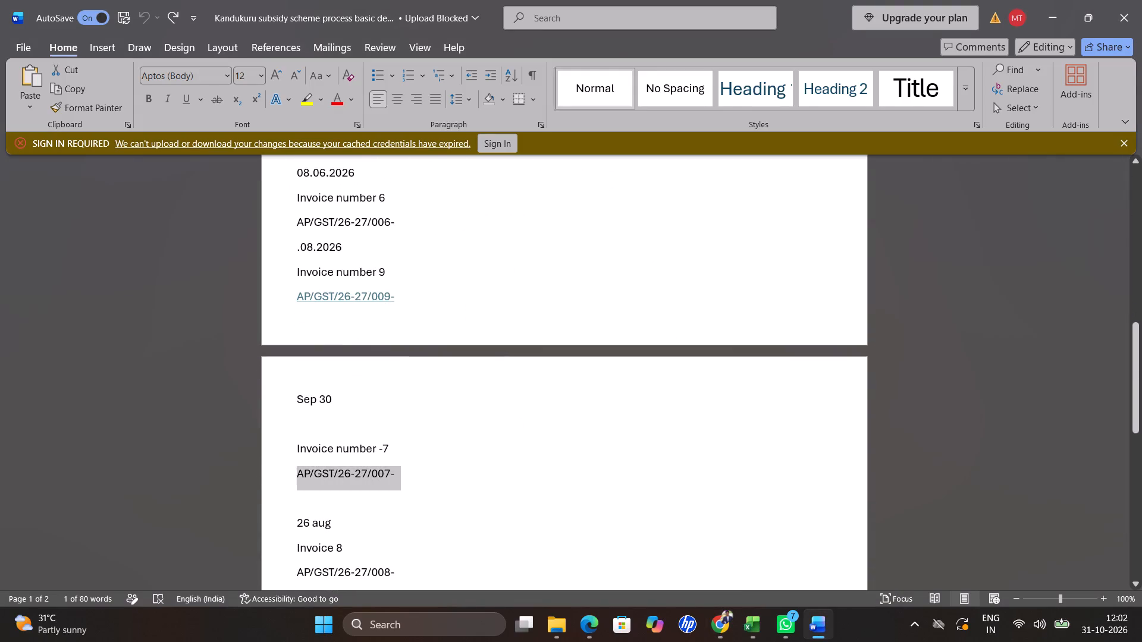
key(ctrl+c)
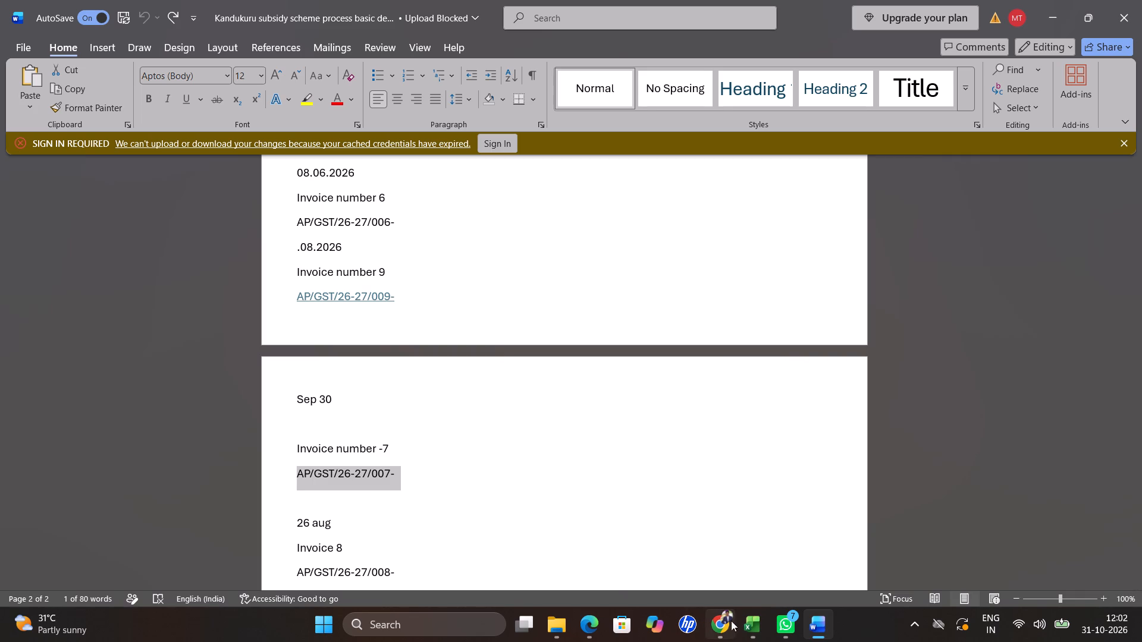
click(700, 561)
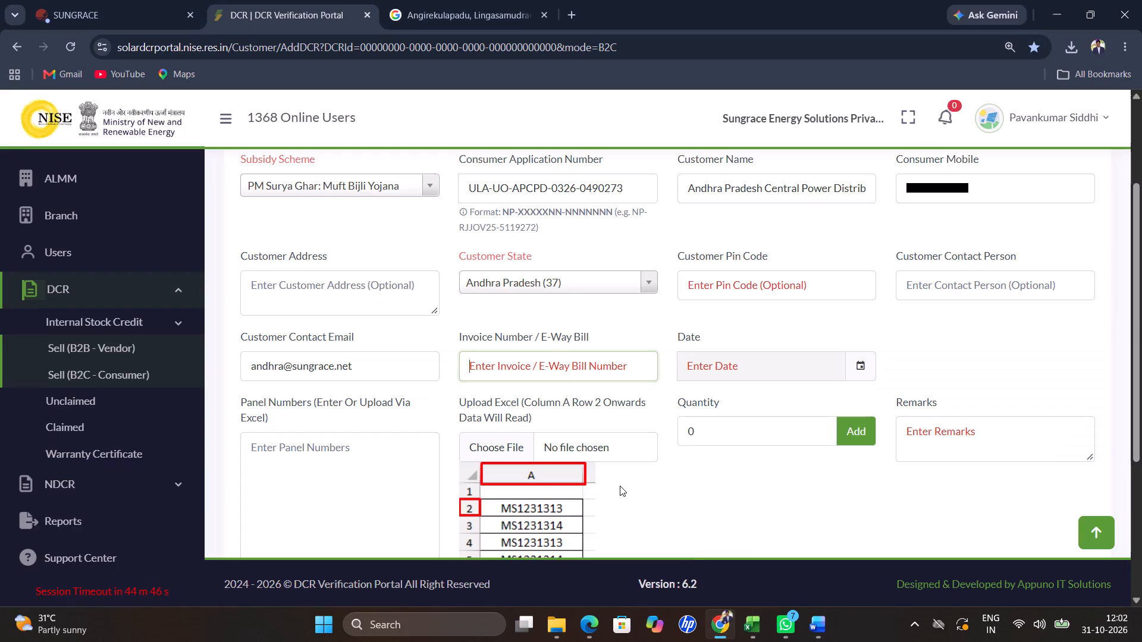
key(ctrl+v)
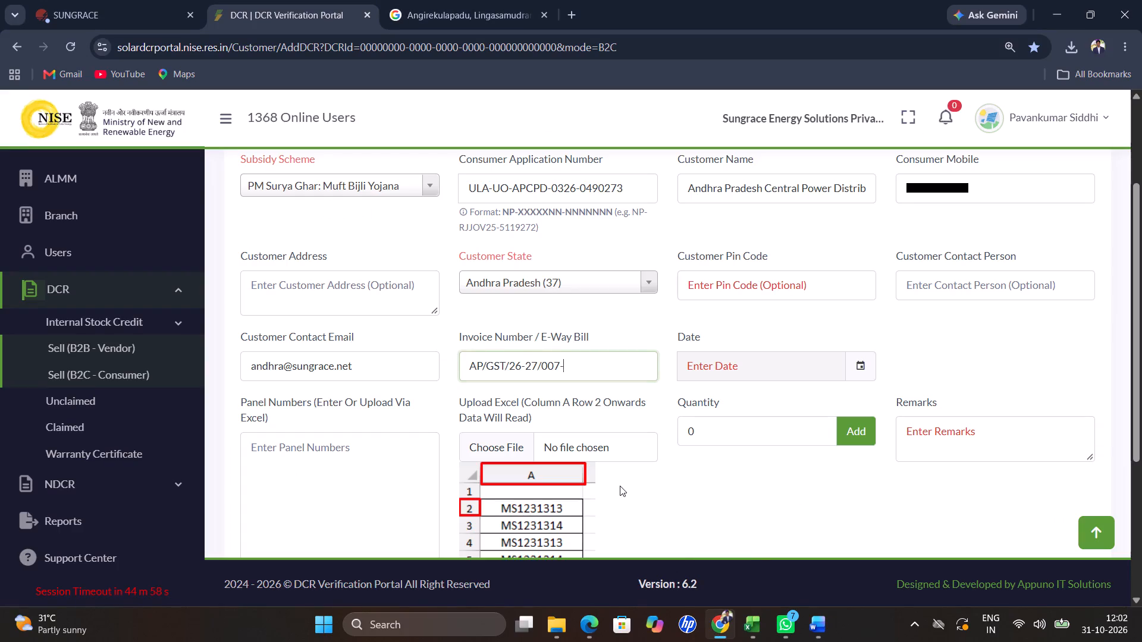
key(Left)
key(BackSpace)
key(8)
key(Right)
text(115)
Set the invoice Date to 08-Sep-2026.
click(738, 372)
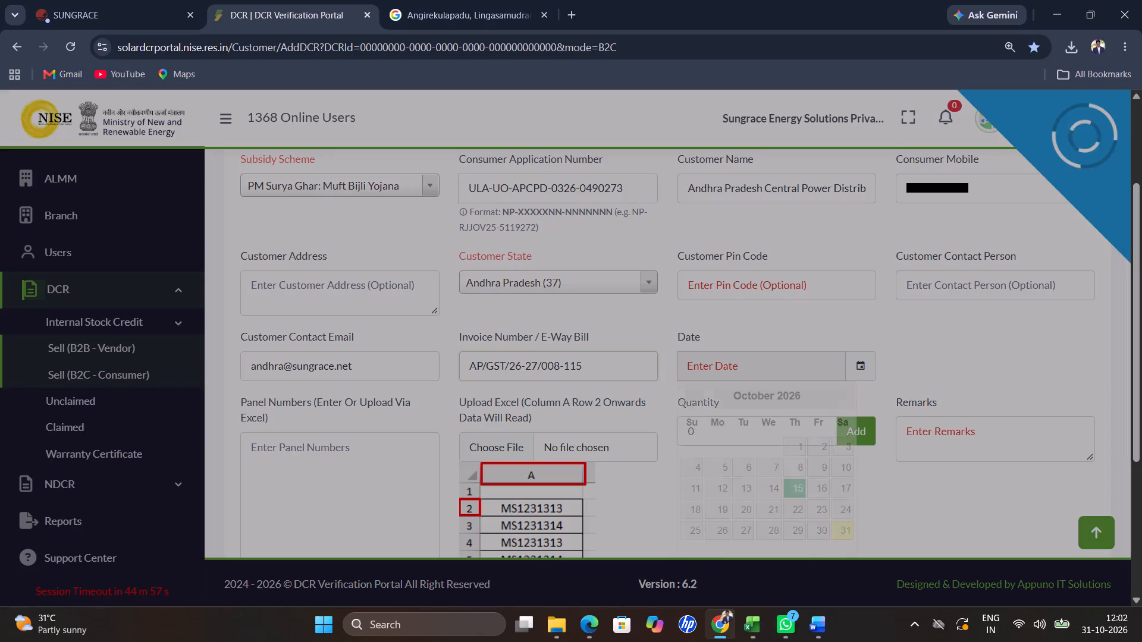
click(683, 396)
click(748, 461)
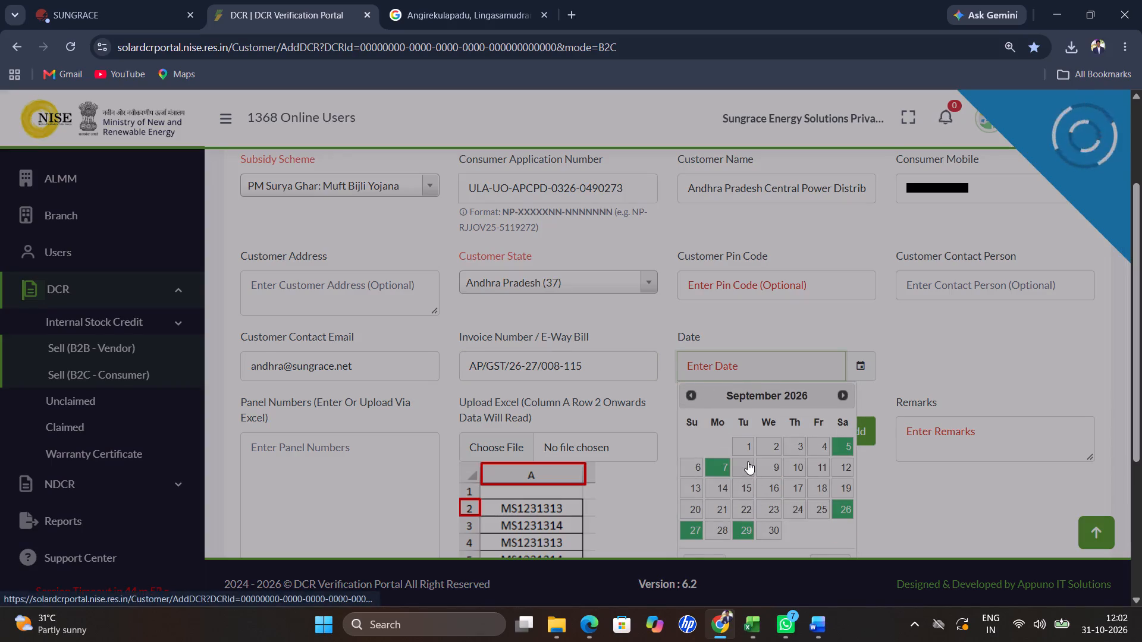
click(396, 525)
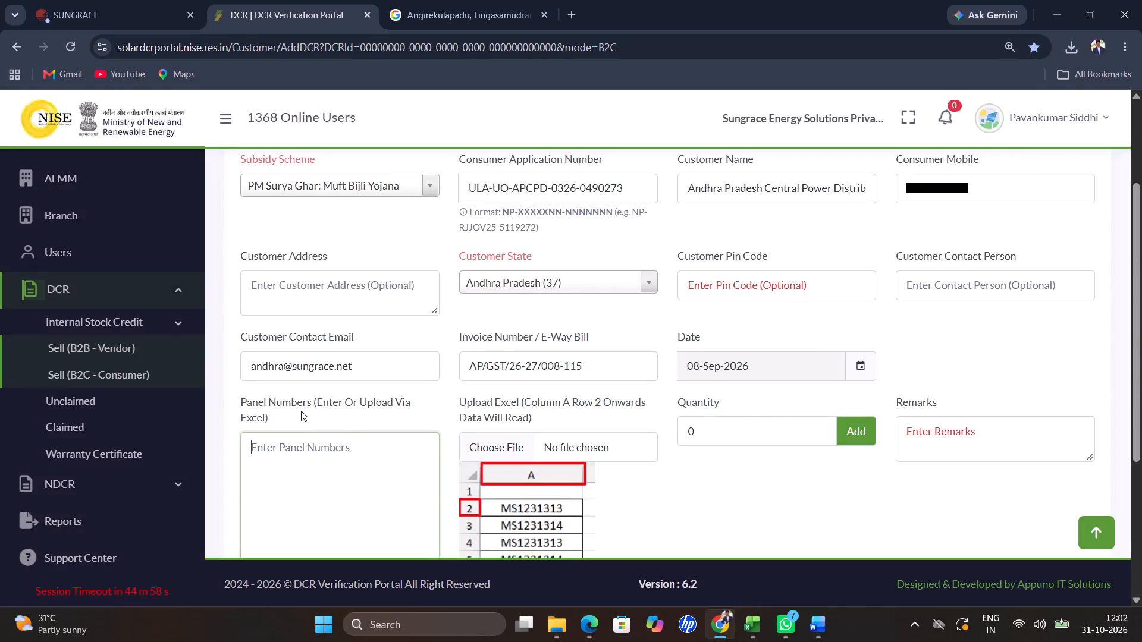
click(101, 0)
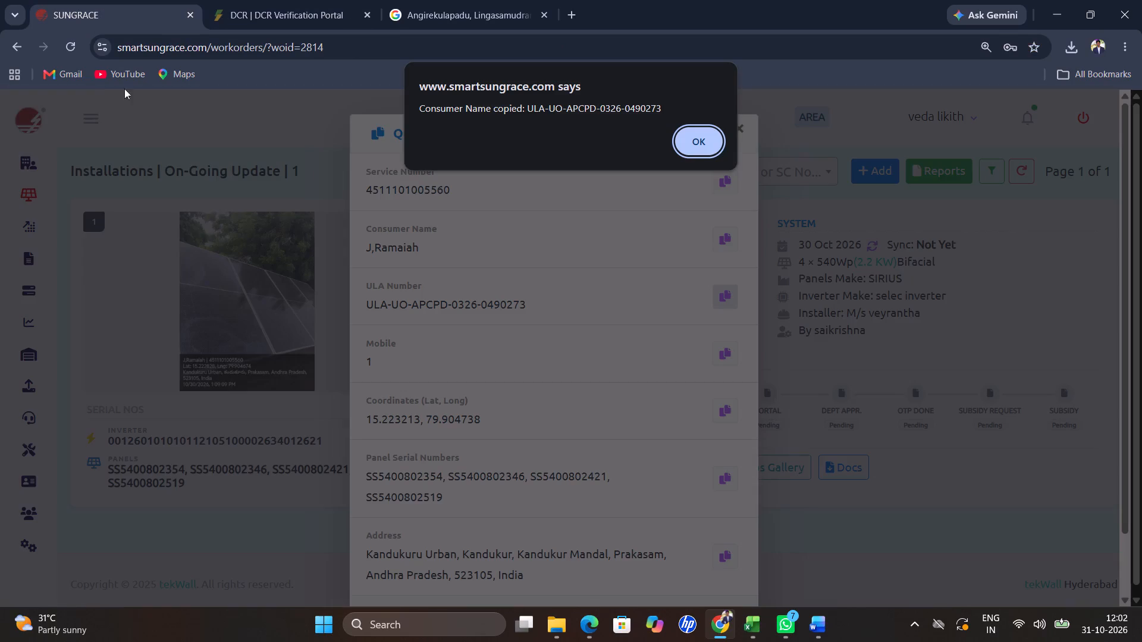
click(676, 149)
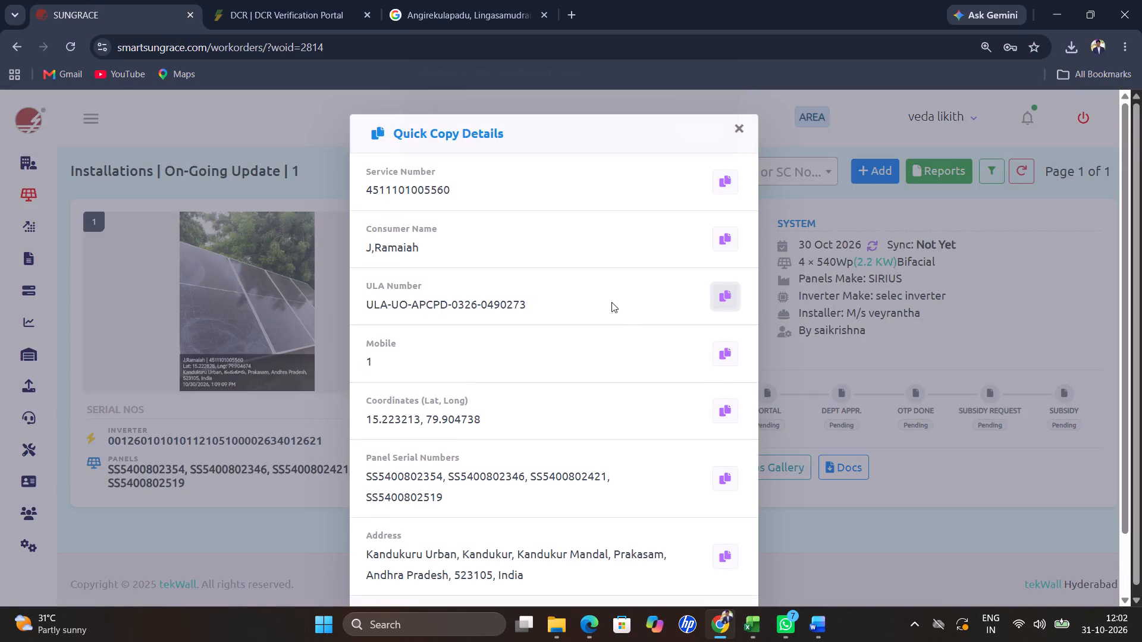
scroll(623, 321, down, 3)
click(716, 404)
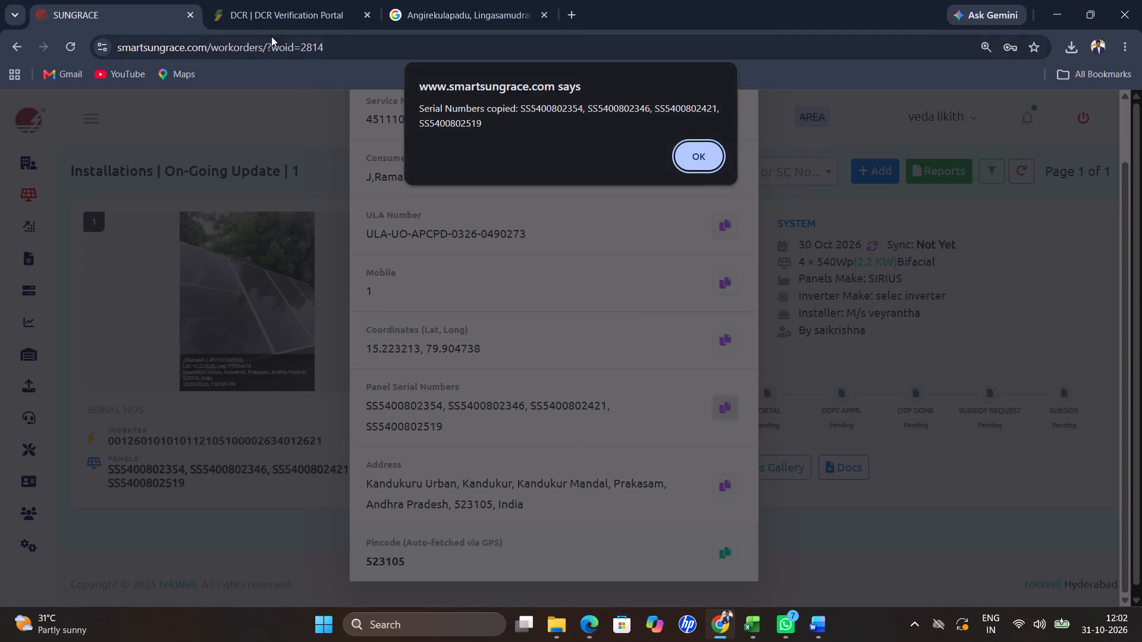
click(264, 15)
key(ctrl+v)
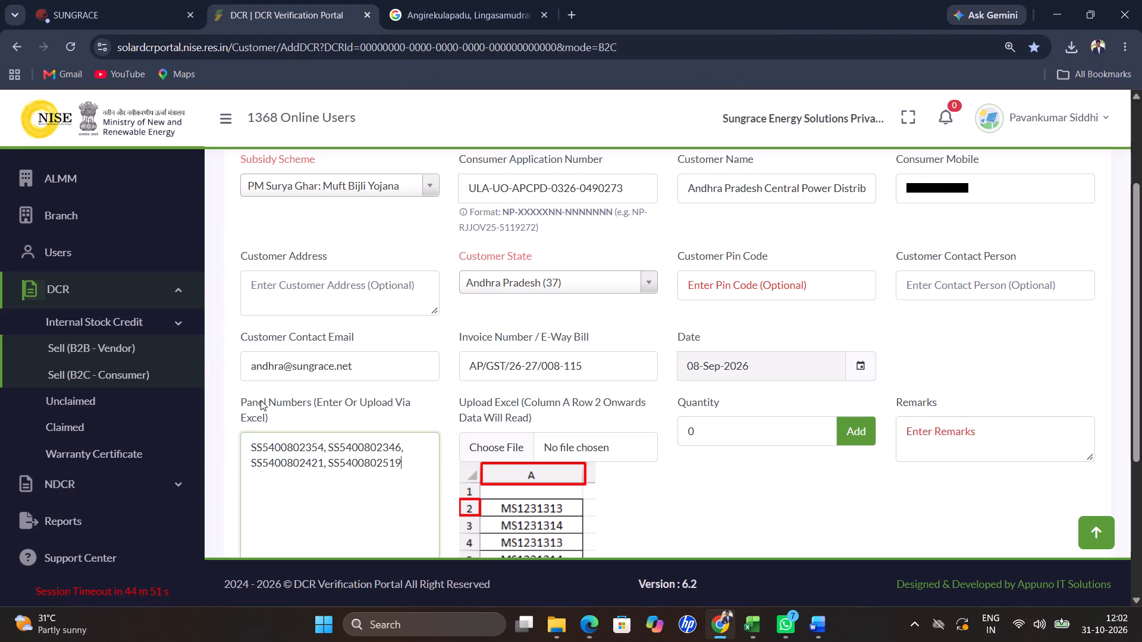
Put each of the four panel serial numbers on its own line, removing the commas and spaces between them.
key(Left)
key(Left)
key(Left)
key(Left)
key(Left)
key(Left)
key(Left)
key(Left)
key(Left)
key(Left)
key(Left)
key(Left)
key(BackSpace)
key(BackSpace)
key(Return)
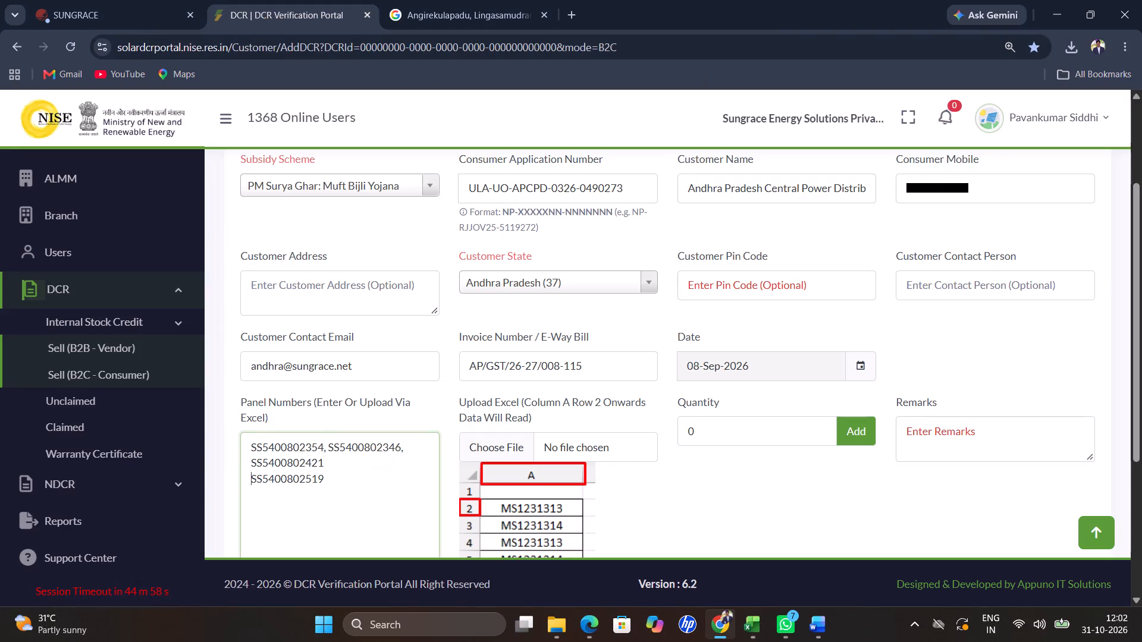
key(Up)
key(Up)
key(Up)
key(Right)
key(Right)
key(Right)
key(Right)
key(Right)
key(Right)
key(Right)
key(Right)
key(Right)
key(Right)
key(Right)
key(Right)
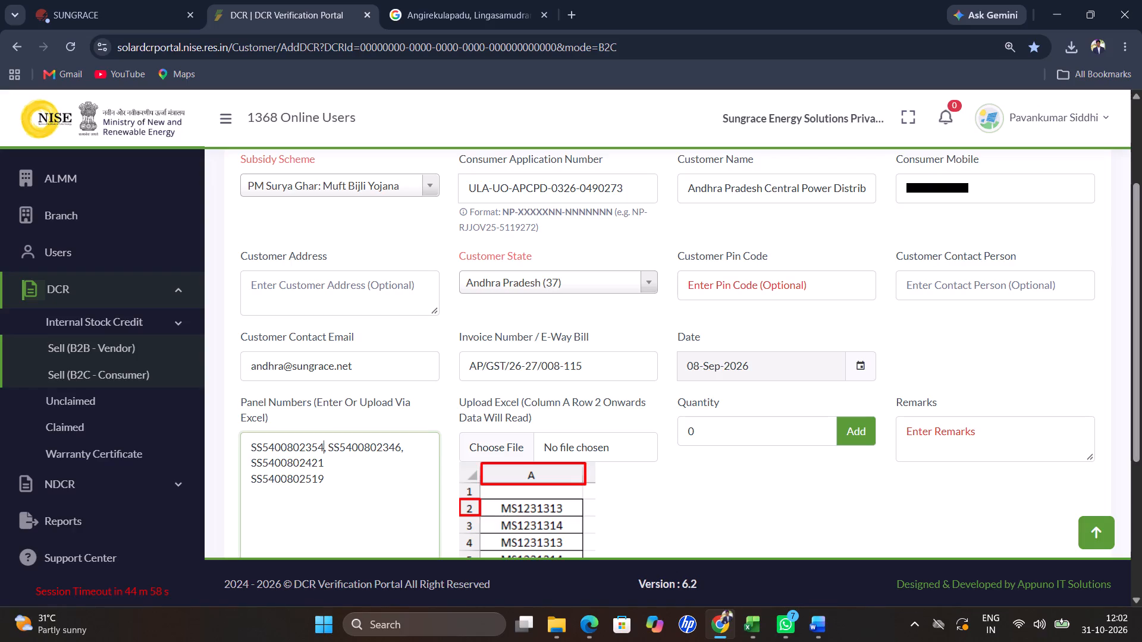
key(Right)
key(Right)
key(BackSpace)
key(BackSpace)
key(Return)
key(Right)
key(Right)
key(Right)
key(Right)
key(Right)
key(Right)
key(Right)
key(Right)
key(Right)
key(Right)
key(Right)
key(Right)
key(Right)
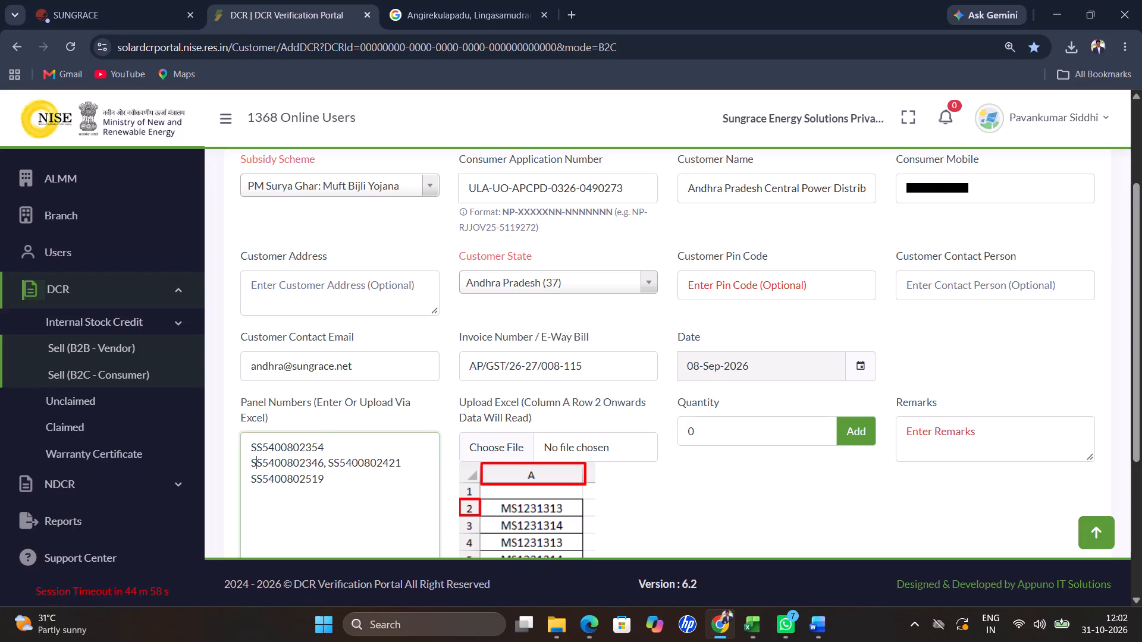
key(Right)
key(BackSpace)
key(BackSpace)
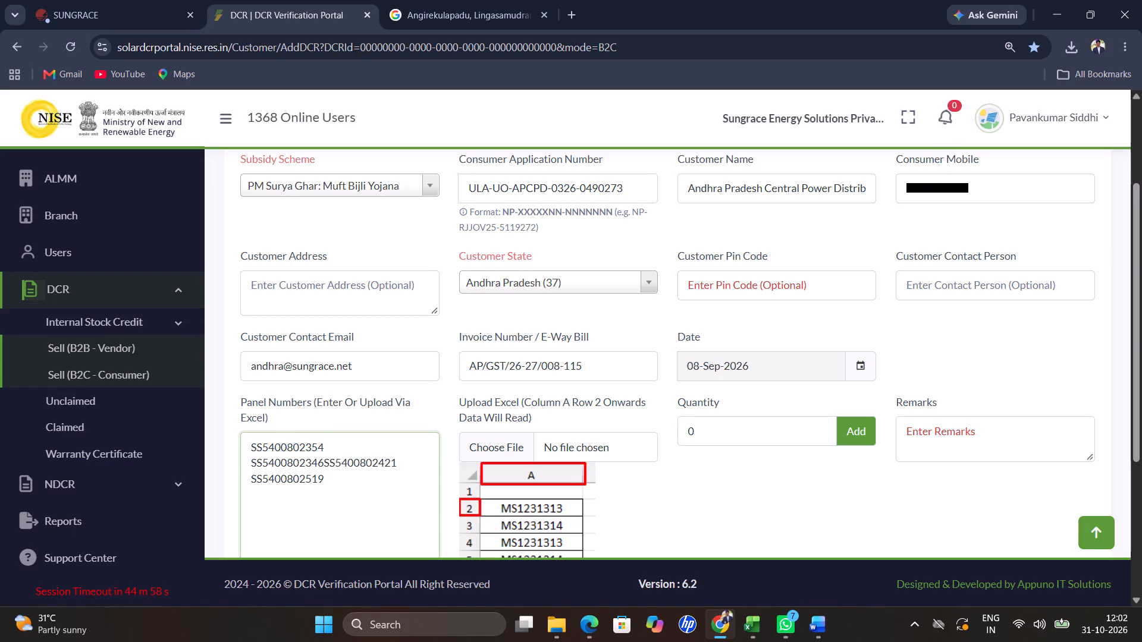
key(Return)
Set the Quantity to 4 and add the entered panel numbers to the certificate.
click(714, 429)
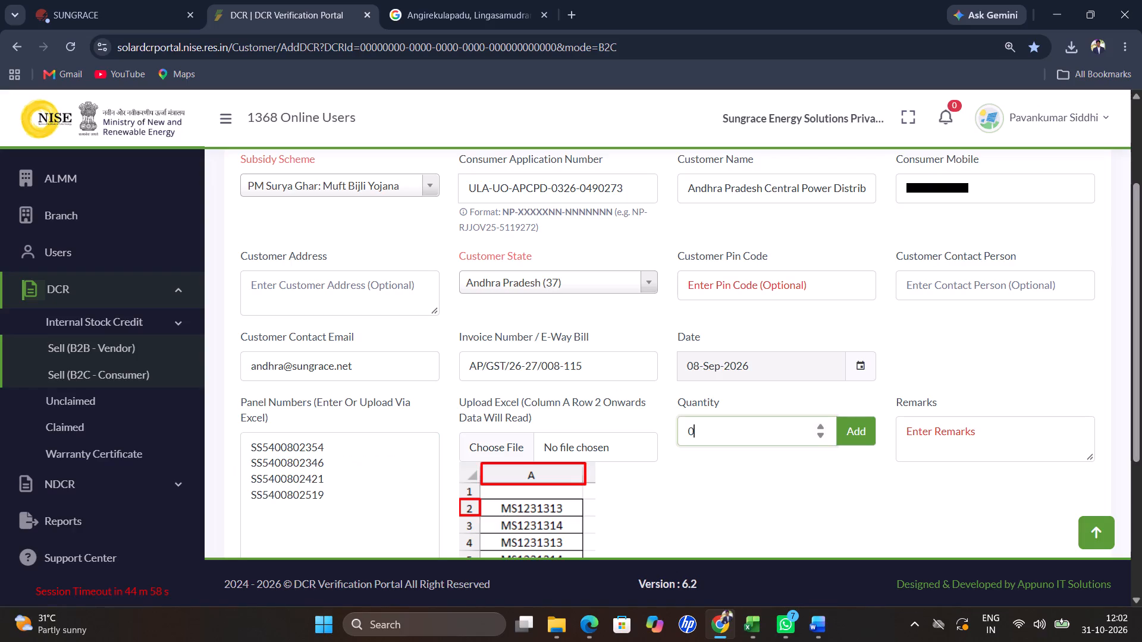
scroll(714, 429, up, 5)
scroll(771, 426, down, 1)
click(859, 430)
Fill the certificate's Remarks with the address copied from the work order's Quick Copy Details in SUNGRACE.
click(983, 441)
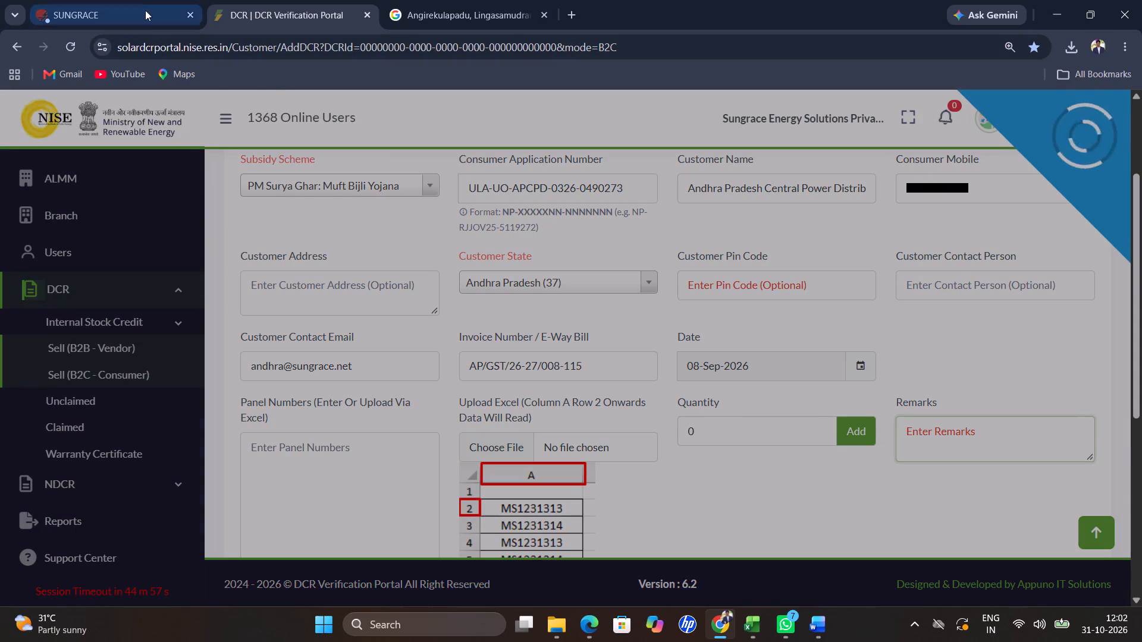
click(137, 0)
click(683, 158)
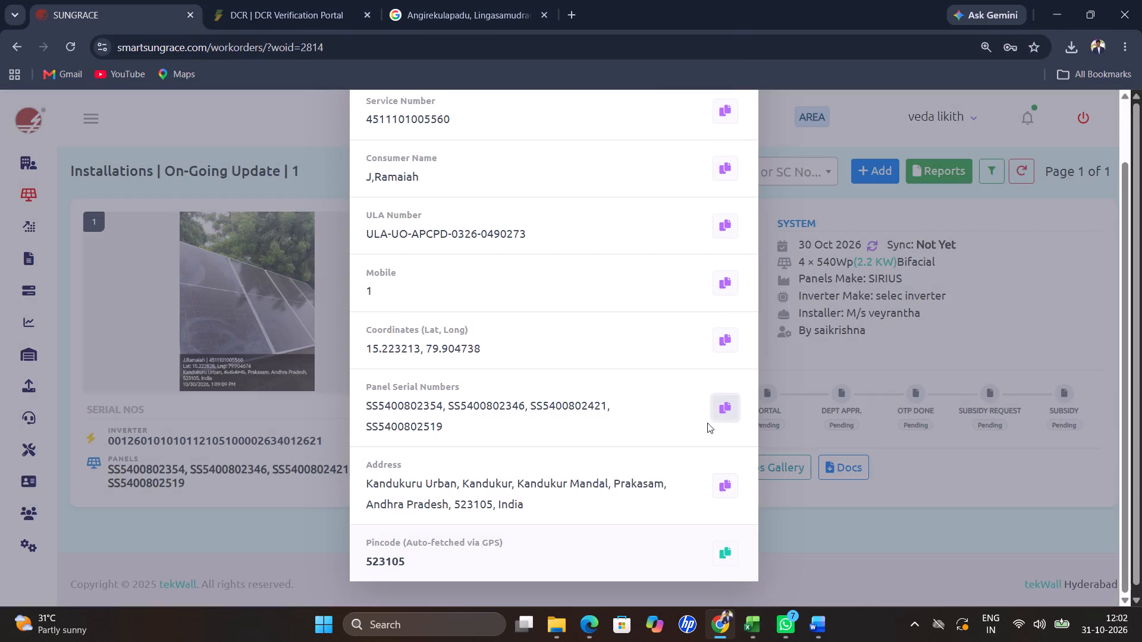
click(716, 483)
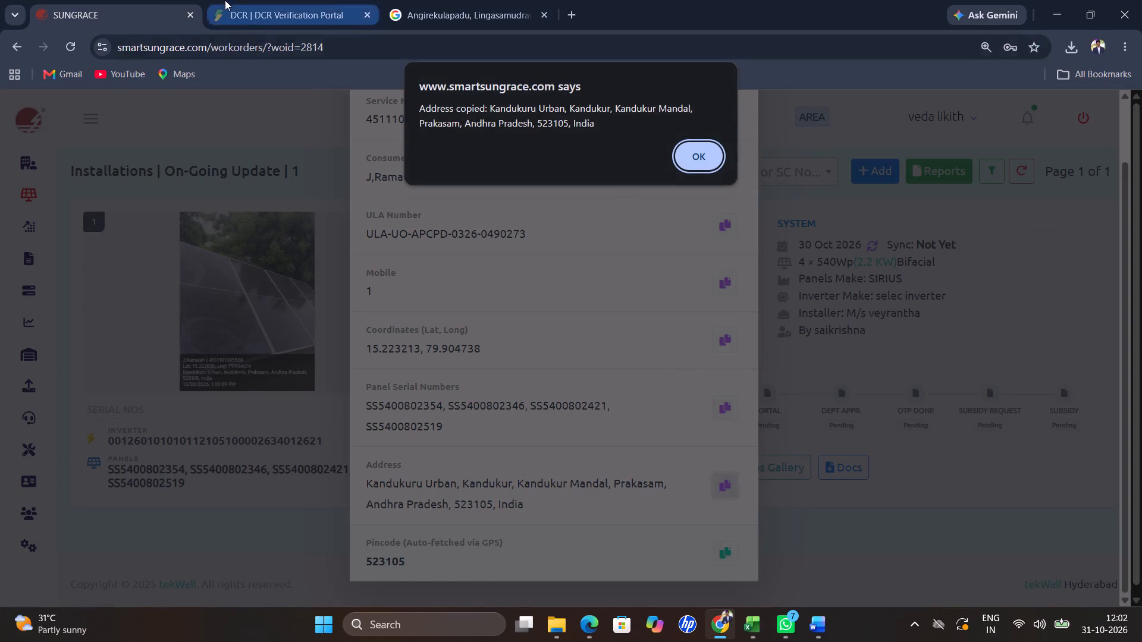
click(225, 0)
key(ctrl+v)
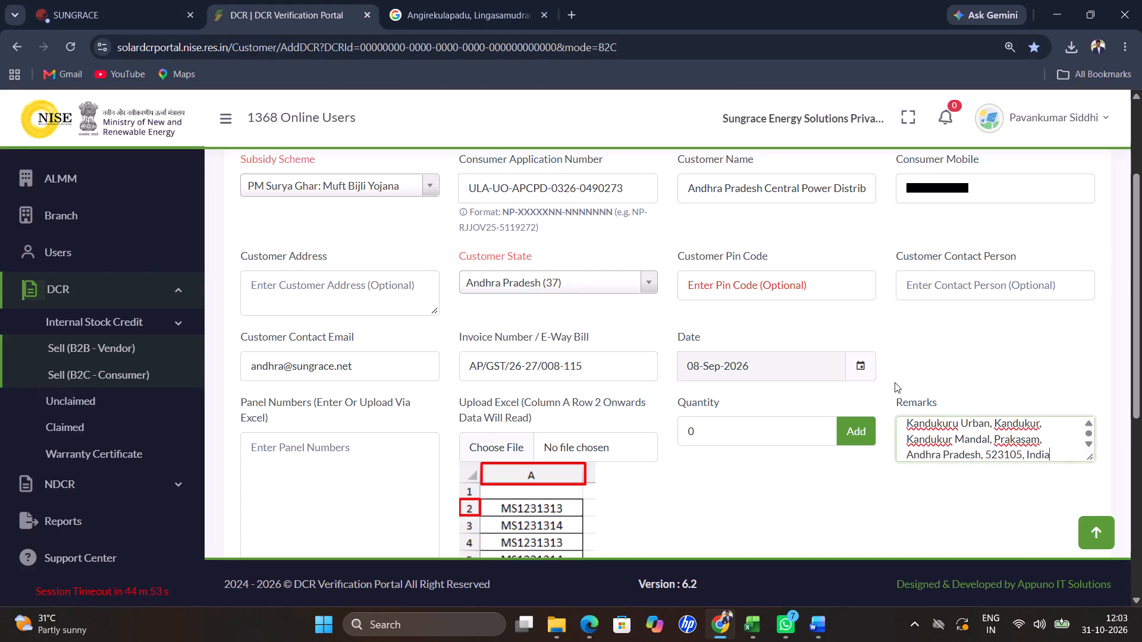
Fill Customer Pin Code with the pincode copied from the same work order's details in SUNGRACE.
drag(783, 275, 784, 284)
click(119, 0)
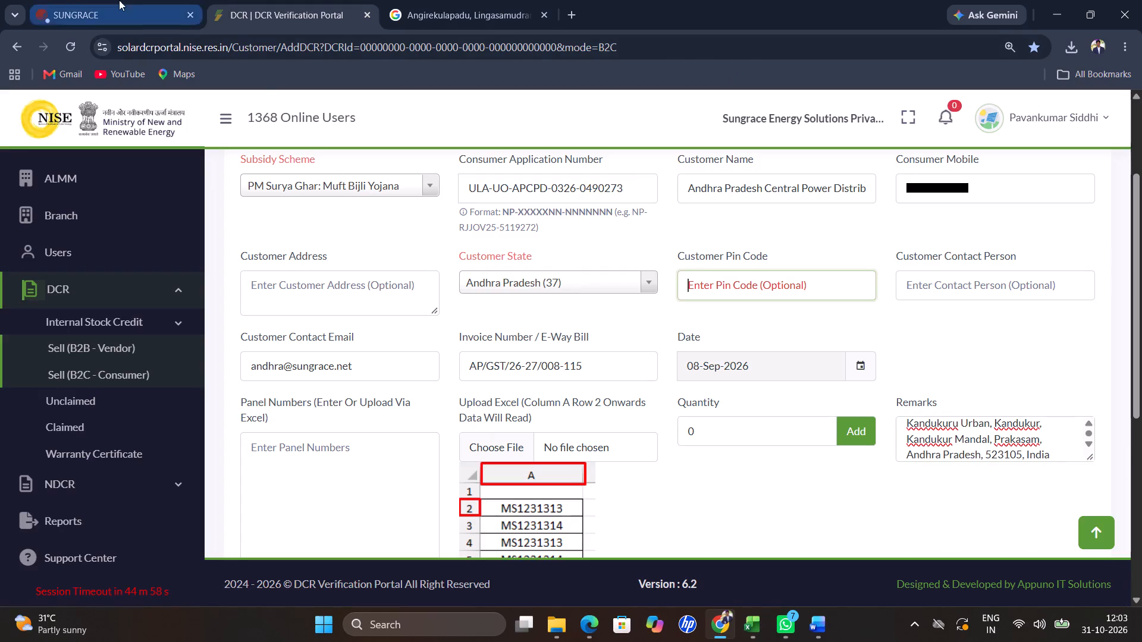
click(692, 150)
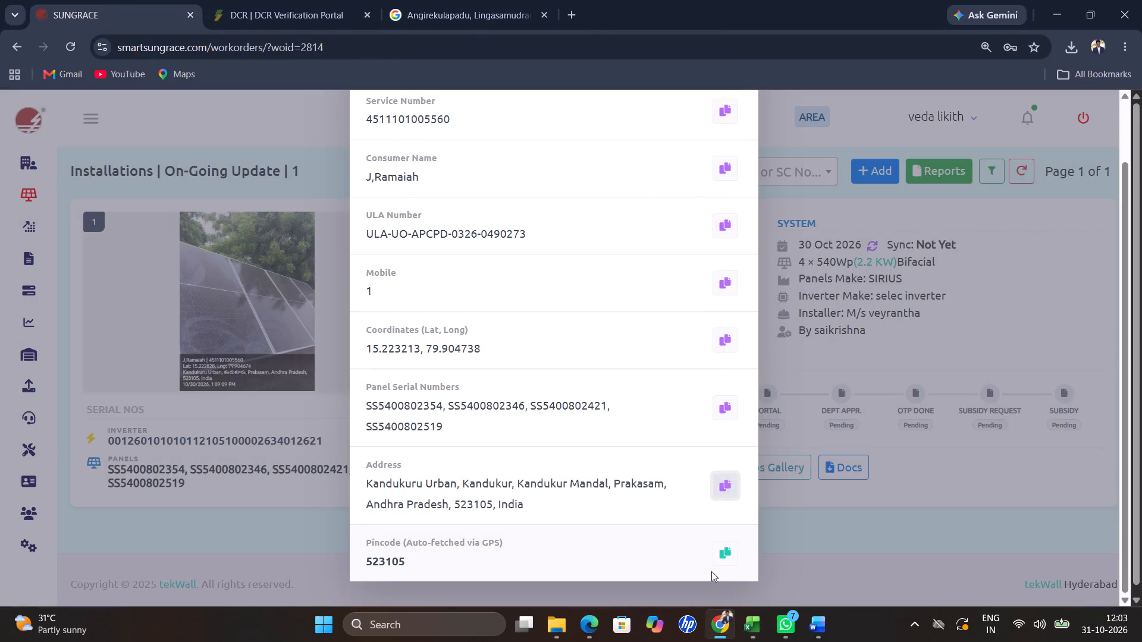
click(727, 550)
click(322, 0)
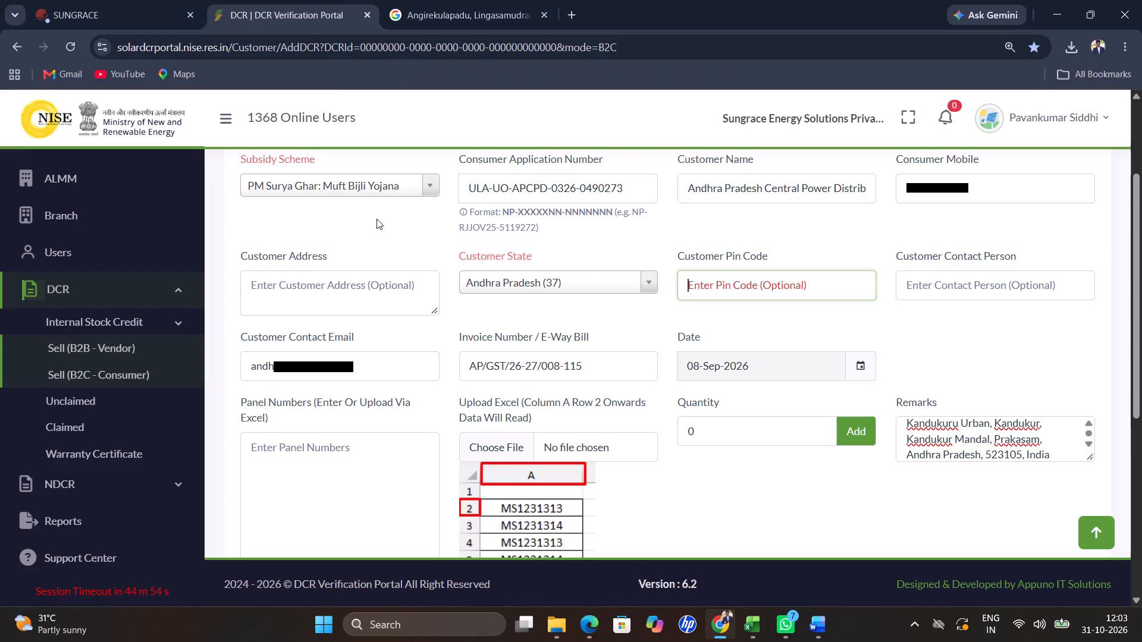
key(ctrl+v)
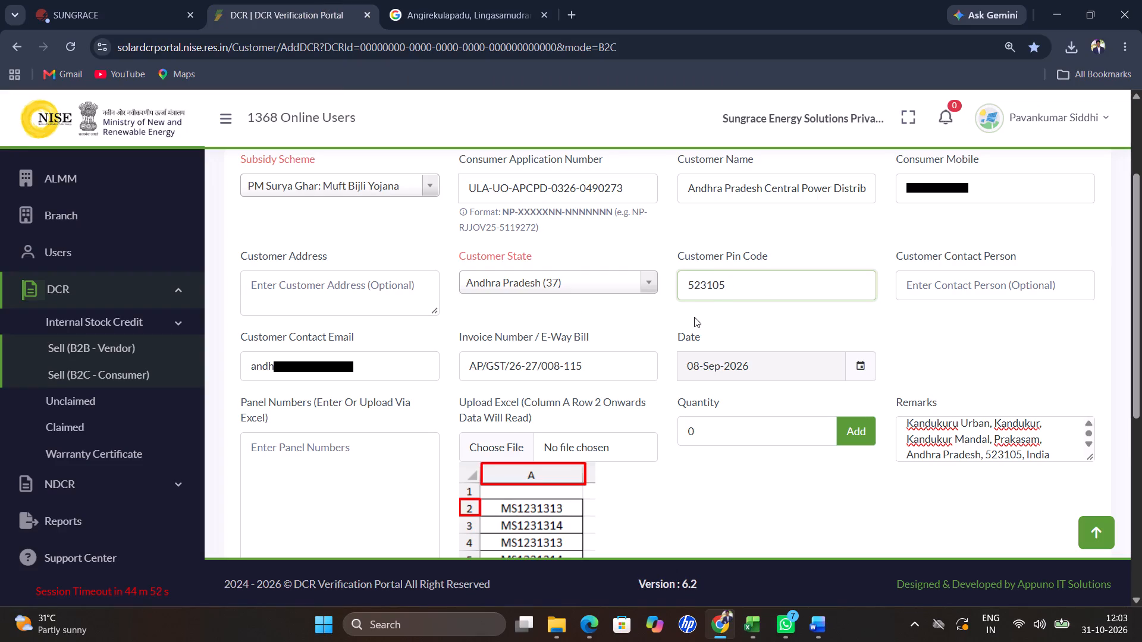
Confirm and issue the B2C certificate for invoice AP/GST/26-27/008-115.
scroll(694, 317, down, 5)
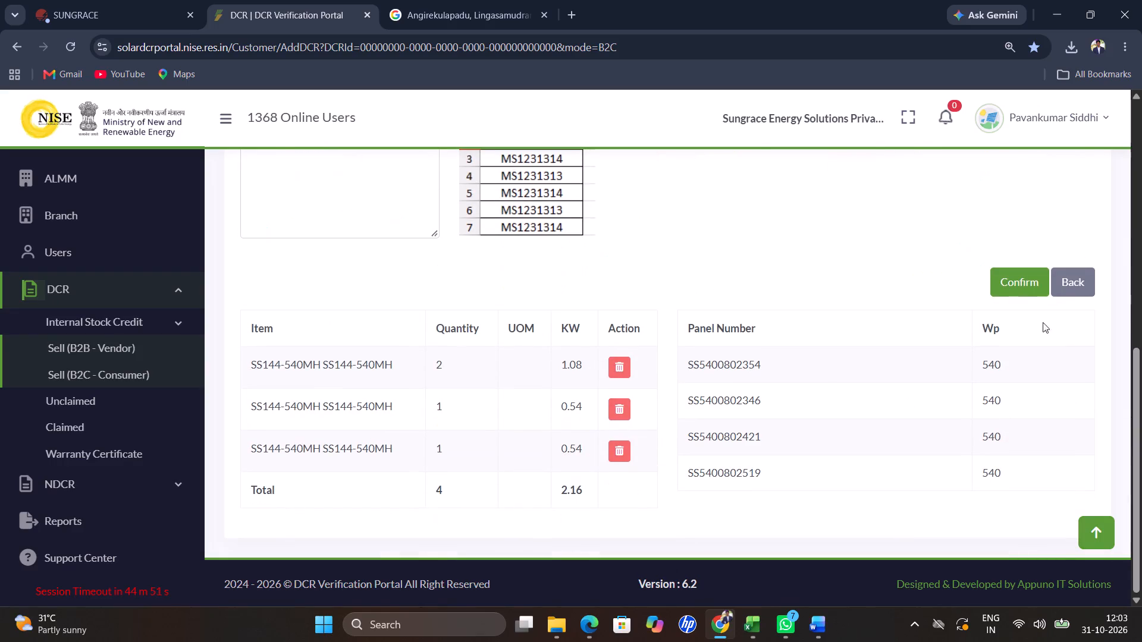
click(1019, 275)
click(709, 433)
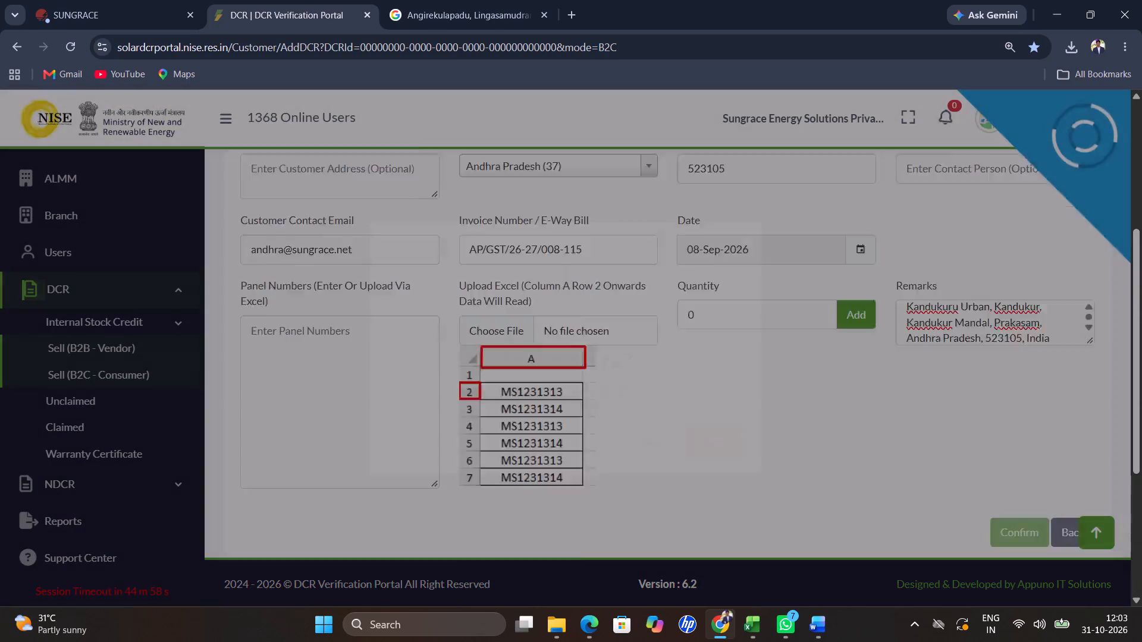
Create a new folder named 115_ inside the DCR008 folder in File Explorer.
click(547, 562)
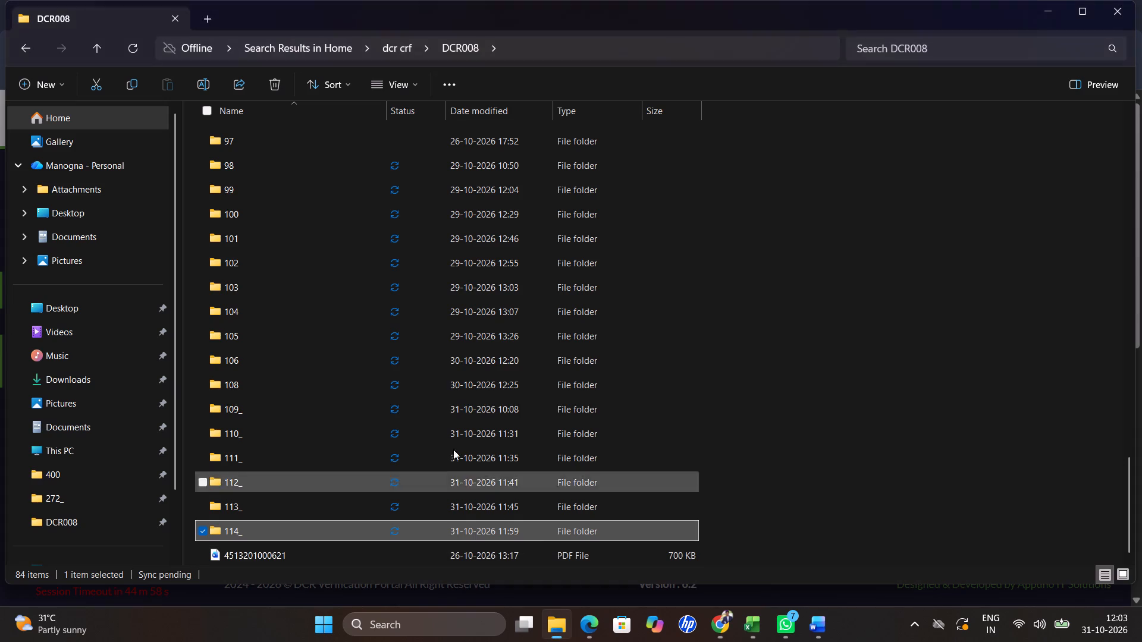
click(55, 74)
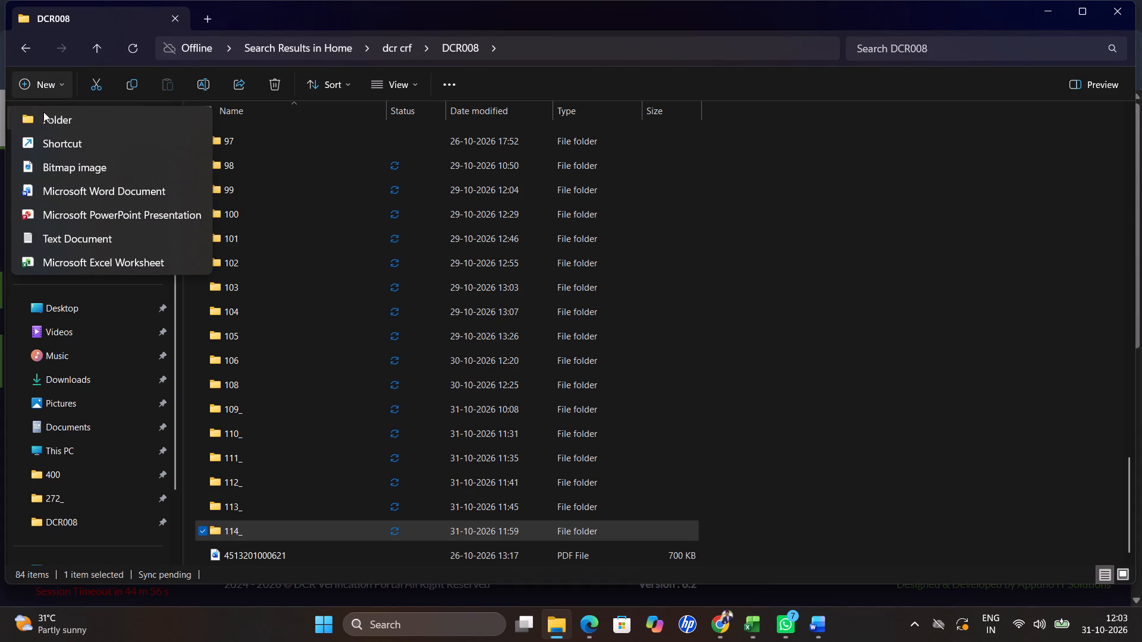
drag(45, 115, 46, 121)
text(115_)
key(Return)
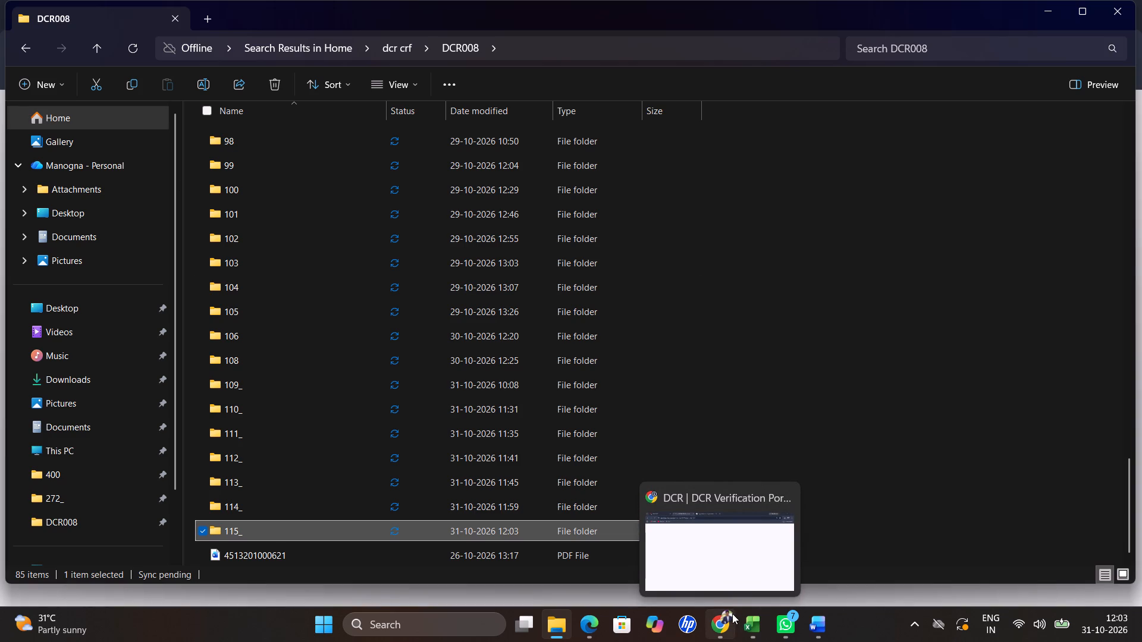
Copy the service number from the work order's details in SUNGRACE and return to the portal's B2C sales list.
click(730, 579)
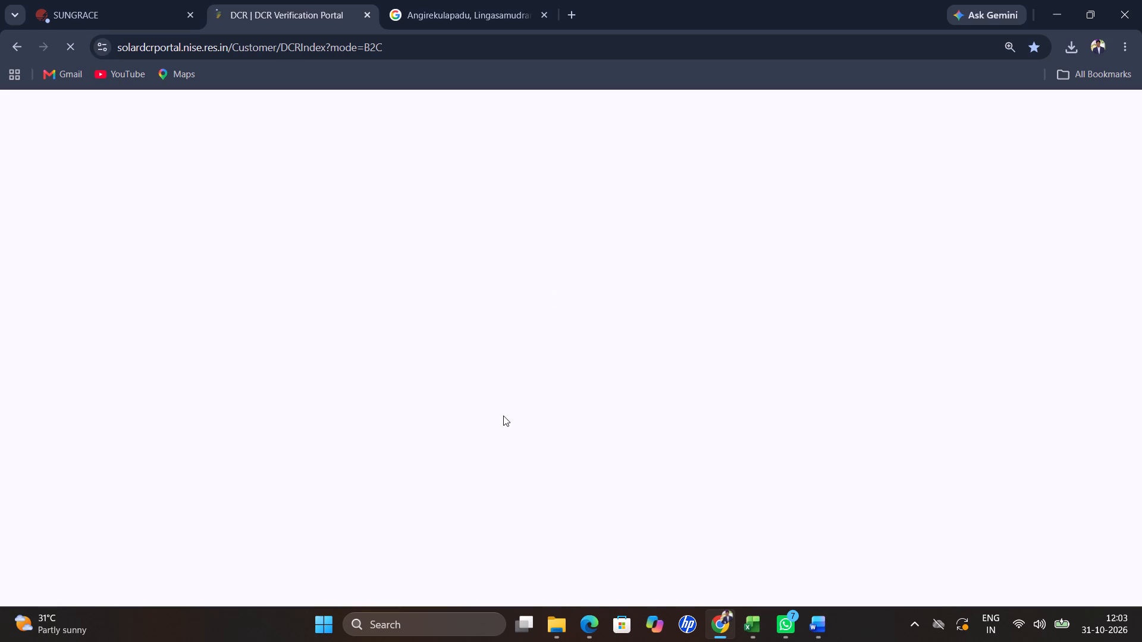
click(108, 0)
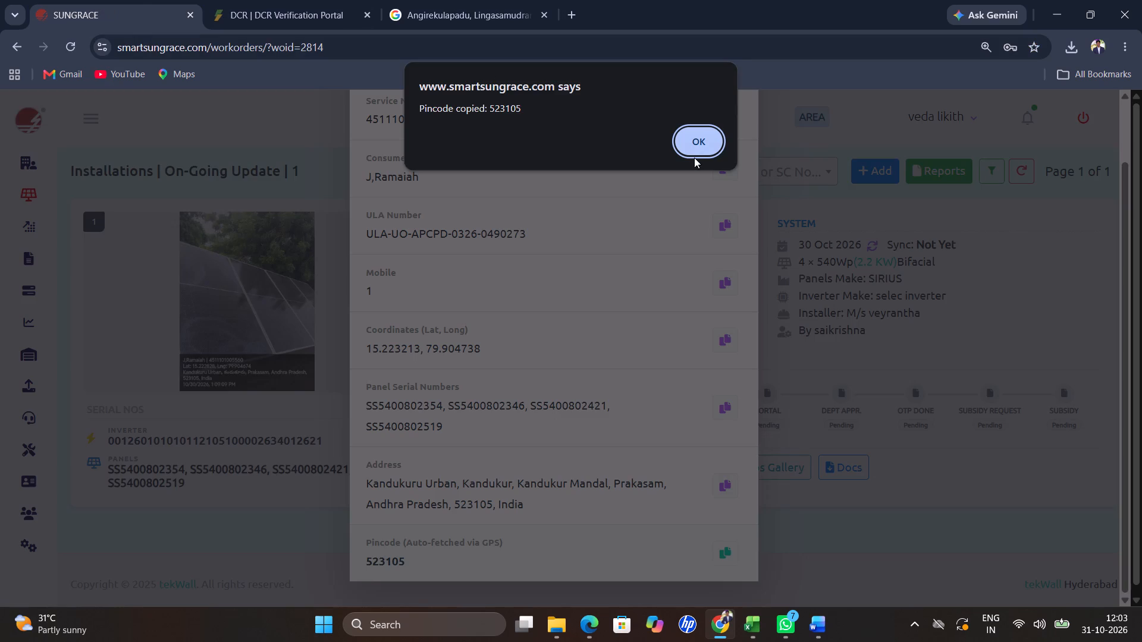
click(694, 154)
click(726, 109)
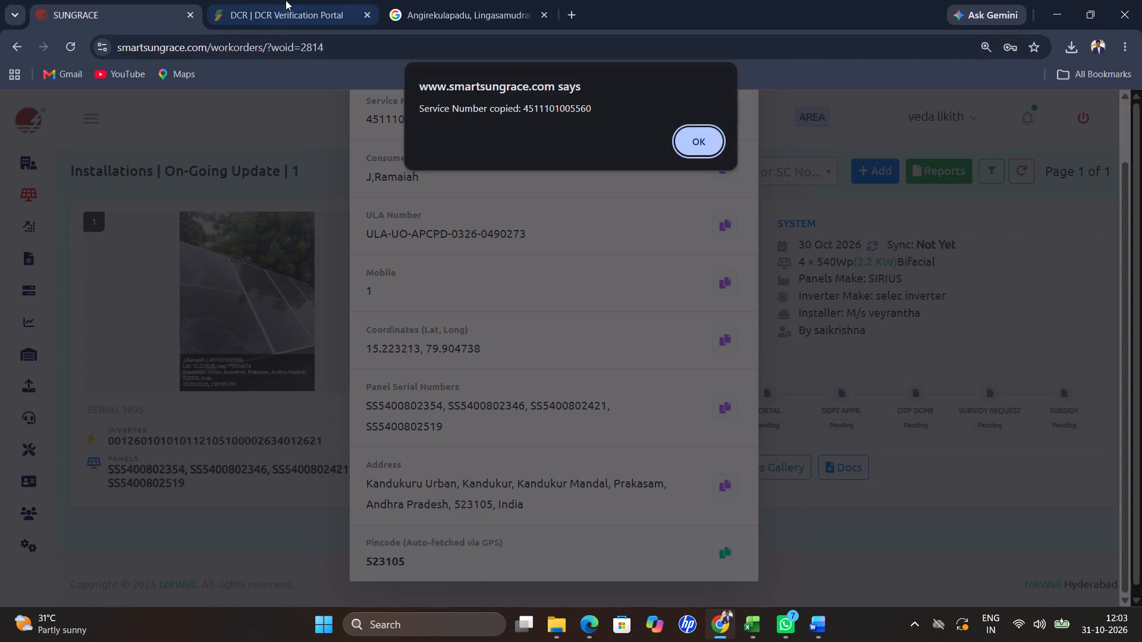
click(285, 0)
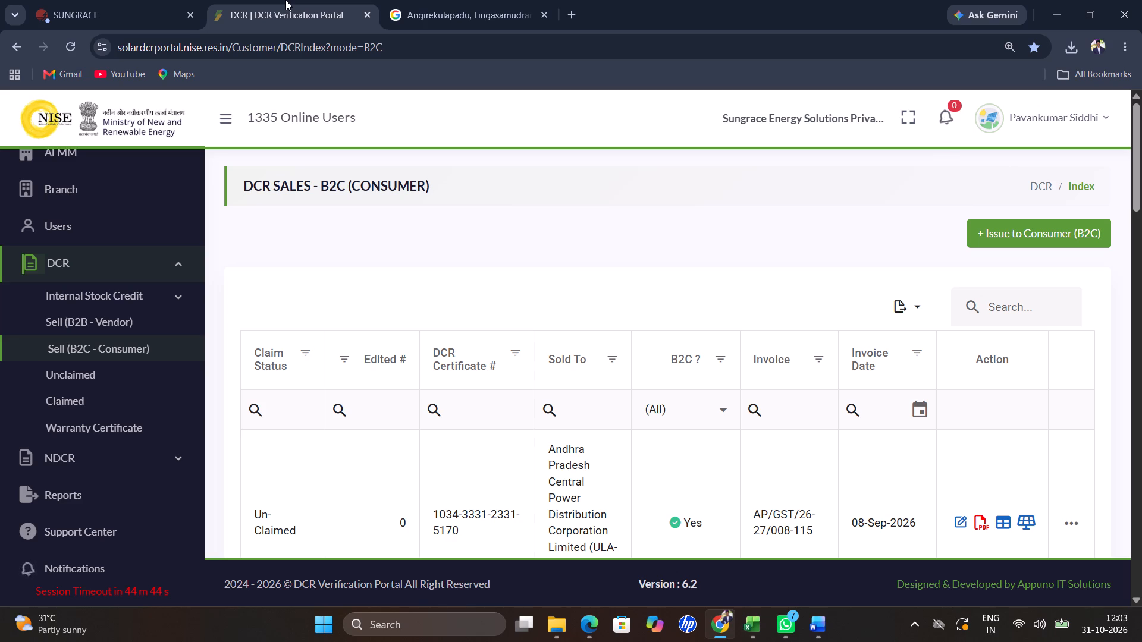
Download the certificate PDF for invoice AP/GST/26-27/008-115 into DCR008's 115_ folder, named with the copied service number followed by -115.
scroll(731, 139, down, 2)
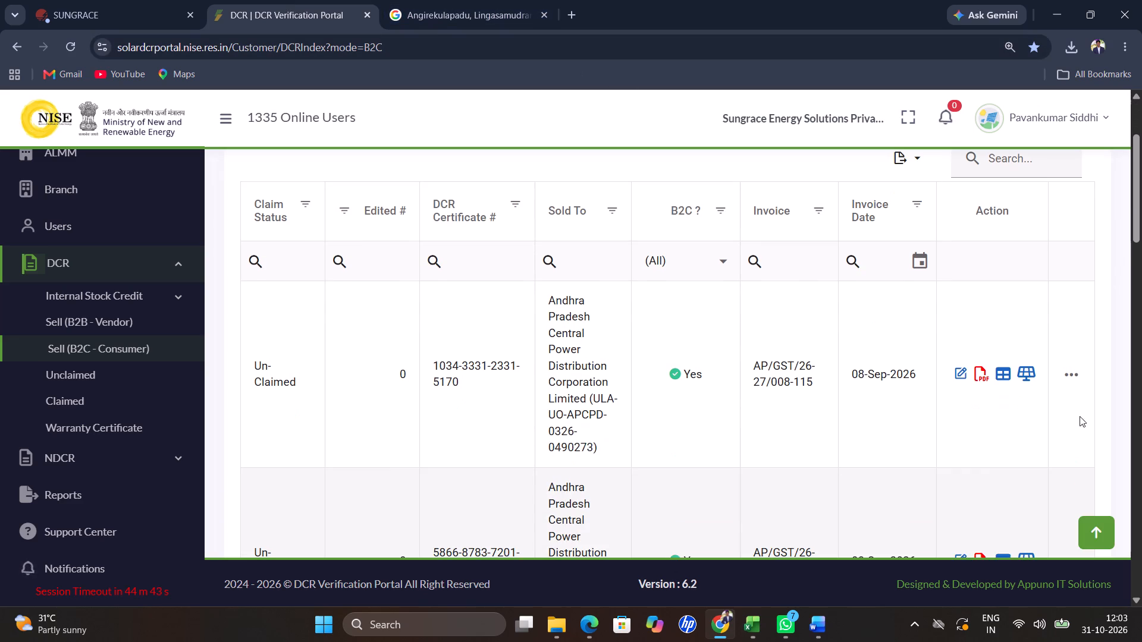
click(983, 373)
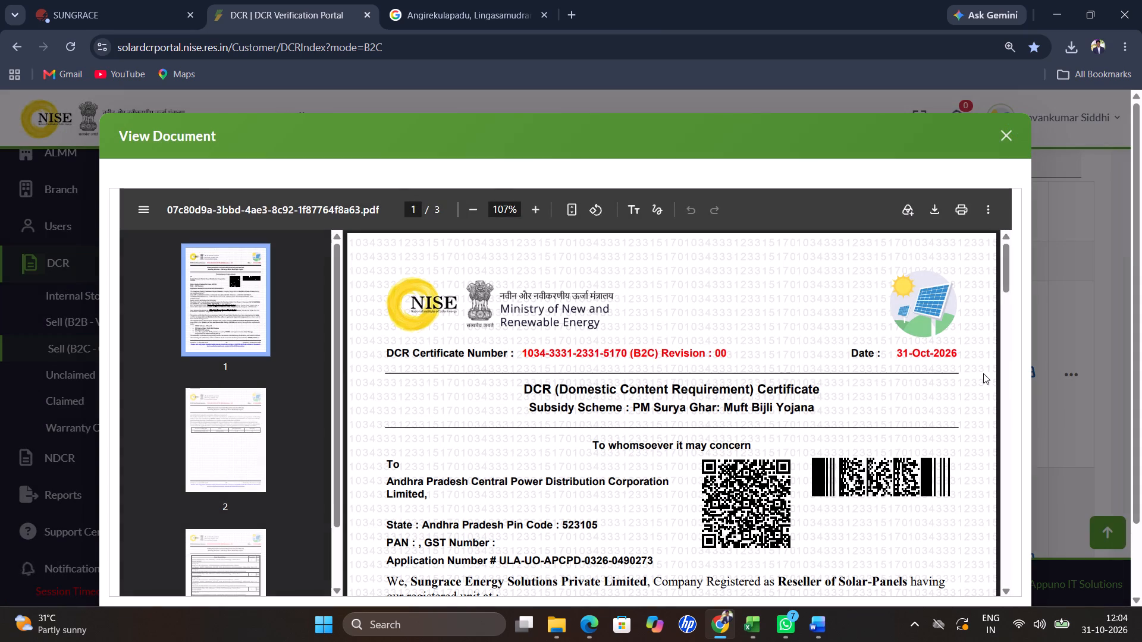
click(923, 211)
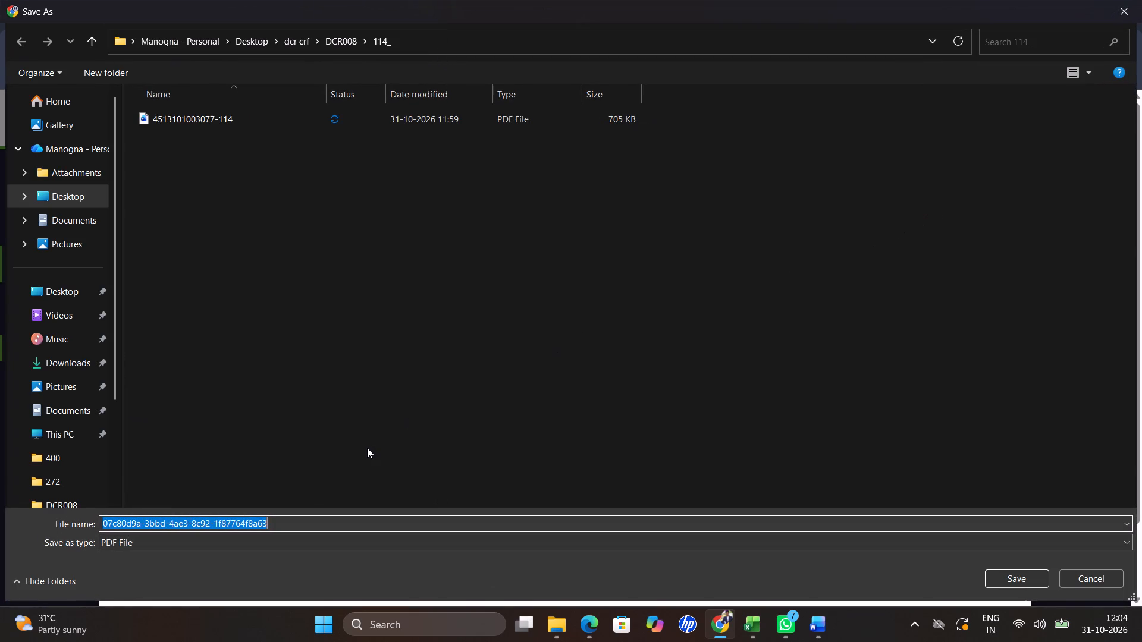
key(ctrl+v)
text(-11)
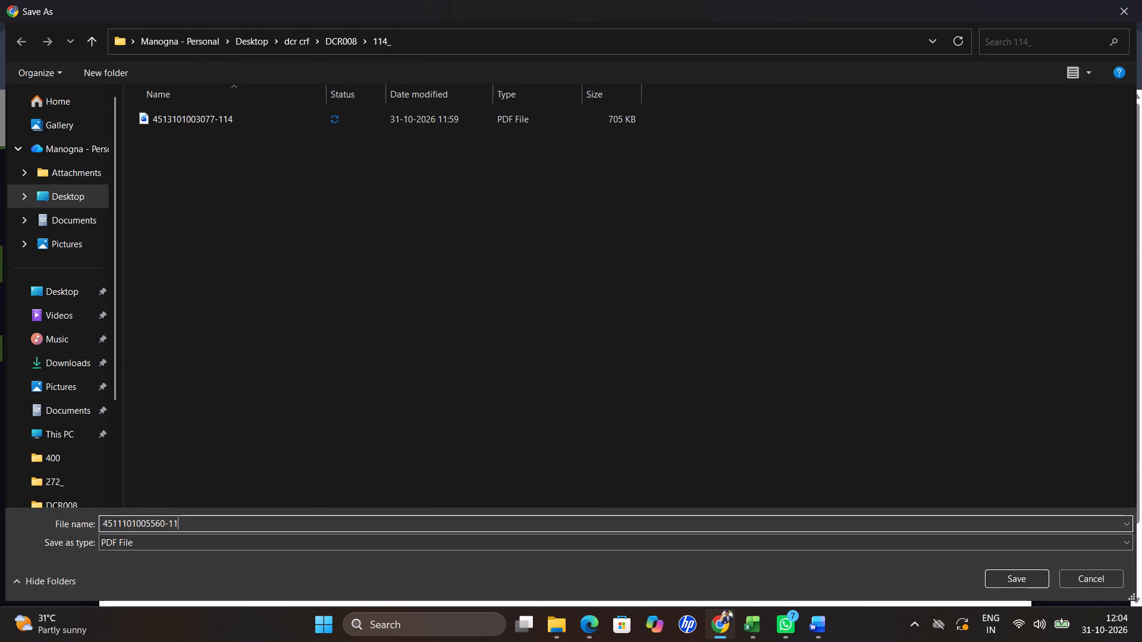
key(5)
click(340, 38)
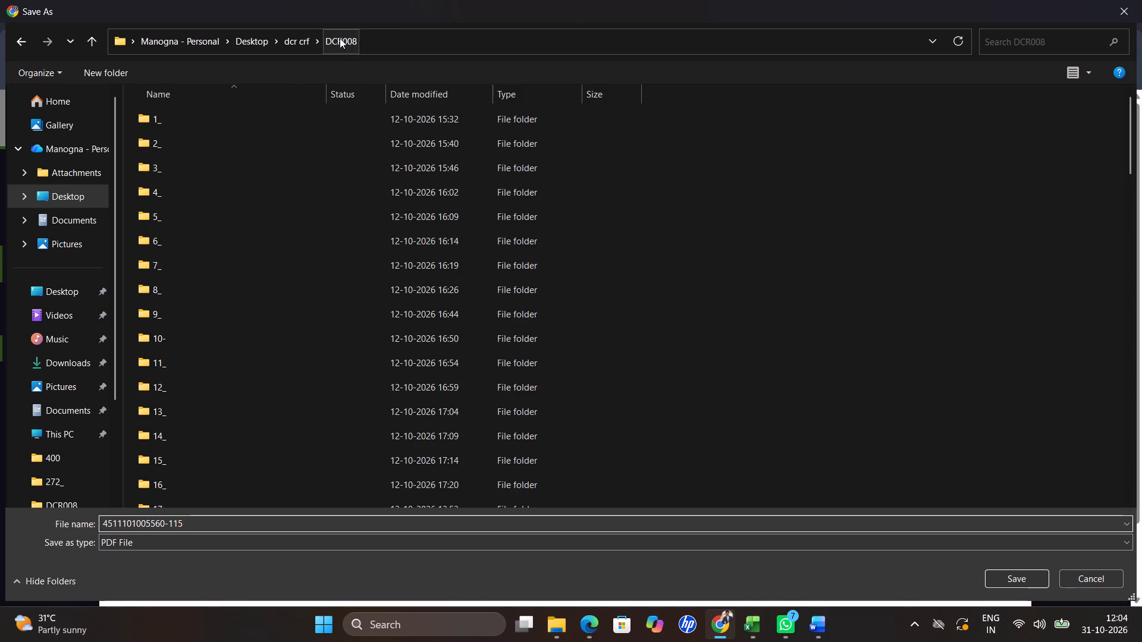
scroll(259, 348, down, 17)
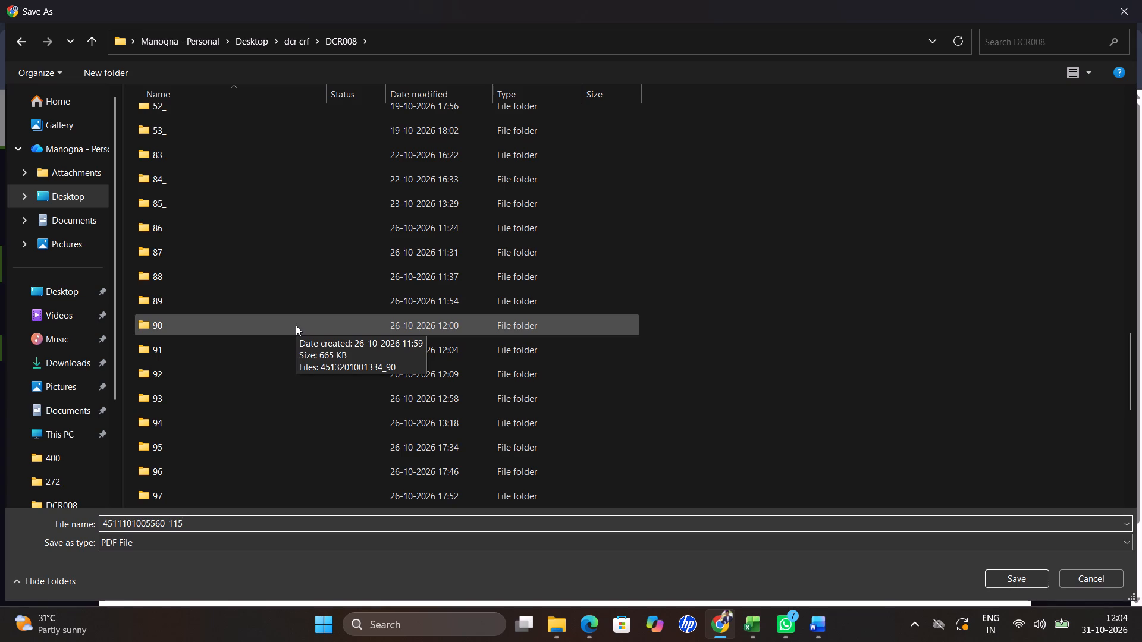
scroll(293, 410, down, 4)
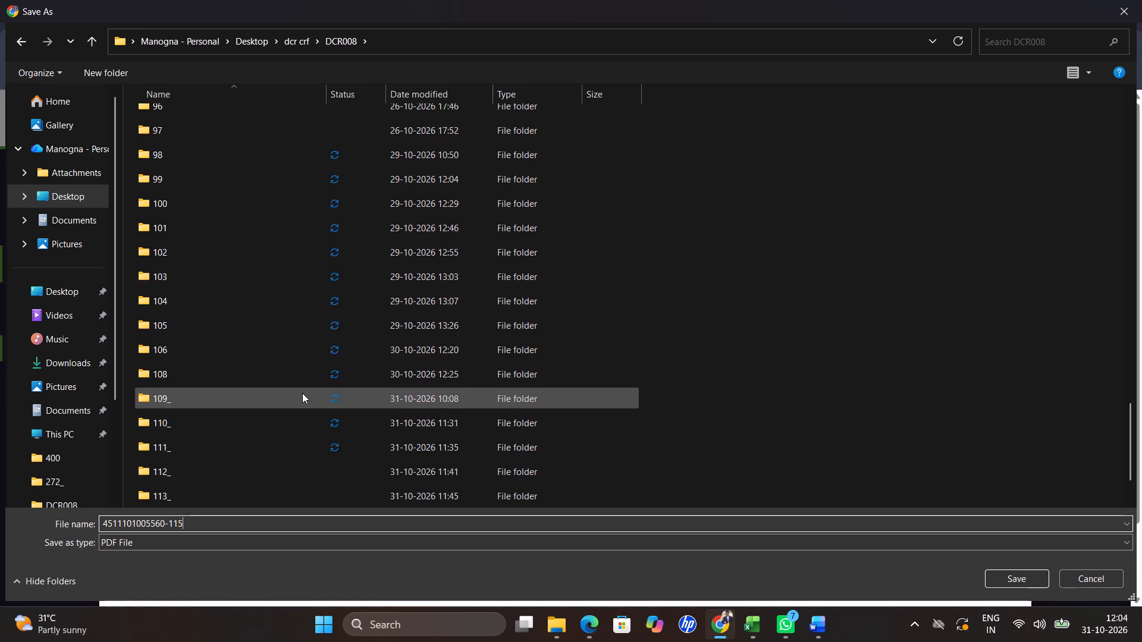
scroll(299, 389, down, 7)
double_click(285, 469)
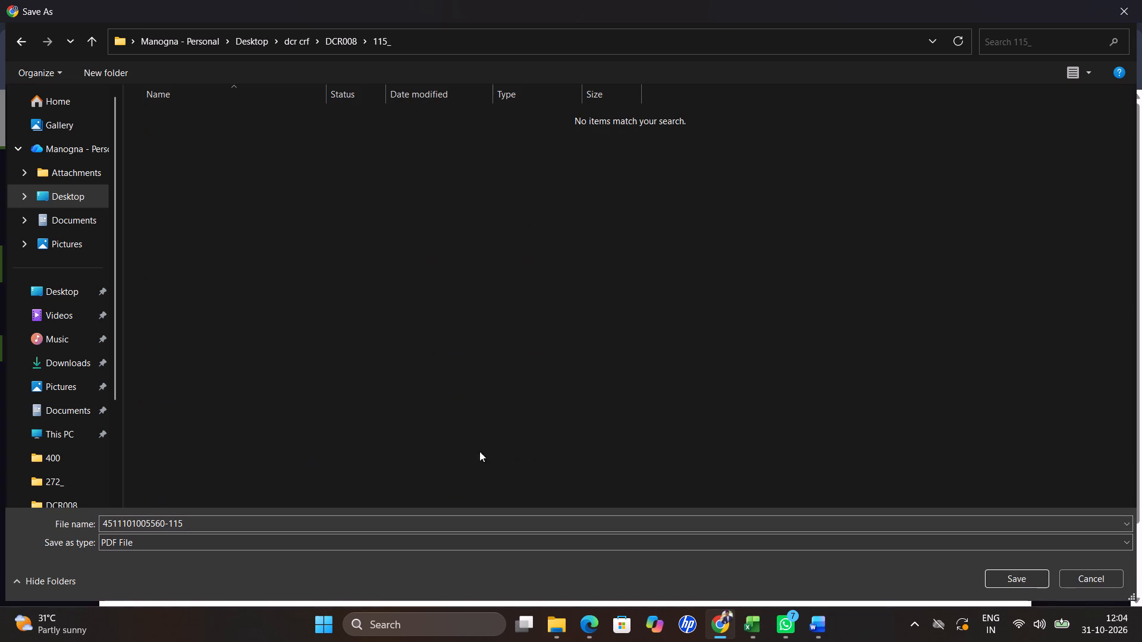
click(1022, 583)
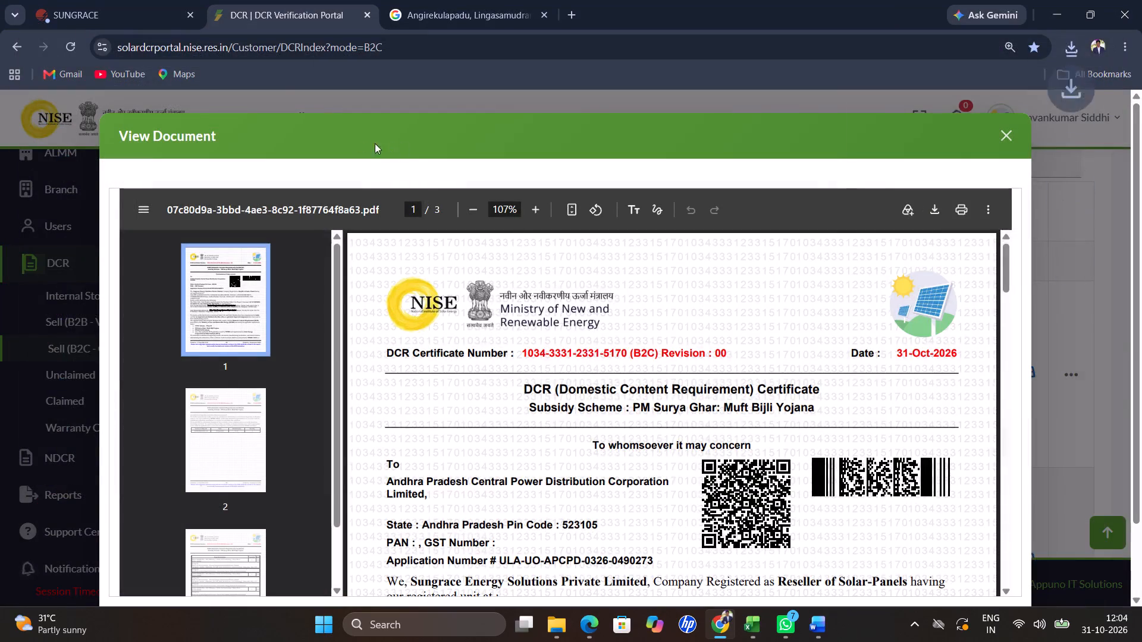
In SUNGRACE, update the same work order with the PDF from the 115_ folder as its Dcr upload and submit the form.
click(133, 0)
click(701, 153)
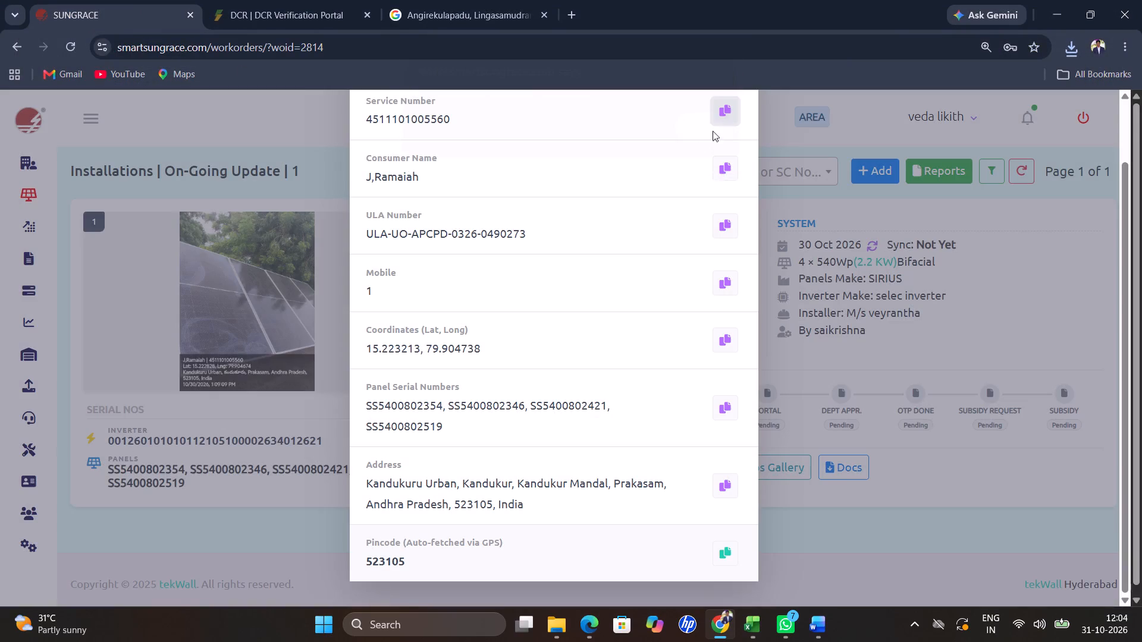
click(762, 110)
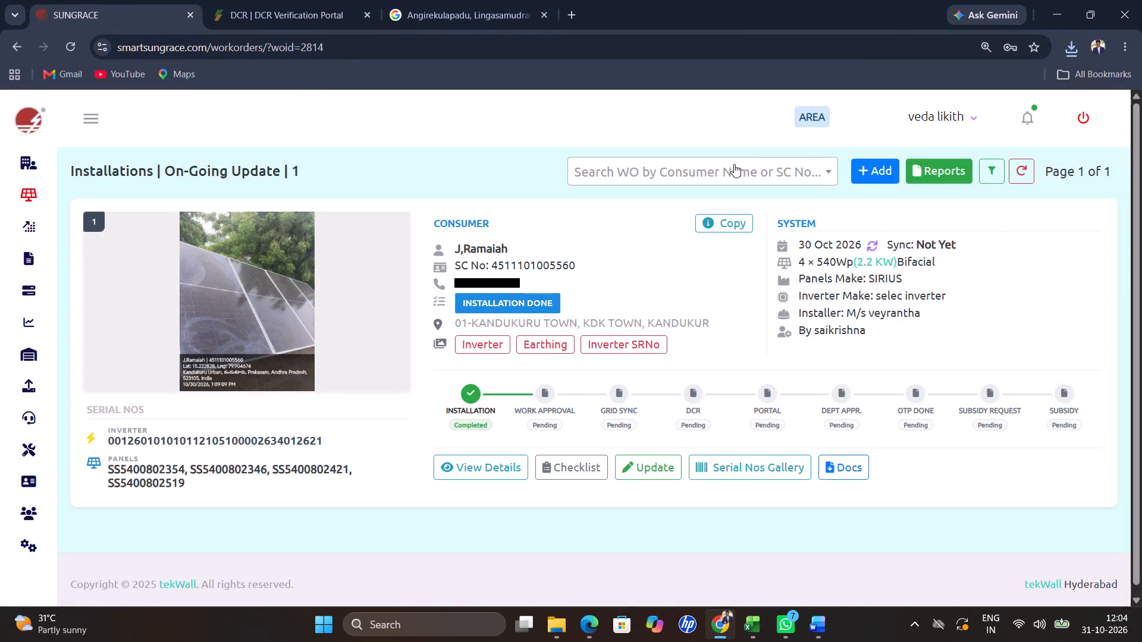
click(663, 467)
click(497, 415)
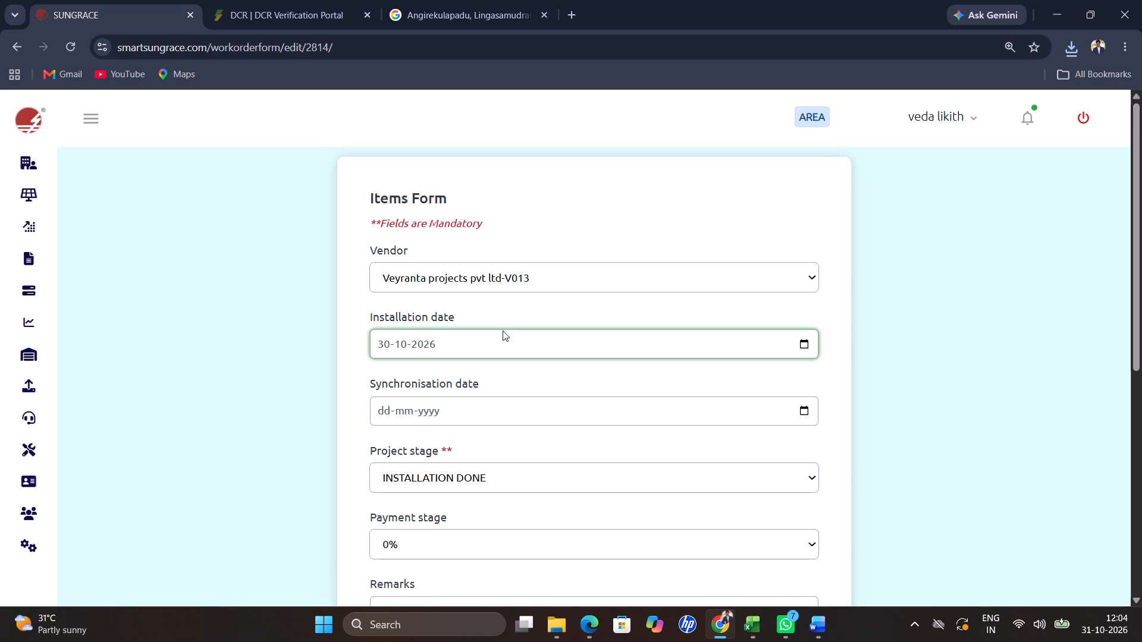
scroll(502, 326, down, 5)
click(410, 414)
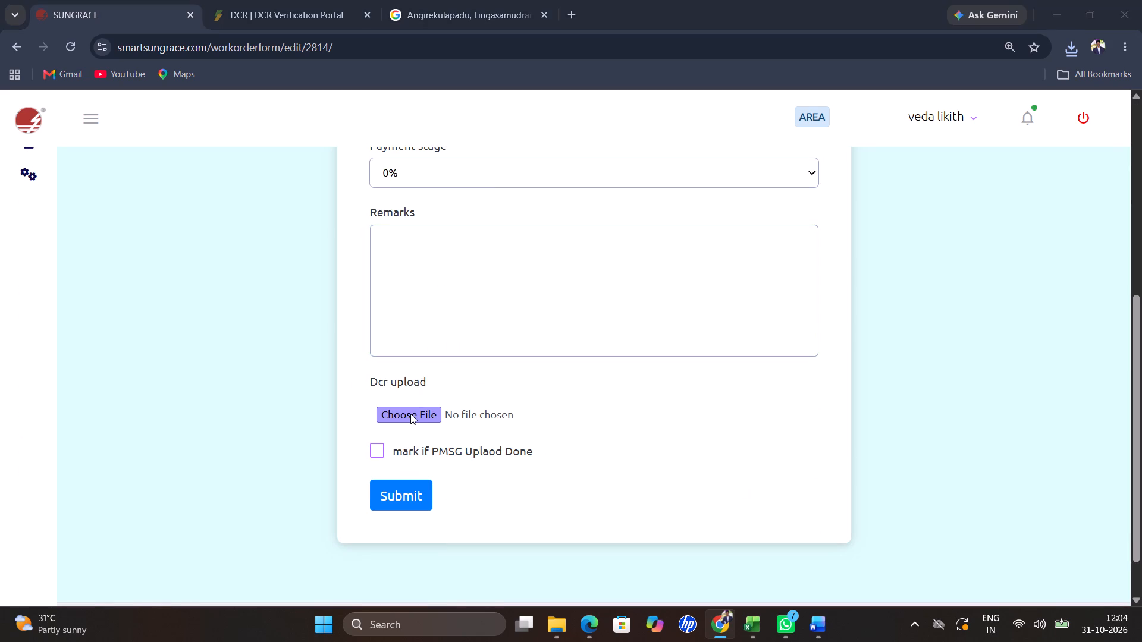
click(344, 44)
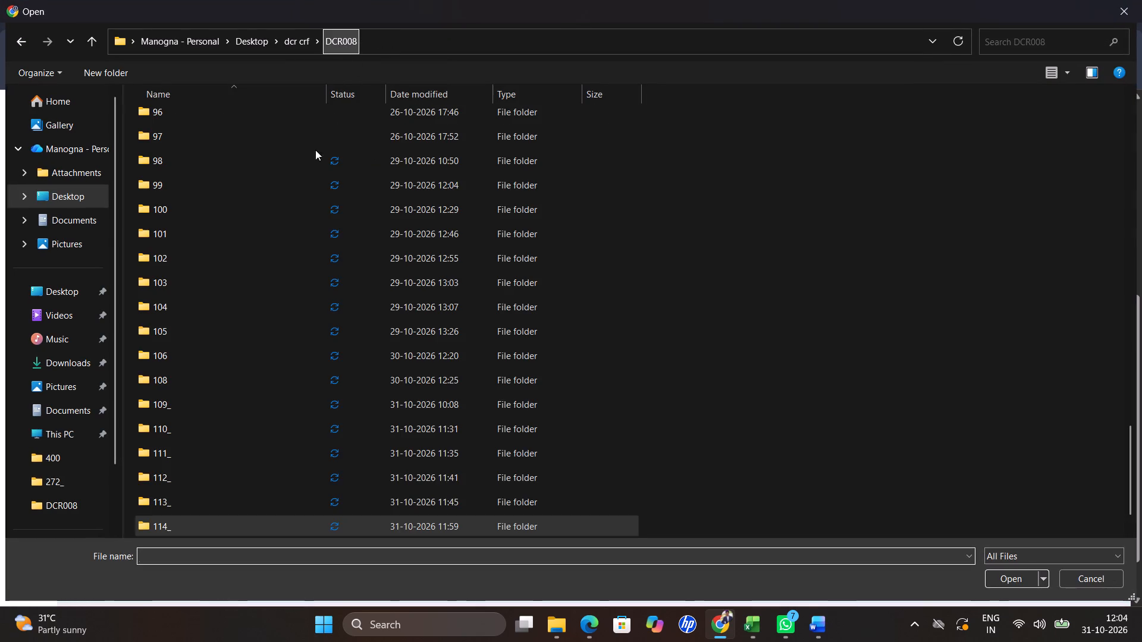
scroll(281, 411, down, 2)
double_click(274, 496)
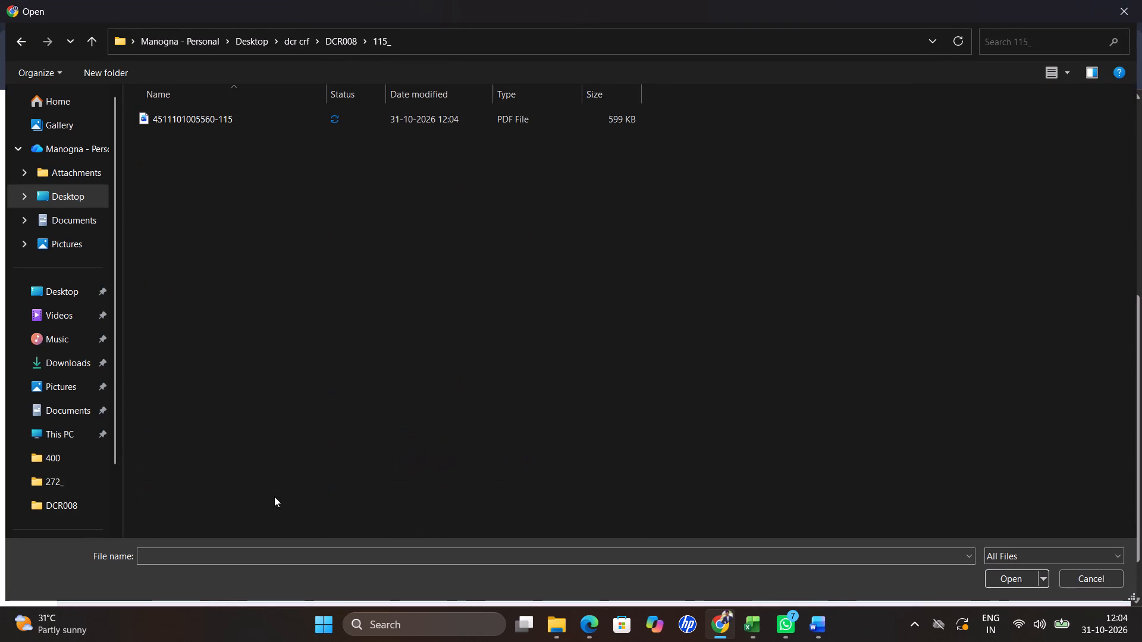
double_click(229, 112)
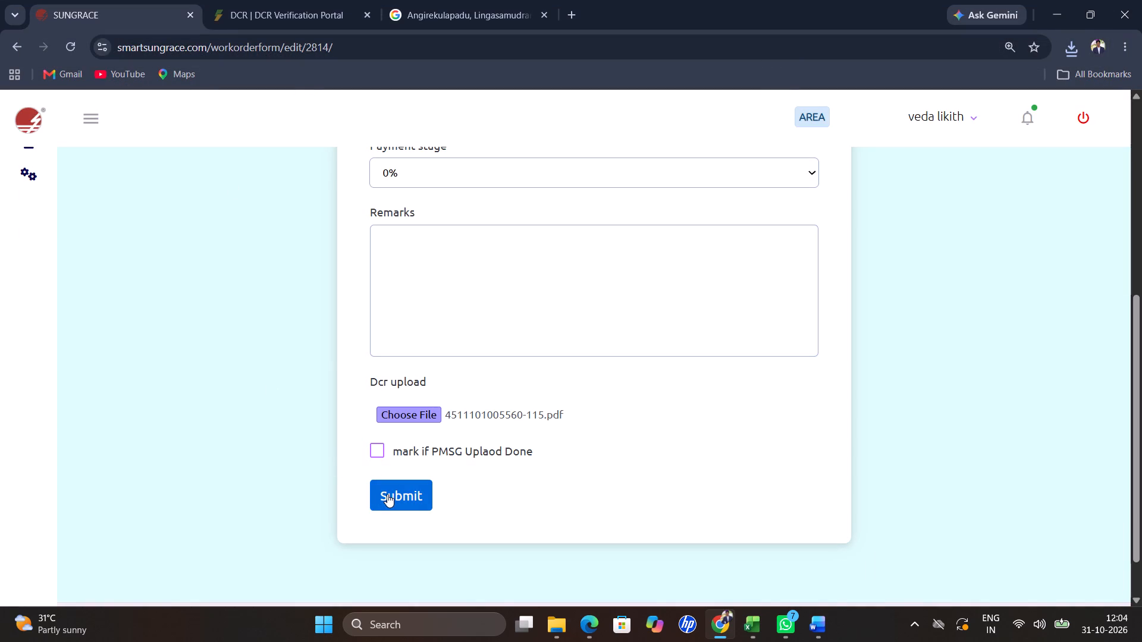
click(387, 494)
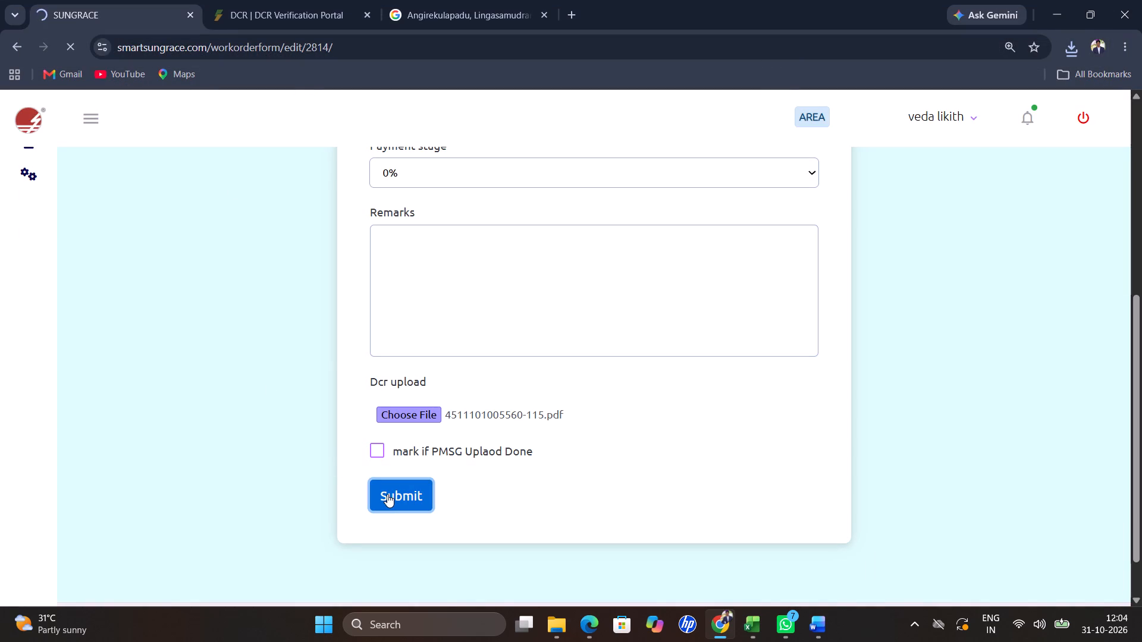
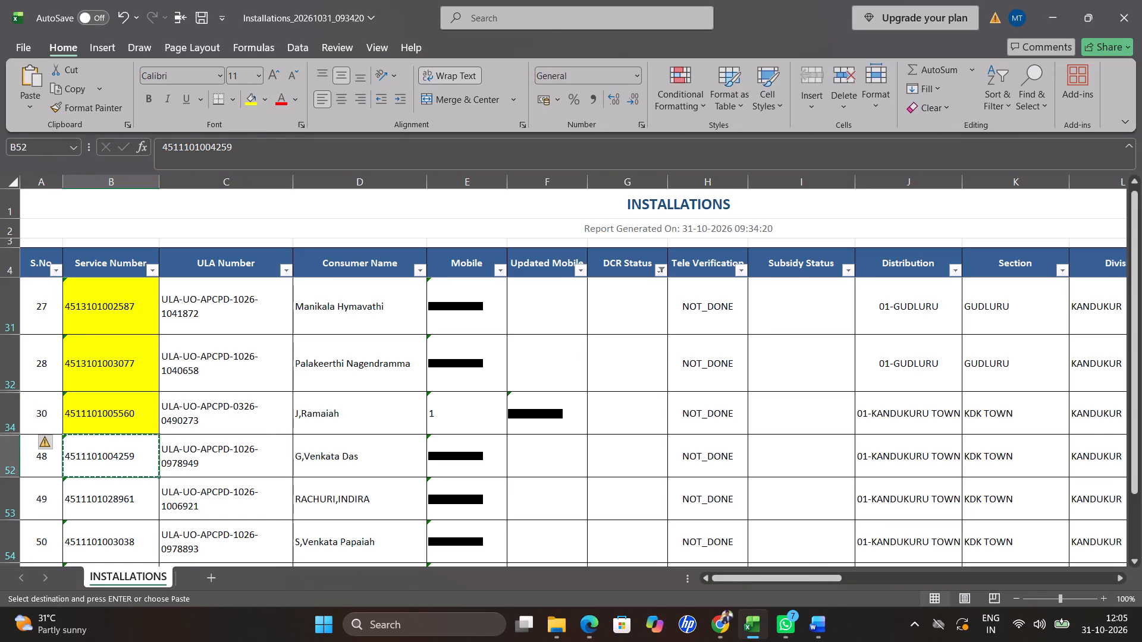
Switch to SUNGRACE in Chrome and find the work order for the service number copied from the INSTALLATIONS sheet.
click(722, 550)
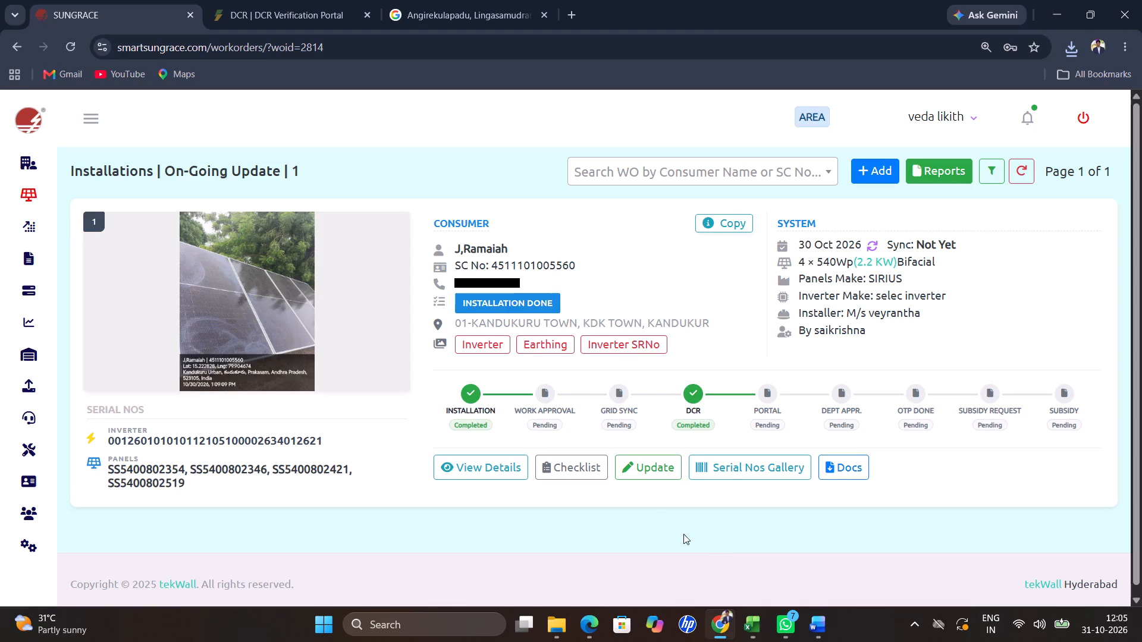
click(688, 178)
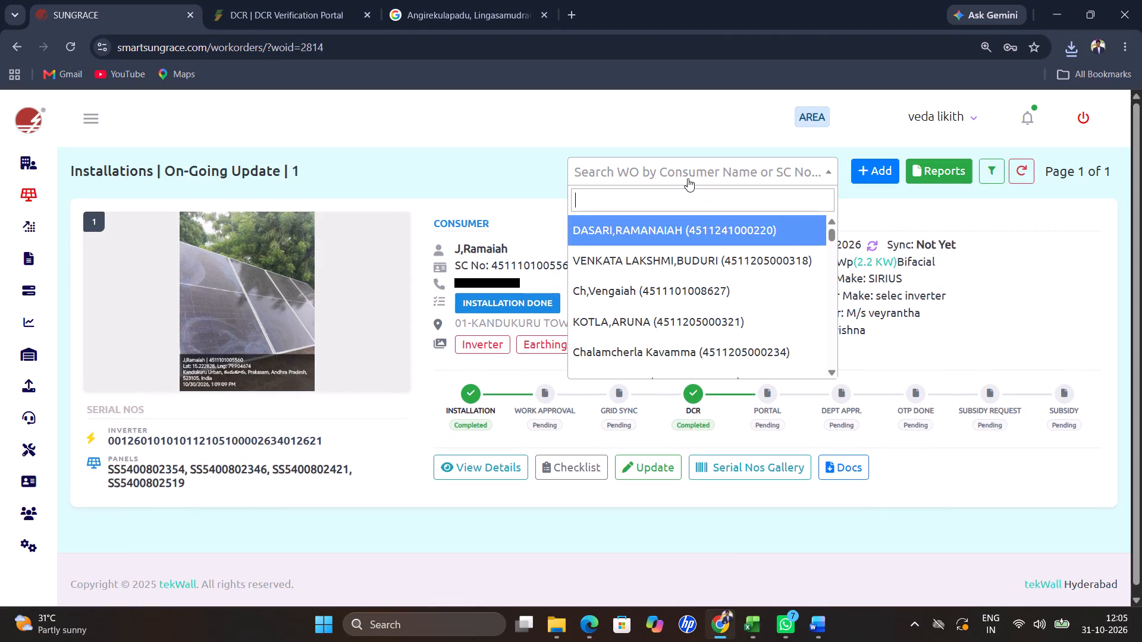
key(ctrl+v)
click(688, 178)
key(Return)
key(ctrl+v)
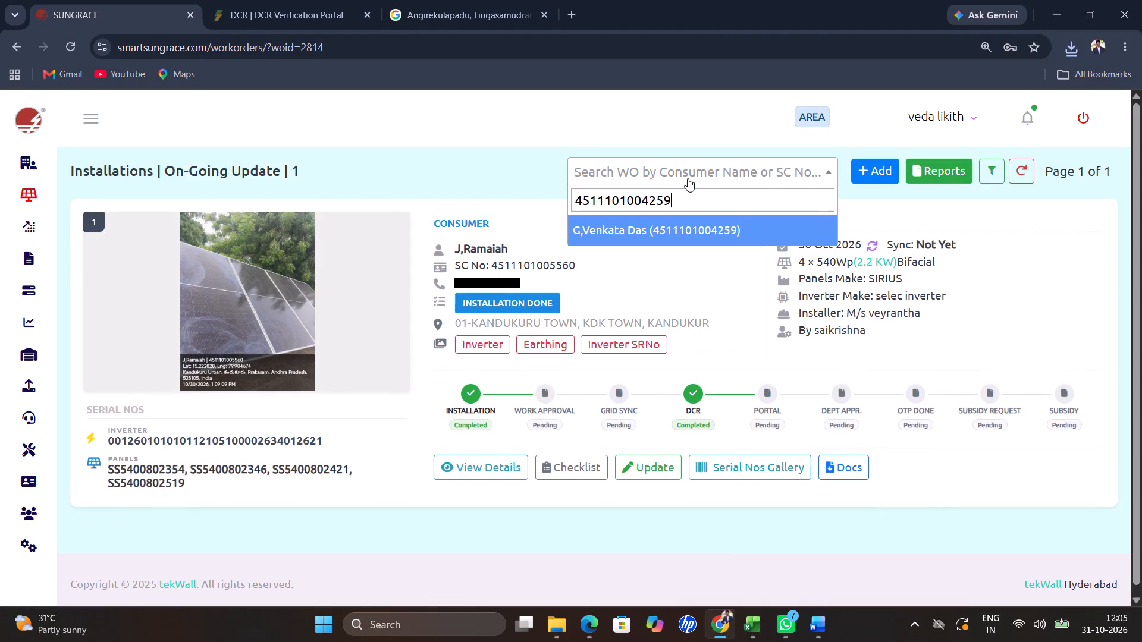
key(Return)
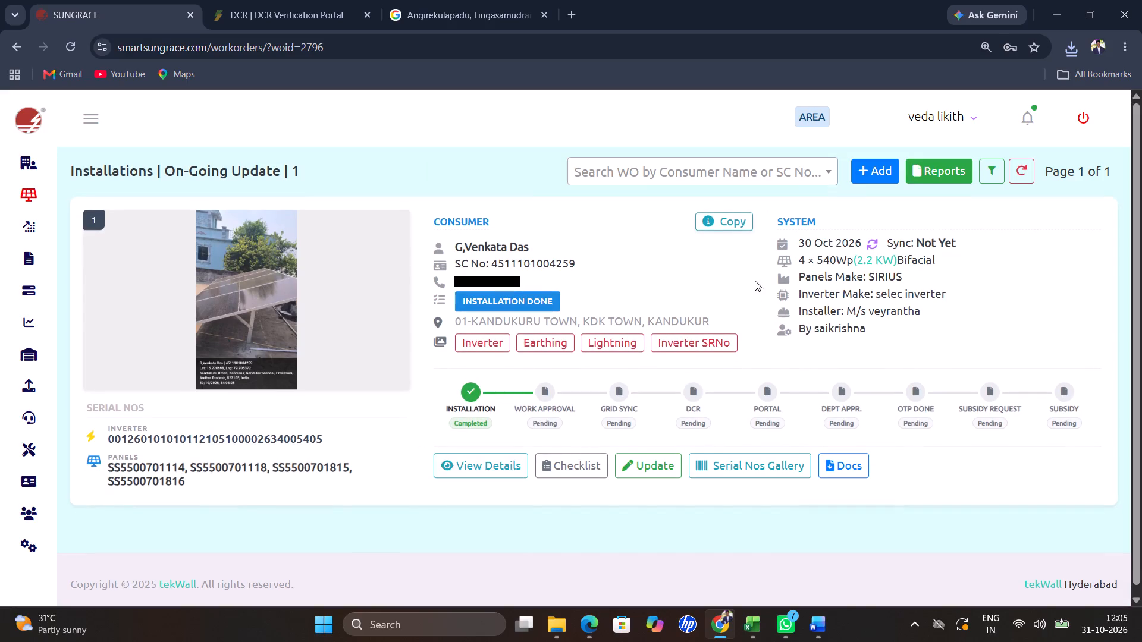
Copy the service number, consumer name and, last, the ULA number from the work order's Quick Copy Details.
click(738, 228)
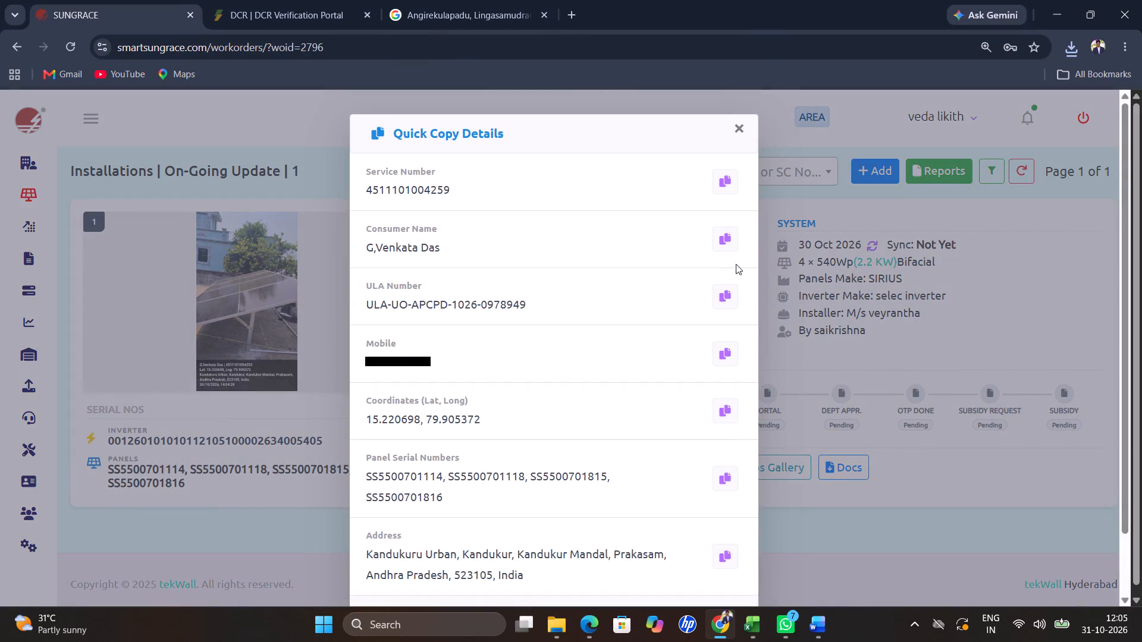
click(721, 182)
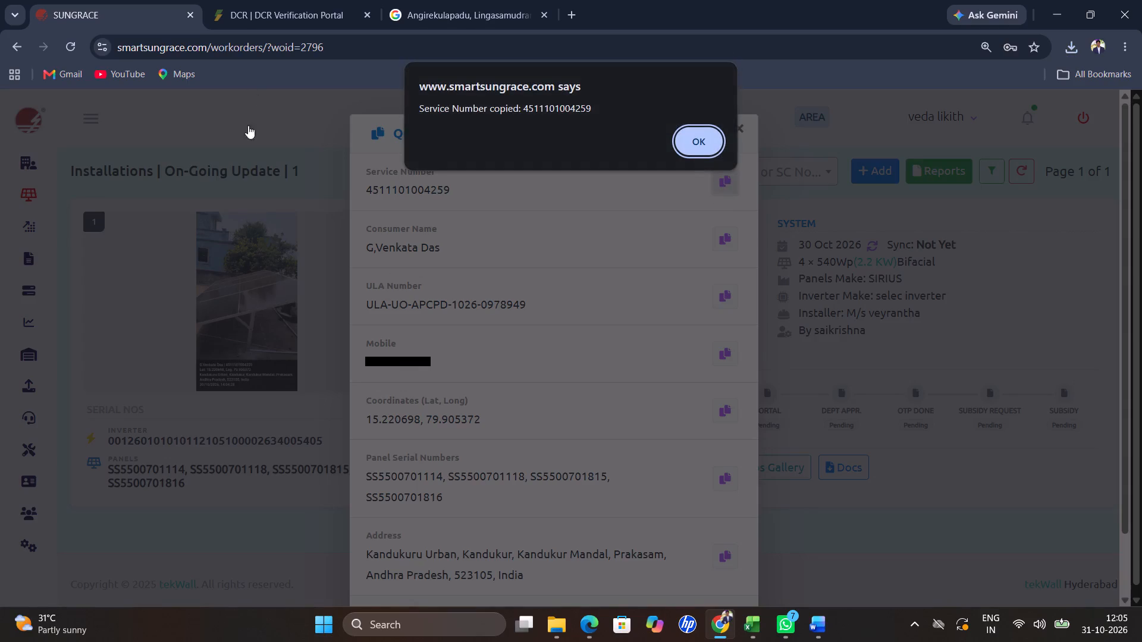
click(319, 127)
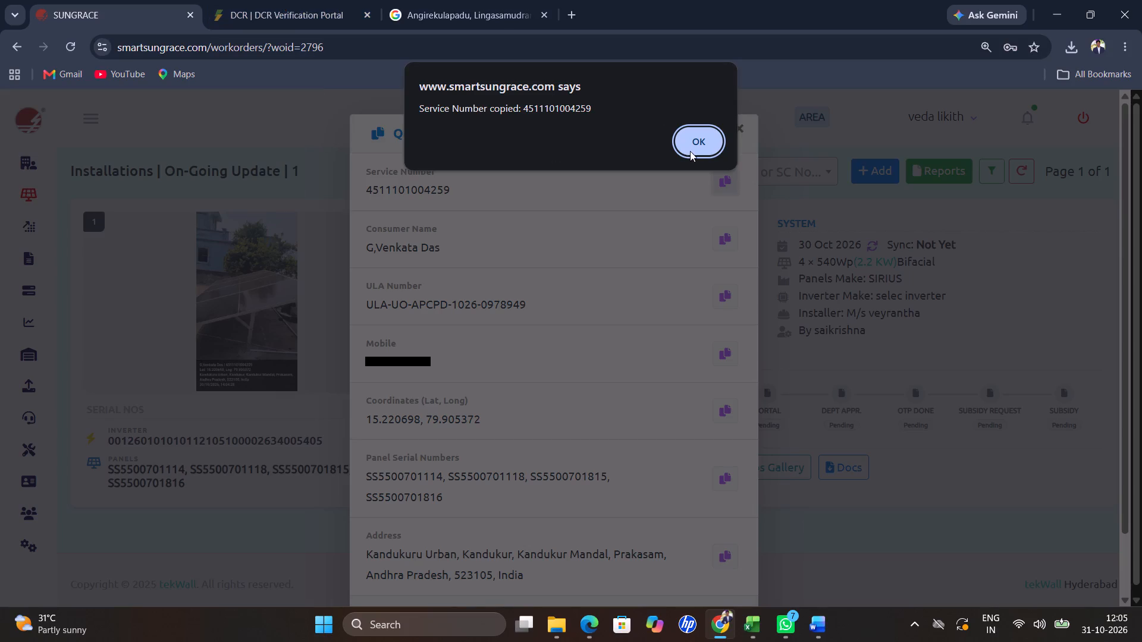
click(699, 145)
click(727, 235)
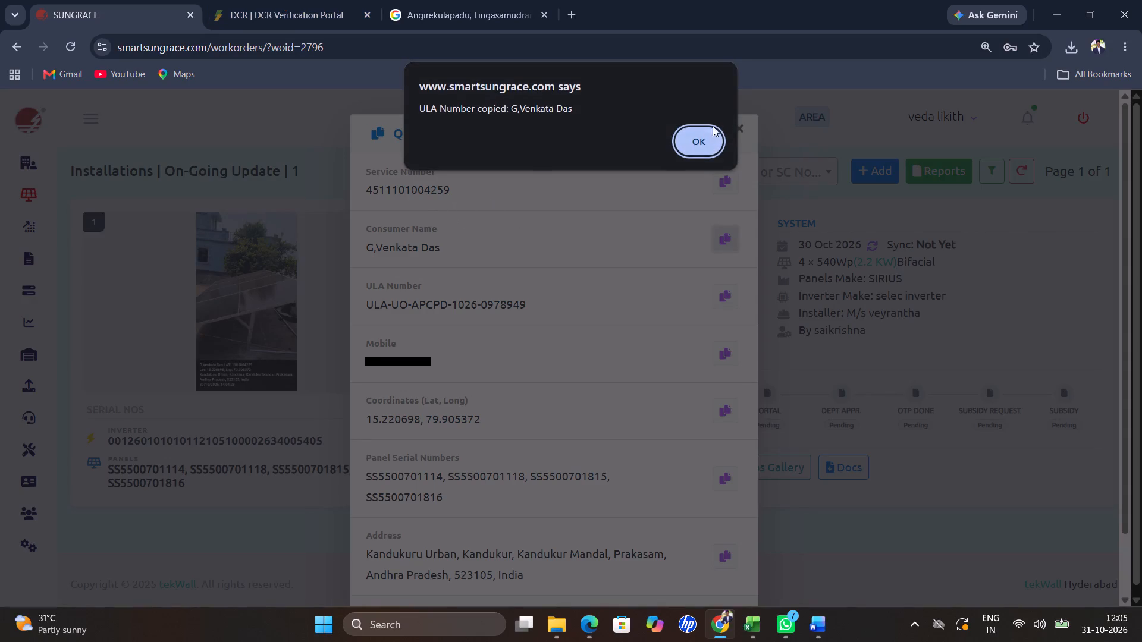
click(710, 139)
click(719, 294)
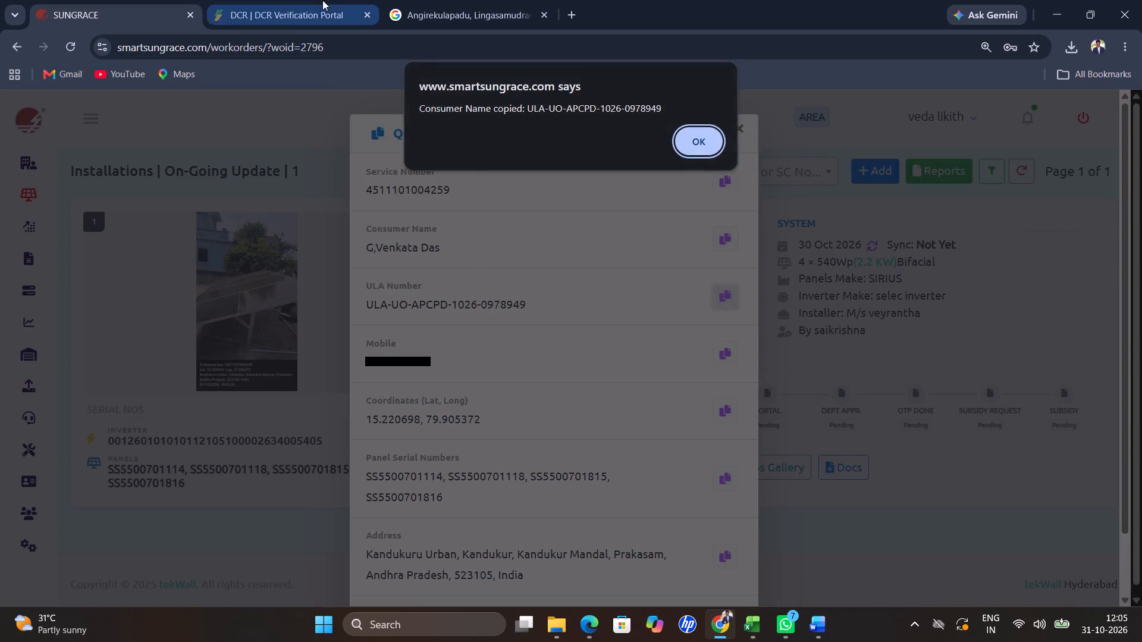
On the DCR Verification Portal, close the open certificate document and start a new Issue to Consumer (B2C) entry.
click(322, 0)
click(993, 133)
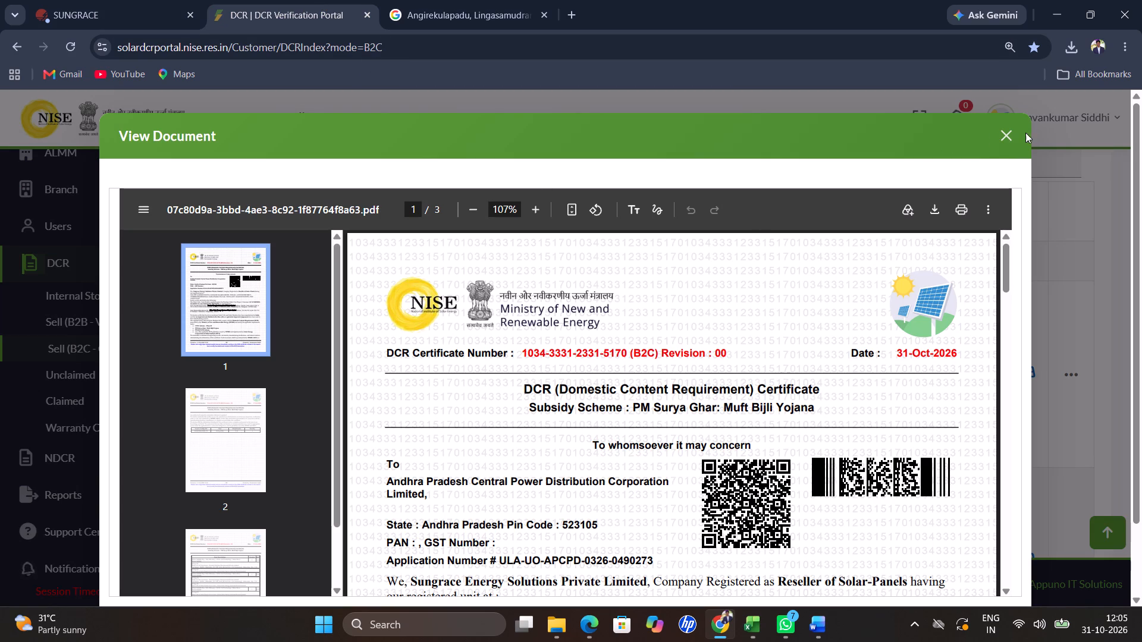
click(1006, 130)
scroll(917, 217, up, 4)
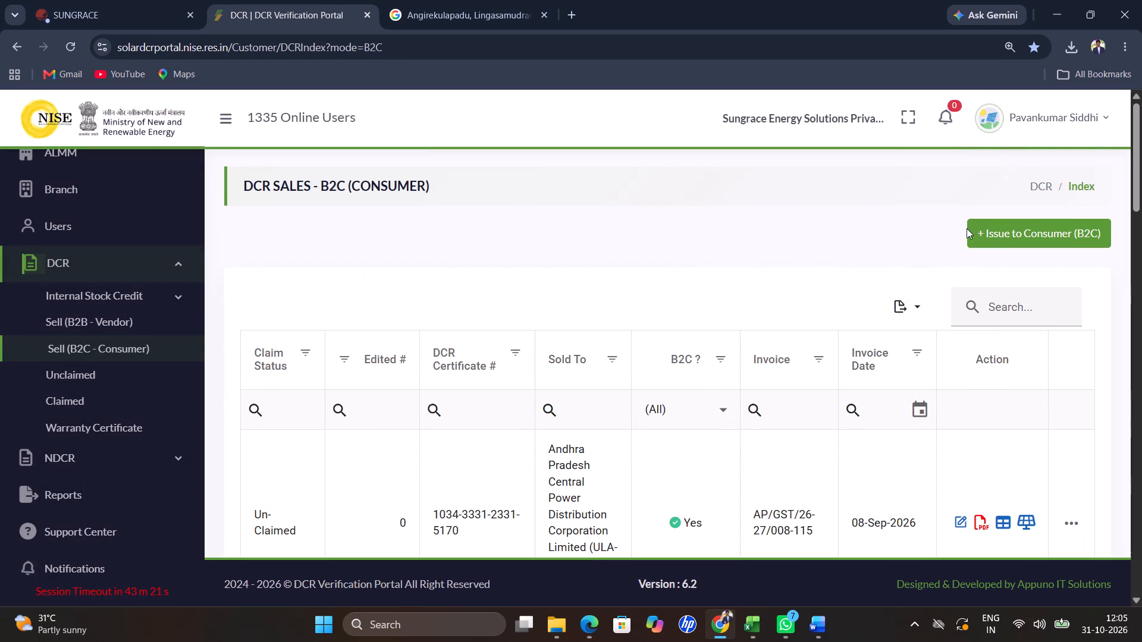
click(996, 232)
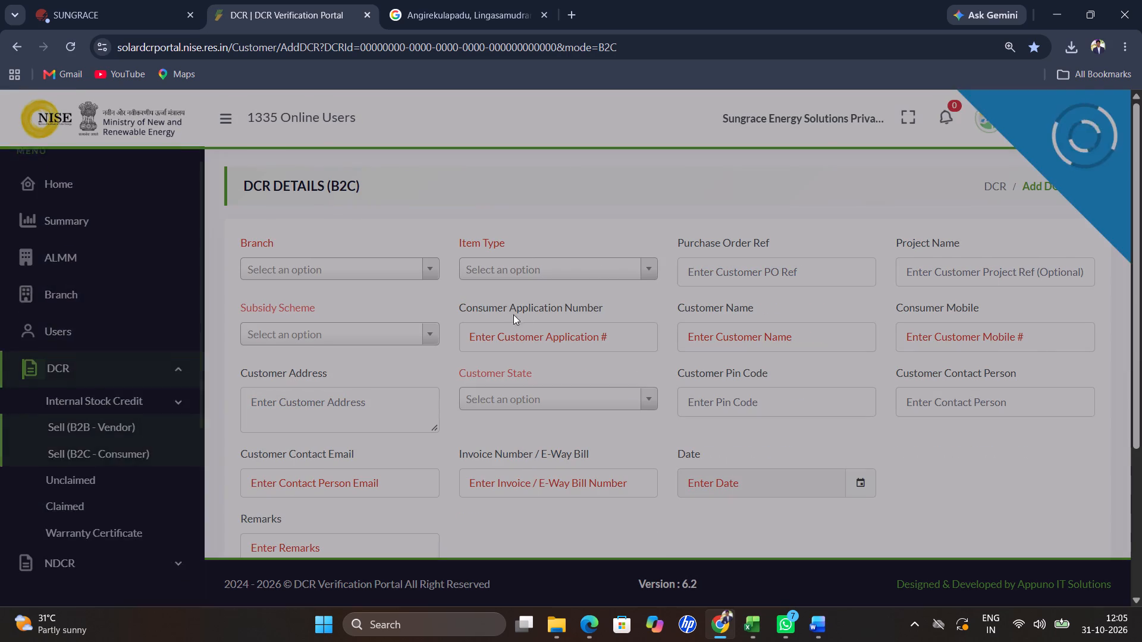
Enter the copied ULA number as Consumer Application Number; choose the Andhra Pradesh branch, PM Surya Ghar: Muft Bijli Yojana scheme and Solar Panels item type.
click(519, 333)
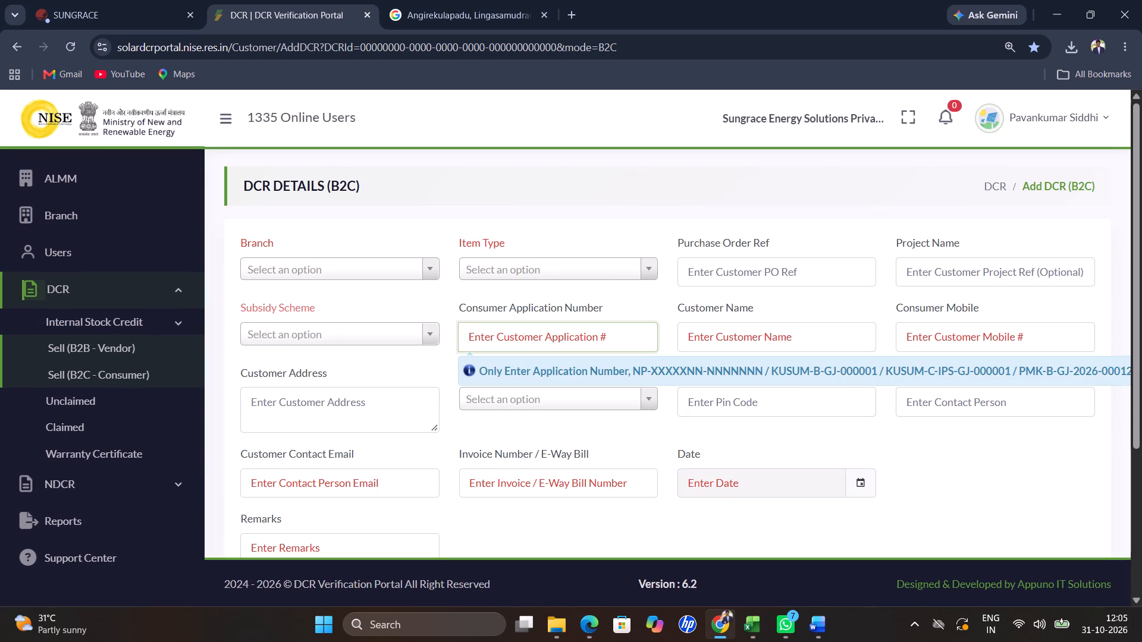
key(ctrl+v)
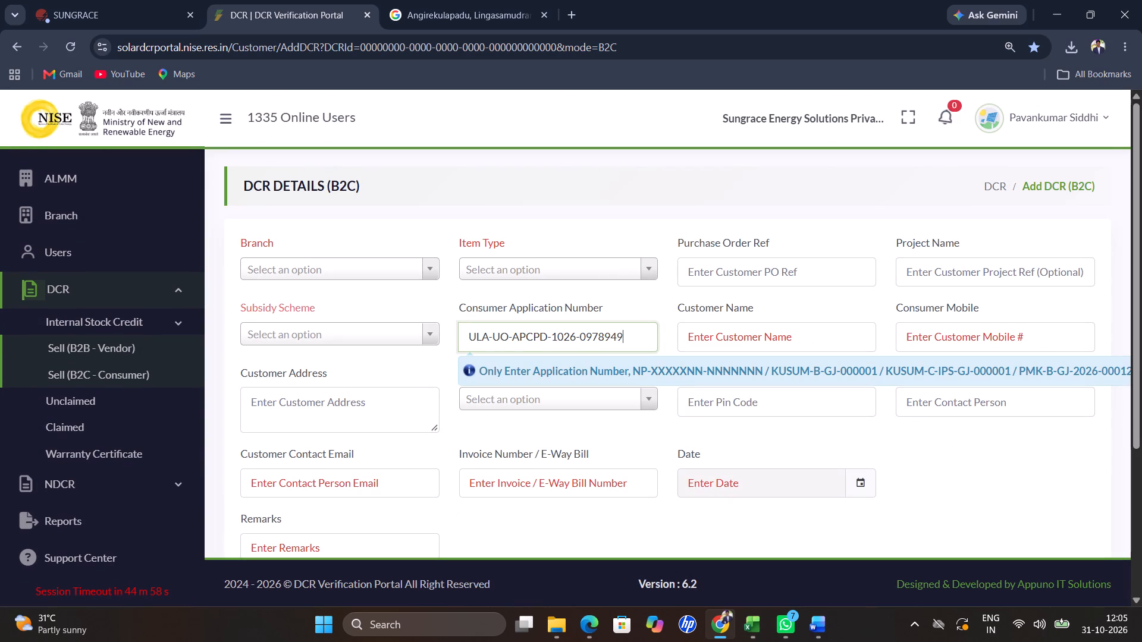
click(355, 267)
click(334, 354)
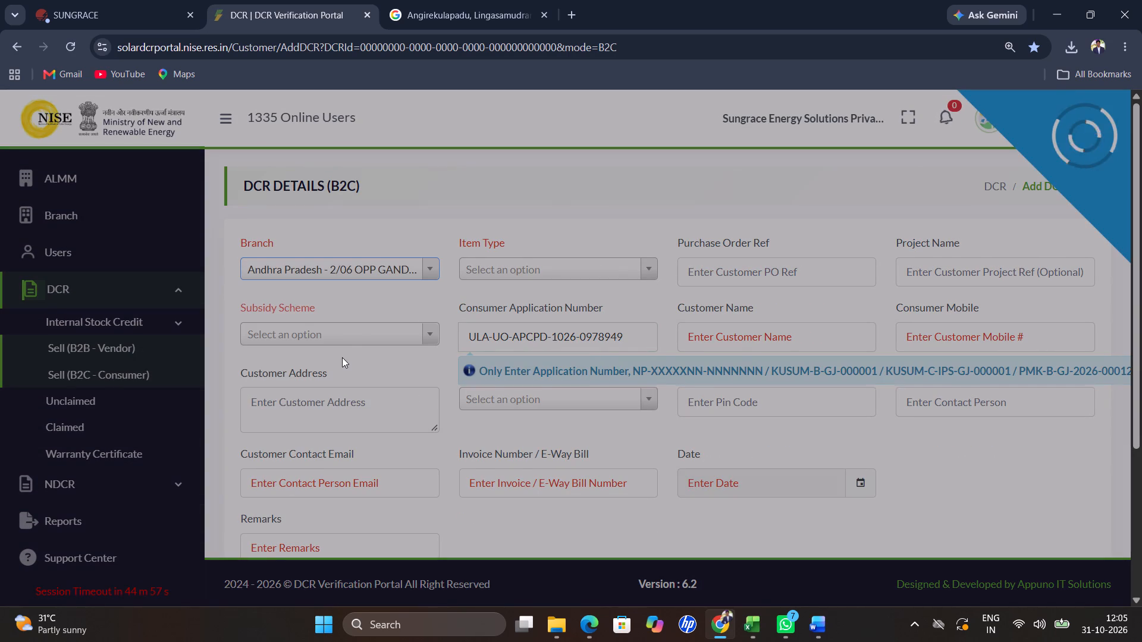
click(345, 332)
click(354, 463)
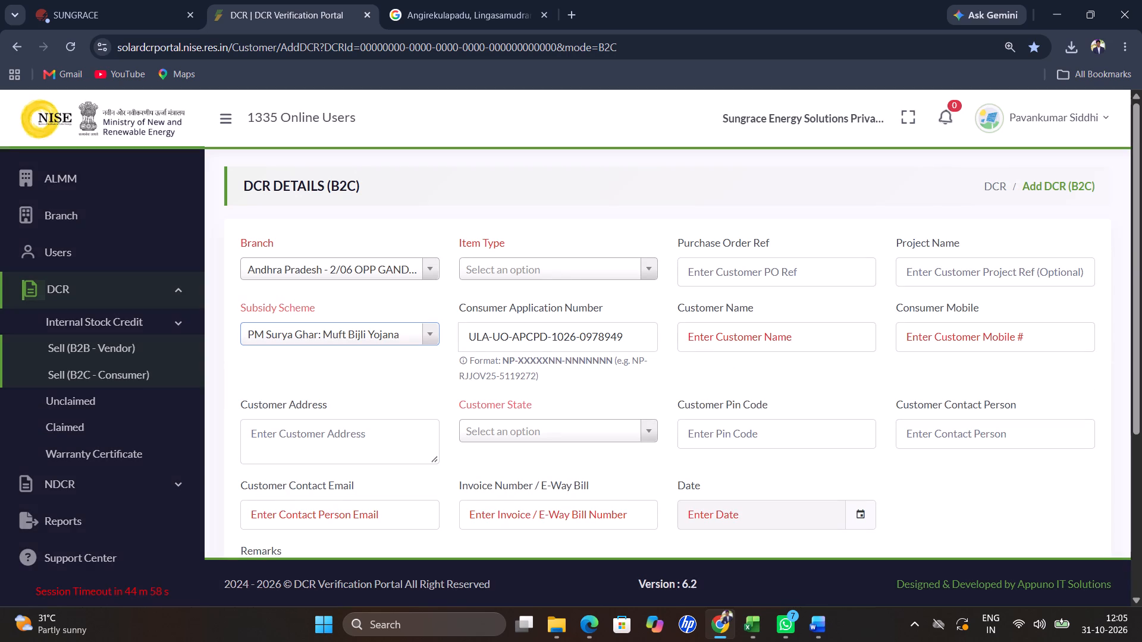
click(559, 257)
click(558, 324)
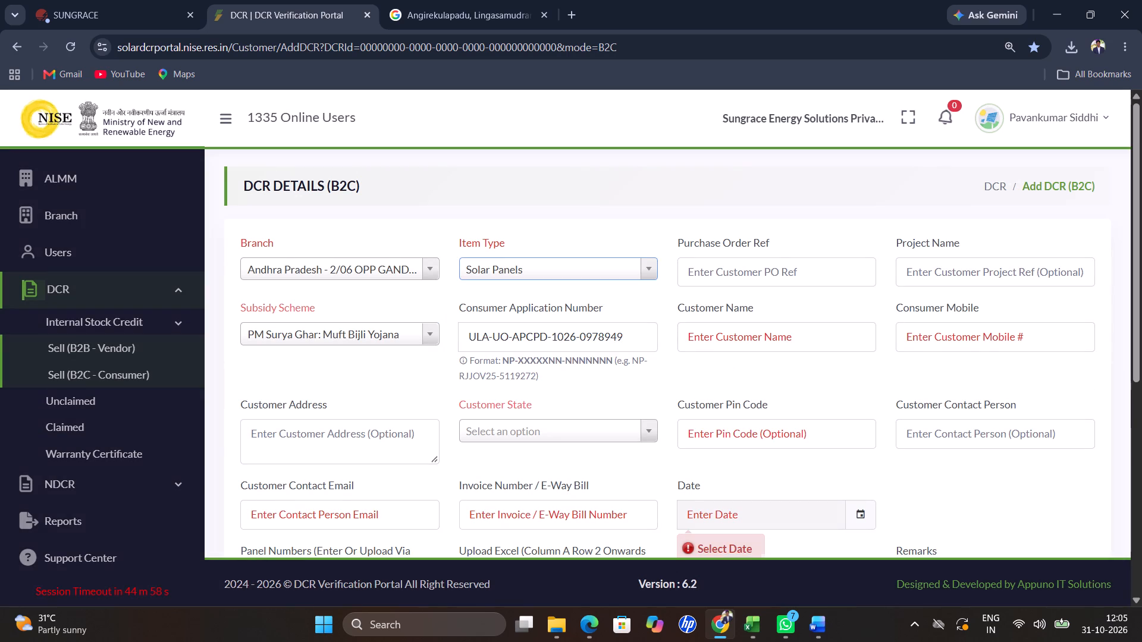
Copy the customer name Andhra Pradesh Central Power Distribution Corporation Limited from the Word document into the form's Customer Name.
click(715, 327)
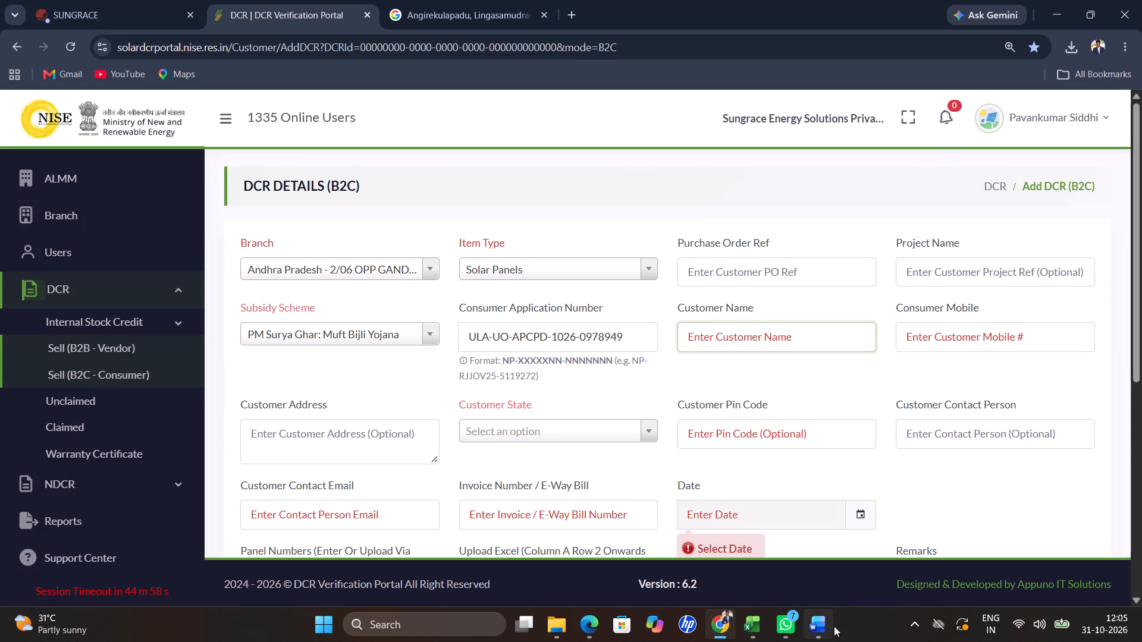
click(814, 565)
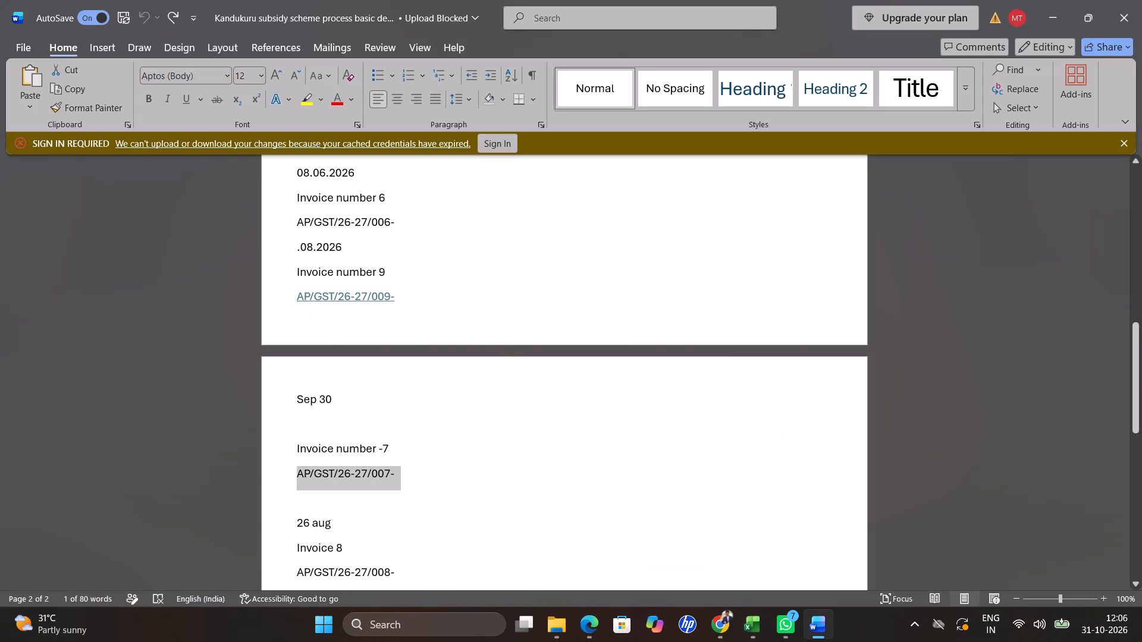
scroll(603, 417, up, 10)
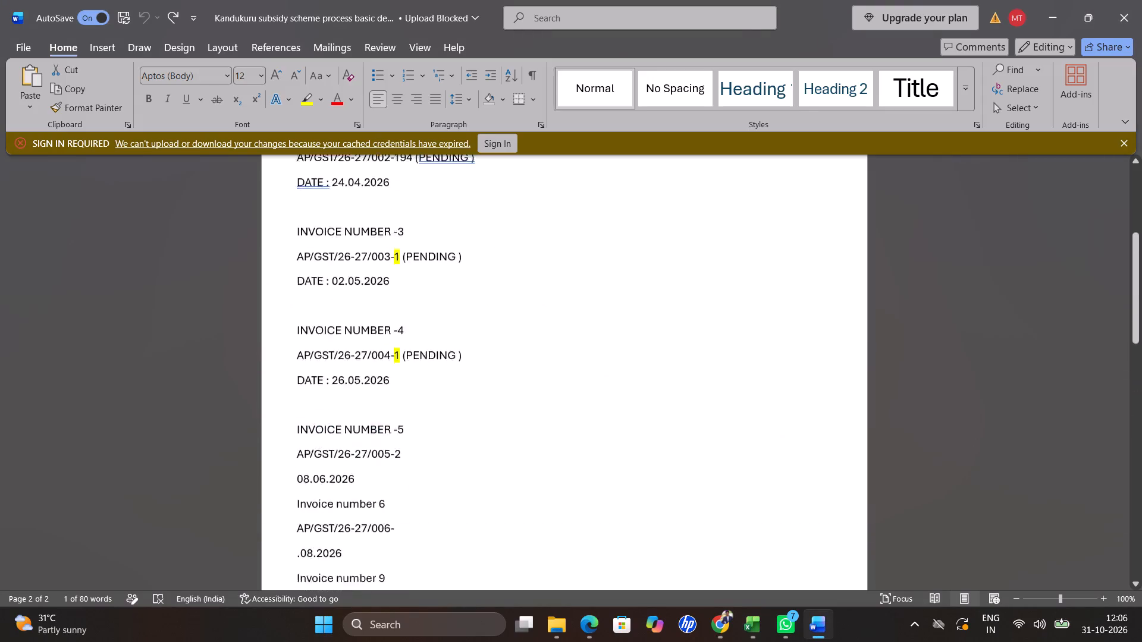
scroll(603, 417, up, 7)
scroll(661, 414, down, 1)
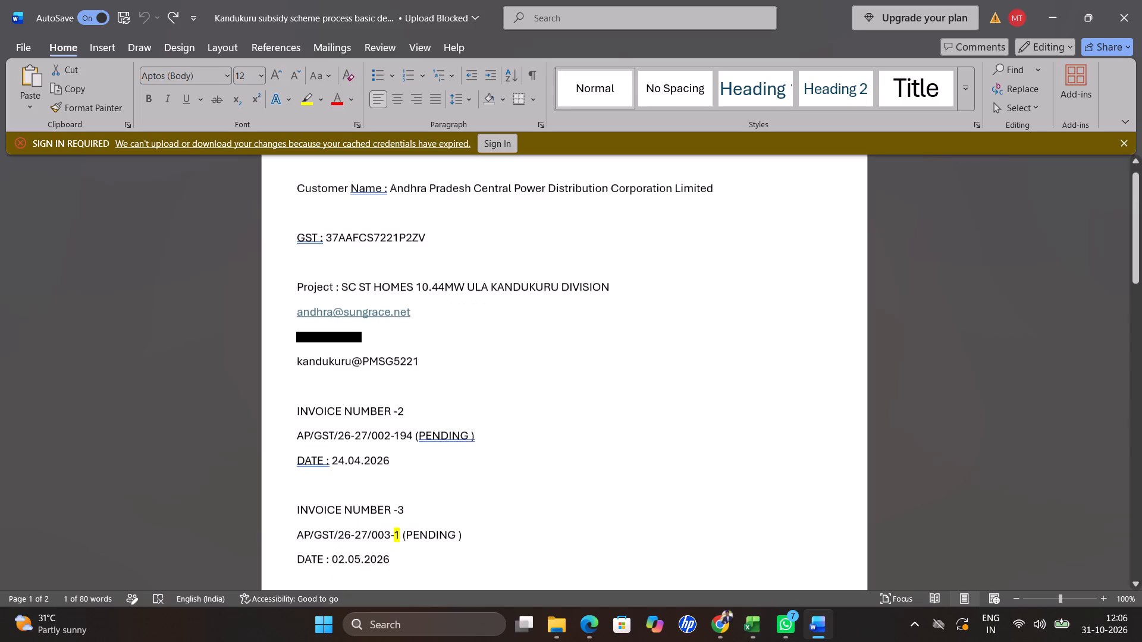
click(739, 566)
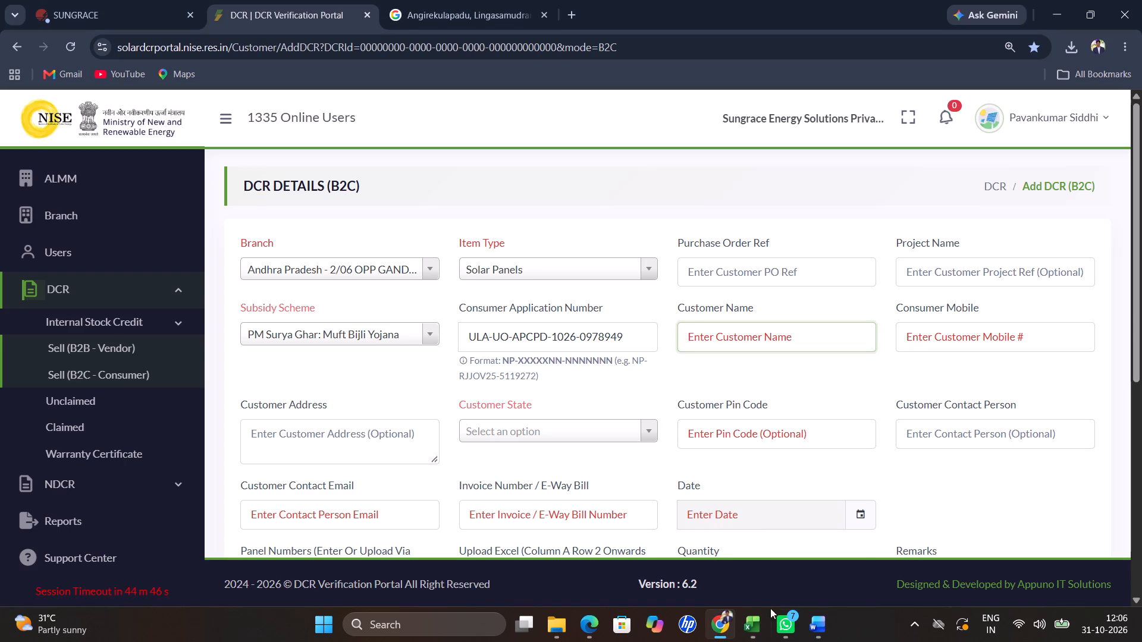
click(814, 594)
scroll(444, 366, up, 3)
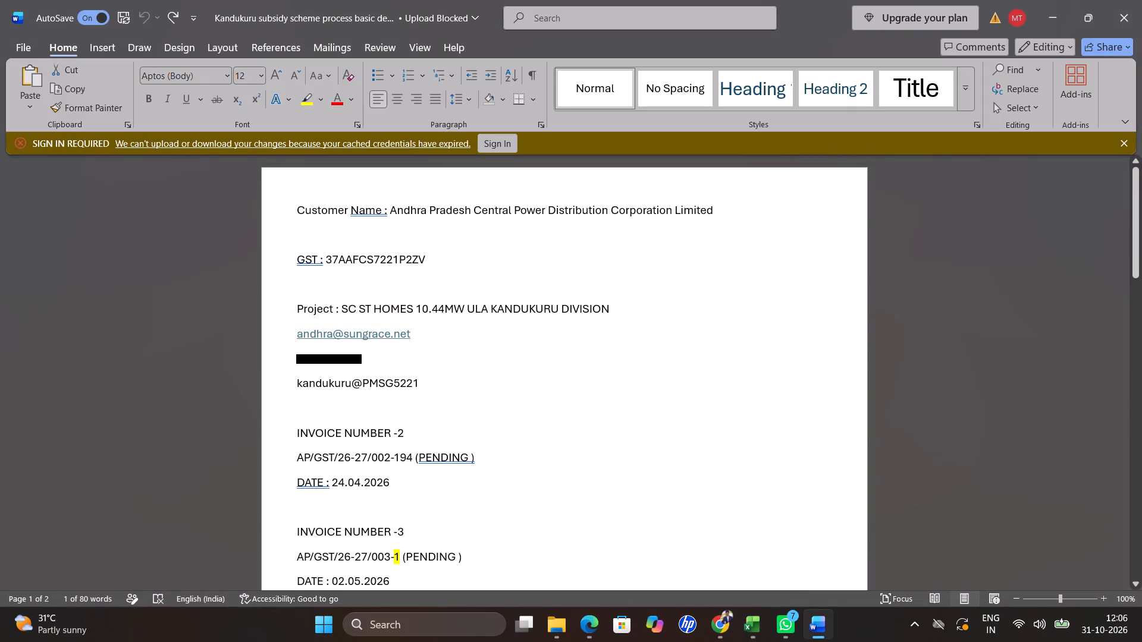
drag(395, 211, 720, 208)
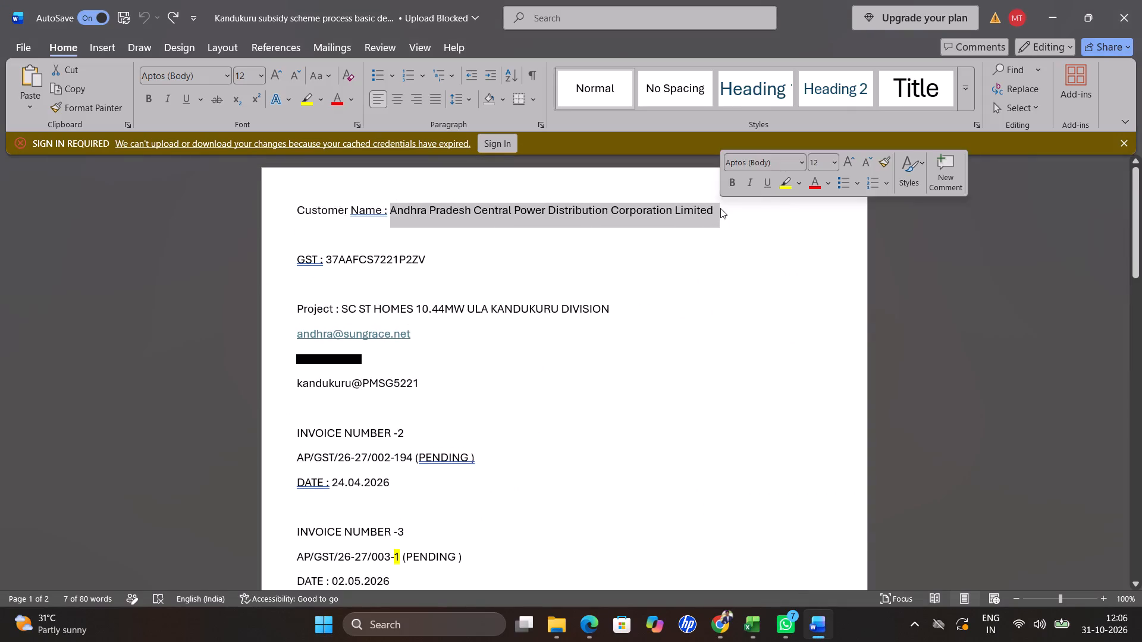
key(ctrl+c)
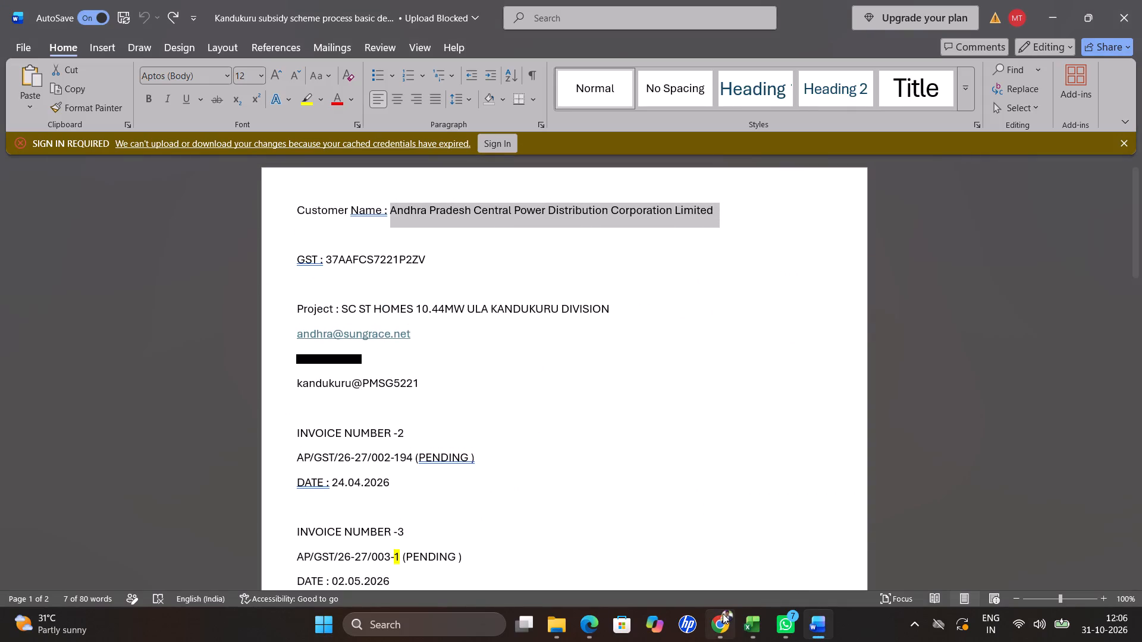
click(730, 553)
key(ctrl+v)
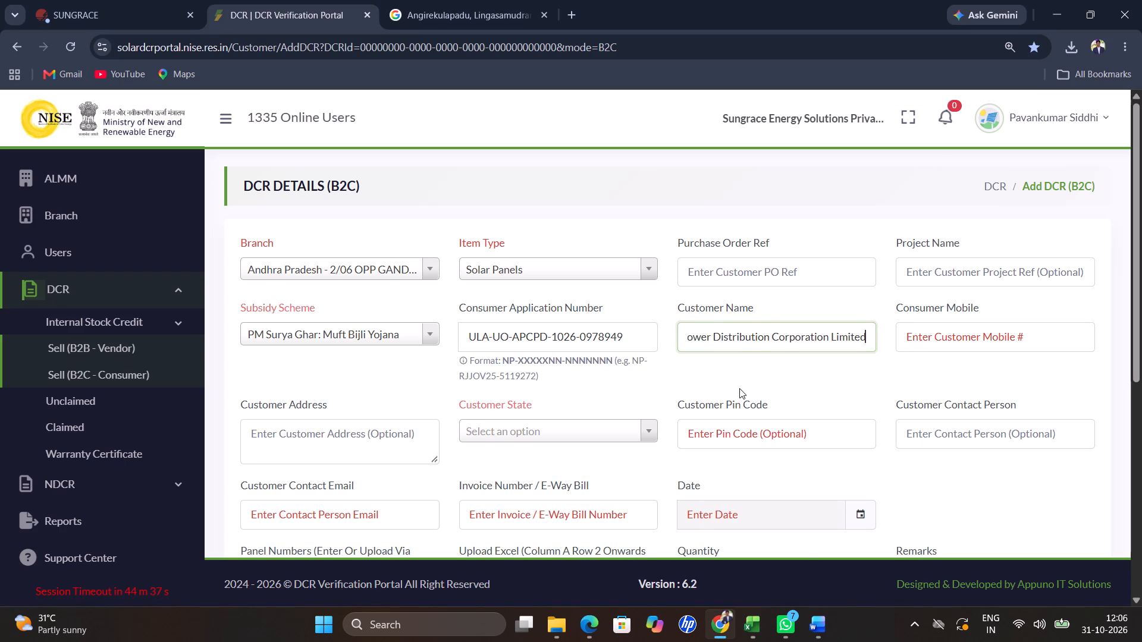
Copy the project name SC ST HOMES 10.44MW ULA KANDUKURU DIVISION from the Word document into the form's Project Name.
click(940, 262)
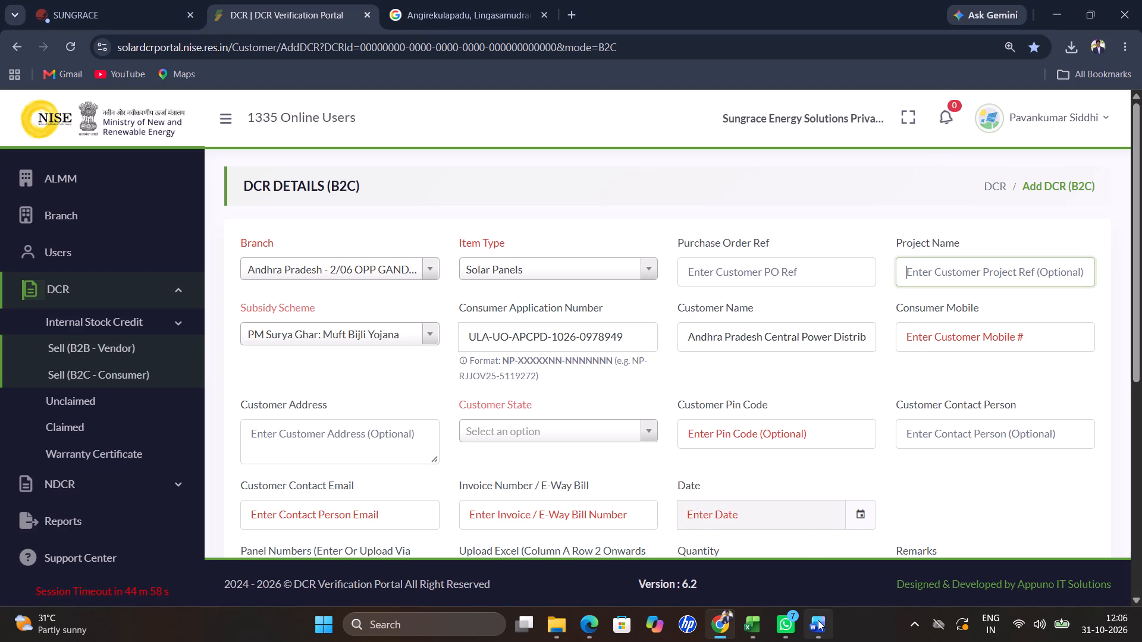
drag(817, 542, 807, 546)
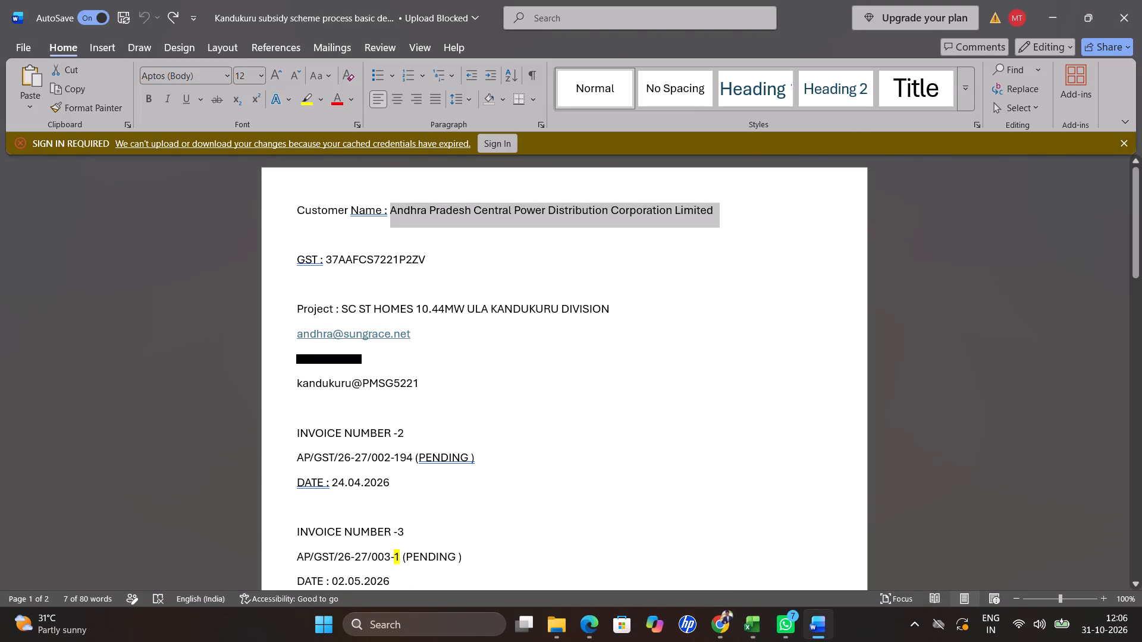
drag(350, 308, 625, 321)
click(625, 321)
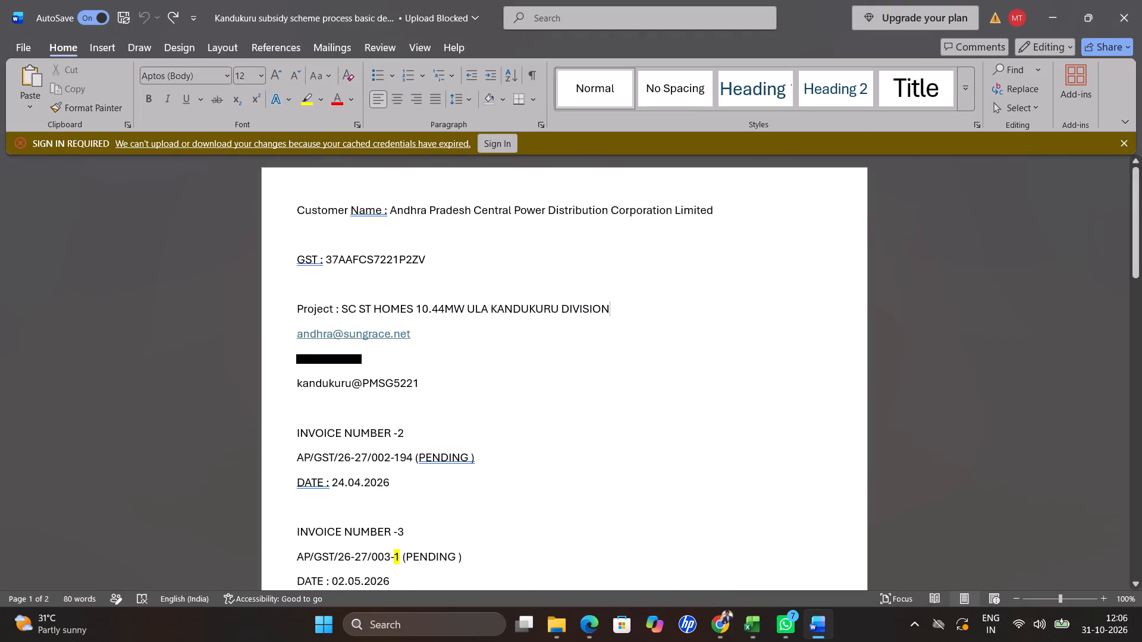
drag(340, 306, 343, 306)
drag(343, 306, 613, 351)
click(585, 420)
drag(346, 308, 662, 307)
key(ctrl+c)
key(ctrl+c)
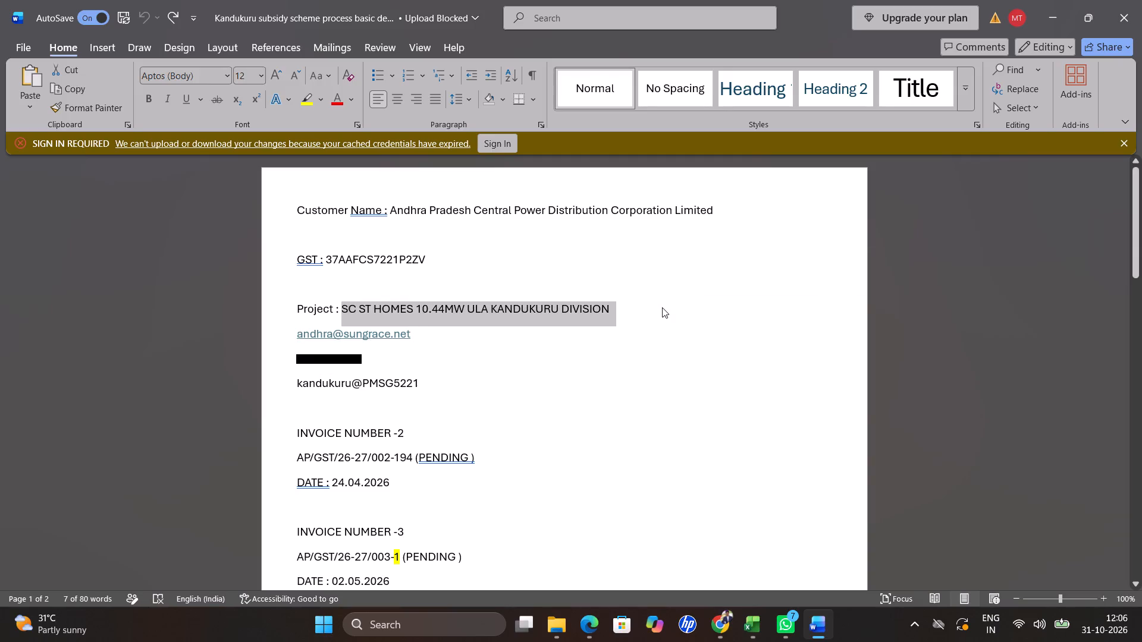
click(742, 533)
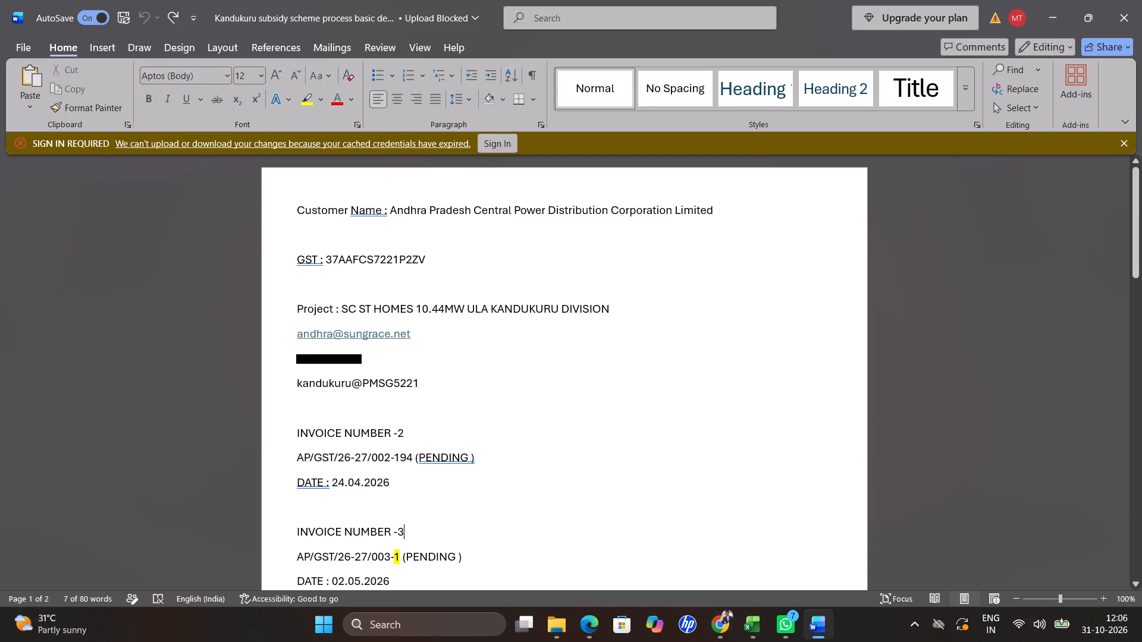
click(718, 564)
key(ctrl+v)
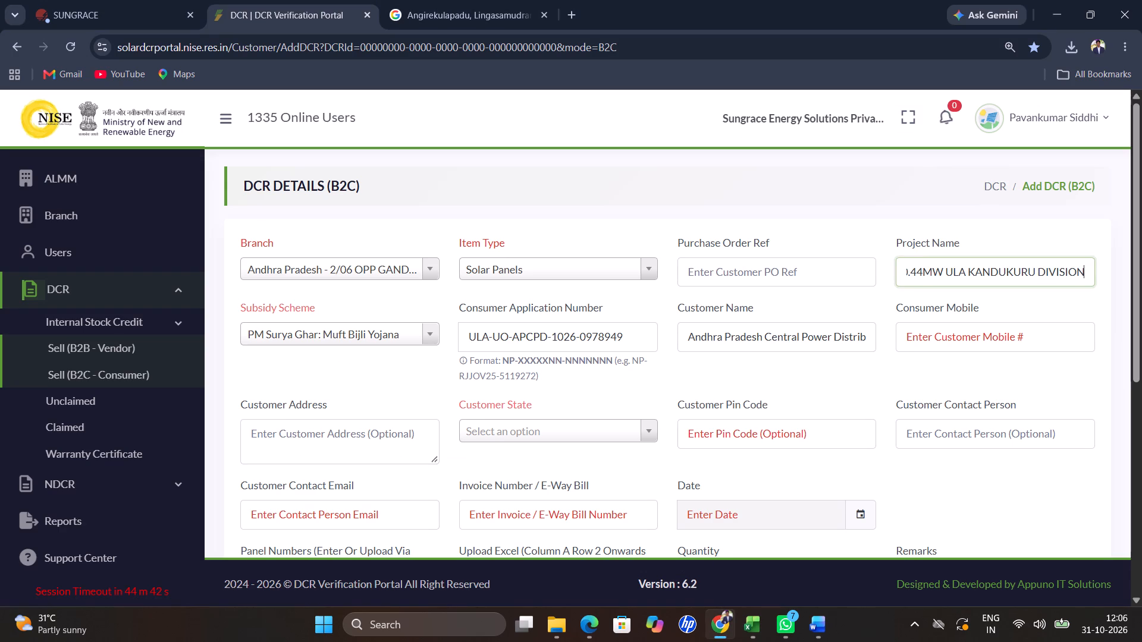
click(917, 332)
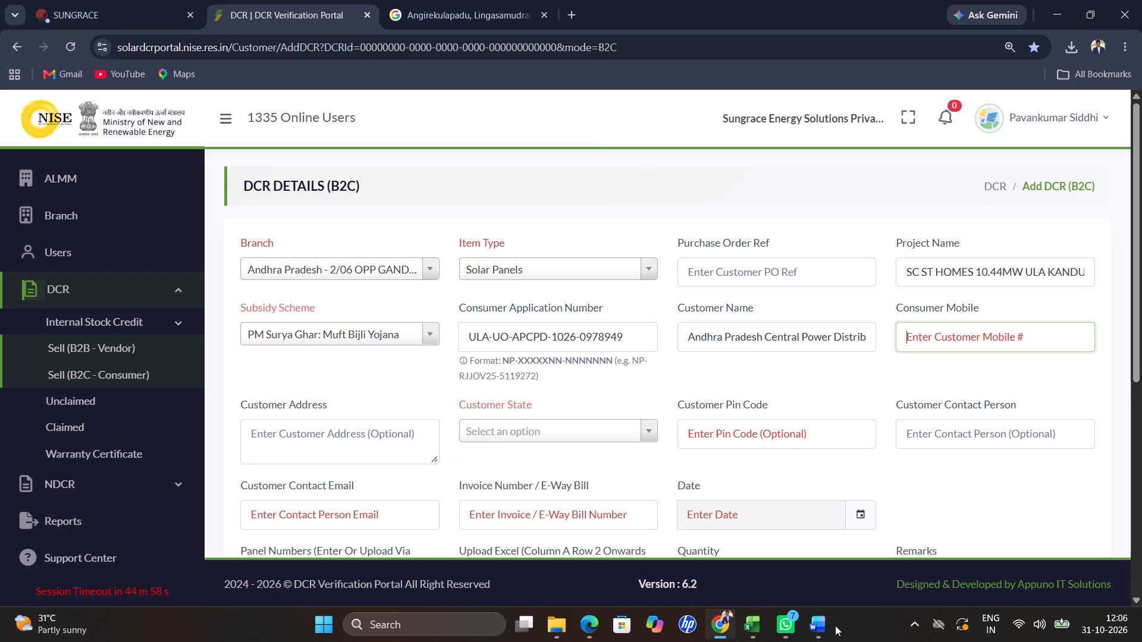
click(808, 554)
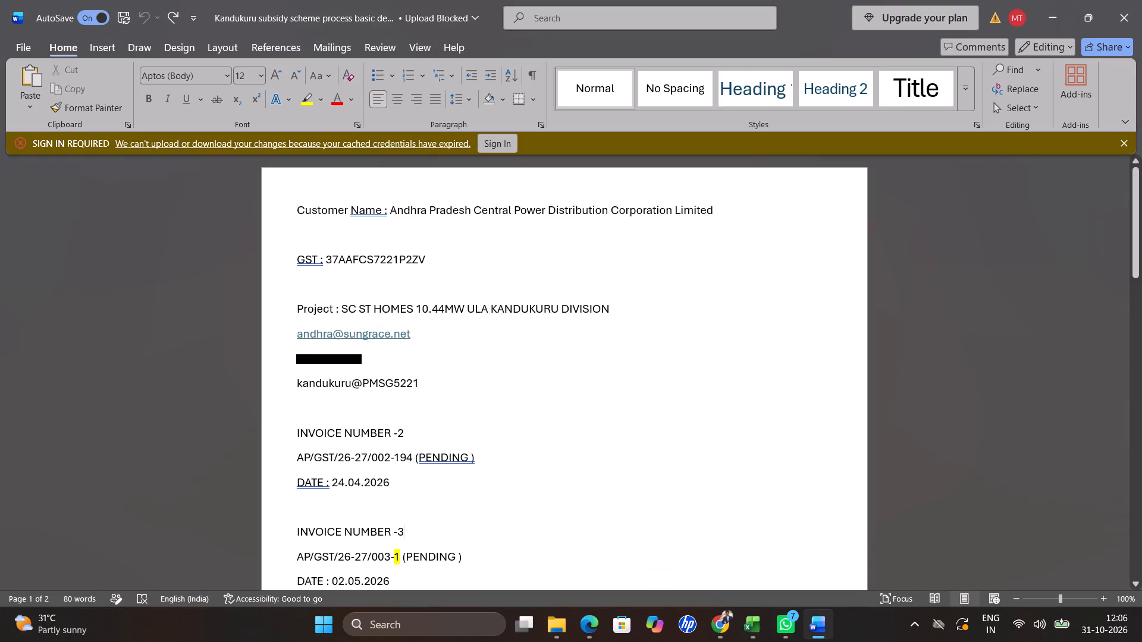
drag(390, 358, 271, 364)
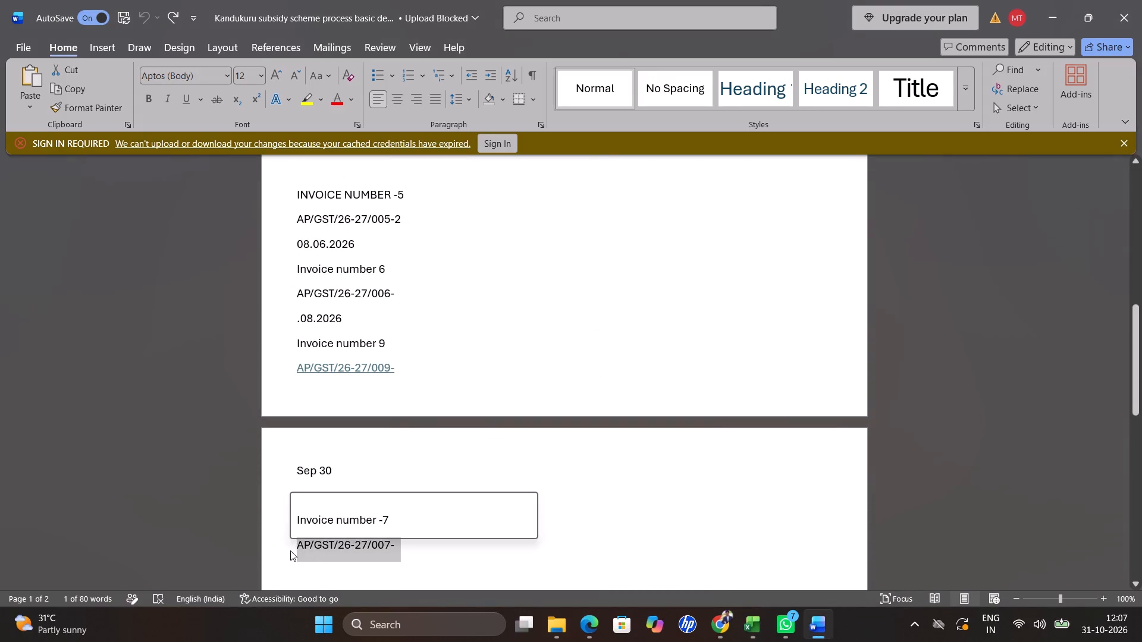
ctrl+click(290, 550)
key(ctrl+c)
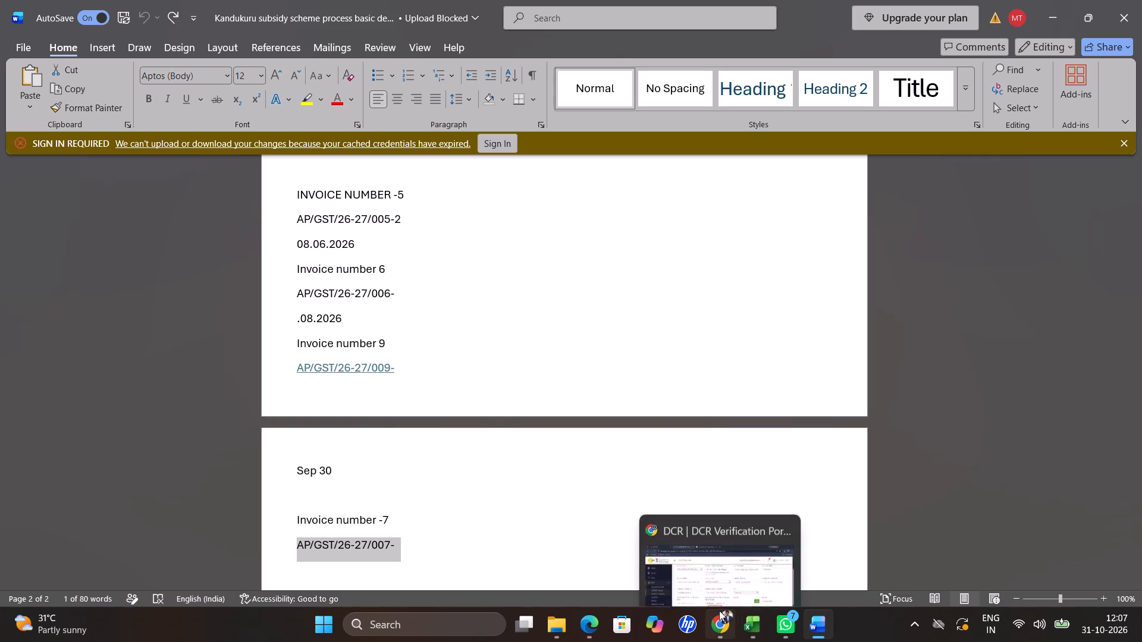
click(717, 556)
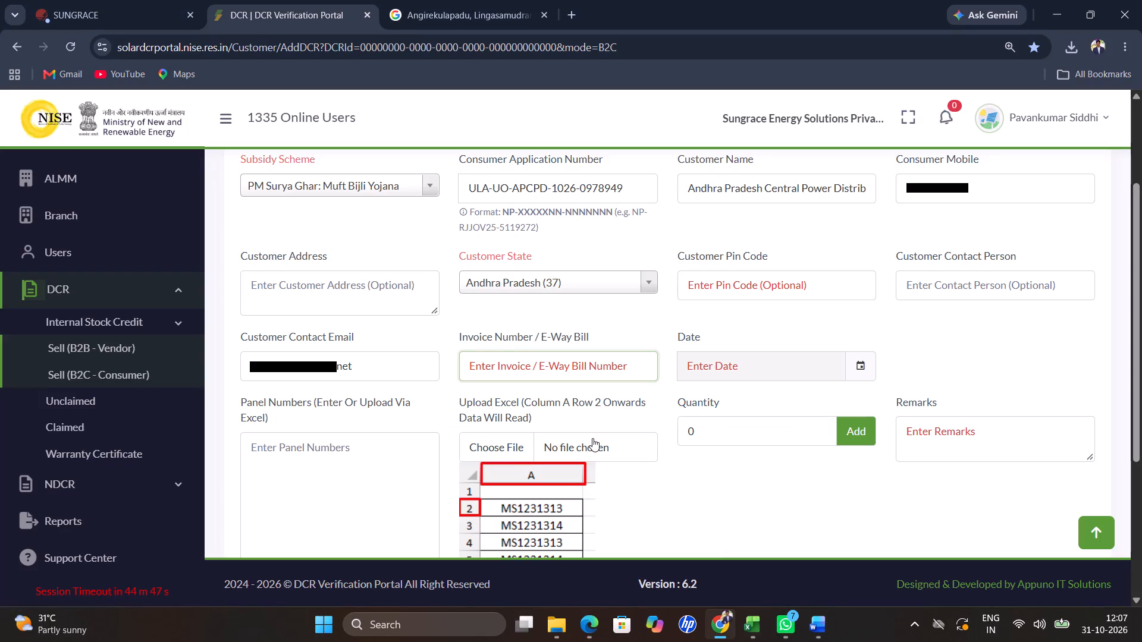
key(ctrl+v)
key(Left)
key(BackSpace)
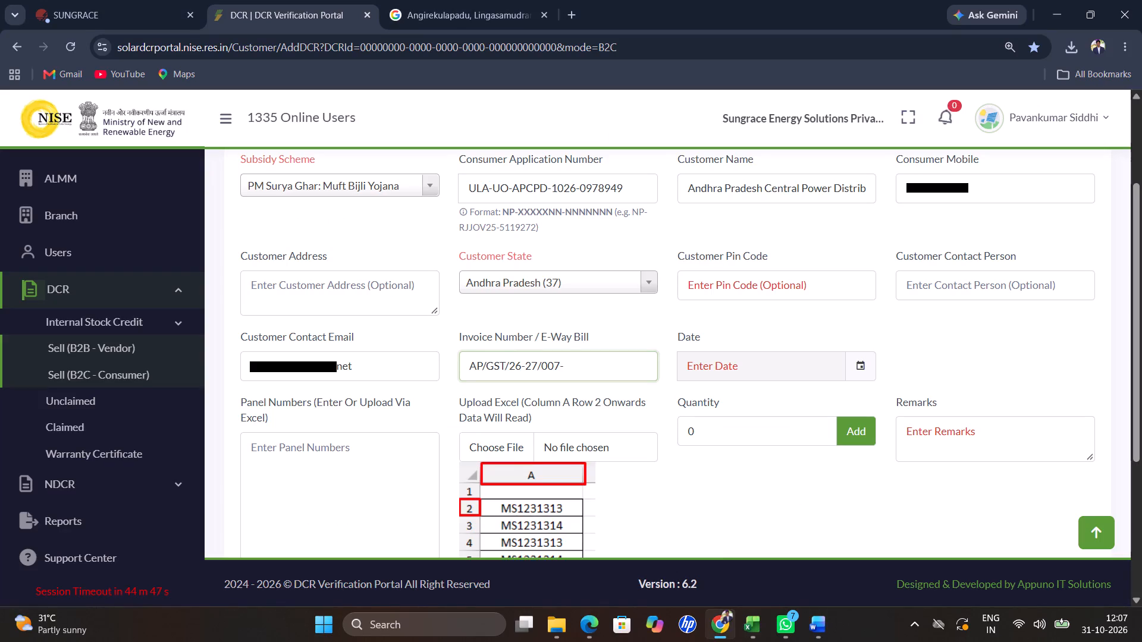
key(8)
key(Right)
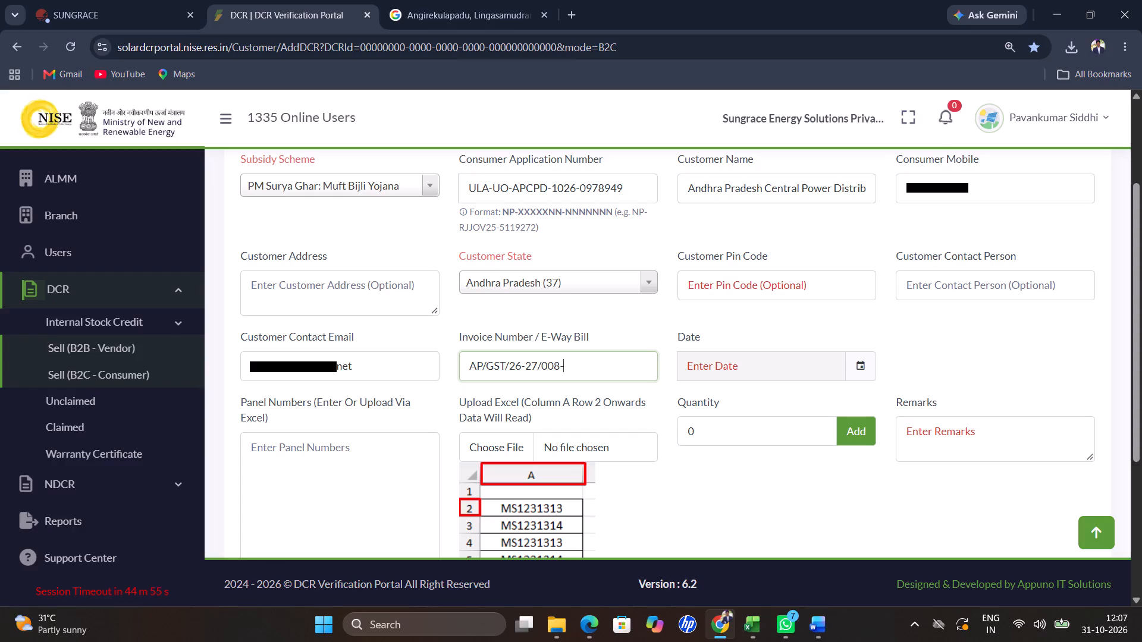
text(116)
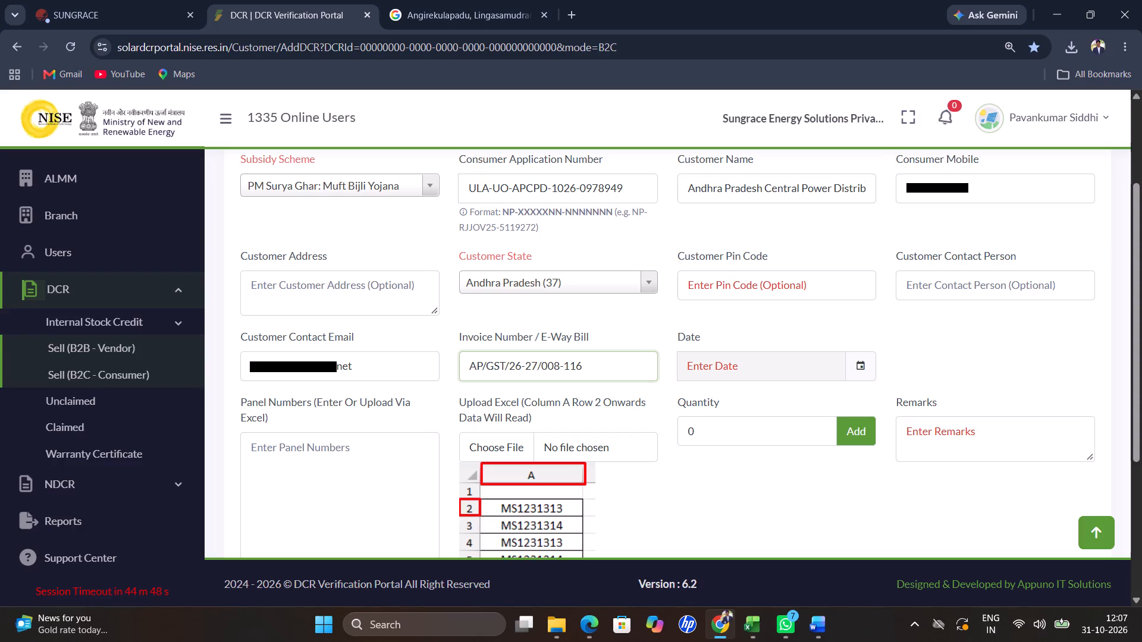
Set the invoice date to 08-Sep-2026.
click(722, 366)
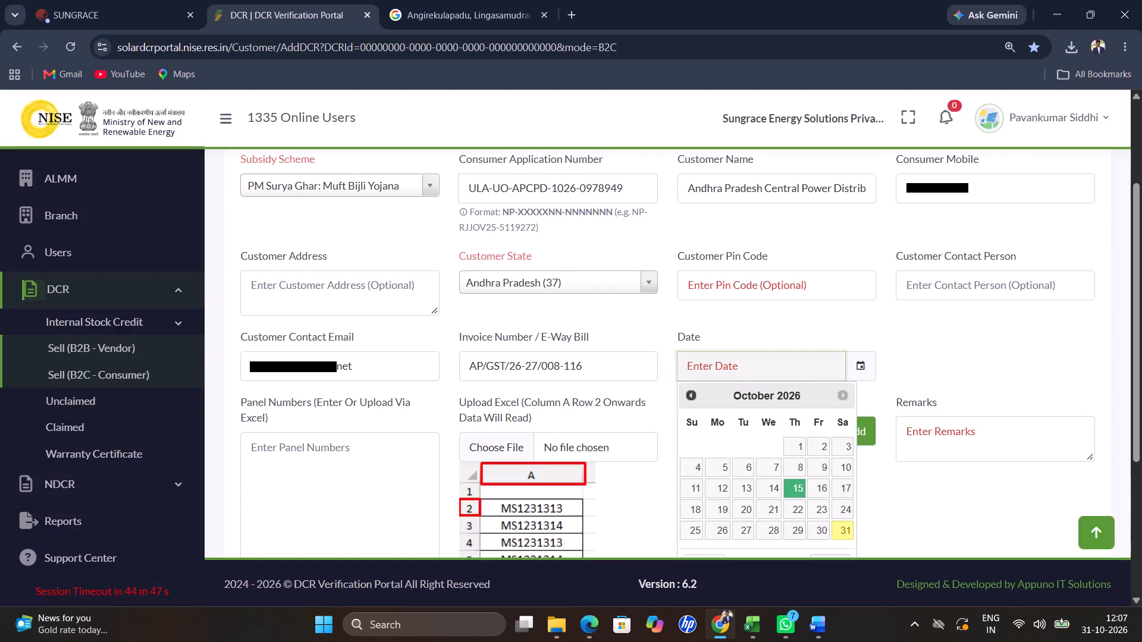
click(698, 398)
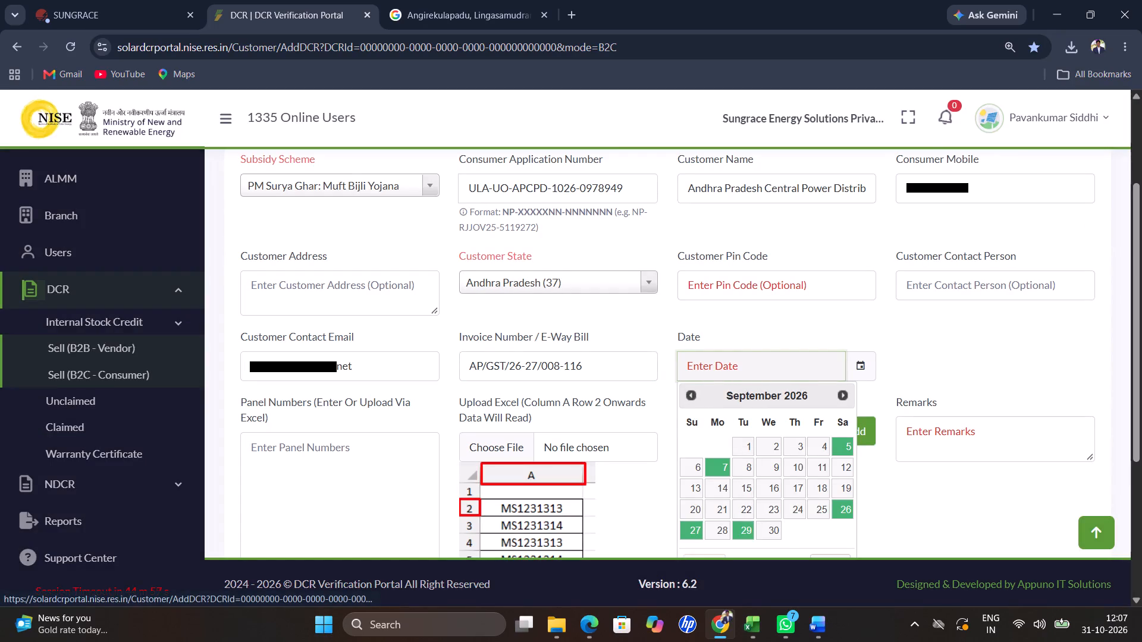
click(748, 458)
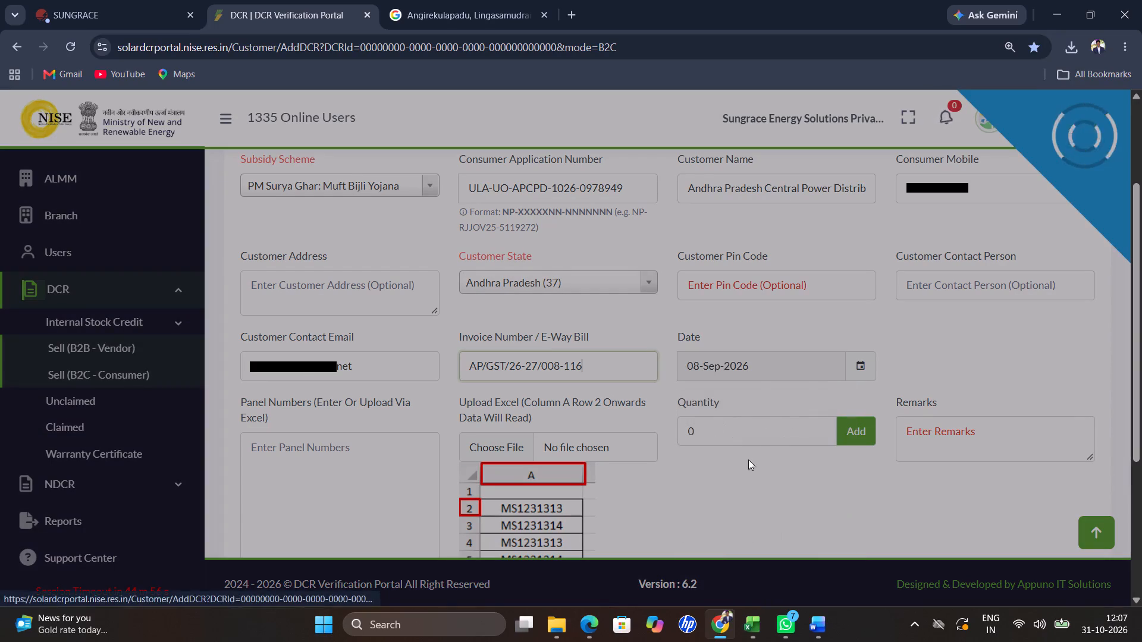
Copy the Panel Serial Numbers from the SUNGRACE work order's Quick Copy Details into the form's Panel Numbers field.
scroll(714, 306, down, 2)
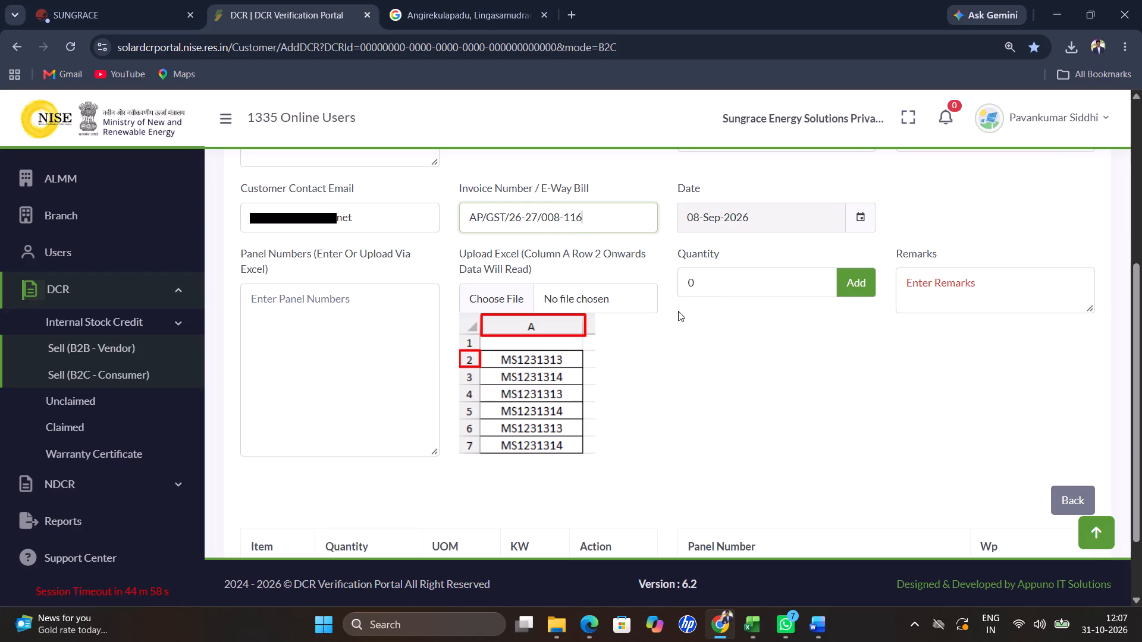
click(411, 373)
click(85, 0)
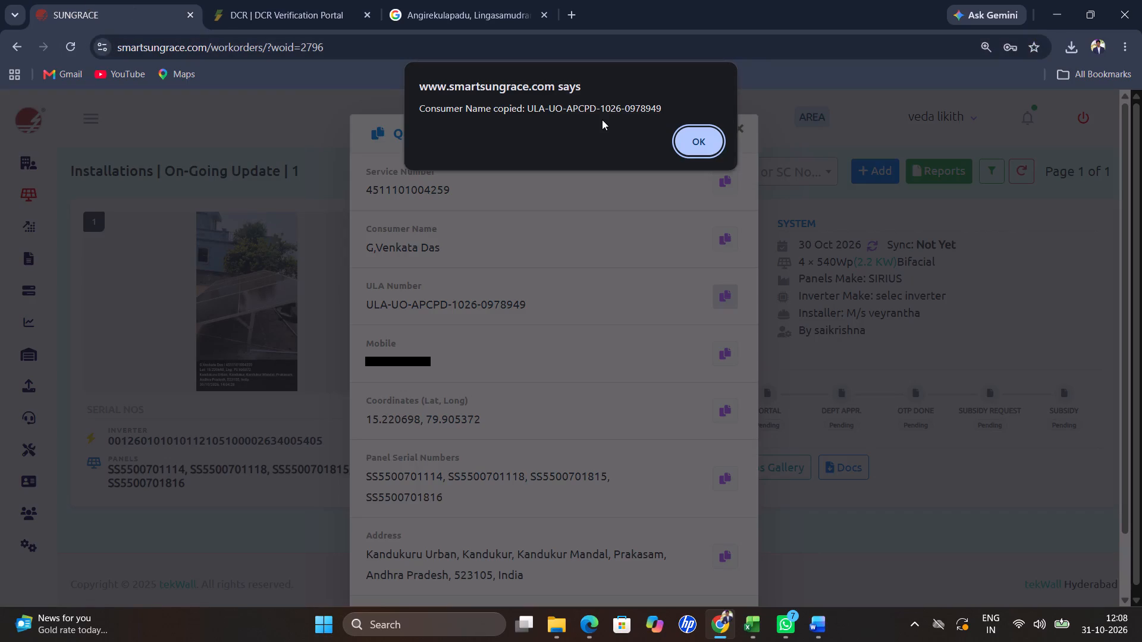
click(710, 146)
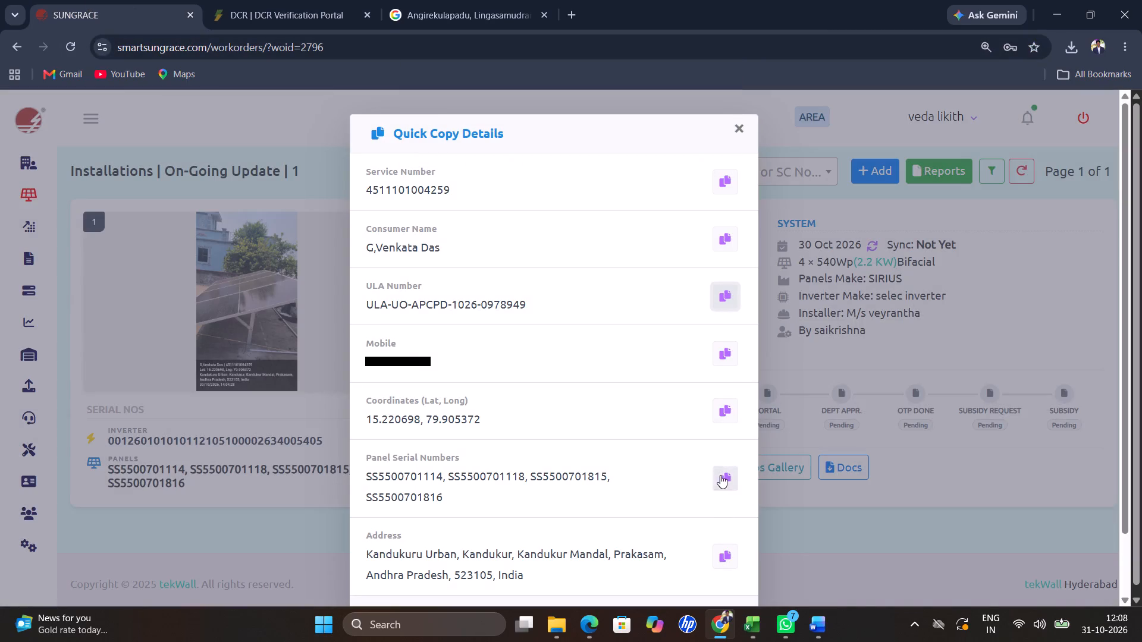
click(720, 475)
click(295, 18)
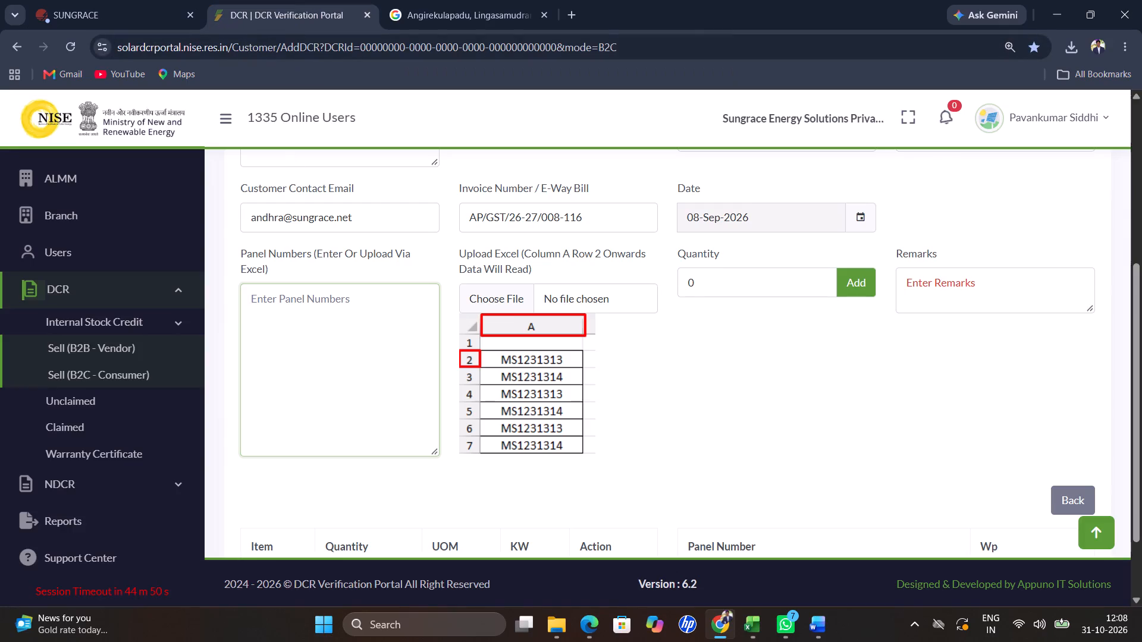
key(ctrl+v)
ctrl+click(294, 372)
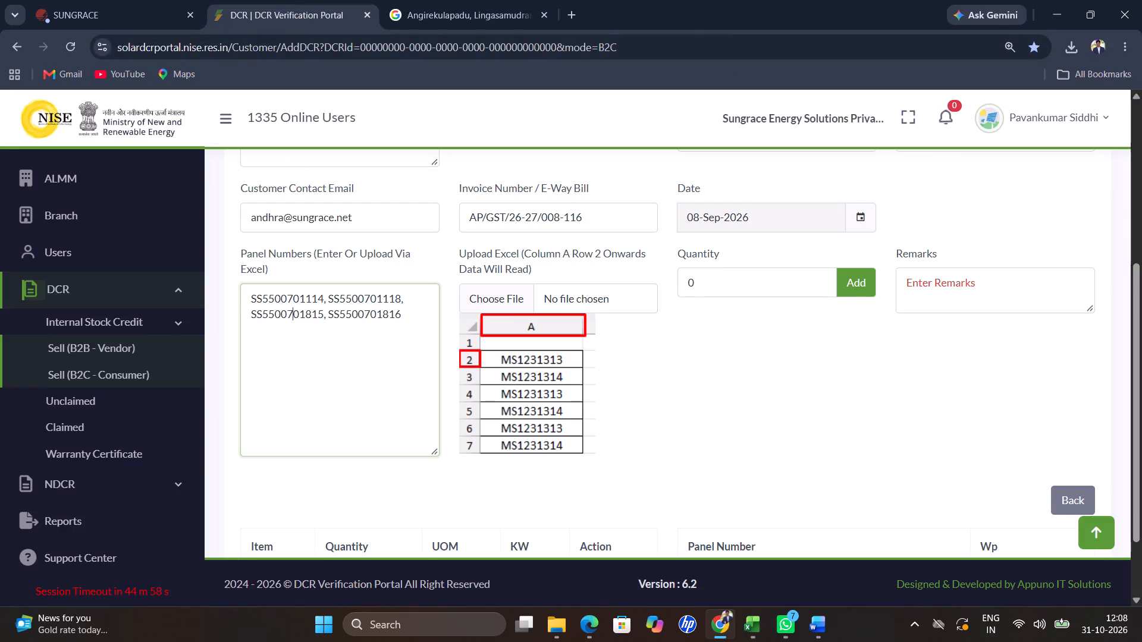
key(Right)
key(Right)
key(Right)
key(Right)
key(Right)
key(Right)
key(Right)
key(BackSpace)
key(BackSpace)
key(Return)
key(Up)
key(Up)
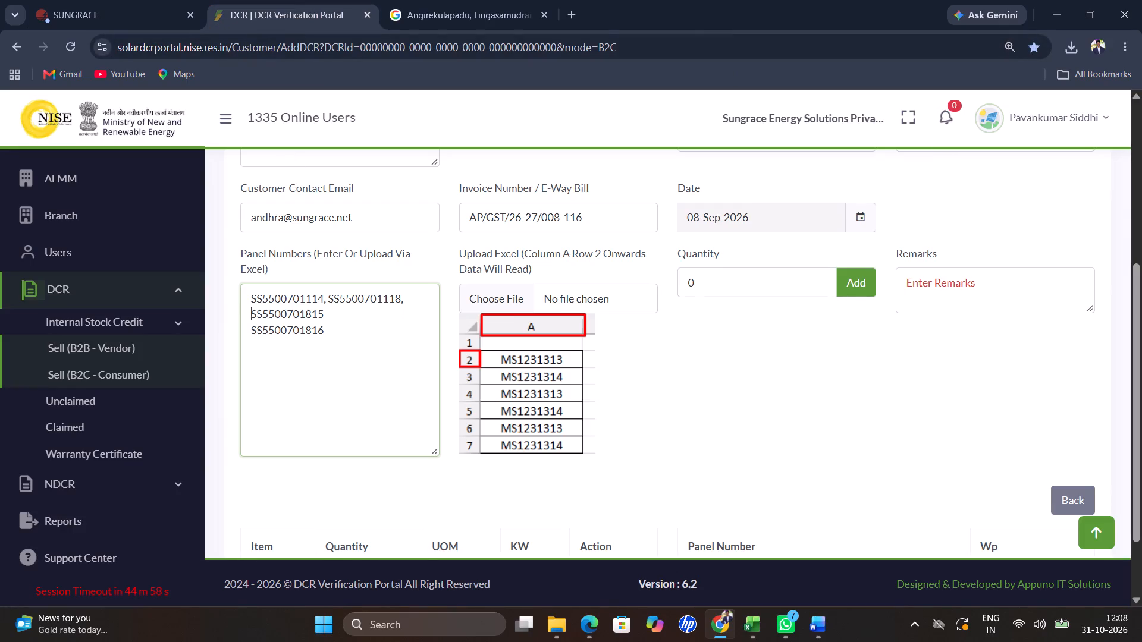
key(Right)
key(Right)
key(Right)
key(Right)
key(Right)
key(Right)
key(Right)
key(Right)
key(Right)
key(Right)
key(Right)
key(Right)
key(Right)
key(Right)
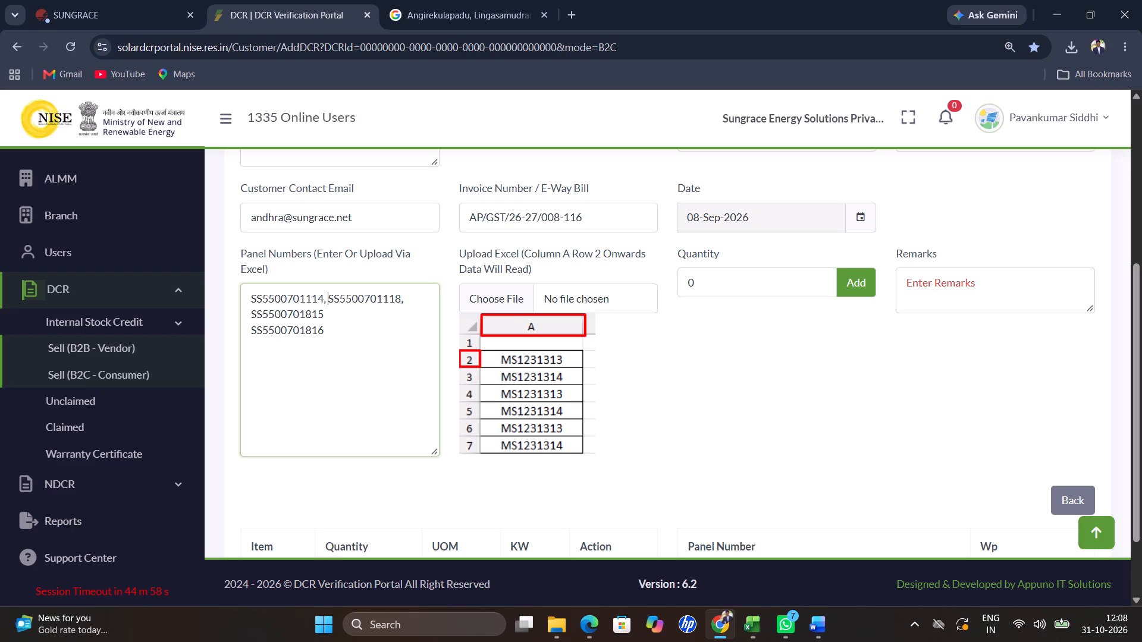
key(BackSpace)
key(BackSpace)
key(Return)
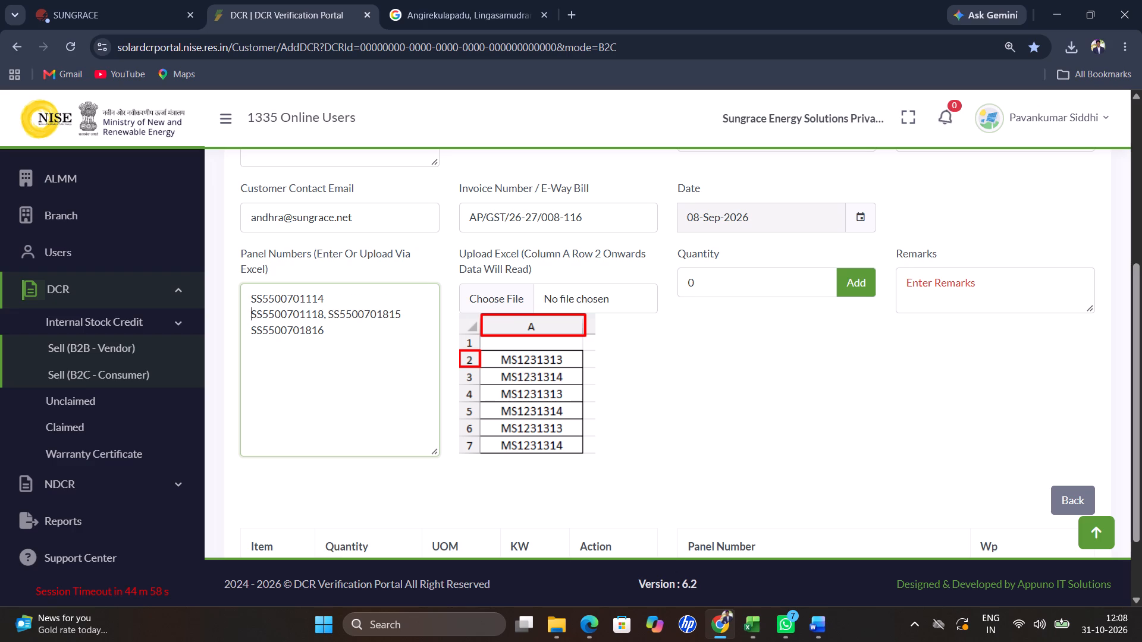
key(Right)
key(Right)
key(Right)
key(Right)
key(Right)
key(Right)
key(Right)
key(Right)
key(Right)
key(Right)
key(Right)
key(Right)
key(Right)
key(Right)
key(BackSpace)
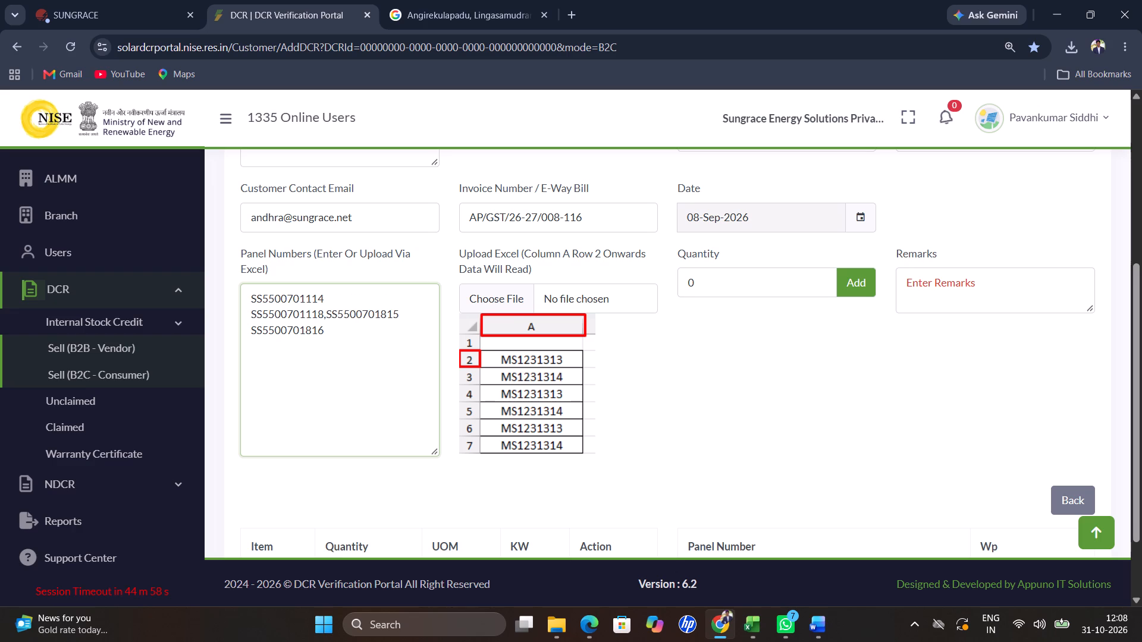
key(BackSpace)
key(Return)
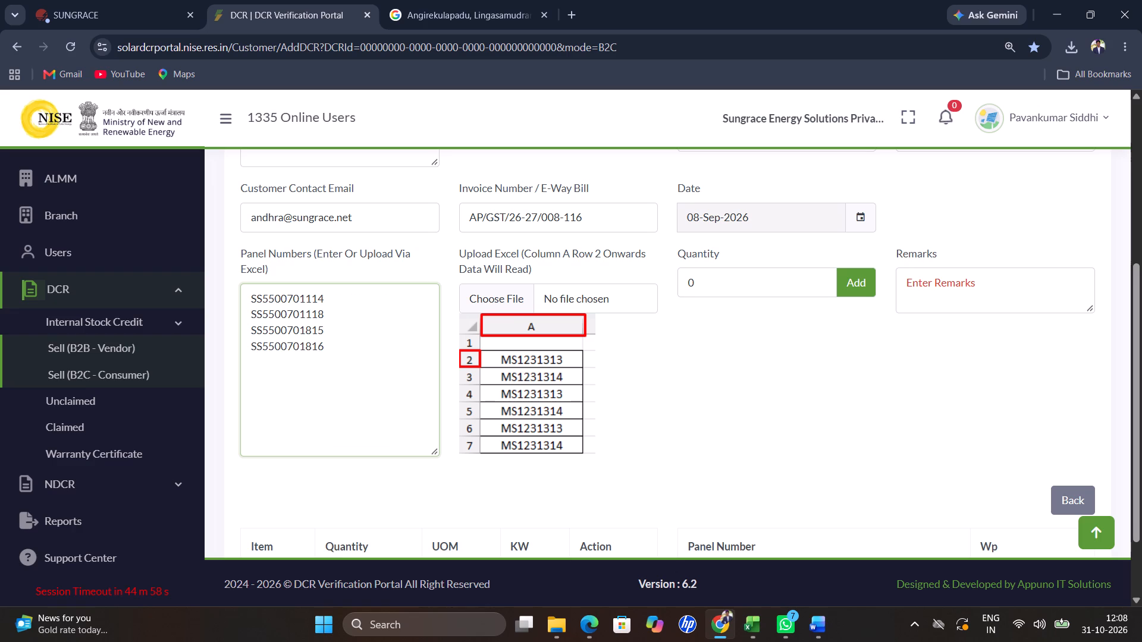
Set the quantity to 4 and add the entered panel numbers to the DCR.
click(719, 294)
scroll(719, 294, up, 4)
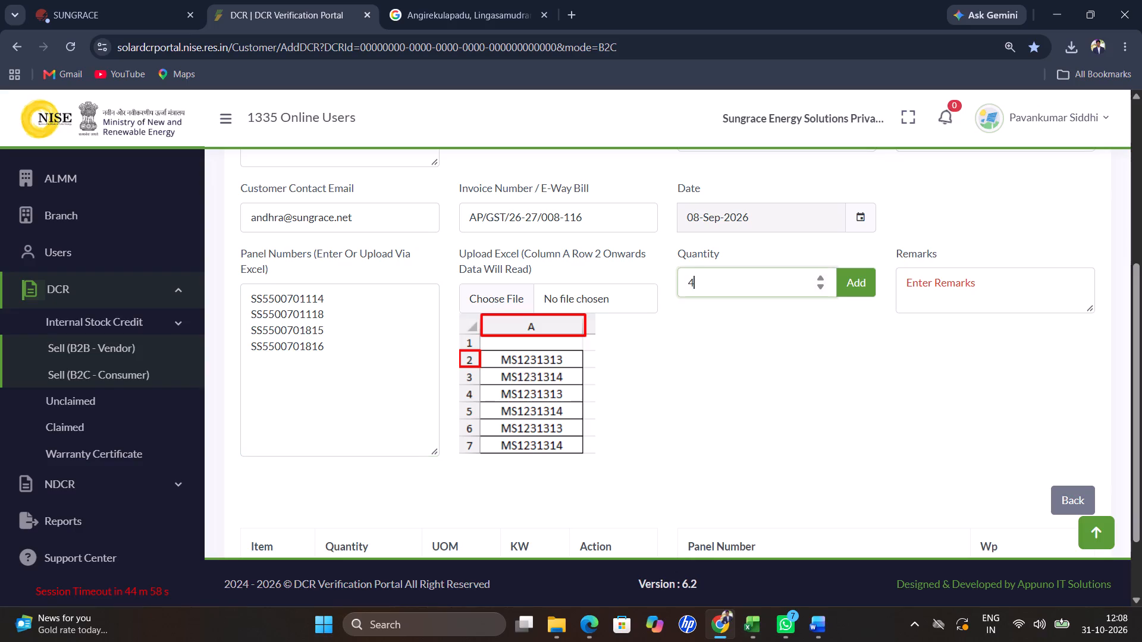
click(876, 284)
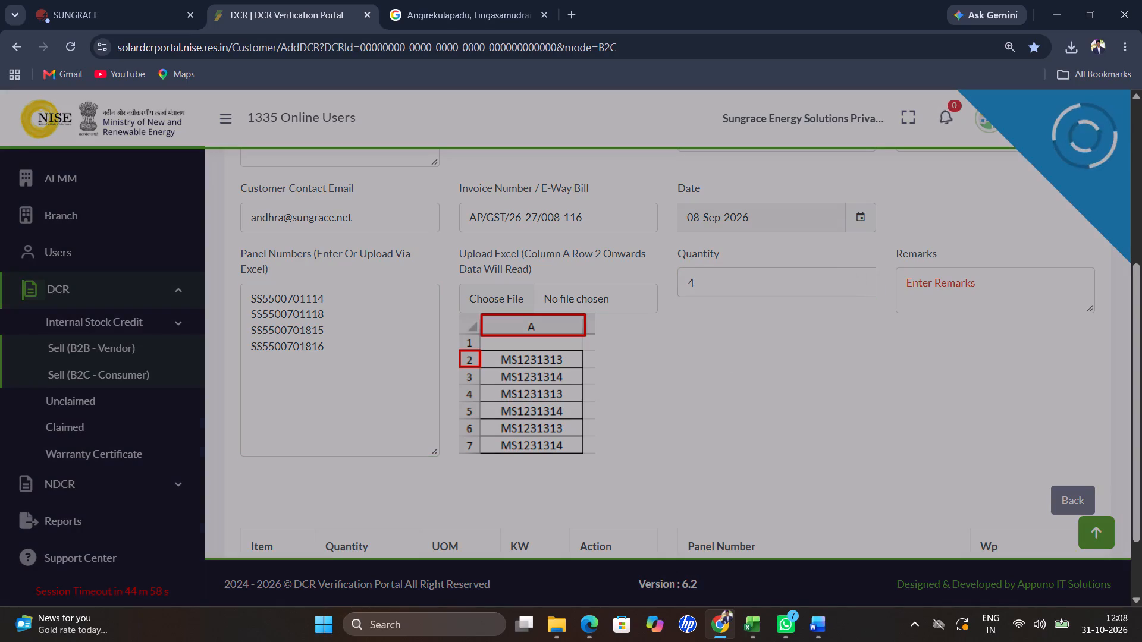
Copy the Address from the SUNGRACE work order's Quick Copy Details into the DCR form's Remarks field.
click(948, 293)
click(100, 0)
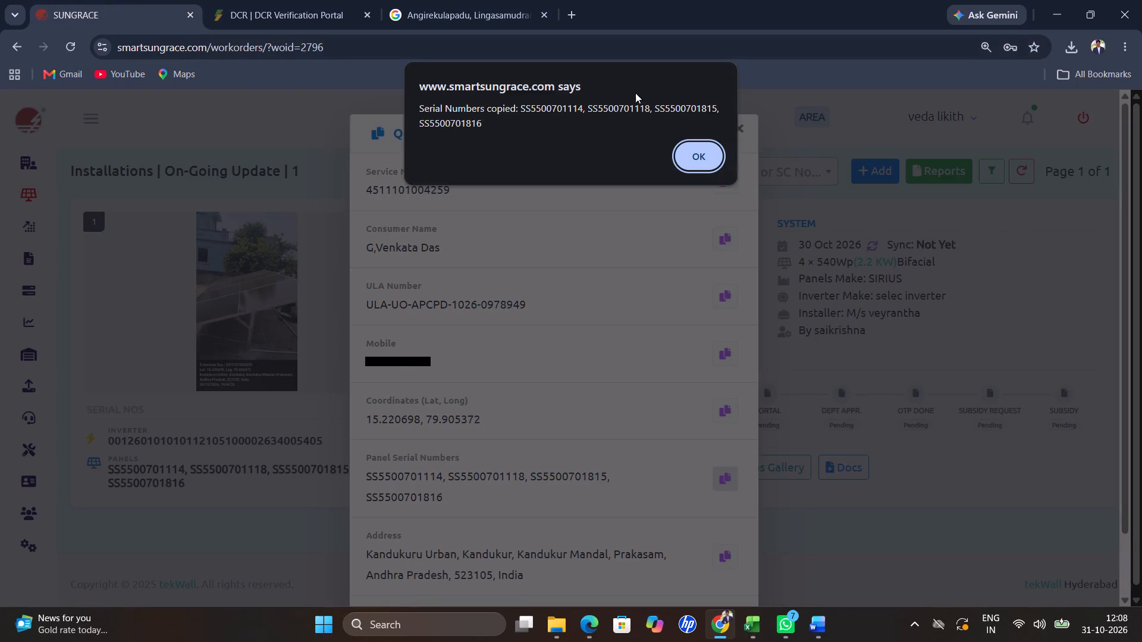
click(708, 165)
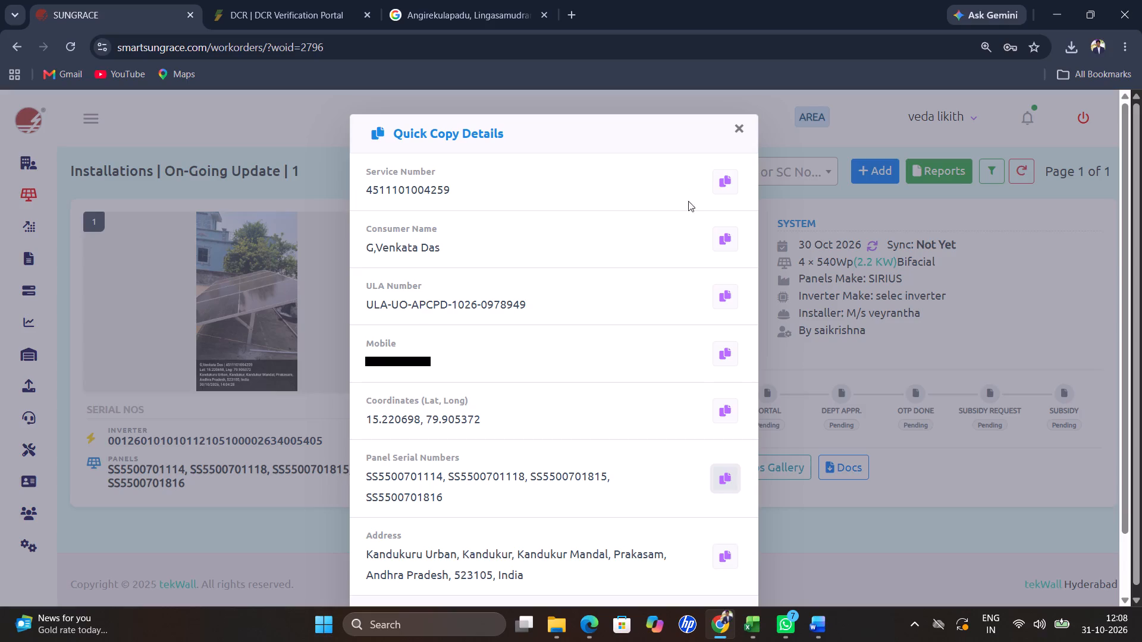
click(719, 554)
click(248, 0)
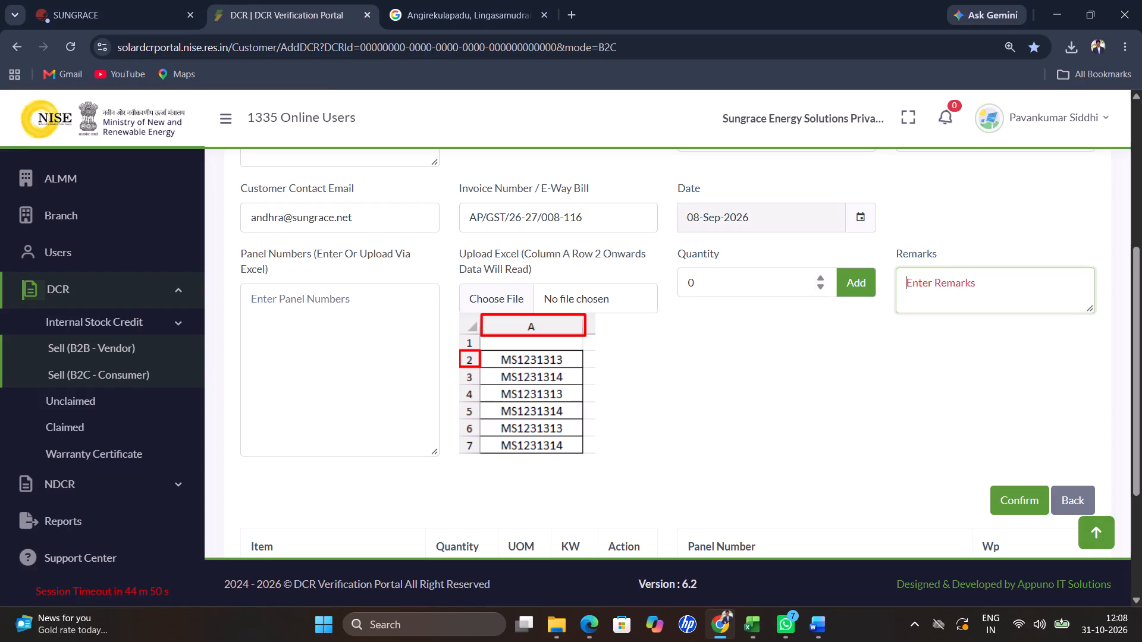
key(ctrl+v)
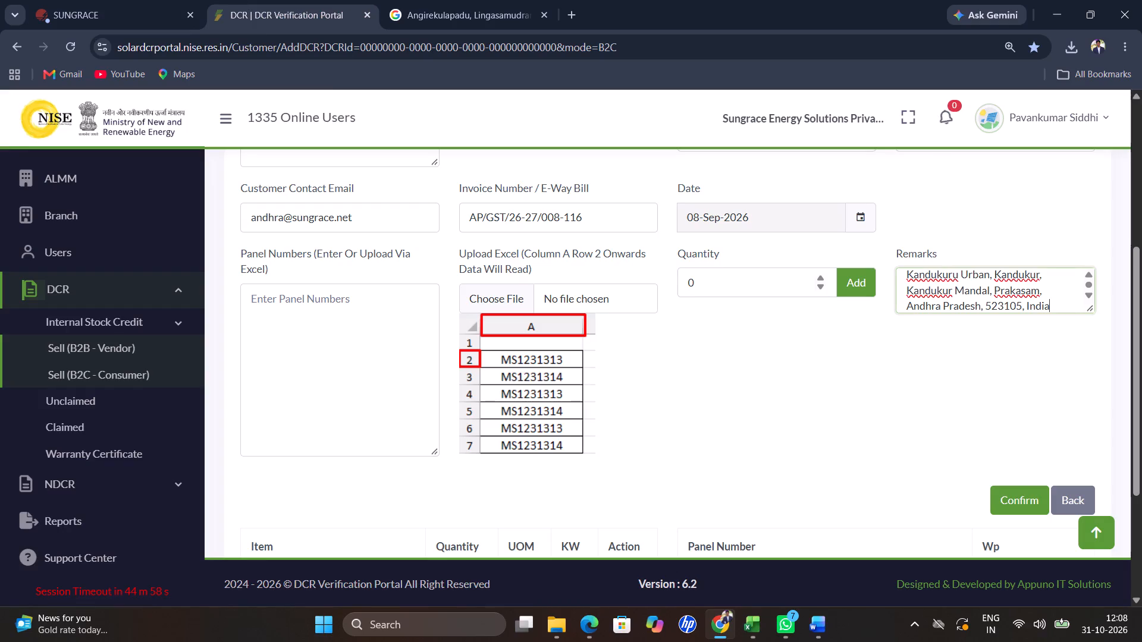
Copy the GPS-fetched Pincode from the SUNGRACE Quick Copy Details into the form's Customer Pin Code field.
scroll(823, 288, up, 3)
click(815, 355)
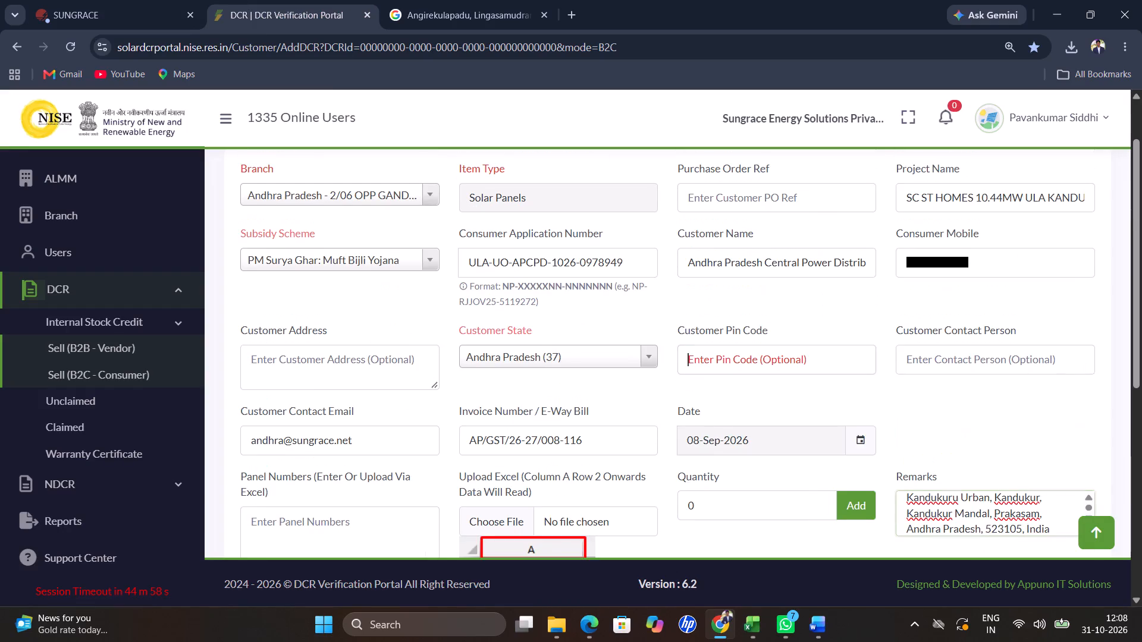
click(146, 0)
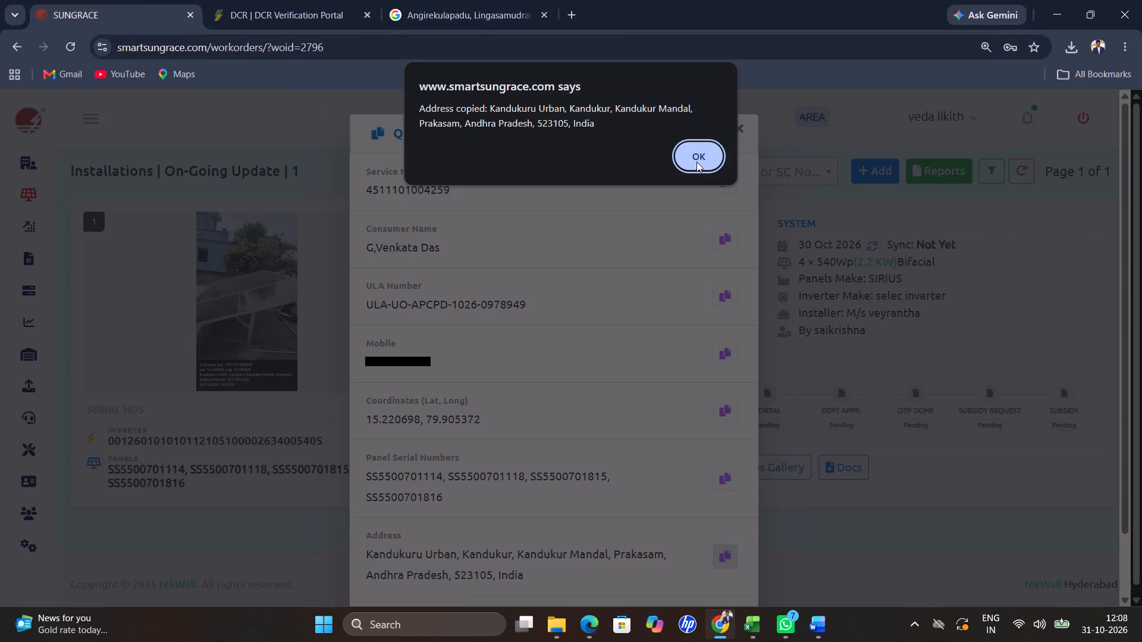
click(692, 162)
scroll(678, 195, down, 3)
click(721, 552)
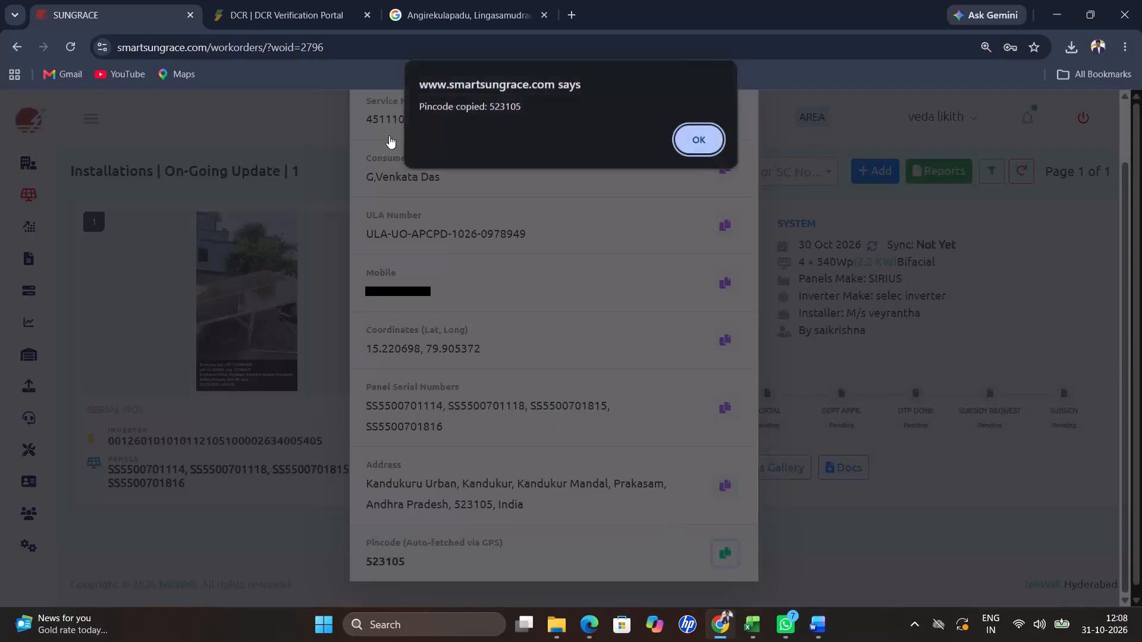
click(255, 0)
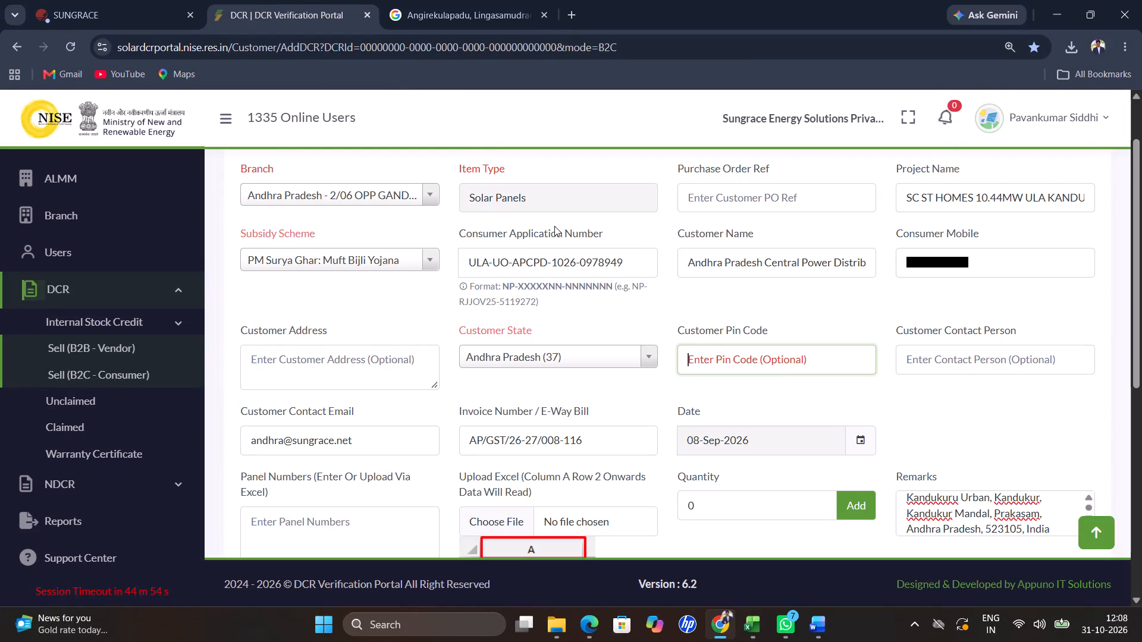
key(ctrl+v)
Confirm the B2C DCR for the four added panels and accept the confirmation.
scroll(815, 253, down, 5)
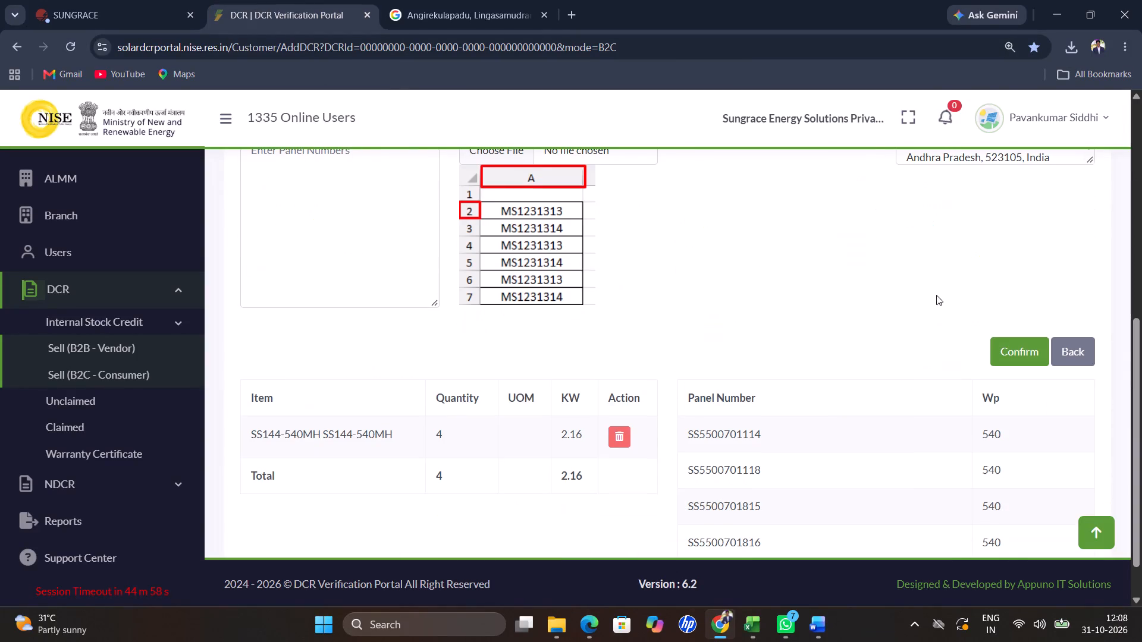
click(1000, 348)
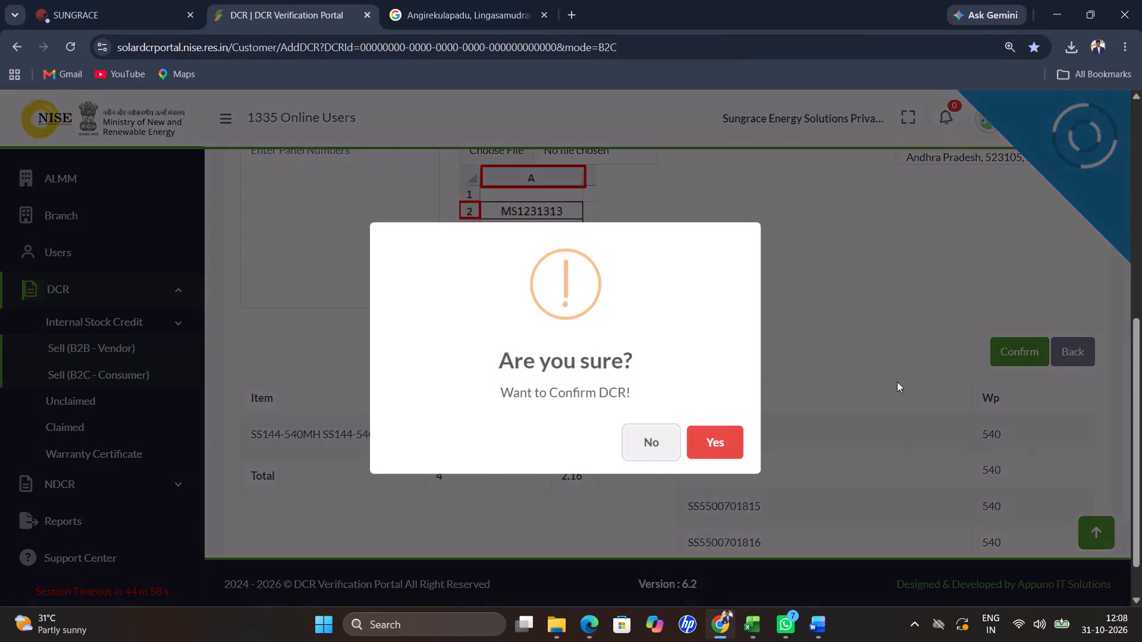
click(716, 436)
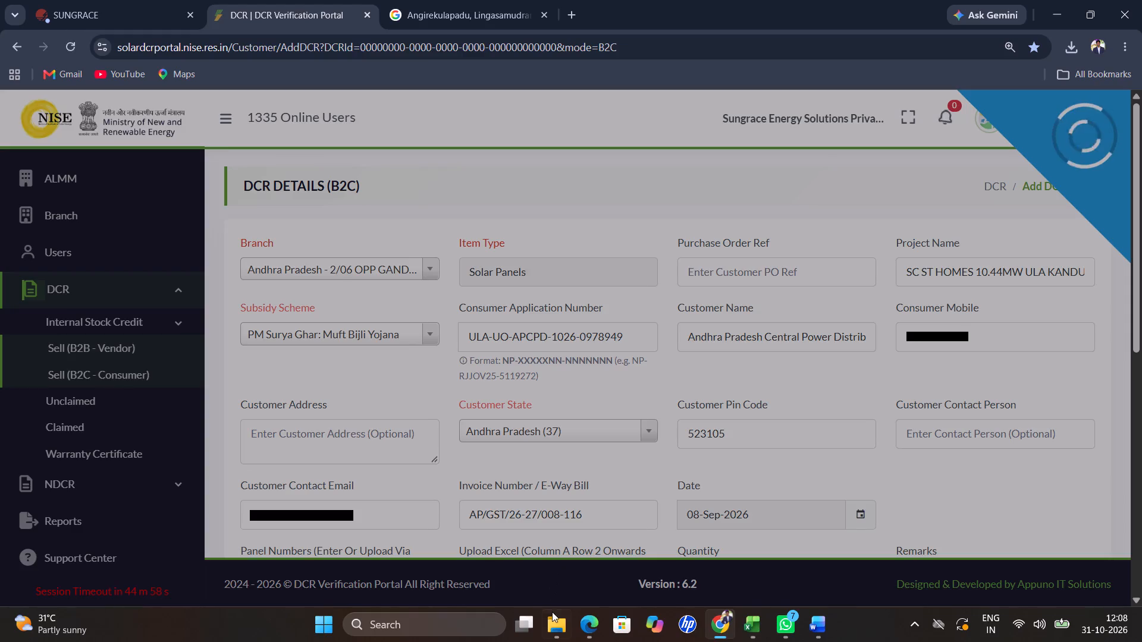
Create a folder named 116_ inside DCR008 in File Explorer.
click(547, 553)
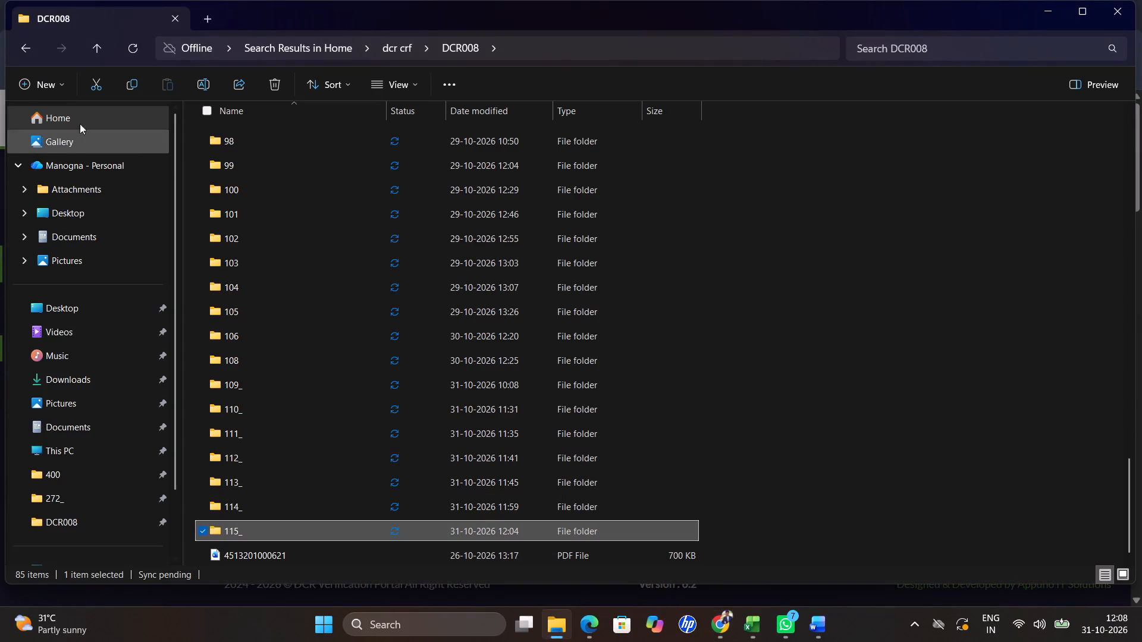
click(34, 83)
click(42, 114)
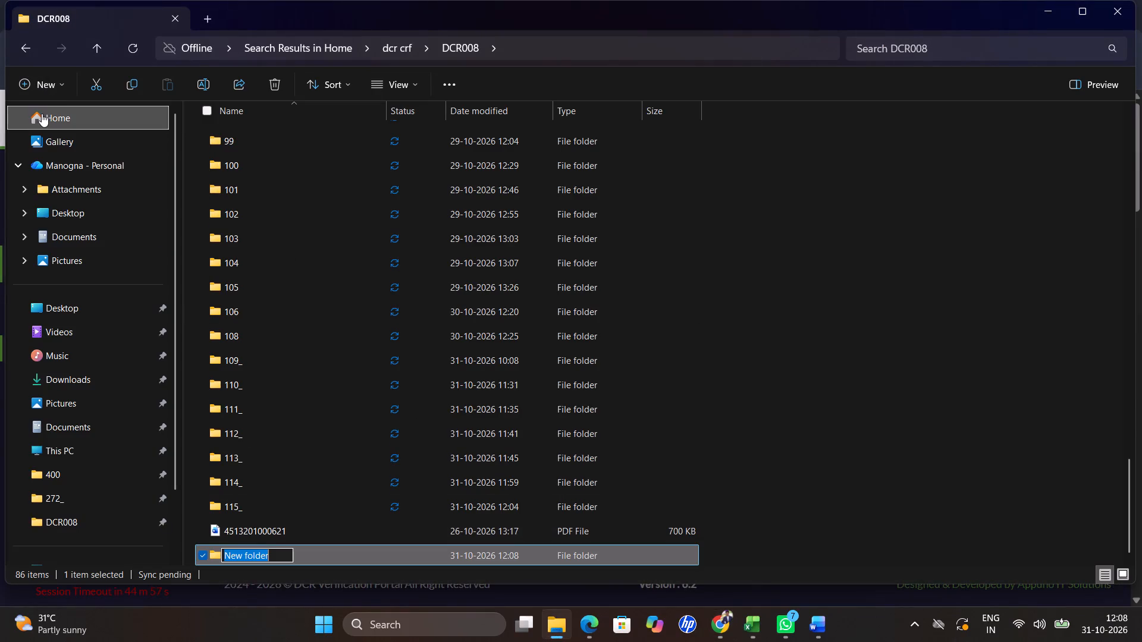
text(116)
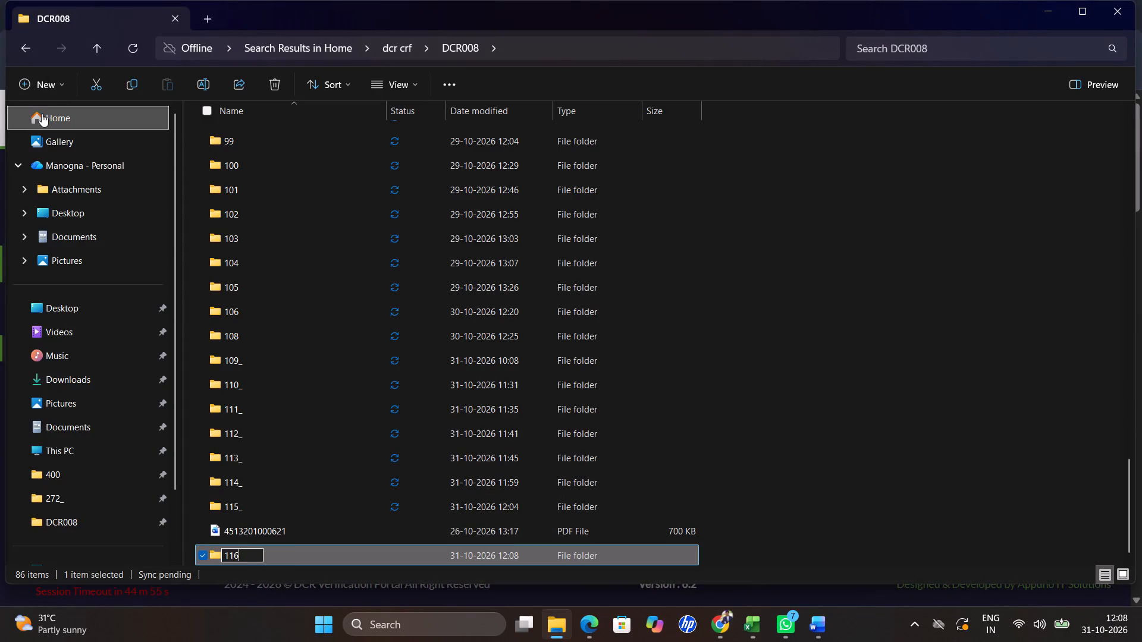
key(shift+underscore)
key(Return)
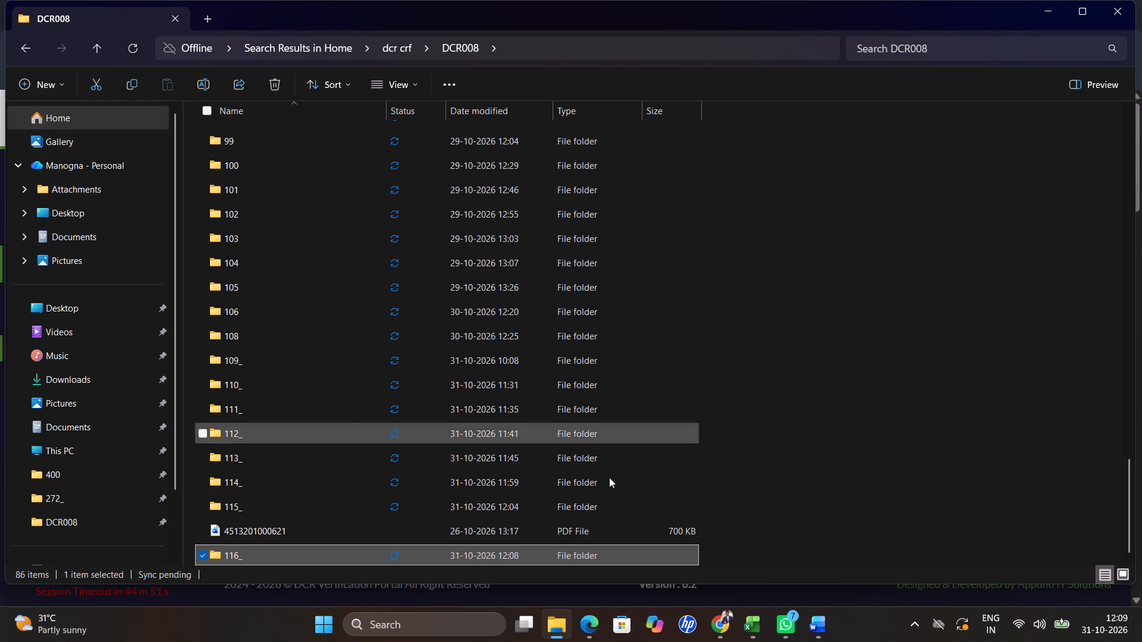
Start downloading the certificate PDF for invoice AP/GST/26-27/008-116, naming it with the Service Number copied from SUNGRACE followed by -116.
click(698, 546)
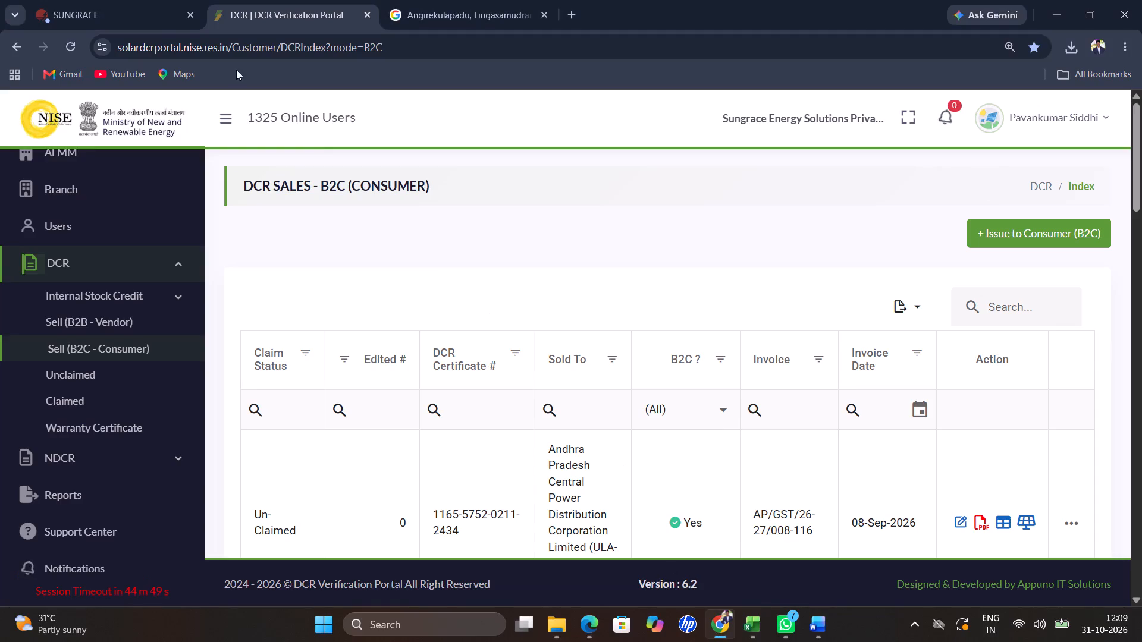
click(135, 4)
click(700, 146)
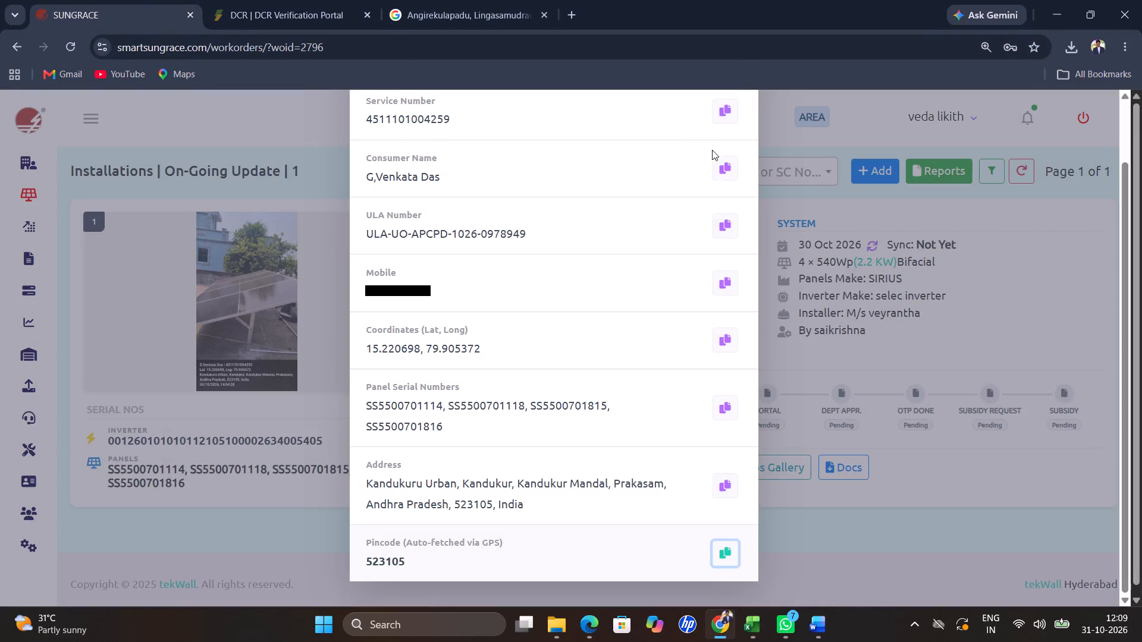
click(723, 111)
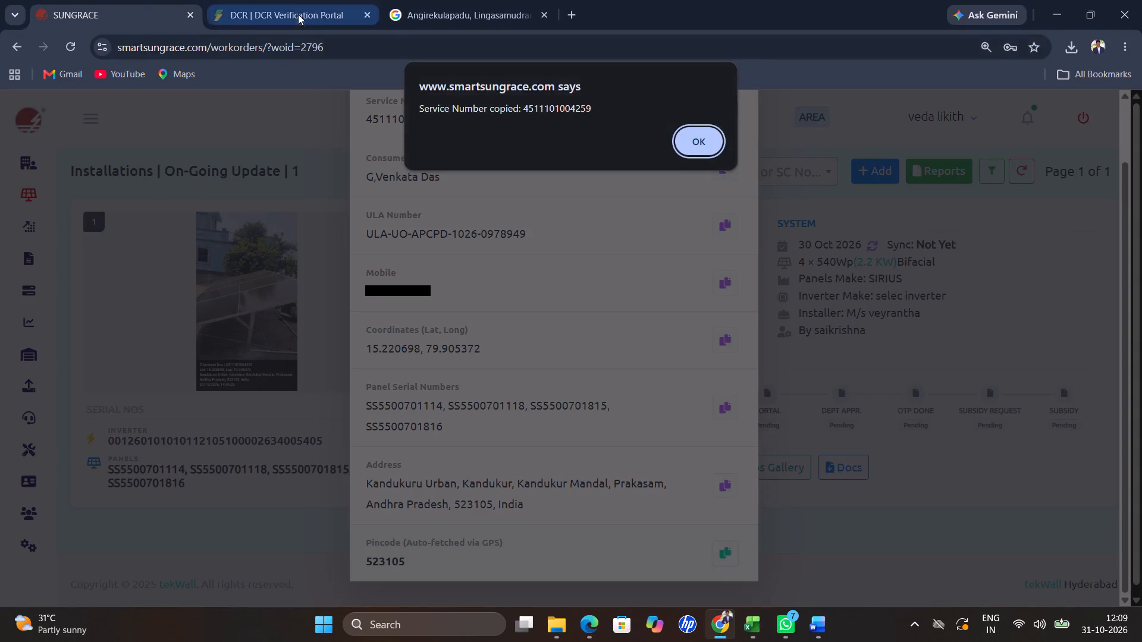
click(297, 14)
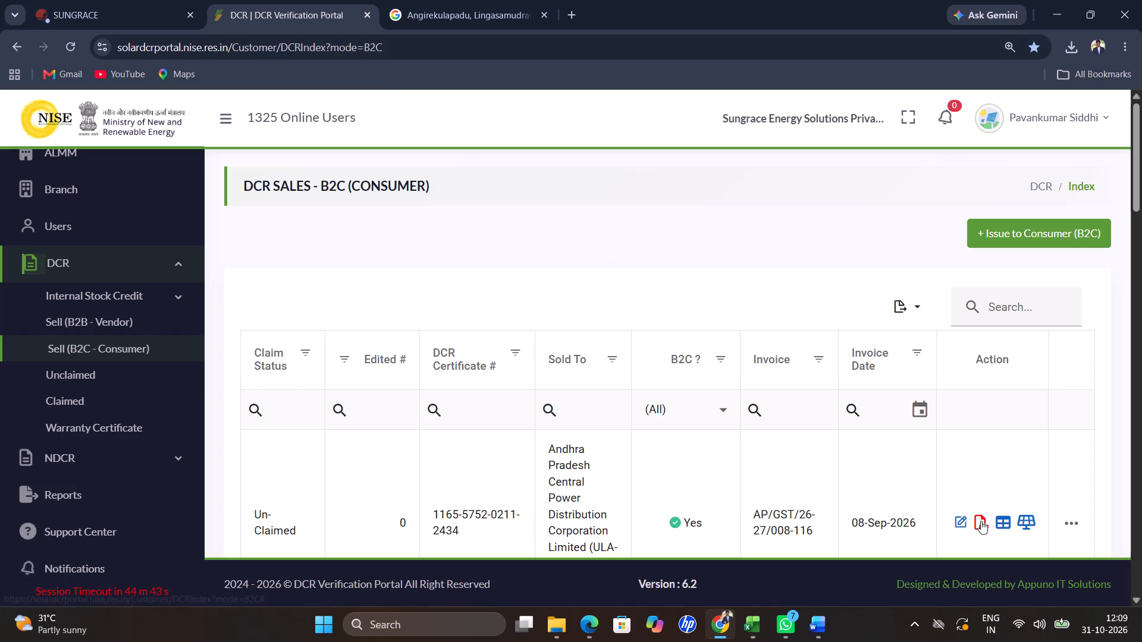
click(981, 521)
click(942, 203)
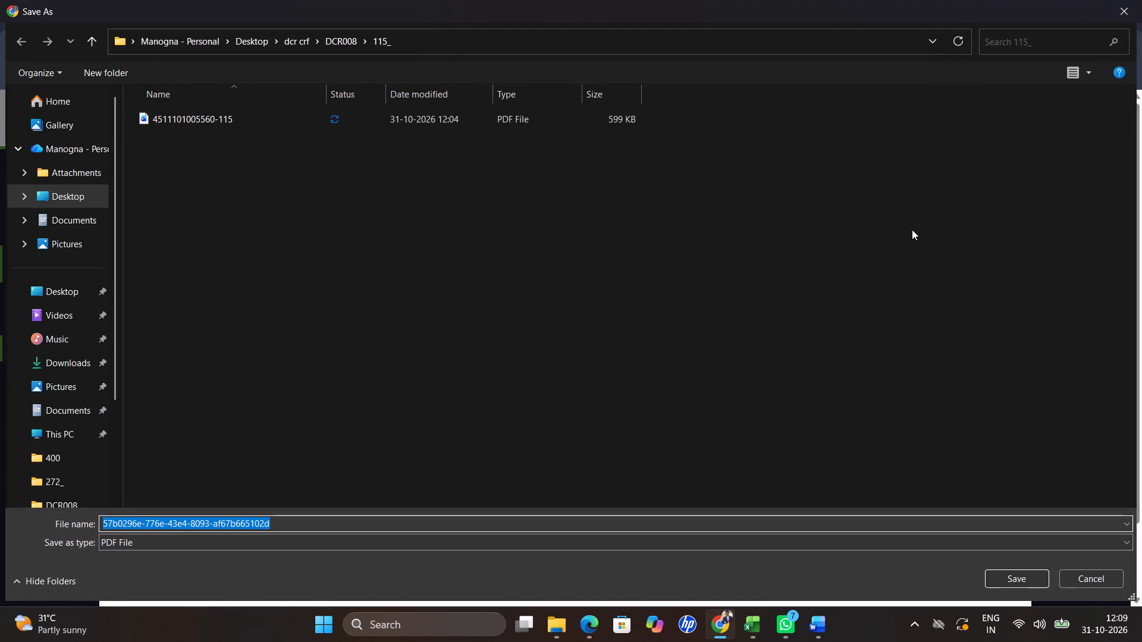
key(ctrl+v)
text(-116)
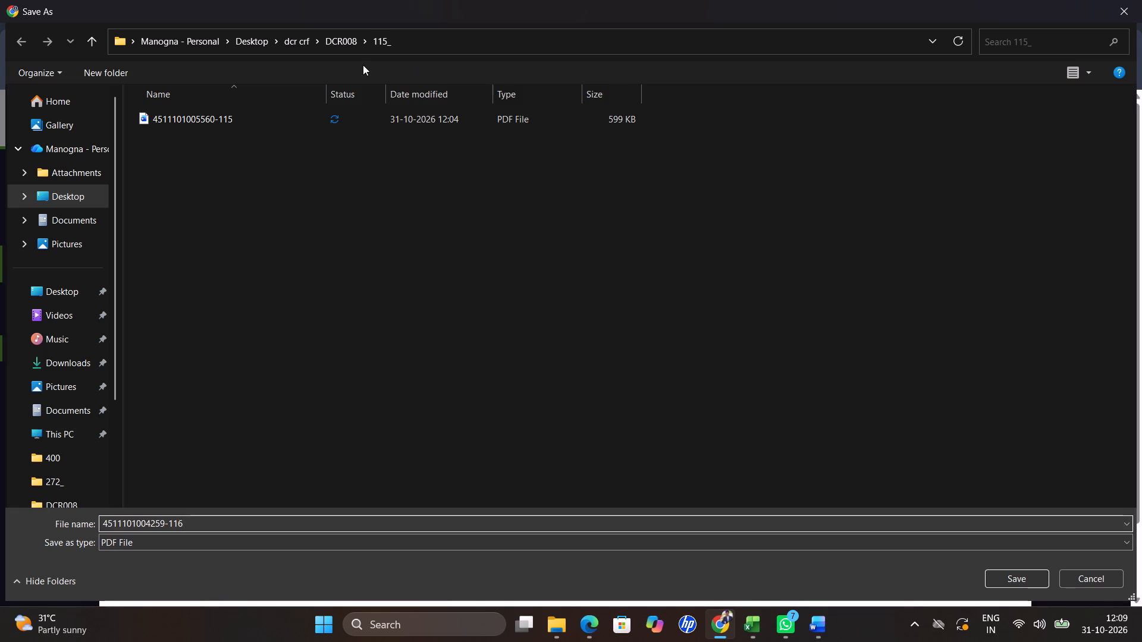
Save the certificate PDF in the 116_ folder under DCR008.
click(347, 46)
scroll(261, 235, down, 6)
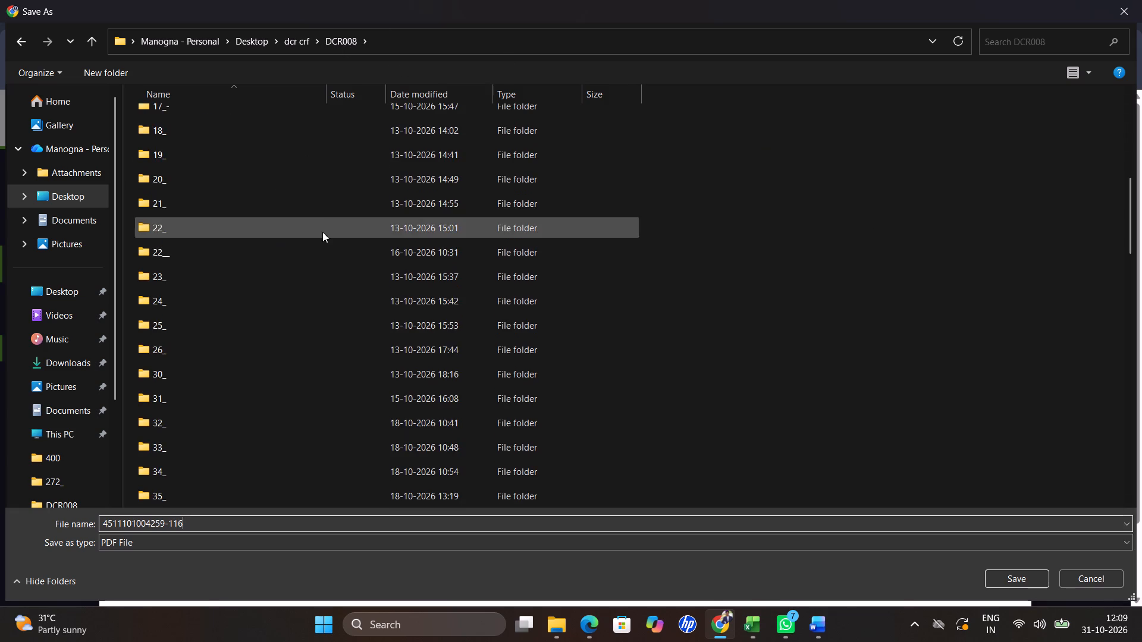
scroll(324, 227, down, 13)
scroll(382, 309, down, 11)
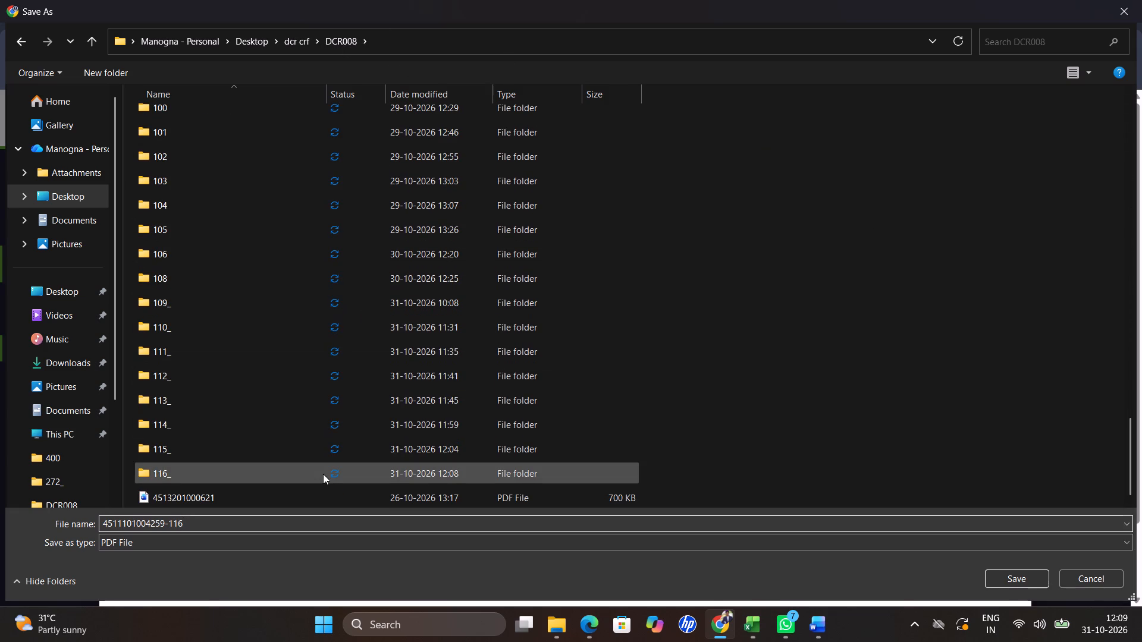
double_click(318, 475)
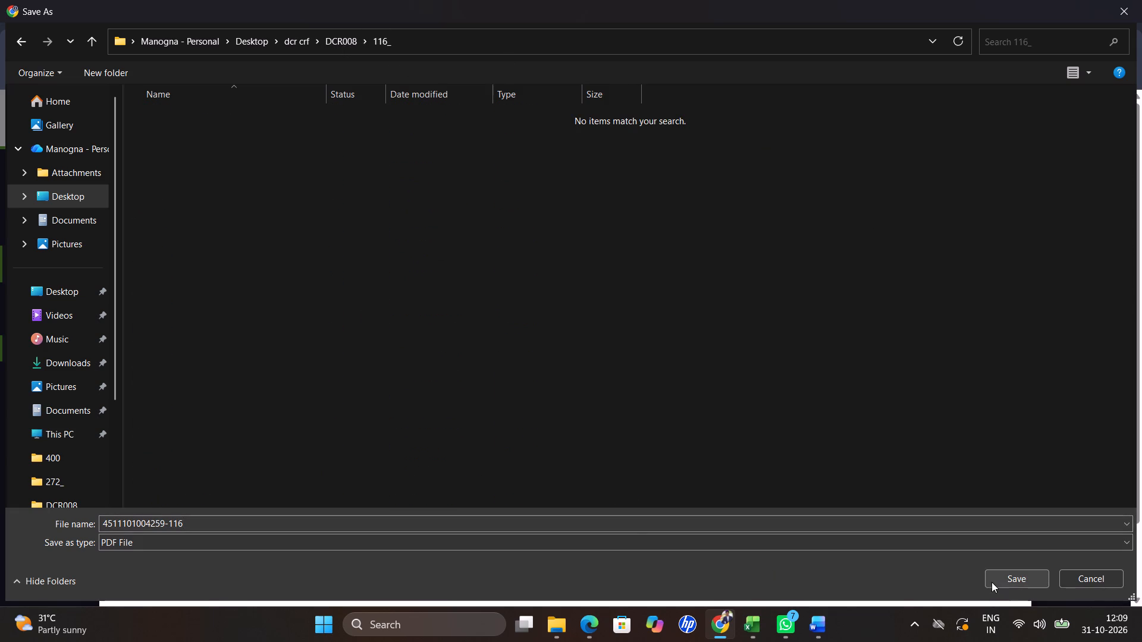
click(989, 582)
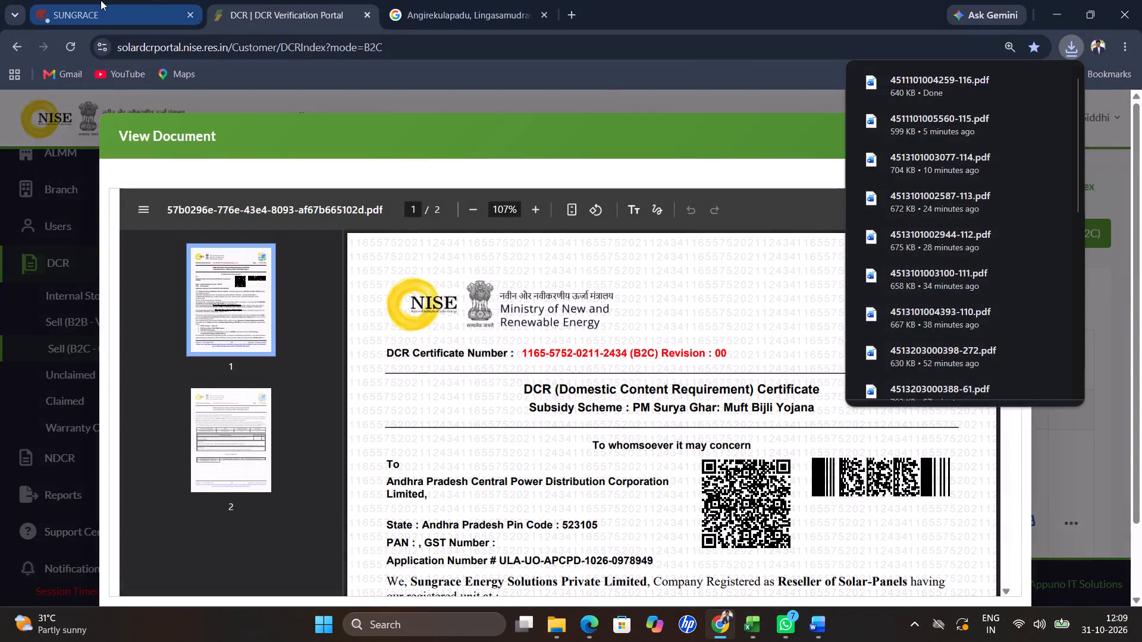
Open the SUNGRACE work order's Project Stage form and choose the -116 certificate PDF from folder 116_ for Dcr upload.
click(101, 0)
click(686, 139)
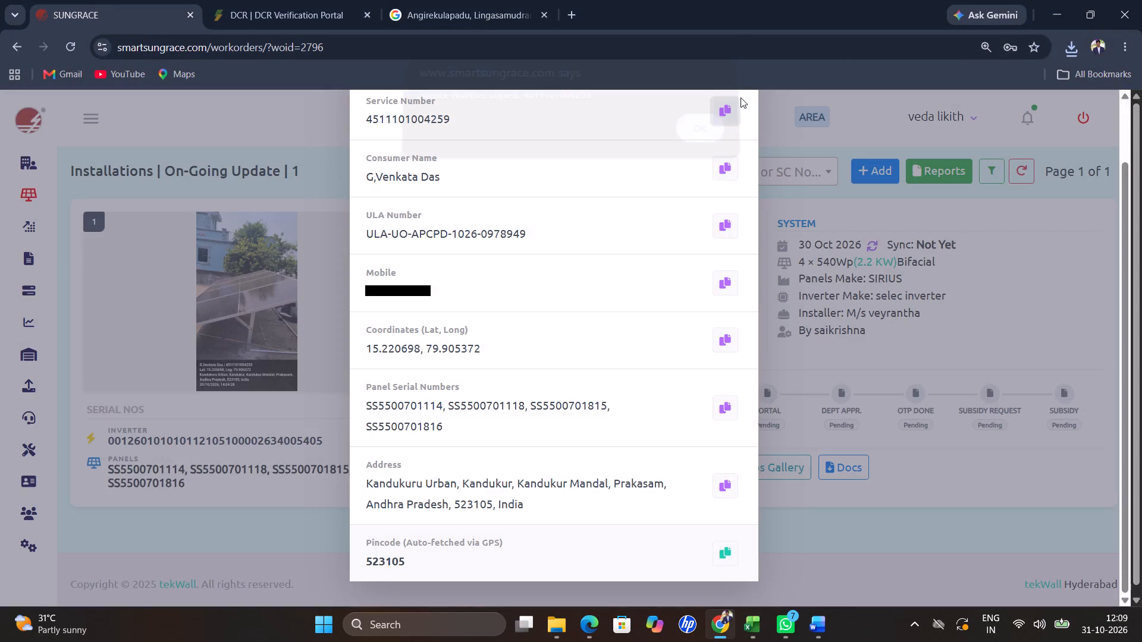
click(789, 119)
click(642, 463)
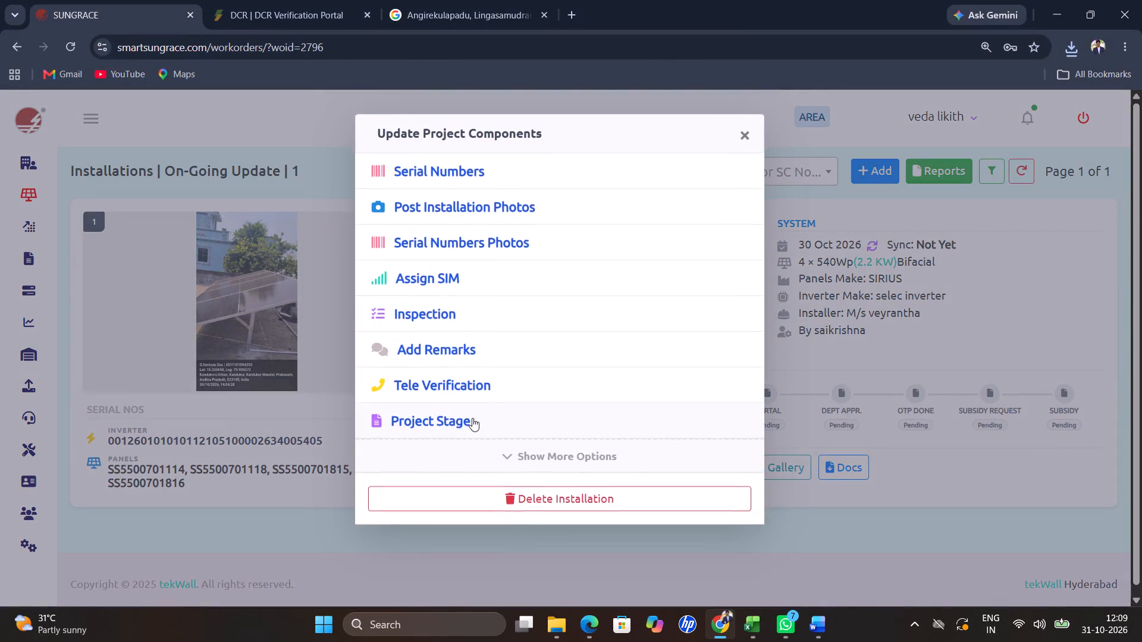
click(472, 418)
scroll(467, 125, down, 5)
scroll(443, 206, down, 3)
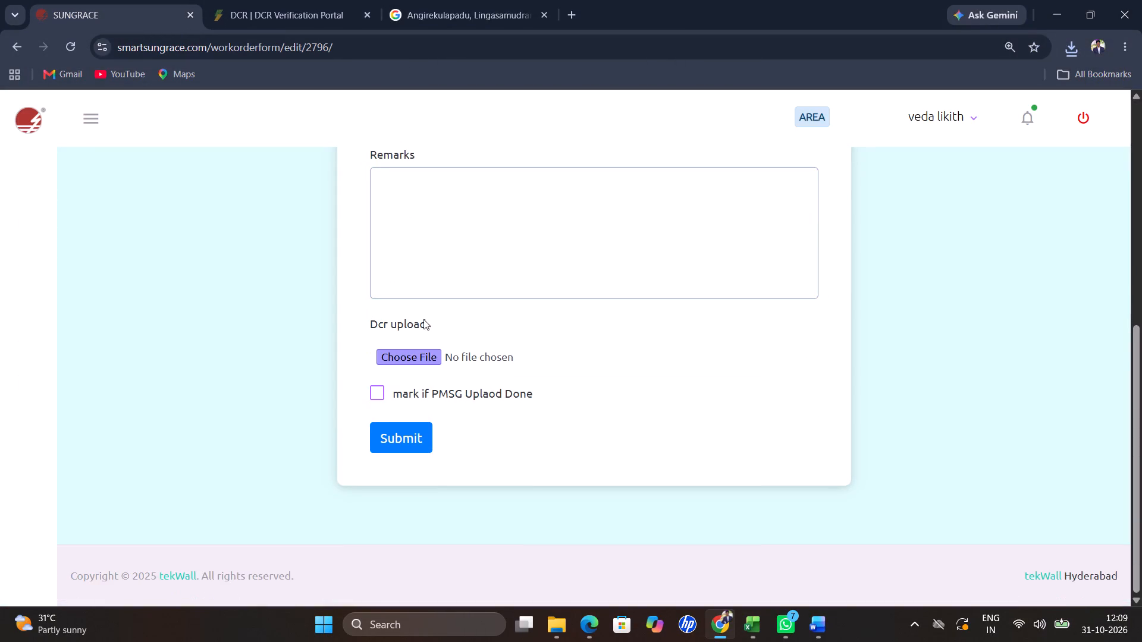
click(416, 354)
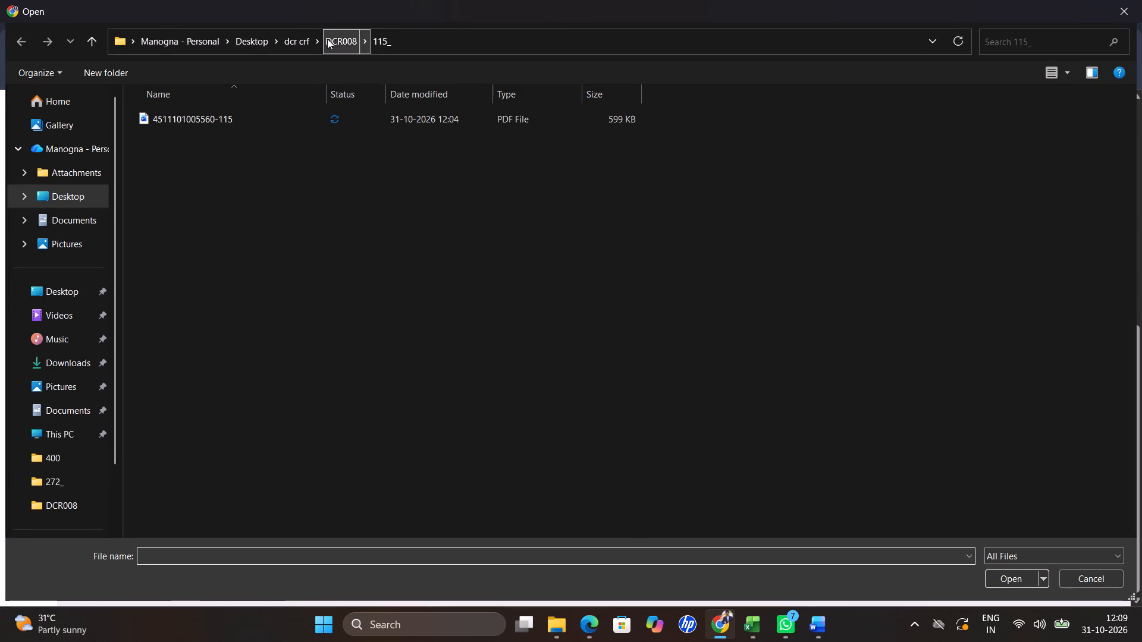
click(328, 39)
scroll(304, 379, down, 3)
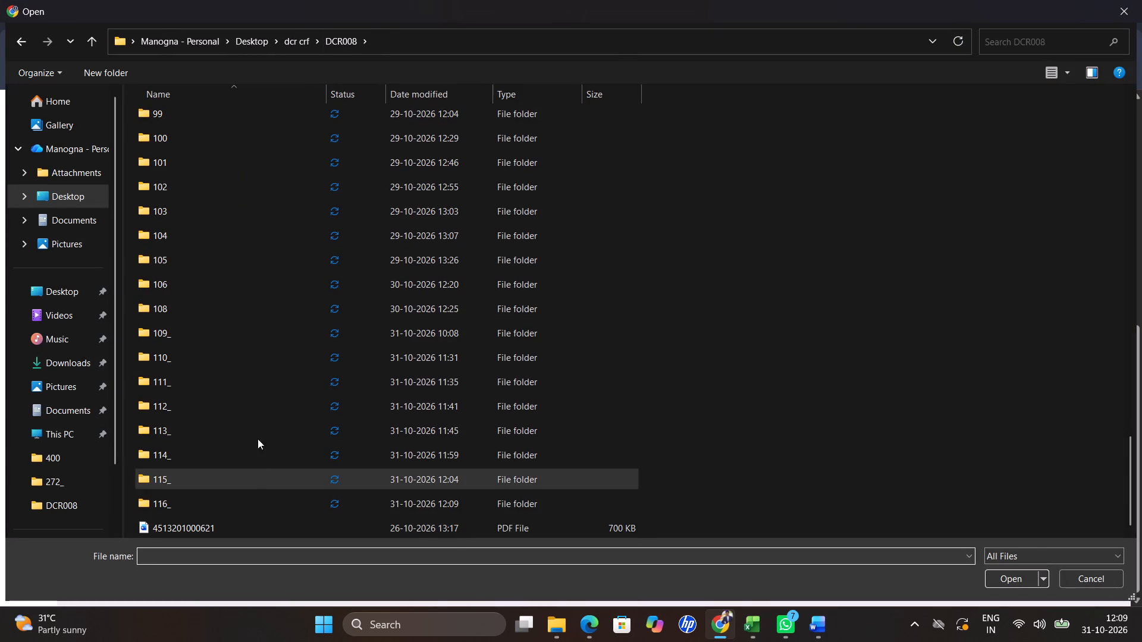
double_click(263, 503)
double_click(200, 116)
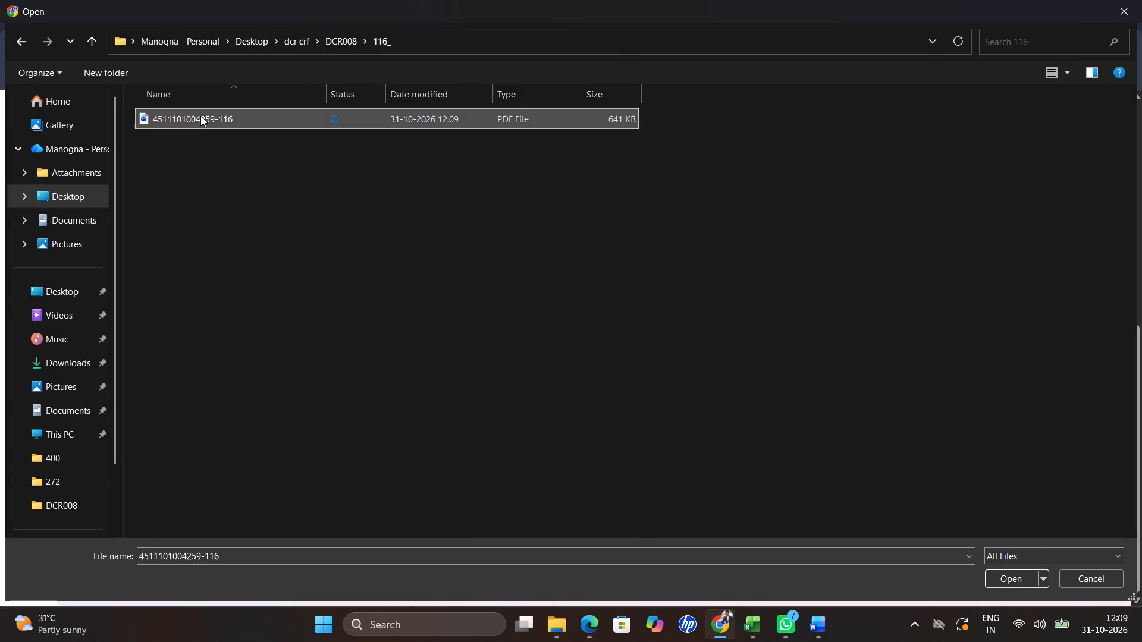
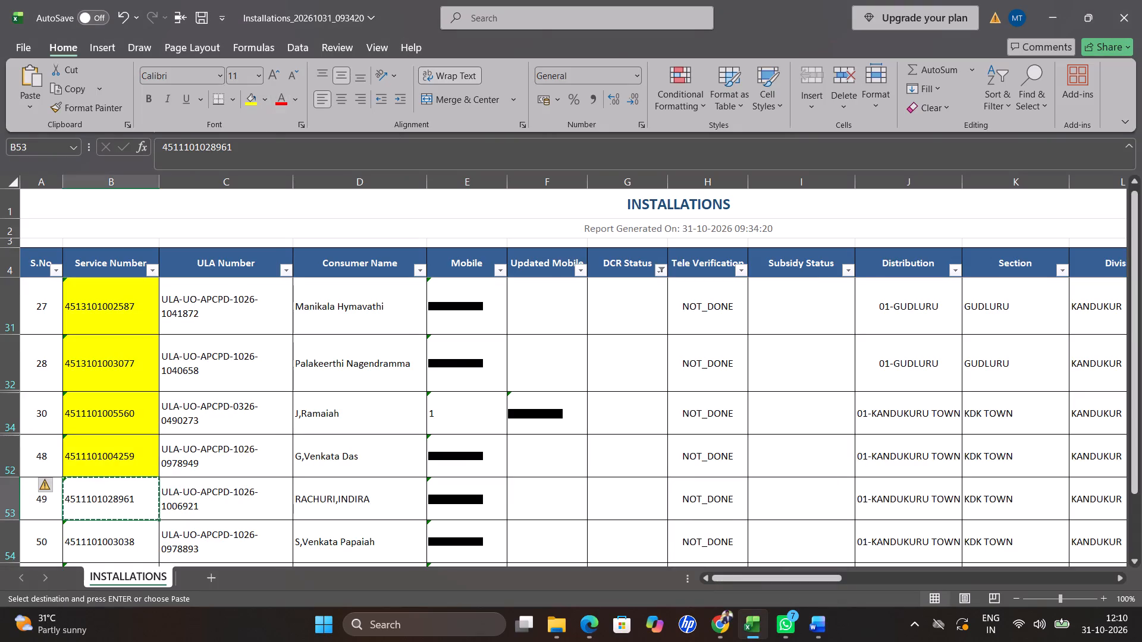
Open the SUNGRACE work order matching the Service Number copied from cell B53 of the INSTALLATIONS sheet.
scroll(260, 313, down, 1)
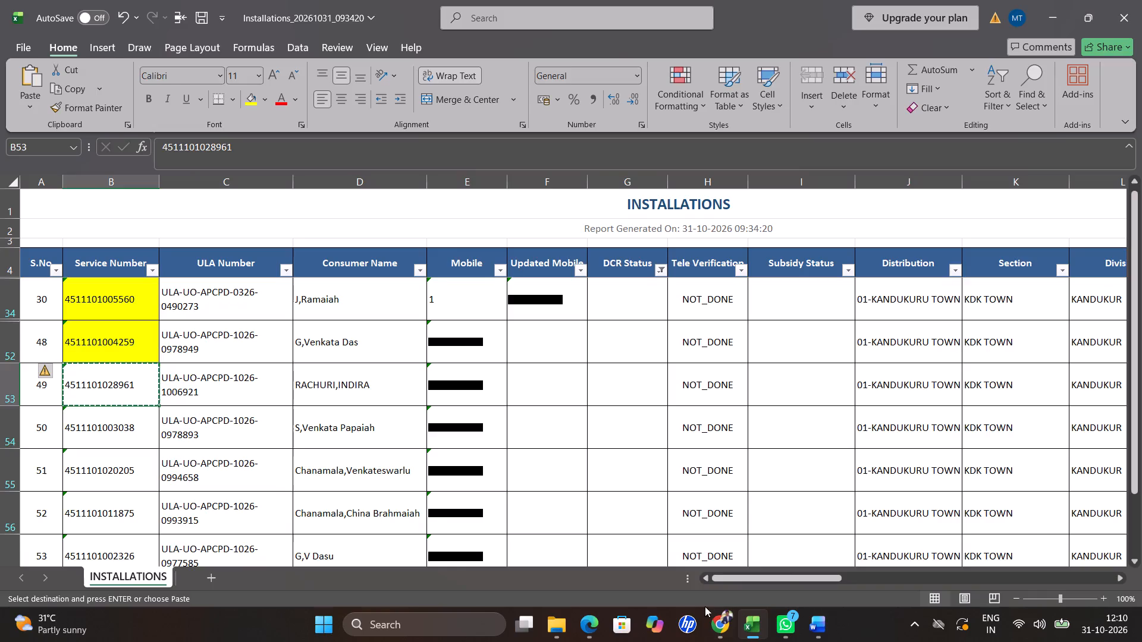
click(722, 577)
click(642, 169)
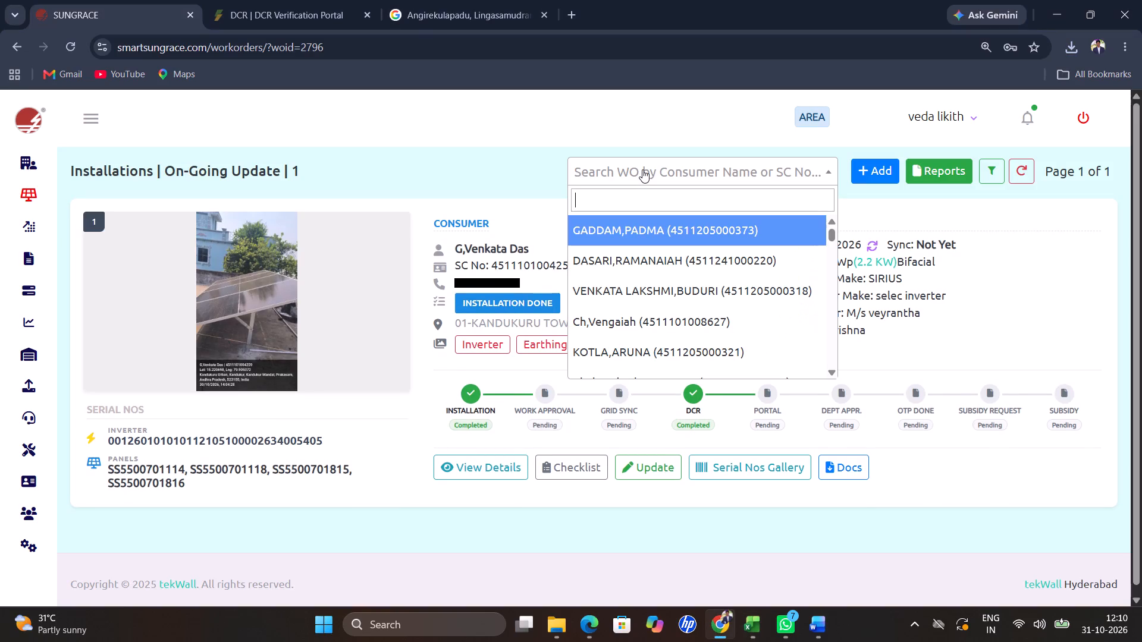
key(ctrl+v)
key(Return)
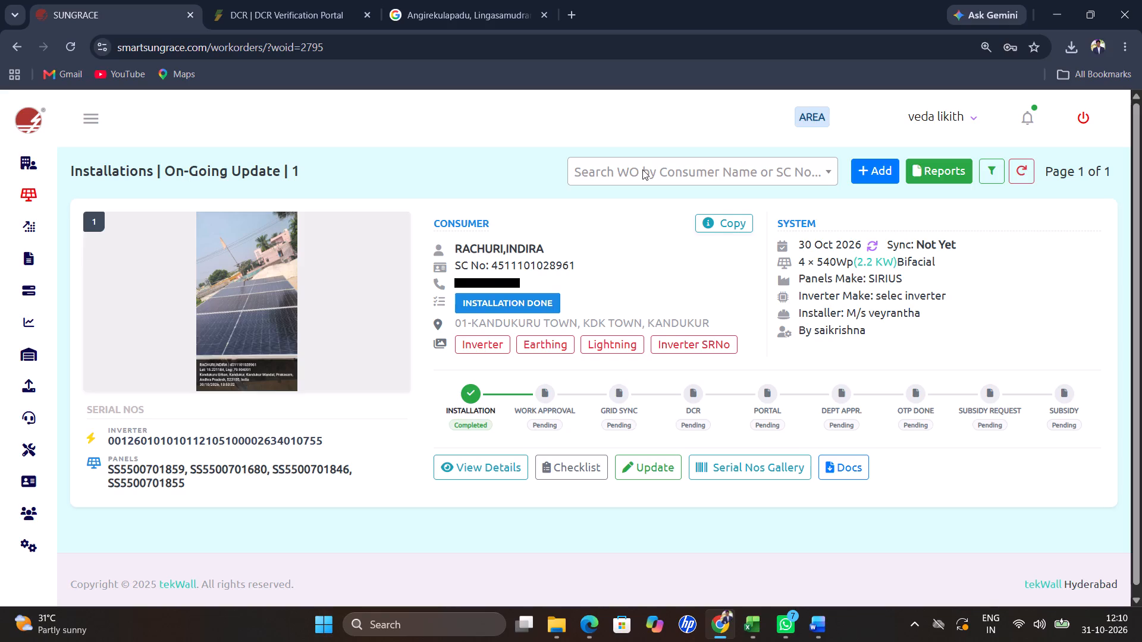
Copy the work order's ULA Number and enter it as the Consumer Application Number in a new B2C form on the DCR Verification Portal.
click(712, 229)
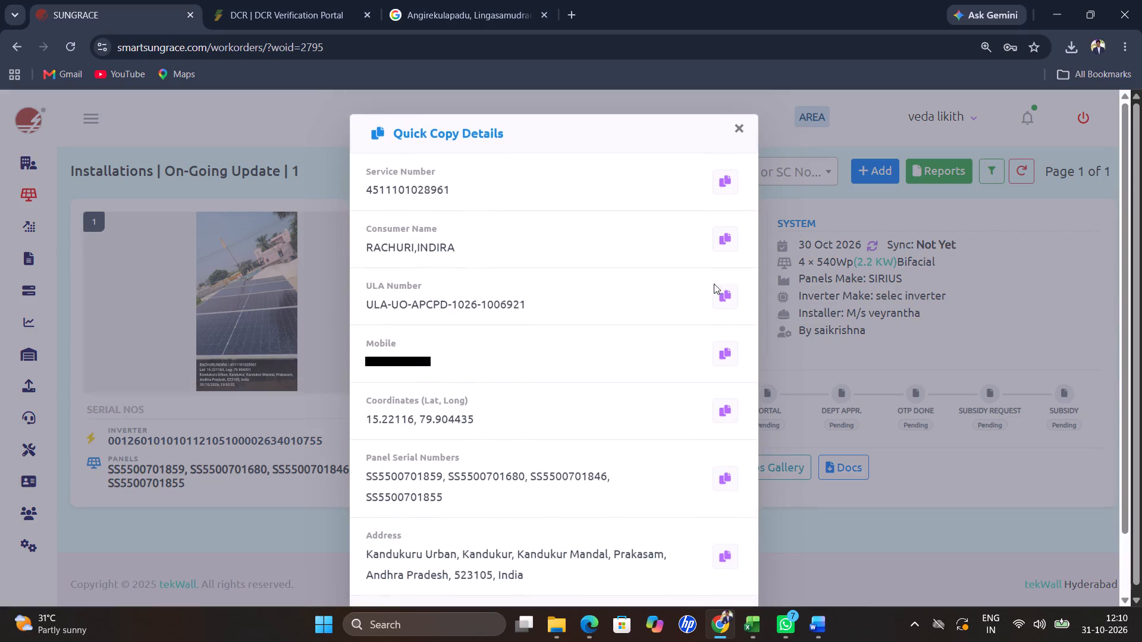
click(718, 290)
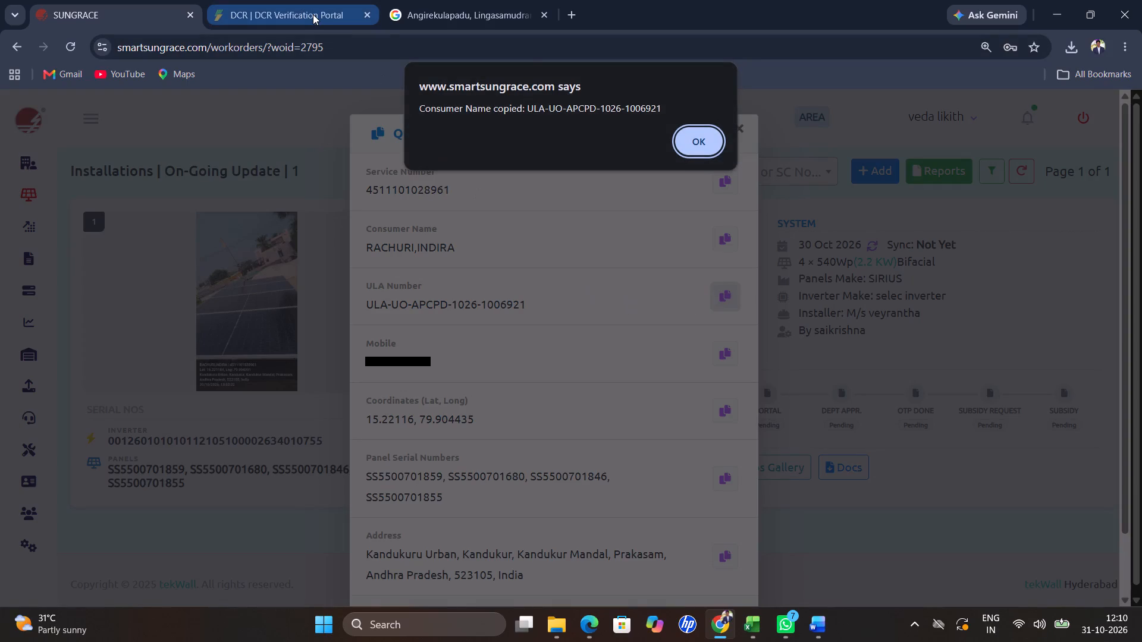
click(313, 14)
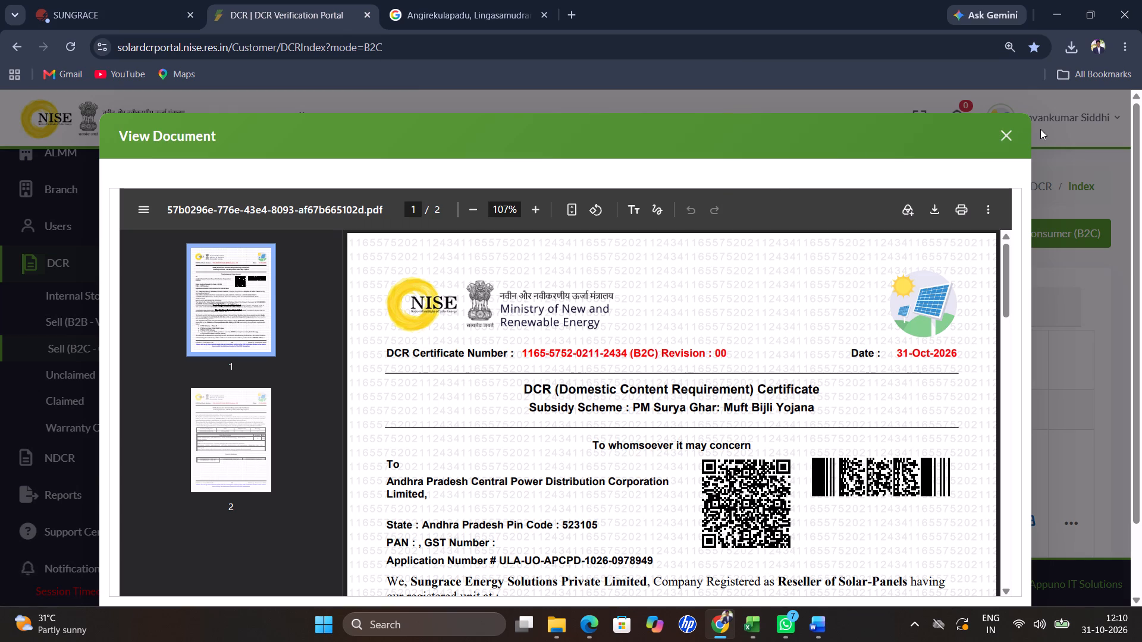
click(1009, 130)
click(1018, 231)
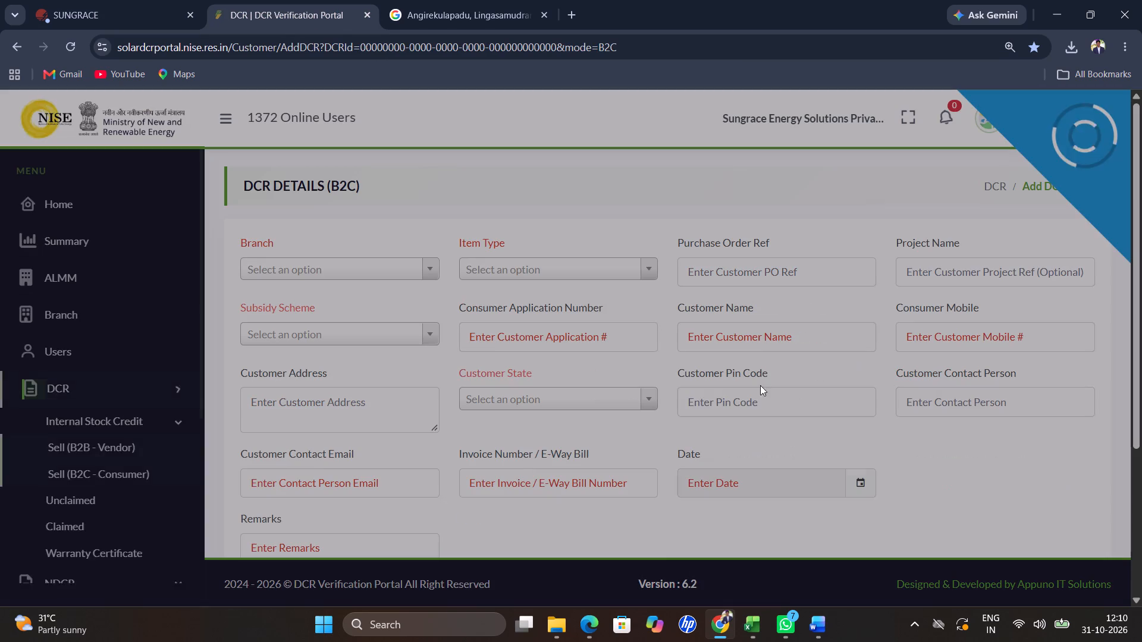
click(528, 335)
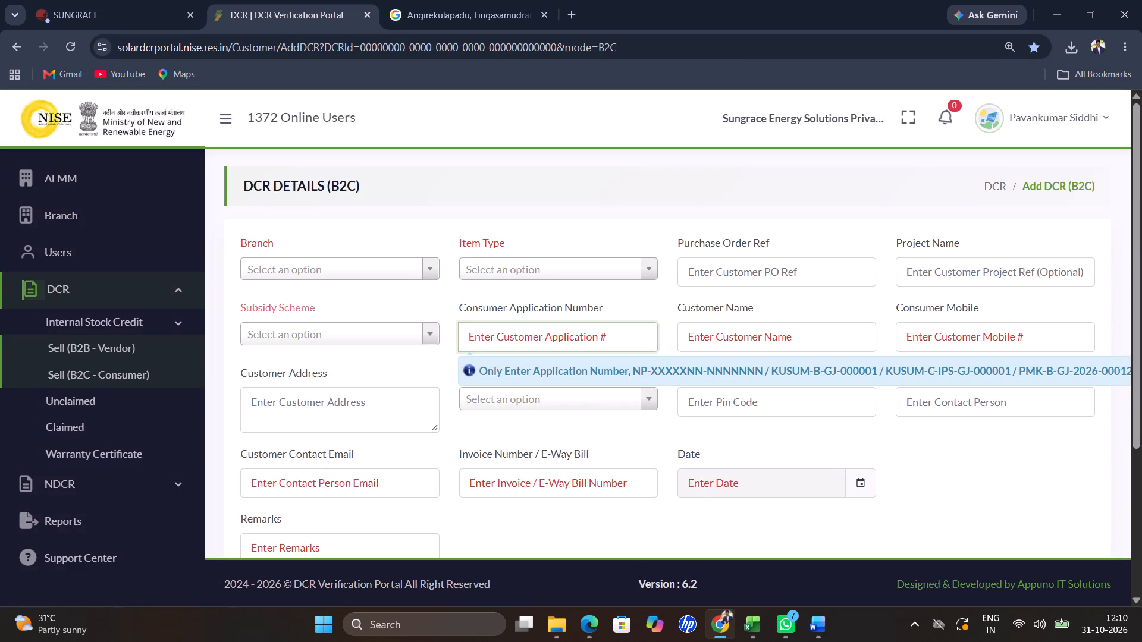
key(ctrl+v)
Set the Andhra Pradesh branch, the PM Surya Ghar: Muft Bijli Yojana subsidy scheme and the Solar Panels item type.
click(370, 260)
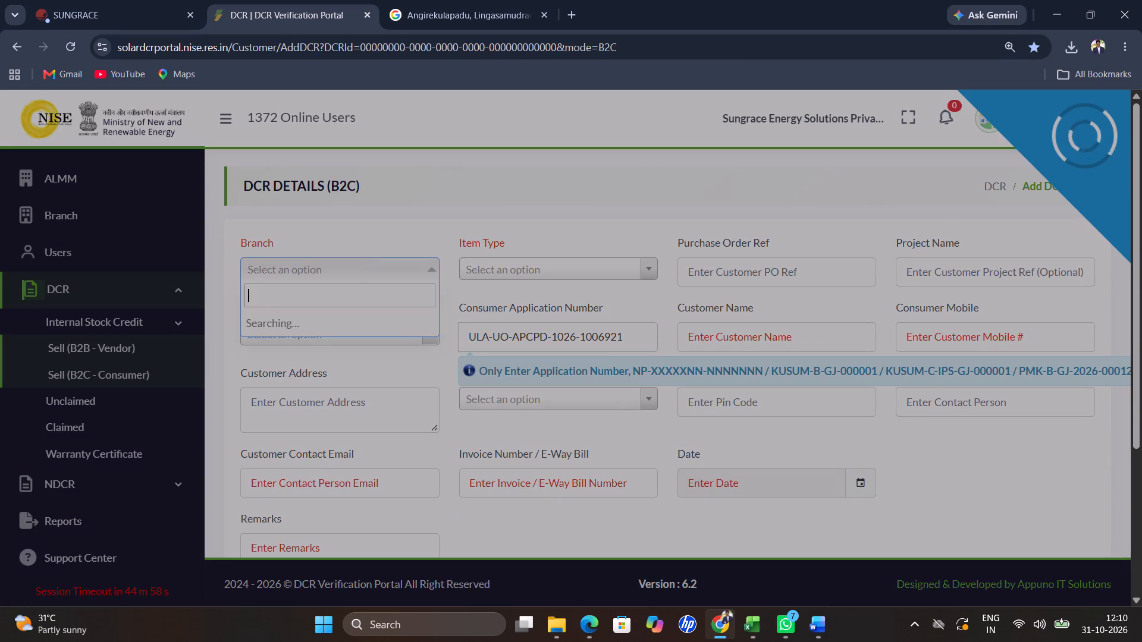
double_click(339, 333)
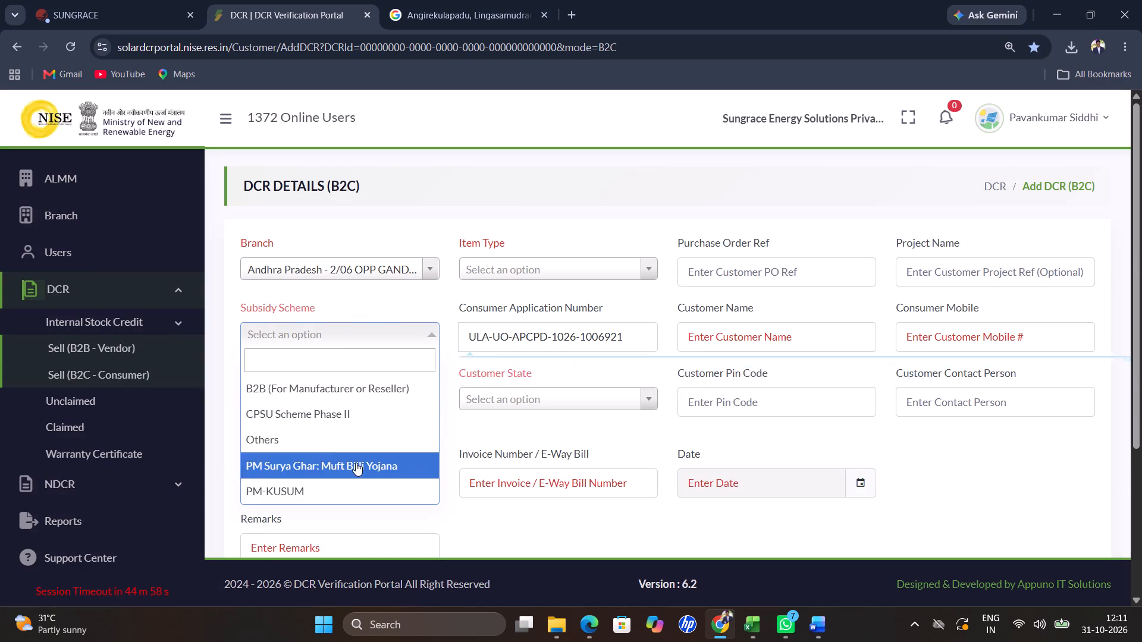
click(356, 462)
click(500, 275)
click(488, 316)
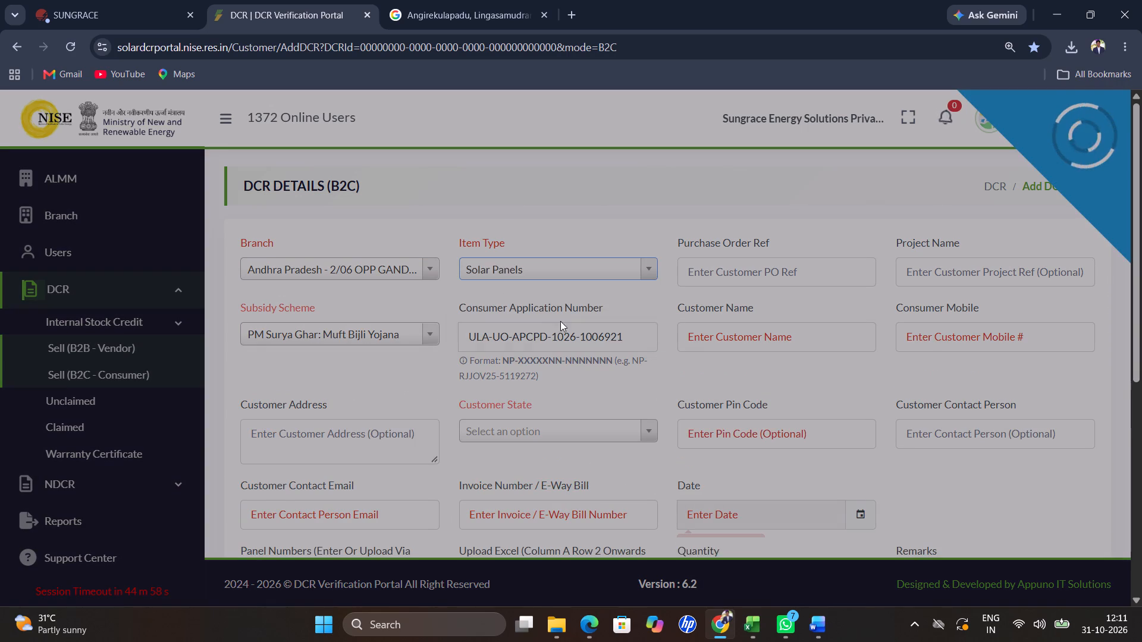
Fill Customer Name with Andhra Pradesh Central Power Distribution Corporation Limited, copied from the Word document of basic details.
click(738, 332)
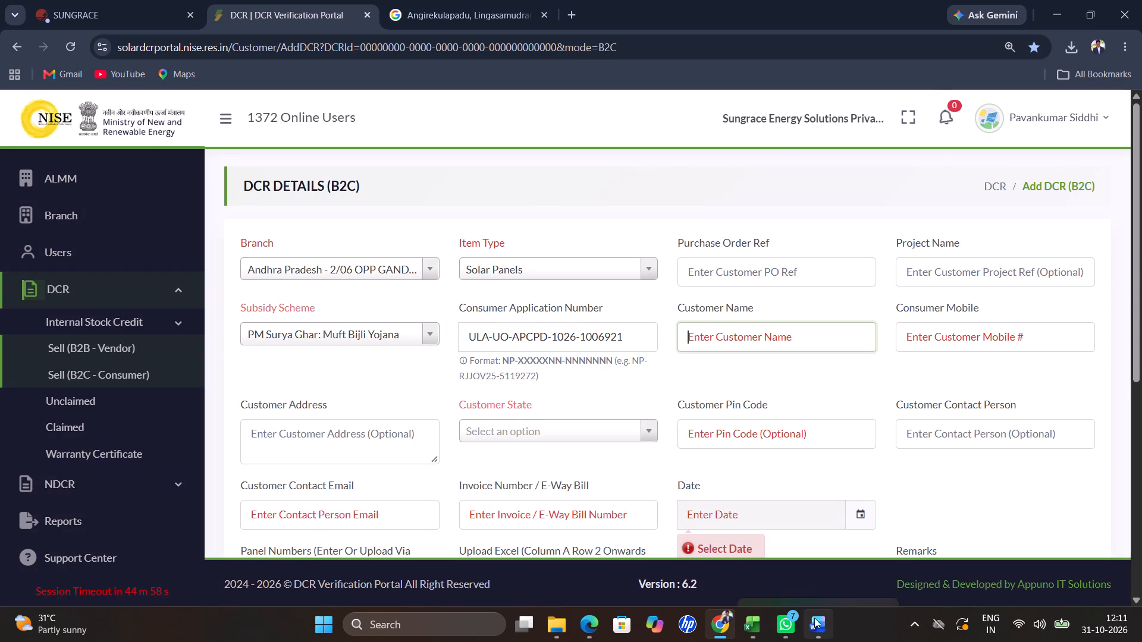
click(785, 546)
scroll(441, 284, up, 20)
scroll(441, 284, up, 1)
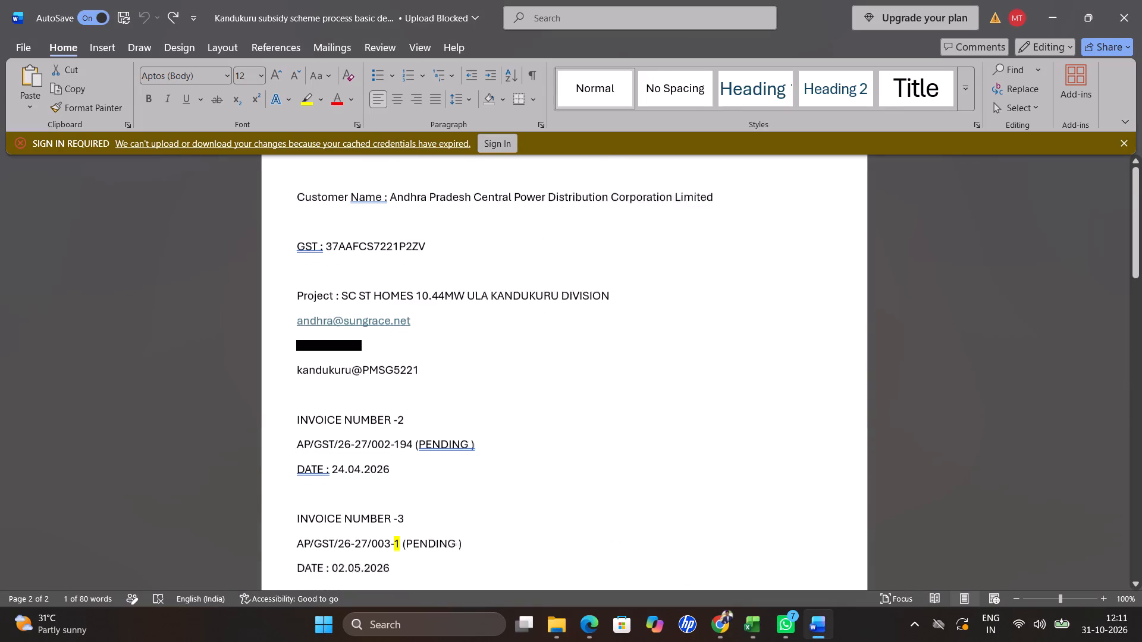
drag(393, 208, 736, 212)
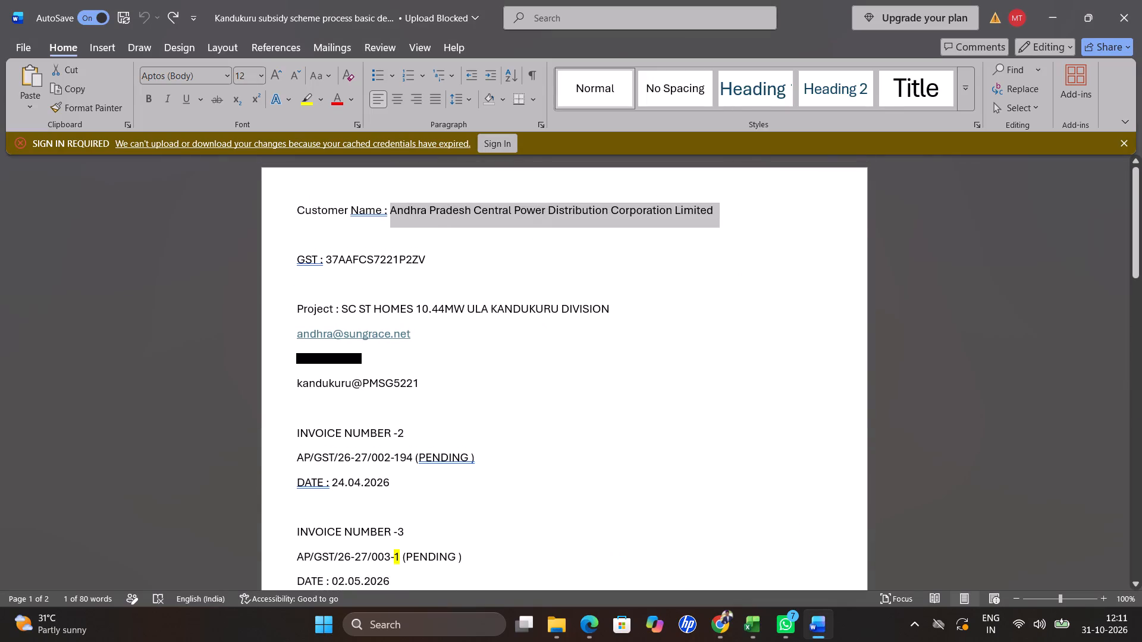
drag(736, 212, 734, 210)
key(ctrl+c)
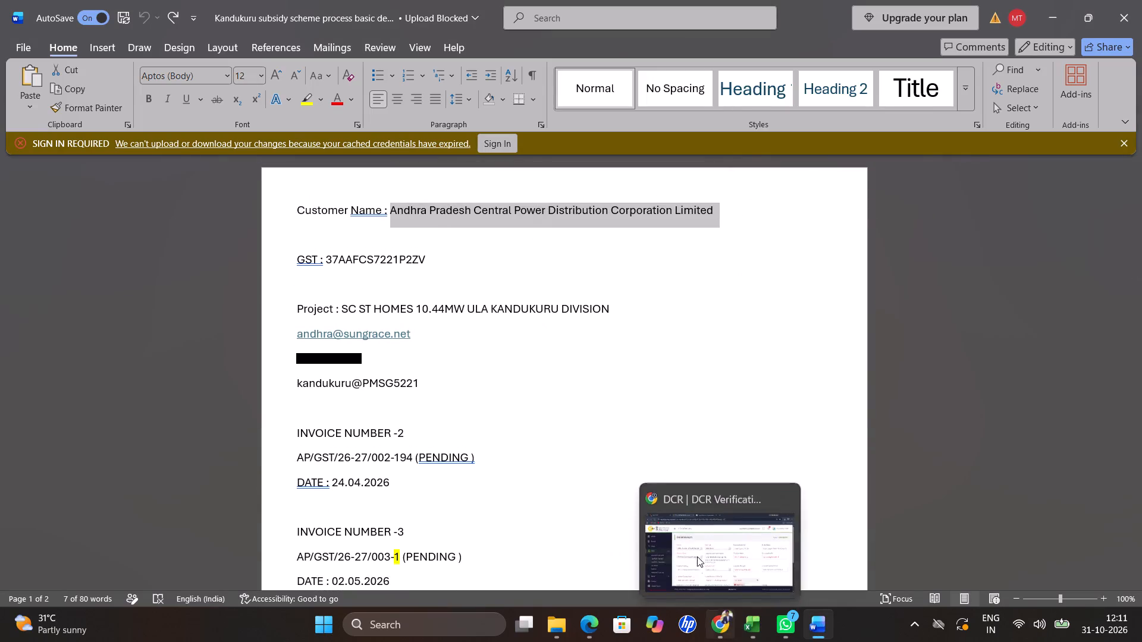
click(697, 553)
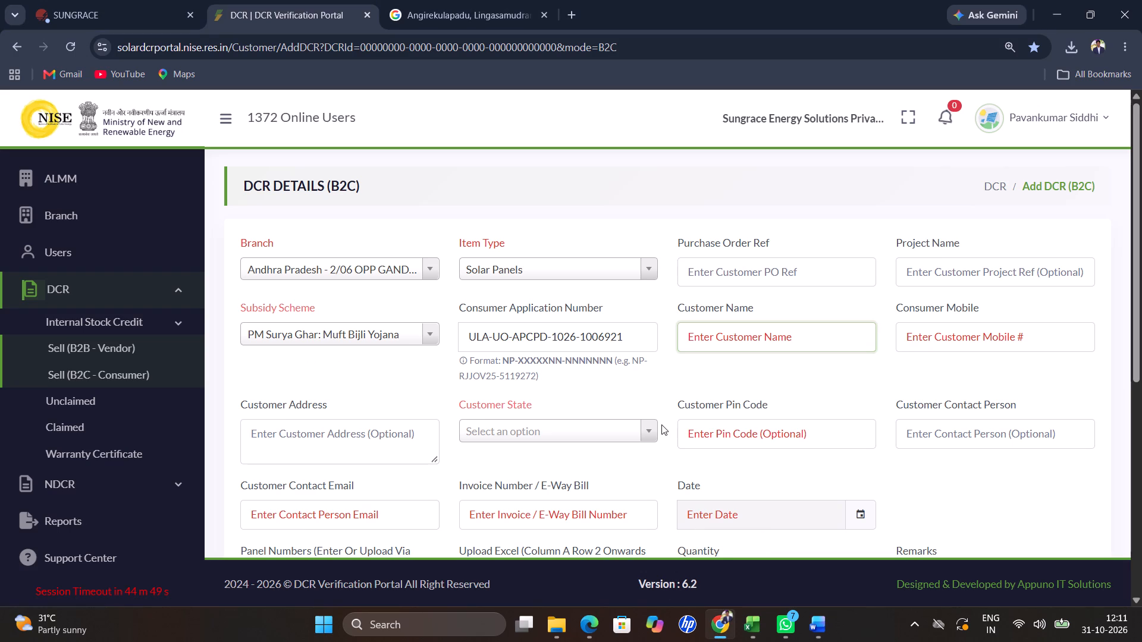
key(ctrl+v)
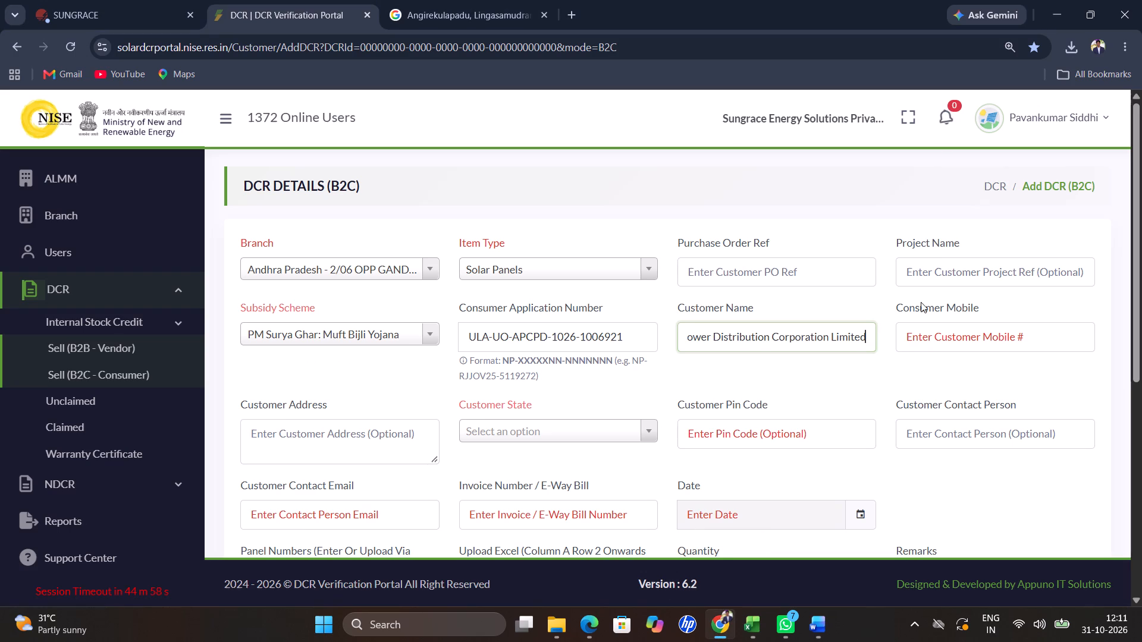
Fill Project Name with SC ST HOMES 10.44MW ULA KANDUKURU DIVISION, copied from the Word document.
click(934, 276)
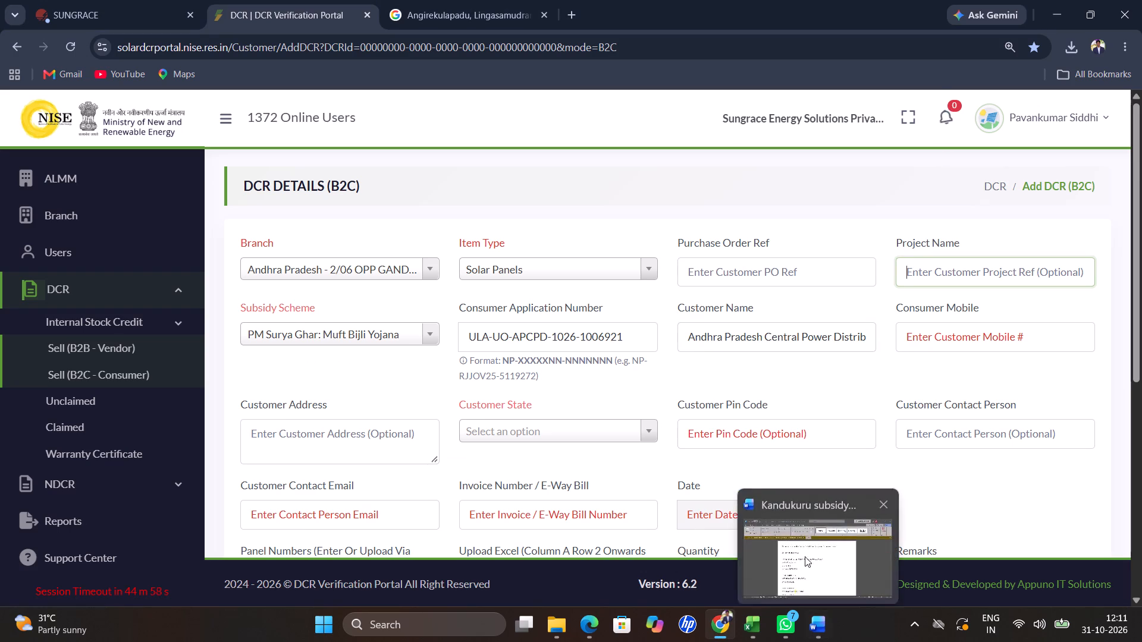
click(805, 556)
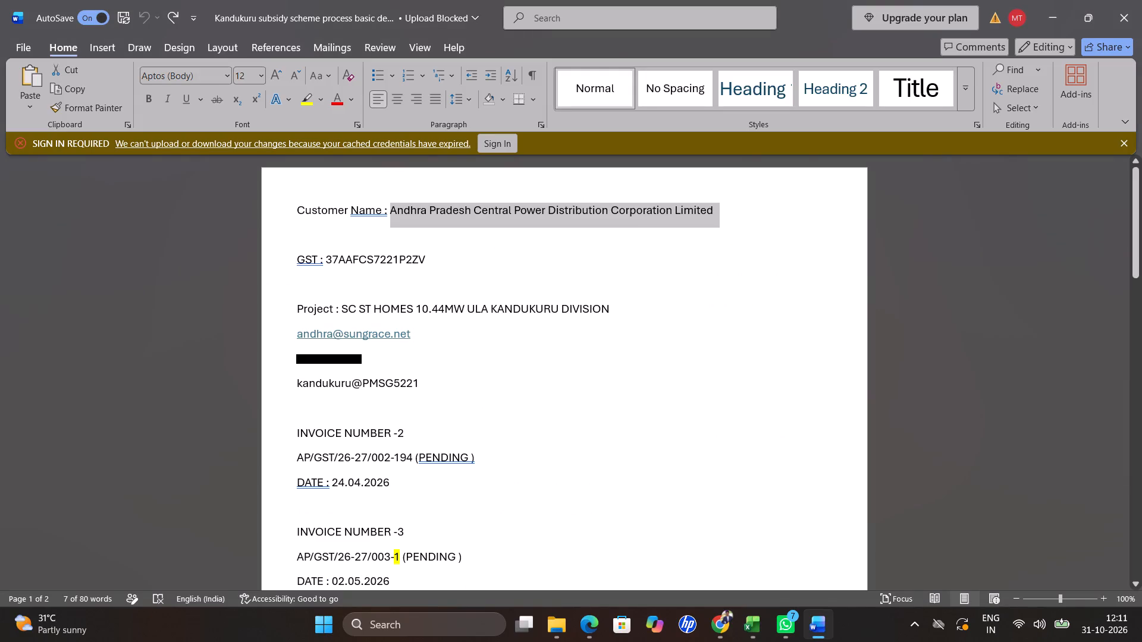
drag(341, 306, 645, 311)
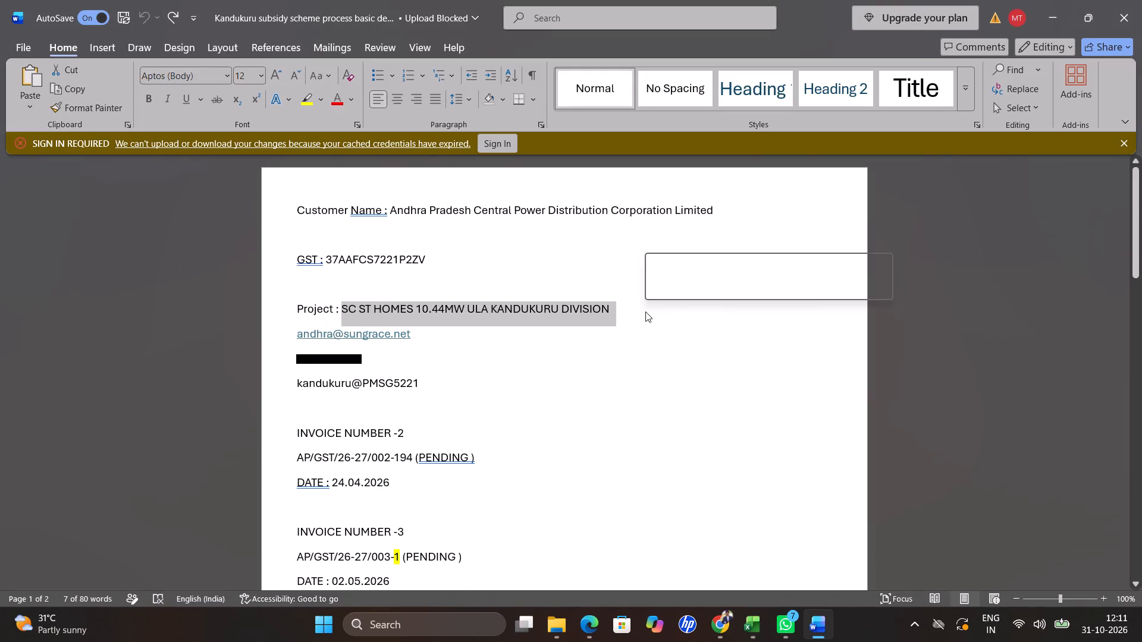
key(ctrl+c)
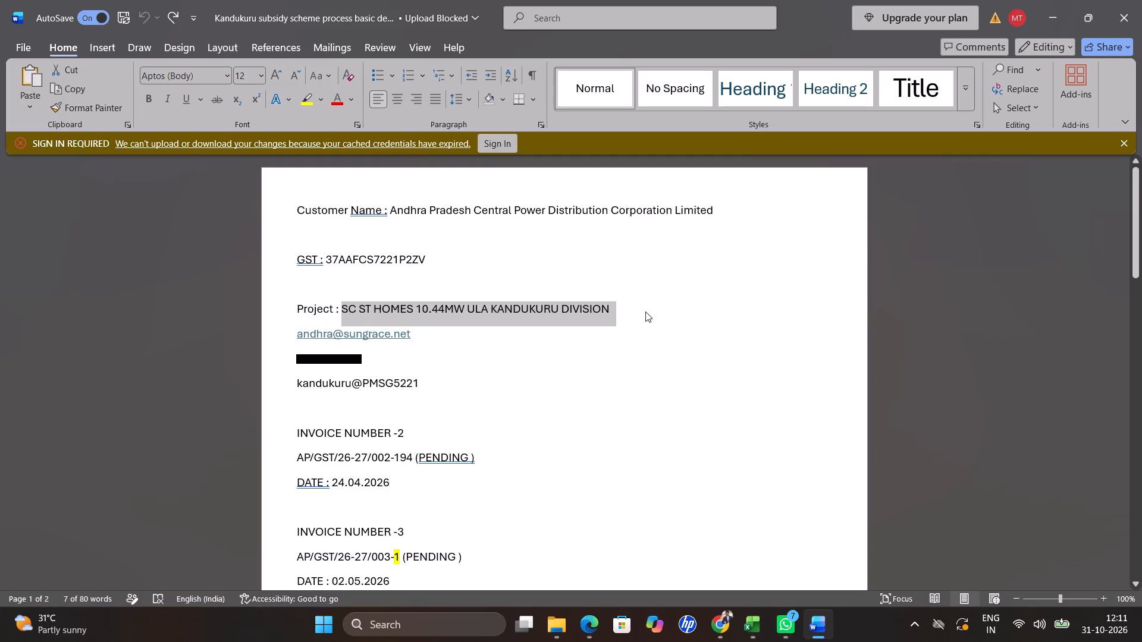
click(719, 588)
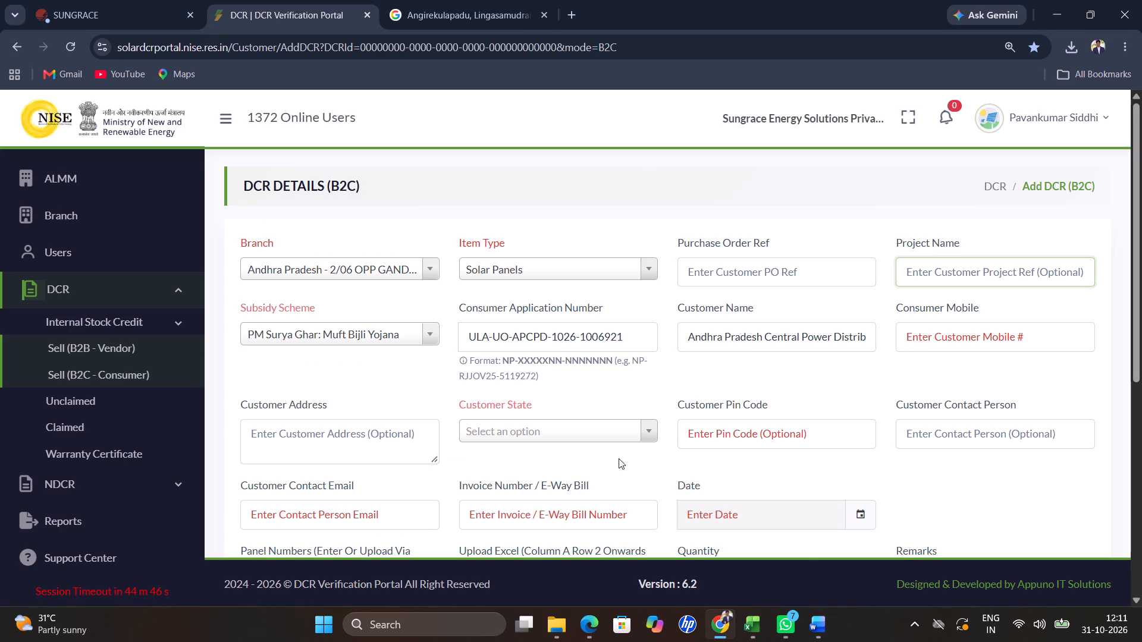
key(ctrl+v)
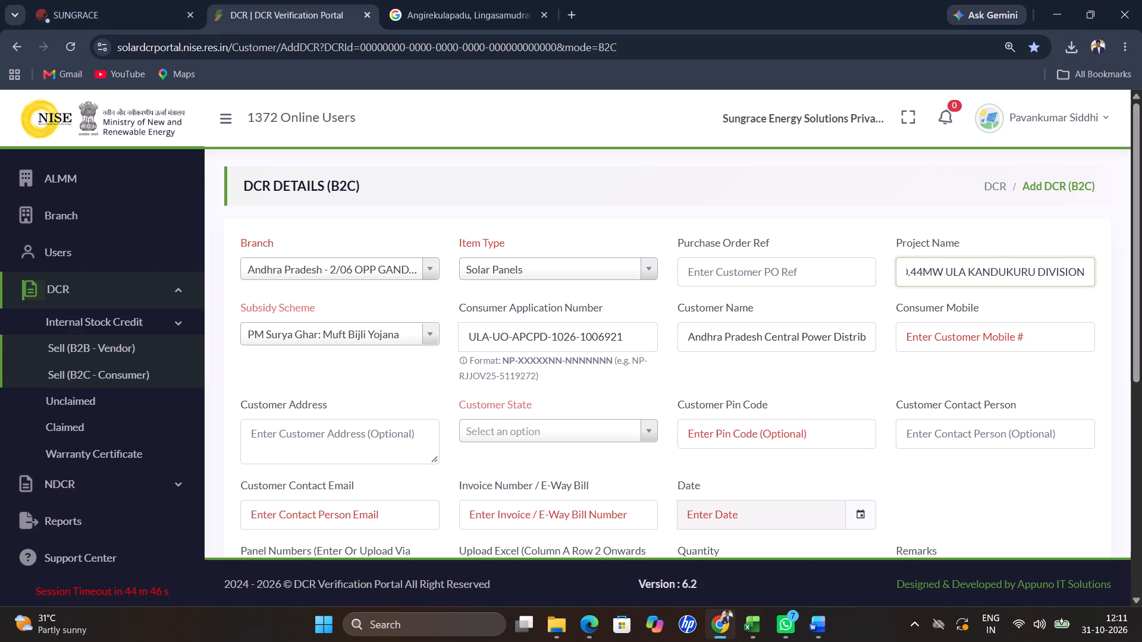
click(1016, 346)
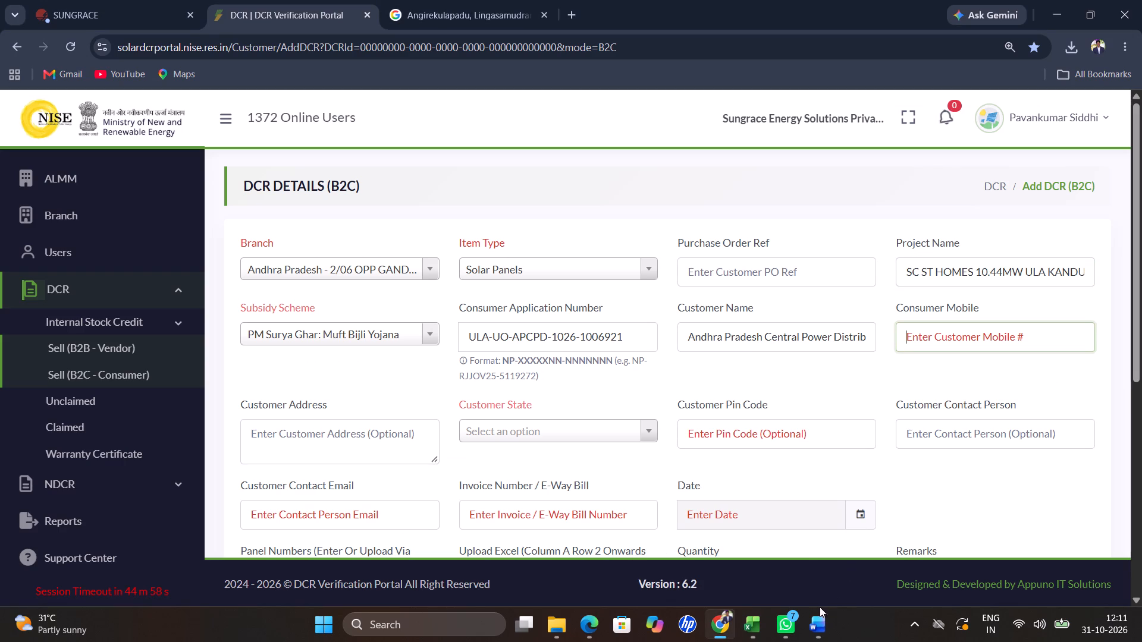
click(793, 542)
drag(378, 354, 373, 354)
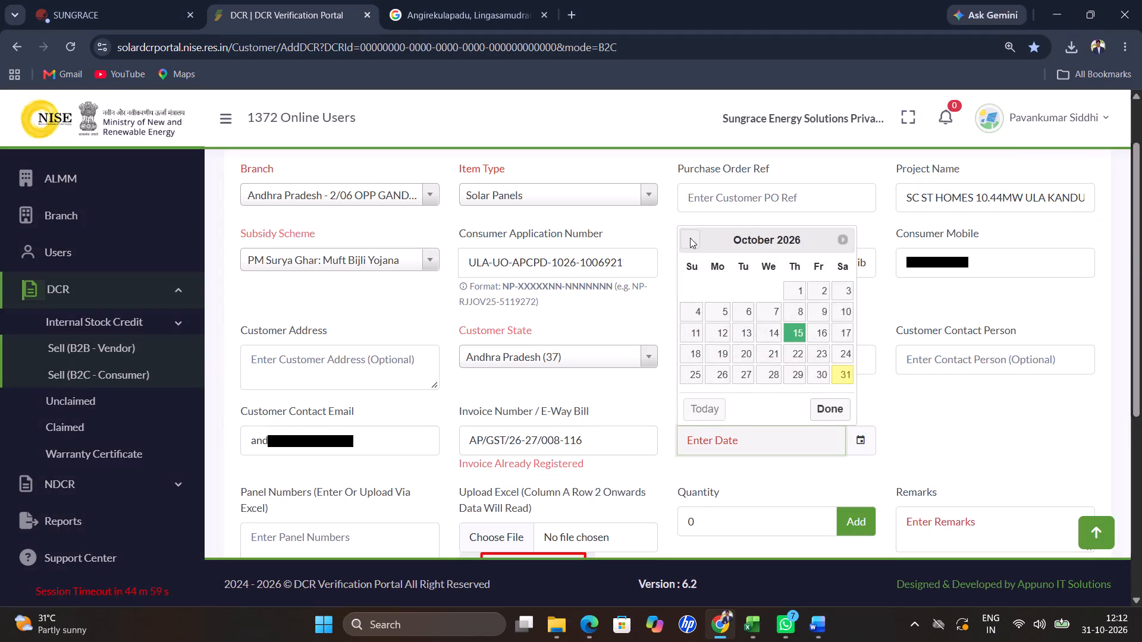
click(688, 234)
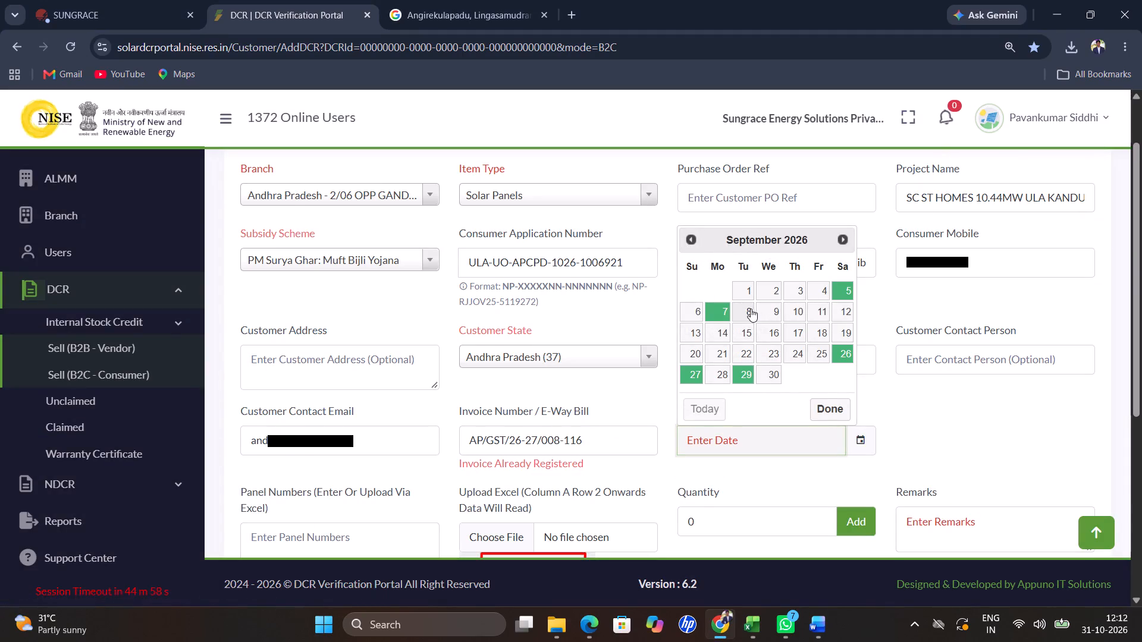
click(751, 309)
Change the invoice number to AP/GST/26-27/008-117.
scroll(885, 219, down, 3)
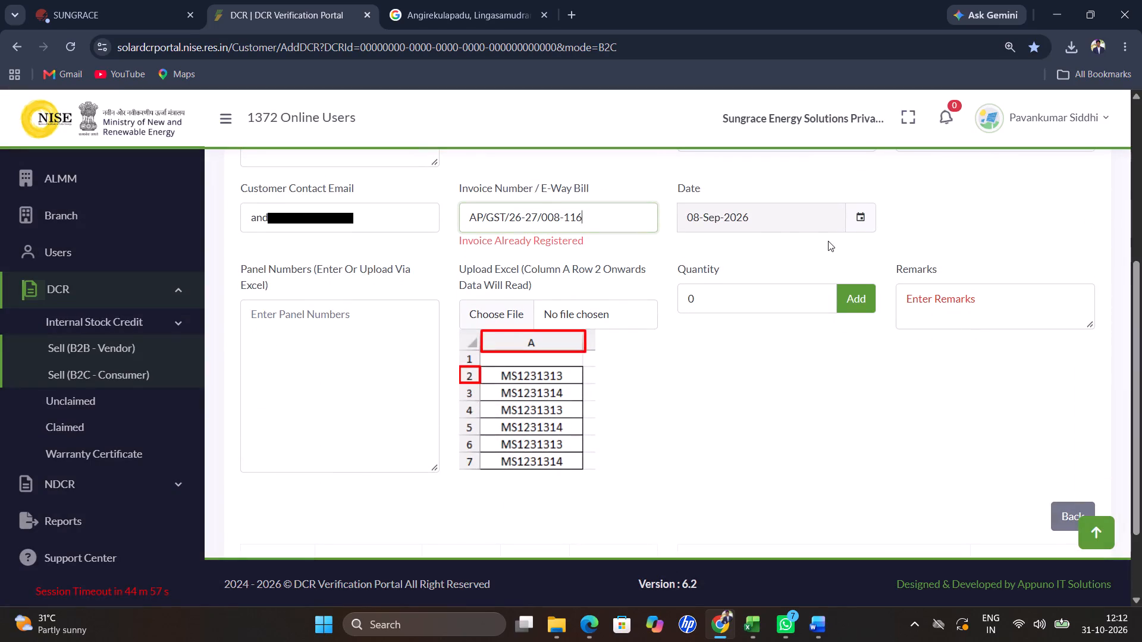
key(BackSpace)
key(7)
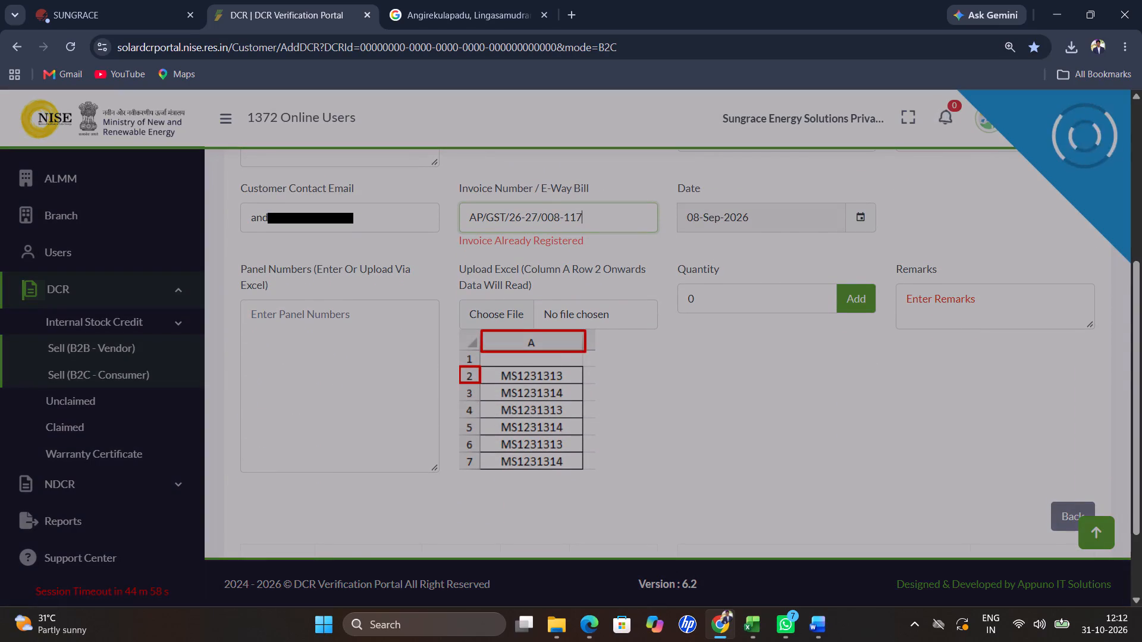
drag(345, 389, 354, 398)
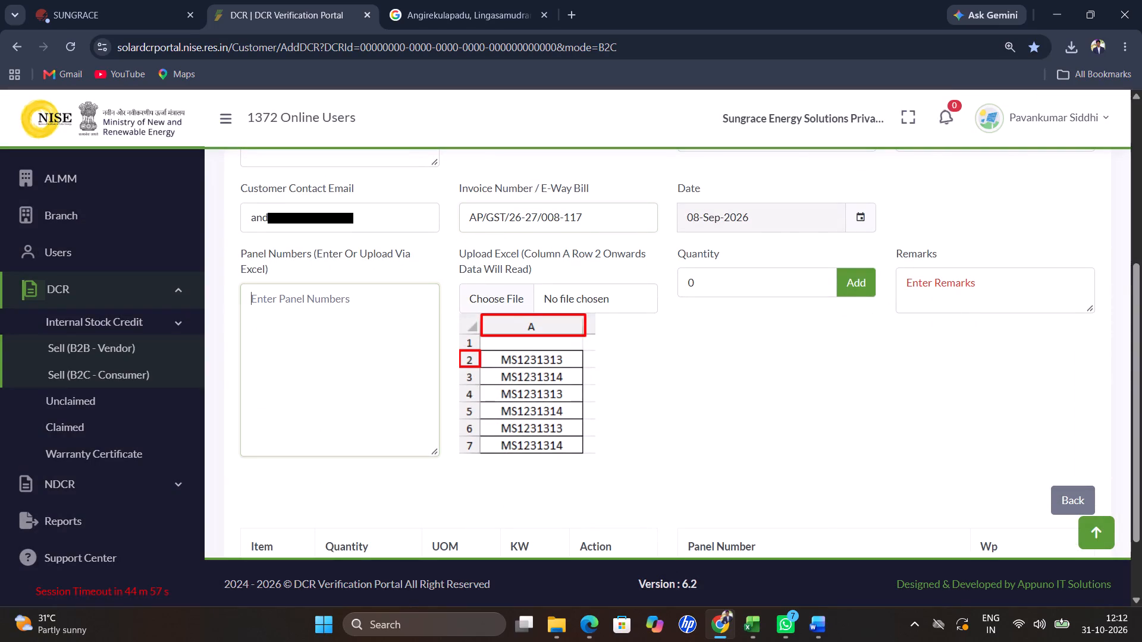
click(65, 0)
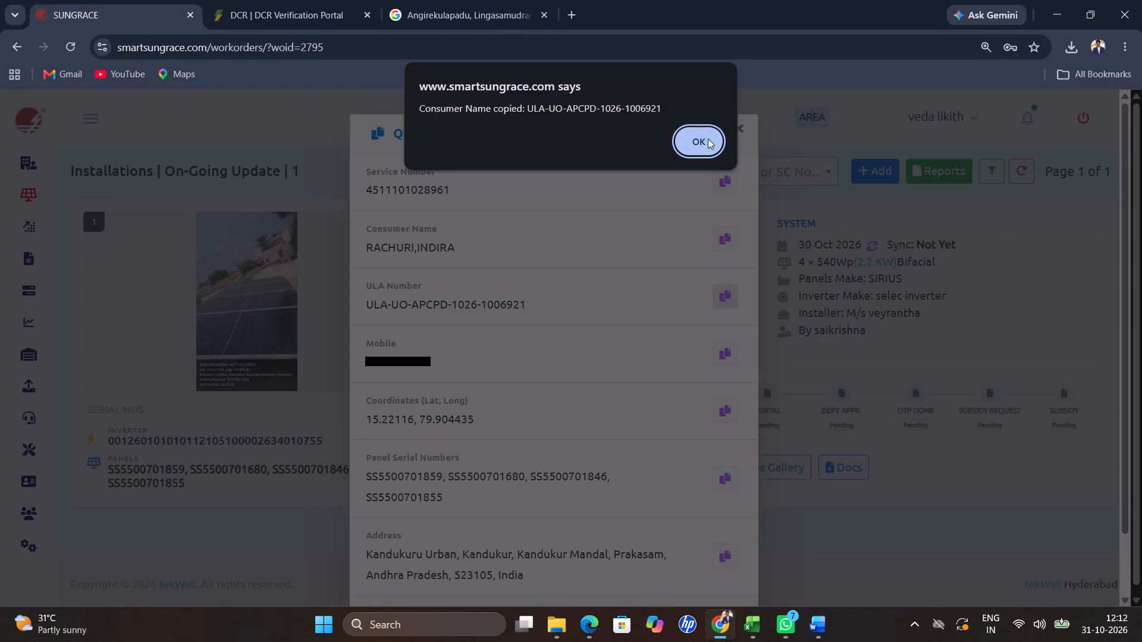
click(708, 139)
click(724, 476)
drag(276, 0, 276, 10)
key(ctrl+v)
Reformat the pasted panel numbers so that each of the four serials sits on its own line without commas.
key(Left)
key(Left)
key(Left)
key(Left)
key(Left)
key(Left)
key(Left)
key(Left)
key(Left)
key(Left)
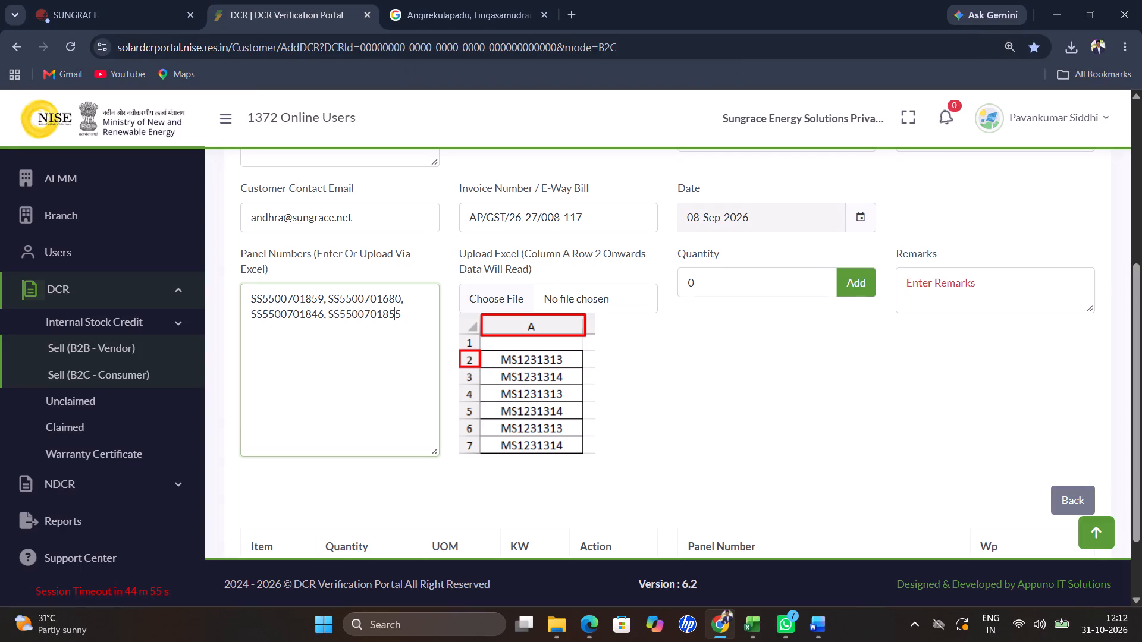
key(Left)
key(Left)
key(BackSpace)
key(BackSpace)
key(Return)
key(Up)
key(Up)
key(Up)
key(Up)
key(Up)
key(Up)
key(Up)
key(Up)
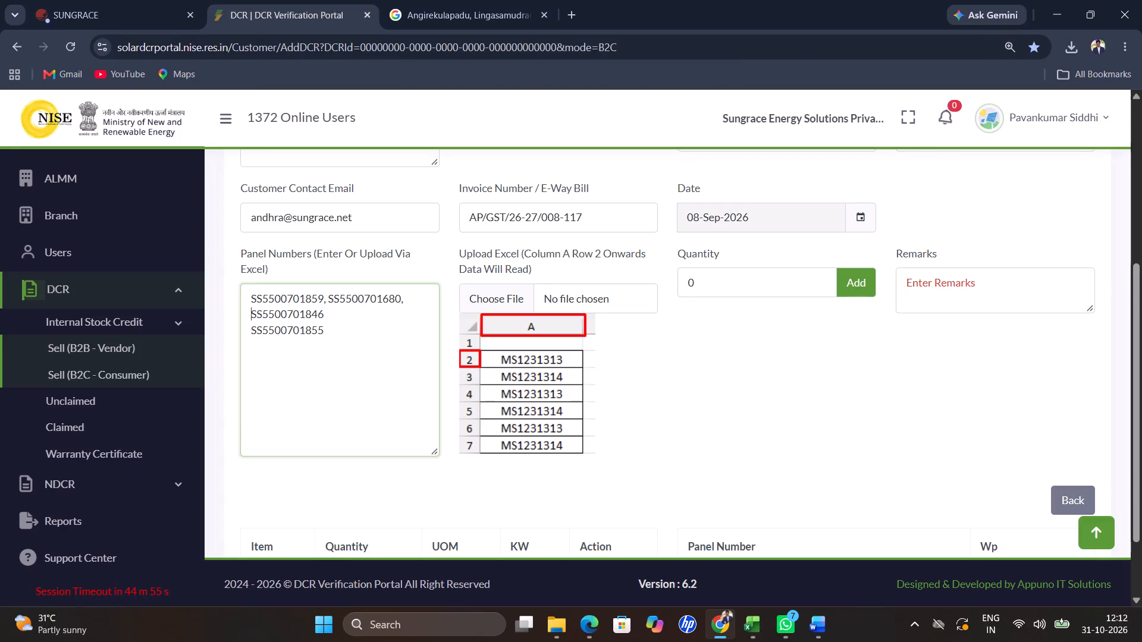
key(Right)
key(Right)
key(Right)
key(Right)
key(Right)
key(Right)
key(Right)
key(Right)
key(Right)
key(Right)
key(Right)
key(Right)
key(Right)
key(Right)
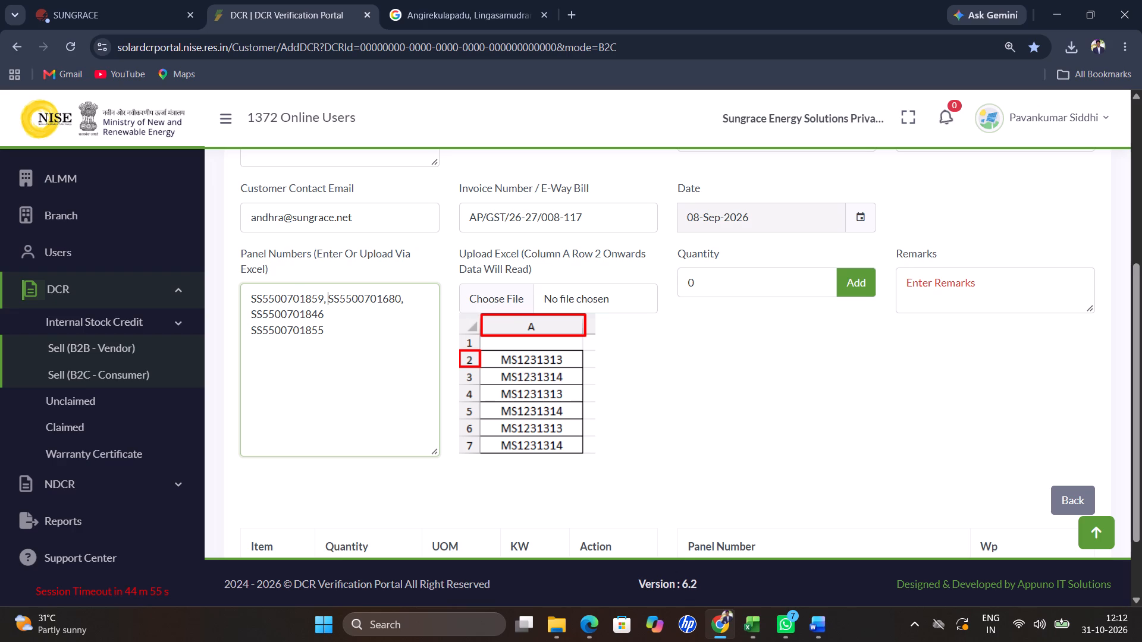
key(BackSpace)
key(BackSpace)
key(Return)
key(Right)
key(Right)
key(Right)
key(Right)
key(Right)
key(Right)
key(Right)
key(Right)
key(Right)
key(Right)
key(Right)
key(Right)
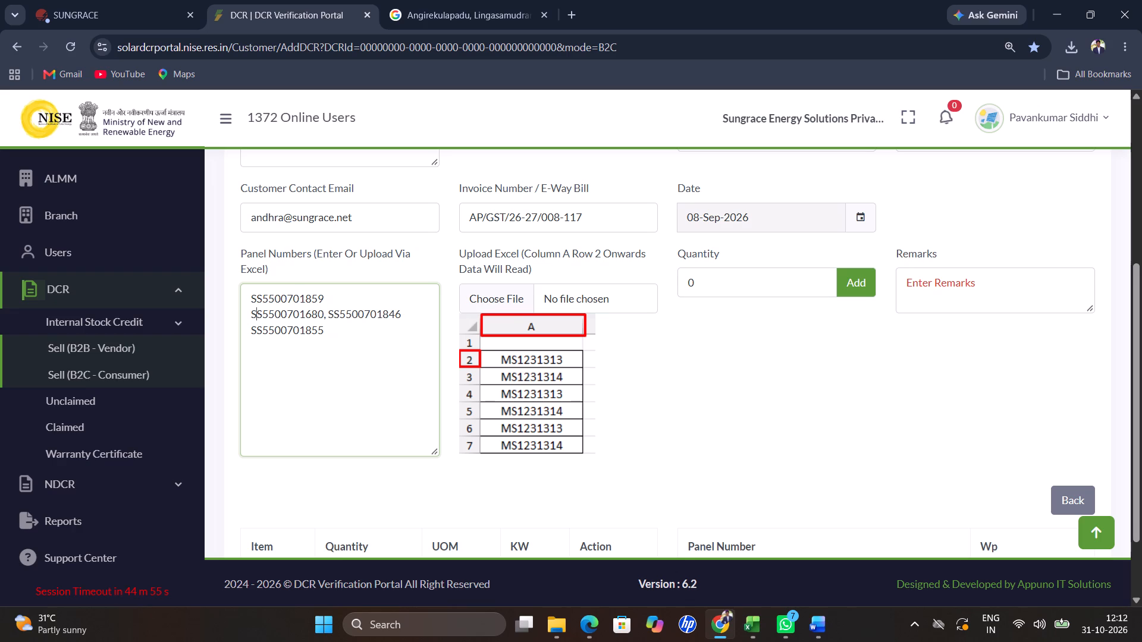
key(Right)
key(Right)
key(BackSpace)
key(BackSpace)
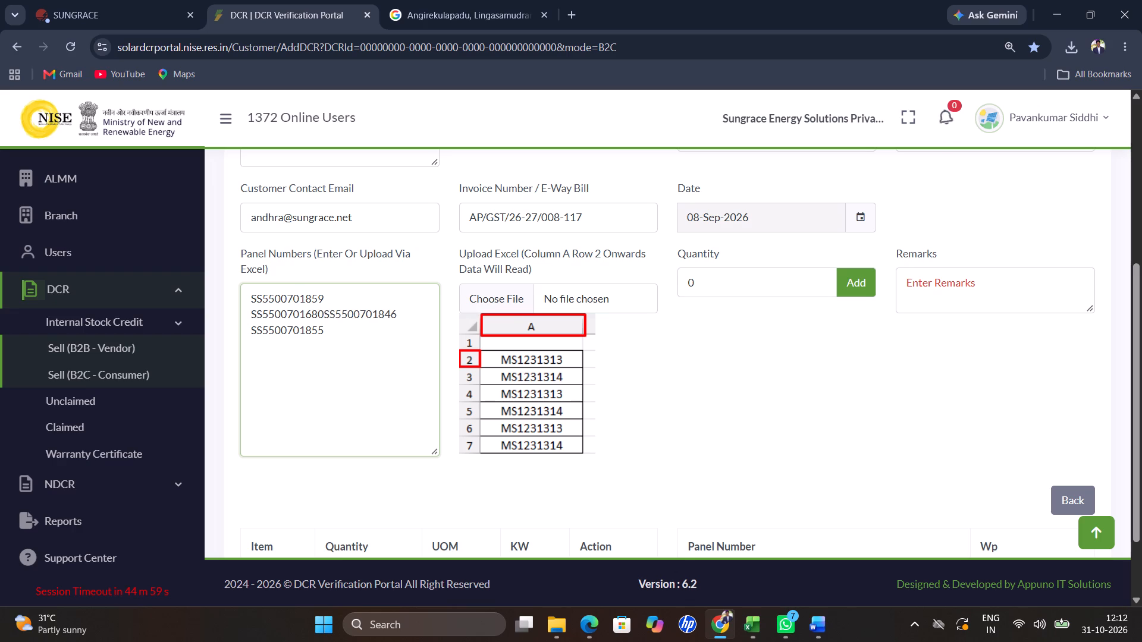
key(Return)
Set the quantity to 4 and add the listed panels to the certificate.
click(732, 281)
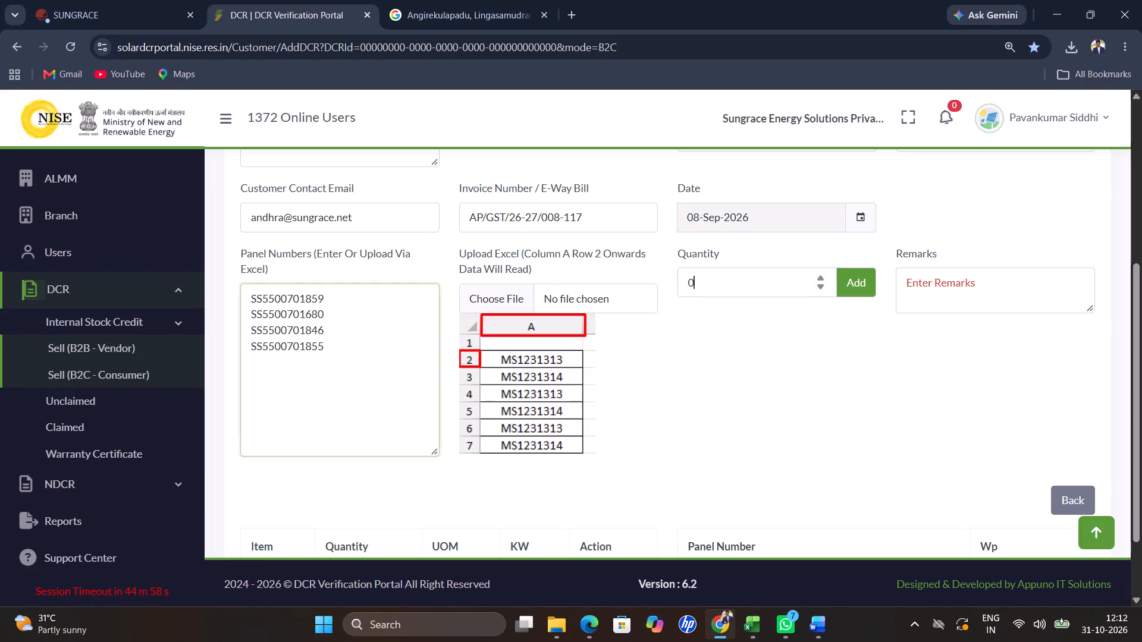
scroll(732, 281, up, 4)
click(849, 272)
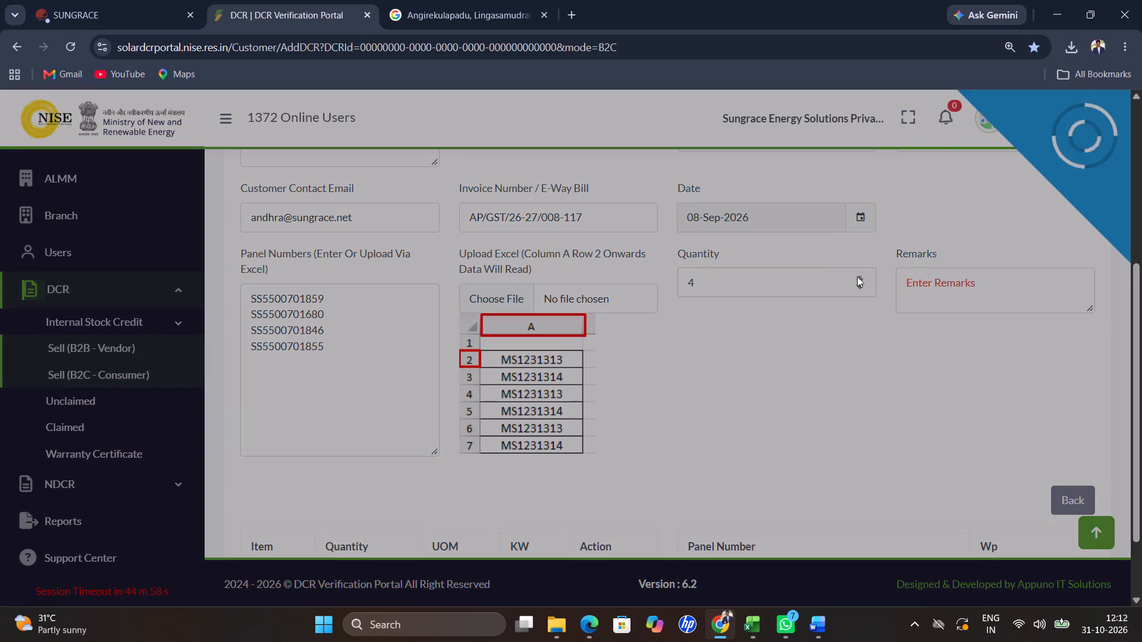
Fill Remarks with the consumer's address, copied from the quick copy details in SUNGRACE.
click(936, 305)
click(96, 0)
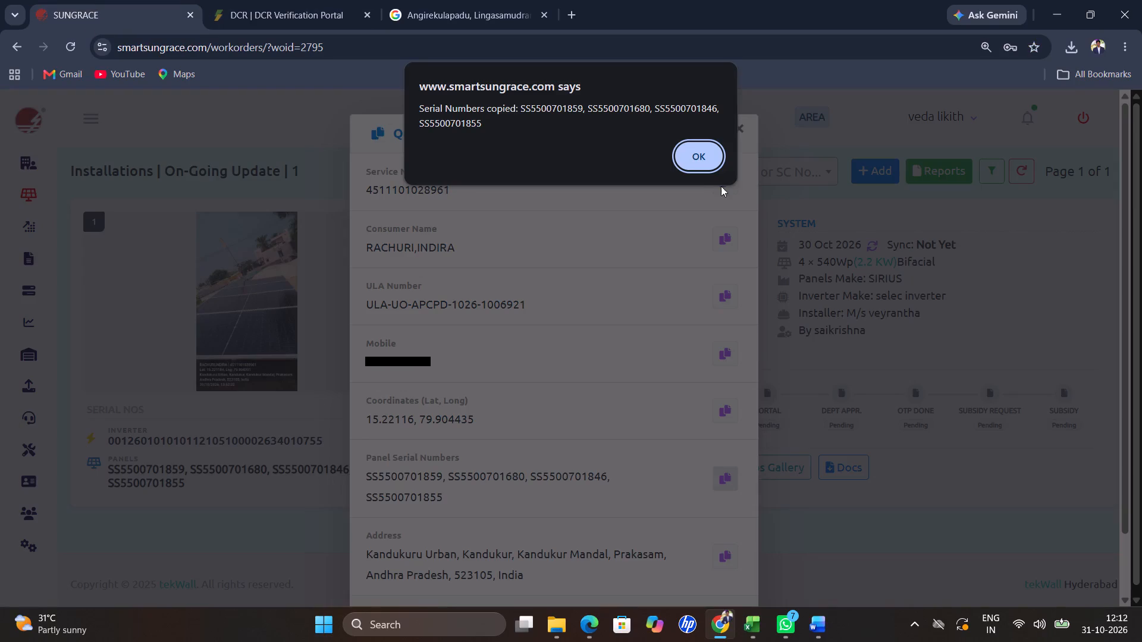
click(689, 163)
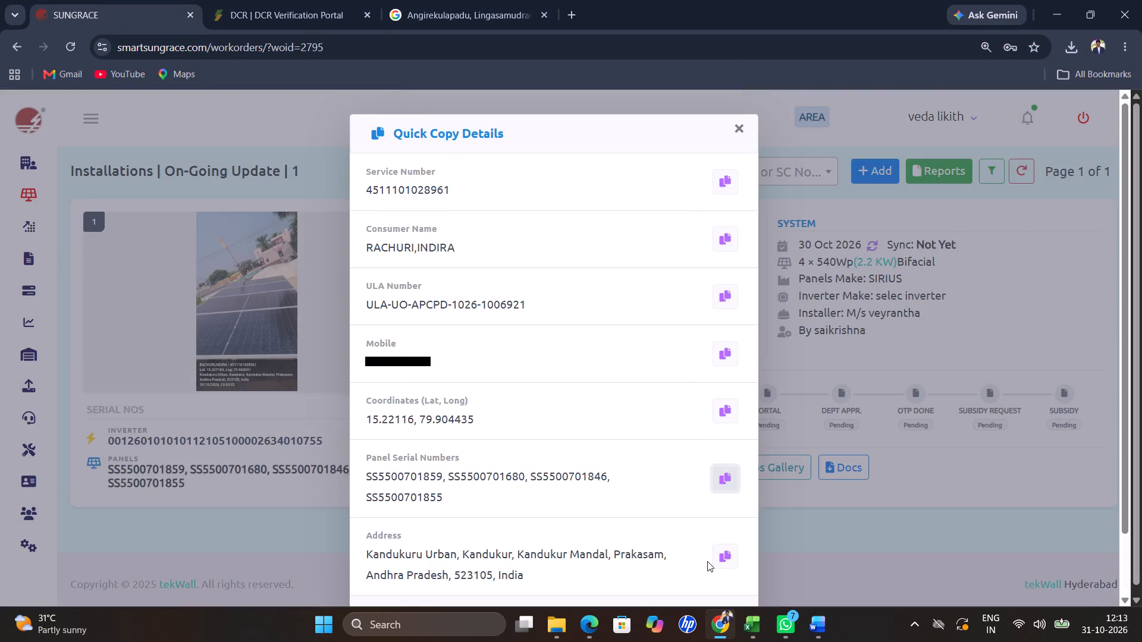
click(727, 553)
click(313, 0)
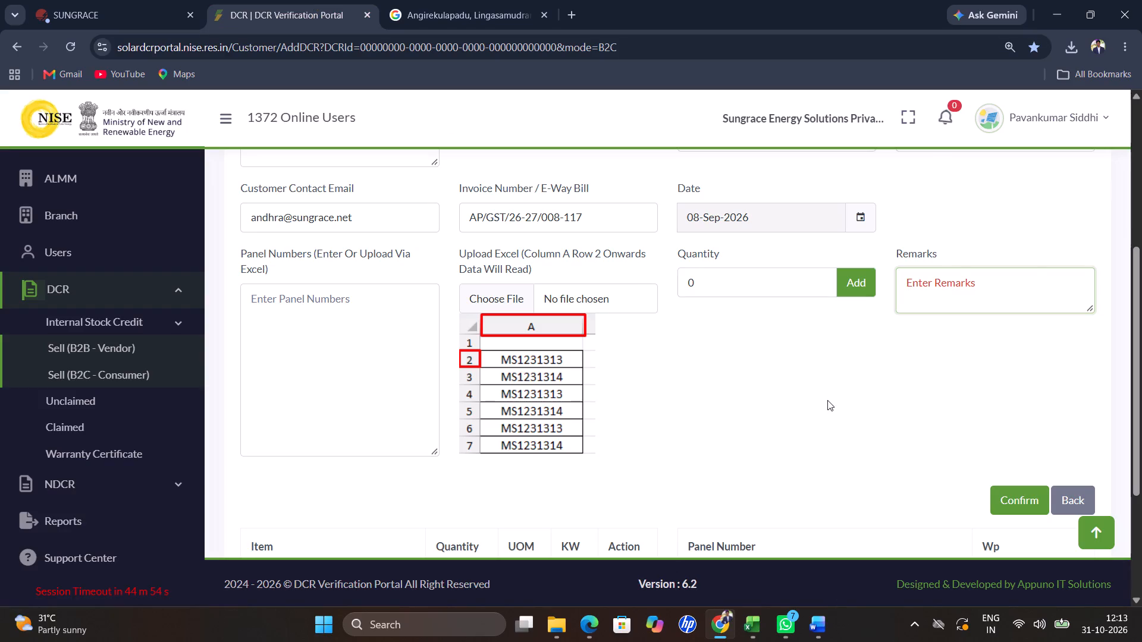
key(ctrl+v)
Fill Customer Pin Code on the portal form with the pincode copied from the quick copy details in SUNGRACE.
scroll(827, 400, up, 2)
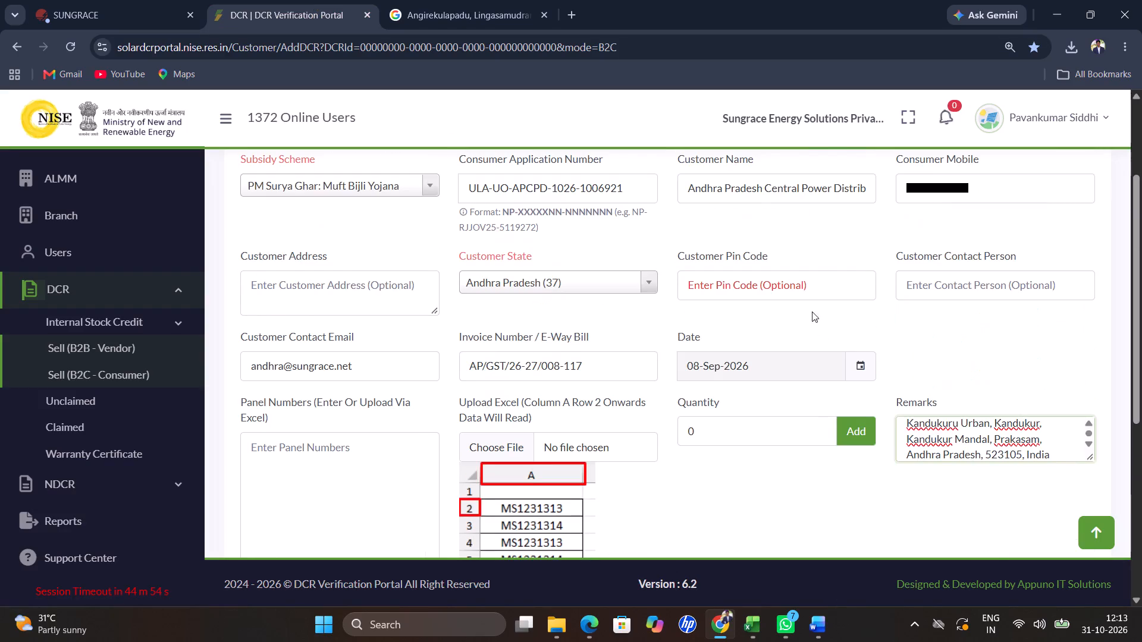
click(805, 292)
click(120, 0)
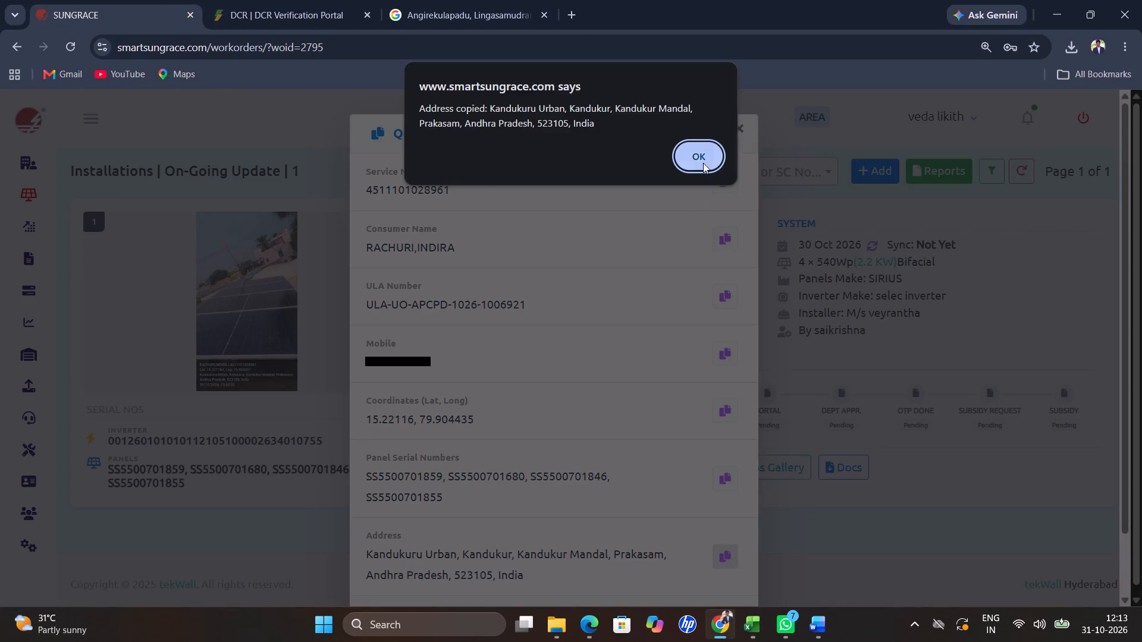
click(703, 163)
scroll(680, 371, down, 2)
click(728, 547)
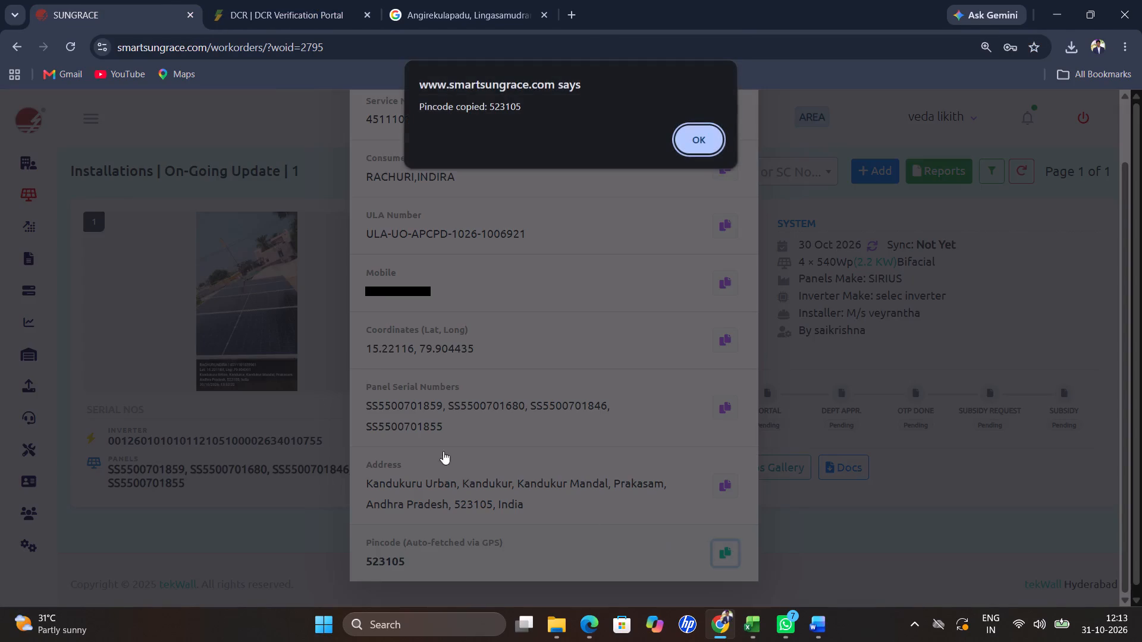
click(313, 8)
key(ctrl+v)
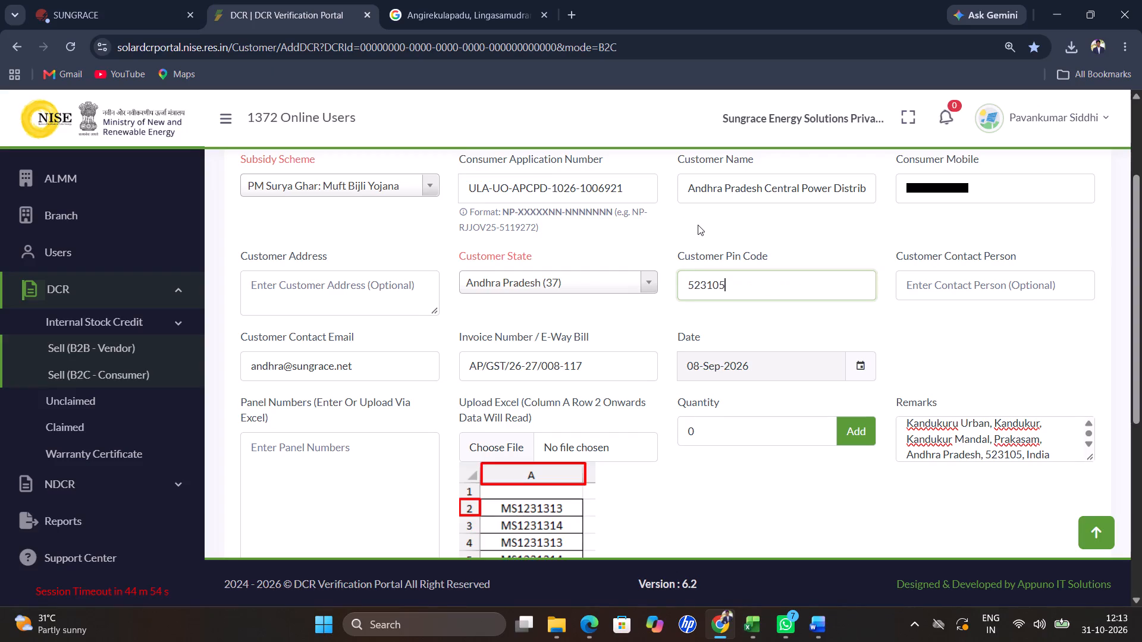
Confirm and submit the B2C certificate entry for invoice AP/GST/26-27/008-117.
scroll(698, 225, down, 6)
click(1004, 288)
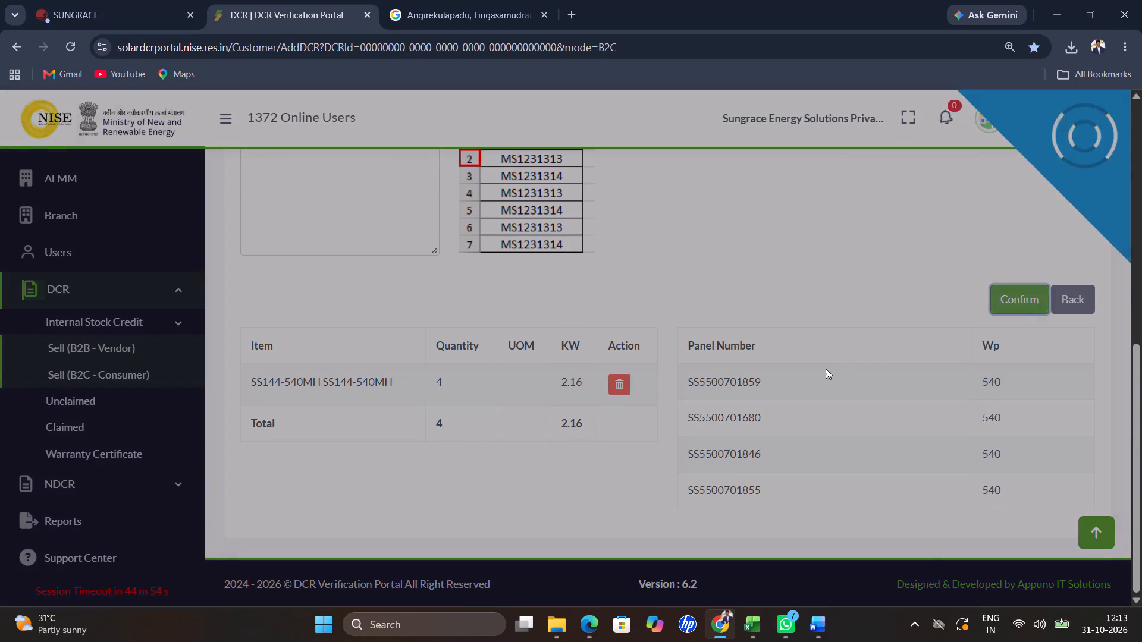
drag(729, 420, 727, 426)
click(722, 439)
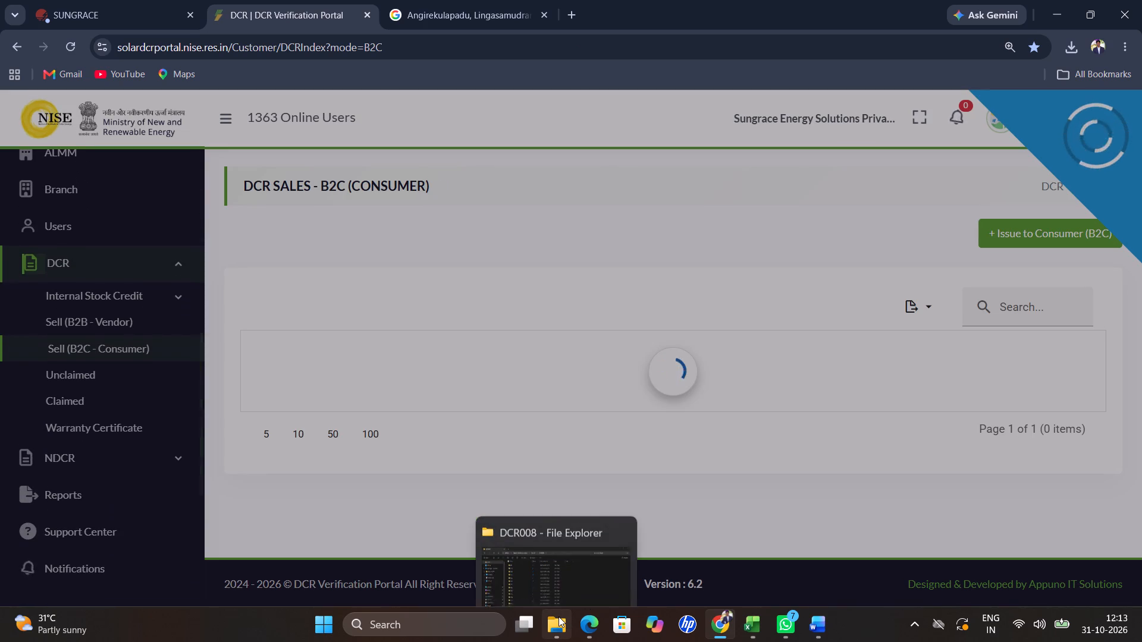
Create a new folder named 117_ inside the DCR008 folder in File Explorer.
click(551, 561)
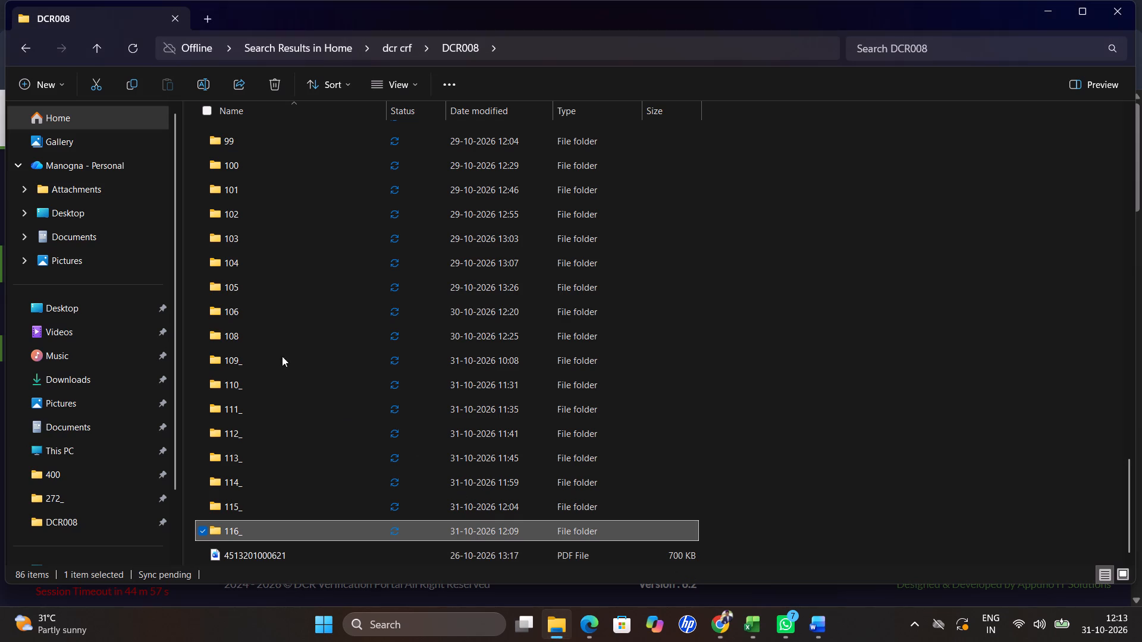
click(22, 78)
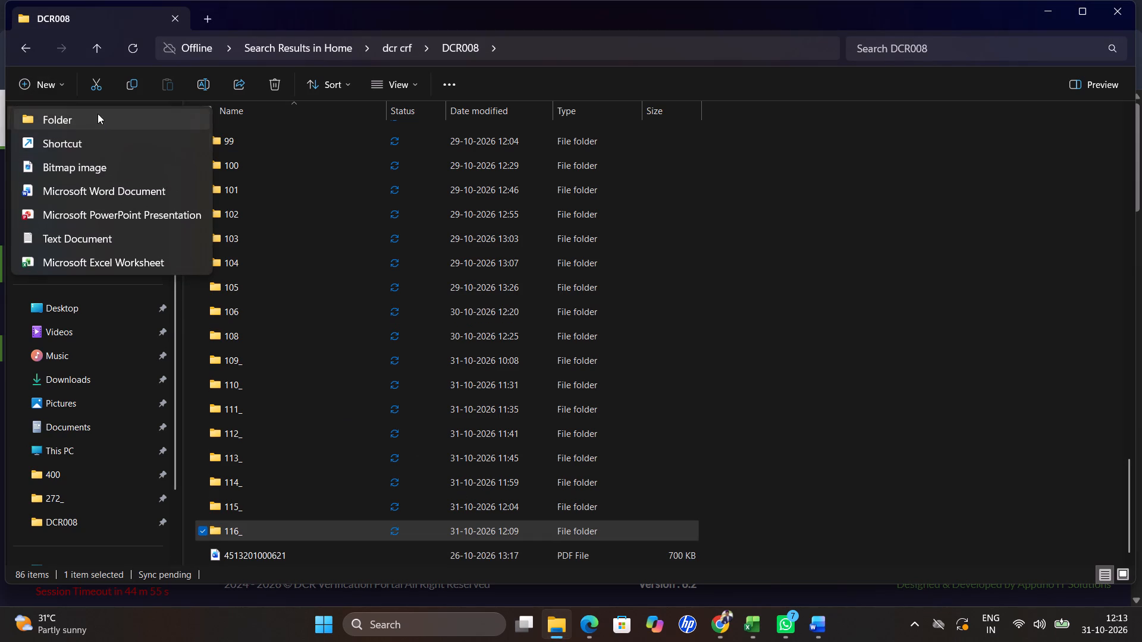
click(98, 114)
text(117)
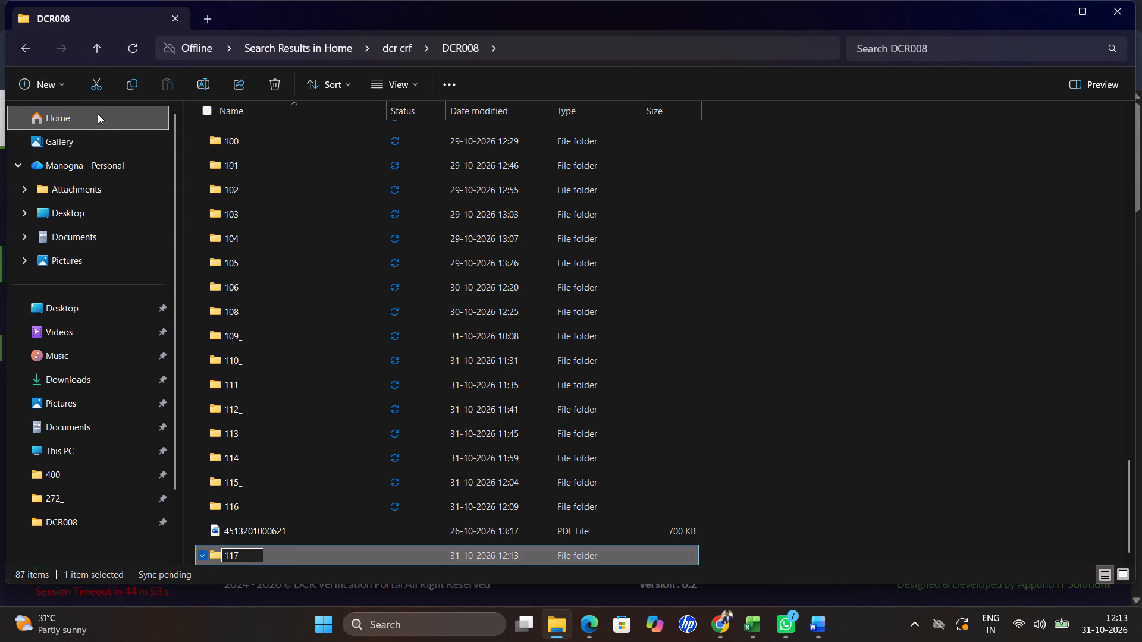
key(7)
key(BackSpace)
key(shift+underscore)
key(Return)
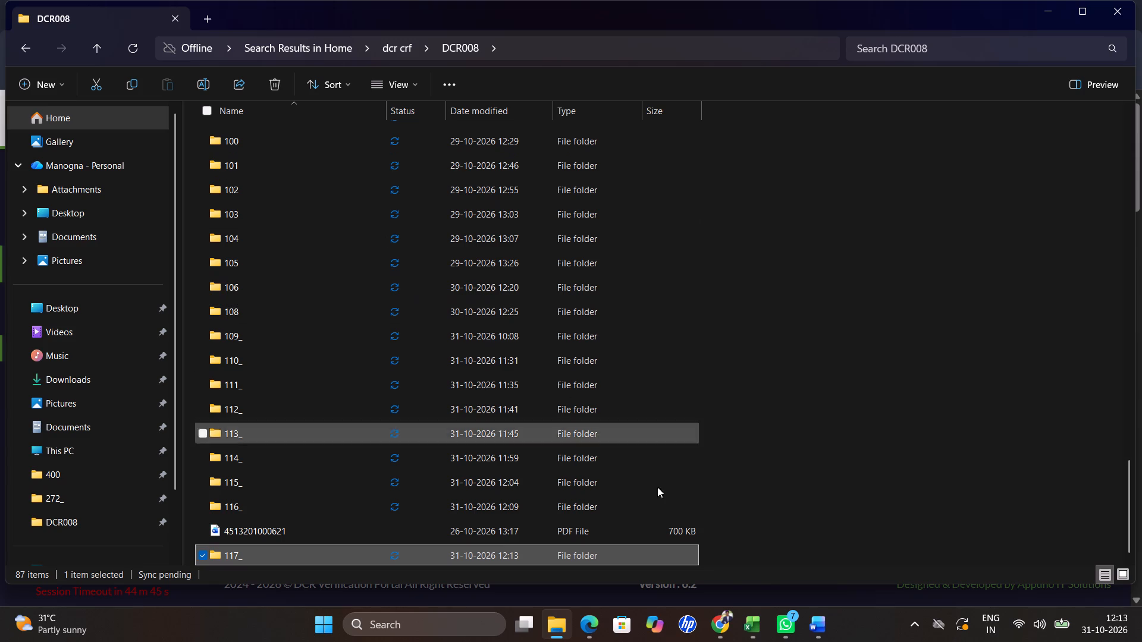
Copy the consumer's service number from the quick copy details in SUNGRACE for naming the certificate file.
click(715, 553)
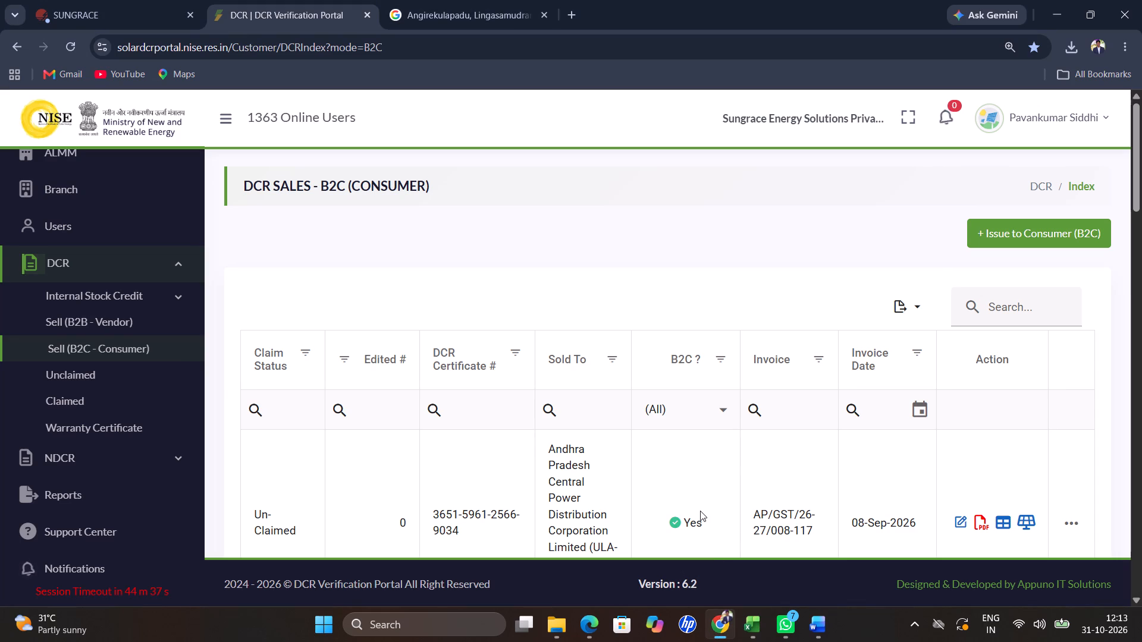
scroll(761, 475, down, 1)
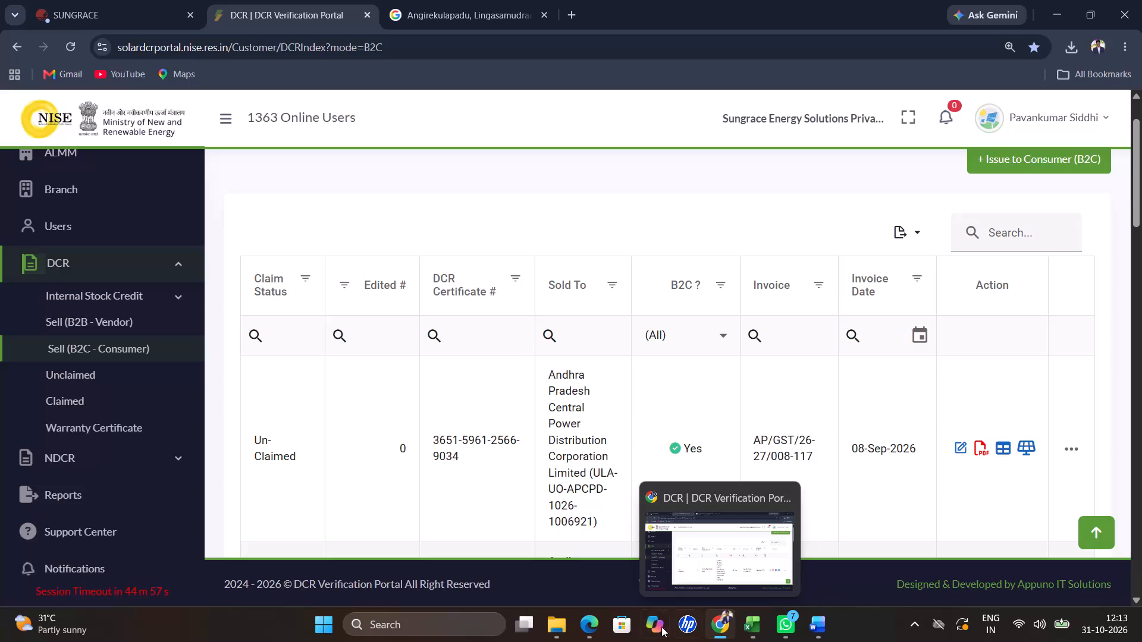
click(550, 558)
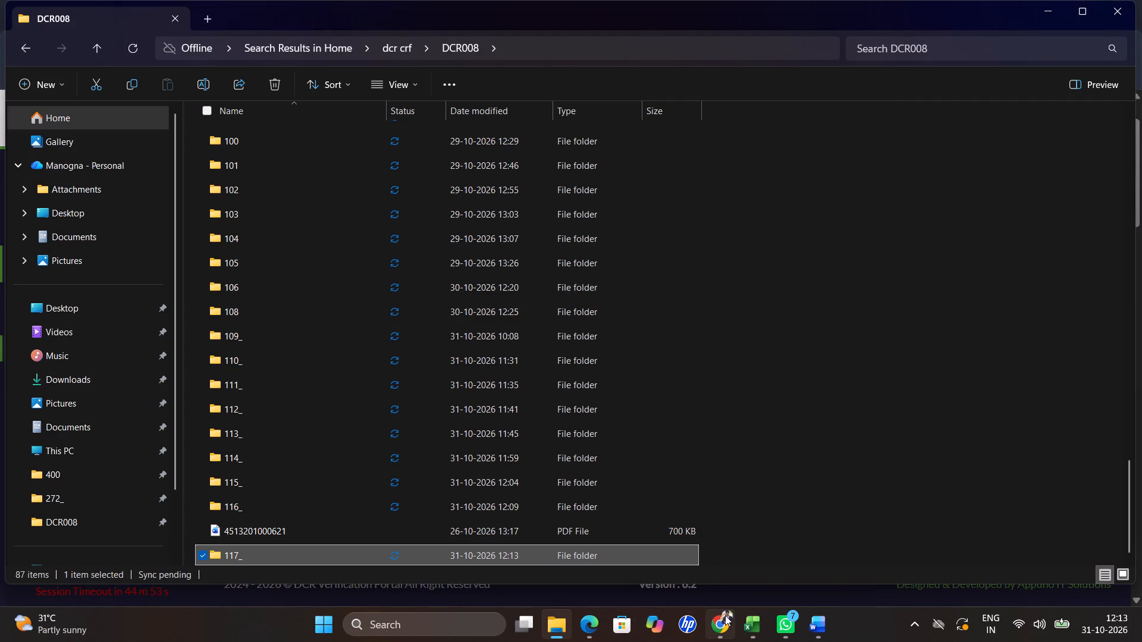
click(719, 565)
click(45, 0)
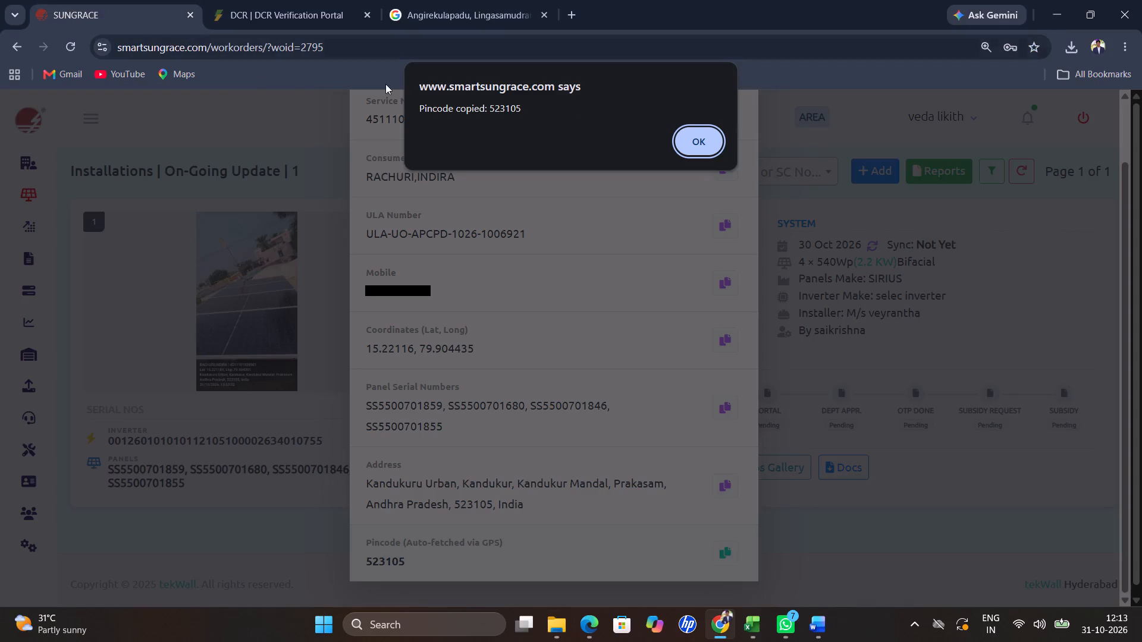
click(689, 141)
click(724, 112)
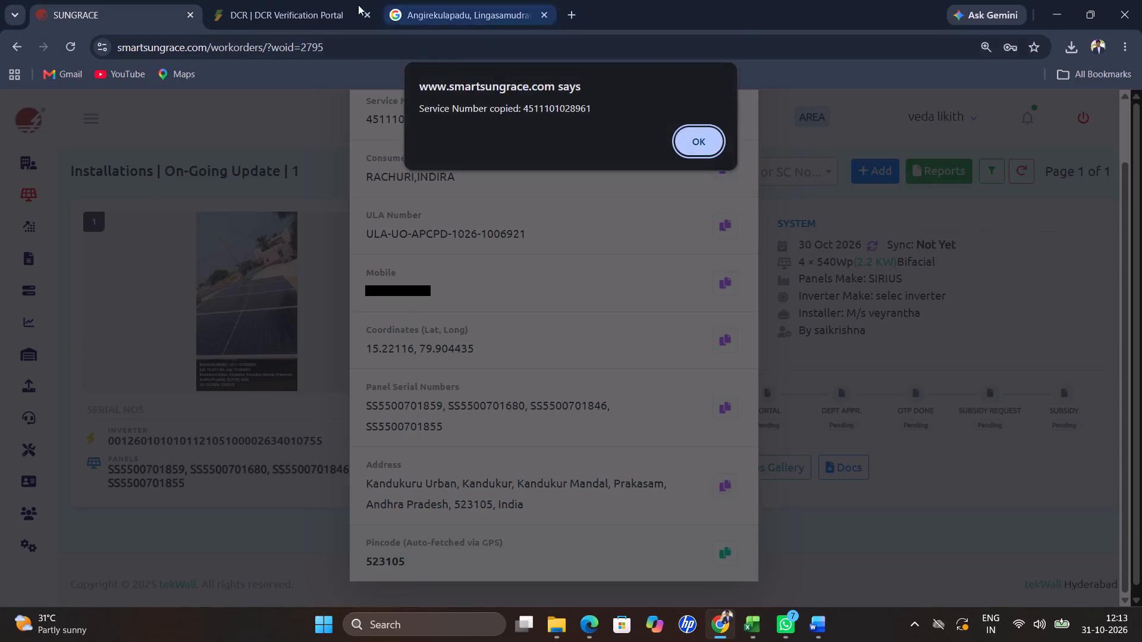
Download the PDF certificate for invoice AP/GST/26-27/008-117, entering the copied service number followed by -117 as the file name.
click(321, 0)
click(978, 446)
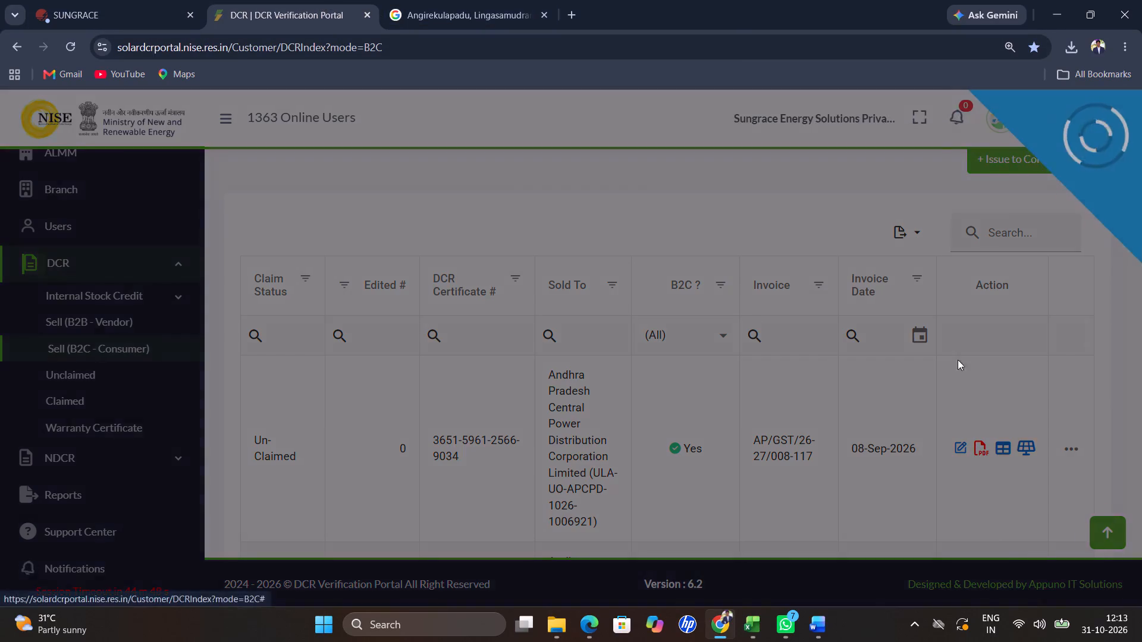
click(940, 207)
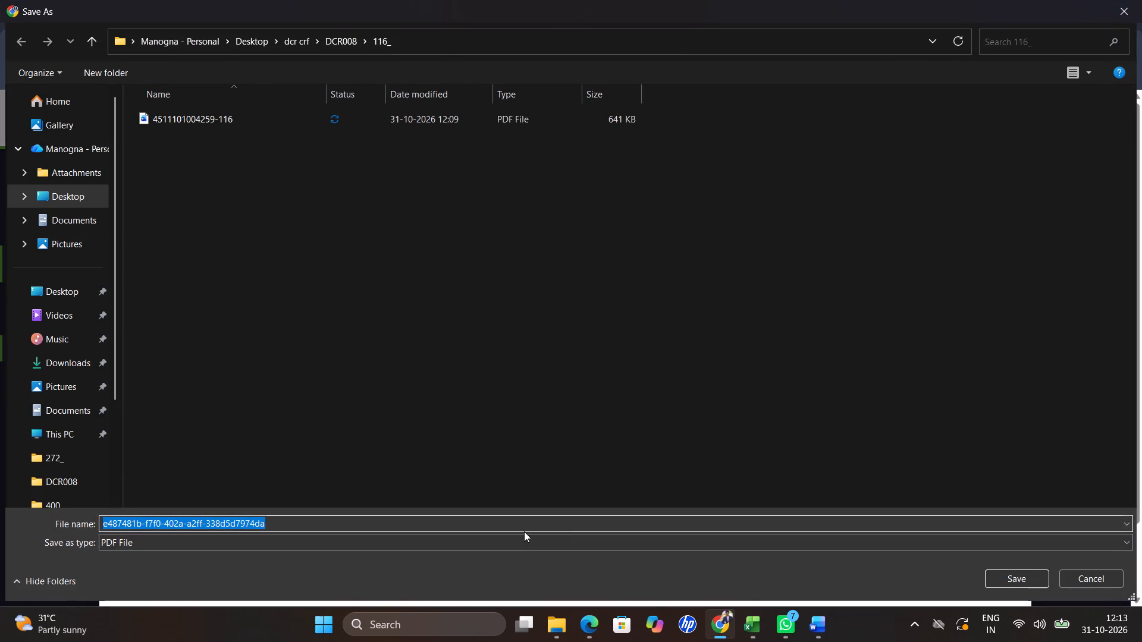
key(ctrl+v)
text(-117)
Save the certificate PDF in the 117_ folder inside DCR008.
click(346, 30)
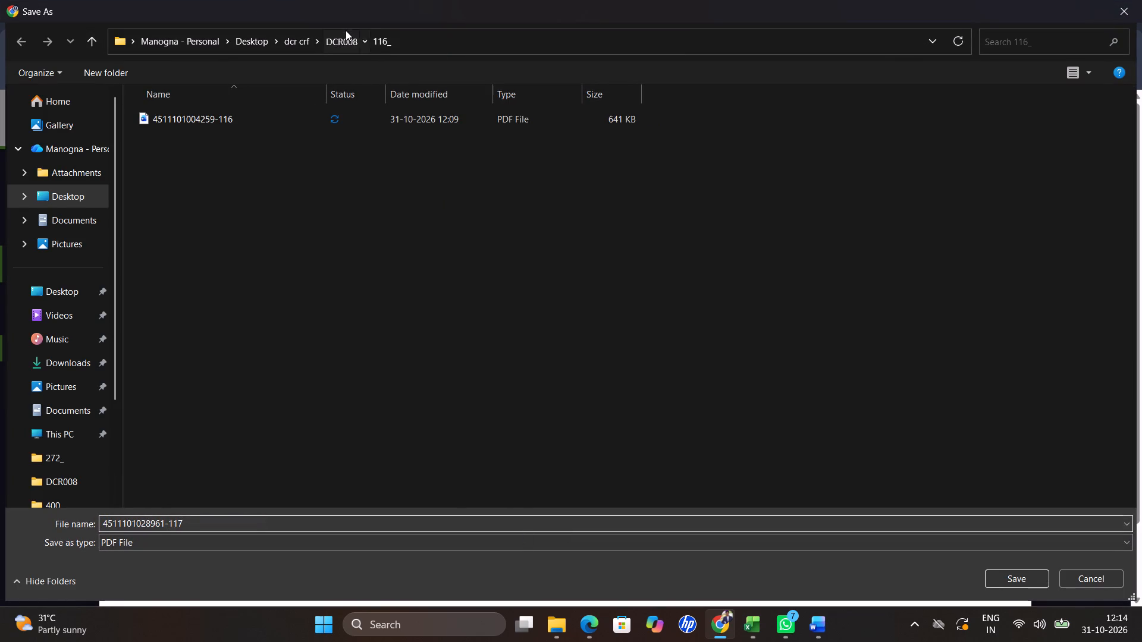
scroll(271, 349, down, 14)
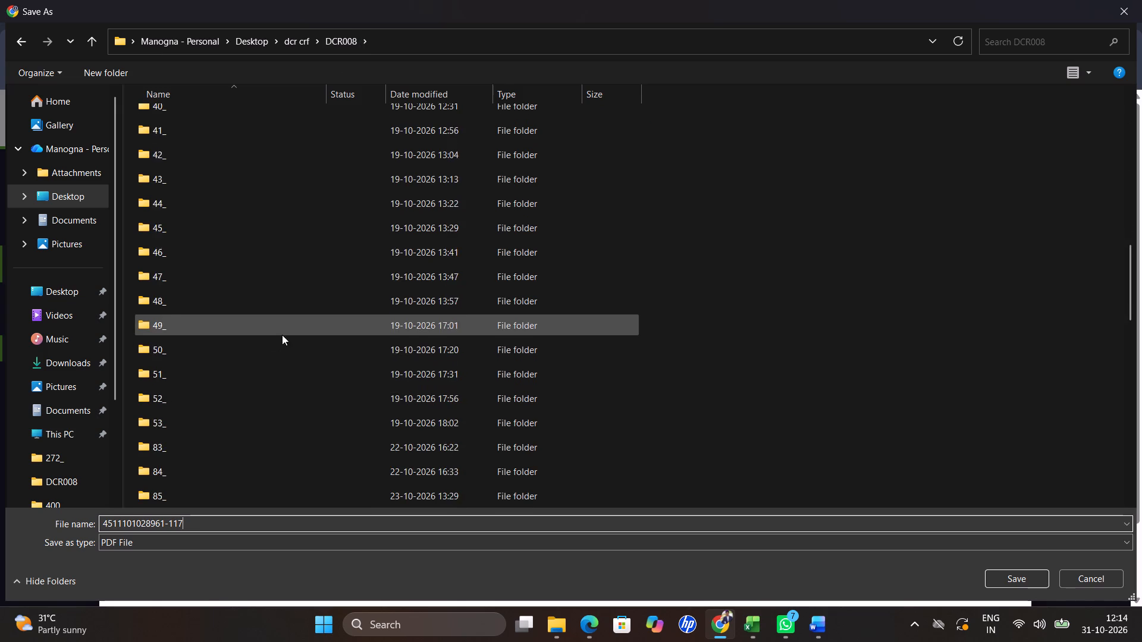
scroll(282, 335, down, 13)
scroll(321, 289, down, 4)
double_click(302, 468)
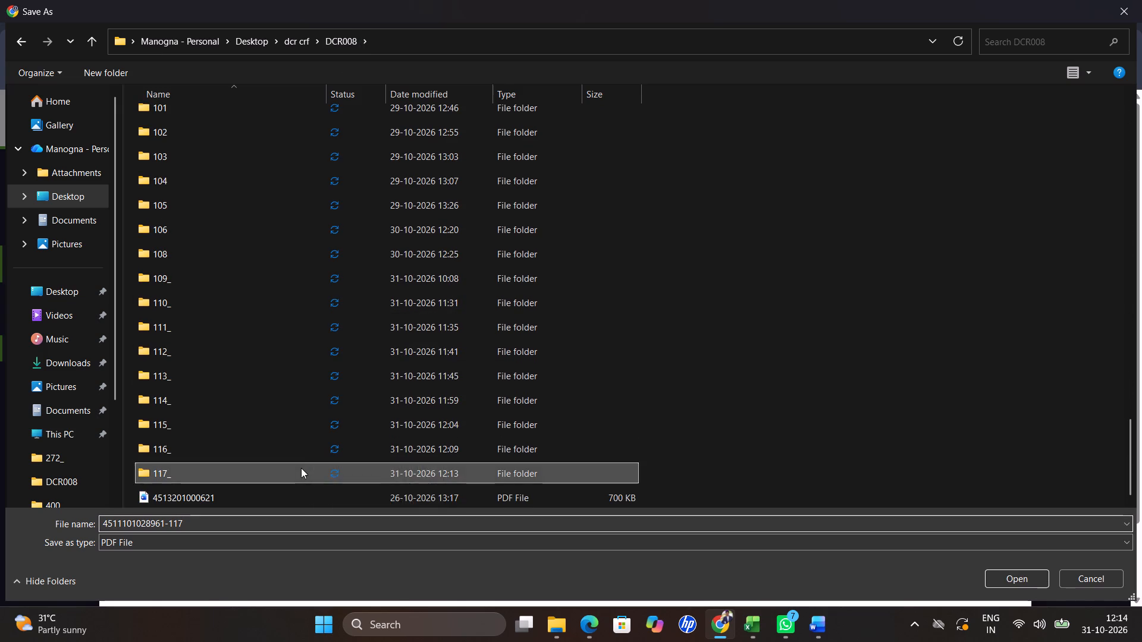
click(1002, 574)
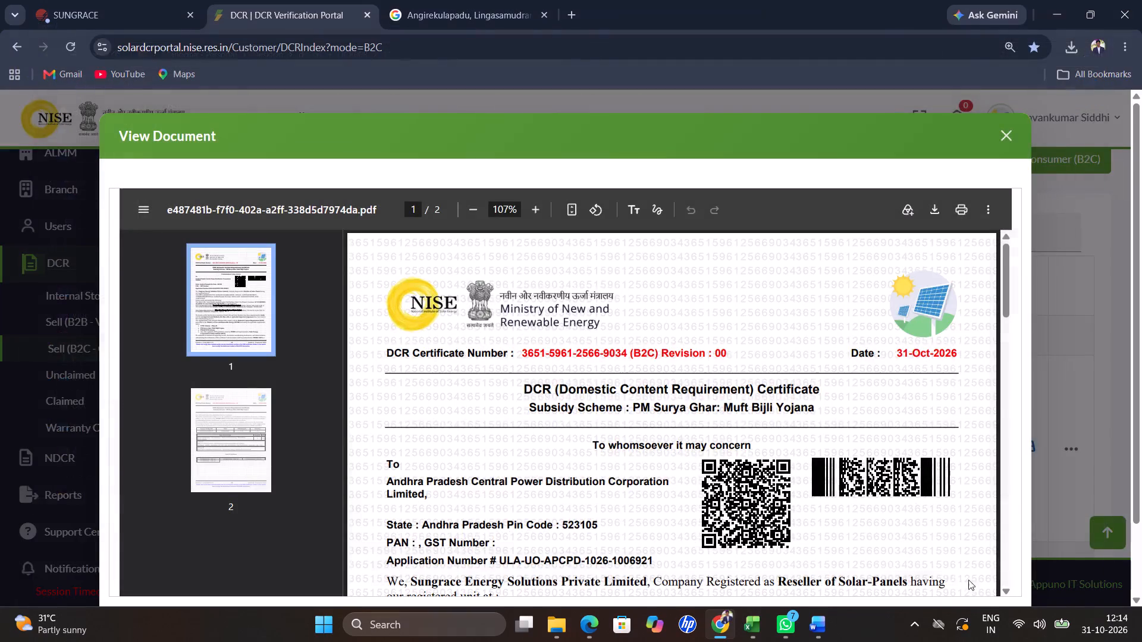
Switch to SUNGRACE, dismiss the consumer's copy details, and open the work order's Project Stage update form.
click(127, 0)
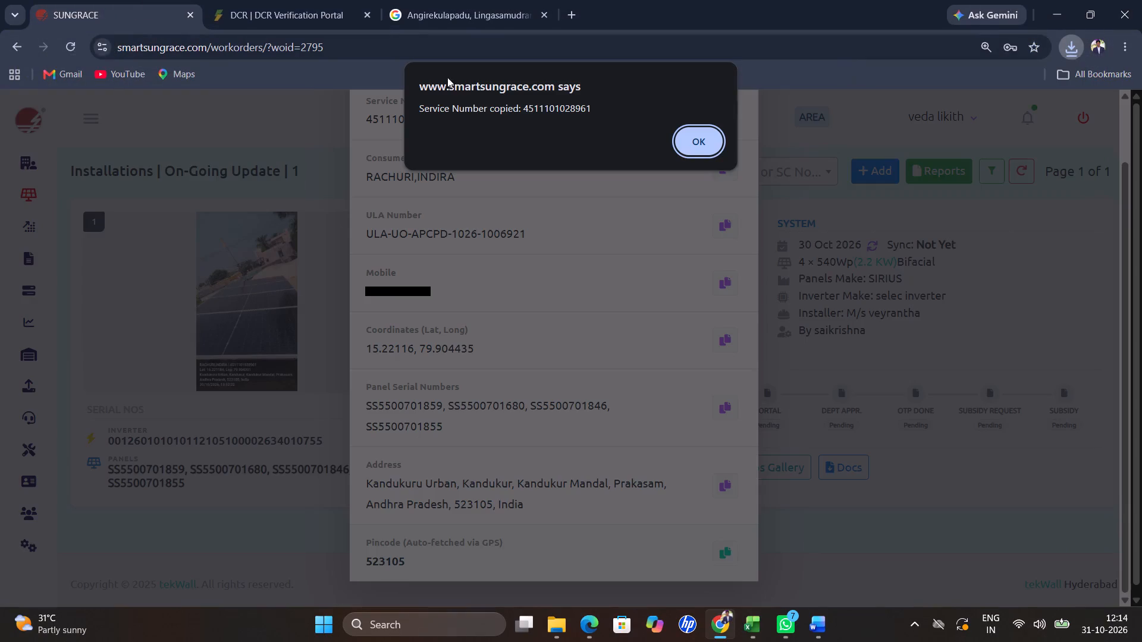
click(690, 142)
click(799, 124)
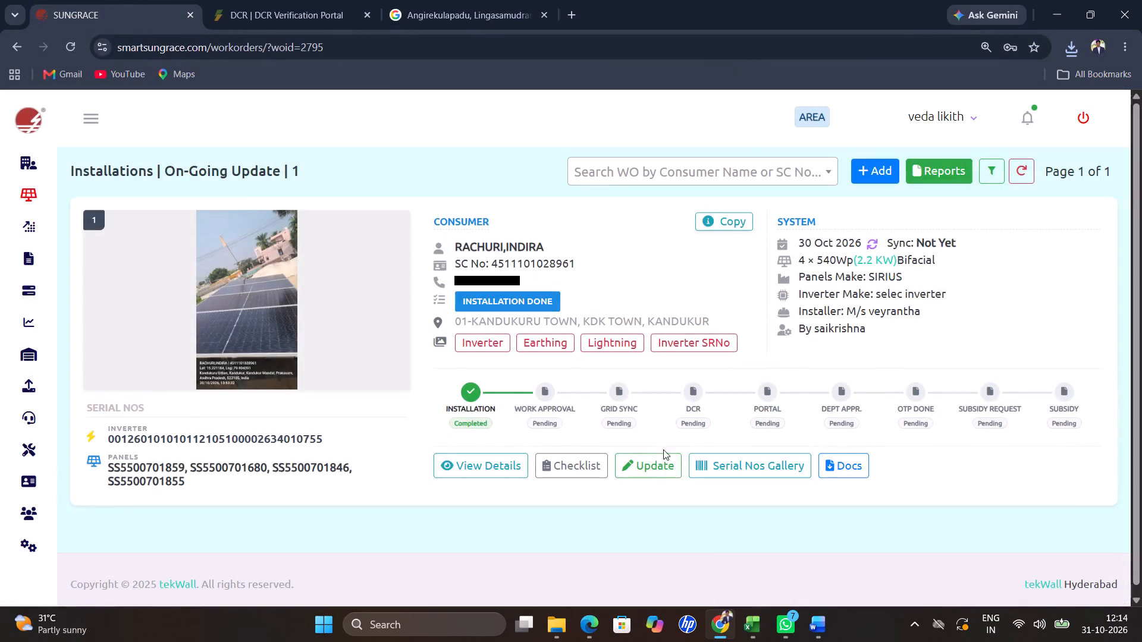
click(660, 468)
click(506, 413)
Attach the certificate PDF ending in -117 from the DCR008 117_ folder as the DCR upload and submit the form.
scroll(500, 323, down, 2)
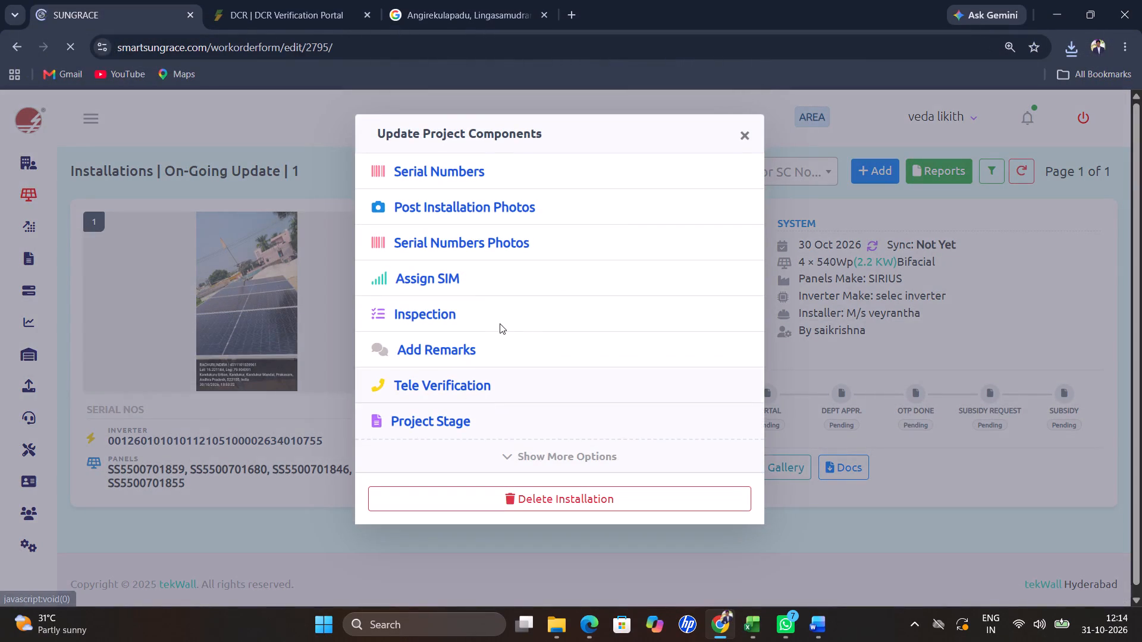
scroll(500, 323, down, 2)
scroll(425, 417, down, 4)
click(402, 352)
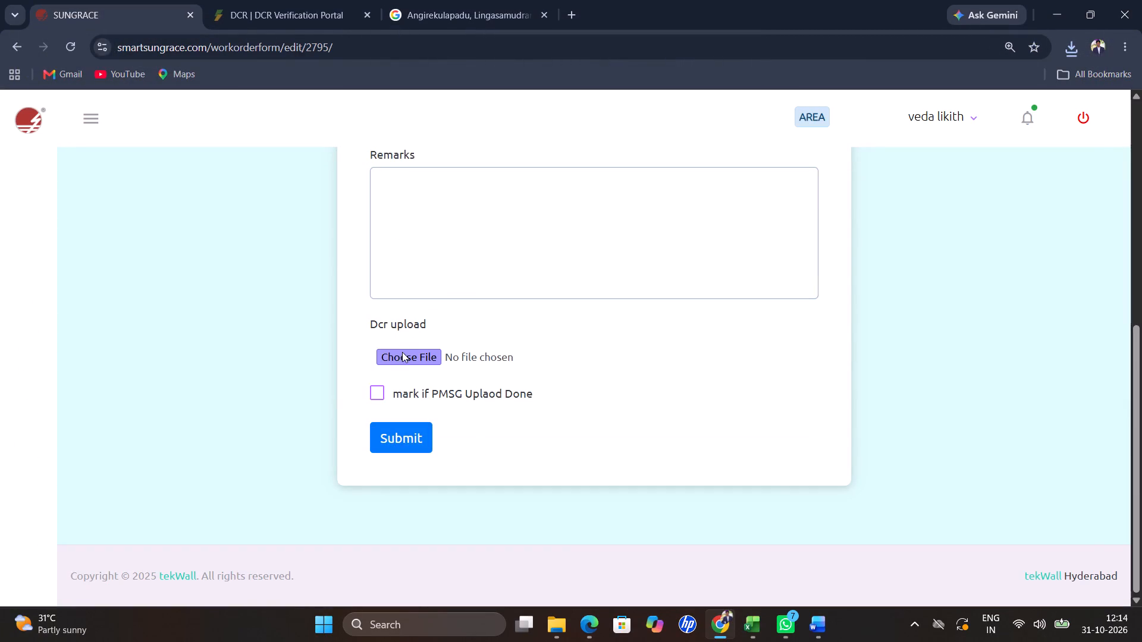
click(335, 39)
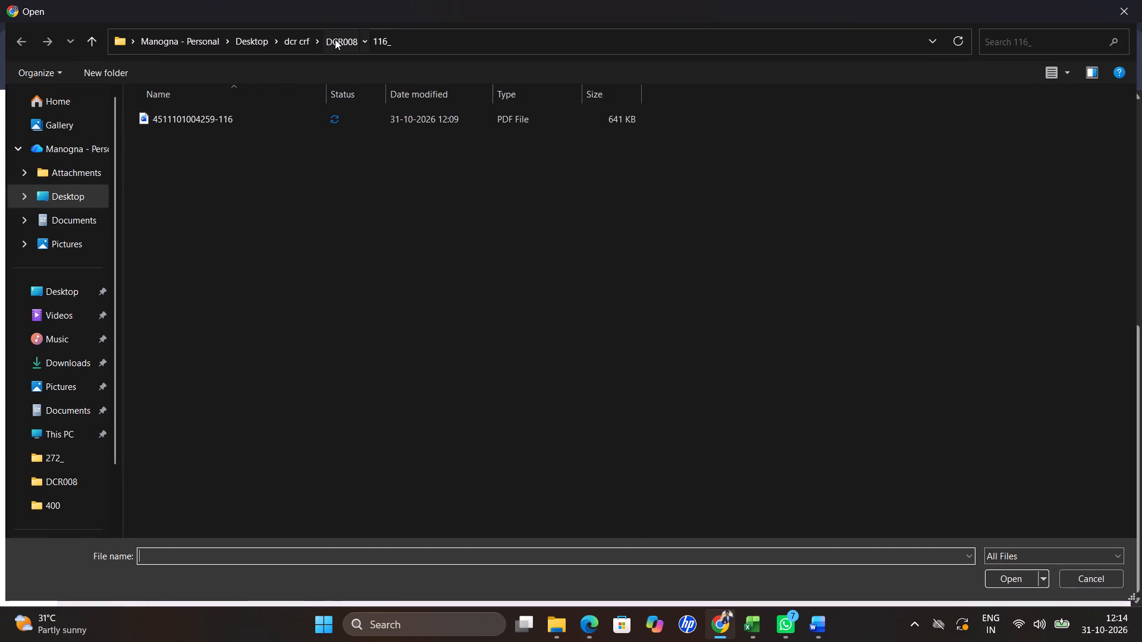
scroll(143, 361, down, 4)
double_click(162, 507)
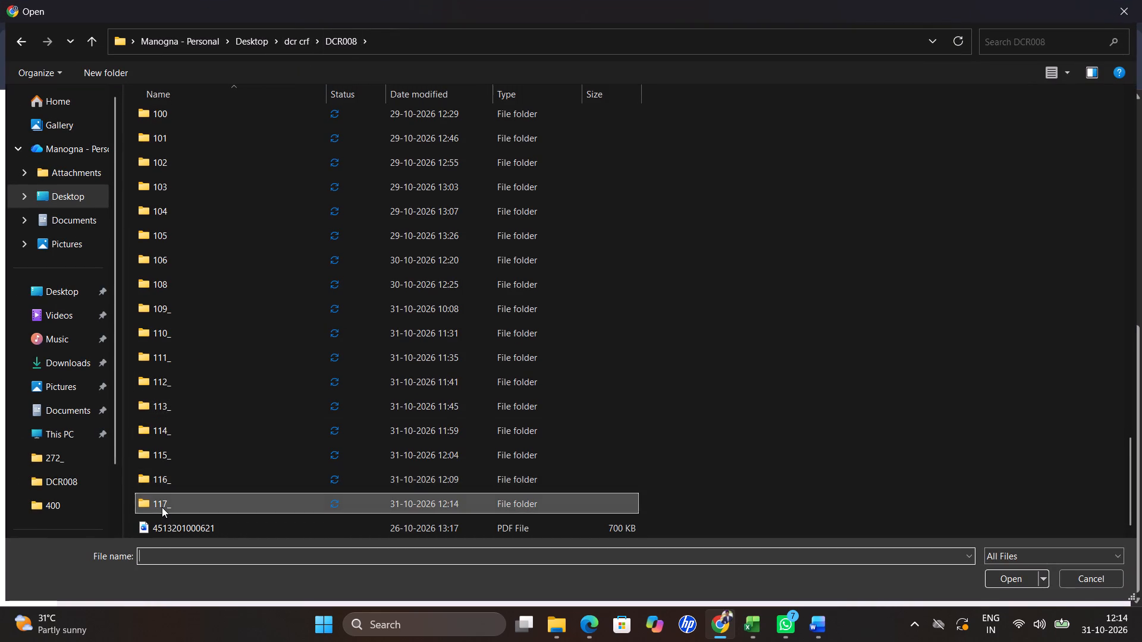
double_click(219, 121)
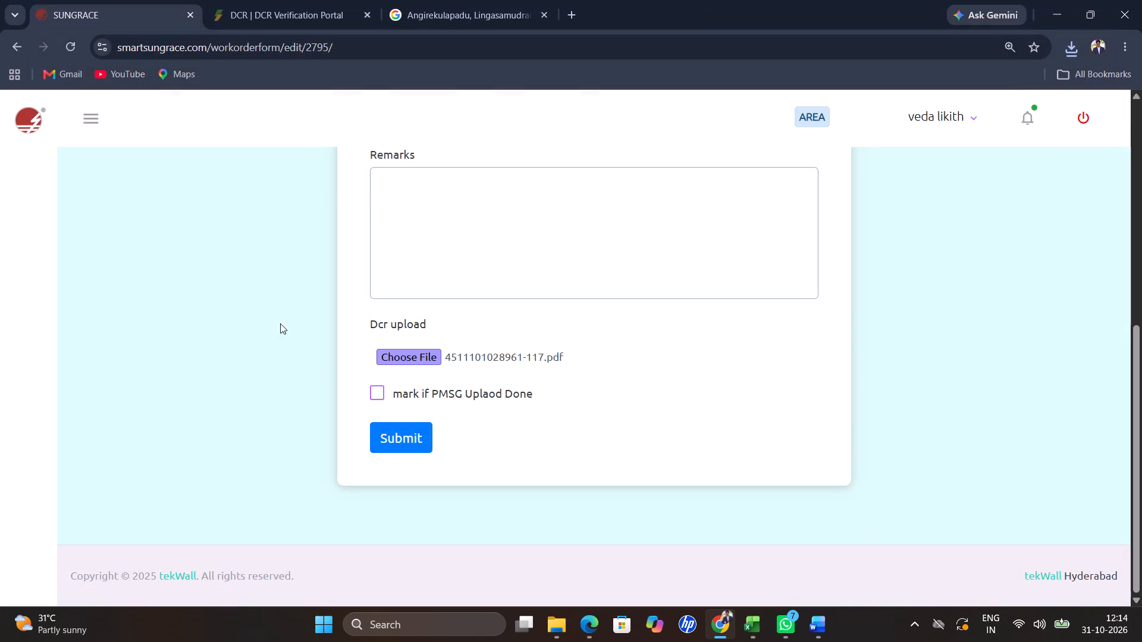
click(391, 440)
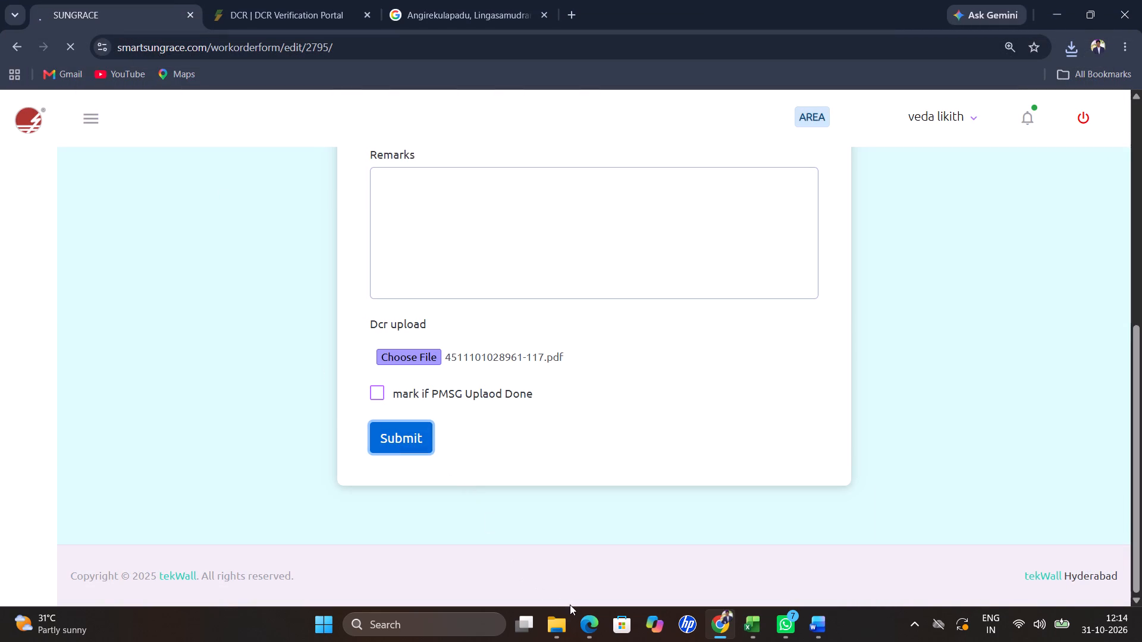
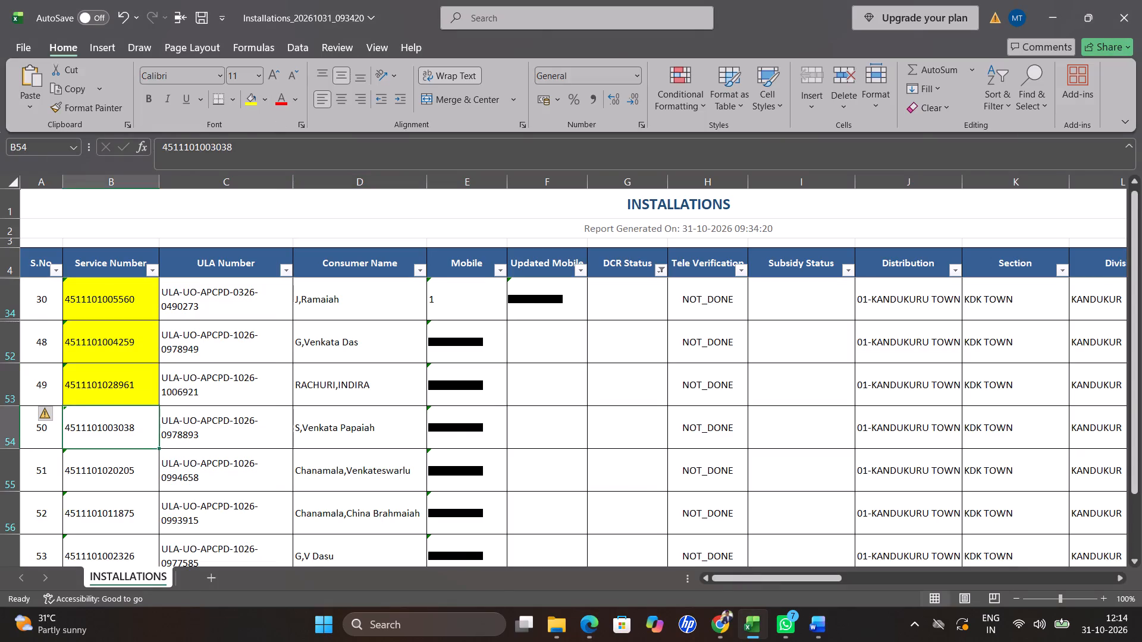
Copy the service number of S.No 50 from the installations sheet and open its work order in SUNGRACE.
key(ctrl+c)
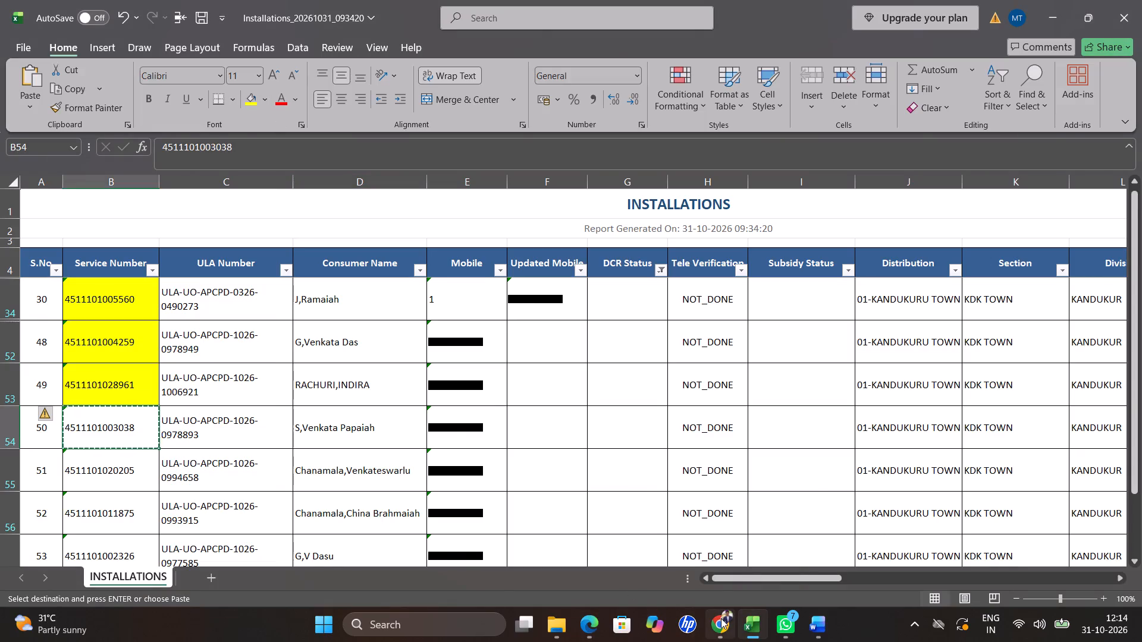
click(710, 539)
click(636, 172)
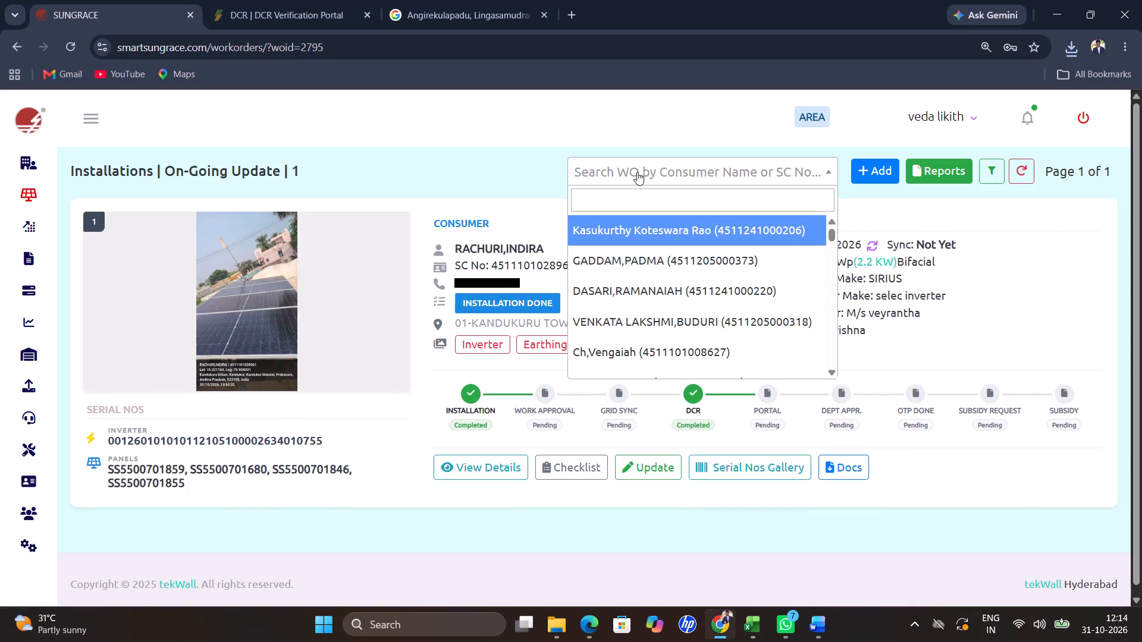
key(ctrl+v)
key(ctrl+Return)
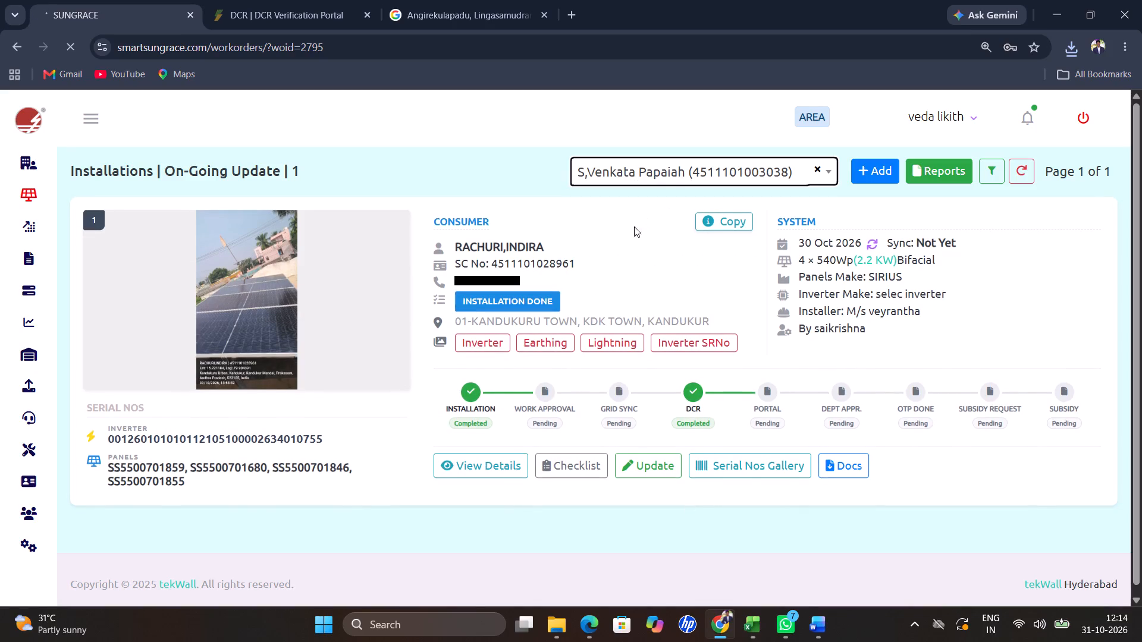
Copy the consumer's ULA number from the work order's copy details.
ctrl+click(709, 212)
ctrl+click(711, 215)
ctrl+click(722, 296)
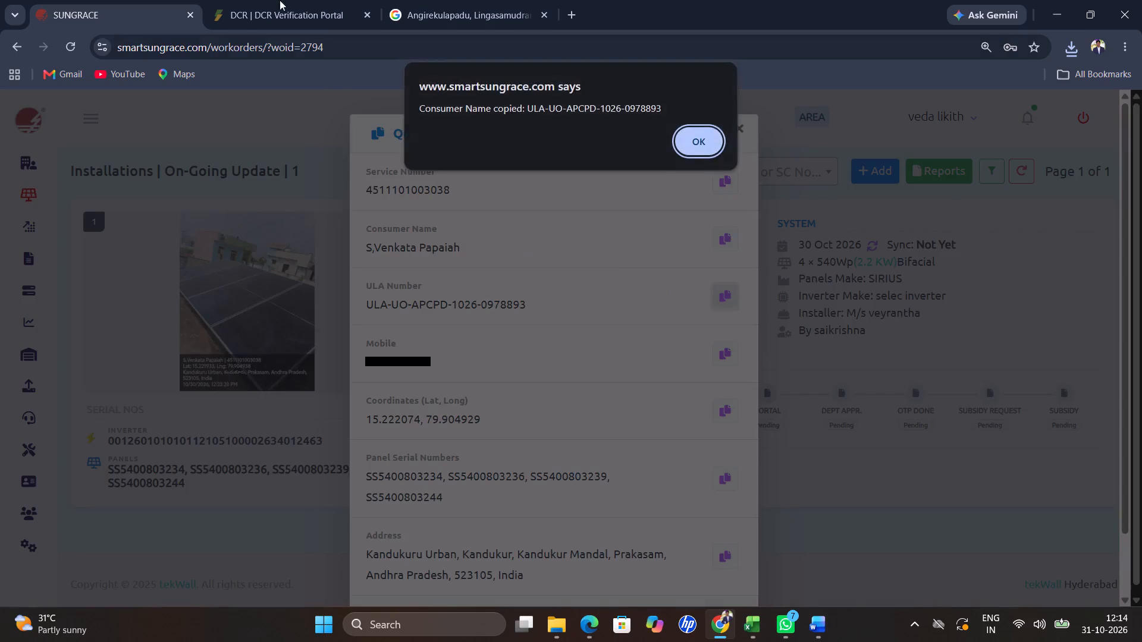
Start a new B2C issue on the DCR Verification Portal and enter the copied ULA number as the Consumer Application Number.
ctrl+click(272, 0)
ctrl+click(999, 134)
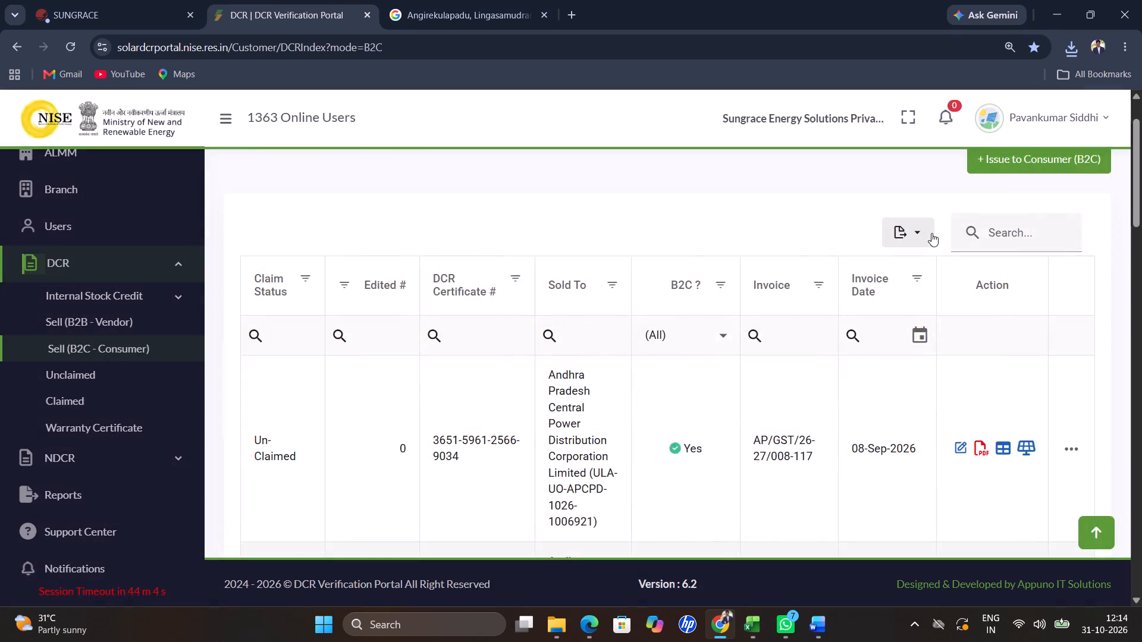
ctrl+scroll(931, 233, up, 2)
ctrl+click(998, 236)
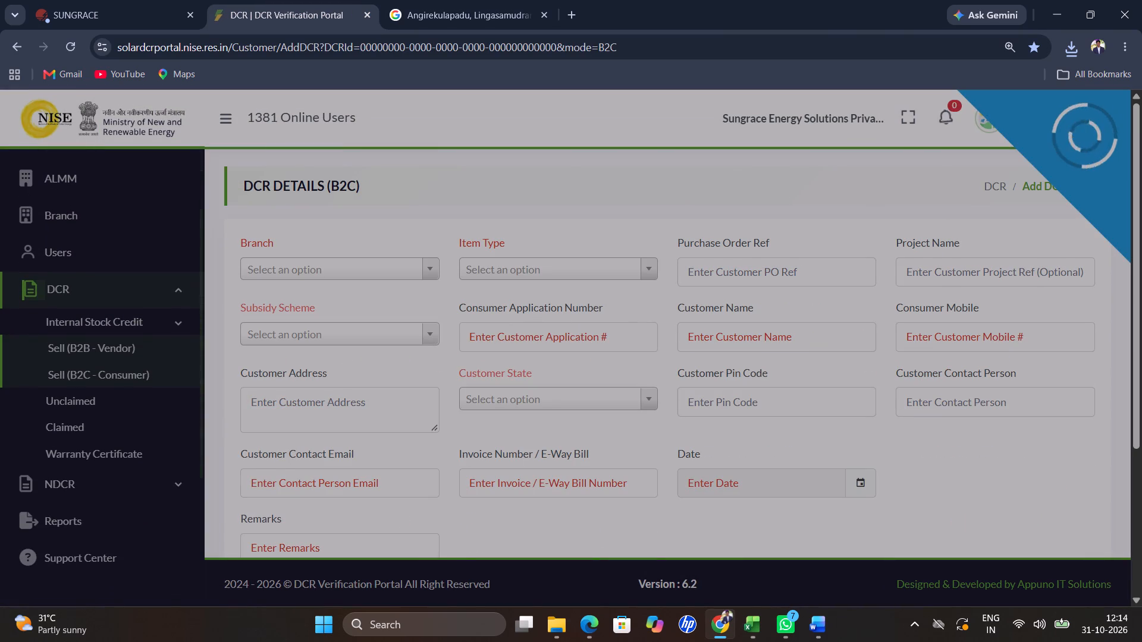
ctrl+click(514, 333)
key(ctrl+v)
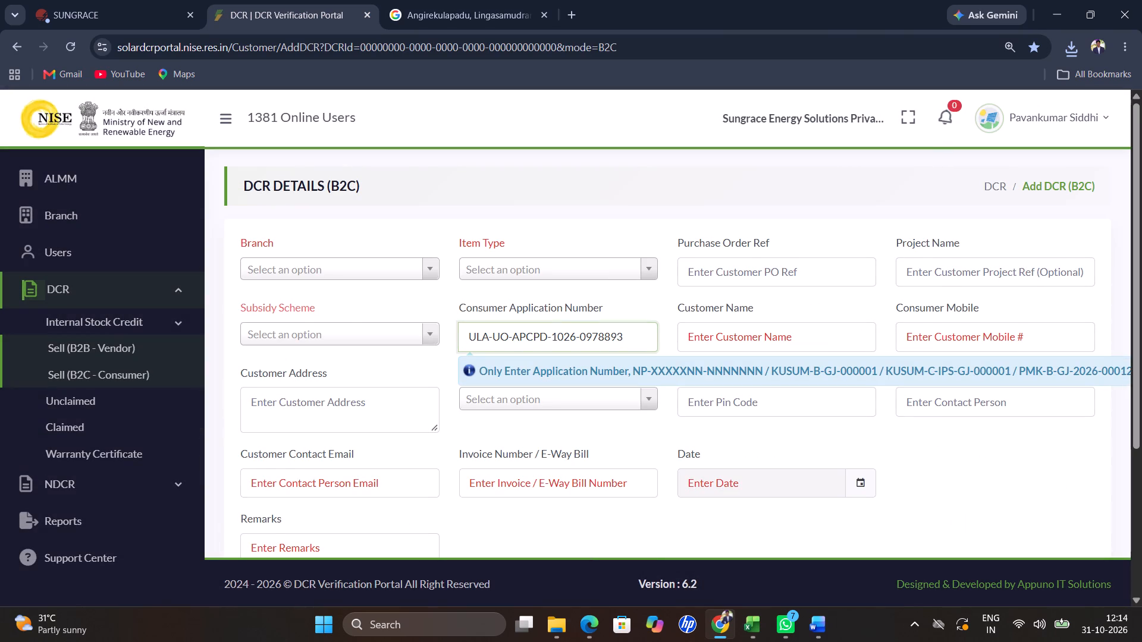
Set the Andhra Pradesh branch, the PM Surya Ghar: Muft Bijli Yojana subsidy scheme and the Solar Panels item type.
click(318, 274)
click(312, 331)
click(318, 328)
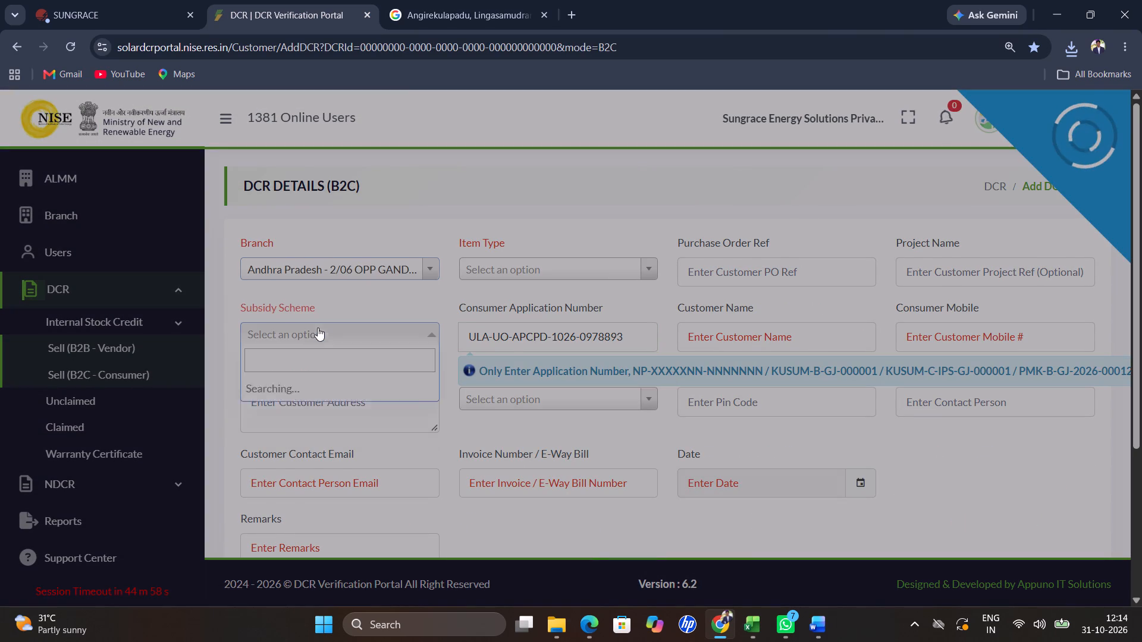
click(322, 461)
click(519, 266)
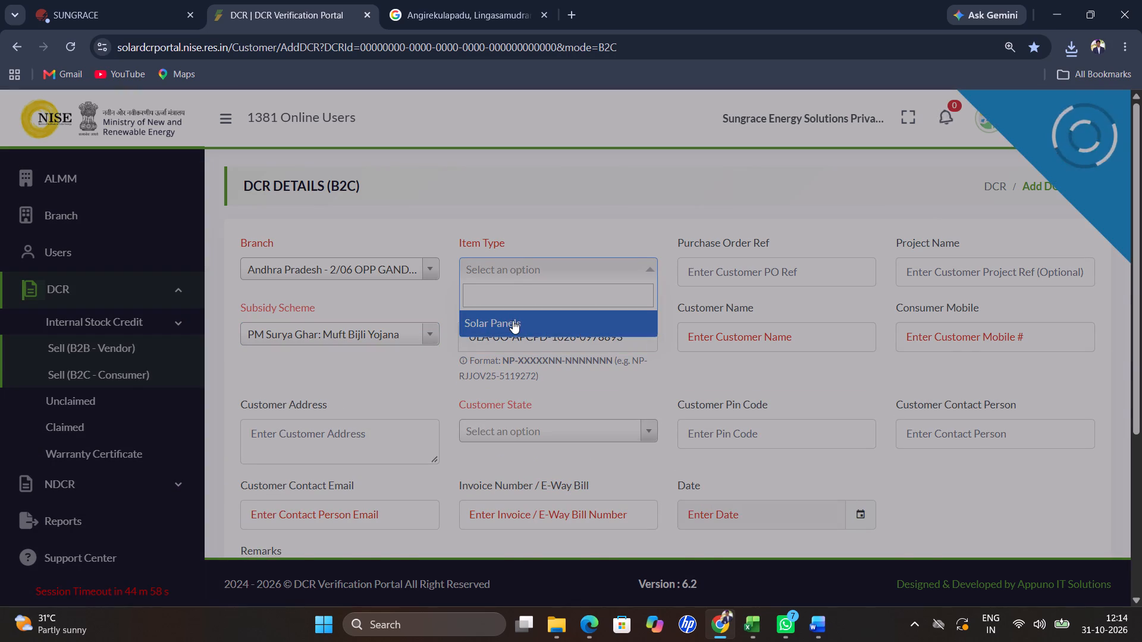
click(513, 320)
click(682, 326)
click(819, 544)
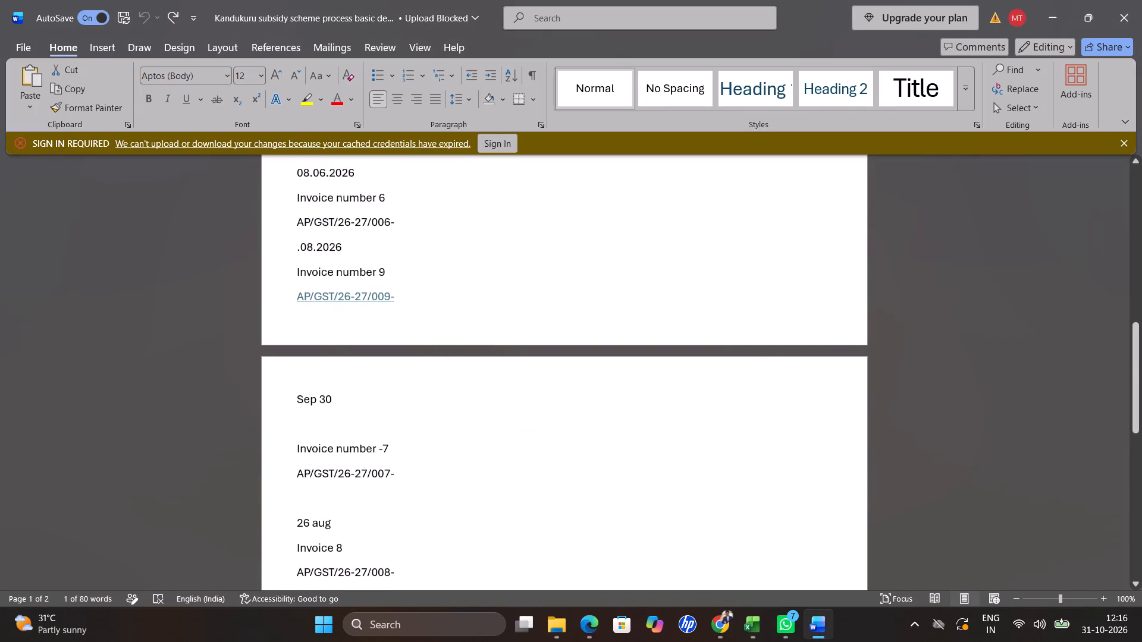
drag(410, 478, 271, 486)
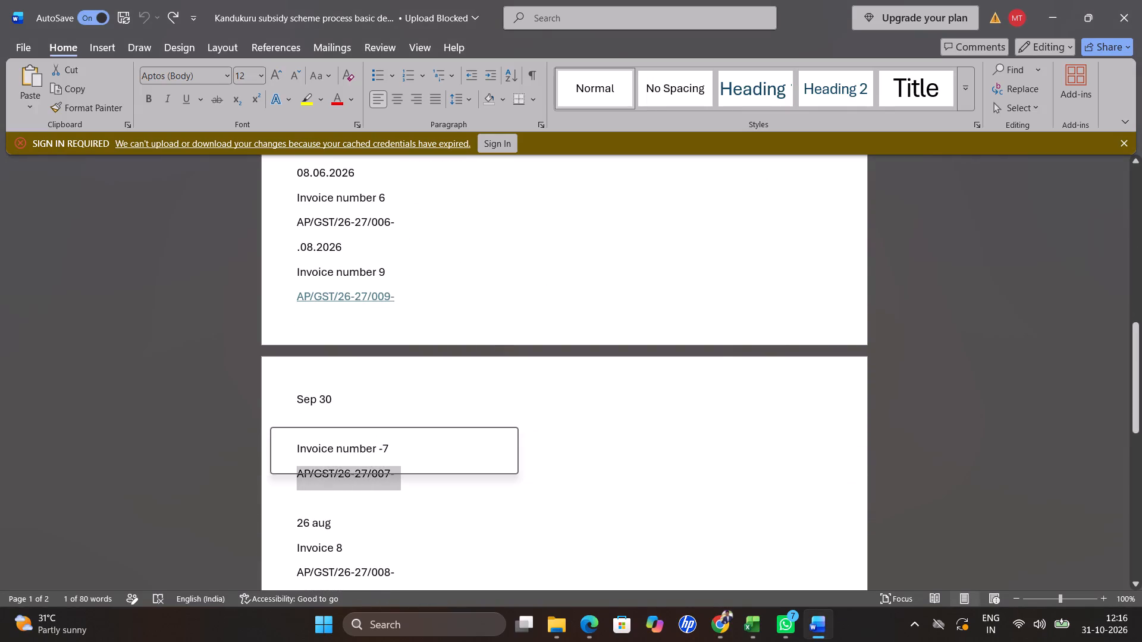
key(ctrl+c)
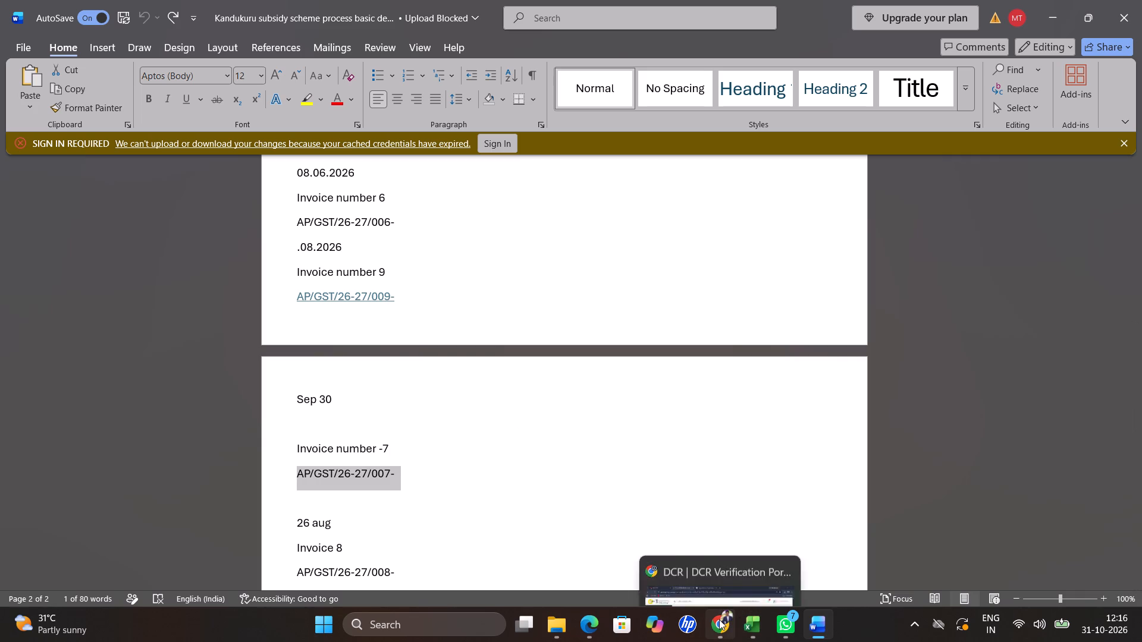
click(699, 546)
key(ctrl+v)
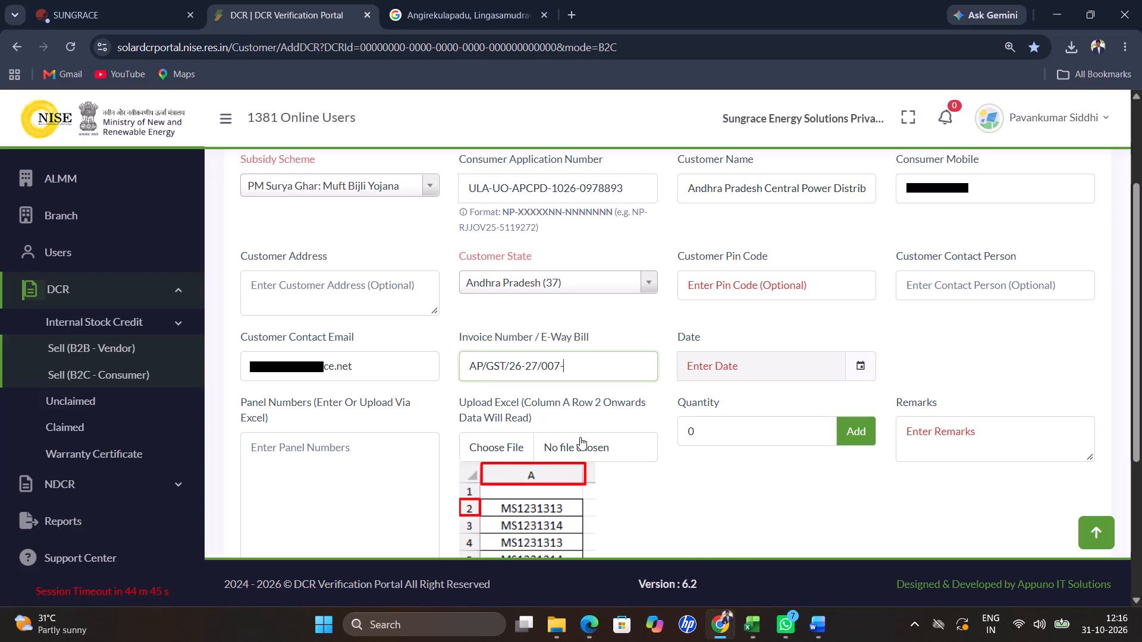
Change the invoice number in the form to AP/GST/26-27/008-118.
key(Left)
key(BackSpace)
key(8)
key(Right)
text(118)
Set the invoice Date to 08-Sep-2026.
click(702, 370)
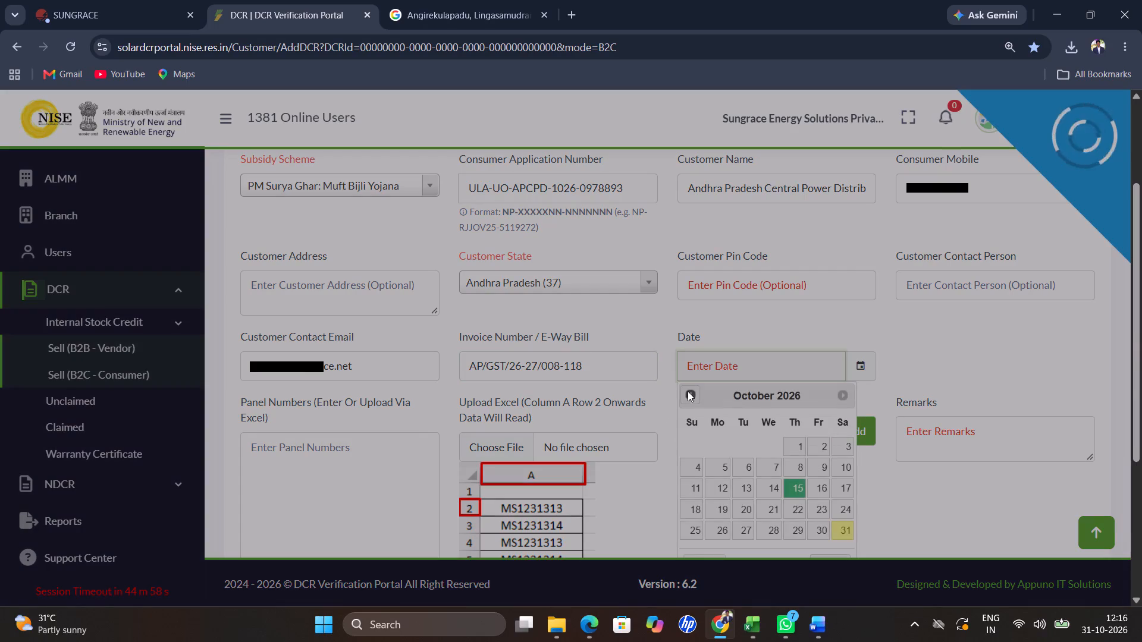
click(688, 391)
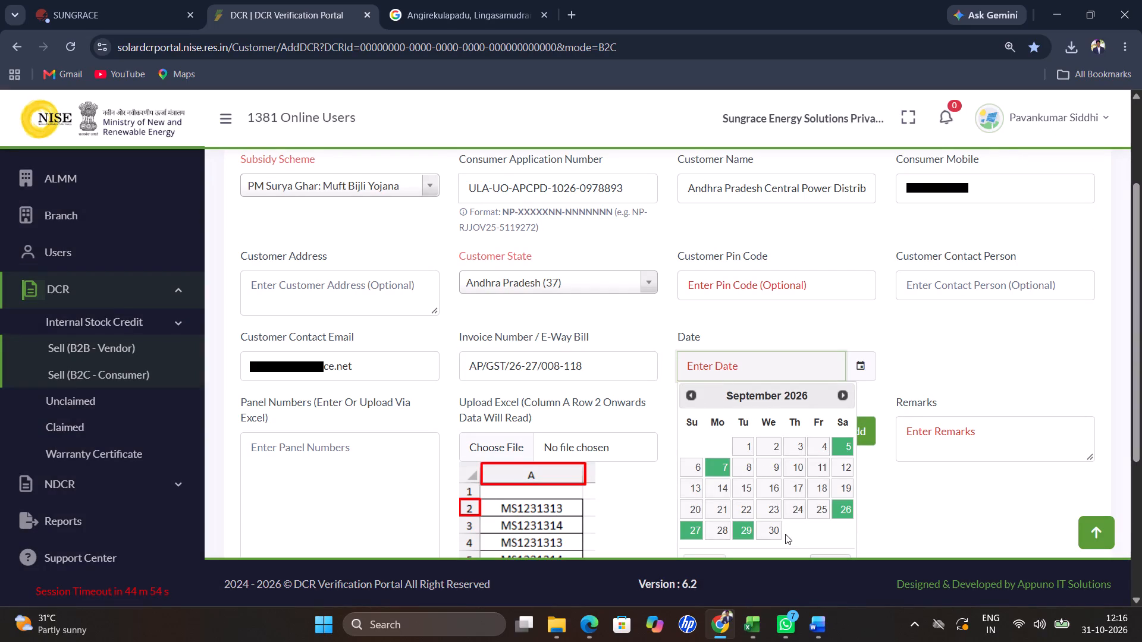
click(748, 467)
Copy the panel serial numbers from SUNGRACE's Quick Copy Details into the DCR form's Panel Numbers.
scroll(670, 253, down, 1)
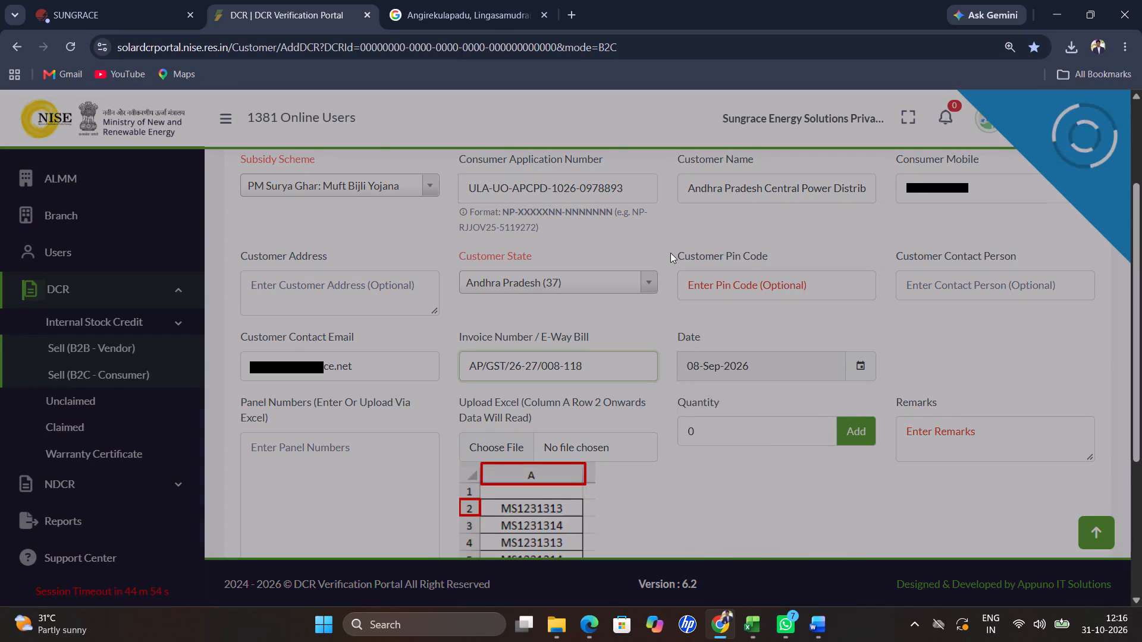
scroll(670, 253, down, 1)
click(360, 352)
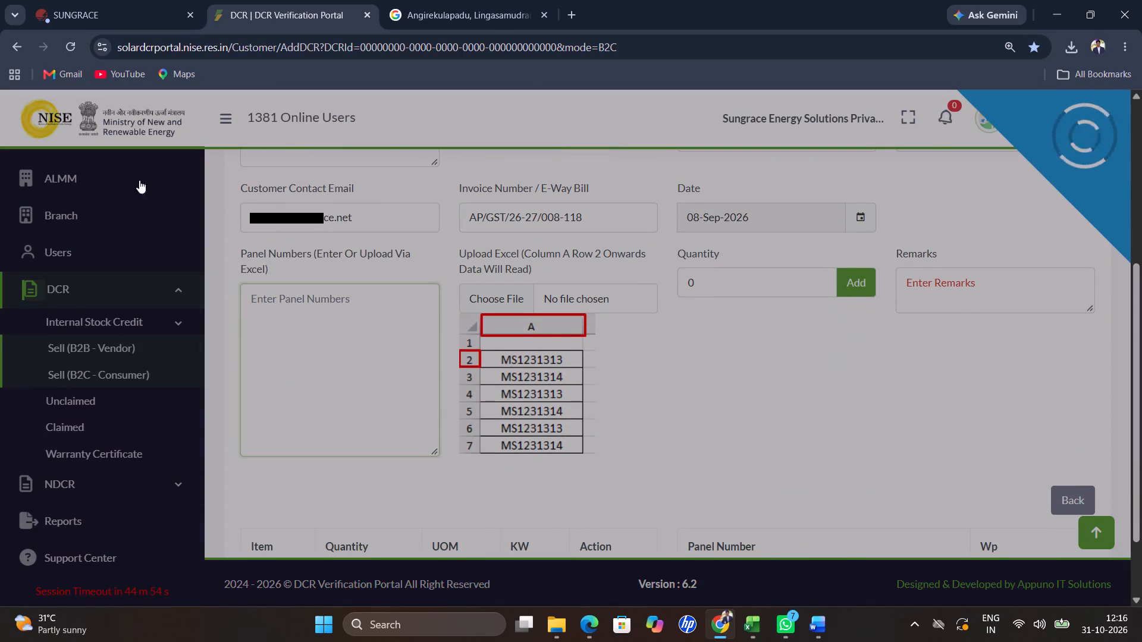
click(78, 8)
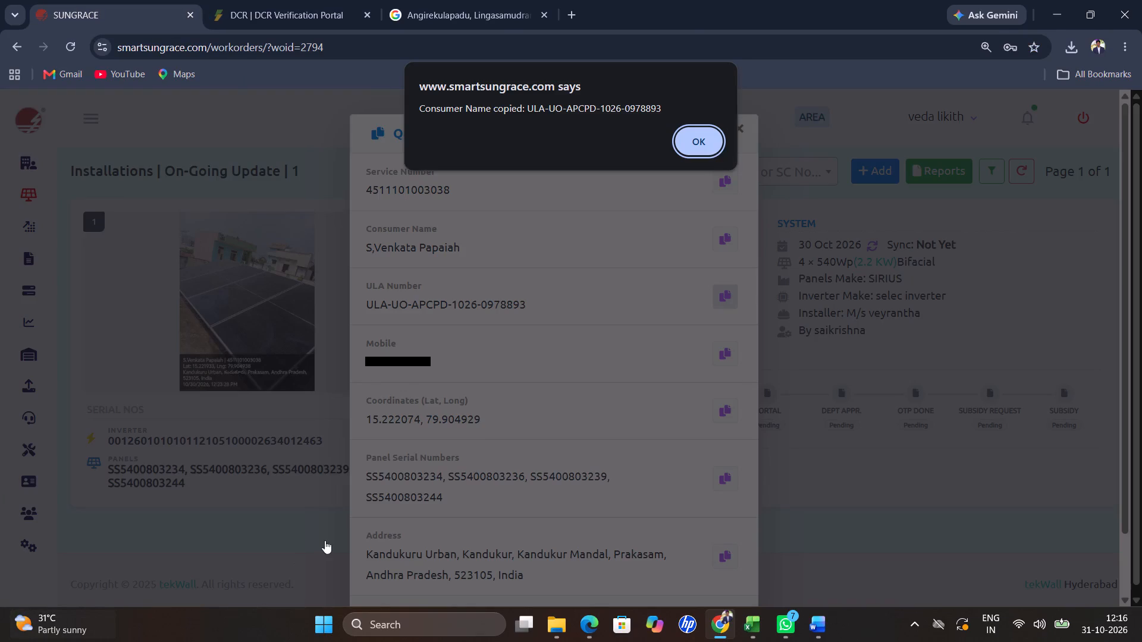
drag(691, 144, 695, 151)
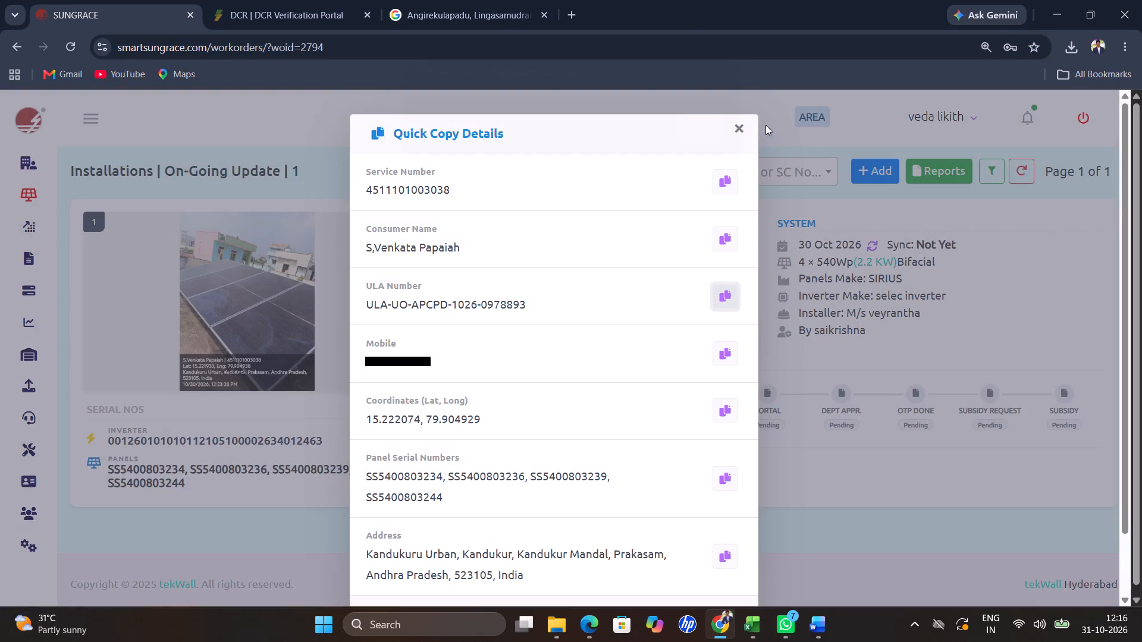
click(716, 471)
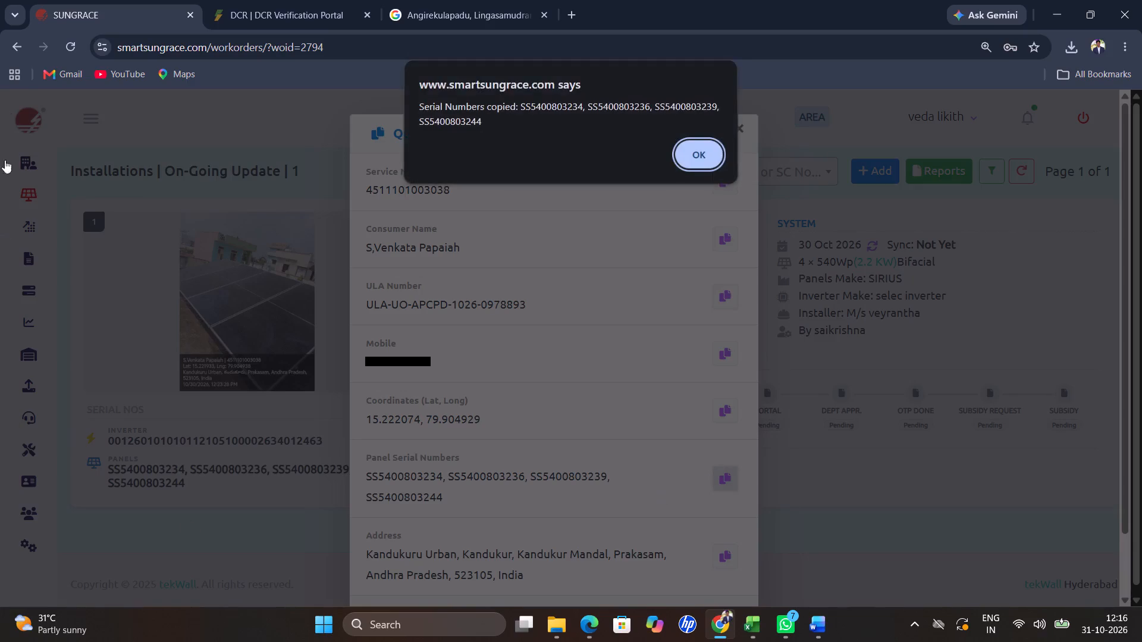
click(256, 0)
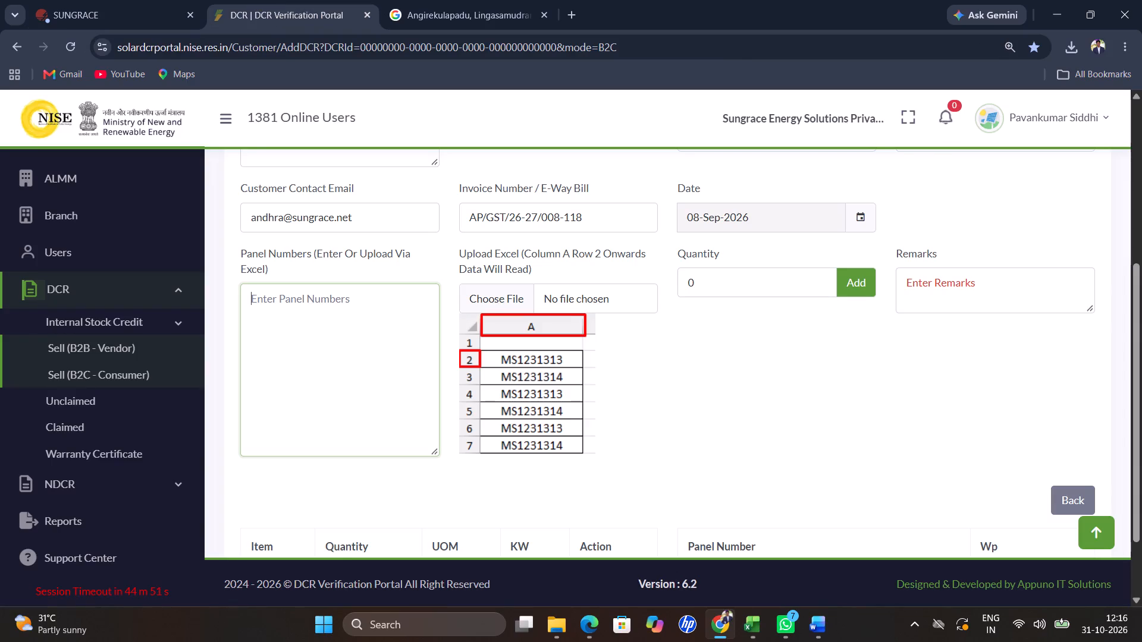
key(ctrl+v)
key(Left)
key(Left)
key(Left)
key(Left)
key(Left)
key(Left)
key(Left)
key(Left)
key(Left)
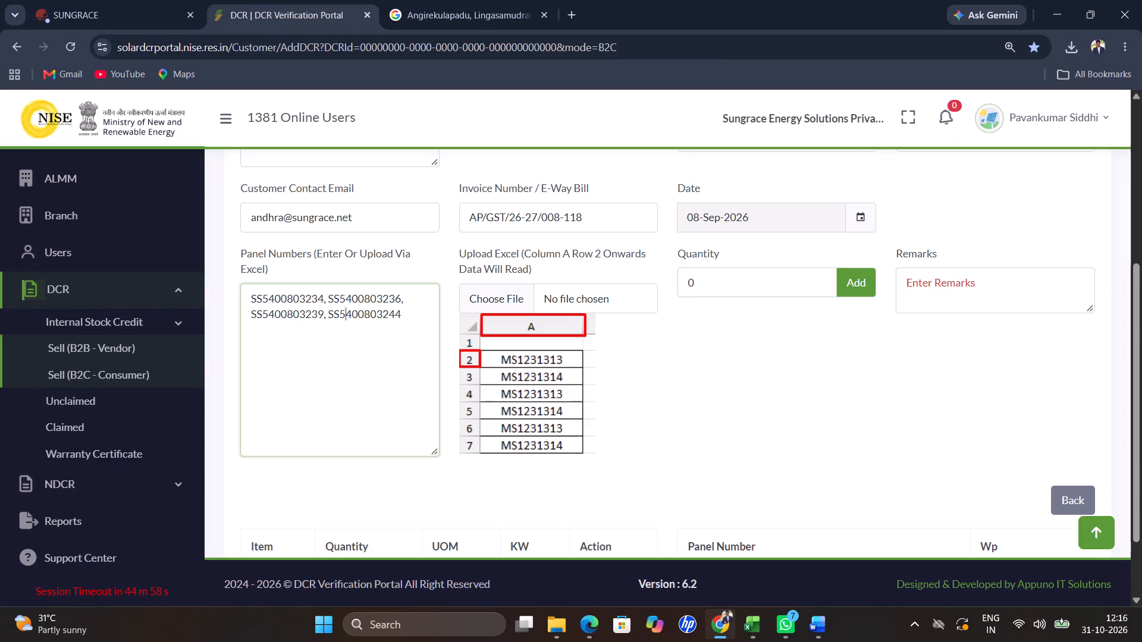
key(Left)
key(Left)
key(Left)
key(BackSpace)
key(BackSpace)
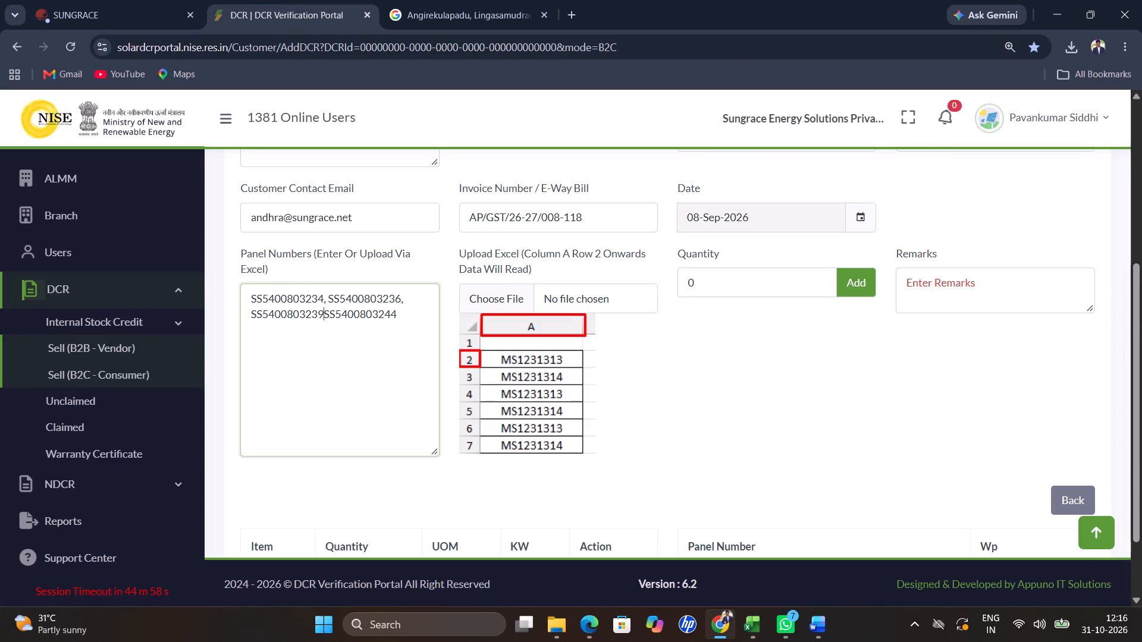
key(Return)
key(Up)
key(Up)
key(Up)
key(Up)
key(Up)
key(Right)
key(Right)
key(Right)
key(Right)
key(Right)
key(Right)
key(Right)
key(Right)
key(Right)
key(Right)
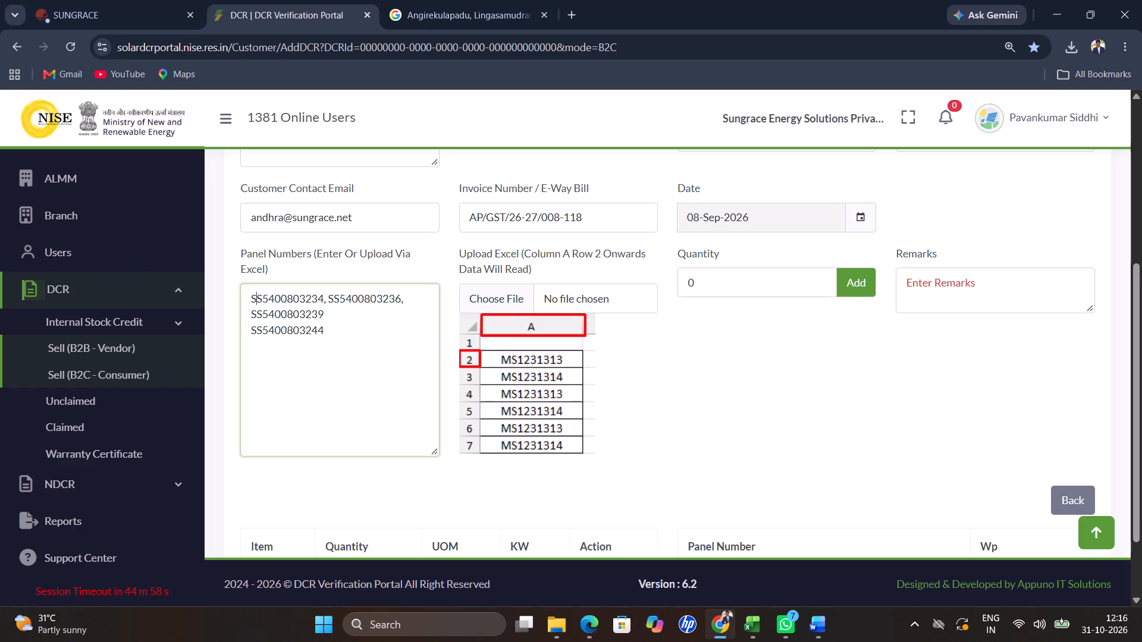
key(Right)
key(Right)
key(Right)
key(Right)
key(Right)
key(Left)
key(BackSpace)
key(BackSpace)
key(Return)
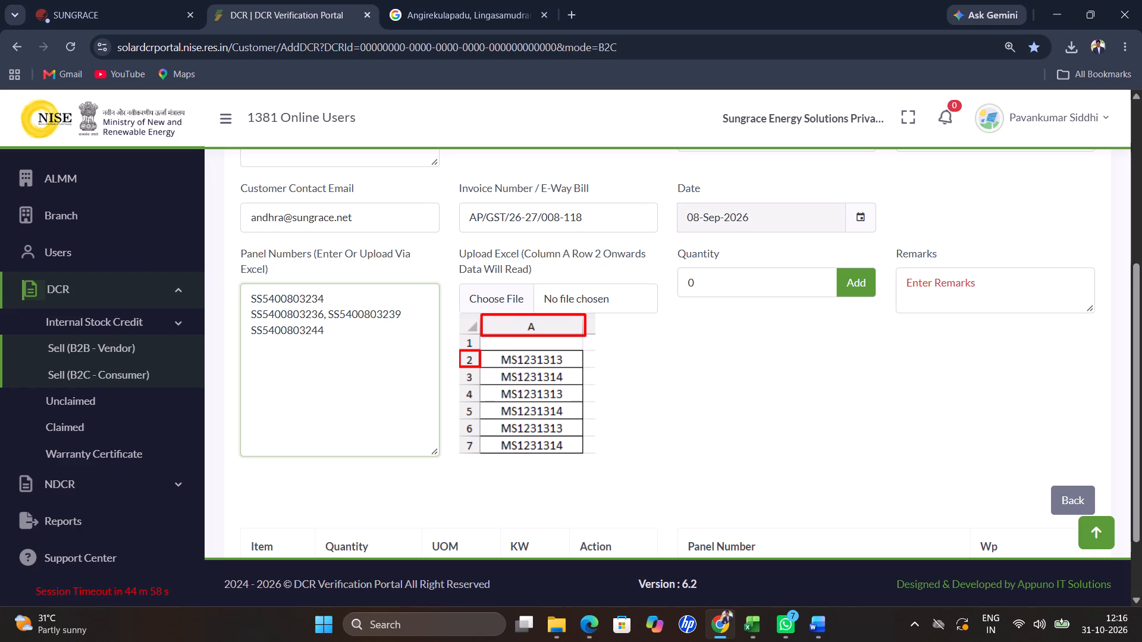
key(Right)
key(Right)
key(Right)
key(Right)
key(Right)
key(Right)
key(Right)
key(Right)
key(Right)
key(Right)
key(Right)
key(Right)
key(Right)
key(Right)
key(BackSpace)
key(BackSpace)
key(Return)
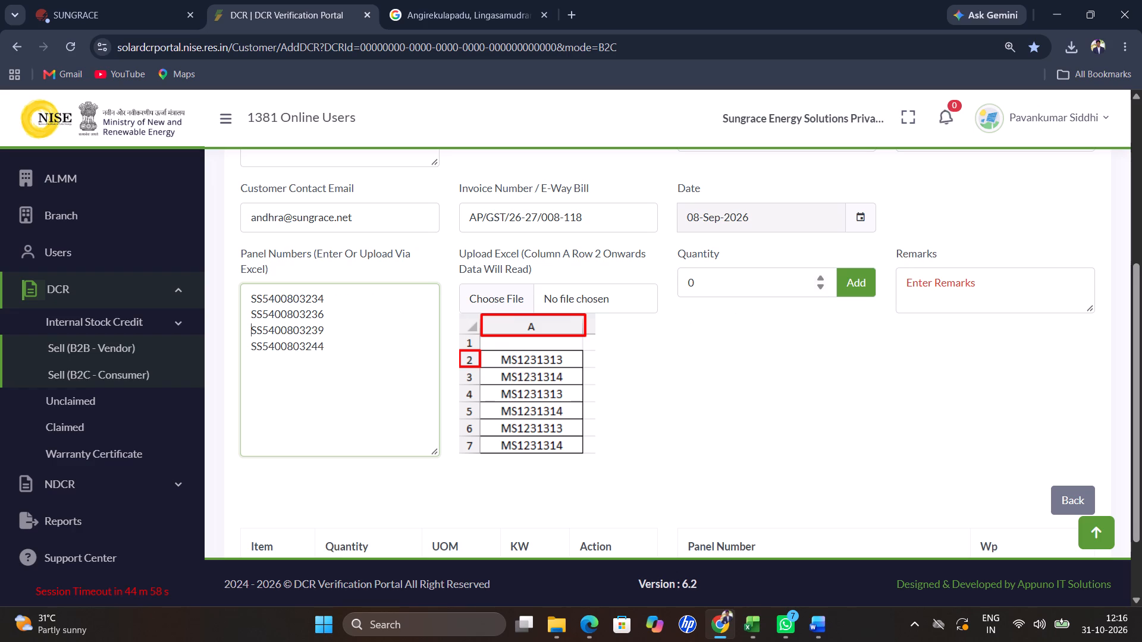
Set the panel Quantity to 4 and add the entered panels to the certificate.
click(756, 282)
scroll(756, 282, up, 4)
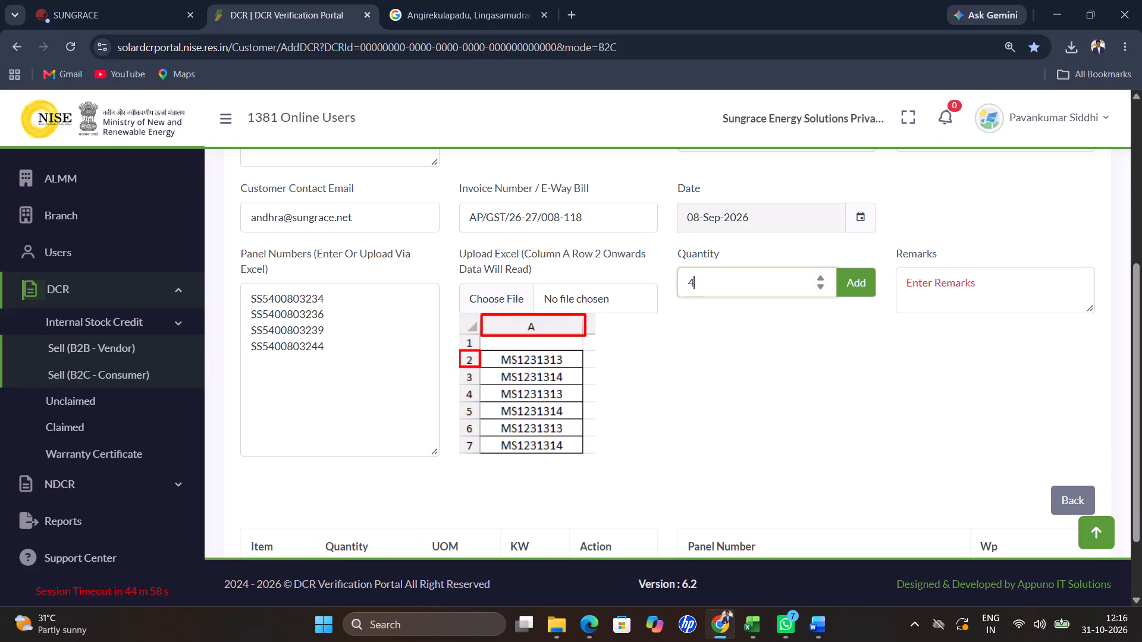
scroll(756, 282, up, 1)
scroll(757, 282, down, 1)
click(857, 285)
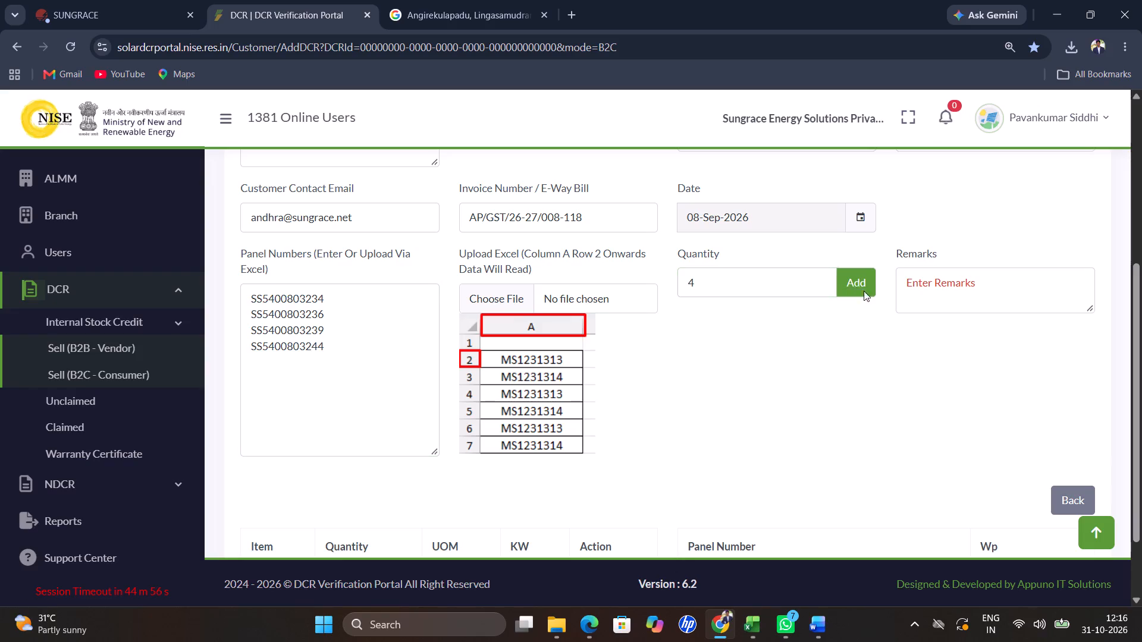
Copy the installation address from SUNGRACE's Quick Copy Details into the DCR form's Remarks.
click(965, 301)
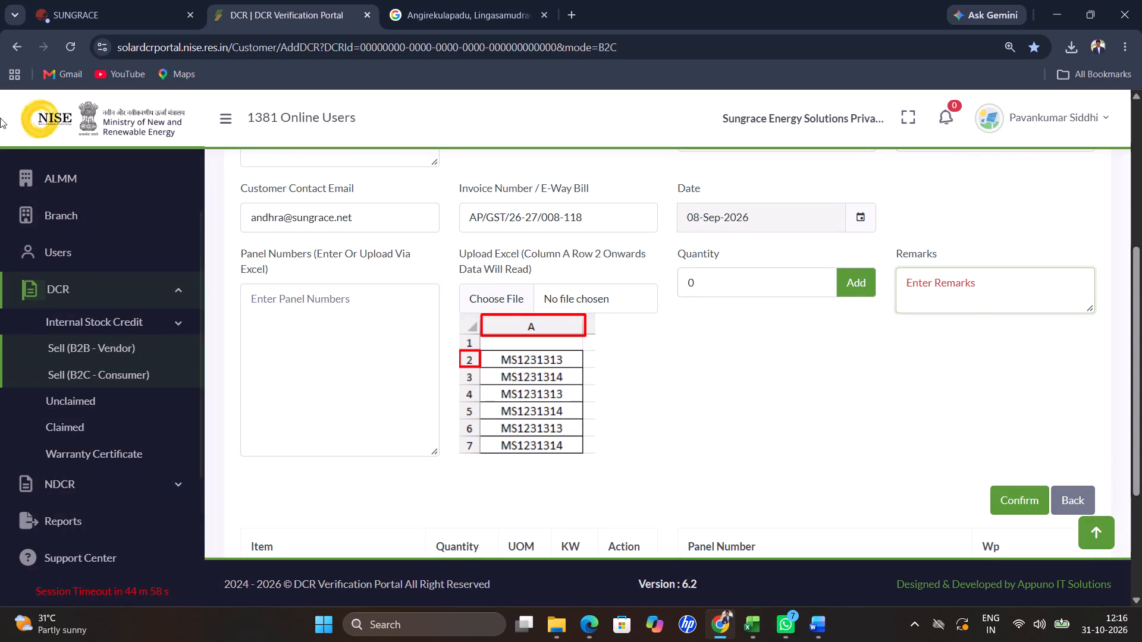
click(89, 0)
click(690, 163)
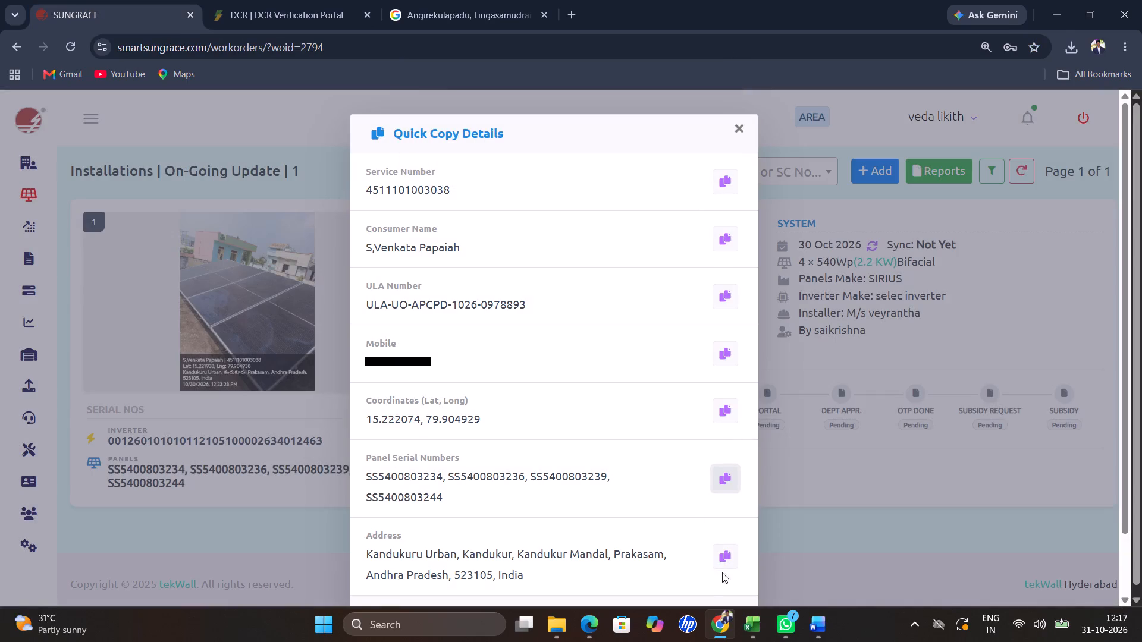
scroll(726, 537, down, 1)
click(722, 492)
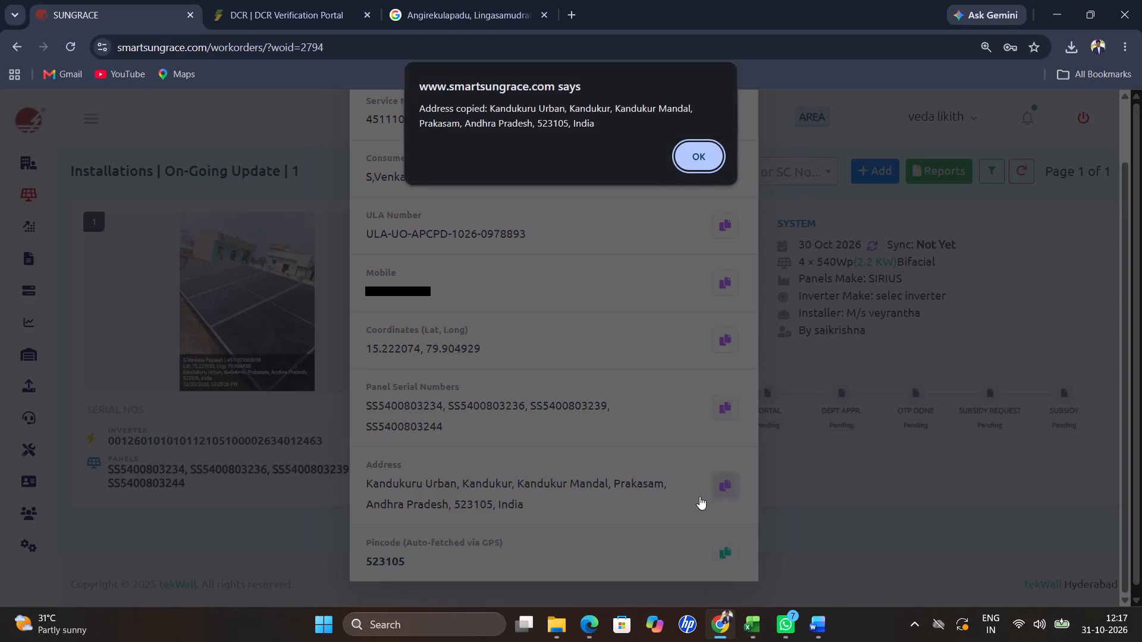
click(242, 0)
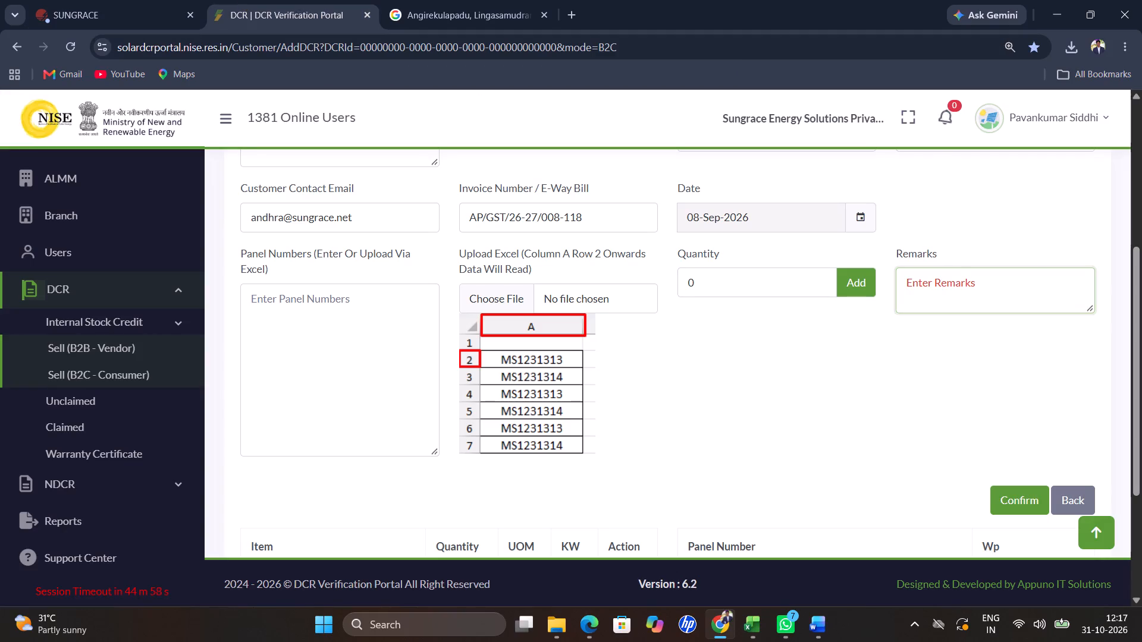
key(ctrl+v)
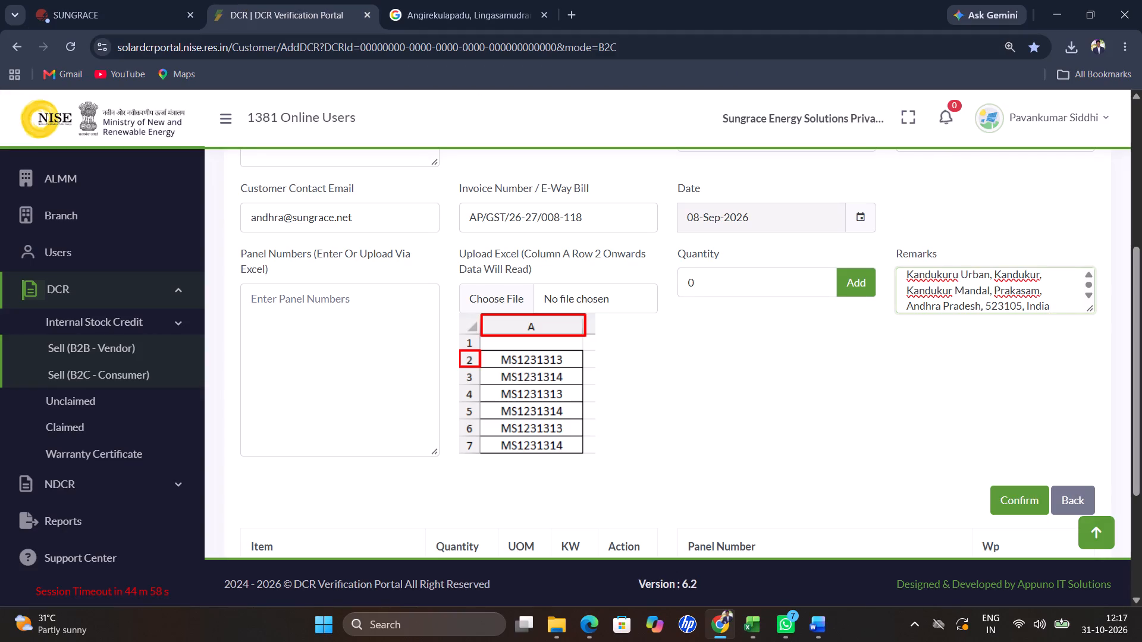
Copy the pincode from SUNGRACE's Quick Copy Details into the DCR form's Customer Pin Code.
scroll(905, 290, up, 2)
scroll(839, 354, up, 3)
click(820, 361)
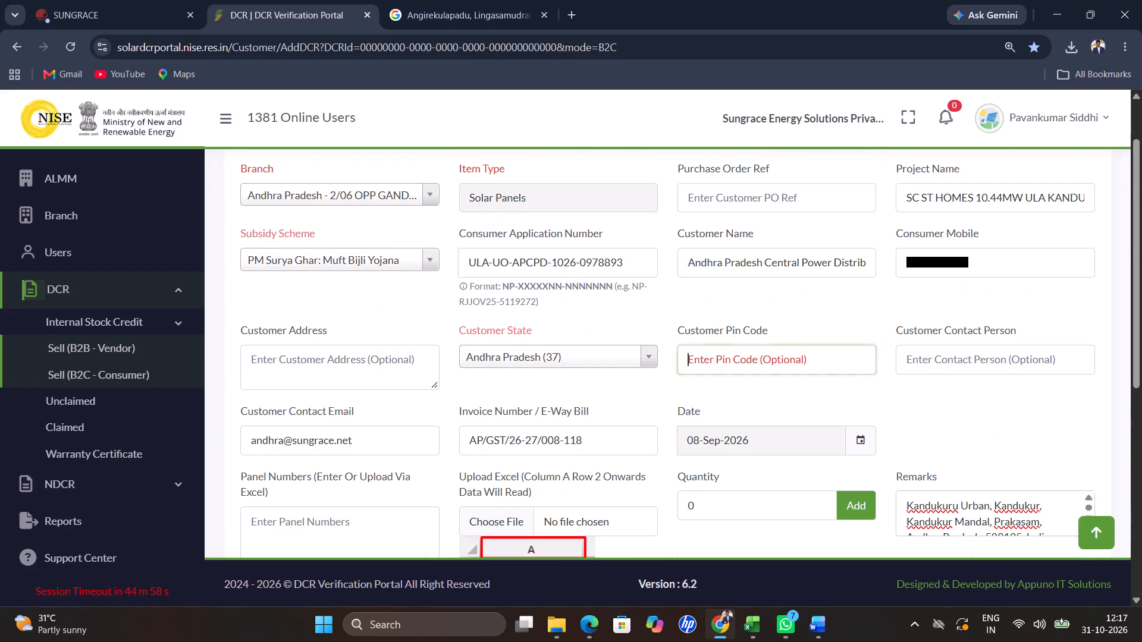
click(116, 6)
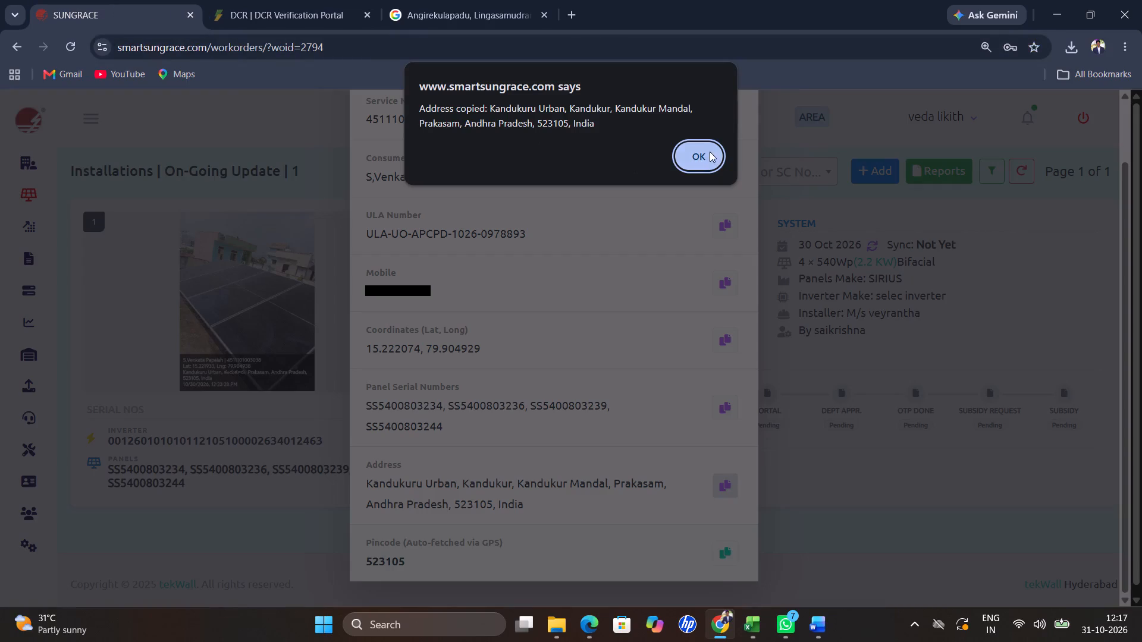
click(710, 152)
scroll(713, 174, down, 1)
click(724, 557)
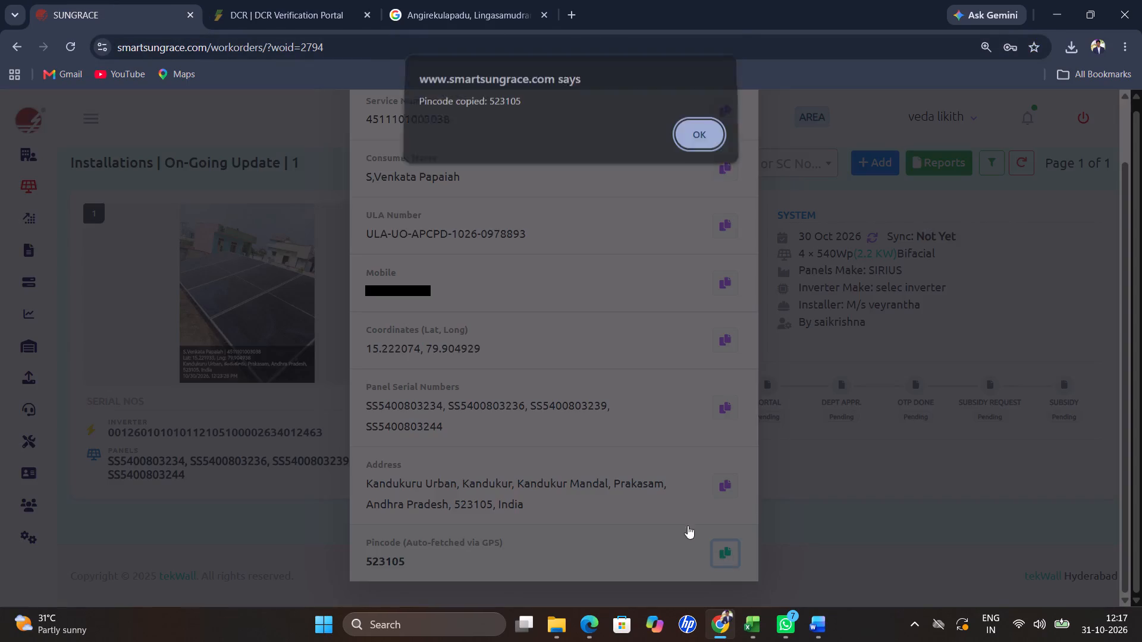
click(290, 0)
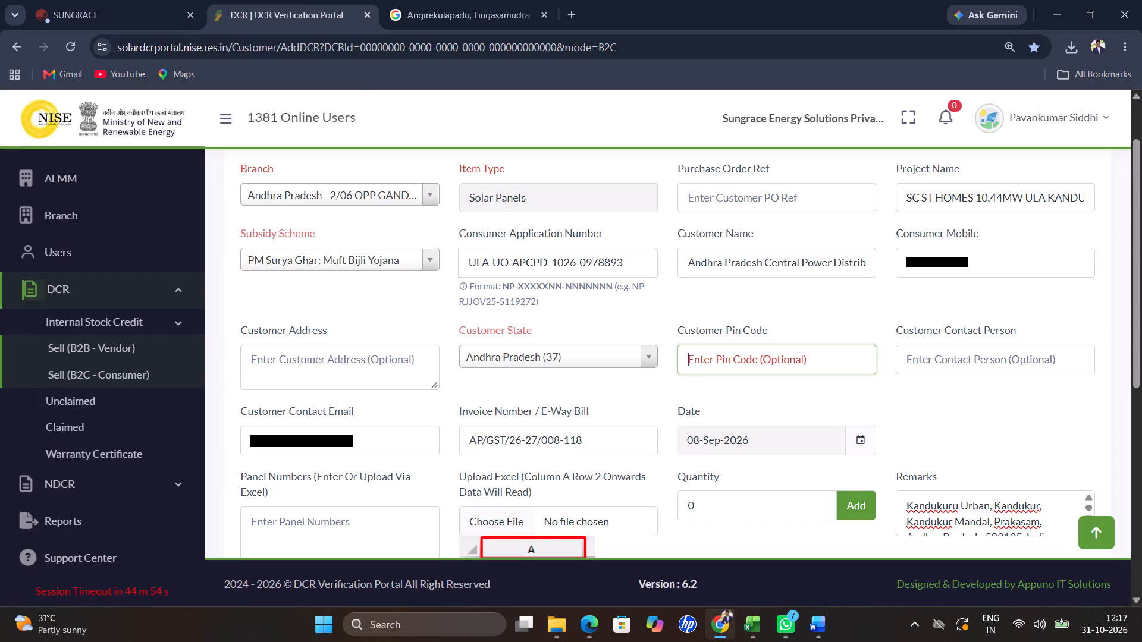
key(ctrl+v)
Confirm the completed B2C DCR form to issue the certificate.
scroll(823, 369, down, 3)
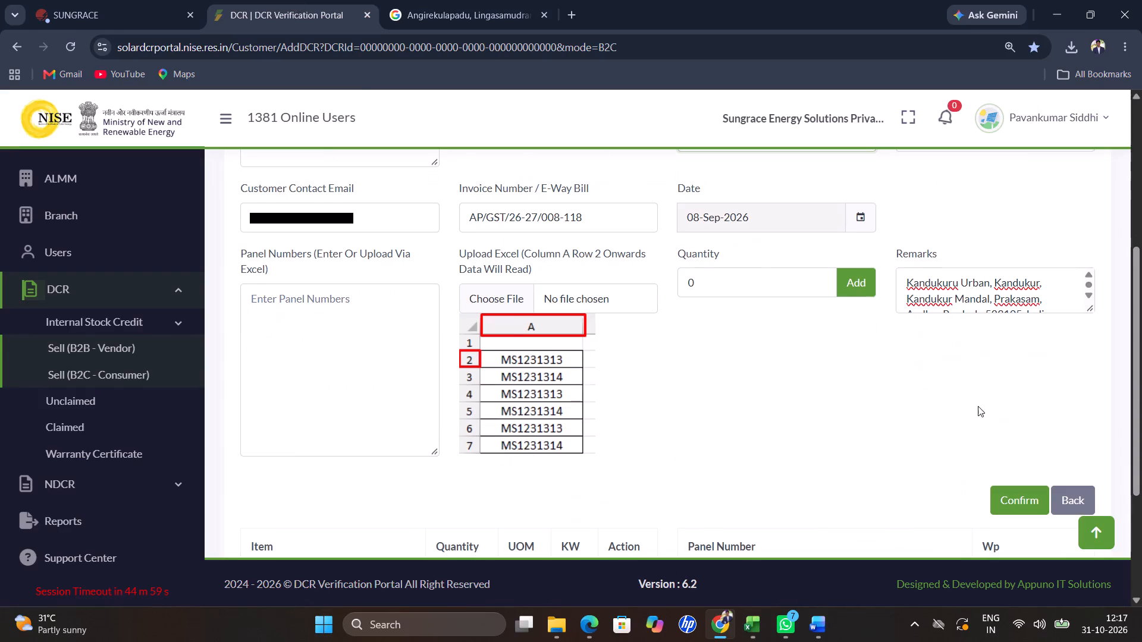
click(1026, 493)
click(700, 450)
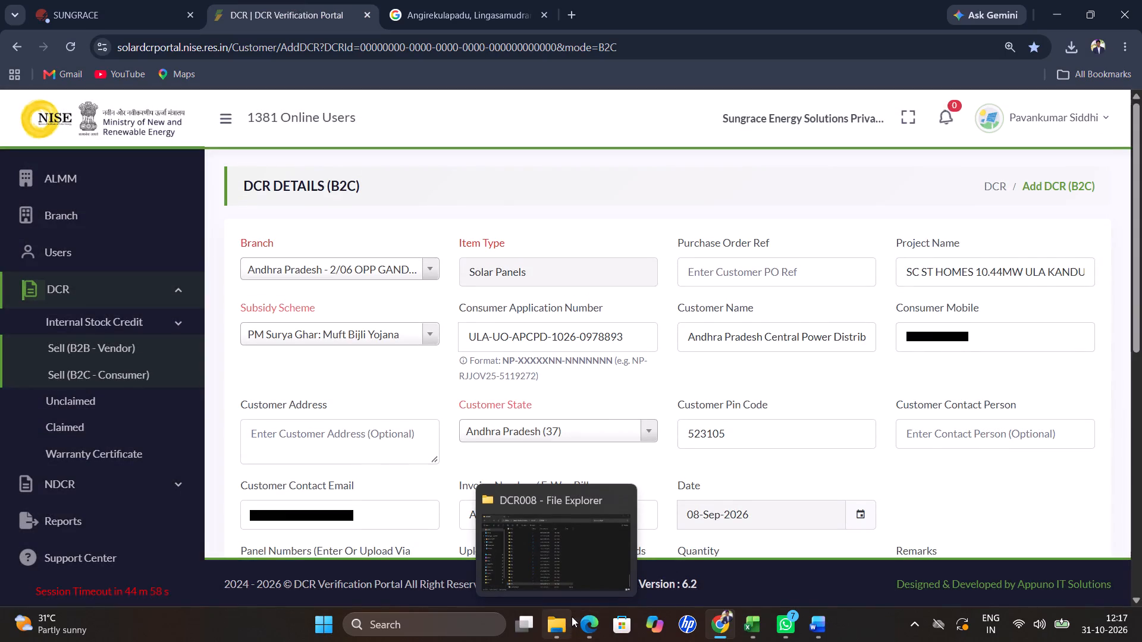
In File Explorer, create a new folder named 118_ inside DCR008.
click(582, 577)
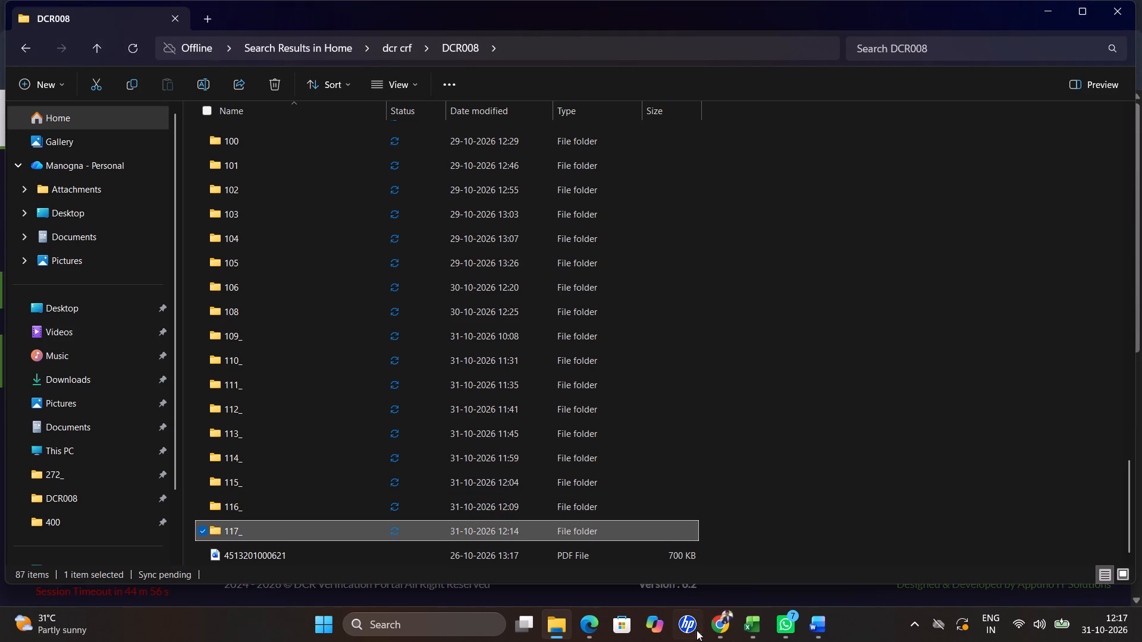
click(726, 578)
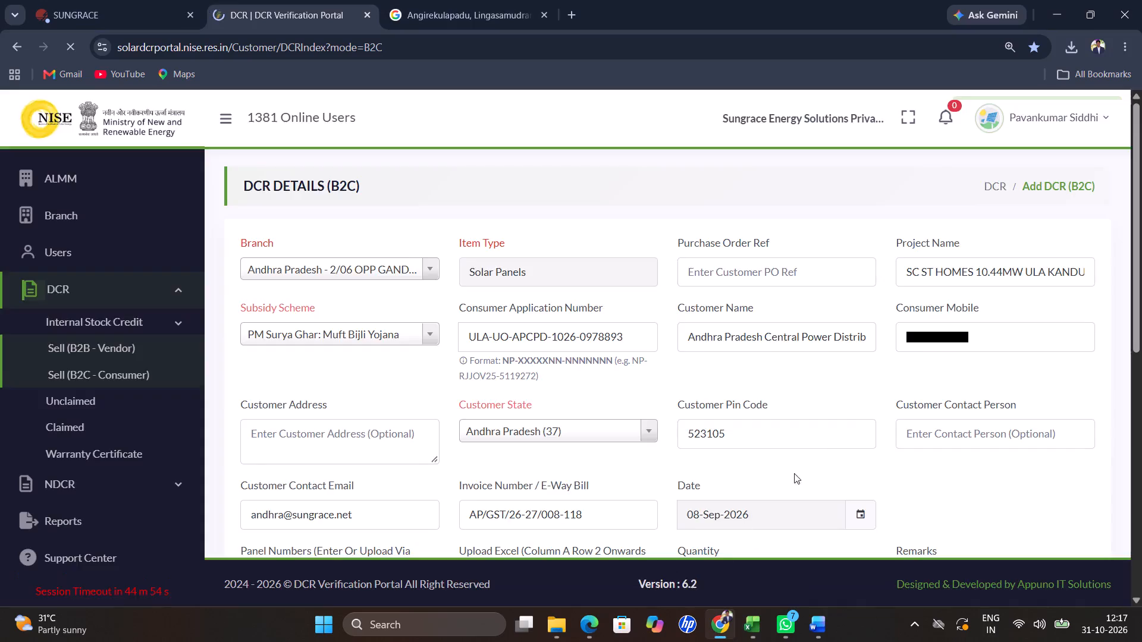
scroll(890, 392, down, 1)
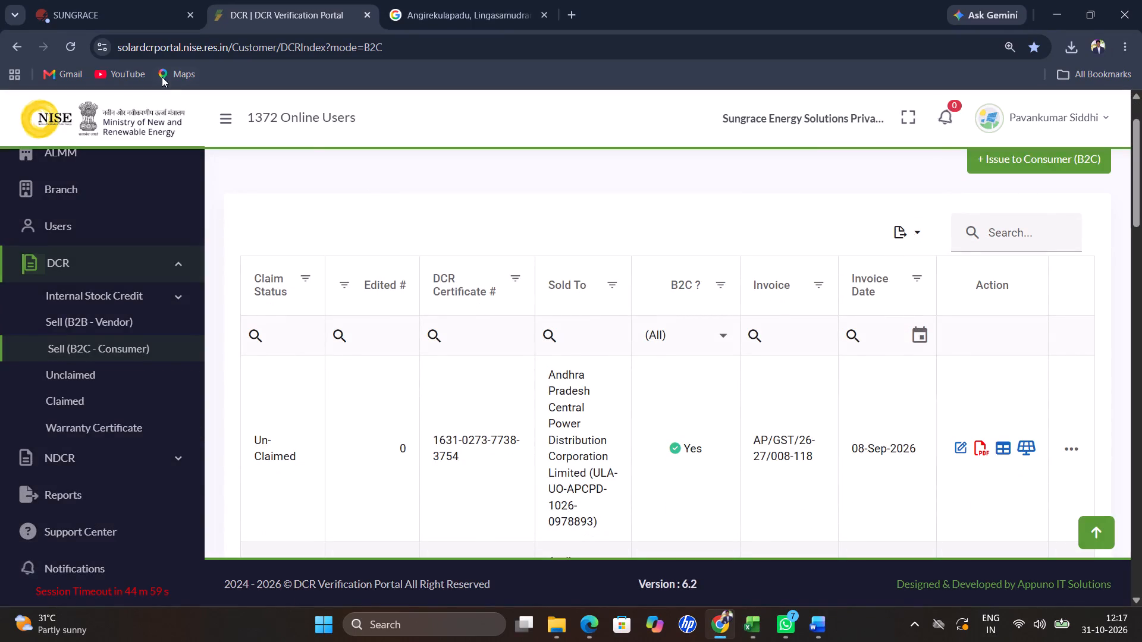
click(523, 528)
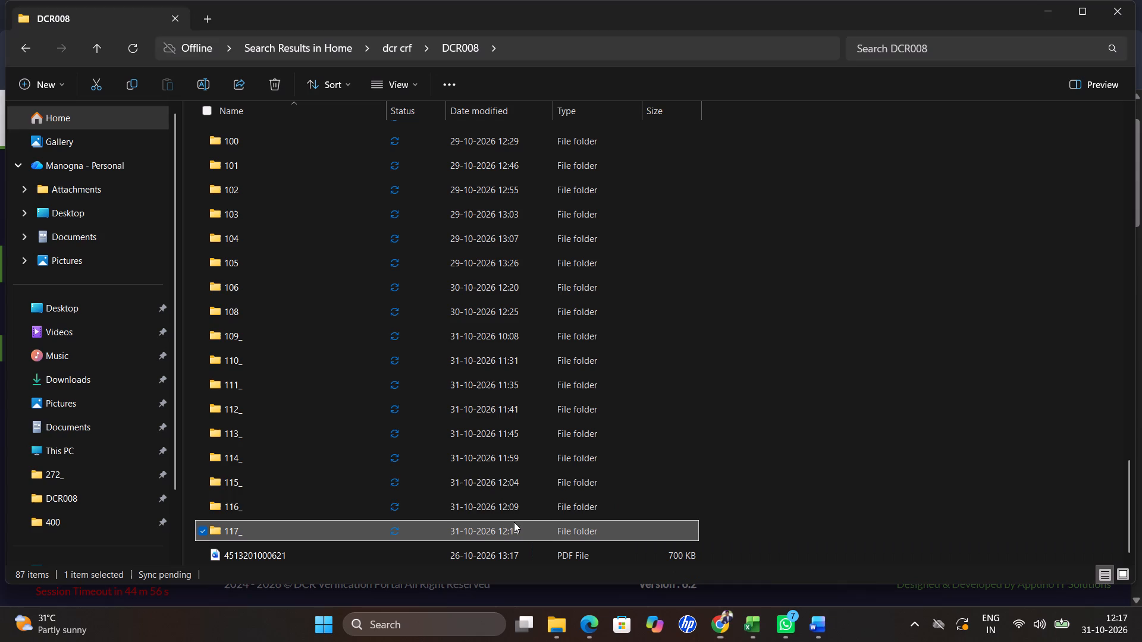
click(28, 78)
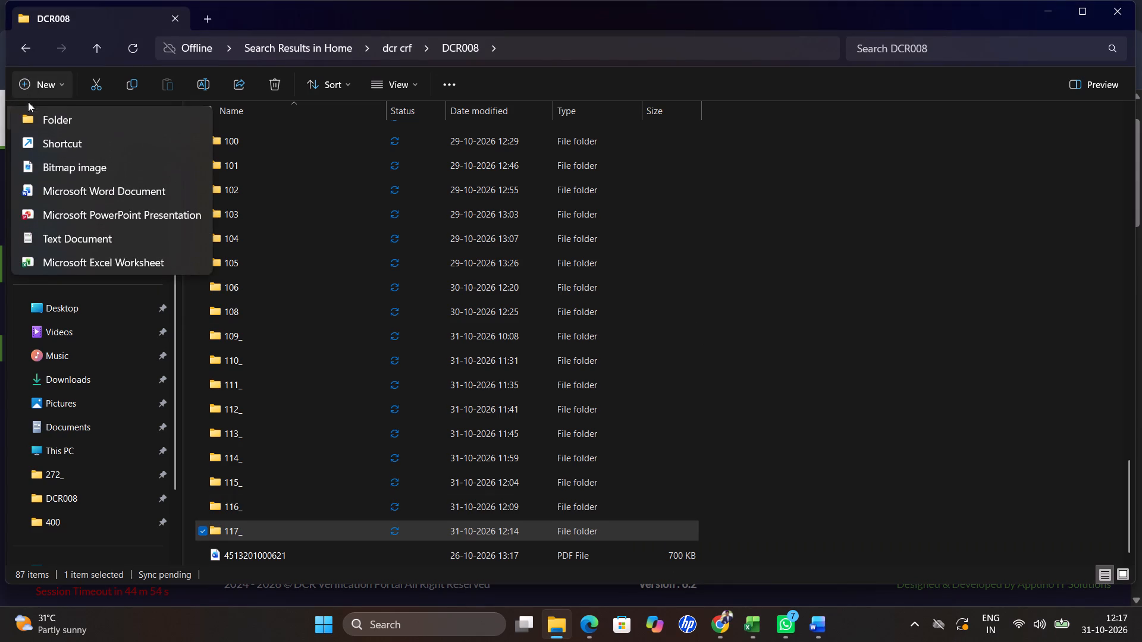
click(32, 118)
text(118)
key(shift+underscore)
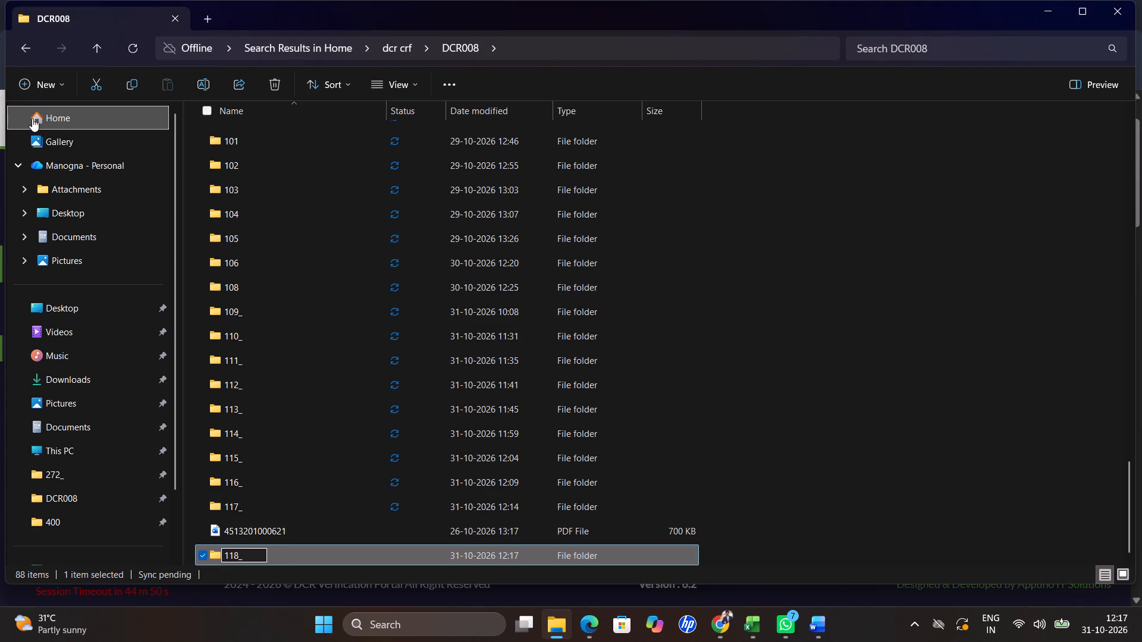
key(Return)
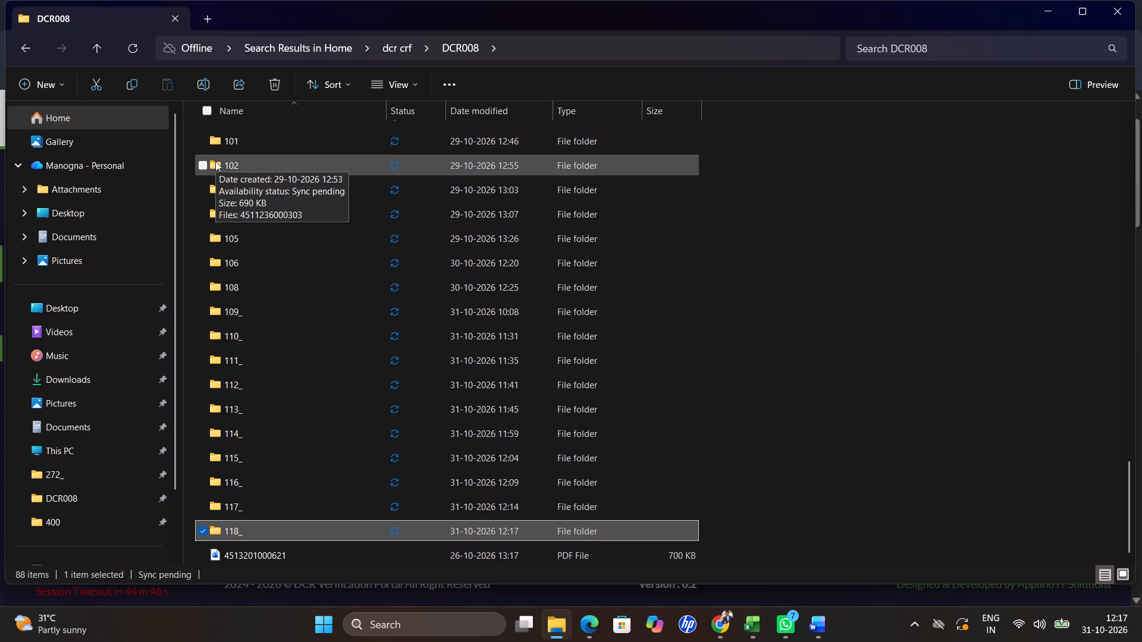
Download the newly issued certificate's PDF, naming the file with the service number from SUNGRACE's Quick Copy Details followed by -118.
click(700, 573)
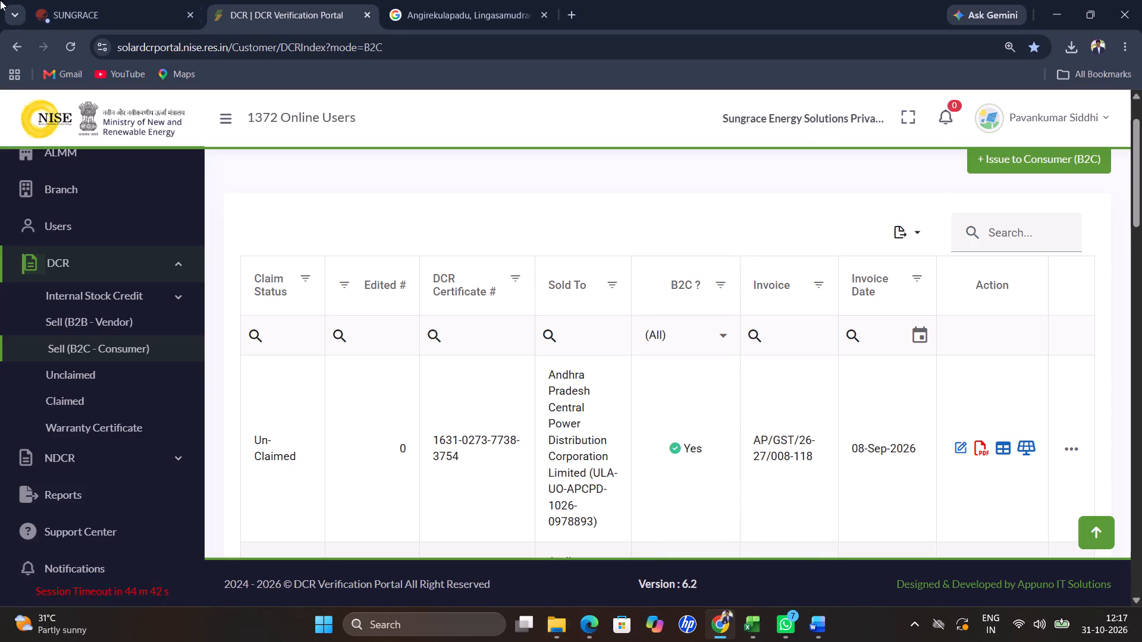
click(89, 3)
click(709, 140)
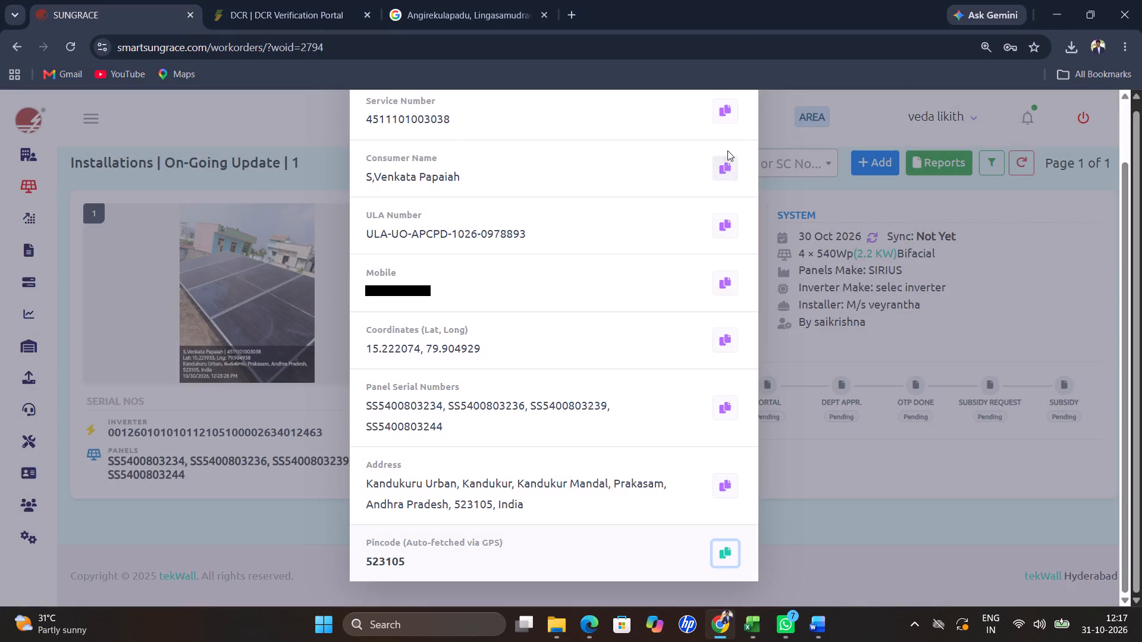
scroll(644, 219, up, 4)
click(720, 173)
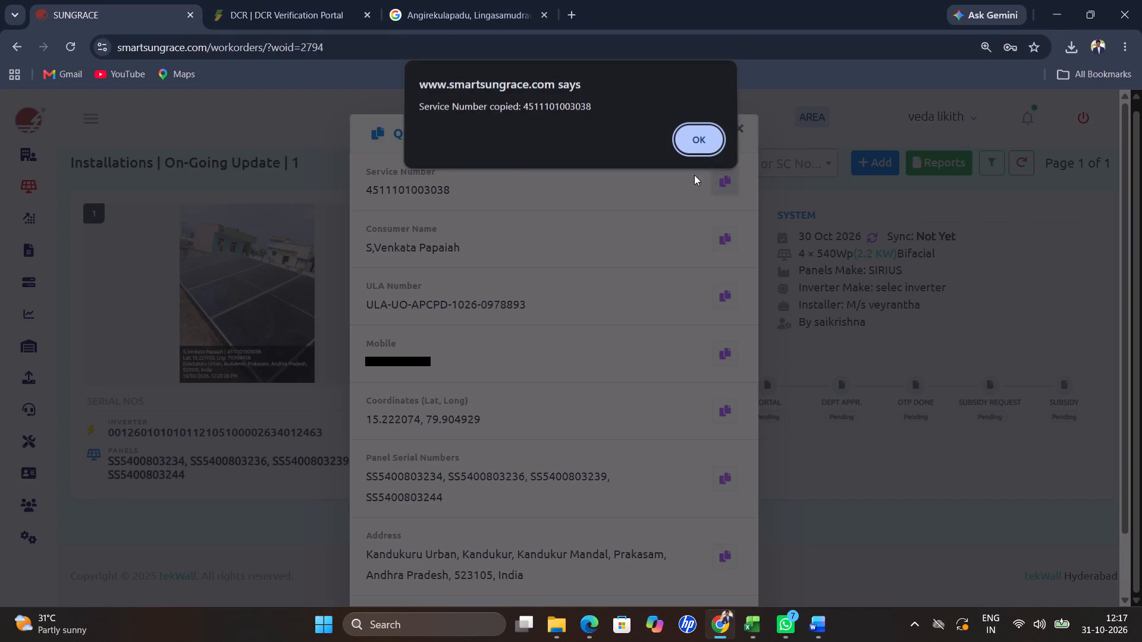
click(321, 9)
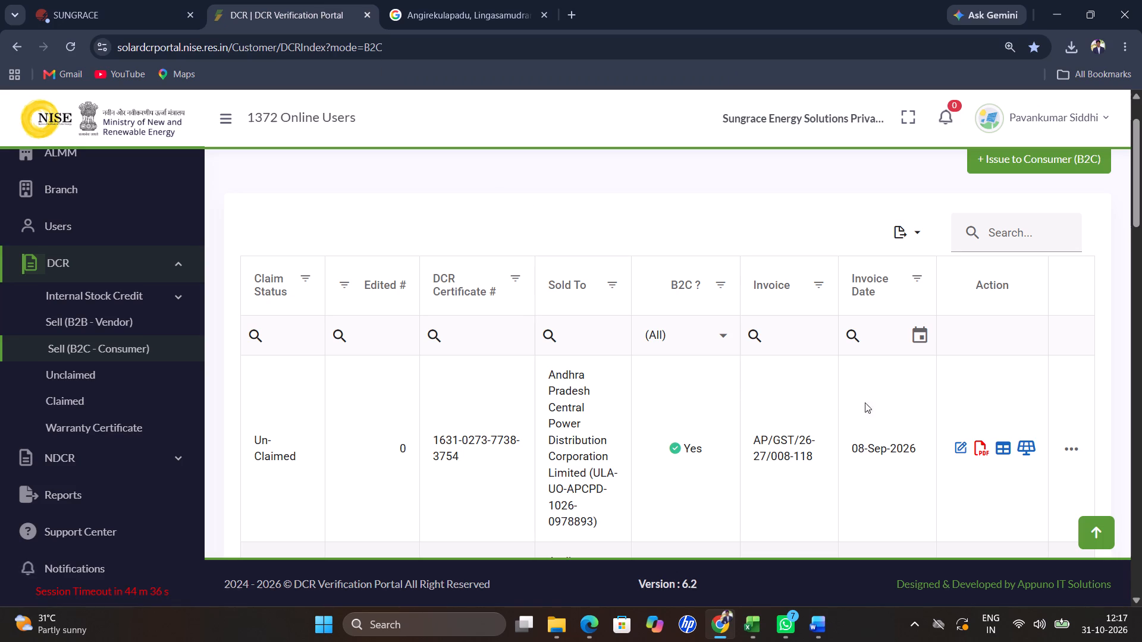
click(977, 452)
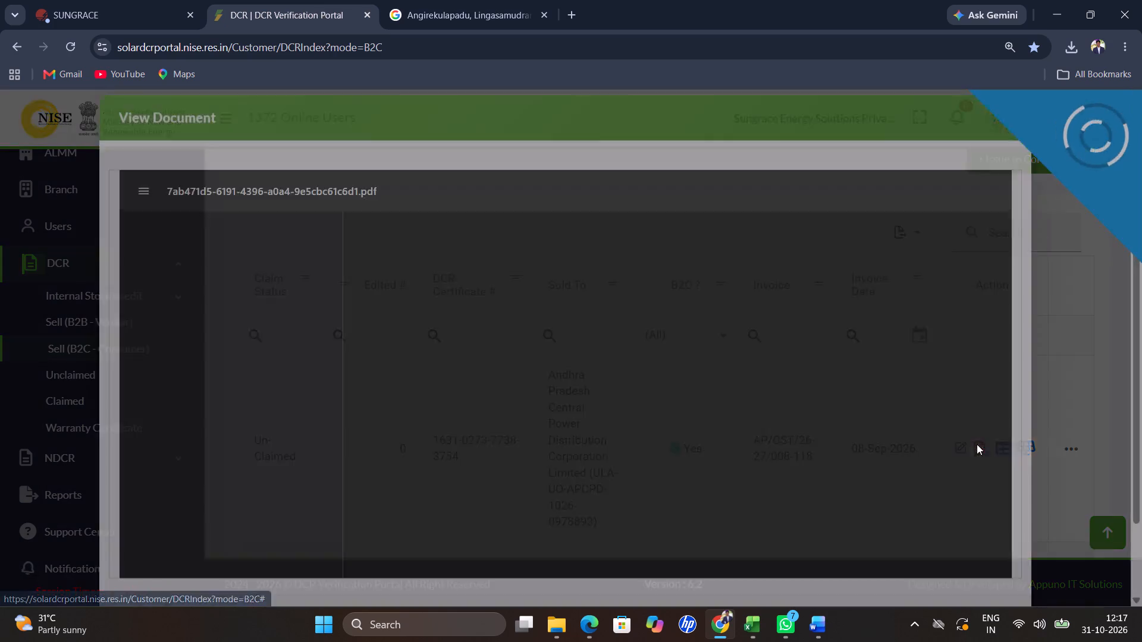
click(932, 217)
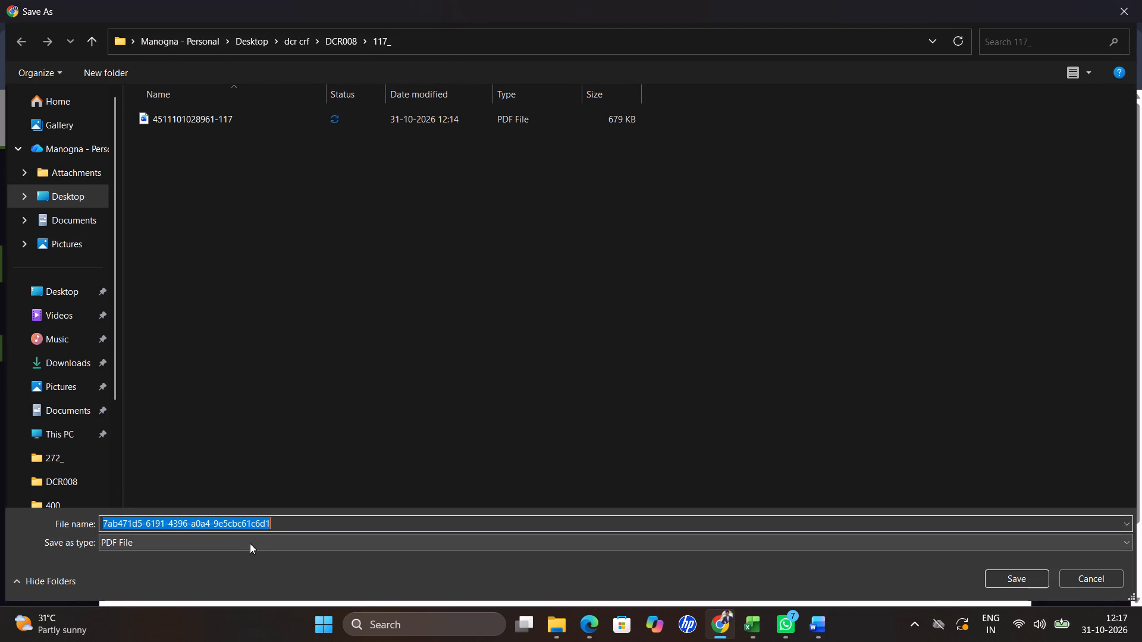
key(ctrl+v)
text(-117)
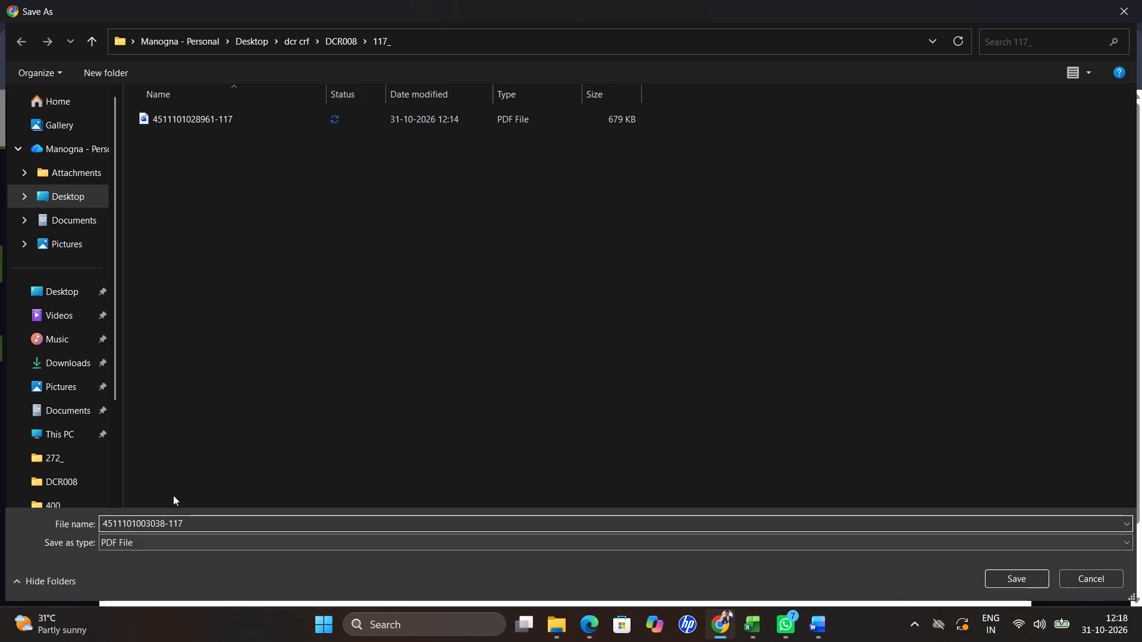
key(BackSpace)
key(8)
Save the certificate PDF in the 118_ folder inside DCR008.
click(348, 36)
scroll(276, 305, down, 5)
scroll(277, 363, down, 16)
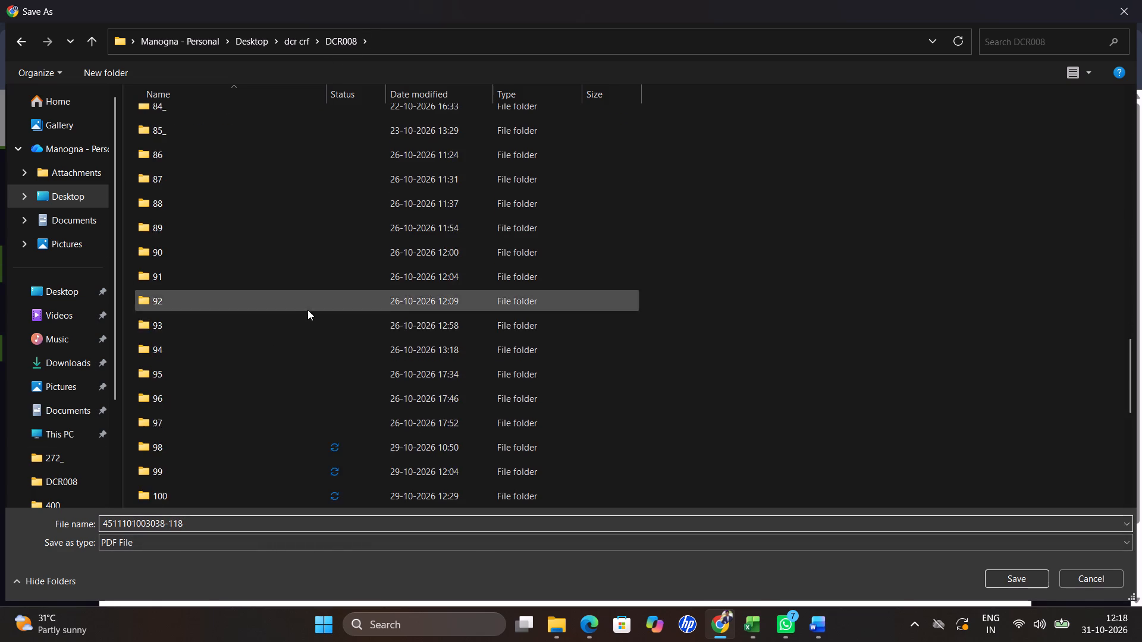
scroll(308, 310, down, 9)
double_click(278, 470)
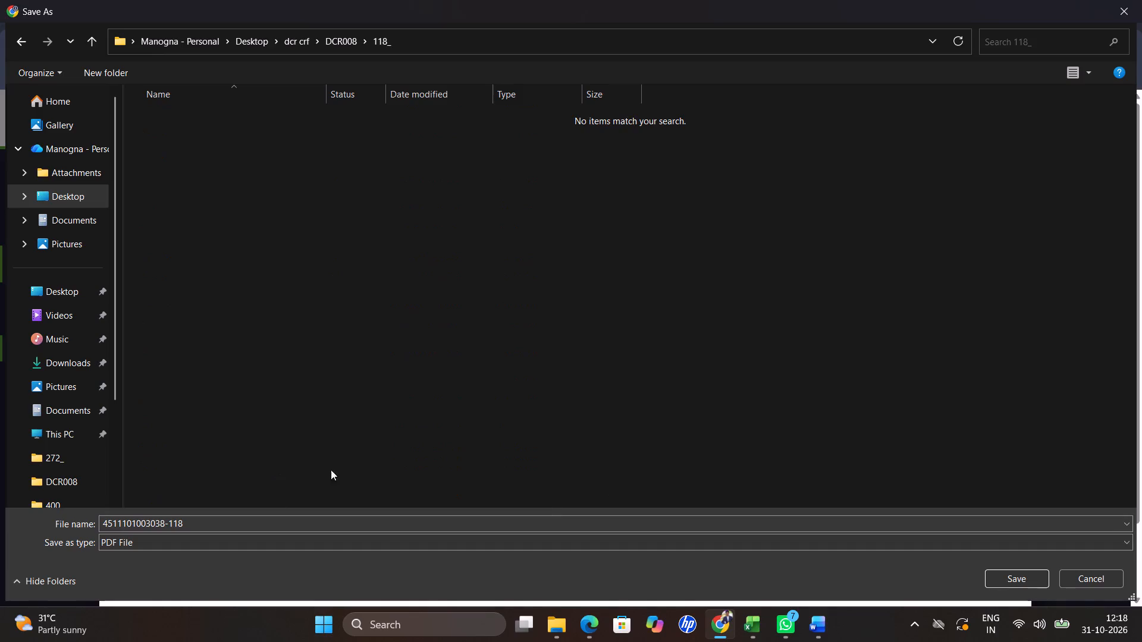
click(1002, 581)
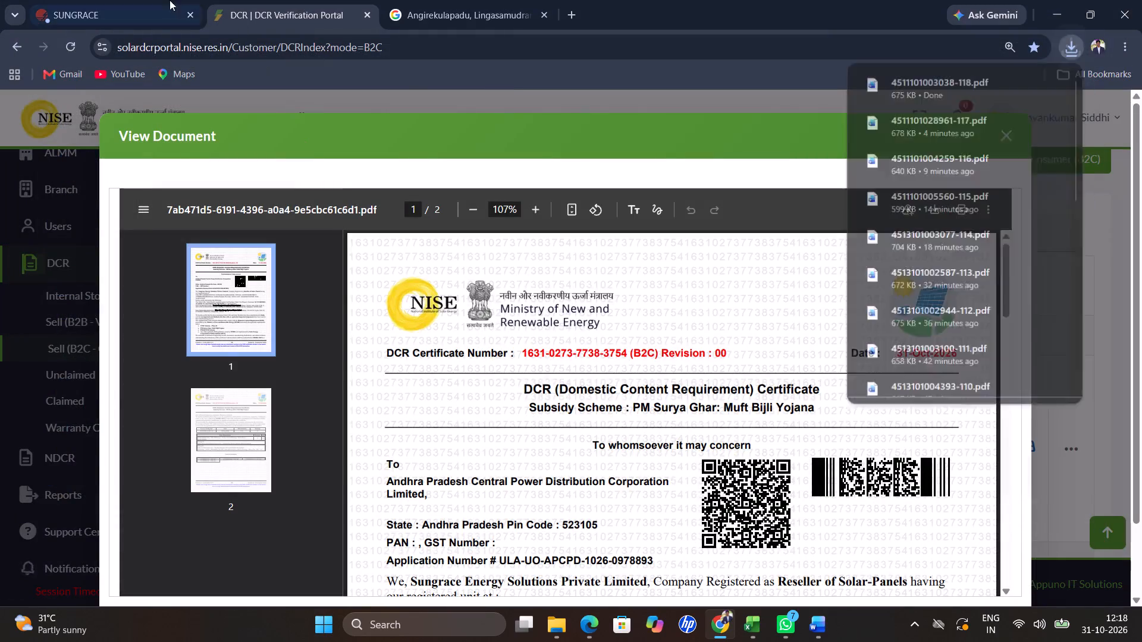
Back in SUNGRACE, close Quick Copy Details and open the work order's Project Stage form at its DCR upload section.
click(163, 0)
click(701, 146)
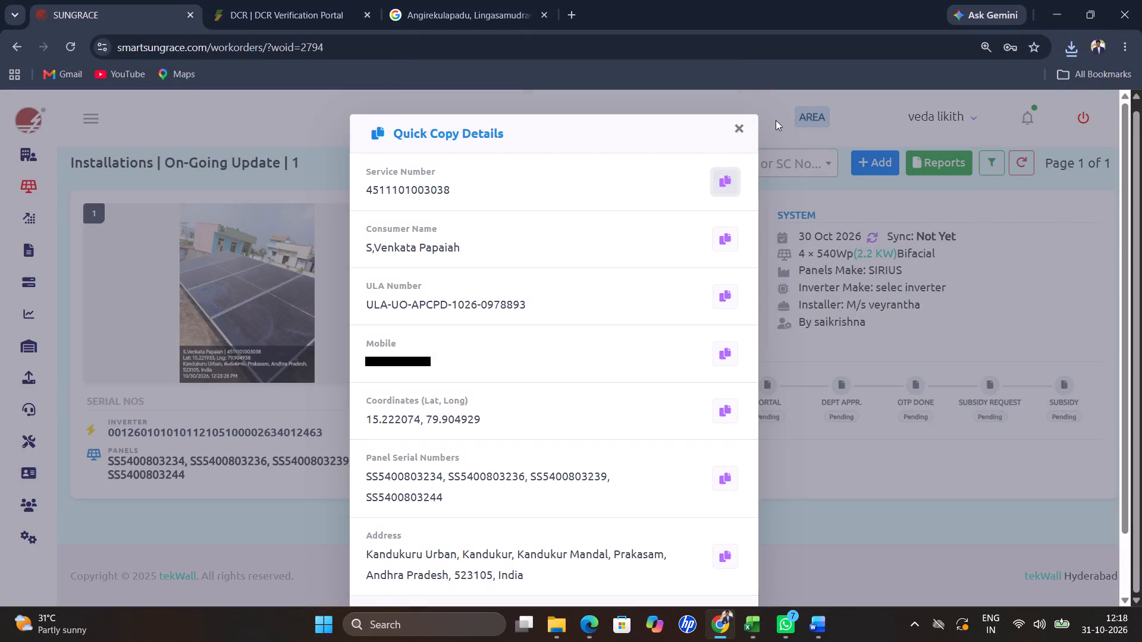
click(776, 120)
click(633, 447)
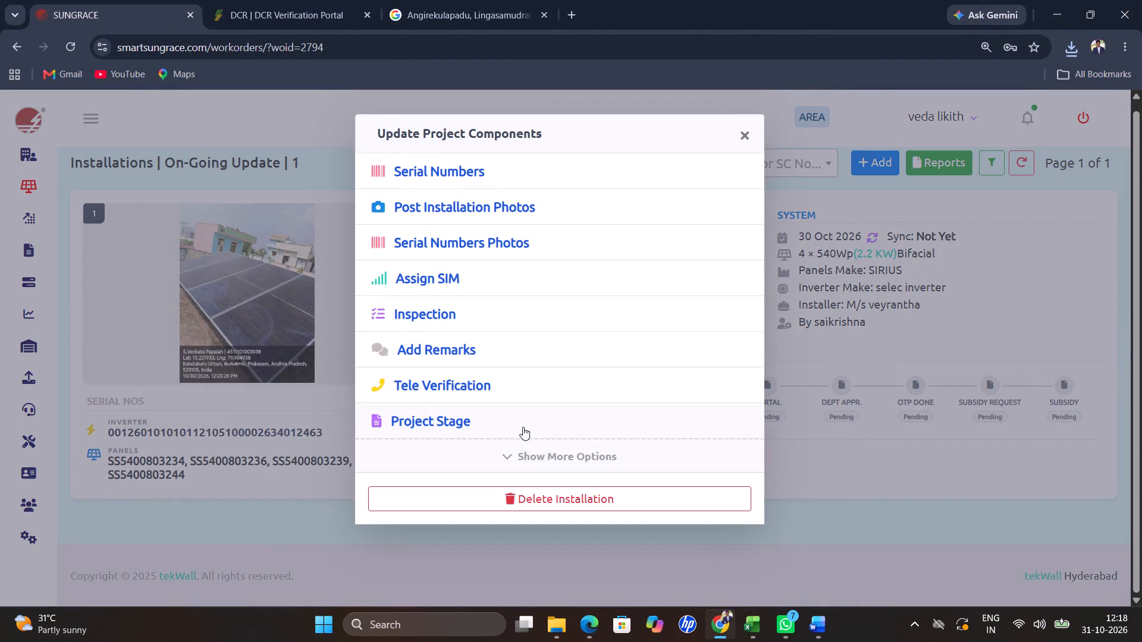
click(521, 430)
scroll(456, 375, down, 5)
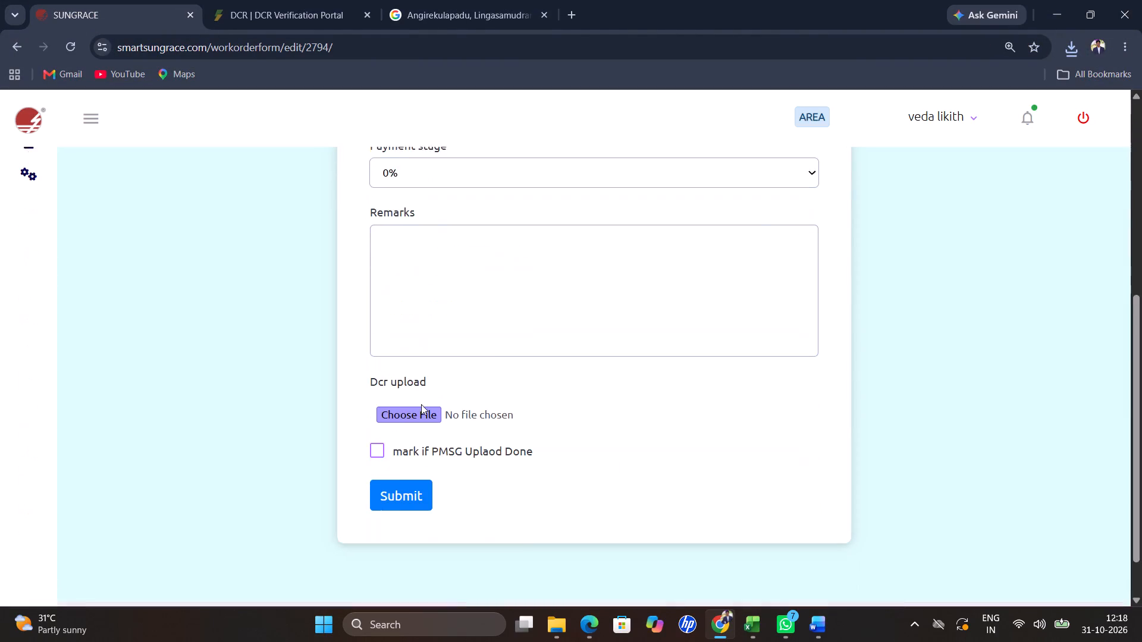
Attach the -118 certificate PDF from DCR008's 118_ folder as the DCR upload and submit the work order form.
click(408, 421)
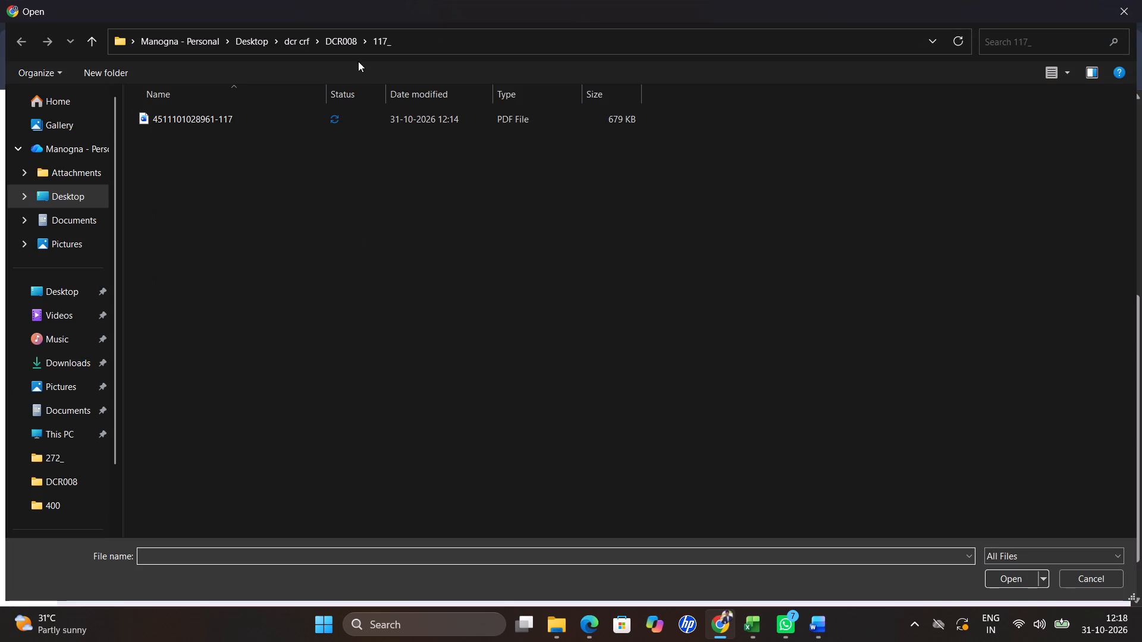
click(343, 42)
scroll(265, 284, down, 5)
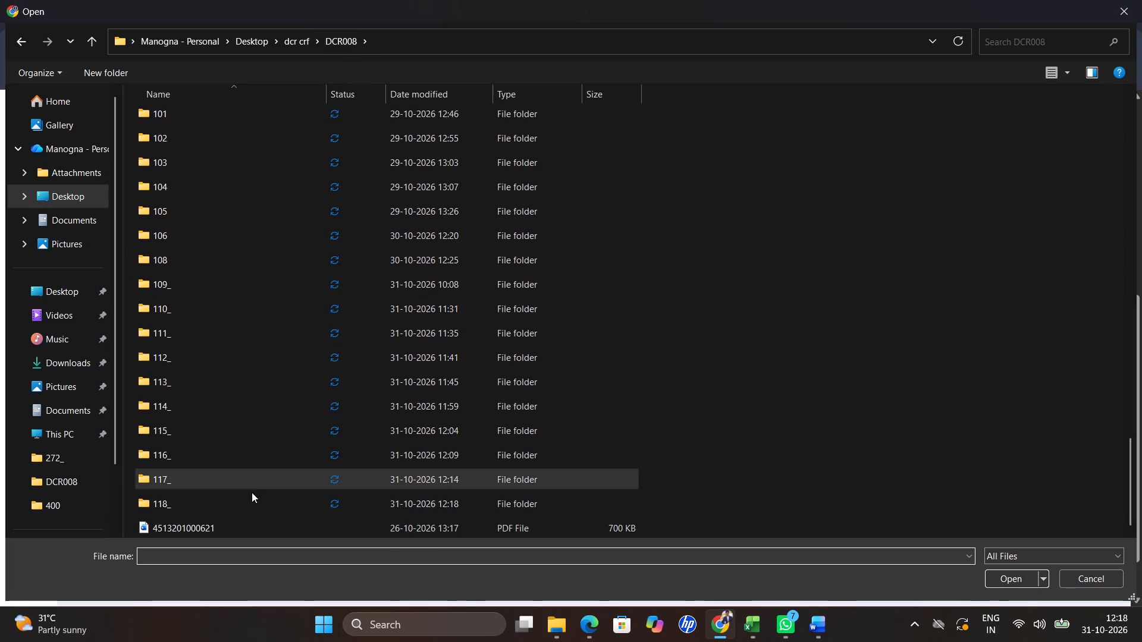
double_click(253, 500)
double_click(192, 122)
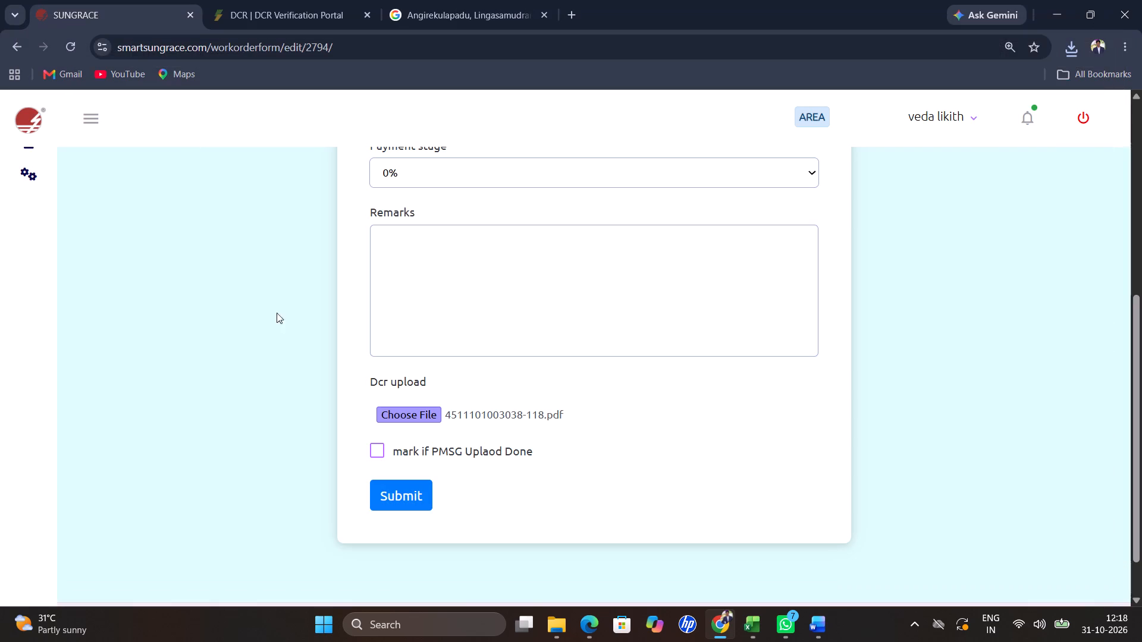
click(402, 486)
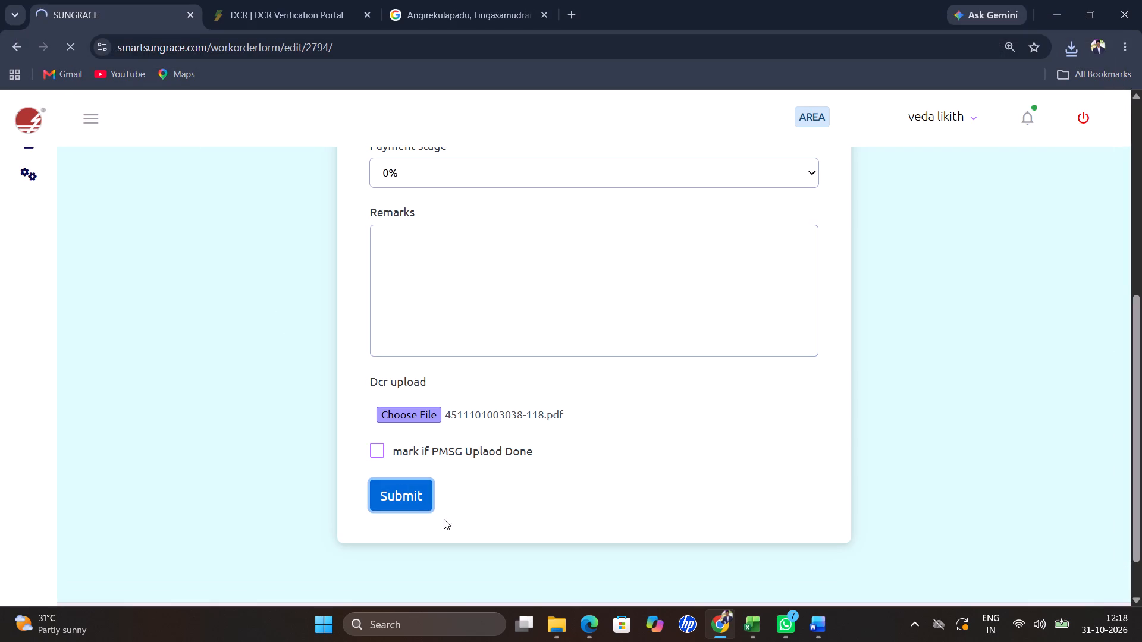
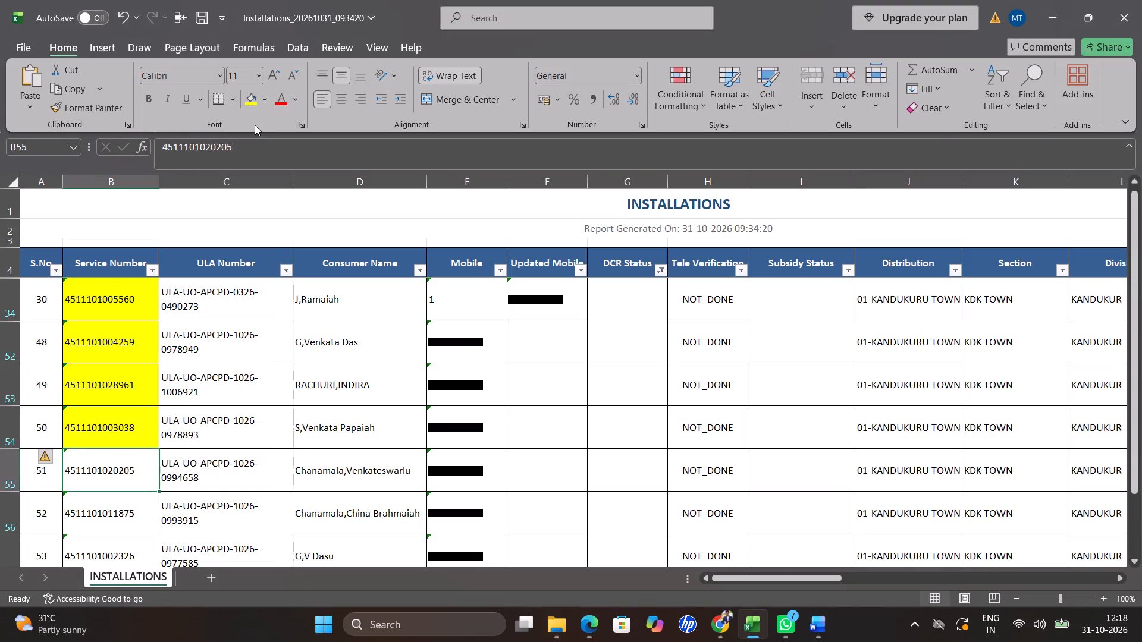
Copy the service number of S.No 51 from the INSTALLATIONS sheet and find its work order in SUNGRACE.
key(ctrl+c)
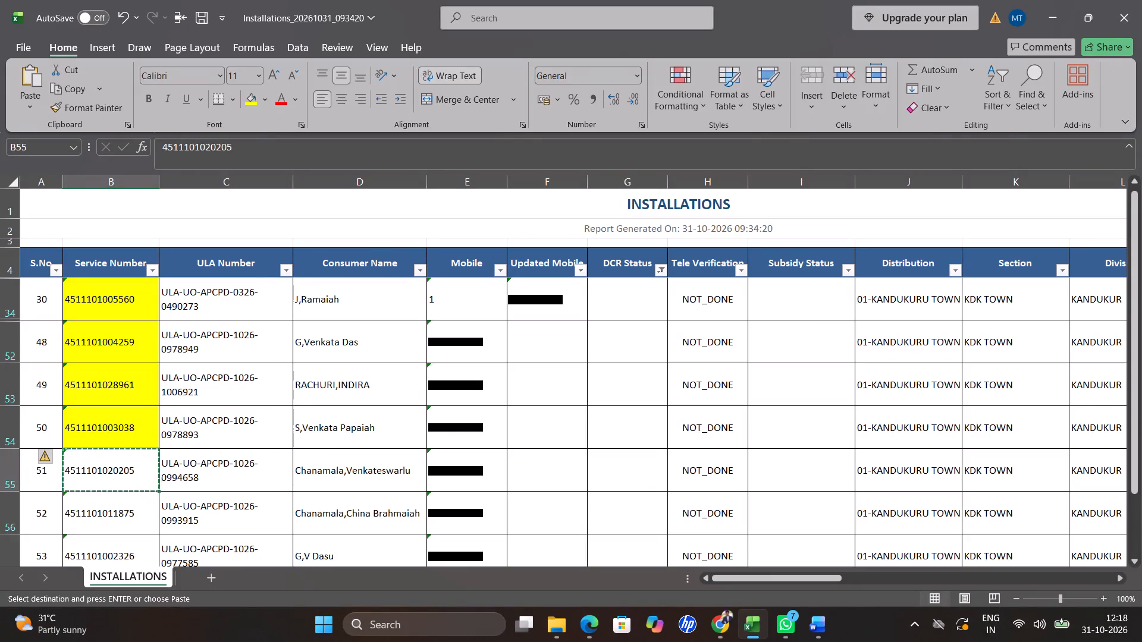
click(710, 567)
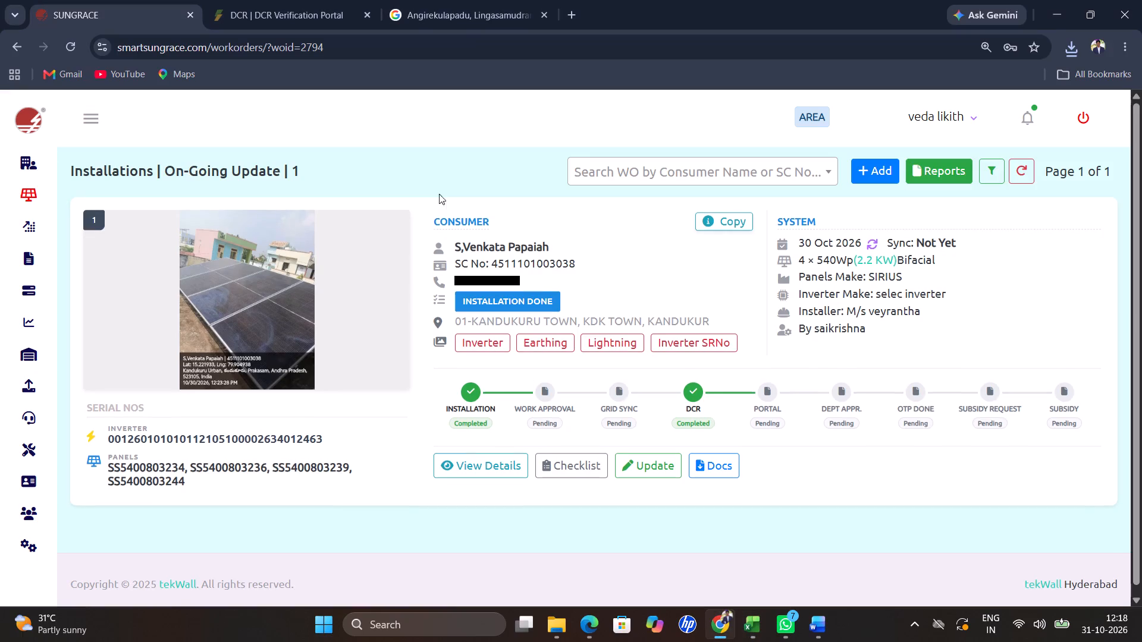
click(604, 172)
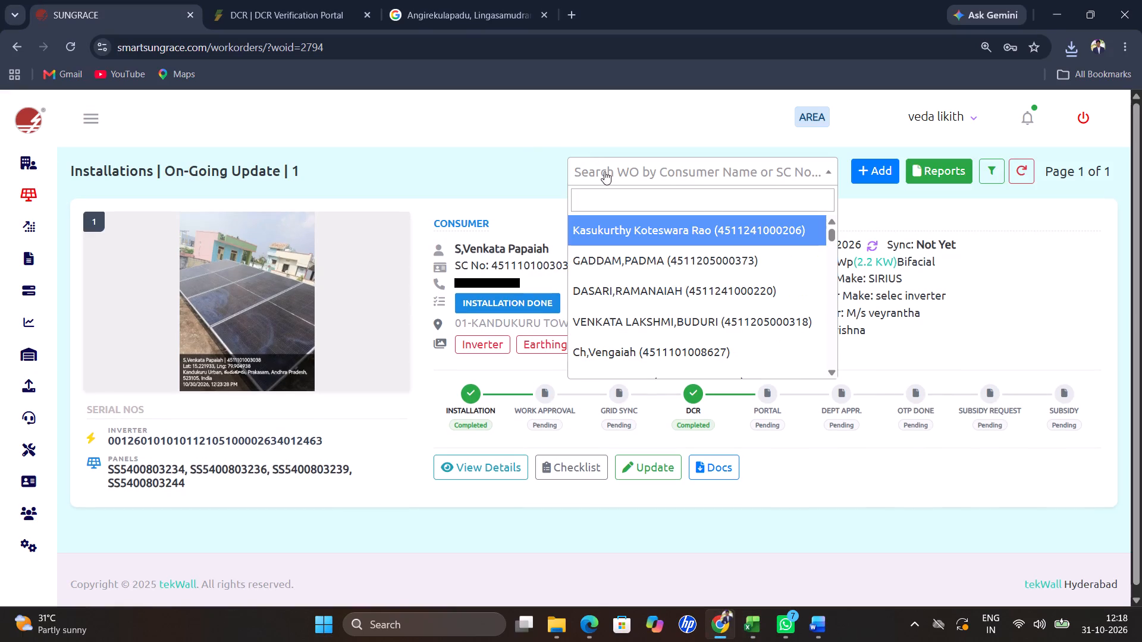
key(ctrl+v)
key(Return)
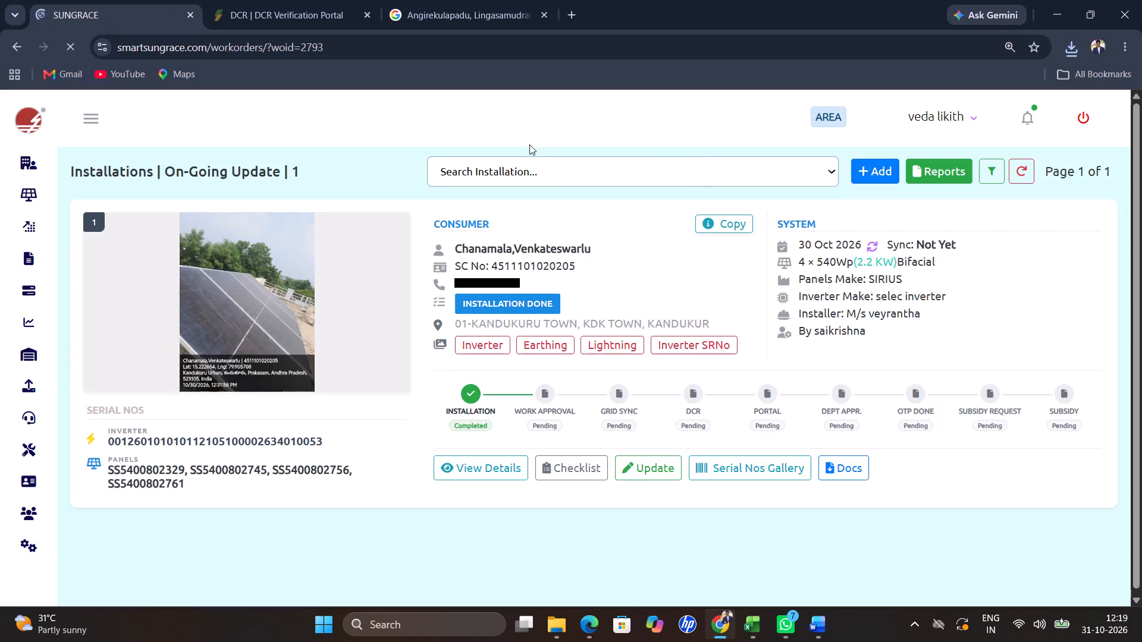
Copy the ULA number from SUNGRACE's Quick Copy Details into Consumer Application Number on a new B2C DCR form in the DCR portal.
click(711, 225)
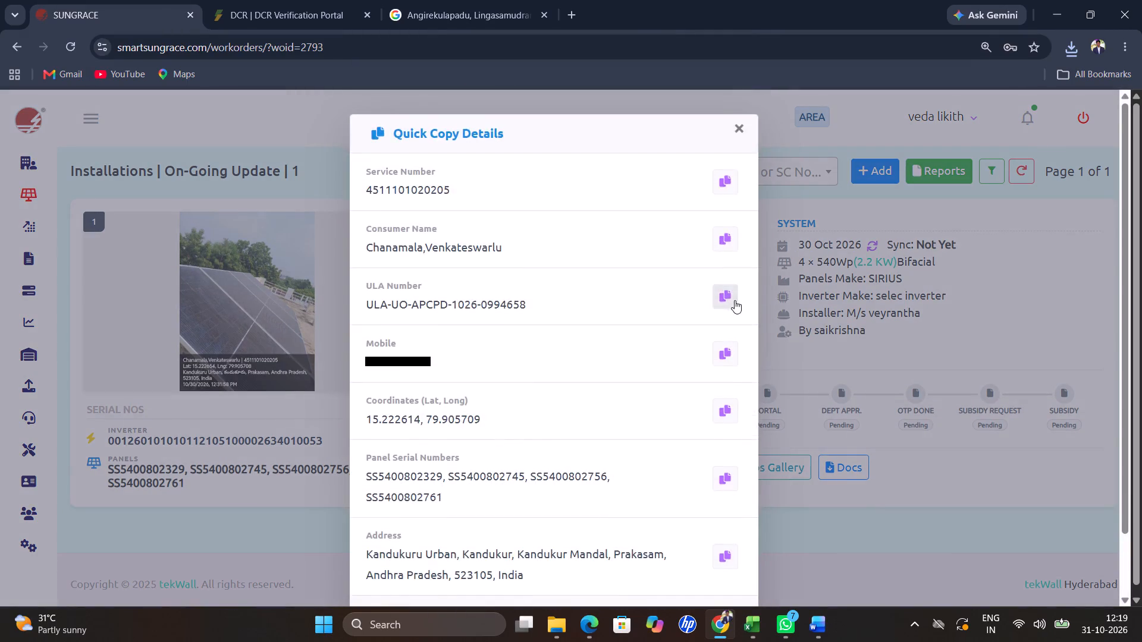
click(735, 300)
click(265, 0)
click(1013, 131)
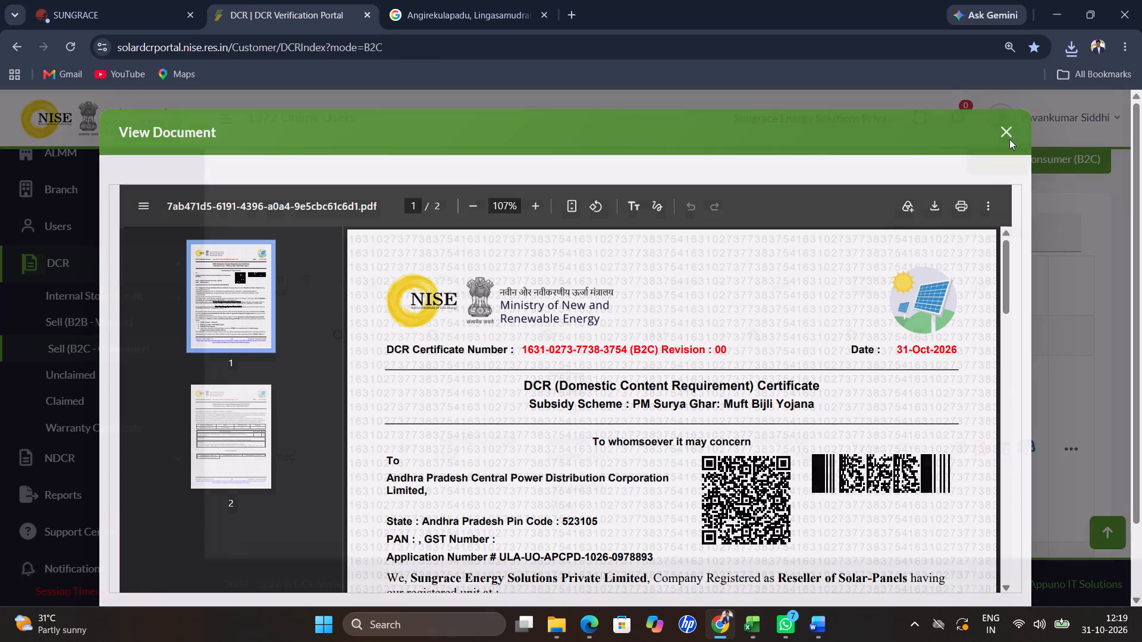
click(1016, 153)
click(613, 328)
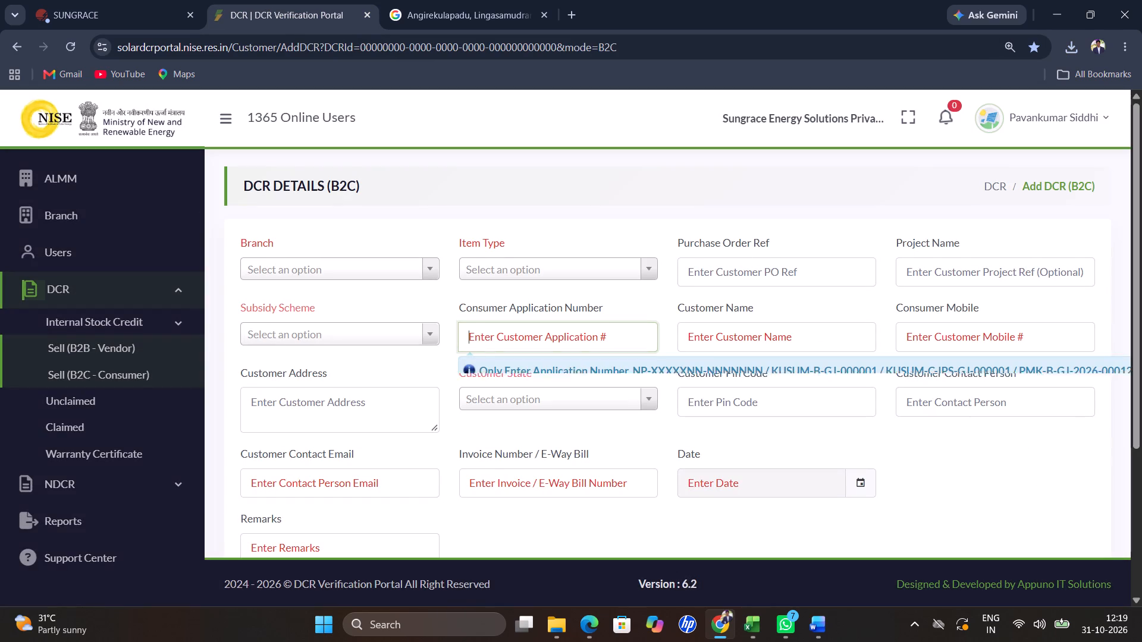
key(ctrl+v)
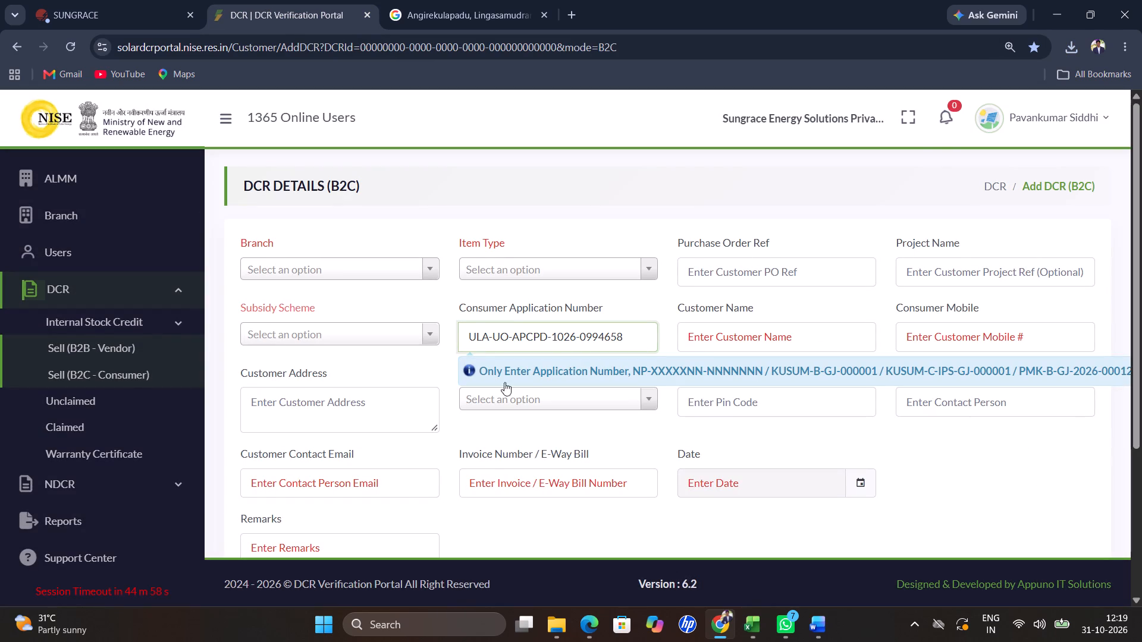
Set the branch to Andhra Pradesh, the subsidy scheme to PM Surya Ghar: Muft Bijli Yojana and the item type to Solar Panels.
click(334, 262)
click(309, 346)
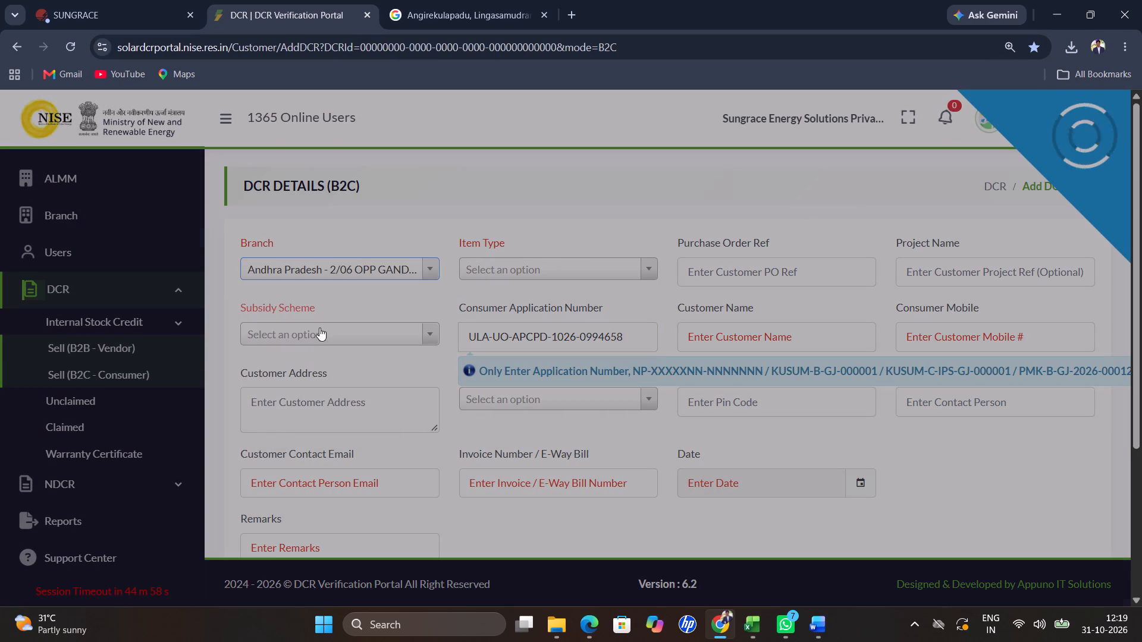
click(321, 326)
click(302, 466)
click(485, 271)
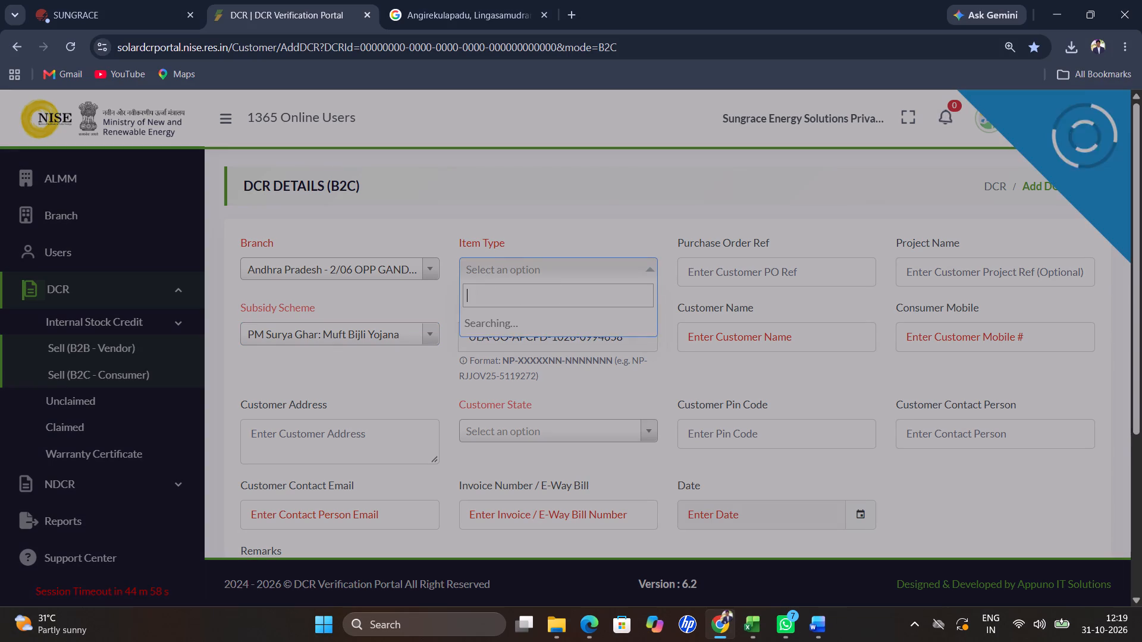
click(486, 325)
Copy the customer name Andhra Pradesh Central Power Distribution Corporation Limited from the Kandukuru subsidy Word document into Customer Name.
click(709, 352)
click(710, 347)
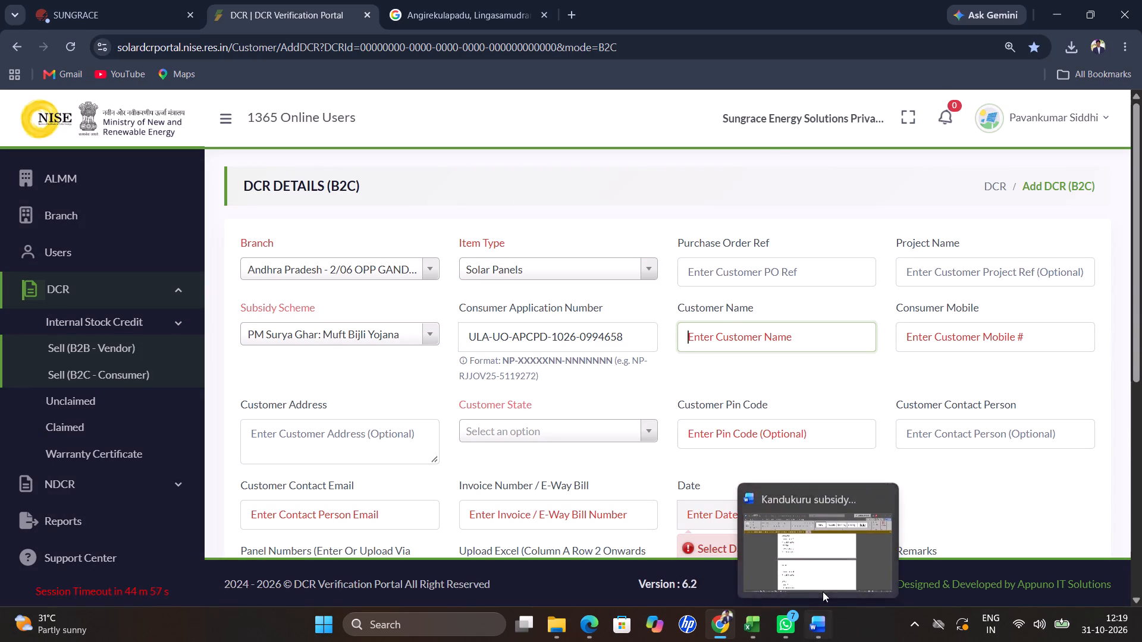
click(823, 591)
scroll(521, 380, up, 16)
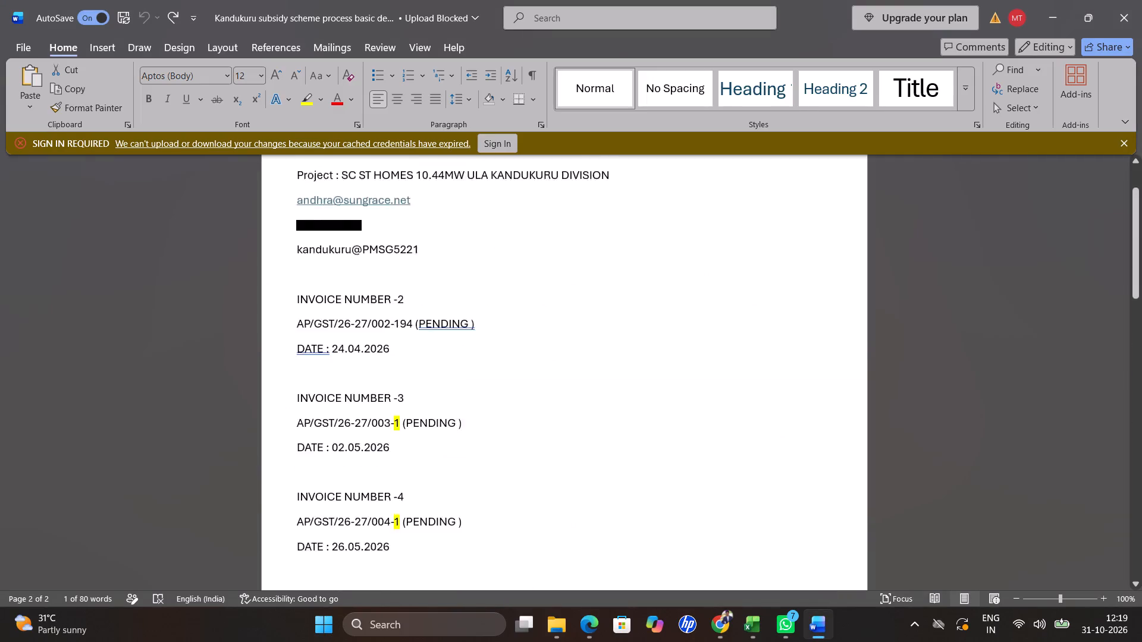
scroll(524, 380, up, 9)
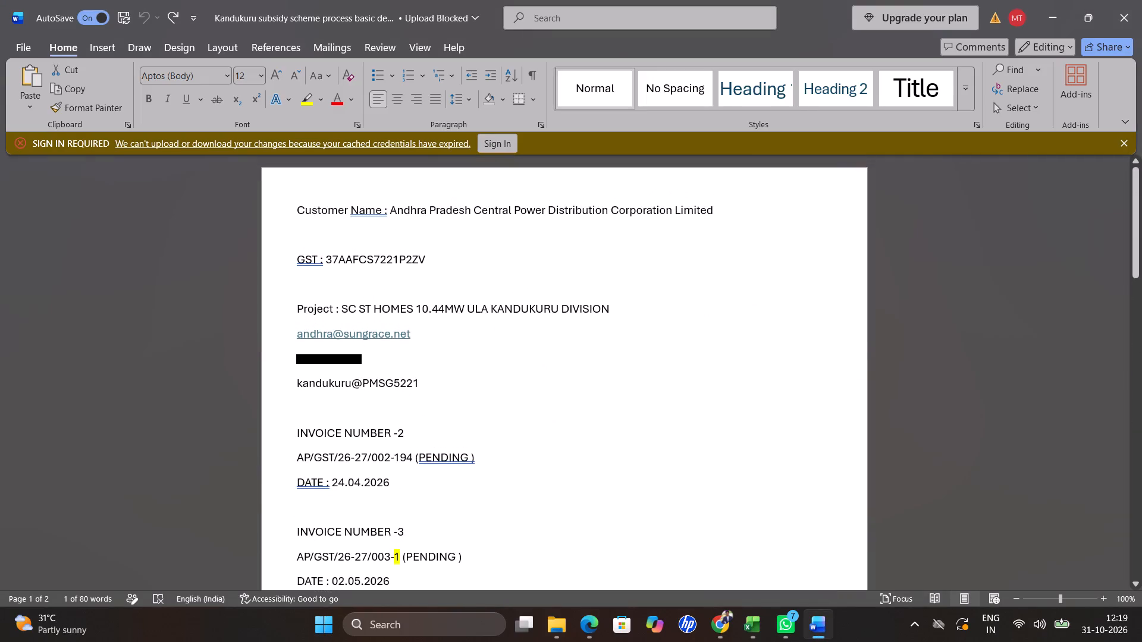
drag(398, 212, 716, 212)
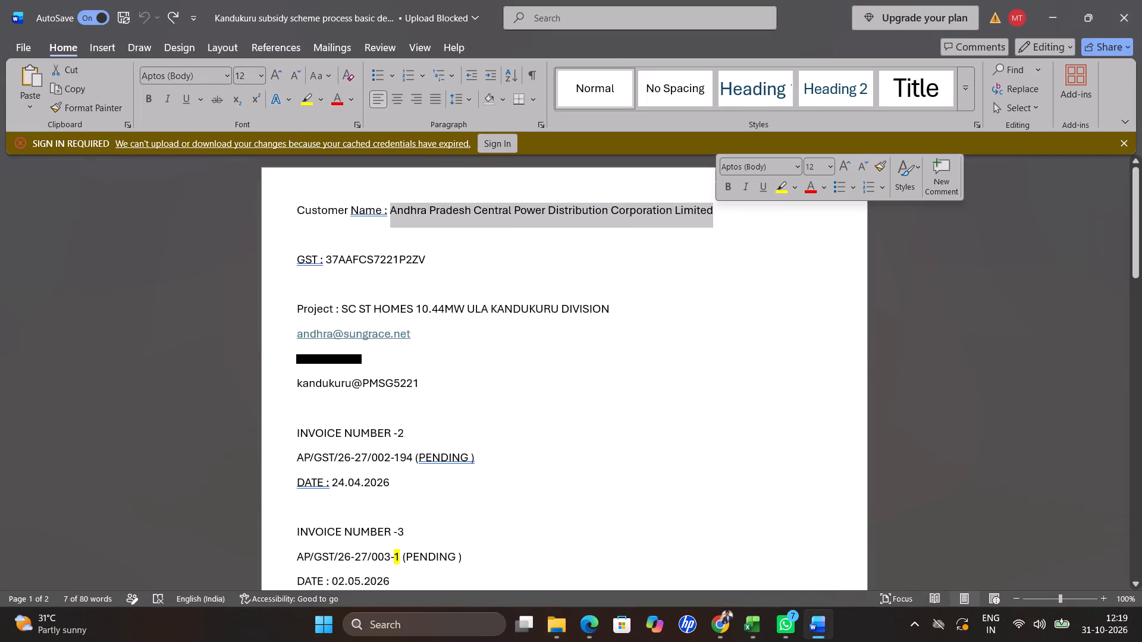
key(ctrl+c)
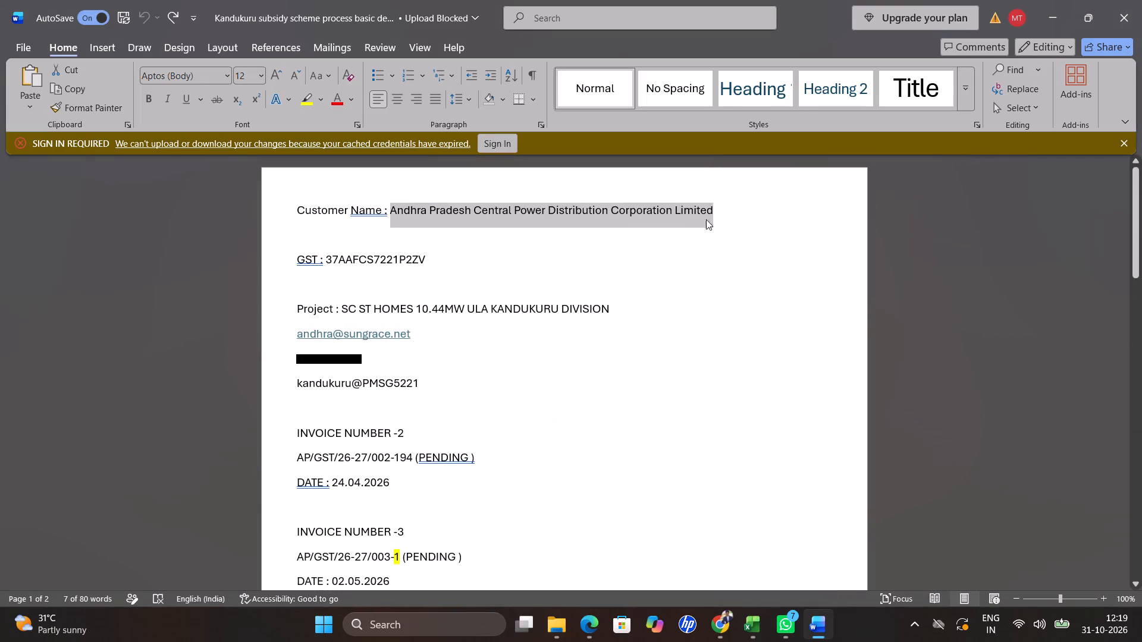
click(729, 575)
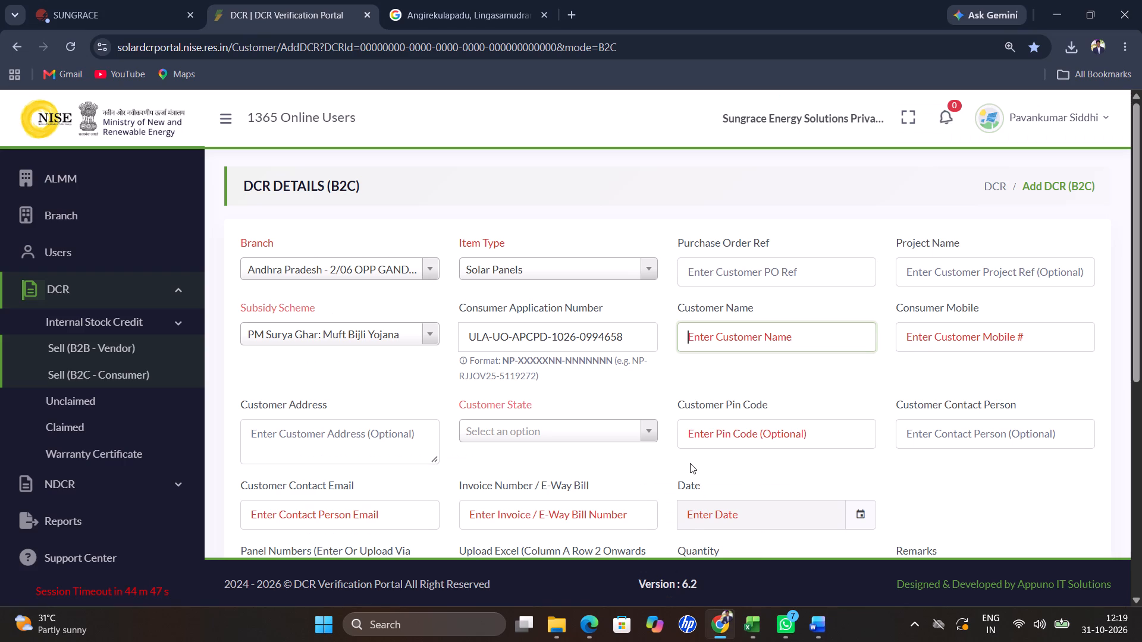
key(ctrl+v)
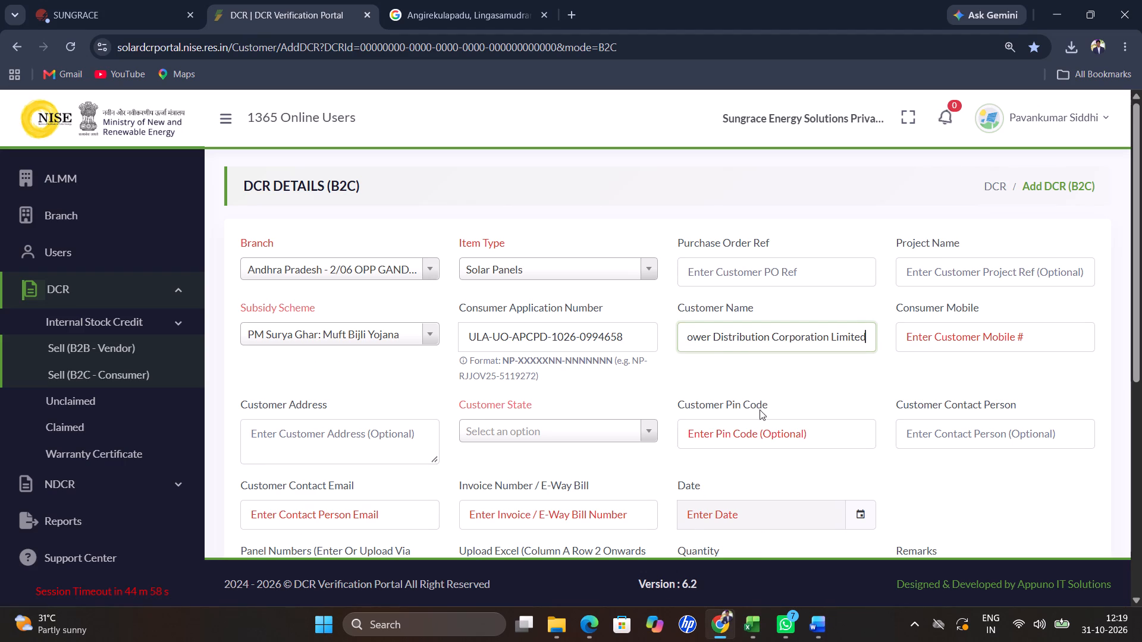
click(919, 279)
click(820, 569)
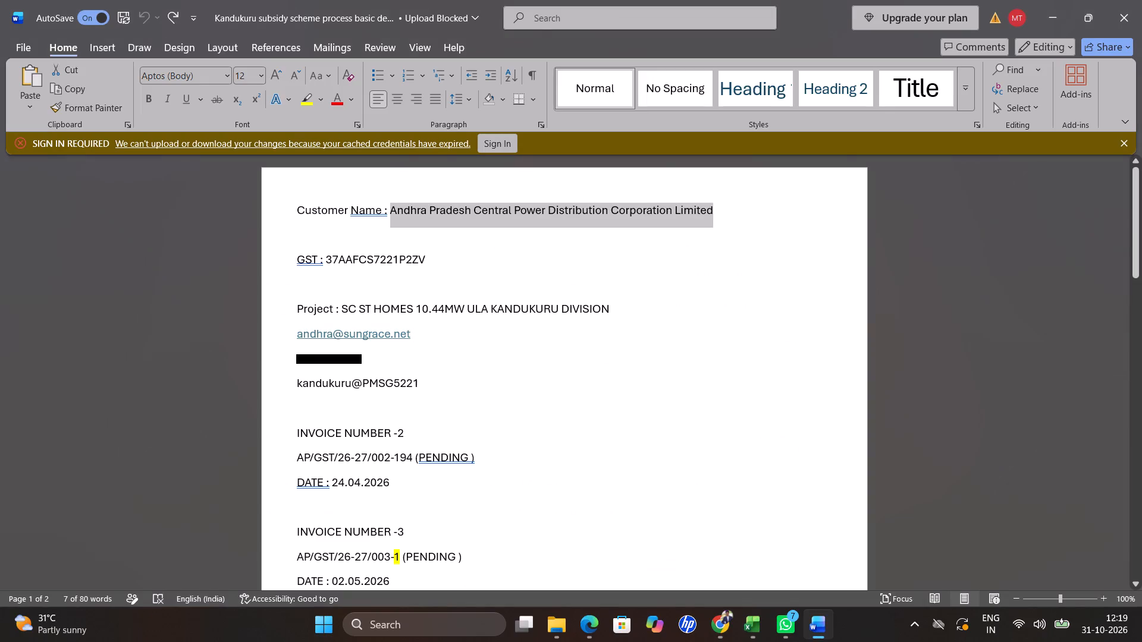
drag(341, 307, 1141, 641)
scroll(1141, 641, up, 8)
drag(743, 496, 737, 501)
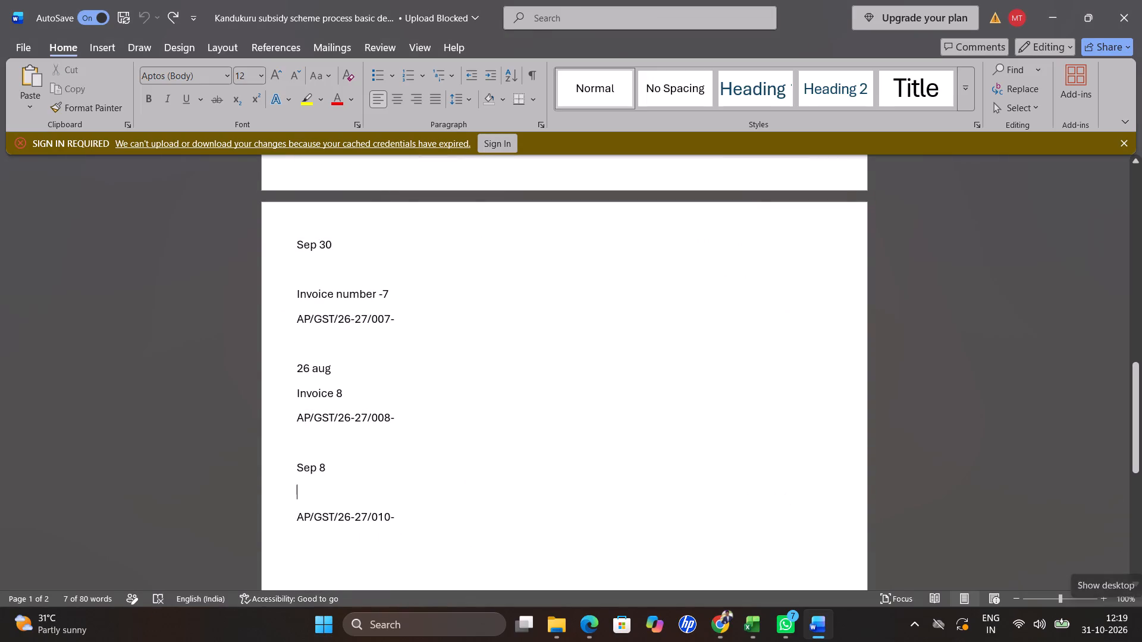
scroll(739, 501, up, 20)
scroll(739, 501, up, 9)
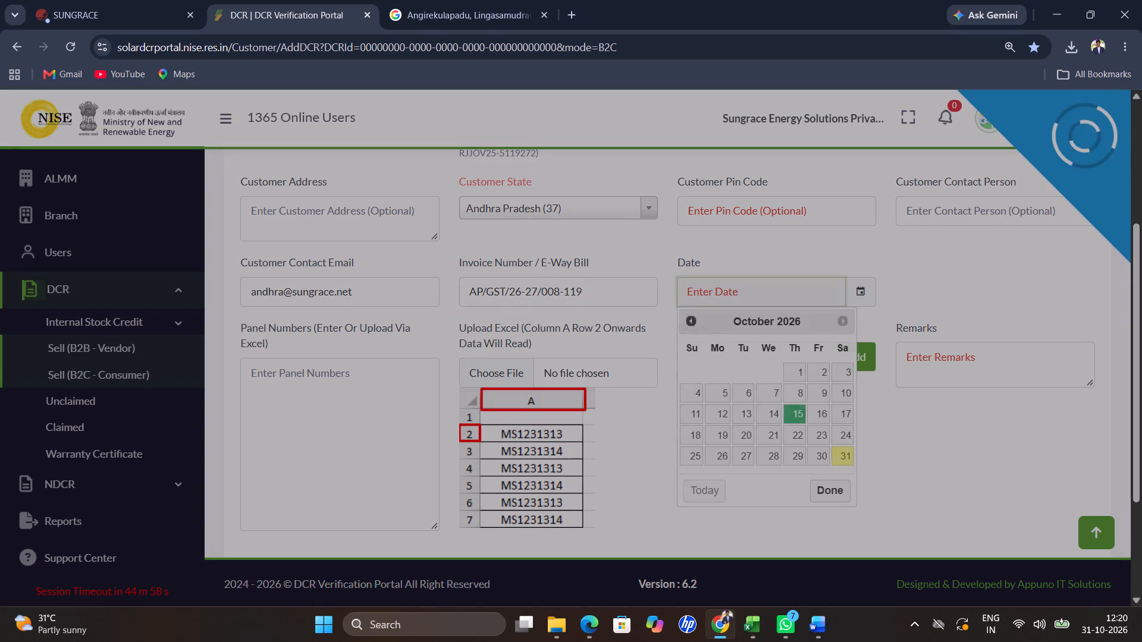
click(686, 325)
click(750, 392)
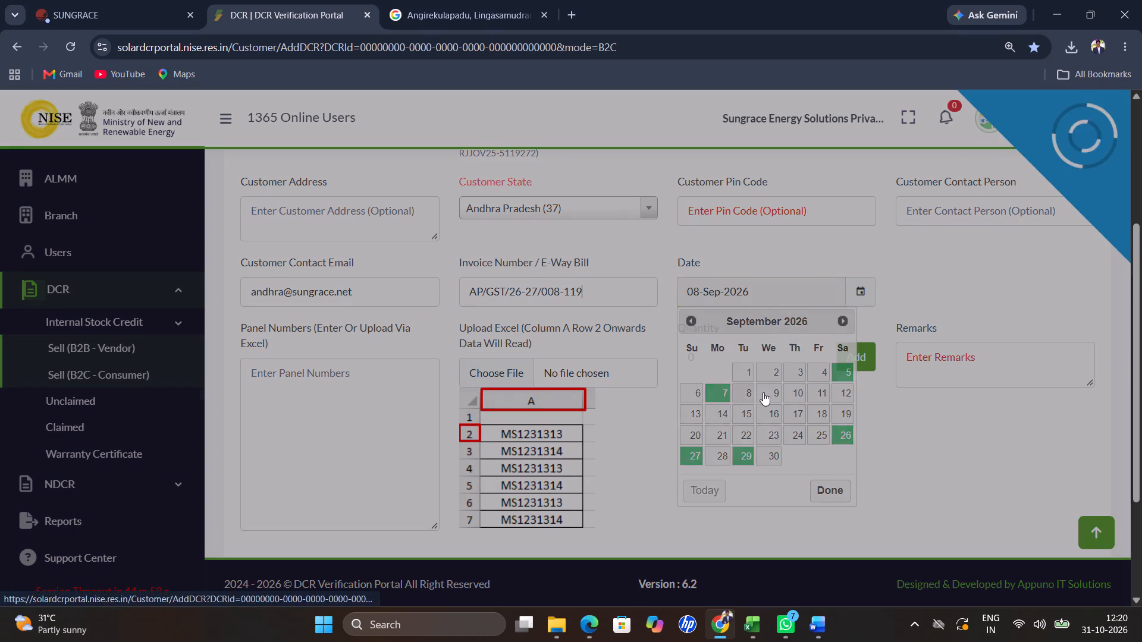
scroll(793, 345, down, 1)
click(355, 355)
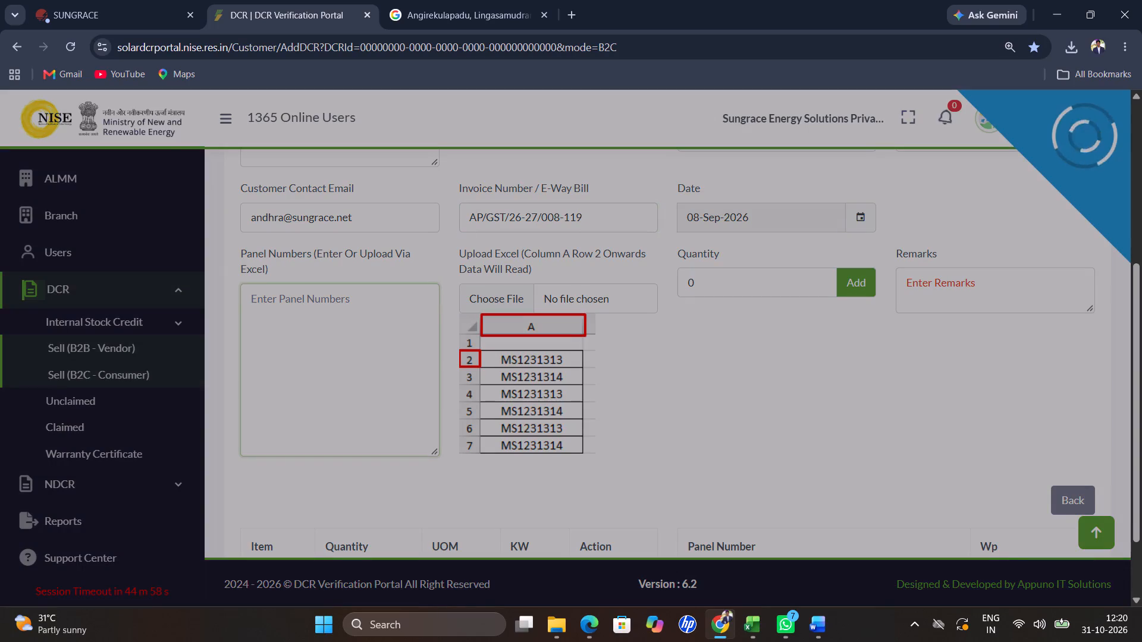
click(149, 9)
click(714, 133)
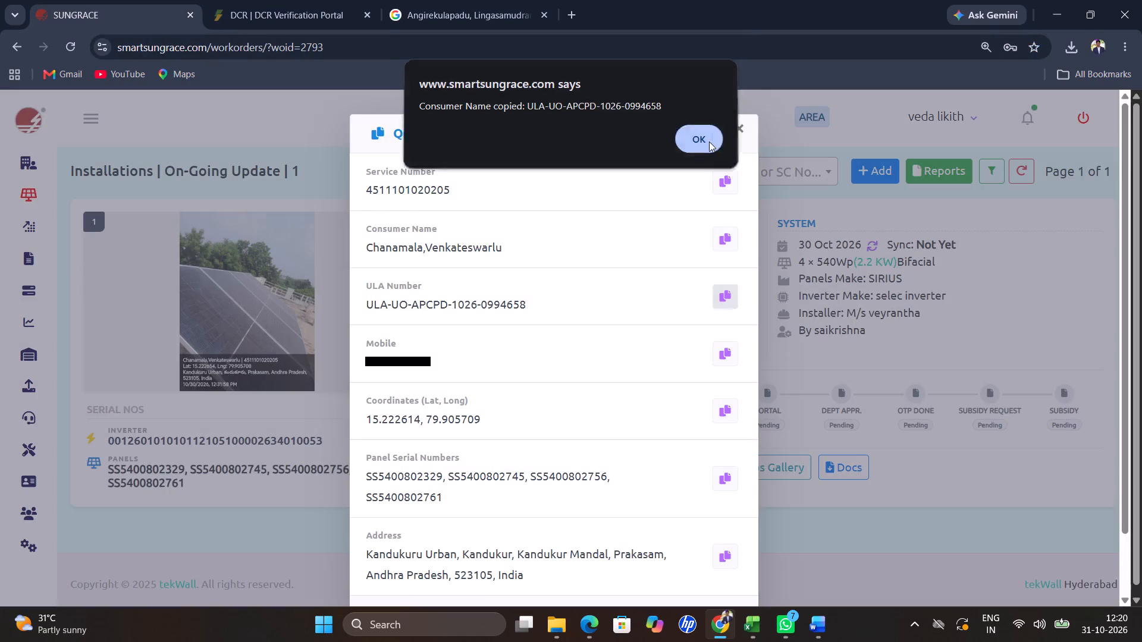
scroll(660, 218, down, 3)
click(728, 402)
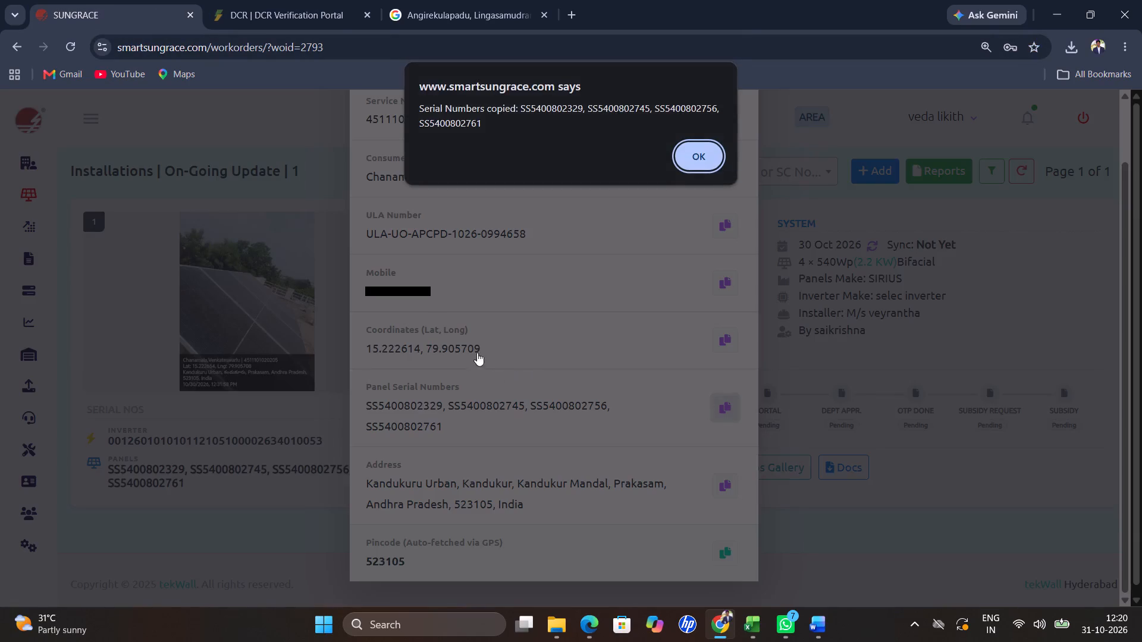
click(330, 0)
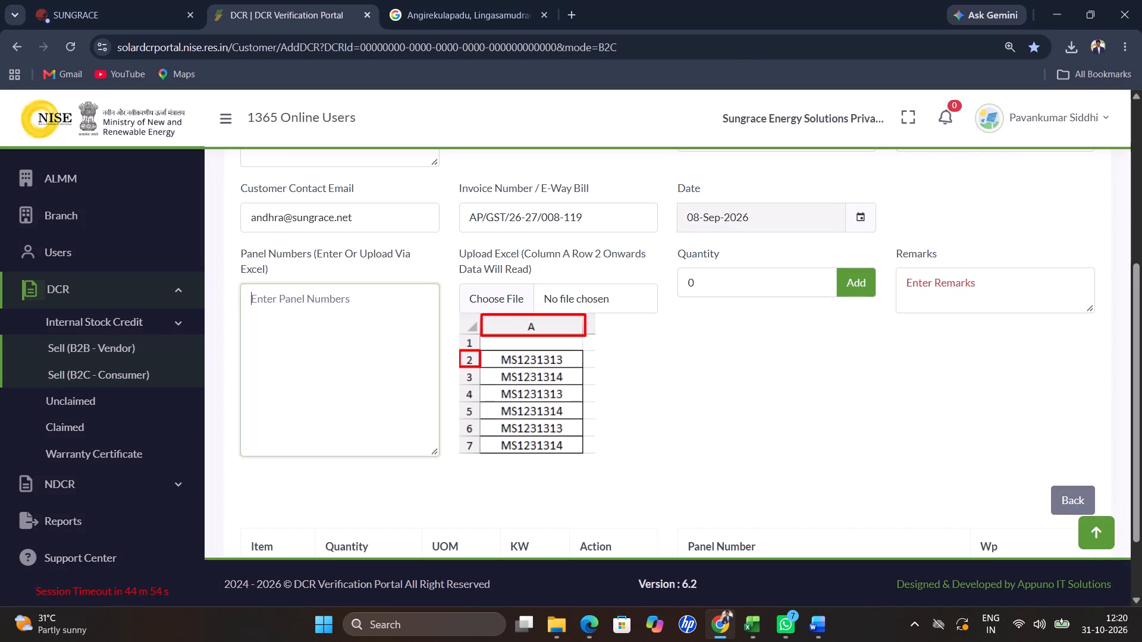
key(ctrl+v)
Separate the four serials in Panel Numbers so each stands on its own line, without commas or spaces.
key(Left)
key(Left)
key(Left)
key(Left)
key(Left)
key(Left)
key(Left)
key(Left)
key(Left)
key(Left)
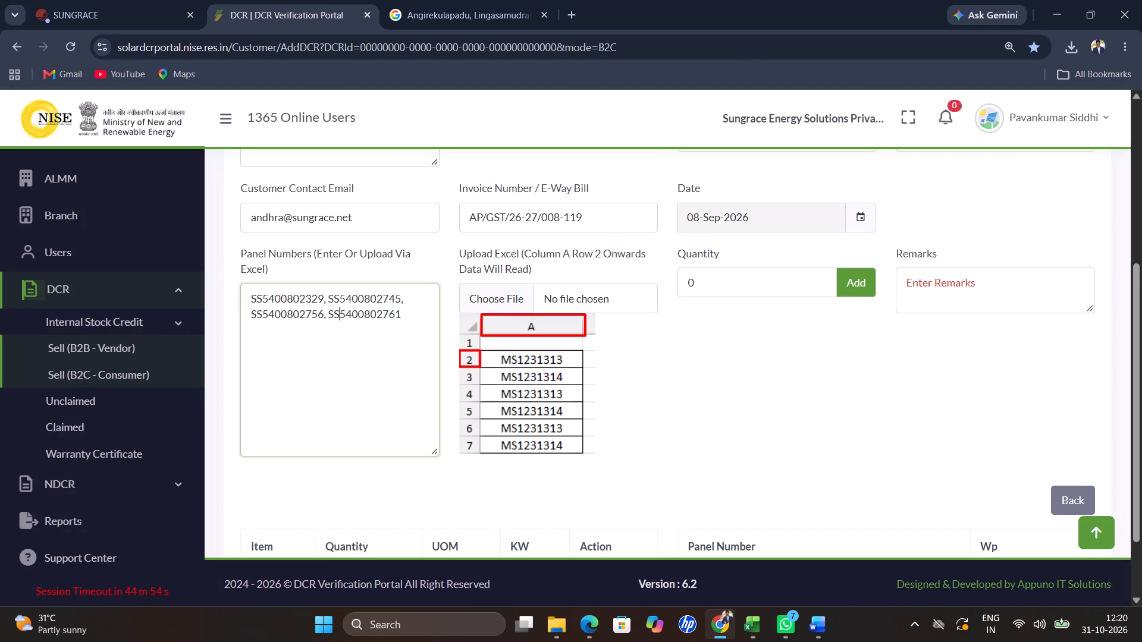
key(Left)
key(Left)
key(BackSpace)
key(BackSpace)
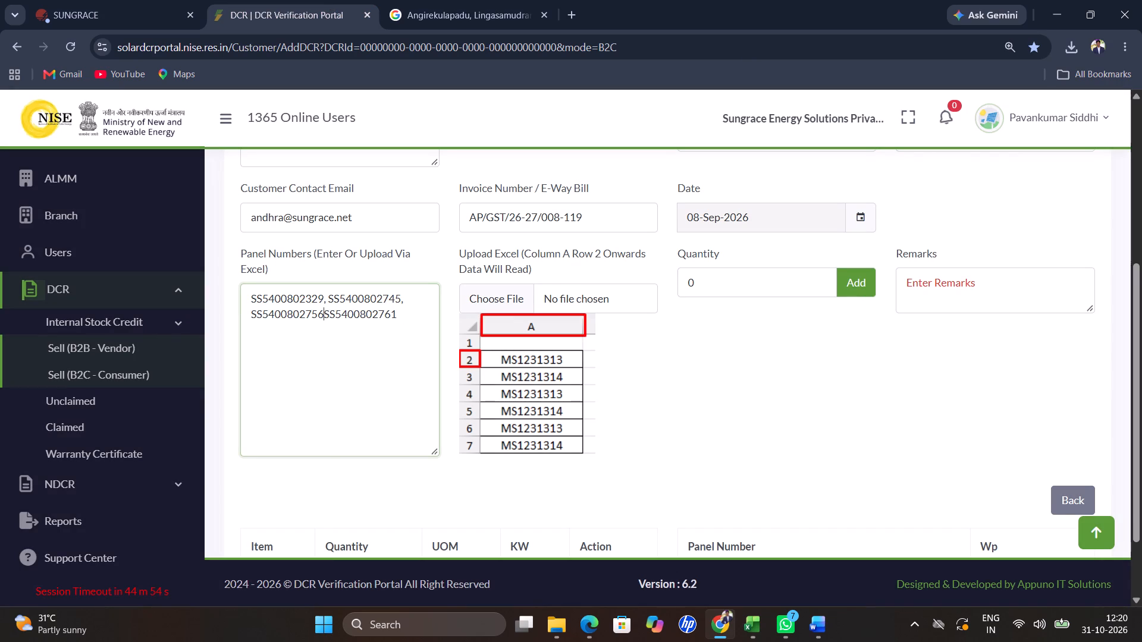
key(Return)
key(Up)
key(Up)
key(Up)
key(Up)
key(Up)
key(Right)
key(Right)
key(Right)
key(Right)
key(Right)
key(Right)
key(Right)
key(Right)
key(Right)
key(Right)
key(Right)
key(Right)
key(Right)
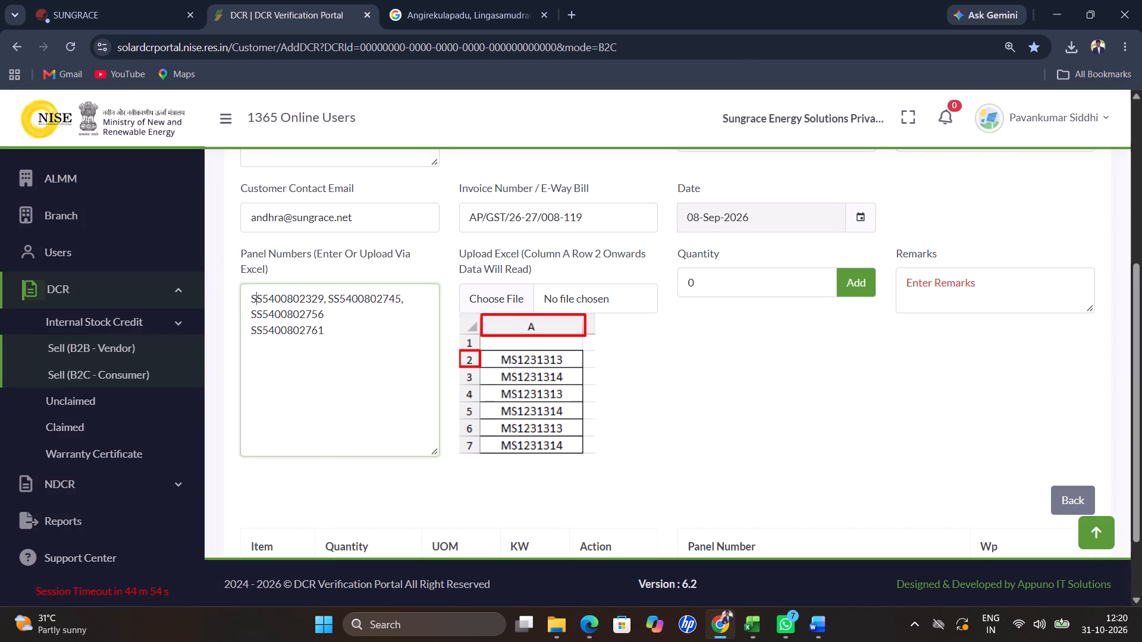
key(Right)
key(BackSpace)
key(BackSpace)
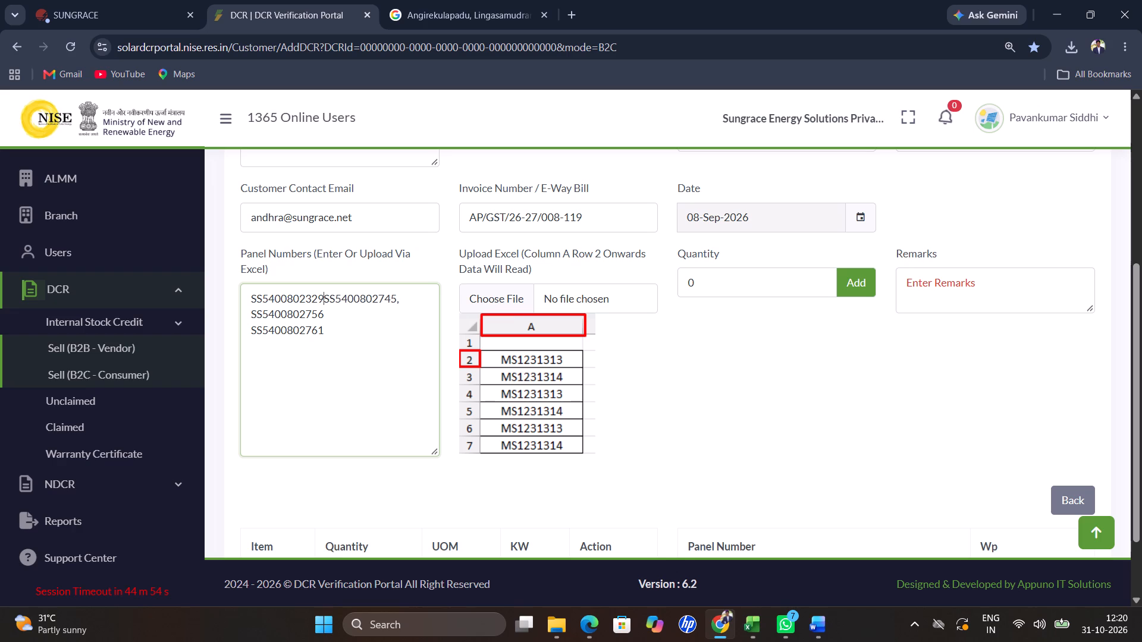
key(Return)
key(Right)
key(Right)
key(Right)
key(Right)
key(Right)
key(Right)
key(Right)
key(Right)
key(Right)
key(Right)
key(Right)
key(Right)
key(Right)
key(Right)
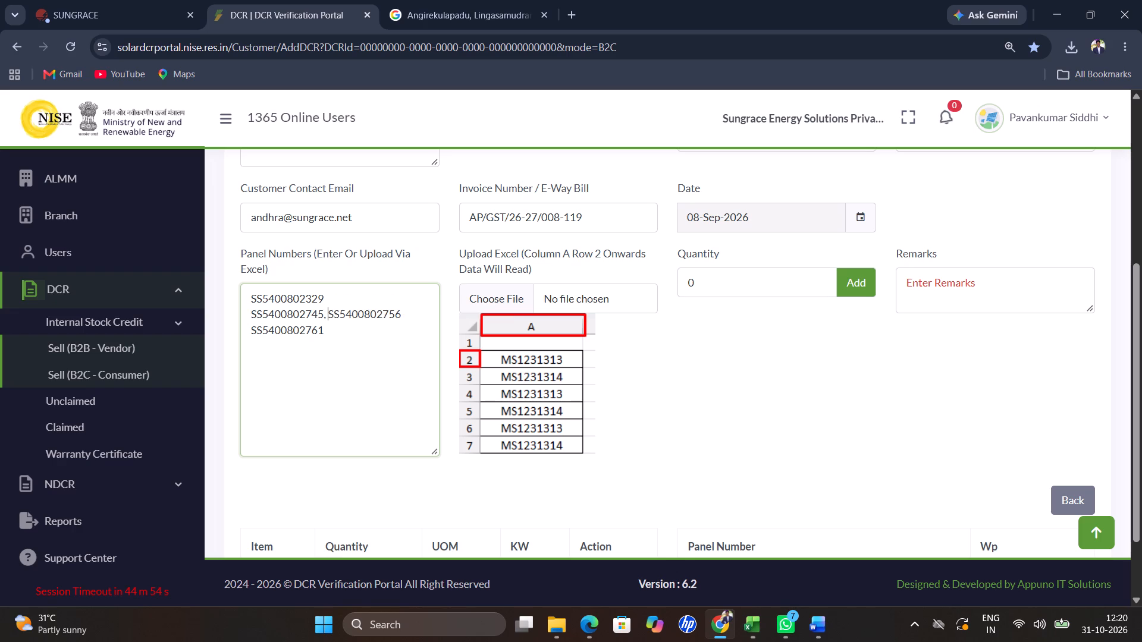
key(Right)
key(Left)
key(BackSpace)
key(BackSpace)
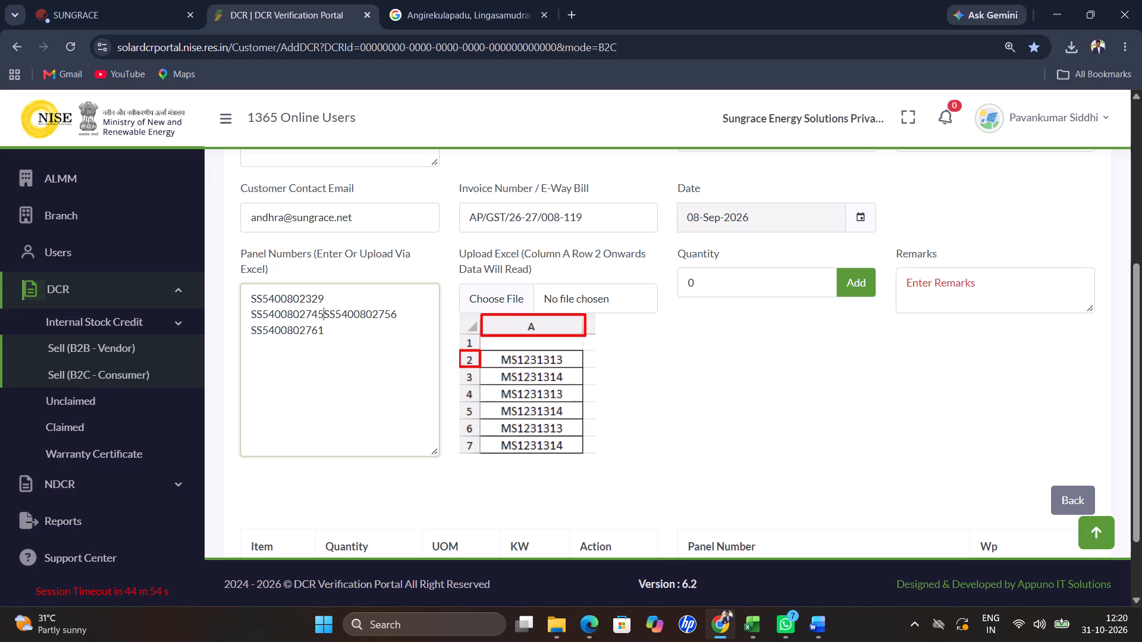
key(Return)
Set the quantity to 4 and add the listed panels to the DCR entry.
click(714, 282)
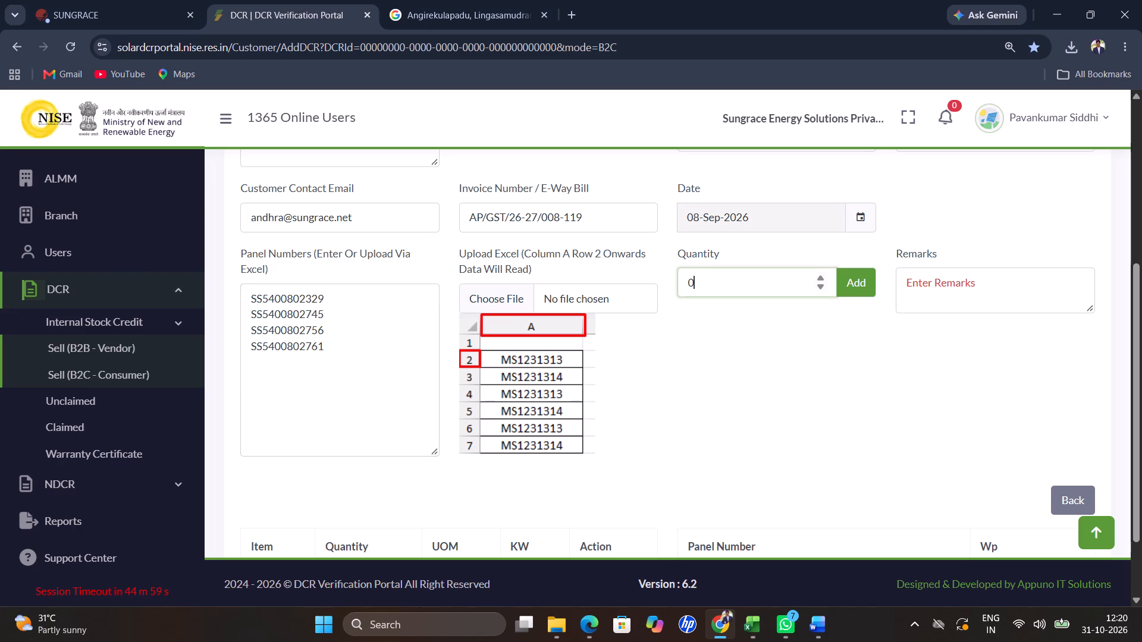
scroll(714, 282, up, 4)
click(873, 279)
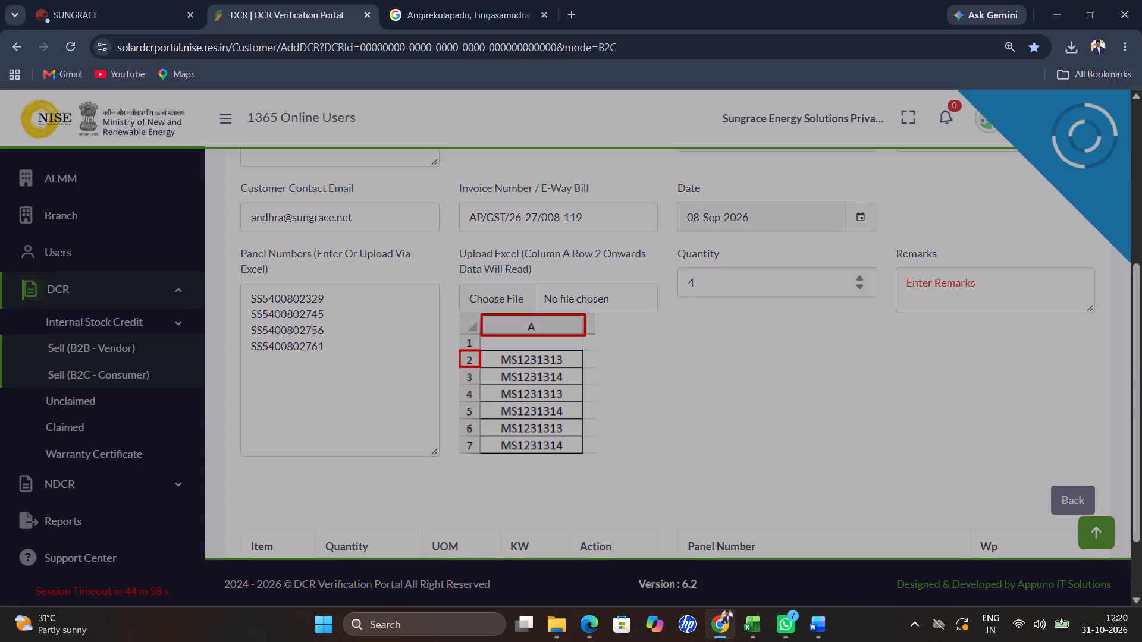
Copy the consumer's address from the SUNGRACE work order details into the DCR form's Remarks.
click(950, 302)
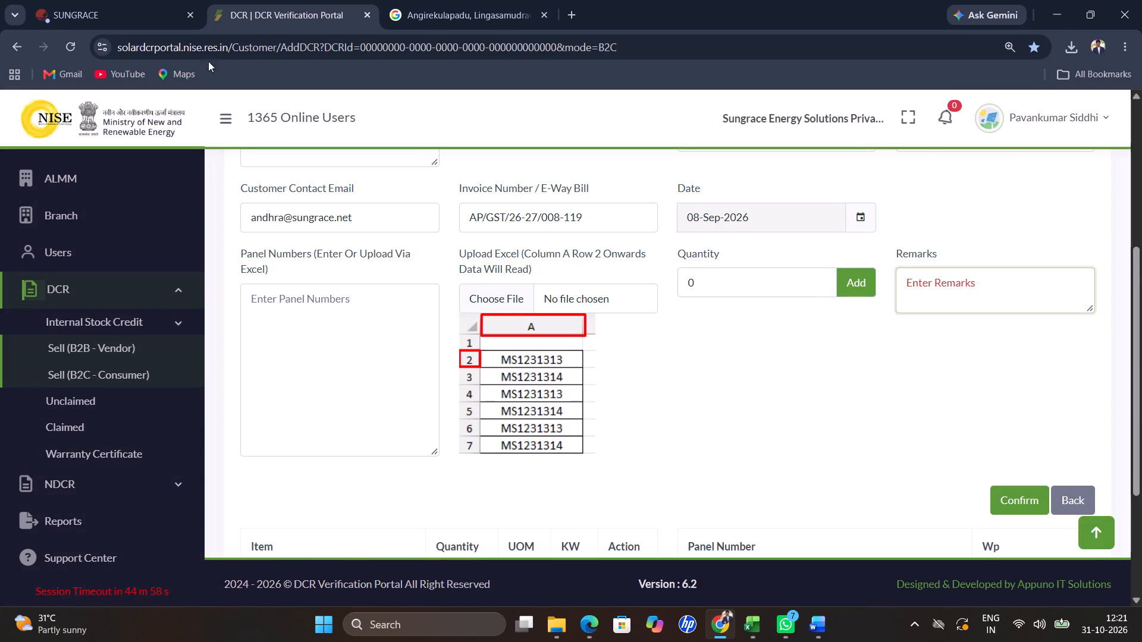
click(147, 0)
click(713, 159)
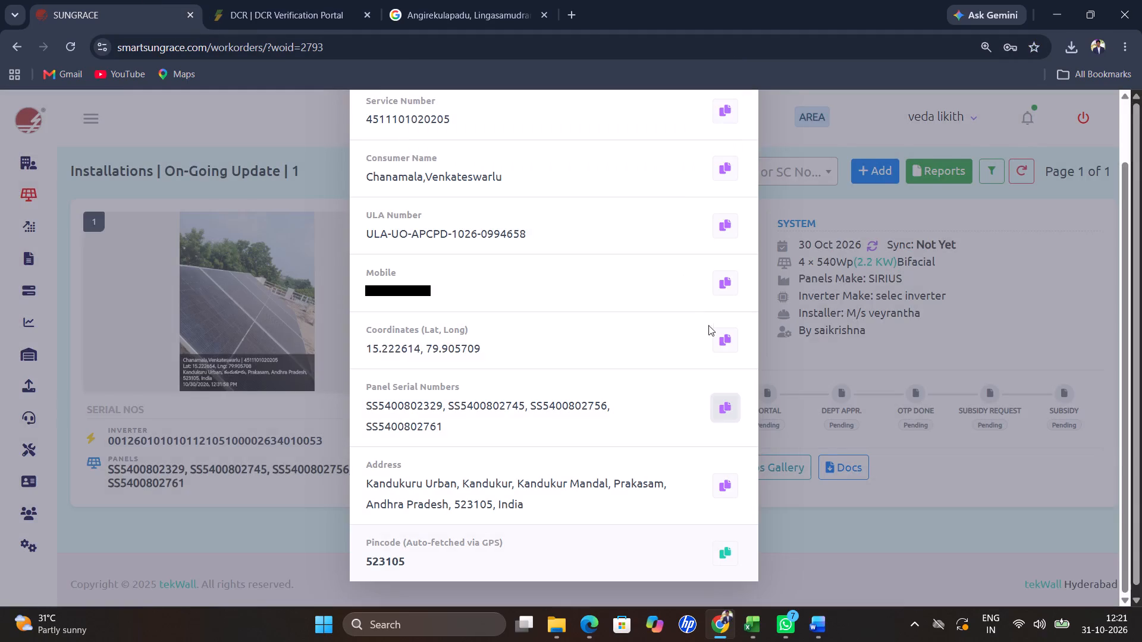
scroll(708, 327, down, 1)
click(730, 485)
click(349, 0)
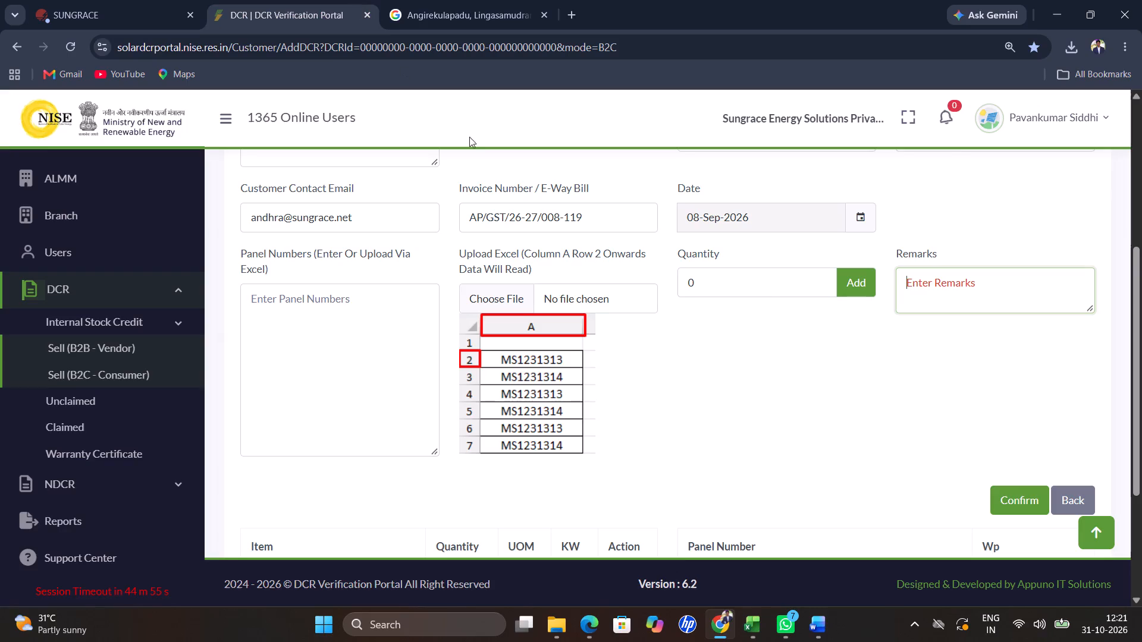
key(ctrl+v)
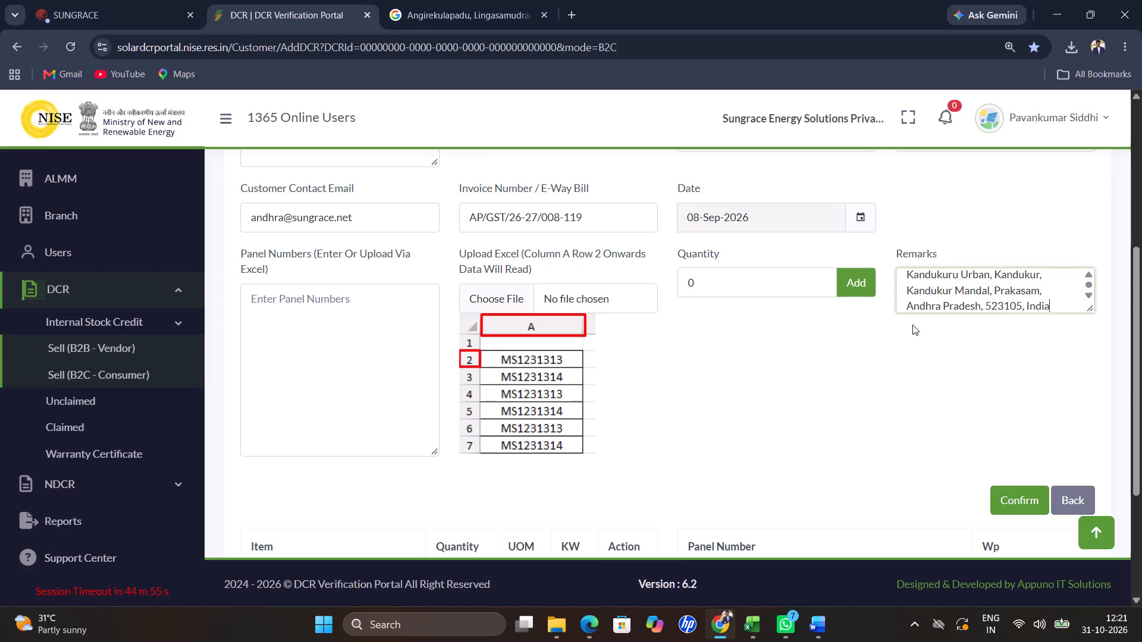
Copy the GPS-fetched pincode from the SUNGRACE work order details into Customer Pin Code on the DCR form.
scroll(798, 284, up, 1)
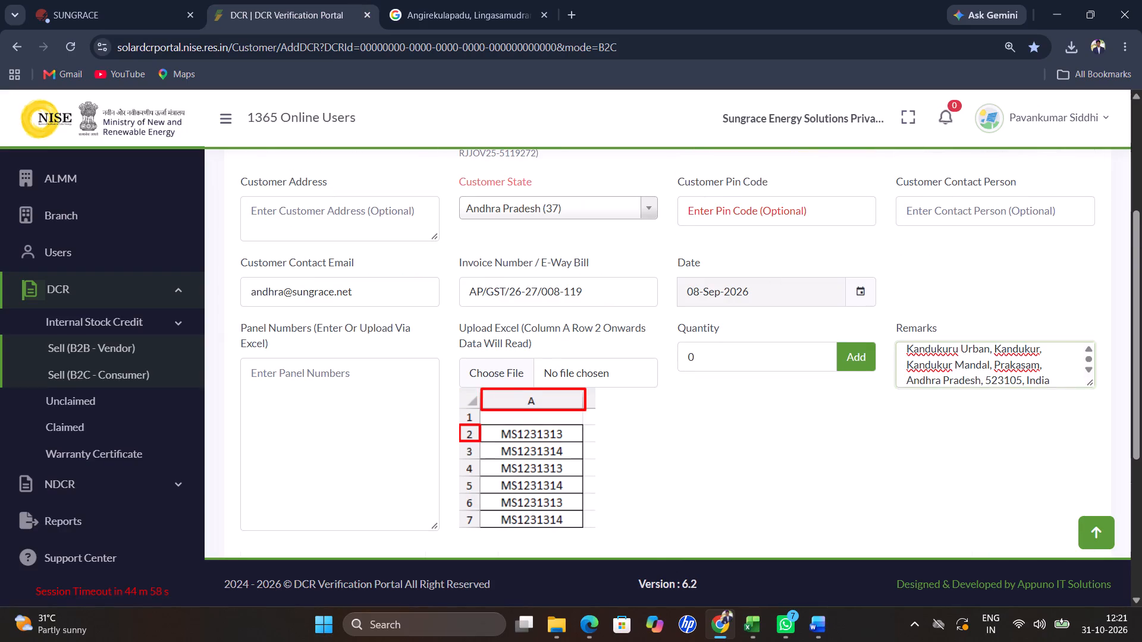
click(738, 218)
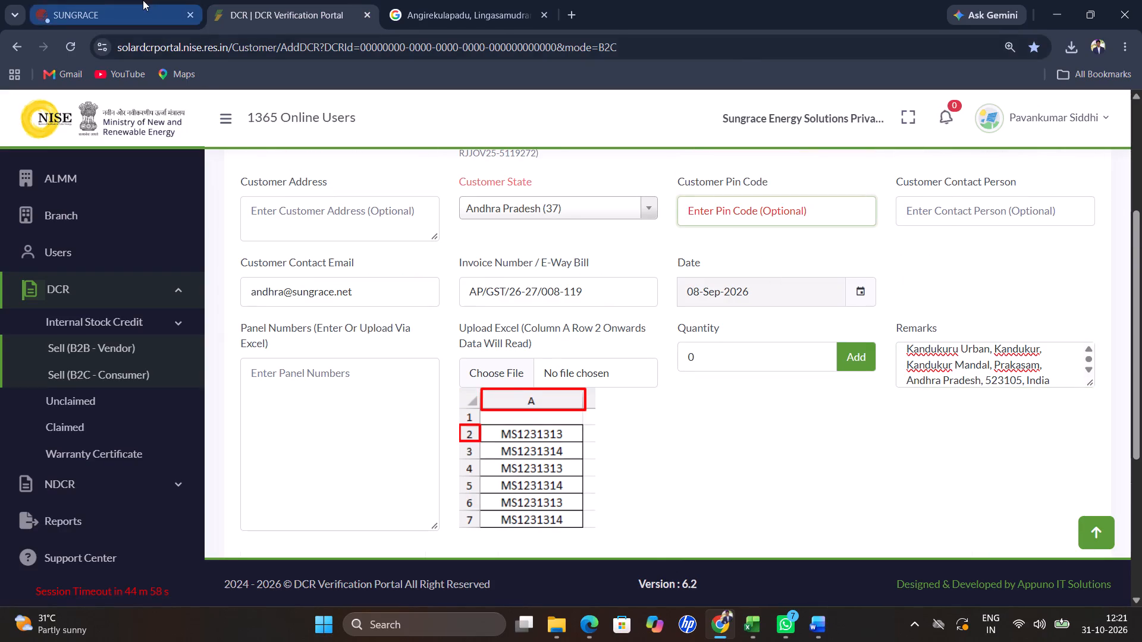
click(143, 0)
click(702, 160)
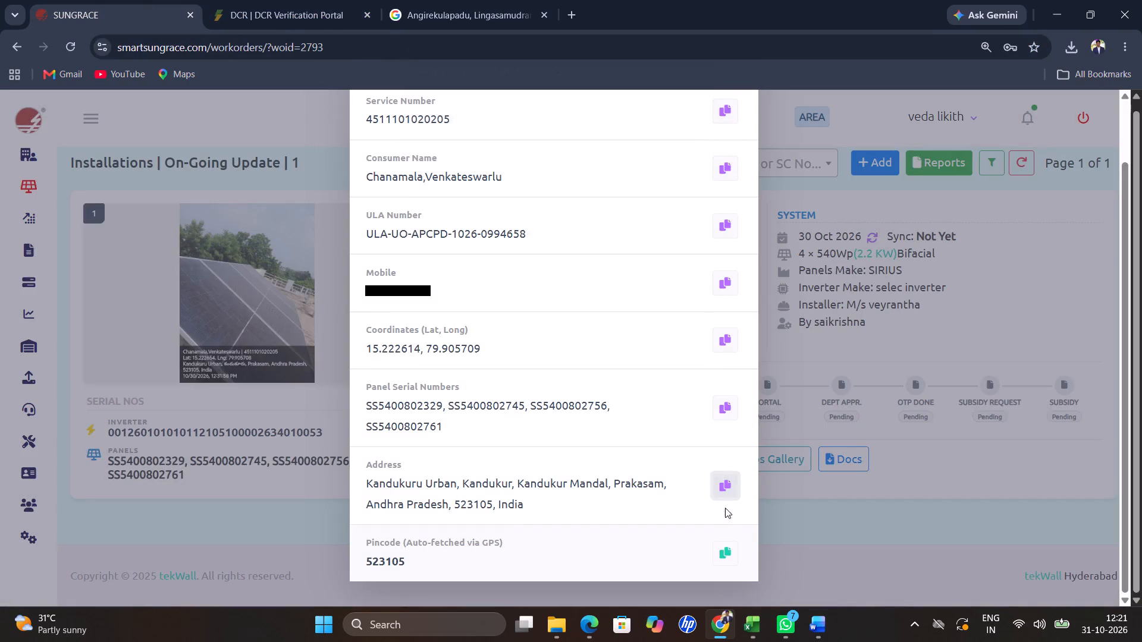
click(723, 550)
click(295, 0)
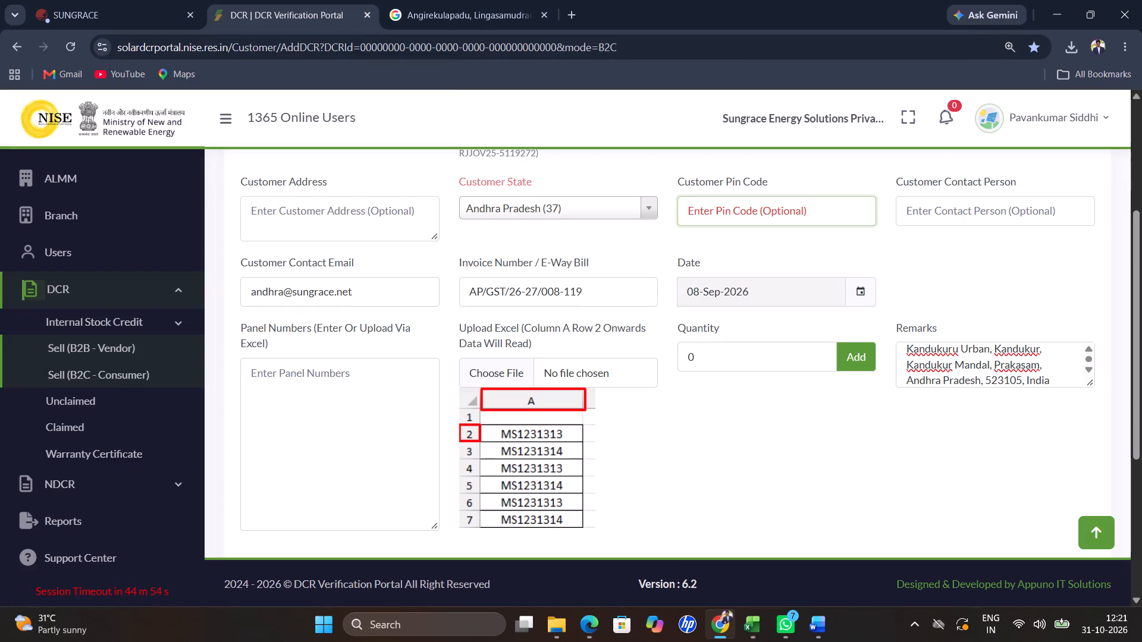
key(ctrl+v)
Submit the completed B2C DCR entry and approve its confirmation.
scroll(742, 299, down, 2)
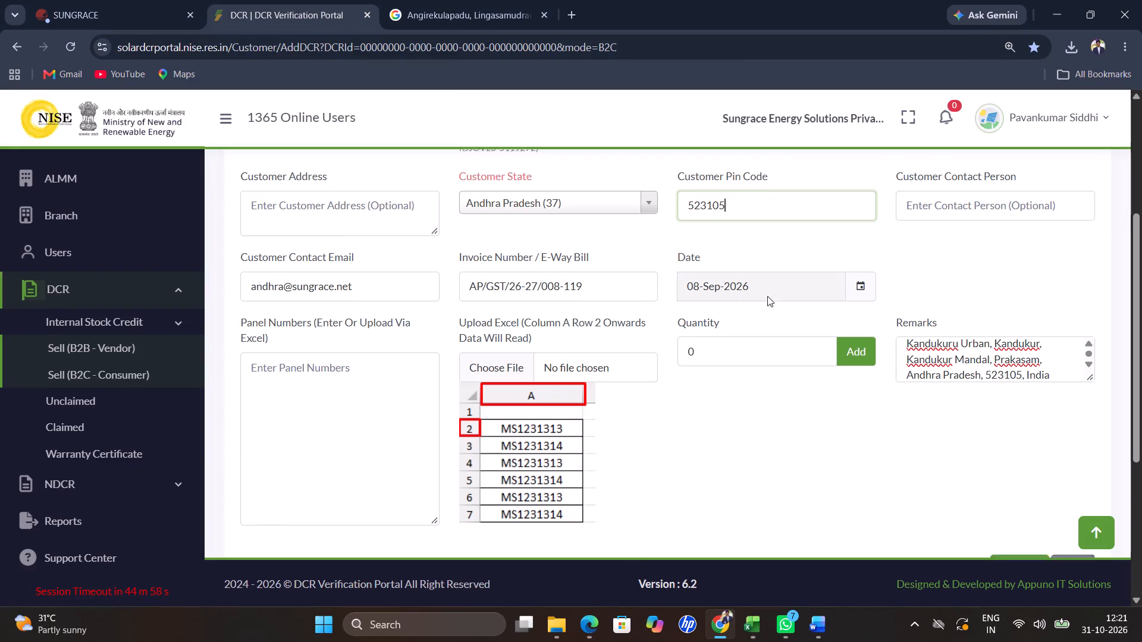
scroll(767, 296, down, 2)
click(1027, 300)
click(742, 443)
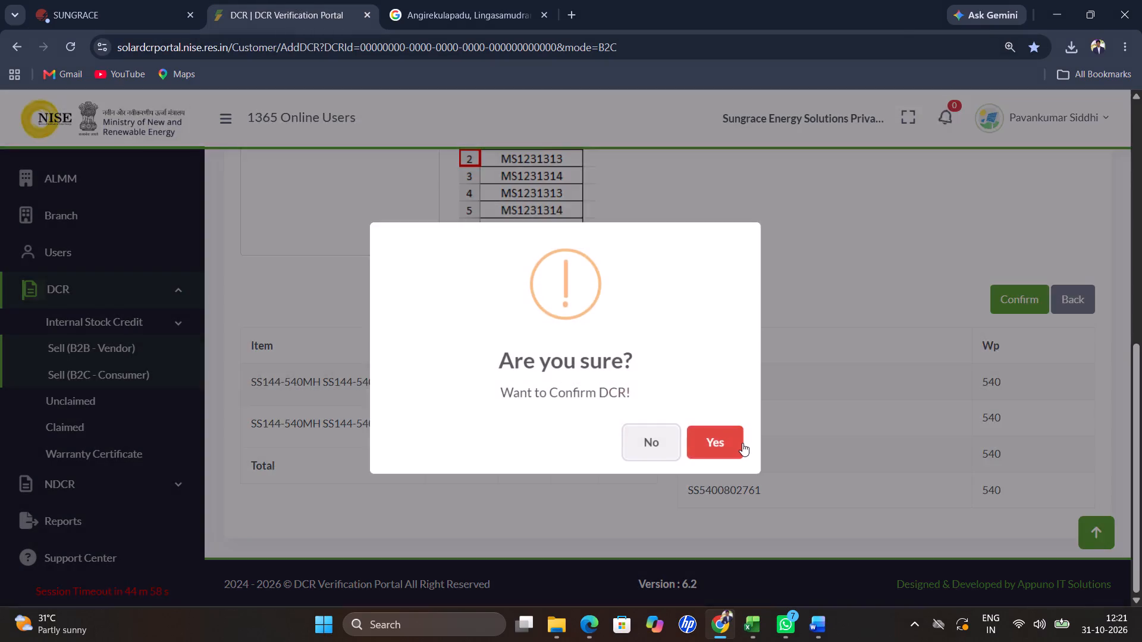
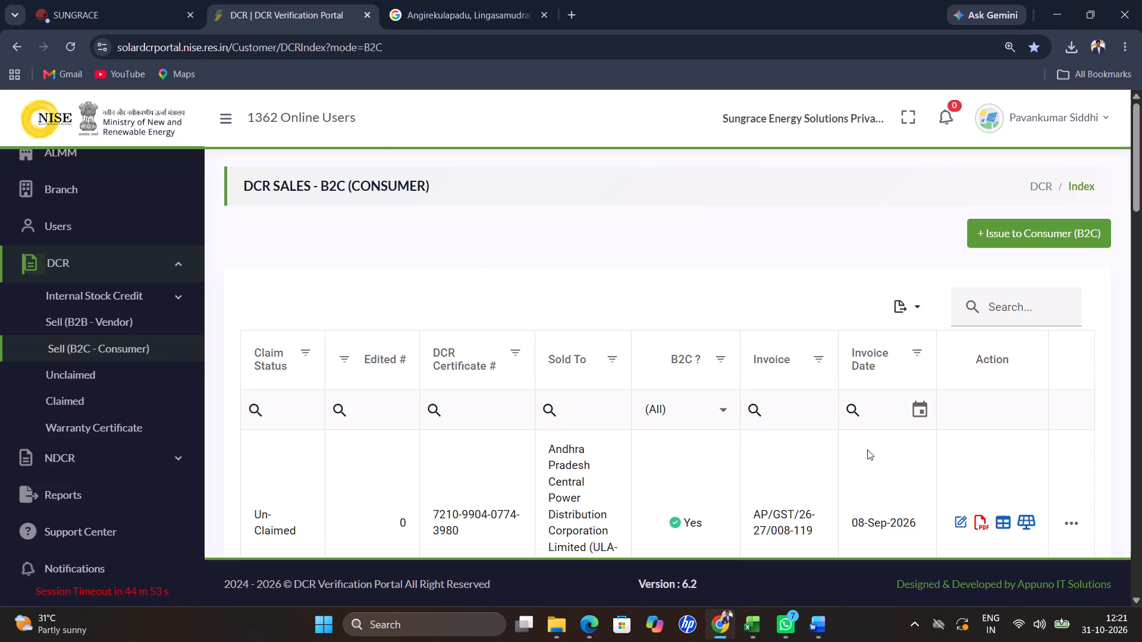
Open the PDF certificate of the B2C sale with invoice AP/GST/26-27/008-119.
click(979, 516)
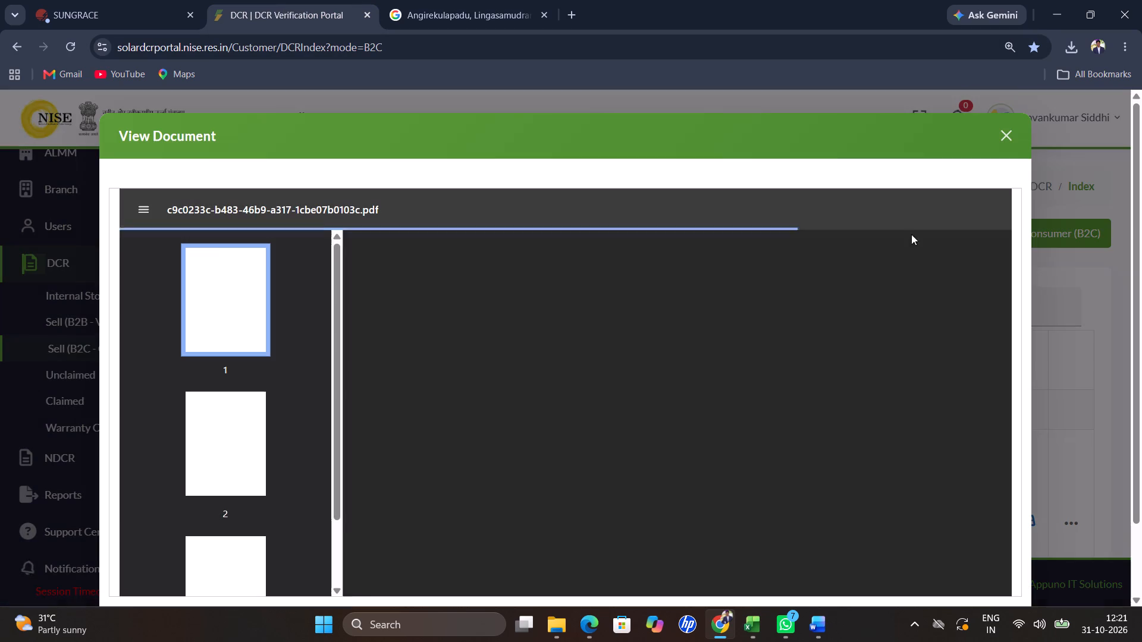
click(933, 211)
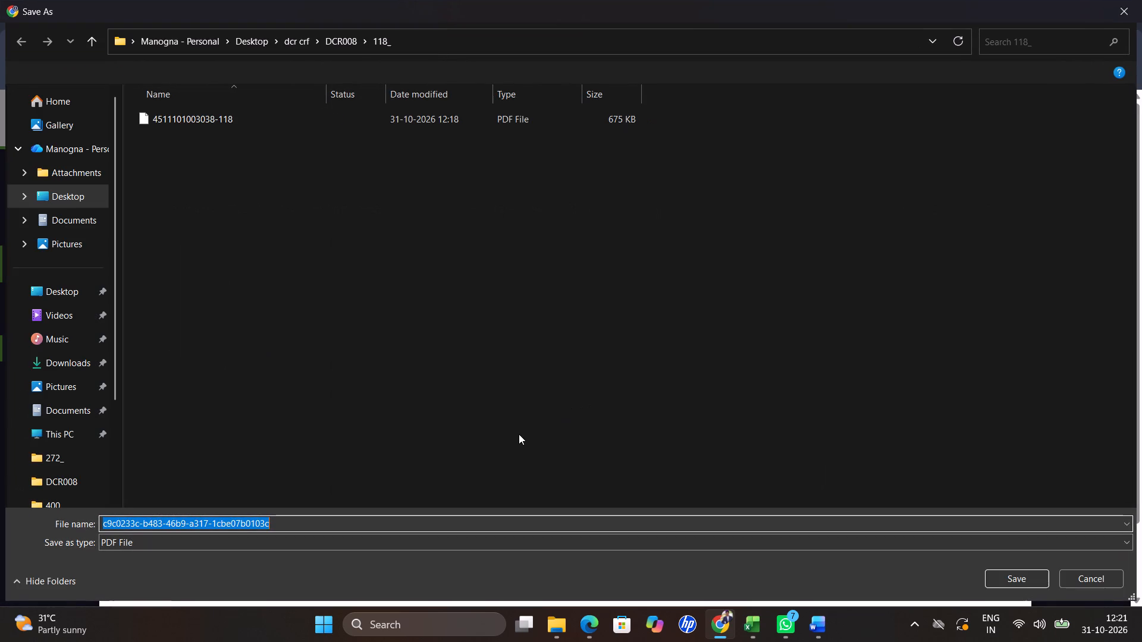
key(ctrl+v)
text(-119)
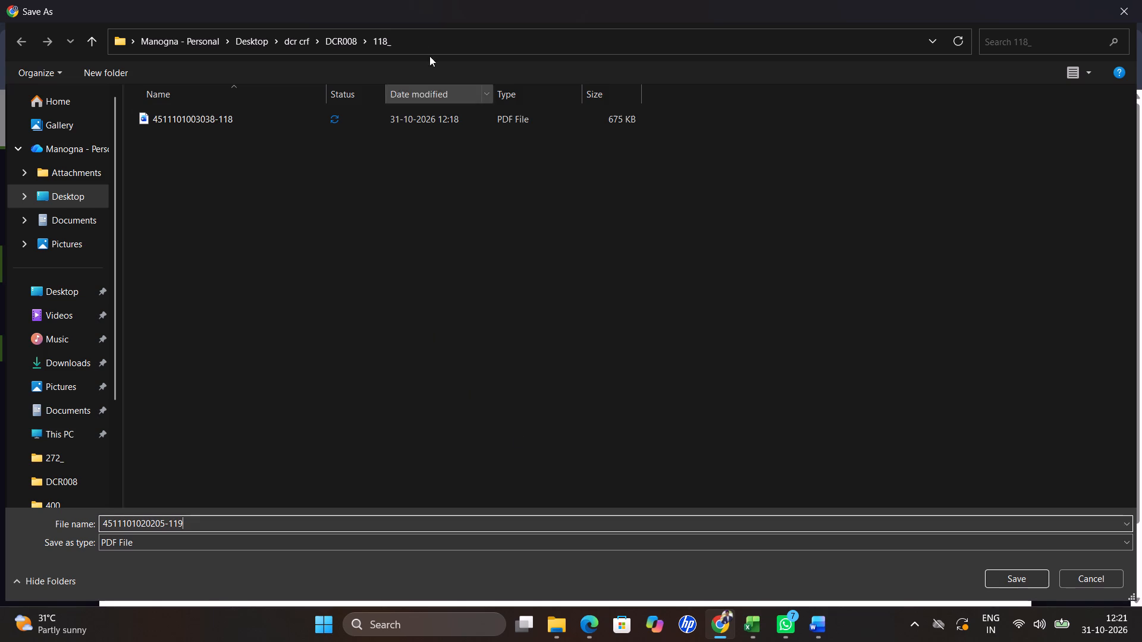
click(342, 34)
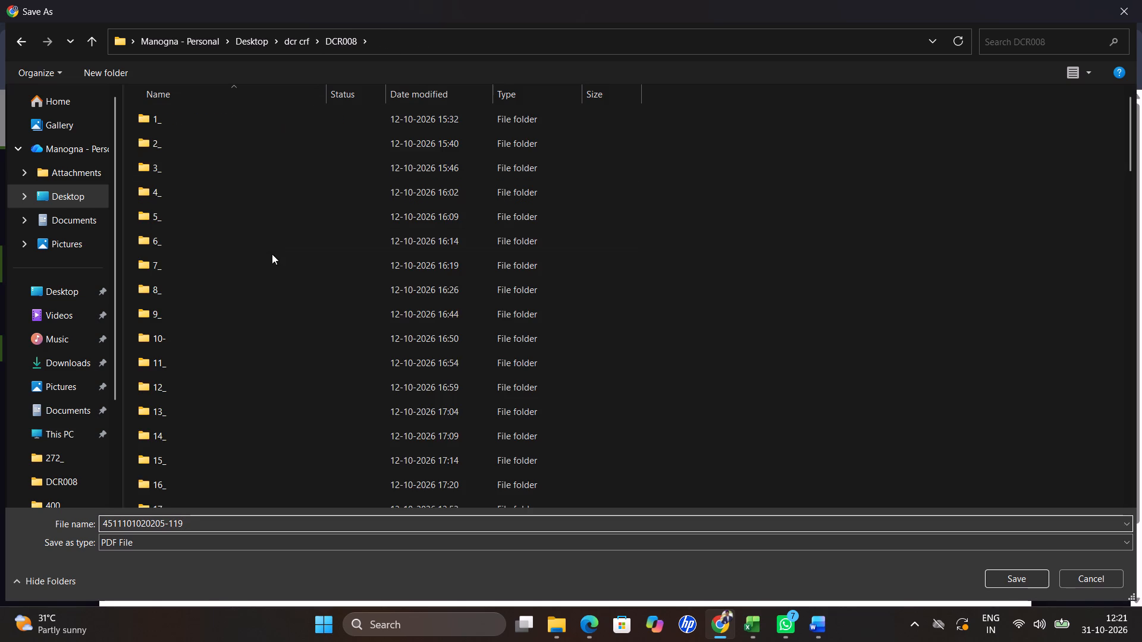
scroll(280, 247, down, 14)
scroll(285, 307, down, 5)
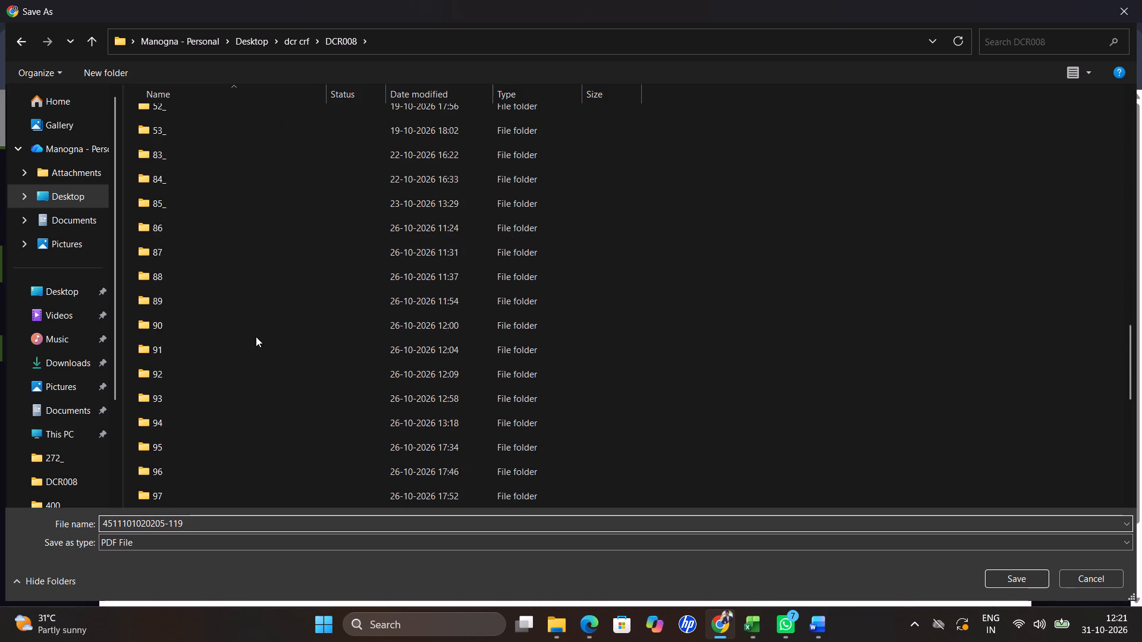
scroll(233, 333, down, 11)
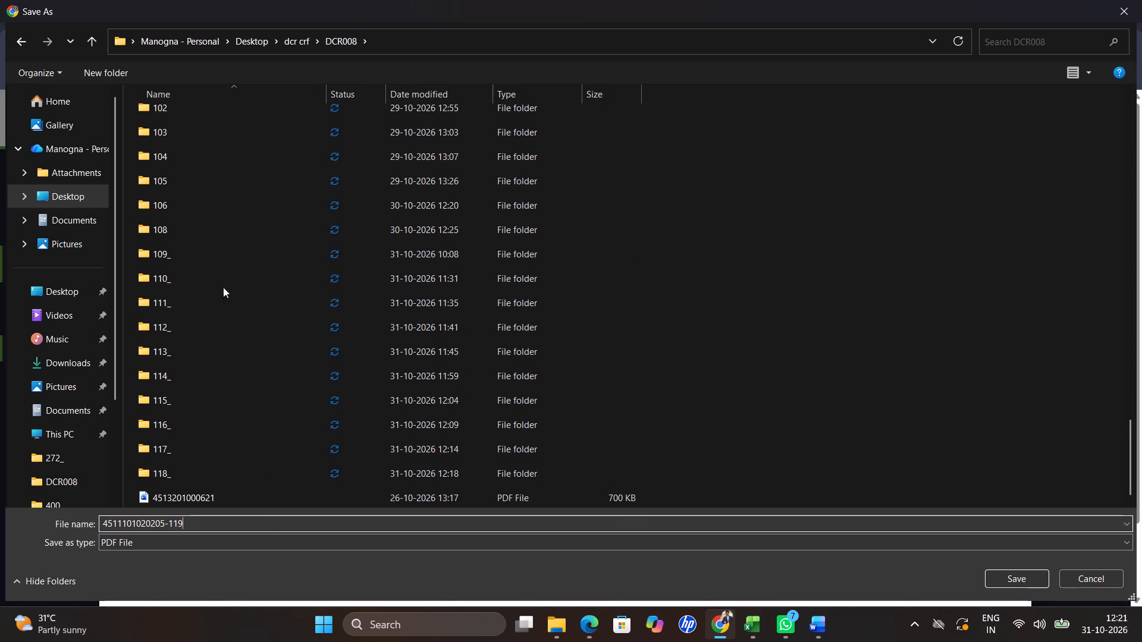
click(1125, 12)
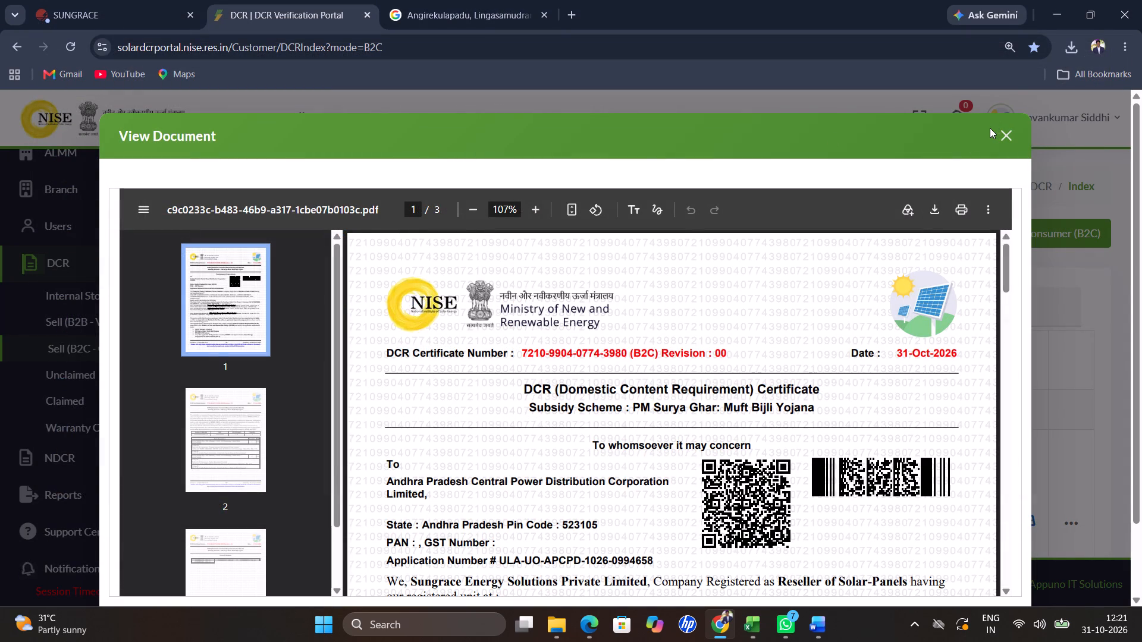
Switch to File Explorer and create a folder named 119_ inside DCR008.
click(565, 568)
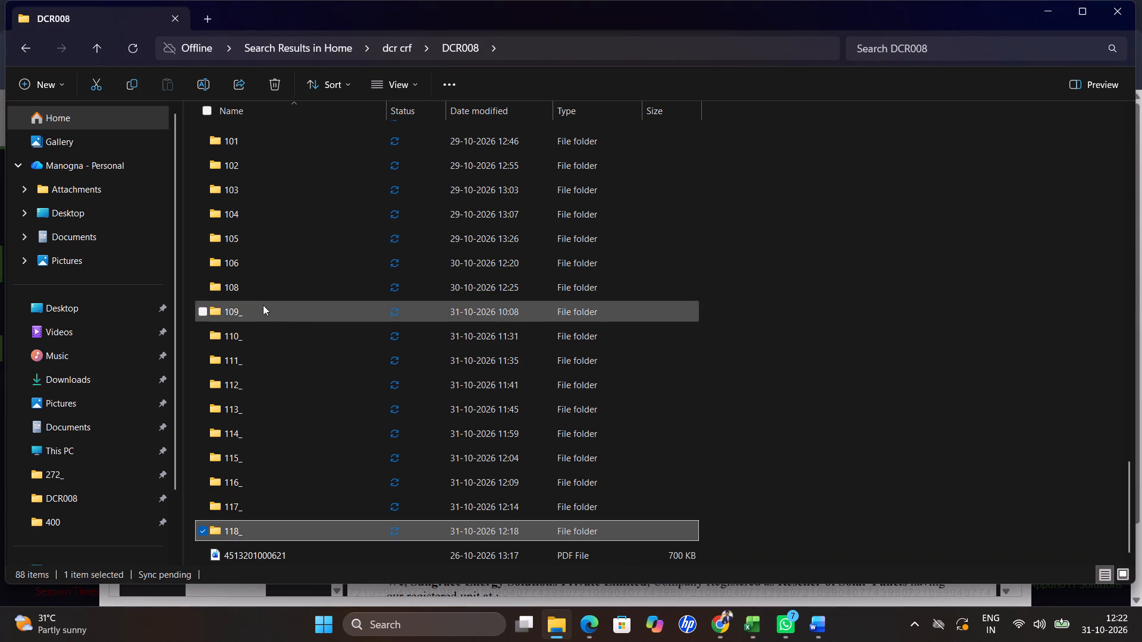
click(35, 89)
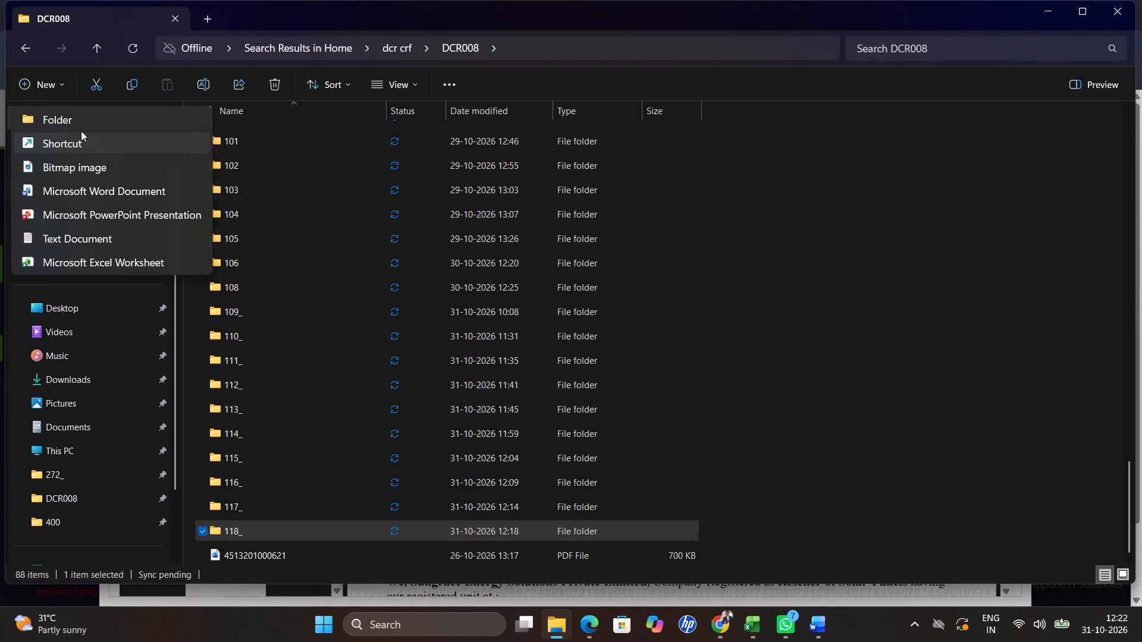
click(82, 122)
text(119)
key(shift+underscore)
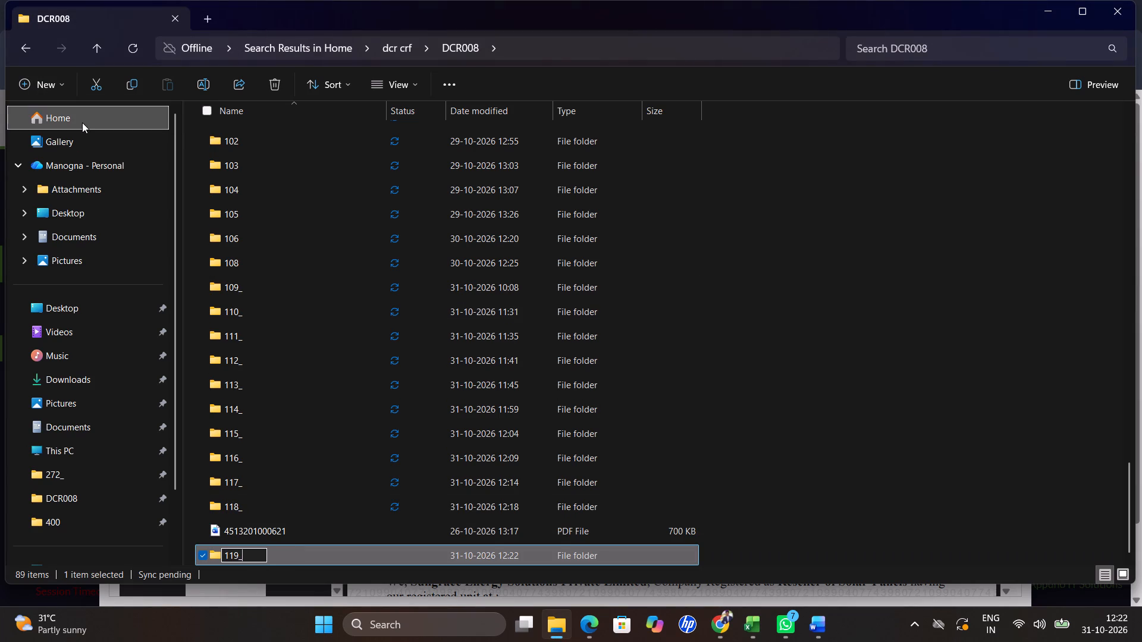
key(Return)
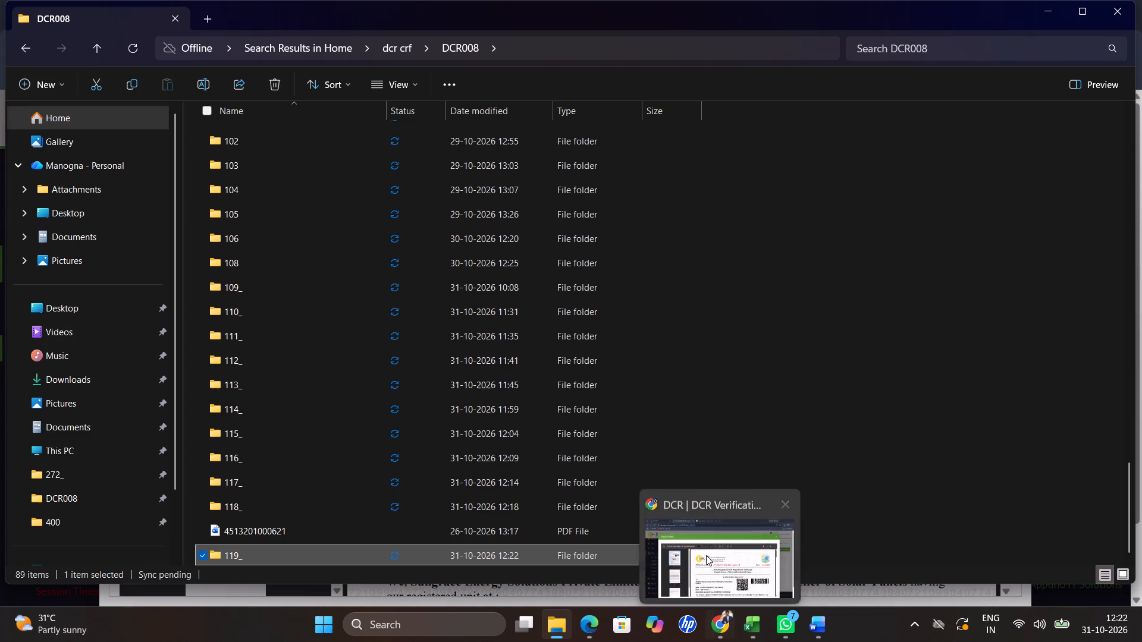
Return to the open DCR certificate and save its PDF in DCR008's 119_ folder, named with the copied service number followed by -119.
click(706, 555)
click(762, 93)
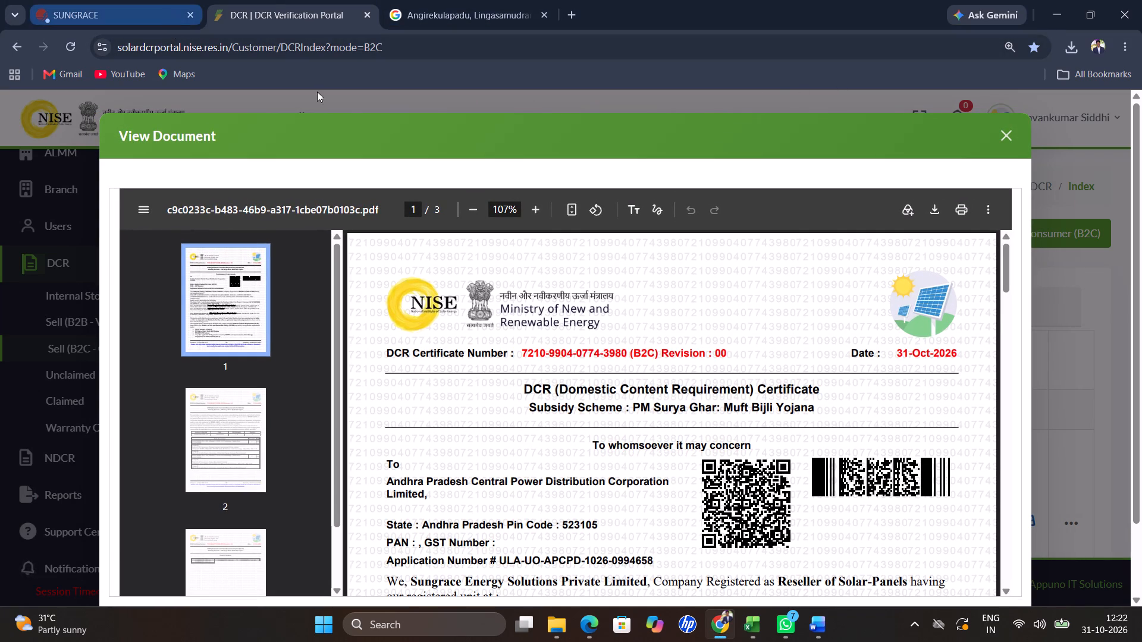
click(945, 209)
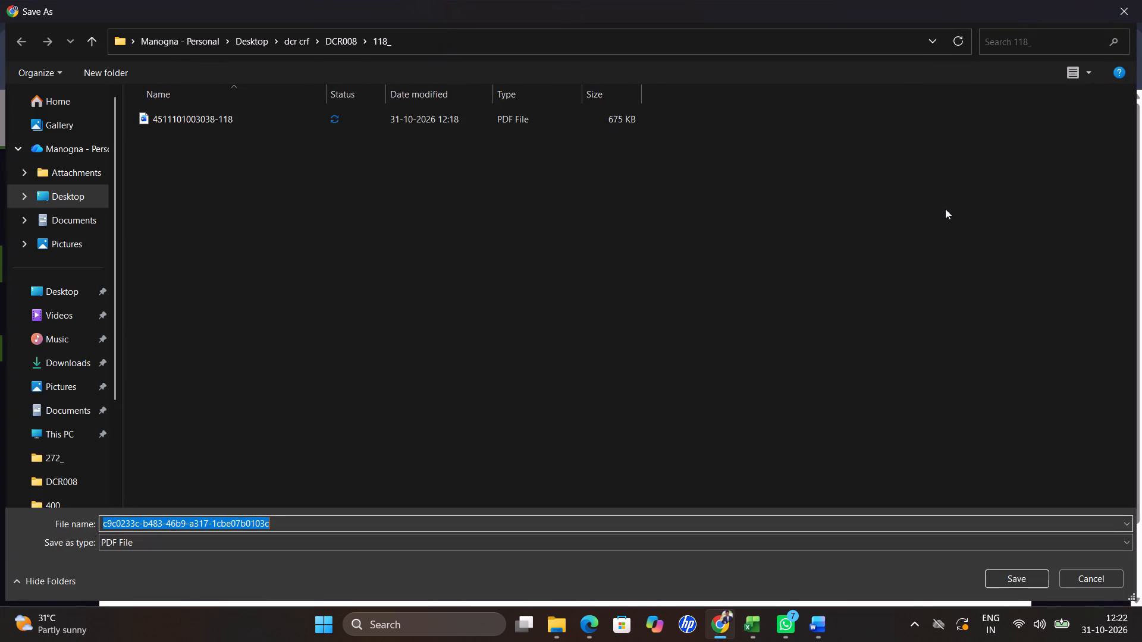
key(ctrl+v)
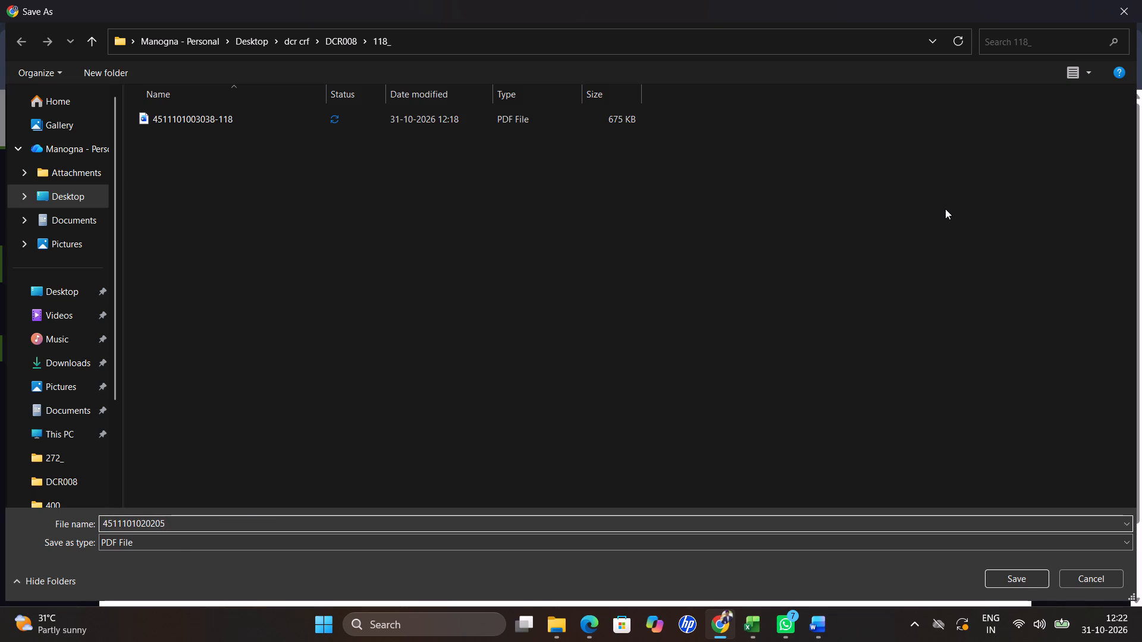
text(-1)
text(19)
click(346, 38)
scroll(315, 241, down, 7)
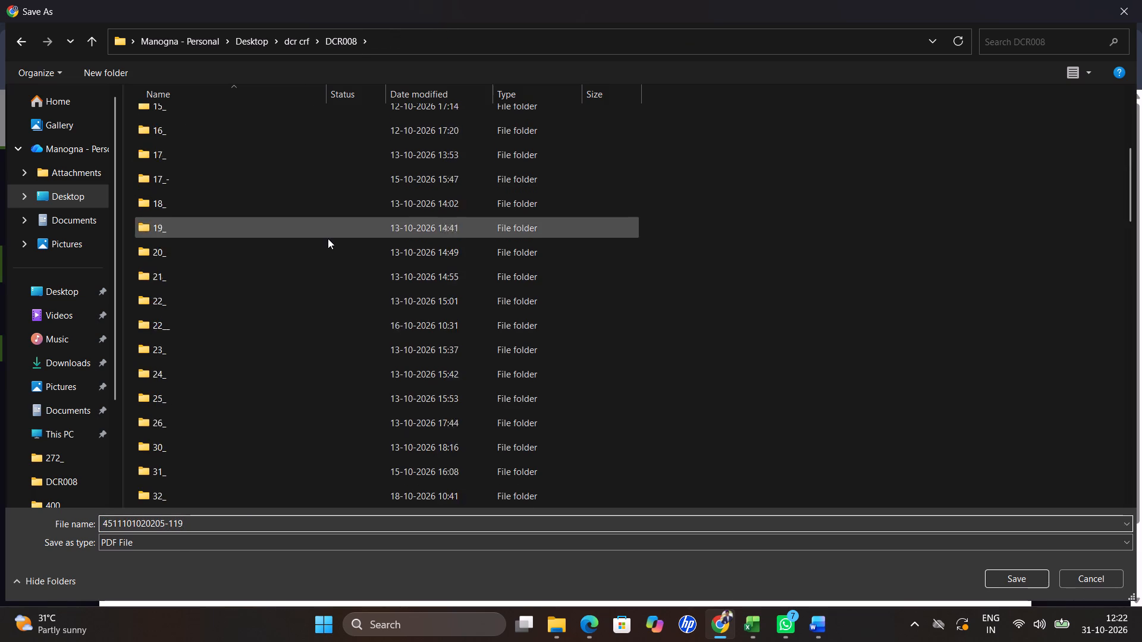
scroll(328, 238, down, 14)
scroll(308, 290, down, 12)
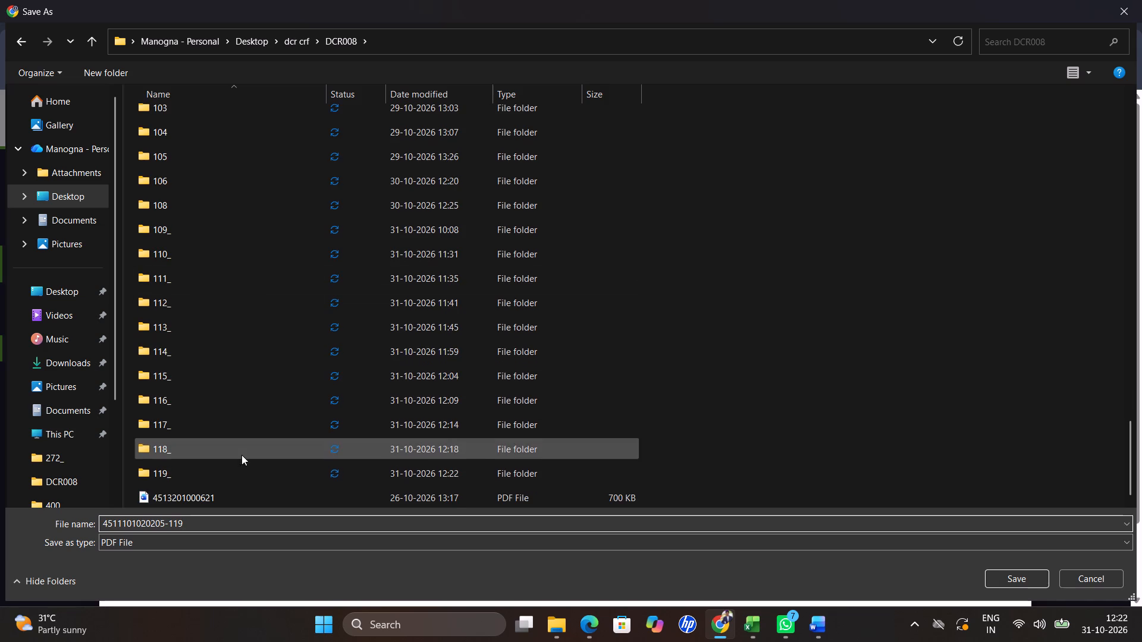
double_click(247, 477)
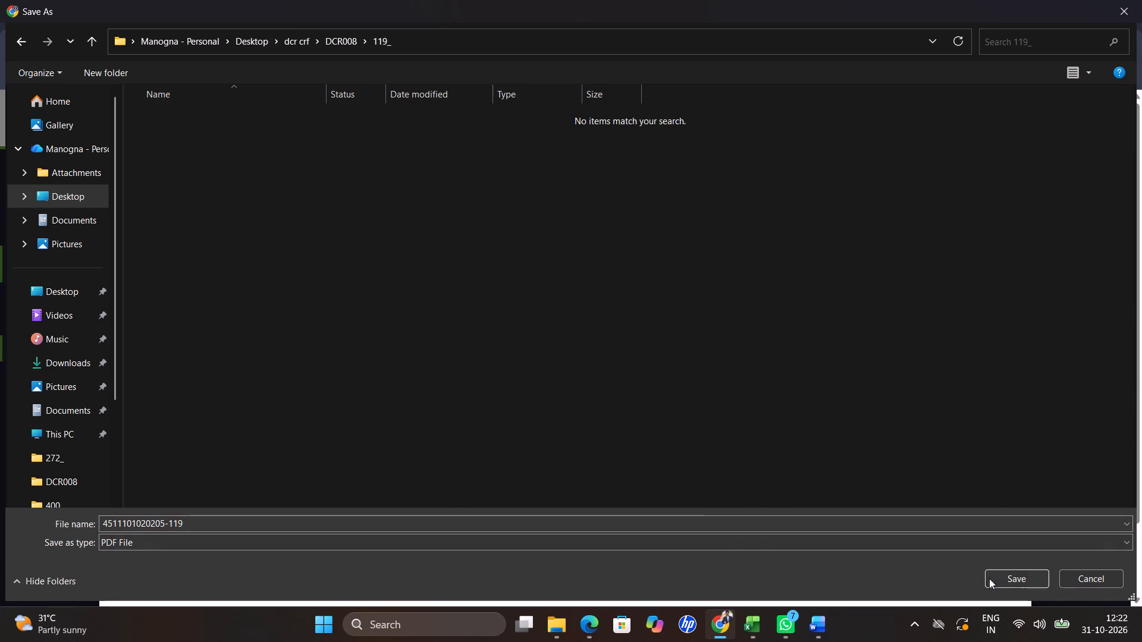
click(989, 578)
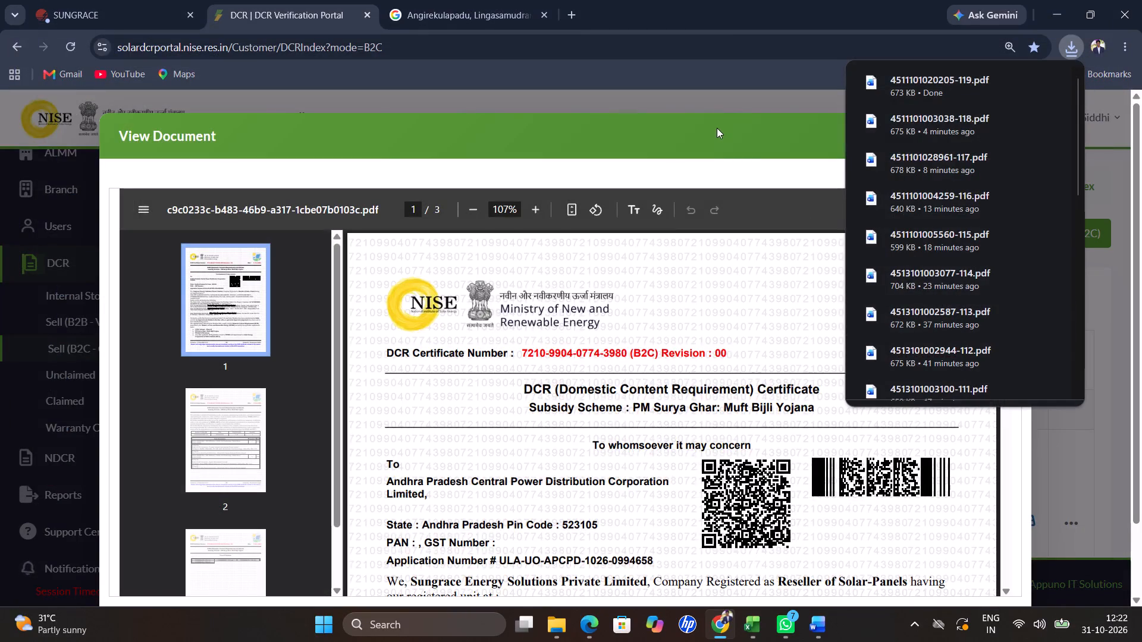
click(666, 71)
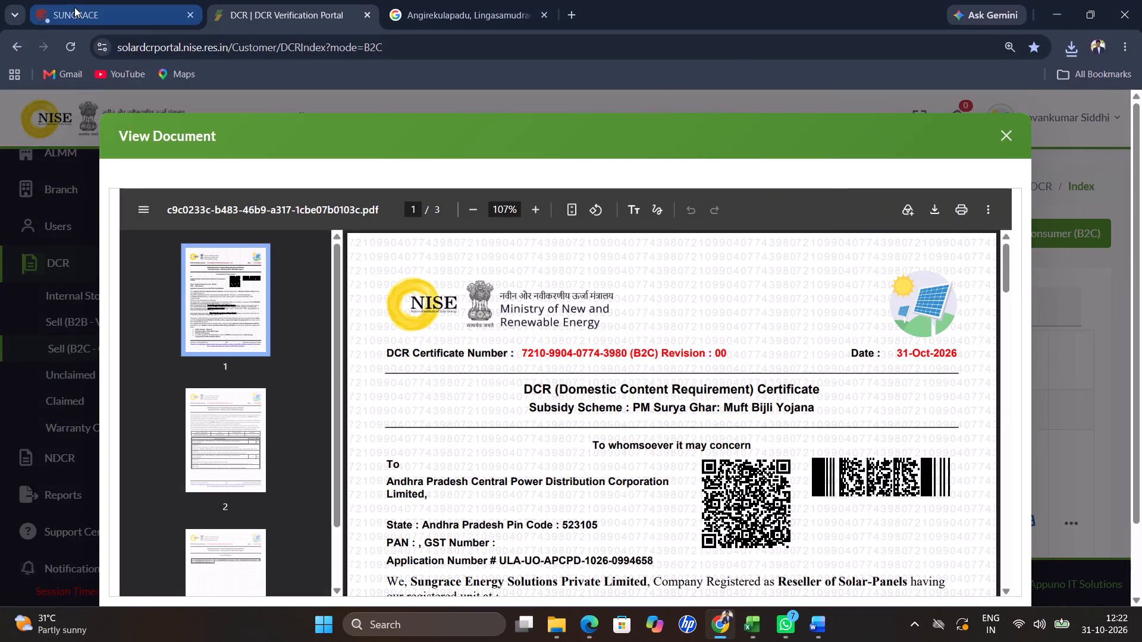
Switch to SUNGRACE, close the consumer's details, and open the Project Stage form of the same work order.
click(74, 7)
click(719, 137)
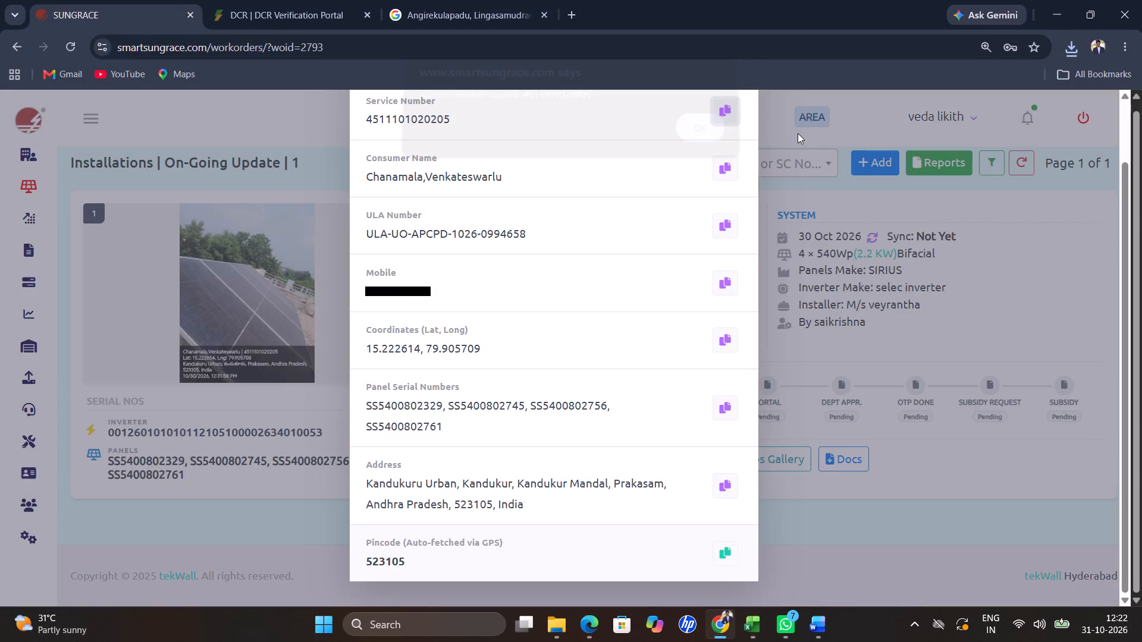
click(796, 130)
click(644, 460)
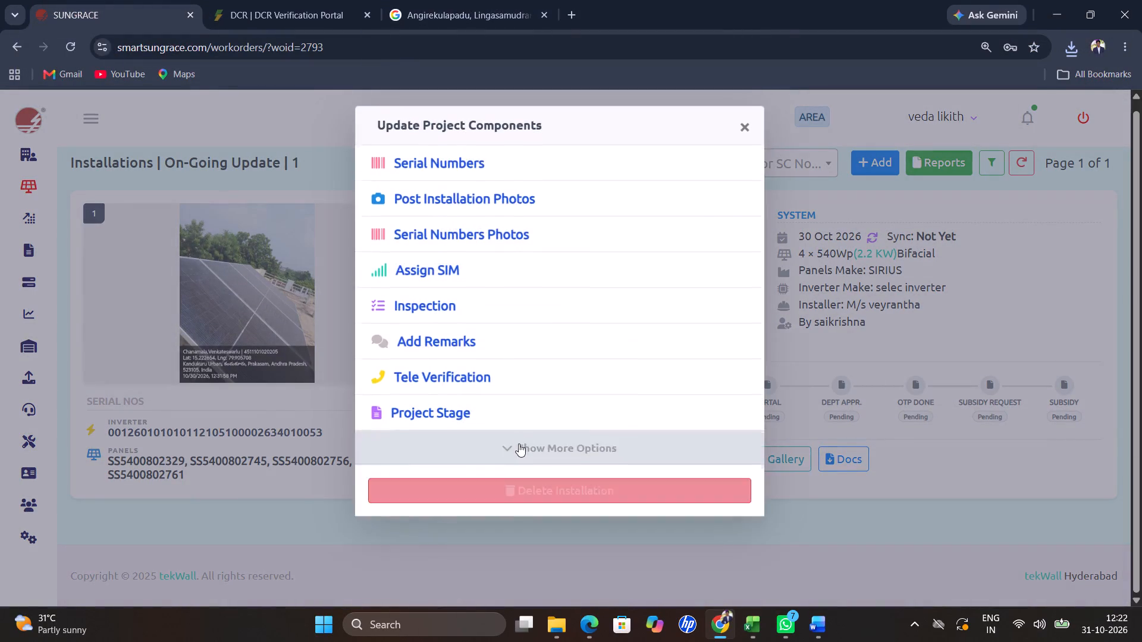
click(506, 412)
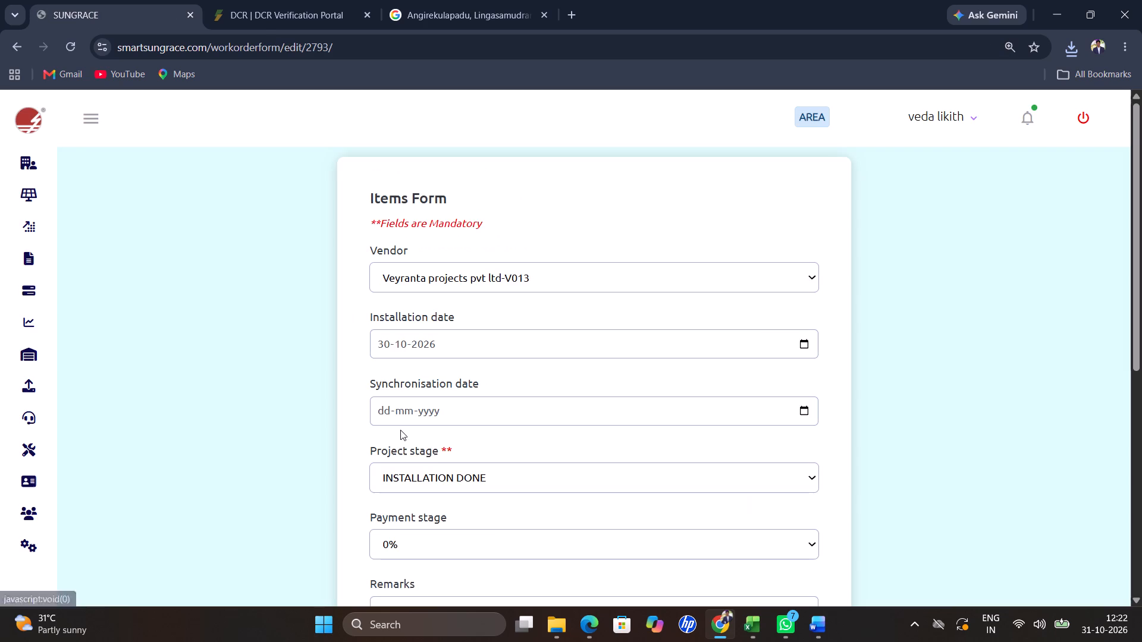
Choose the certificate PDF ending in -119 from DCR008's 119_ folder for the work order's Dcr upload.
scroll(482, 374, down, 4)
click(418, 481)
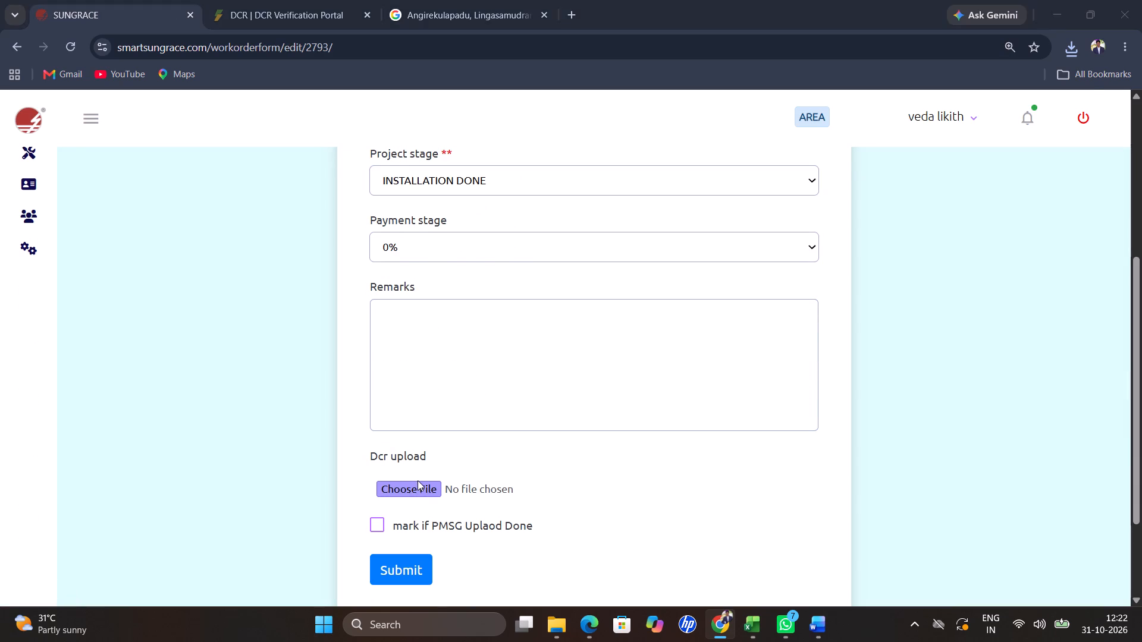
click(331, 33)
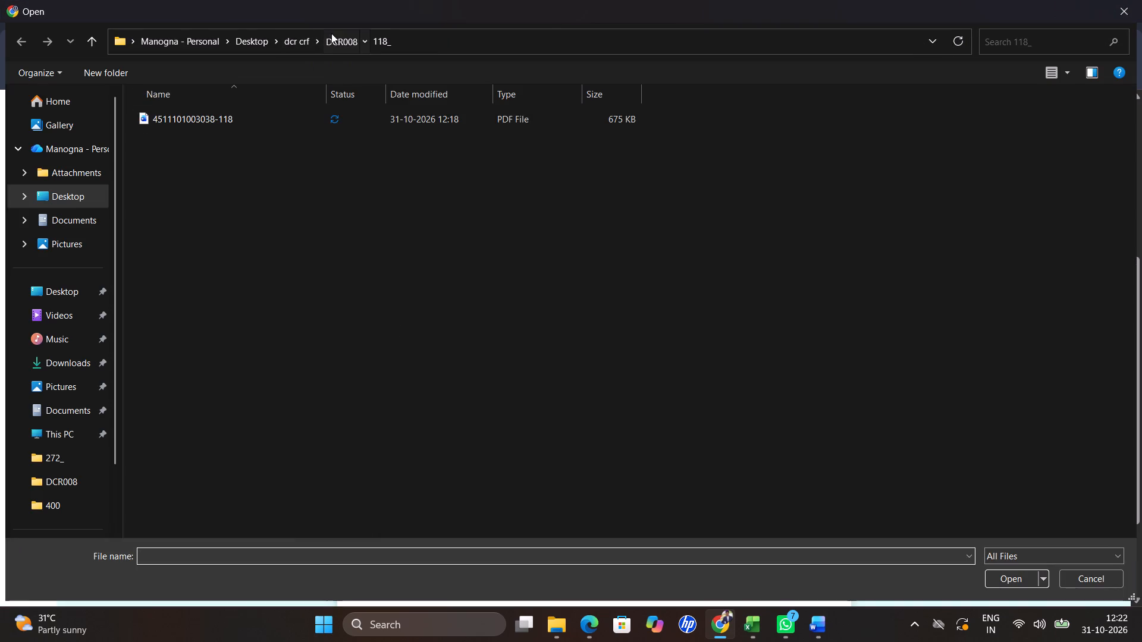
scroll(250, 496, down, 2)
double_click(253, 497)
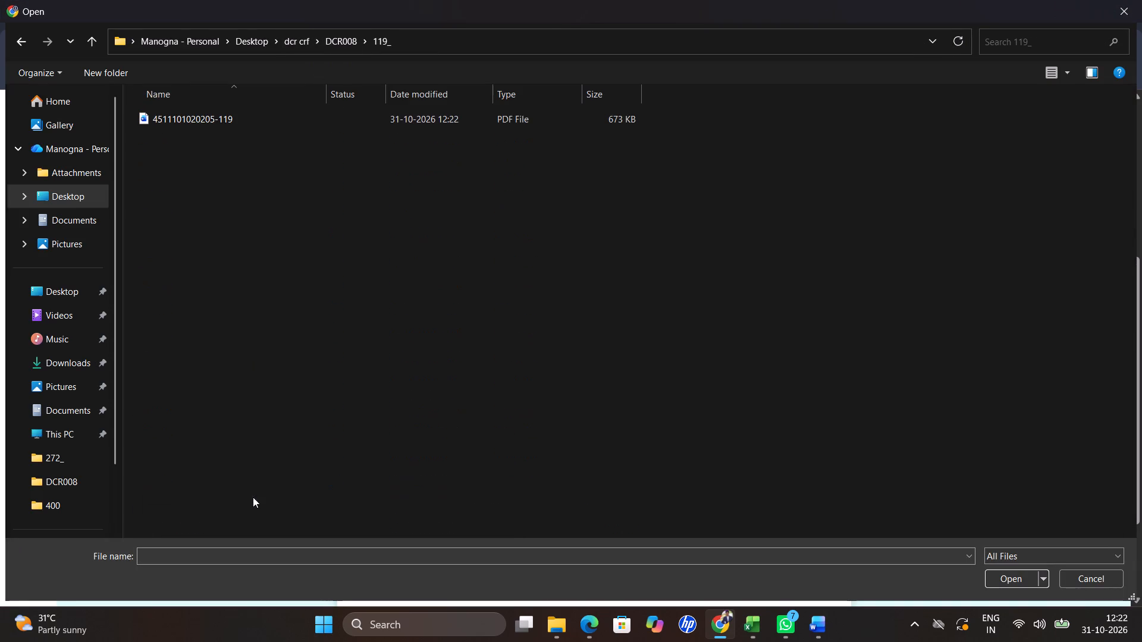
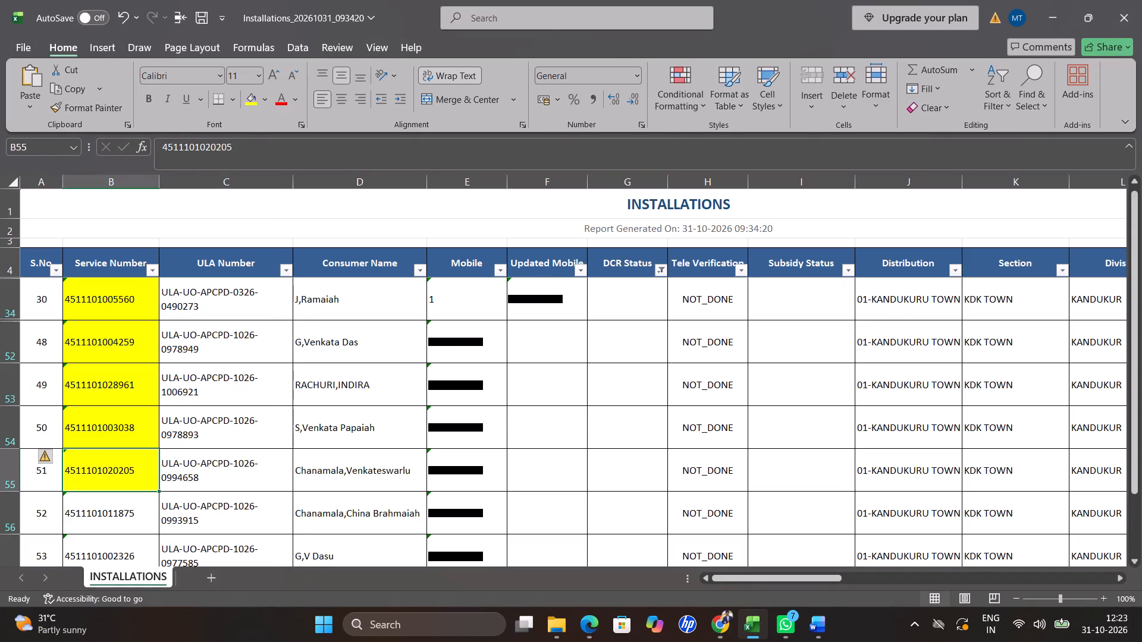
Copy the next unhighlighted service number from the INSTALLATIONS sheet and open its work order in SUNGRACE.
key(Down)
key(ctrl+c)
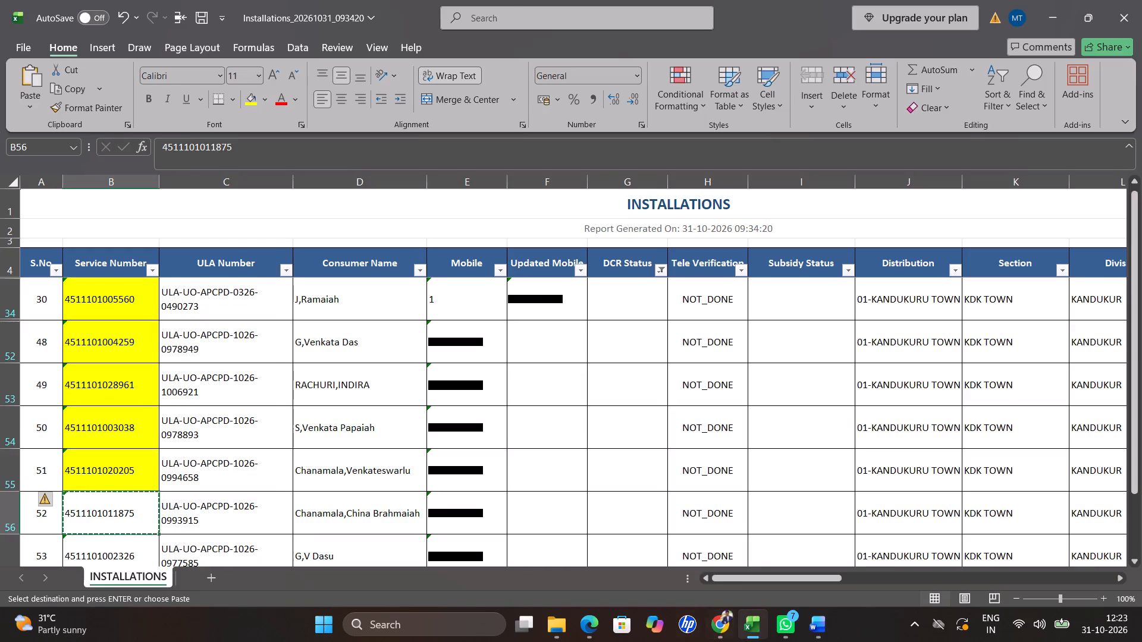
click(710, 546)
click(622, 166)
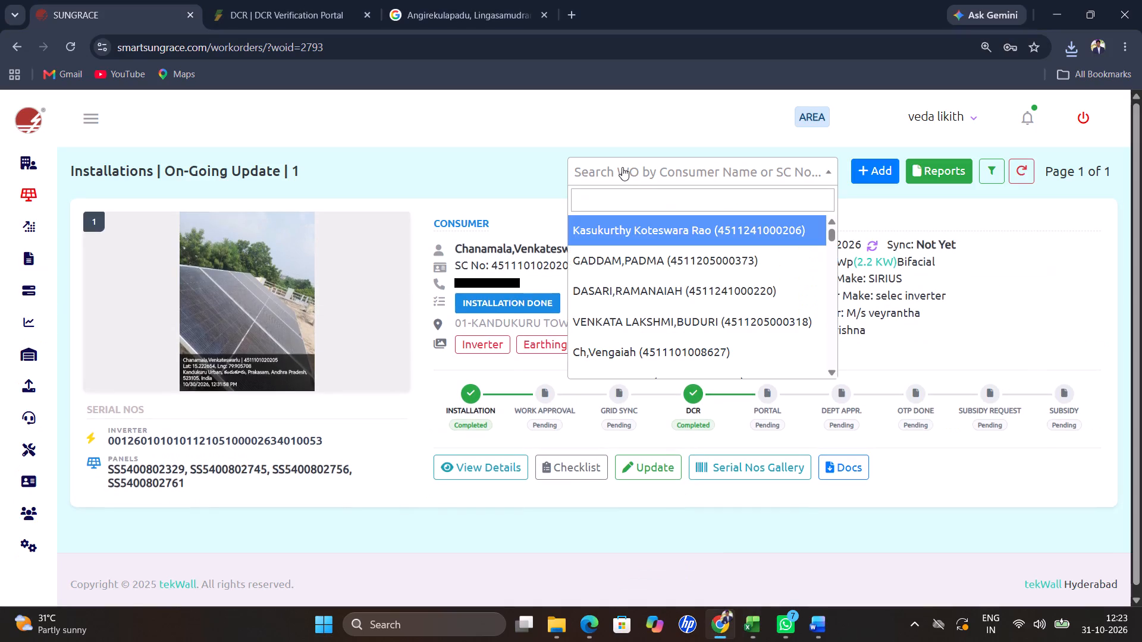
key(ctrl+v)
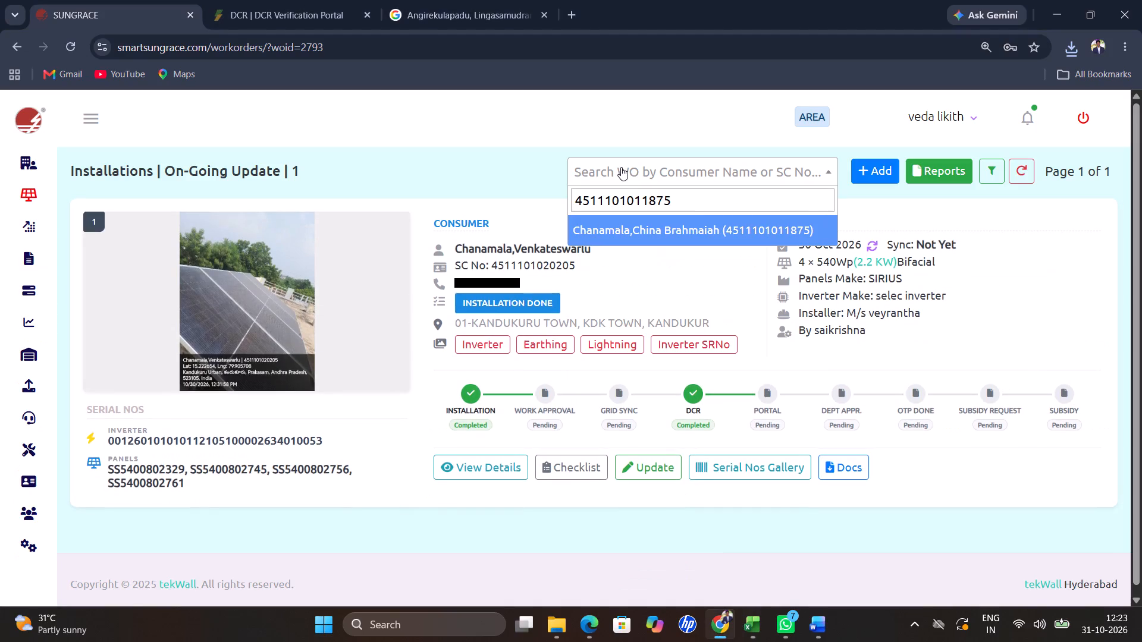
key(Return)
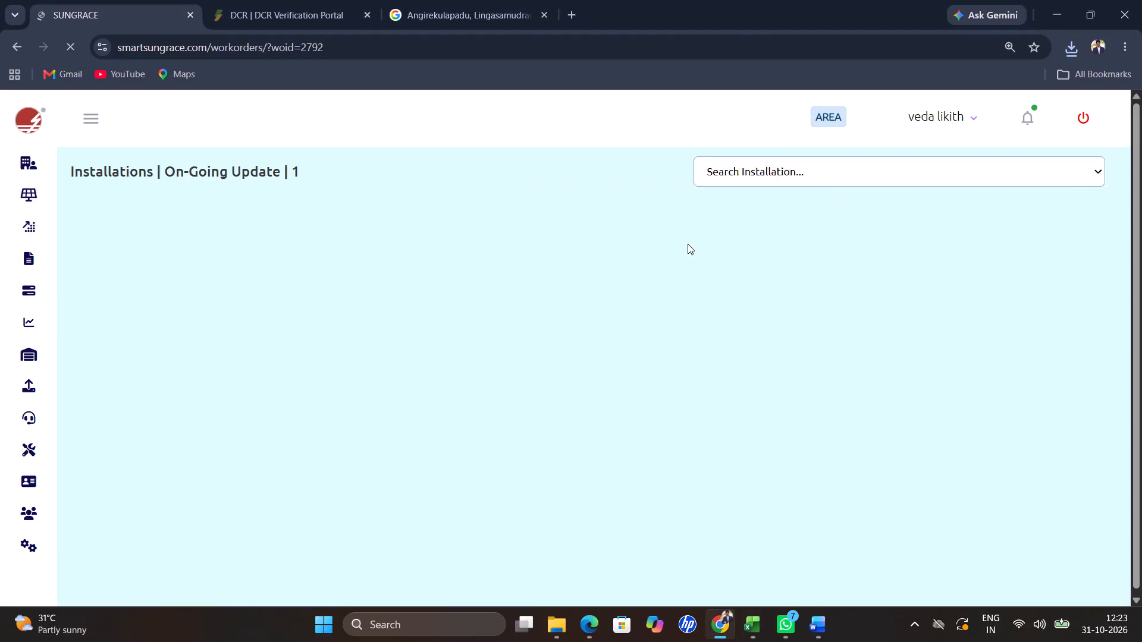
Copy the work order's ULA number and enter it as the Consumer Application Number of a new B2C sale on the DCR Verification Portal.
drag(709, 221, 701, 213)
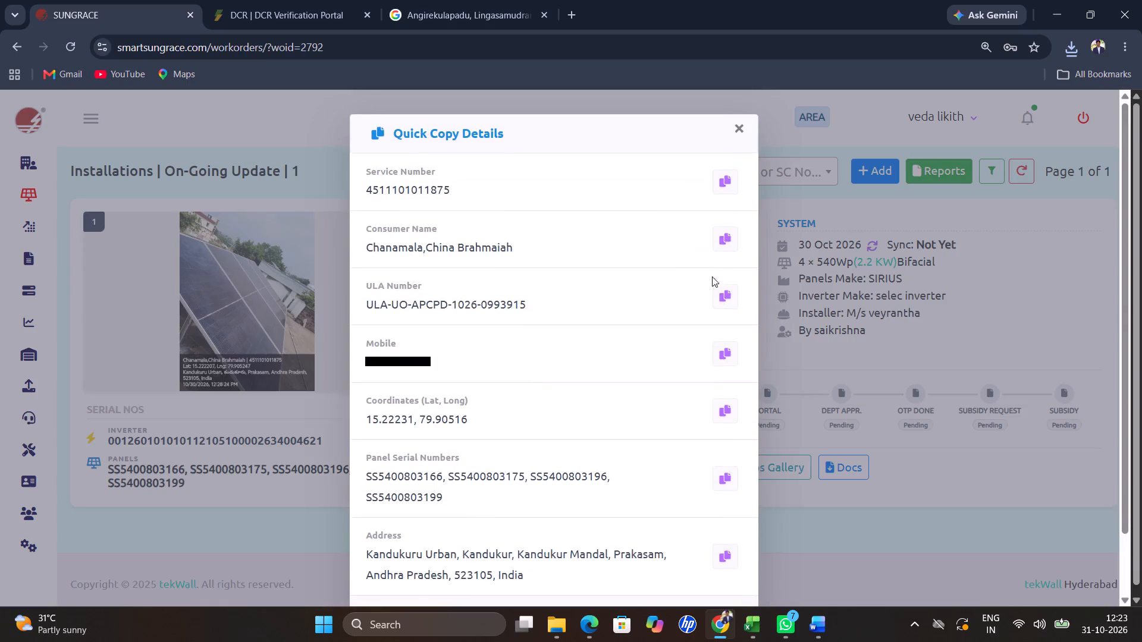
click(725, 293)
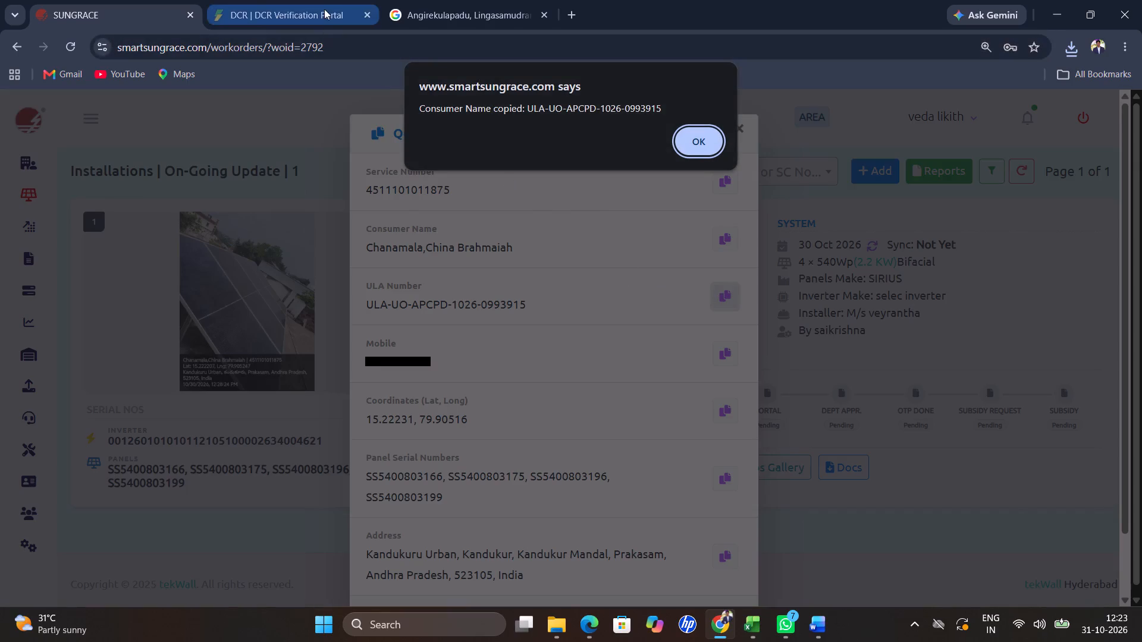
click(324, 14)
click(846, 88)
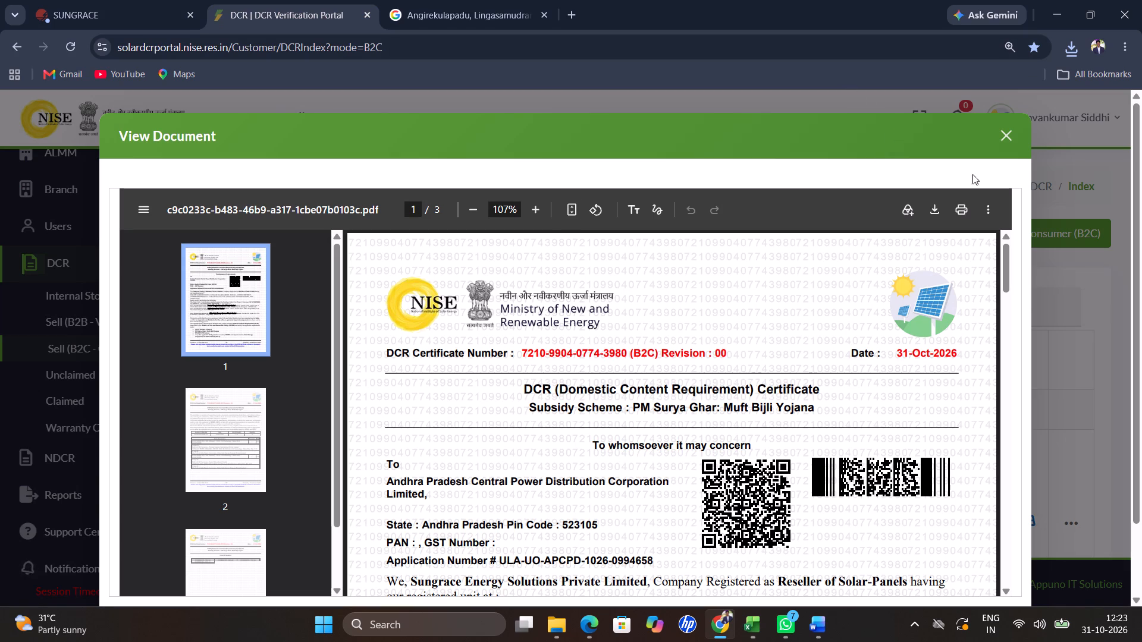
click(1128, 272)
click(1006, 130)
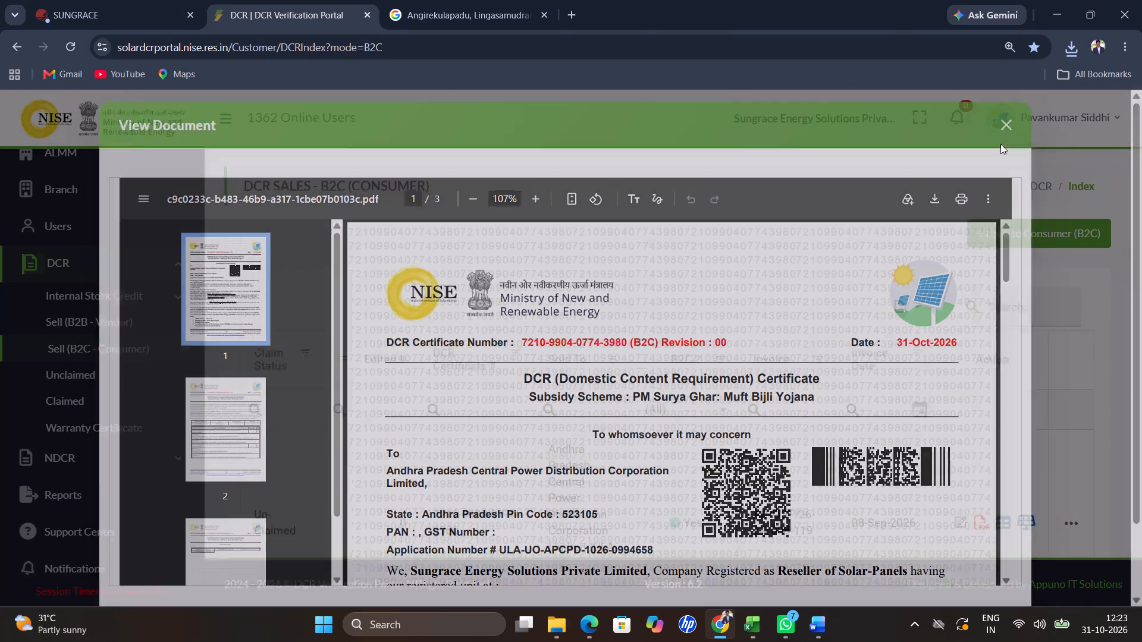
click(992, 238)
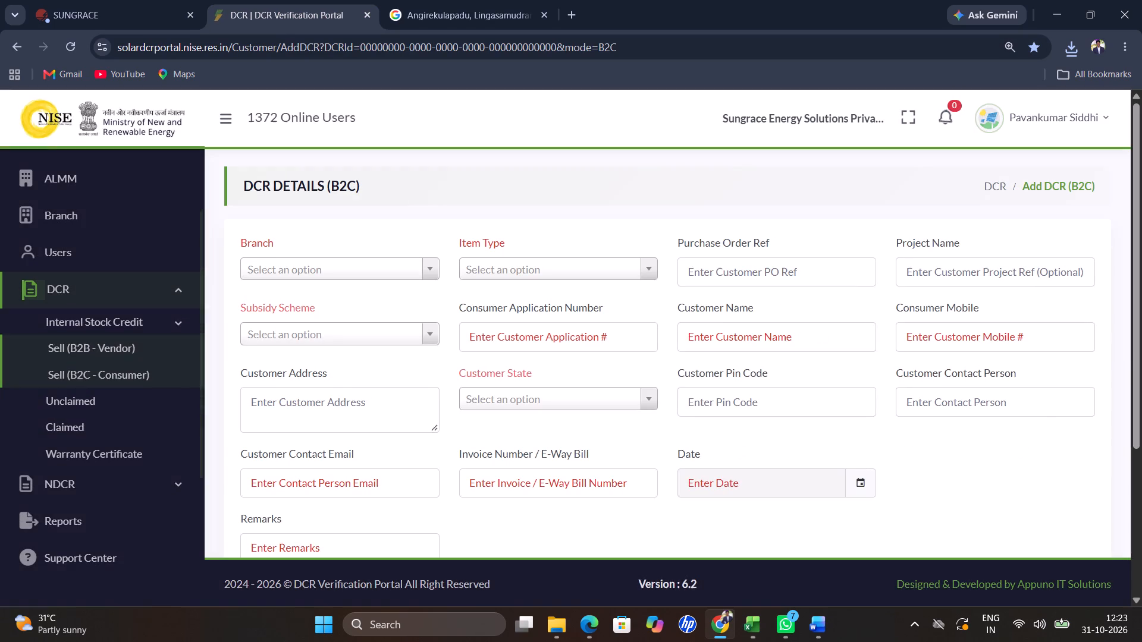
click(608, 336)
key(ctrl+v)
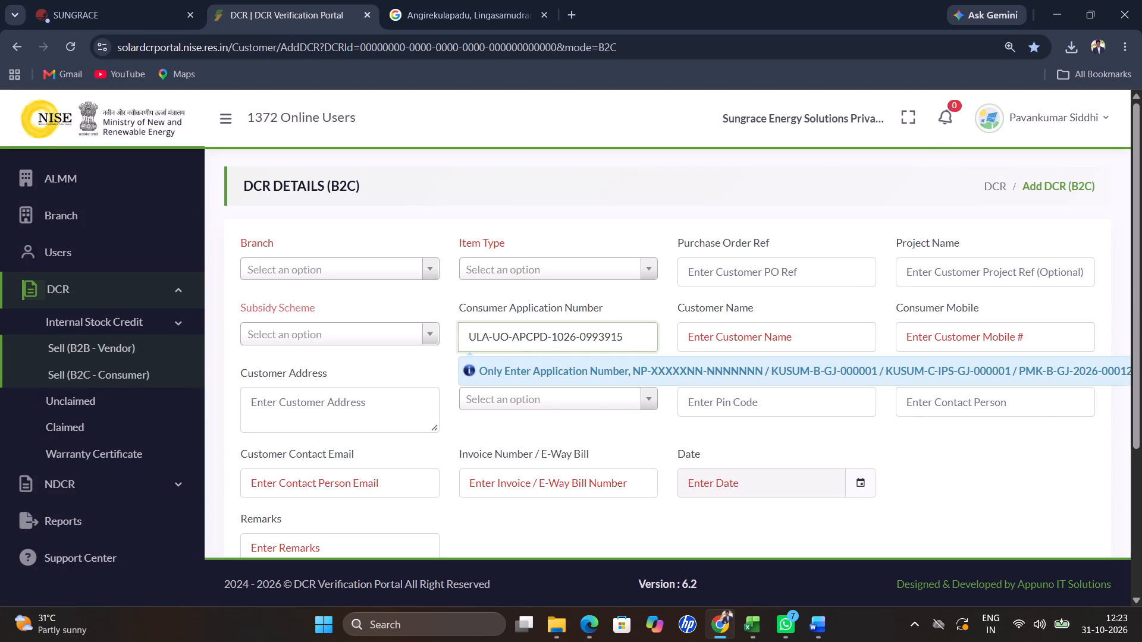
Set the branch to Andhra Pradesh, the subsidy scheme to PM Surya Ghar: Muft Bijli Yojana, and the item type to Solar Panels.
click(388, 266)
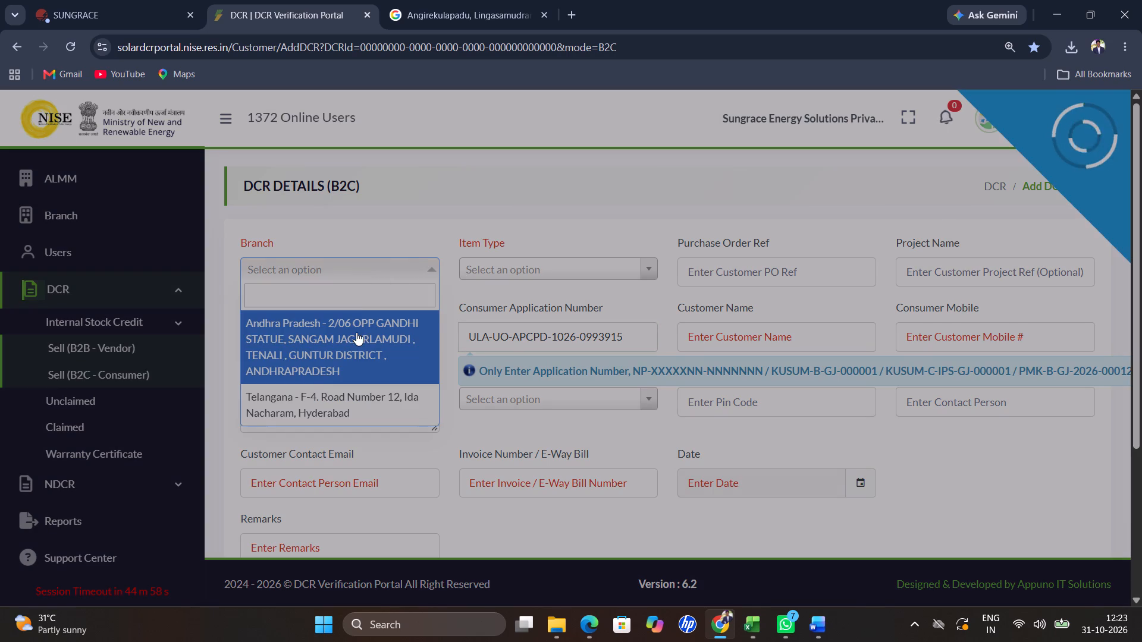
click(356, 332)
click(356, 332)
click(351, 462)
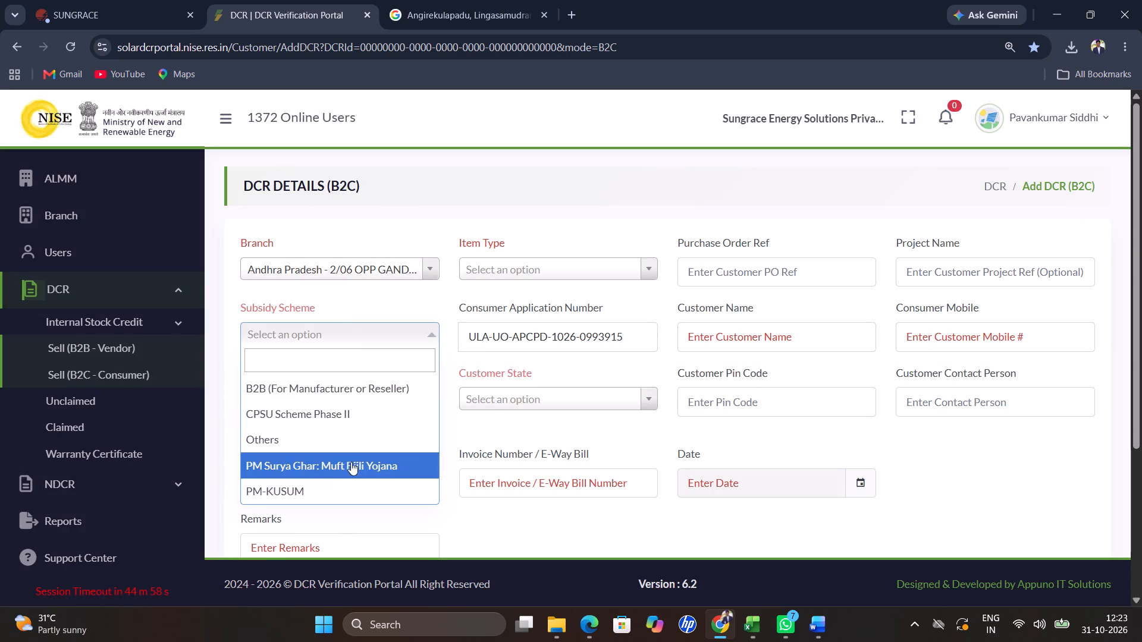
click(485, 260)
click(488, 325)
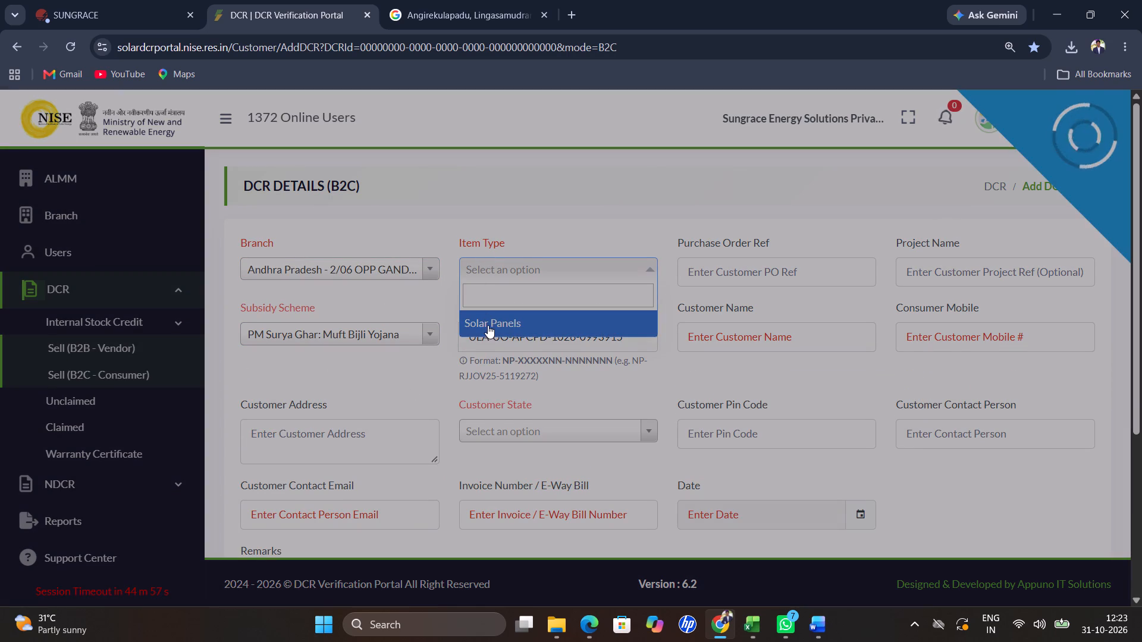
Copy the customer name Andhra Pradesh Central Power Distribution Corporation Limited from the Word notes into the DCR form's Customer Name.
click(721, 338)
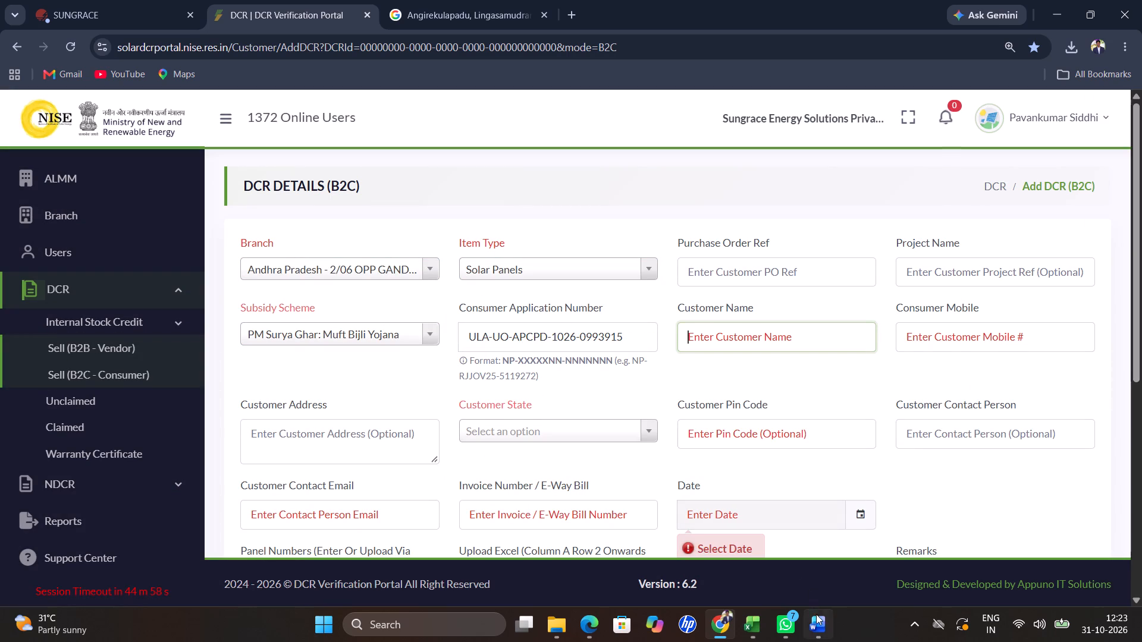
click(809, 581)
click(811, 607)
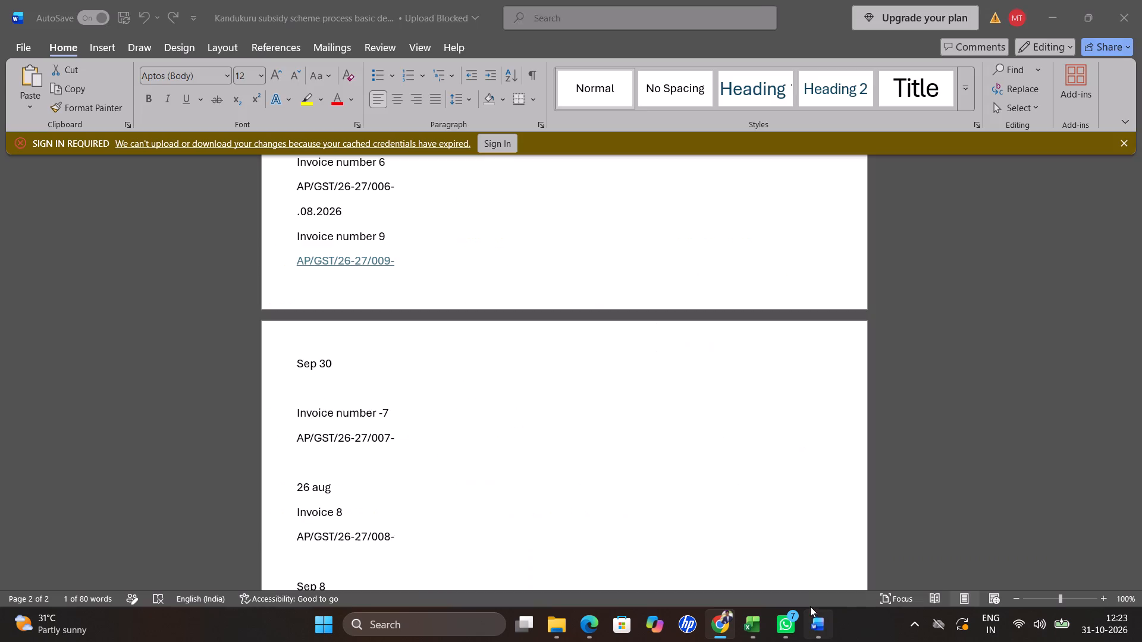
scroll(444, 339, up, 16)
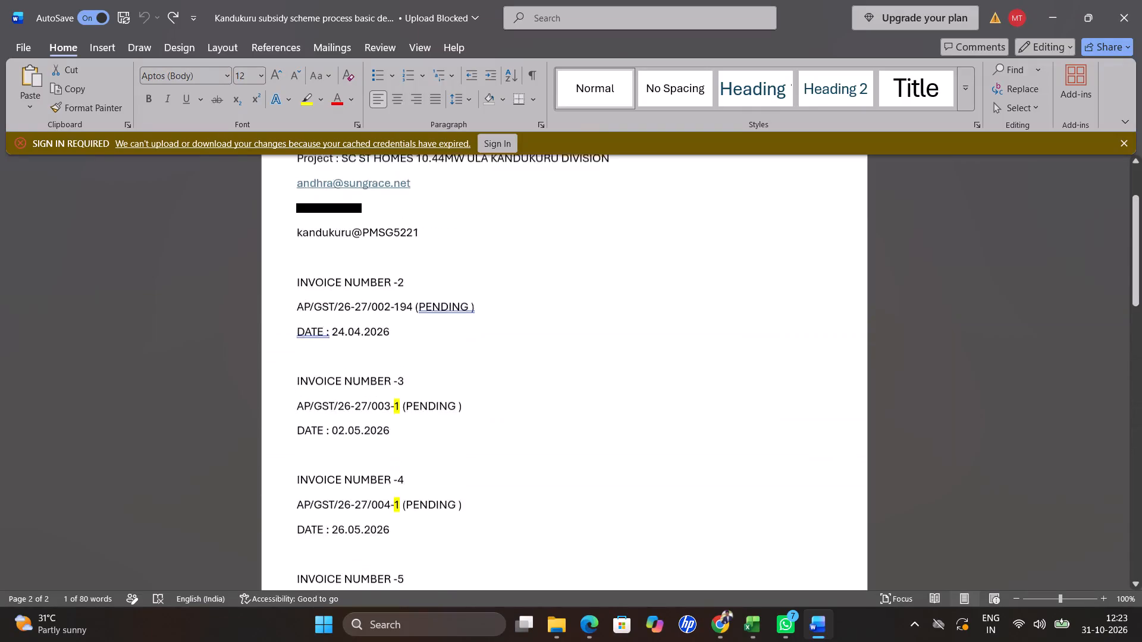
scroll(444, 339, up, 13)
drag(399, 206, 717, 225)
key(ctrl+c)
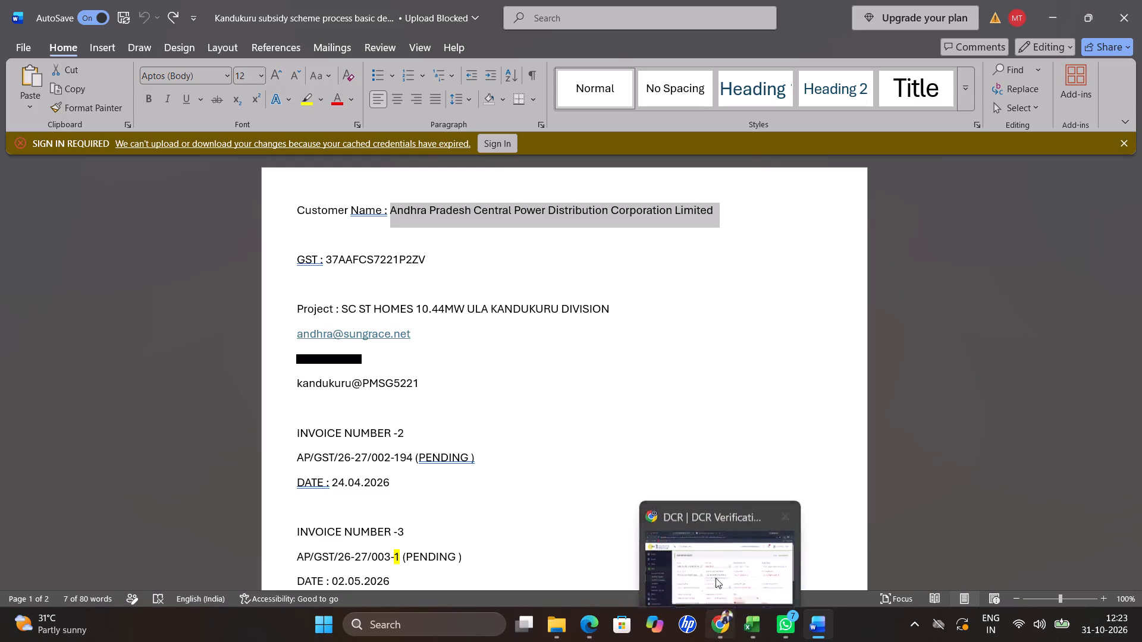
click(716, 570)
click(771, 328)
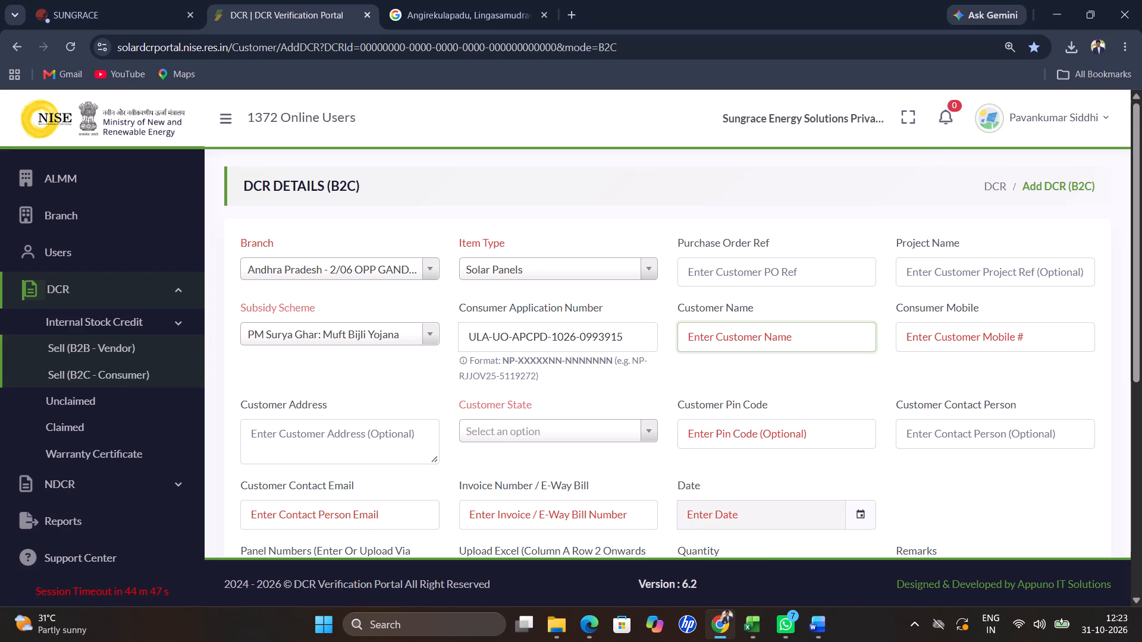
key(ctrl+v)
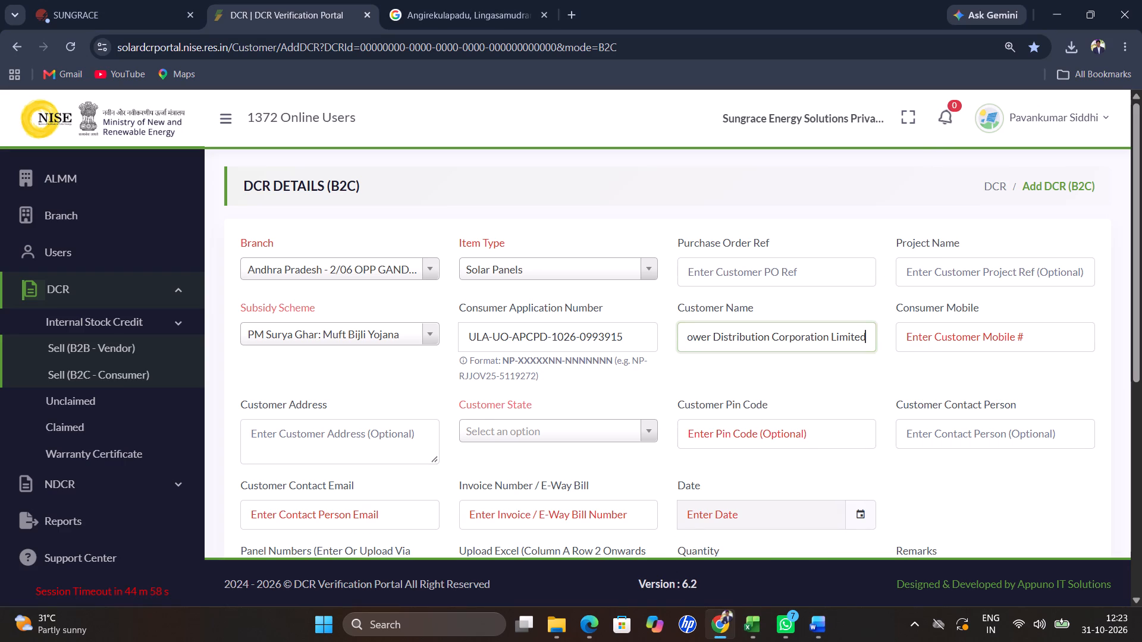
Copy the project name SC ST HOMES 10.44MW ULA KANDUKURU DIVISION from the Word notes into the DCR form's Project Name.
click(935, 273)
click(811, 533)
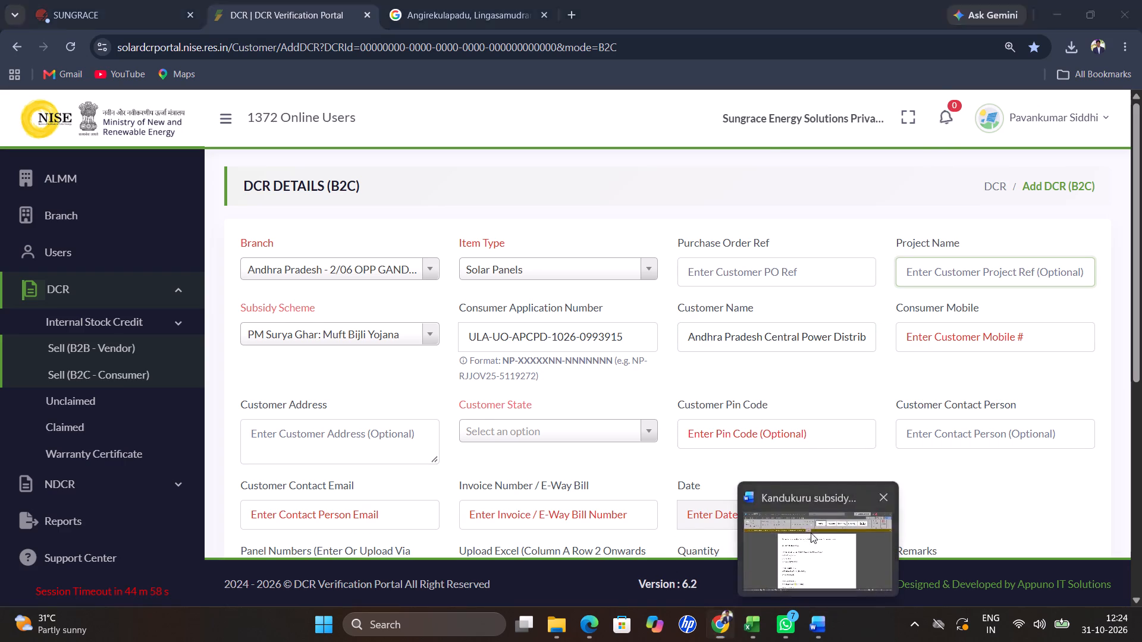
drag(343, 309, 625, 321)
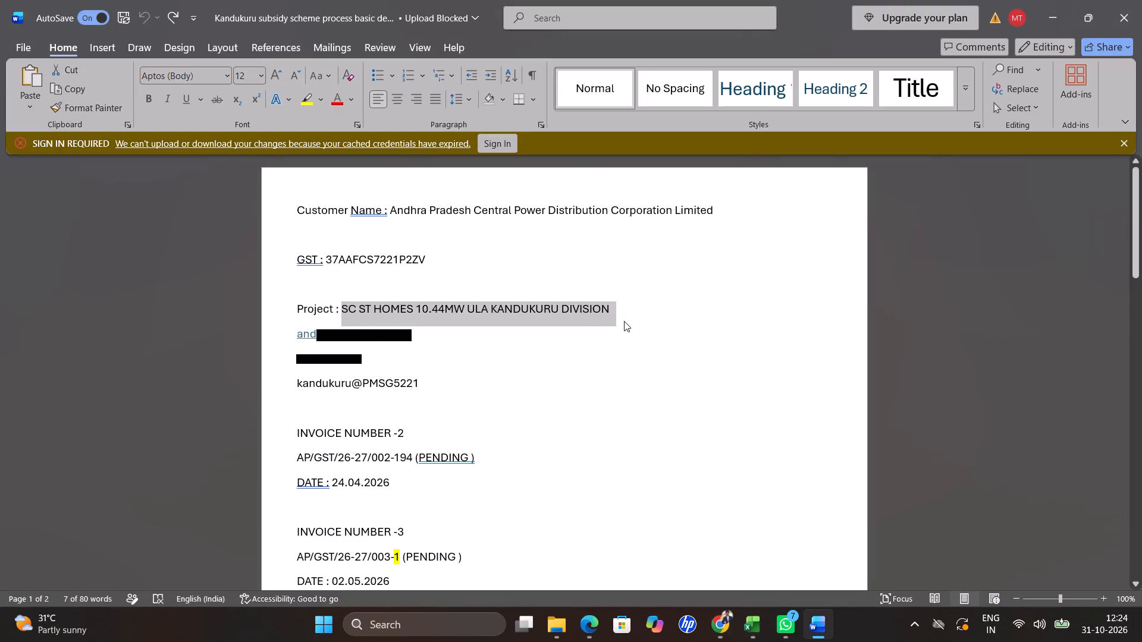
key(ctrl+c)
click(741, 560)
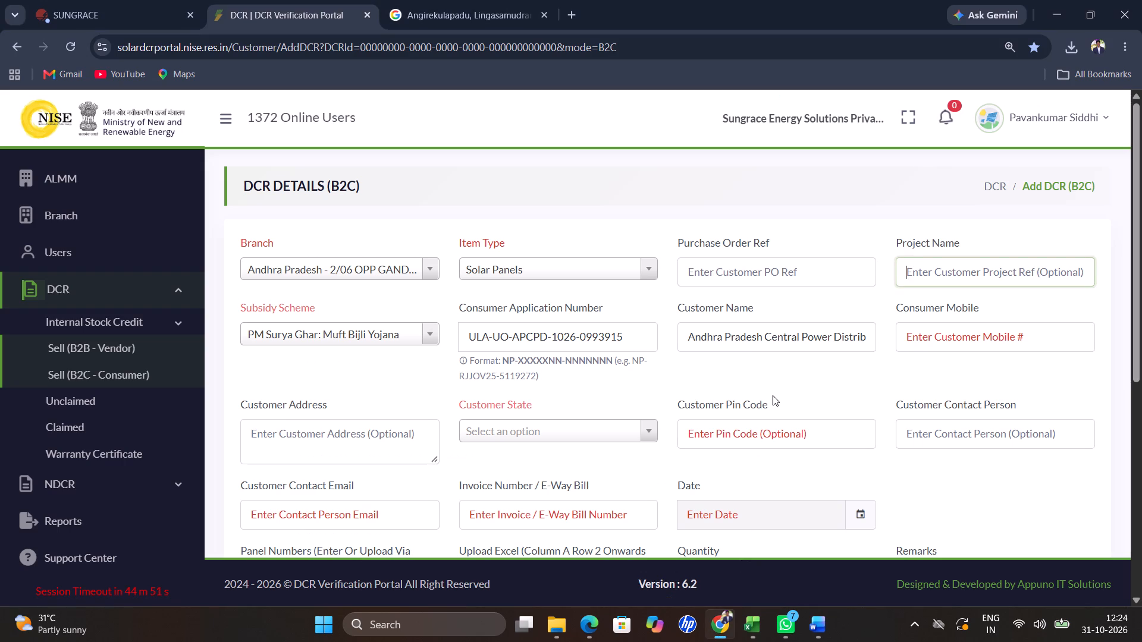
key(ctrl+v)
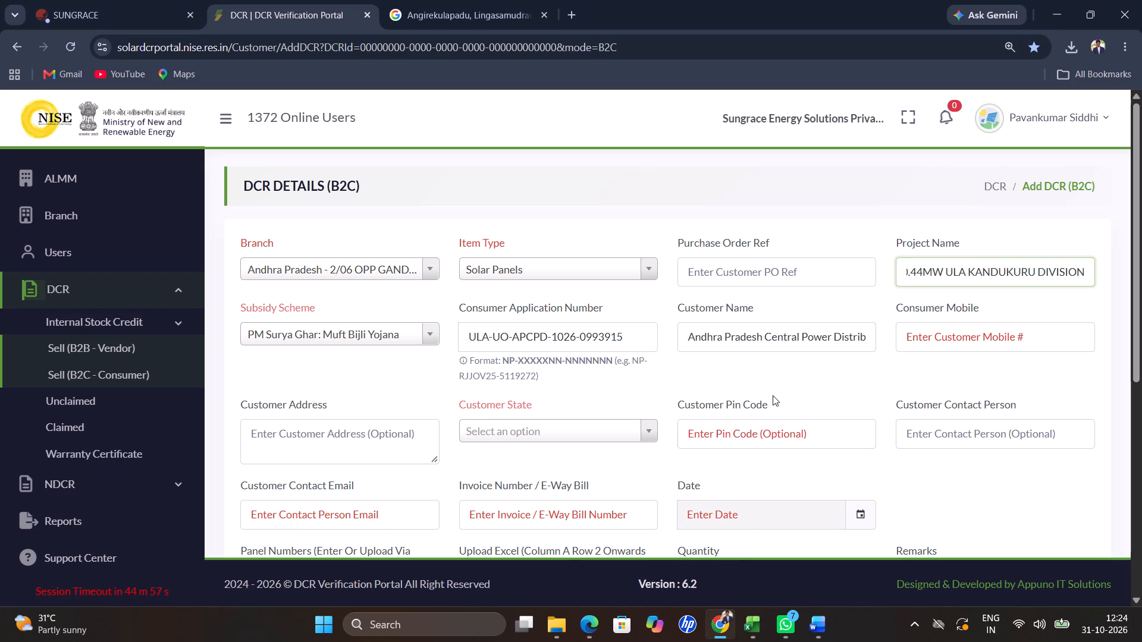
Copy the mobile number from the Word notes for the Consumer Mobile field and return to the DCR form.
click(963, 328)
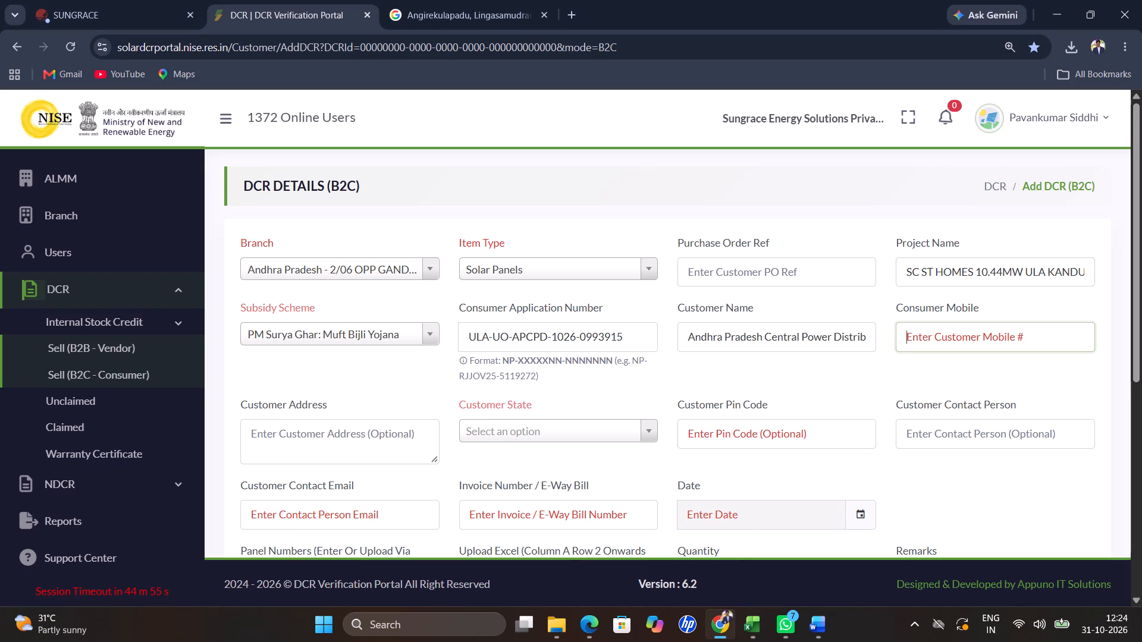
click(811, 578)
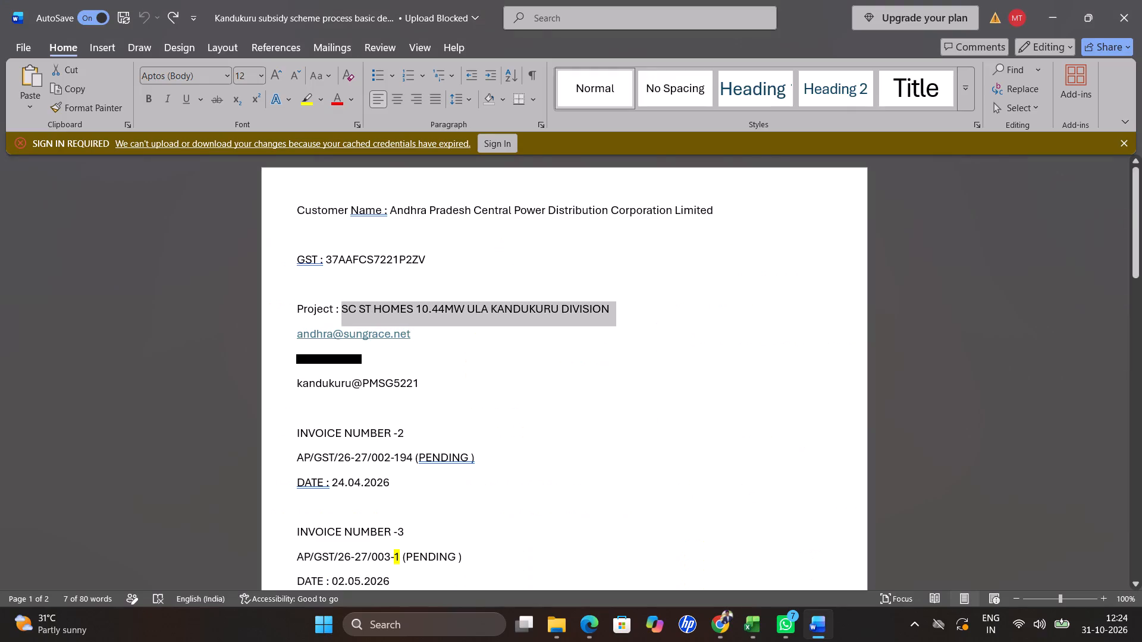
drag(382, 364, 283, 371)
key(ctrl+c)
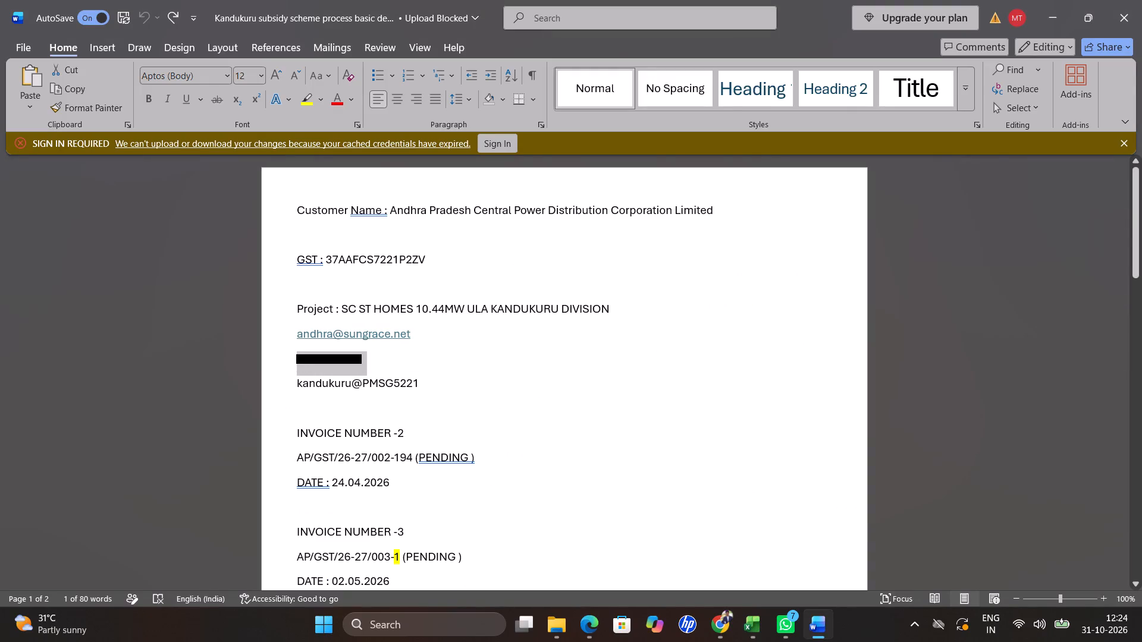
click(717, 562)
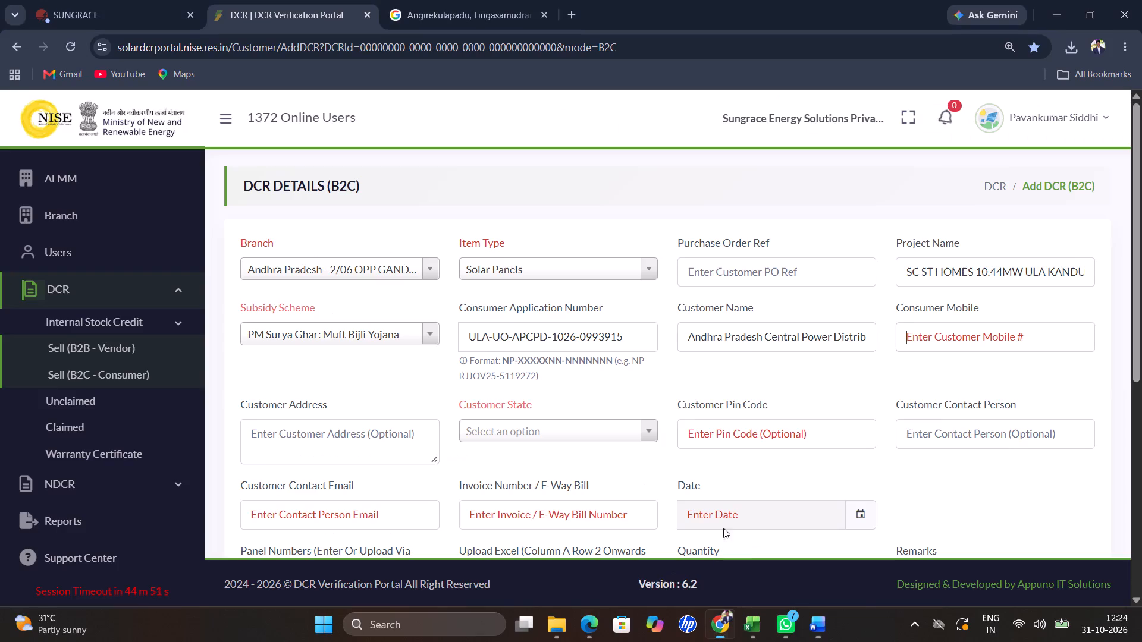
Paste the copied mobile number into the DCR form's Consumer Mobile field.
key(ctrl+v)
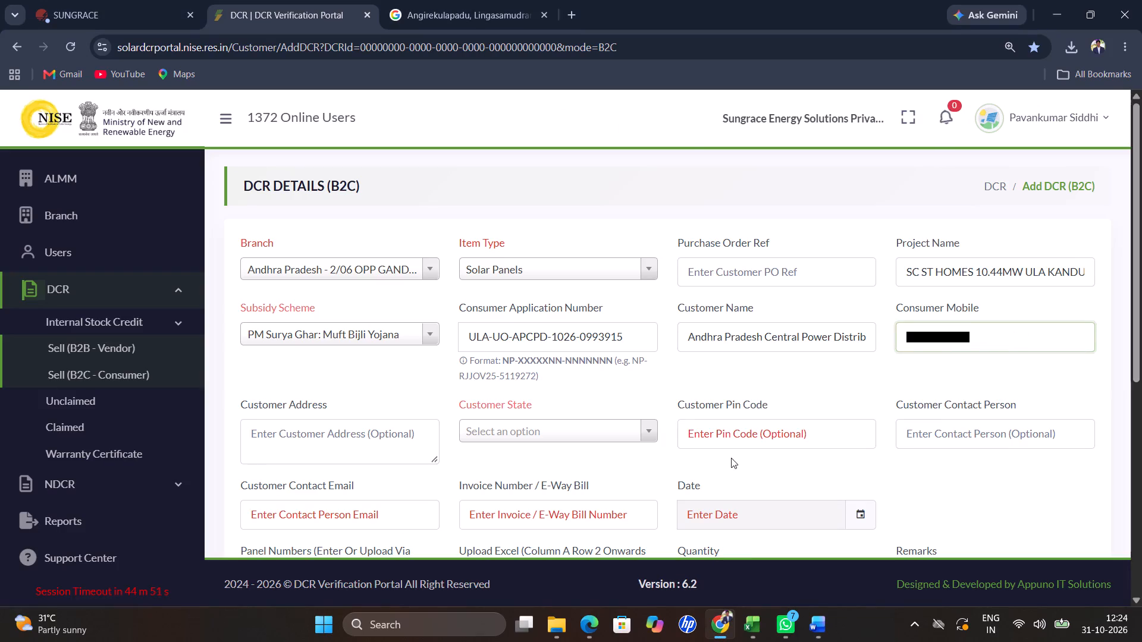
Set the Customer State to Andhra Pradesh (37) in the DCR form.
scroll(584, 180, down, 2)
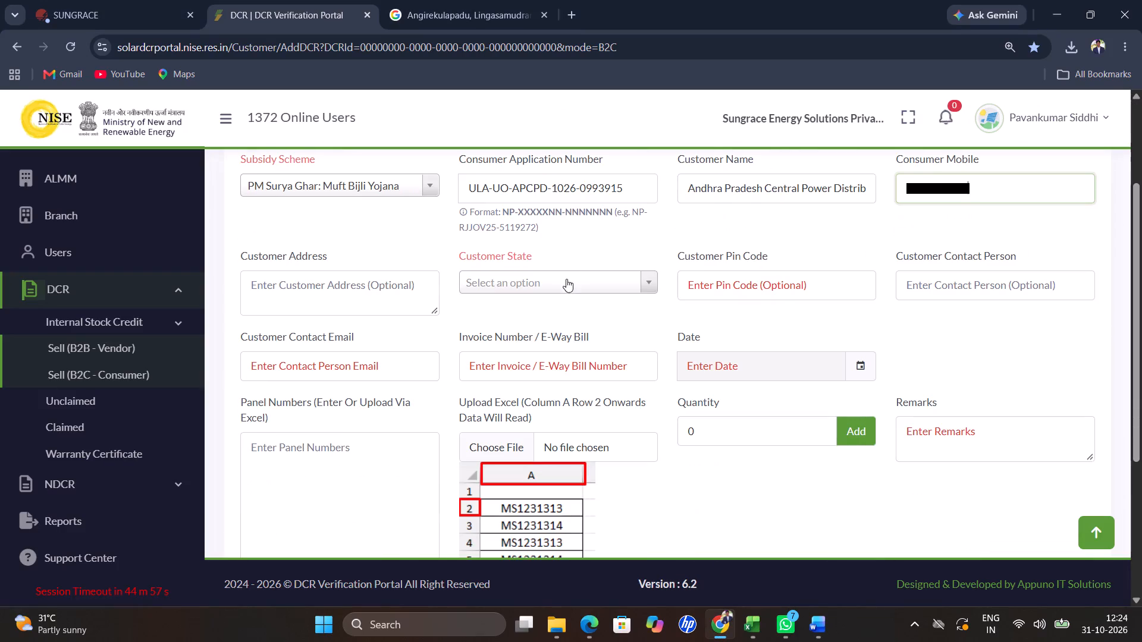
click(565, 280)
click(504, 391)
Copy the contact email address from the Word notes into the DCR form's Customer Contact Email.
click(412, 360)
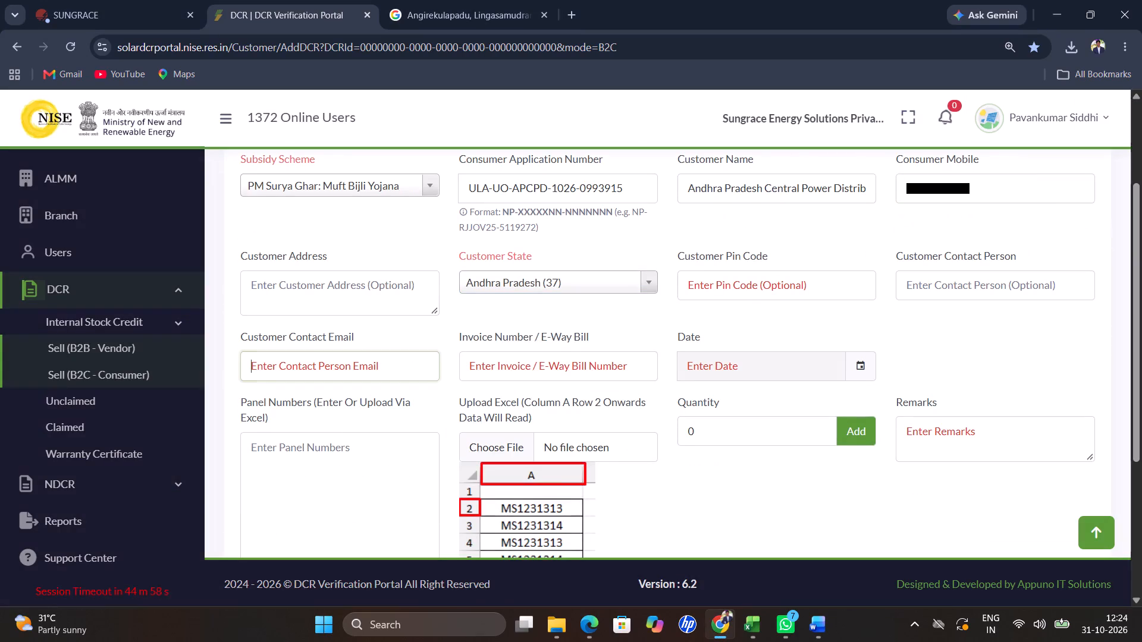
click(792, 527)
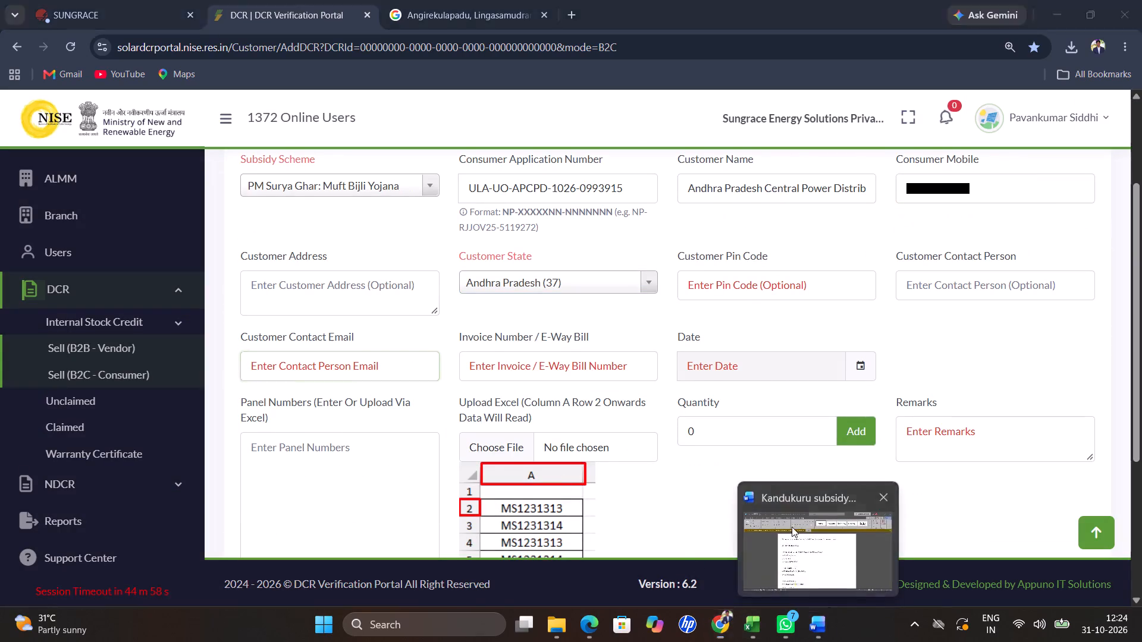
drag(417, 335, 278, 335)
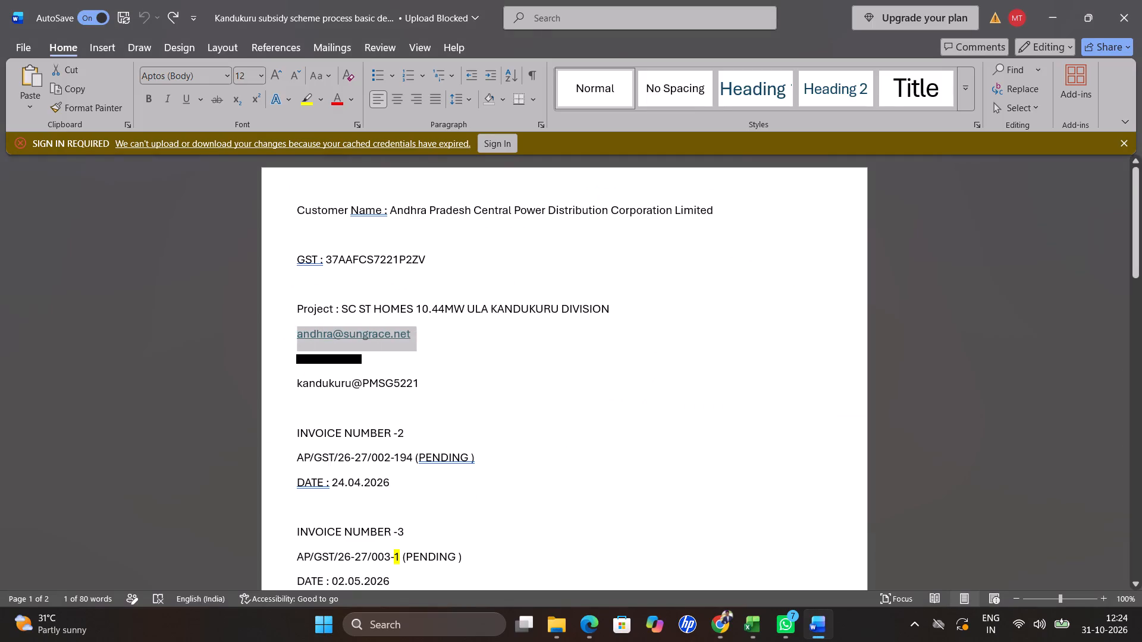
drag(278, 335, 278, 336)
key(ctrl+c)
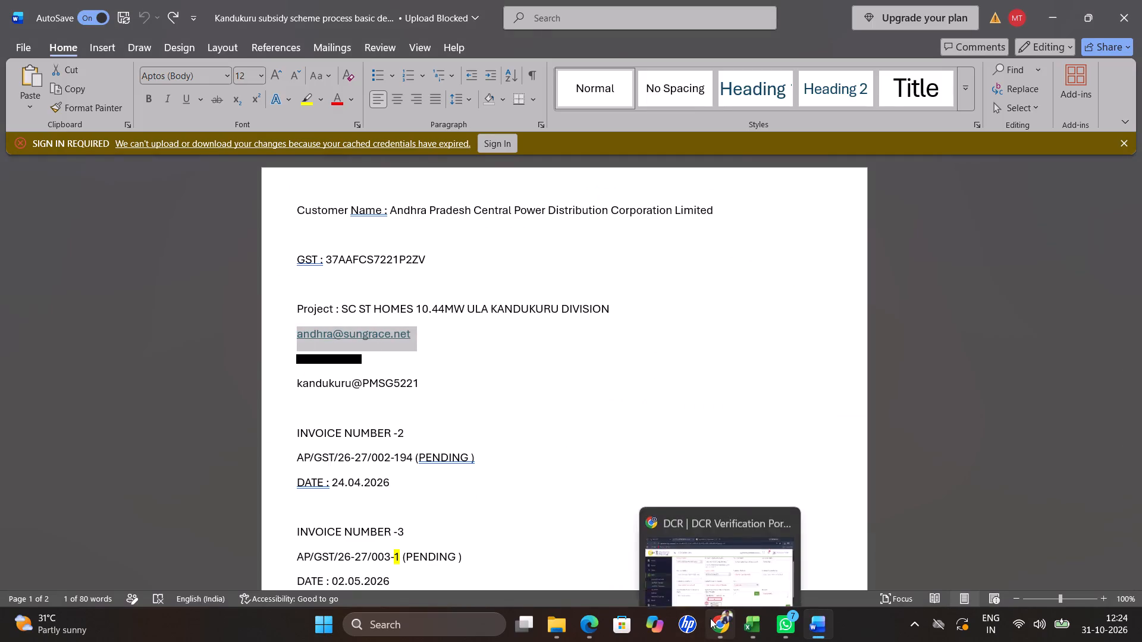
click(715, 580)
key(ctrl+v)
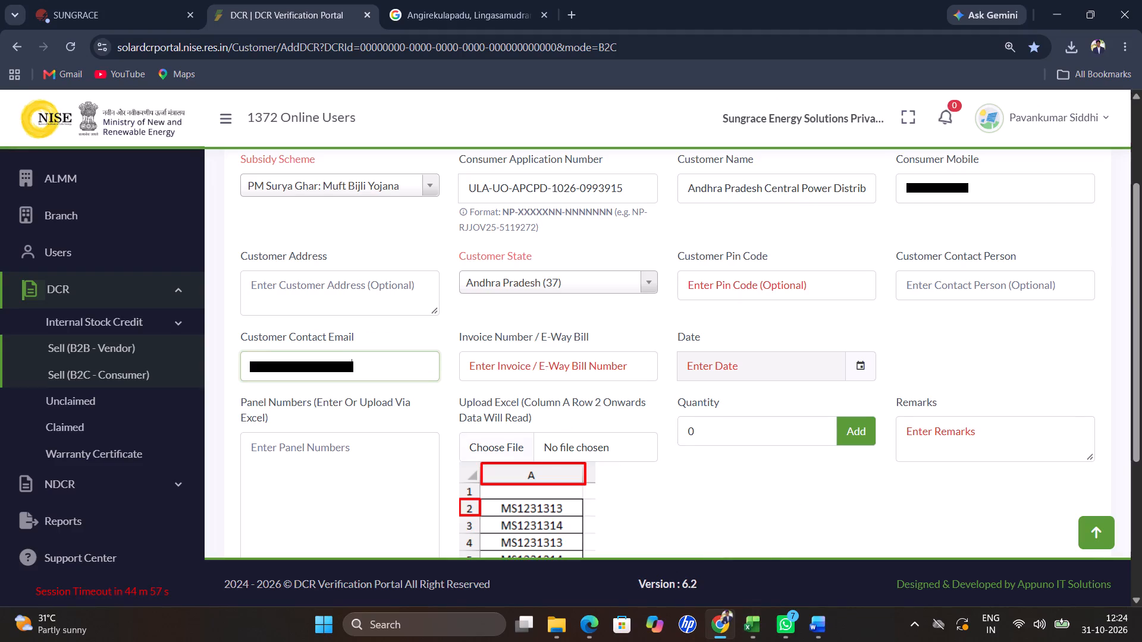
Copy the invoice 8 number prefix AP/GST/26-27/008- from the Word notes into the DCR form's Invoice Number / E-Way Bill.
drag(535, 360, 535, 376)
click(799, 562)
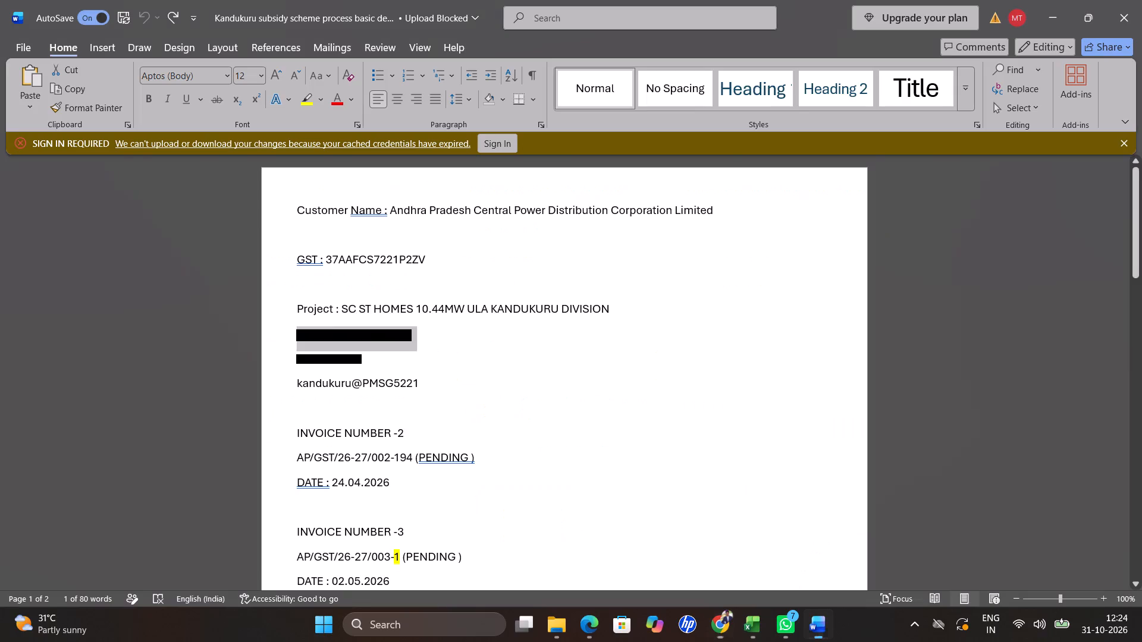
scroll(498, 340, down, 20)
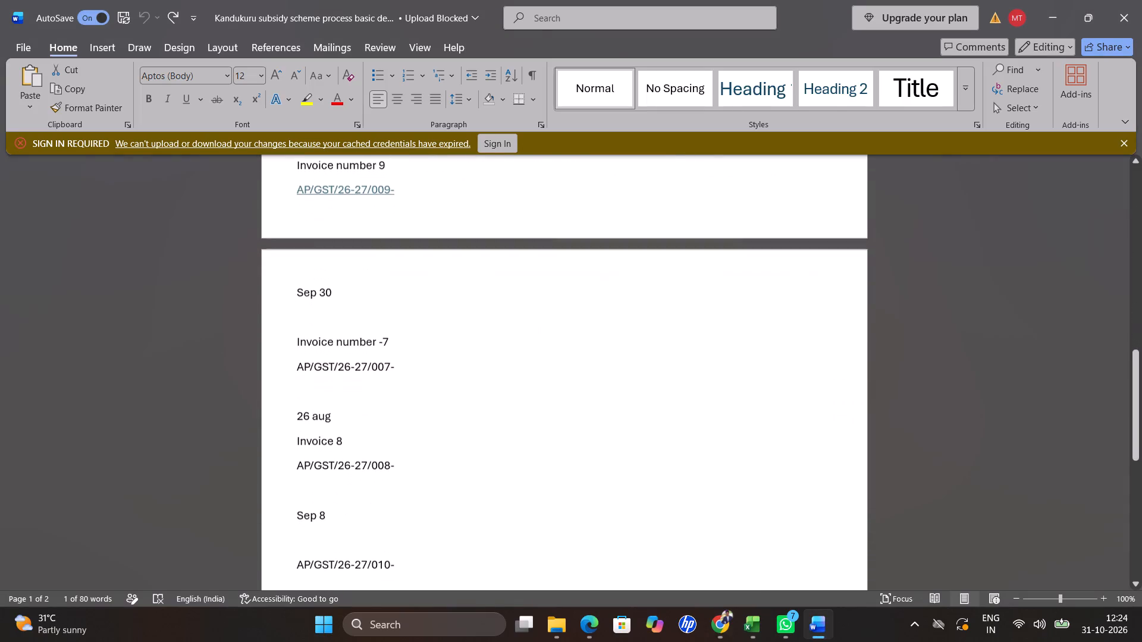
drag(419, 464, 284, 464)
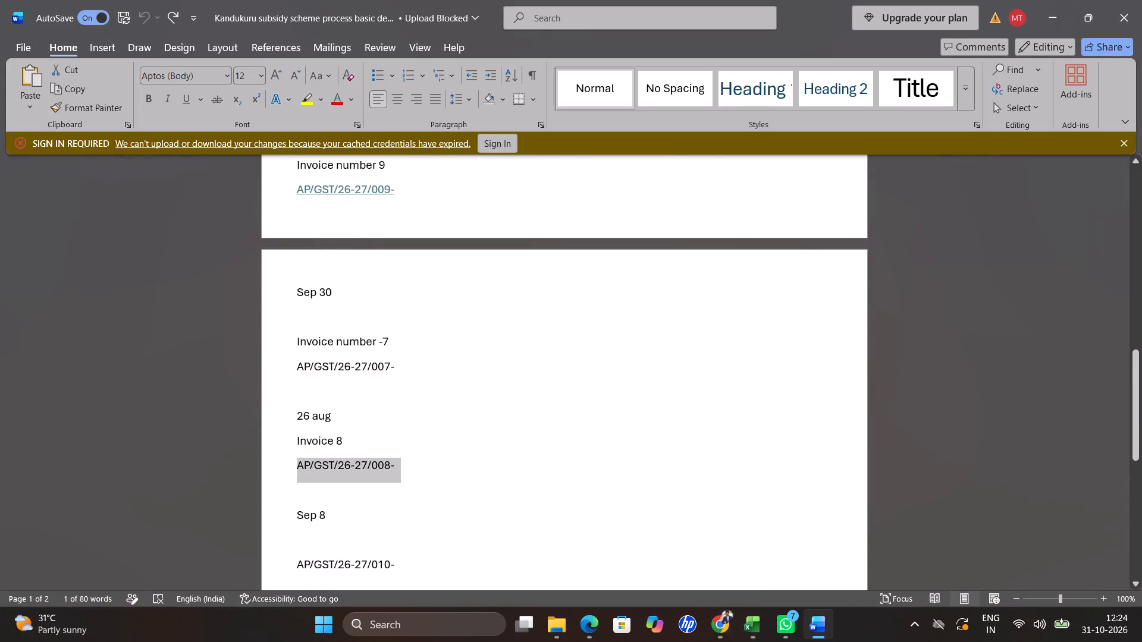
drag(284, 464, 281, 464)
key(ctrl+c)
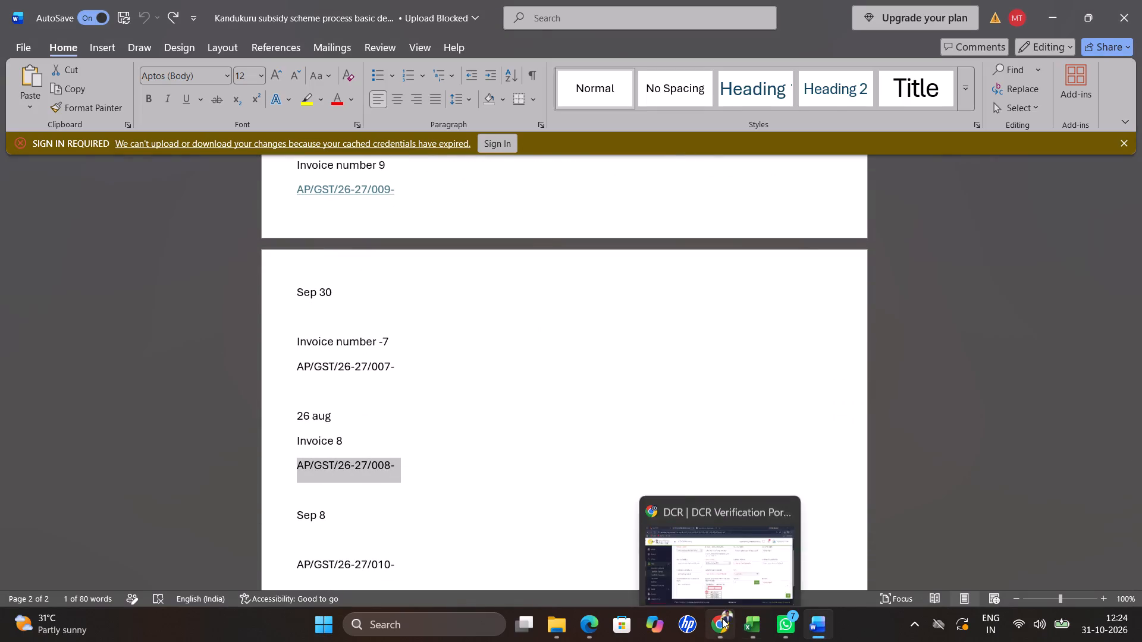
click(721, 565)
key(ctrl+v)
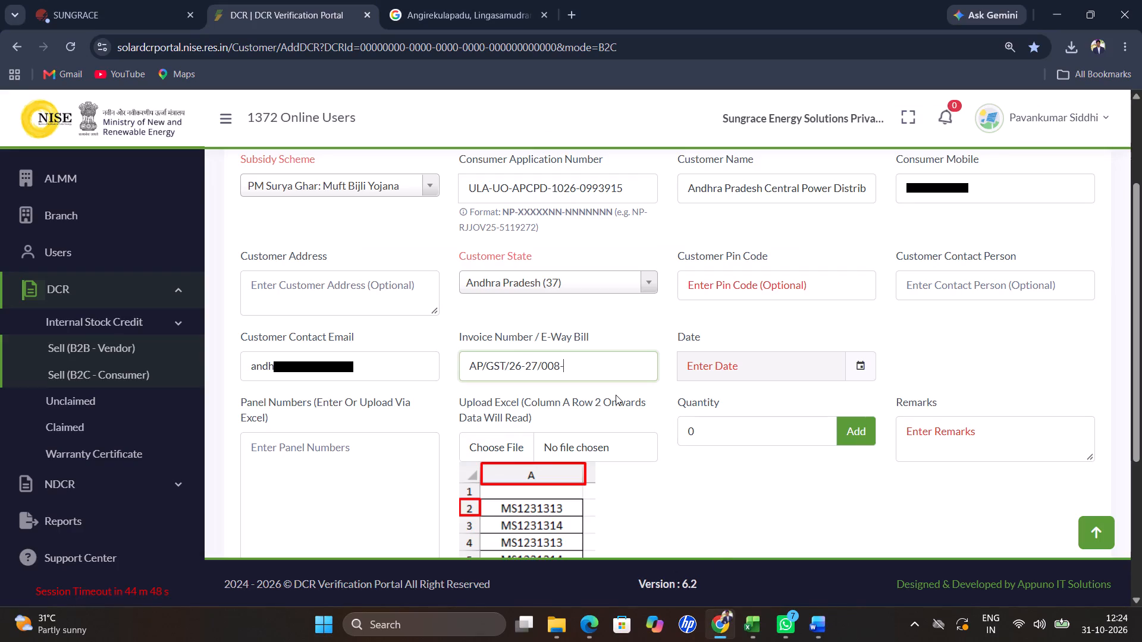
Complete the invoice number as AP/GST/26-27/008-120 and set the date to 08-Sep-2026.
text(120)
click(729, 362)
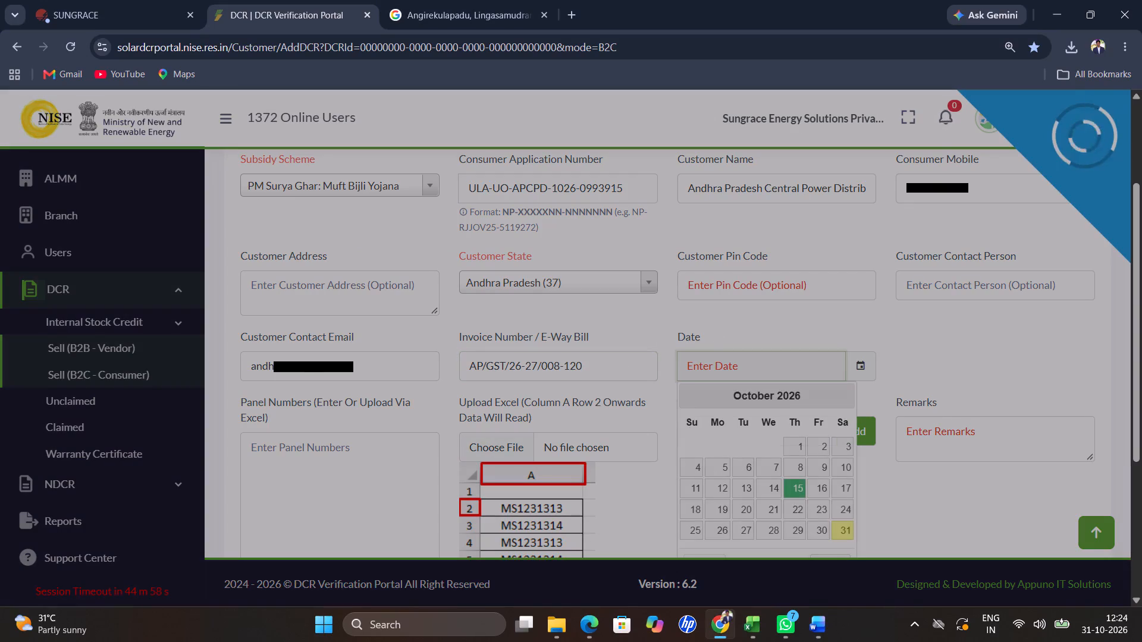
click(688, 388)
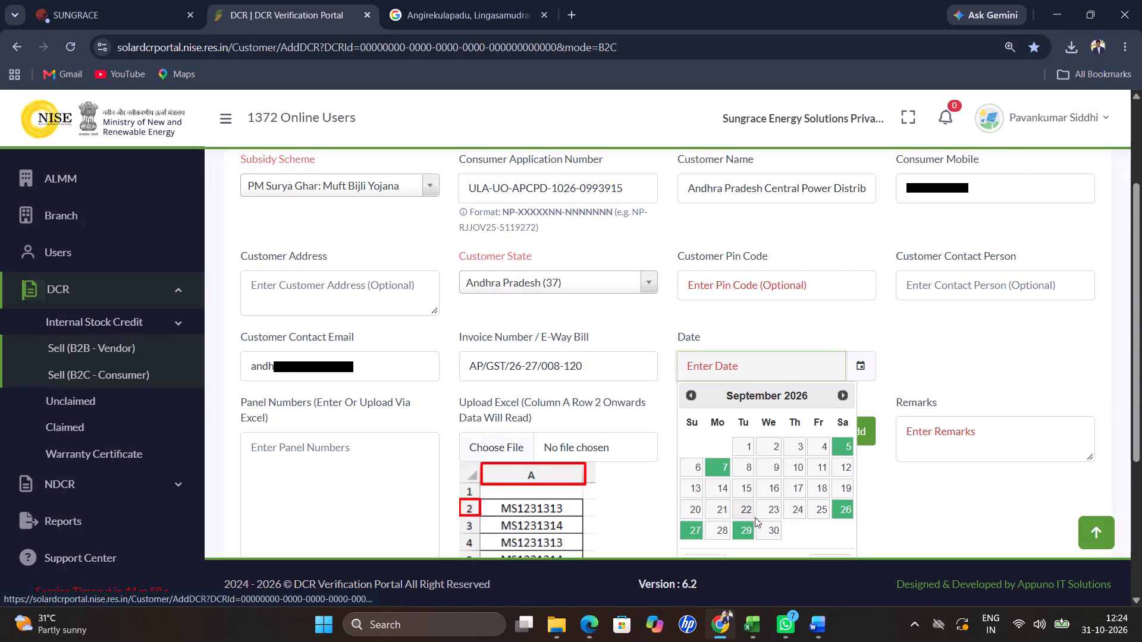
click(744, 465)
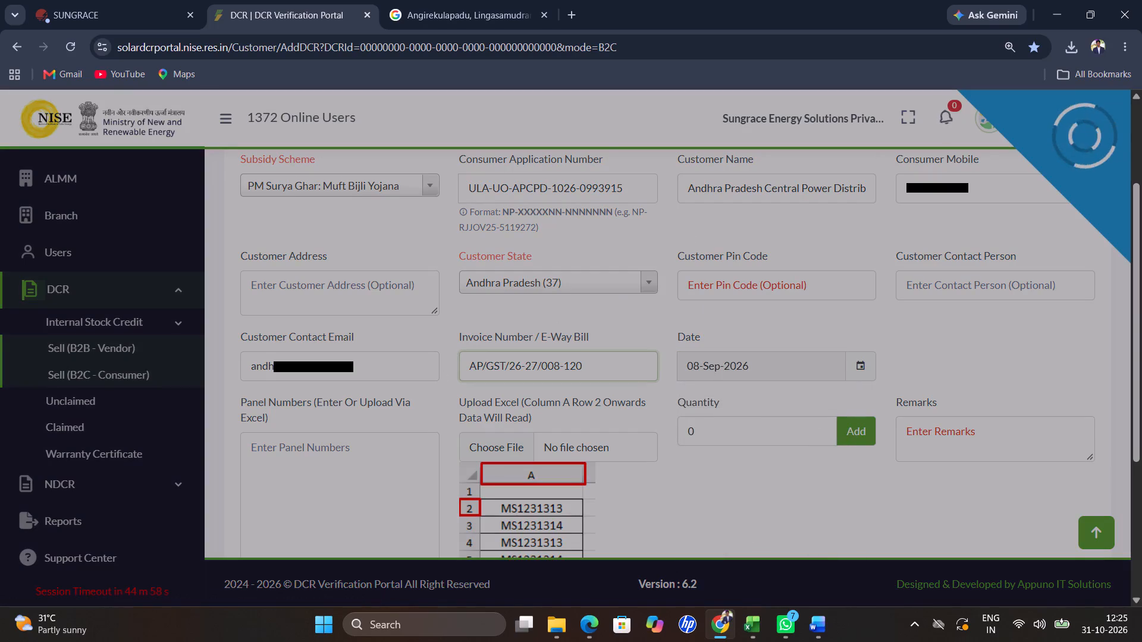
Copy the panel serial numbers from the work order's details in SUNGRACE and paste them into the DCR form's Panel Numbers.
click(366, 473)
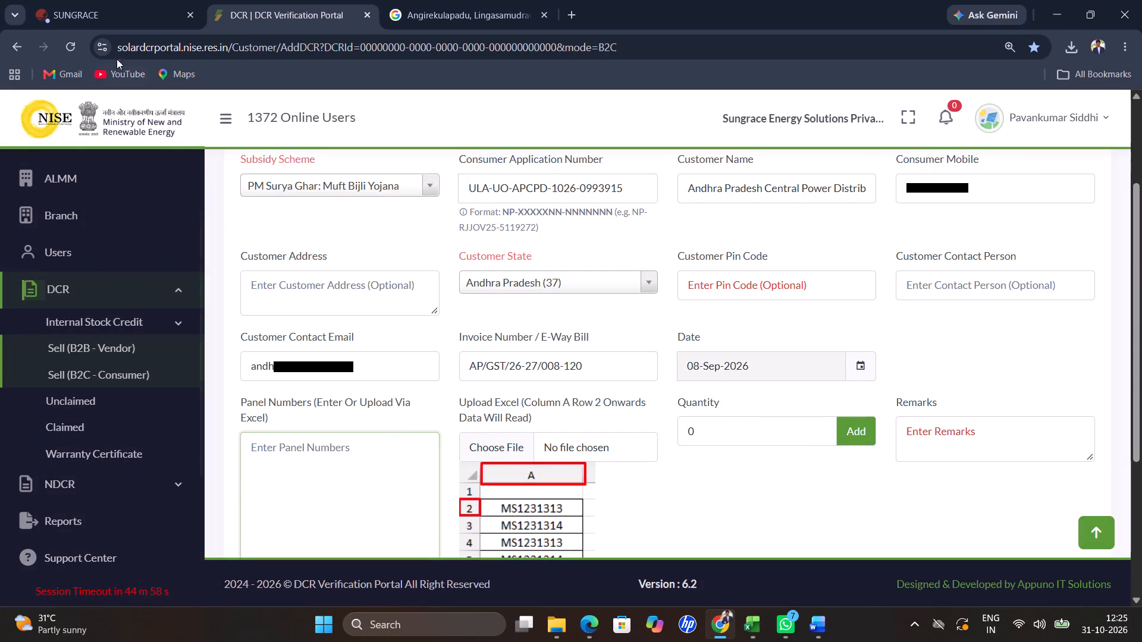
click(131, 0)
click(704, 134)
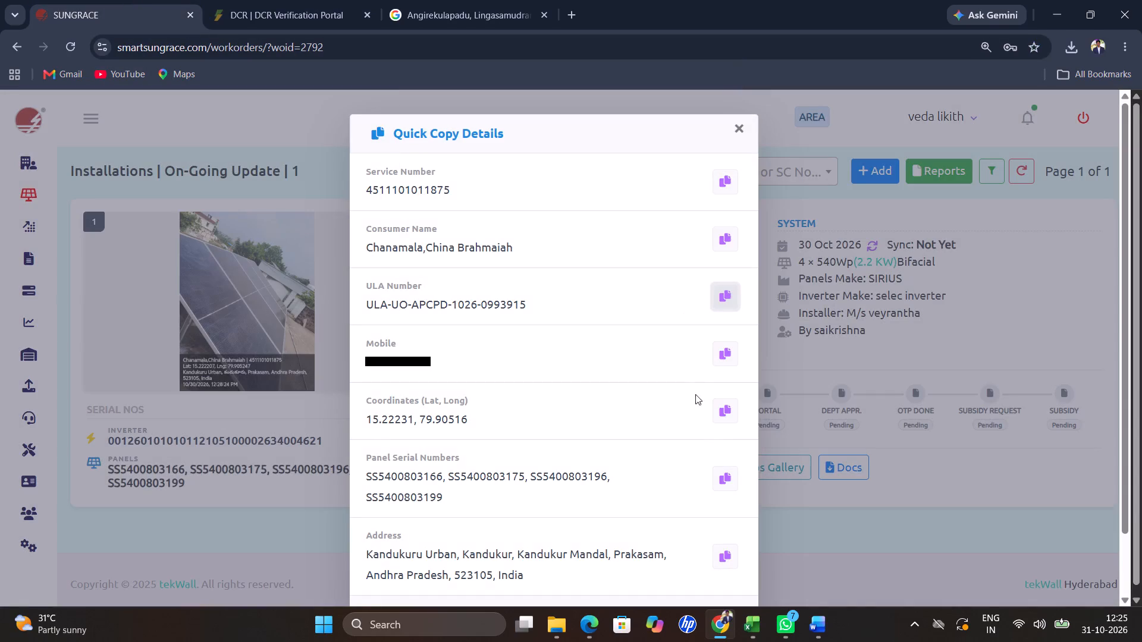
click(716, 479)
click(327, 1)
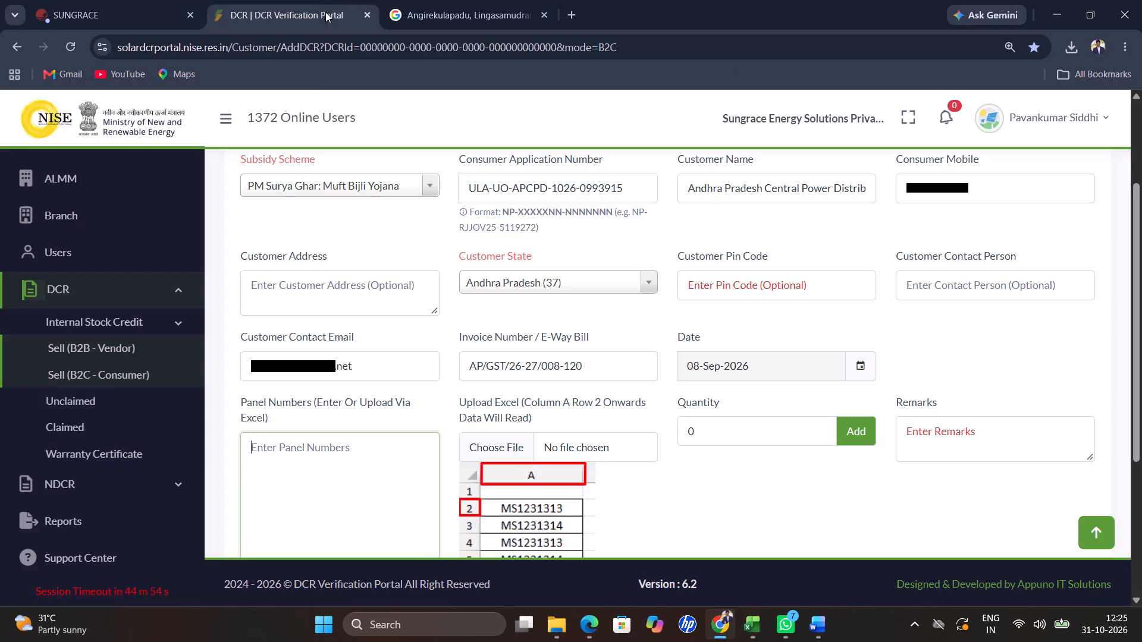
key(ctrl+v)
key(Left)
key(Left)
key(Left)
key(Left)
key(Left)
key(Left)
key(Left)
key(Left)
key(Left)
key(Left)
key(Left)
key(Left)
key(Left)
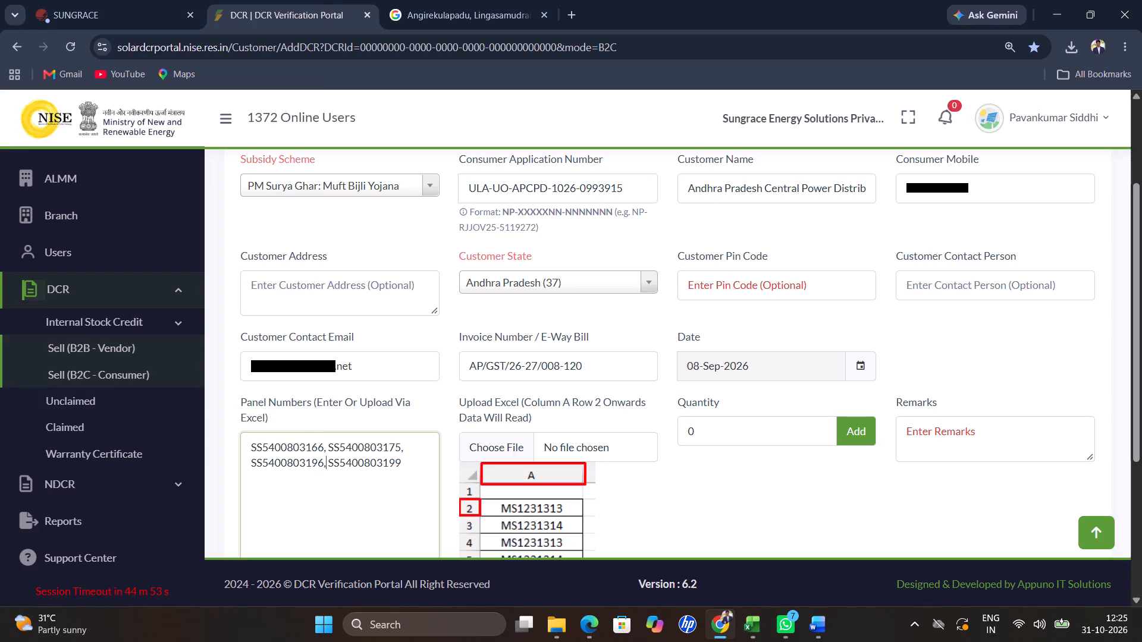
key(Left)
key(Right)
key(Right)
key(BackSpace)
key(BackSpace)
key(Return)
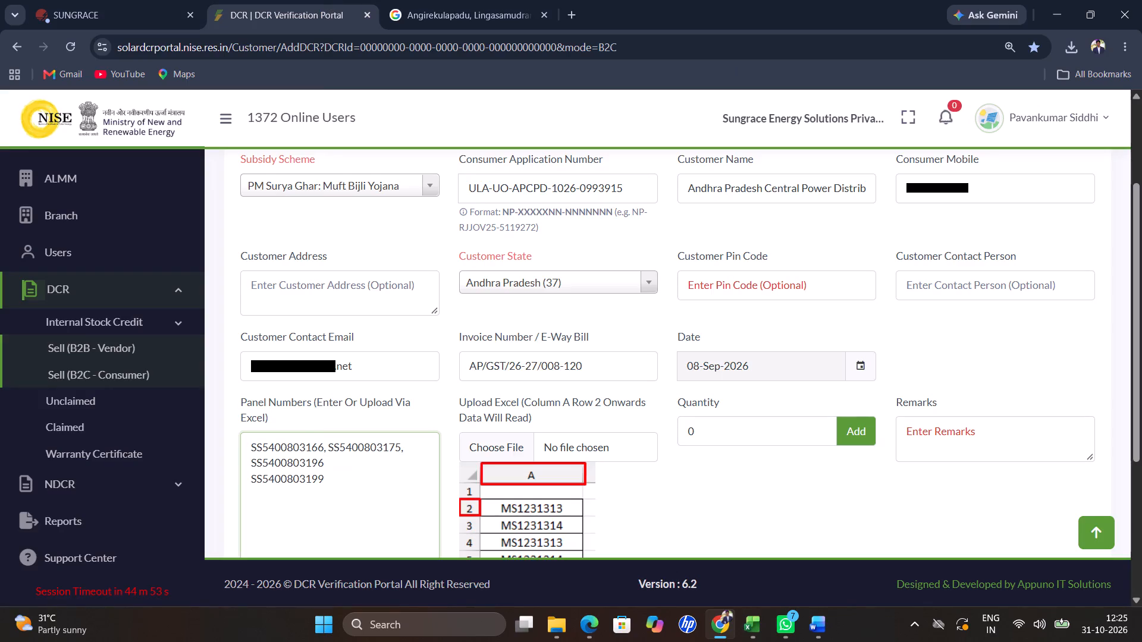
key(Up)
key(Up)
key(Up)
key(Up)
key(Right)
key(Right)
key(Right)
key(Right)
key(Right)
key(Right)
key(Right)
key(Right)
key(Right)
key(Right)
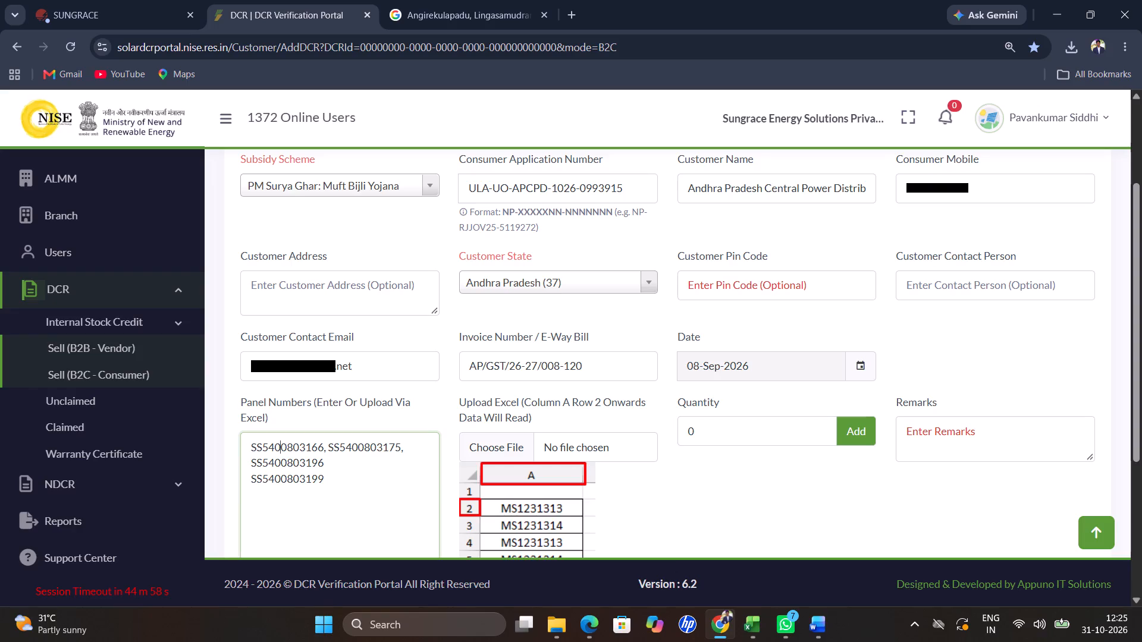
key(Right)
key(Right)
key(Right)
key(Right)
key(BackSpace)
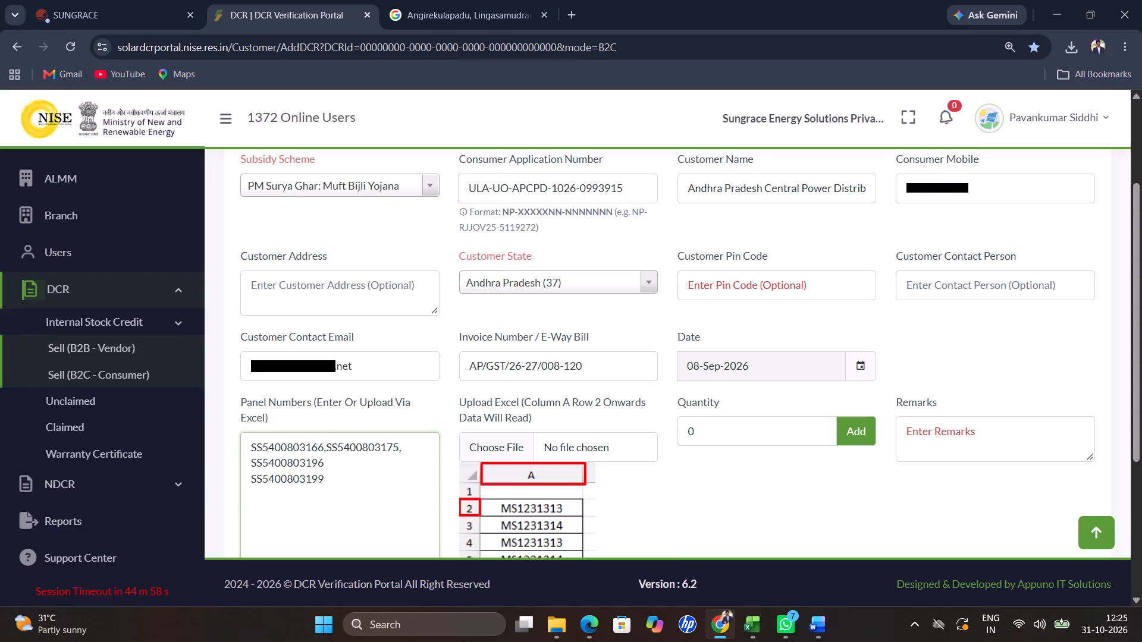
key(BackSpace)
key(backslash)
key(BackSpace)
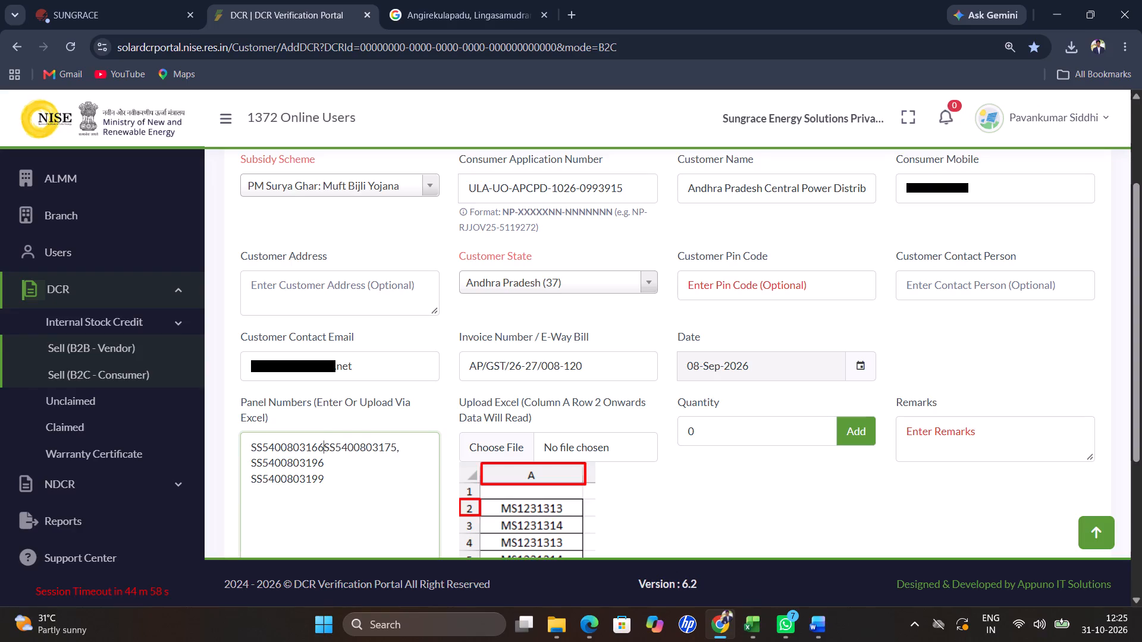
key(Return)
key(Right)
key(Right)
key(Right)
key(Right)
key(Right)
key(Right)
key(Right)
key(Right)
key(Right)
key(Right)
key(Right)
key(Right)
key(Right)
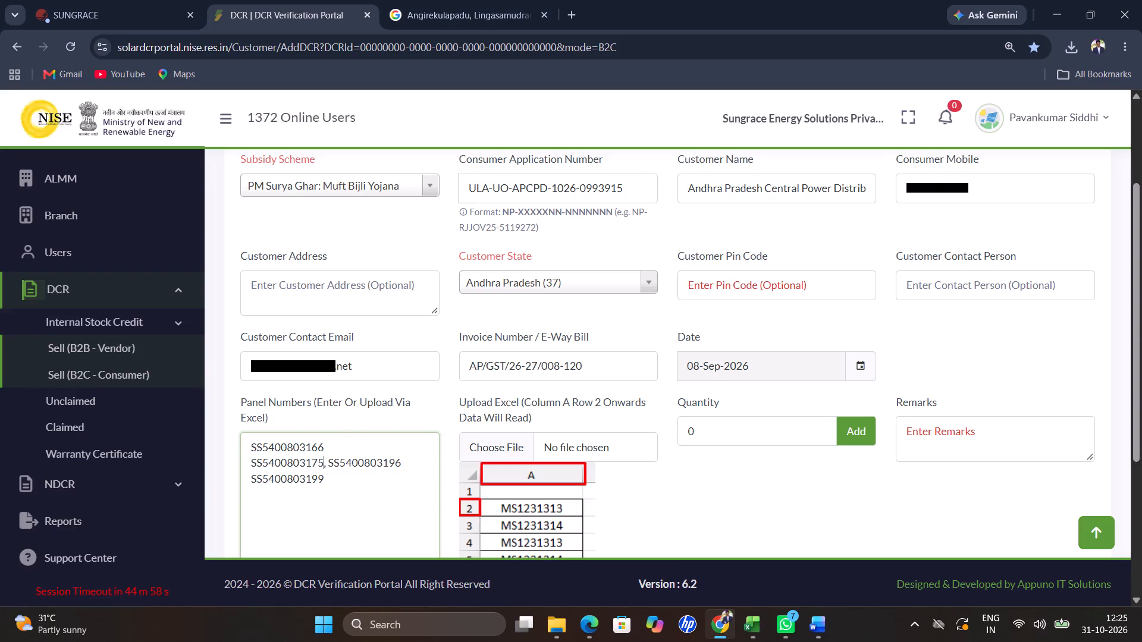
key(Right)
key(BackSpace)
key(BackSpace)
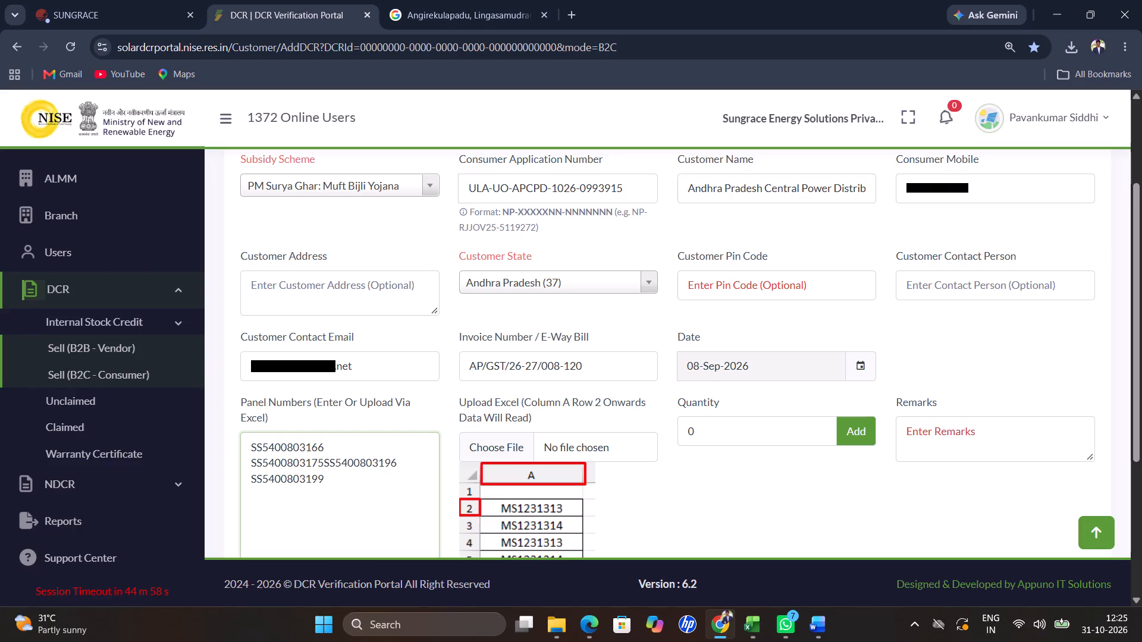
key(Return)
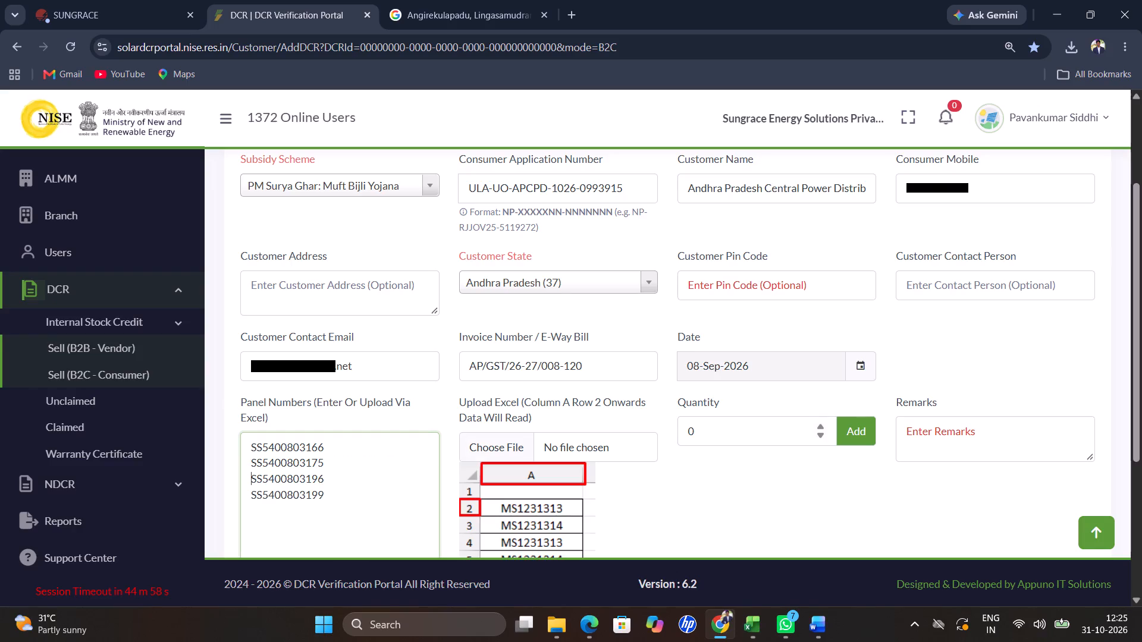
Set the panel quantity to 4.
click(769, 435)
scroll(769, 435, up, 4)
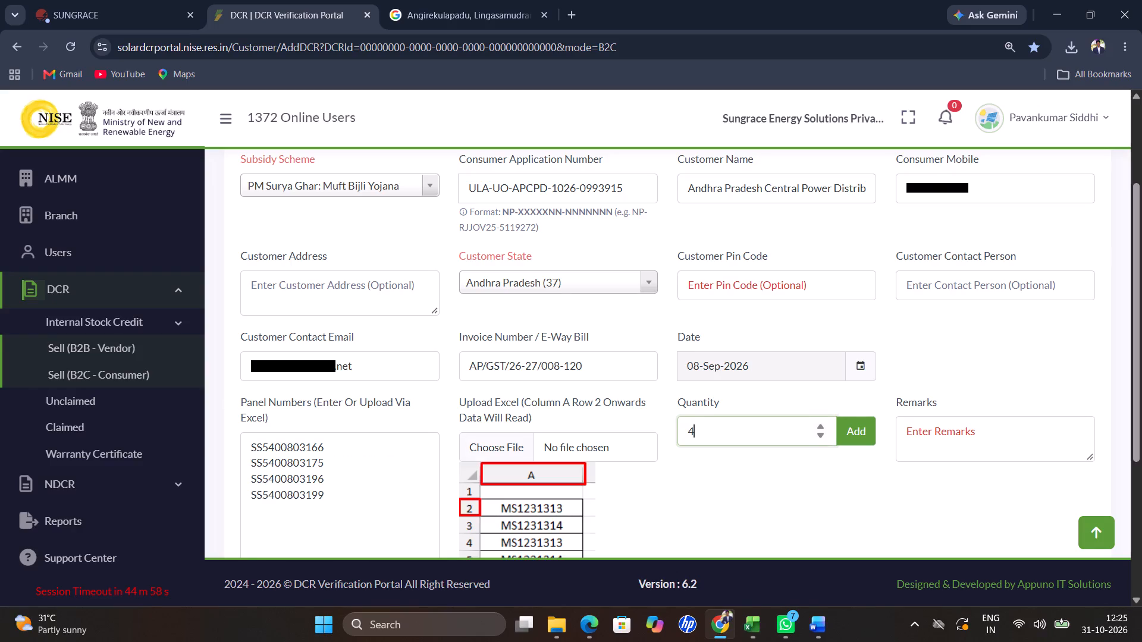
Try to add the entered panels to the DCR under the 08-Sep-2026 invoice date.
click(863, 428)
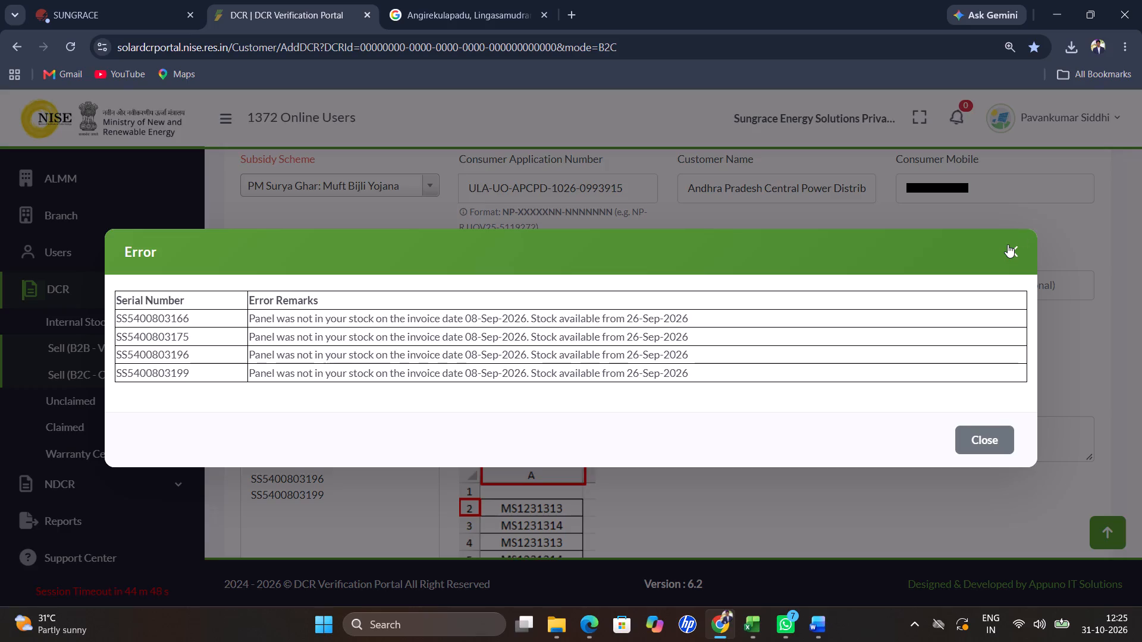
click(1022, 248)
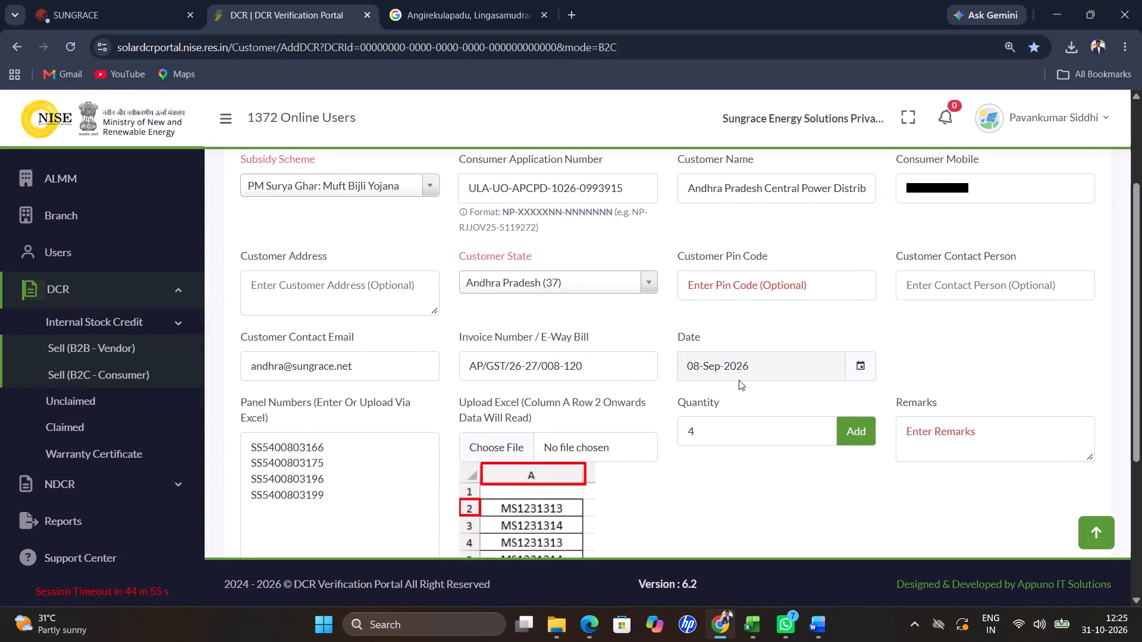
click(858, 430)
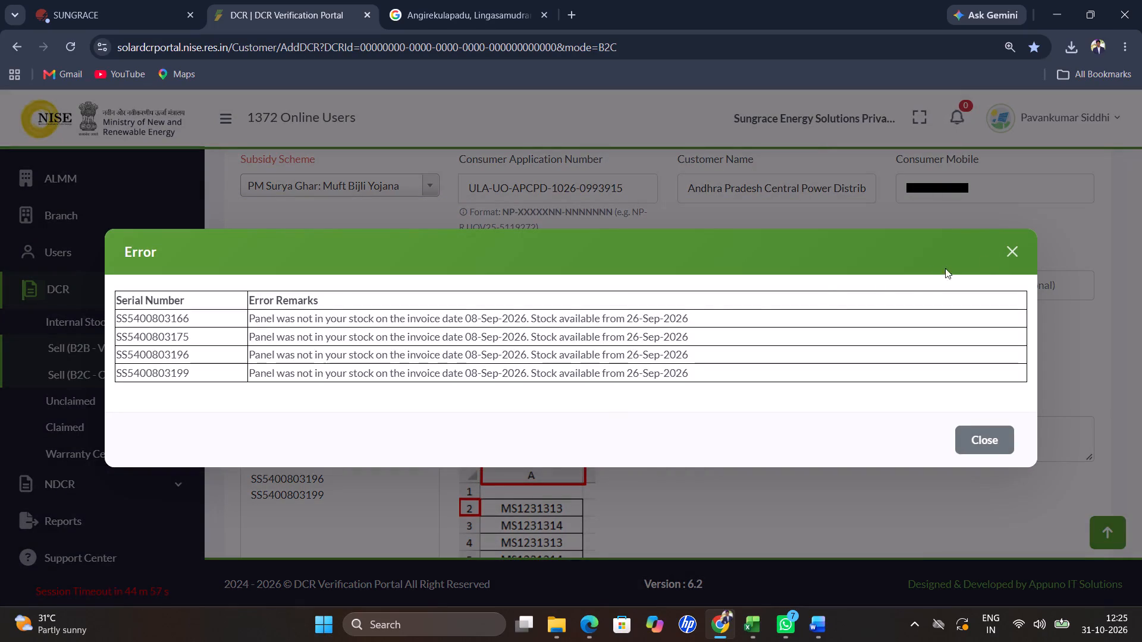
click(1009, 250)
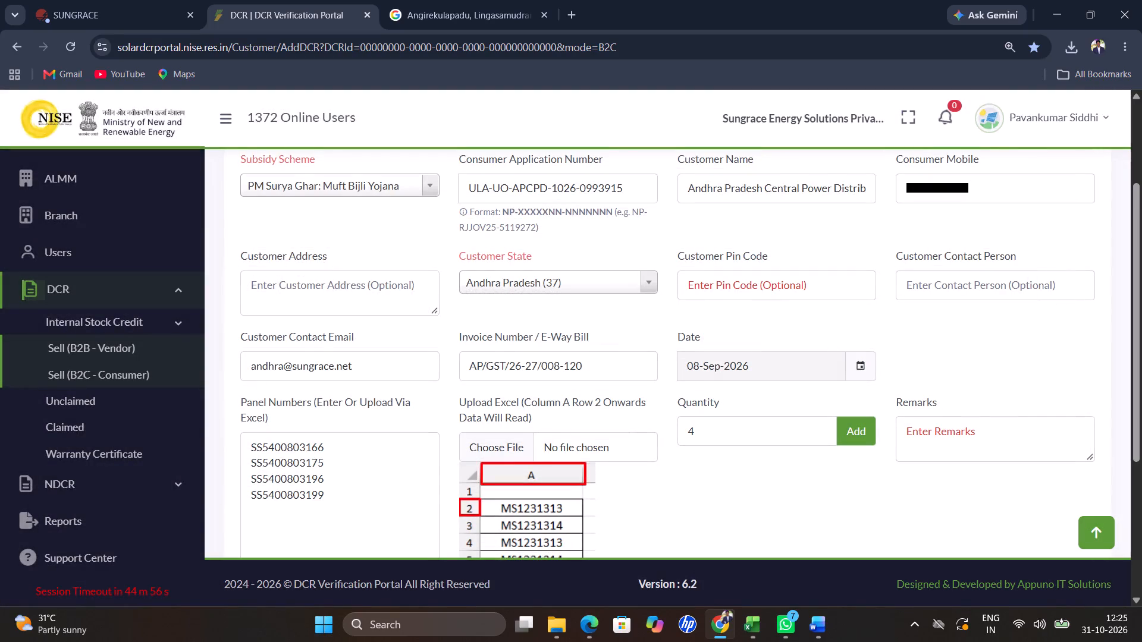
Change the invoice number to AP/GST/26-27/009-274.
click(559, 357)
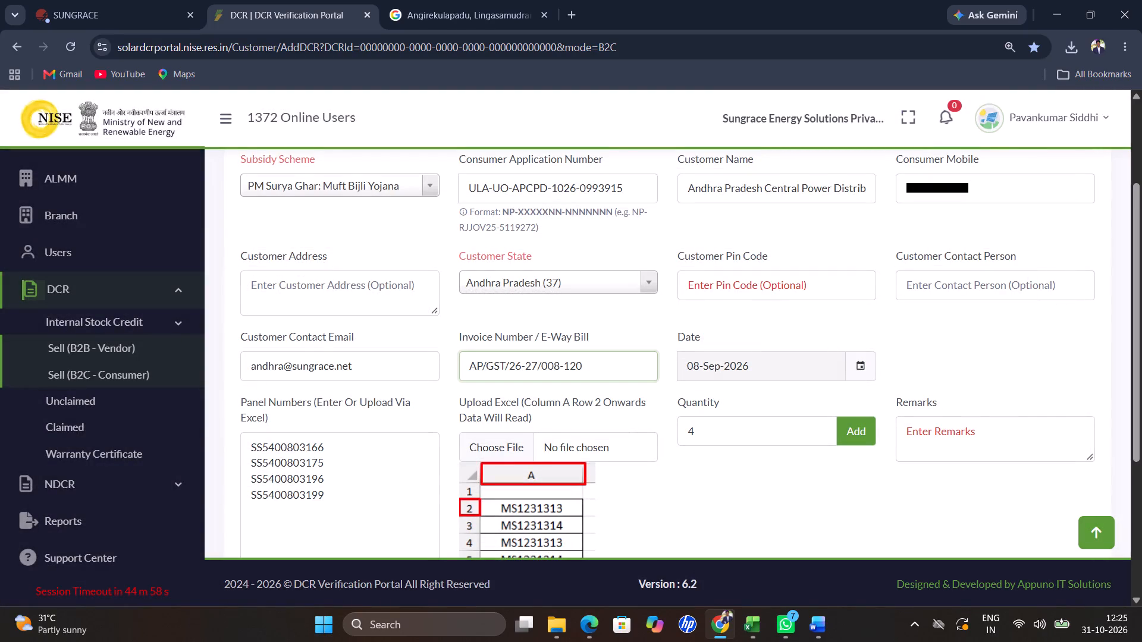
key(BackSpace)
key(9)
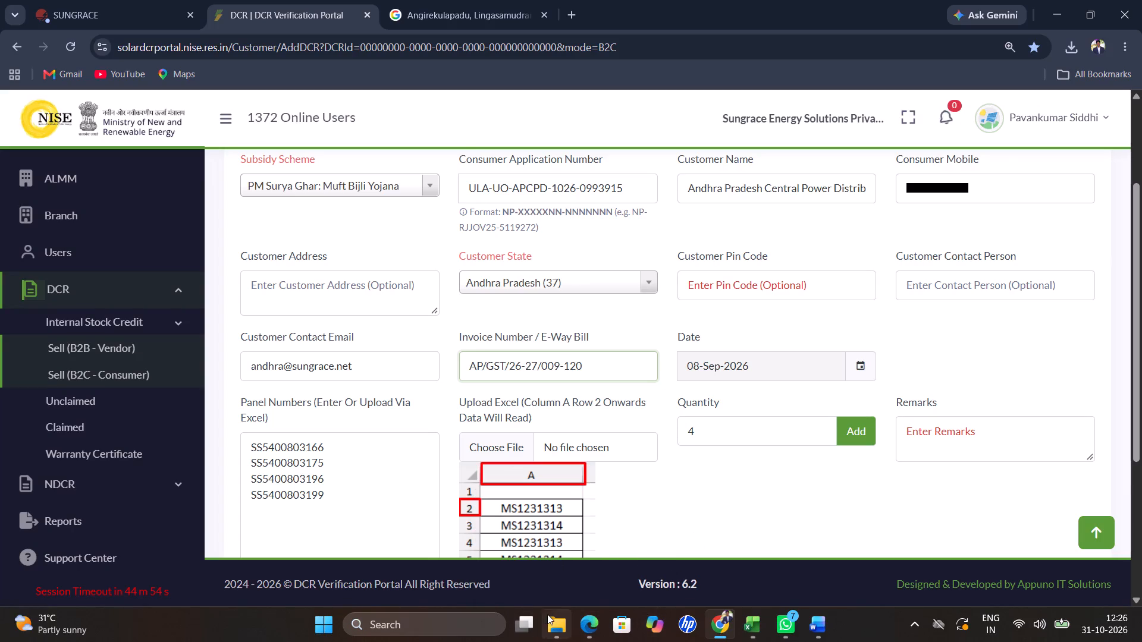
click(614, 363)
key(BackSpace)
key(BackSpace)
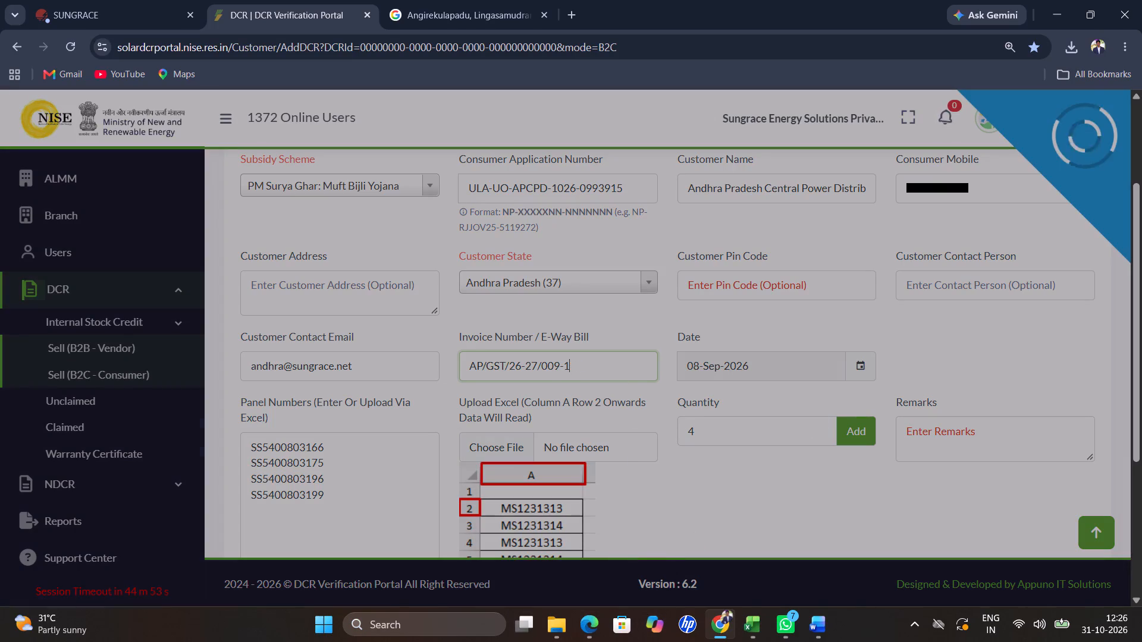
key(BackSpace)
text(27)
key(4)
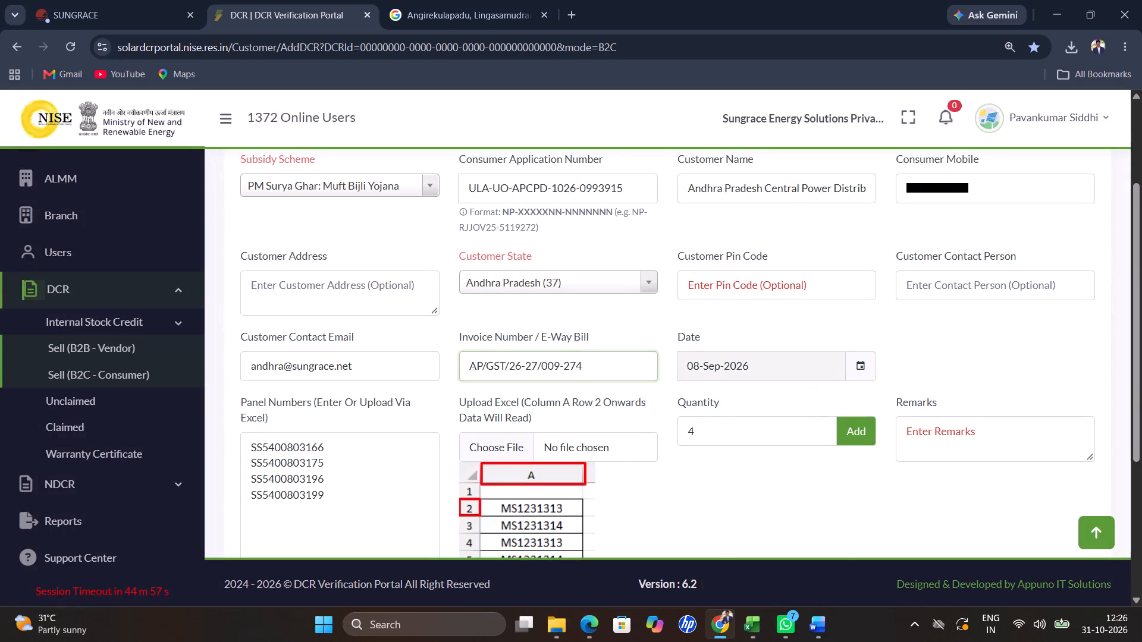
Set the invoice date to 30-Sep-2026 and add the four panels to the DCR.
click(803, 367)
click(768, 525)
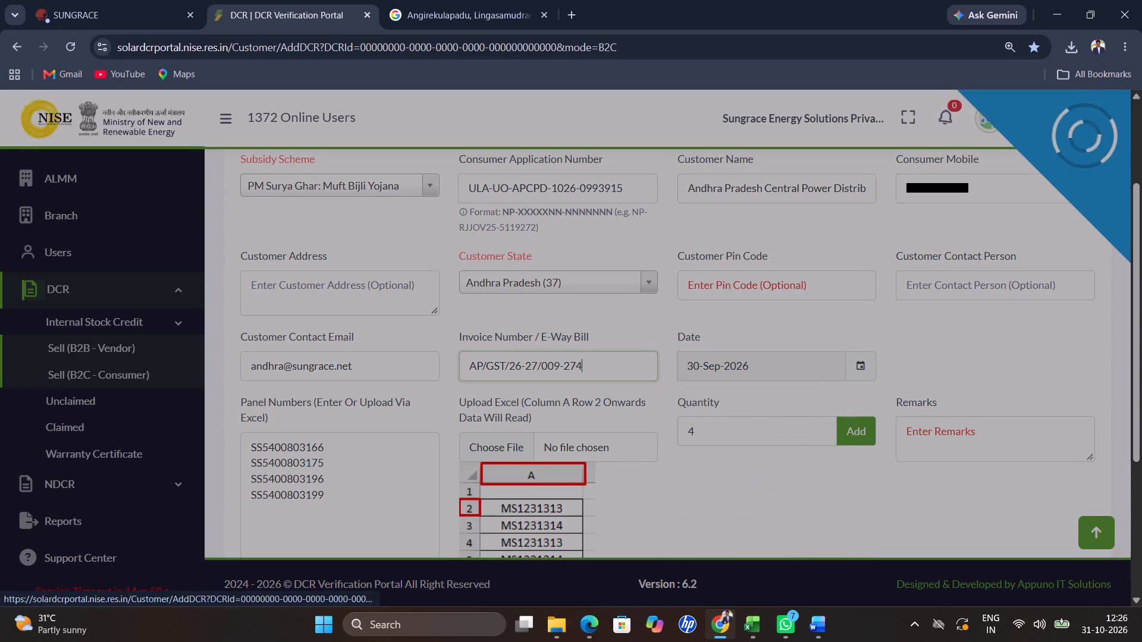
click(864, 426)
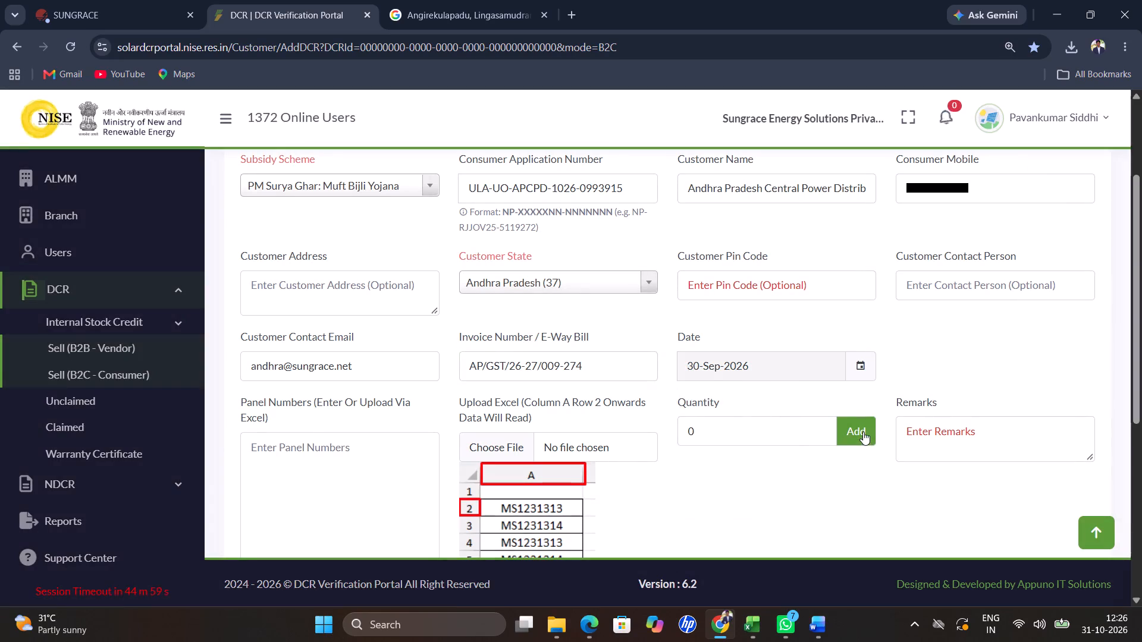
Copy the consumer's address from the work order details in SUNGRACE and paste it into the DCR form's Remarks.
click(975, 445)
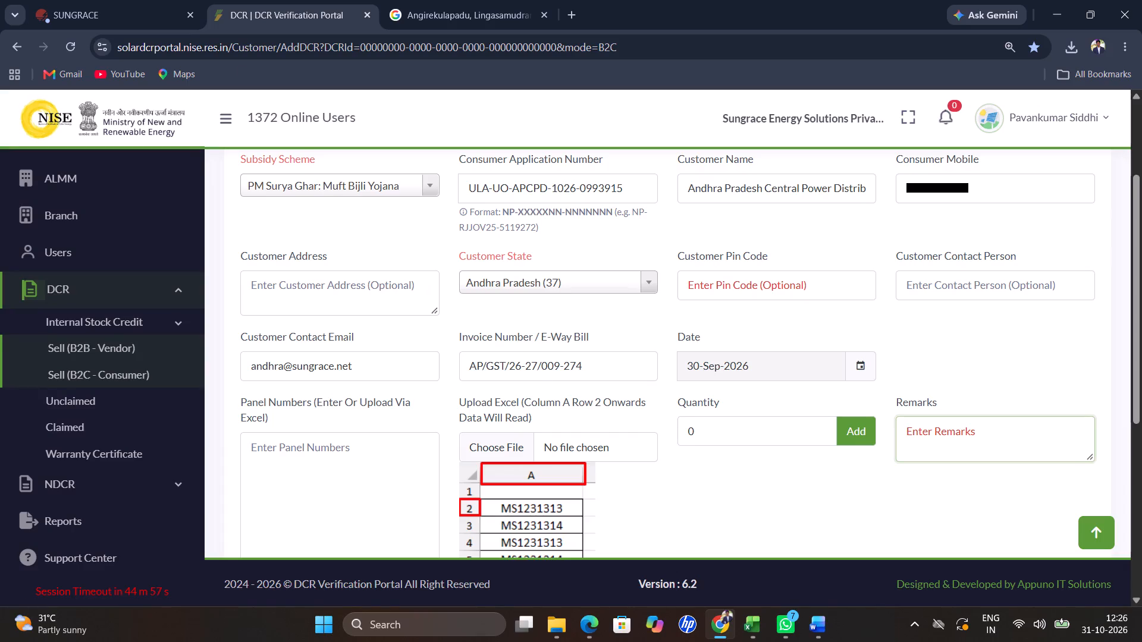
click(151, 1)
click(686, 162)
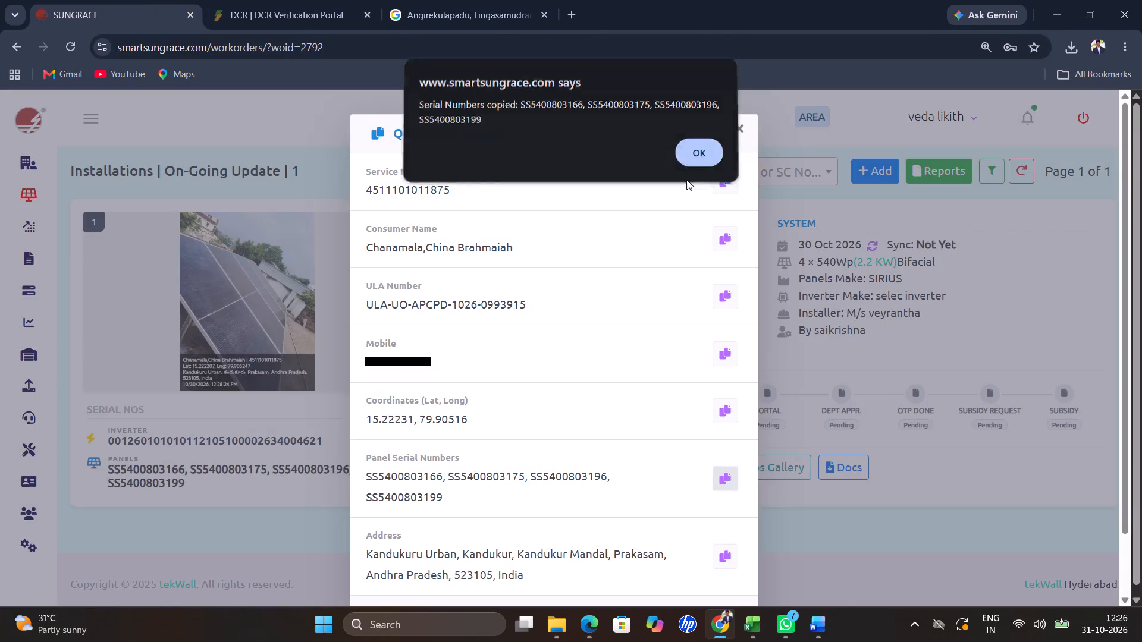
click(723, 563)
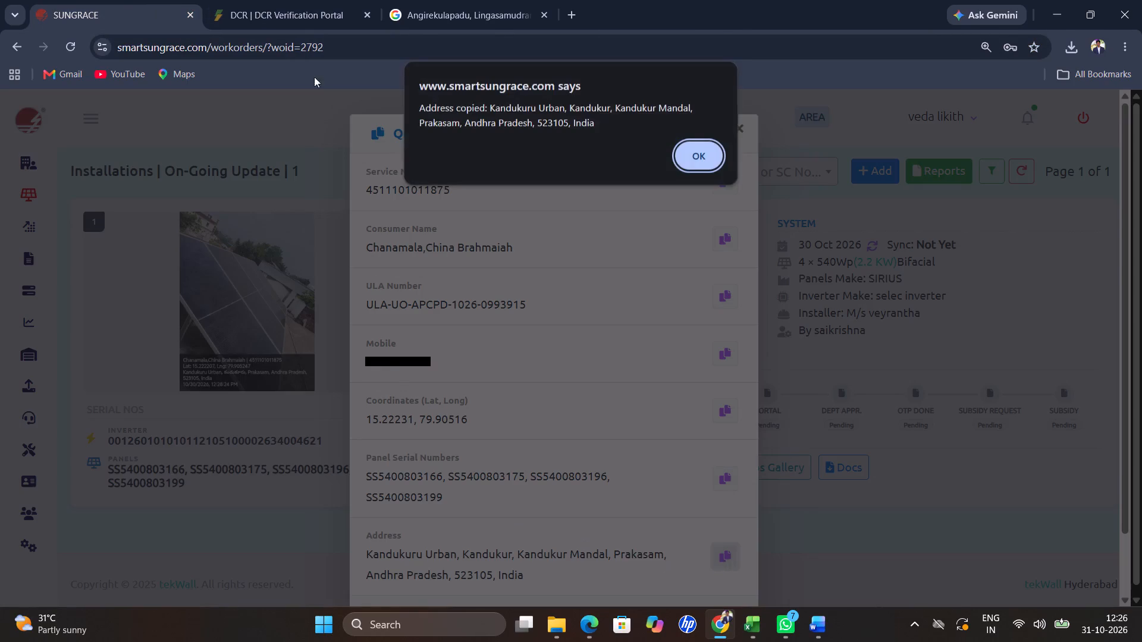
click(273, 8)
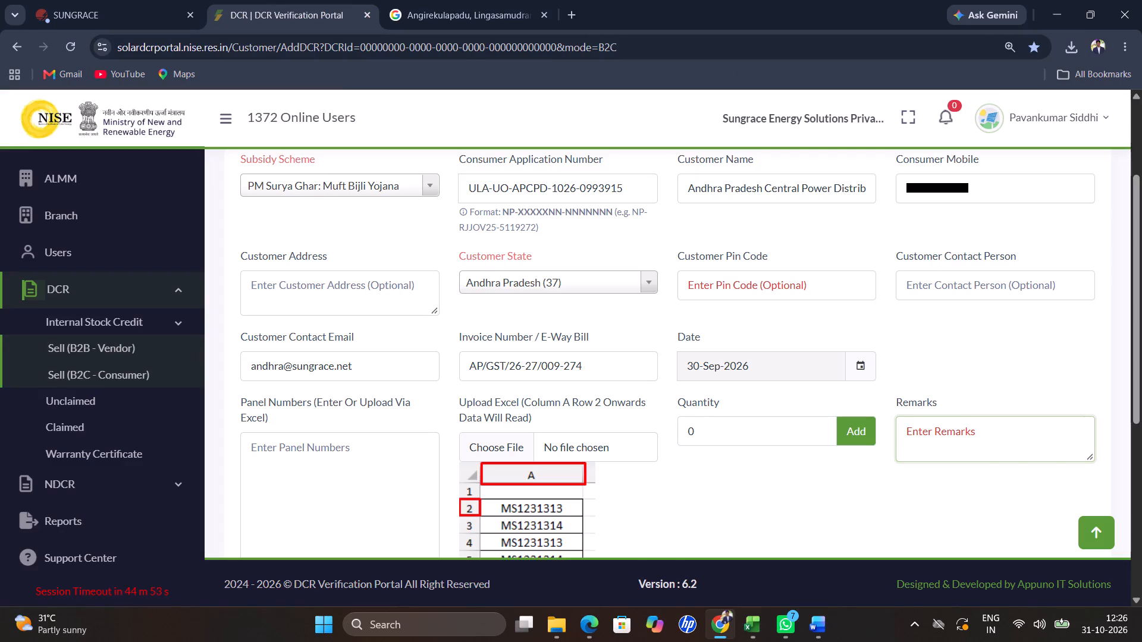
key(ctrl+v)
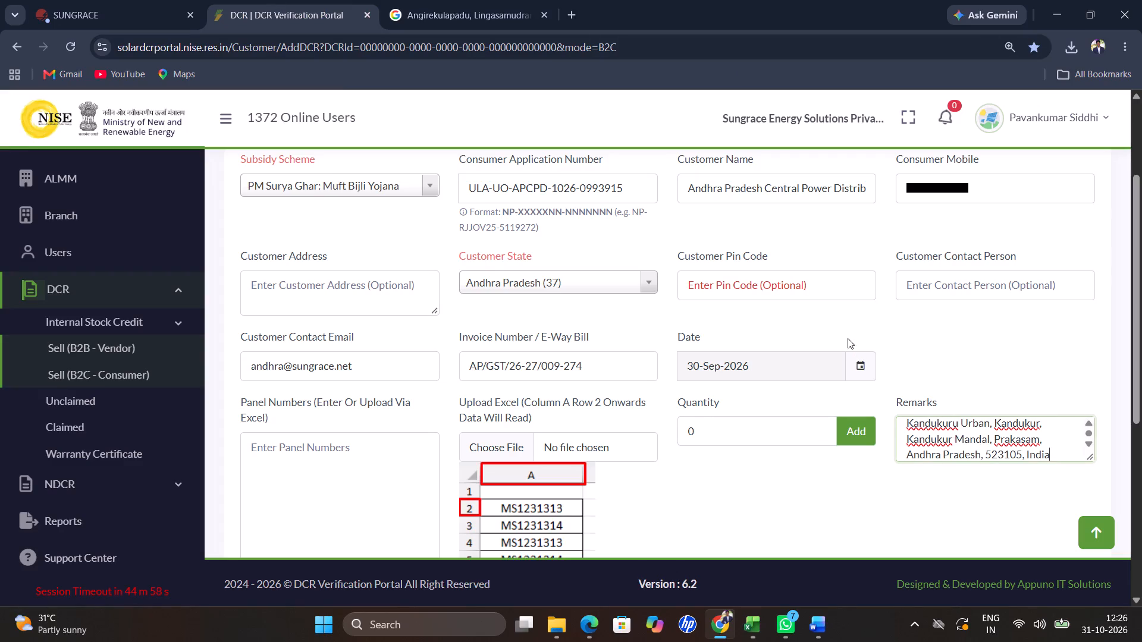
Copy the pincode from the work order details in SUNGRACE and paste it into the DCR form's Customer Pin Code.
click(816, 294)
click(127, 0)
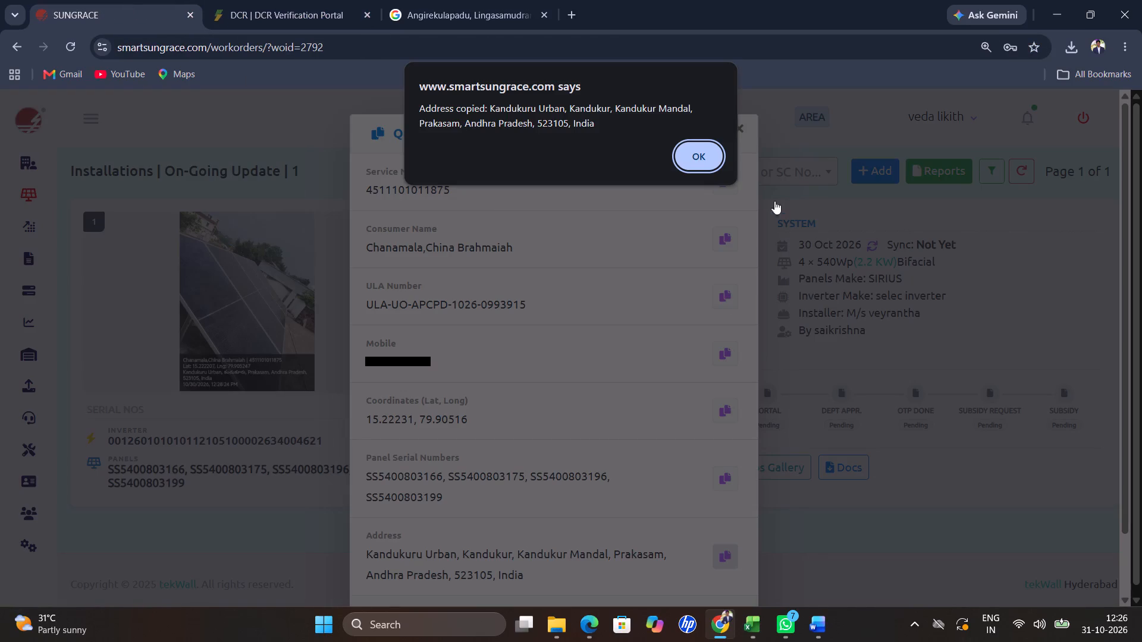
click(695, 159)
scroll(719, 257, down, 4)
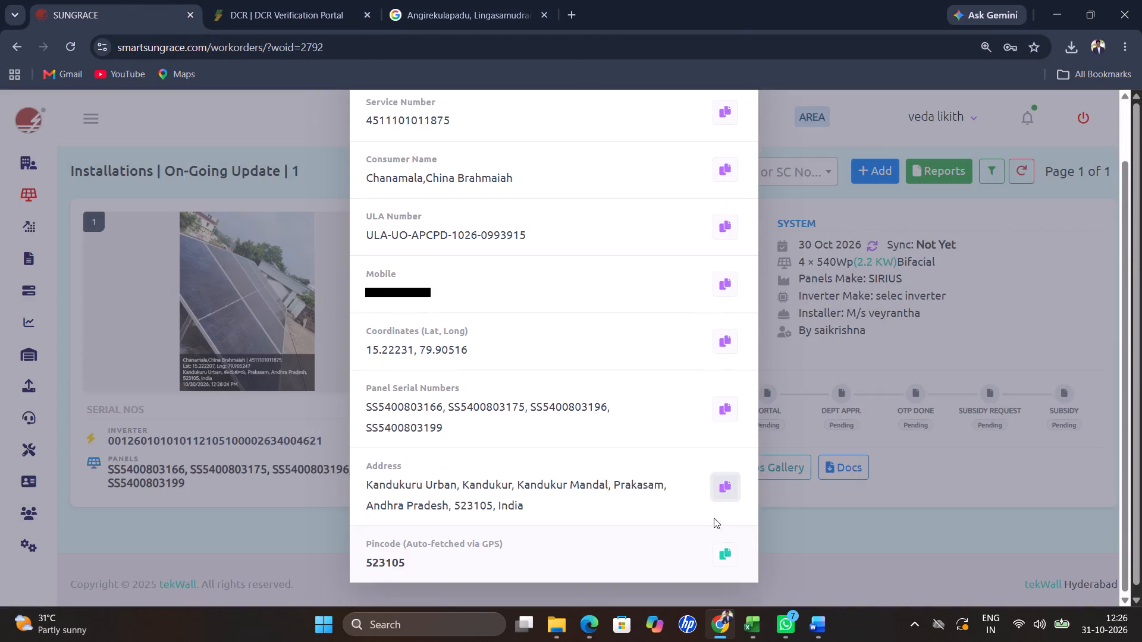
click(729, 548)
click(344, 0)
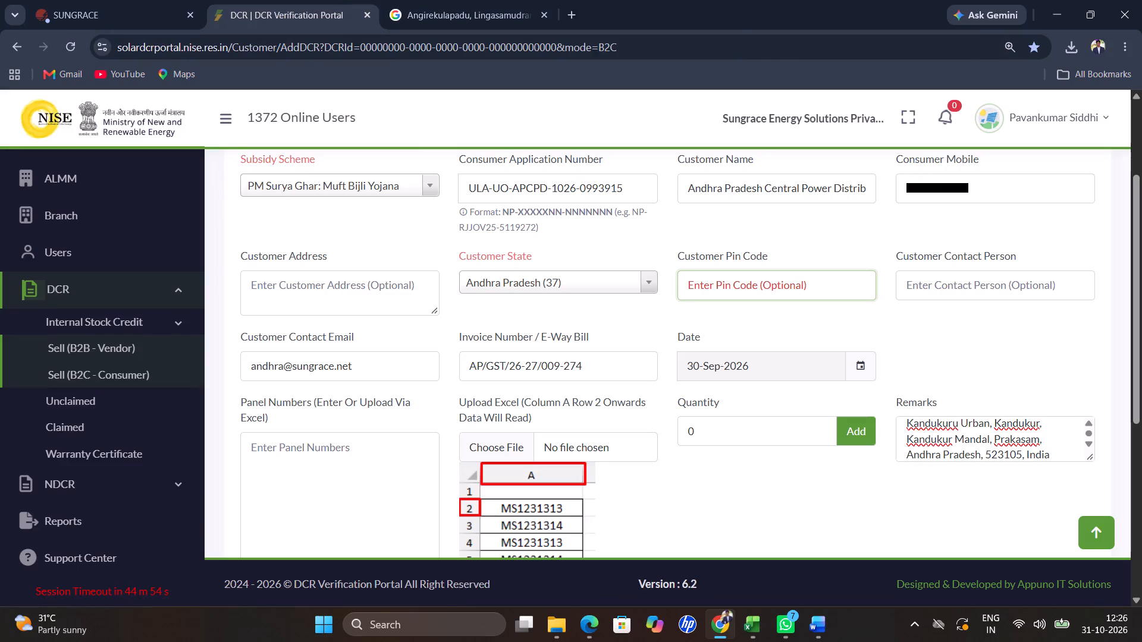
key(ctrl+v)
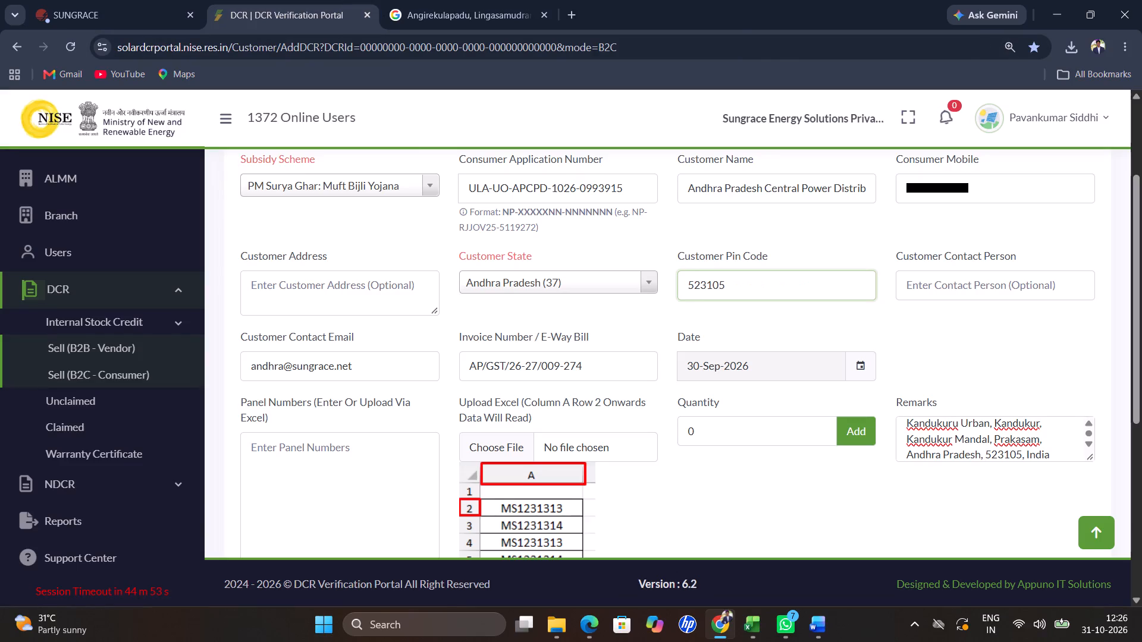
Submit the completed B2C DCR and accept its confirmation.
scroll(785, 361, down, 4)
click(1004, 350)
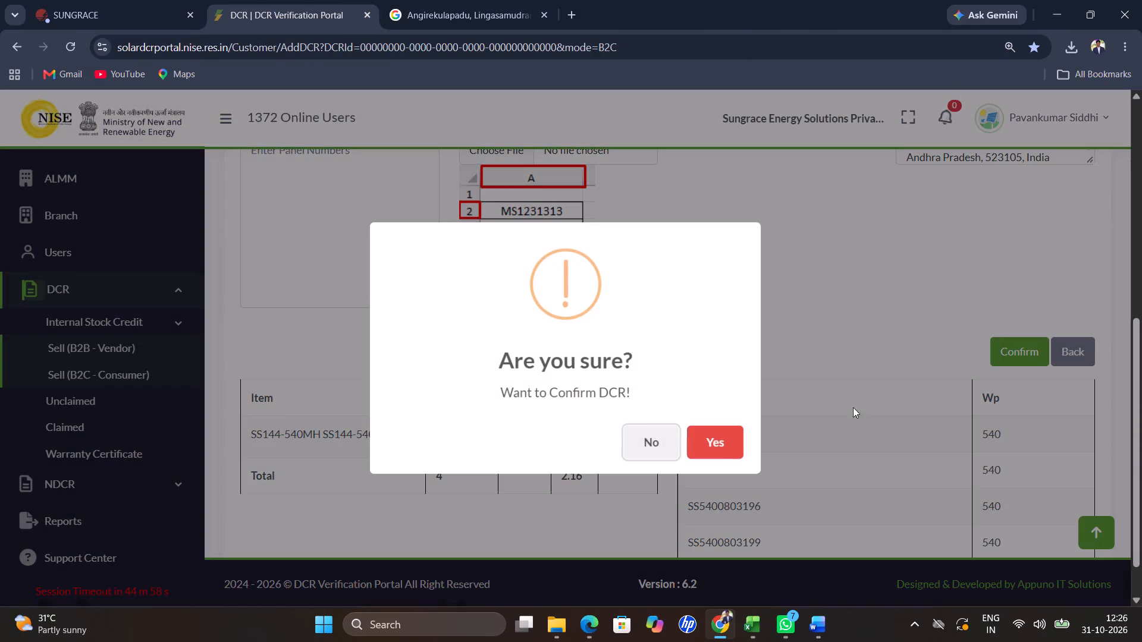
click(725, 440)
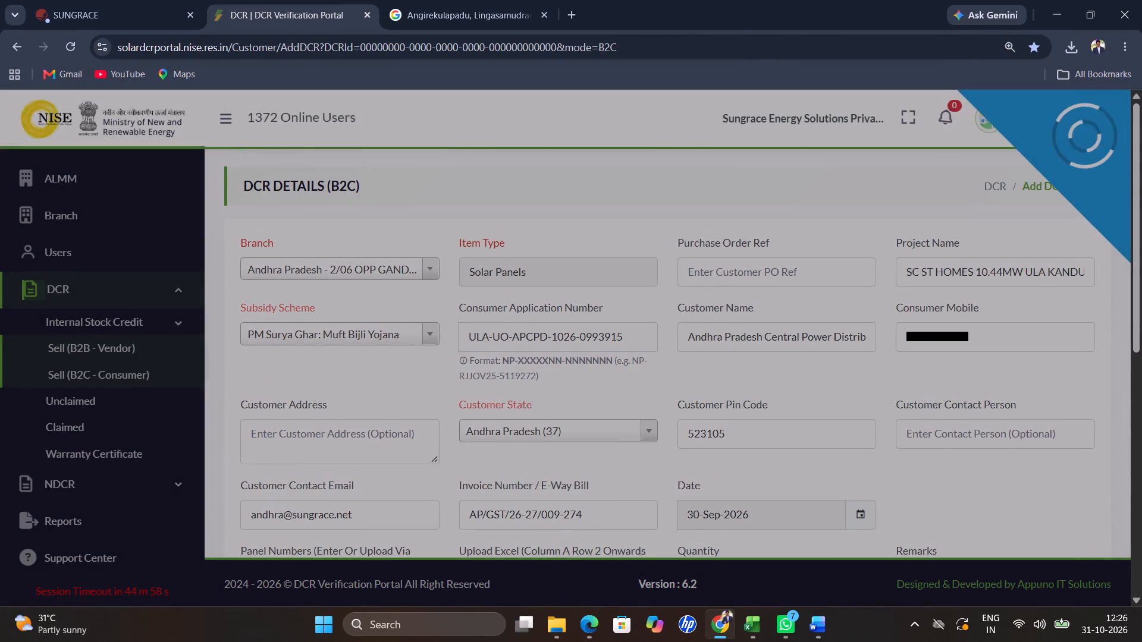
Create a folder named 274_ inside the DCR009 folder of dcr crf in File Explorer.
drag(567, 552, 565, 559)
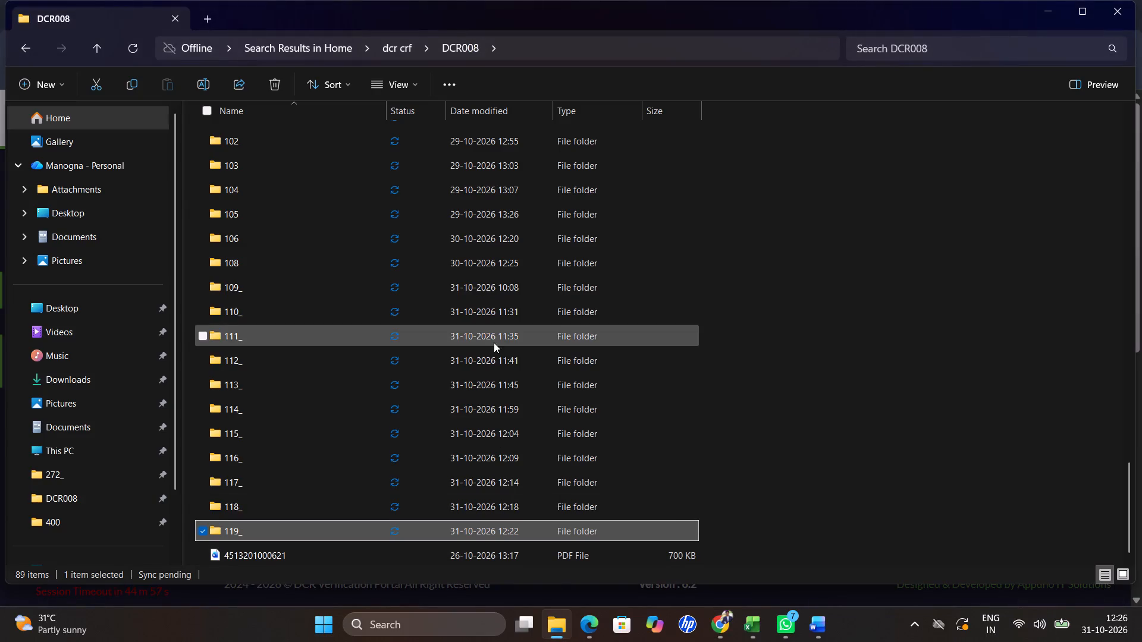
click(413, 50)
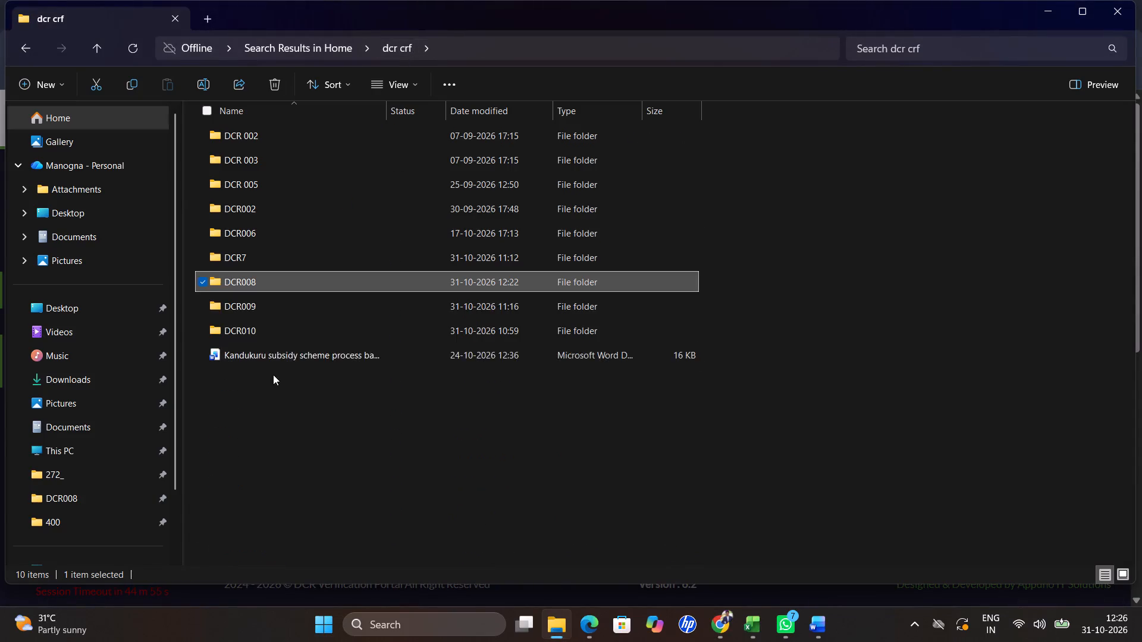
double_click(333, 310)
scroll(333, 310, down, 4)
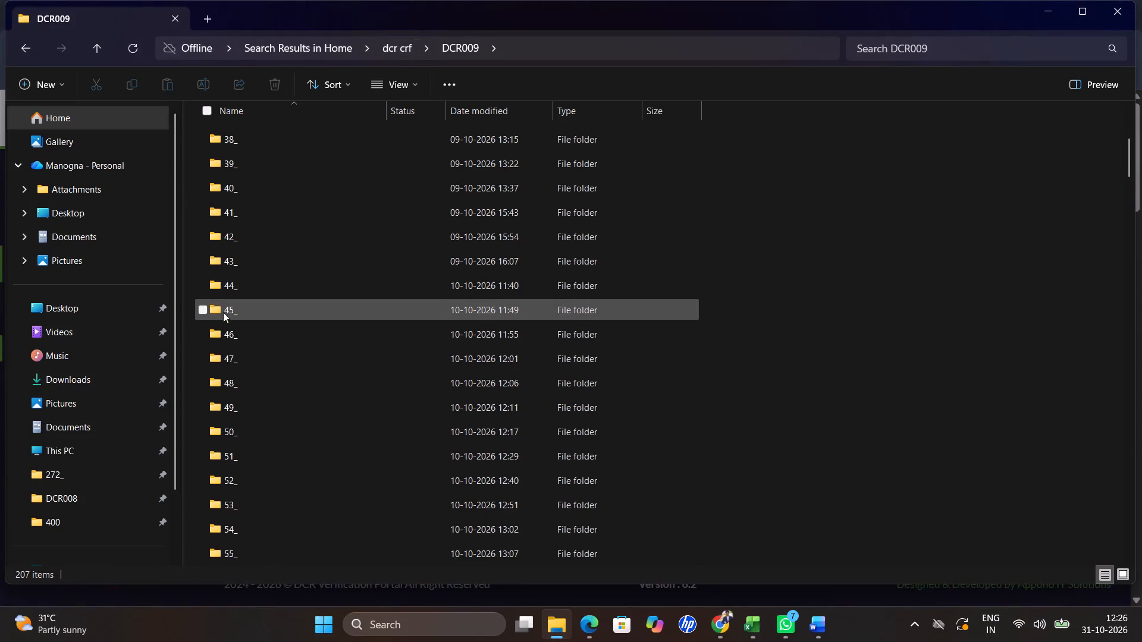
click(36, 87)
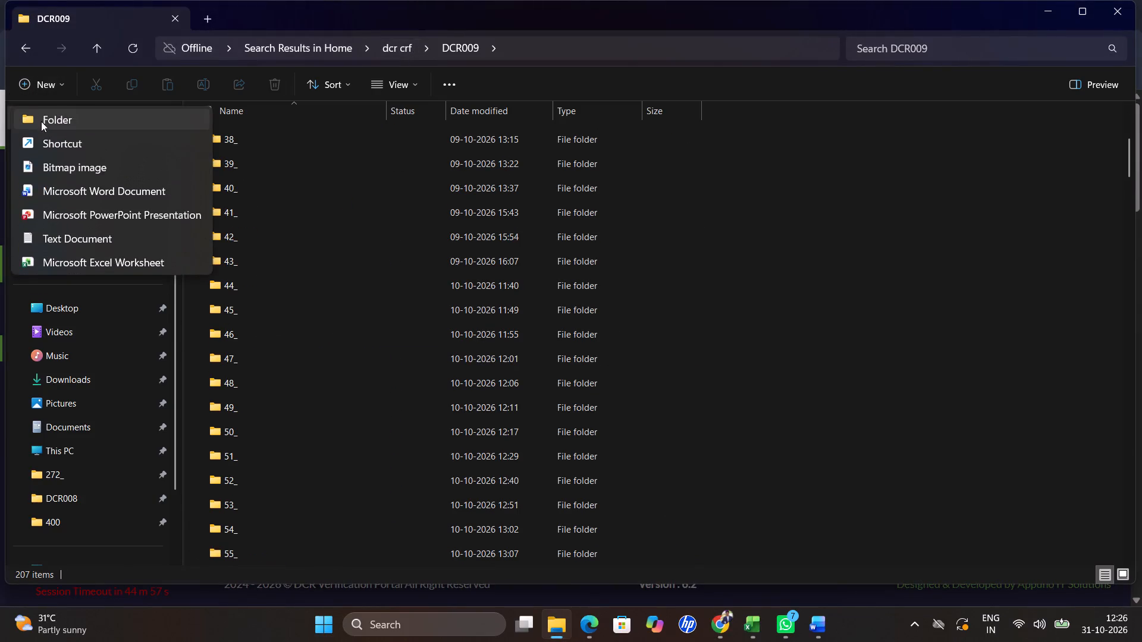
click(41, 121)
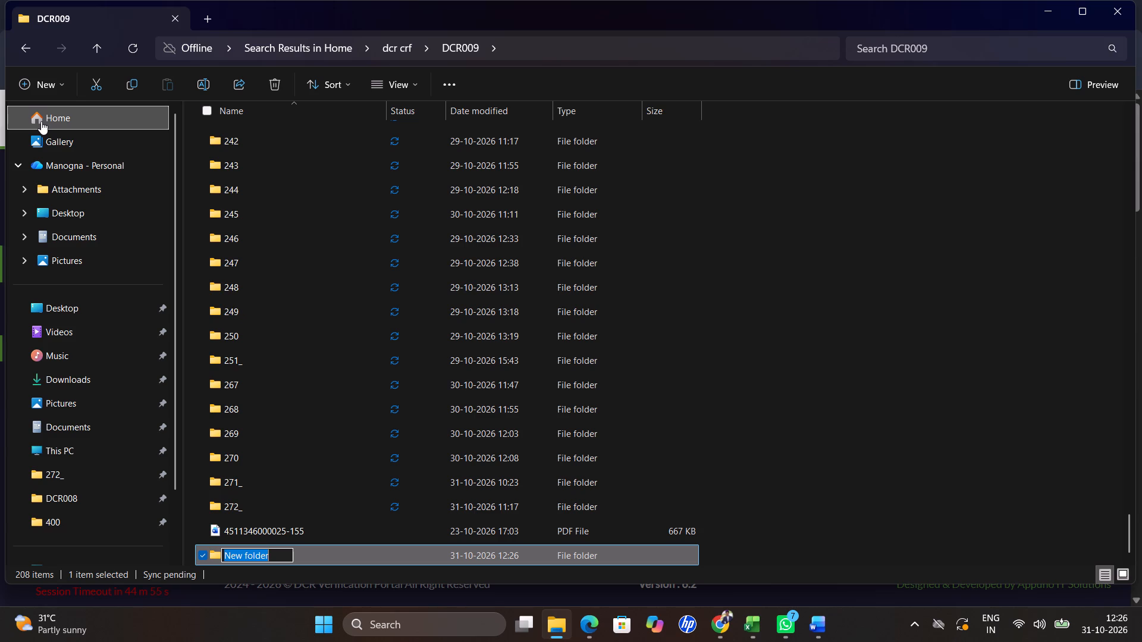
text(274)
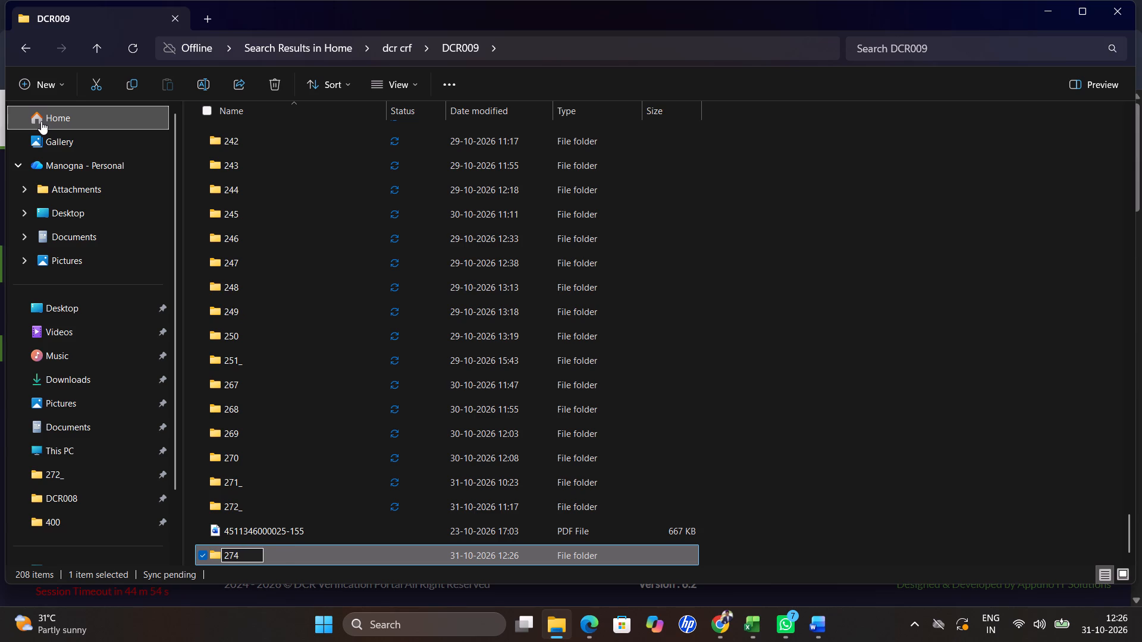
key(shift+underscore)
key(Return)
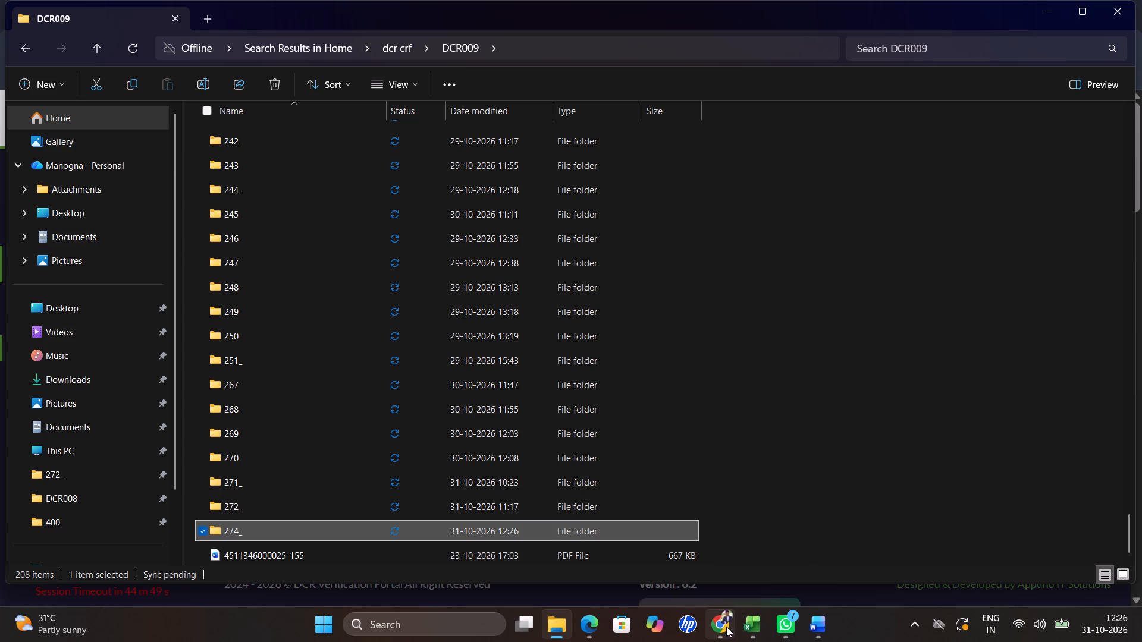
Copy the consumer's service number from the work order details in SUNGRACE.
click(699, 533)
click(71, 0)
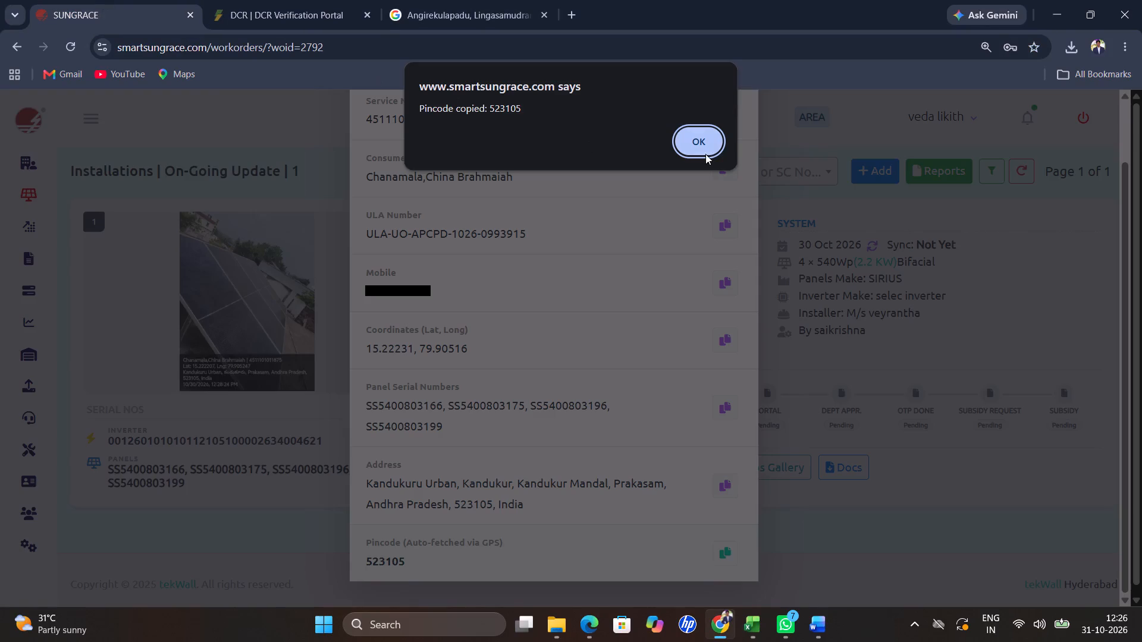
click(708, 147)
click(730, 108)
Download the new DCR certificate for invoice AP/GST/26-27/009-274 into DCR009 > 274_, named with the copied service number followed by -274.
click(337, 0)
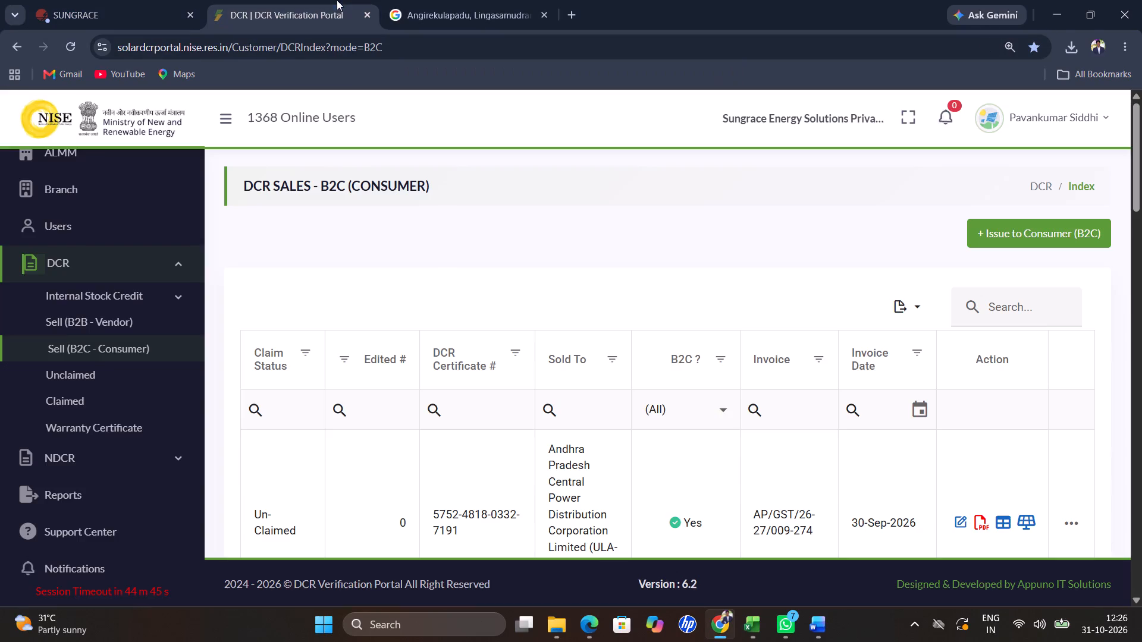
click(977, 516)
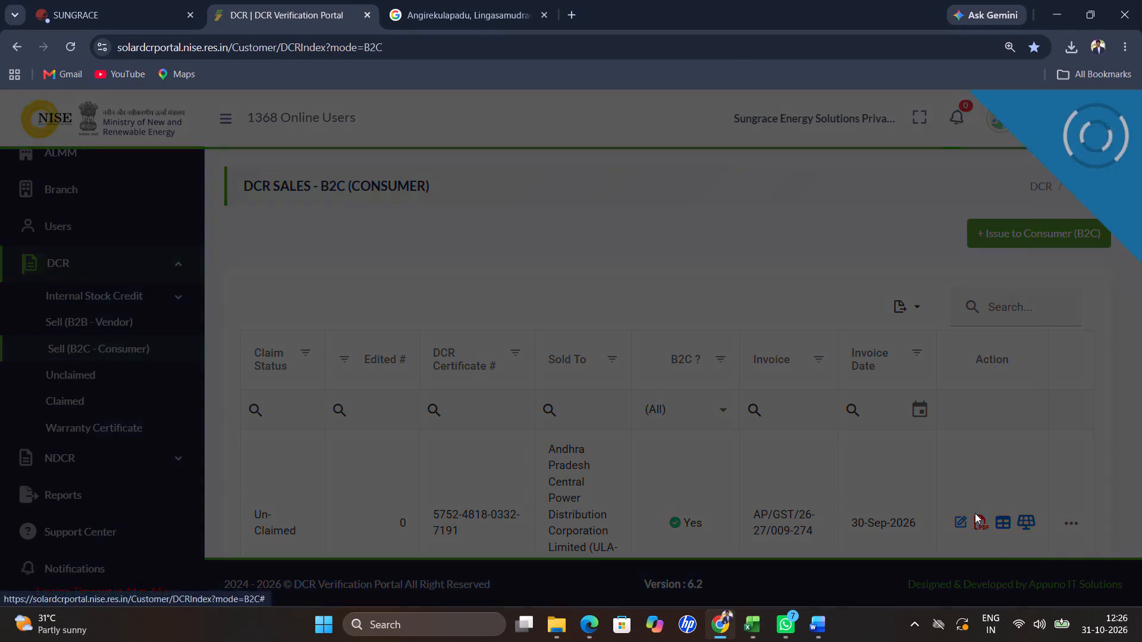
click(933, 199)
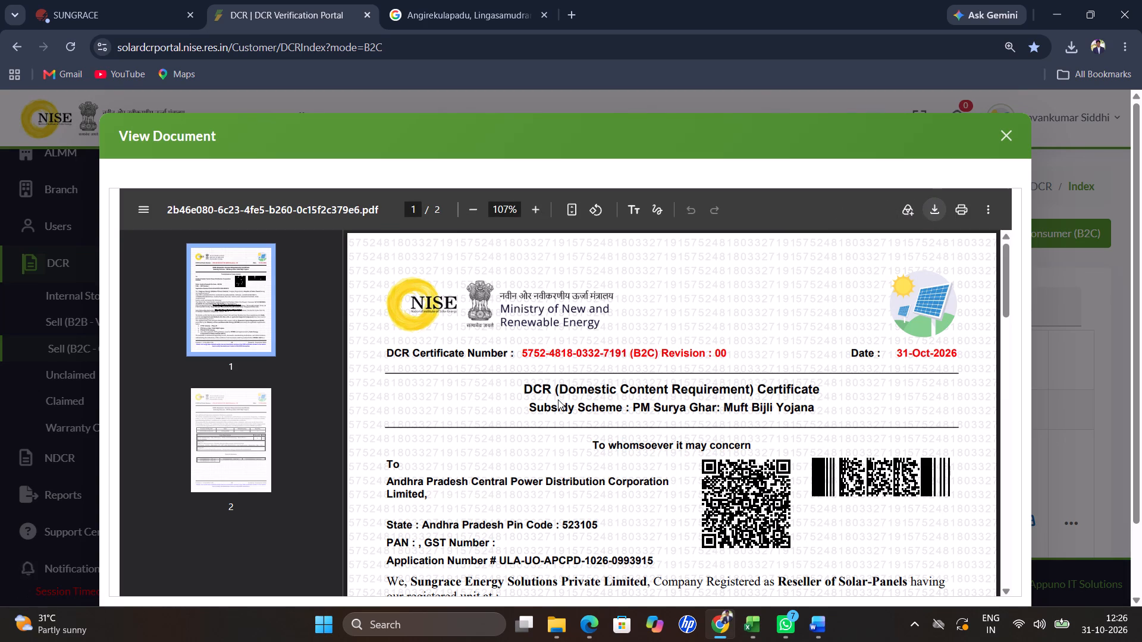
key(ctrl+v)
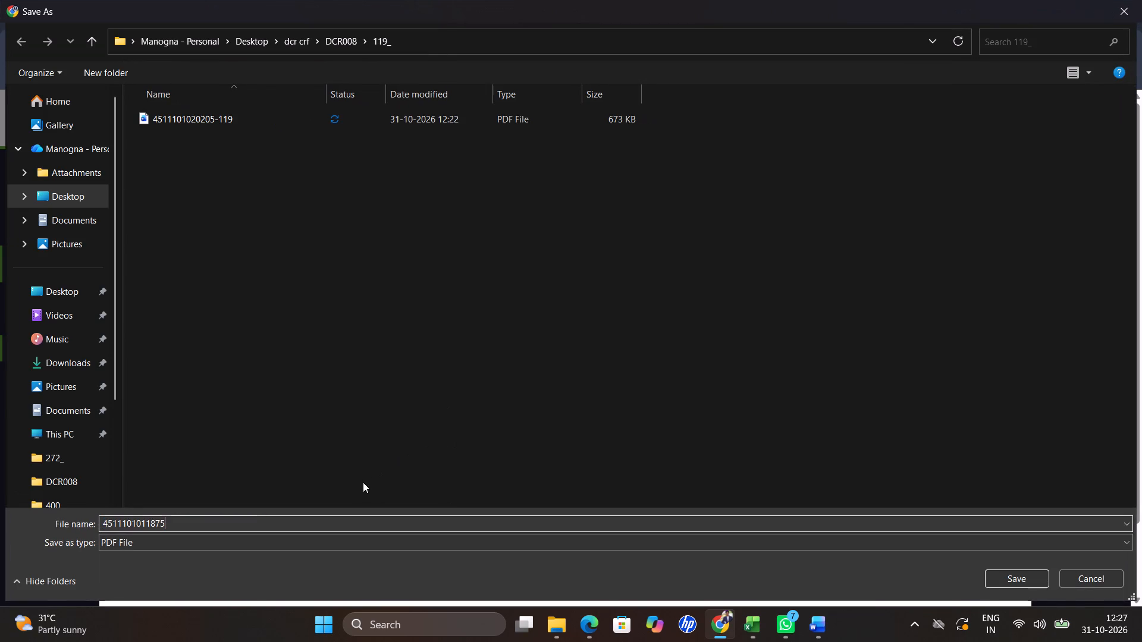
key(minus)
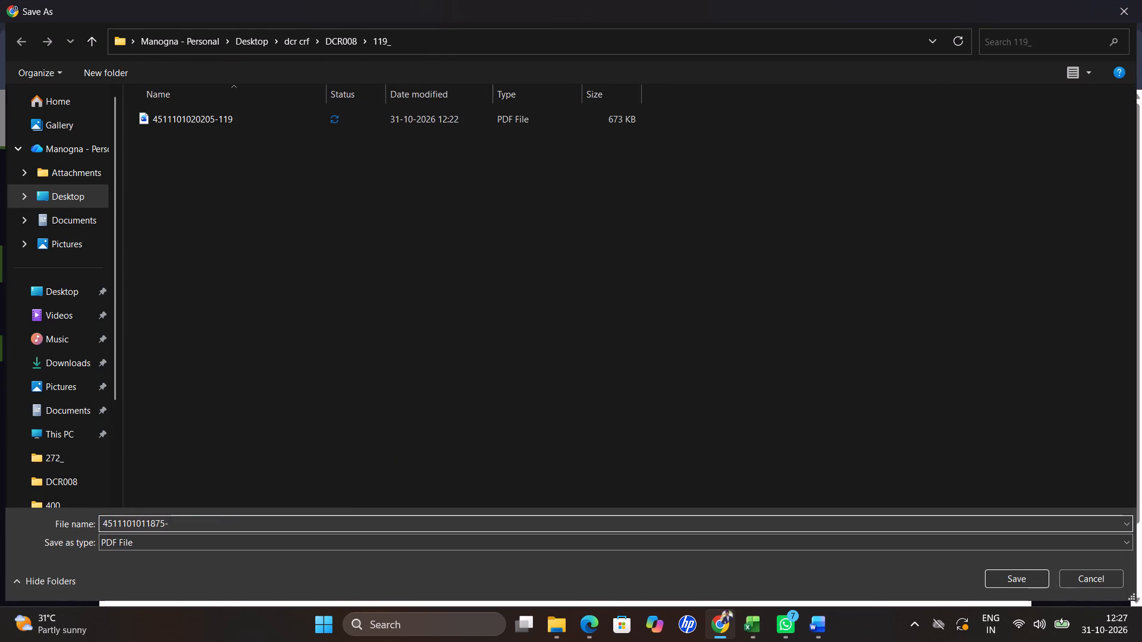
key(2)
text(74)
click(296, 34)
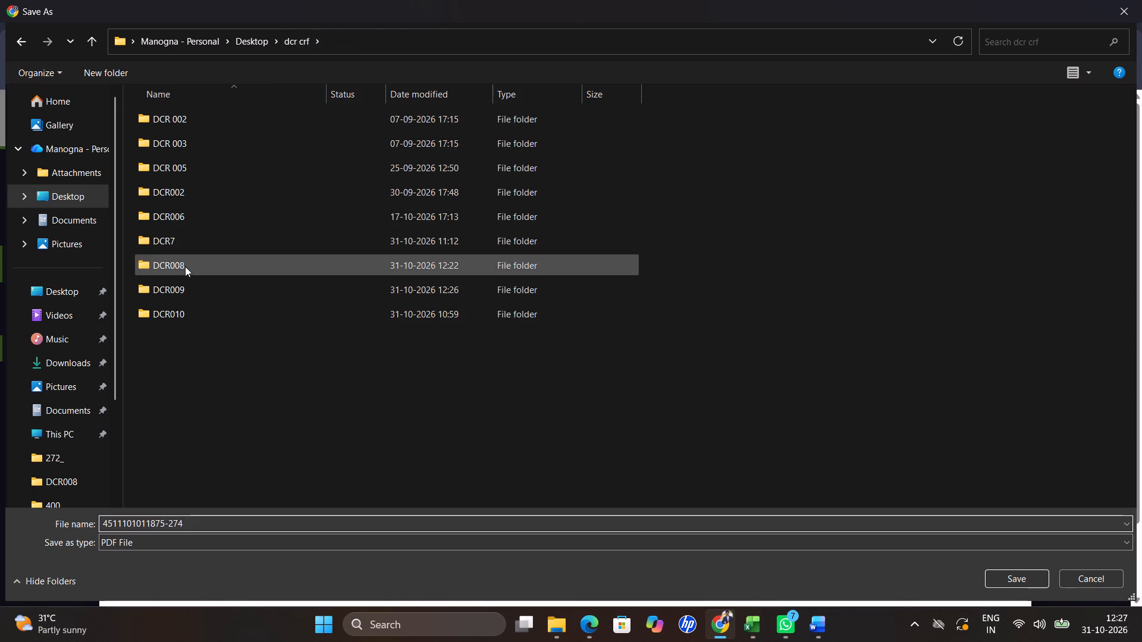
double_click(180, 288)
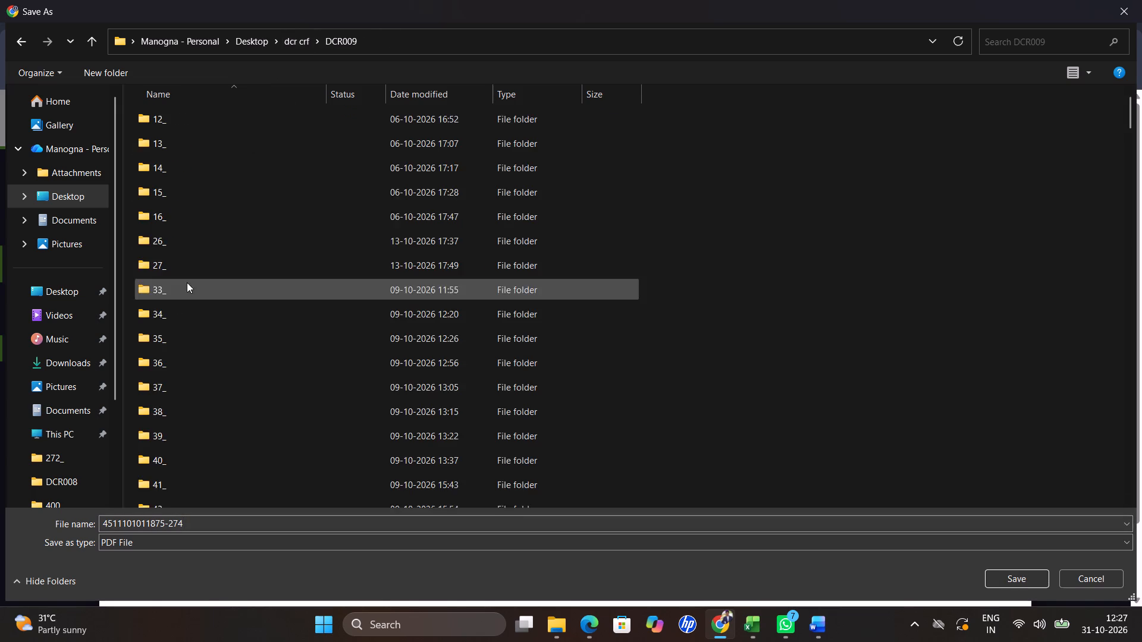
scroll(307, 318, down, 20)
scroll(307, 318, down, 18)
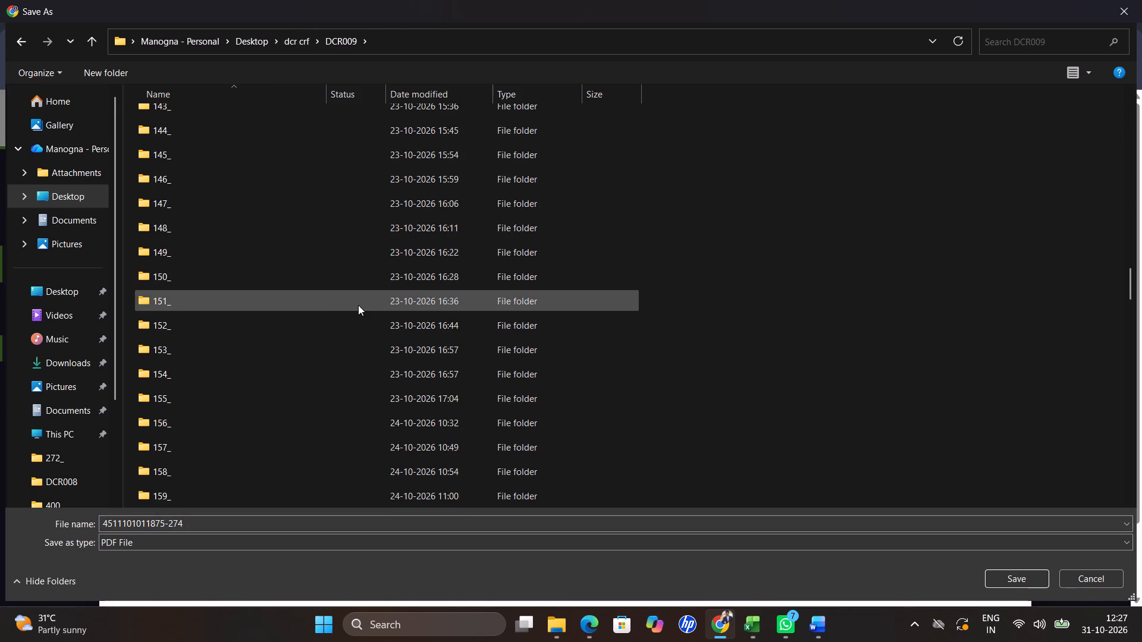
scroll(358, 305, down, 17)
scroll(354, 320, up, 1)
scroll(354, 320, down, 20)
scroll(354, 320, down, 1)
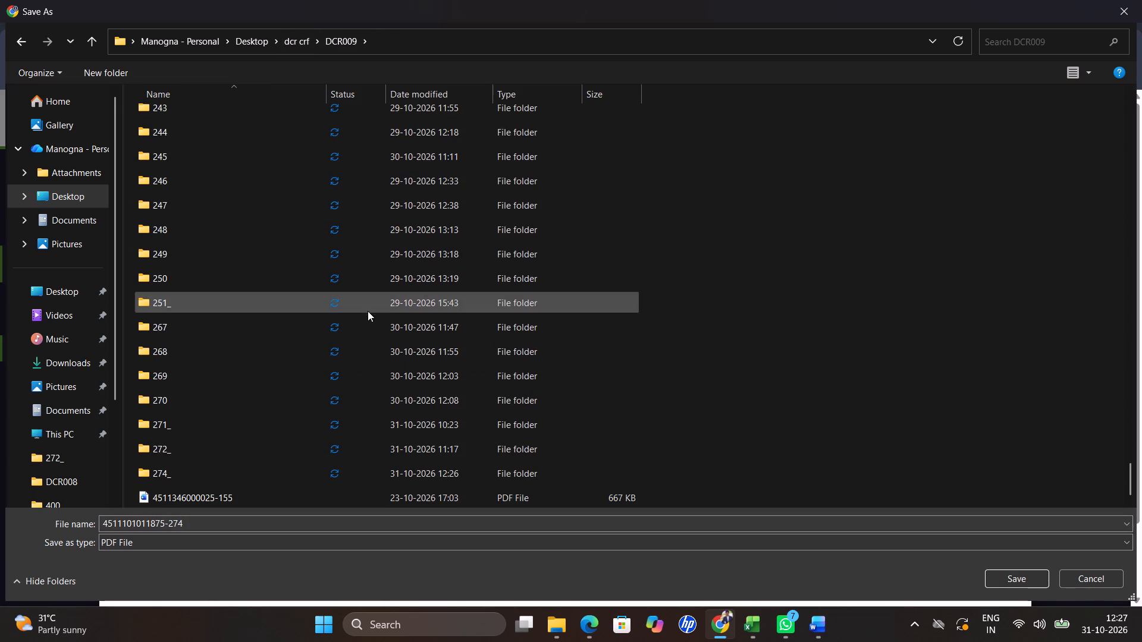
double_click(298, 476)
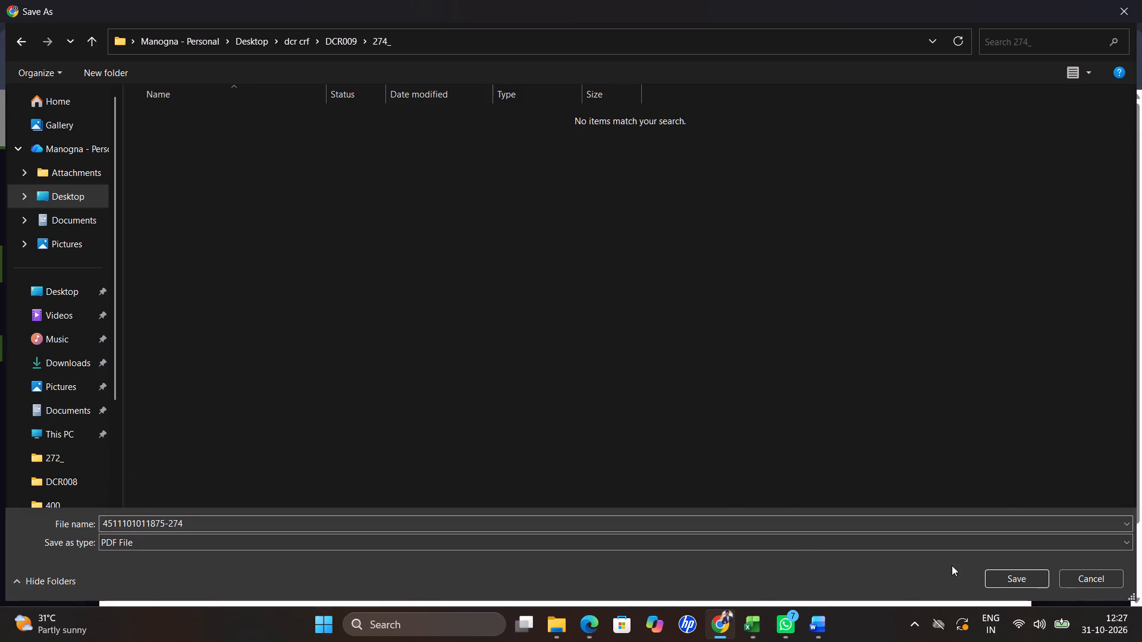
click(1003, 580)
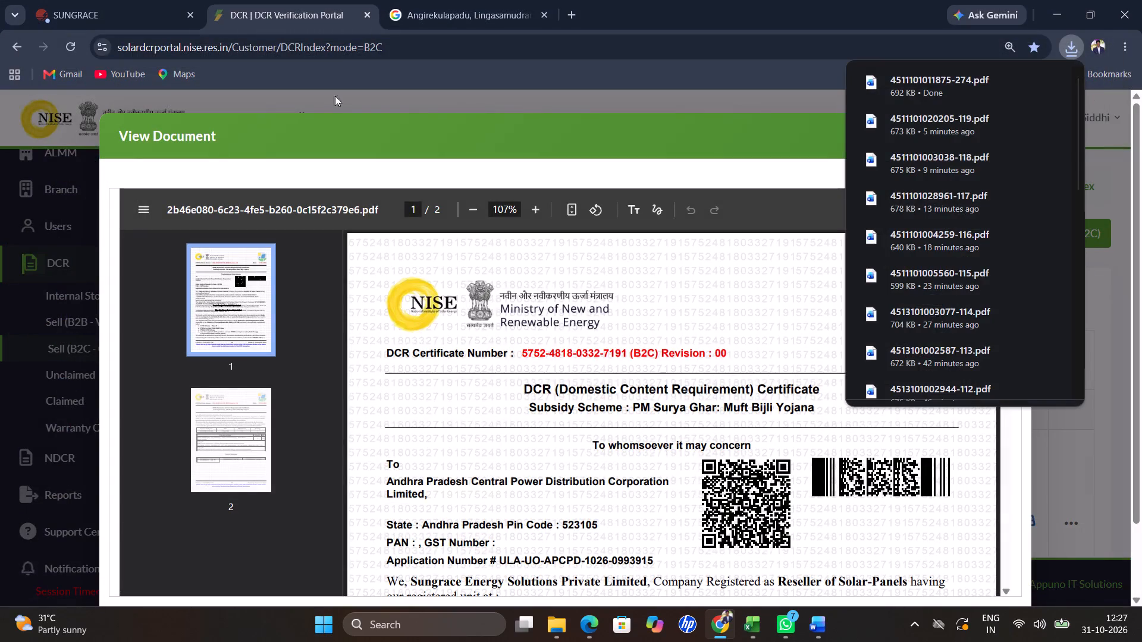
Close the consumer details in SUNGRACE and open the work order's edit form.
click(96, 0)
click(691, 147)
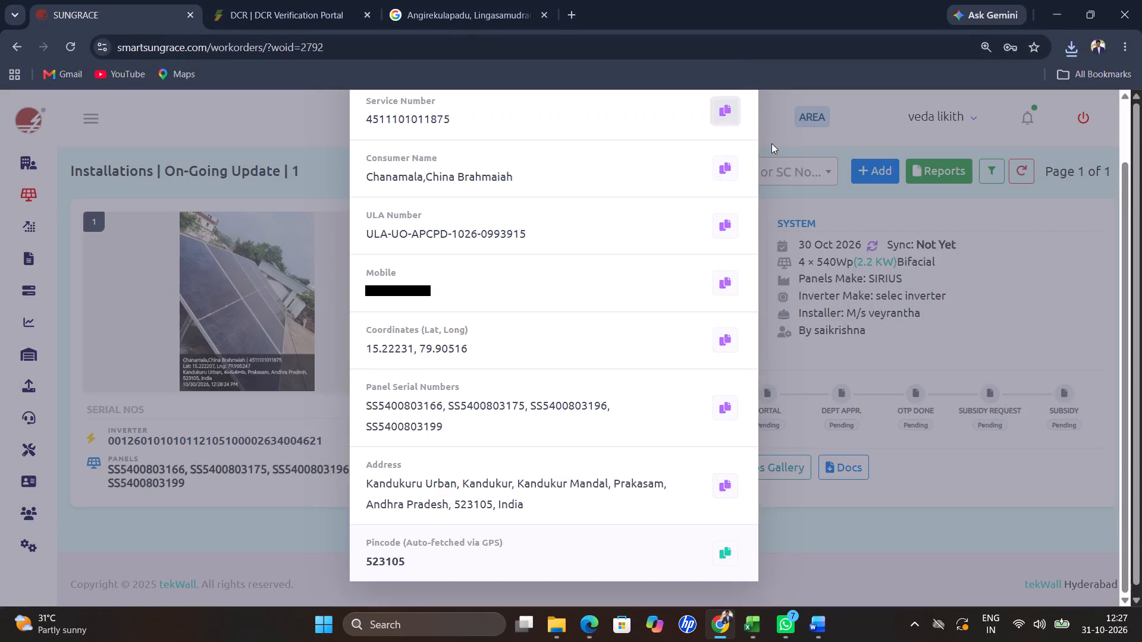
click(773, 143)
click(642, 461)
scroll(522, 358, down, 2)
click(512, 420)
Attach the certificate PDF ending in -274 from DCR009 > 274_ as the work order's DCR upload and submit the form.
scroll(494, 332, down, 2)
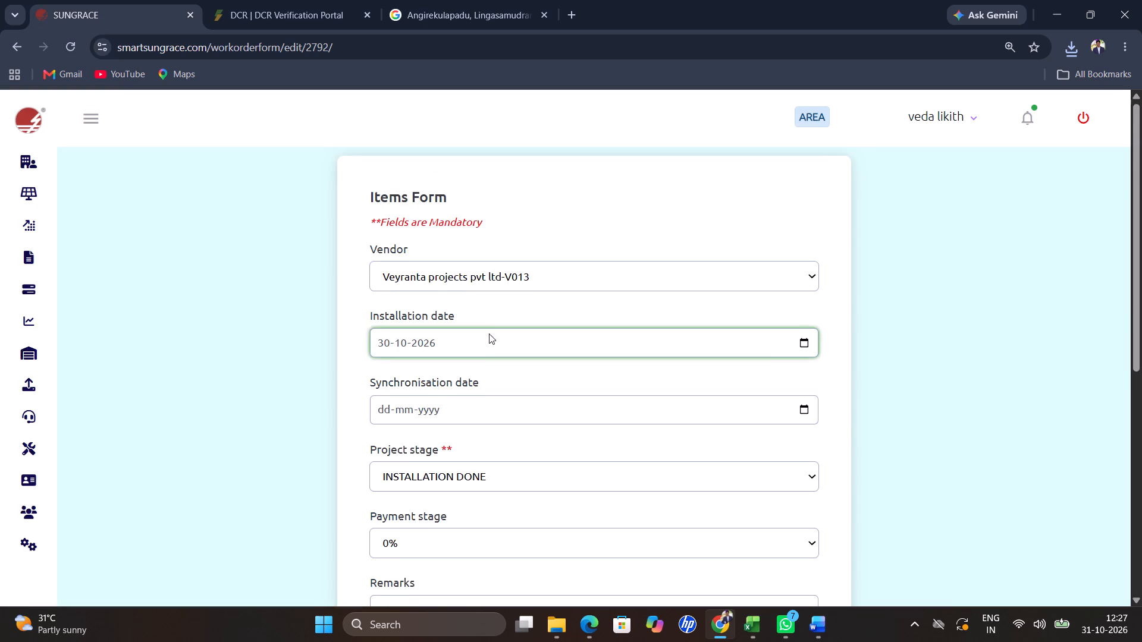
scroll(489, 333, down, 3)
click(422, 410)
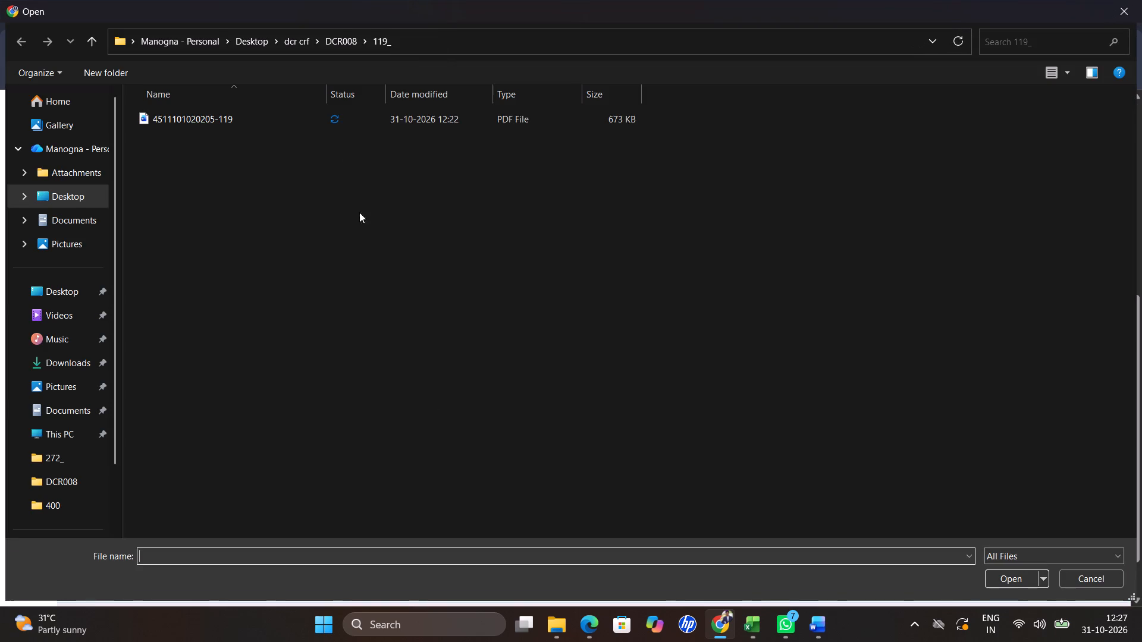
click(336, 42)
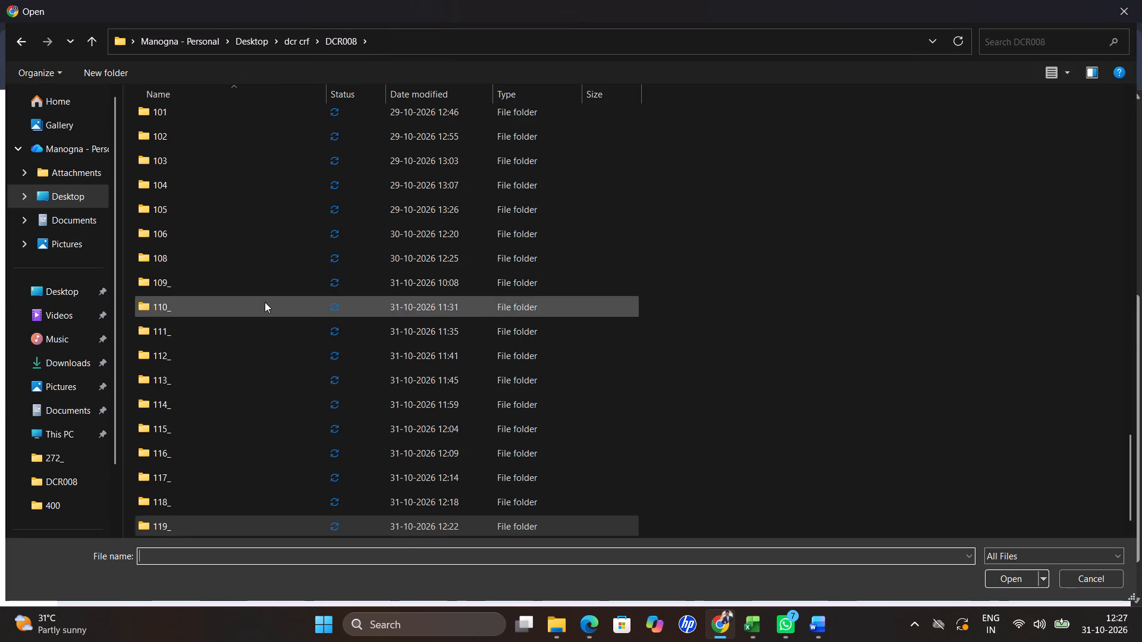
scroll(265, 299, down, 3)
scroll(257, 451, down, 1)
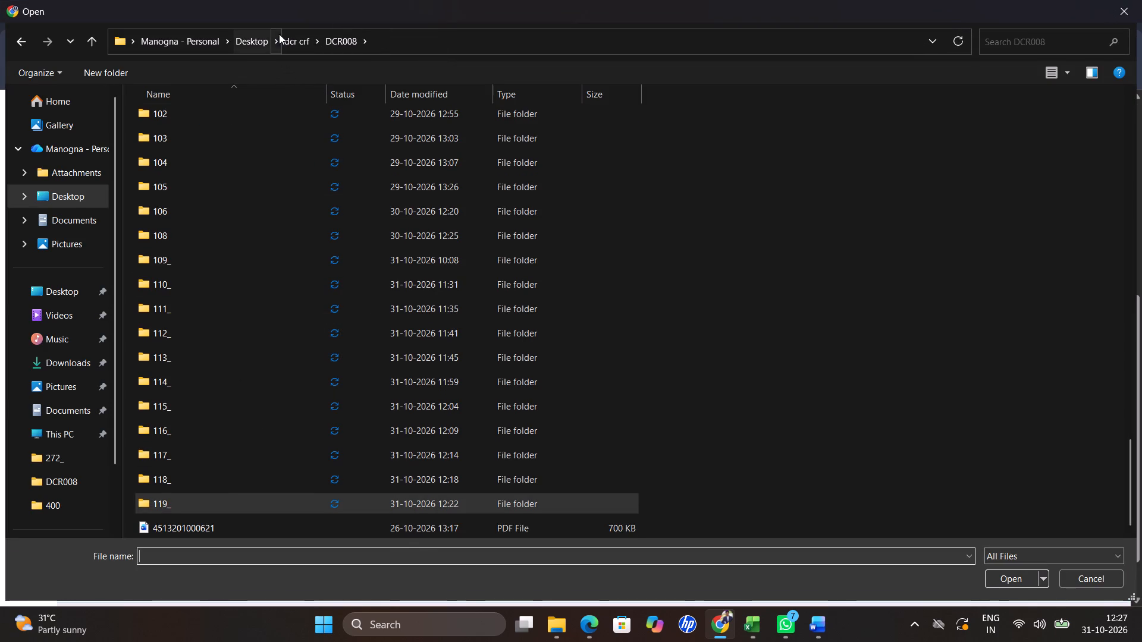
click(287, 44)
triple_click(192, 291)
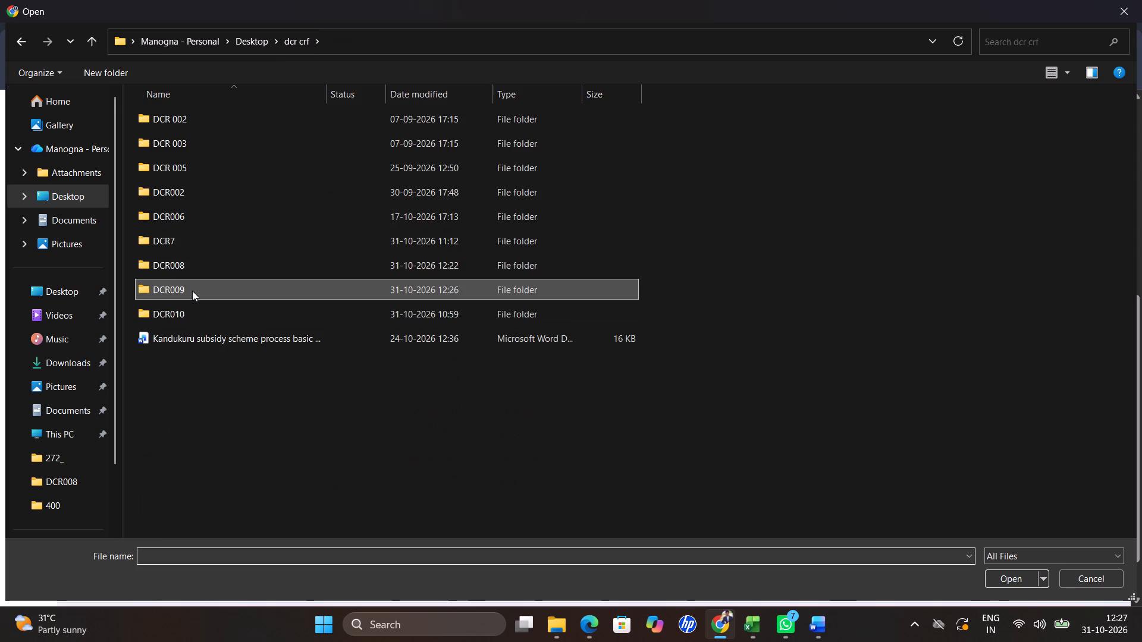
scroll(201, 290, down, 17)
scroll(238, 363, down, 3)
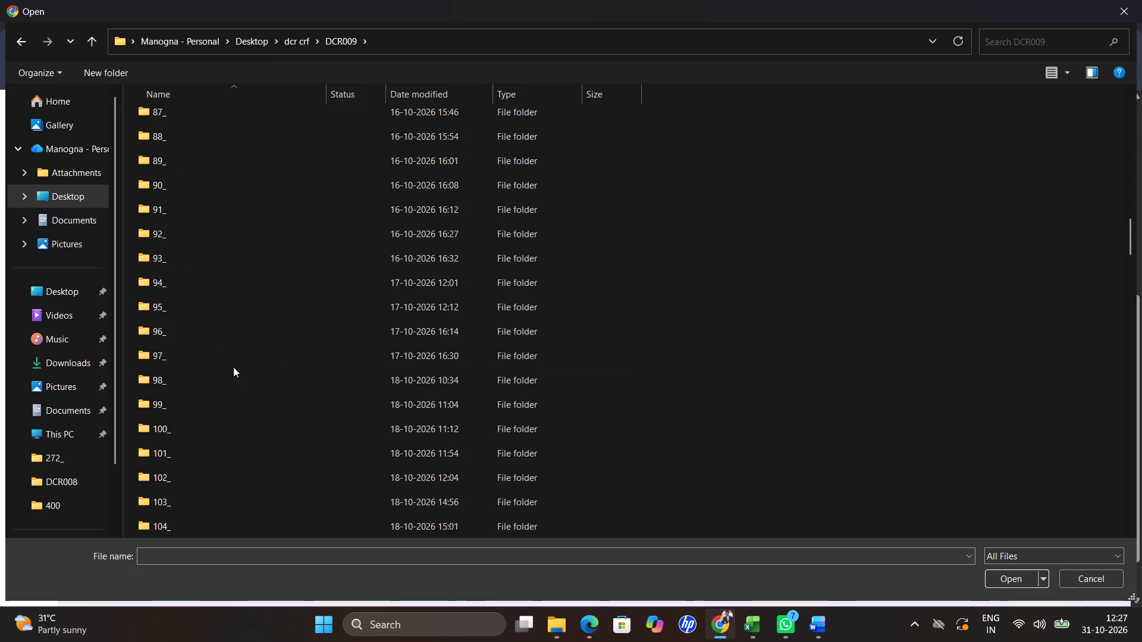
scroll(233, 367, down, 14)
scroll(253, 436, down, 13)
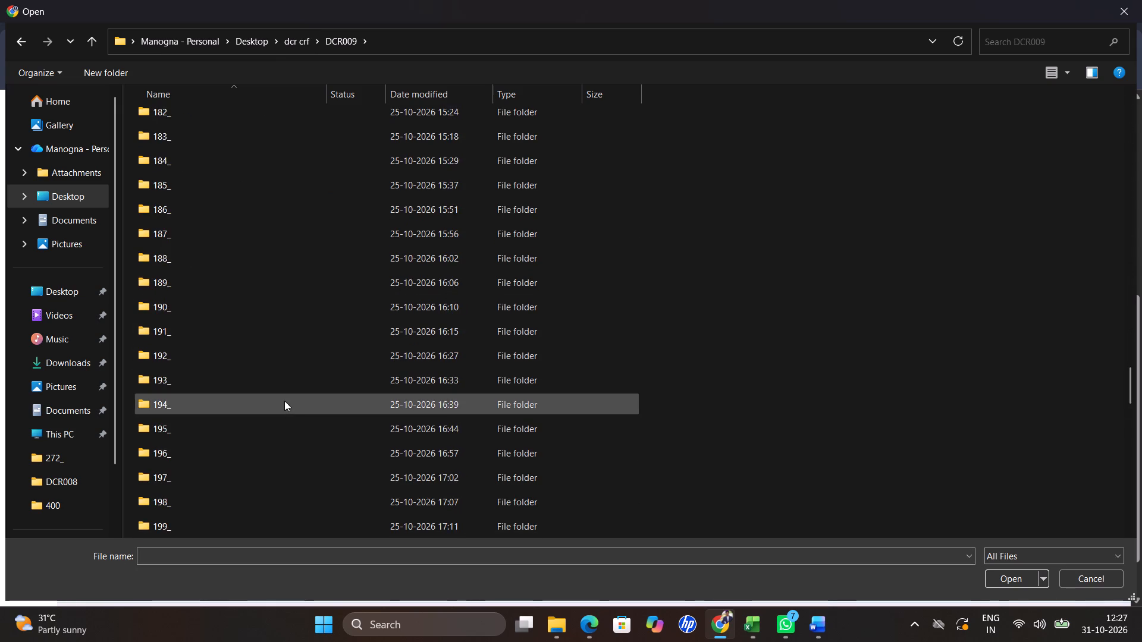
scroll(284, 401, down, 18)
scroll(296, 405, down, 6)
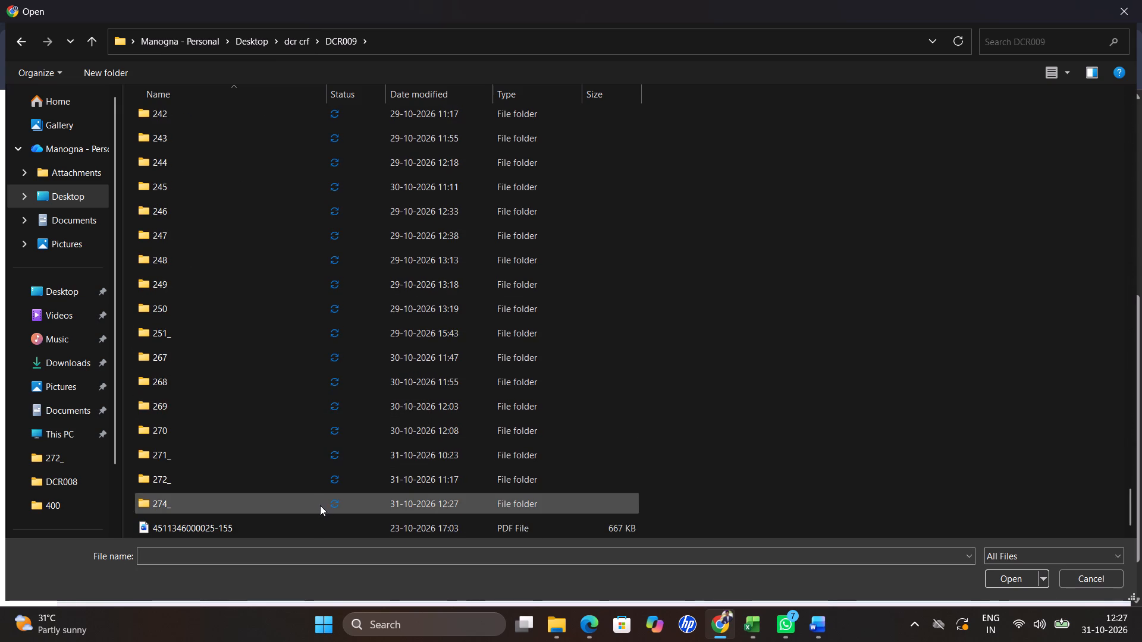
double_click(317, 499)
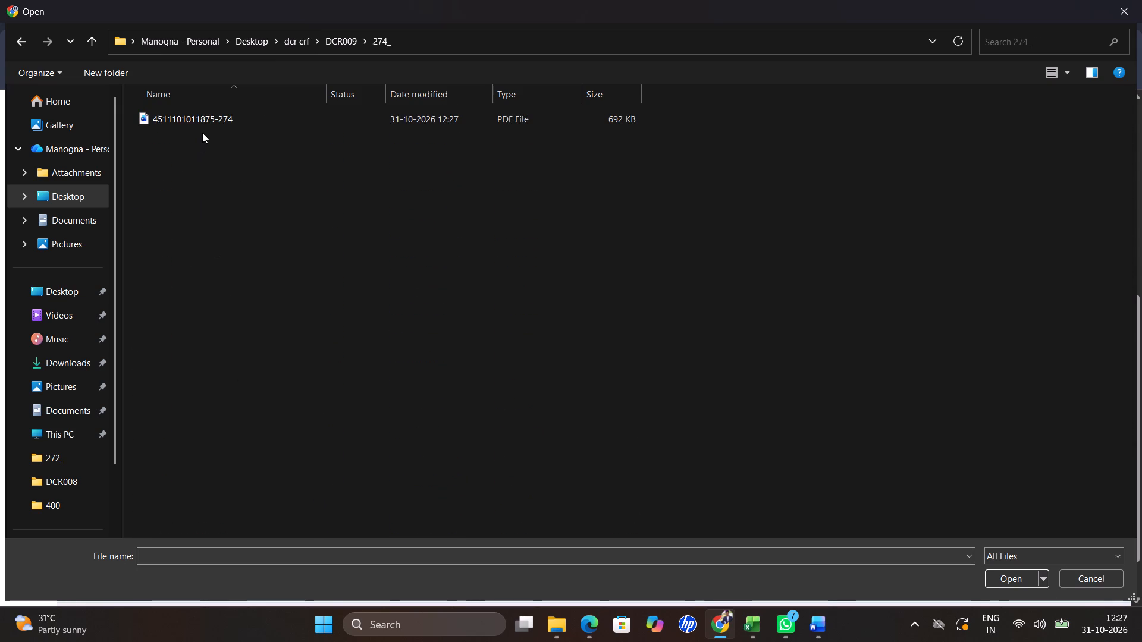
double_click(205, 127)
click(387, 486)
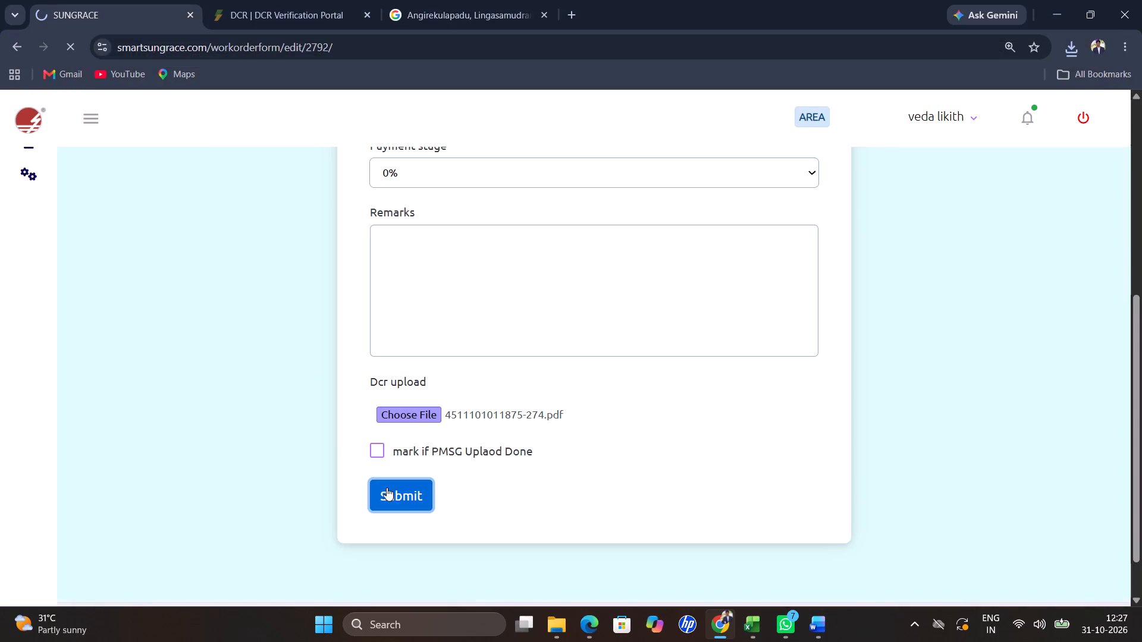
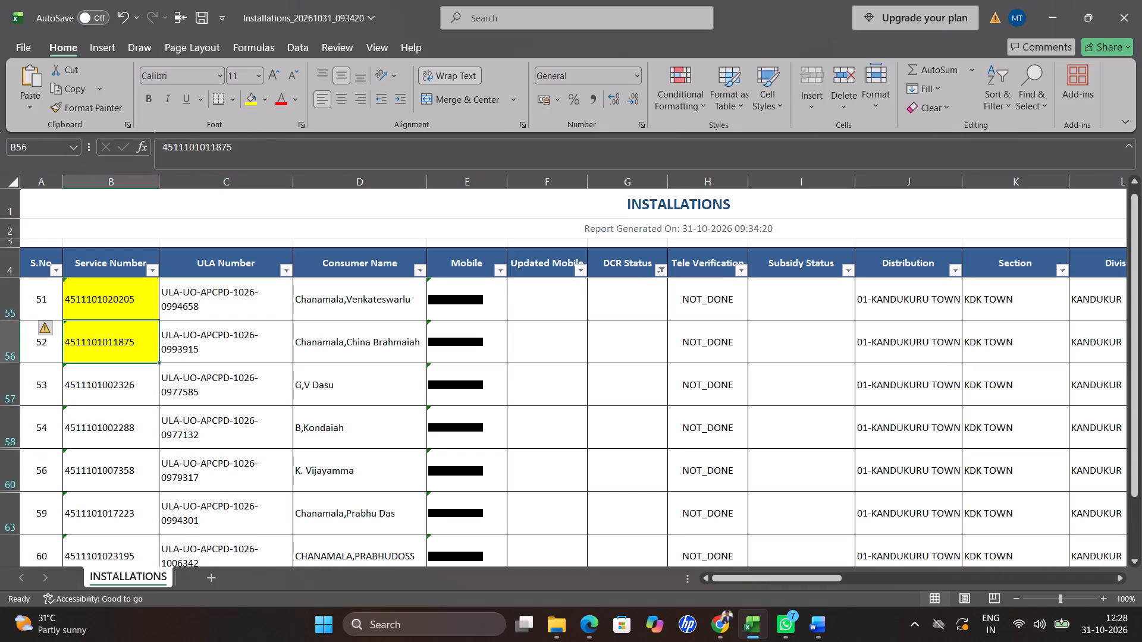
Copy the service number of S.No. 53 from the INSTALLATIONS sheet and open its work order in SUNGRACE.
key(Down)
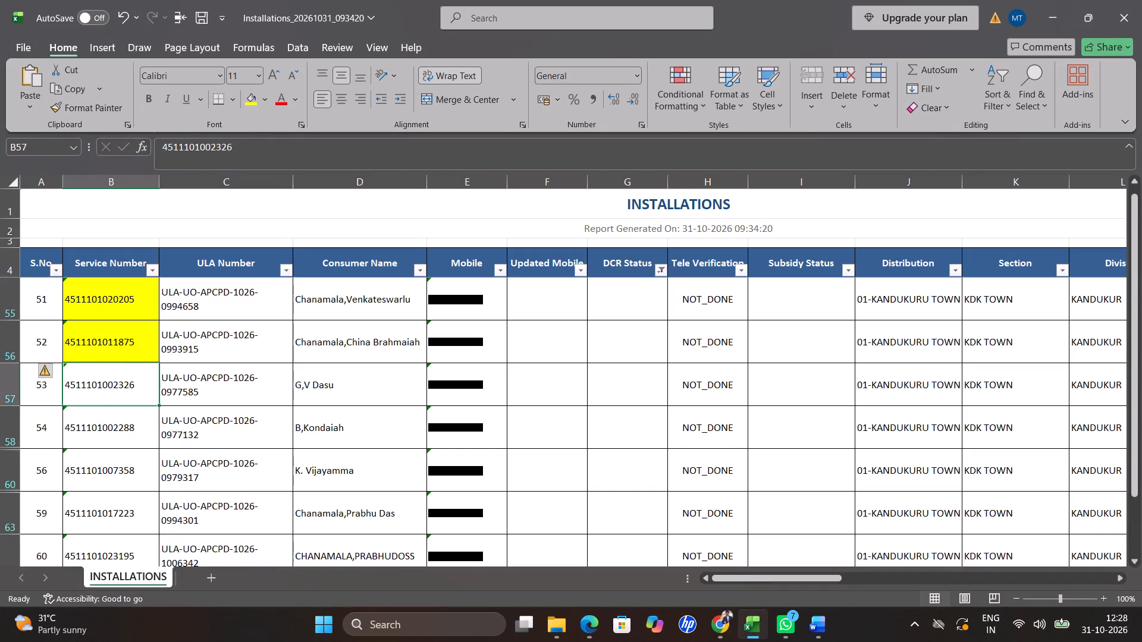
key(ctrl+c)
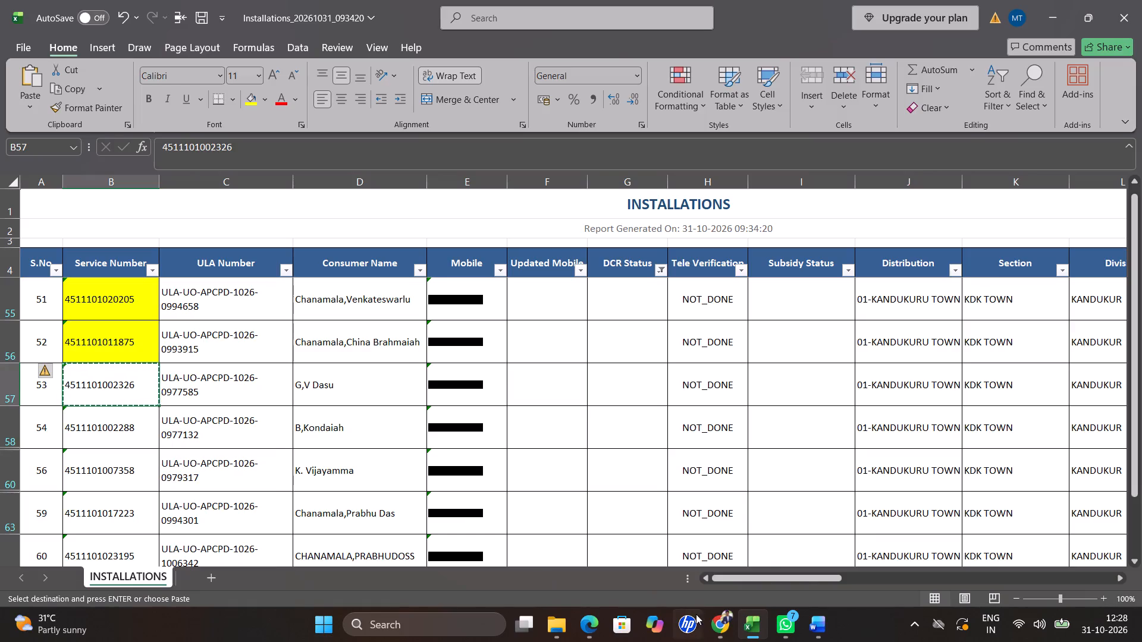
click(716, 553)
click(641, 164)
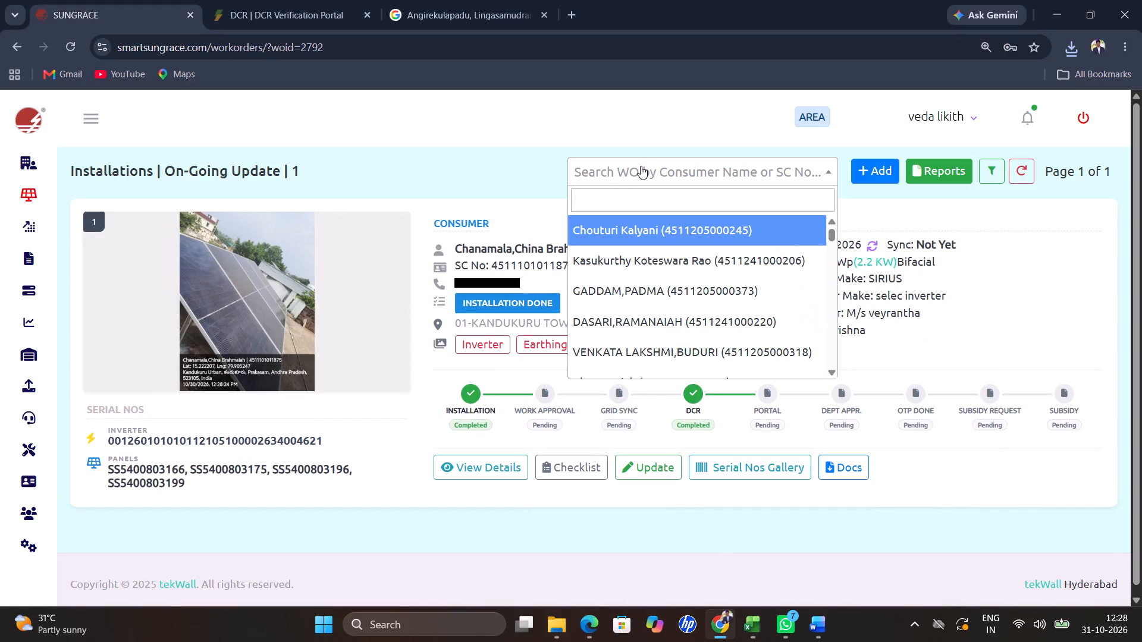
key(ctrl+v)
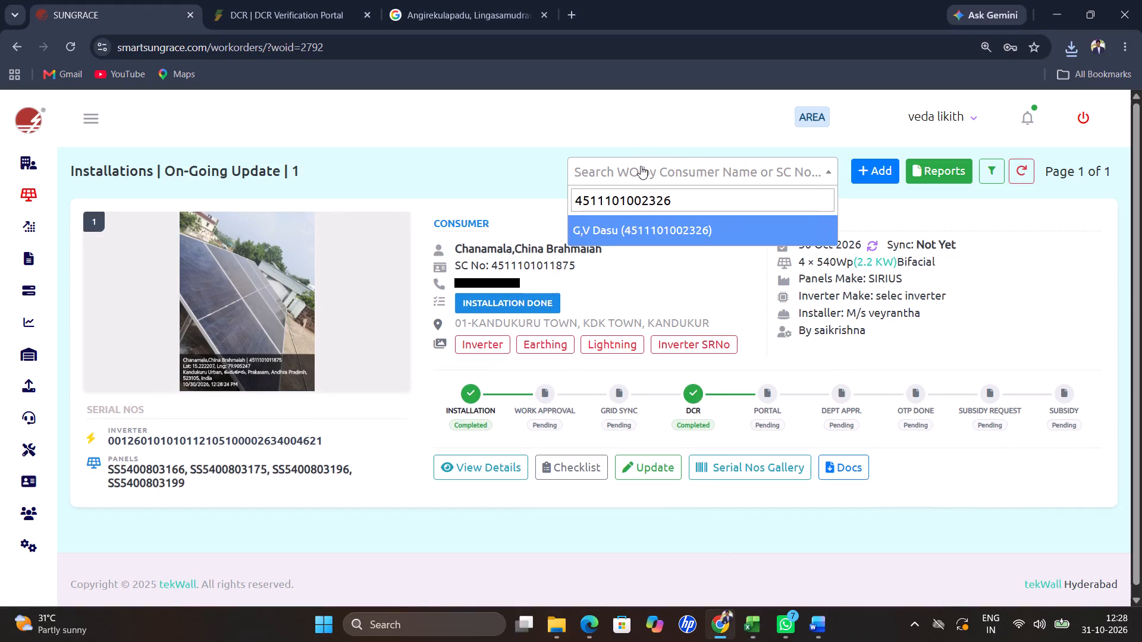
key(Return)
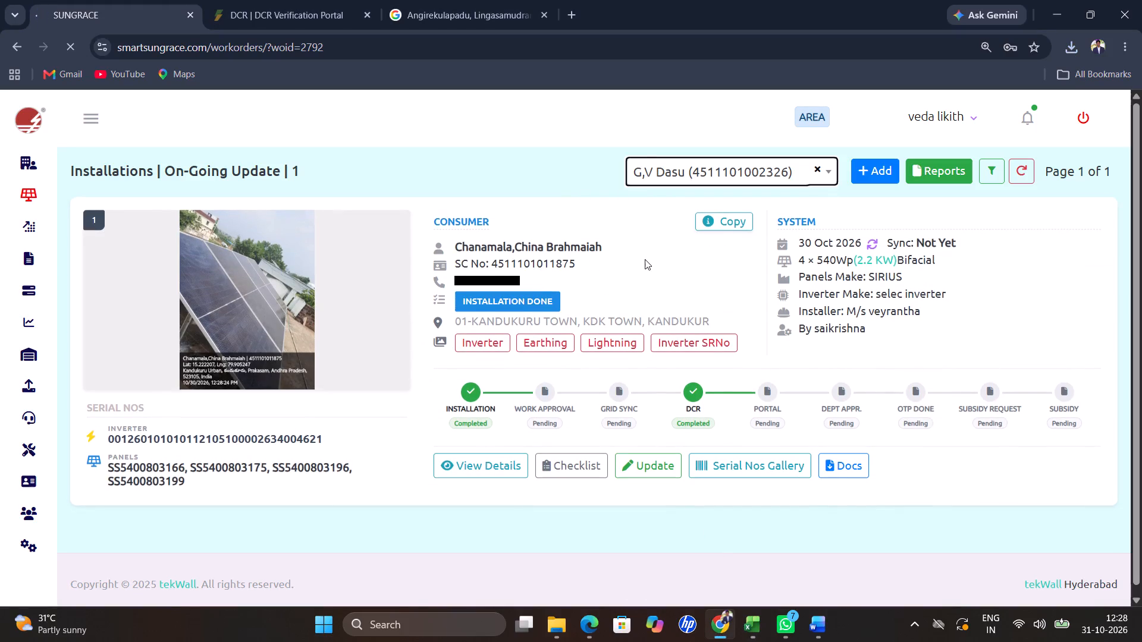
Copy the work order's ULA number and enter it as the consumer application number in a new B2C DCR on the DCR Verification Portal.
click(728, 223)
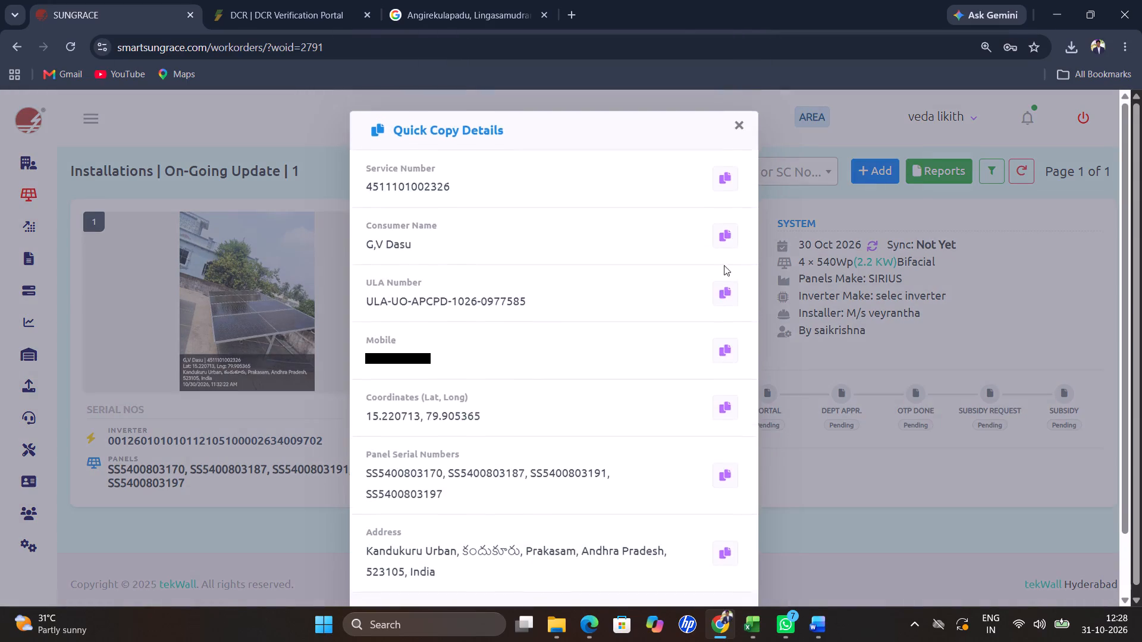
click(719, 285)
click(275, 0)
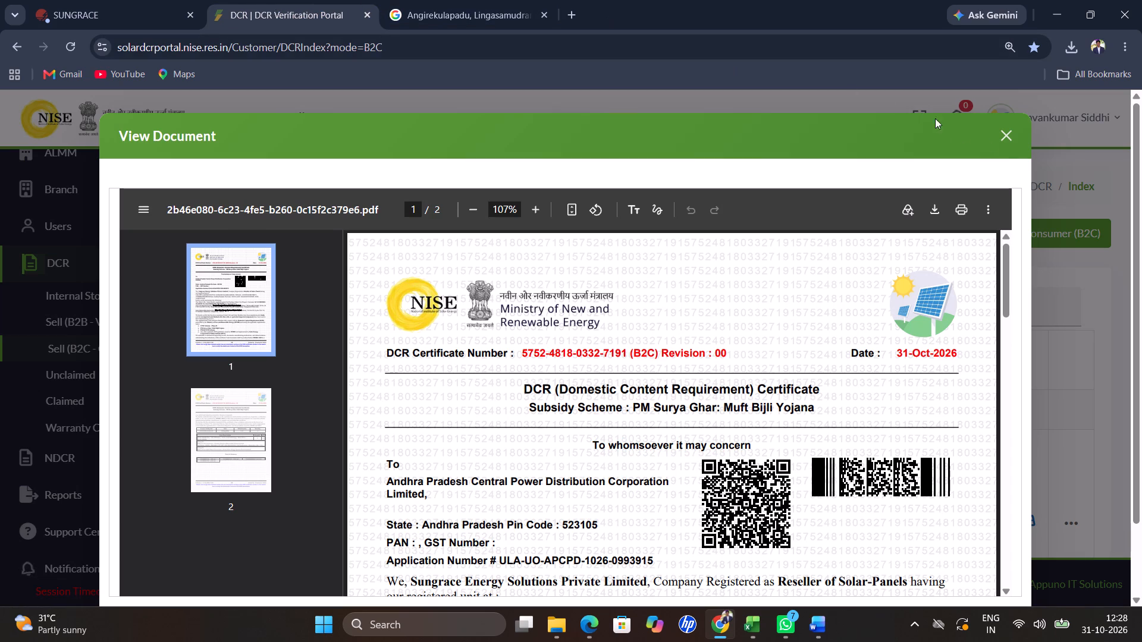
click(1006, 134)
click(1038, 230)
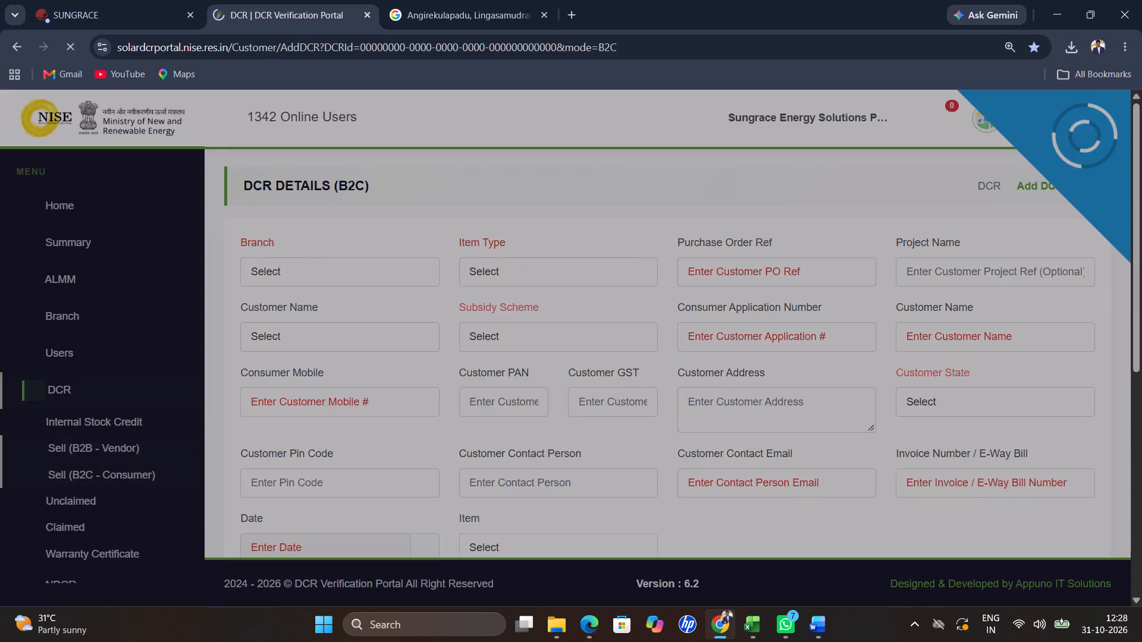
click(616, 338)
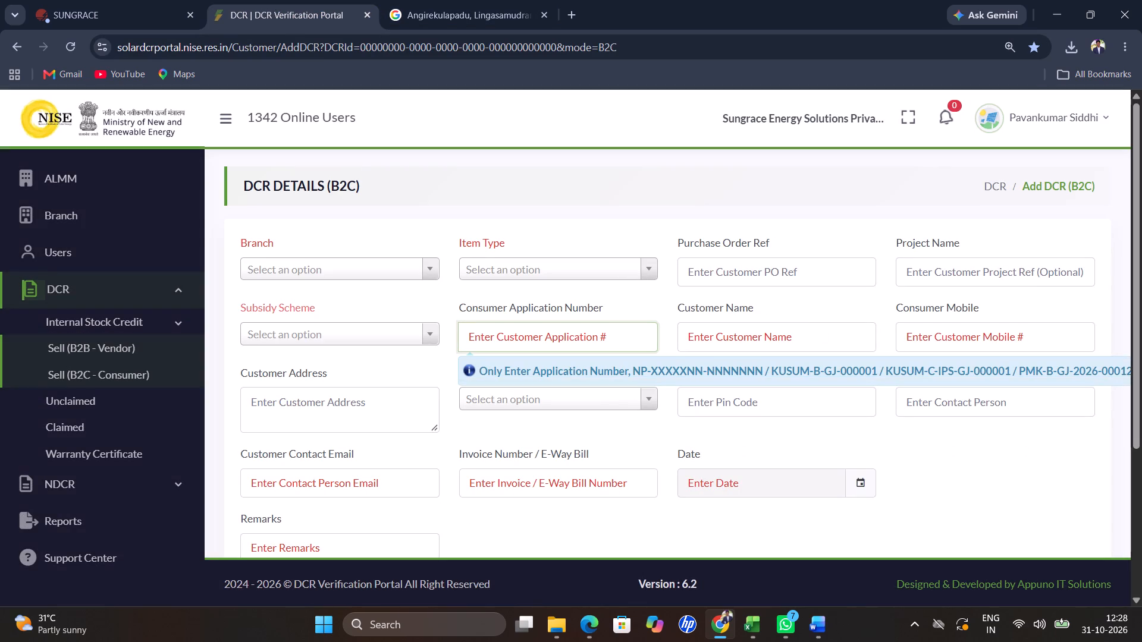
key(ctrl+v)
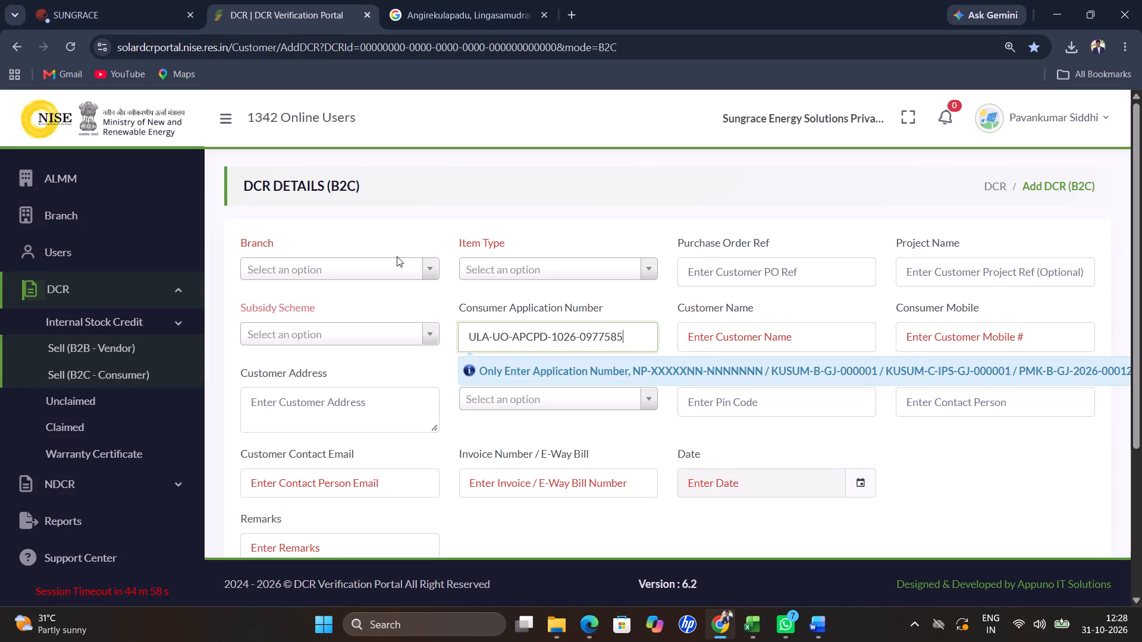
Set the branch to Andhra Pradesh, the subsidy scheme to PM Surya Ghar: Muft Bijli Yojana and the item type to Solar Panels.
click(369, 271)
click(333, 339)
click(335, 341)
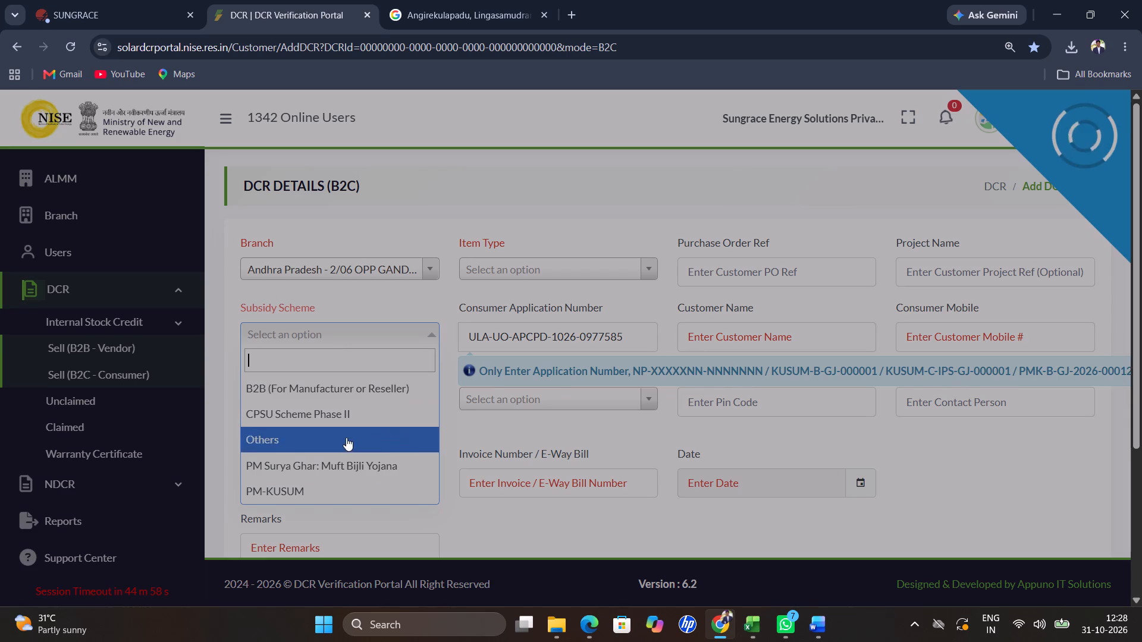
click(369, 470)
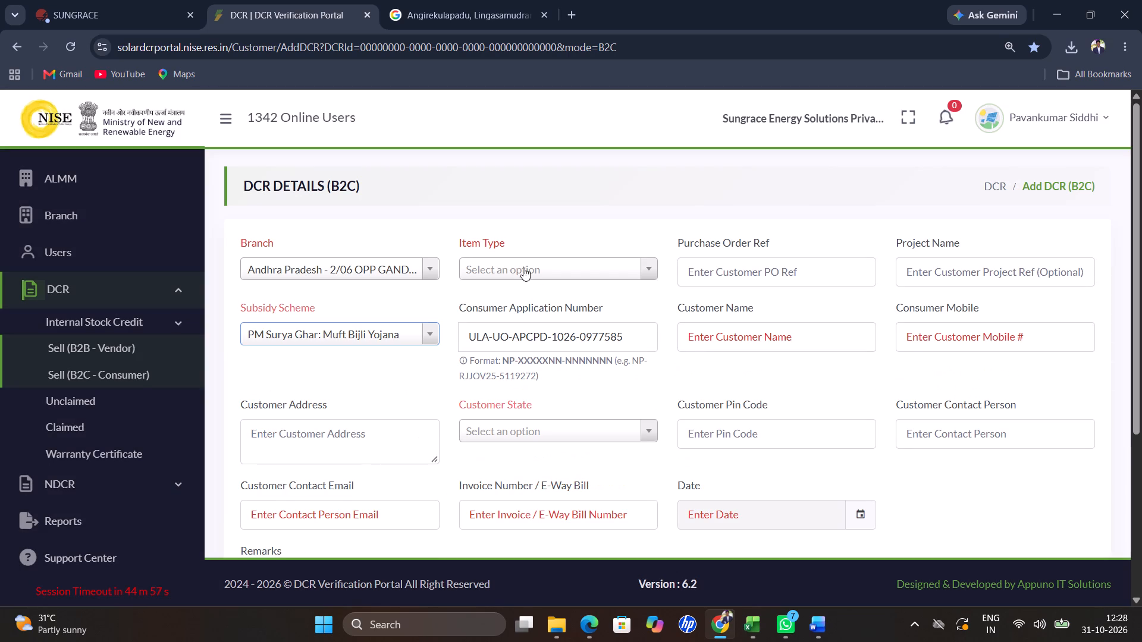
click(523, 271)
double_click(528, 313)
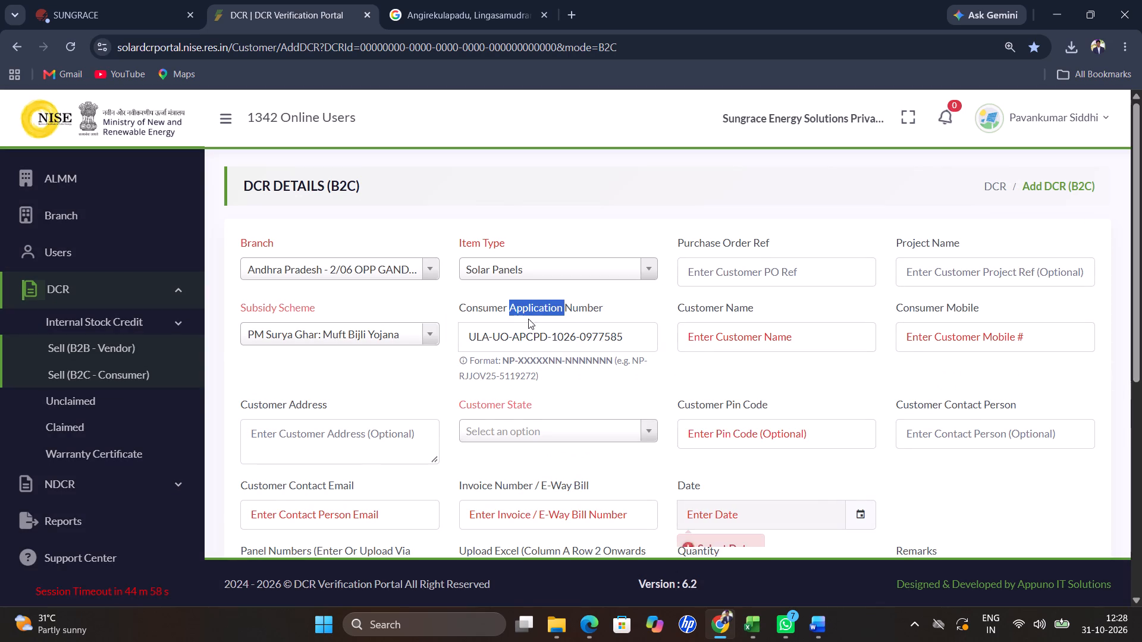
click(604, 265)
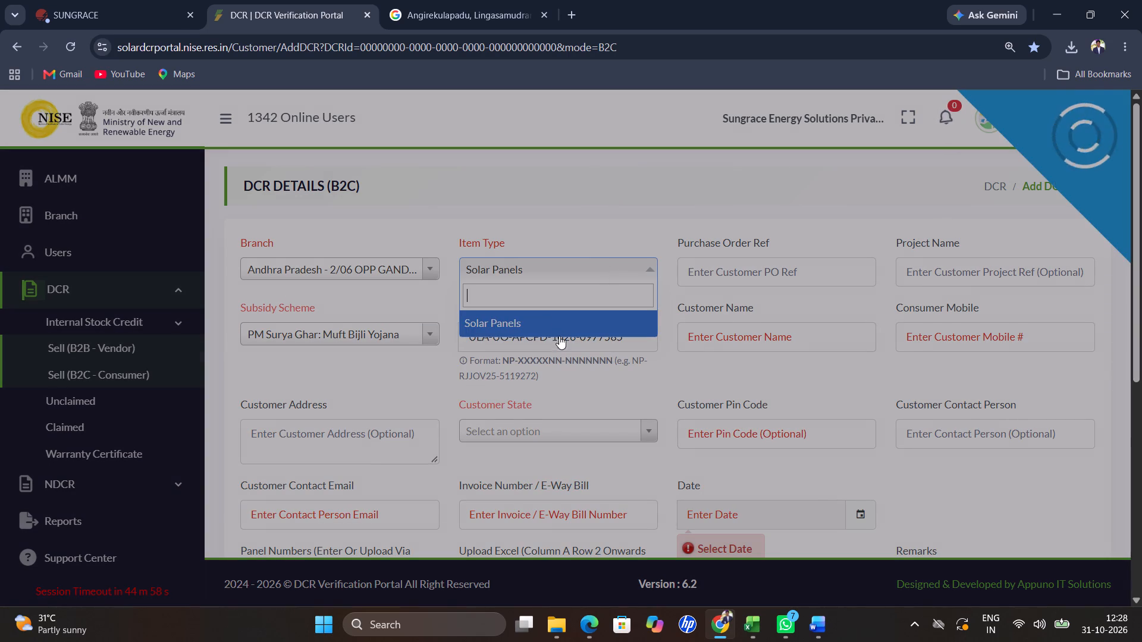
click(559, 320)
Copy Andhra Pradesh Central Power Distribution Corporation Limited from the Kandukuru Word document into the DCR form's customer name.
click(692, 336)
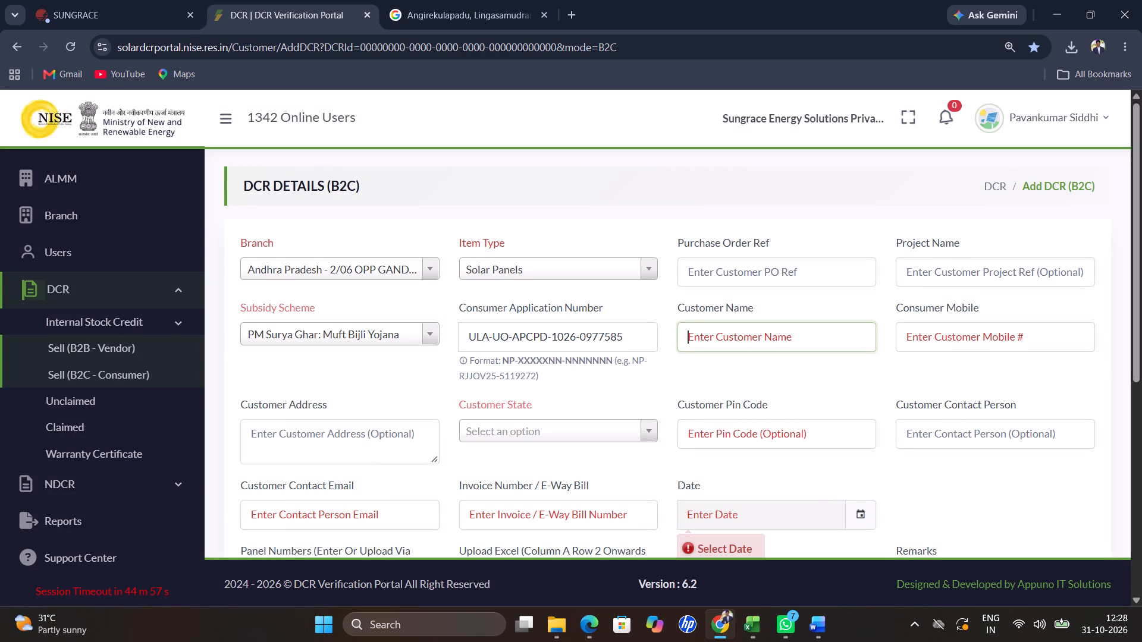
click(786, 550)
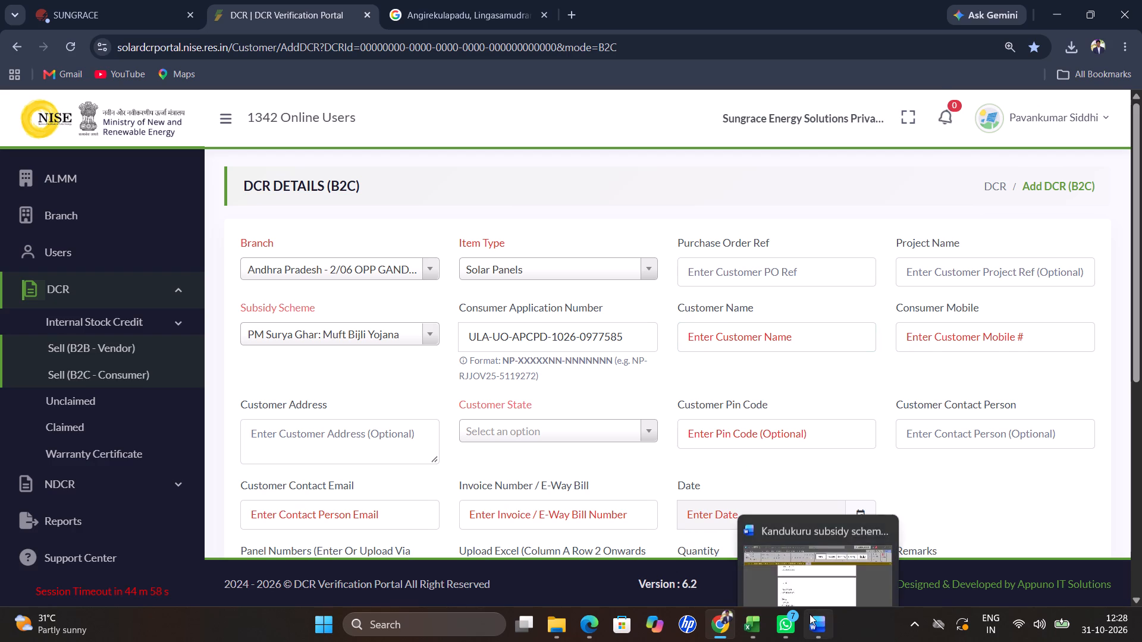
click(808, 591)
scroll(390, 329, up, 15)
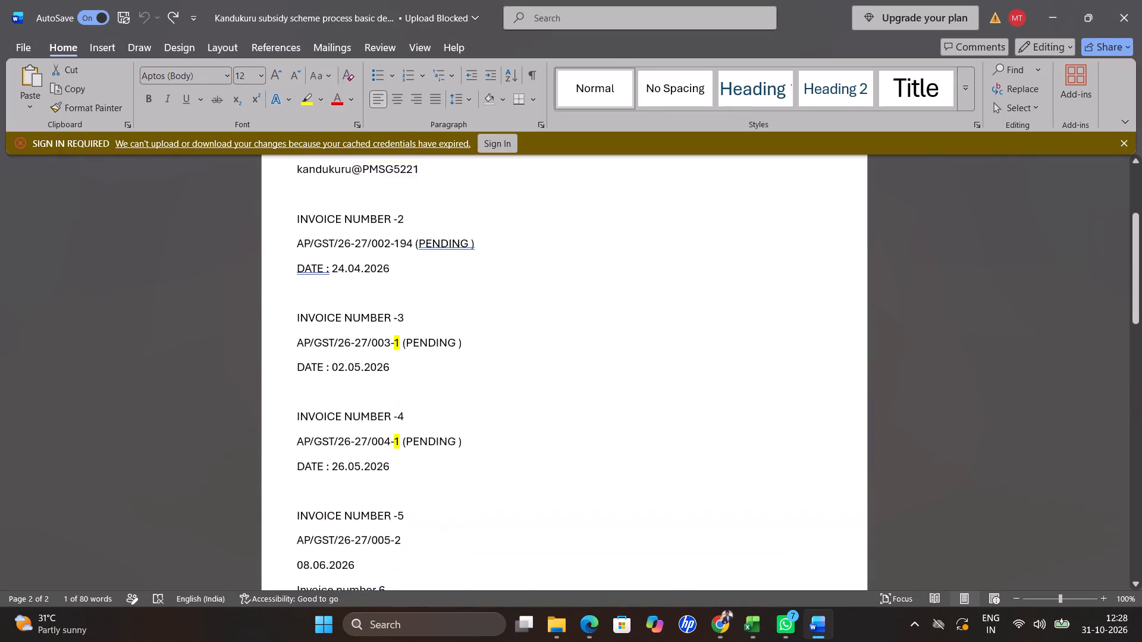
scroll(390, 329, up, 8)
drag(393, 213, 706, 219)
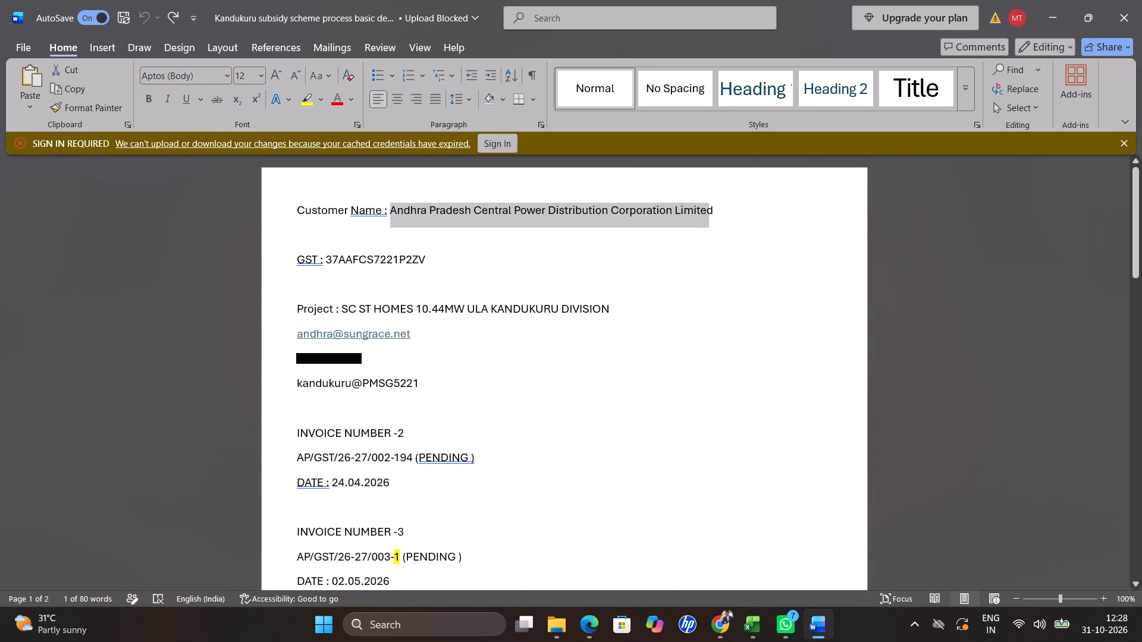
drag(706, 219, 710, 219)
key(ctrl+c)
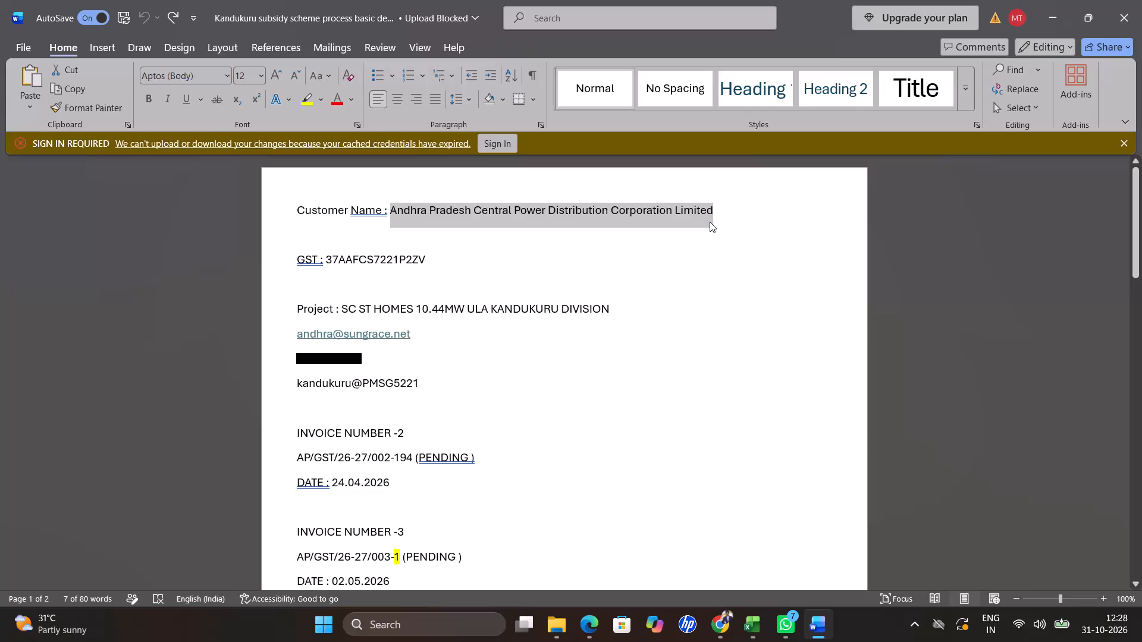
click(711, 552)
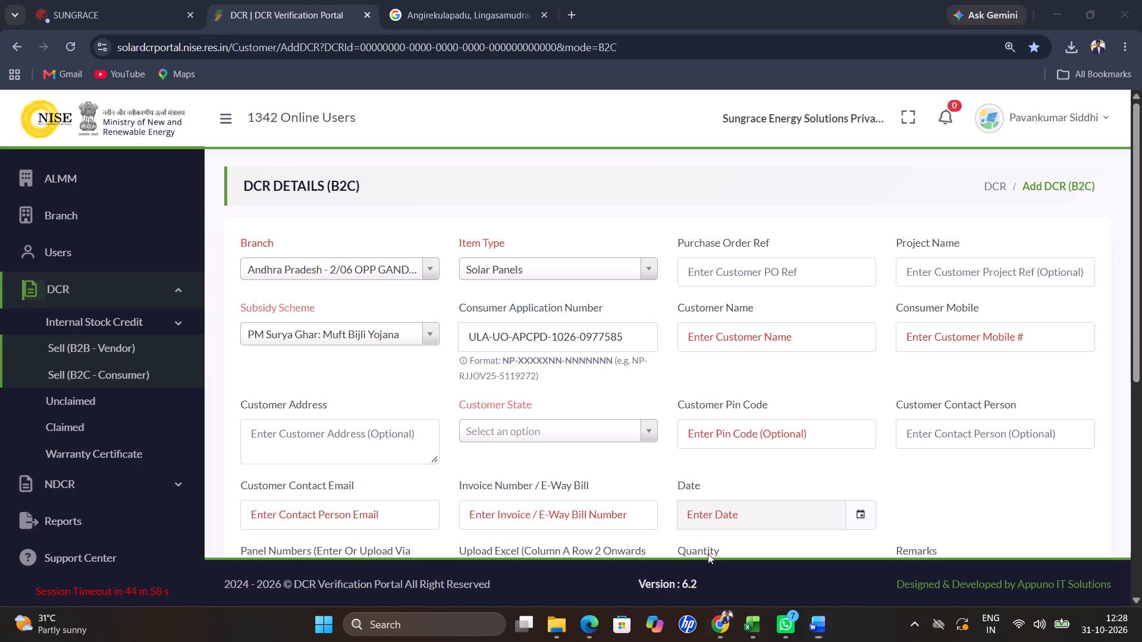
click(742, 335)
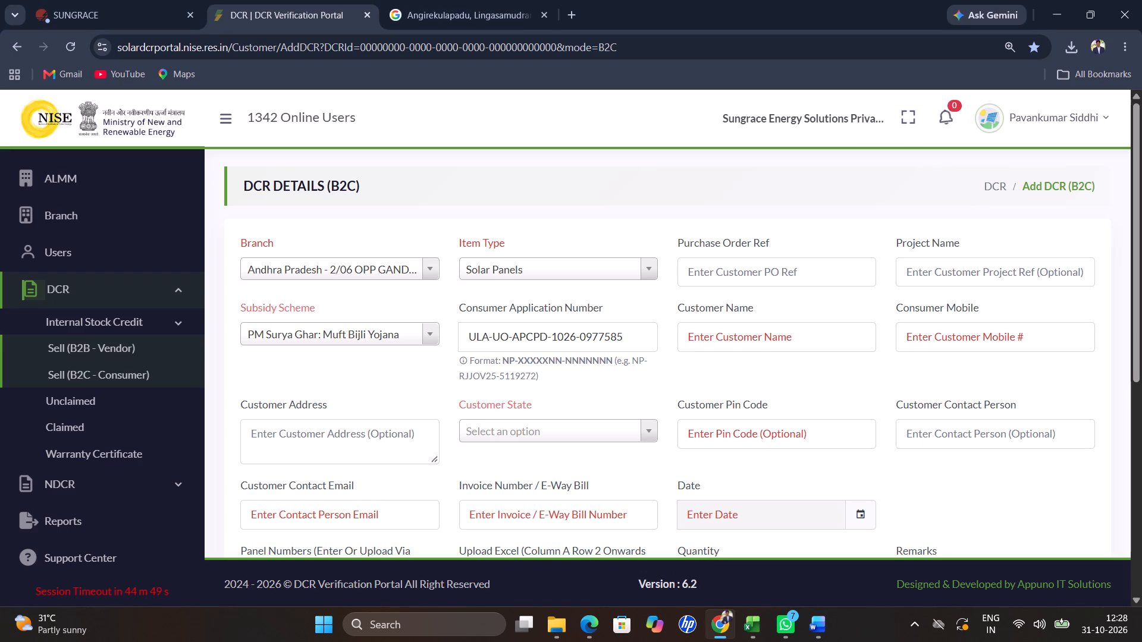
key(ctrl+v)
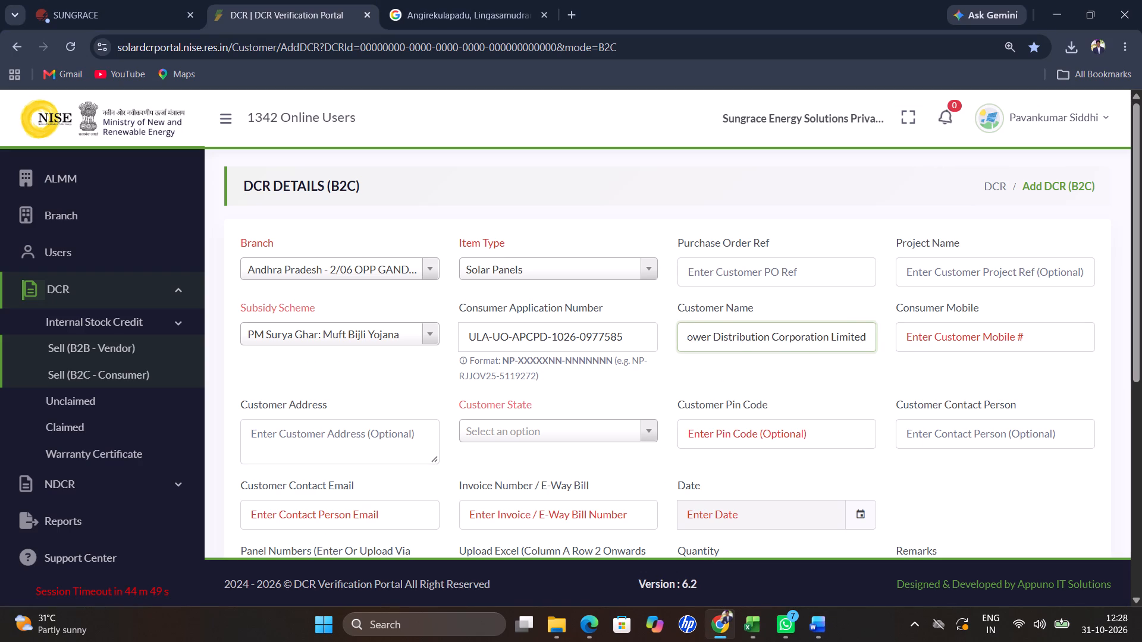
click(905, 269)
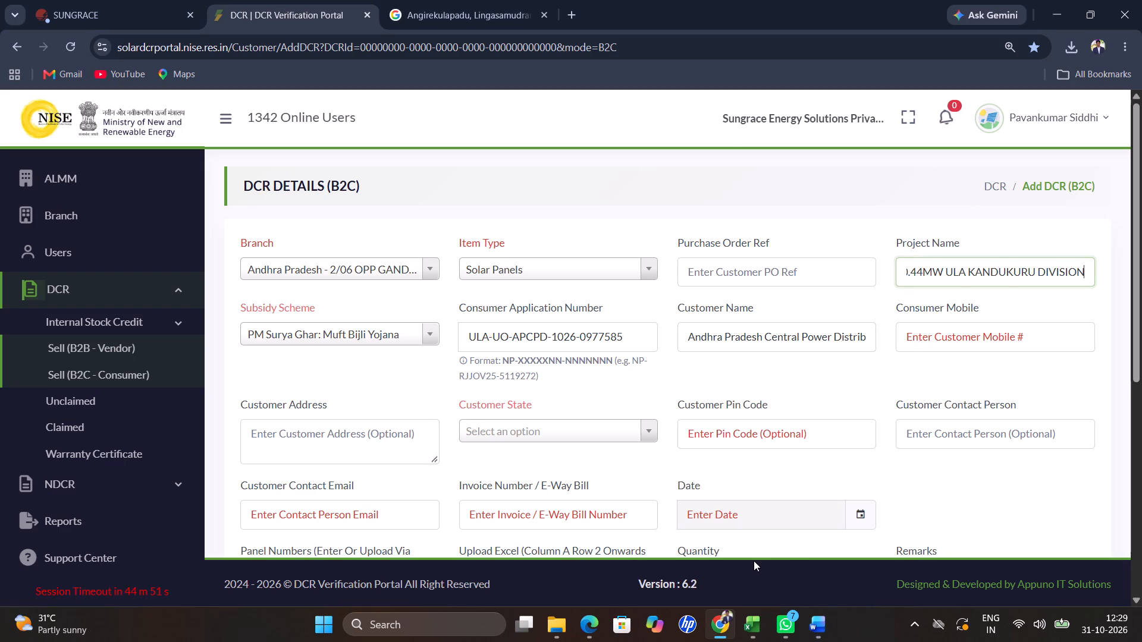
Copy the mobile number from the Word document into the DCR form's consumer mobile field.
click(950, 339)
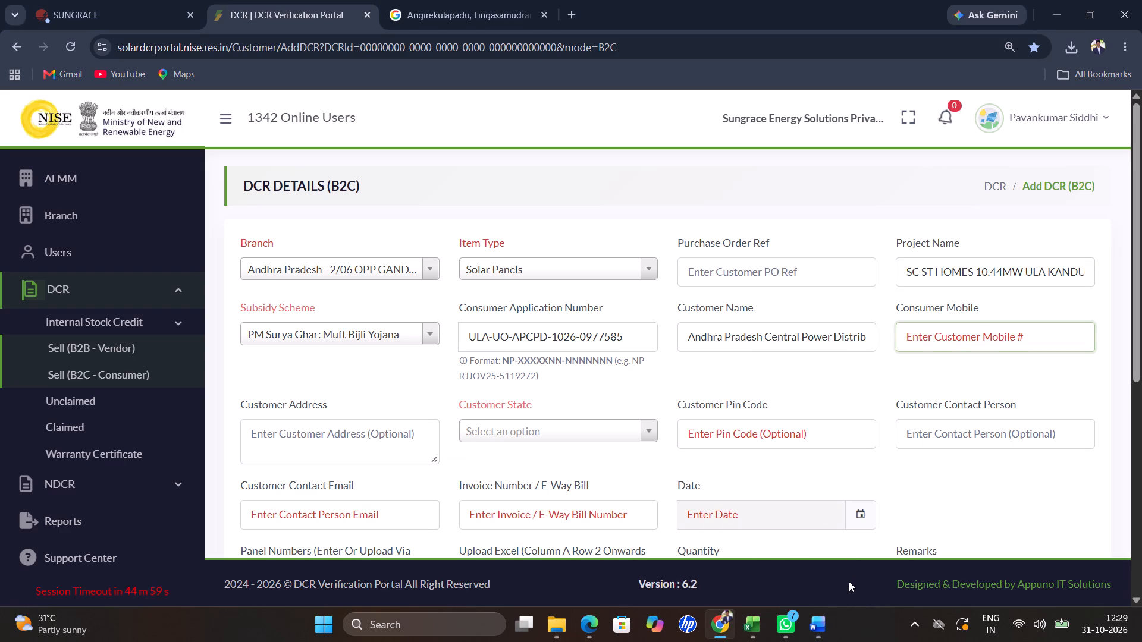
click(798, 566)
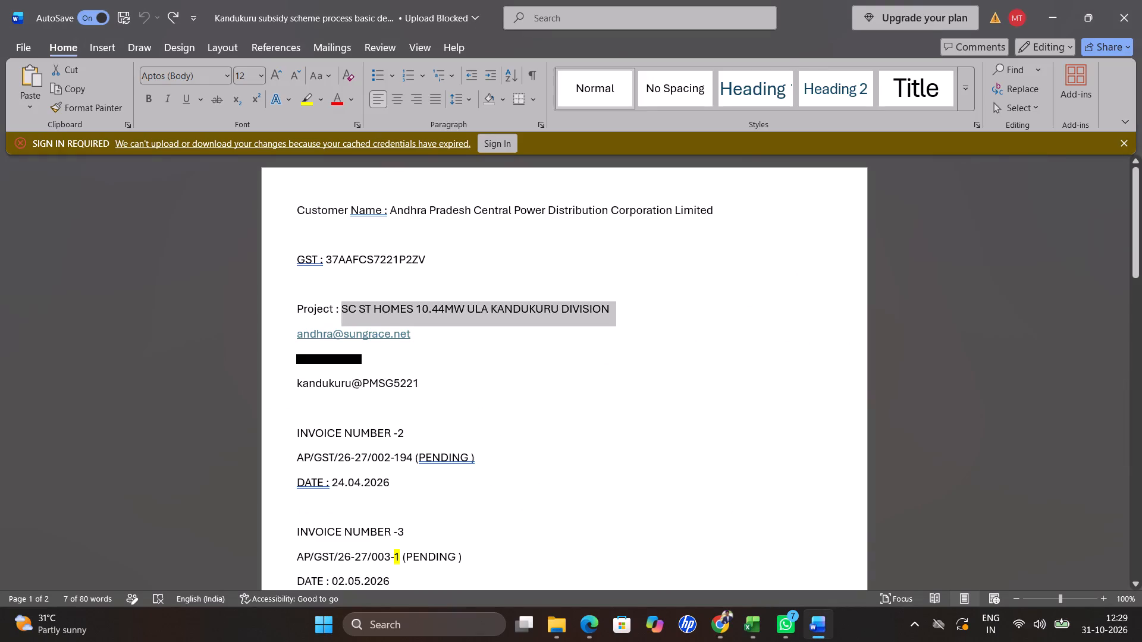
drag(387, 362, 283, 355)
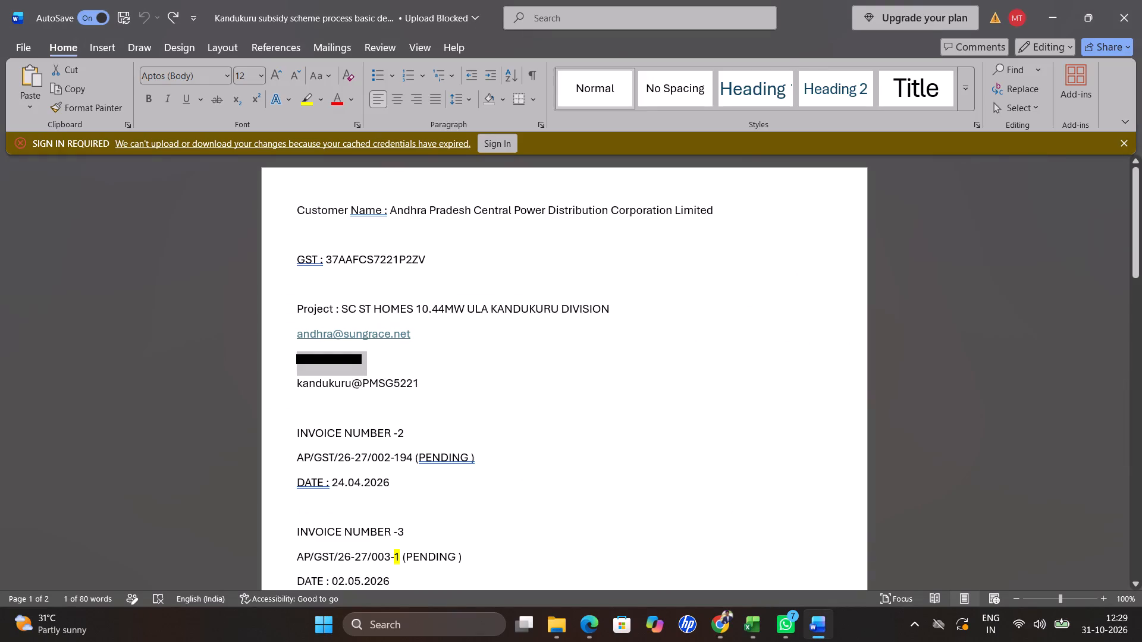
key(ctrl+c)
click(700, 596)
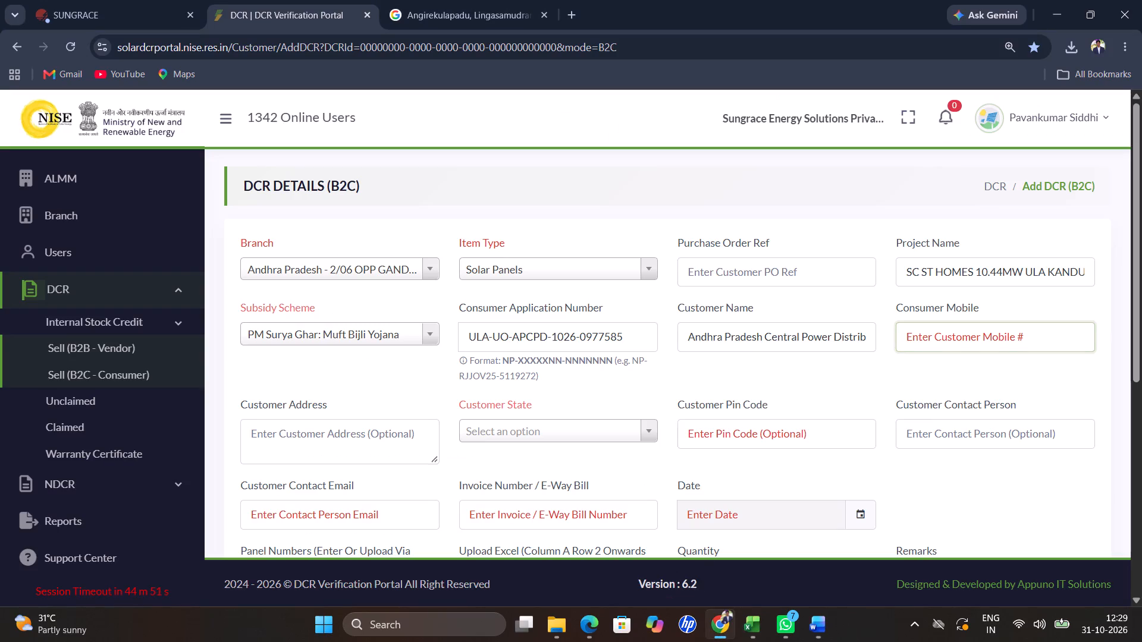
ctrl+click(693, 511)
key(ctrl+v)
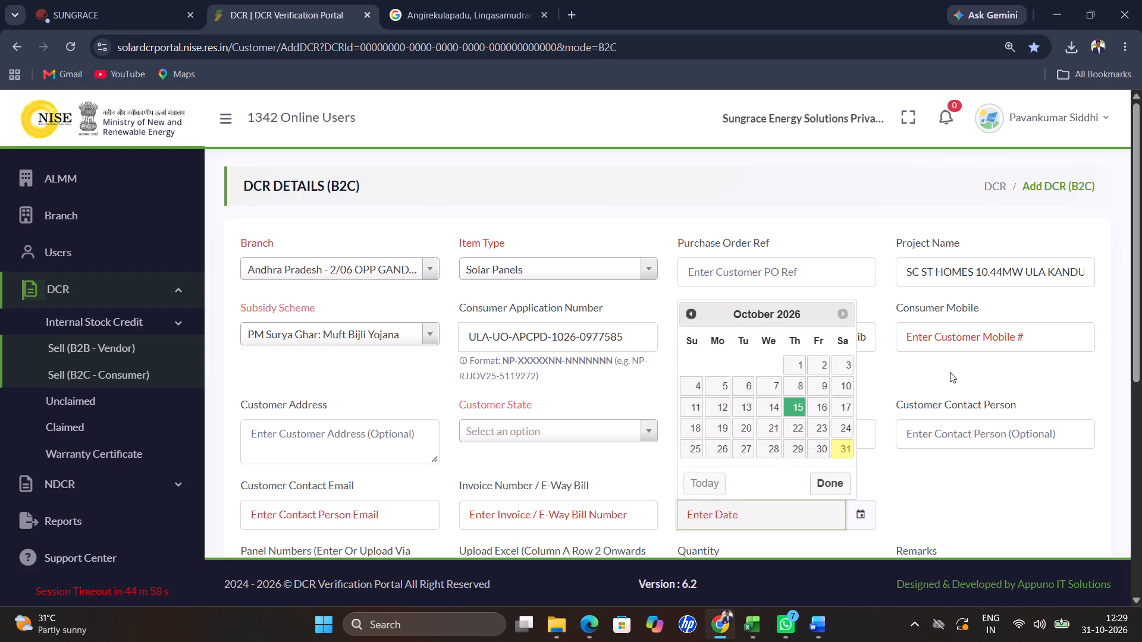
click(952, 333)
key(ctrl+v)
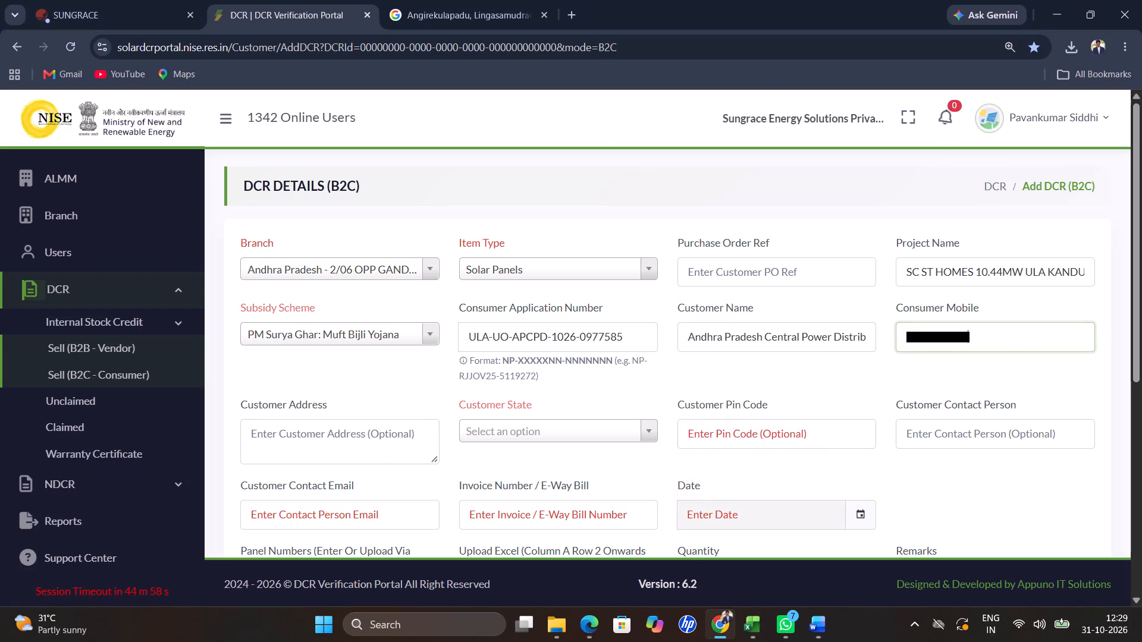
Set the customer state to Andhra Pradesh (37).
scroll(743, 298, down, 2)
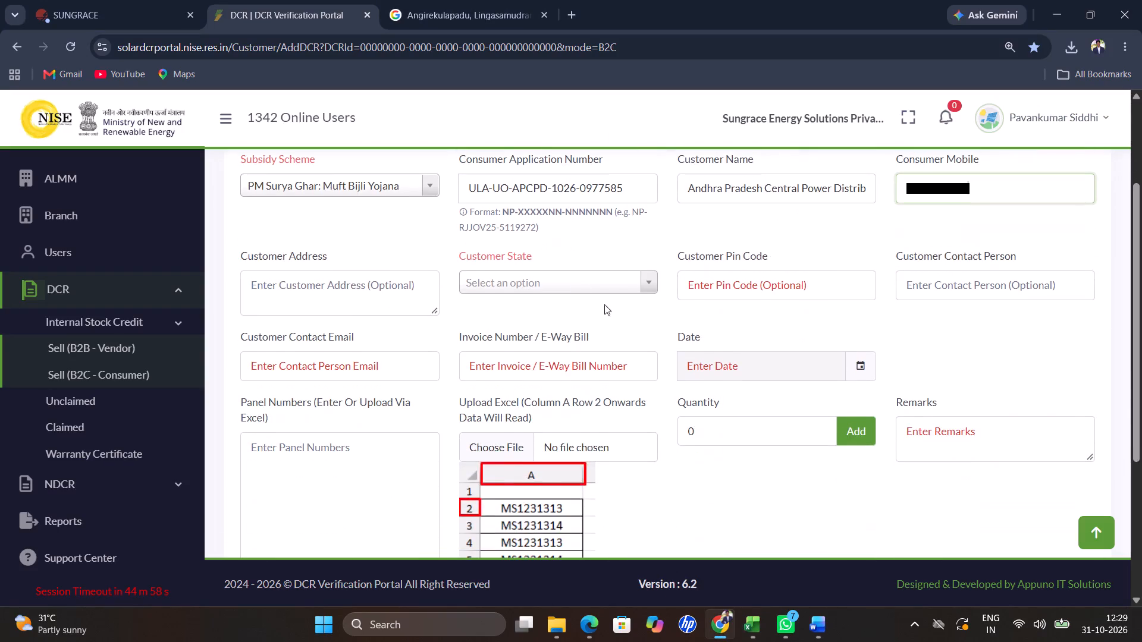
click(578, 283)
click(542, 384)
Copy the contact email from the Kandukuru Word document into the DCR form's customer contact email.
click(406, 365)
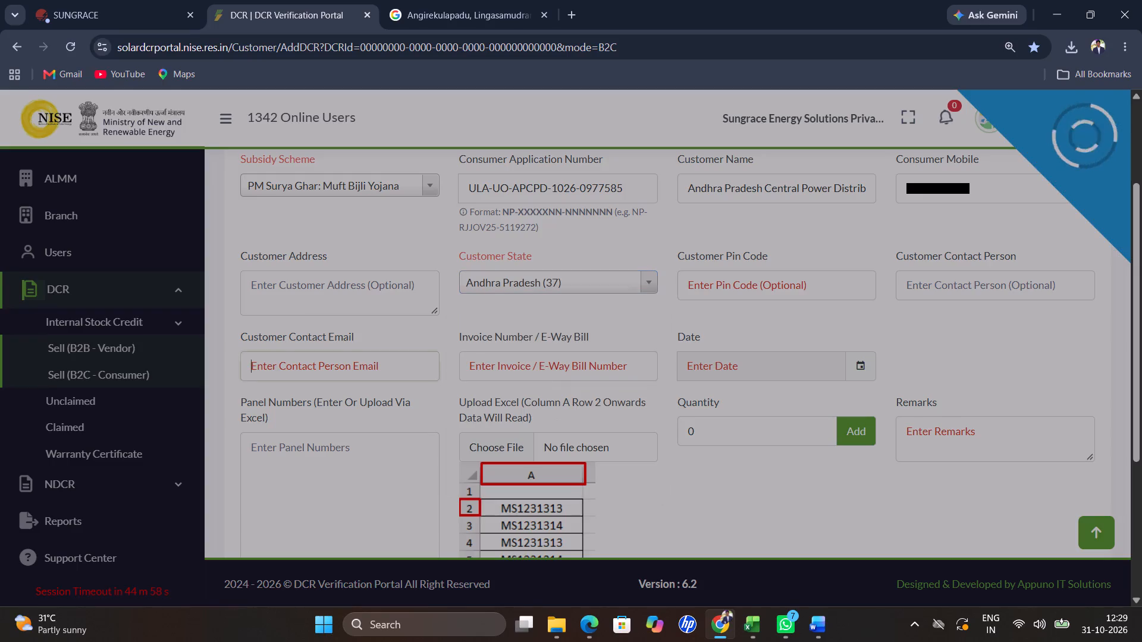
click(789, 581)
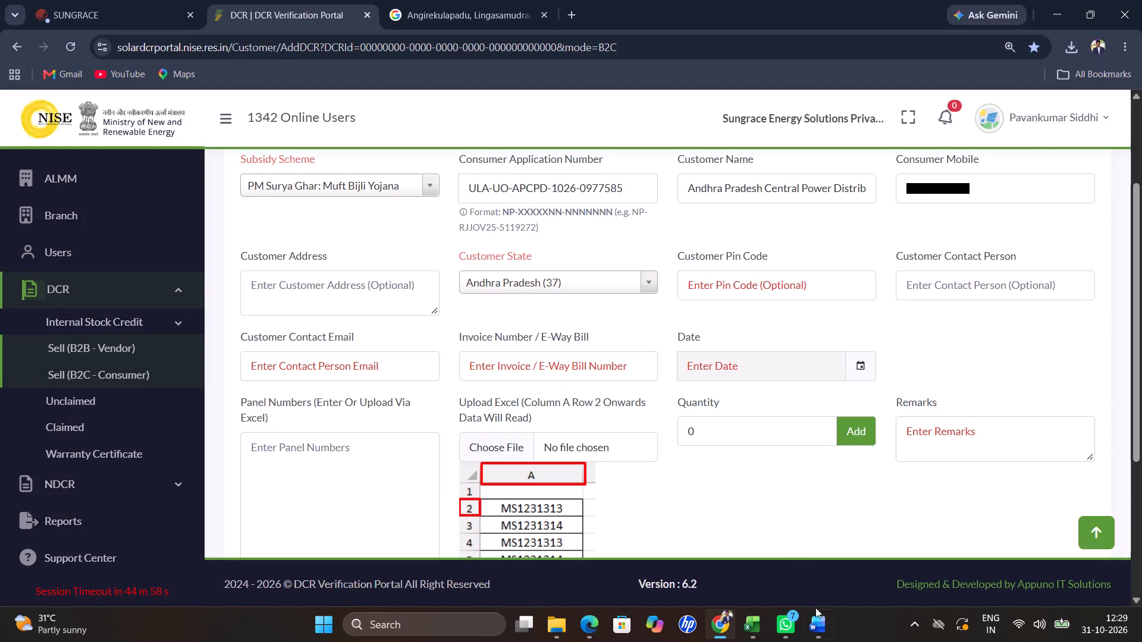
click(792, 547)
drag(425, 331, 295, 335)
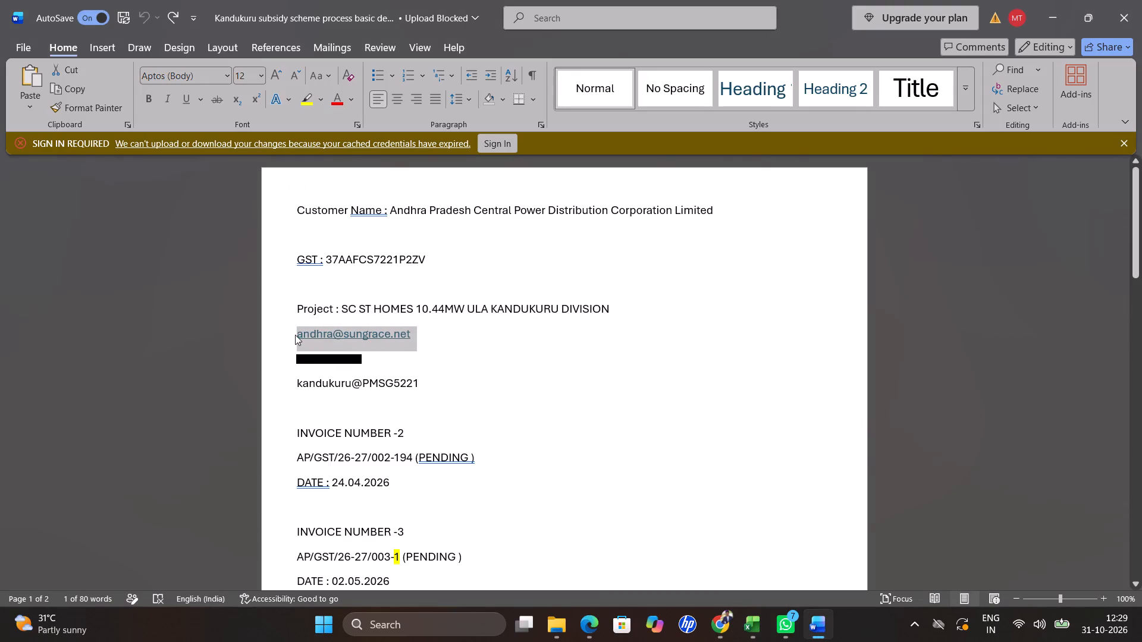
key(ctrl+c)
click(712, 583)
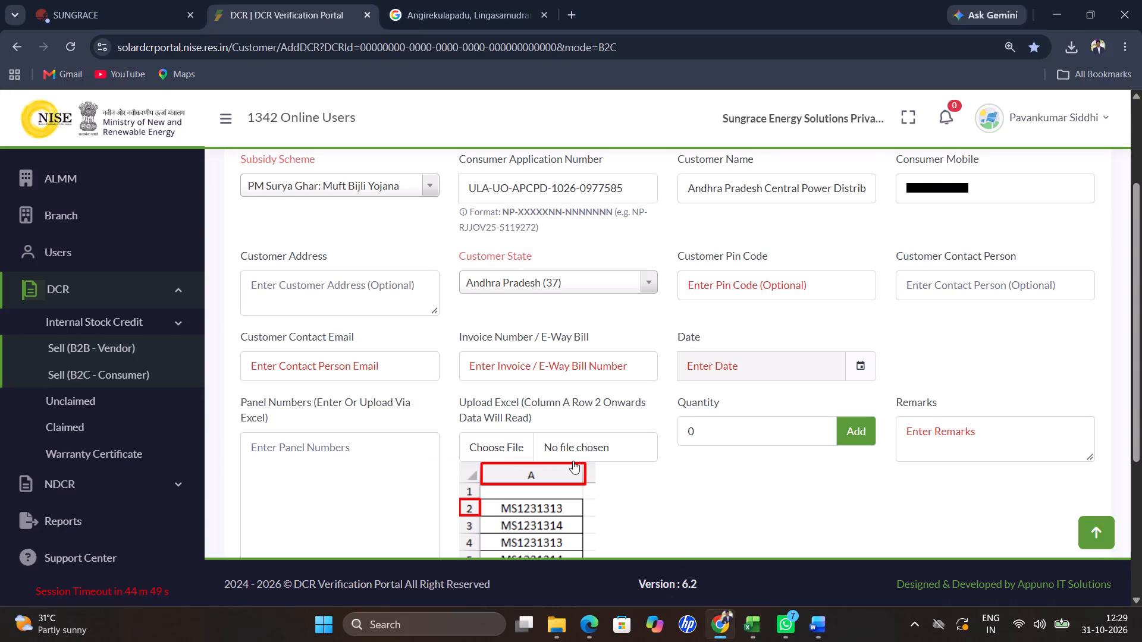
click(407, 361)
key(ctrl+v)
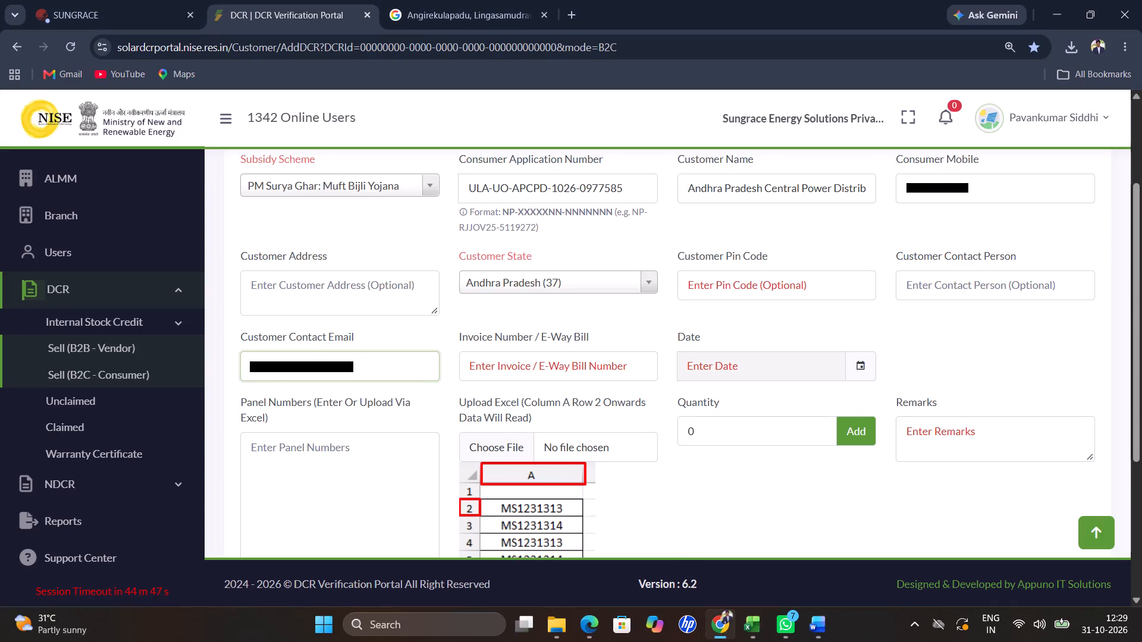
Look through the Kandukuru Word document for the invoice number needed in the DCR form.
click(578, 355)
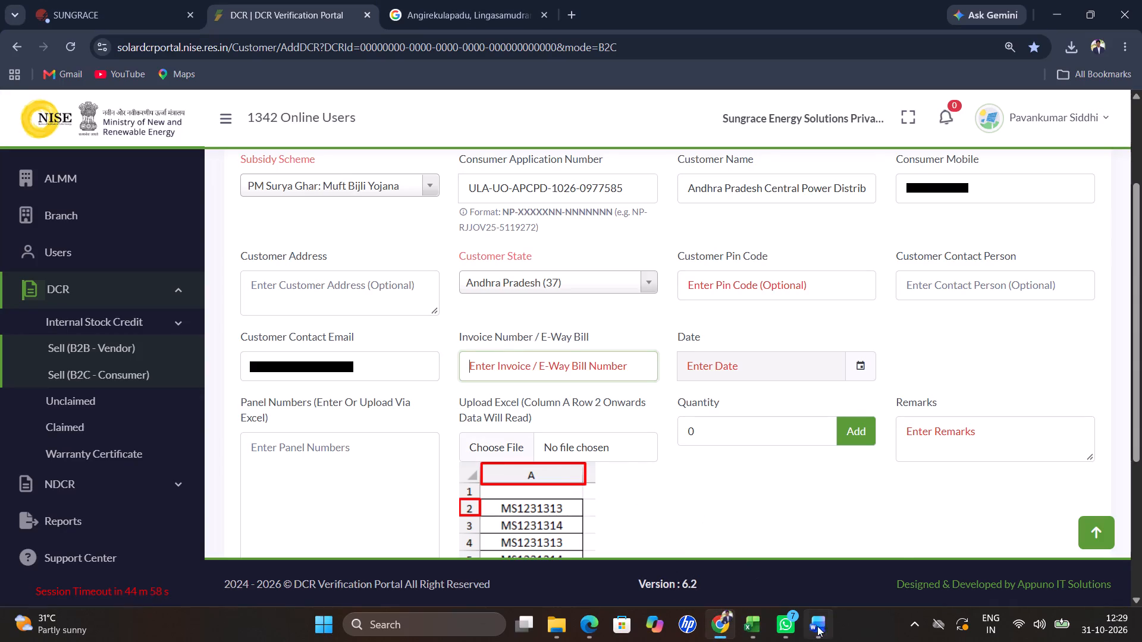
click(794, 568)
scroll(372, 286, down, 11)
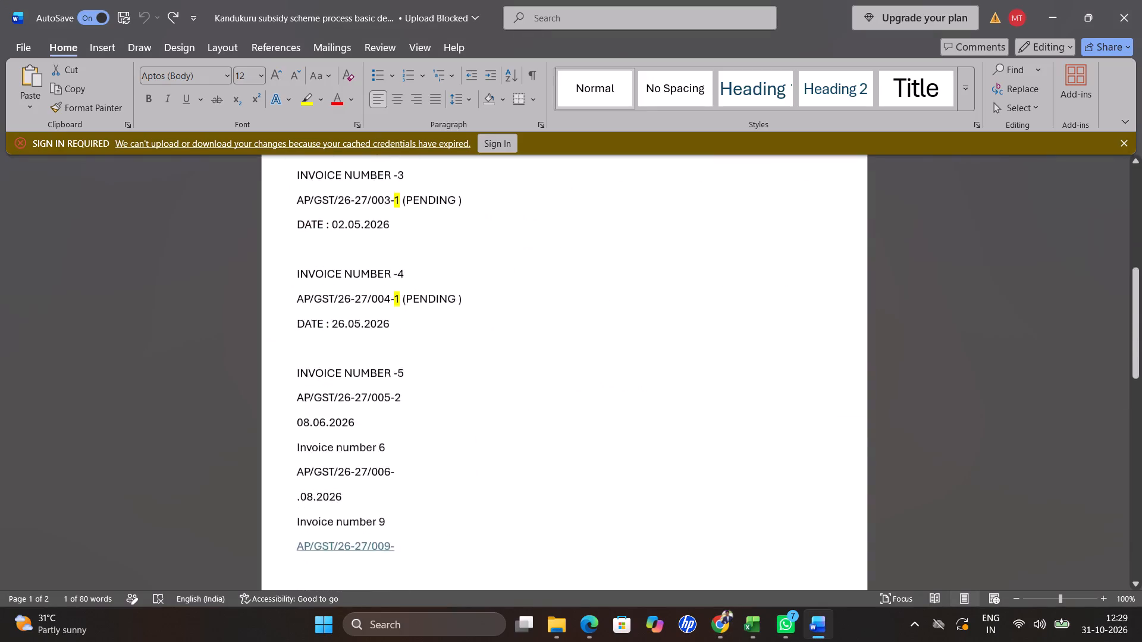
Copy the Invoice 8 number from the Word document into the DCR form's invoice field and complete it as AP/GST/26-27/008-121.
scroll(371, 405, down, 5)
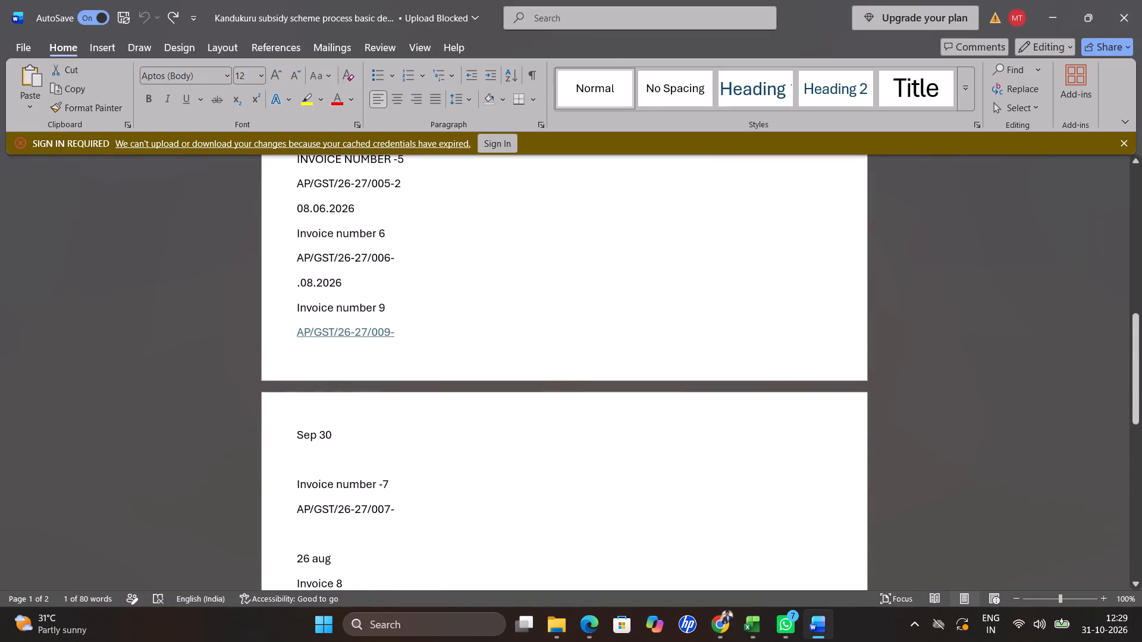
scroll(428, 379, down, 3)
drag(413, 498, 274, 499)
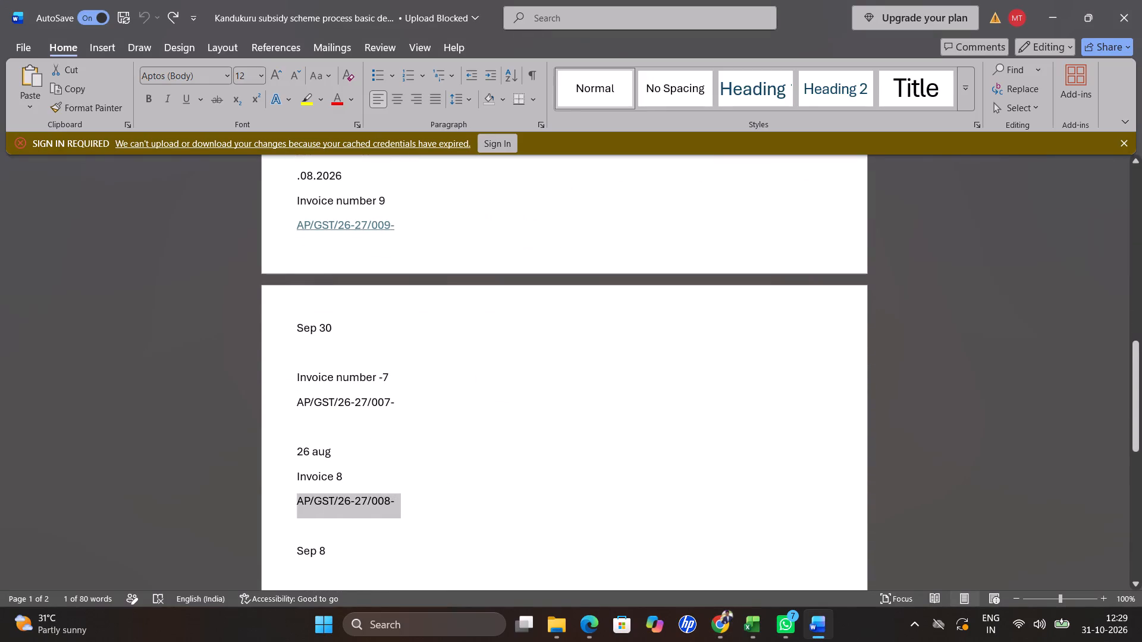
drag(274, 499, 273, 499)
key(ctrl+c)
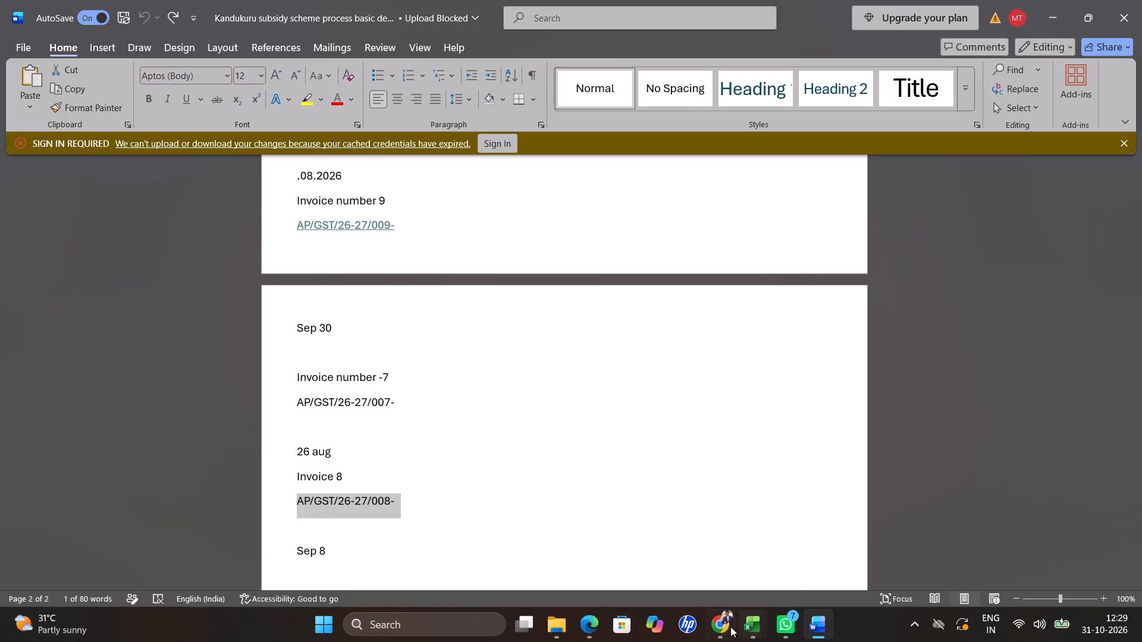
click(709, 552)
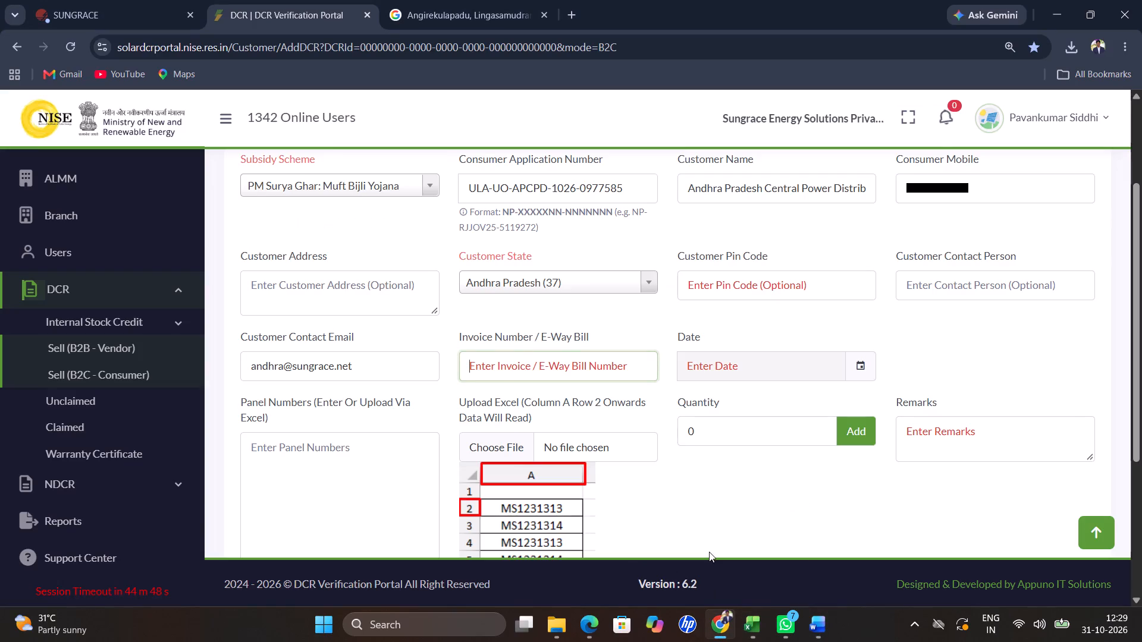
key(ctrl+v)
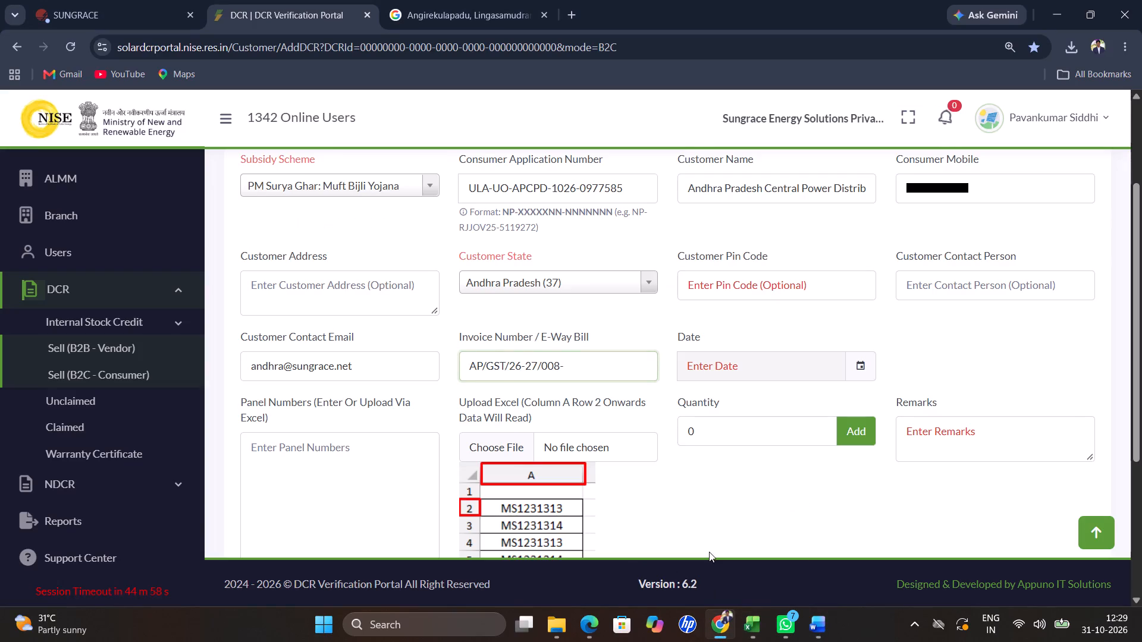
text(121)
Set the invoice date in the DCR form to 08-Sep-2026.
click(826, 371)
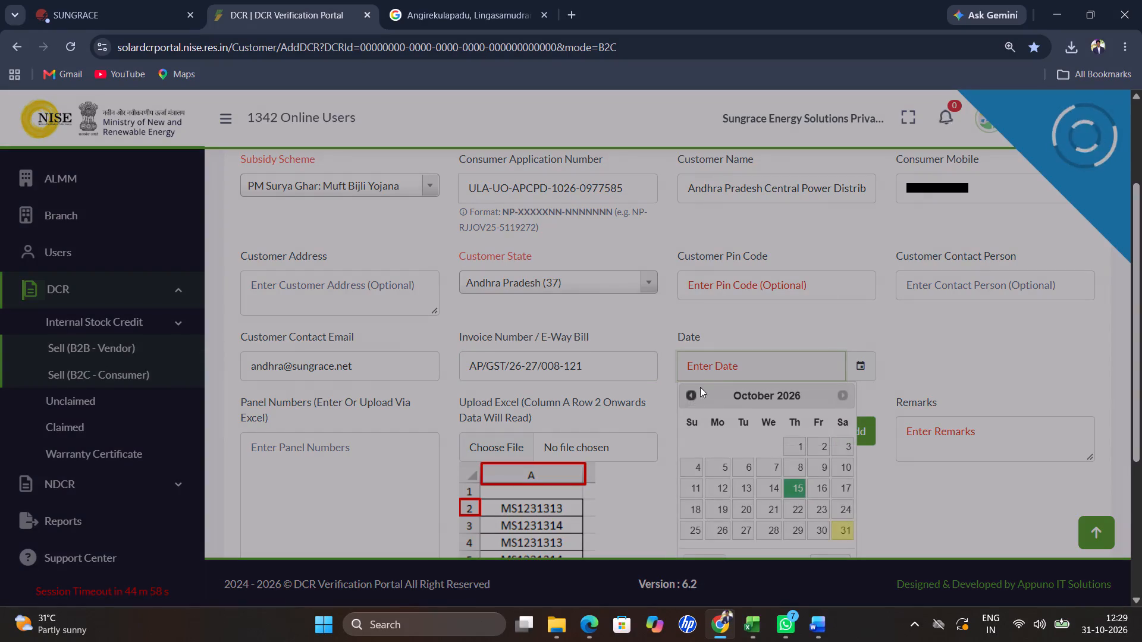
click(685, 389)
scroll(739, 344, down, 3)
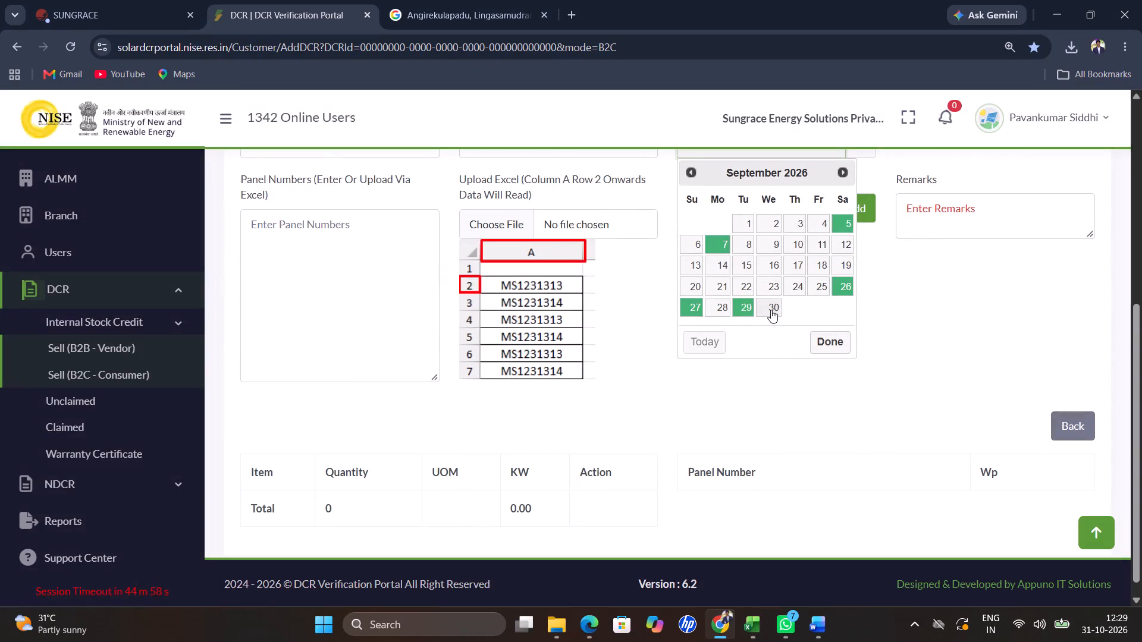
scroll(771, 307, up, 1)
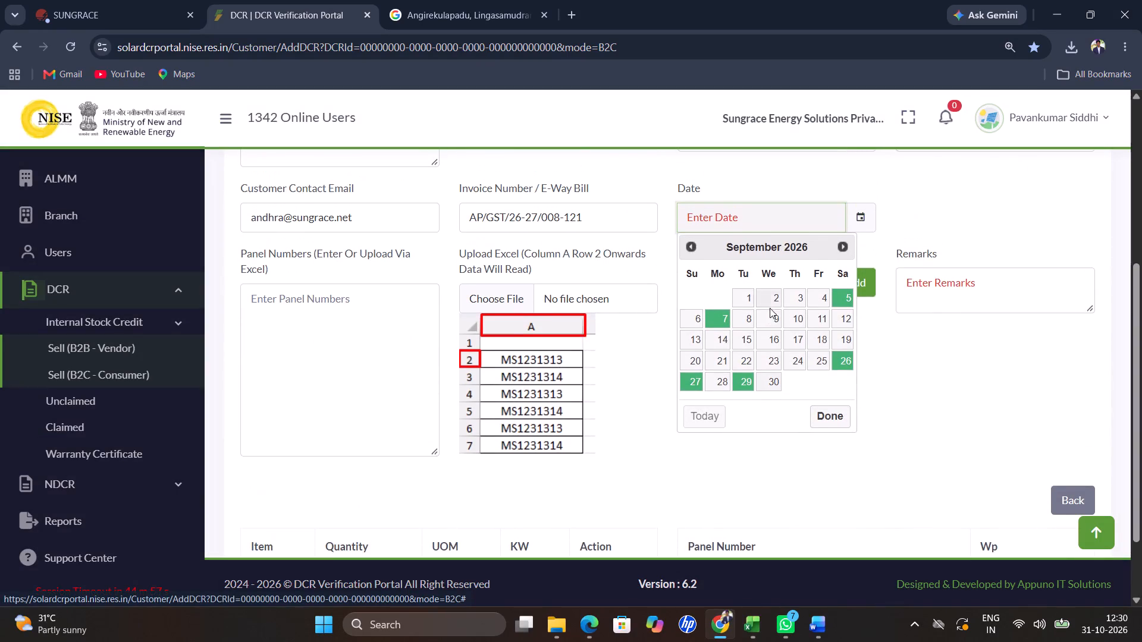
click(748, 314)
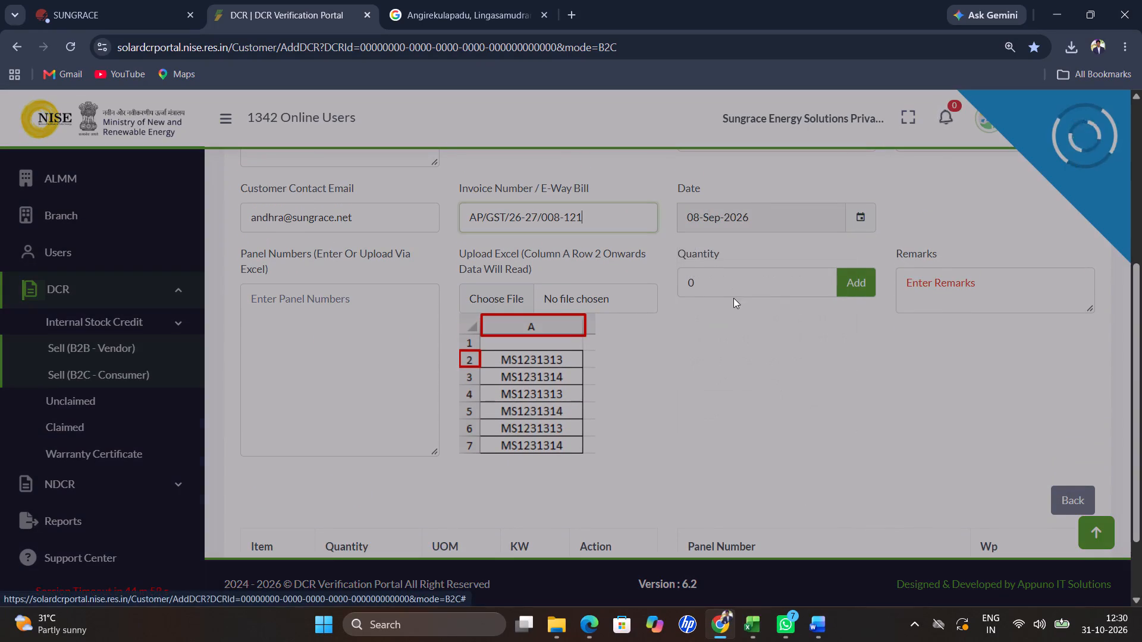
Copy the panel serial numbers from the SUNGRACE work order's Quick Copy Details into the DCR form's Panel Numbers field.
click(360, 363)
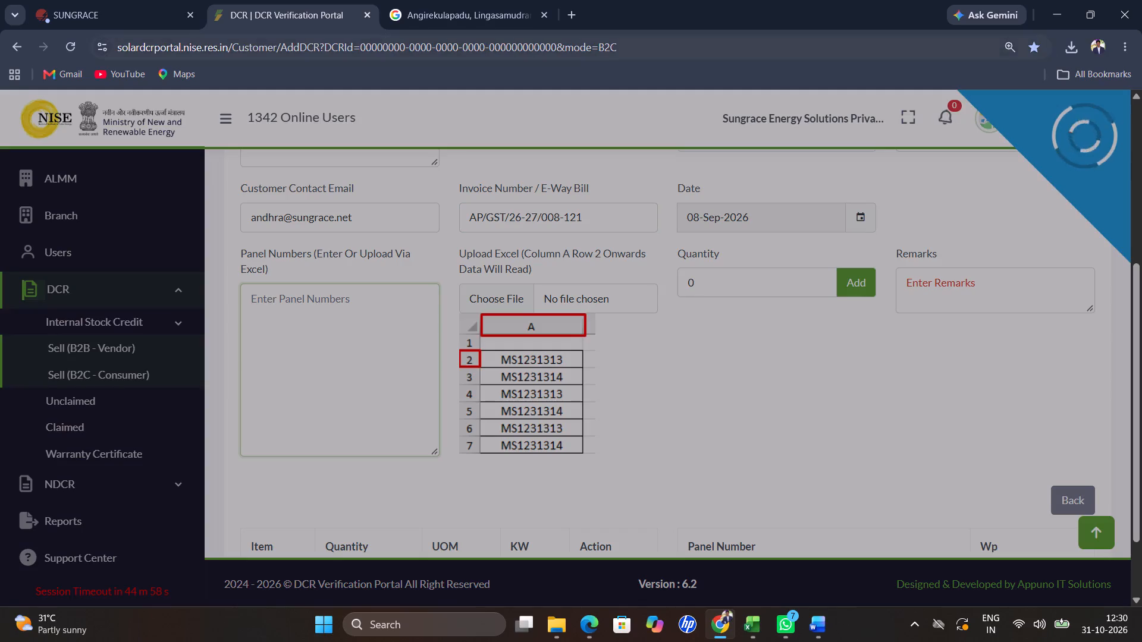
click(144, 1)
click(694, 138)
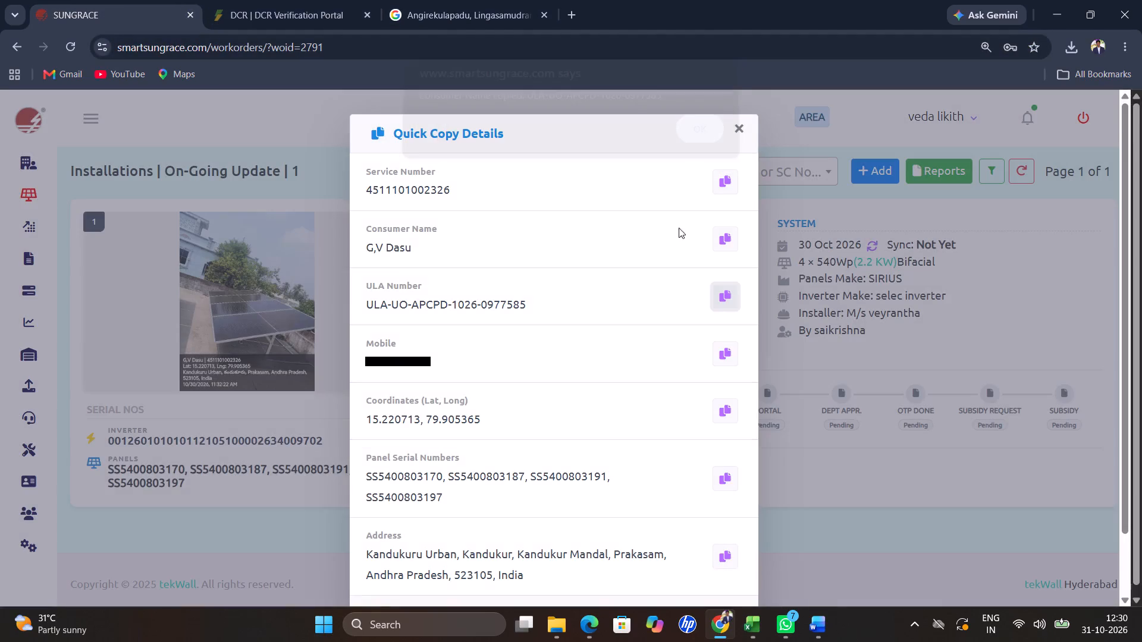
scroll(679, 241, down, 1)
click(731, 409)
drag(309, 0, 306, 17)
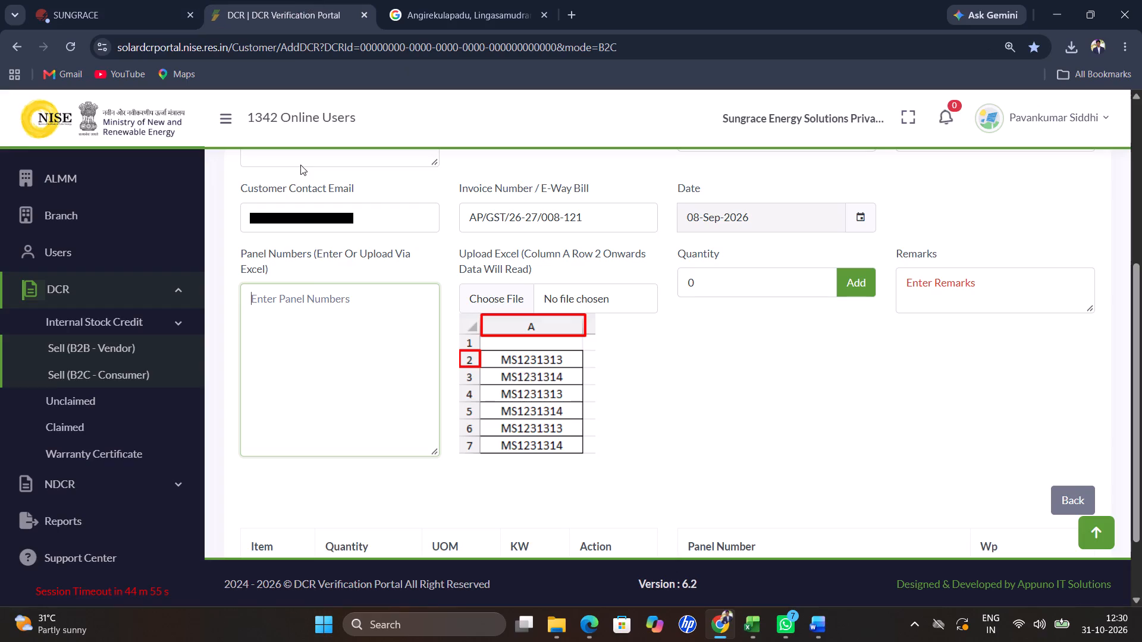
click(307, 327)
key(ctrl+v)
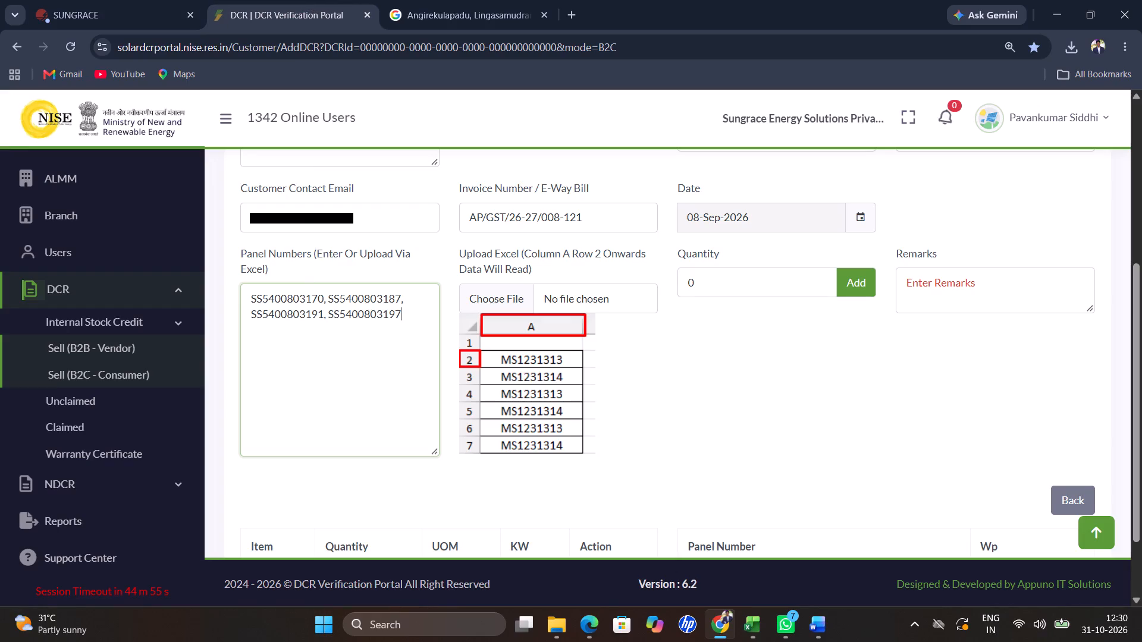
key(Left)
key(Left)
key(Left)
key(Left)
key(Left)
key(Left)
key(Left)
key(Left)
key(Left)
key(Left)
key(Left)
key(Left)
key(BackSpace)
key(BackSpace)
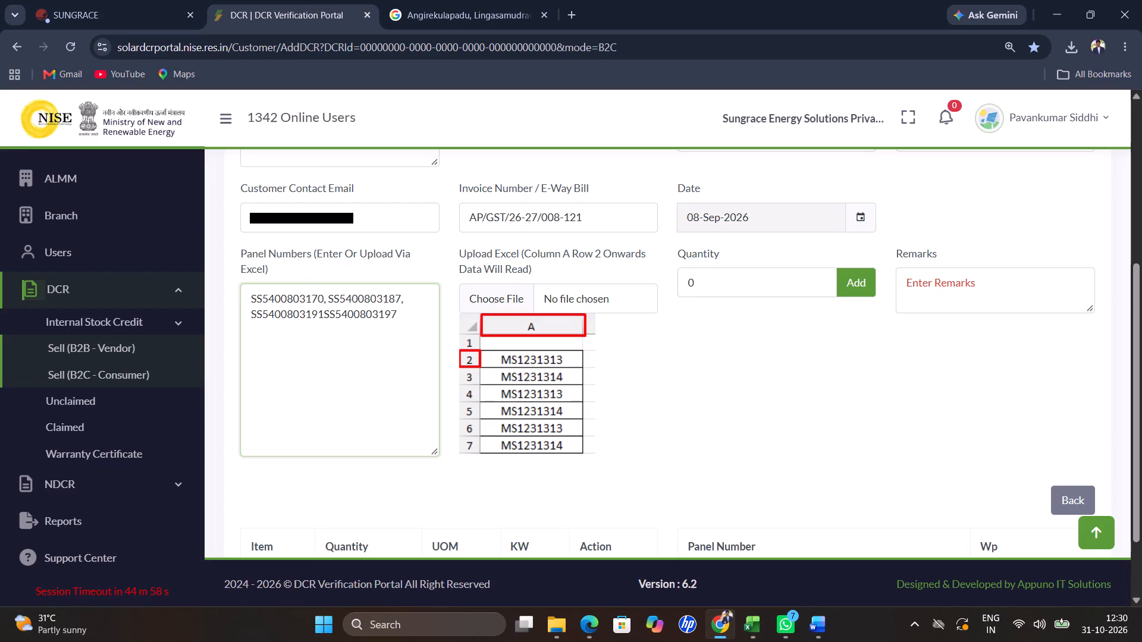
key(Return)
key(Up)
key(Up)
key(Up)
key(Up)
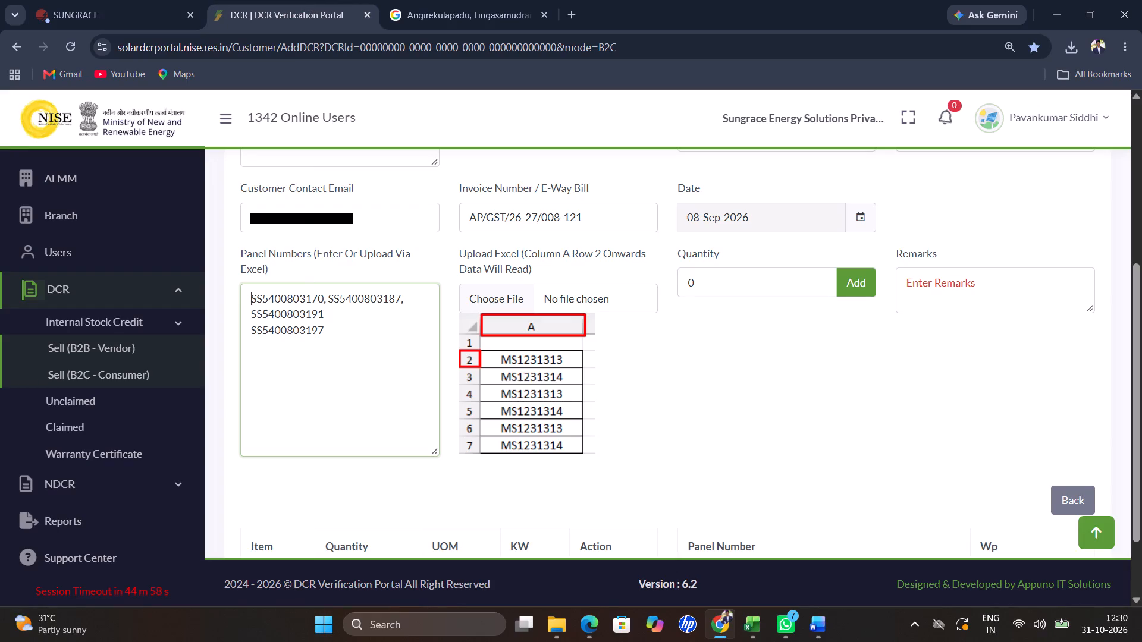
key(Right)
key(Right)
key(Right)
key(Right)
key(Right)
key(Right)
key(Right)
key(Right)
key(Right)
key(Right)
key(Right)
key(Right)
key(Right)
key(Right)
key(BackSpace)
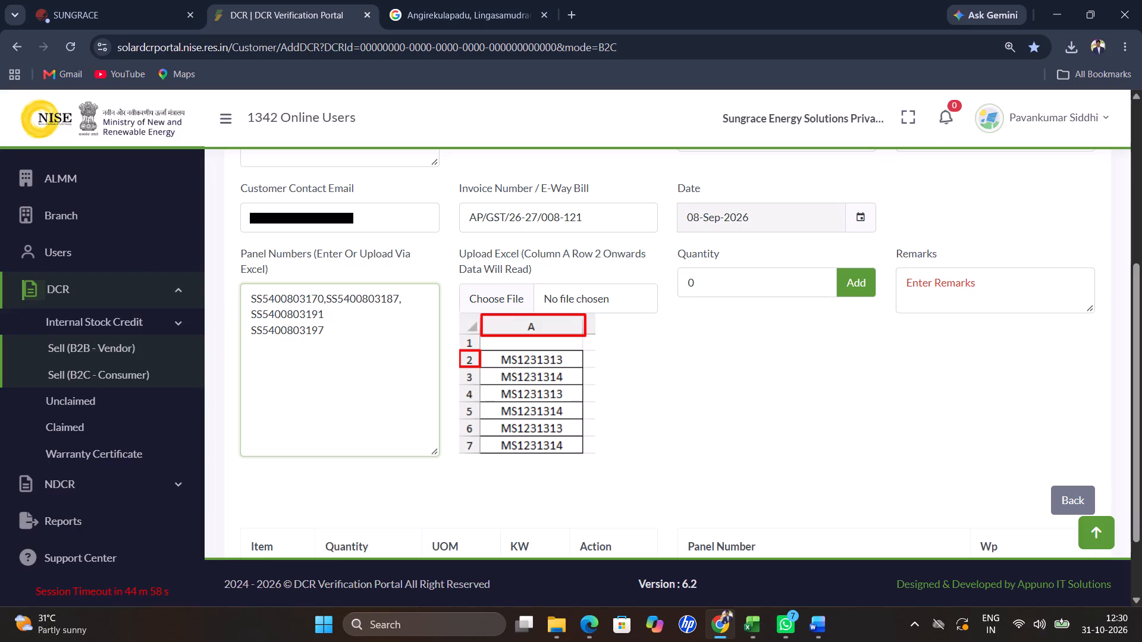
key(BackSpace)
key(Return)
key(Up)
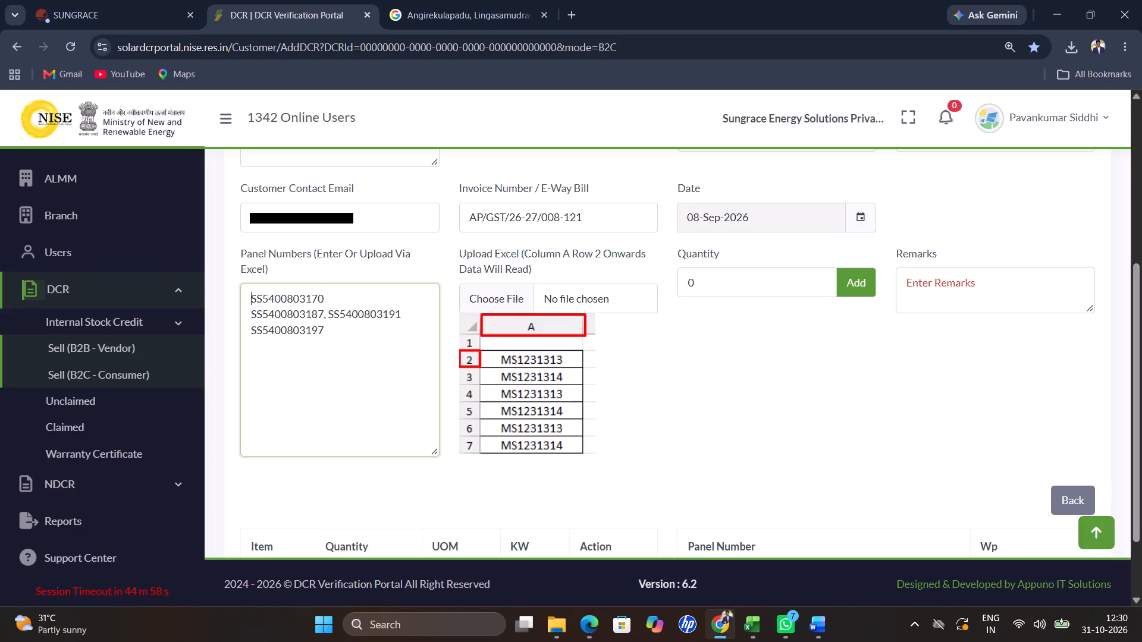
key(Right)
key(Right)
key(Right)
key(Right)
key(Right)
key(Right)
key(Right)
key(Down)
key(Right)
key(Right)
key(Right)
key(Right)
key(Right)
key(Right)
key(Right)
key(Right)
key(Left)
key(BackSpace)
key(BackSpace)
key(Return)
key(Right)
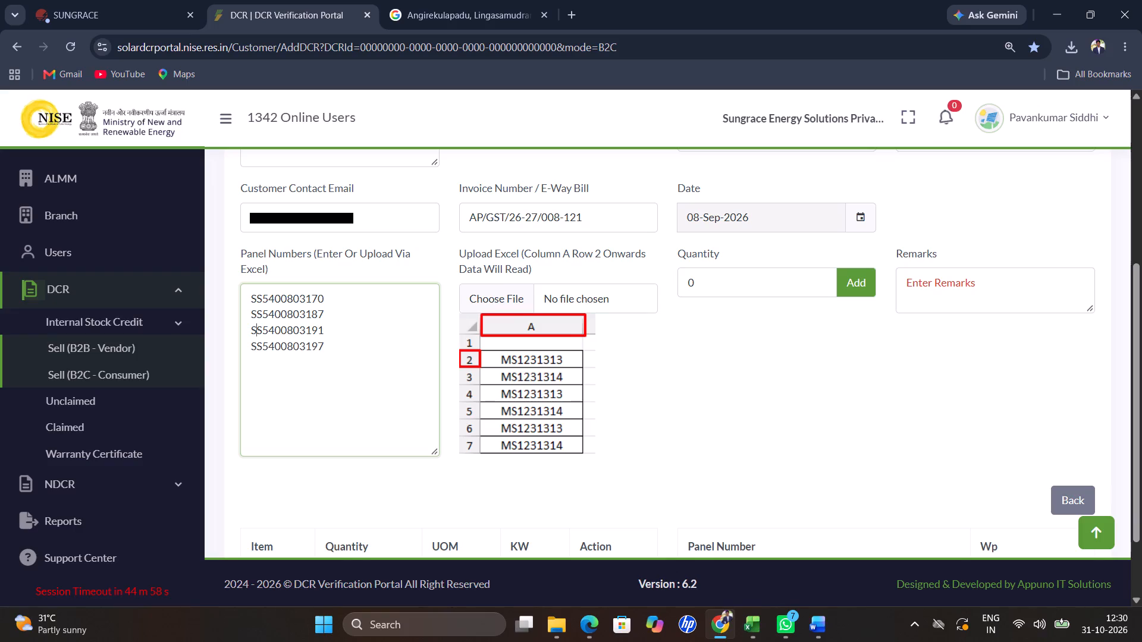
Set the panel quantity to 4 and try to add the entered panels to the DCR form.
click(769, 291)
scroll(769, 291, up, 4)
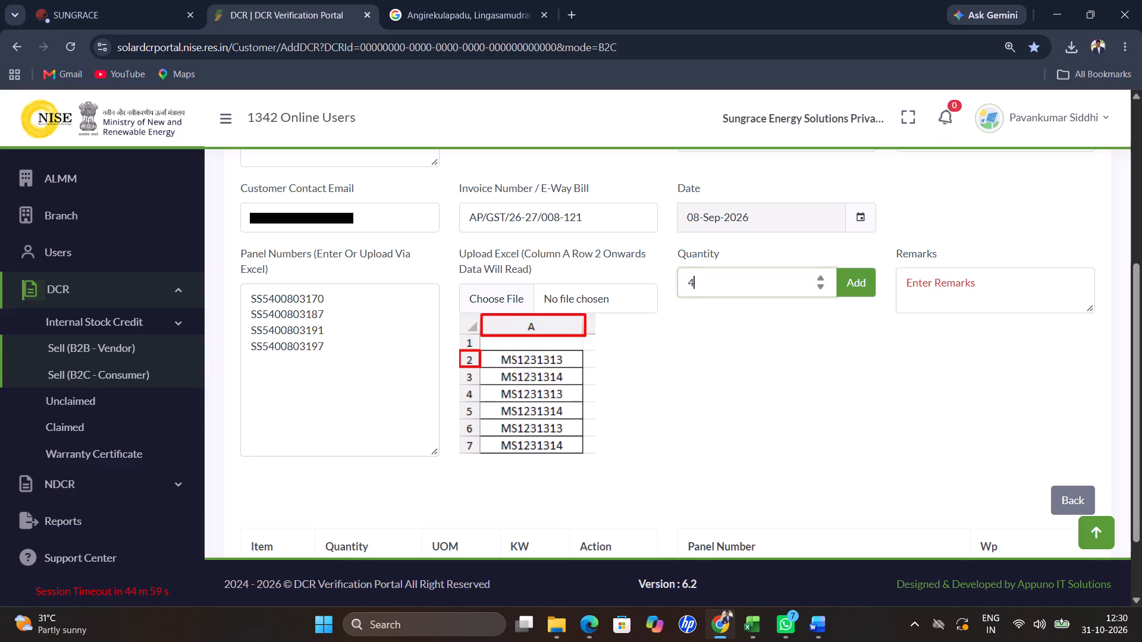
click(874, 289)
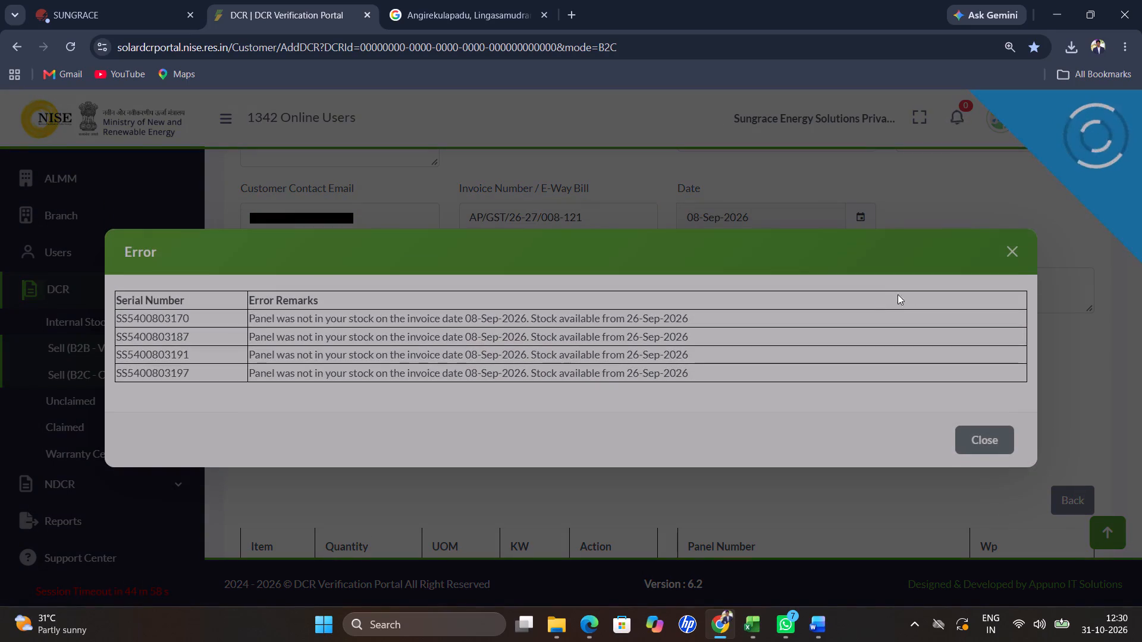
click(1009, 249)
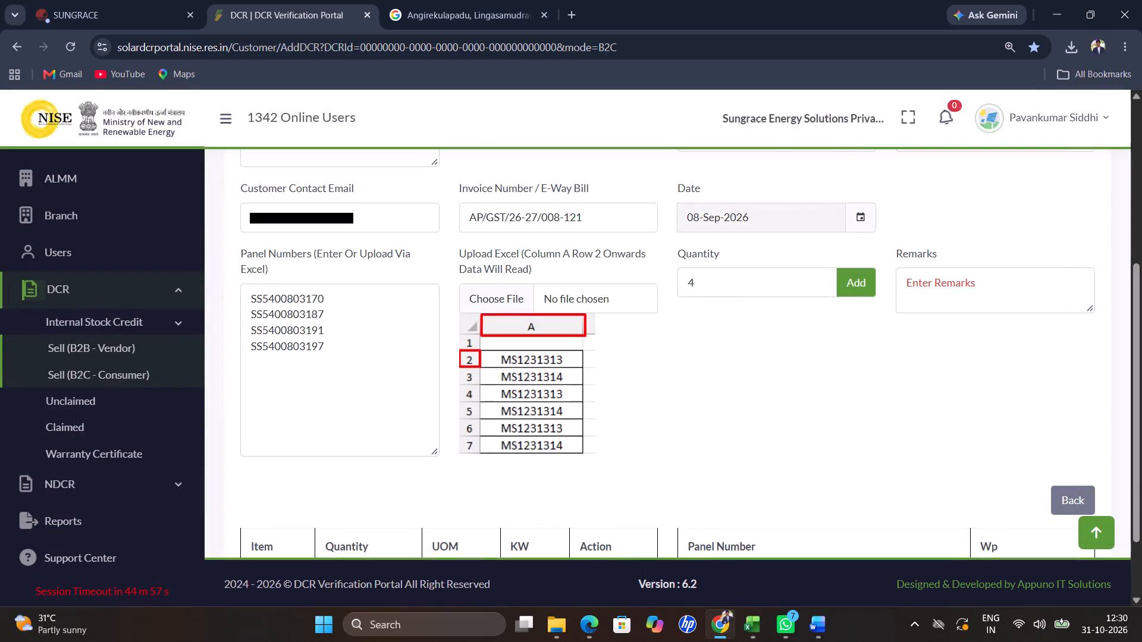
Change the DCR form's invoice number to AP/GST/26-27/009-275.
click(564, 218)
key(Left)
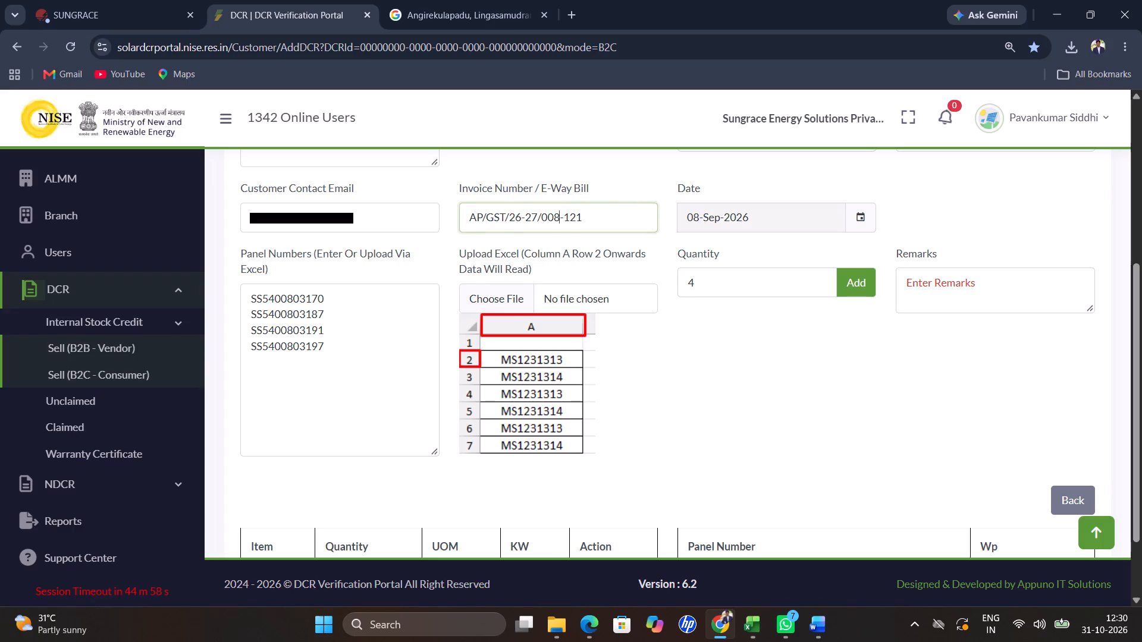
key(BackSpace)
key(9)
key(Right)
key(Right)
key(Right)
key(Right)
key(Right)
key(Right)
key(Right)
key(Right)
key(BackSpace)
key(BackSpace)
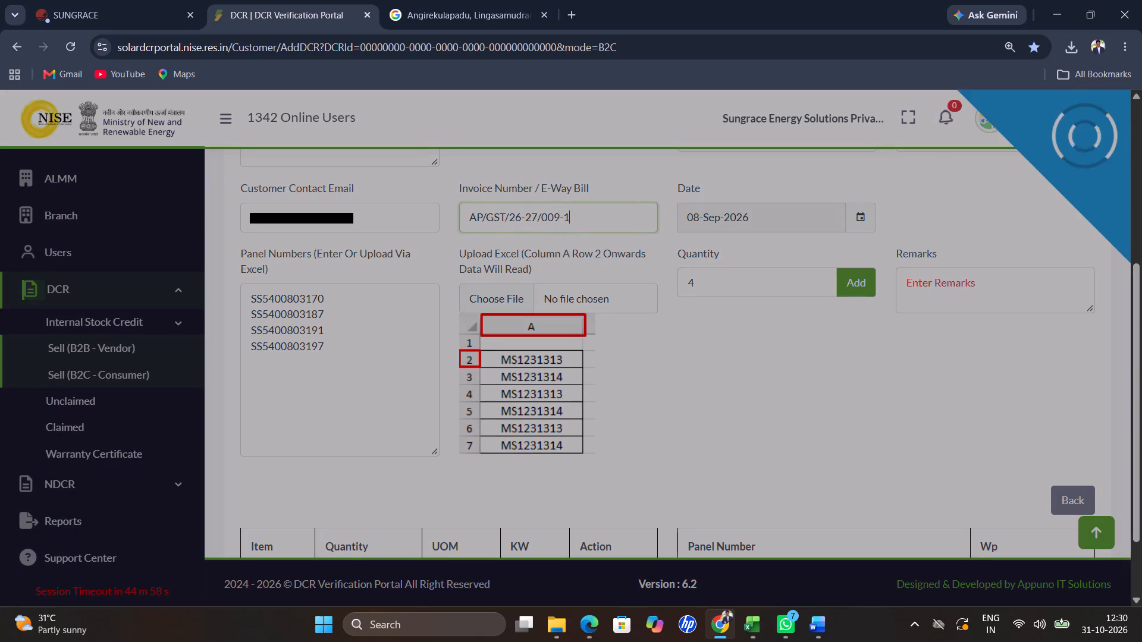
key(BackSpace)
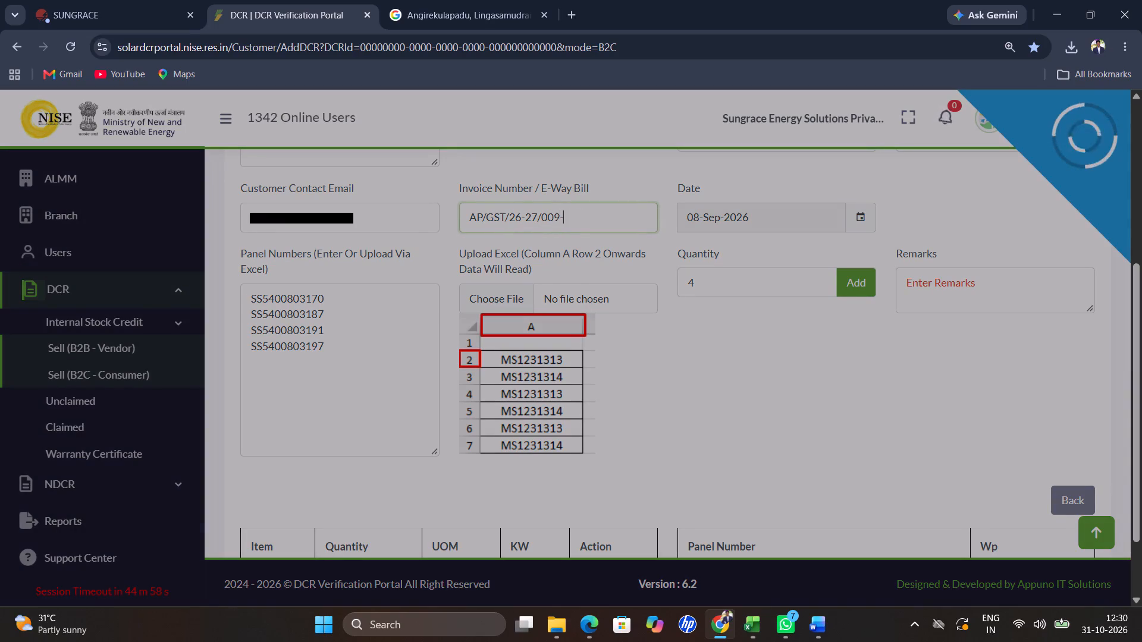
text(275)
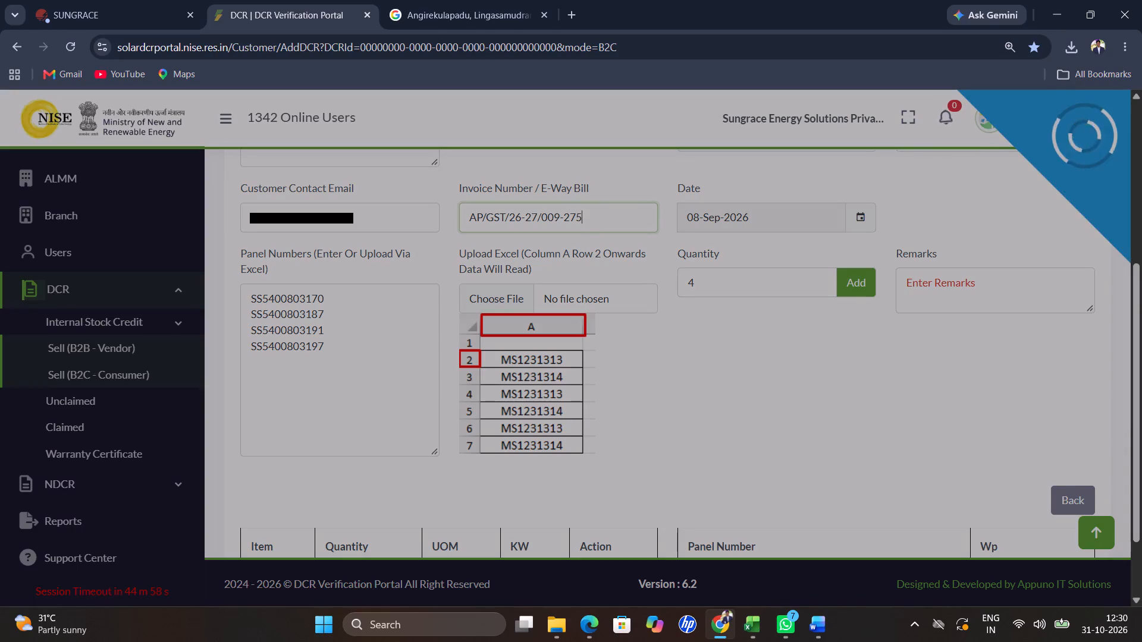
Set the invoice date to 30-Sep-2026 and add the four entered panels to the DCR form.
click(802, 228)
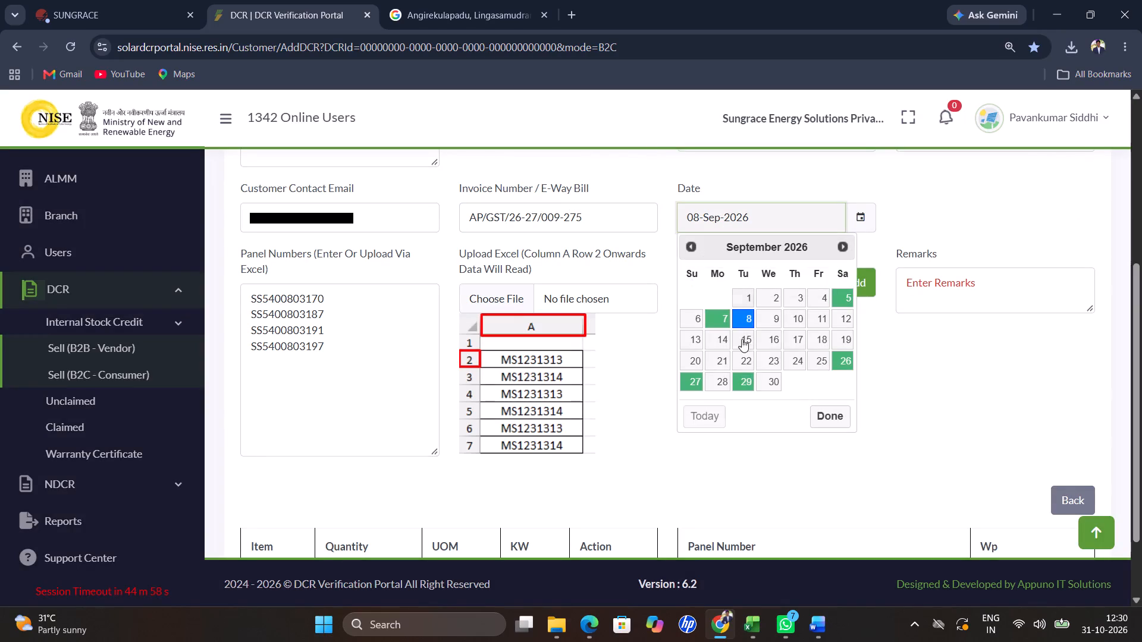
click(773, 377)
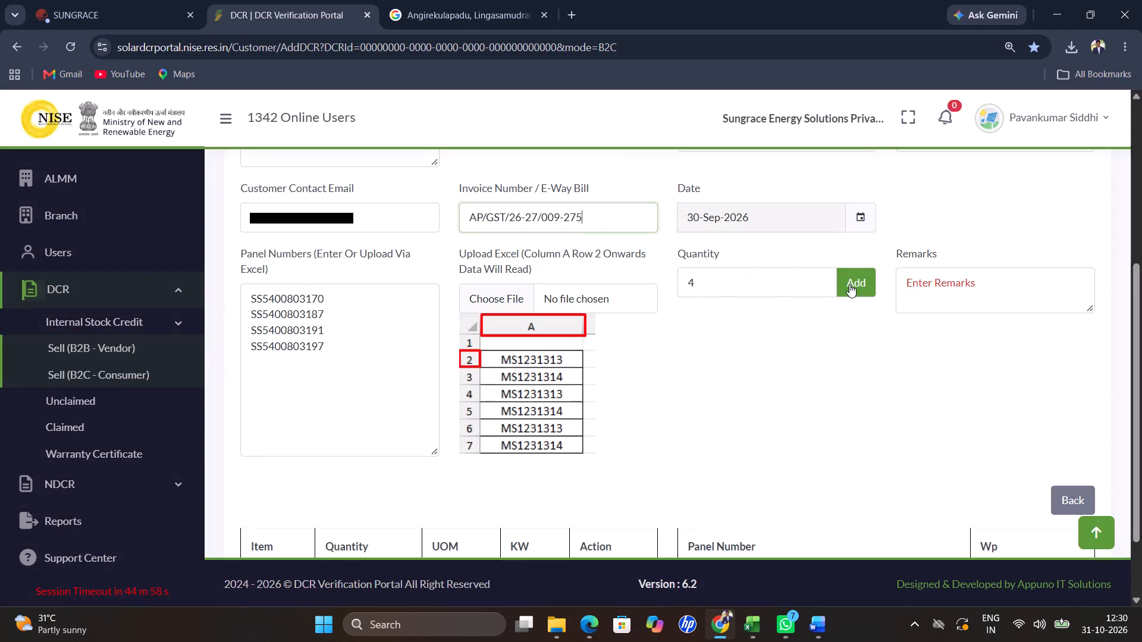
click(849, 284)
Copy the installation address from the SUNGRACE work order details into the DCR form's remarks.
click(983, 304)
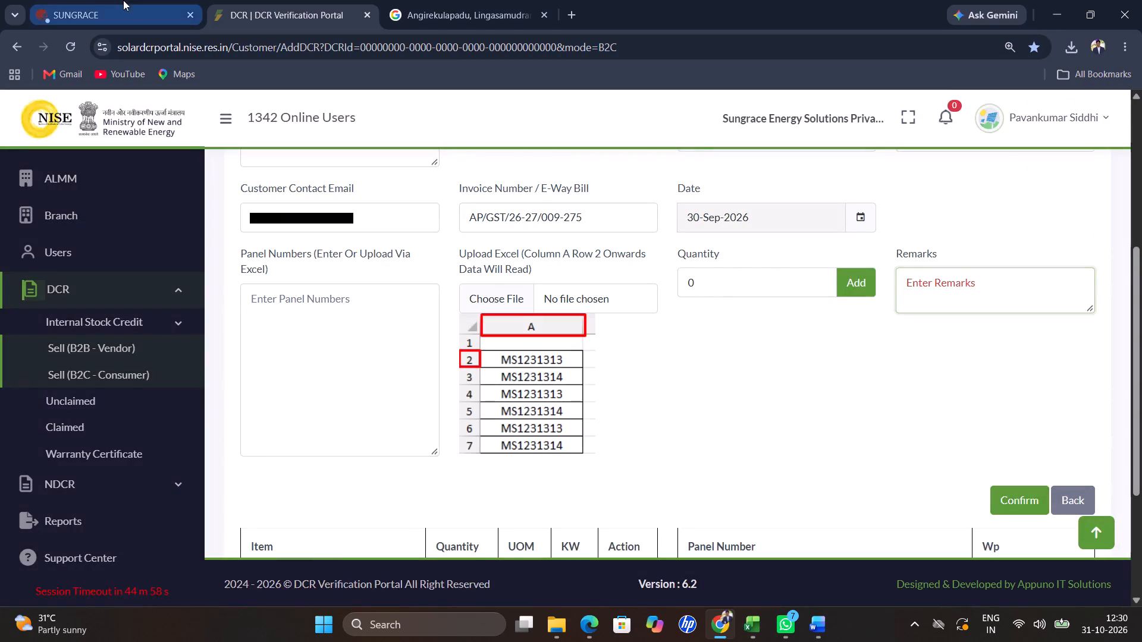
click(123, 0)
click(706, 156)
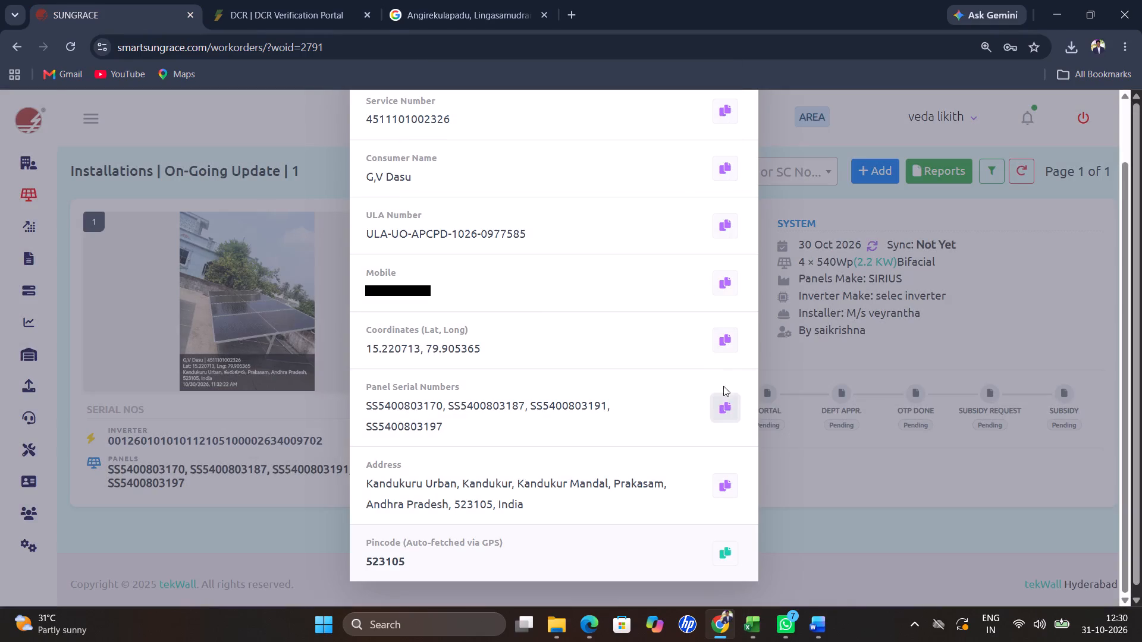
click(711, 486)
click(727, 479)
click(331, 1)
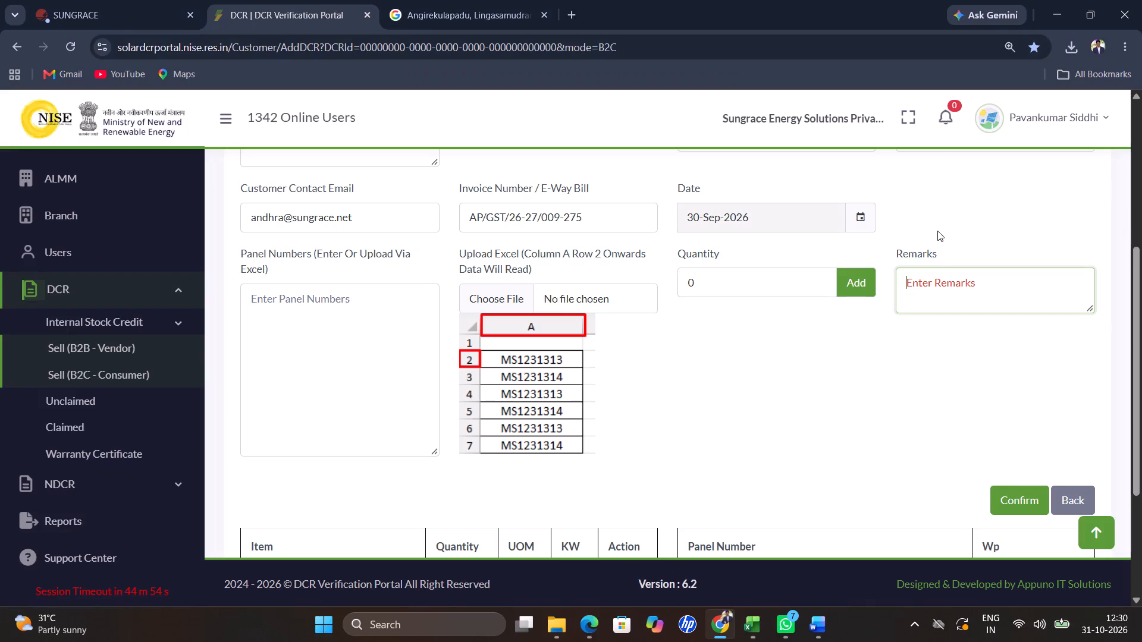
key(ctrl+v)
ctrl+click(927, 279)
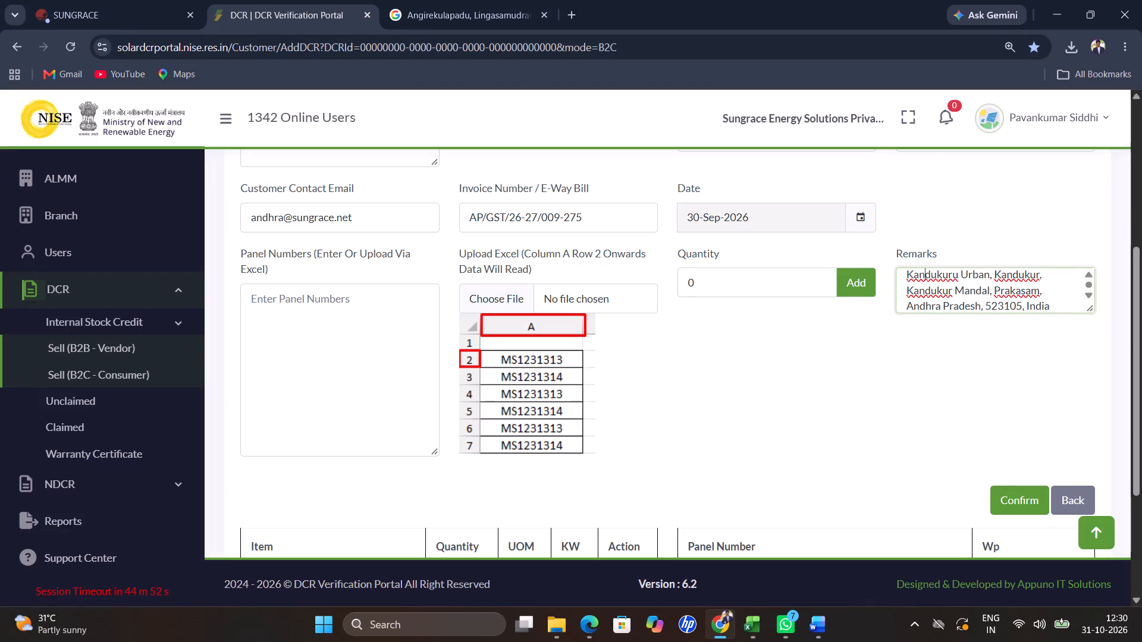
Copy the pincode from the SUNGRACE work order details into the DCR form's customer pin code.
scroll(768, 308, up, 2)
click(768, 300)
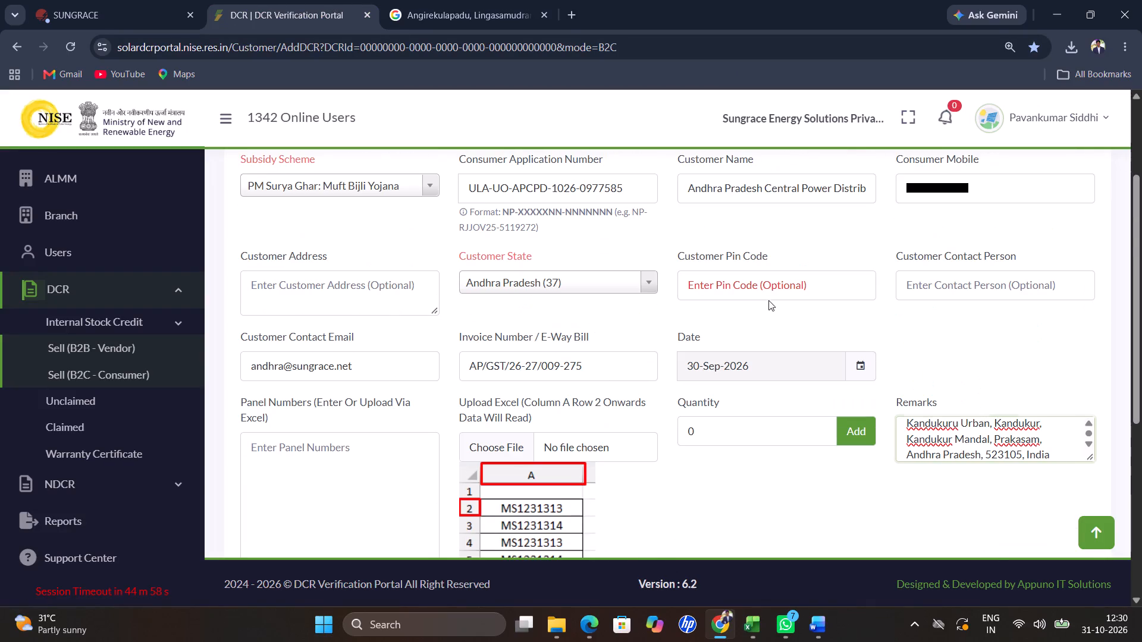
click(767, 282)
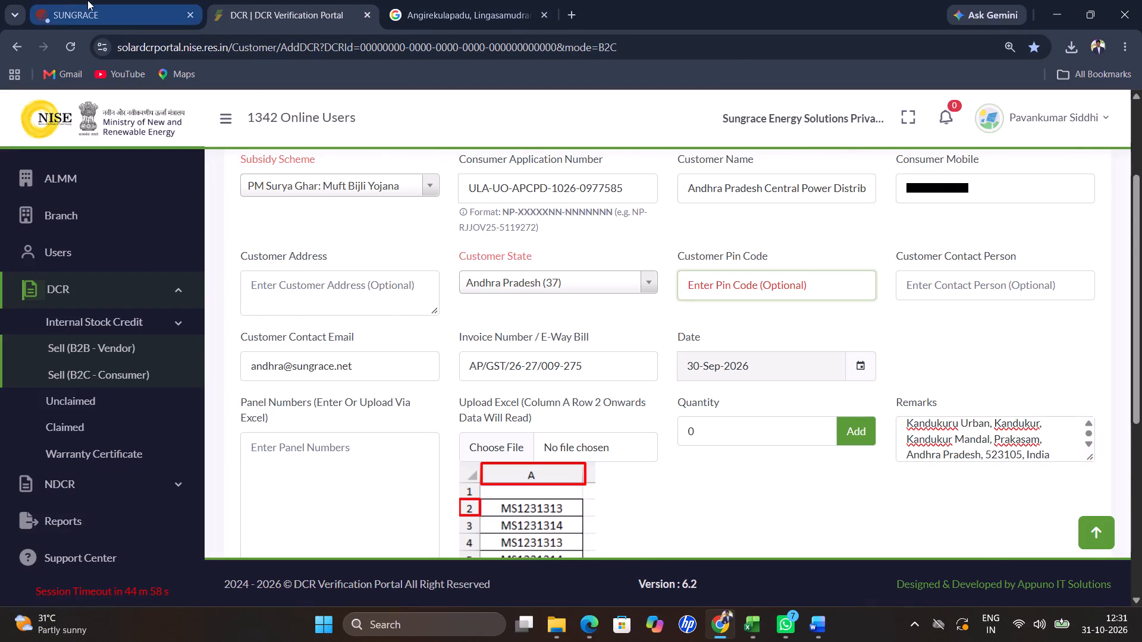
click(89, 0)
click(708, 153)
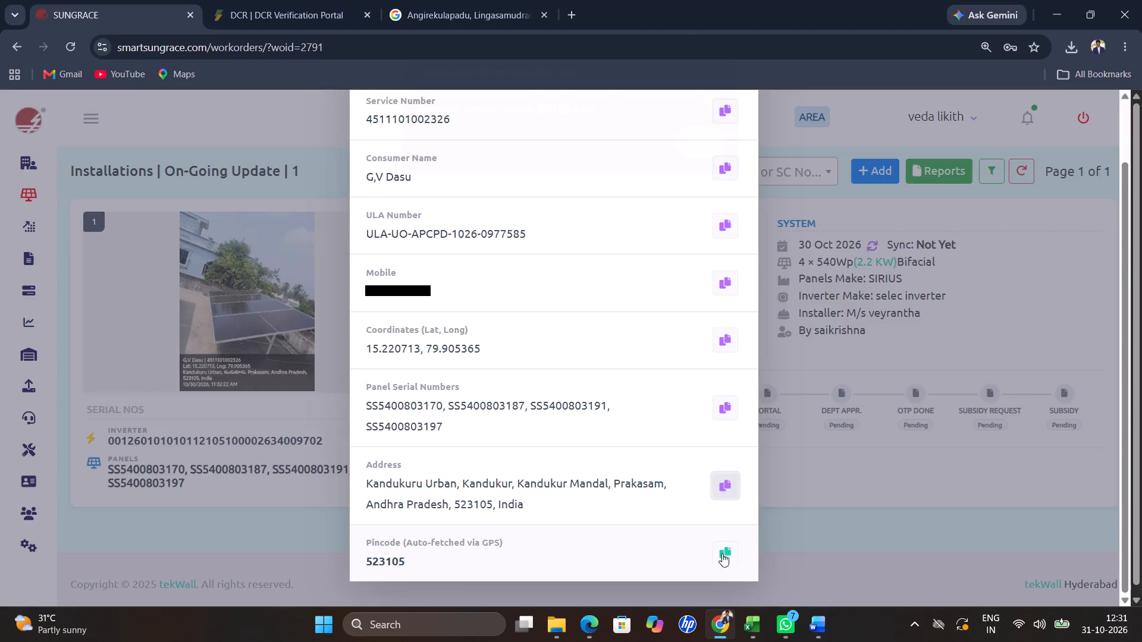
click(723, 550)
click(321, 8)
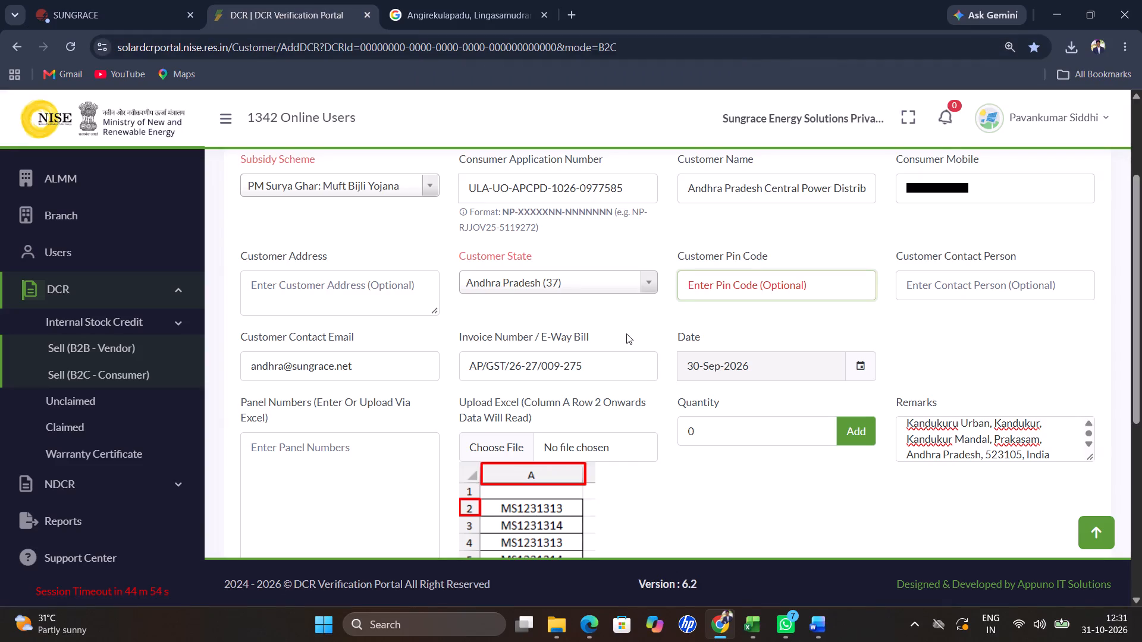
key(ctrl+v)
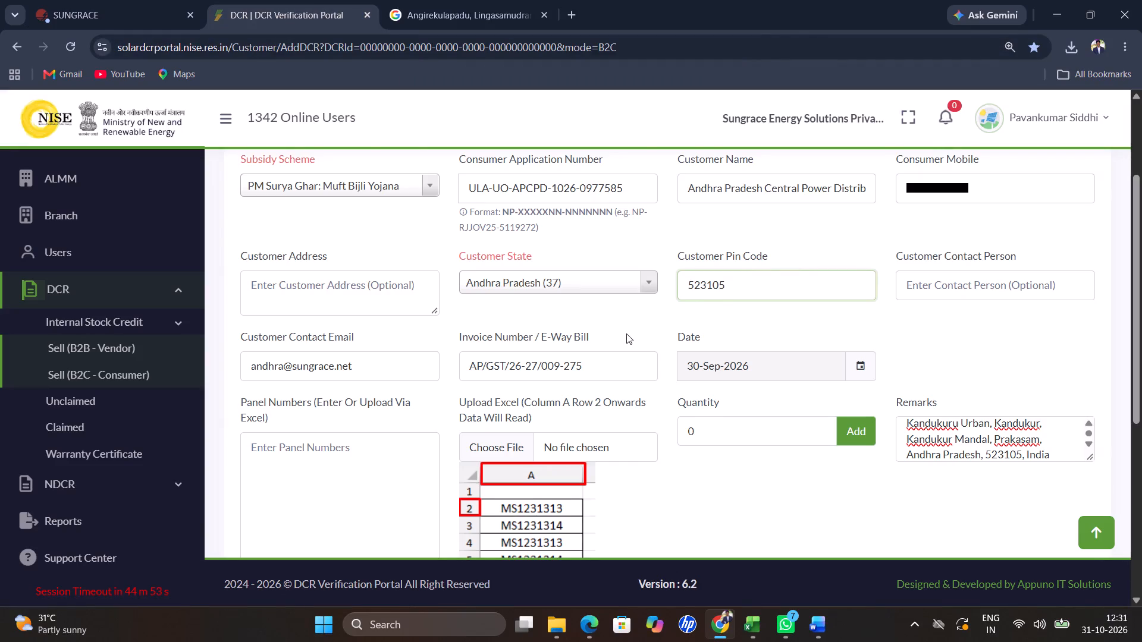
Confirm the completed DCR form to issue the B2C certificate.
scroll(672, 354, down, 4)
click(1018, 349)
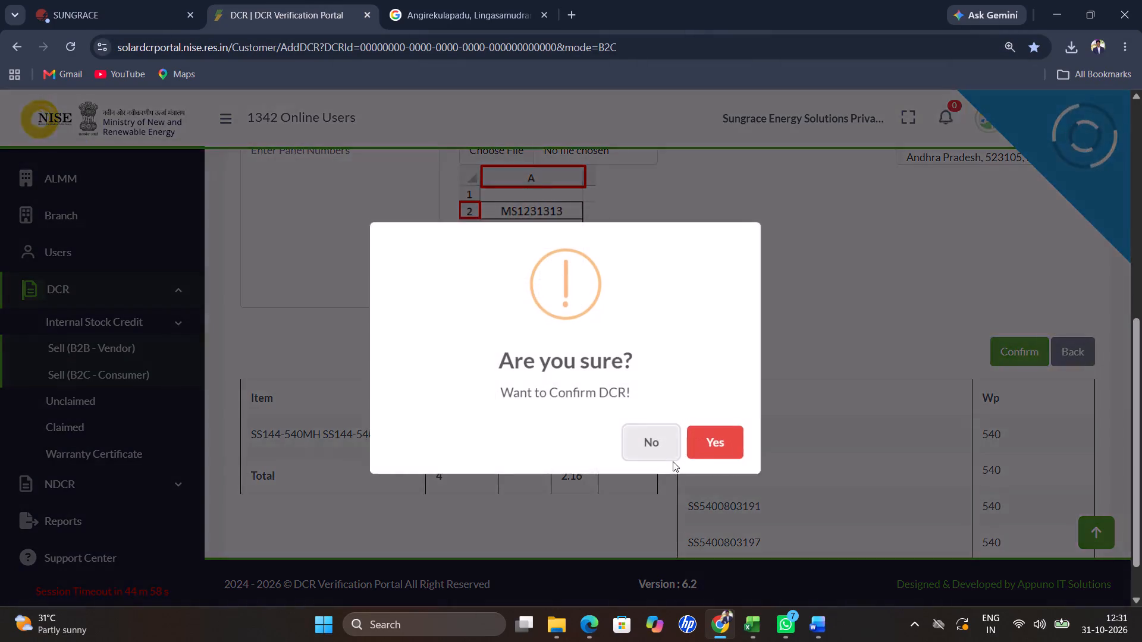
click(724, 442)
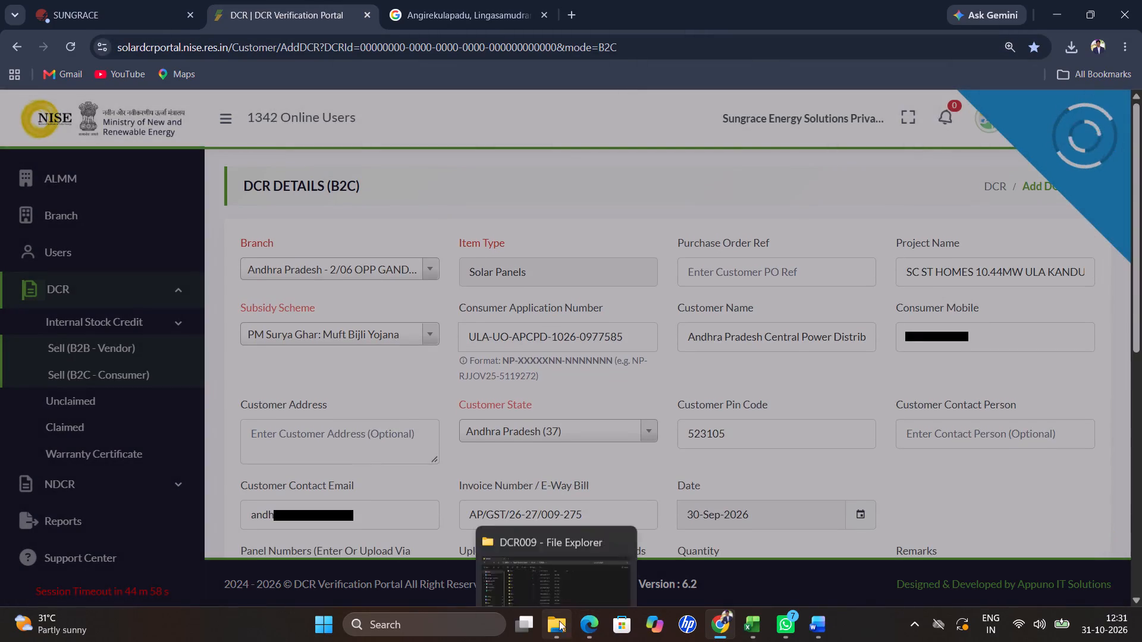
Create a new folder named 275_ inside the DCR009 folder in File Explorer.
click(569, 578)
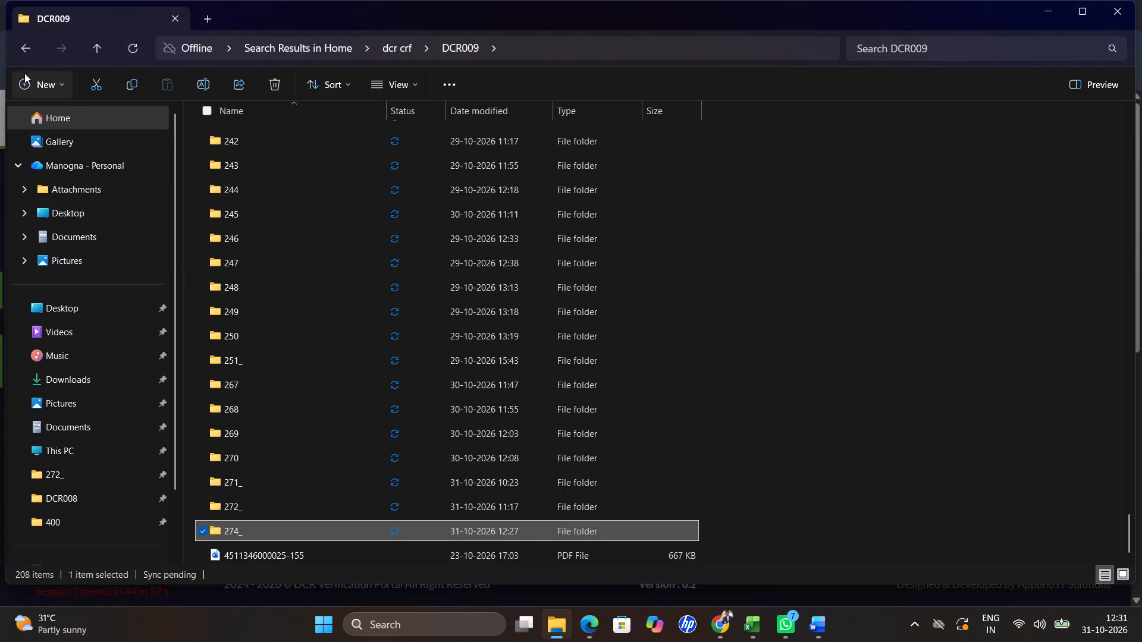
click(28, 81)
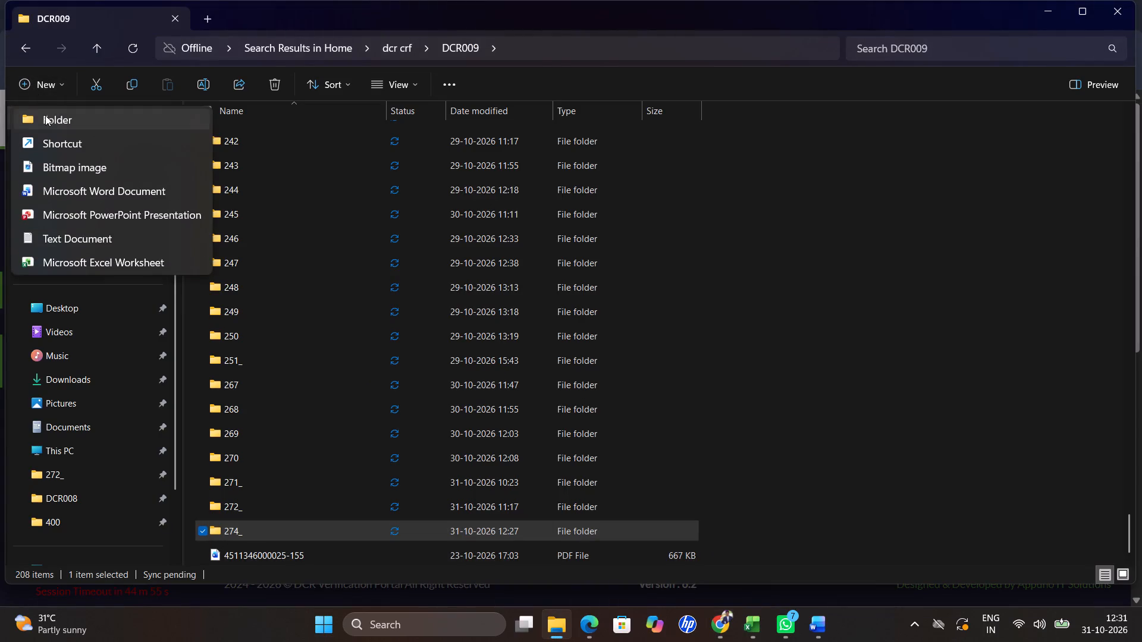
click(45, 115)
text(275)
key(shift+underscore)
key(Return)
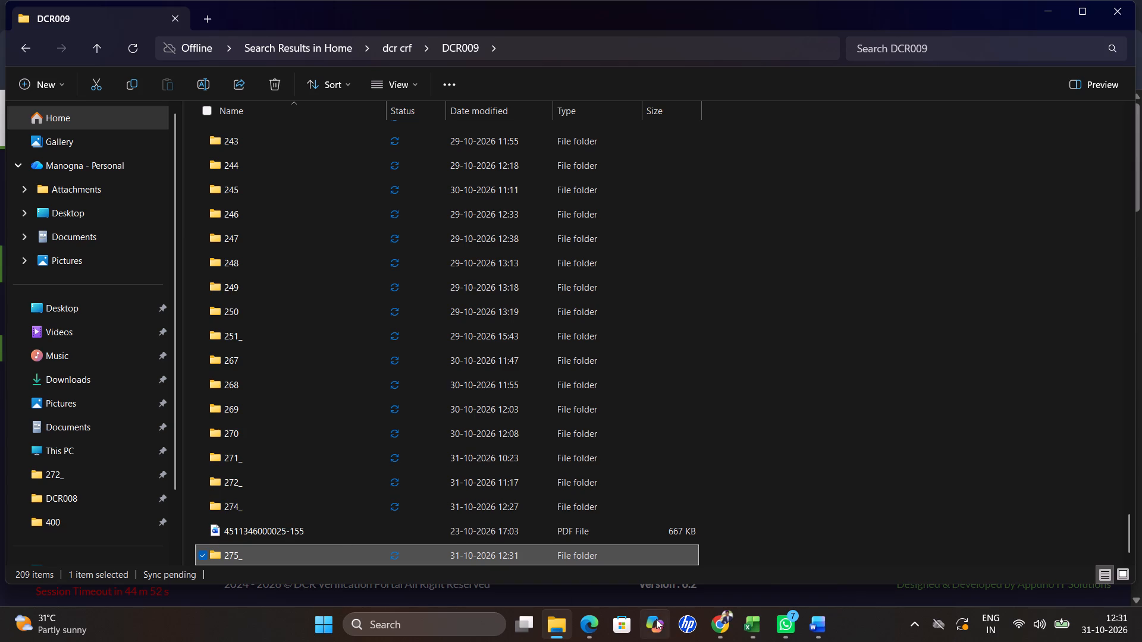
Start downloading the certificate PDF for invoice AP/GST/26-27/009-275, naming it with the SUNGRACE work order's service number followed by -275.
click(726, 625)
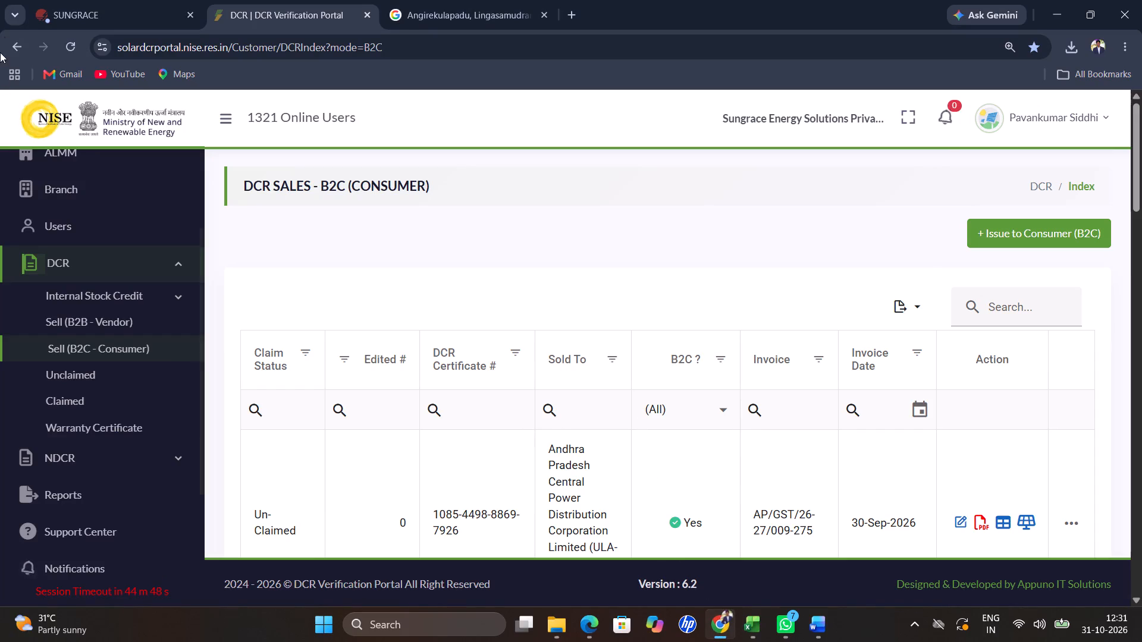
click(79, 1)
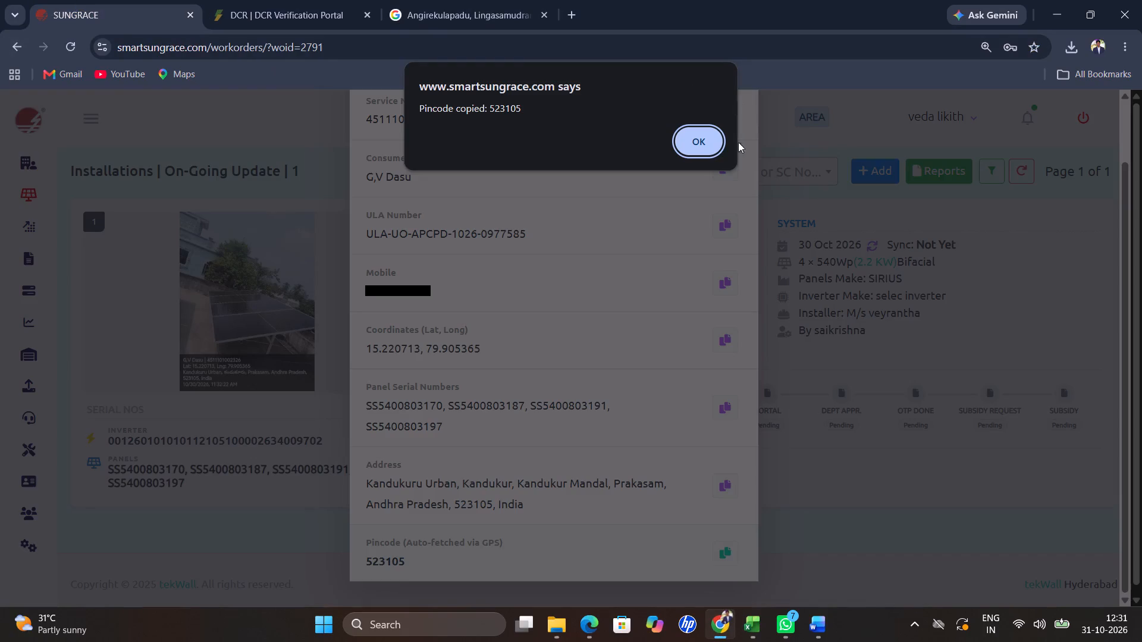
click(692, 136)
click(728, 99)
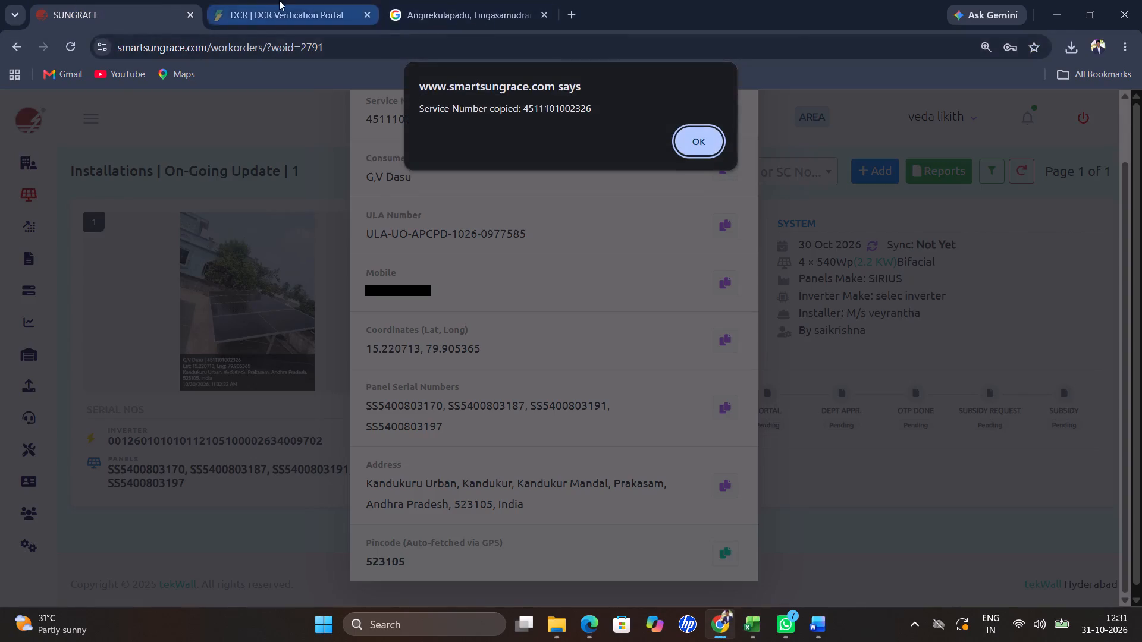
click(275, 0)
click(983, 521)
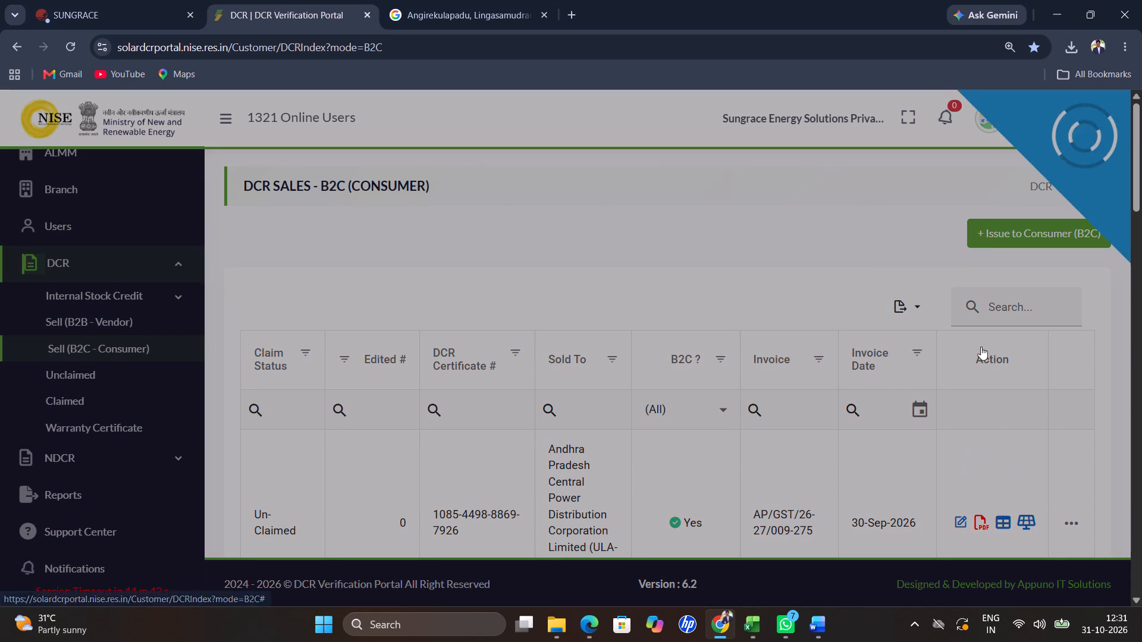
click(939, 214)
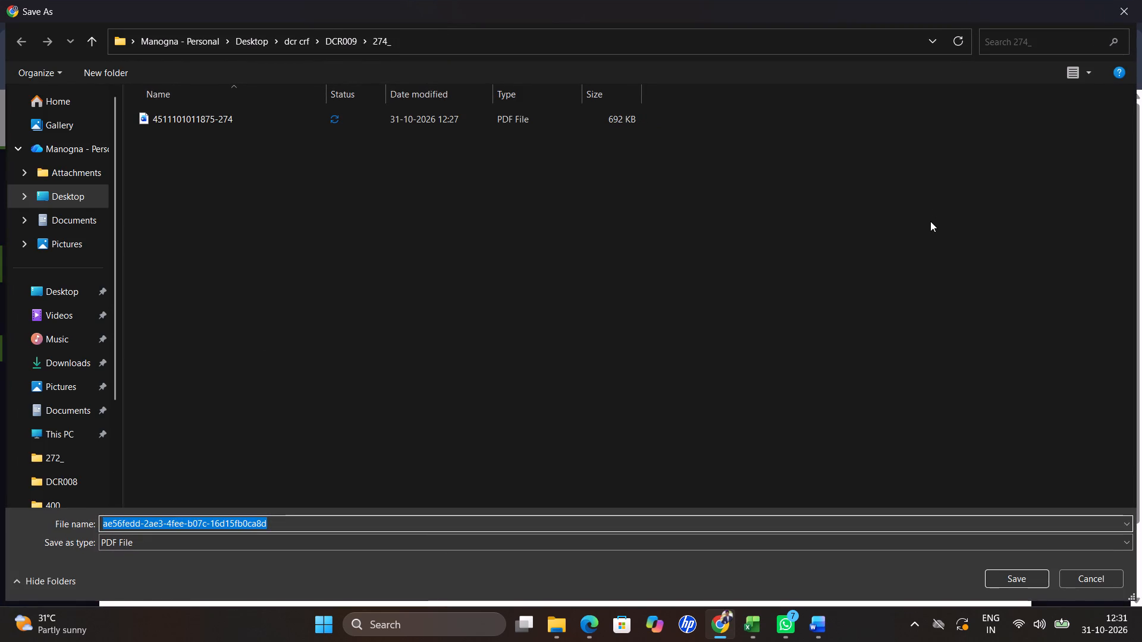
key(ctrl+v)
text(-275)
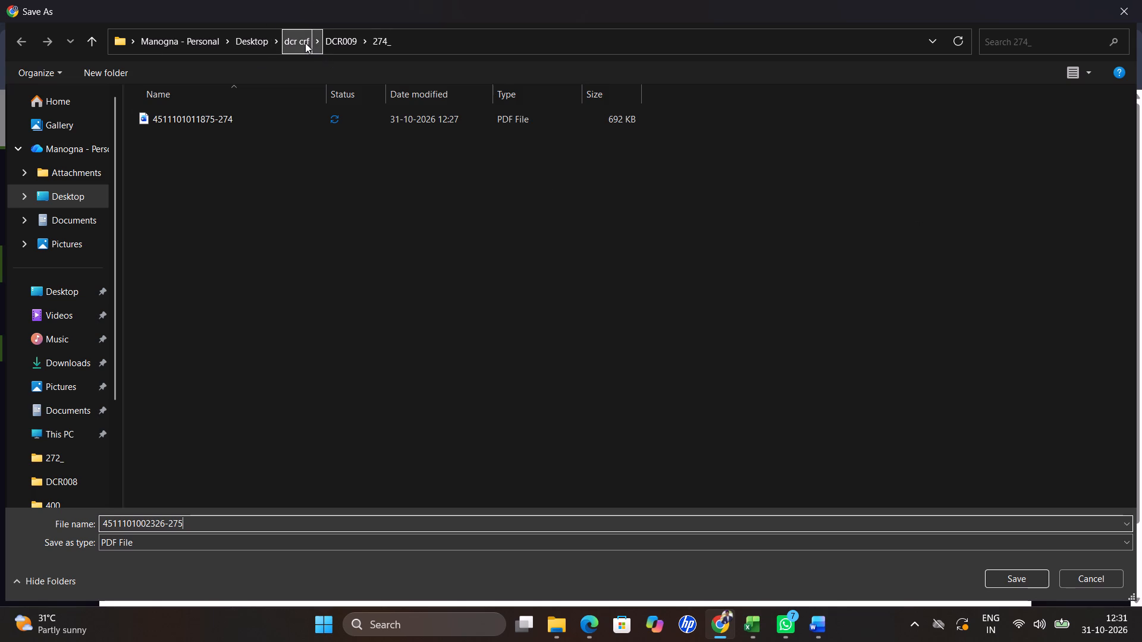
Save the certificate PDF in the 275_ folder inside DCR009.
click(333, 40)
scroll(266, 273, down, 9)
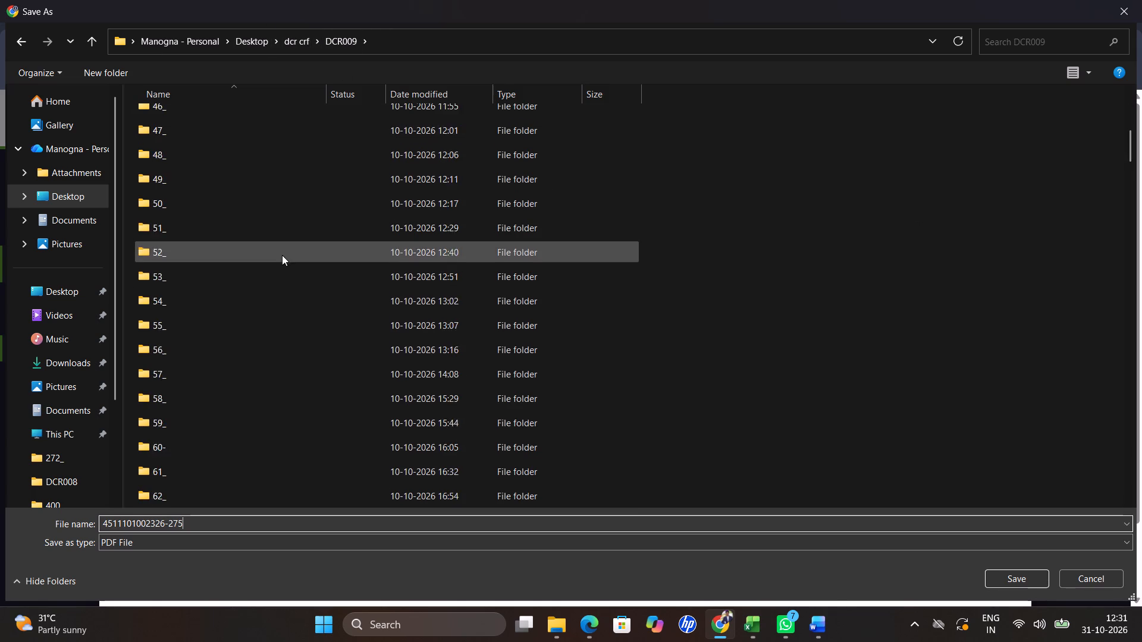
scroll(282, 255, down, 3)
scroll(322, 358, down, 20)
scroll(318, 326, down, 7)
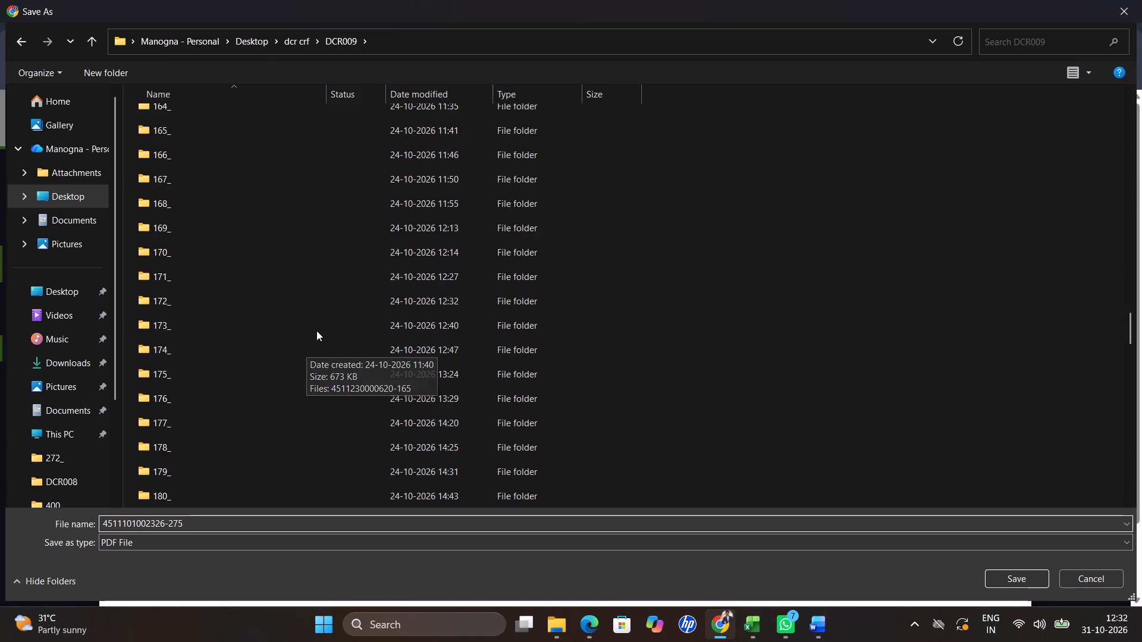
scroll(316, 331, down, 20)
scroll(316, 331, down, 19)
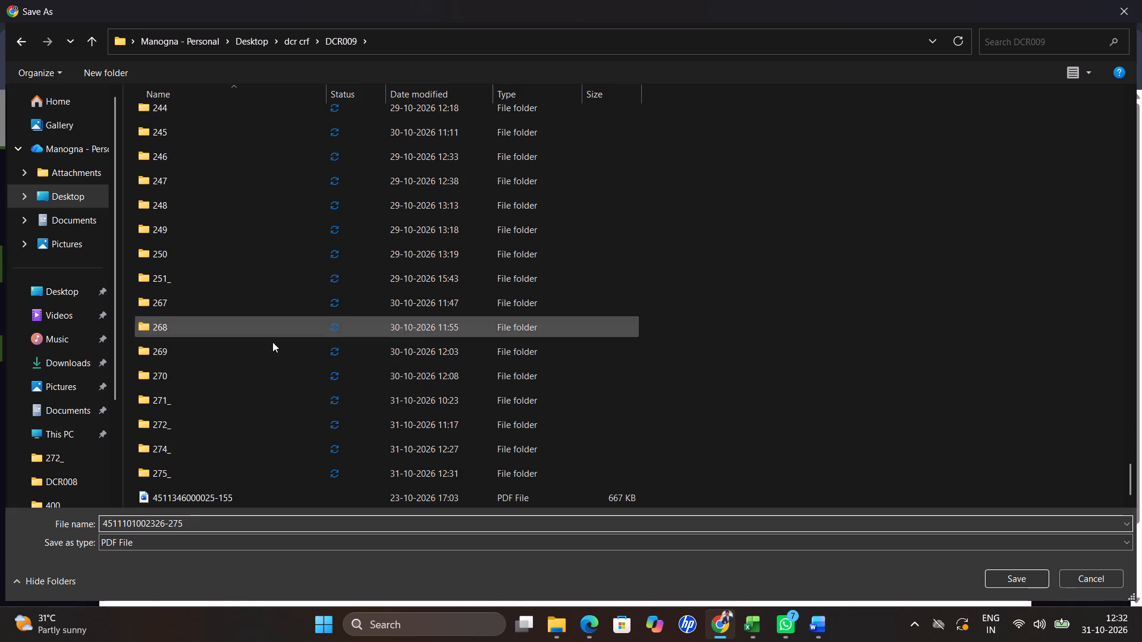
scroll(272, 342, down, 9)
double_click(276, 470)
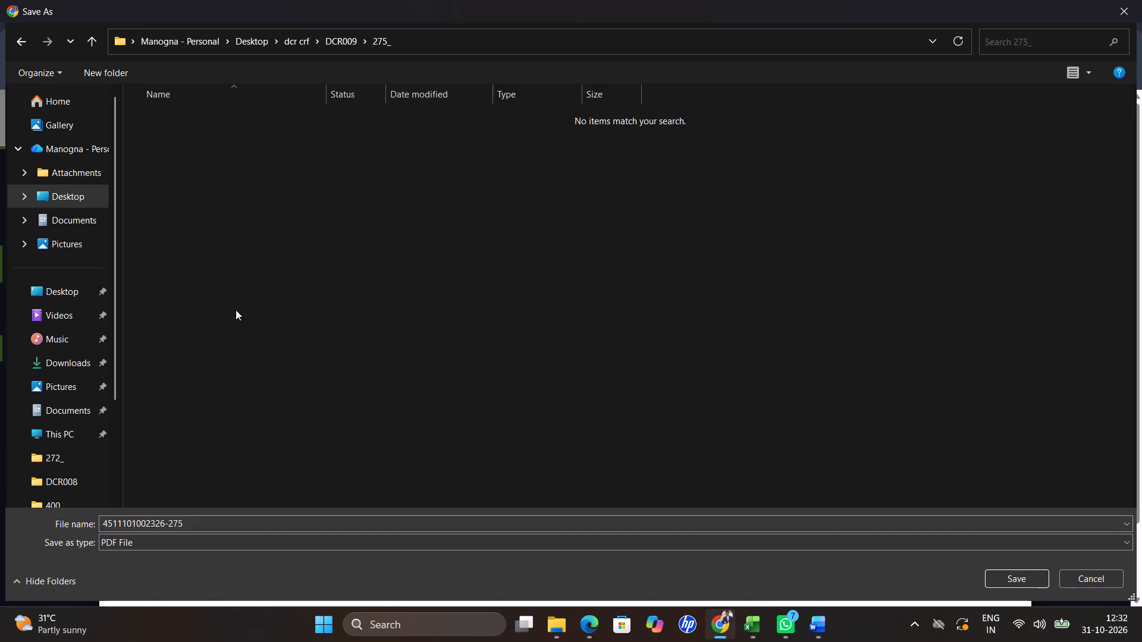
click(990, 573)
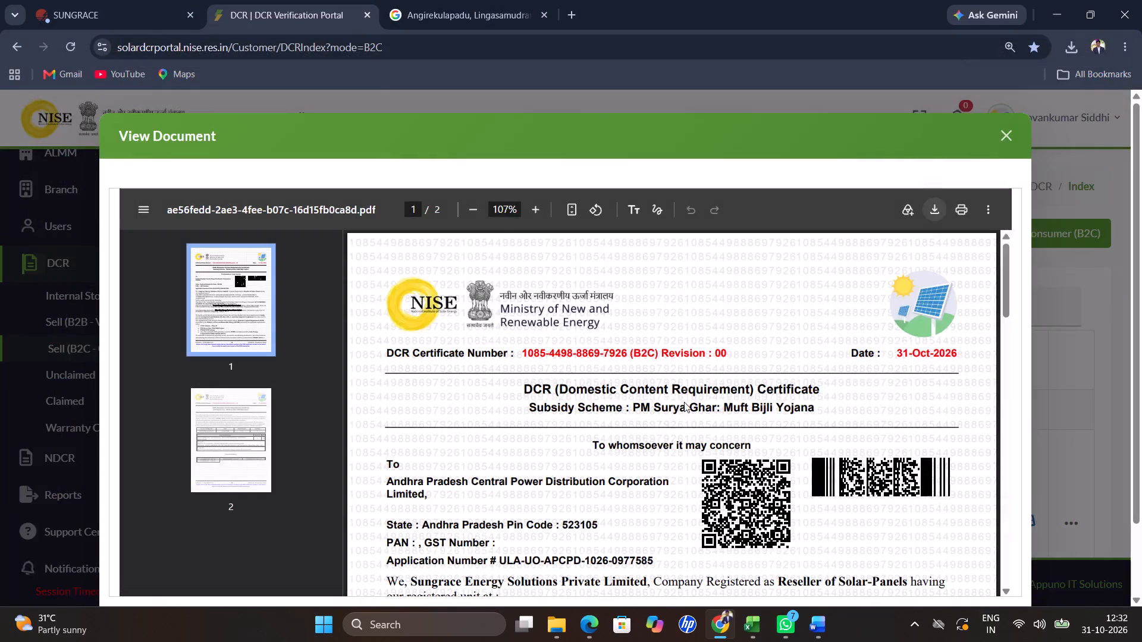
Open the project stage update form for the same work order in SUNGRACE.
click(51, 0)
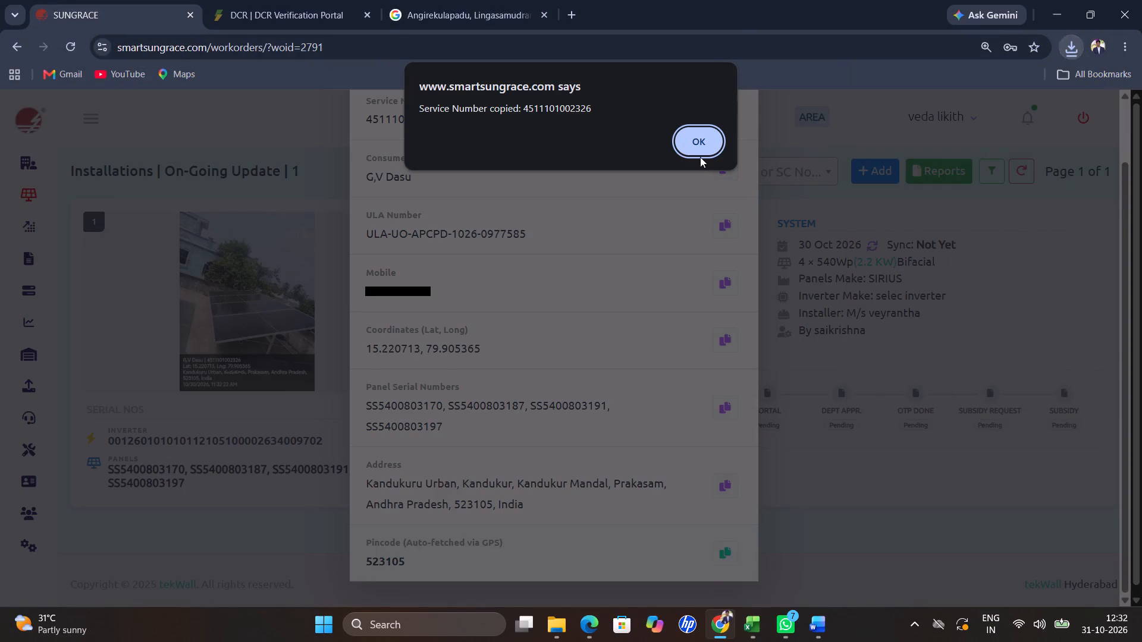
click(693, 149)
click(794, 133)
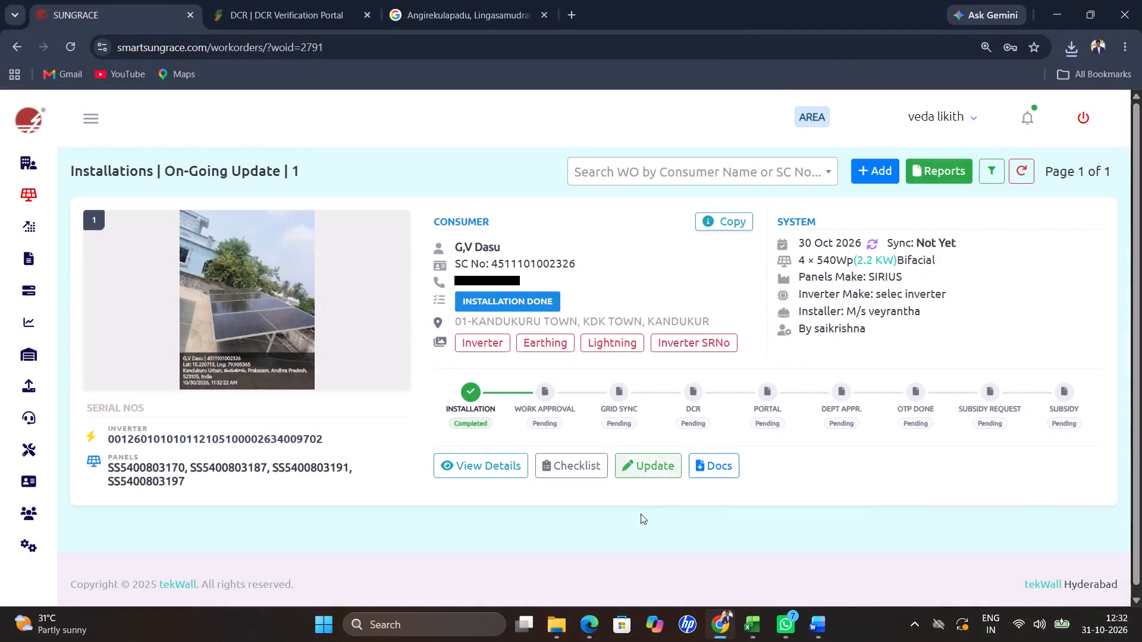
click(644, 467)
click(464, 421)
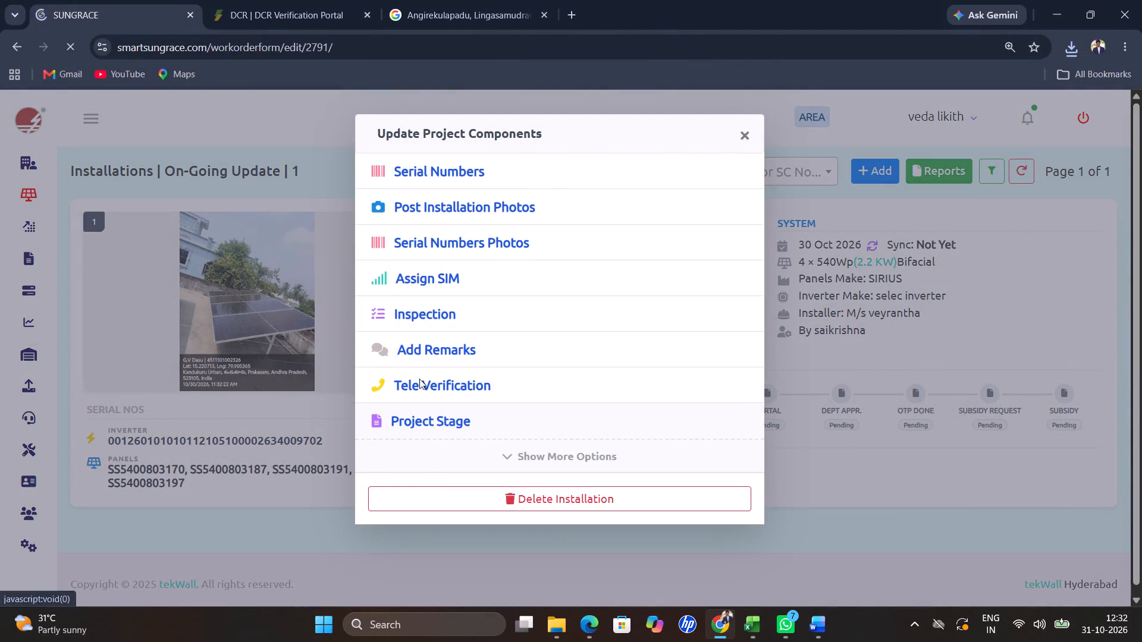
Attach the certificate PDF from DCR009's 275_ folder as the work order's DCR upload and submit the form.
scroll(425, 294, down, 9)
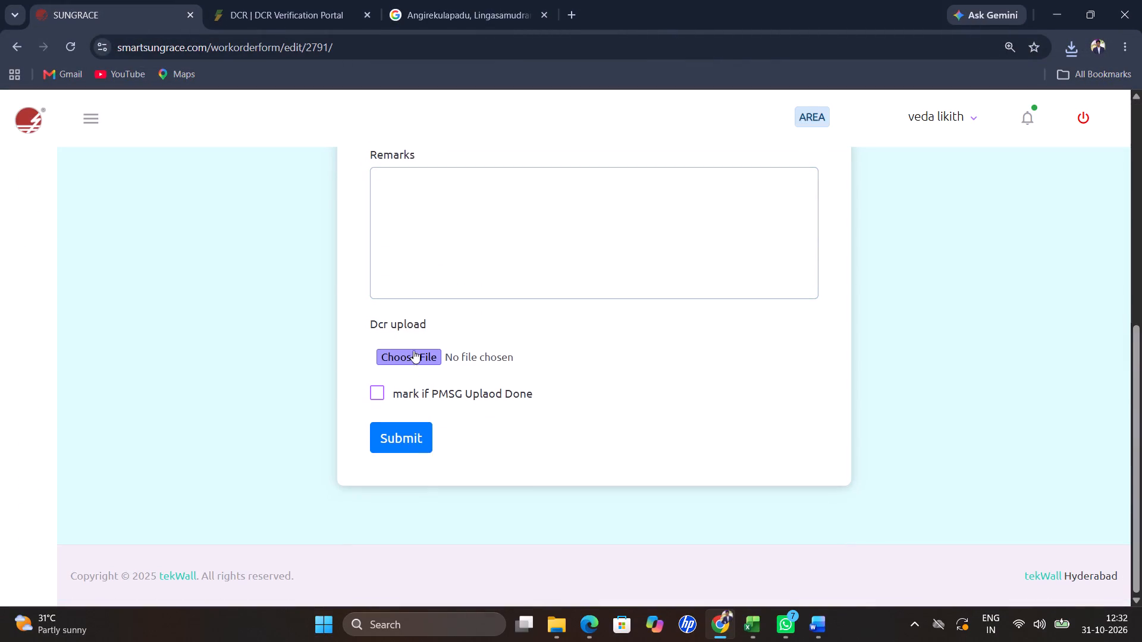
click(414, 348)
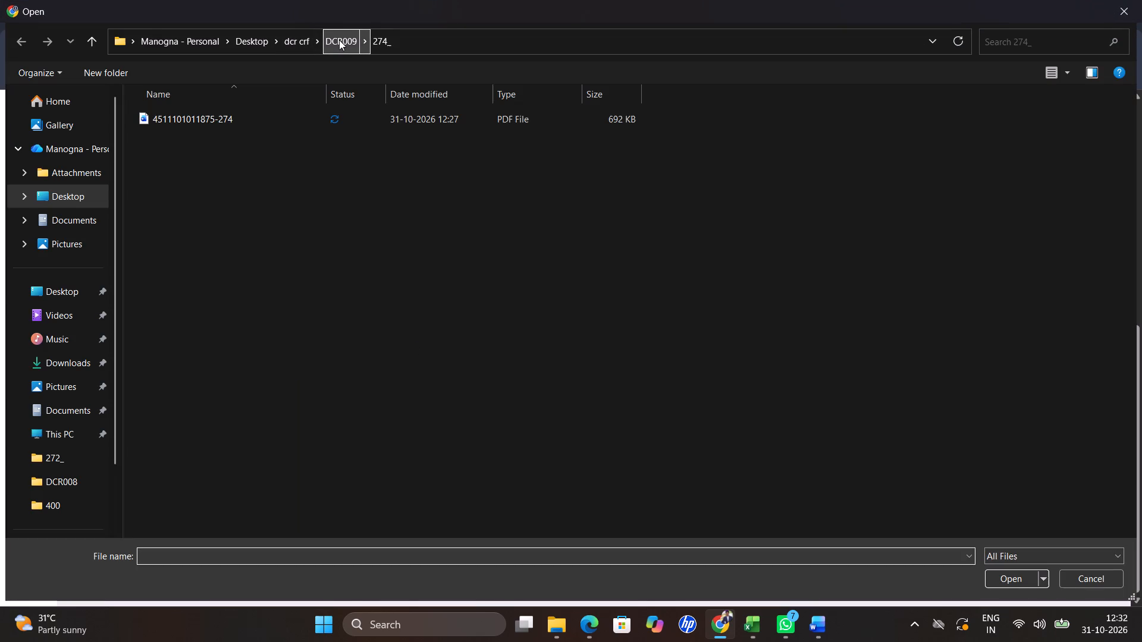
click(295, 43)
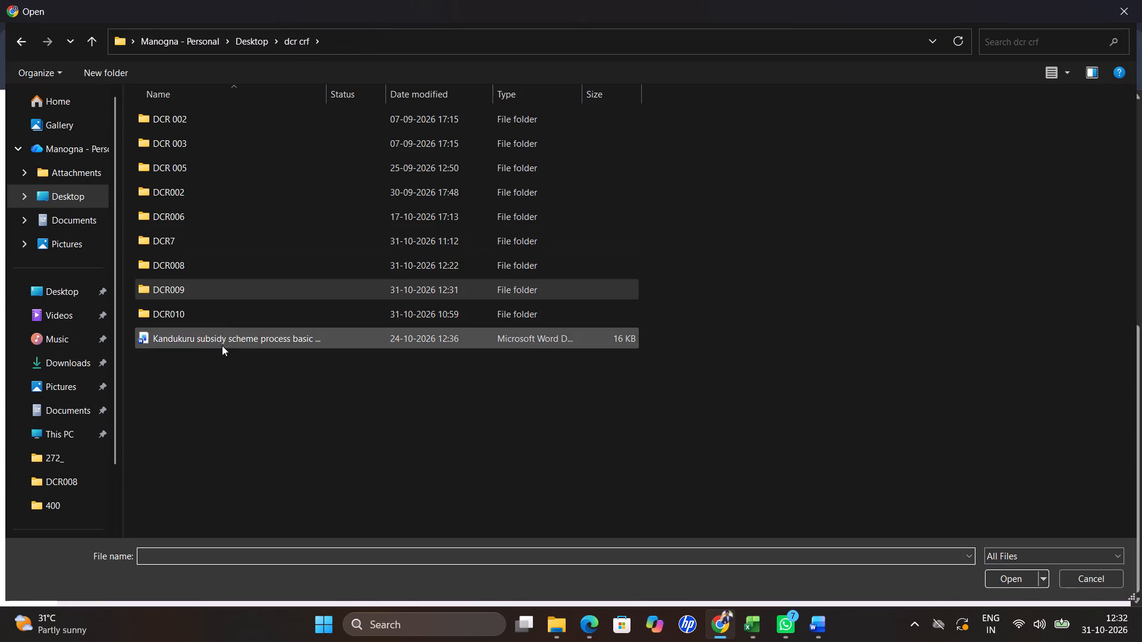
double_click(233, 290)
scroll(233, 290, down, 8)
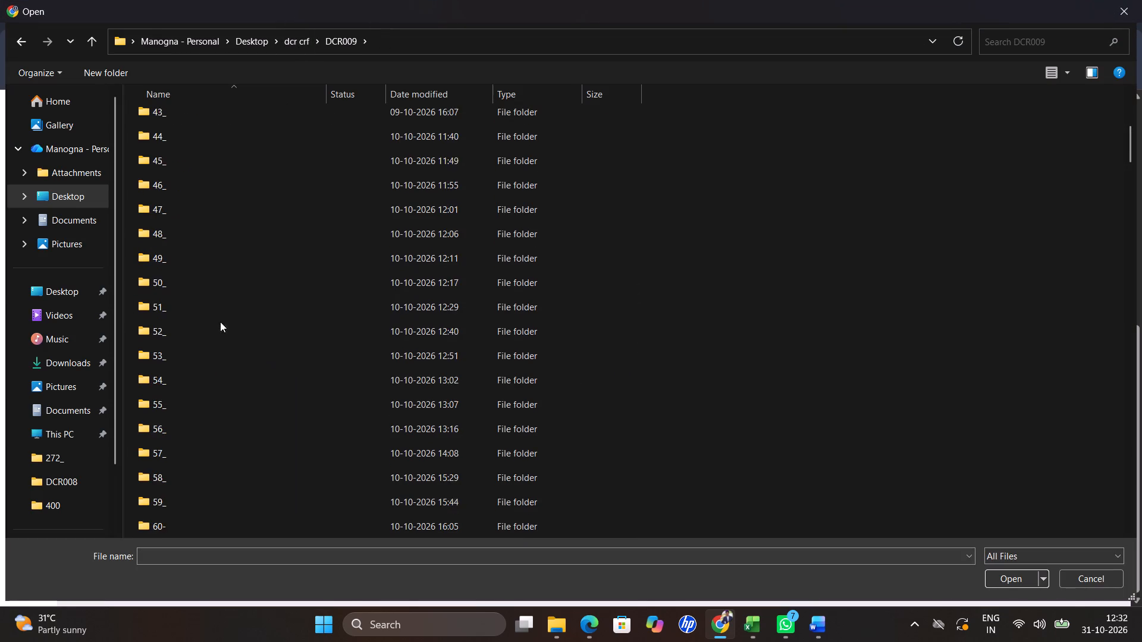
scroll(220, 322, down, 4)
scroll(268, 370, down, 6)
scroll(257, 371, down, 20)
scroll(257, 371, down, 6)
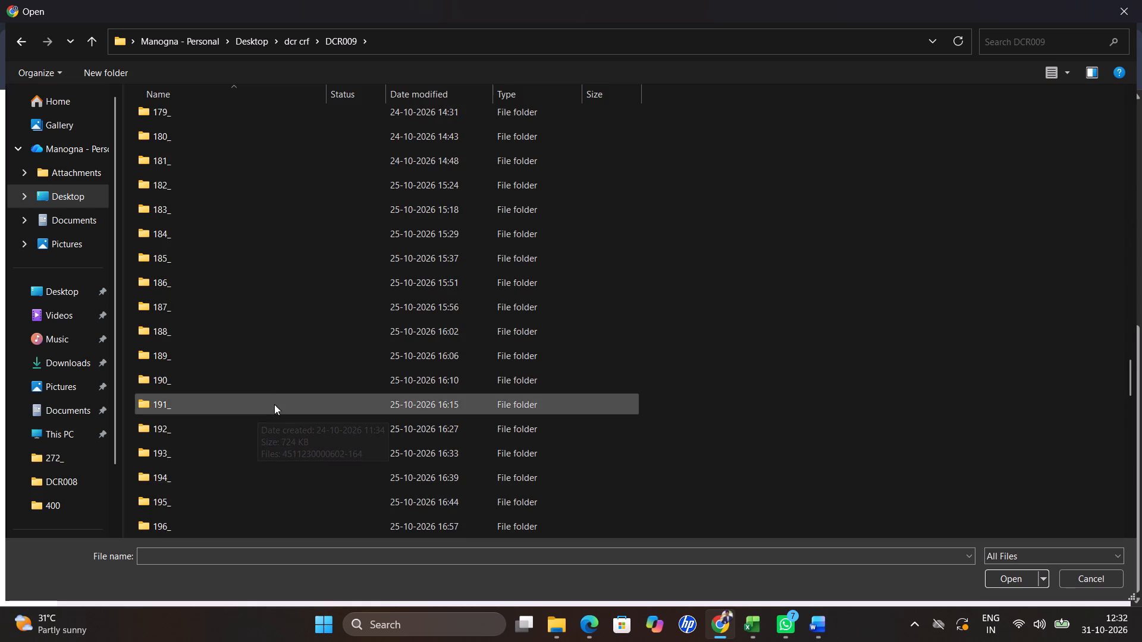
scroll(274, 404, down, 5)
scroll(283, 380, down, 20)
scroll(283, 380, down, 3)
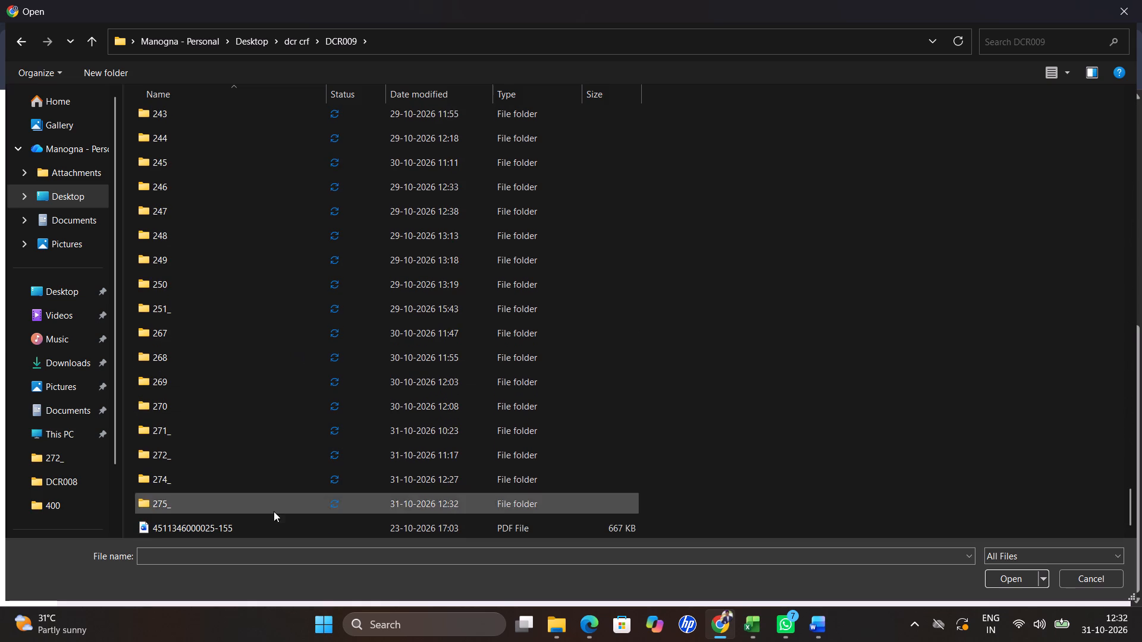
double_click(278, 509)
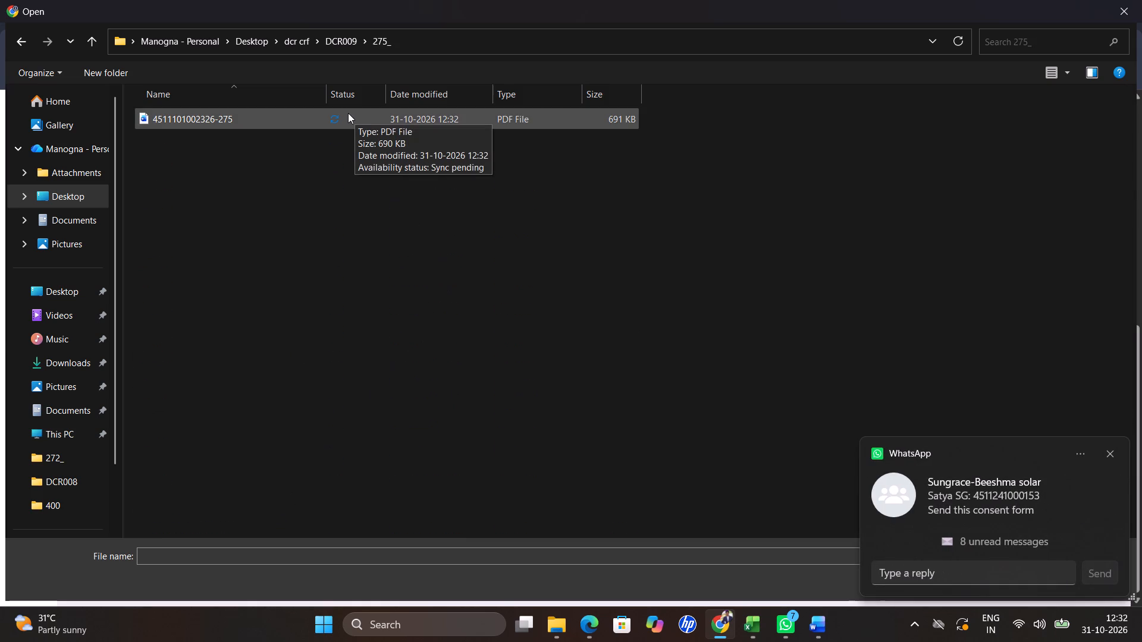
double_click(348, 113)
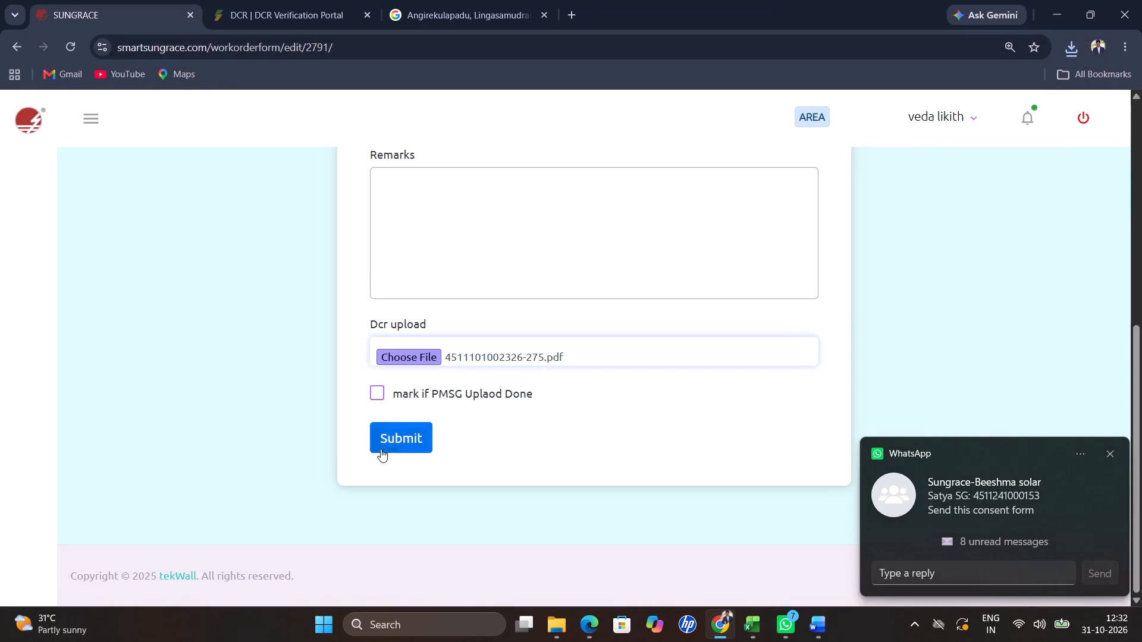
click(394, 440)
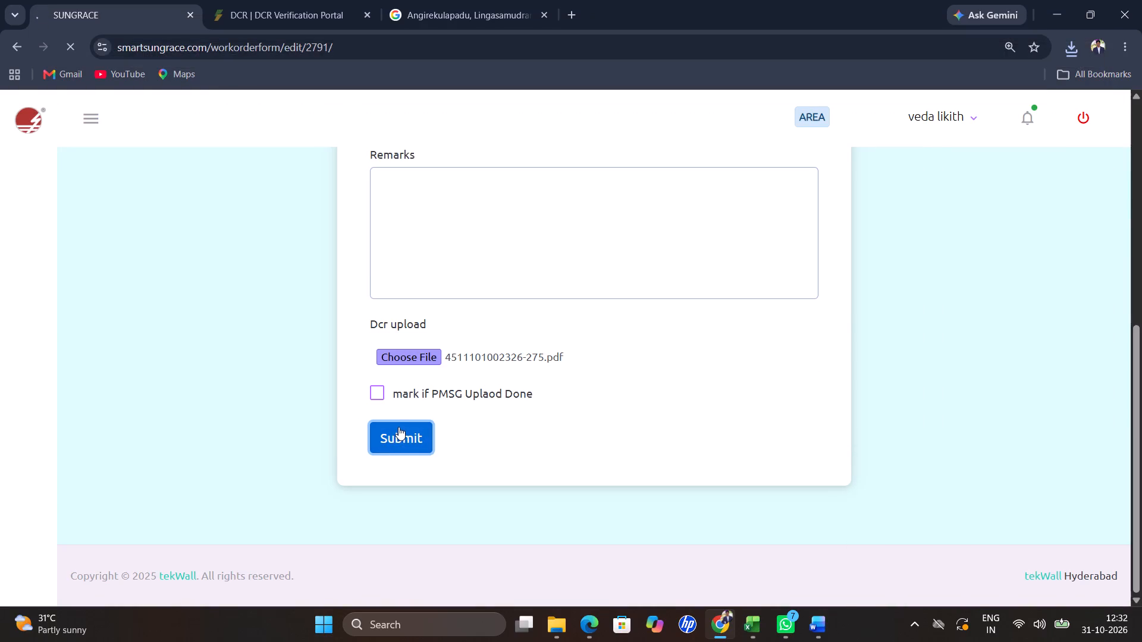
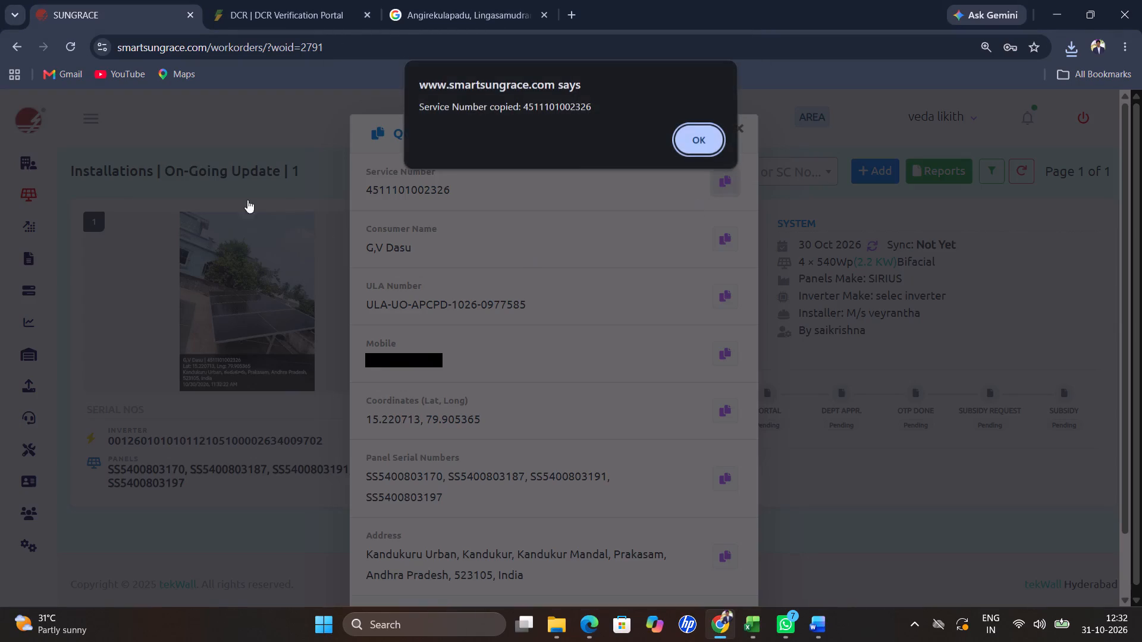
Return to the open B2C certificate document on the DCR Verification Portal.
click(250, 8)
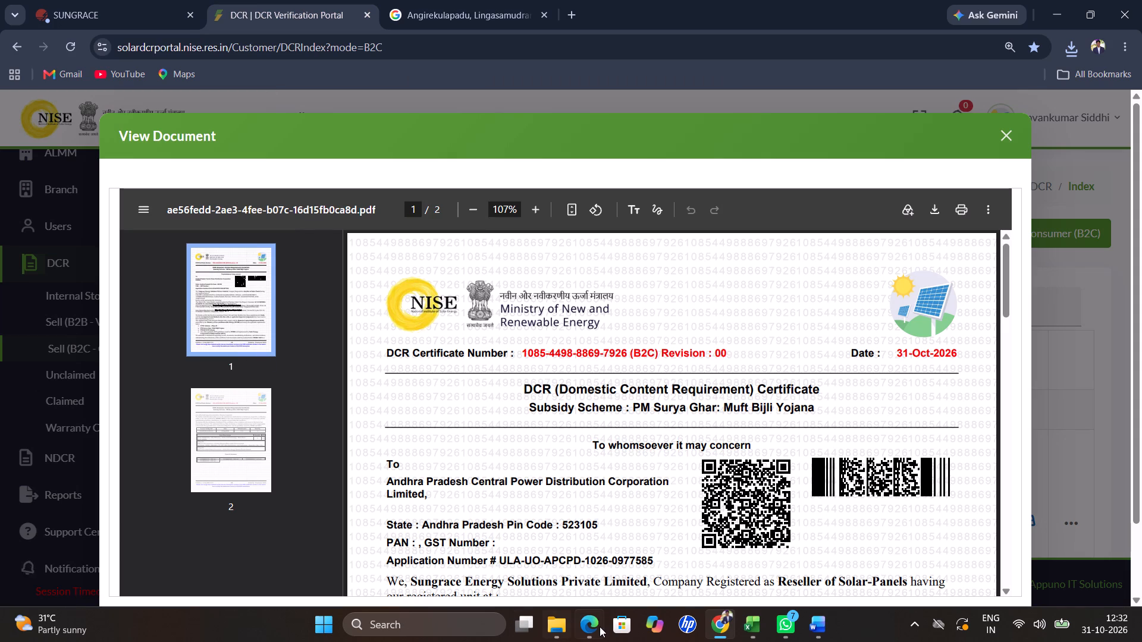
click(571, 600)
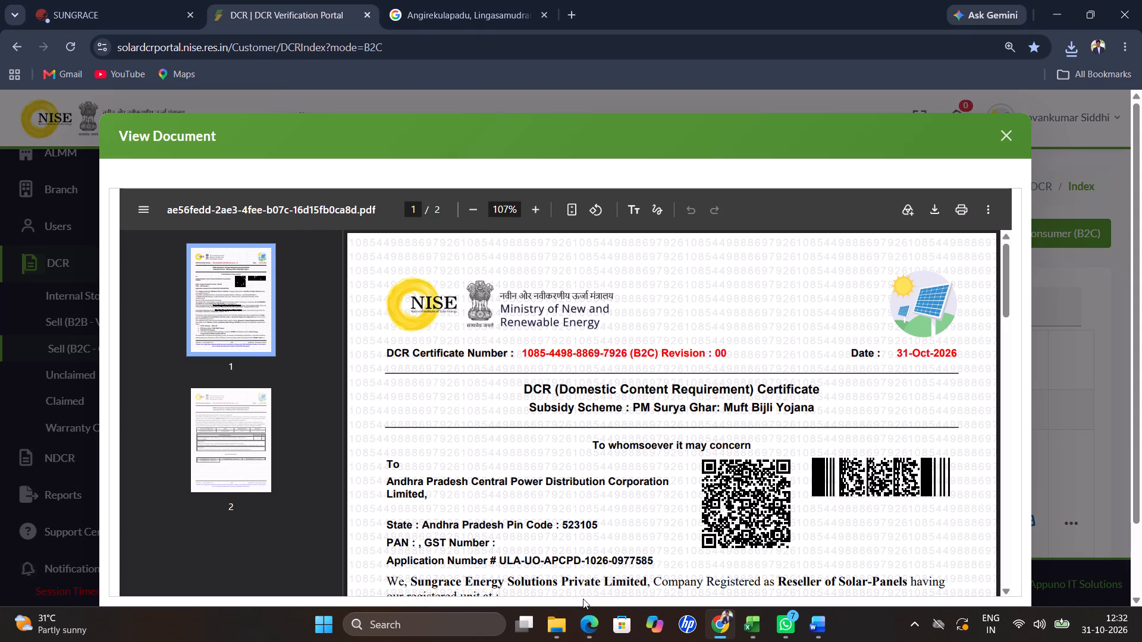
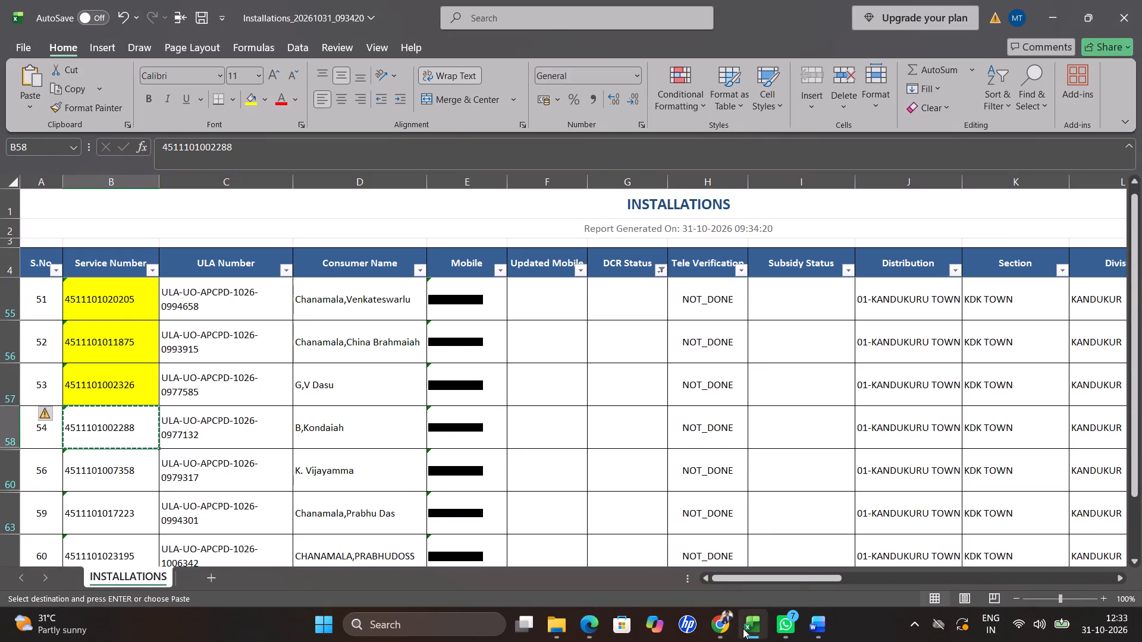
Close the previous consumer's copy details in SUNGRACE and find the work order using the service number copied from spreadsheet S.No 54.
click(726, 570)
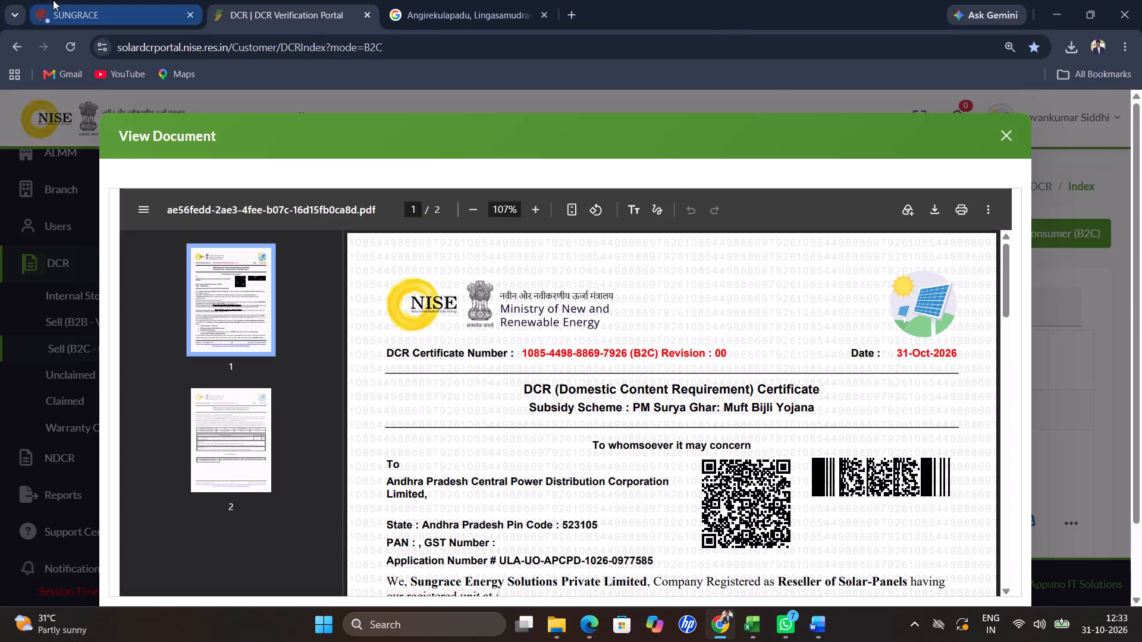
click(53, 0)
click(699, 146)
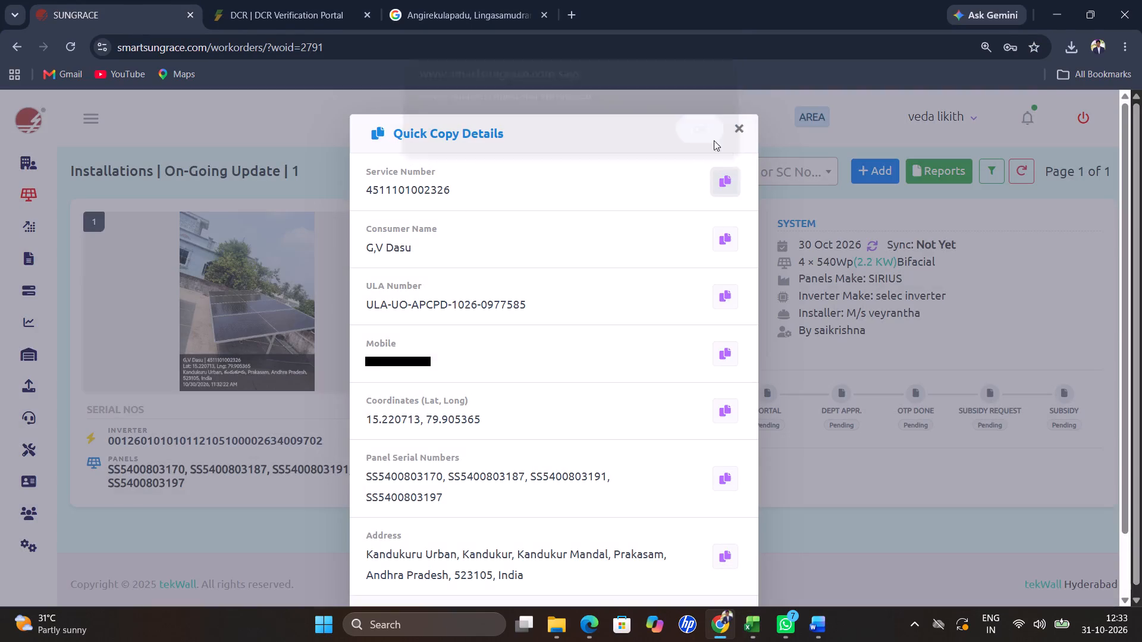
click(742, 125)
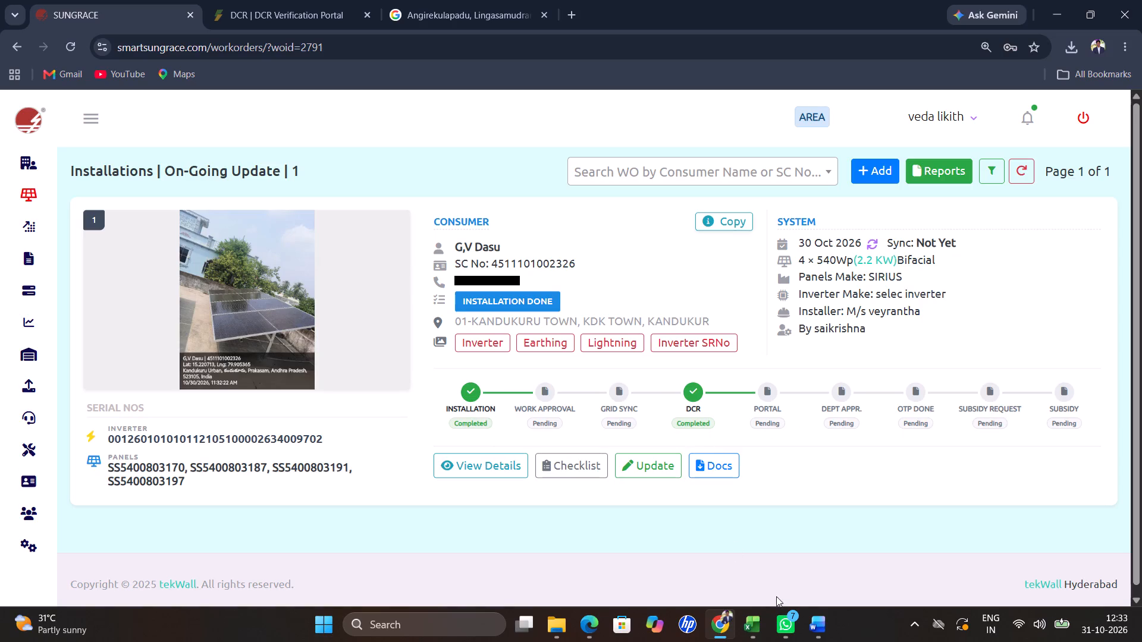
drag(749, 562, 742, 575)
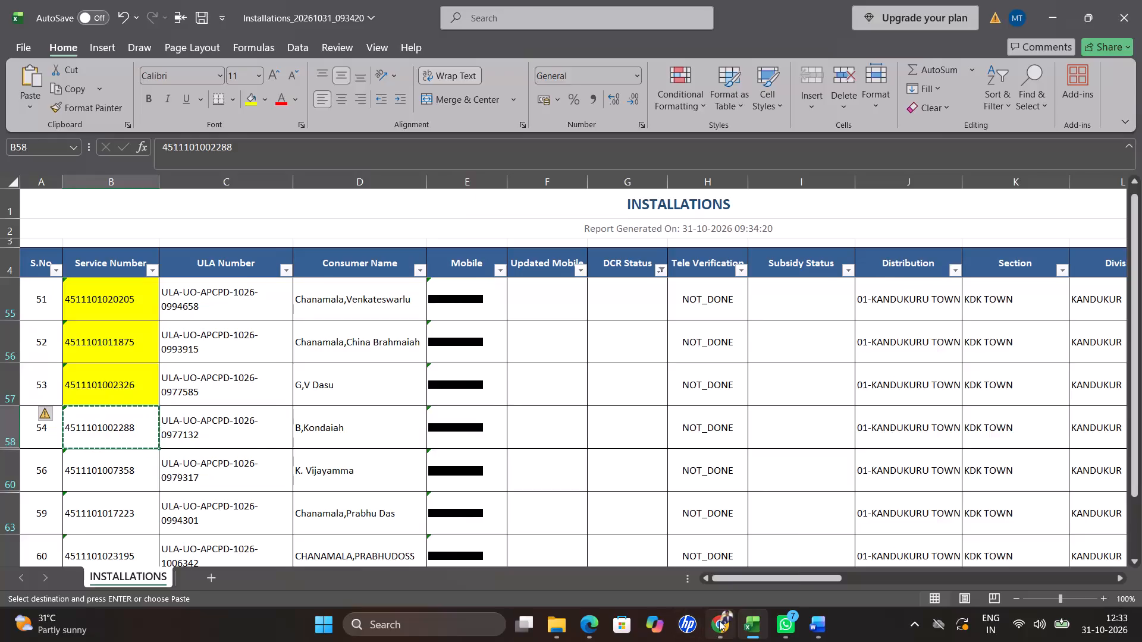
click(708, 561)
click(619, 168)
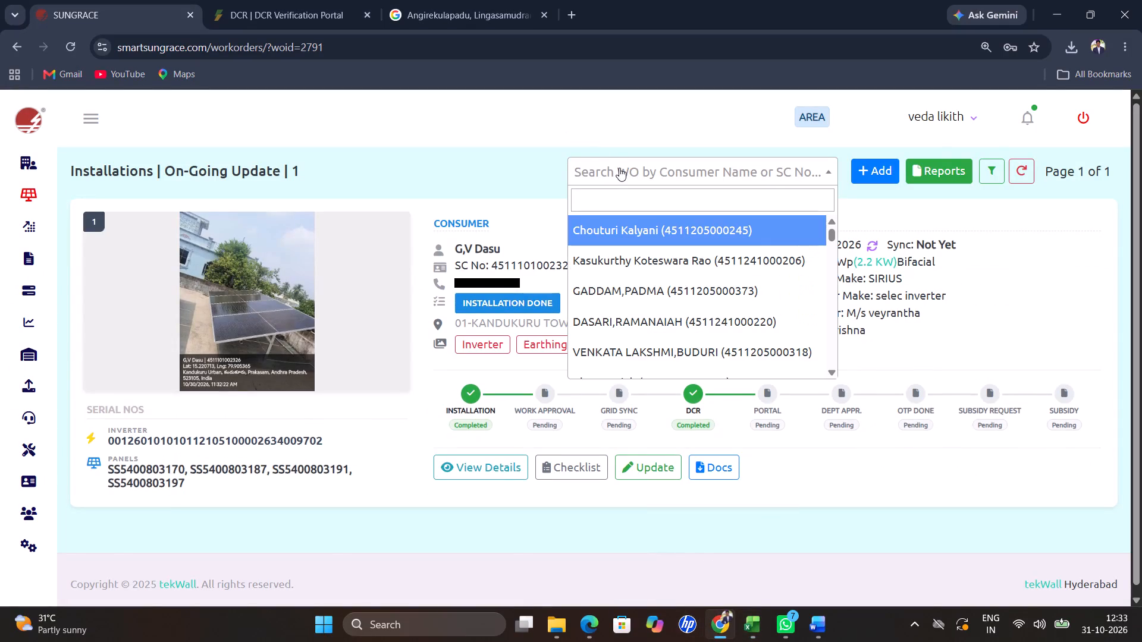
key(ctrl+v)
key(Return)
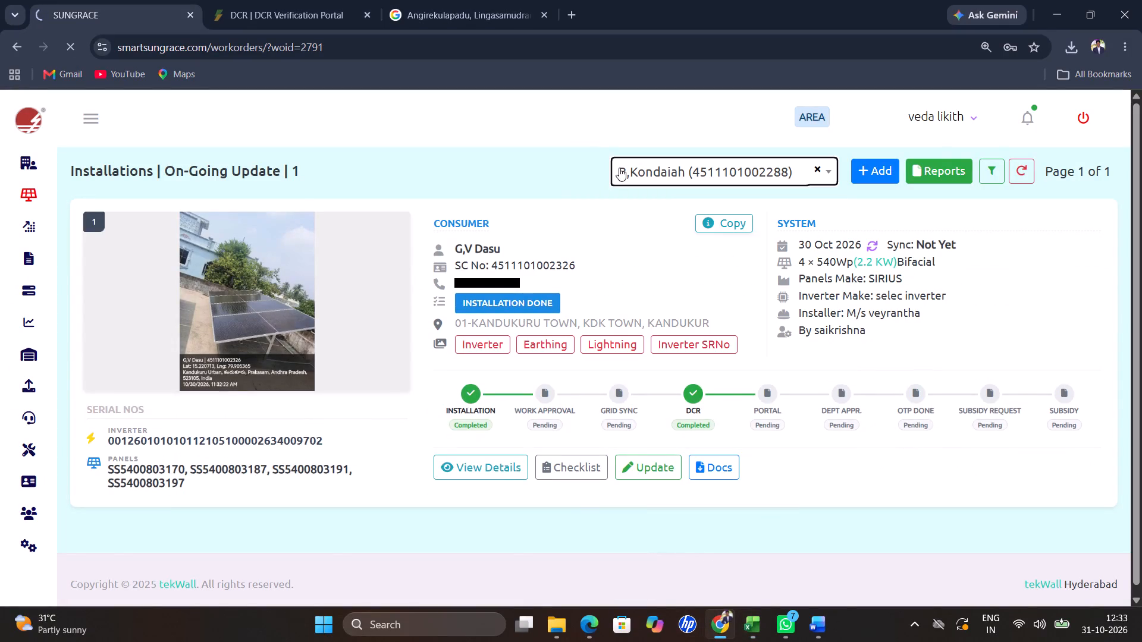
Copy the work order's ULA number and enter it as Consumer Application Number in a new B2C issue on the DCR Verification Portal.
click(715, 222)
drag(726, 298, 725, 305)
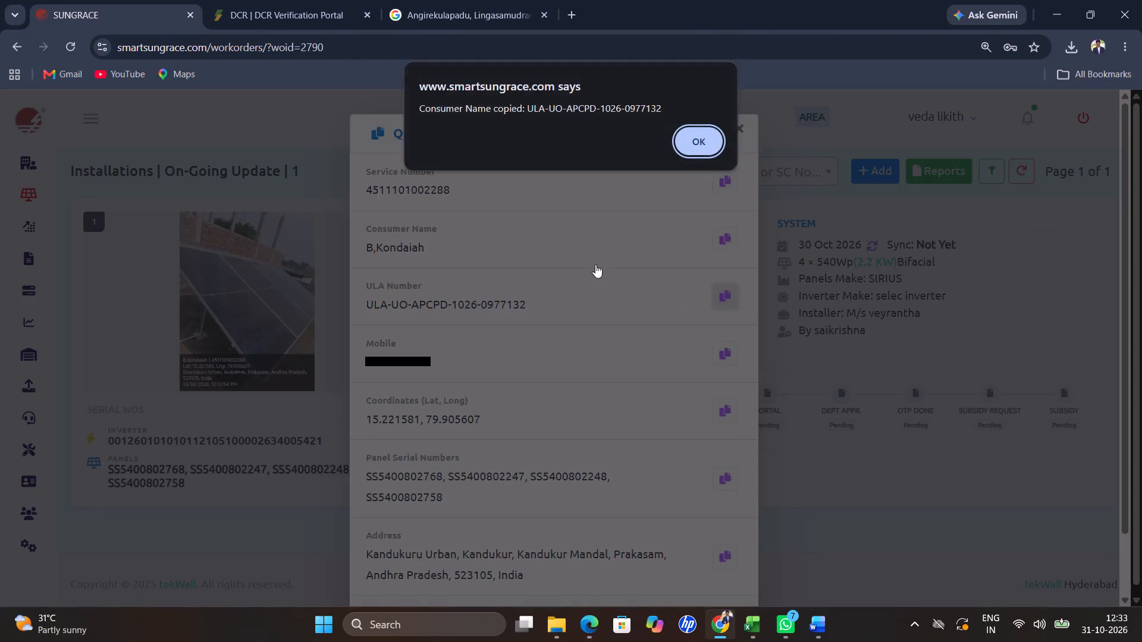
drag(283, 0, 279, 17)
click(1015, 127)
click(1022, 226)
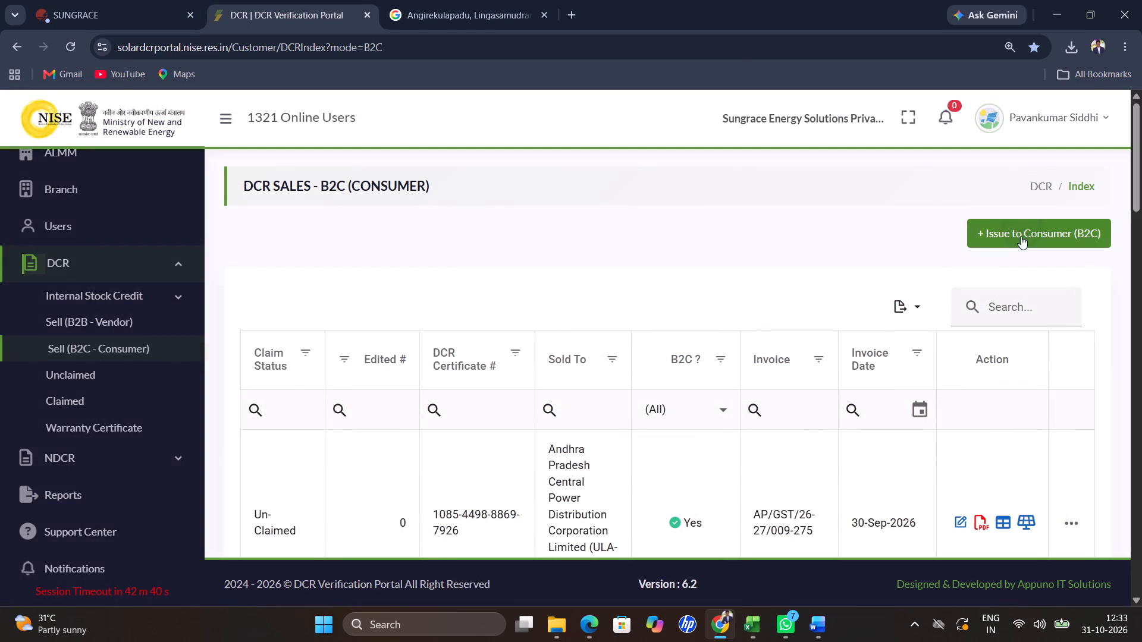
click(594, 336)
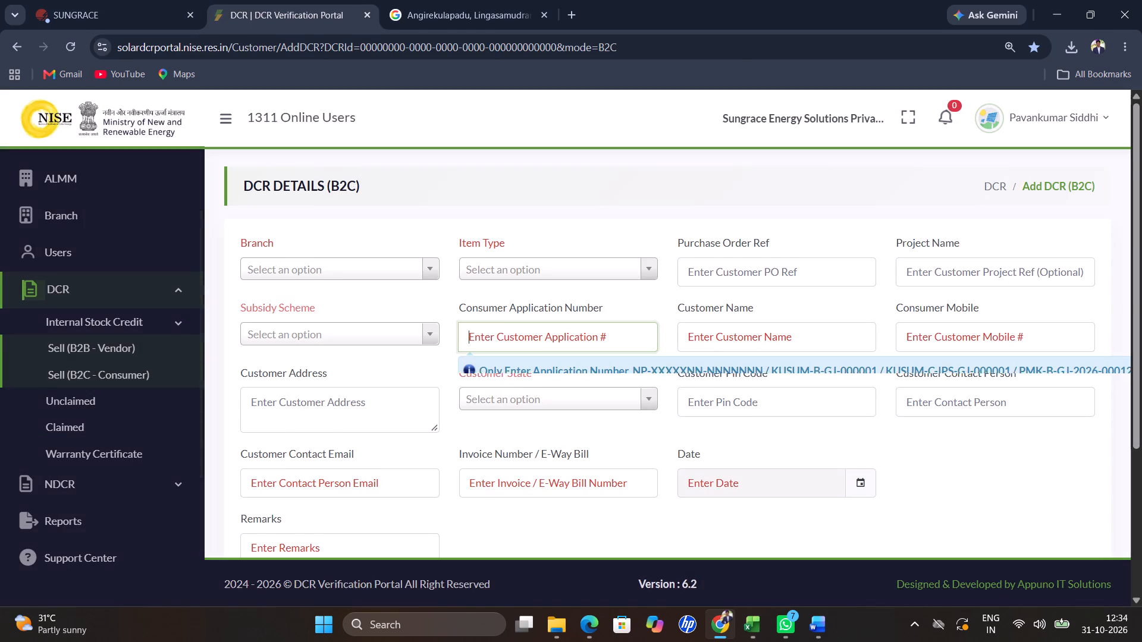
key(ctrl+v)
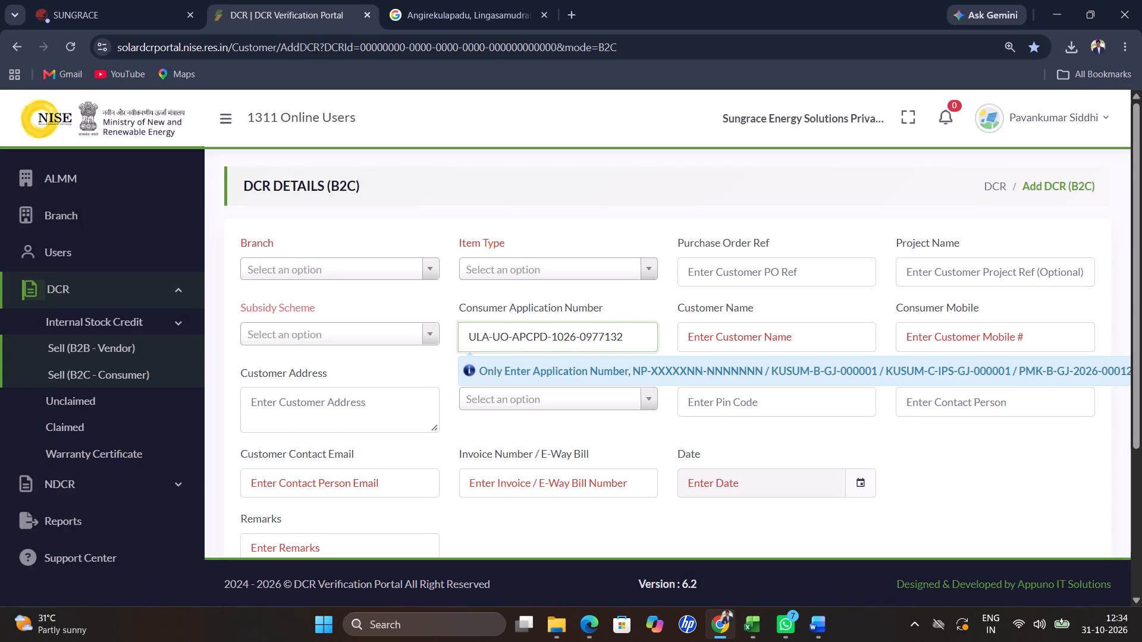
Set the branch to Andhra Pradesh, subsidy scheme to PM Surya Ghar: Muft Bijli Yojana, and item type to Solar Panels.
click(380, 263)
click(354, 328)
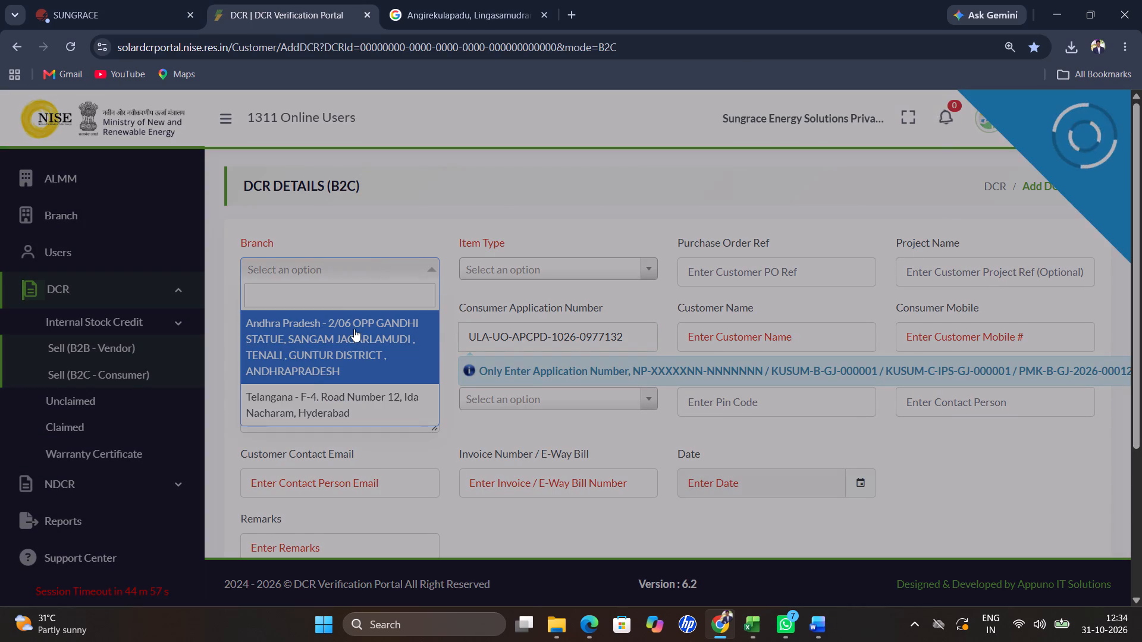
double_click(354, 329)
click(349, 338)
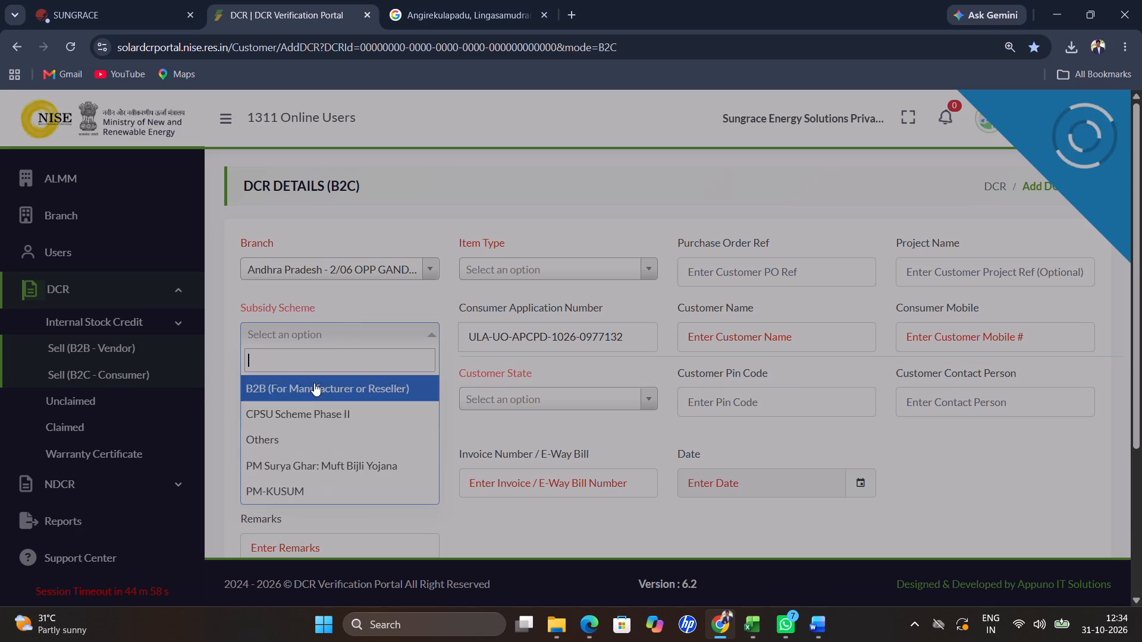
click(316, 456)
click(525, 265)
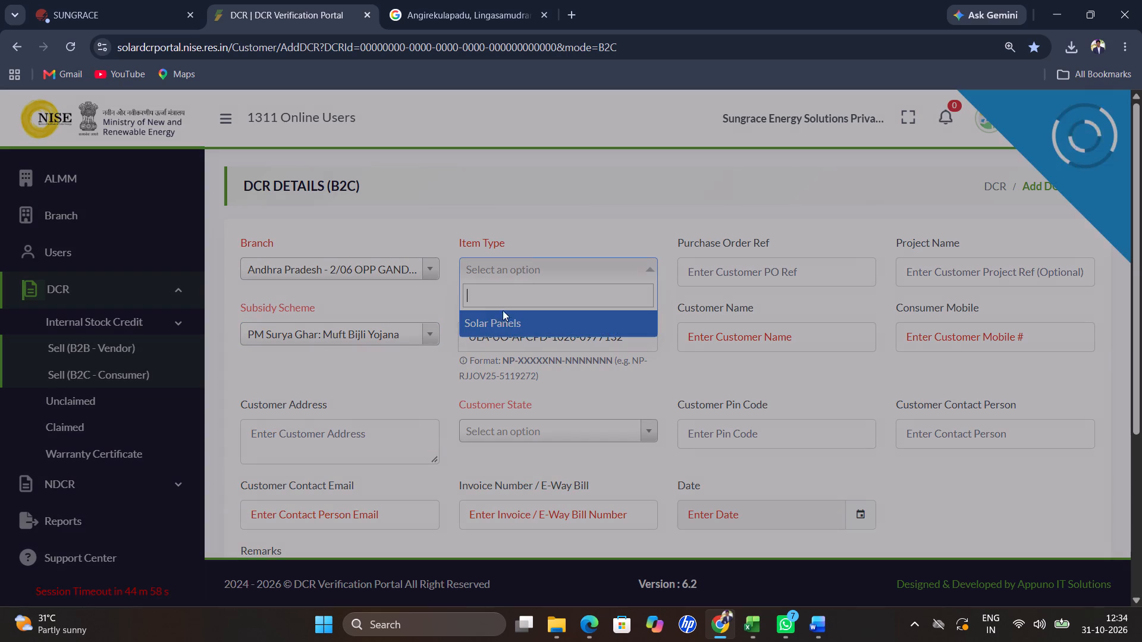
click(500, 320)
click(713, 345)
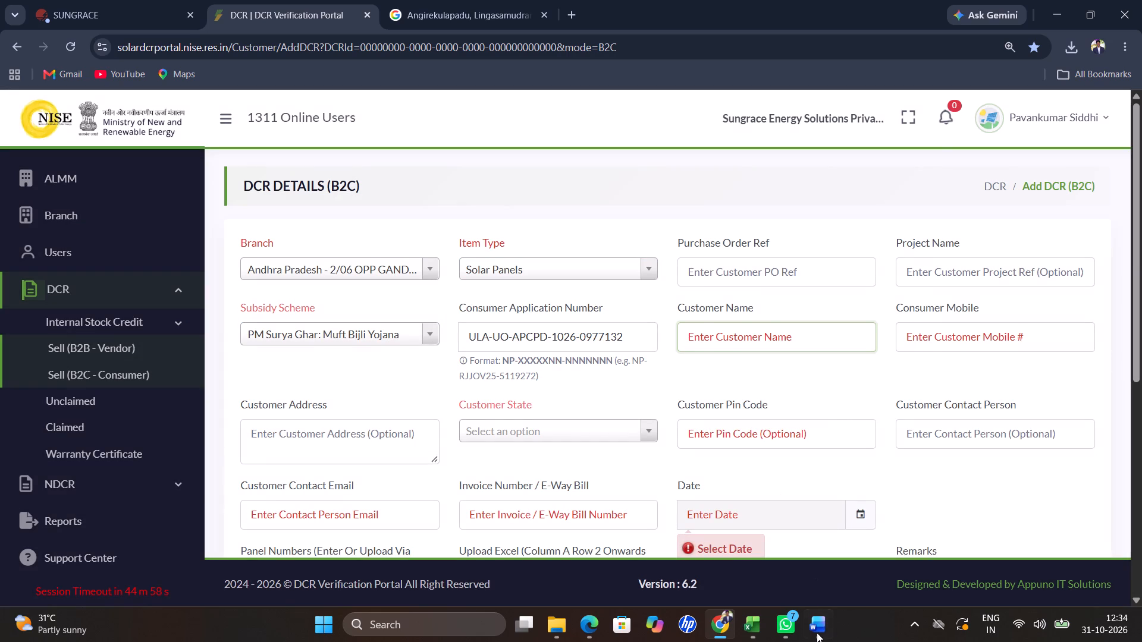
click(812, 568)
scroll(437, 430, up, 5)
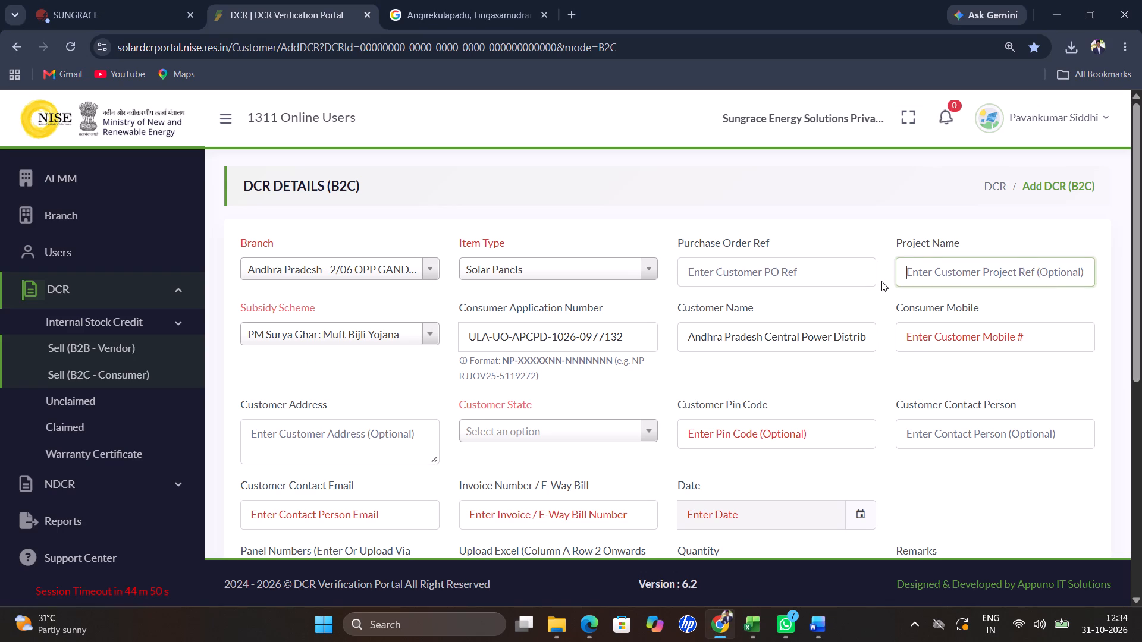
key(ctrl+v)
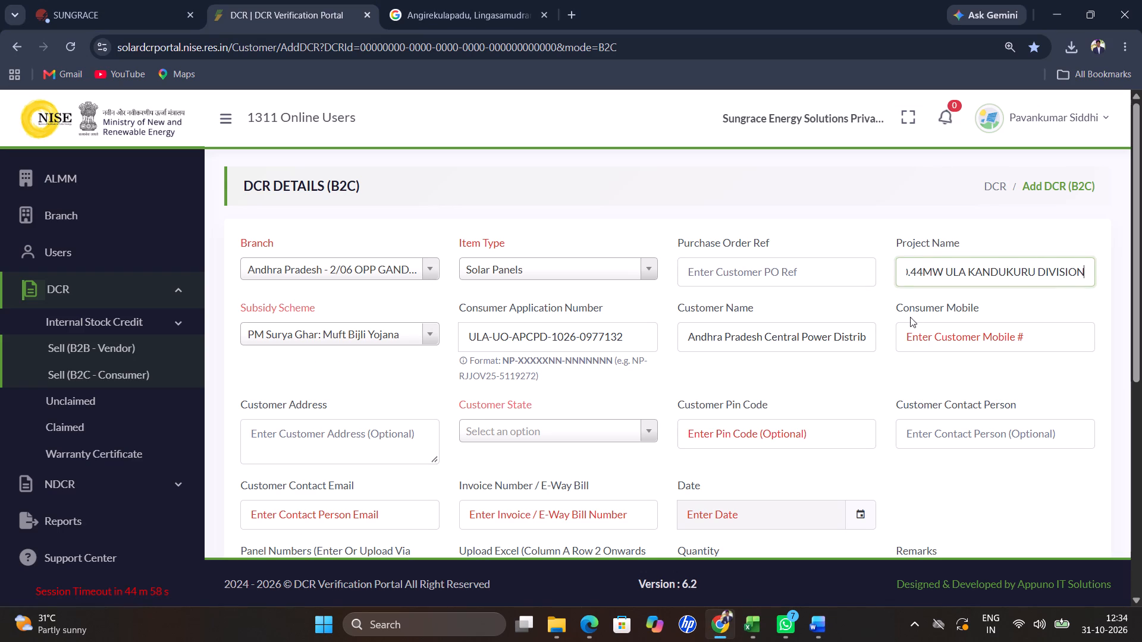
Copy the mobile number from the Word basic details document into the Consumer Mobile field.
click(927, 330)
click(786, 580)
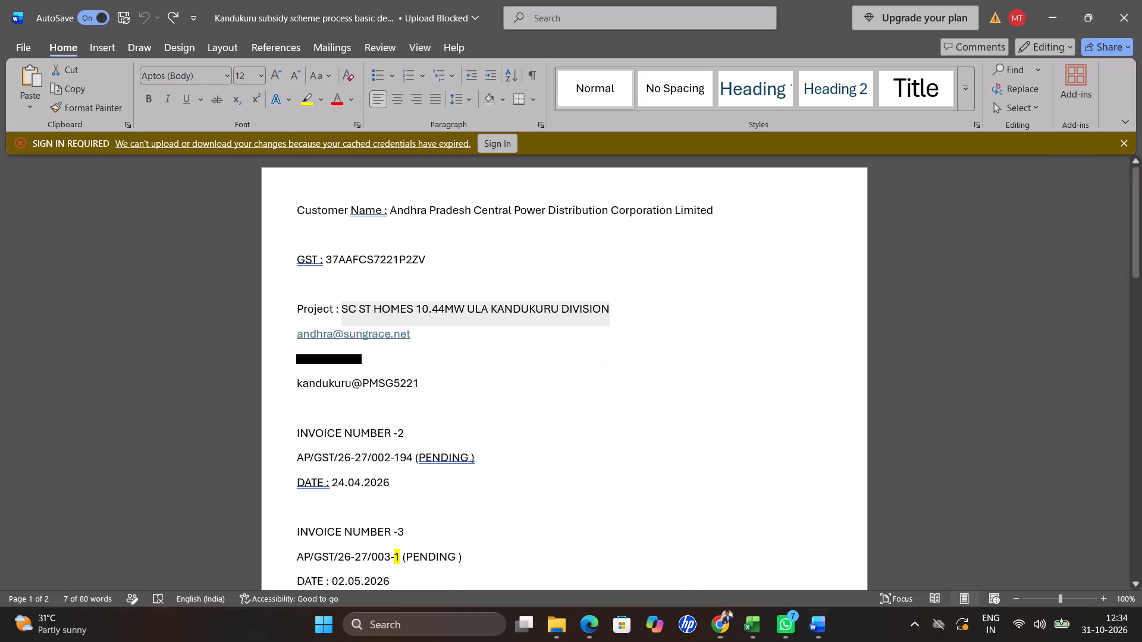
drag(384, 359, 287, 367)
key(ctrl+c)
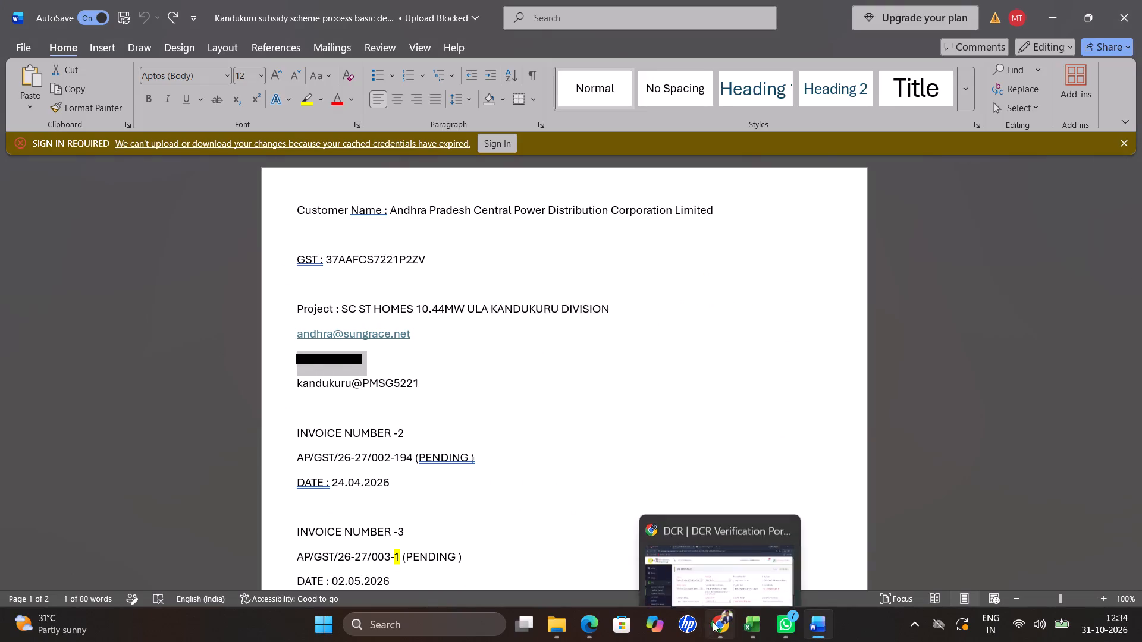
click(706, 557)
key(ctrl+v)
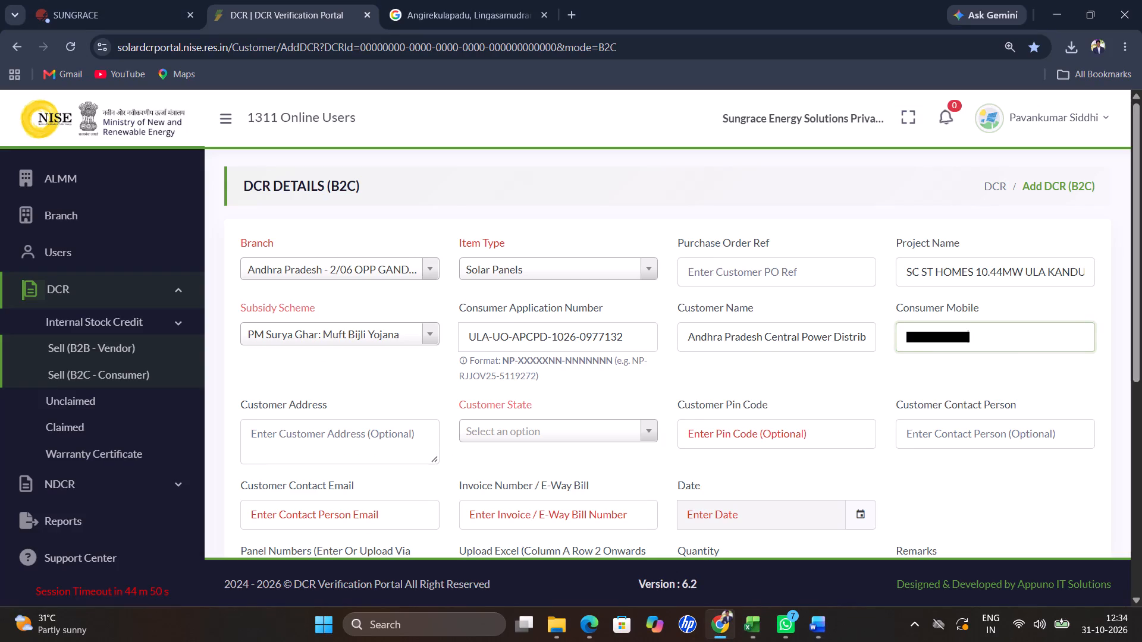
Set the Customer State to Andhra Pradesh (37).
scroll(589, 370, down, 2)
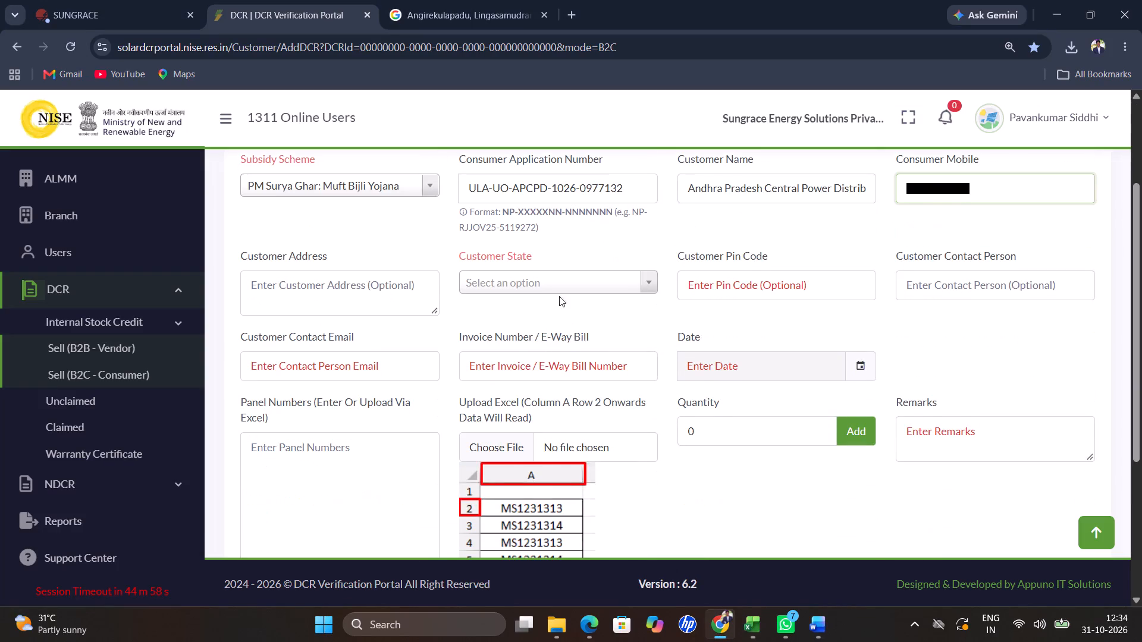
click(553, 290)
click(539, 383)
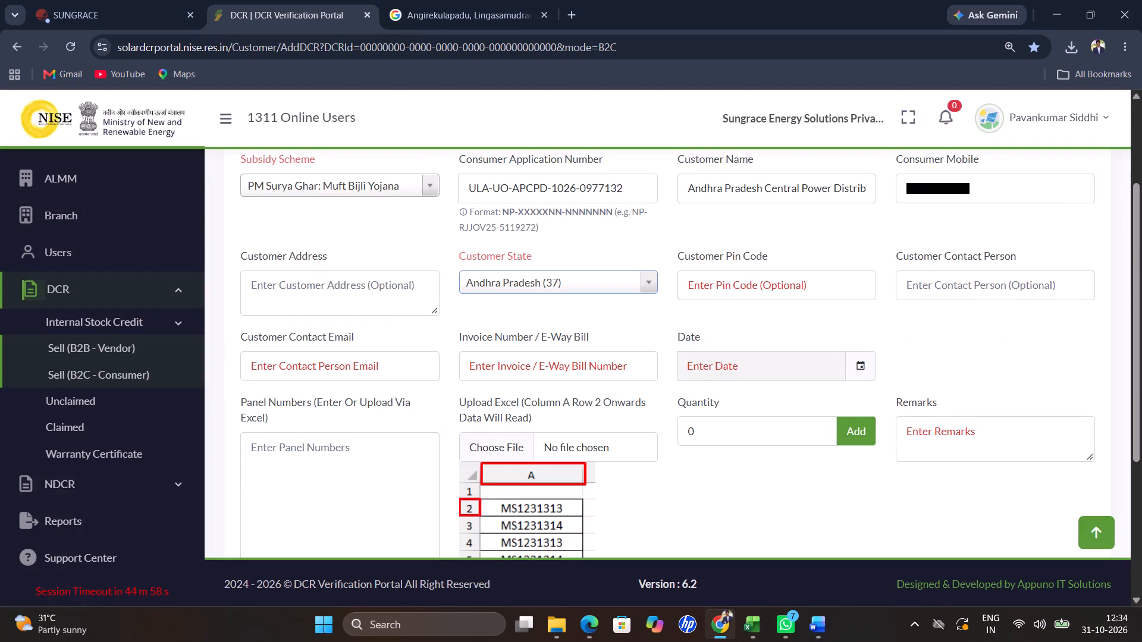
Fill Customer Contact Email with the e-mail address copied from the Word basic details document.
click(393, 368)
click(774, 557)
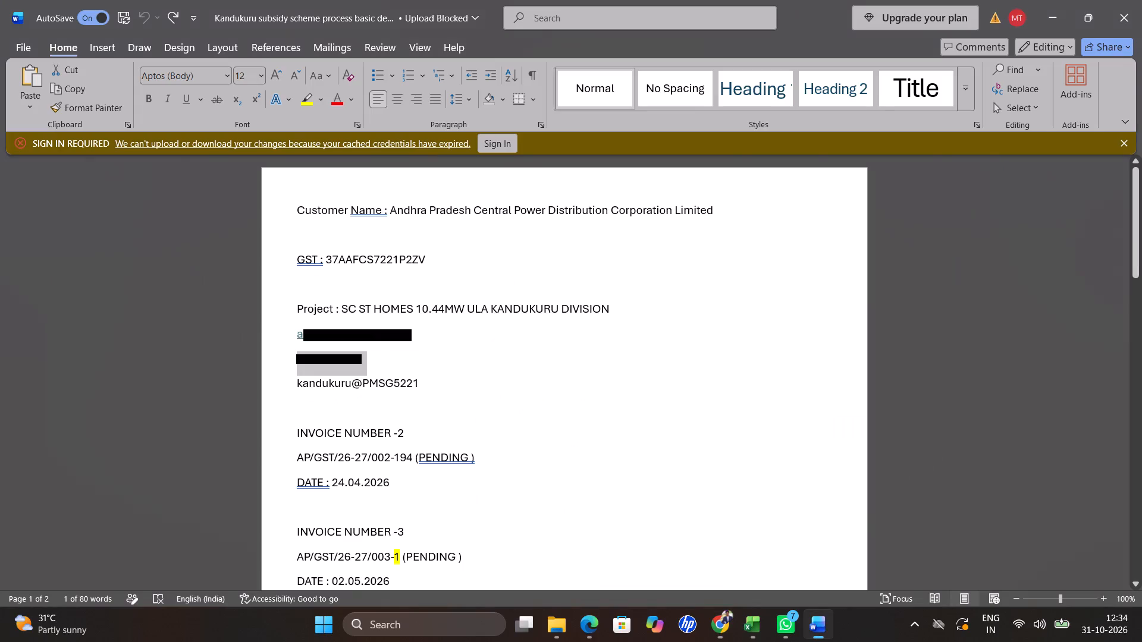
drag(449, 335, 263, 333)
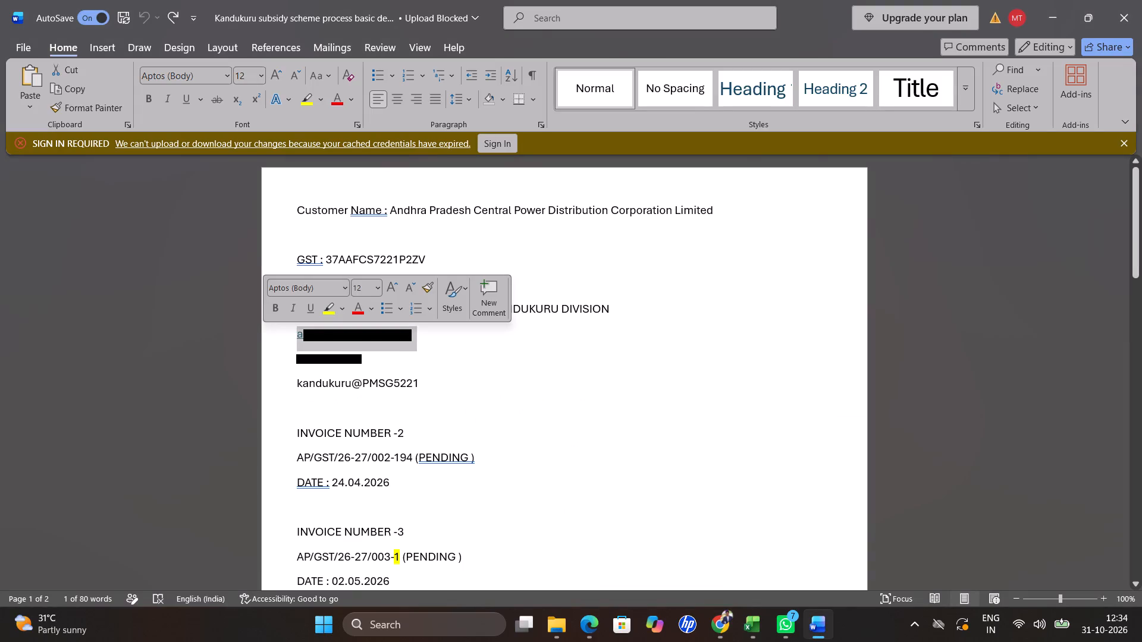
key(ctrl+c)
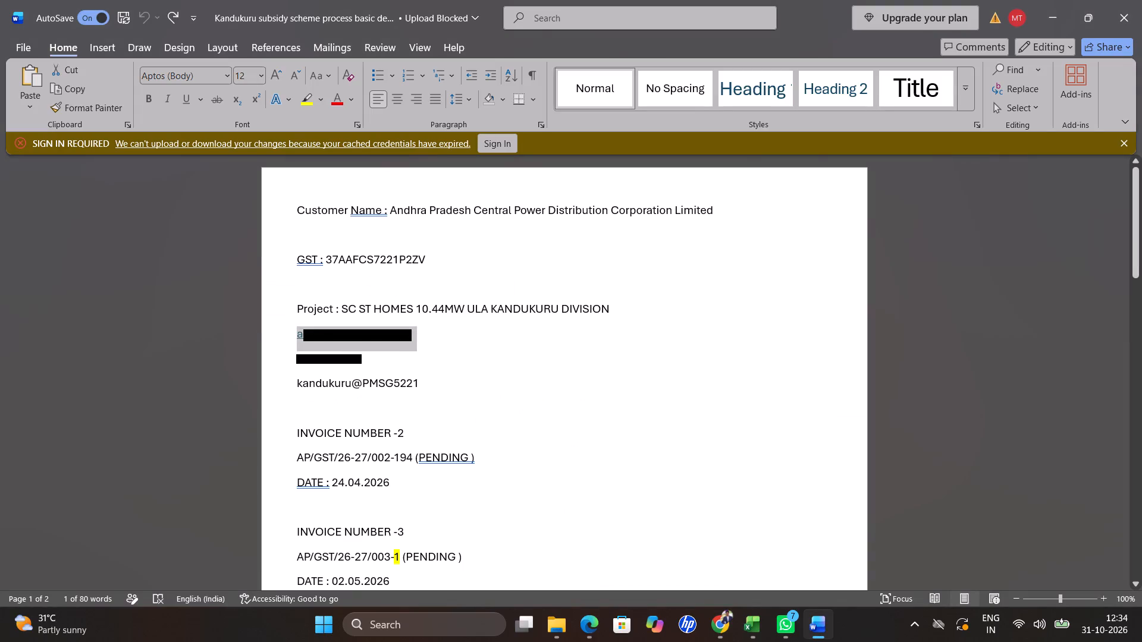
click(710, 561)
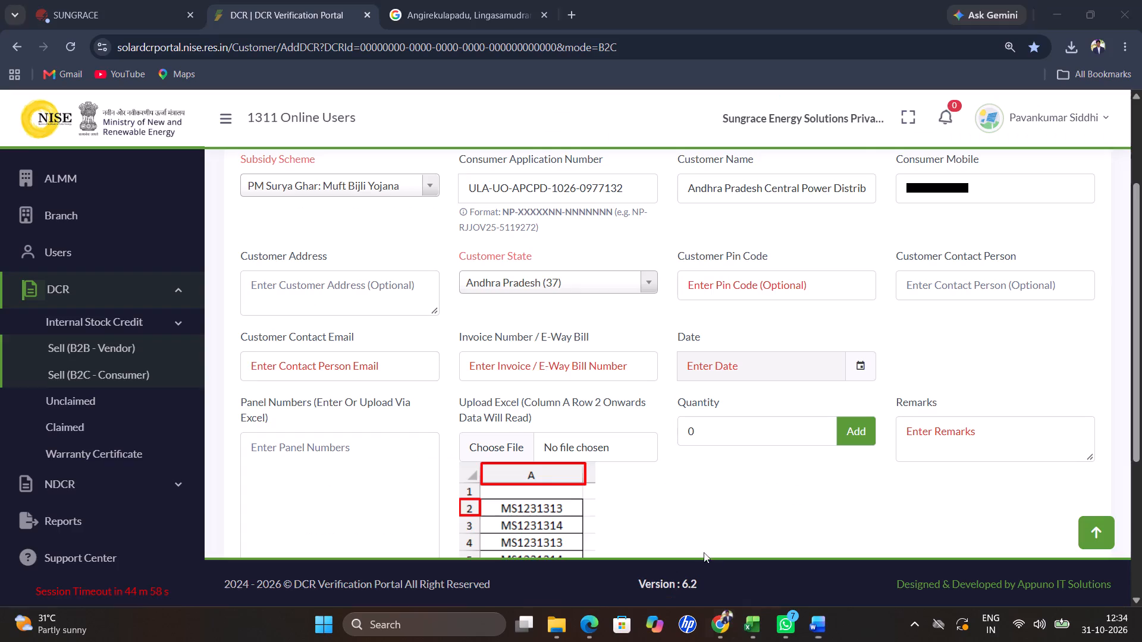
key(ctrl+v)
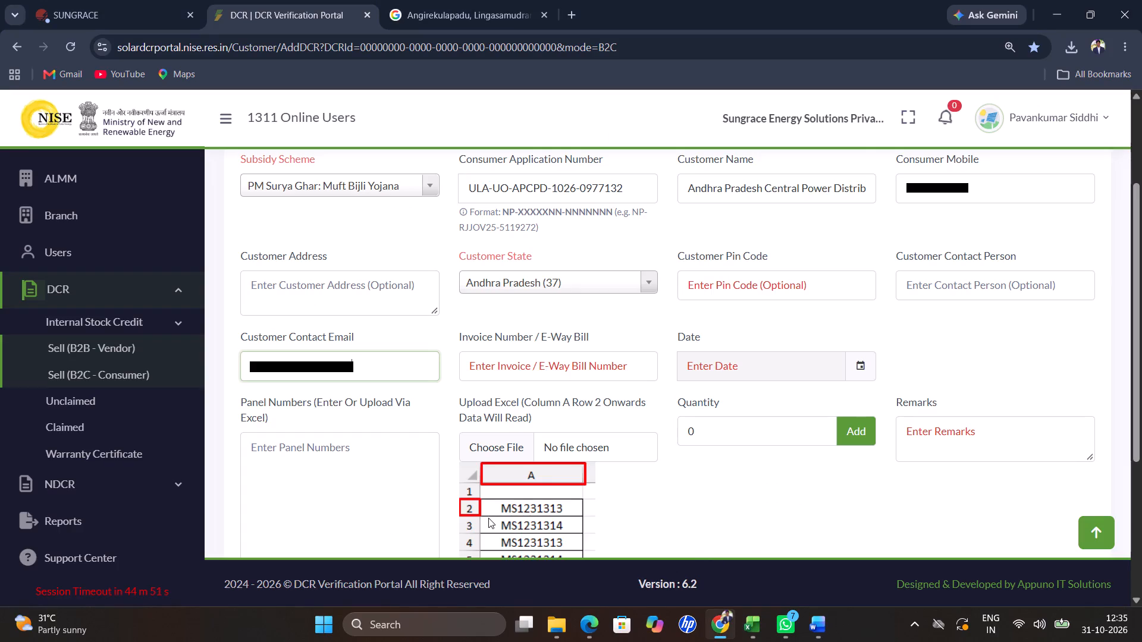
Copy the Invoice 8 number "AP/GST/26-27/008-" from the Word basic details document into the portal's Invoice Number / E-Way Bill field.
click(513, 376)
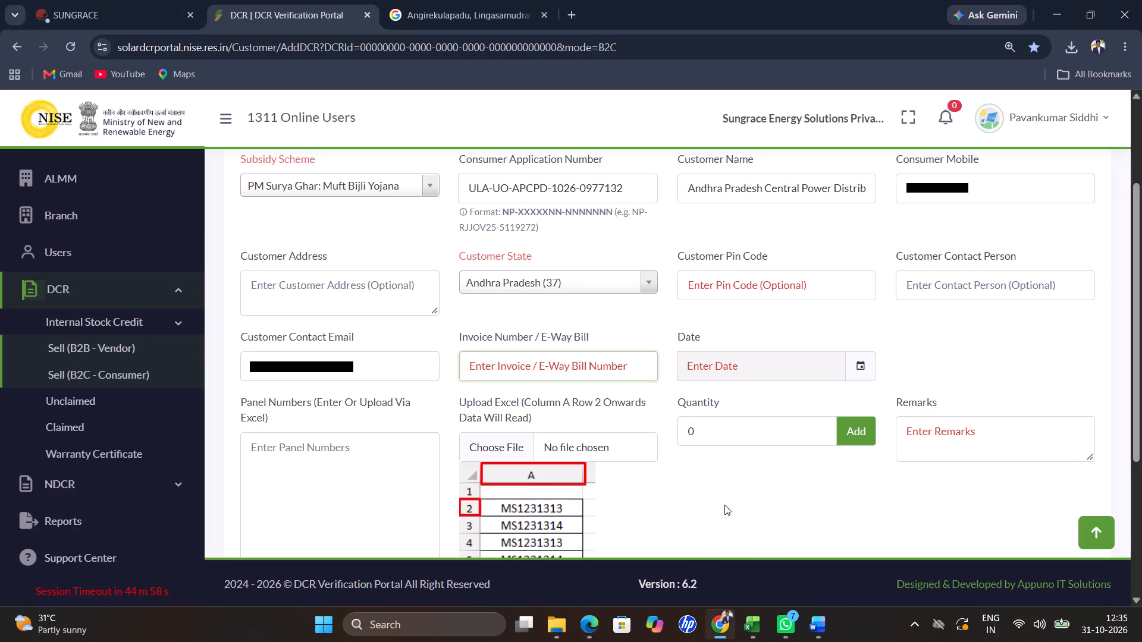
click(818, 569)
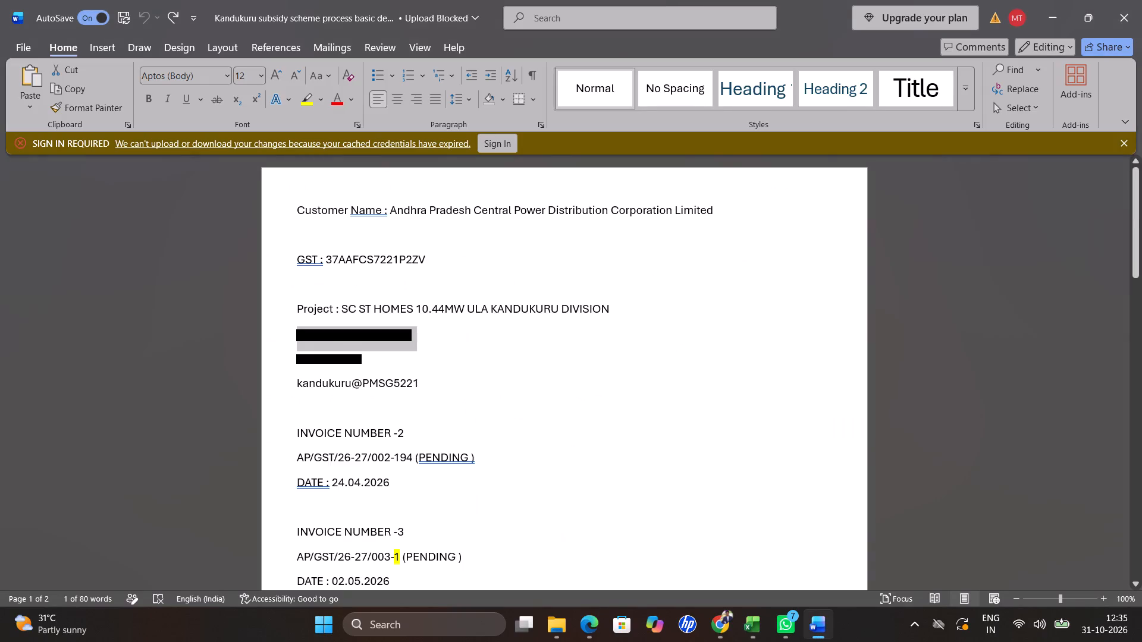
scroll(489, 390, down, 19)
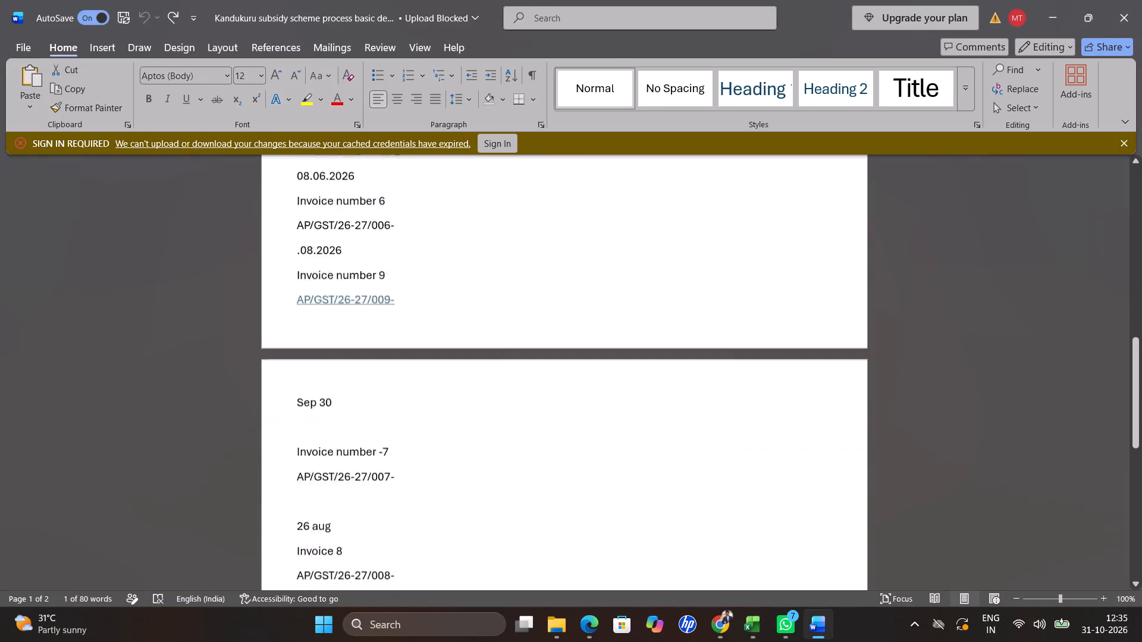
drag(413, 501, 344, 508)
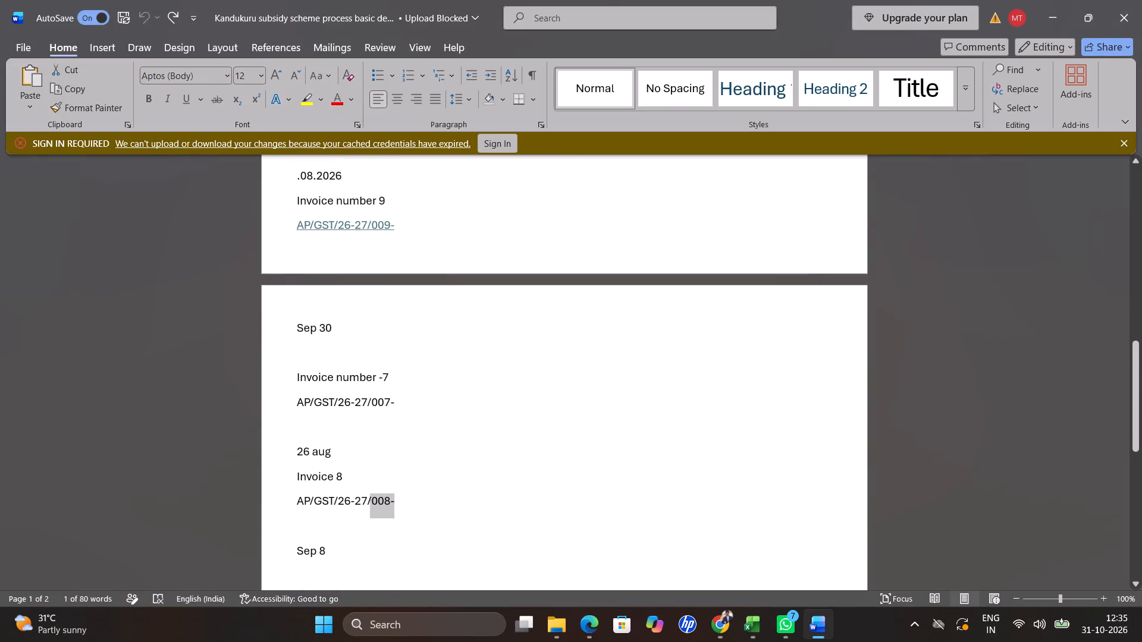
drag(344, 508, 287, 509)
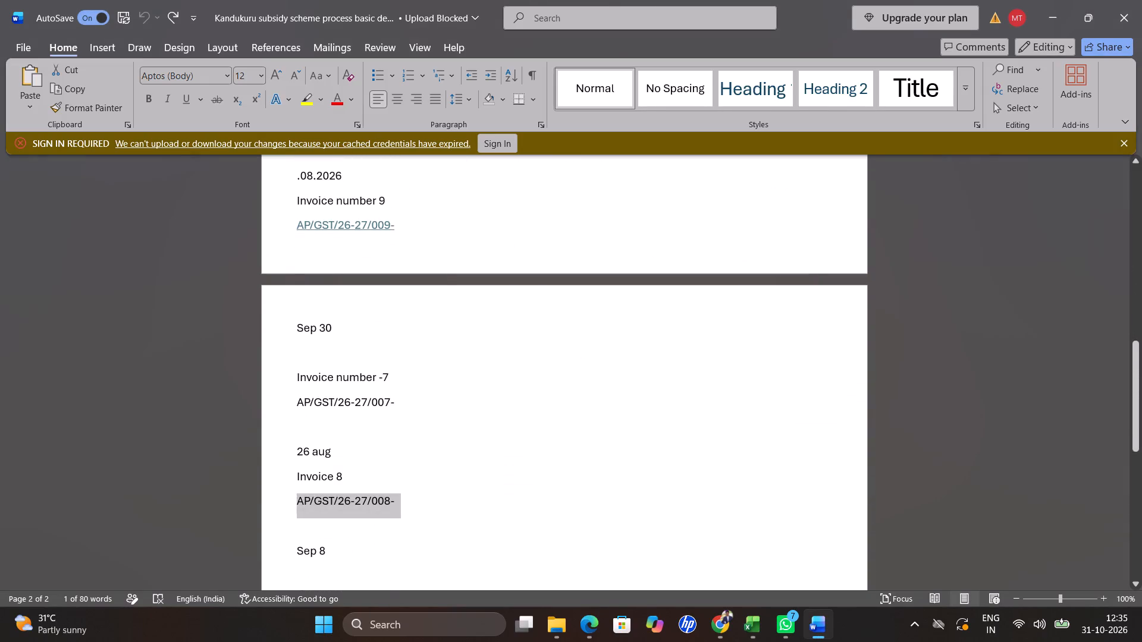
key(ctrl+c)
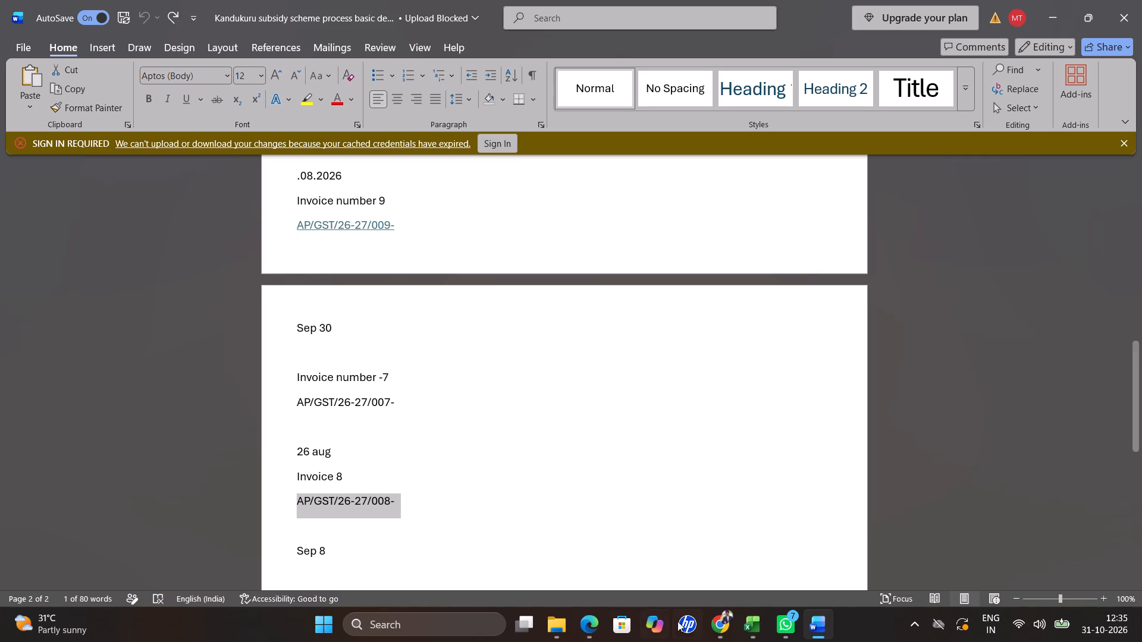
click(723, 536)
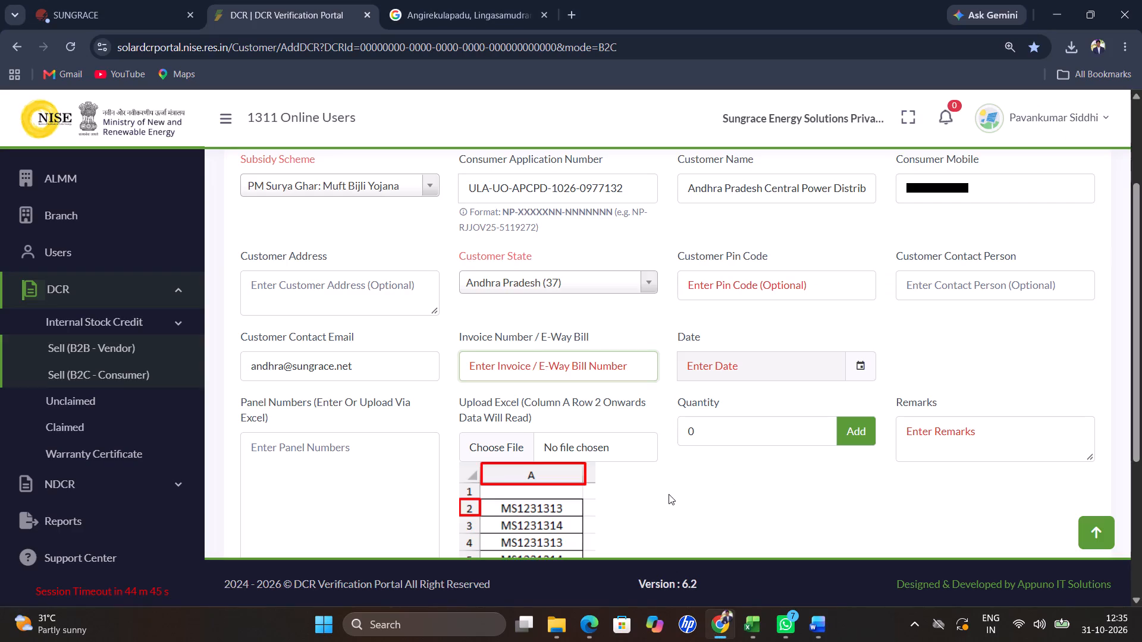
Enter AP/GST/26-27/009-276 as the Invoice Number / E-Way Bill.
key(ctrl+v)
key(Left)
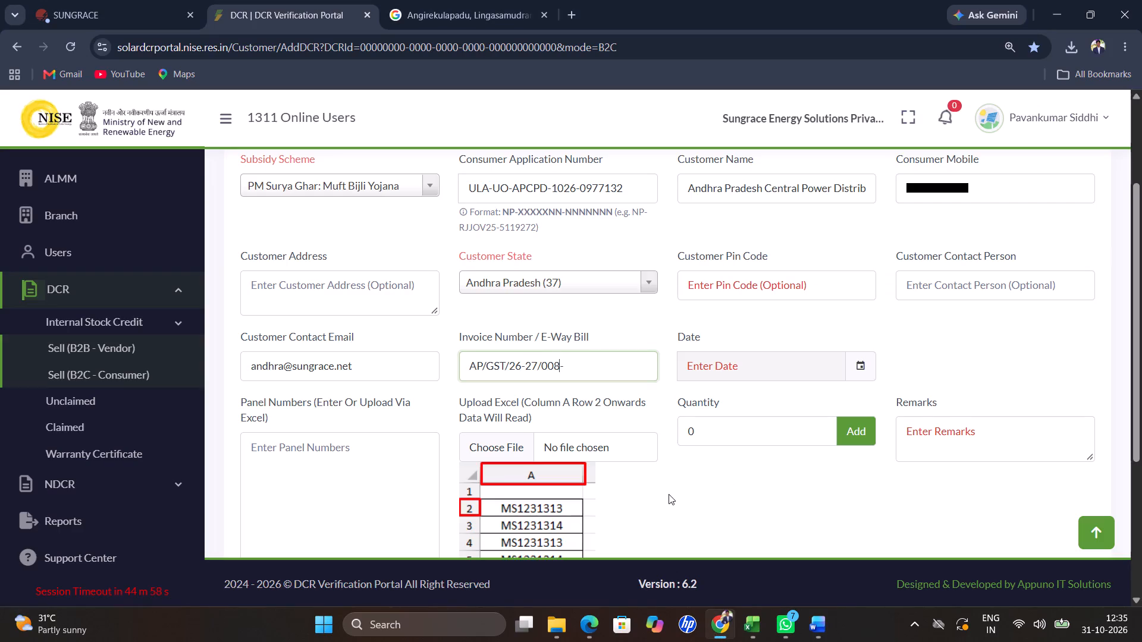
key(BackSpace)
key(9)
key(Right)
key(2)
text(76)
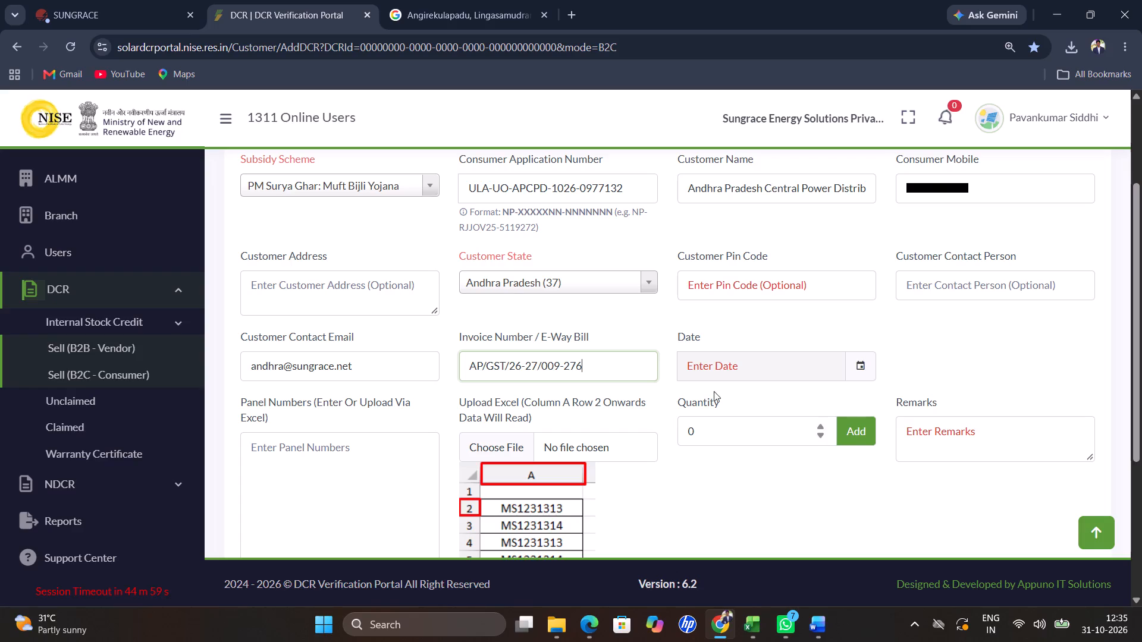
Set the invoice date to 30-Sep-2026.
click(713, 368)
click(687, 395)
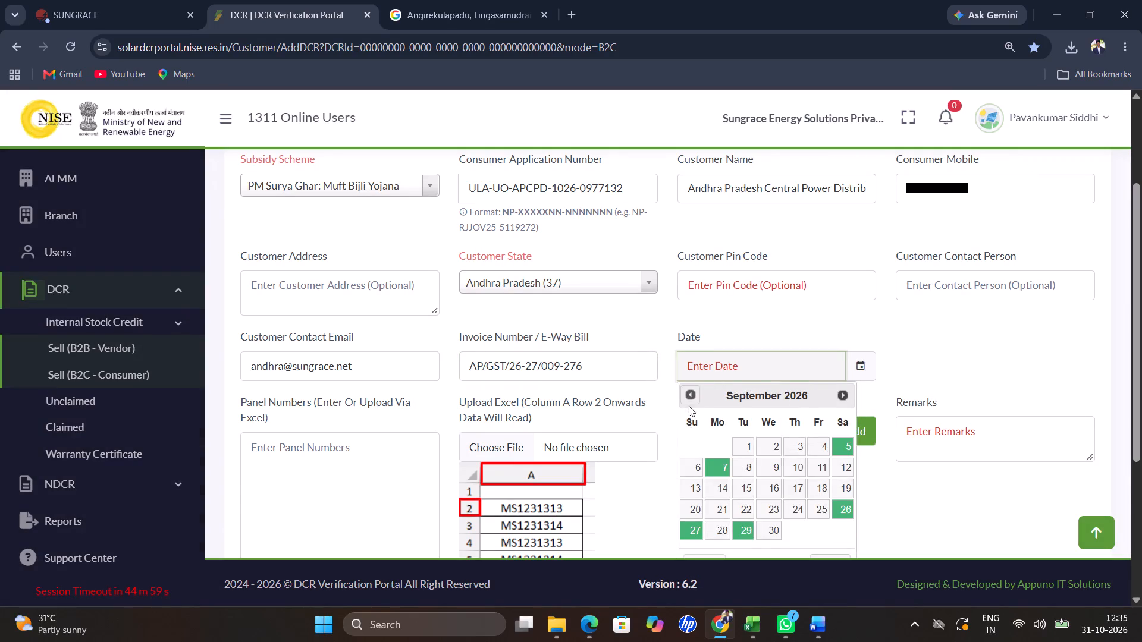
click(763, 533)
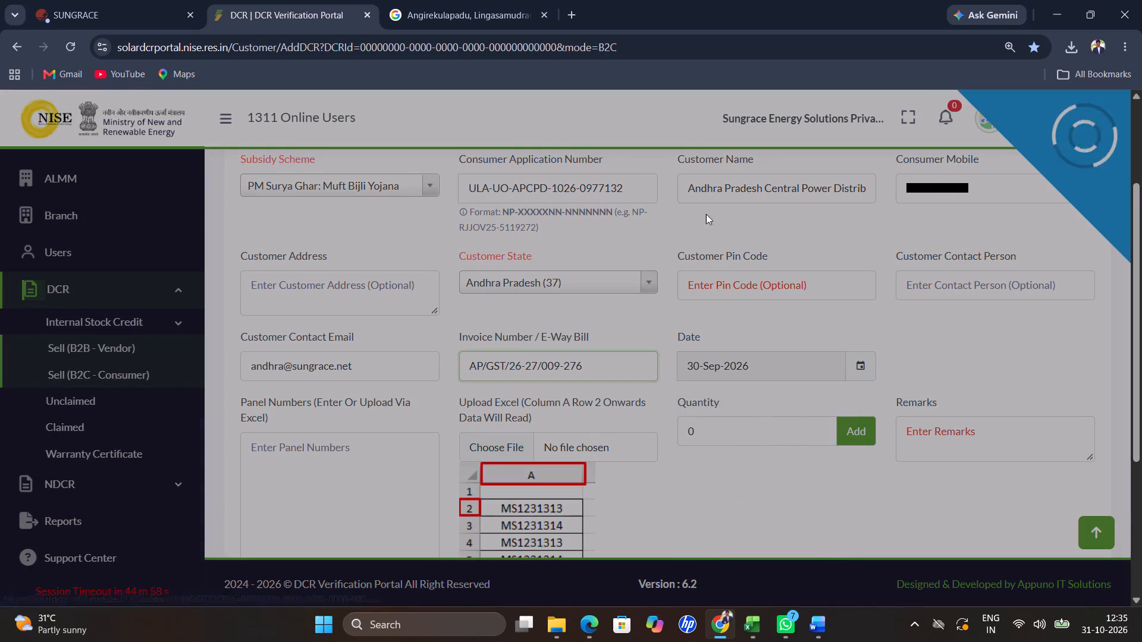
Copy the panel serial numbers from the SUNGRACE work order's Quick Copy Details into the Panel Numbers field.
scroll(704, 214, down, 2)
drag(434, 339, 435, 352)
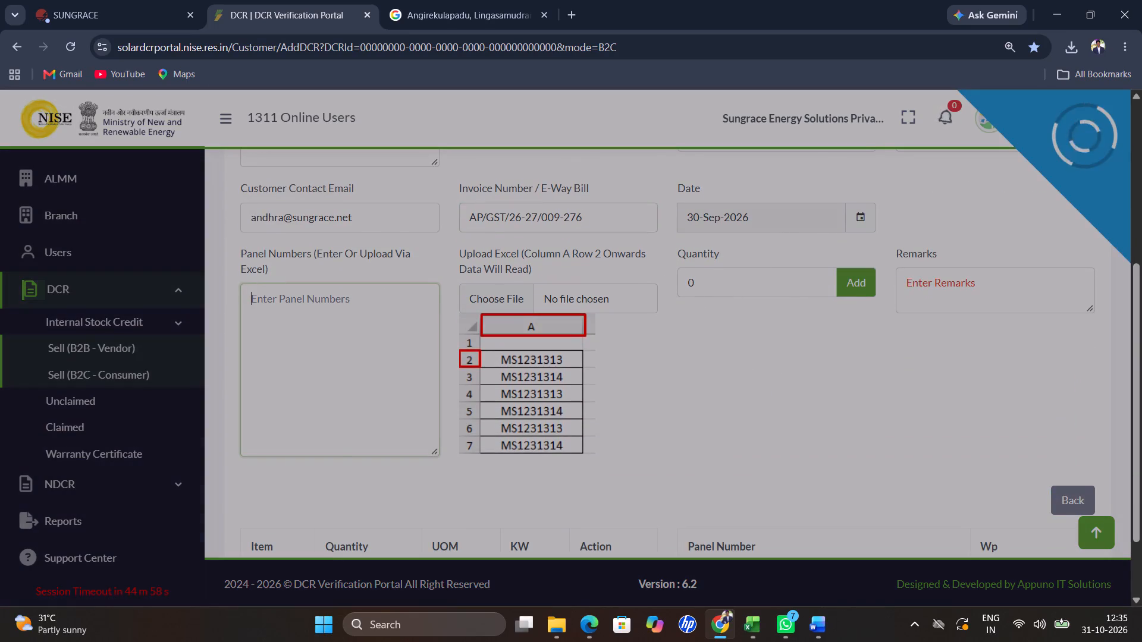
click(87, 0)
click(699, 138)
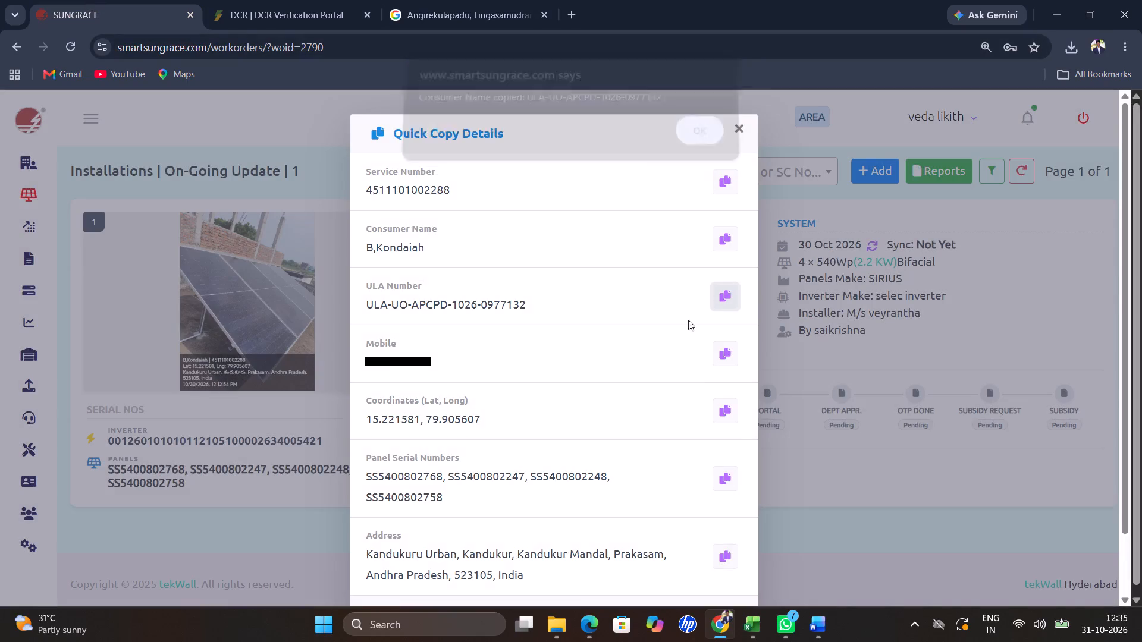
click(725, 479)
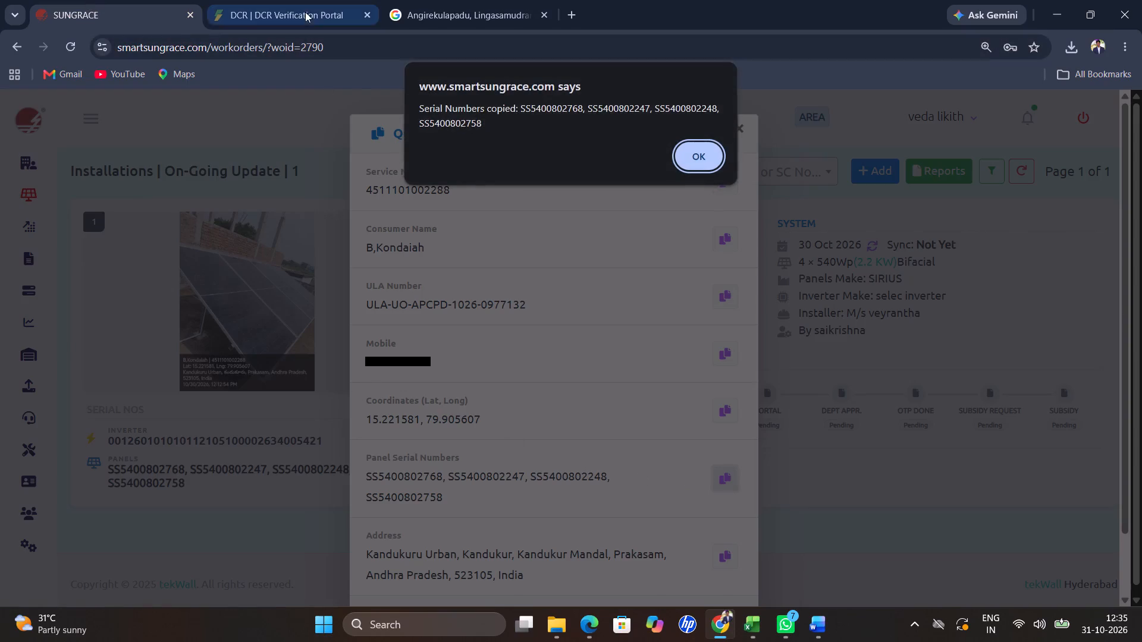
drag(305, 11, 305, 17)
key(ctrl+v)
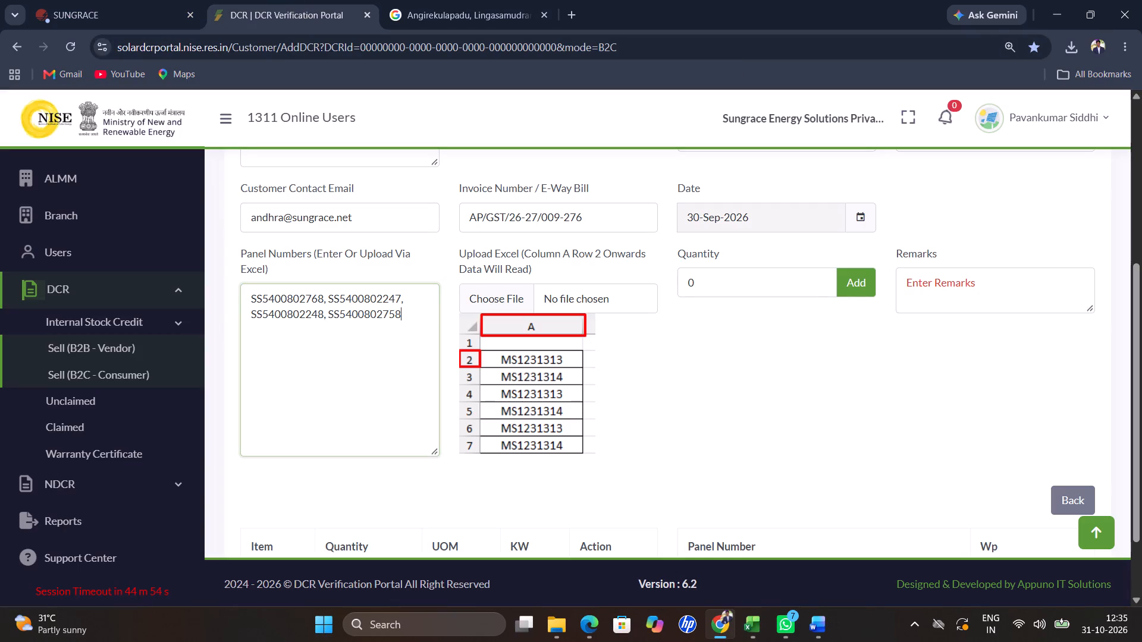
key(Left)
key(Left)
key(Left)
key(Left)
key(Left)
key(Left)
key(Left)
key(Left)
key(Left)
key(Left)
key(Left)
key(Left)
key(BackSpace)
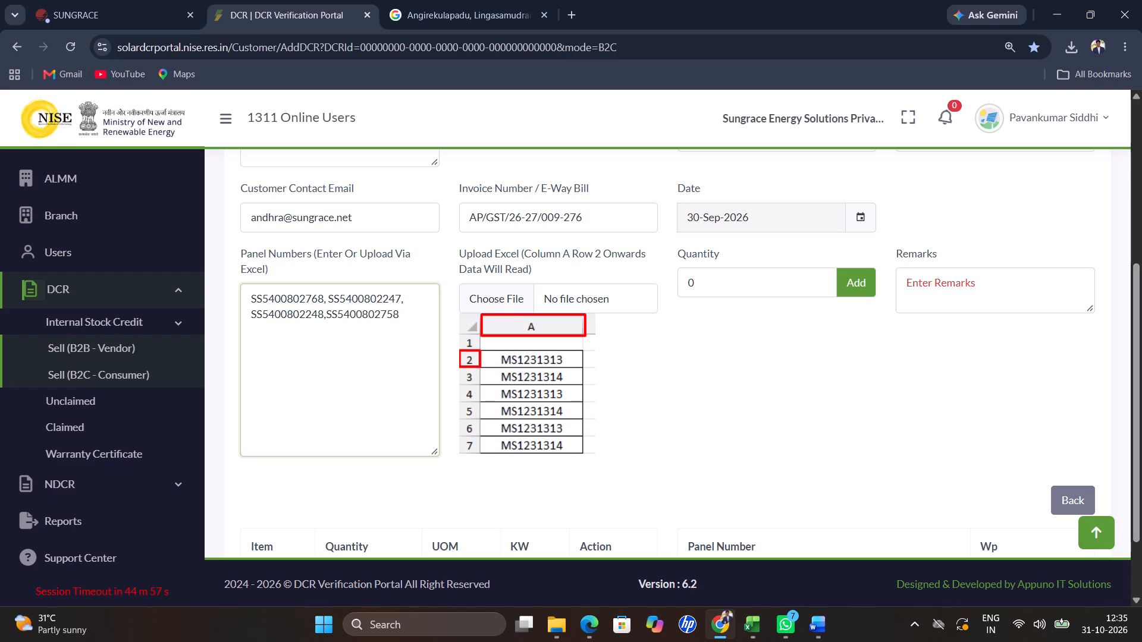
key(BackSpace)
key(Return)
key(Up)
key(Up)
key(Up)
key(Up)
key(Up)
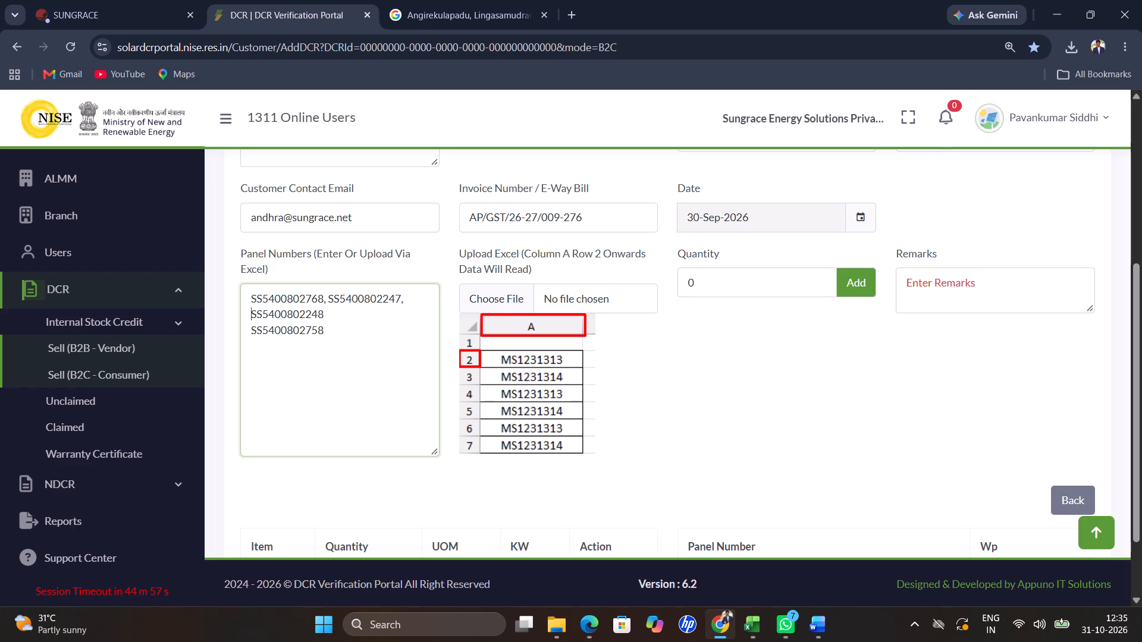
key(Right)
key(Right)
key(Right)
key(Right)
key(Right)
key(Right)
key(Right)
key(Right)
key(Right)
key(Right)
key(Right)
key(Right)
key(Right)
key(Right)
key(Right)
key(Left)
key(BackSpace)
key(BackSpace)
key(Return)
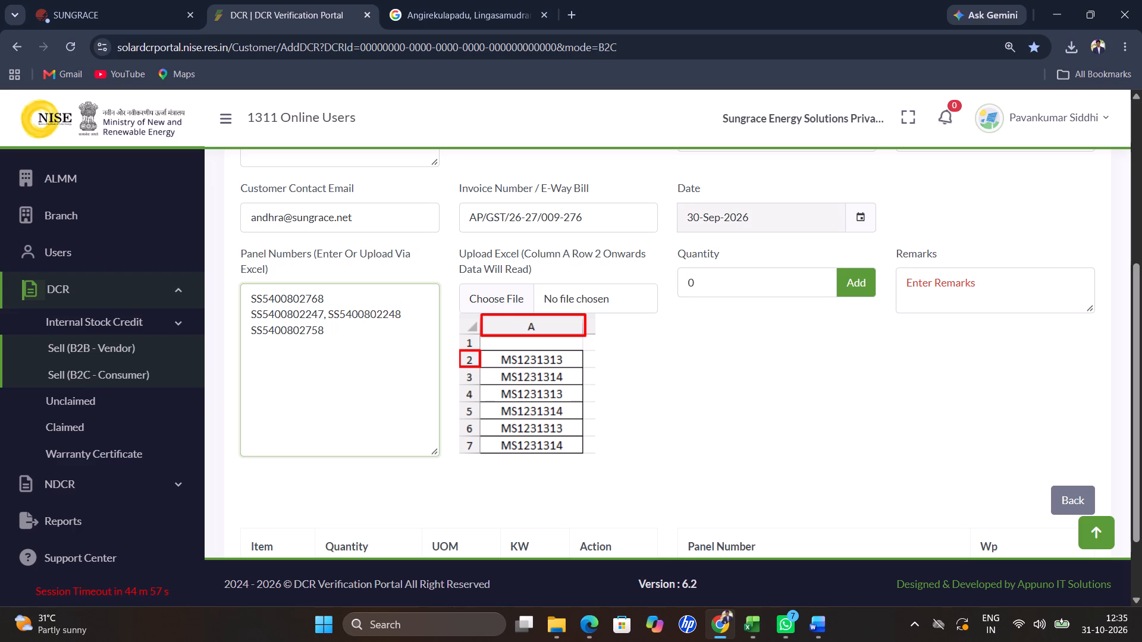
key(Right)
key(Right)
key(Right)
key(Right)
key(Right)
key(Right)
key(Right)
key(Right)
key(Right)
key(Right)
key(Right)
key(Right)
key(Right)
key(Right)
key(BackSpace)
key(BackSpace)
key(Return)
key(Right)
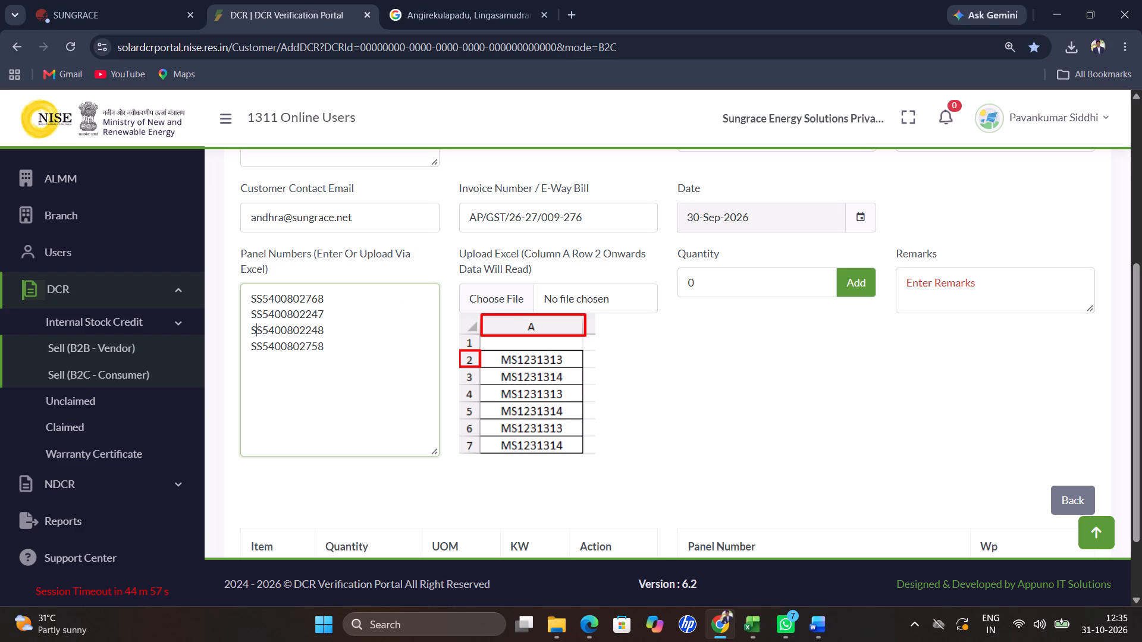
Set the Quantity to 4 and add the entered panels to the DCR.
click(751, 285)
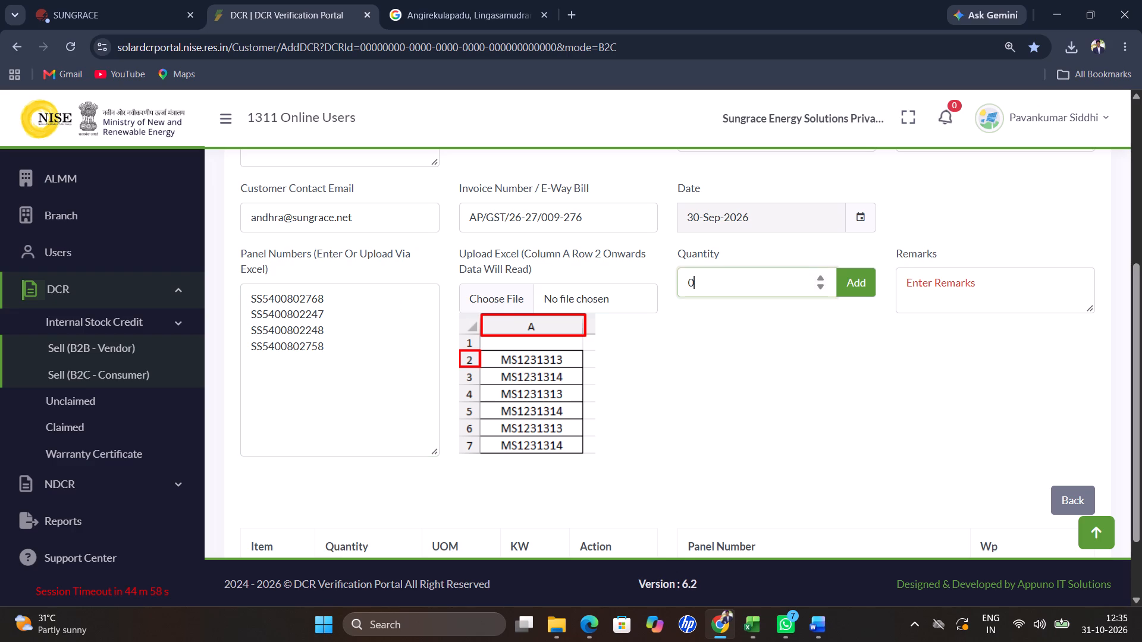
scroll(751, 284, up, 4)
click(850, 282)
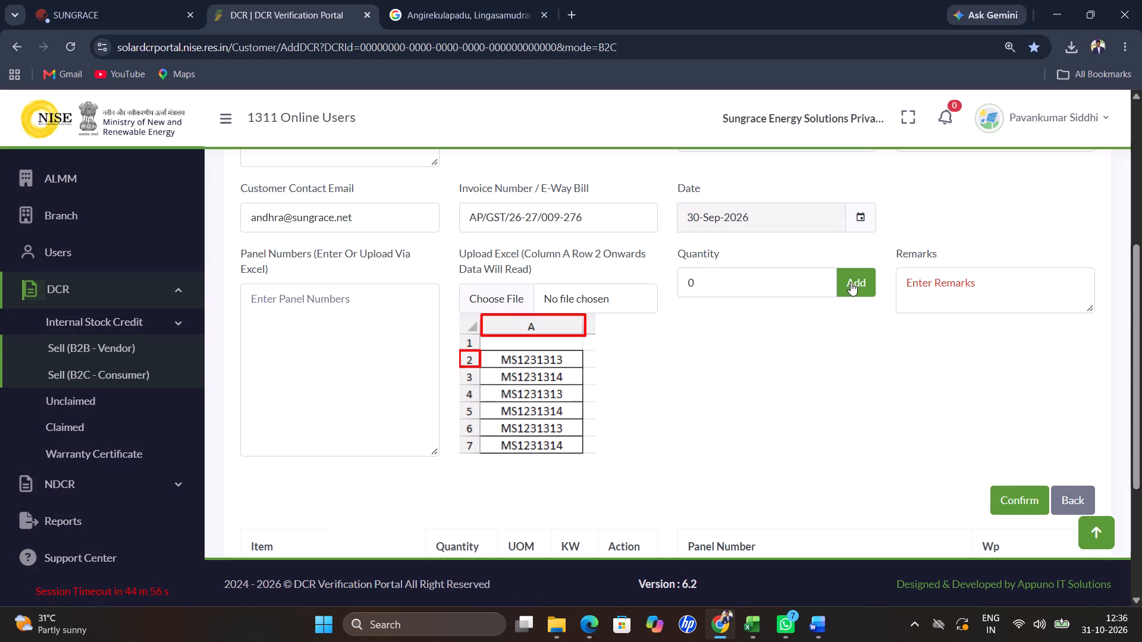
Copy the address from the SUNGRACE work order's Quick Copy Details into the DCR form's Remarks field.
scroll(853, 281, down, 2)
scroll(991, 225, up, 1)
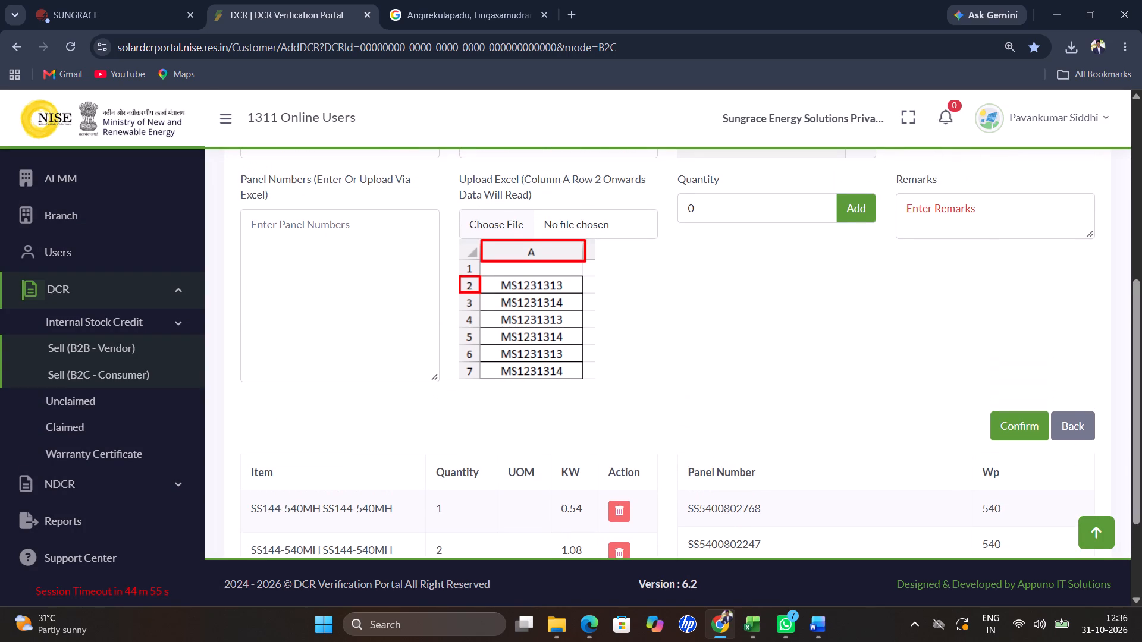
click(980, 225)
drag(136, 0, 136, 8)
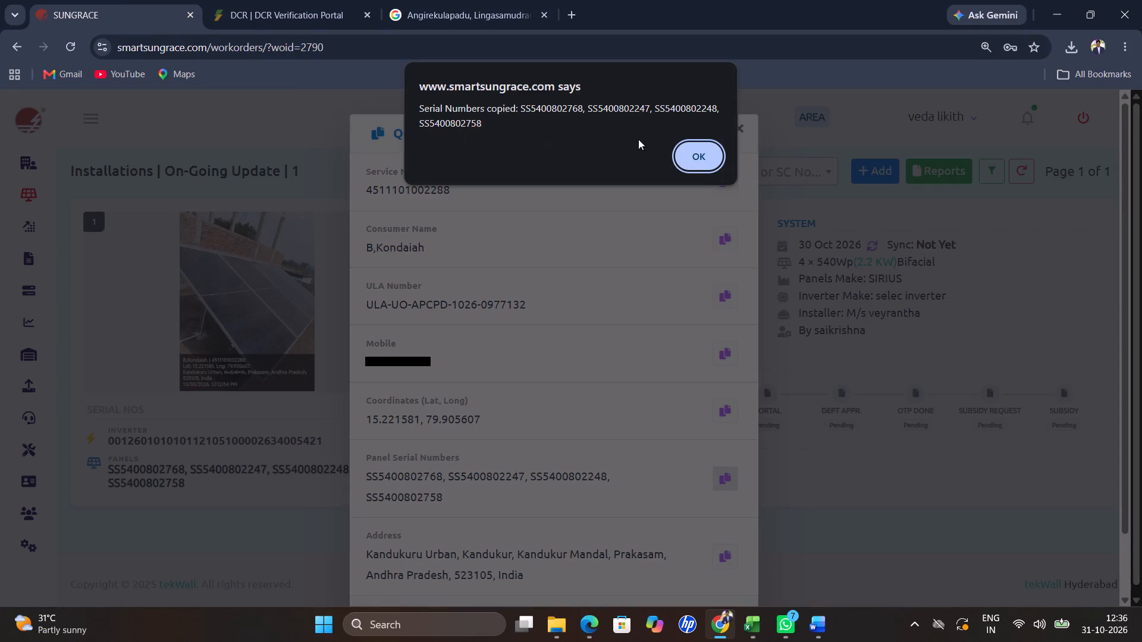
drag(711, 145, 708, 150)
click(723, 547)
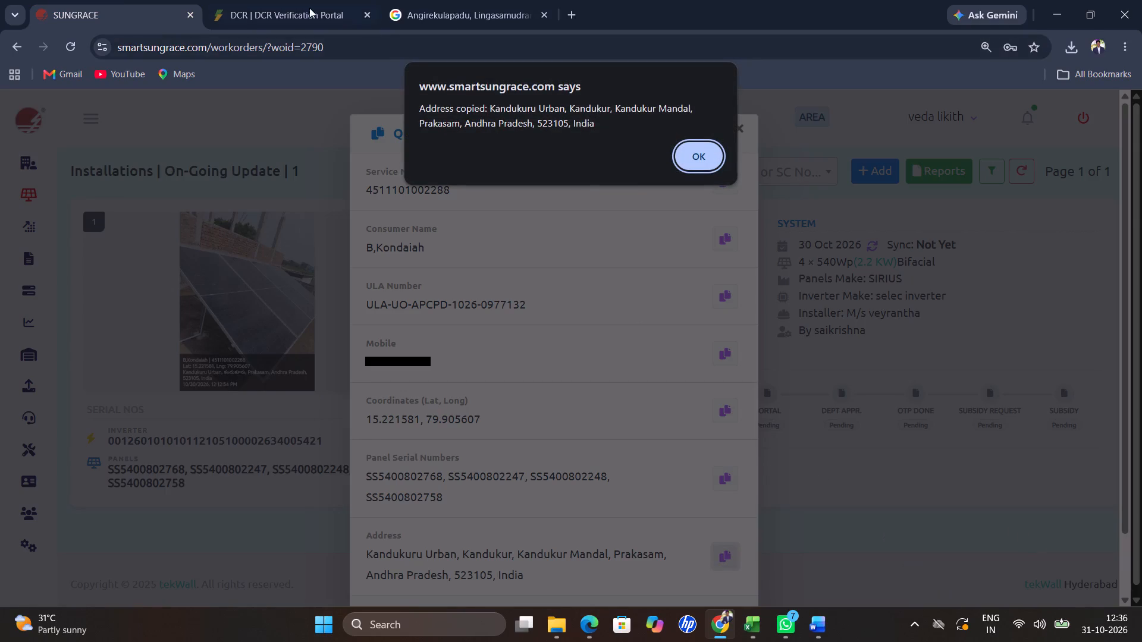
click(293, 1)
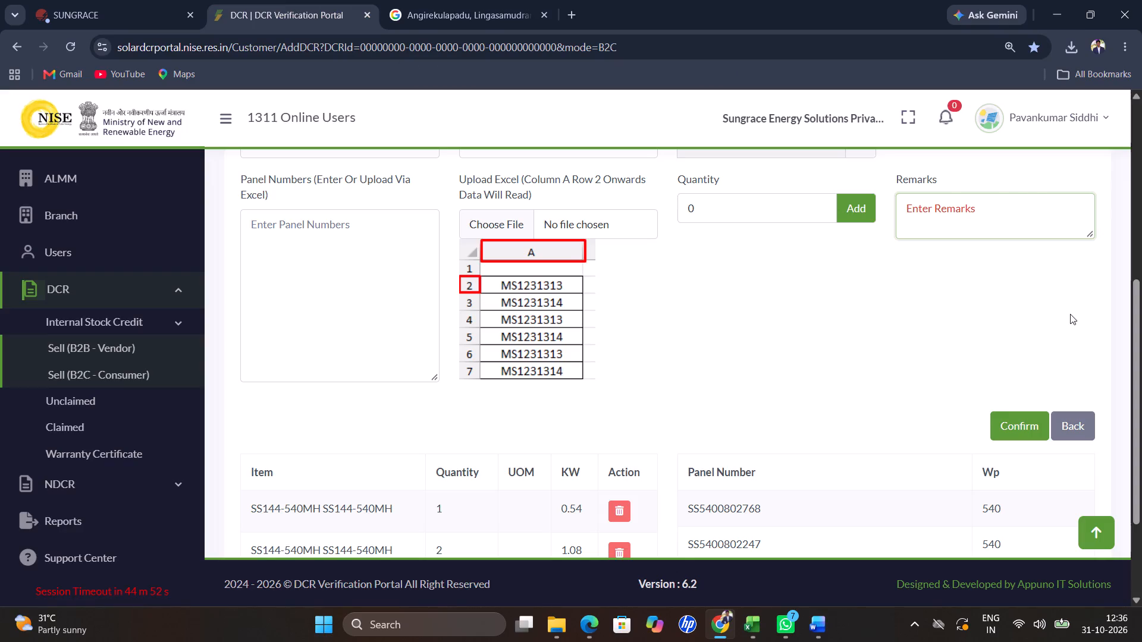
key(ctrl+v)
Copy the pincode from the SUNGRACE work order's Quick Copy Details into the Customer Pin Code field.
scroll(667, 426, up, 1)
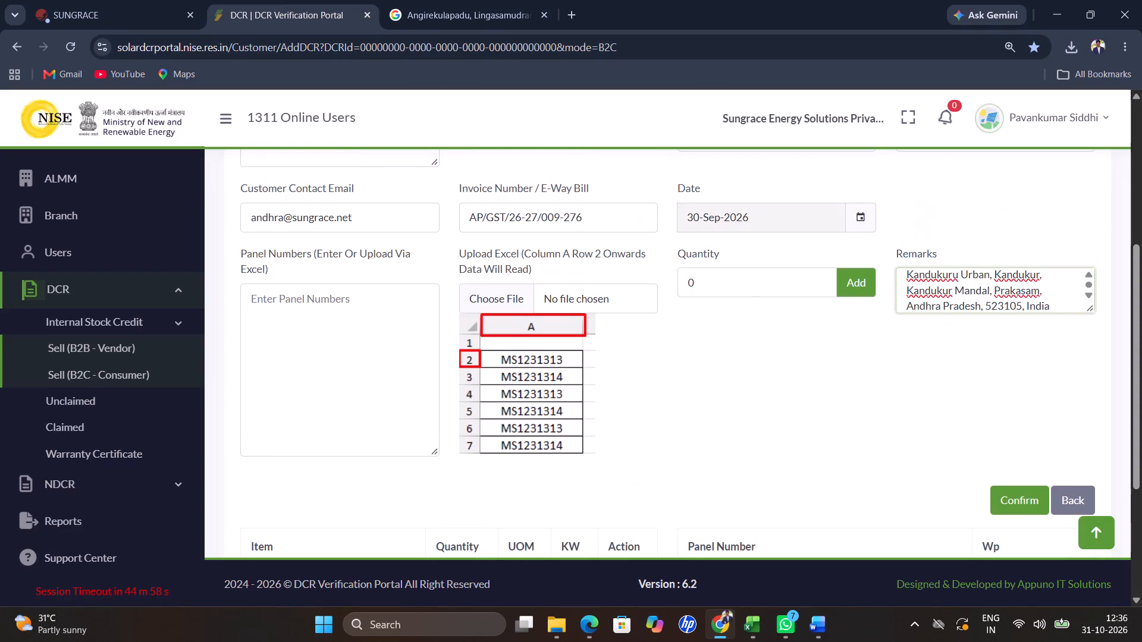
scroll(726, 242, up, 2)
click(743, 291)
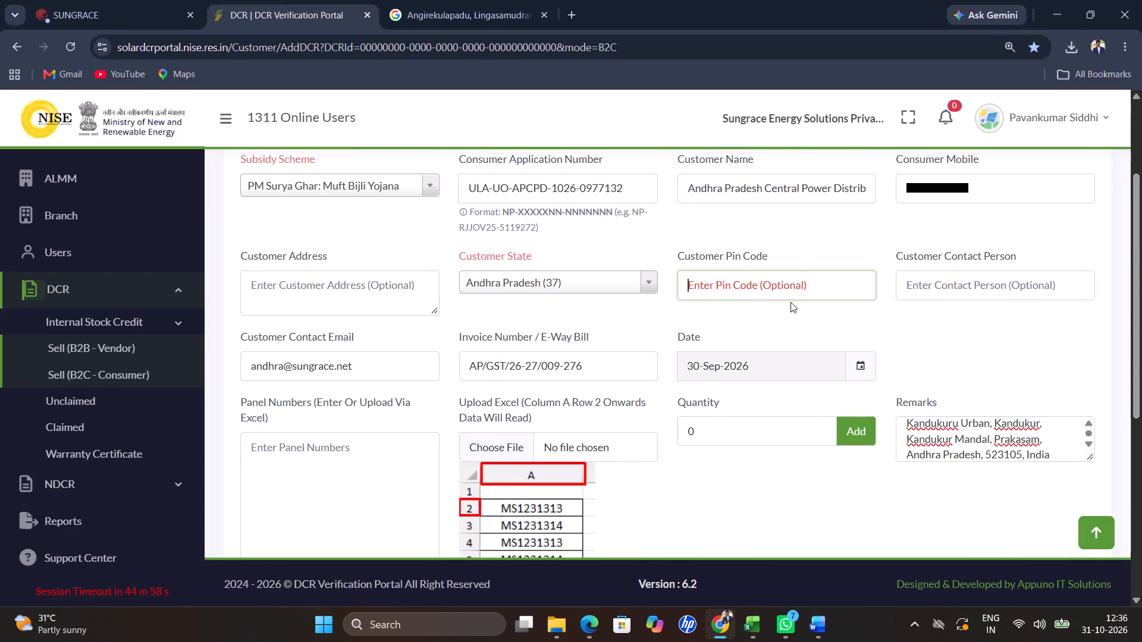
click(121, 5)
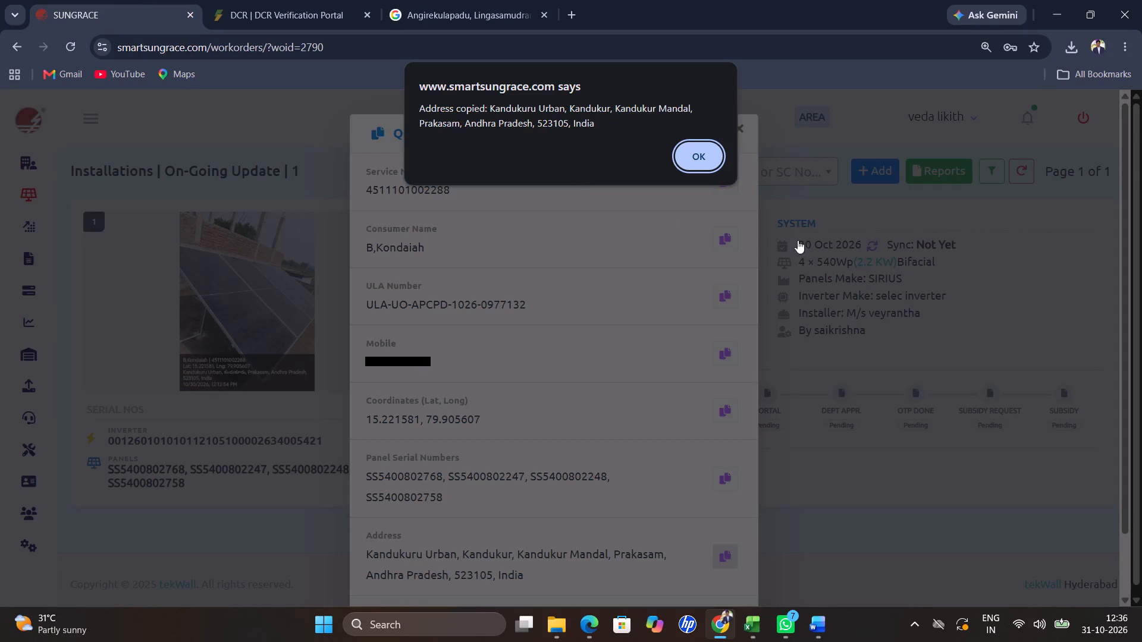
click(697, 159)
scroll(698, 187, down, 4)
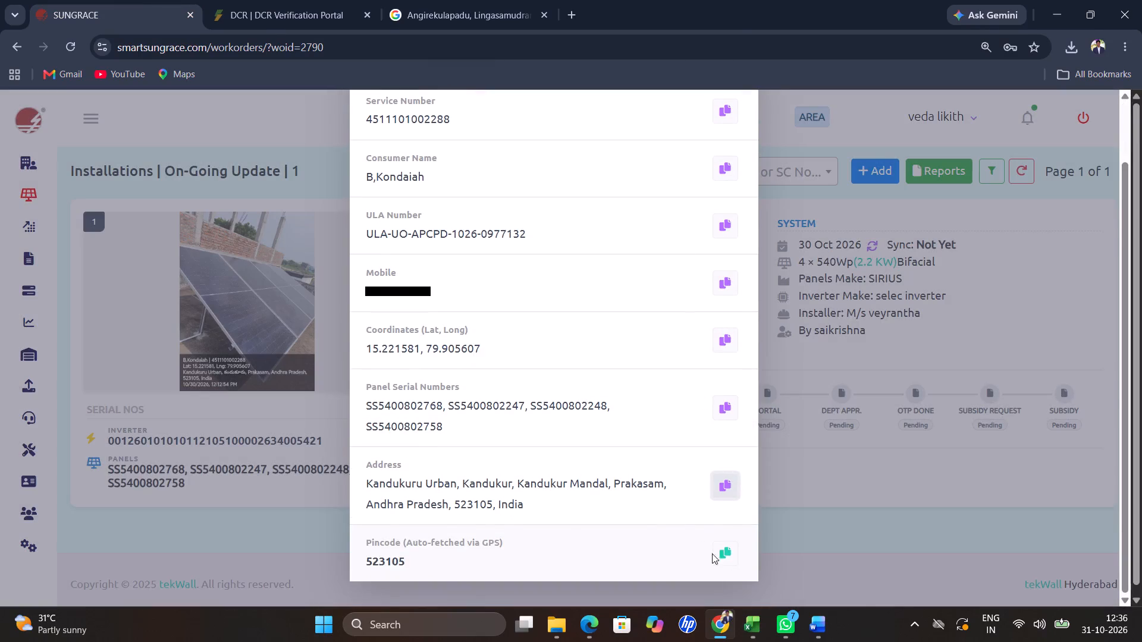
click(717, 546)
click(222, 0)
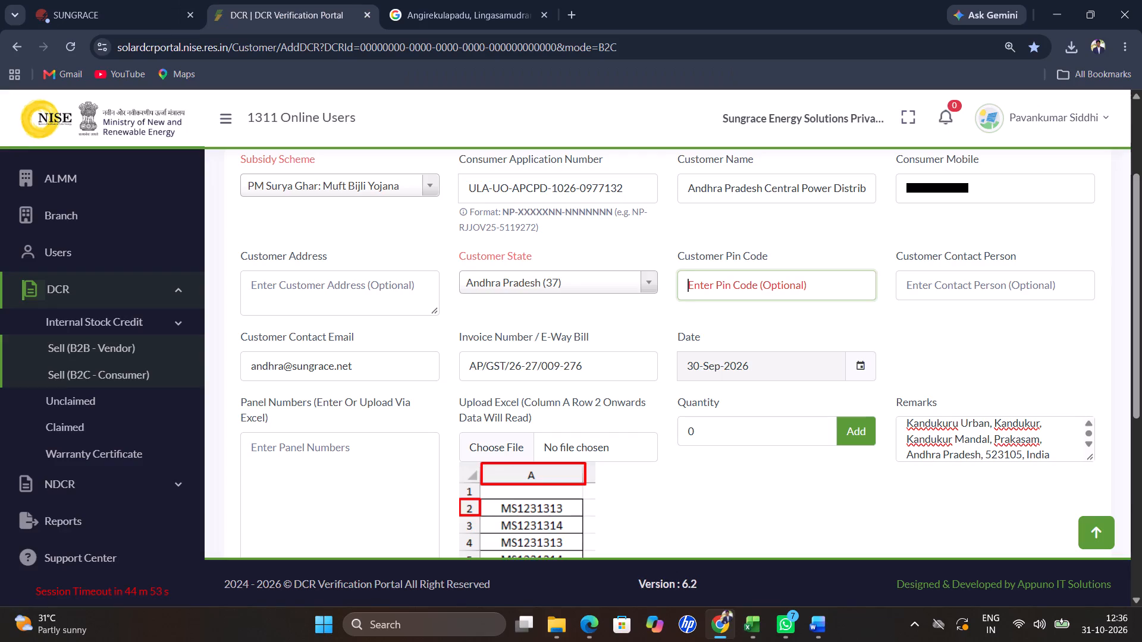
key(ctrl+v)
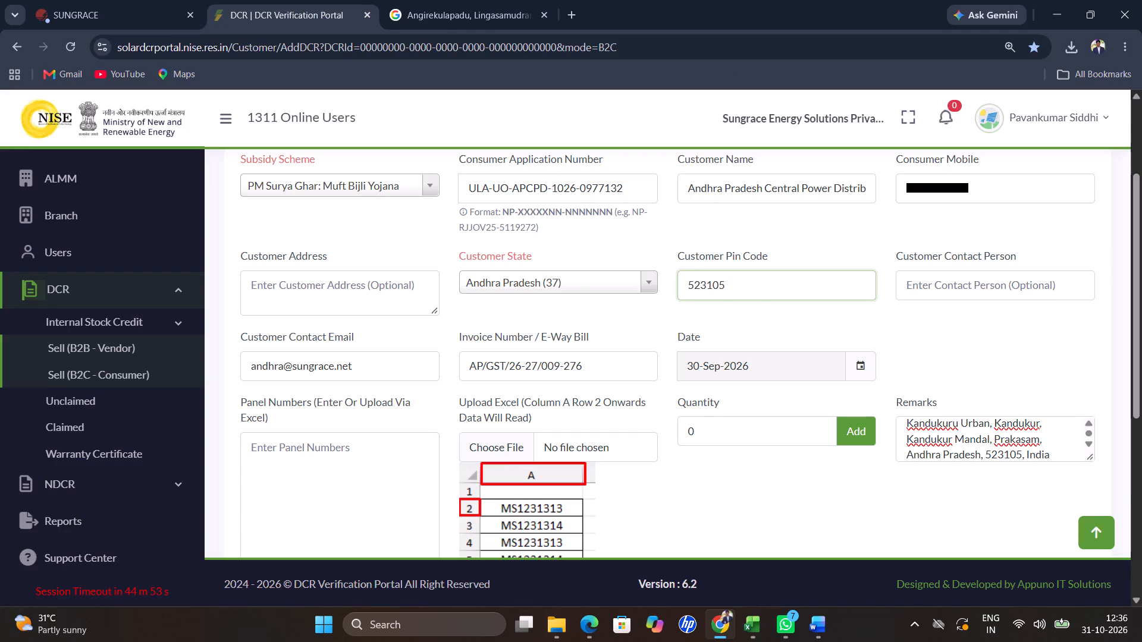
Submit the completed B2C DCR form and accept its confirmation.
scroll(741, 373, down, 5)
click(1019, 271)
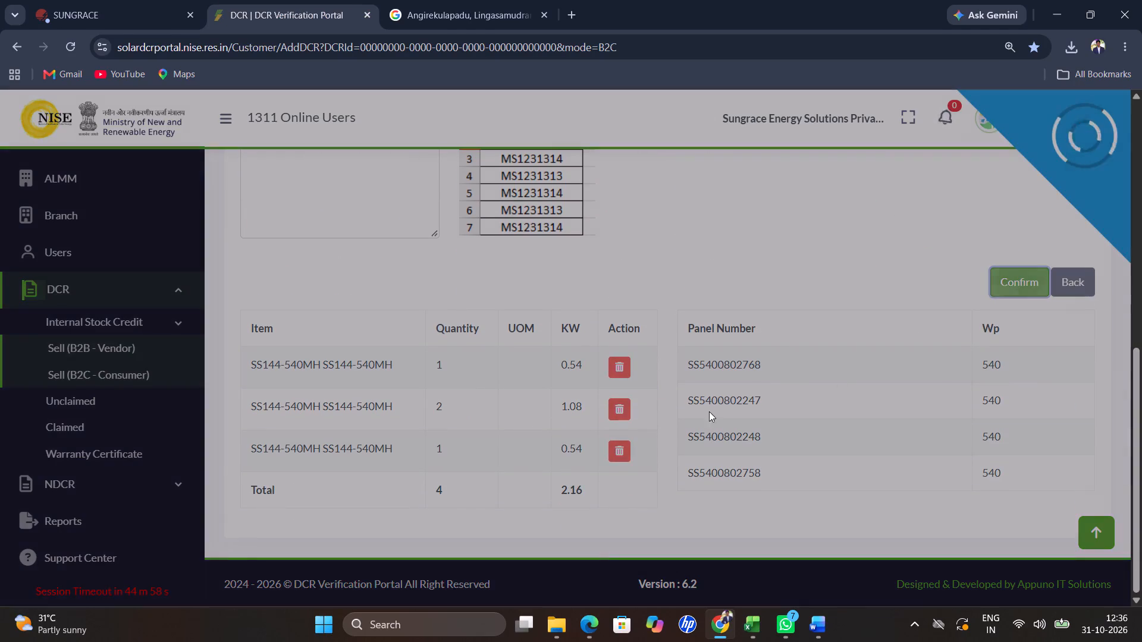
click(726, 443)
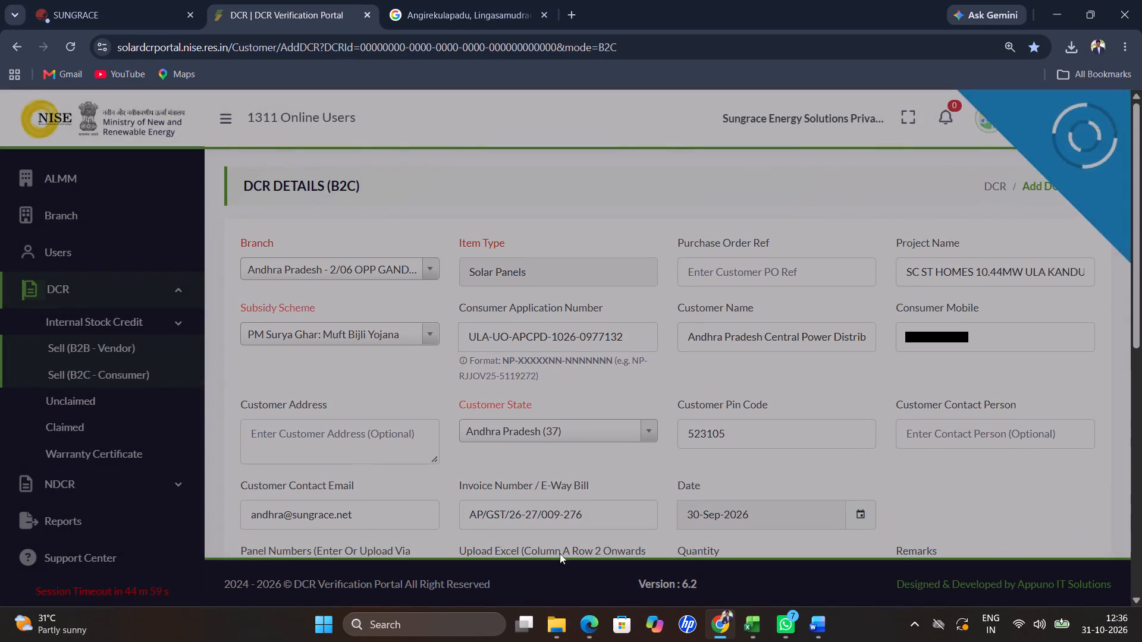
Create a new folder named 276_ inside the DCR009 folder in File Explorer.
click(559, 574)
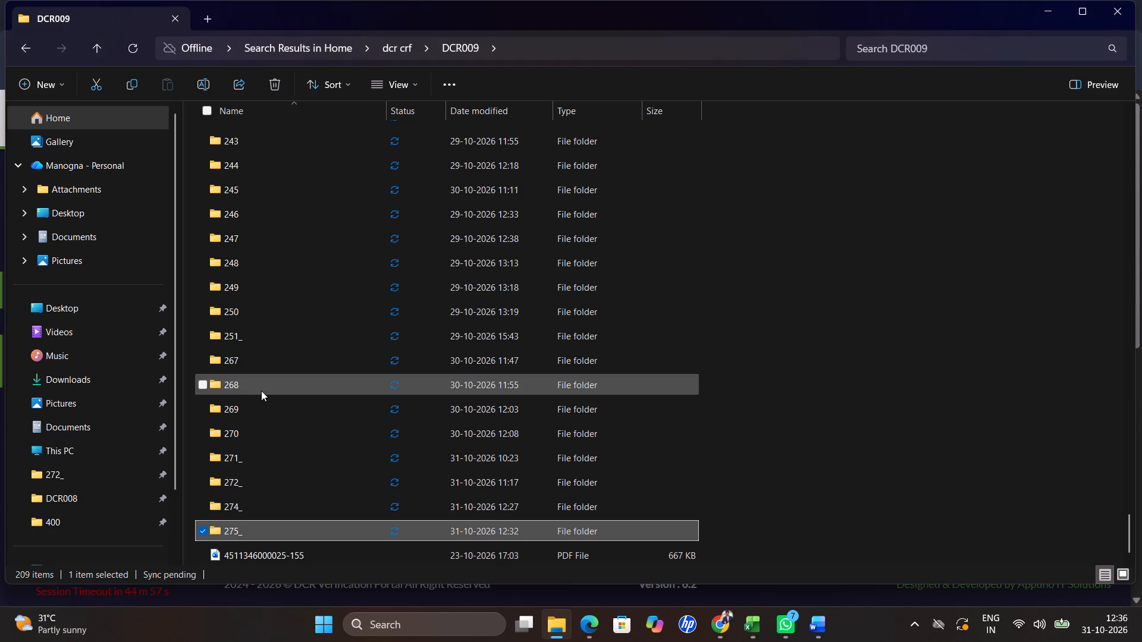
click(48, 84)
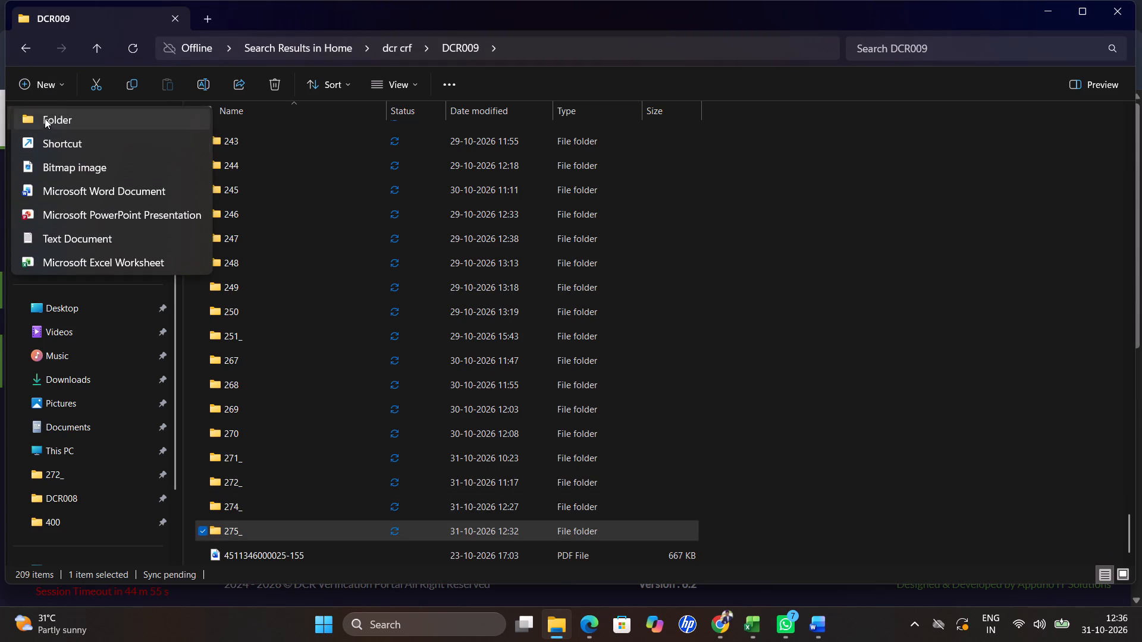
click(45, 118)
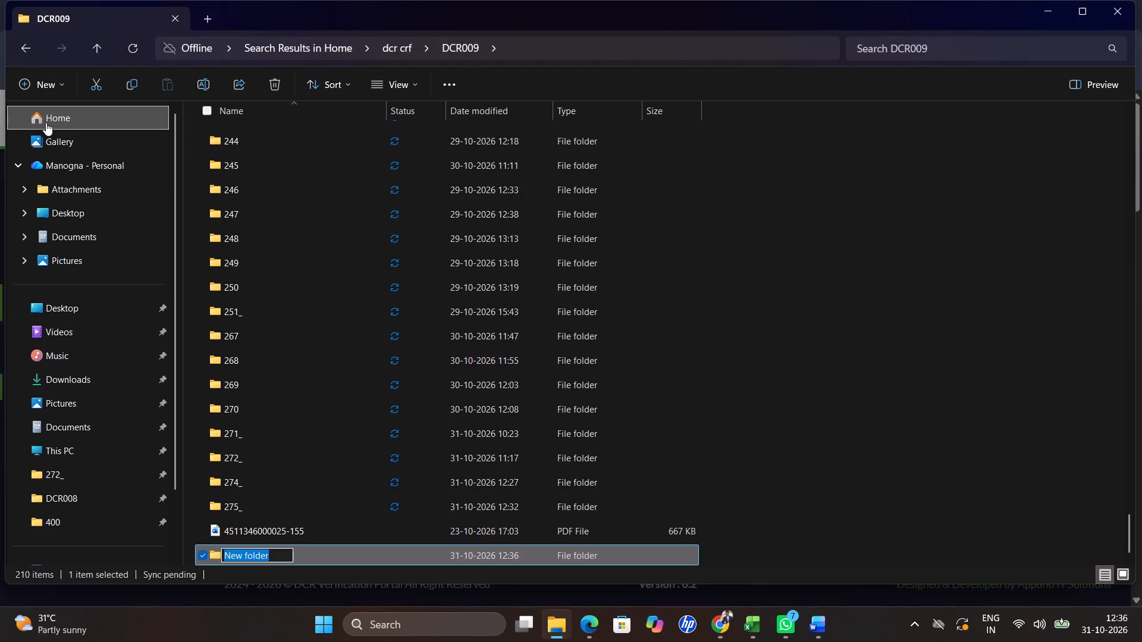
text(276)
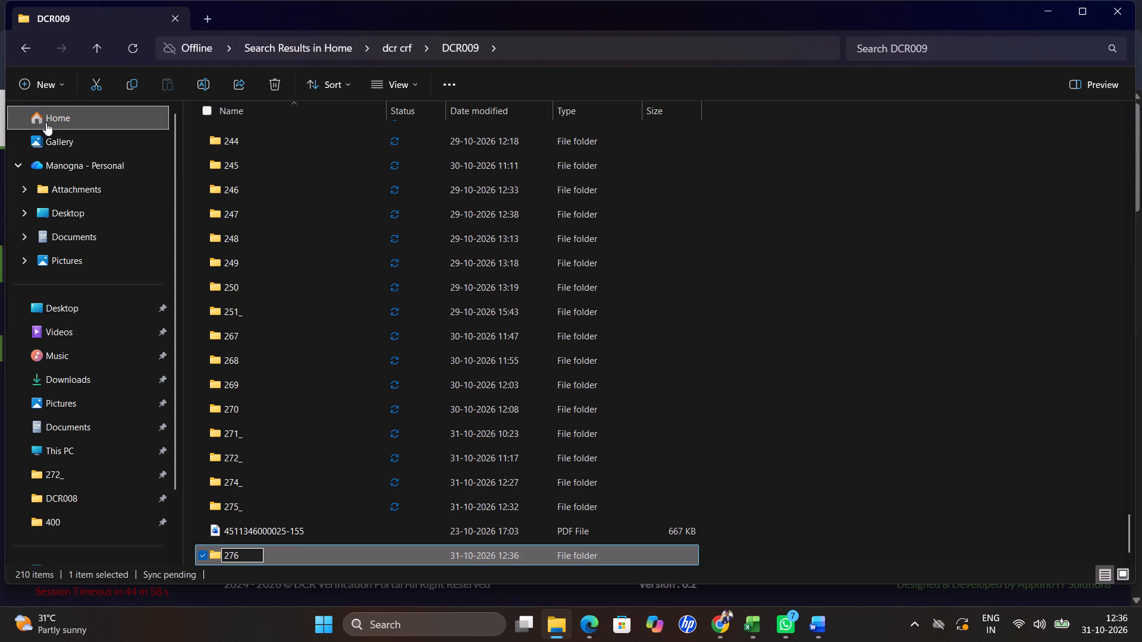
key(shift+underscore)
key(Return)
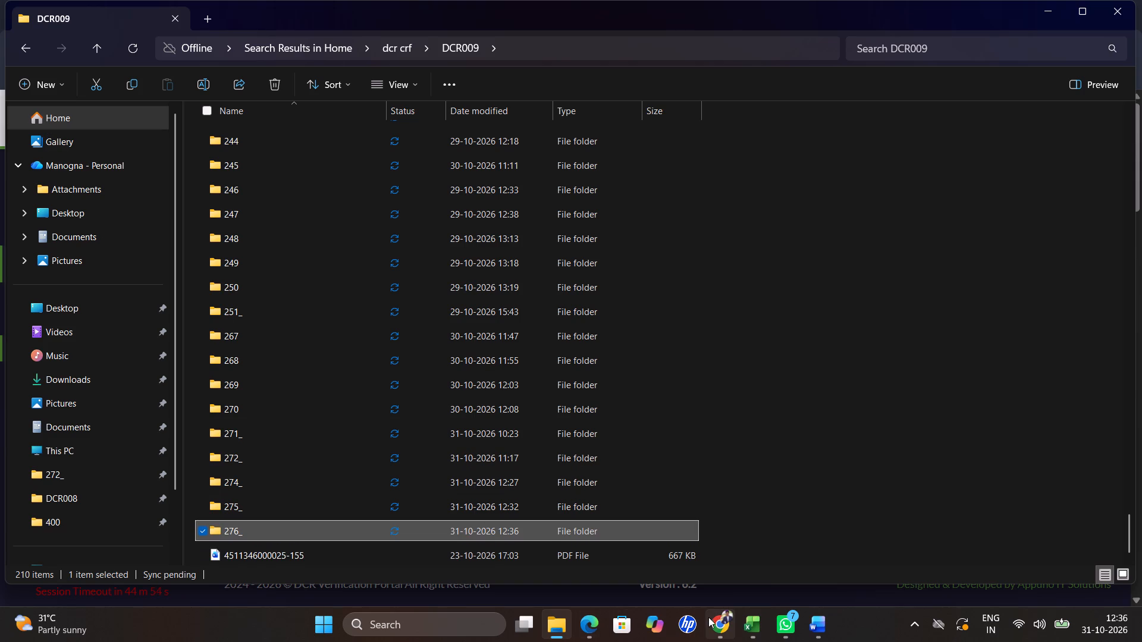
Copy the service number from the SUNGRACE work order's Quick Copy Details and return to the DCR portal's B2C sales list.
click(727, 561)
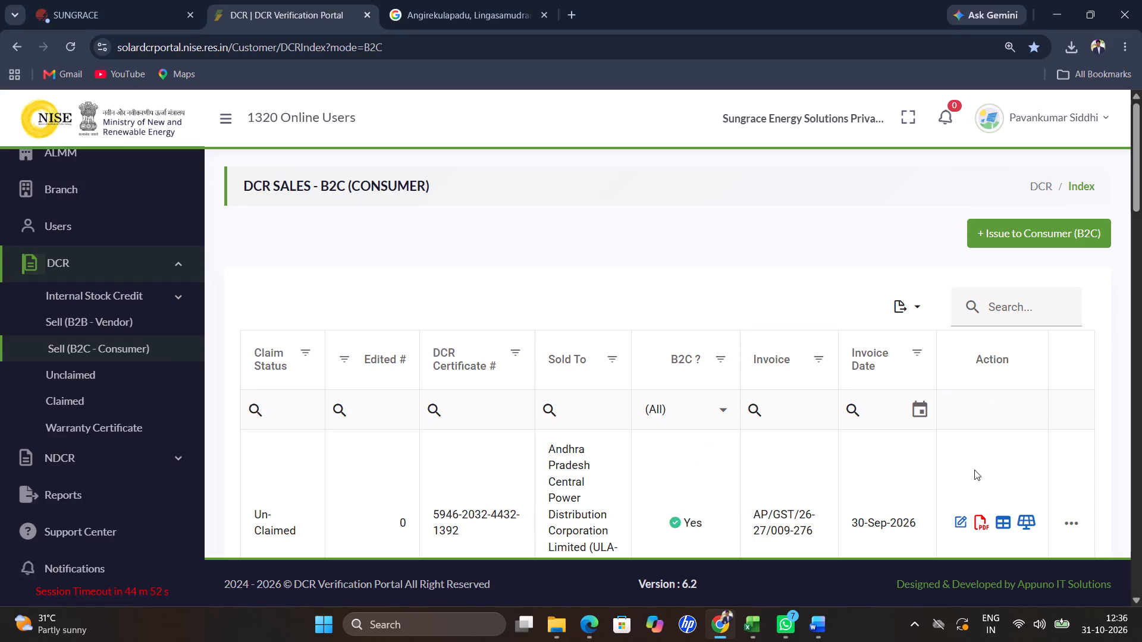
click(114, 1)
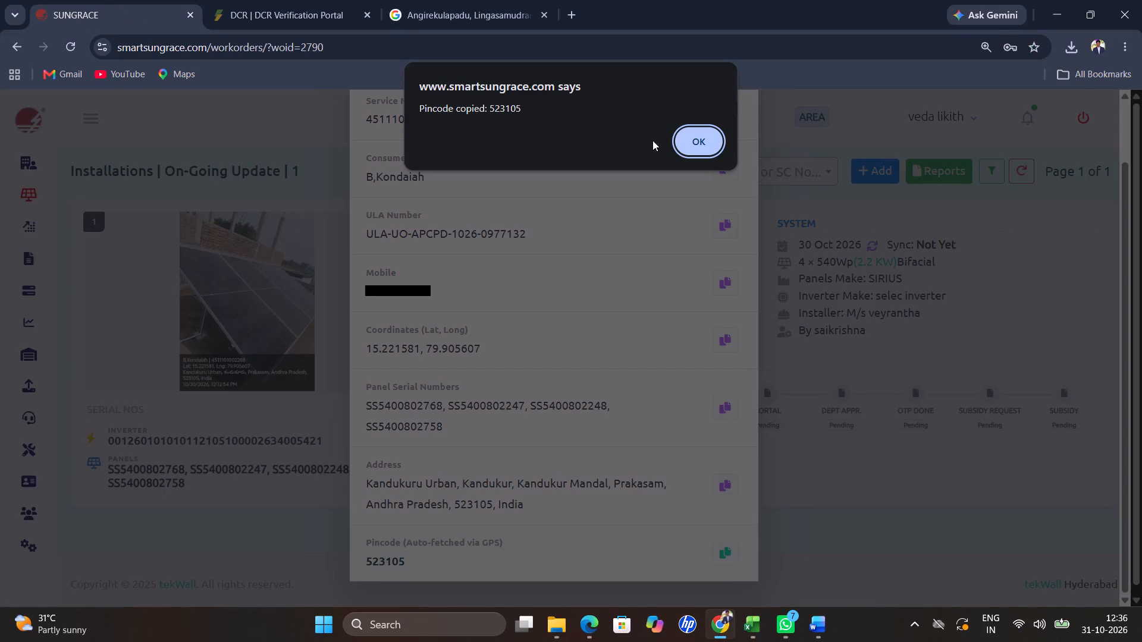
click(705, 141)
click(718, 116)
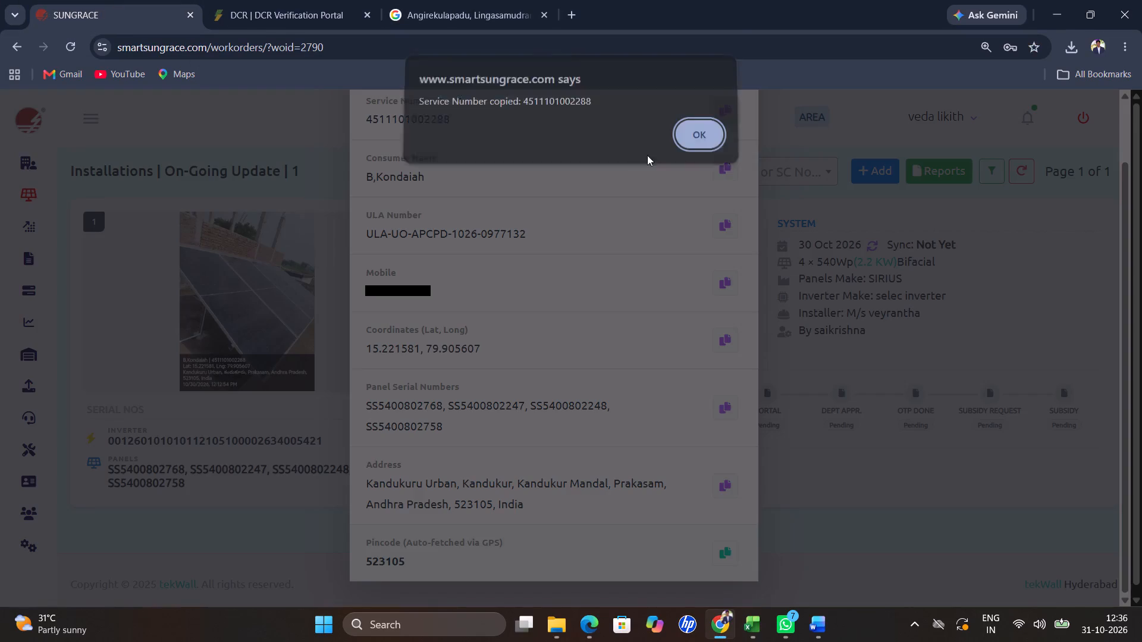
drag(325, 0, 325, 6)
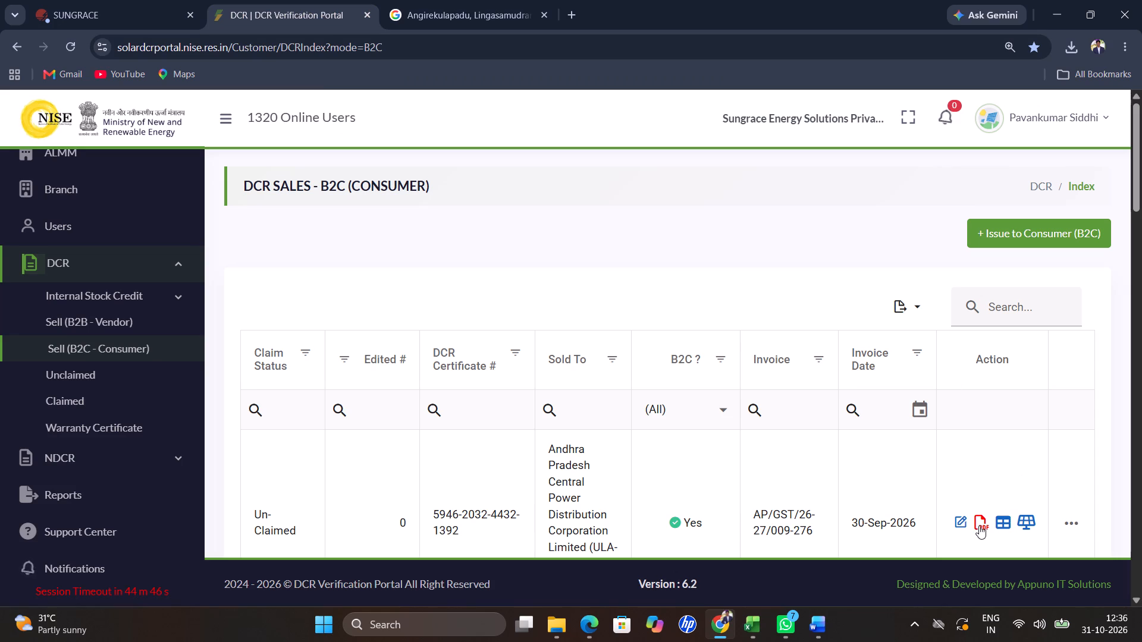
Download the AP/GST/26-27/009-276 sale's DCR certificate PDF, naming the file with the copied service number followed by -276.
click(979, 525)
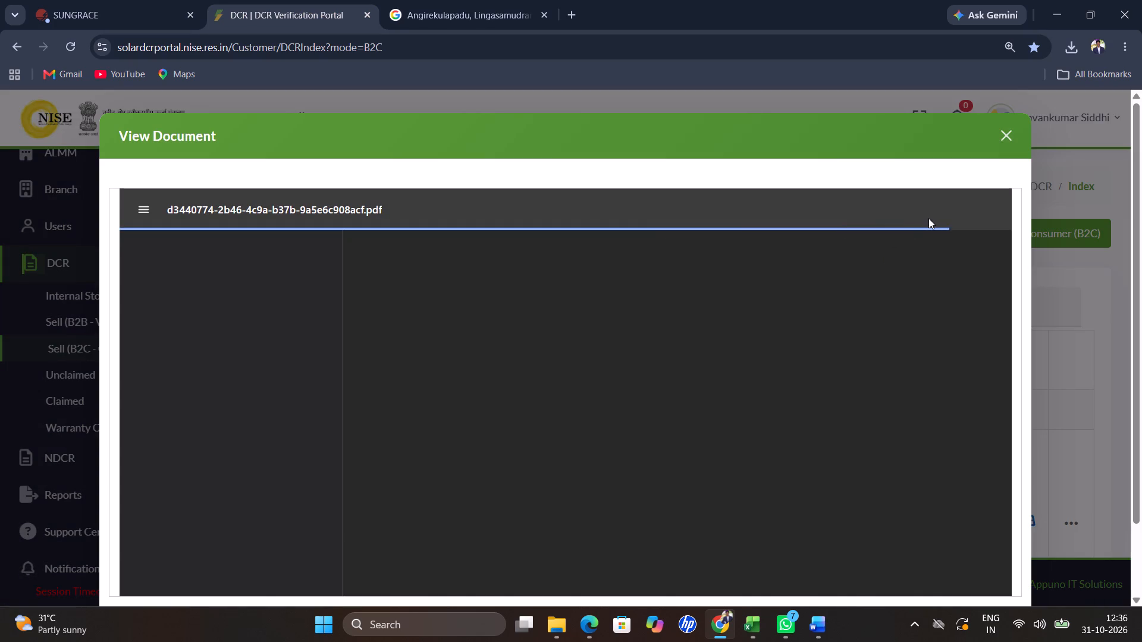
click(936, 217)
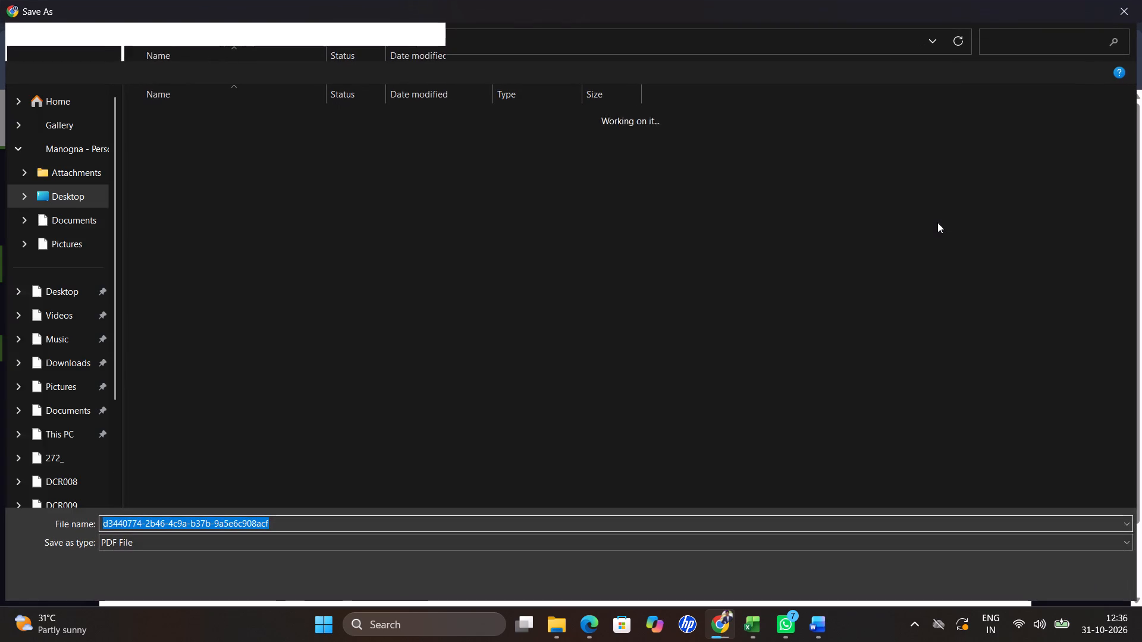
key(ctrl+v)
text(-27)
key(6)
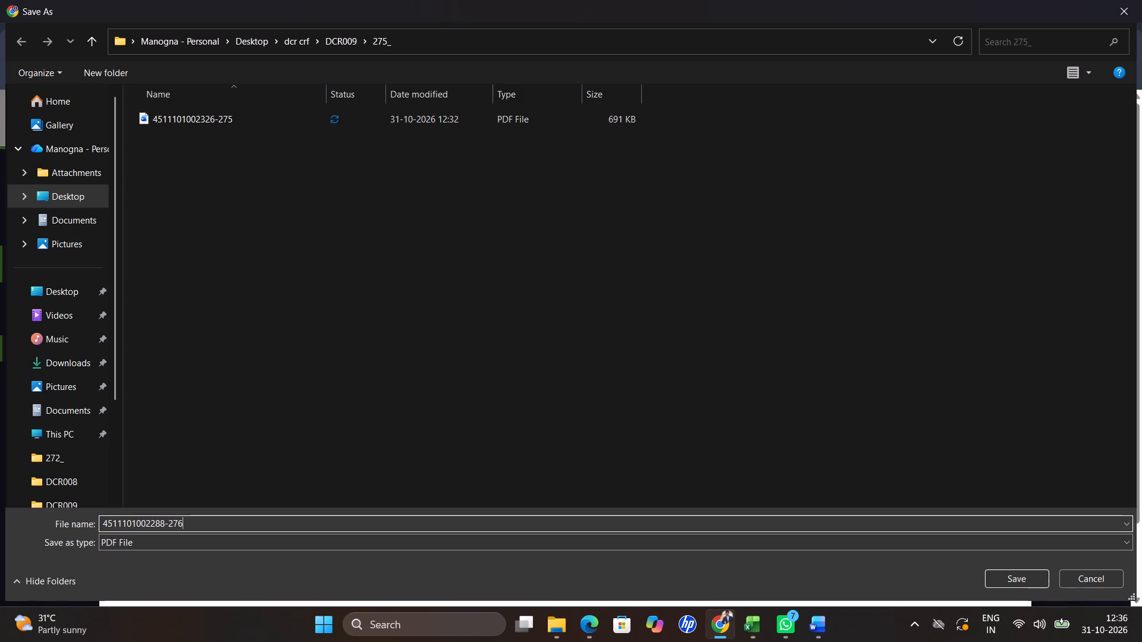
Save the certificate PDF in the 276_ folder inside DCR009.
click(352, 43)
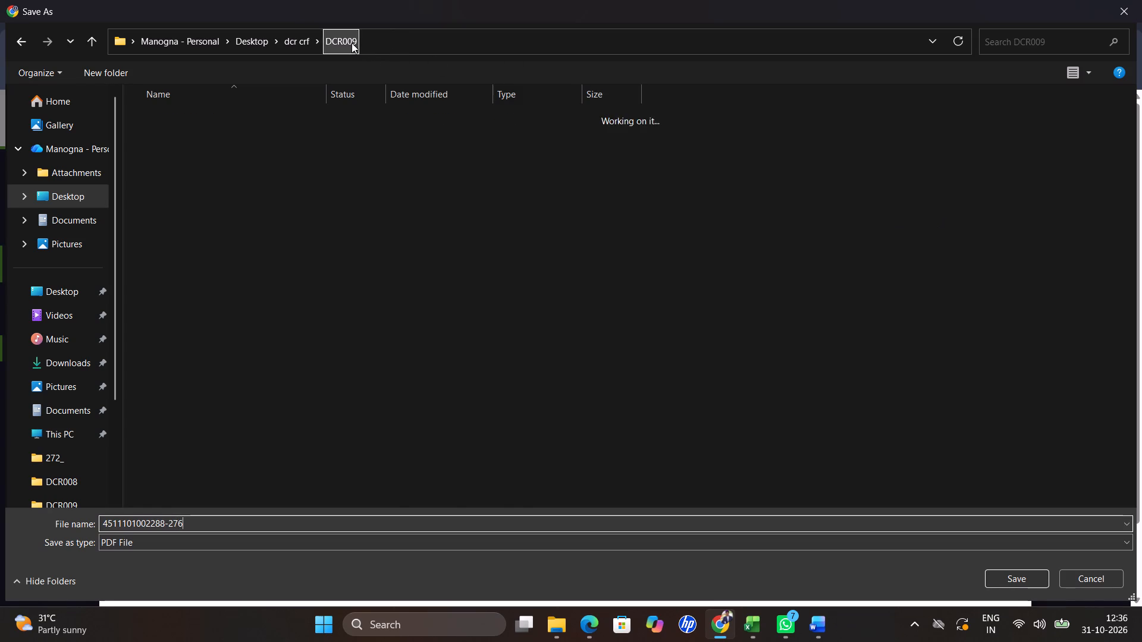
scroll(225, 339, down, 17)
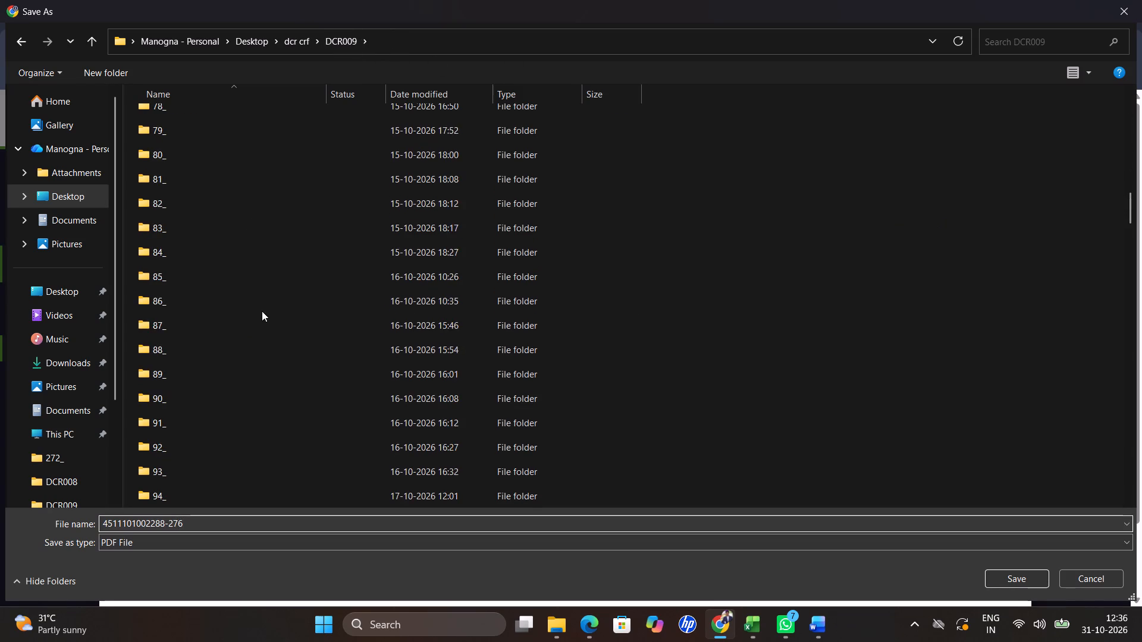
scroll(264, 310, down, 19)
scroll(268, 307, down, 13)
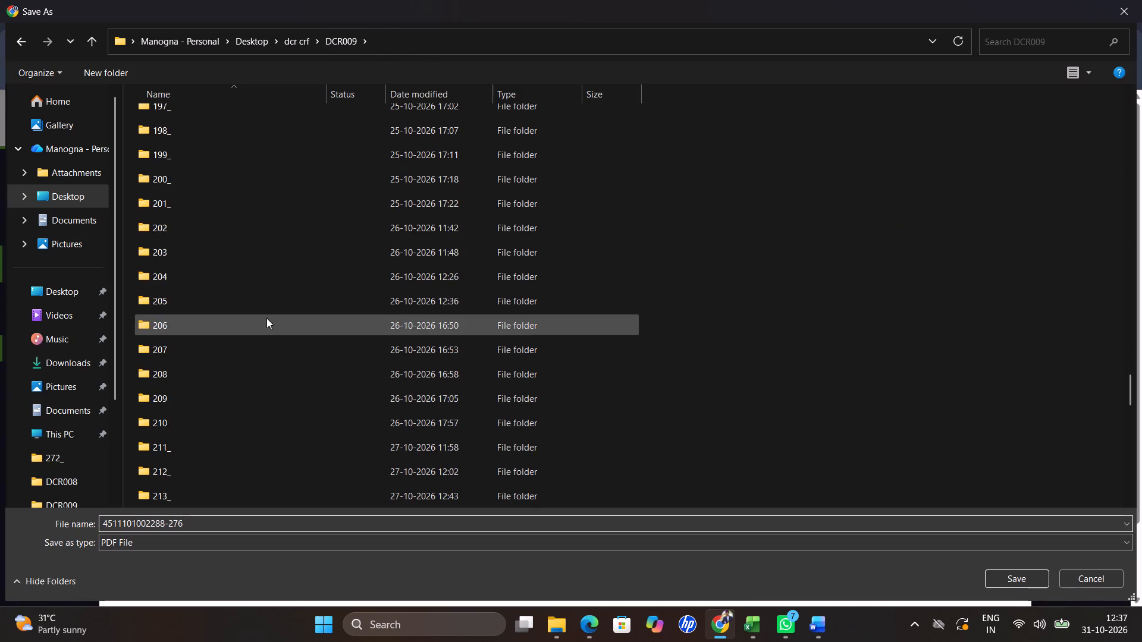
scroll(266, 318, down, 19)
scroll(273, 313, down, 7)
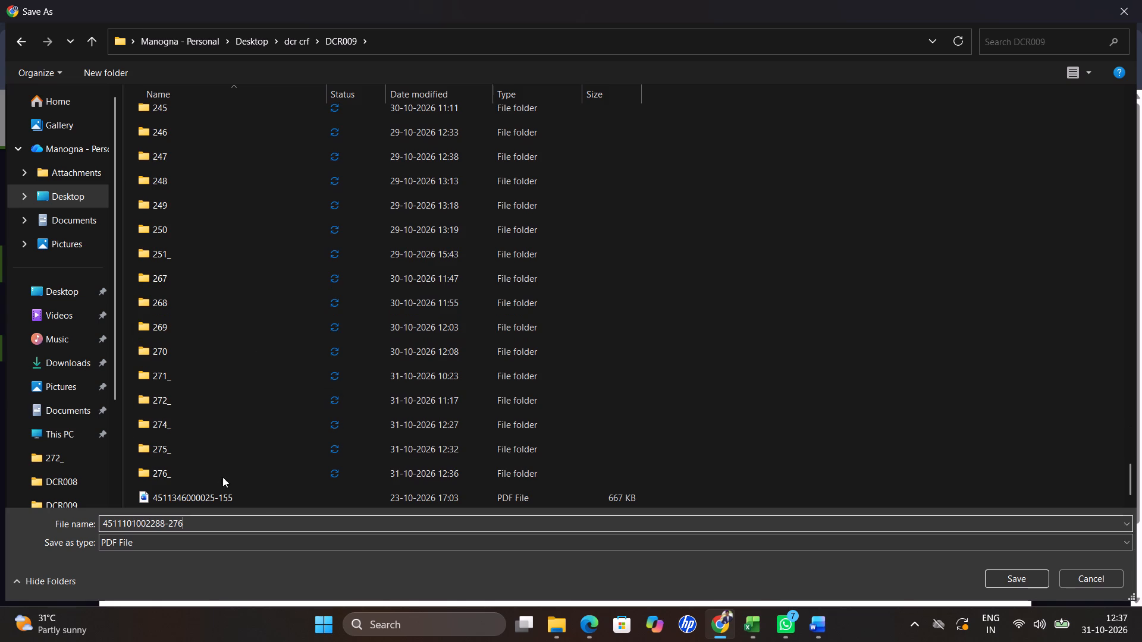
double_click(233, 473)
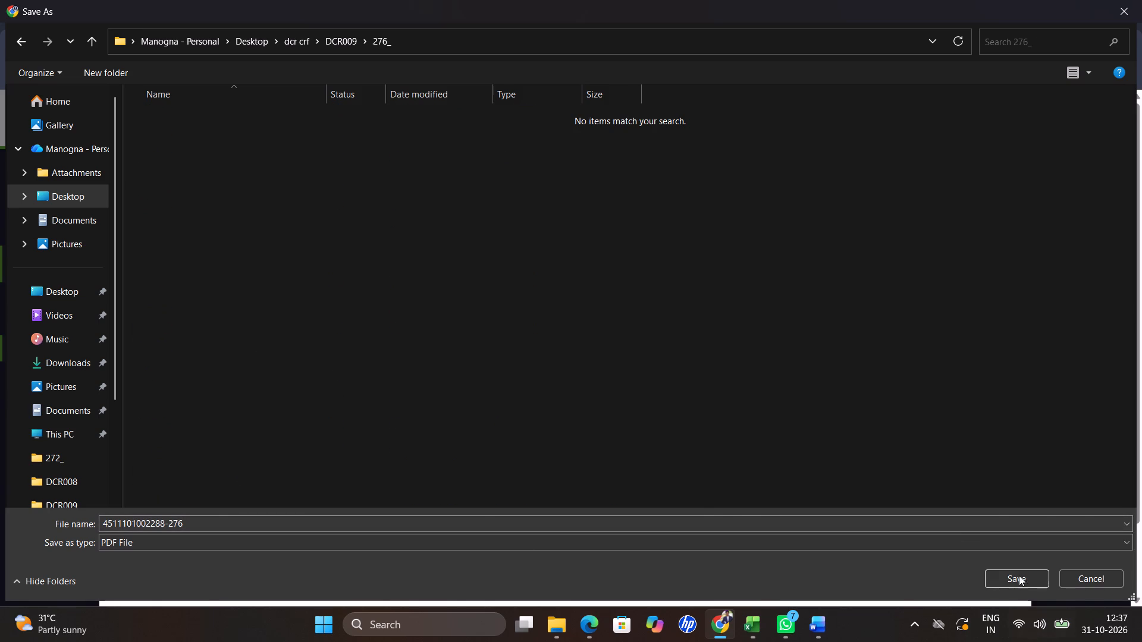
click(1016, 574)
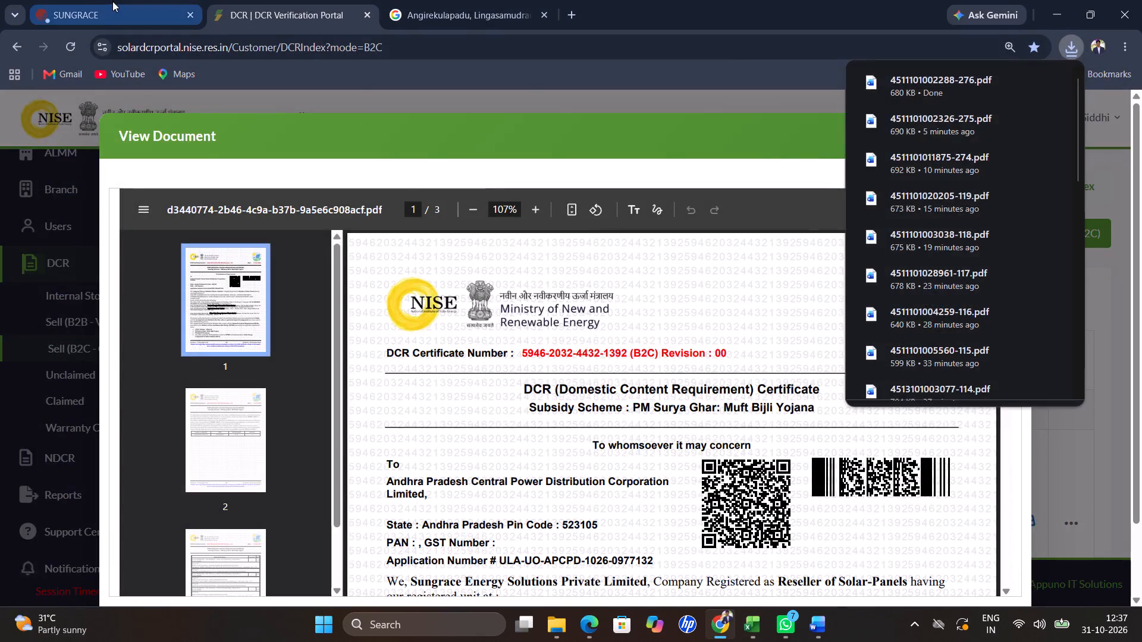
Return to the SUNGRACE work order, close its Quick Copy Details, and open its Project Stage form.
click(115, 6)
click(692, 146)
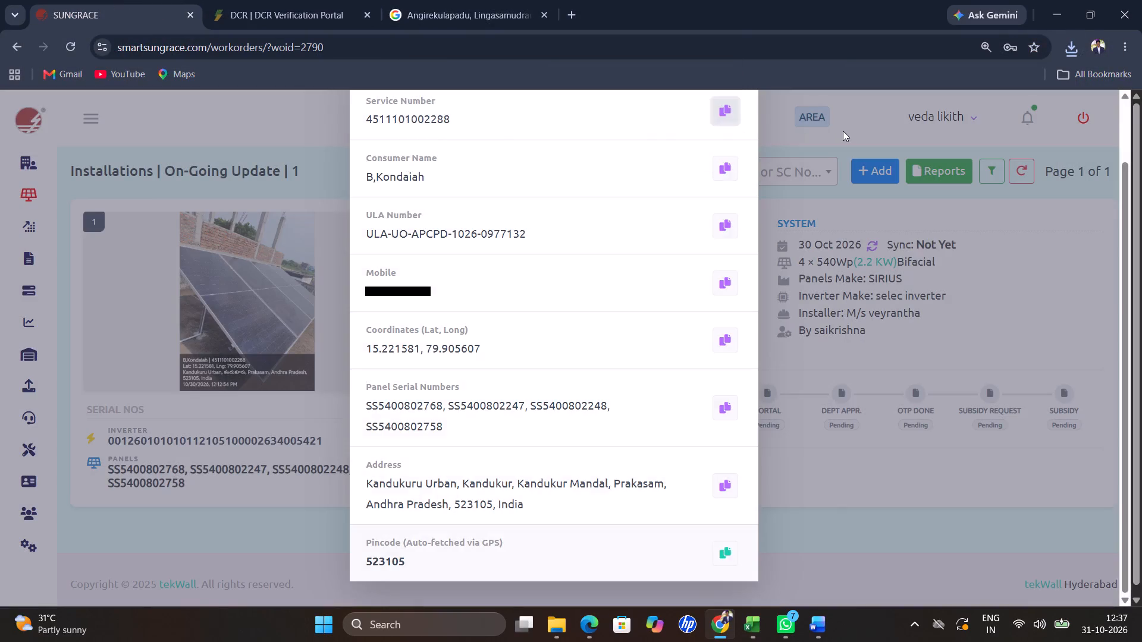
click(843, 131)
click(645, 467)
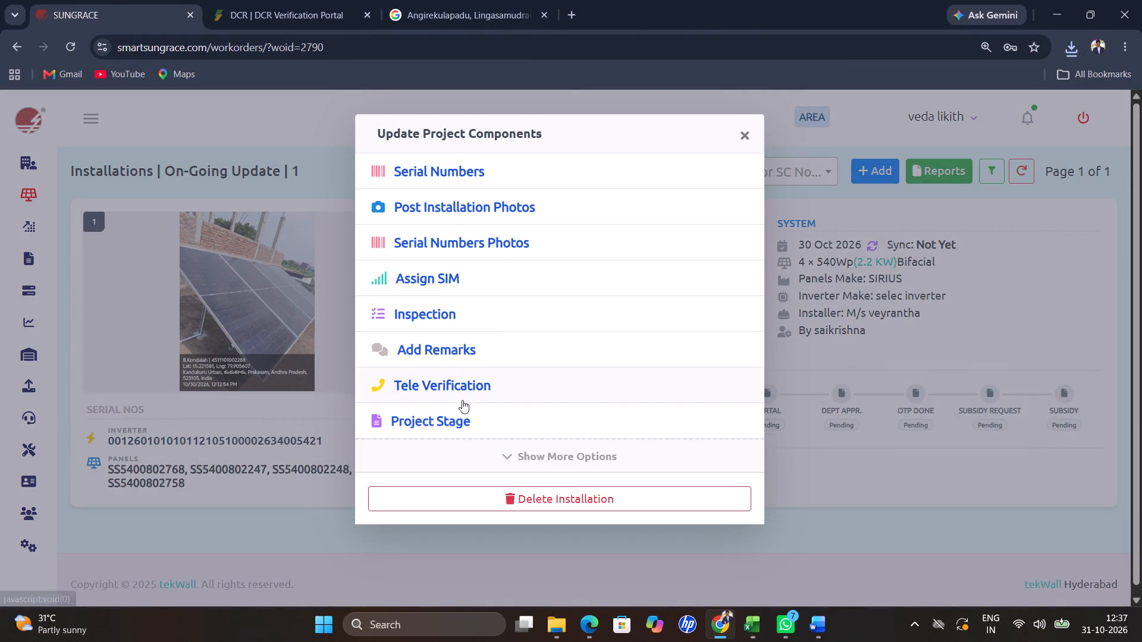
click(451, 422)
Attach the certificate PDF ending in -276 from the DCR009 276_ folder as the Dcr upload and submit the form.
scroll(450, 421, down, 3)
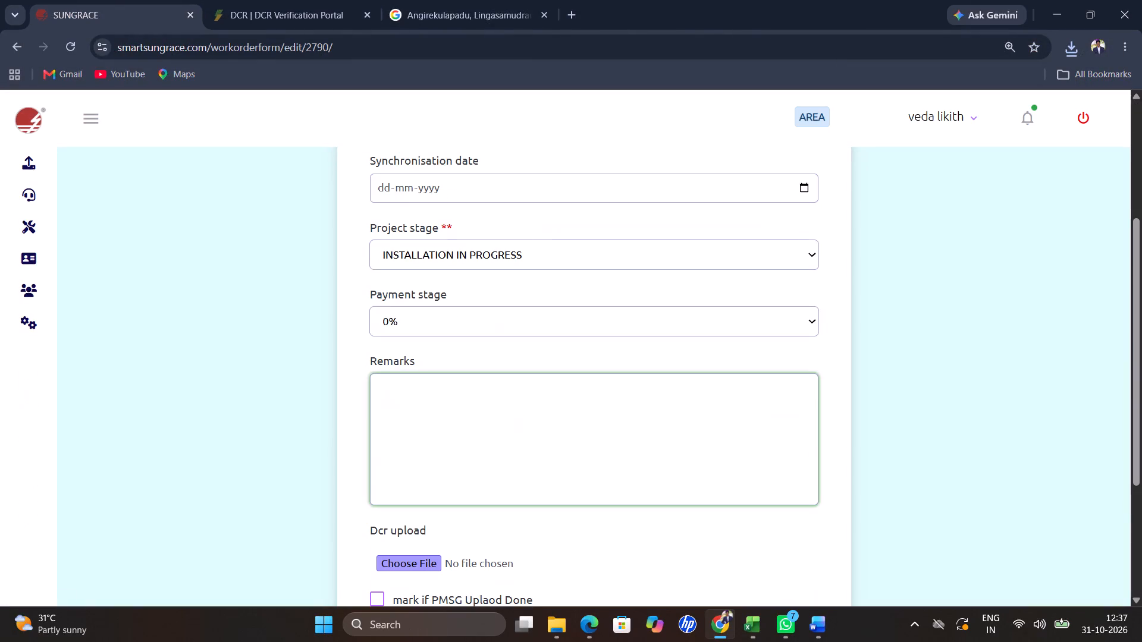
click(431, 556)
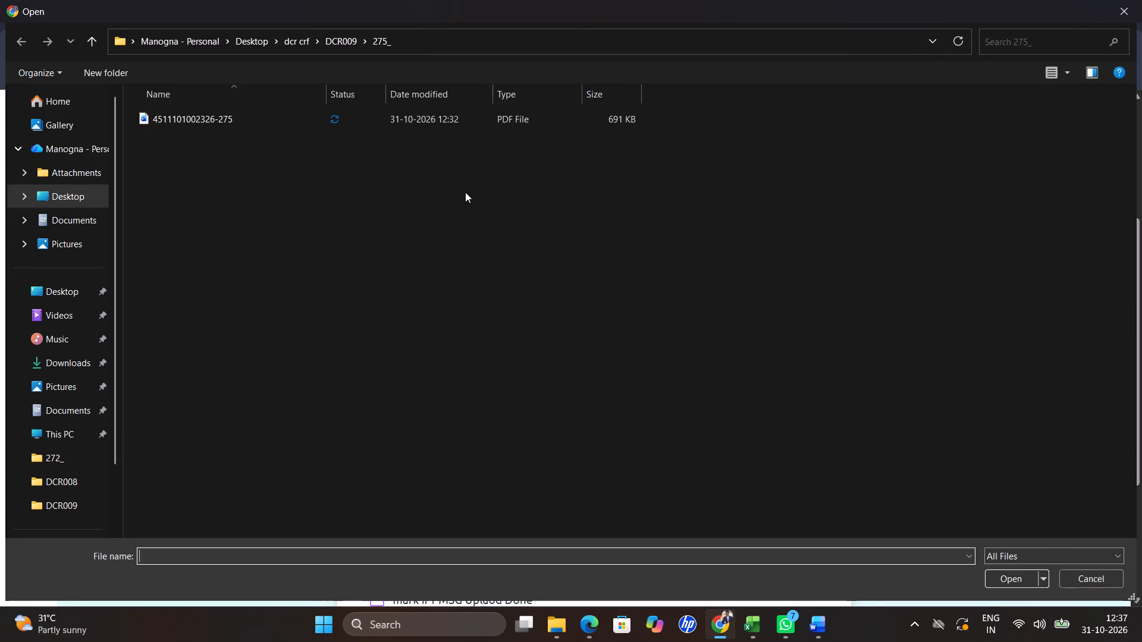
click(334, 29)
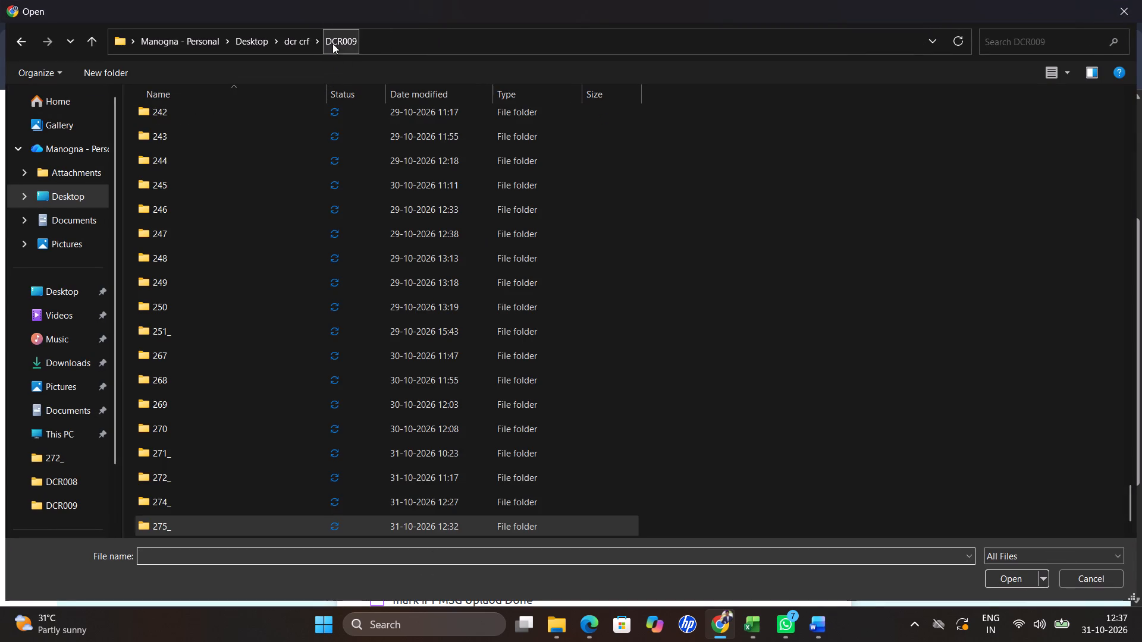
scroll(317, 411, down, 4)
double_click(272, 502)
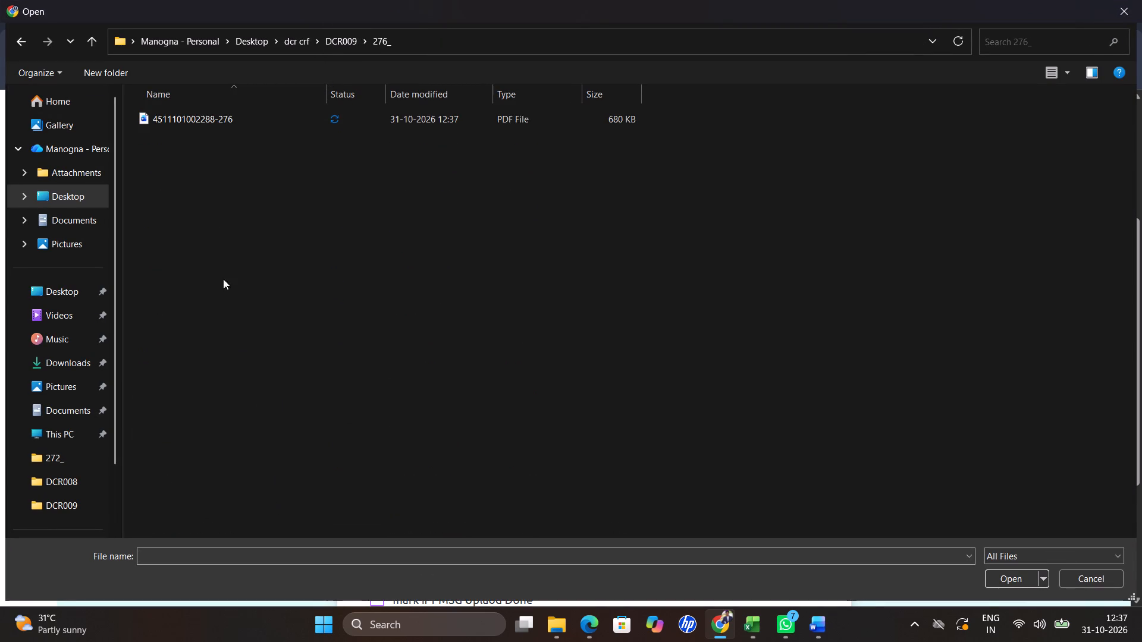
double_click(200, 124)
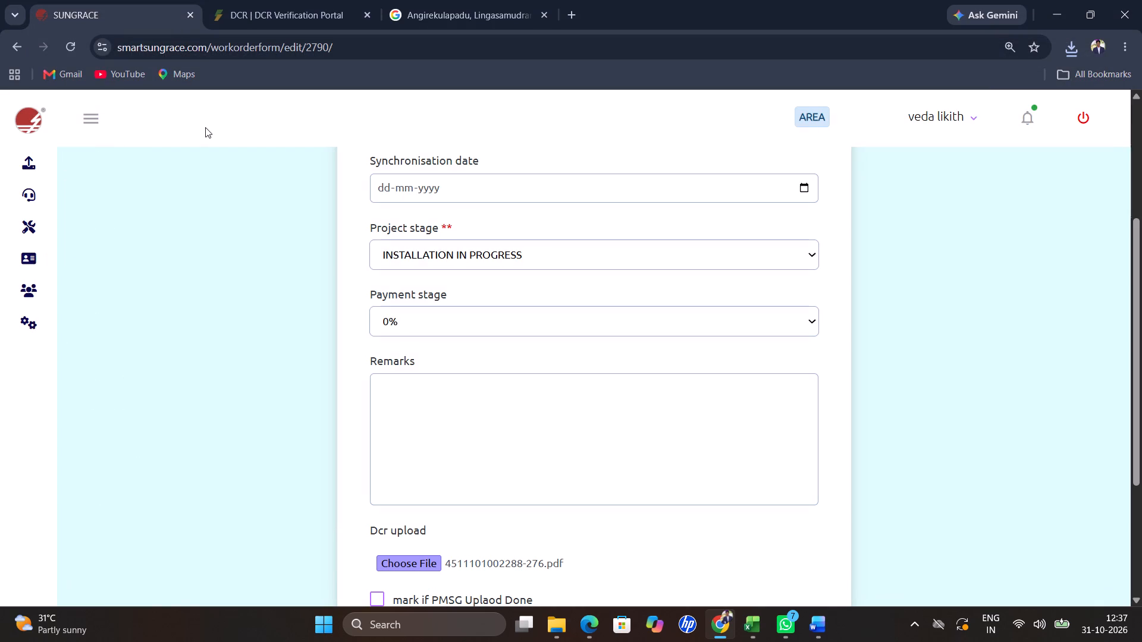
scroll(466, 503, down, 3)
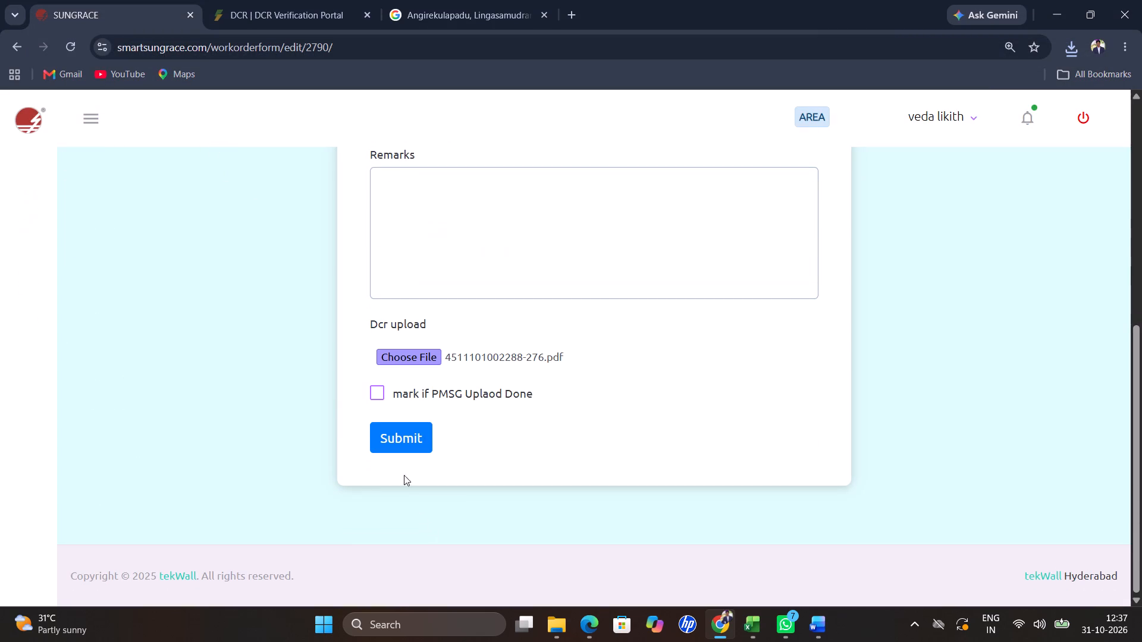
click(394, 435)
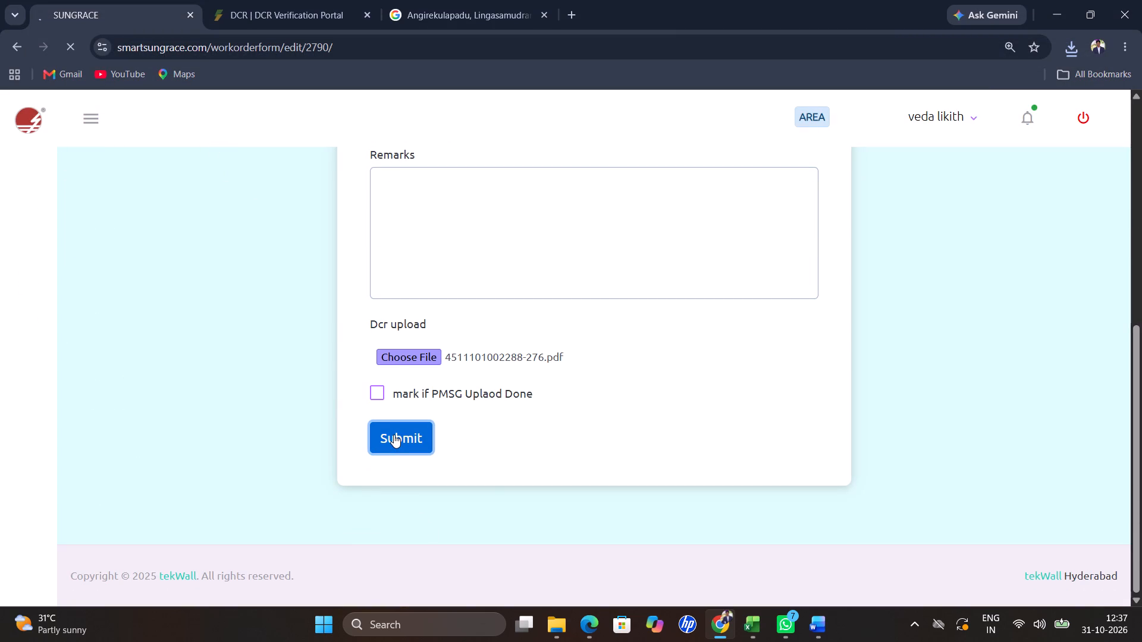
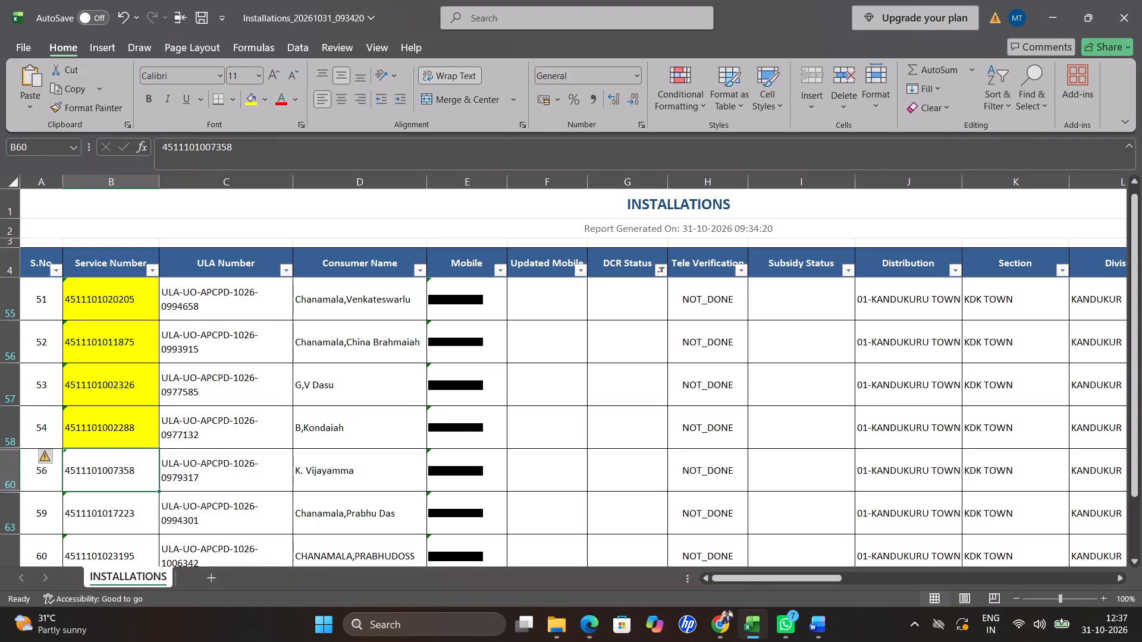
Copy the service number from cell B60 in Excel and open its work order in the SUNGRACE portal in Chrome.
key(ctrl+c)
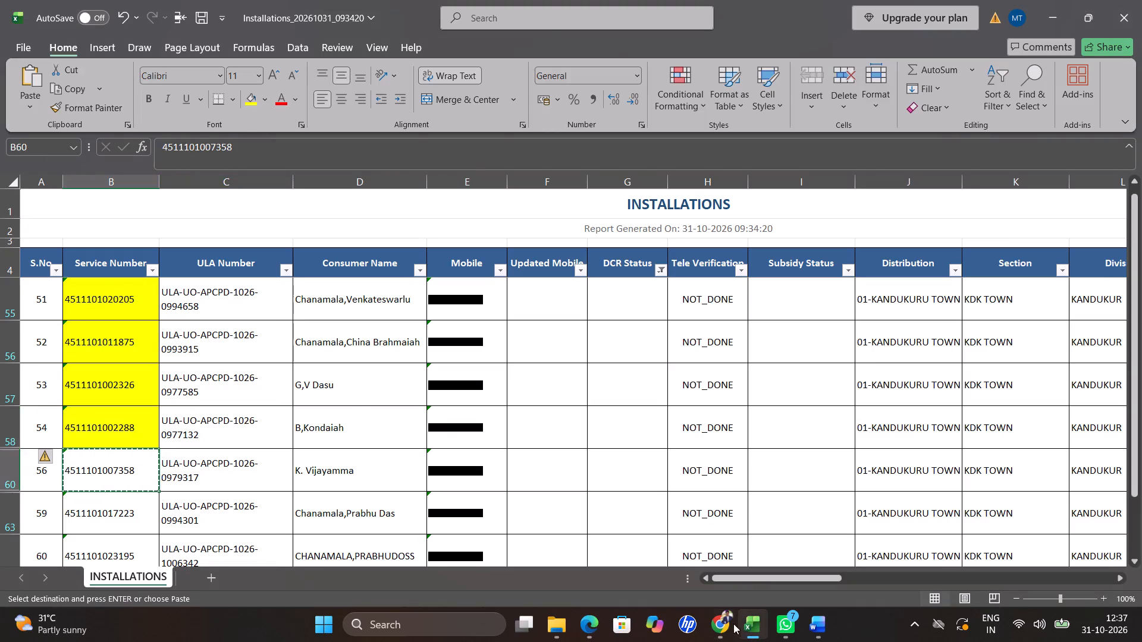
click(704, 564)
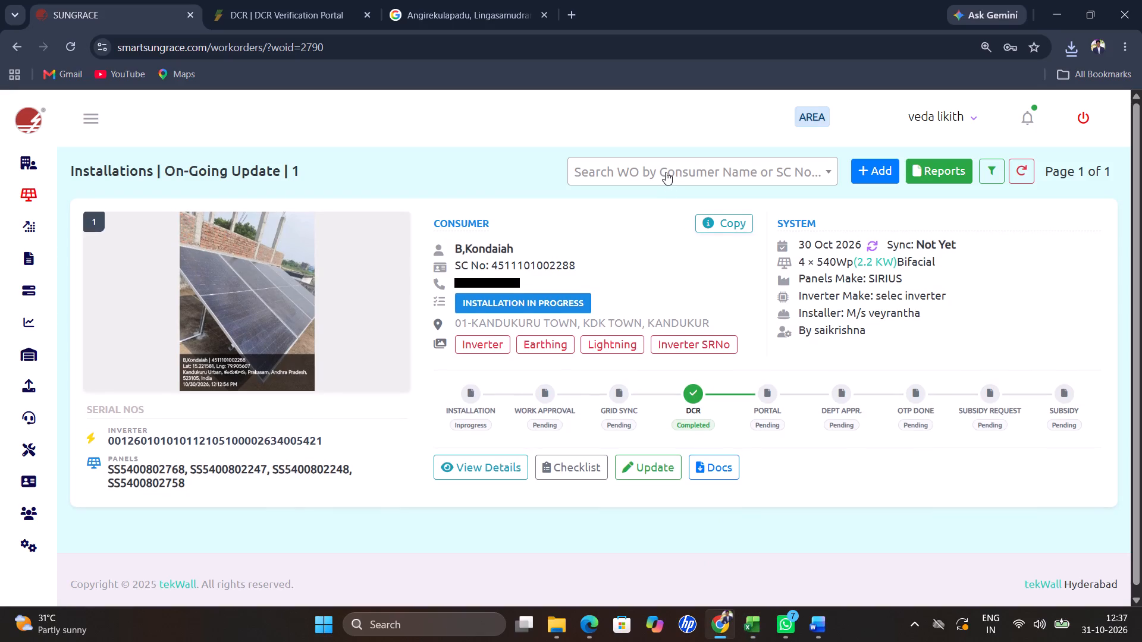
click(666, 172)
key(ctrl+v)
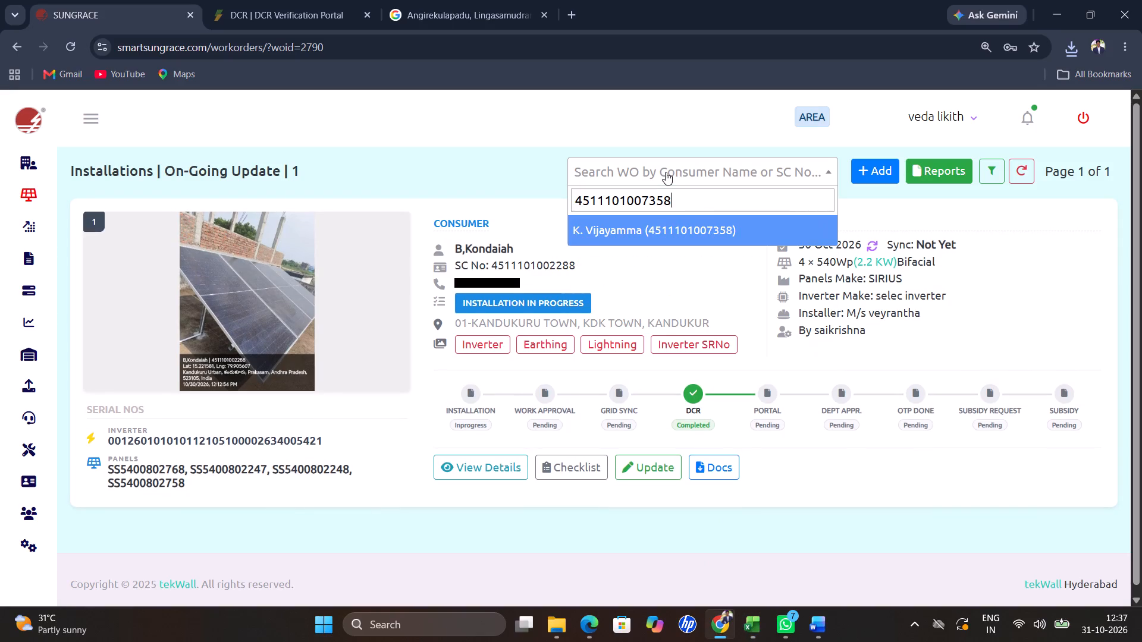
key(Return)
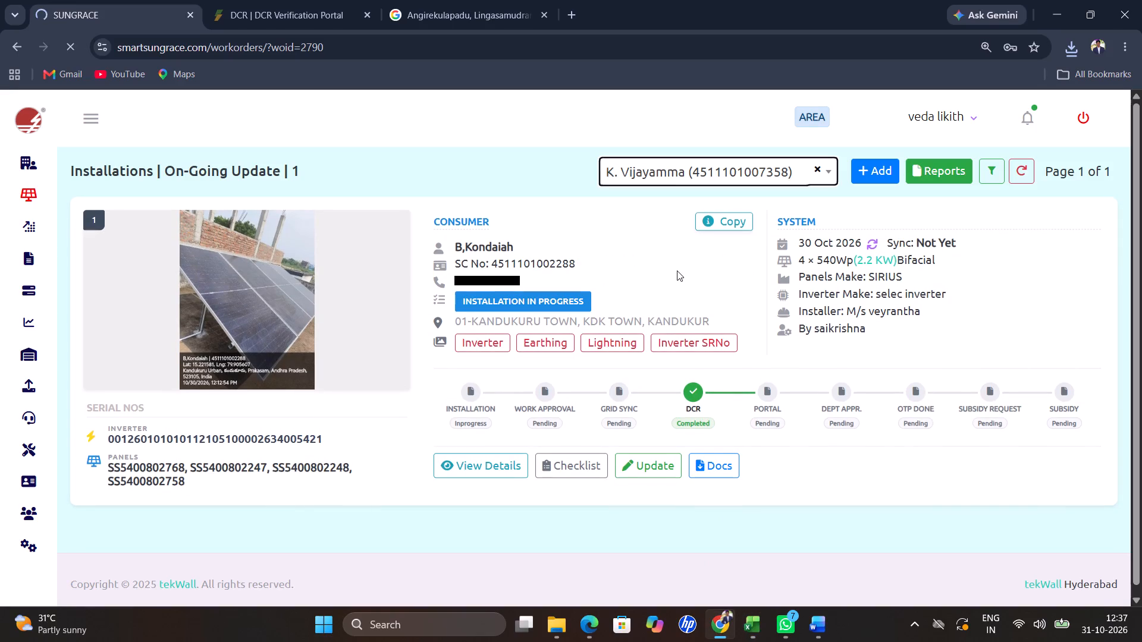
Copy the consumer's ULA number and enter it as Consumer Application Number in a new Issue to Consumer (B2C) form on the DCR Verification Portal.
click(716, 226)
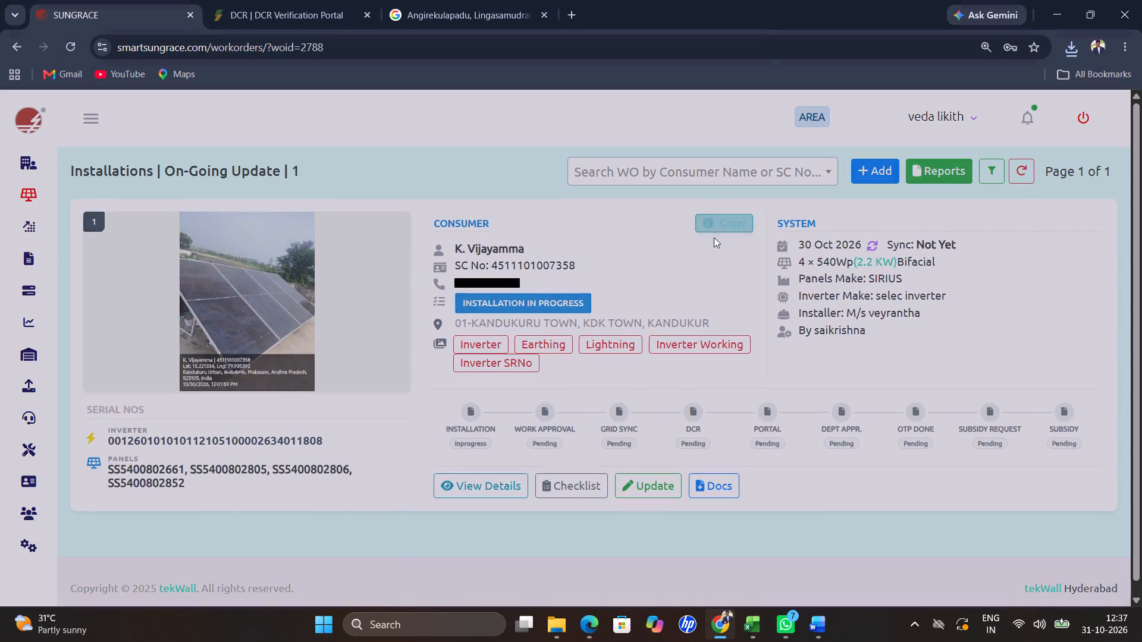
click(732, 298)
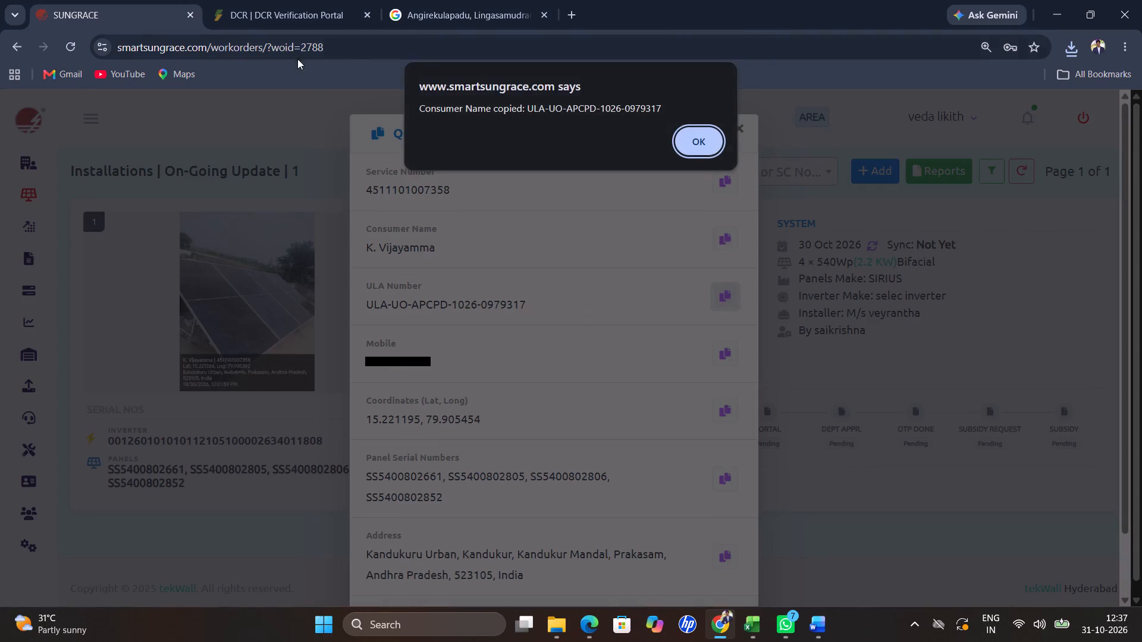
click(280, 0)
click(1006, 137)
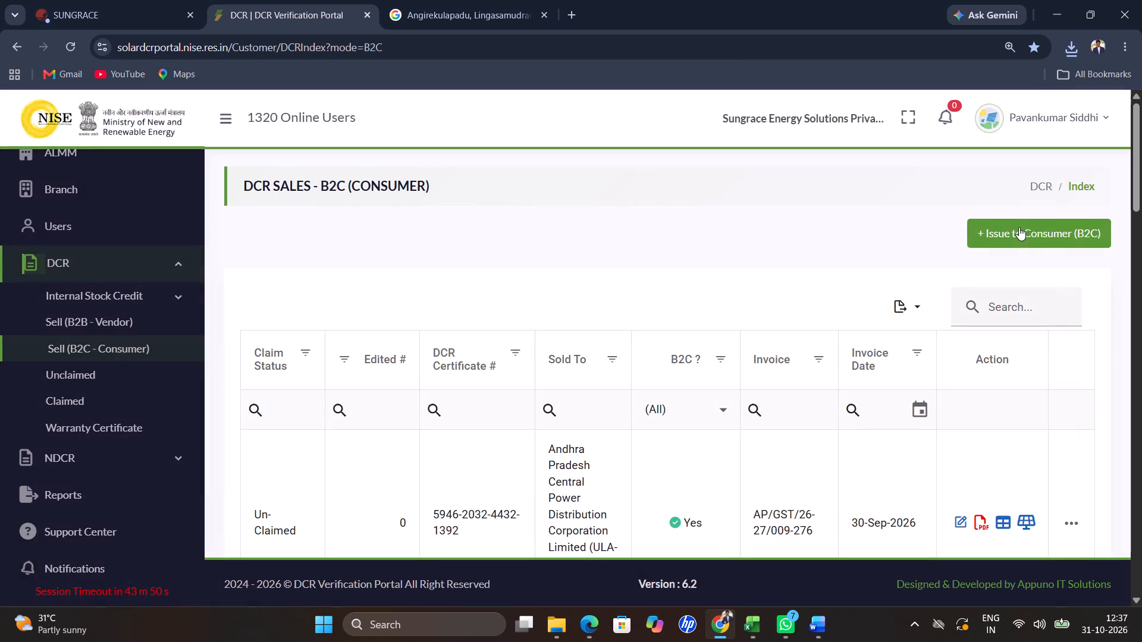
click(1019, 226)
click(632, 339)
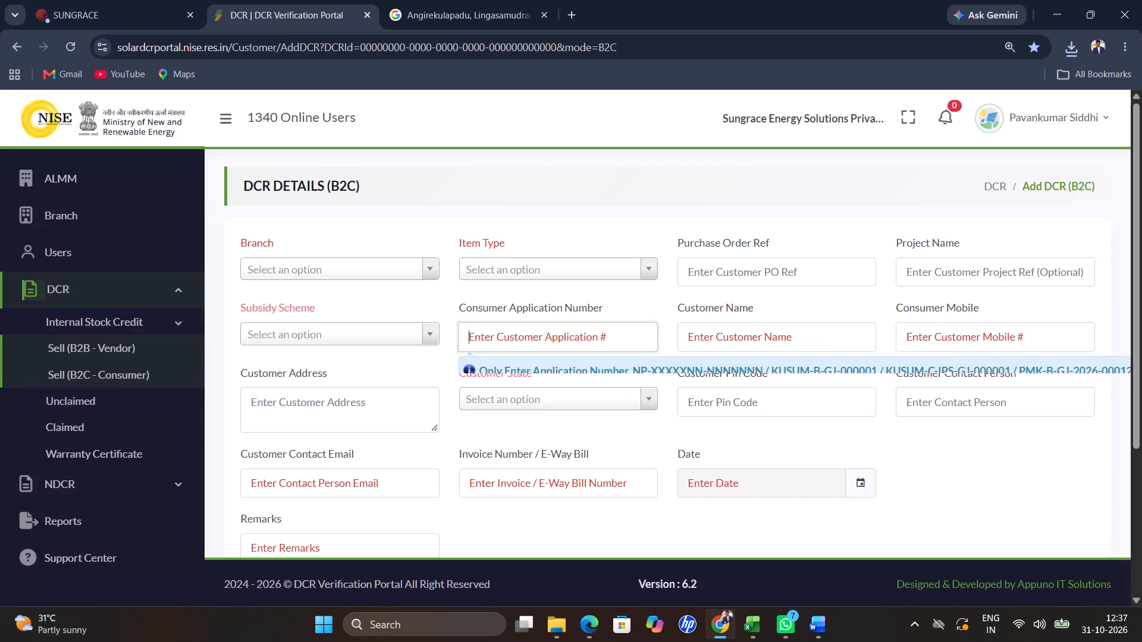
key(ctrl+v)
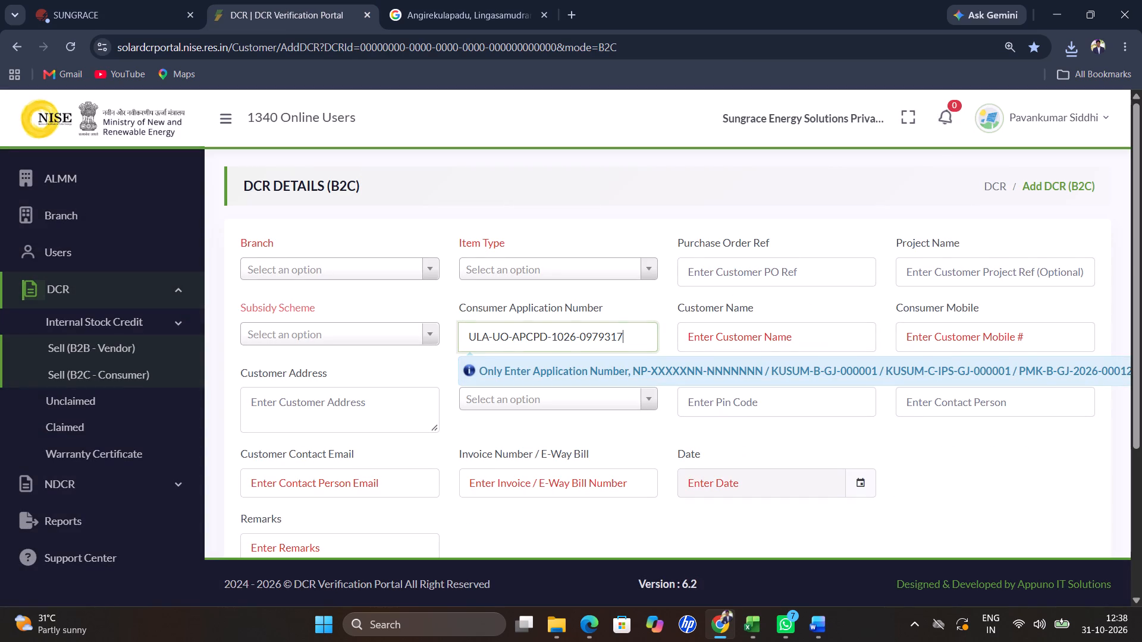
Set the branch to the Andhra Pradesh one, subsidy scheme to PM Surya Ghar: Muft Bijli Yojana, and item type to Solar Panels.
click(382, 277)
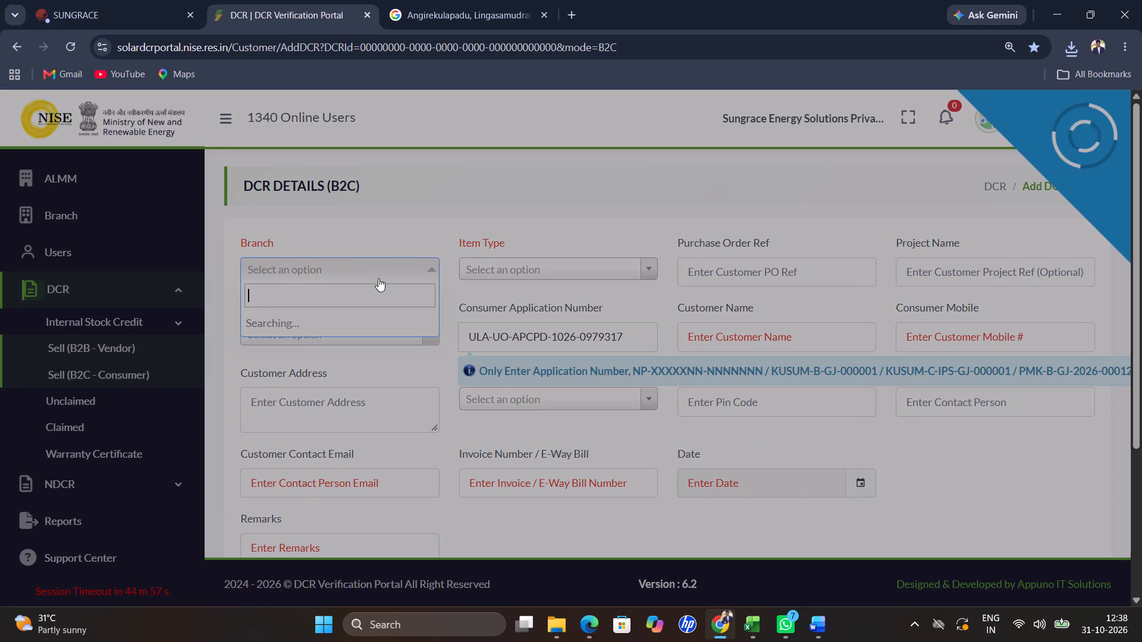
click(368, 328)
click(368, 328)
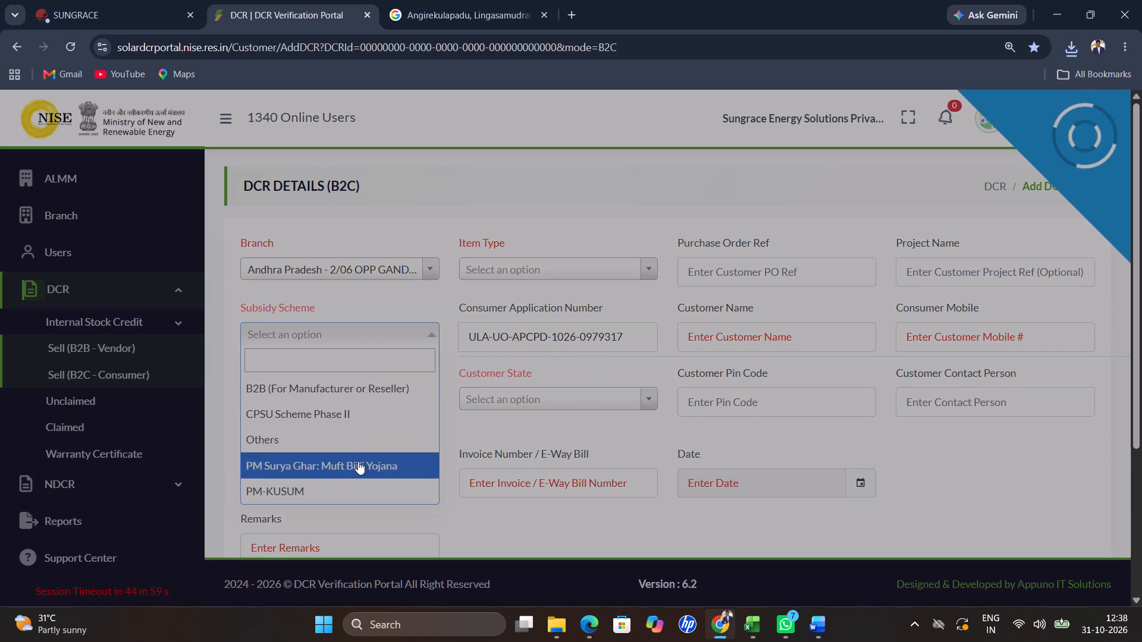
click(358, 461)
click(501, 262)
click(477, 323)
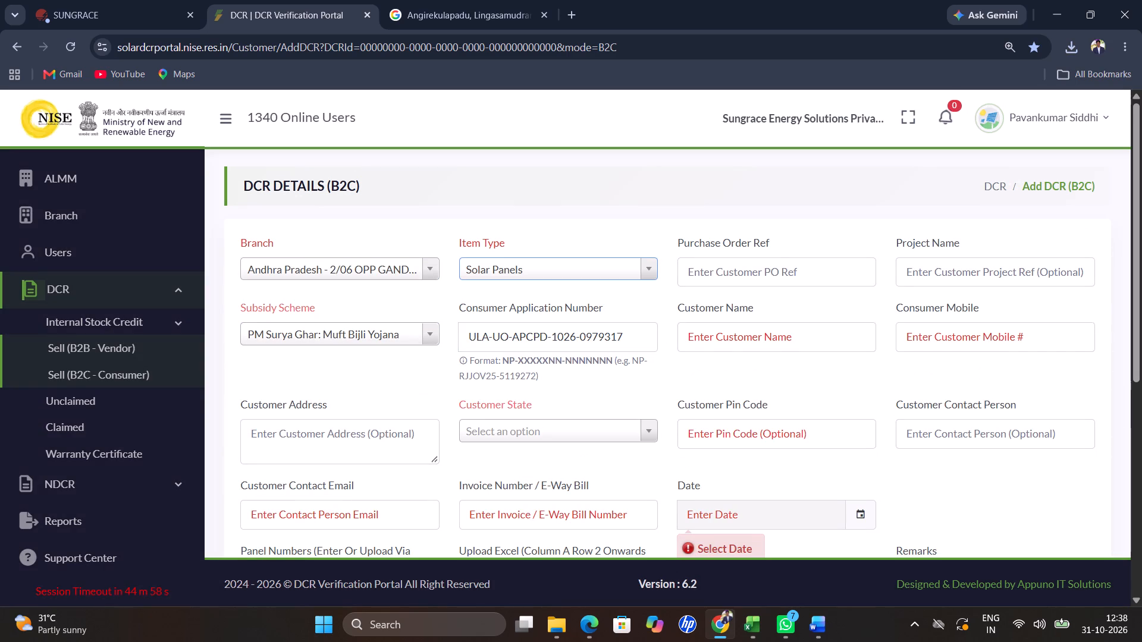
click(733, 332)
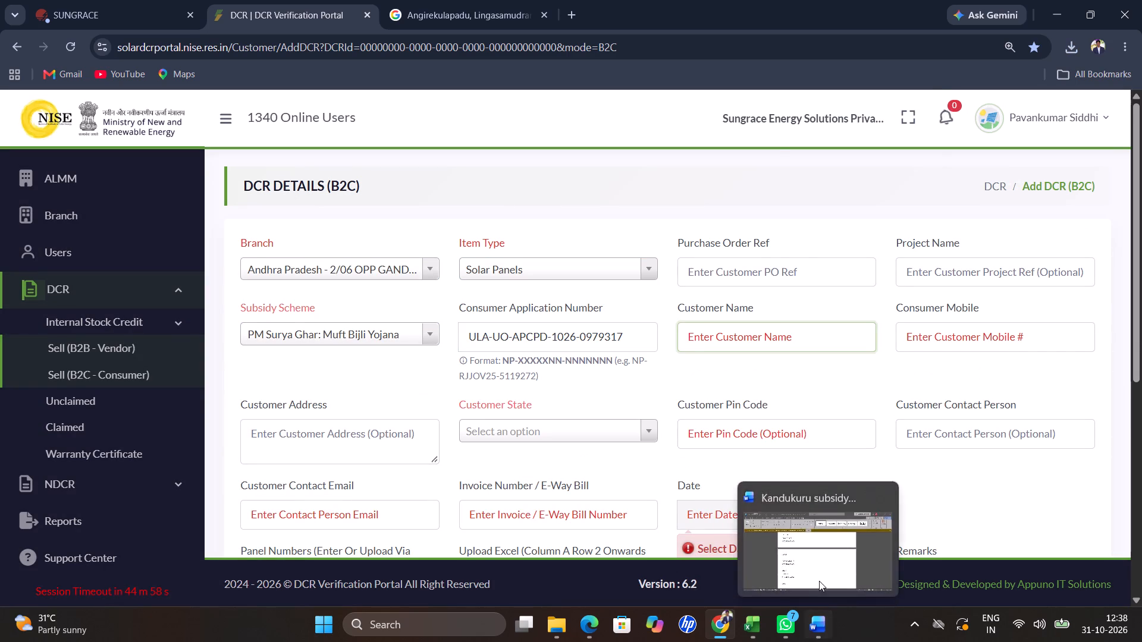
click(819, 580)
scroll(423, 342, up, 15)
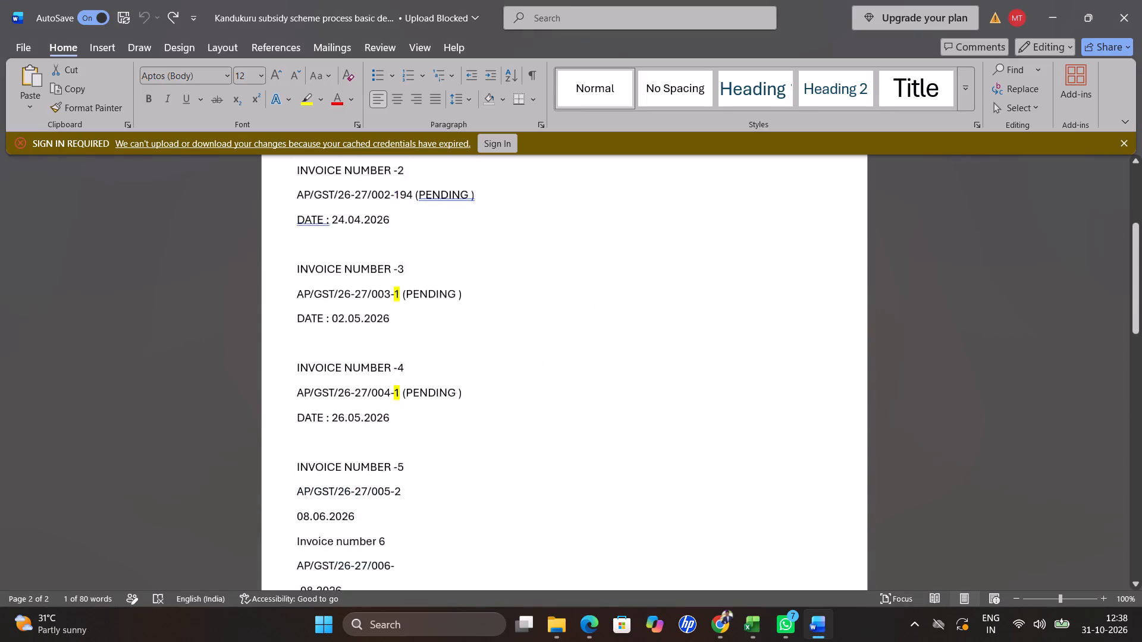
scroll(423, 341, up, 13)
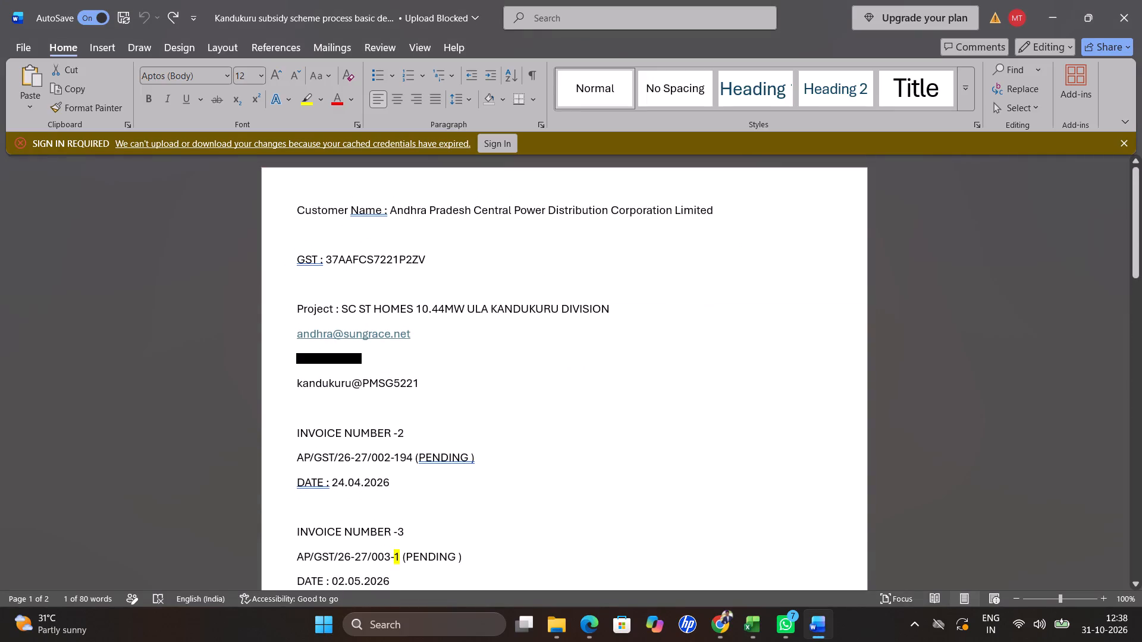
drag(394, 212, 714, 229)
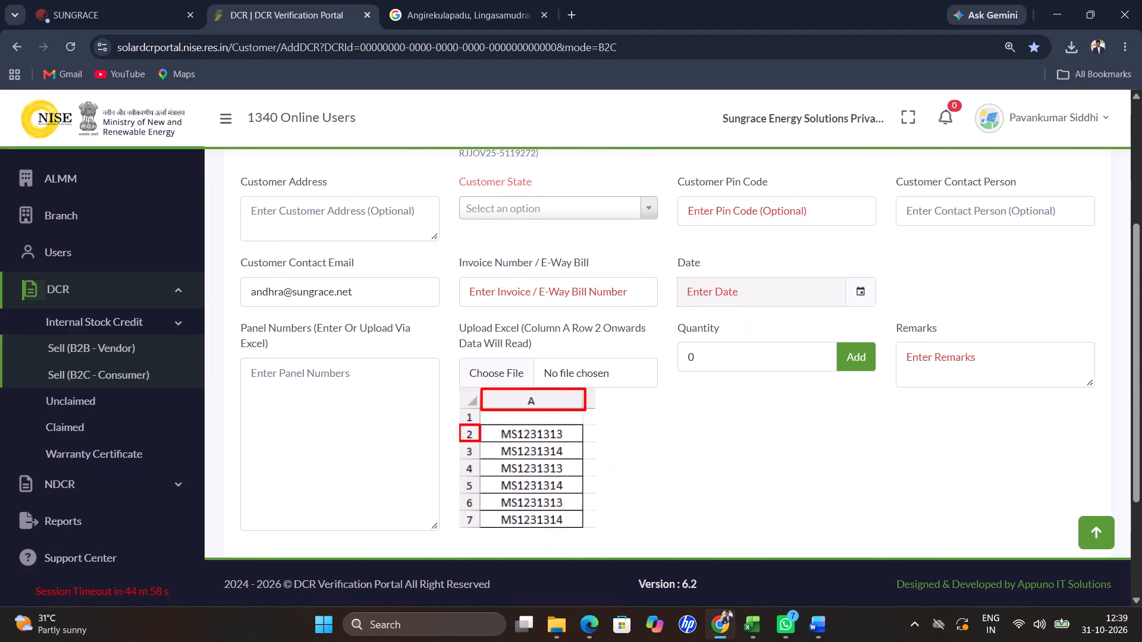
click(582, 218)
click(554, 315)
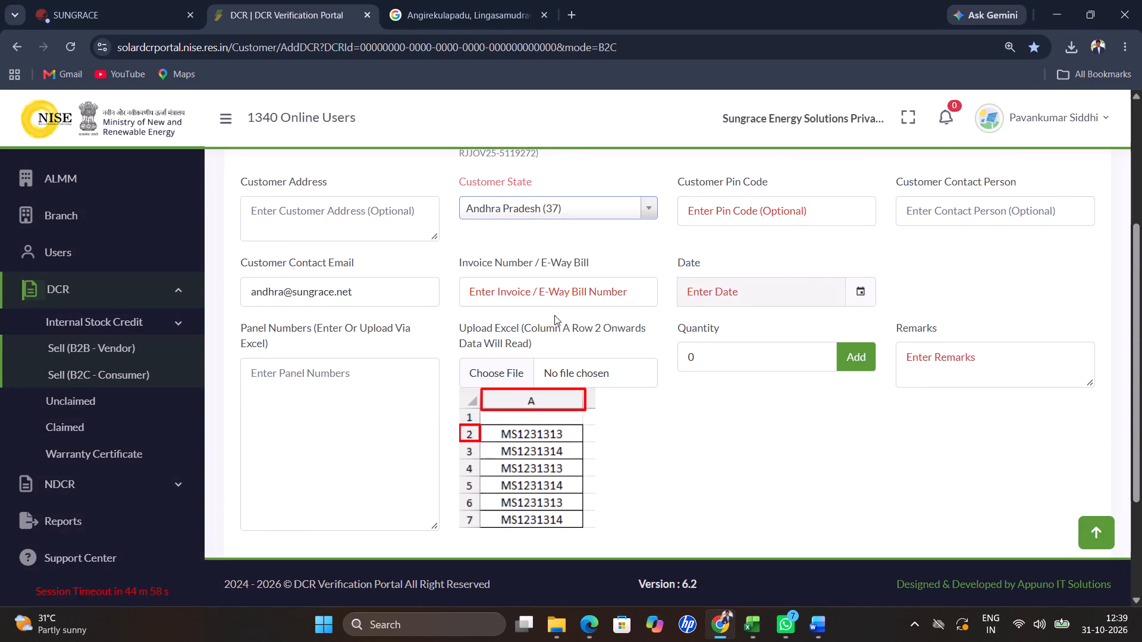
Fill in the invoice number as AP/GST/26-27/009-277, copying the AP/GST/26-27/009- prefix from the Word document and adding 277.
click(539, 291)
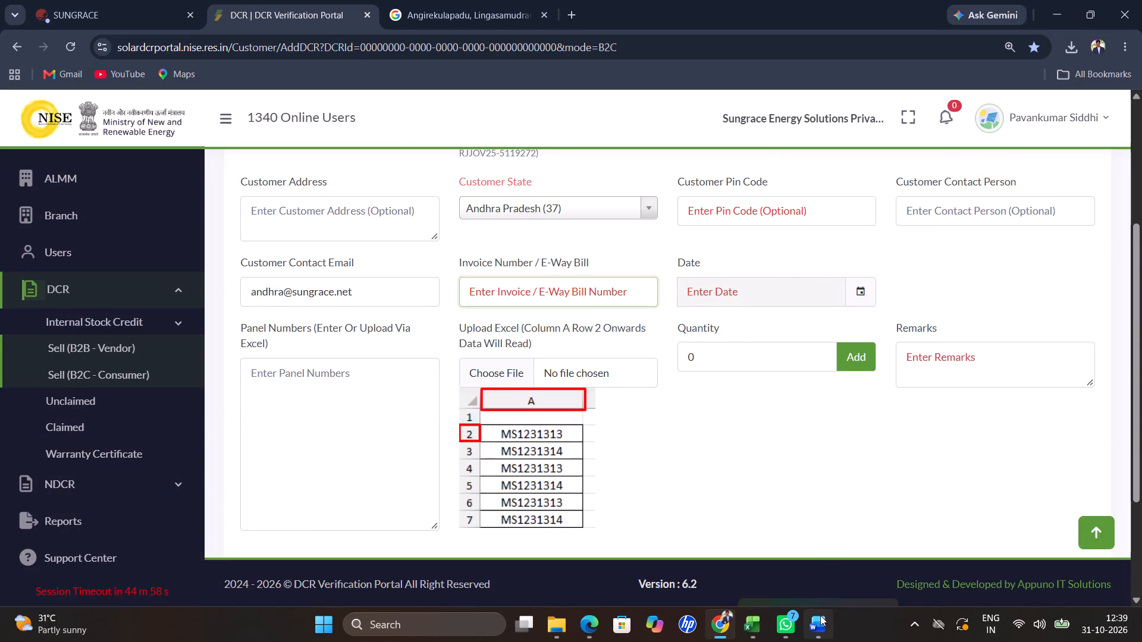
click(824, 559)
scroll(453, 358, down, 14)
scroll(487, 320, down, 5)
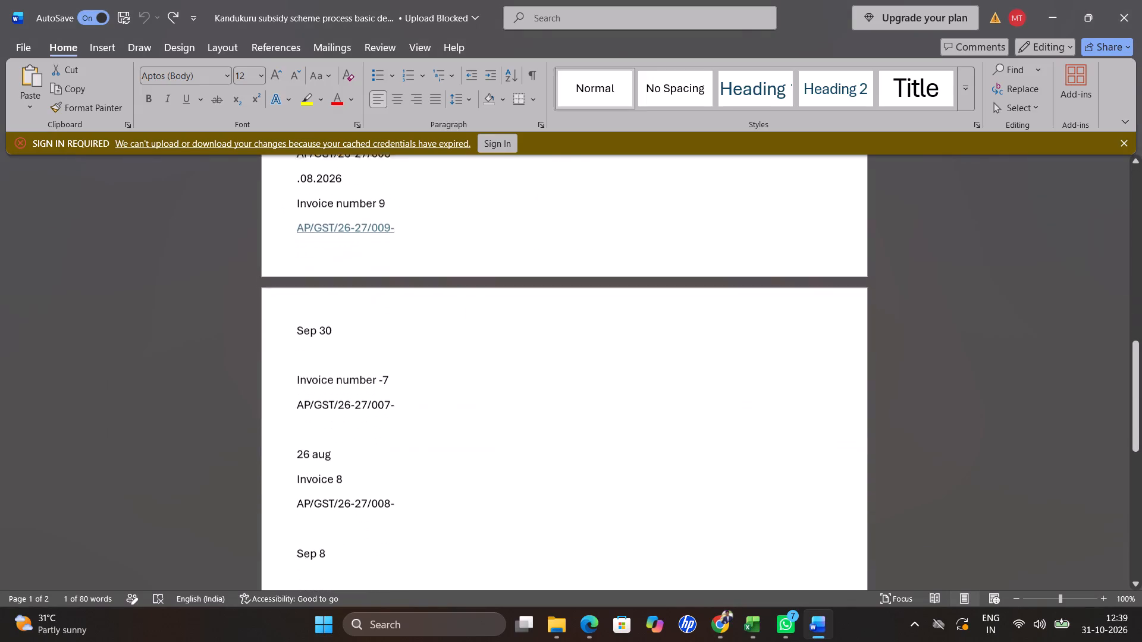
scroll(475, 338, down, 2)
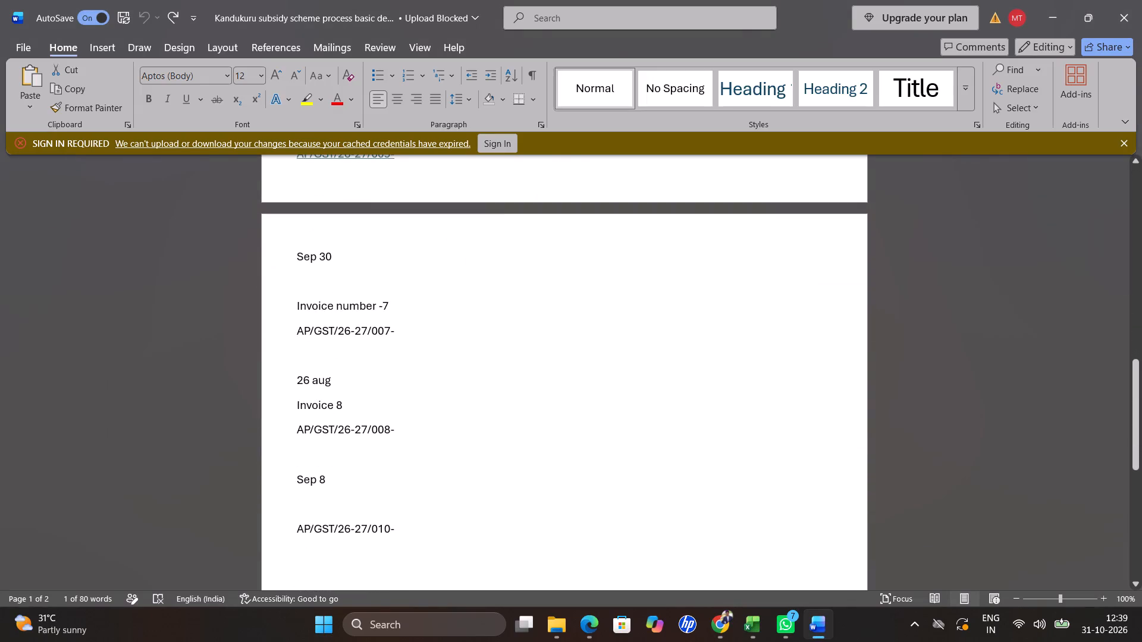
scroll(458, 411, up, 3)
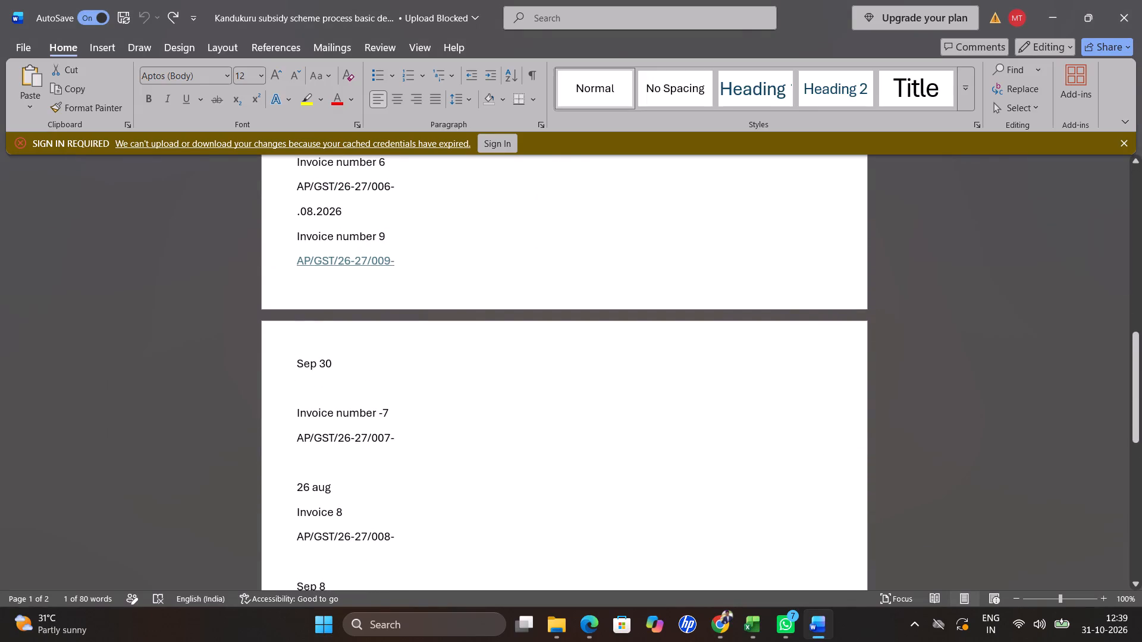
drag(404, 259, 273, 265)
click(273, 265)
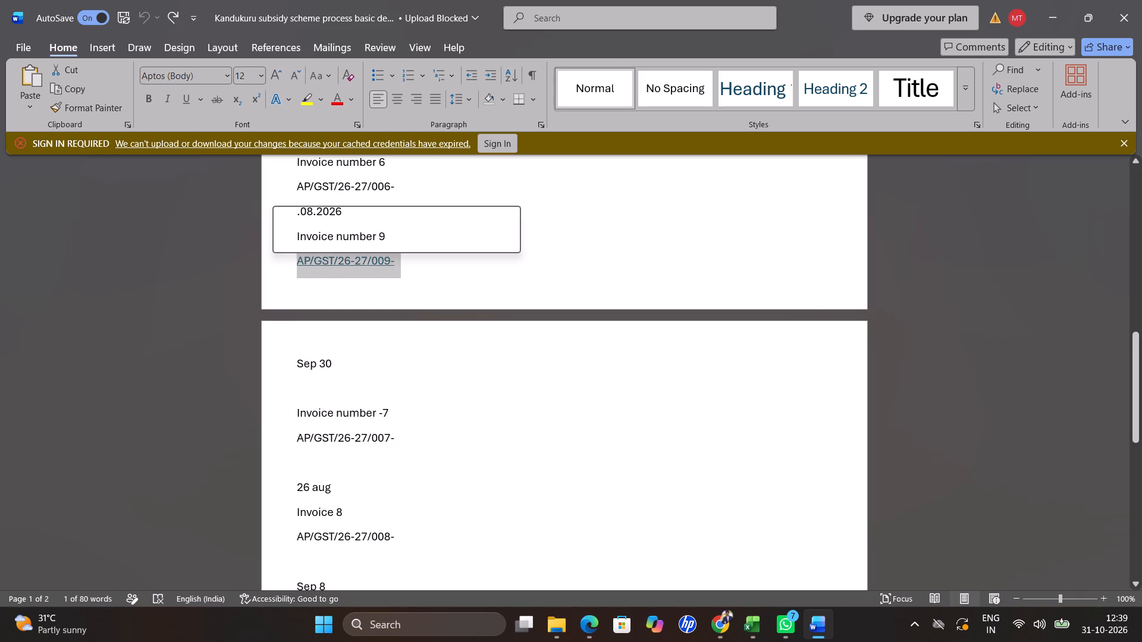
key(ctrl+c)
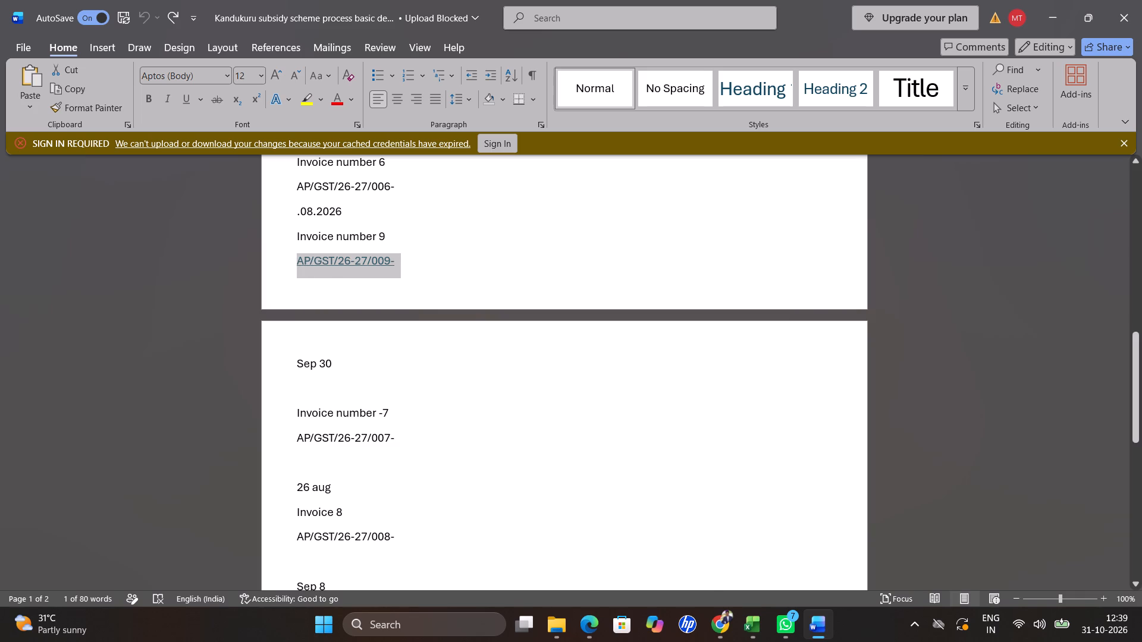
click(704, 563)
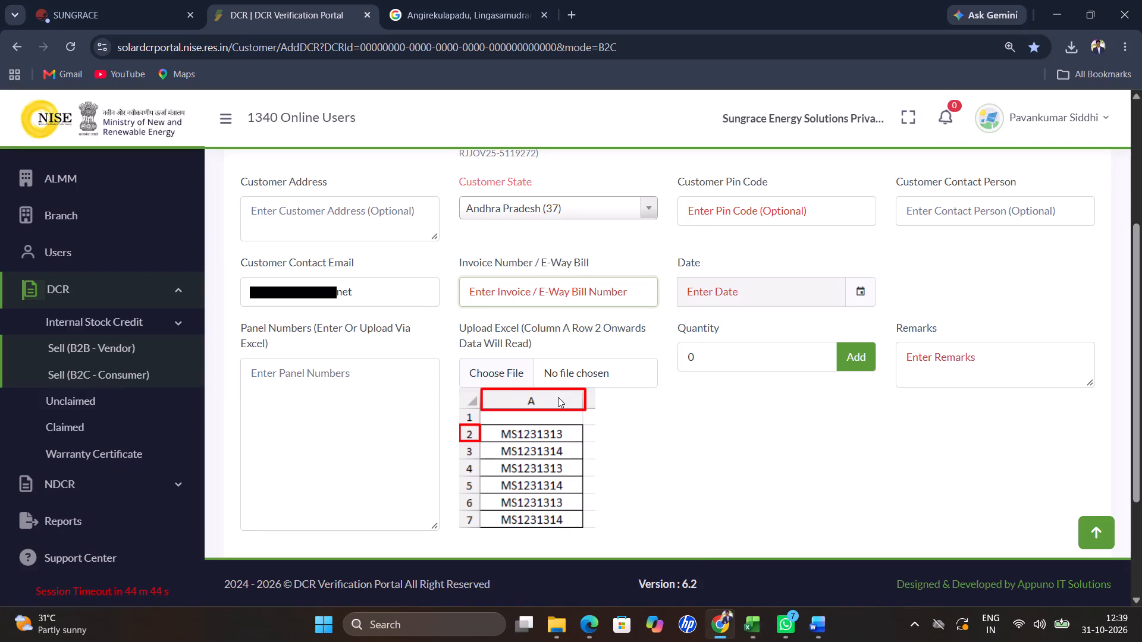
key(ctrl+v)
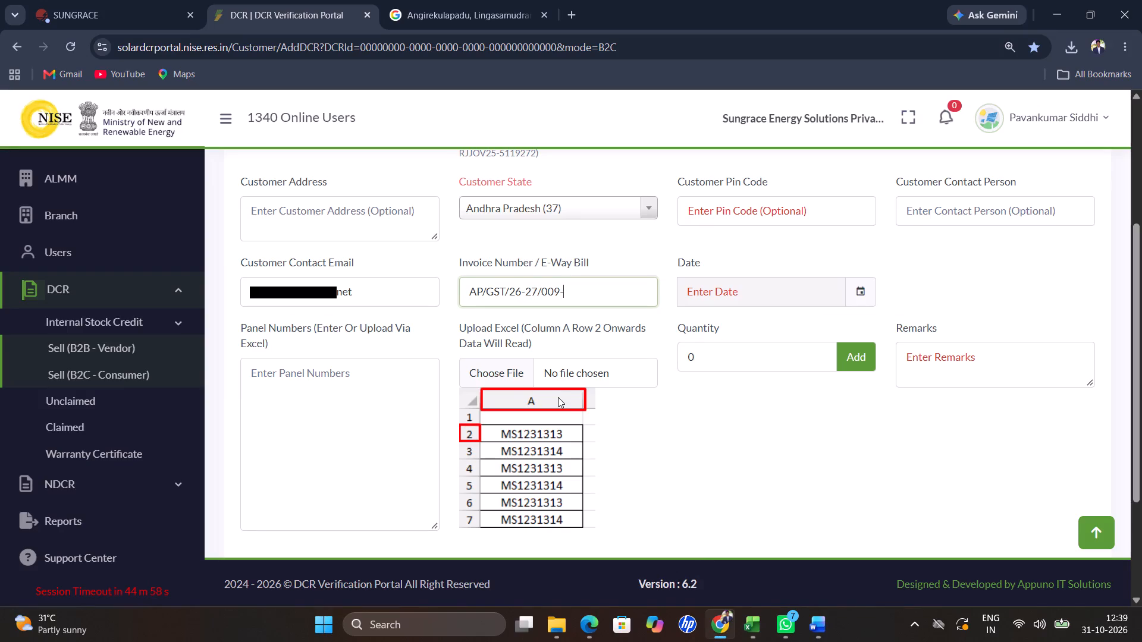
text(277)
Set the invoice date to 30-Sep-2026.
click(707, 295)
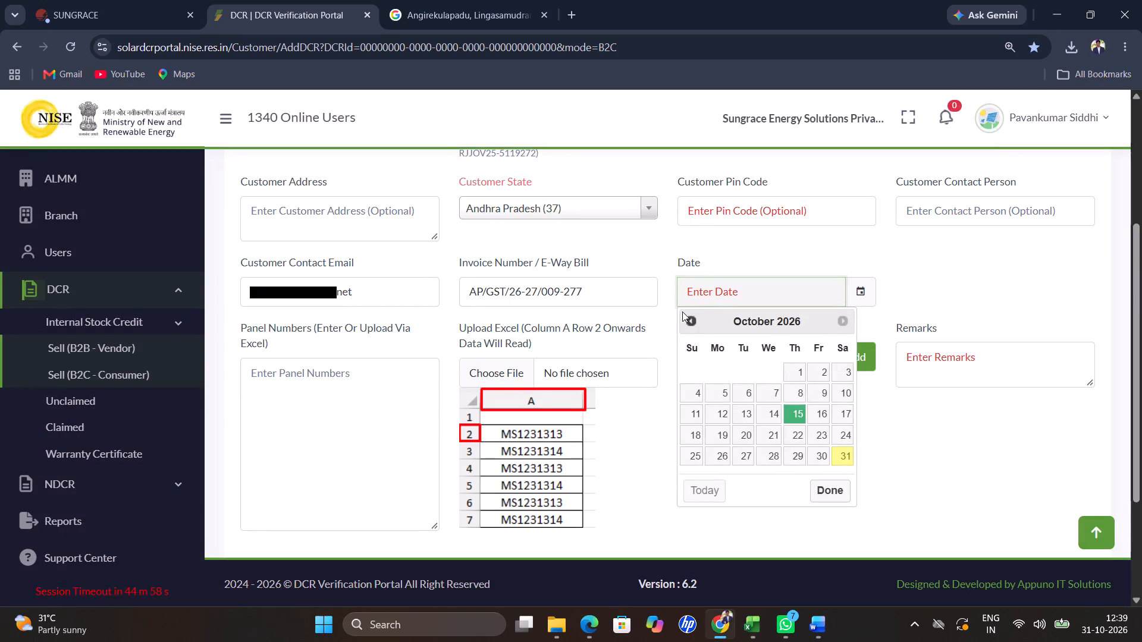
click(688, 314)
click(770, 461)
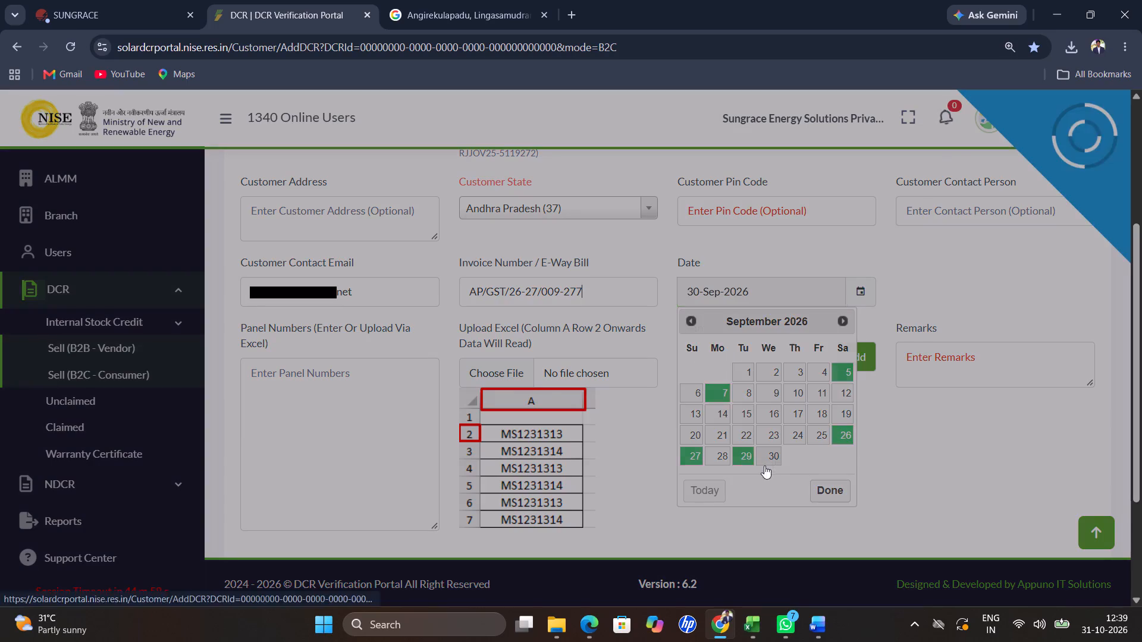
click(426, 479)
click(70, 0)
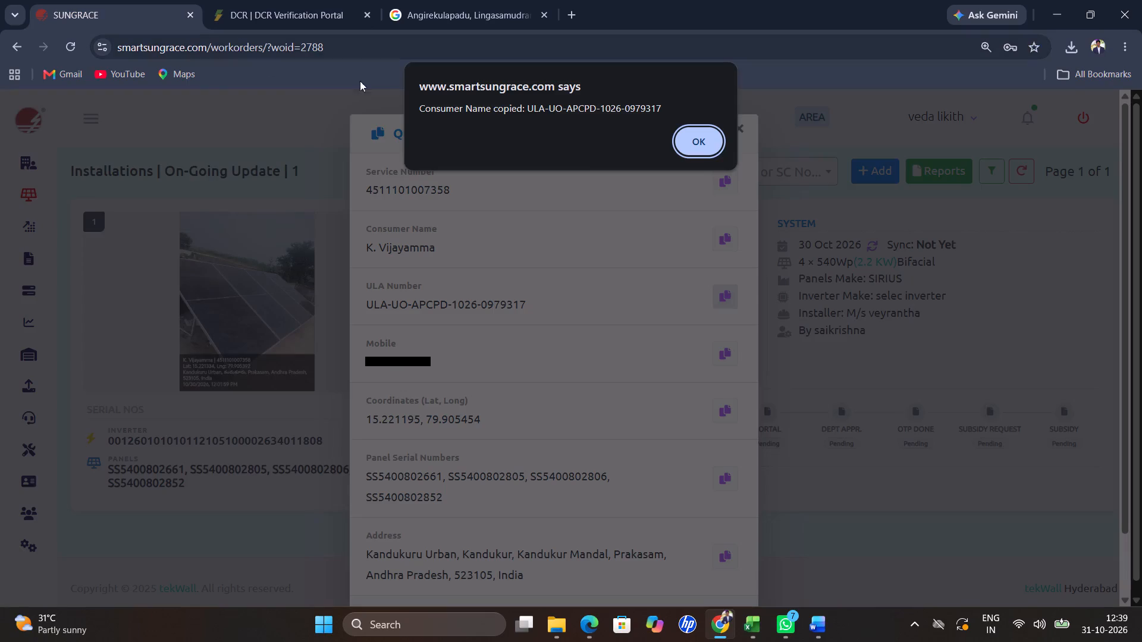
click(688, 135)
click(722, 472)
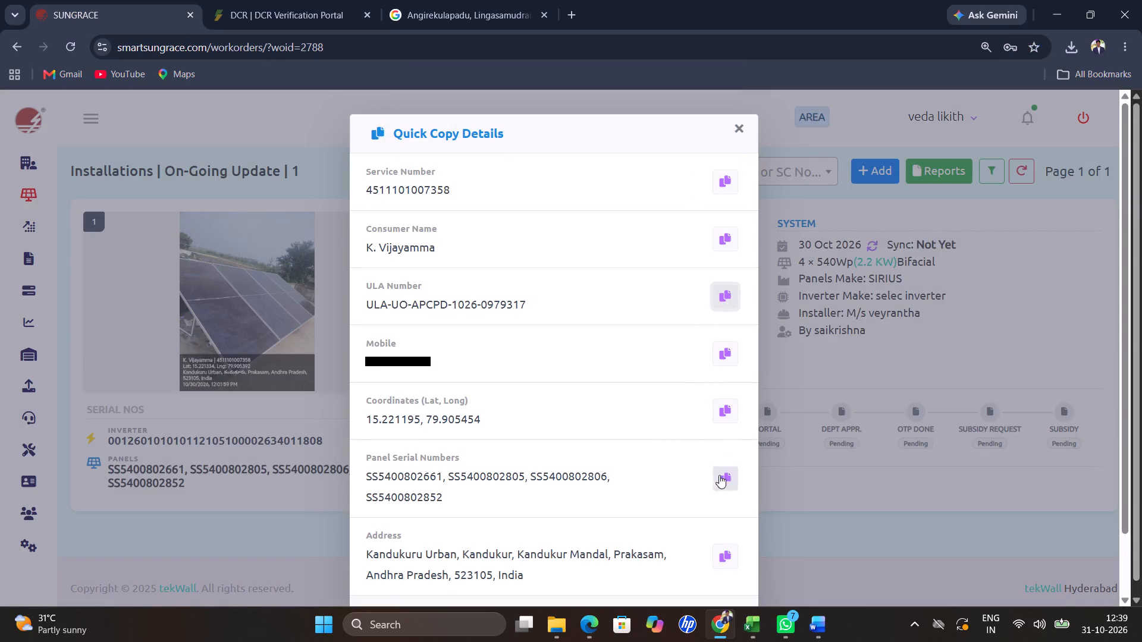
click(274, 7)
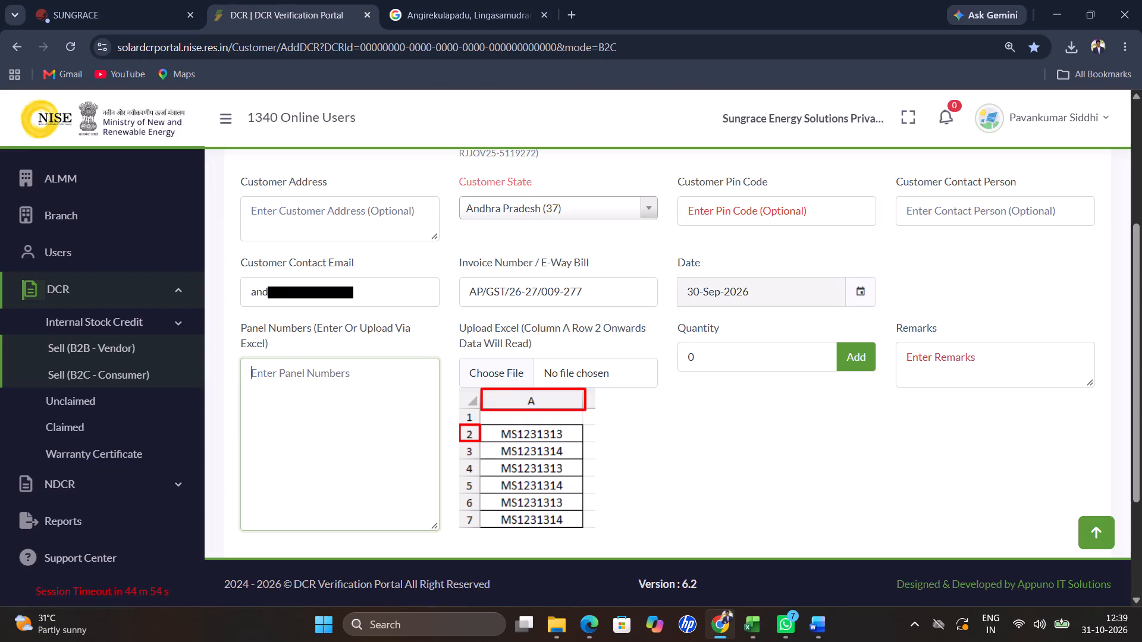
key(ctrl+v)
Reformat the Panel Numbers entry so that each of the four serial numbers is on its own line without commas.
key(Left)
key(Left)
key(Left)
key(Left)
key(Left)
key(Left)
key(Left)
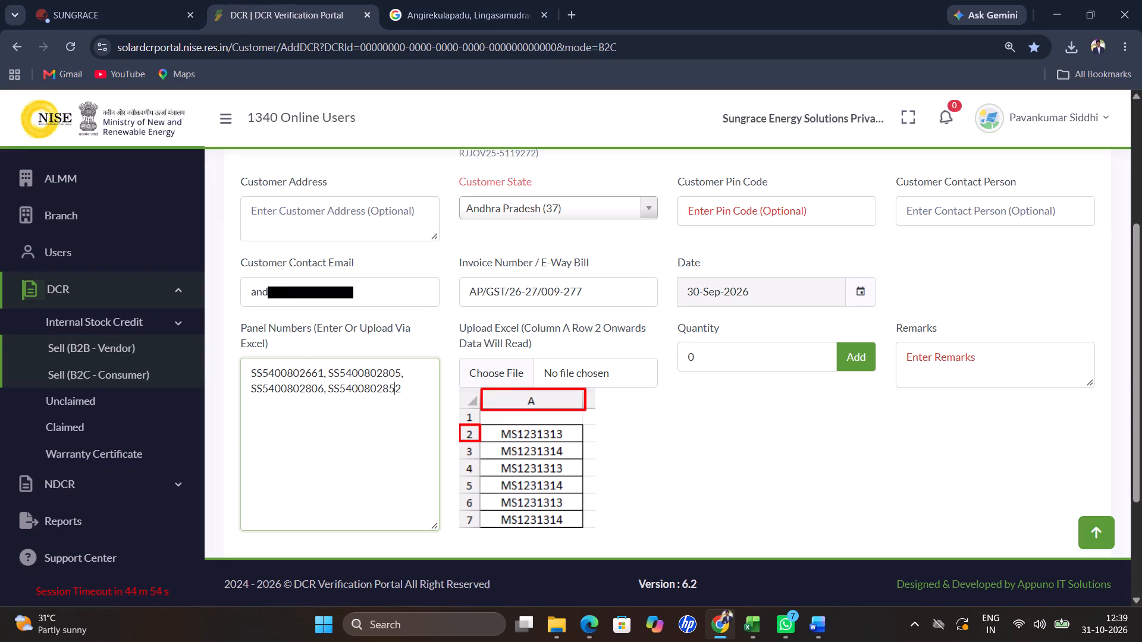
key(Left)
key(Left)
key(Left)
key(Left)
key(Left)
key(BackSpace)
key(BackSpace)
key(Return)
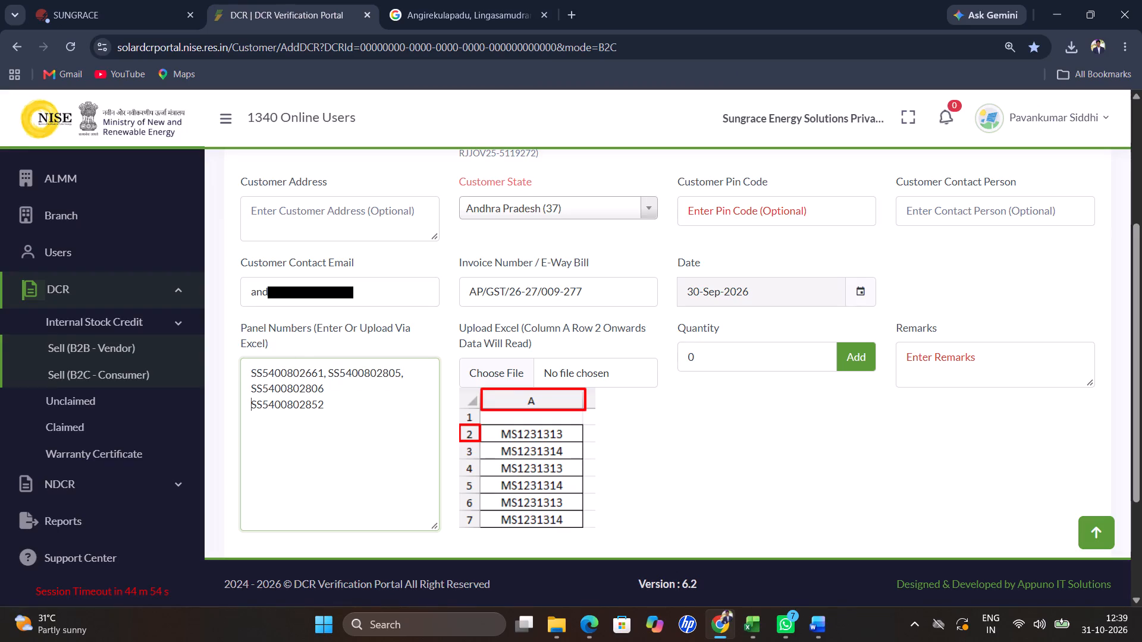
key(Up)
key(Up)
key(Up)
key(Up)
key(Up)
key(Right)
key(Right)
key(Right)
key(Right)
key(Right)
key(Right)
key(Right)
key(Right)
key(Right)
key(Right)
key(Right)
key(Right)
key(Right)
key(Right)
key(Right)
key(Right)
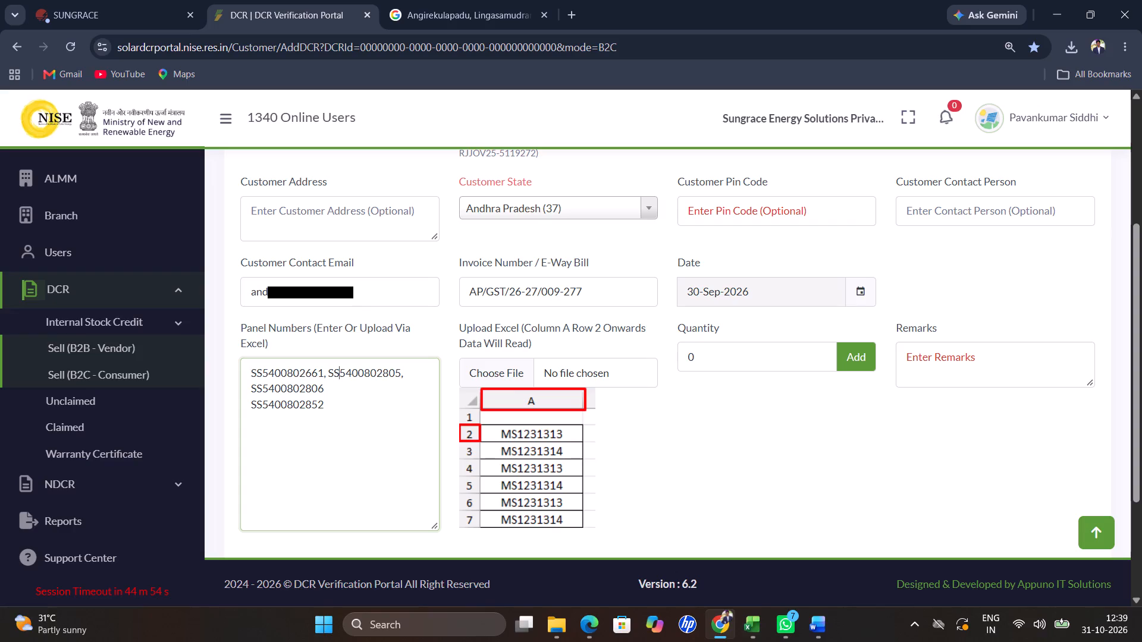
key(Left)
key(Left)
key(BackSpace)
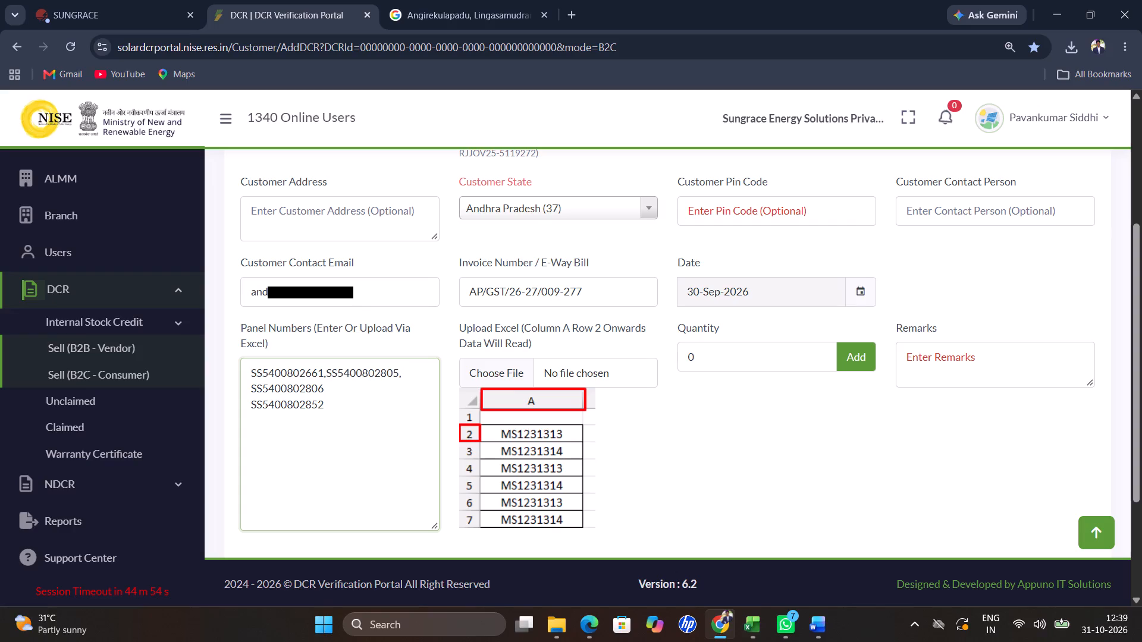
key(BackSpace)
key(Return)
key(Right)
key(Right)
key(Right)
key(Right)
key(Right)
key(Right)
key(Right)
key(Right)
key(Right)
key(Right)
key(Right)
key(Right)
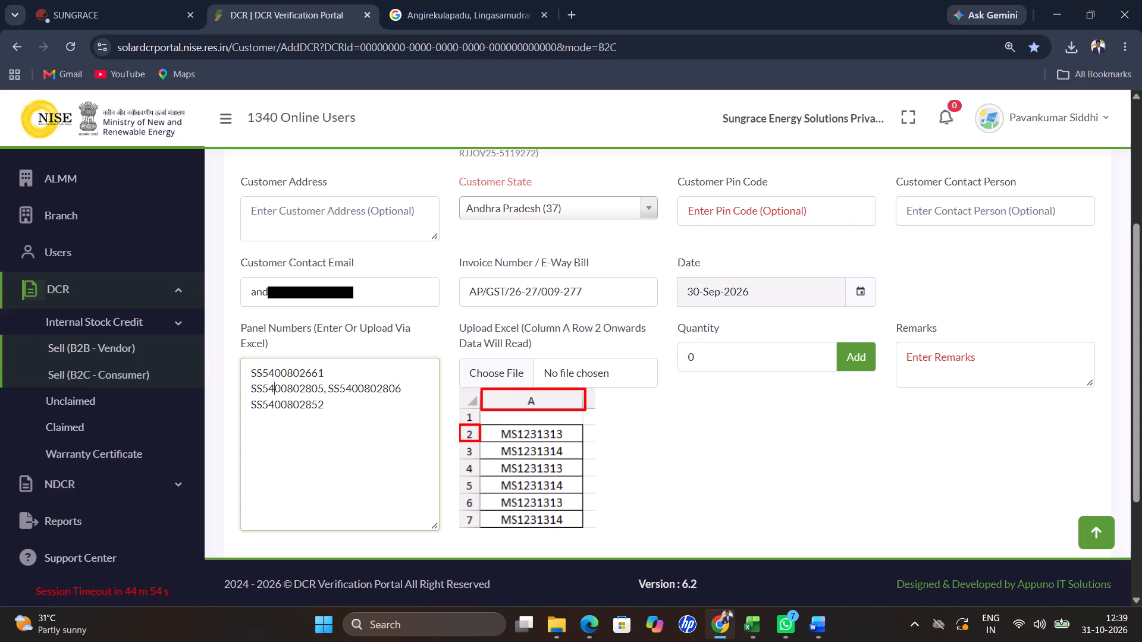
key(Right)
key(Right)
key(BackSpace)
key(BackSpace)
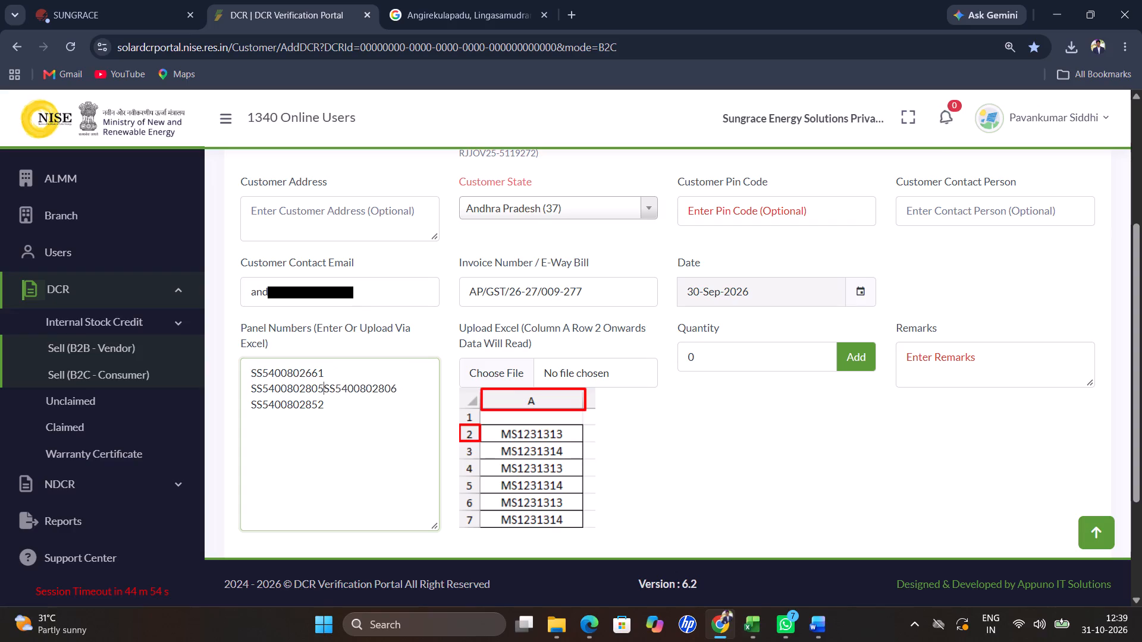
key(Return)
Add the four entered solar panels to the DCR item list.
click(730, 366)
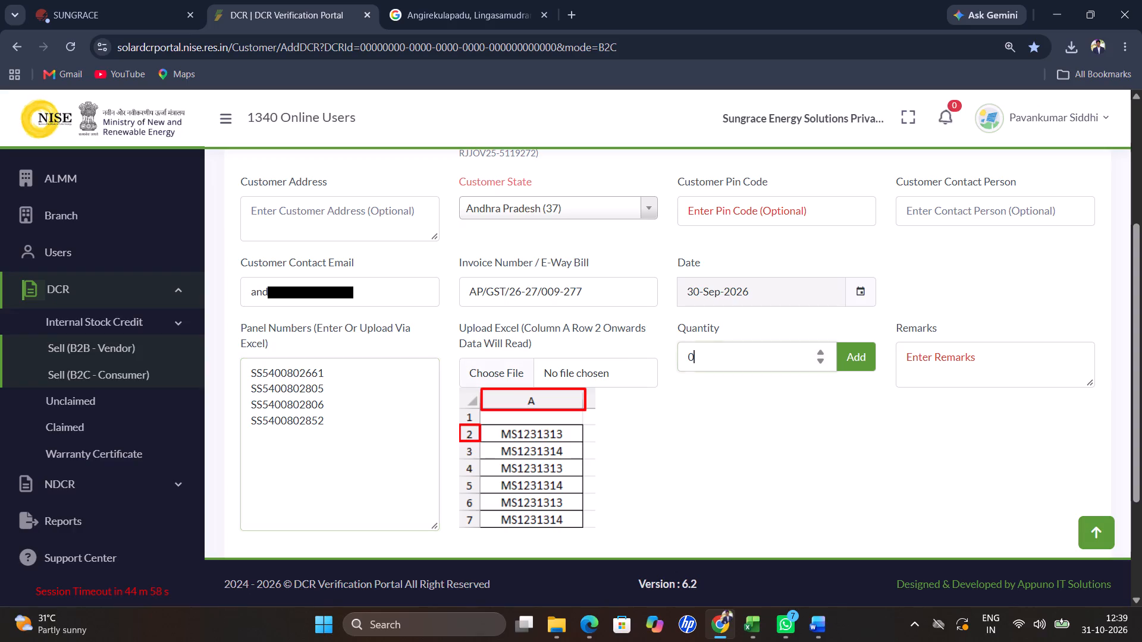
scroll(730, 366, up, 4)
click(859, 360)
Fill in Remarks with the installation address copied from the SUNGRACE quick copy details.
drag(985, 375, 985, 383)
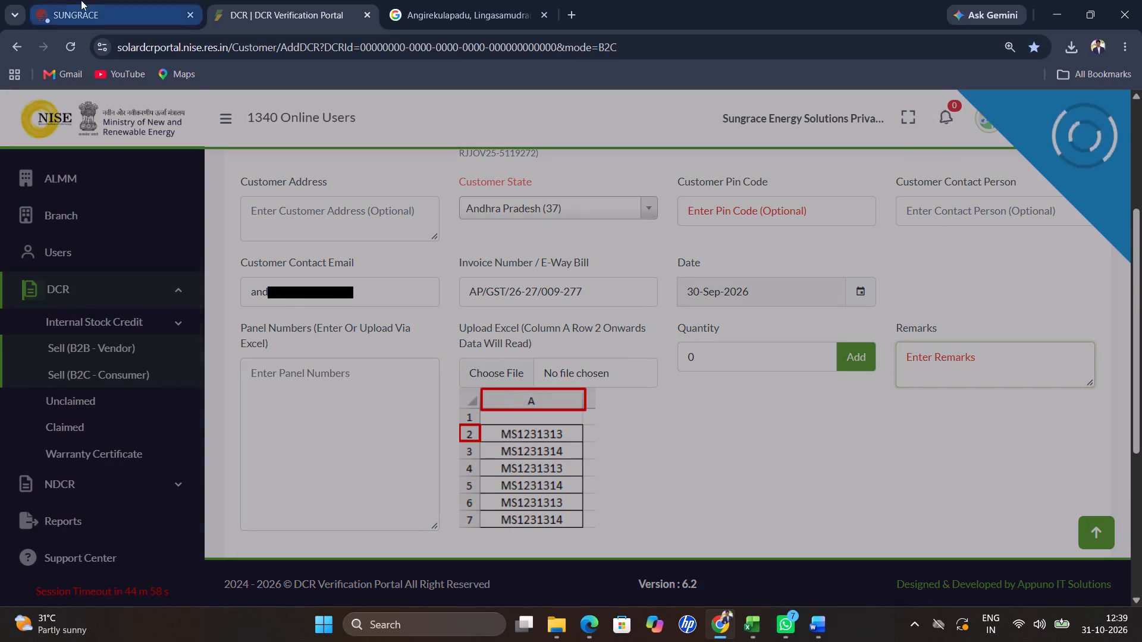
drag(93, 0, 101, 9)
click(697, 161)
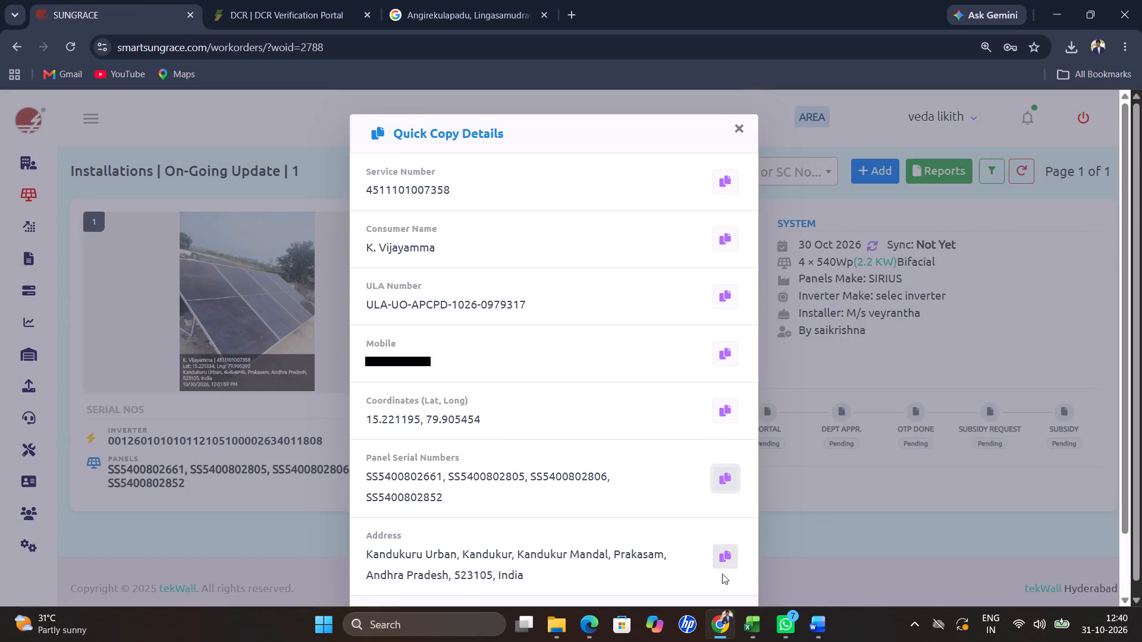
click(723, 558)
click(338, 4)
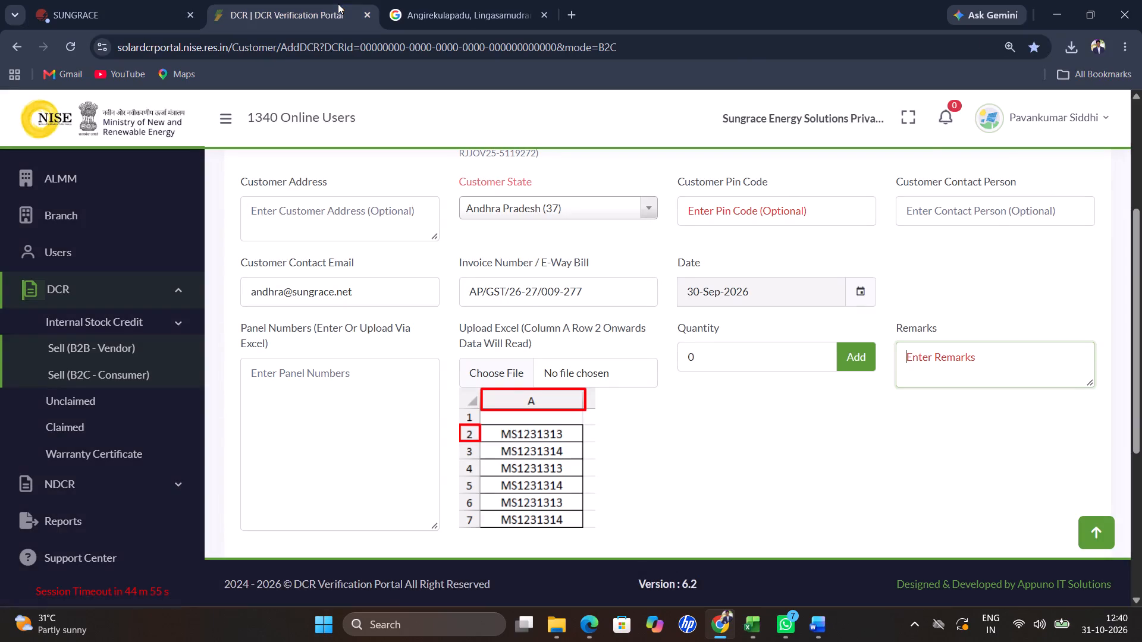
key(ctrl+v)
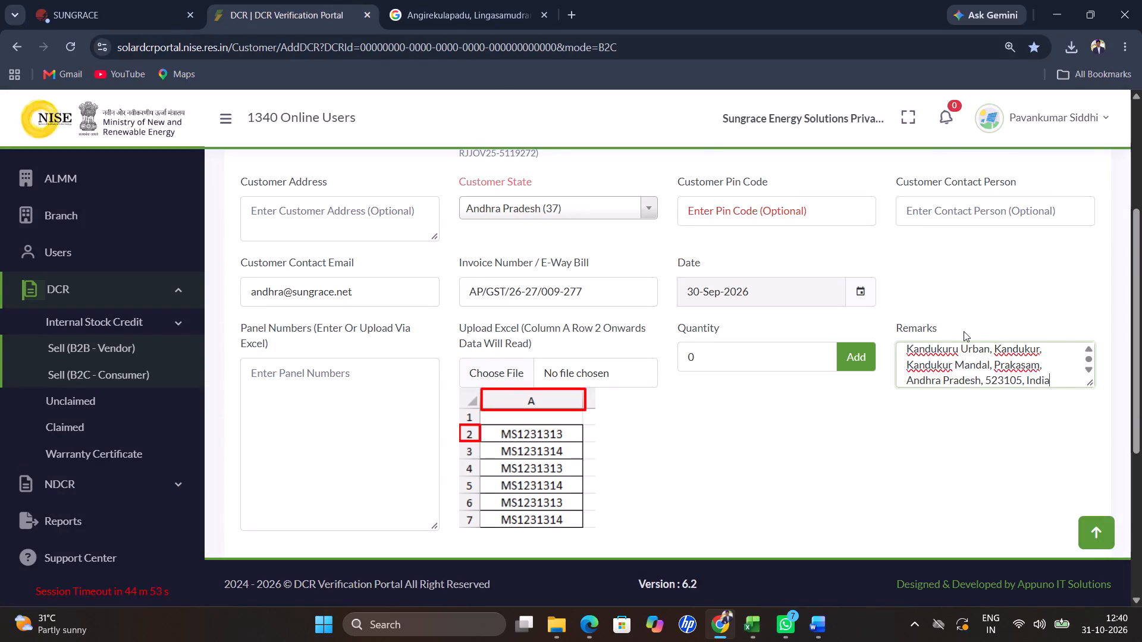
Fill in Customer Pin Code with the pincode copied from the SUNGRACE quick copy details.
double_click(760, 202)
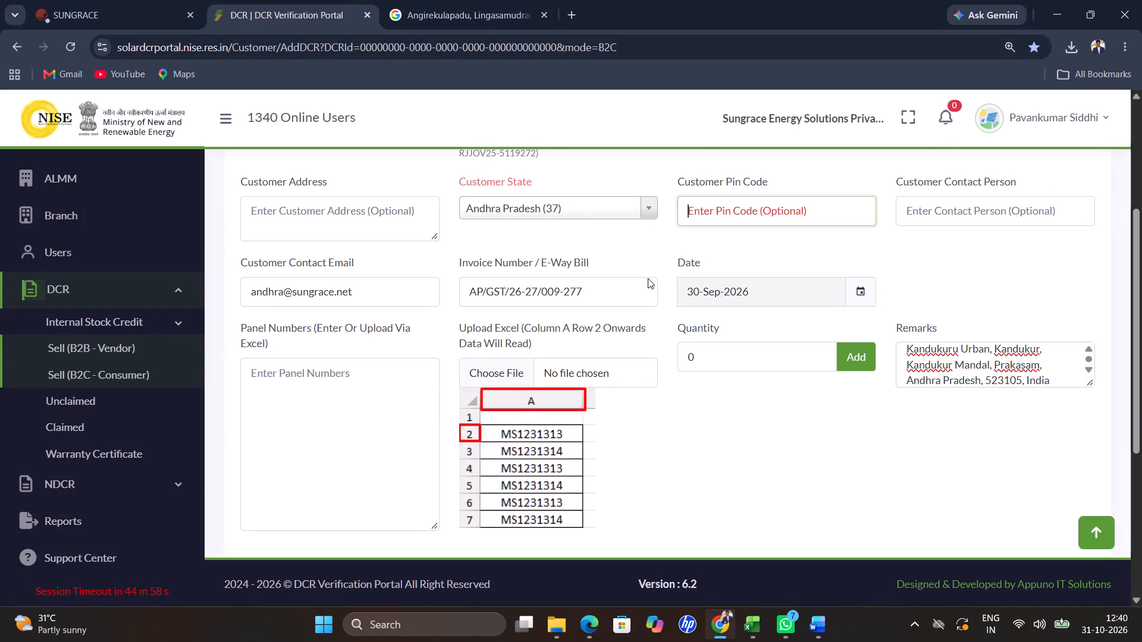
click(131, 0)
click(700, 157)
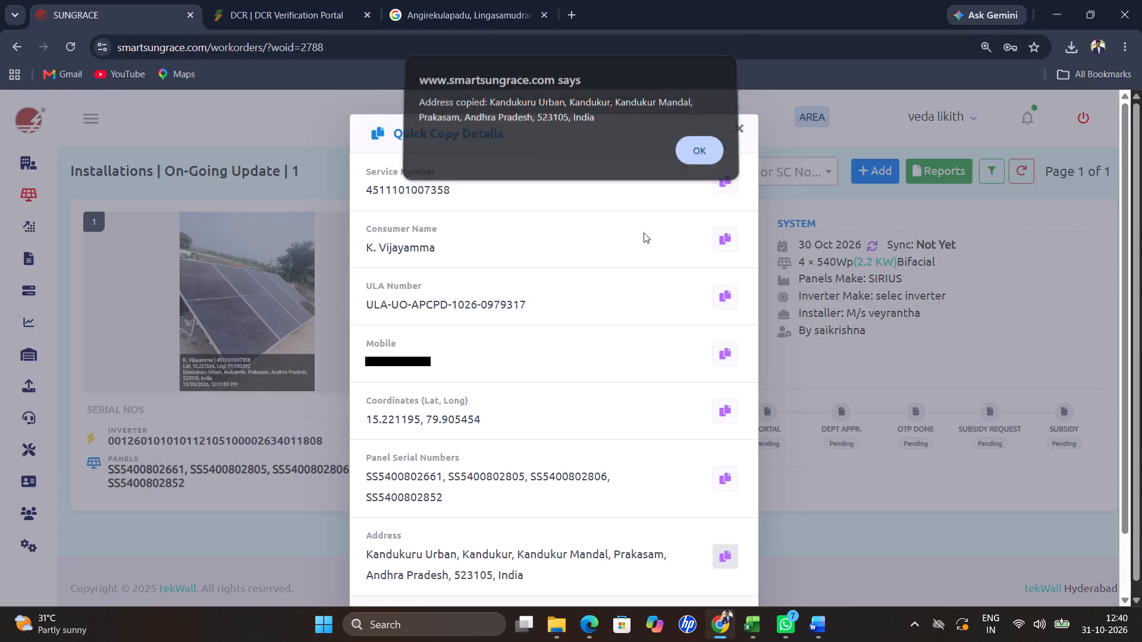
scroll(605, 274, down, 2)
double_click(729, 558)
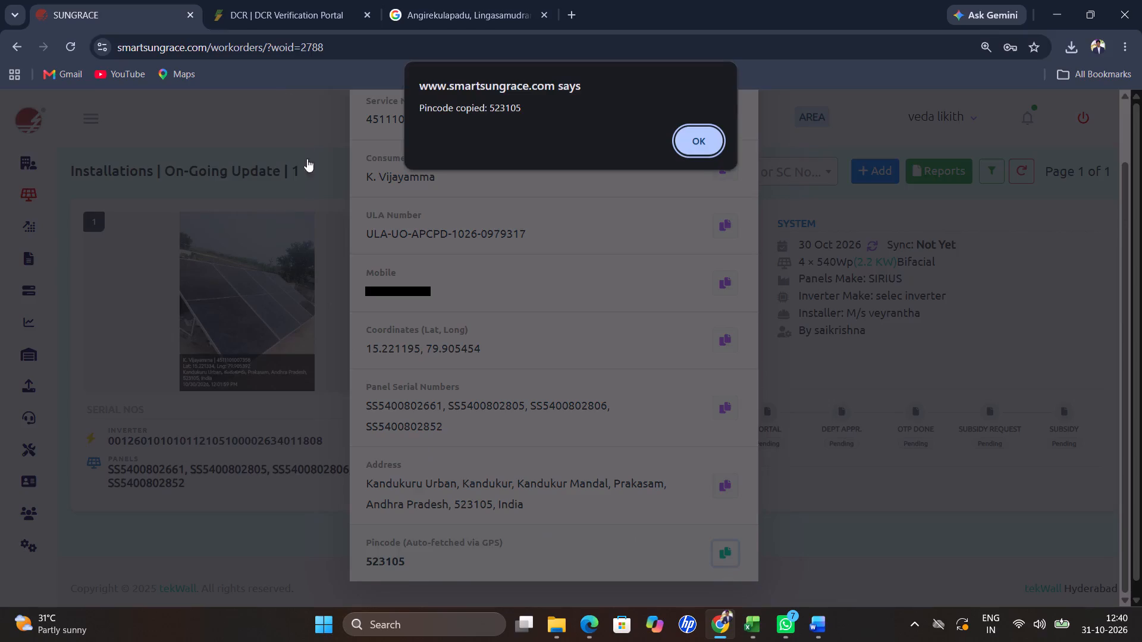
click(281, 17)
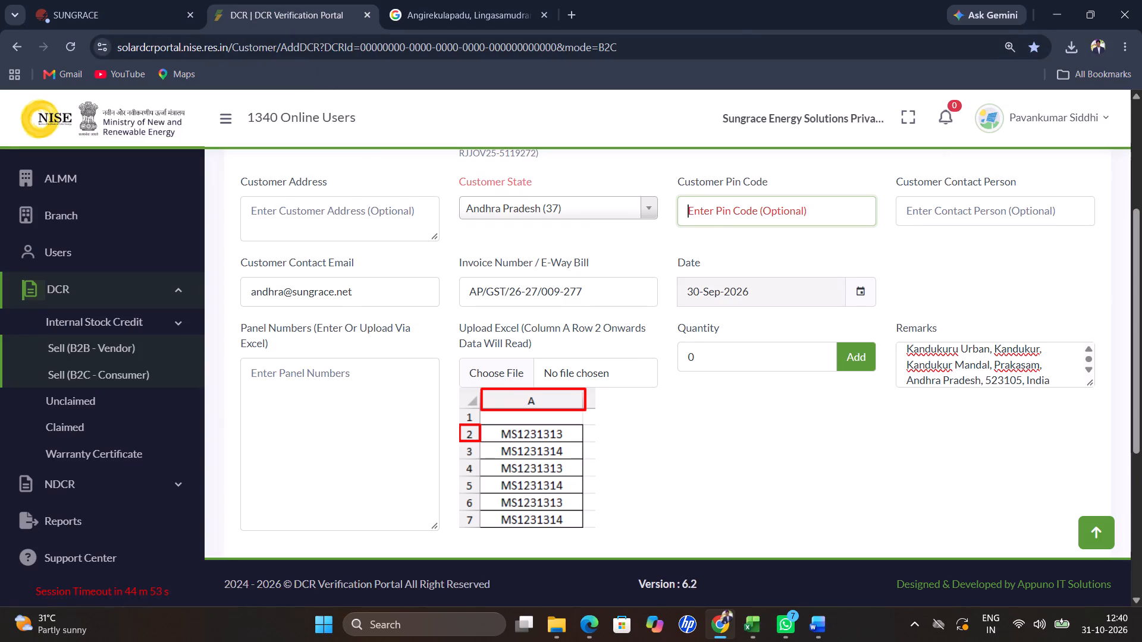
key(ctrl+v)
Confirm the completed B2C DCR entry with its four panels.
scroll(539, 292, down, 5)
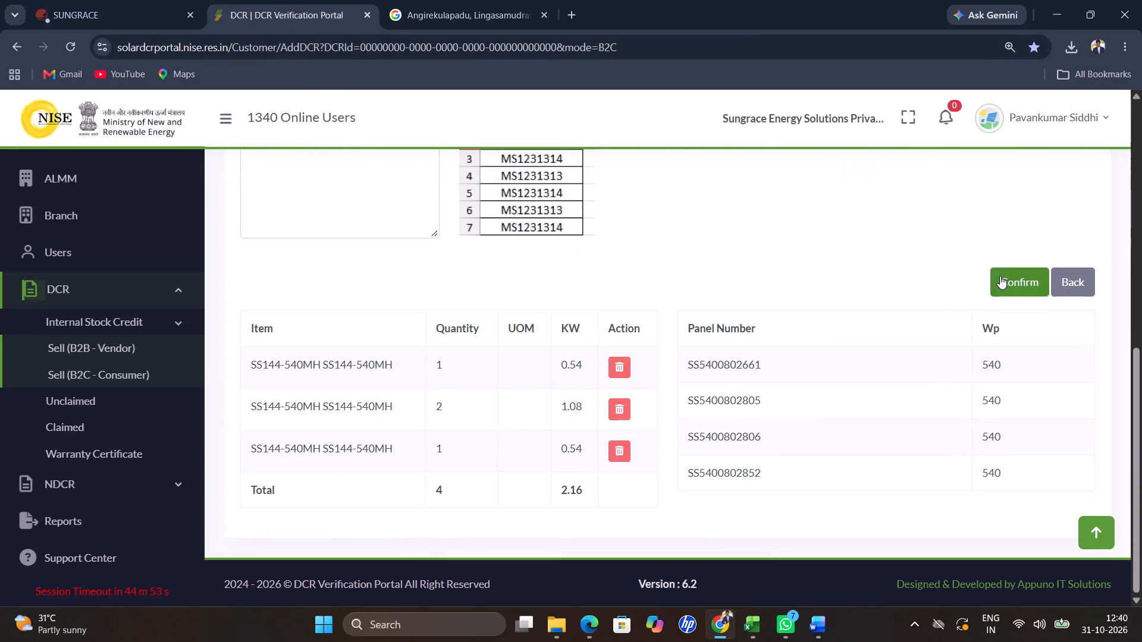
click(1000, 276)
click(724, 445)
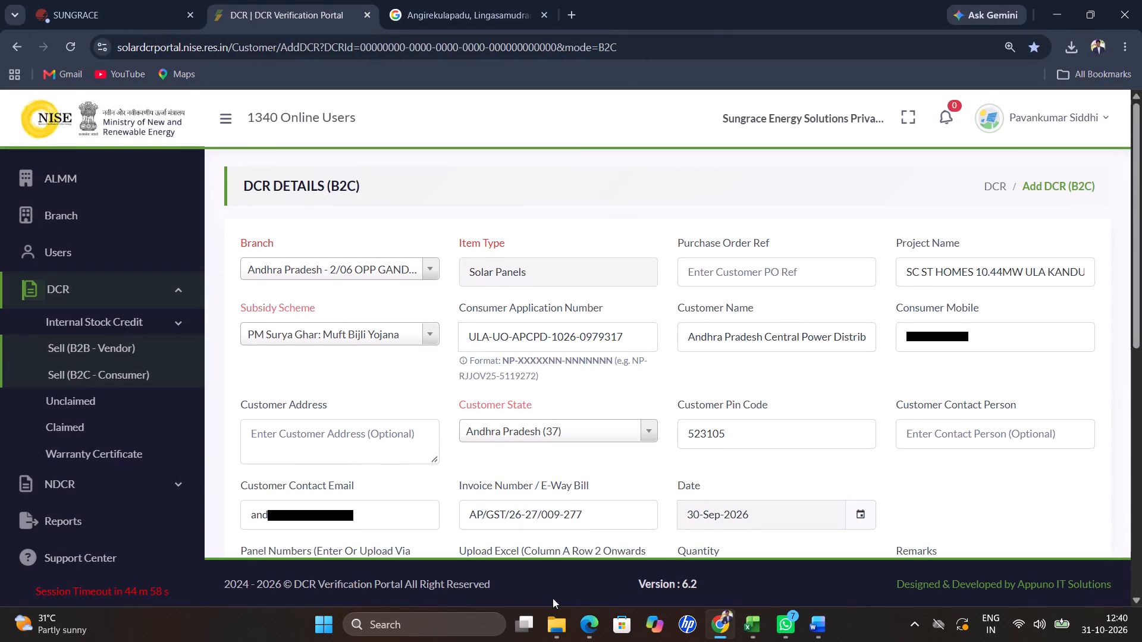
Create a folder named 277_ in the DCR009 folder.
click(559, 559)
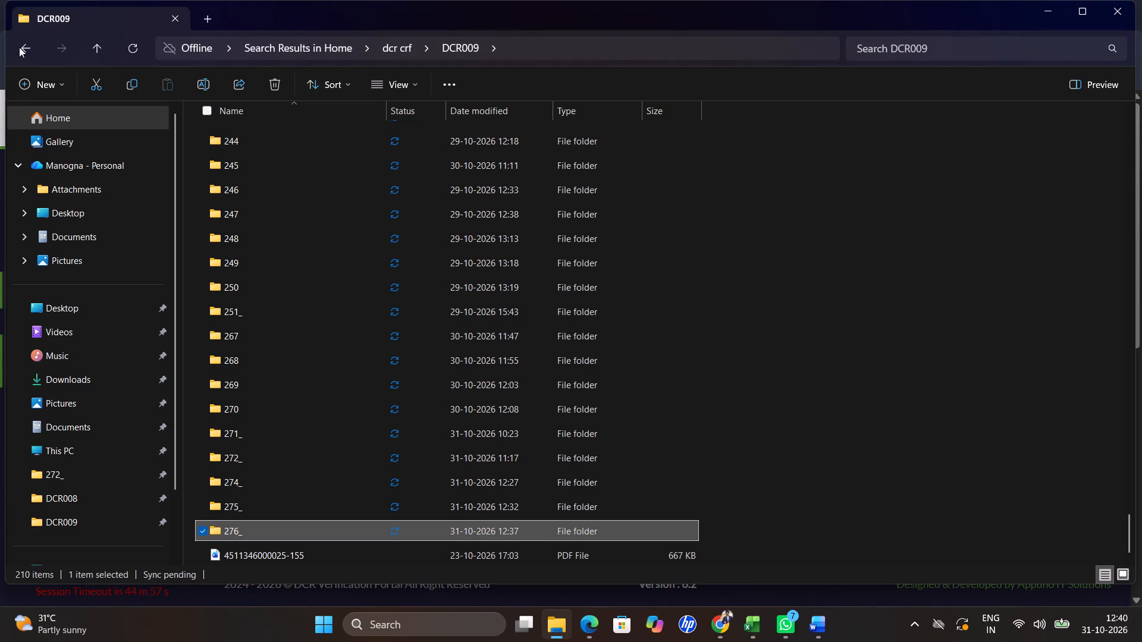
click(20, 81)
click(44, 119)
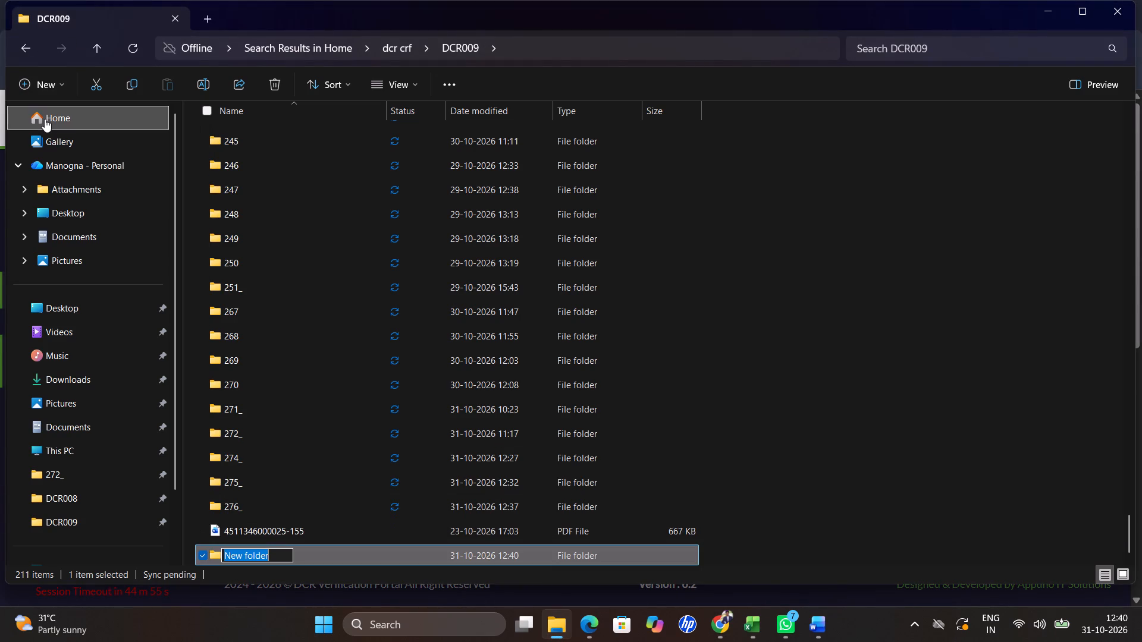
text(277)
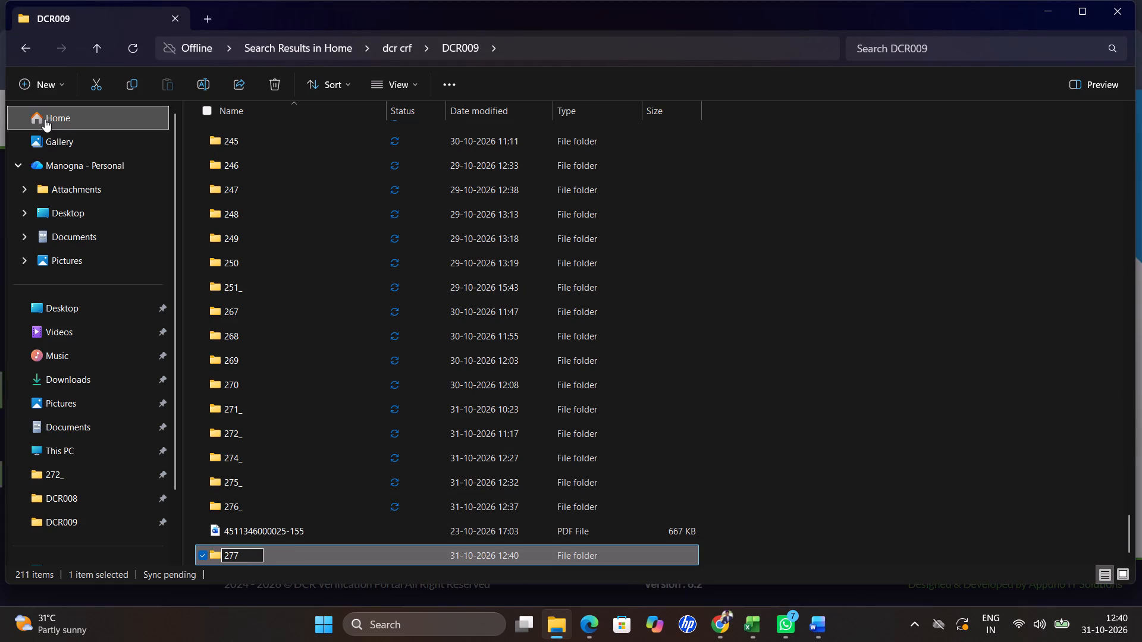
key(shift+underscore)
key(Return)
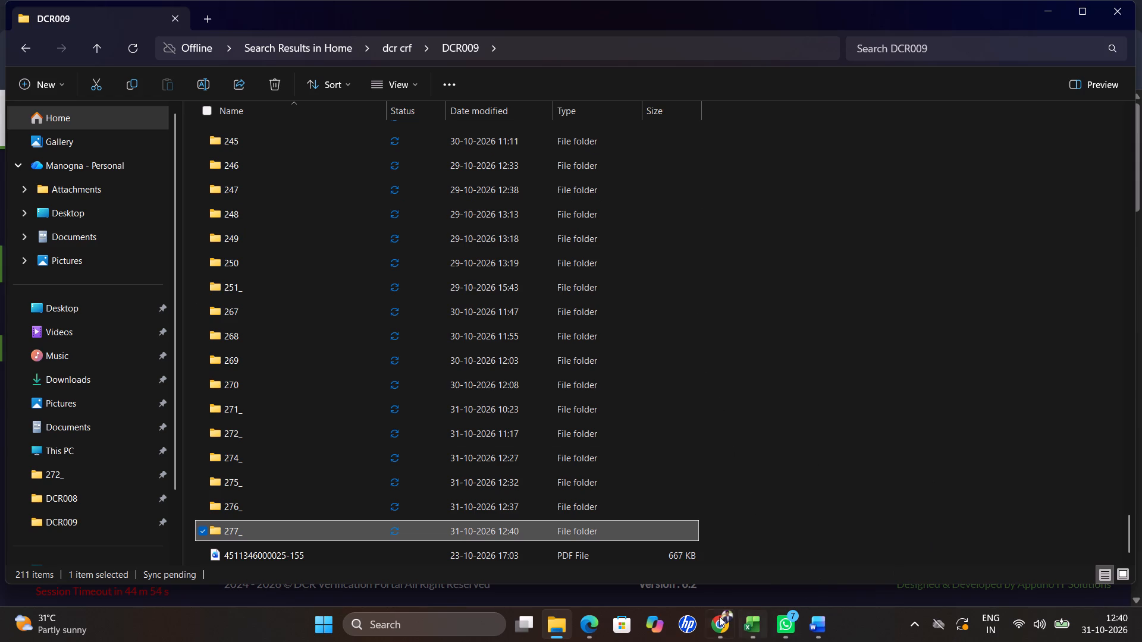
Copy the consumer's service number from the SUNGRACE quick copy details.
drag(707, 536, 701, 554)
click(59, 0)
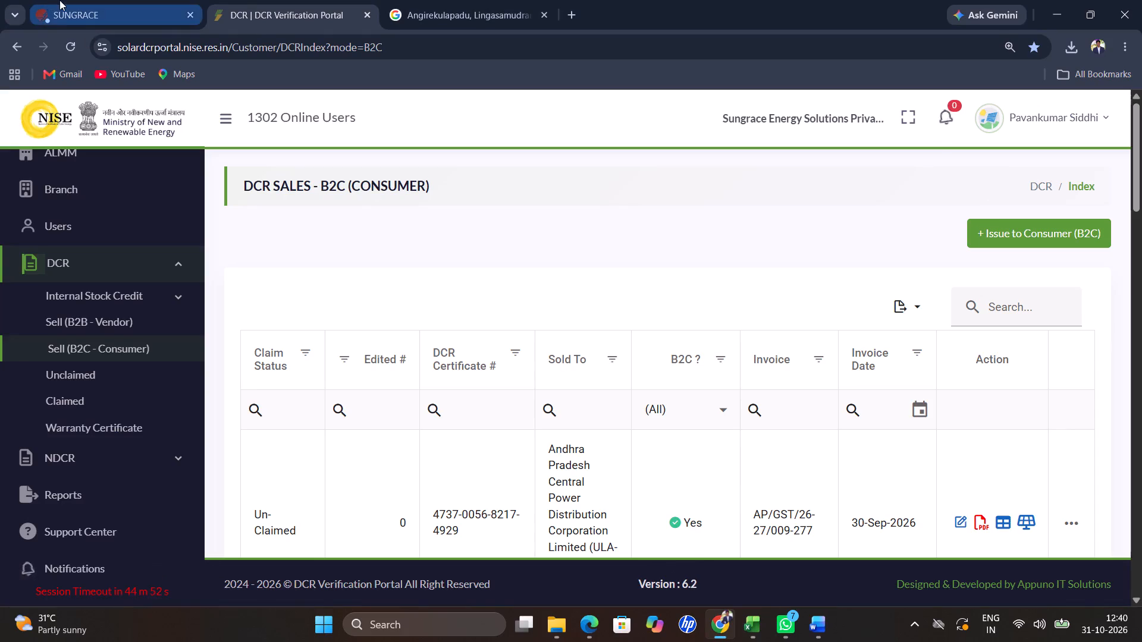
drag(700, 139, 695, 144)
click(726, 108)
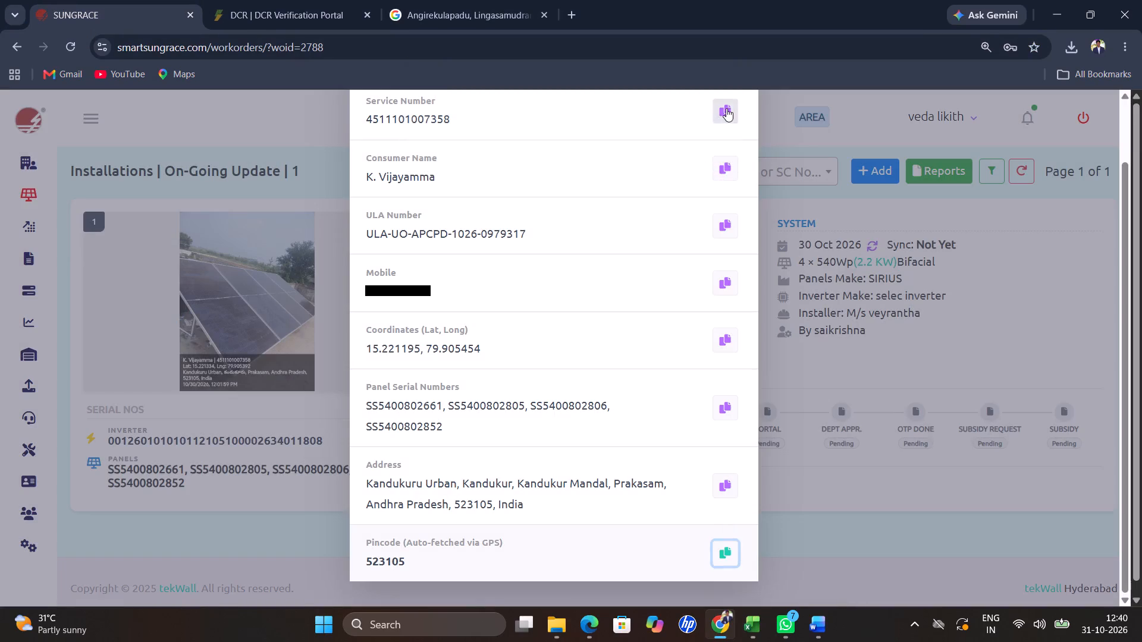
Start downloading the certificate PDF for invoice AP/GST/26-27/009-277, naming the file with the copied service number followed by -277.
click(272, 0)
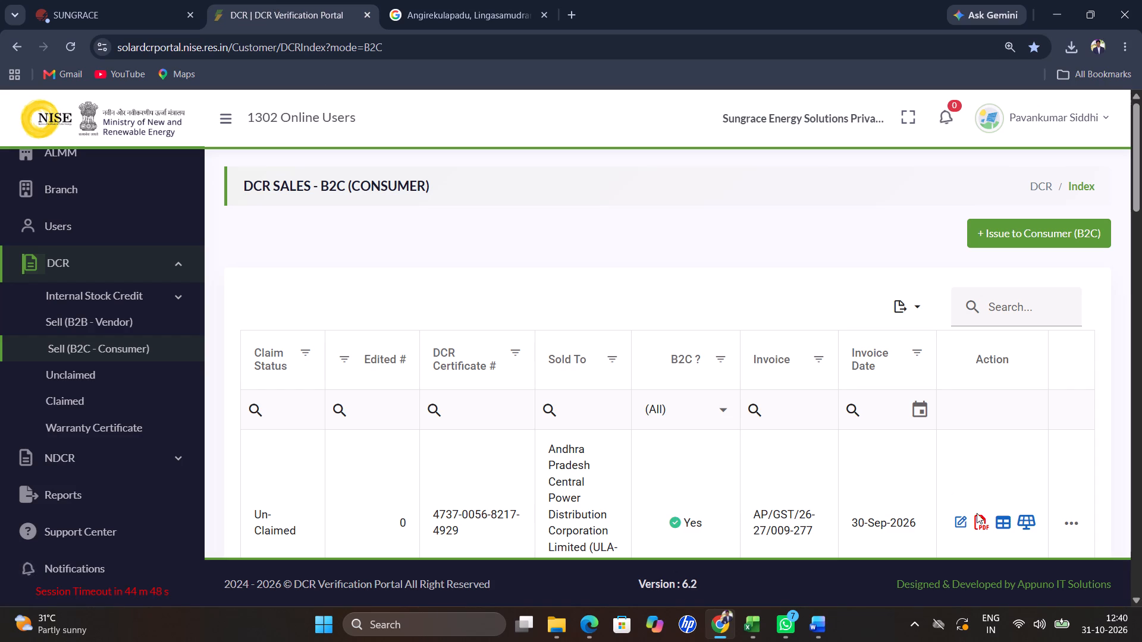
click(984, 522)
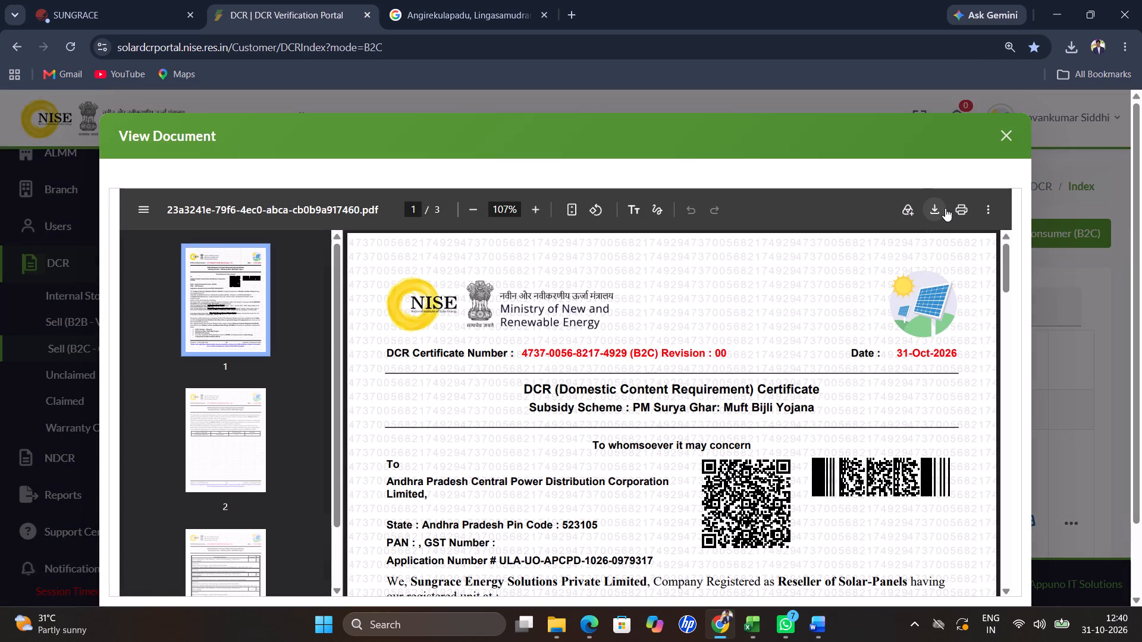
click(940, 201)
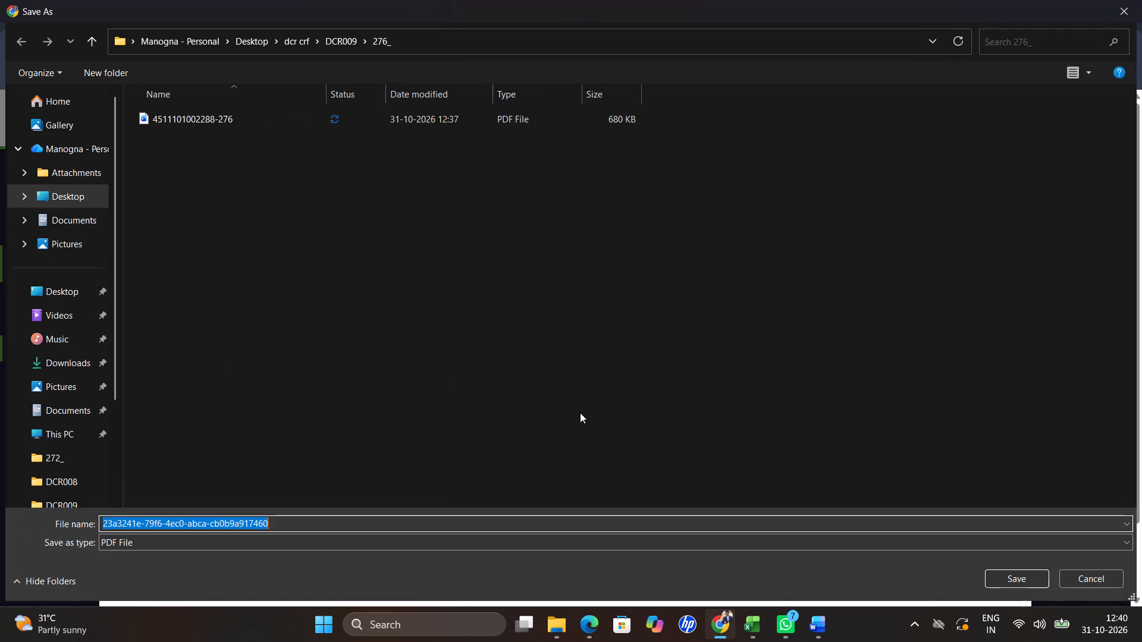
key(ctrl+v)
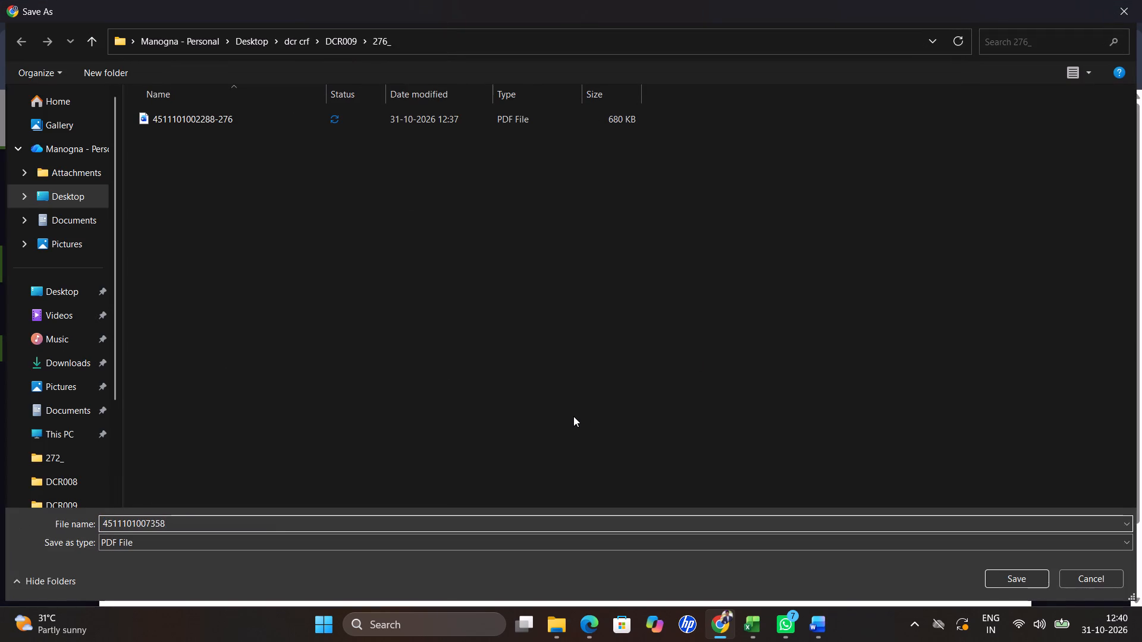
key(minus)
text(277)
Save the certificate PDF in the 277_ folder inside DCR009.
click(348, 43)
scroll(289, 170, down, 6)
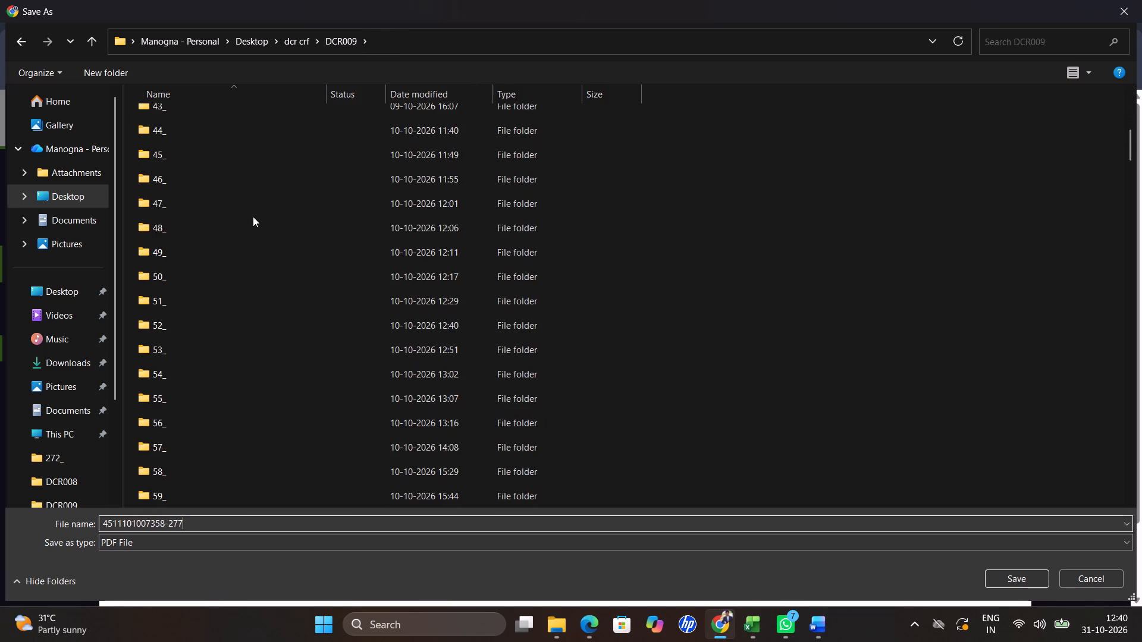
scroll(256, 190, down, 19)
scroll(262, 190, down, 13)
scroll(298, 227, down, 13)
scroll(291, 240, down, 12)
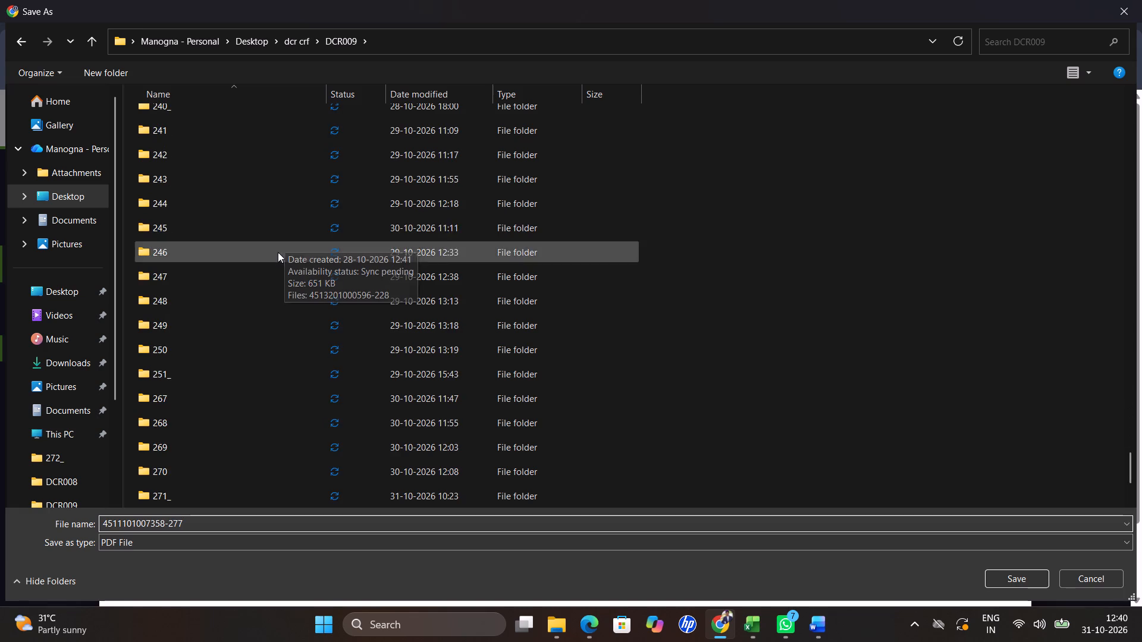
scroll(287, 232, down, 12)
click(275, 471)
click(281, 468)
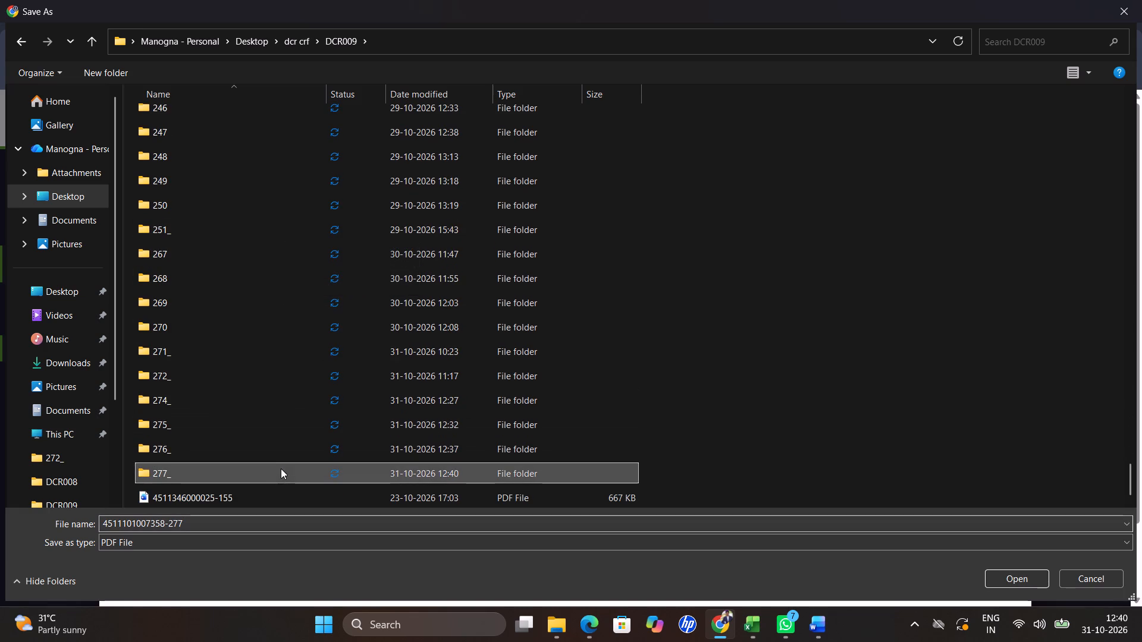
double_click(292, 473)
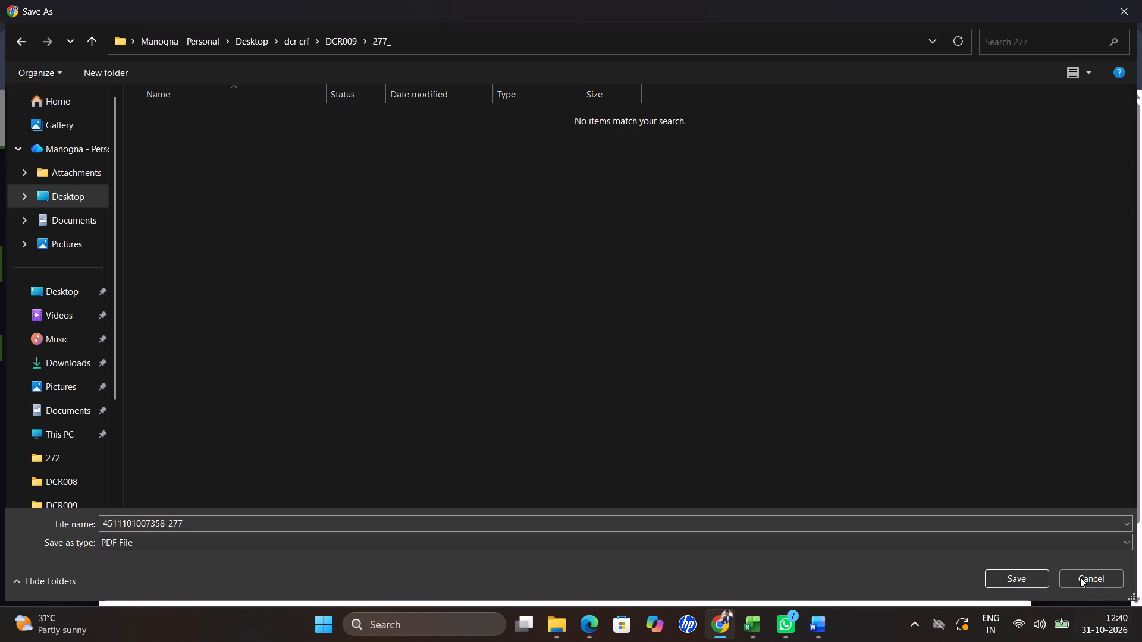
drag(1032, 578, 1026, 582)
Return to the SUNGRACE installation, close its quick copy details, and open its Project Stage update form.
click(142, 0)
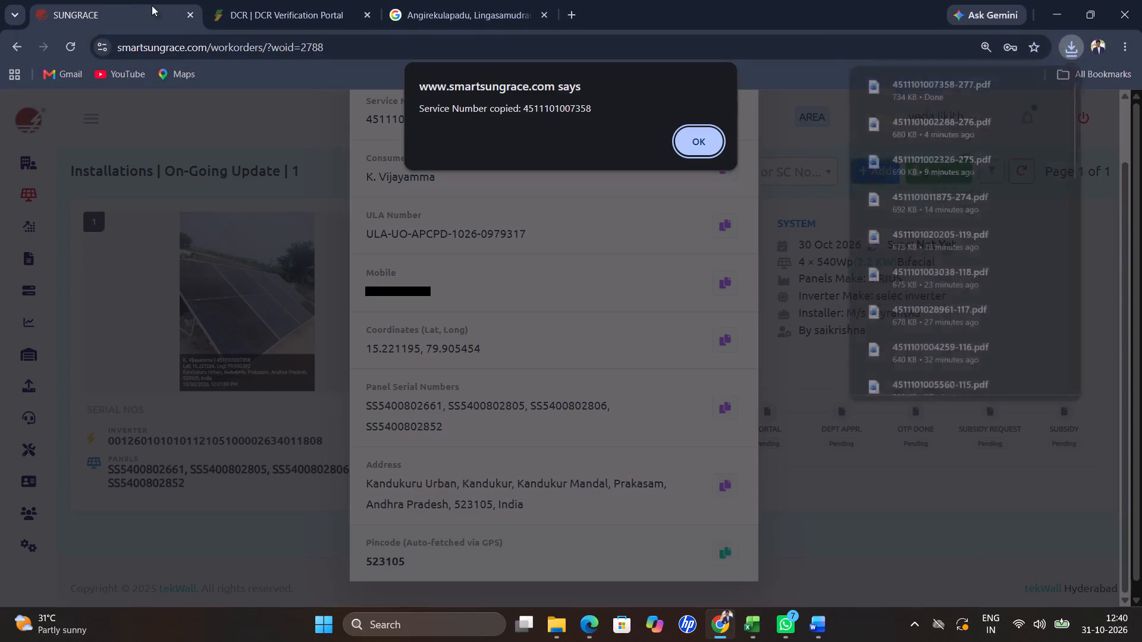
click(718, 146)
click(756, 129)
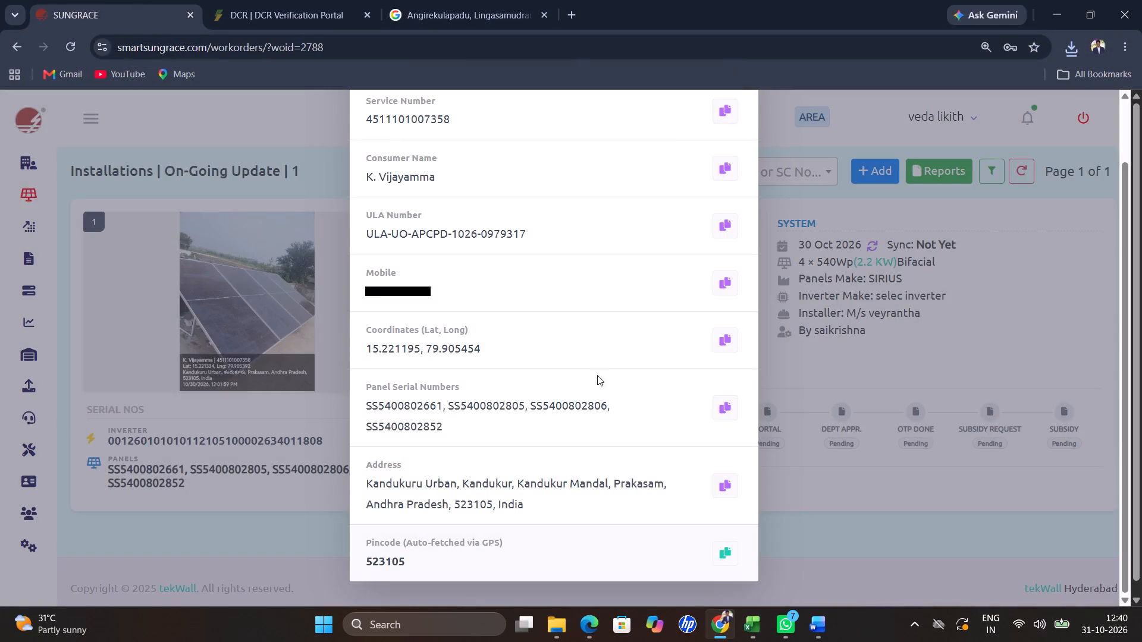
click(830, 526)
click(644, 475)
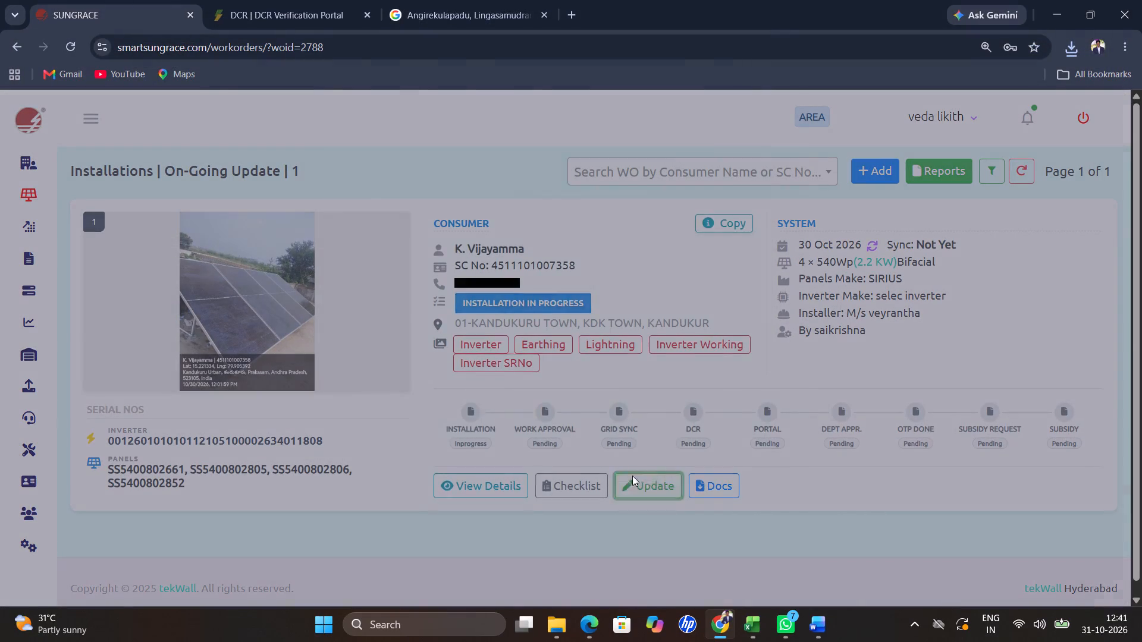
click(498, 429)
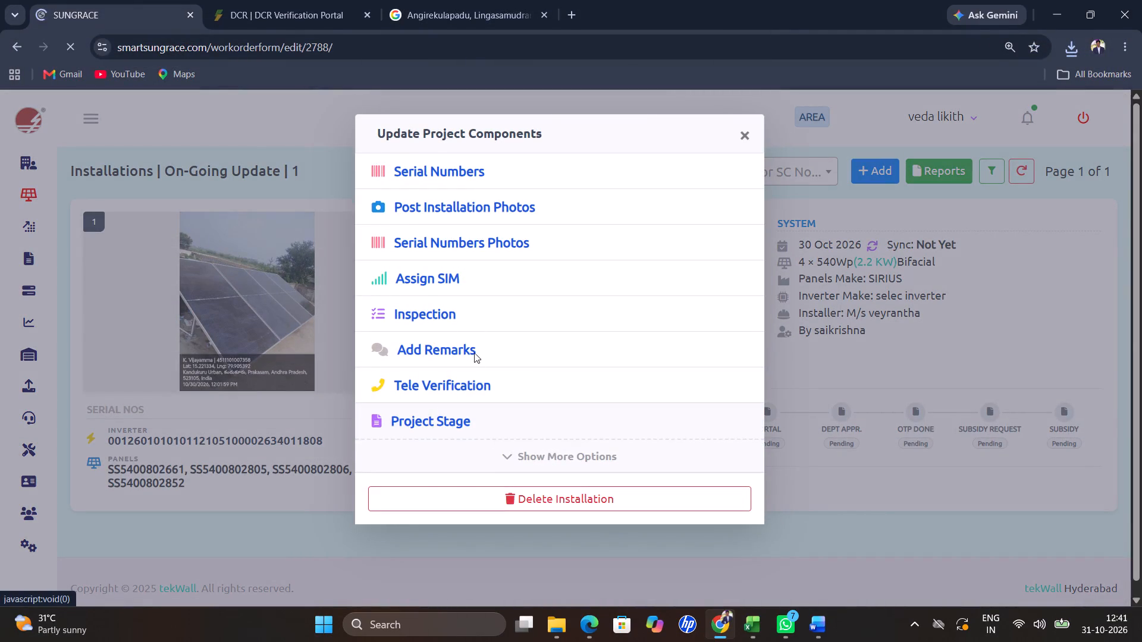
Attach the certificate PDF from DCR009 folder 277_ as the DCR upload of the installation.
scroll(454, 262, down, 4)
click(409, 491)
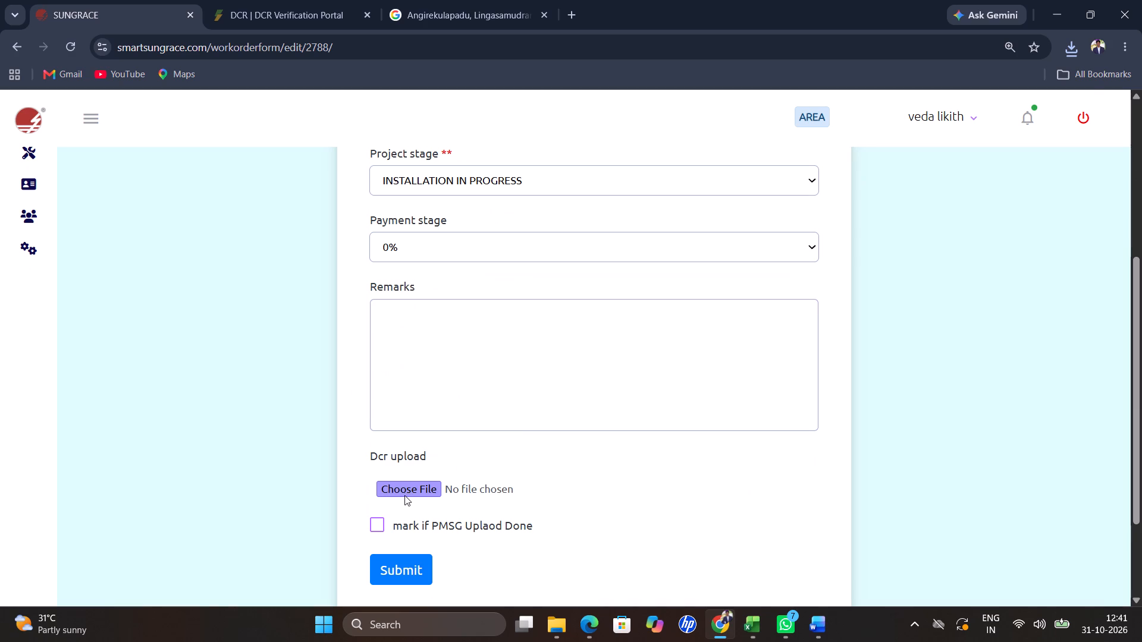
click(343, 45)
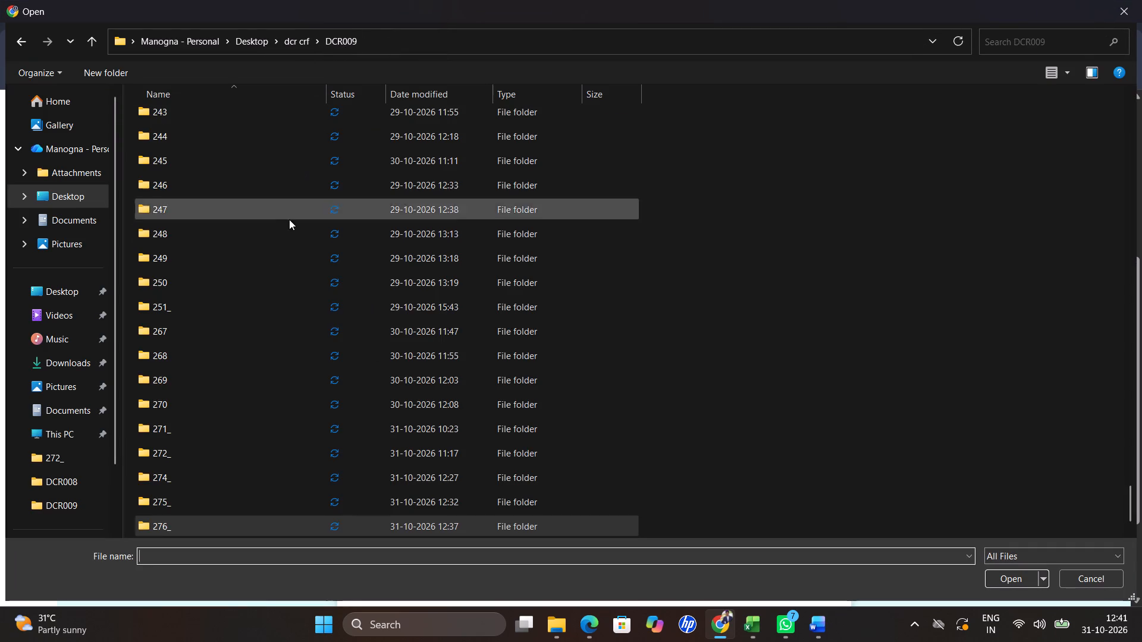
scroll(255, 339, down, 4)
double_click(254, 501)
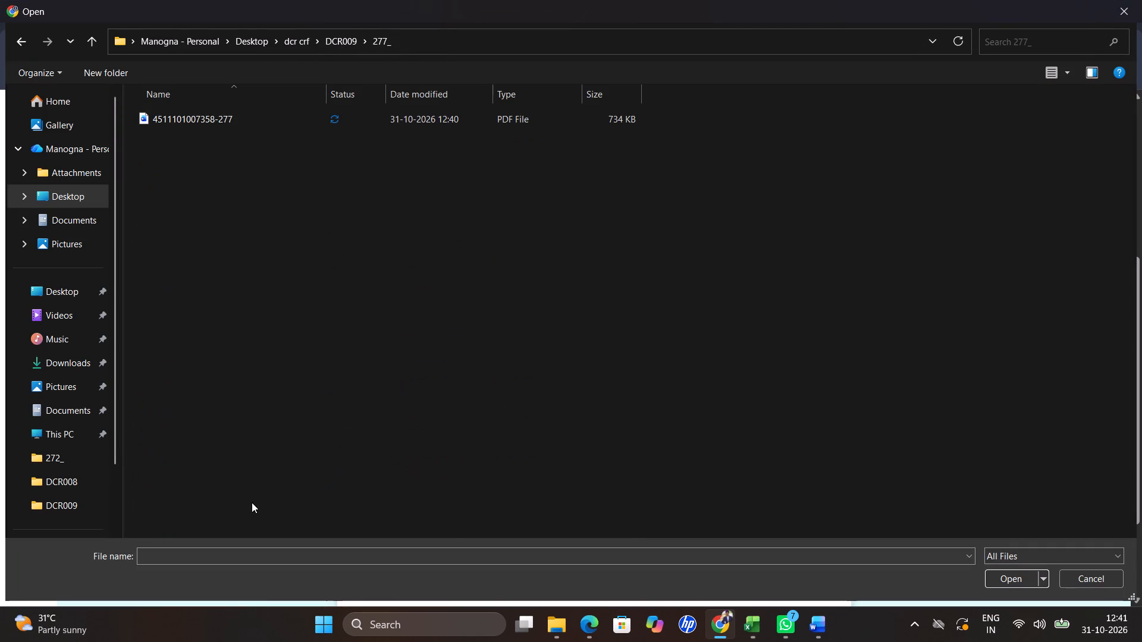
double_click(240, 127)
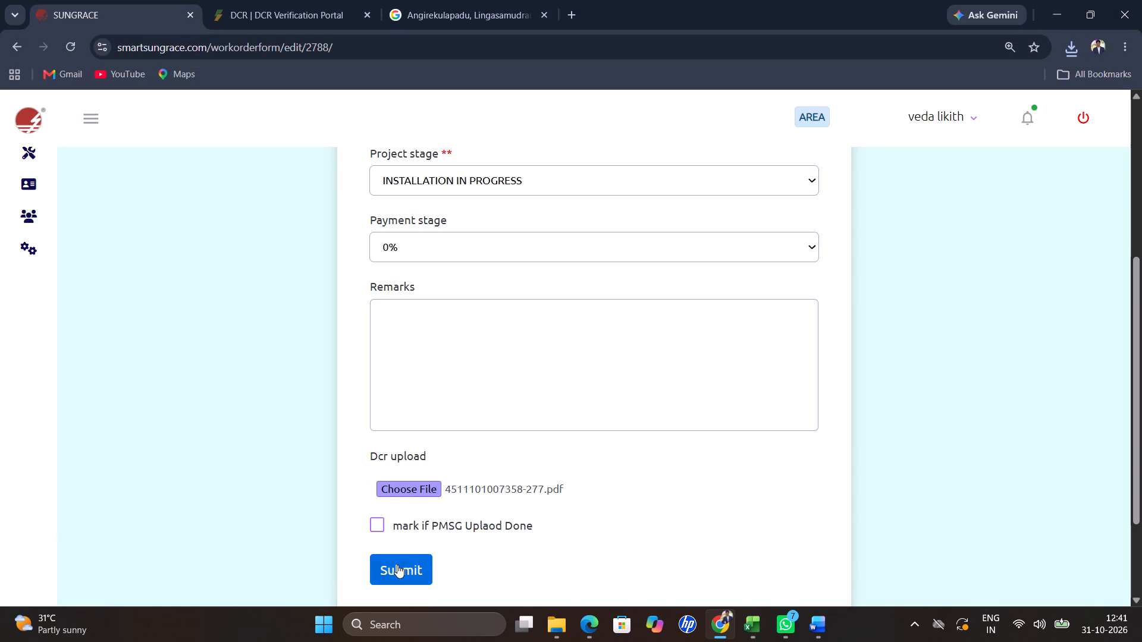
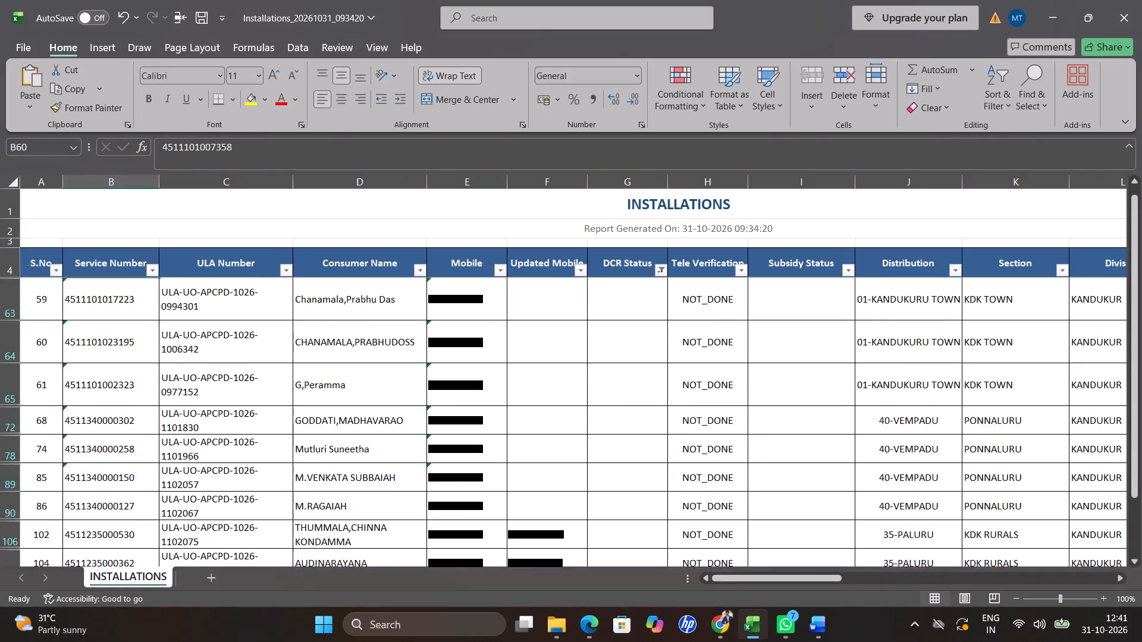
Copy the service number of S.No 59 from the Excel installations list and open the matching installation in SUNGRACE.
scroll(296, 345, down, 1)
scroll(296, 345, up, 2)
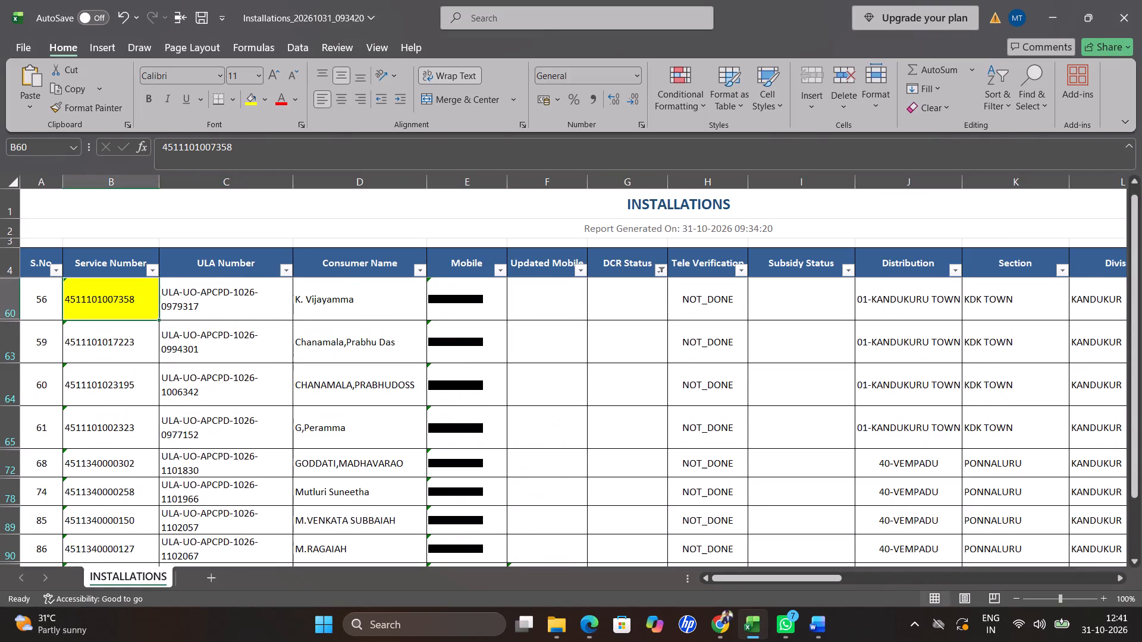
key(Down)
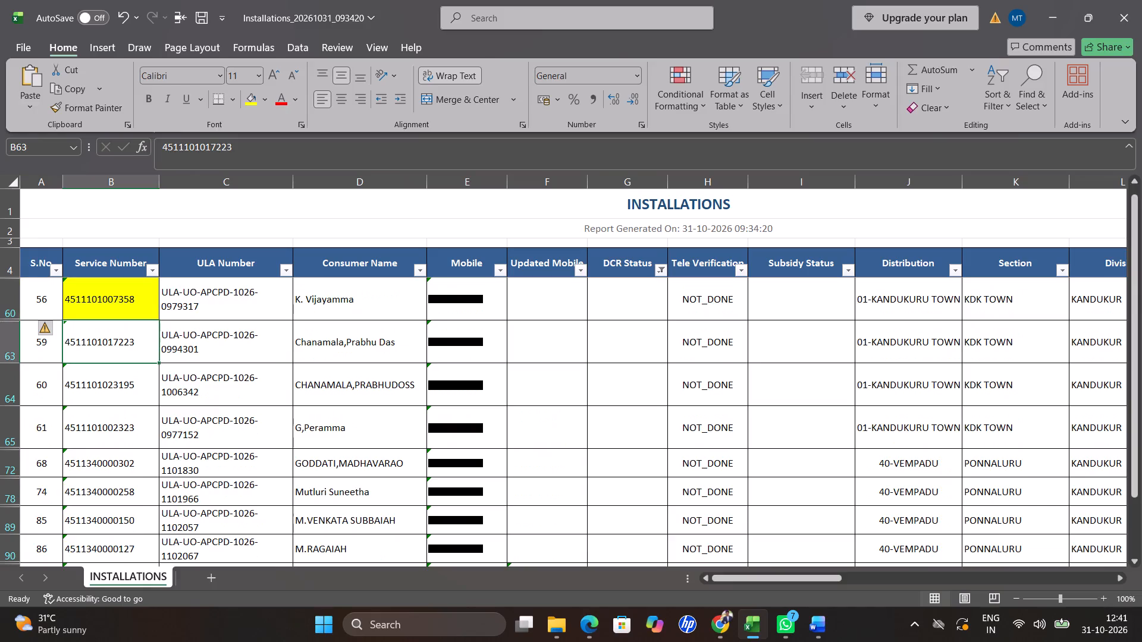
key(ctrl+c)
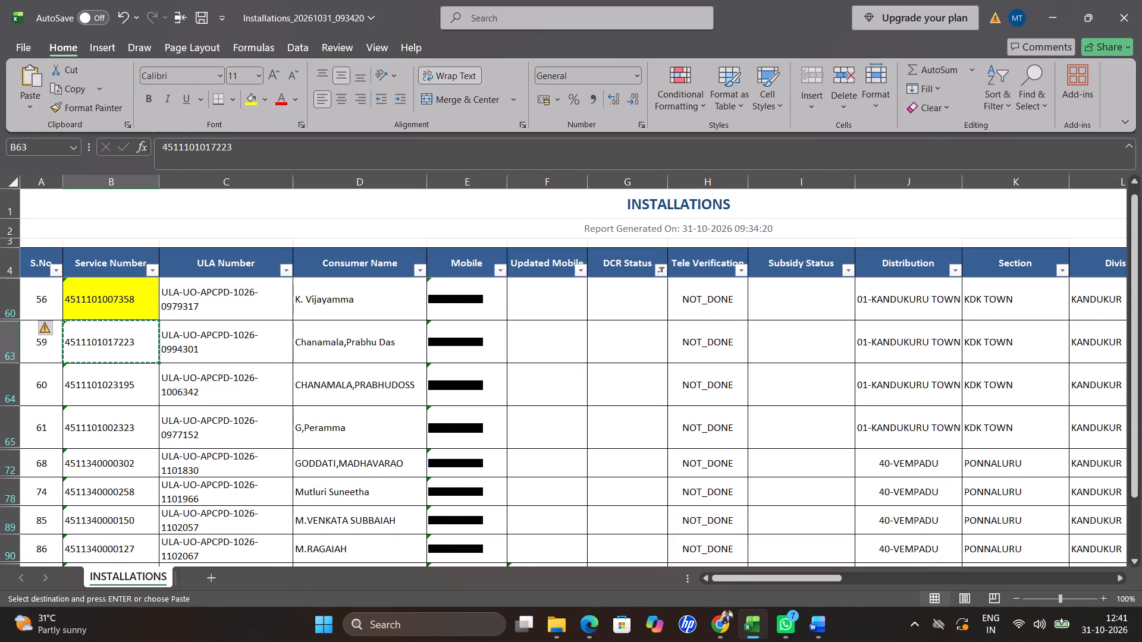
click(742, 556)
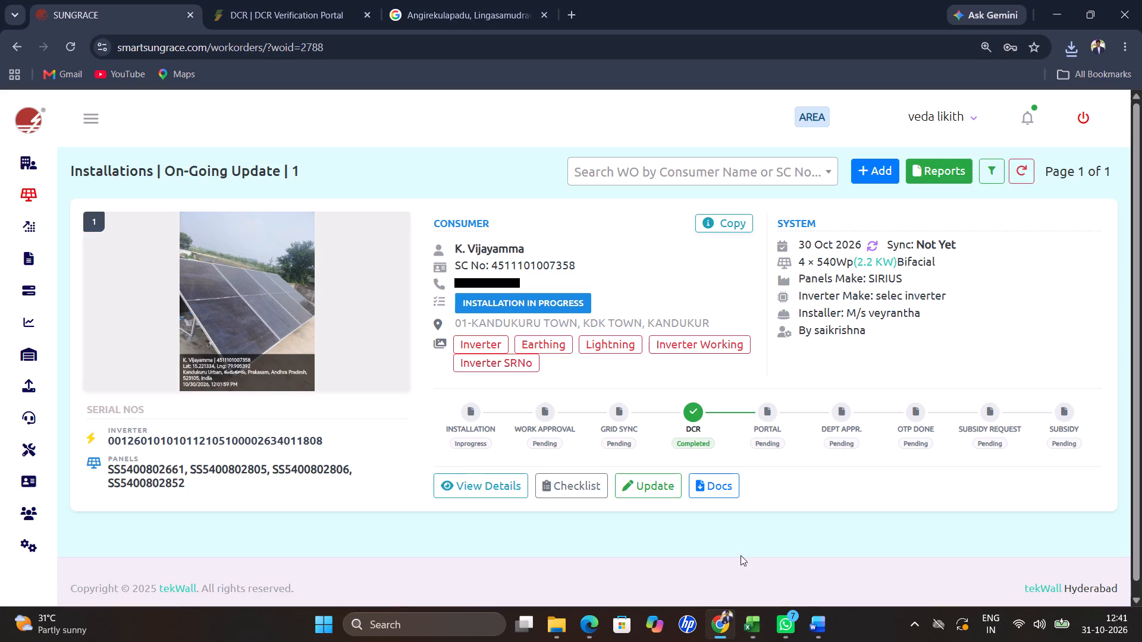
click(662, 169)
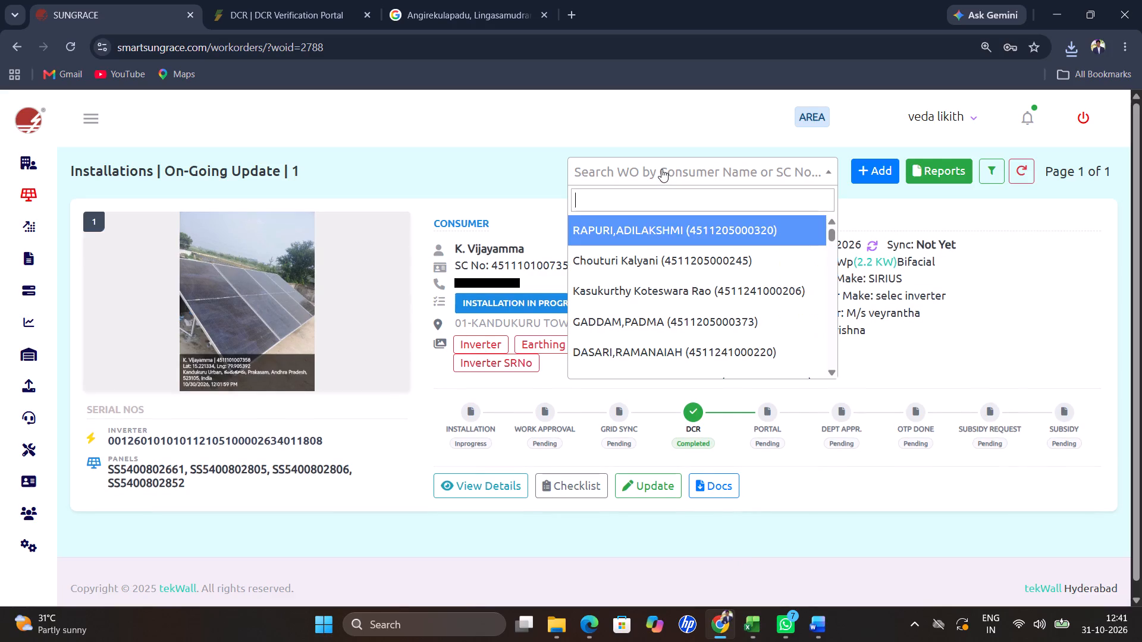
key(ctrl+v)
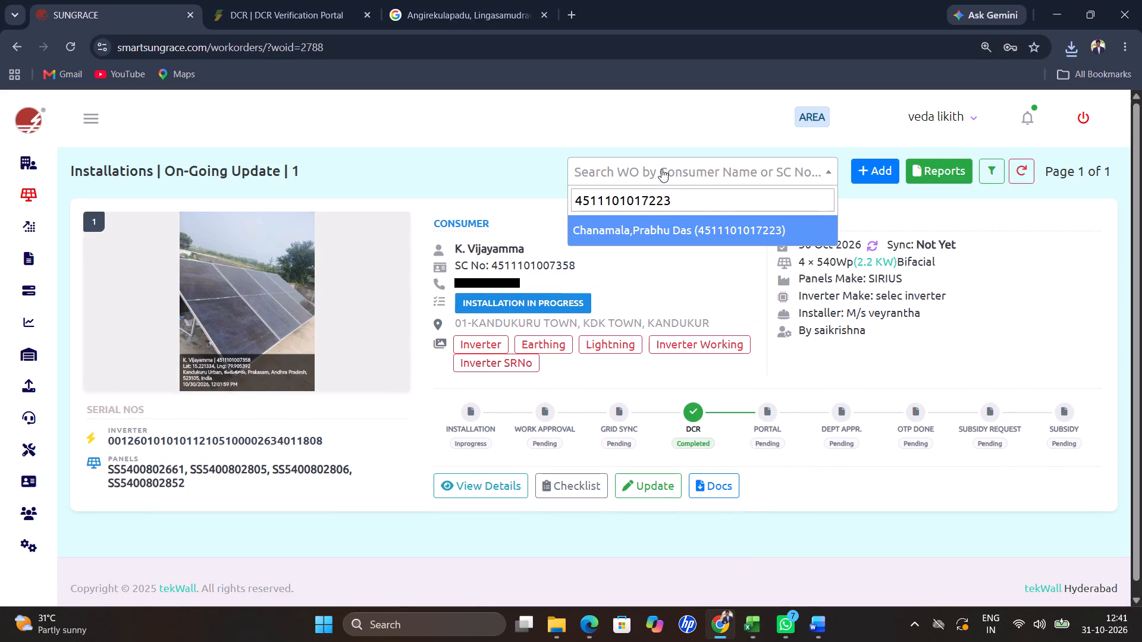
key(Return)
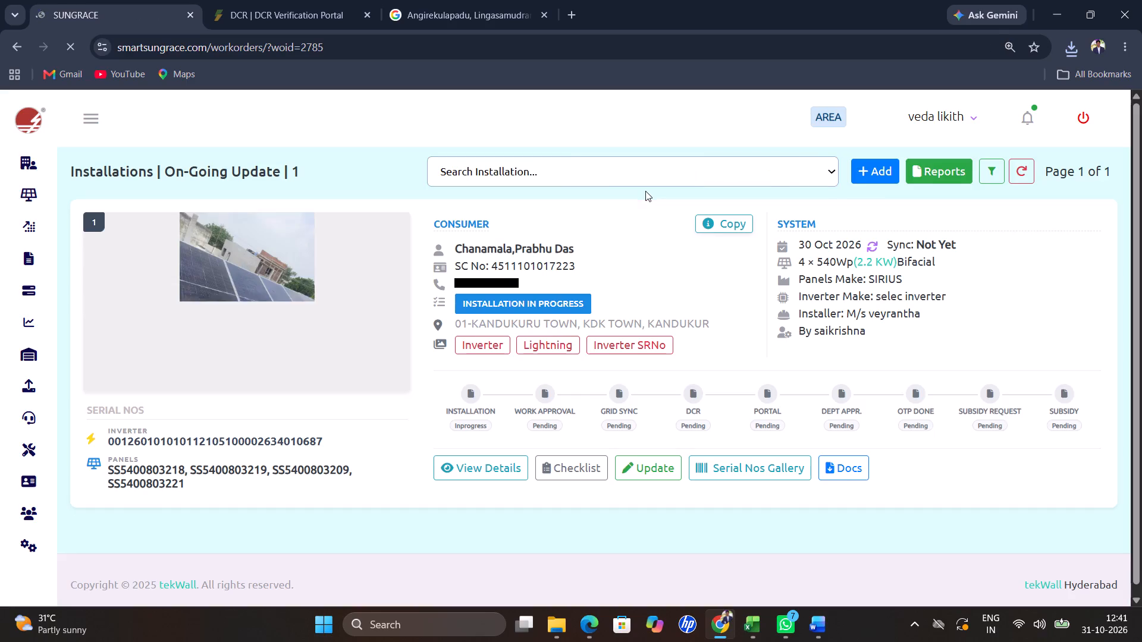
Copy the installation's ULA number and enter it as the Consumer Application Number of a new B2C issue on the DCR Verification Portal.
click(708, 225)
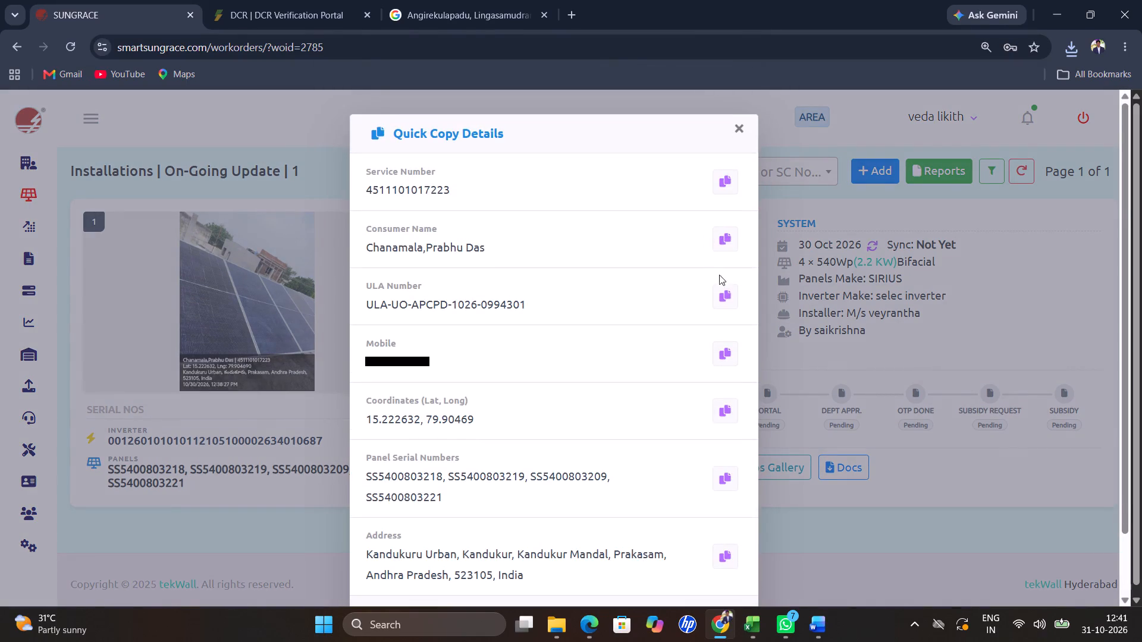
click(730, 298)
click(290, 0)
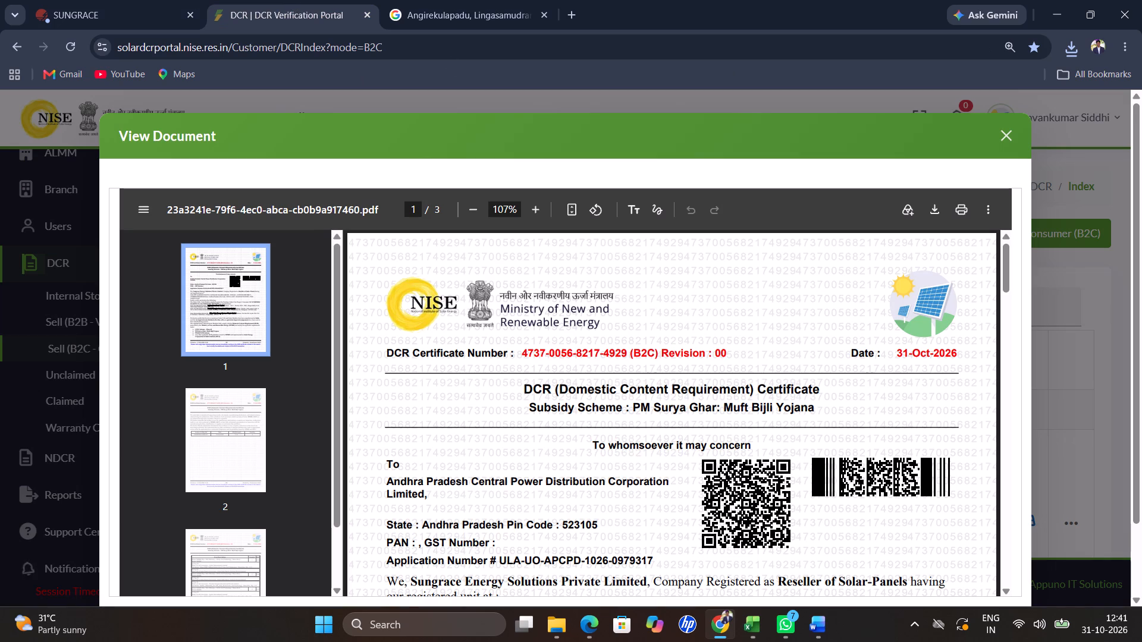
click(999, 133)
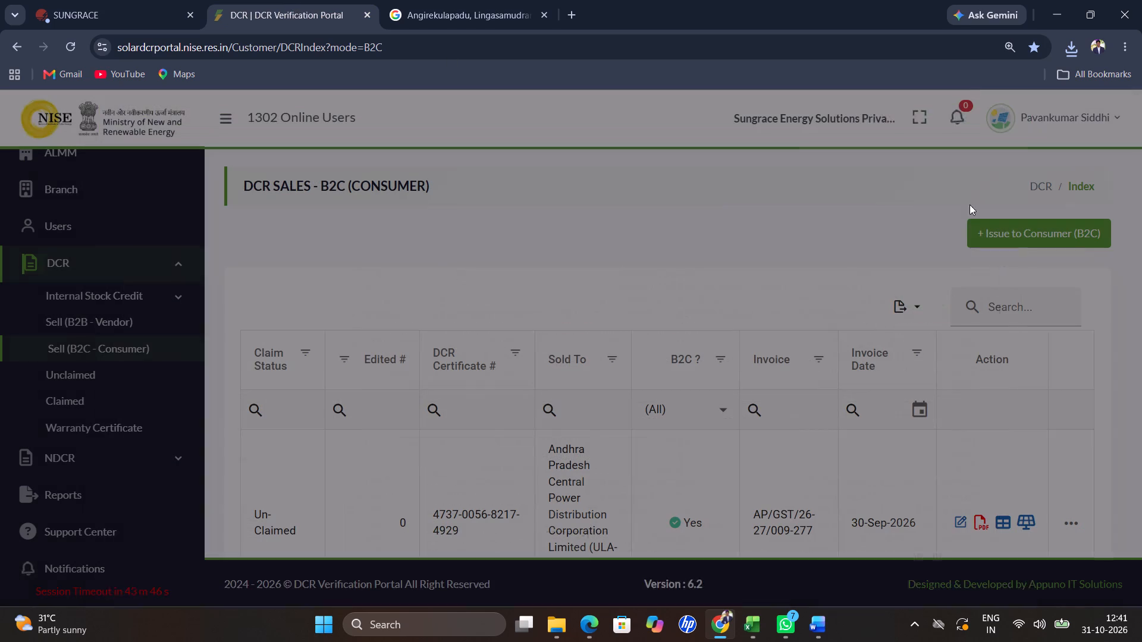
click(982, 232)
click(613, 348)
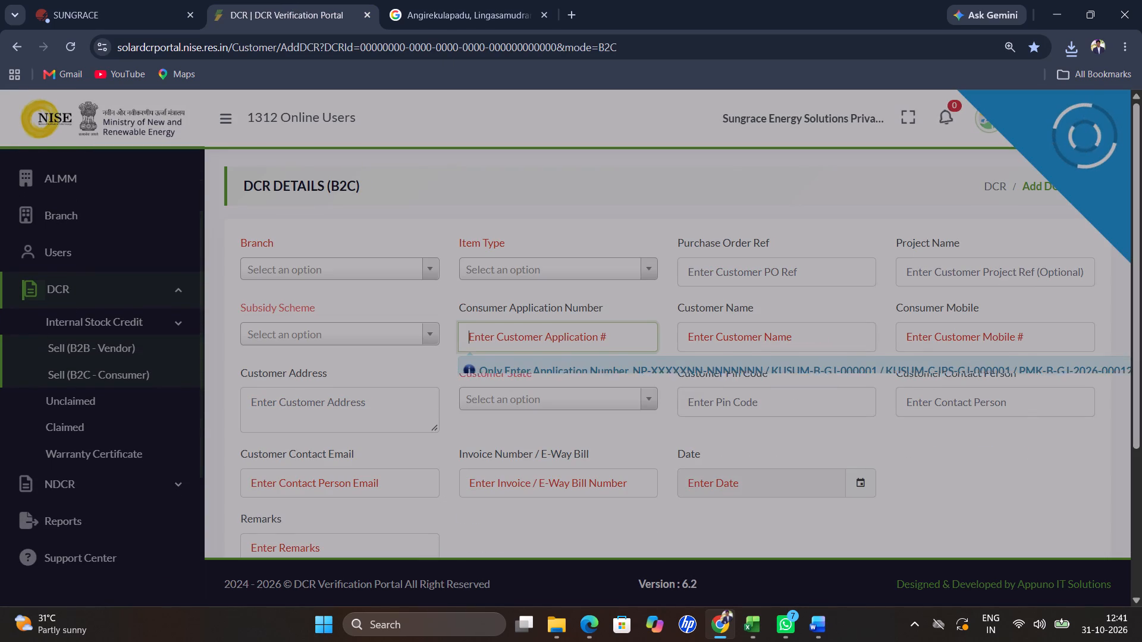
key(ctrl+v)
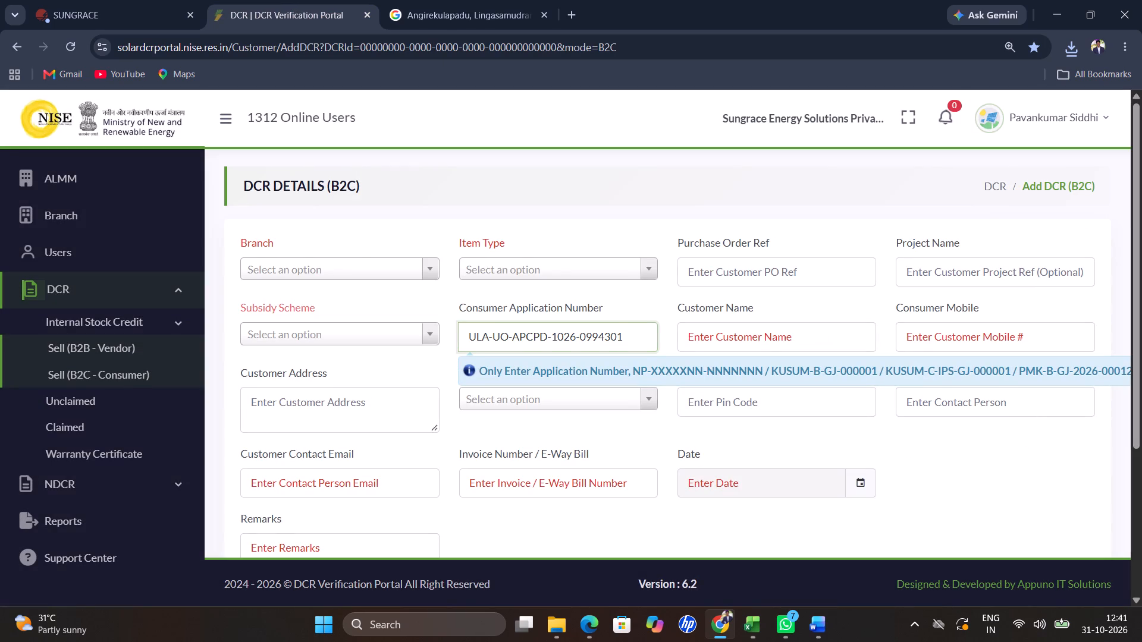
Set the branch to Andhra Pradesh, the subsidy scheme to PM Surya Ghar: Muft Bijli Yojana, and the item type to Solar Panels.
click(359, 265)
click(336, 345)
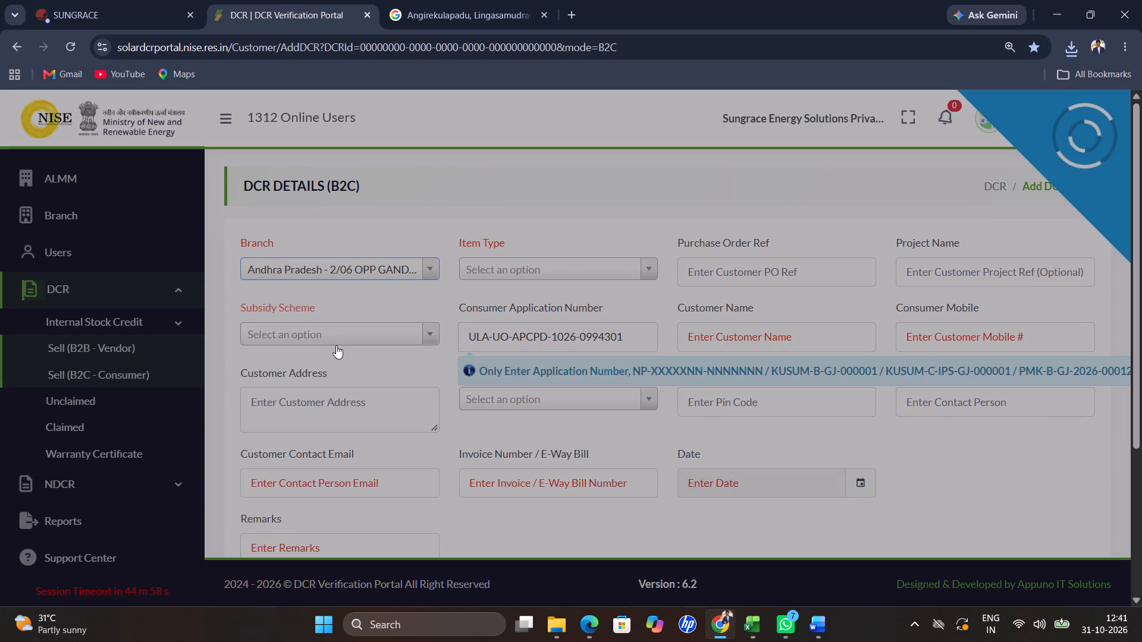
click(341, 339)
click(306, 466)
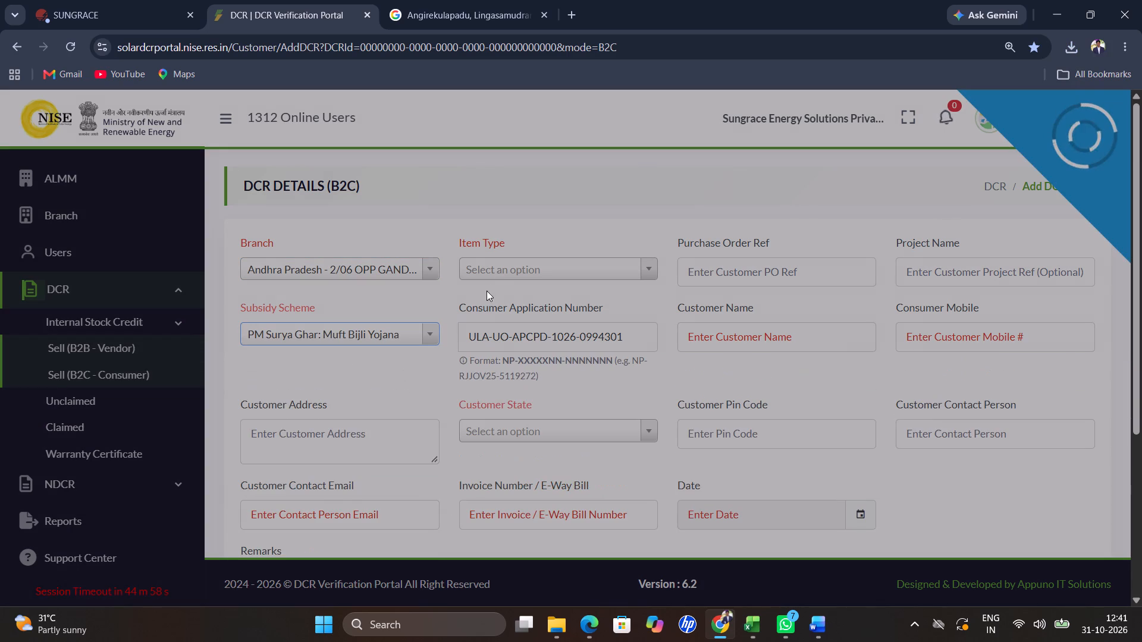
click(501, 273)
click(501, 325)
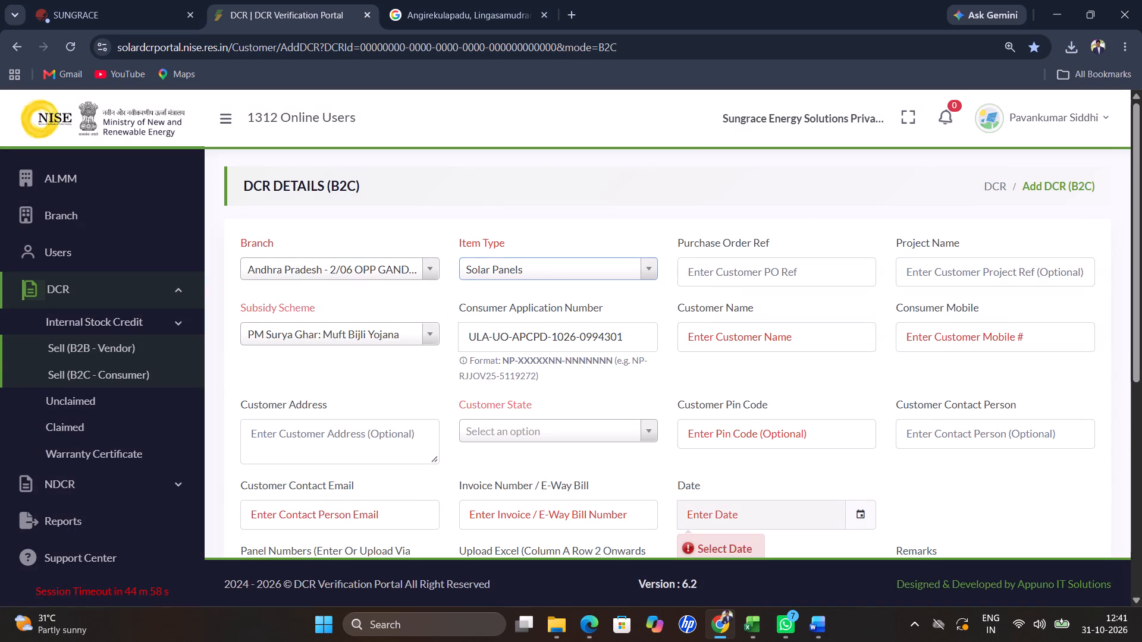
Copy the customer name Andhra Pradesh Central Power Distribution Corporation Limited from the Word document into the DCR form's Customer Name.
click(723, 351)
click(797, 567)
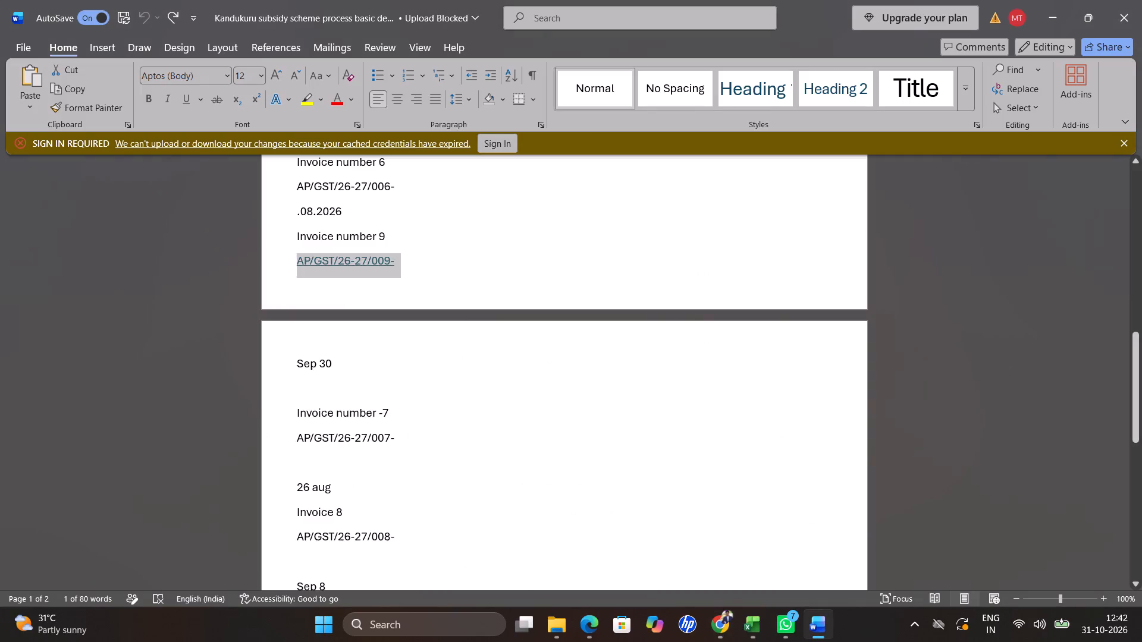
scroll(404, 326, up, 20)
scroll(404, 326, up, 3)
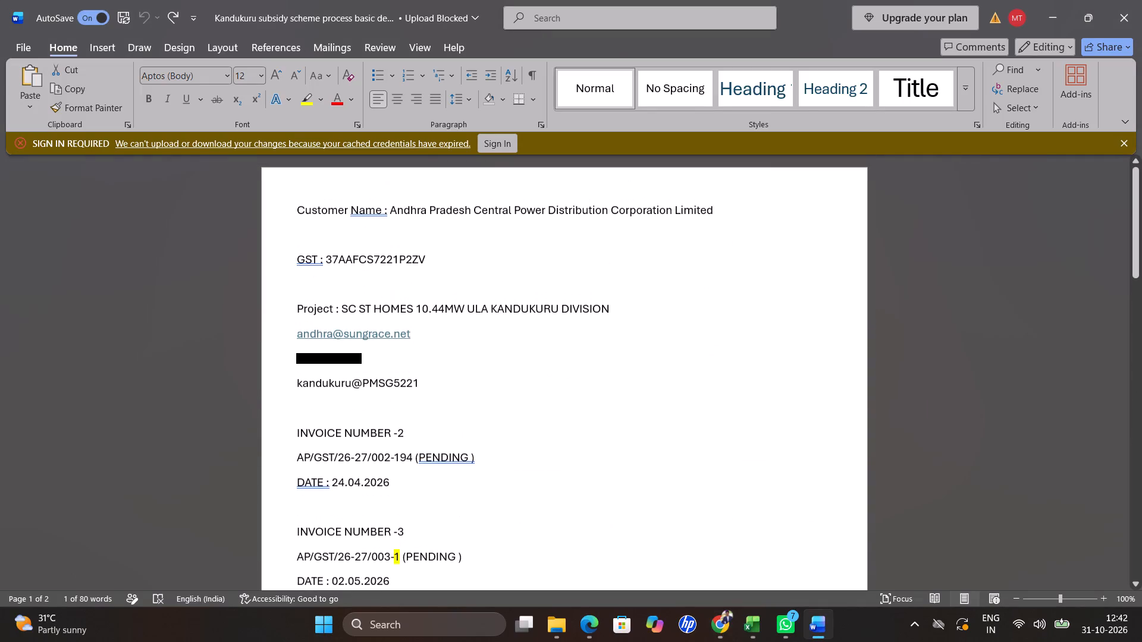
drag(393, 212, 712, 212)
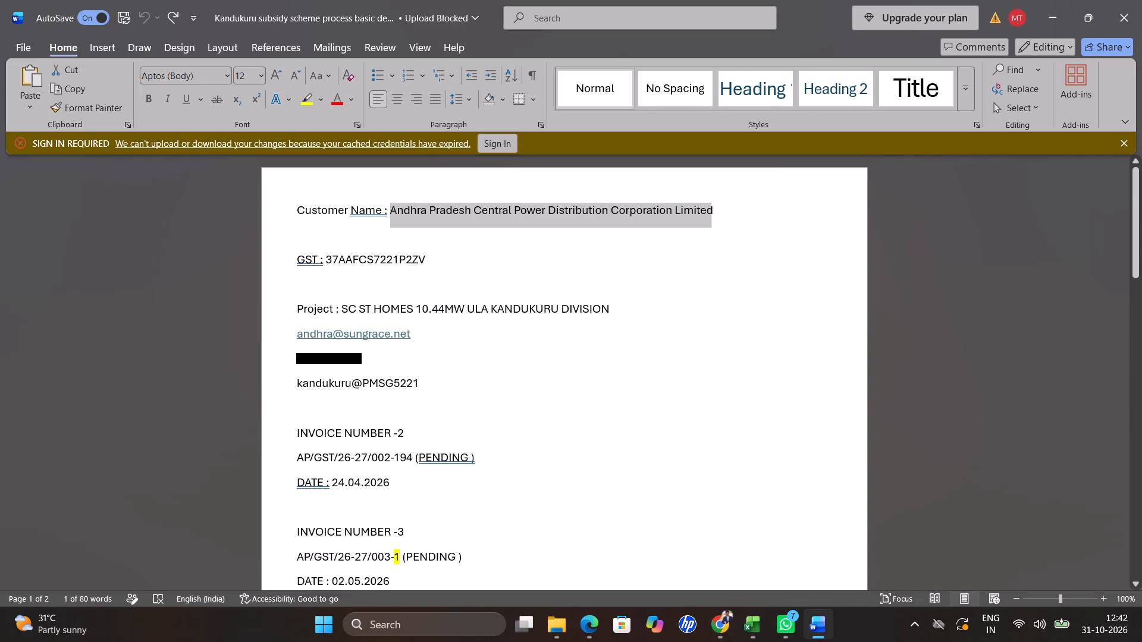
drag(712, 212, 714, 213)
key(ctrl+c)
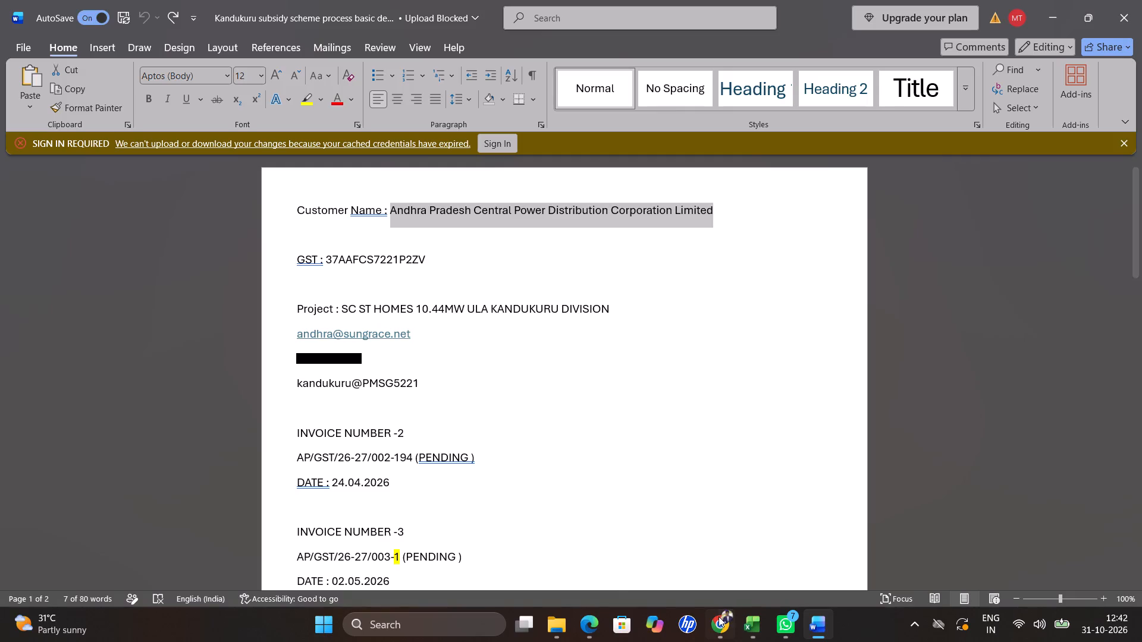
click(719, 569)
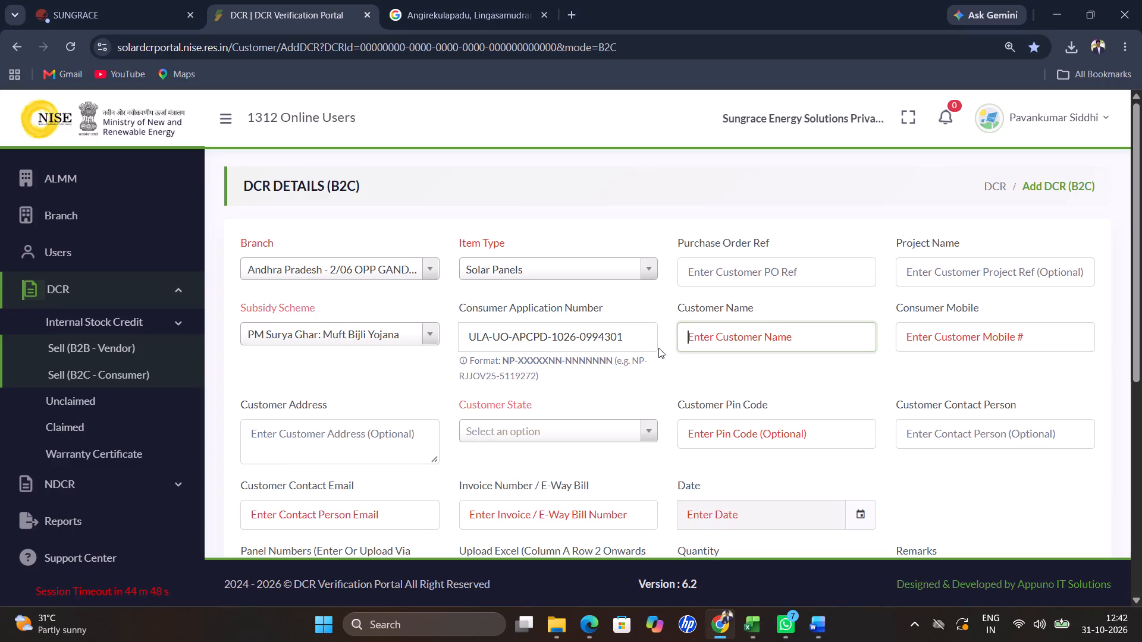
key(ctrl+v)
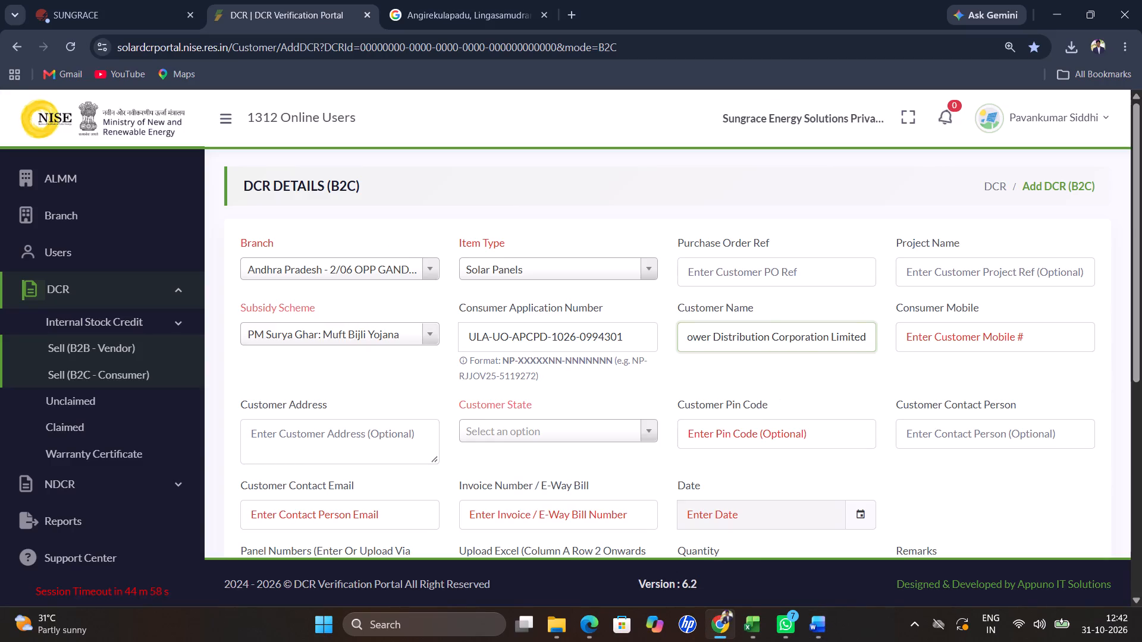
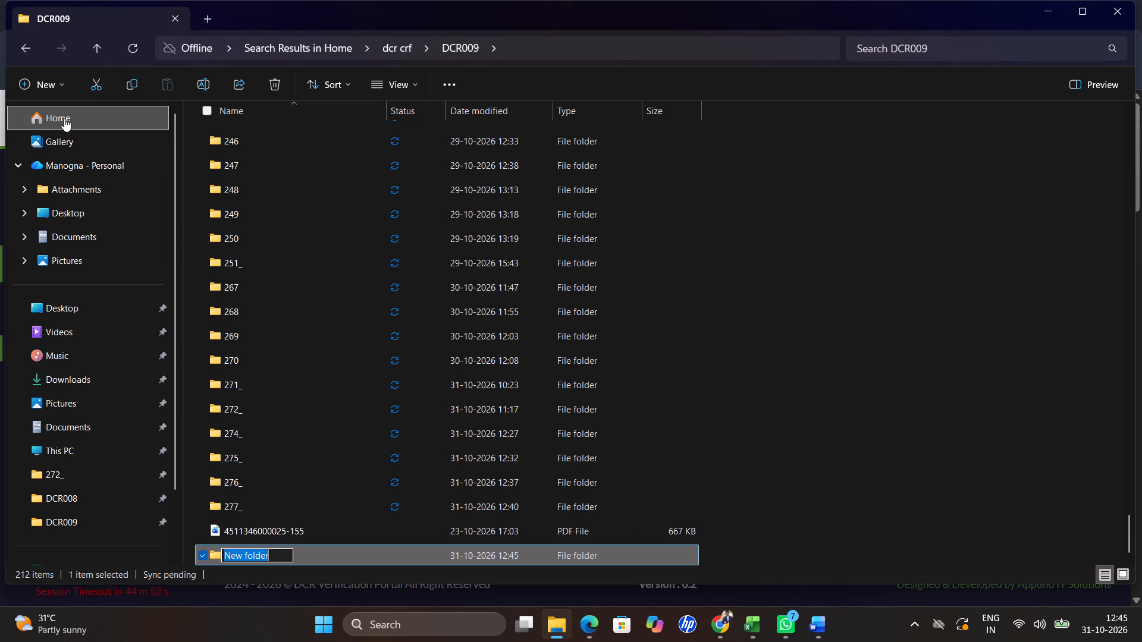
text(278)
key(shift+underscore)
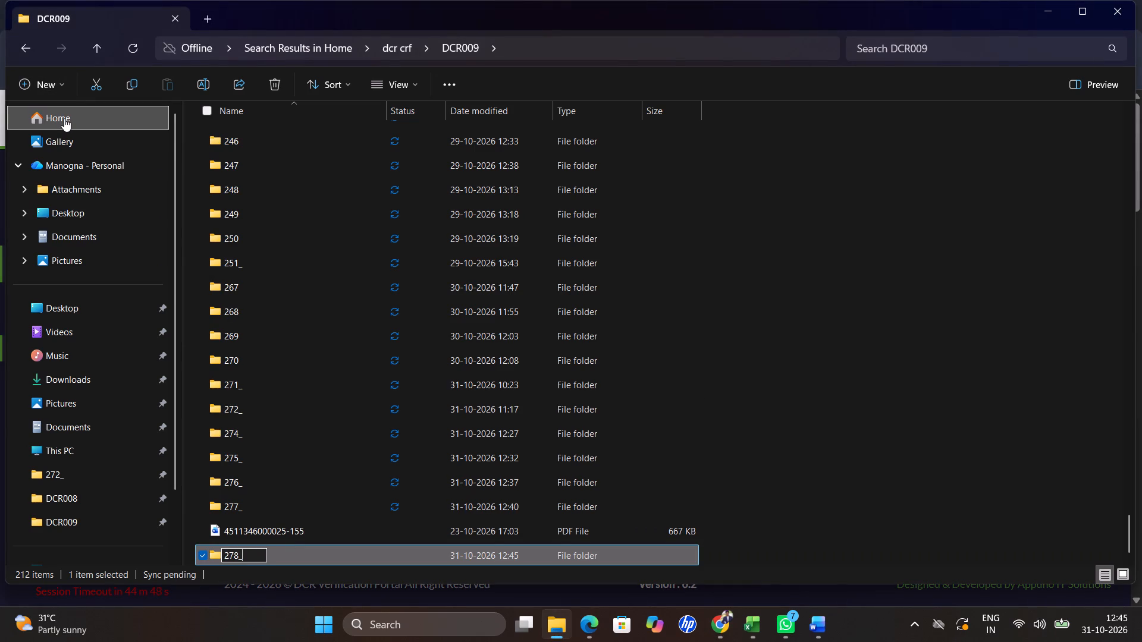
key(Return)
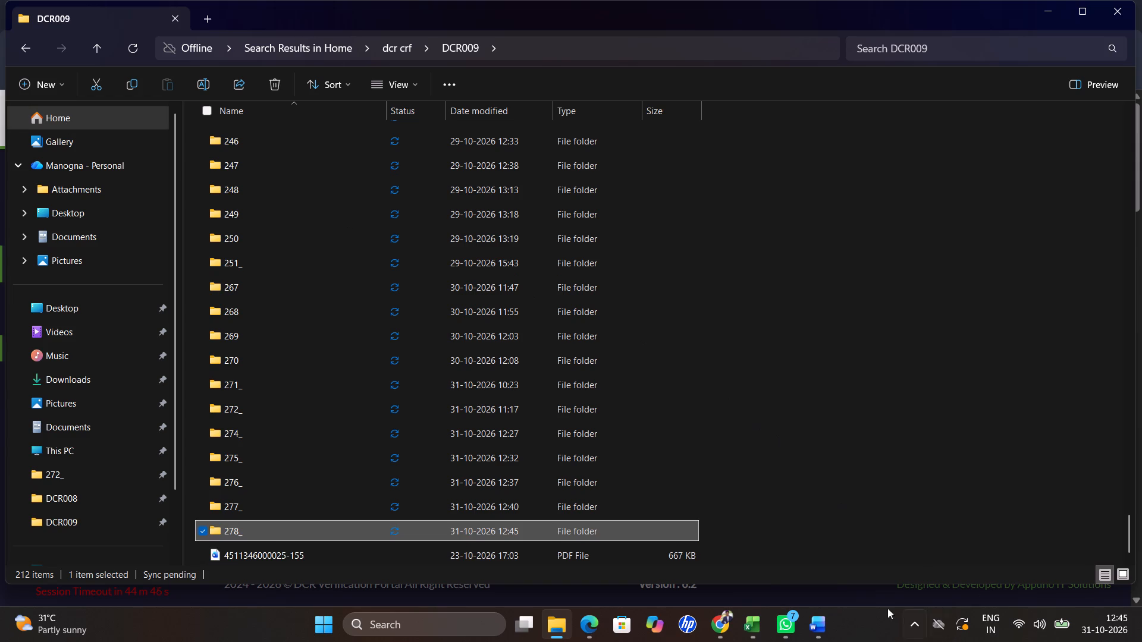
Copy the service number from the installation's SUNGRACE quick copy details and return to the DCR Verification Portal.
drag(730, 547, 737, 555)
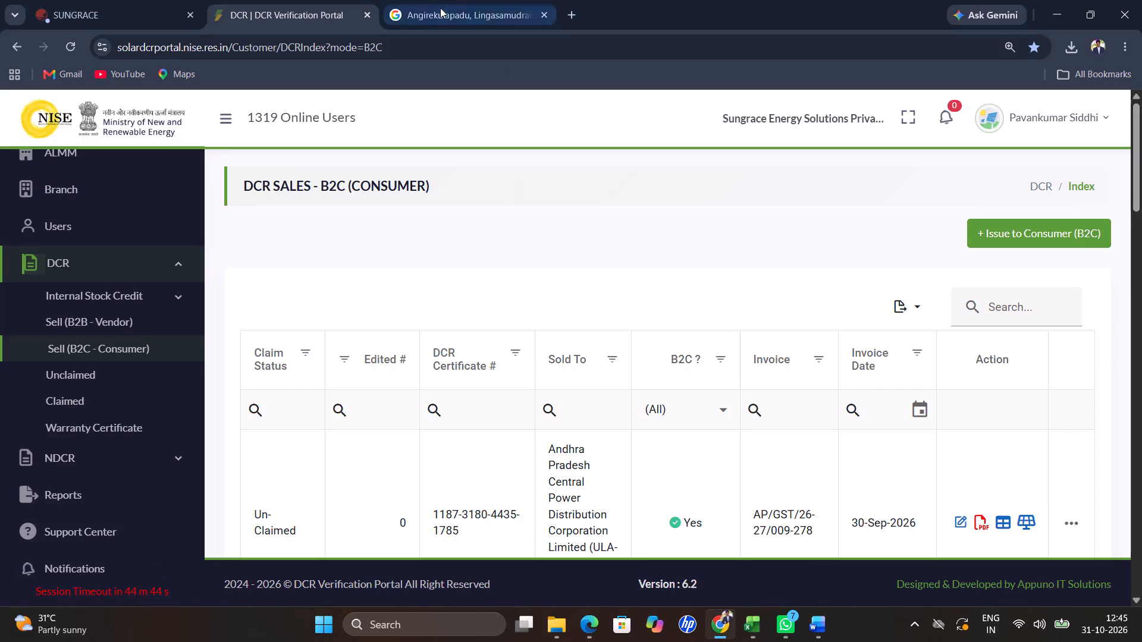
click(151, 0)
click(711, 153)
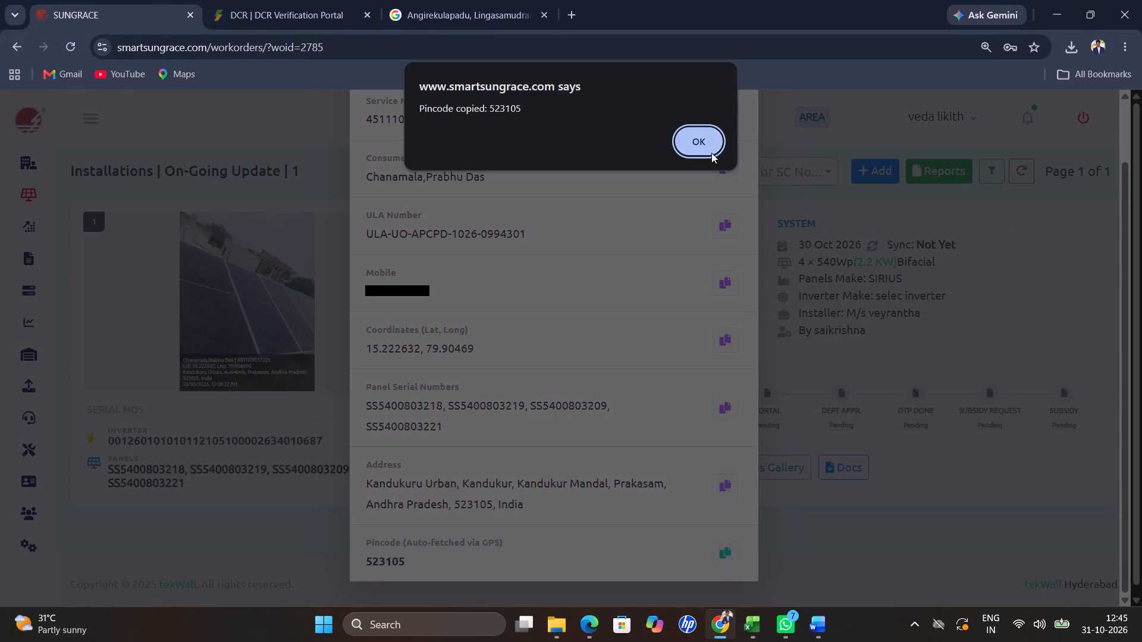
click(729, 112)
click(270, 5)
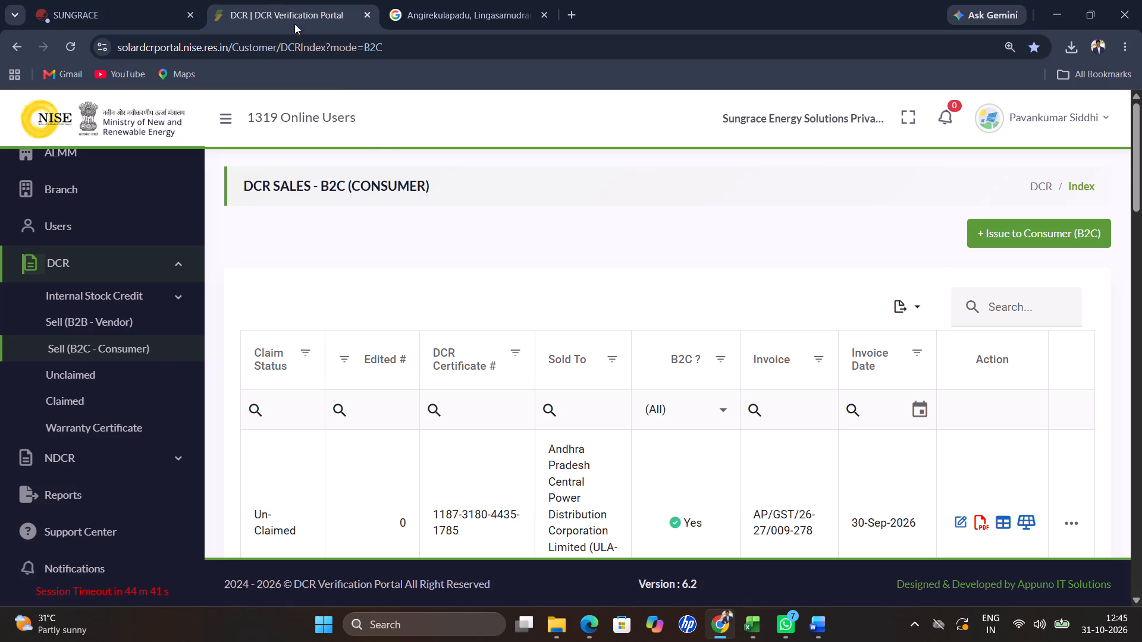
Open the PDF certificate of the B2C DCR for invoice AP/GST/26-27/009-278.
click(967, 513)
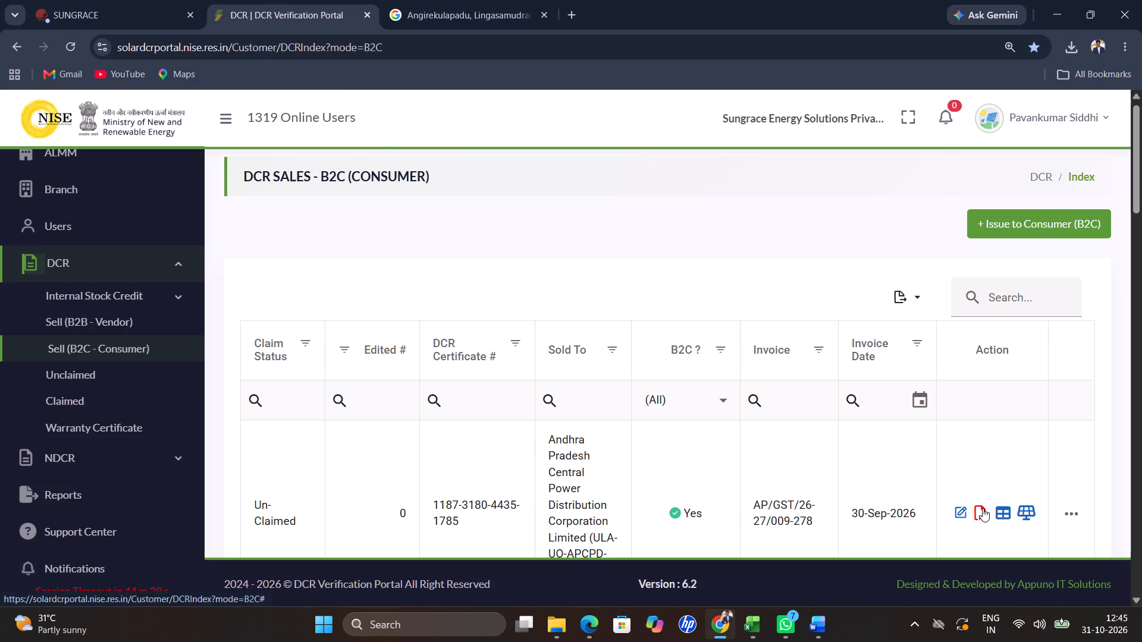
click(983, 508)
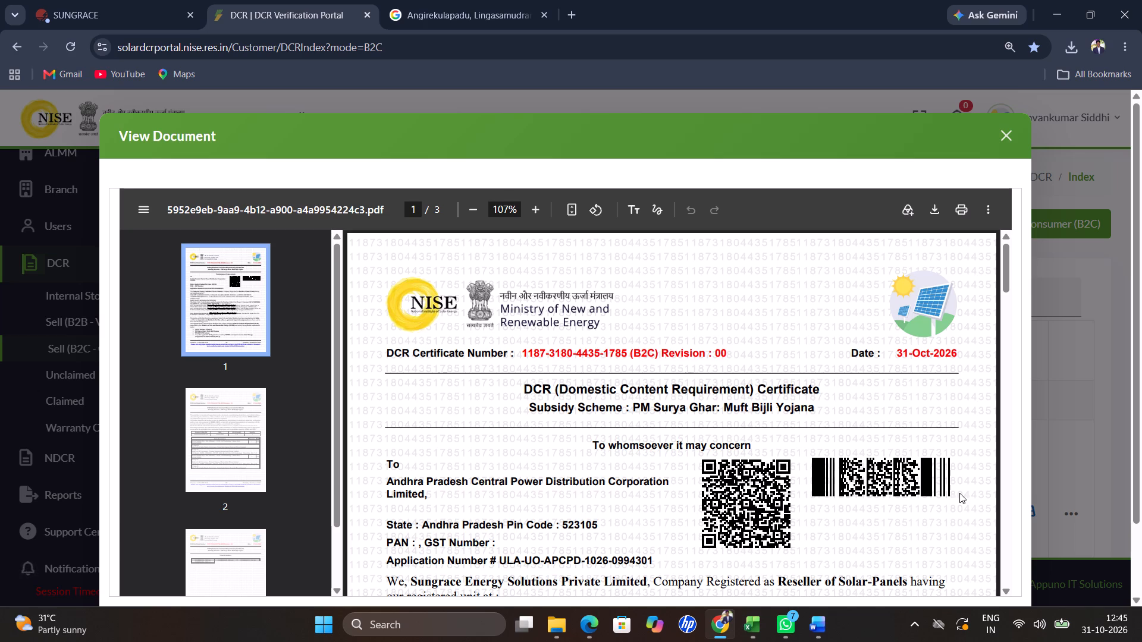
Download the certificate into DCR009's 278_ folder, naming it with the copied service number followed by -278.
click(946, 210)
key(ctrl+v)
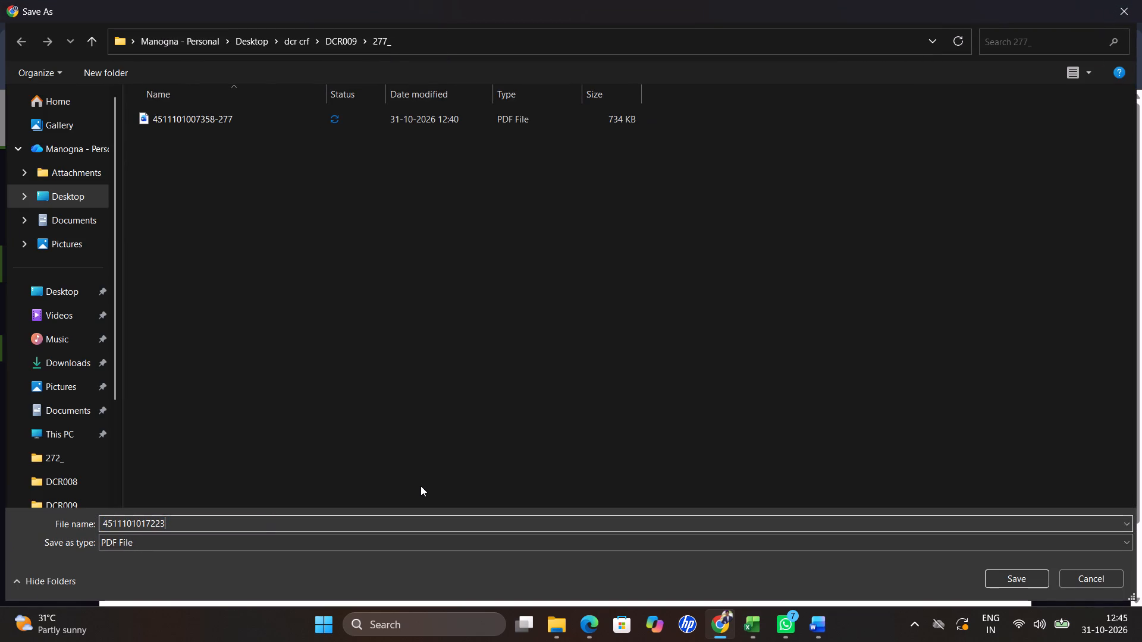
key(minus)
text(27)
key(8)
click(338, 43)
scroll(305, 309, down, 13)
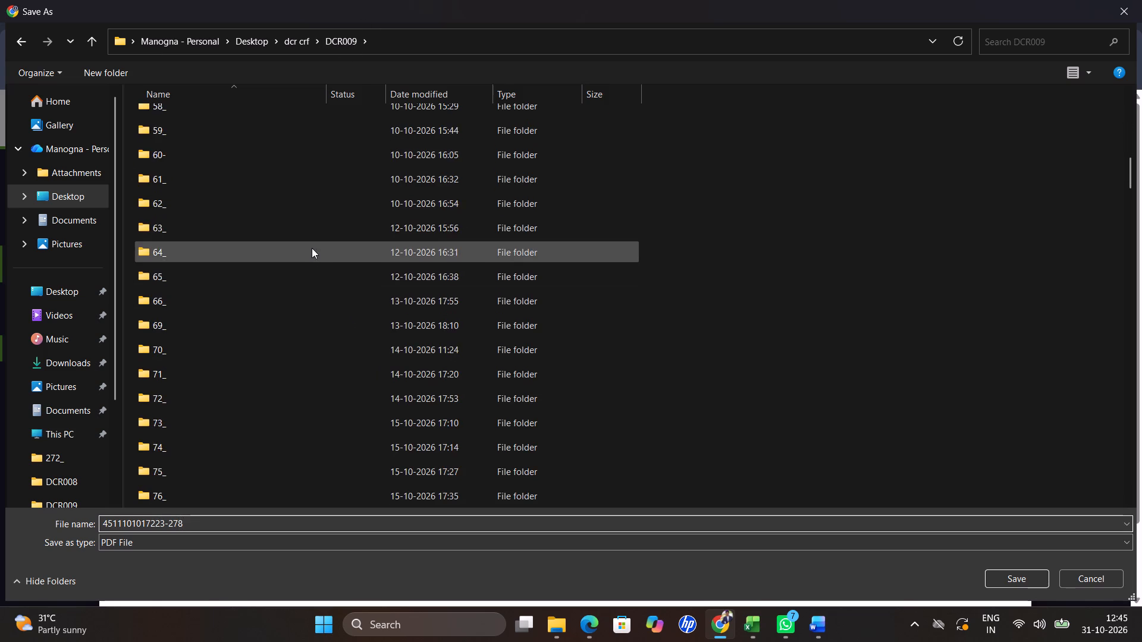
scroll(312, 248, down, 16)
scroll(335, 206, down, 13)
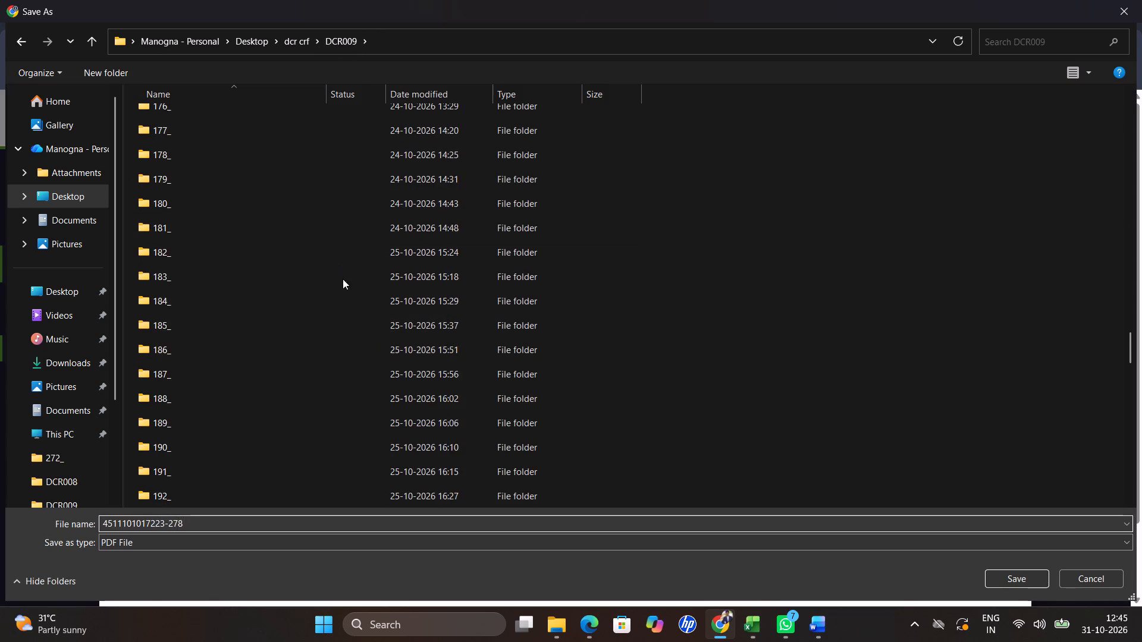
scroll(356, 325, down, 6)
scroll(372, 369, down, 20)
scroll(372, 369, down, 4)
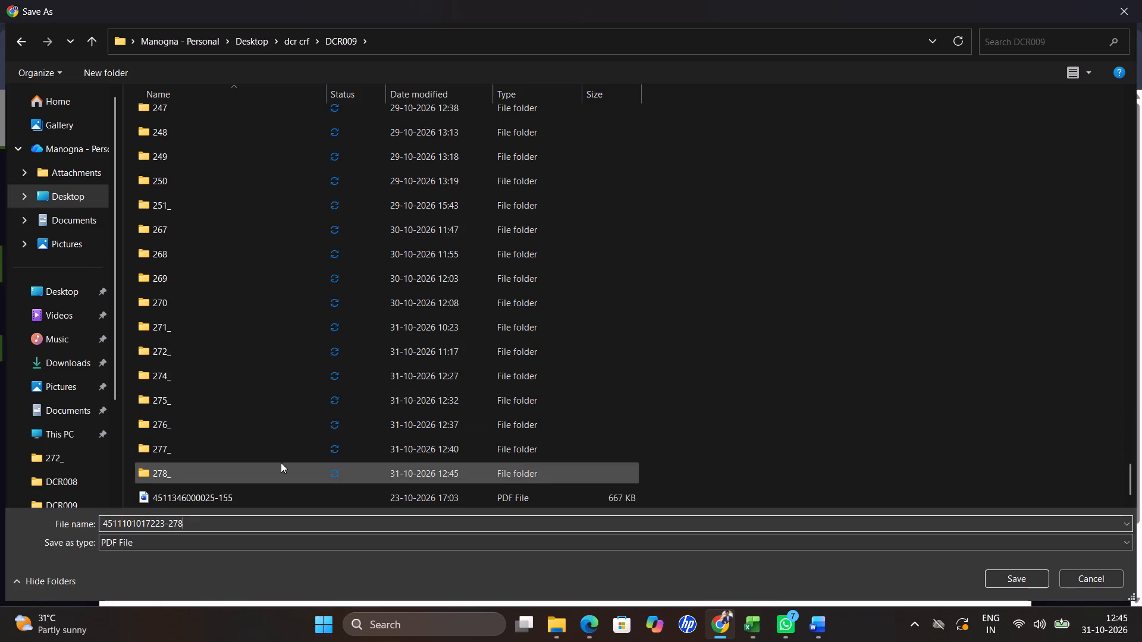
double_click(282, 466)
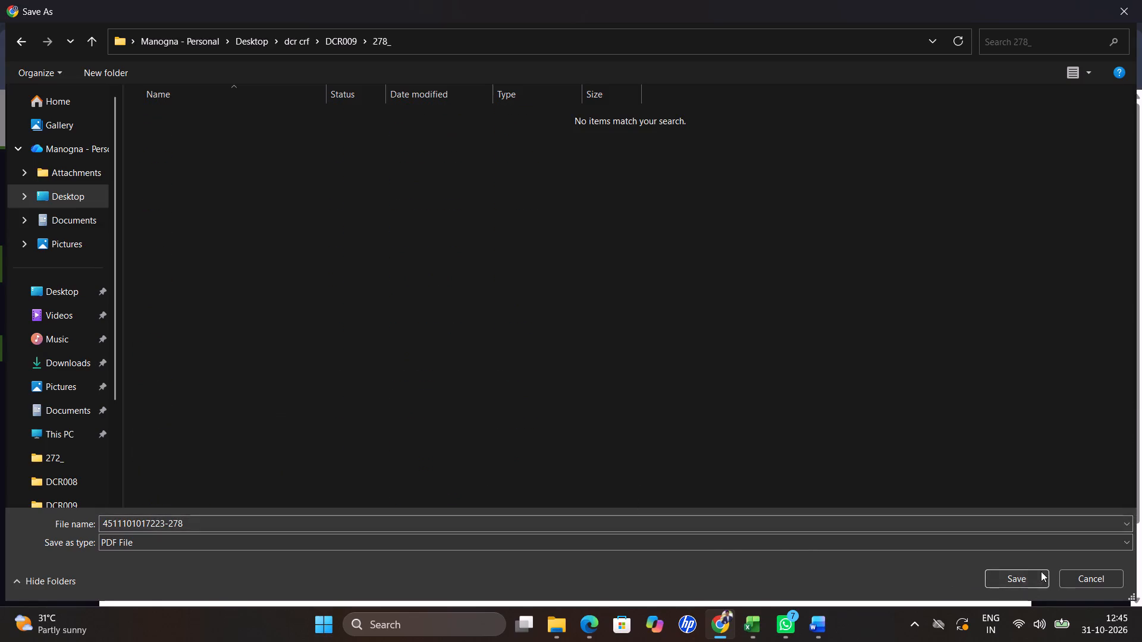
click(1028, 575)
Close the quick copy details in SUNGRACE and open the installation's update form.
click(145, 0)
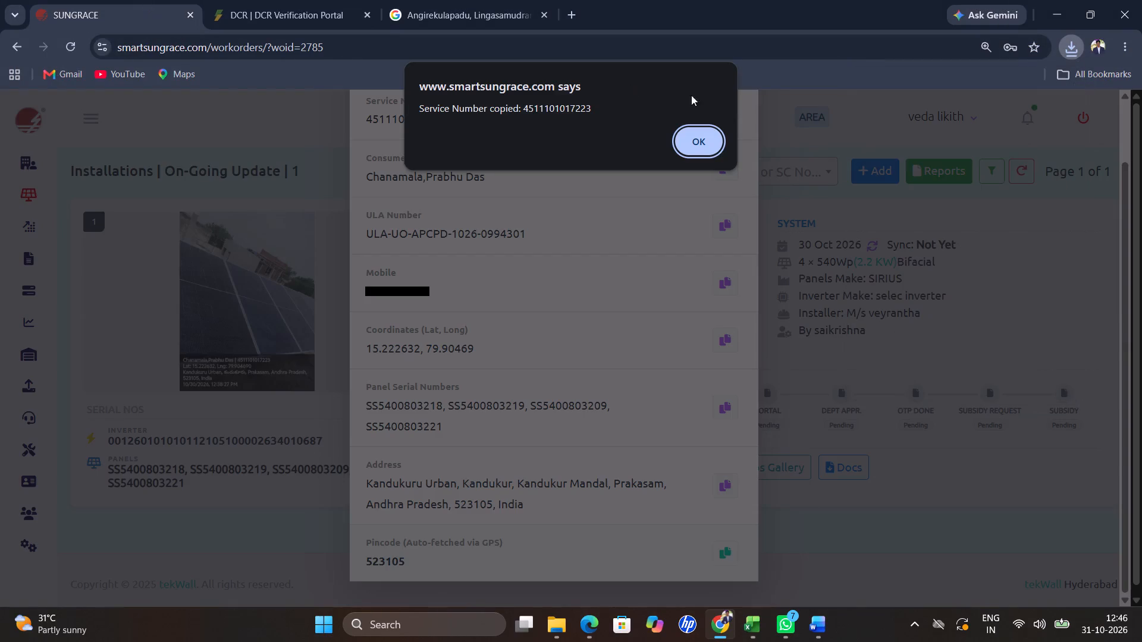
click(713, 149)
click(767, 120)
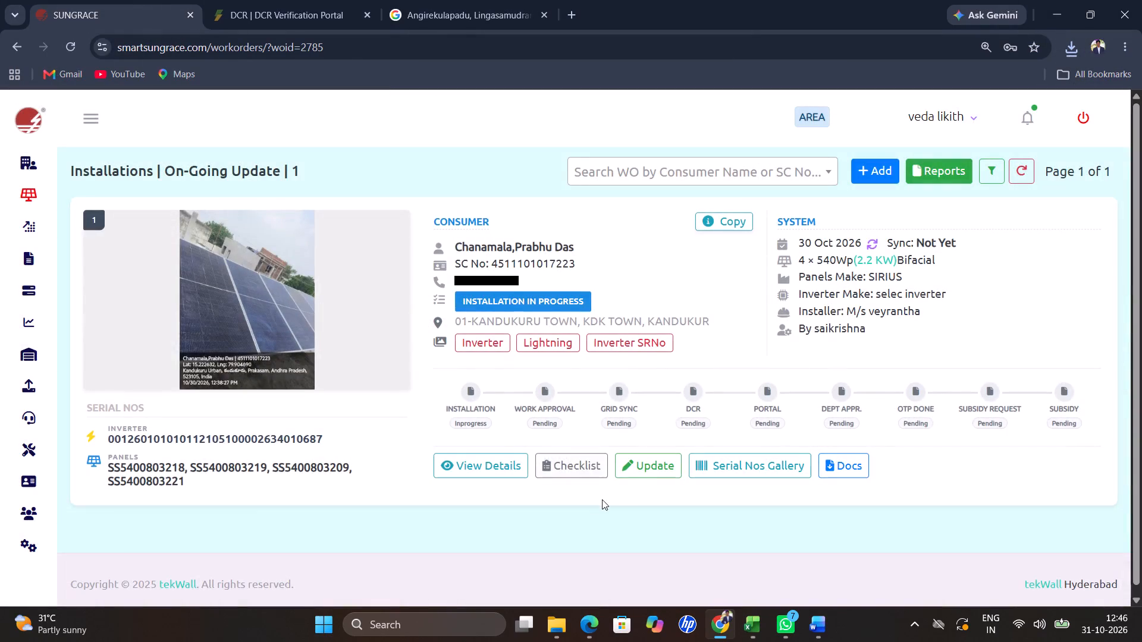
click(642, 470)
click(494, 429)
Attach the certificate PDF from DCR009's 278_ folder as the installation's Dcr upload and submit the form.
scroll(564, 303, down, 5)
scroll(476, 276, down, 6)
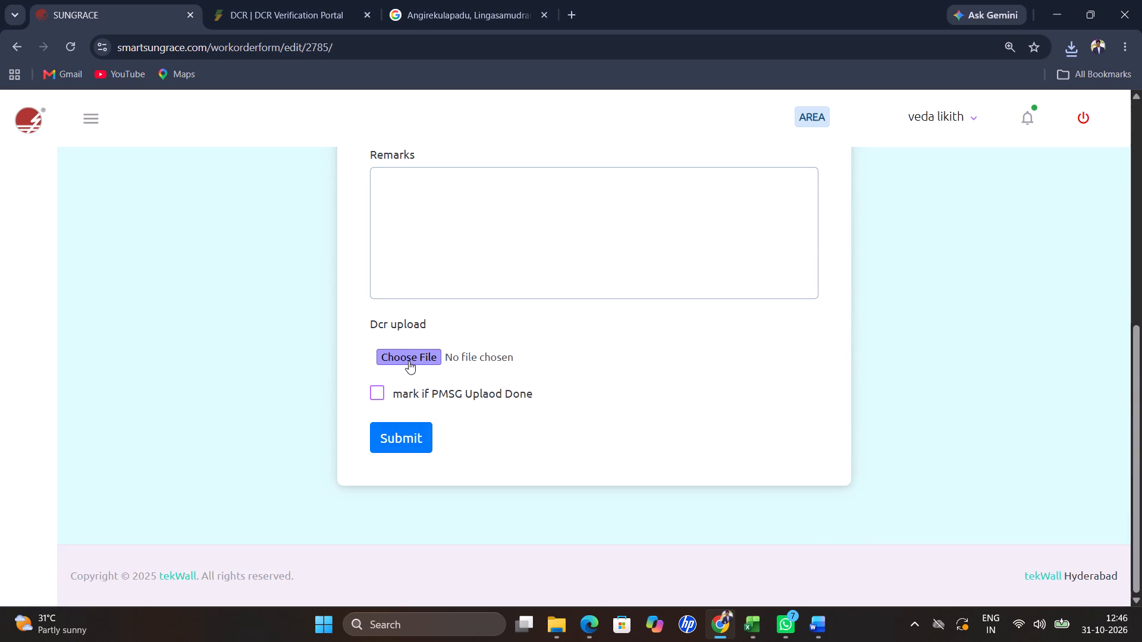
click(409, 361)
scroll(415, 228, down, 4)
click(340, 46)
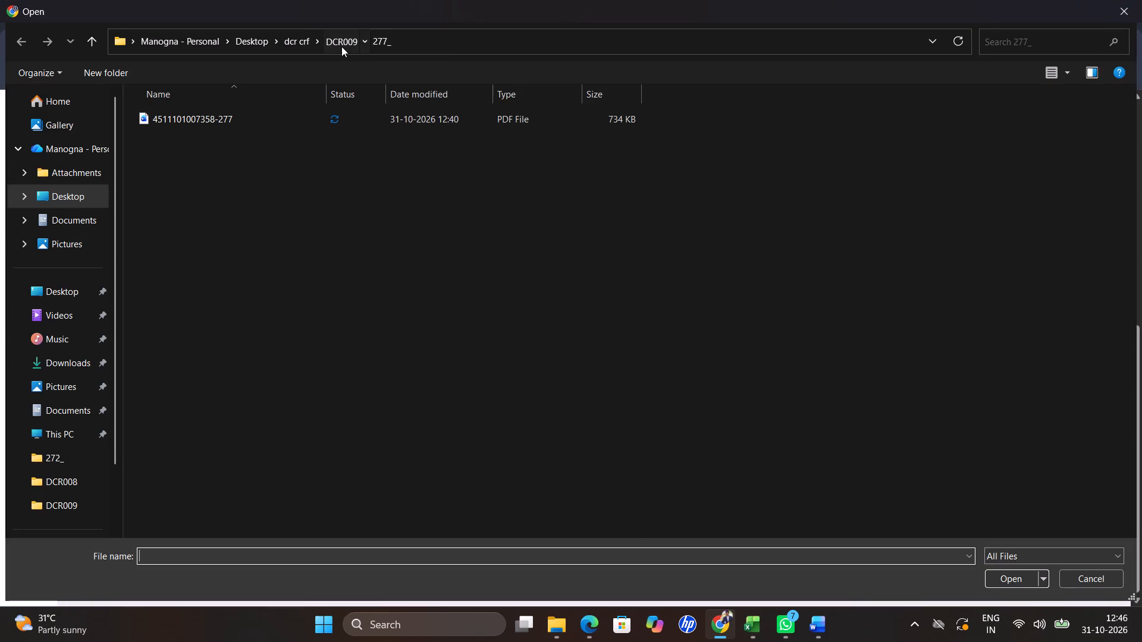
scroll(288, 270, down, 10)
click(262, 506)
click(265, 503)
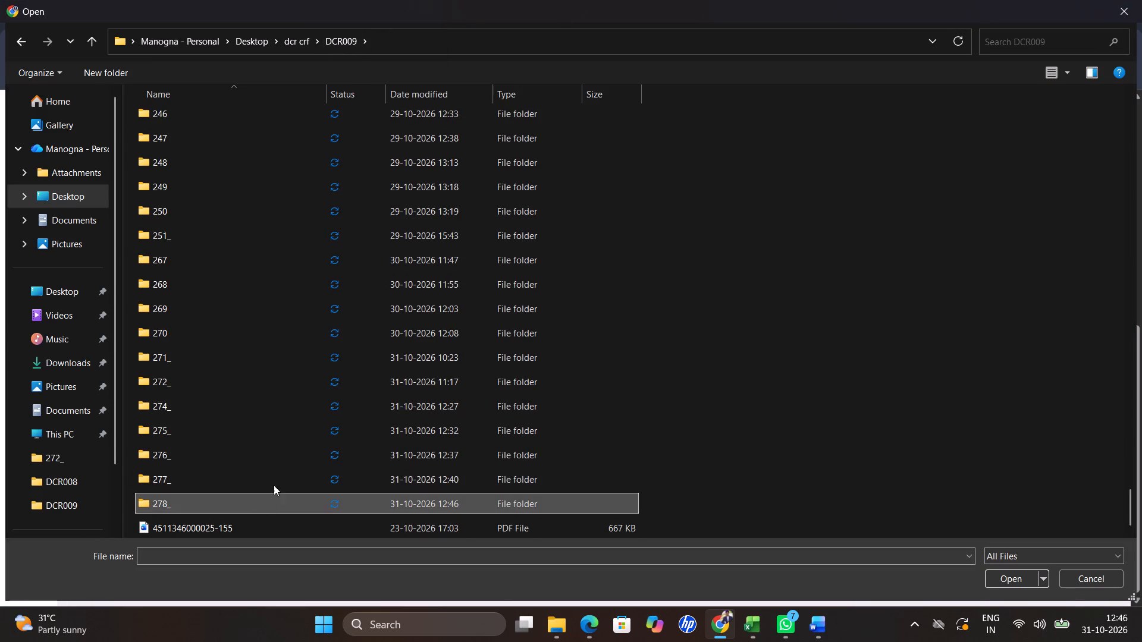
double_click(331, 500)
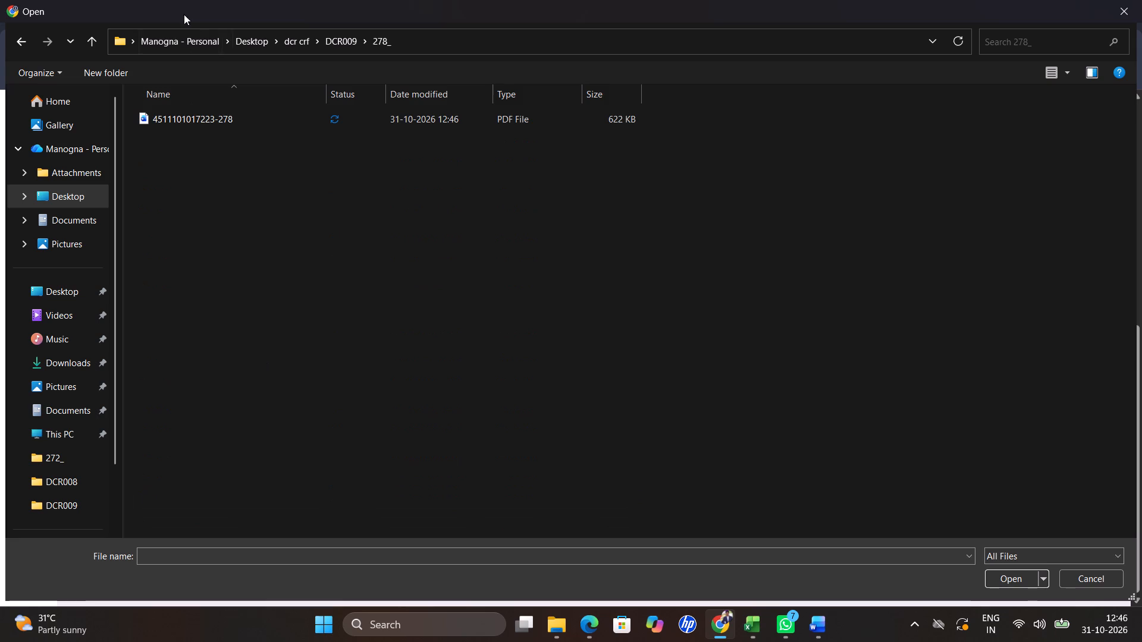
double_click(209, 115)
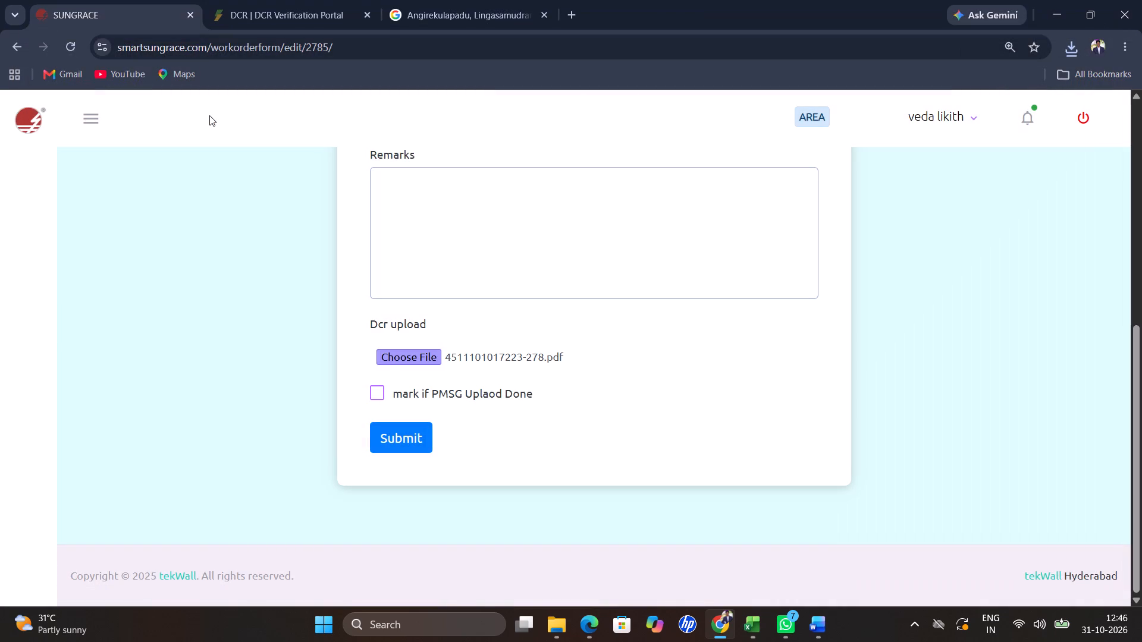
click(401, 444)
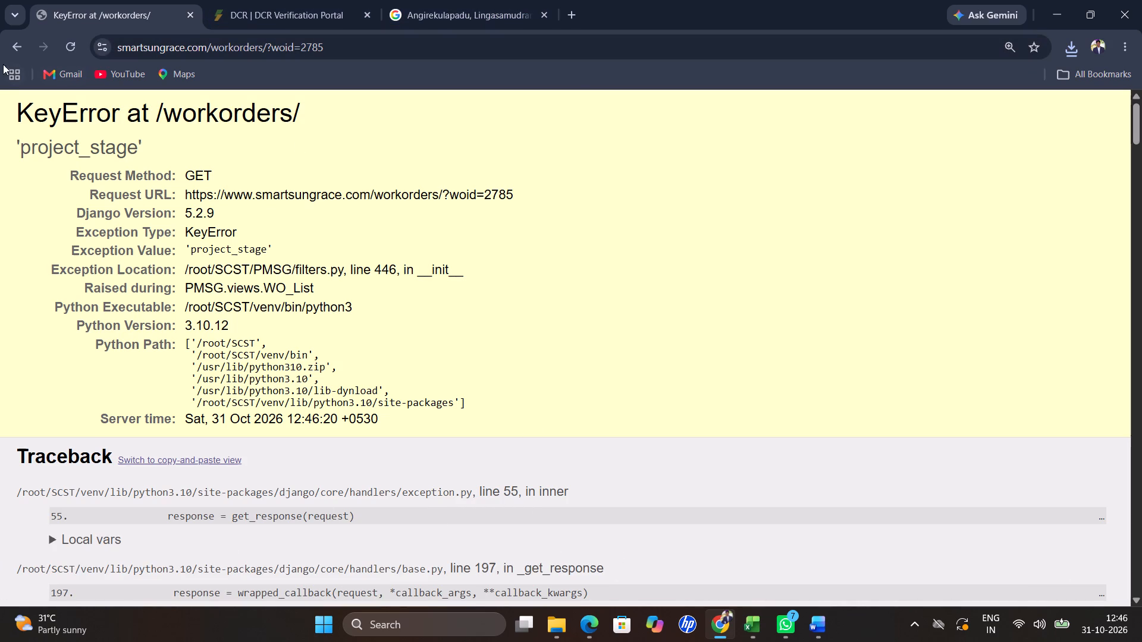
Go back to the installation's update form and submit it again with the same certificate PDF.
click(19, 39)
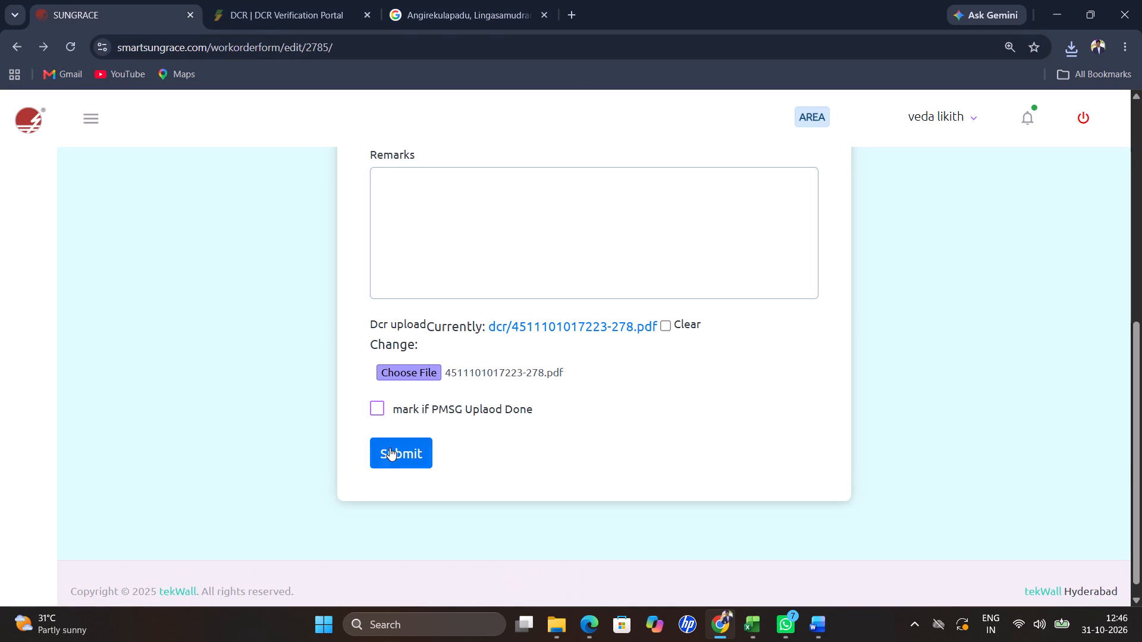
click(406, 448)
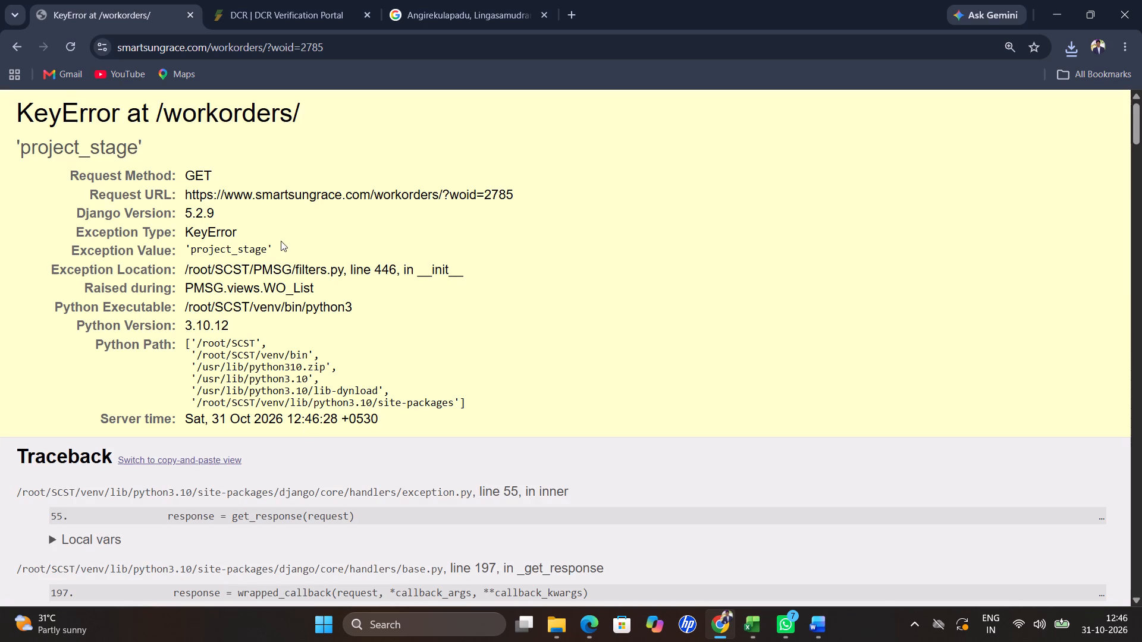
Check the DCR Verification Portal briefly and return to the installation's update form in SUNGRACE.
click(292, 0)
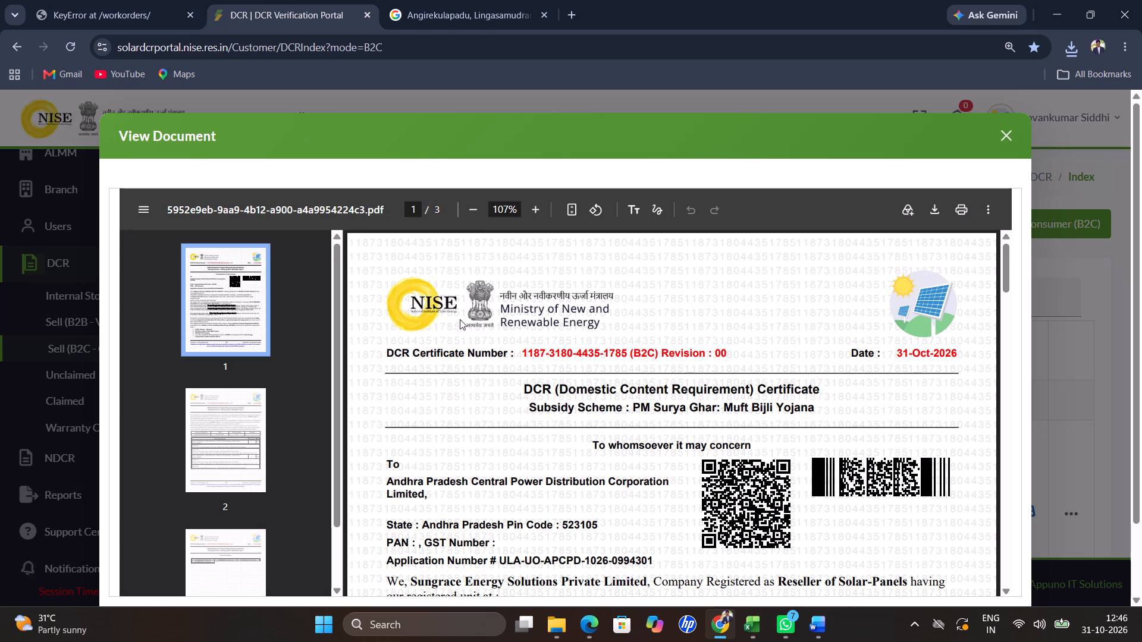
click(81, 5)
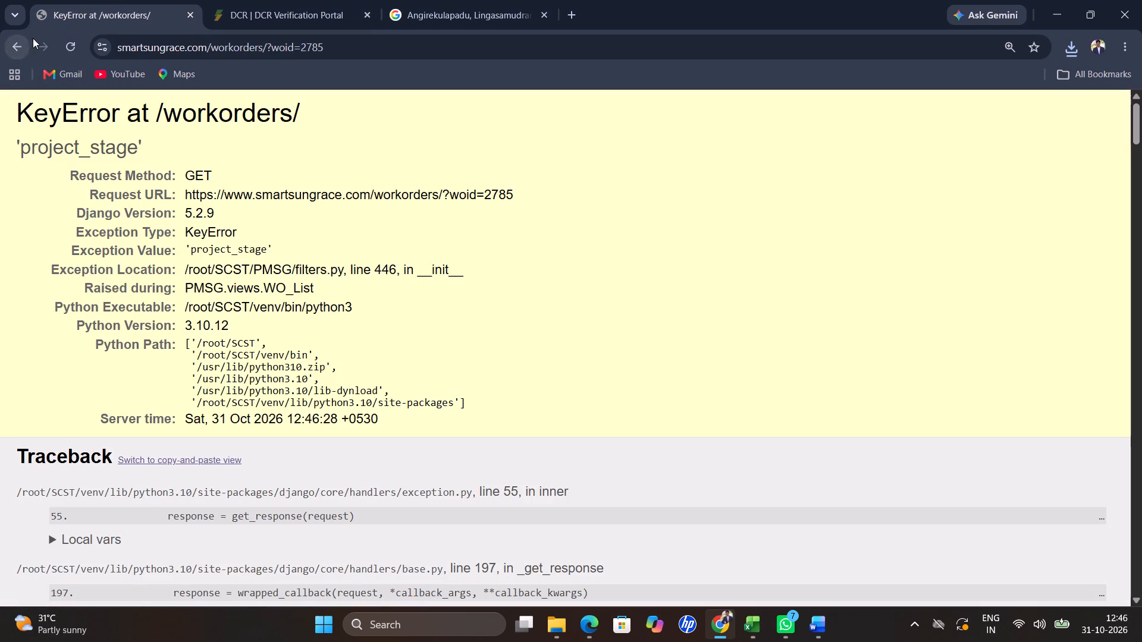
click(26, 45)
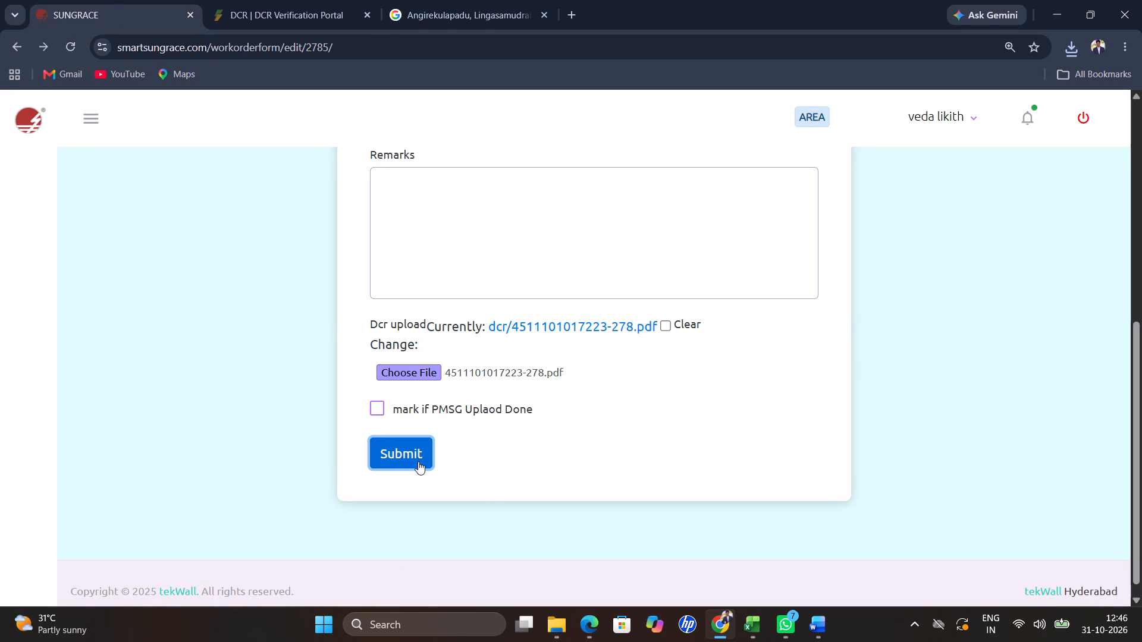
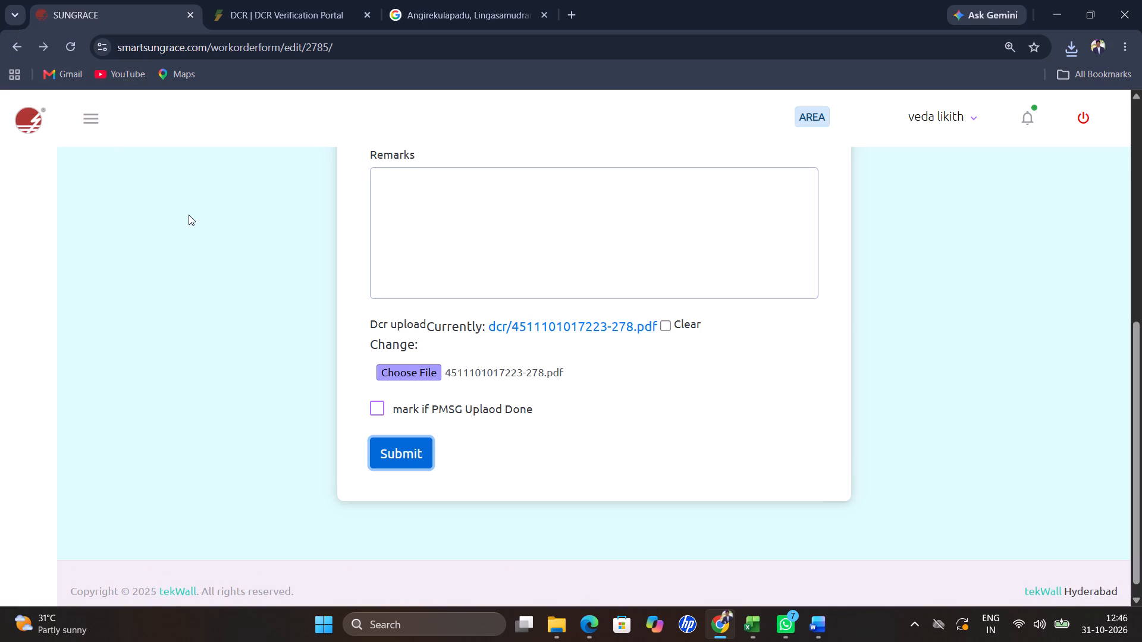
Reload the installation's update form in SUNGRACE and submit it with the certificate already attached.
scroll(189, 215, up, 14)
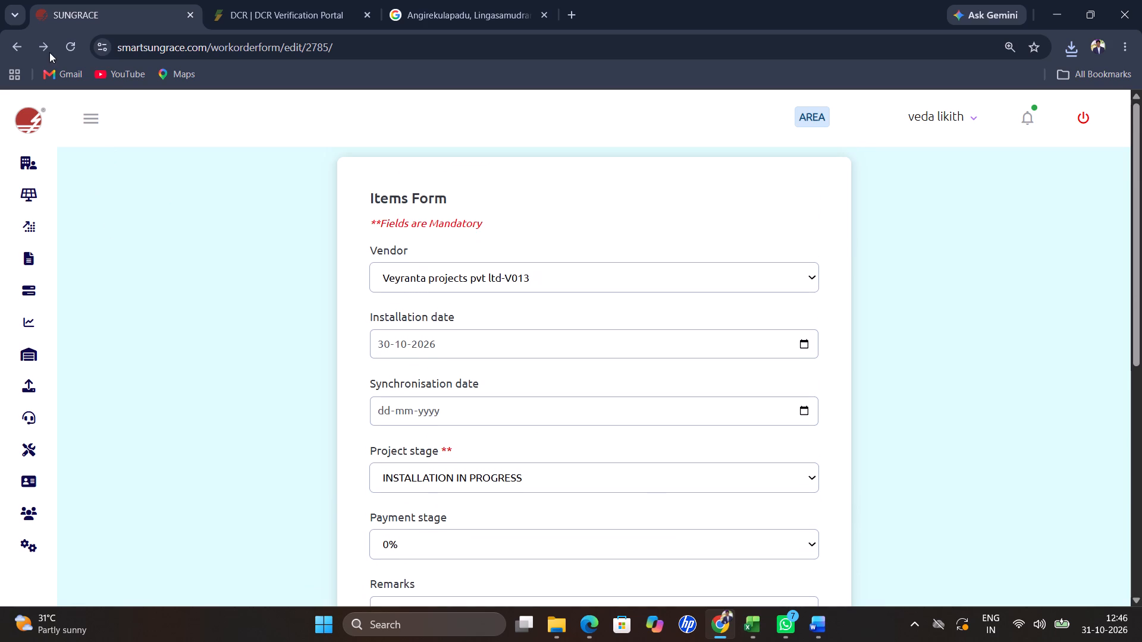
click(71, 40)
scroll(506, 270, down, 5)
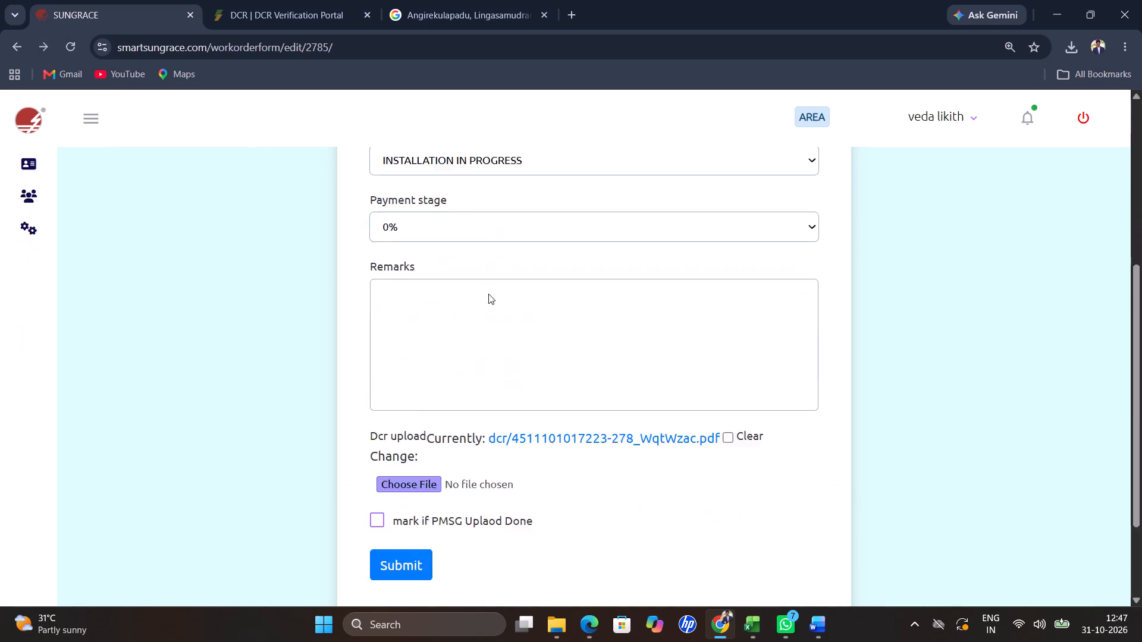
click(416, 518)
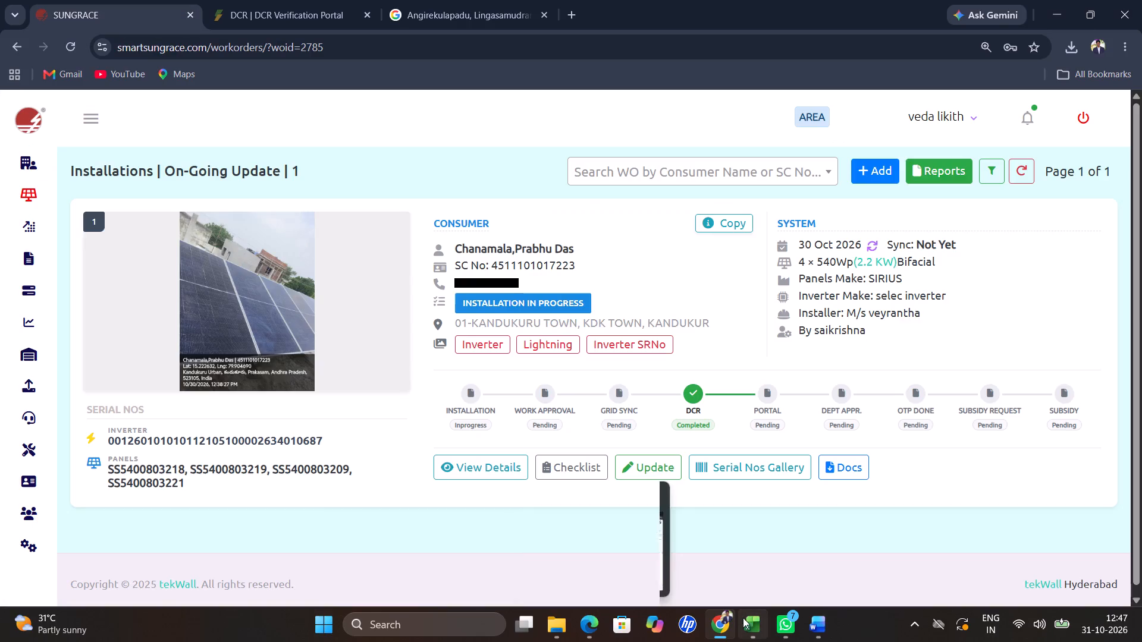
Switch to the INSTALLATIONS workbook in Excel and fill the finished installation's service number in cell B63 yellow.
click(752, 563)
click(250, 98)
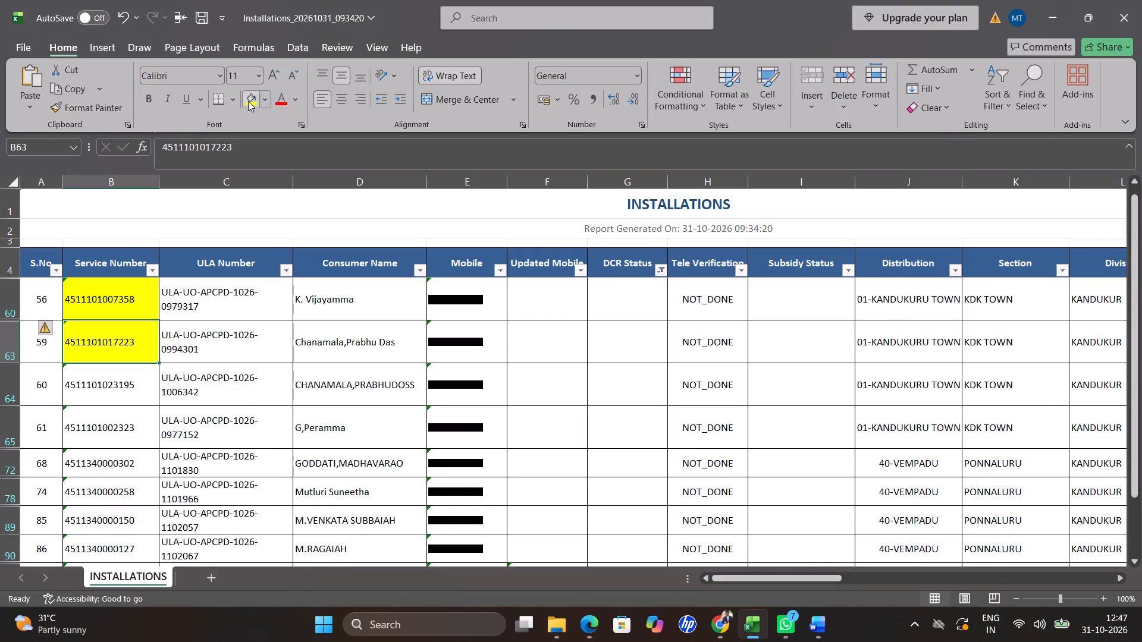
Copy the service number from cell B64 and use it to open that installation in SUNGRACE.
key(Down)
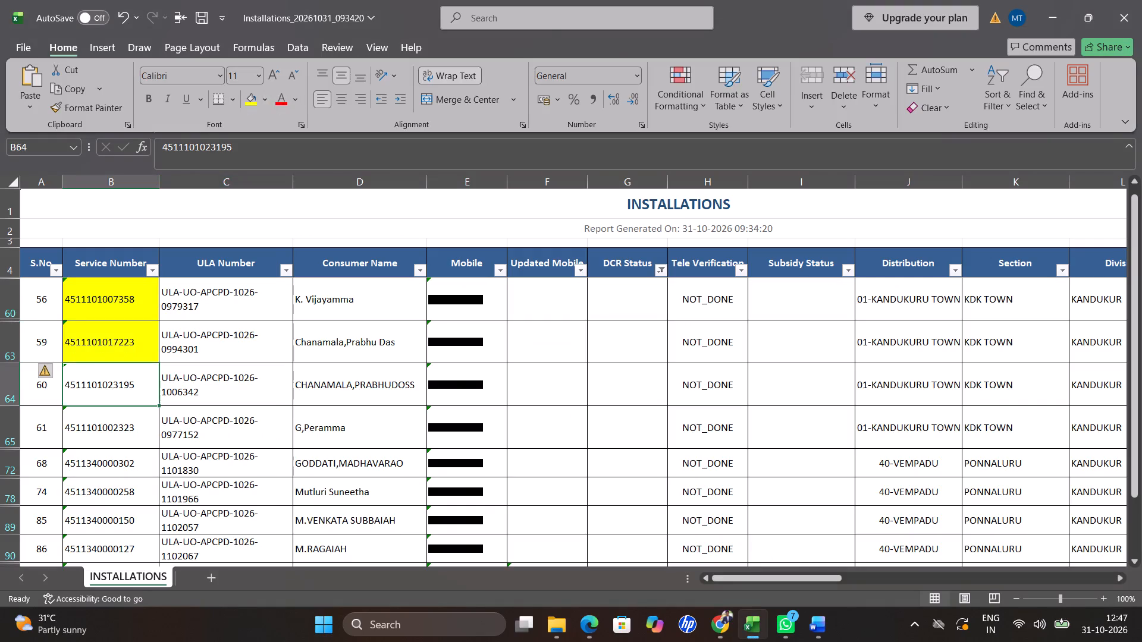
key(ctrl+c)
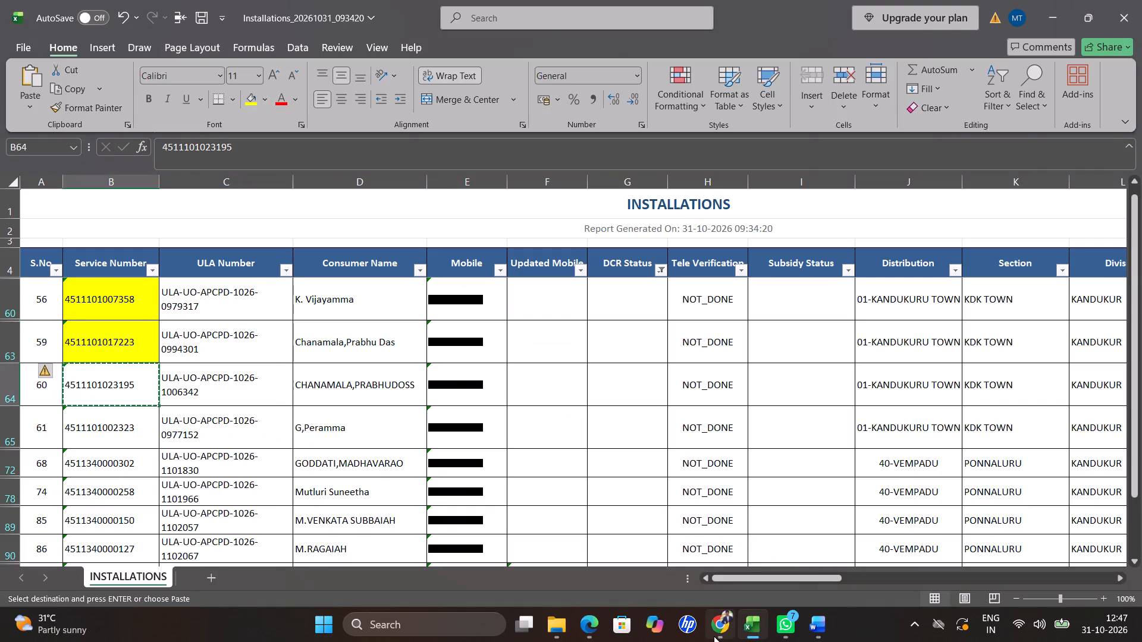
click(711, 542)
click(689, 167)
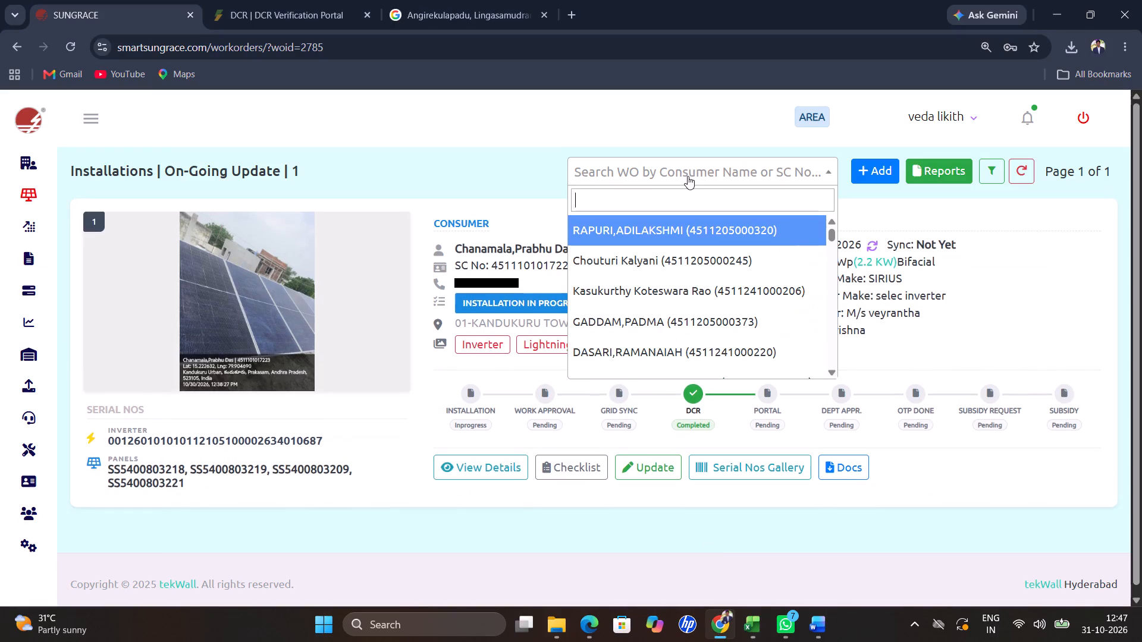
key(ctrl+v)
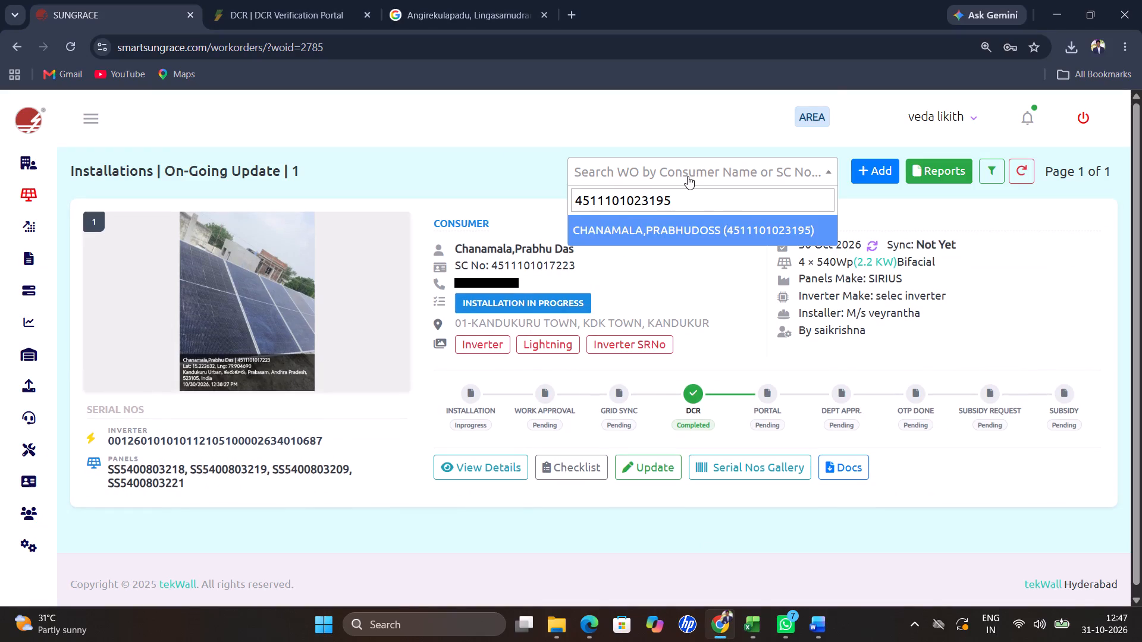
key(Return)
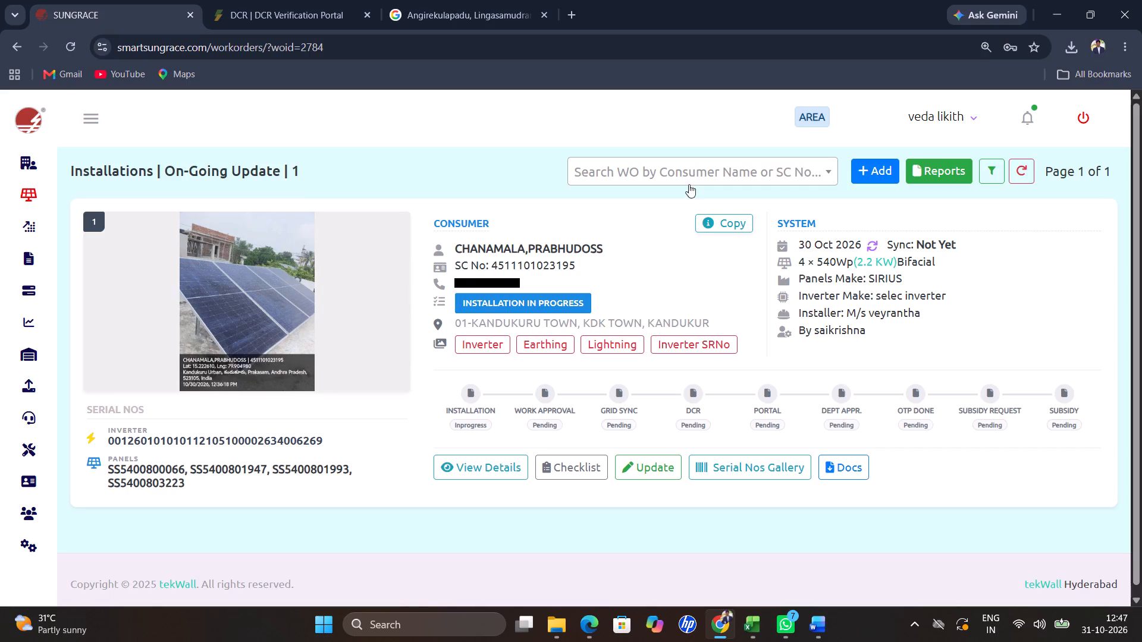
Copy the installation's ULA number and enter it as the consumer application number in a new B2C DCR on the DCR Verification Portal.
click(704, 221)
click(729, 296)
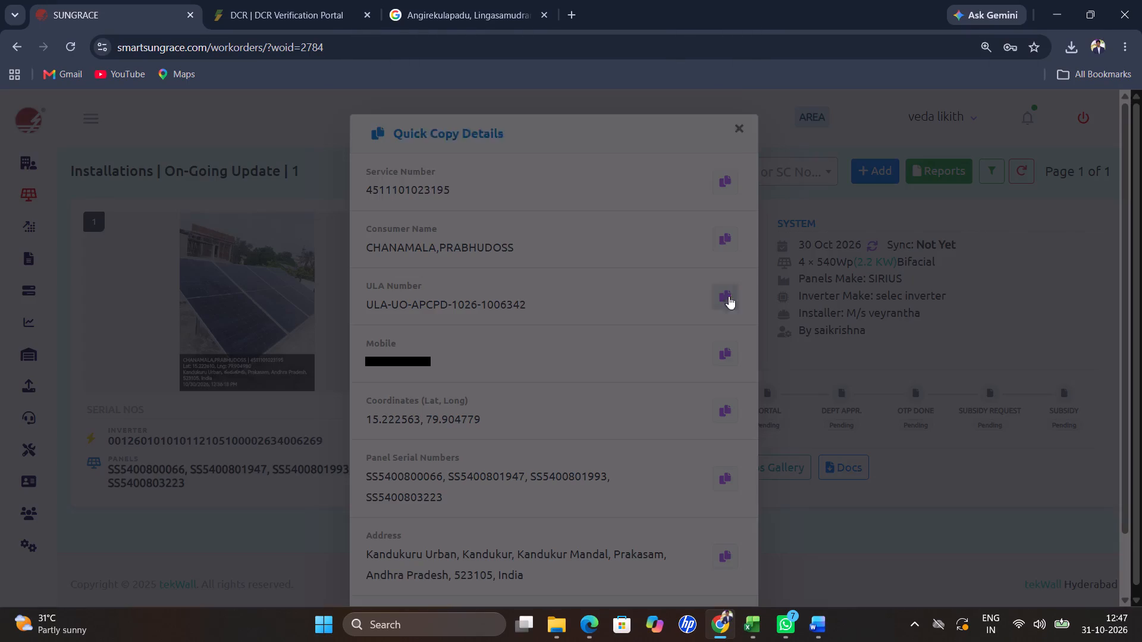
drag(305, 0, 296, 12)
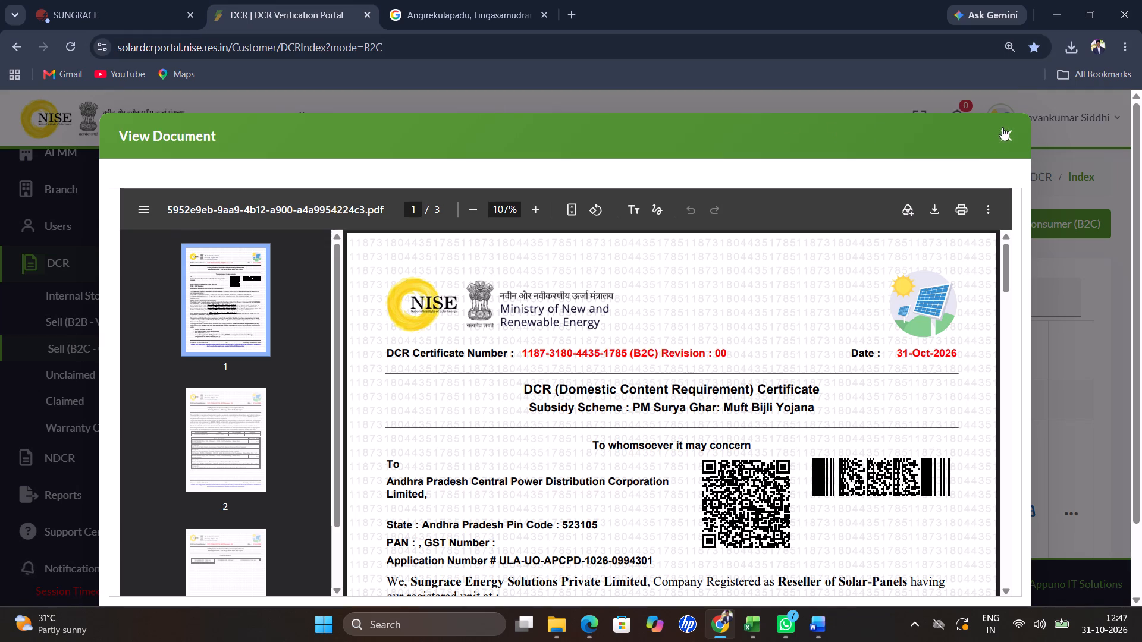
click(1002, 127)
click(1014, 218)
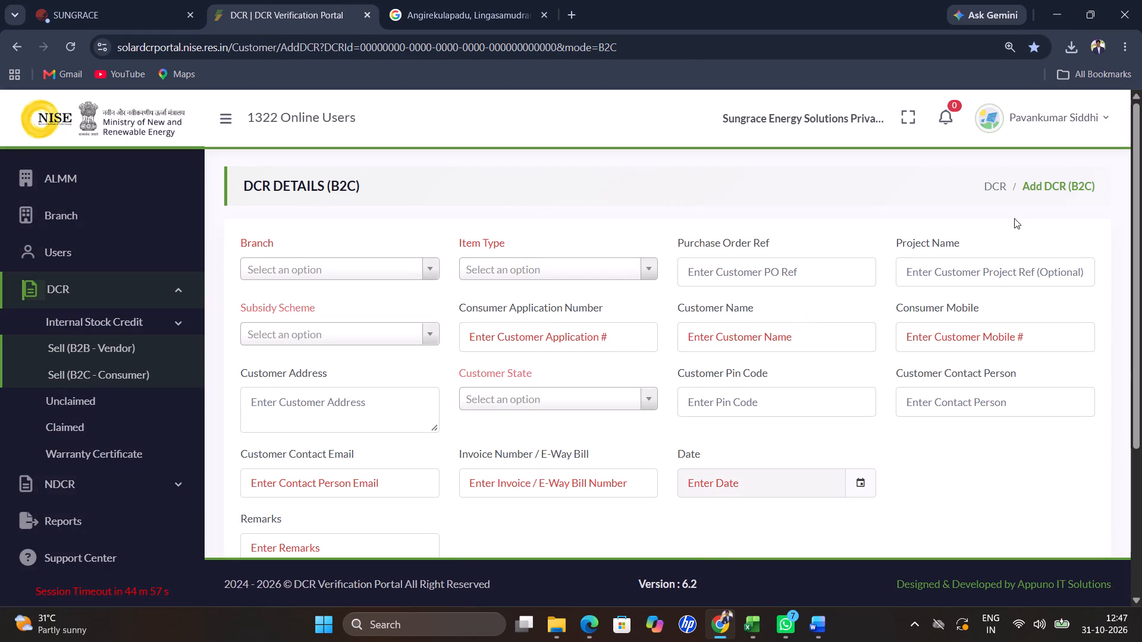
click(626, 347)
key(ctrl+v)
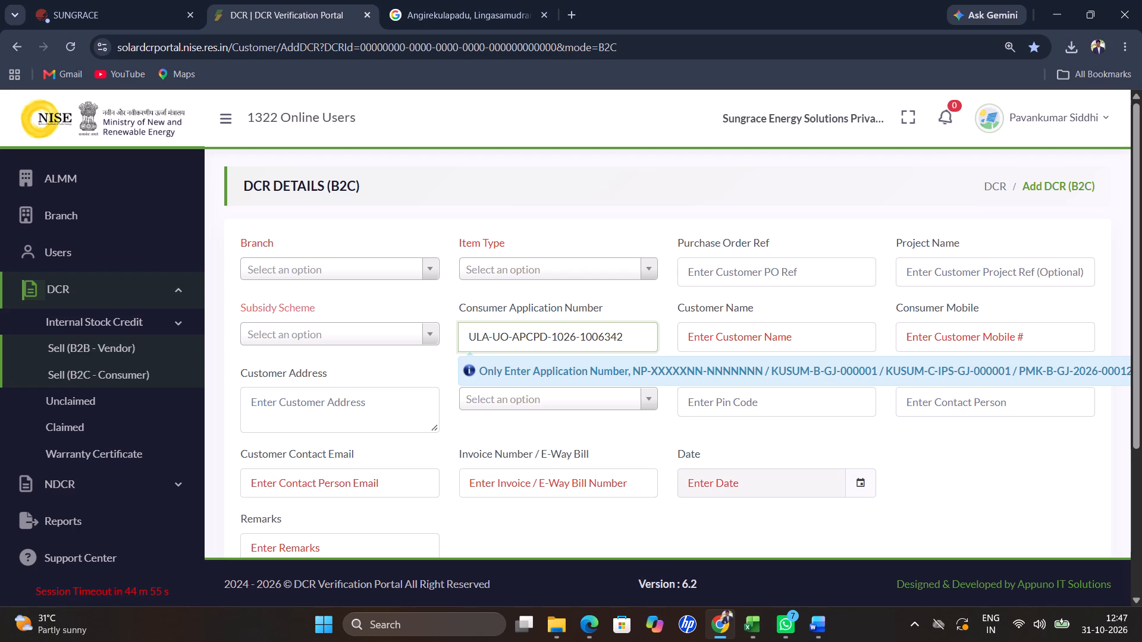
Set the branch to Andhra Pradesh, the subsidy scheme to PM Surya Ghar: Muft Bijli Yojana and the item type to Solar Panels.
click(353, 266)
click(328, 373)
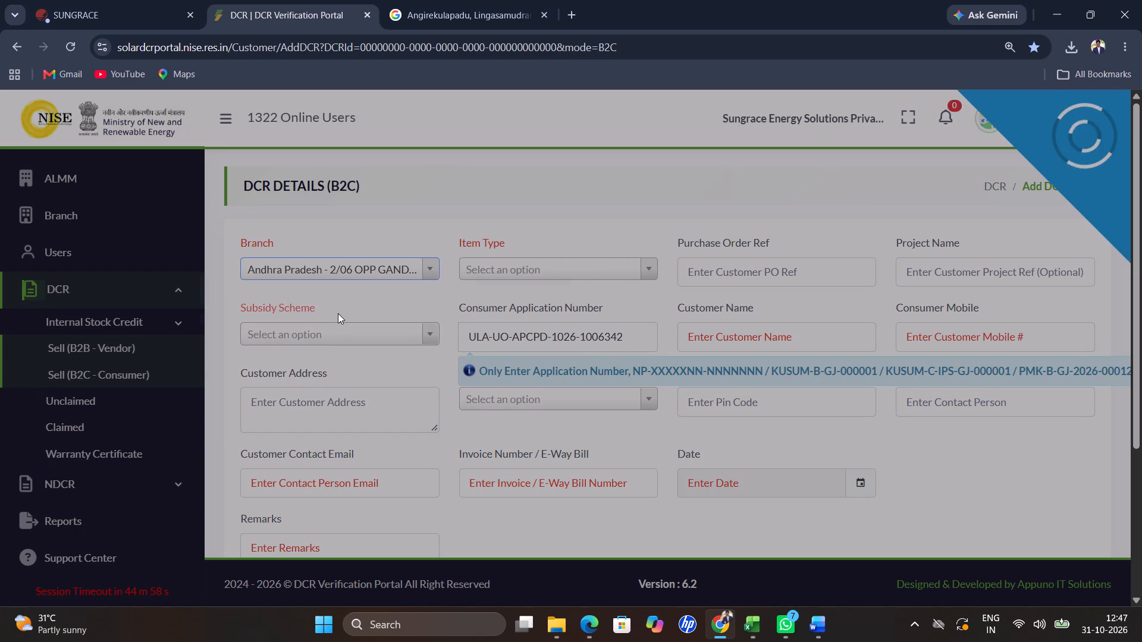
double_click(338, 313)
click(333, 351)
click(334, 345)
click(335, 336)
drag(337, 329, 337, 338)
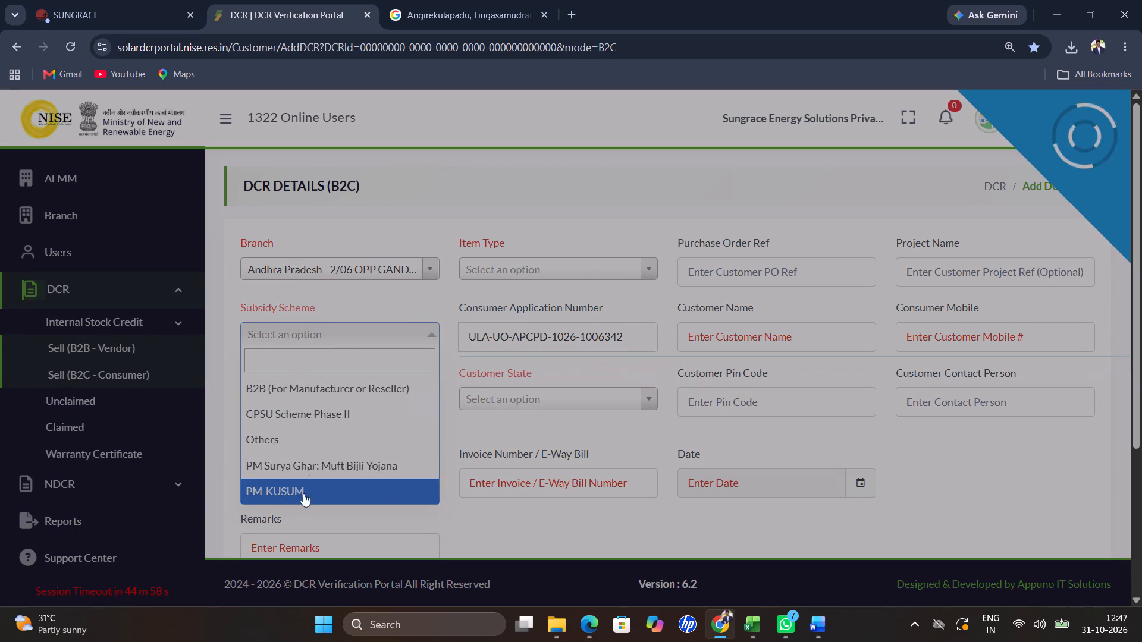
click(323, 464)
click(509, 273)
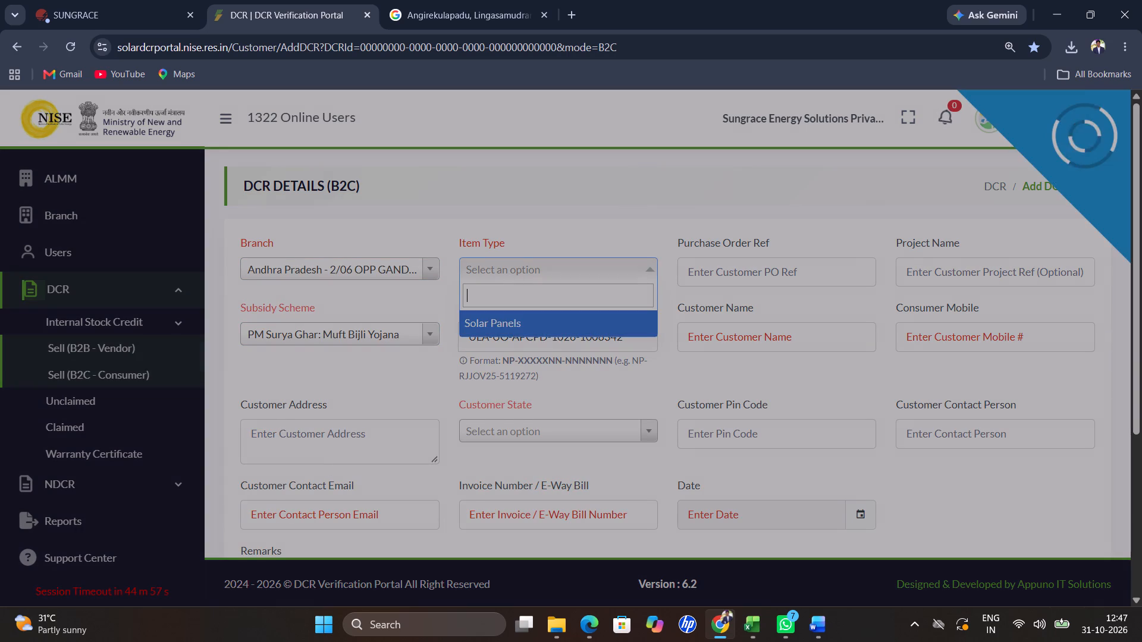
click(495, 321)
click(728, 333)
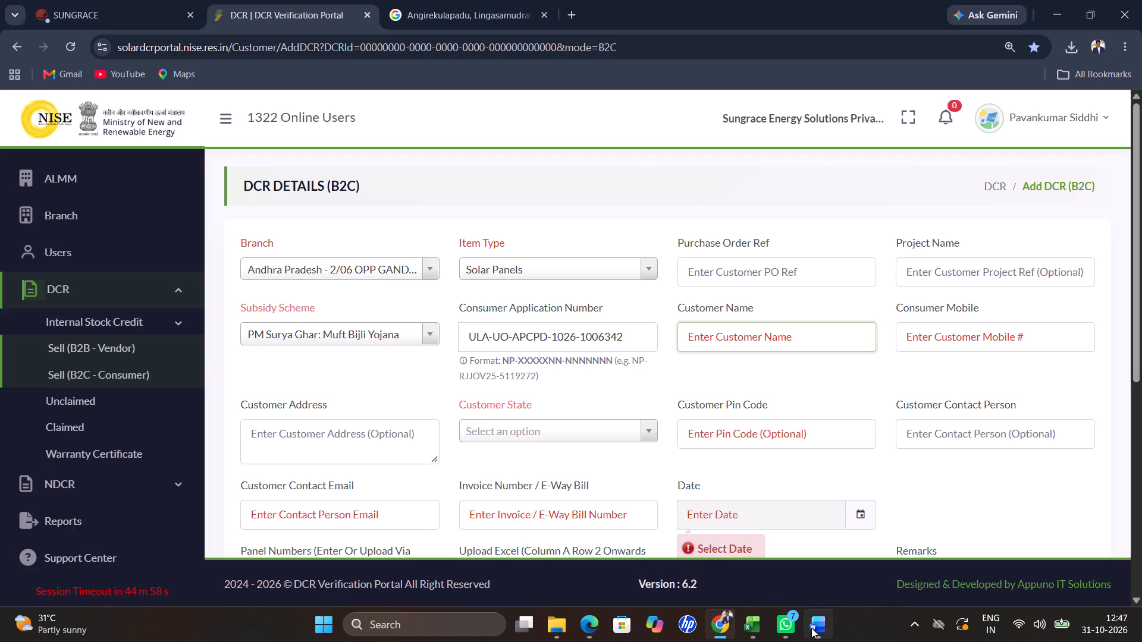
click(799, 579)
scroll(466, 351, up, 10)
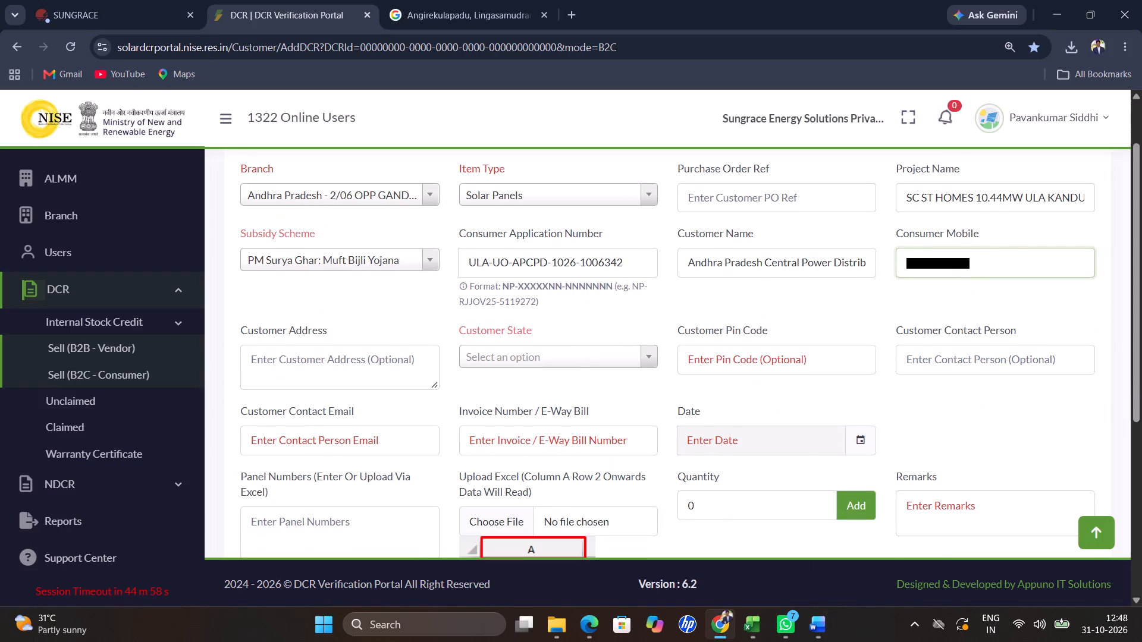
click(570, 349)
click(512, 458)
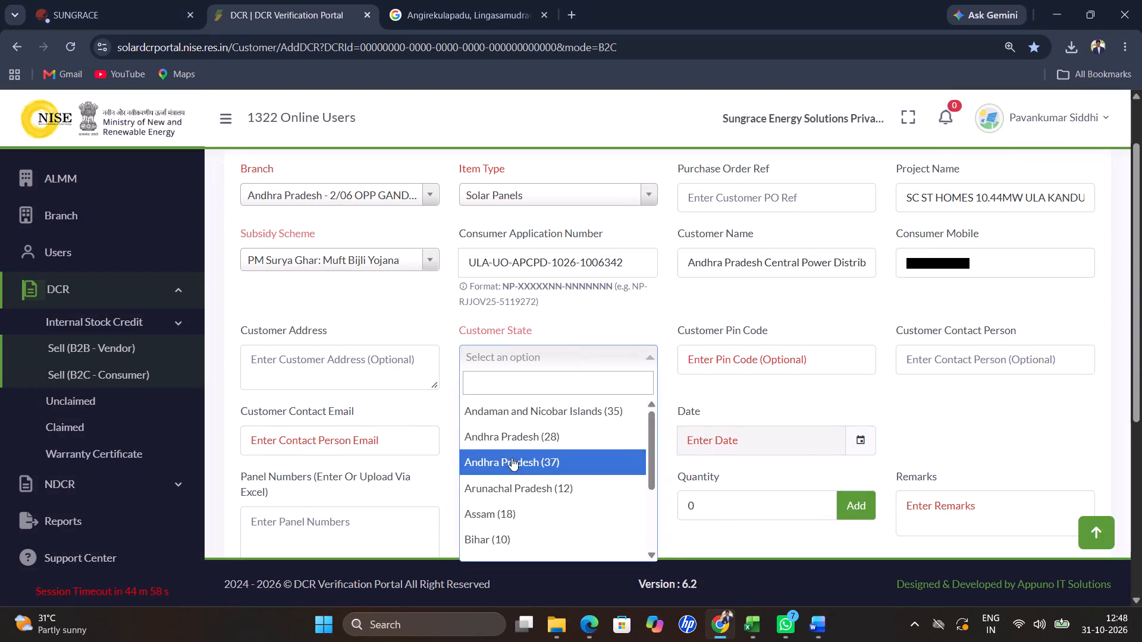
drag(428, 440, 422, 445)
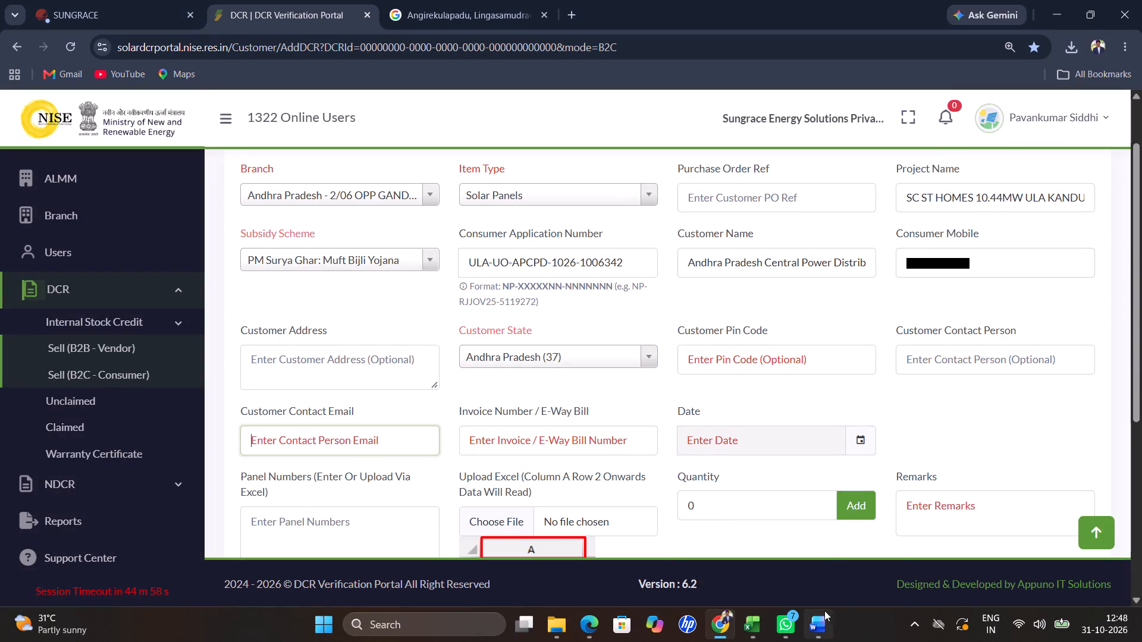
click(808, 563)
Copy the contact email address from the Word details document into the DCR form's customer contact email.
scroll(438, 259, down, 2)
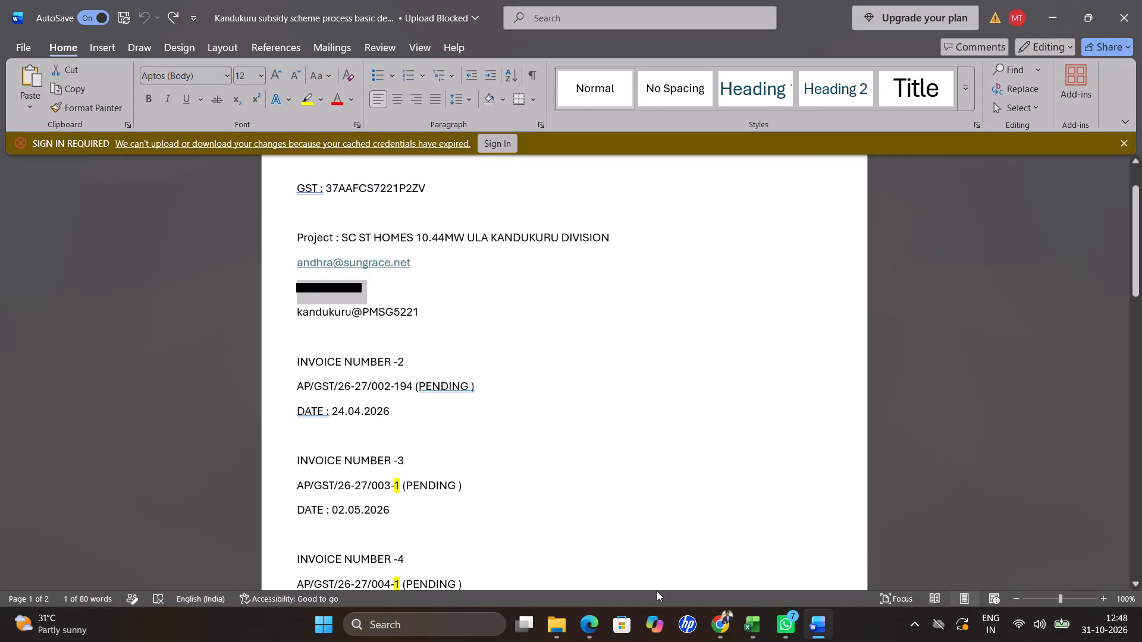
click(726, 576)
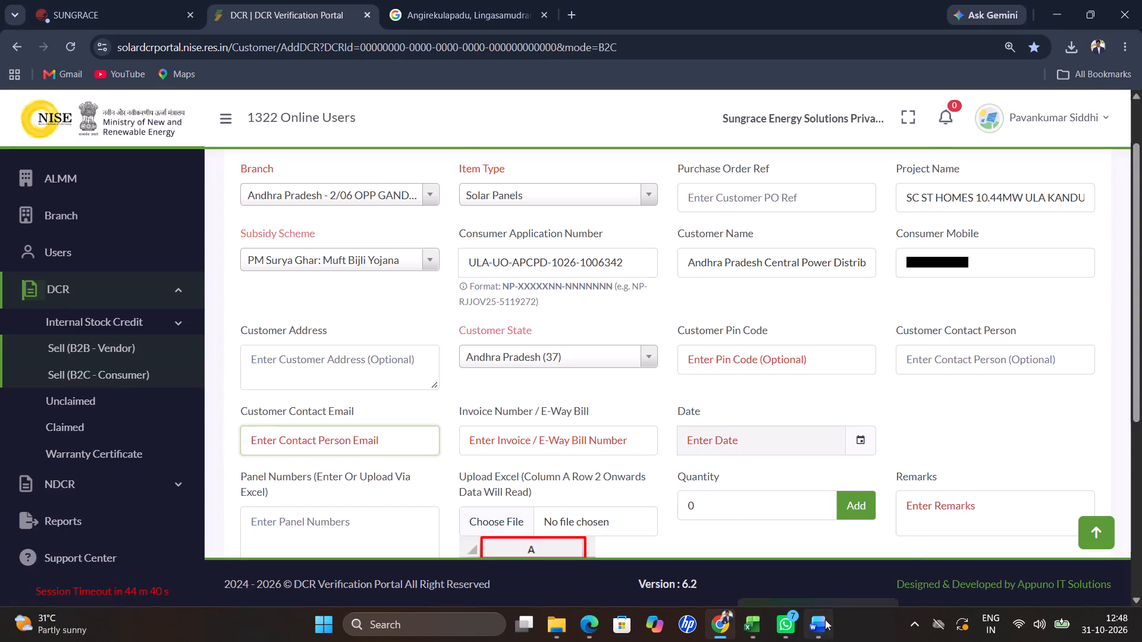
click(822, 565)
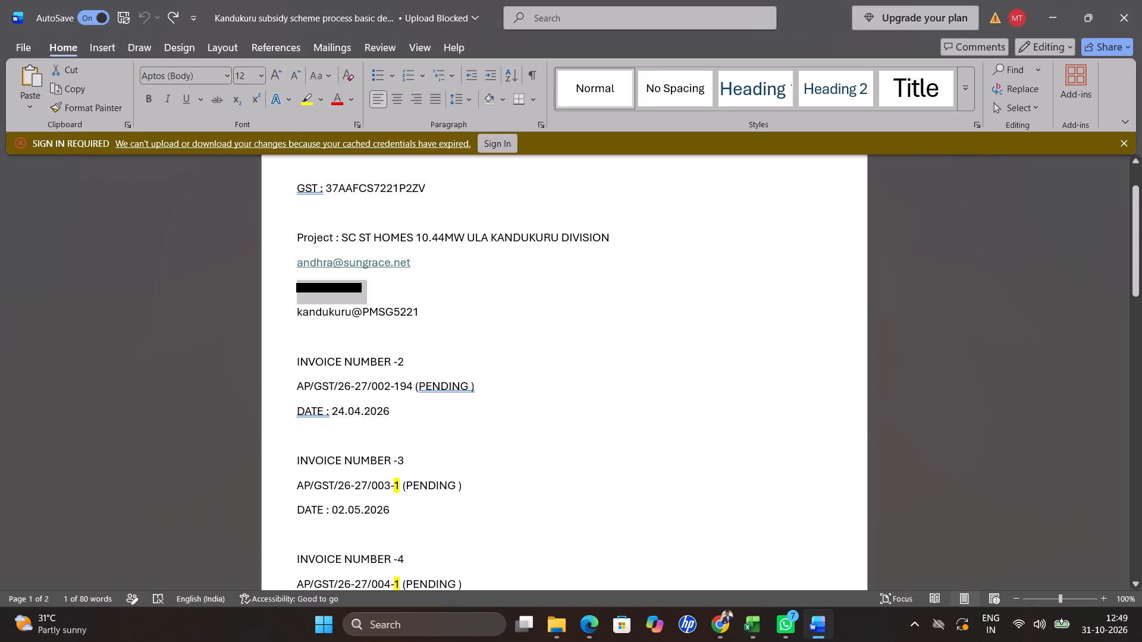
drag(435, 263, 337, 270)
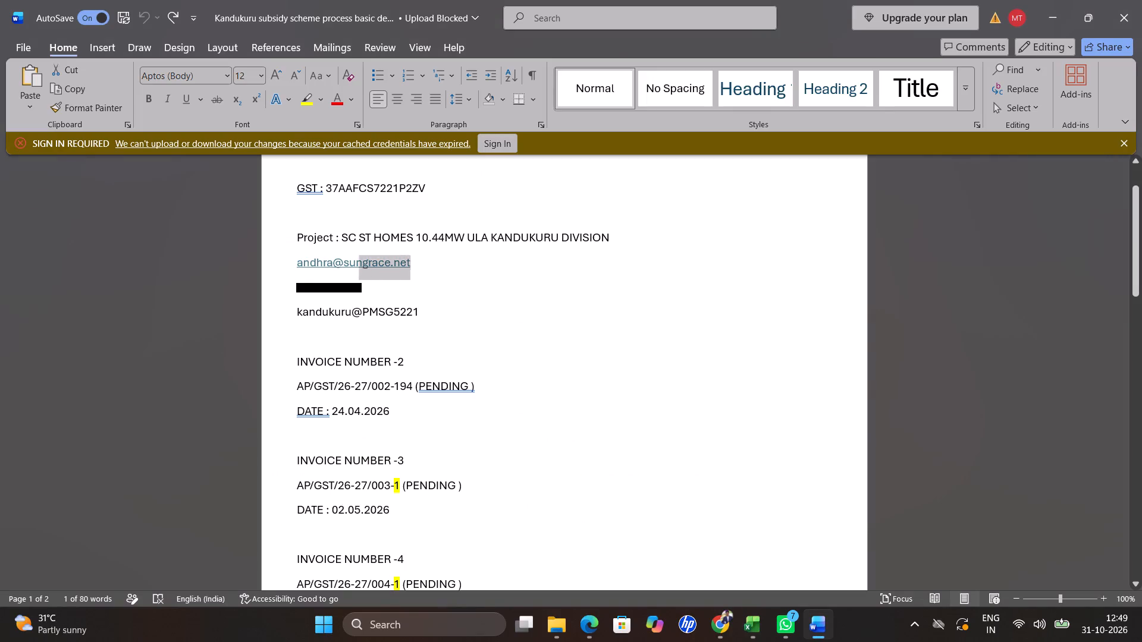
drag(337, 270, 255, 276)
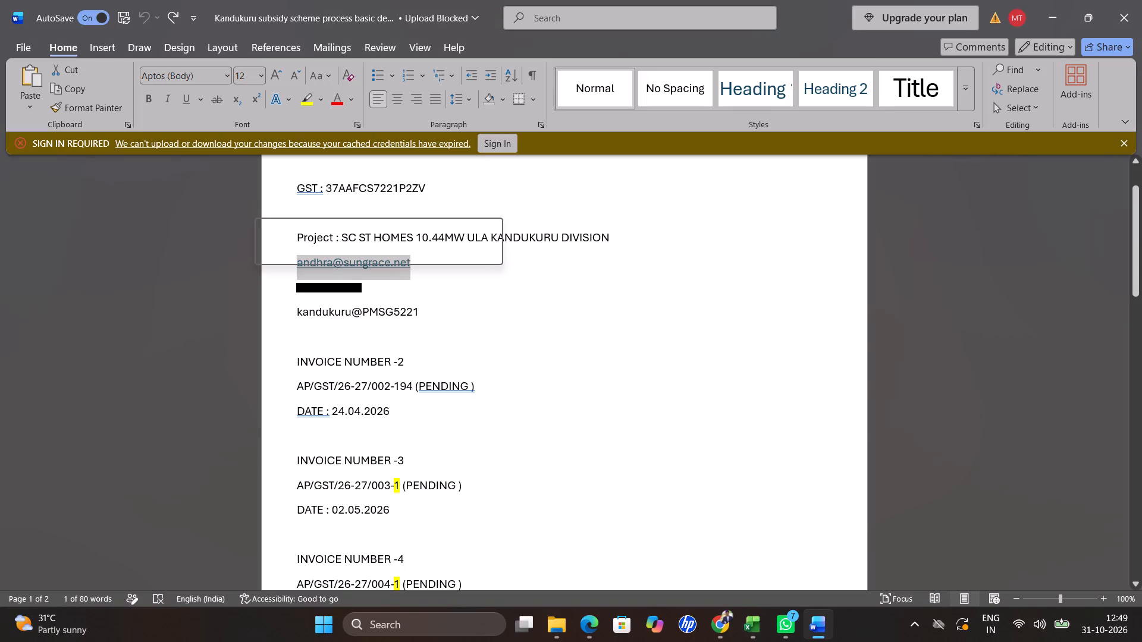
key(ctrl+c)
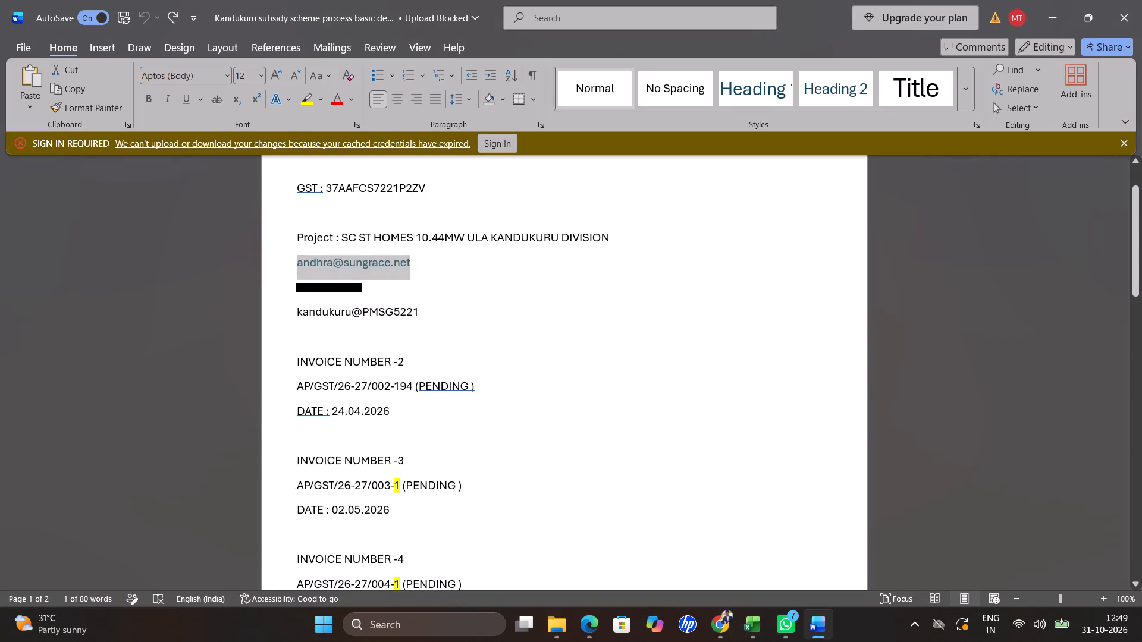
click(711, 556)
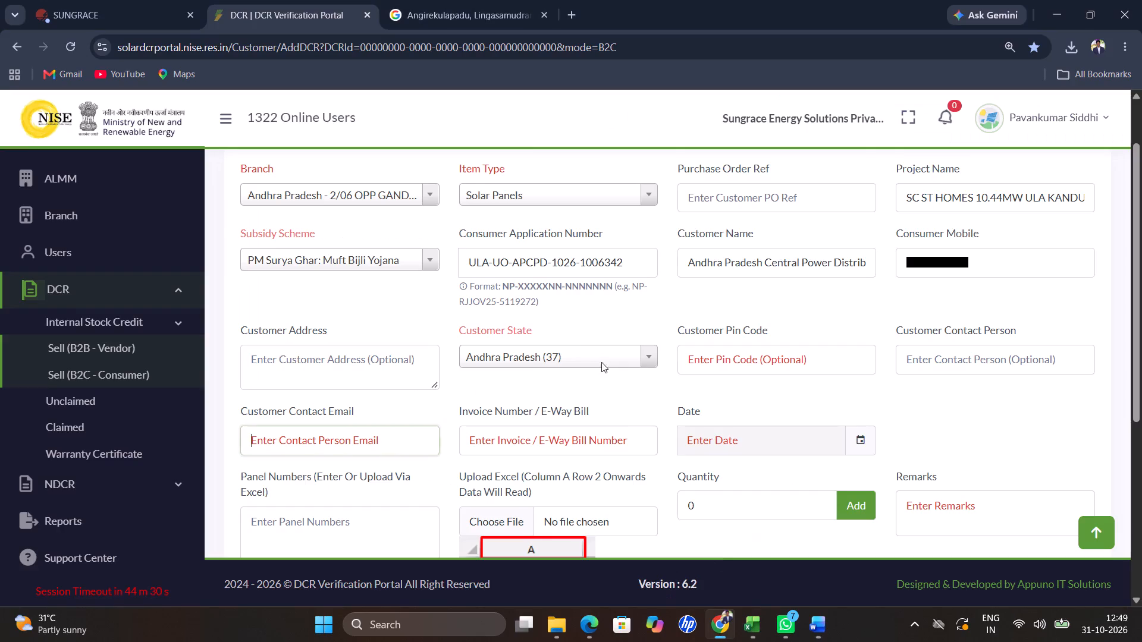
key(ctrl+v)
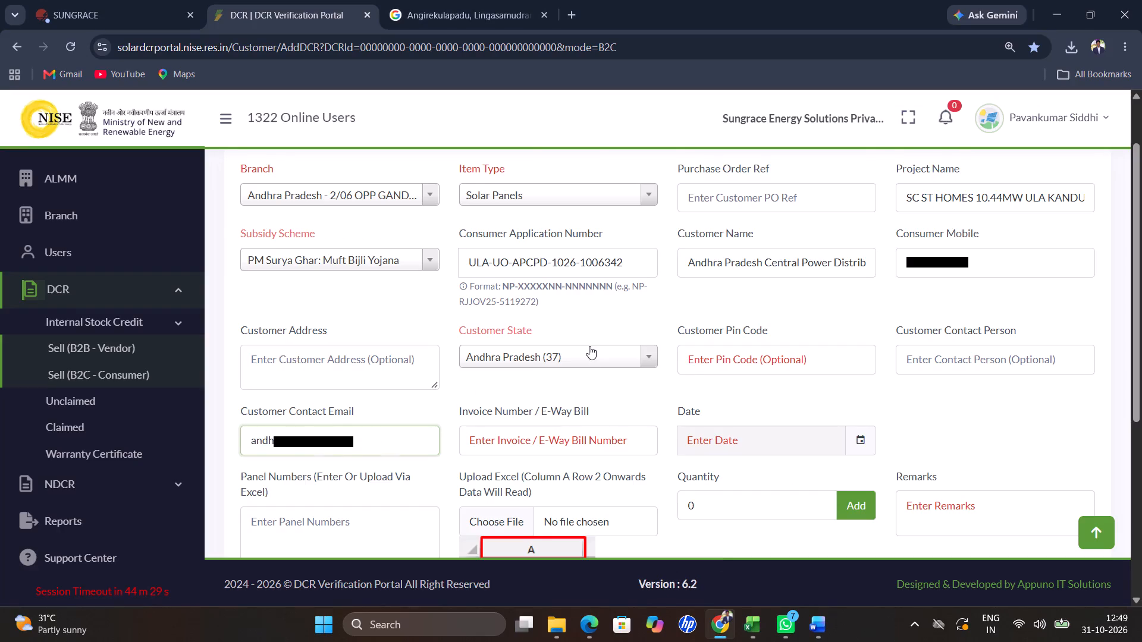
Copy the Invoice number 9 prefix AP/GST/26-27/009- from the Word document into the DCR form's invoice number and complete it as AP/GST/26-27/009-279.
click(566, 439)
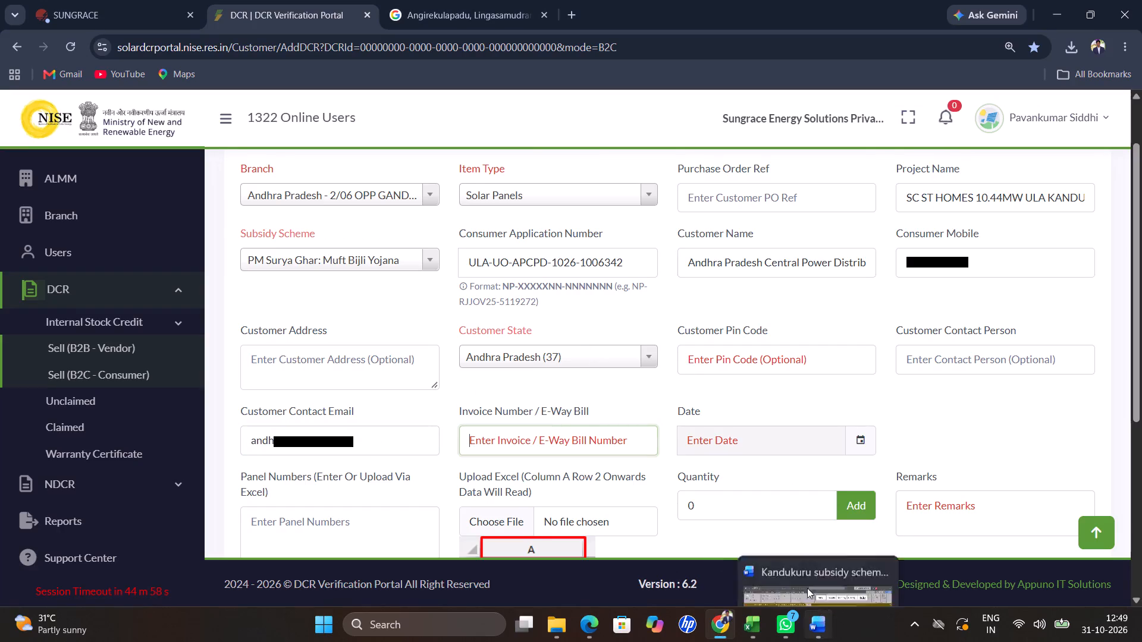
click(799, 568)
scroll(408, 289, down, 3)
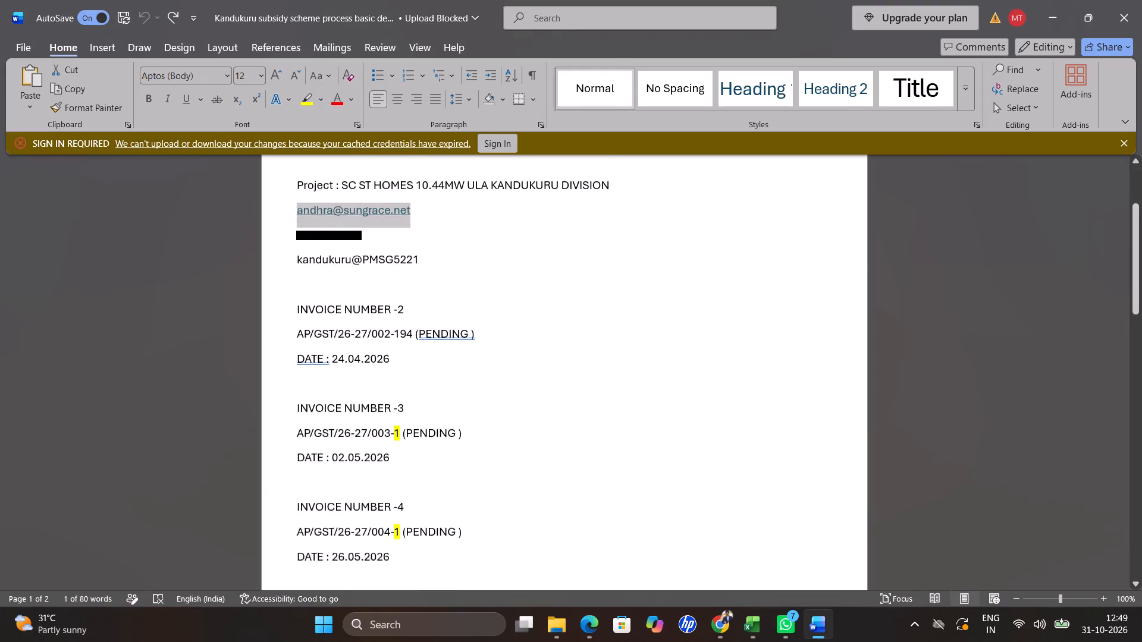
scroll(400, 320, down, 1)
scroll(379, 273, down, 12)
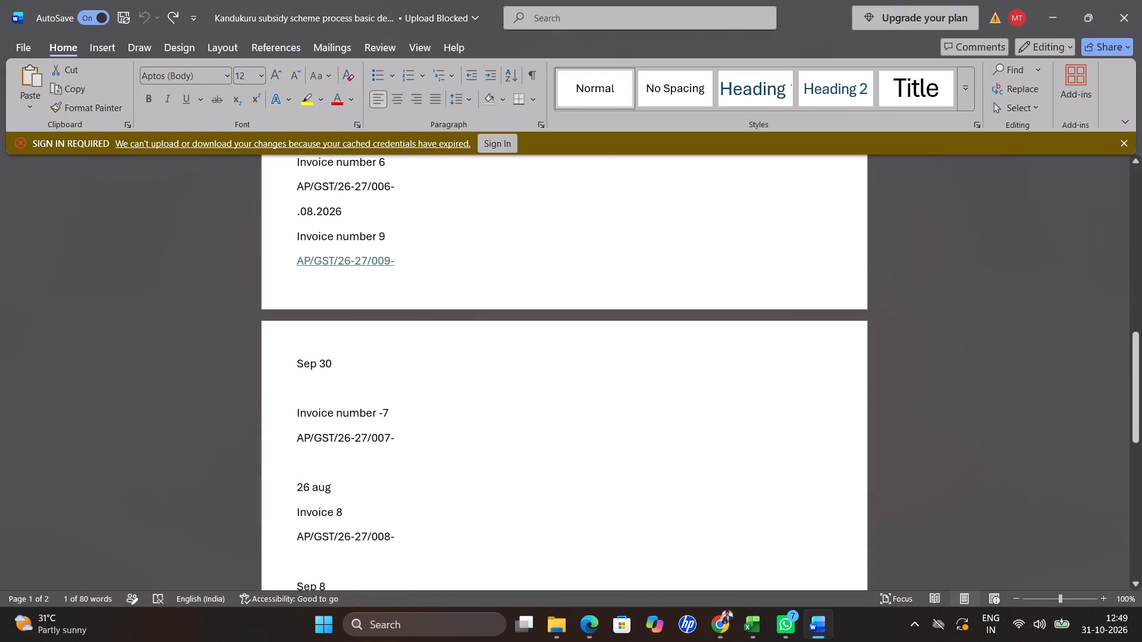
drag(406, 267, 287, 270)
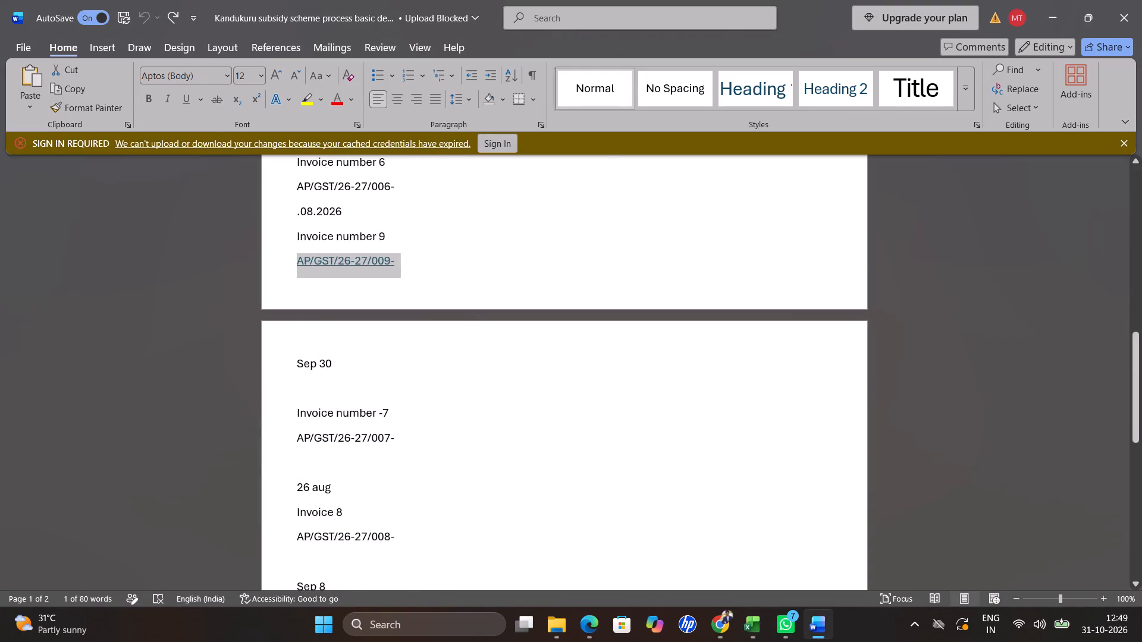
drag(287, 270, 287, 270)
key(ctrl+c)
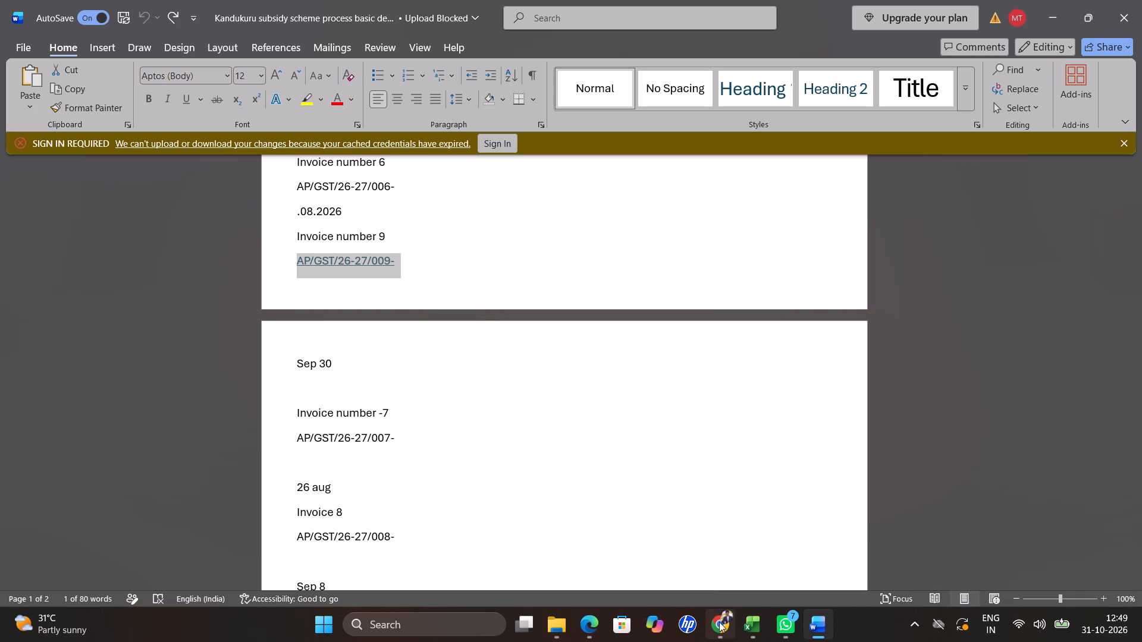
click(707, 579)
key(ctrl+v)
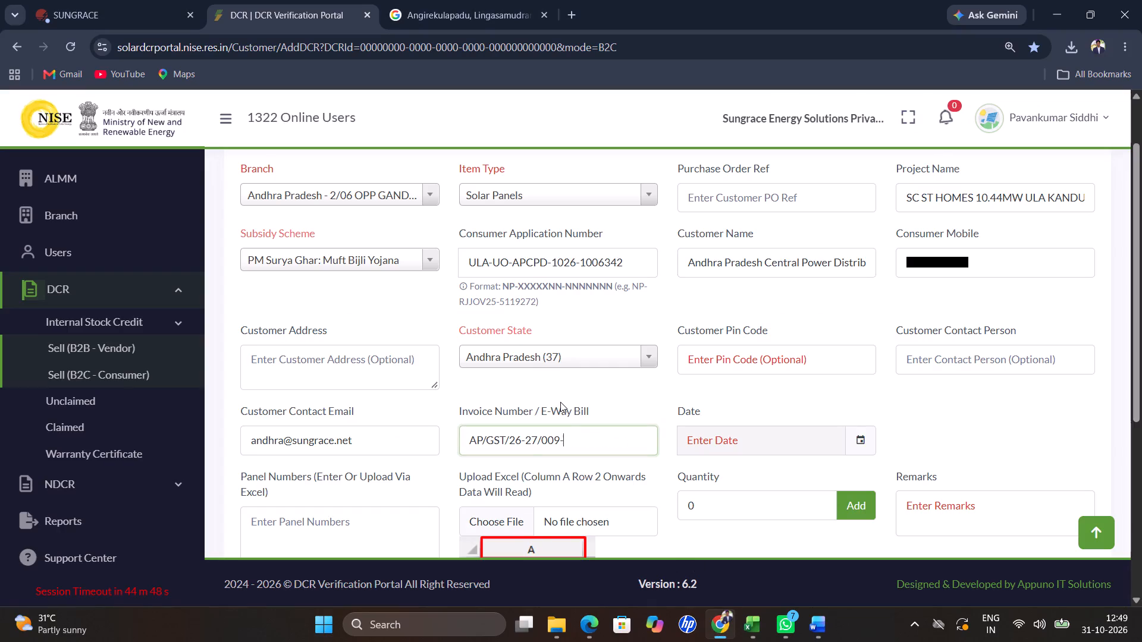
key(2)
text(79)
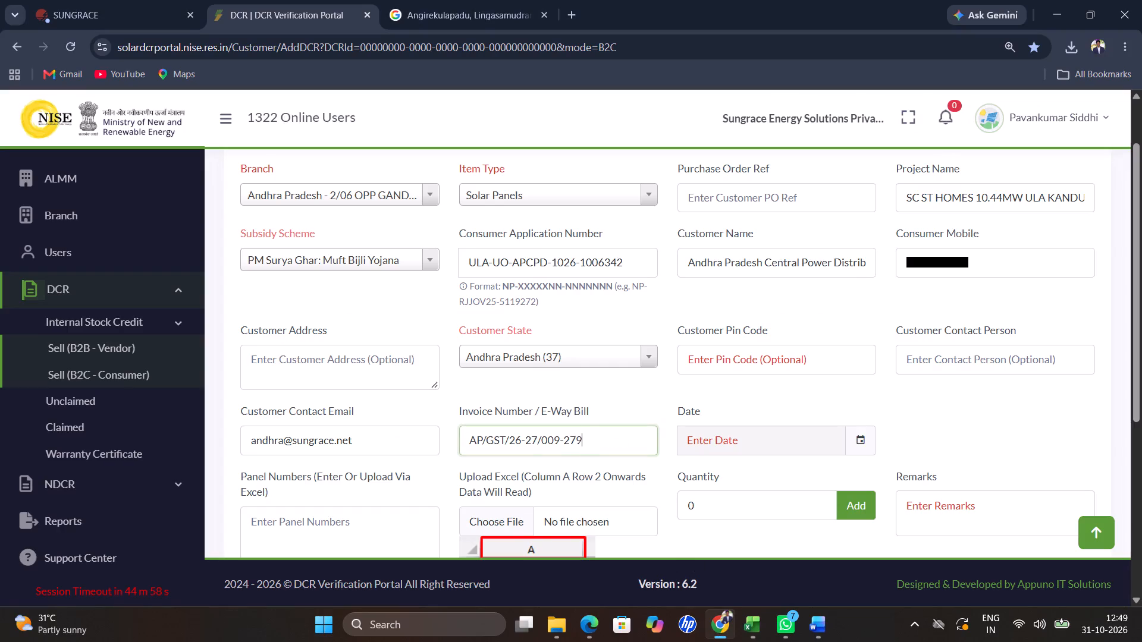
Set the DCR form's invoice date to 30-Sep-2026.
click(738, 449)
click(689, 233)
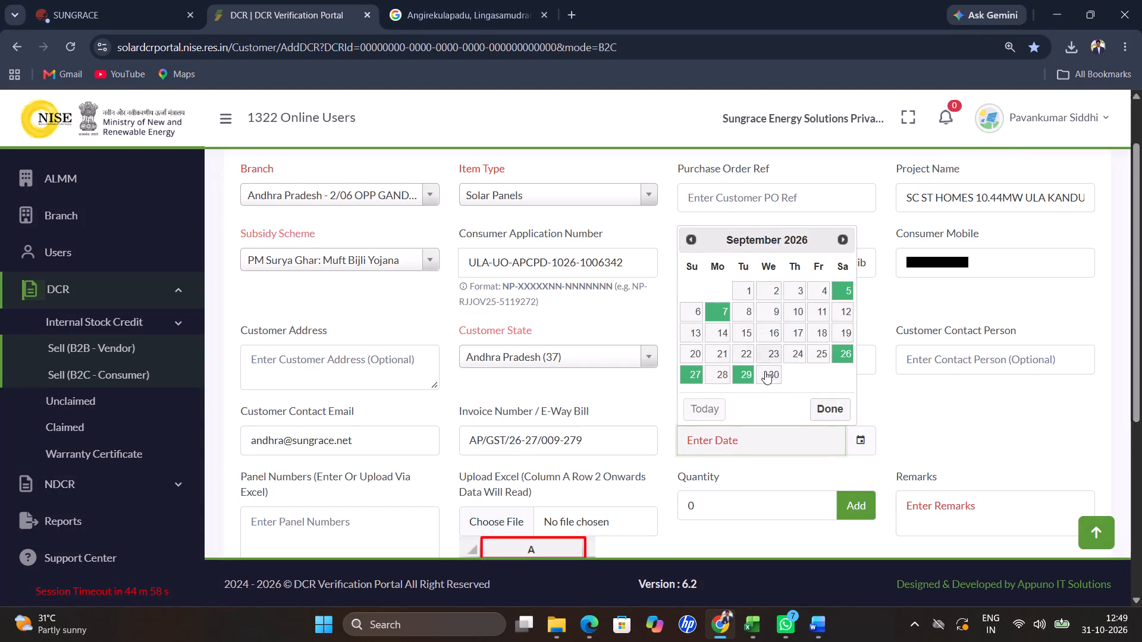
click(769, 375)
Copy the installation's panel serial numbers from the SUNGRACE details into the DCR form's panel numbers.
scroll(665, 317, down, 3)
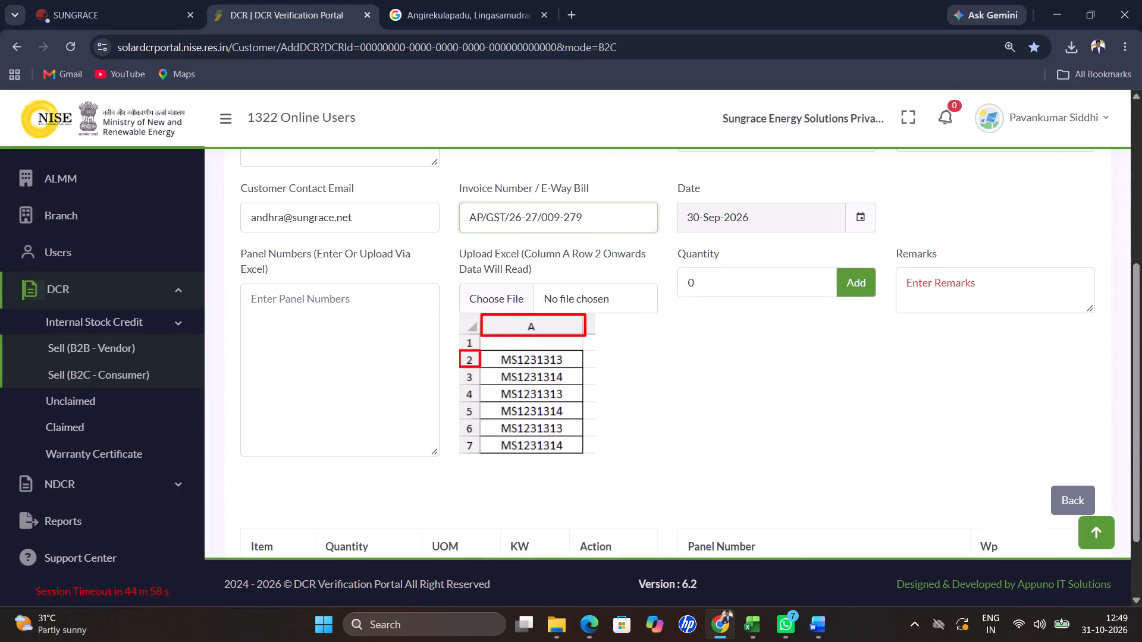
click(359, 372)
click(112, 0)
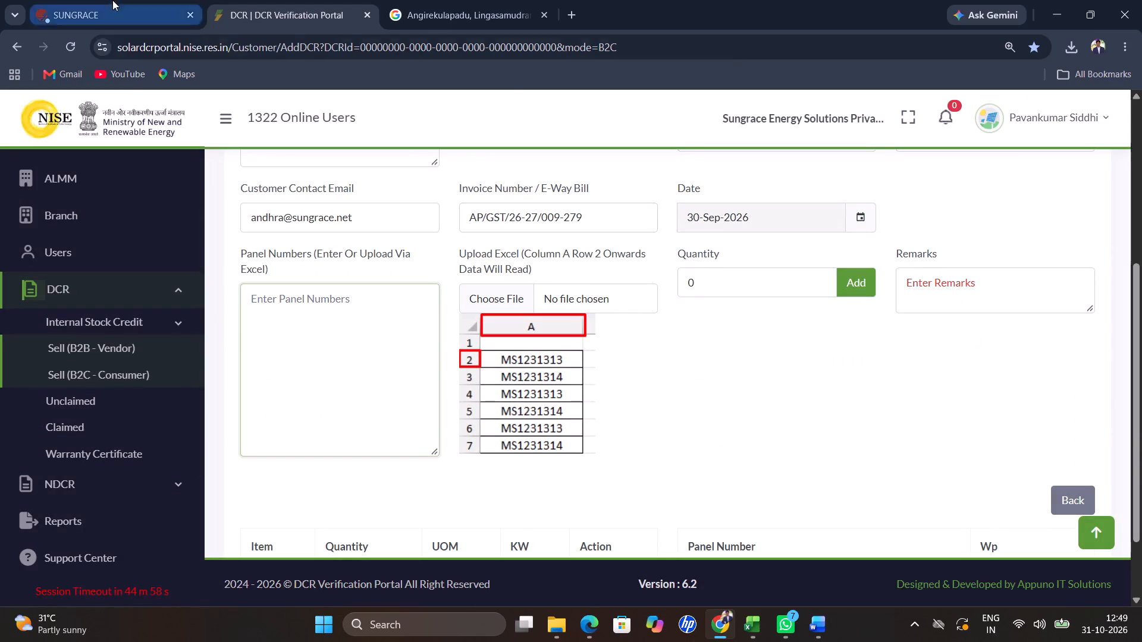
click(691, 150)
scroll(650, 335, down, 3)
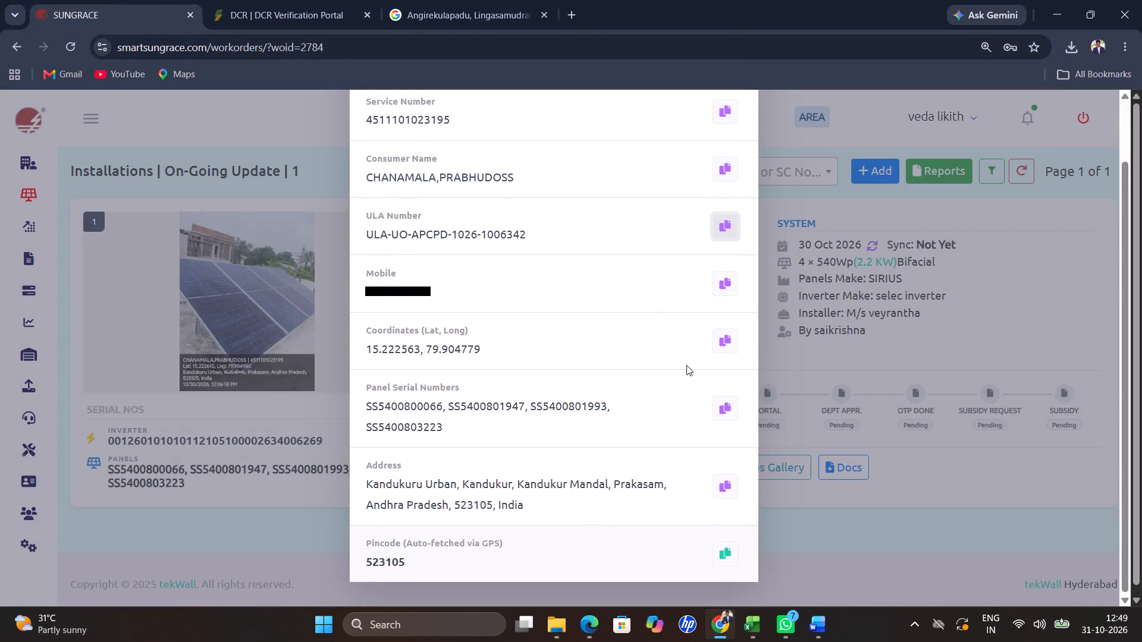
click(724, 416)
click(250, 14)
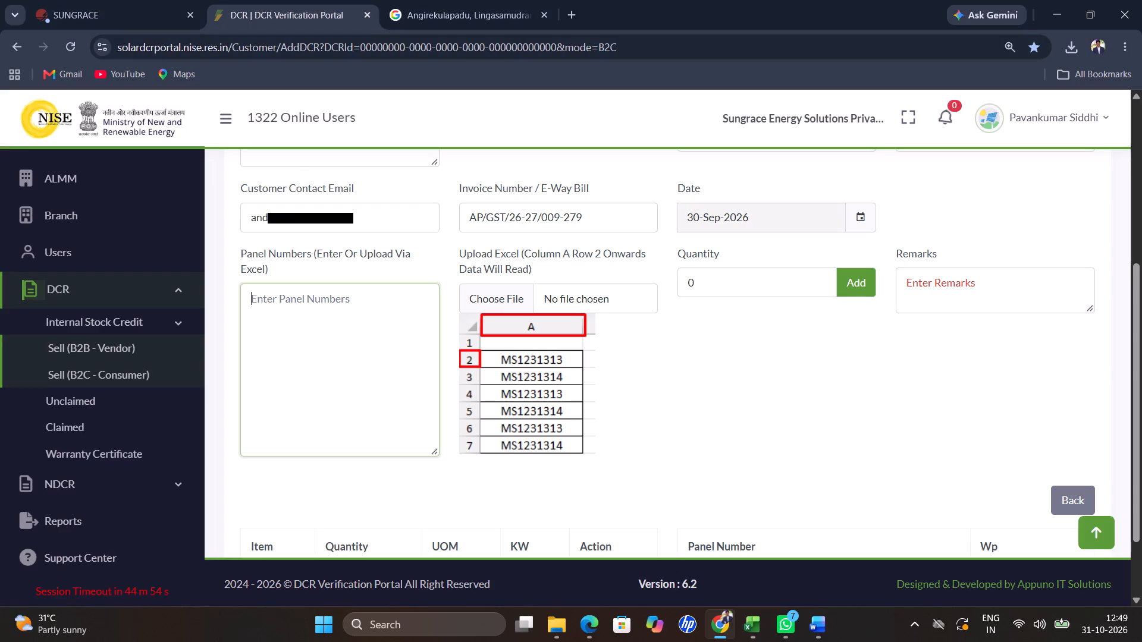
key(ctrl+v)
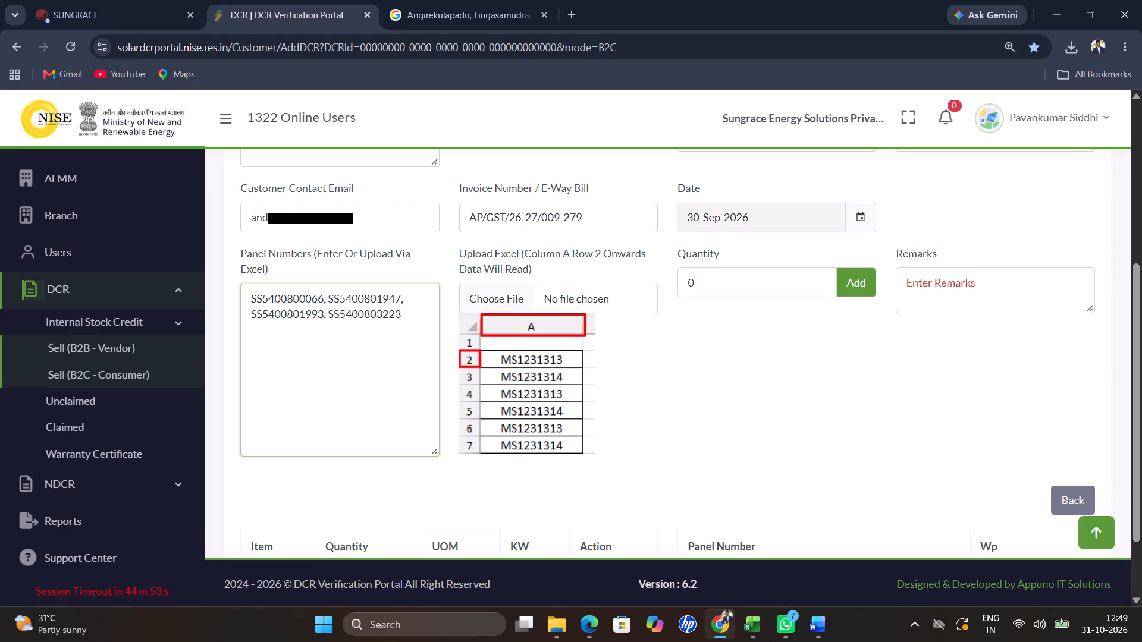
Reformat the pasted panel numbers so each of the four serials sits on its own line without commas or spaces.
key(Left)
key(Left)
key(Left)
key(Left)
key(Left)
key(Left)
key(Left)
key(Left)
key(Left)
key(Left)
key(Left)
key(Left)
key(BackSpace)
key(BackSpace)
key(Return)
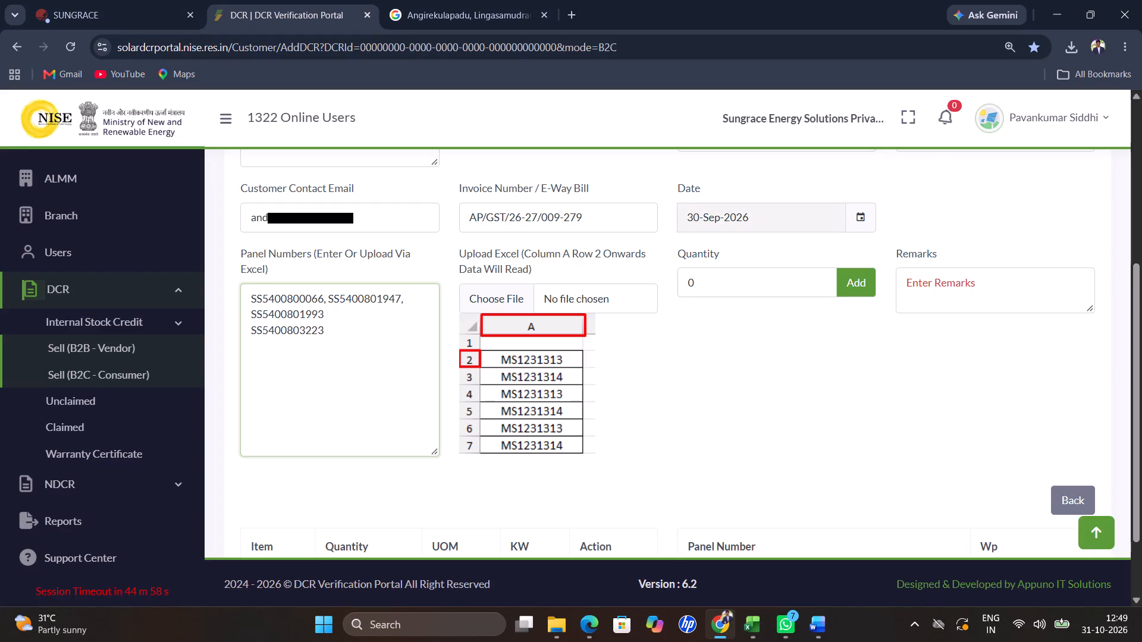
key(Up)
key(Up)
key(Up)
key(Up)
key(Up)
key(Up)
key(Right)
key(Right)
key(Right)
key(Right)
key(Right)
key(Right)
key(Right)
key(Right)
key(Right)
key(Right)
key(Right)
key(Right)
key(Right)
key(Right)
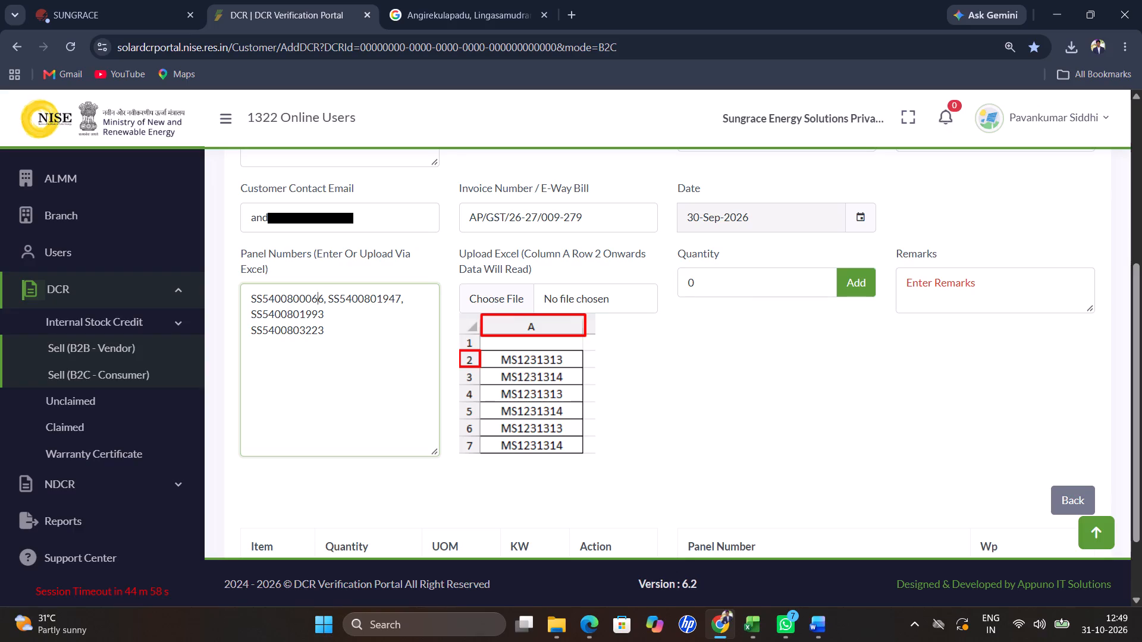
key(BackSpace)
key(BackSpace)
key(Return)
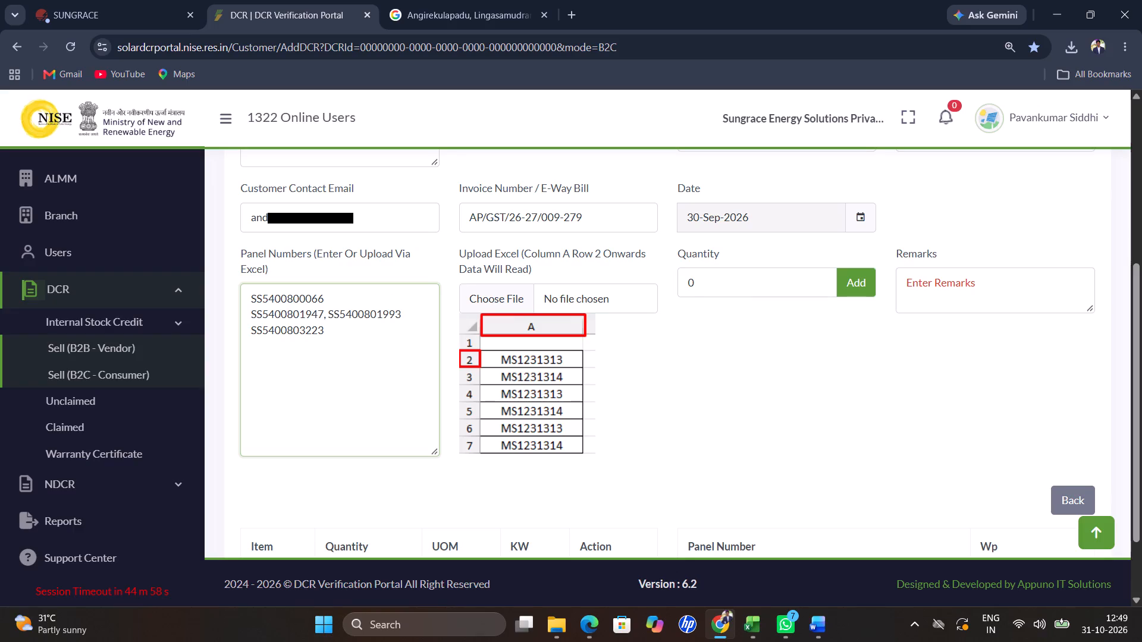
key(Right)
key(Right)
key(Right)
key(Right)
key(Right)
key(Right)
key(Right)
key(Right)
key(Right)
key(Right)
key(Right)
key(Right)
key(Right)
key(Right)
key(Right)
key(Left)
key(BackSpace)
key(BackSpace)
key(Return)
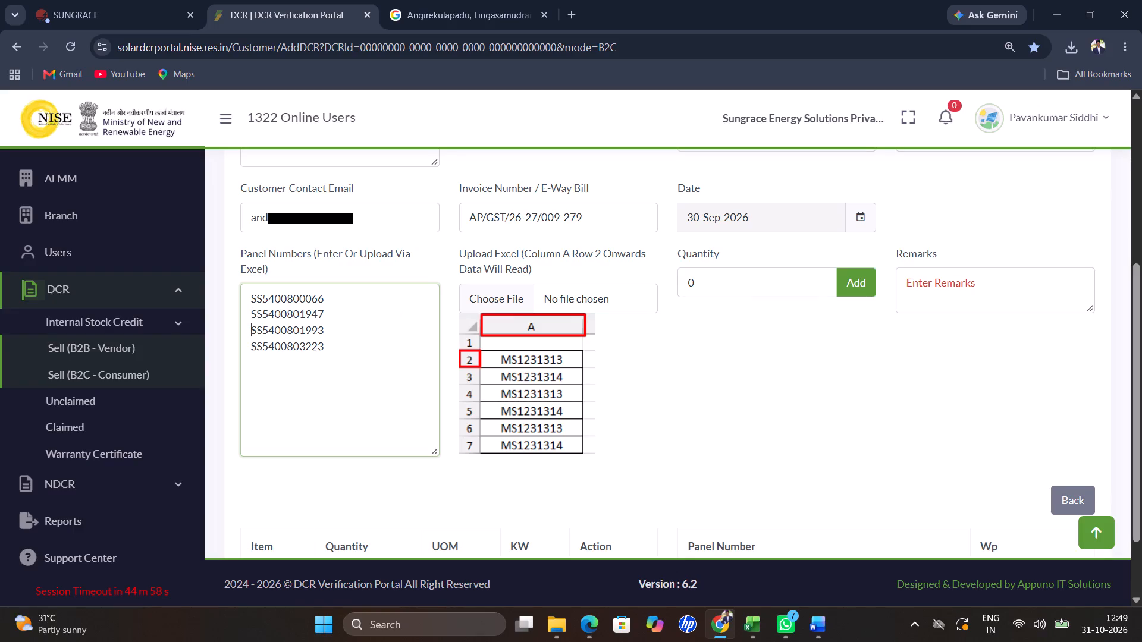
Set the quantity to 4 and add the entered panels to the DCR.
click(720, 279)
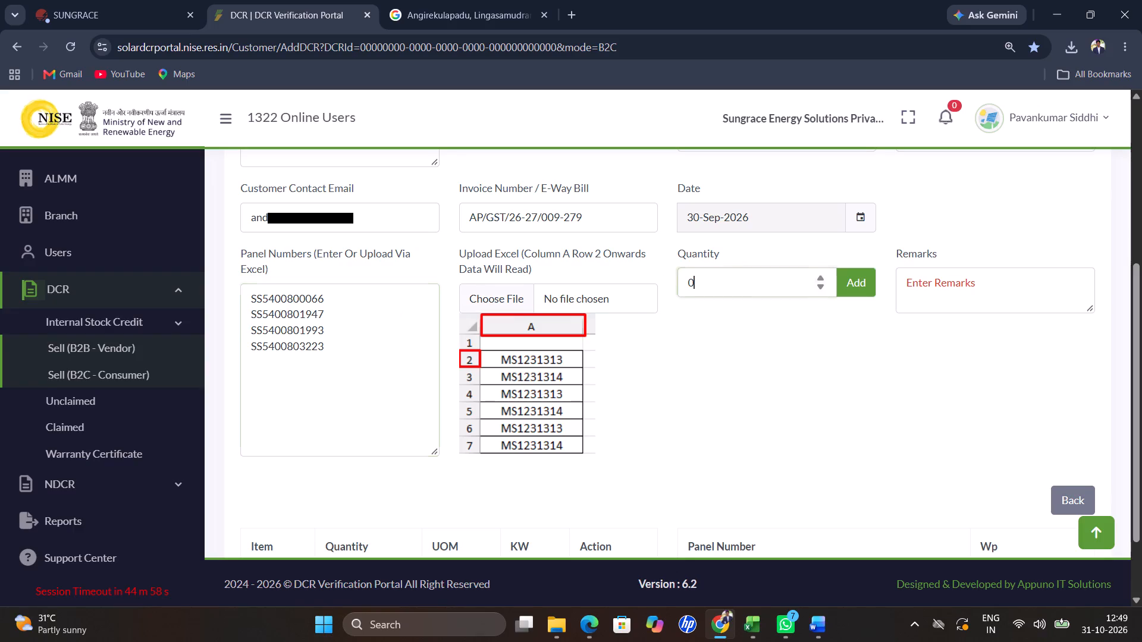
scroll(722, 280, up, 4)
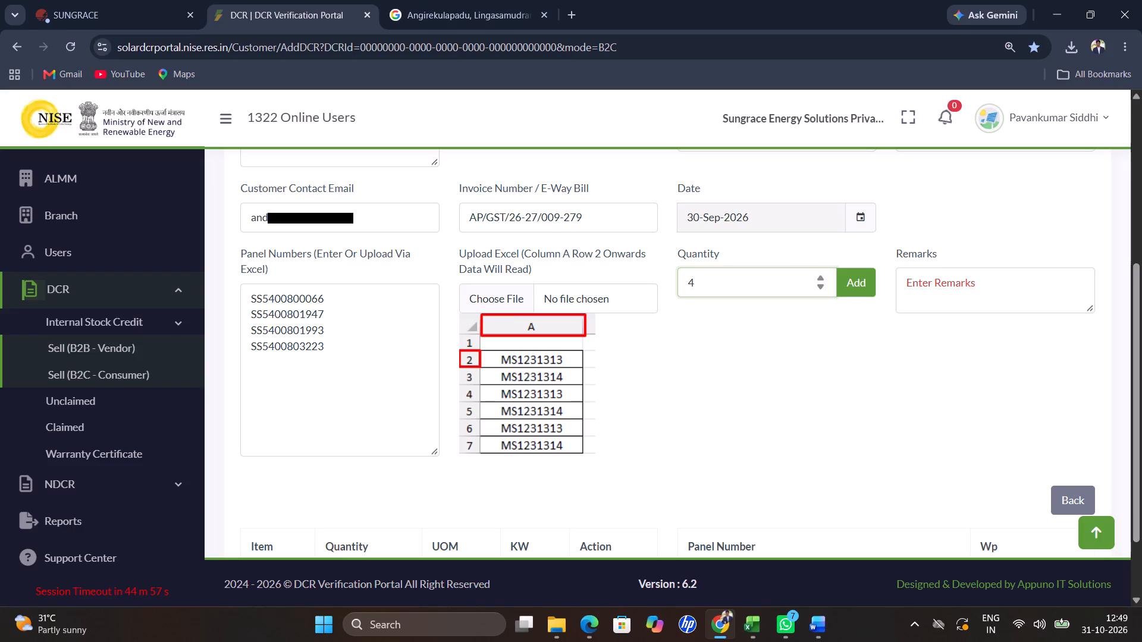
click(862, 282)
click(974, 298)
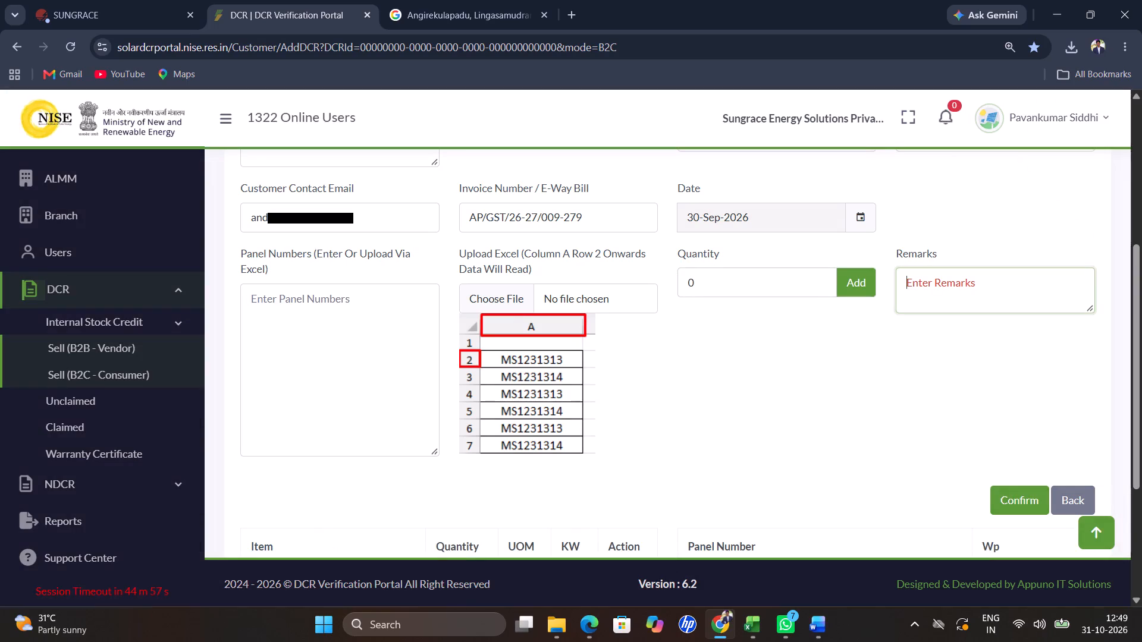
Copy the installation's pincode from the SUNGRACE details into the DCR form's customer pin code.
click(105, 0)
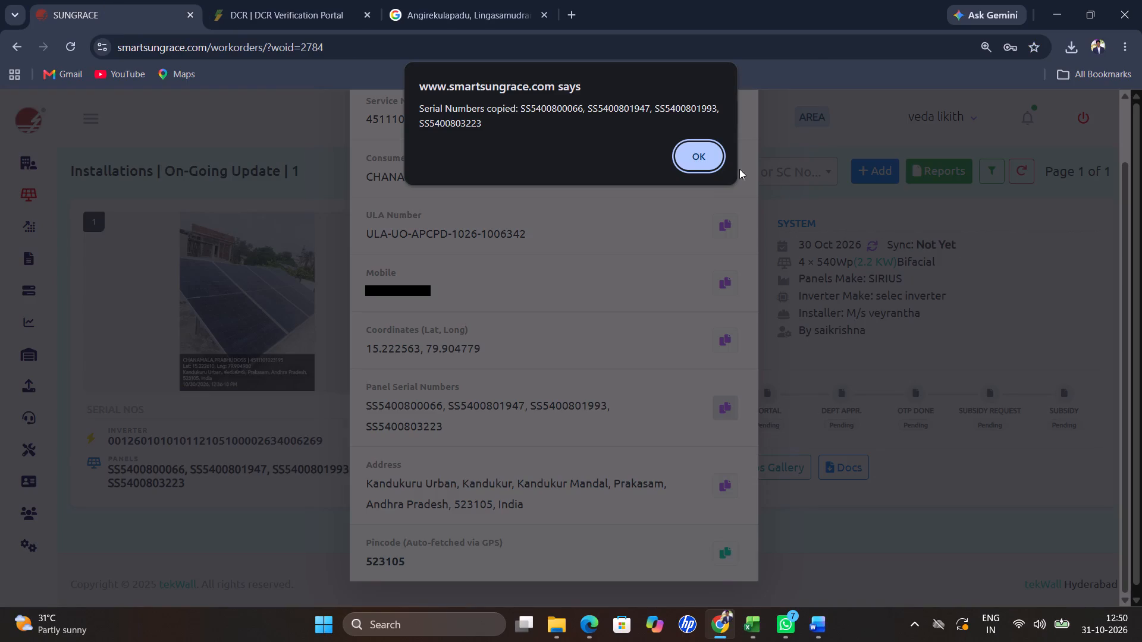
click(703, 157)
click(729, 549)
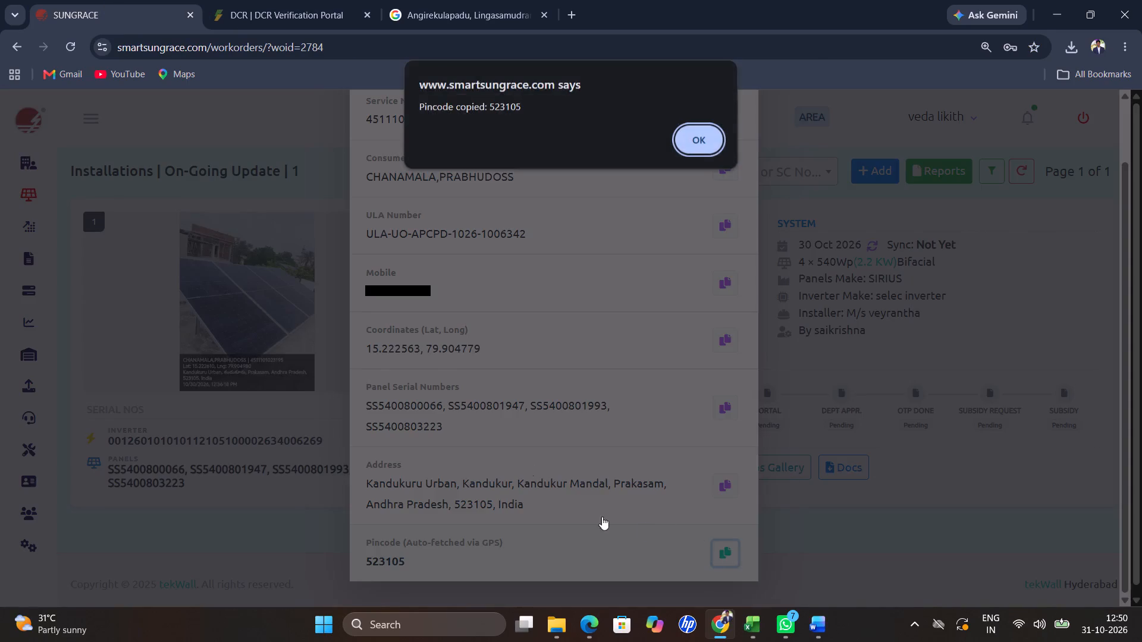
click(303, 0)
scroll(704, 284, up, 1)
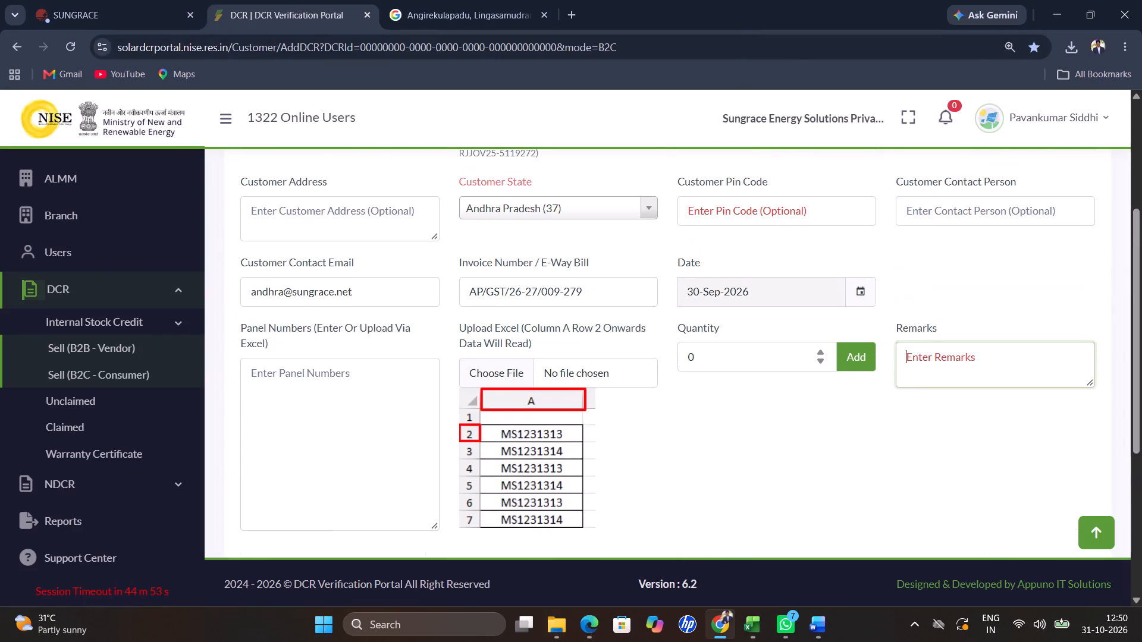
click(734, 204)
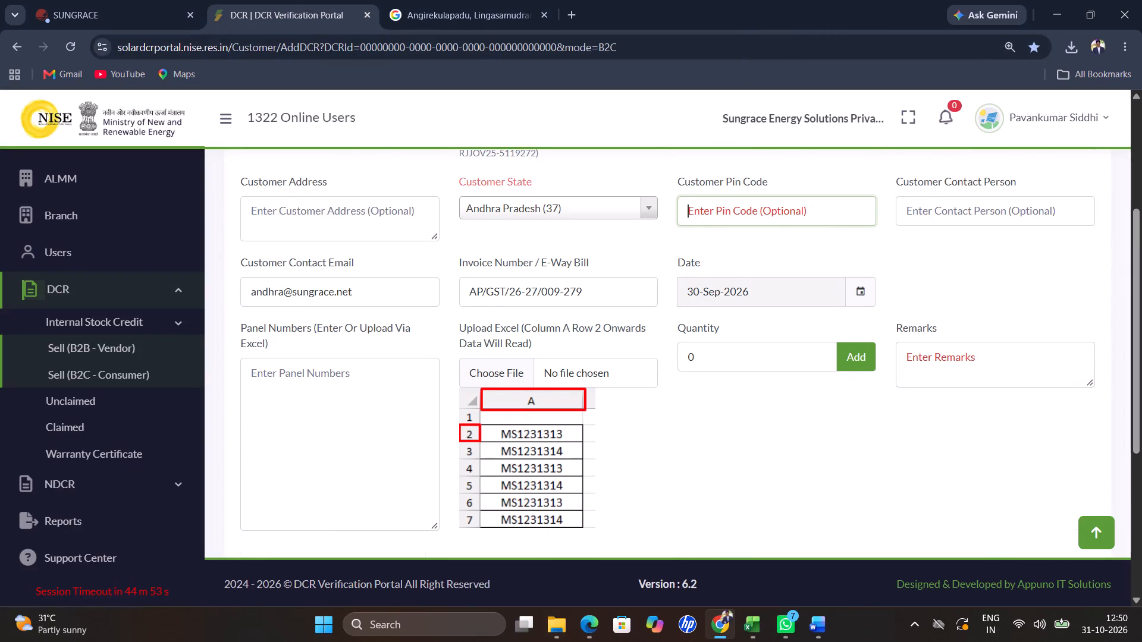
key(ctrl+v)
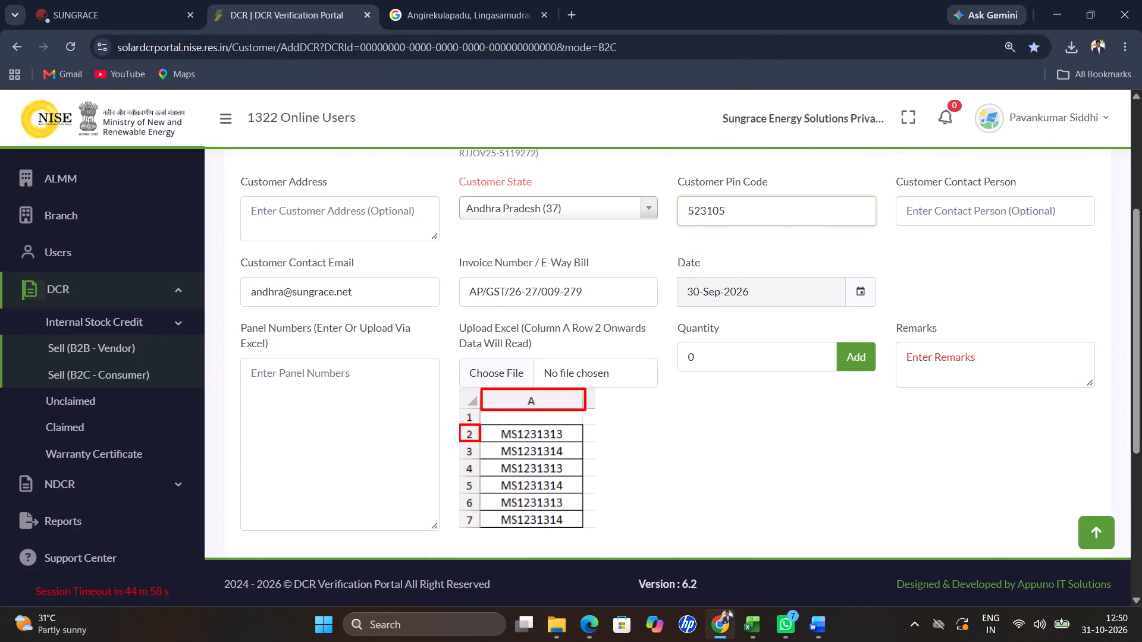
Submit the completed B2C DCR and accept its confirmation.
scroll(820, 241, down, 3)
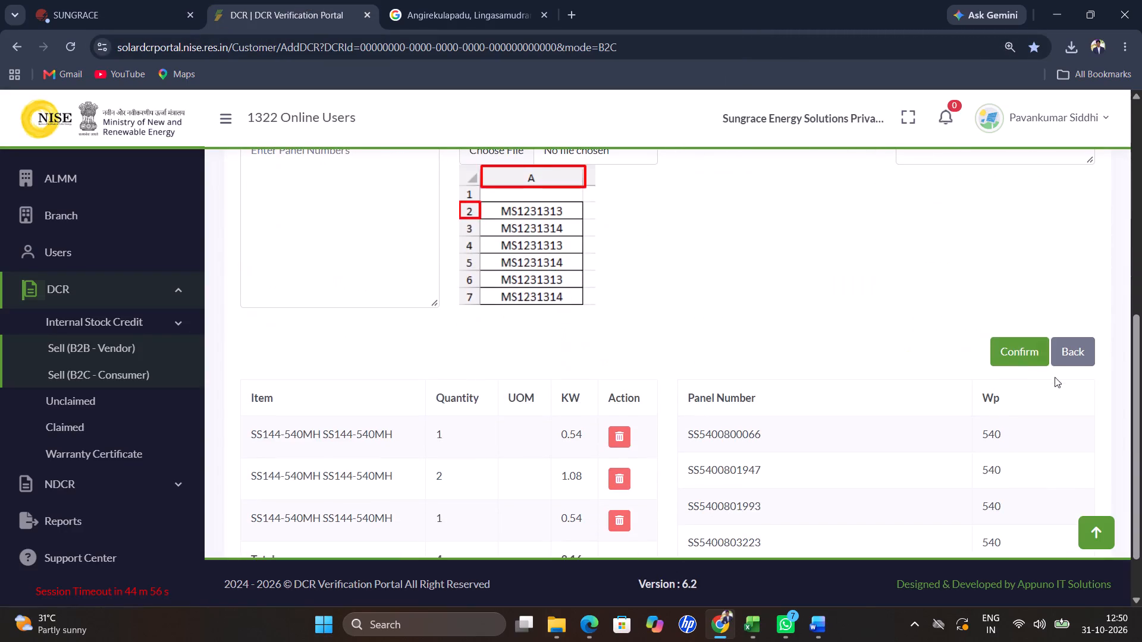
click(1029, 357)
click(720, 431)
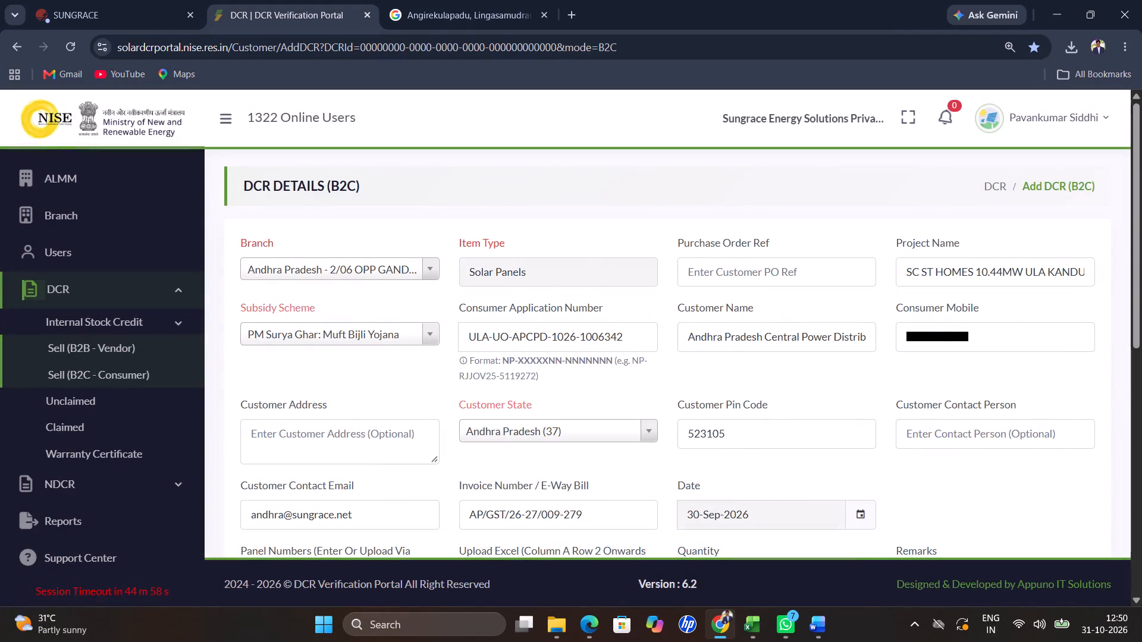
Copy the installation's address from the SUNGRACE details into the required Remarks field of the B2C DCR form.
scroll(835, 350, down, 2)
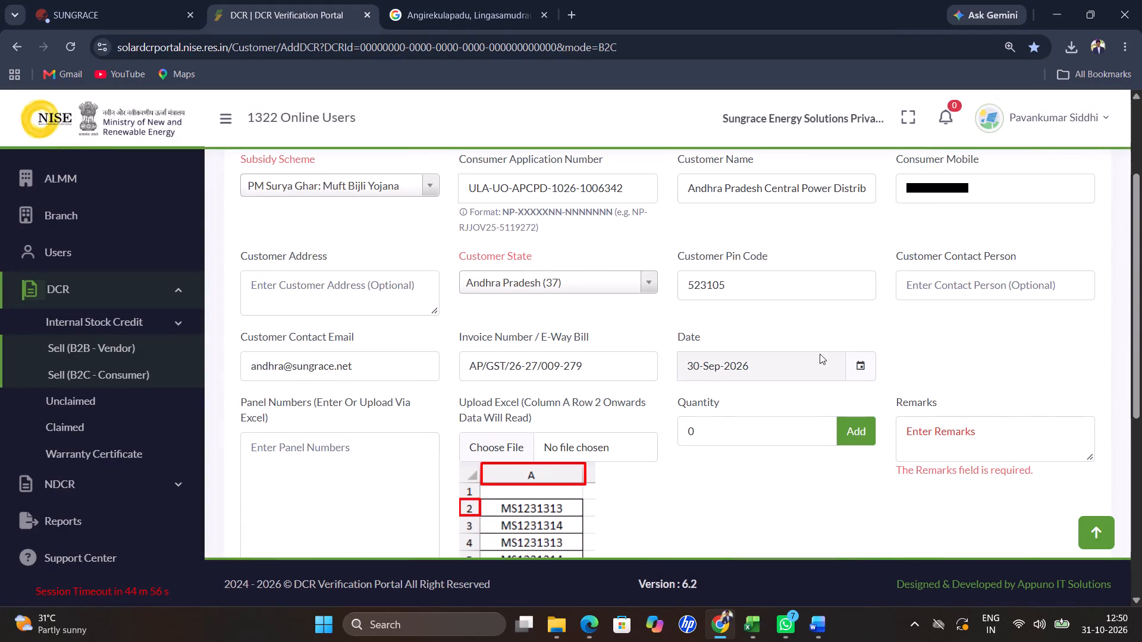
scroll(649, 361, down, 1)
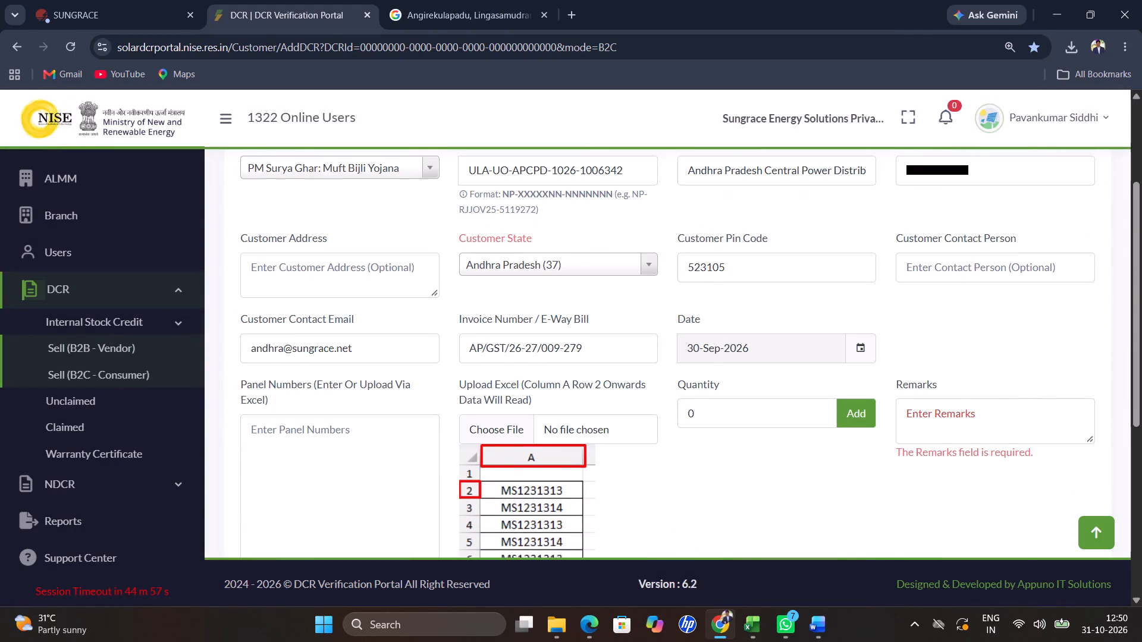
scroll(910, 320, down, 5)
scroll(915, 309, up, 2)
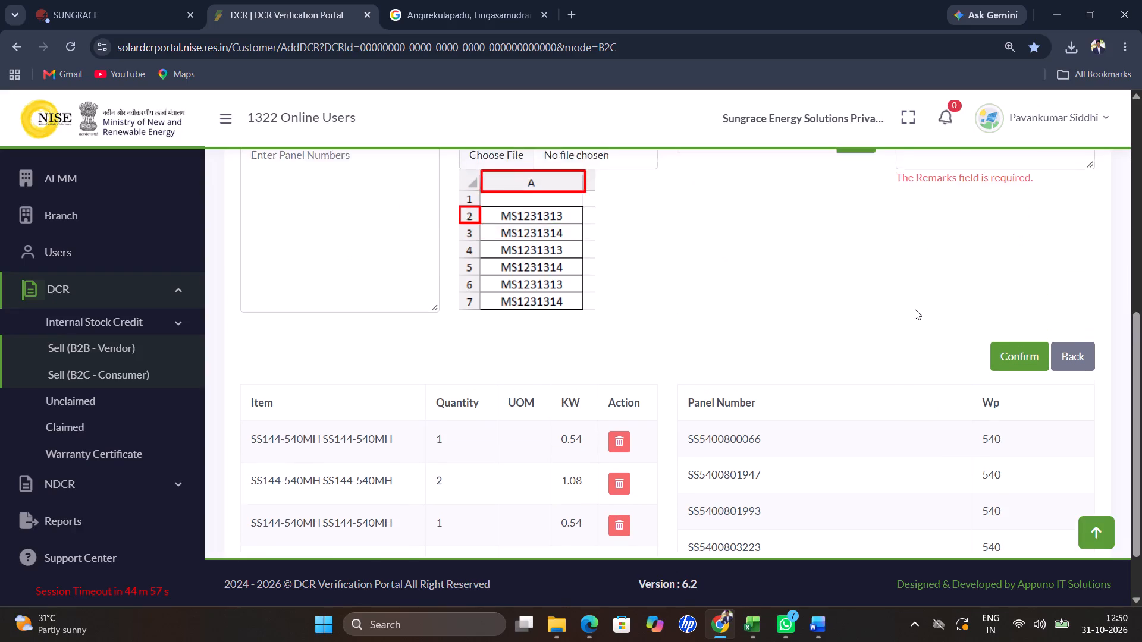
scroll(915, 309, up, 2)
click(958, 366)
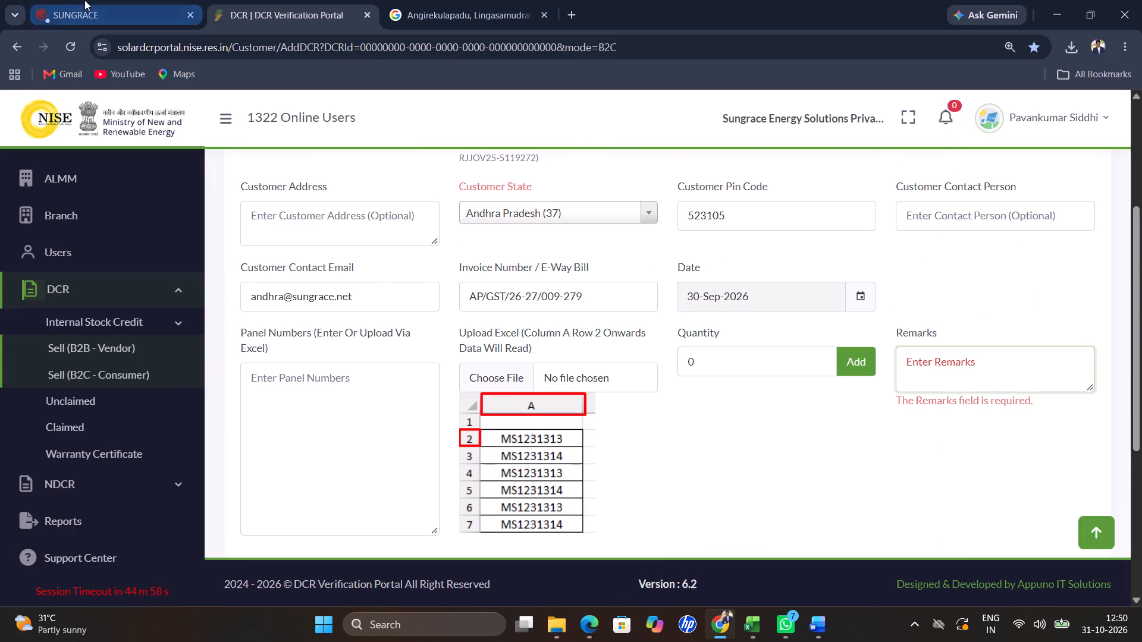
drag(83, 0, 90, 12)
click(695, 134)
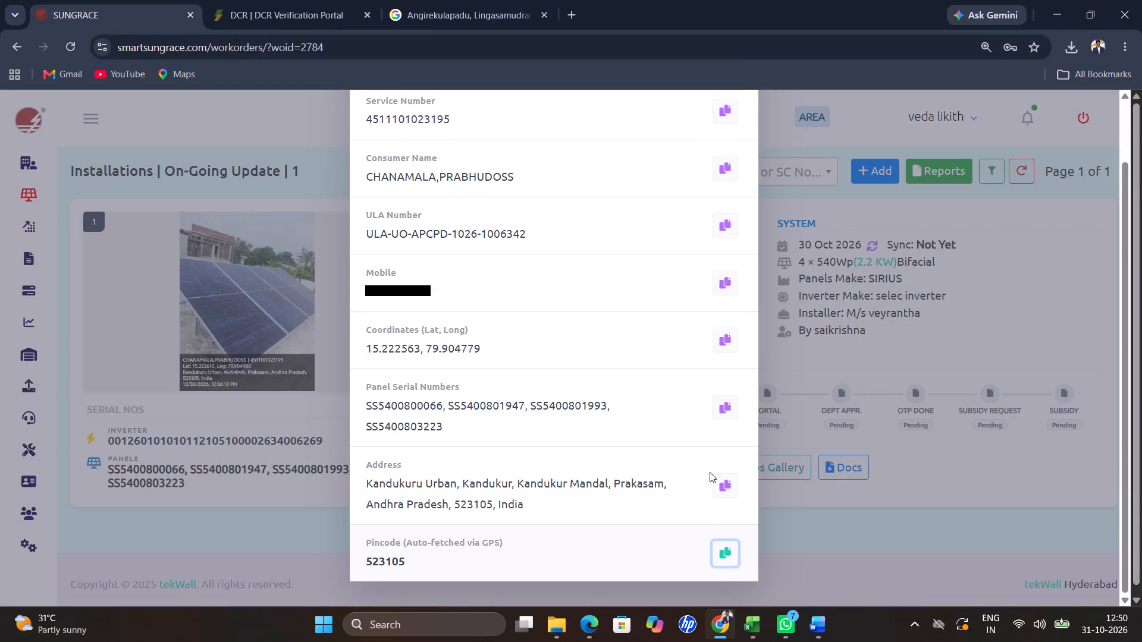
click(715, 483)
click(287, 0)
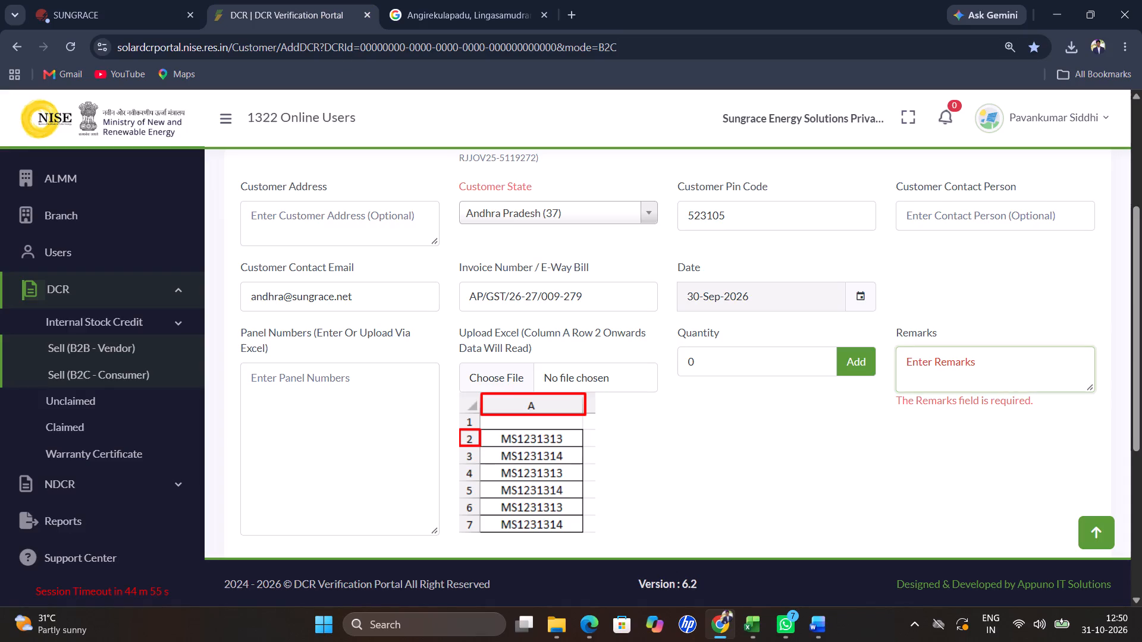
key(ctrl+v)
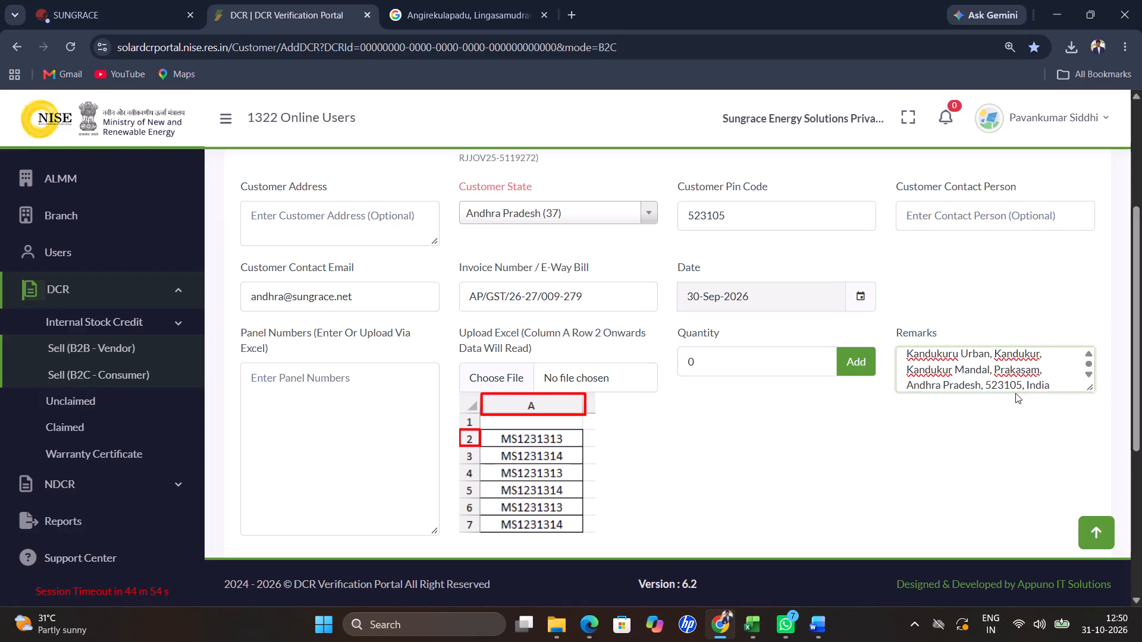
Resubmit the B2C DCR with its remarks and accept the confirmation.
scroll(1015, 393, down, 4)
click(1021, 282)
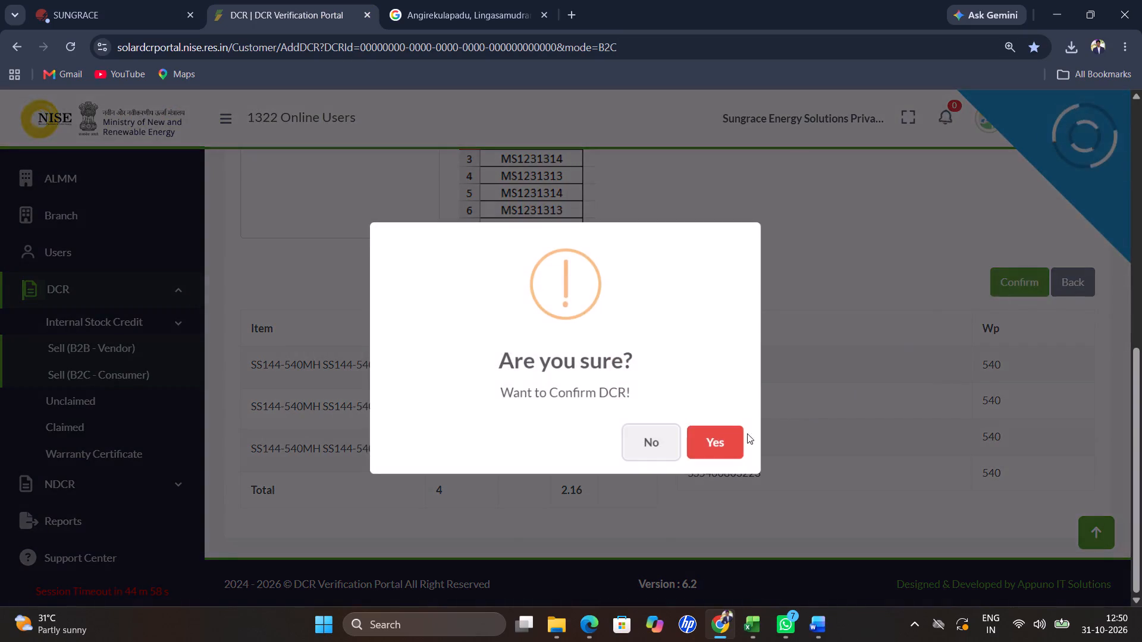
click(739, 439)
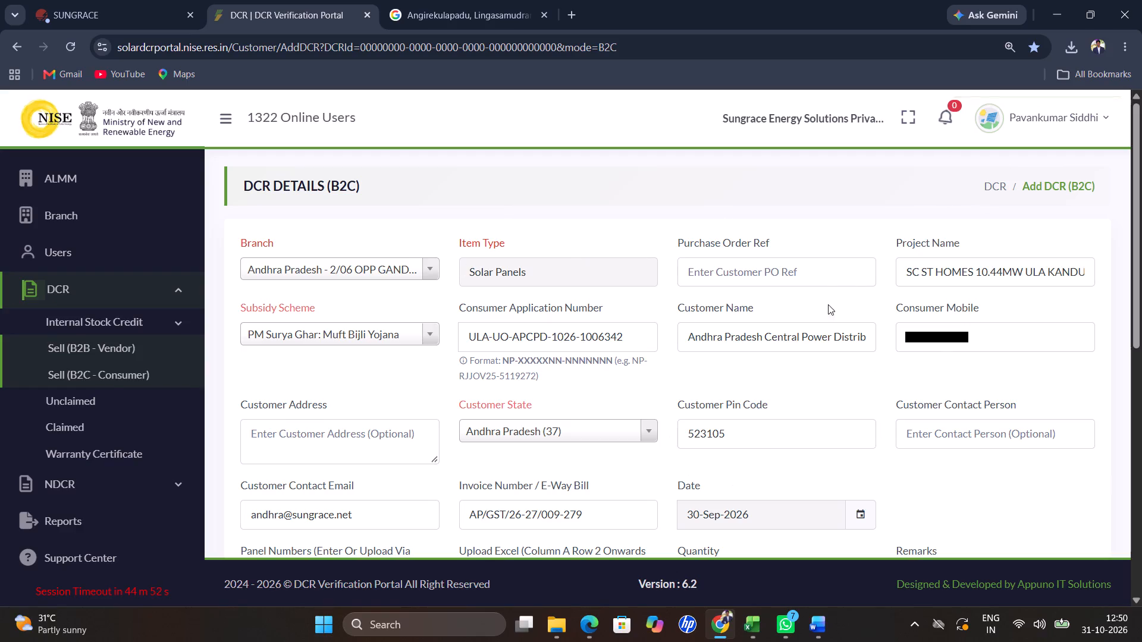
scroll(845, 285, down, 6)
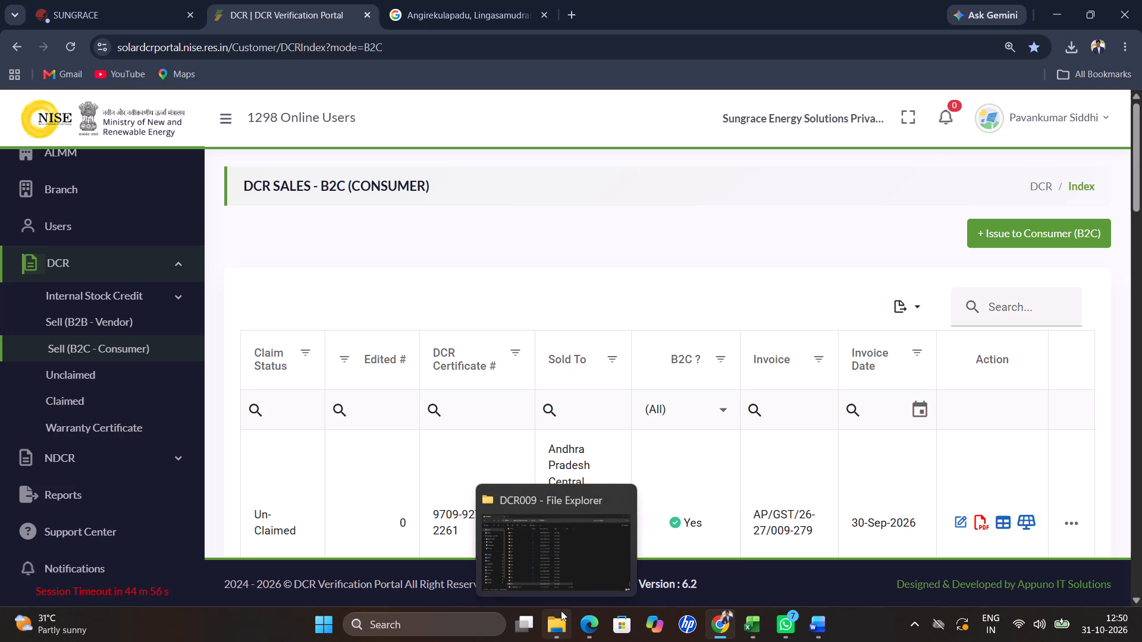
Create a new folder named 279_ in the DCR009 folder in File Explorer.
click(553, 571)
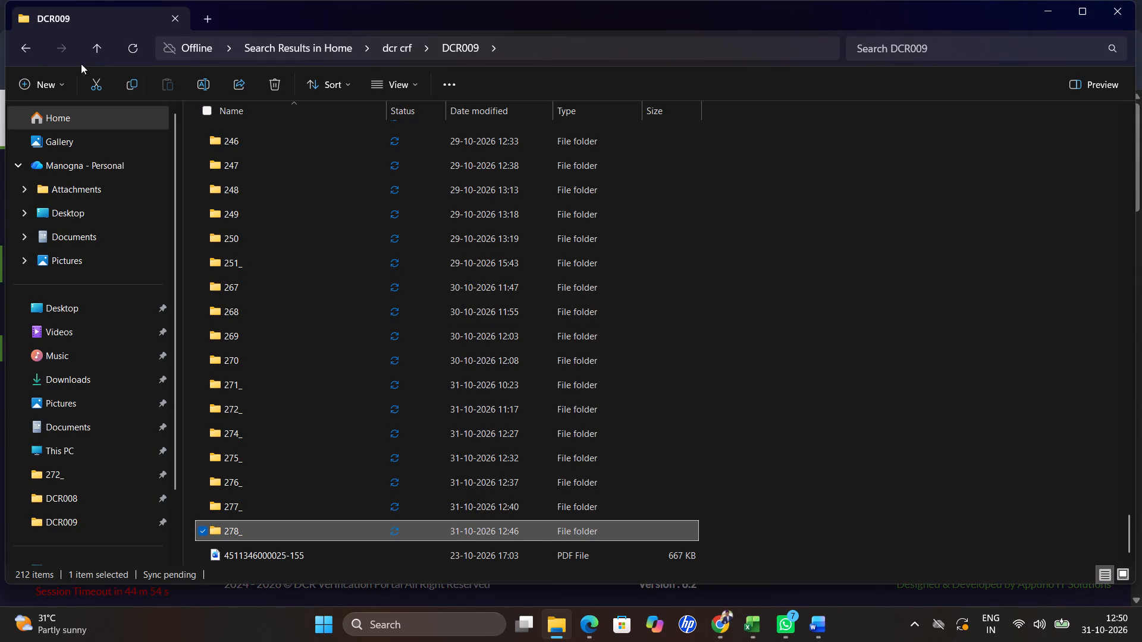
click(24, 77)
click(54, 111)
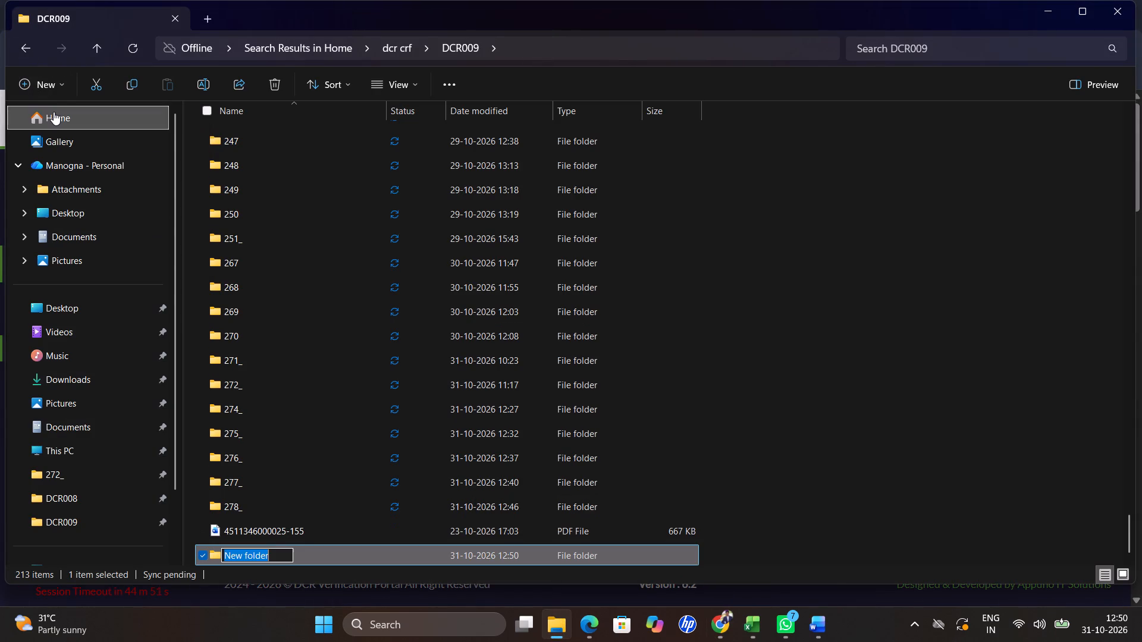
text(279)
key(shift+underscore)
key(Return)
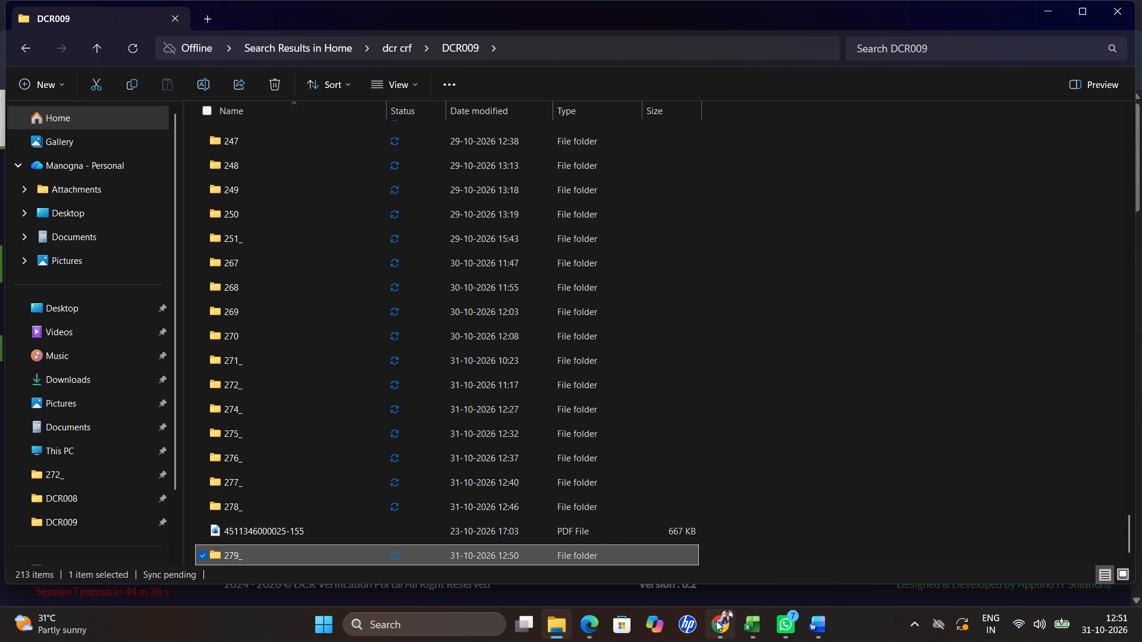
Start downloading the invoice 009-279 DCR certificate PDF, naming it with the service number copied from SUNGRACE followed by -279.
click(714, 571)
click(99, 0)
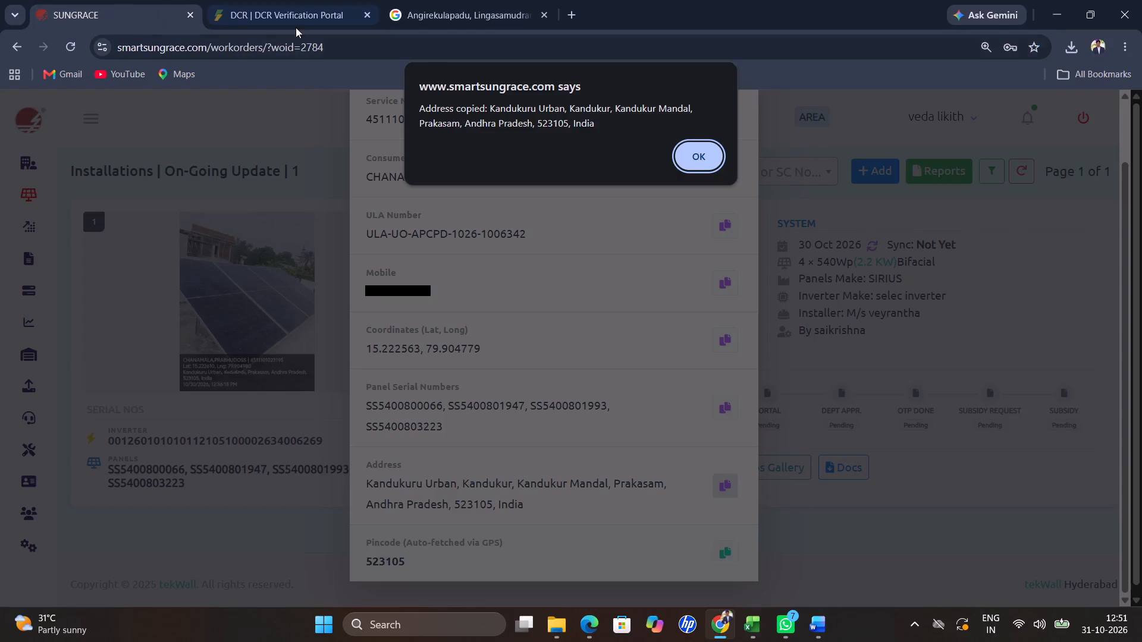
click(688, 159)
click(724, 108)
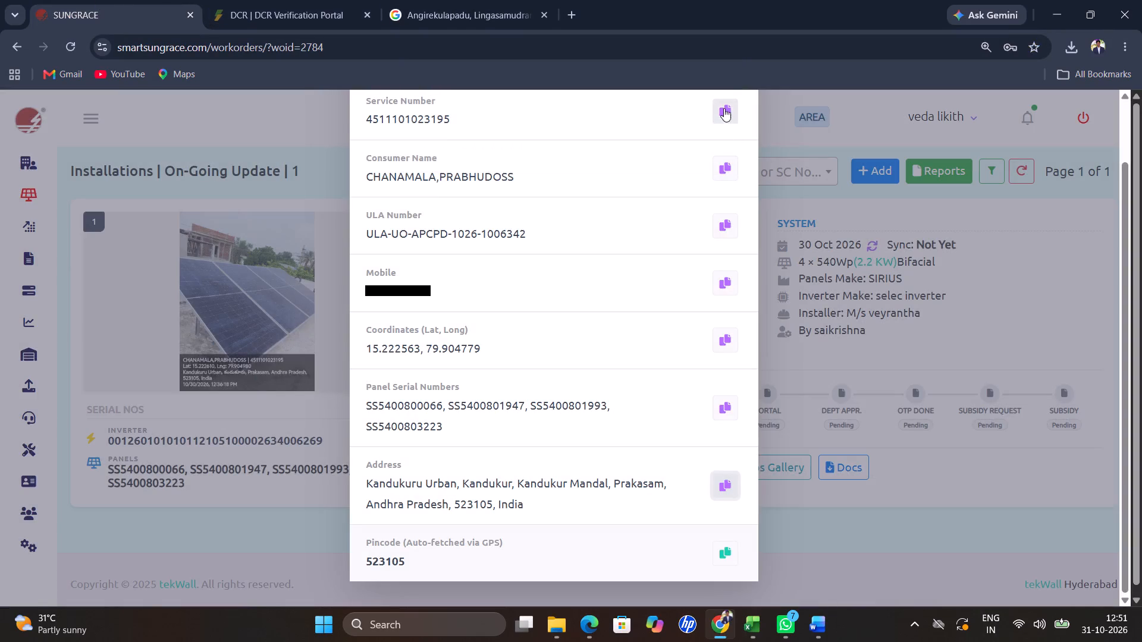
drag(292, 0, 293, 8)
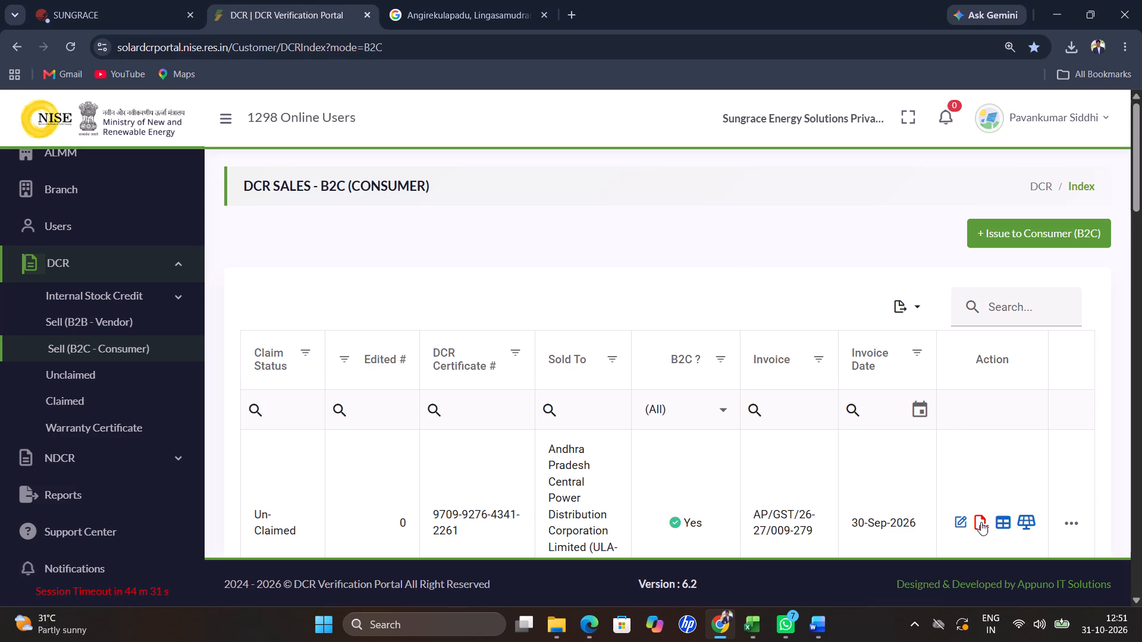
click(981, 522)
click(940, 211)
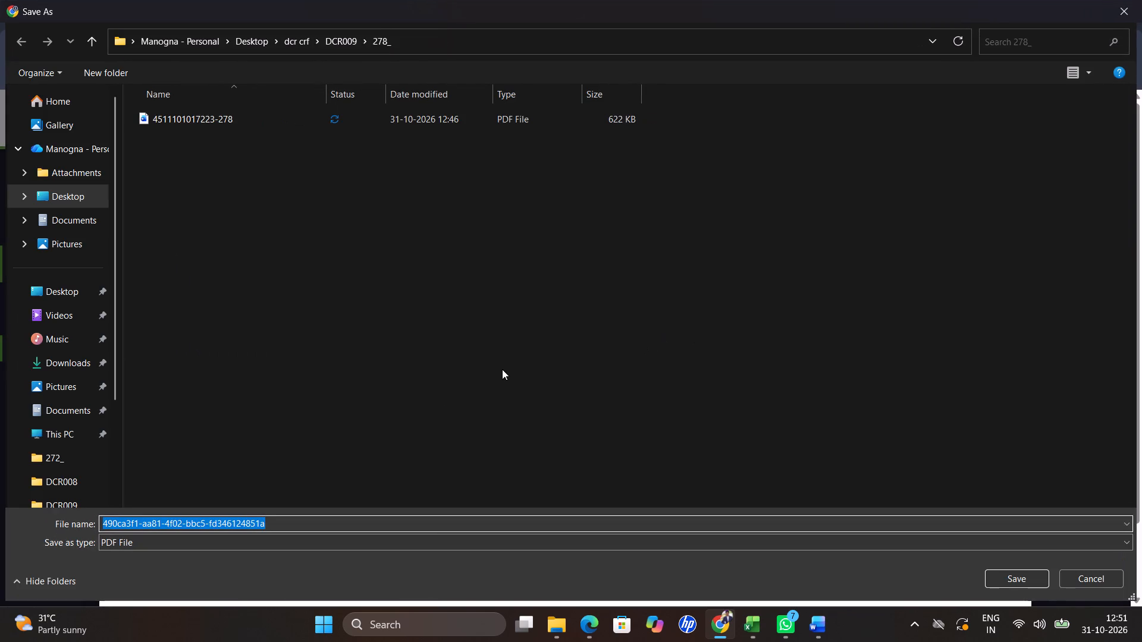
key(ctrl+v)
key(minus)
text(279)
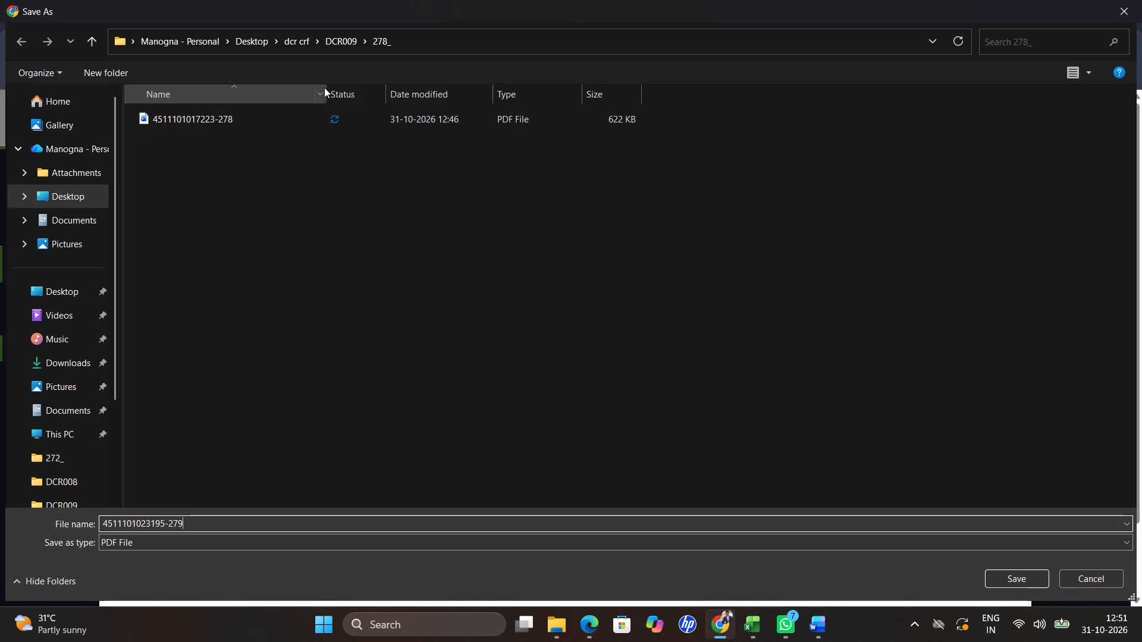
Save the named certificate PDF in the 279_ folder inside DCR009.
click(350, 45)
scroll(331, 74, down, 5)
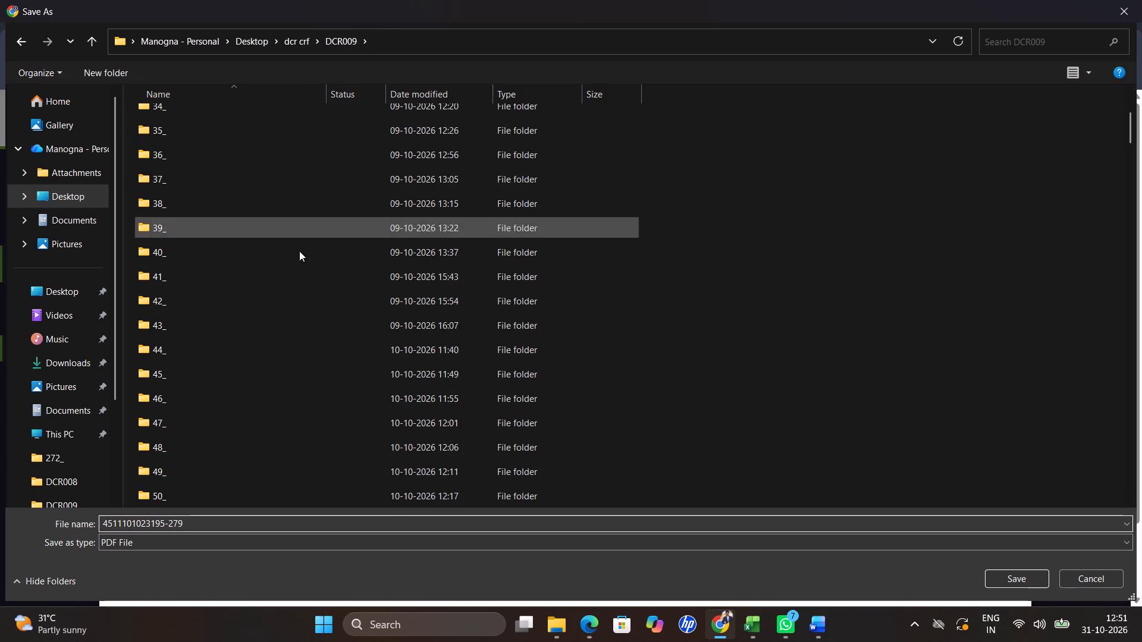
scroll(309, 266, down, 20)
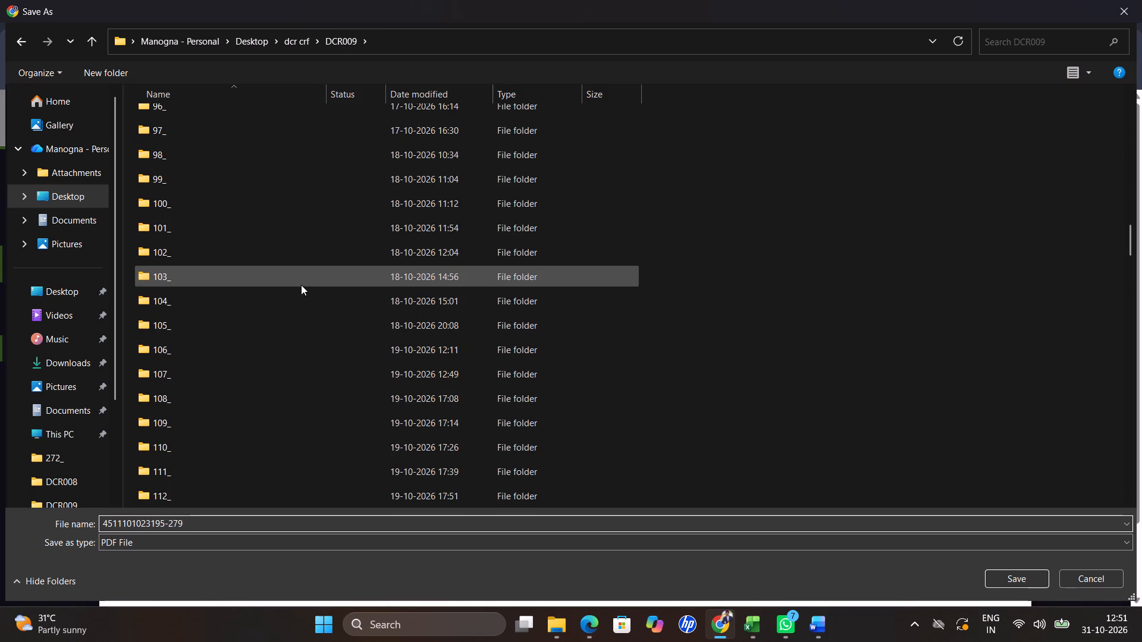
scroll(301, 285, down, 17)
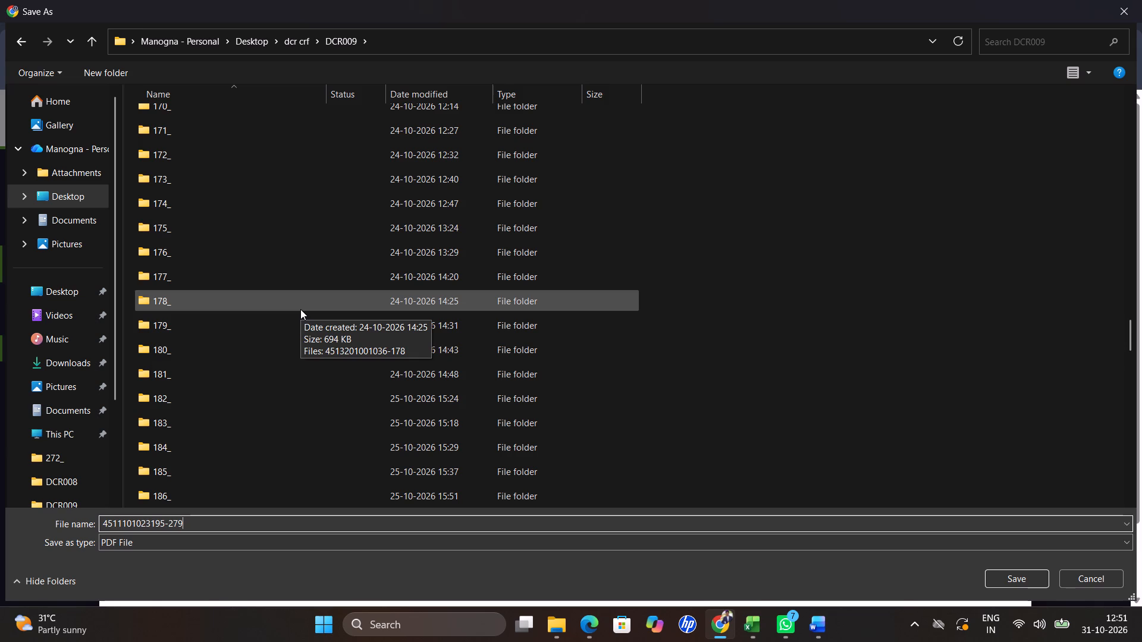
scroll(300, 309, down, 16)
scroll(310, 269, down, 11)
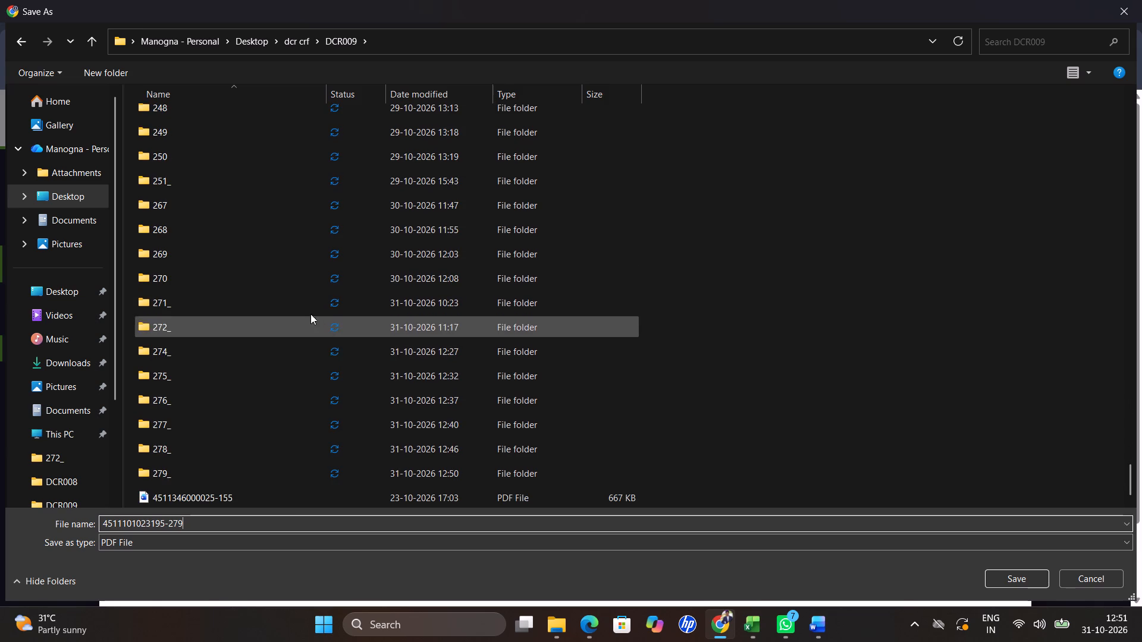
scroll(306, 317, down, 6)
double_click(283, 469)
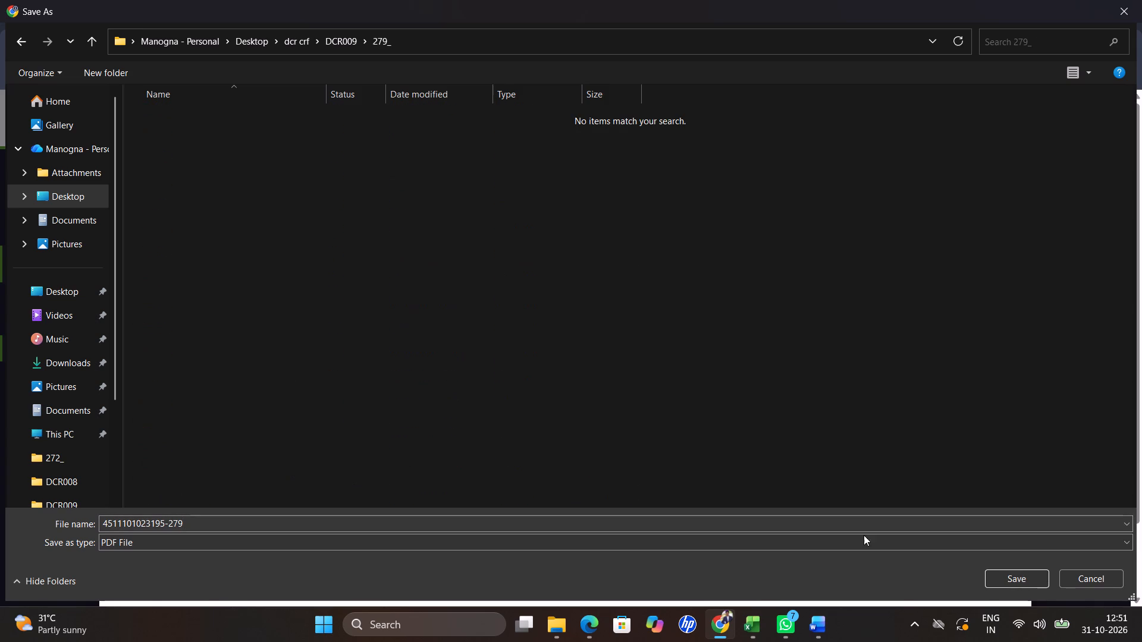
click(1005, 578)
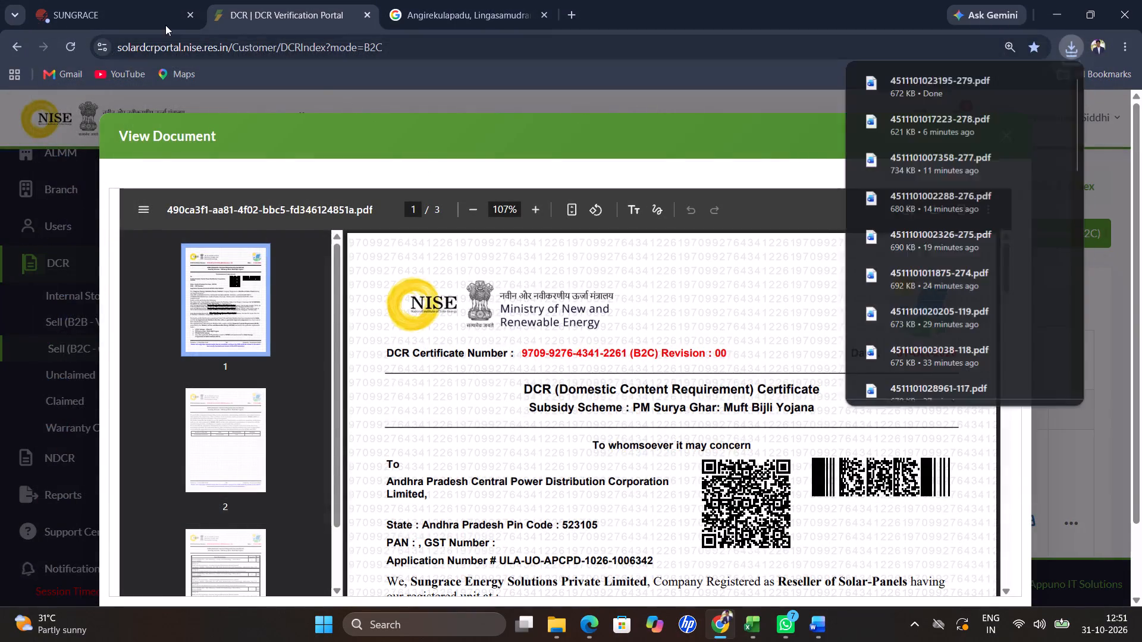
In SUNGRACE, open the installation's Project Stage update, attach the certificate PDF from folder 279_ as the DCR upload, and submit the form.
click(145, 0)
click(709, 139)
click(783, 124)
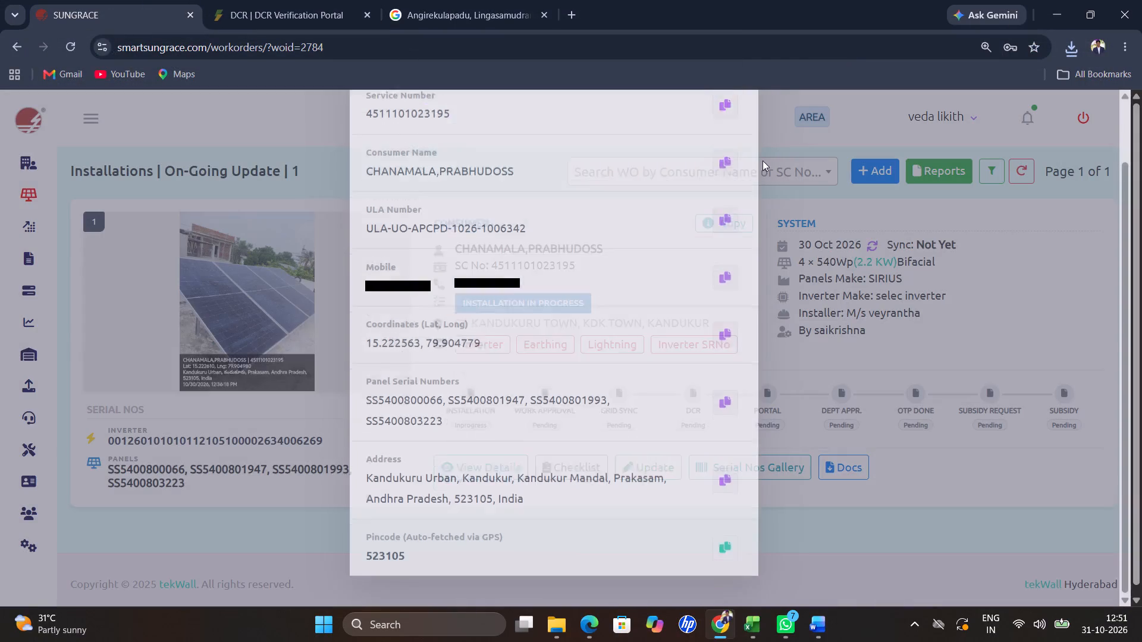
click(637, 474)
click(507, 416)
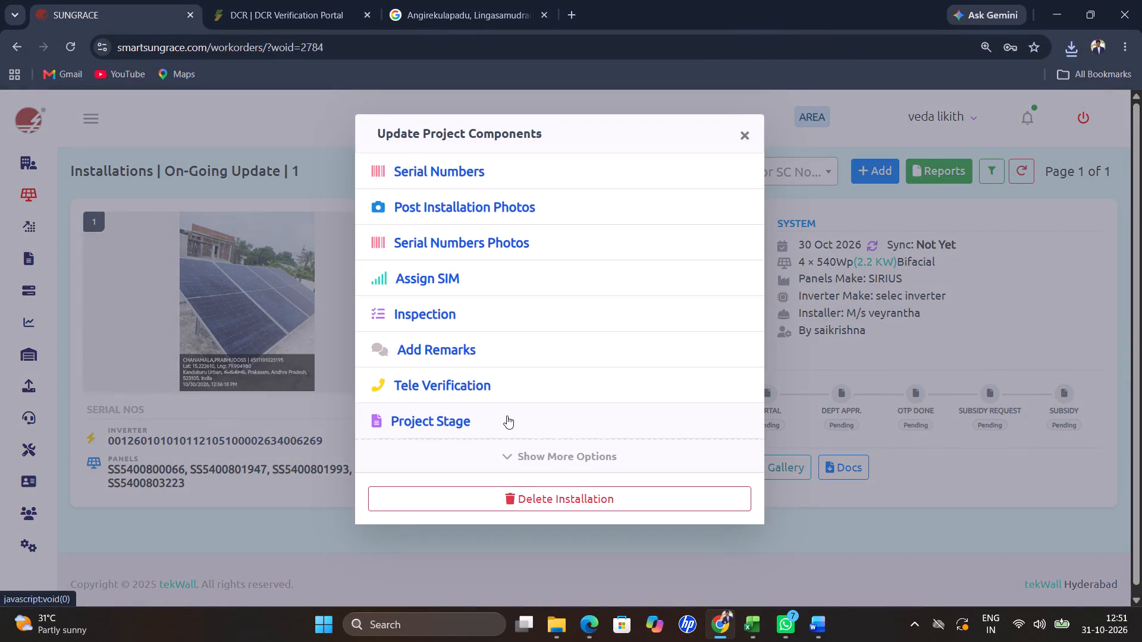
scroll(515, 287, down, 7)
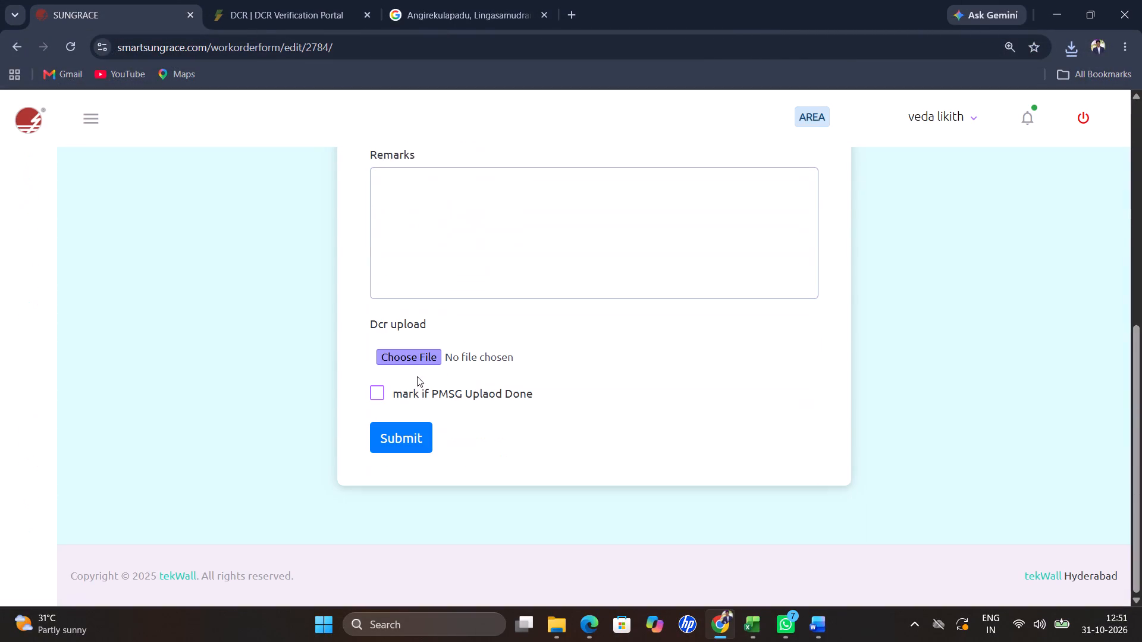
click(419, 361)
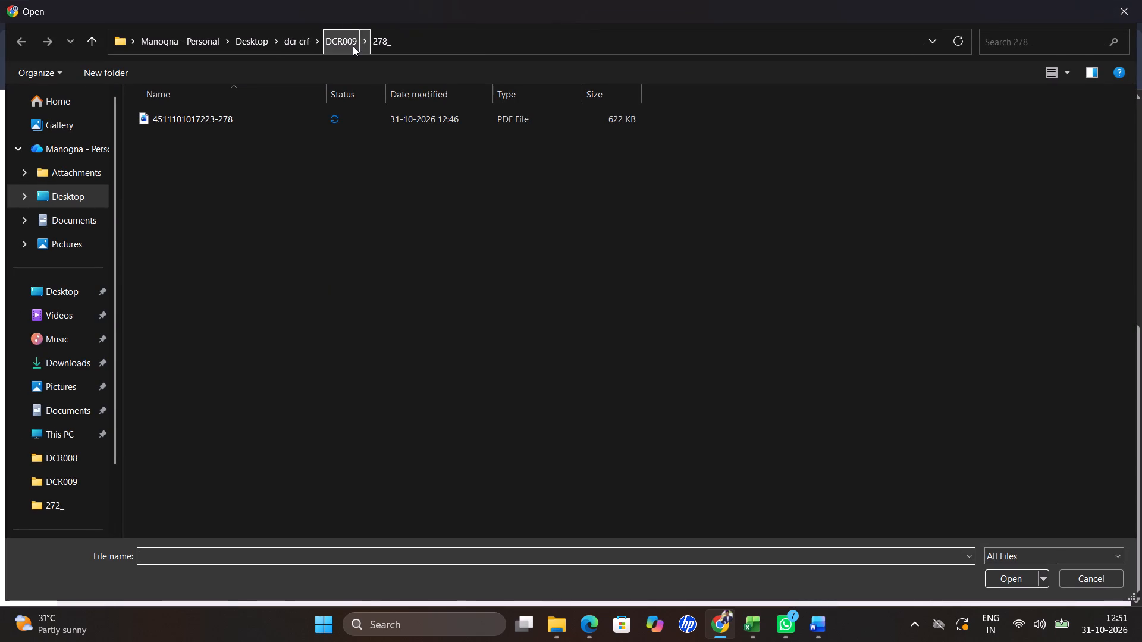
click(353, 46)
scroll(291, 366, down, 4)
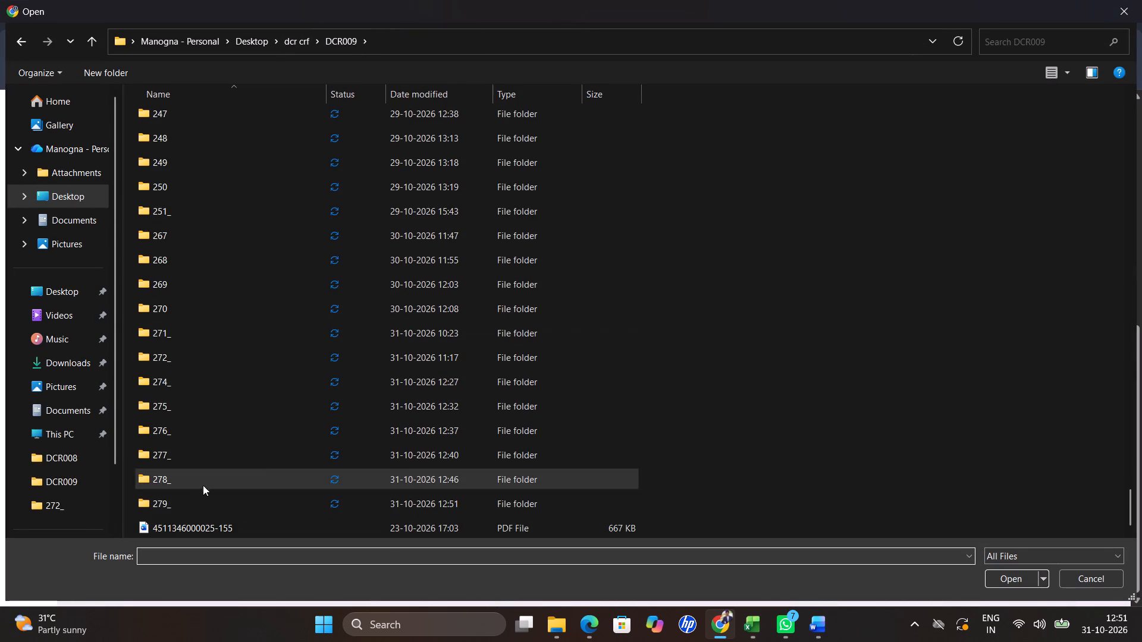
double_click(209, 502)
double_click(239, 123)
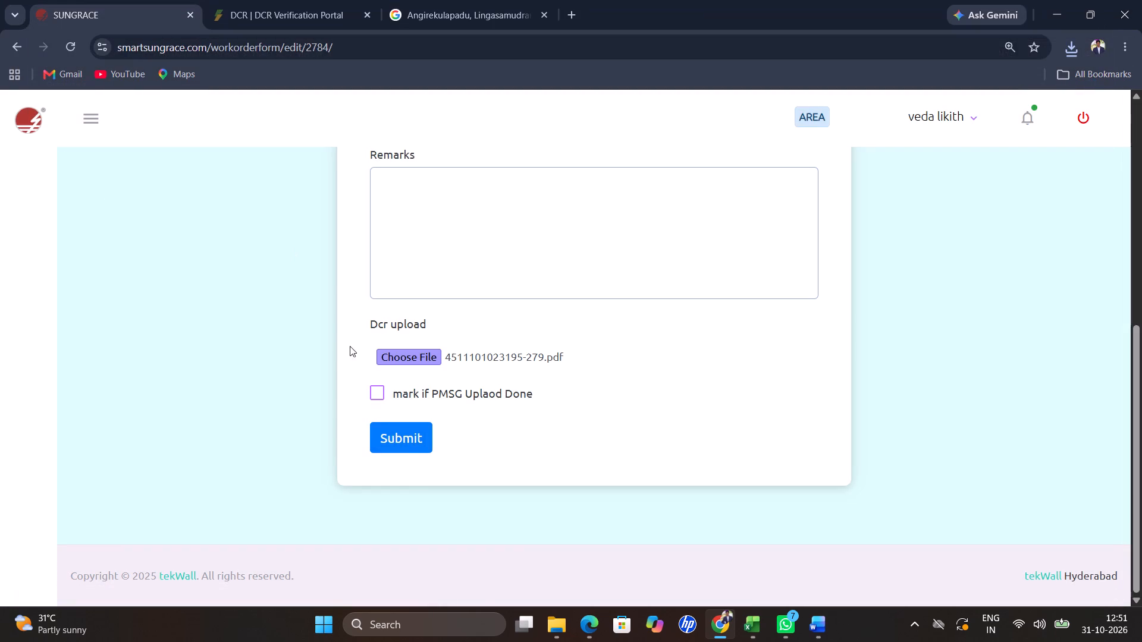
click(410, 448)
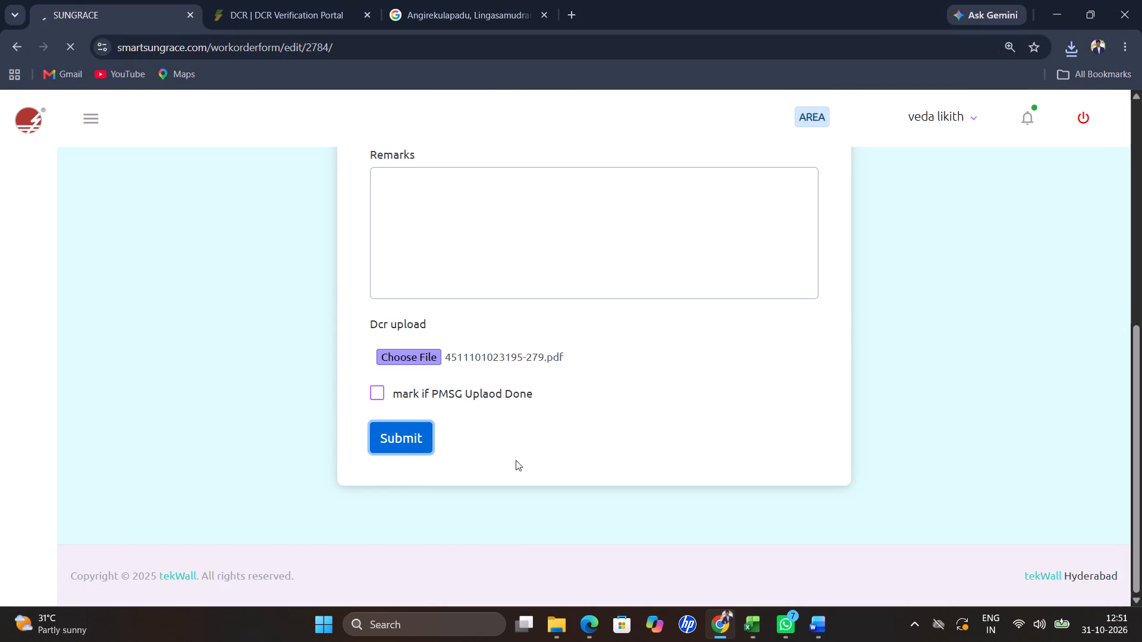
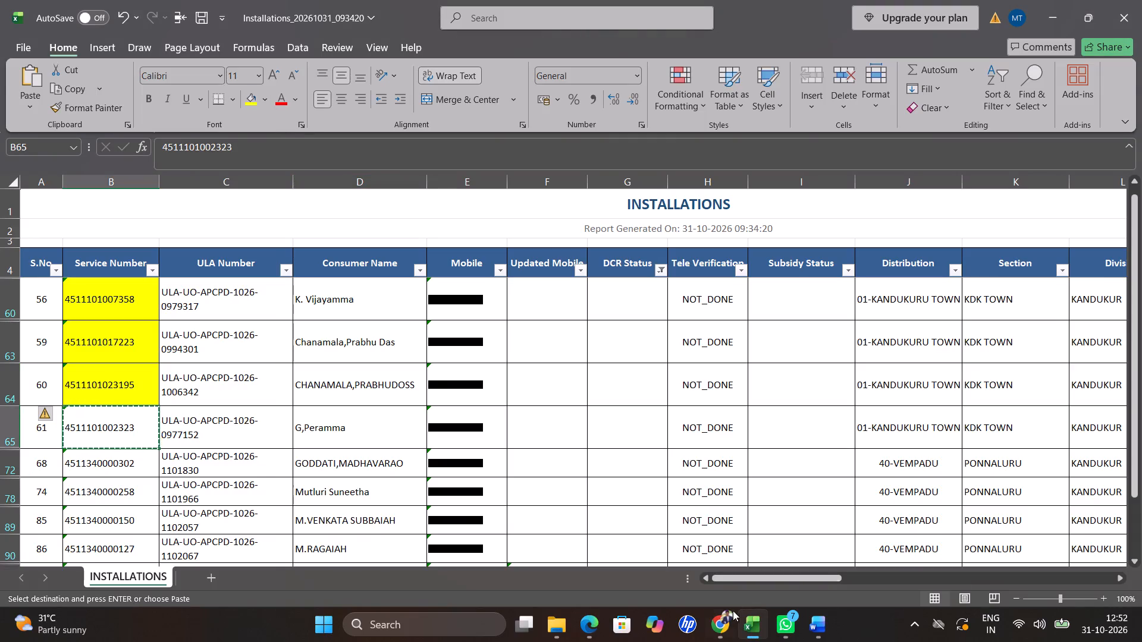
In SUNGRACE, find the installation by the service number copied from S.No 61 and copy its ULA number from the quick copy details.
click(713, 573)
click(641, 176)
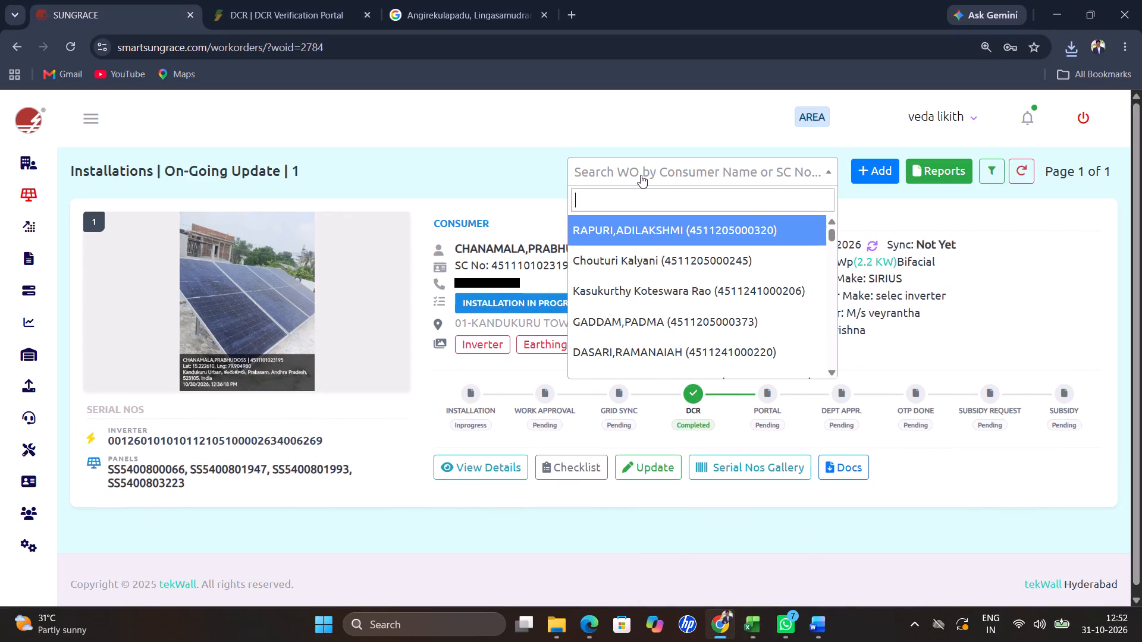
key(ctrl+v)
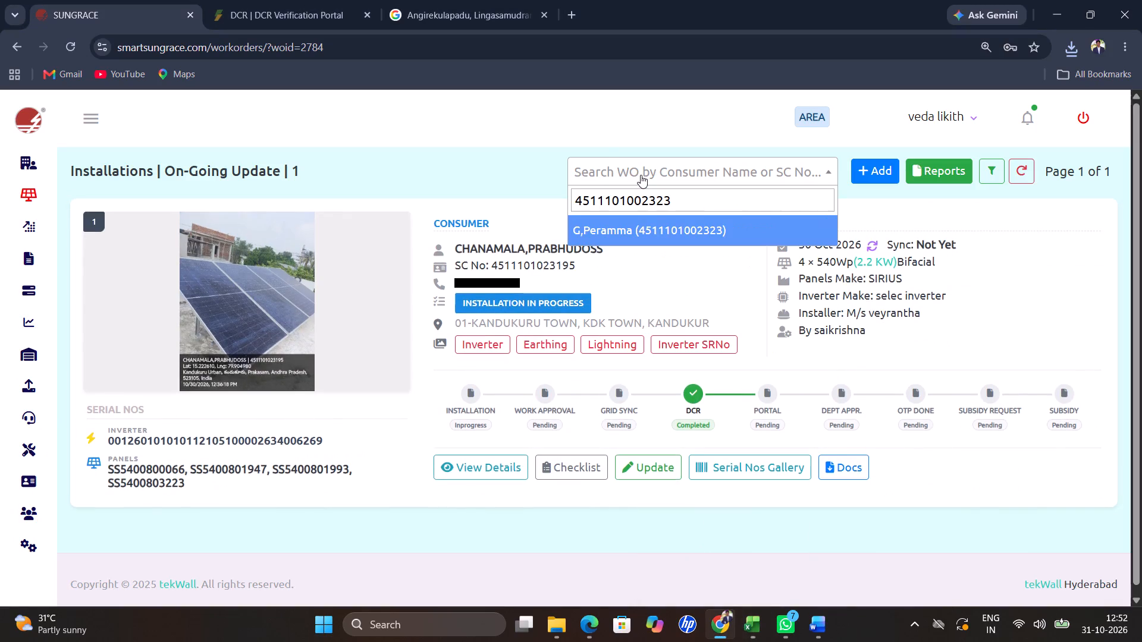
key(Return)
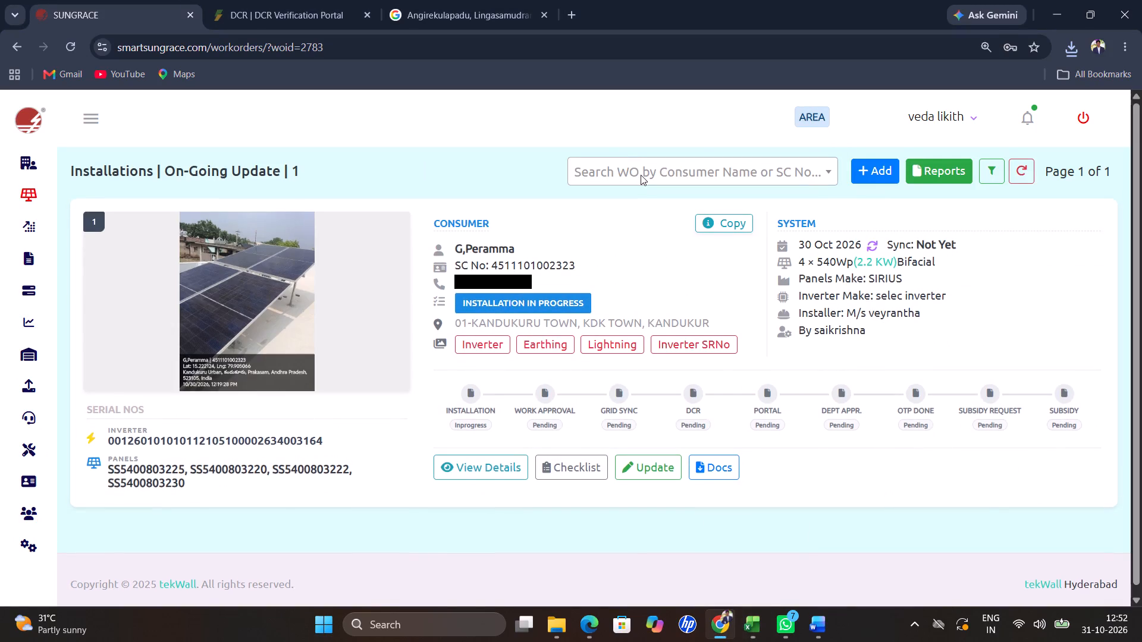
click(702, 219)
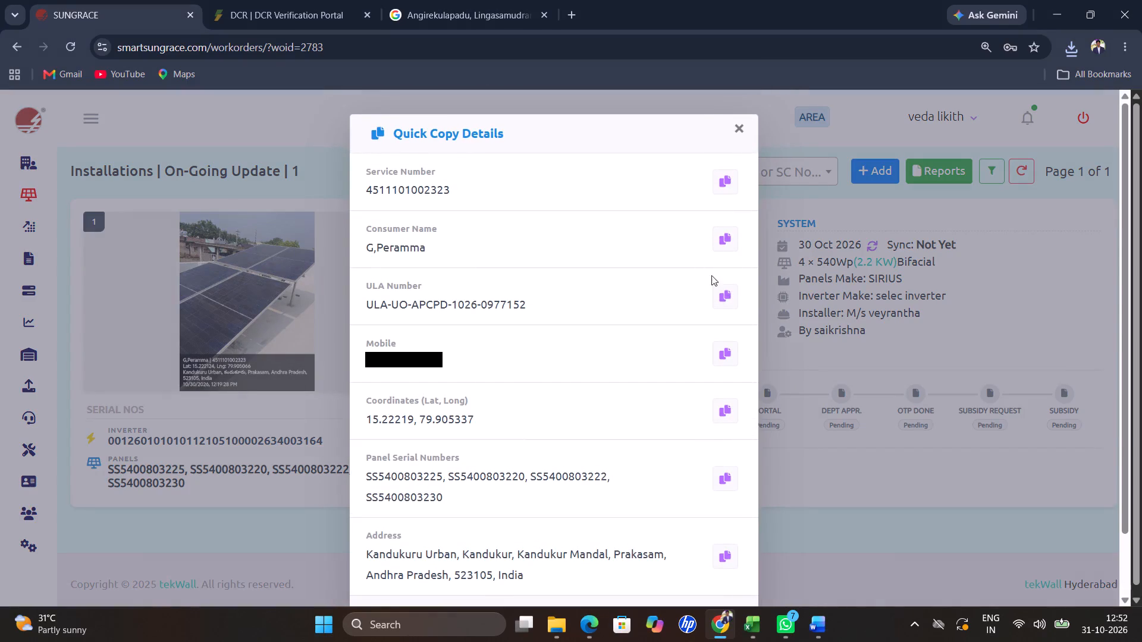
click(727, 294)
In the DCR Verification Portal, close the open certificate, start a new B2C issue, and enter the copied ULA number as Consumer Application Number.
click(315, 13)
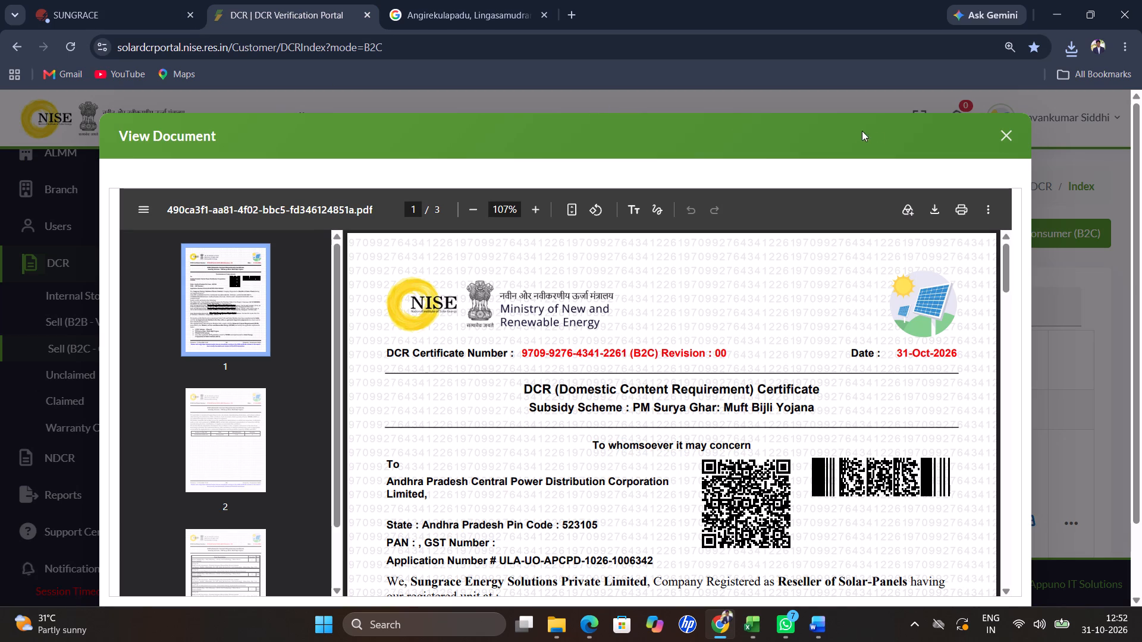
click(1011, 137)
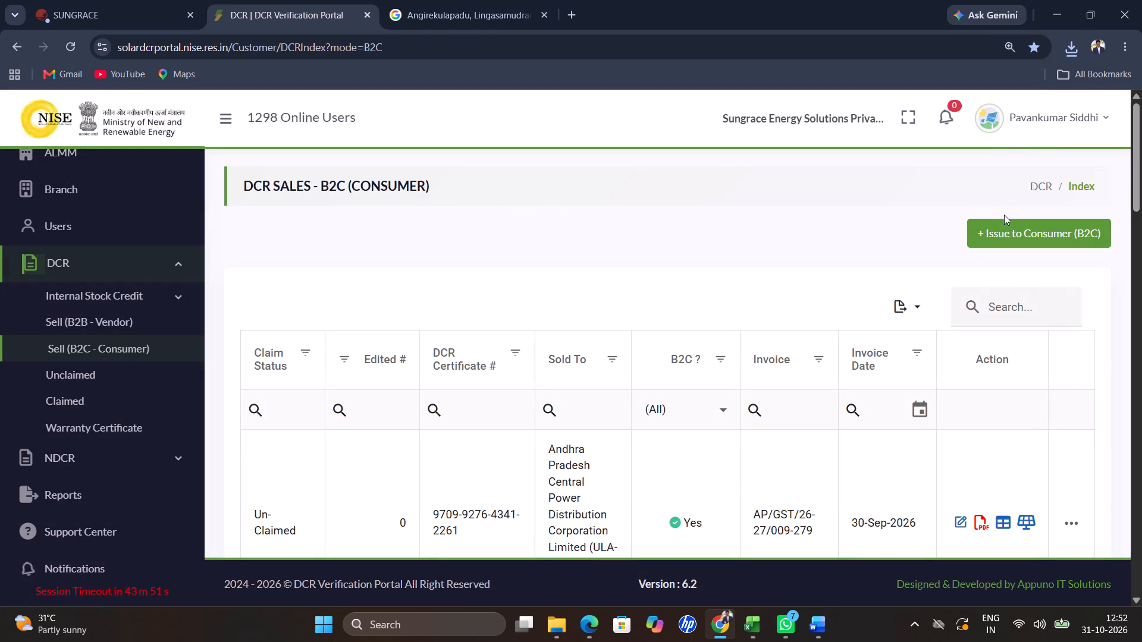
click(1006, 228)
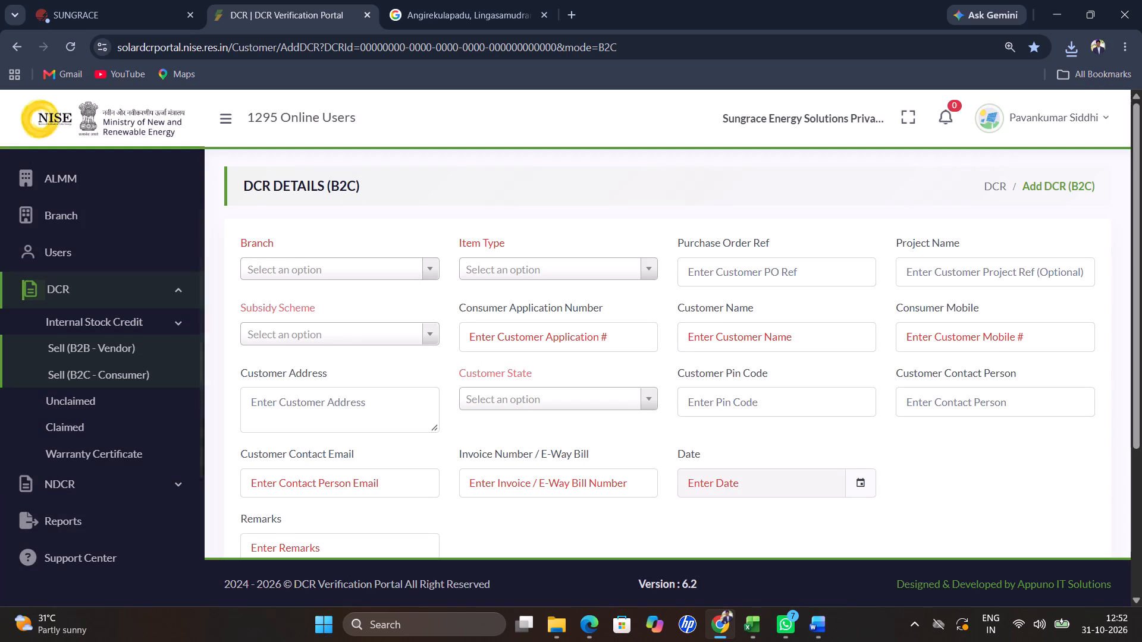
click(595, 334)
key(ctrl+v)
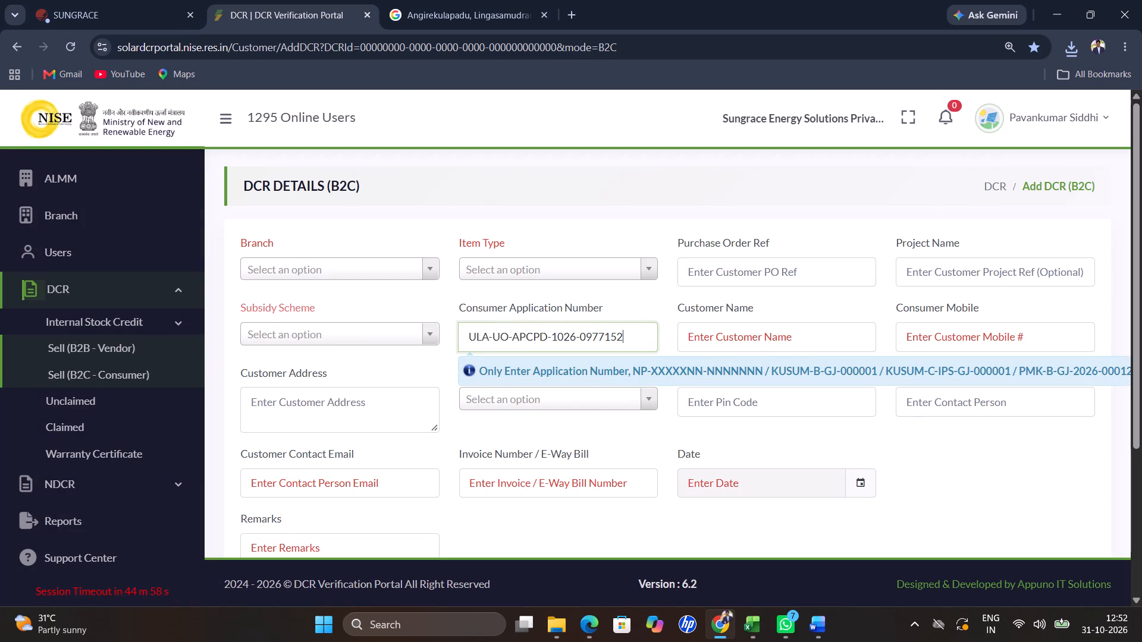
Set the branch to Andhra Pradesh, the subsidy scheme to PM Surya Ghar: Muft Bijli Yojana, and the item type to Solar Panels.
click(400, 263)
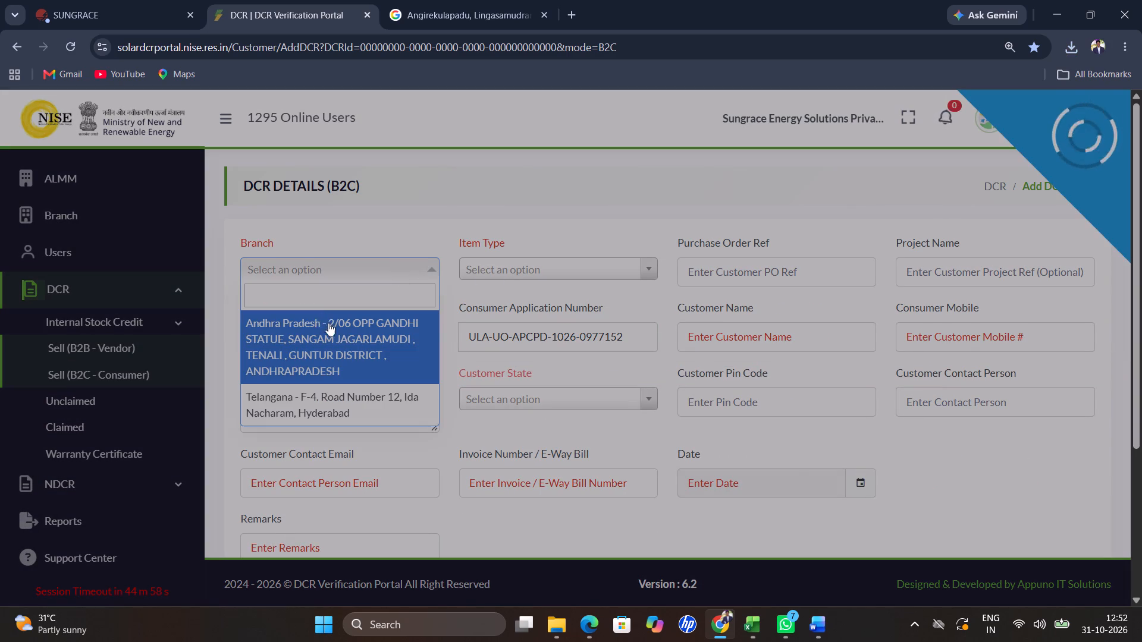
click(362, 353)
click(356, 337)
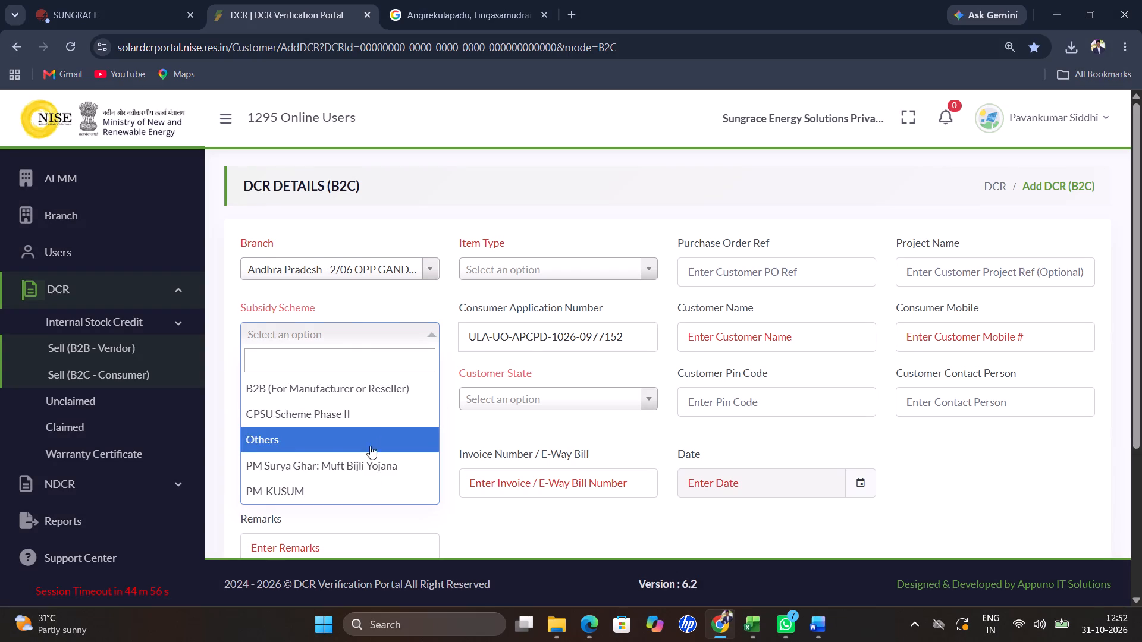
click(376, 458)
click(498, 280)
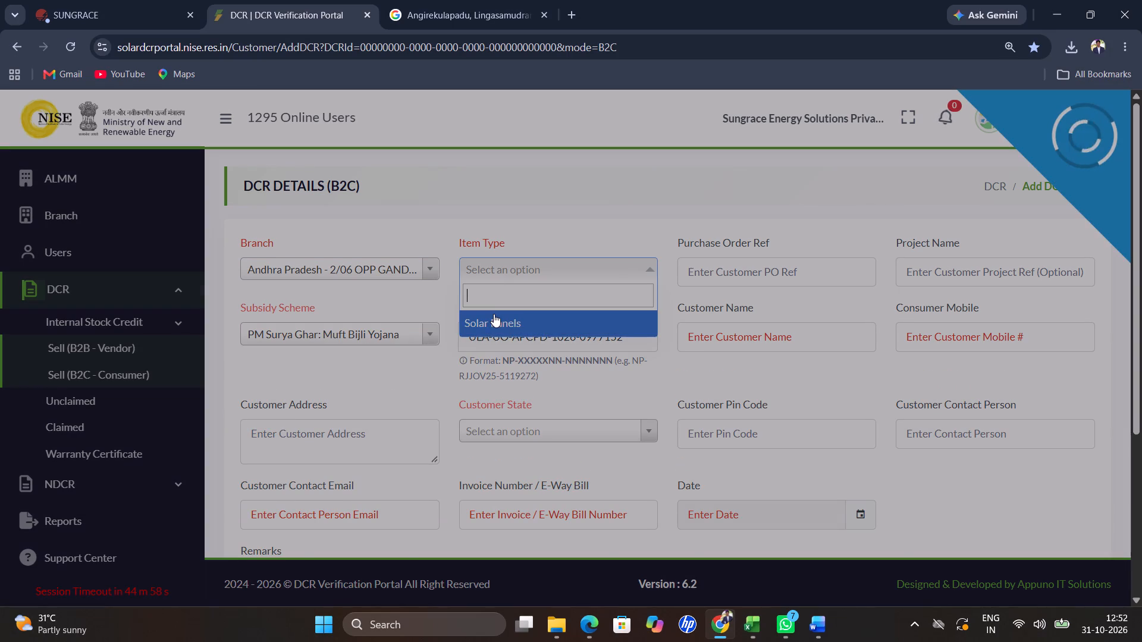
click(494, 314)
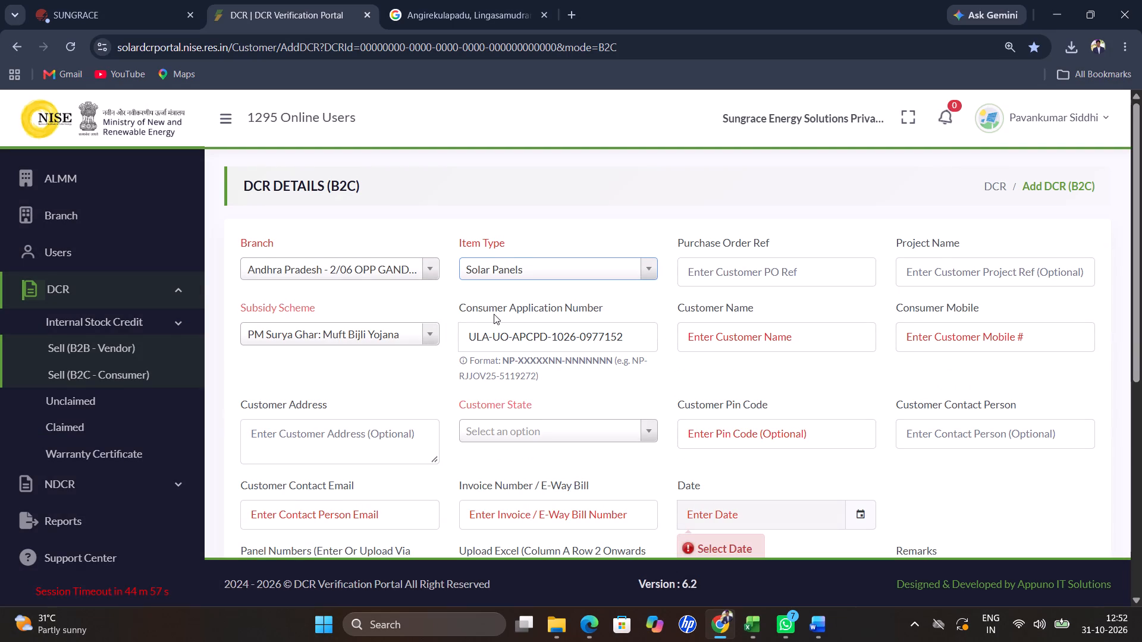
Fill Customer Name with Andhra Pradesh Central Power Distribution Corporation Limited, copied from the Word basic details document.
click(740, 335)
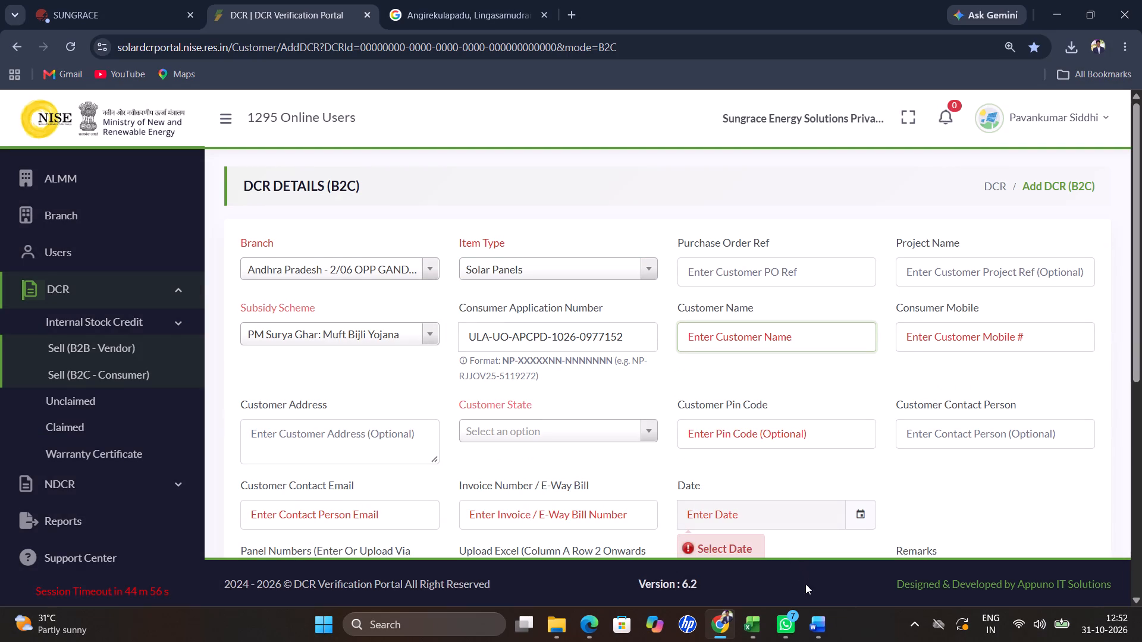
click(832, 568)
scroll(498, 325, up, 6)
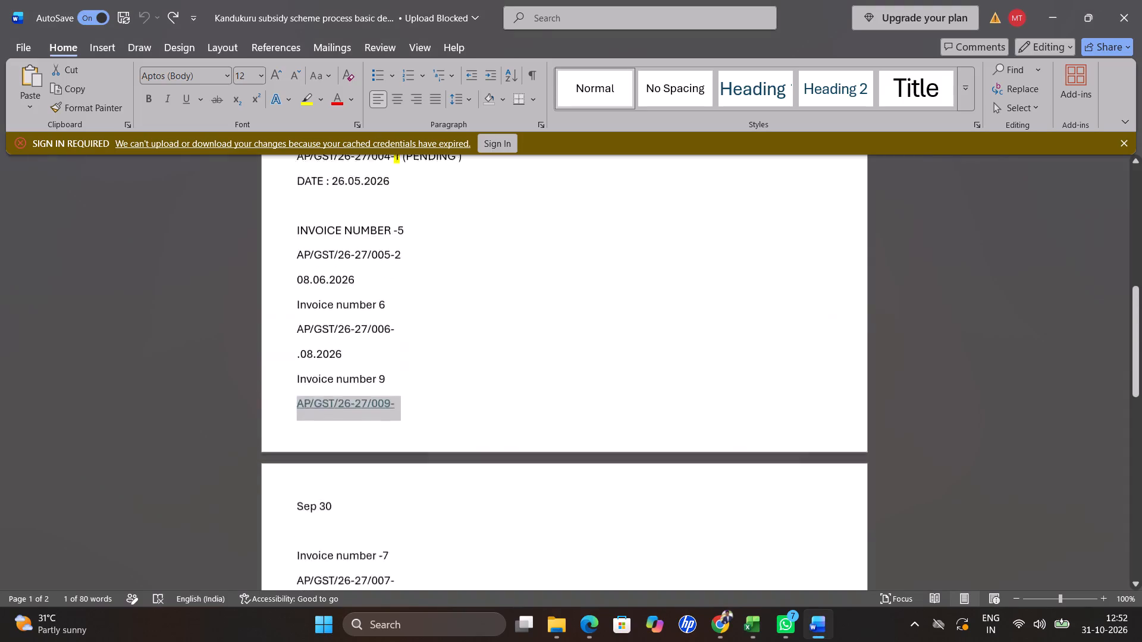
scroll(498, 325, up, 19)
scroll(498, 325, up, 3)
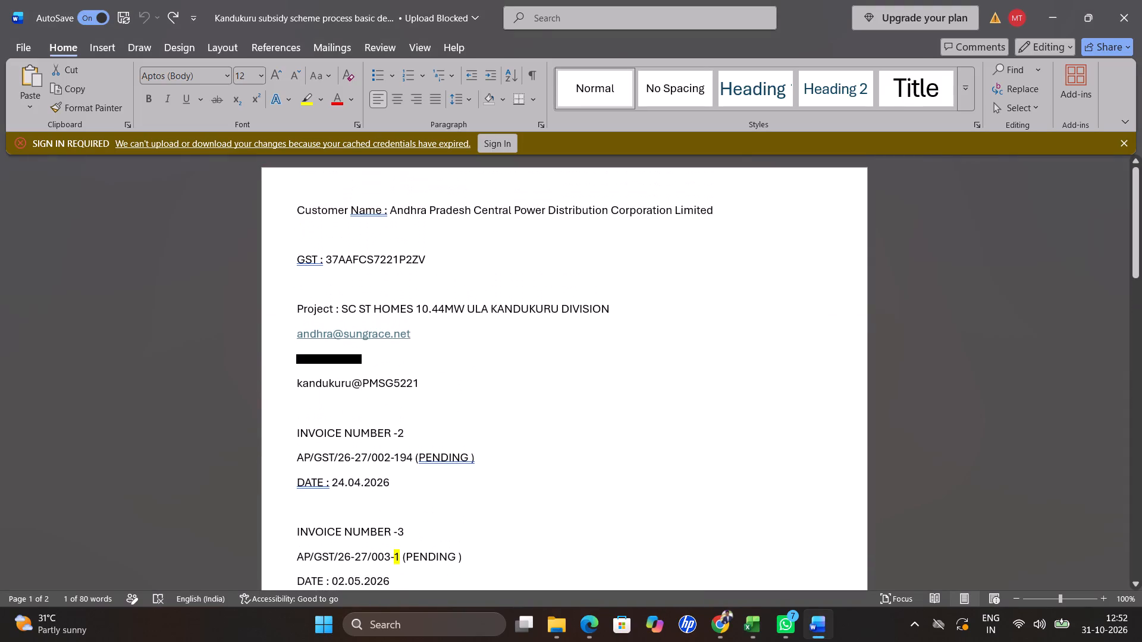
scroll(498, 325, up, 2)
drag(394, 212, 735, 222)
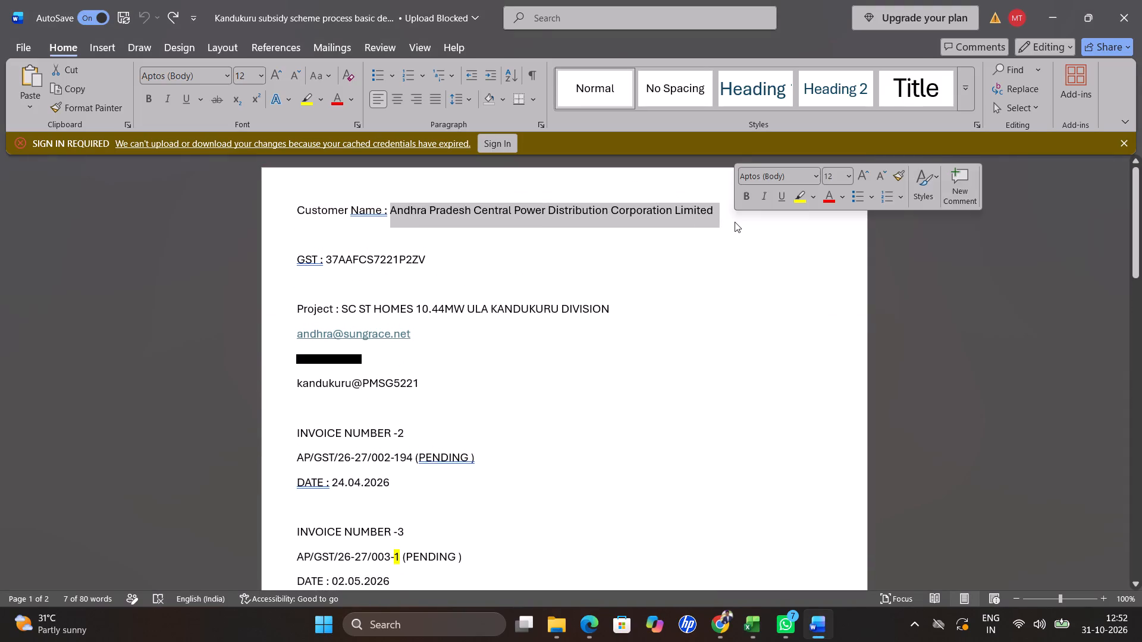
key(ctrl+c)
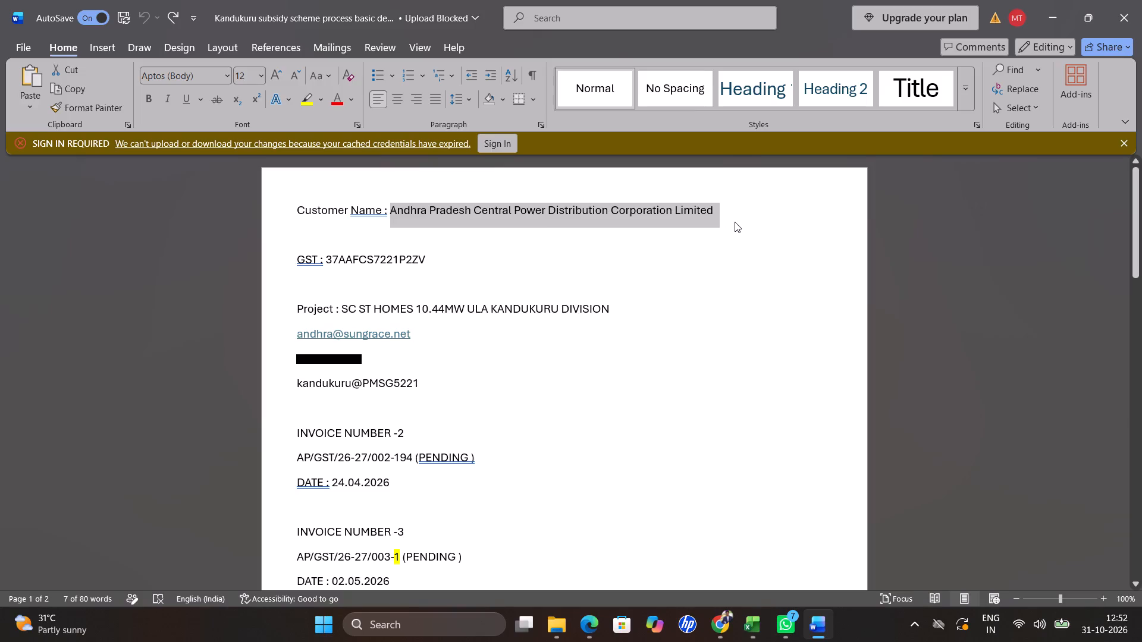
click(730, 574)
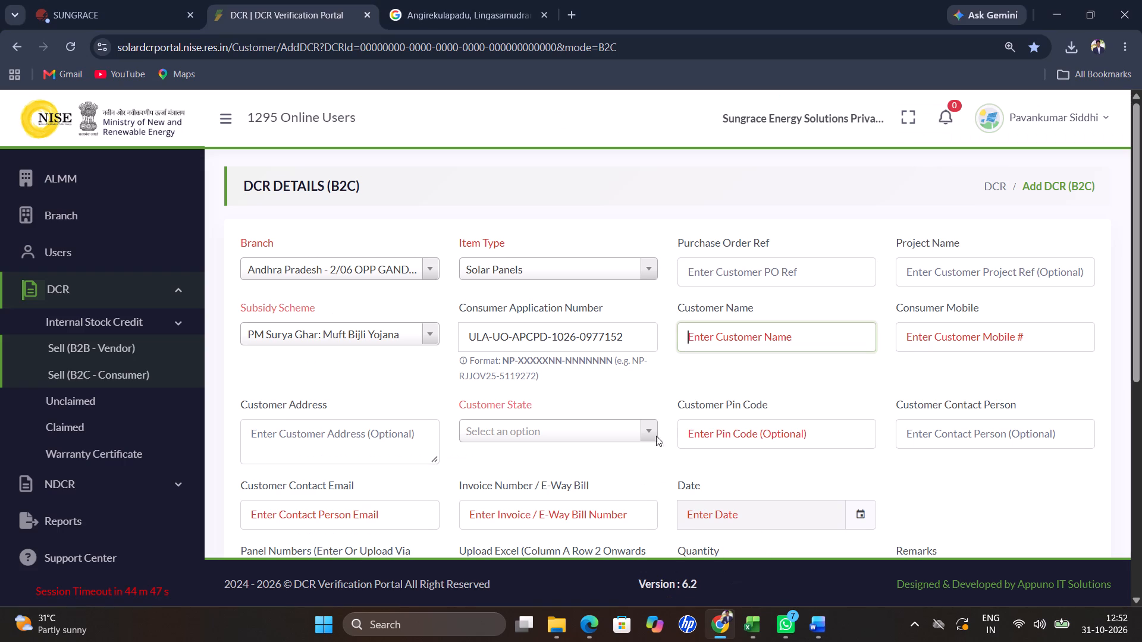
key(ctrl+v)
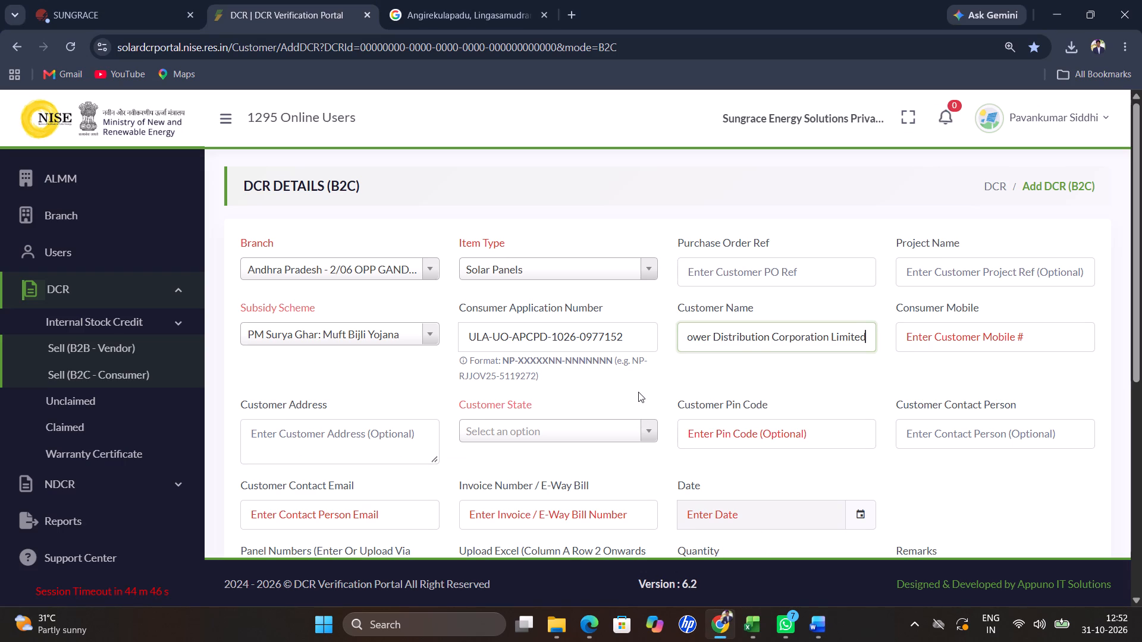
click(923, 275)
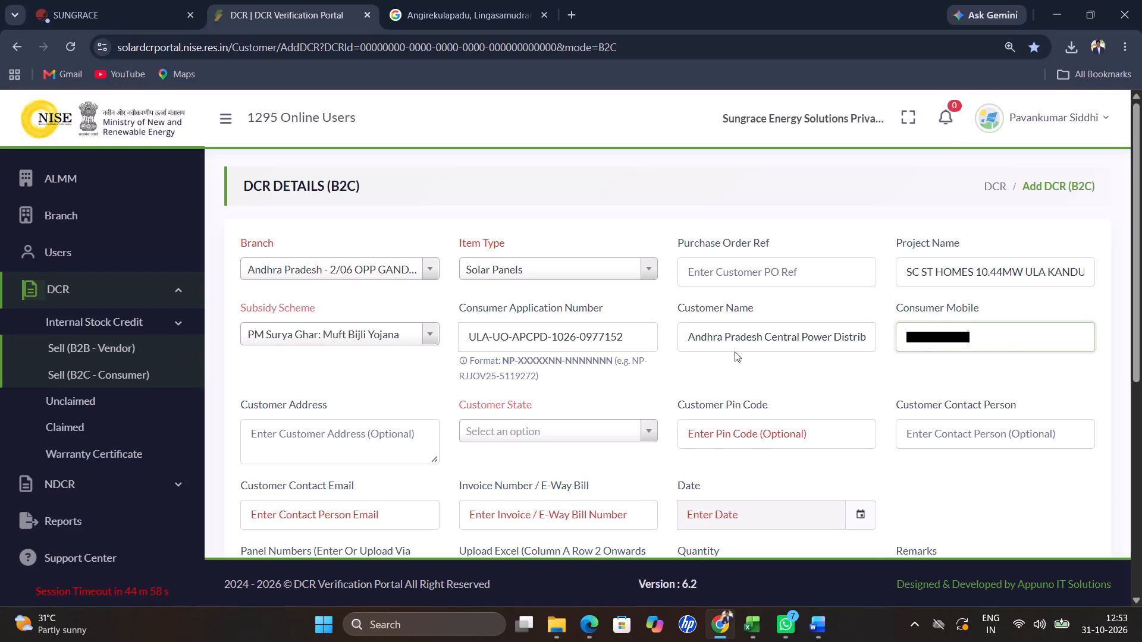
Set the Customer State to Andhra Pradesh (37).
scroll(724, 339, down, 1)
click(543, 356)
click(533, 455)
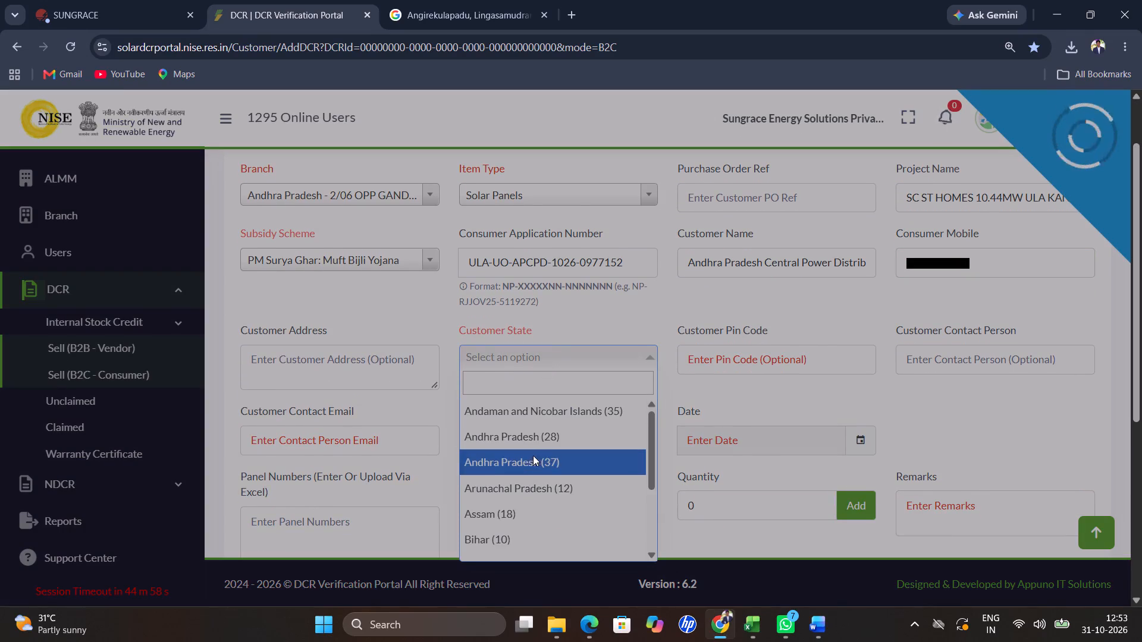
click(430, 429)
scroll(716, 351, down, 1)
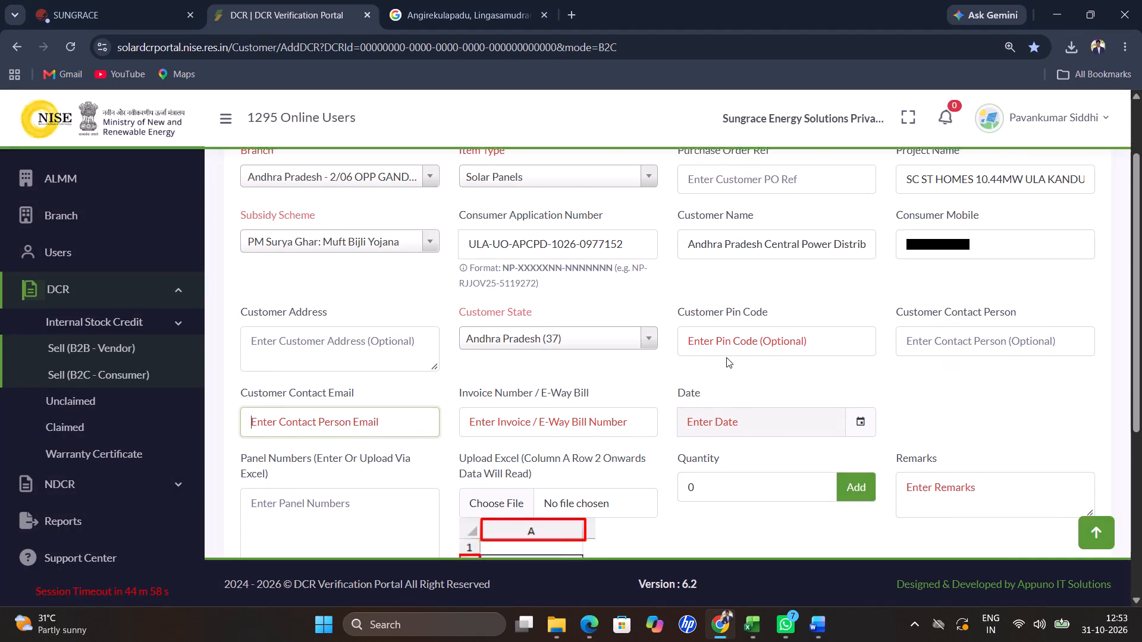
scroll(726, 357, down, 1)
click(818, 554)
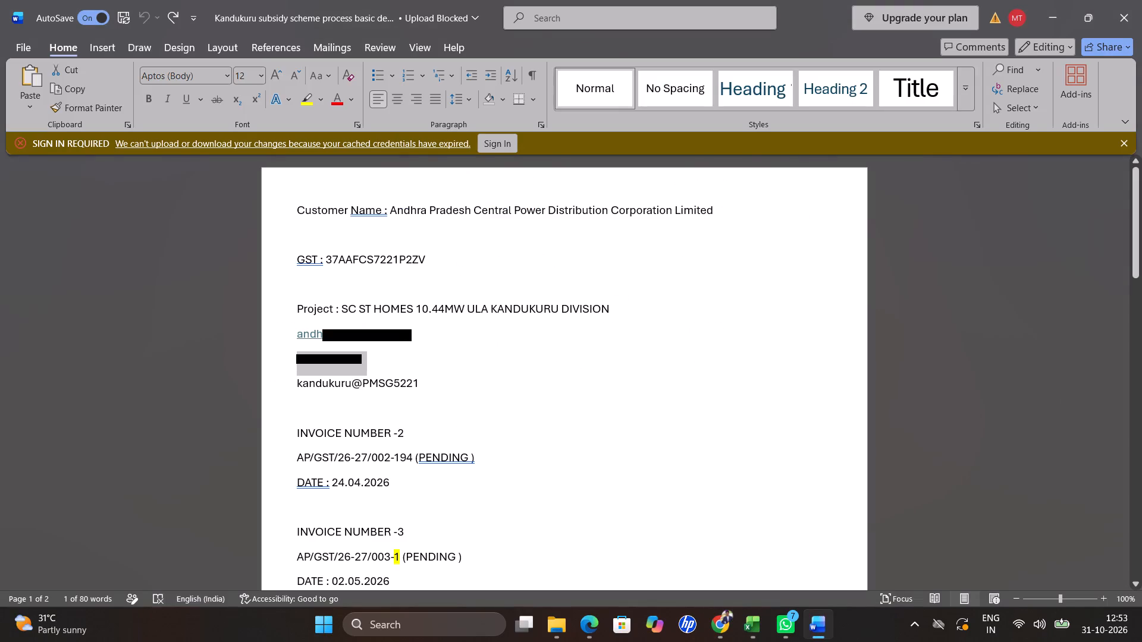
Fill Customer Contact Email in the DCR form with the email address copied from the Word basic details document.
drag(417, 333, 302, 325)
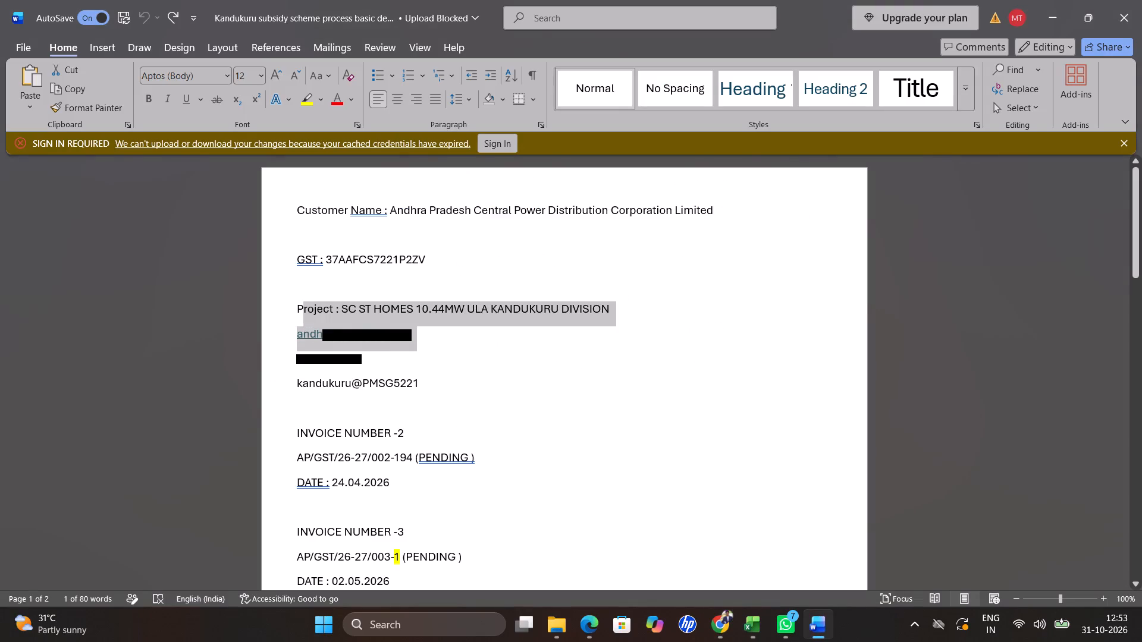
drag(302, 325, 299, 335)
click(299, 335)
drag(299, 335, 365, 338)
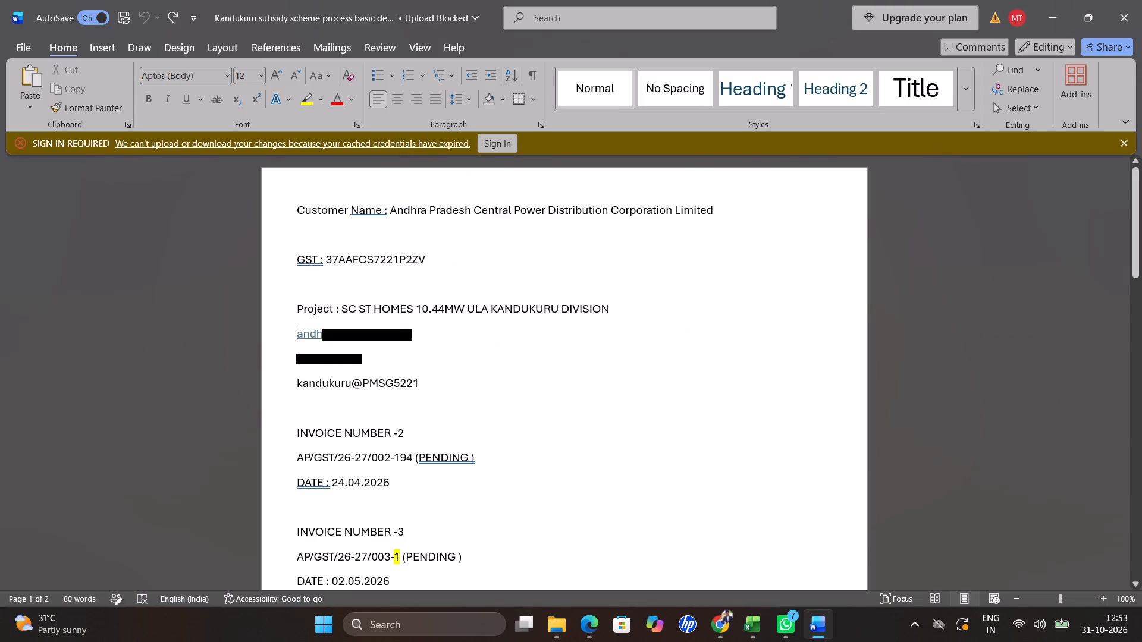
drag(365, 338, 417, 341)
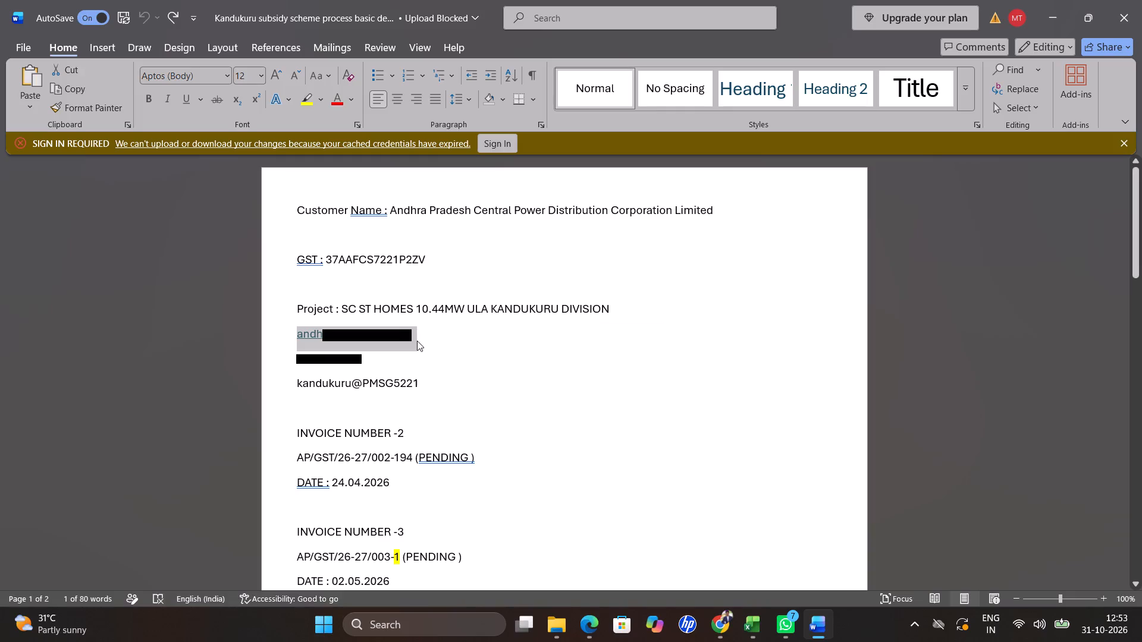
key(ctrl+c)
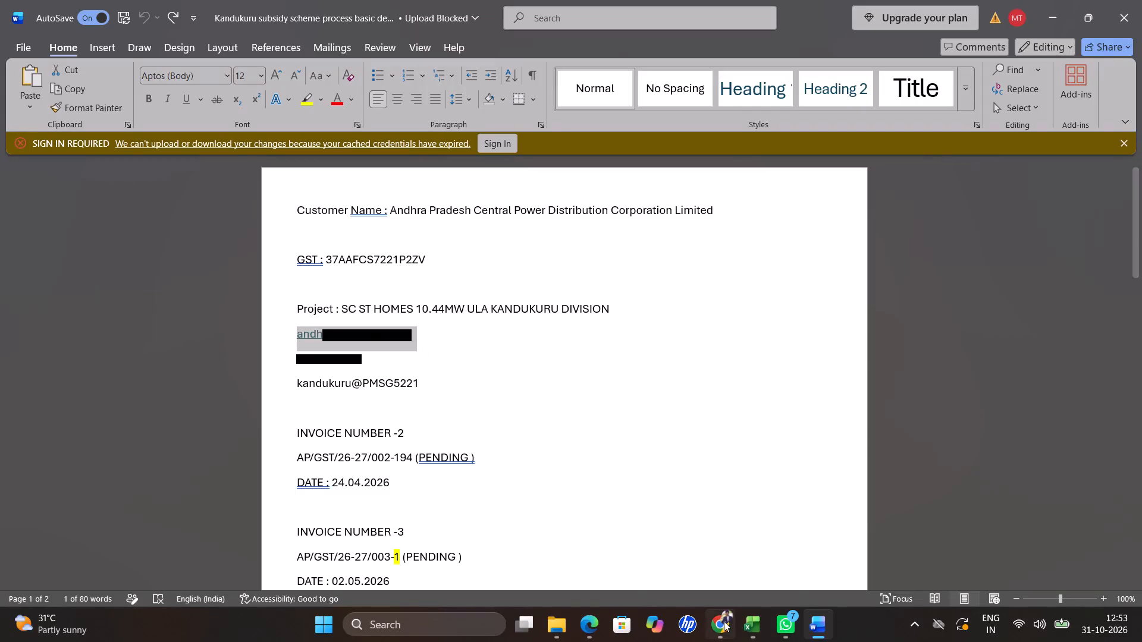
click(735, 531)
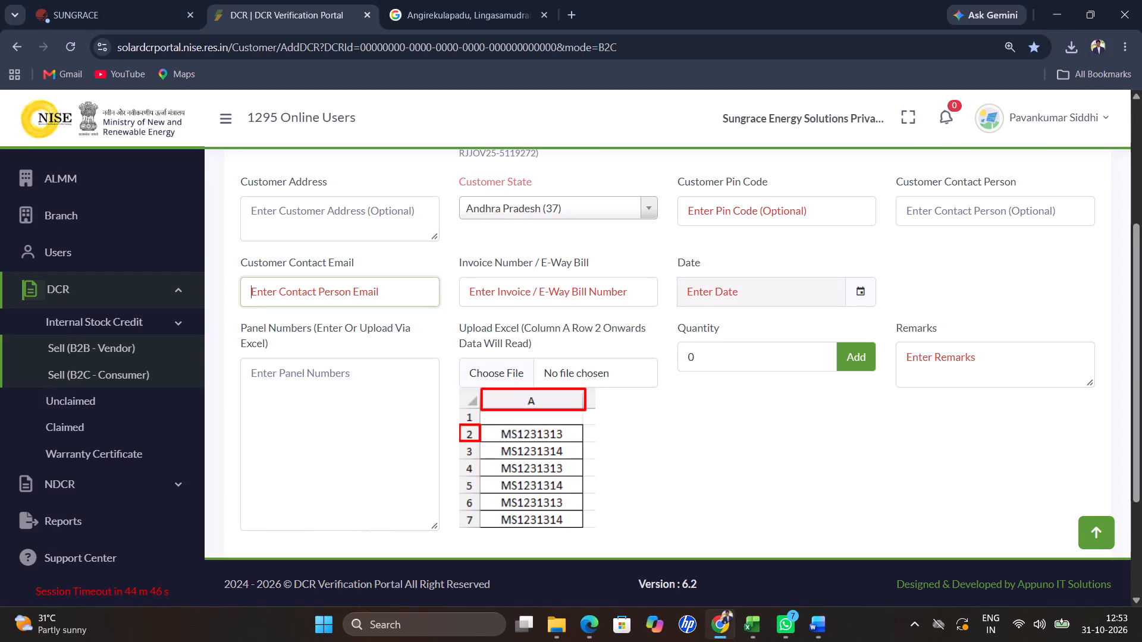
key(ctrl+v)
Copy the invoice number 9 prefix AP/GST/26-27/009- from the Word document for the form's Invoice Number / E-Way Bill field.
click(525, 281)
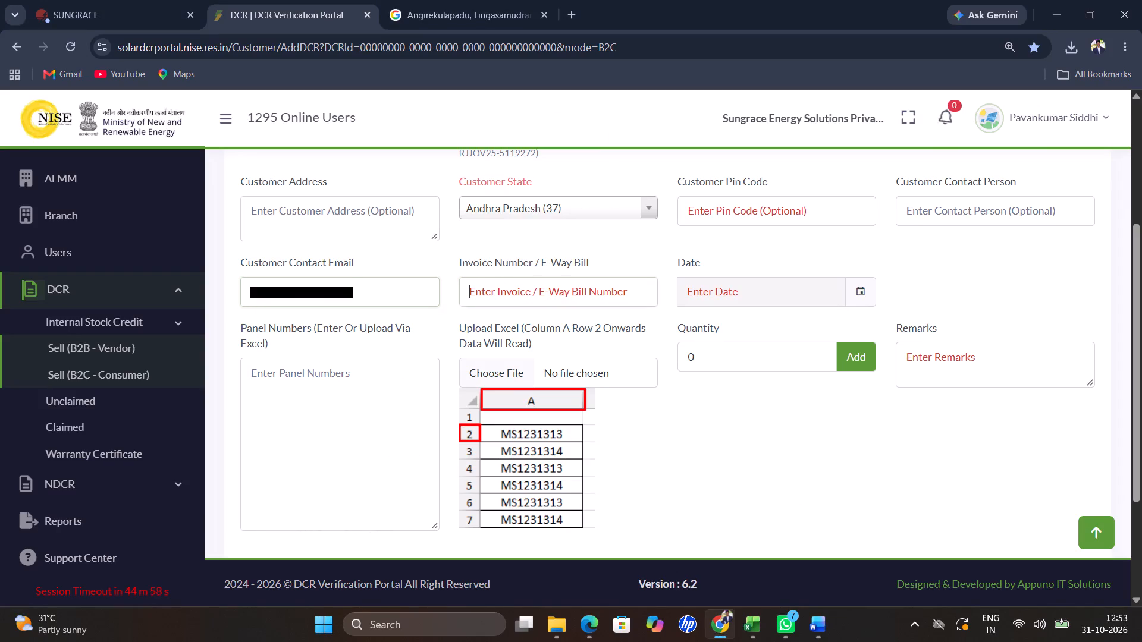
click(809, 594)
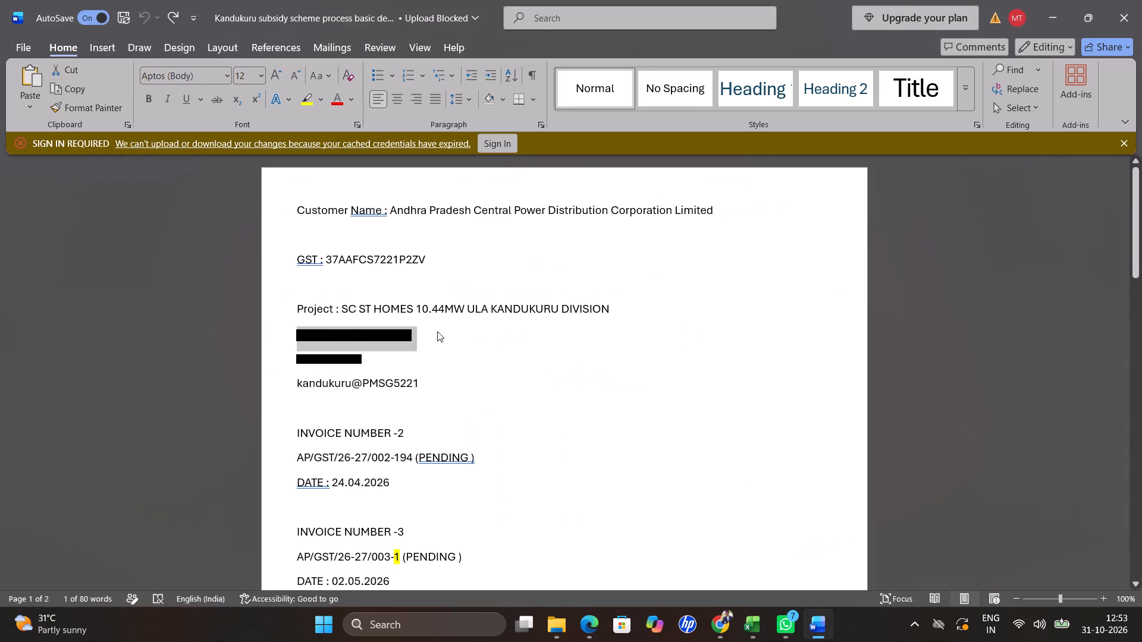
scroll(397, 289, down, 14)
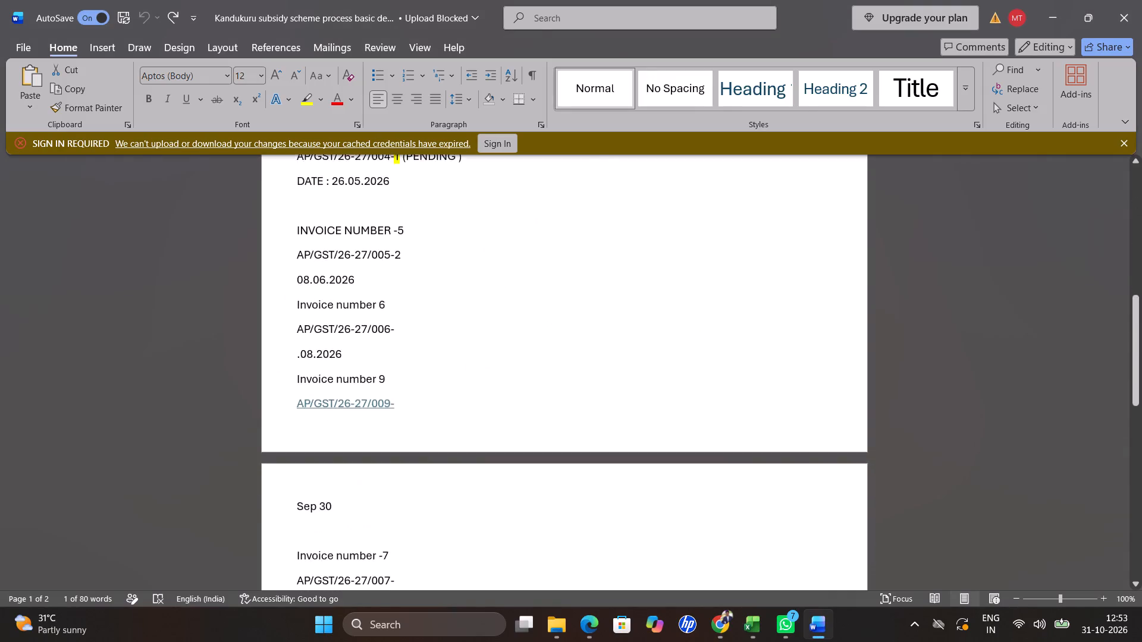
scroll(440, 431, down, 2)
drag(414, 333, 294, 348)
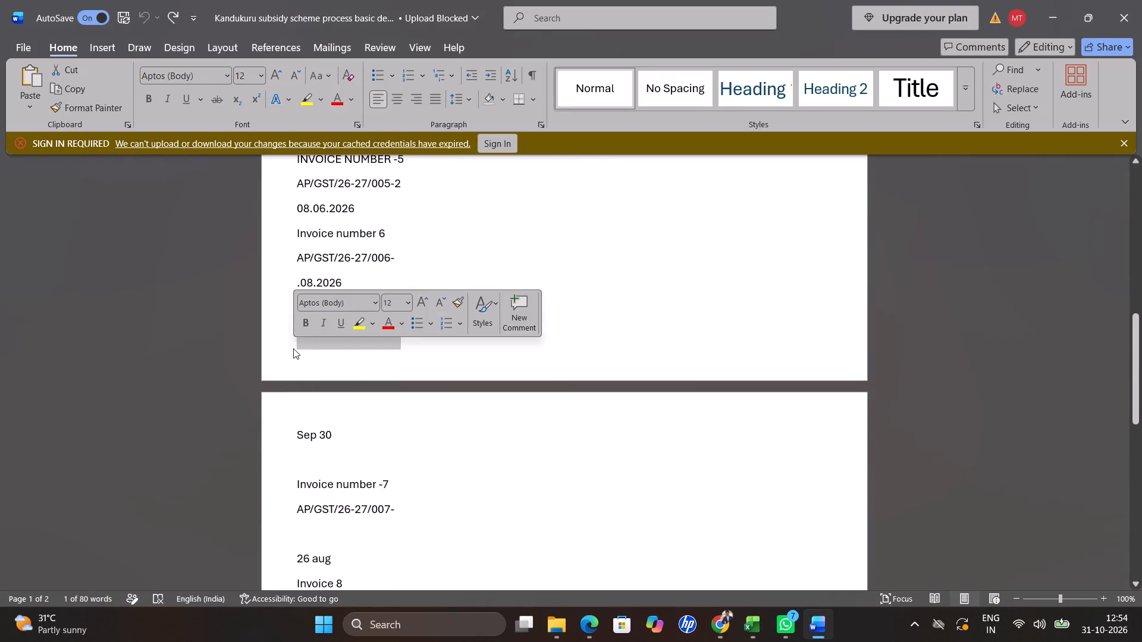
key(ctrl+c)
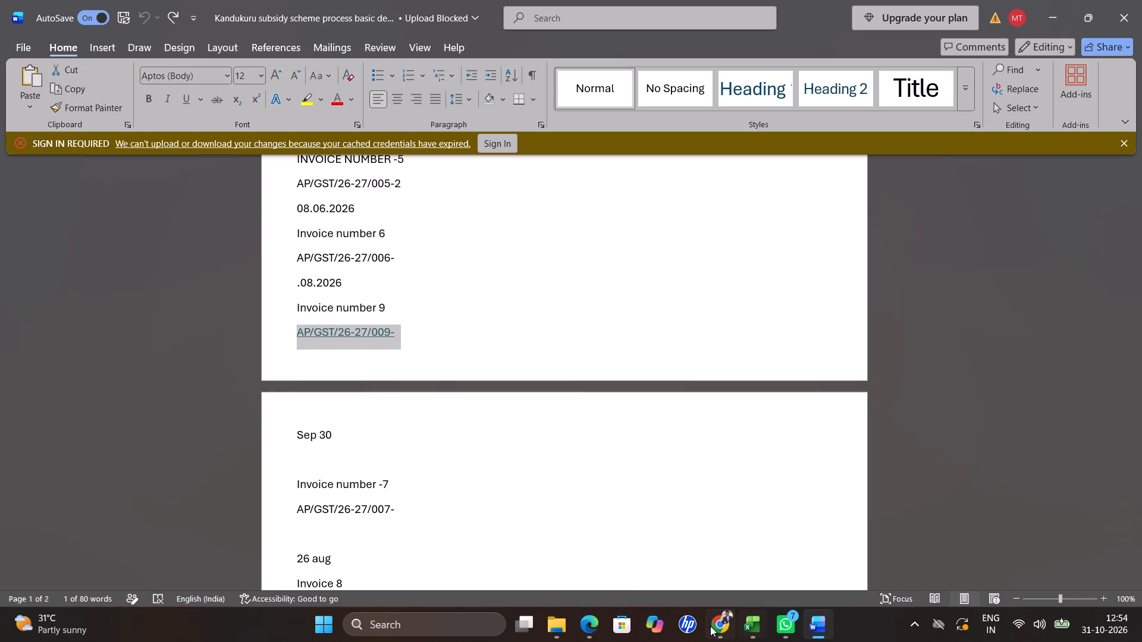
click(1141, 634)
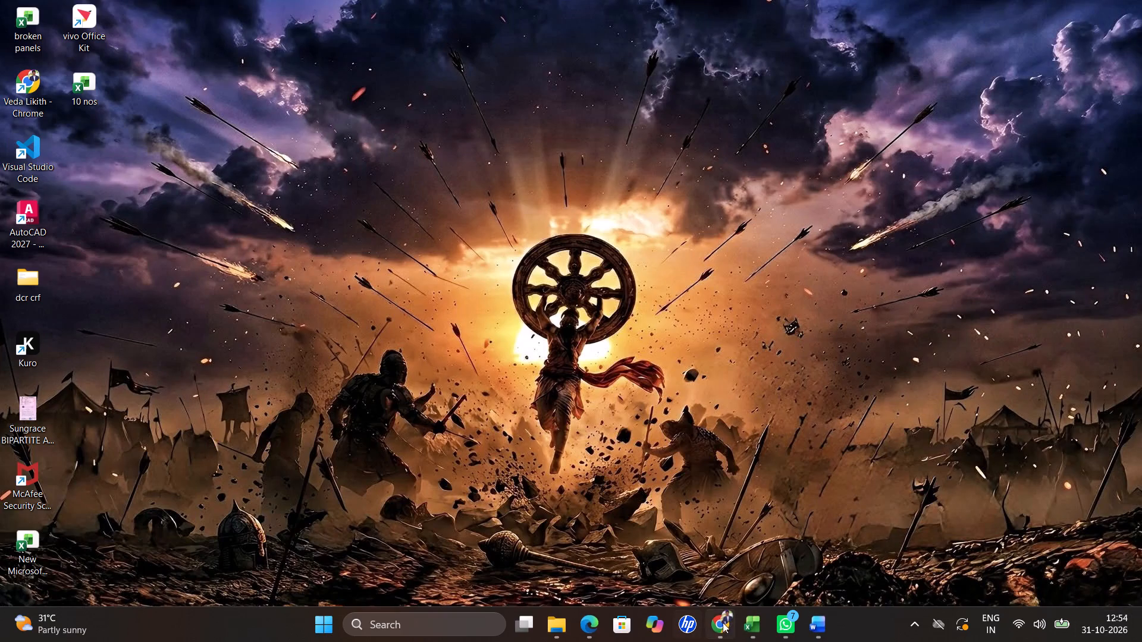
click(700, 580)
key(ctrl+v)
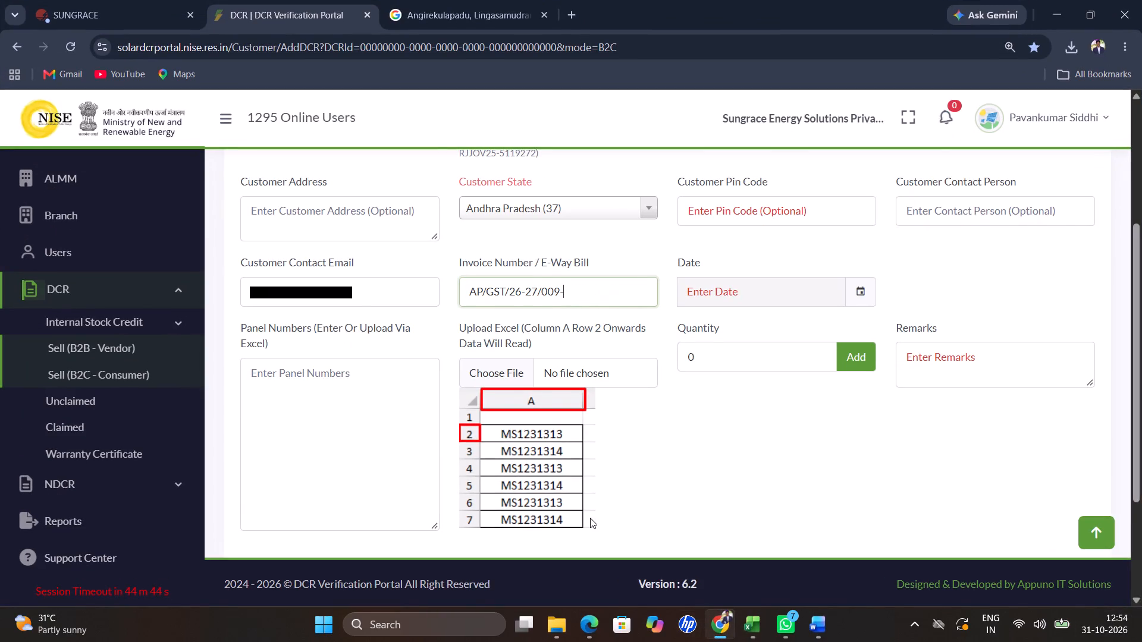
text(280)
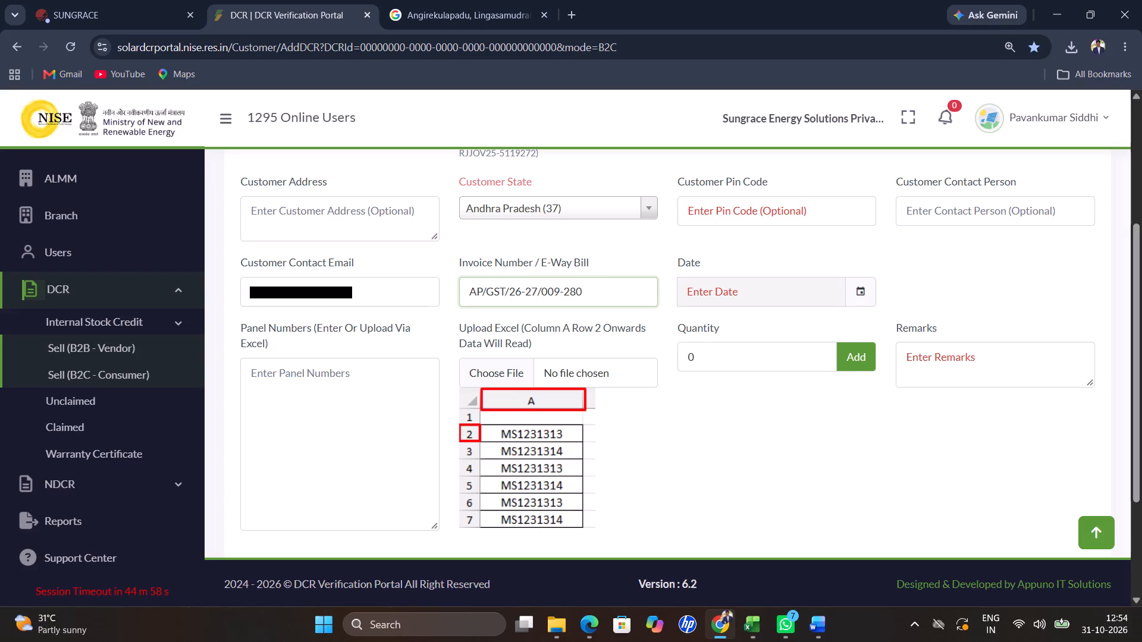
Set the invoice date to 30-Sep-2026.
click(755, 298)
click(697, 316)
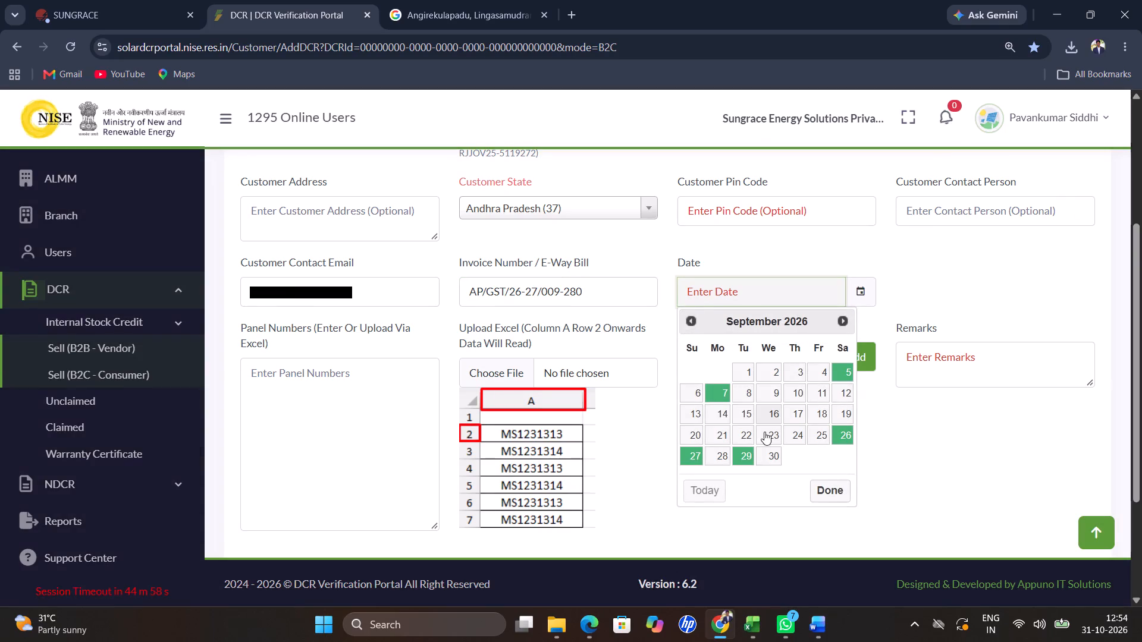
click(775, 462)
click(381, 458)
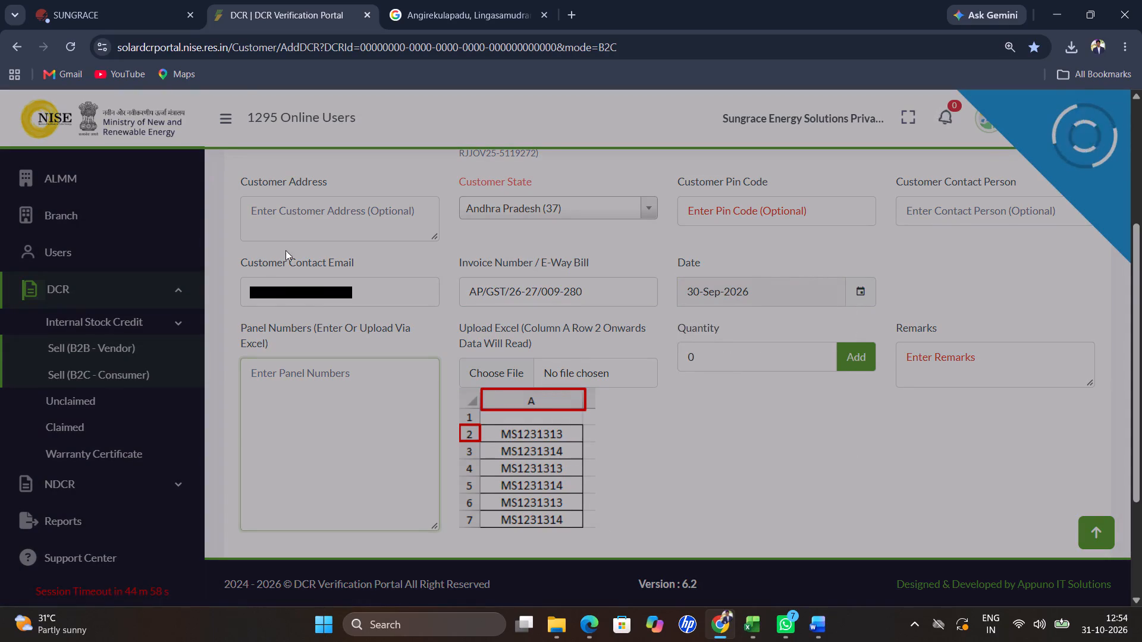
click(109, 0)
click(696, 148)
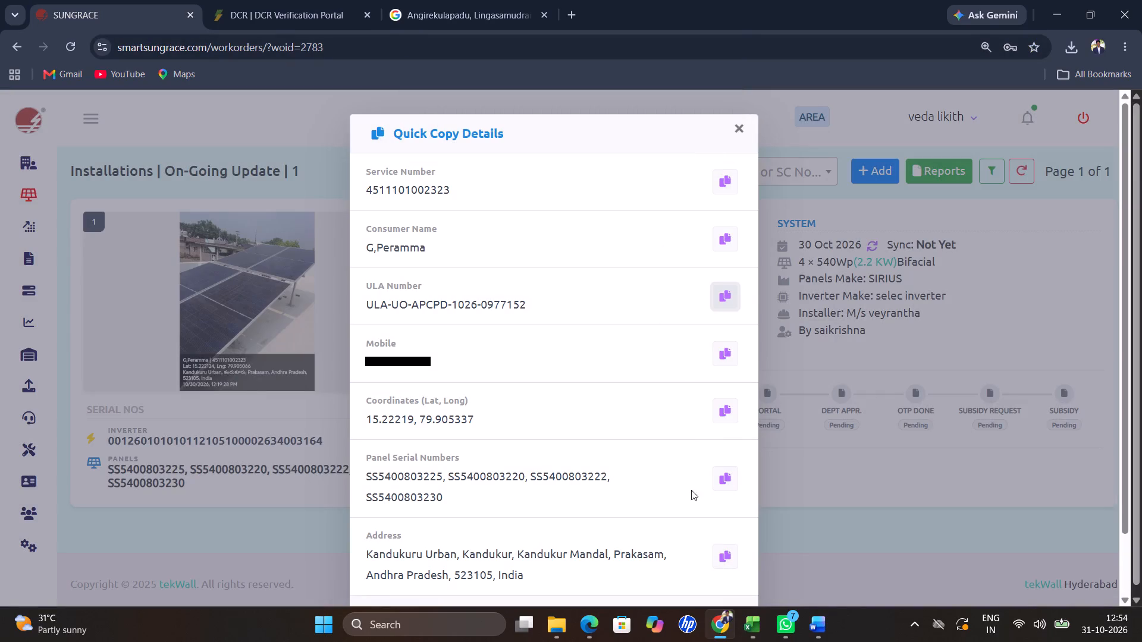
drag(727, 475, 719, 481)
drag(299, 0, 302, 12)
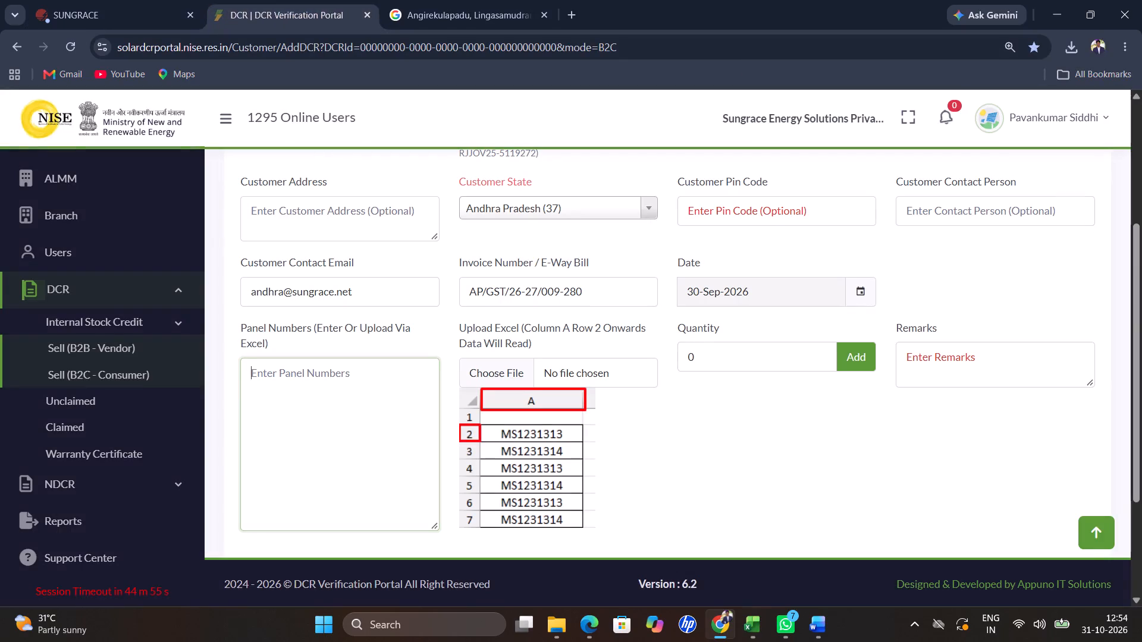
click(287, 479)
key(ctrl+v)
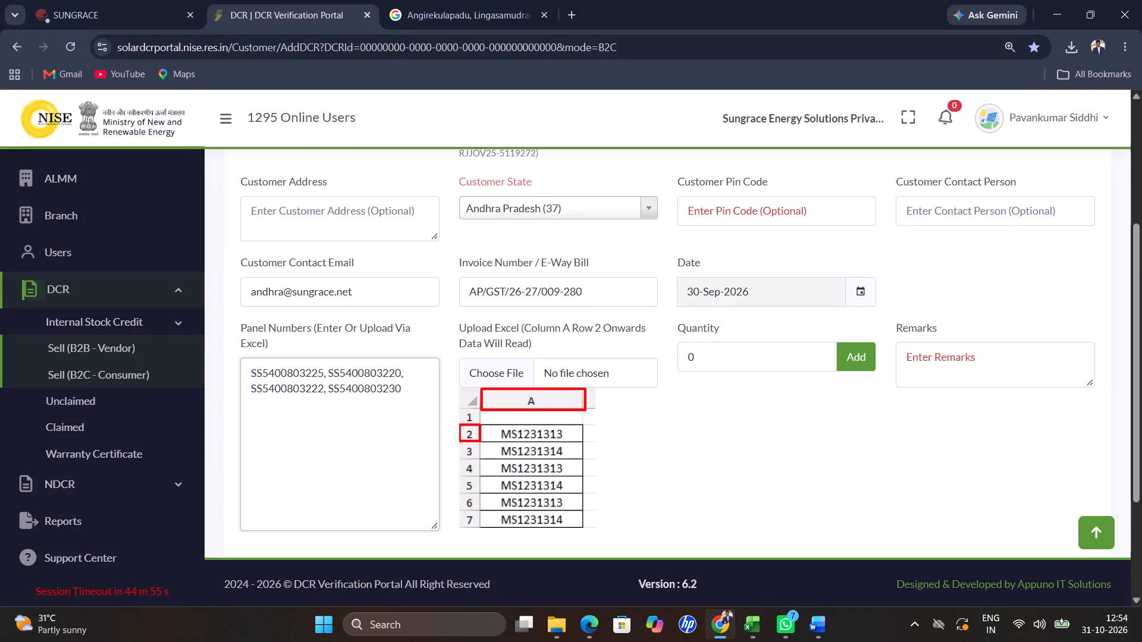
Replace the comma separators in Panel Numbers with line breaks so each serial number sits on its own line.
key(Left)
key(Left)
key(Left)
key(Left)
key(Left)
key(Left)
key(Left)
key(Left)
key(Left)
key(Left)
key(Left)
key(Left)
key(BackSpace)
key(BackSpace)
key(Return)
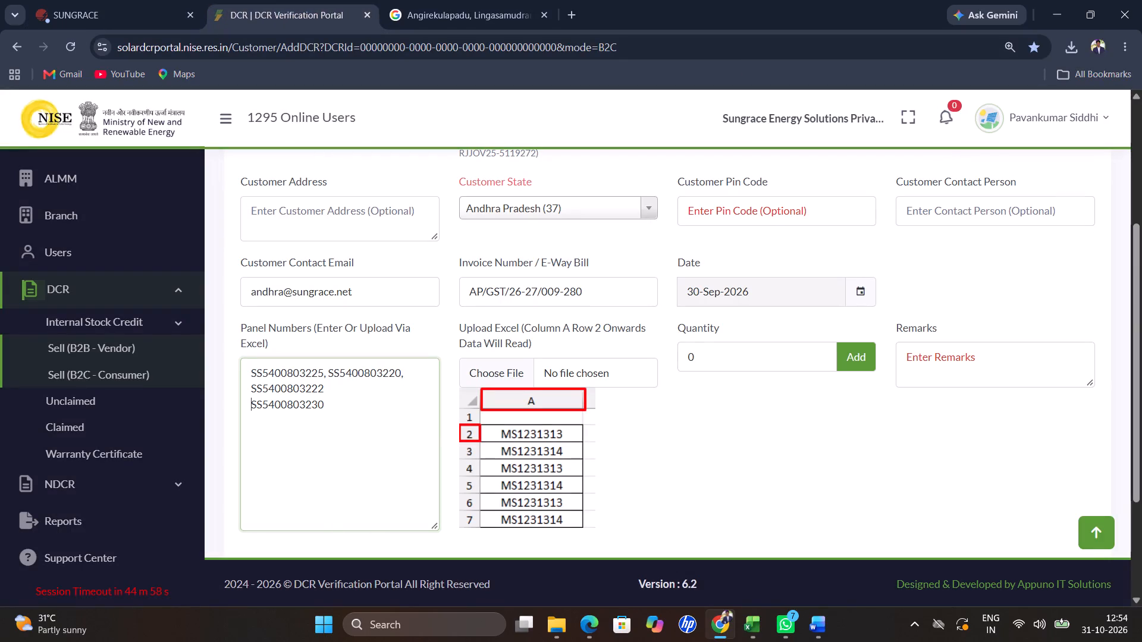
key(Up)
key(Right)
key(Right)
key(Right)
key(Right)
key(Right)
key(Right)
key(Right)
key(Right)
key(Right)
key(Right)
key(Right)
key(Right)
key(Right)
key(Right)
key(Right)
key(Left)
key(Left)
key(Left)
key(Left)
key(Left)
key(Left)
key(Left)
key(Left)
key(Left)
key(Left)
key(Left)
key(Left)
key(Left)
key(Left)
key(Left)
key(Left)
key(Left)
key(Left)
key(Left)
key(Left)
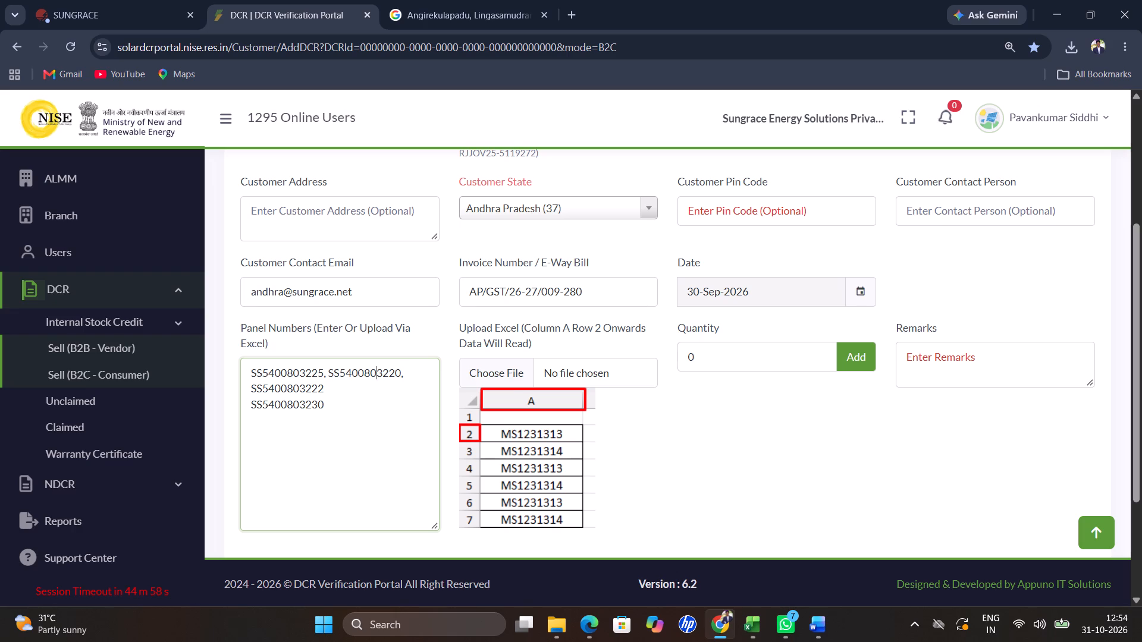
key(Left)
key(Left)
key(Left)
key(BackSpace)
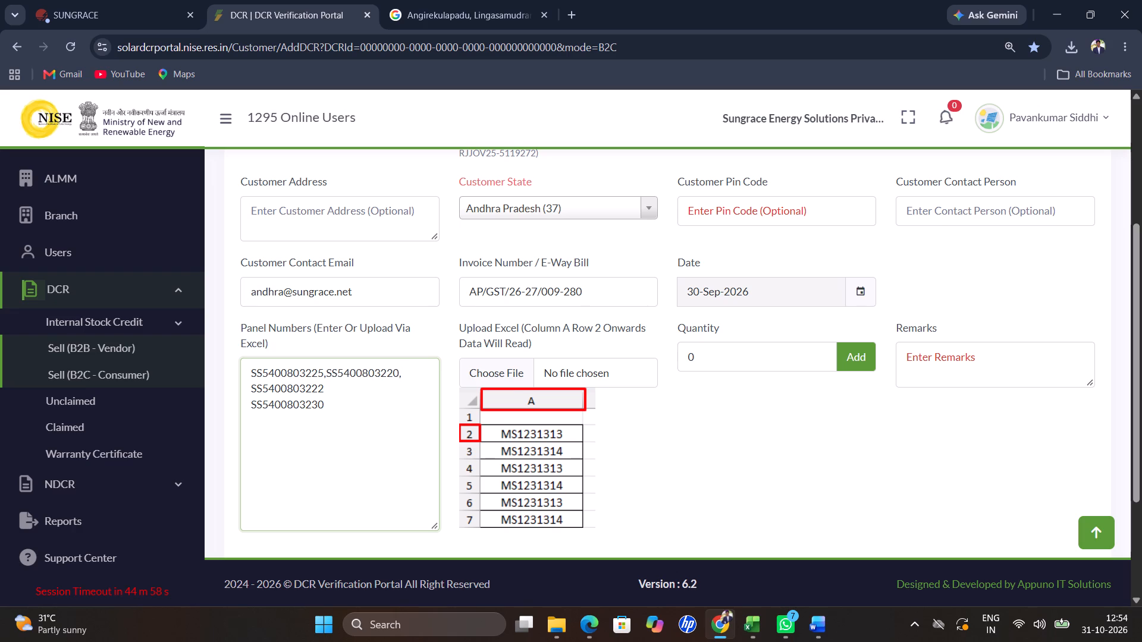
key(BackSpace)
key(Return)
key(Right)
key(Right)
key(Right)
key(Right)
key(Right)
key(Right)
key(Right)
key(Right)
key(Right)
key(Right)
key(Right)
key(Right)
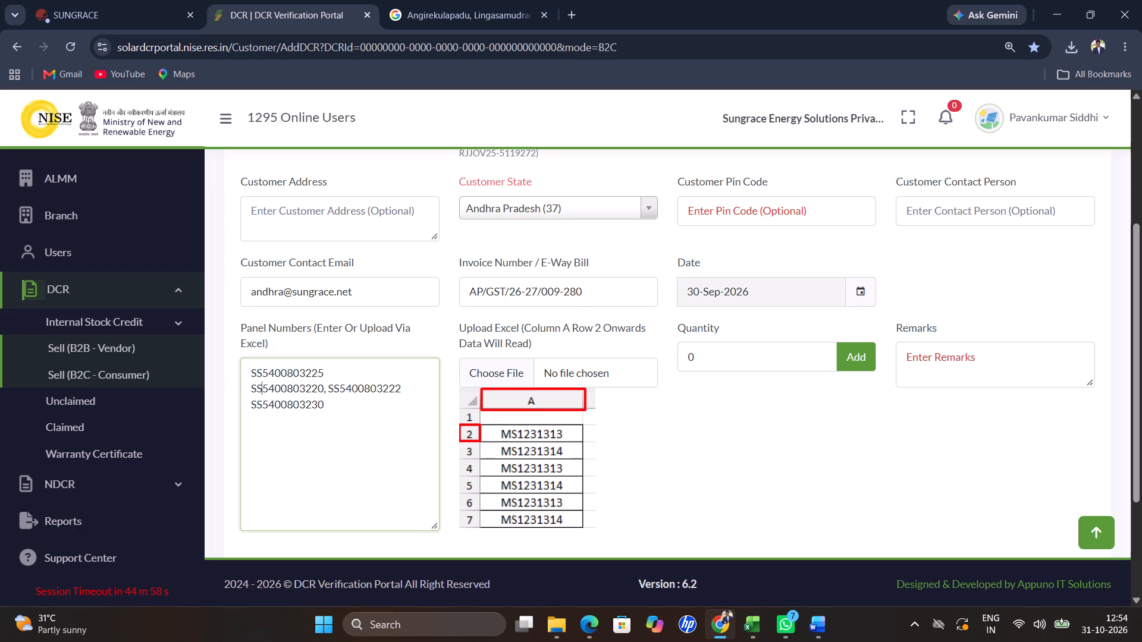
key(Right)
key(Right)
key(BackSpace)
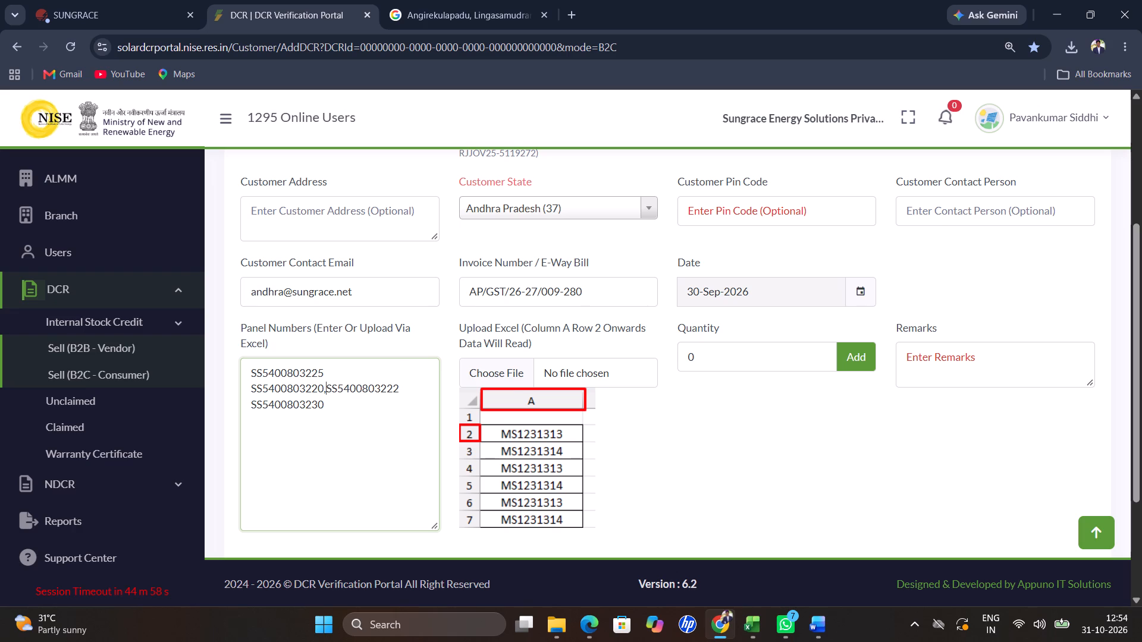
key(BackSpace)
key(Return)
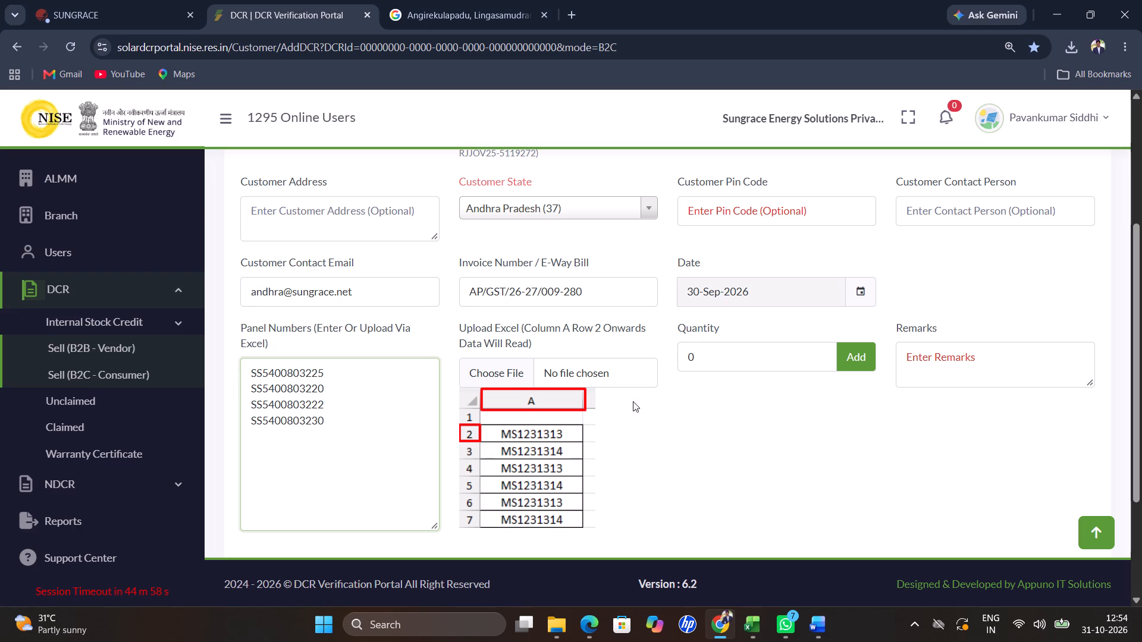
Set the quantity to 4 and add the listed panels to the DCR.
click(717, 364)
scroll(717, 364, up, 5)
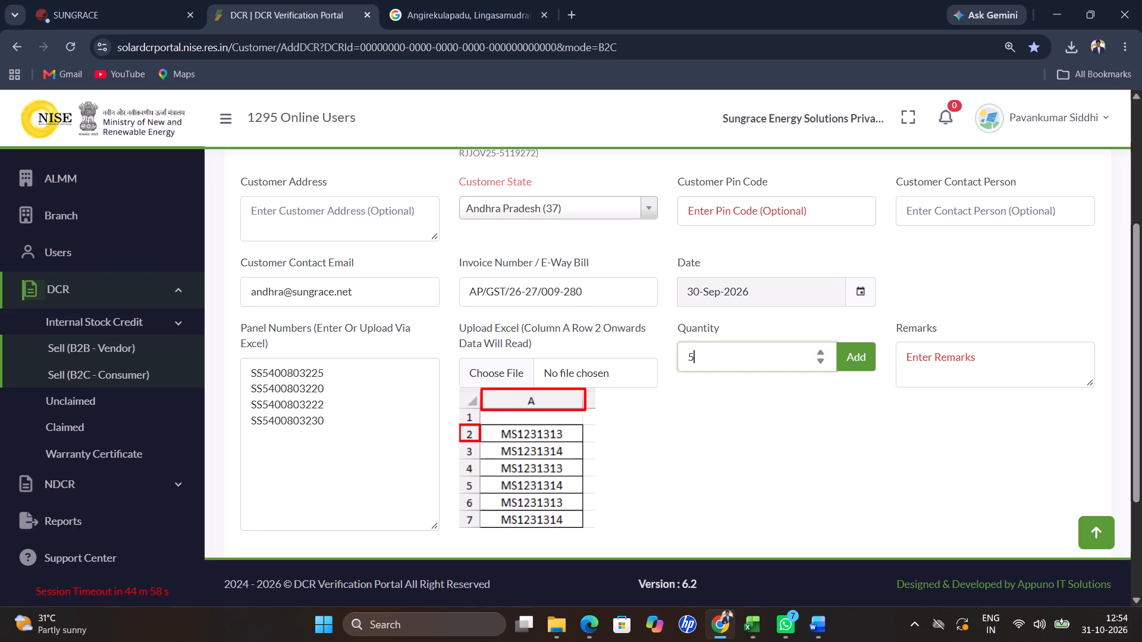
scroll(748, 354, down, 1)
click(869, 350)
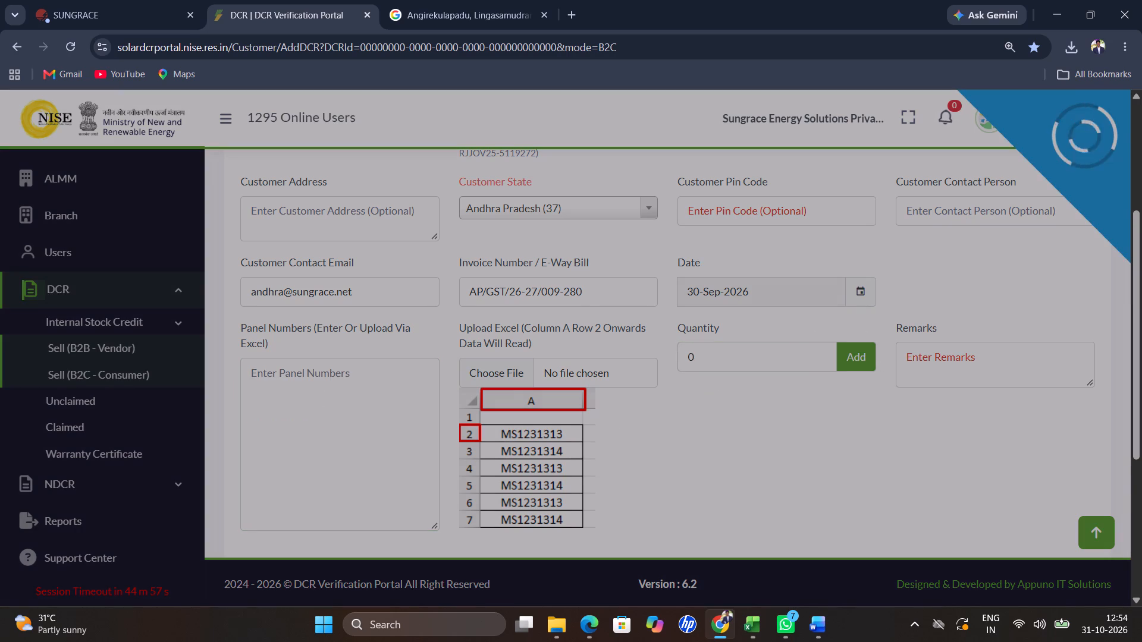
Fill Remarks with the installation address copied from the Quick Copy Details in SUNGRACE.
click(980, 366)
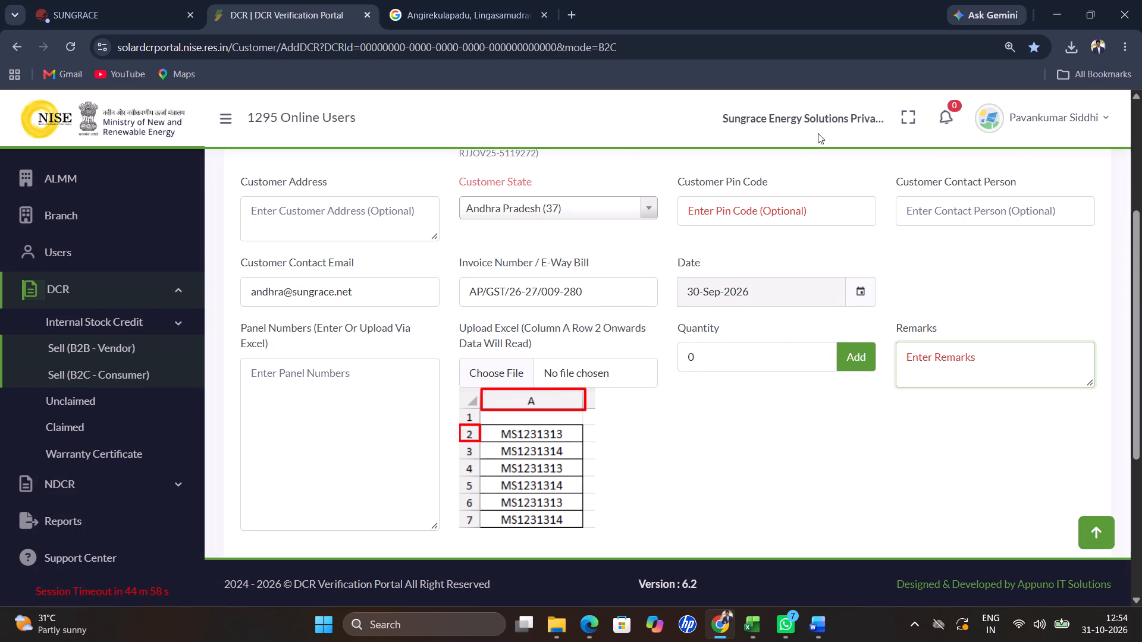
click(127, 0)
click(702, 166)
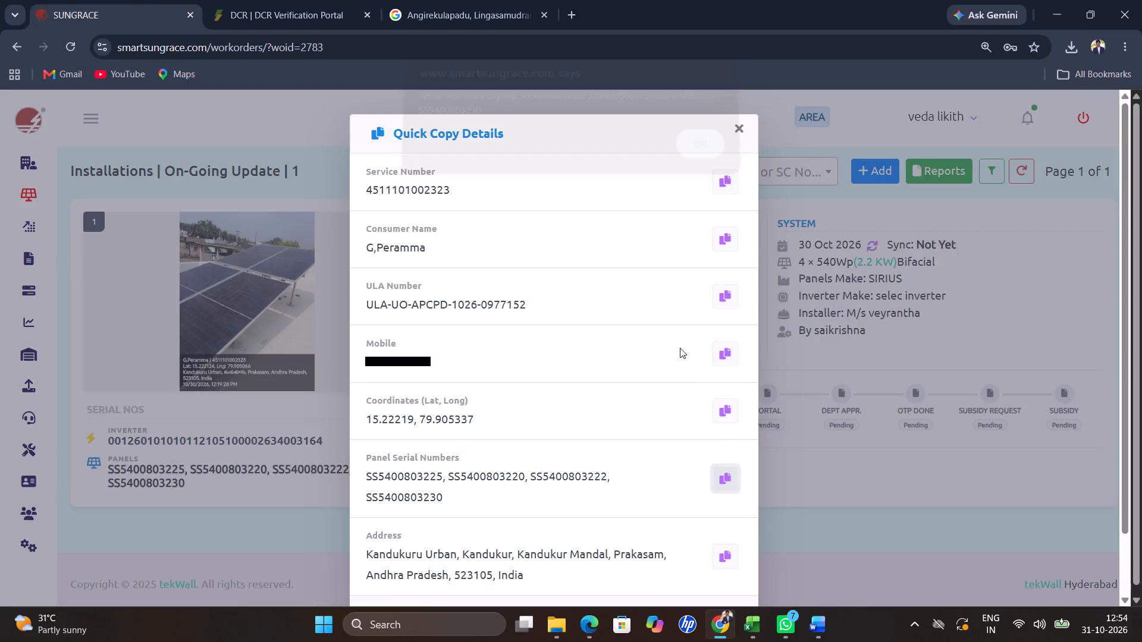
click(718, 556)
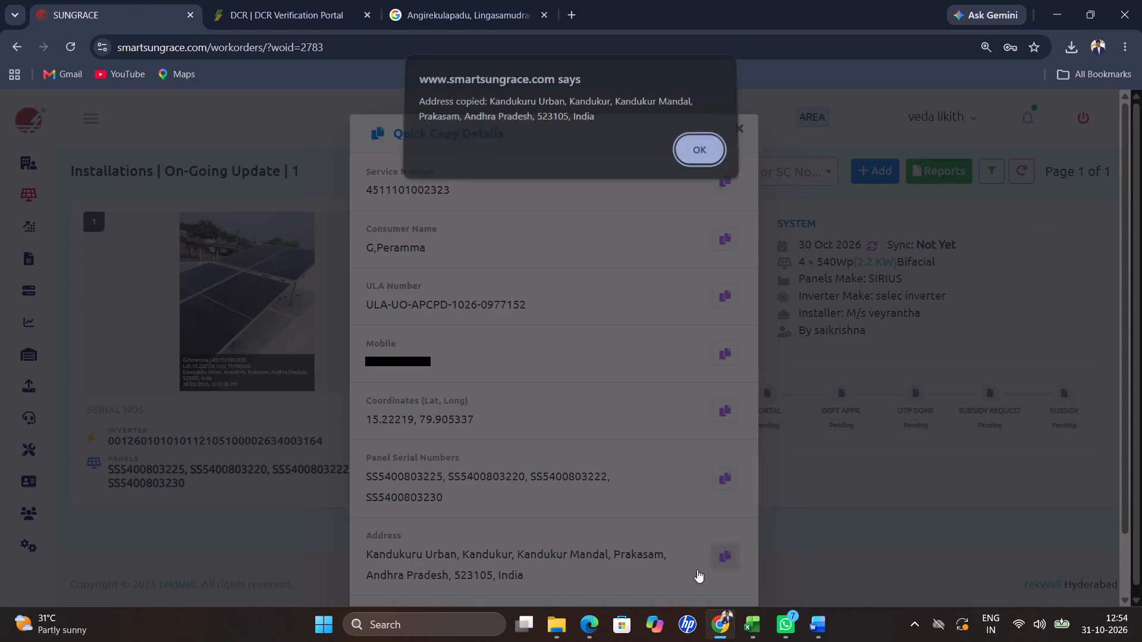
click(329, 0)
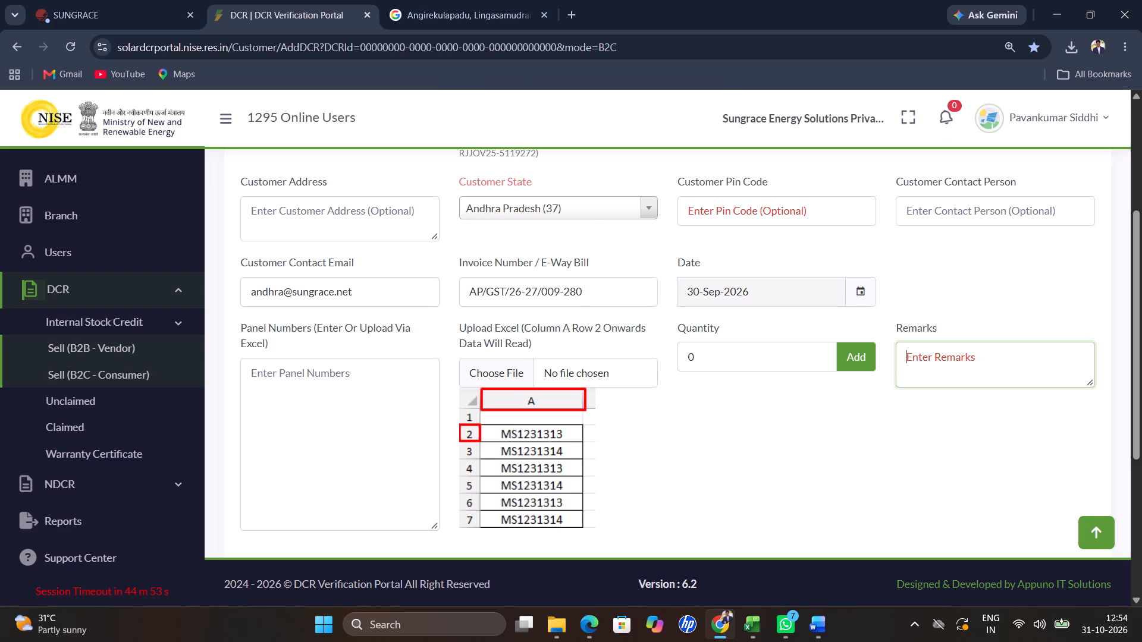
key(ctrl+v)
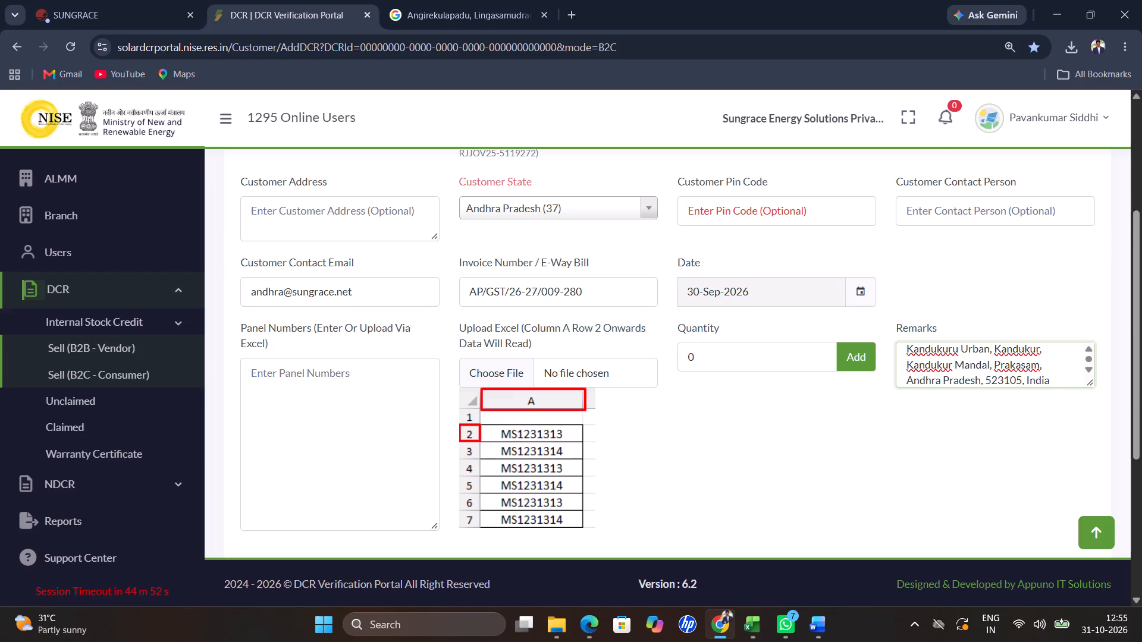
Fill Customer Pin Code with the pincode copied from the Quick Copy Details in SUNGRACE.
click(861, 221)
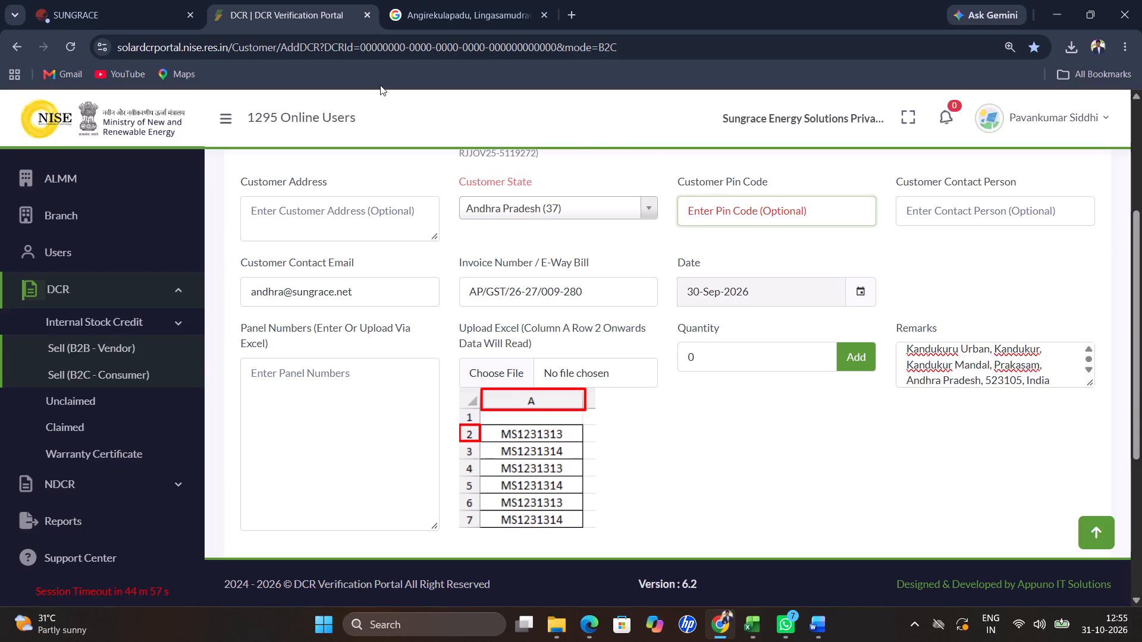
click(187, 0)
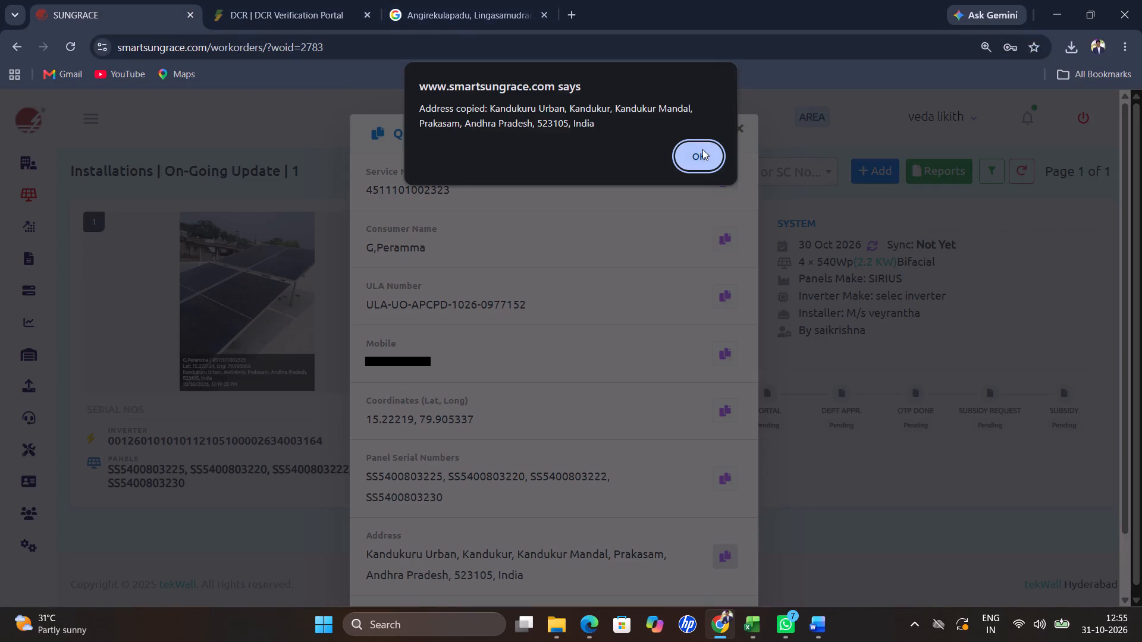
click(702, 149)
scroll(629, 323, down, 3)
click(727, 550)
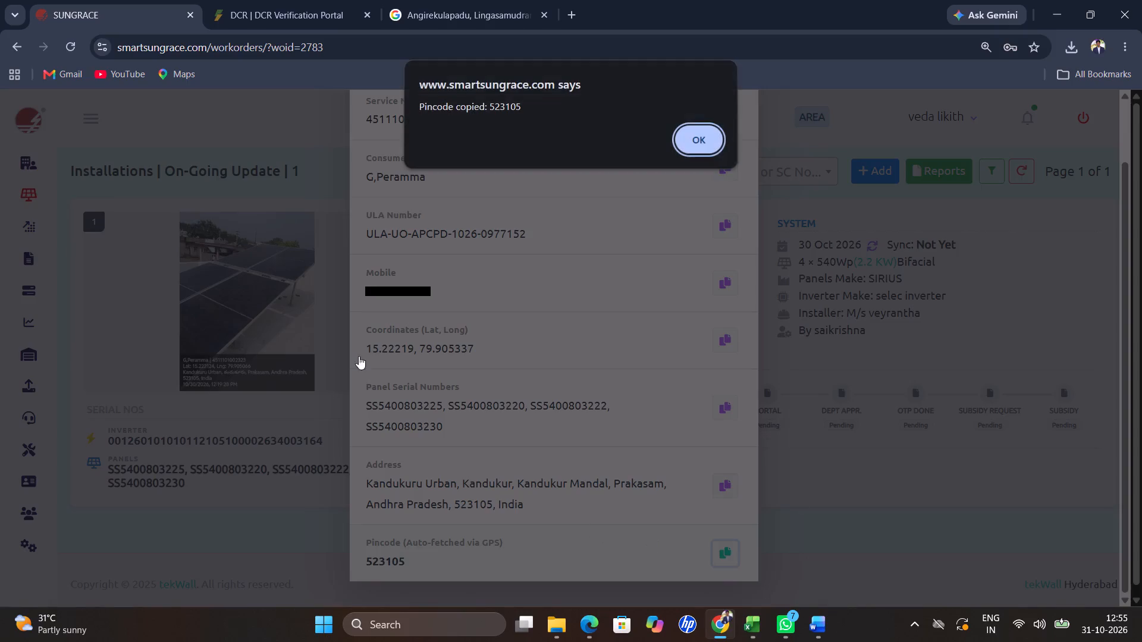
click(262, 0)
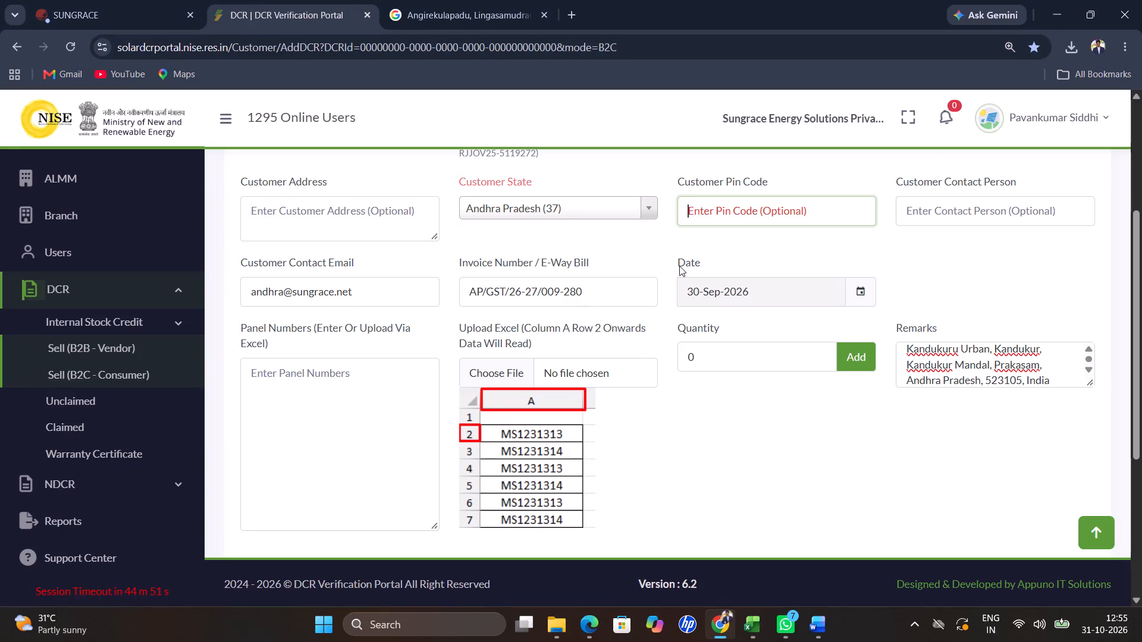
key(ctrl+v)
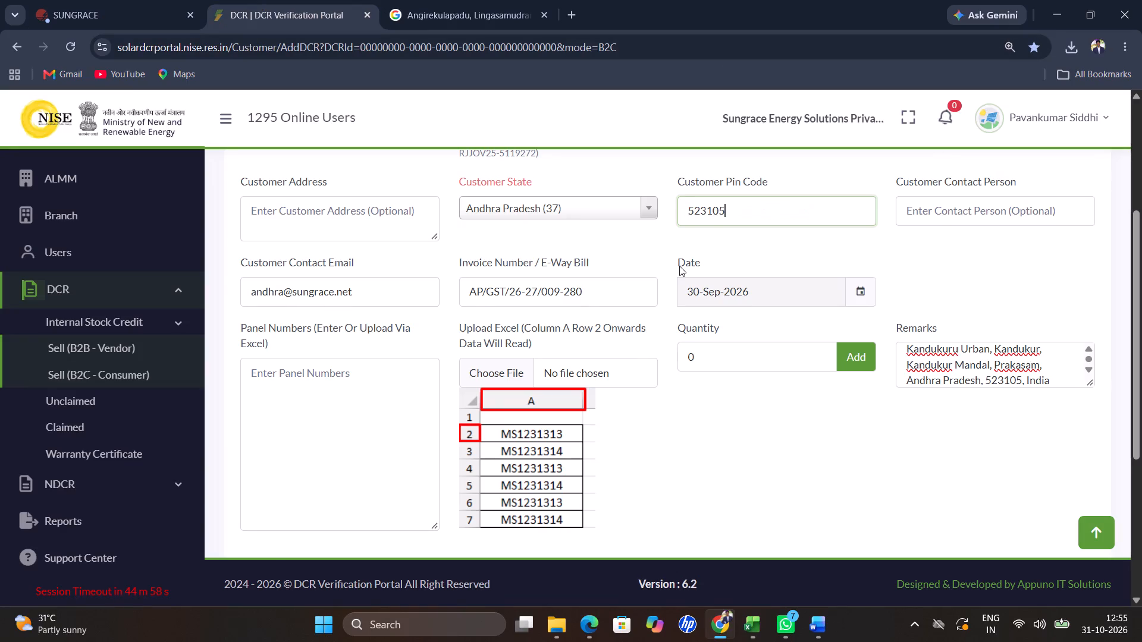
Confirm the completed B2C DCR and accept the confirmation request.
scroll(679, 266, down, 3)
click(1031, 353)
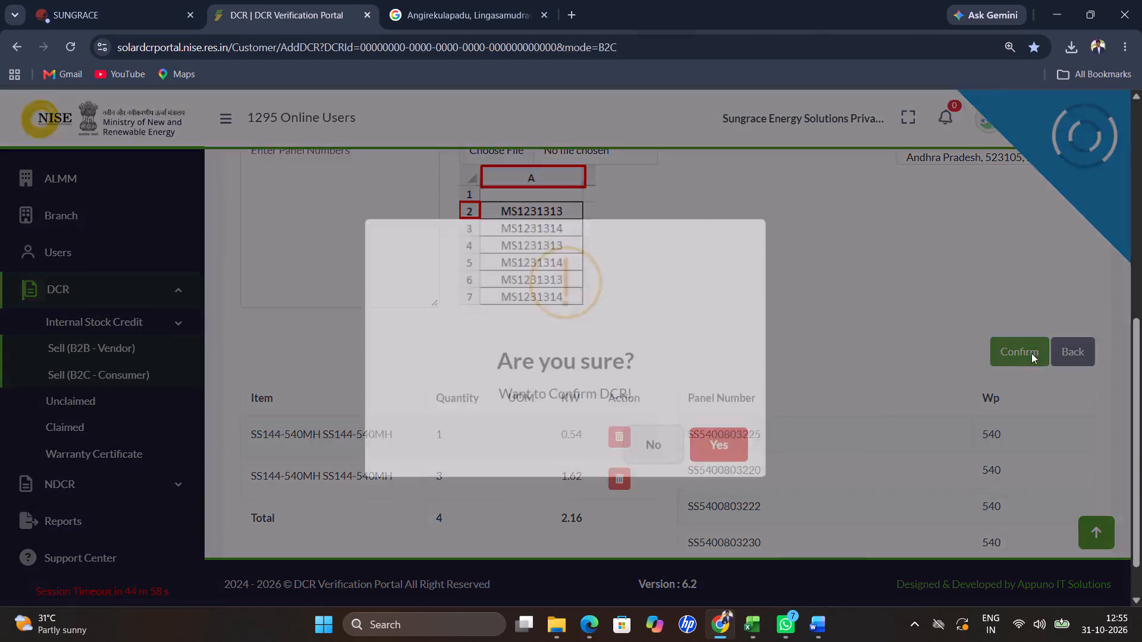
click(710, 440)
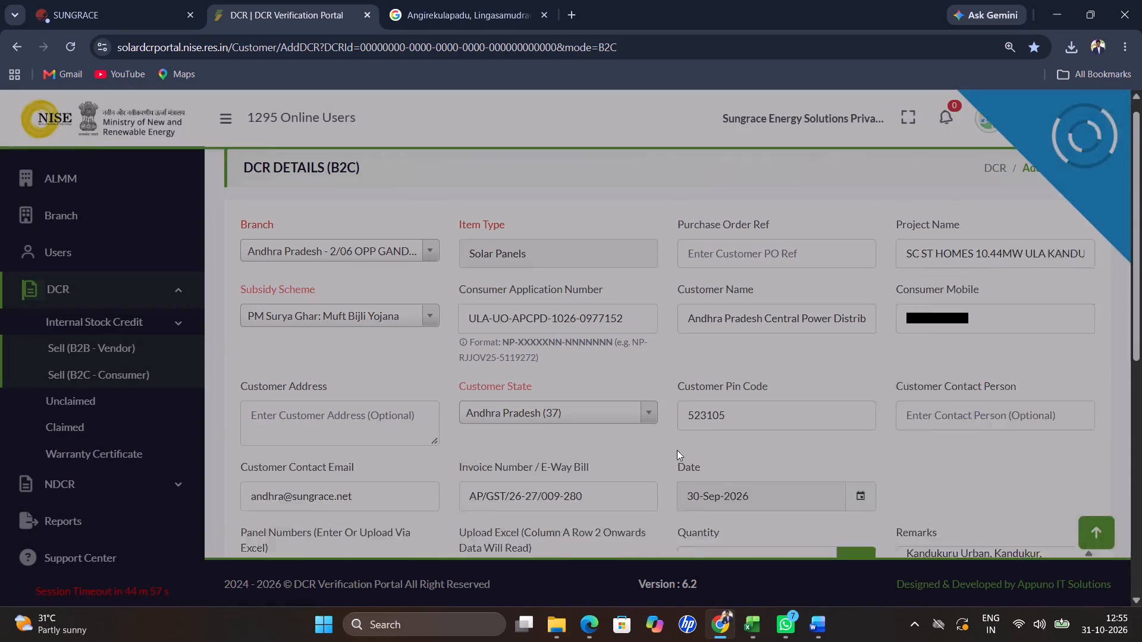
Create a folder named 280_ inside the DCR009 folder in File Explorer.
drag(533, 561, 535, 568)
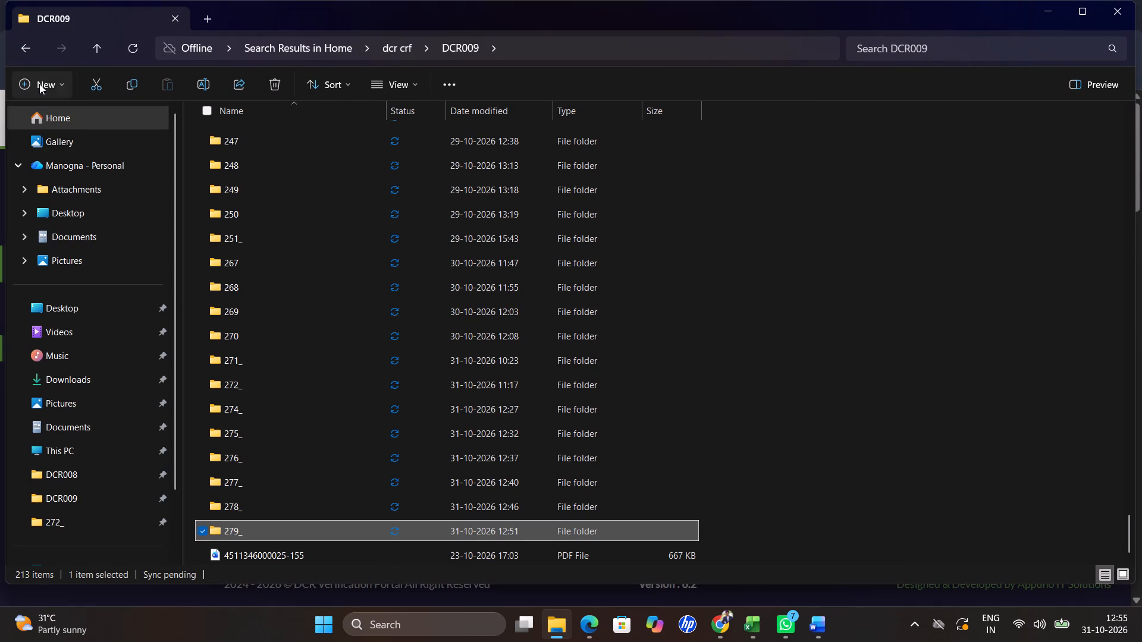
click(39, 84)
click(52, 113)
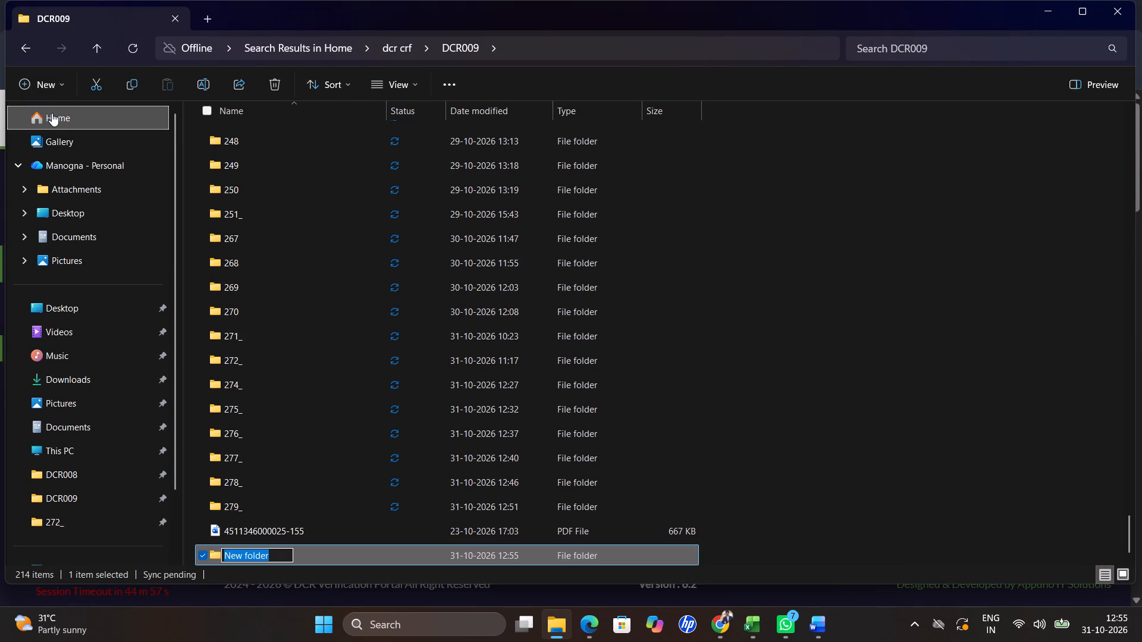
text(280)
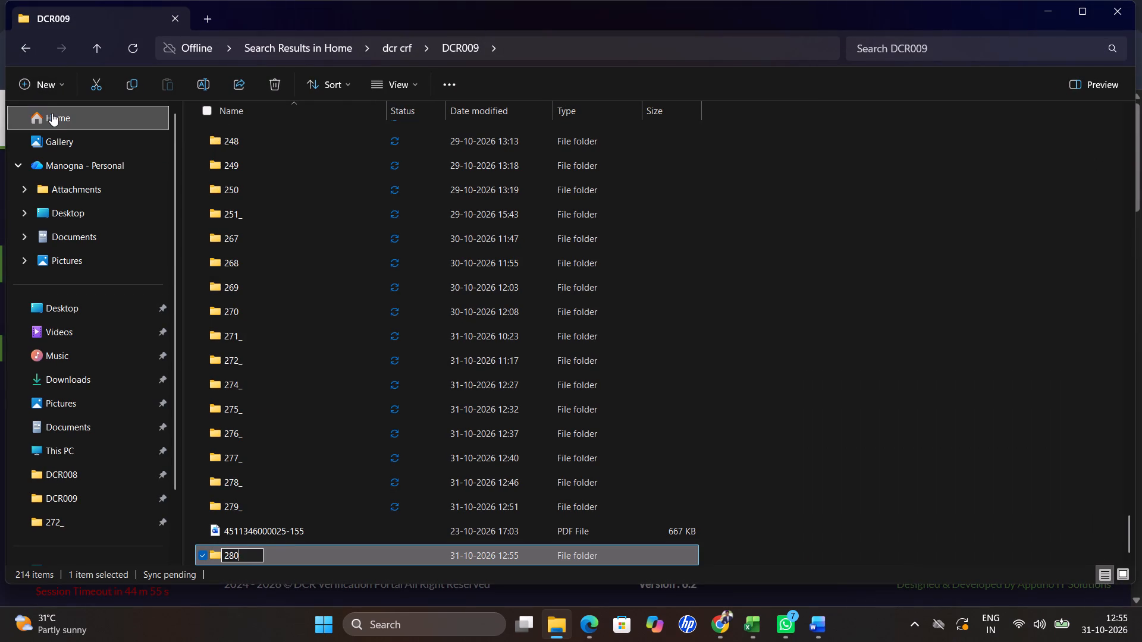
key(shift+underscore)
key(Return)
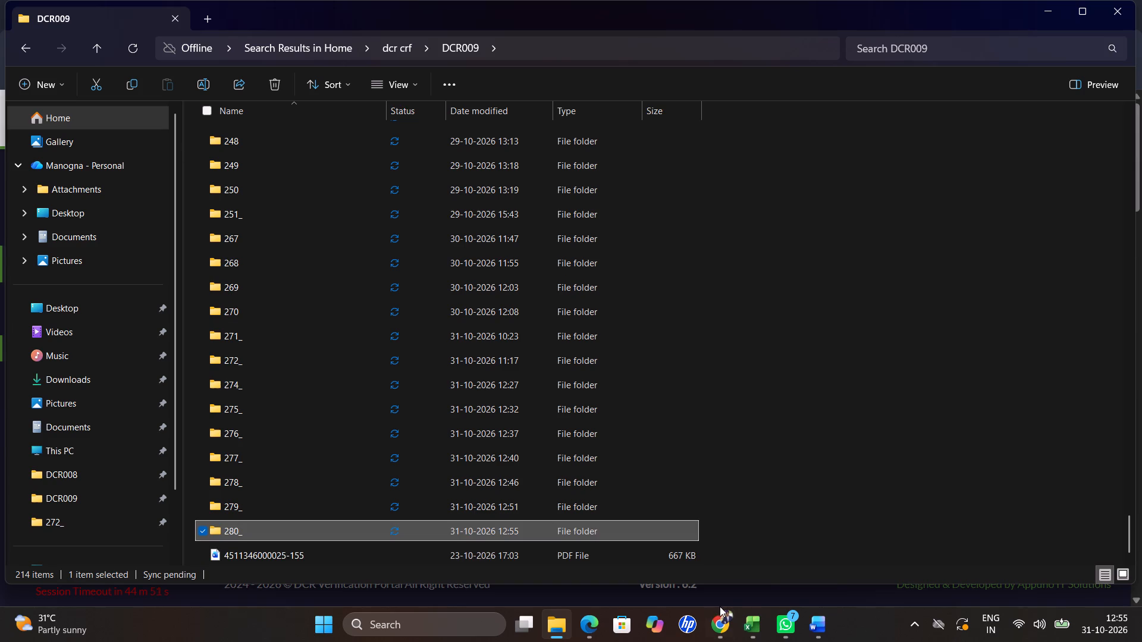
Download the certificate PDF for invoice AP/GST/26-27/009-280, naming it with the service number copied from SUNGRACE followed by -280.
click(716, 551)
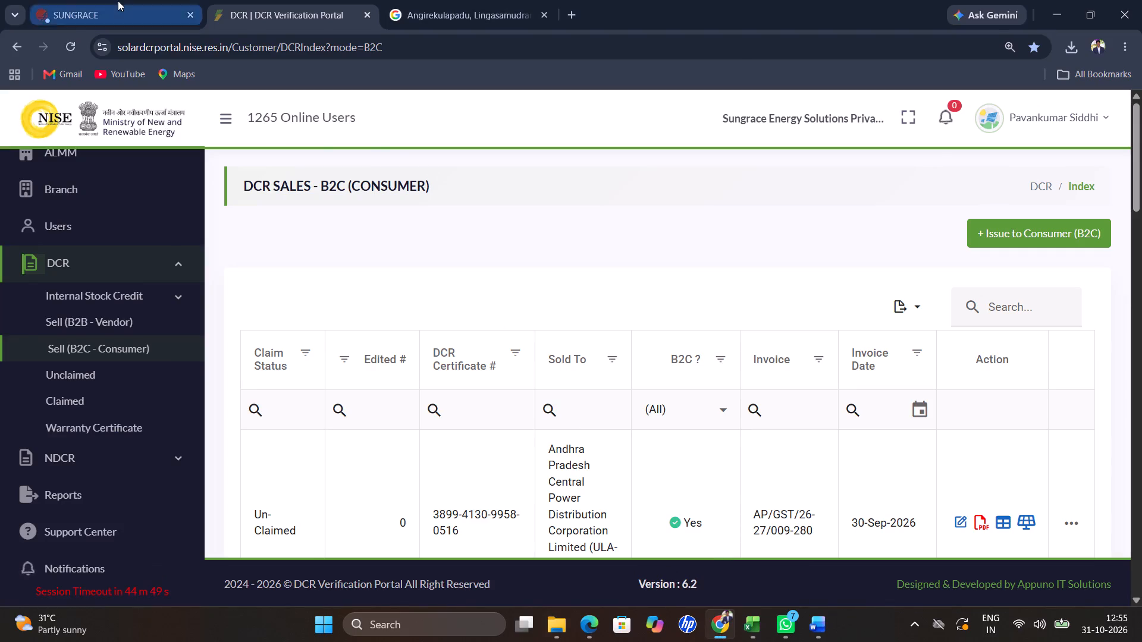
click(118, 1)
click(706, 142)
click(719, 102)
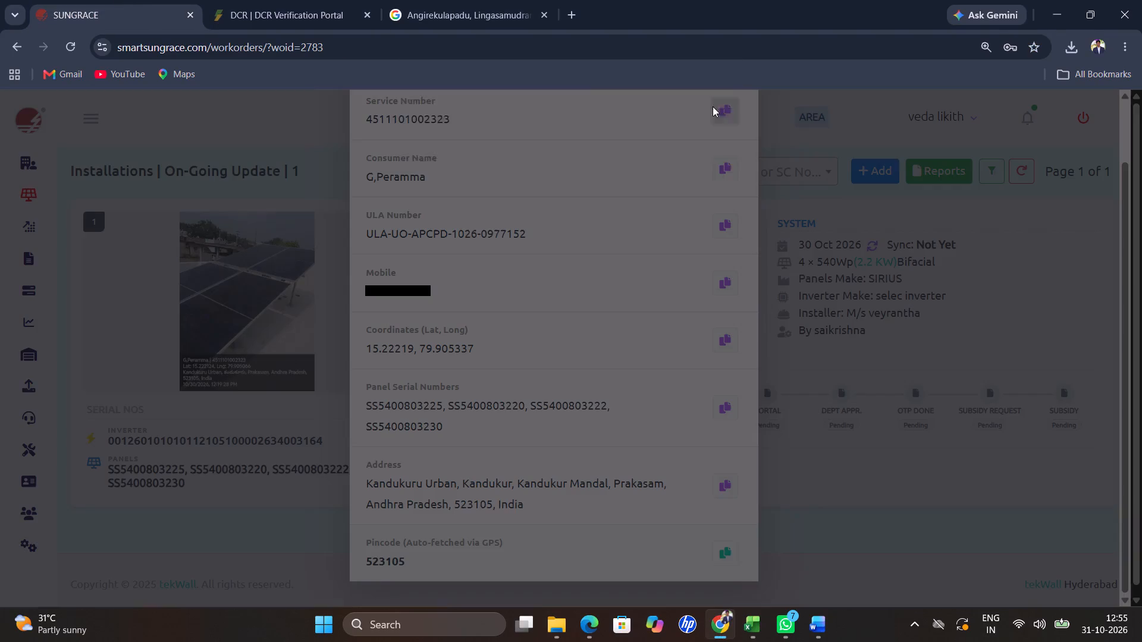
click(244, 0)
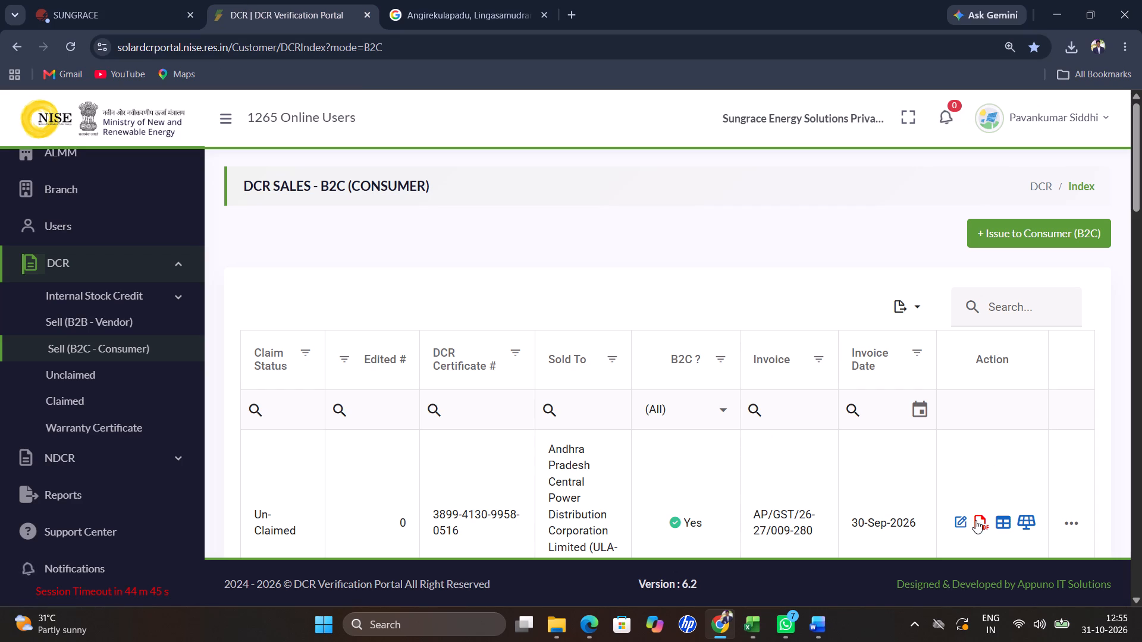
click(975, 520)
click(934, 209)
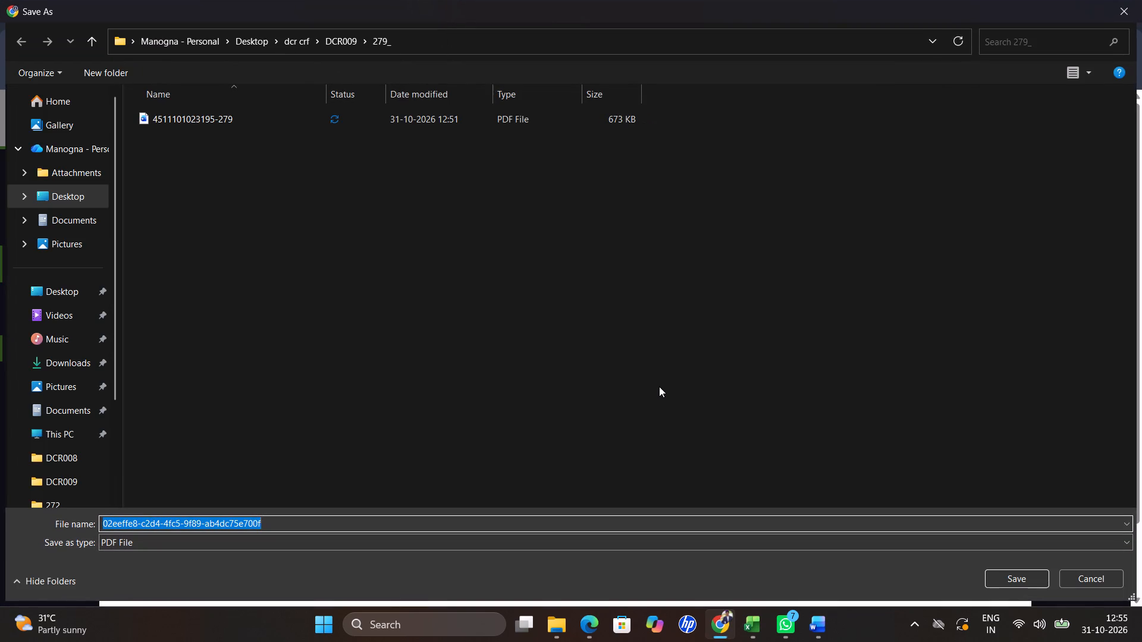
key(ctrl+v)
text(-280)
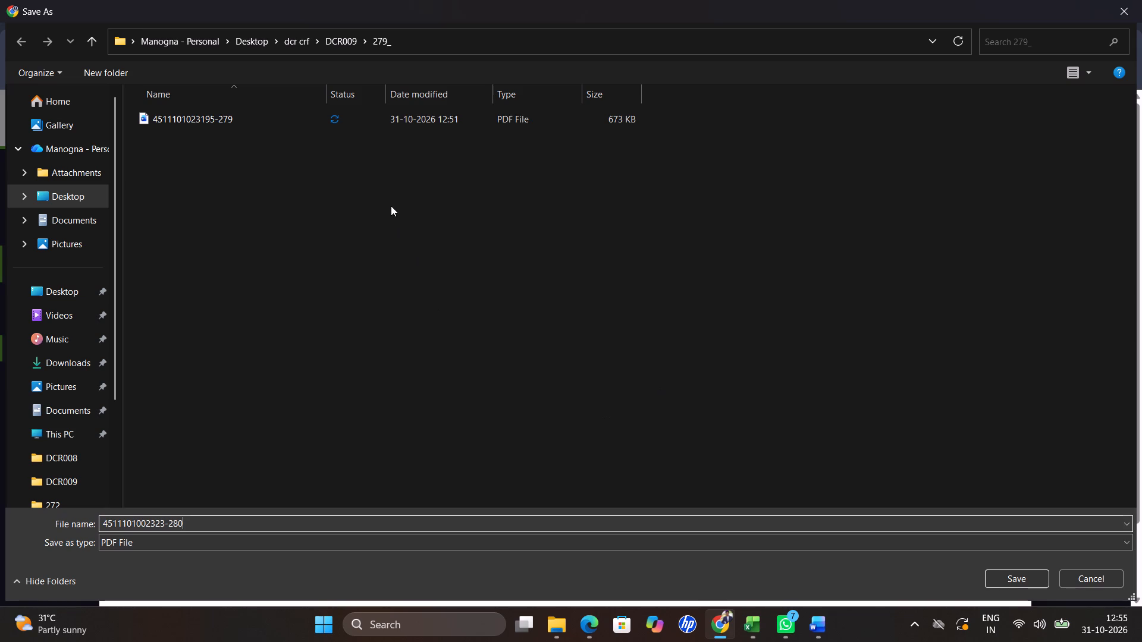
Save the certificate PDF in the 280_ folder inside DCR009.
click(342, 42)
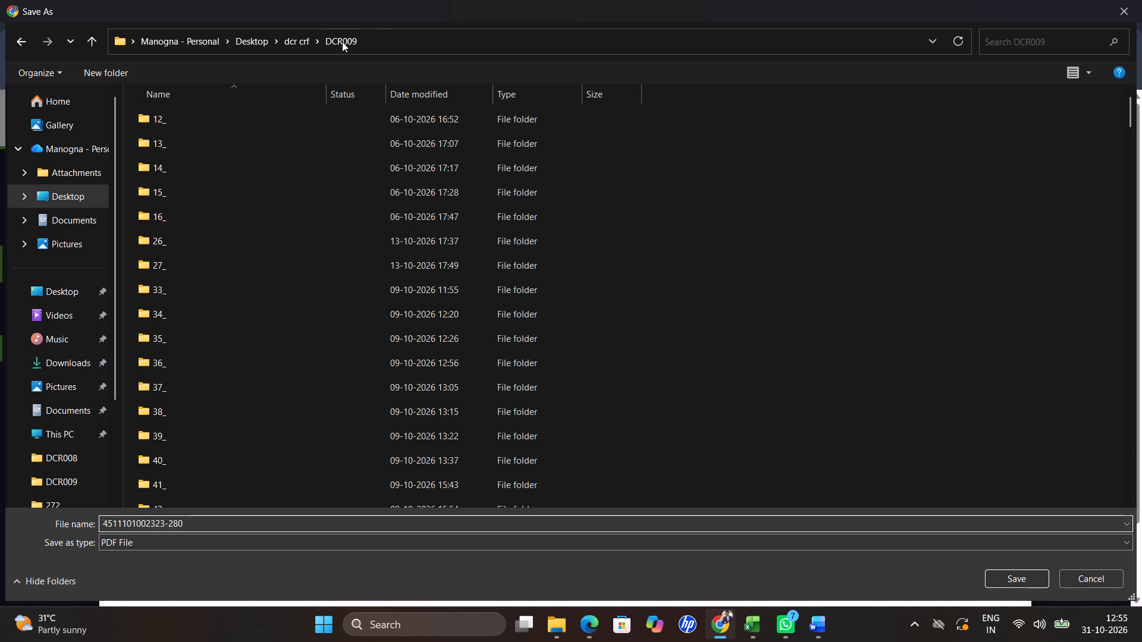
scroll(258, 282, down, 12)
scroll(285, 330, down, 13)
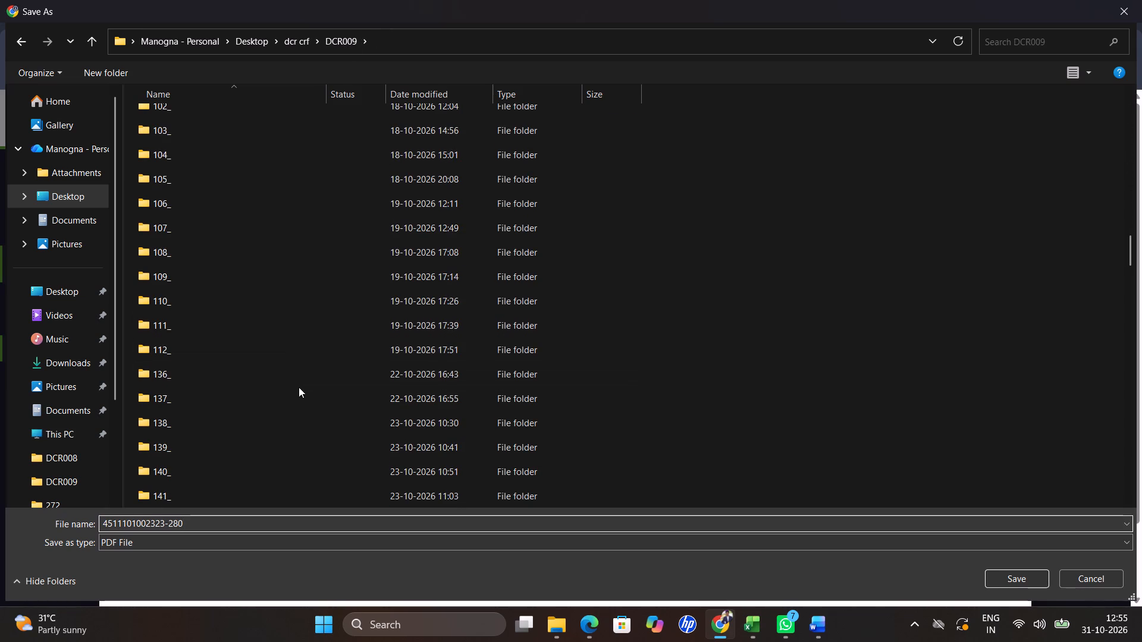
scroll(299, 374, down, 20)
scroll(278, 379, down, 5)
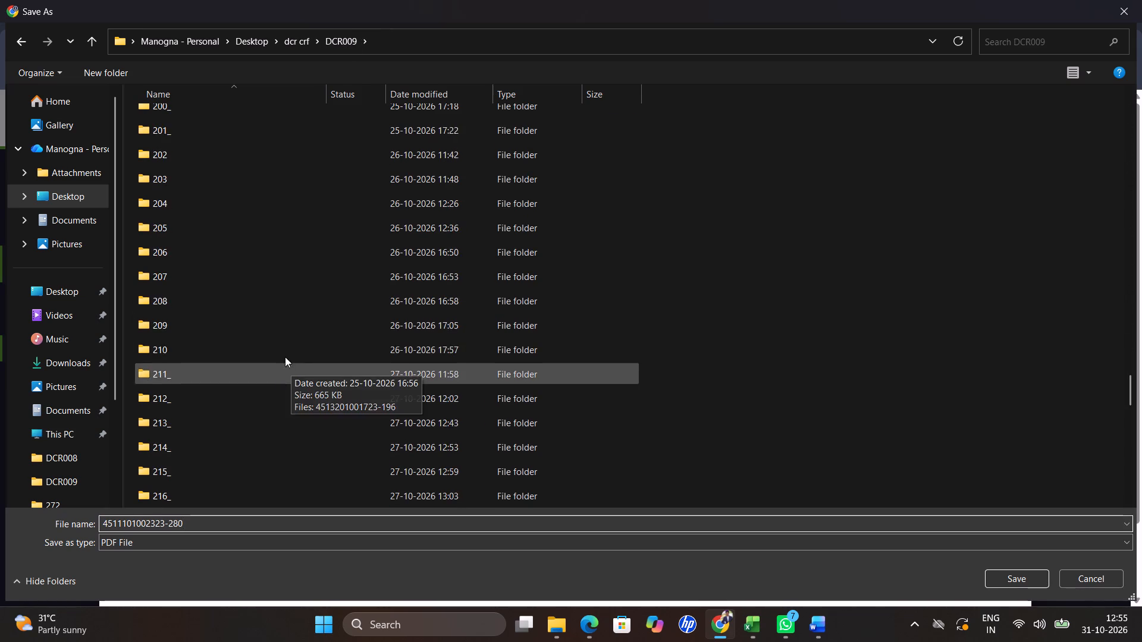
scroll(285, 357, down, 11)
scroll(296, 323, down, 11)
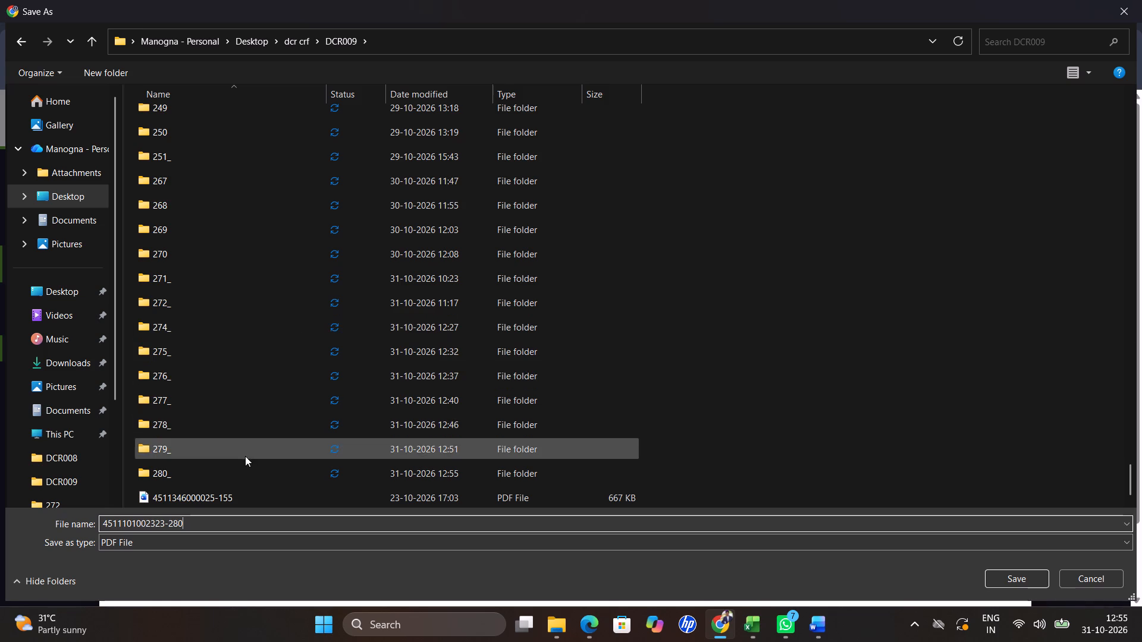
click(244, 470)
click(246, 467)
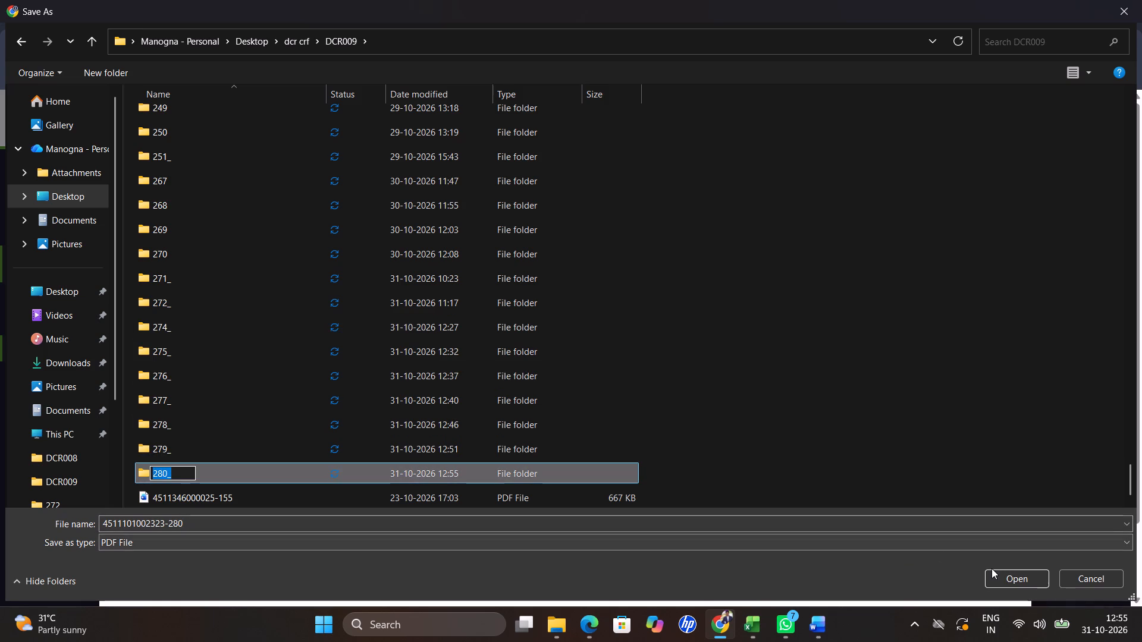
click(996, 572)
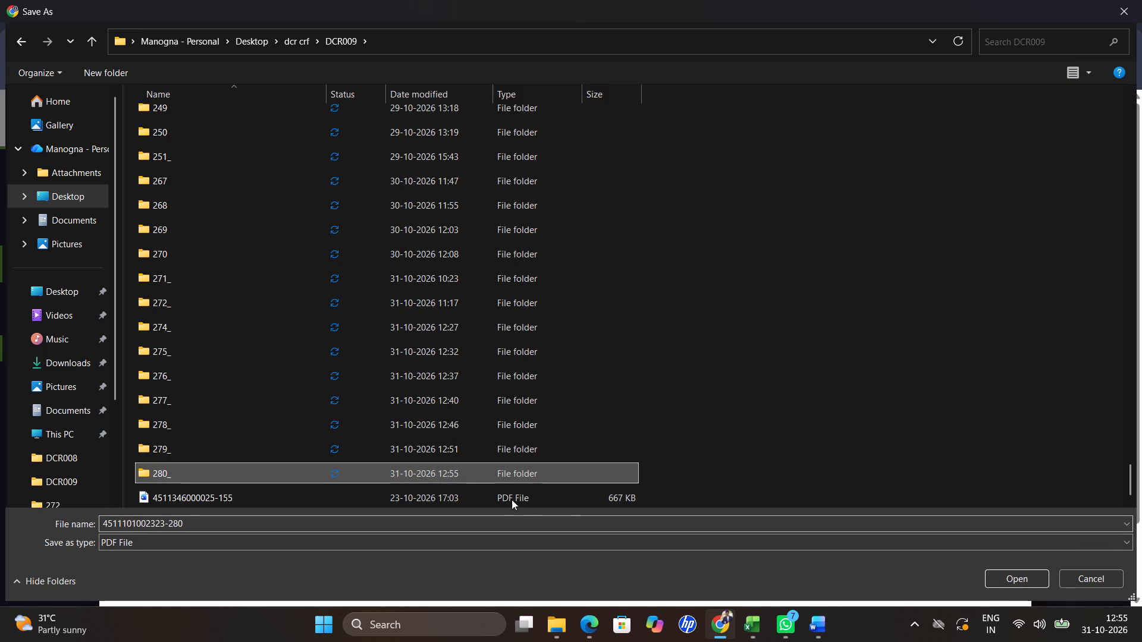
double_click(376, 473)
click(1009, 574)
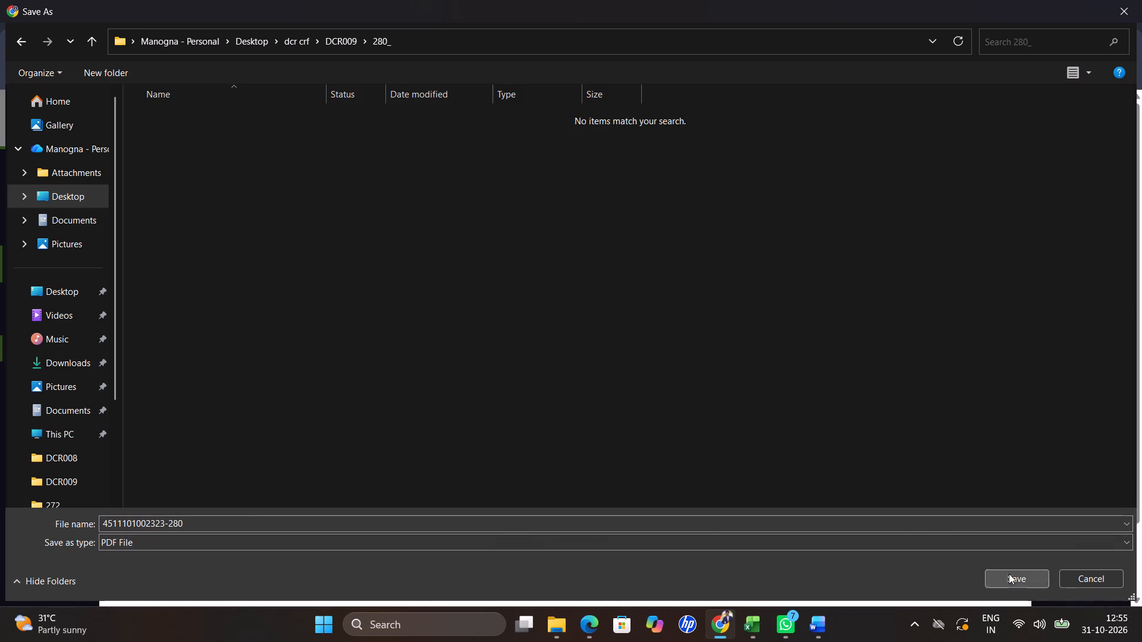
Close the Quick Copy Details in SUNGRACE and open the installation's Project Stage update form.
click(86, 0)
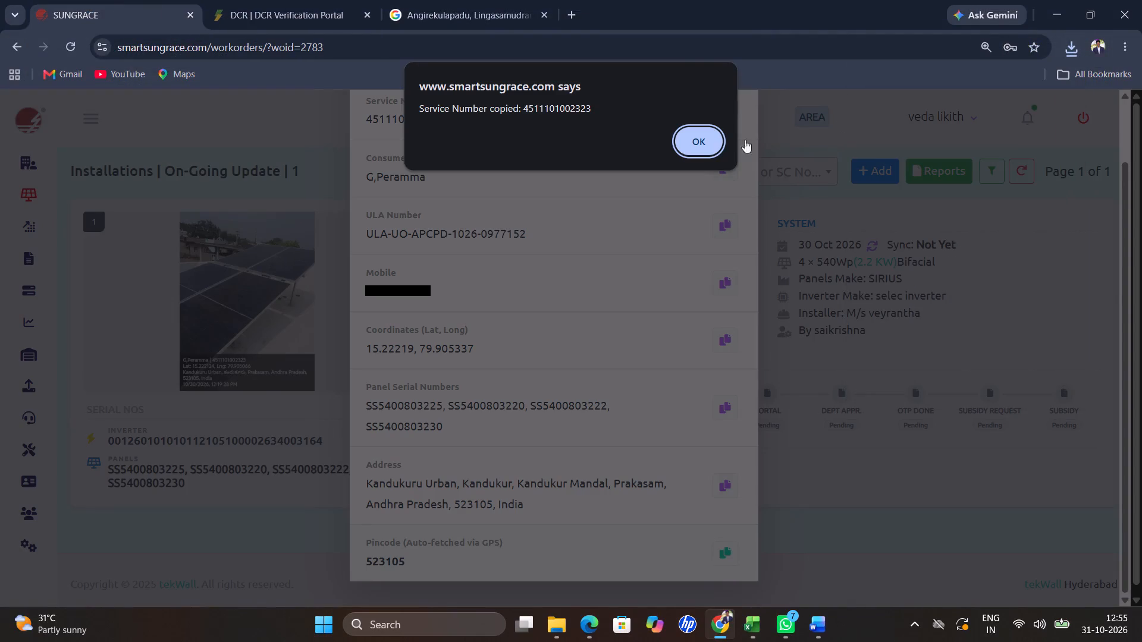
click(714, 136)
click(786, 112)
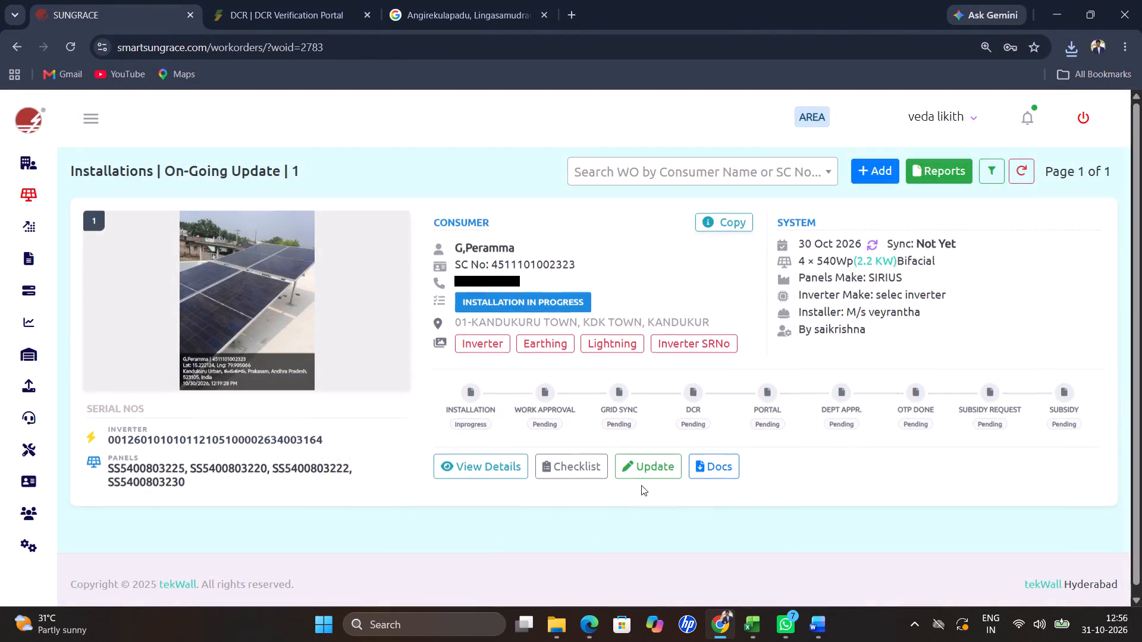
click(630, 460)
click(497, 410)
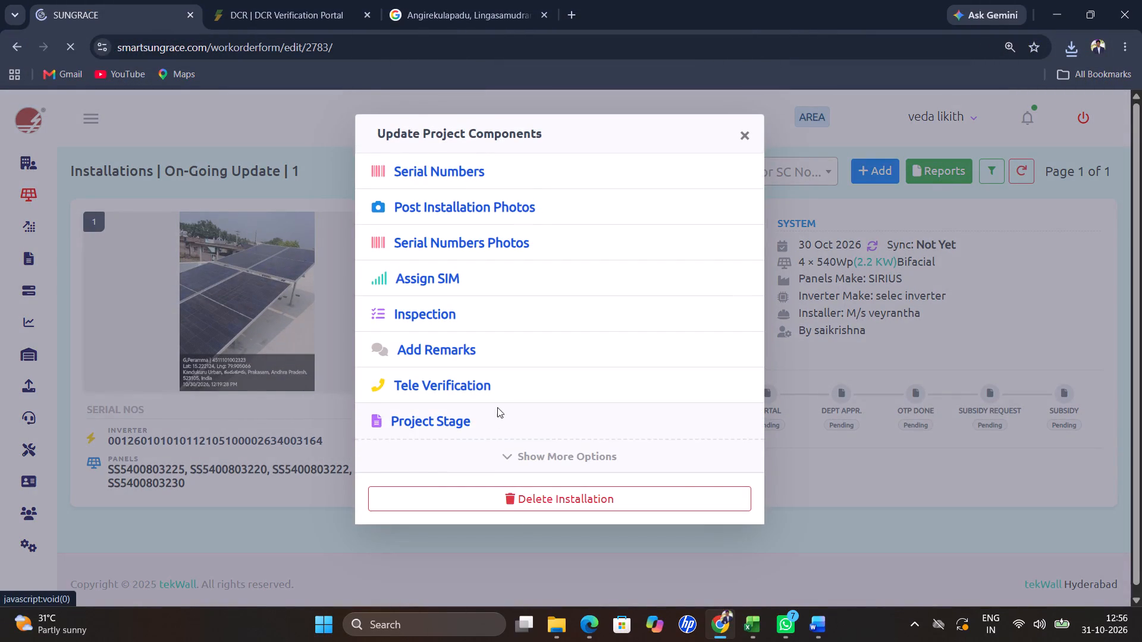
Attach the certificate PDF from the DCR009 folder 280_ as the Dcr upload and submit the form.
scroll(469, 302, down, 6)
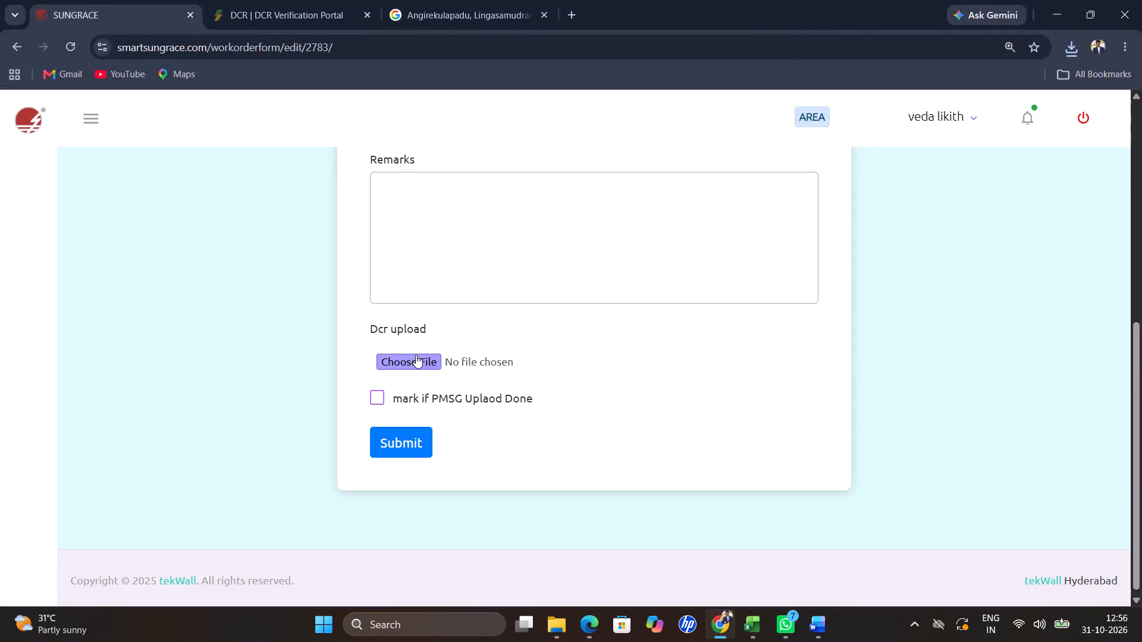
click(416, 355)
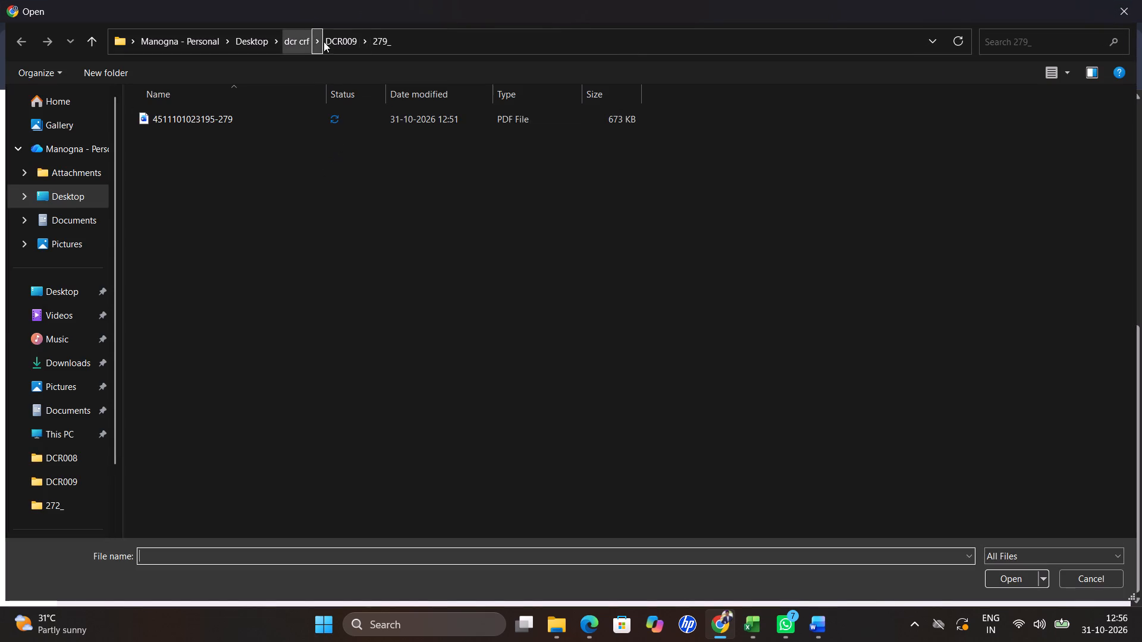
click(335, 42)
scroll(253, 305, down, 5)
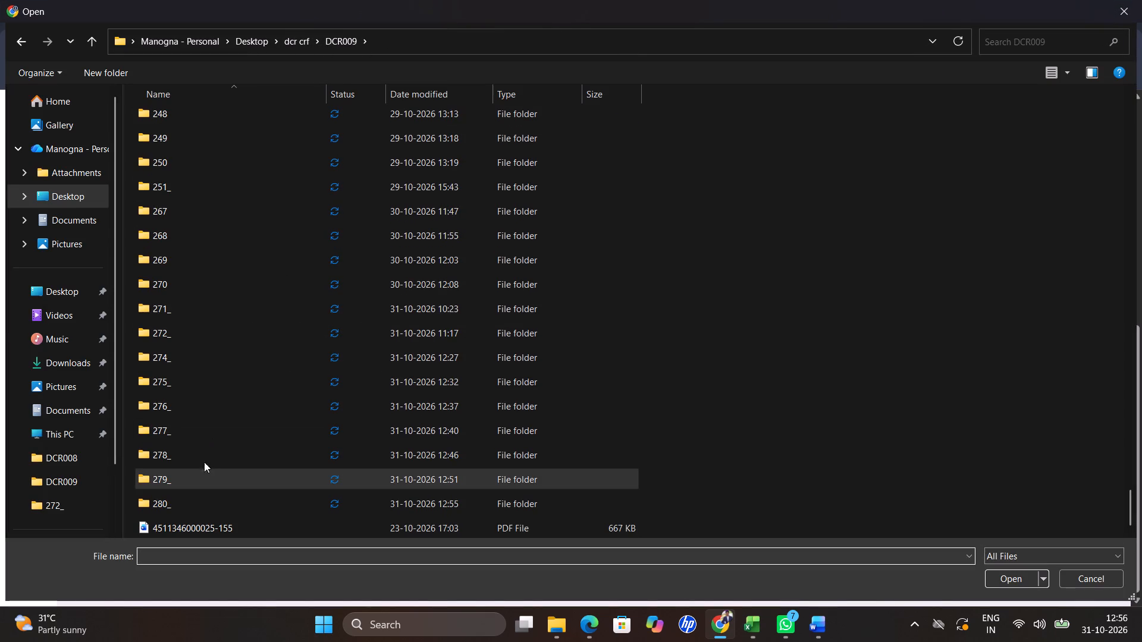
double_click(203, 498)
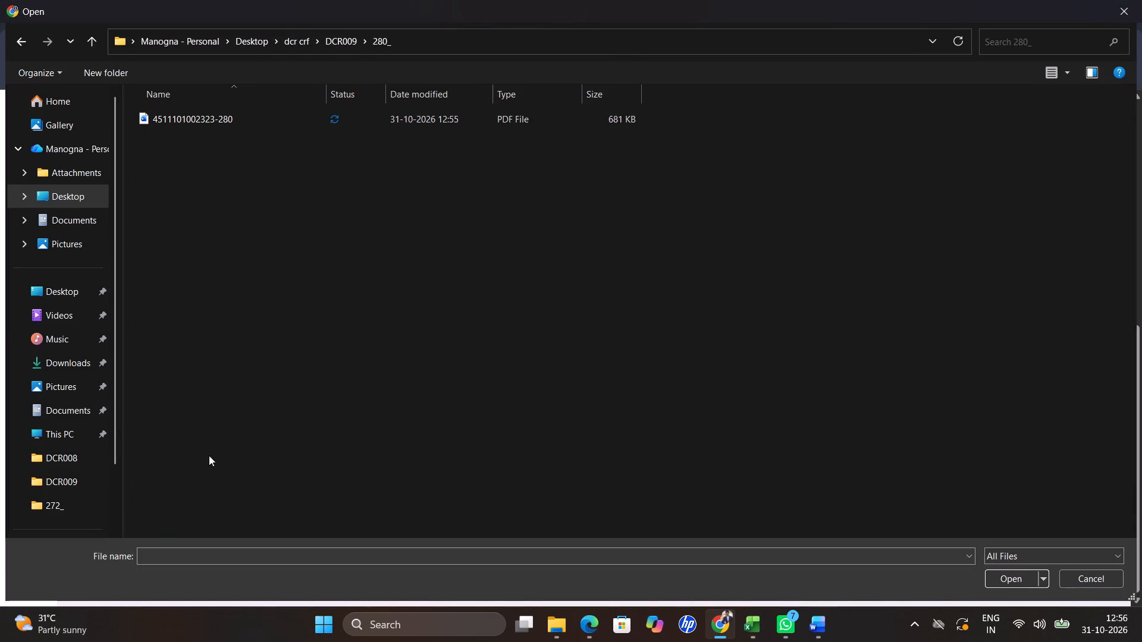
double_click(184, 118)
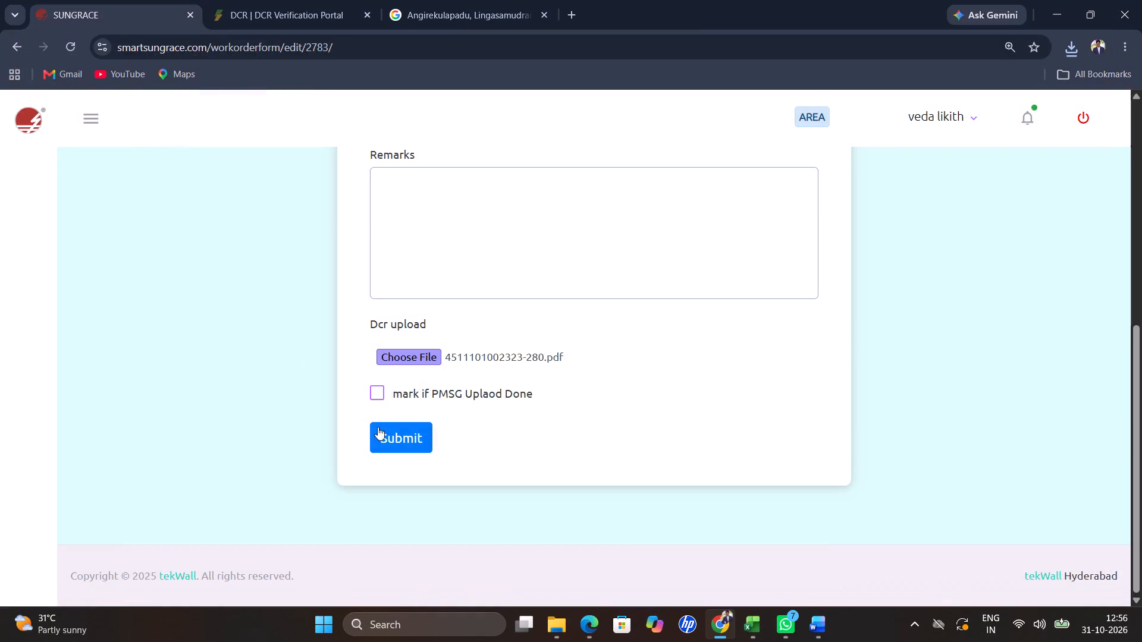
click(381, 432)
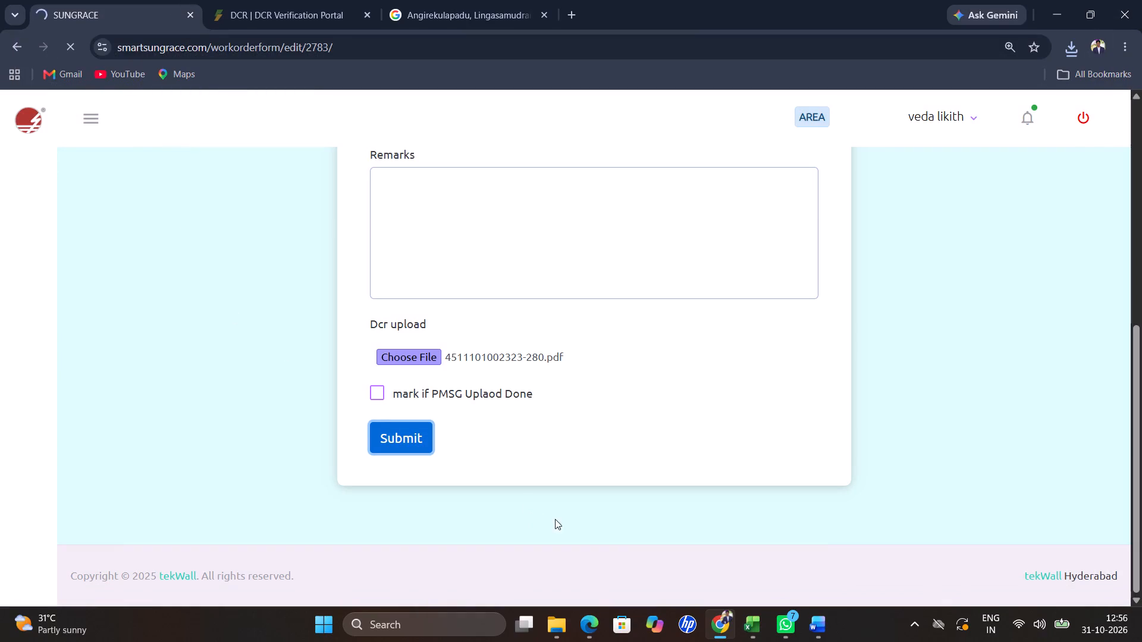
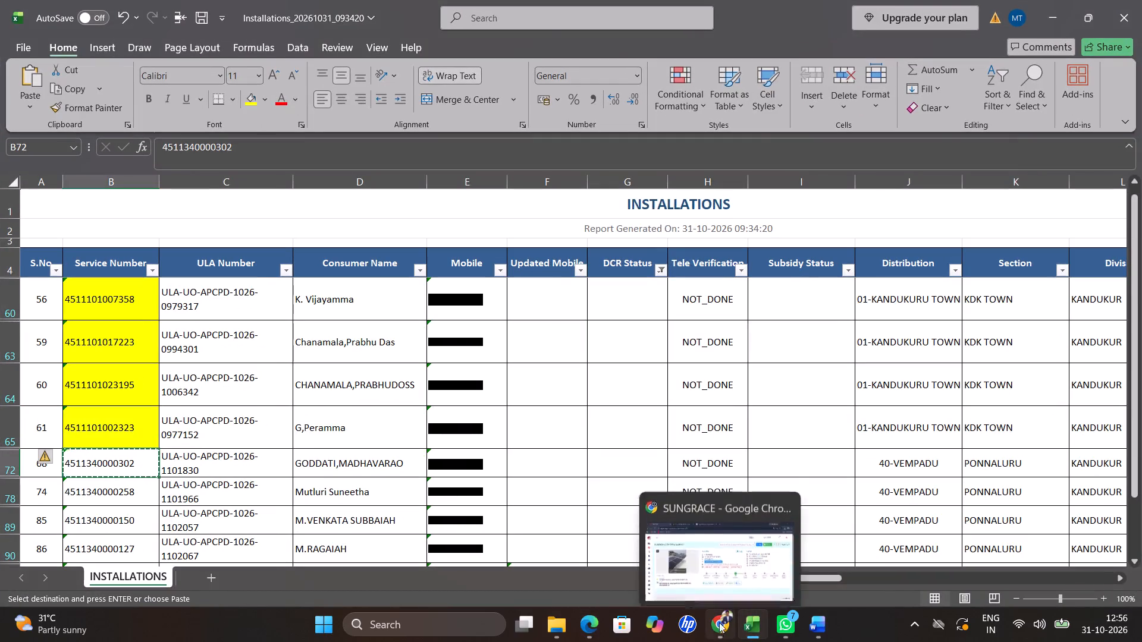
Switch to SUNGRACE and look up the installation by the service number copied from row 72 of the Excel list.
click(708, 563)
click(641, 169)
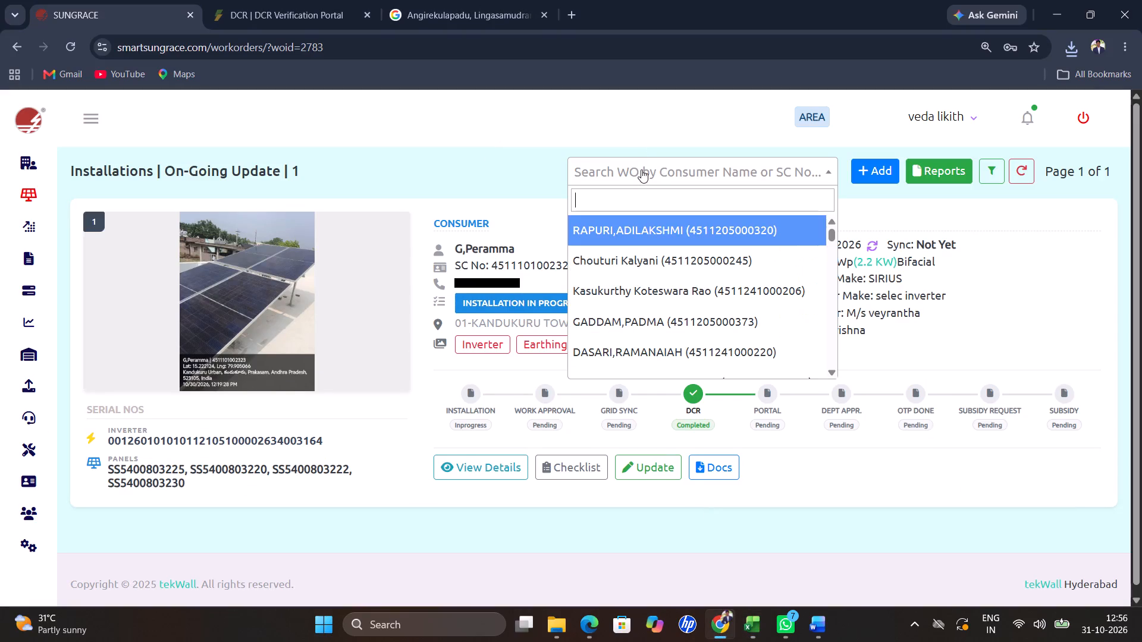
key(ctrl+v)
key(ctrl+Return)
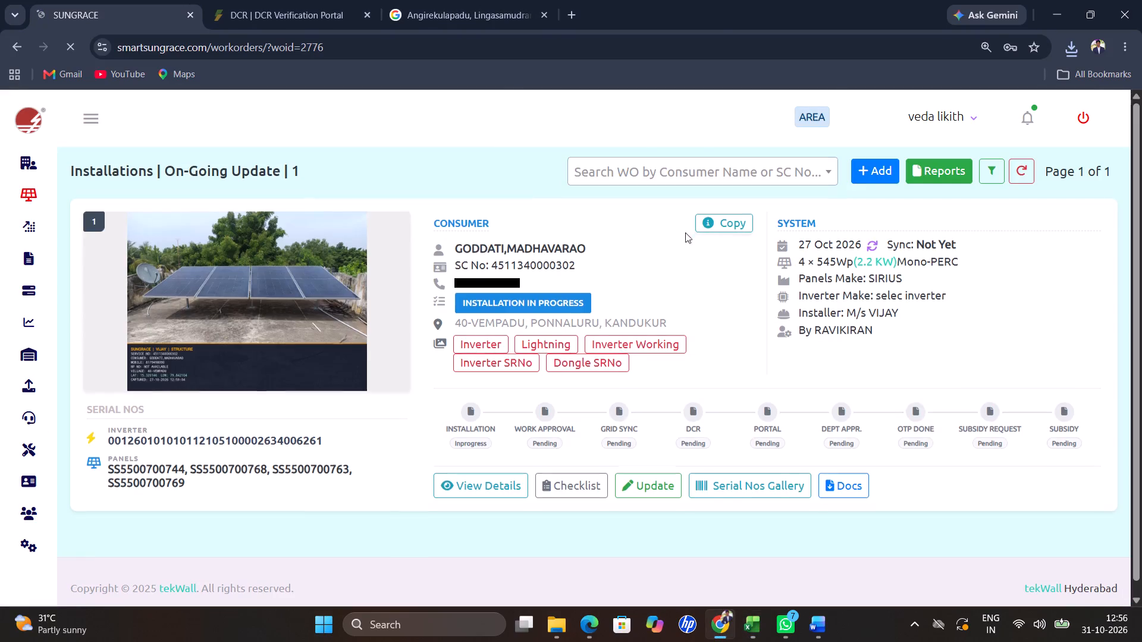
Copy the installation's ULA number from SUNGRACE and enter it as the Consumer Application Number in a new B2C issue form on the DCR portal.
ctrl+click(728, 218)
ctrl+click(731, 301)
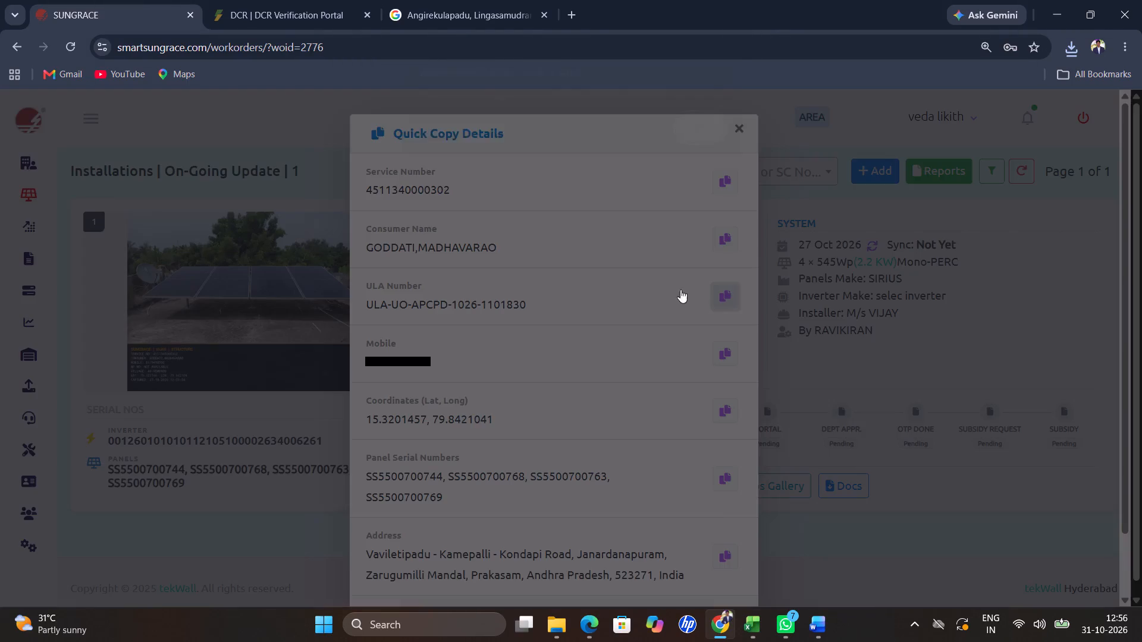
ctrl+click(288, 0)
ctrl+click(1012, 127)
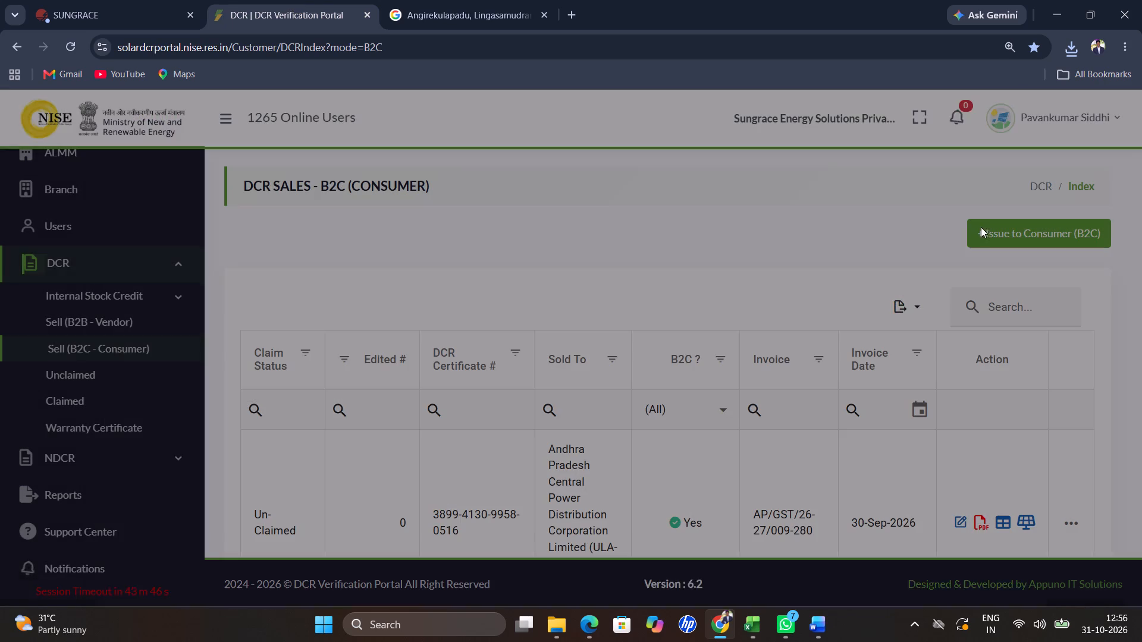
ctrl+click(987, 238)
ctrl+click(619, 330)
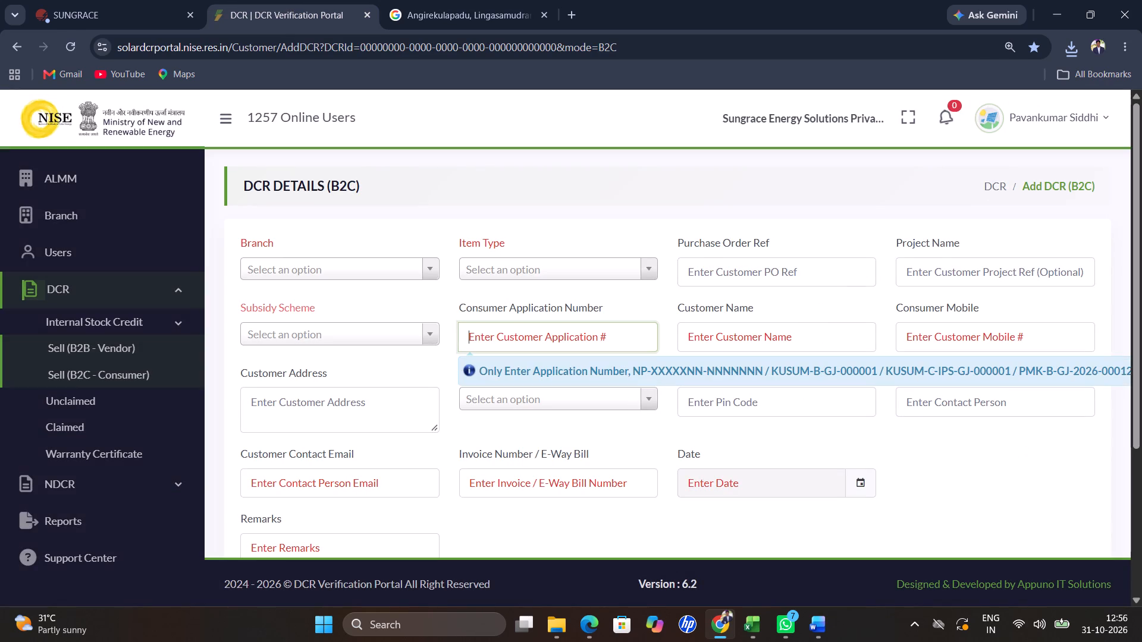
key(ctrl+v)
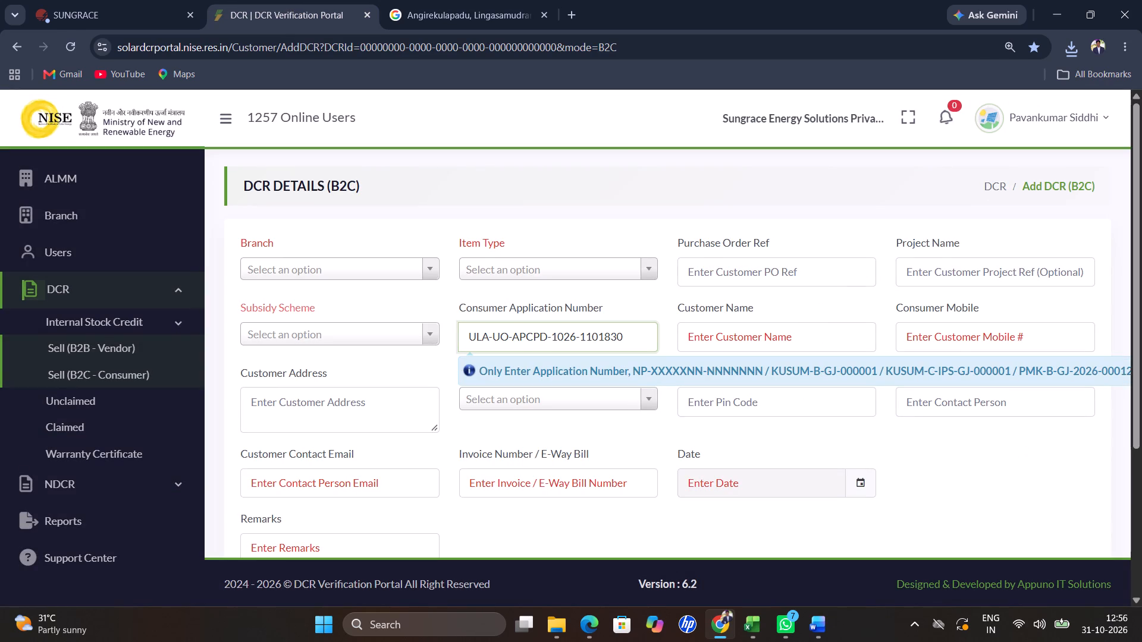
Set the Branch to Andhra Pradesh, the Subsidy Scheme to PM Surya Ghar: Muft Bijli Yojana and the Item Type to Solar Panels.
click(405, 275)
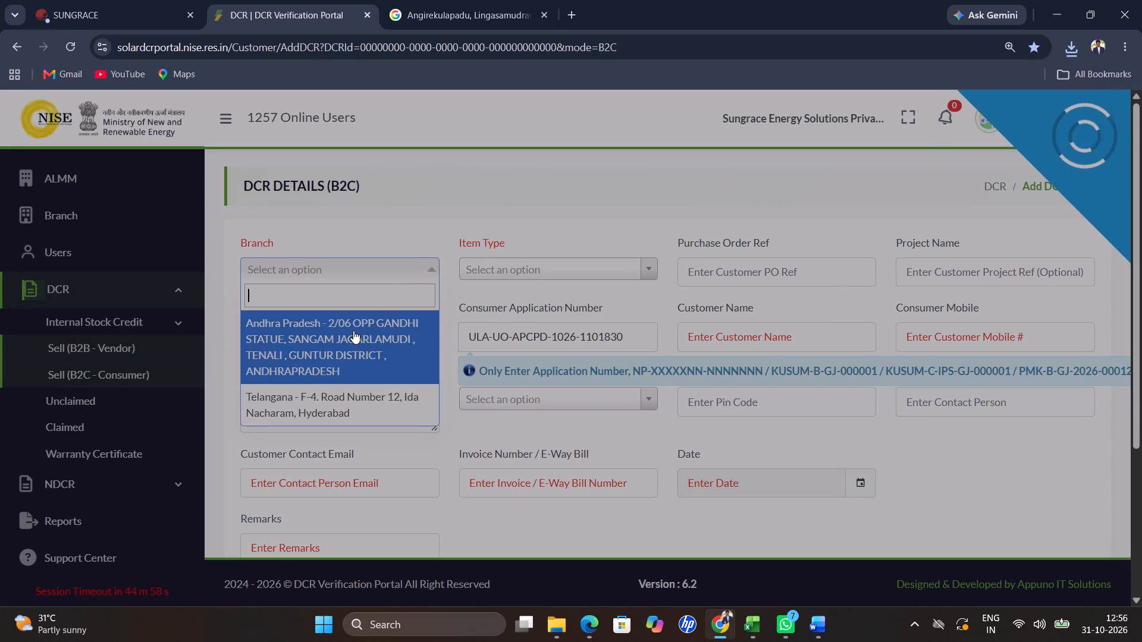
click(353, 331)
click(350, 334)
click(322, 455)
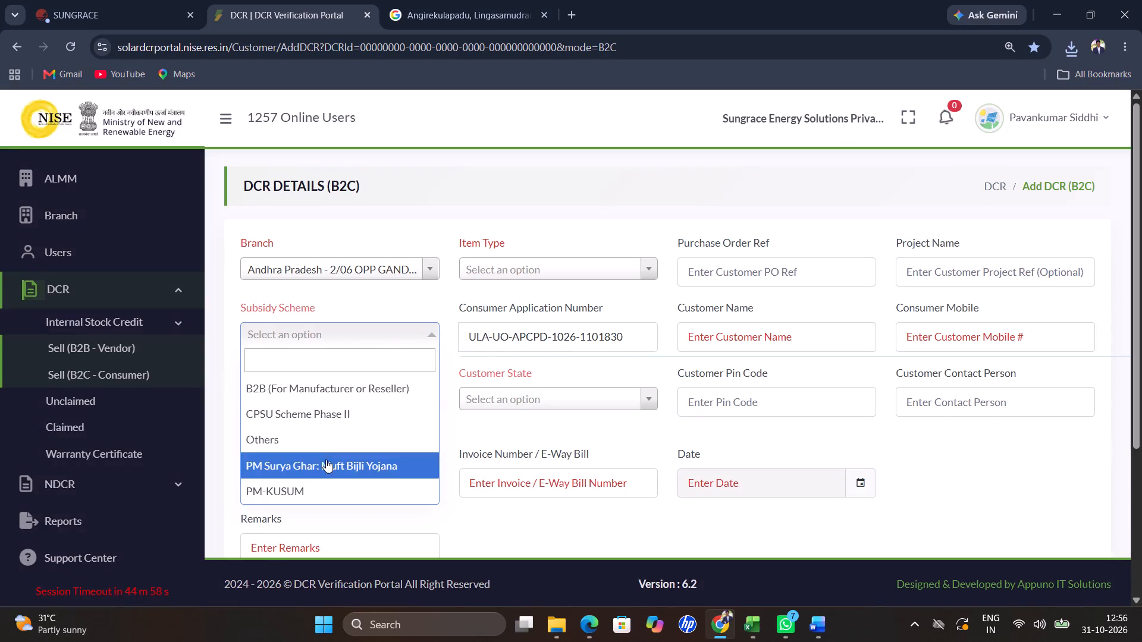
click(473, 259)
click(479, 319)
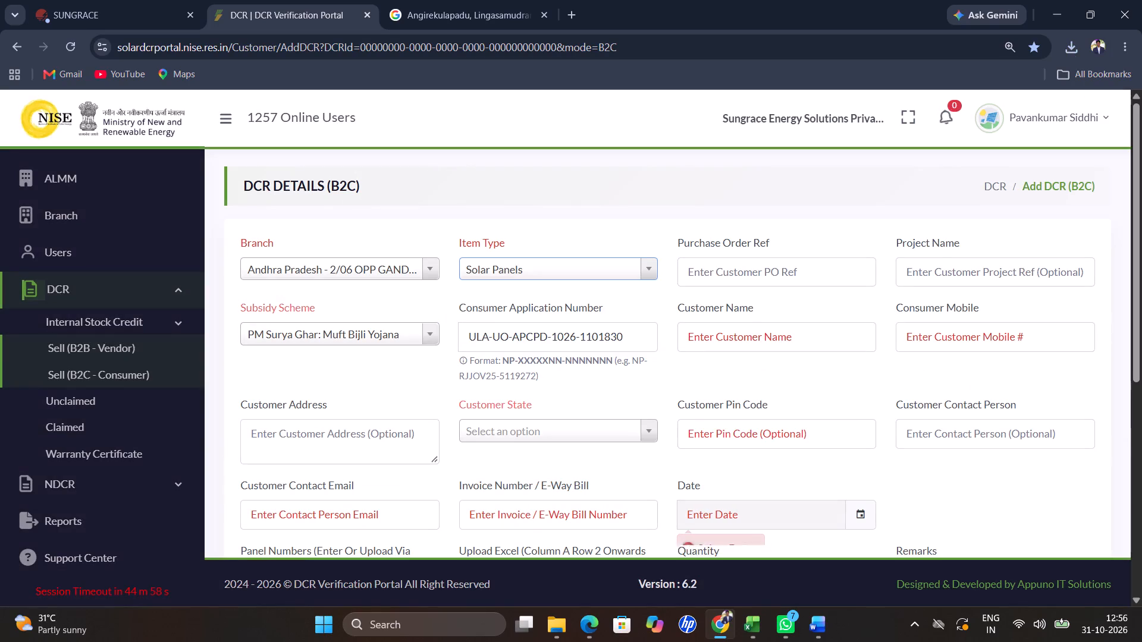
click(733, 343)
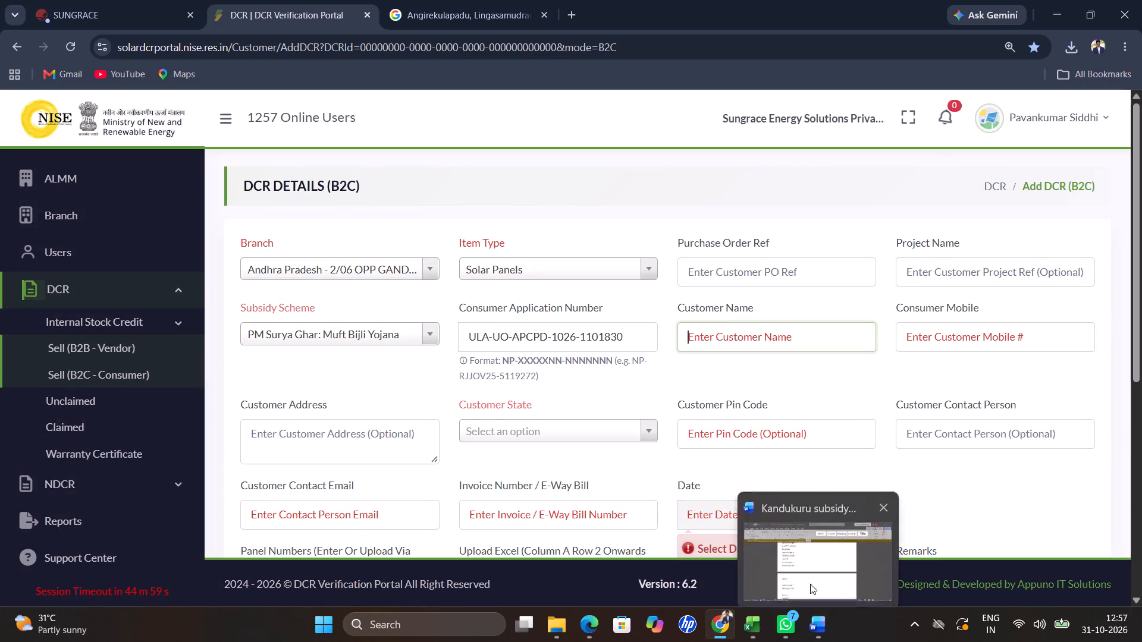
click(810, 584)
scroll(448, 353, up, 20)
scroll(448, 353, up, 1)
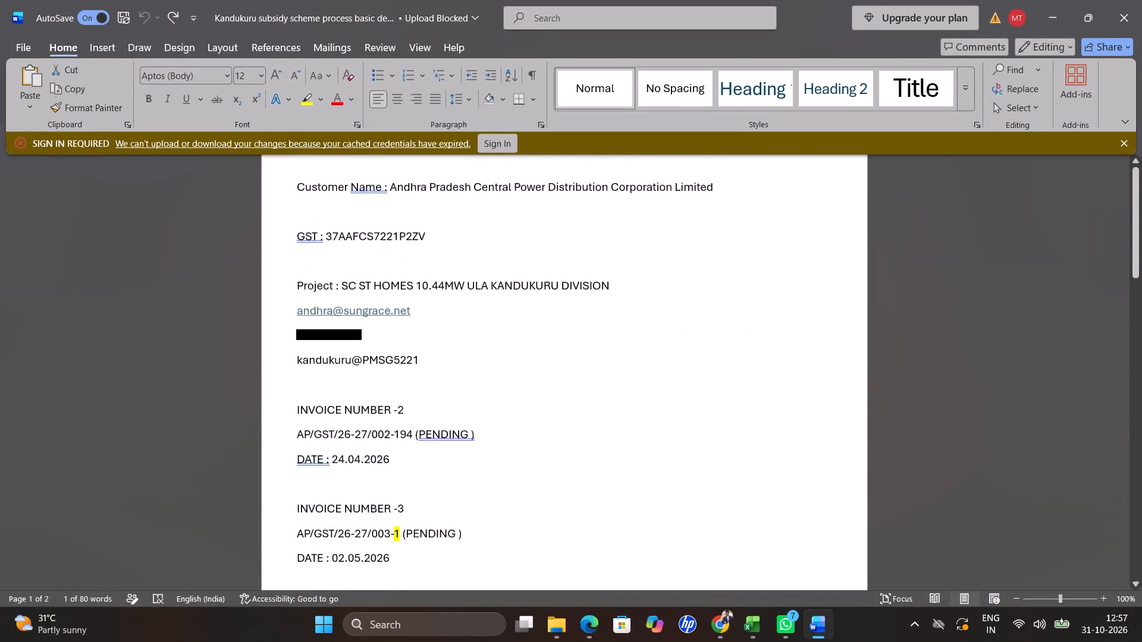
scroll(448, 353, up, 3)
drag(393, 212, 551, 226)
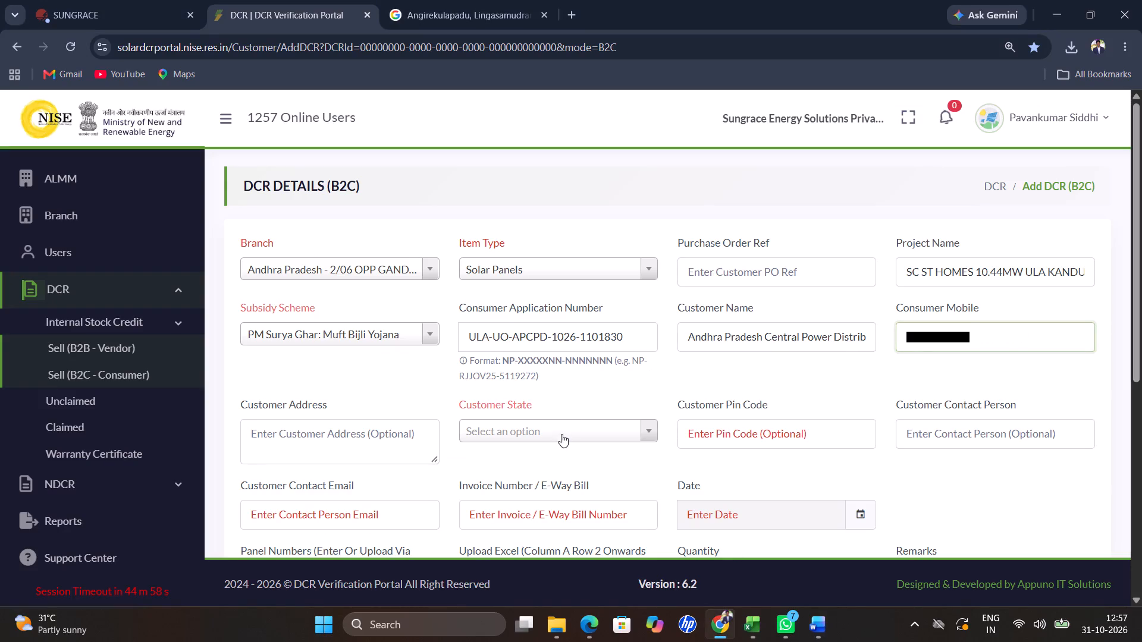
Set the Customer State to Andhra Pradesh (37) and fill the Customer Contact Email with the address from the Word document.
click(561, 435)
click(526, 320)
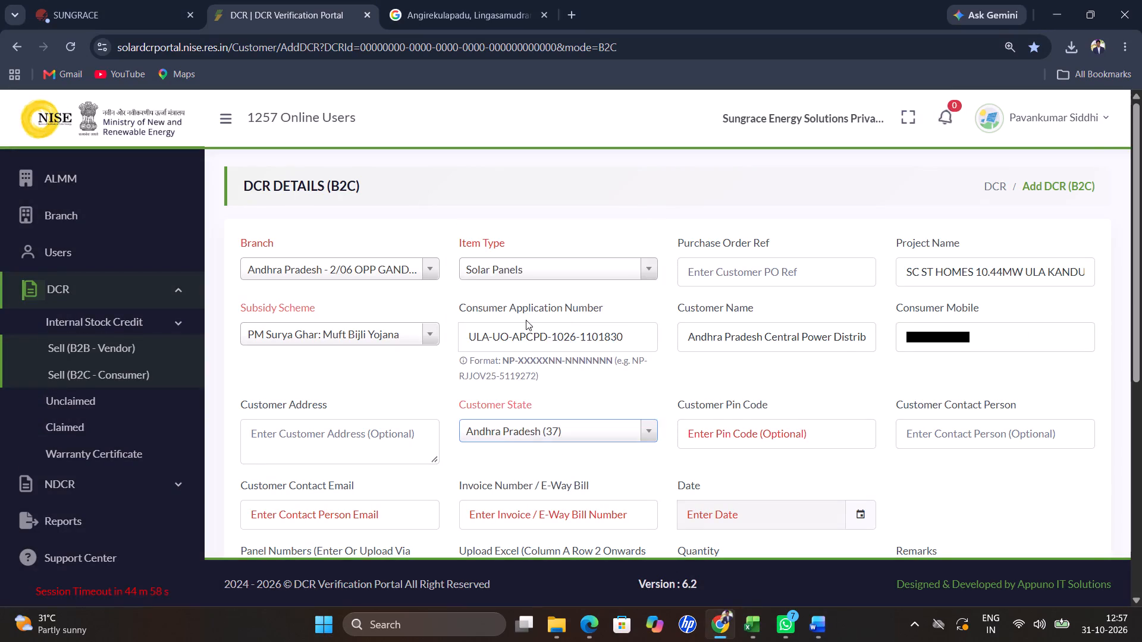
scroll(526, 320, down, 3)
click(408, 292)
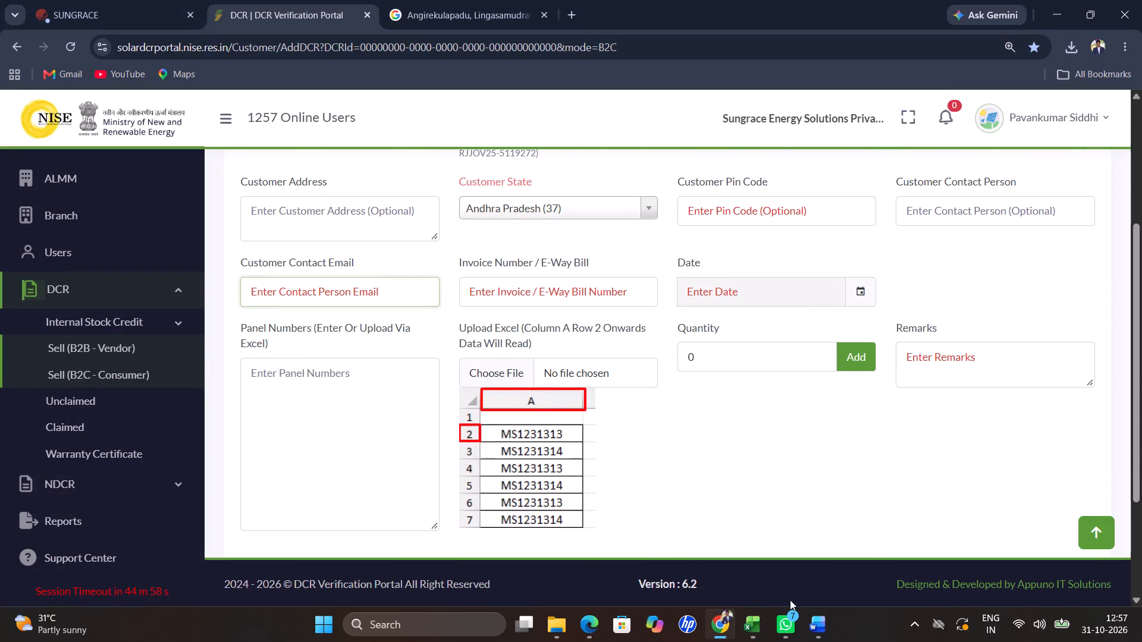
click(790, 547)
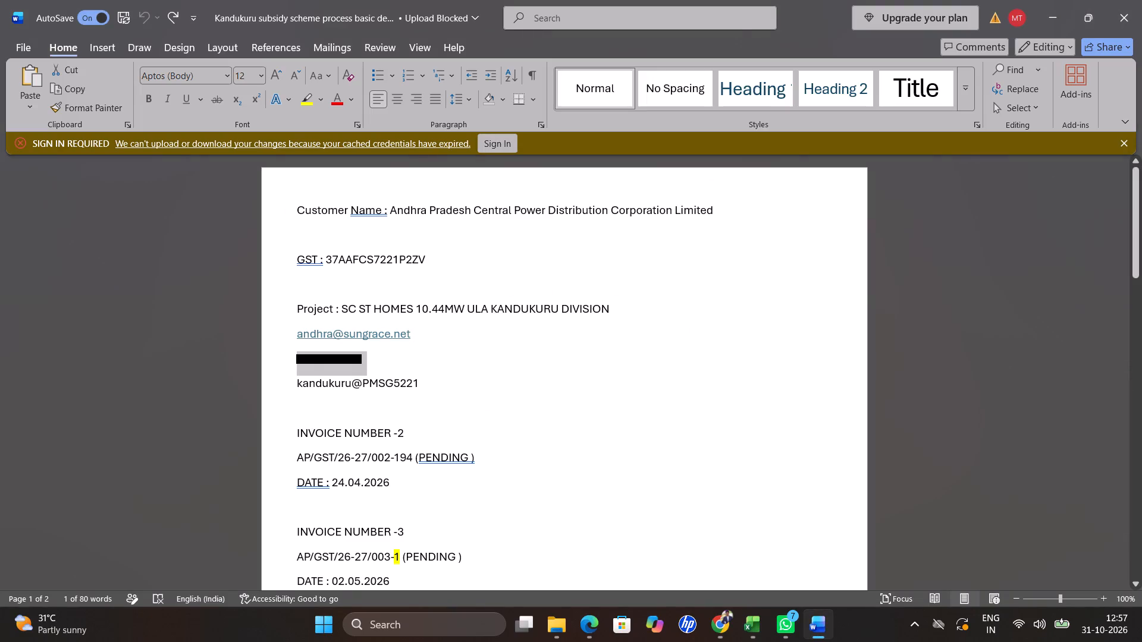
Fill the Customer Contact Email field with the email address copied from the Kandukuru subsidy scheme Word document.
drag(416, 341, 277, 345)
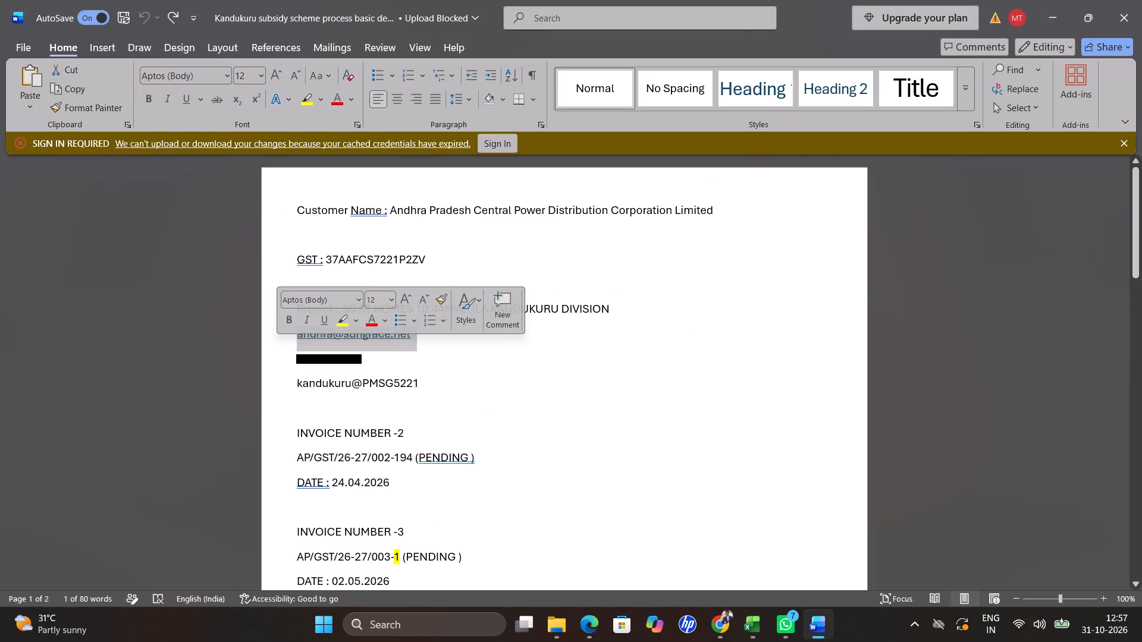
key(ctrl+c)
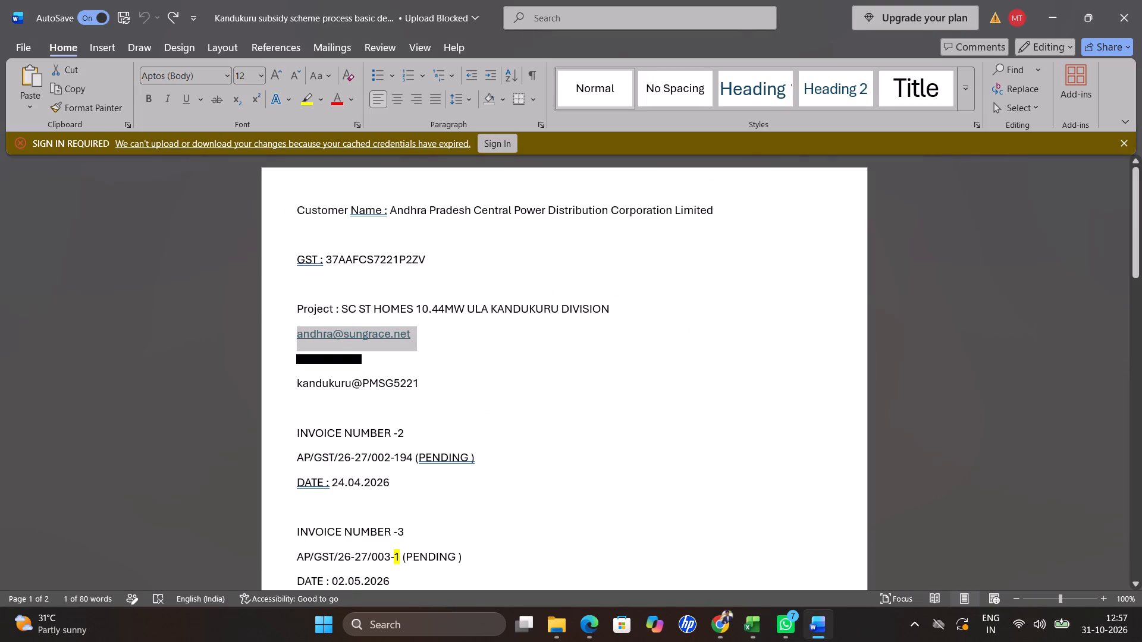
click(707, 537)
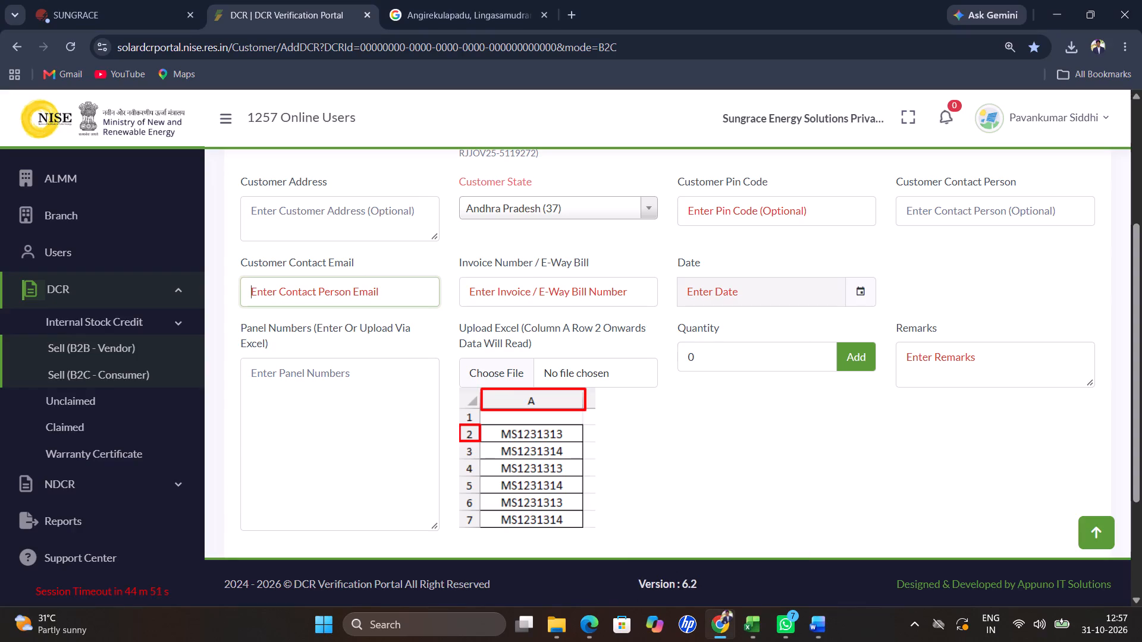
key(ctrl+v)
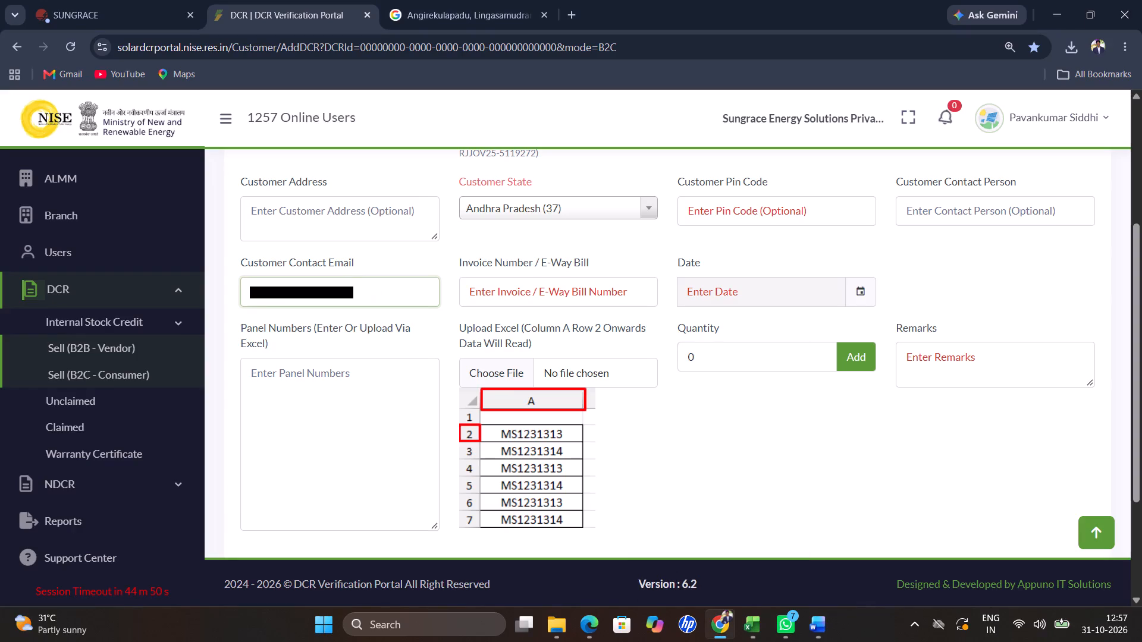
Copy the invoice number 9 prefix AP/GST/26-27/009- from the Word document for the Invoice Number / E-Way Bill field.
click(496, 278)
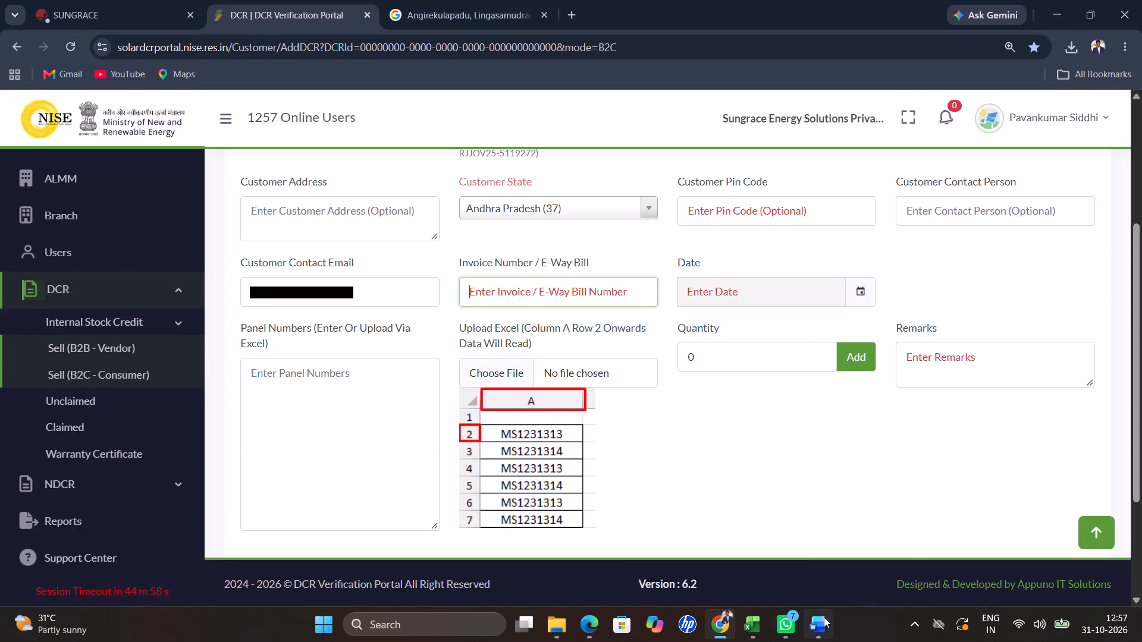
click(809, 569)
scroll(560, 383, down, 10)
scroll(512, 310, down, 10)
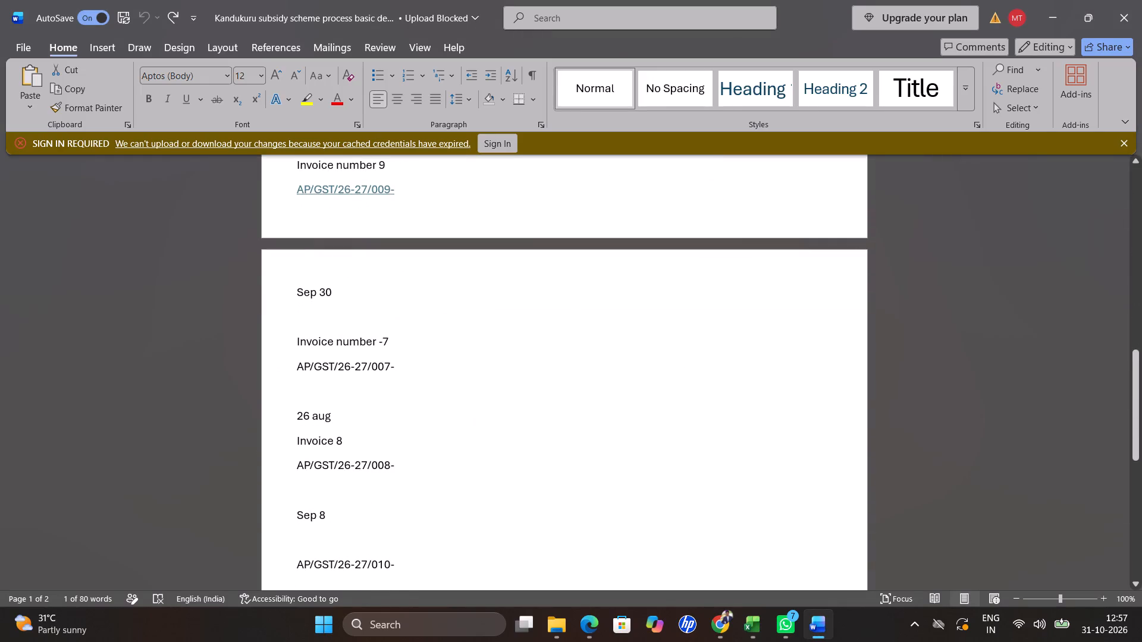
scroll(435, 346, up, 2)
drag(405, 262, 304, 266)
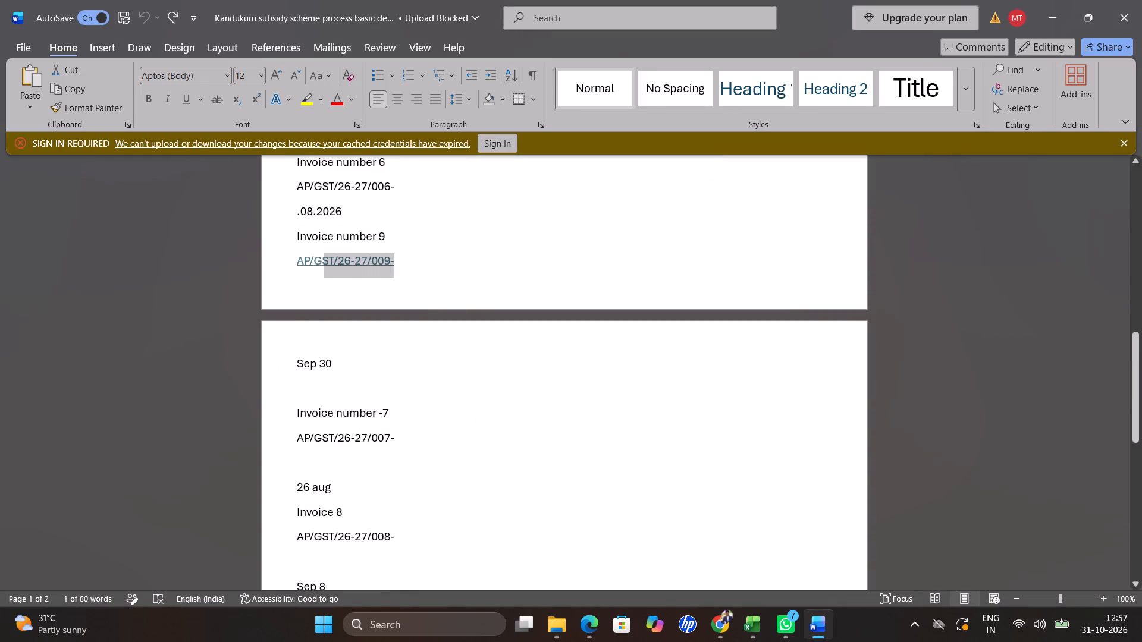
drag(304, 266, 288, 267)
key(ctrl+c)
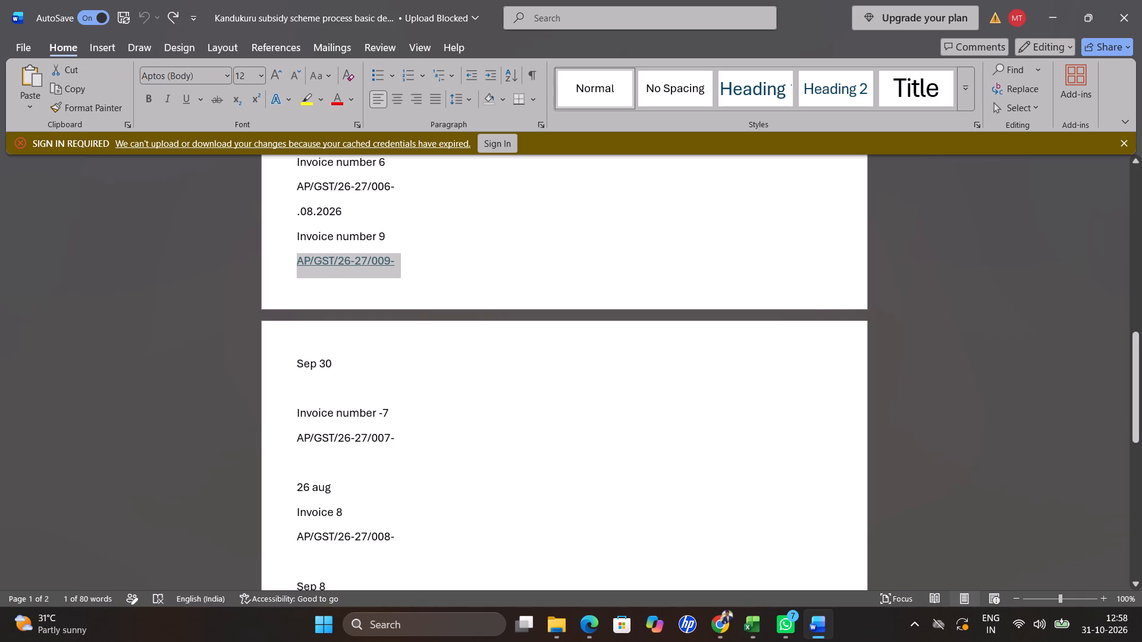
drag(711, 545, 704, 573)
click(703, 580)
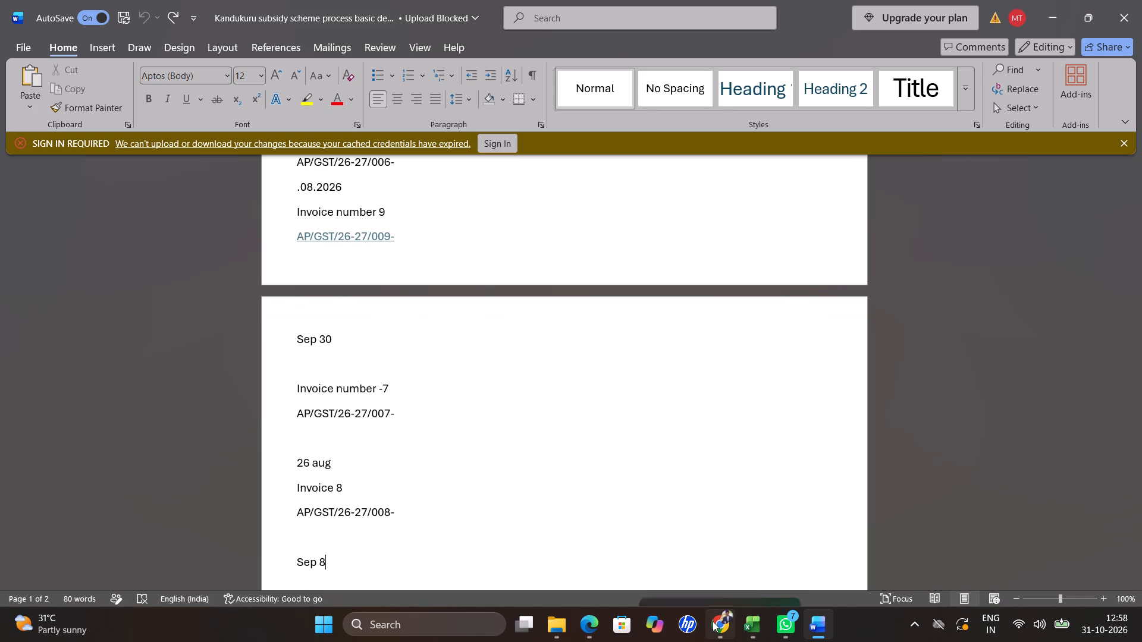
click(715, 587)
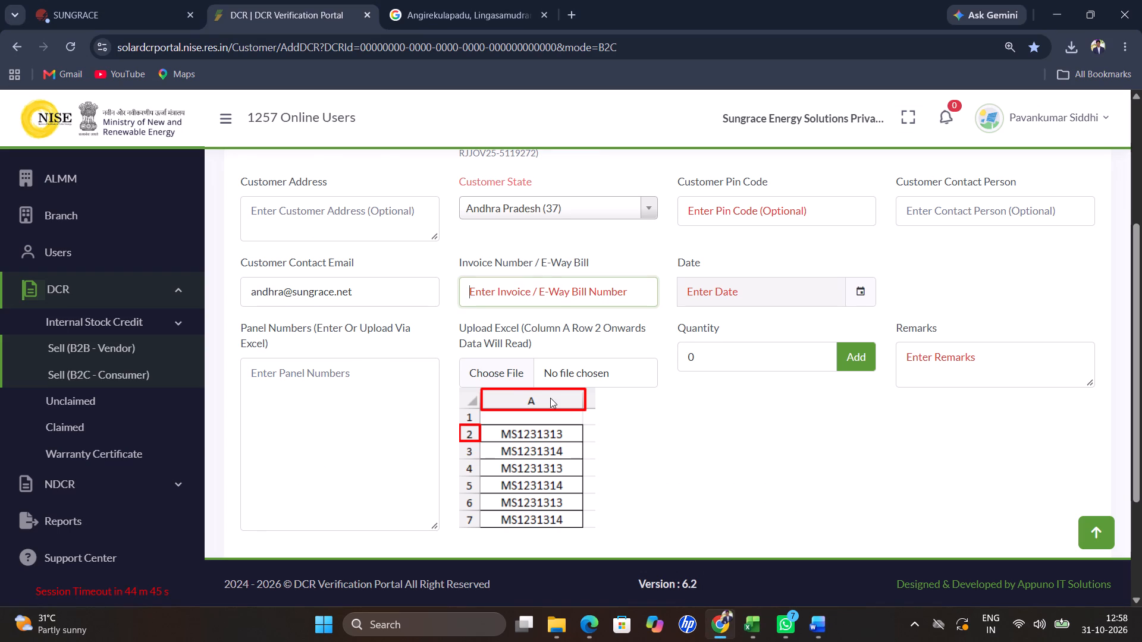
Enter invoice number AP/GST/26-27/009-281 and set the invoice date to 30-Sep-2026.
key(ctrl+v)
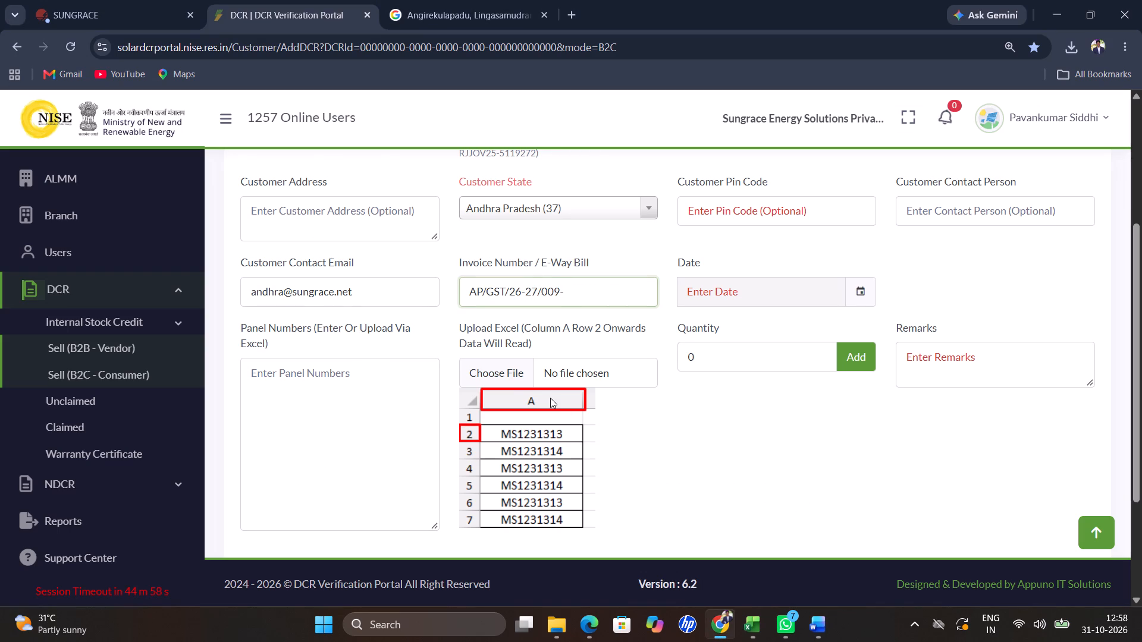
text(281)
click(698, 285)
click(692, 314)
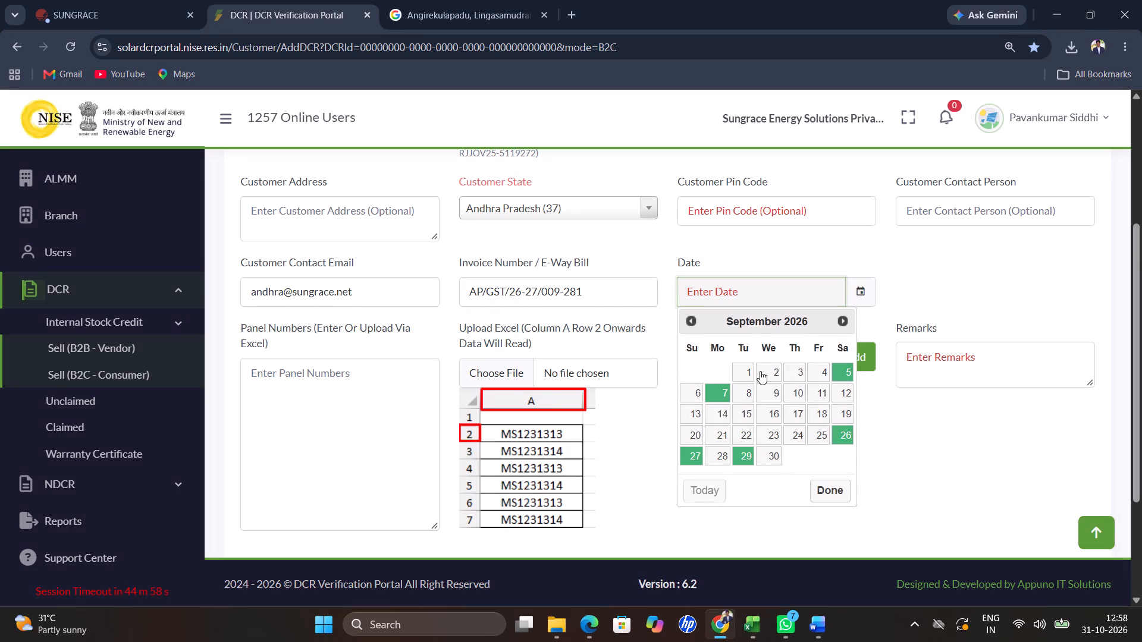
click(767, 451)
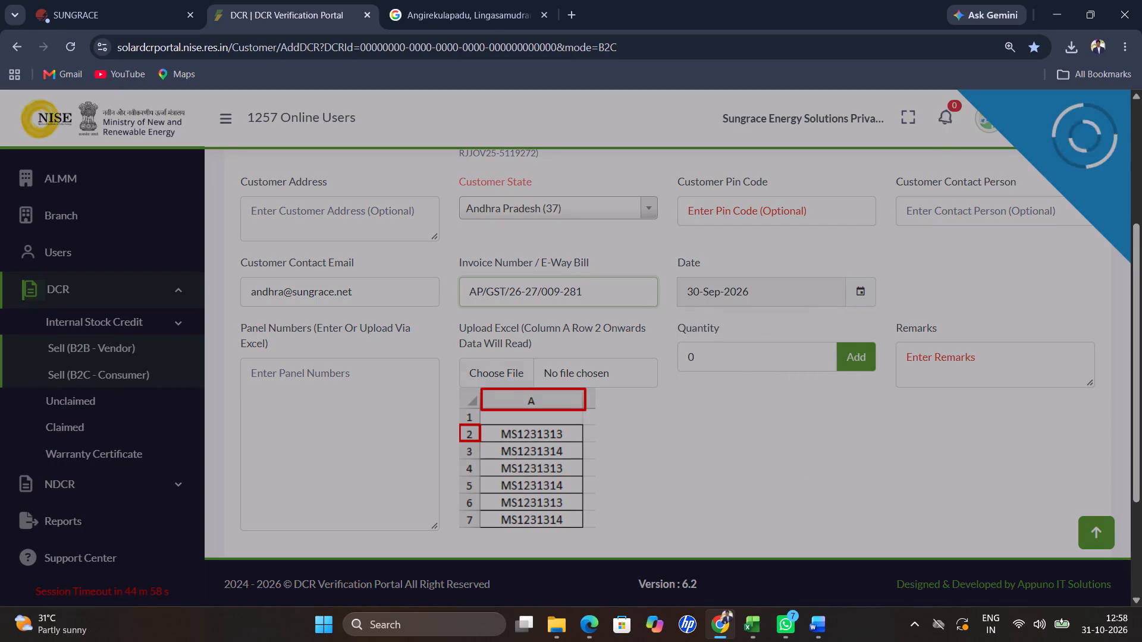
scroll(379, 373, down, 2)
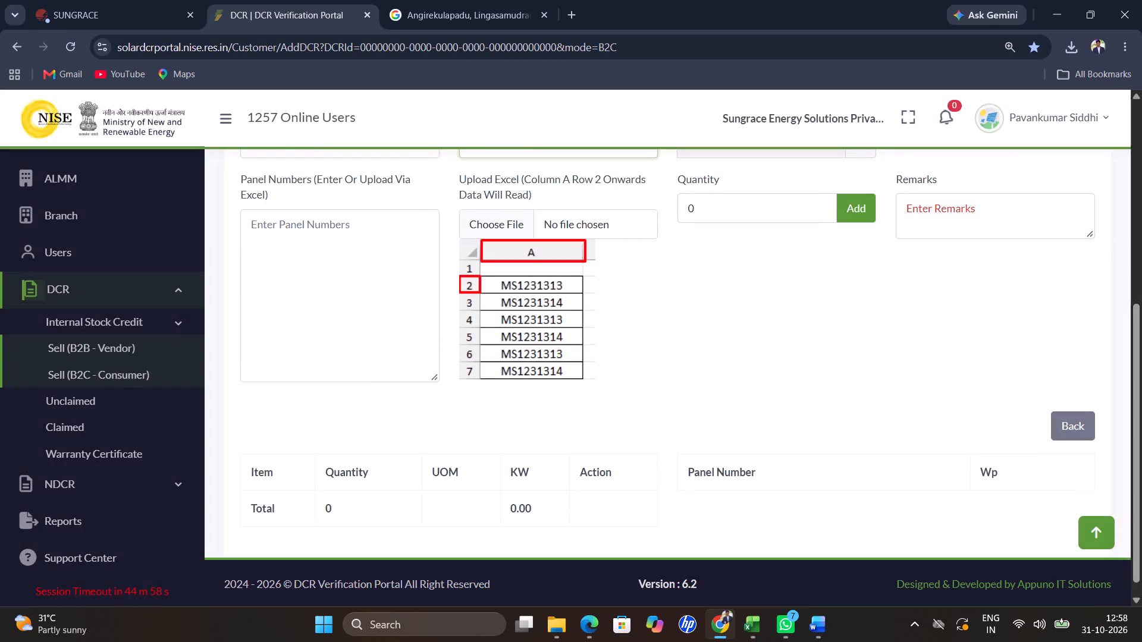
click(375, 247)
click(57, 0)
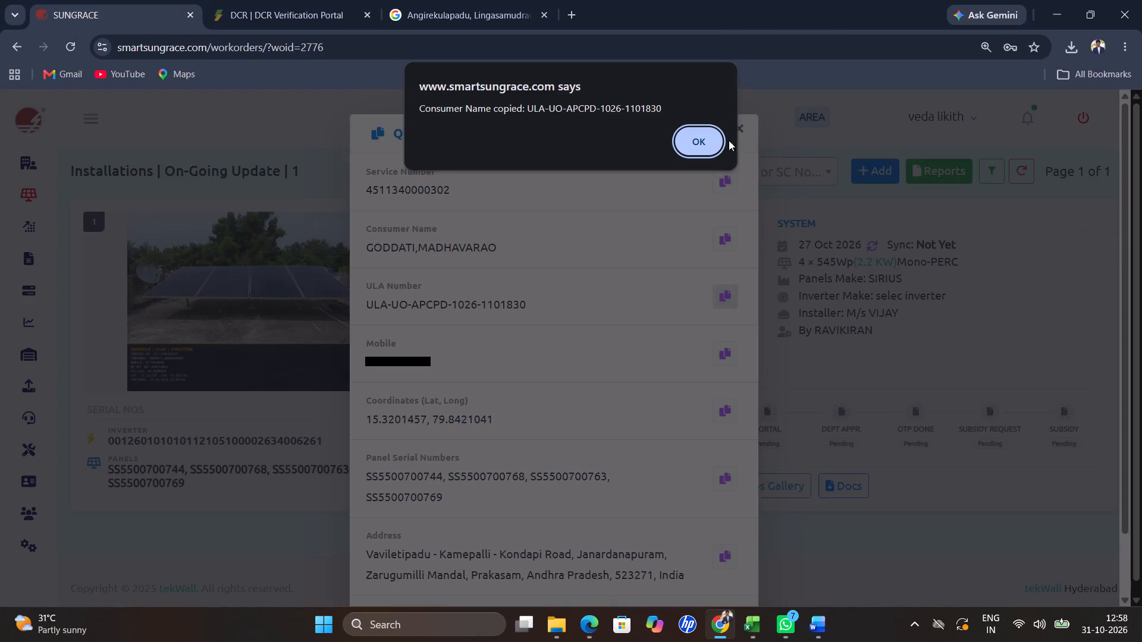
click(716, 141)
click(732, 481)
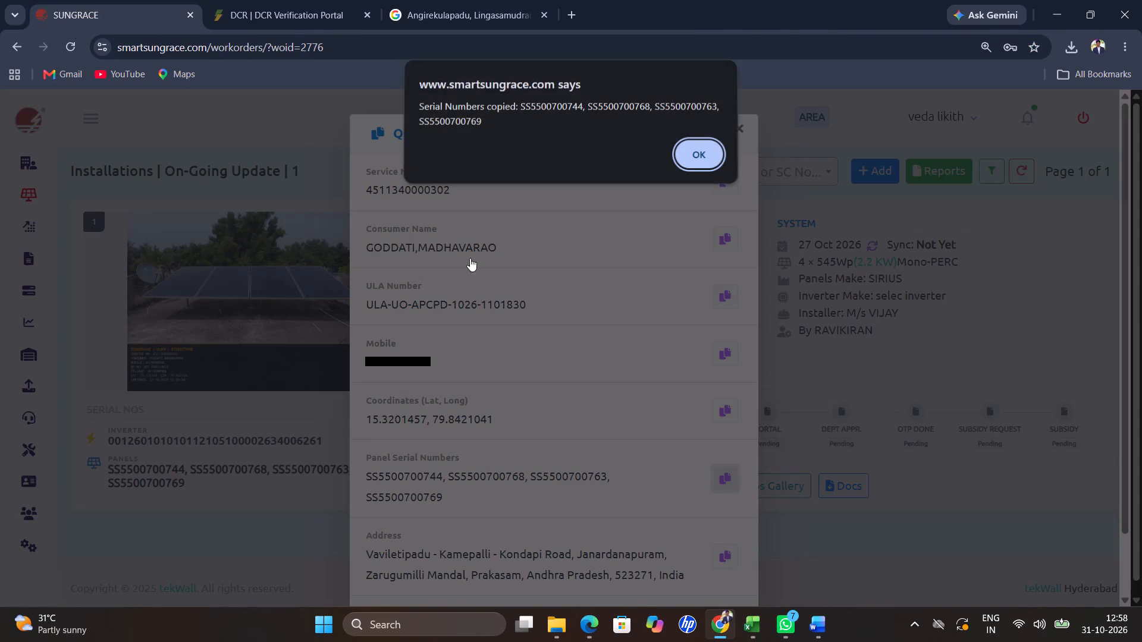
click(315, 18)
click(355, 330)
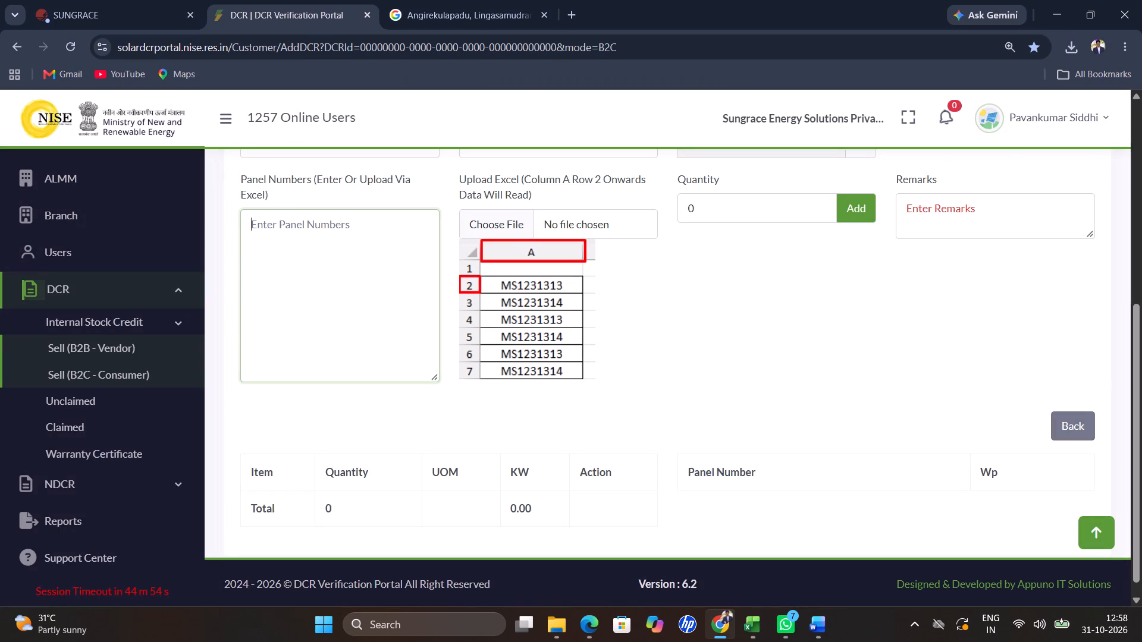
key(ctrl+v)
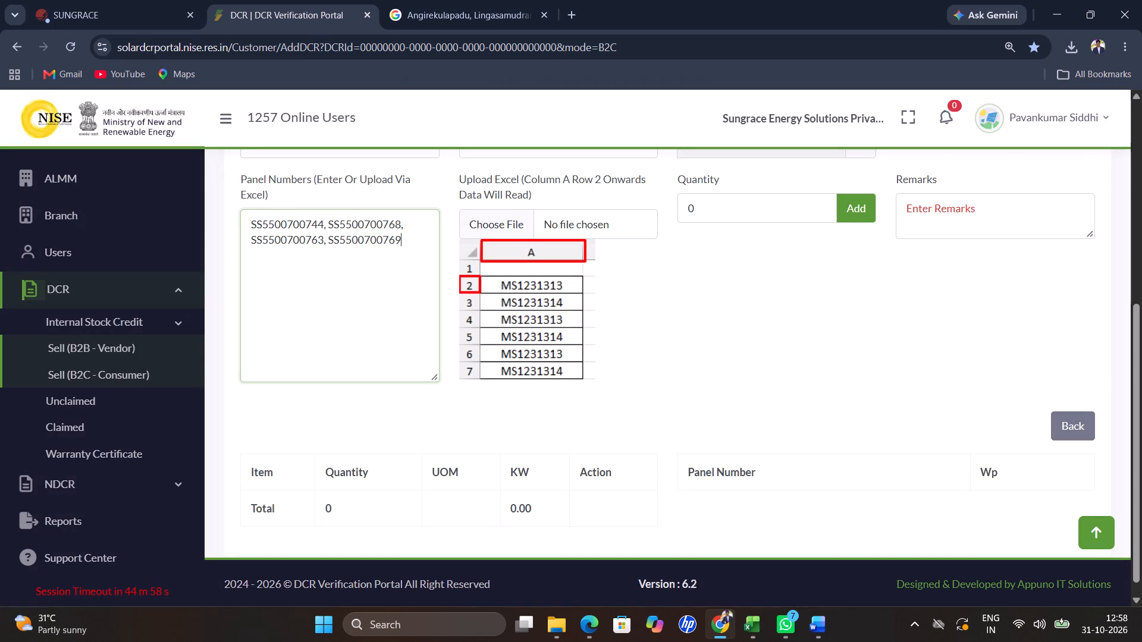
Put each of the four panel serial numbers on its own line, removing the commas and spaces between them.
key(Left)
key(Left)
key(Left)
key(Left)
key(Left)
key(Left)
key(Left)
key(Left)
key(Left)
key(Left)
key(Left)
key(Left)
key(BackSpace)
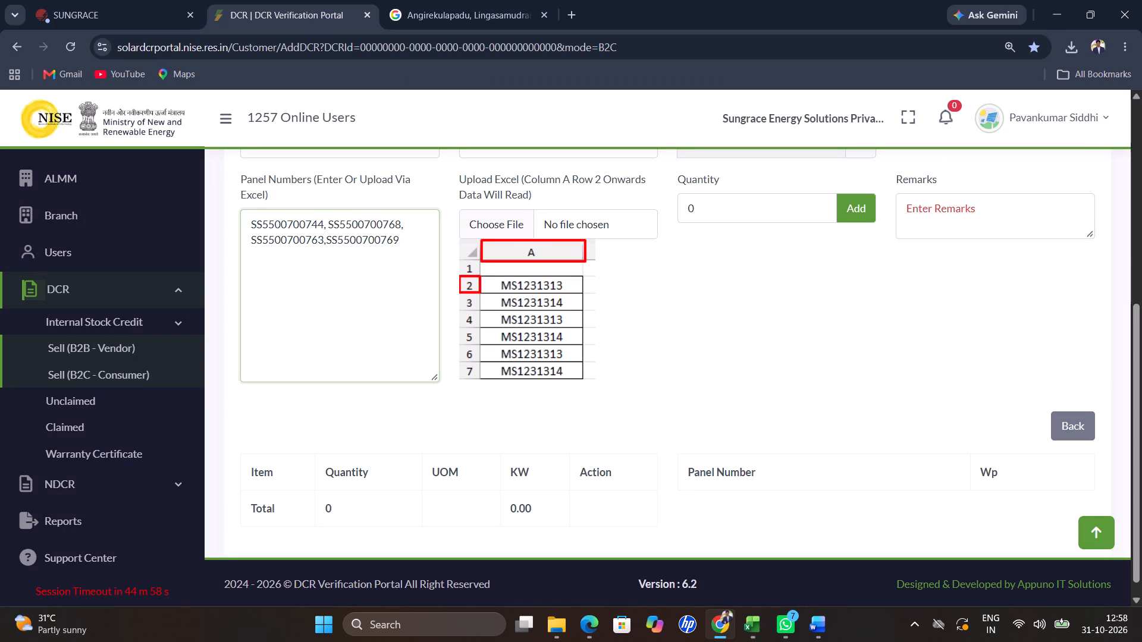
key(BackSpace)
key(Return)
key(Up)
key(Up)
key(Up)
key(Up)
key(Up)
key(Up)
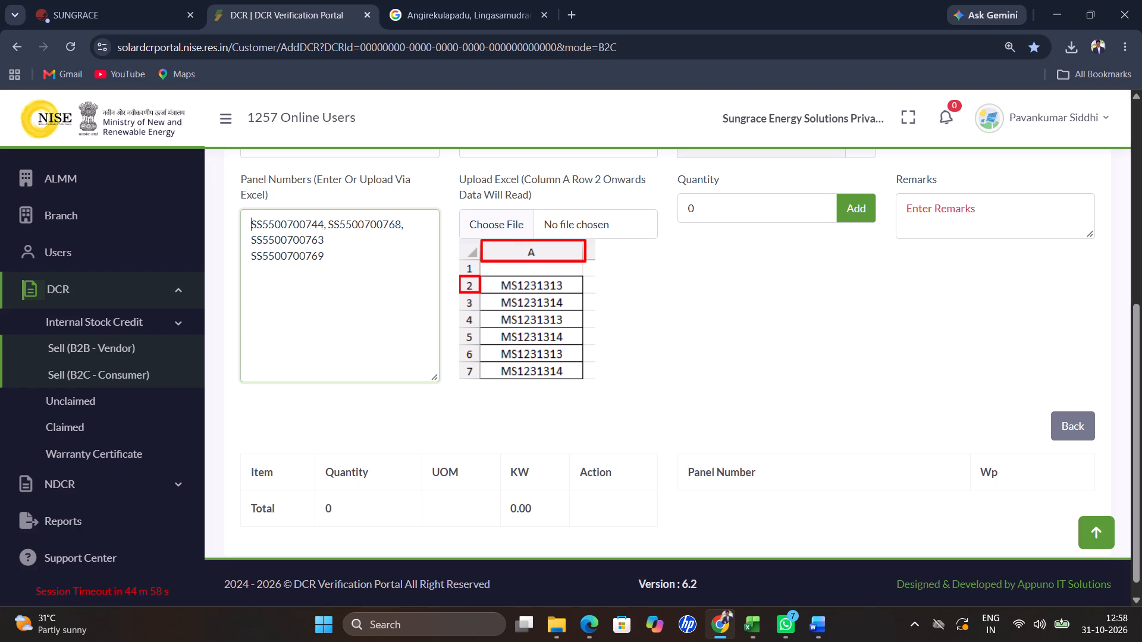
key(Right)
key(Right)
key(Right)
key(Right)
key(Right)
key(Right)
key(Right)
key(Right)
key(Right)
key(Right)
key(Right)
key(Right)
key(Right)
key(Right)
key(Right)
key(Left)
key(BackSpace)
key(BackSpace)
key(Return)
key(Right)
key(Right)
key(Right)
key(Right)
key(Right)
key(Right)
key(Right)
key(Right)
key(Right)
key(Right)
key(Right)
key(Right)
key(Right)
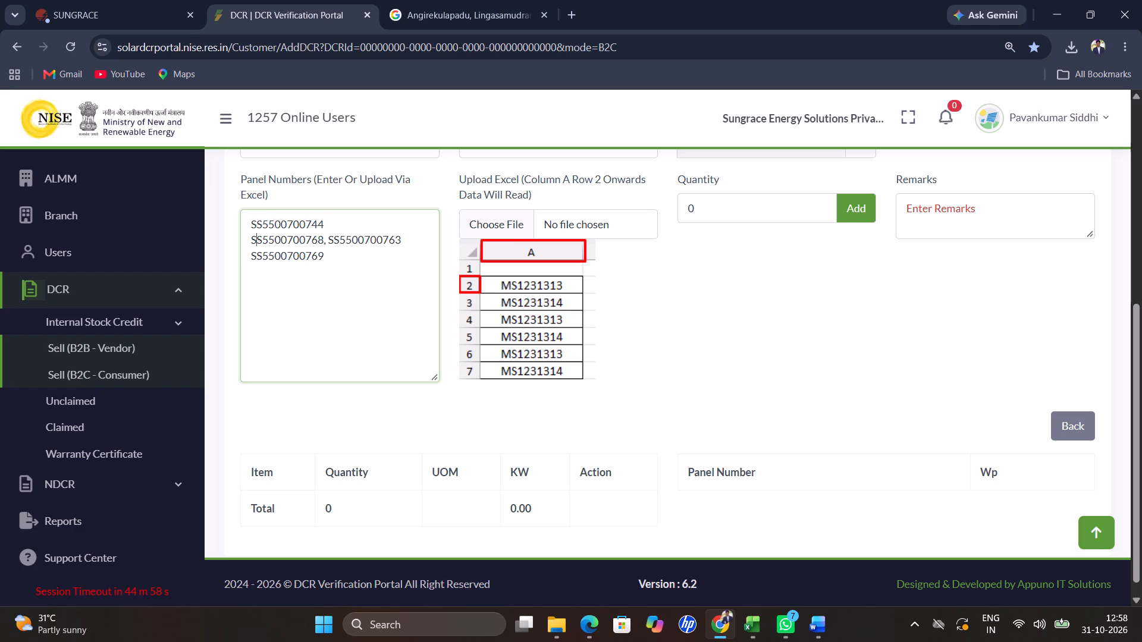
key(Right)
key(BackSpace)
key(BackSpace)
key(Return)
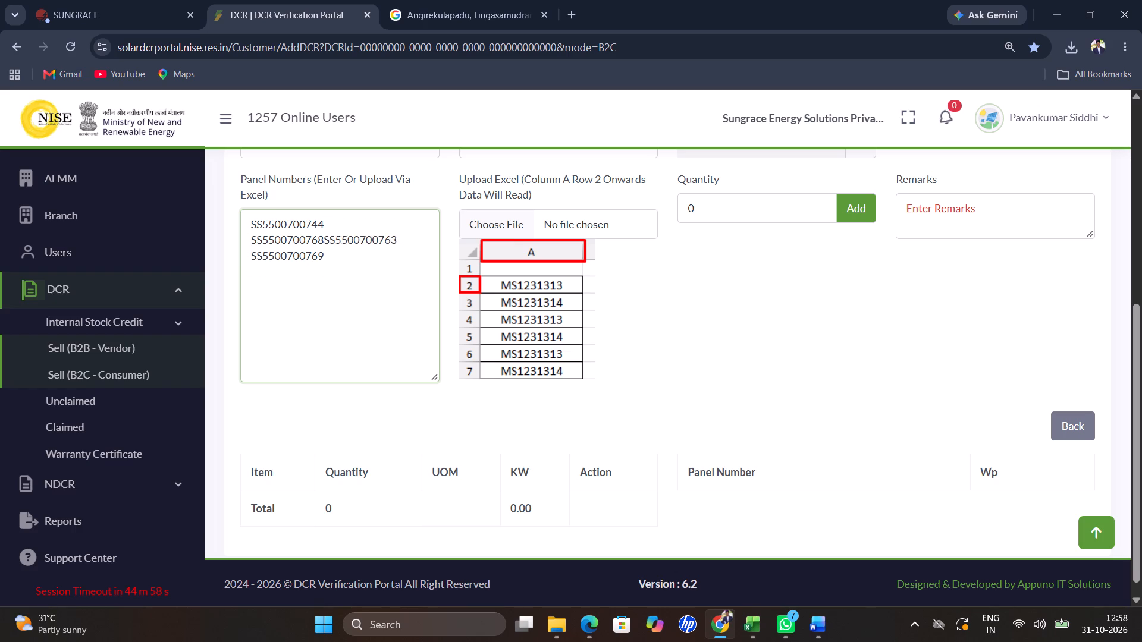
Set the Quantity to 4 and try to add the four panels to the DCR.
click(755, 218)
scroll(760, 215, up, 1)
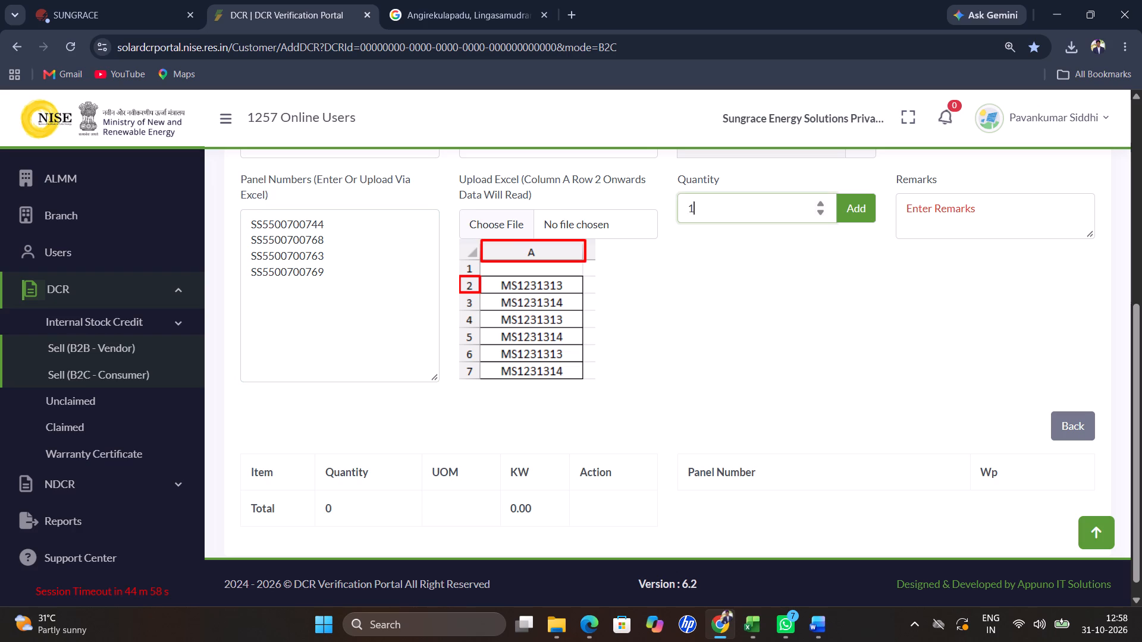
scroll(760, 215, up, 3)
click(853, 203)
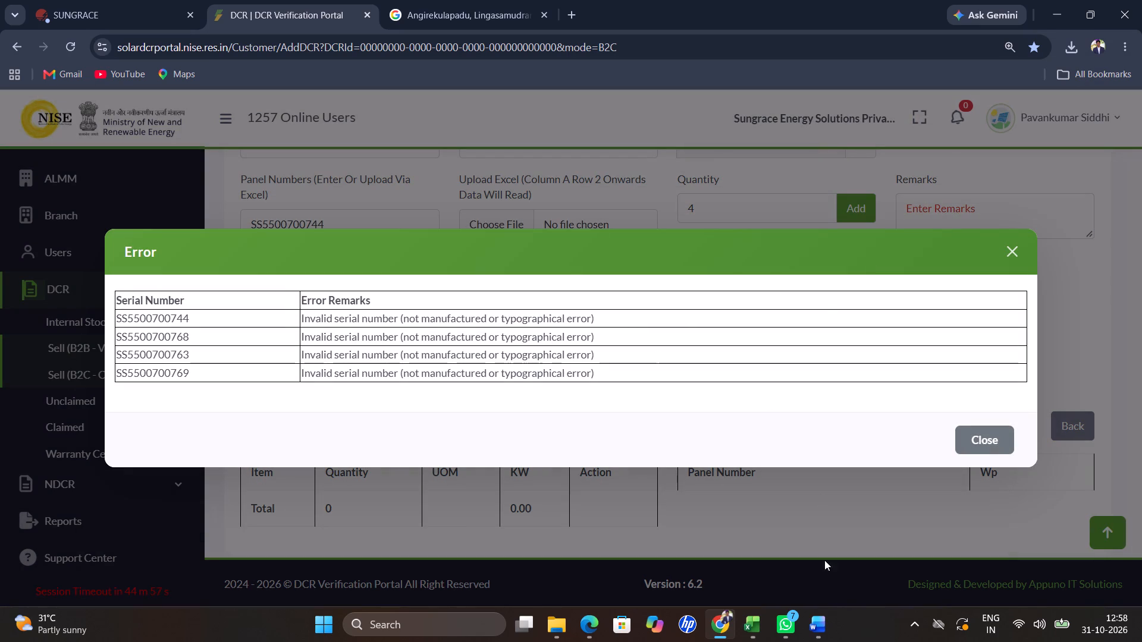
Switch to the Excel installations sheet and fill the Service Number cell of S.No 68 with red.
click(732, 555)
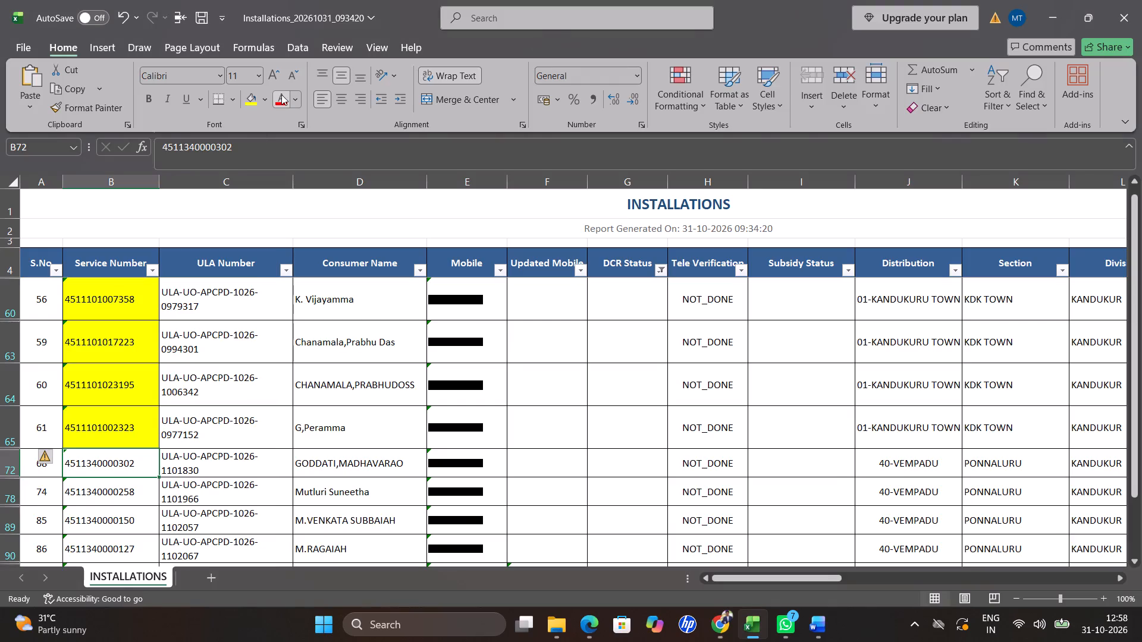
click(262, 95)
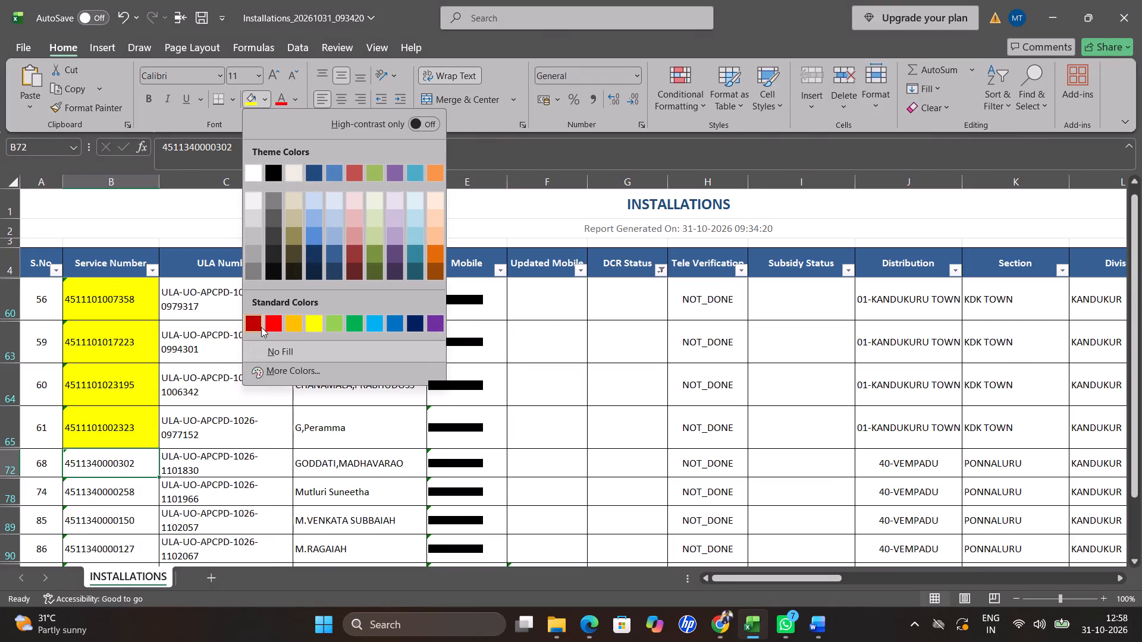
click(275, 326)
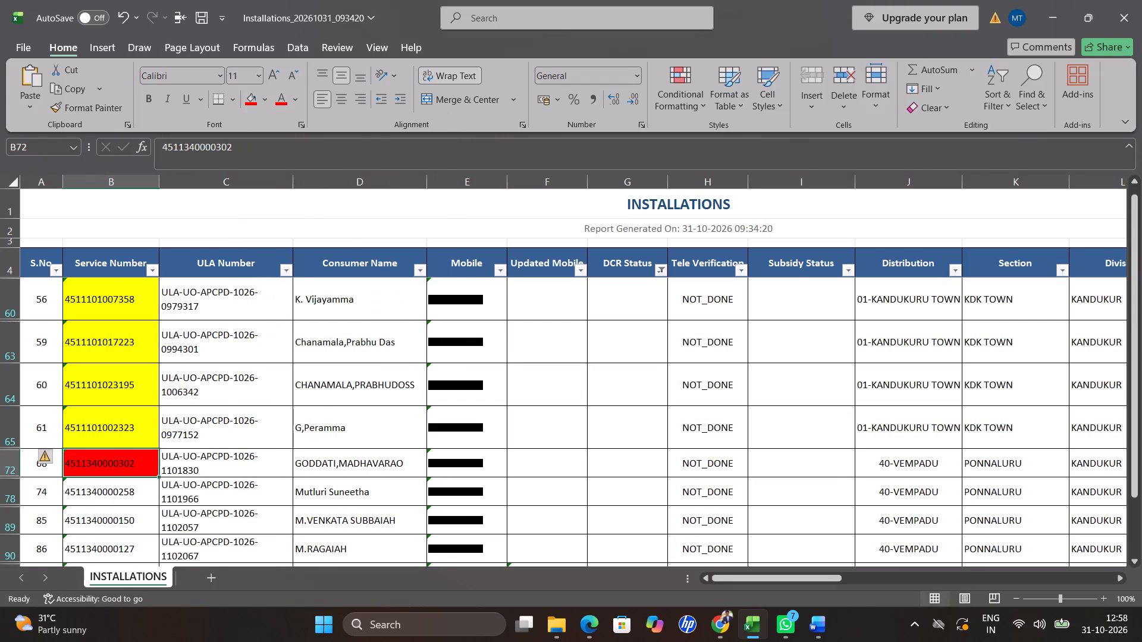
Copy the Service Number of S.No 74 from the Excel sheet and open that installation in SUNGRACE.
key(Down)
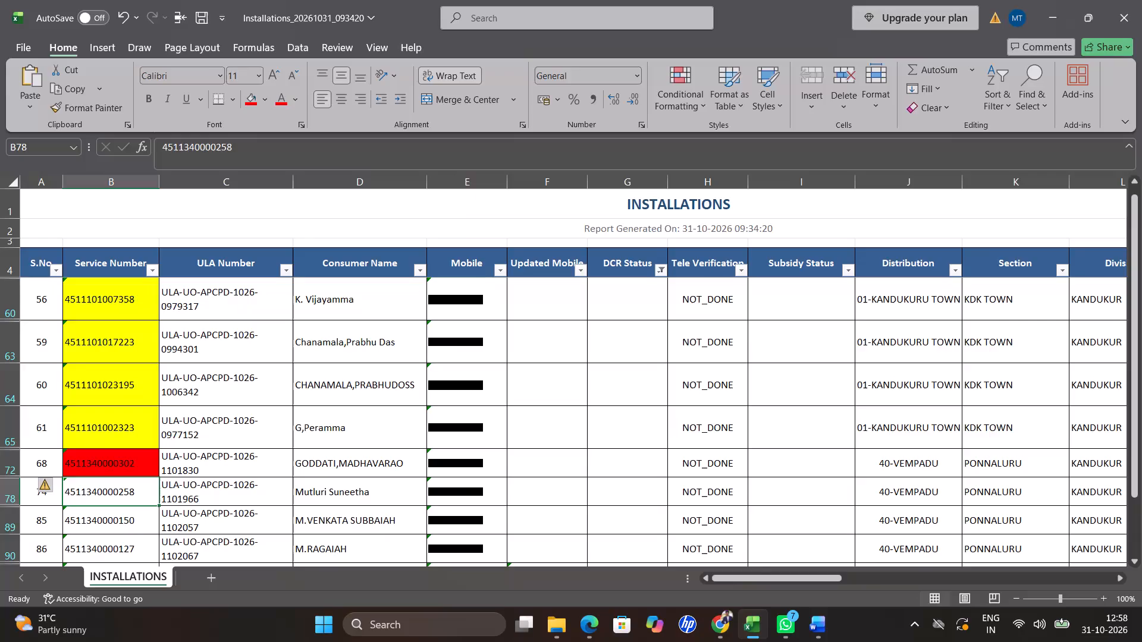
key(ctrl+c)
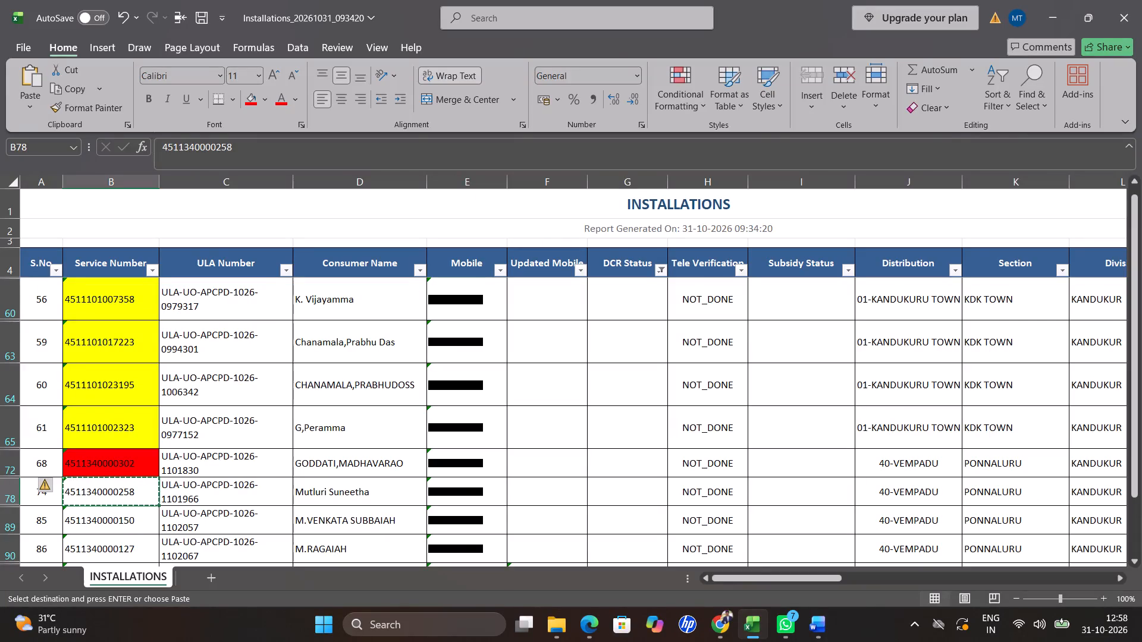
click(732, 539)
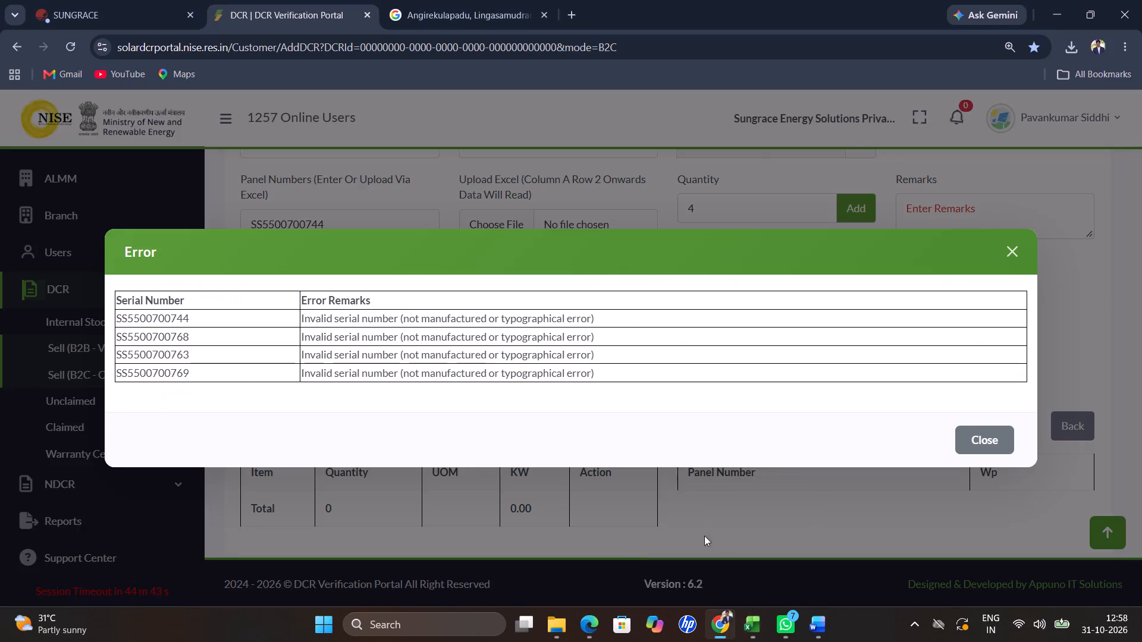
click(168, 0)
drag(689, 144, 692, 150)
click(735, 128)
click(720, 168)
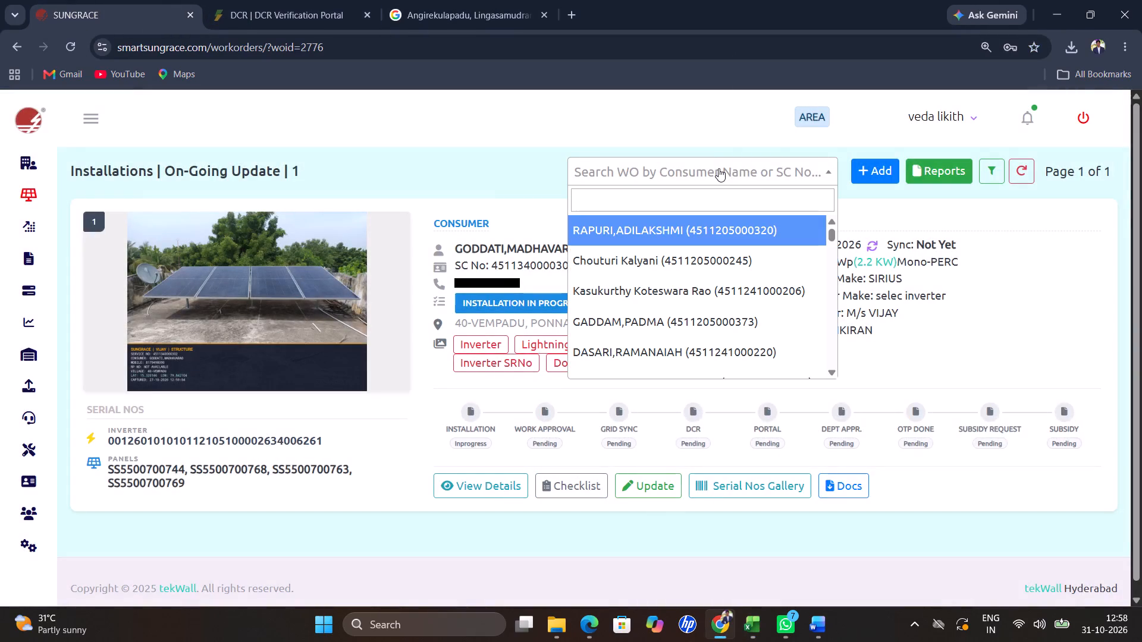
key(ctrl+v)
key(ctrl+Return)
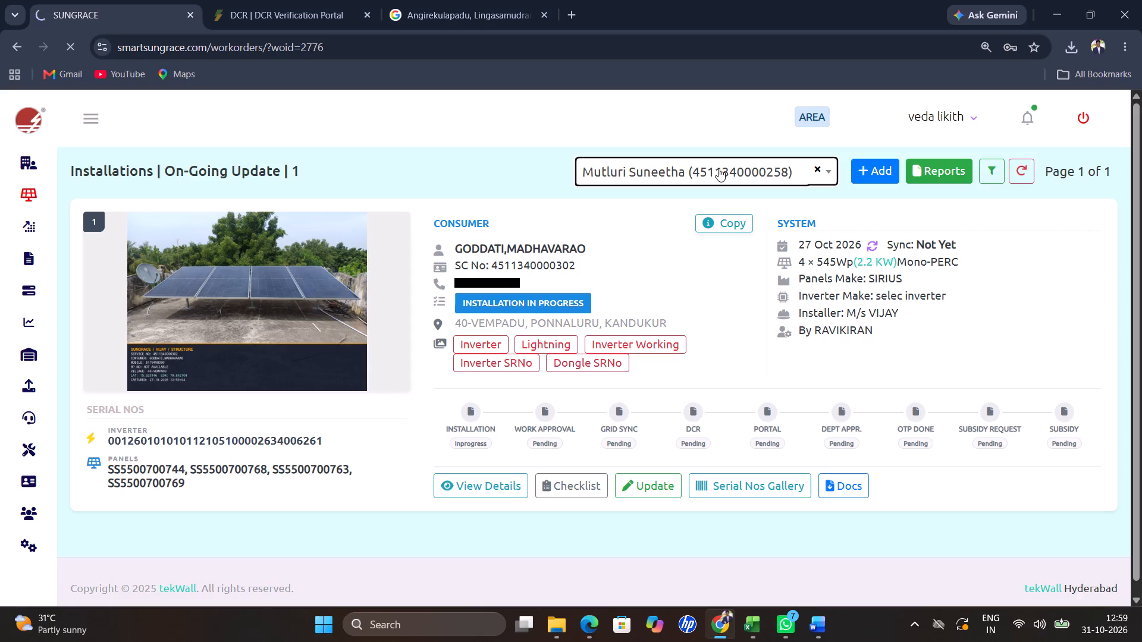
ctrl+scroll(719, 168, up, 1)
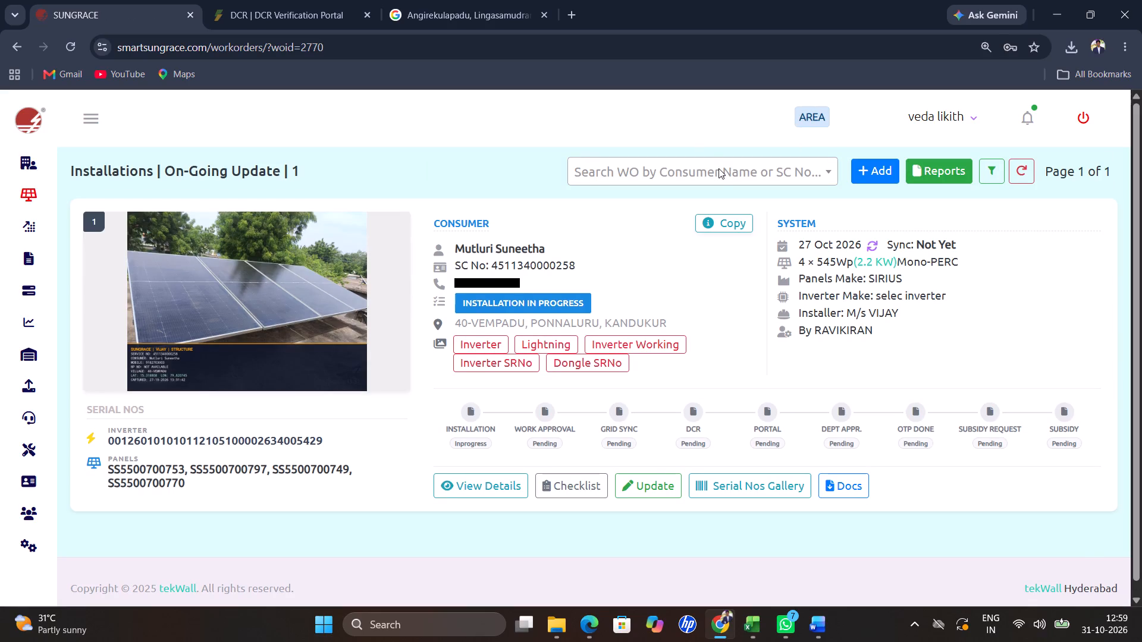
ctrl+click(726, 222)
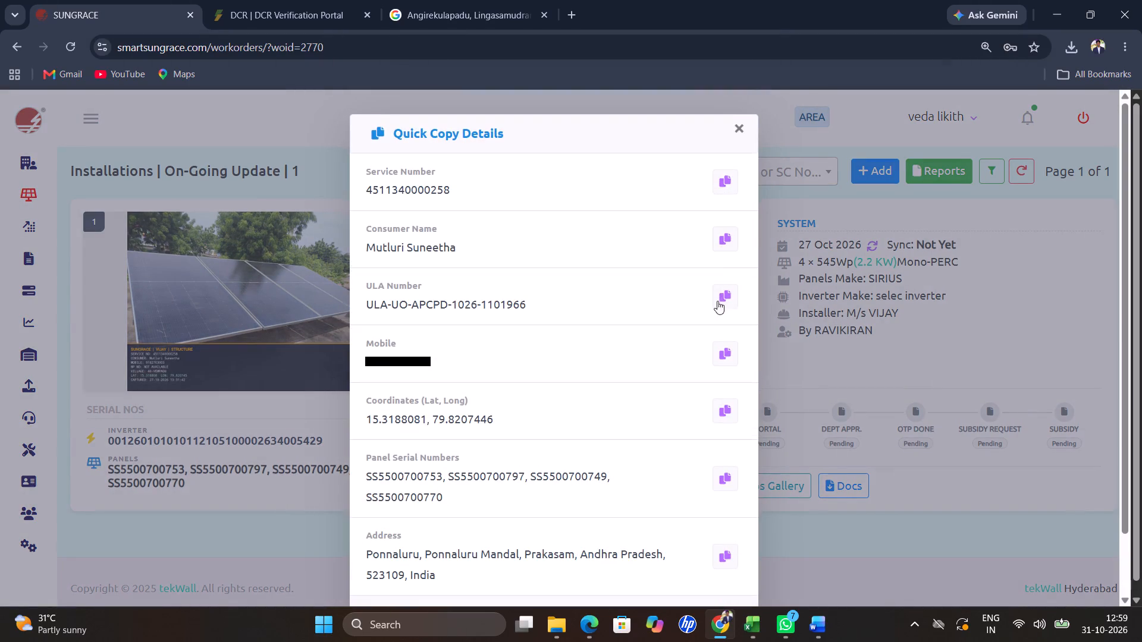
ctrl+click(726, 298)
ctrl+click(304, 10)
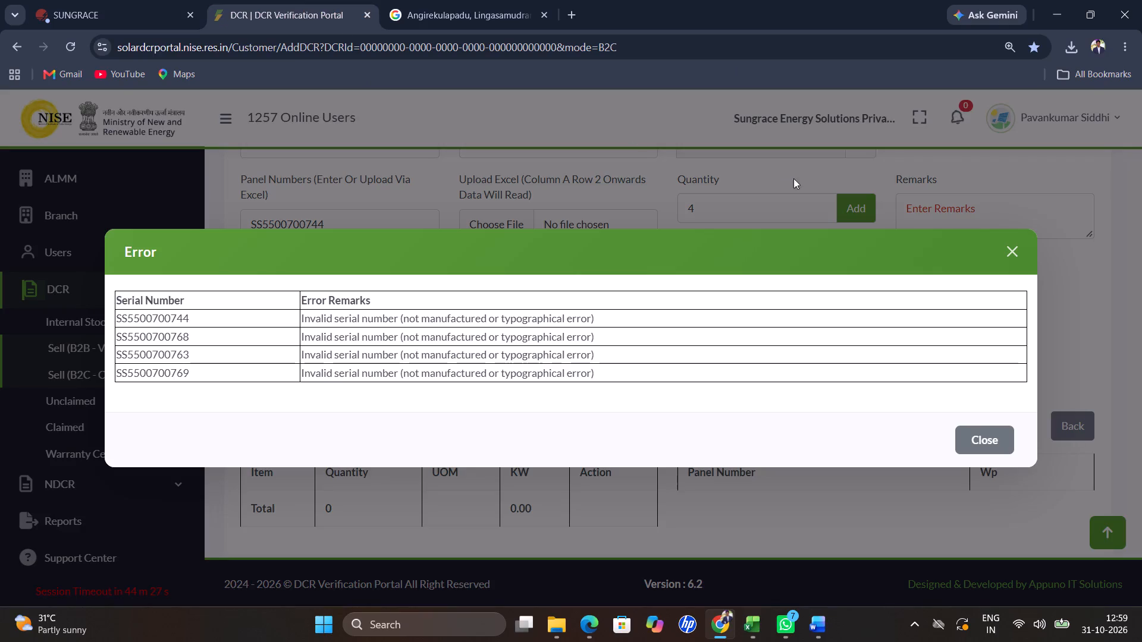
ctrl+click(1005, 244)
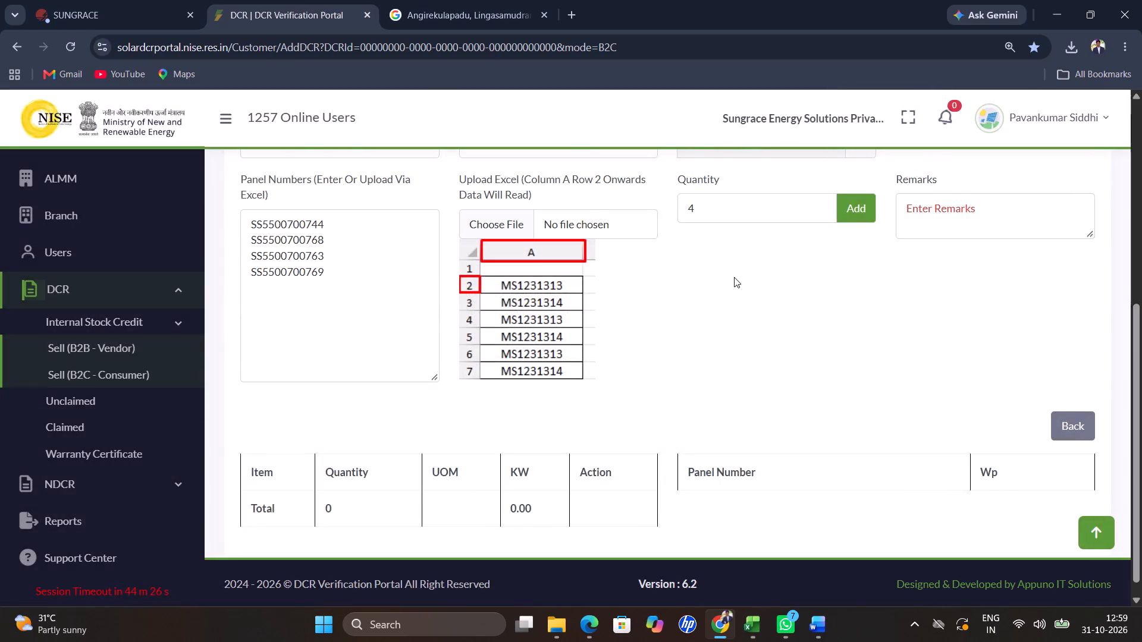
ctrl+scroll(734, 277, up, 6)
ctrl+click(645, 332)
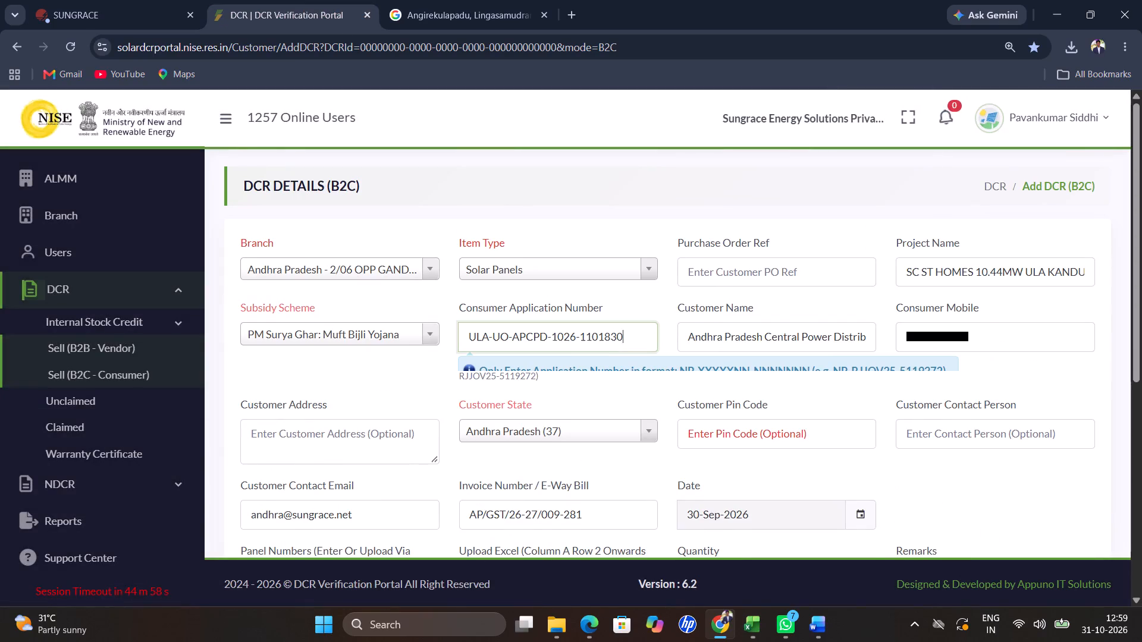
key(ctrl+BackSpace)
key(ctrl+BackSpace)
key(ctrl+BackSpace)
key(ctrl+BackSpace)
key(ctrl+BackSpace)
key(ctrl+BackSpace)
key(ctrl+BackSpace)
key(ctrl+BackSpace)
key(ctrl+BackSpace)
key(ctrl+BackSpace)
key(ctrl+BackSpace)
key(ctrl+BackSpace)
key(ctrl+BackSpace)
key(ctrl+BackSpace)
key(ctrl+BackSpace)
key(ctrl+BackSpace)
key(ctrl+BackSpace)
key(ctrl+BackSpace)
key(ctrl+BackSpace)
key(ctrl+BackSpace)
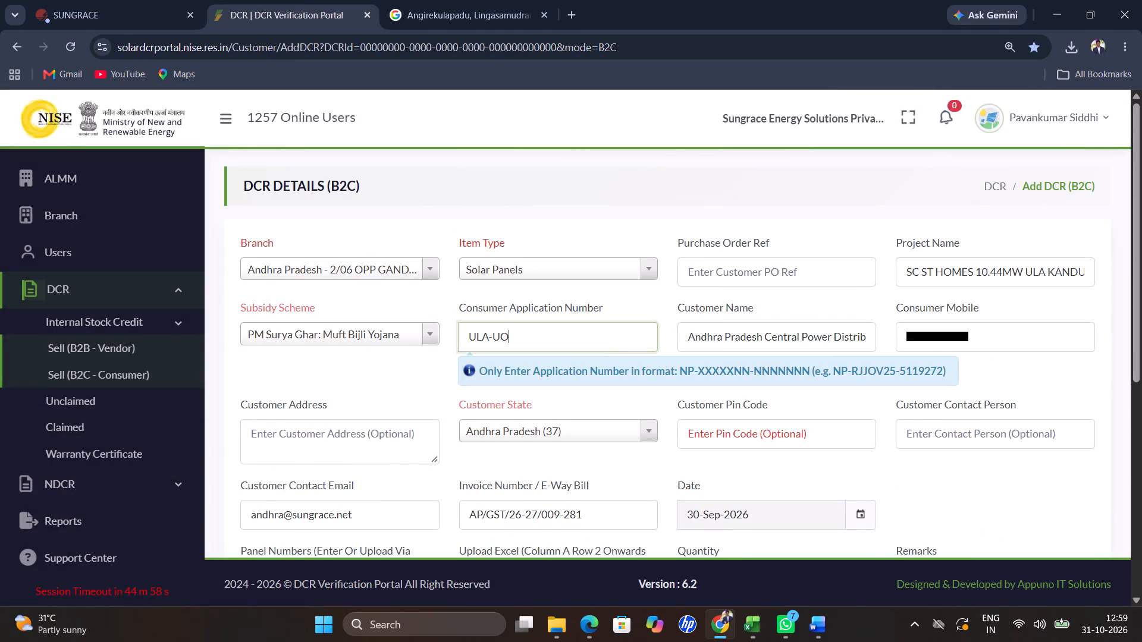
key(ctrl+v)
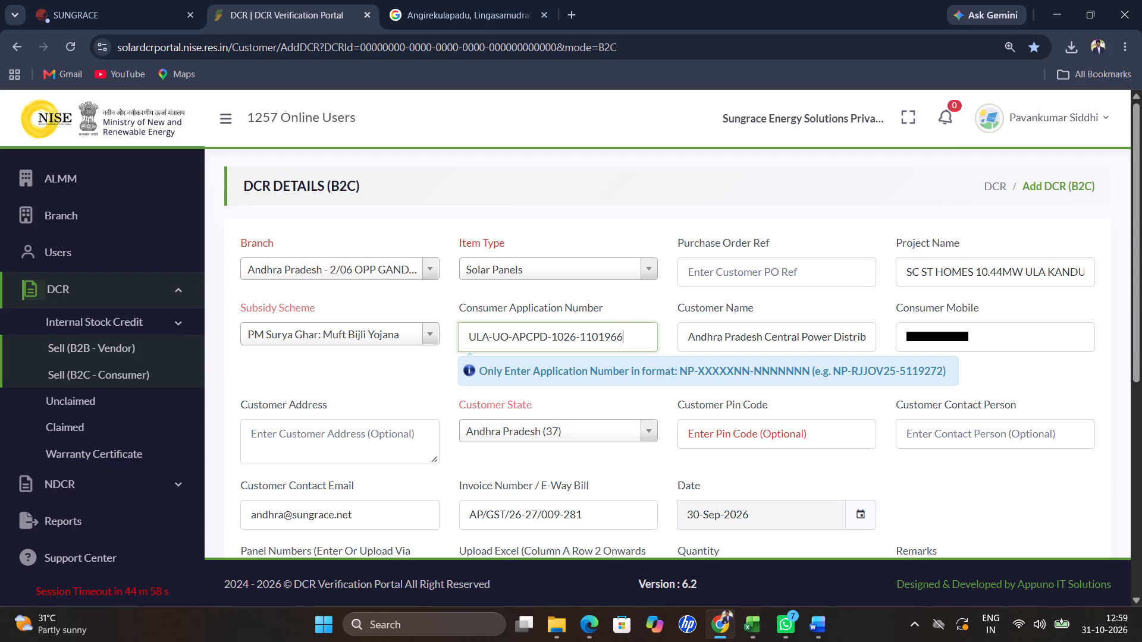
scroll(666, 332, down, 4)
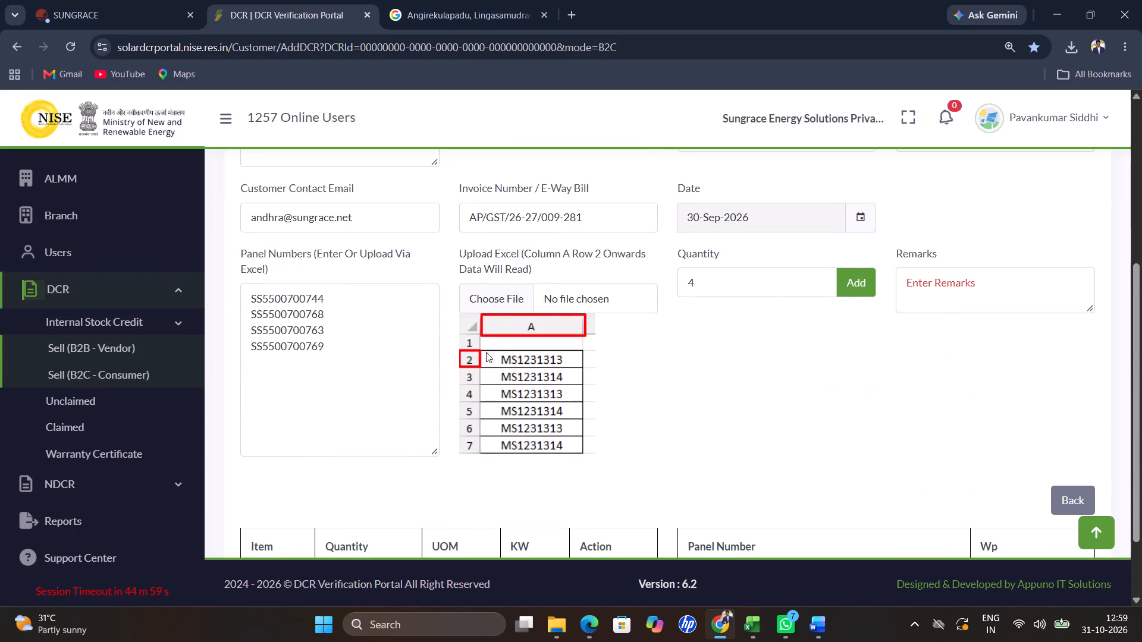
click(409, 352)
key(BackSpace)
key(BackSpace)
key(BackSpace)
key(BackSpace)
key(BackSpace)
key(BackSpace)
key(BackSpace)
key(BackSpace)
key(BackSpace)
key(BackSpace)
key(BackSpace)
key(BackSpace)
key(BackSpace)
key(BackSpace)
key(BackSpace)
key(BackSpace)
key(BackSpace)
key(BackSpace)
key(BackSpace)
key(BackSpace)
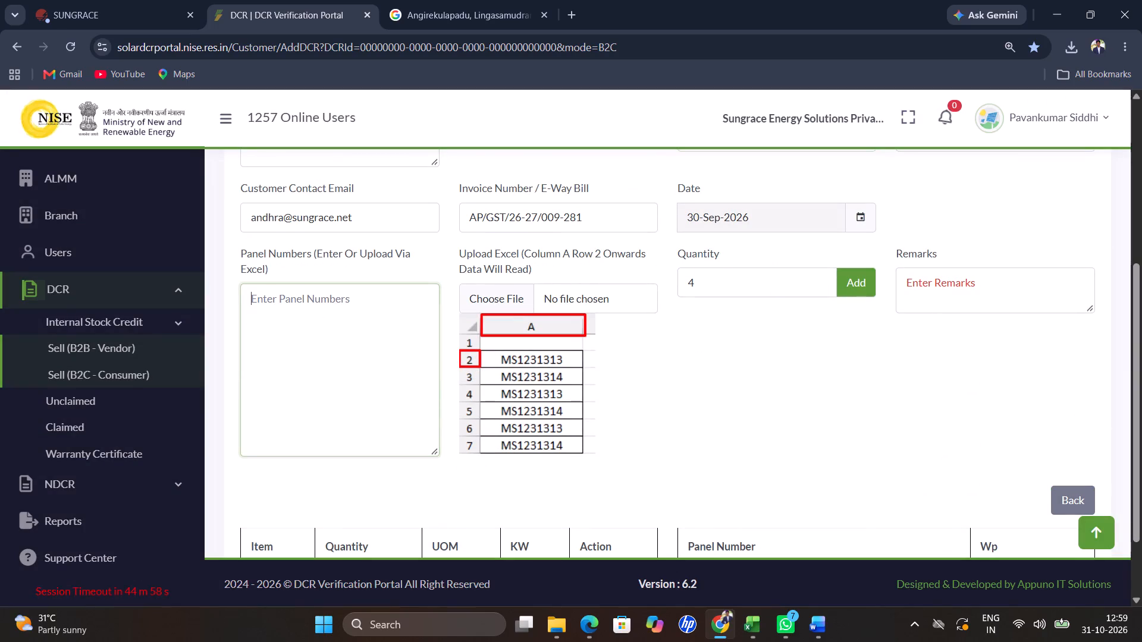
click(128, 0)
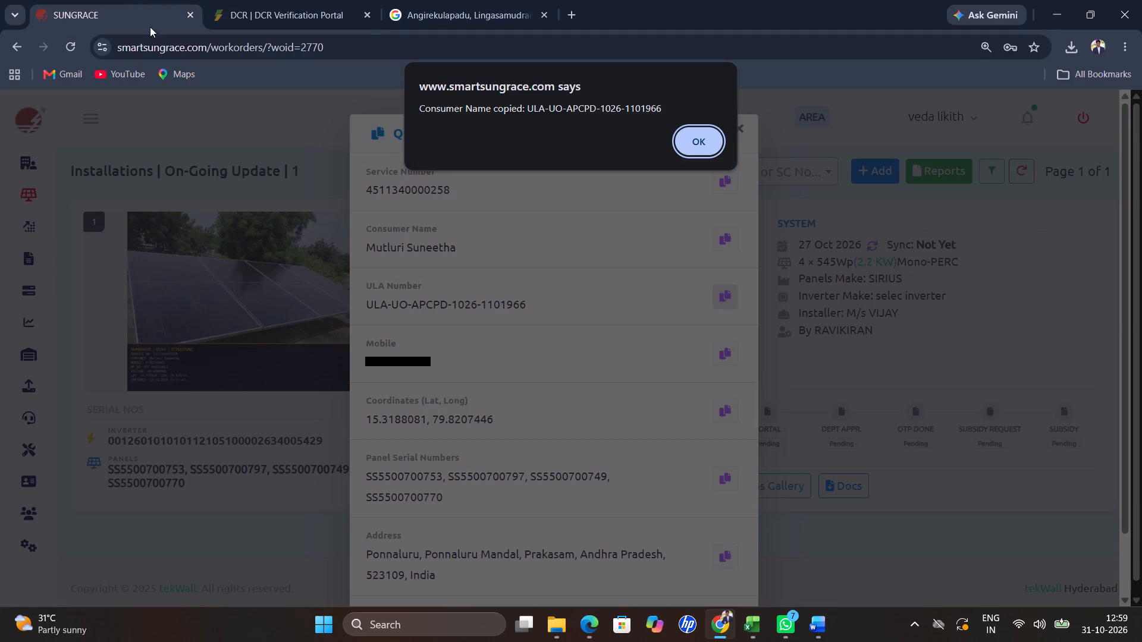
click(687, 147)
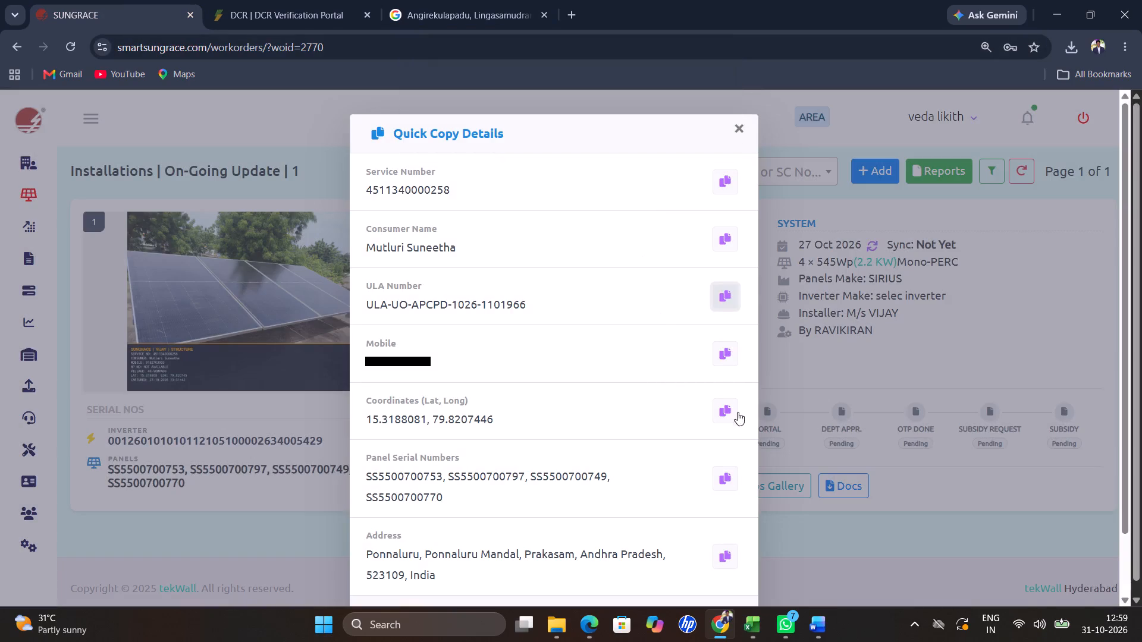
click(724, 466)
click(266, 0)
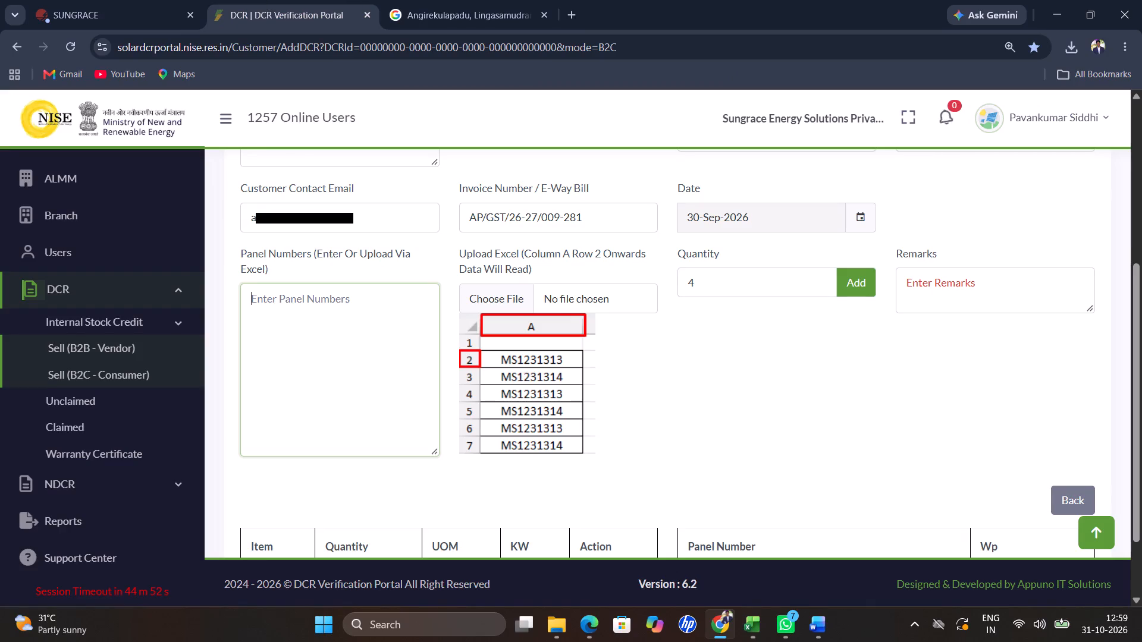
key(ctrl+v)
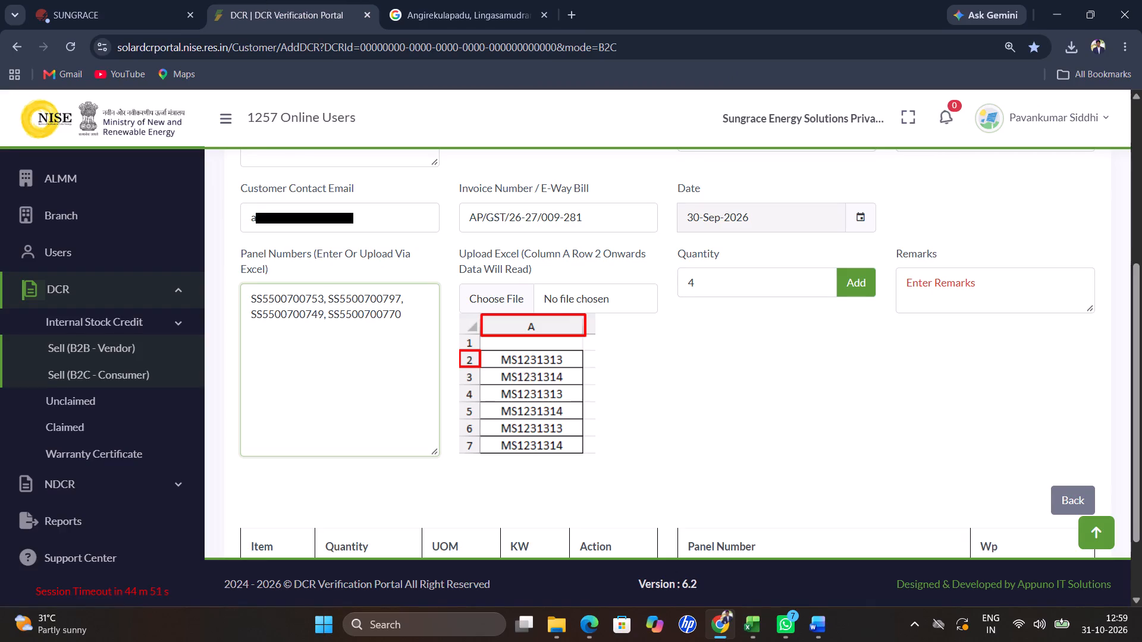
Put the four panel numbers on separate lines without commas or spaces and add them to the DCR form.
key(Left)
key(Left)
key(Left)
key(Left)
key(Left)
key(Left)
key(Left)
key(Left)
key(Left)
key(Left)
key(Left)
key(Left)
key(Left)
key(Left)
key(Right)
key(Right)
key(BackSpace)
key(BackSpace)
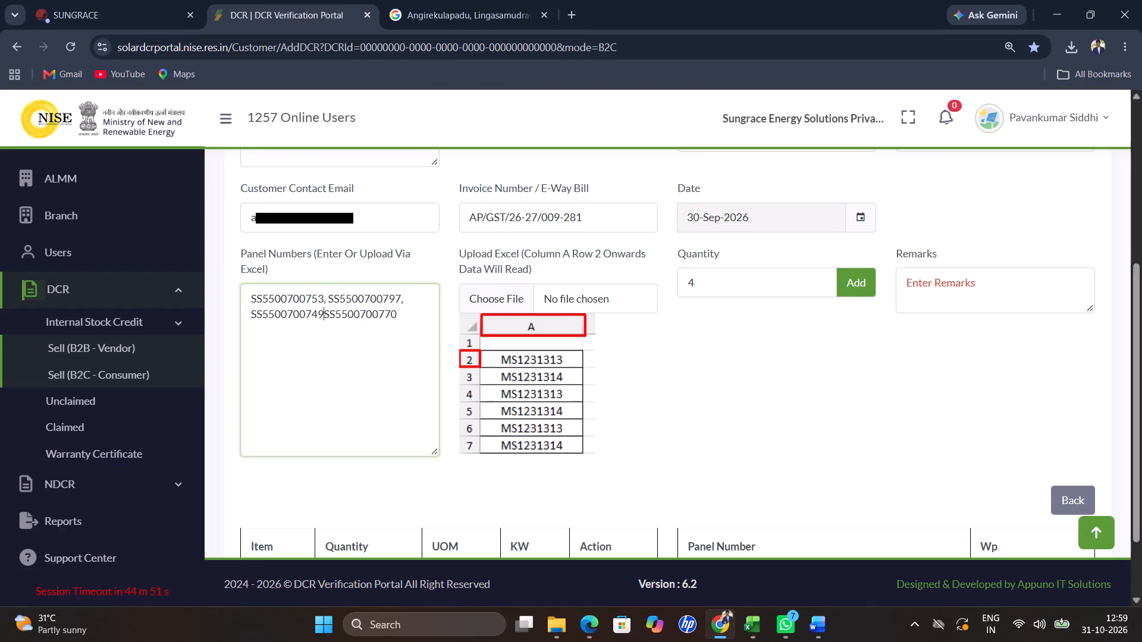
key(Return)
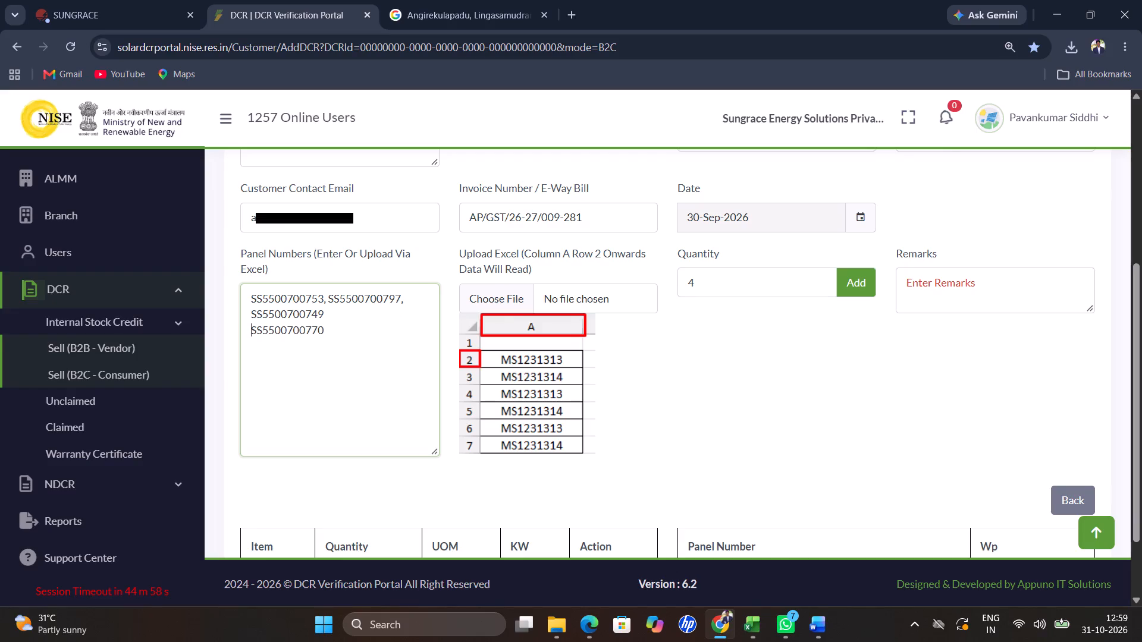
key(Up)
key(Up)
key(Up)
key(Up)
key(Up)
key(Up)
key(Up)
key(Up)
key(Right)
key(Right)
key(Right)
key(Right)
key(Right)
key(Right)
key(Right)
key(Right)
key(Right)
key(Right)
key(Right)
key(Right)
key(Right)
key(Right)
key(BackSpace)
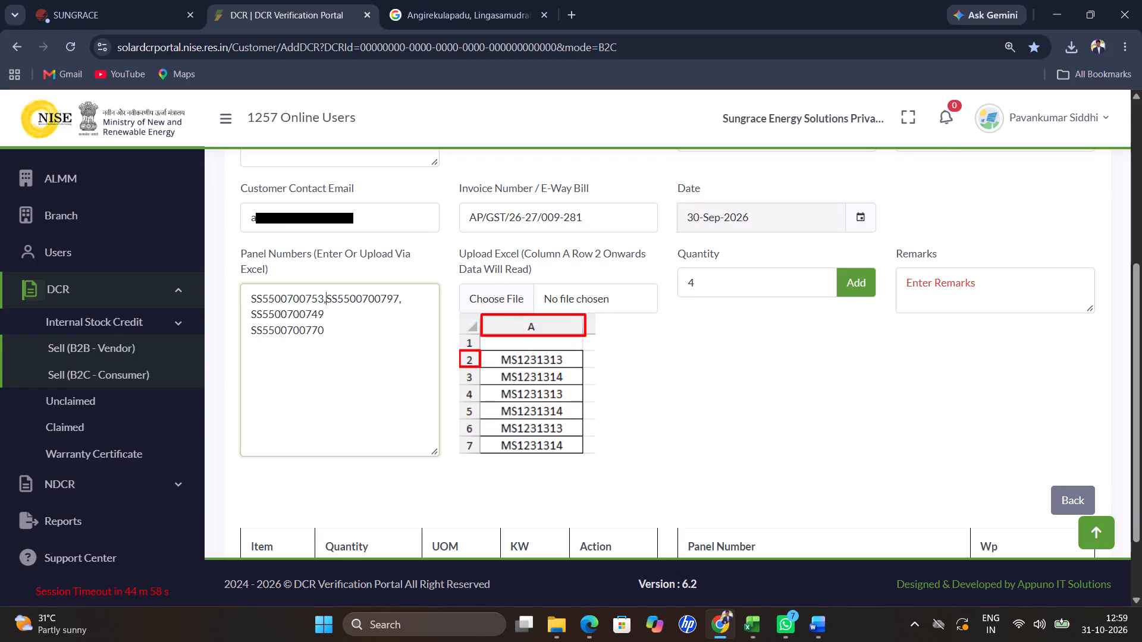
key(BackSpace)
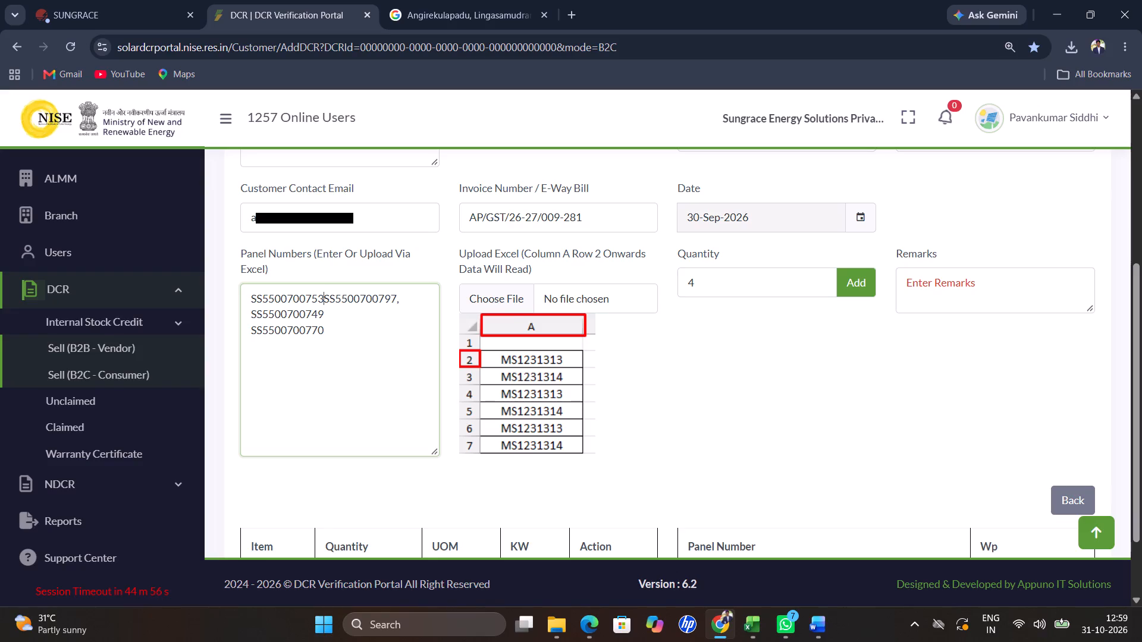
key(Return)
key(Right)
key(Right)
key(Right)
key(Right)
key(Right)
key(Right)
key(Right)
key(Right)
key(Right)
key(Right)
key(Right)
key(Right)
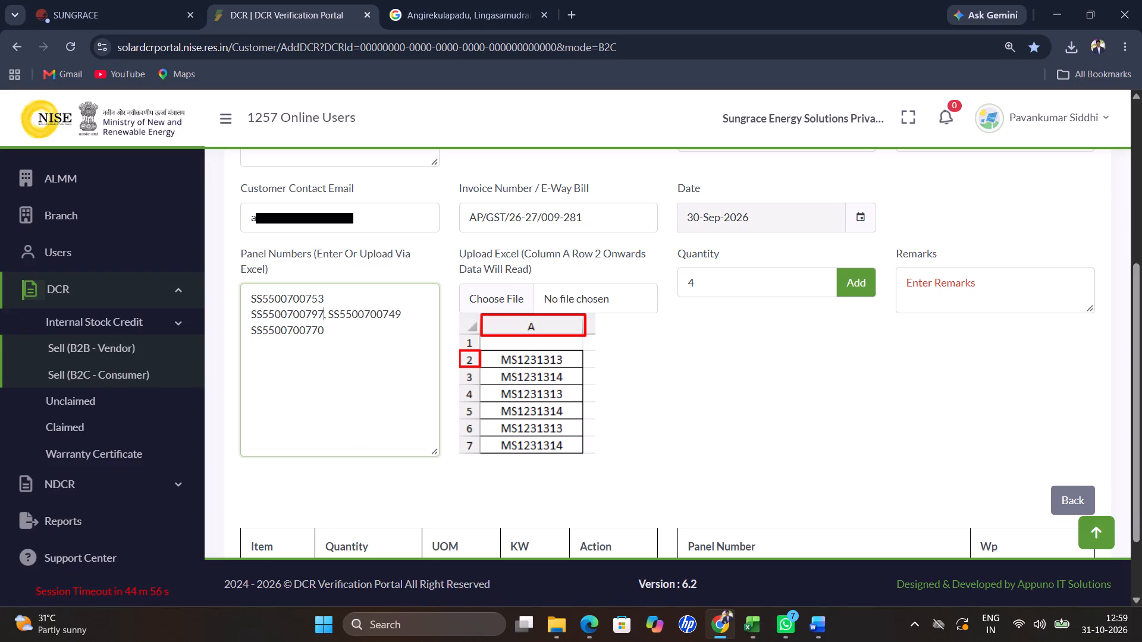
key(Right)
key(Right)
key(BackSpace)
key(BackSpace)
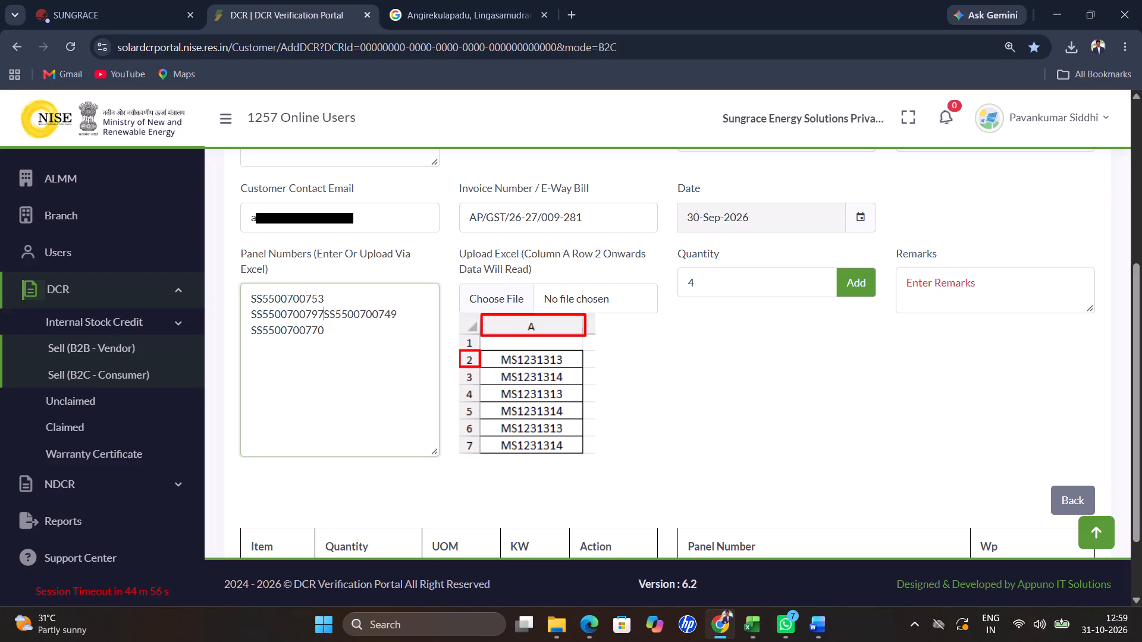
key(Return)
click(870, 296)
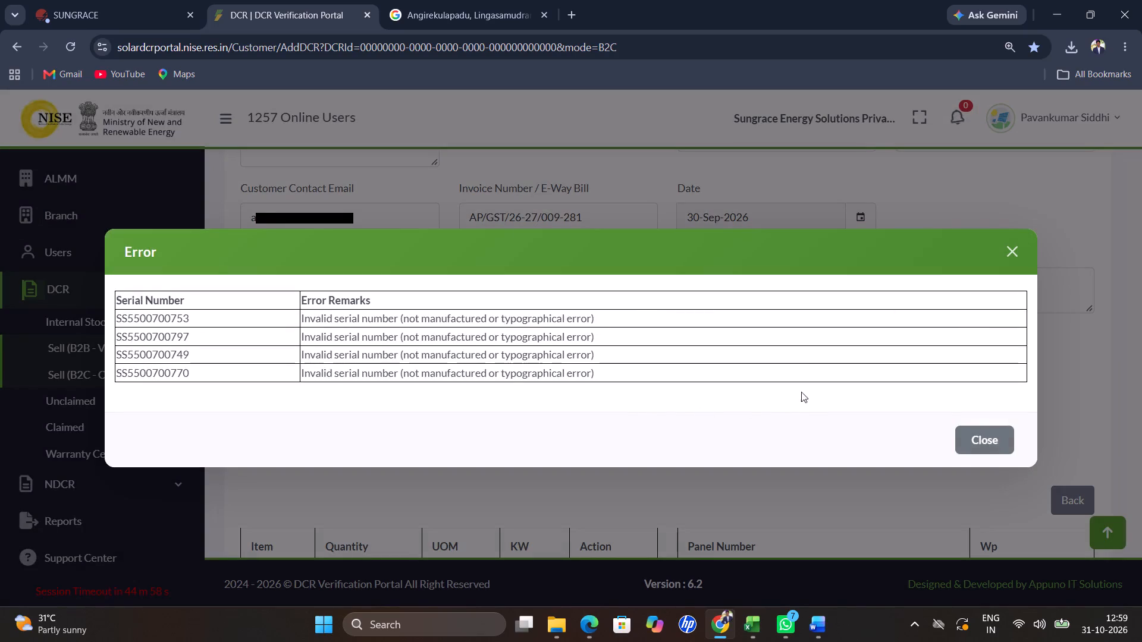
Switch to the Excel installations sheet and fill the Service Number cell of S.No 74 with red.
click(754, 585)
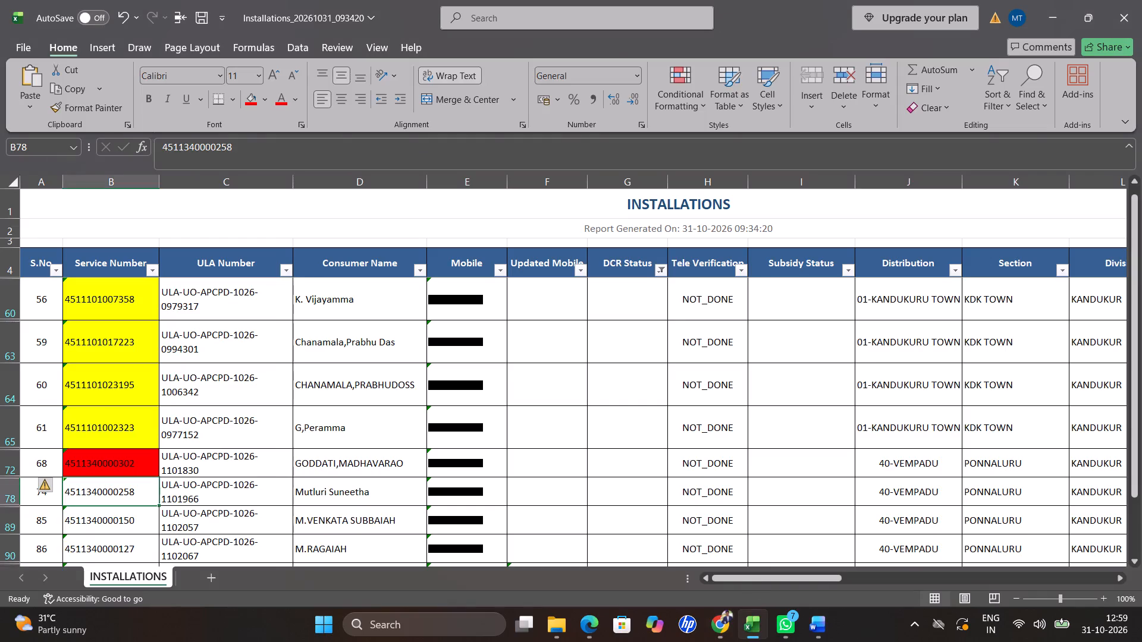
click(254, 98)
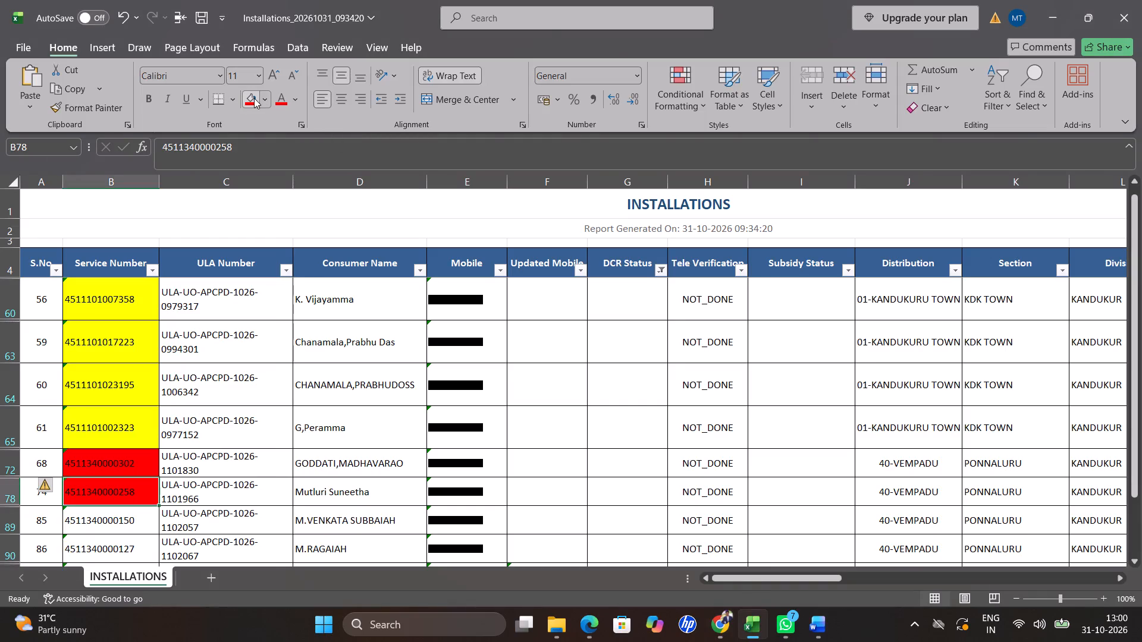
Copy the Service Number of S.No 85 from the Excel sheet and open that installation in SUNGRACE.
scroll(131, 331, down, 2)
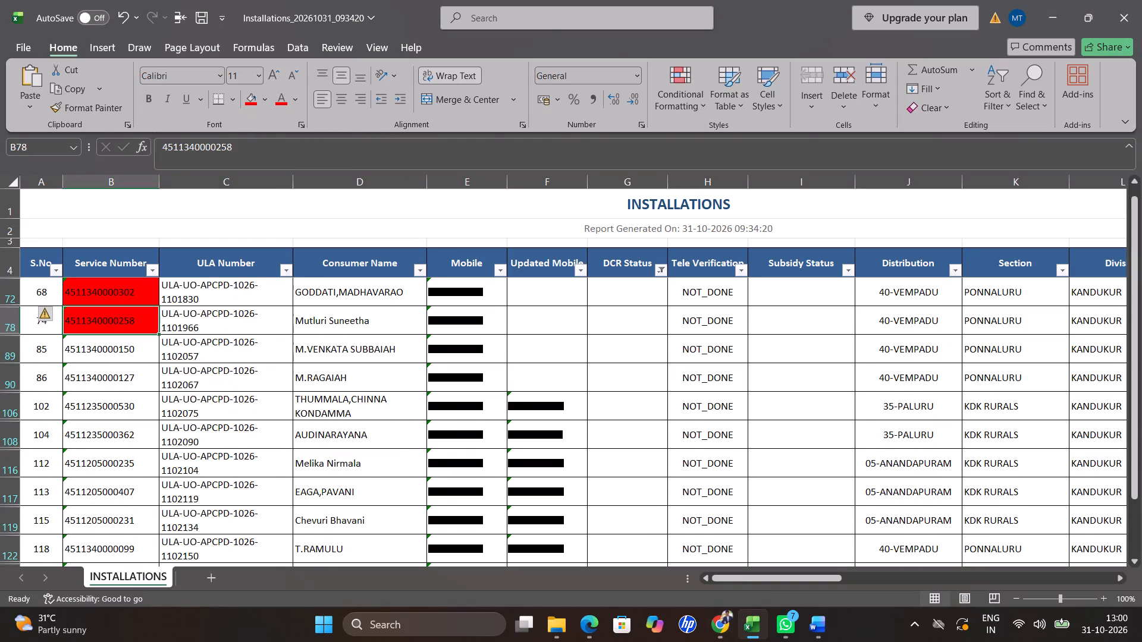
key(Down)
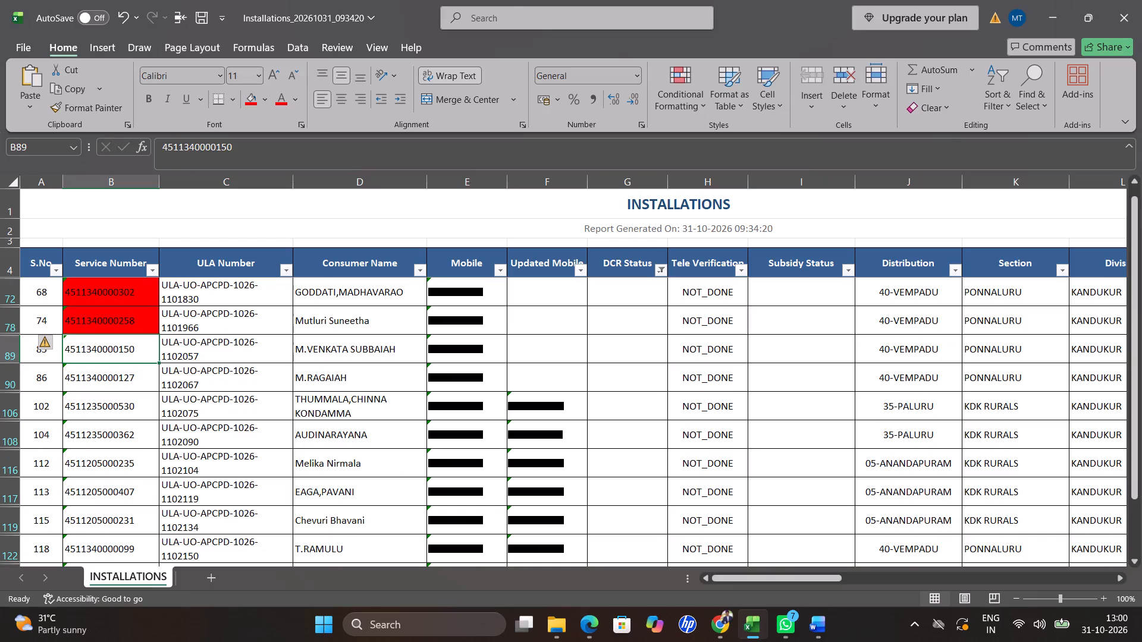
key(ctrl+c)
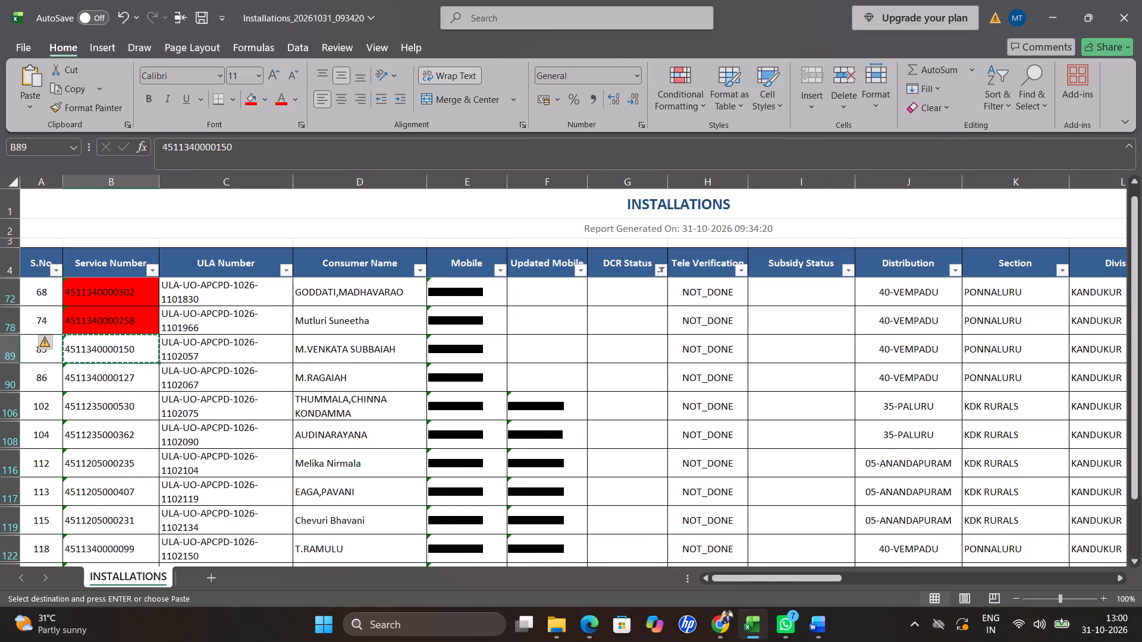
click(716, 584)
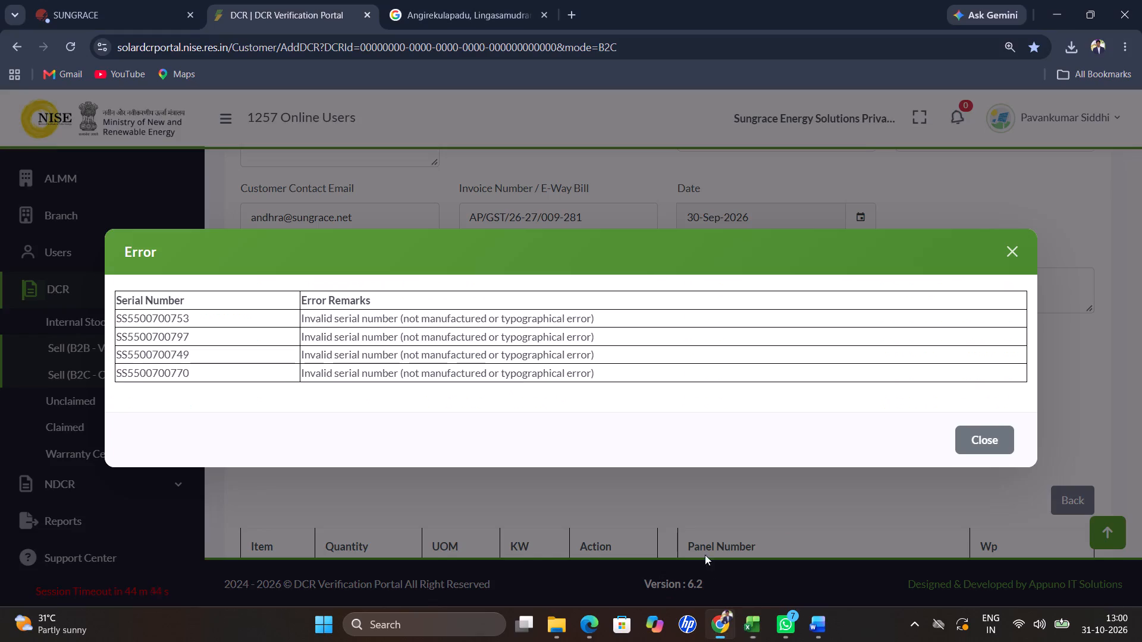
click(152, 0)
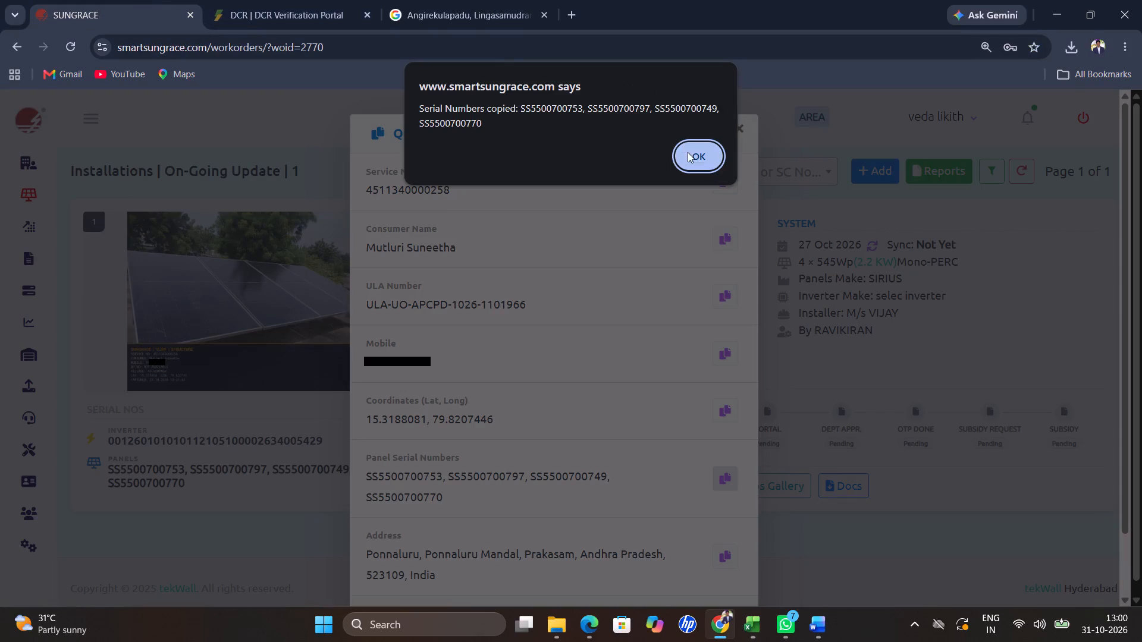
click(688, 152)
click(741, 117)
click(723, 172)
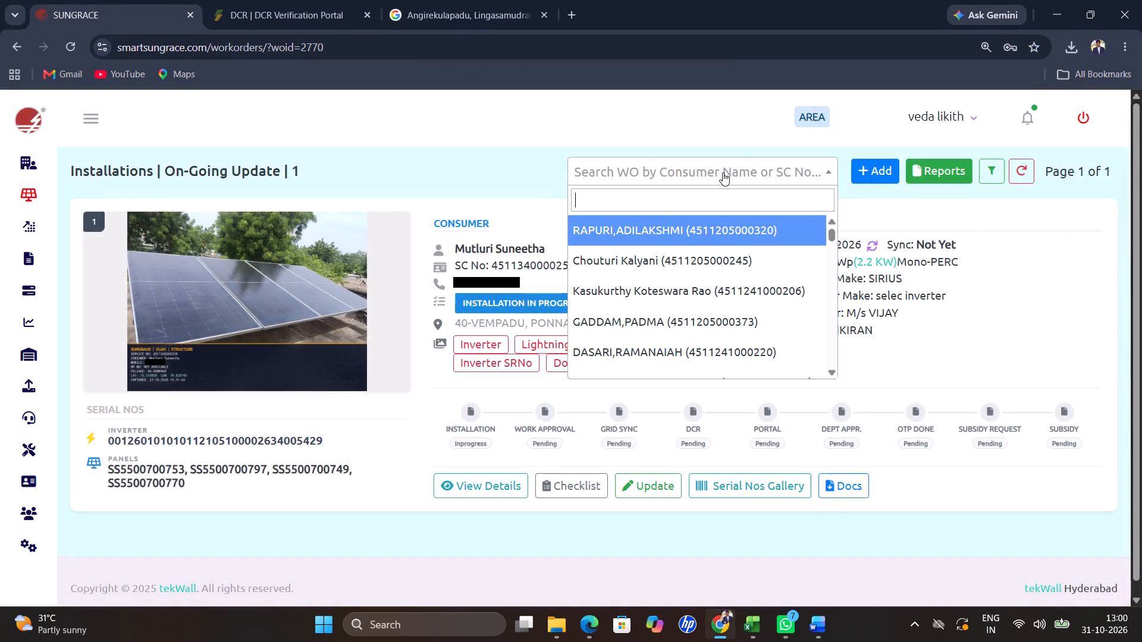
key(ctrl+v)
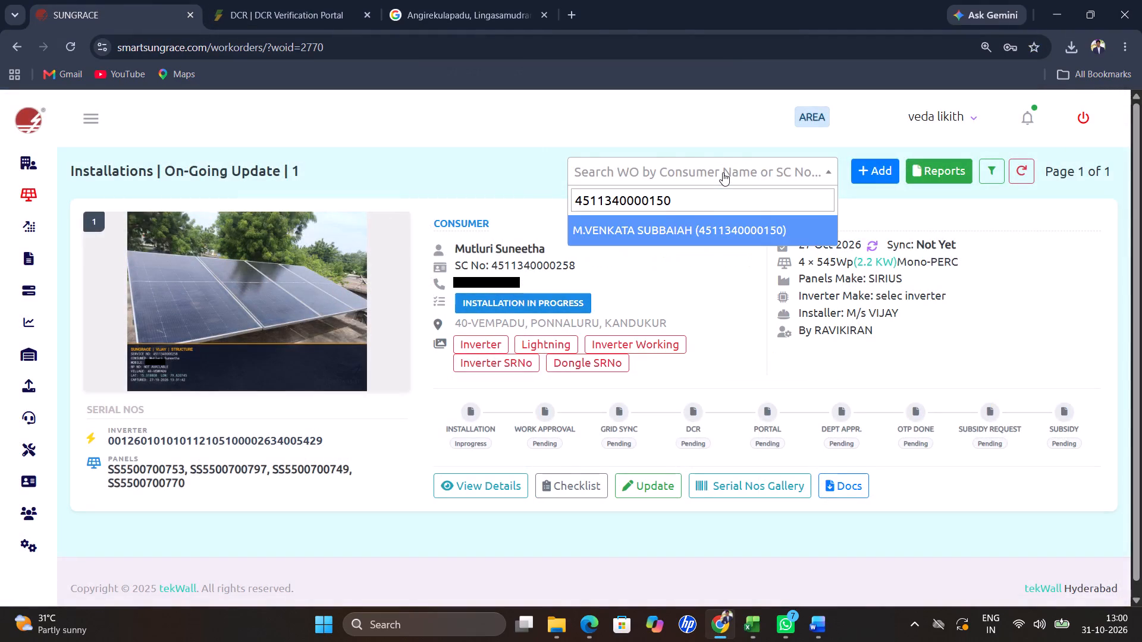
key(ctrl+Return)
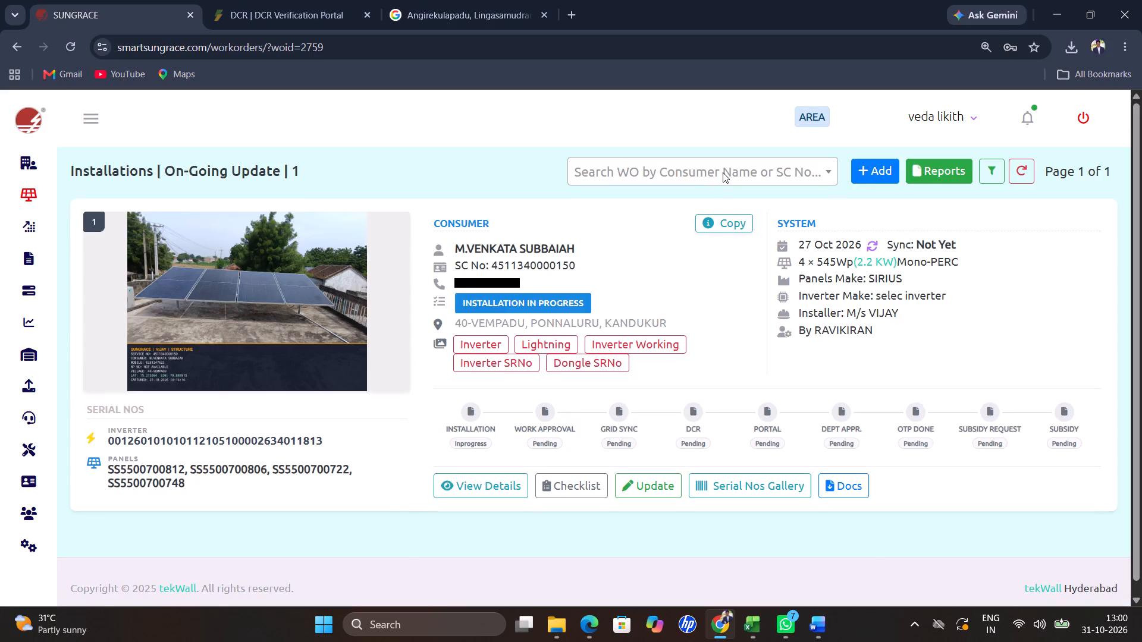
ctrl+click(745, 224)
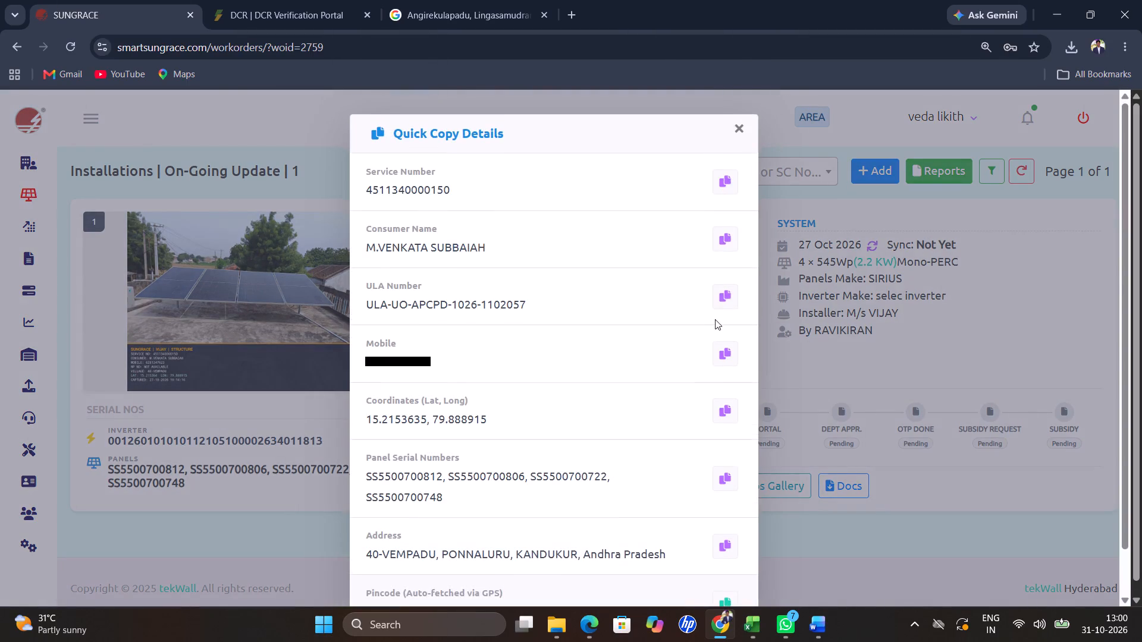
ctrl+click(719, 301)
ctrl+click(283, 1)
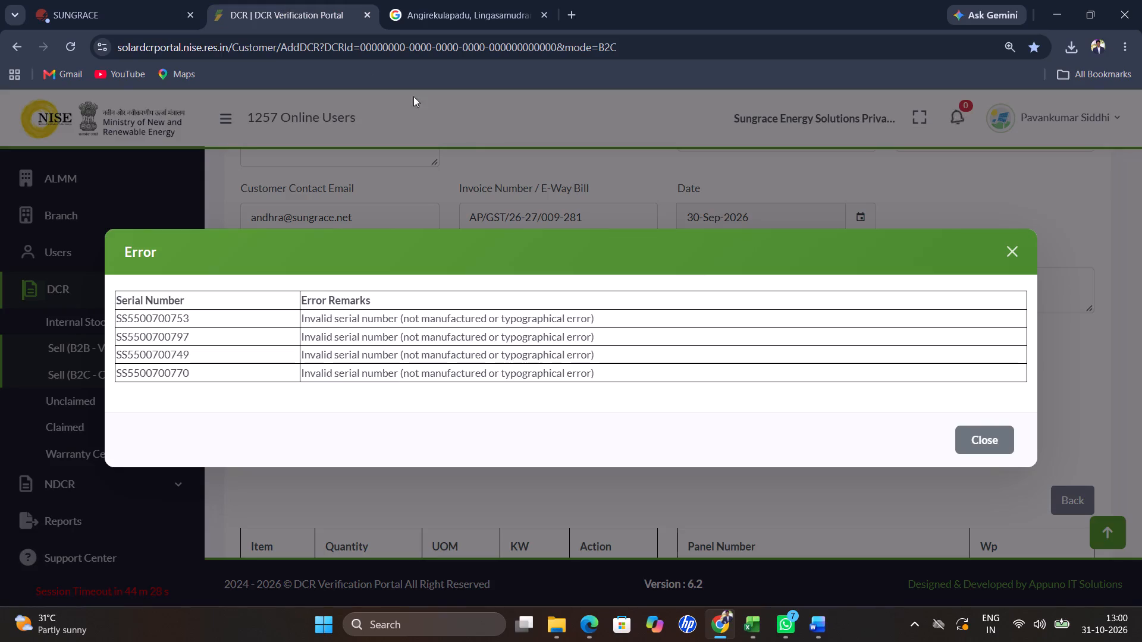
ctrl+click(1007, 244)
ctrl+scroll(639, 300, up, 2)
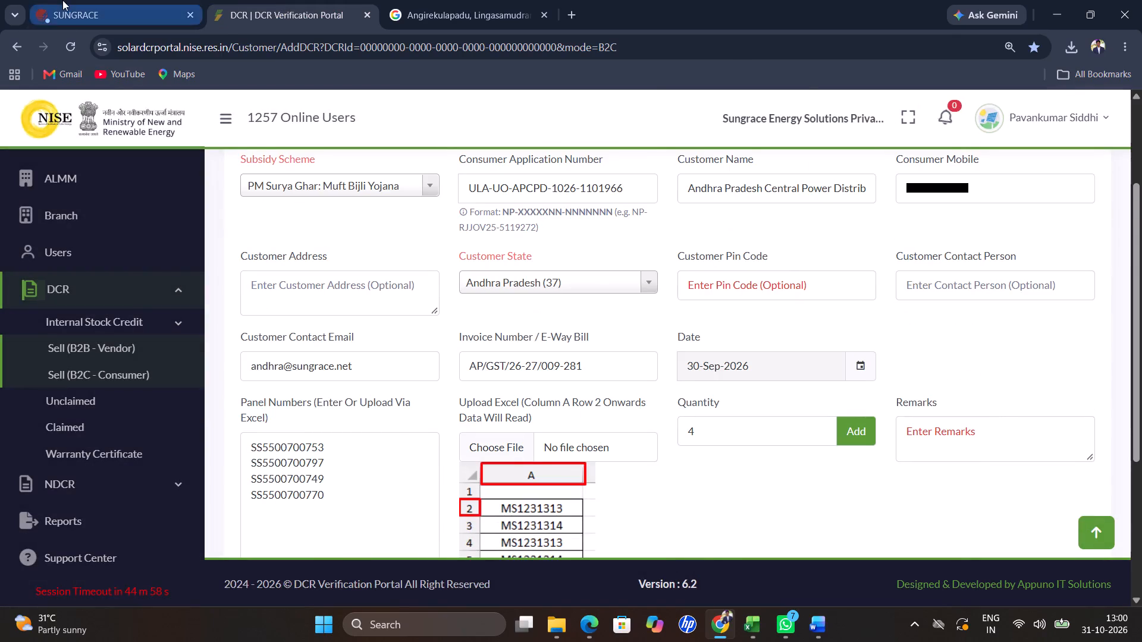
ctrl+click(62, 0)
ctrl+click(710, 140)
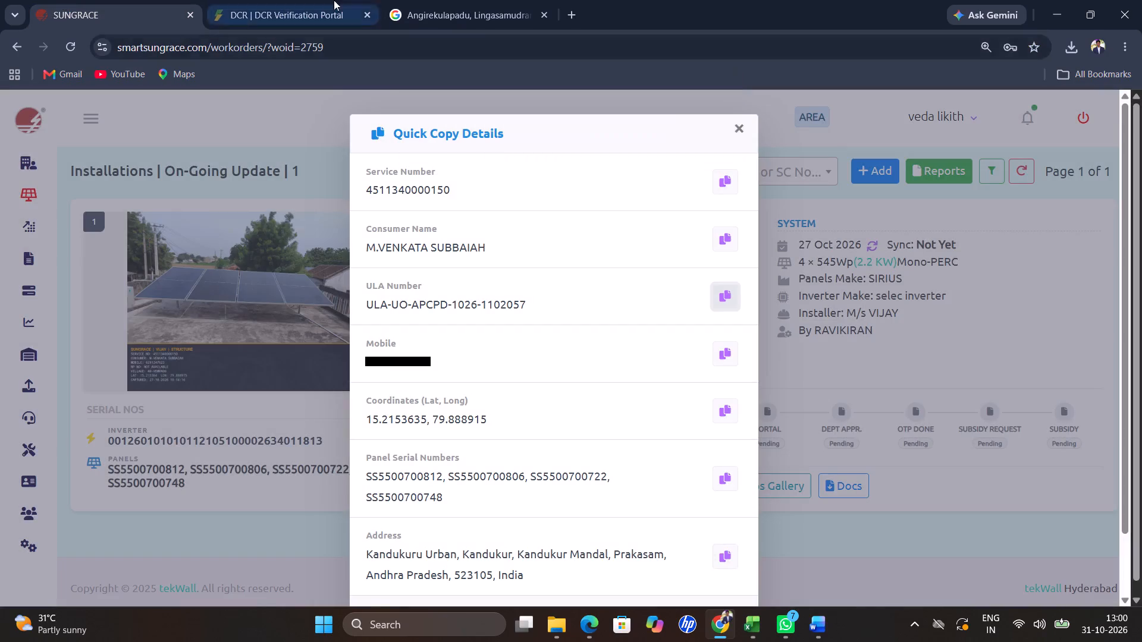
ctrl+click(334, 0)
ctrl+click(629, 178)
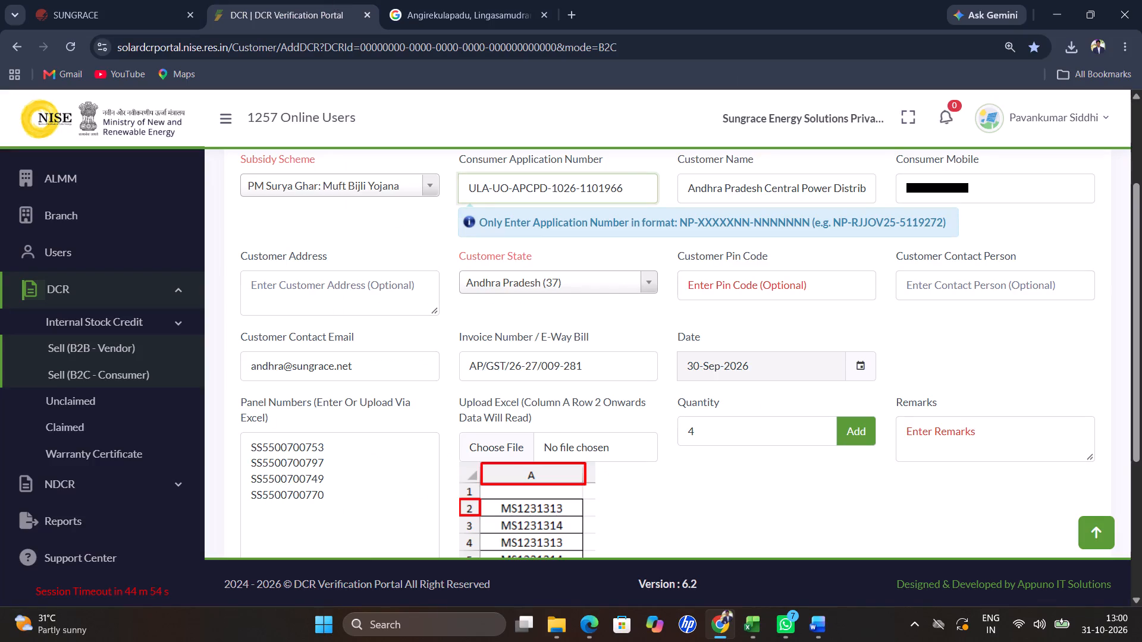
key(ctrl+BackSpace)
key(ctrl+BackSpace)
key(ctrl+BackSpace)
key(ctrl+BackSpace)
key(ctrl+BackSpace)
key(ctrl+BackSpace)
key(ctrl+BackSpace)
key(ctrl+BackSpace)
key(ctrl+BackSpace)
key(ctrl+BackSpace)
key(ctrl+BackSpace)
key(ctrl+BackSpace)
key(ctrl+BackSpace)
key(ctrl+BackSpace)
key(ctrl+BackSpace)
key(ctrl+BackSpace)
key(ctrl+BackSpace)
key(ctrl+BackSpace)
key(ctrl+BackSpace)
key(ctrl+BackSpace)
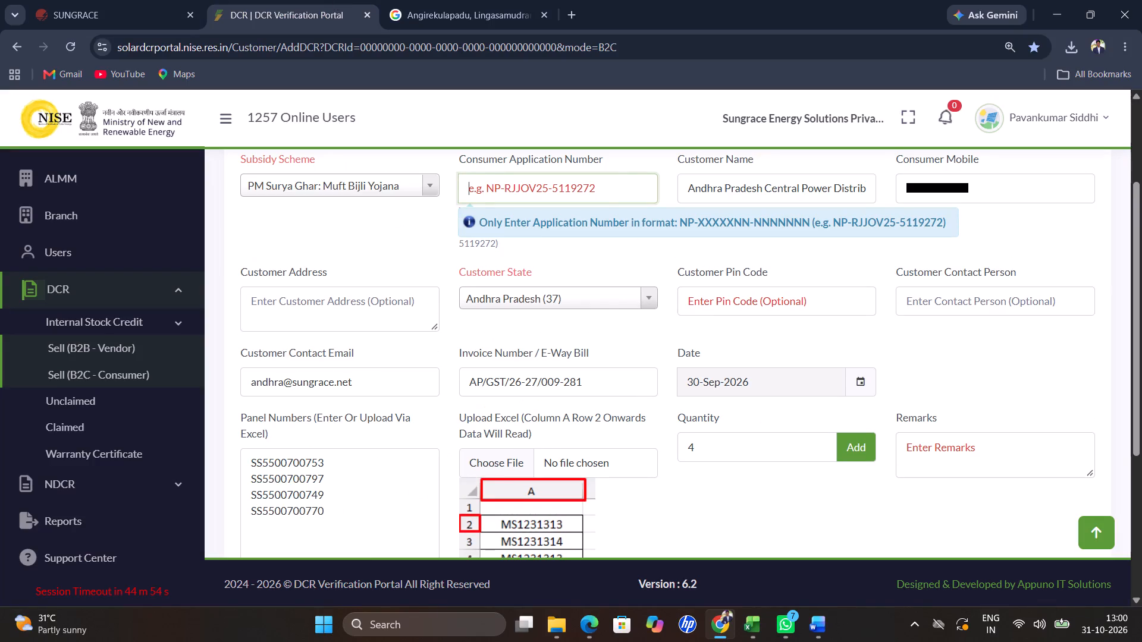
key(ctrl+v)
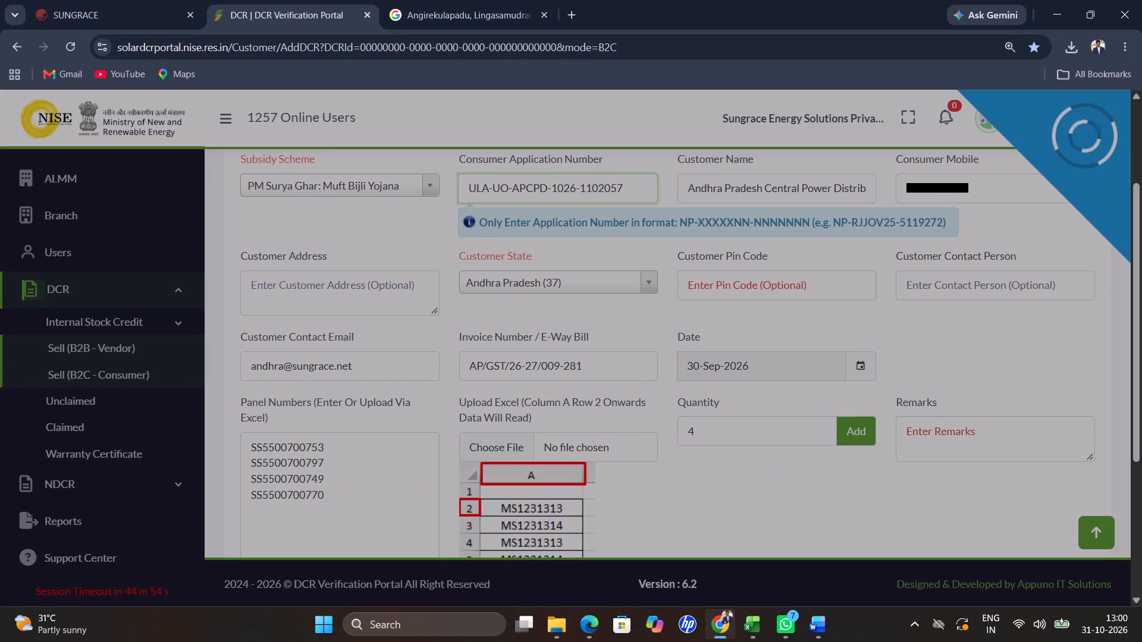
click(395, 516)
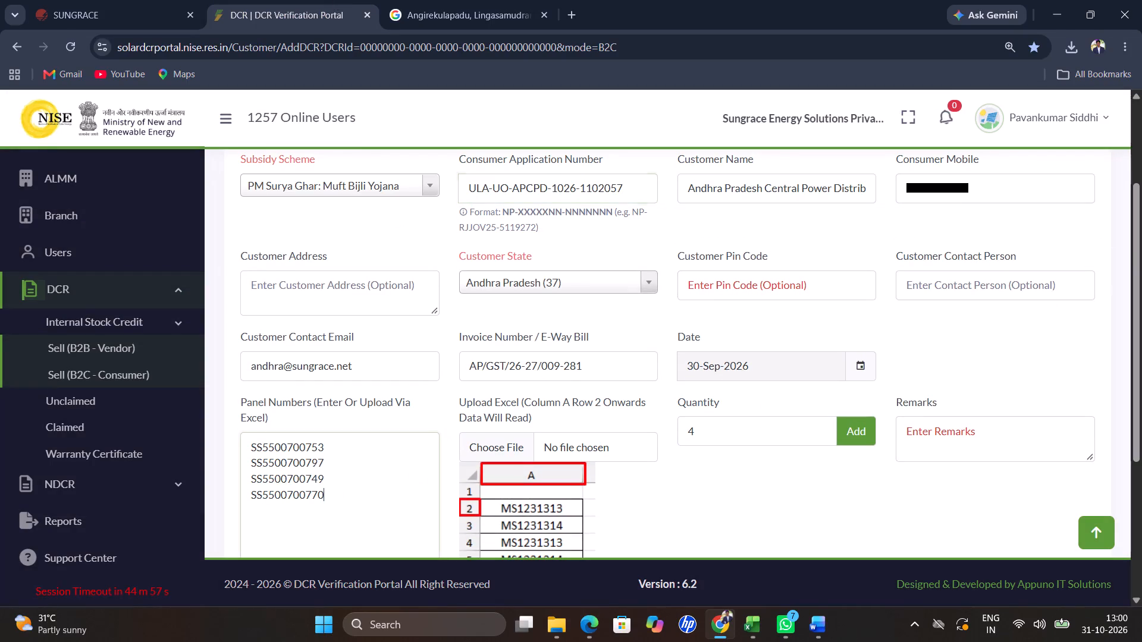
key(BackSpace)
key(BackSpace)
key(BackSpace)
key(BackSpace)
key(BackSpace)
key(BackSpace)
key(BackSpace)
key(BackSpace)
key(BackSpace)
key(BackSpace)
key(BackSpace)
key(BackSpace)
key(BackSpace)
key(BackSpace)
key(BackSpace)
key(BackSpace)
key(BackSpace)
key(BackSpace)
key(BackSpace)
key(BackSpace)
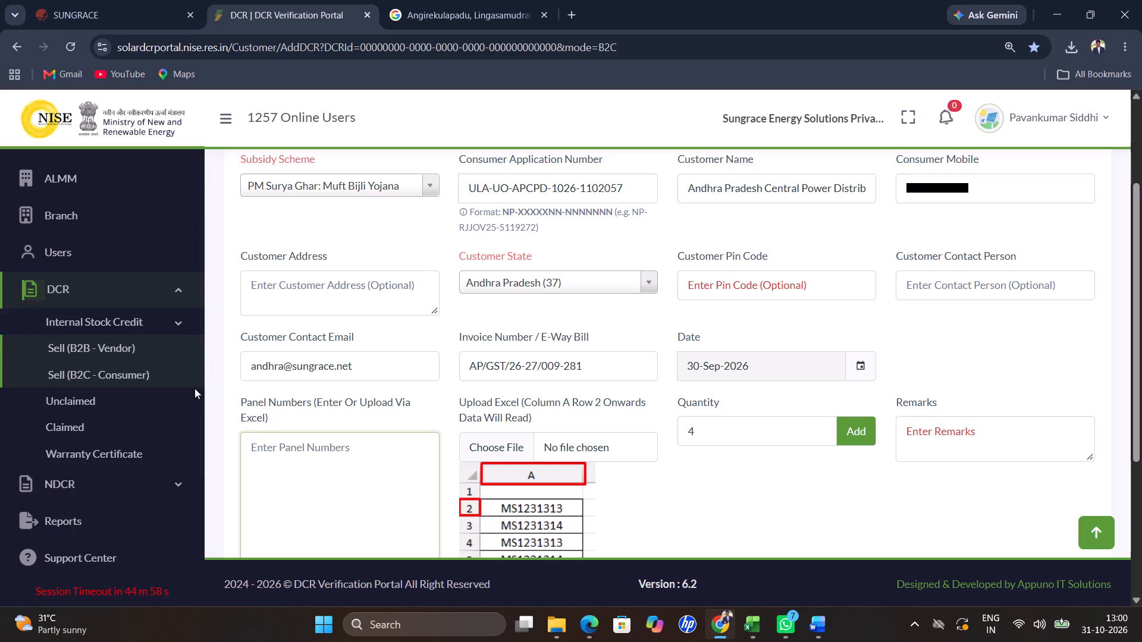
click(112, 12)
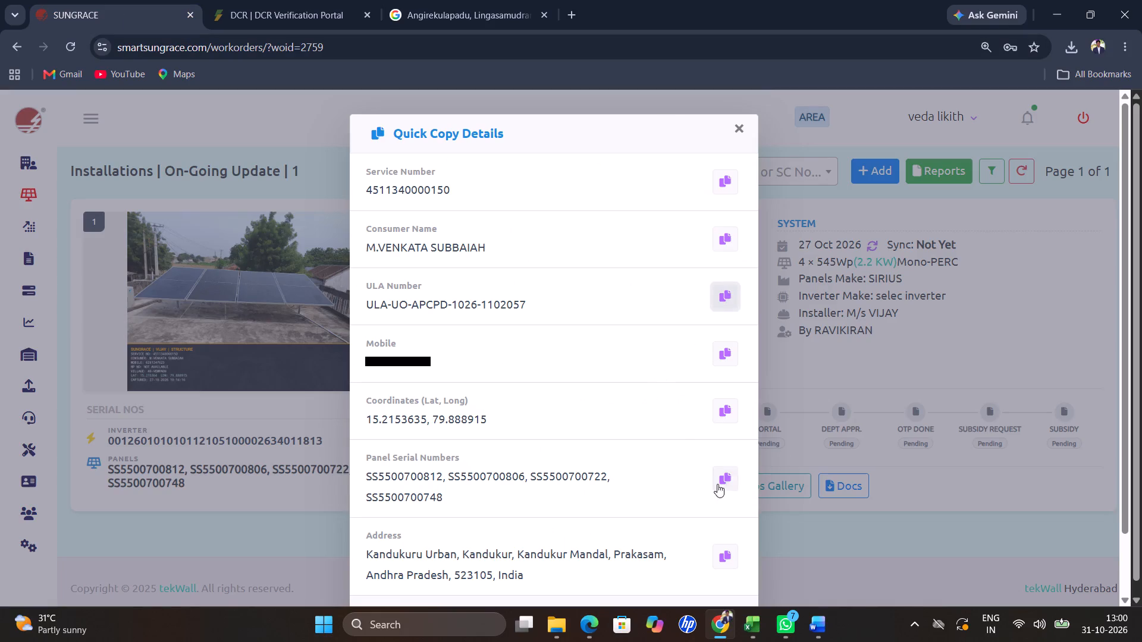
click(704, 483)
click(715, 475)
click(277, 14)
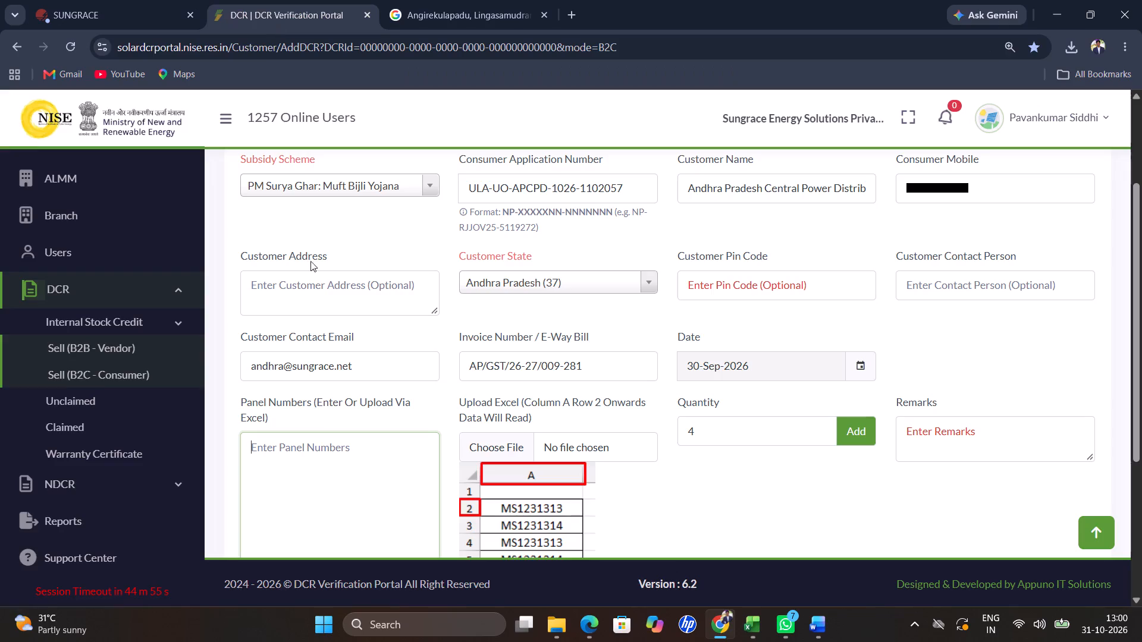
click(303, 479)
key(ctrl+v)
Put each of the four Panel Numbers on its own line without commas and add them to the DCR form.
key(Left)
key(Left)
key(Left)
key(Left)
key(Left)
key(Left)
key(Left)
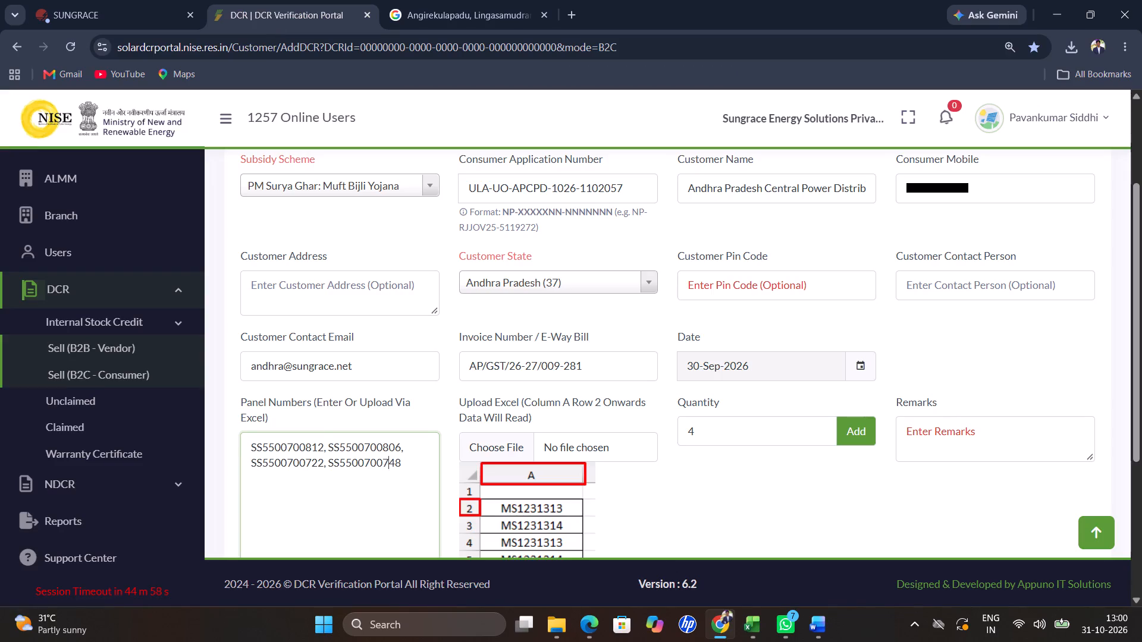
key(Left)
key(Left)
key(Left)
key(Left)
key(Left)
key(BackSpace)
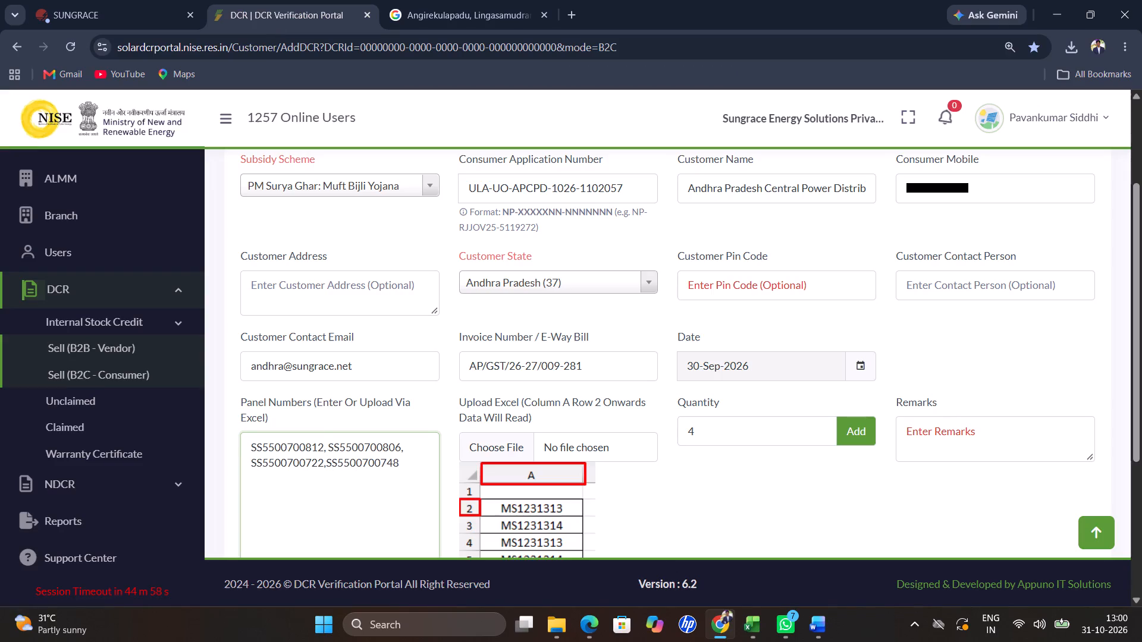
key(BackSpace)
key(Return)
key(Up)
key(Up)
key(Up)
key(Up)
key(Up)
key(Up)
key(Up)
key(Up)
key(Up)
key(Up)
key(Up)
key(Up)
key(Up)
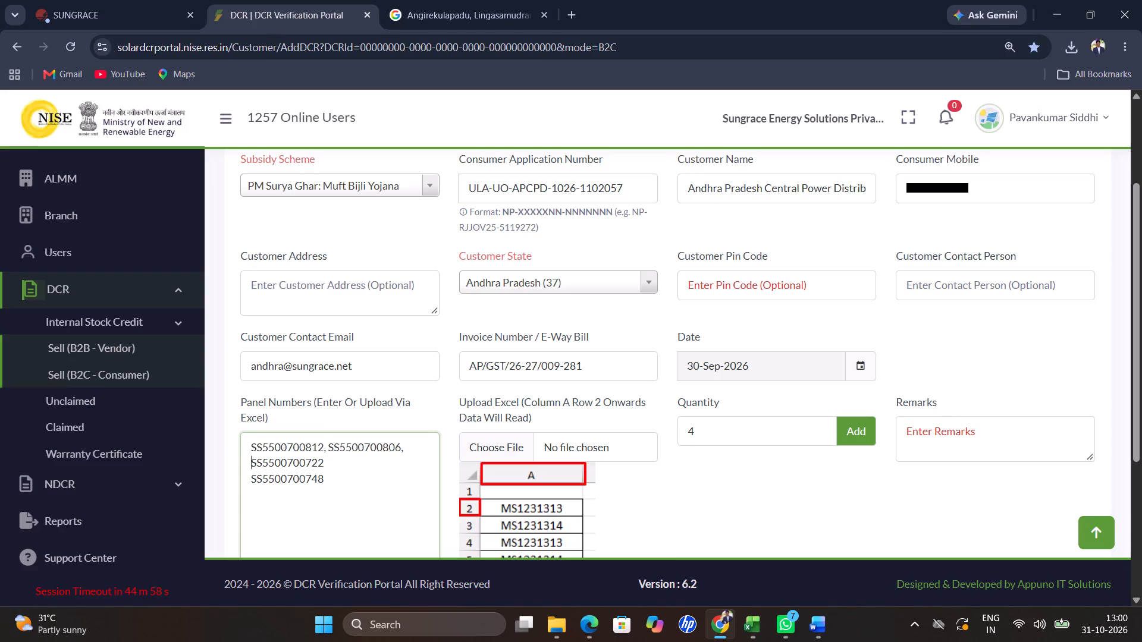
key(Right)
key(Right)
key(Right)
key(Right)
key(Right)
key(Right)
key(Right)
key(Right)
key(Right)
key(Right)
key(Right)
key(Right)
key(Right)
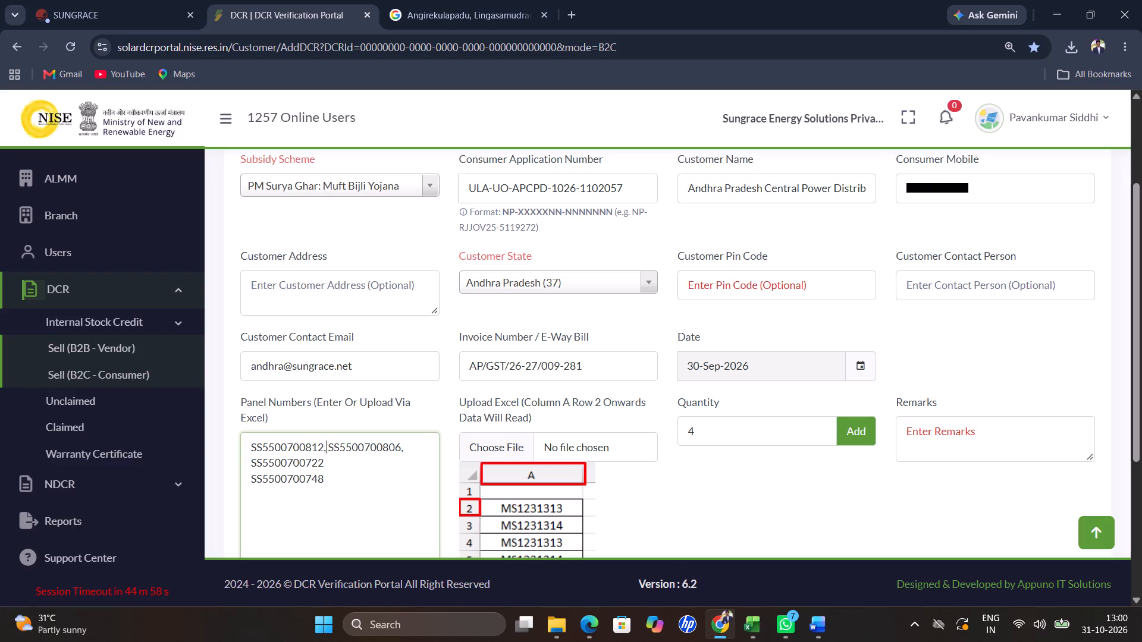
key(Right)
key(BackSpace)
key(BackSpace)
key(Return)
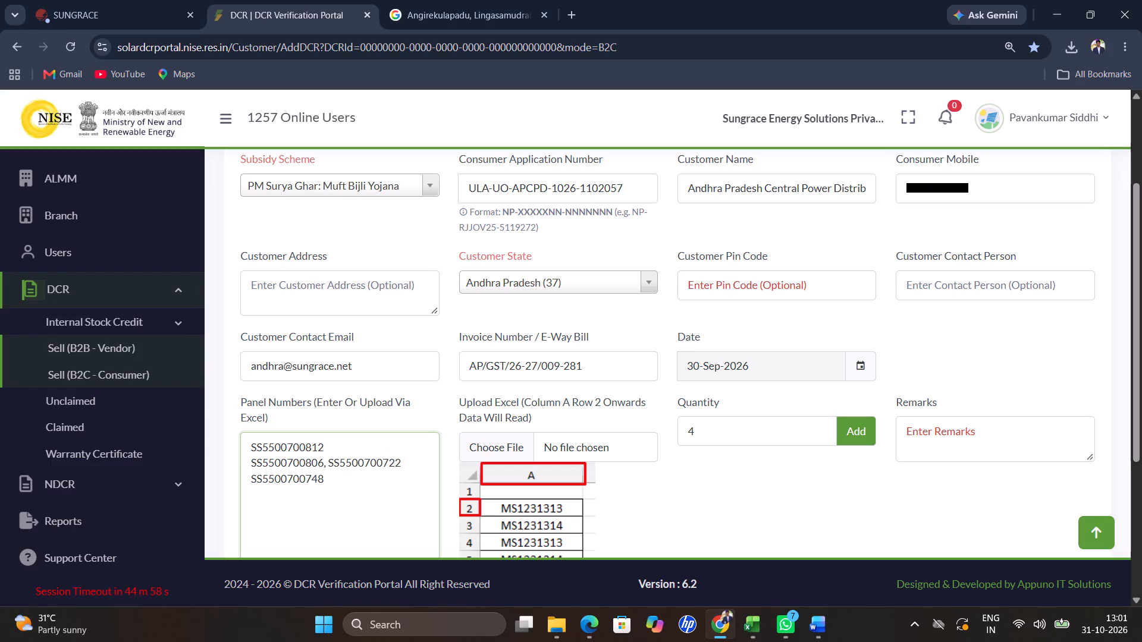
key(Right)
key(Right)
key(Right)
key(Right)
key(Right)
key(Right)
key(Right)
key(Right)
key(Right)
key(Right)
key(Right)
key(Right)
key(Right)
key(Right)
key(Right)
key(Left)
key(BackSpace)
key(BackSpace)
key(Return)
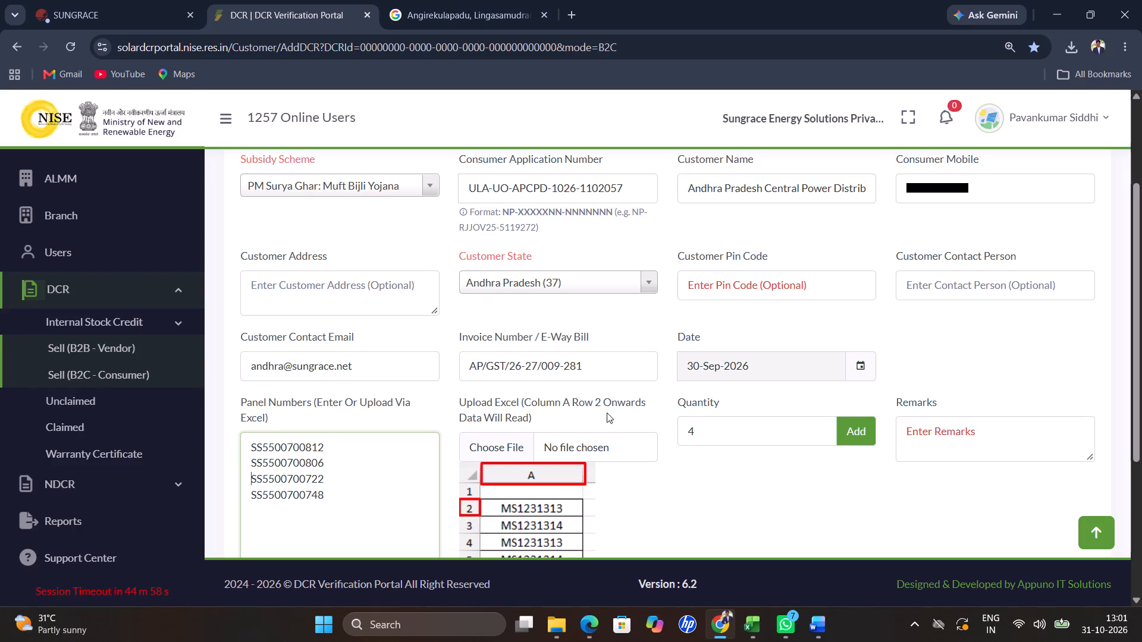
click(874, 430)
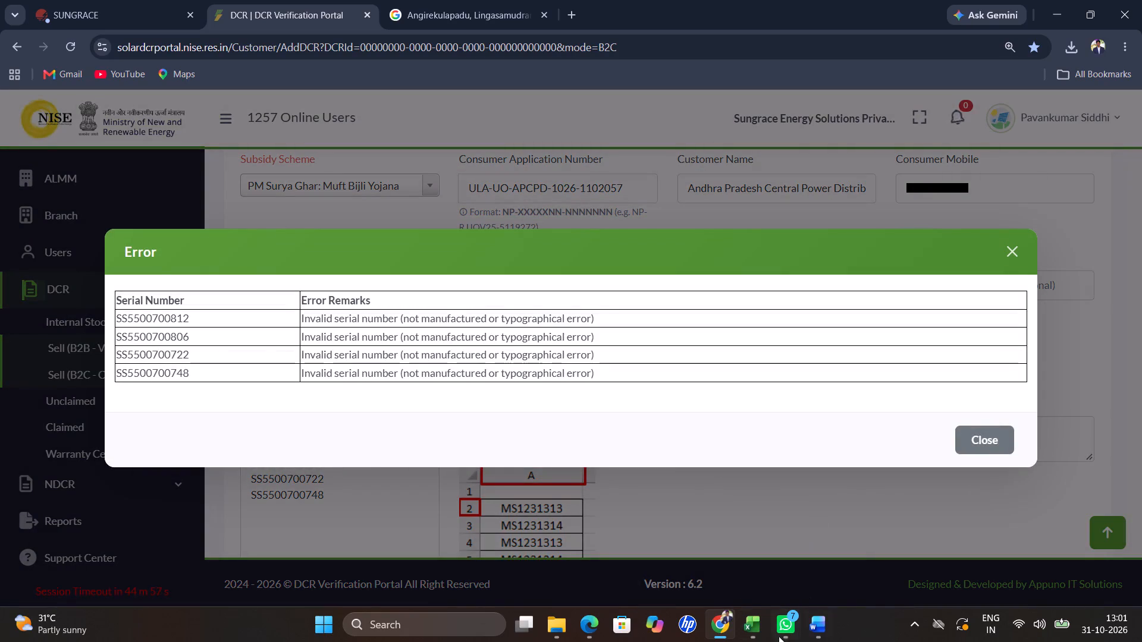
Switch to the Excel installations sheet and fill the Service Number cell of S.No 85 with red.
click(718, 553)
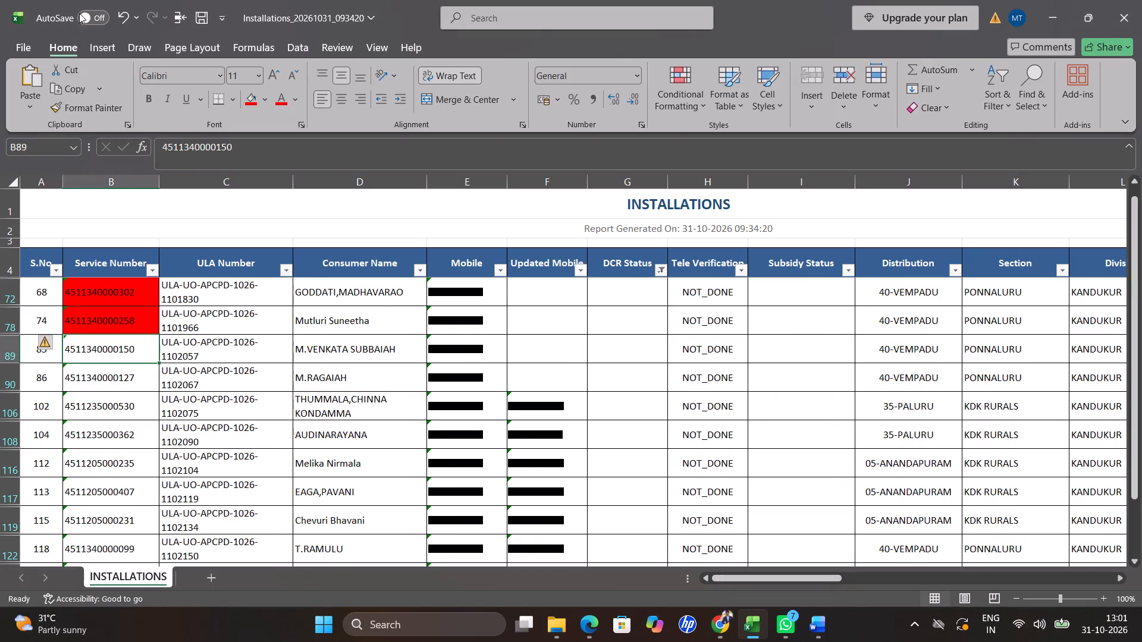
click(250, 96)
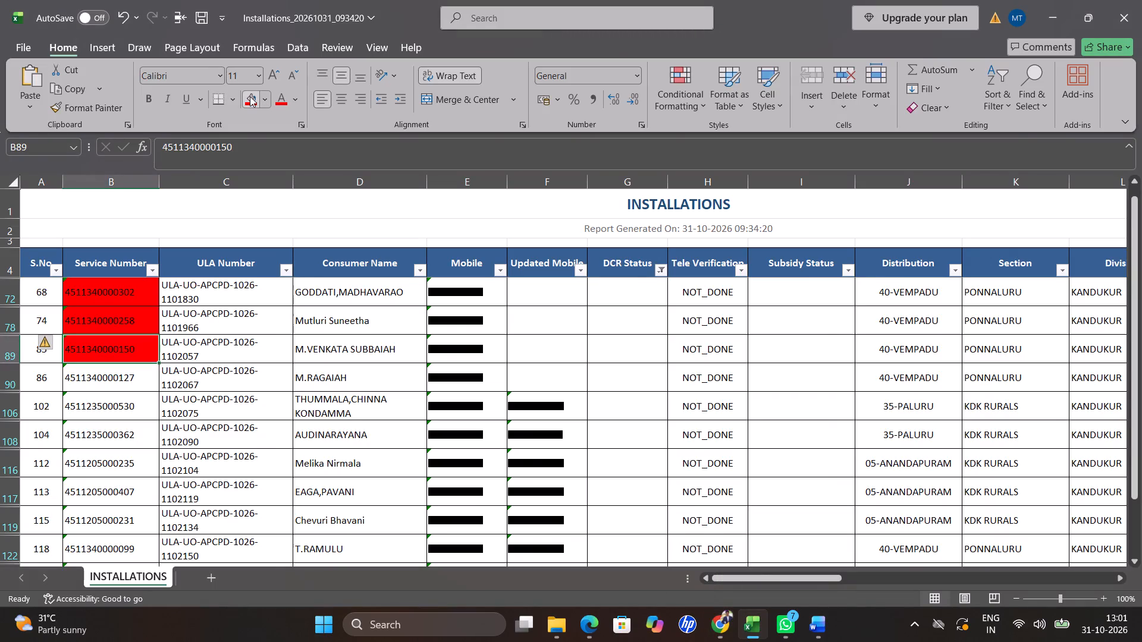
Copy the Service Number of S.No 86 from the Excel sheet and open that installation in SUNGRACE.
key(Down)
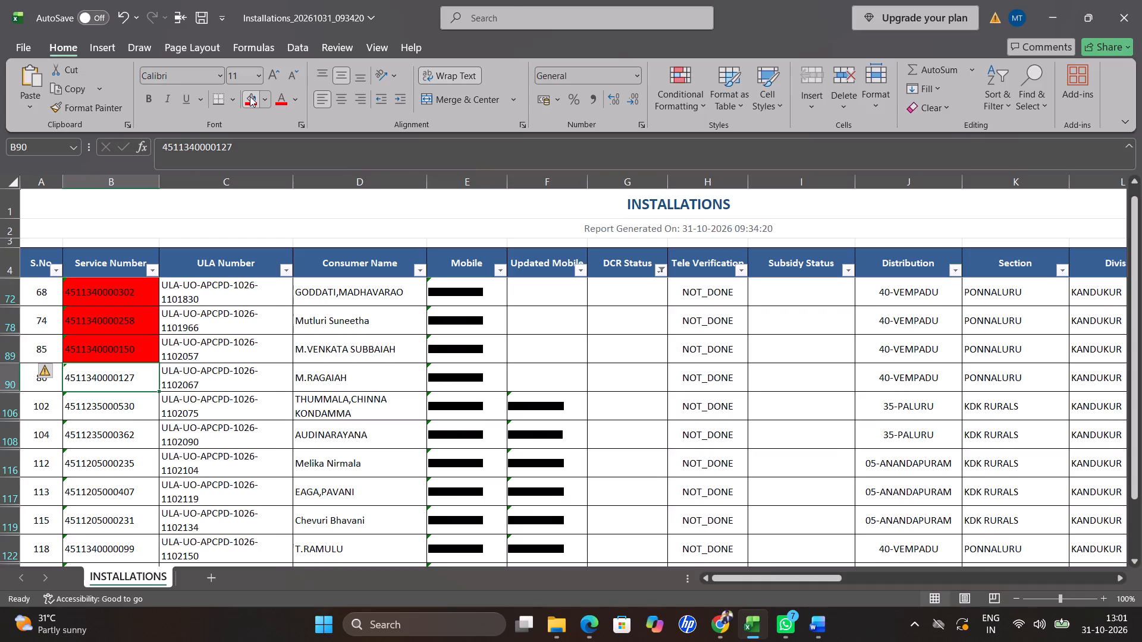
key(ctrl+c)
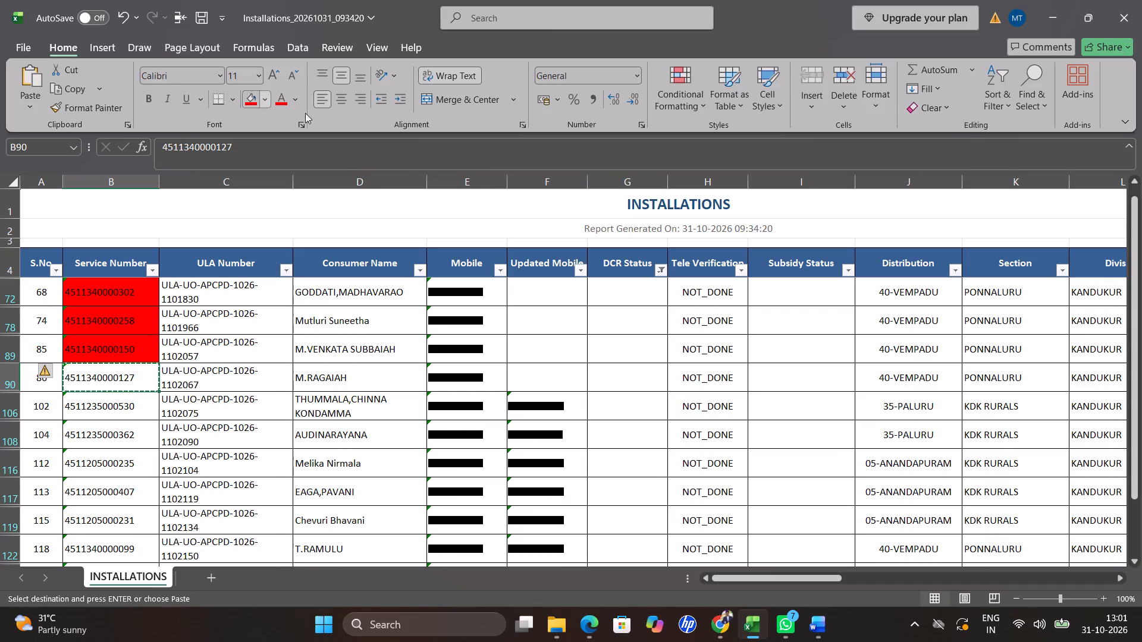
click(720, 573)
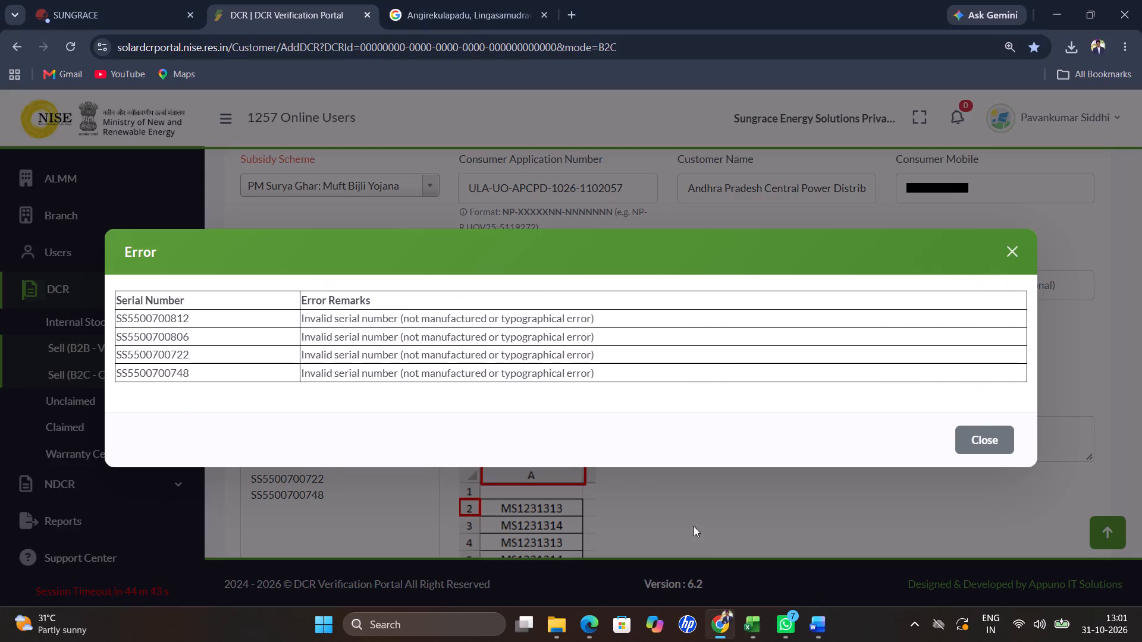
click(172, 0)
click(702, 155)
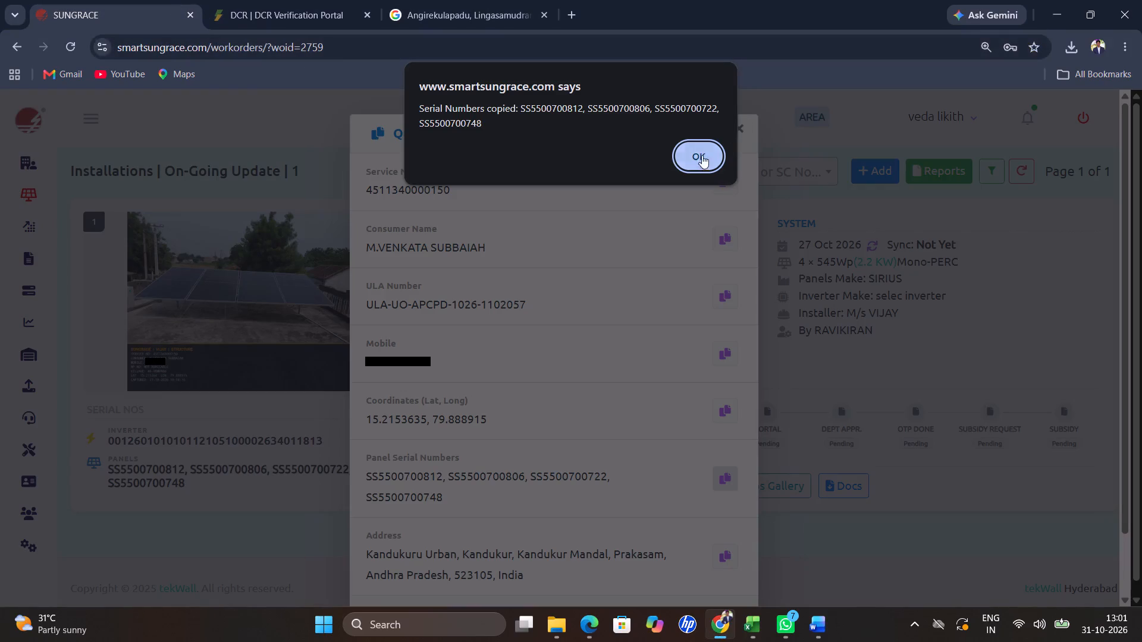
click(741, 128)
click(727, 165)
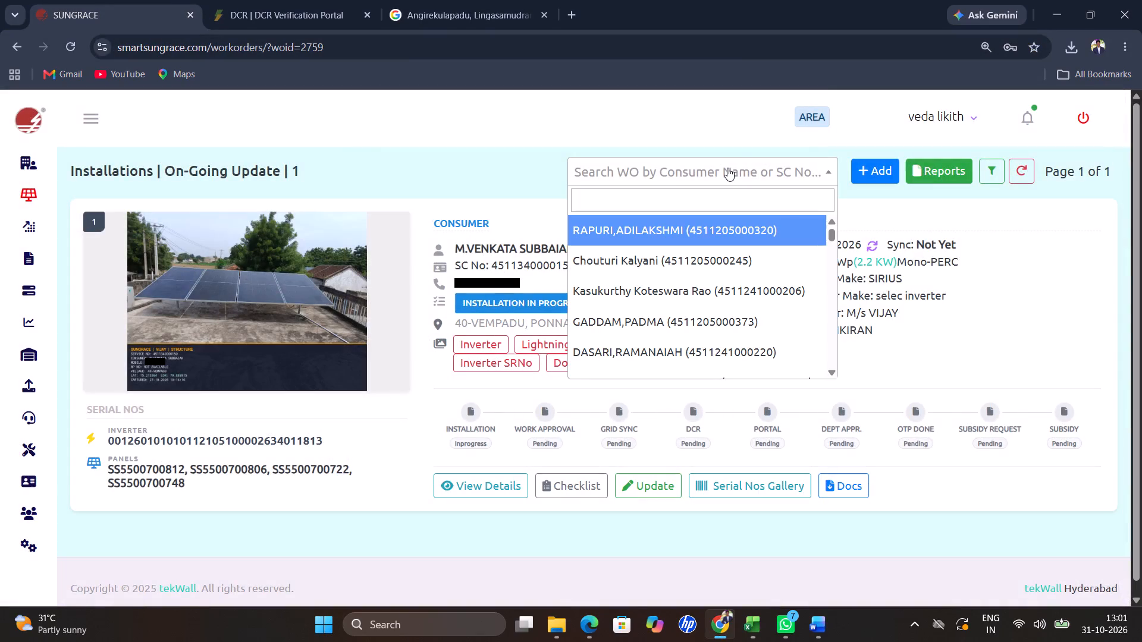
key(ctrl+v)
key(ctrl+Return)
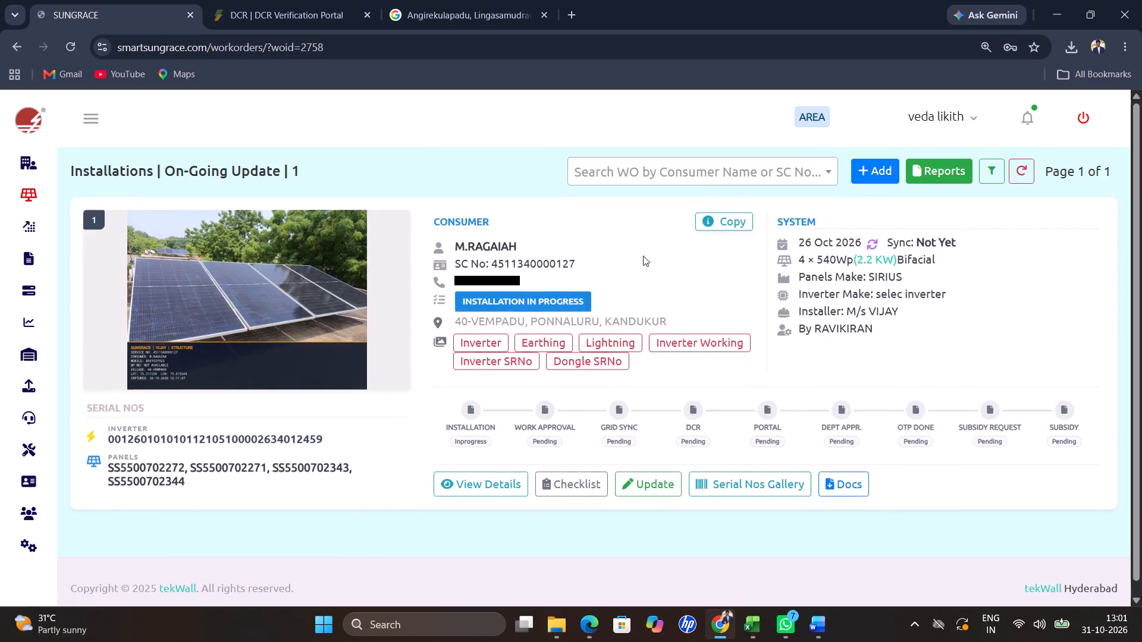
ctrl+click(713, 224)
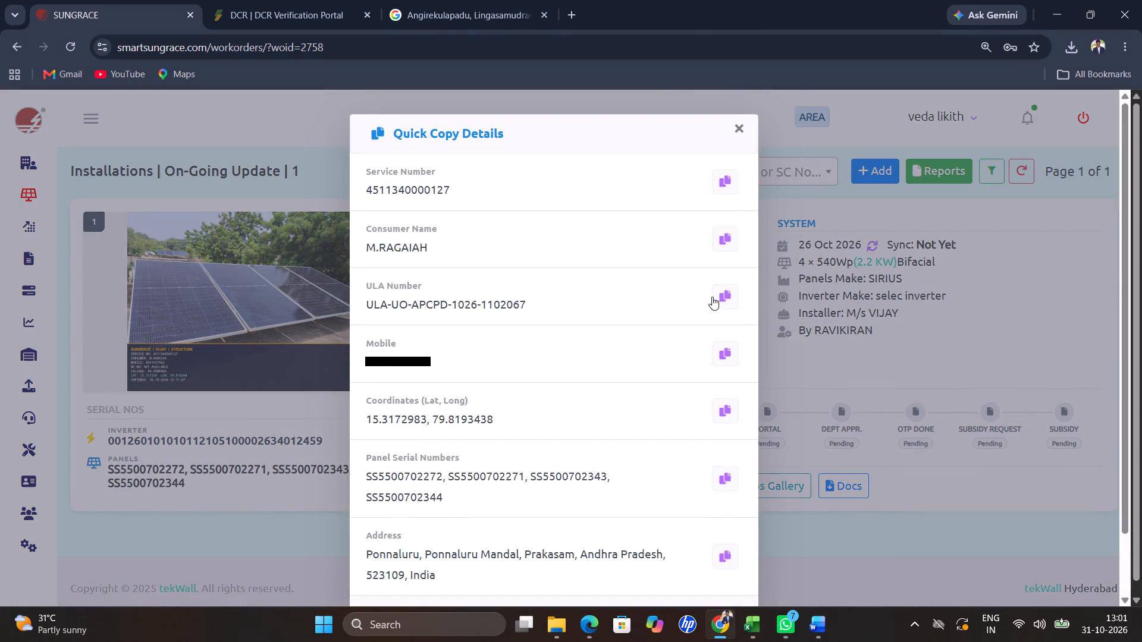
ctrl+click(726, 294)
ctrl+click(337, 0)
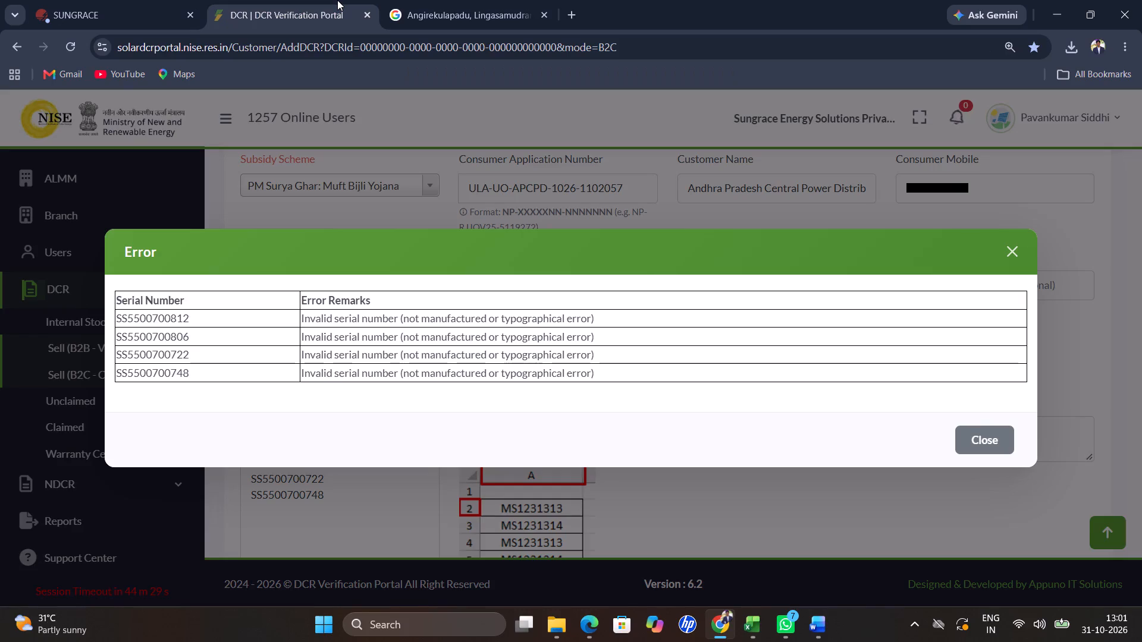
ctrl+click(1005, 245)
ctrl+click(650, 188)
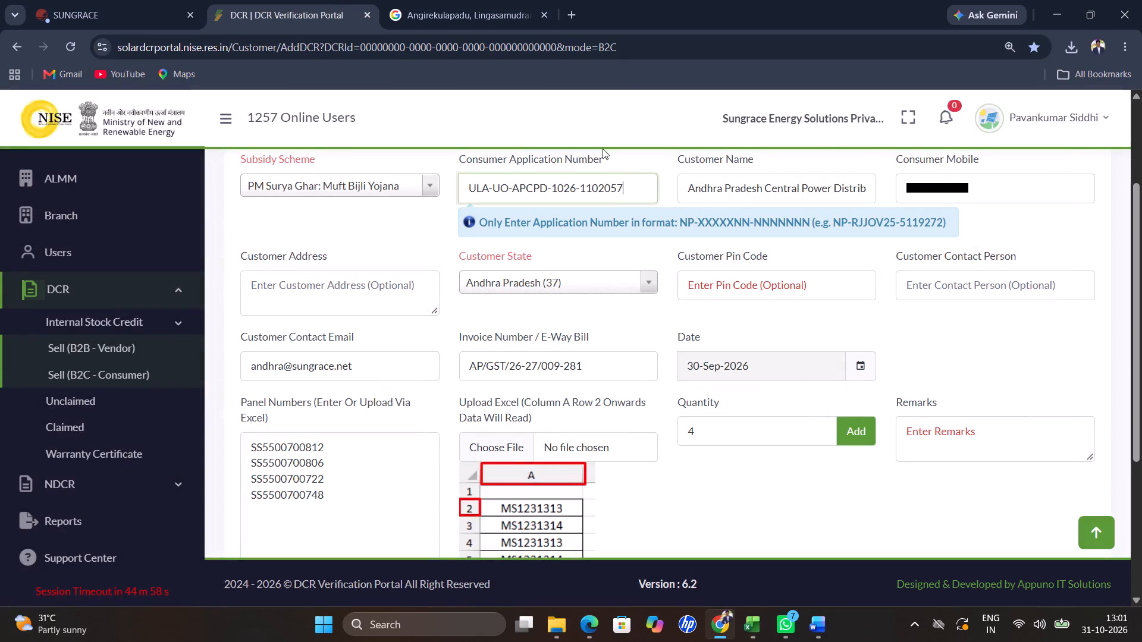
key(ctrl+BackSpace)
key(ctrl+BackSpace)
key(ctrl+BackSpace)
key(ctrl+BackSpace)
key(ctrl+BackSpace)
key(ctrl+BackSpace)
key(ctrl+BackSpace)
key(ctrl+BackSpace)
key(ctrl+BackSpace)
key(ctrl+BackSpace)
key(ctrl+BackSpace)
key(ctrl+BackSpace)
key(ctrl+BackSpace)
key(ctrl+BackSpace)
key(ctrl+BackSpace)
key(ctrl+BackSpace)
key(ctrl+BackSpace)
key(ctrl+BackSpace)
key(ctrl+BackSpace)
key(ctrl+BackSpace)
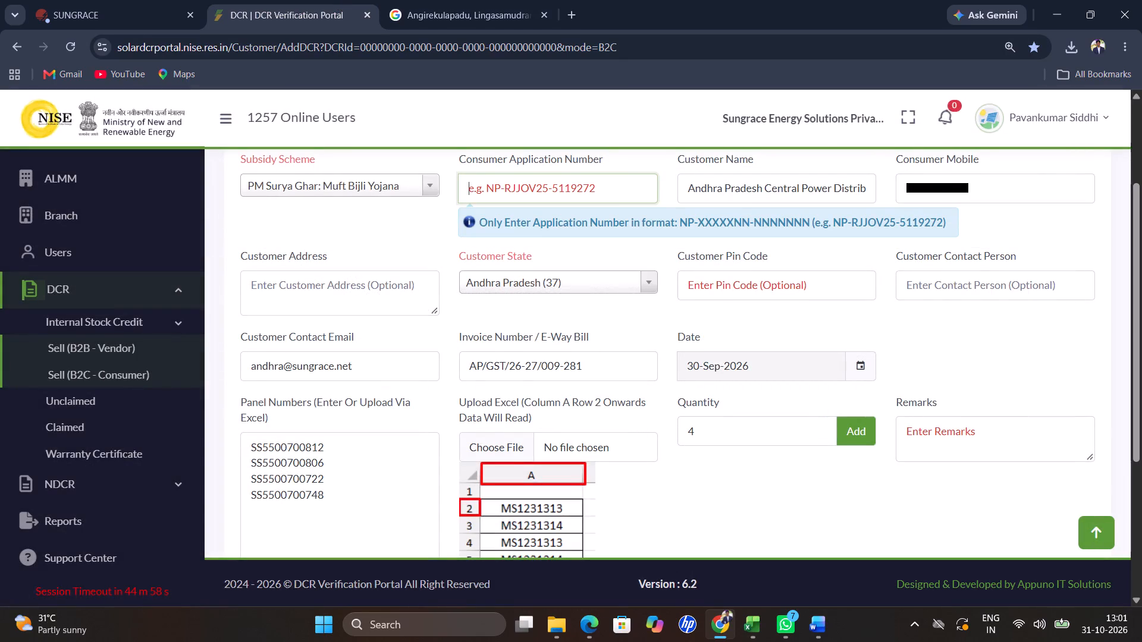
key(ctrl+v)
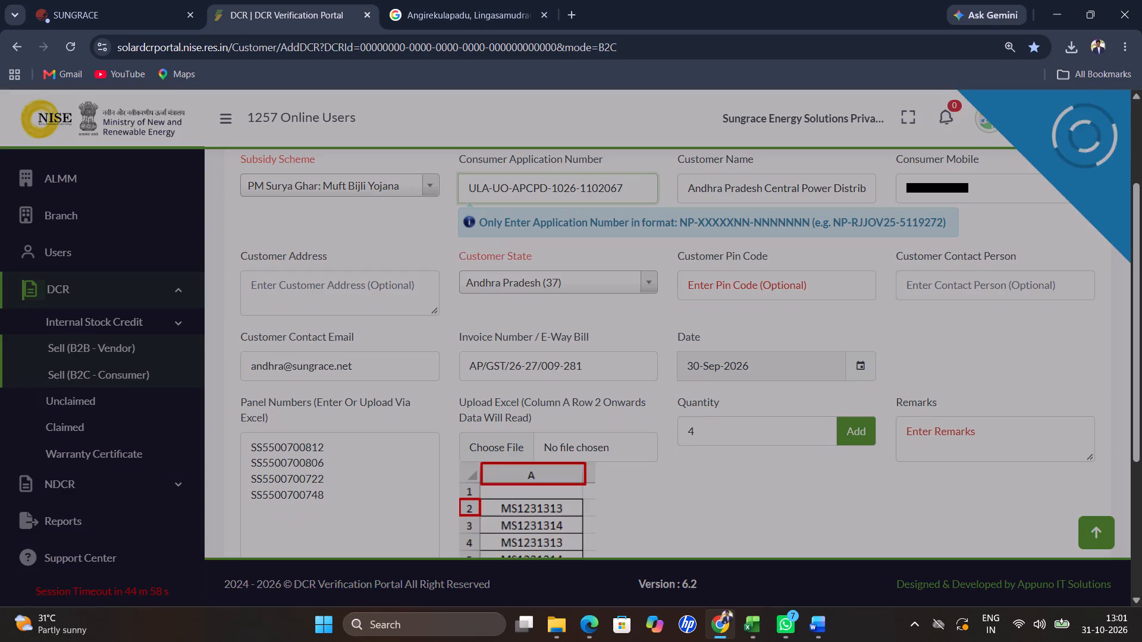
click(415, 510)
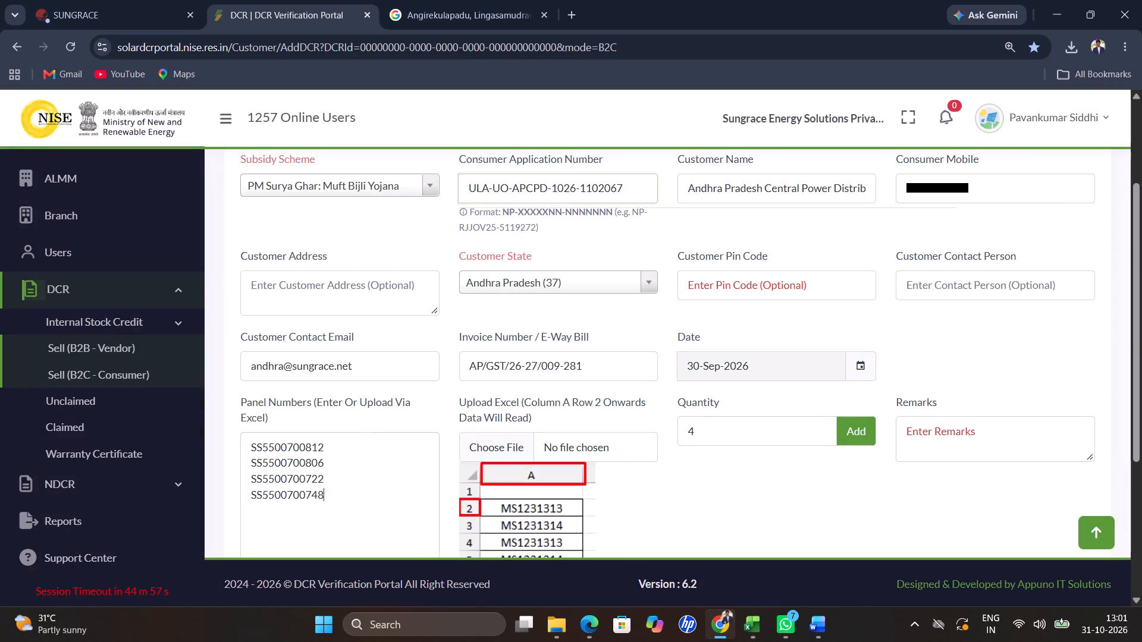
key(BackSpace)
key(BackSpace)
key(BackSpace)
key(BackSpace)
key(BackSpace)
key(BackSpace)
key(BackSpace)
key(BackSpace)
key(BackSpace)
key(BackSpace)
key(BackSpace)
key(BackSpace)
key(BackSpace)
key(BackSpace)
key(BackSpace)
key(BackSpace)
key(BackSpace)
key(BackSpace)
key(BackSpace)
key(BackSpace)
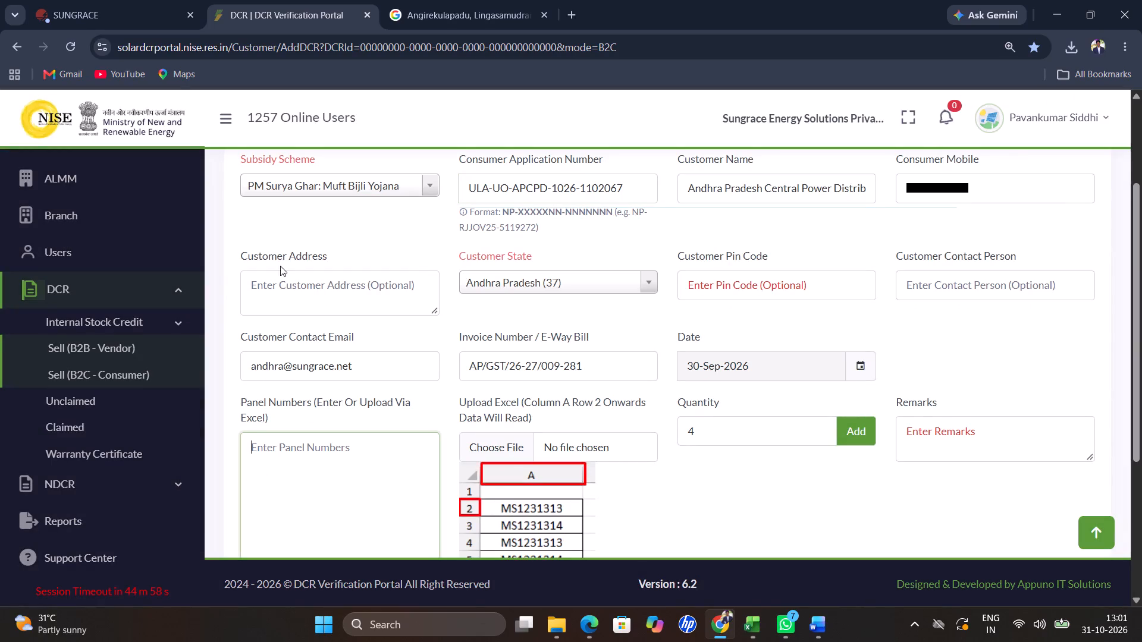
click(149, 11)
click(706, 138)
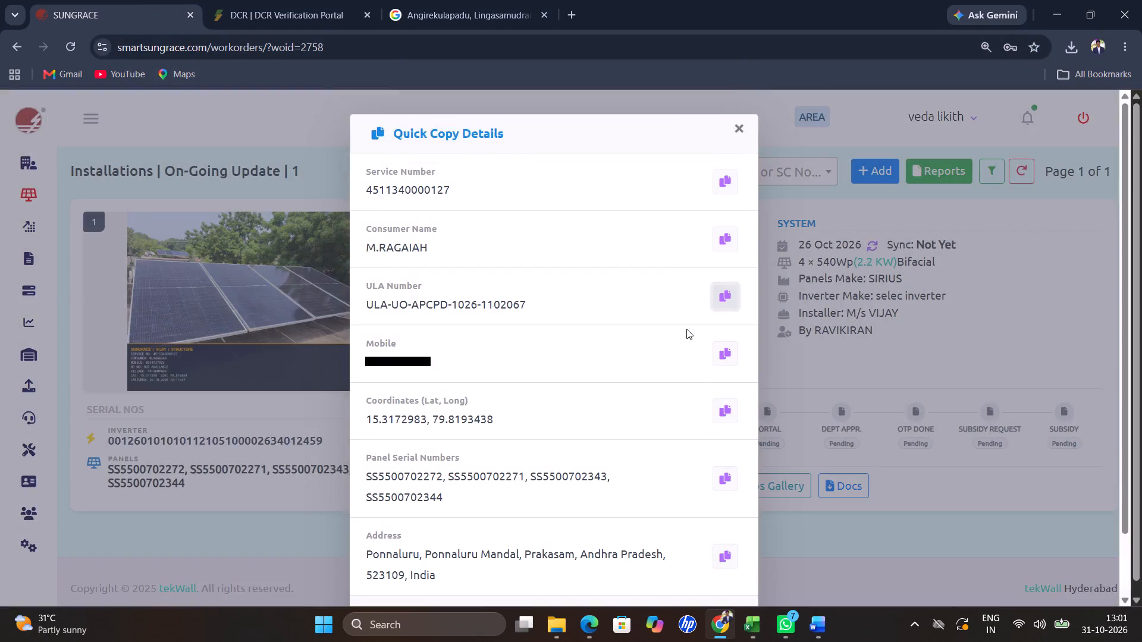
click(713, 476)
click(265, 0)
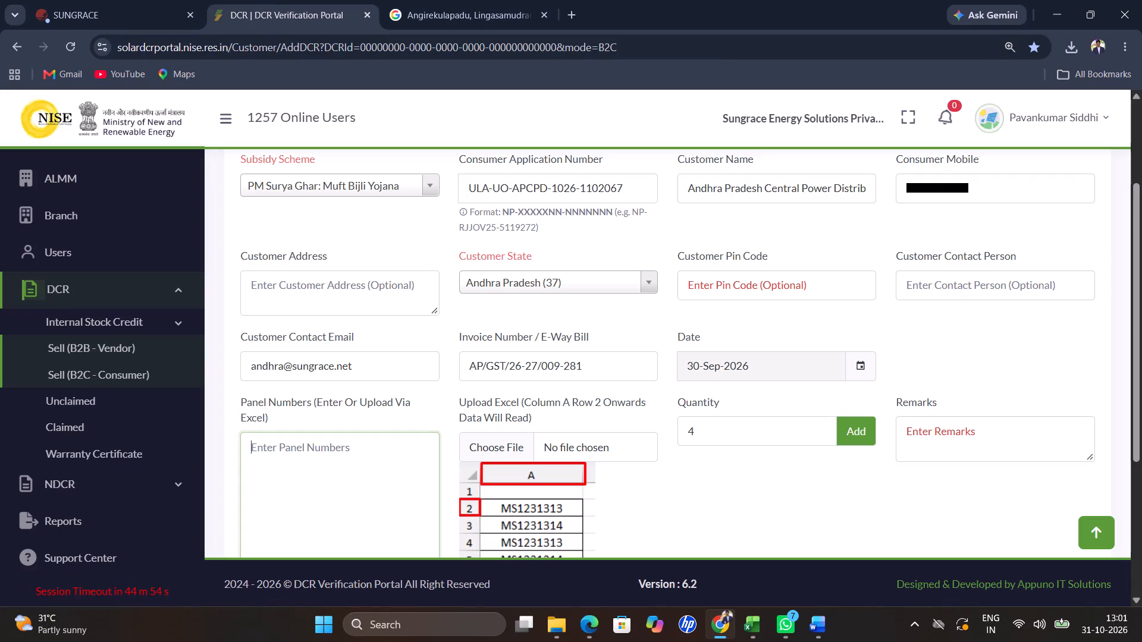
click(303, 510)
key(ctrl+v)
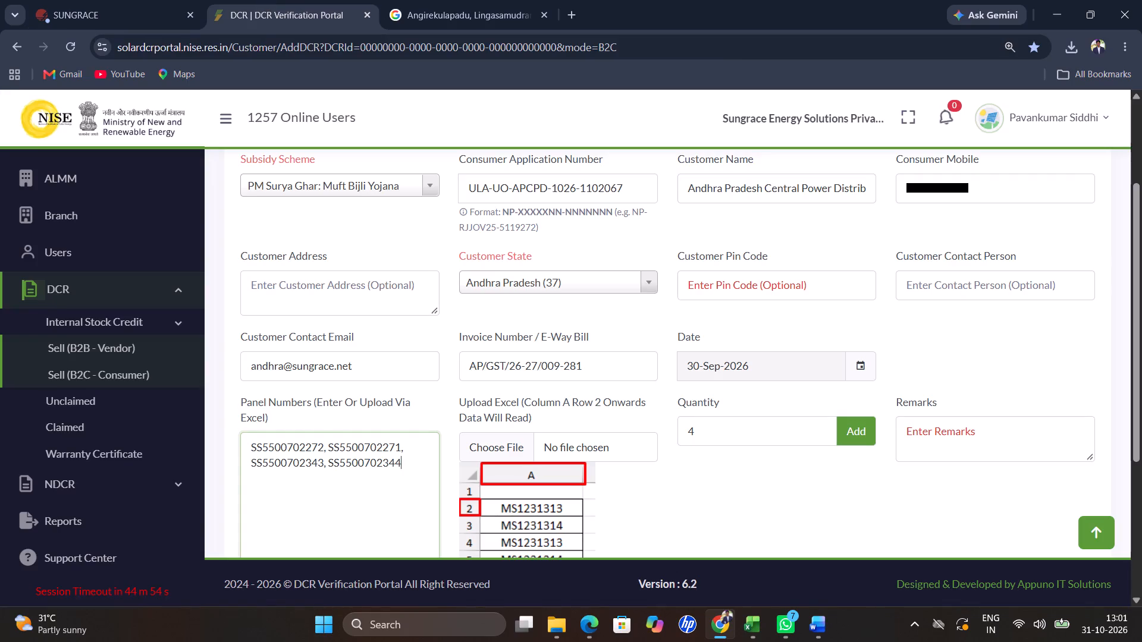
Put each of the four Panel Numbers on its own line without commas and add them to the DCR form.
key(Left)
key(Left)
key(Left)
key(Left)
key(Left)
key(Left)
key(Left)
key(Left)
key(Left)
key(Left)
key(Left)
key(Left)
key(Left)
key(Right)
key(BackSpace)
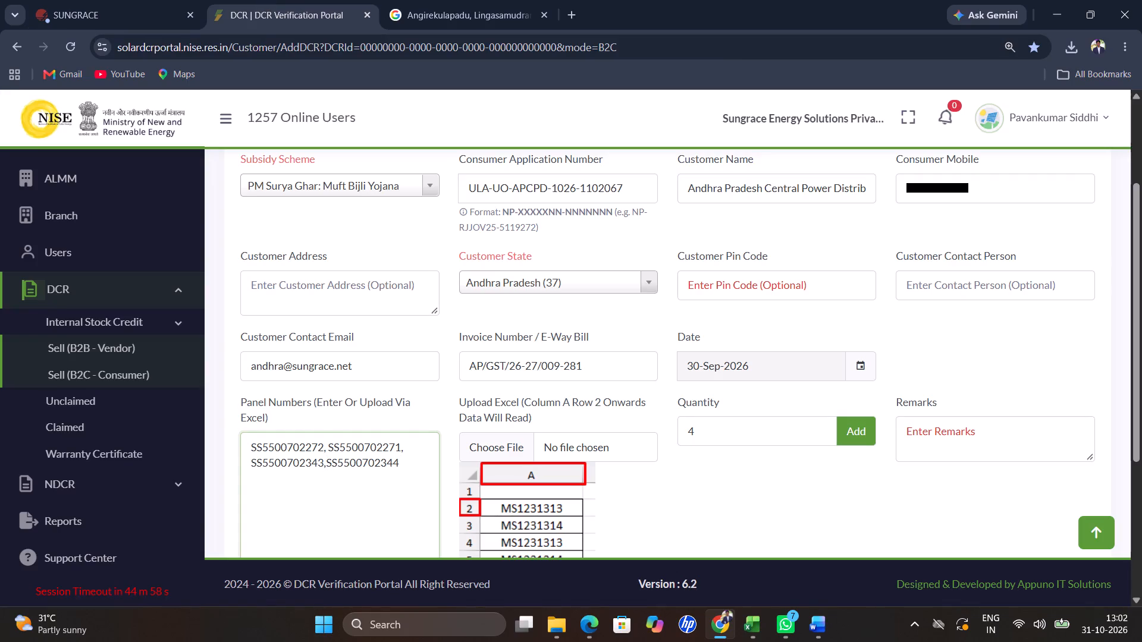
key(BackSpace)
key(Return)
key(Up)
key(Up)
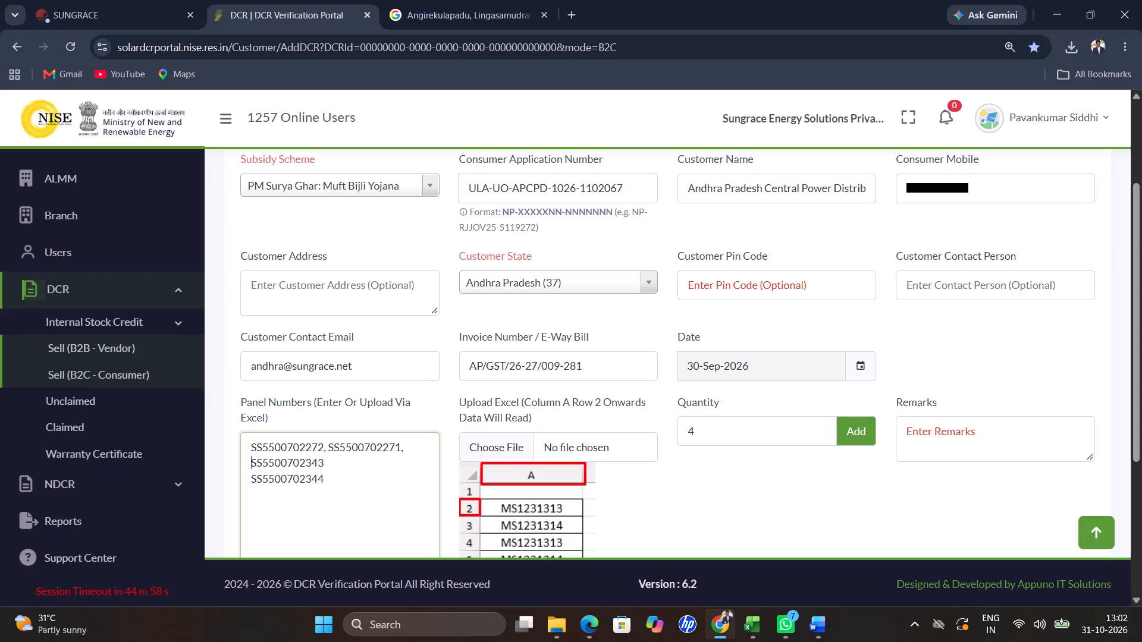
key(Right)
key(Right)
key(Right)
key(Right)
key(Right)
key(Right)
key(Right)
key(Right)
key(Right)
key(Right)
key(Right)
key(Right)
key(Right)
key(Right)
key(Right)
key(Left)
key(BackSpace)
key(BackSpace)
key(Return)
key(Right)
key(Right)
key(Right)
key(Right)
key(Right)
key(Right)
key(Right)
key(Right)
key(Right)
key(Right)
key(Right)
key(Right)
key(Right)
key(Right)
key(Right)
key(Right)
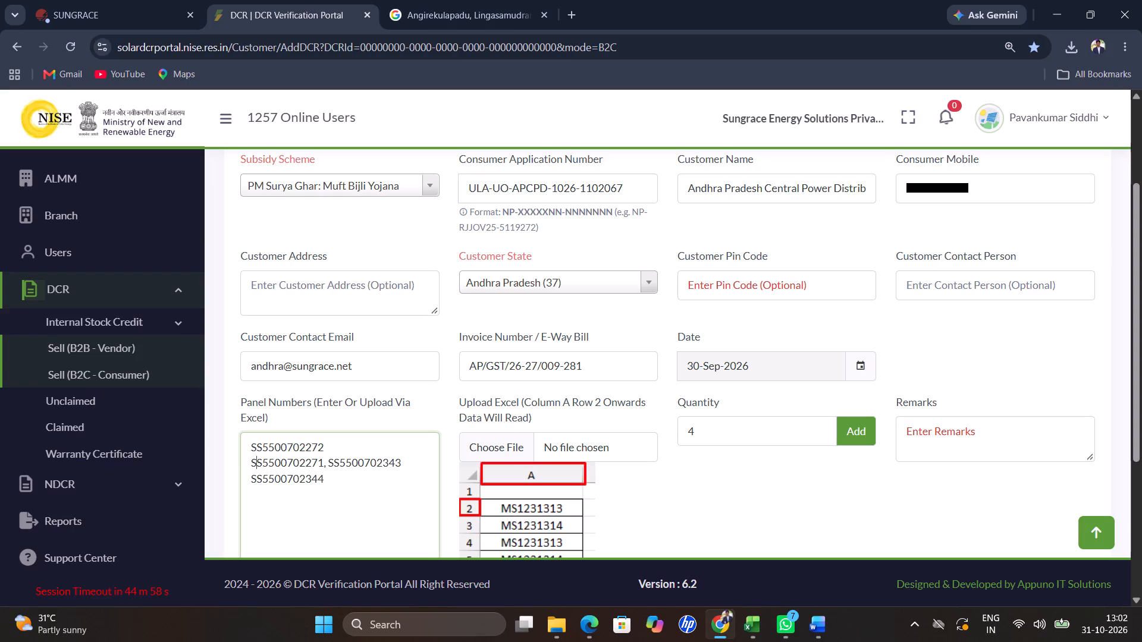
key(Left)
key(Left)
key(BackSpace)
key(BackSpace)
key(Return)
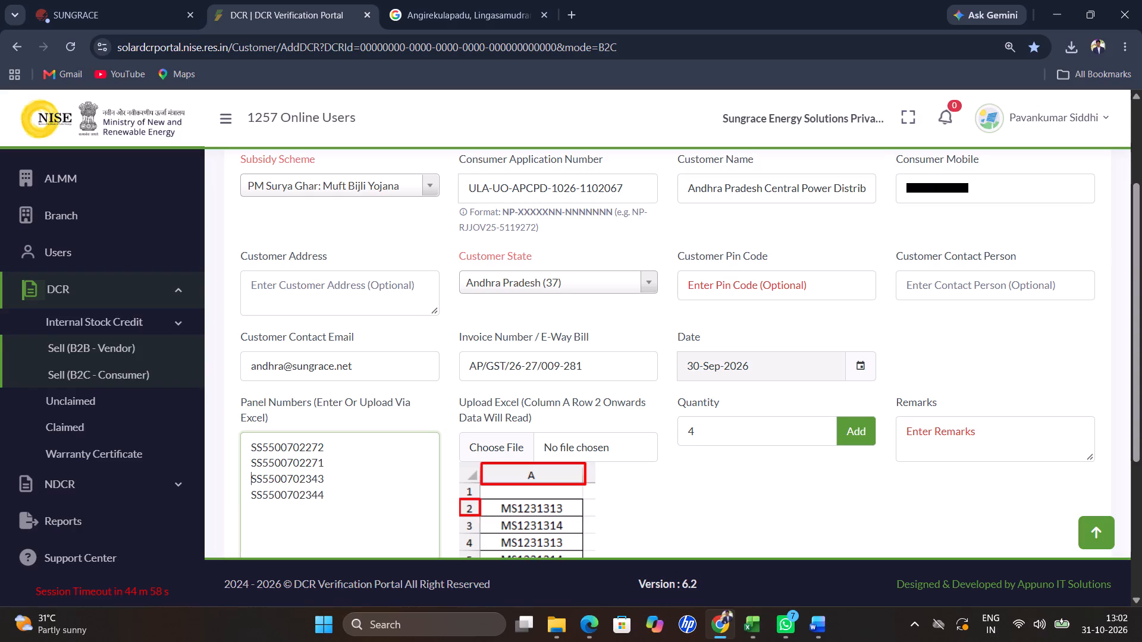
click(856, 429)
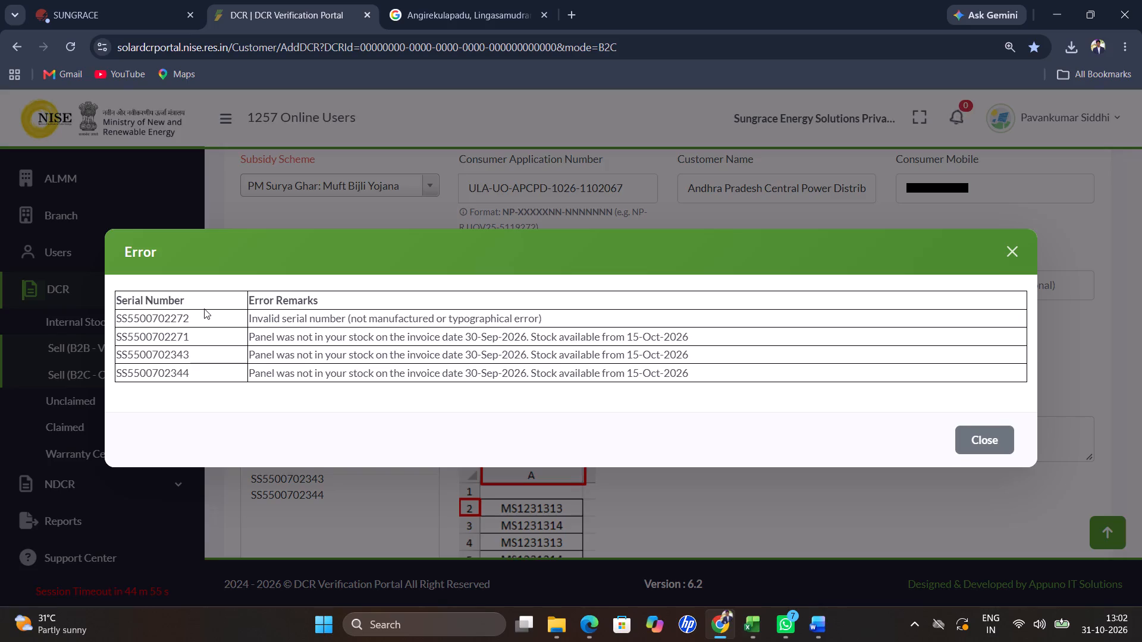
drag(236, 317, 160, 318)
drag(160, 318, 118, 322)
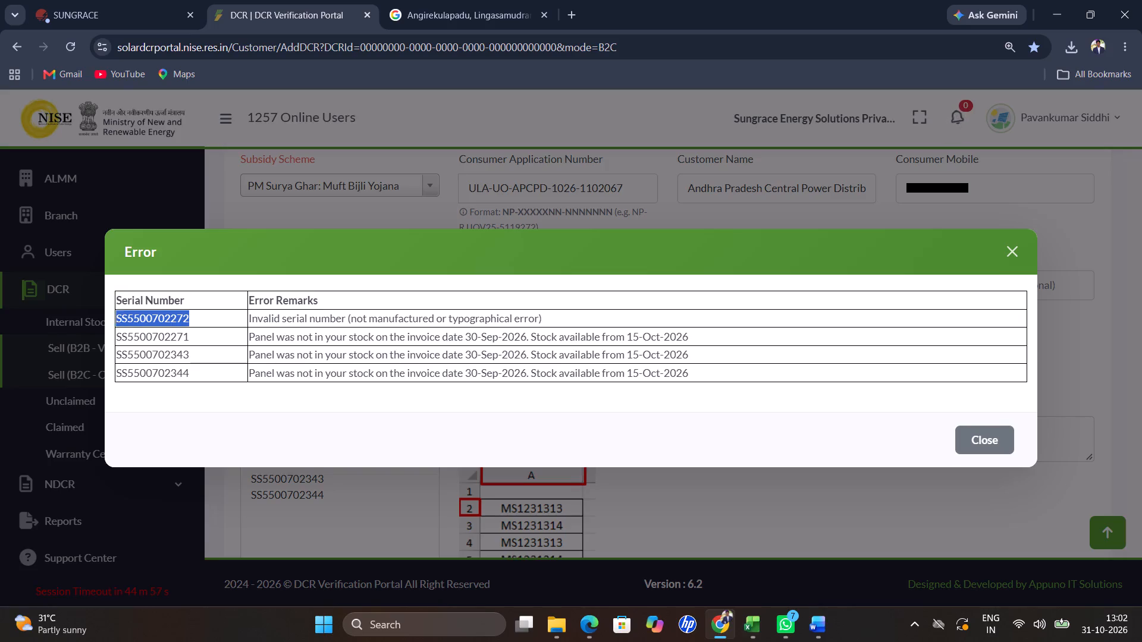
drag(118, 322, 117, 322)
key(ctrl+c)
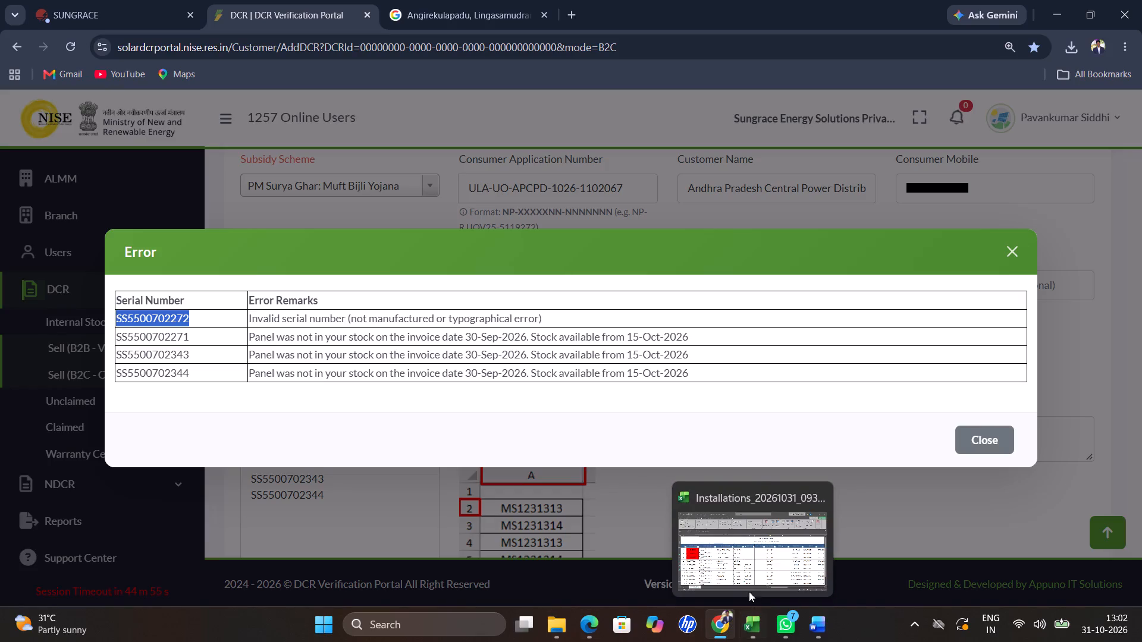
click(748, 578)
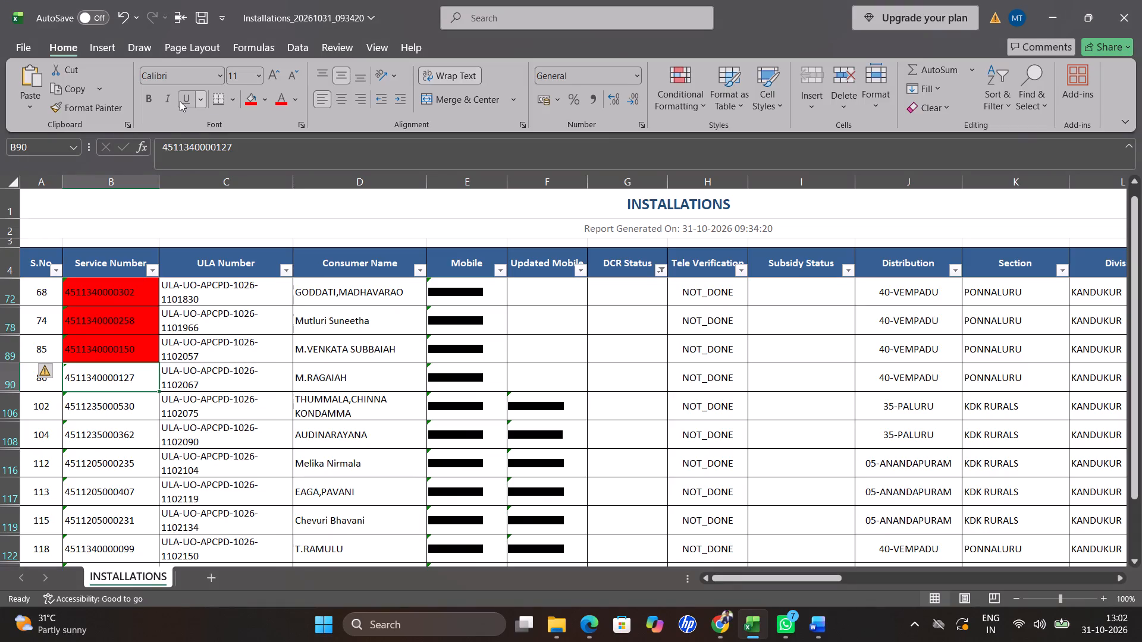
click(21, 38)
click(31, 116)
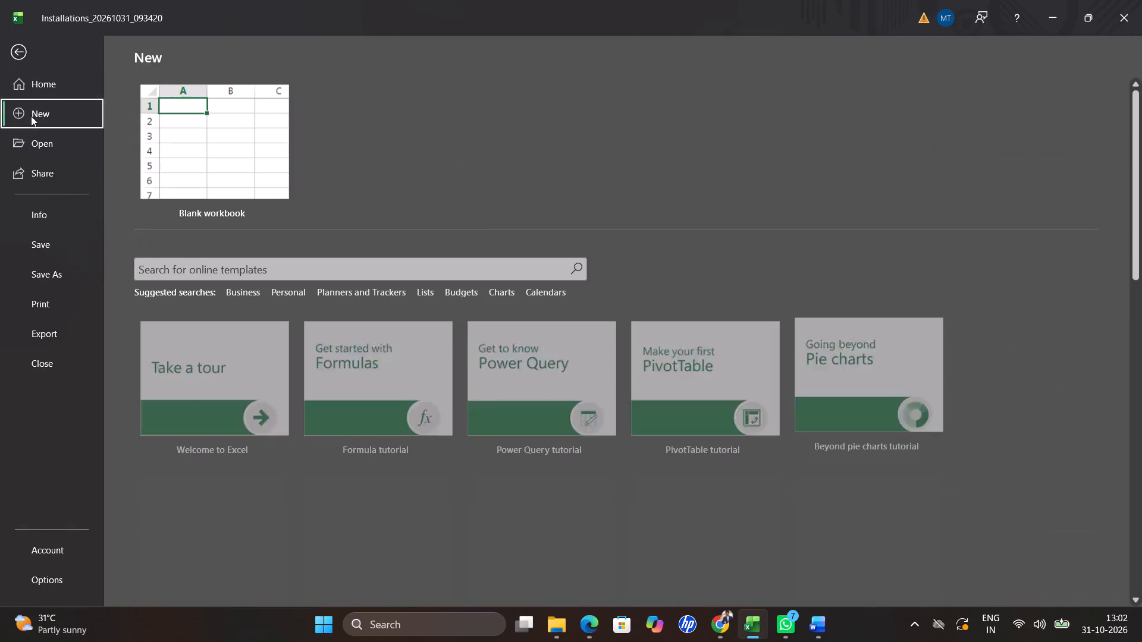
click(163, 142)
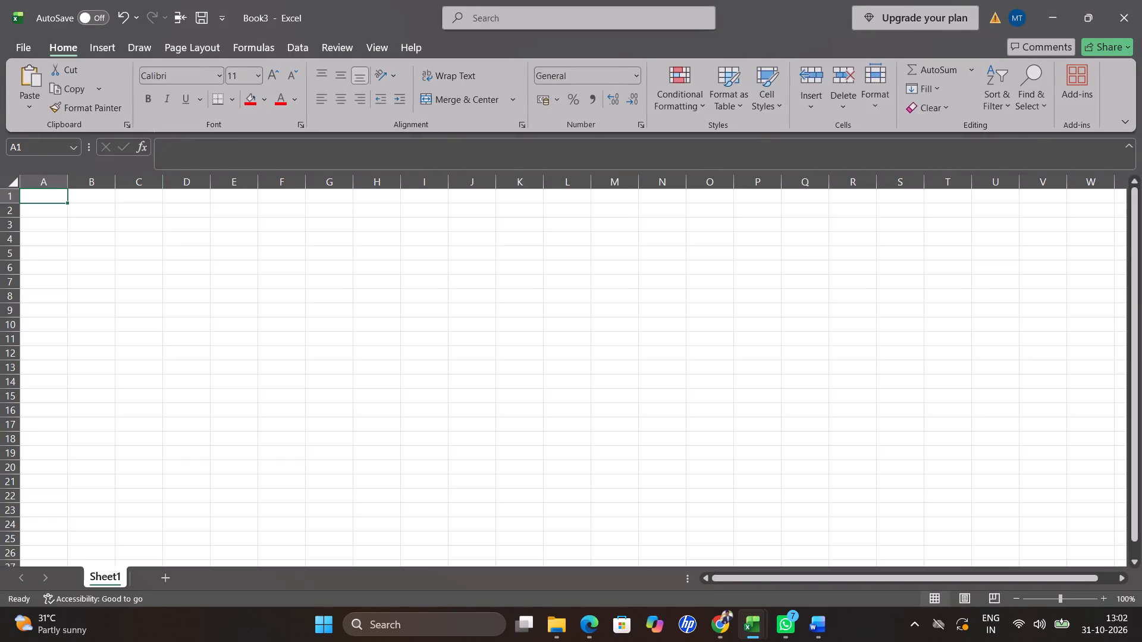
key(ctrl+v)
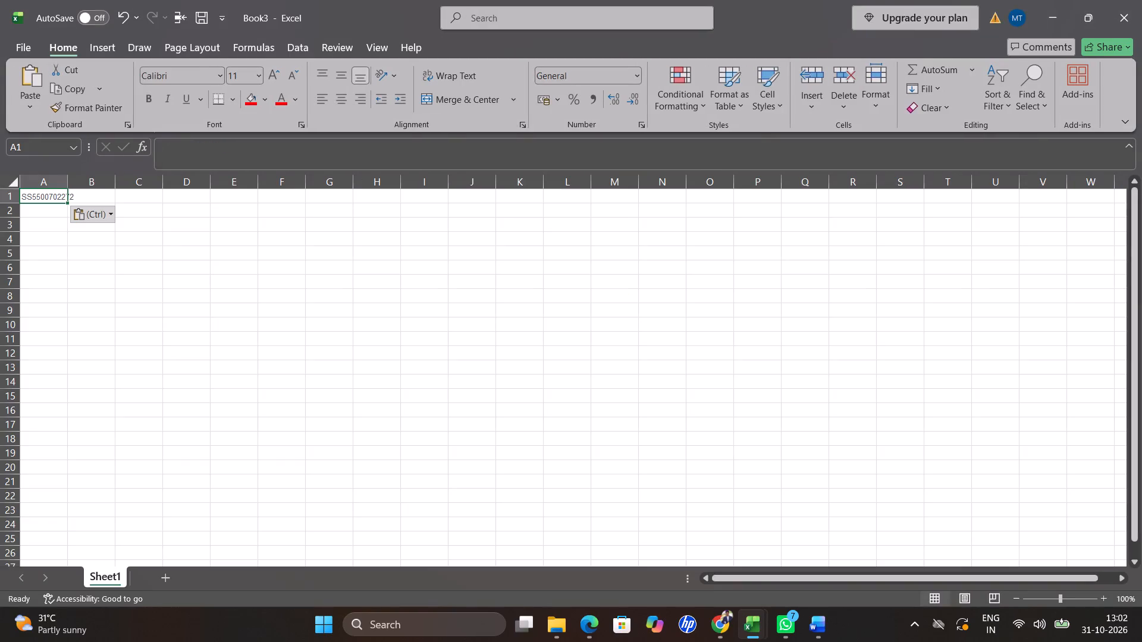
drag(71, 181, 87, 185)
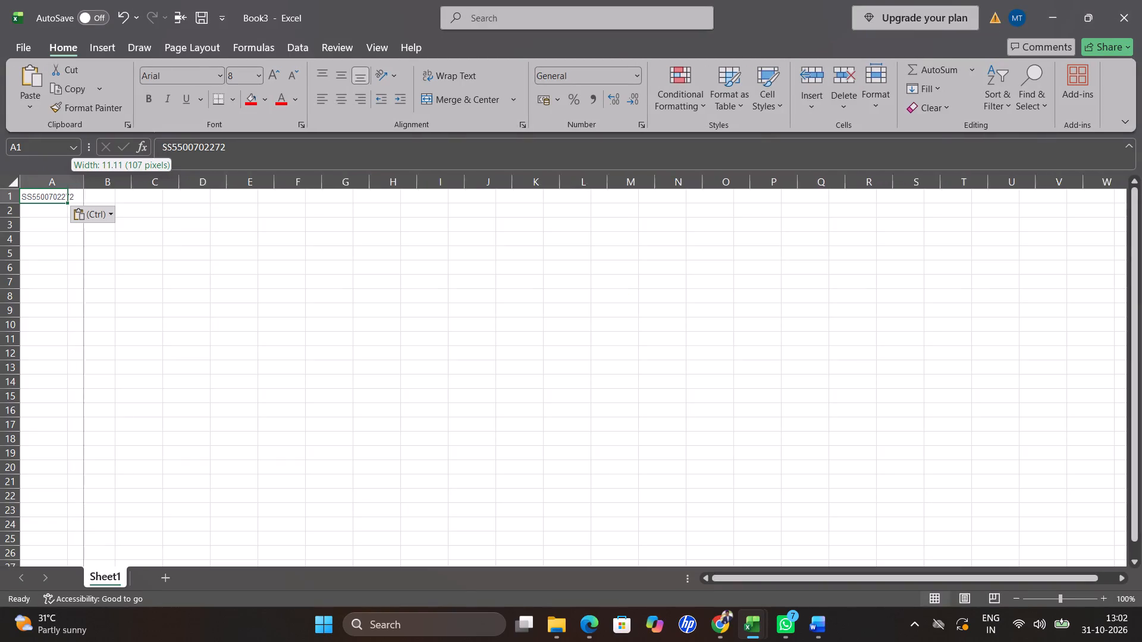
drag(87, 185, 119, 188)
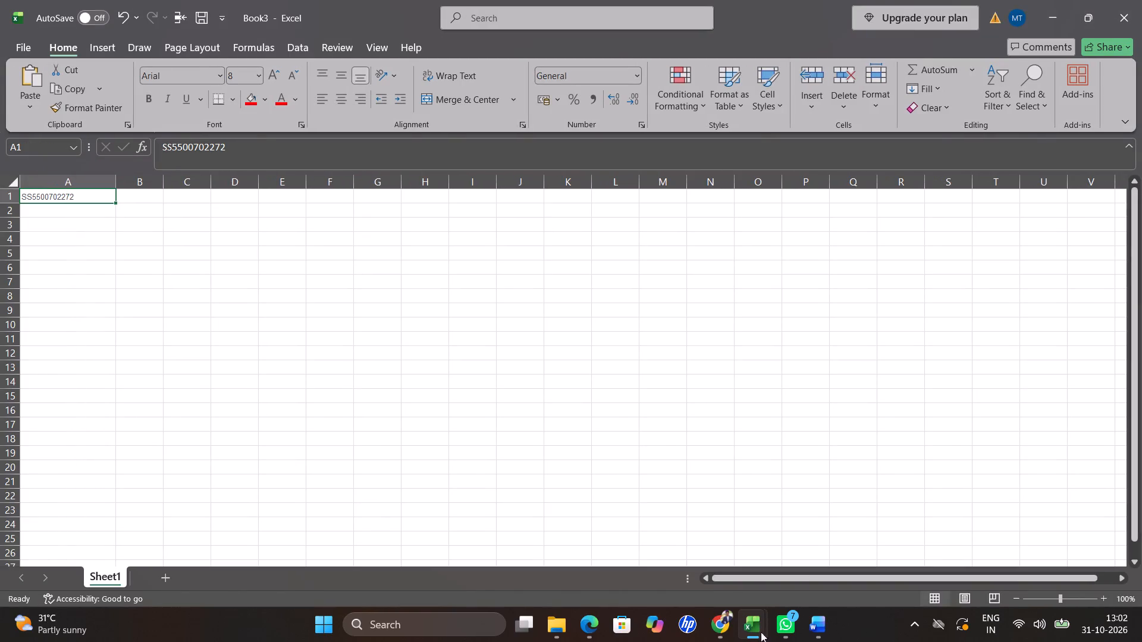
Close the portal's error list, and fill the Service Number cell of S.No 86 with red in the Excel installations sheet.
click(716, 567)
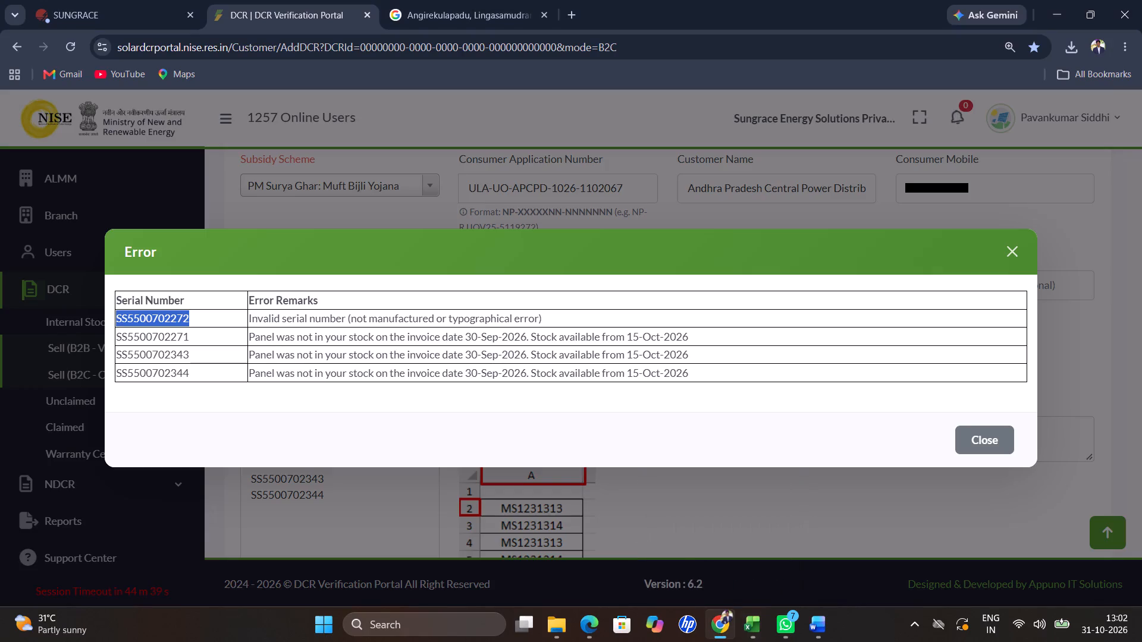
click(1013, 247)
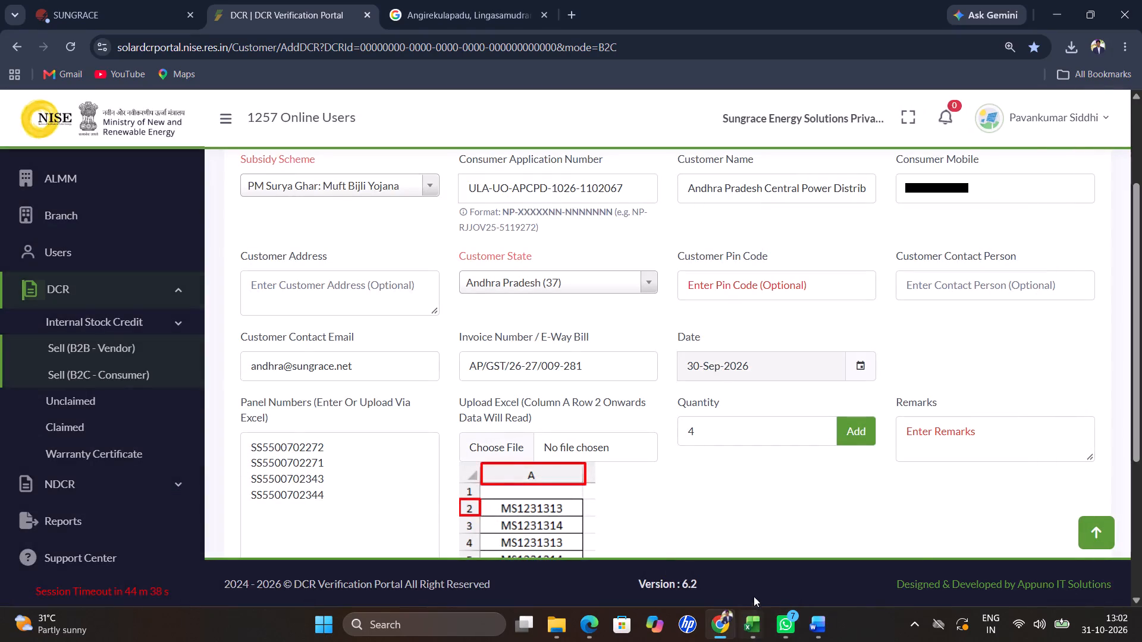
click(740, 558)
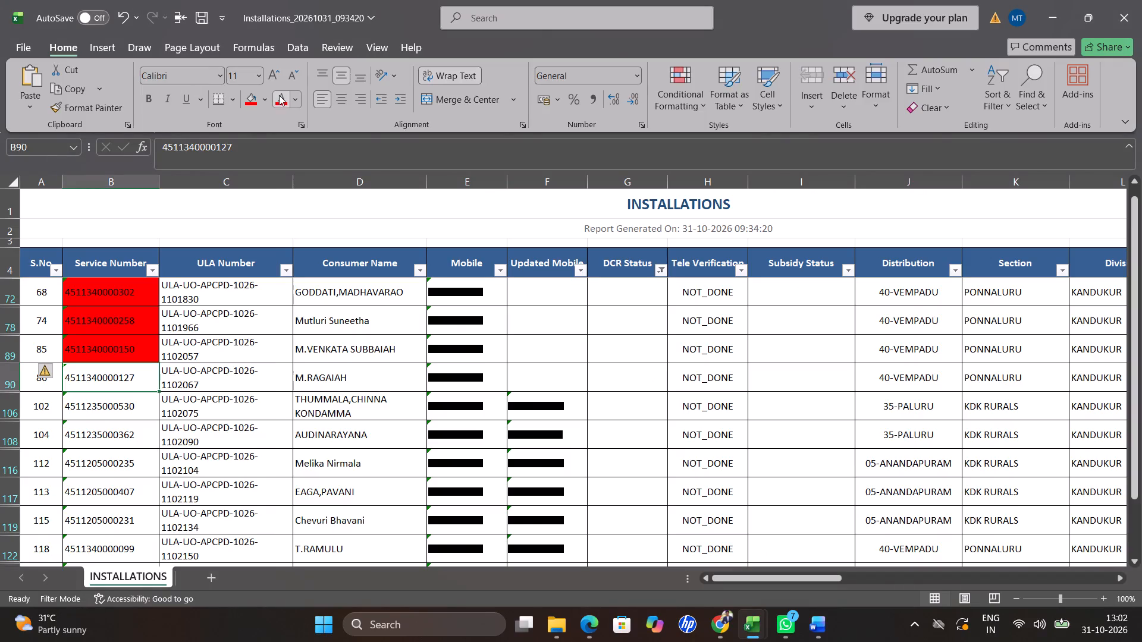
click(256, 97)
Copy the Service Number of S.No 102 from the Excel sheet and open that installation in SUNGRACE.
key(Down)
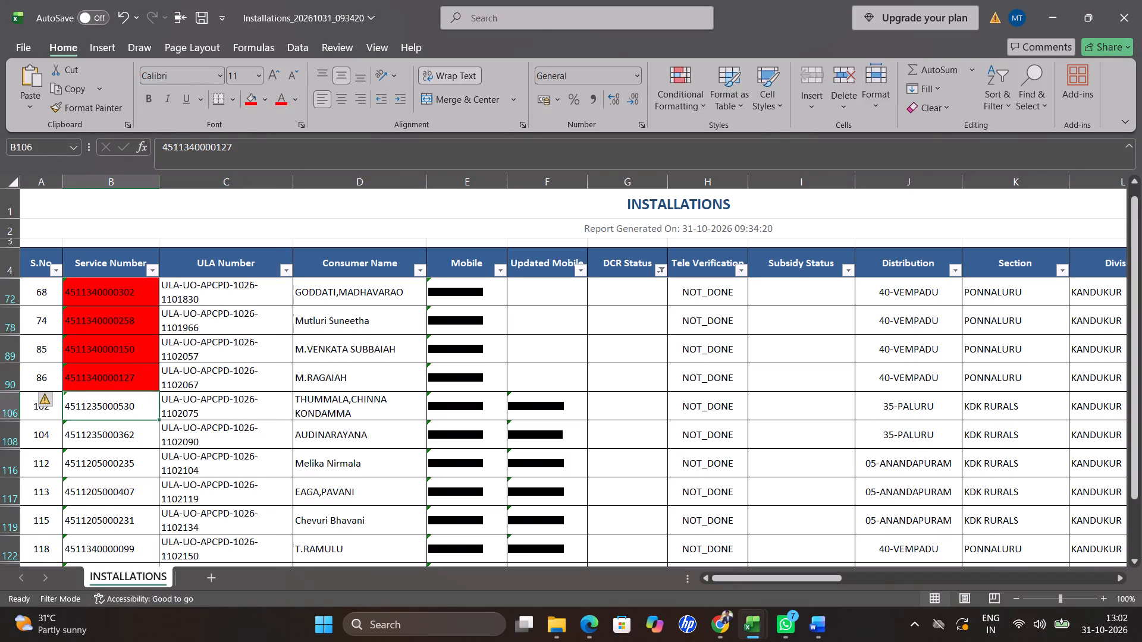
key(ctrl+c)
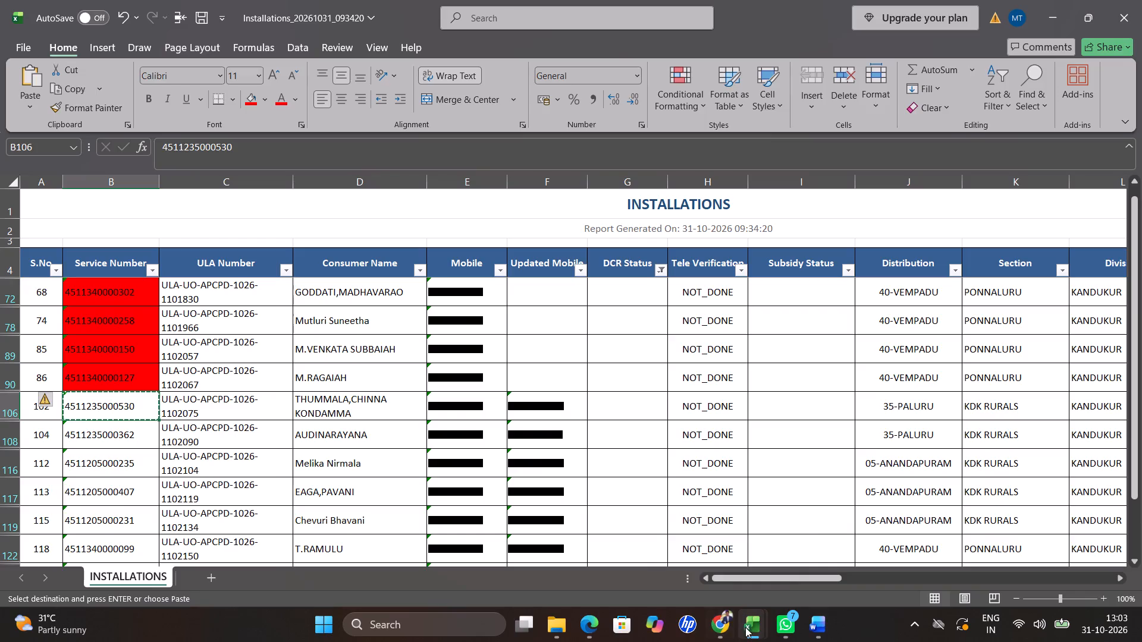
click(724, 621)
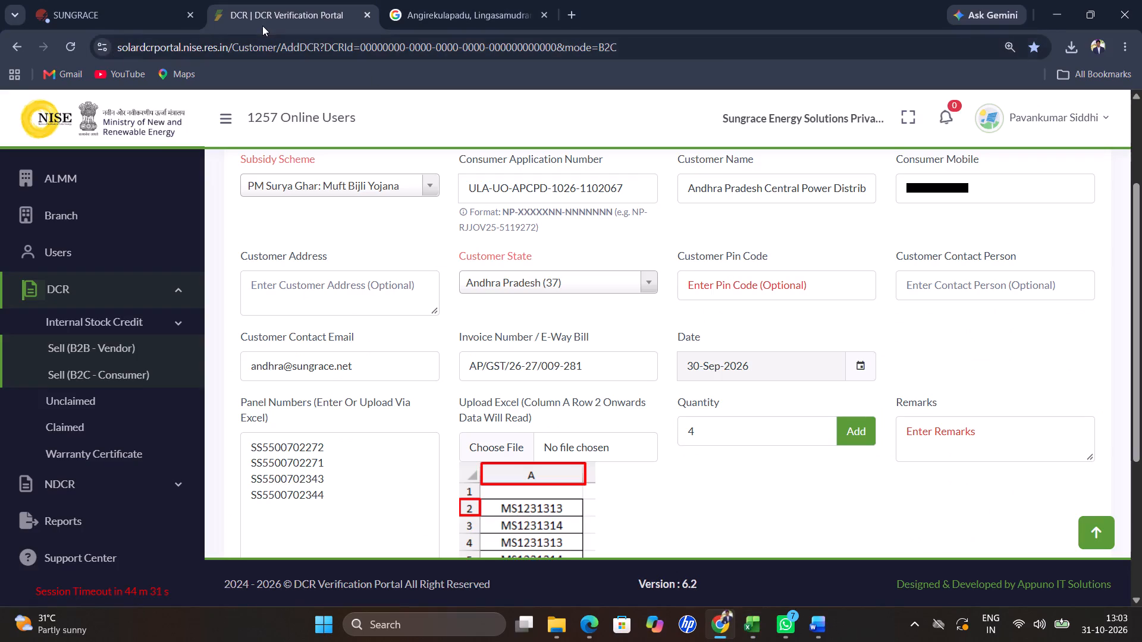
click(53, 0)
click(706, 152)
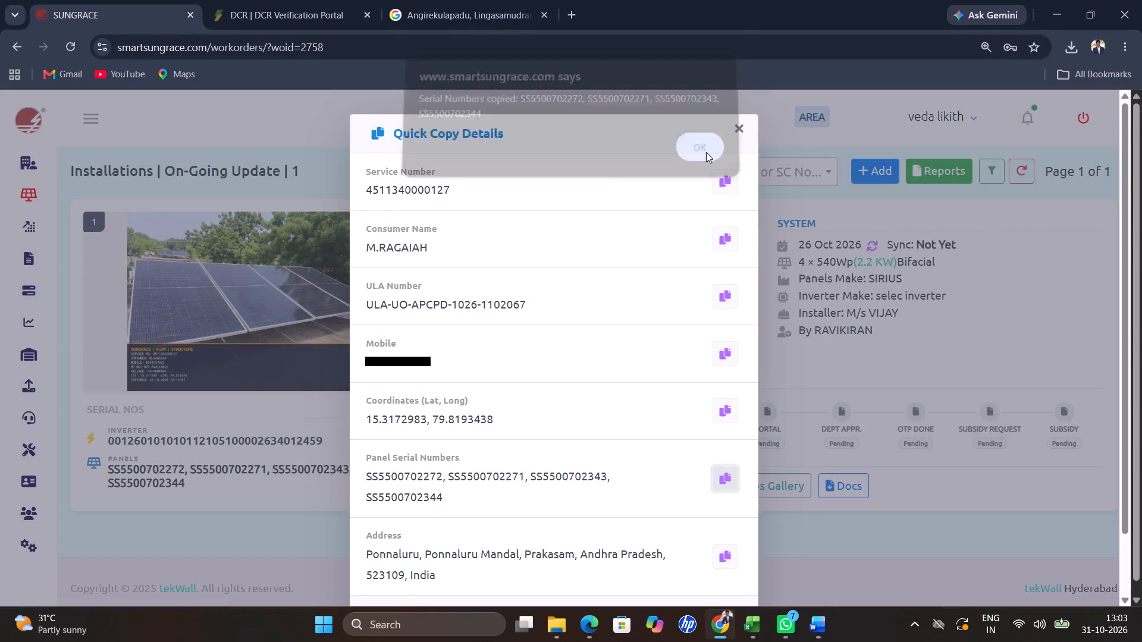
scroll(706, 152, up, 4)
click(738, 124)
click(702, 173)
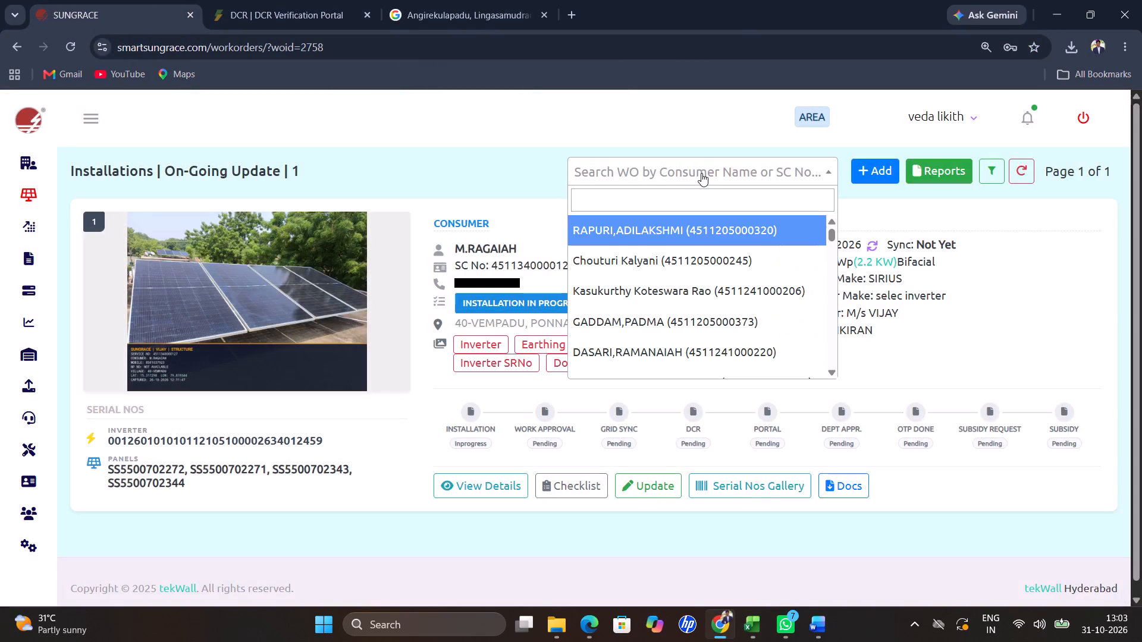
key(v)
key(Return)
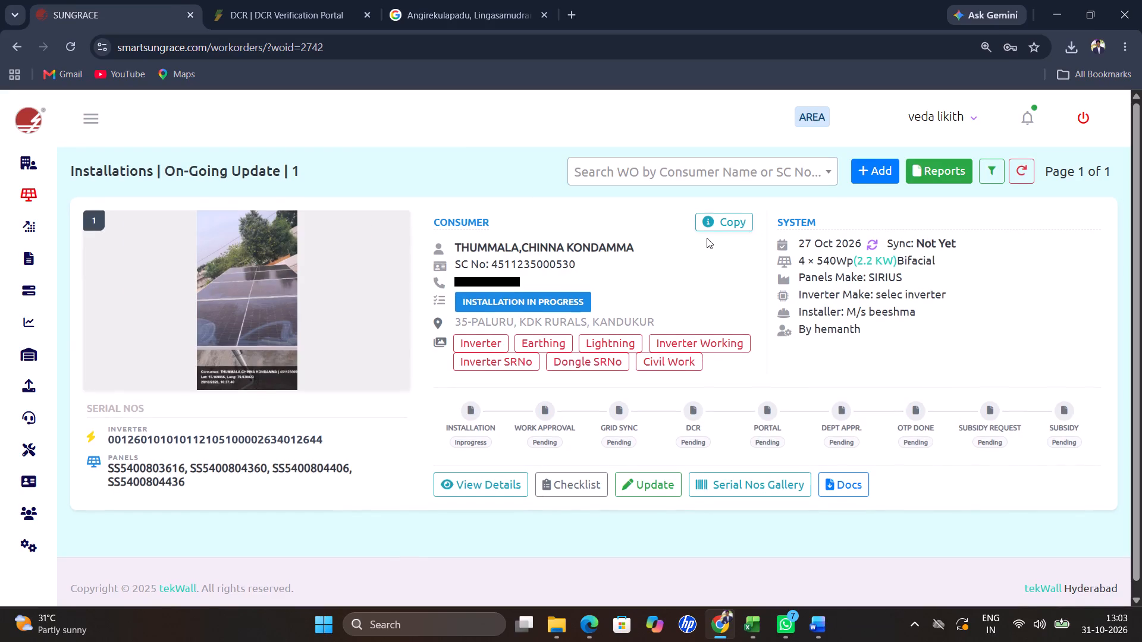
click(713, 217)
click(728, 298)
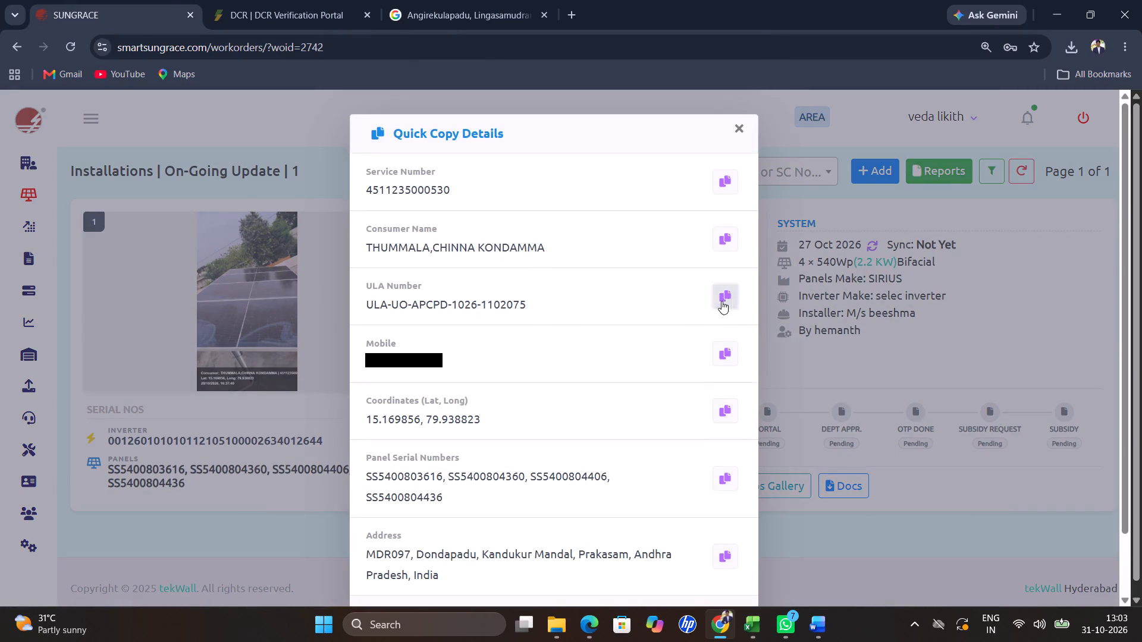
click(274, 11)
click(623, 196)
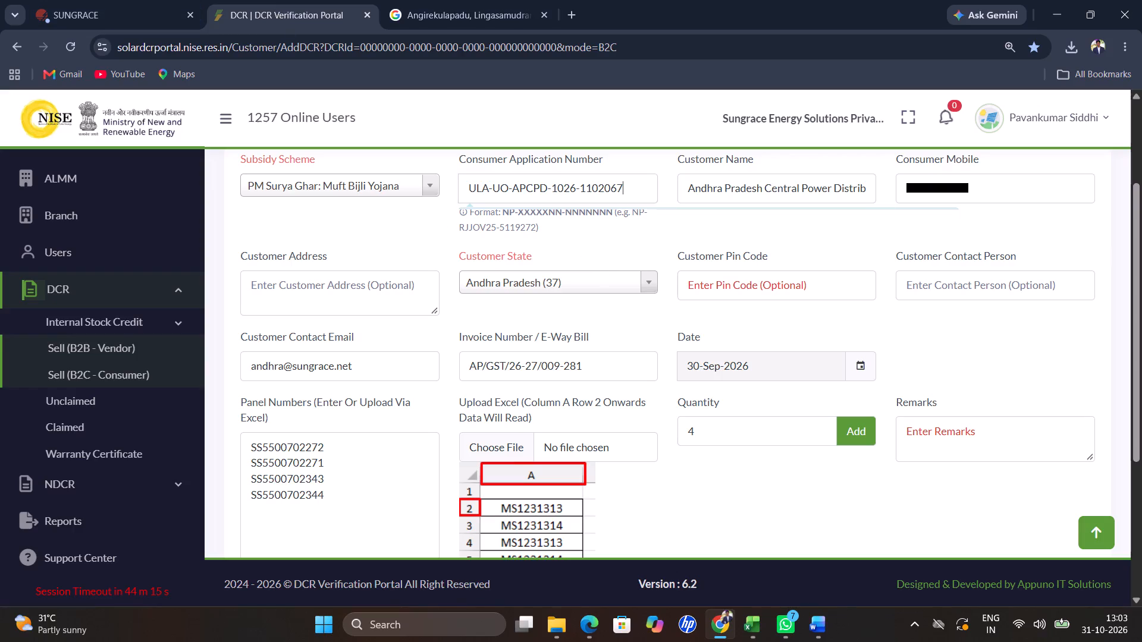
key(BackSpace)
key(BackSpace)
key(BackSpace)
key(BackSpace)
key(BackSpace)
key(BackSpace)
key(BackSpace)
key(BackSpace)
key(BackSpace)
key(BackSpace)
key(BackSpace)
key(BackSpace)
key(BackSpace)
key(BackSpace)
key(BackSpace)
key(BackSpace)
key(BackSpace)
key(BackSpace)
key(BackSpace)
key(BackSpace)
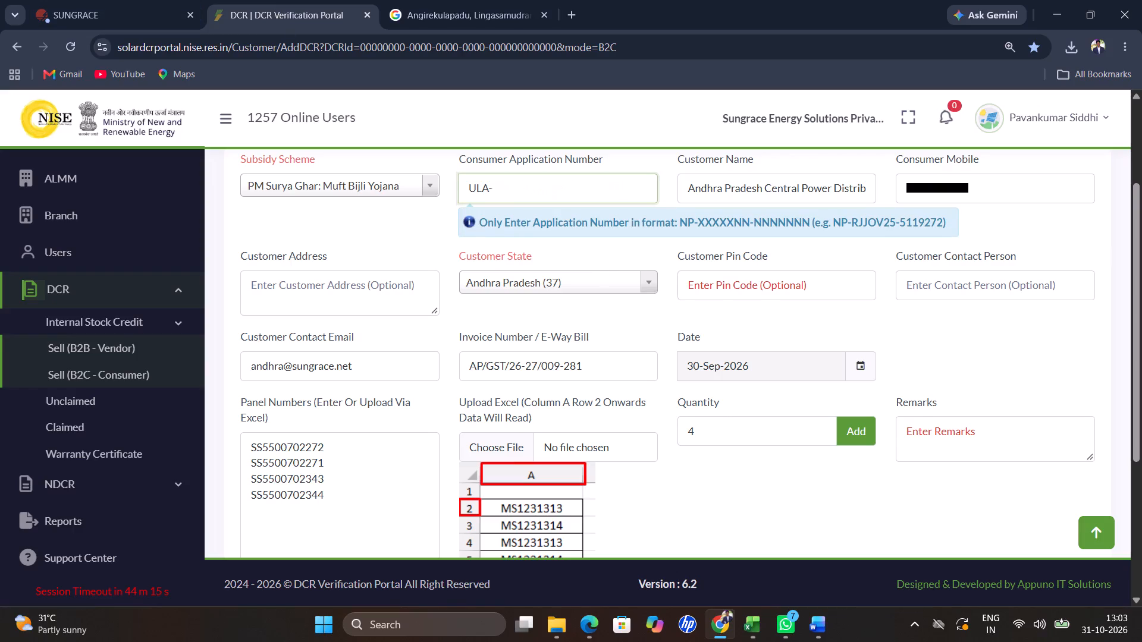
key(ctrl+v)
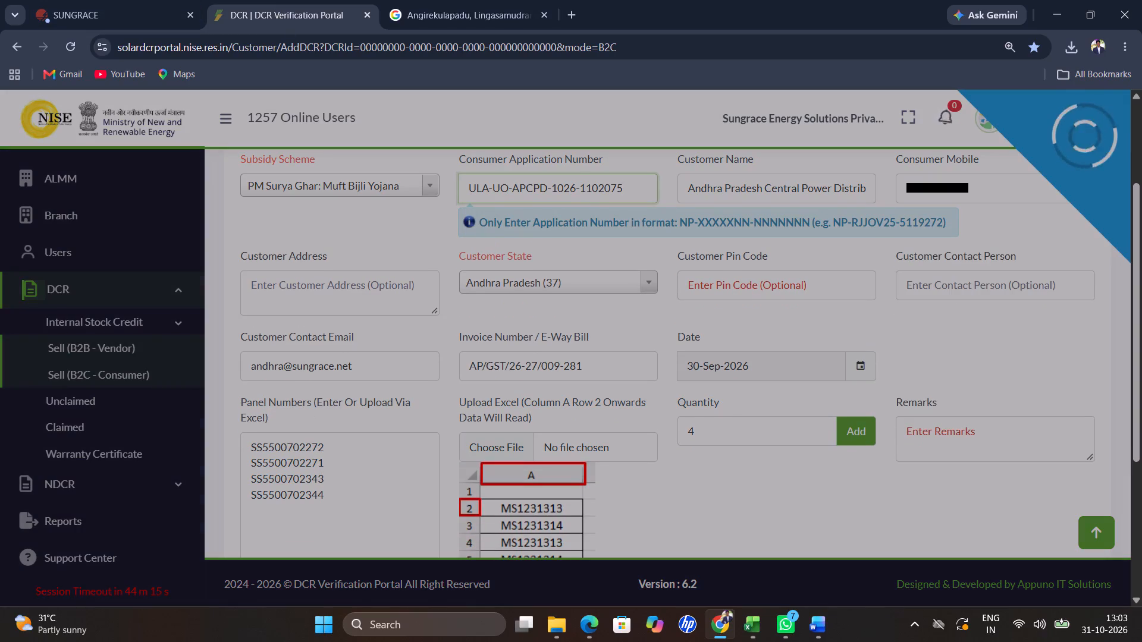
Replace the Panel Numbers on the DCR form with the four panel serial numbers copied from the SUNGRACE installation details.
click(341, 497)
key(BackSpace)
key(BackSpace)
key(BackSpace)
key(BackSpace)
key(BackSpace)
key(BackSpace)
key(BackSpace)
key(BackSpace)
key(BackSpace)
key(BackSpace)
key(BackSpace)
key(BackSpace)
key(BackSpace)
key(BackSpace)
key(BackSpace)
key(BackSpace)
key(BackSpace)
key(BackSpace)
key(BackSpace)
key(BackSpace)
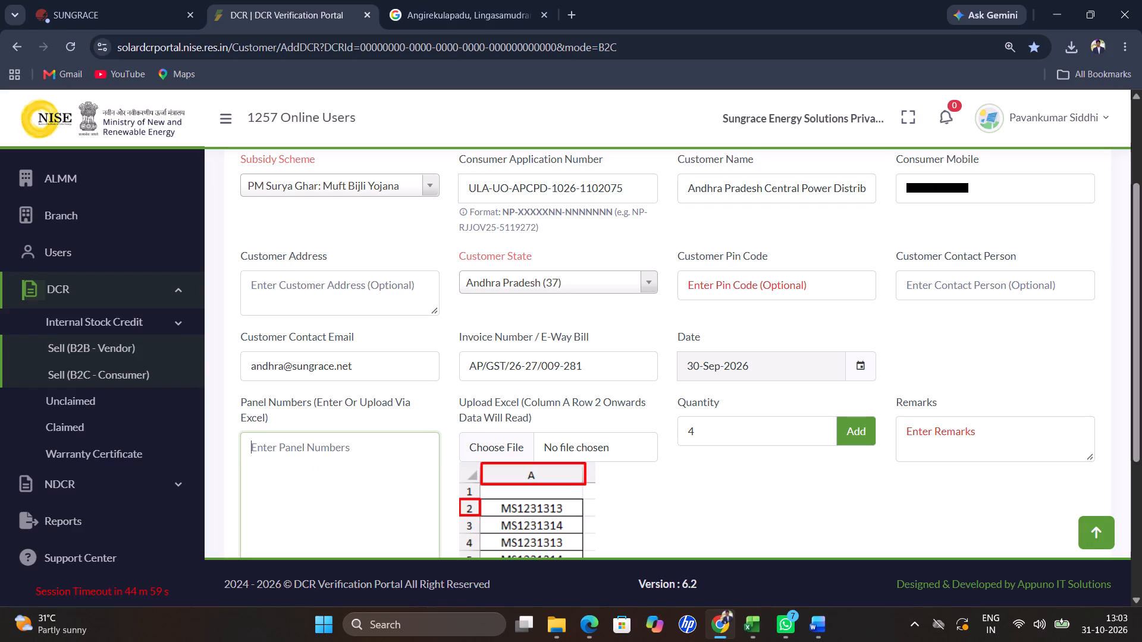
click(99, 0)
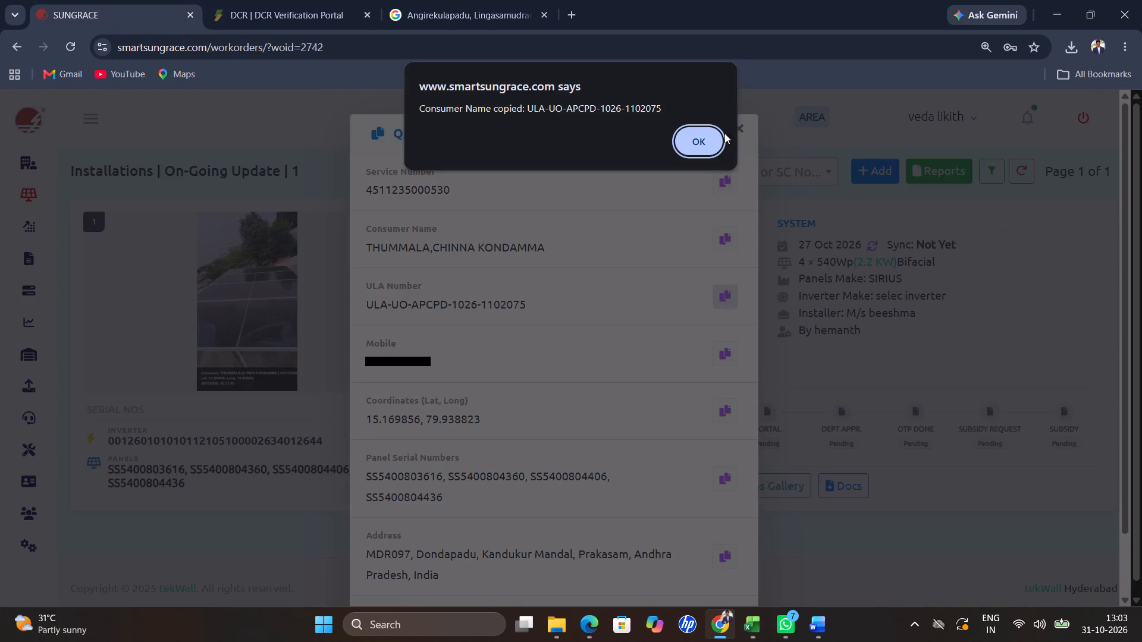
click(707, 134)
scroll(638, 315, down, 2)
click(721, 399)
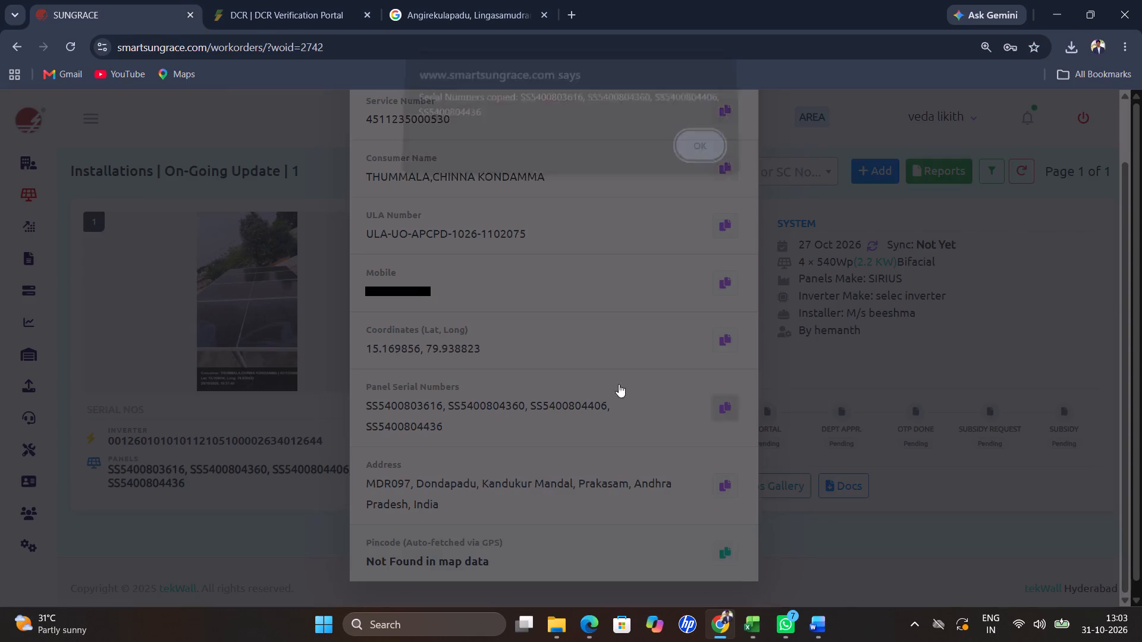
drag(194, 0, 202, 11)
click(279, 8)
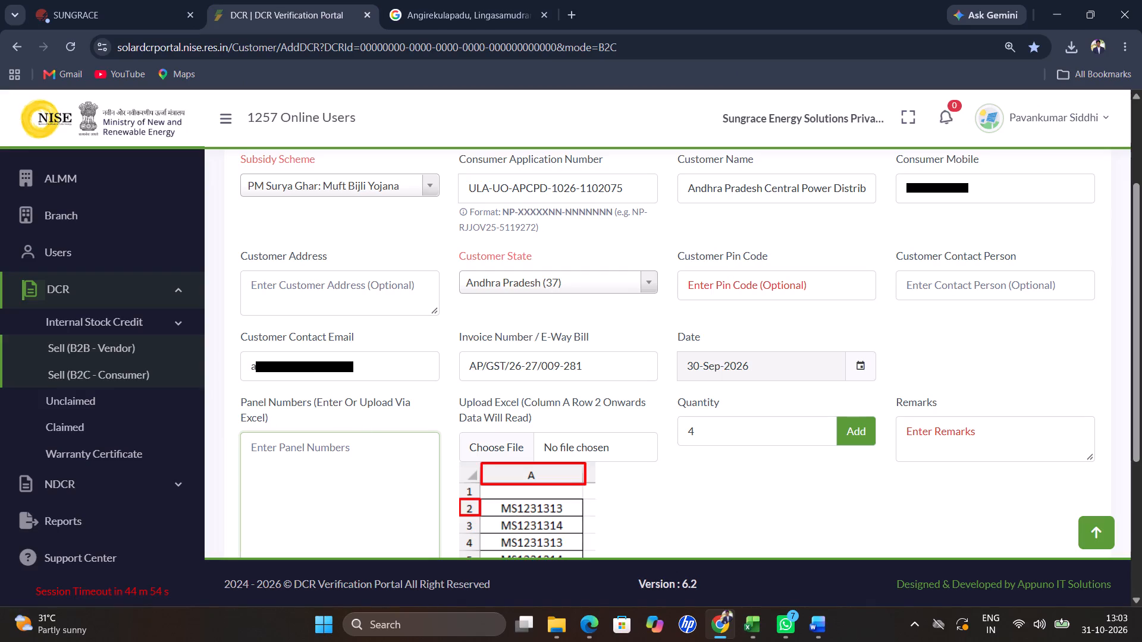
key(ctrl+v)
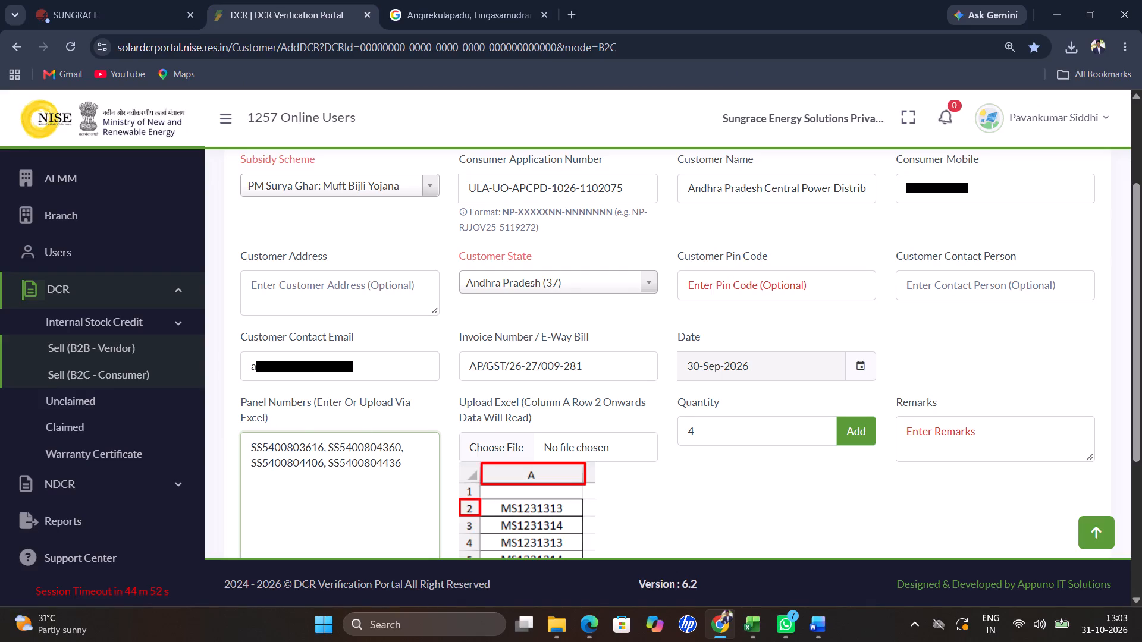
key(Left)
key(Left)
key(Left)
key(Left)
key(Left)
key(Left)
key(Left)
key(Left)
key(Left)
key(Left)
key(Left)
key(Left)
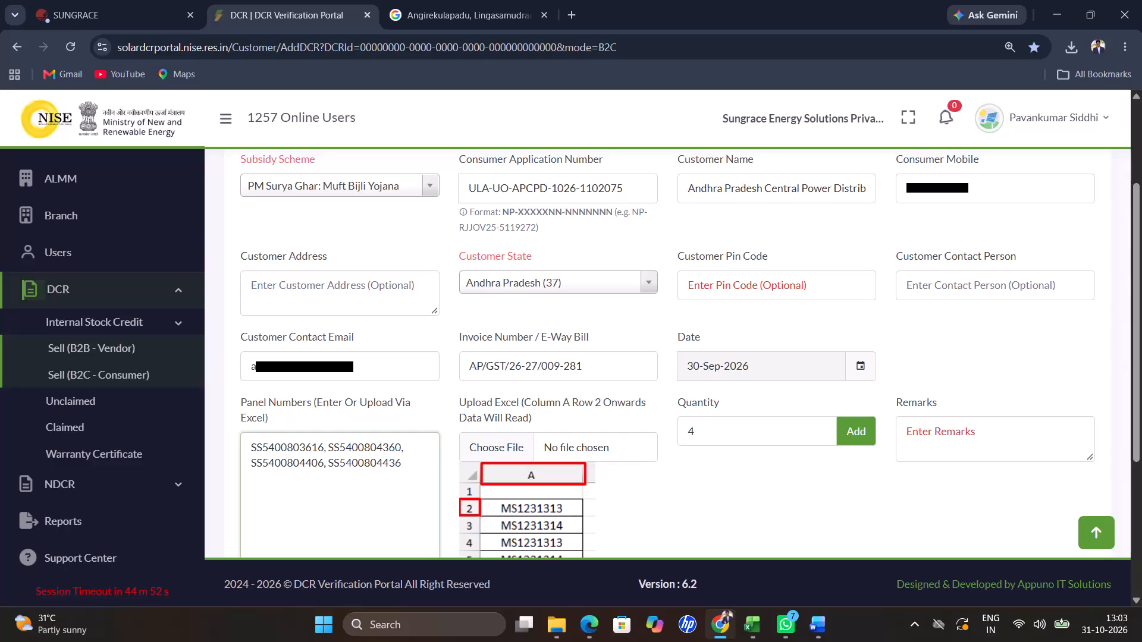
key(BackSpace)
key(BackSpace)
key(Return)
key(Up)
key(Up)
key(Up)
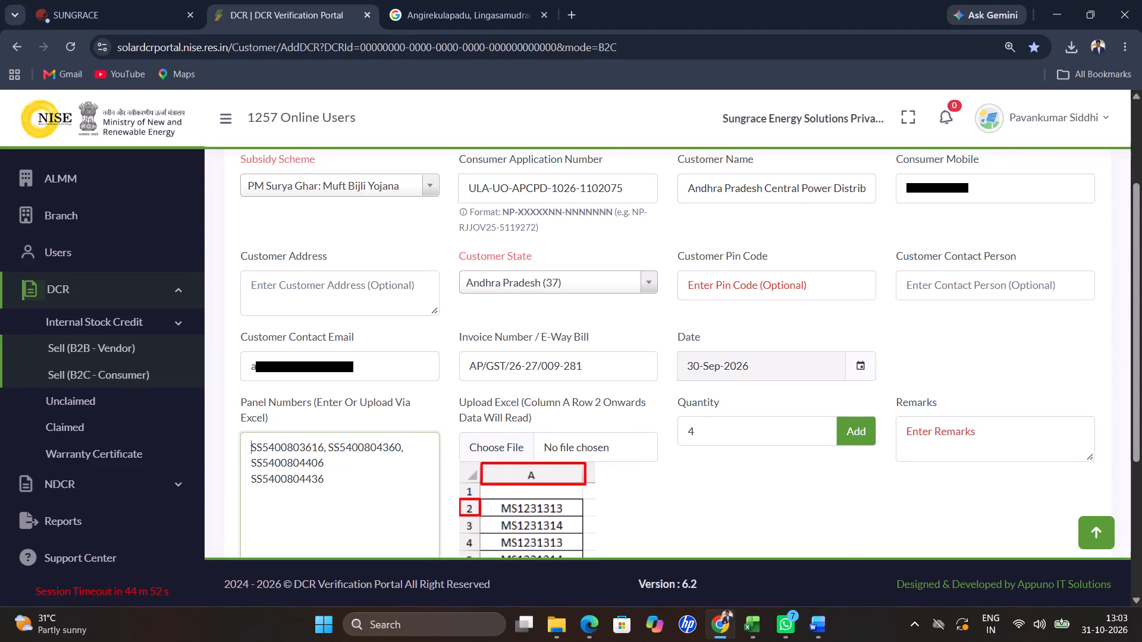
key(Right)
key(Right)
key(Right)
key(Right)
key(Right)
key(Right)
key(Right)
key(Right)
key(Right)
key(Right)
key(Right)
key(Right)
key(Right)
key(Right)
key(BackSpace)
key(BackSpace)
key(Return)
key(Right)
key(Right)
key(Right)
key(Right)
key(Right)
key(Right)
key(Right)
key(Right)
key(Right)
key(Right)
key(Right)
key(Right)
key(Right)
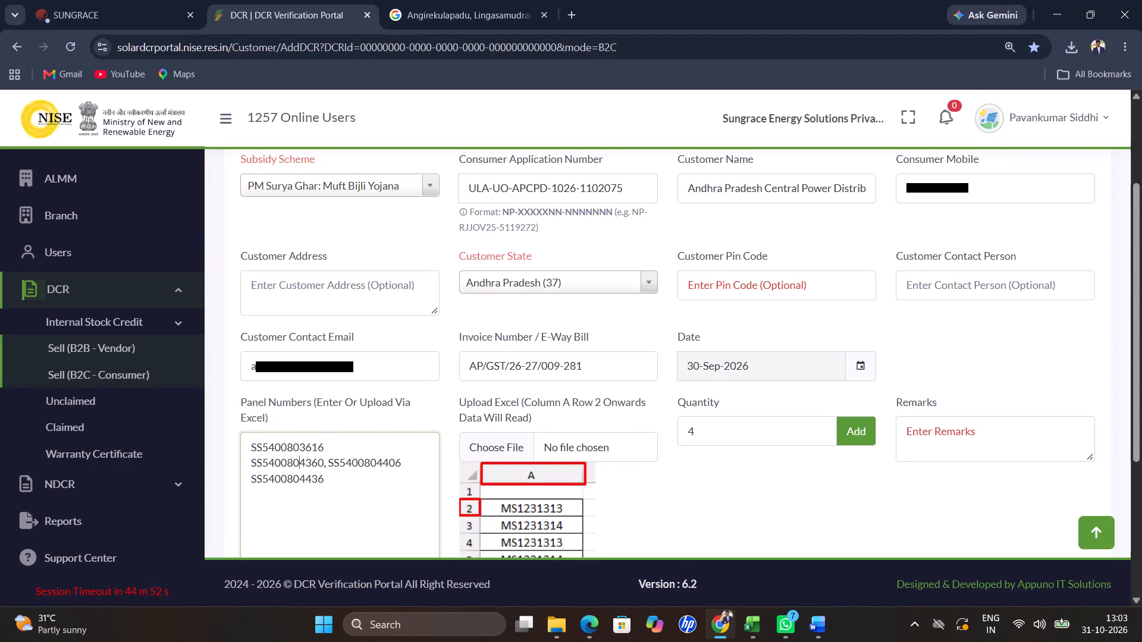
key(Right)
key(BackSpace)
key(BackSpace)
key(Return)
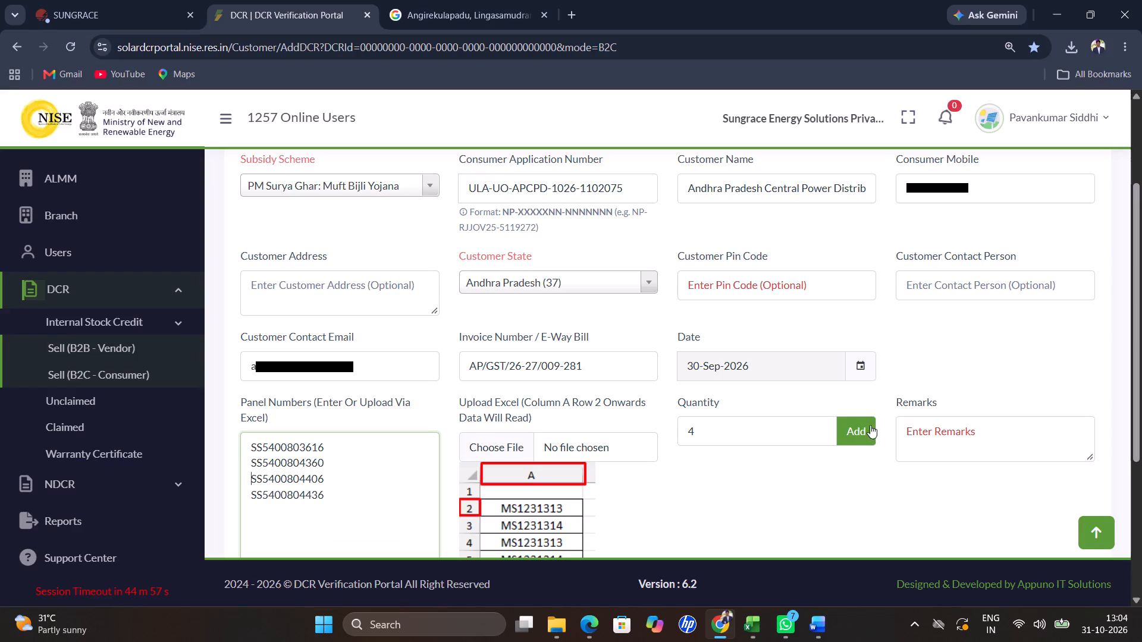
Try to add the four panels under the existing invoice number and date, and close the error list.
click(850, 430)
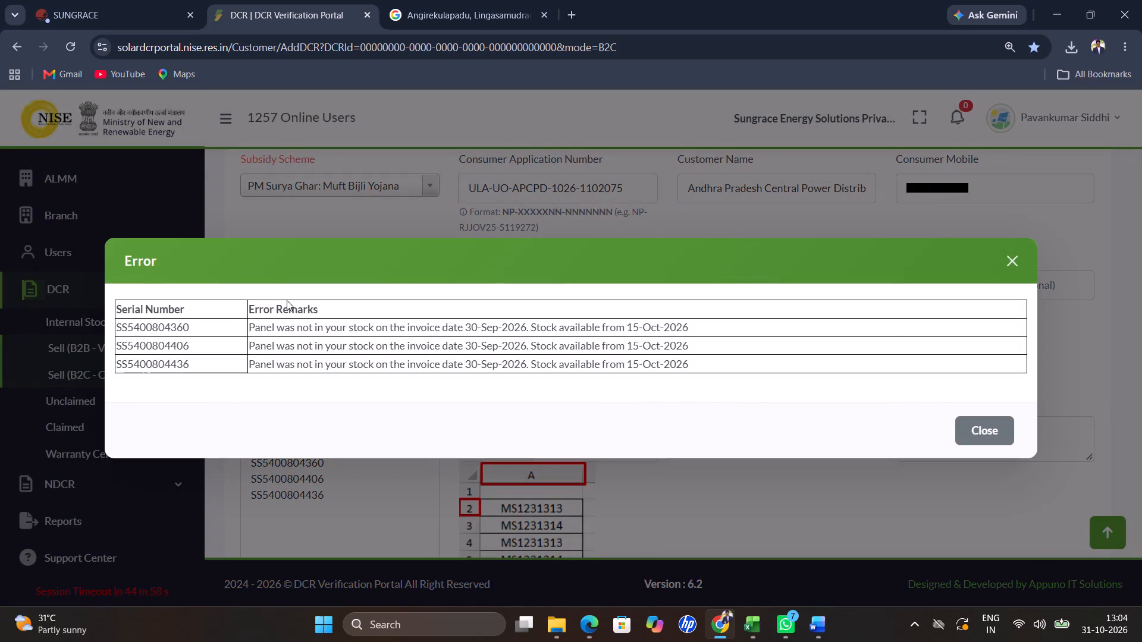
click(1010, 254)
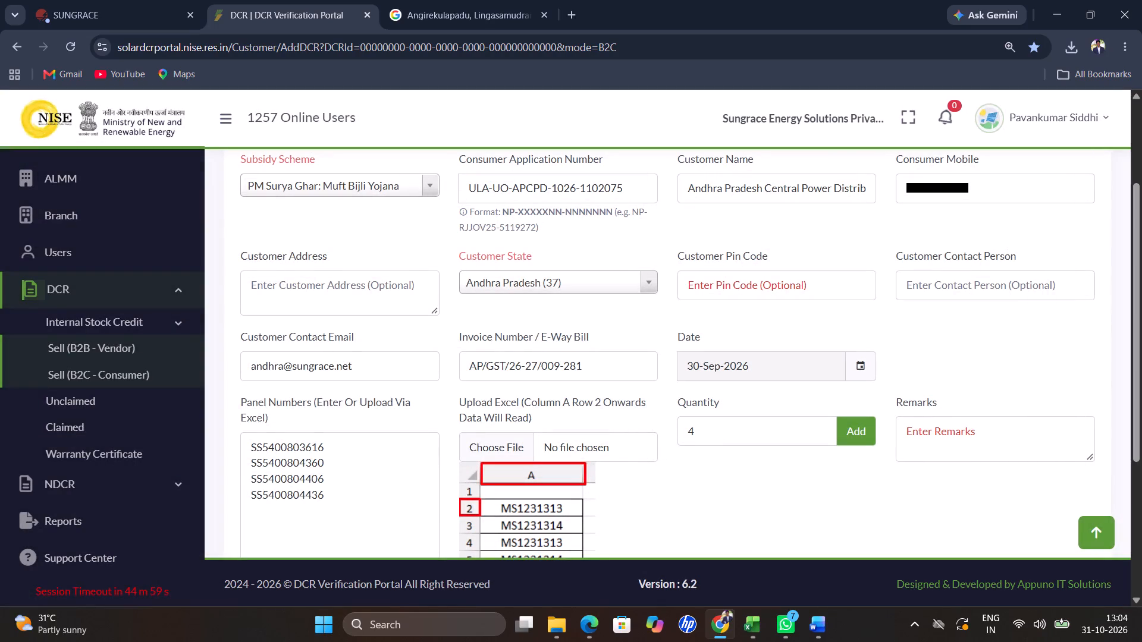
Set the invoice number to AP/GST/26-27/010-60, checking the DCR010 folder for the next sequence number.
click(562, 367)
key(Left)
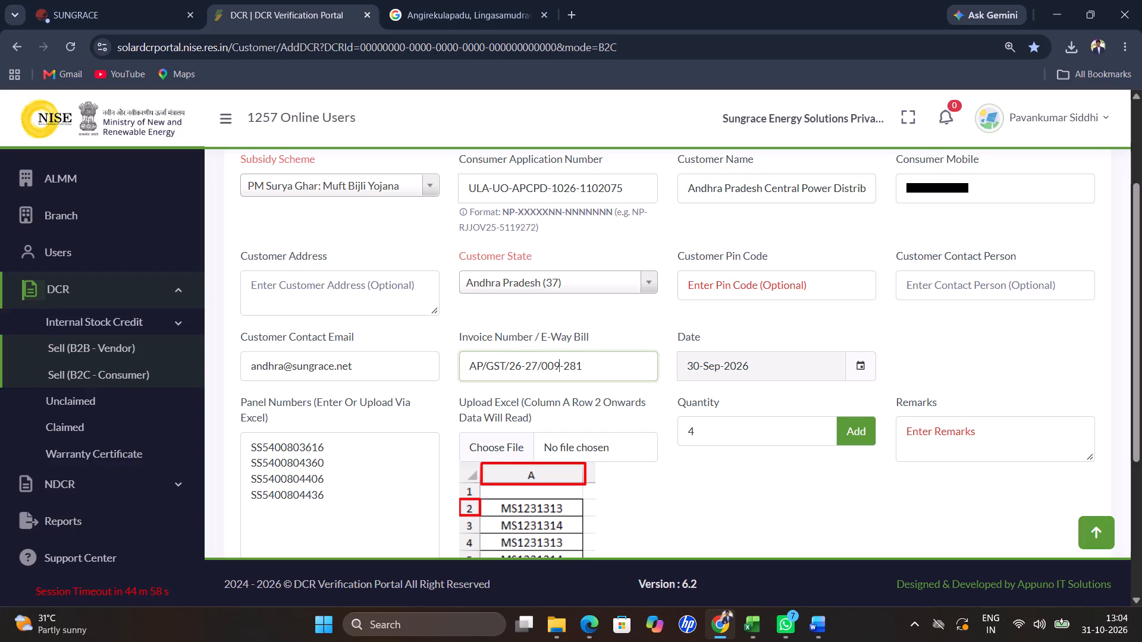
key(BackSpace)
key(BackSpace)
text(10)
key(Right)
key(Right)
key(Right)
key(Right)
key(Right)
key(Right)
key(Right)
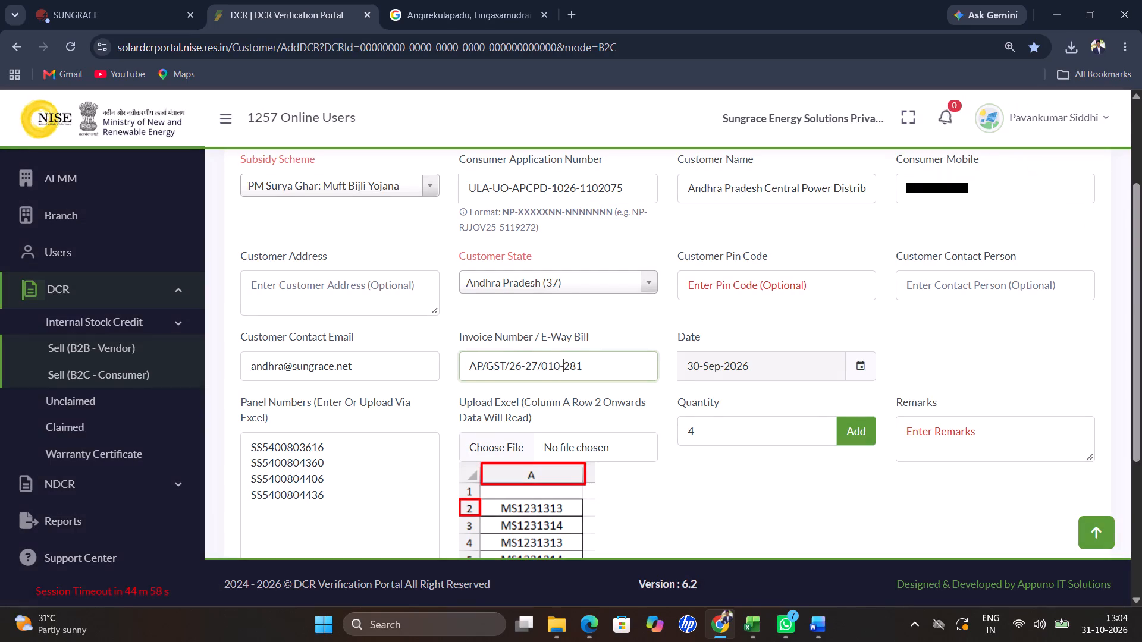
key(BackSpace)
key(BackSpace)
key(BackSpace)
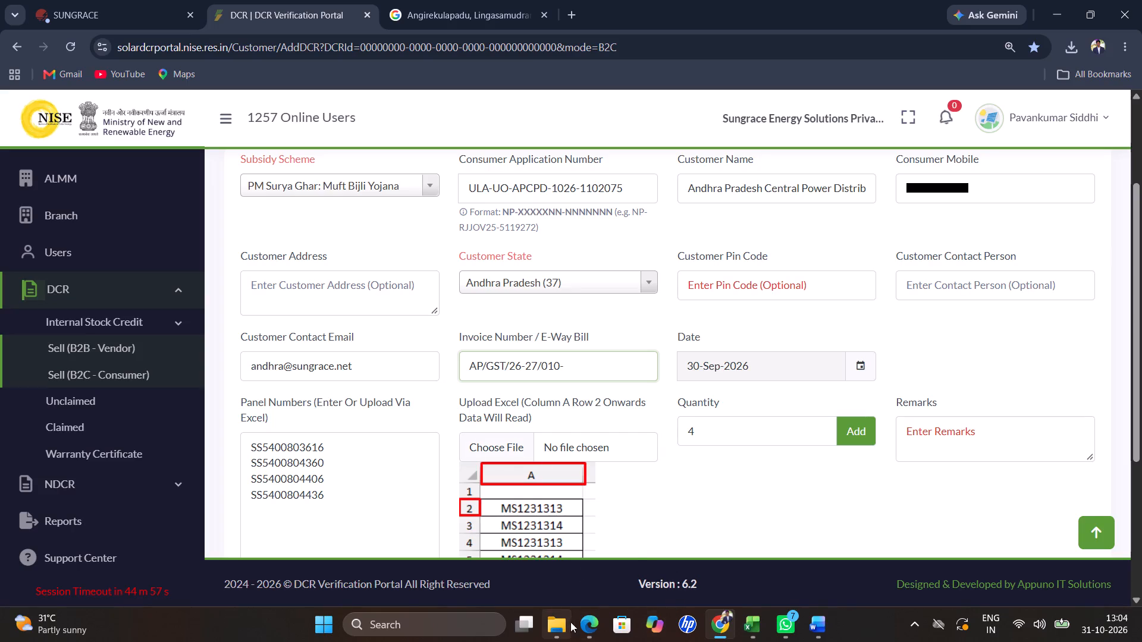
click(547, 586)
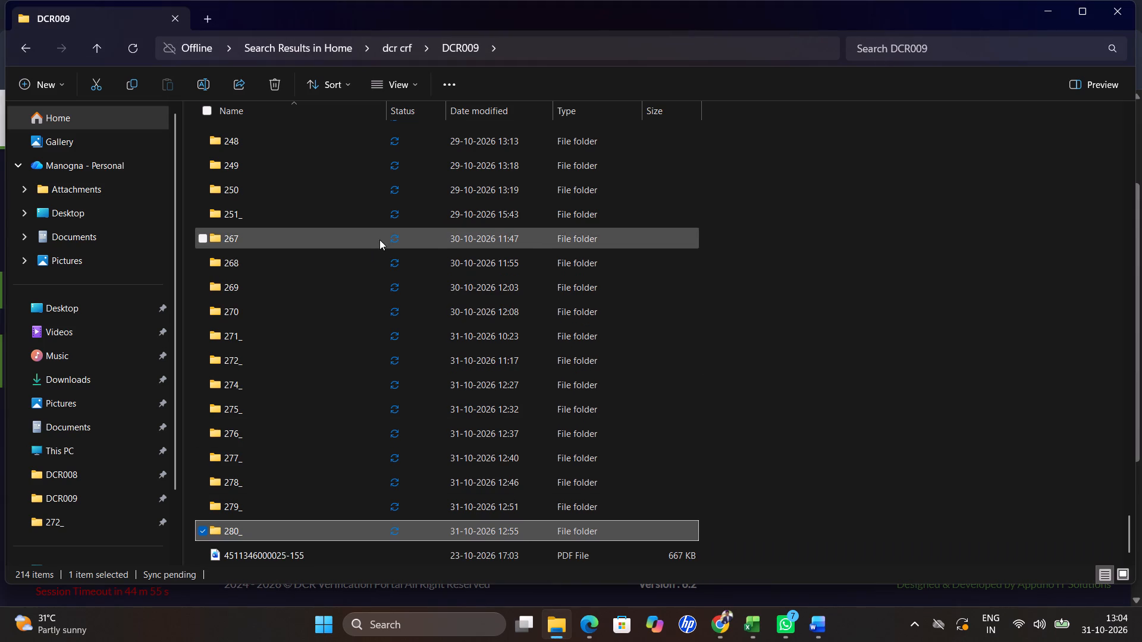
click(400, 50)
double_click(266, 336)
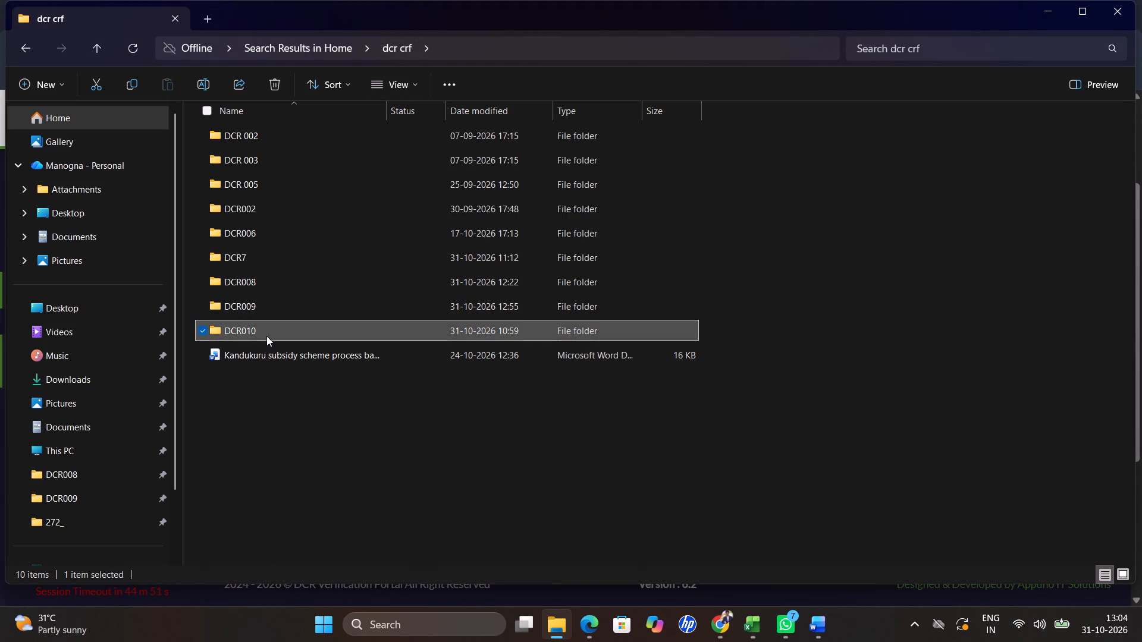
scroll(338, 266, down, 5)
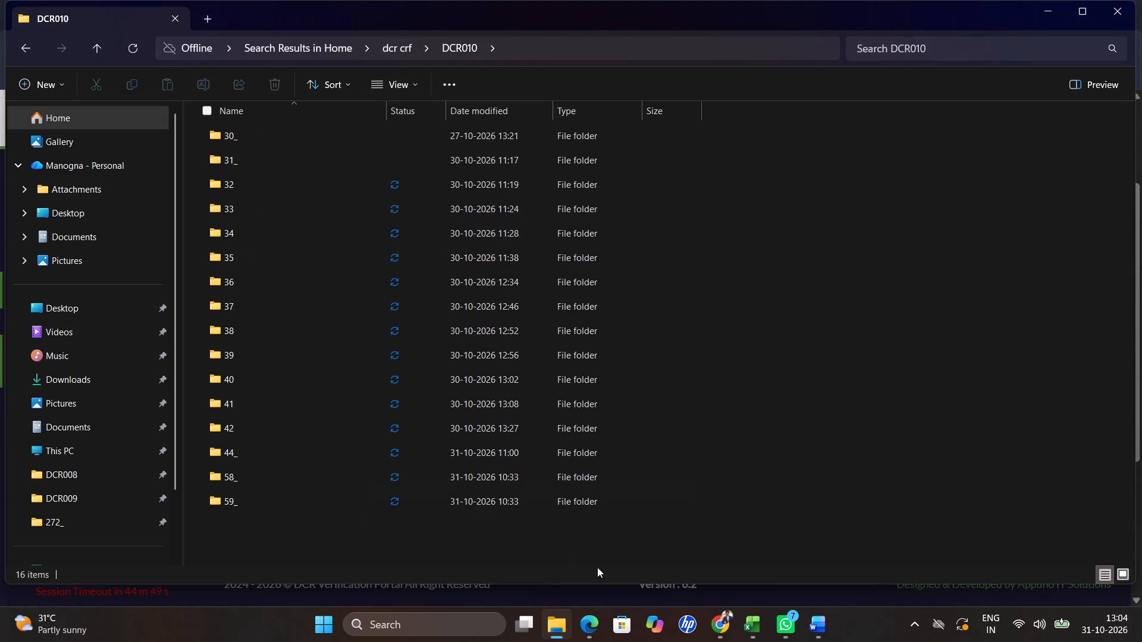
drag(710, 581, 711, 594)
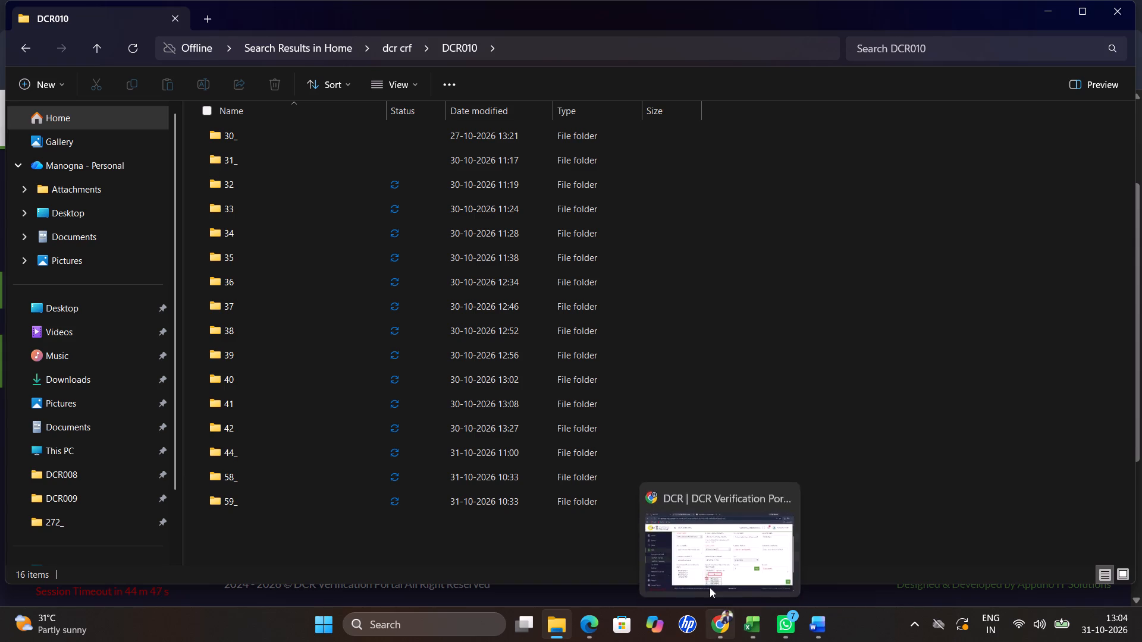
click(703, 572)
text(60)
Set the invoice date to 22-Oct-2026 and add the four panels to the DCR form.
click(826, 375)
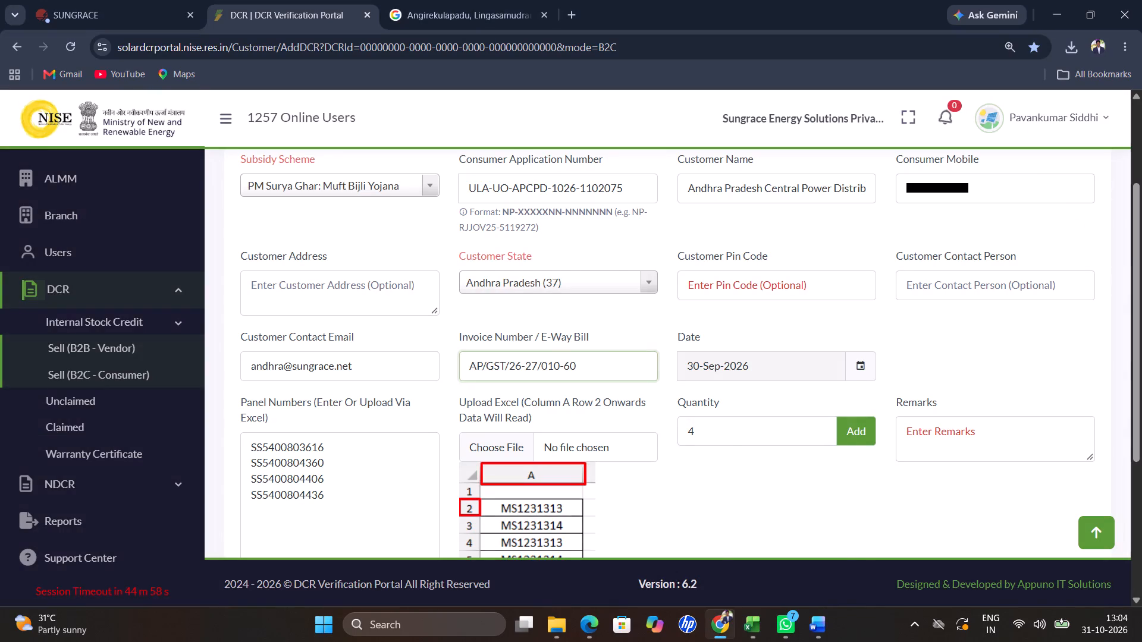
click(840, 392)
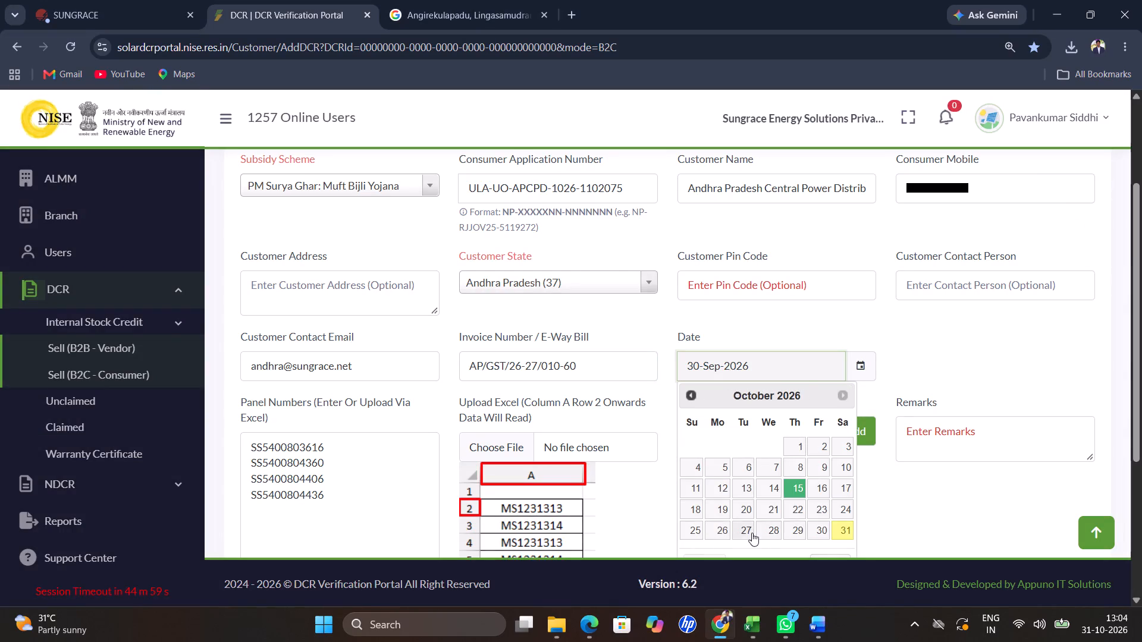
click(797, 510)
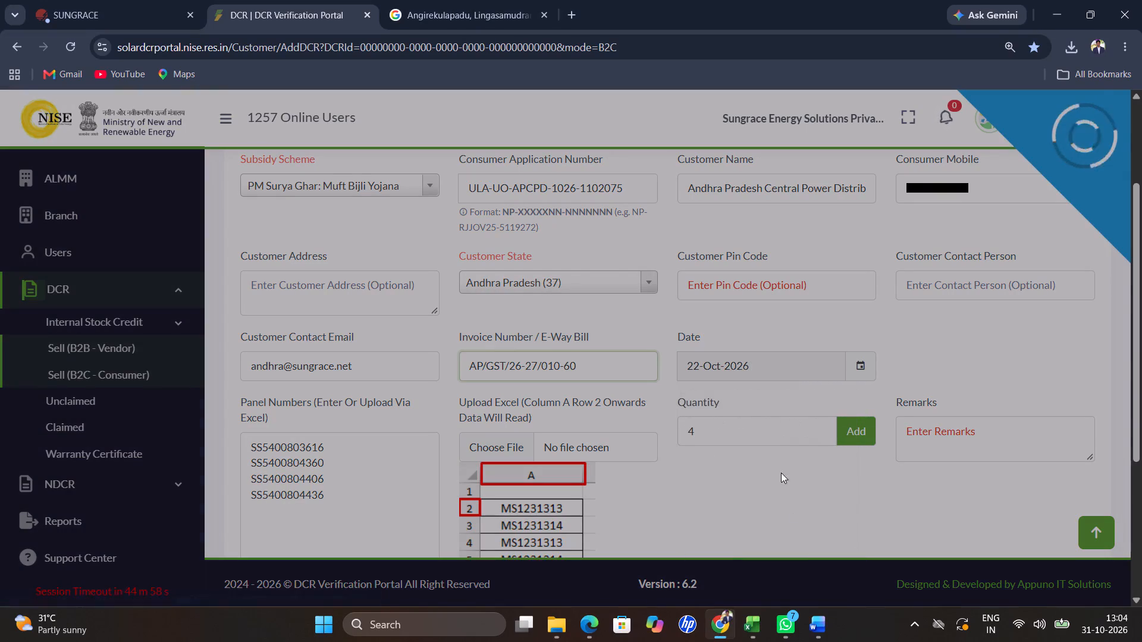
click(859, 438)
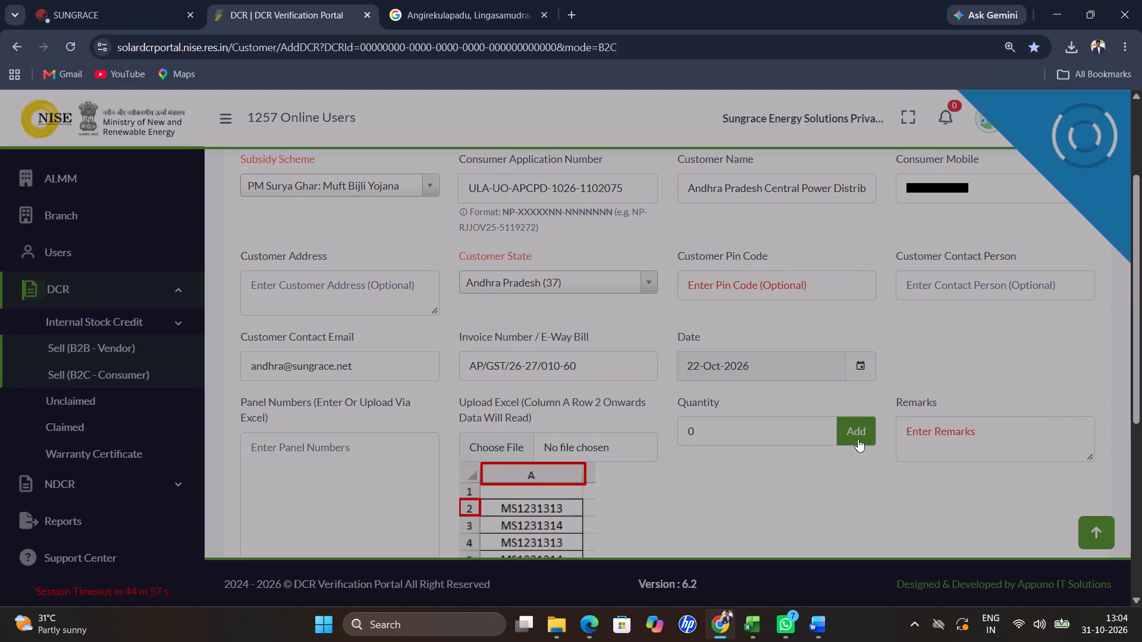
Fill the Remarks on the DCR form with the installation address copied from the SUNGRACE details.
click(945, 449)
click(123, 0)
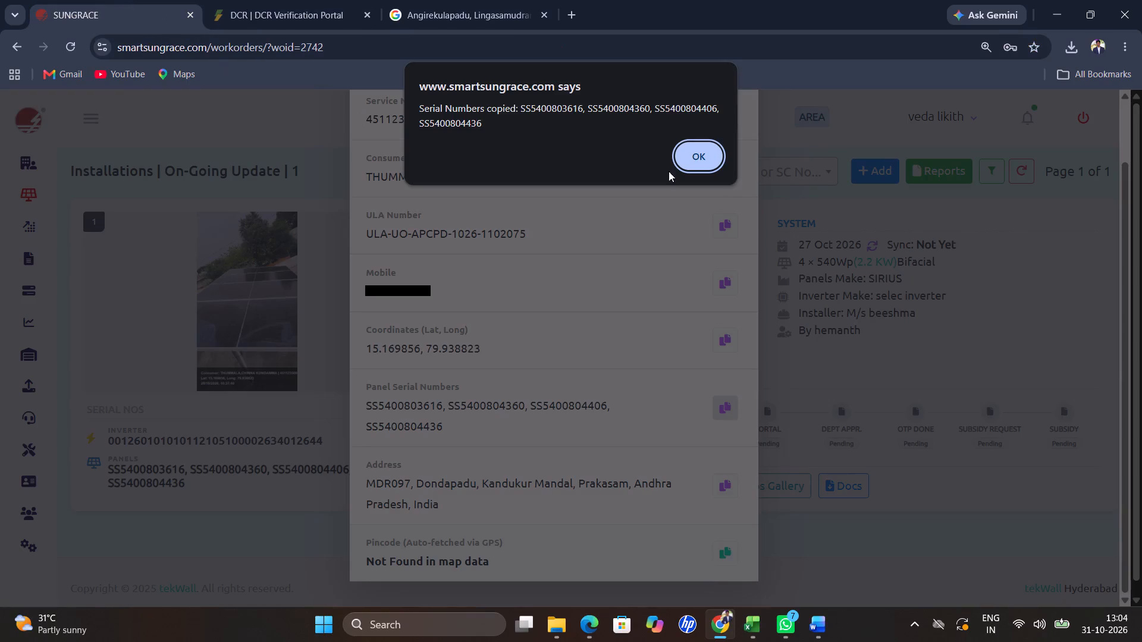
click(714, 159)
click(719, 485)
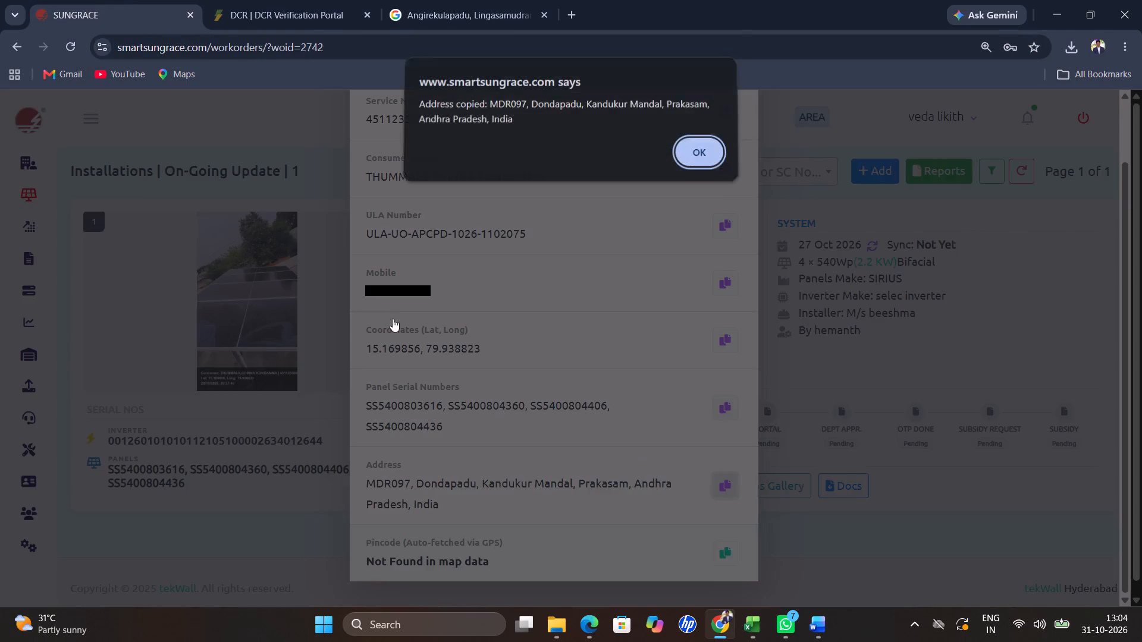
drag(236, 0, 241, 2)
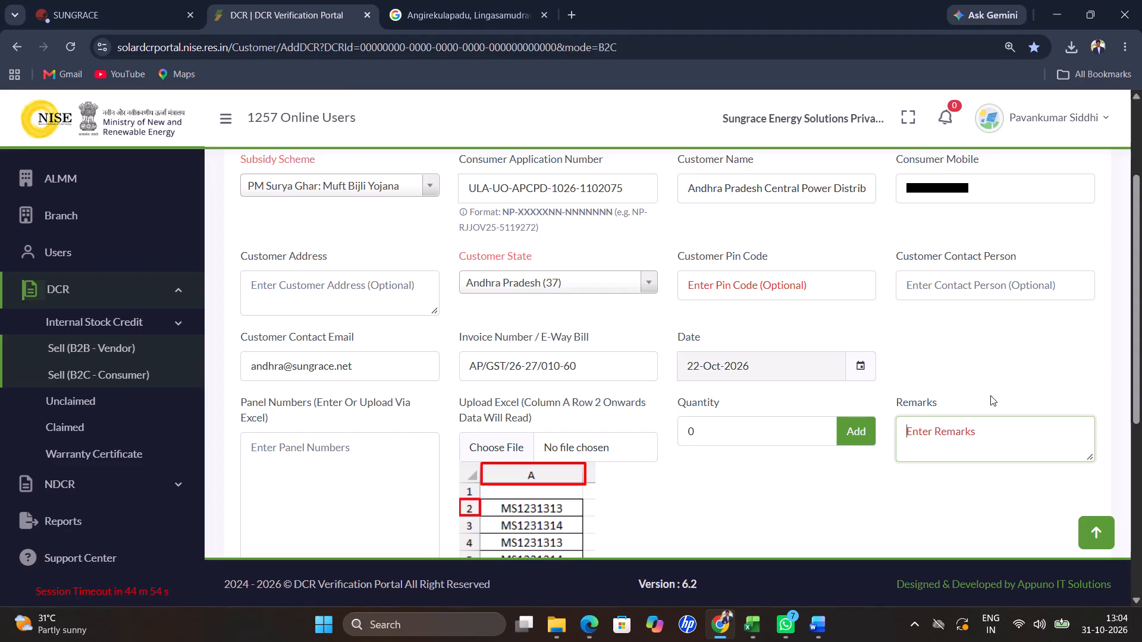
key(ctrl+v)
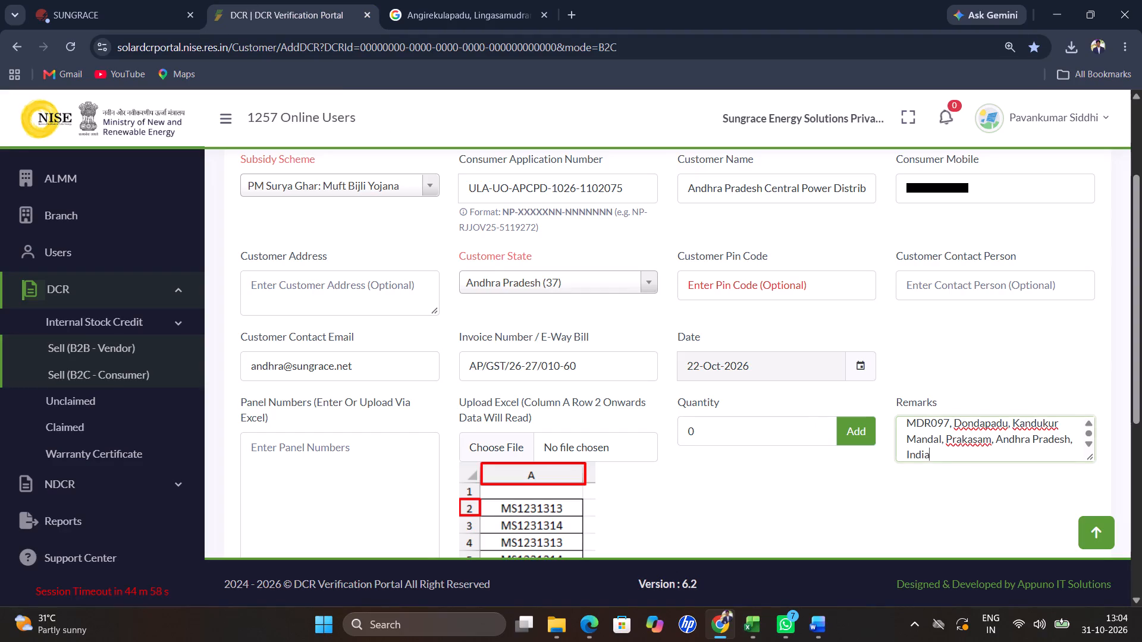
drag(695, 292, 701, 291)
click(97, 0)
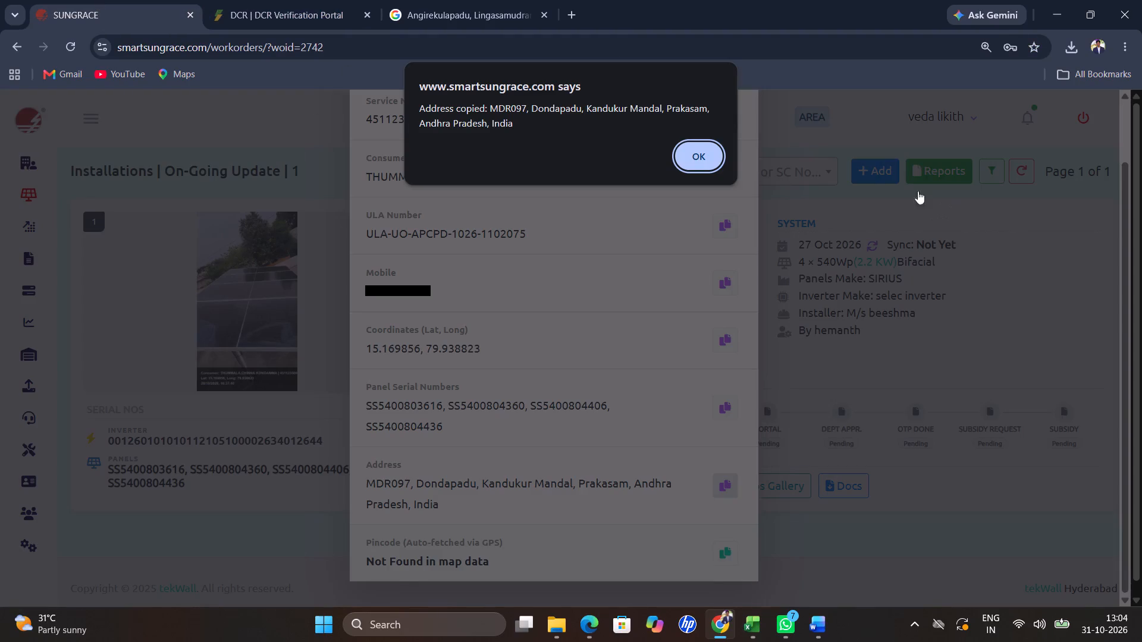
click(701, 149)
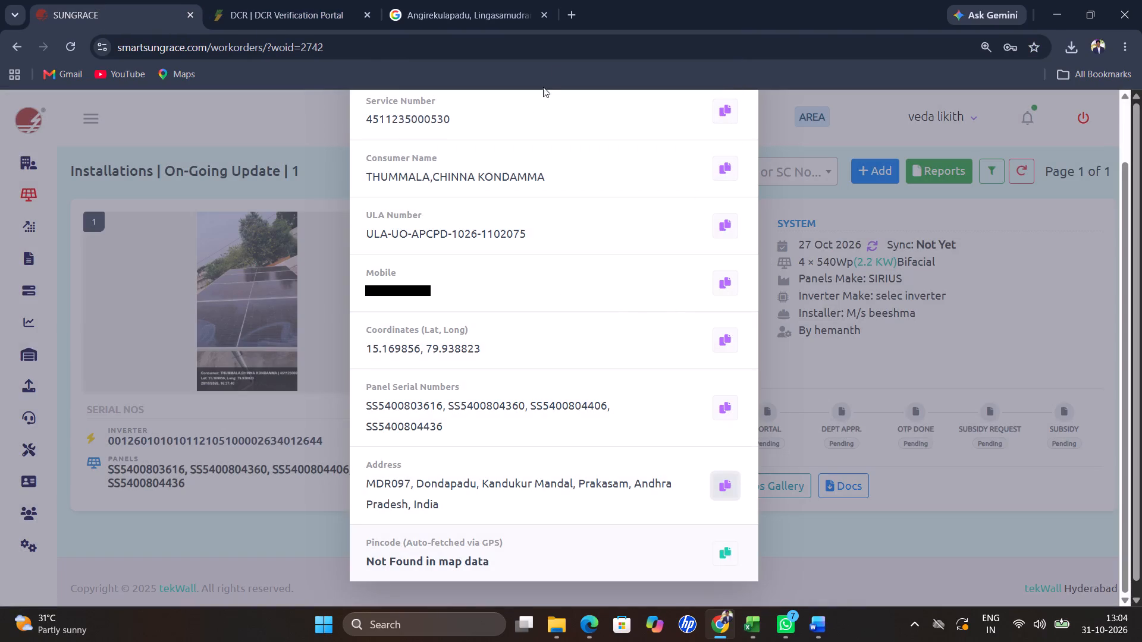
drag(572, 5, 567, 11)
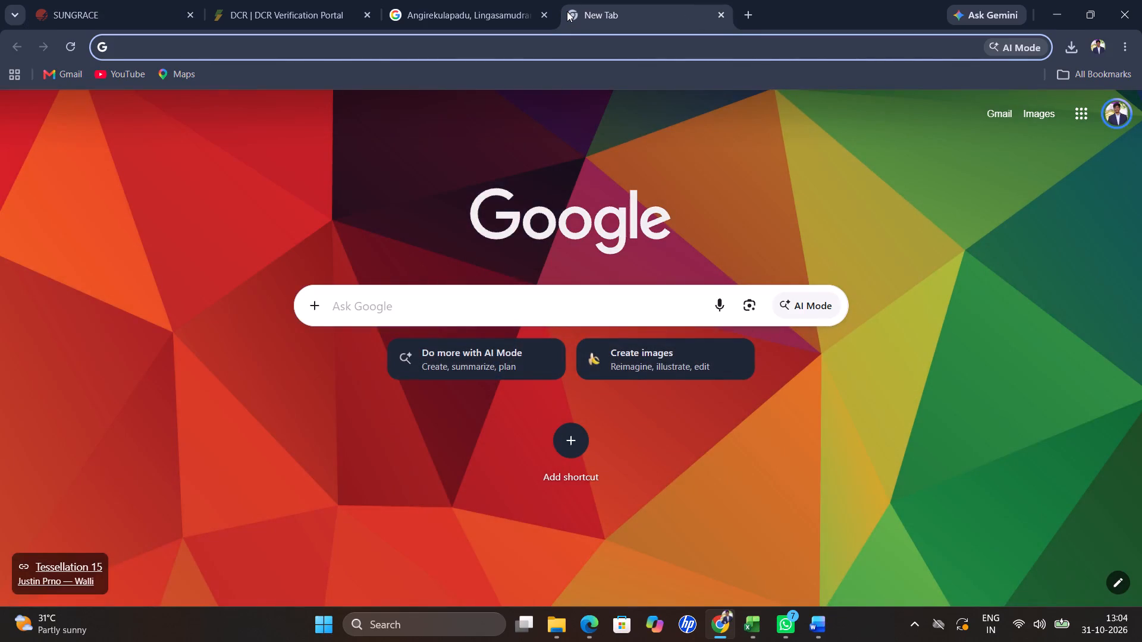
click(567, 11)
key(ctrl+v)
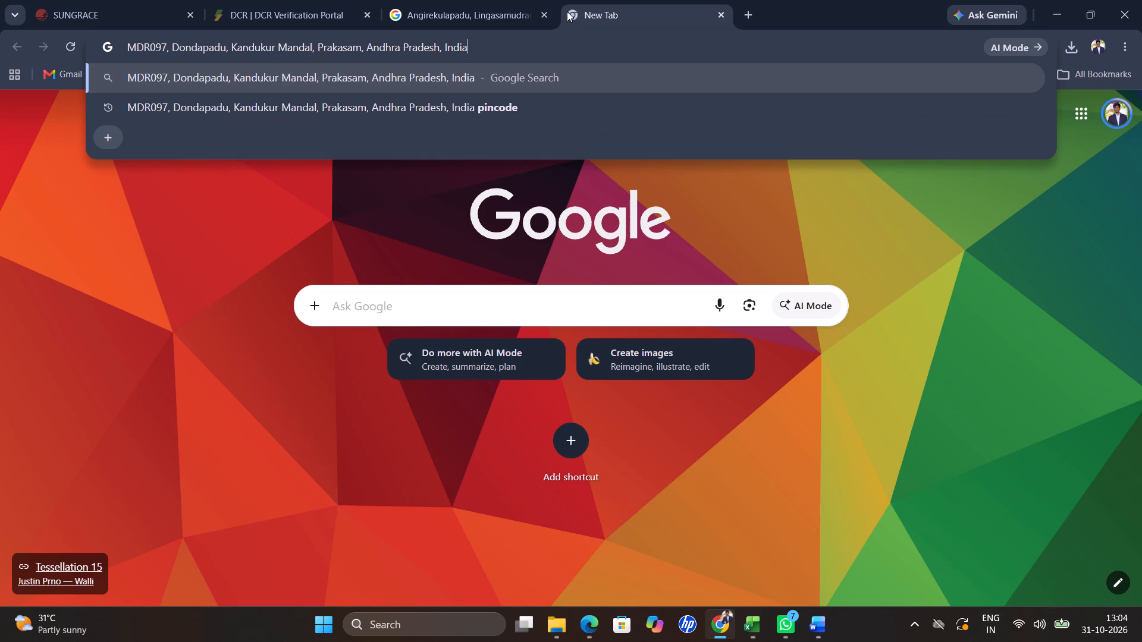
click(511, 109)
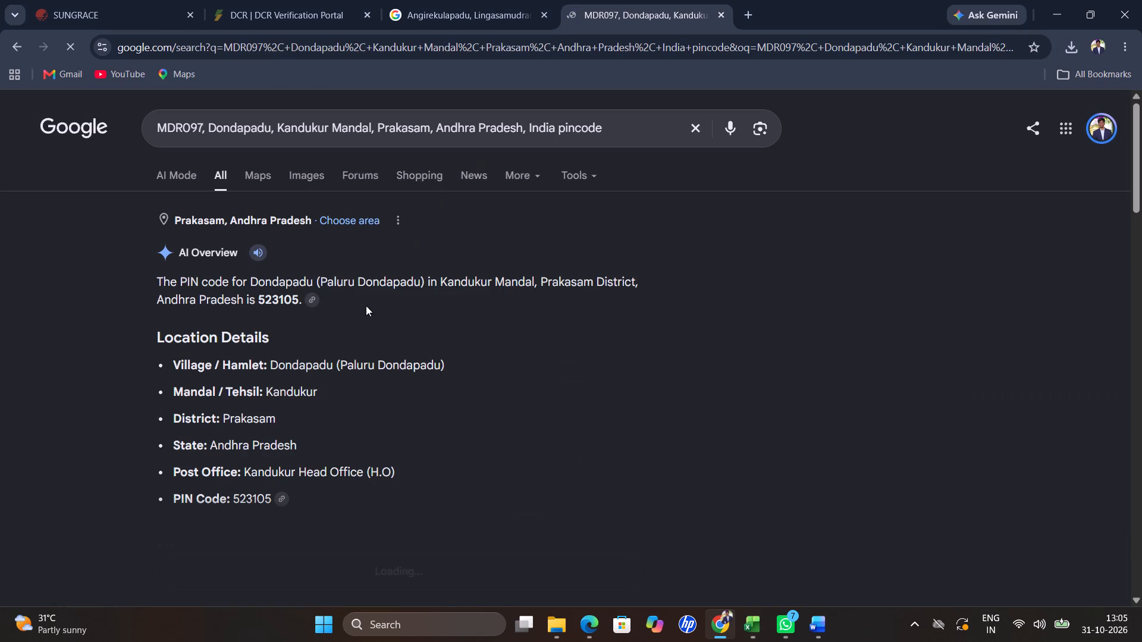
double_click(287, 301)
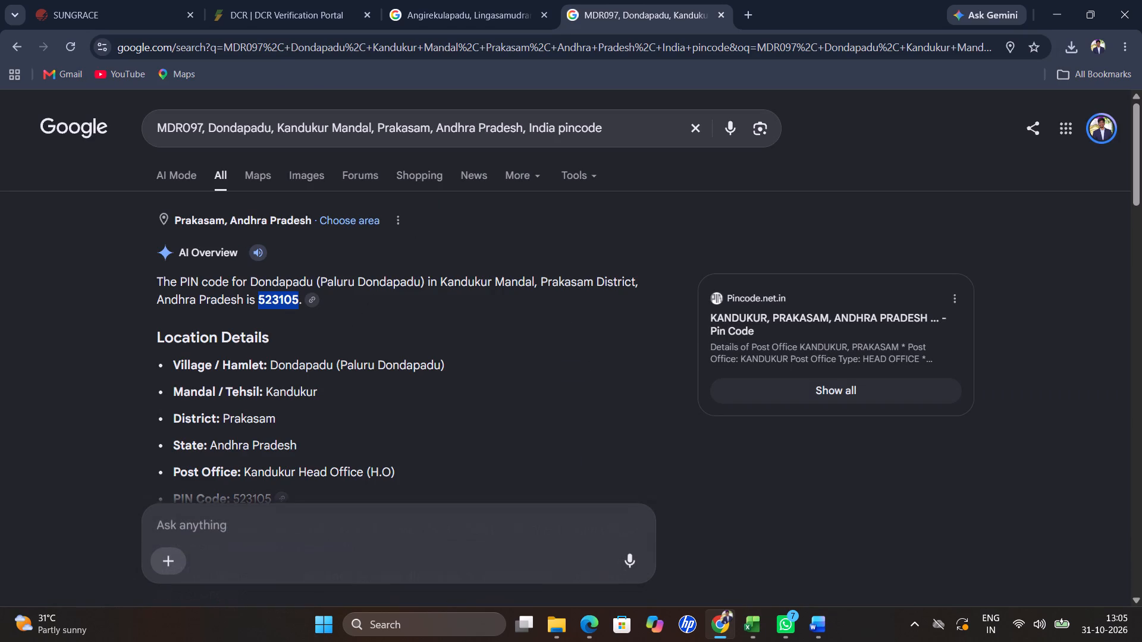
key(ctrl+c)
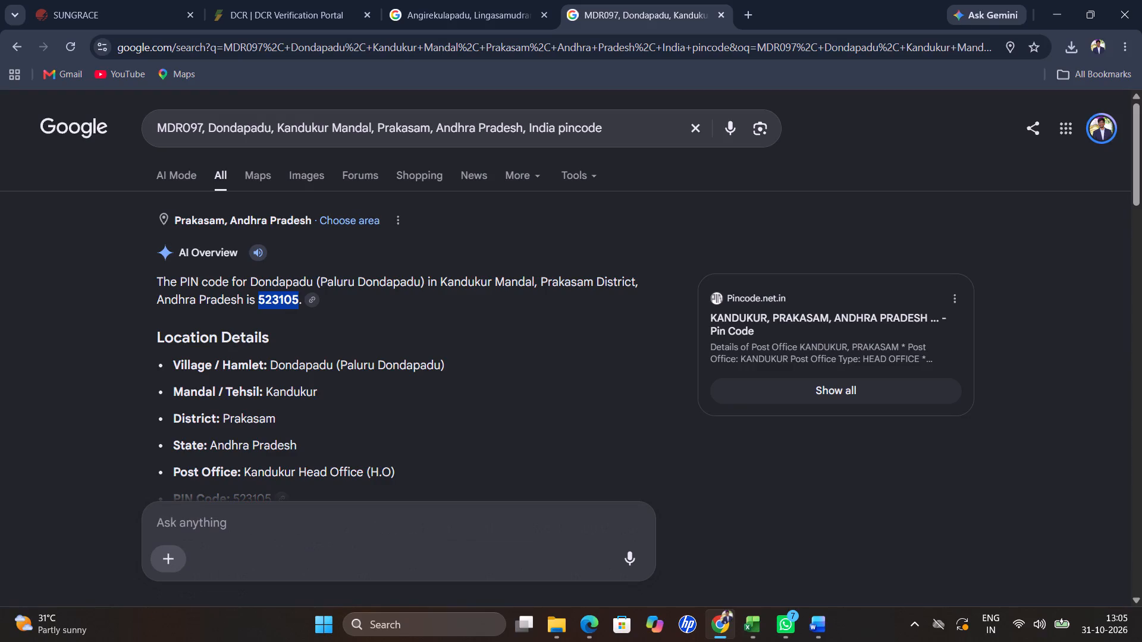
click(260, 1)
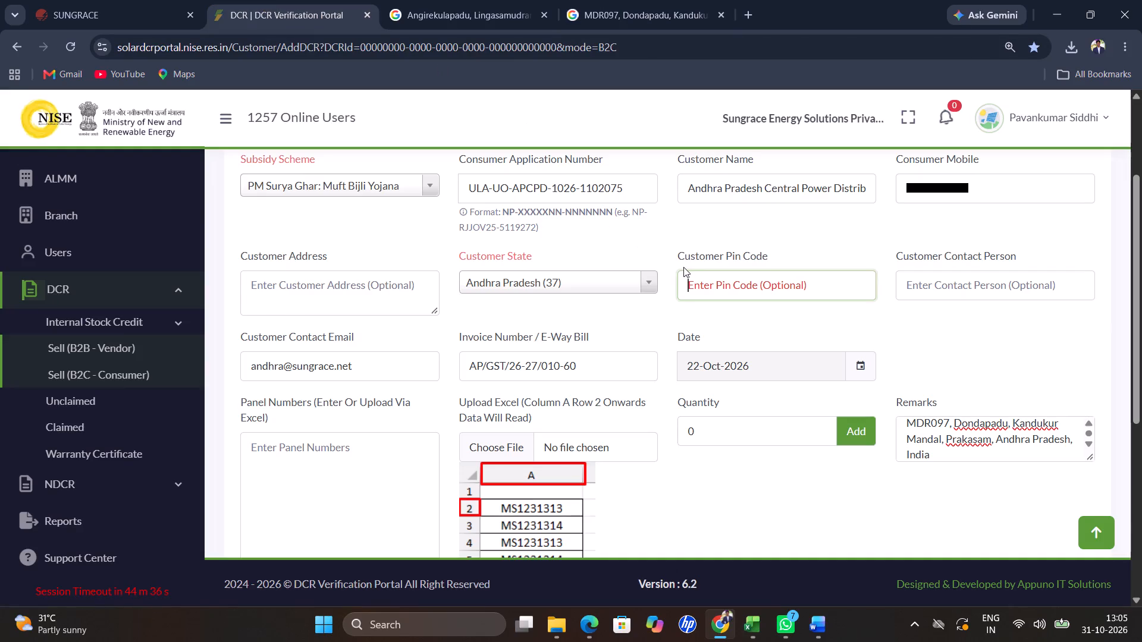
key(ctrl+v)
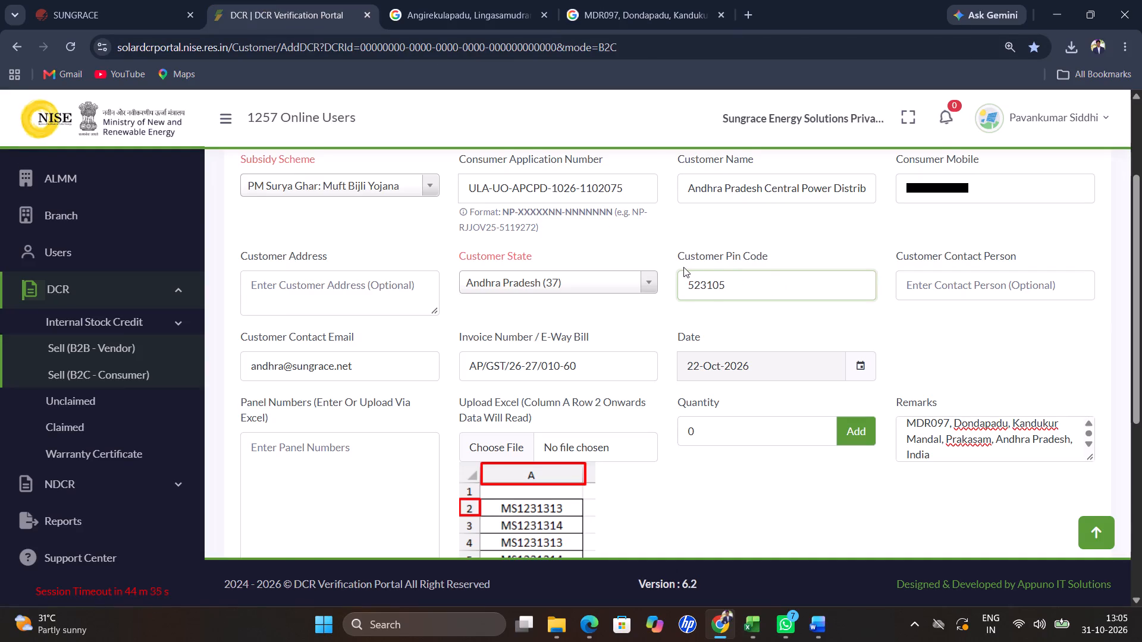
Submit the completed B2C DCR form for invoice AP/GST/26-27/010-60 and confirm the DCR.
scroll(683, 267, down, 4)
click(1024, 347)
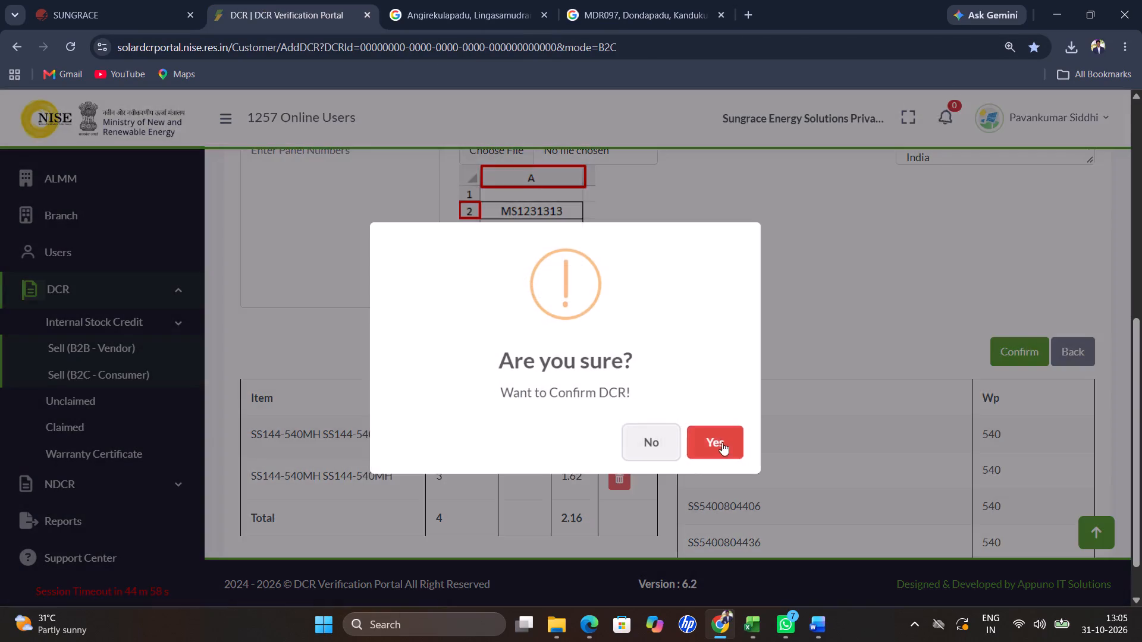
click(721, 445)
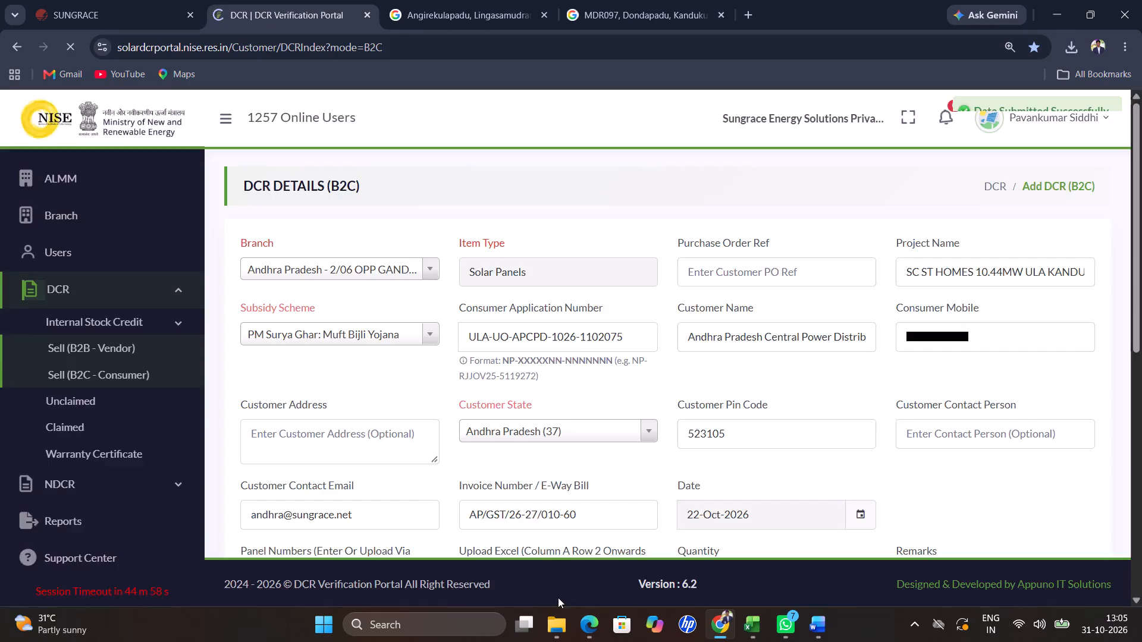
Create a folder named 60_ inside the DCR010 folder.
click(553, 578)
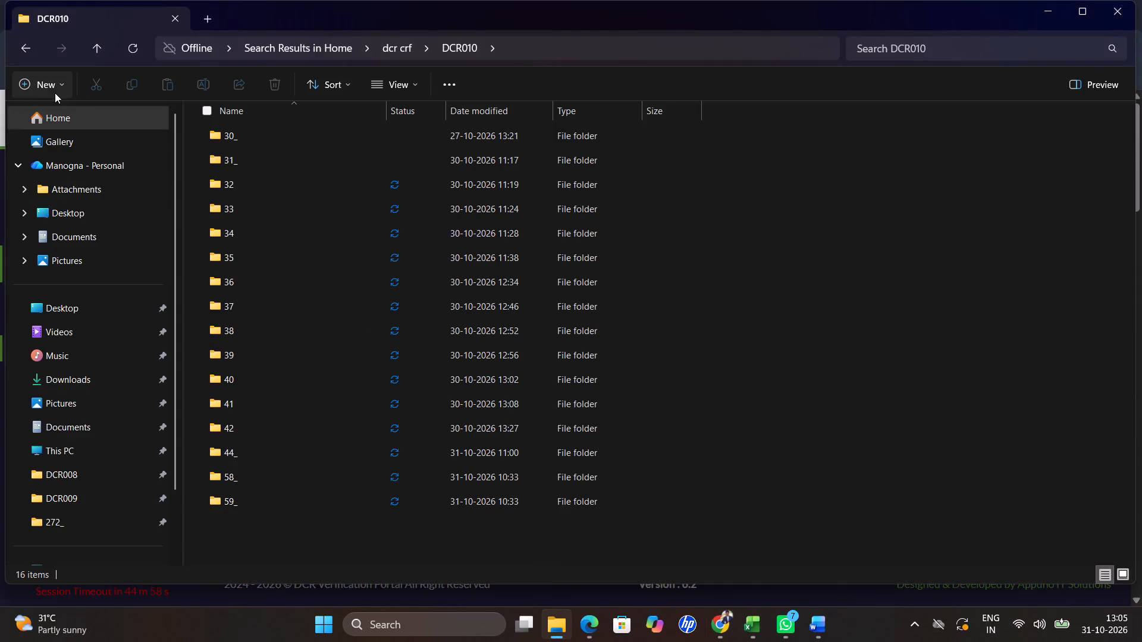
click(34, 67)
click(29, 81)
double_click(38, 118)
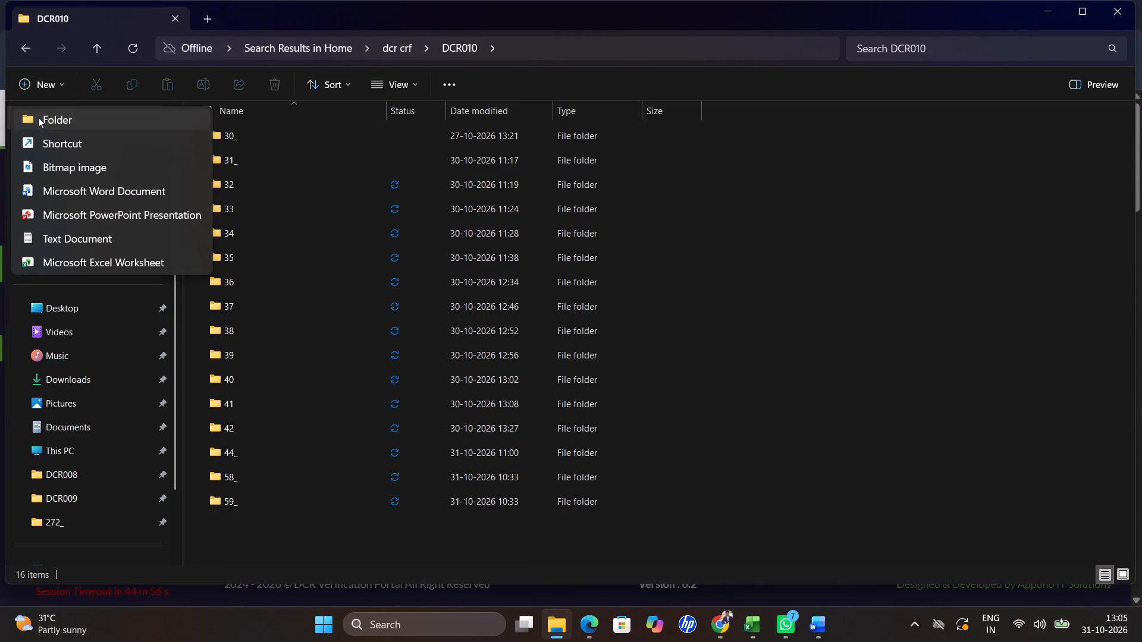
text(60)
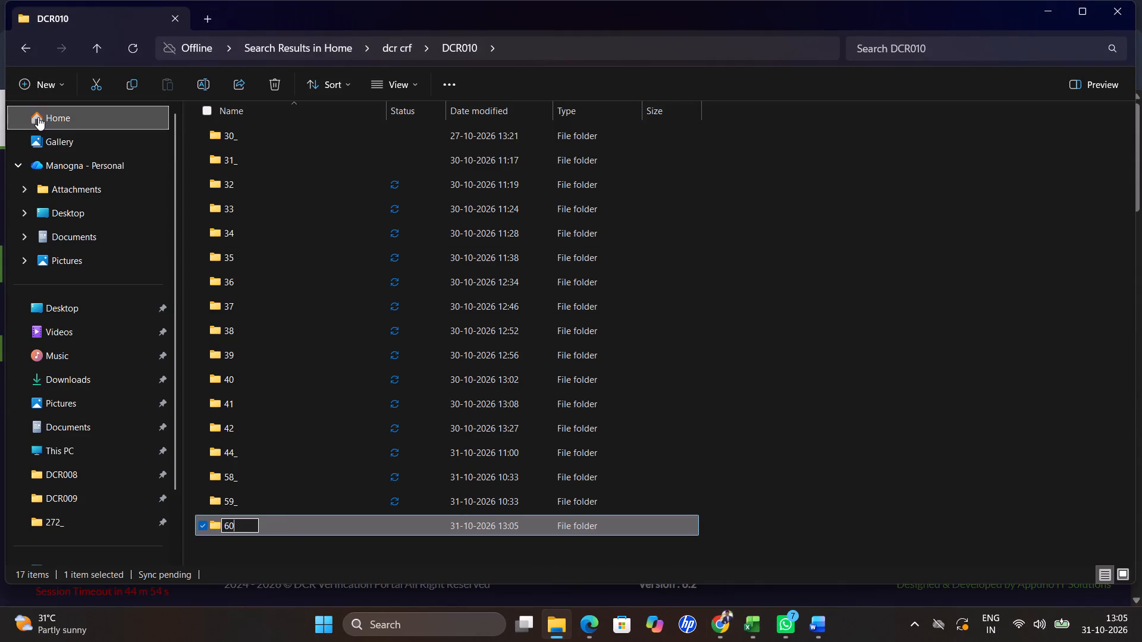
key(shift+underscore)
key(Return)
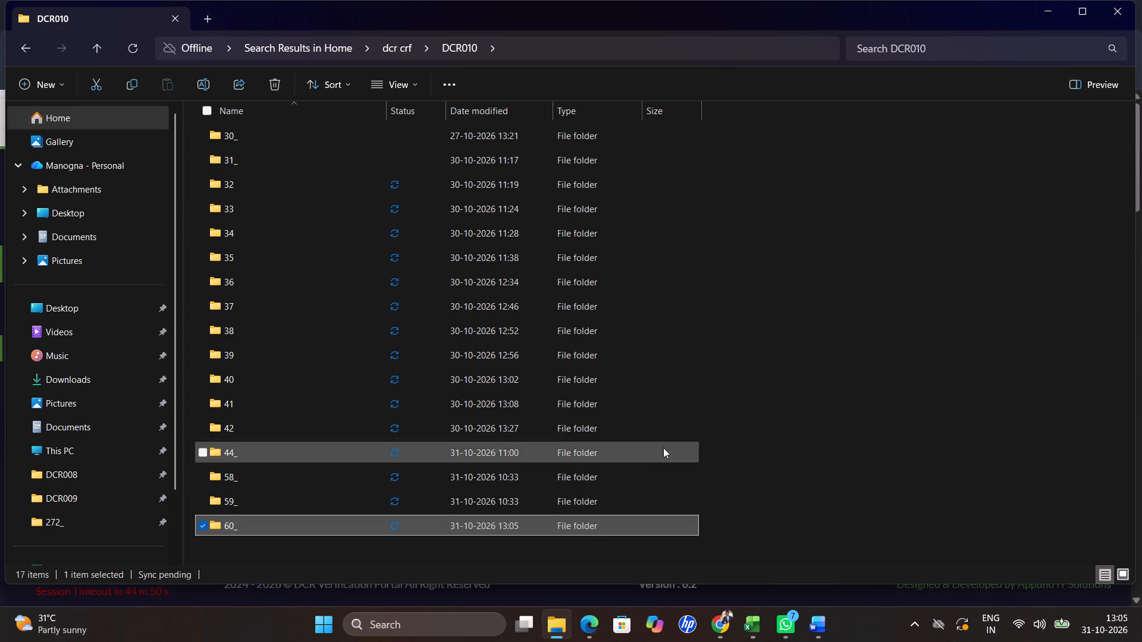
Download the new certificate PDF for invoice 010-60, naming the file with the service number copied from SUNGRACE followed by -60.
click(712, 581)
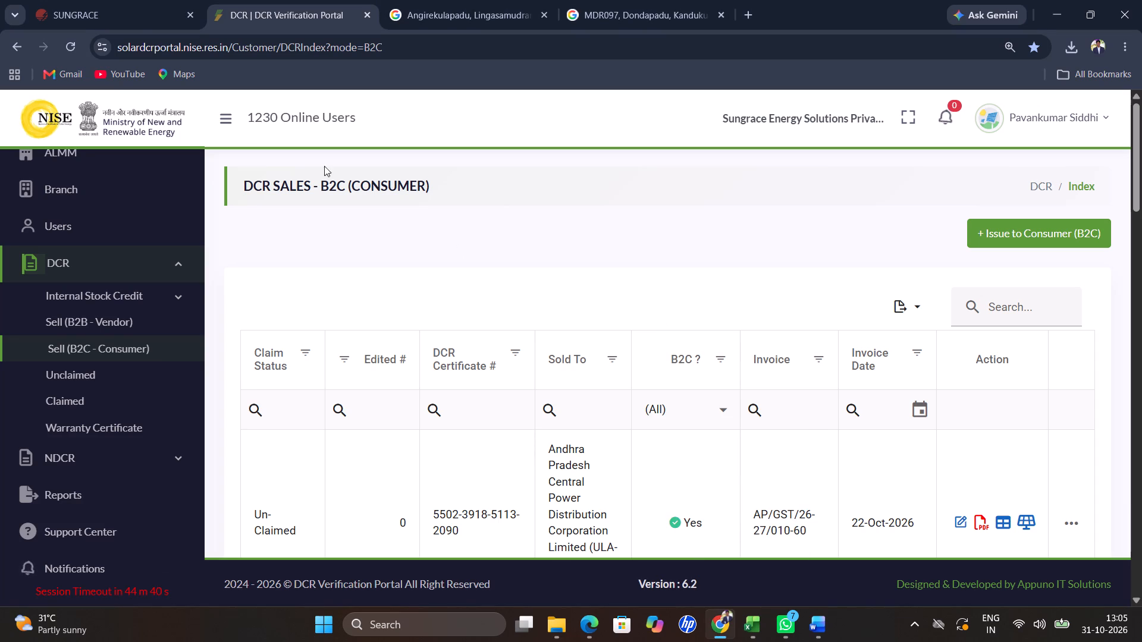
click(60, 0)
click(723, 107)
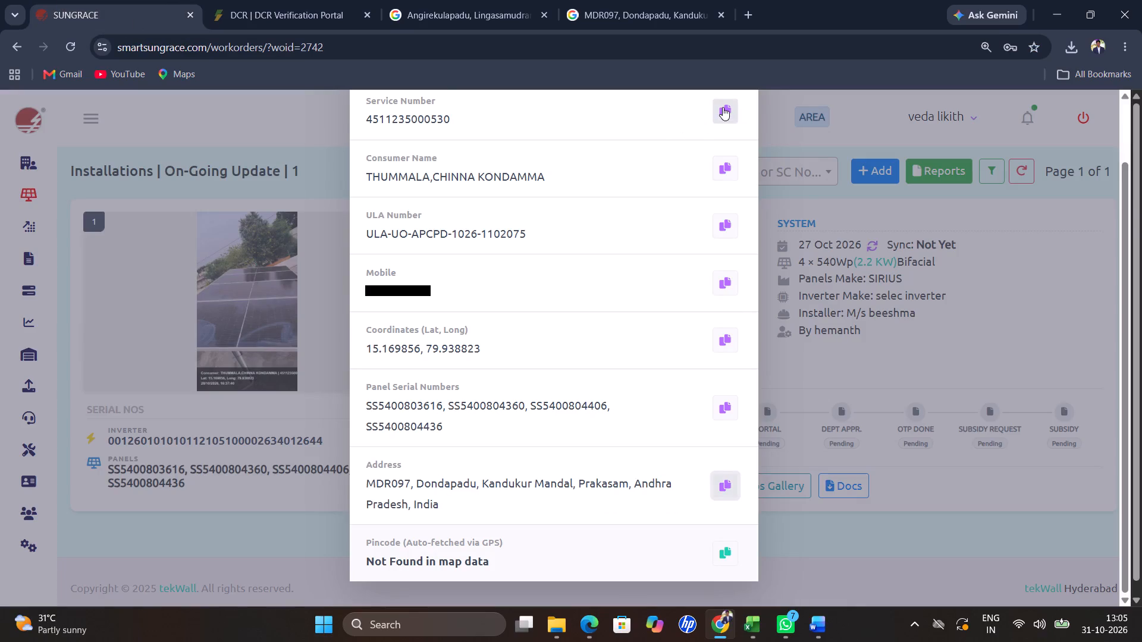
click(315, 0)
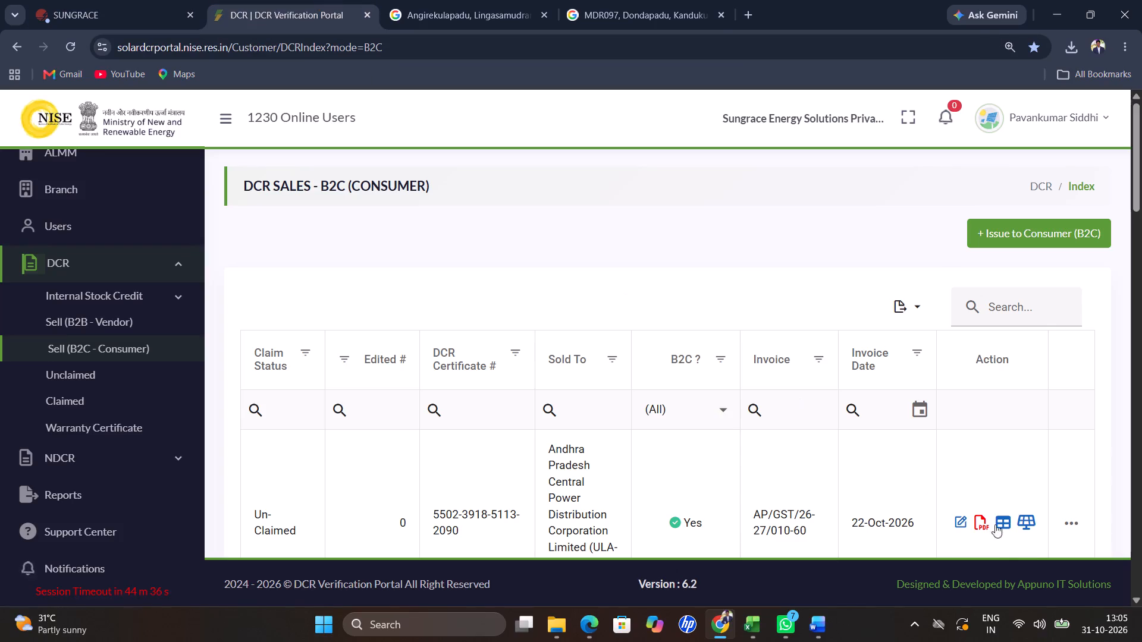
click(978, 518)
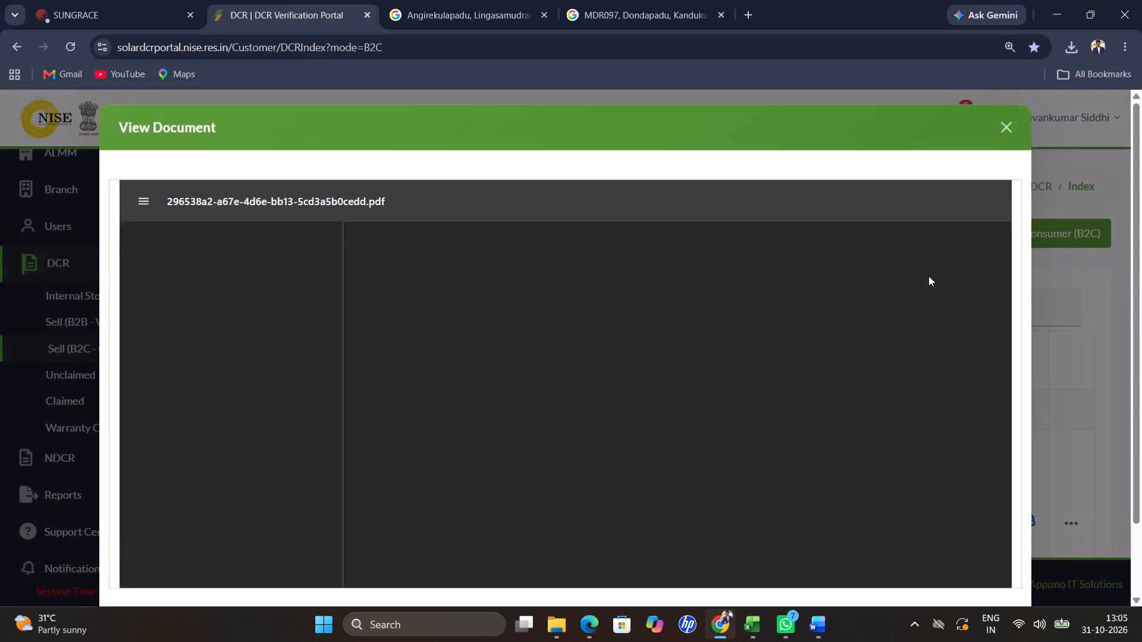
click(937, 209)
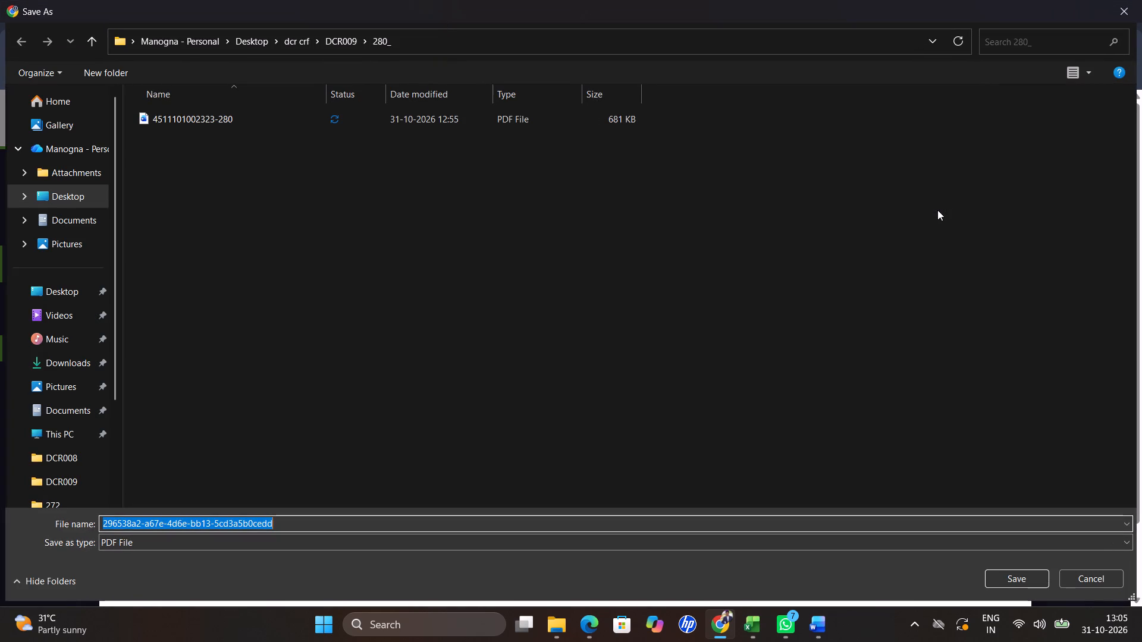
key(ctrl+v)
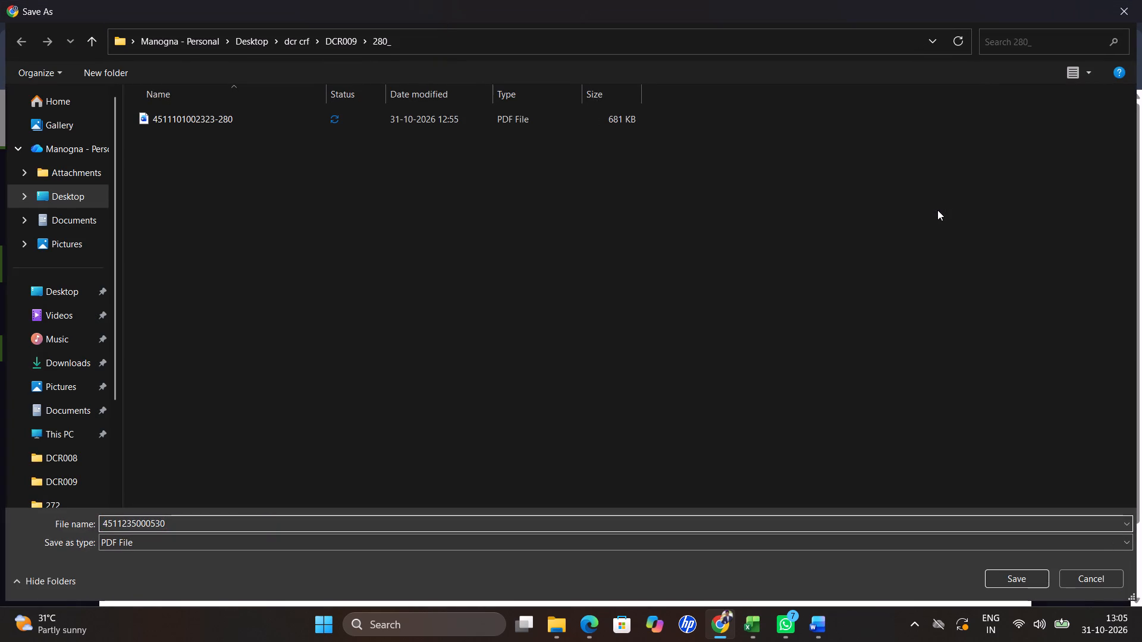
key(minus)
text(60)
Save the certificate PDF into the 60_ folder under dcr crf > DCR010.
click(300, 40)
double_click(241, 291)
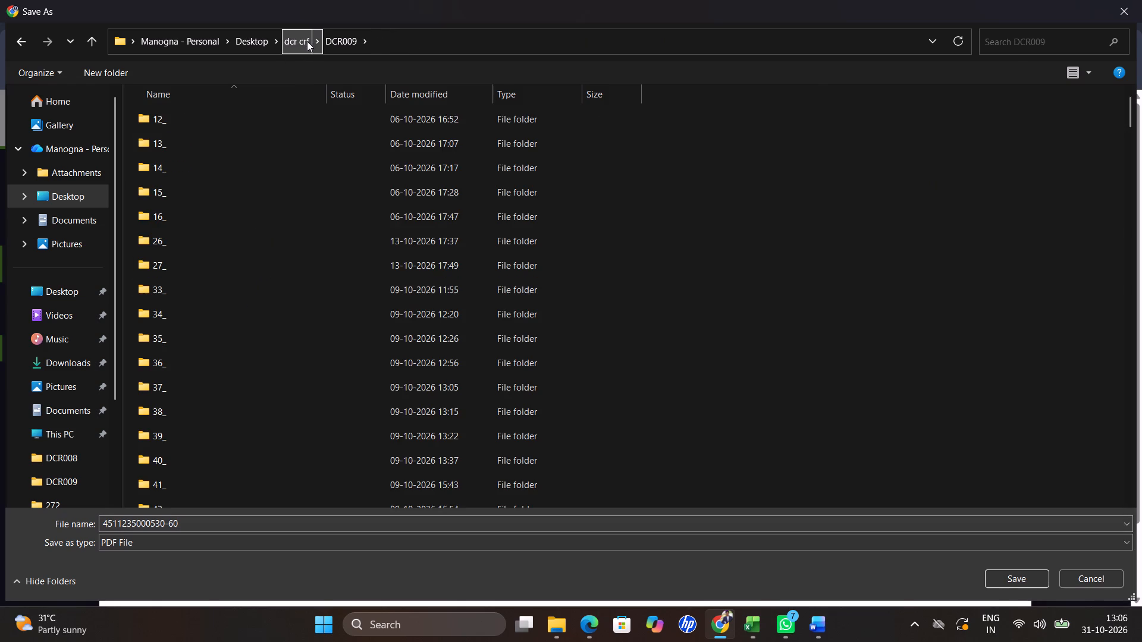
click(283, 36)
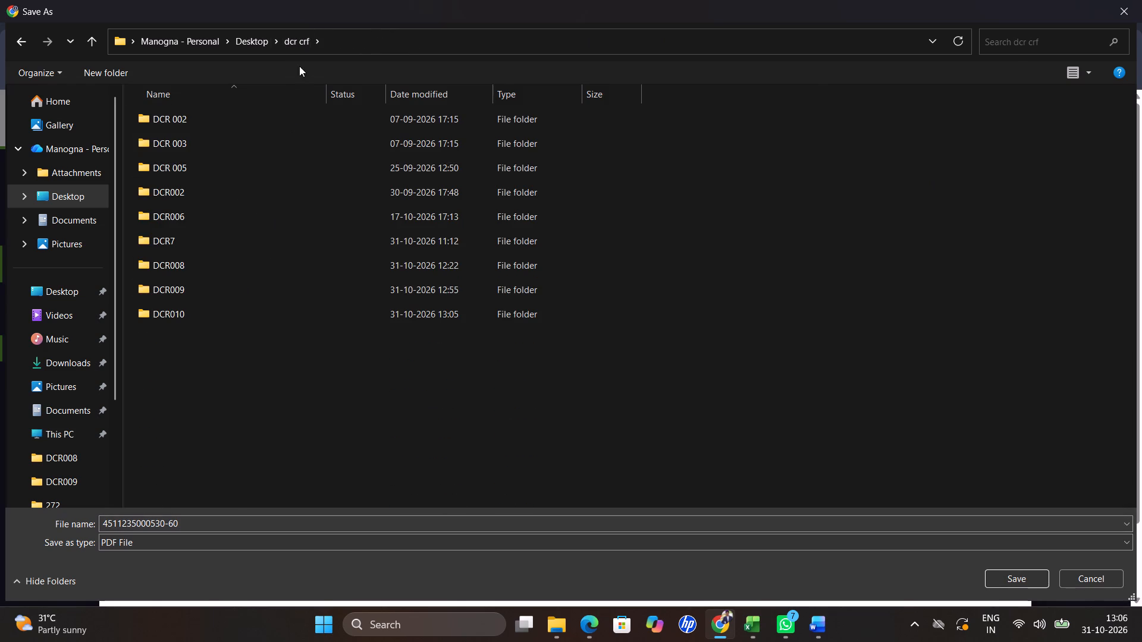
click(294, 41)
click(301, 42)
double_click(199, 307)
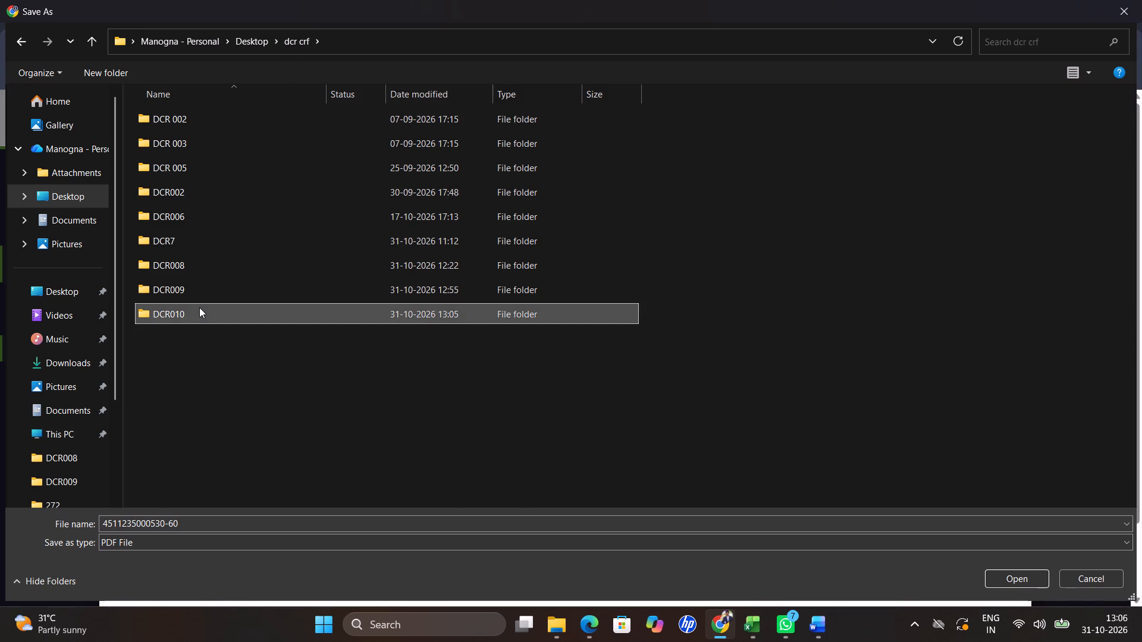
scroll(230, 311, down, 12)
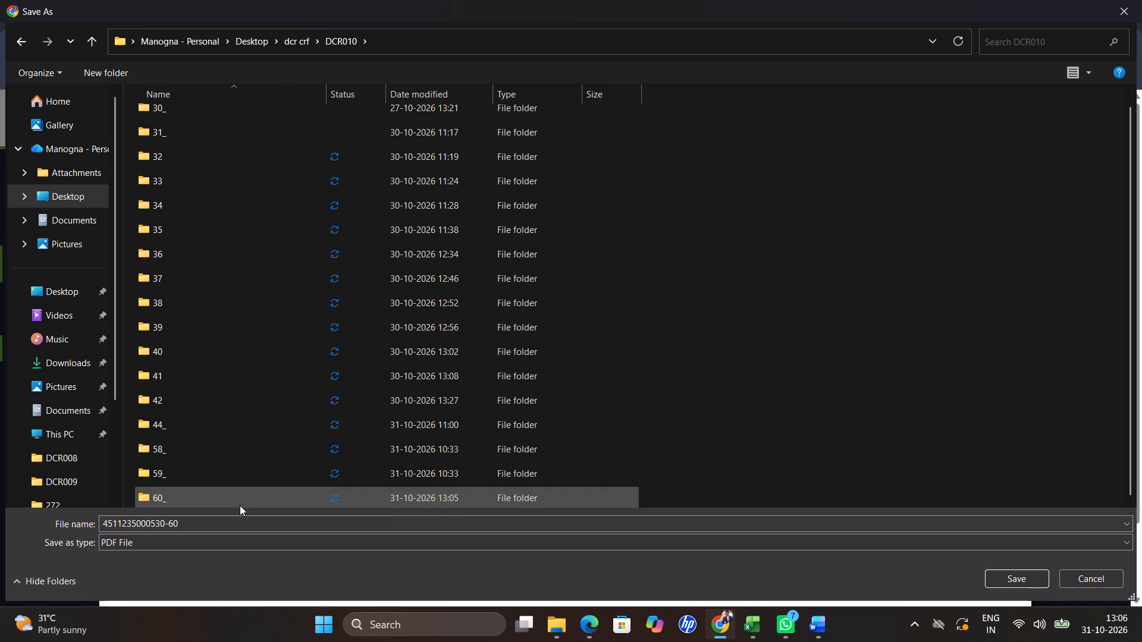
double_click(240, 496)
click(1012, 577)
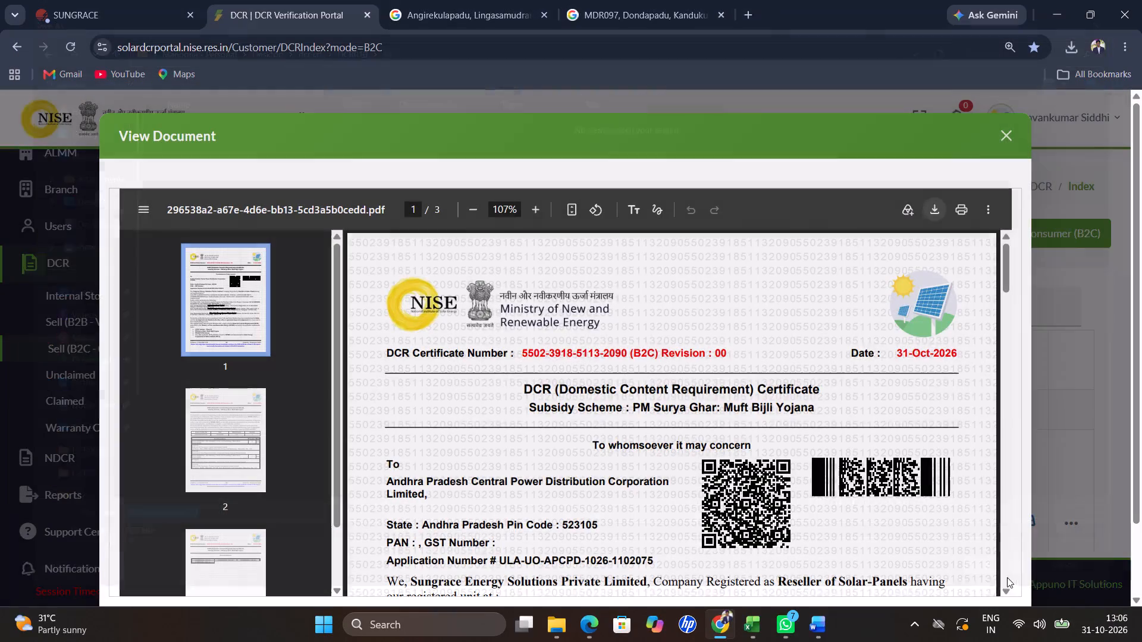
Upload the certificate PDF from DCR010 > 60_ as the Dcr upload in the installation's SUNGRACE Project Stage form and submit it.
click(140, 4)
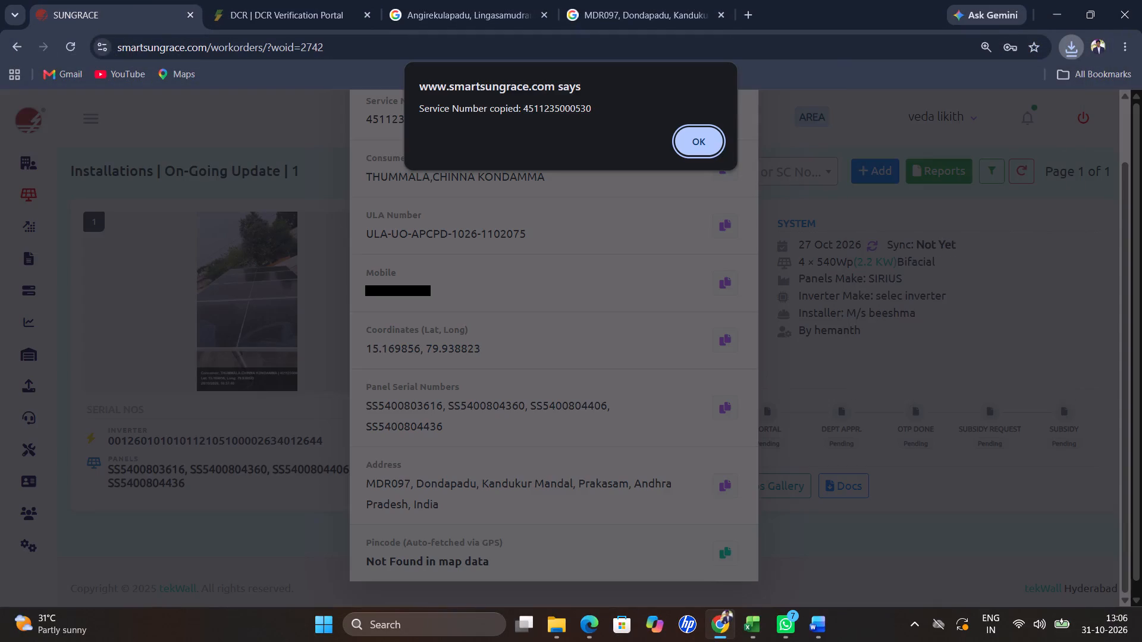
click(701, 128)
click(791, 126)
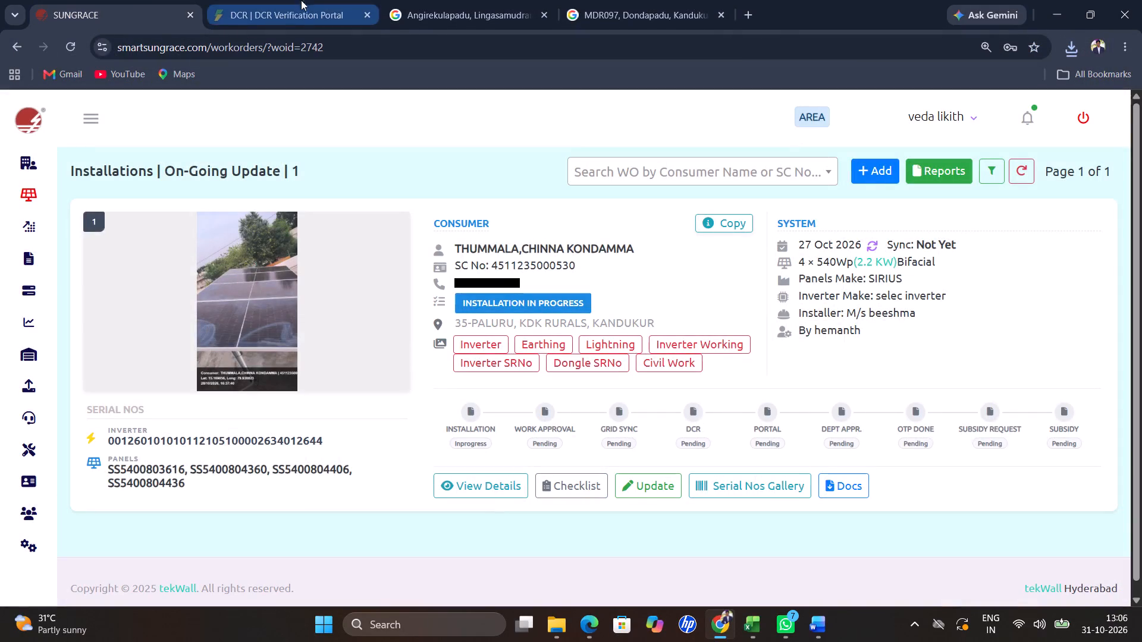
click(656, 491)
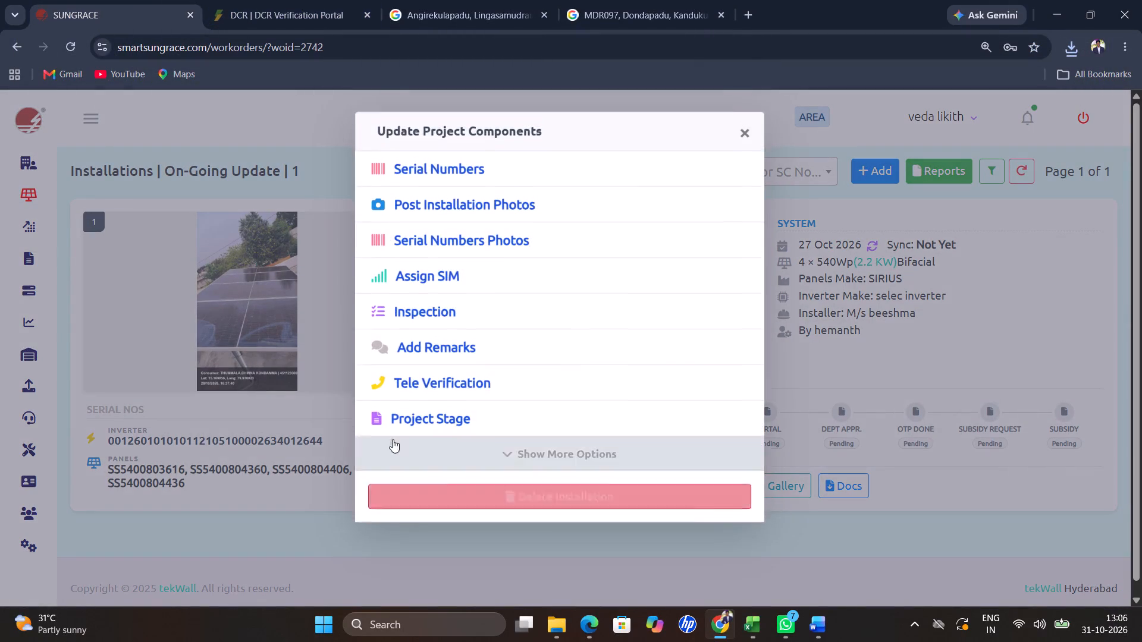
click(396, 423)
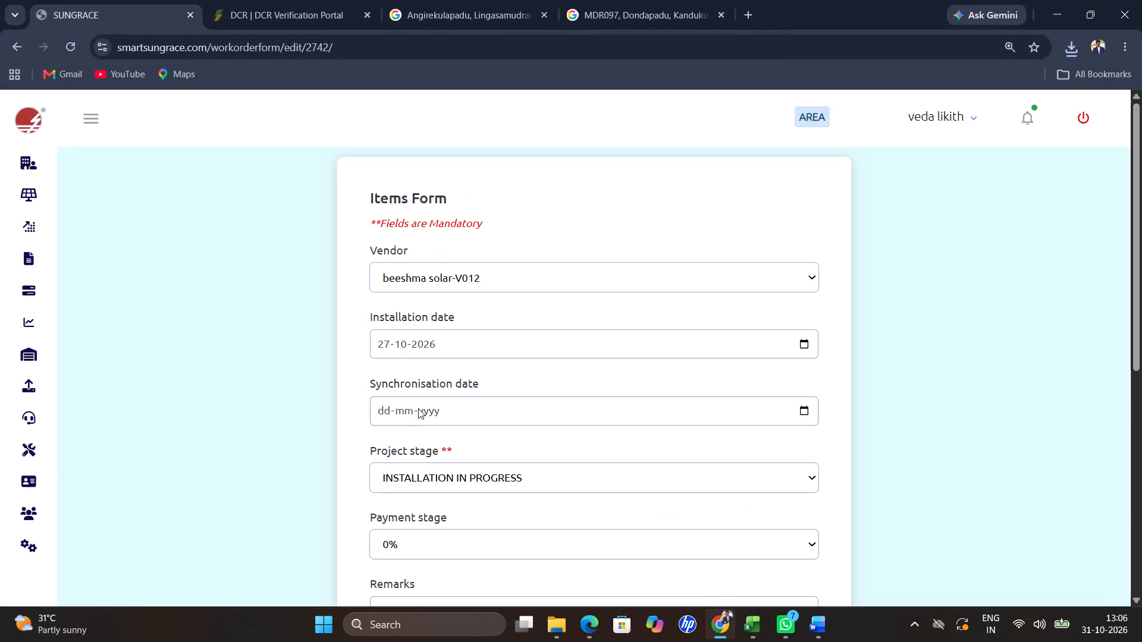
scroll(421, 411, down, 6)
click(390, 358)
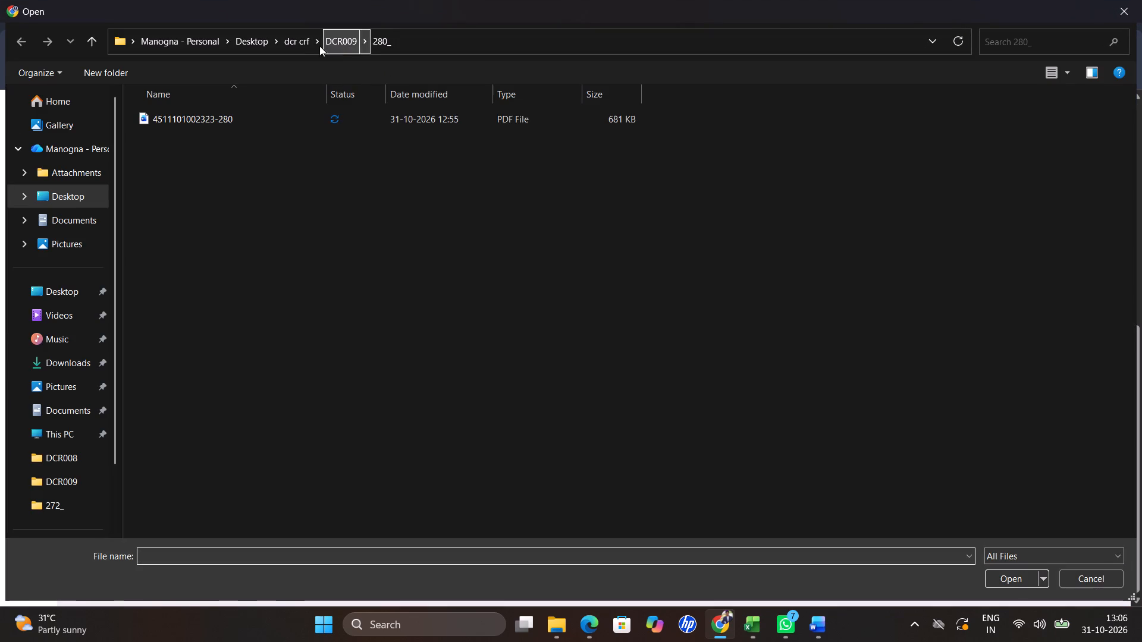
click(304, 35)
double_click(240, 320)
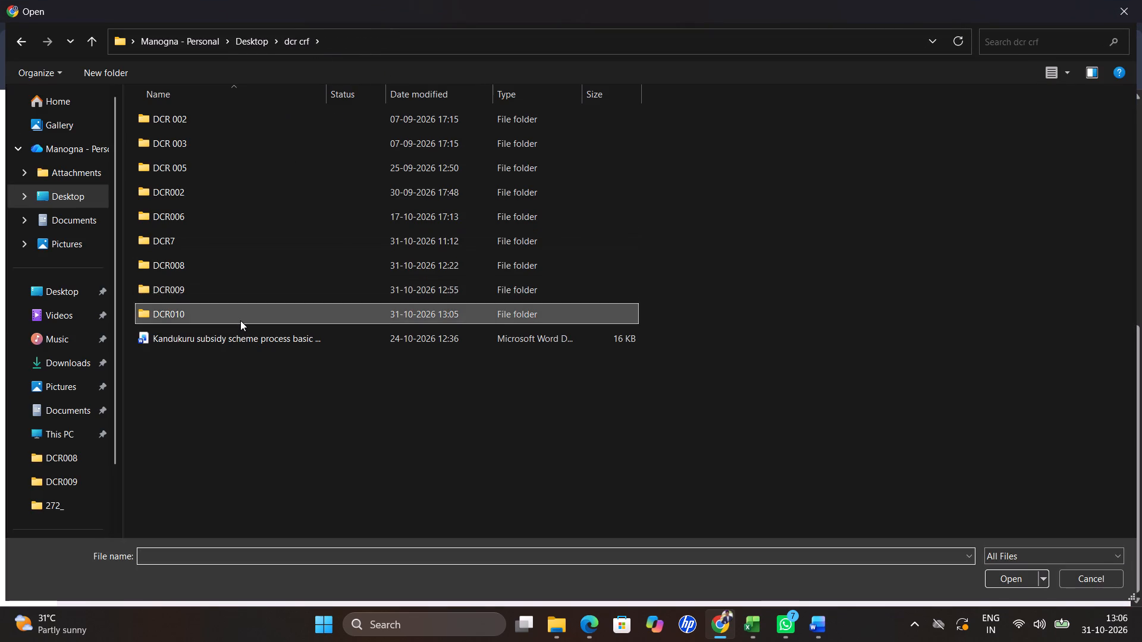
scroll(241, 320, down, 5)
double_click(196, 514)
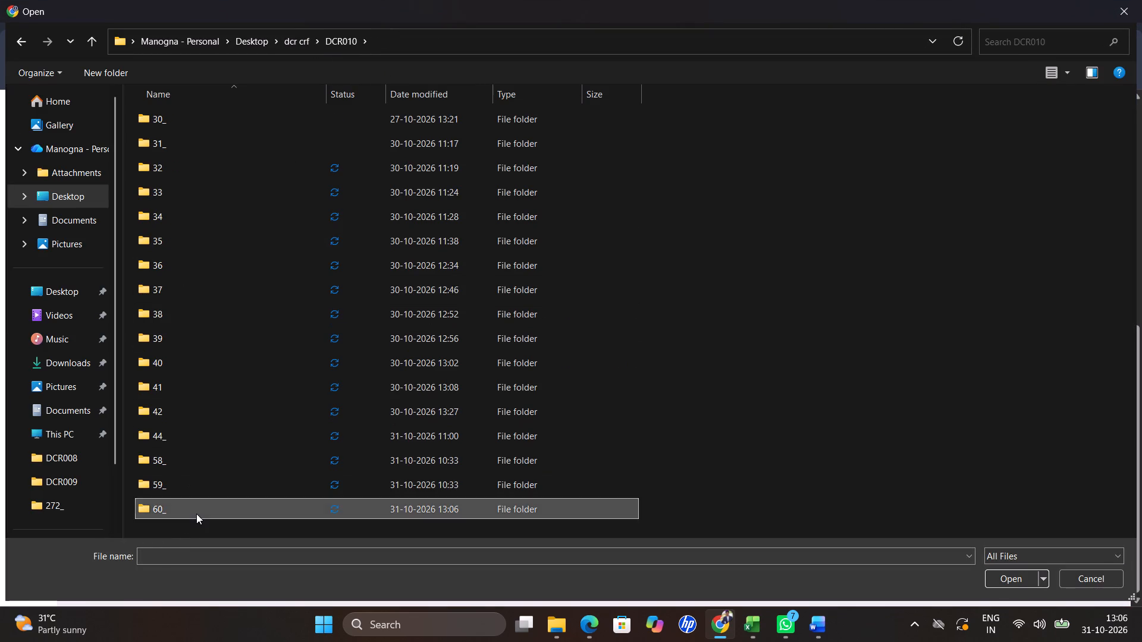
double_click(252, 119)
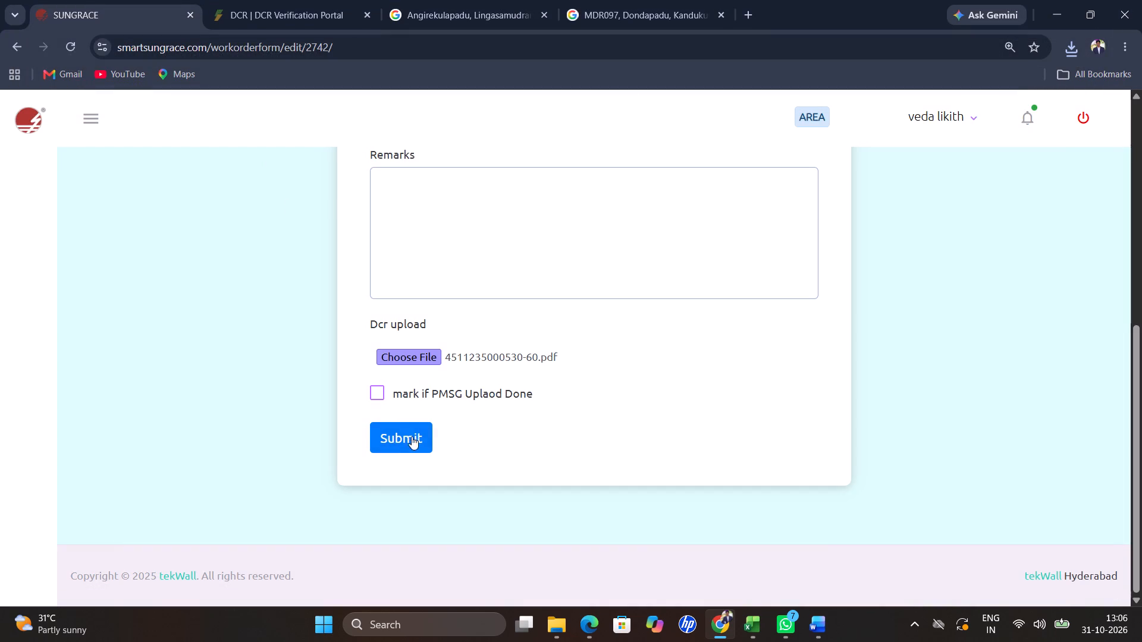
click(418, 442)
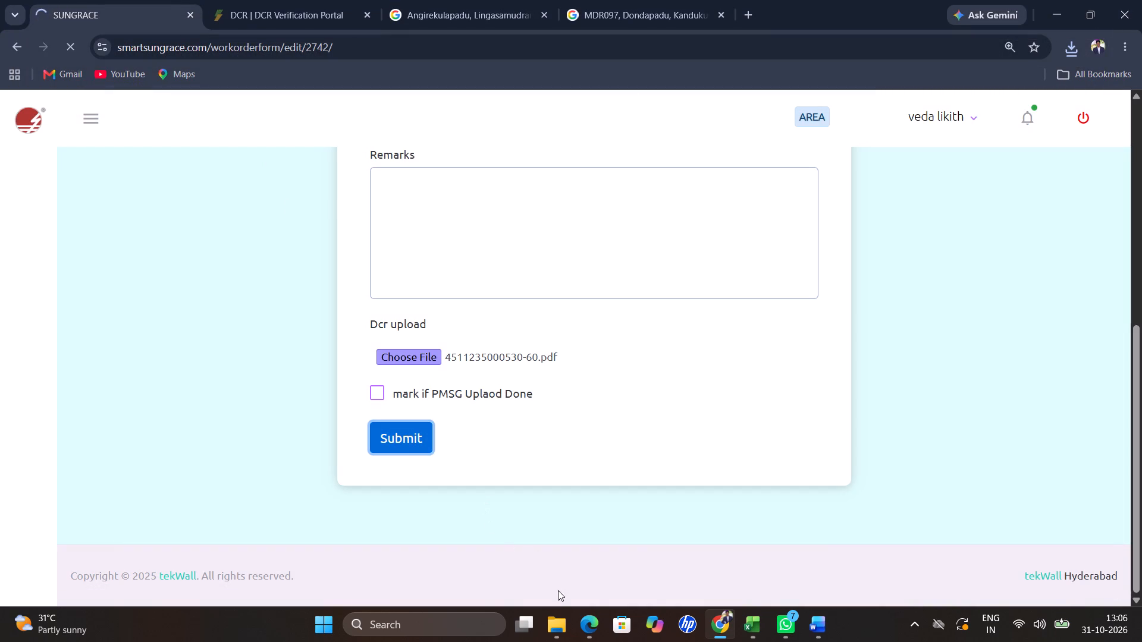
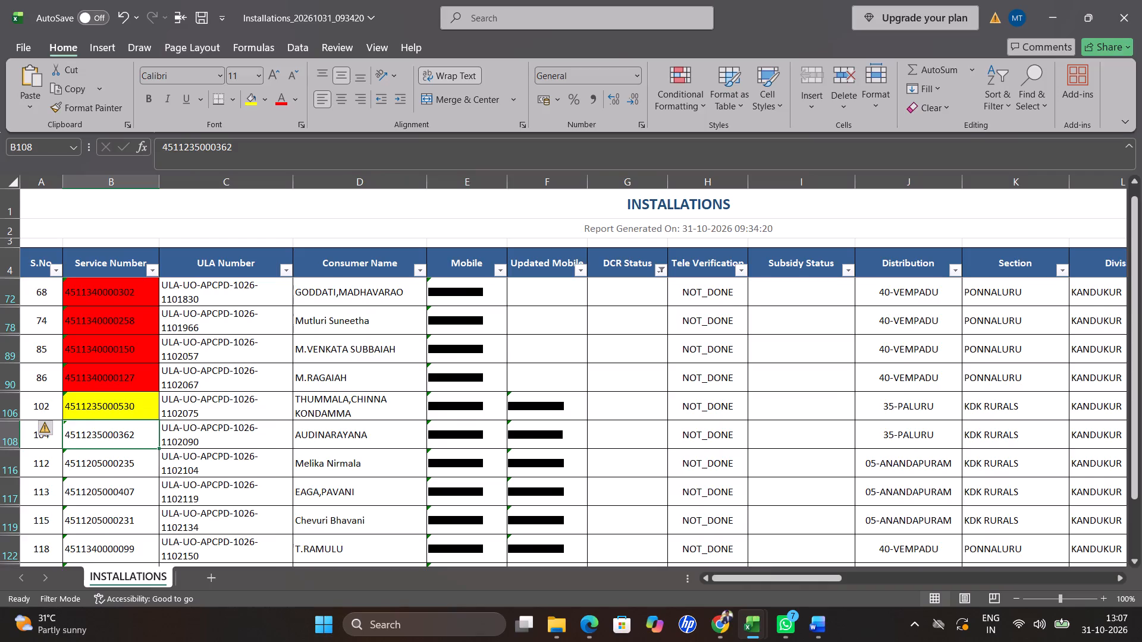
Copy the service number in row 108 of the Excel list and find that installation in SUNGRACE.
key(ctrl+c)
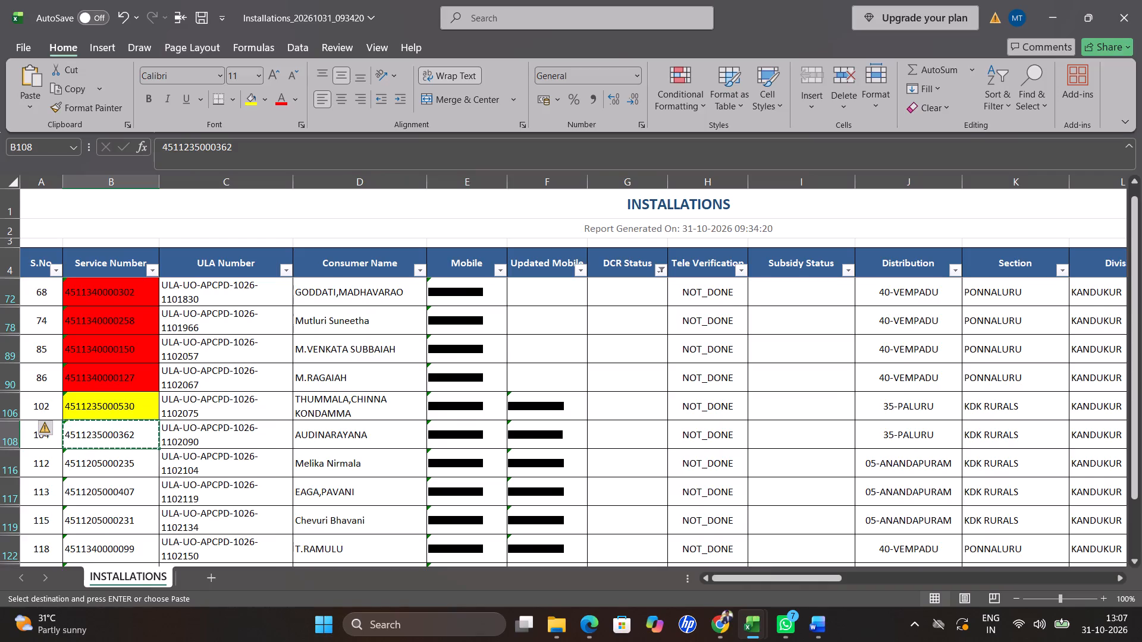
click(704, 569)
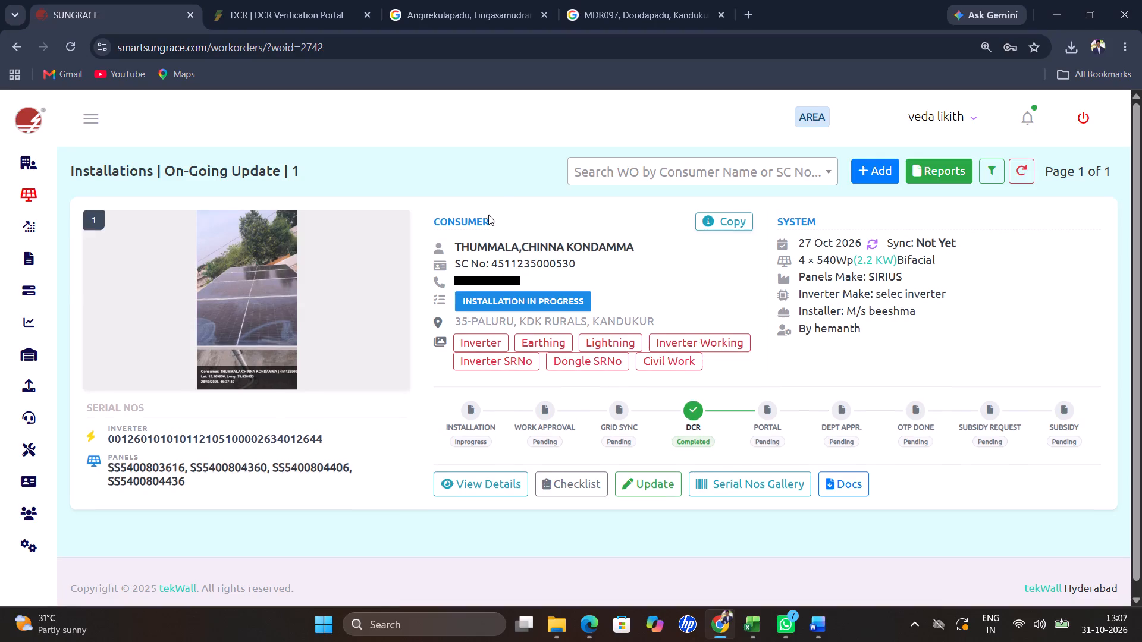
drag(595, 162, 599, 168)
key(ctrl+v)
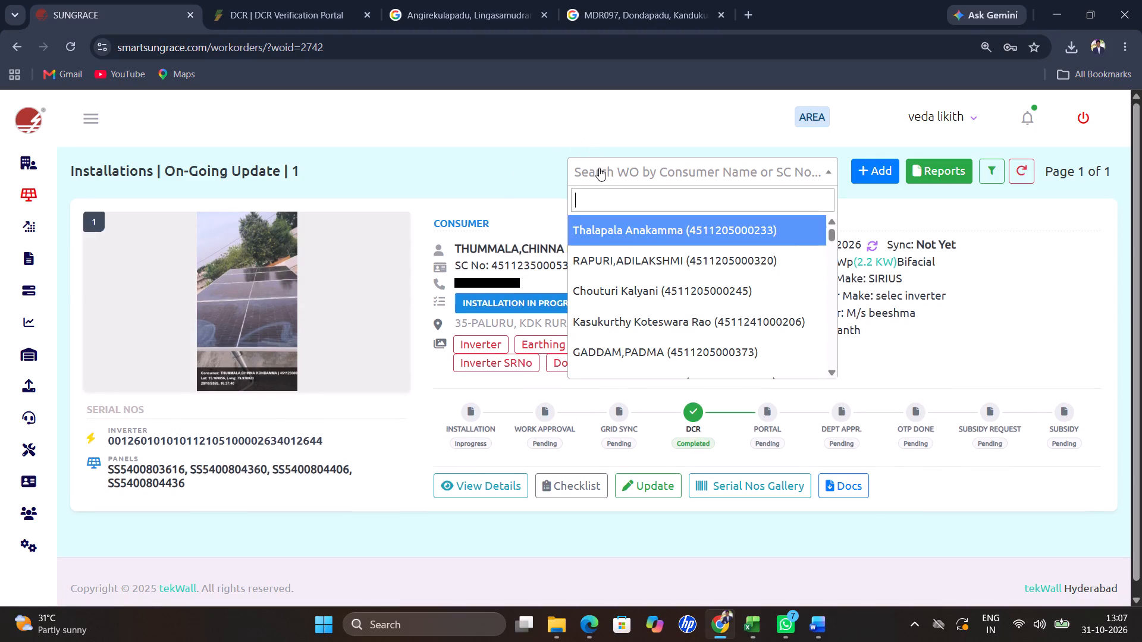
key(Return)
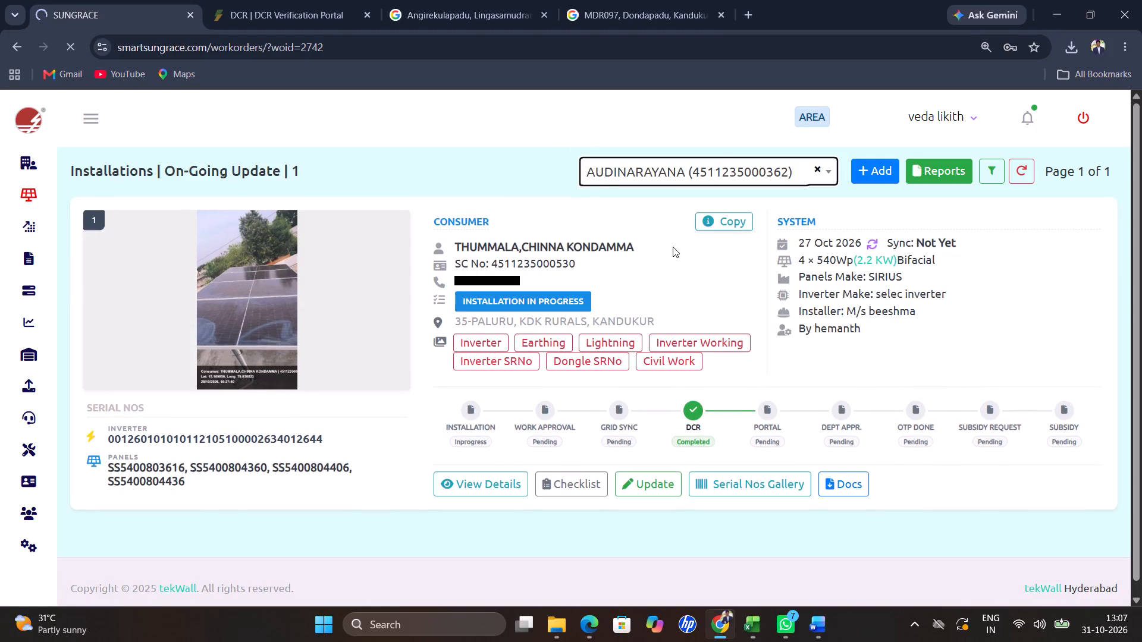
Copy the installation's ULA number from SUNGRACE into the Consumer Application Number of a new B2C consumer issue on the DCR portal.
click(709, 220)
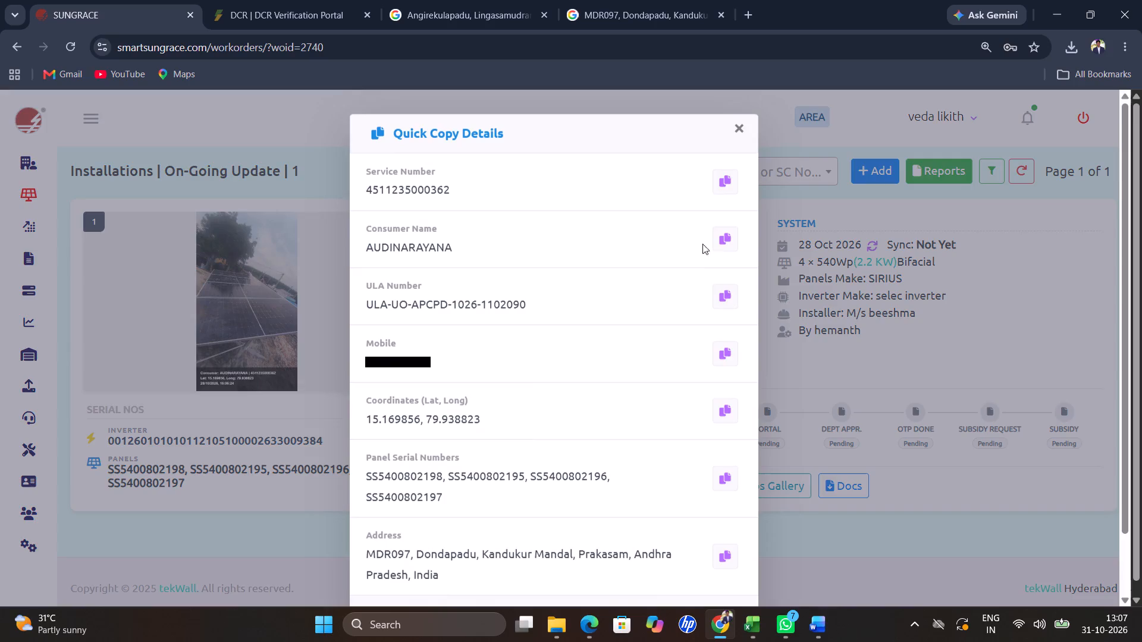
click(727, 295)
click(306, 0)
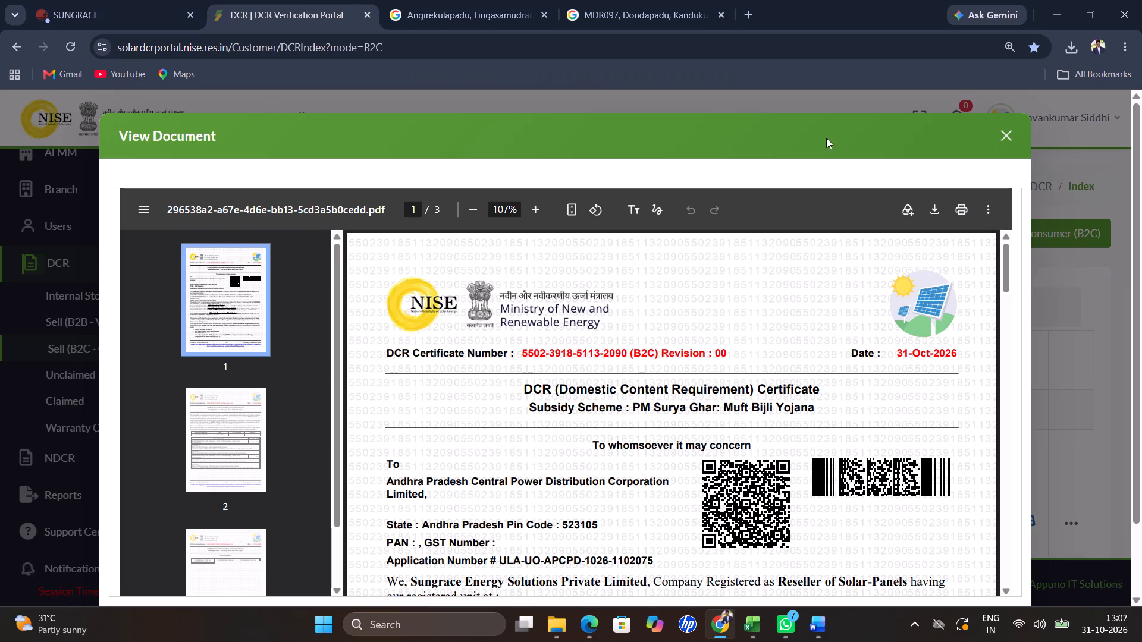
click(1002, 124)
click(975, 230)
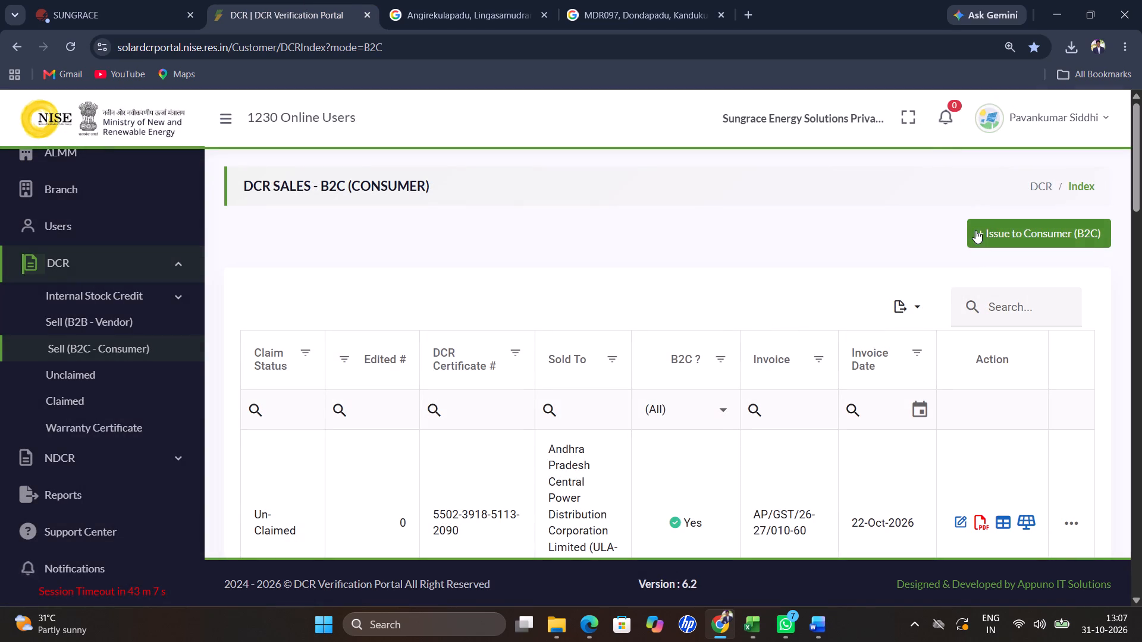
click(603, 336)
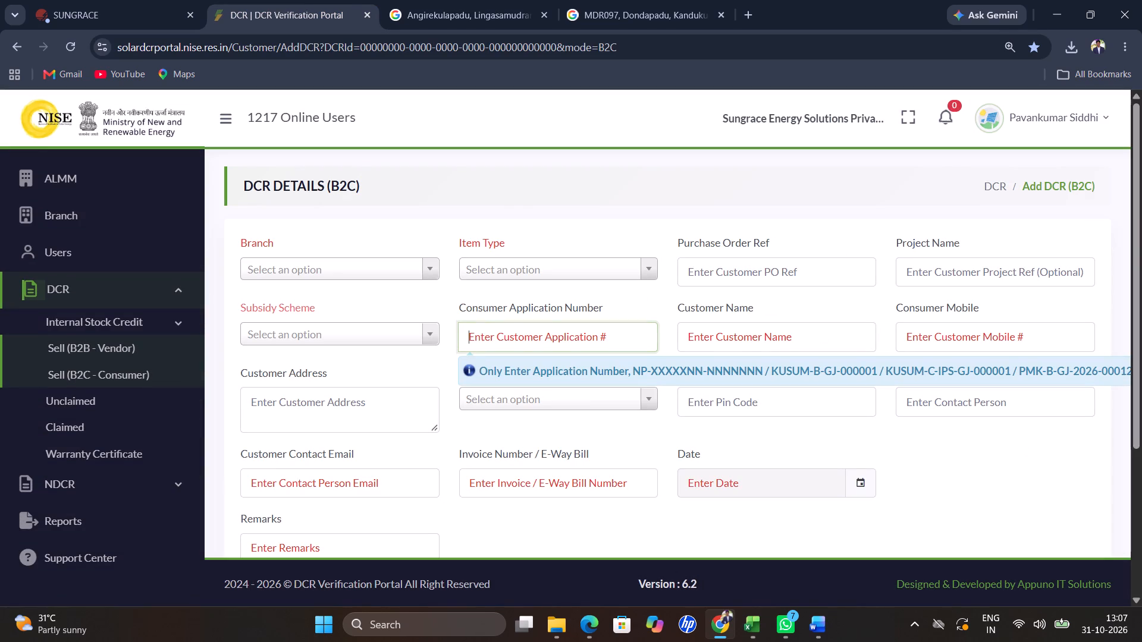
key(ctrl+v)
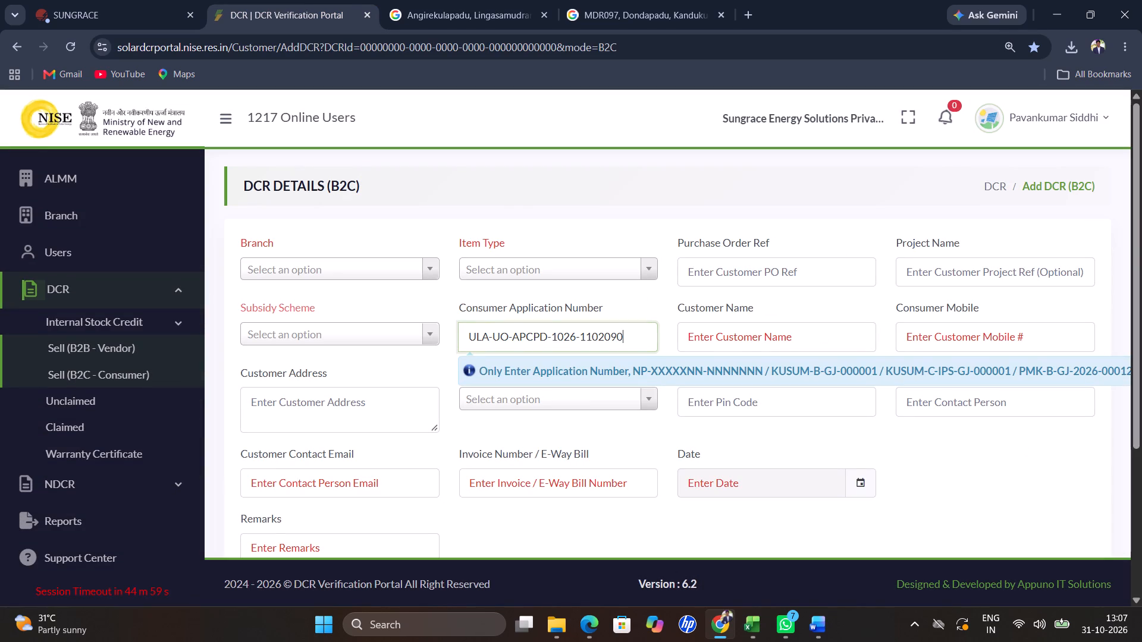
Set the branch to the Andhra Pradesh office, subsidy scheme to PM Surya Ghar: Muft Bijli Yojana and item type to Solar Panels.
click(367, 273)
click(335, 335)
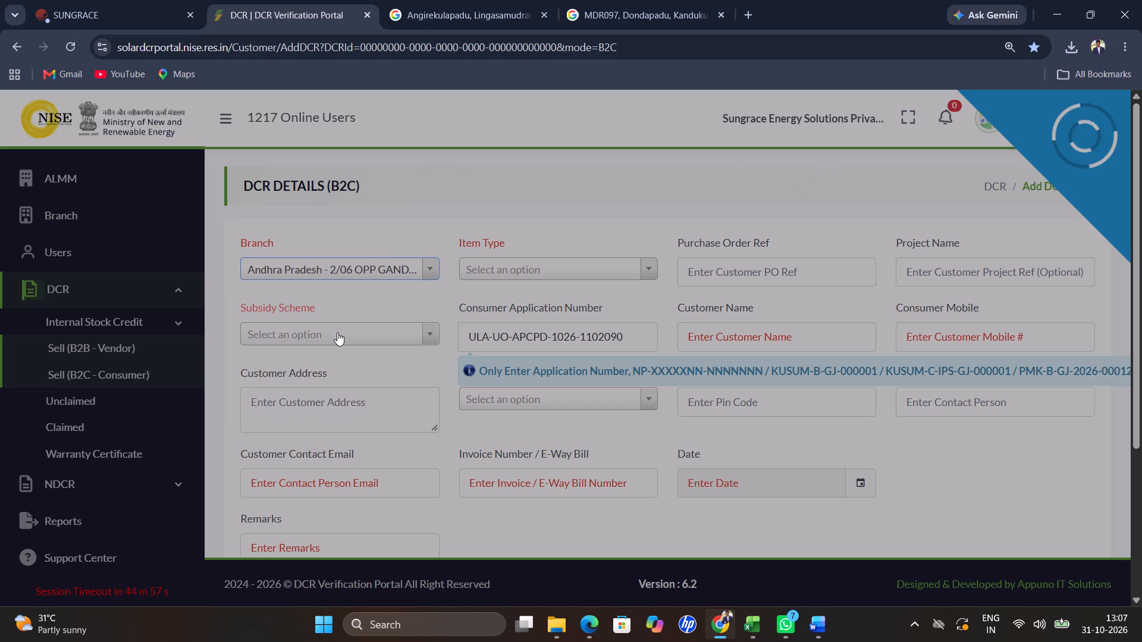
click(337, 332)
click(315, 453)
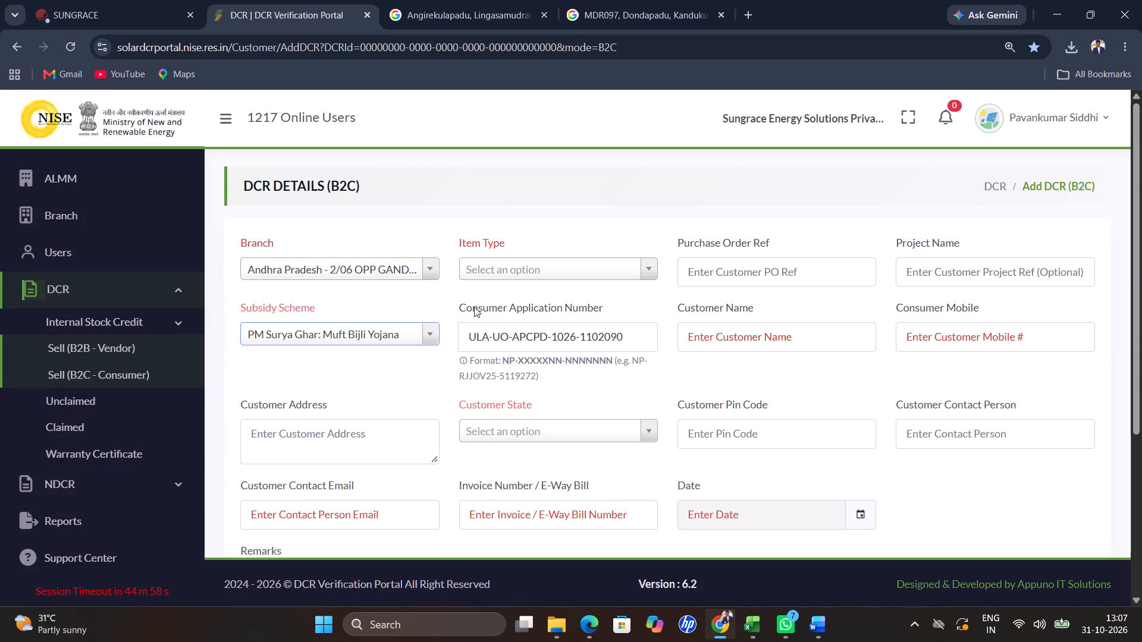
click(489, 267)
click(497, 325)
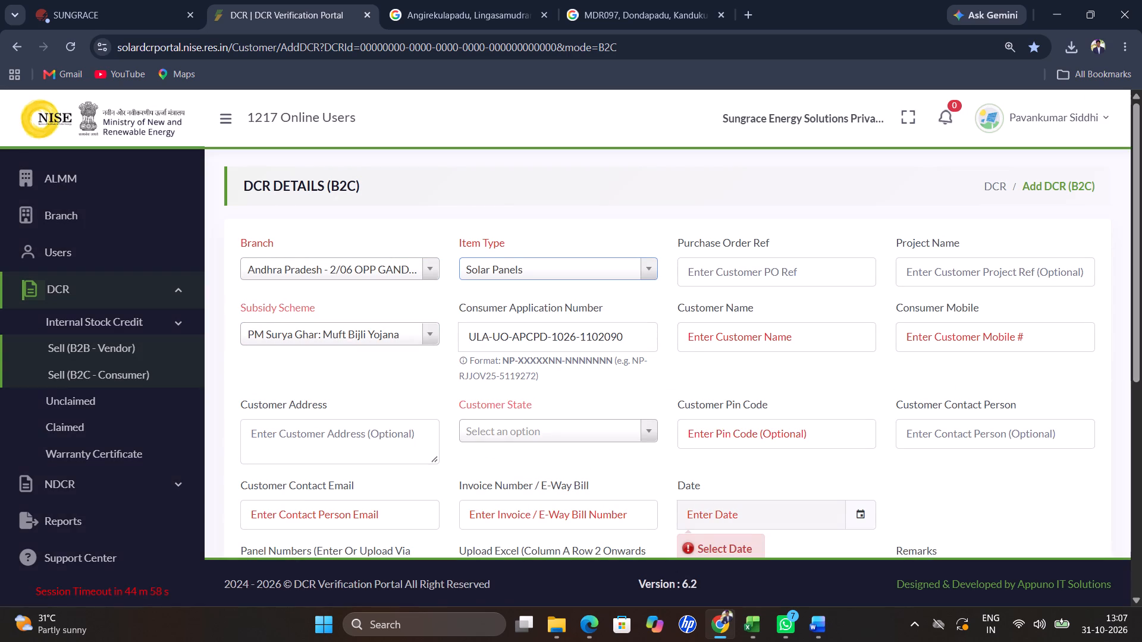
Fill Customer Name with Andhra Pradesh Central Power Distribution Corporation Limited, copied from the Word details document.
click(718, 348)
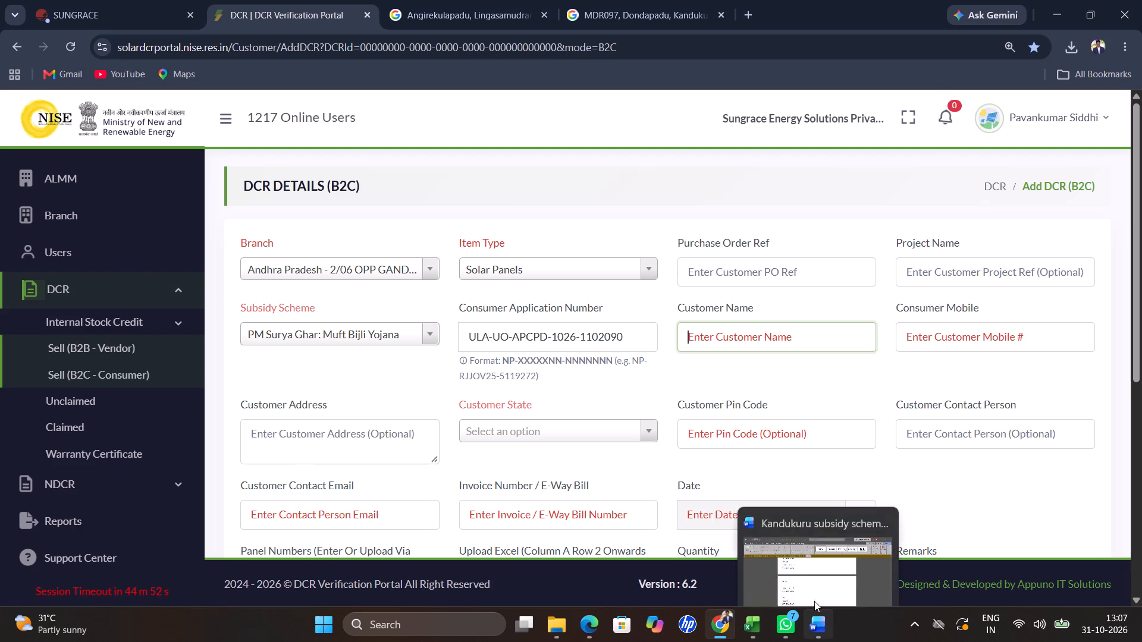
click(804, 553)
scroll(408, 311, up, 15)
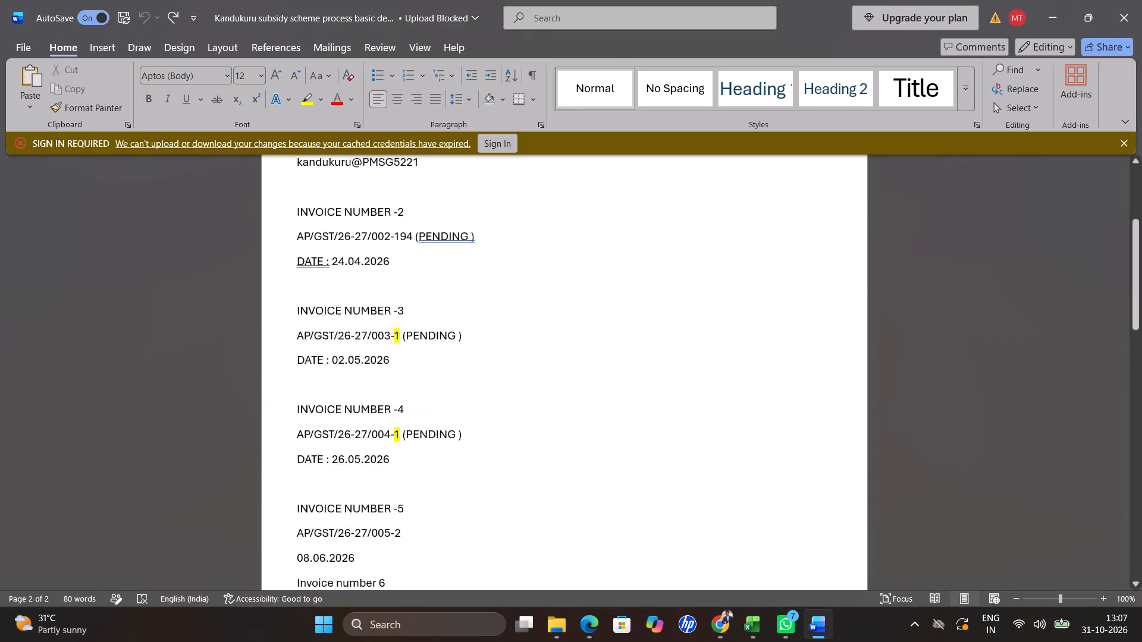
scroll(407, 311, up, 7)
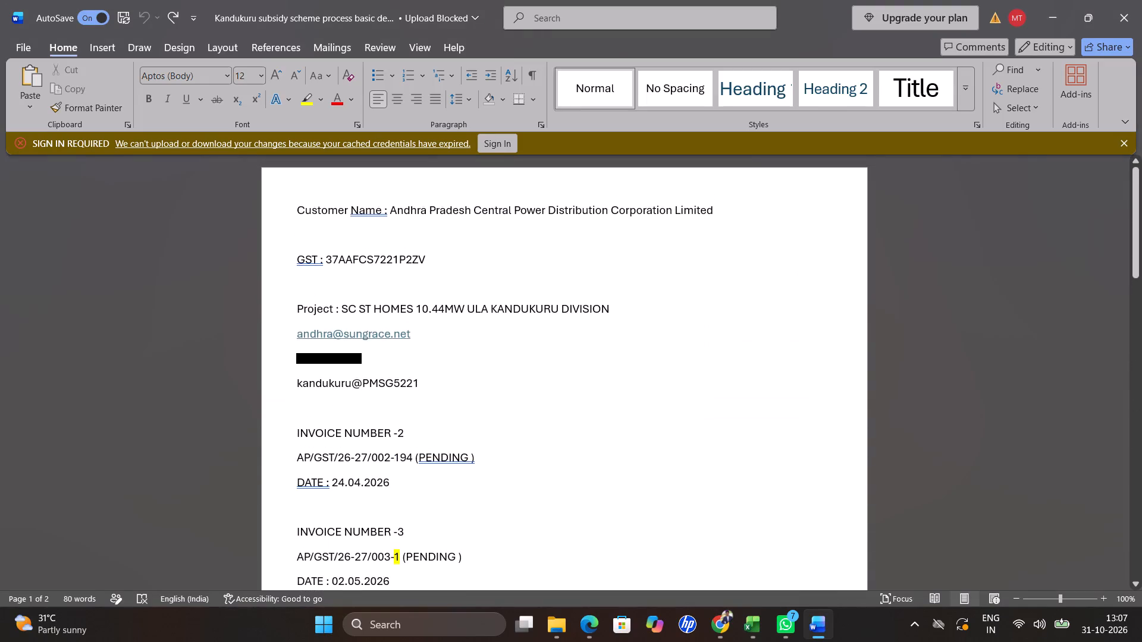
drag(395, 213, 722, 215)
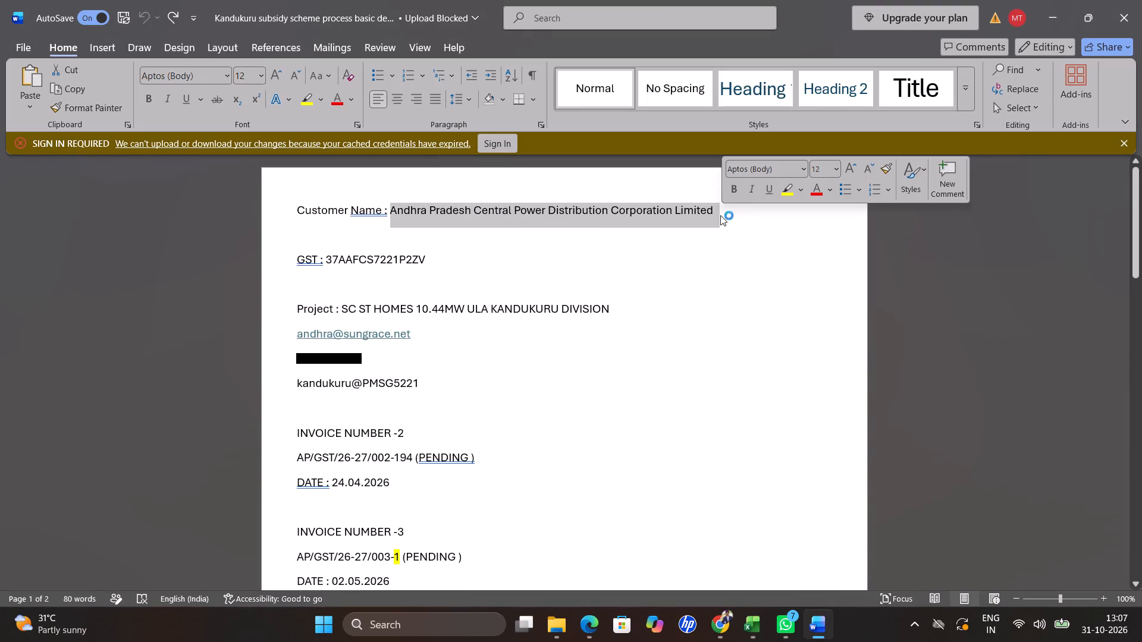
key(ctrl+c)
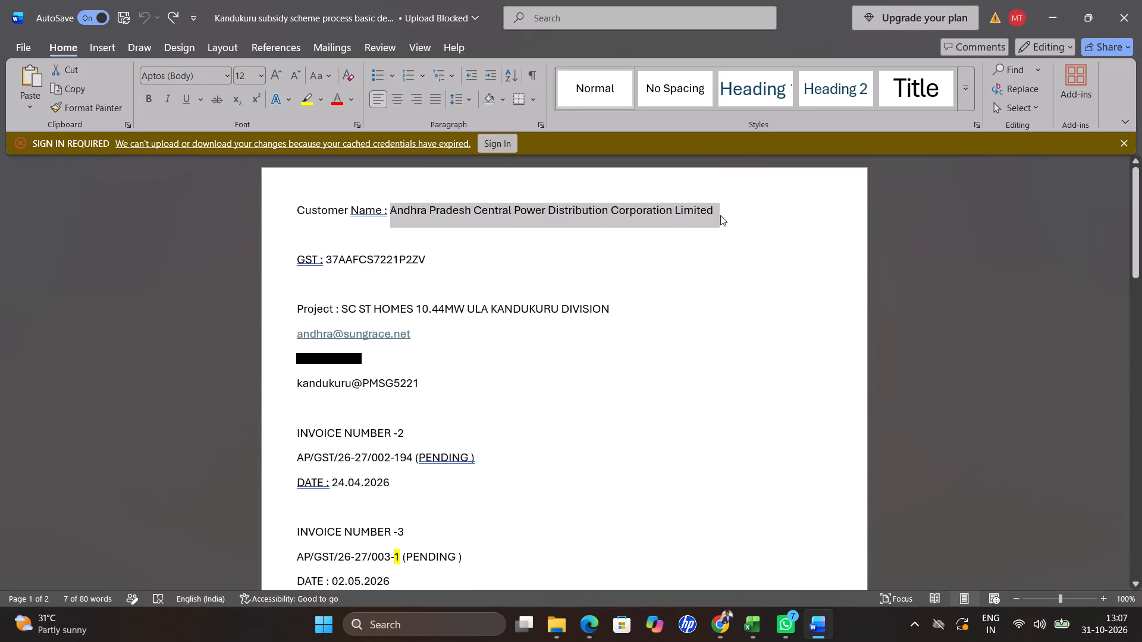
click(720, 544)
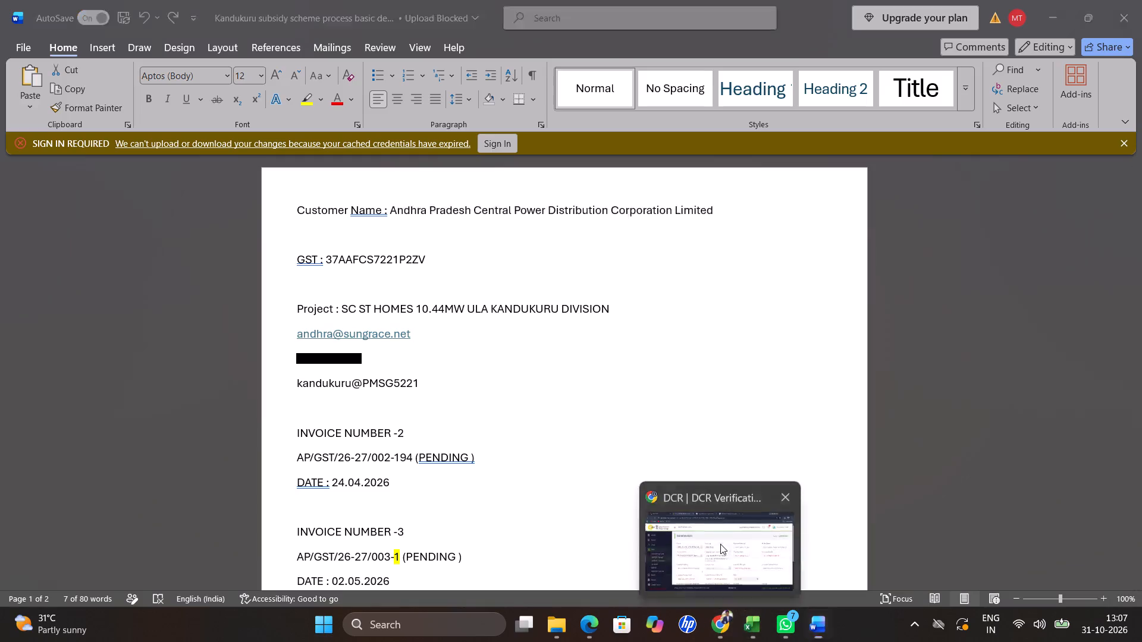
key(ctrl+v)
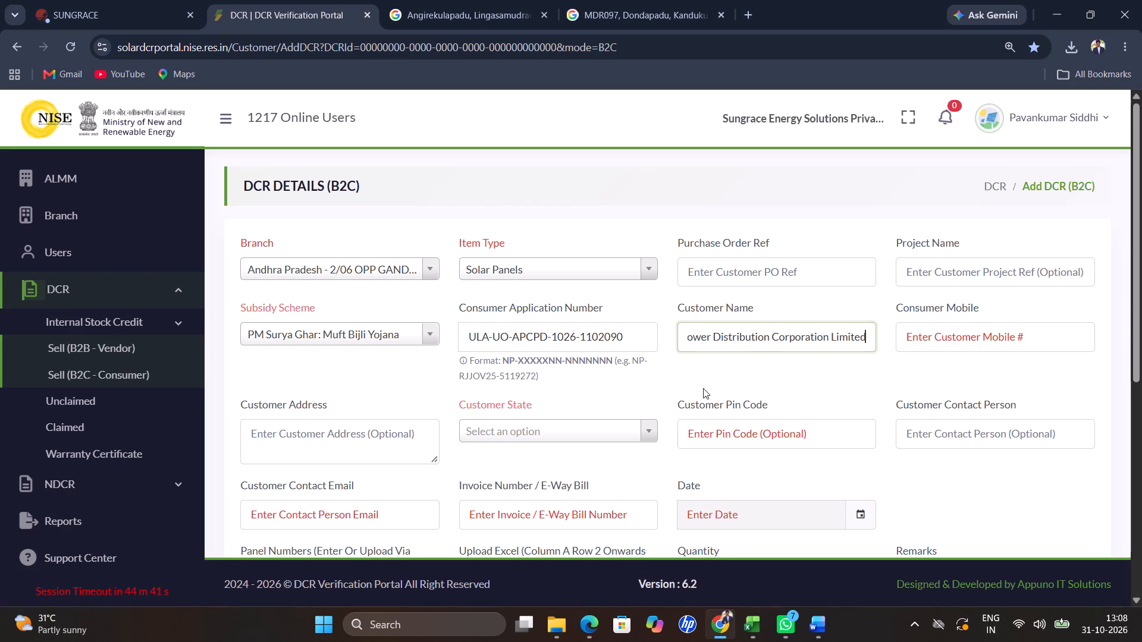
Fill Project Name with SC ST HOMES 10.44MW ULA KANDUKURU DIVISION, copied from the Word details document.
click(911, 272)
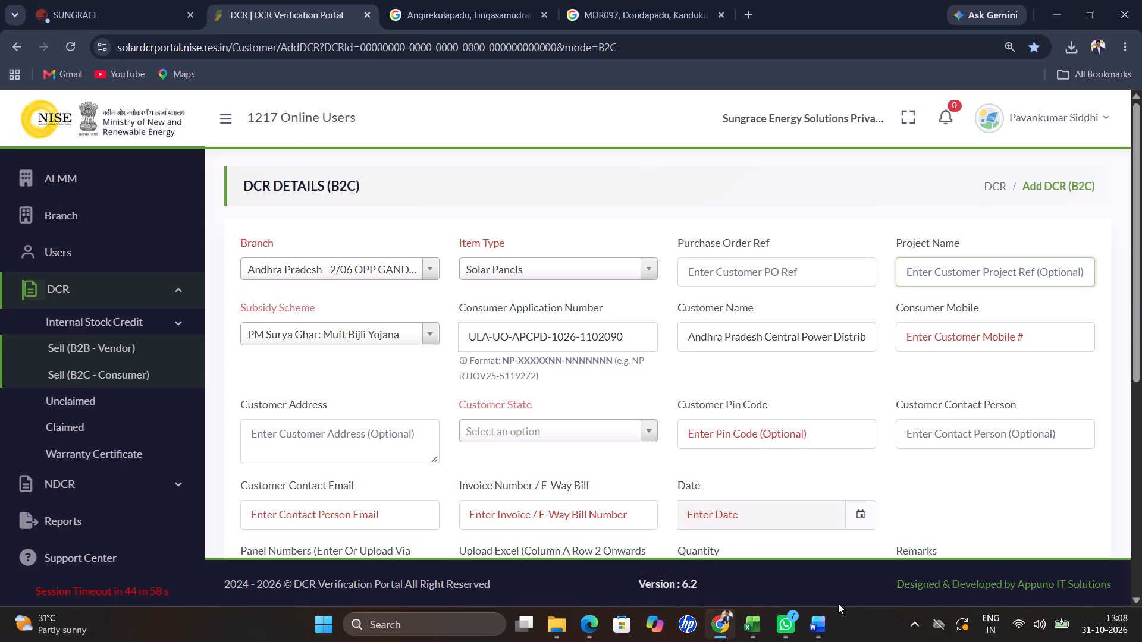
click(810, 558)
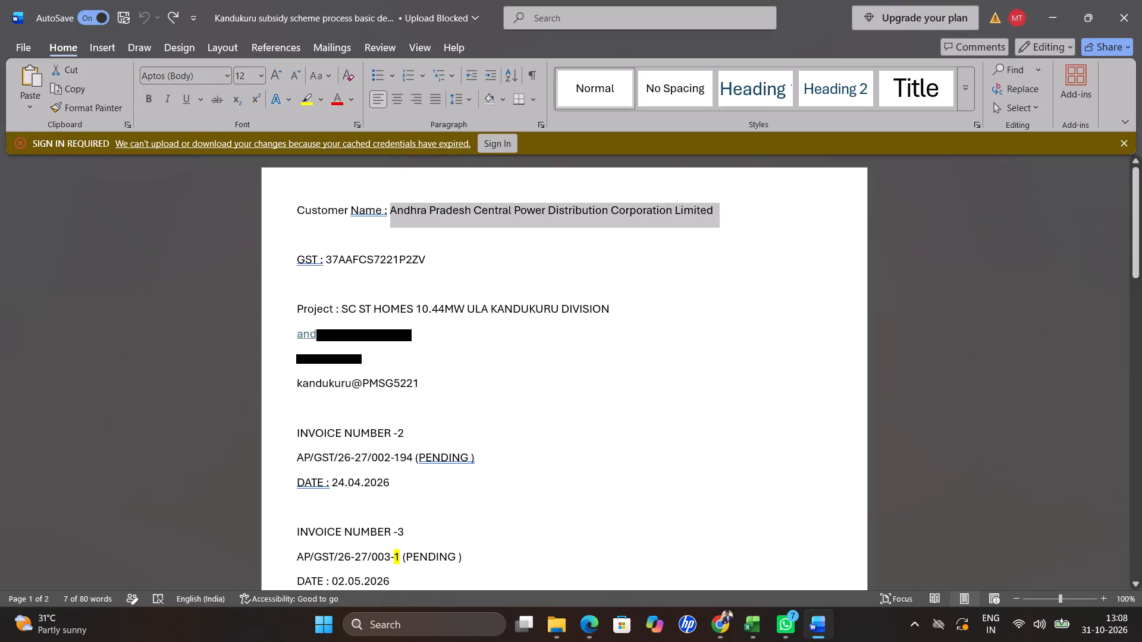
drag(345, 305, 643, 309)
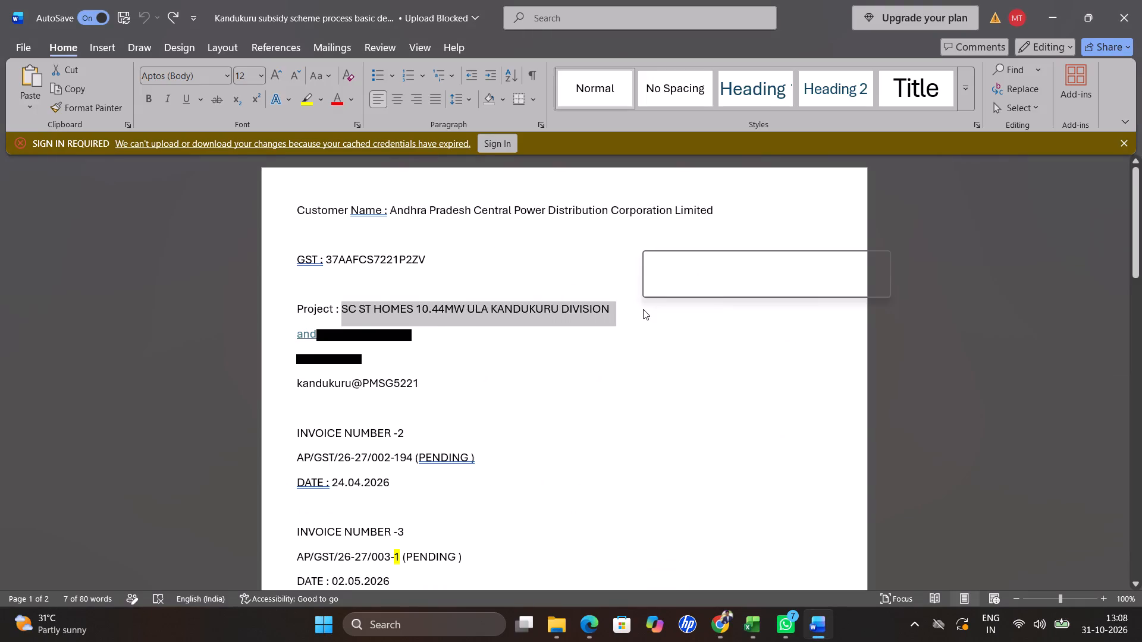
key(ctrl+c)
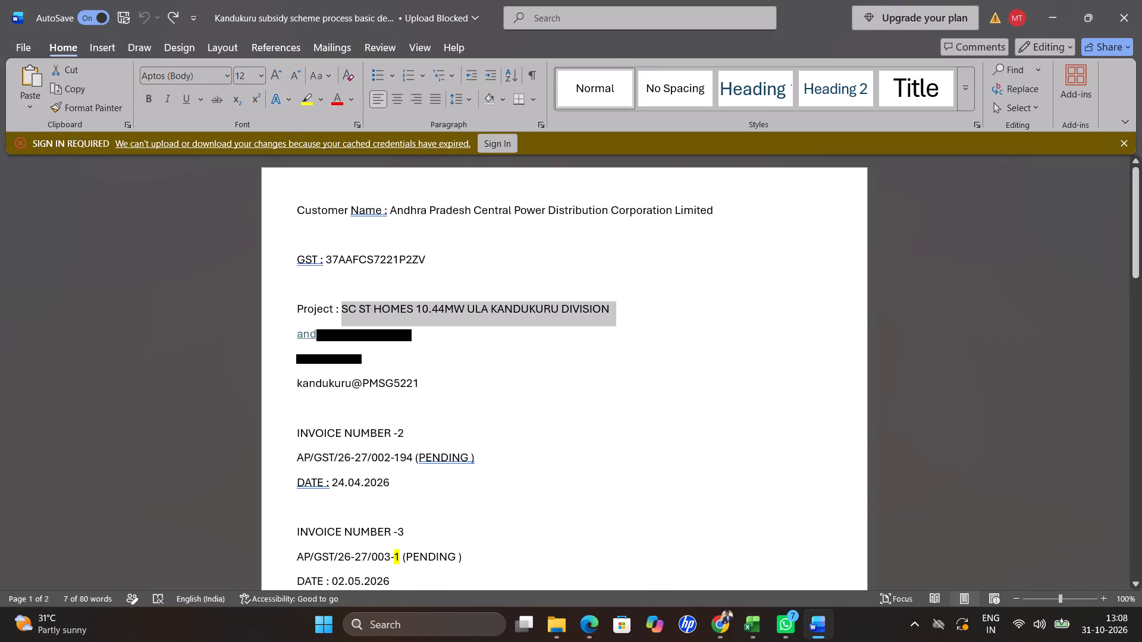
click(708, 587)
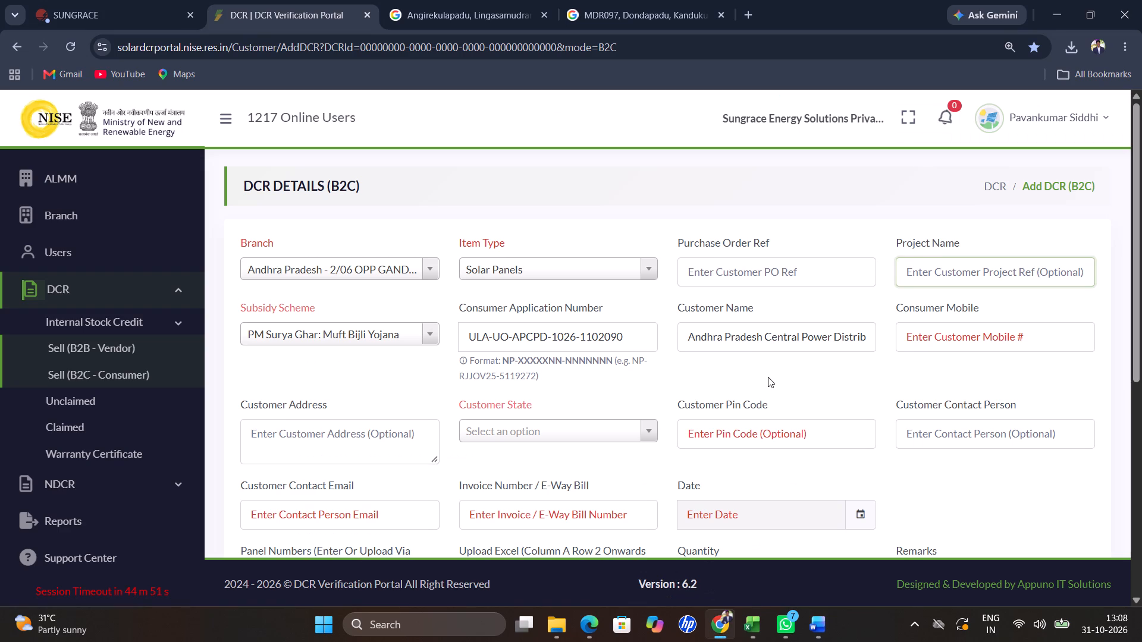
key(ctrl+v)
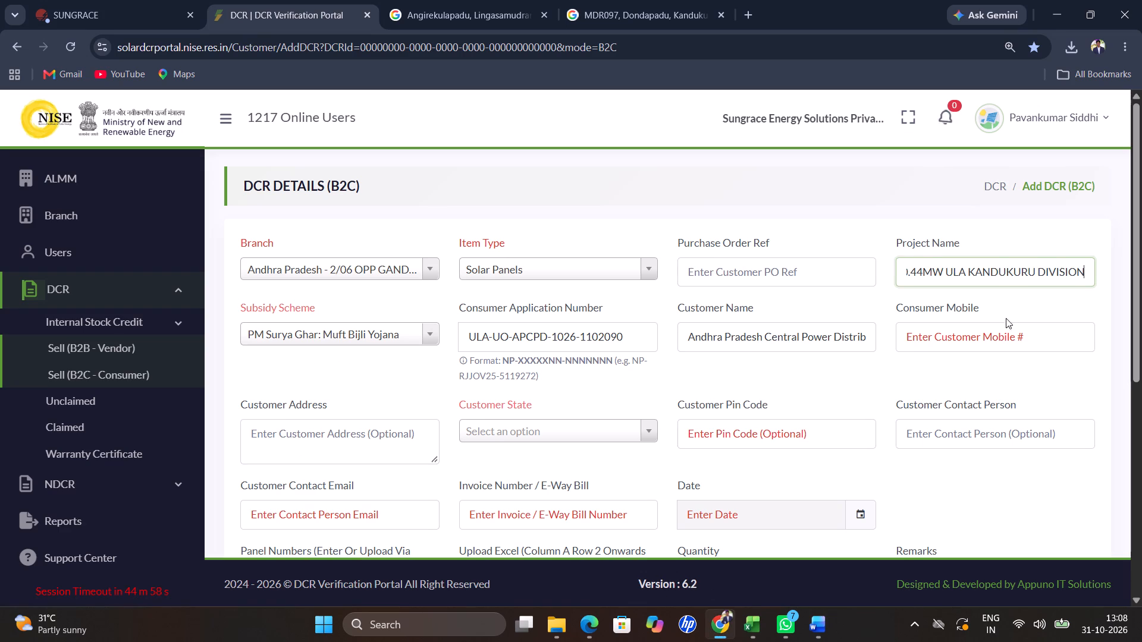
click(999, 329)
click(809, 558)
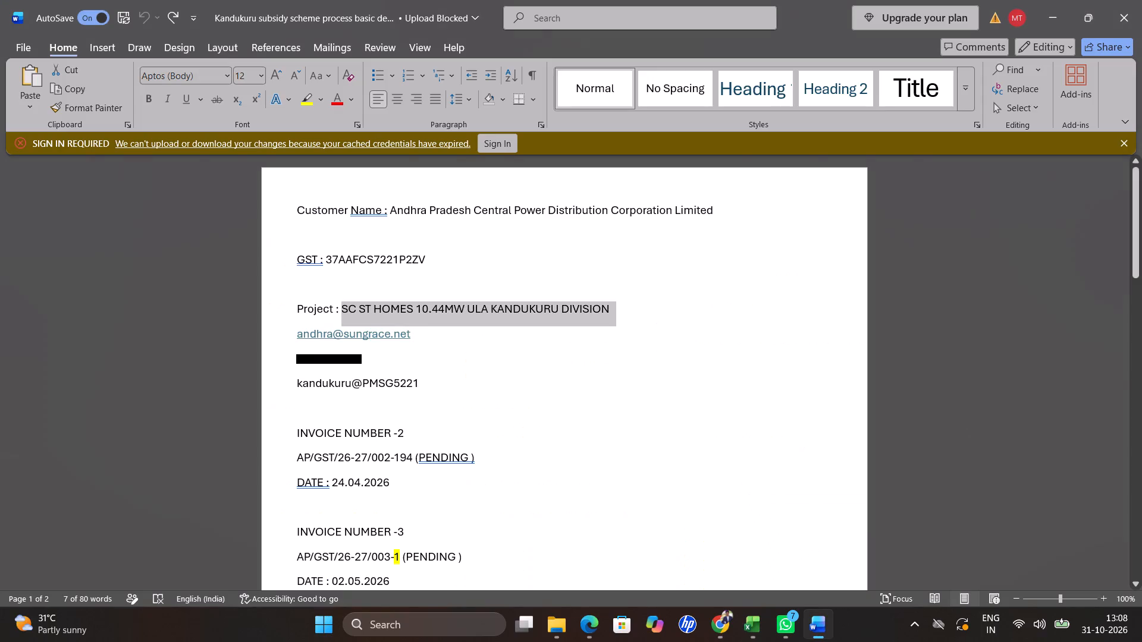
drag(397, 372, 369, 373)
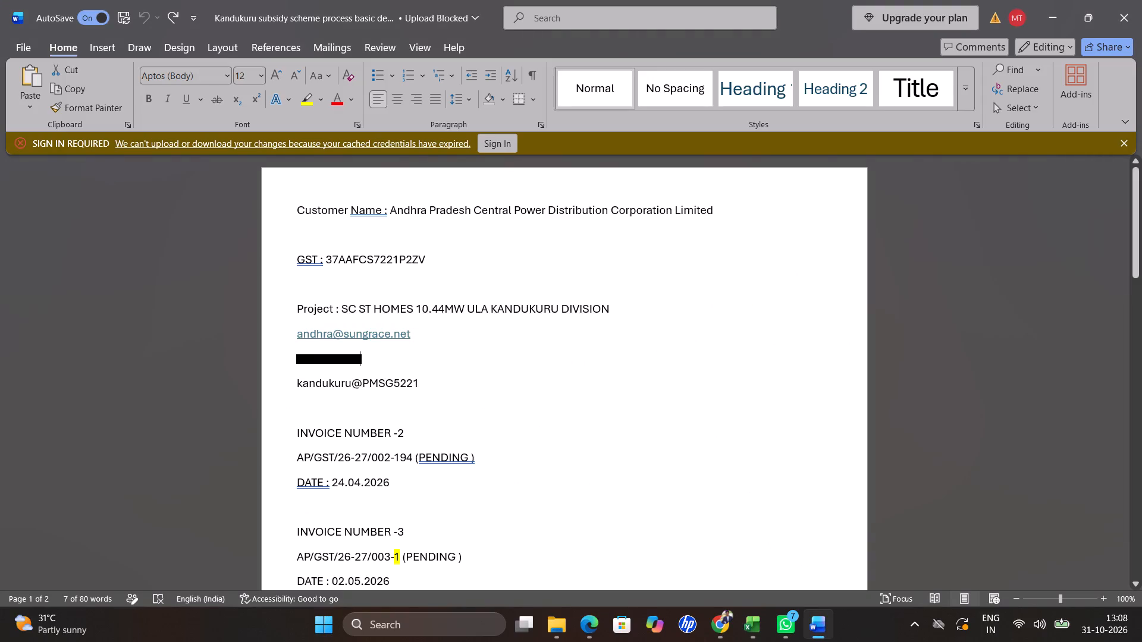
drag(369, 373, 273, 364)
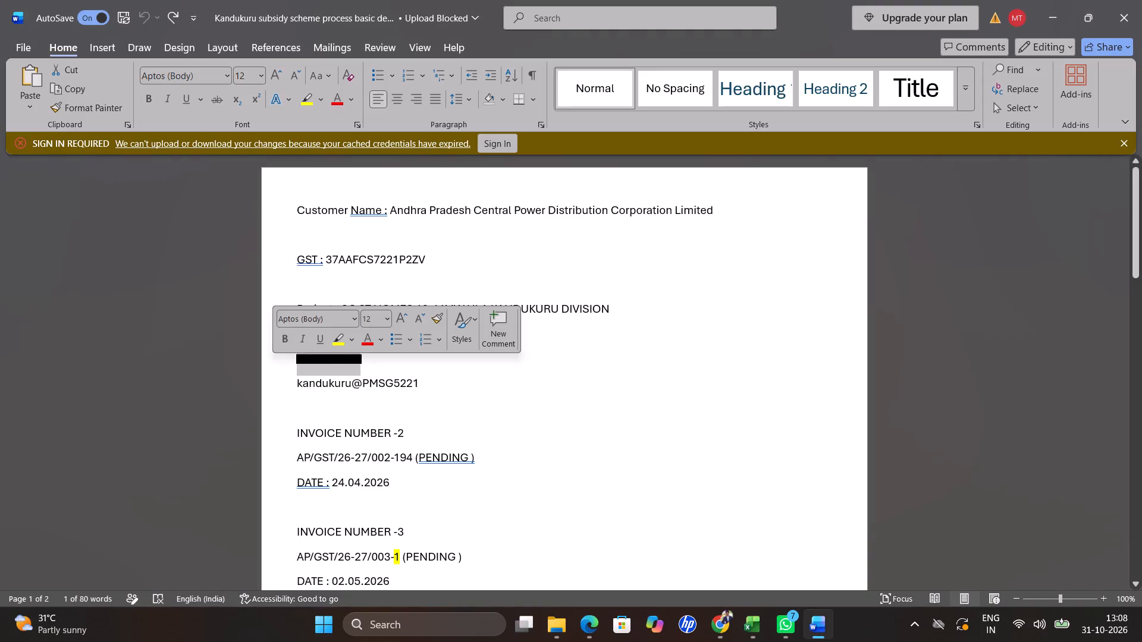
key(ctrl+c)
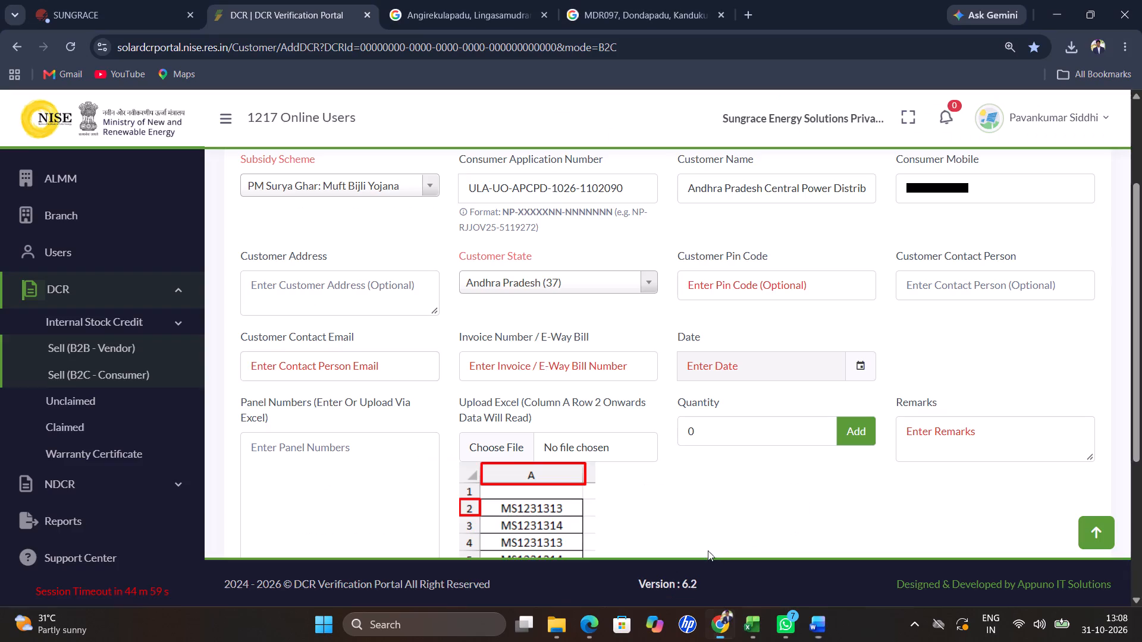
key(ctrl+v)
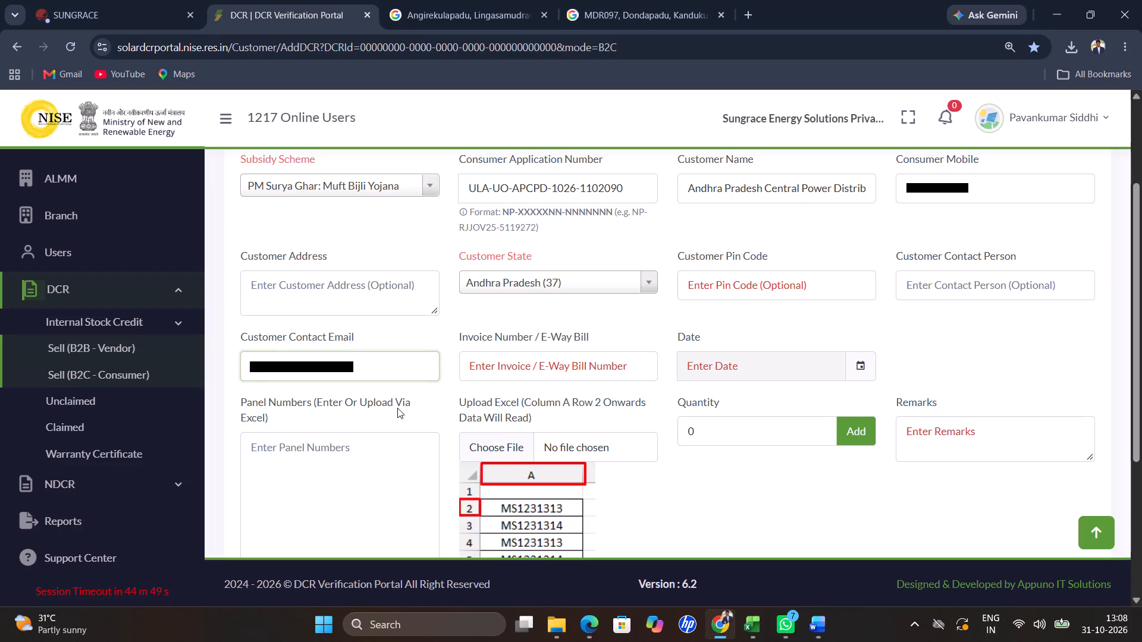
Enter AP/GST/26-27/009-282 as the Invoice Number, using the invoice 9 prefix copied from the Word details document.
click(488, 360)
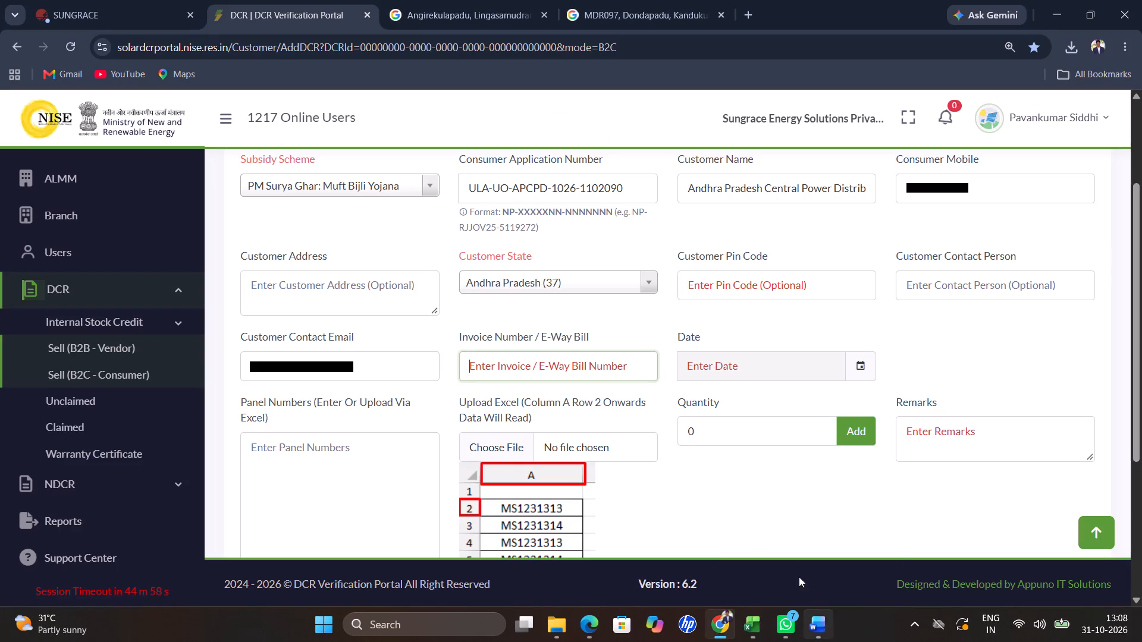
click(790, 558)
scroll(380, 307, down, 15)
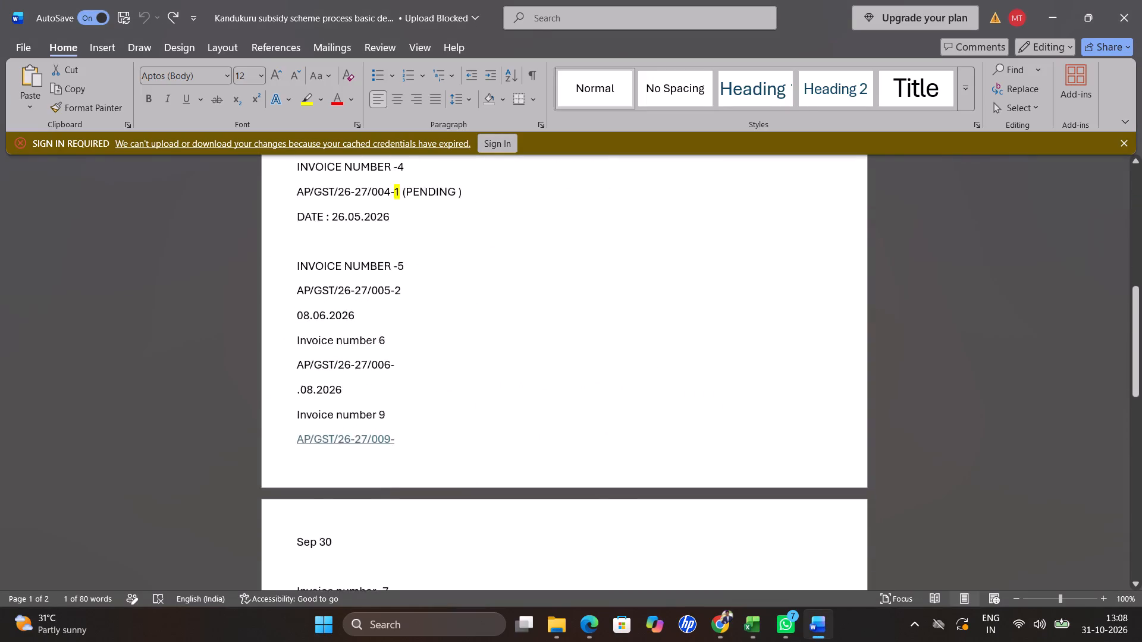
scroll(396, 282, down, 4)
drag(405, 221, 277, 233)
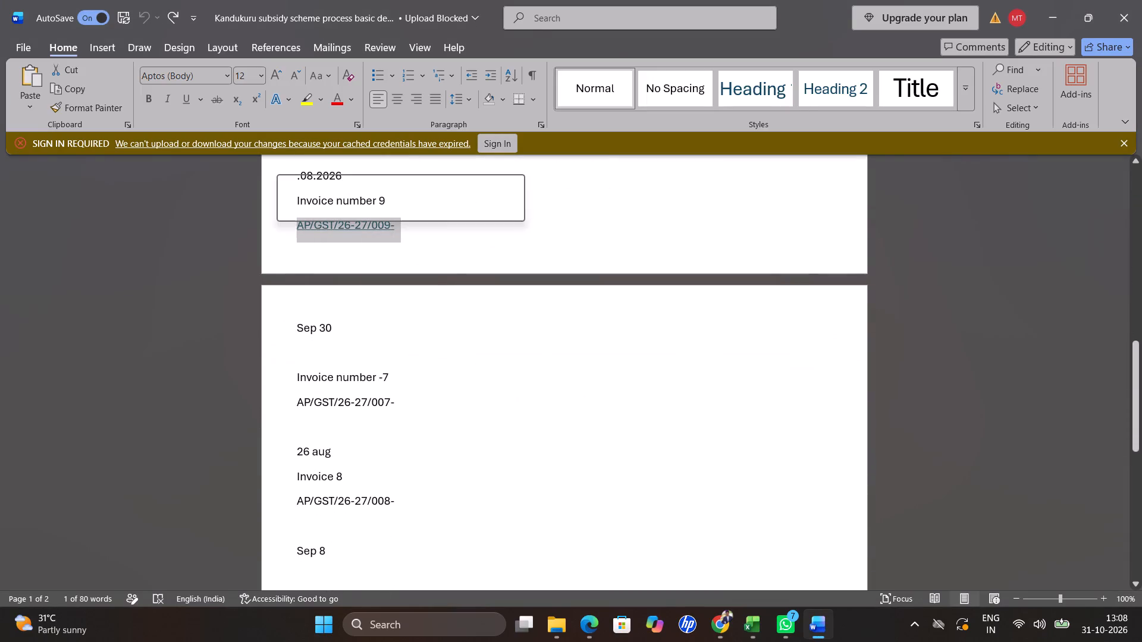
key(ctrl+c)
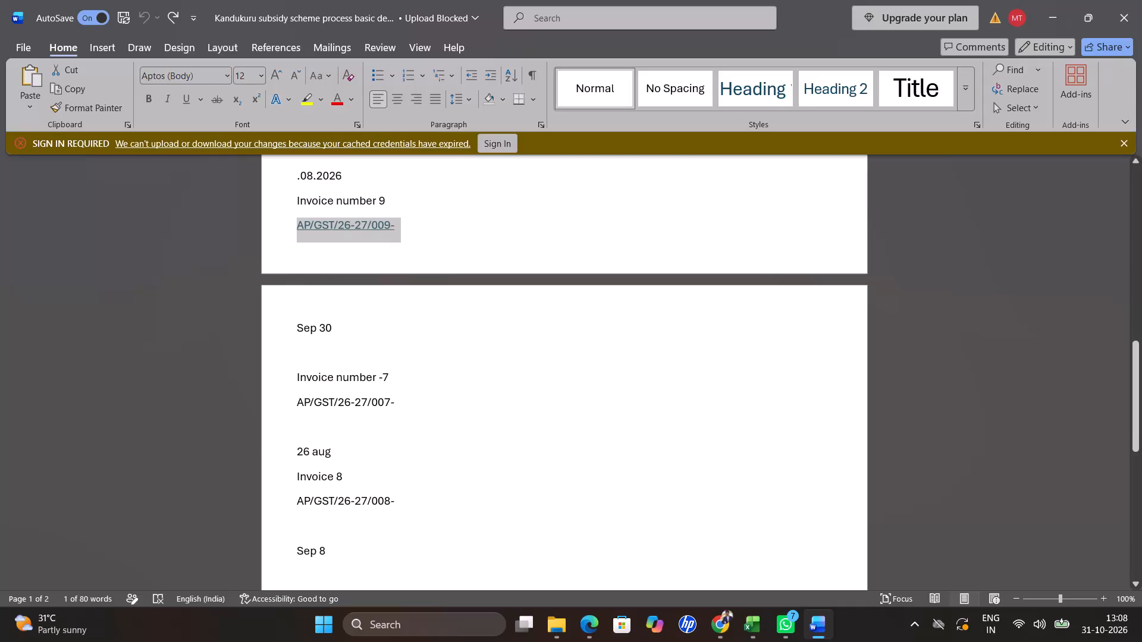
click(705, 572)
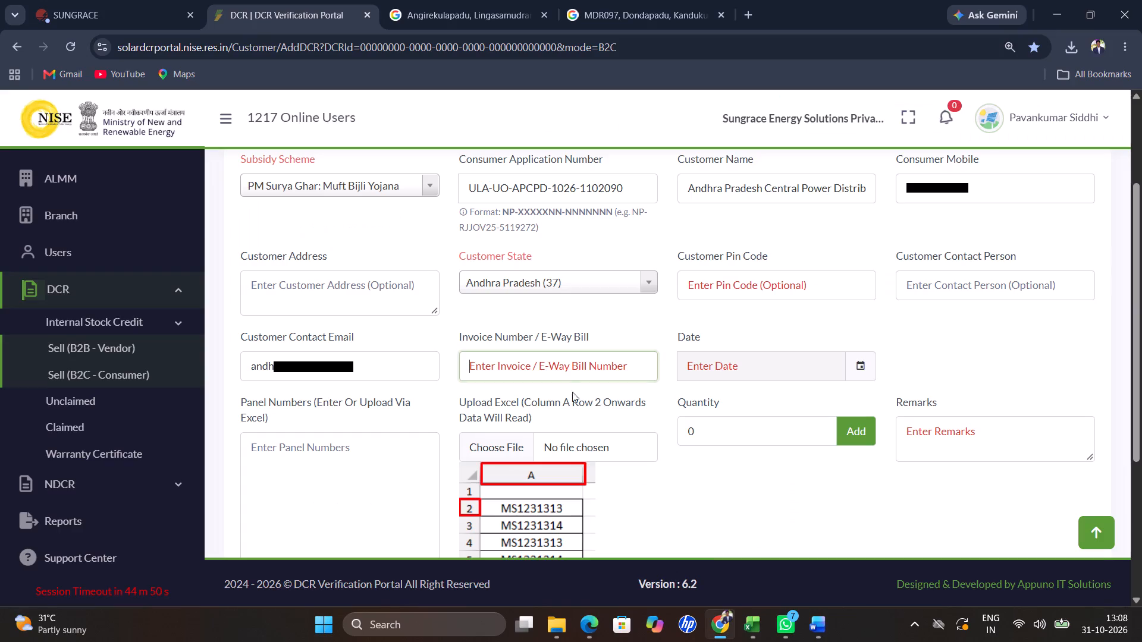
key(ctrl+v)
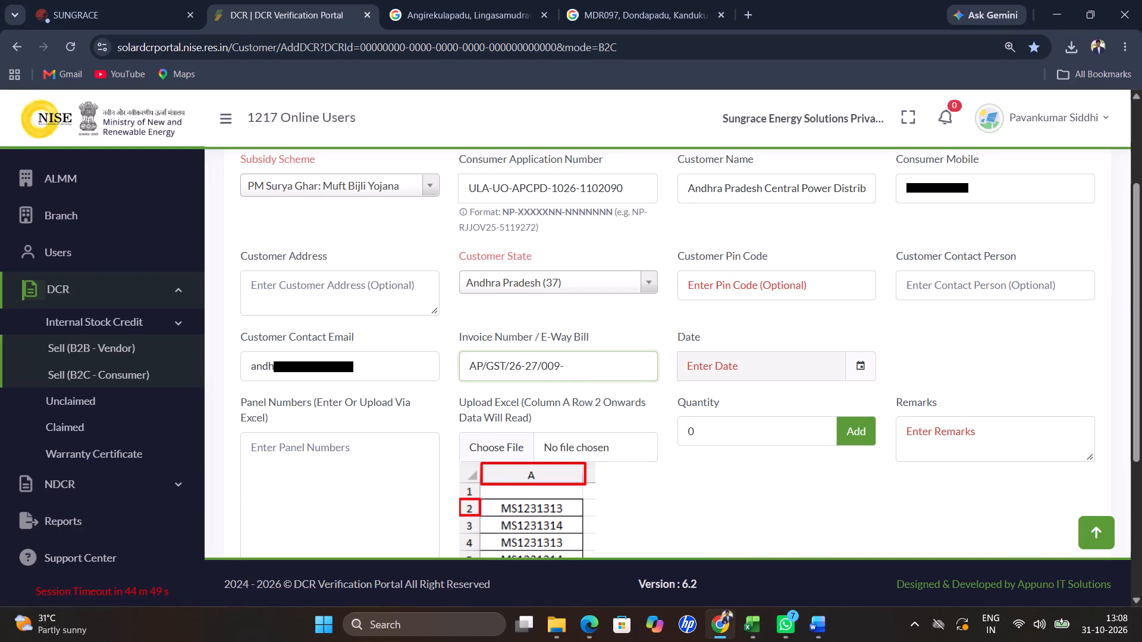
key(2)
key(8)
key(2)
Set the invoice Date to 30-Sep-2026.
click(717, 362)
click(690, 395)
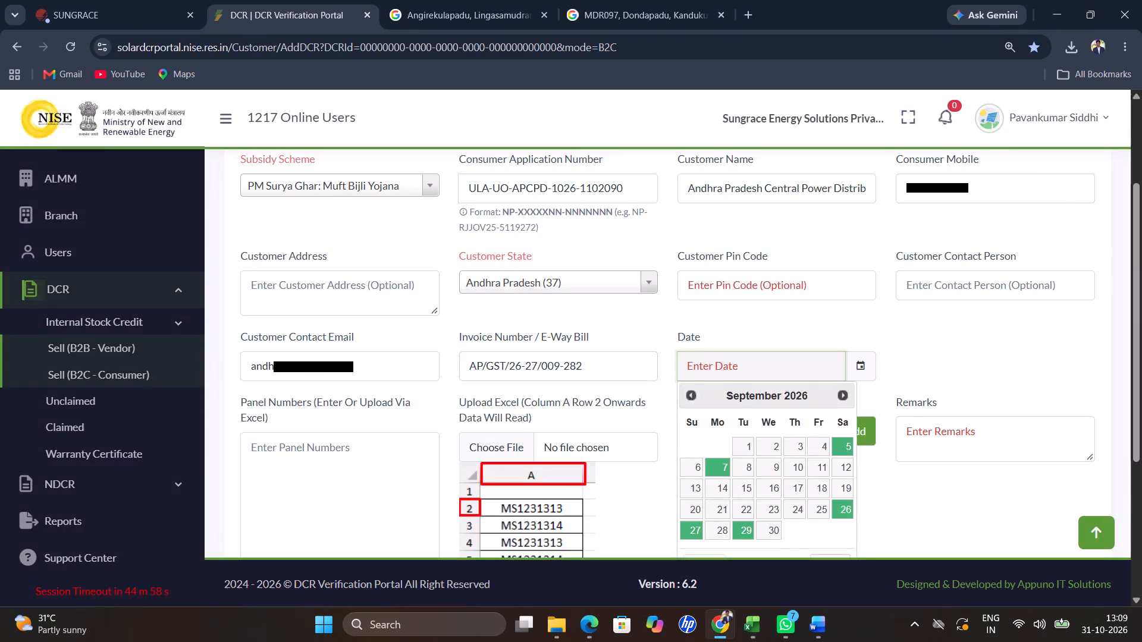
click(777, 525)
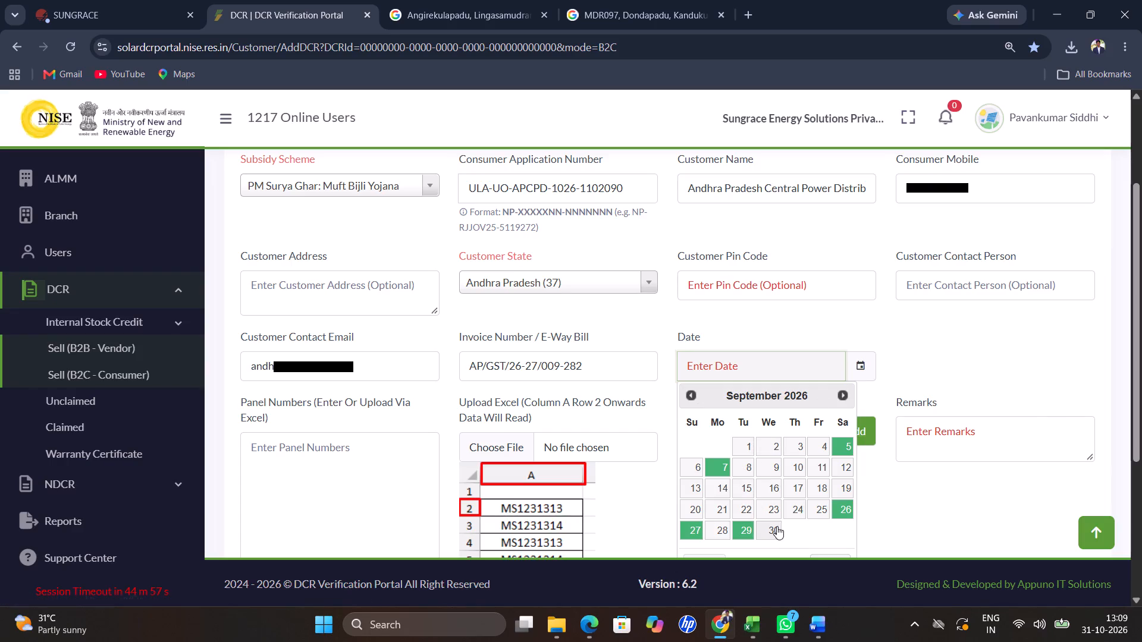
click(363, 491)
click(61, 0)
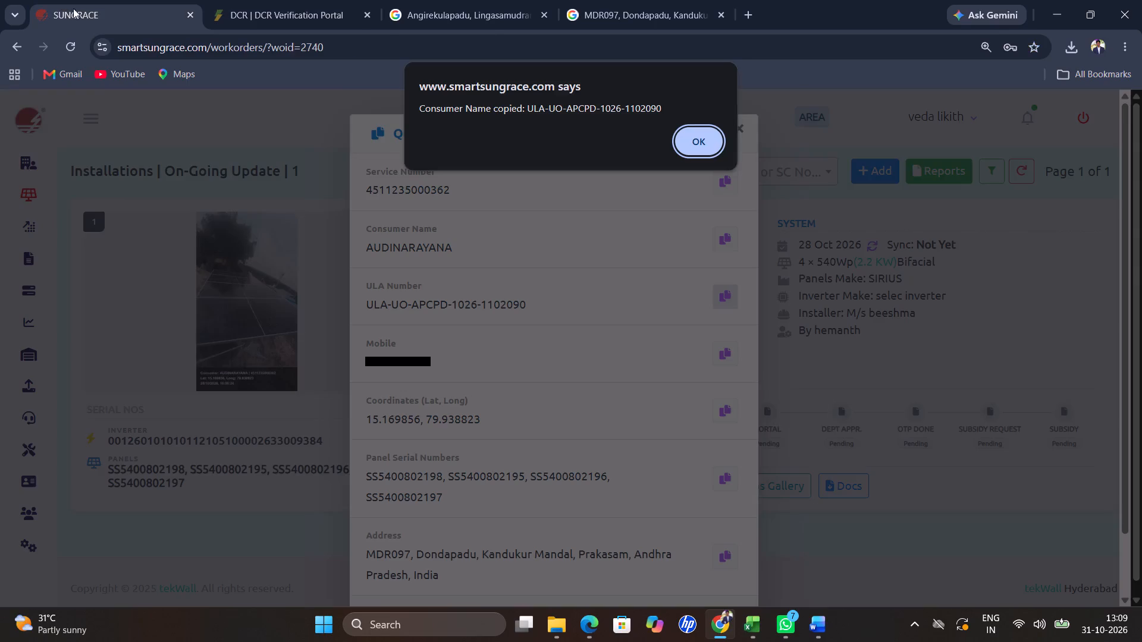
click(709, 142)
click(726, 471)
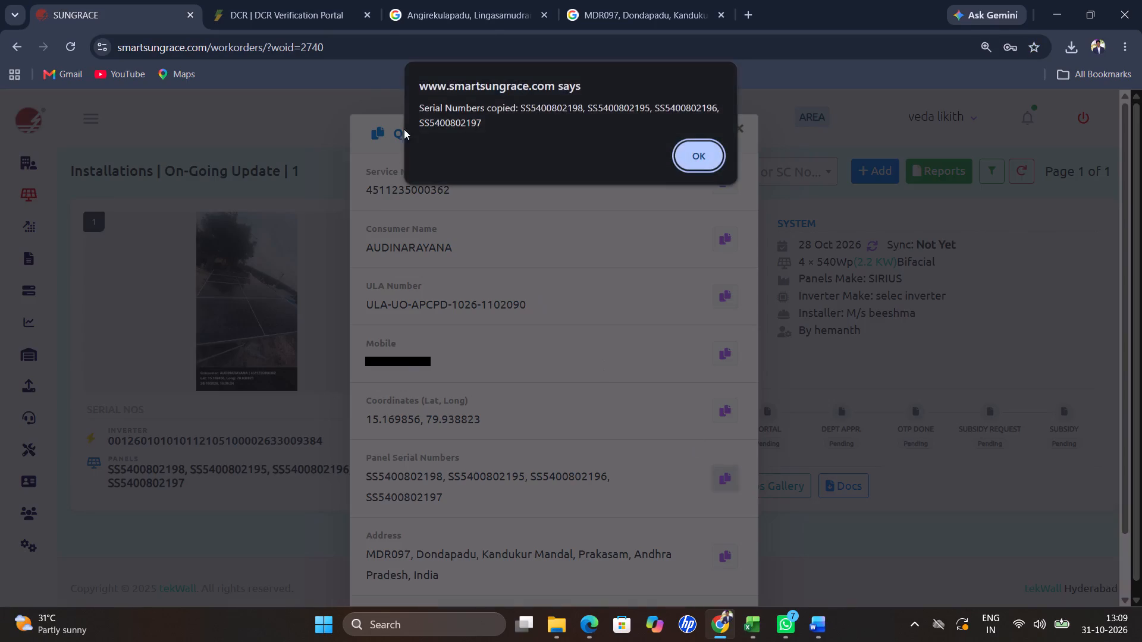
drag(315, 0, 322, 14)
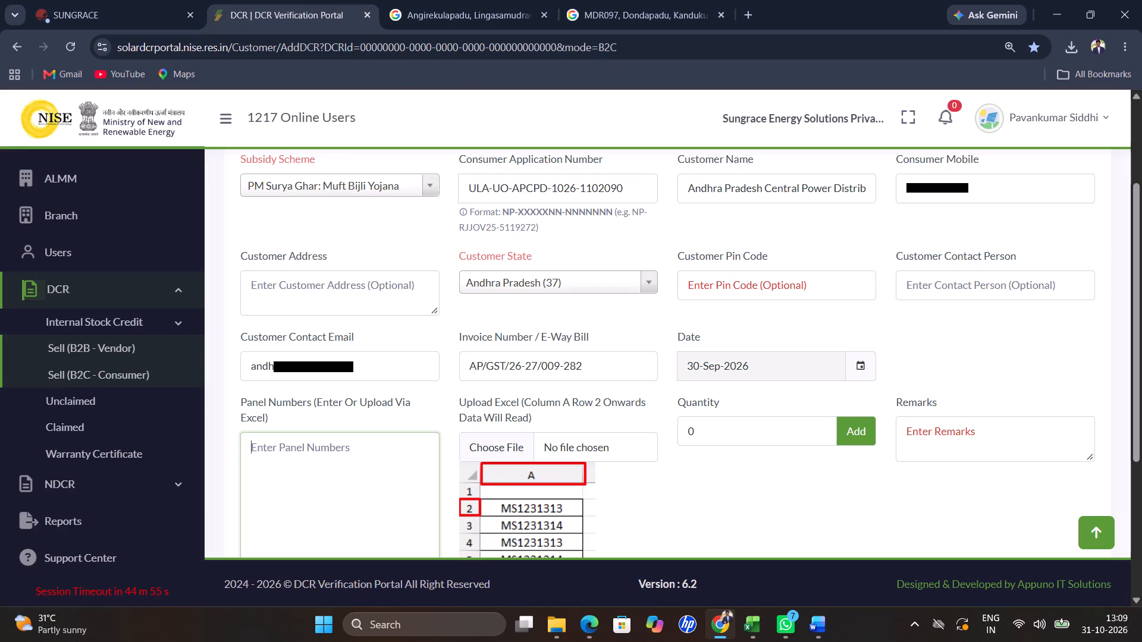
key(ctrl+v)
Remove the commas and spaces between the four panel serial numbers, placing each serial on its own line.
key(Left)
key(Left)
key(Left)
key(Left)
key(Left)
key(Left)
key(Left)
key(Left)
key(Left)
key(Left)
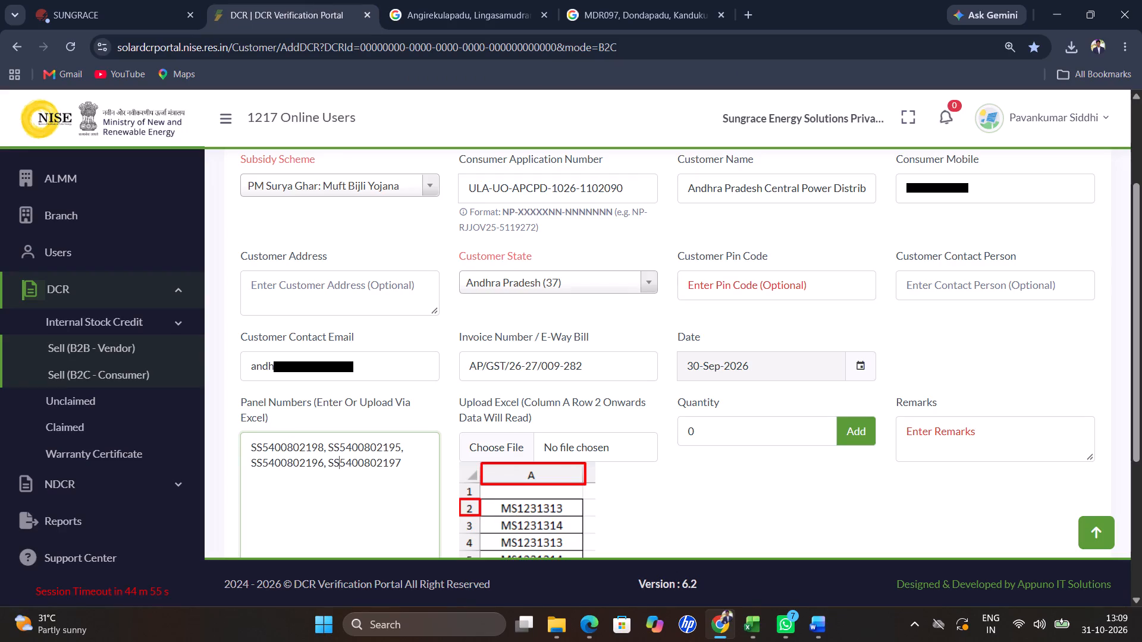
key(Left)
key(Left)
key(BackSpace)
key(BackSpace)
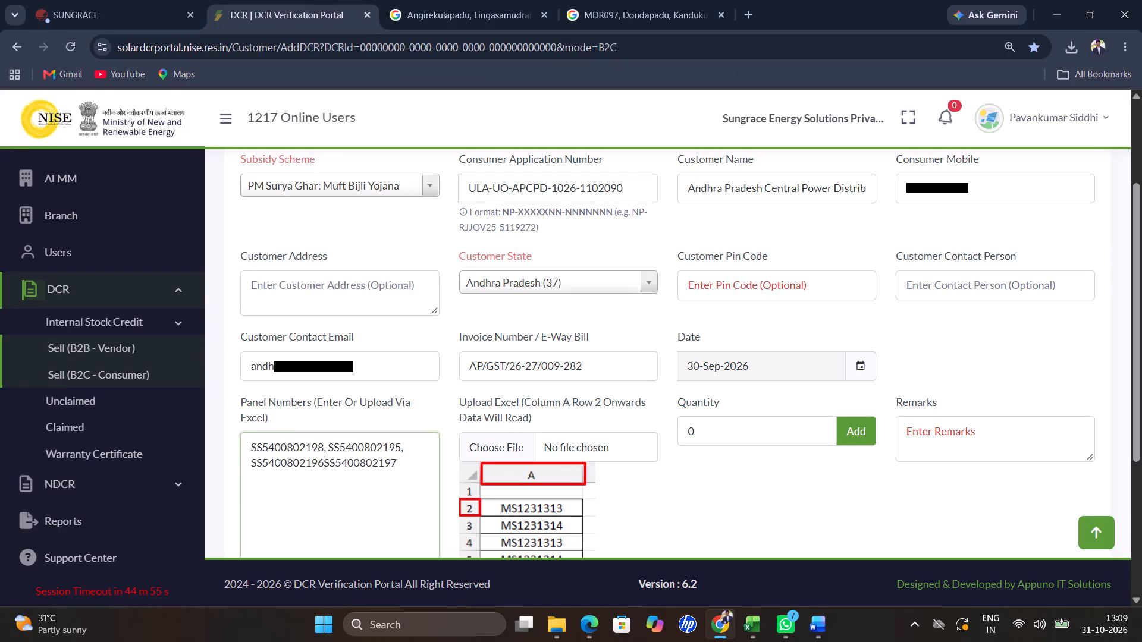
key(Return)
key(Up)
key(Up)
key(Right)
key(Right)
key(Right)
key(Right)
key(Right)
key(Right)
key(Right)
key(Right)
key(Right)
key(Right)
key(Right)
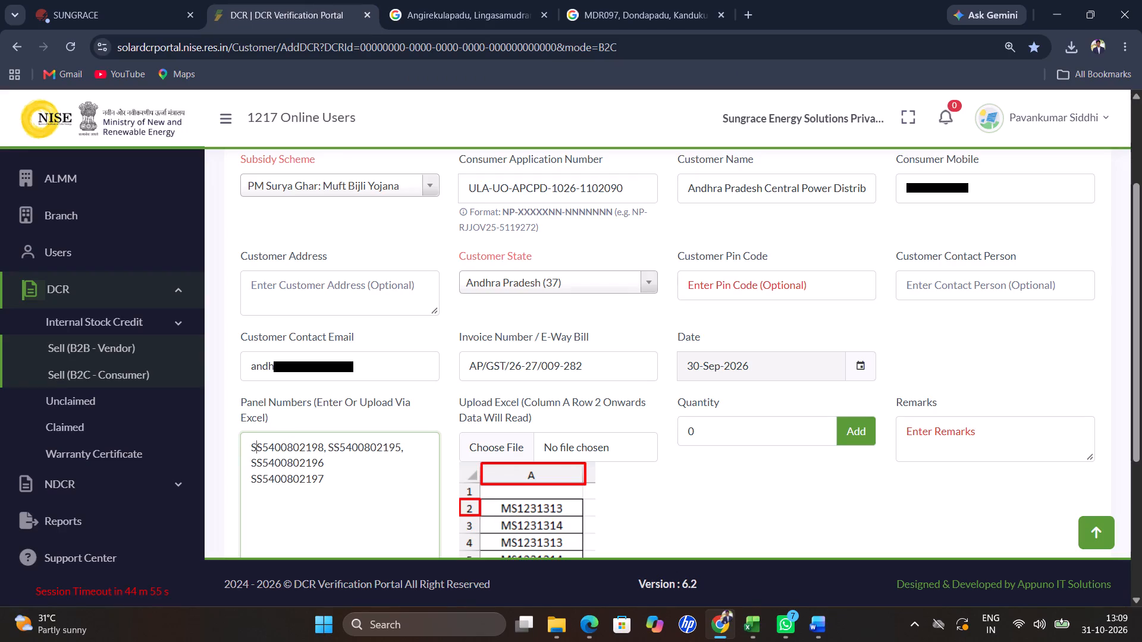
key(Right)
key(Right)
key(Right)
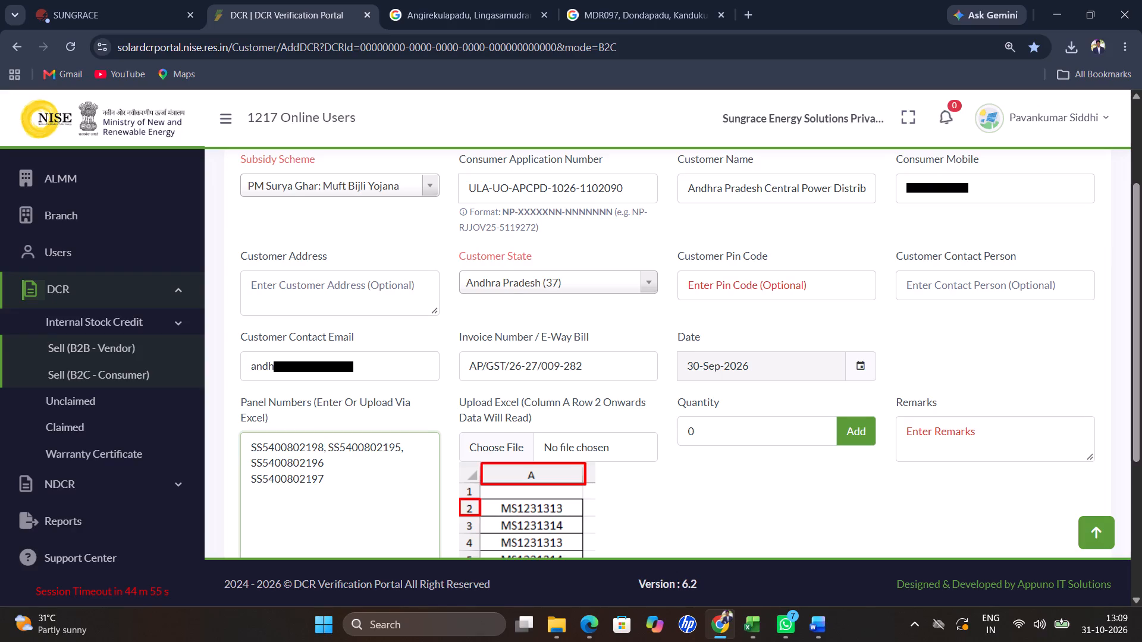
key(BackSpace)
key(BackSpace)
key(Return)
key(Right)
key(Right)
key(Right)
key(Right)
key(Right)
key(Right)
key(Right)
key(Right)
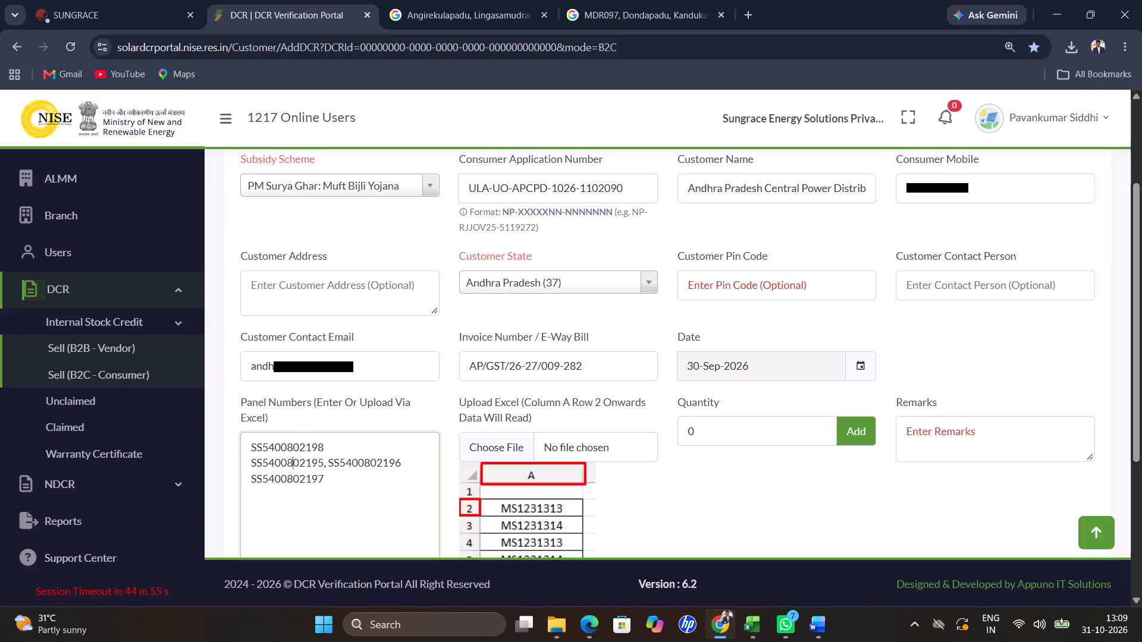
key(Right)
key(Right)
key(Right)
key(Right)
key(Right)
key(Right)
key(BackSpace)
key(BackSpace)
key(Return)
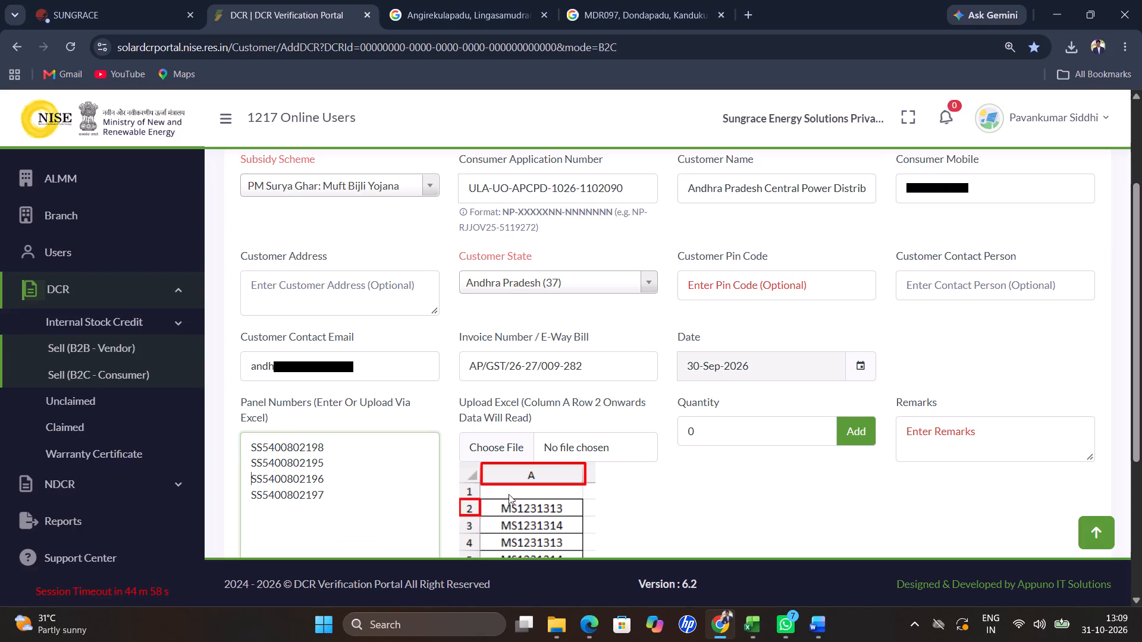
Enter the panel Quantity and add the listed serial numbers to the DCR form.
click(722, 439)
scroll(722, 439, up, 3)
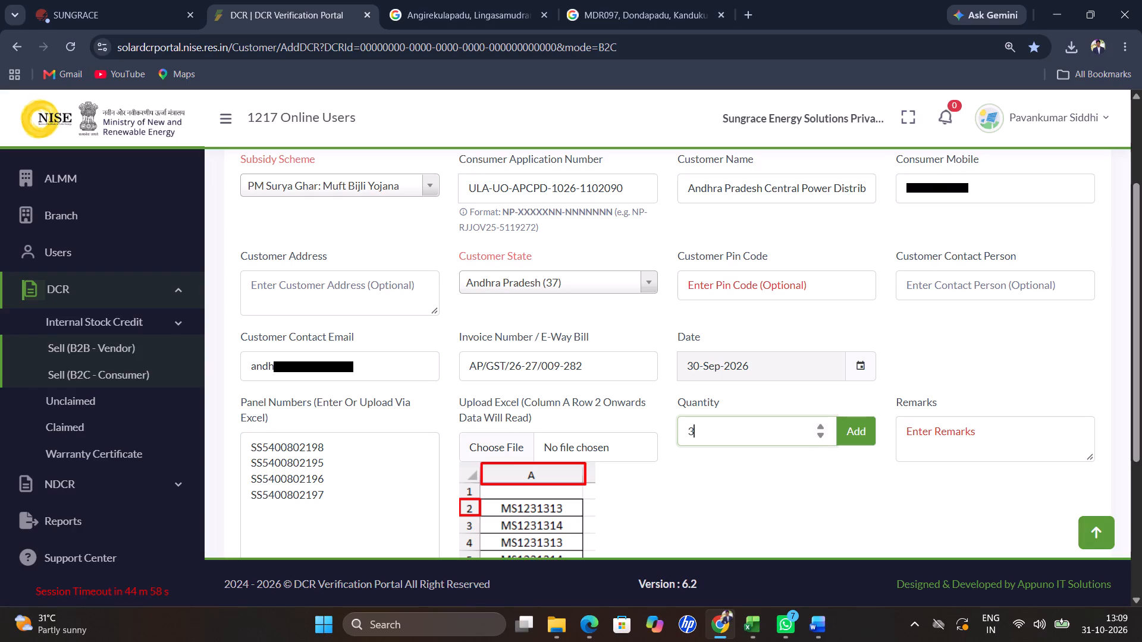
scroll(722, 439, up, 1)
click(855, 429)
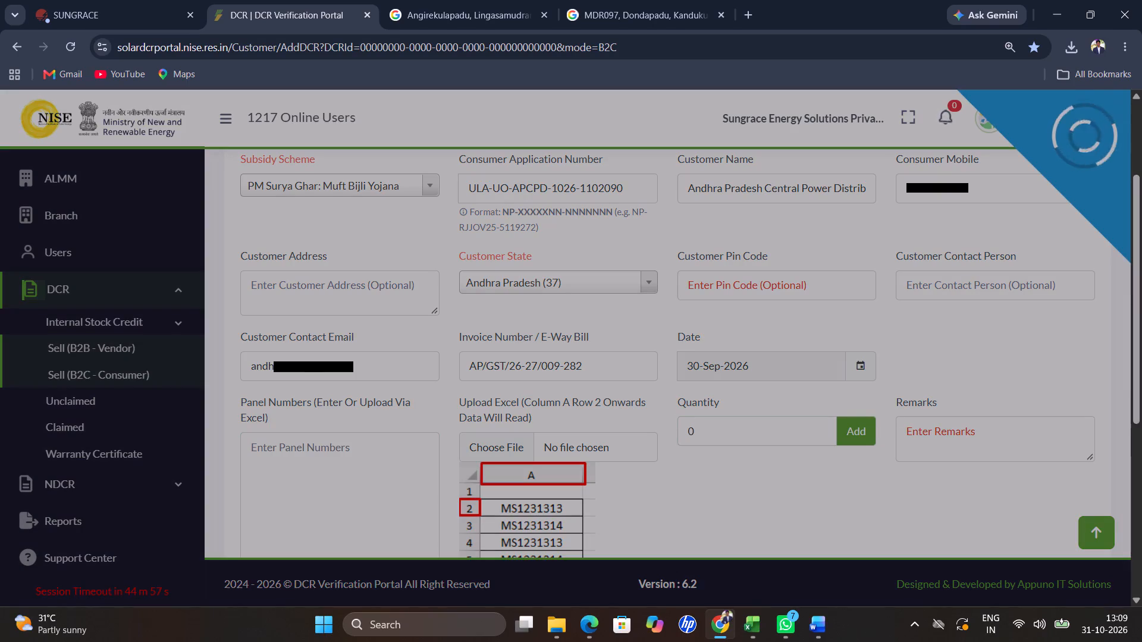
Fill Remarks with the installation address copied from the SUNGRACE quick copy details.
click(898, 439)
click(73, 0)
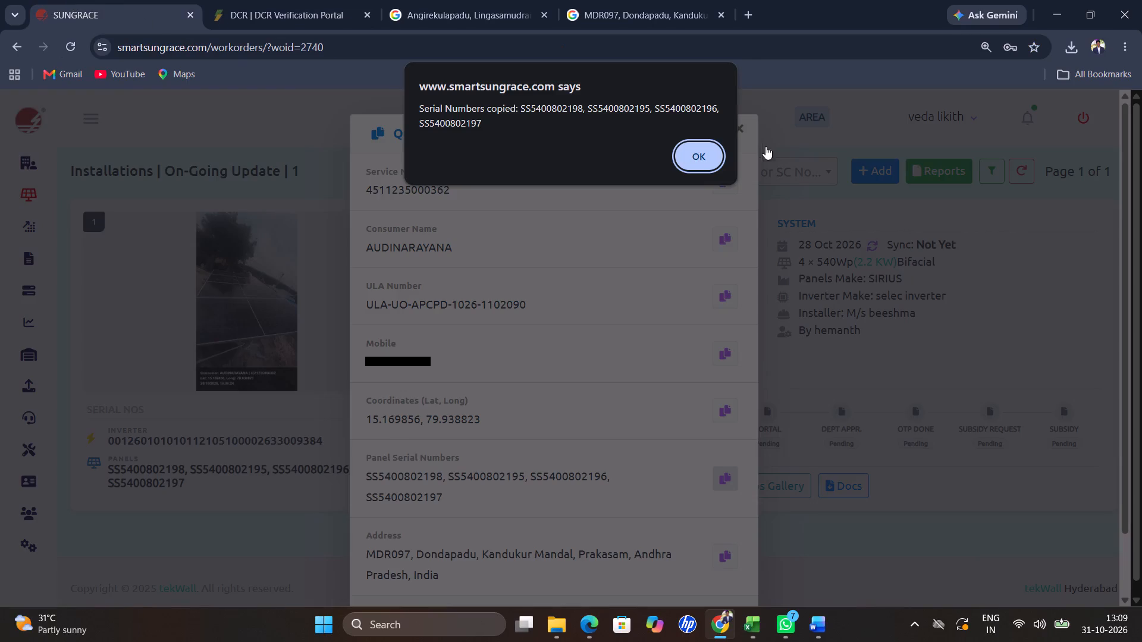
click(692, 162)
click(719, 549)
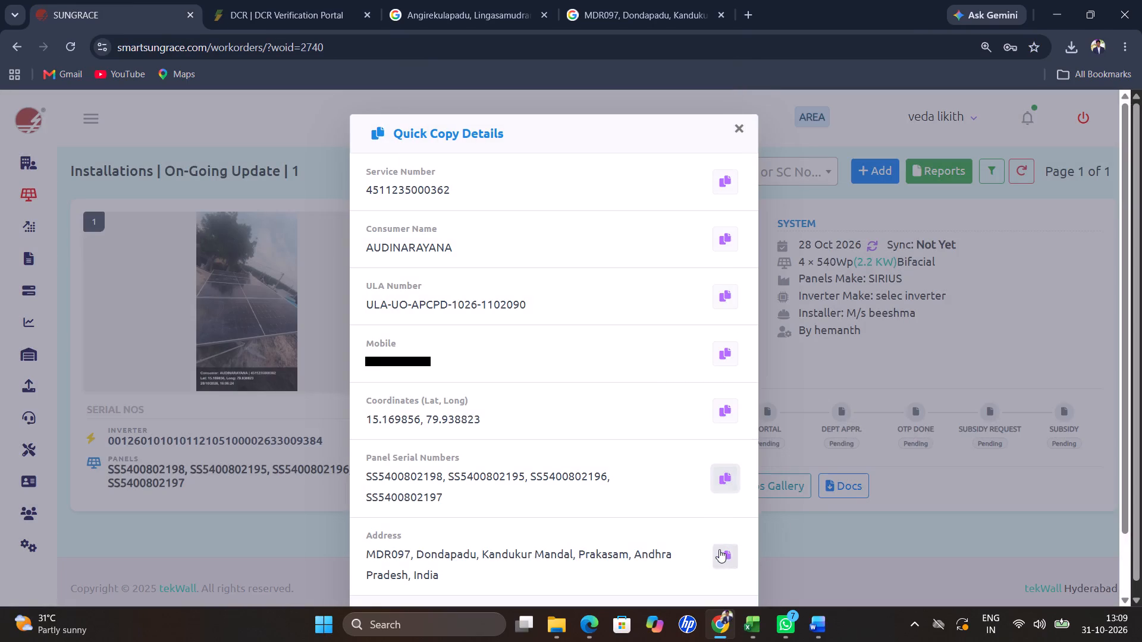
click(277, 0)
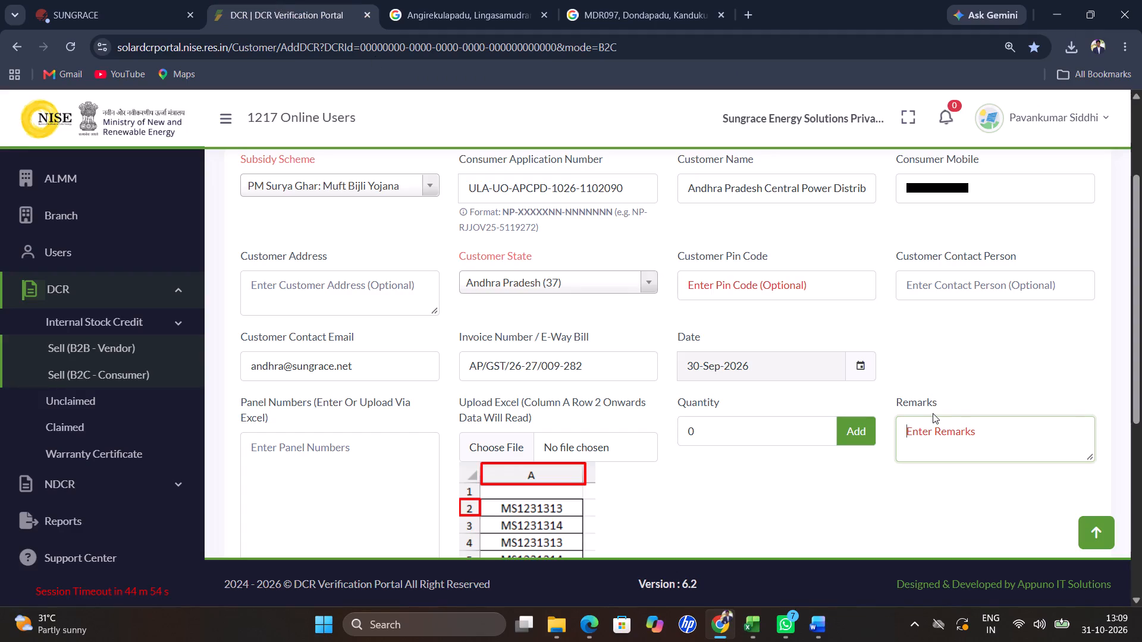
key(ctrl+v)
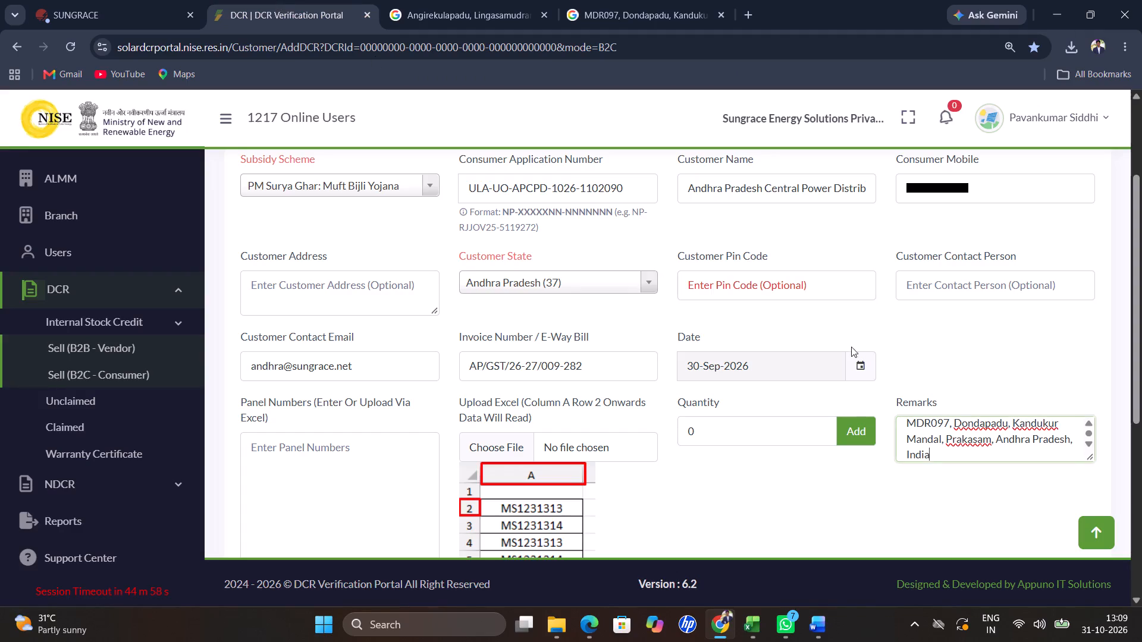
Fill Customer Pin Code with 523105, copied from the Google search result for the installation's village.
click(799, 288)
click(624, 6)
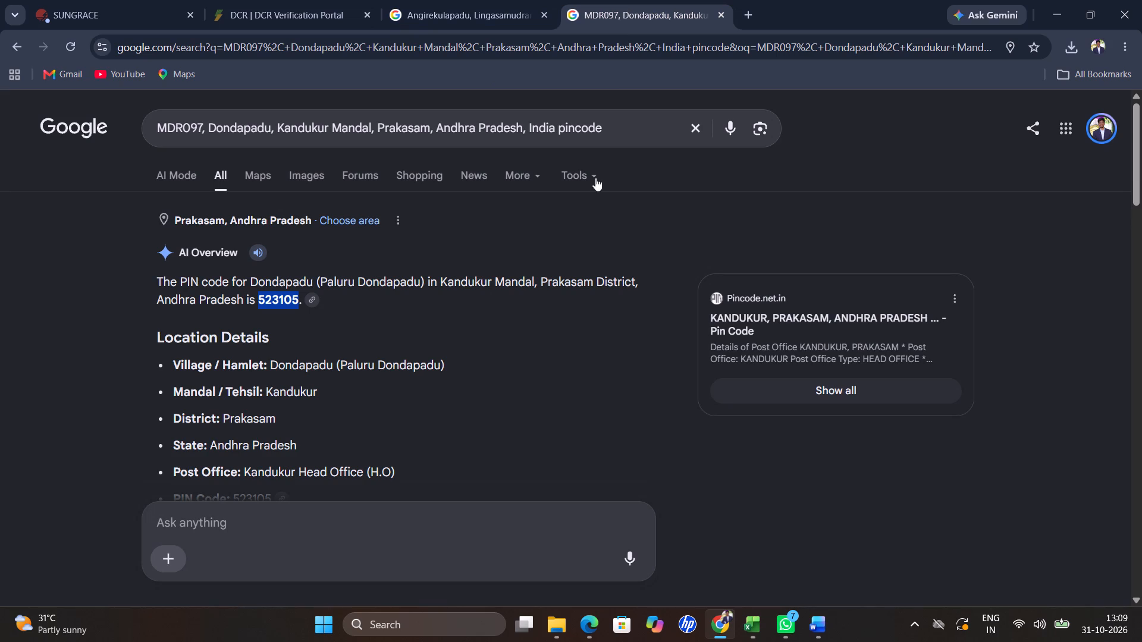
triple_click(284, 298)
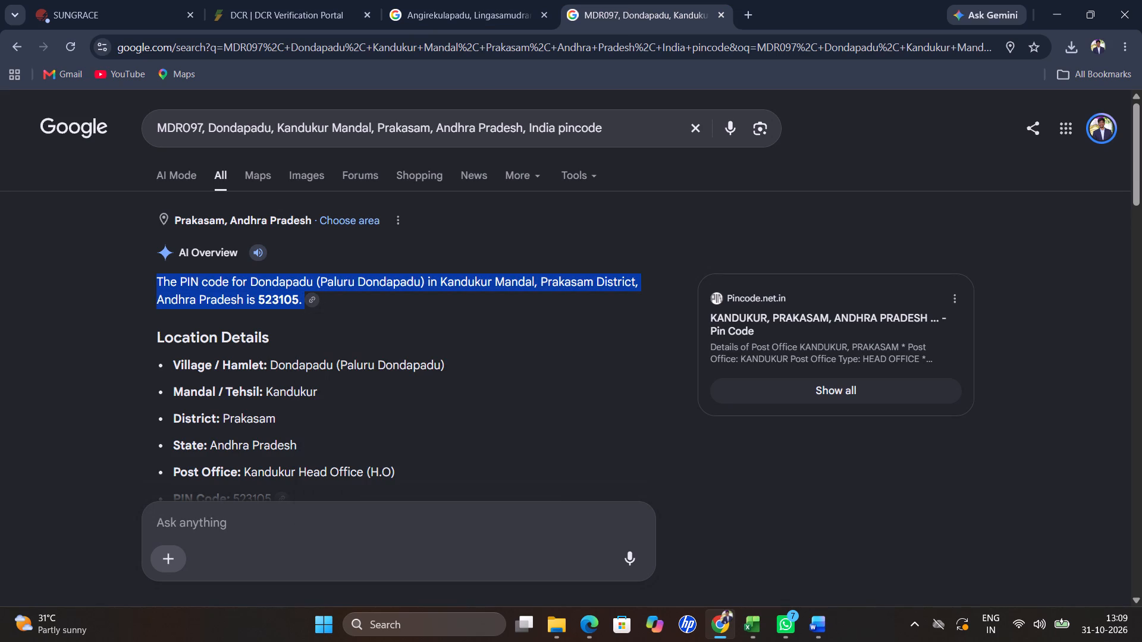
click(284, 298)
triple_click(284, 298)
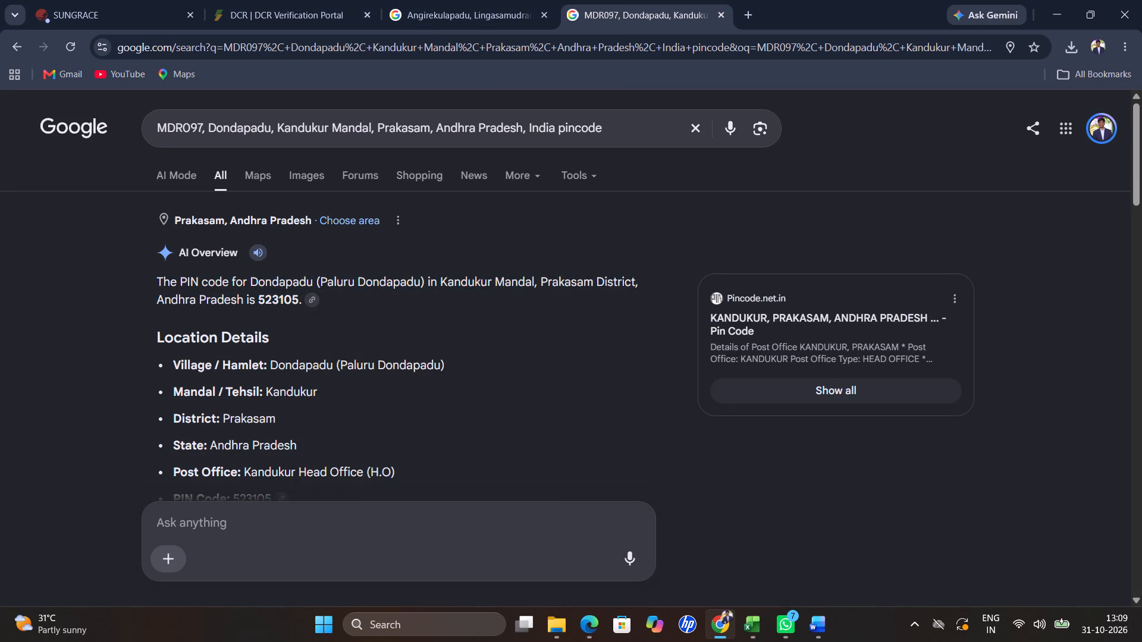
double_click(284, 298)
click(319, 329)
double_click(272, 294)
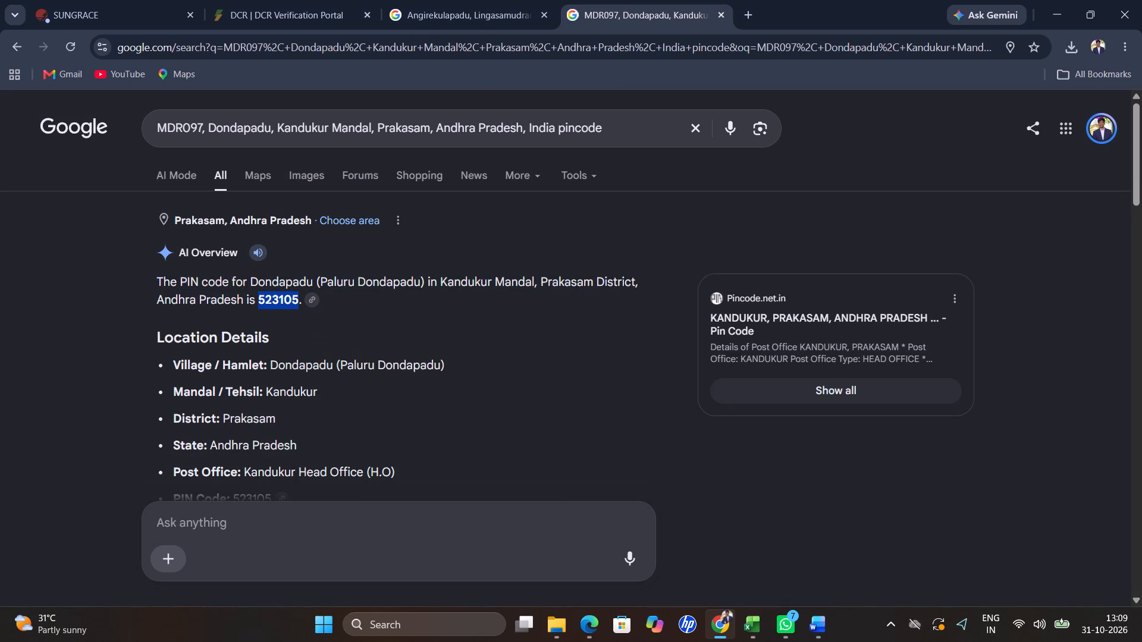
key(ctrl+c)
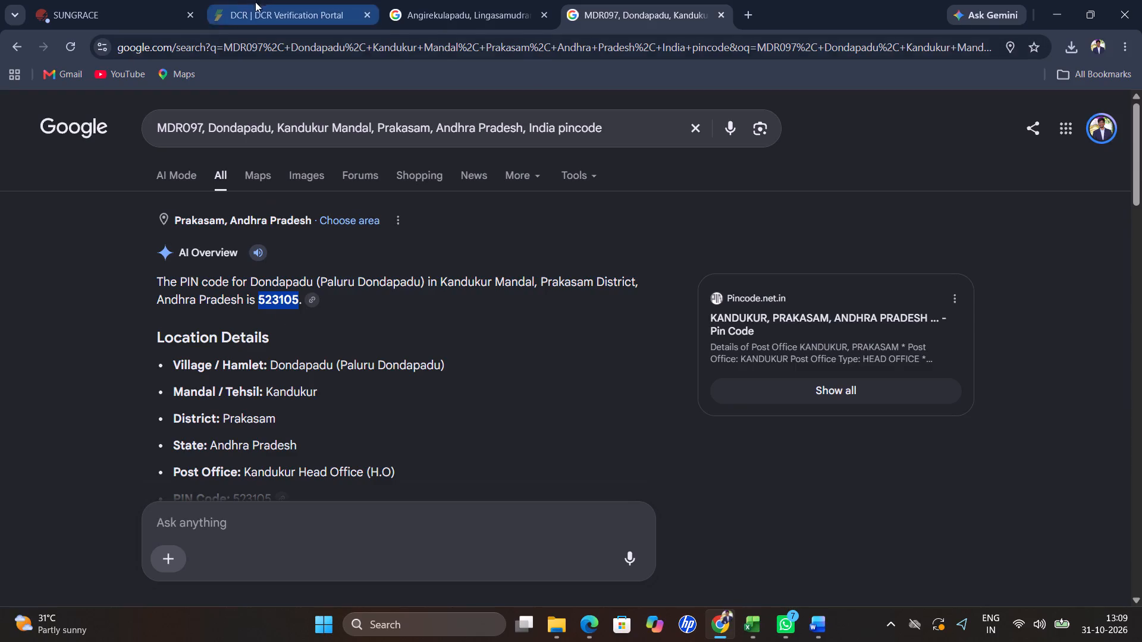
click(255, 1)
key(ctrl+v)
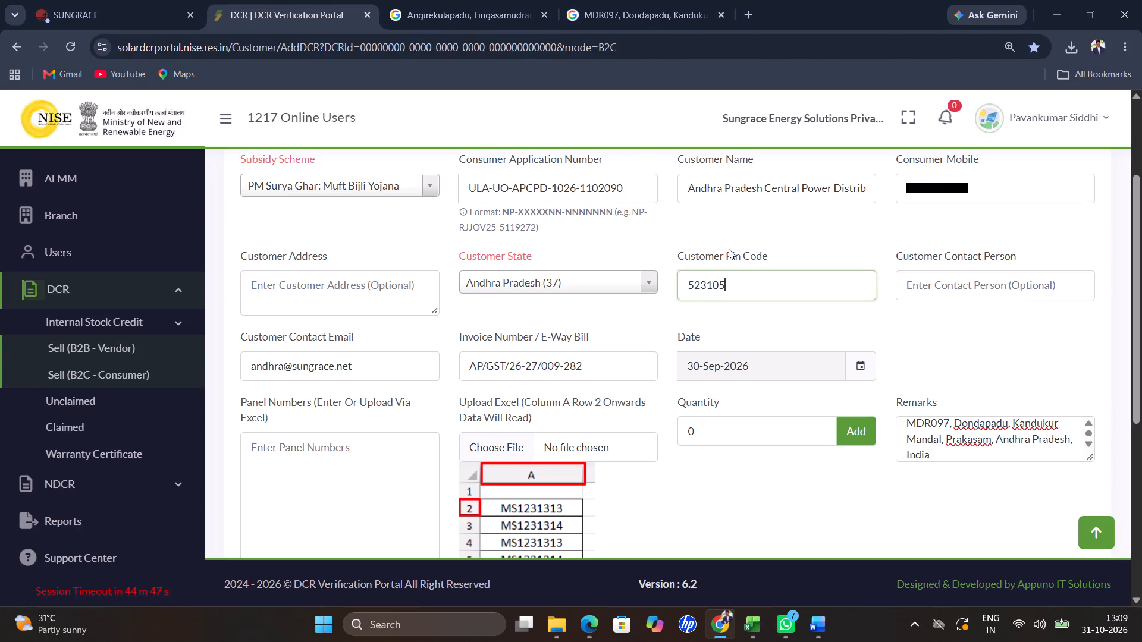
scroll(739, 256, down, 3)
click(1016, 422)
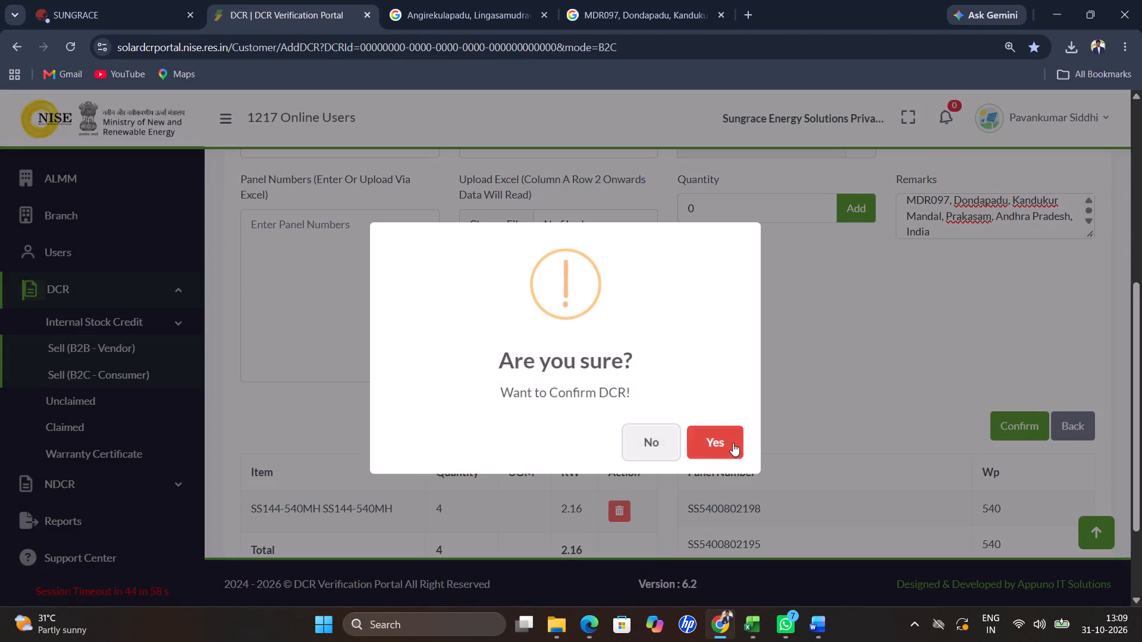
click(733, 443)
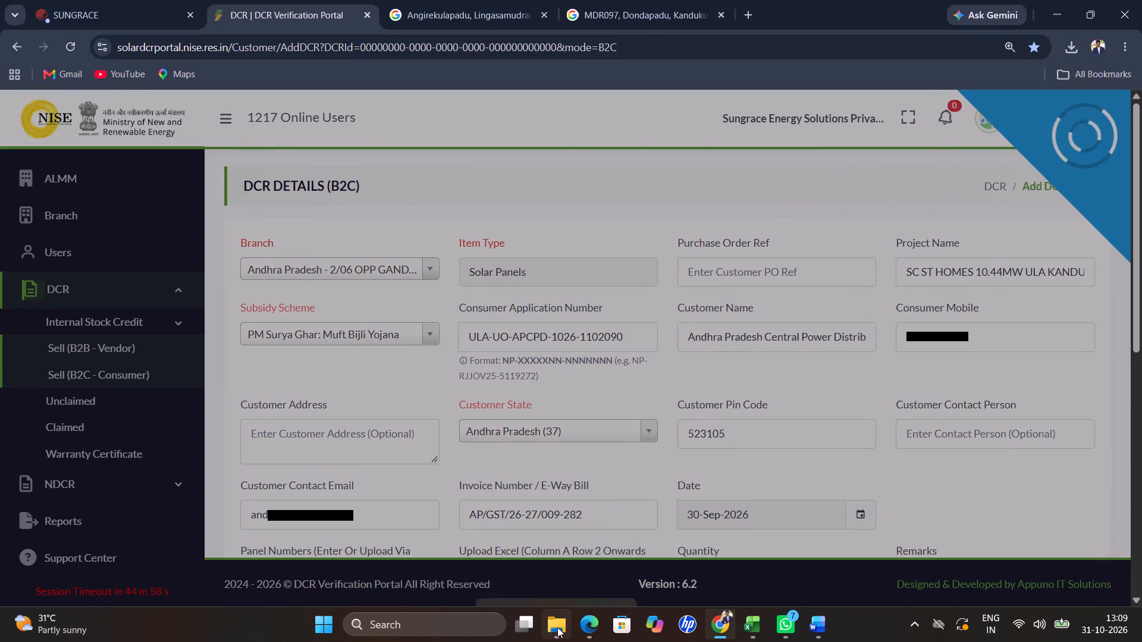
In File Explorer, create a folder named 282_ inside the DCR009 folder of dcr crf.
click(545, 553)
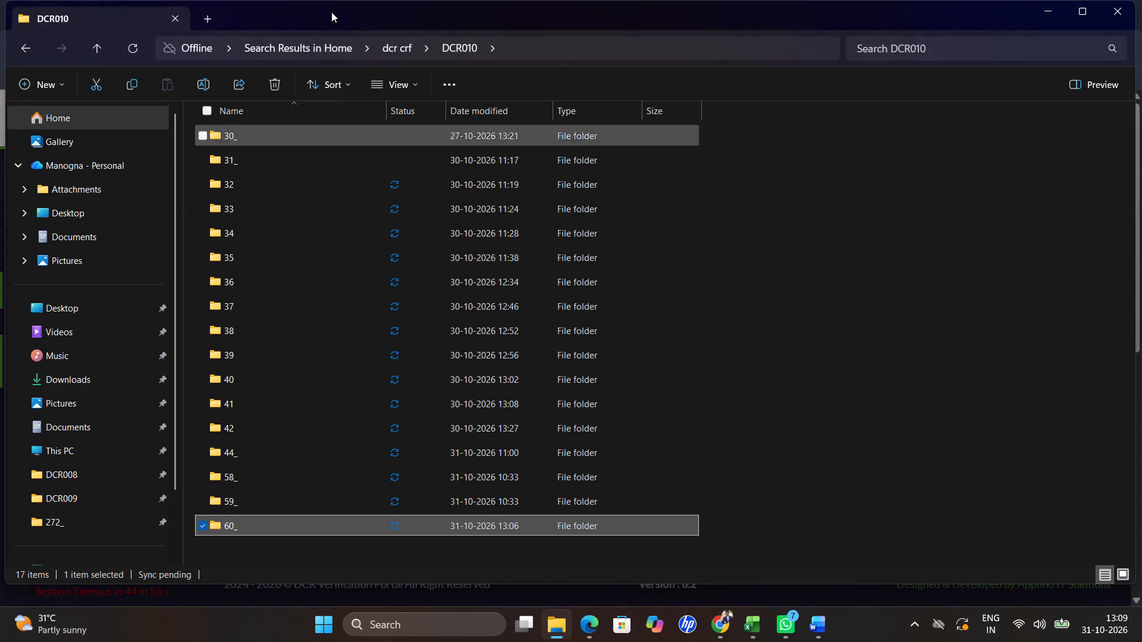
click(387, 49)
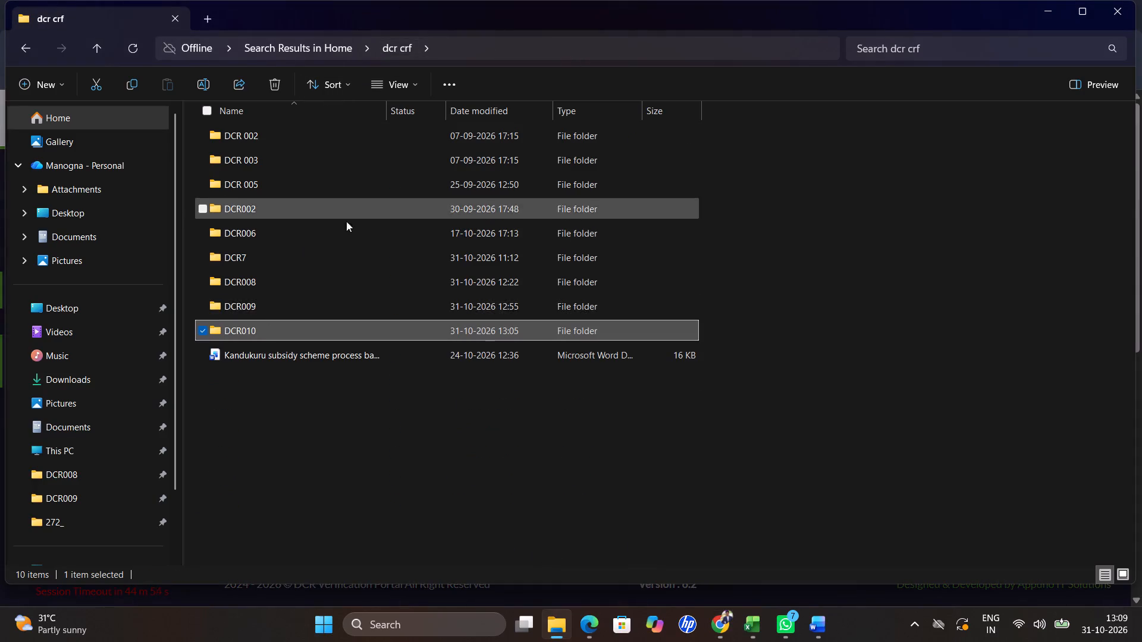
double_click(255, 306)
scroll(255, 306, down, 6)
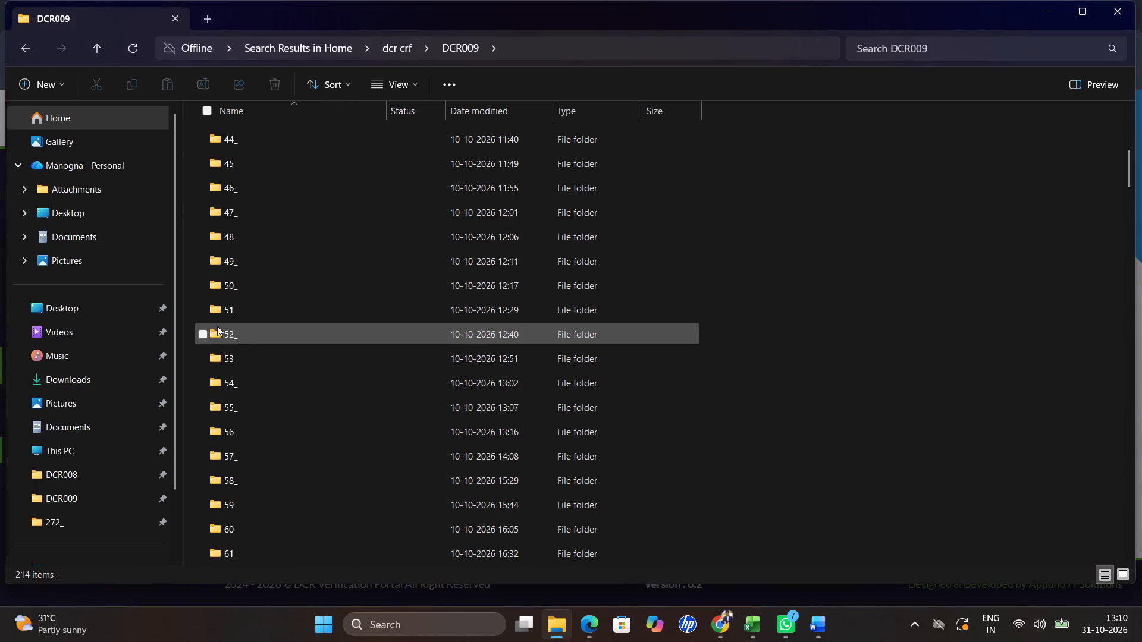
scroll(217, 326, down, 19)
scroll(244, 335, down, 13)
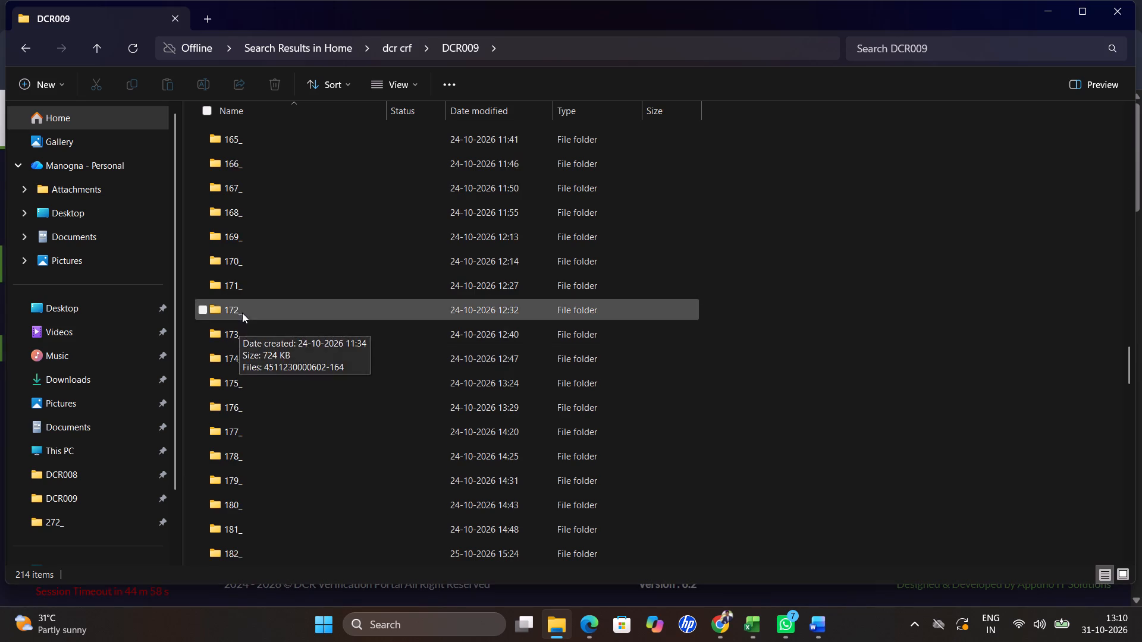
scroll(242, 317, down, 13)
scroll(246, 306, down, 20)
scroll(246, 306, down, 2)
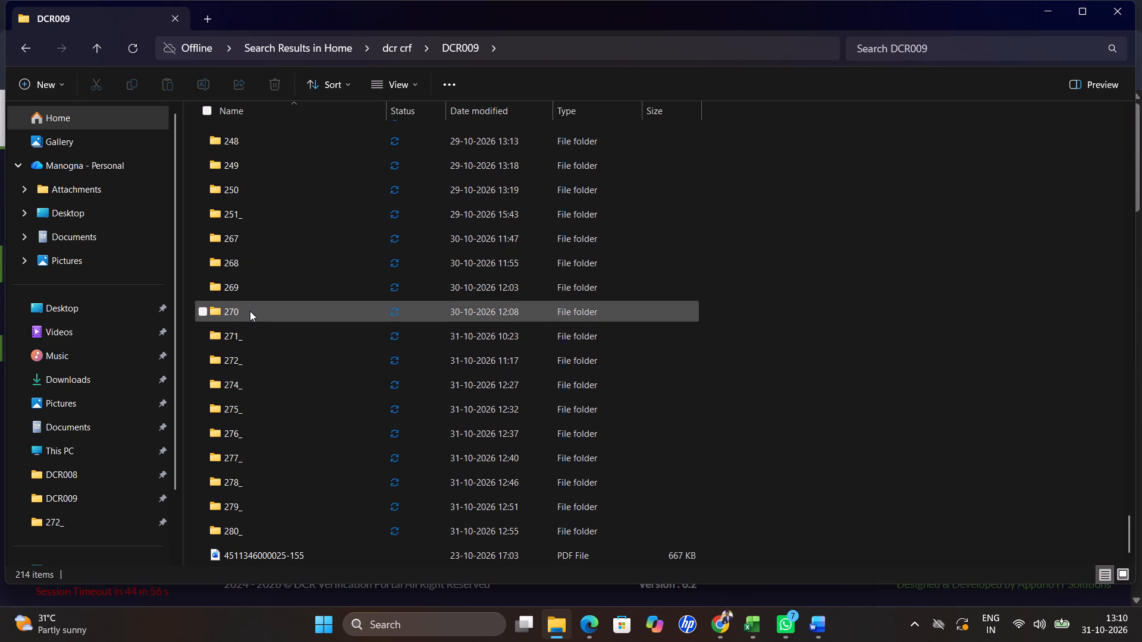
scroll(250, 311, down, 6)
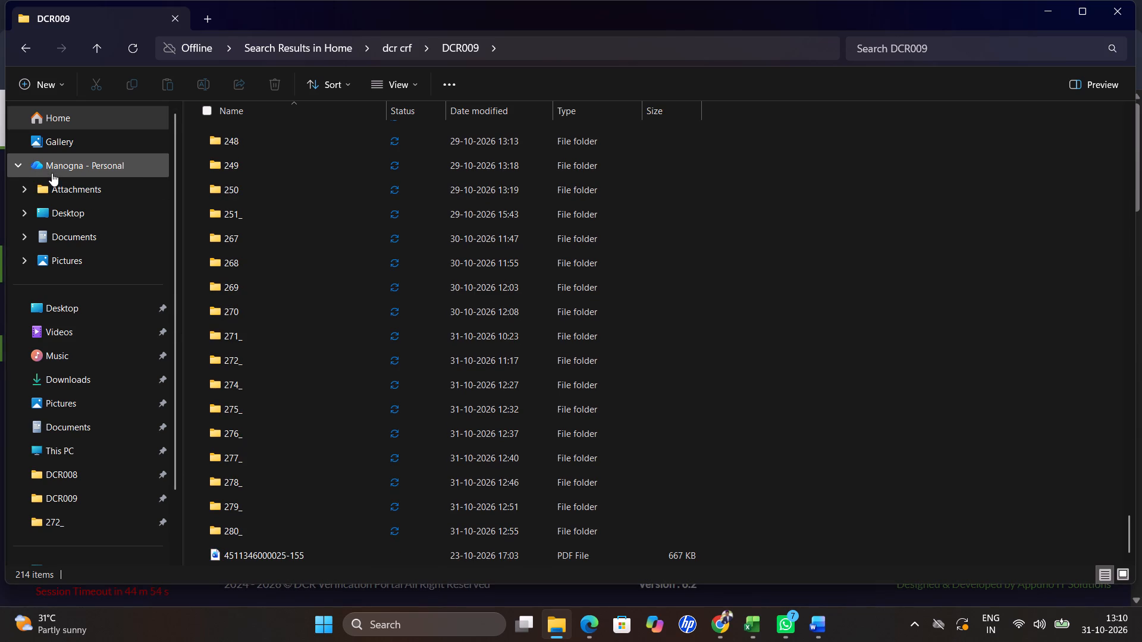
click(27, 80)
click(47, 116)
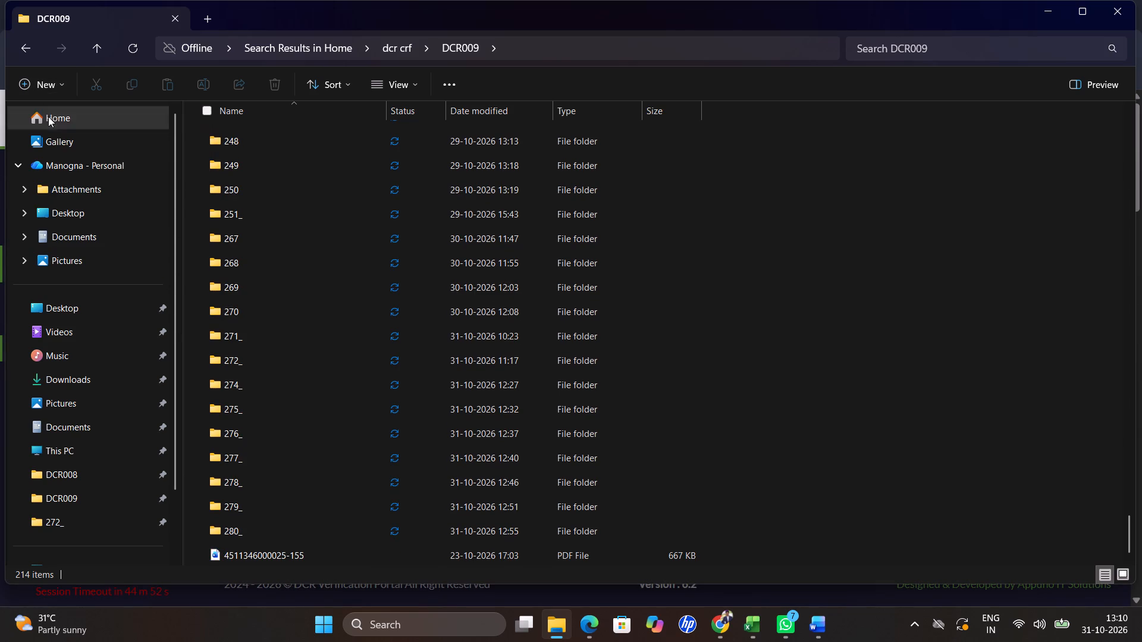
text(28)
key(2)
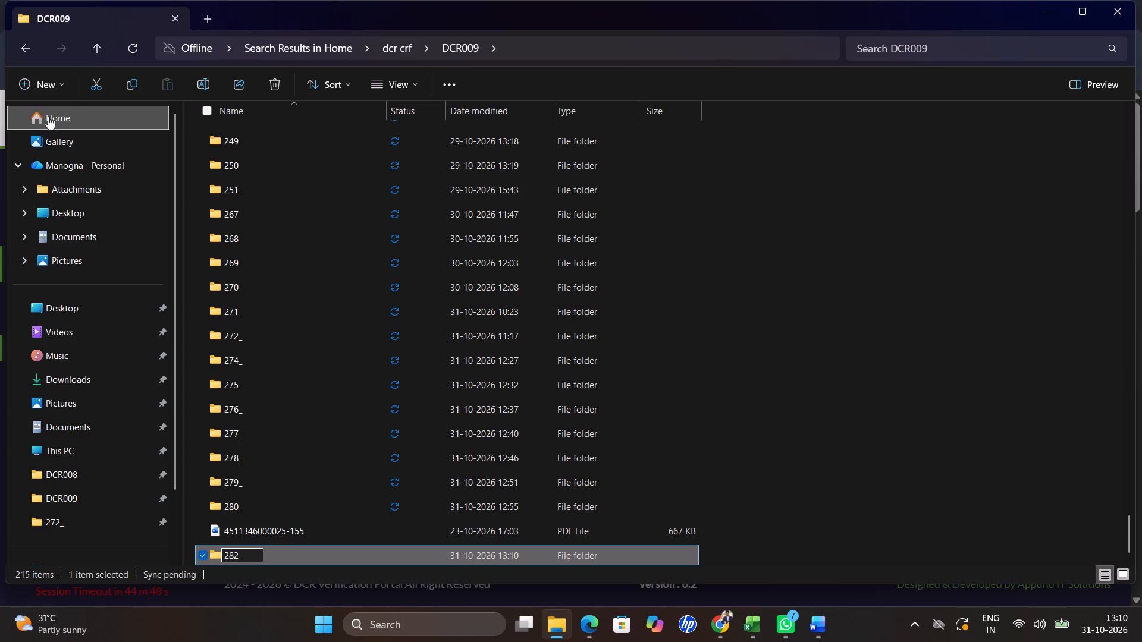
key(shift+underscore)
key(Return)
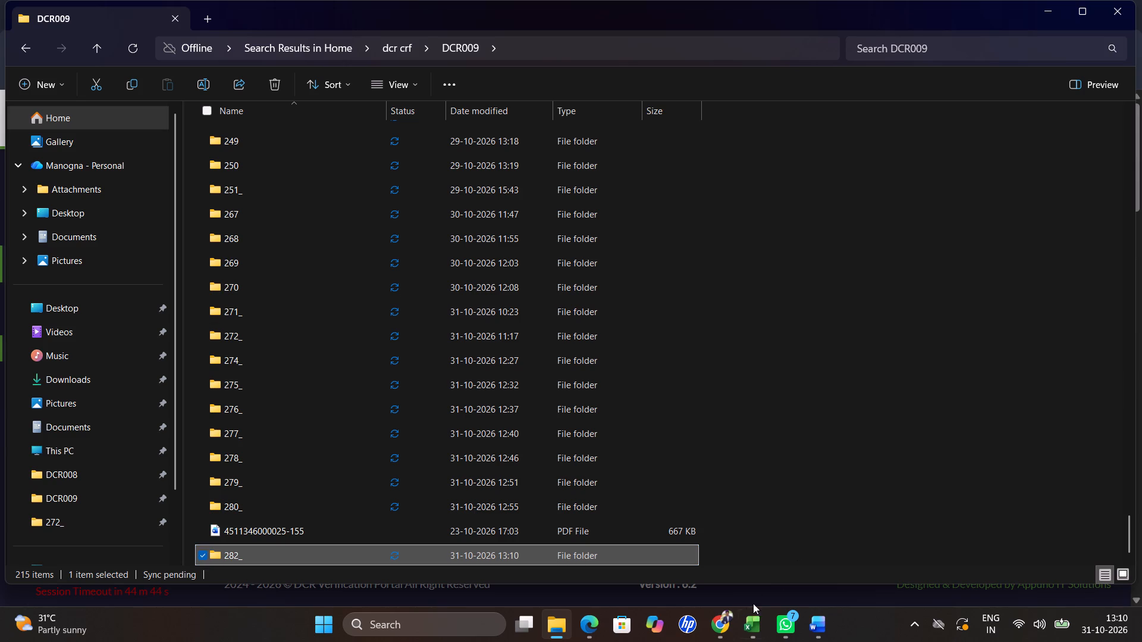
Download the new DCR certificate PDF, naming it with the service number copied from SUNGRACE followed by -282.
click(702, 545)
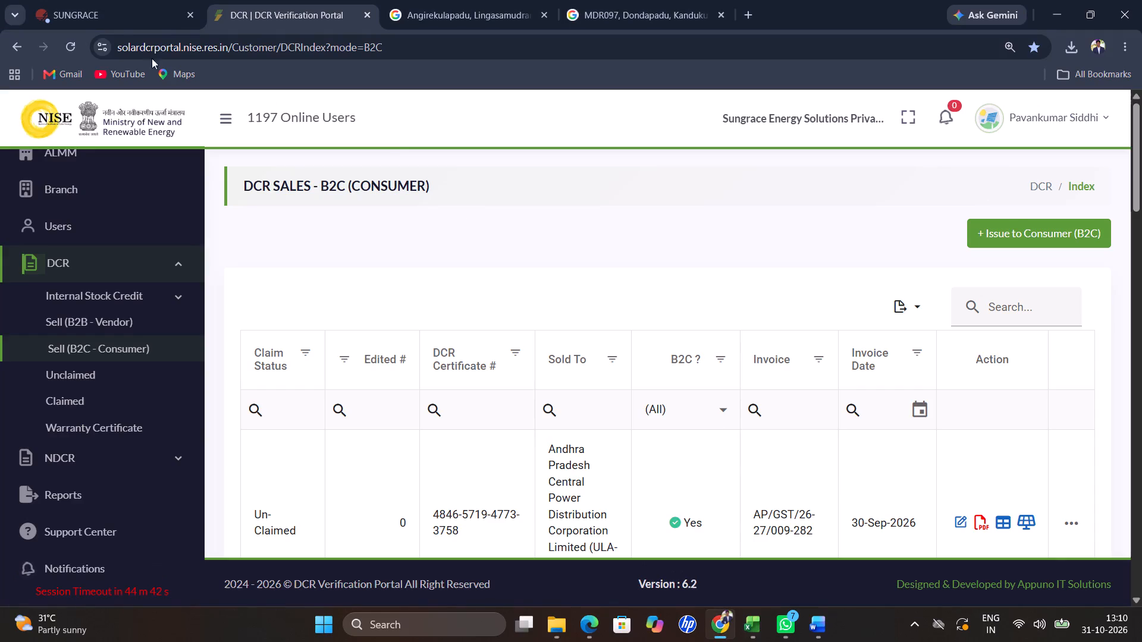
click(115, 1)
click(677, 162)
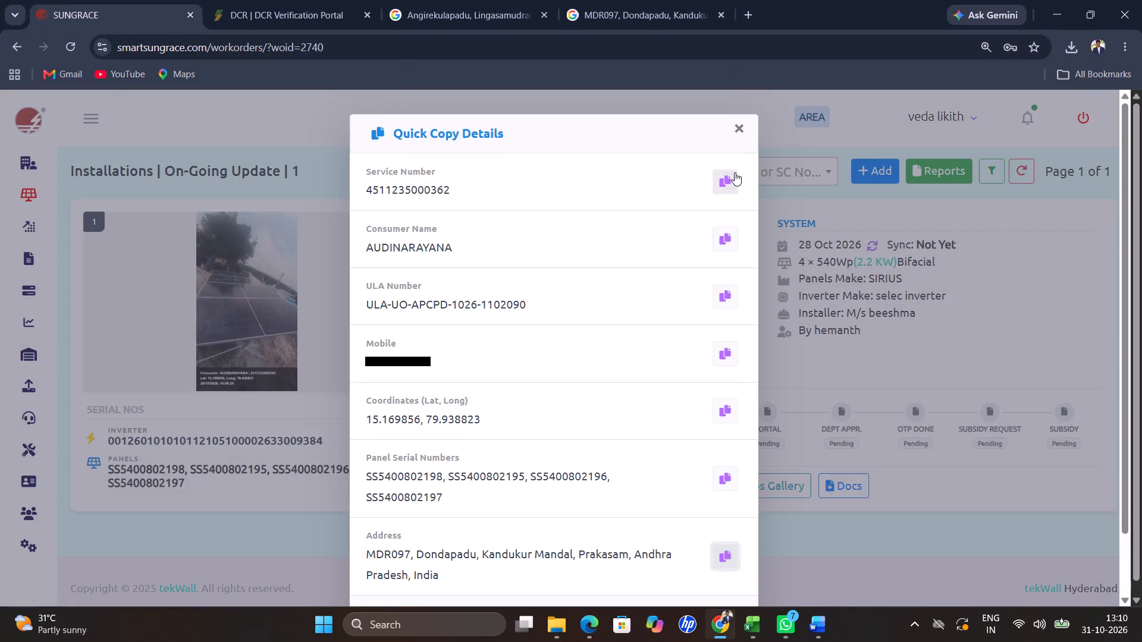
click(729, 178)
click(276, 0)
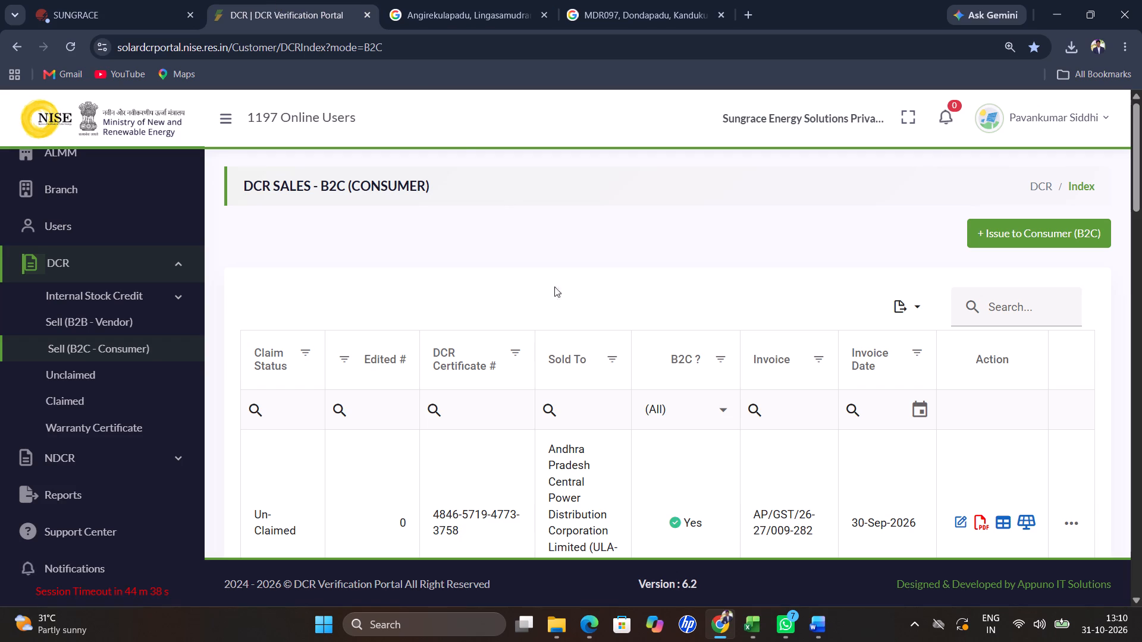
click(989, 520)
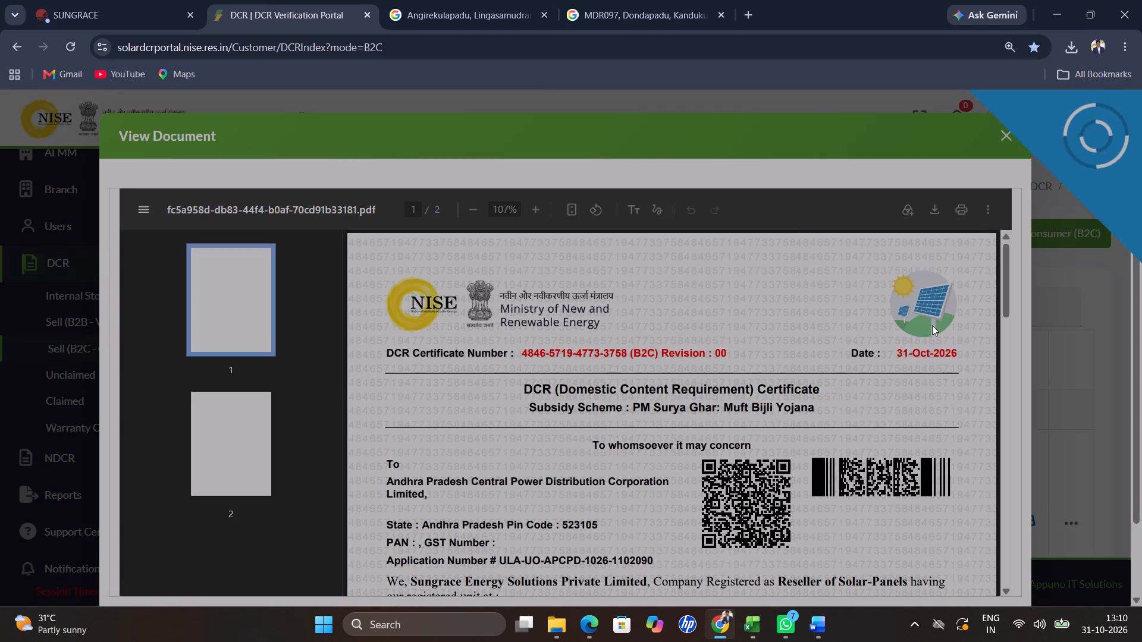
click(924, 207)
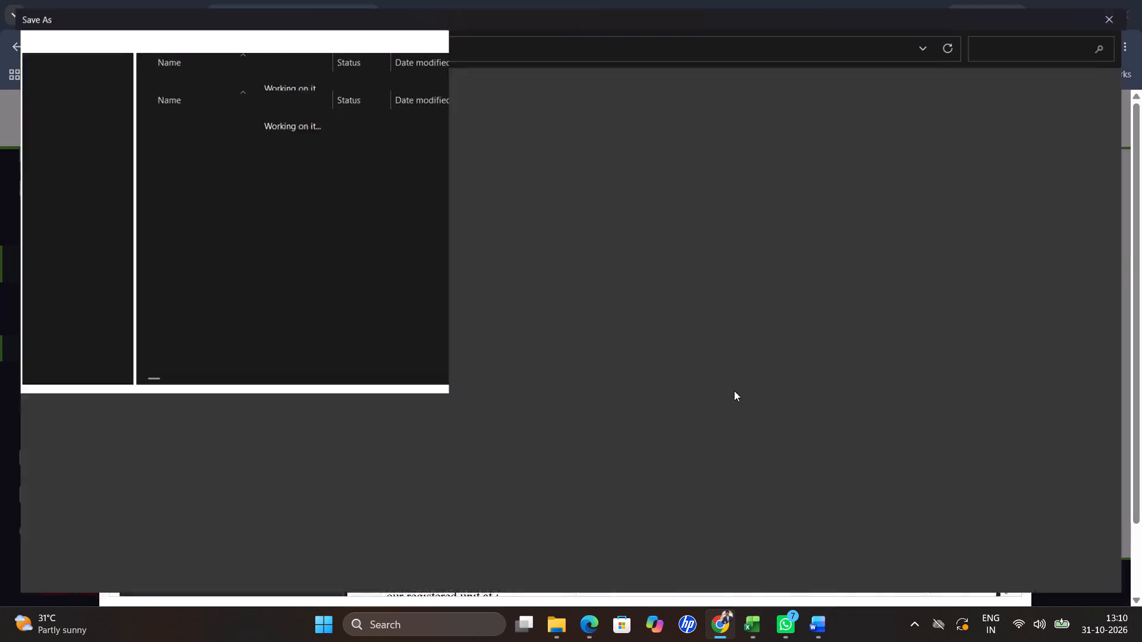
key(ctrl+v)
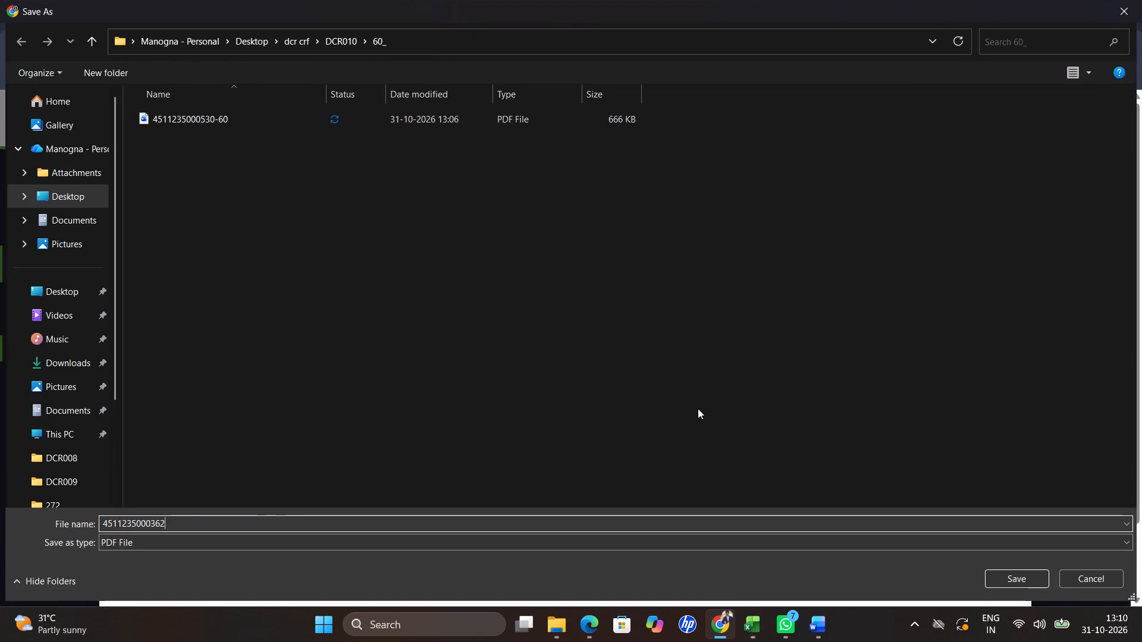
text(-28)
key(2)
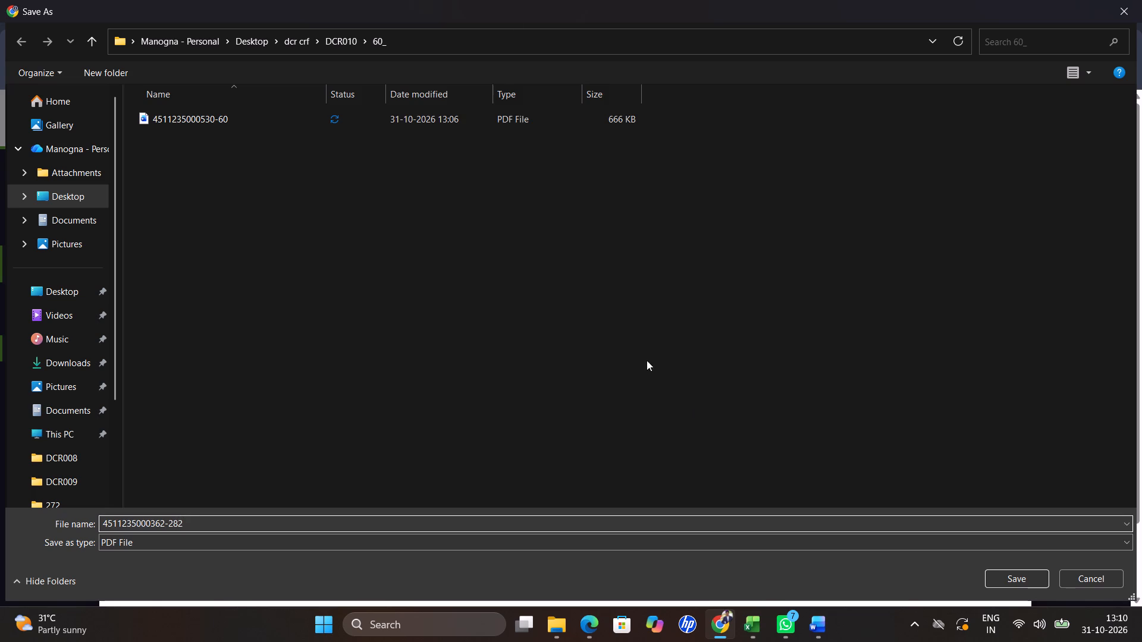
Save the certificate PDF into the 282_ folder under dcr crf, DCR009.
click(297, 42)
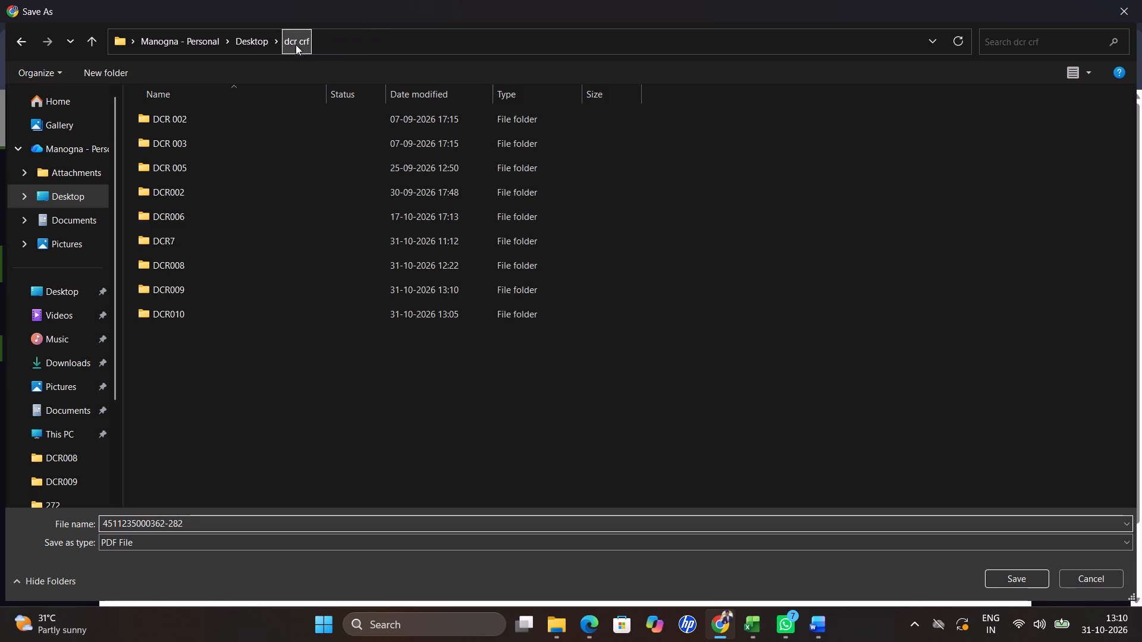
double_click(221, 284)
scroll(261, 244, down, 2)
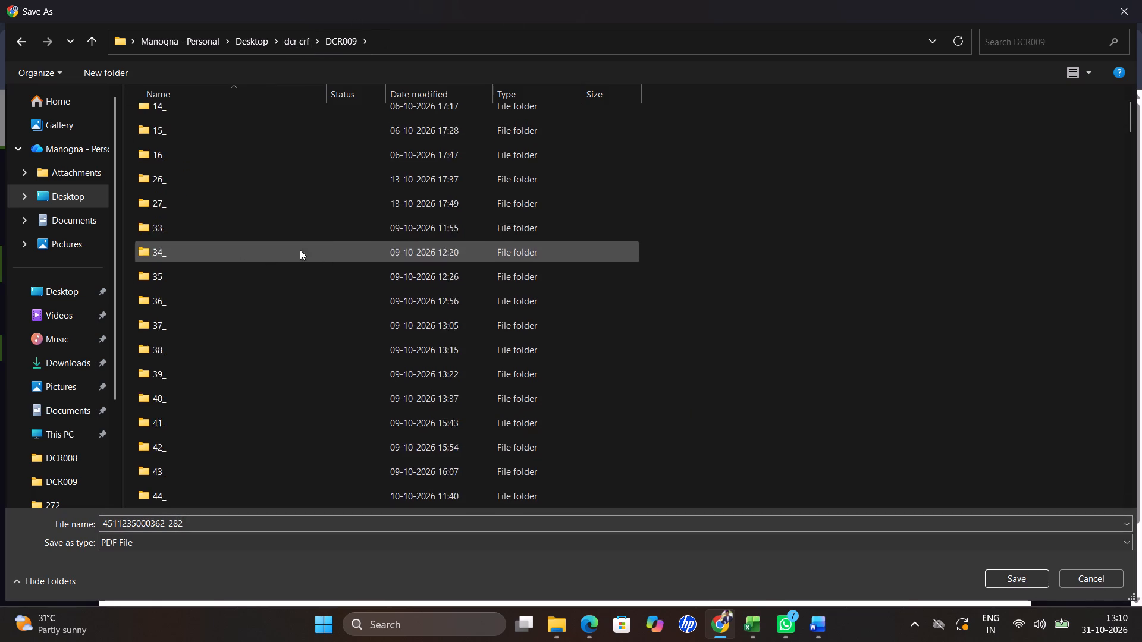
scroll(300, 250, down, 5)
scroll(294, 165, down, 13)
scroll(266, 228, down, 8)
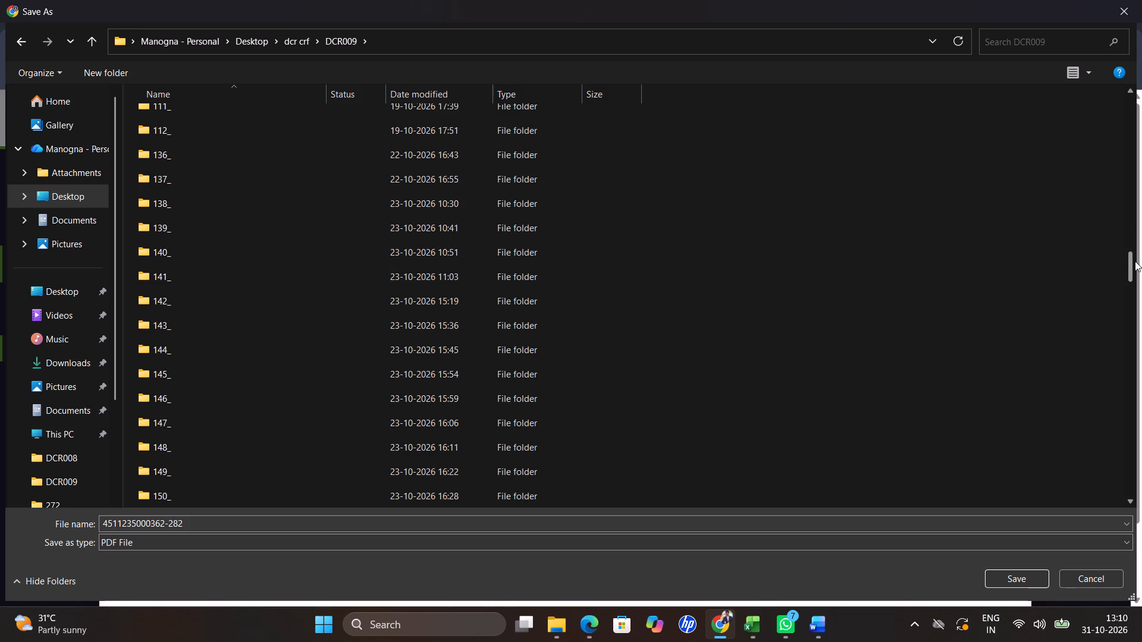
drag(1135, 261, 1139, 488)
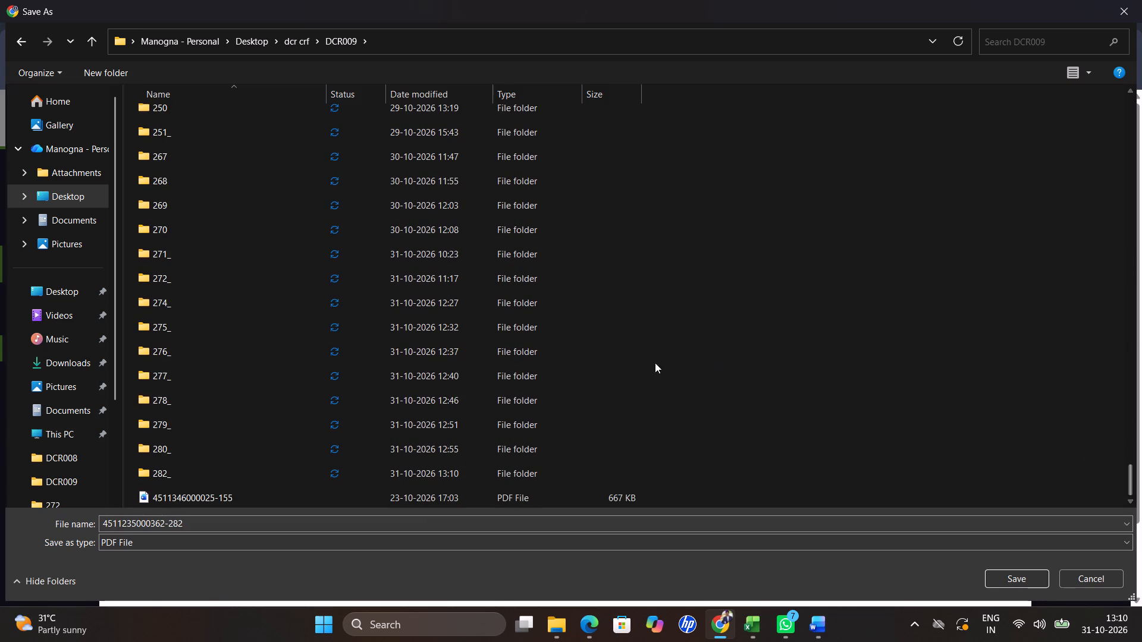
double_click(343, 472)
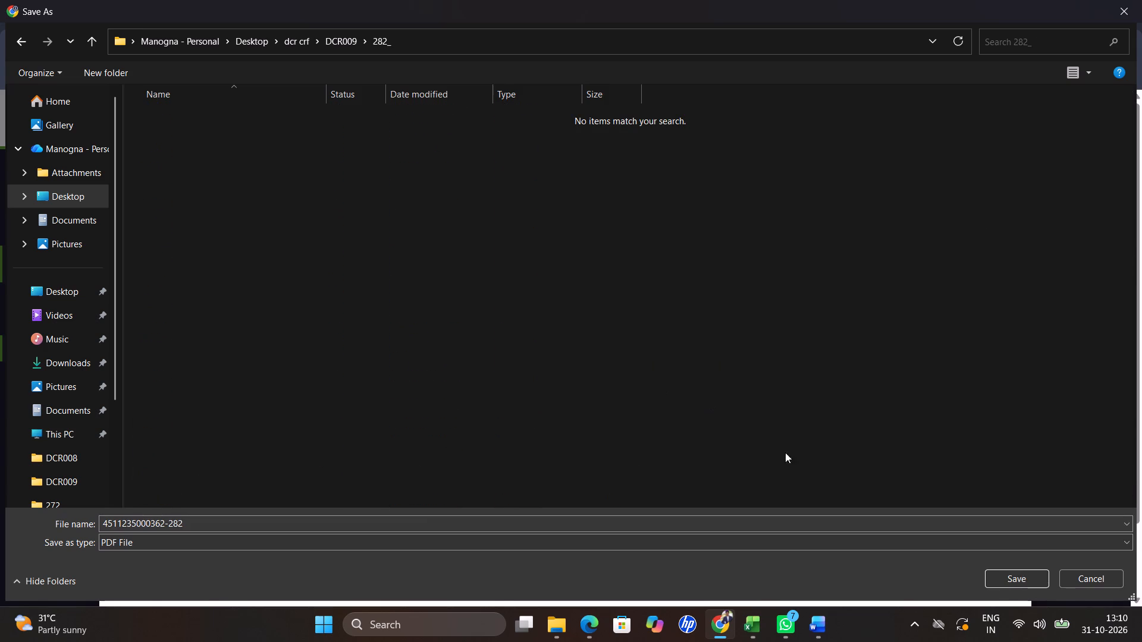
click(1005, 580)
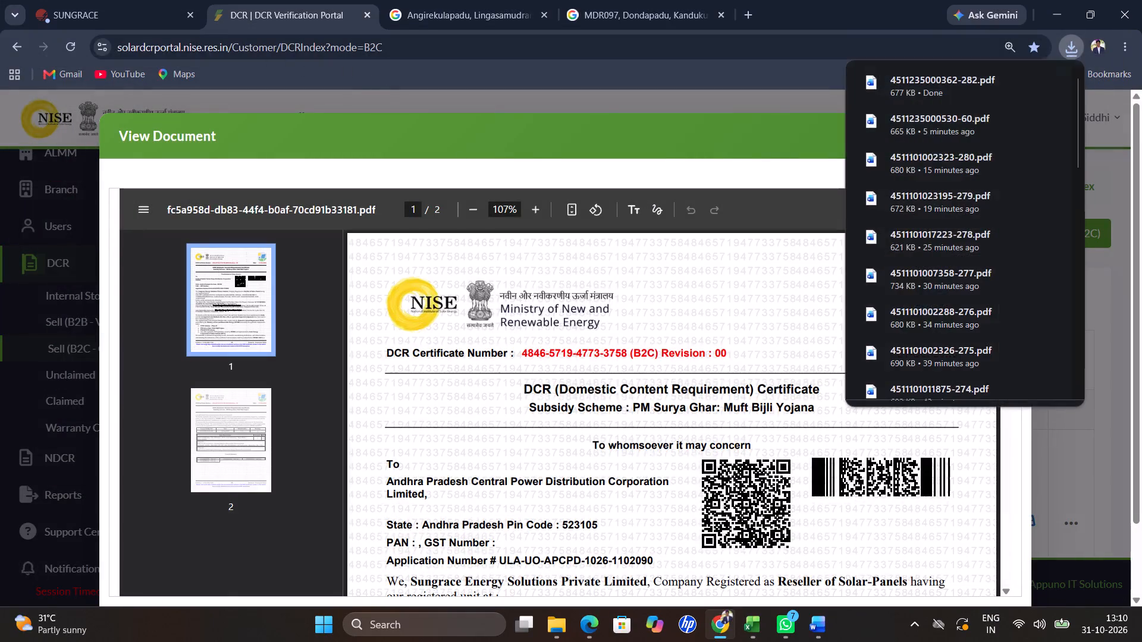
In SUNGRACE, close the installation's copied details and open its Project Stage update form.
click(115, 0)
click(709, 158)
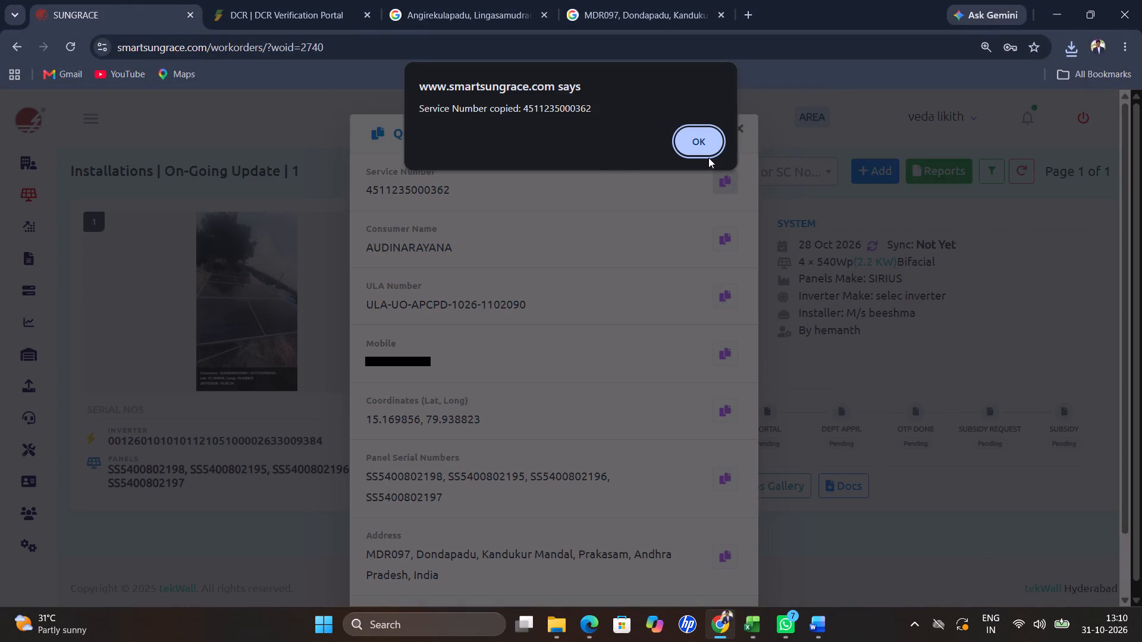
click(703, 138)
click(733, 126)
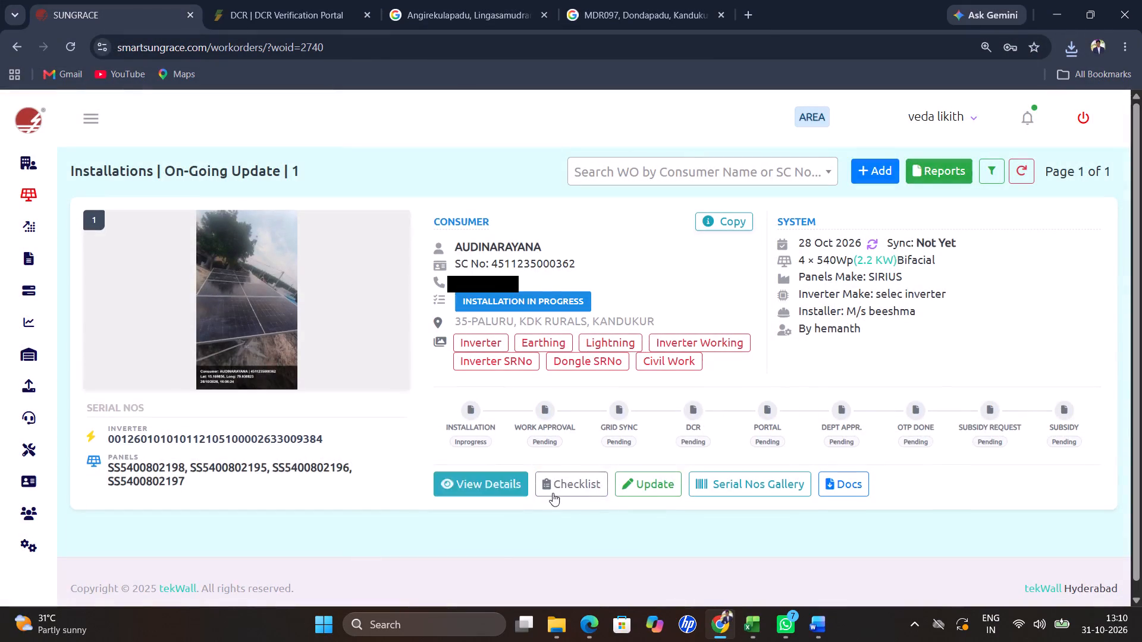
click(654, 476)
click(406, 416)
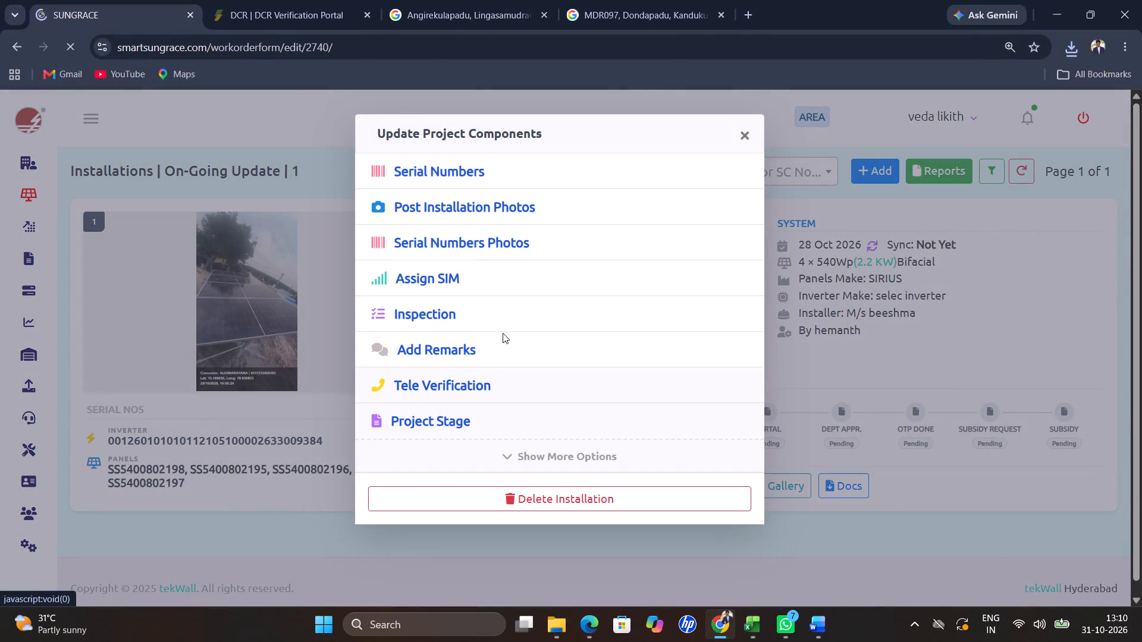
Attach the certificate PDF ending in -282 from dcr crf, DCR009, folder 282_ as the Dcr upload and submit the form.
scroll(560, 273, down, 5)
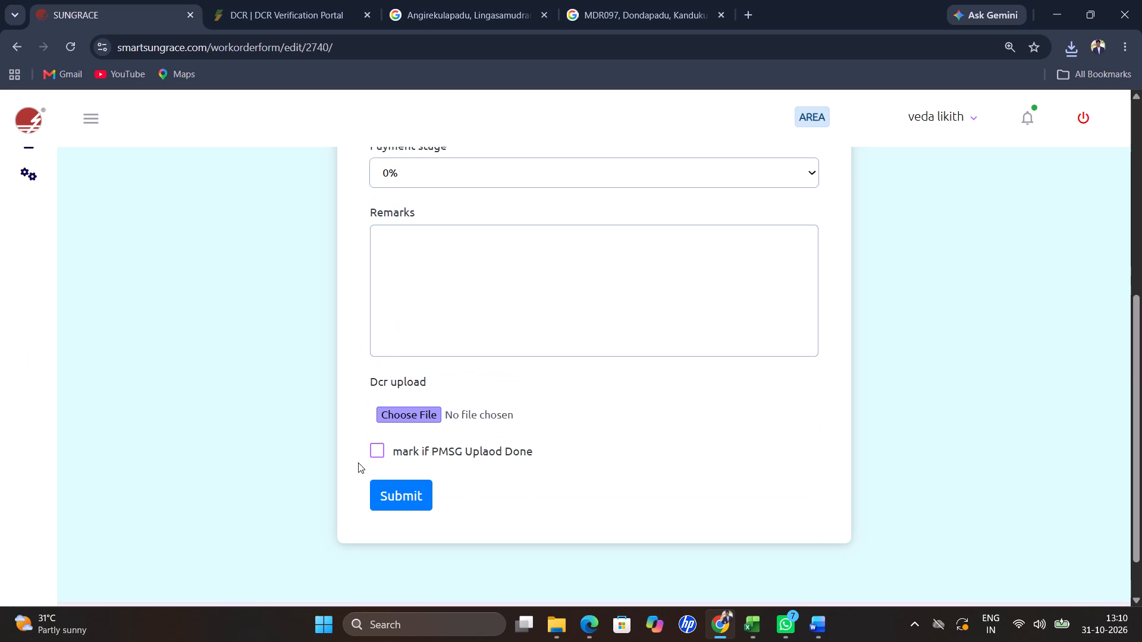
click(400, 410)
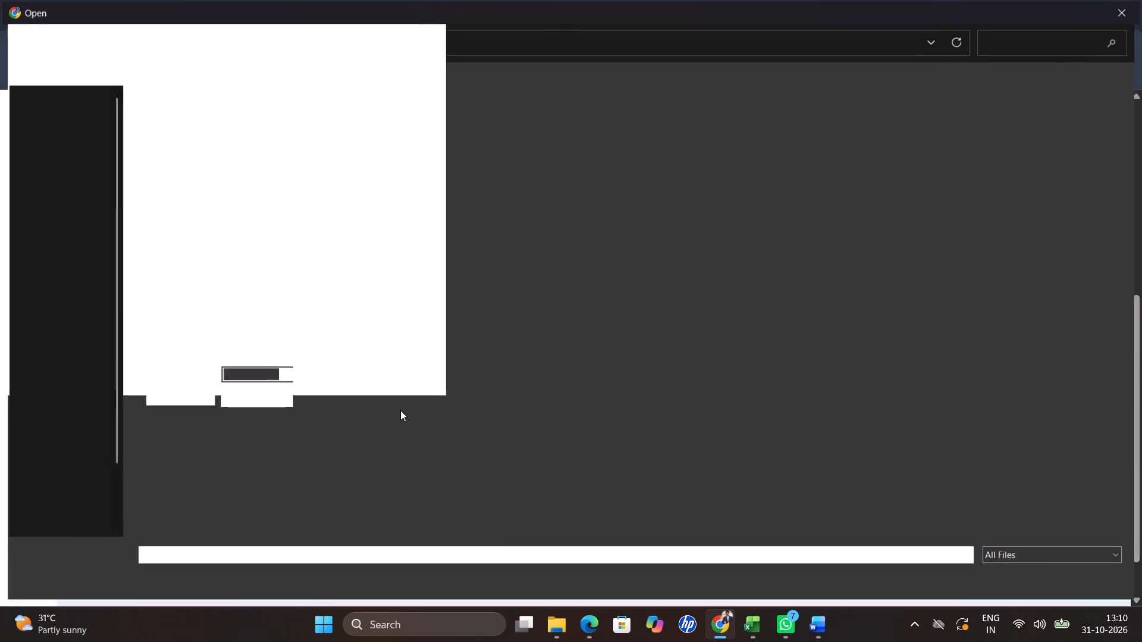
click(299, 42)
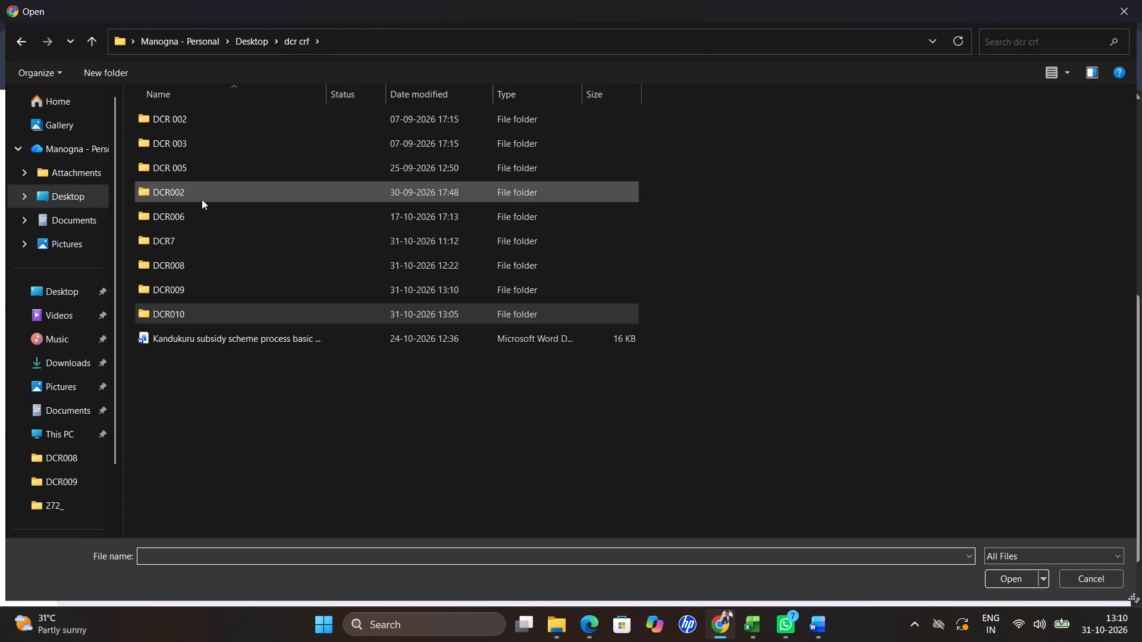
double_click(200, 289)
scroll(244, 267, down, 6)
drag(1129, 167, 1140, 505)
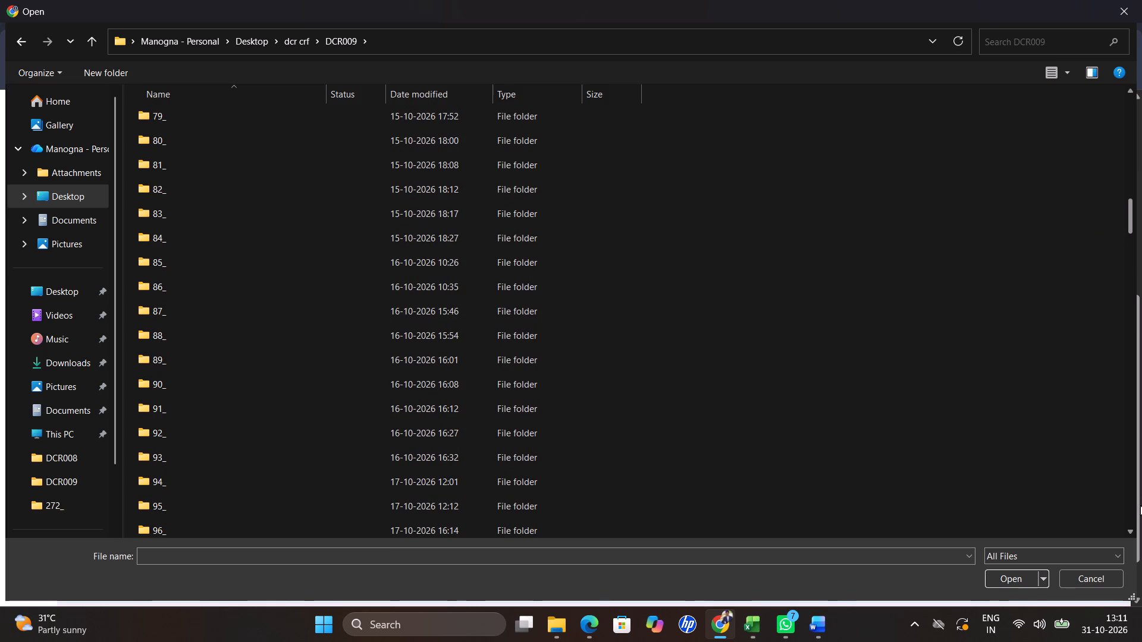
drag(1140, 505, 1139, 505)
drag(1127, 216, 1132, 535)
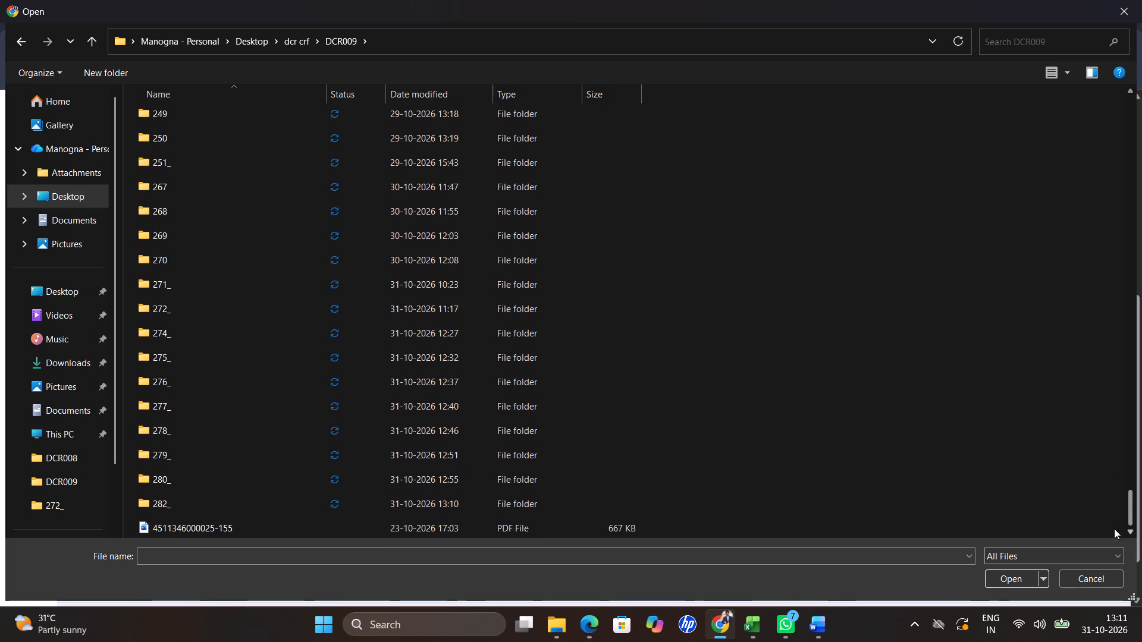
double_click(280, 499)
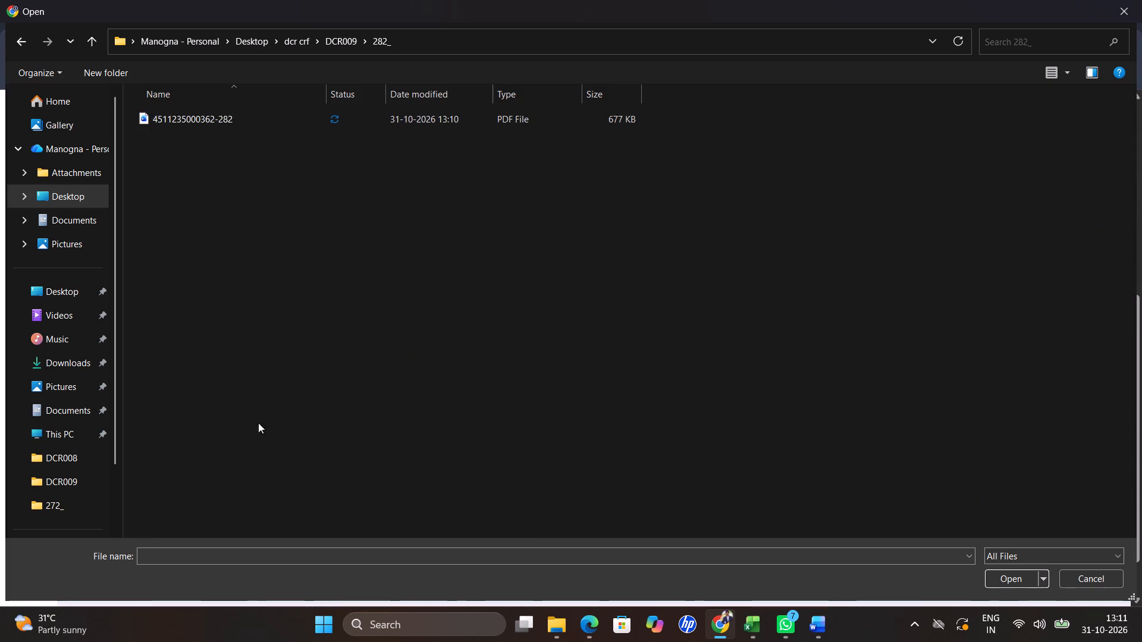
double_click(275, 120)
click(390, 497)
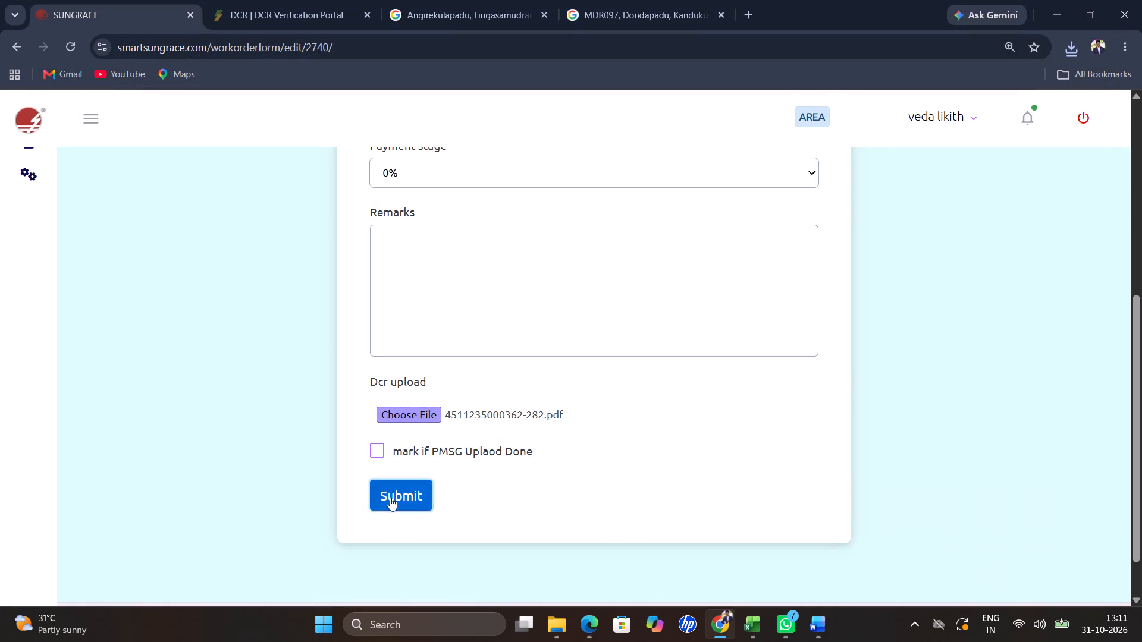
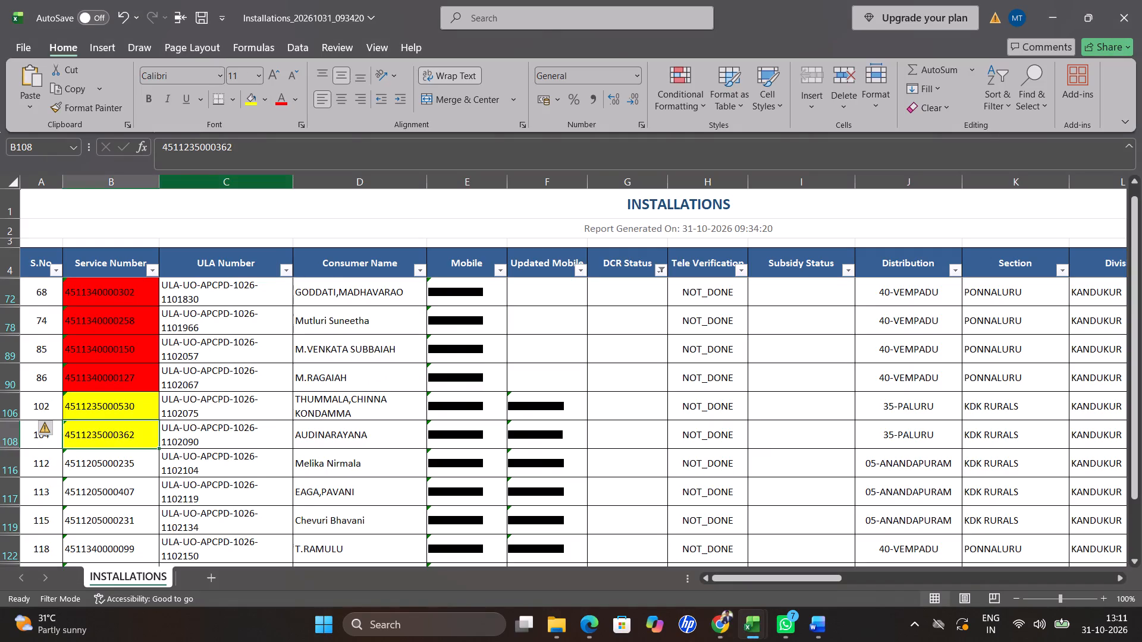
Copy the service number below the last yellow row in Excel and find its installation in SUNGRACE.
key(Down)
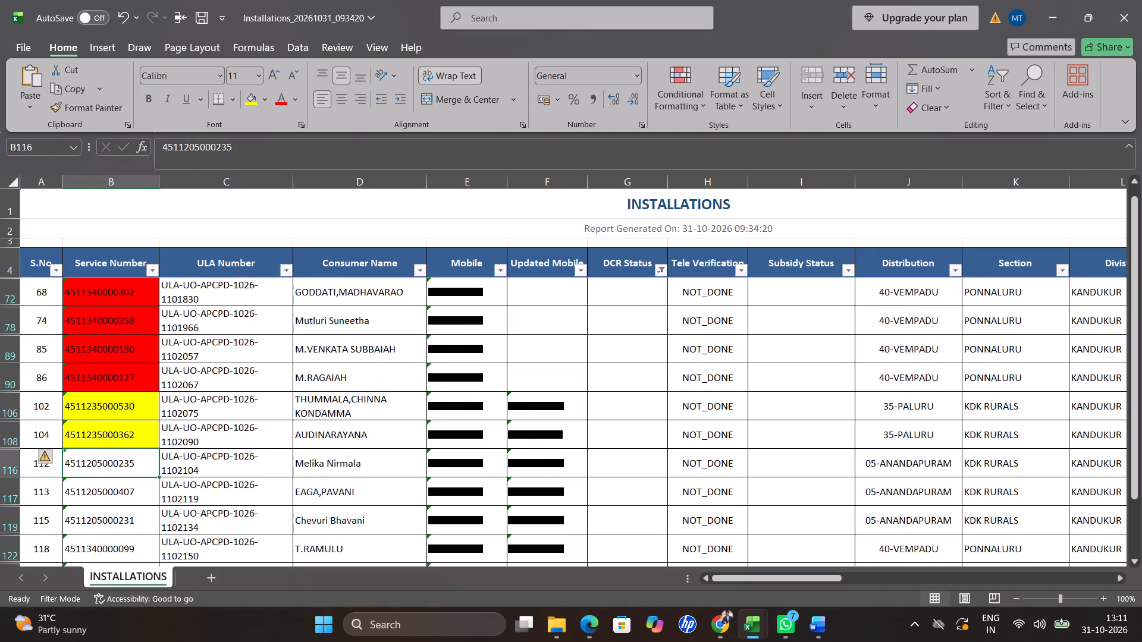
key(ctrl+c)
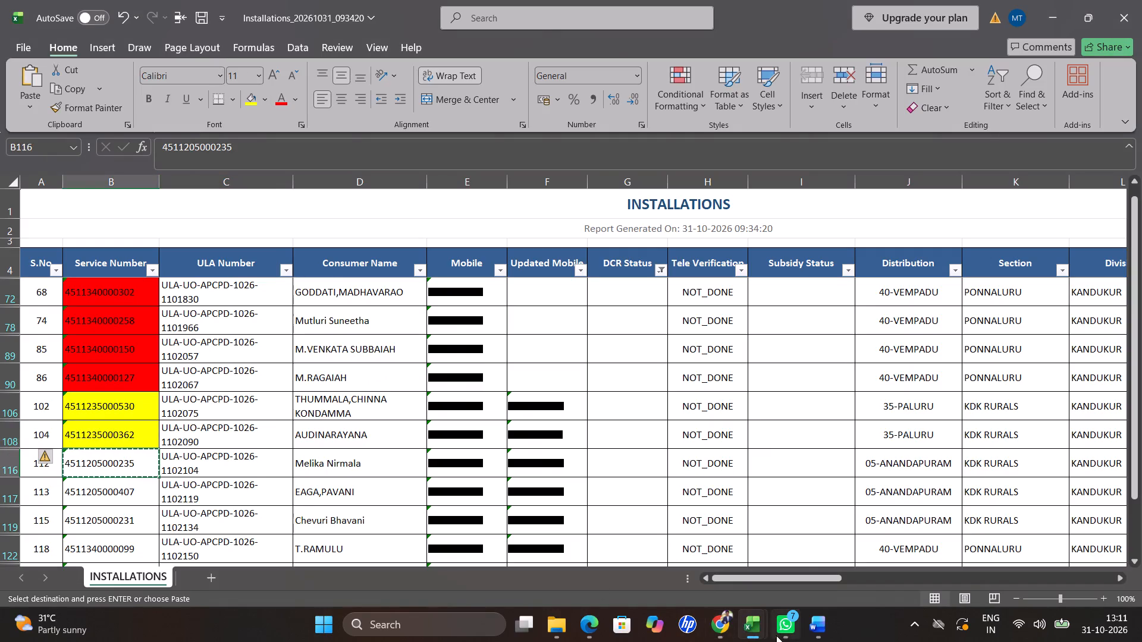
click(719, 537)
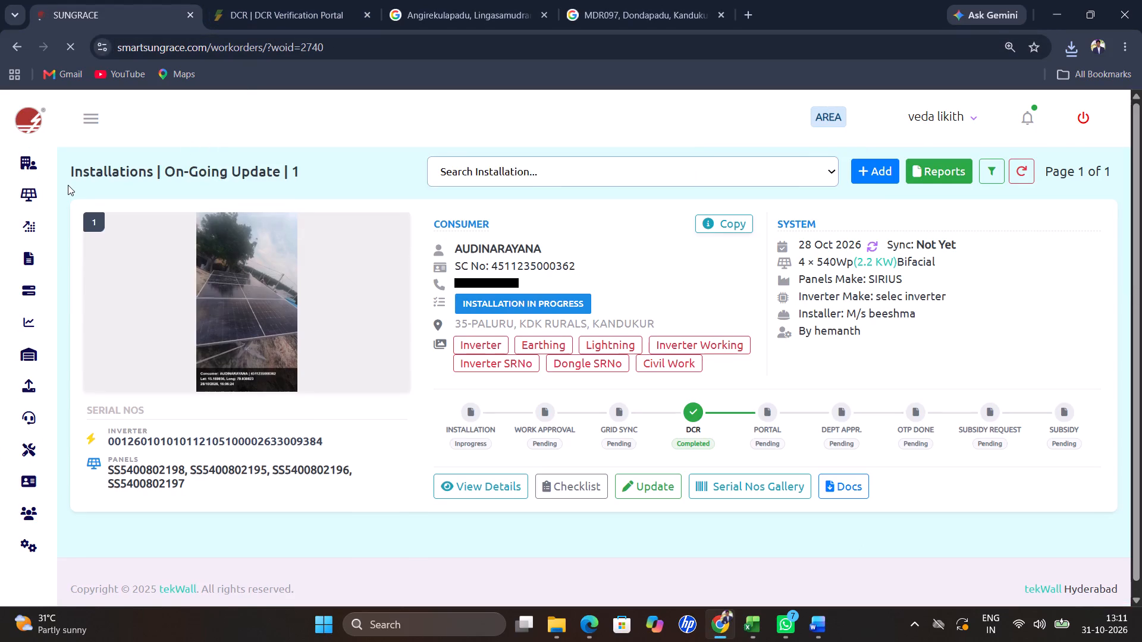
click(604, 170)
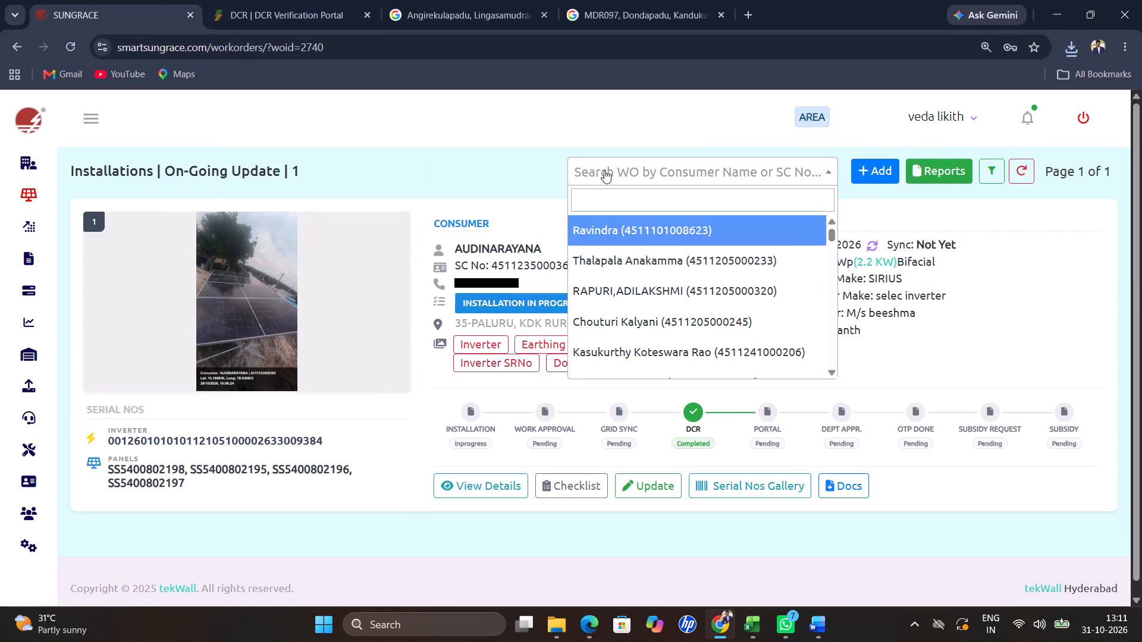
key(ctrl+v)
key(Return)
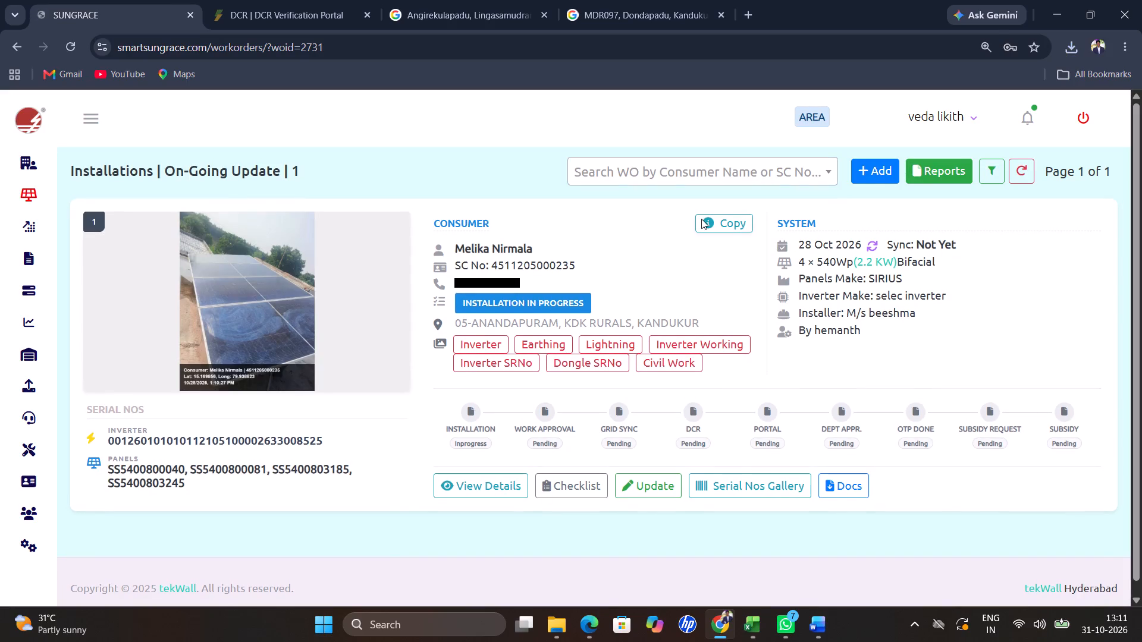
Copy the installation's ULA number and enter it as Consumer Application Number in a new B2C certificate form on the DCR portal.
click(688, 210)
click(723, 219)
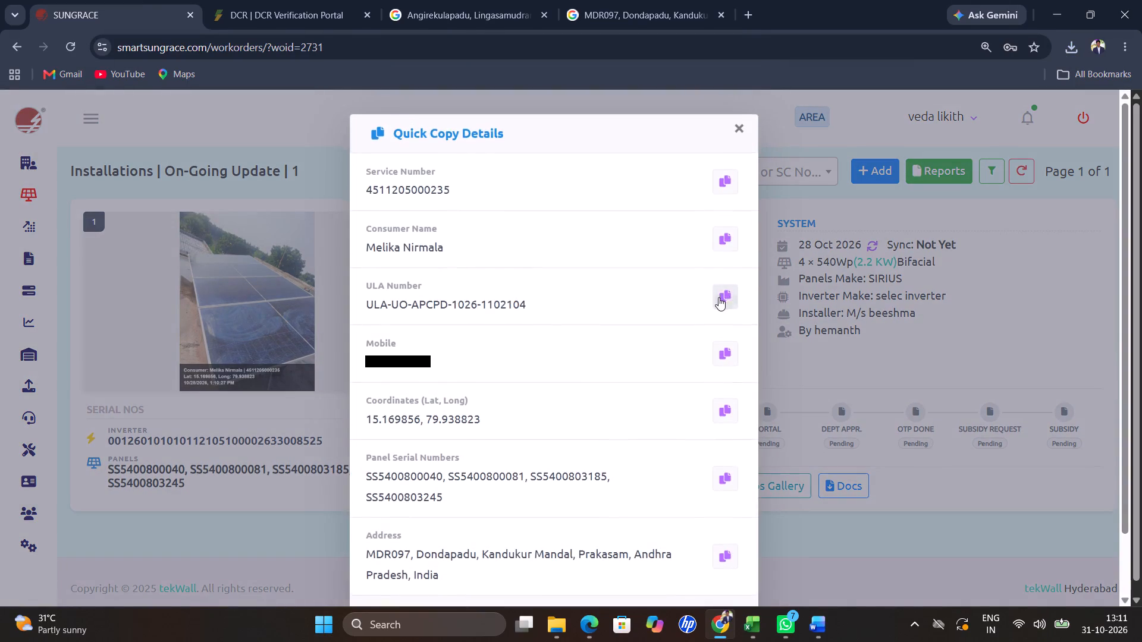
click(716, 296)
click(233, 0)
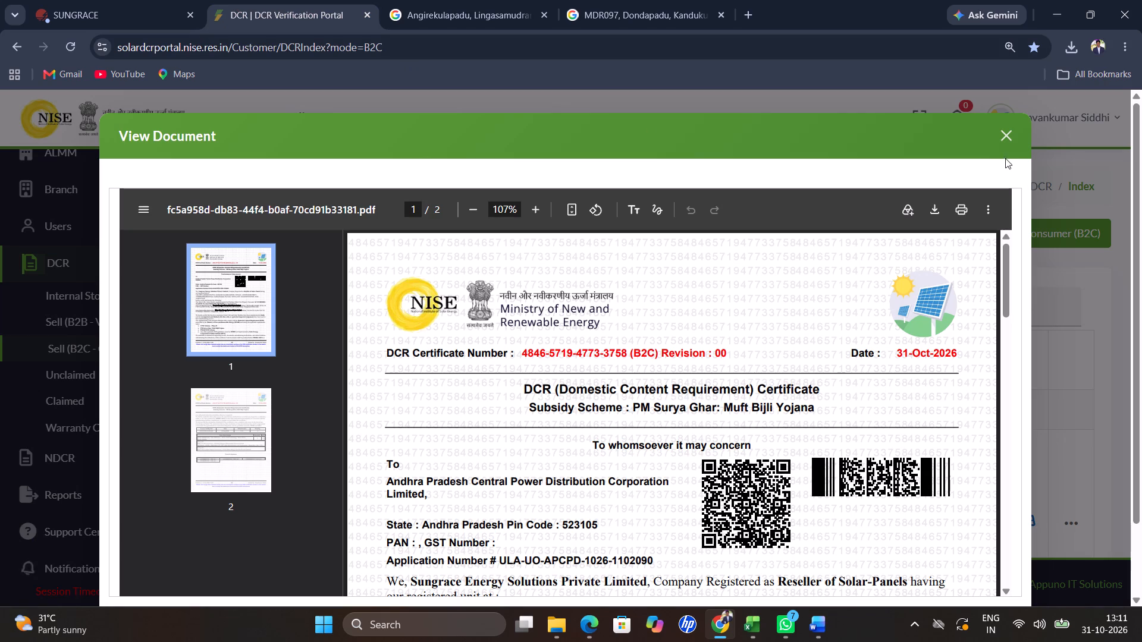
click(1003, 136)
click(1025, 220)
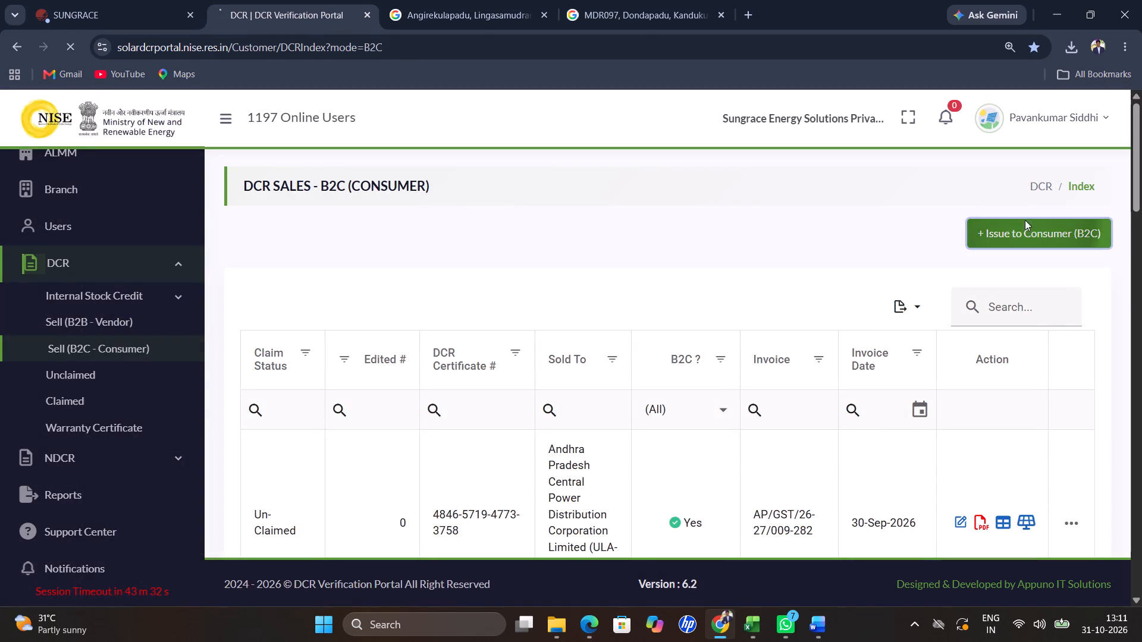
click(539, 322)
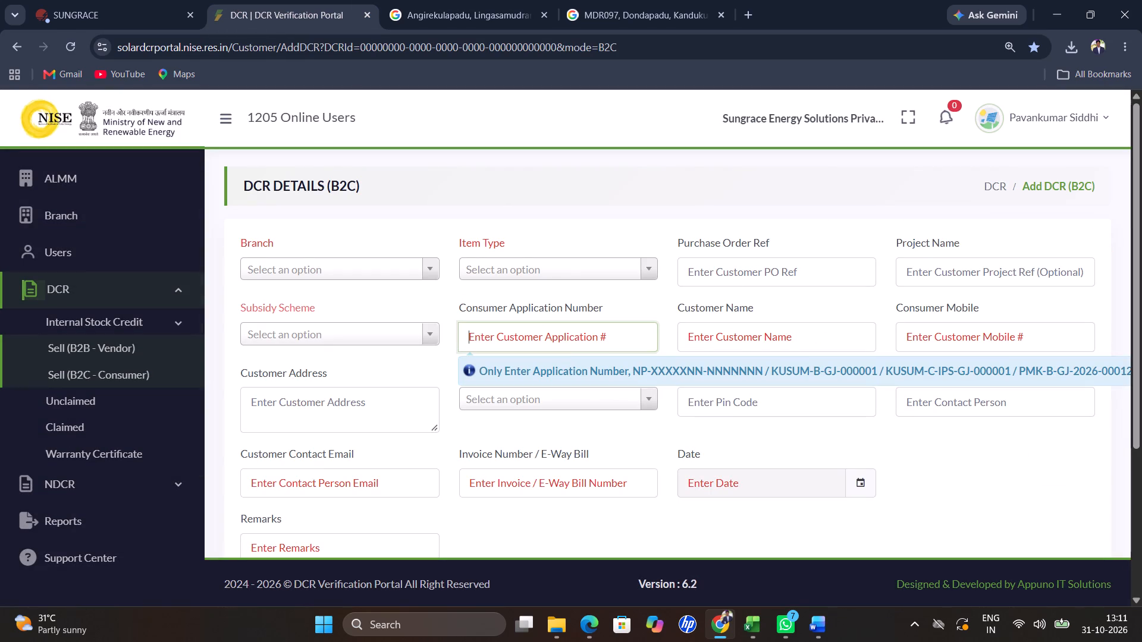
key(ctrl+v)
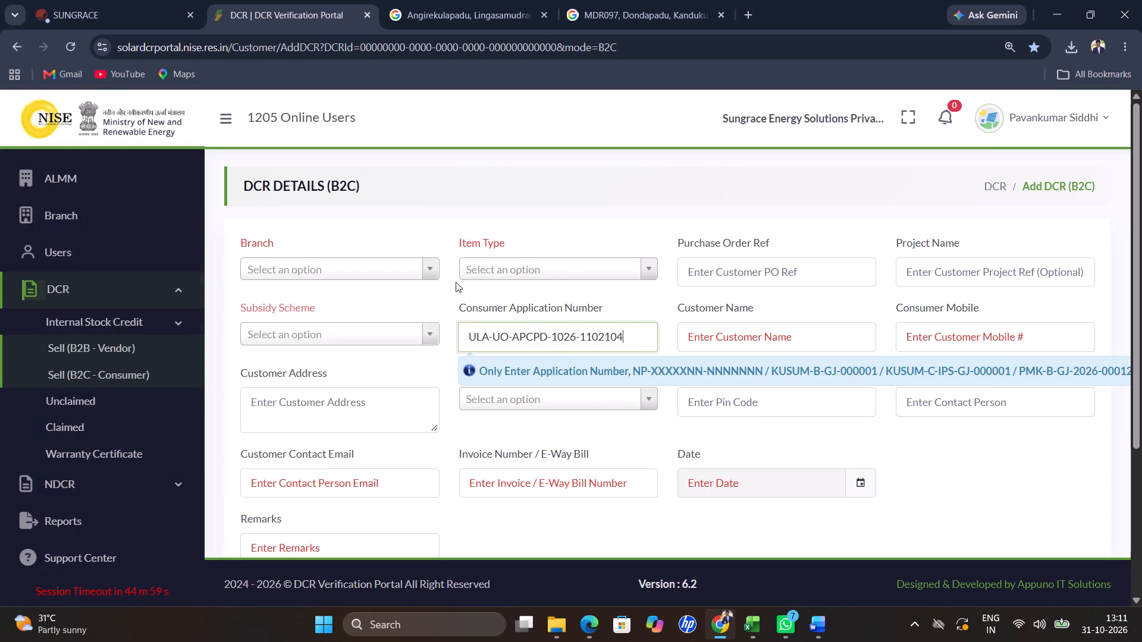
Set the form's Branch to Andhra Pradesh, Subsidy Scheme to PM Surya Ghar: Muft Bijli Yojana and Item Type to Solar Panels.
click(423, 268)
click(382, 320)
click(366, 331)
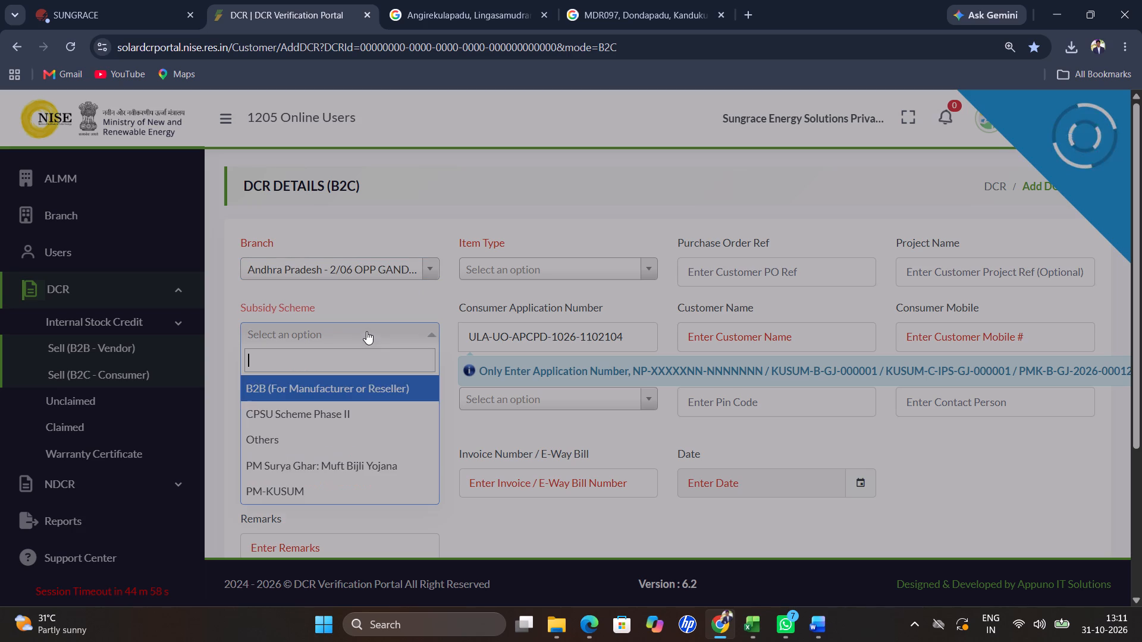
click(377, 464)
click(554, 272)
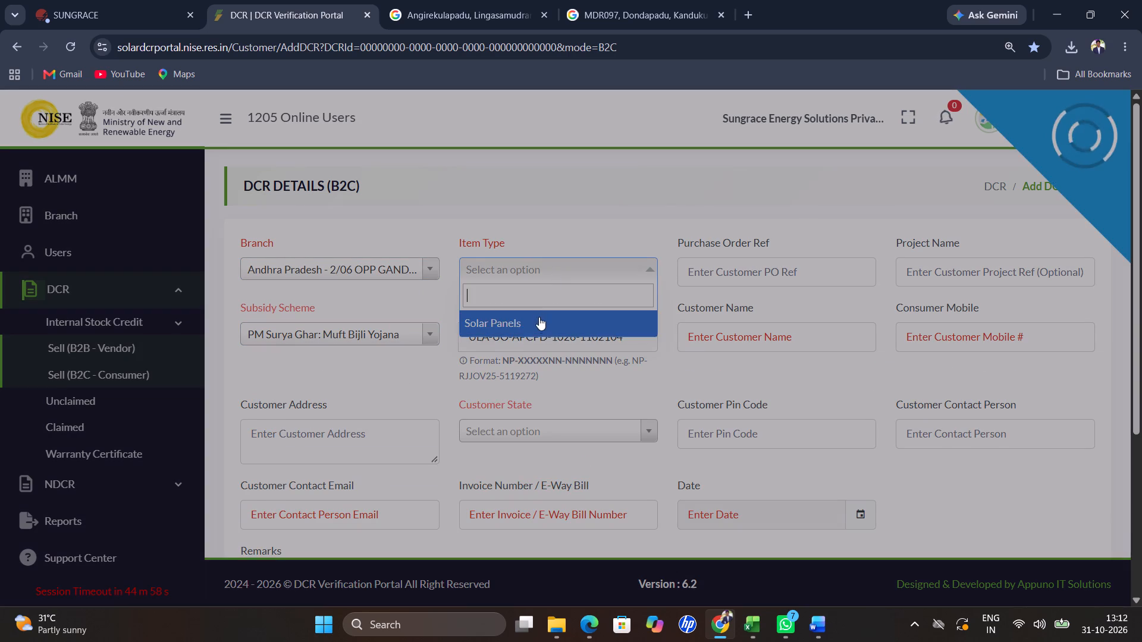
click(538, 324)
click(706, 345)
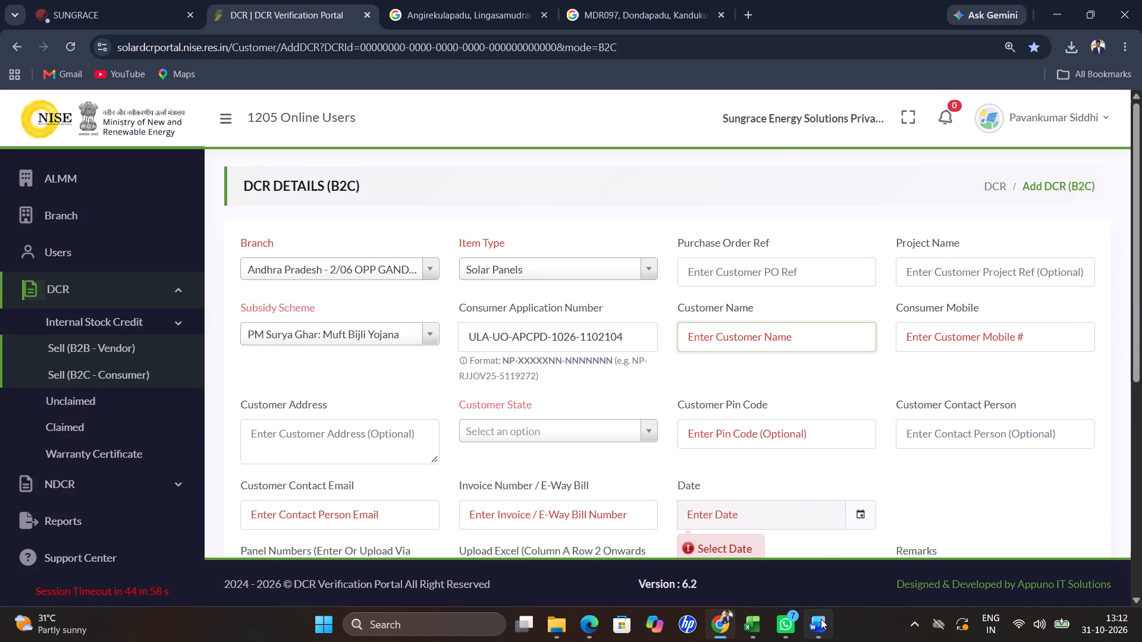
click(820, 571)
scroll(472, 282, up, 13)
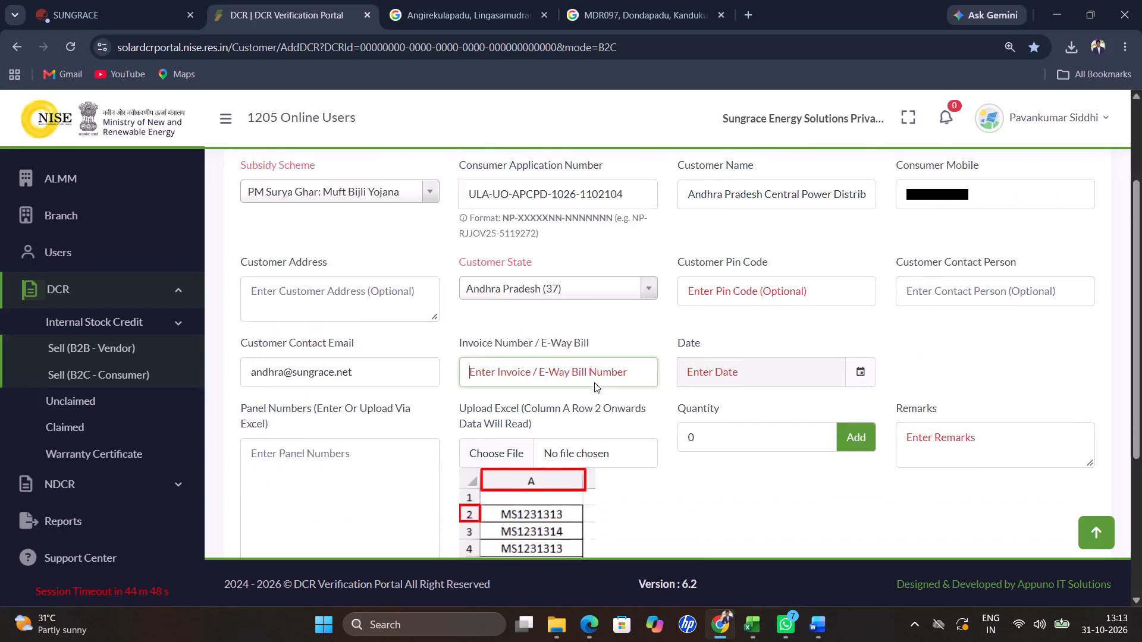
key(ctrl+v)
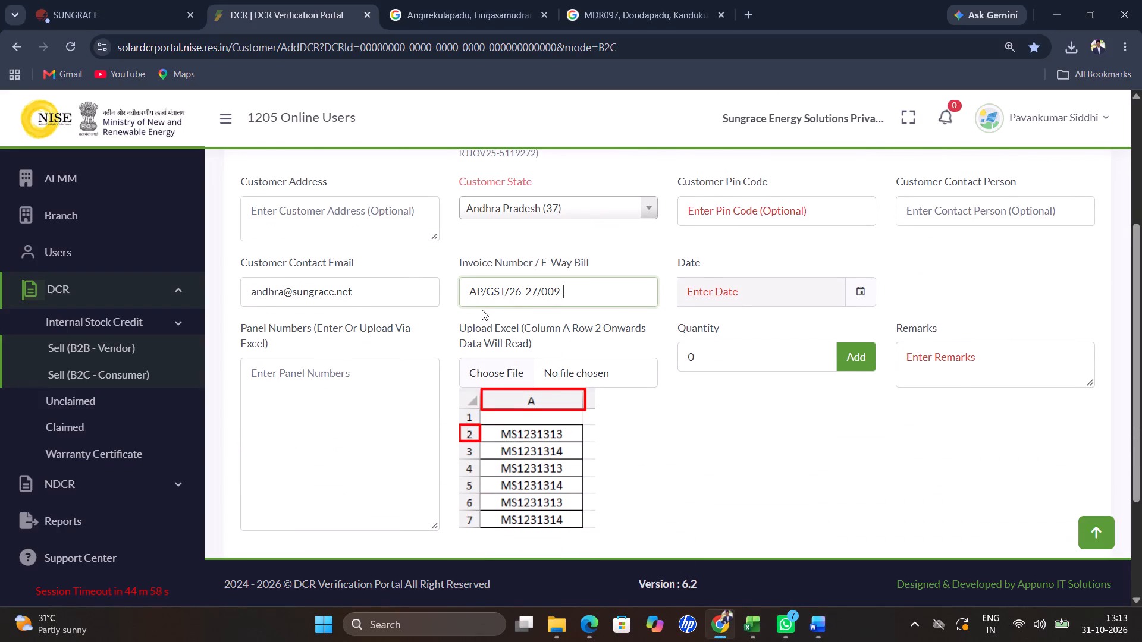
text(281)
click(732, 296)
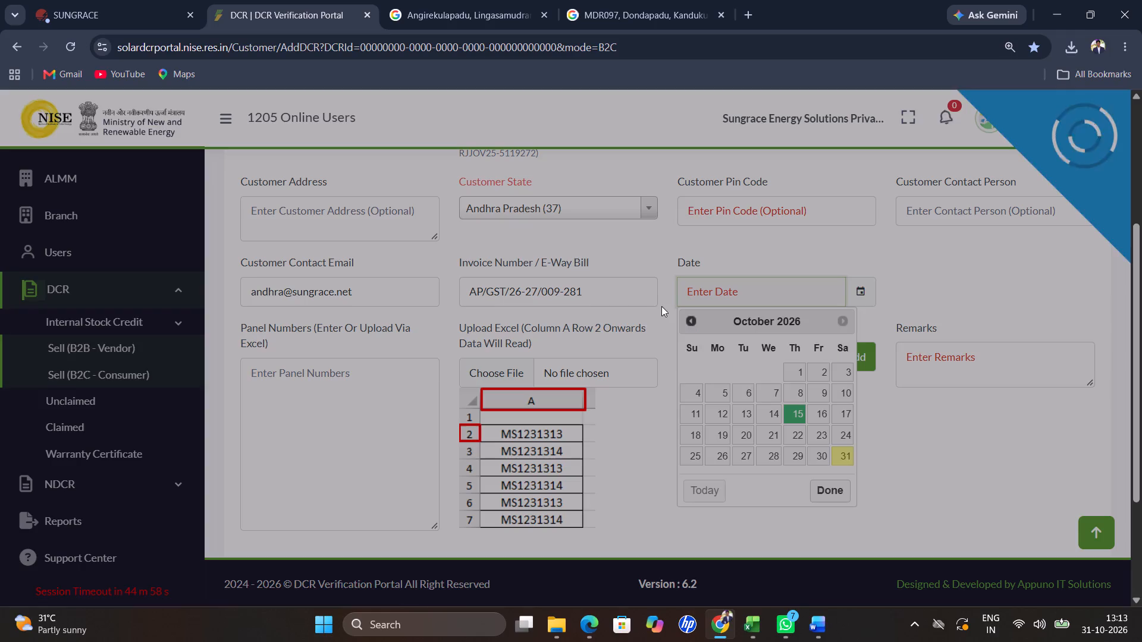
click(686, 318)
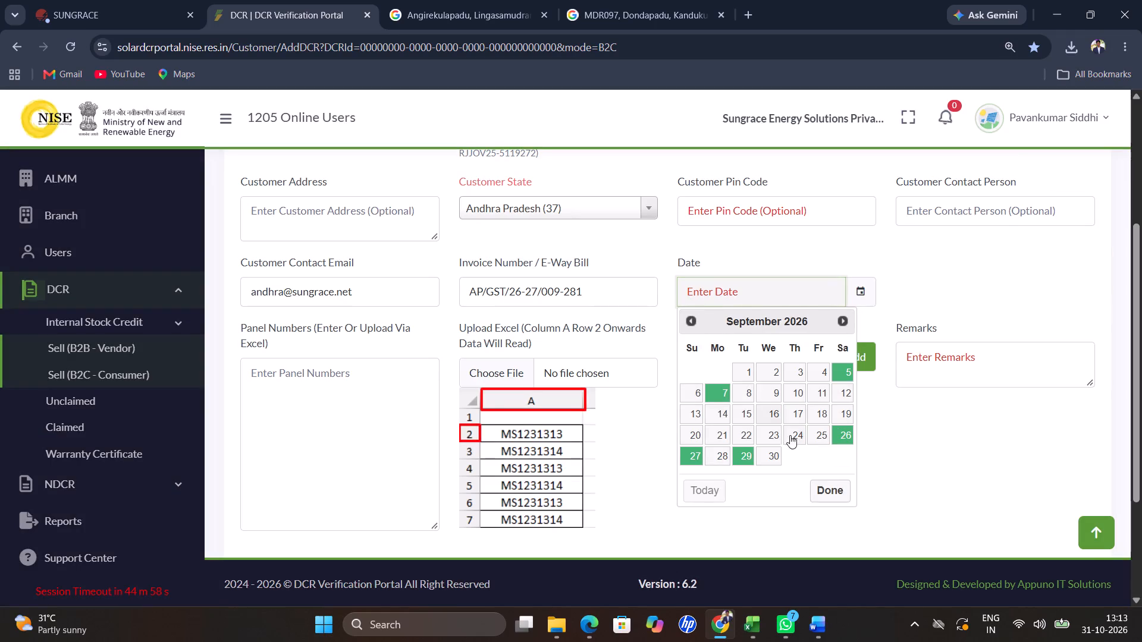
click(774, 459)
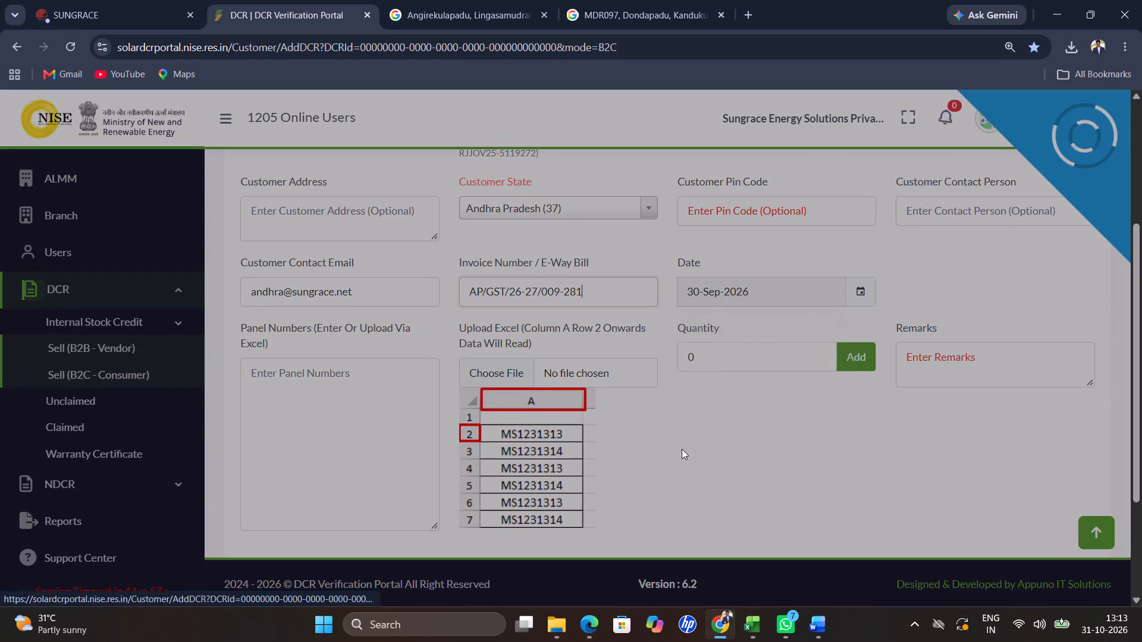
Copy the panel serial numbers from SUNGRACE's Quick Copy Details into the DCR form's Panel Numbers field.
click(369, 418)
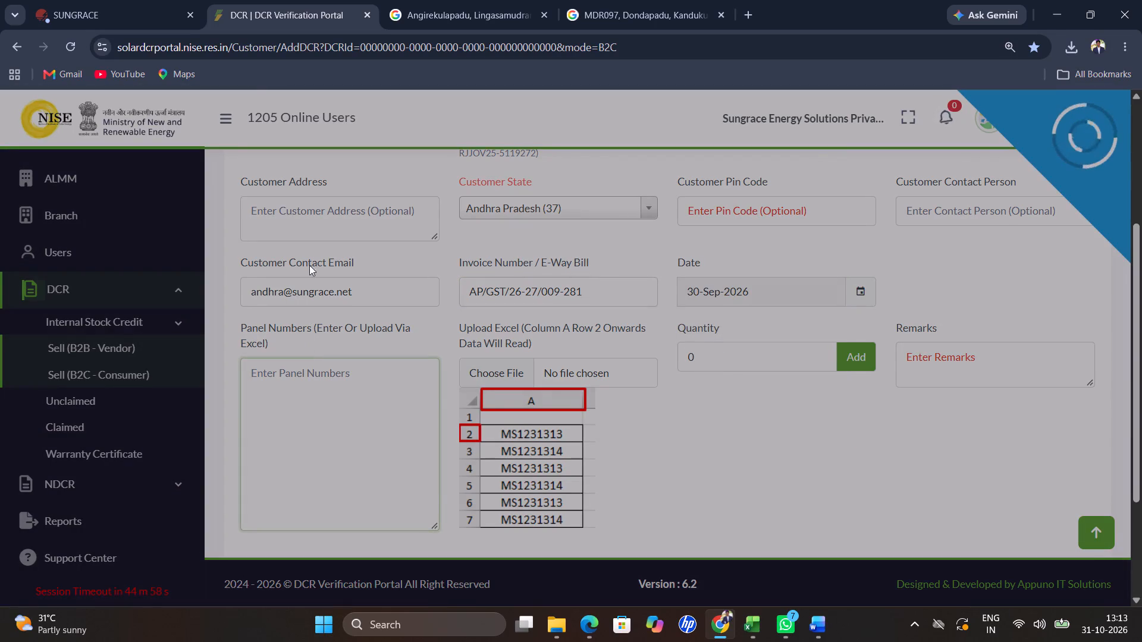
drag(101, 0, 105, 8)
click(704, 148)
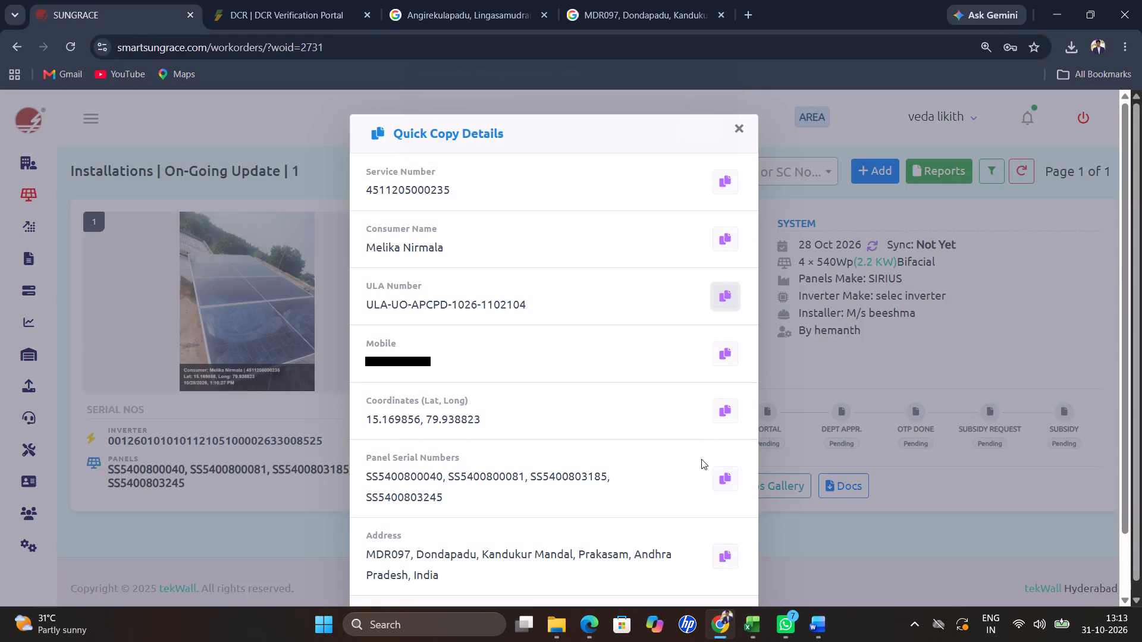
click(719, 480)
click(331, 0)
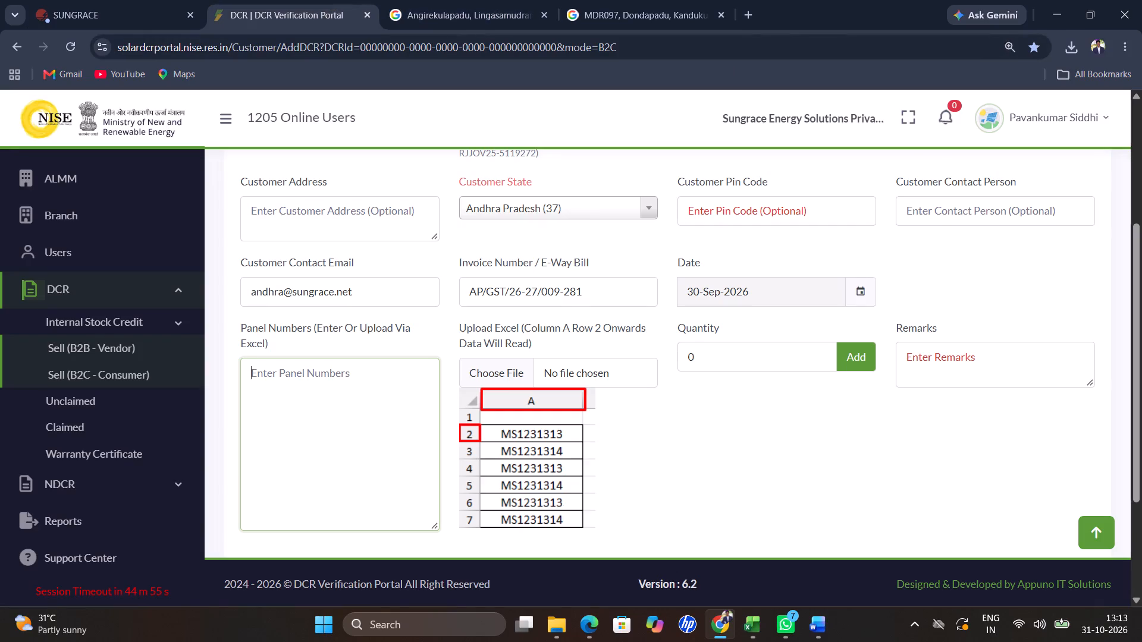
key(ctrl+v)
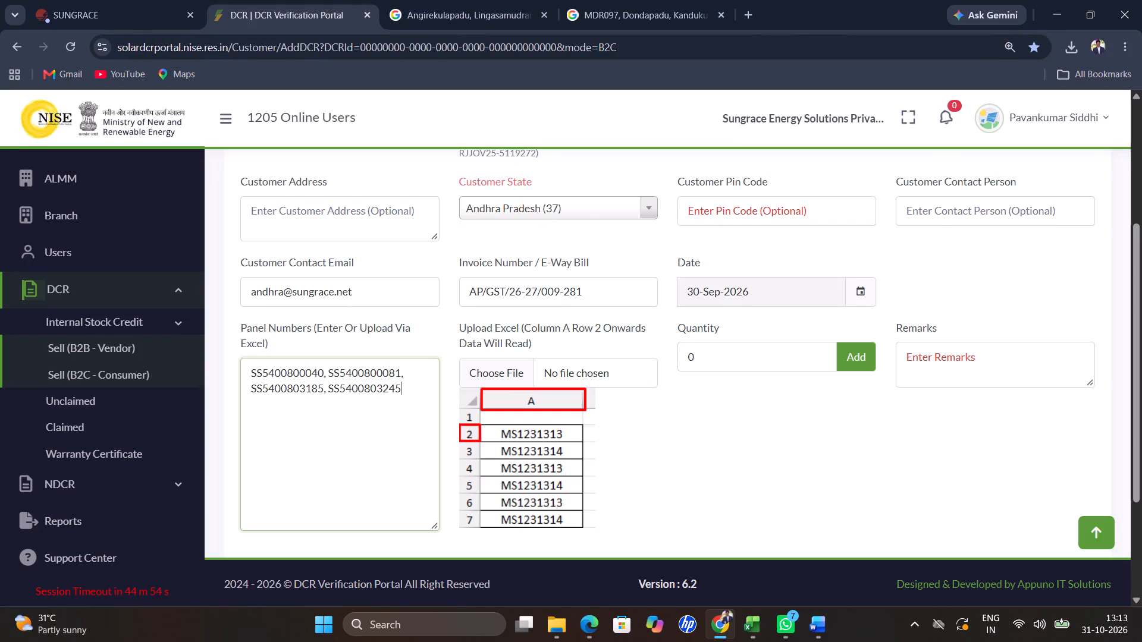
Separate the four panel serial numbers onto individual lines, removing the commas and spaces between them.
key(Left)
key(Left)
key(Left)
key(Left)
key(Left)
key(Left)
key(Left)
key(Left)
key(Left)
key(Left)
key(Left)
key(Left)
key(BackSpace)
key(BackSpace)
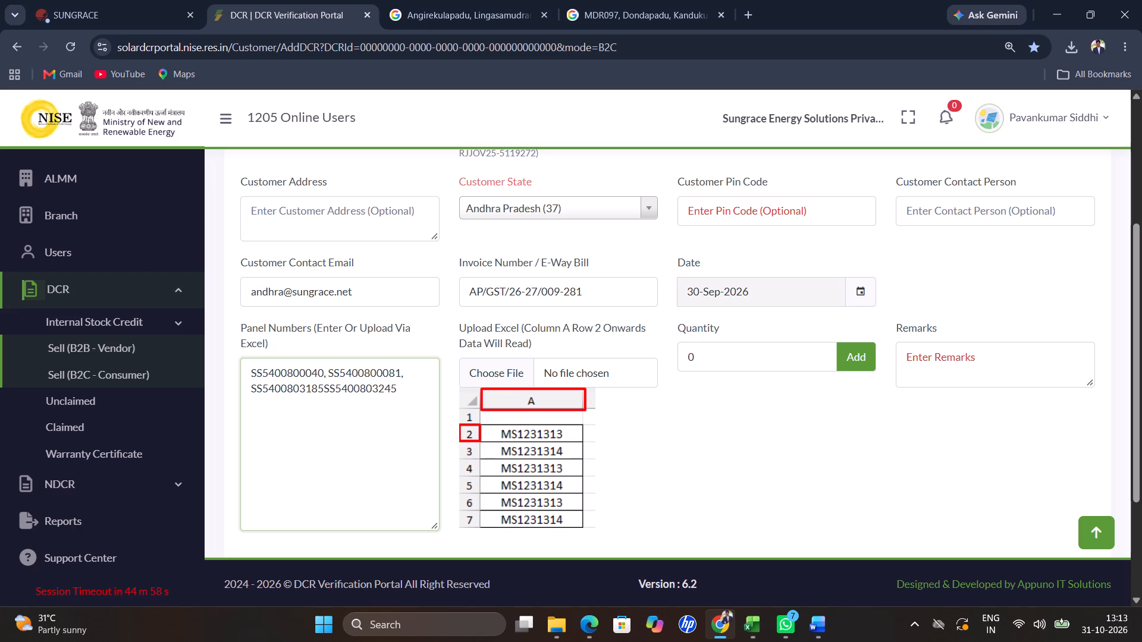
key(Return)
key(Up)
key(Up)
key(Up)
key(Up)
key(Up)
key(Up)
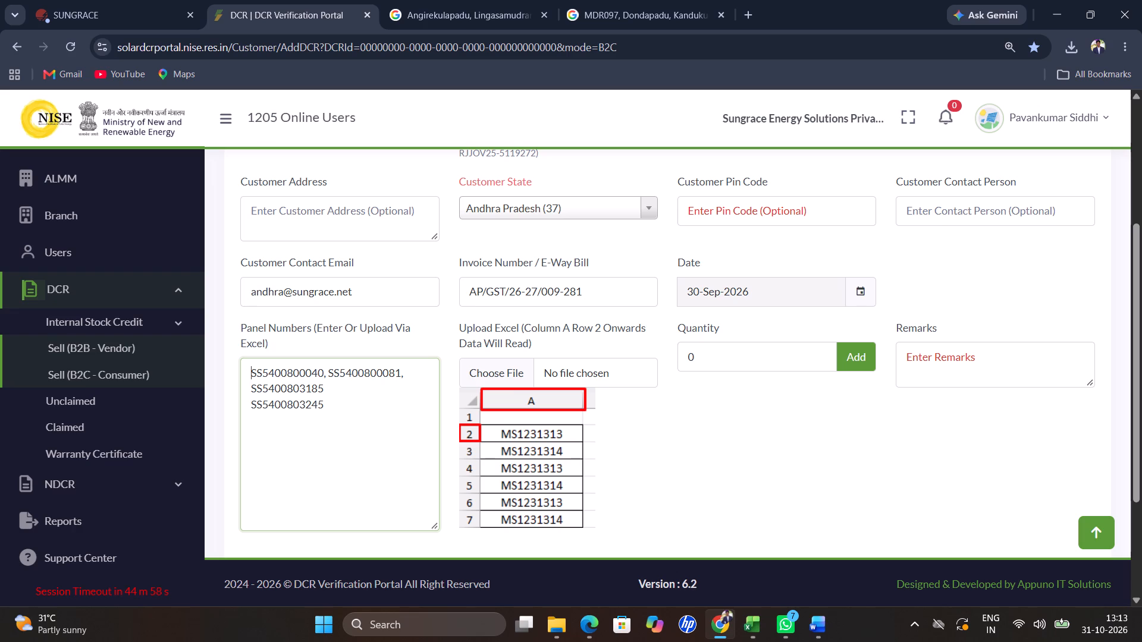
key(Right)
key(Right)
key(Right)
key(Right)
key(Right)
key(Right)
key(Right)
key(Right)
key(Right)
key(Right)
key(Right)
key(Right)
key(Right)
key(Right)
key(BackSpace)
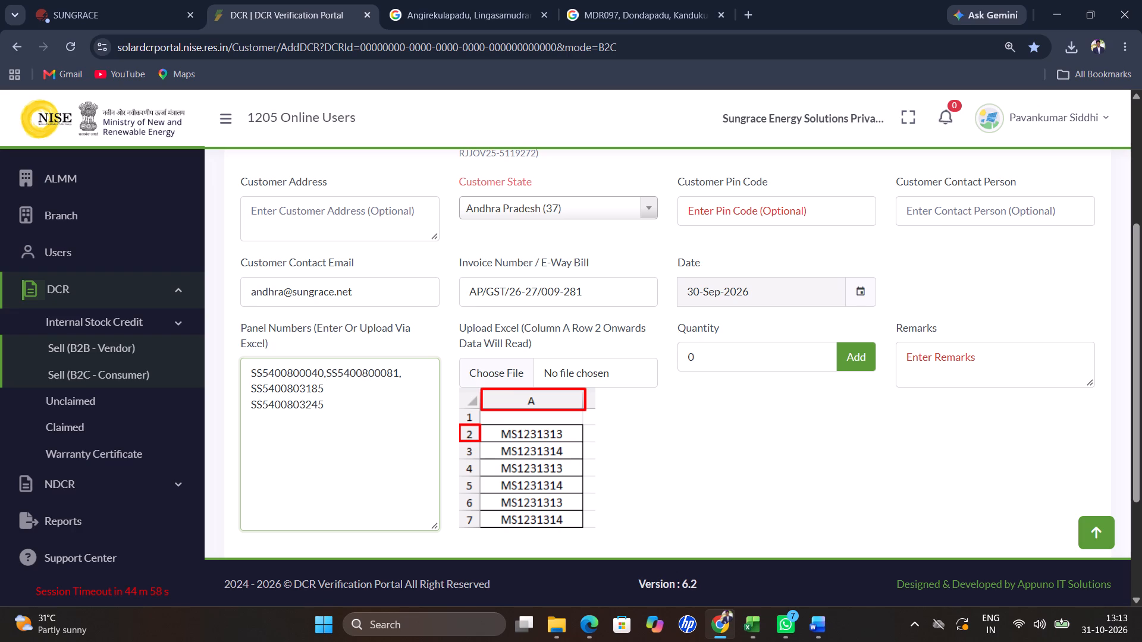
key(BackSpace)
key(Return)
key(Right)
key(Right)
key(Right)
key(Right)
key(Right)
key(Right)
key(Right)
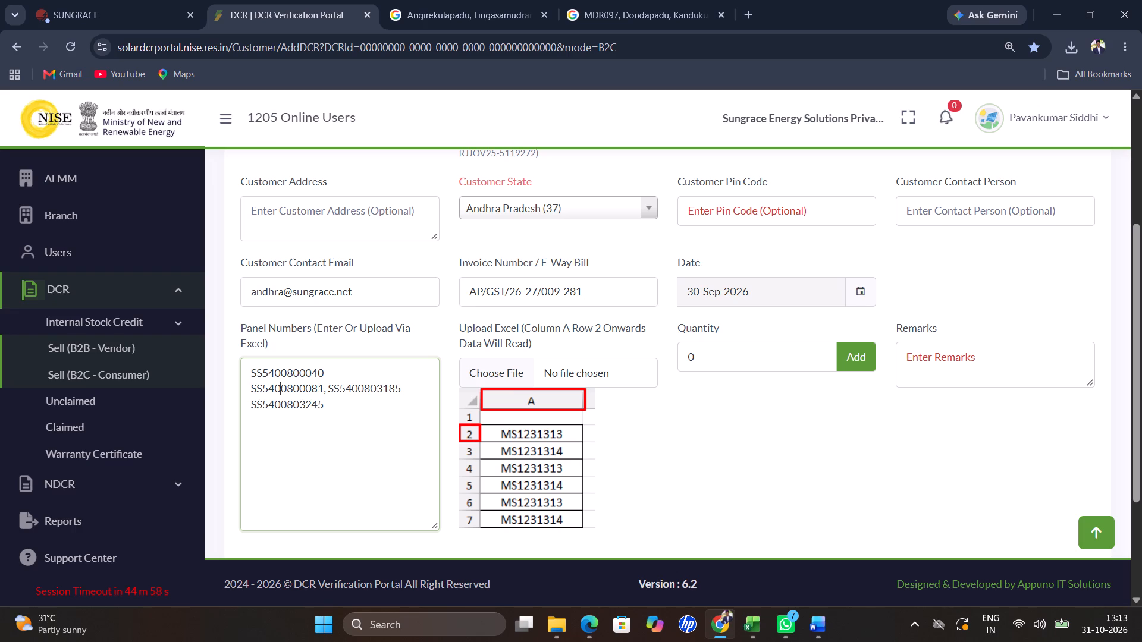
key(Right)
key(Right)
key(Right)
key(Right)
key(Right)
key(Right)
key(Right)
key(BackSpace)
key(BackSpace)
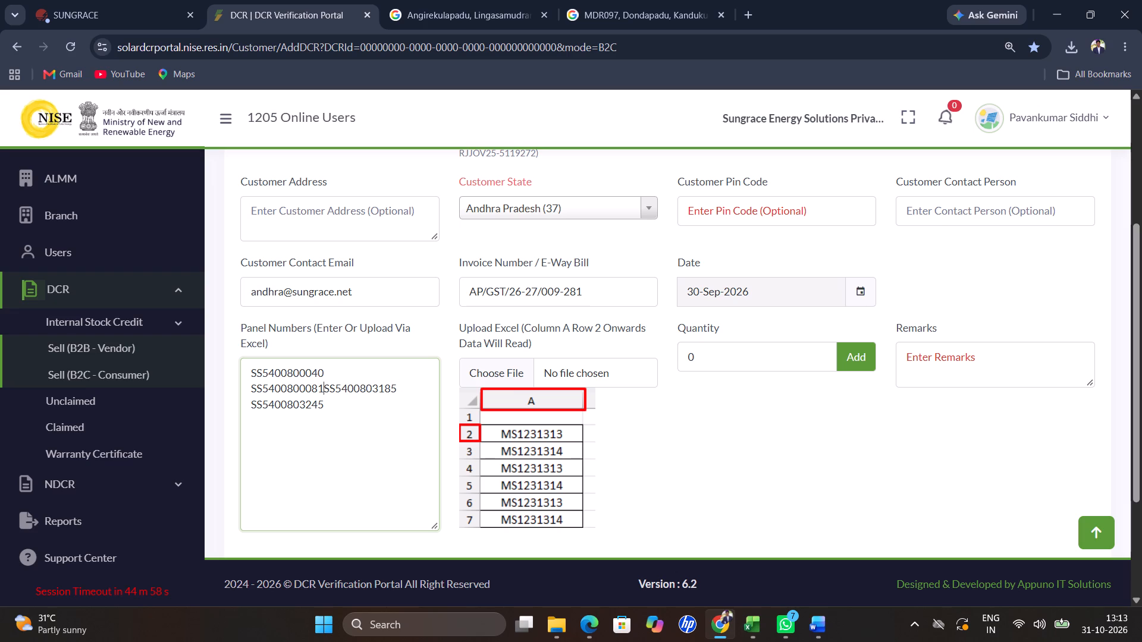
key(Return)
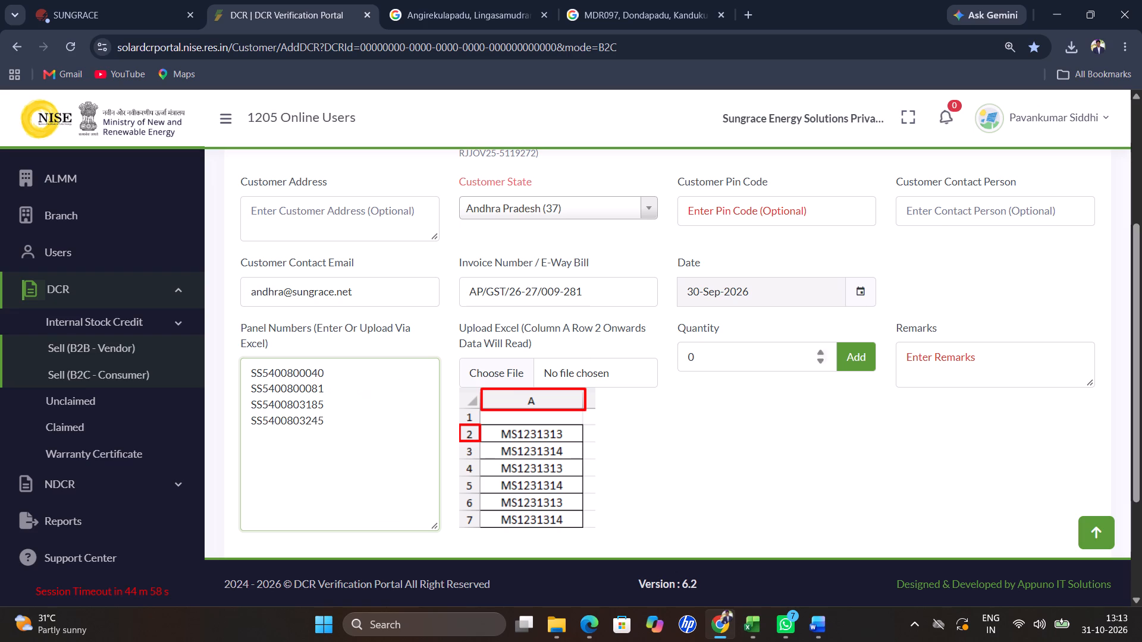
Set the quantity to 4 and add the panels to the DCR.
click(720, 362)
scroll(720, 362, up, 4)
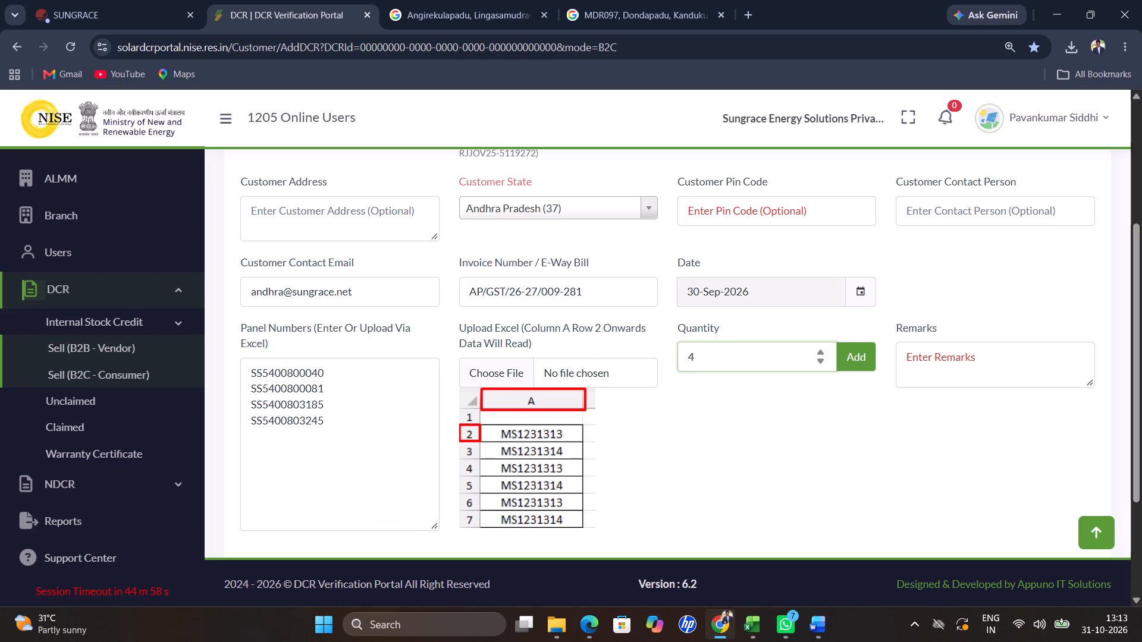
click(870, 358)
Copy the installation address from SUNGRACE's Quick Copy Details into the form's Remarks field.
click(967, 378)
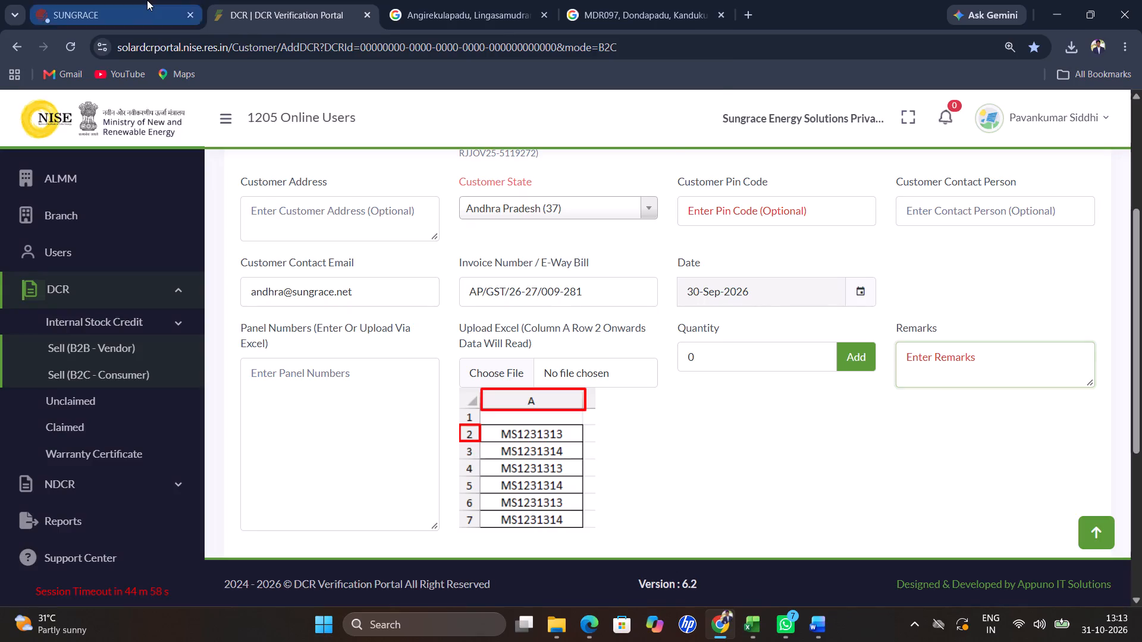
click(147, 0)
click(702, 149)
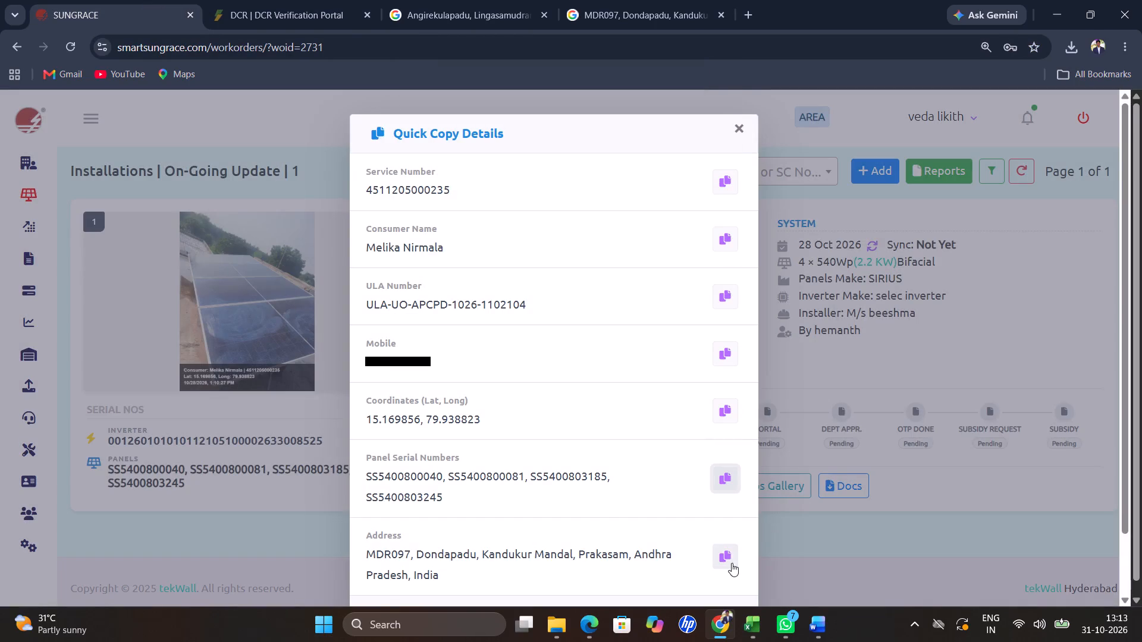
click(729, 561)
click(342, 0)
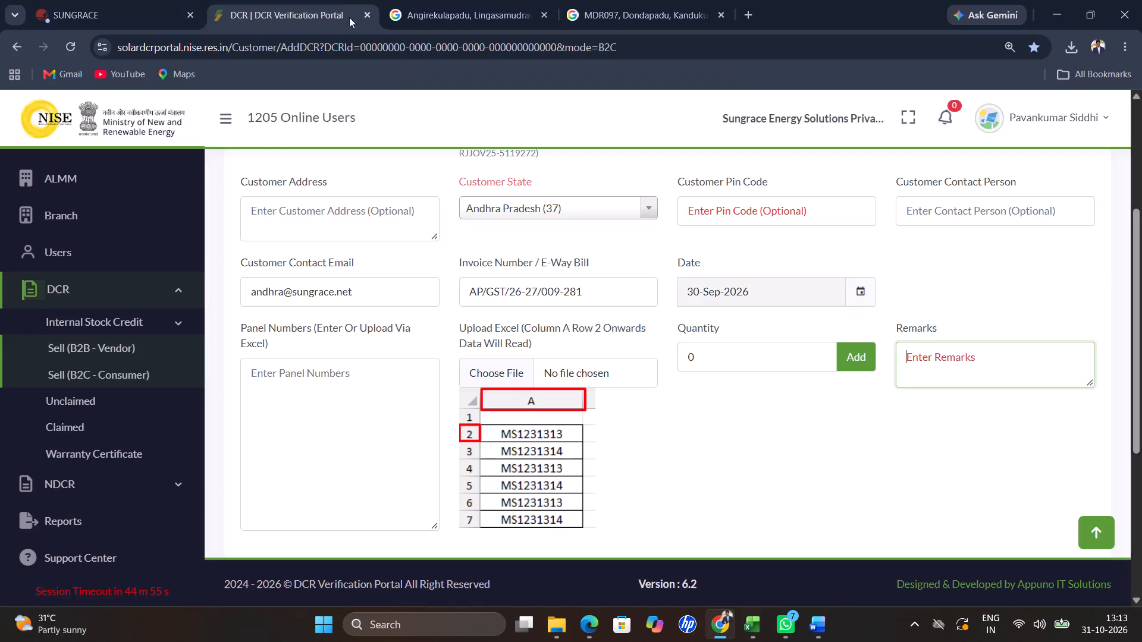
key(ctrl+v)
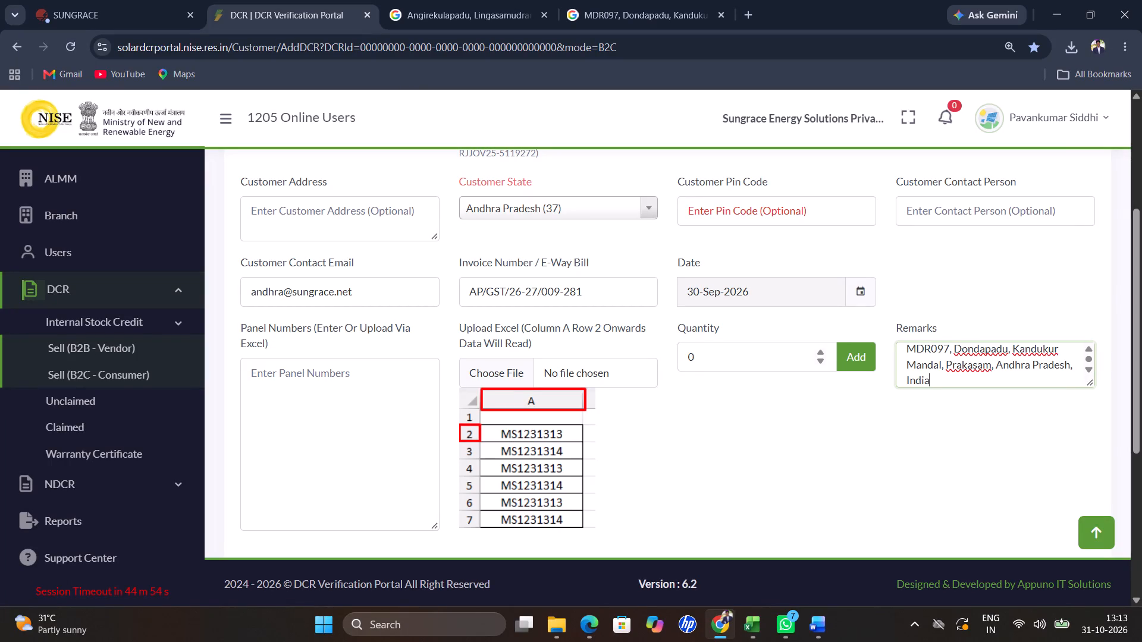
click(776, 203)
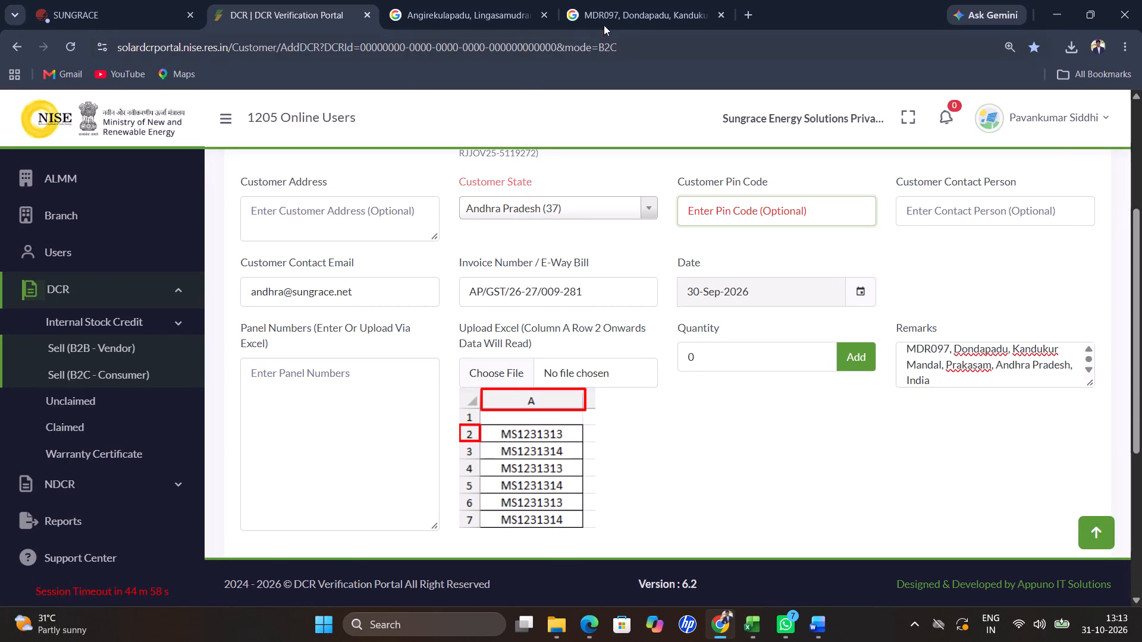
click(617, 22)
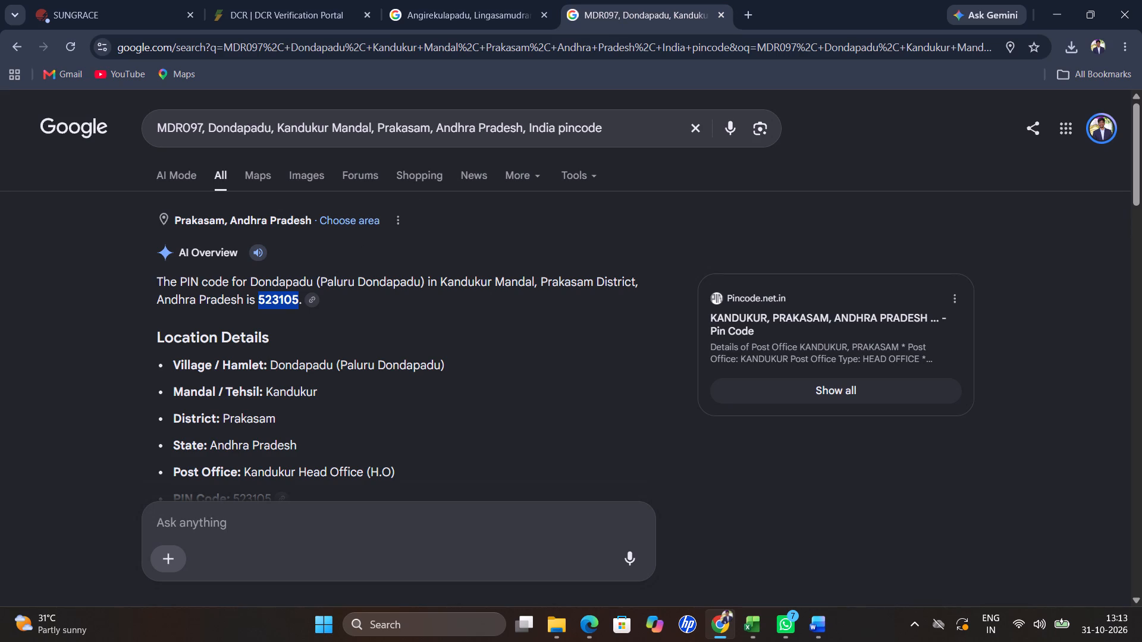
key(ctrl+c)
click(327, 3)
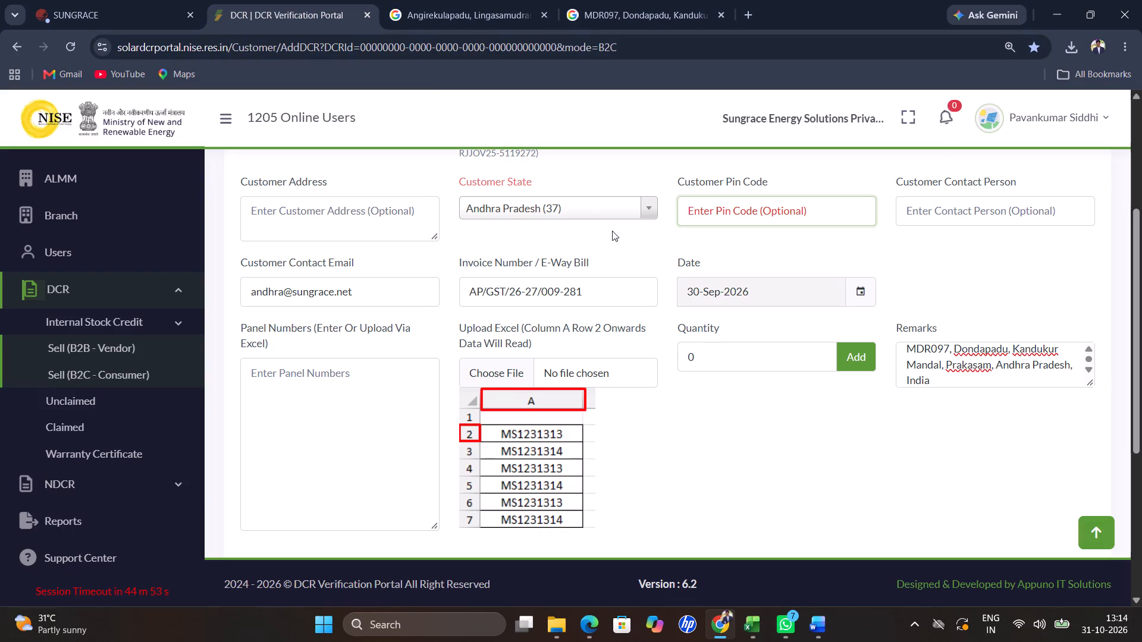
key(ctrl+v)
Confirm the DCR for the four added panels and accept the confirmation prompt.
scroll(753, 276, down, 4)
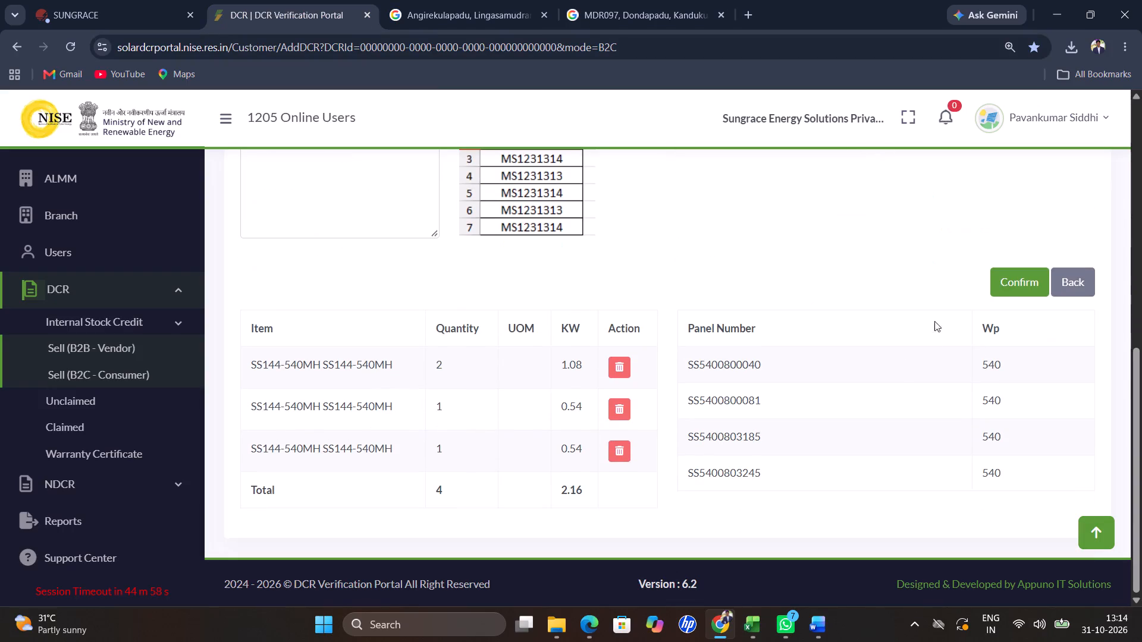
click(1005, 286)
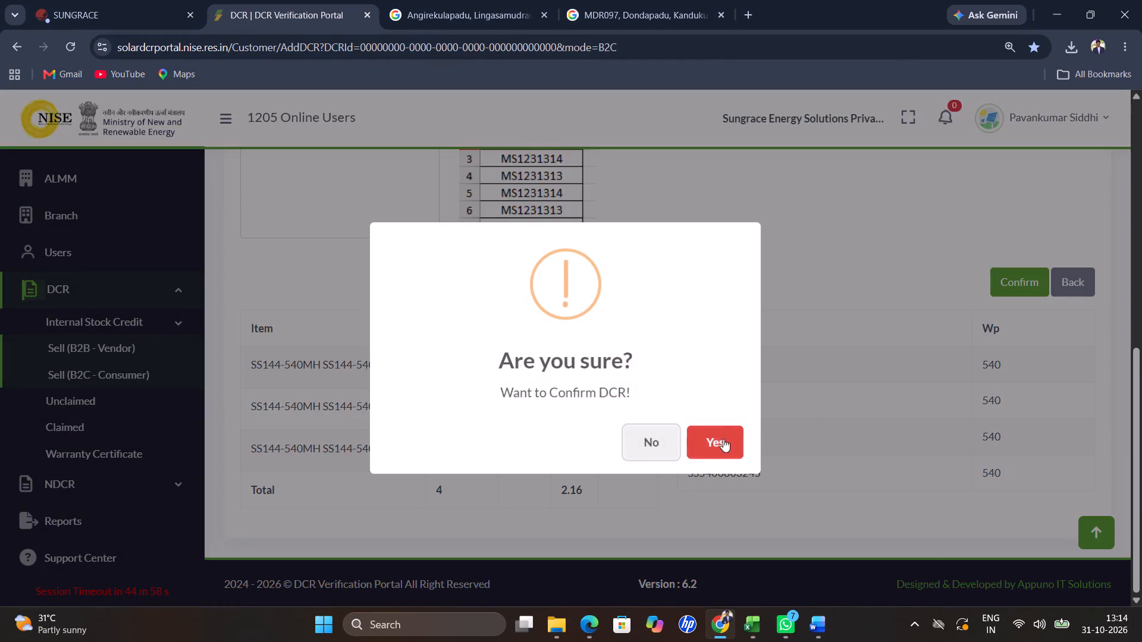
click(723, 439)
Create a new folder named 281_ inside the DCR009 folder in File Explorer.
click(562, 593)
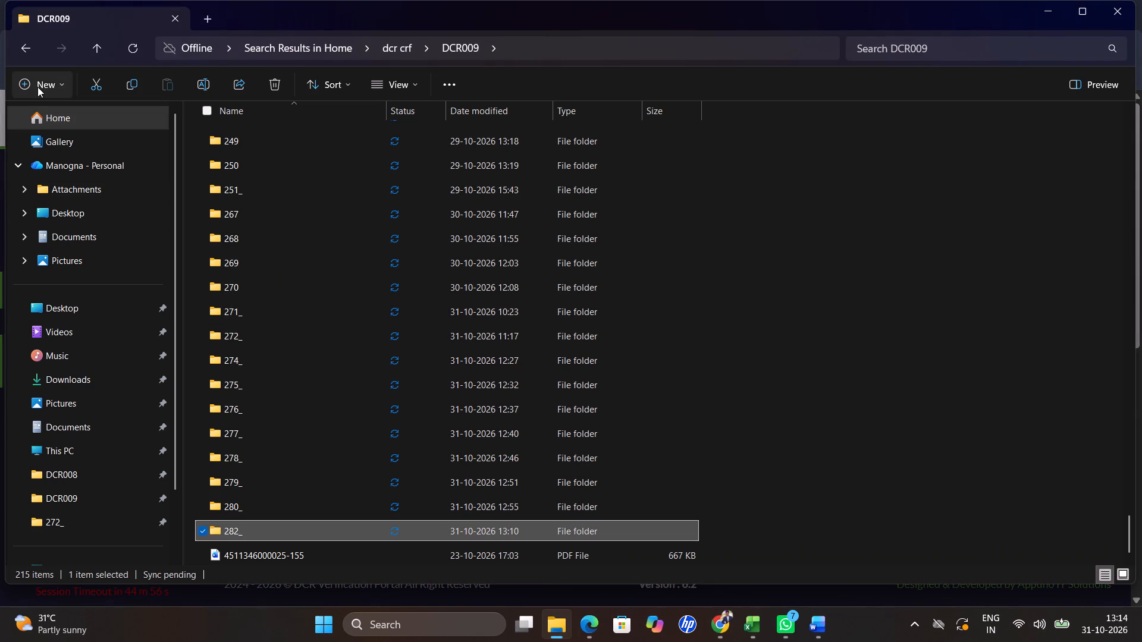
click(37, 87)
click(37, 115)
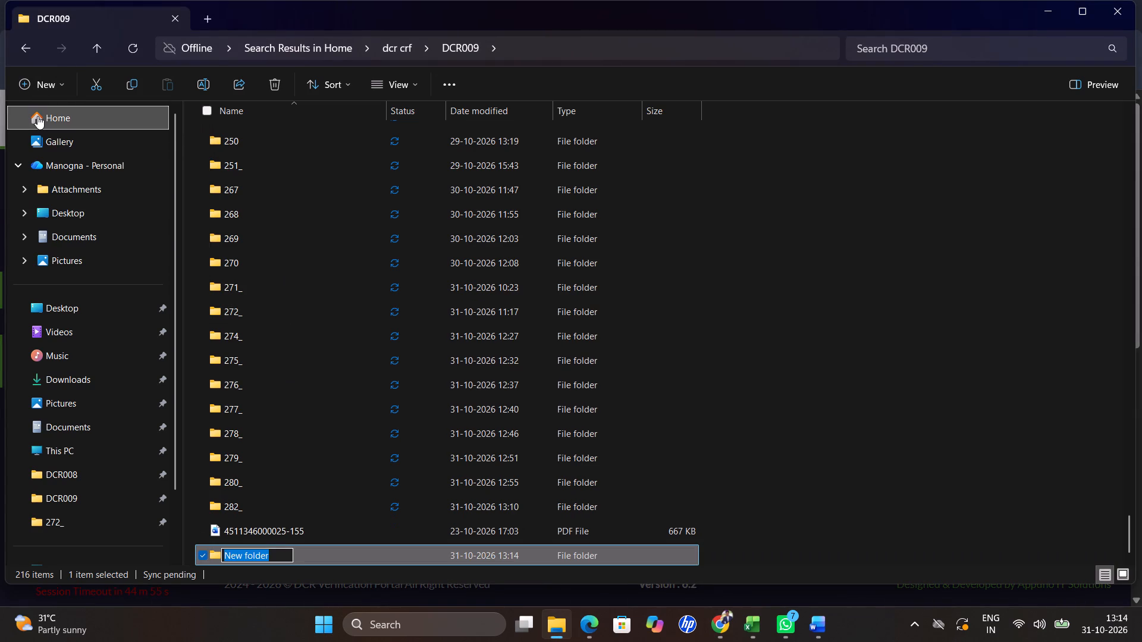
text(281_)
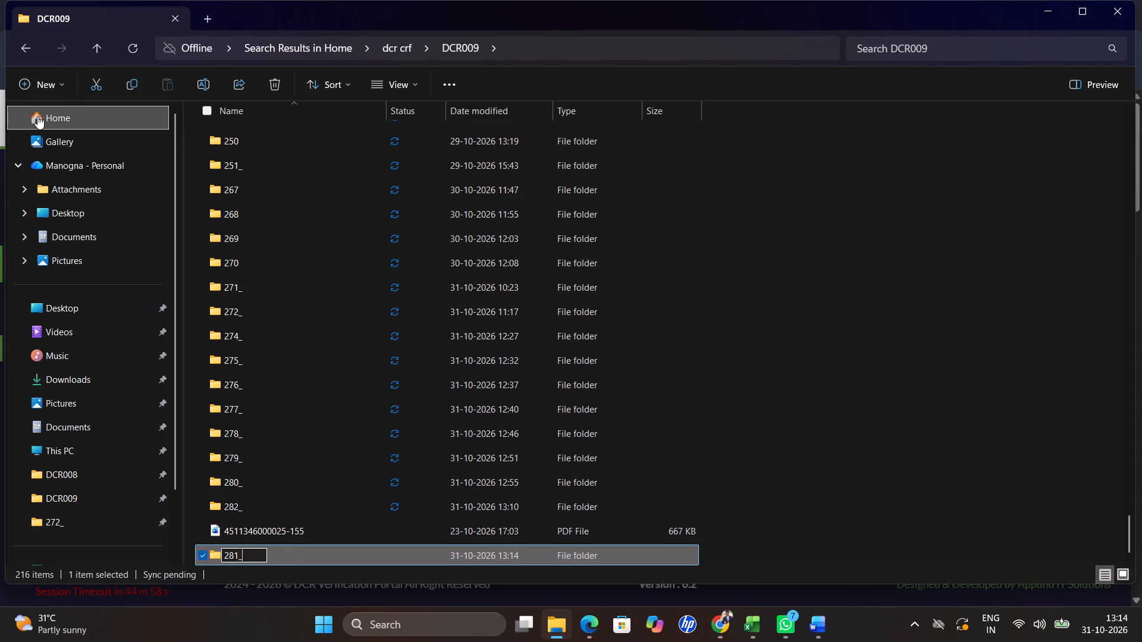
key(Return)
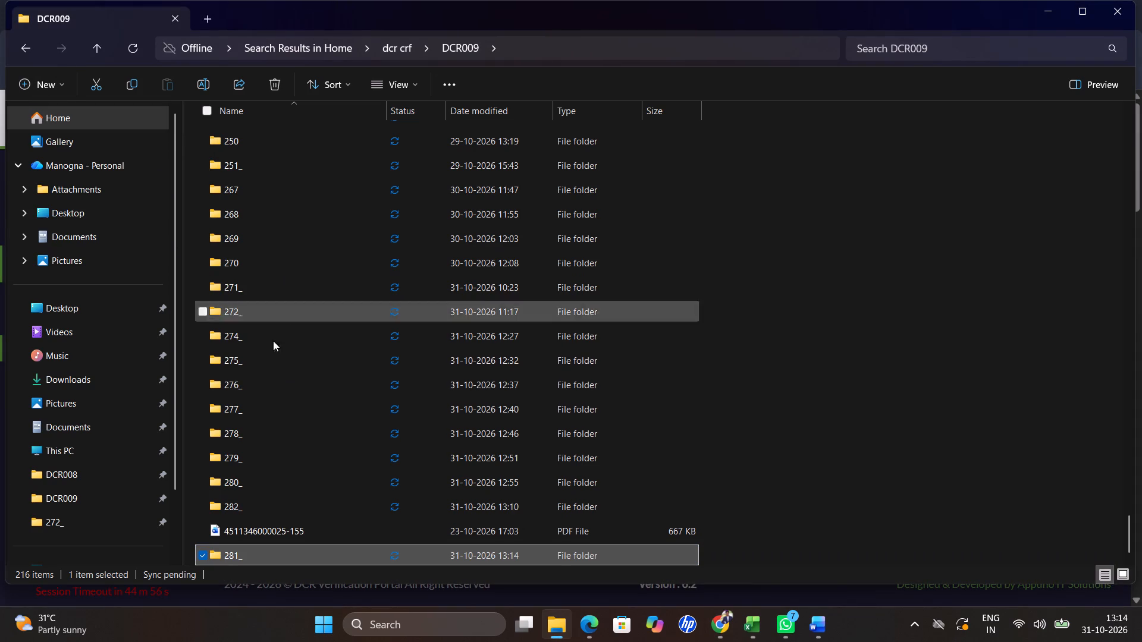
Download the DCR certificate PDF for invoice AP/GST/26-27/009-281, naming it with the service number copied from SUNGRACE followed by -281.
click(732, 565)
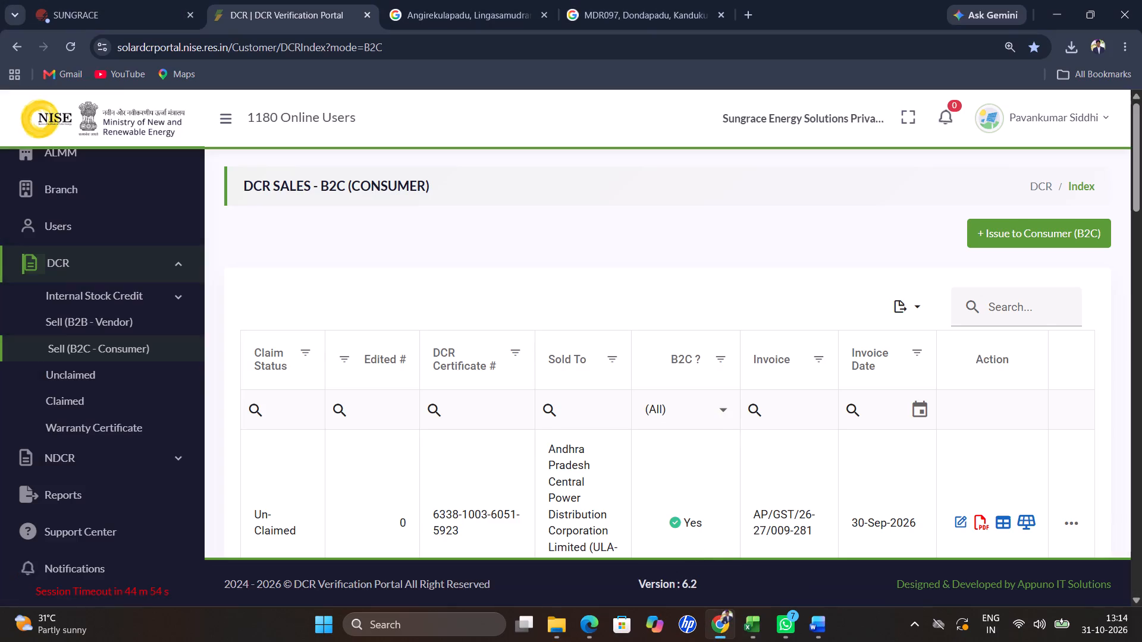
click(103, 0)
click(694, 150)
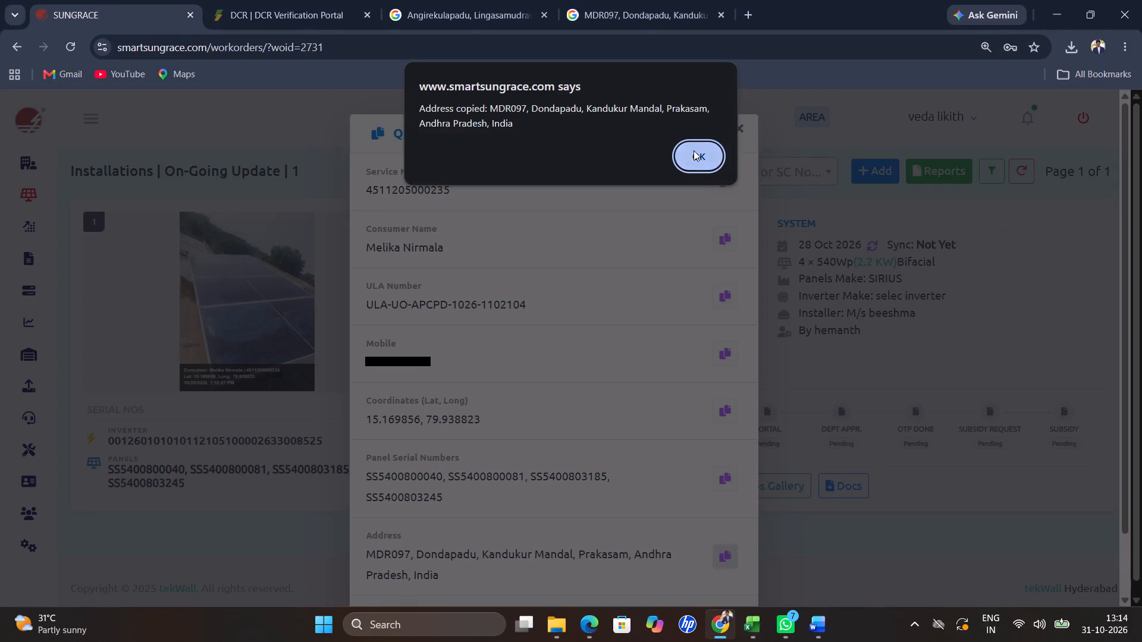
click(727, 177)
click(287, 15)
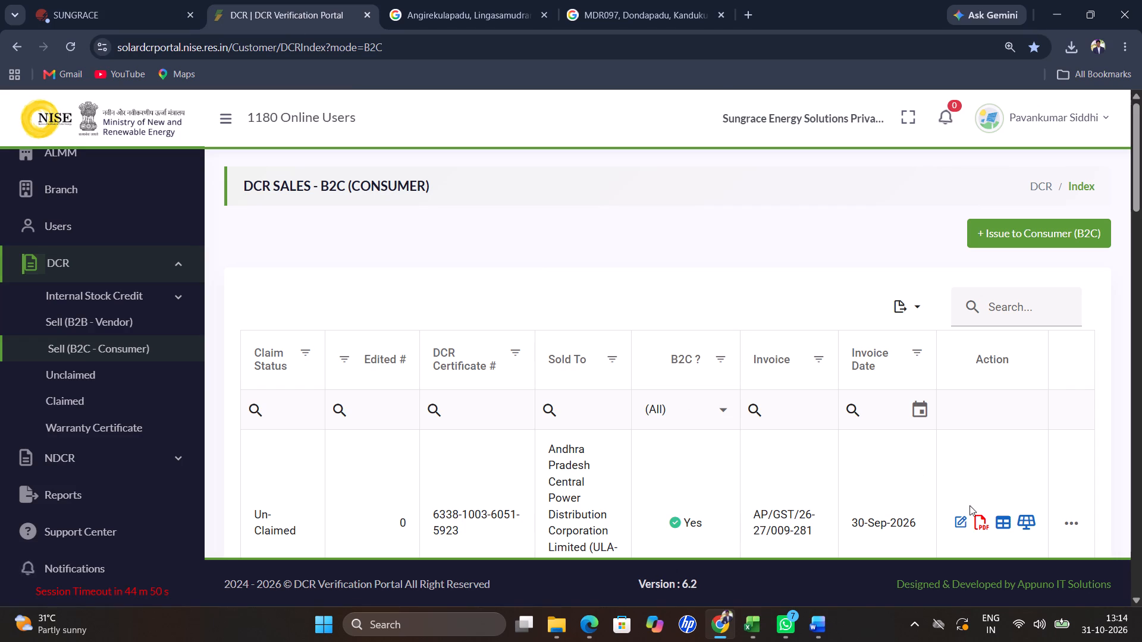
click(983, 522)
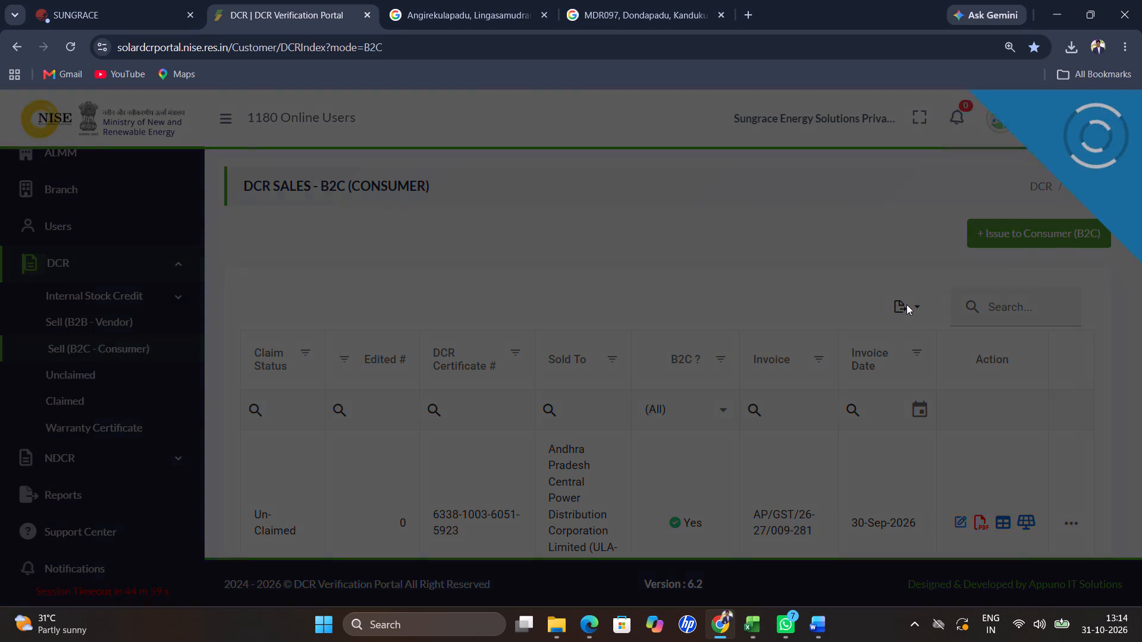
click(946, 209)
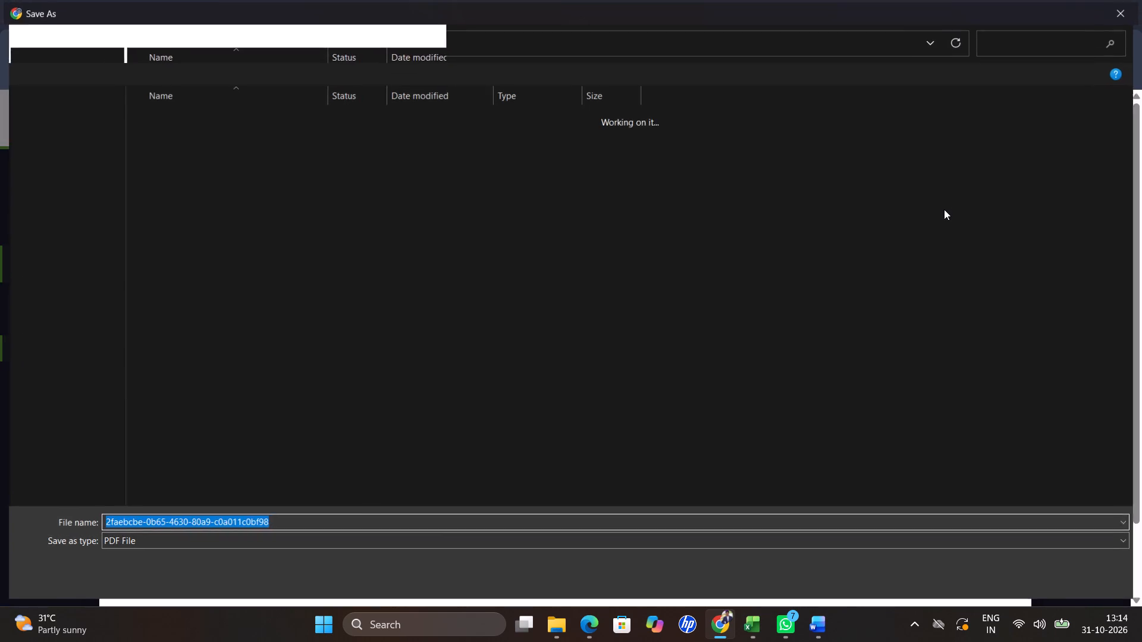
key(ctrl+v)
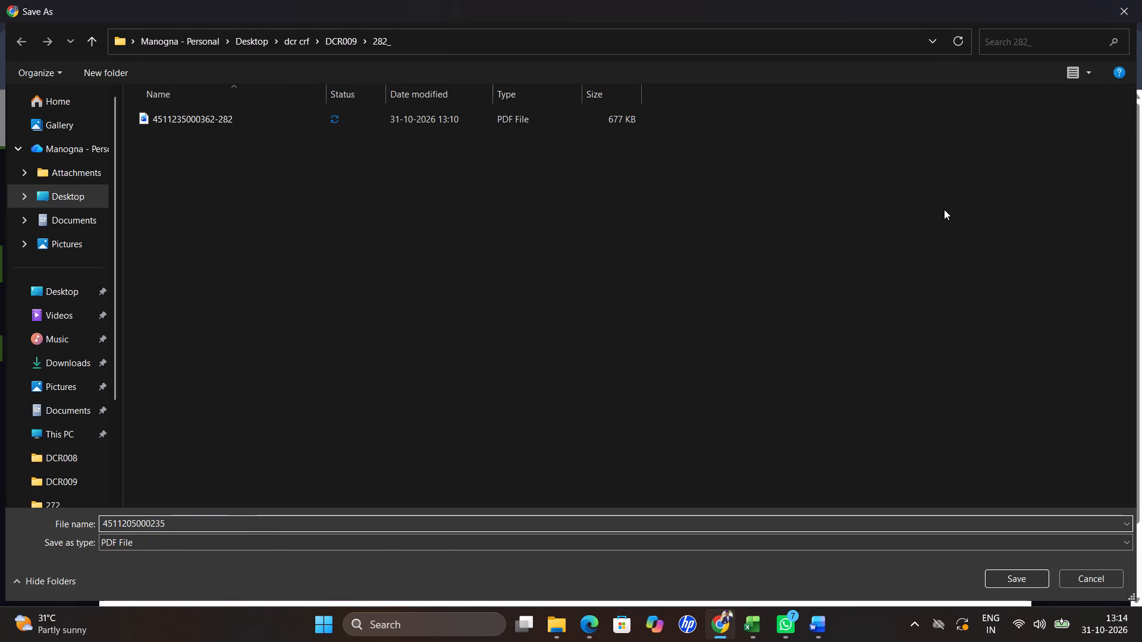
text(-281)
Save the certificate PDF ending in -281 into the 281_ folder inside DCR009.
click(334, 40)
scroll(258, 264, down, 9)
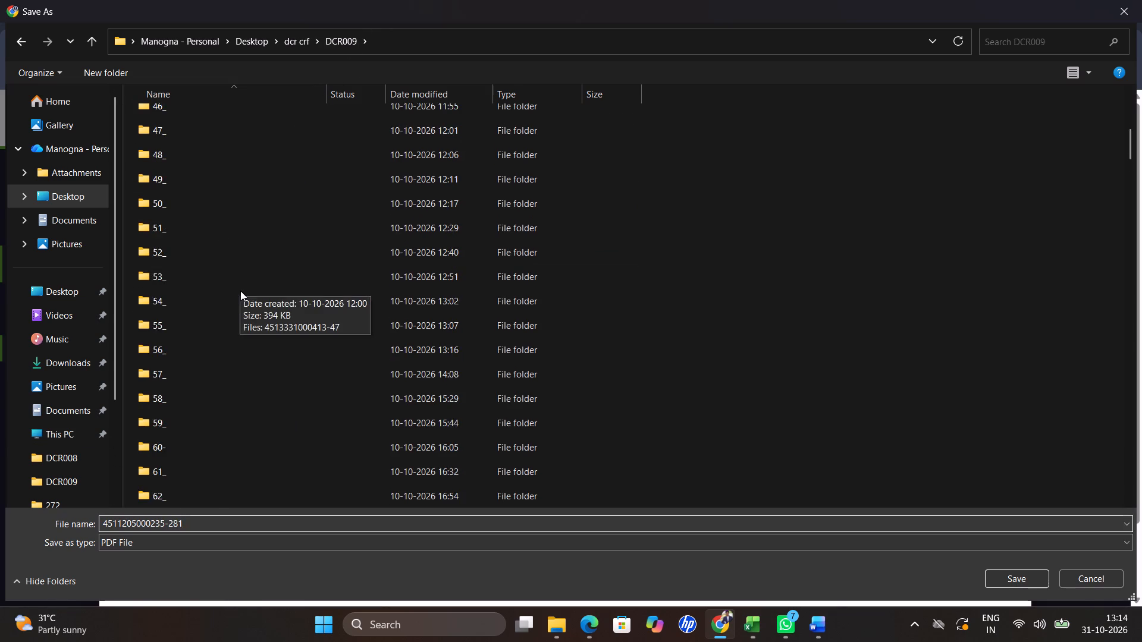
scroll(240, 291, down, 3)
drag(1128, 175, 1141, 260)
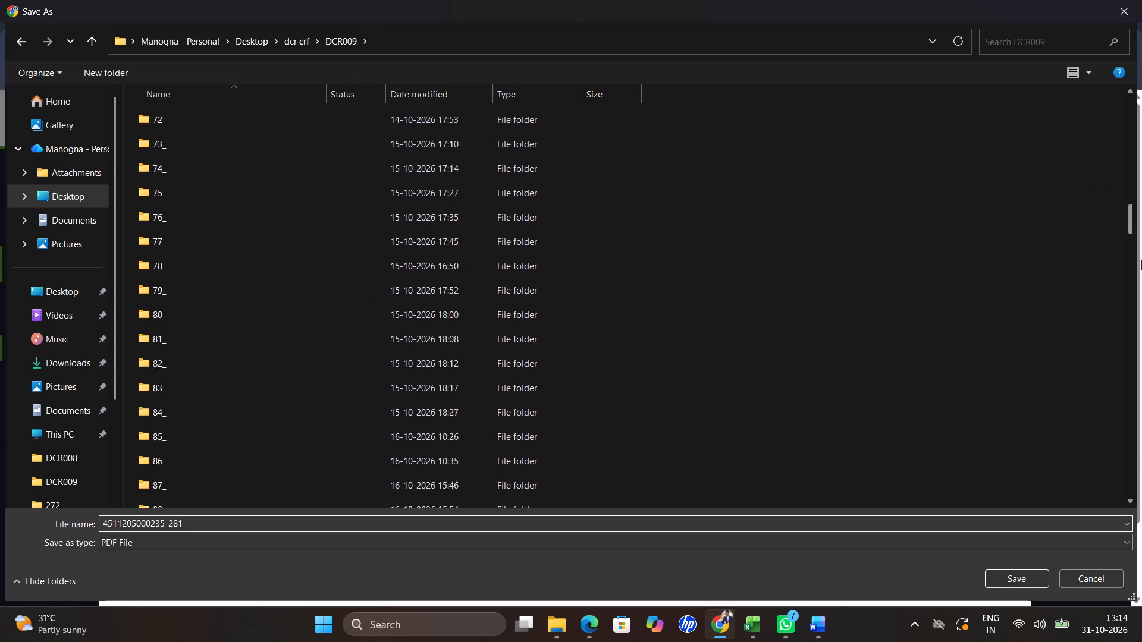
drag(1141, 260, 1141, 488)
double_click(277, 448)
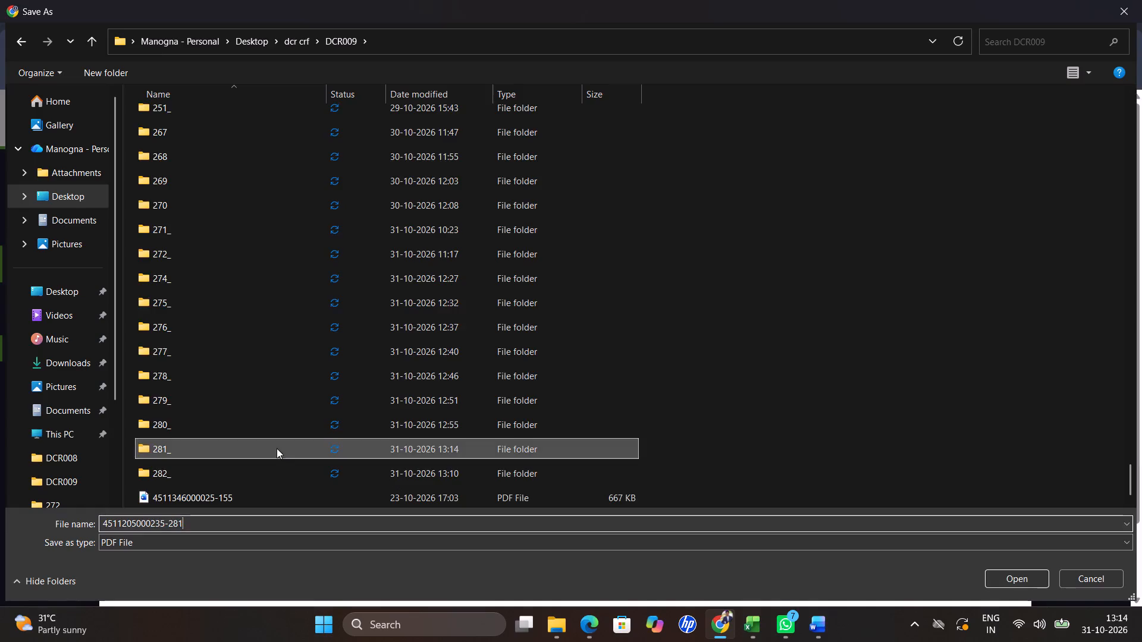
click(1003, 580)
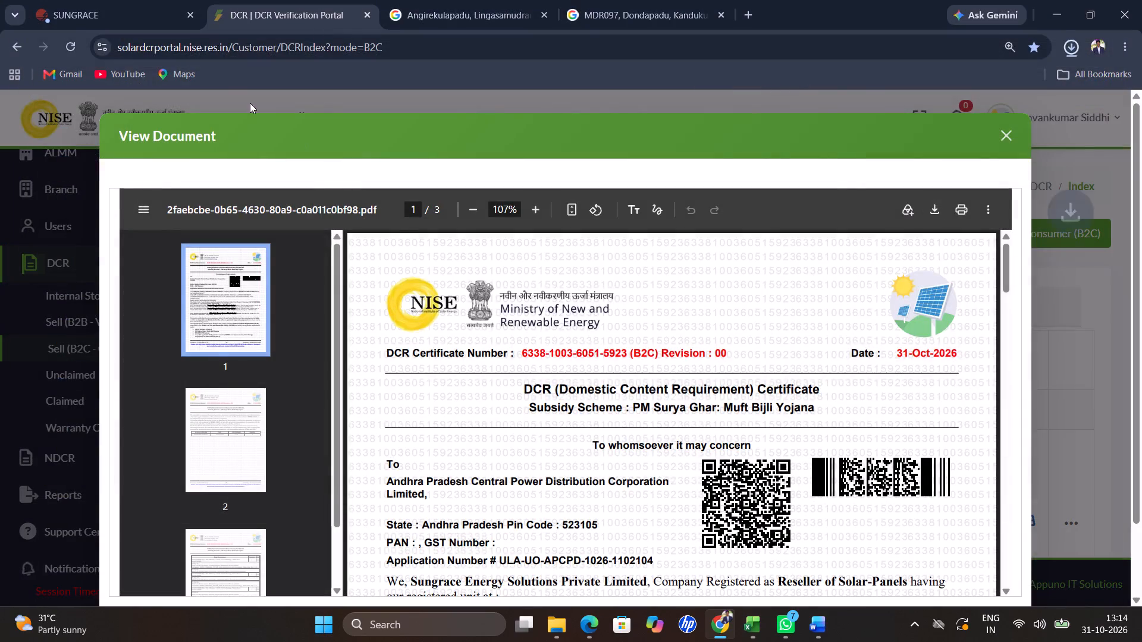
Attach the PDF ending in -281 from folder 281_ as the DCR upload in the SUNGRACE installation's project stage form and submit it.
click(134, 4)
click(695, 139)
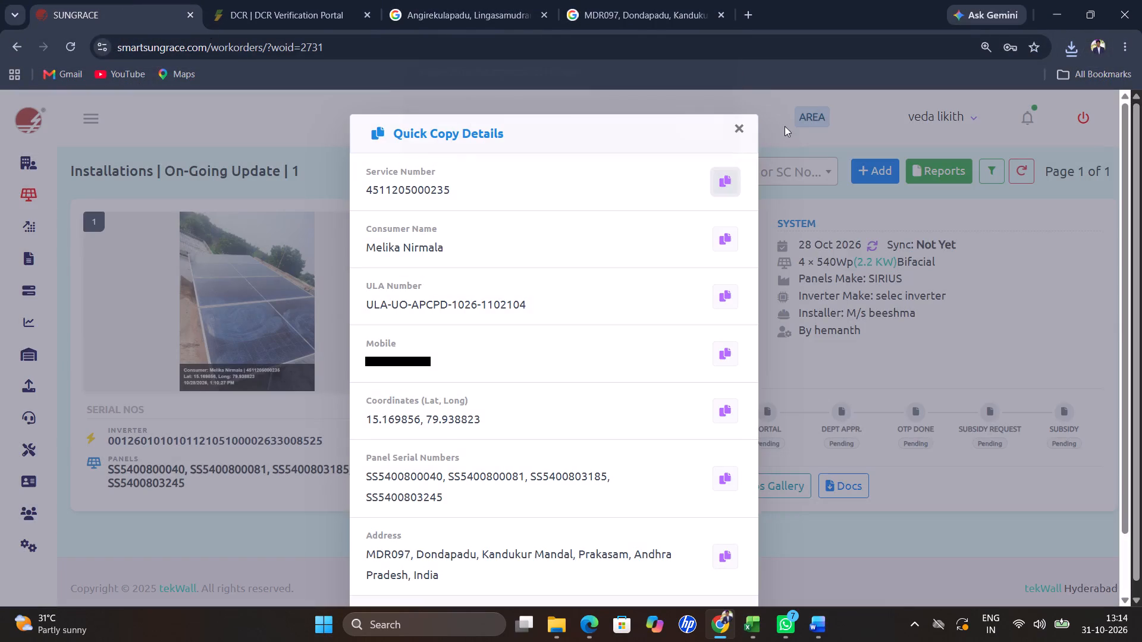
click(739, 122)
click(663, 480)
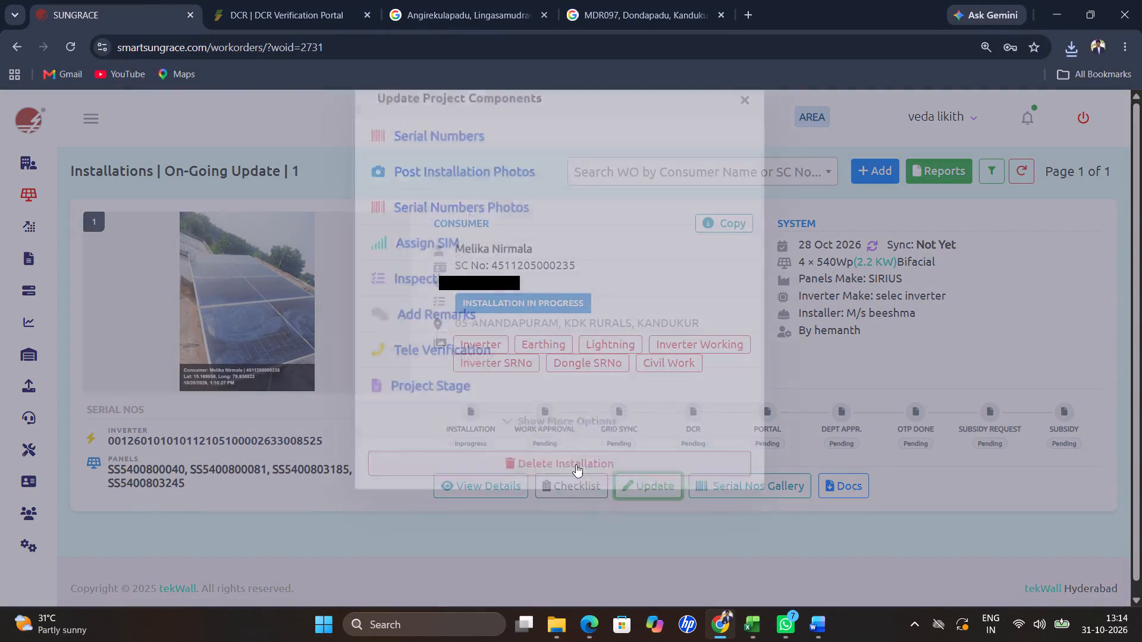
click(391, 420)
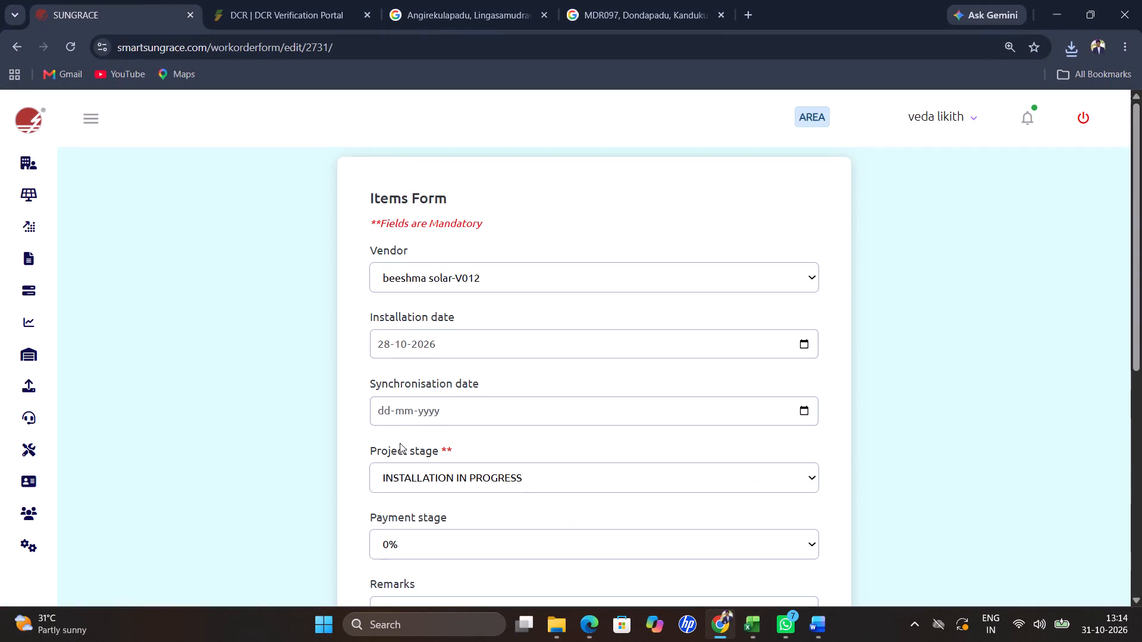
scroll(403, 445, down, 7)
click(405, 350)
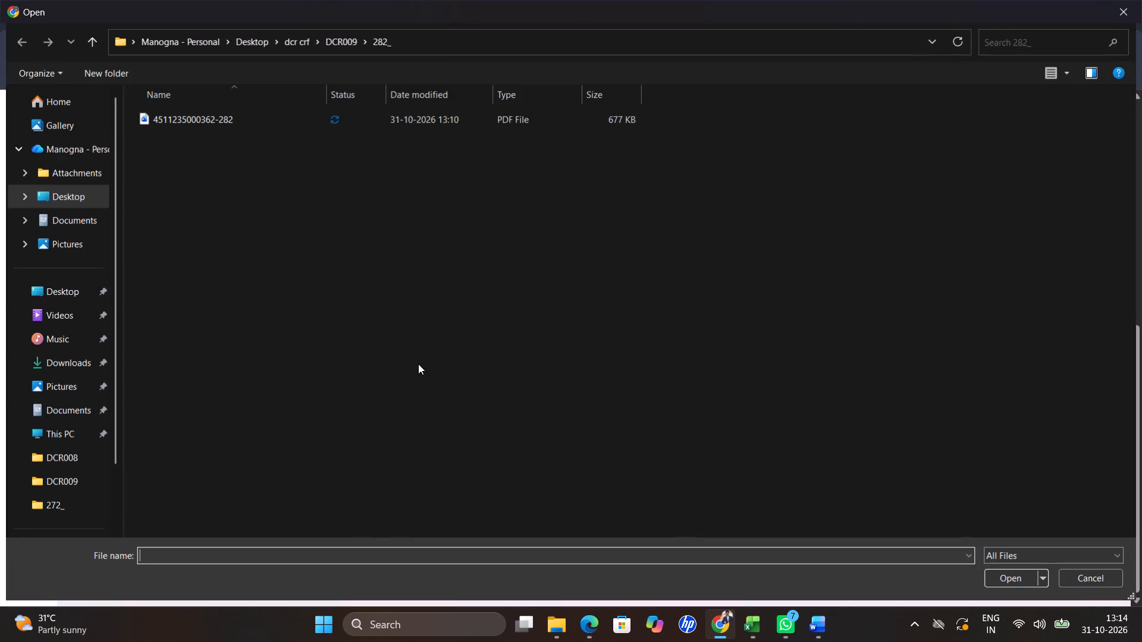
click(340, 31)
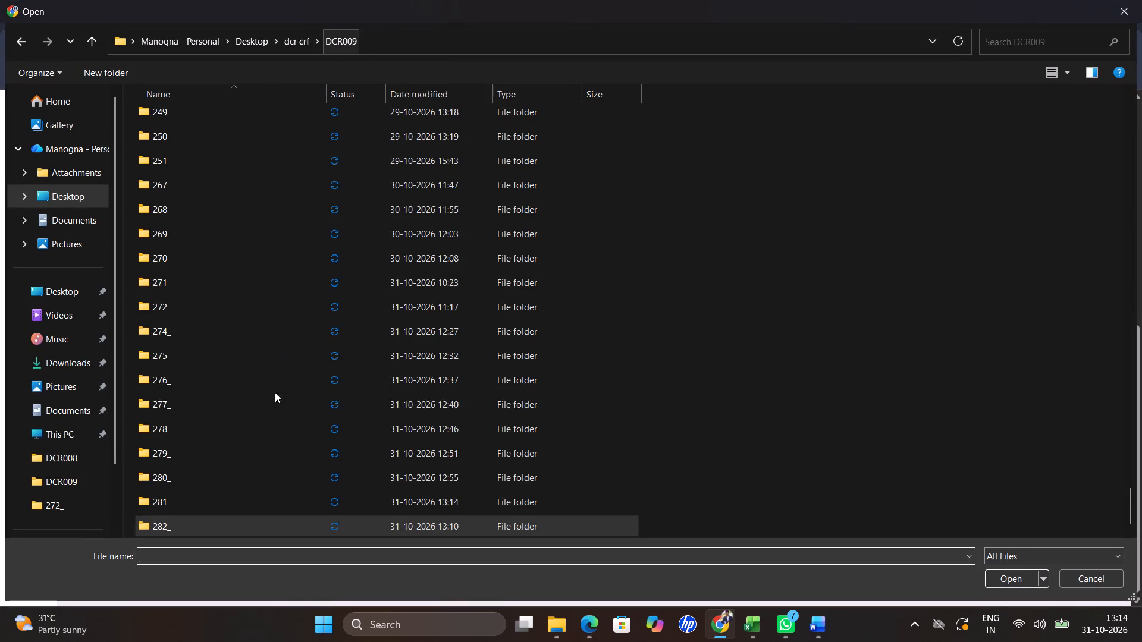
scroll(291, 394, down, 4)
double_click(253, 480)
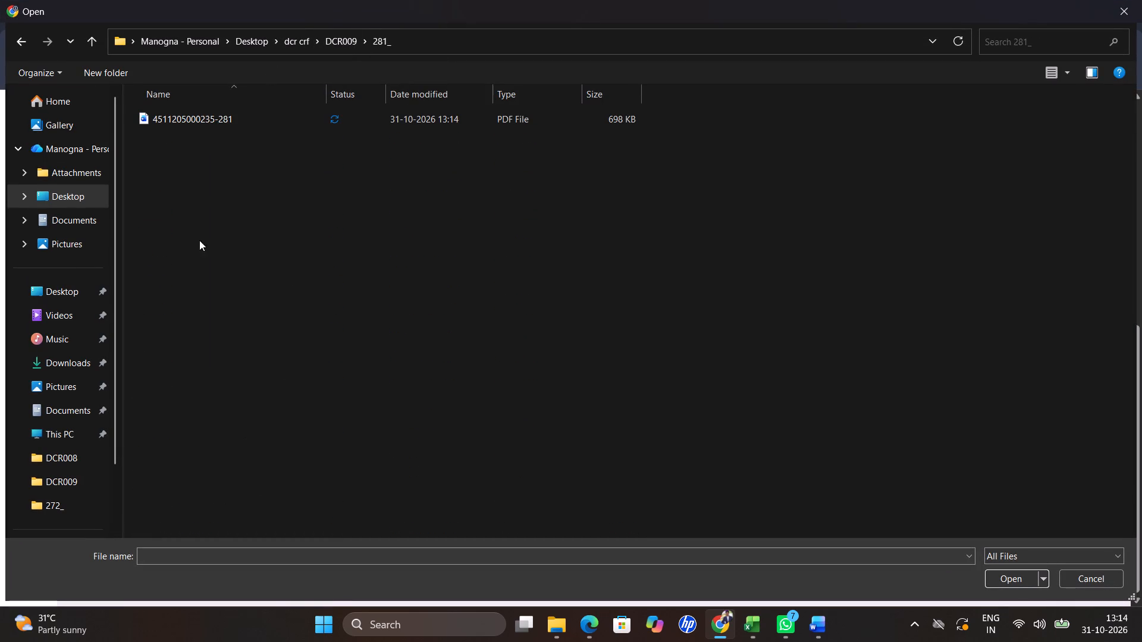
double_click(190, 118)
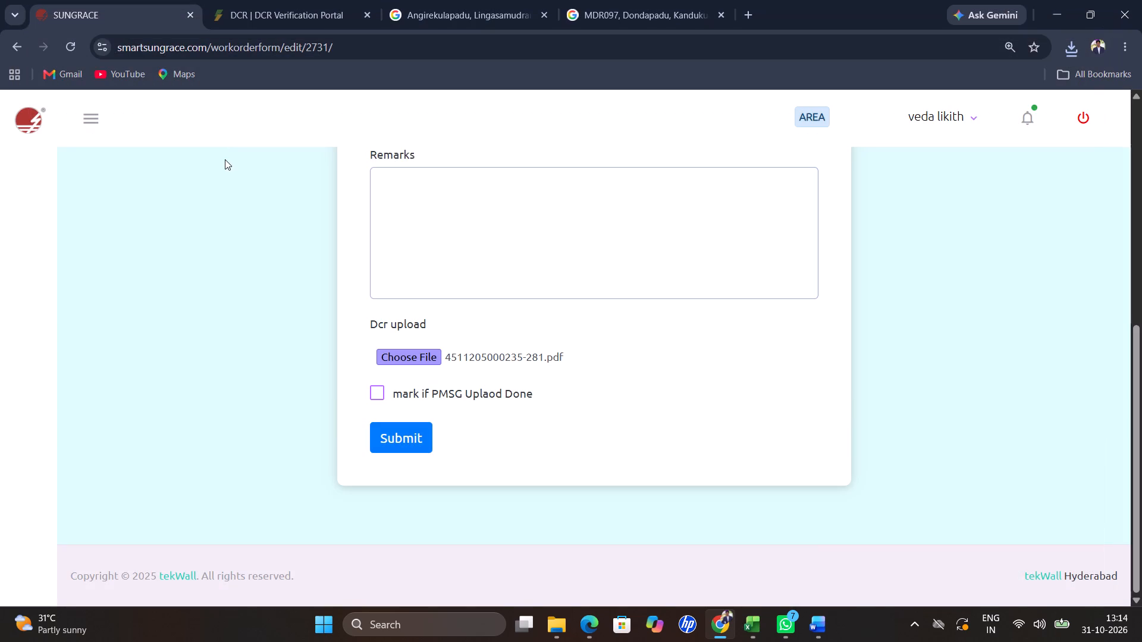
click(418, 429)
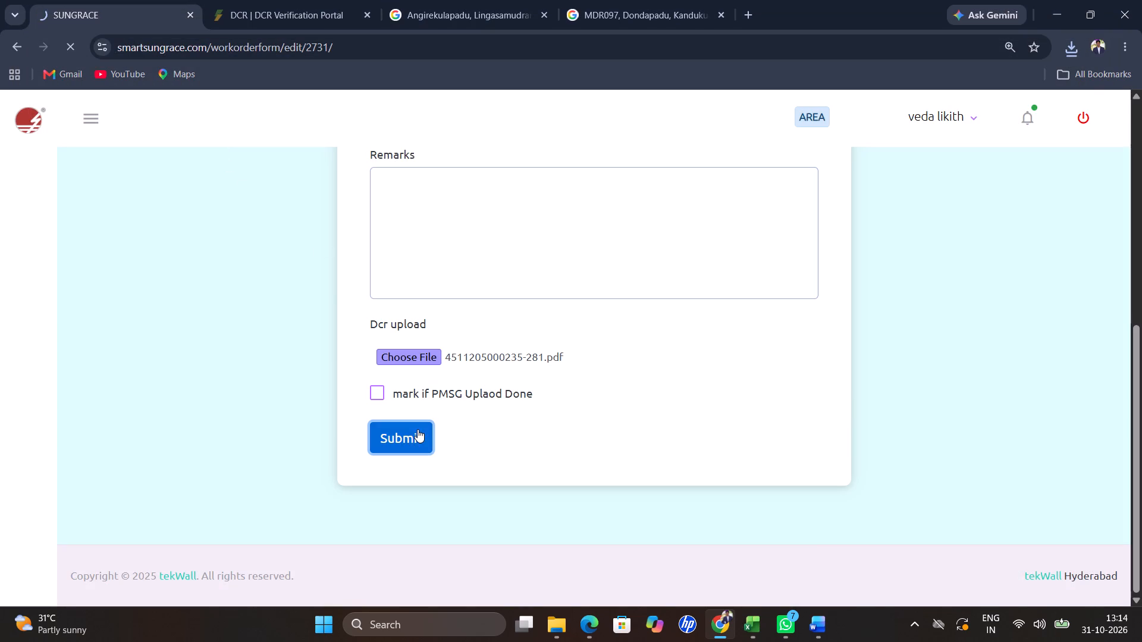
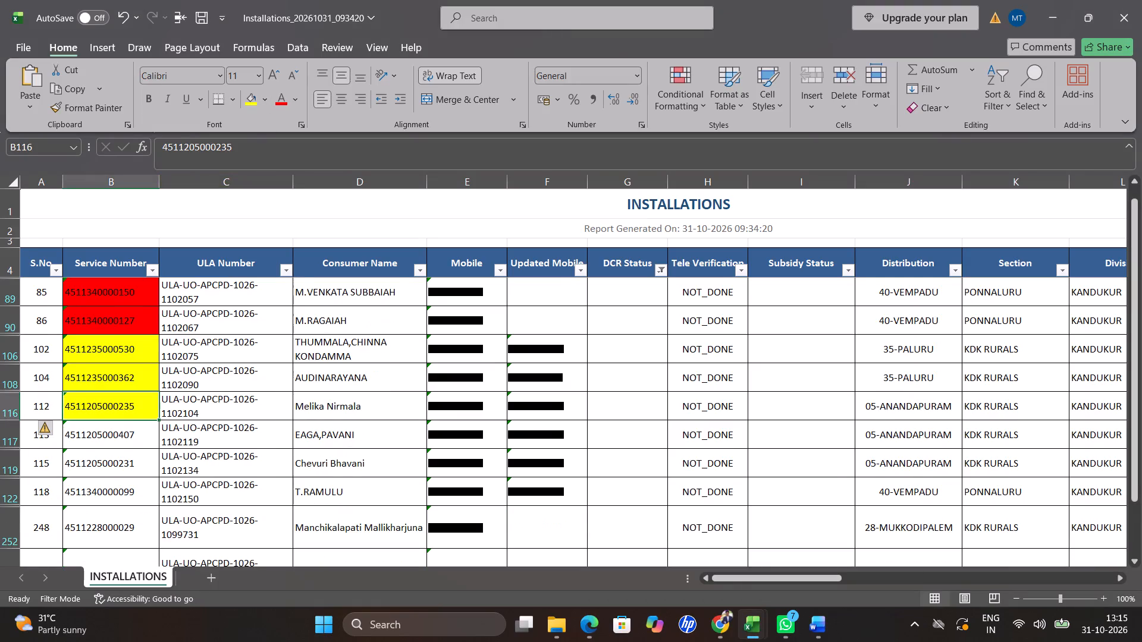
Look up the next installation in SUNGRACE using the service number copied from row 117 of the Excel list.
key(ctrl+c)
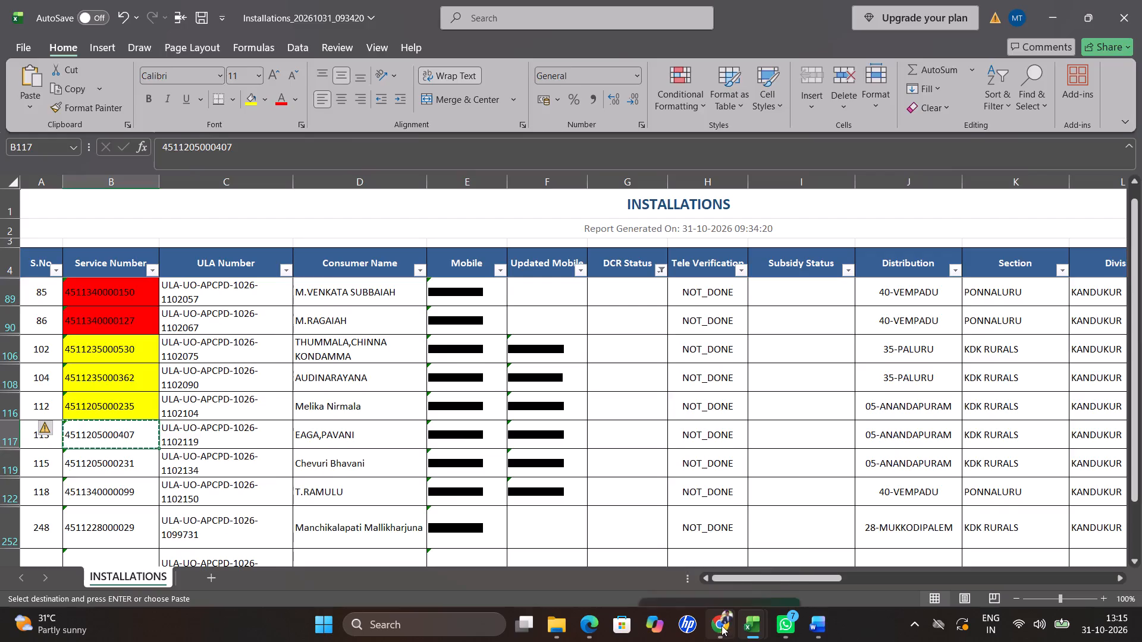
click(698, 533)
click(591, 173)
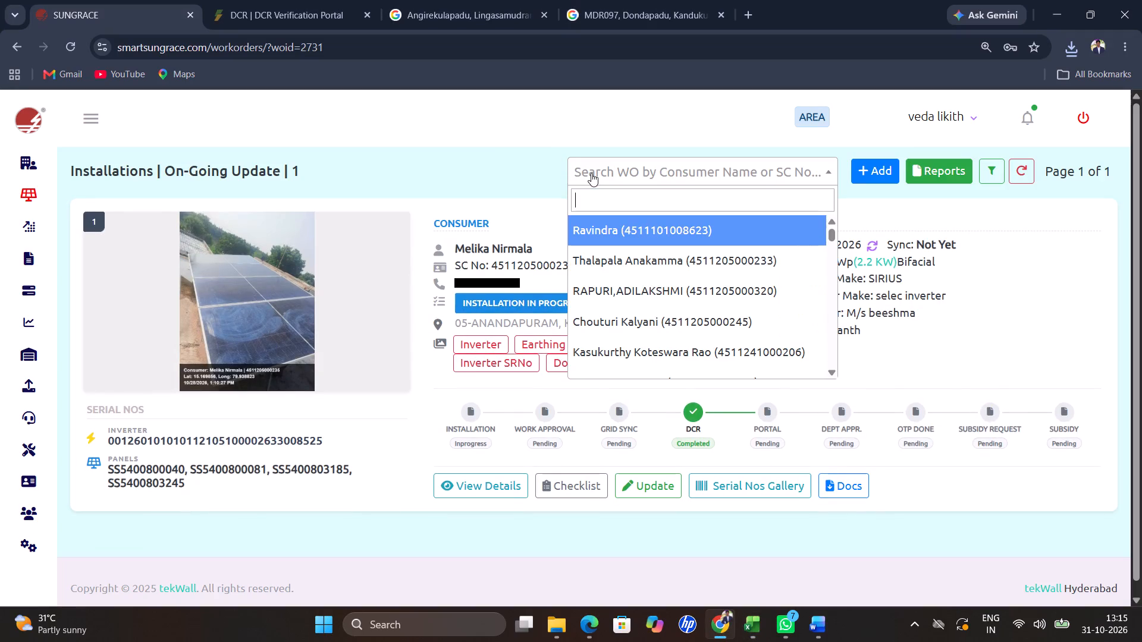
key(ctrl+v)
key(Return)
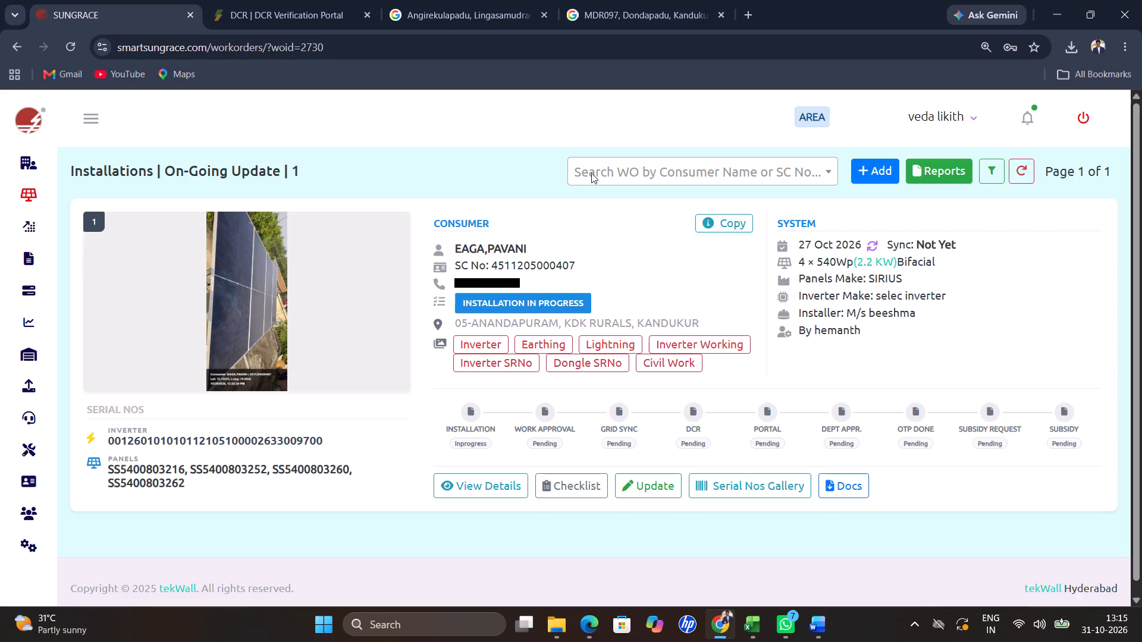
Start a new B2C DCR entry in the DCR portal and enter the installation's ULA number from SUNGRACE as consumer application number.
click(714, 215)
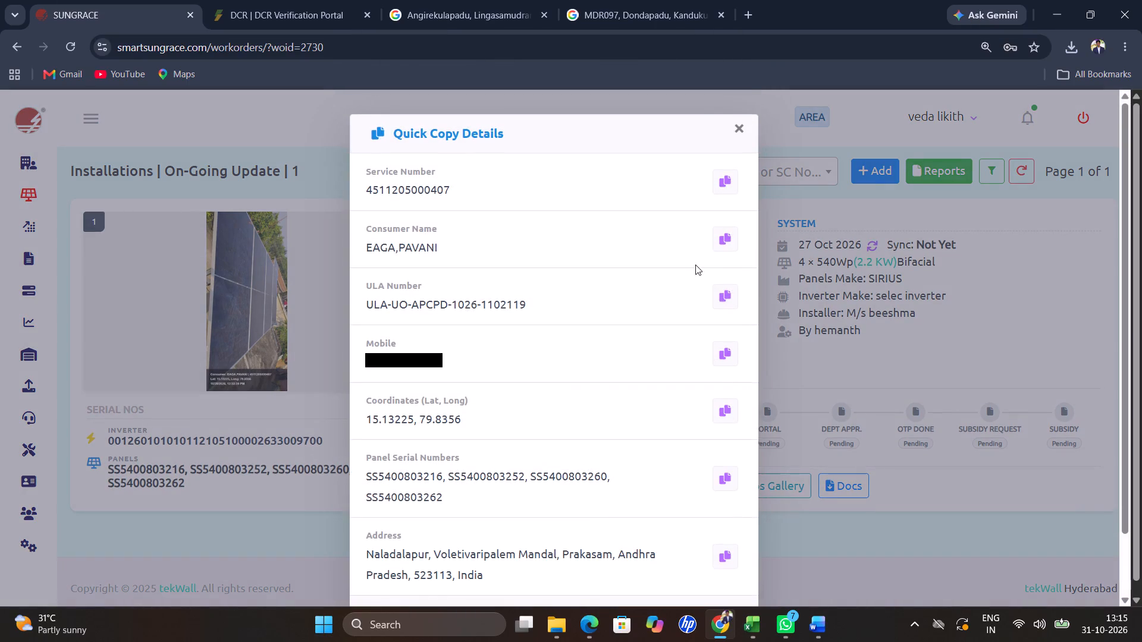
click(726, 294)
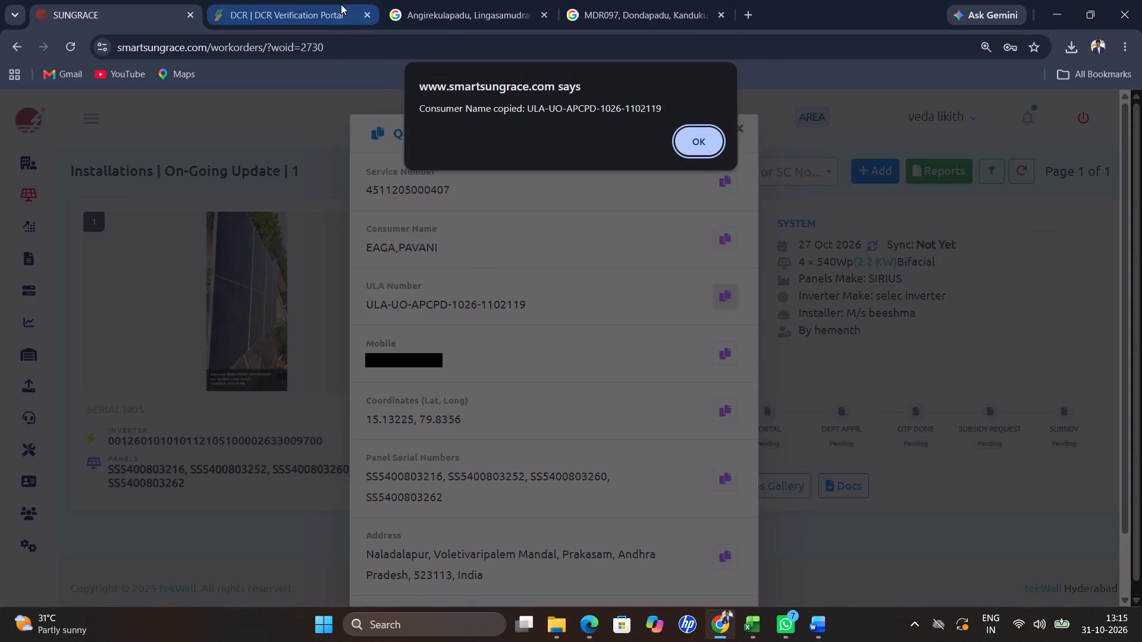
click(341, 4)
click(1011, 128)
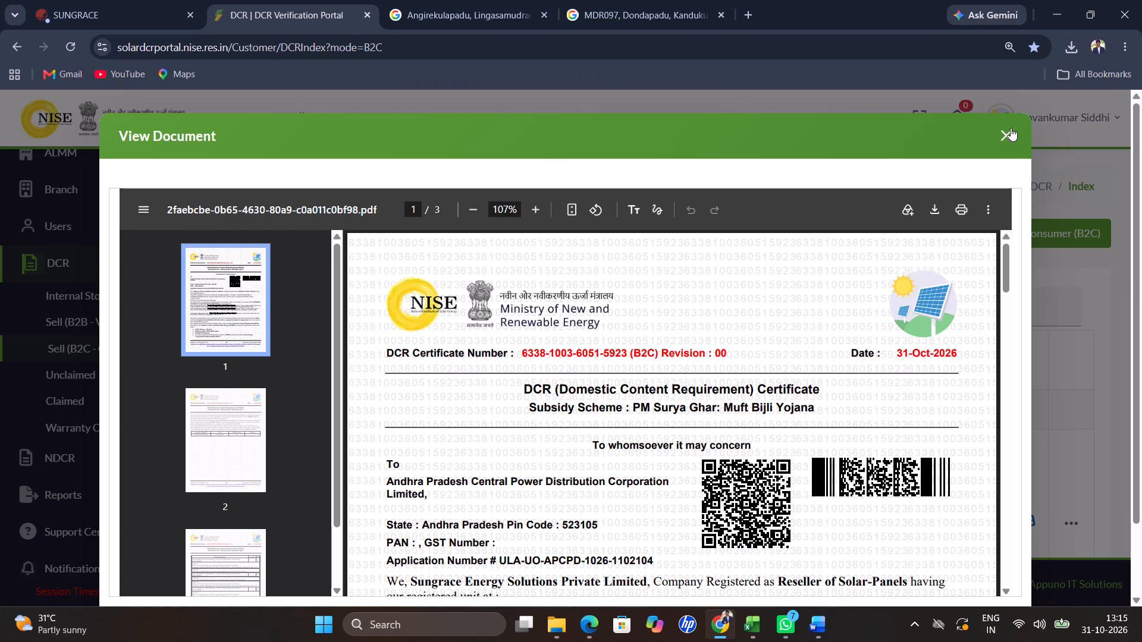
click(1037, 228)
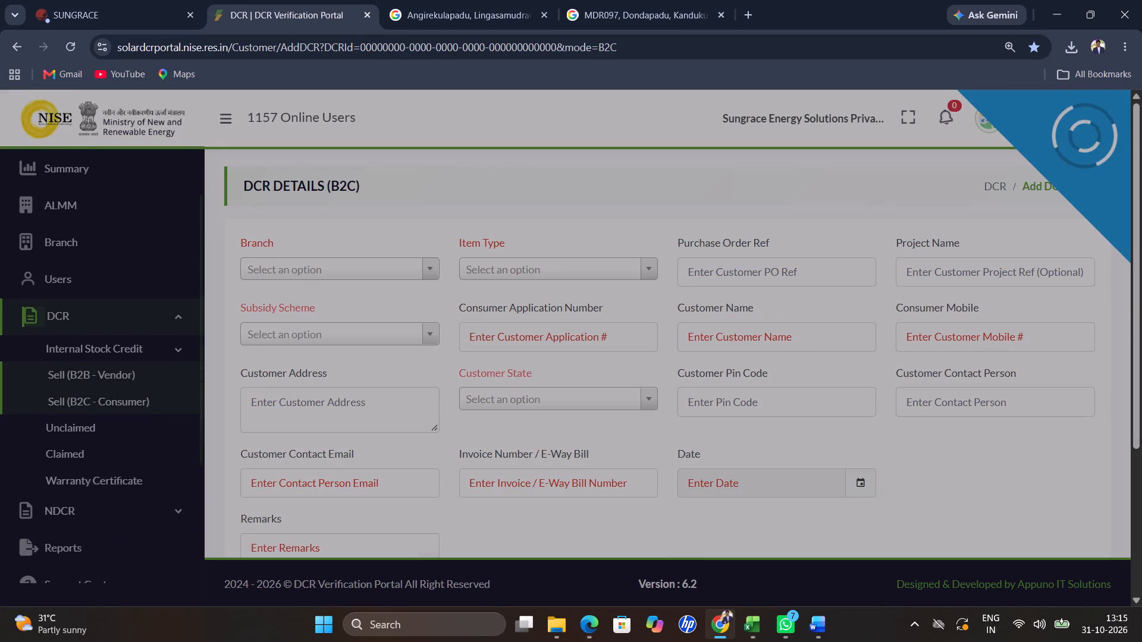
click(560, 333)
key(ctrl+v)
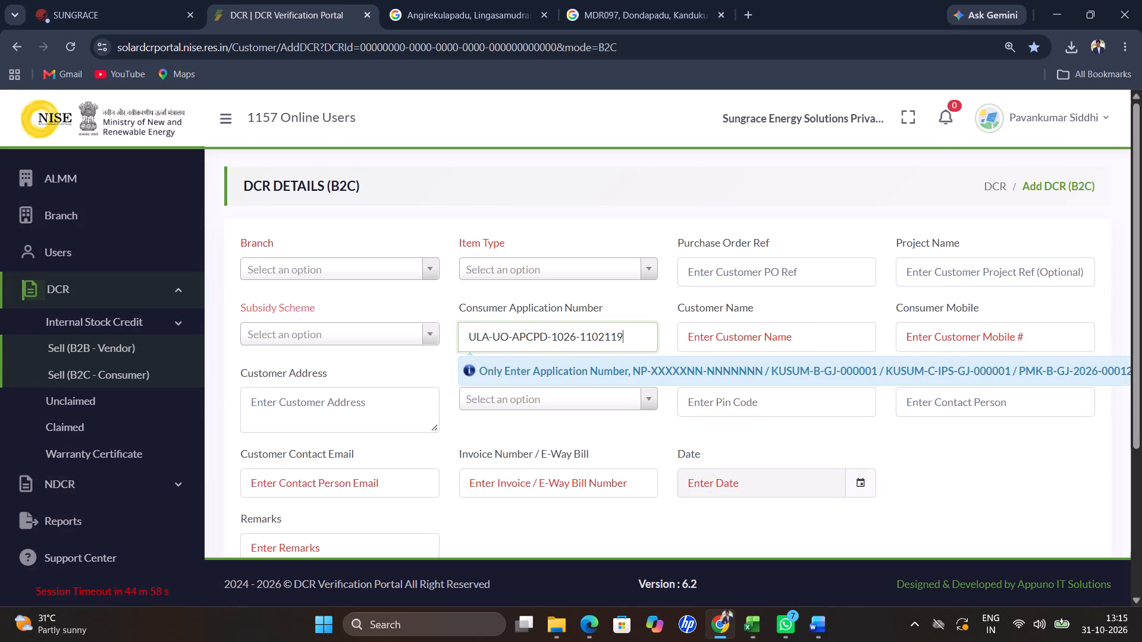
Set the branch to Andhra Pradesh, the subsidy scheme to PM Surya Ghar: Muft Bijli Yojana and the item type to Solar Panels.
click(317, 272)
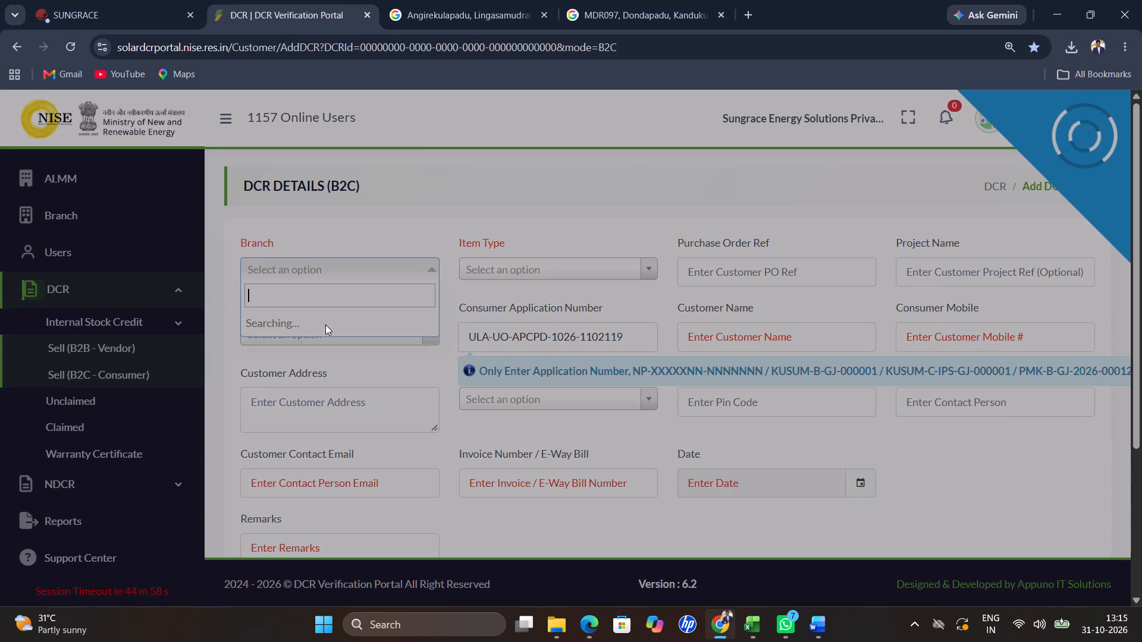
click(325, 325)
click(332, 332)
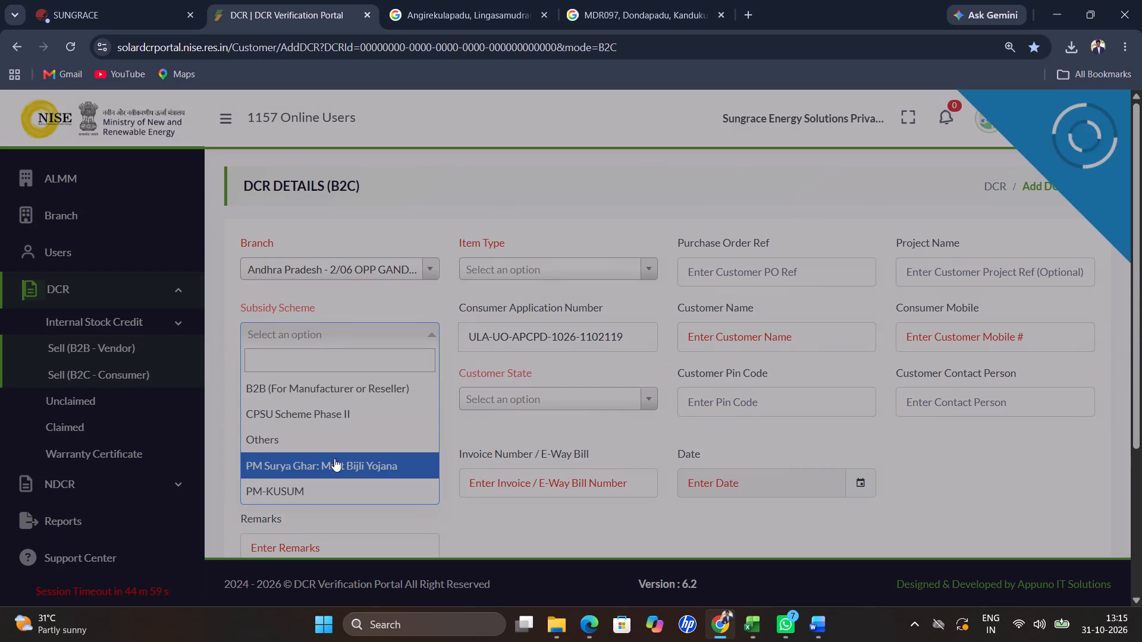
click(335, 458)
click(470, 271)
click(484, 319)
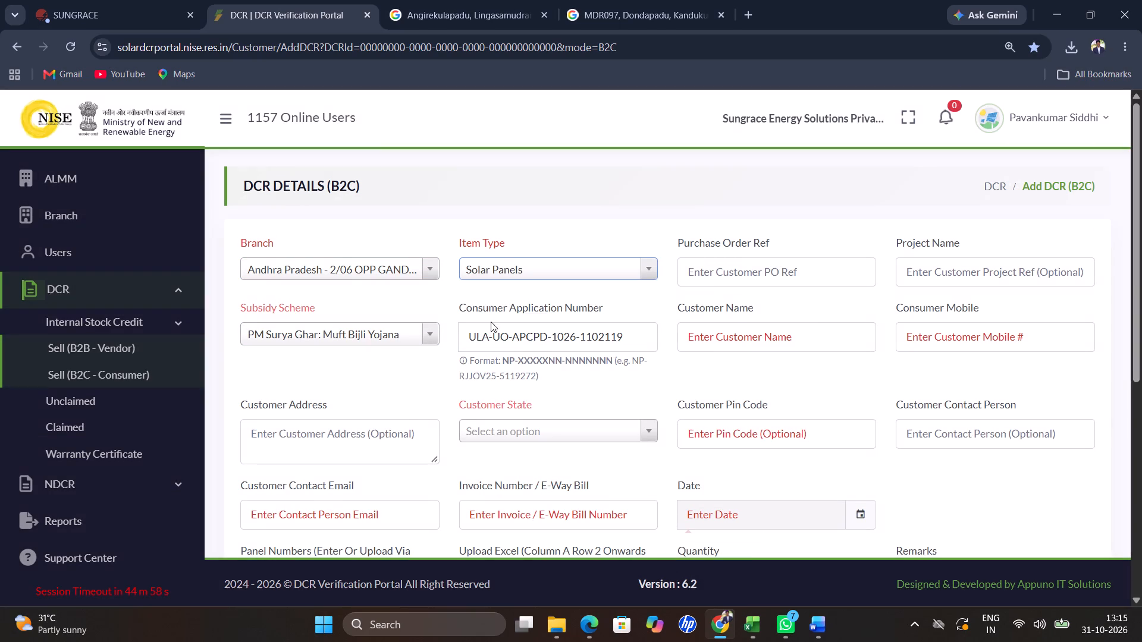
Fill the customer name with Andhra Pradesh Central Power Distribution Corporation Limited, copied from the Word details document.
click(734, 334)
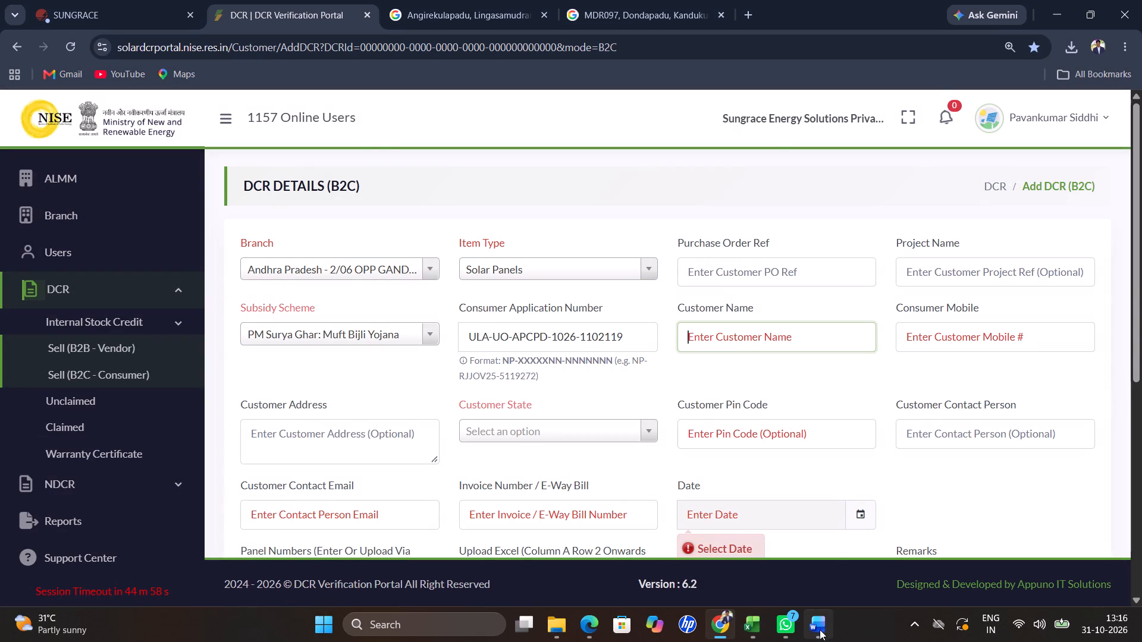
click(820, 580)
scroll(413, 311, up, 14)
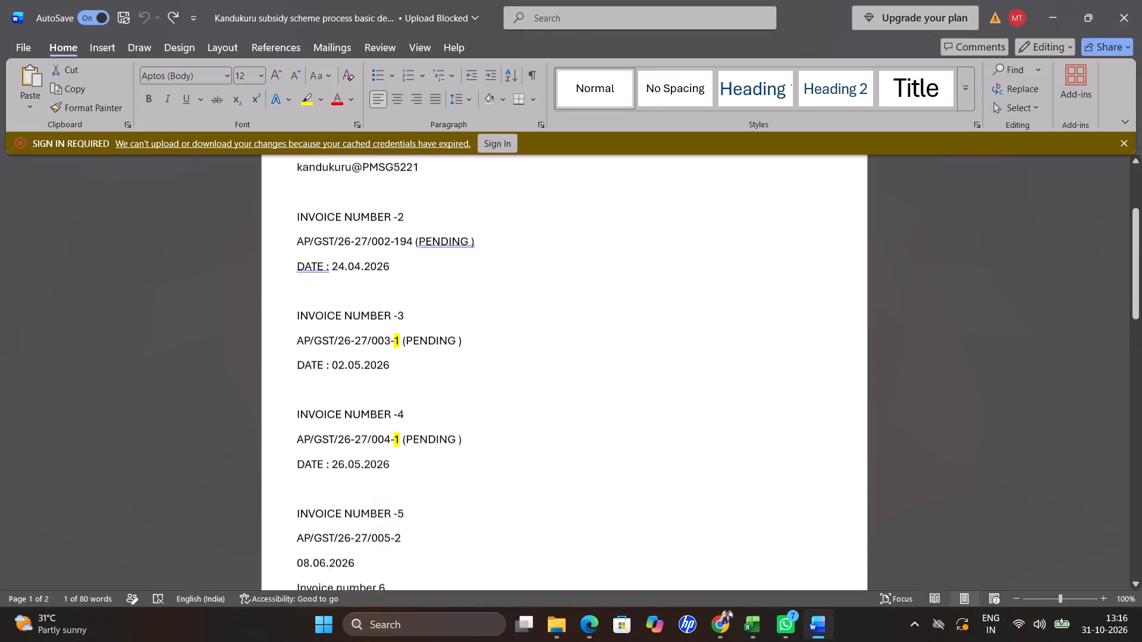
scroll(412, 311, up, 12)
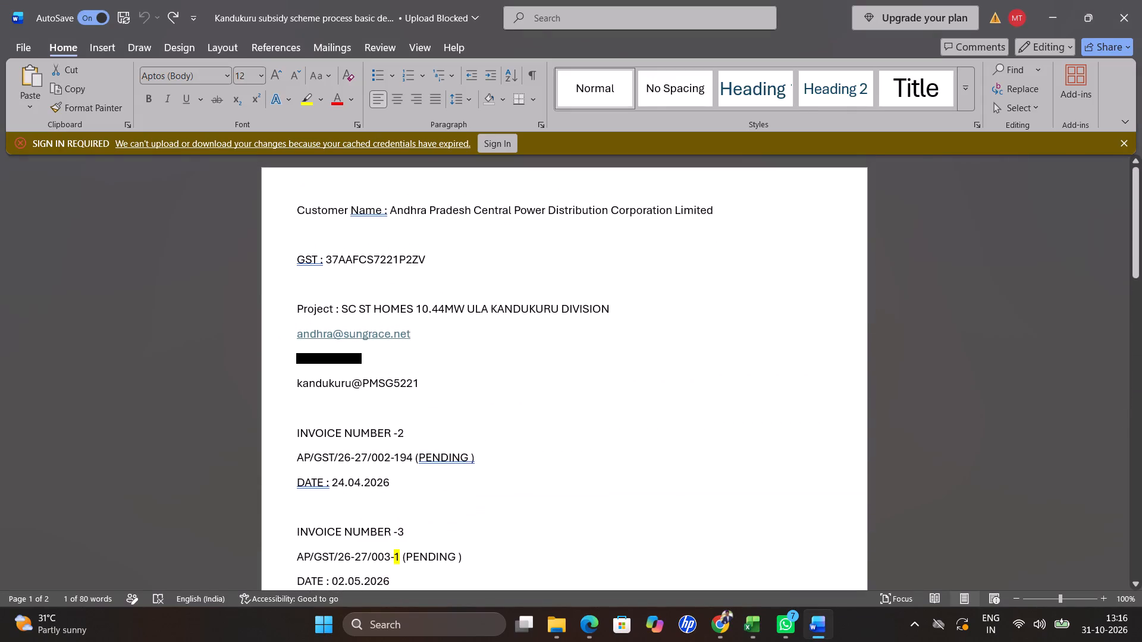
drag(395, 214, 719, 207)
key(ctrl+c)
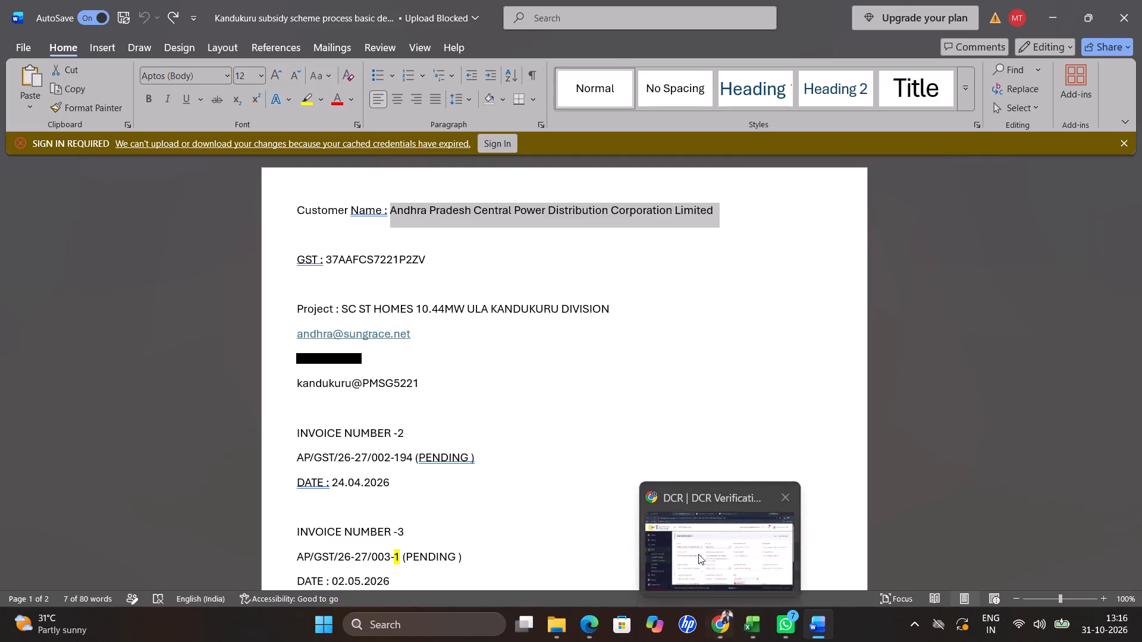
click(698, 554)
key(ctrl+v)
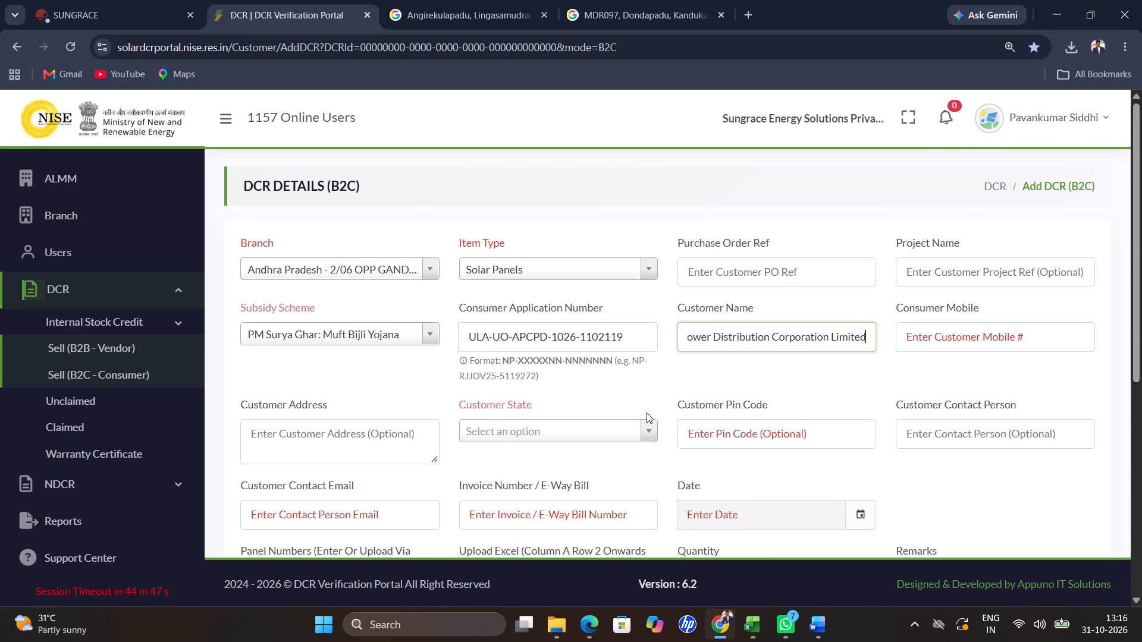
Fill the project name with SC ST HOMES 10.44MW ULA KANDUKURU DIVISION, copied from the Word document.
click(953, 272)
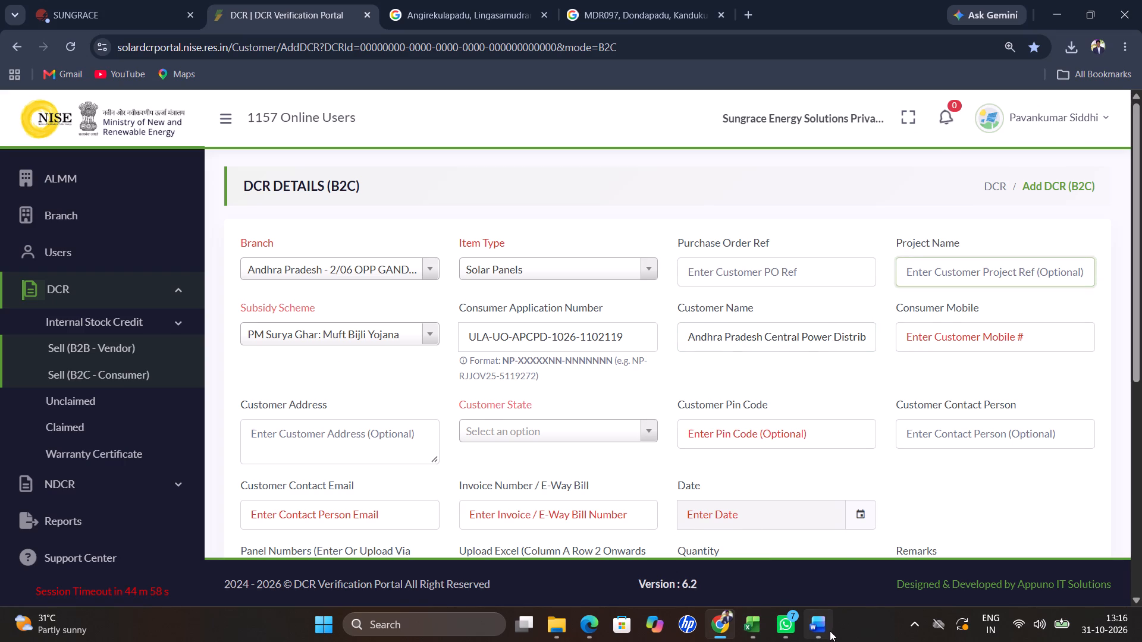
click(827, 593)
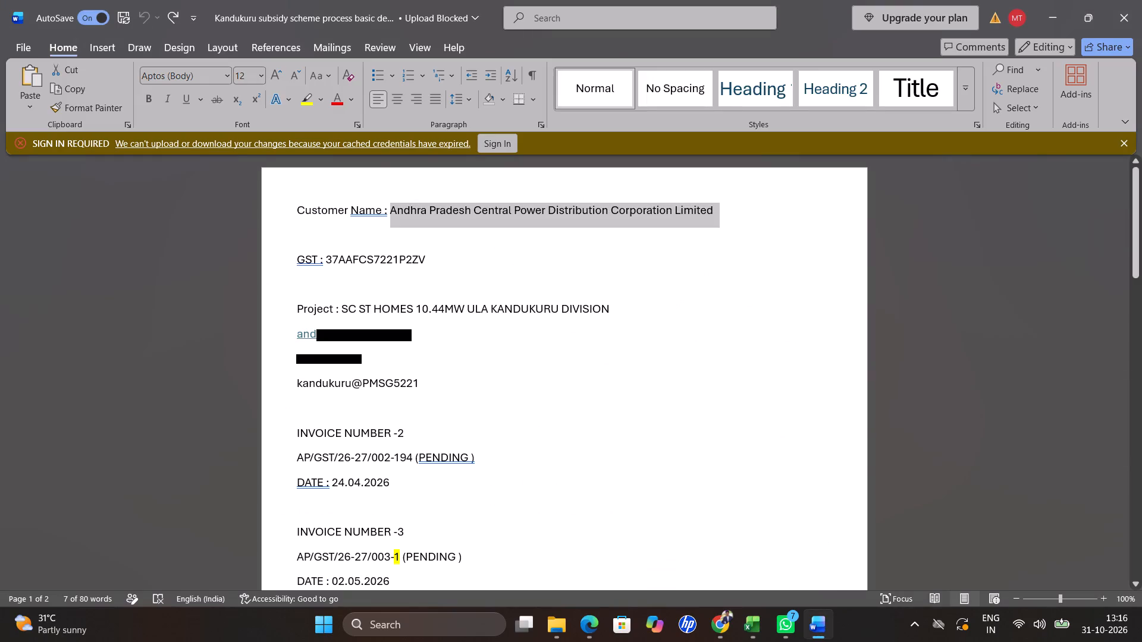
drag(341, 308, 613, 310)
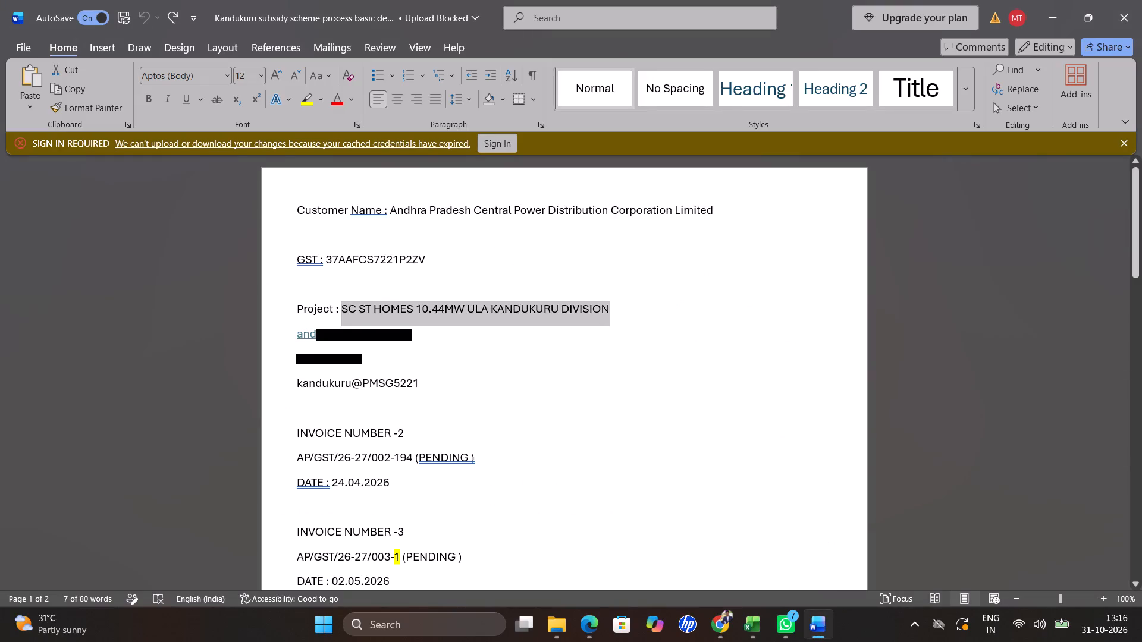
drag(613, 310, 619, 310)
key(ctrl+c)
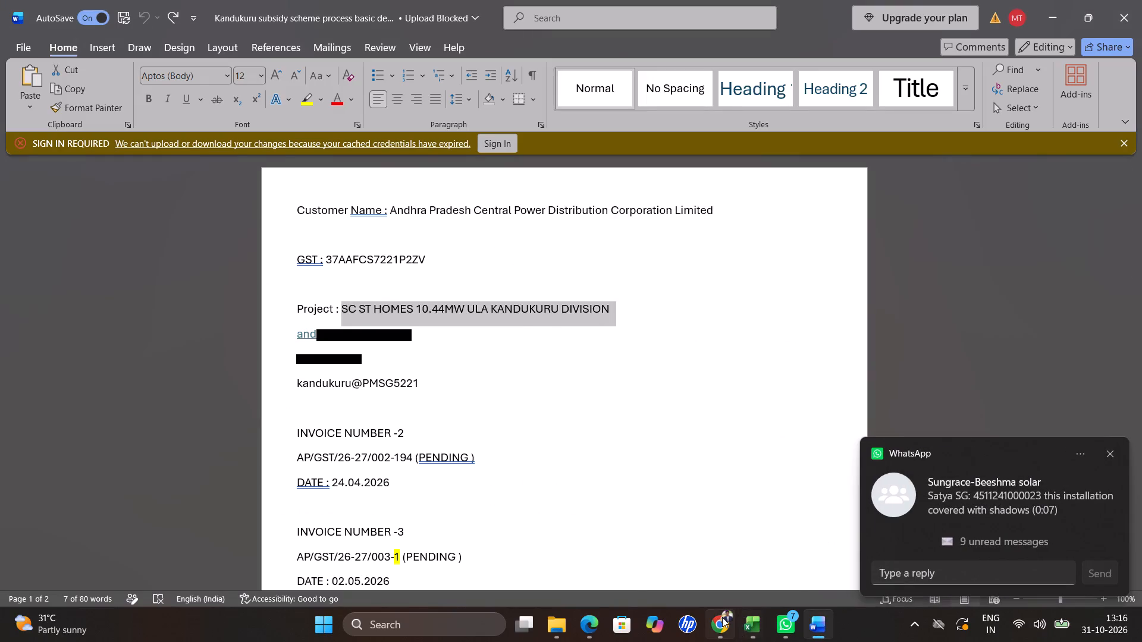
click(709, 562)
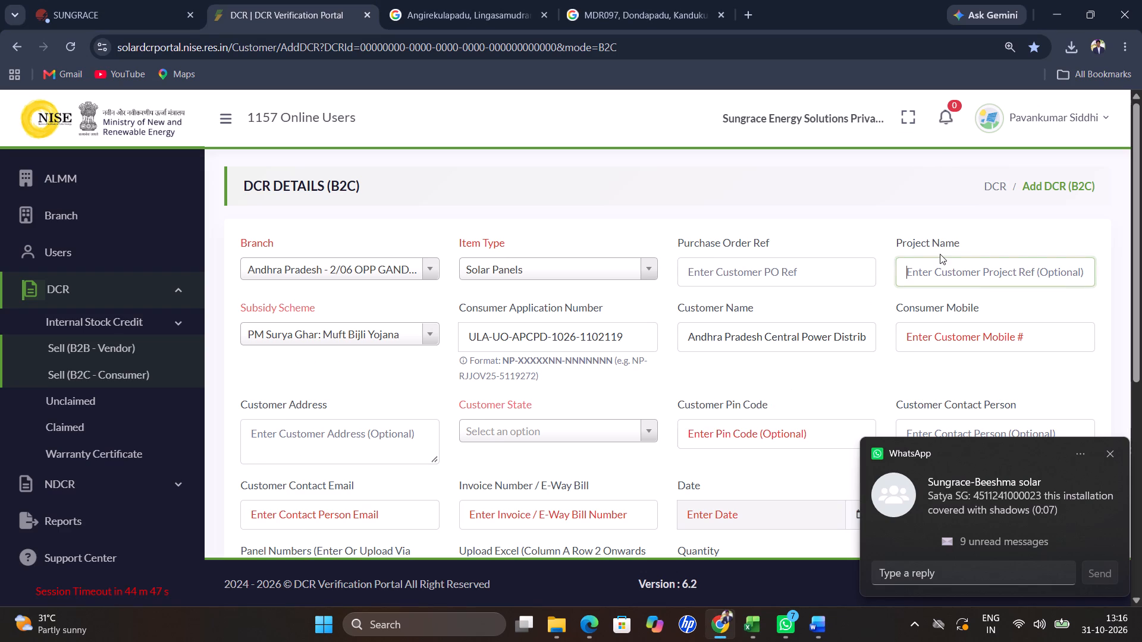
key(ctrl+v)
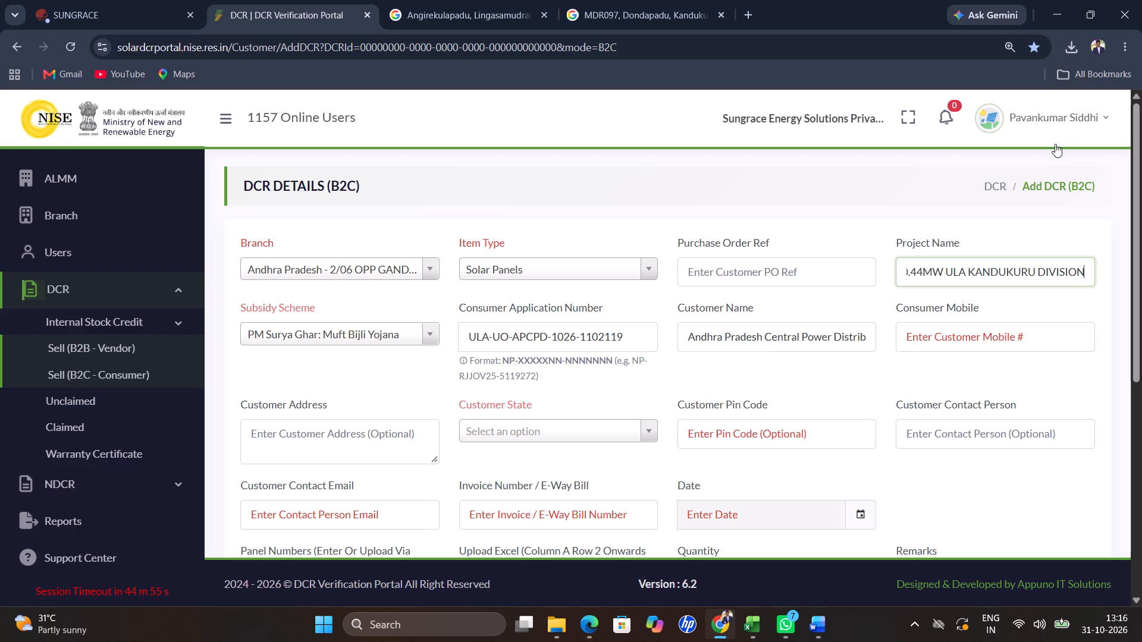
Copy the contact mobile number from the Word document for the DCR form's consumer mobile field.
click(974, 333)
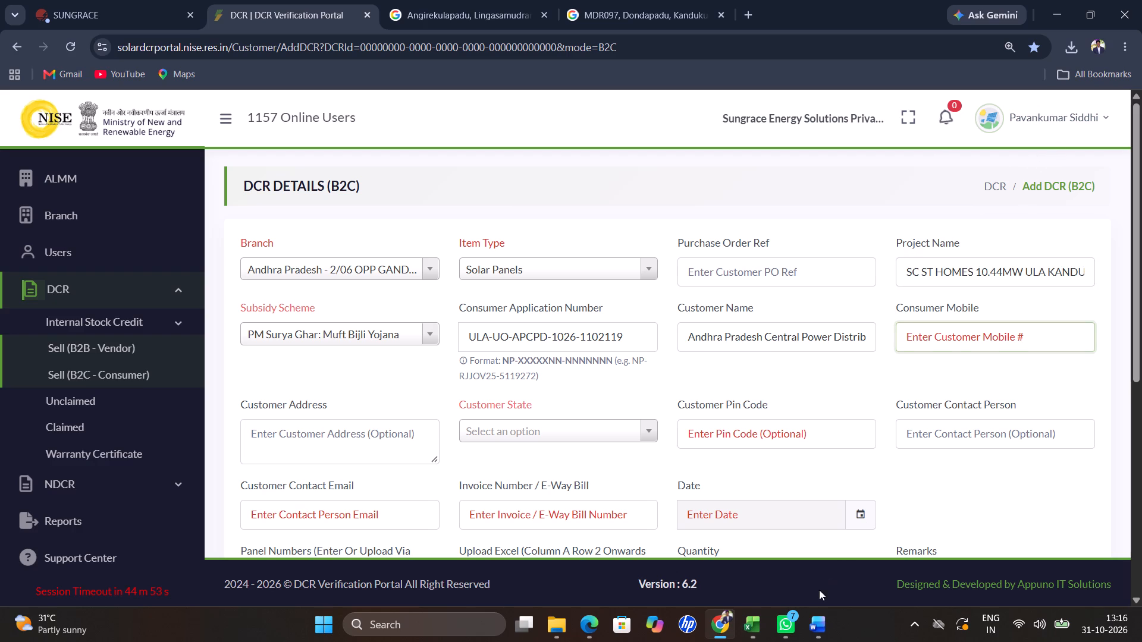
click(812, 569)
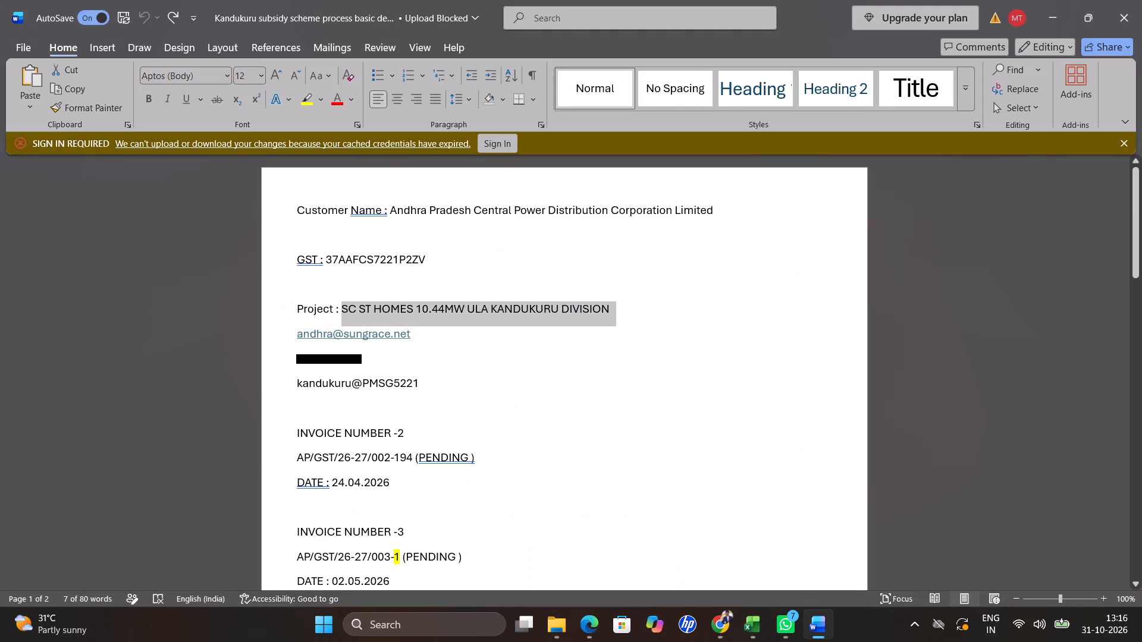
drag(379, 357, 291, 359)
key(ctrl+c)
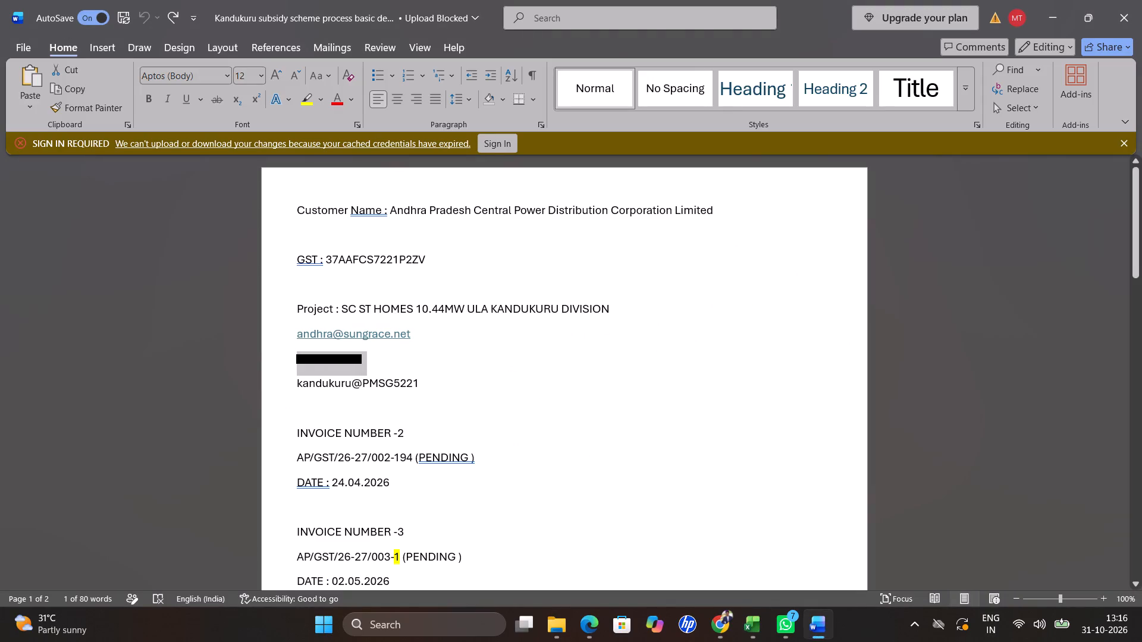
drag(739, 563, 735, 569)
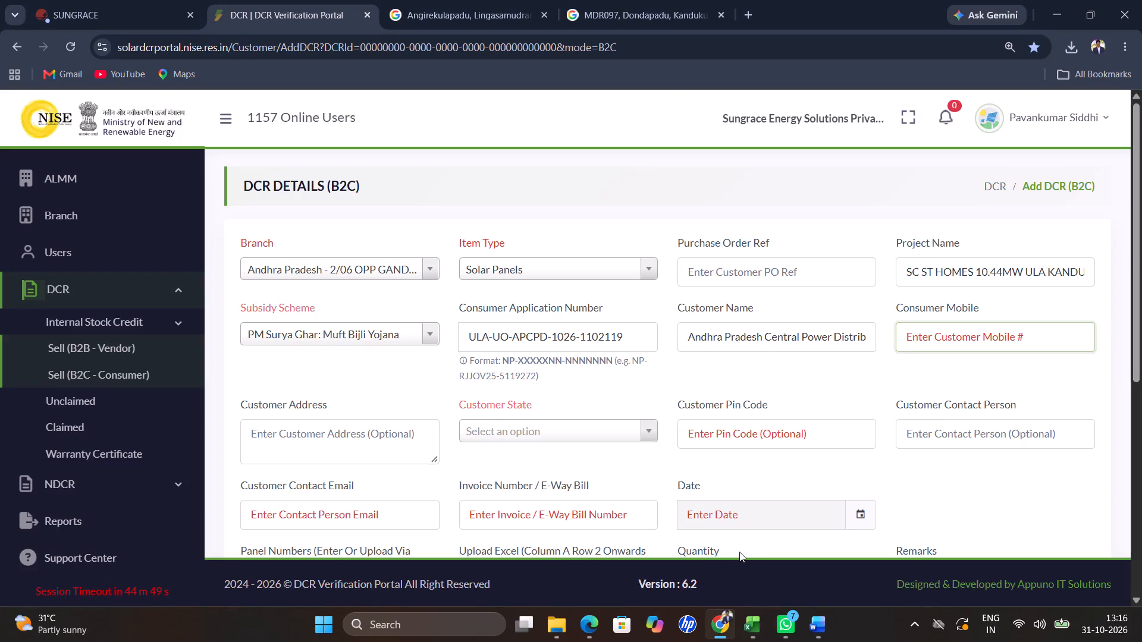
Paste the copied contact mobile number into the consumer mobile field.
key(ctrl+v)
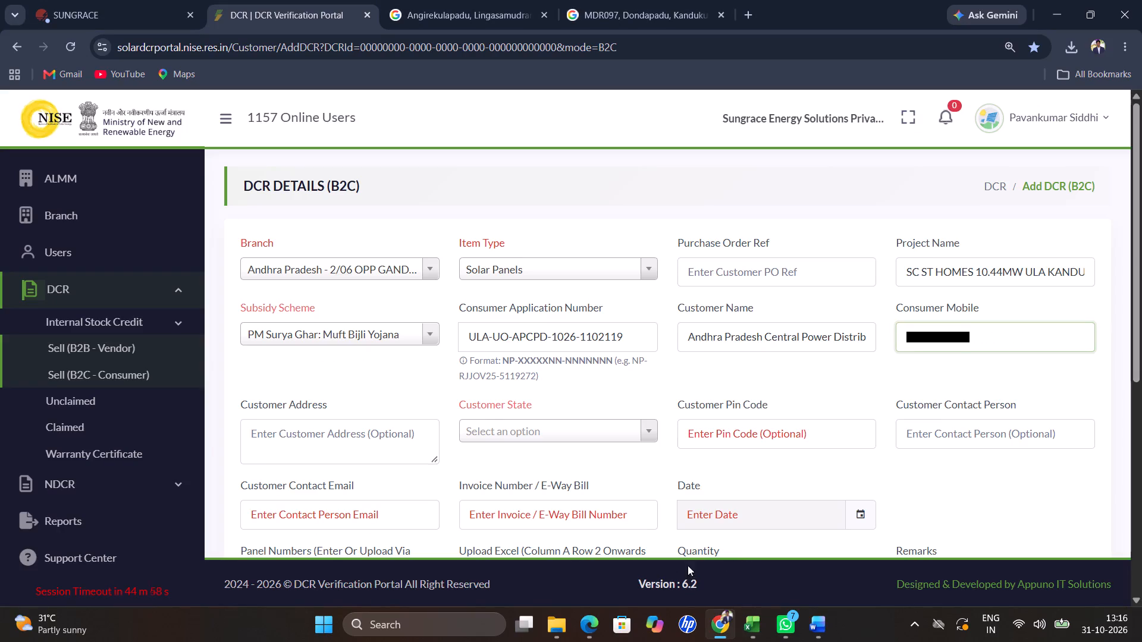
Set the customer state to Andhra Pradesh (37).
scroll(558, 357, down, 2)
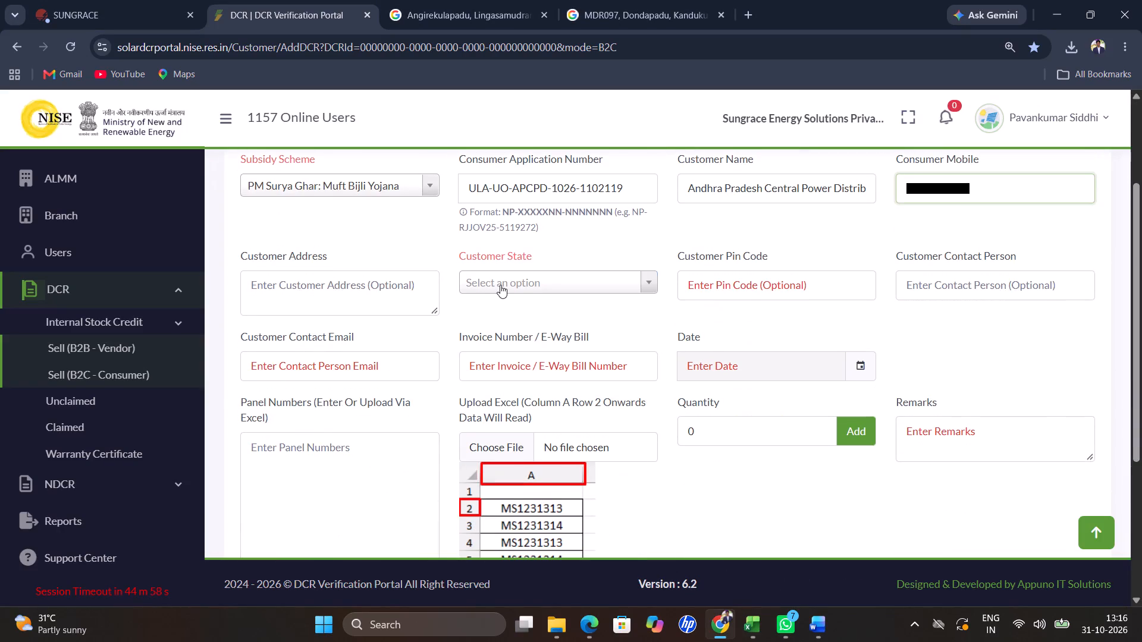
click(500, 285)
click(498, 388)
Fill the customer contact email with the email address copied from the Word details document.
click(412, 372)
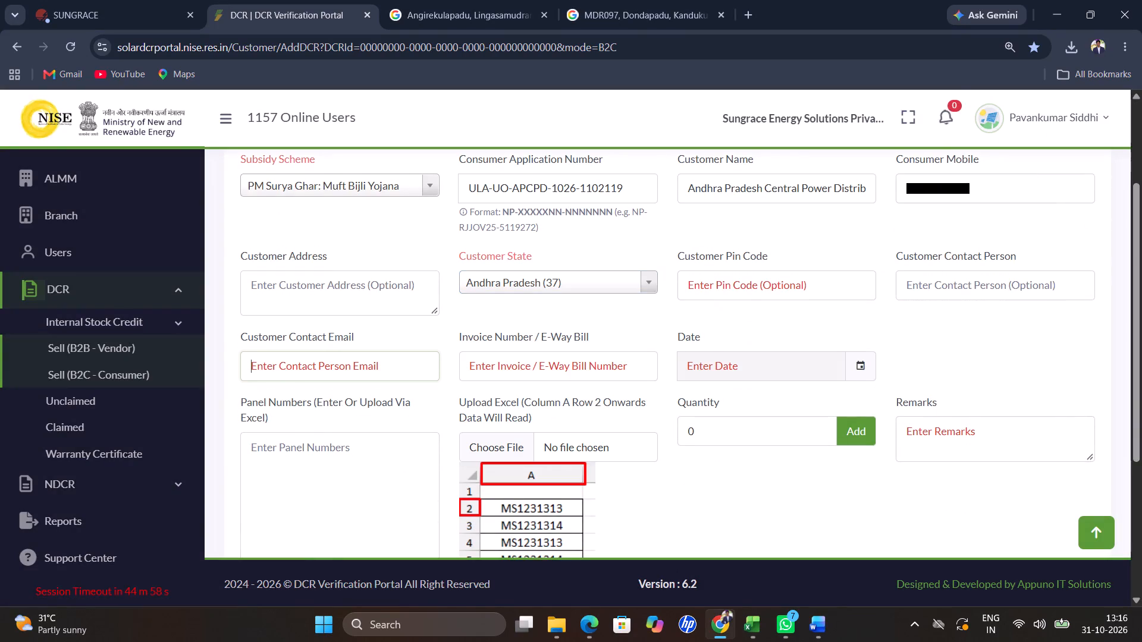
click(820, 584)
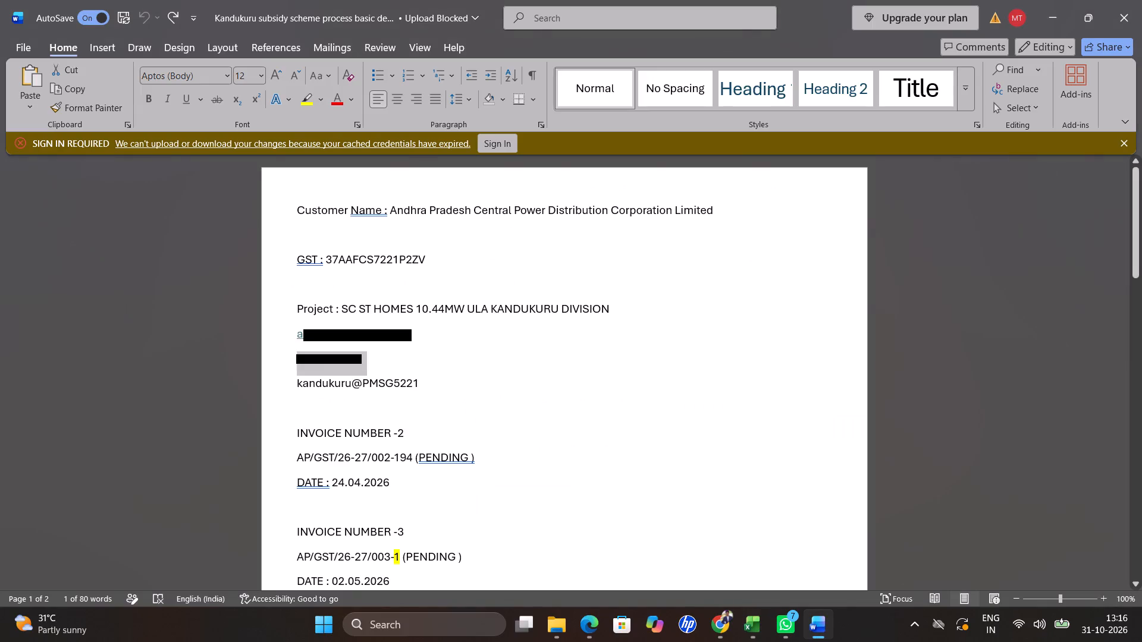
scroll(420, 322, down, 3)
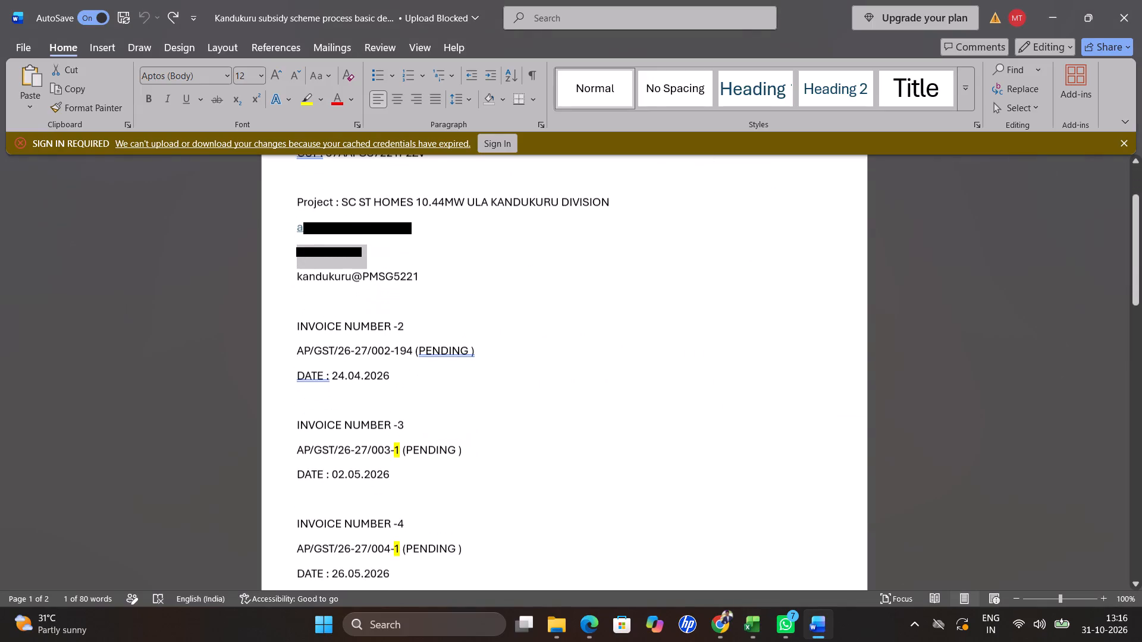
drag(415, 215, 413, 227)
drag(413, 227, 365, 236)
click(586, 305)
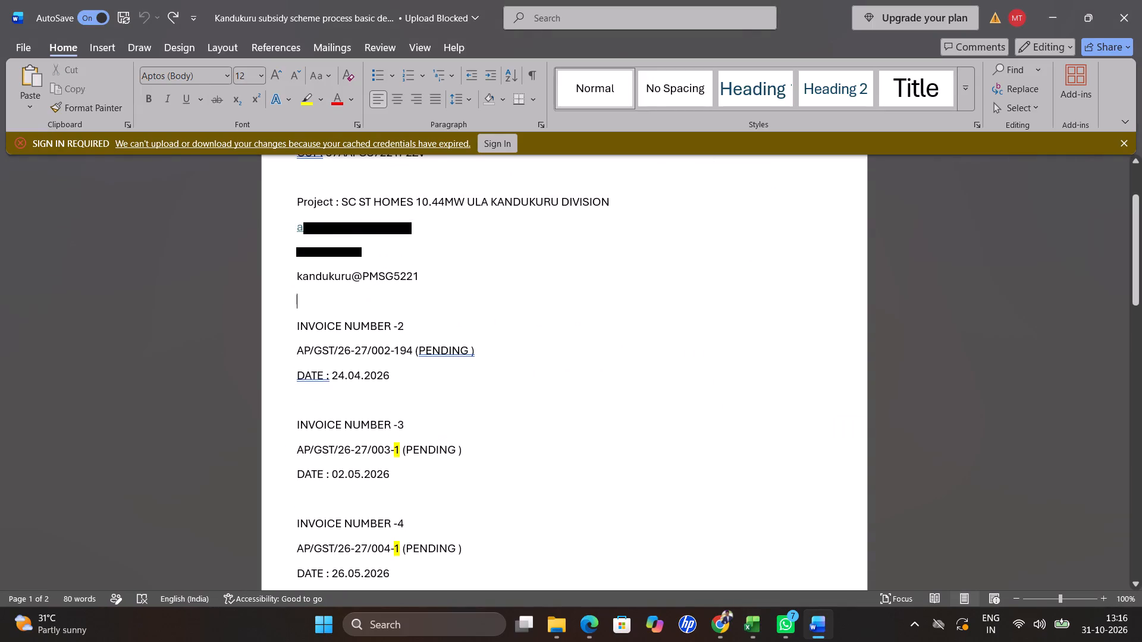
drag(428, 239, 274, 235)
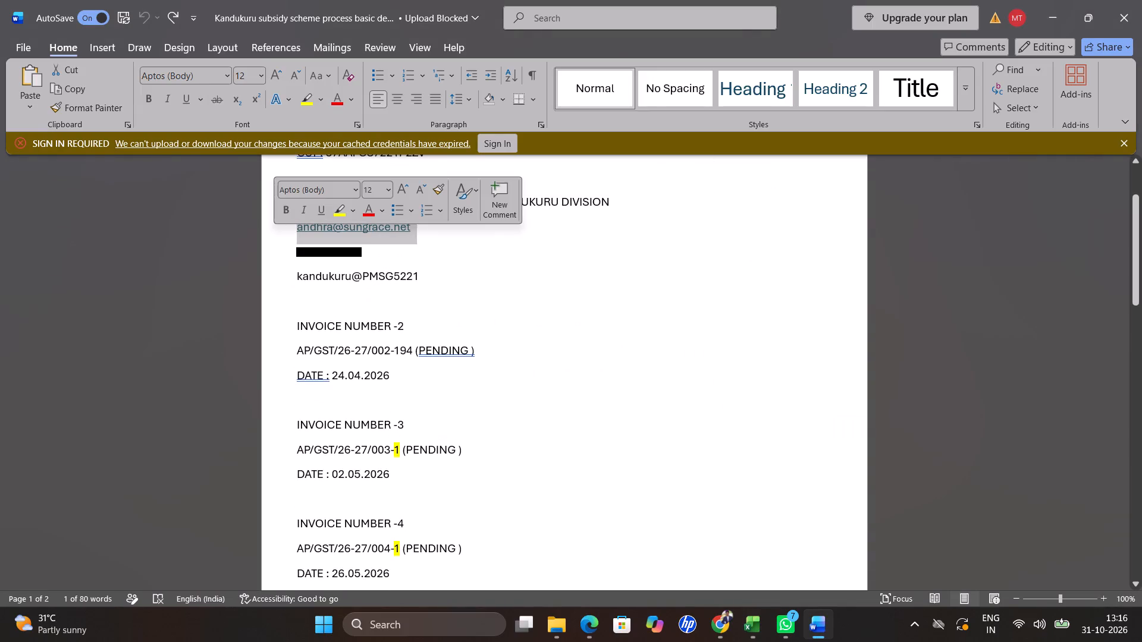
key(ctrl+c)
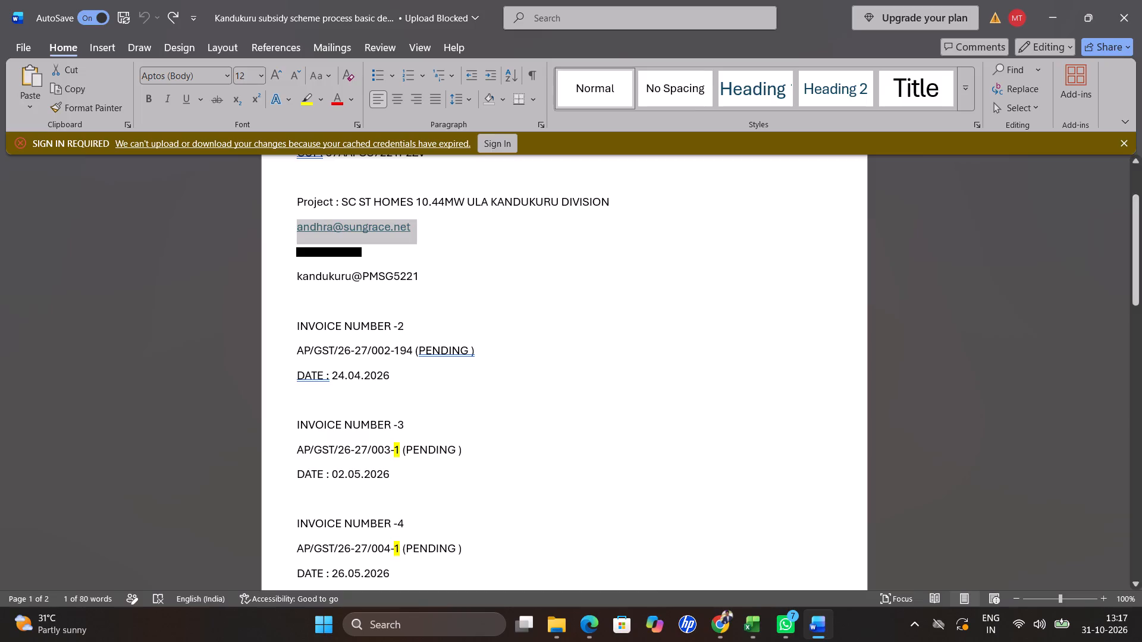
click(708, 561)
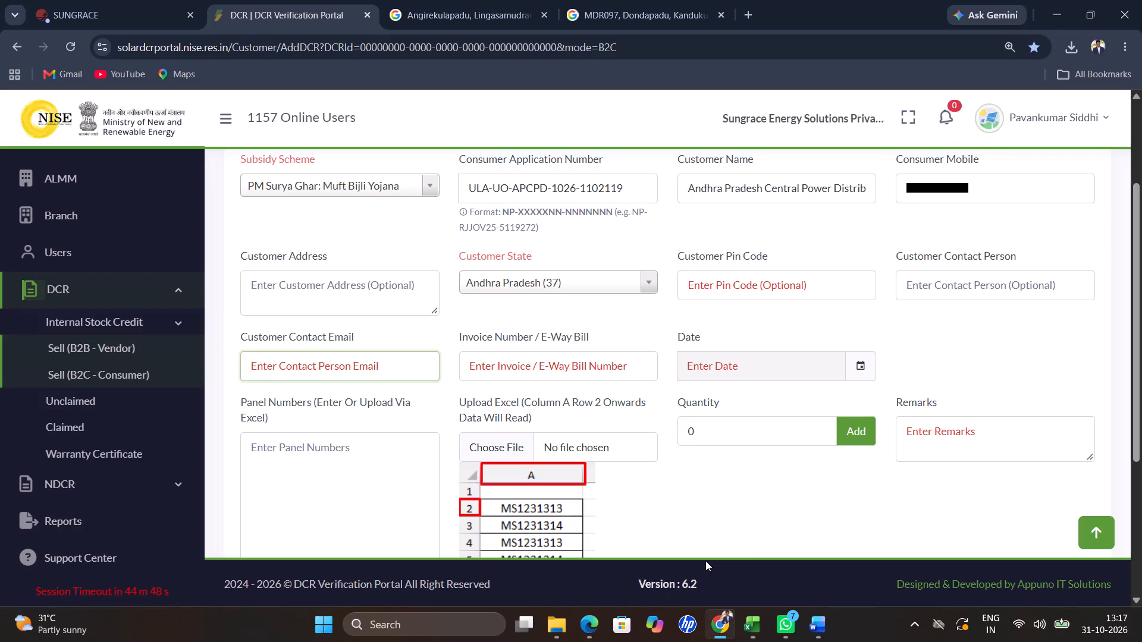
key(ctrl+v)
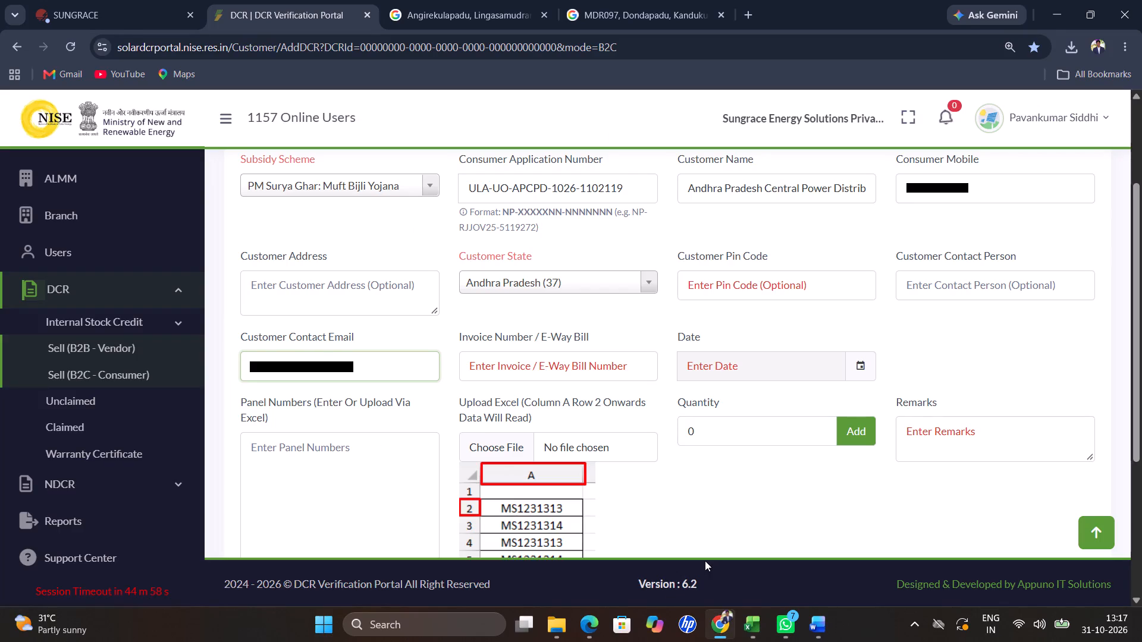
Copy the invoice 9 number prefix AP/GST/26-27/009- from the Word document for the form's invoice number field.
click(564, 366)
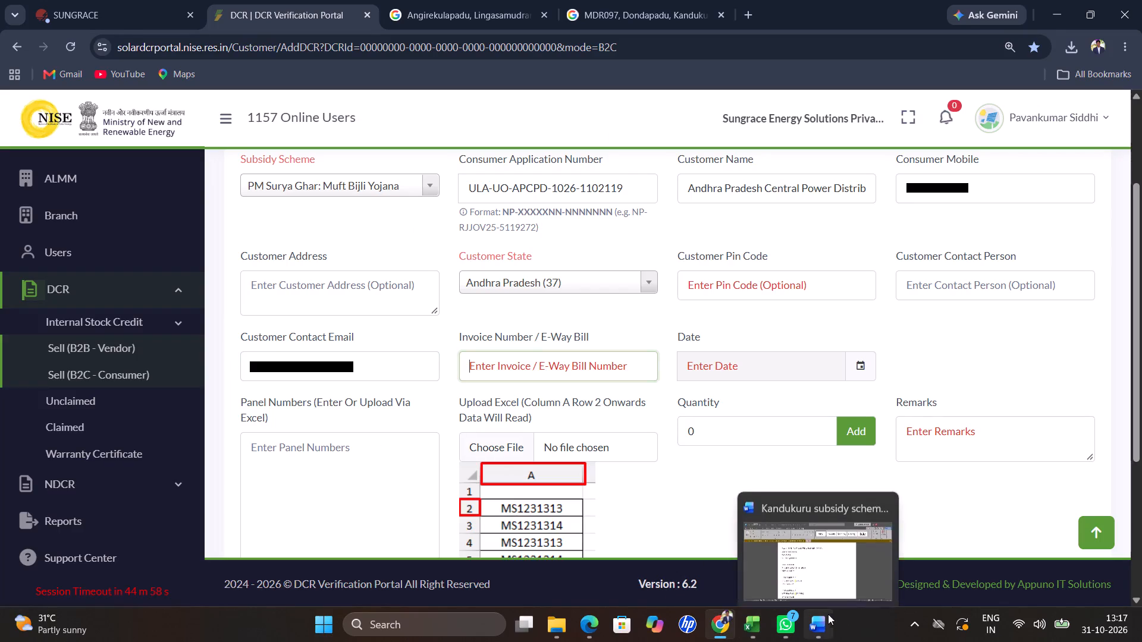
click(811, 562)
scroll(519, 215, down, 7)
scroll(452, 314, down, 6)
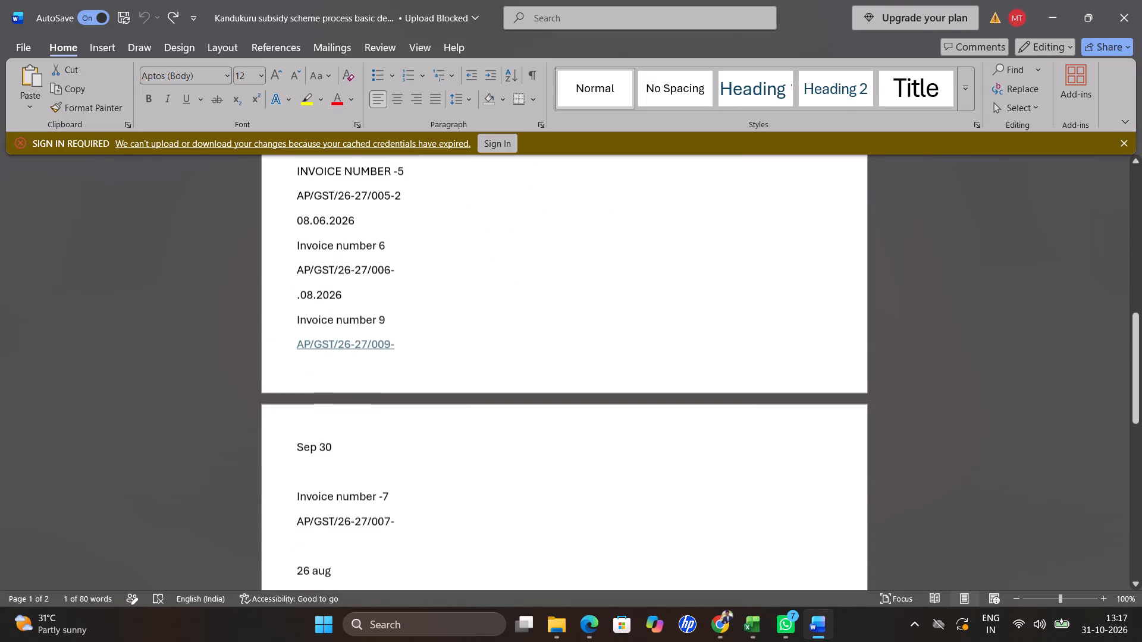
drag(425, 329, 262, 333)
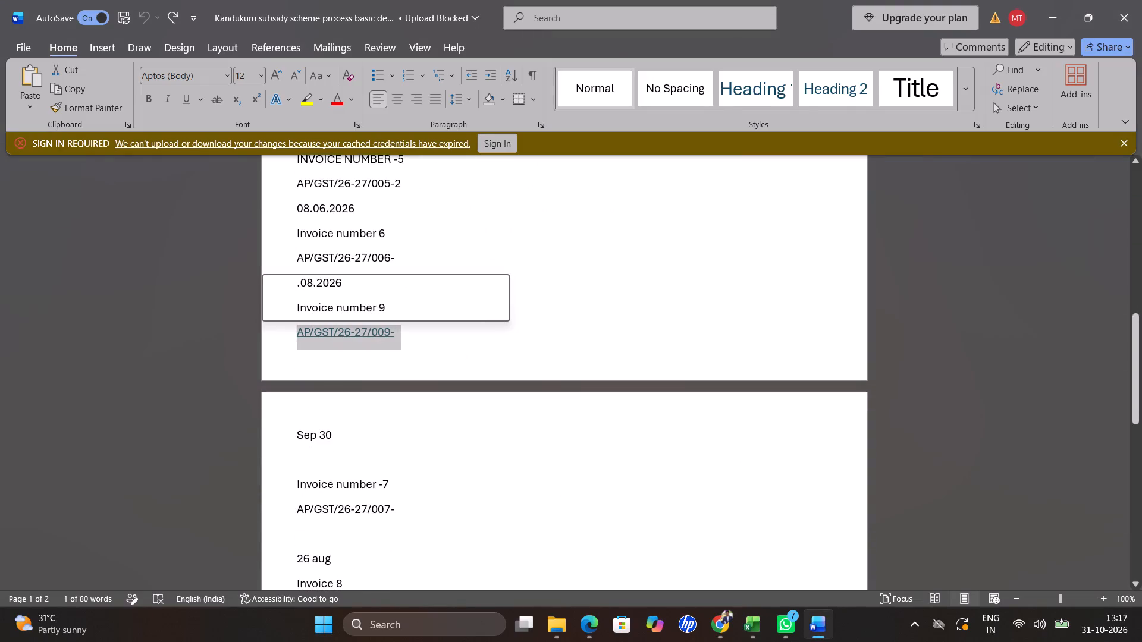
key(ctrl+c)
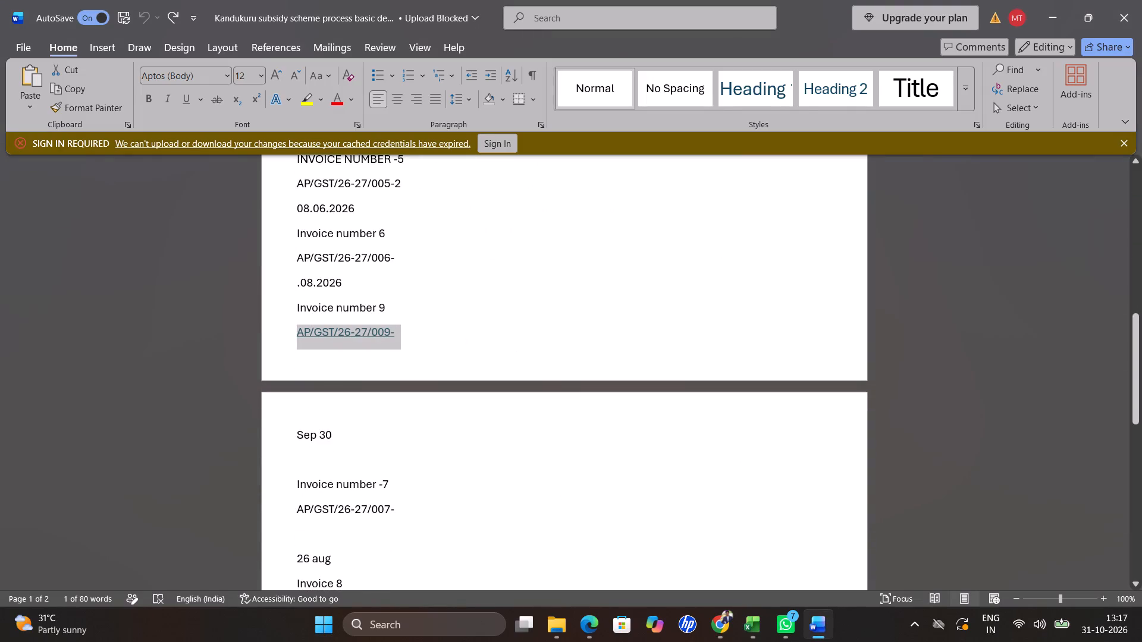
click(717, 562)
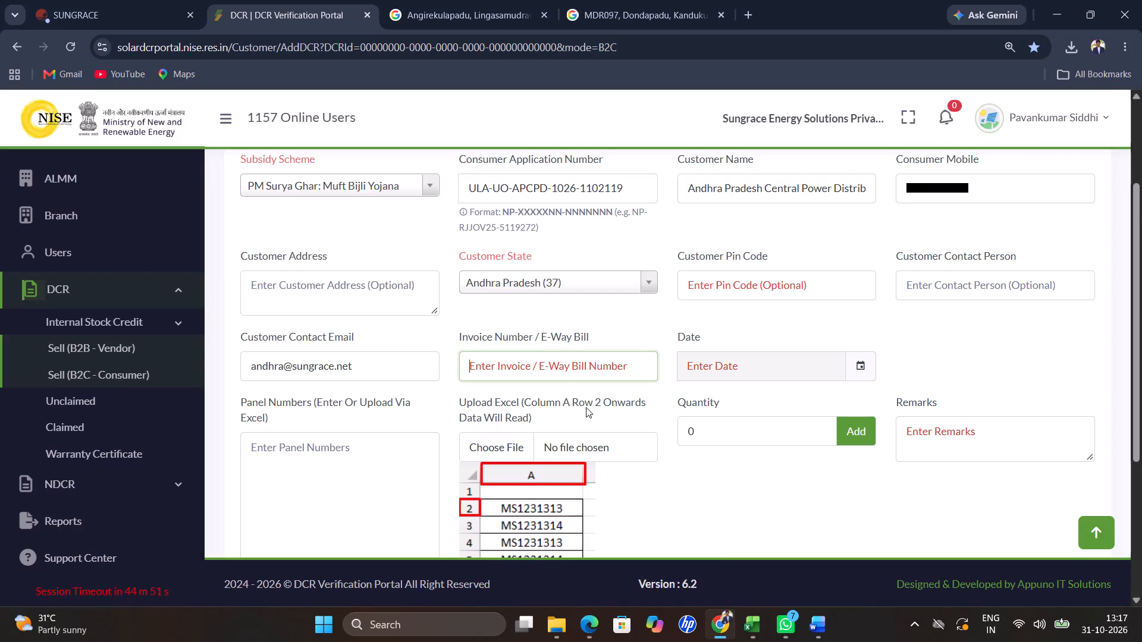
Enter invoice number AP/GST/26-27/009-283 and set the invoice date to 30-Sep-2026.
key(ctrl+v)
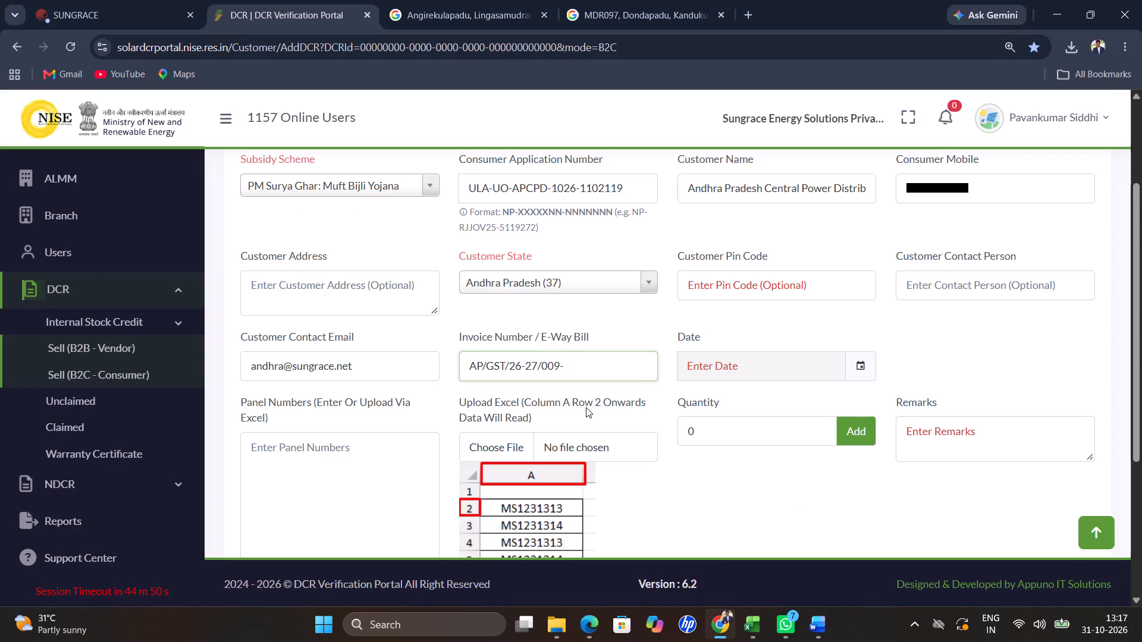
text(283)
click(737, 376)
click(689, 396)
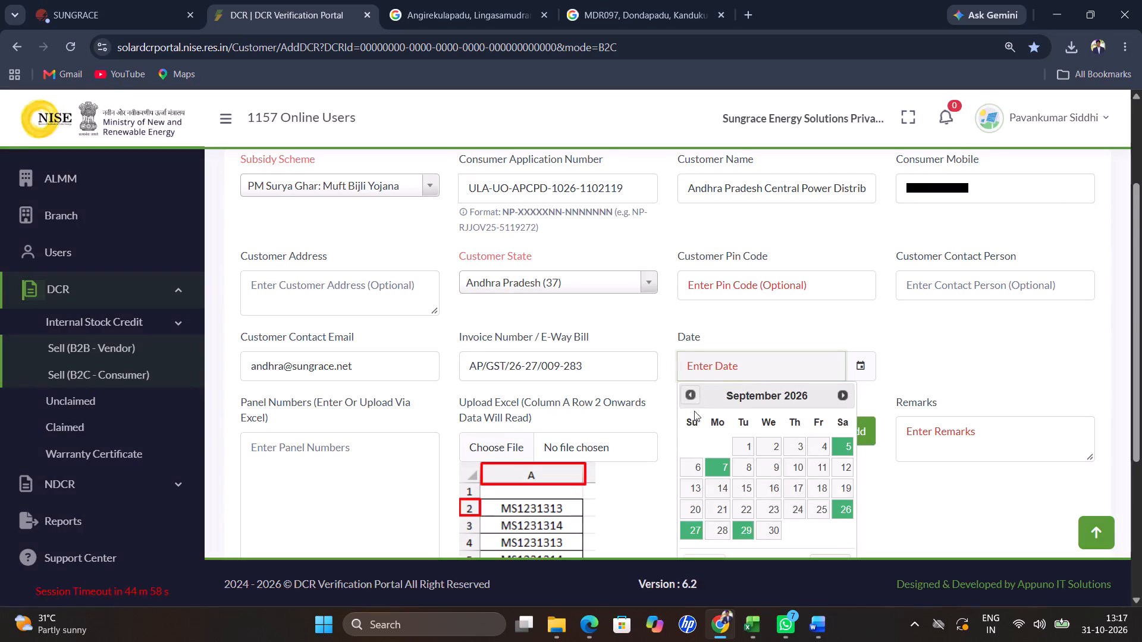
click(777, 527)
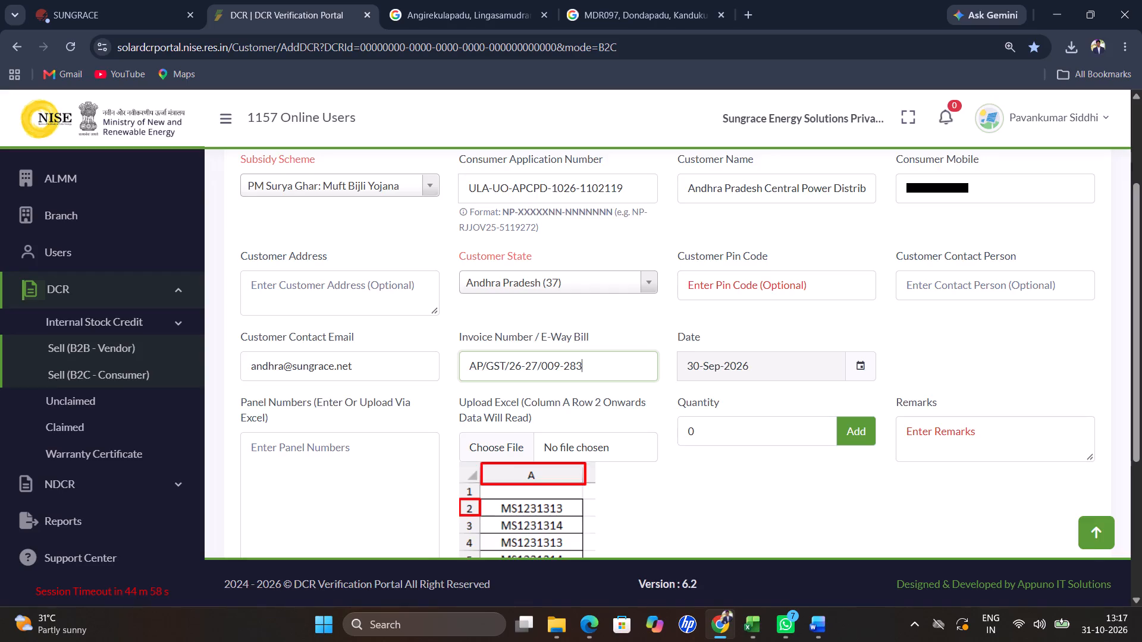
scroll(681, 338, down, 2)
click(379, 350)
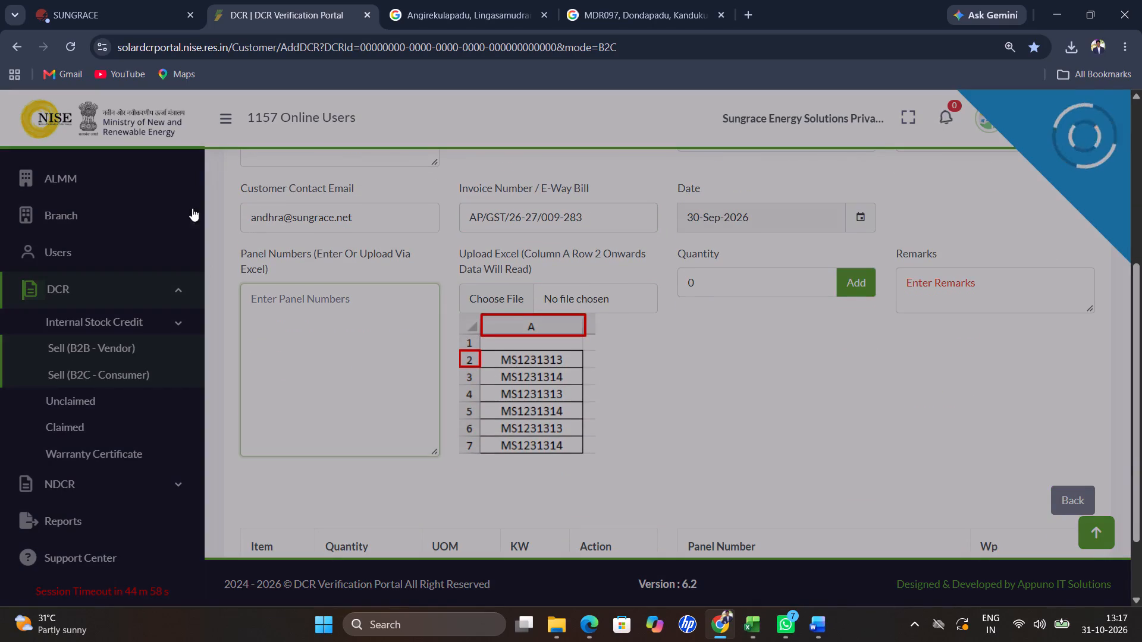
click(94, 7)
click(715, 144)
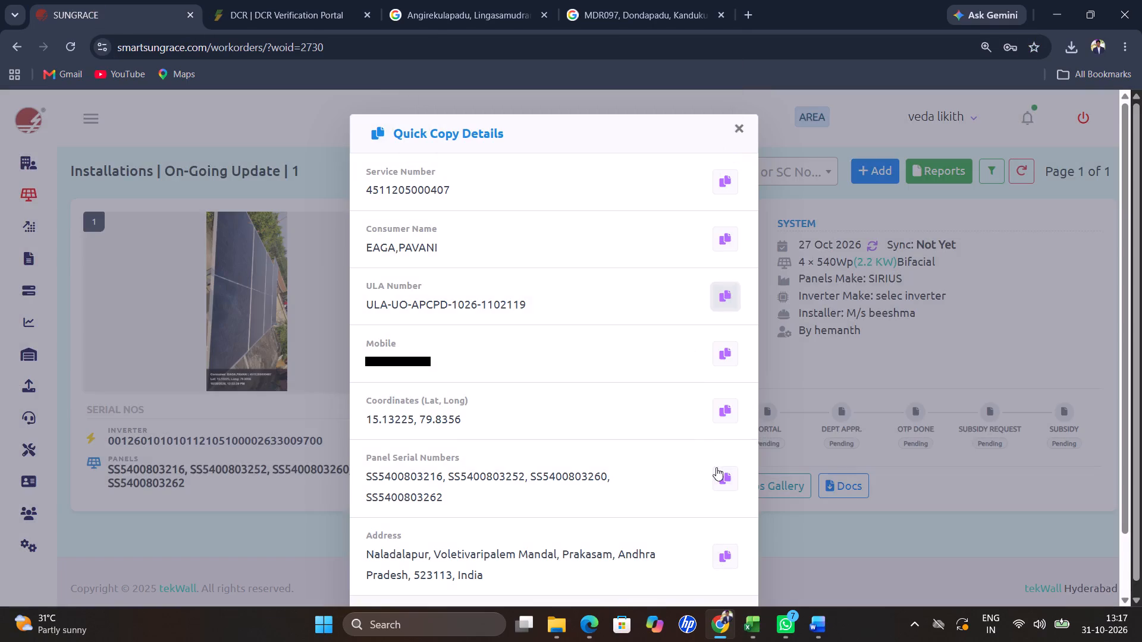
click(721, 475)
drag(290, 0, 288, 29)
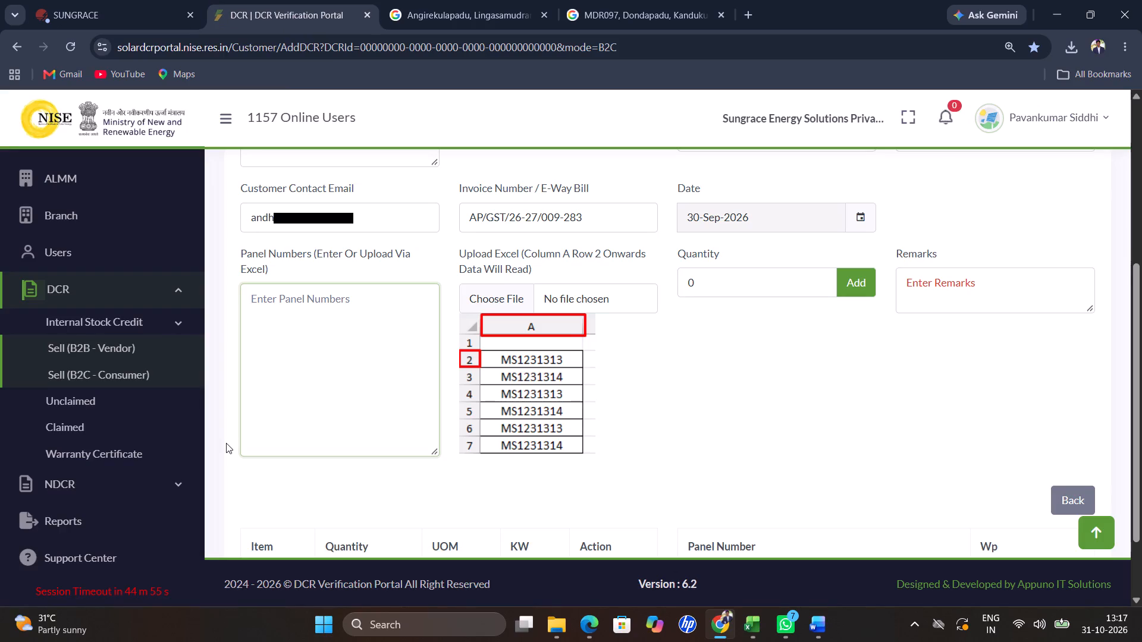
key(ctrl+v)
Put the four panel serial numbers on separate lines in the DCR form's panel numbers, removing the separating commas and spaces.
key(Left)
key(Left)
key(Left)
key(Left)
key(Left)
key(Left)
key(Left)
key(Left)
key(Left)
key(Left)
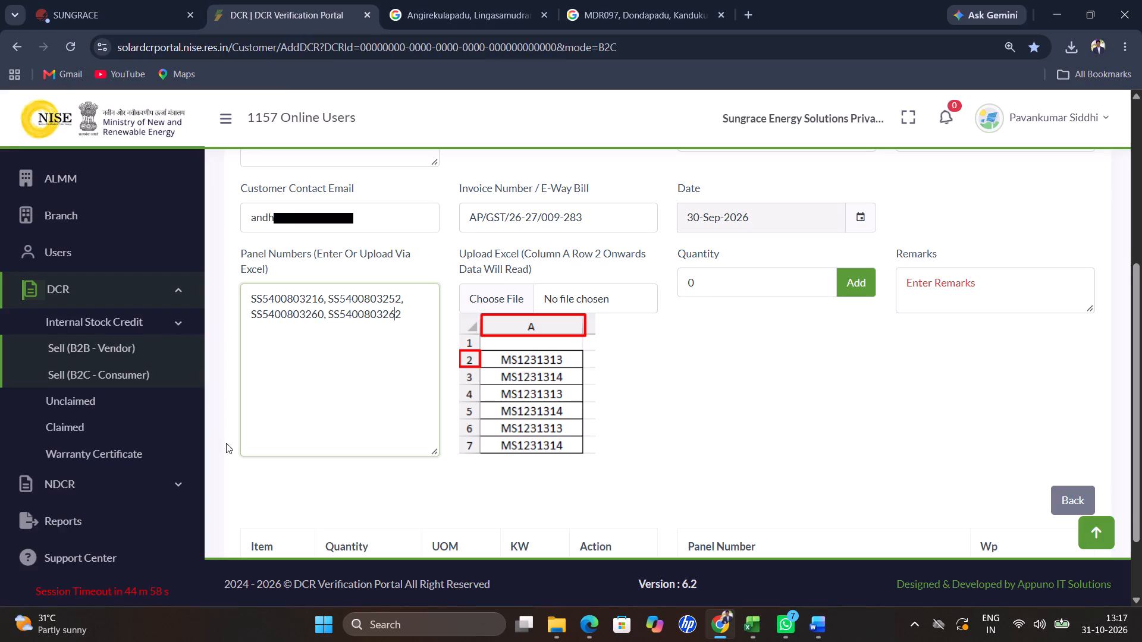
key(Left)
key(Left)
key(BackSpace)
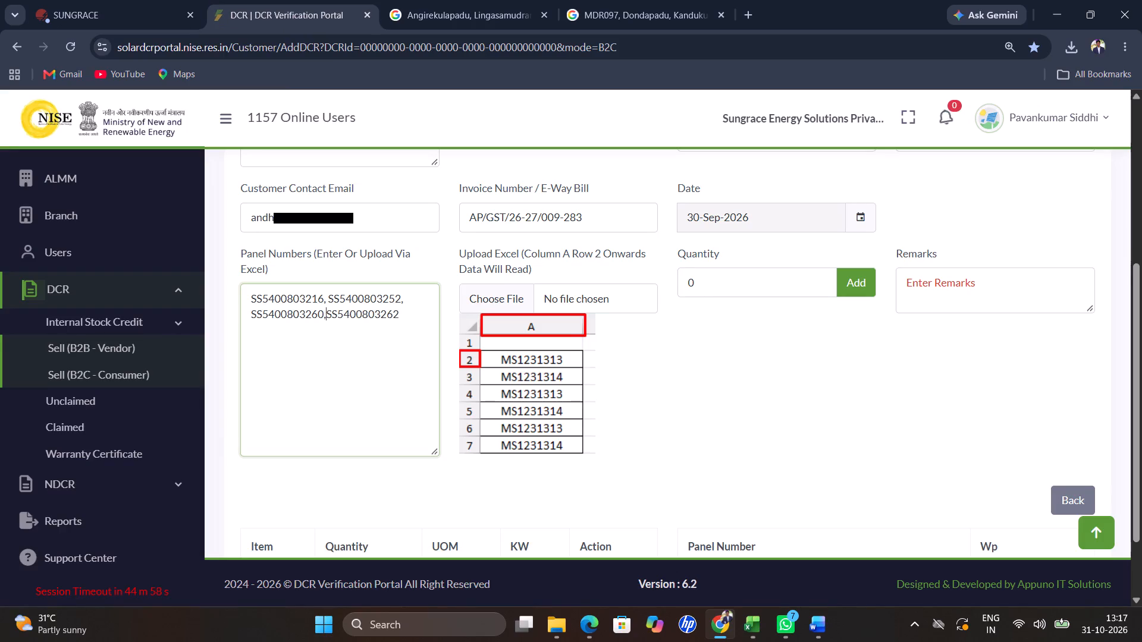
key(BackSpace)
key(Return)
key(Up)
key(Up)
key(Up)
key(Up)
key(Up)
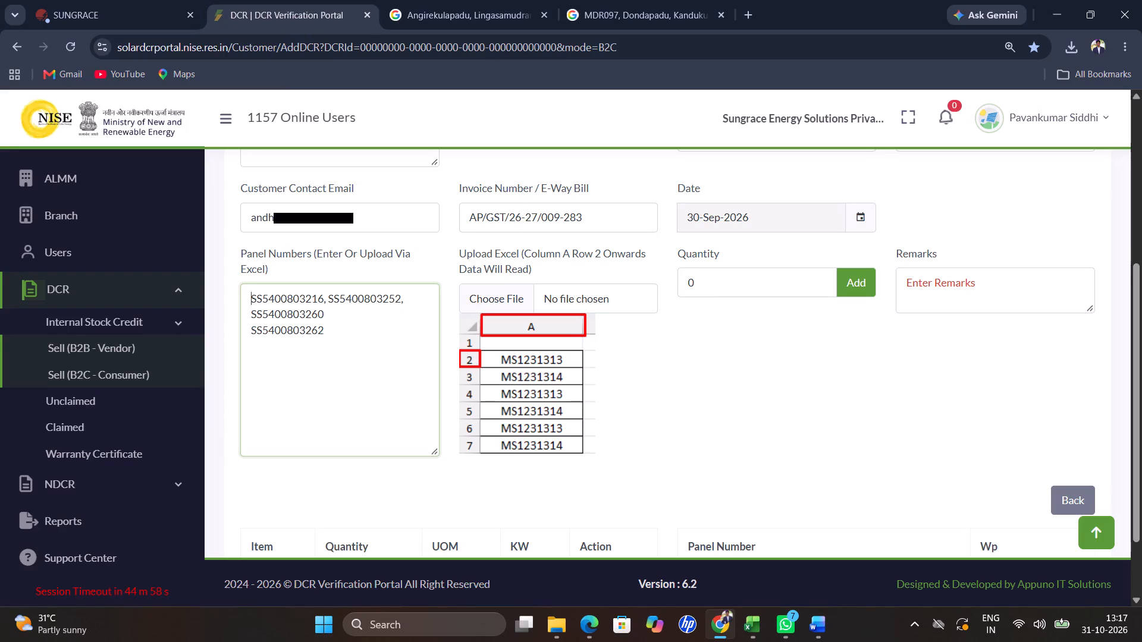
key(Right)
key(Right)
key(Right)
key(Right)
key(Right)
key(Right)
key(Right)
key(Right)
key(Right)
key(Right)
key(Right)
key(Right)
key(Right)
key(Right)
key(Right)
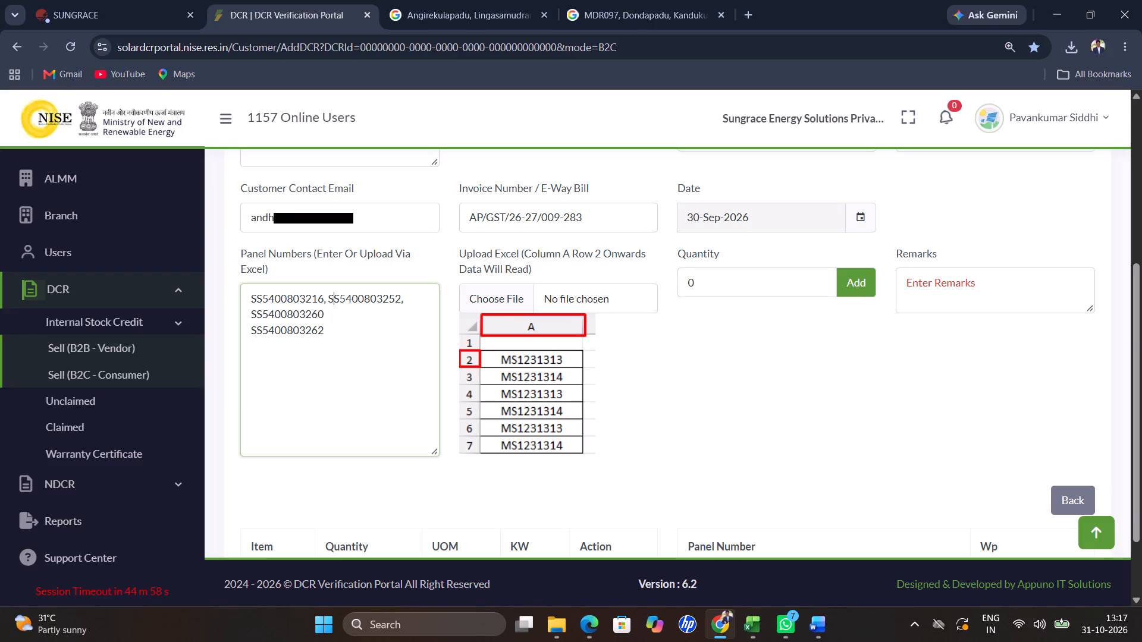
key(Left)
key(BackSpace)
key(BackSpace)
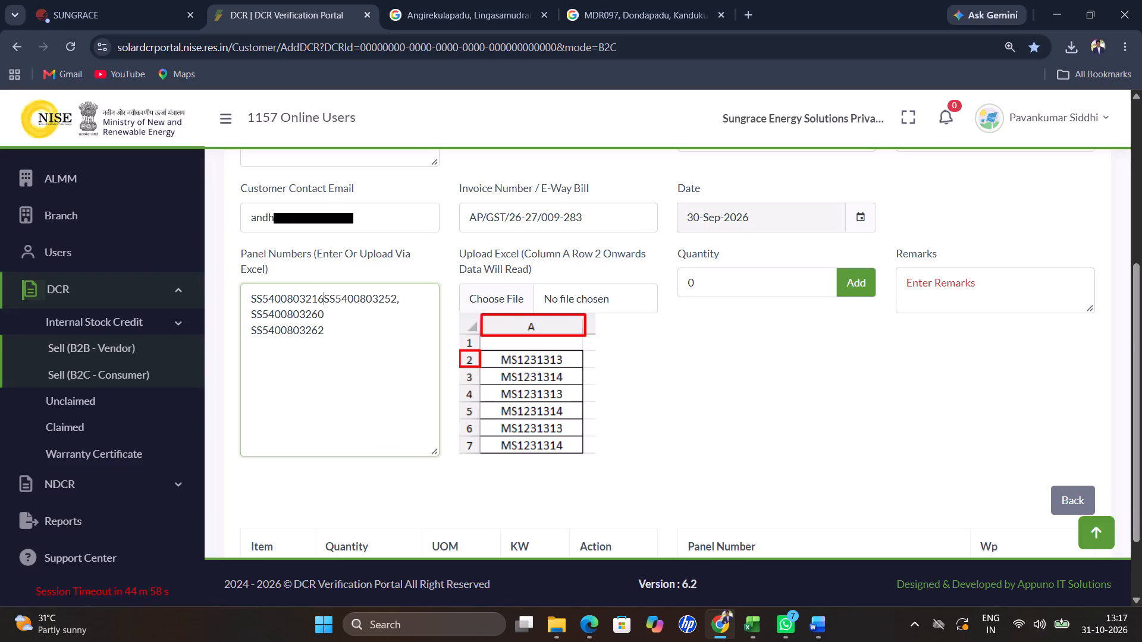
key(Return)
key(Right)
key(Right)
key(Right)
key(Right)
key(Right)
key(Right)
key(Right)
key(Right)
key(Right)
key(Right)
key(Right)
key(Right)
key(Right)
key(Right)
key(Right)
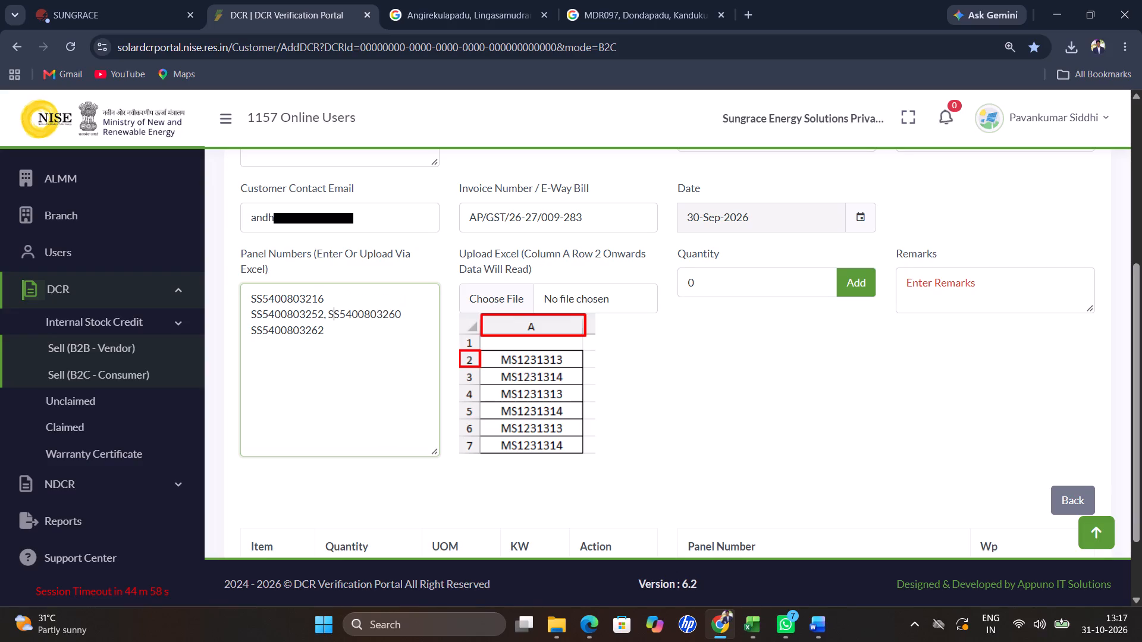
key(Left)
key(BackSpace)
key(BackSpace)
key(Return)
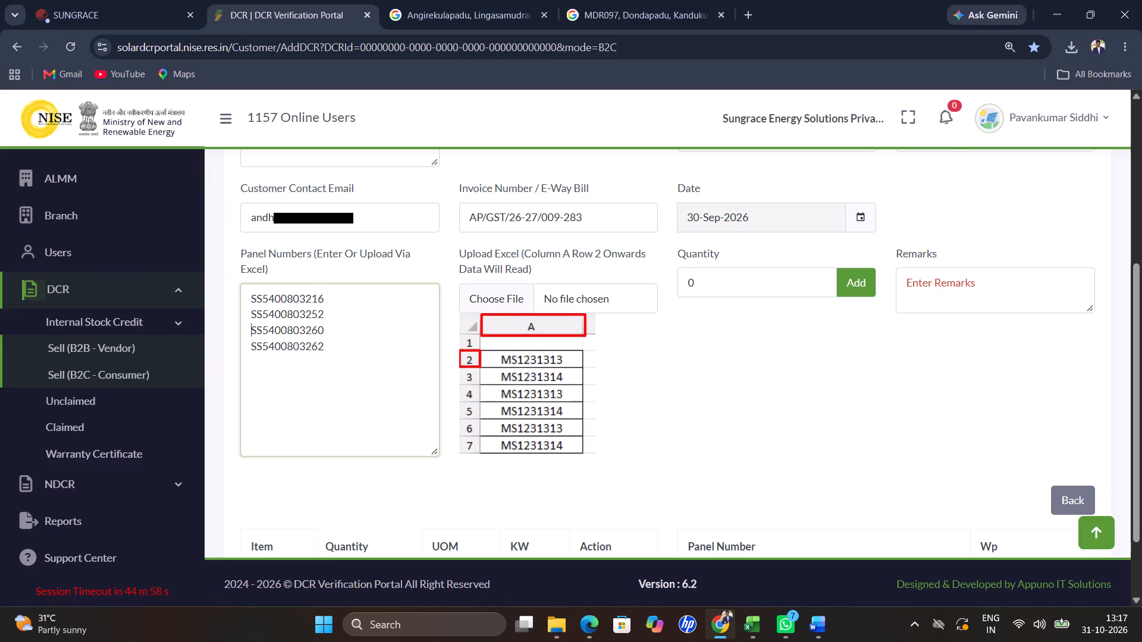
Set the quantity to match the four entered serial numbers and add the panels to the DCR.
click(699, 280)
scroll(699, 280, up, 3)
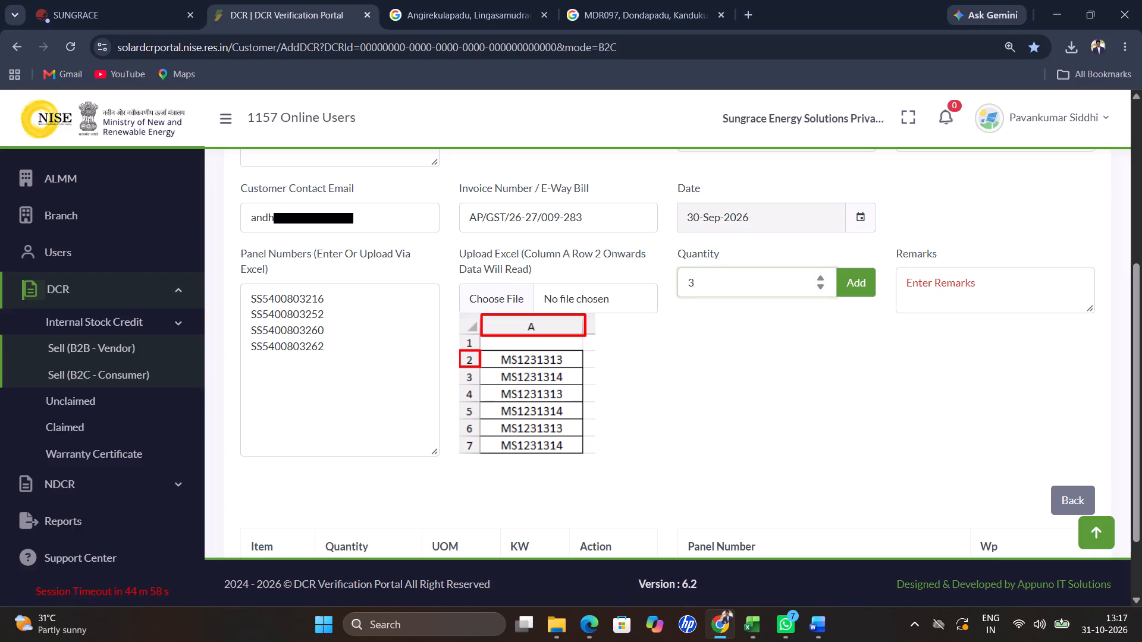
scroll(699, 280, up, 1)
click(867, 285)
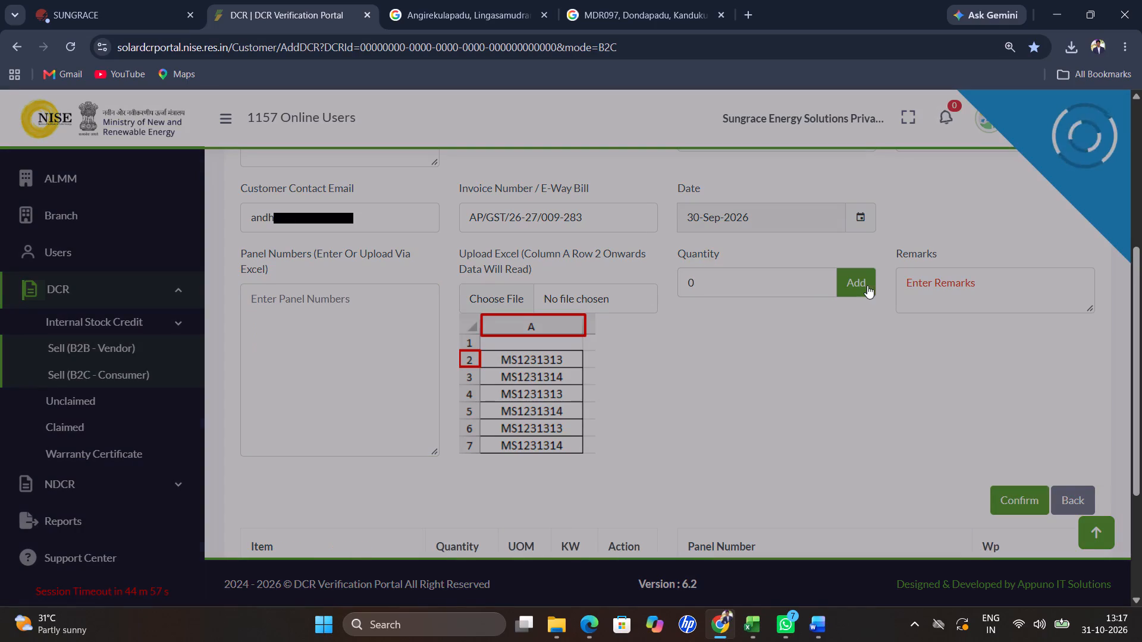
Copy the installation address from SUNGRACE's quick copy details into the DCR form's remarks.
click(996, 279)
drag(68, 0, 74, 6)
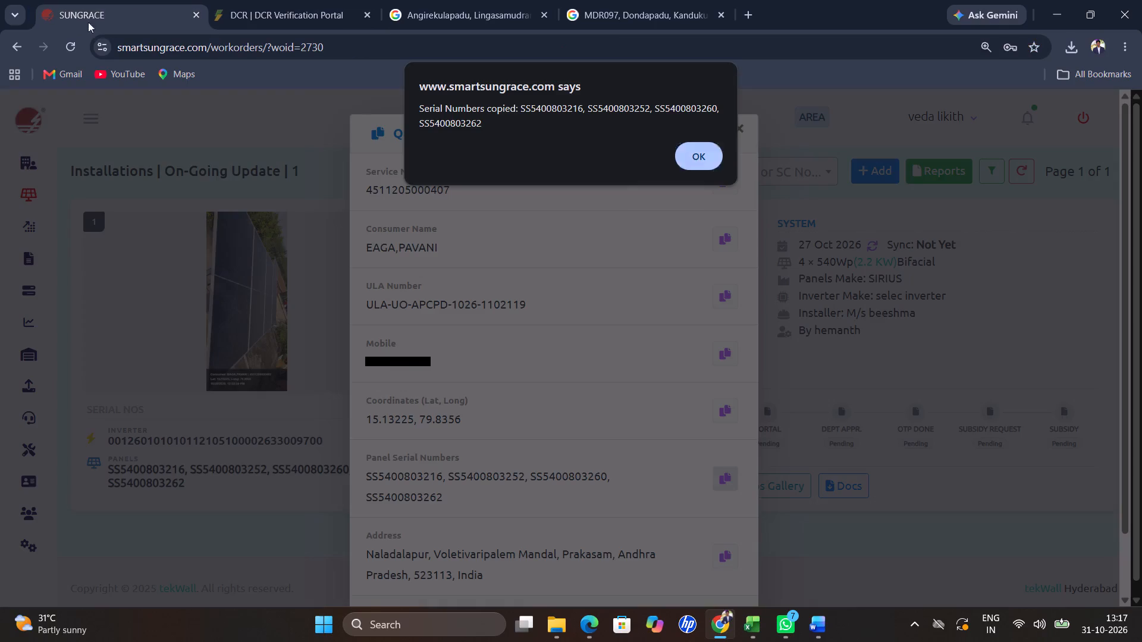
double_click(673, 160)
click(694, 167)
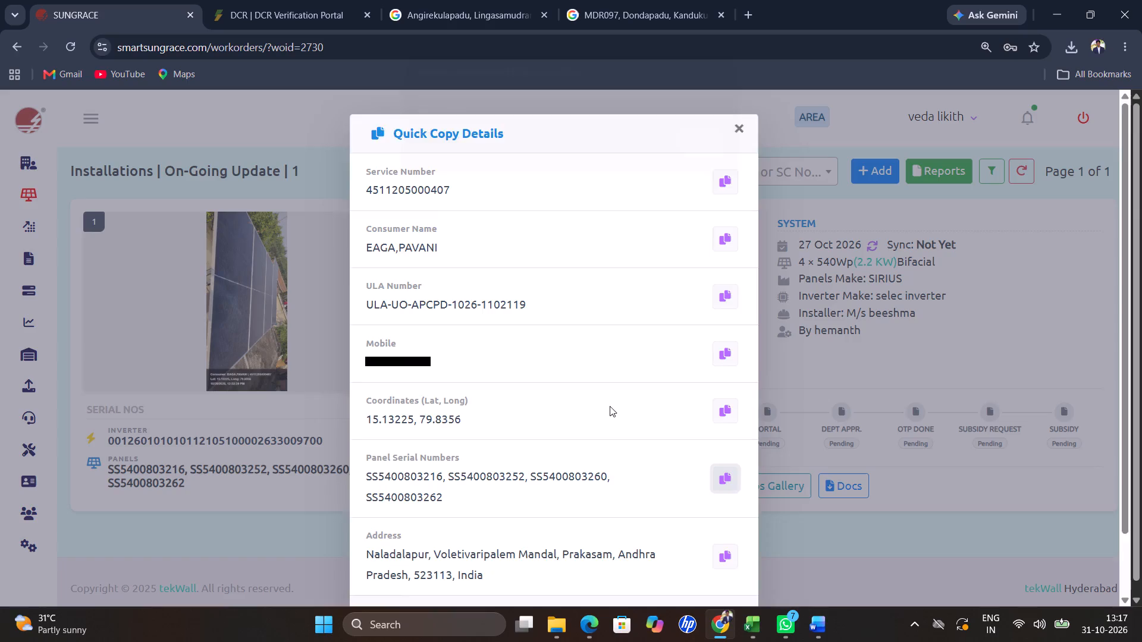
scroll(610, 406, down, 2)
click(729, 487)
drag(299, 5, 302, 11)
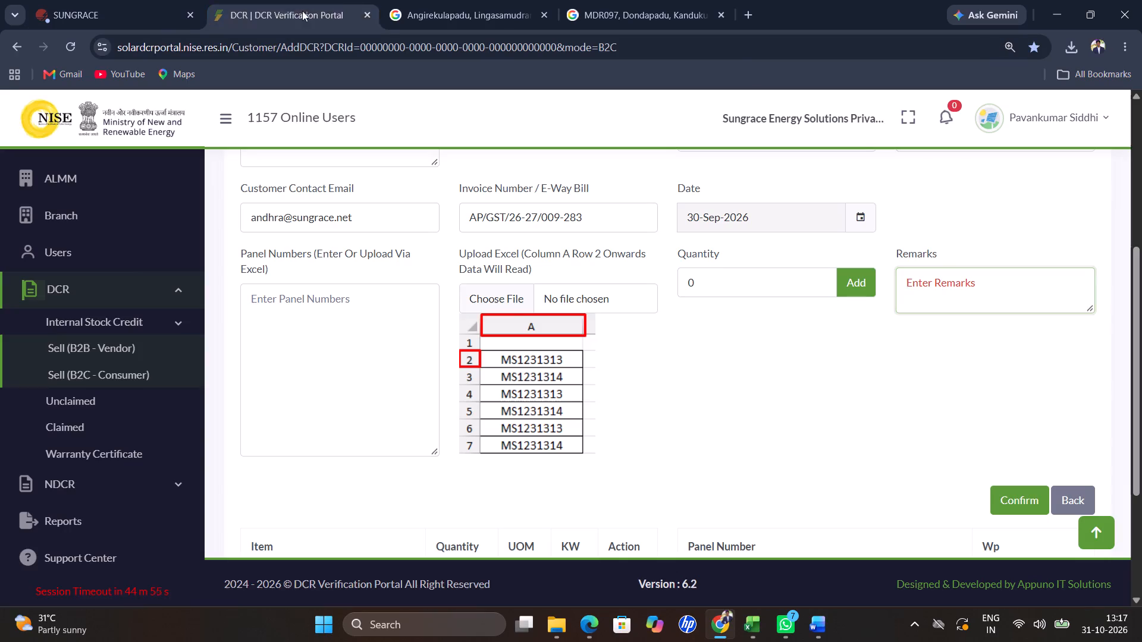
drag(302, 11, 304, 29)
key(ctrl+v)
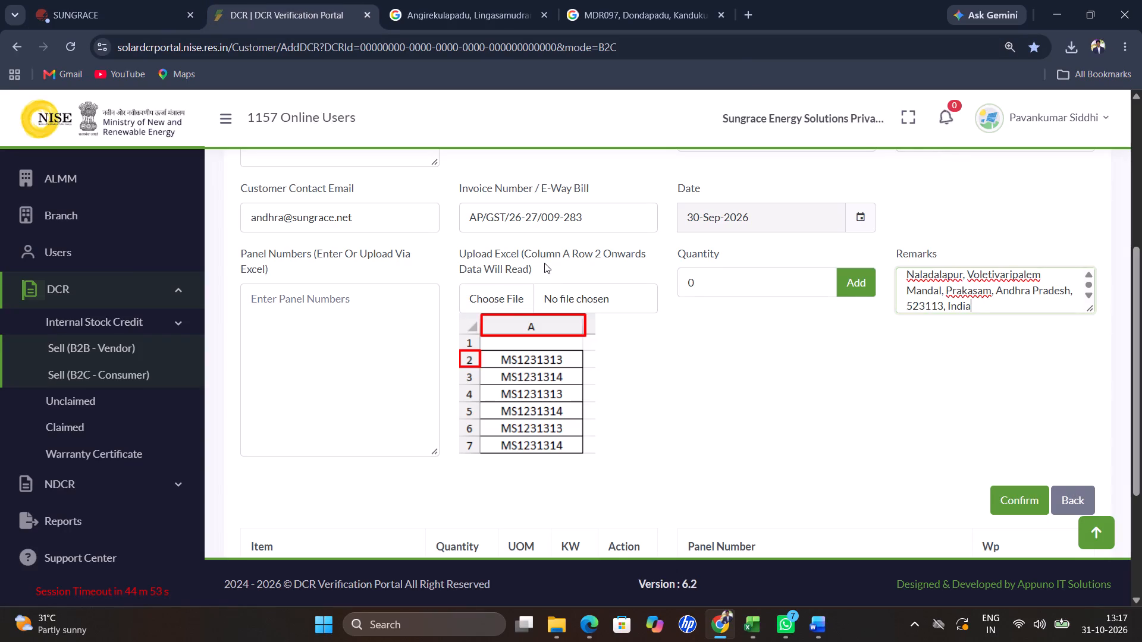
Copy the installation's pincode from SUNGRACE into the DCR form's customer pin code.
scroll(546, 263, up, 3)
click(703, 363)
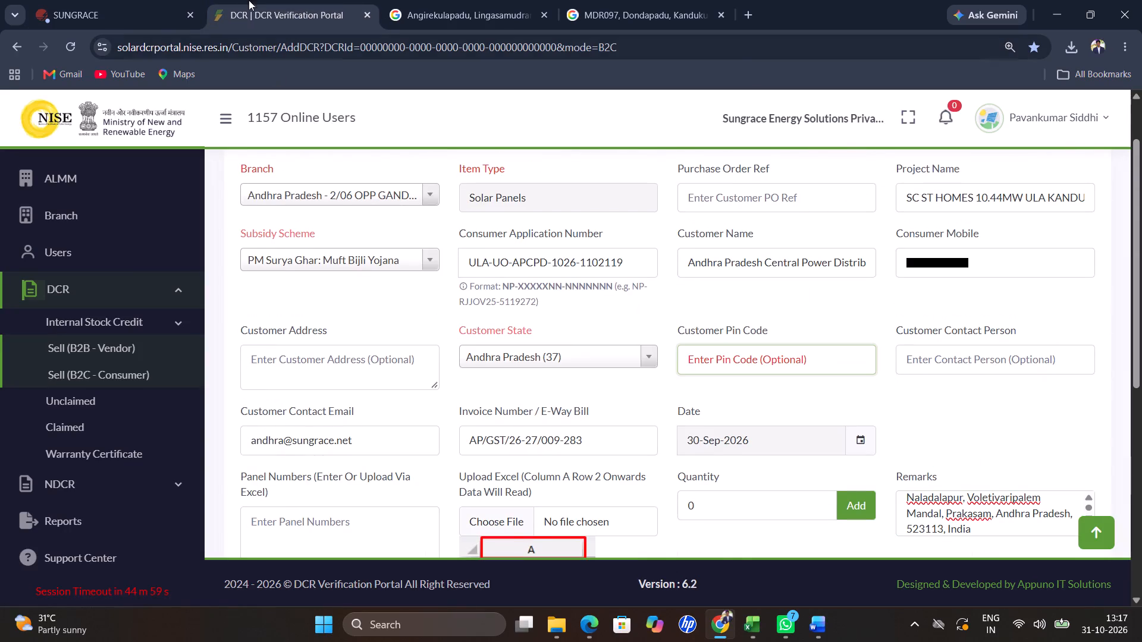
click(157, 0)
click(689, 158)
scroll(679, 178, down, 3)
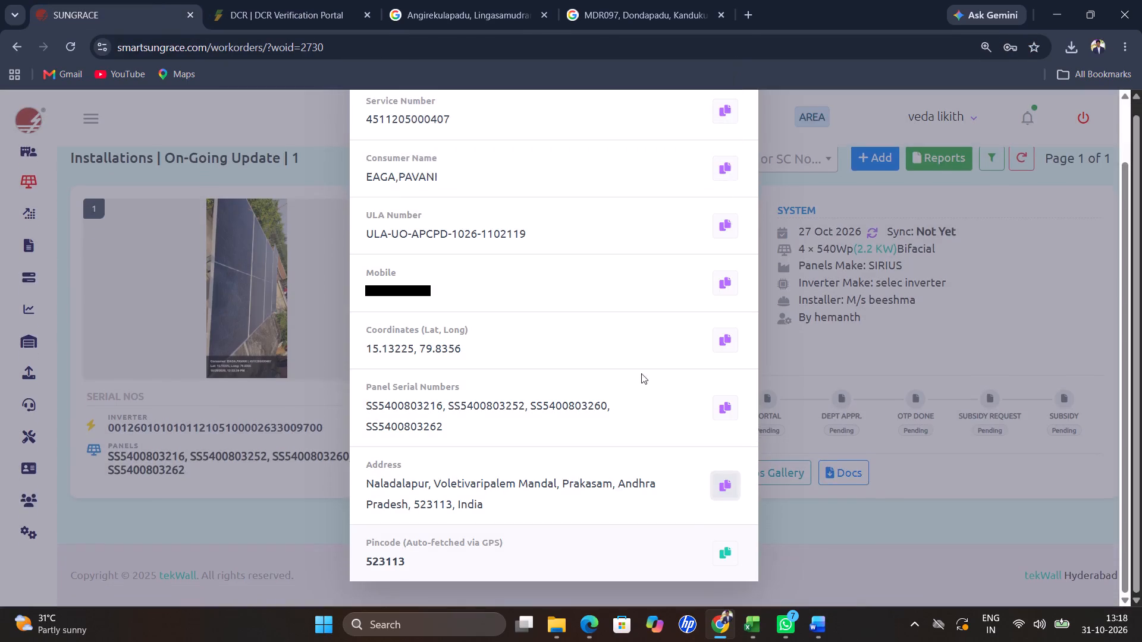
click(723, 547)
click(279, 0)
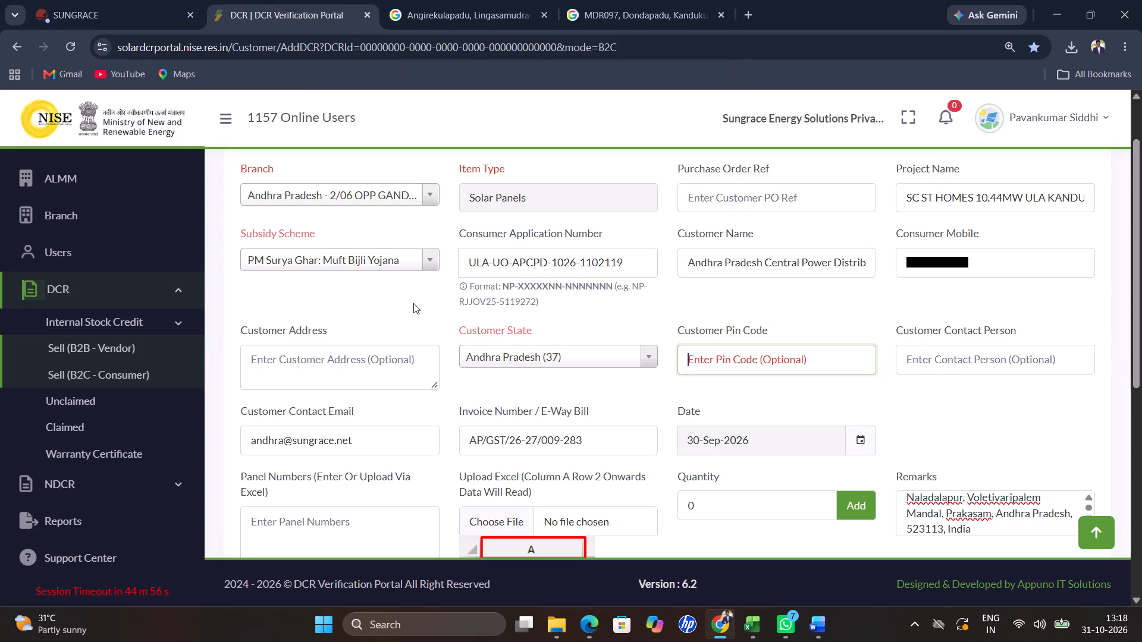
key(ctrl+v)
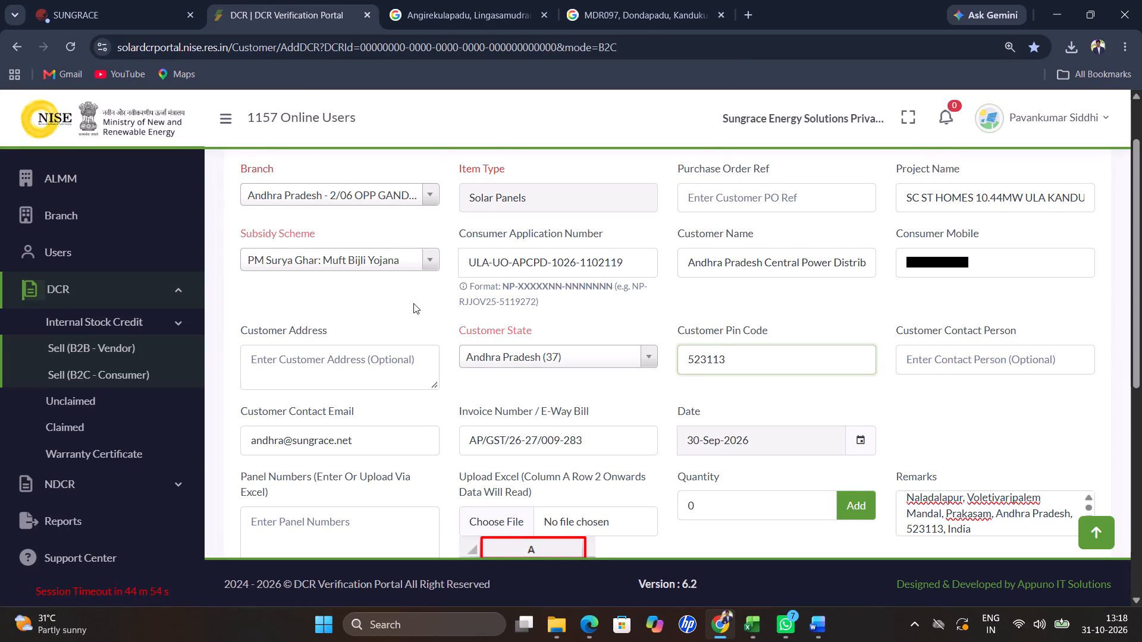
Submit the completed B2C DCR and confirm its issue.
scroll(512, 319, down, 4)
click(1016, 426)
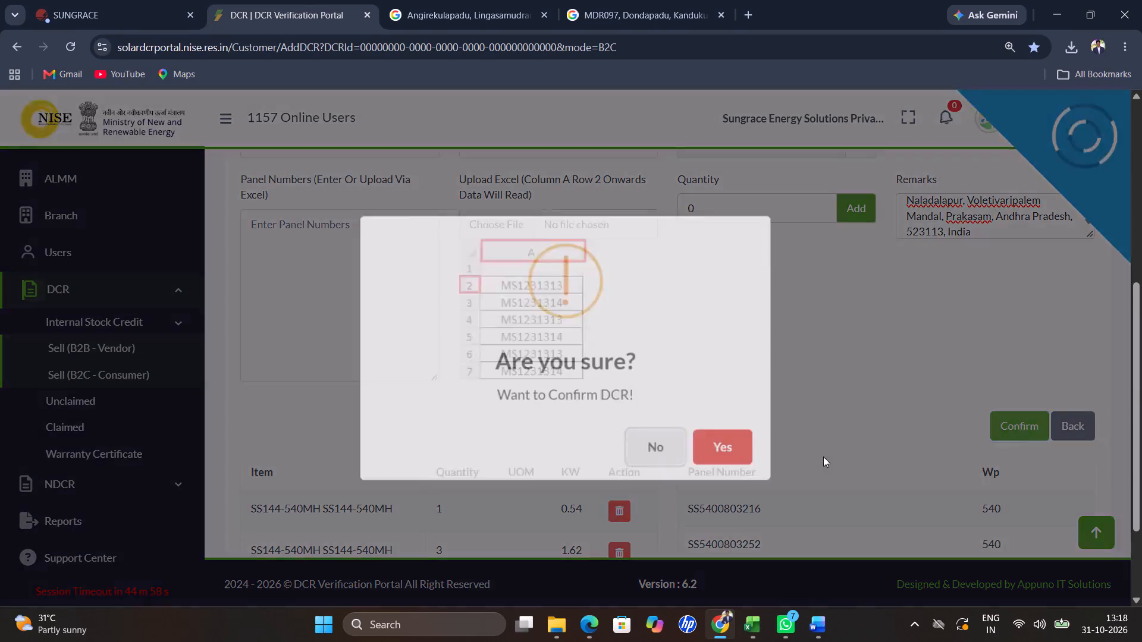
click(721, 450)
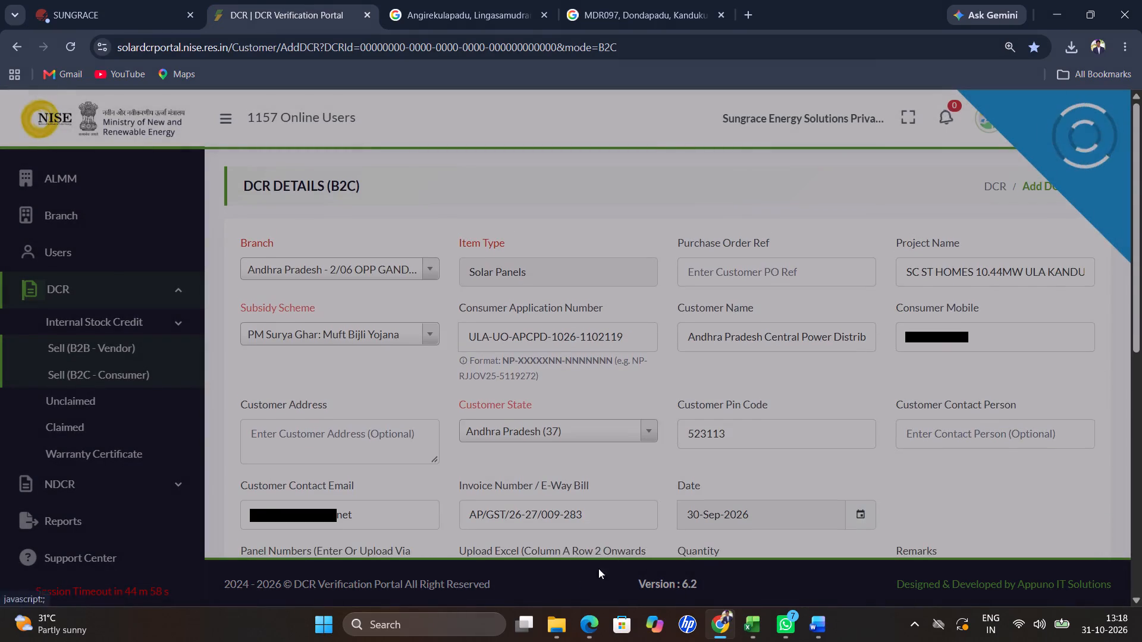
Create a folder named 283_ inside DCR009 in File Explorer.
click(550, 571)
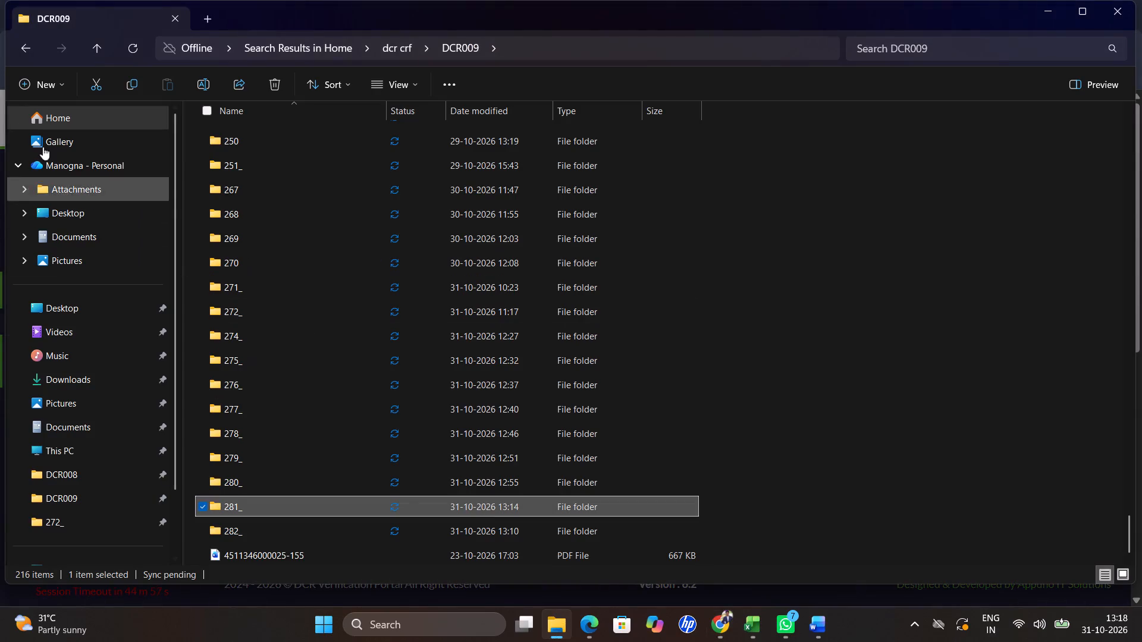
click(30, 75)
click(36, 114)
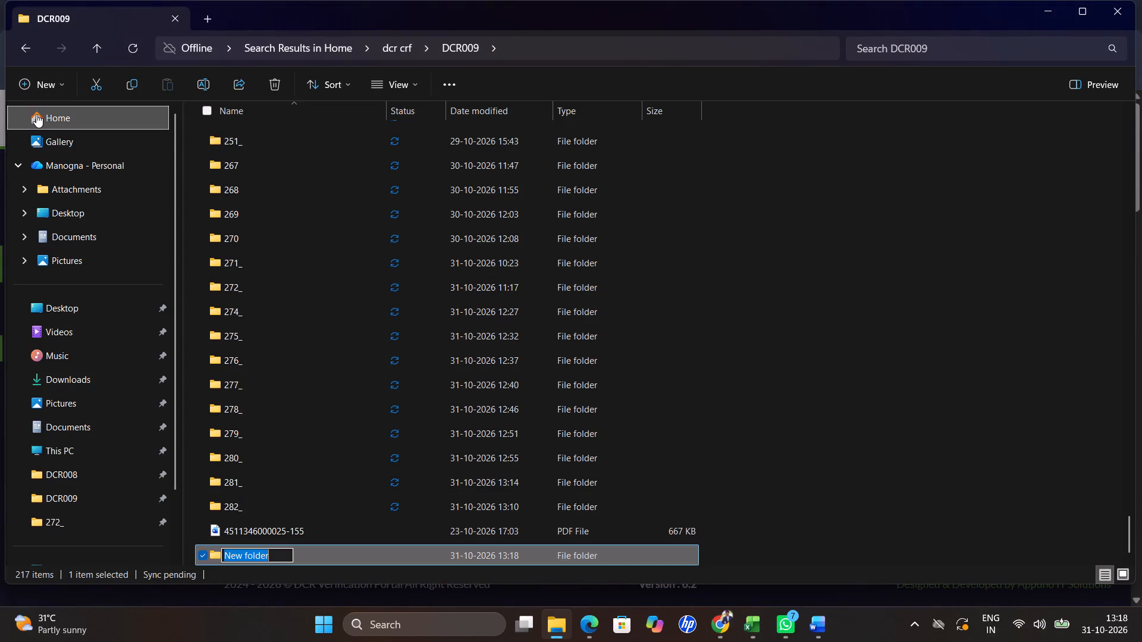
text(283)
key(shift+underscore)
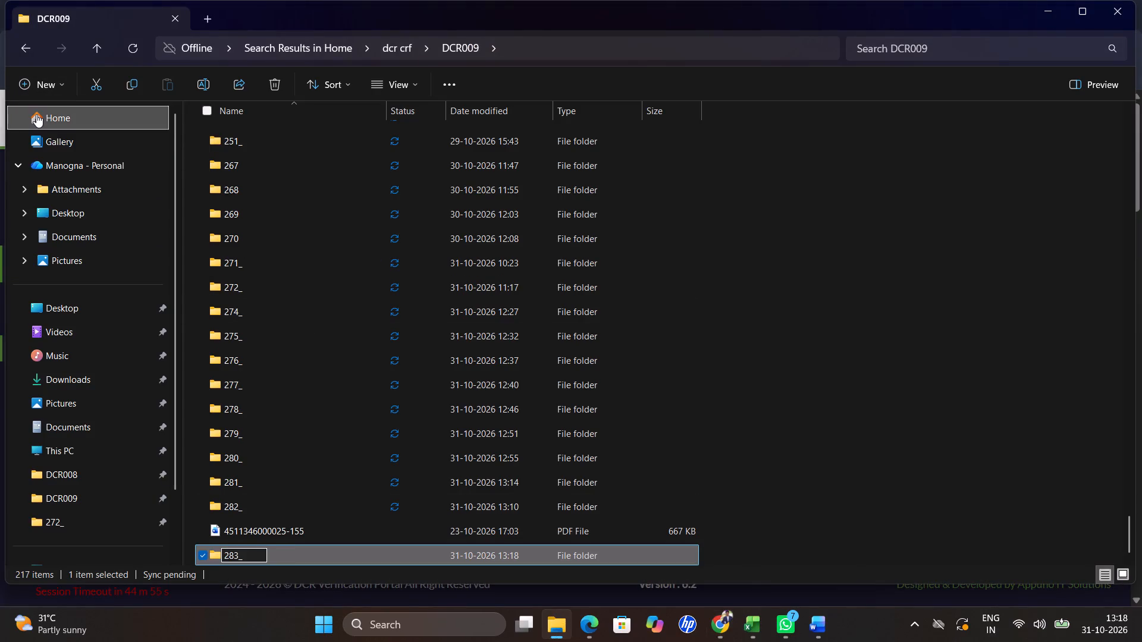
key(Return)
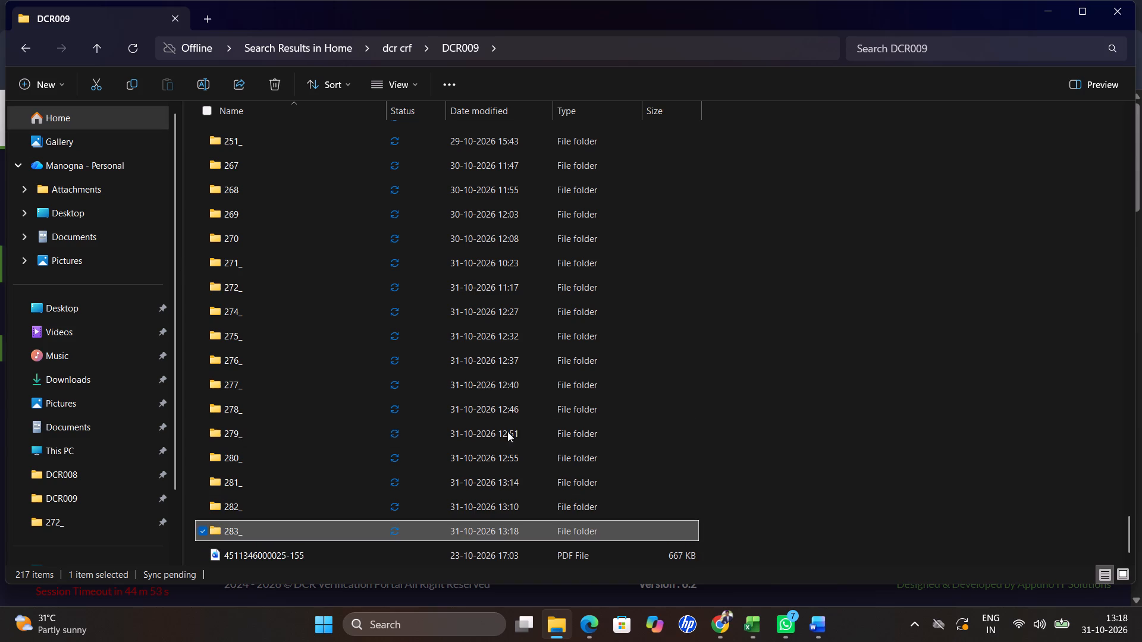
Download the certificate PDF for invoice AP/GST/26-27/009-283, naming it with the service number copied from SUNGRACE plus -283.
click(729, 567)
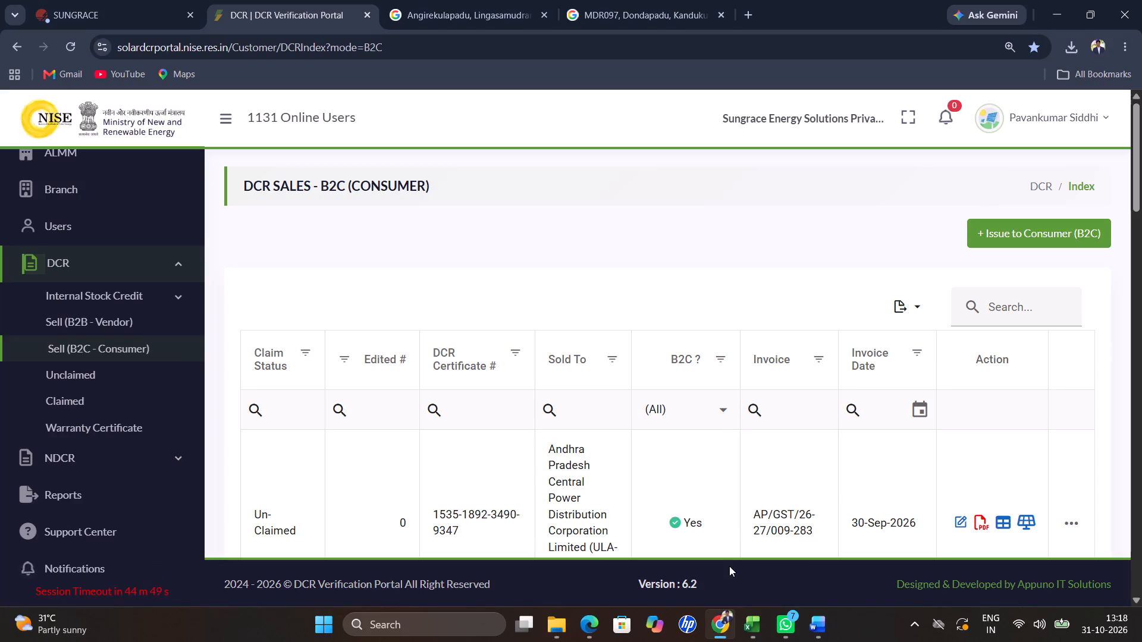
click(163, 17)
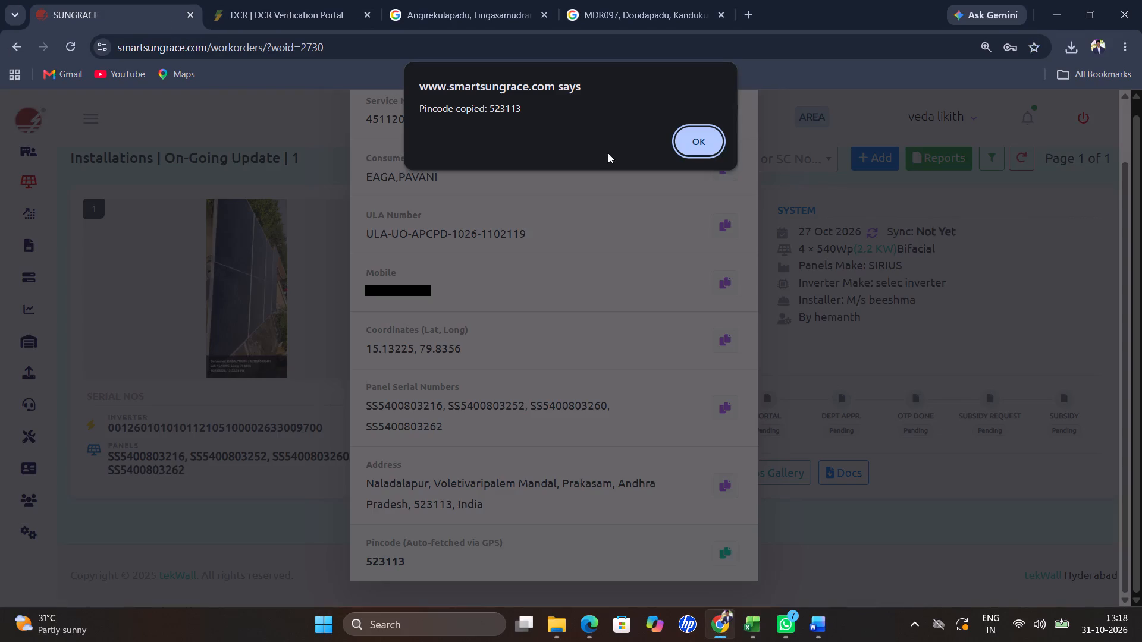
click(690, 140)
scroll(729, 162, up, 4)
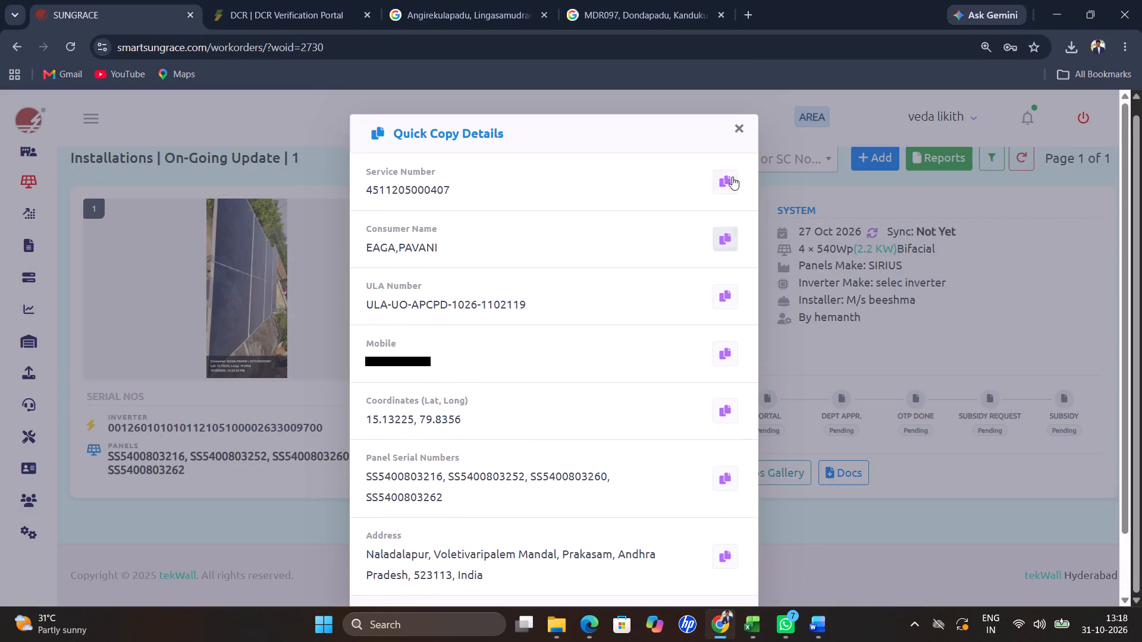
click(732, 177)
click(299, 5)
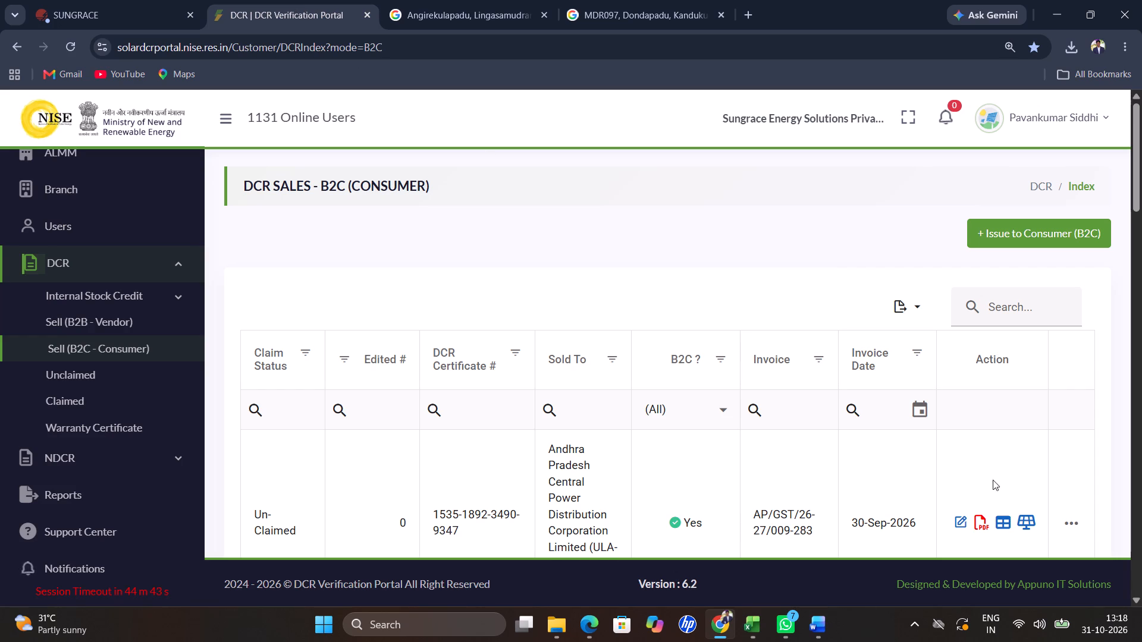
click(980, 514)
click(984, 518)
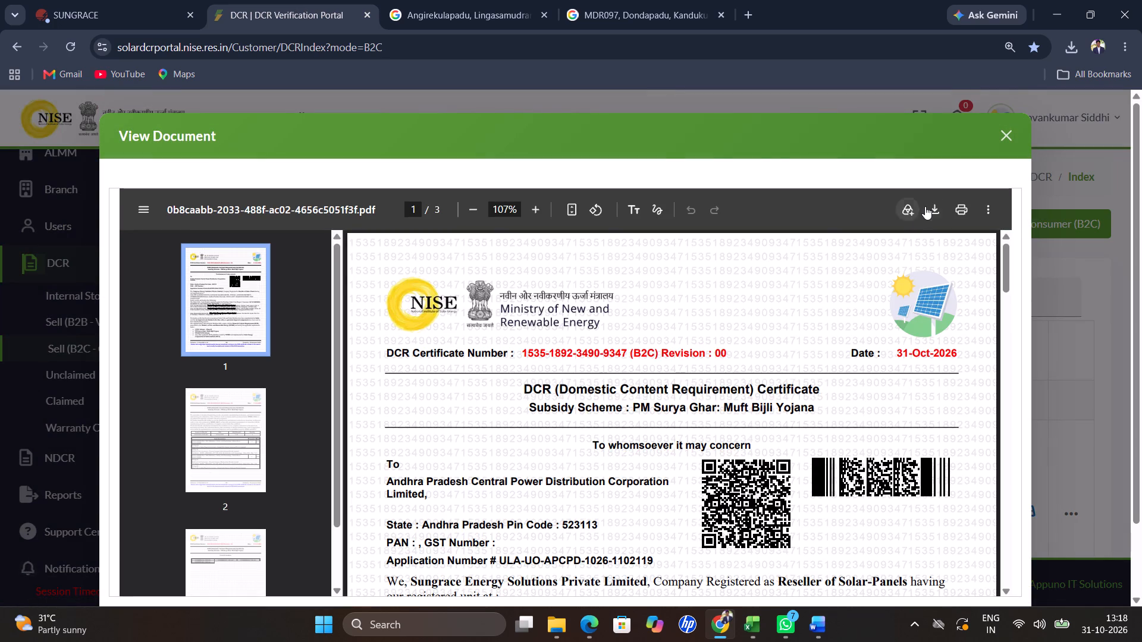
click(927, 207)
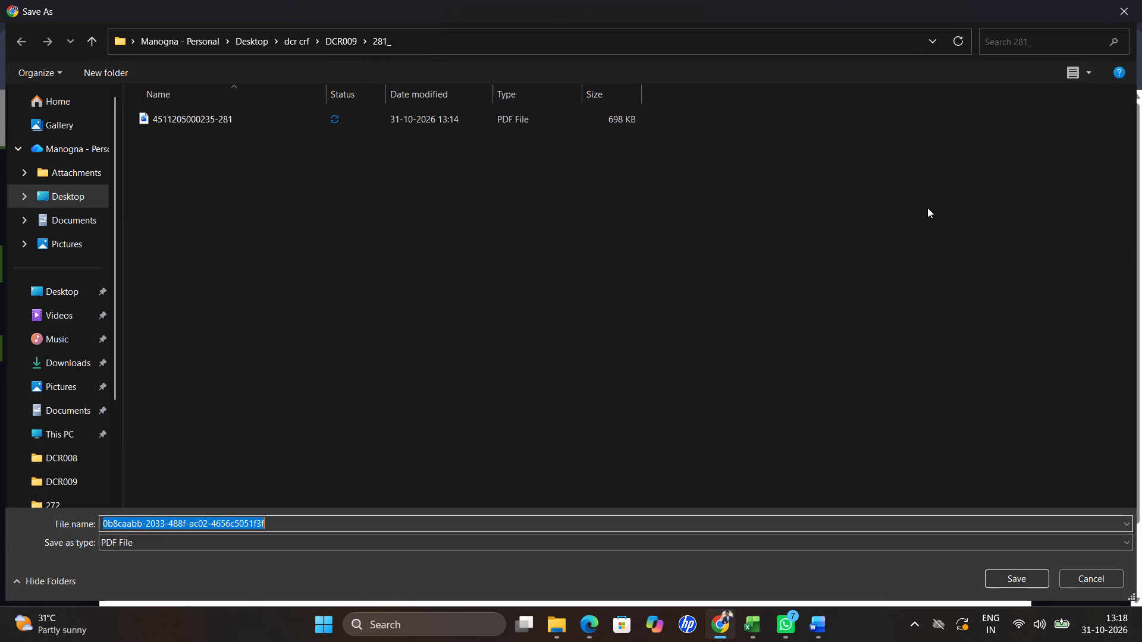
key(ctrl+v)
text(-283)
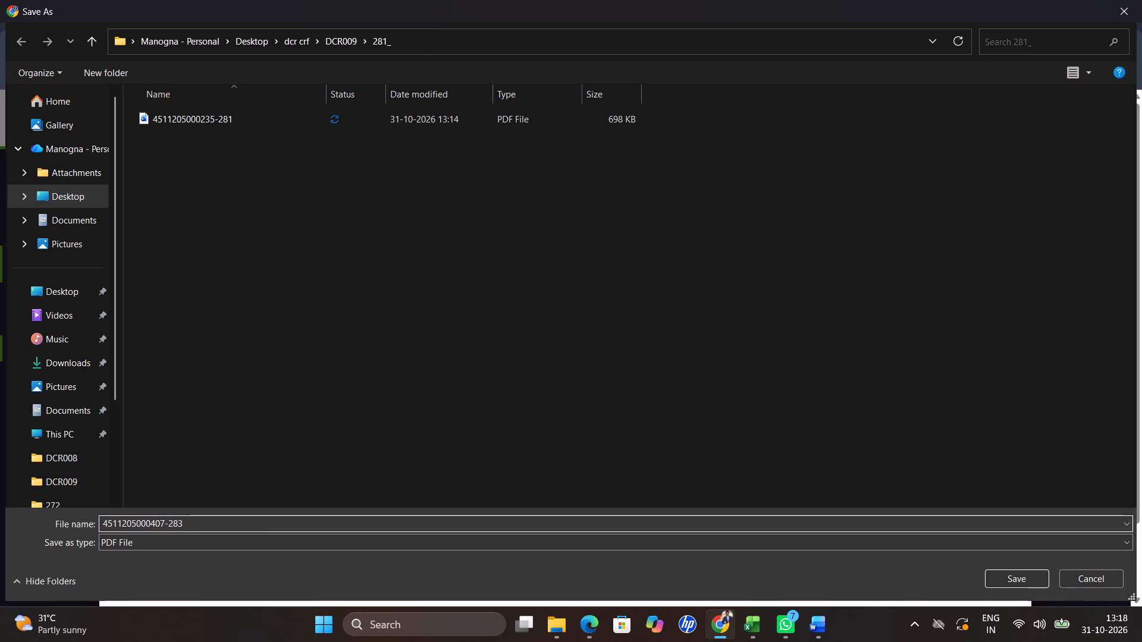
Save the certificate PDF ending in -283 into the 283_ folder inside DCR009.
click(333, 42)
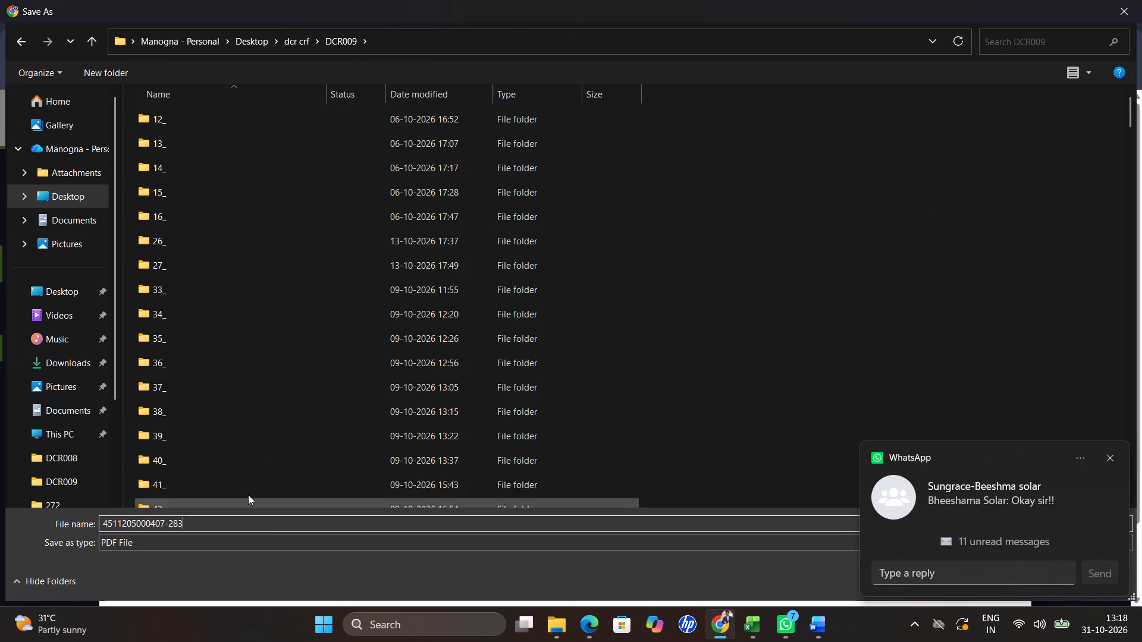
scroll(347, 241, down, 18)
scroll(363, 227, down, 7)
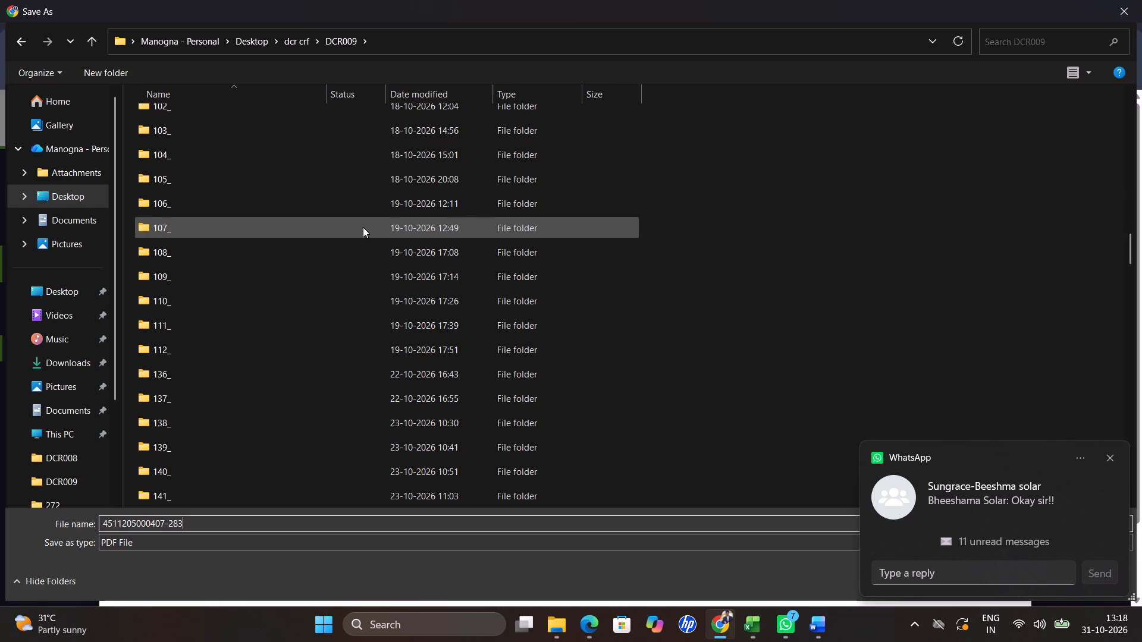
scroll(365, 223, down, 18)
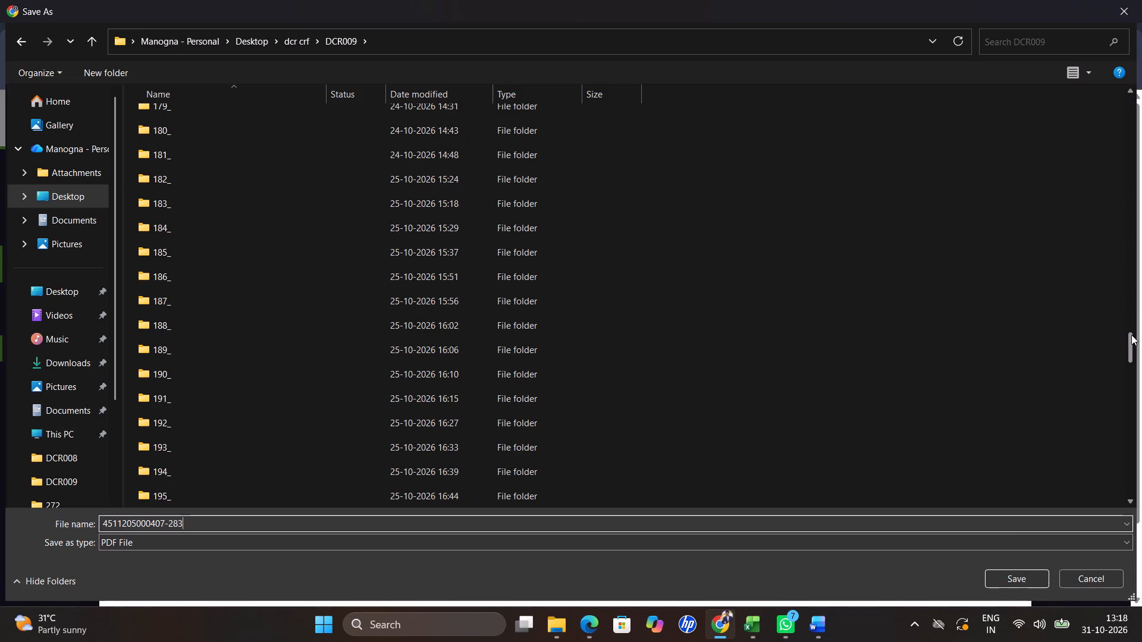
drag(1135, 342, 1139, 483)
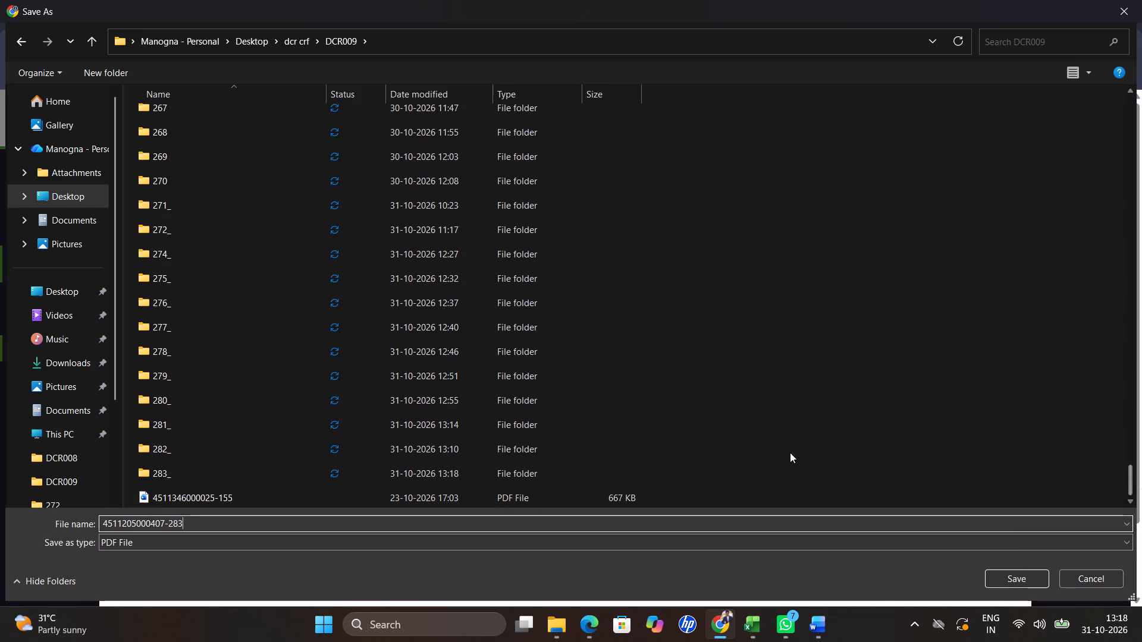
double_click(275, 468)
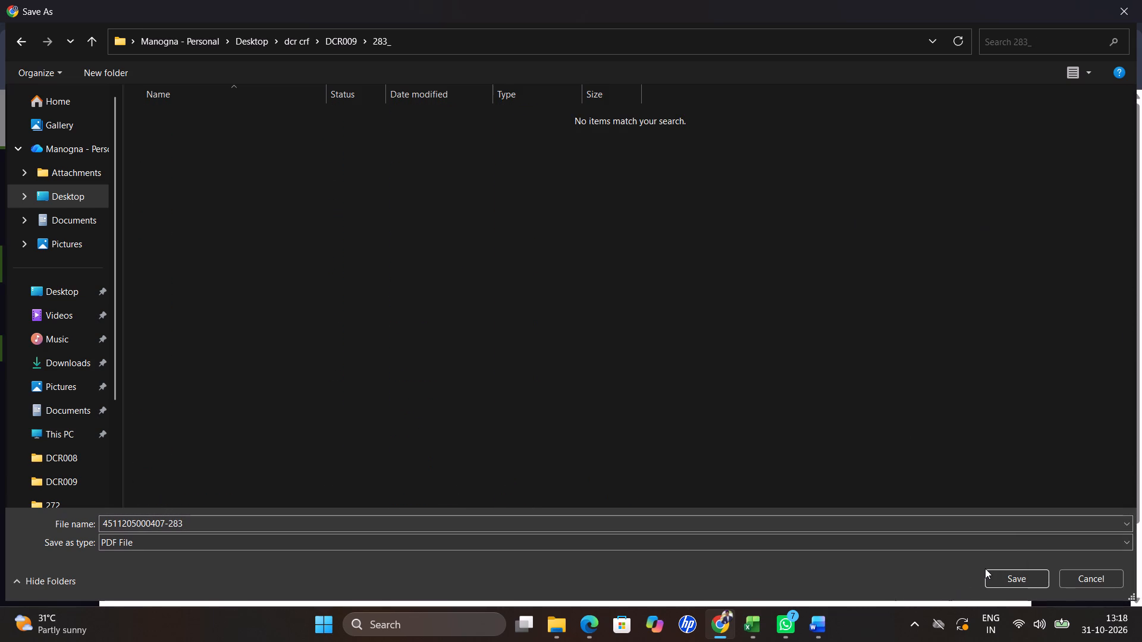
click(985, 568)
click(1024, 585)
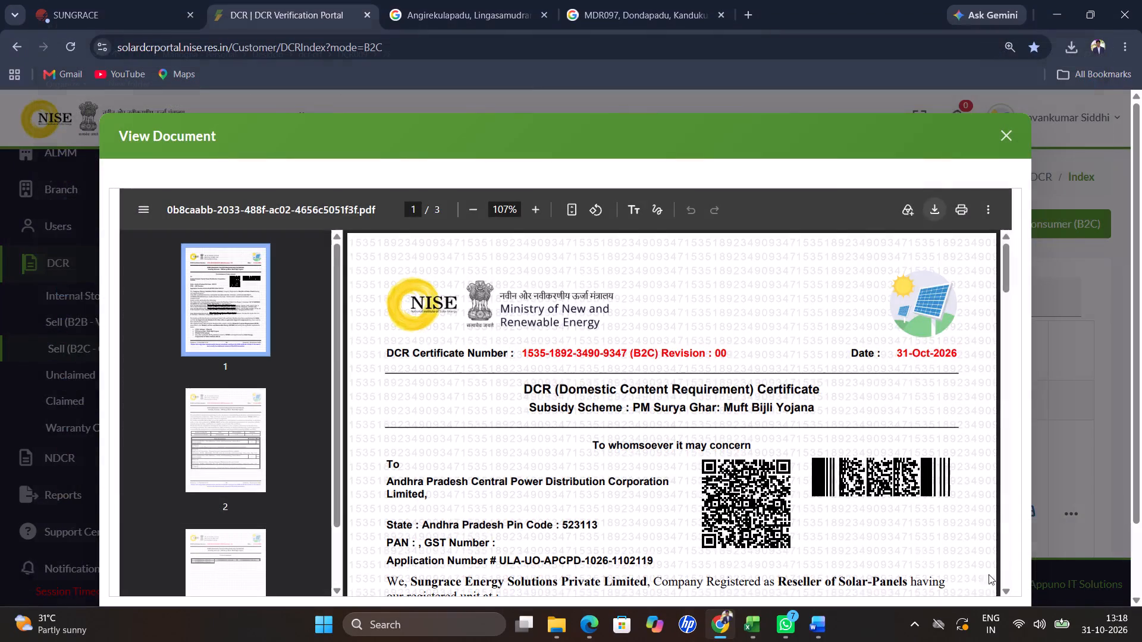
In SUNGRACE, open the same installation's update form and attach the certificate PDF ending in -283 from DCR009's 283_ folder.
click(108, 0)
click(688, 137)
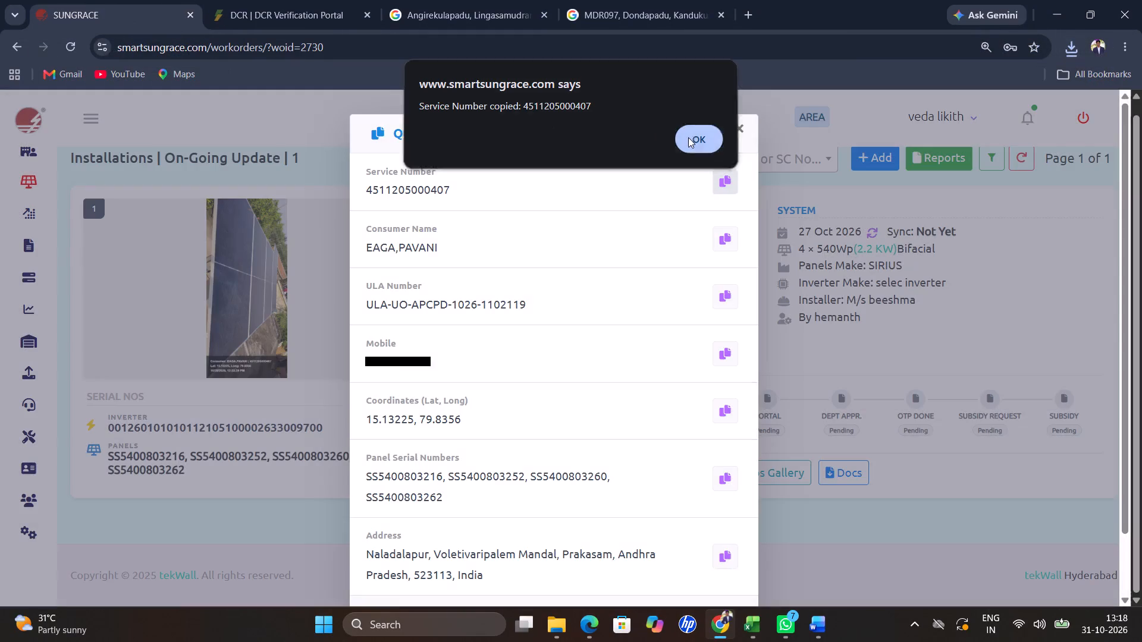
click(731, 125)
click(630, 465)
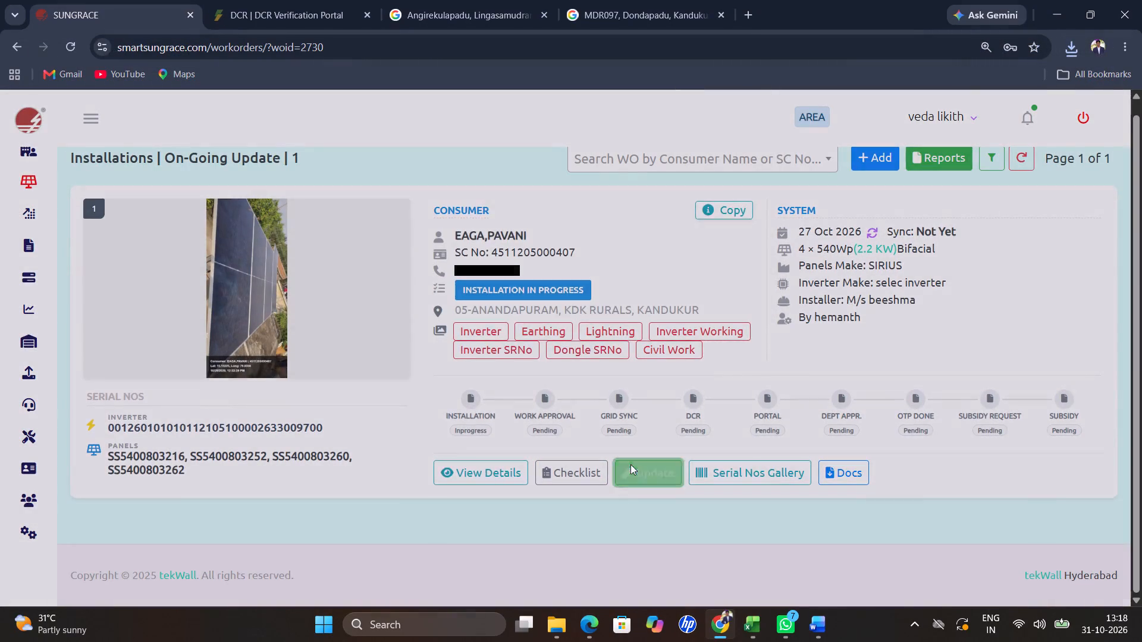
click(533, 424)
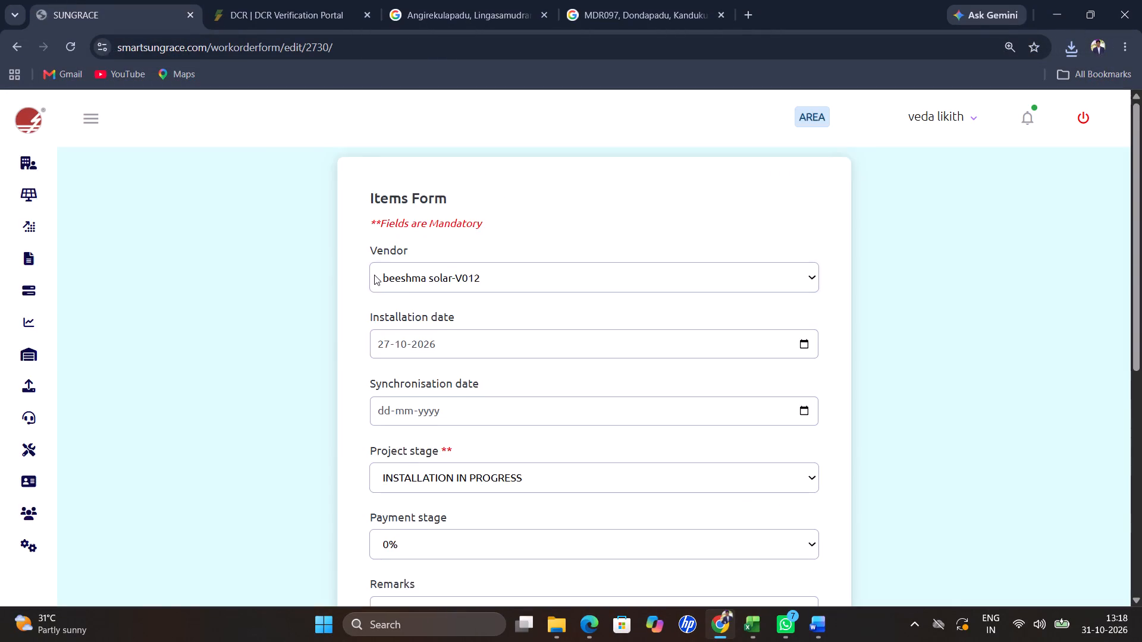
scroll(374, 275, down, 6)
click(416, 358)
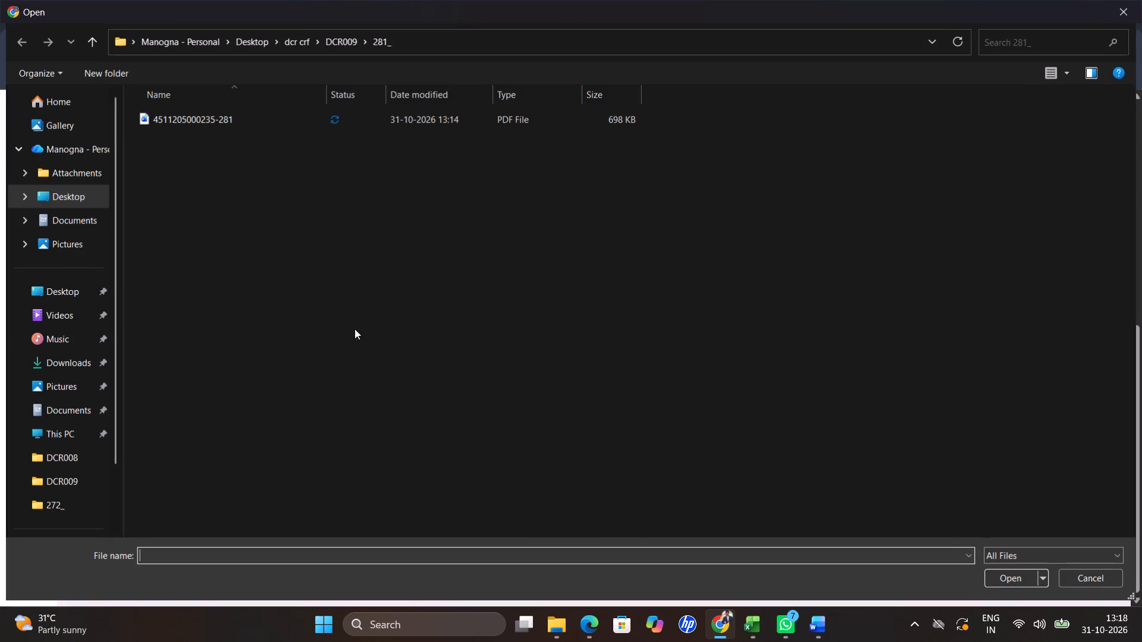
click(343, 45)
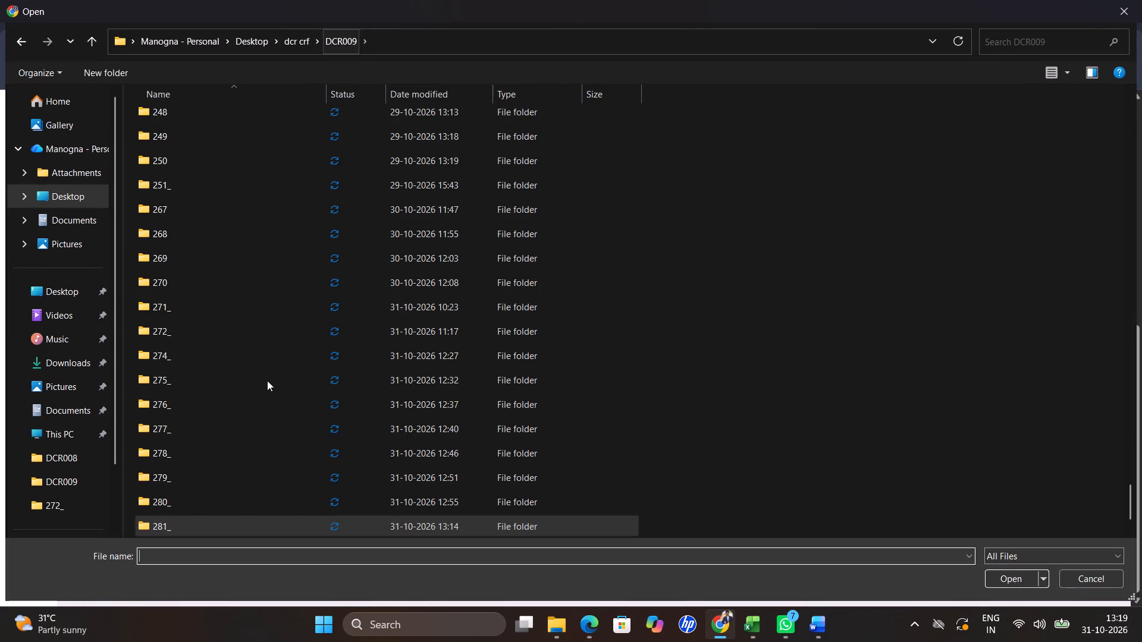
scroll(313, 467, down, 1)
double_click(283, 502)
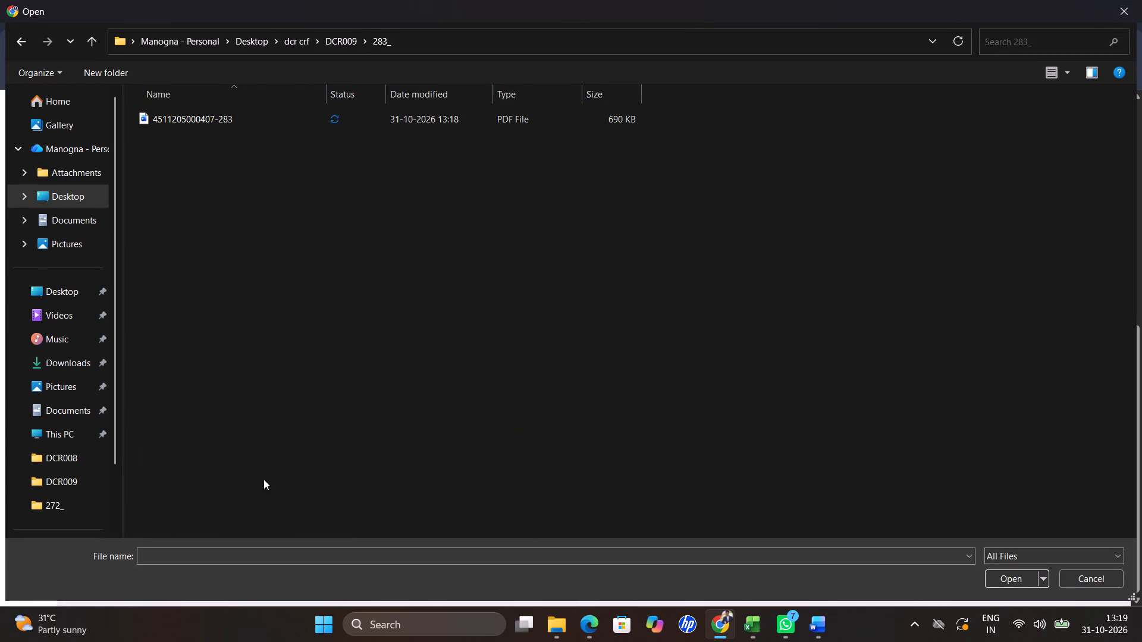
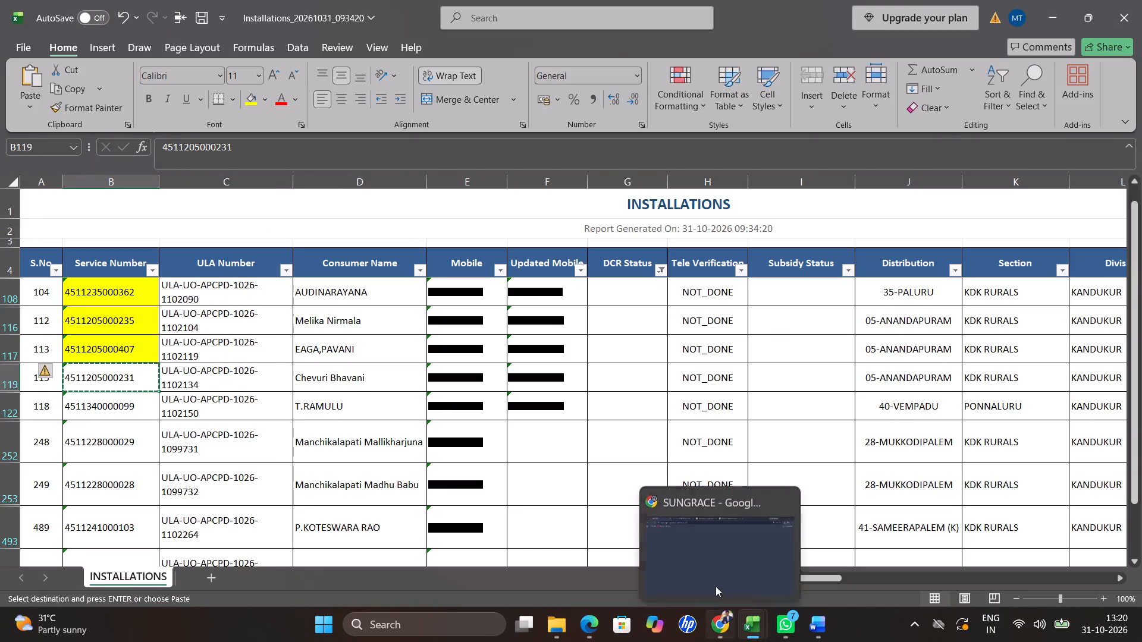
Switch to the SUNGRACE page in Chrome and find the work order using the service number copied from the installations sheet.
click(714, 580)
click(655, 169)
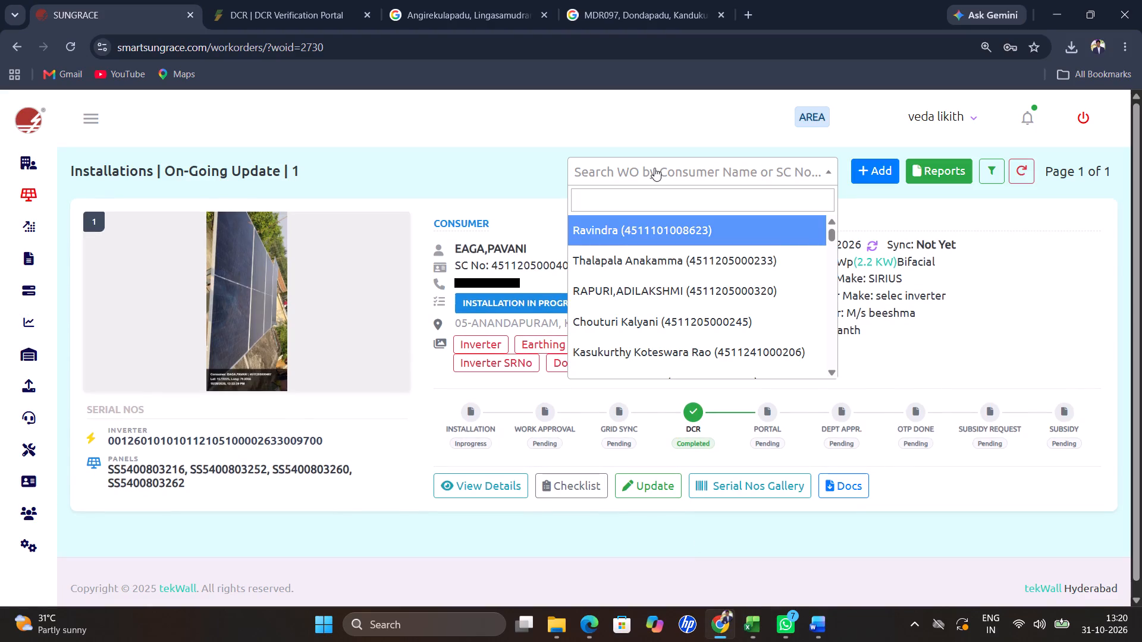
key(ctrl+v)
key(ctrl+Return)
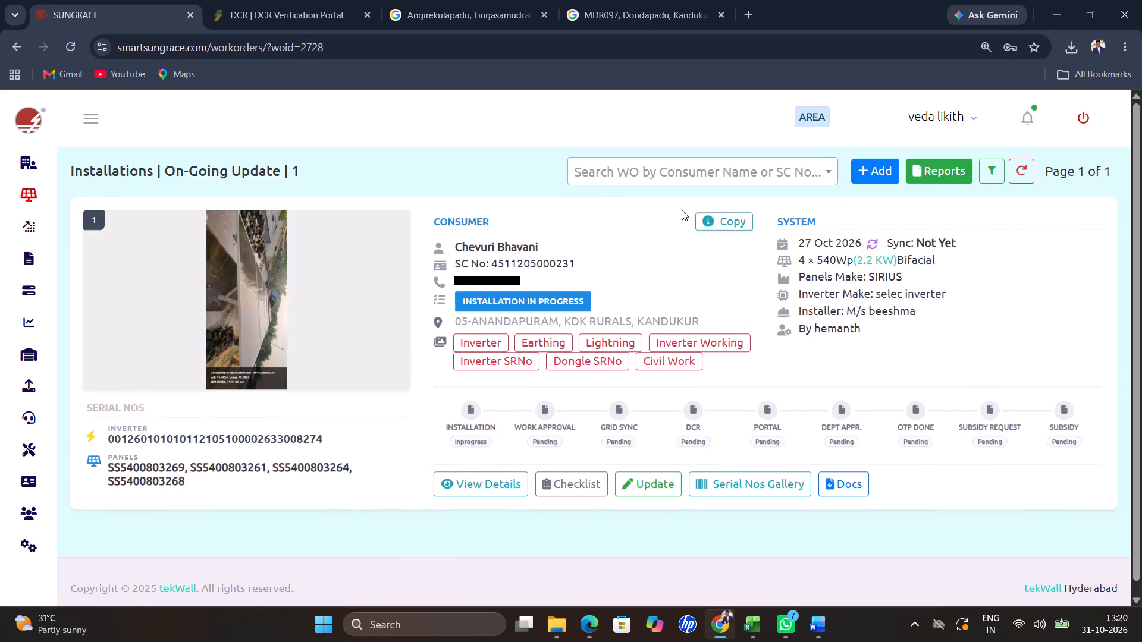
Copy the ULA number from the work order's quick copy details.
ctrl+click(706, 216)
ctrl+click(728, 297)
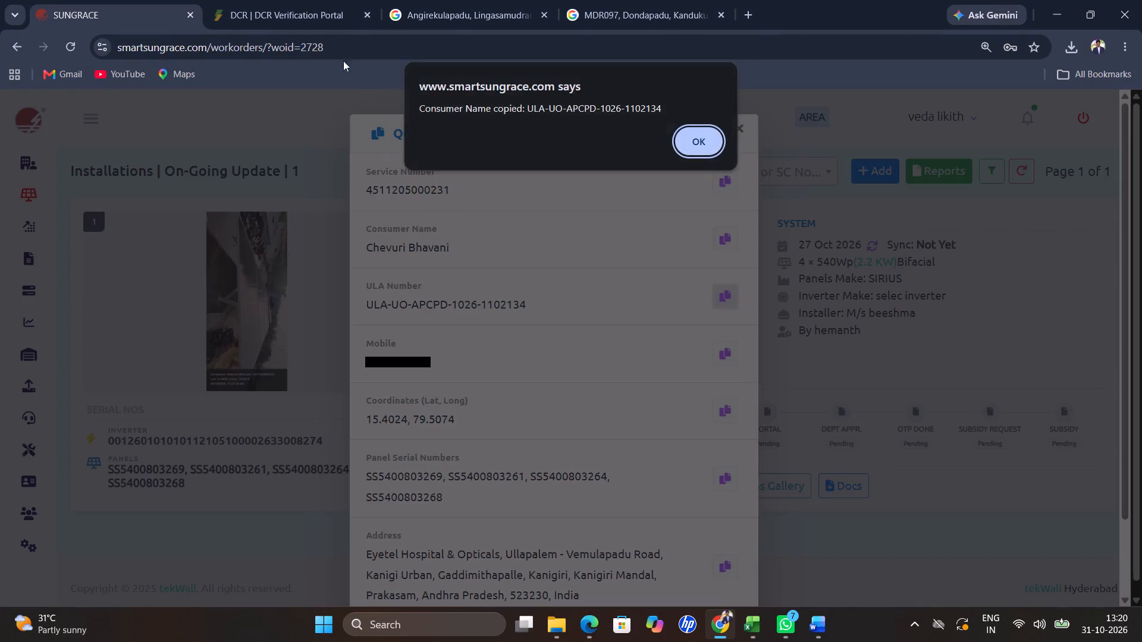
In the DCR Verification Portal, start a new B2C consumer issue and enter the copied ULA number as the Consumer Application Number.
ctrl+click(327, 18)
ctrl+click(1003, 136)
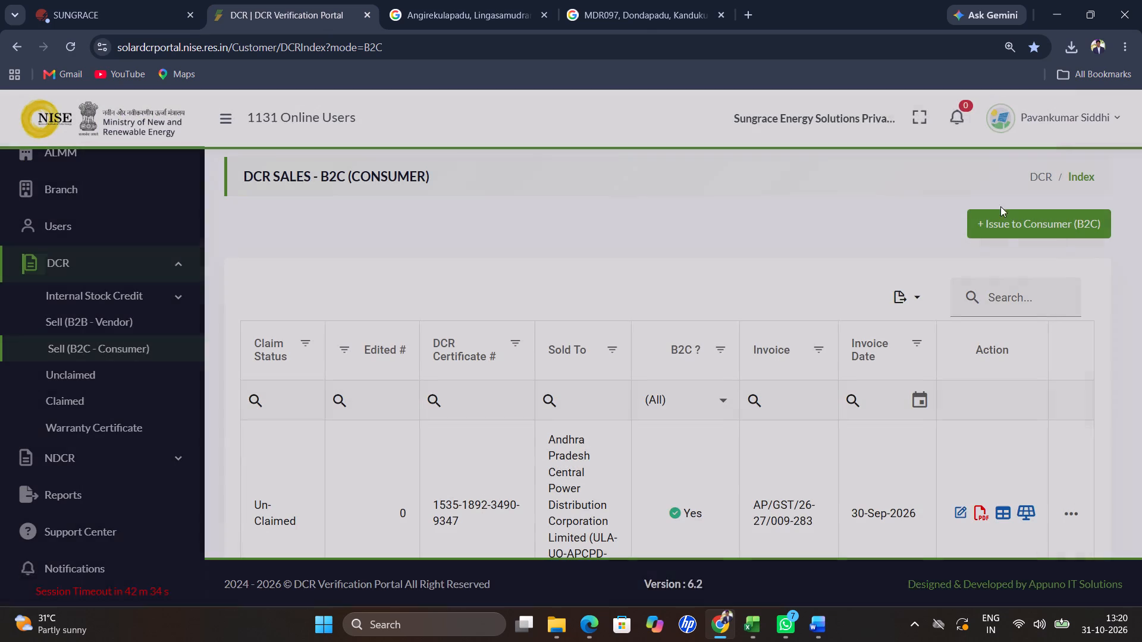
ctrl+click(1007, 226)
ctrl+click(577, 329)
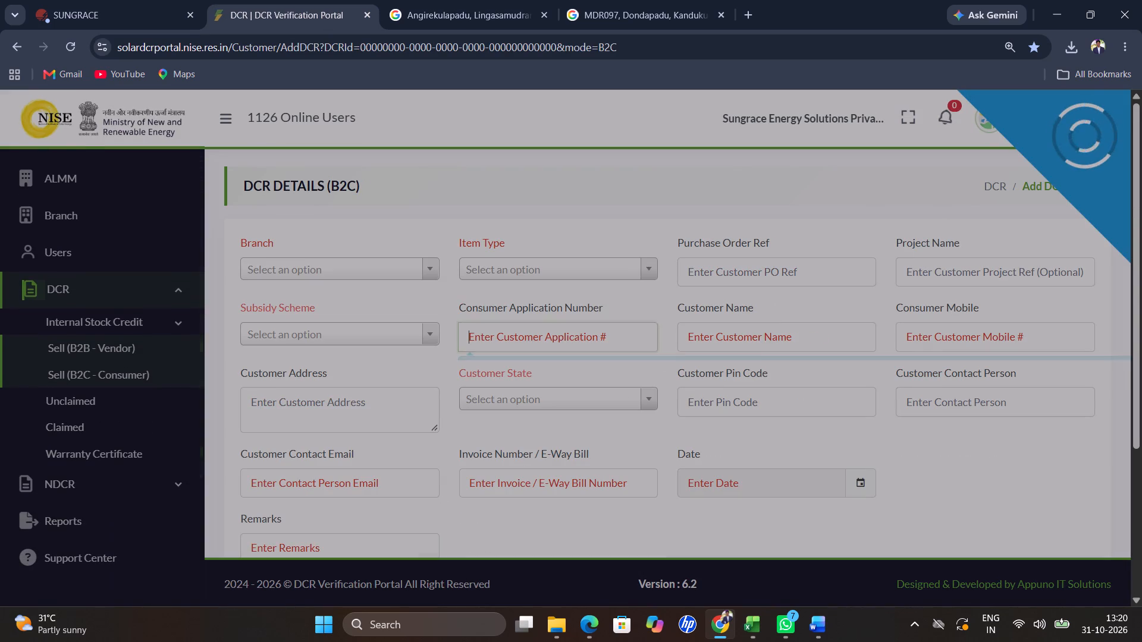
key(ctrl+v)
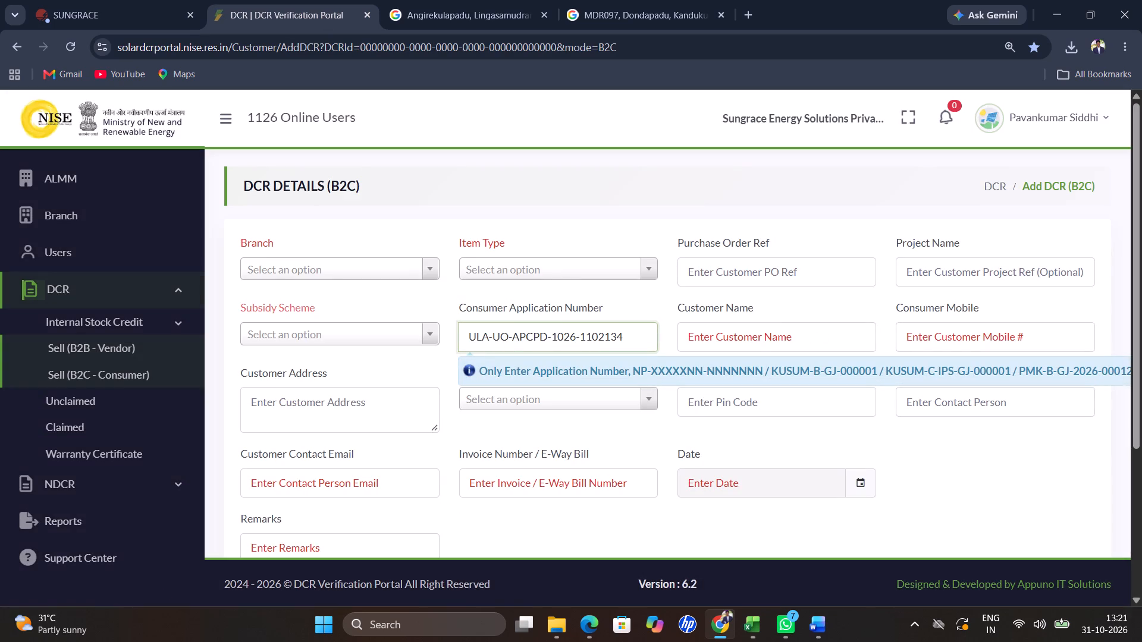
Set the branch to the Andhra Pradesh office and the subsidy scheme to PM Surya Ghar: Muft Bijli Yojana.
click(551, 267)
click(397, 262)
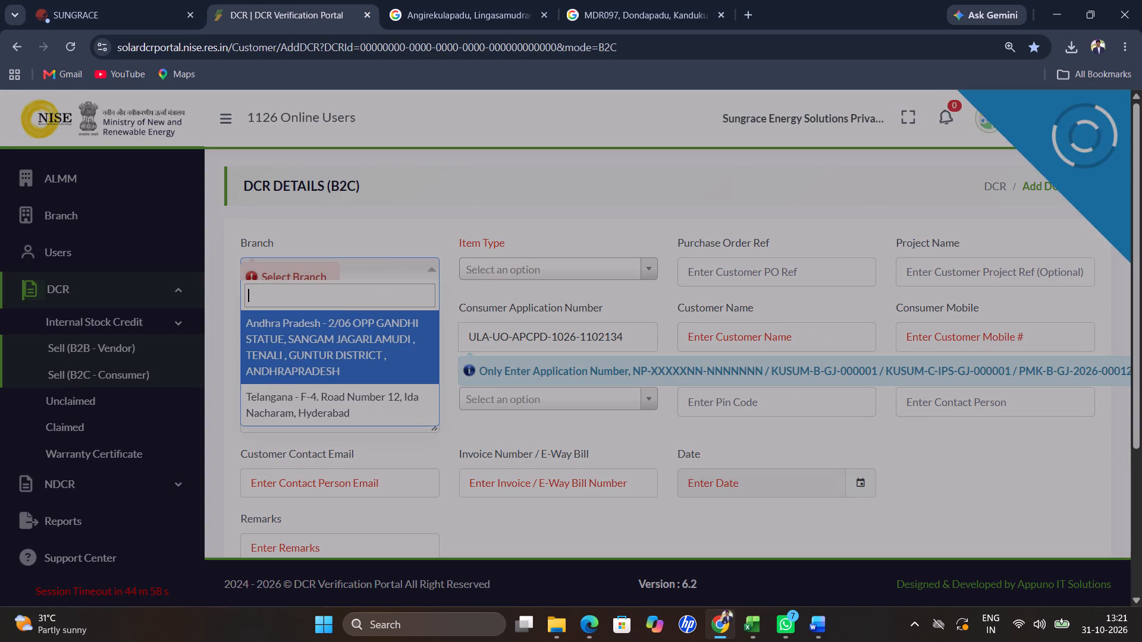
click(357, 335)
click(368, 326)
click(340, 451)
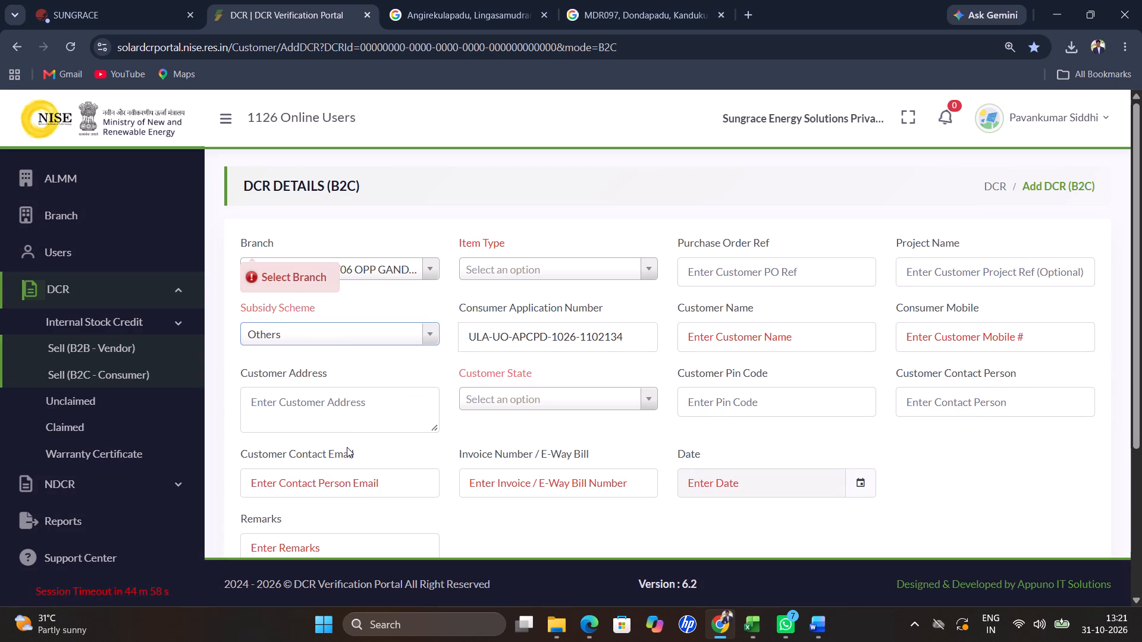
click(340, 335)
click(341, 471)
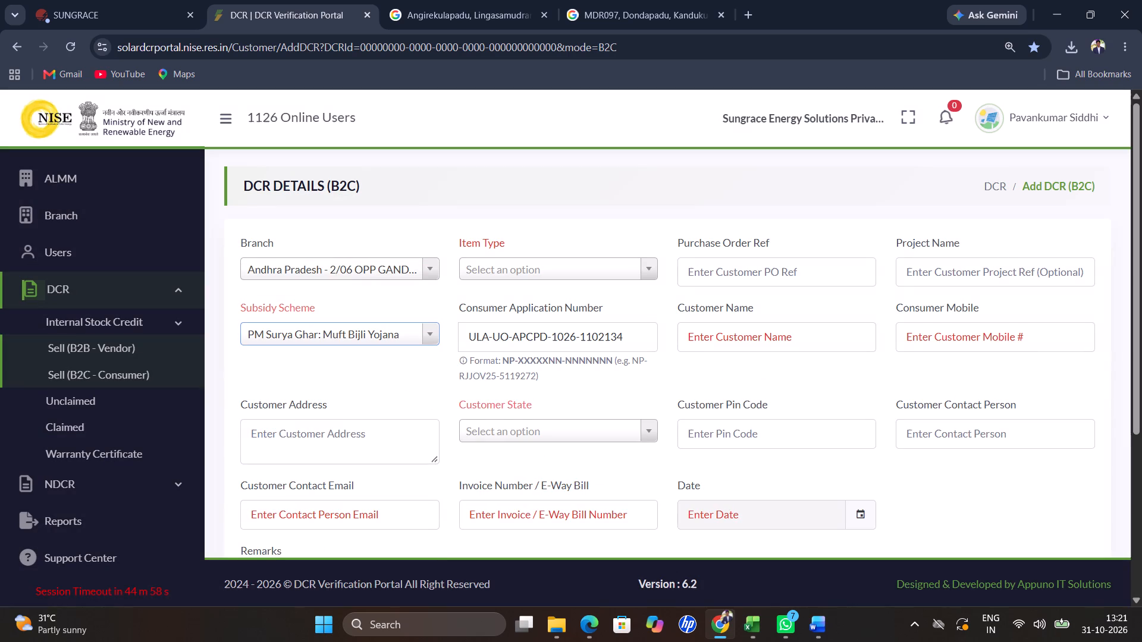
Set the item type to Solar Panels.
double_click(495, 269)
click(497, 268)
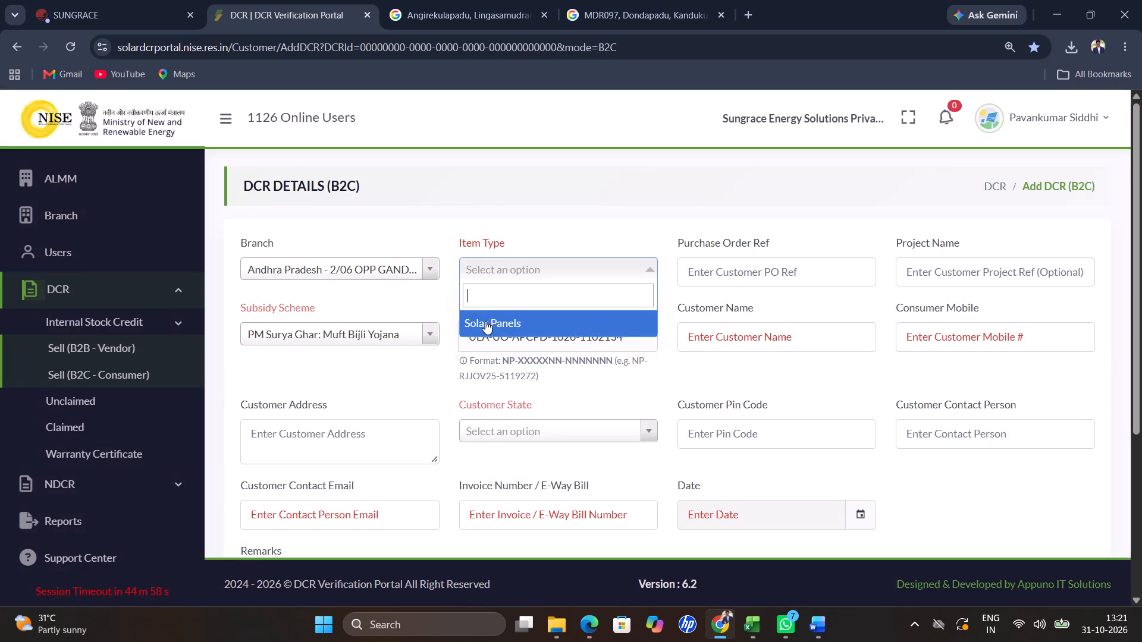
click(487, 321)
Fill the Customer Name with Andhra Pradesh Central Power Distribution Corporation Limited, copied from the Kandukuru subsidy scheme Word document.
click(707, 335)
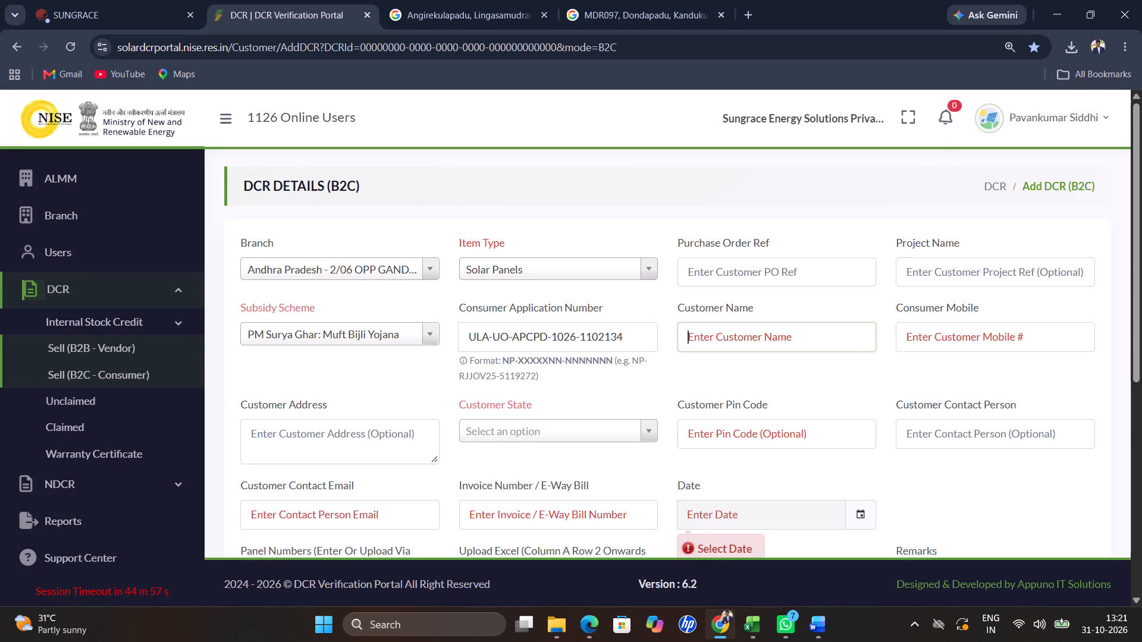
click(801, 543)
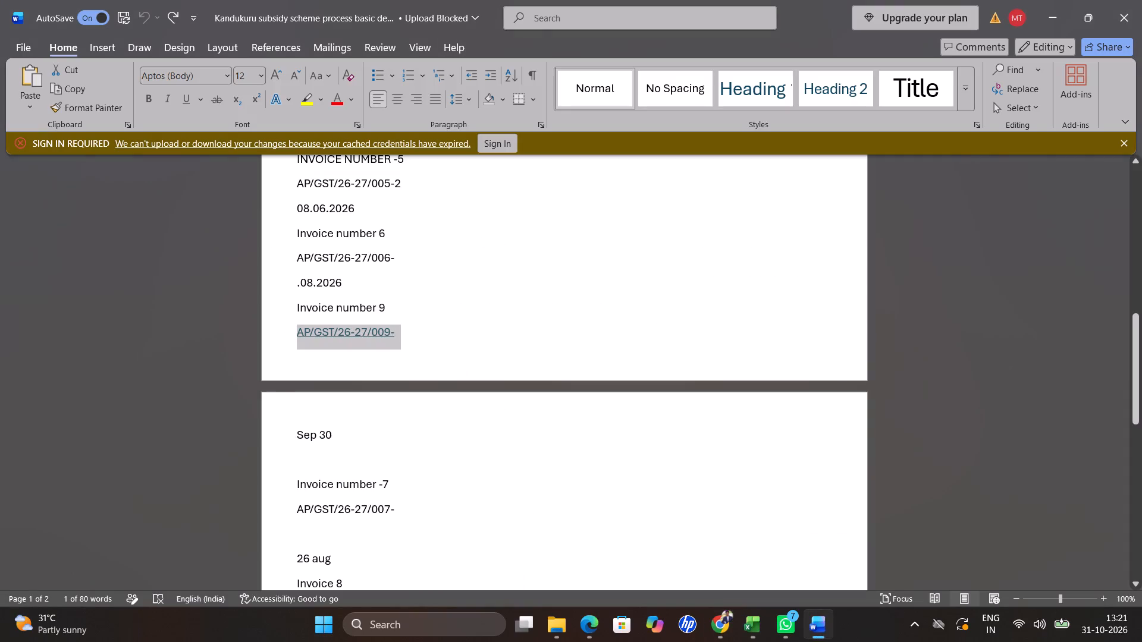
scroll(470, 262, up, 18)
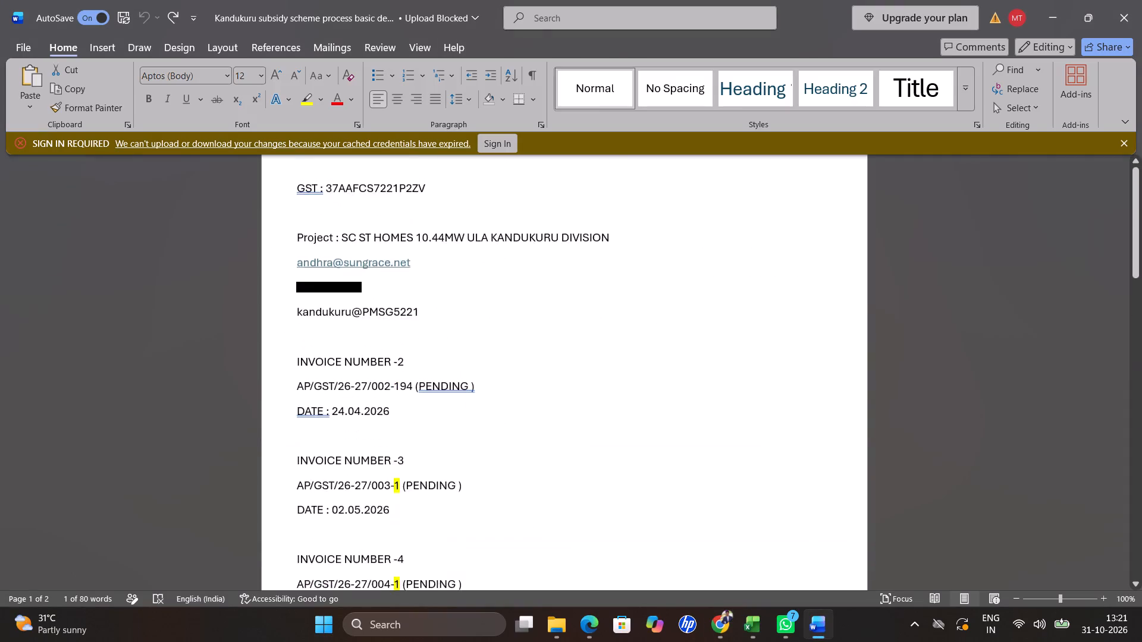
scroll(473, 262, up, 8)
drag(390, 203, 746, 212)
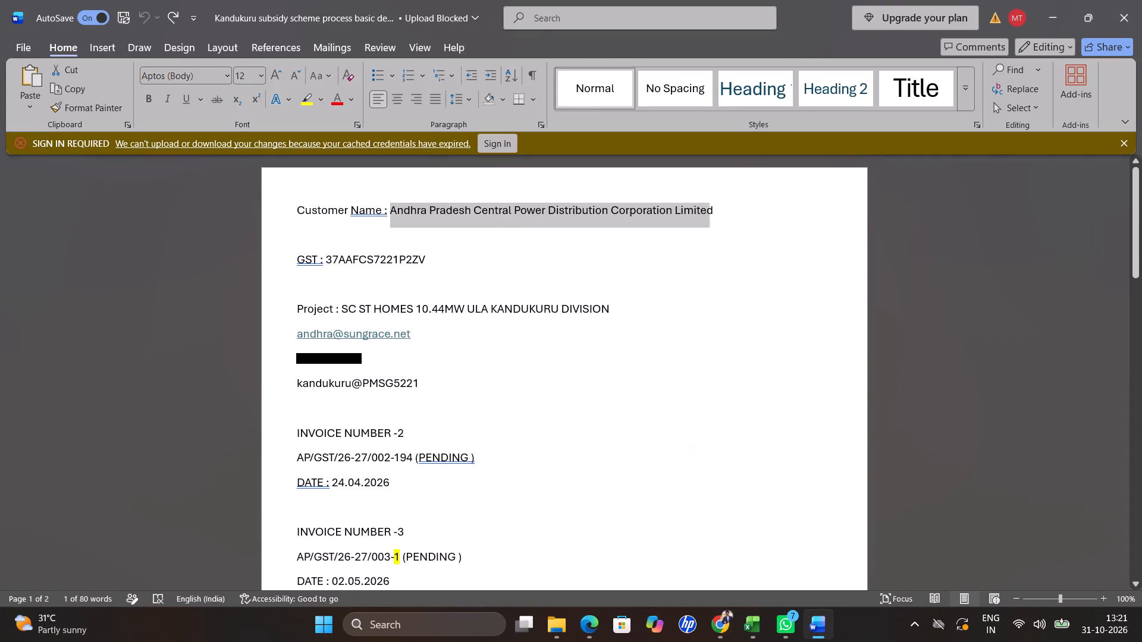
drag(746, 212, 792, 212)
key(ctrl+c)
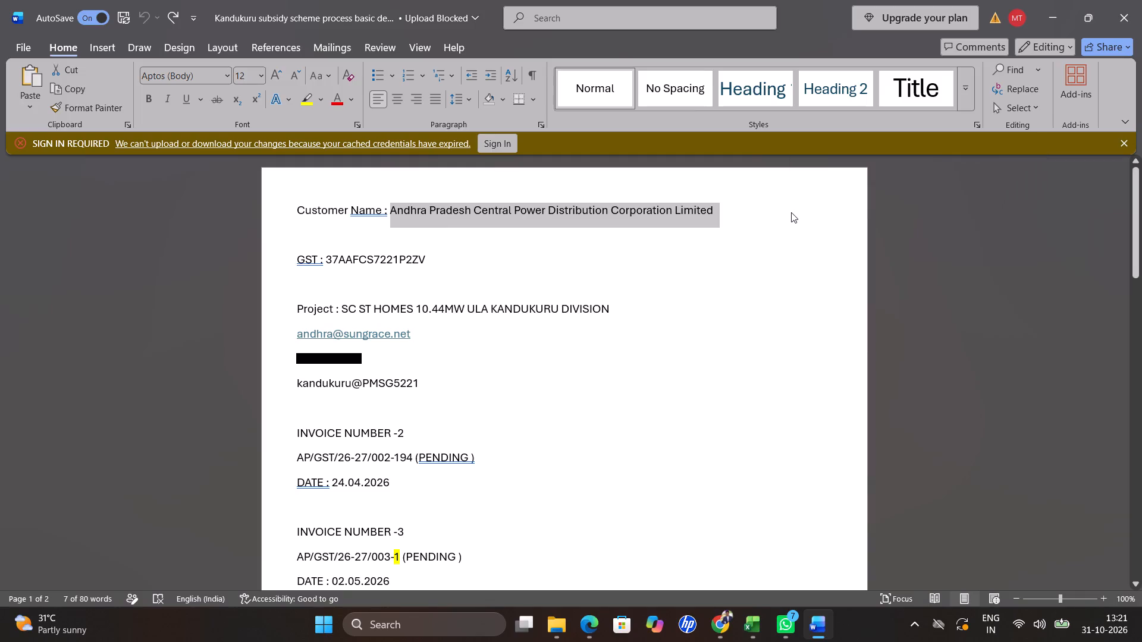
click(728, 593)
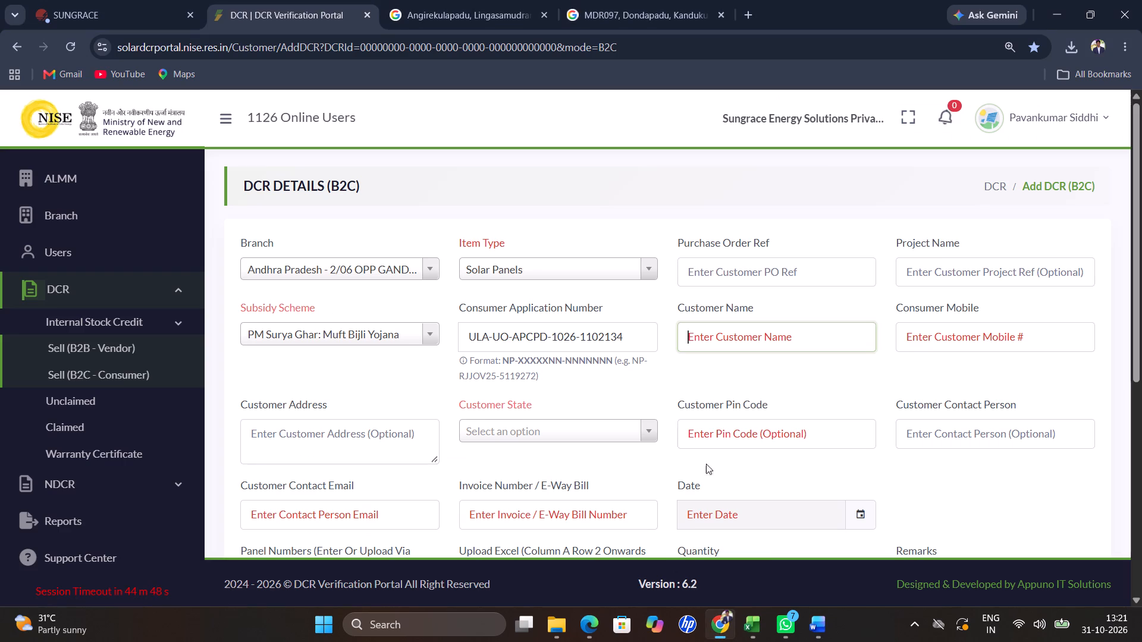
key(ctrl+v)
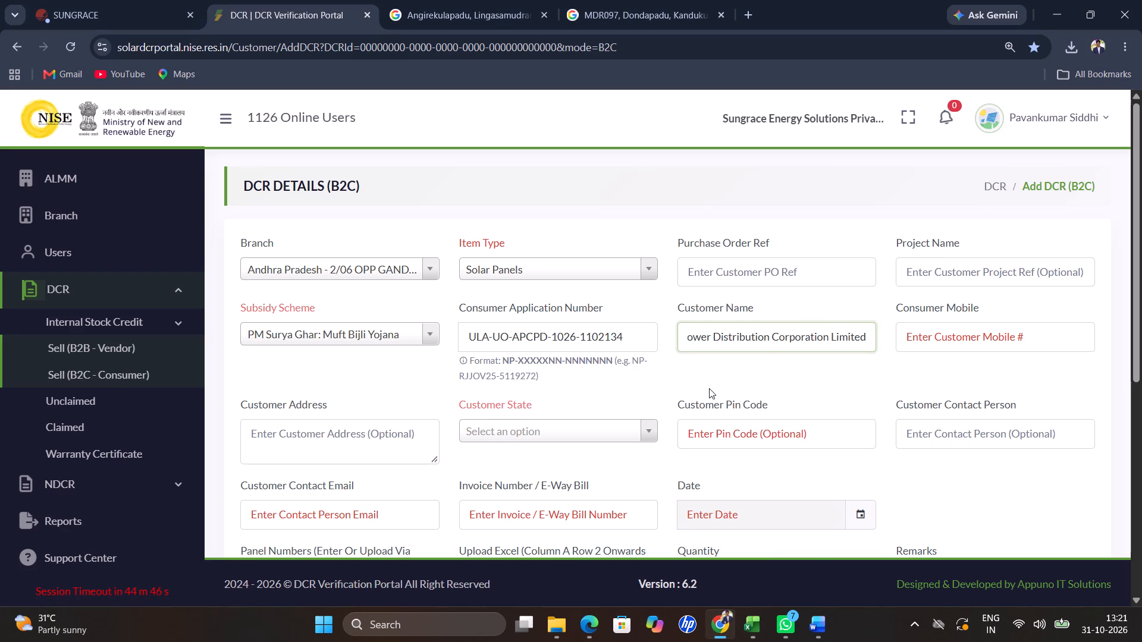
Copy the project name SC ST HOMES 10.44MW ULA KANDUKURU DIVISION from the Word document for the form's Project Name.
click(915, 269)
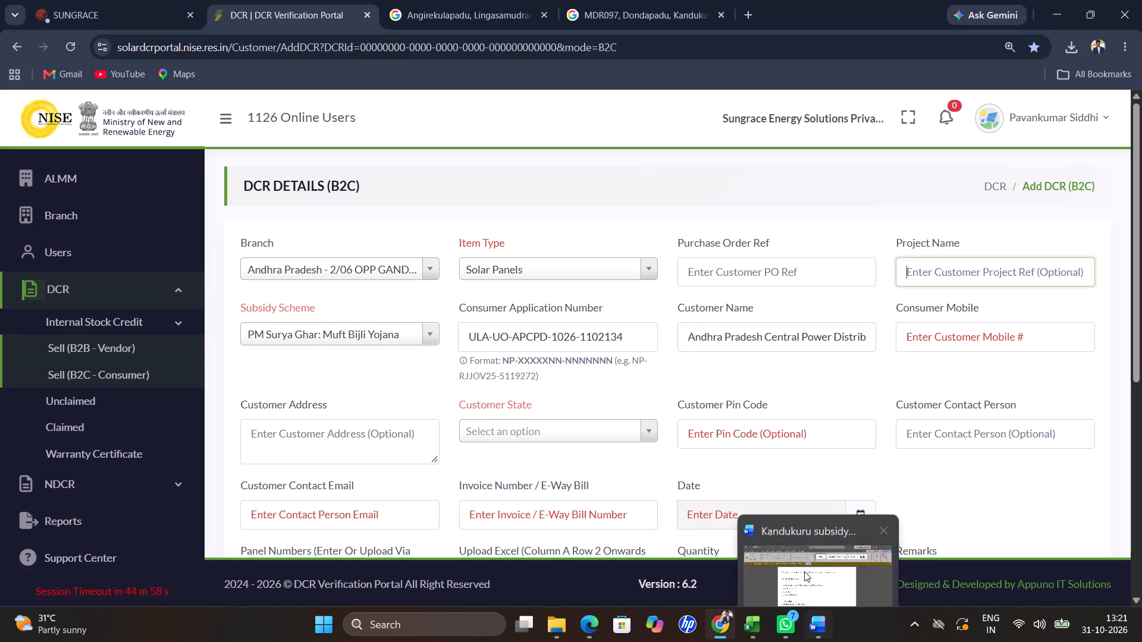
click(801, 559)
drag(342, 306, 621, 319)
key(ctrl+c)
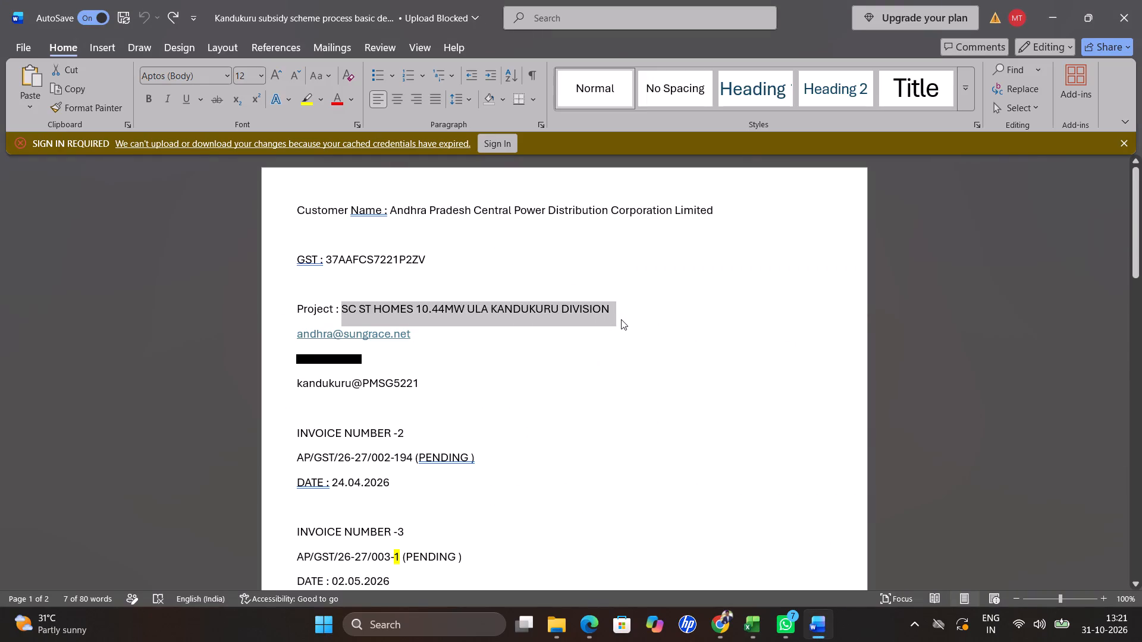
click(723, 552)
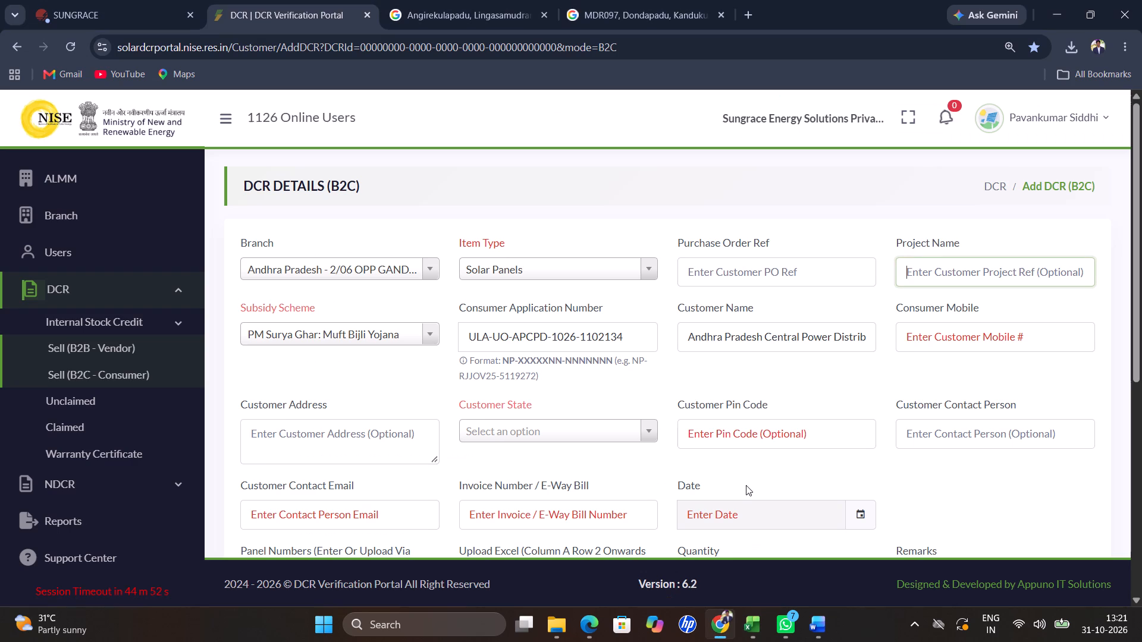
Fill the Project Name with the copied SC ST HOMES 10.44MW ULA KANDUKURU DIVISION.
key(ctrl+v)
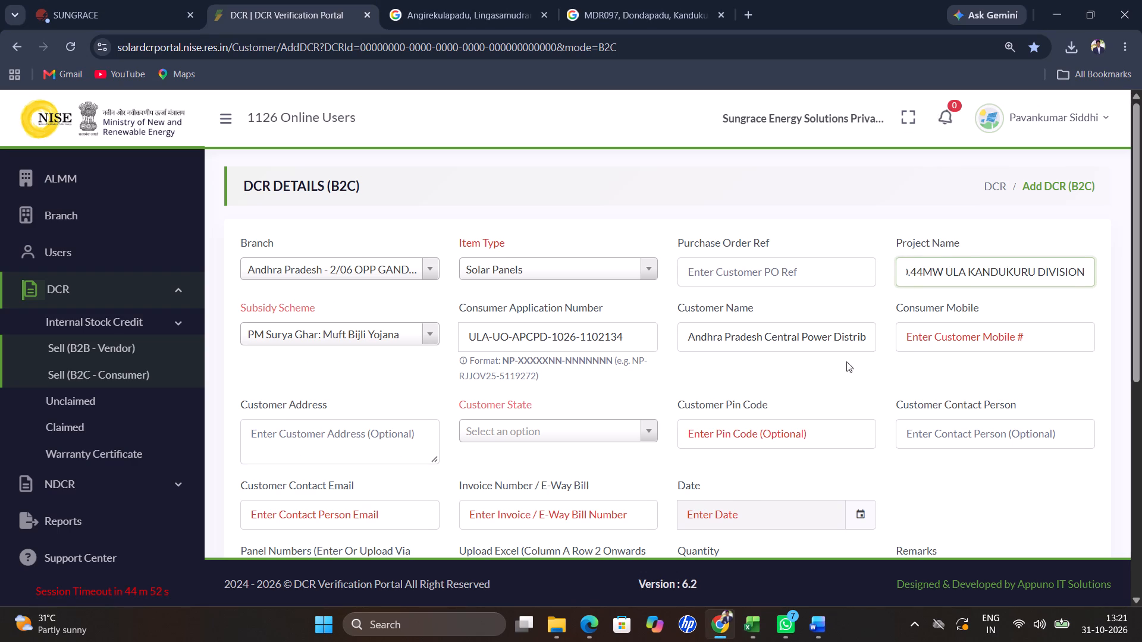
Fill the Customer Contact Email with the e-mail address copied from the Kandukuru subsidy scheme Word document.
click(951, 335)
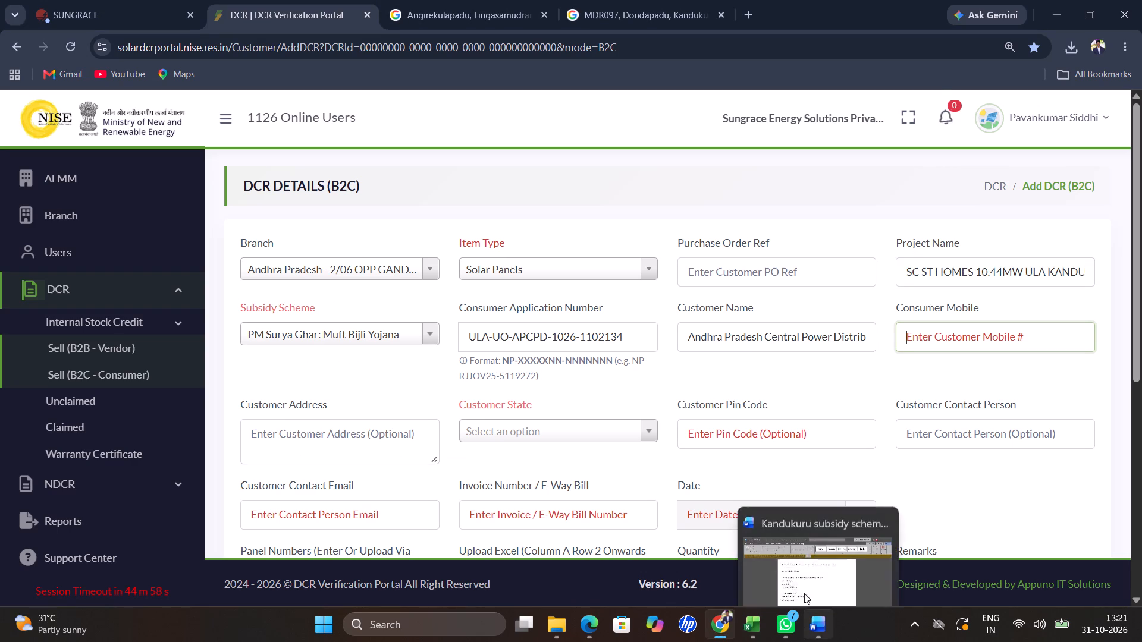
click(786, 535)
drag(411, 331, 388, 332)
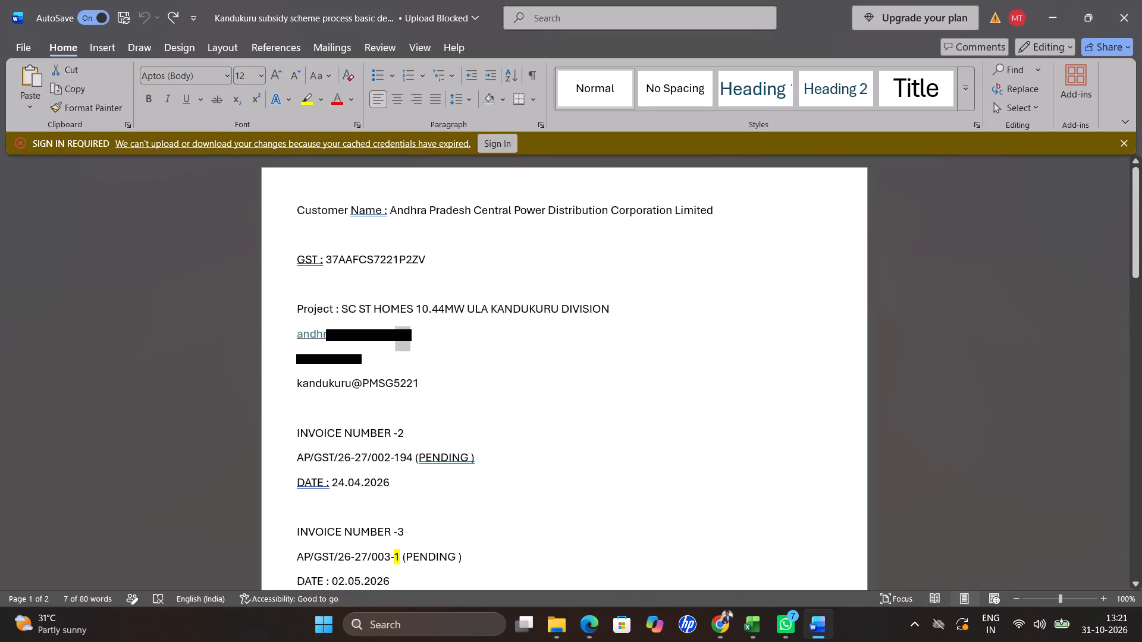
drag(388, 332, 282, 331)
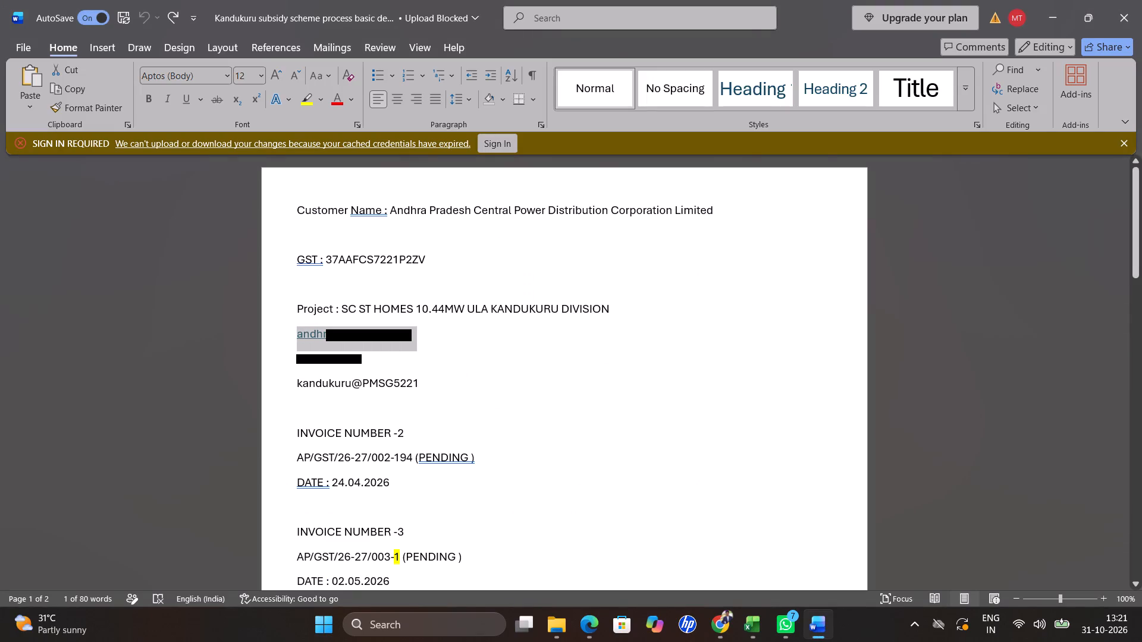
key(ctrl+c)
click(281, 331)
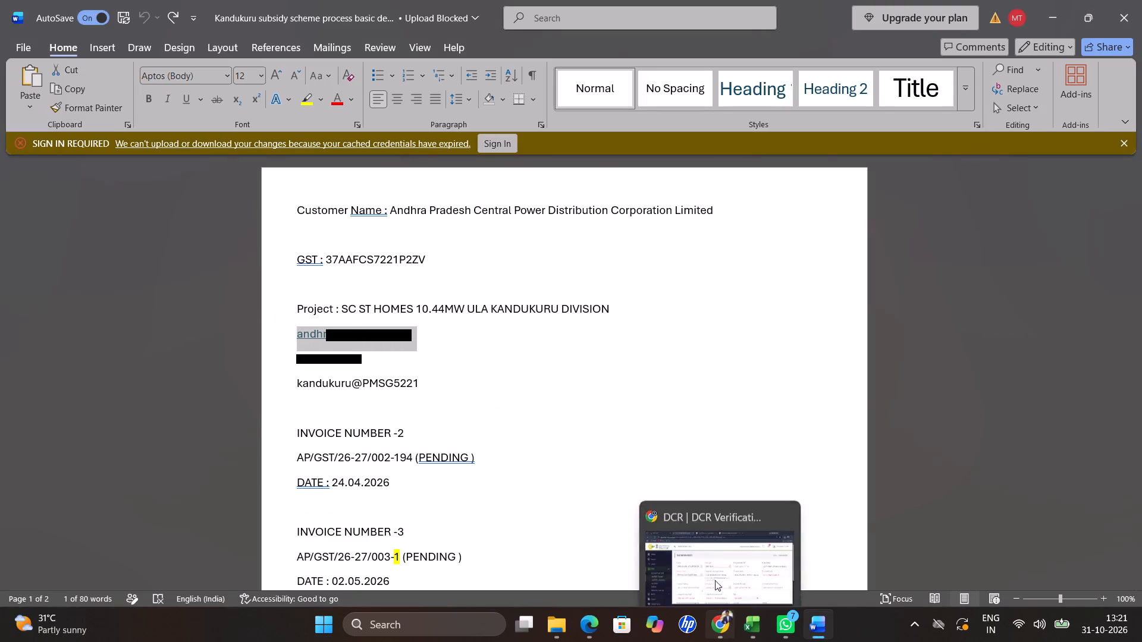
click(710, 552)
scroll(537, 442, down, 3)
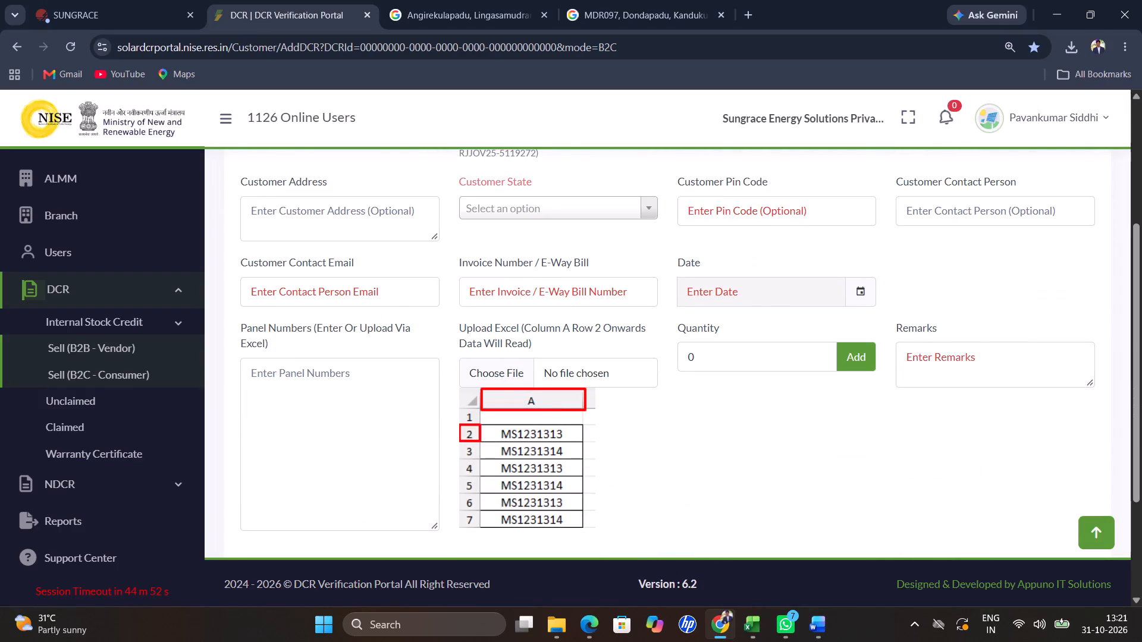
click(384, 295)
key(ctrl+c)
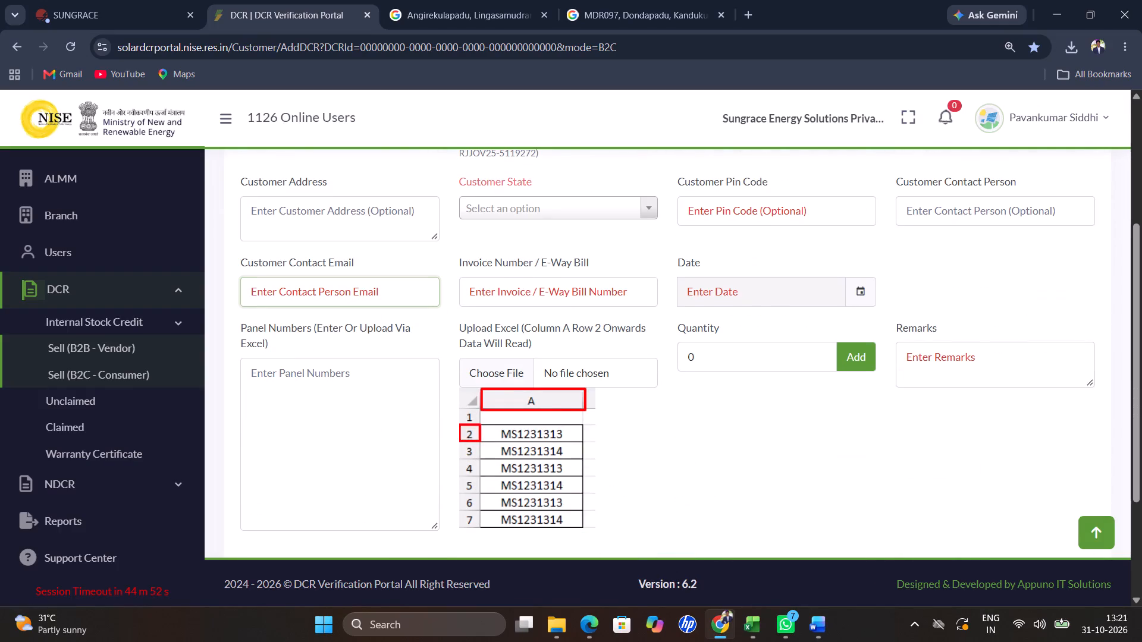
click(383, 295)
key(ctrl+v)
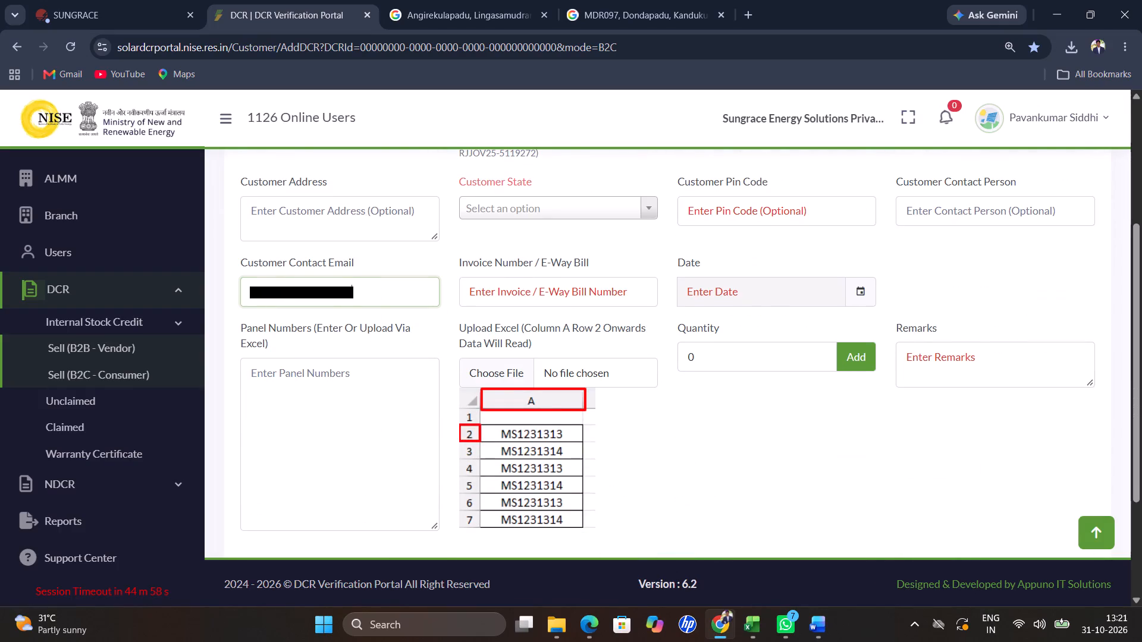
Fill the Consumer Mobile with the phone number copied from the line below the e-mail address in the Word document.
scroll(383, 295, up, 3)
click(924, 341)
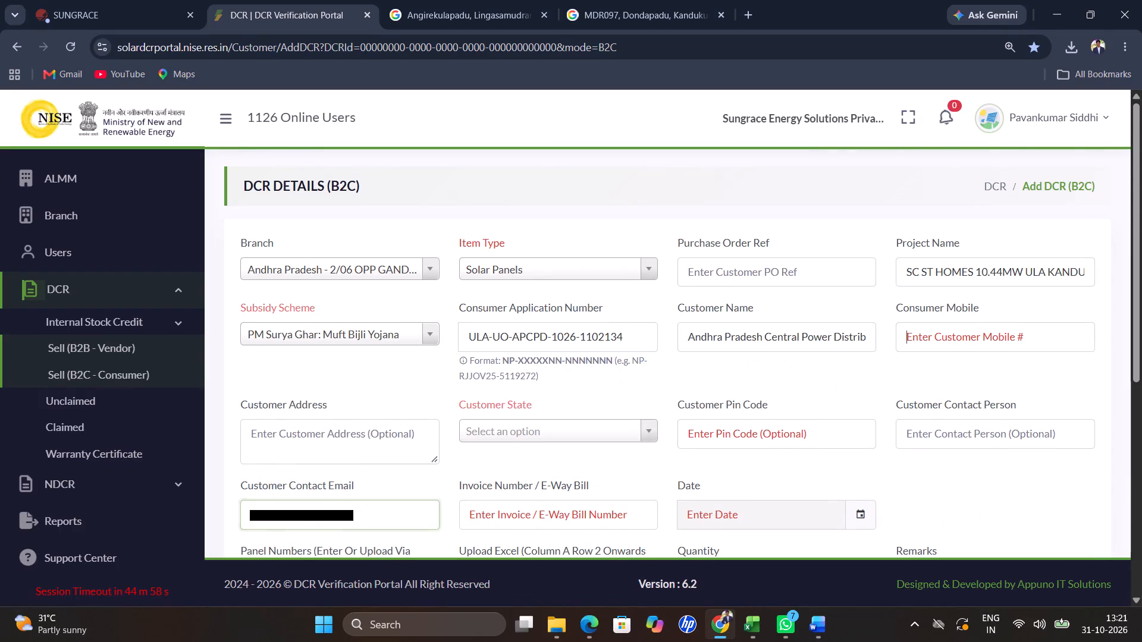
click(844, 560)
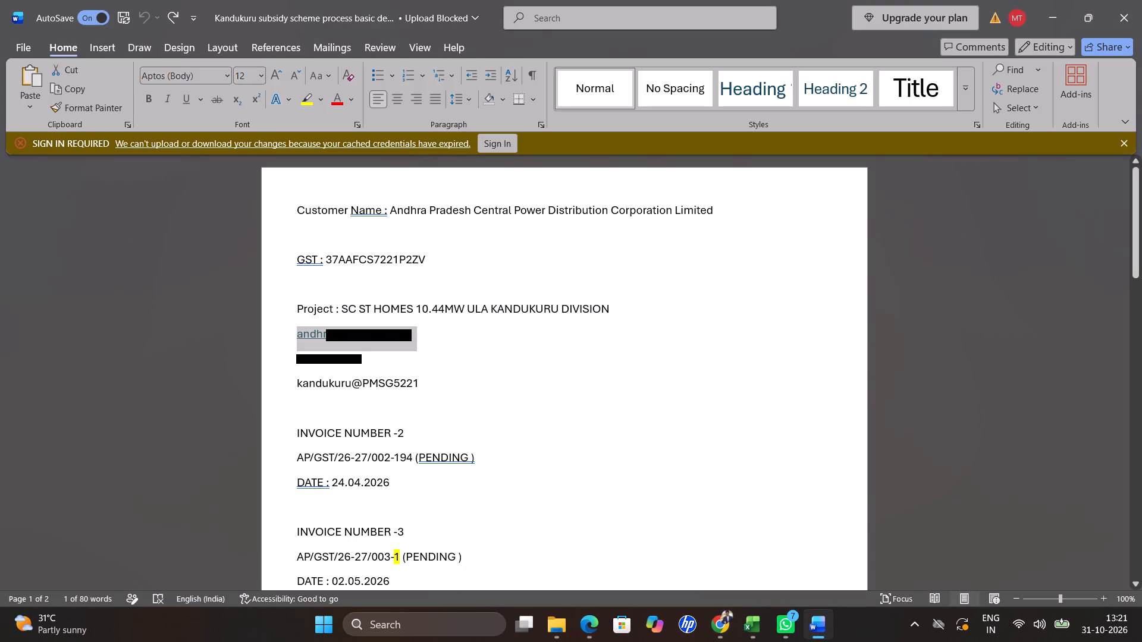
drag(381, 358, 274, 351)
key(ctrl+c)
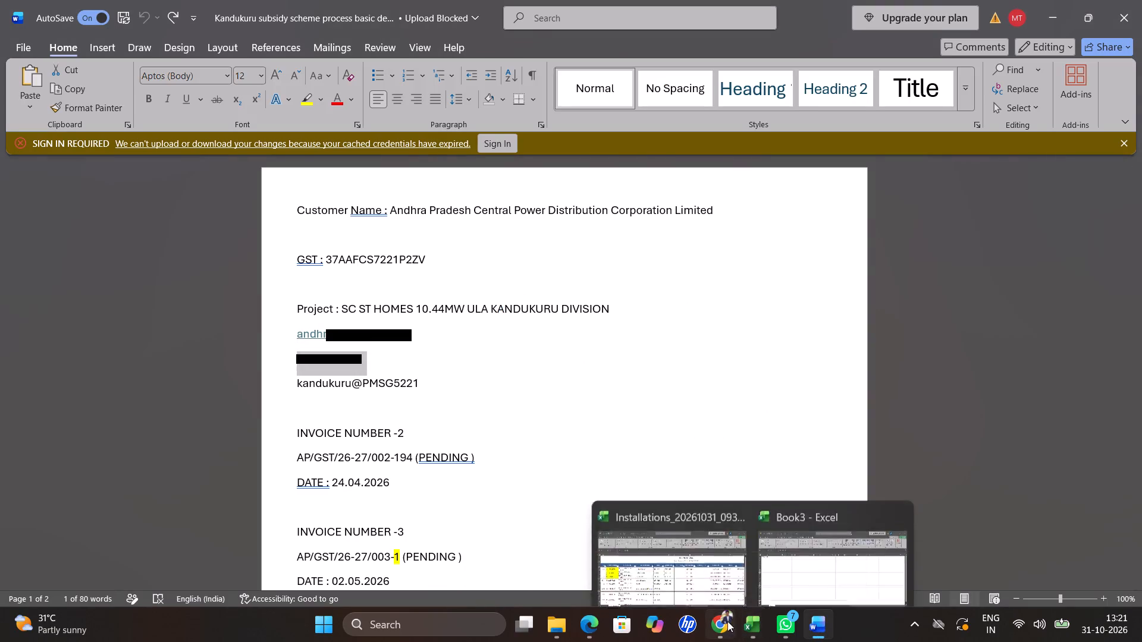
click(719, 556)
key(ctrl+v)
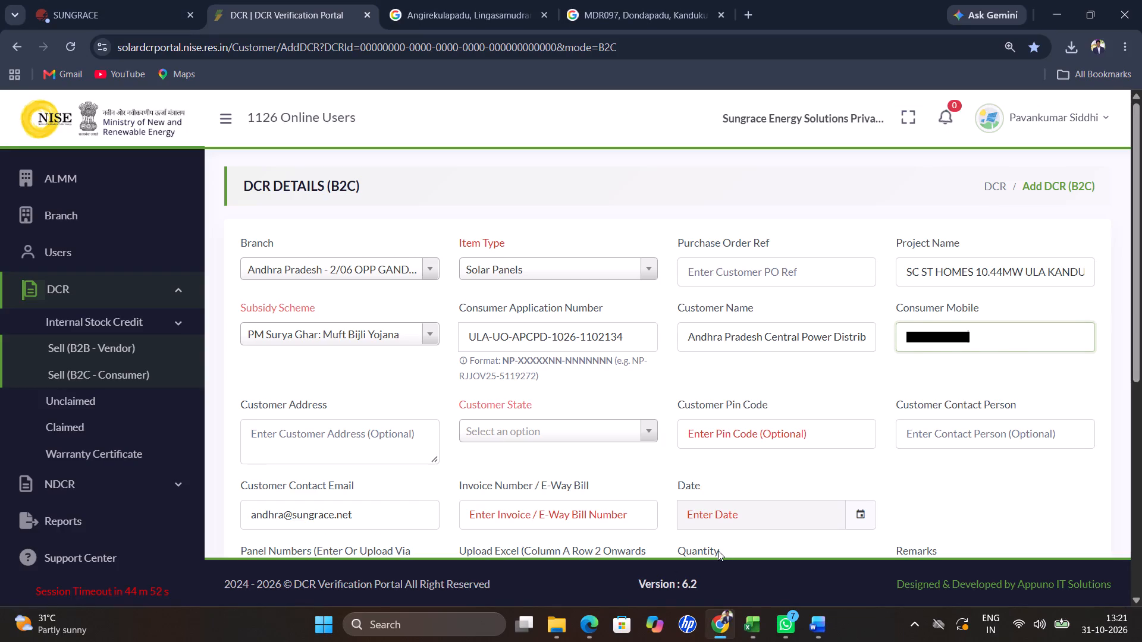
Set the customer state to Andhra Pradesh (37).
scroll(622, 254, down, 2)
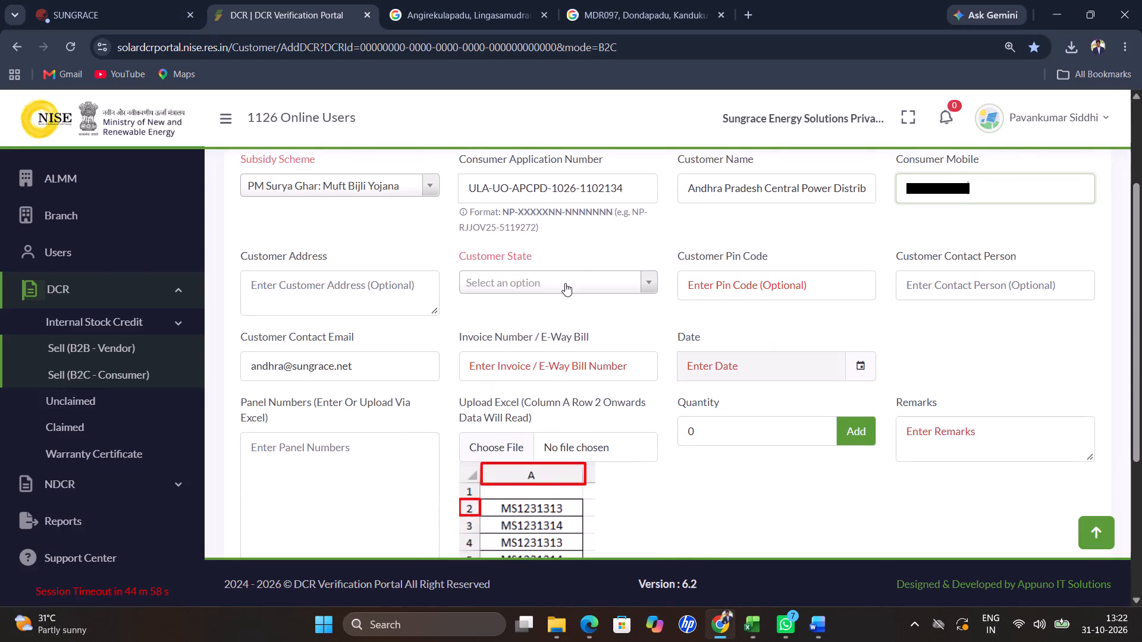
click(565, 283)
click(506, 386)
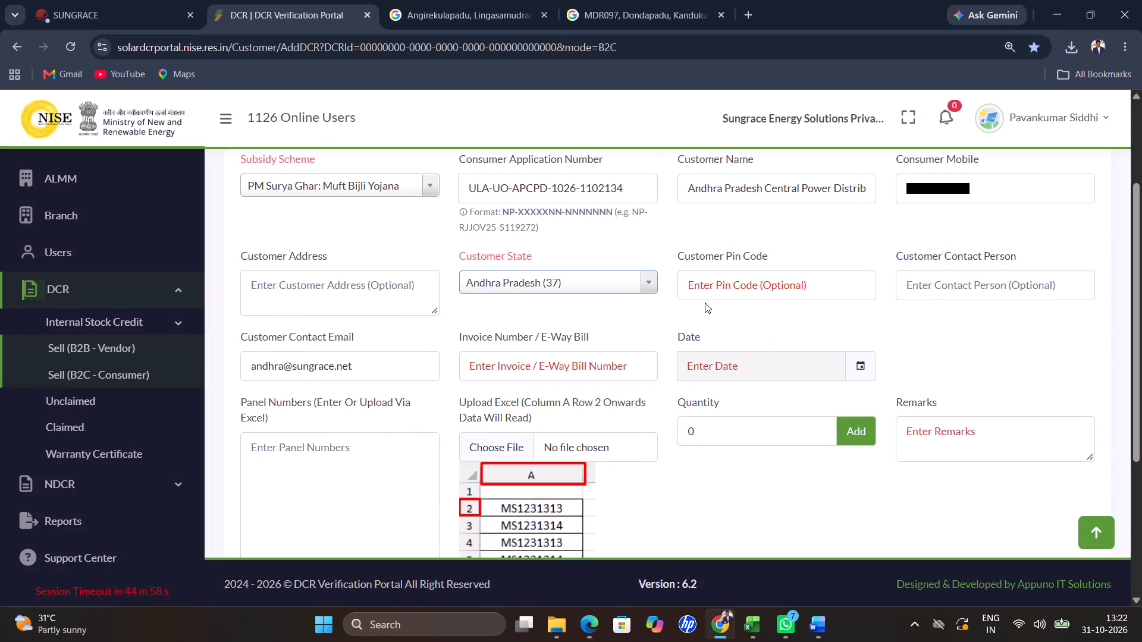
Return to the SUNGRACE page, dismiss the copy notice and review the work order's quick copy details down to the pincode.
click(545, 371)
click(133, 0)
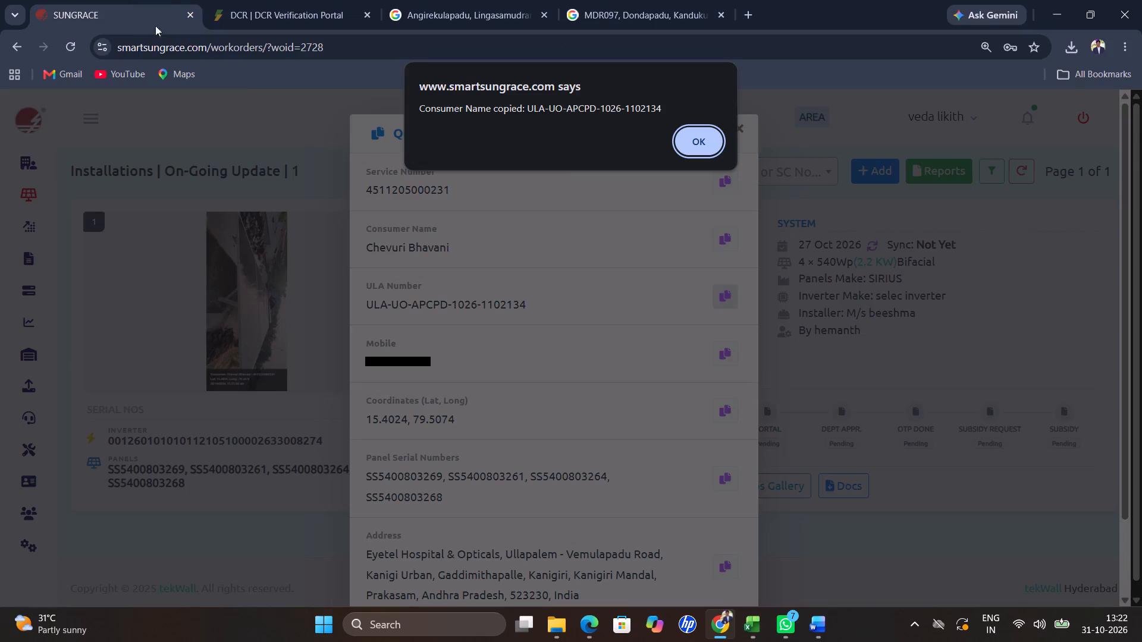
click(705, 148)
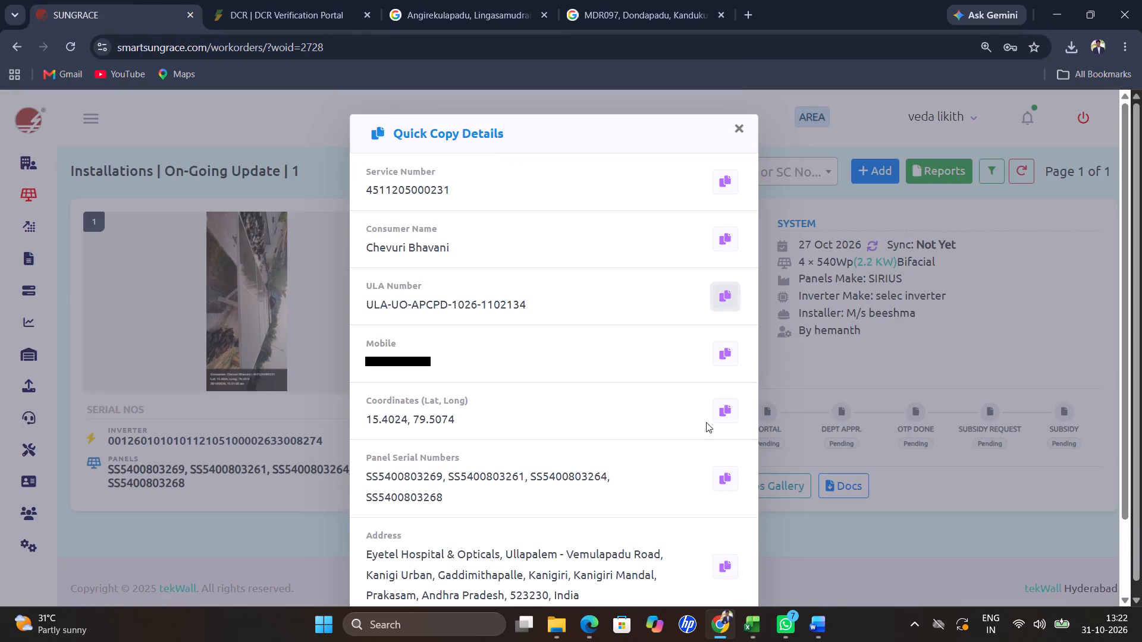
scroll(622, 262, down, 1)
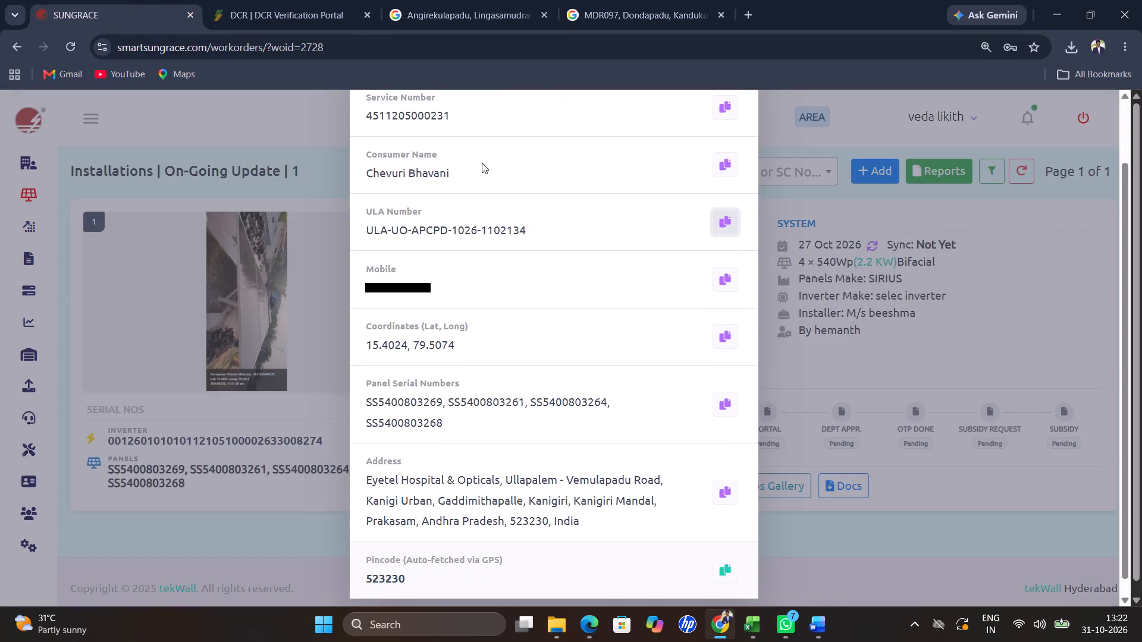
click(306, 4)
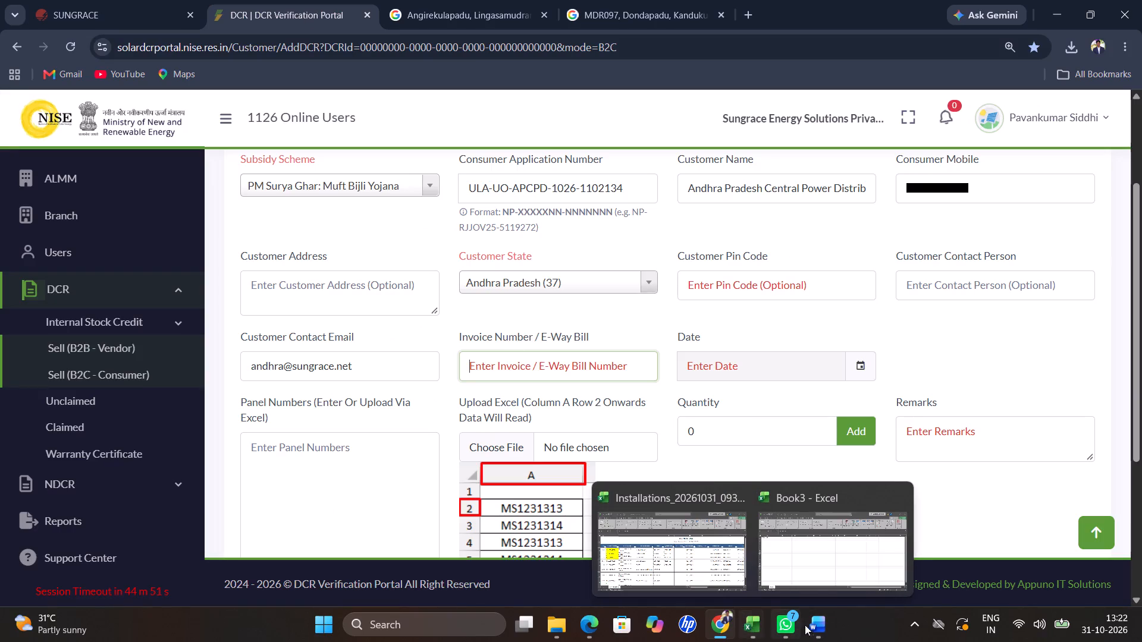
Enter the invoice number AP/GST/26-27/009-283 in the DCR form, copying the invoice 9 prefix from the Word document.
click(814, 575)
scroll(498, 325, down, 6)
scroll(437, 327, down, 6)
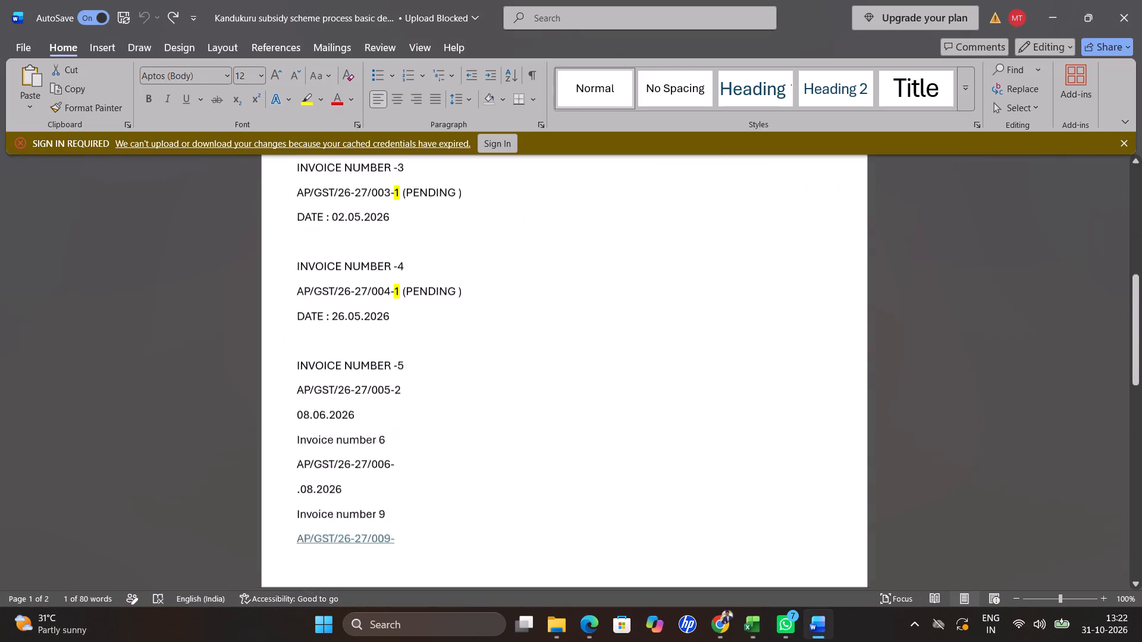
scroll(440, 331, down, 5)
drag(417, 293, 236, 289)
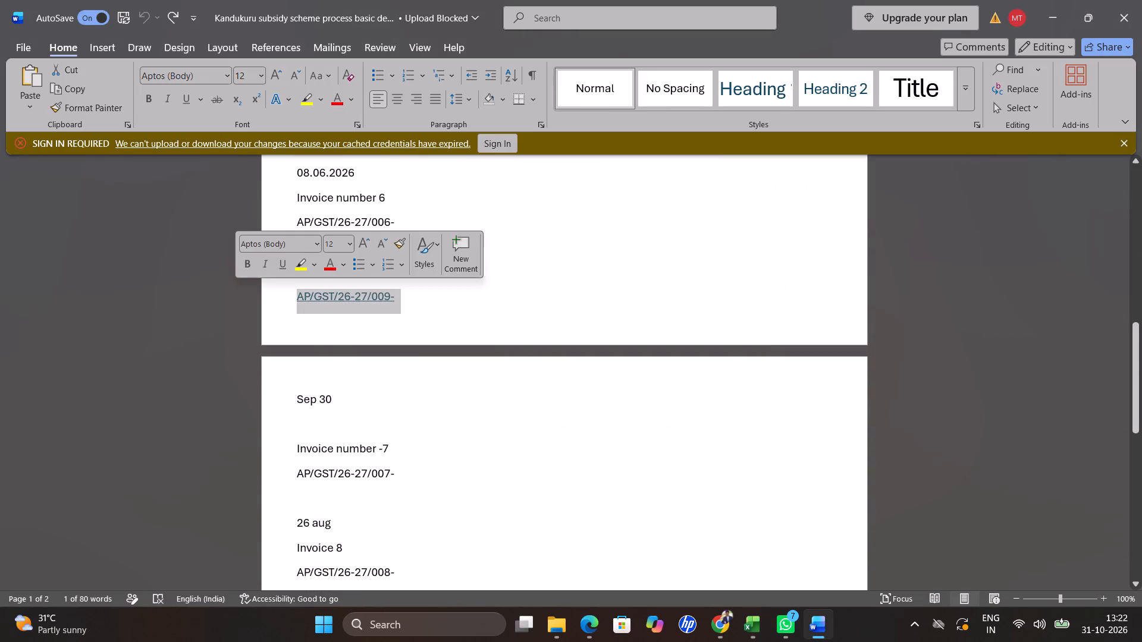
key(ctrl+c)
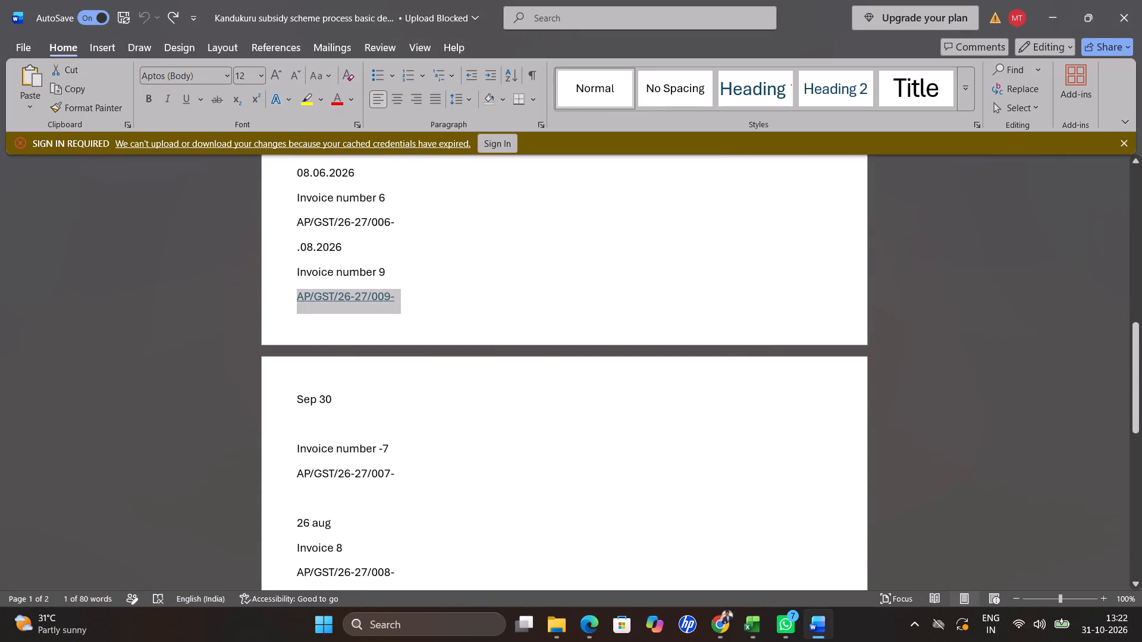
click(716, 560)
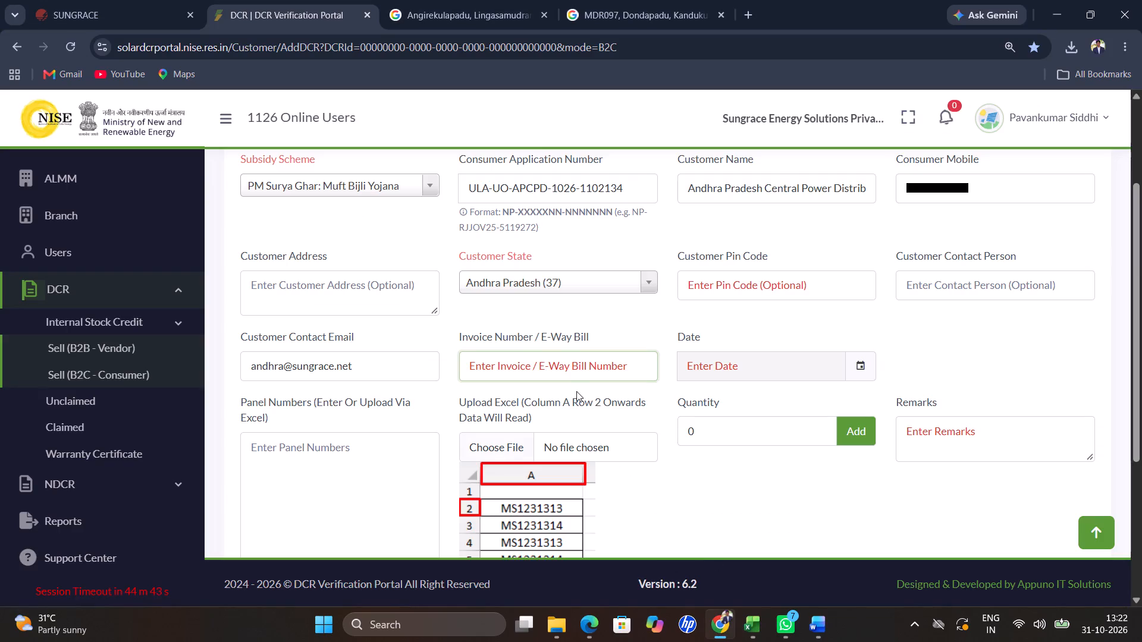
key(ctrl+v)
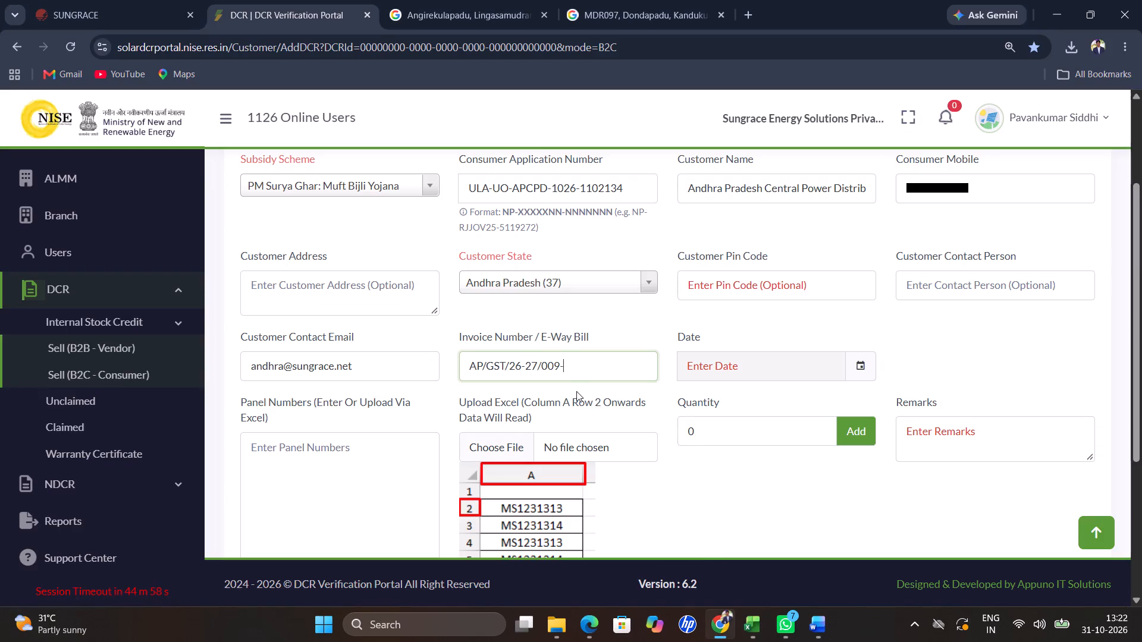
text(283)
Set the invoice date to 30-Sep-2026.
click(713, 361)
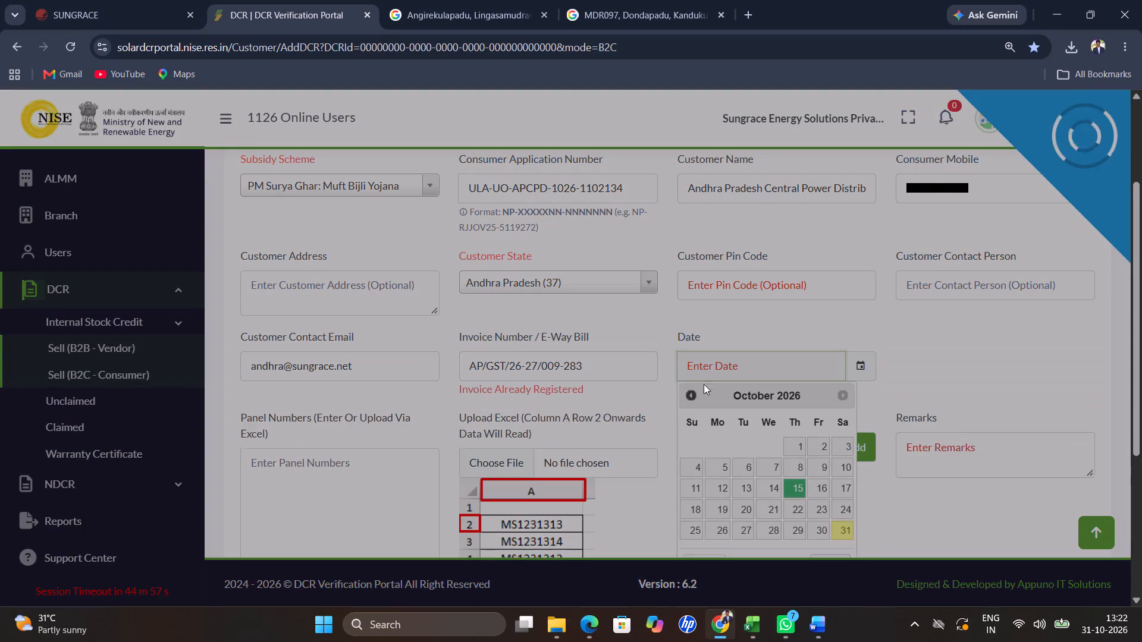
click(686, 394)
click(773, 530)
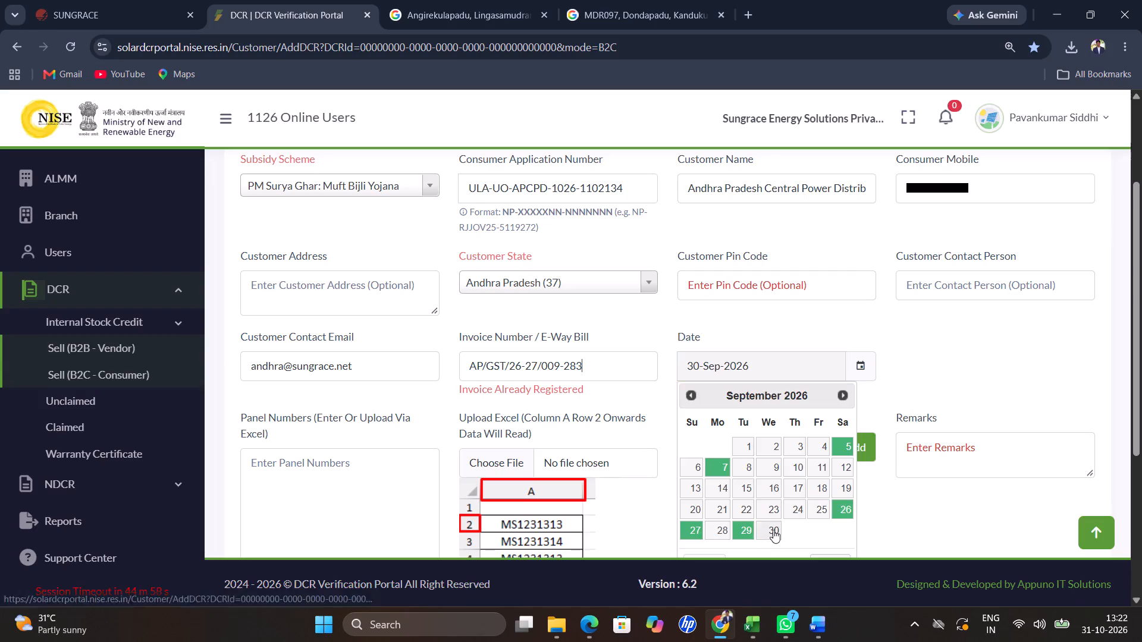
Change the invoice number in the DCR form to AP/GST/26-27/009-284.
click(617, 337)
click(614, 376)
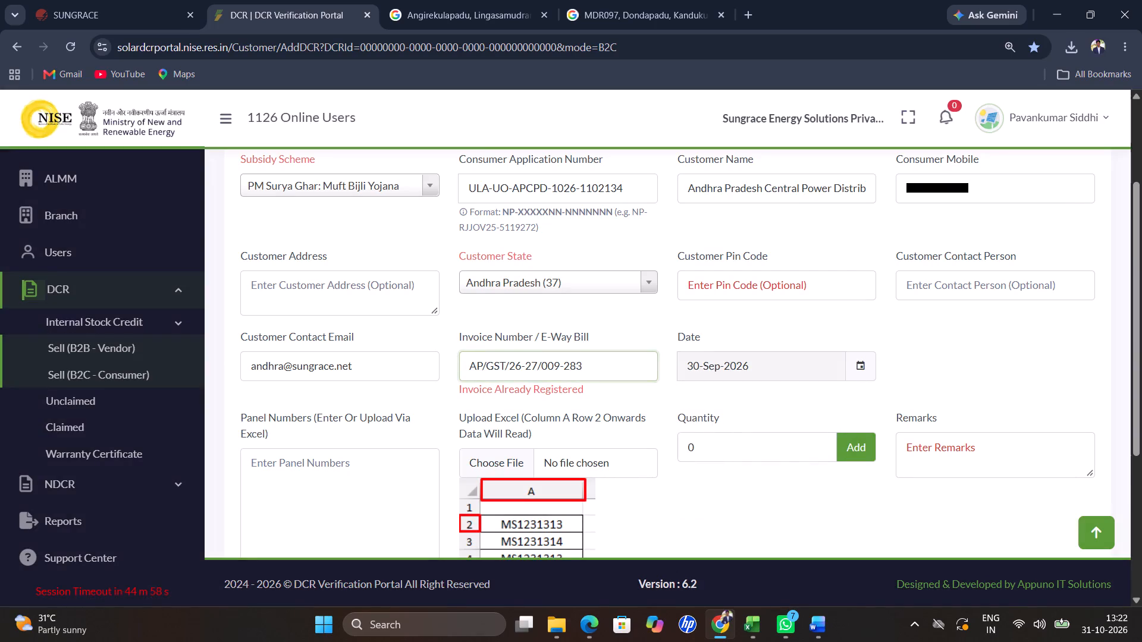
key(BackSpace)
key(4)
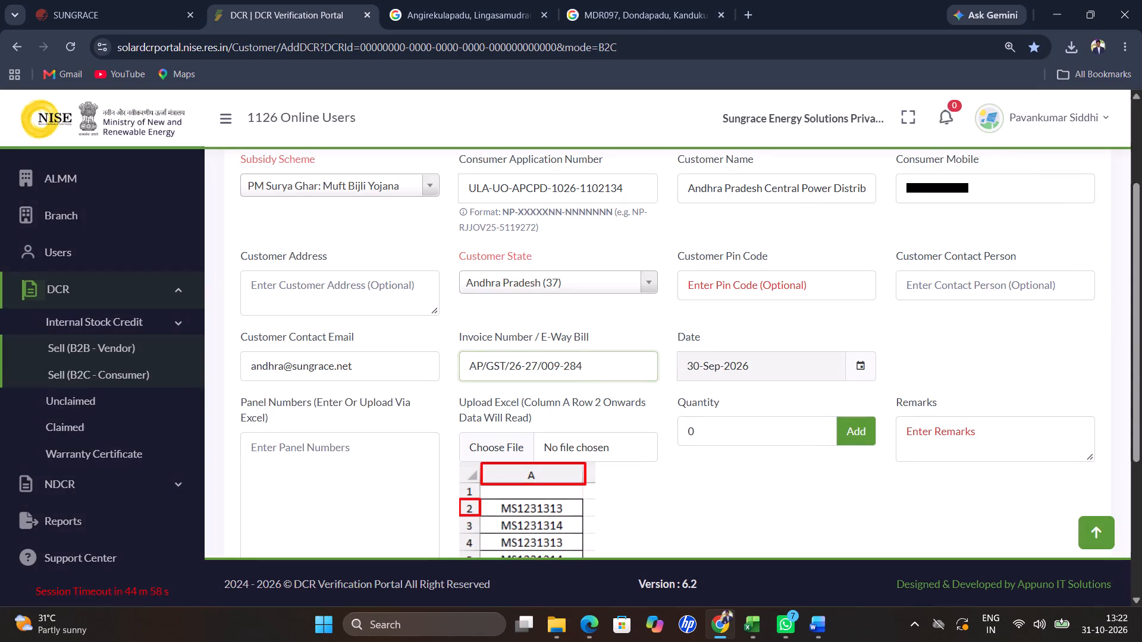
Copy the panel serial numbers from the SUNGRACE work order into the DCR form's Panel Numbers field.
click(387, 488)
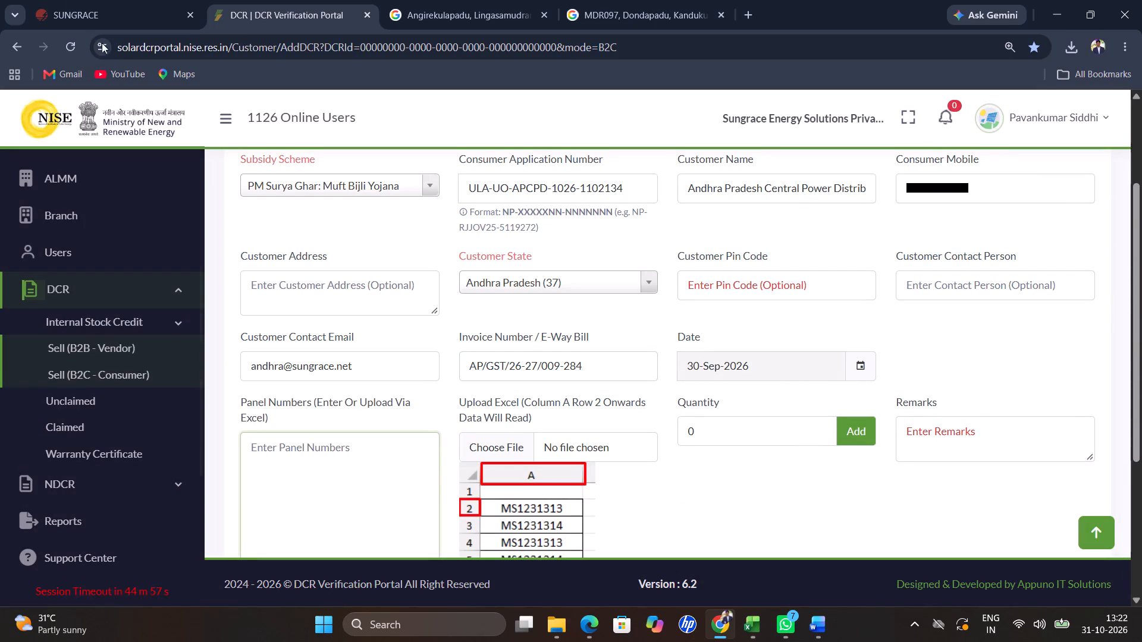
click(71, 0)
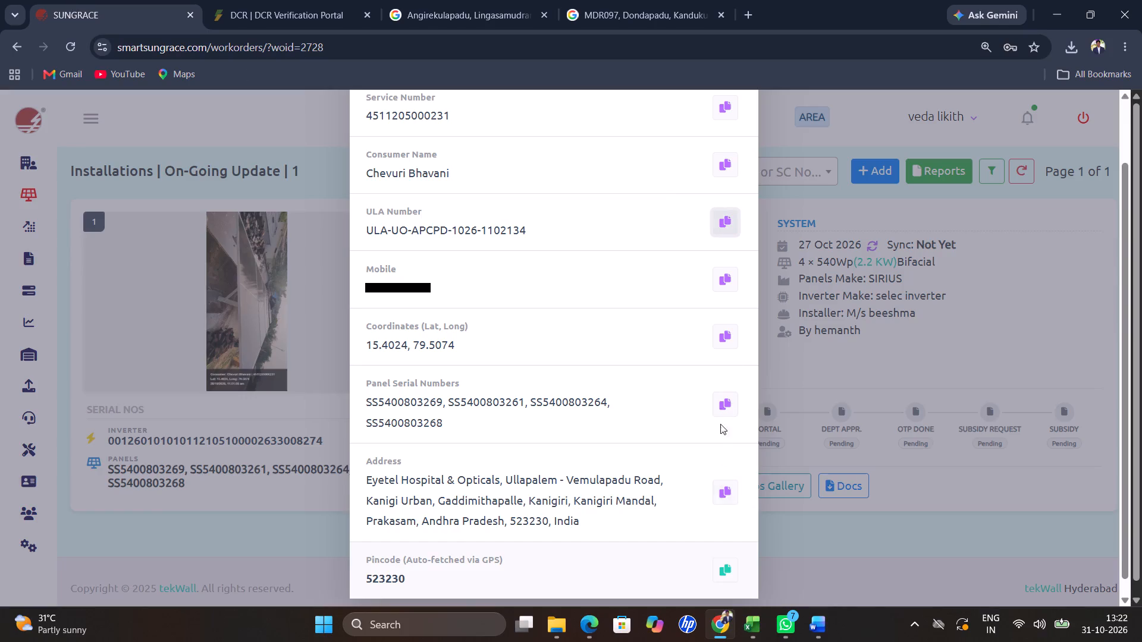
click(722, 403)
drag(354, 0, 348, 18)
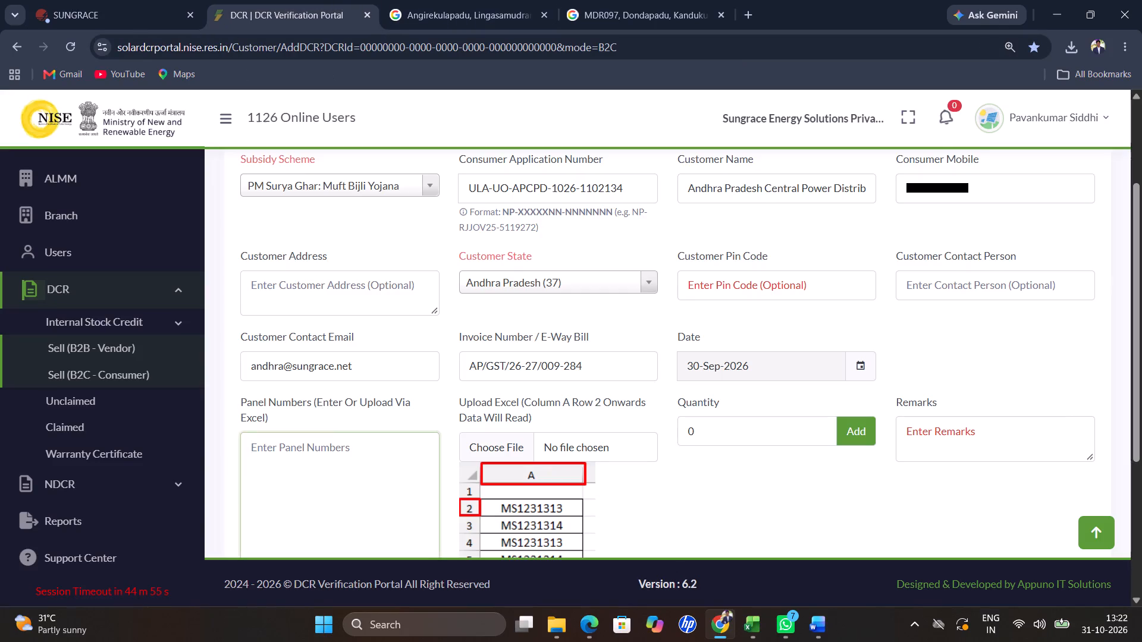
click(328, 464)
key(ctrl+v)
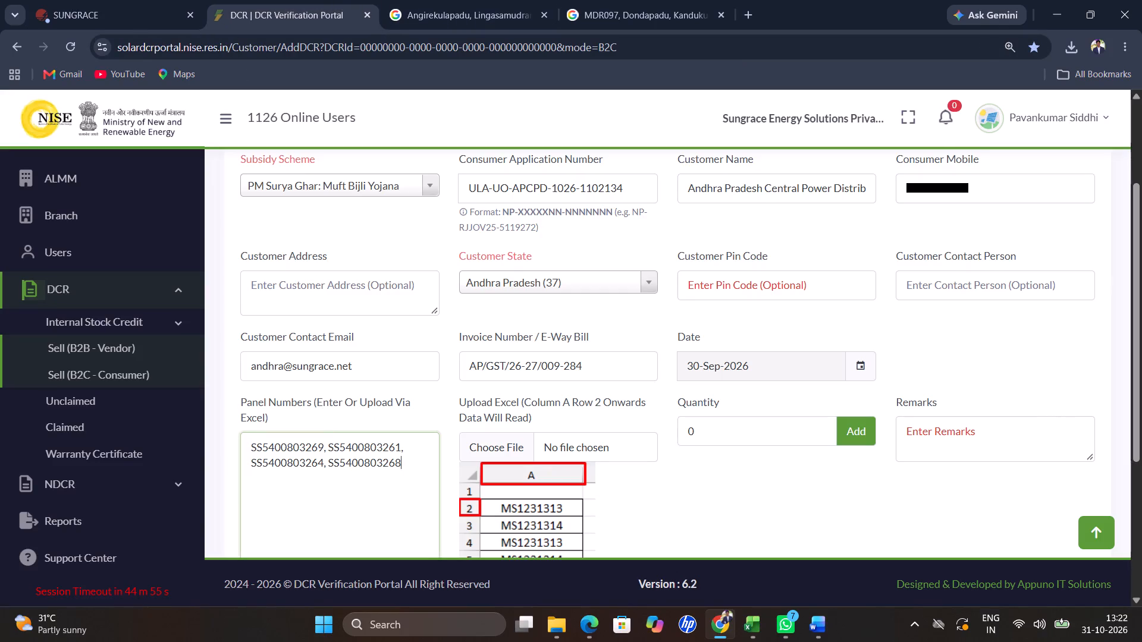
Reformat the four panel serial numbers so each sits on its own line, with the commas and spaces removed.
key(Left)
key(Left)
key(Left)
key(Left)
key(Left)
key(Left)
key(Left)
key(Left)
key(Left)
key(Left)
key(Left)
key(Left)
key(BackSpace)
key(BackSpace)
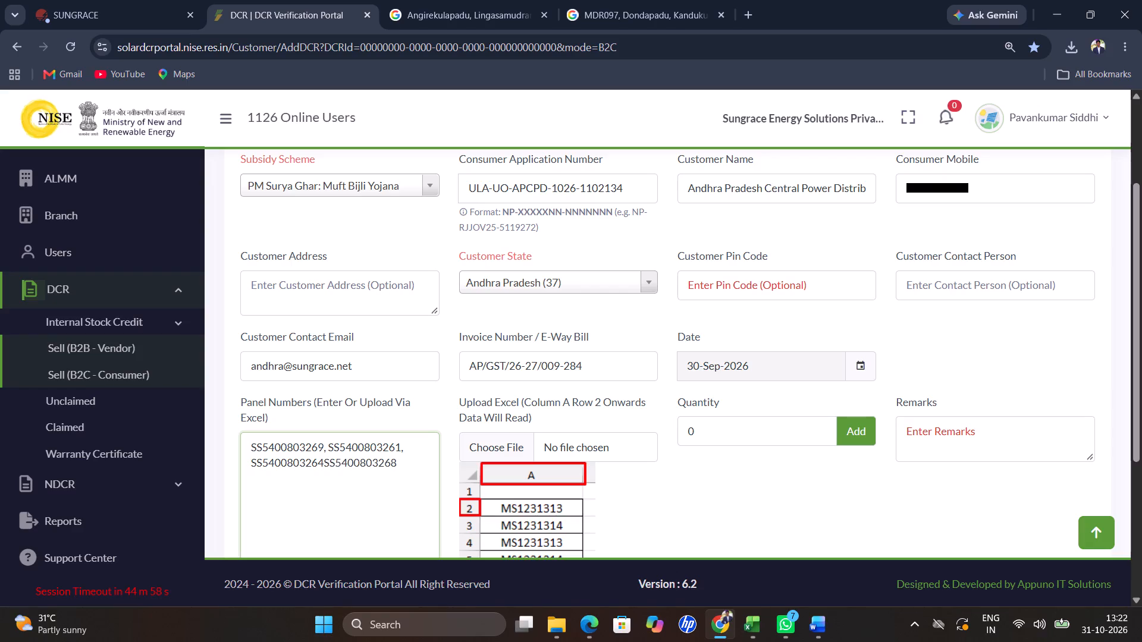
key(Return)
key(Up)
key(Up)
key(Up)
key(Up)
key(Right)
key(Right)
key(Right)
key(Right)
key(Right)
key(Right)
key(Right)
key(Right)
key(Right)
key(Right)
key(Right)
key(Right)
key(Right)
key(Right)
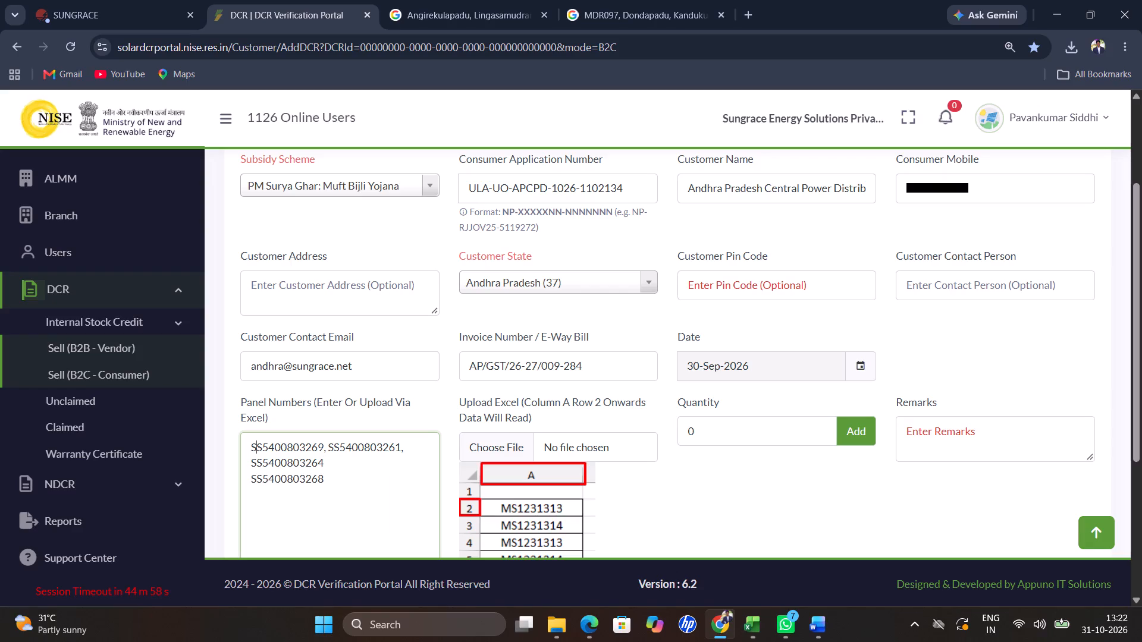
key(Right)
key(Left)
key(BackSpace)
key(BackSpace)
key(Return)
key(Right)
key(Right)
key(Right)
key(Right)
key(Right)
key(Right)
key(Right)
key(Right)
key(Right)
key(Right)
key(Right)
key(Right)
key(Right)
key(Right)
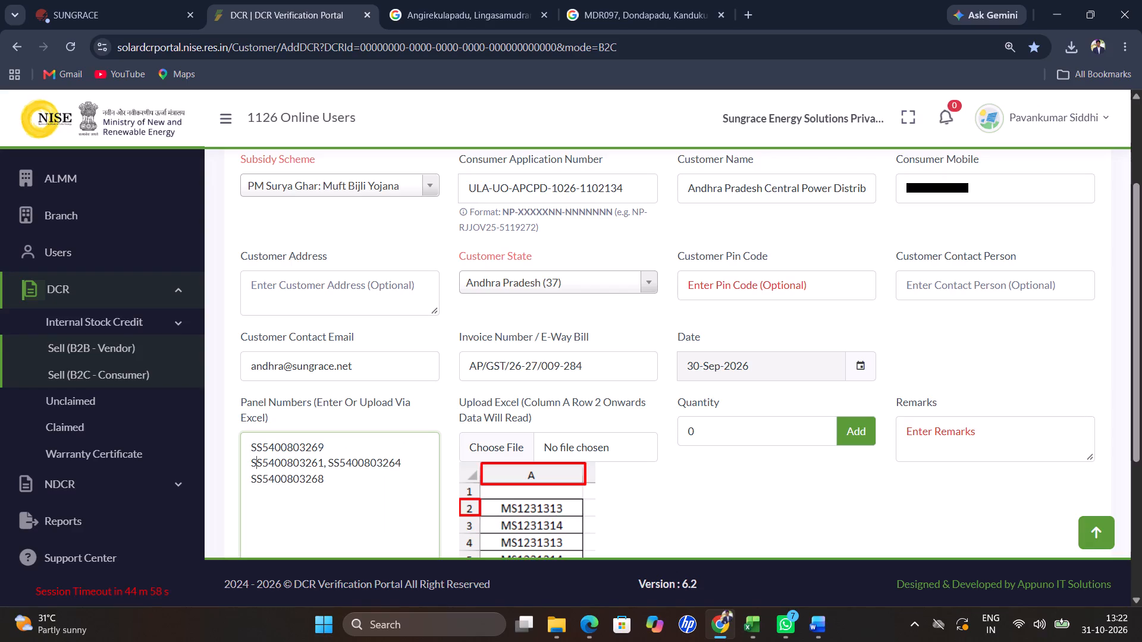
key(BackSpace)
key(BackSpace)
key(Return)
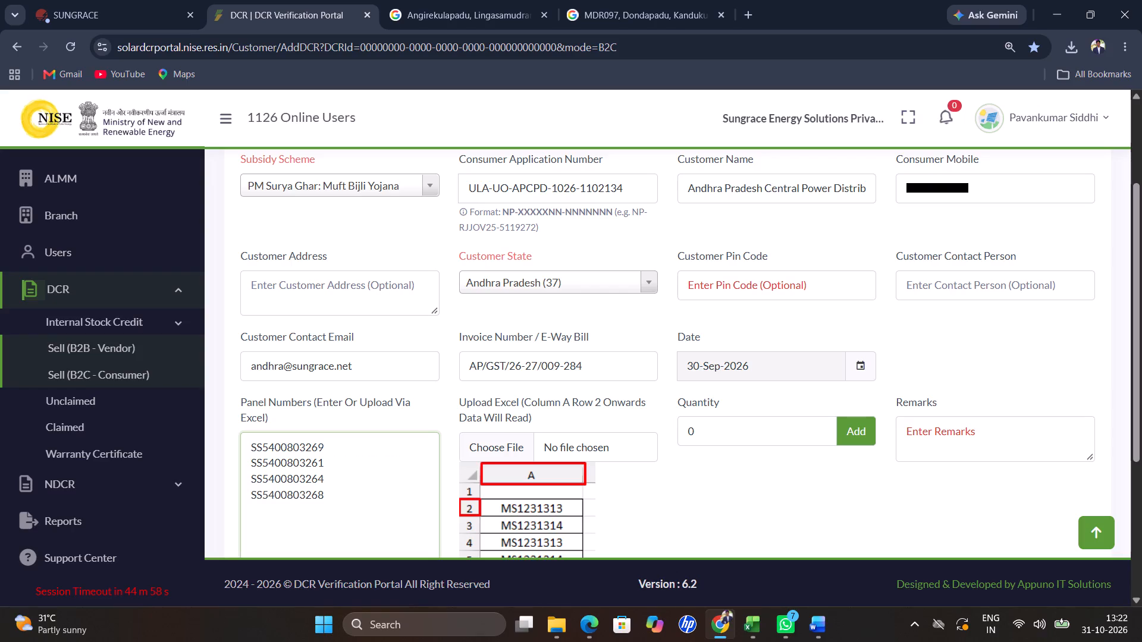
Set the panel quantity to 4 and add the entered panels to the DCR.
click(746, 432)
scroll(746, 435, up, 4)
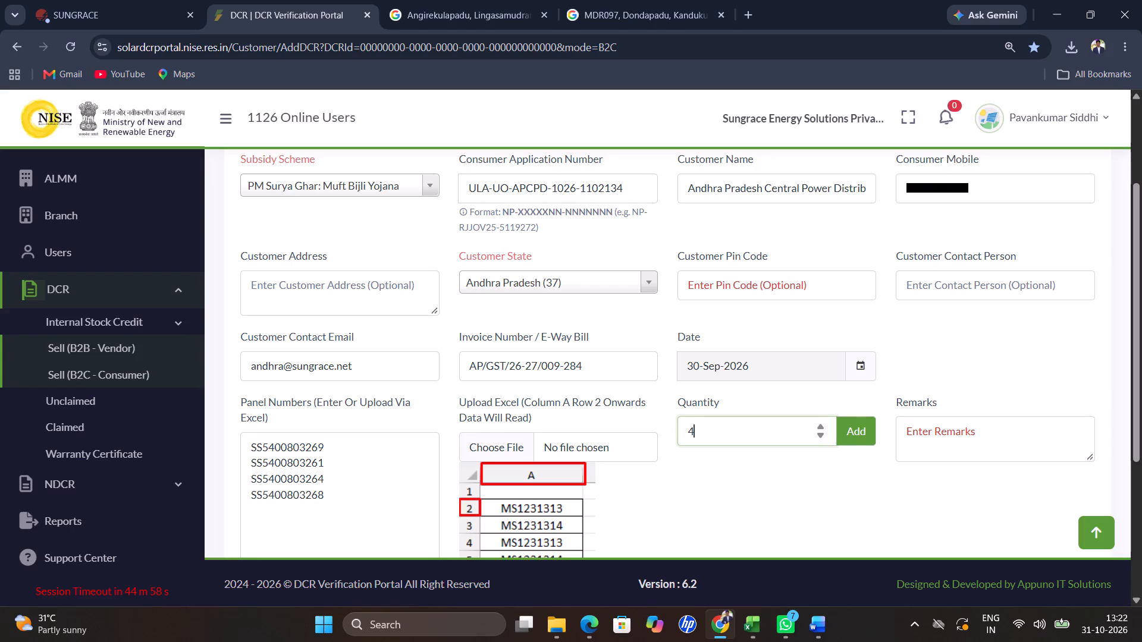
click(852, 432)
Copy the installation address from the SUNGRACE work order into the DCR form's Remarks field.
click(939, 449)
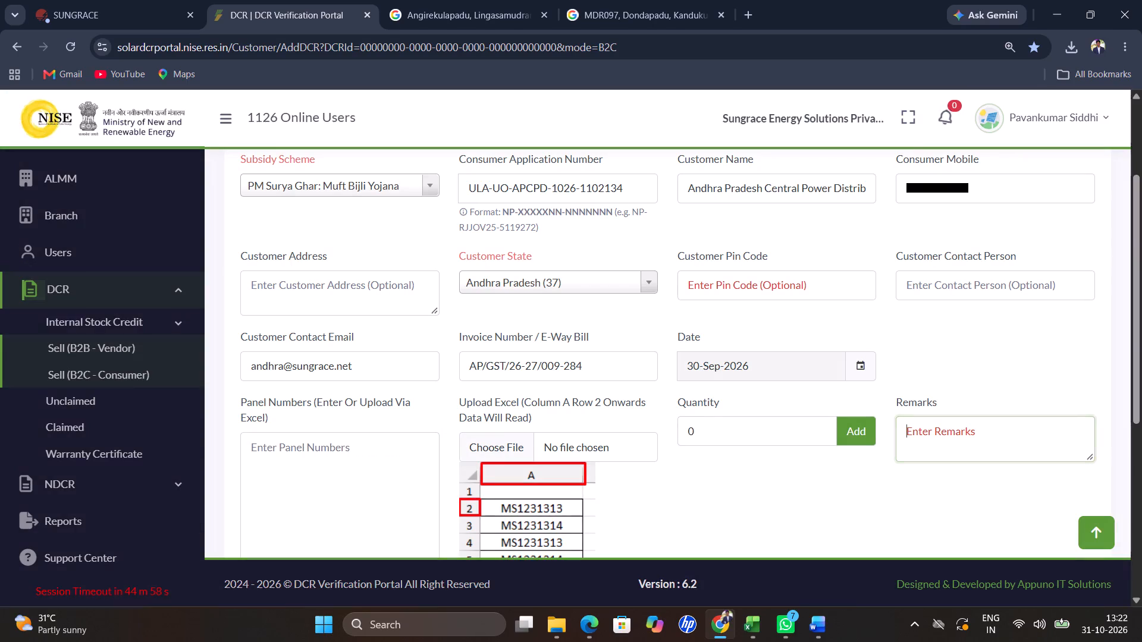
click(54, 0)
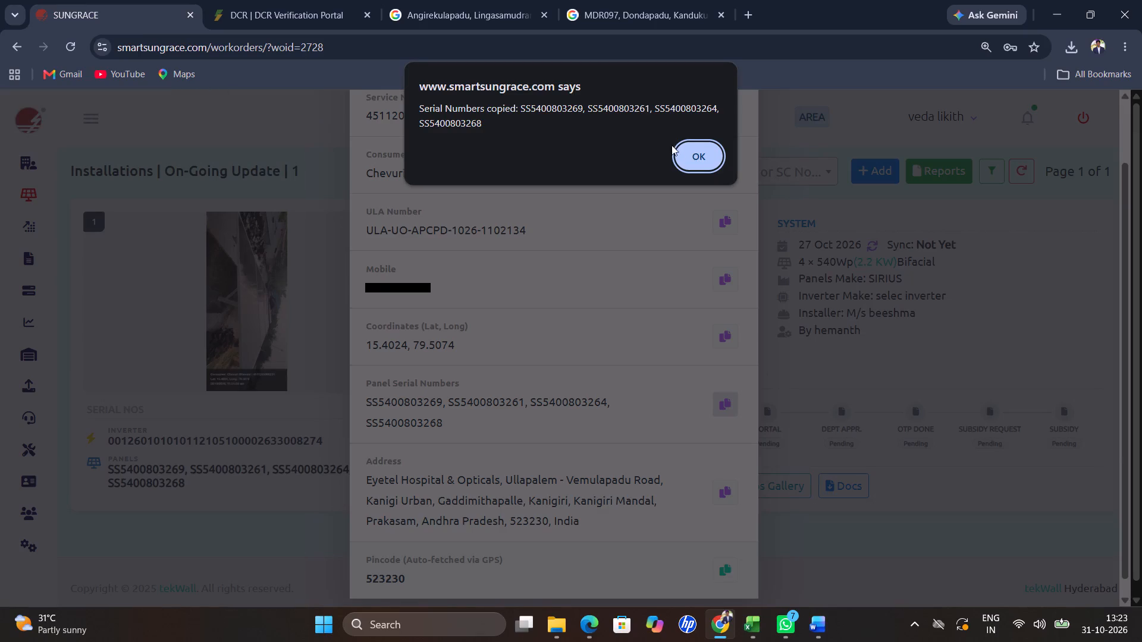
click(684, 152)
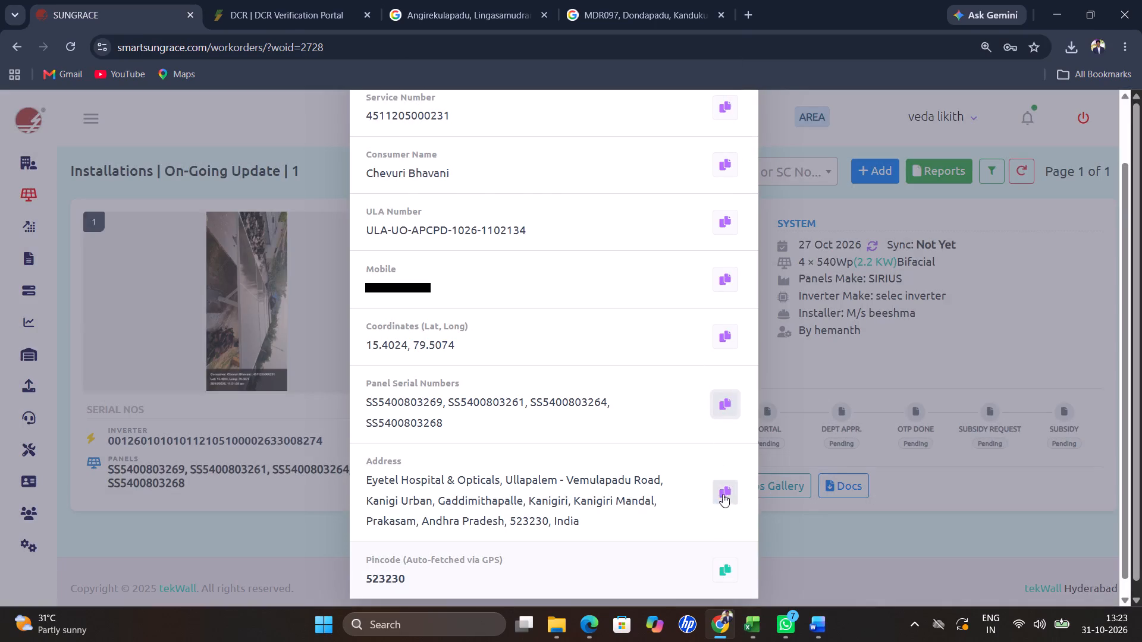
click(729, 488)
click(266, 0)
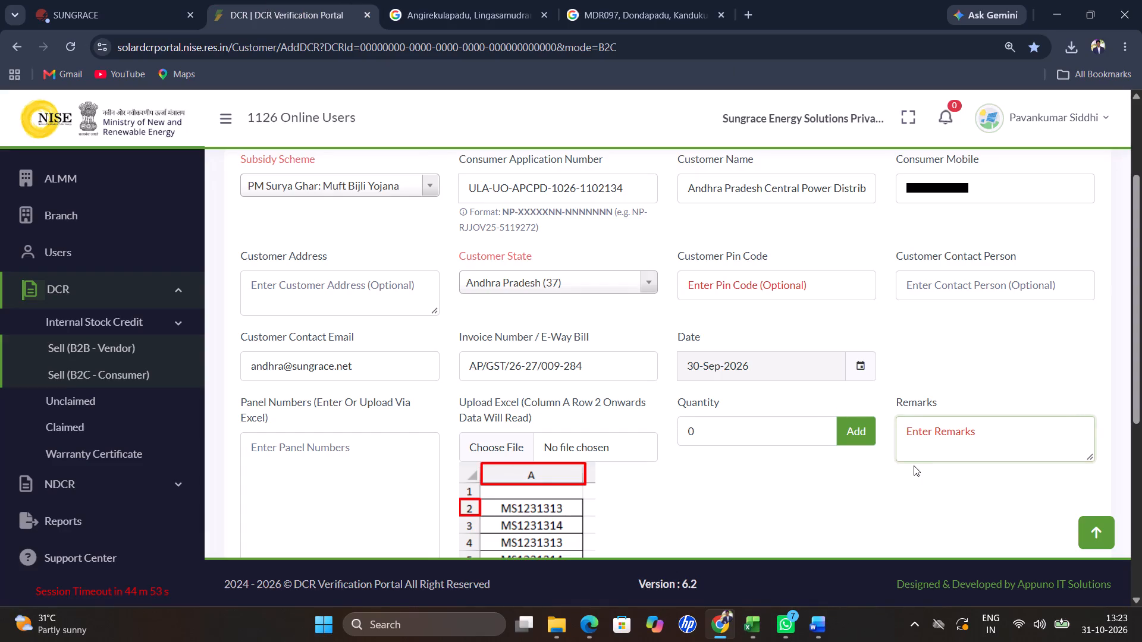
key(ctrl+v)
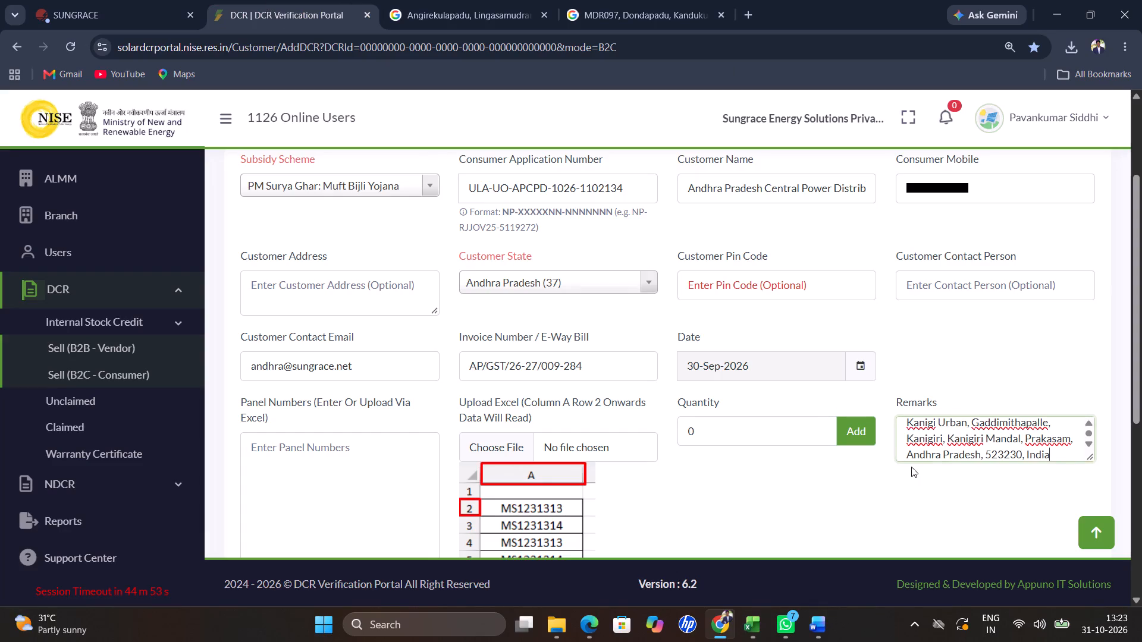
Copy the pincode from the SUNGRACE work order into the DCR form's Customer Pin Code field.
drag(840, 269, 835, 273)
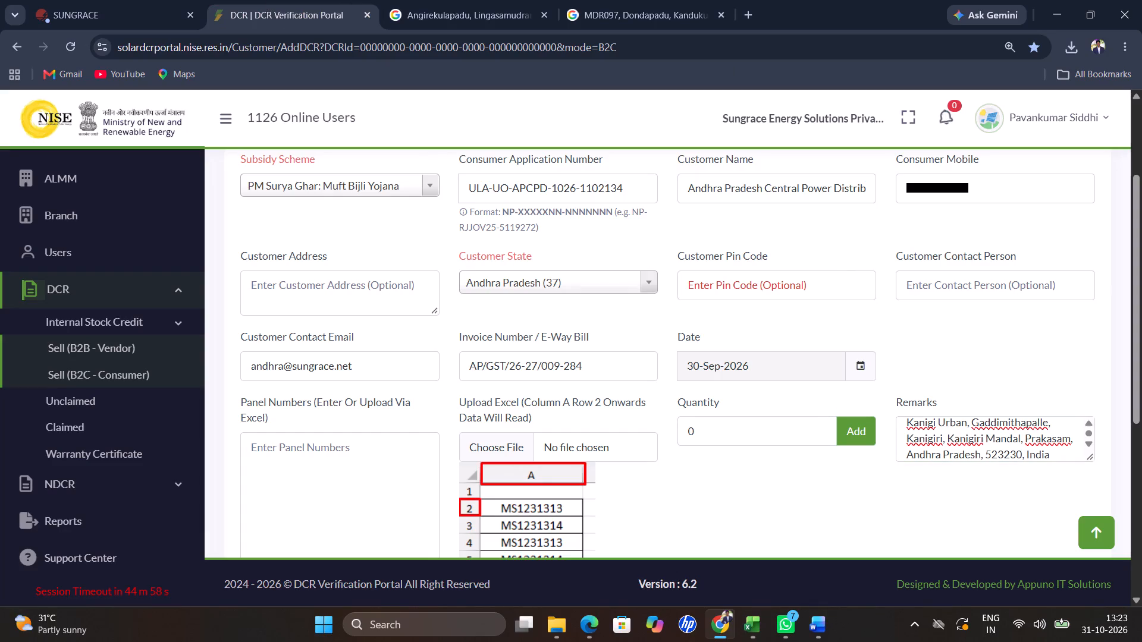
click(786, 289)
click(137, 0)
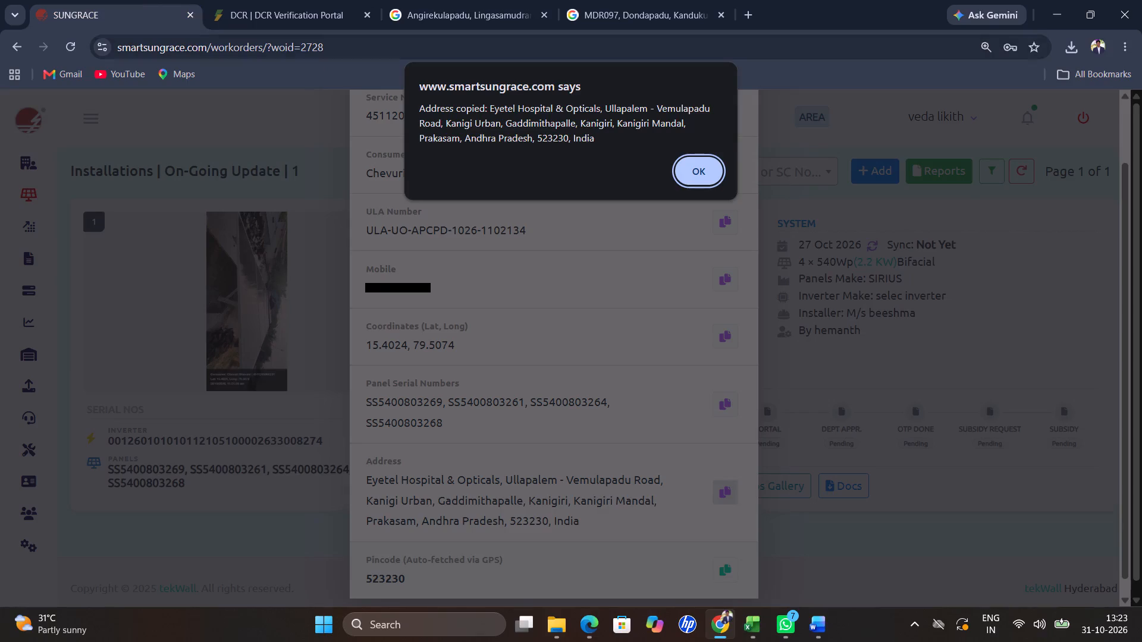
click(704, 171)
click(720, 569)
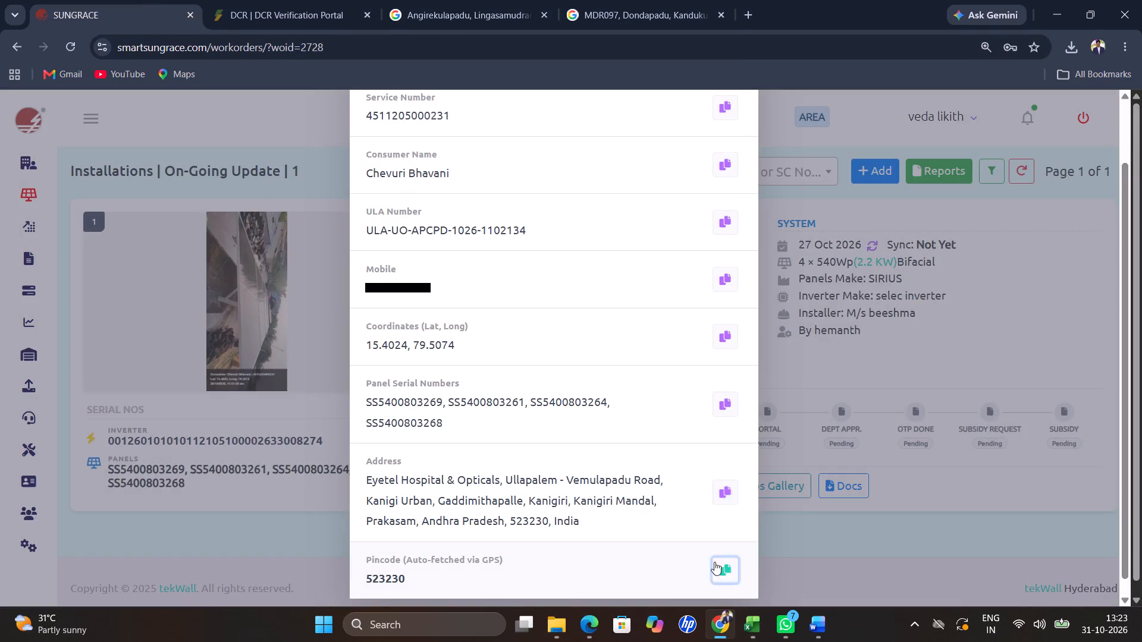
click(322, 0)
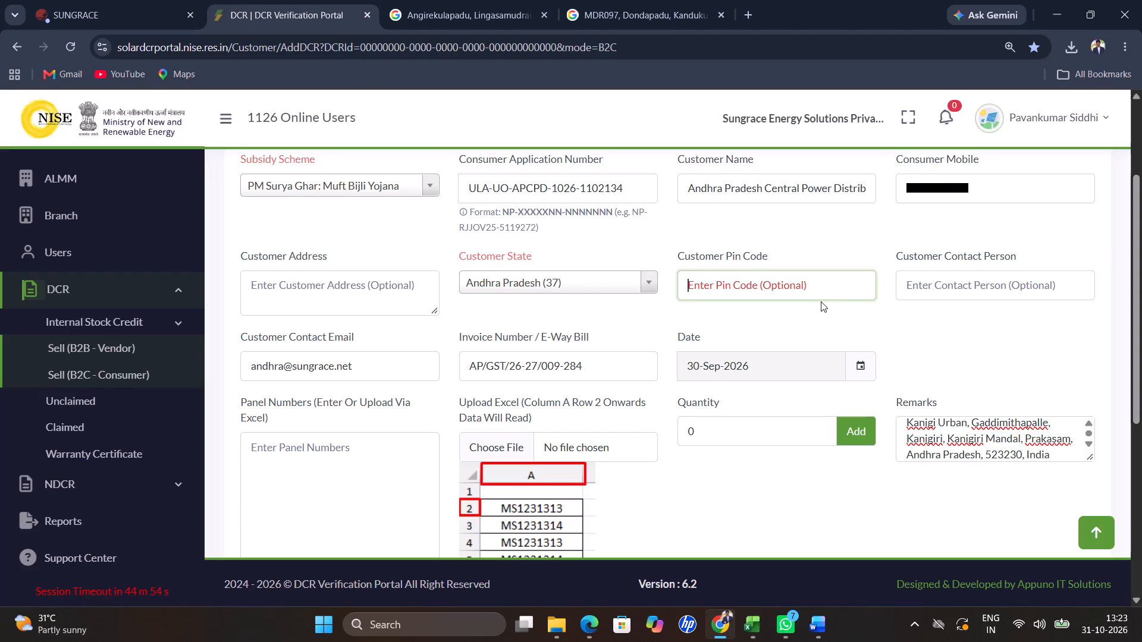
key(ctrl+v)
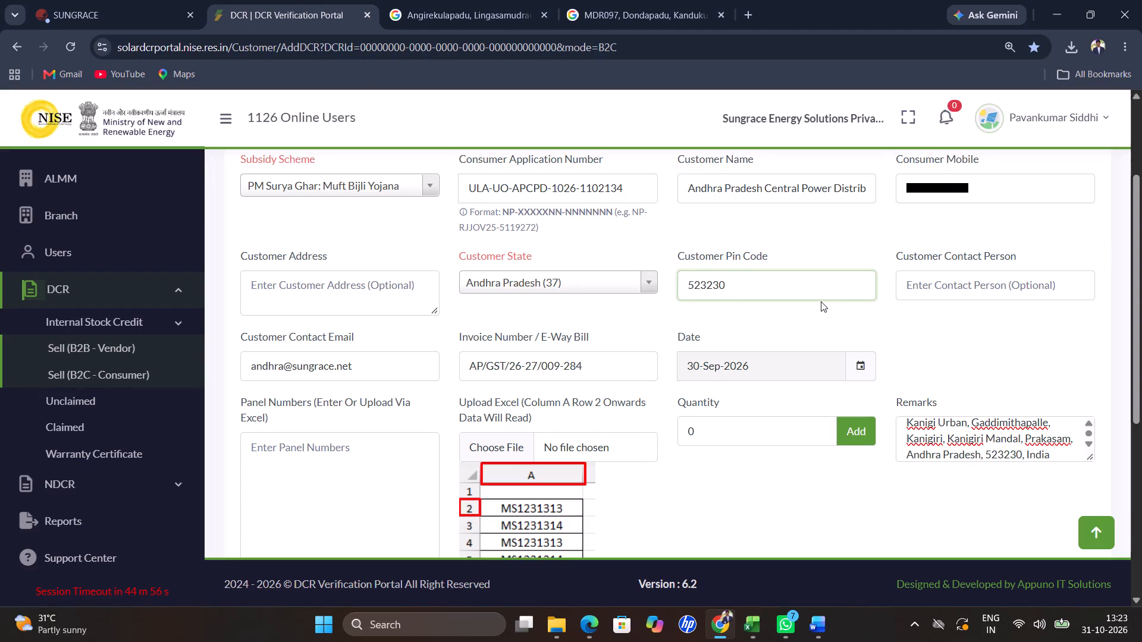
Confirm the completed B2C DCR and accept the confirmation prompt.
scroll(829, 294, down, 3)
scroll(958, 313, down, 3)
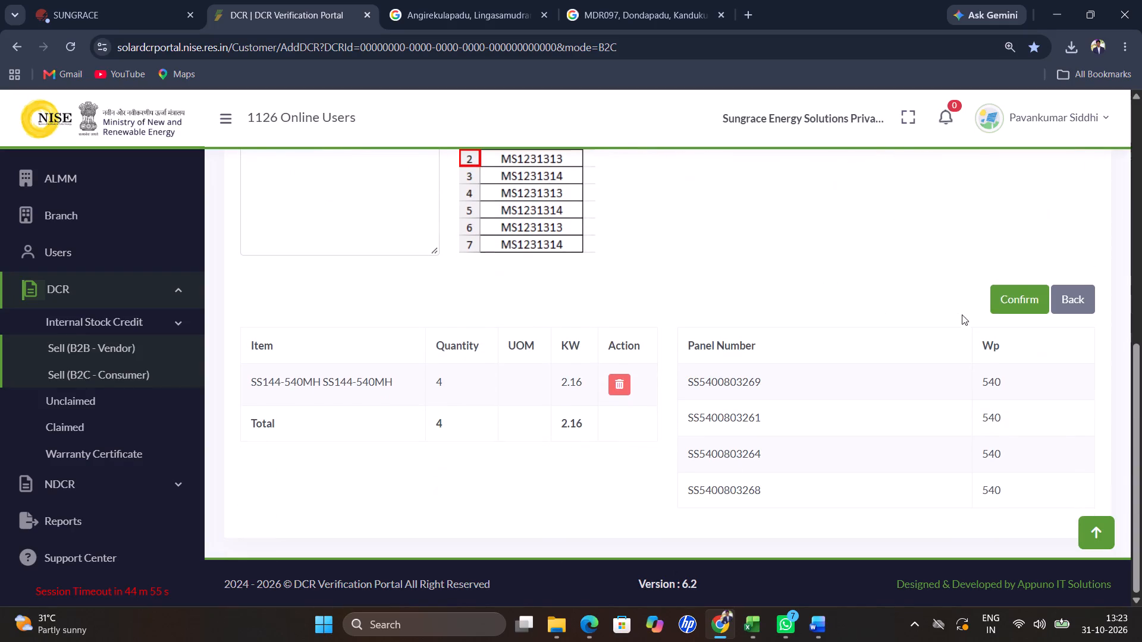
click(1012, 284)
click(1006, 298)
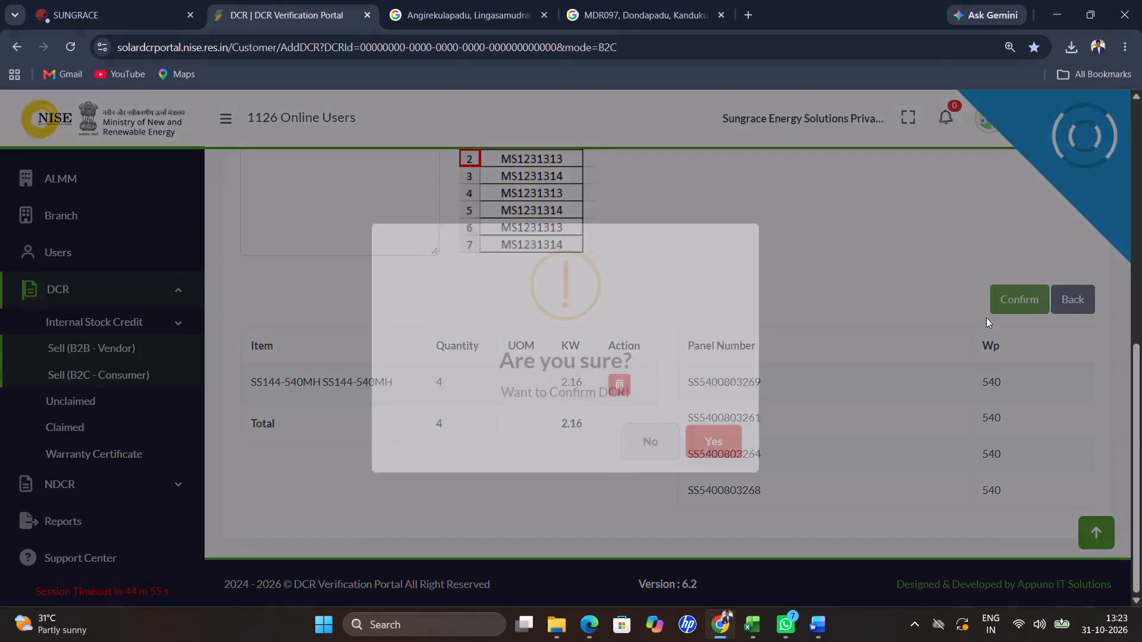
click(729, 443)
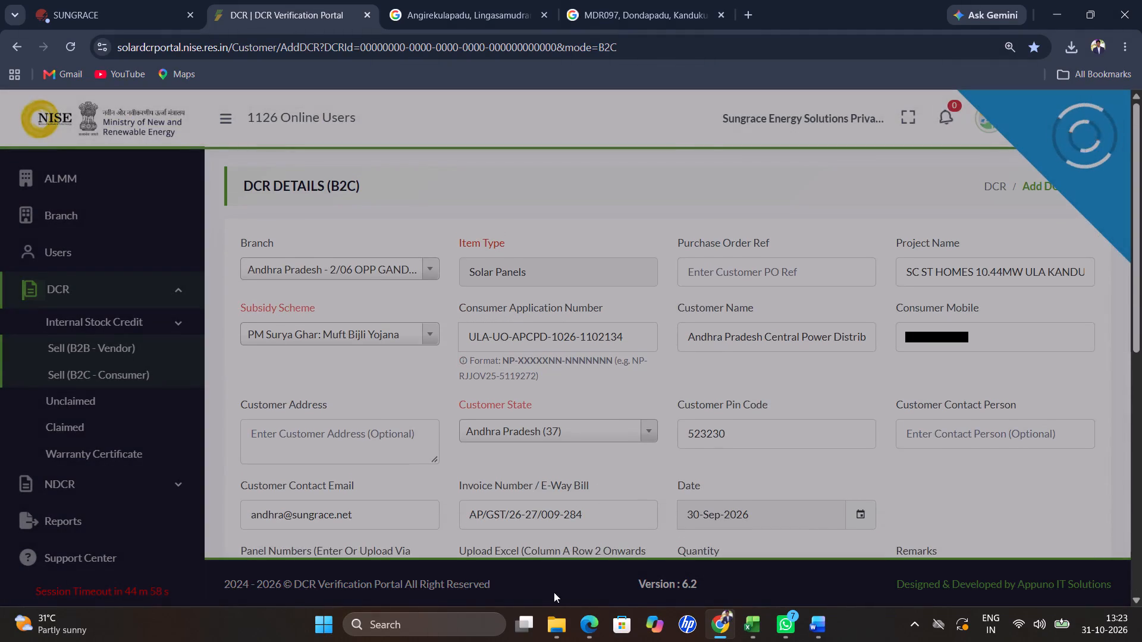
In File Explorer, create a new folder named 284_ inside the DCR009 folder.
click(553, 558)
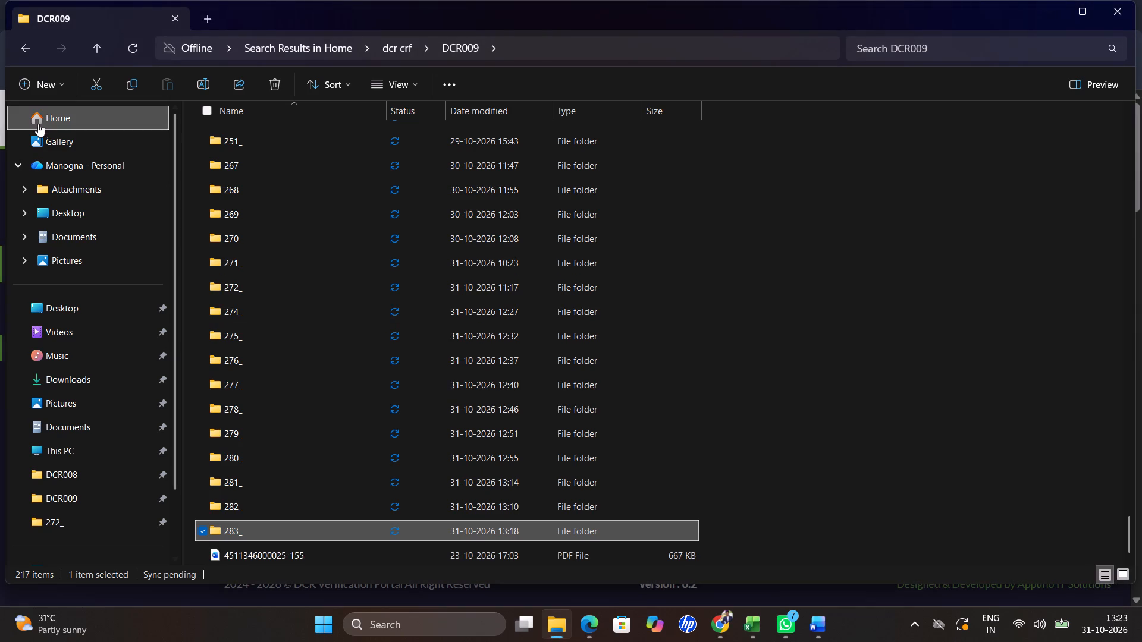
click(38, 81)
click(43, 115)
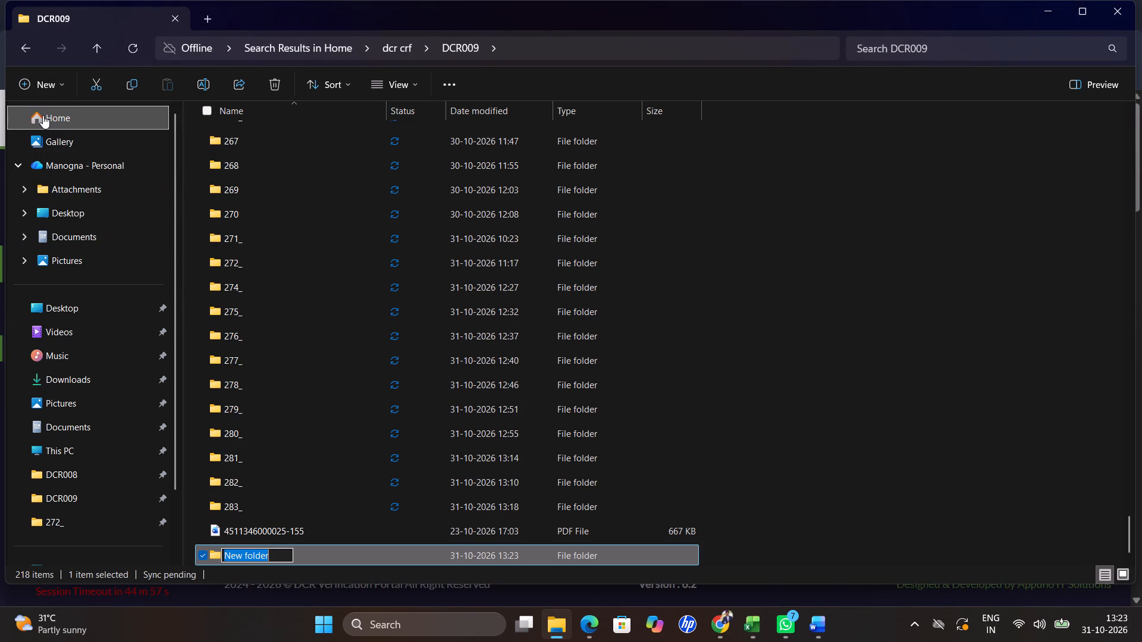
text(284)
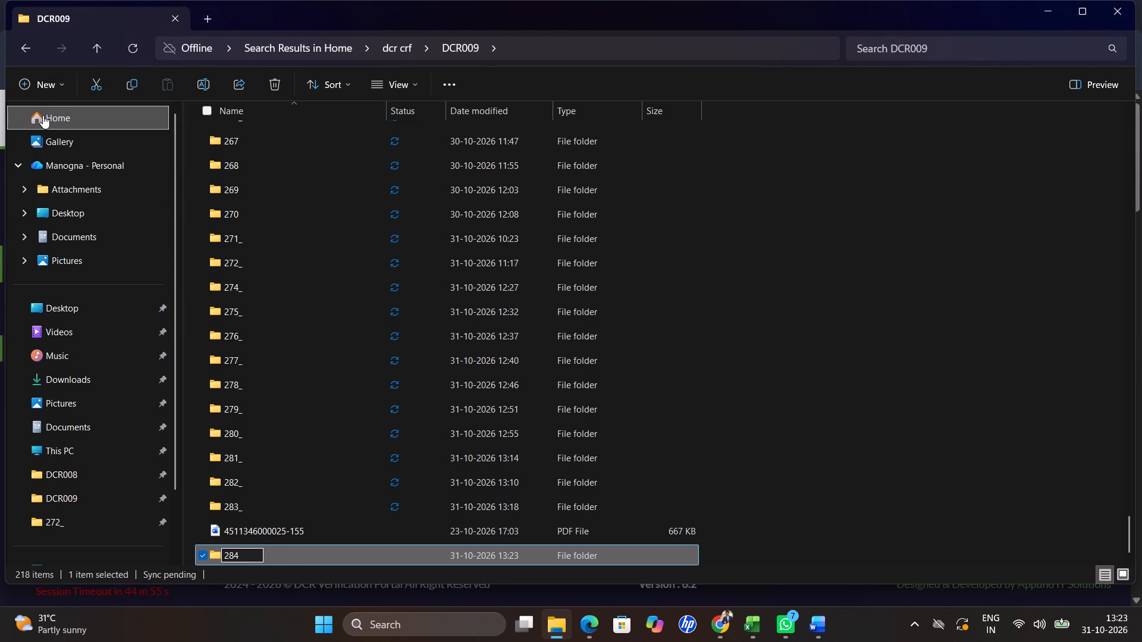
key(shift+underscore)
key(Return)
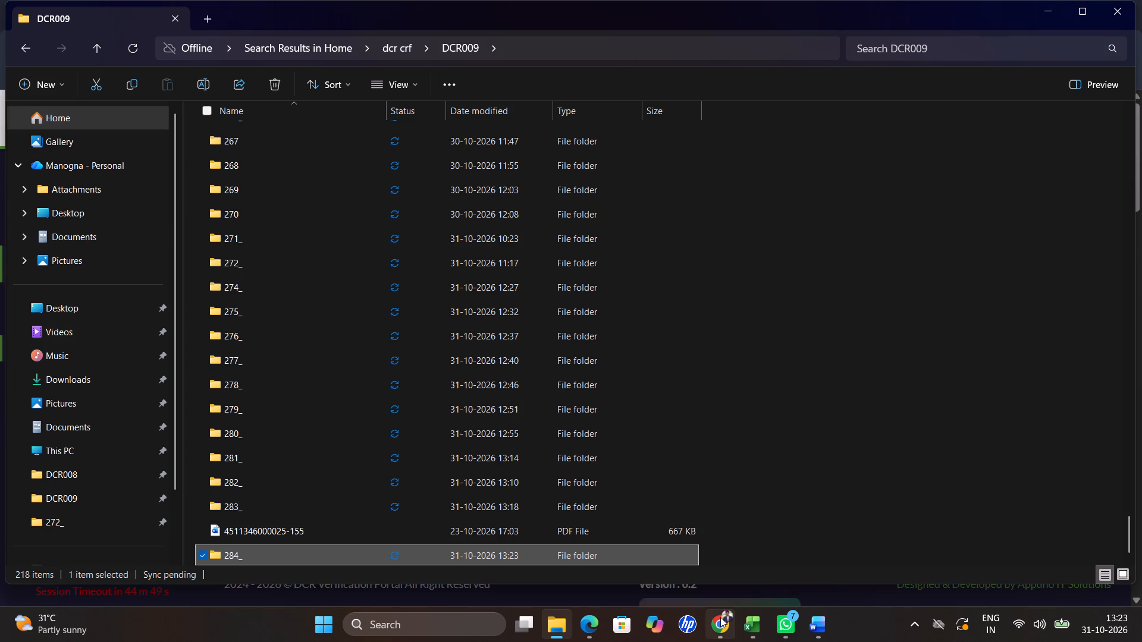
Return to SUNGRACE in the browser, dismiss the pincode copy notice and copy the work order's service number.
click(721, 584)
click(76, 0)
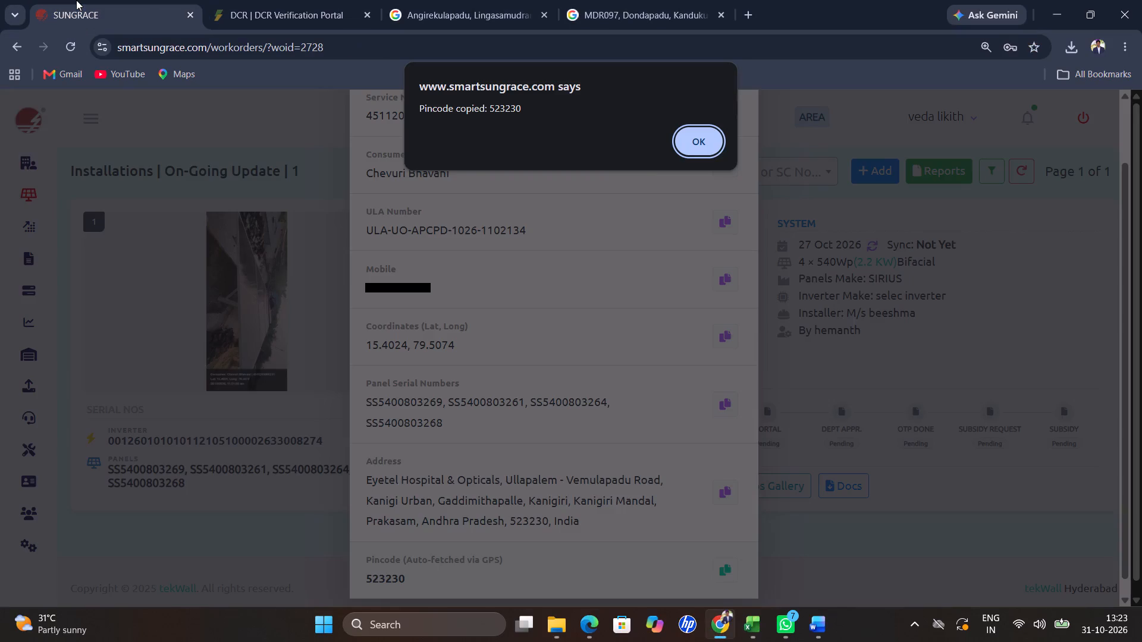
click(685, 143)
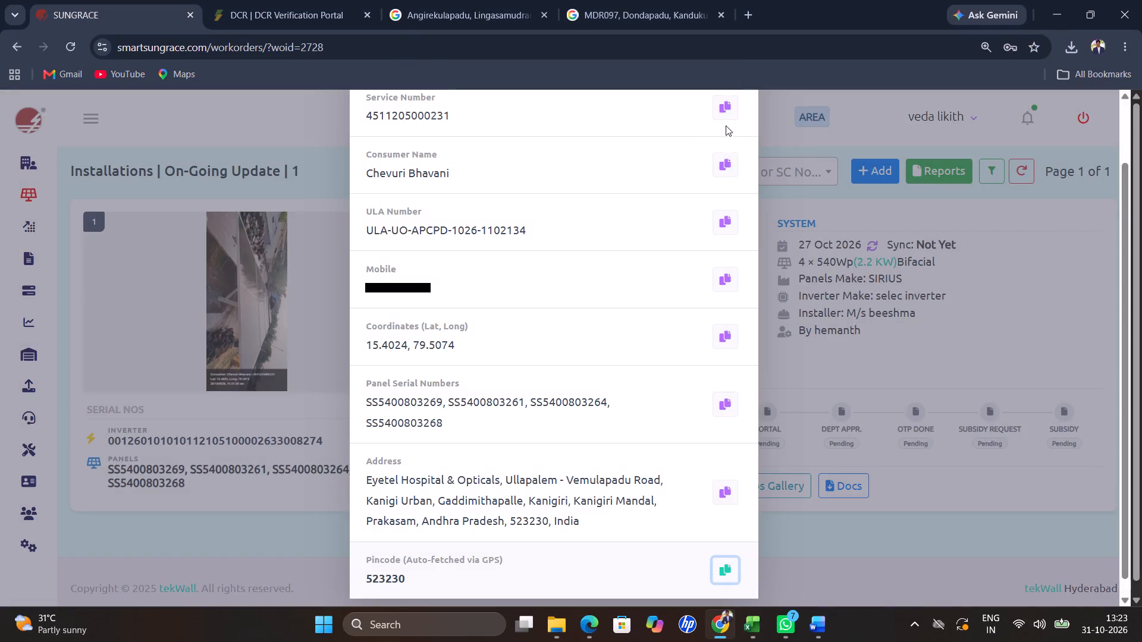
click(726, 108)
drag(321, 0, 306, 20)
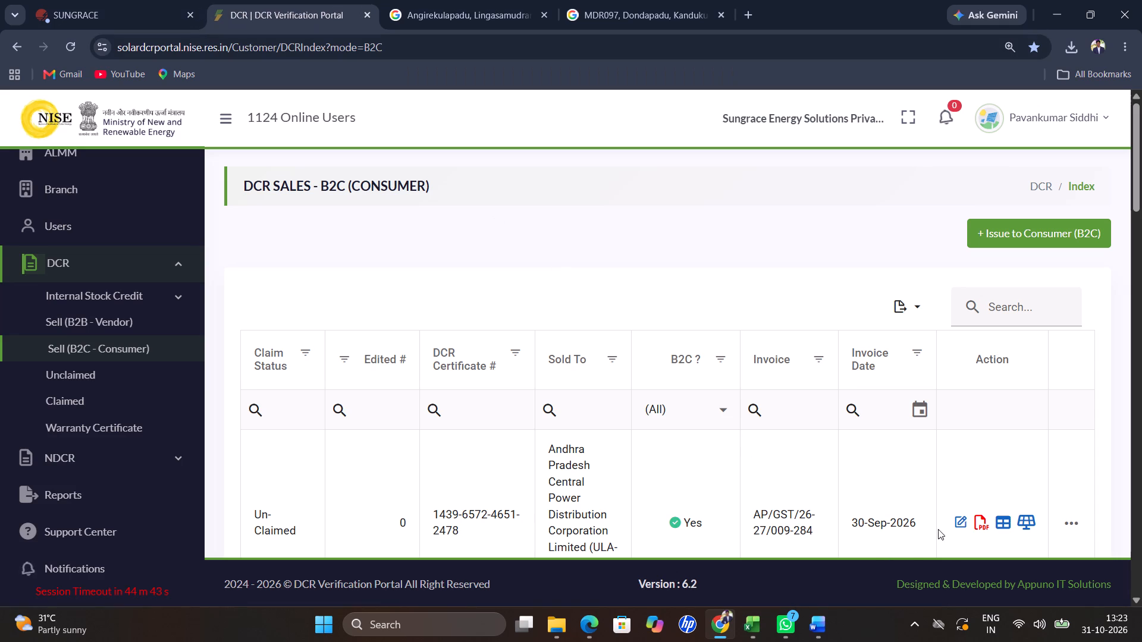
click(978, 521)
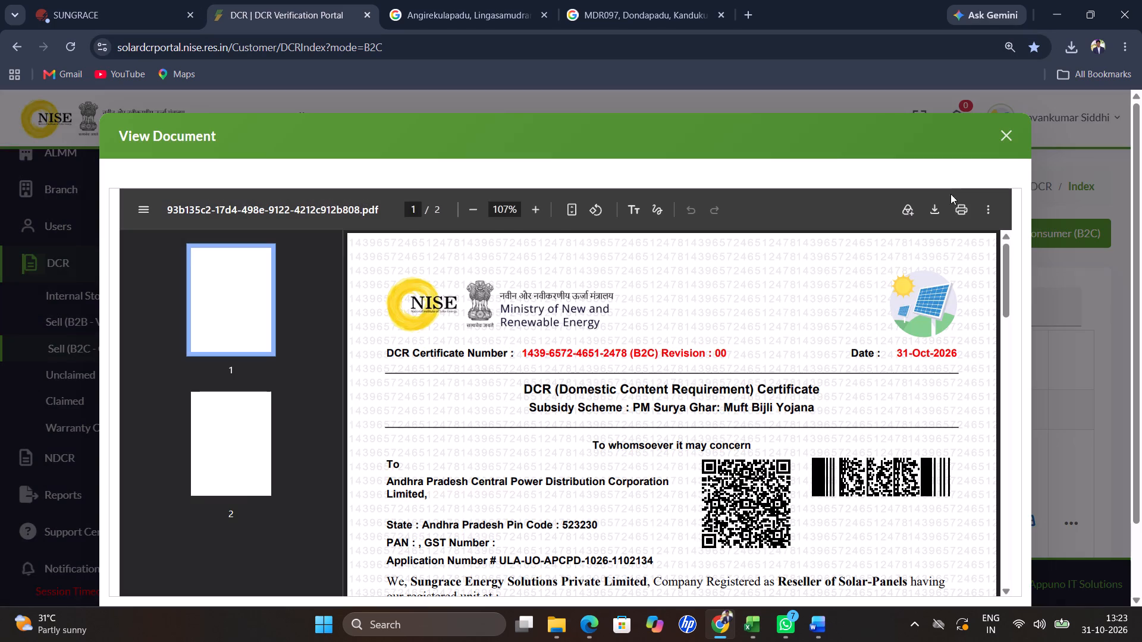
Download the certificate PDF into DCR009's 284_ folder, named with the copied service number followed by -284.
click(940, 210)
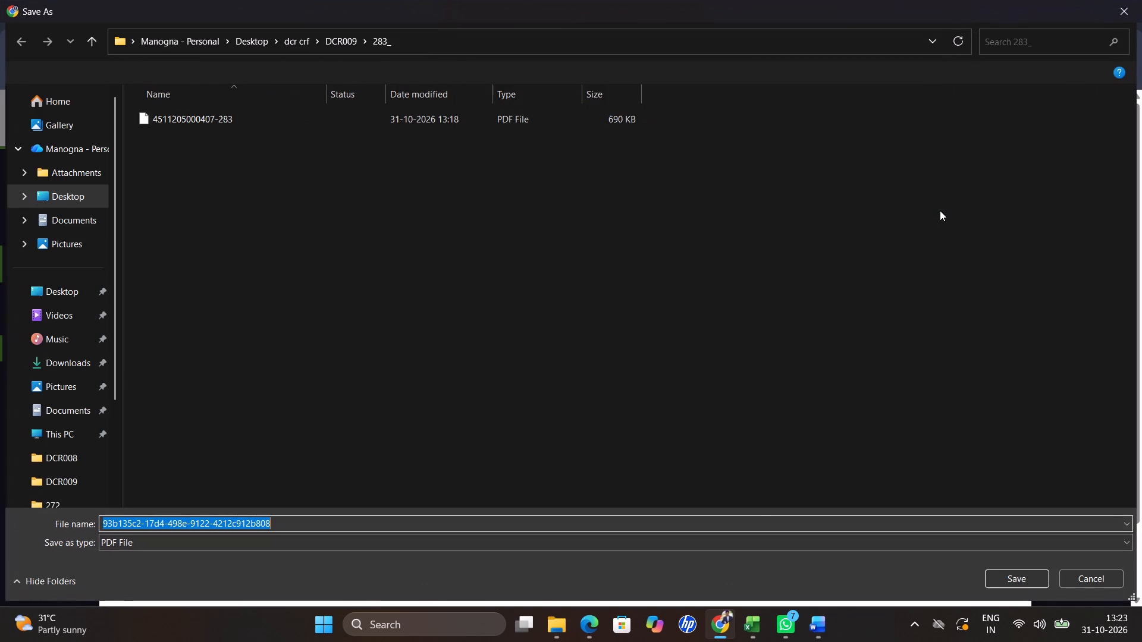
key(ctrl+v)
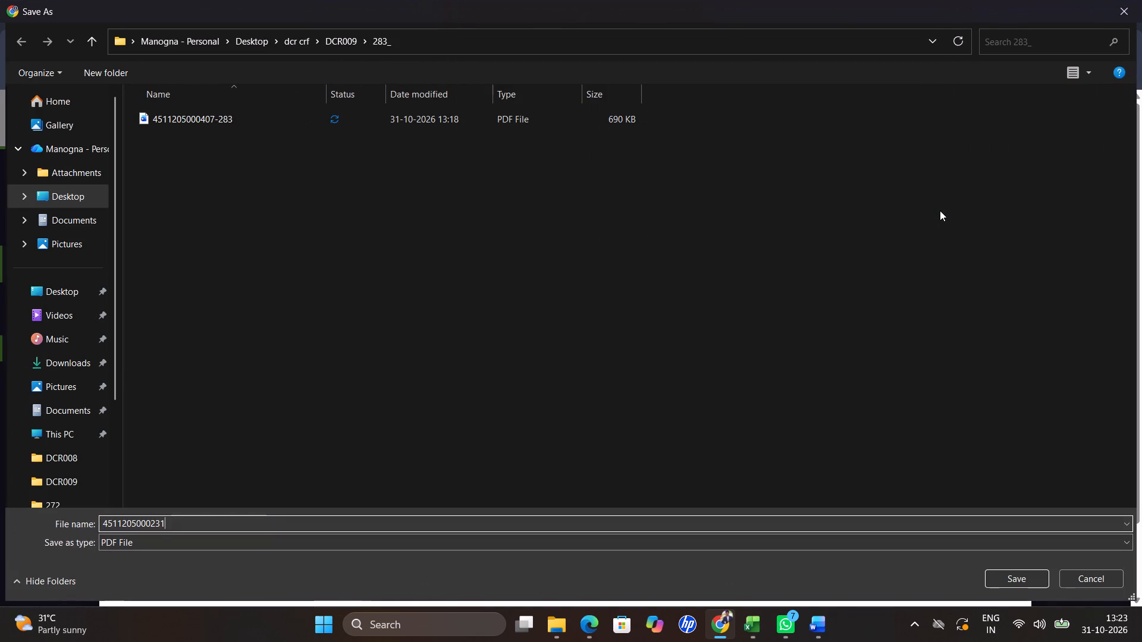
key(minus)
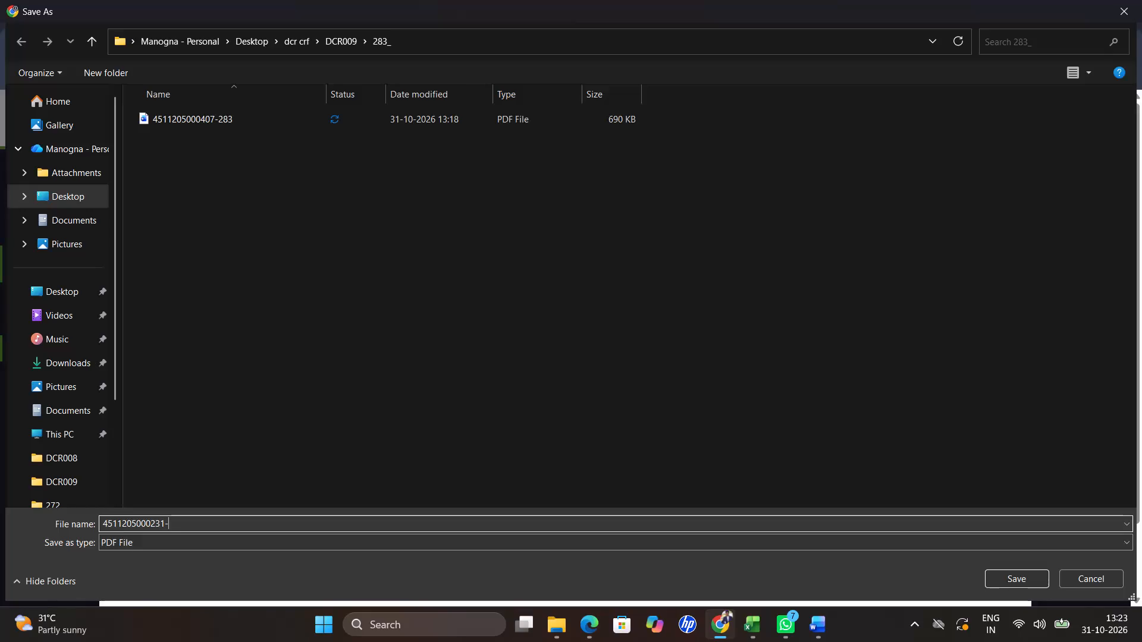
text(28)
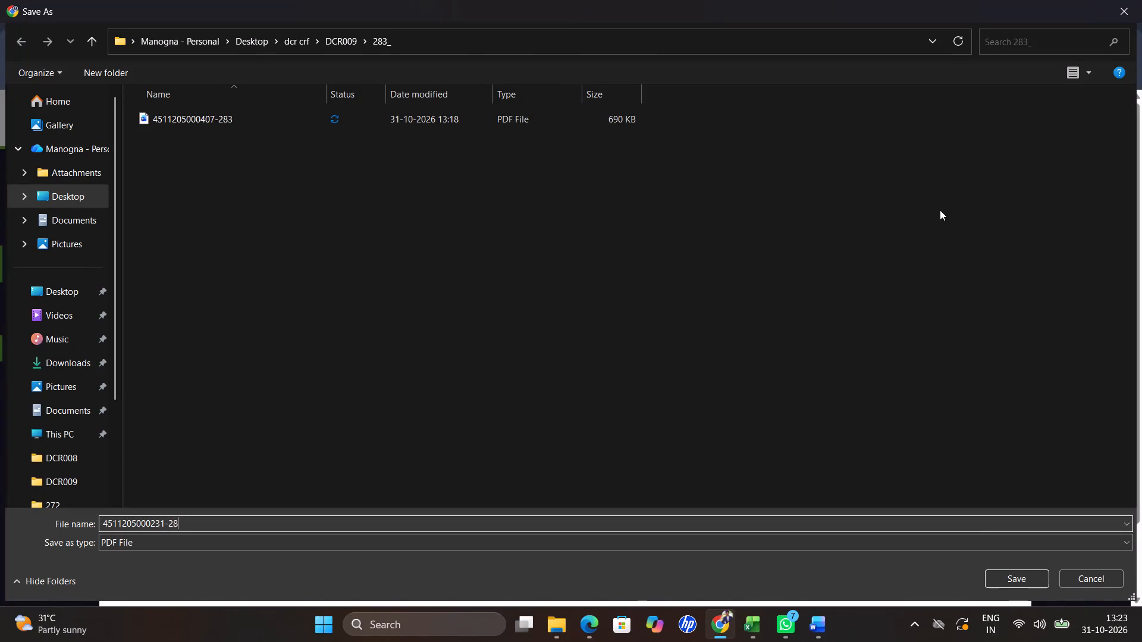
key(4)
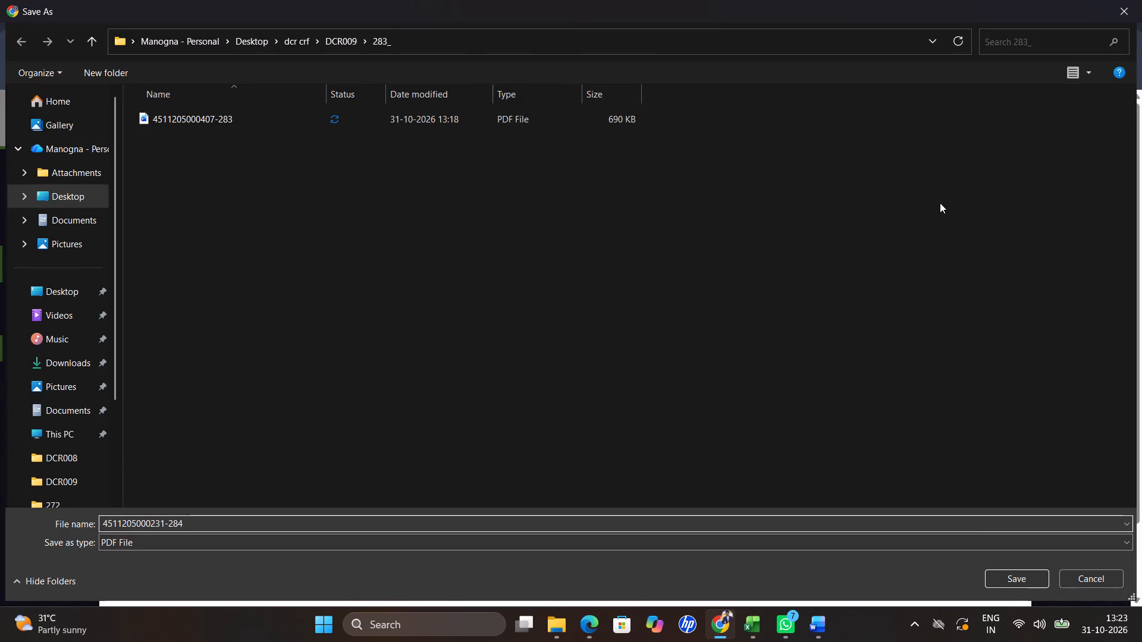
click(347, 31)
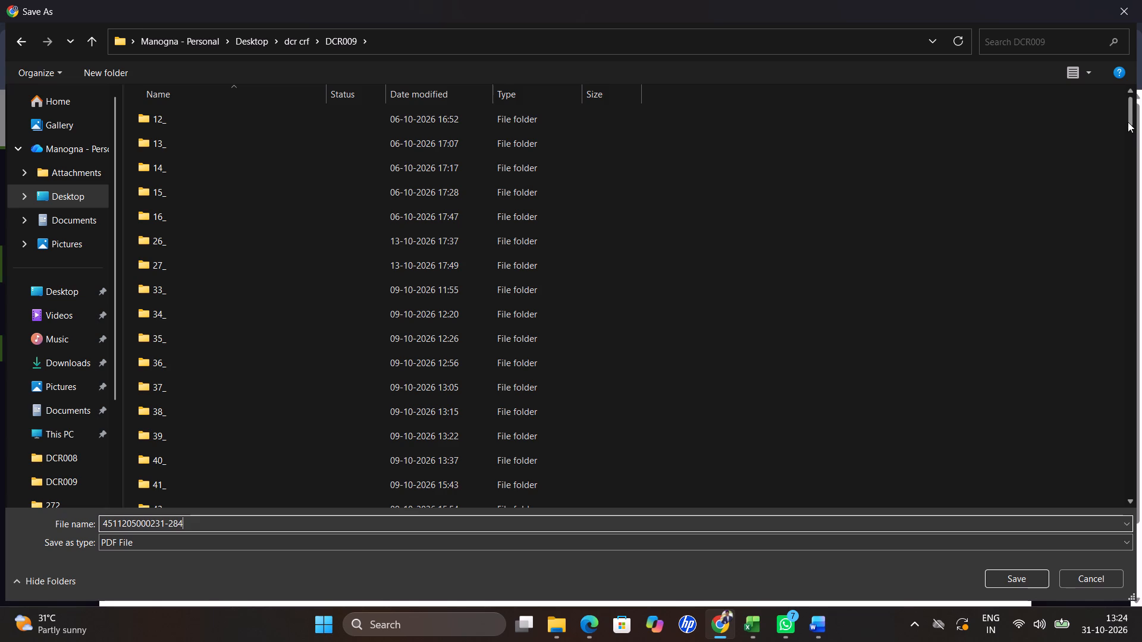
drag(1128, 122, 1131, 531)
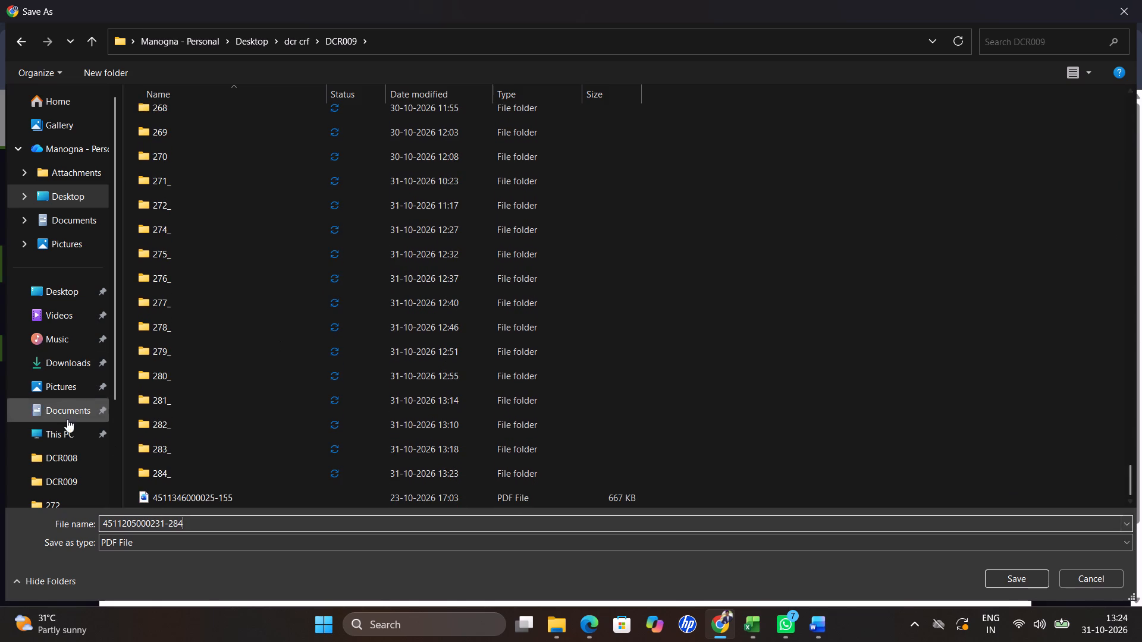
double_click(172, 471)
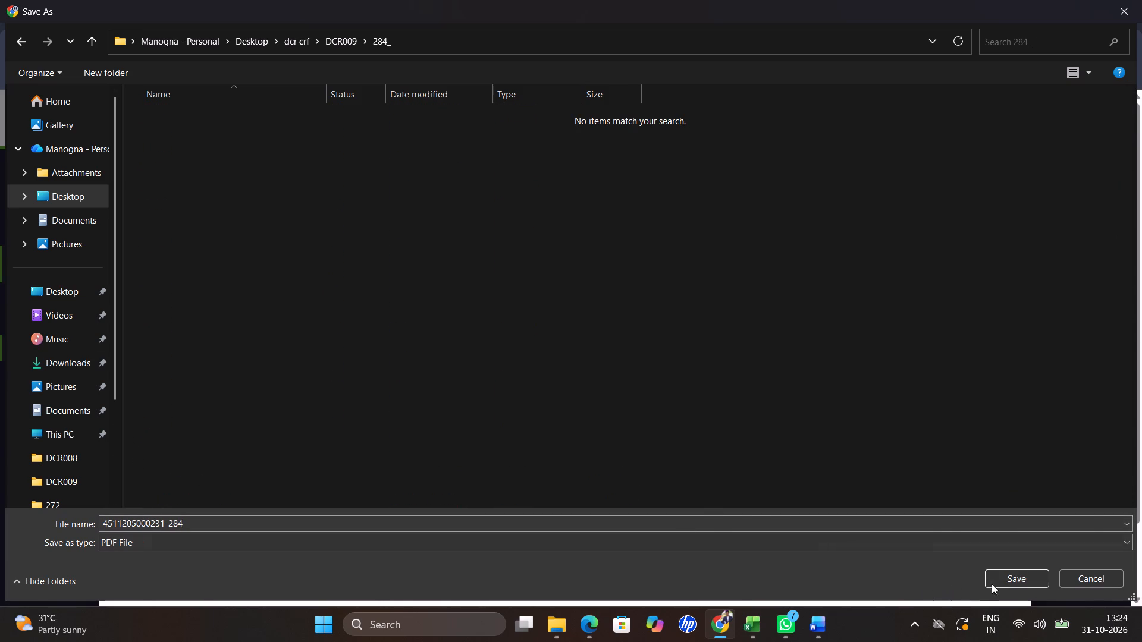
click(994, 581)
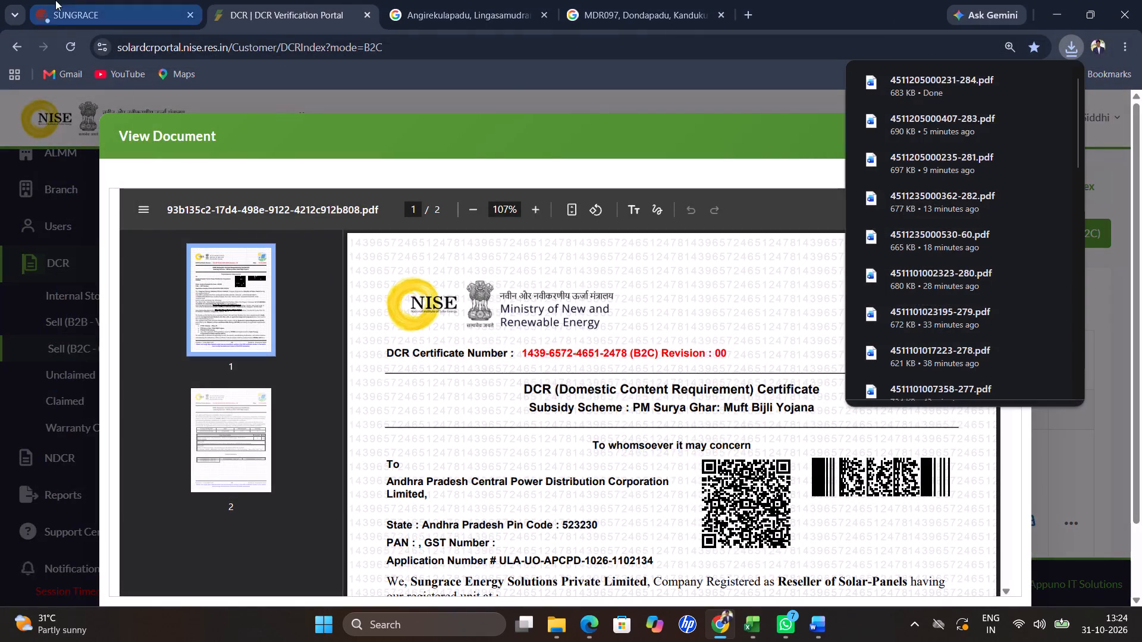
Return to SUNGRACE, close the work order's copy-details window and open its Project Stage form for updating.
click(60, 0)
click(695, 144)
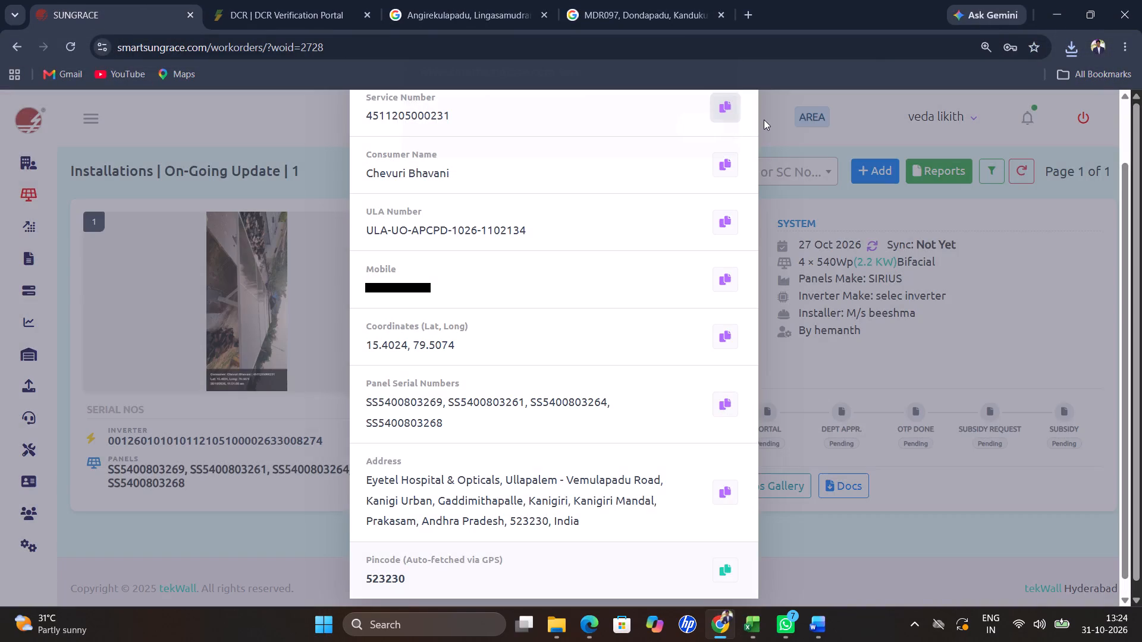
click(764, 121)
click(659, 487)
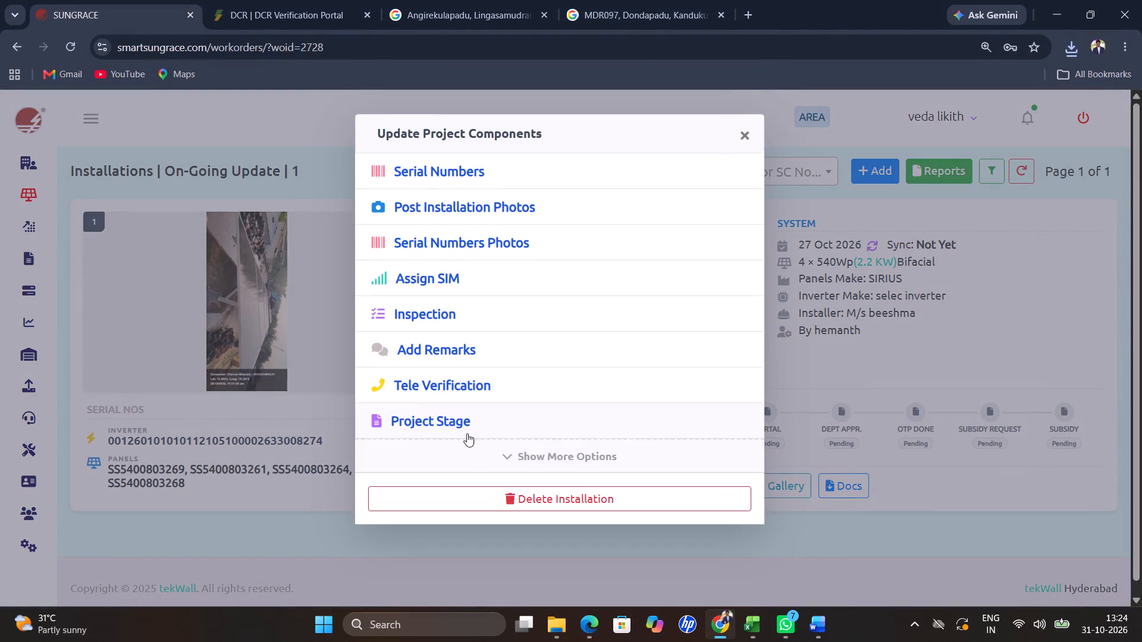
click(467, 433)
For the Dcr upload, choose the certificate PDF ending in -284 from the 284_ folder inside DCR009.
scroll(412, 286, down, 5)
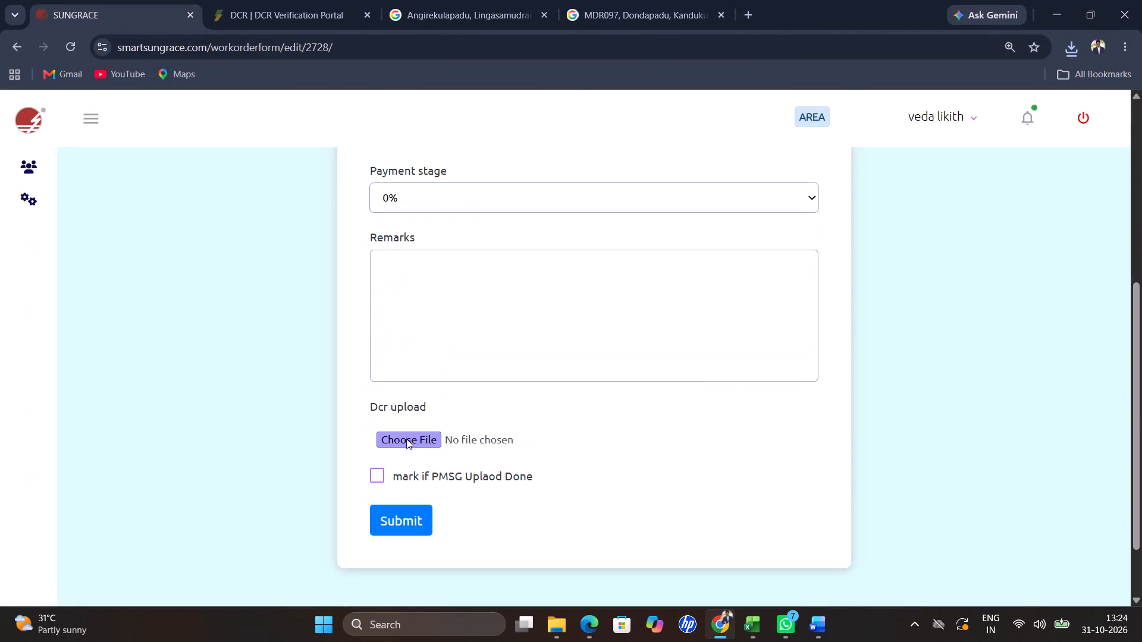
click(416, 413)
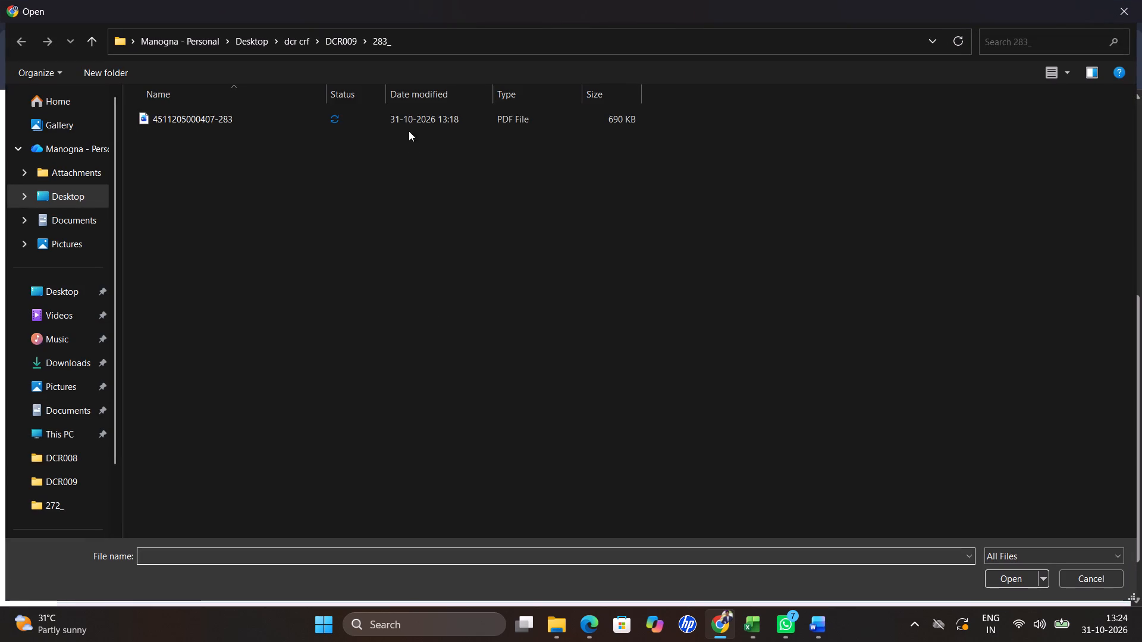
click(331, 43)
scroll(265, 396, down, 6)
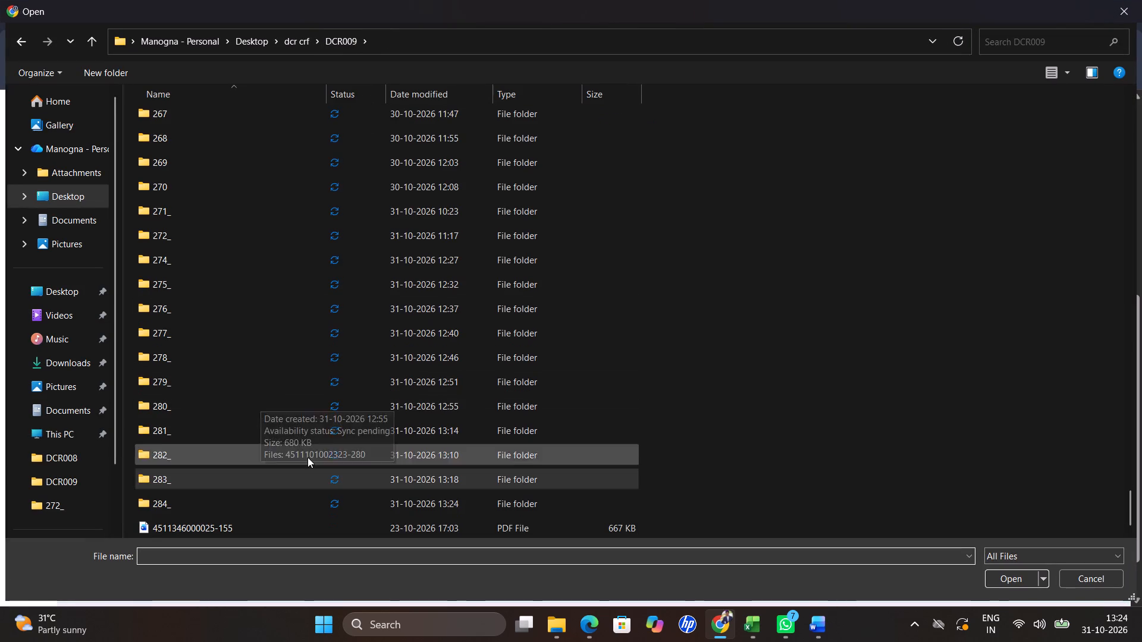
double_click(308, 498)
click(264, 119)
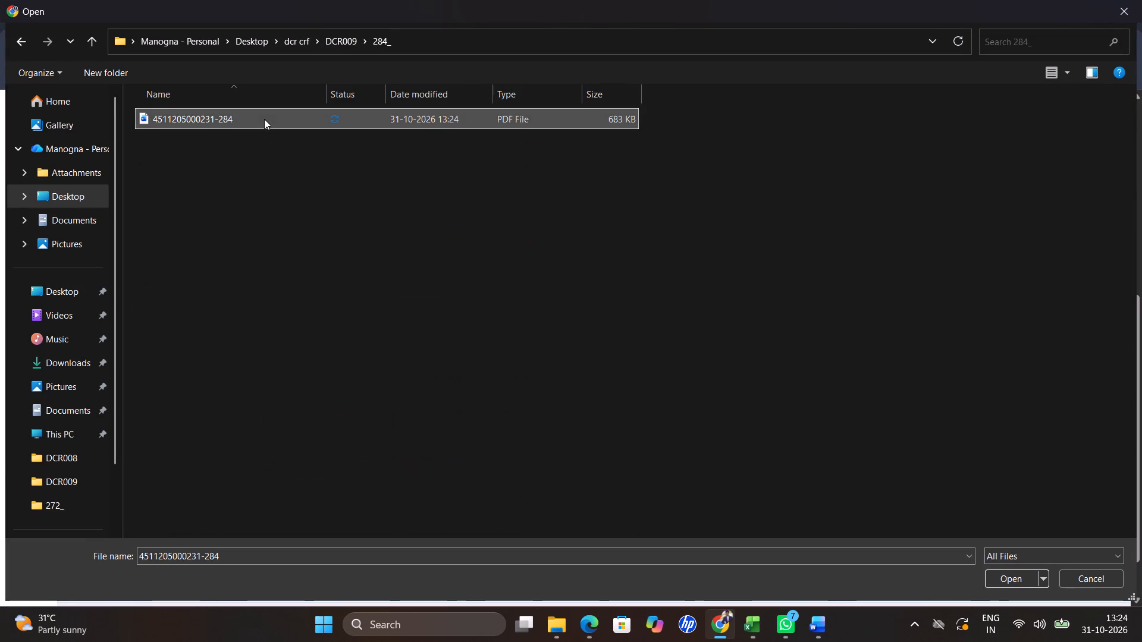
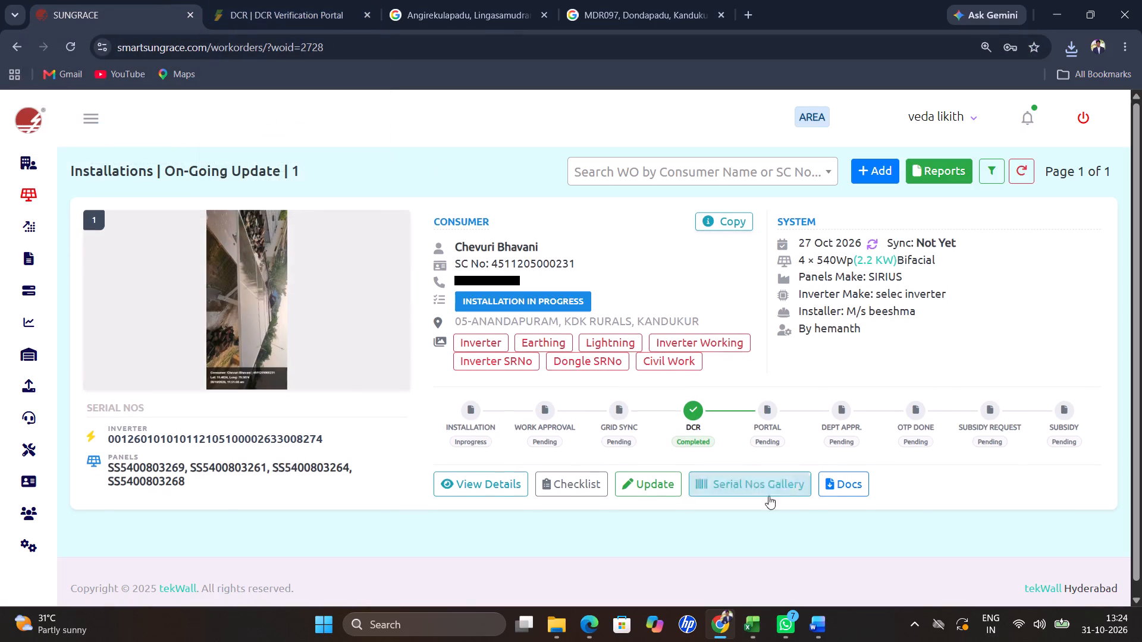
Switch to the Installations workbook in Excel and fill the completed work order's service number cell, B119, with yellow.
click(731, 538)
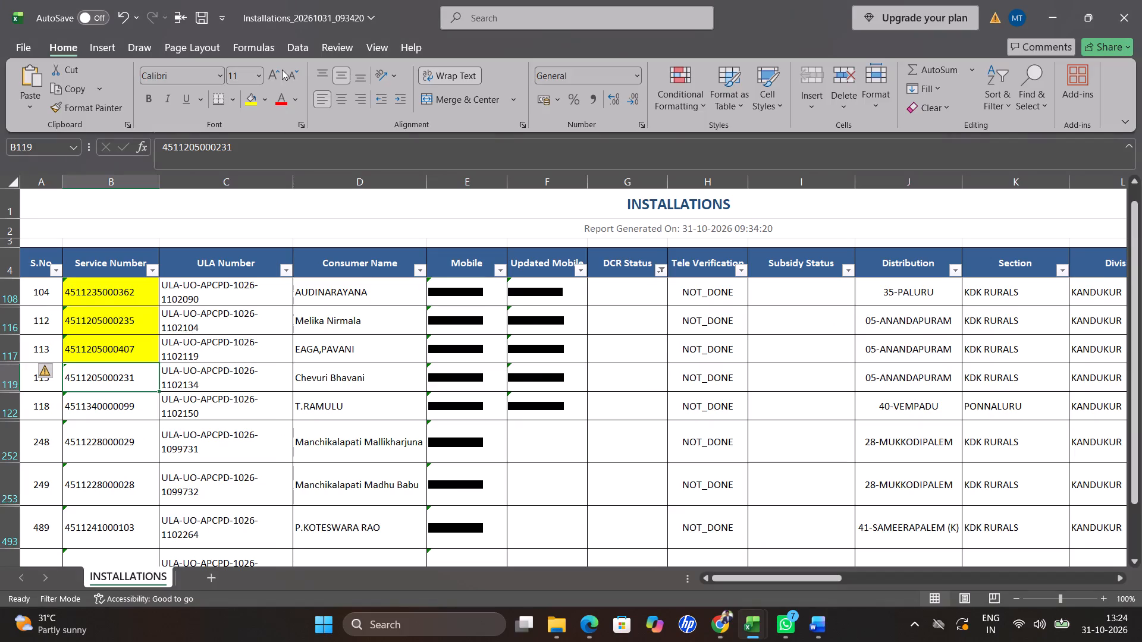
click(250, 96)
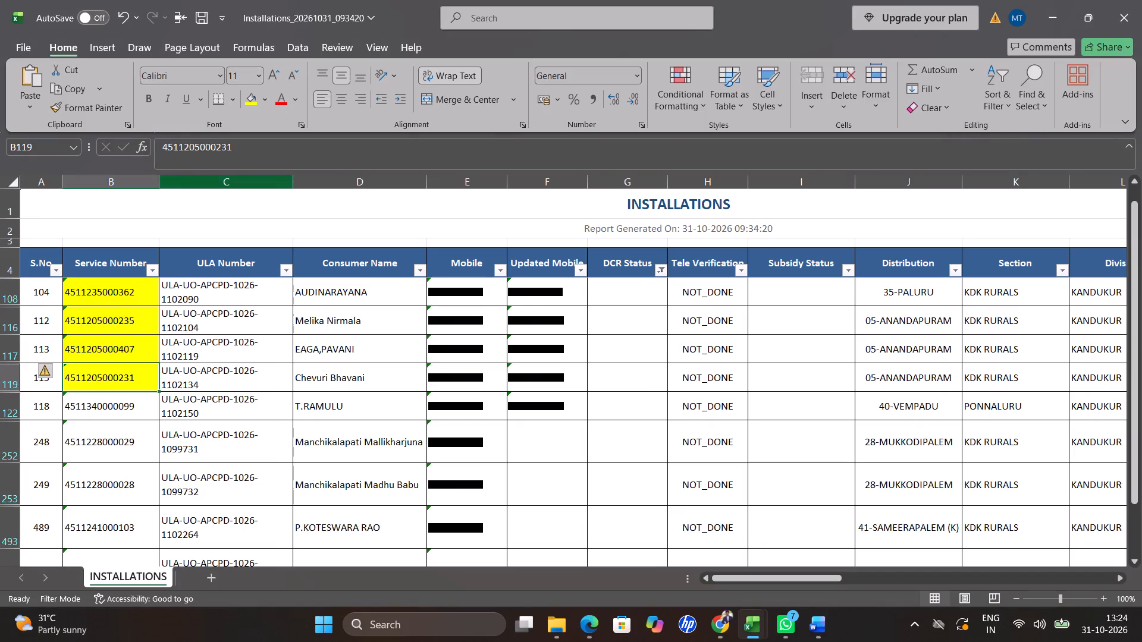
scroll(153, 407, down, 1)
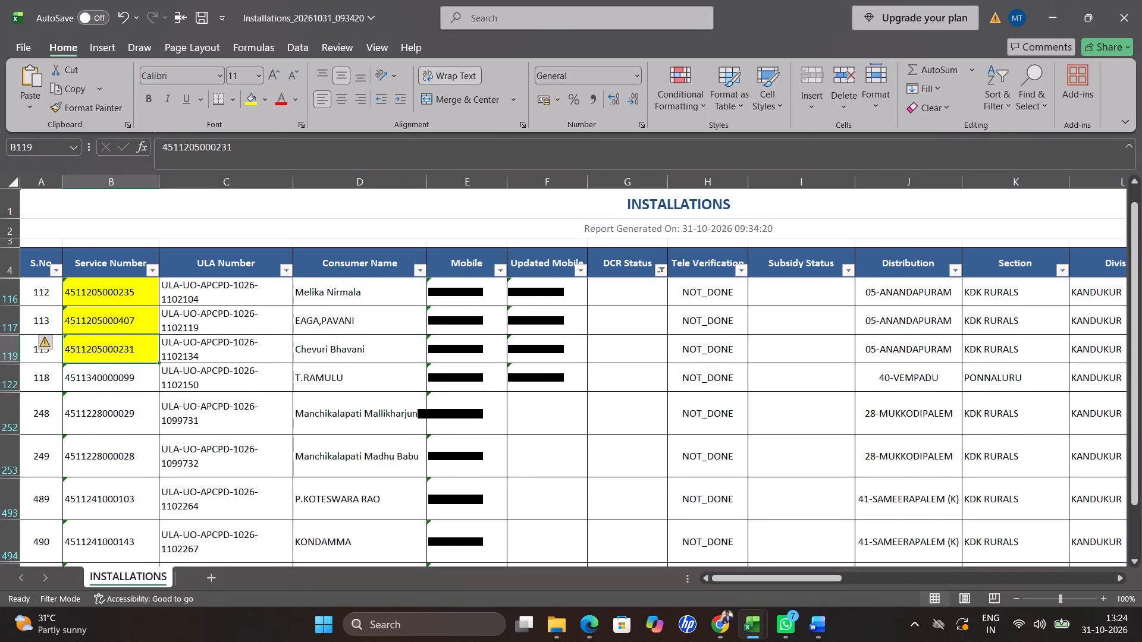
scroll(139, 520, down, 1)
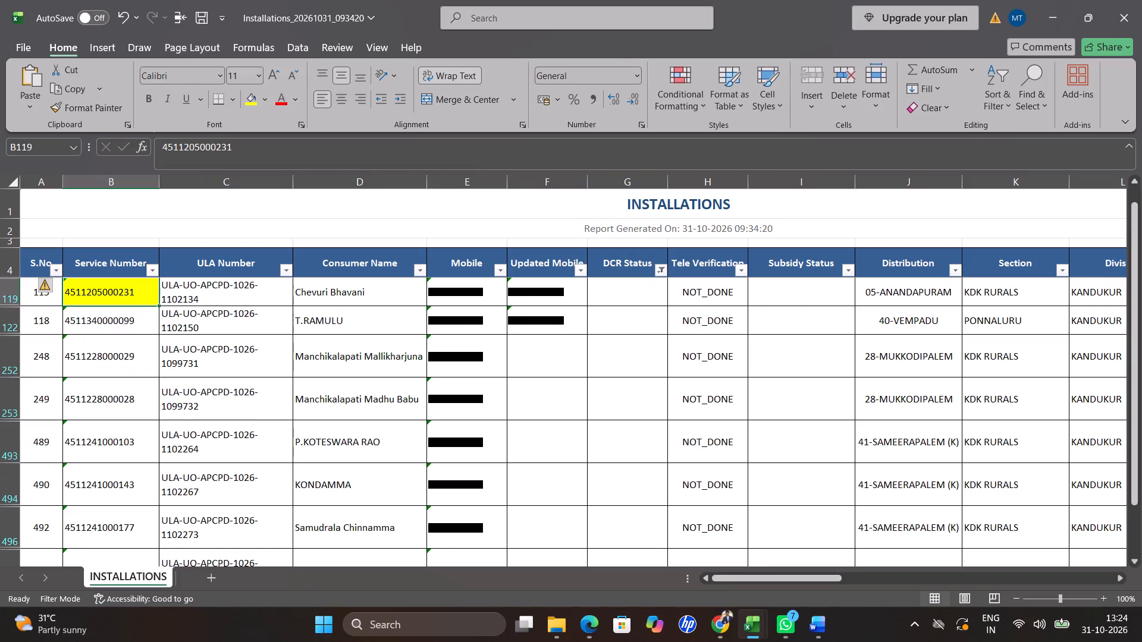
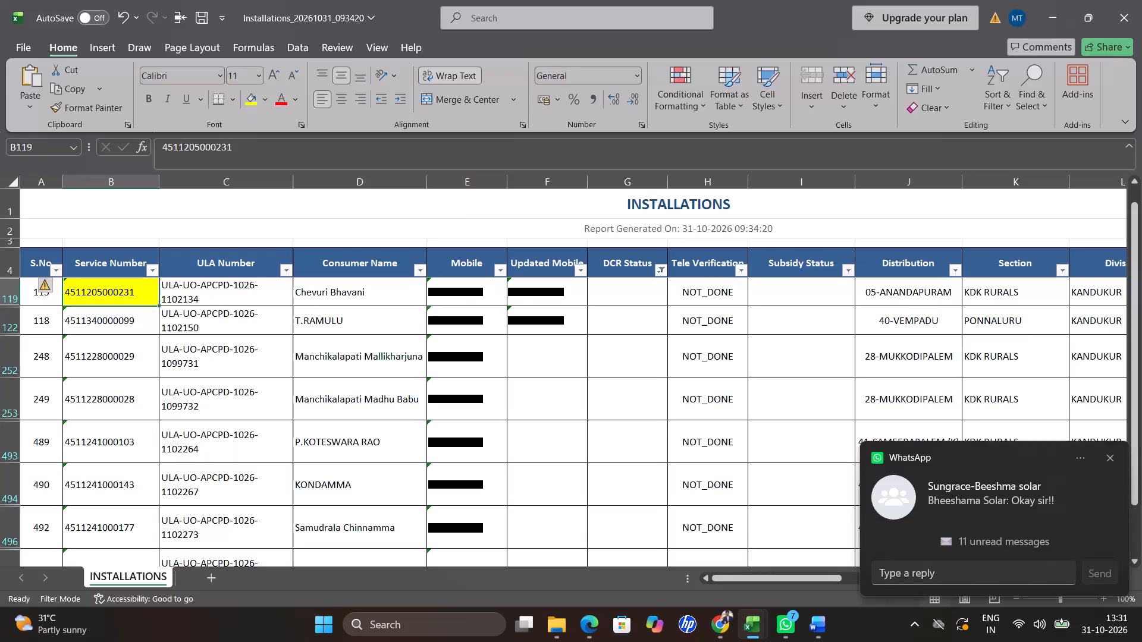
Using the service number copied from cell B122, find the matching work order in SUNGRACE and open its copy-details window.
key(Down)
key(ctrl+c)
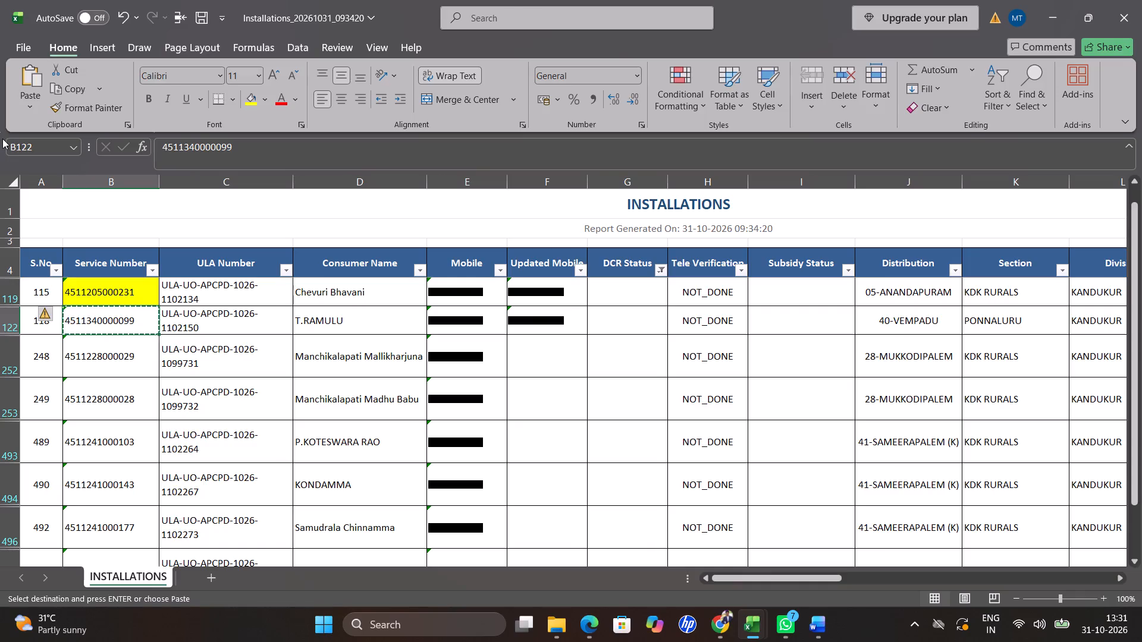
click(717, 623)
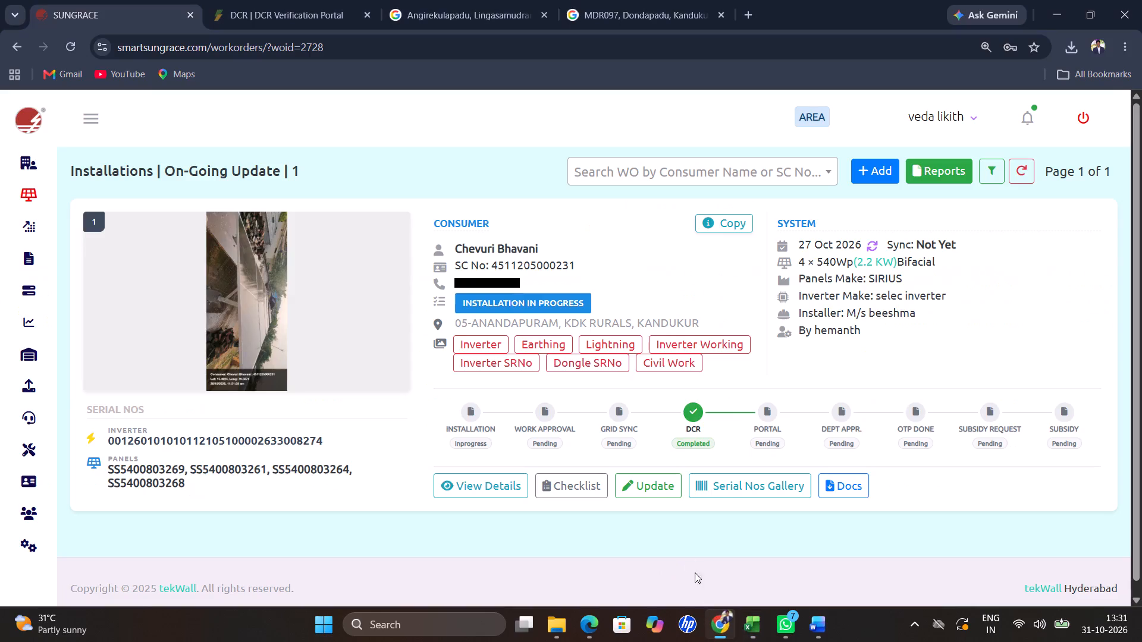
click(604, 180)
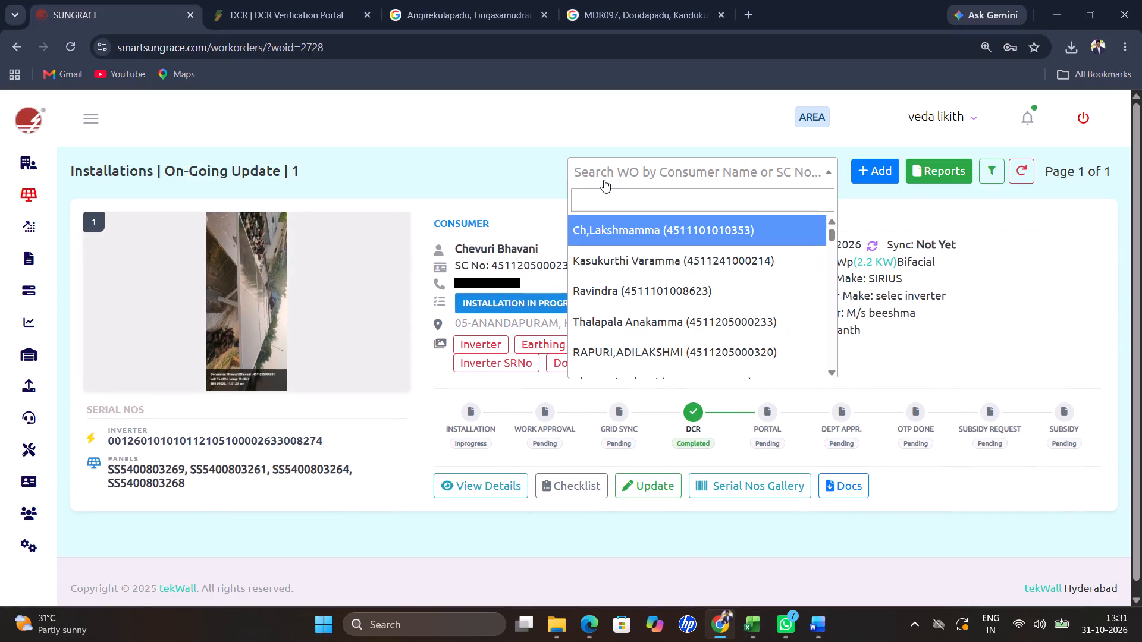
key(ctrl+v)
key(Return)
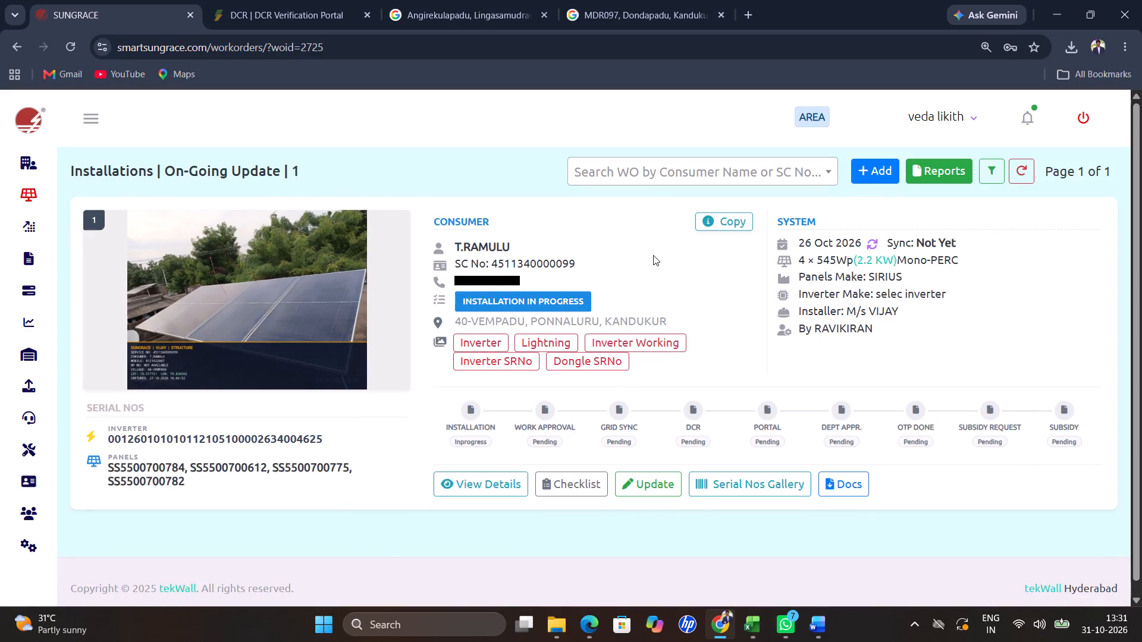
click(704, 226)
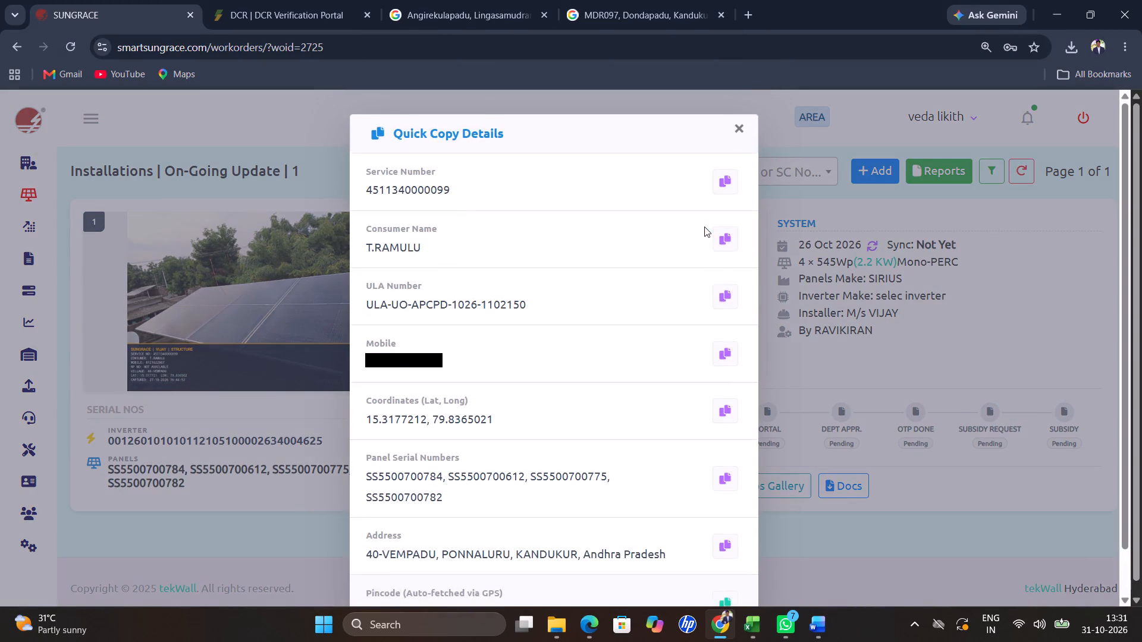
Start a new B2C DCR on the verification portal, using the SUNGRACE work order's ULA number as the consumer application number.
click(718, 300)
click(288, 7)
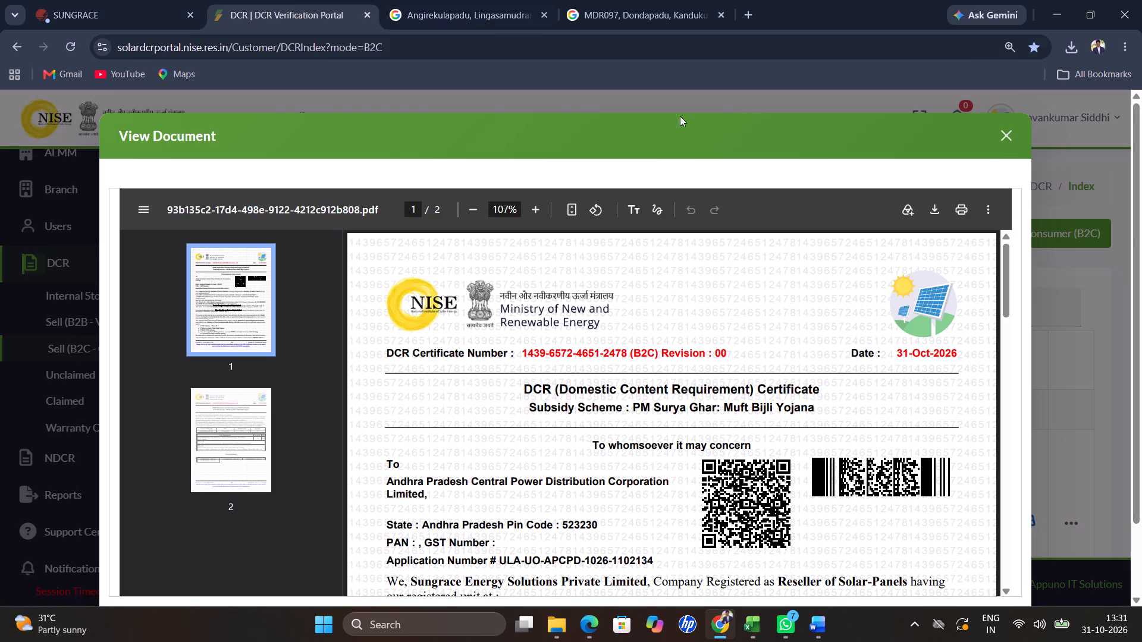
click(1012, 131)
click(1021, 225)
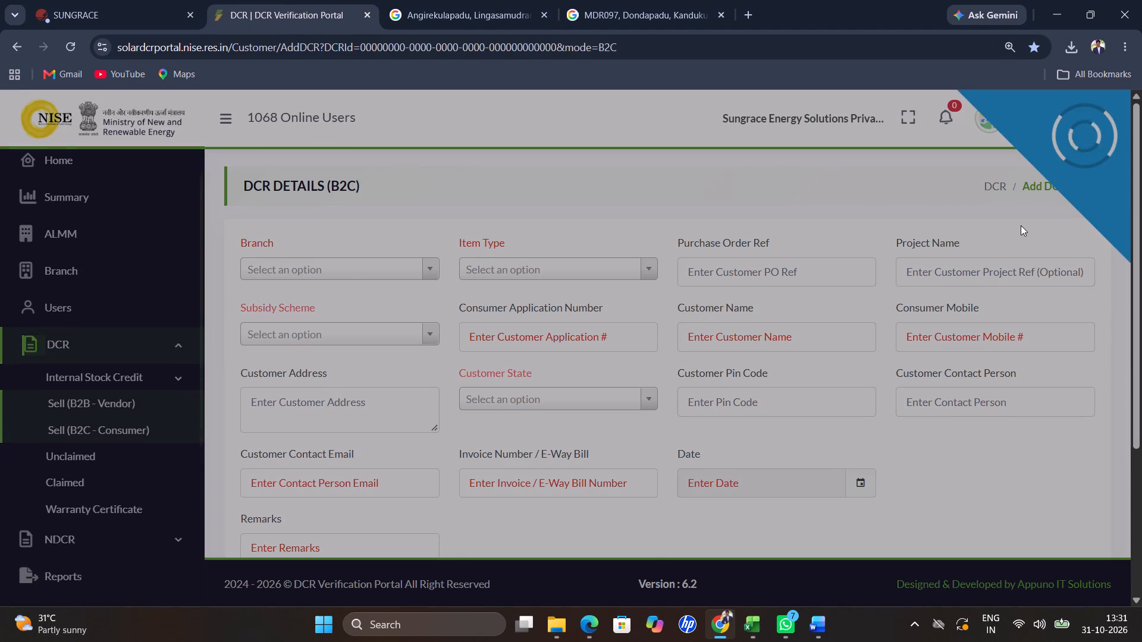
click(579, 339)
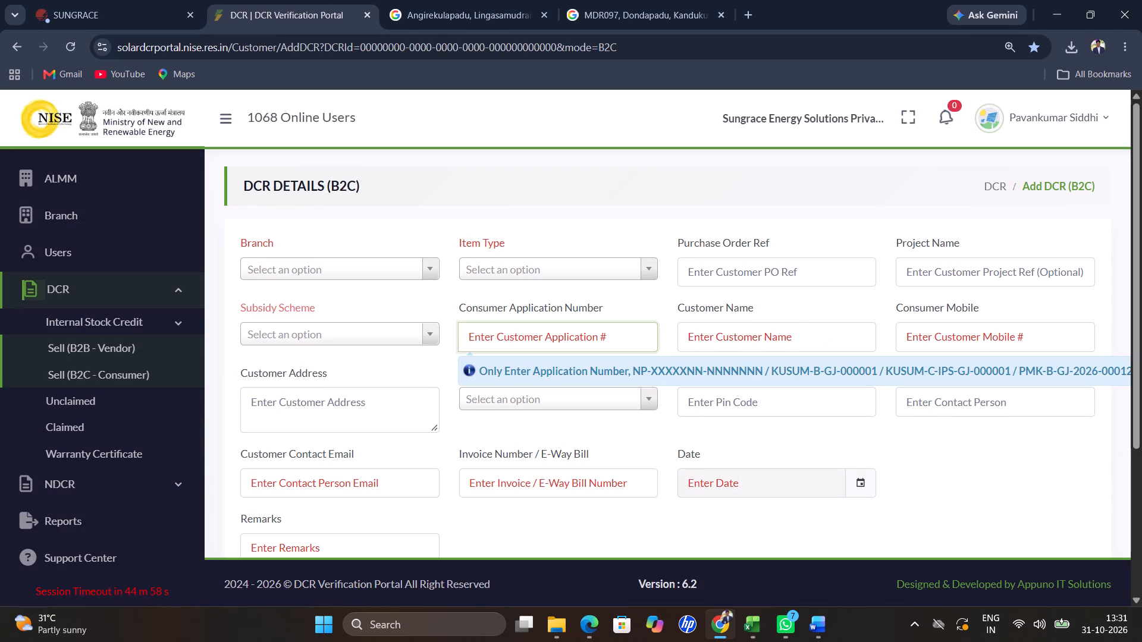
key(ctrl+v)
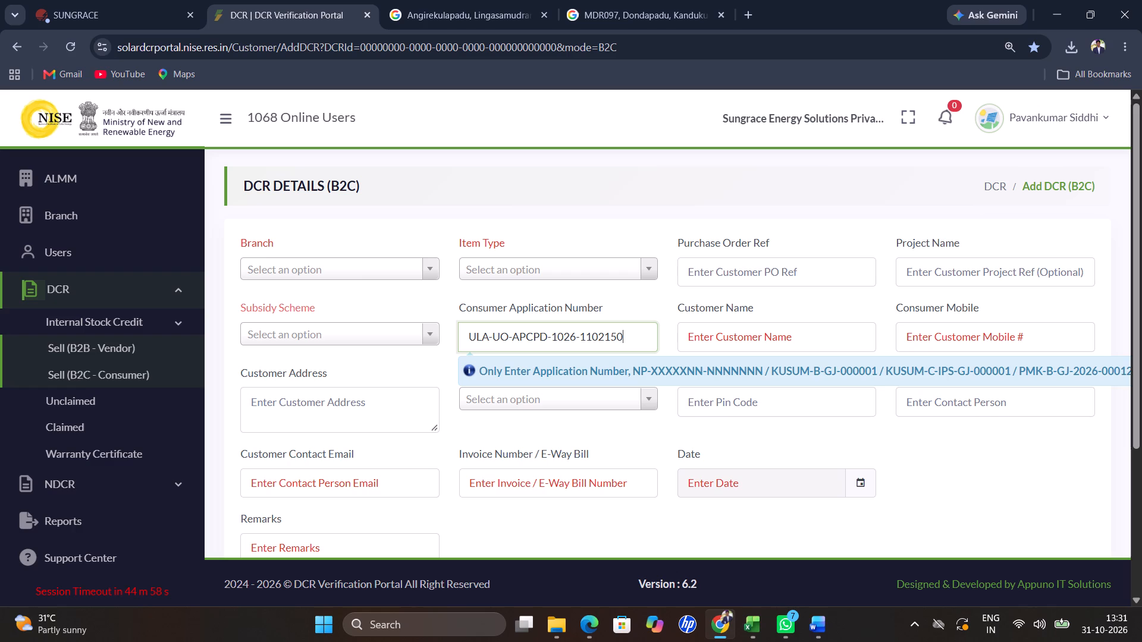
Set the branch to Andhra Pradesh - 2/06, the subsidy scheme to PM Surya Ghar: Muft Bijli Yojana, and the item type to Solar Panels.
click(355, 279)
click(320, 325)
click(327, 319)
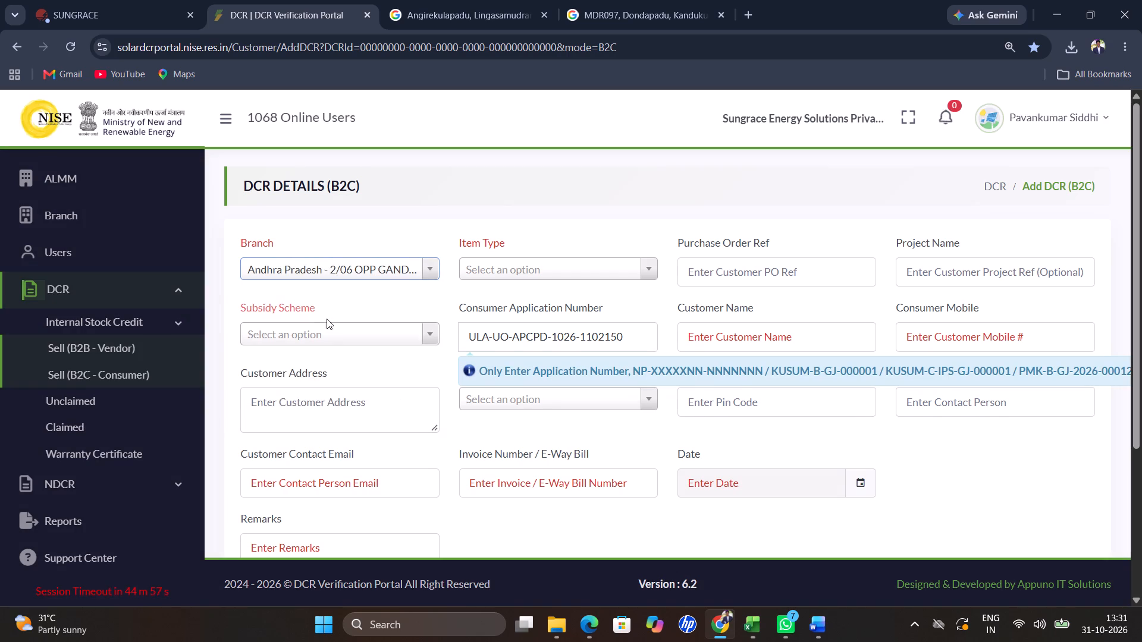
click(322, 337)
click(342, 471)
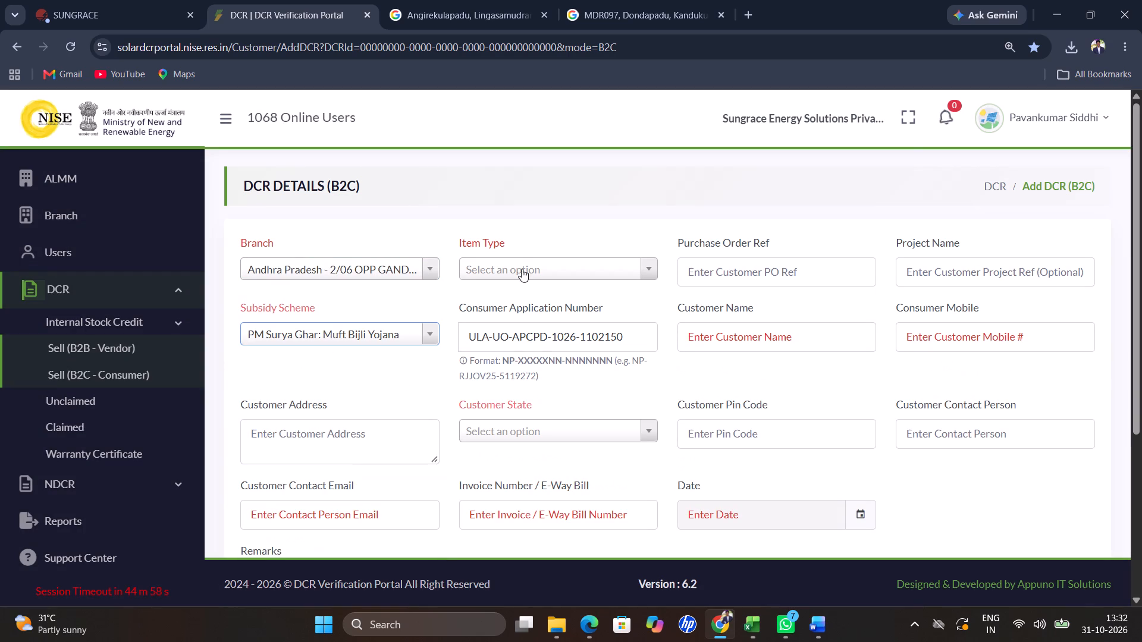
click(526, 263)
click(516, 318)
click(708, 333)
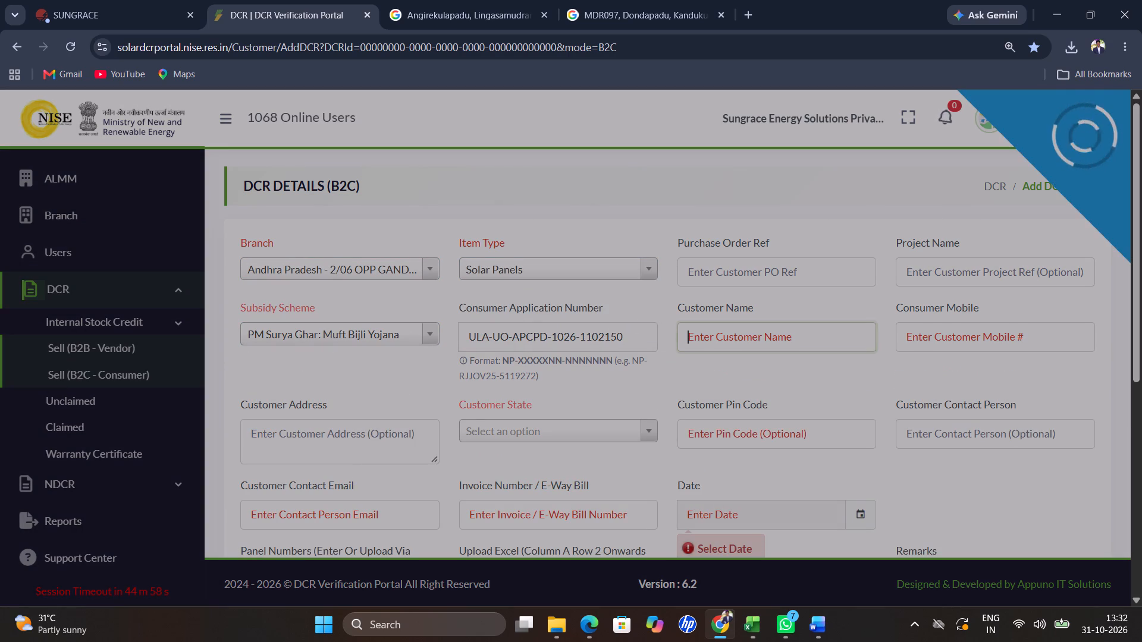
click(802, 581)
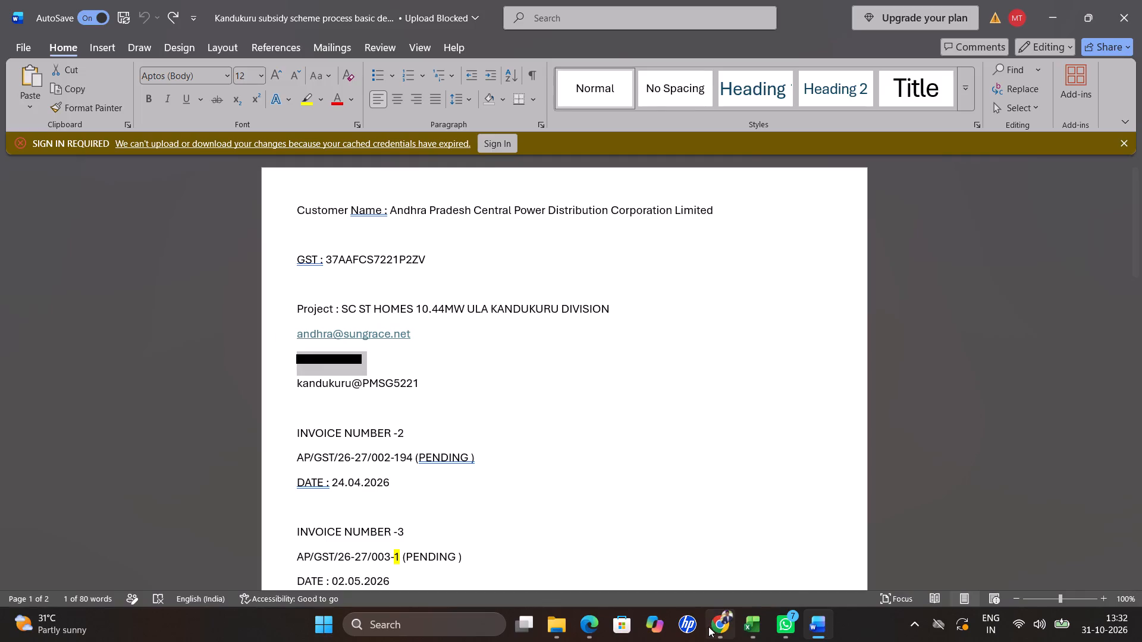
click(724, 547)
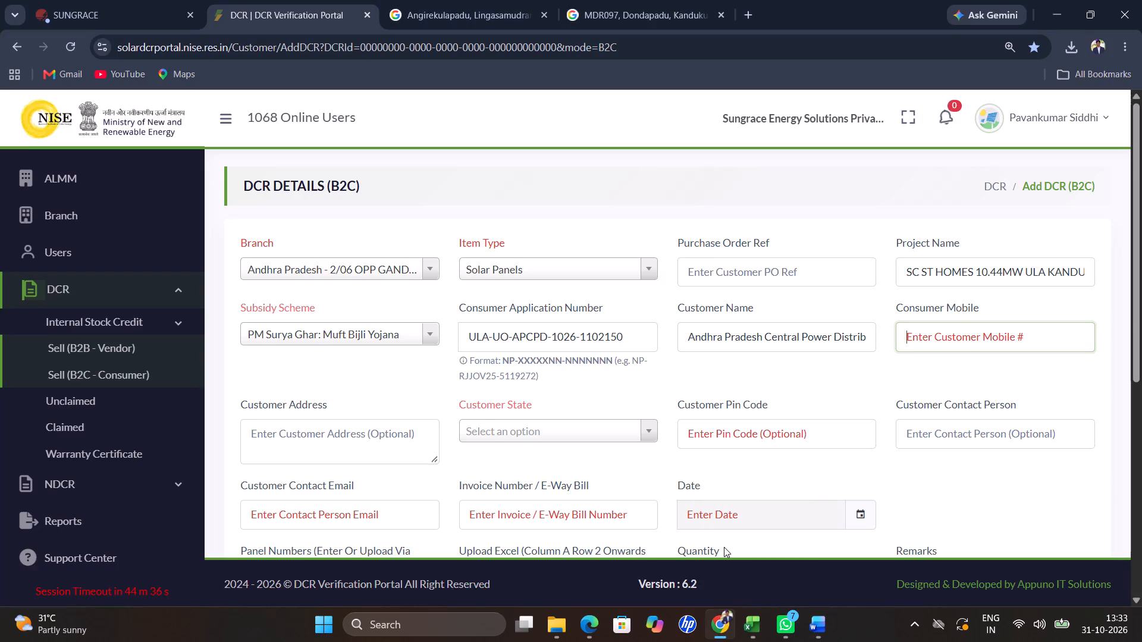
key(ctrl+v)
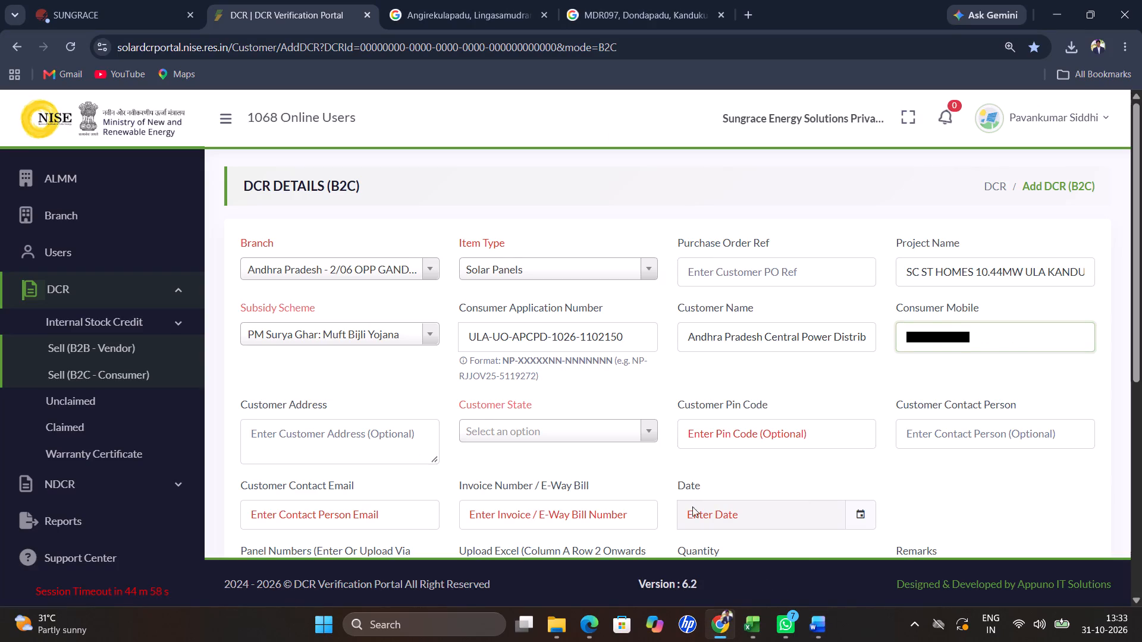
Set the customer state to Andhra Pradesh (37).
scroll(605, 323, down, 2)
click(524, 285)
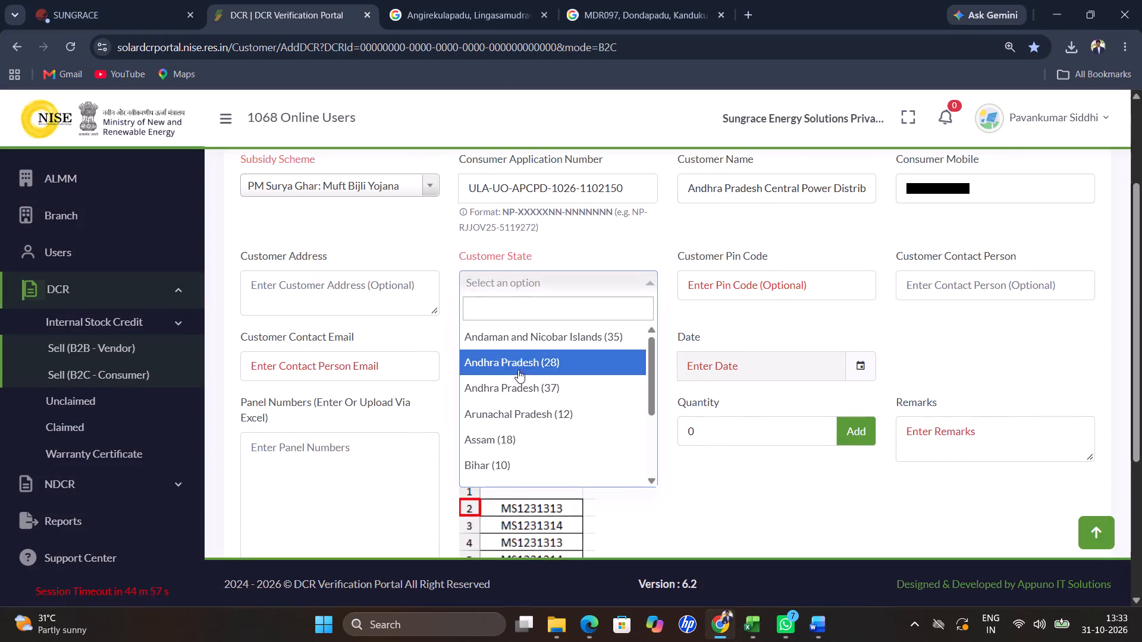
click(522, 388)
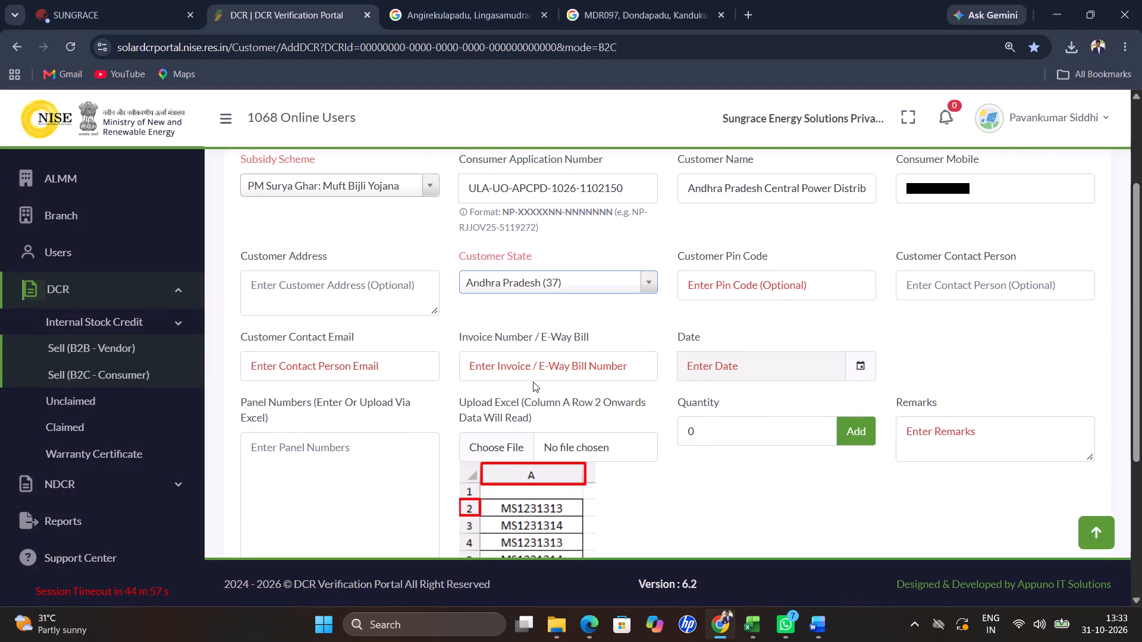
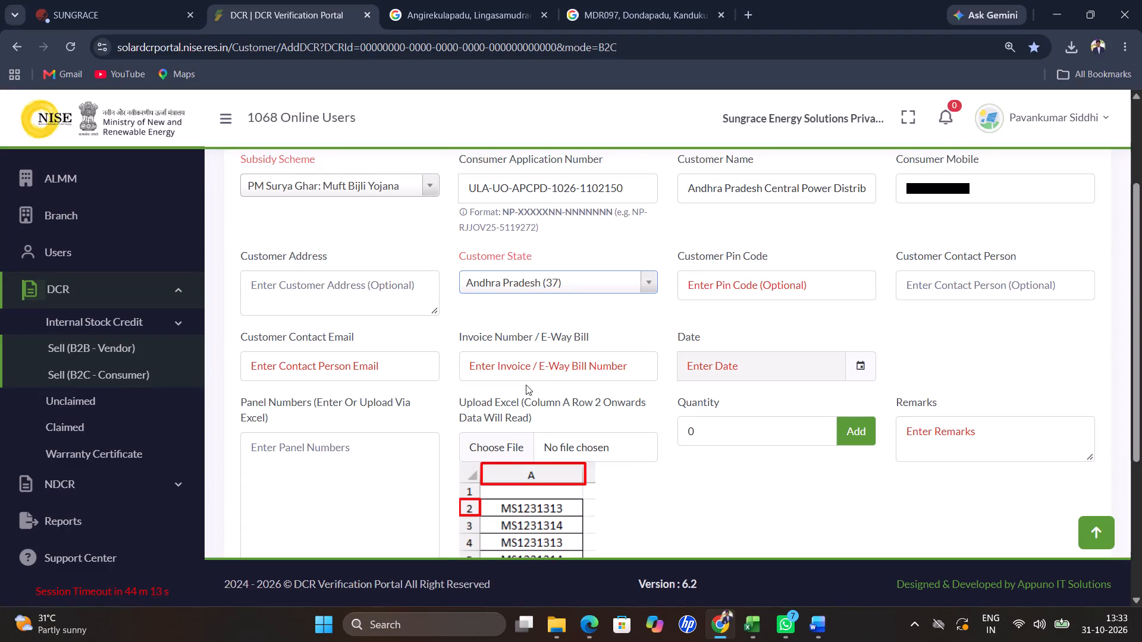
Enter the contact person's email in the DCR form's customer contact email field.
click(517, 373)
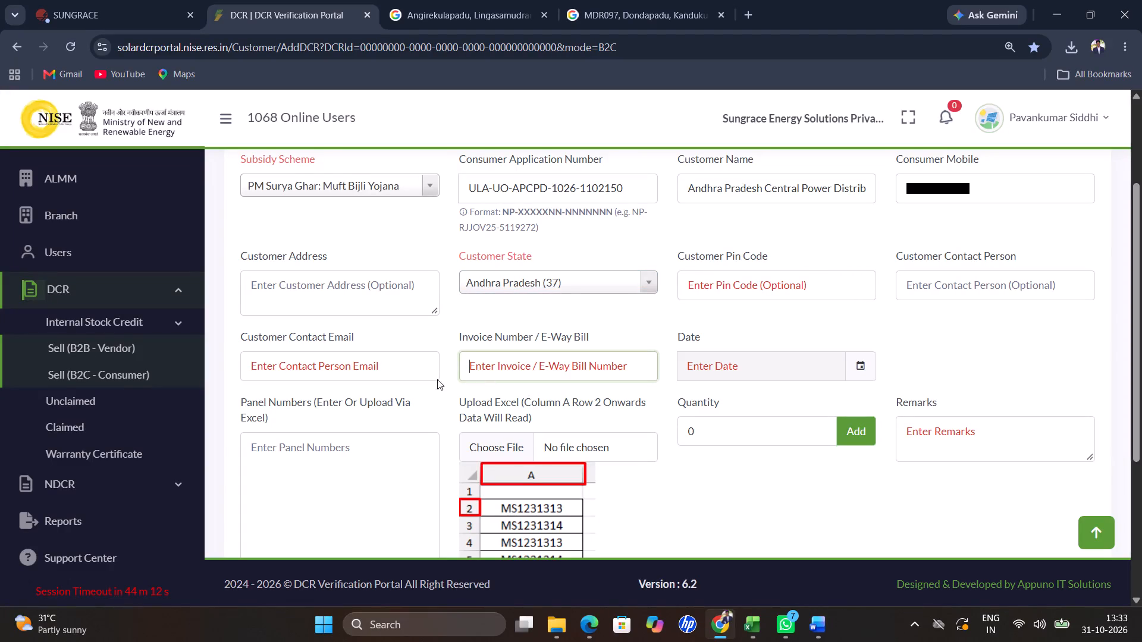
click(408, 373)
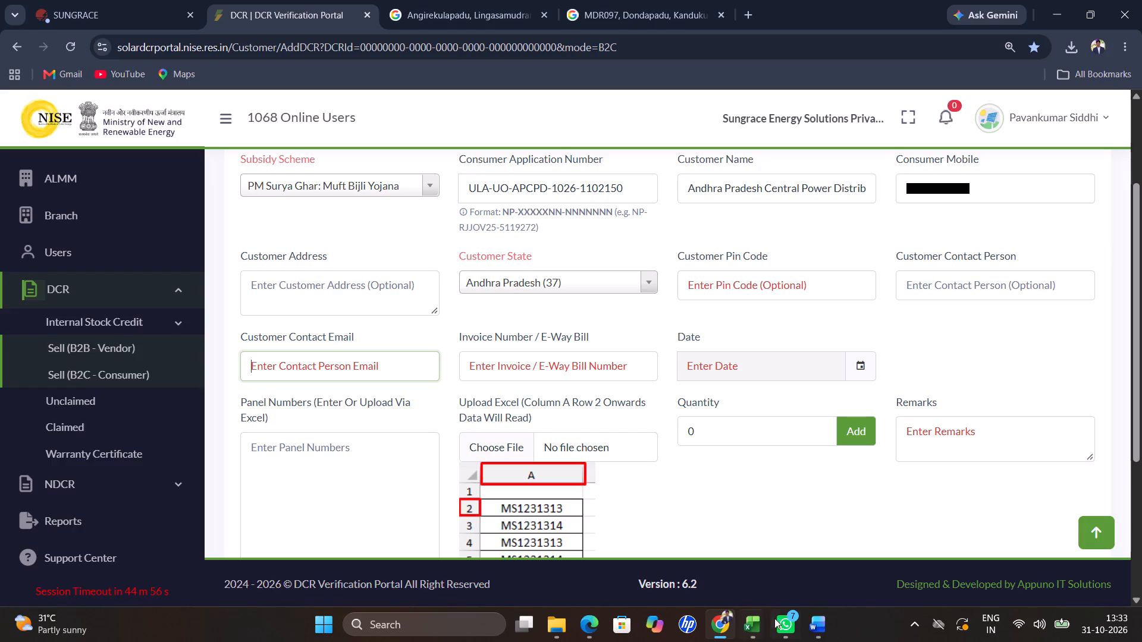
click(798, 572)
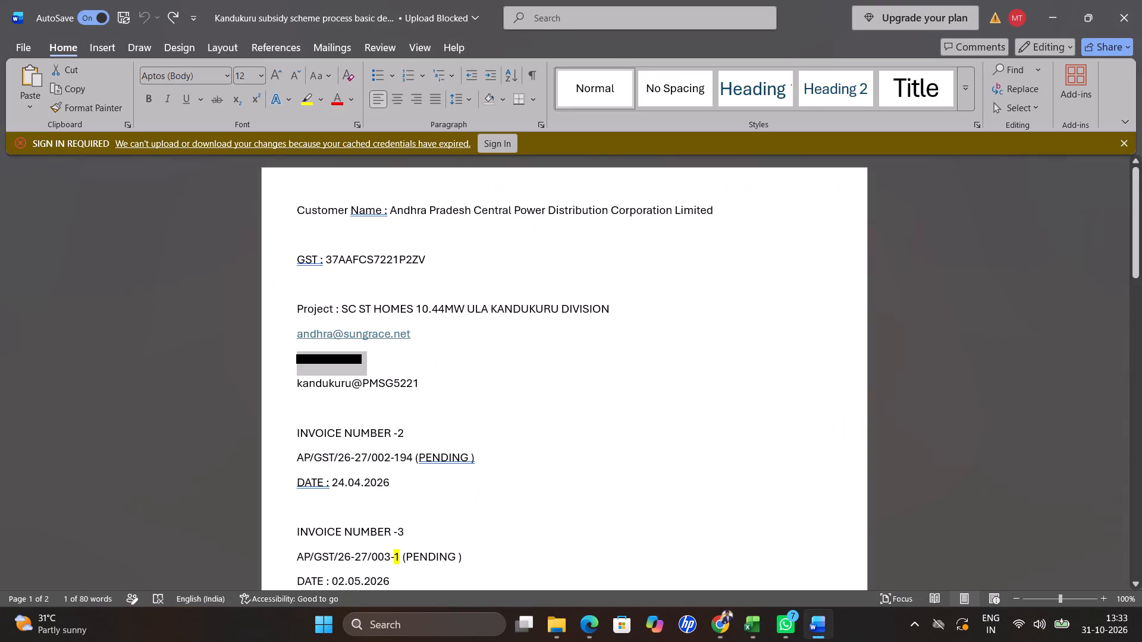
Copy the contact email address from the Word document into the DCR form's customer contact email field.
drag(442, 334, 294, 343)
click(294, 343)
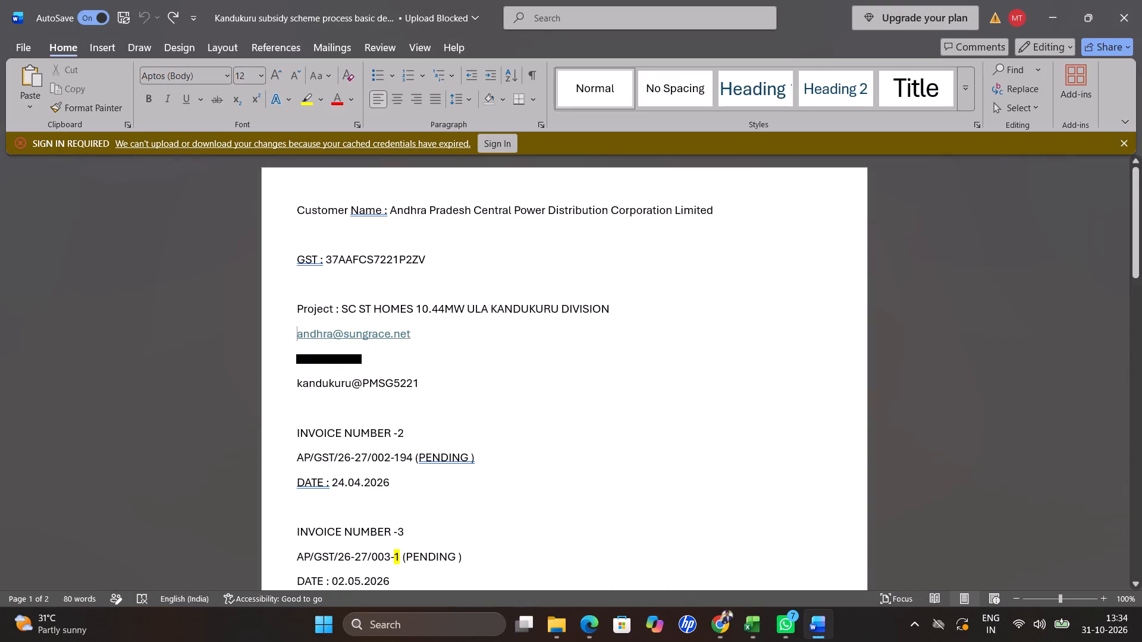
drag(295, 344, 423, 347)
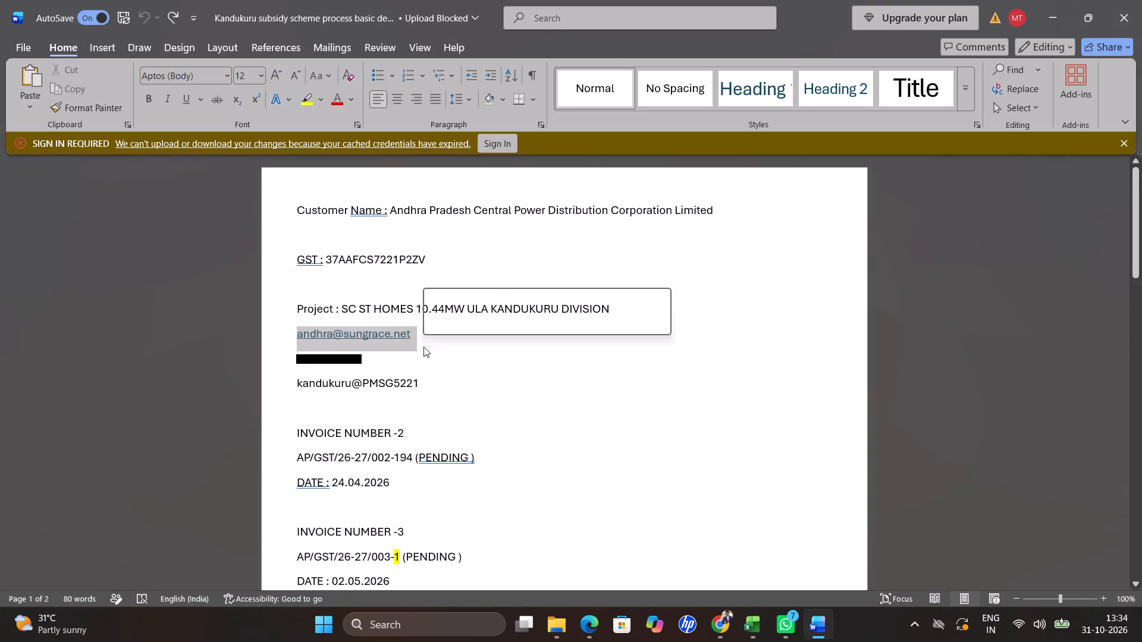
key(ctrl+c)
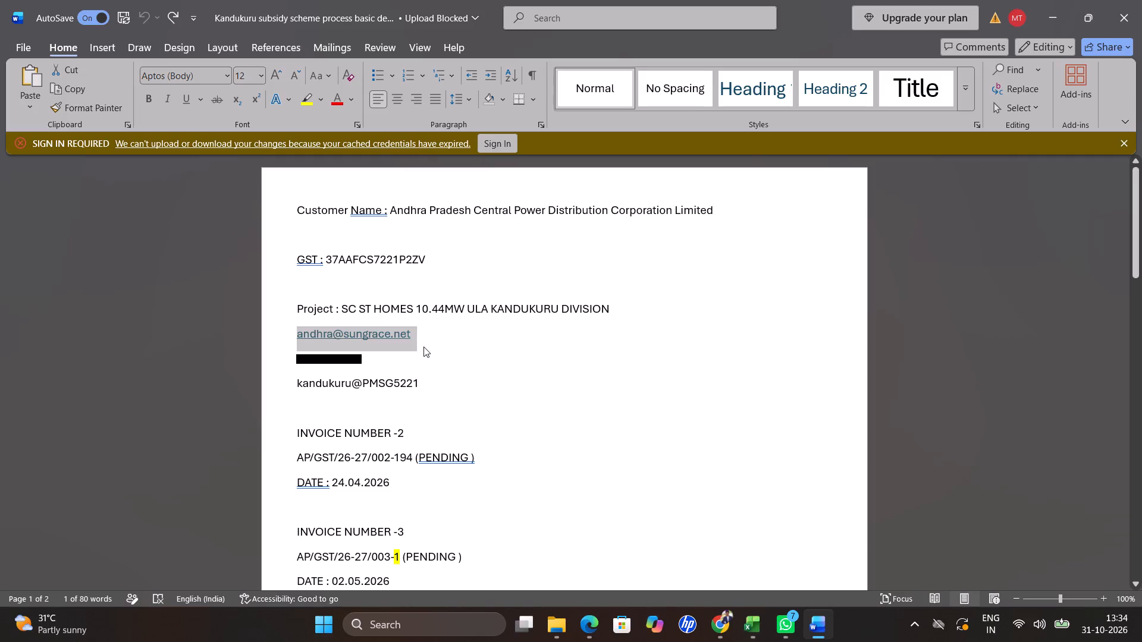
click(708, 577)
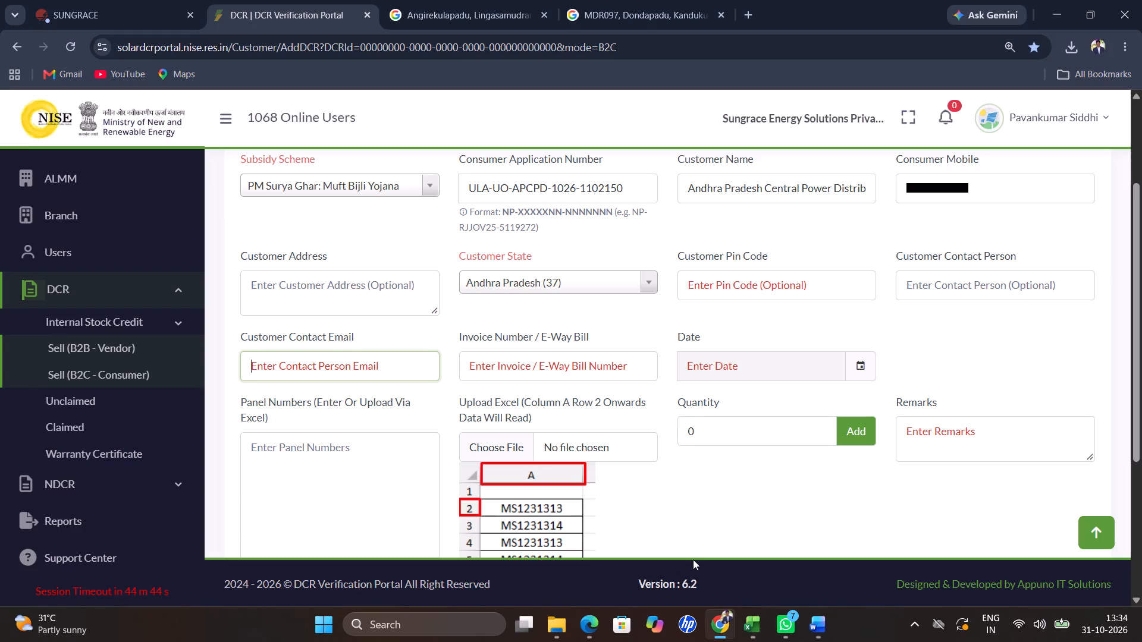
key(ctrl+v)
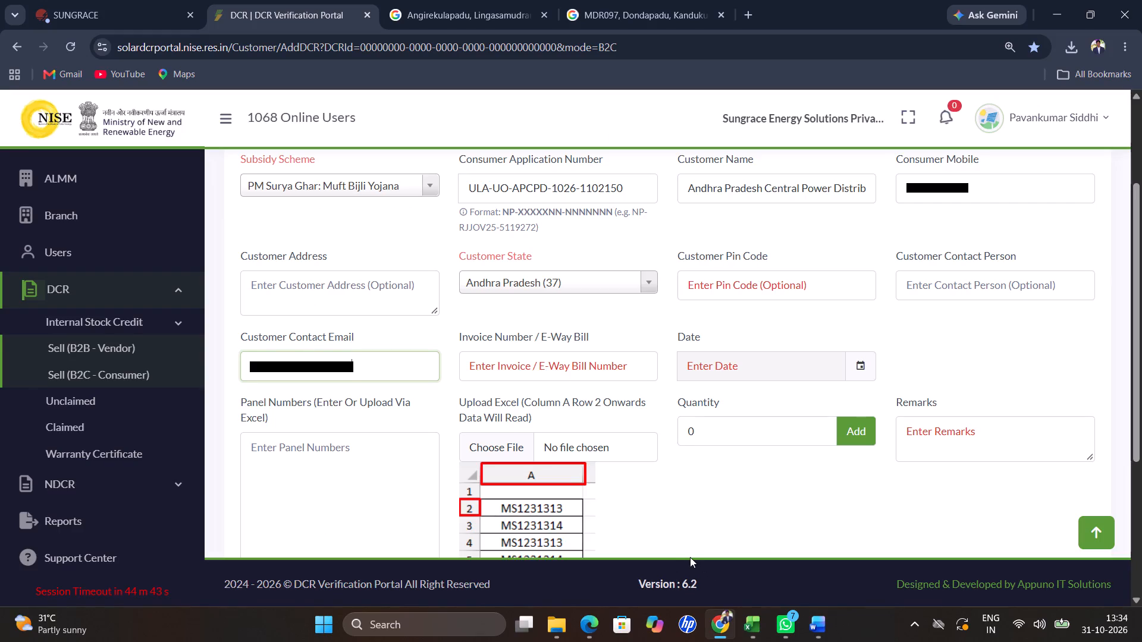
Copy the invoice number 9 prefix AP/GST/26-27/009- from the Word document for the DCR form's invoice number field.
click(604, 377)
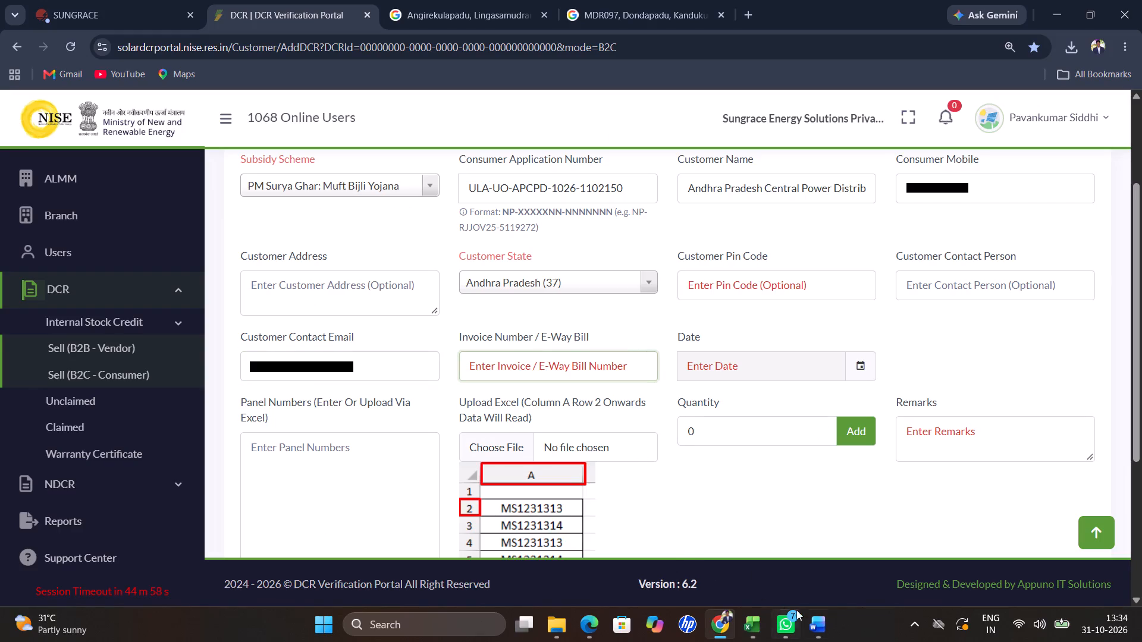
click(806, 587)
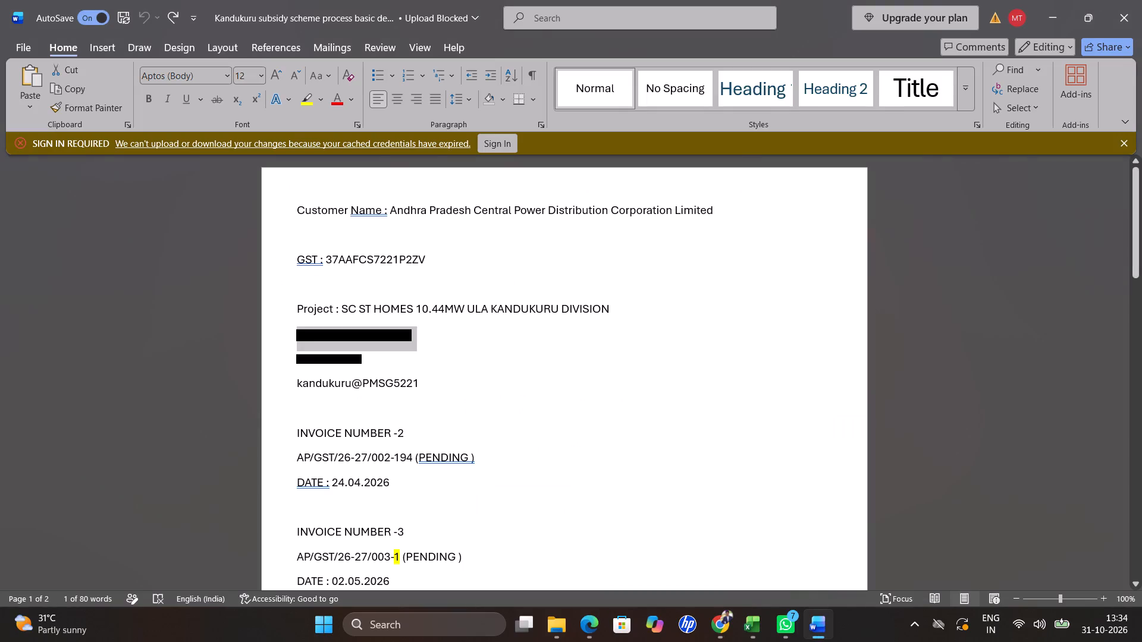
scroll(428, 383, down, 3)
scroll(379, 349, down, 3)
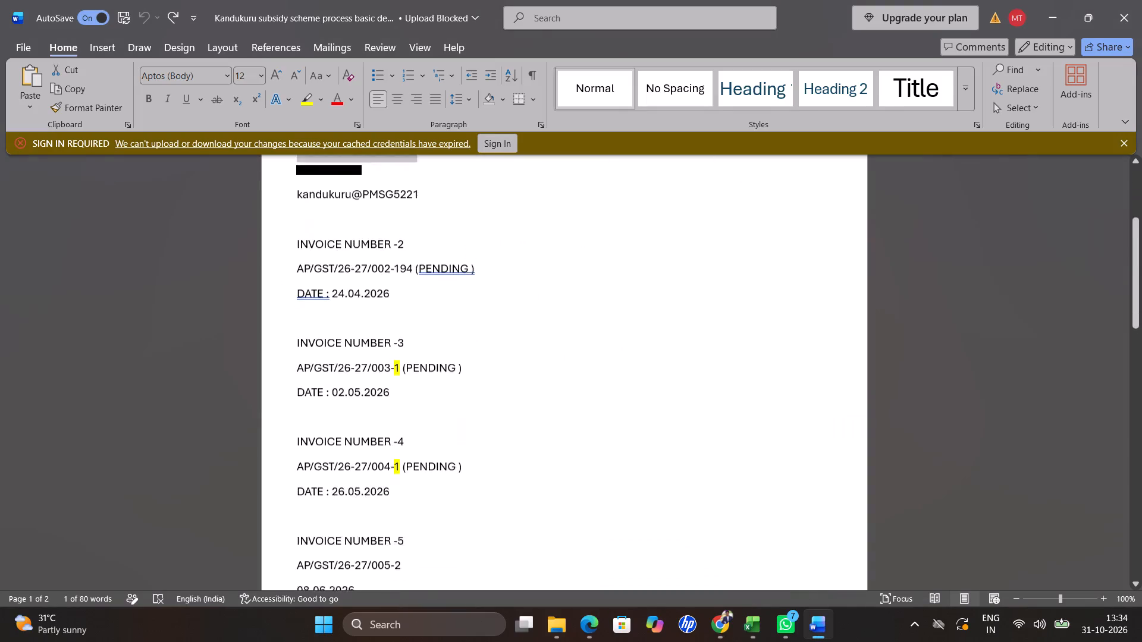
scroll(379, 349, down, 5)
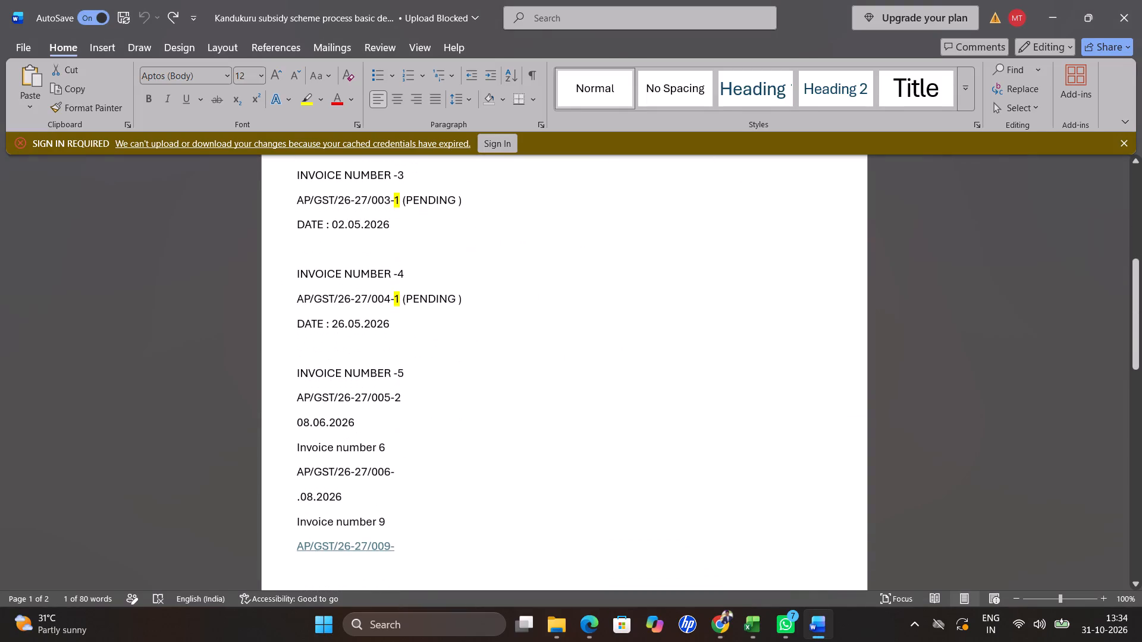
scroll(379, 349, down, 4)
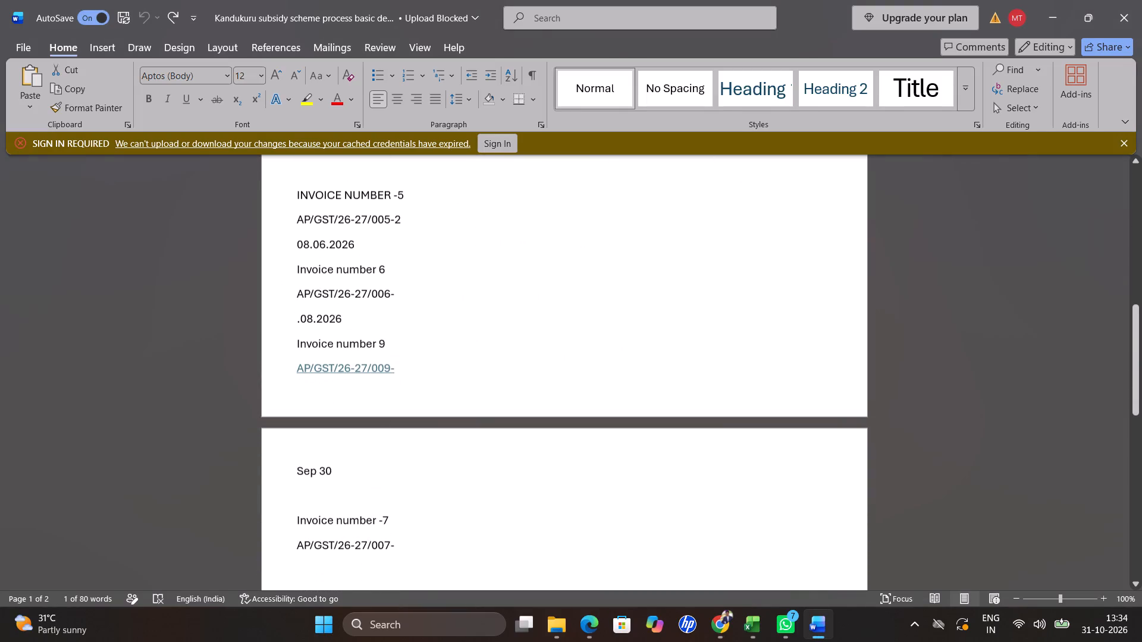
drag(410, 370, 277, 366)
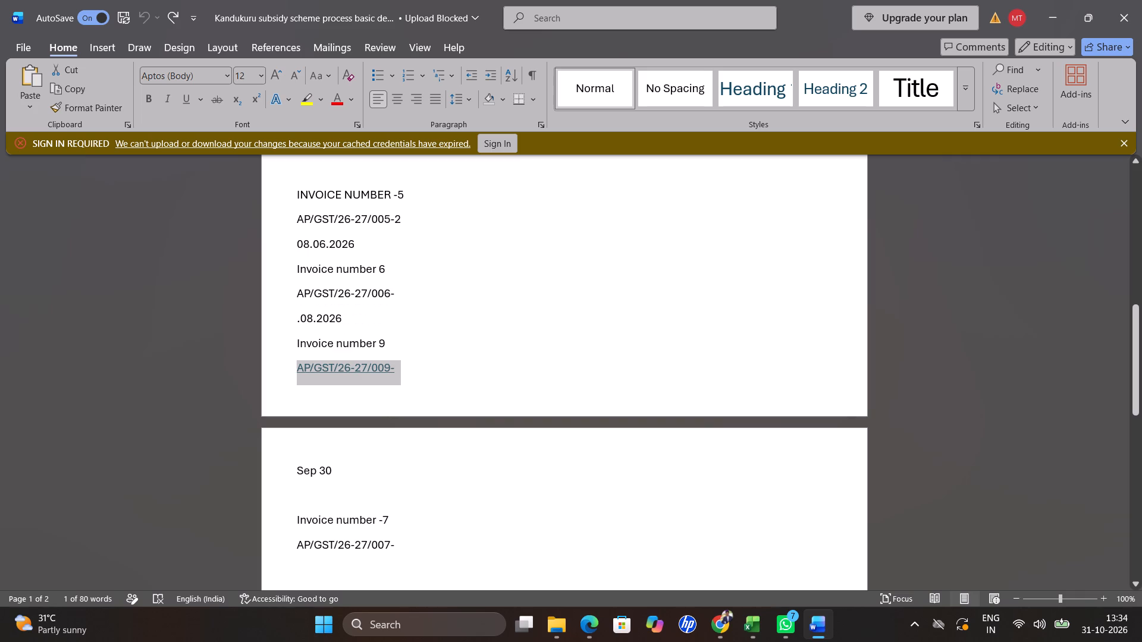
key(ctrl+c)
click(717, 581)
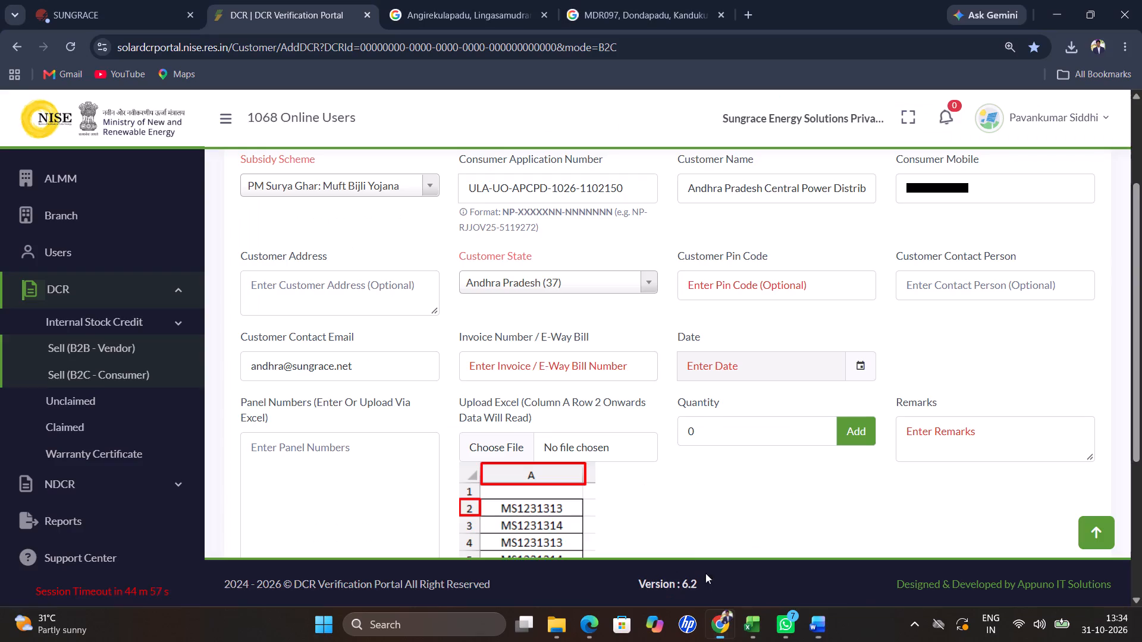
Enter AP/GST/26-27/009-285 as the invoice number on the DCR form.
key(ctrl+v)
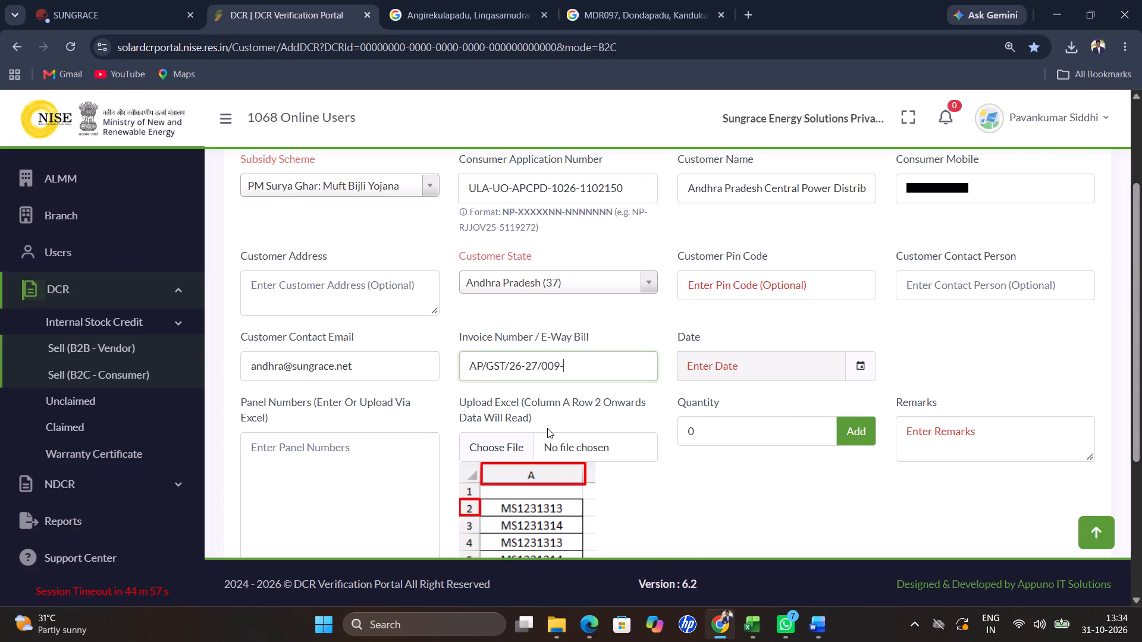
key(2)
text(85)
Set the DCR form's invoice date to 30-Sep-2026.
click(723, 377)
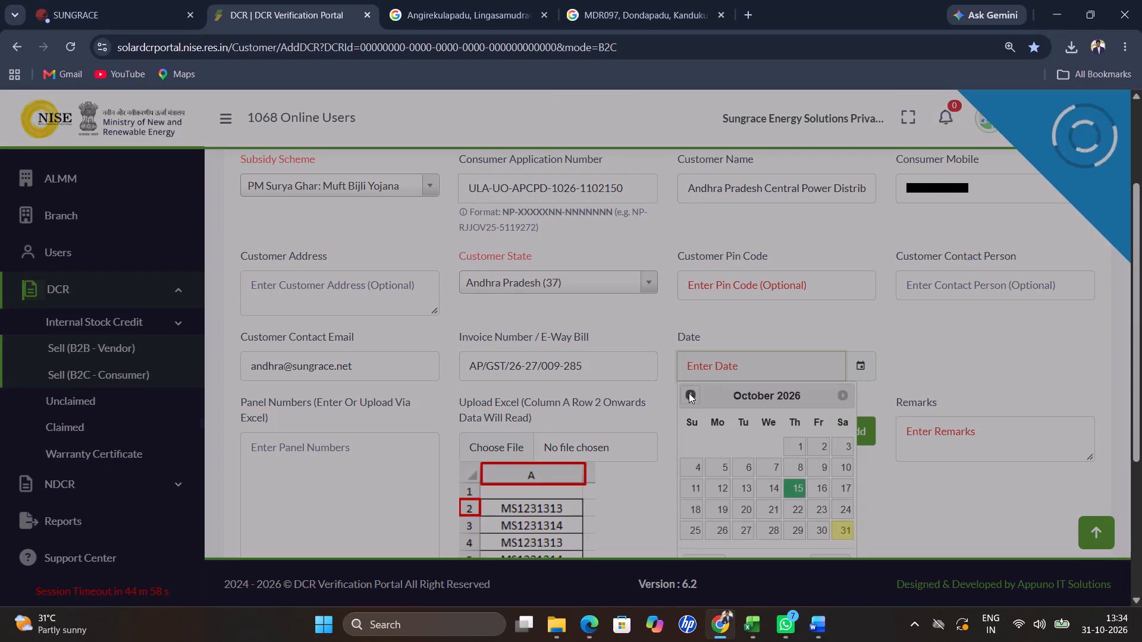
click(689, 393)
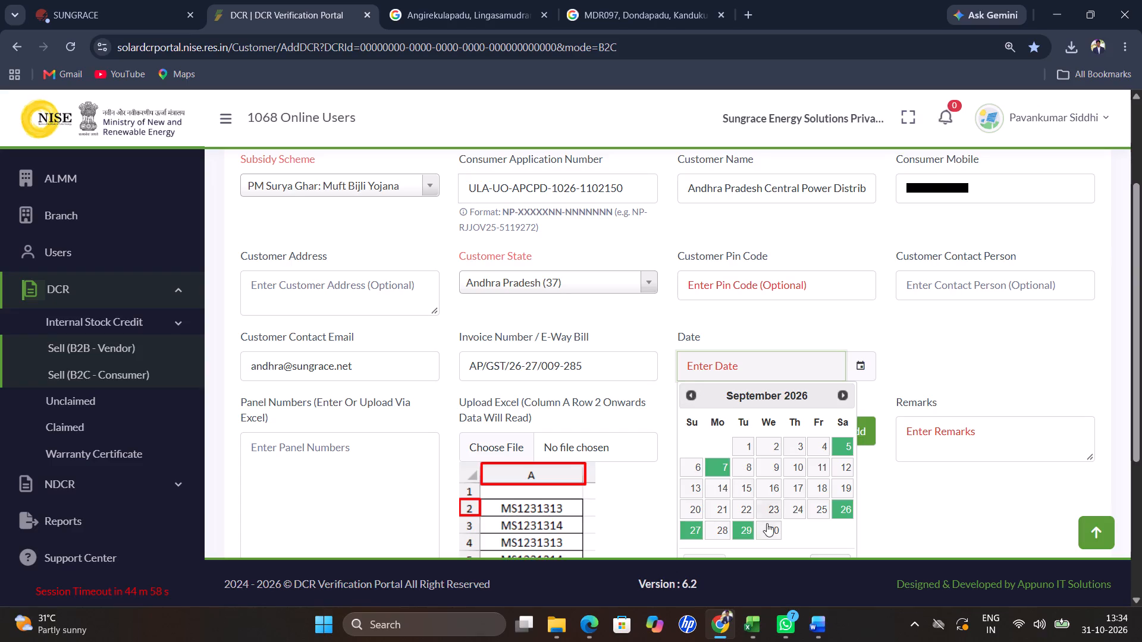
click(769, 529)
click(409, 492)
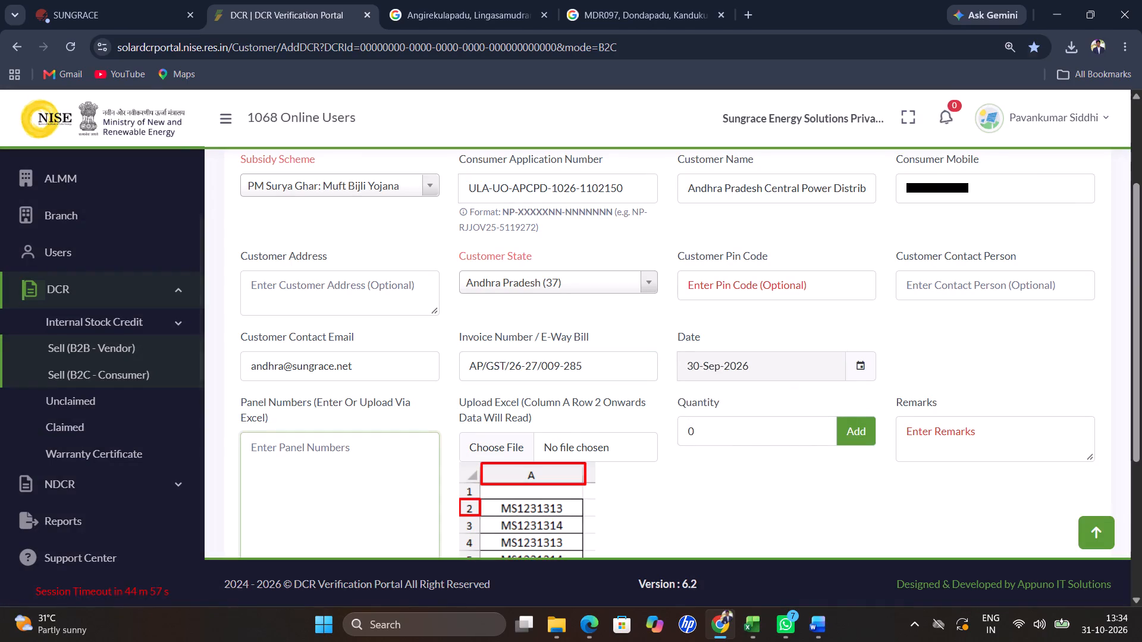
click(109, 7)
click(692, 147)
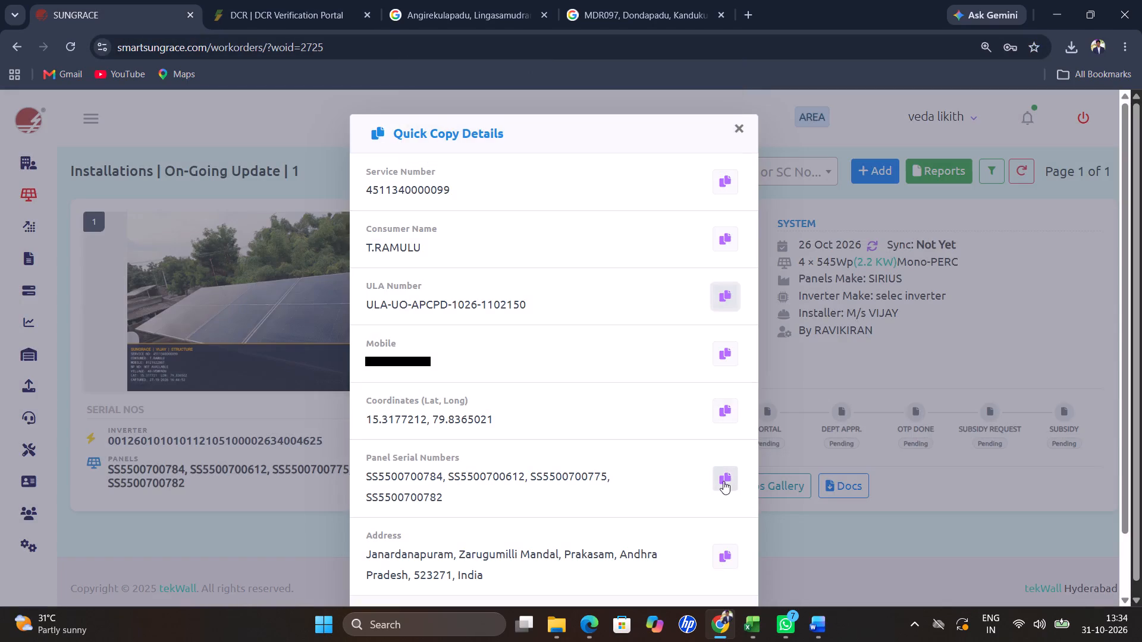
click(723, 481)
drag(322, 0, 321, 26)
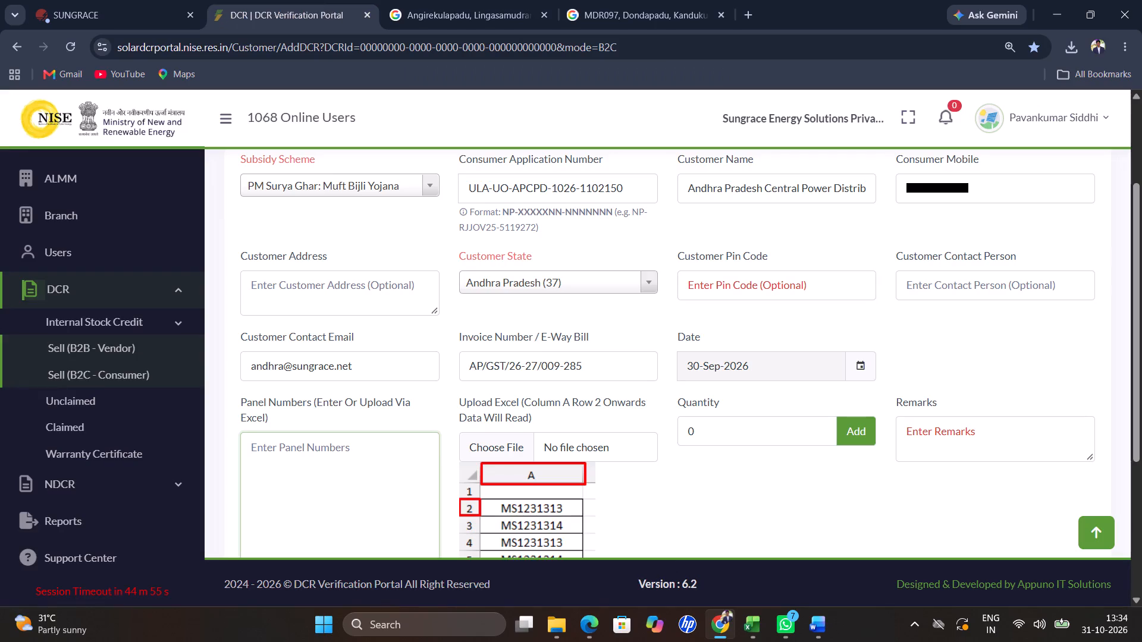
key(ctrl+v)
Split the pasted panel numbers so each of the four serials stands on its own line without commas or spaces.
key(Left)
key(Left)
key(Left)
key(Left)
key(Left)
key(Left)
key(Left)
key(Left)
key(Left)
key(Left)
key(Left)
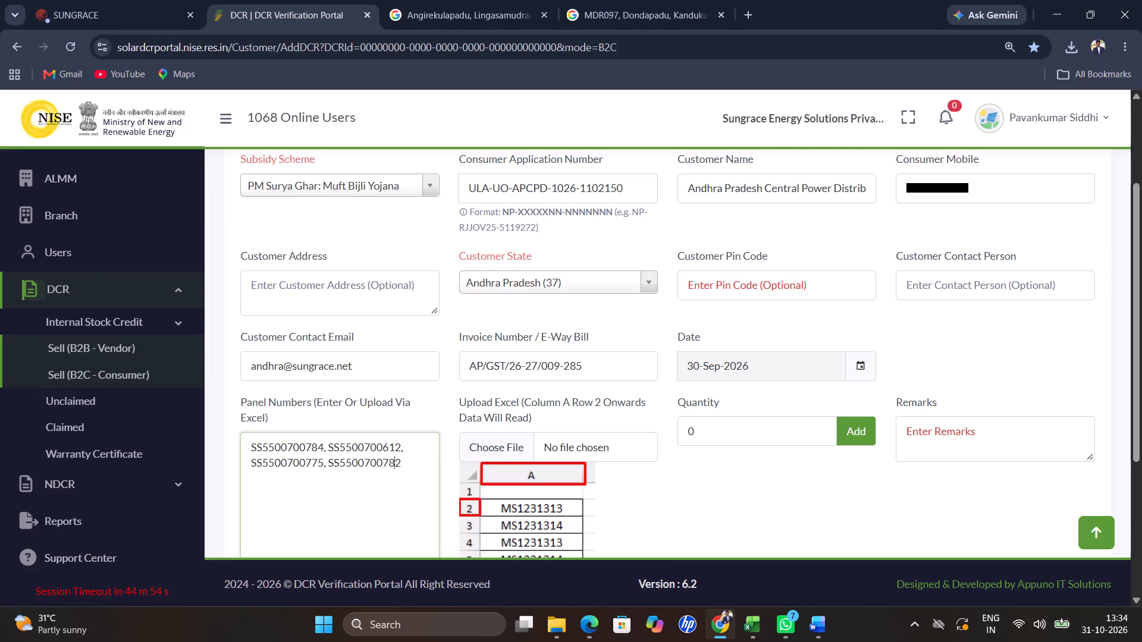
key(Left)
key(BackSpace)
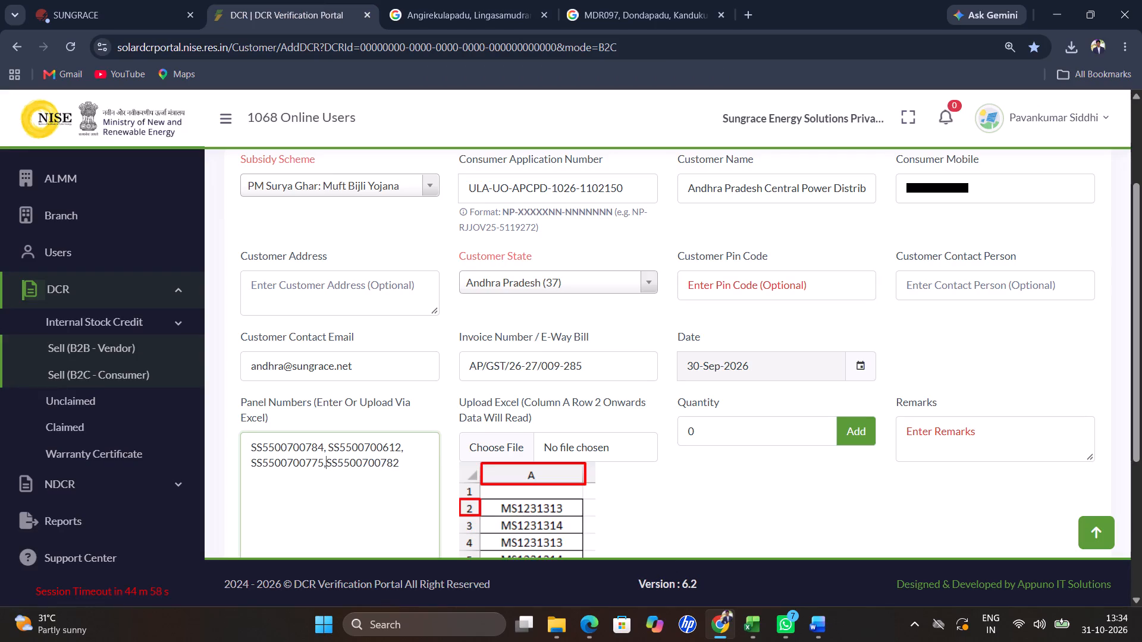
key(BackSpace)
key(Return)
key(Up)
key(Up)
key(Up)
key(Up)
key(Up)
key(Up)
key(Up)
key(Up)
key(Up)
key(Up)
key(Up)
key(Up)
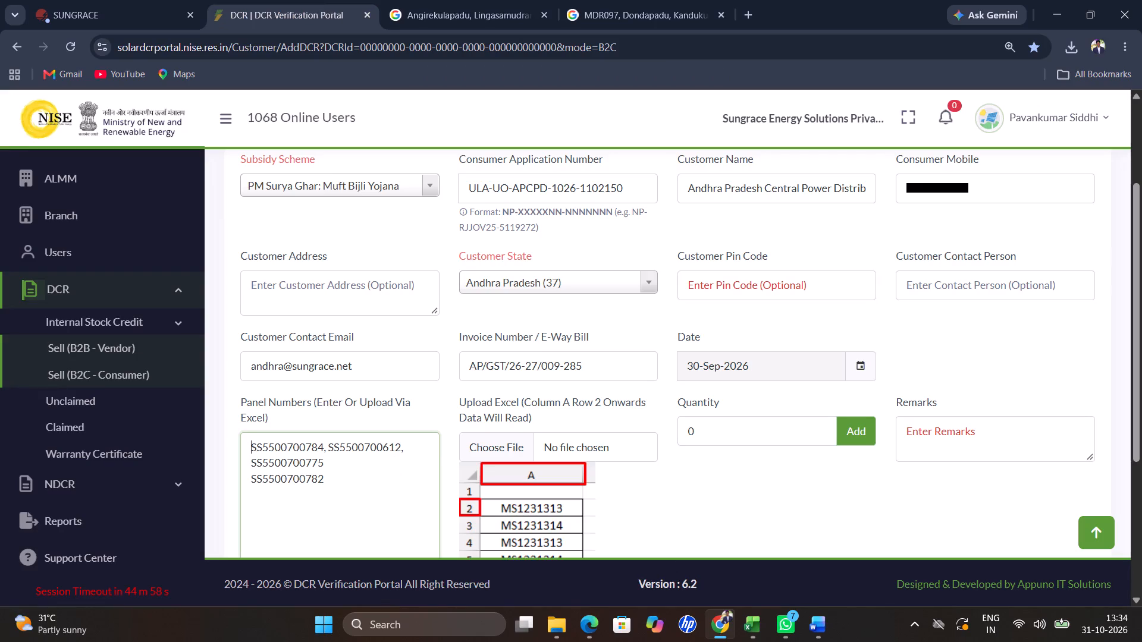
key(Right)
key(Right)
key(Right)
key(Right)
key(Right)
key(Right)
key(Right)
key(Right)
key(Right)
key(Right)
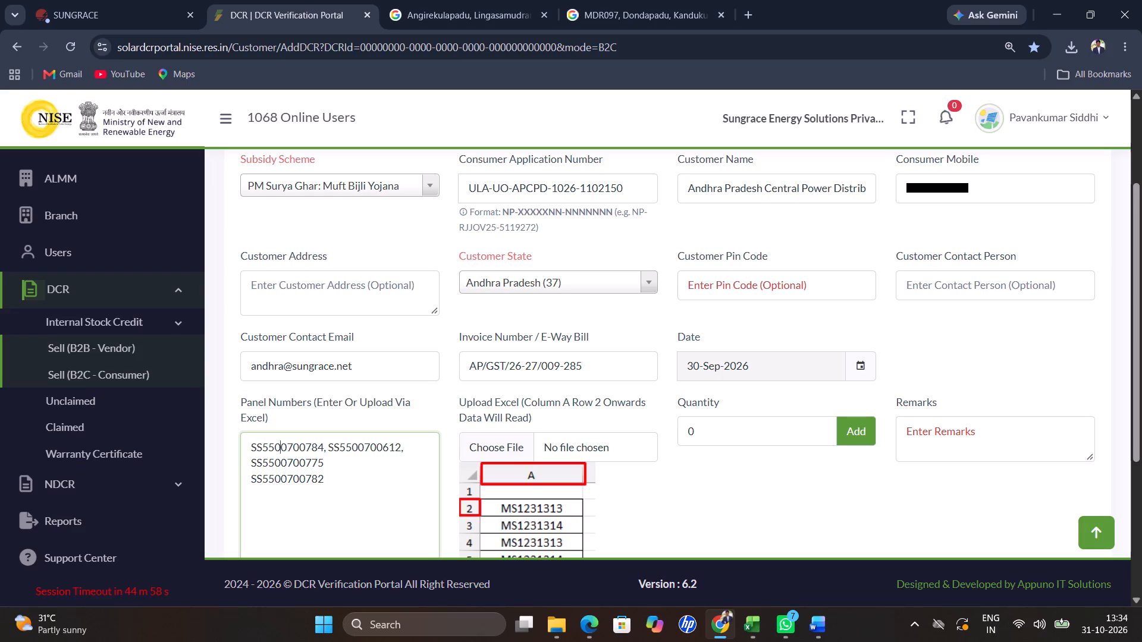
key(Right)
key(Right)
key(Right)
key(Right)
key(BackSpace)
key(BackSpace)
key(backslash)
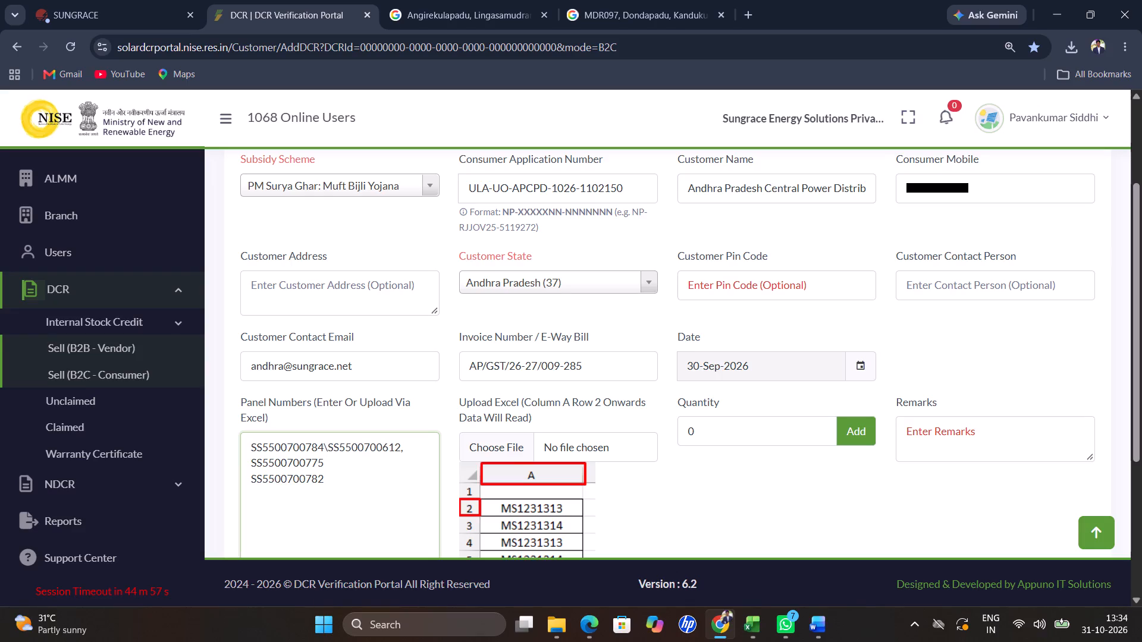
key(BackSpace)
key(Return)
key(Right)
key(Right)
key(Right)
key(Right)
key(Right)
key(Right)
key(Right)
key(Right)
key(Right)
key(Right)
key(Right)
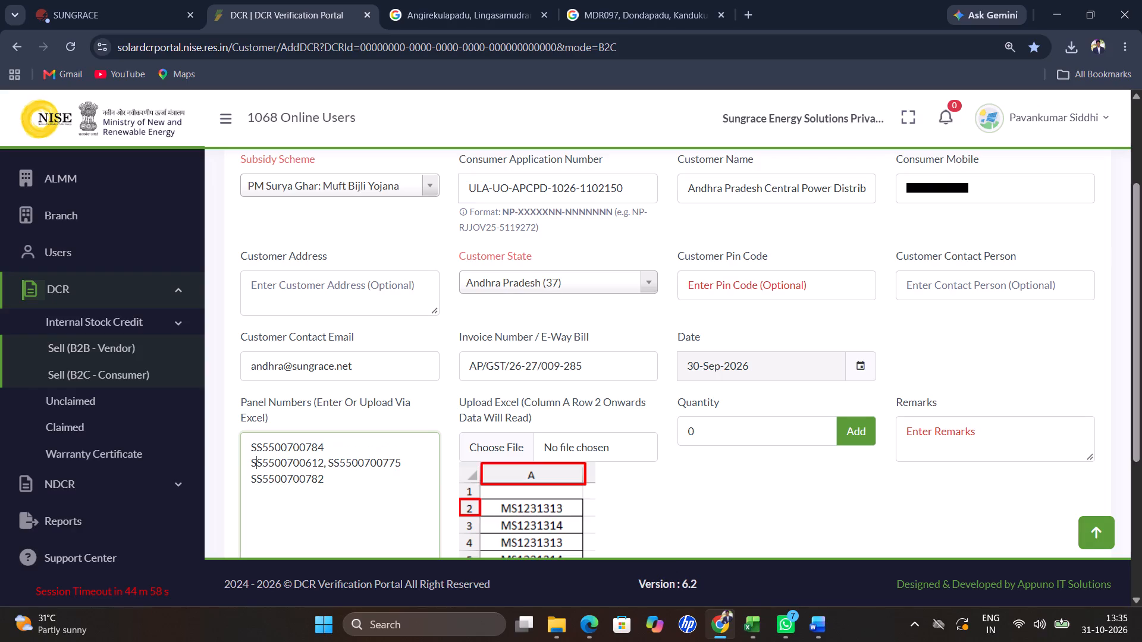
key(Right)
key(Right)
key(Right)
key(Right)
key(Left)
key(BackSpace)
key(BackSpace)
key(Return)
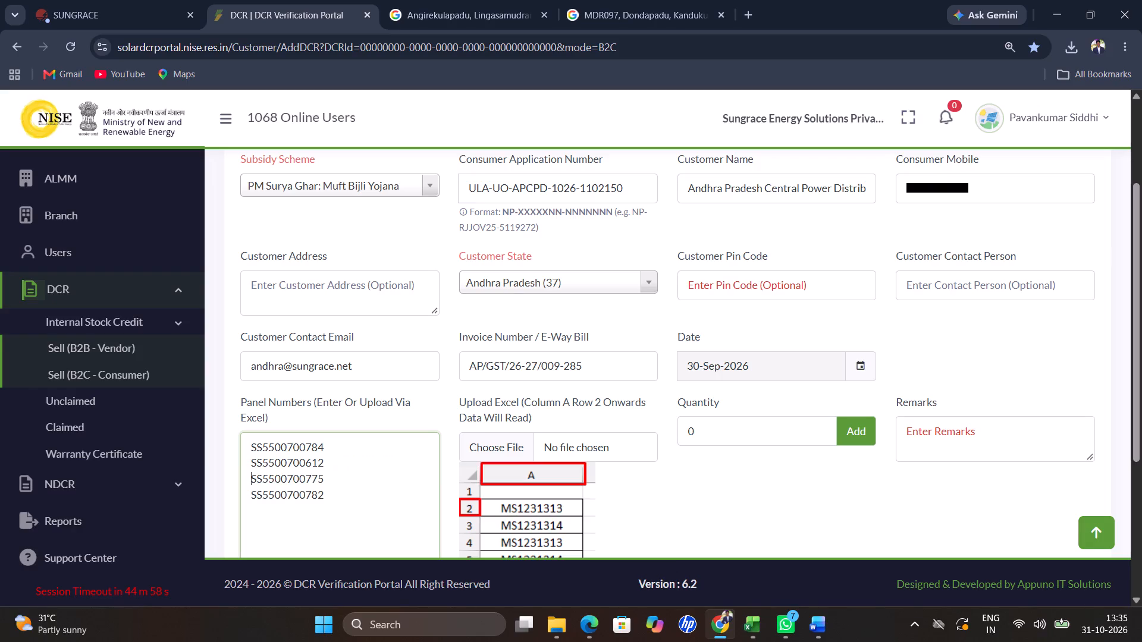
Set the quantity to 4 and try to add the entered panel numbers to the DCR form.
click(745, 430)
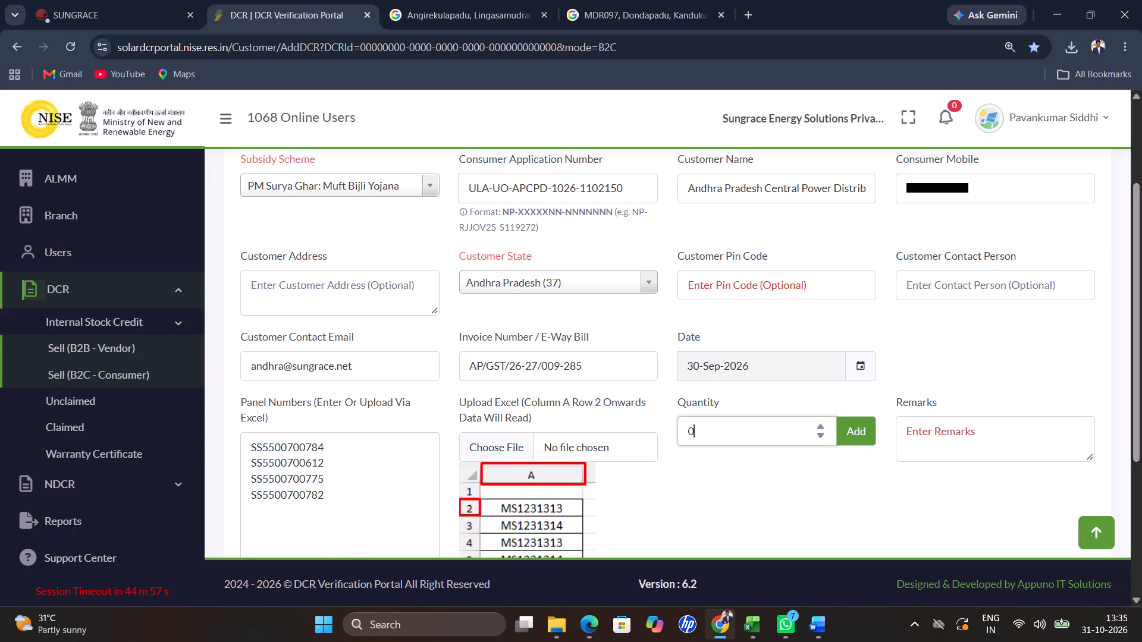
scroll(745, 430, up, 5)
scroll(745, 430, down, 1)
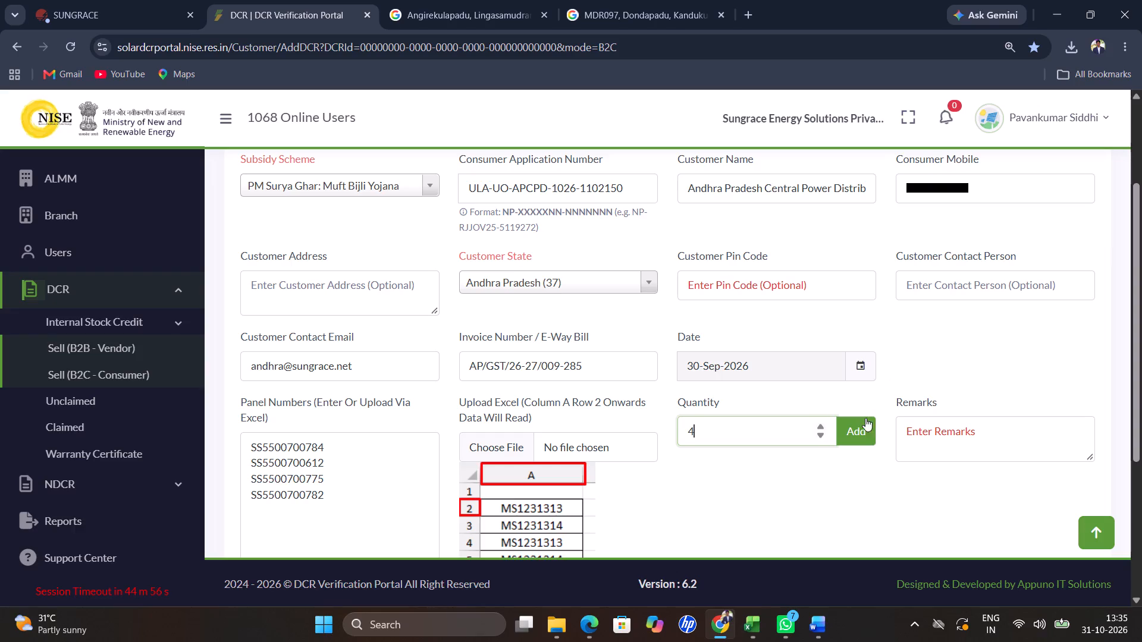
click(860, 433)
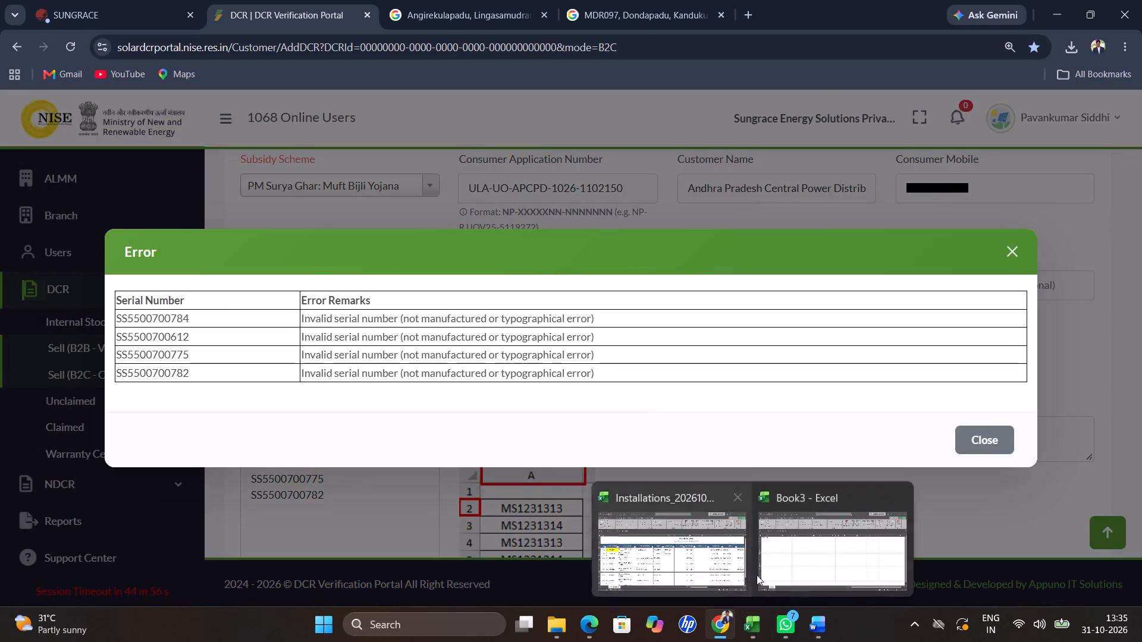
Paste the SUNGRACE work order's four copied panel serial numbers into cell A2 of the Book3 workbook, keeping A1's existing content.
click(758, 570)
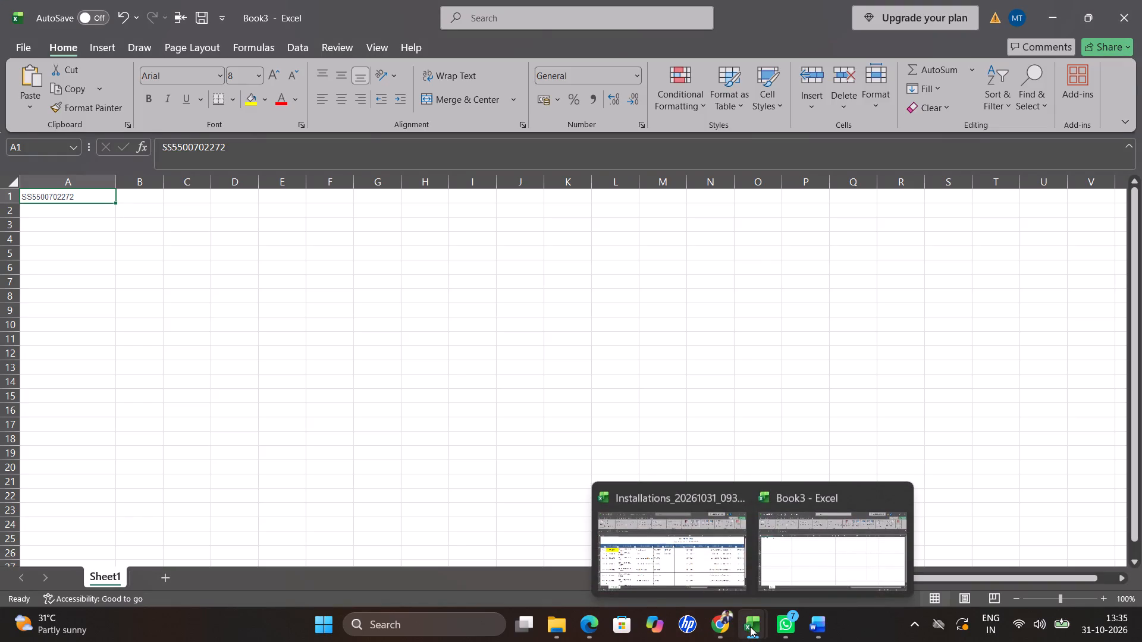
click(705, 568)
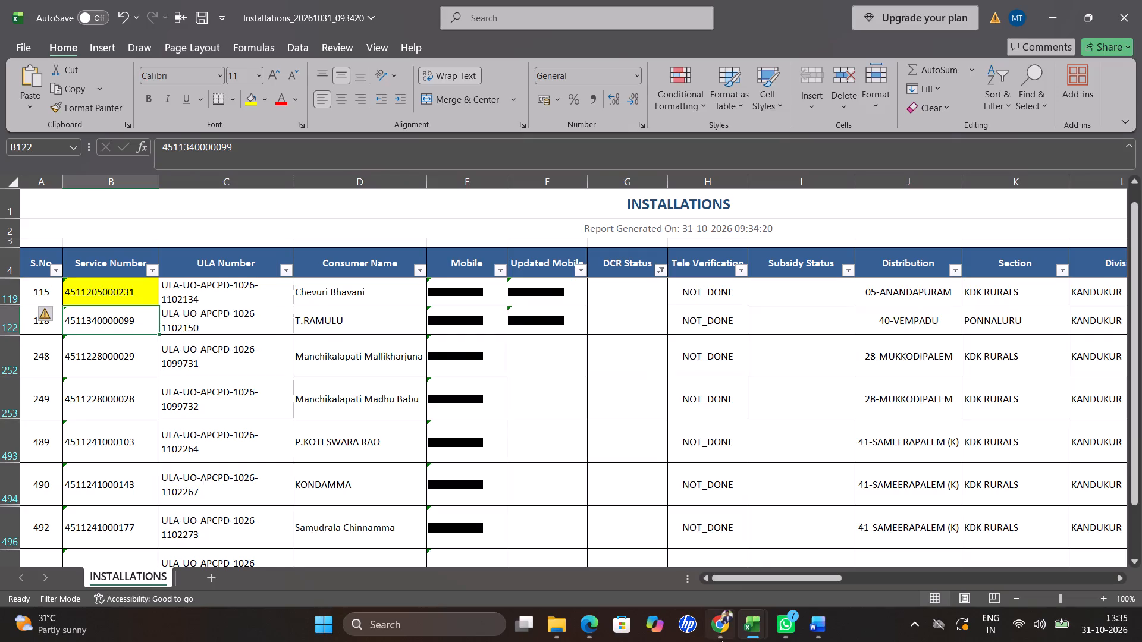
click(723, 620)
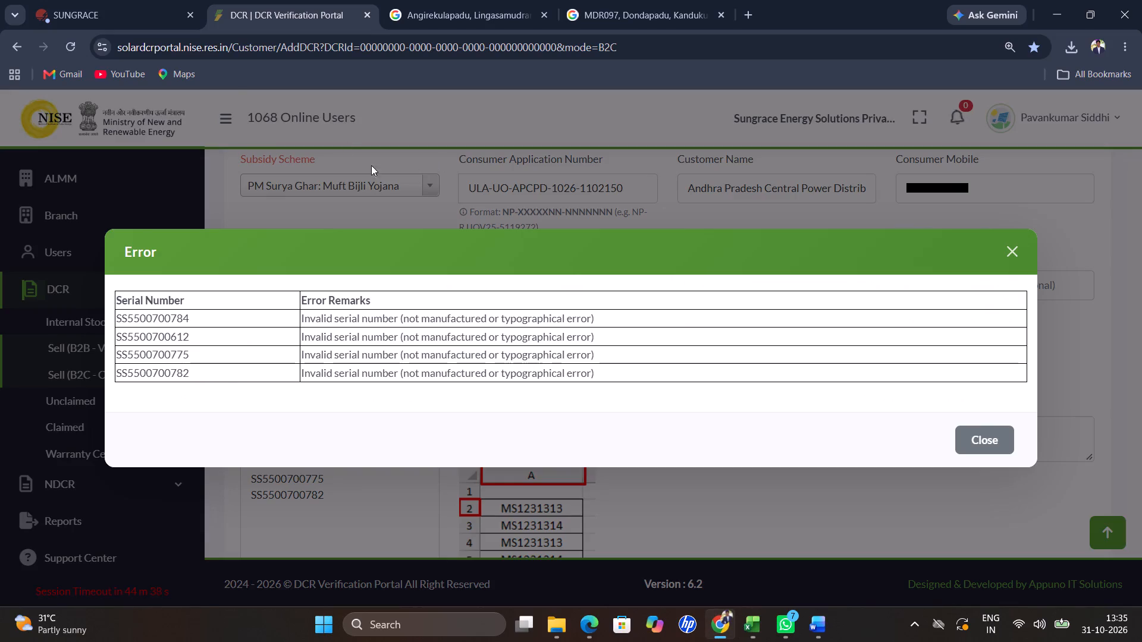
click(131, 12)
click(702, 161)
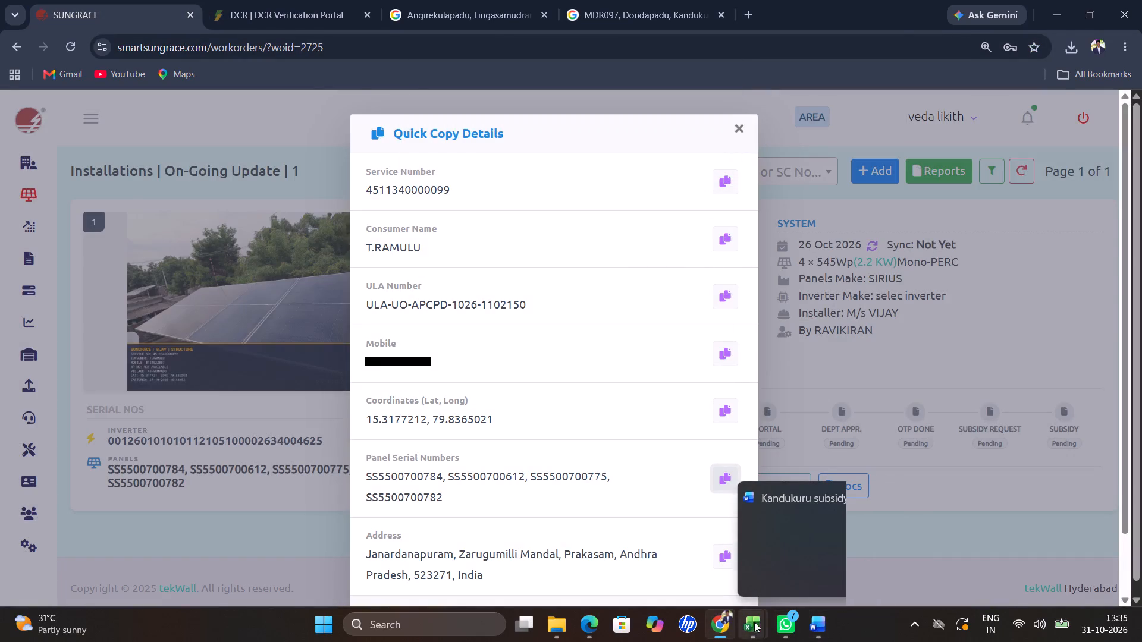
click(829, 561)
key(ctrl+v)
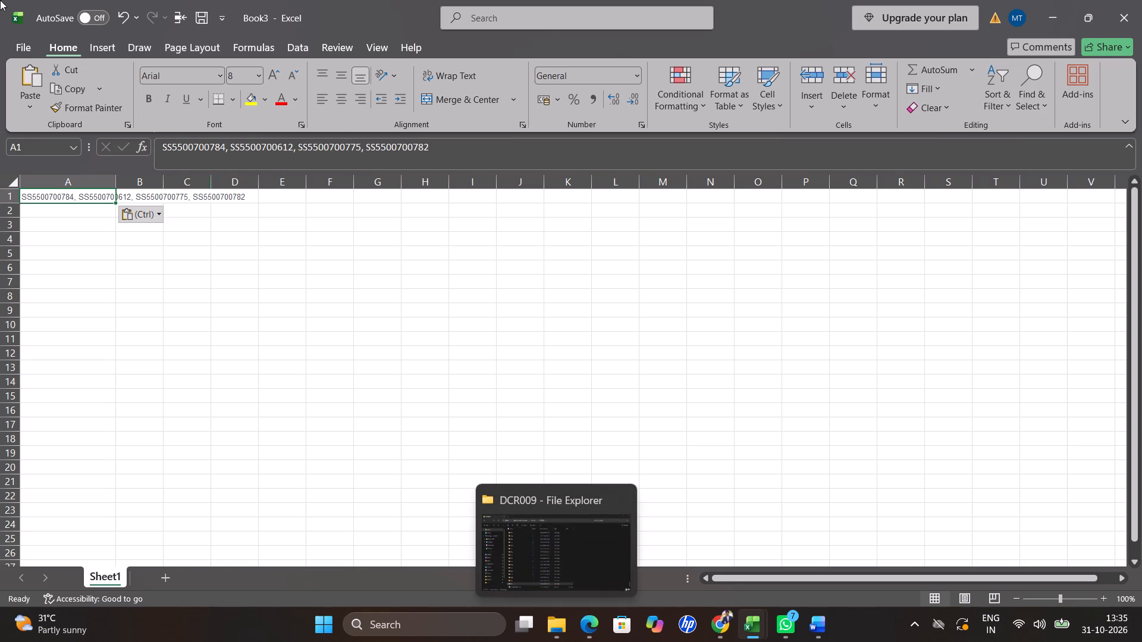
click(127, 13)
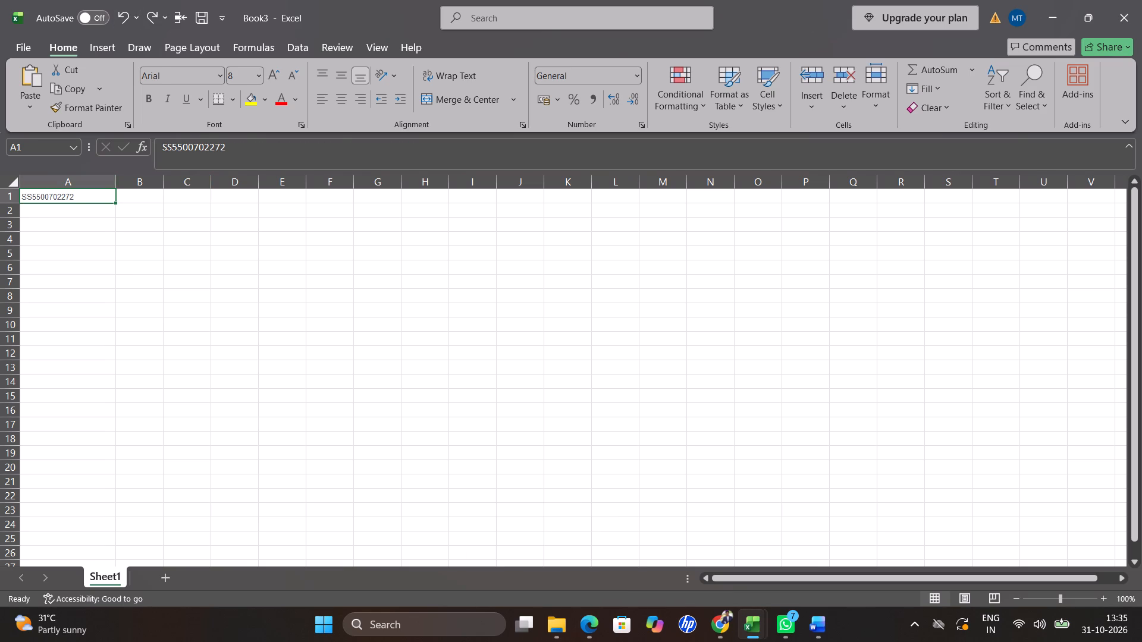
click(79, 215)
key(ctrl+v)
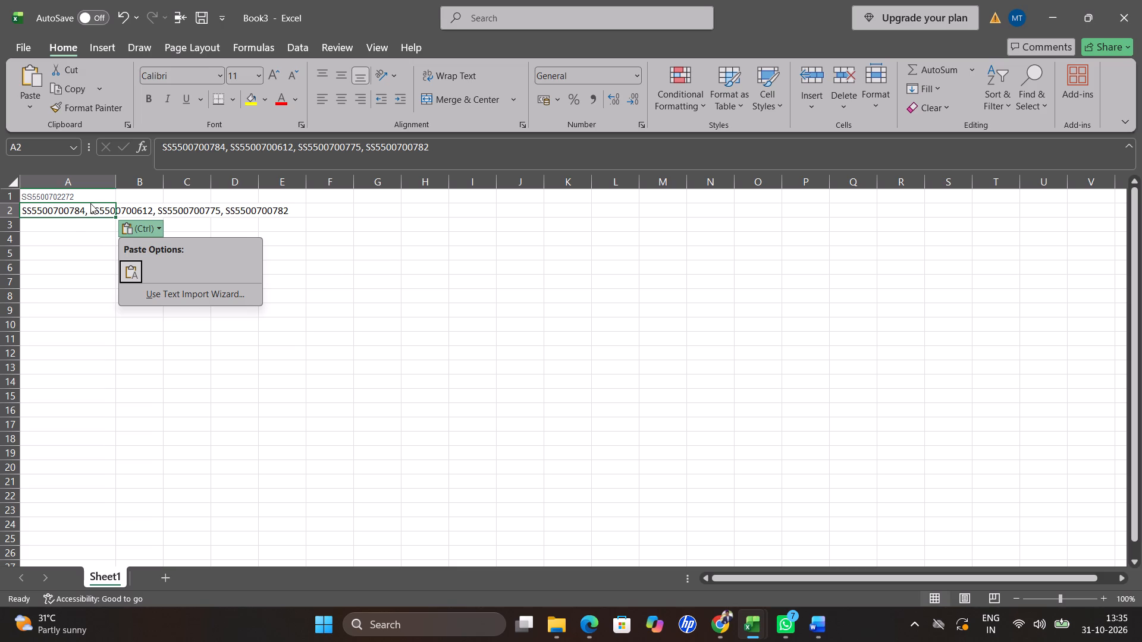
click(89, 208)
click(89, 208)
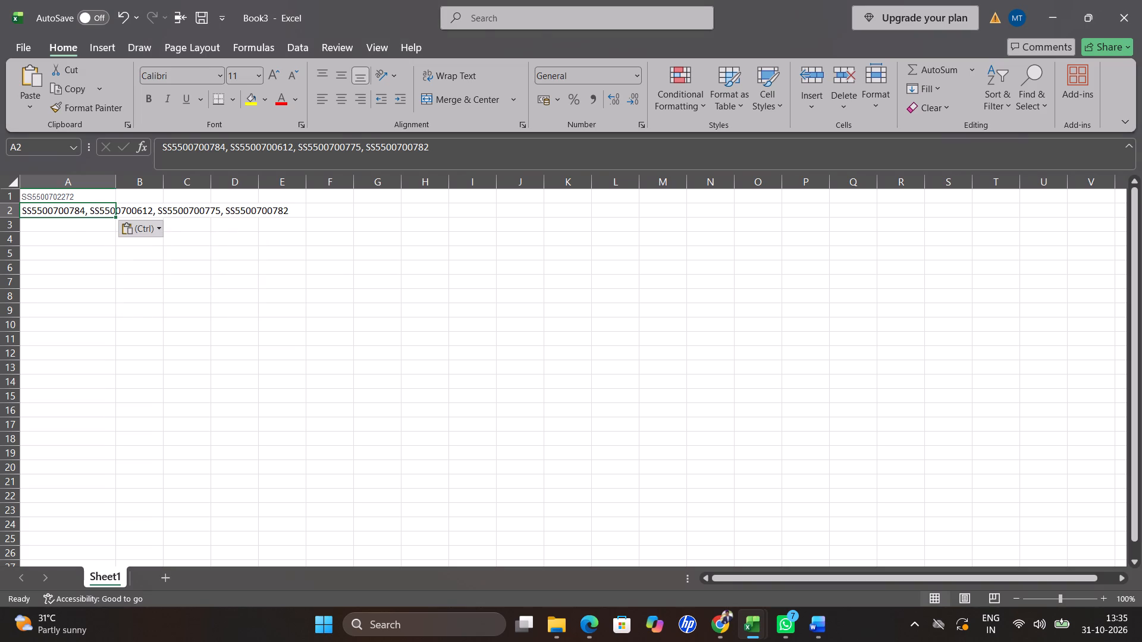
triple_click(90, 212)
click(90, 213)
drag(90, 213, 115, 219)
click(115, 219)
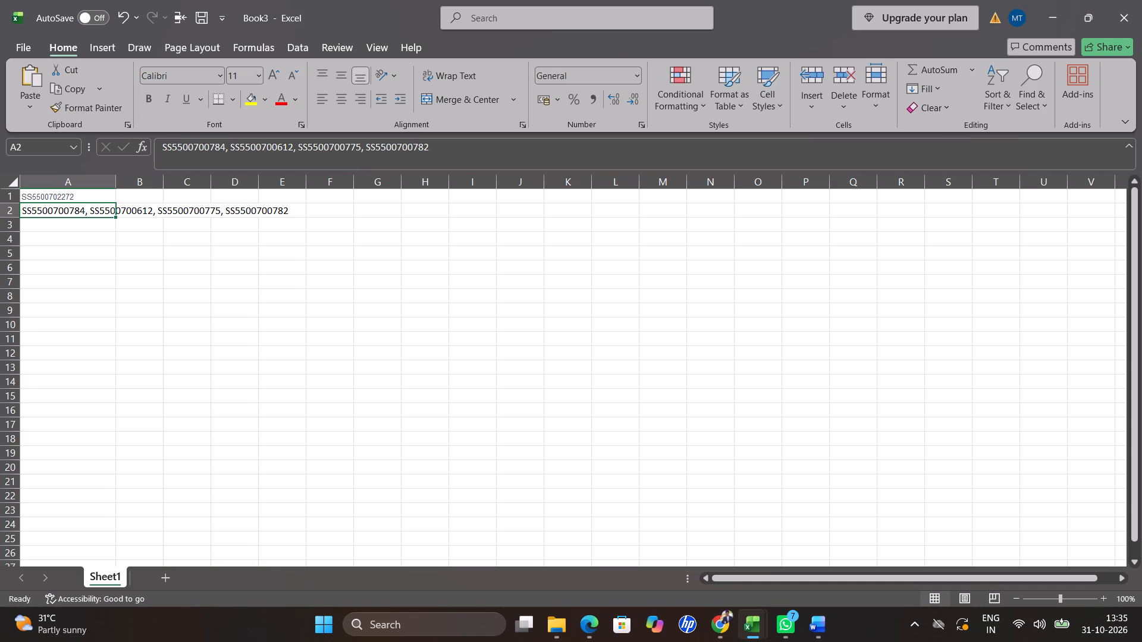
click(88, 214)
triple_click(91, 213)
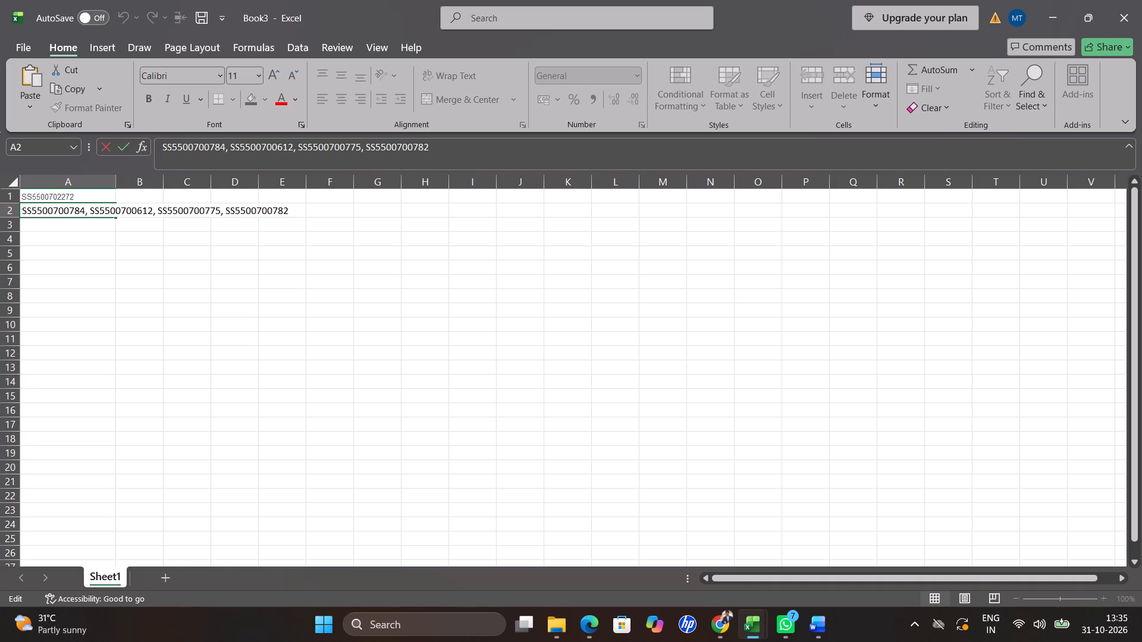
drag(91, 213, 140, 215)
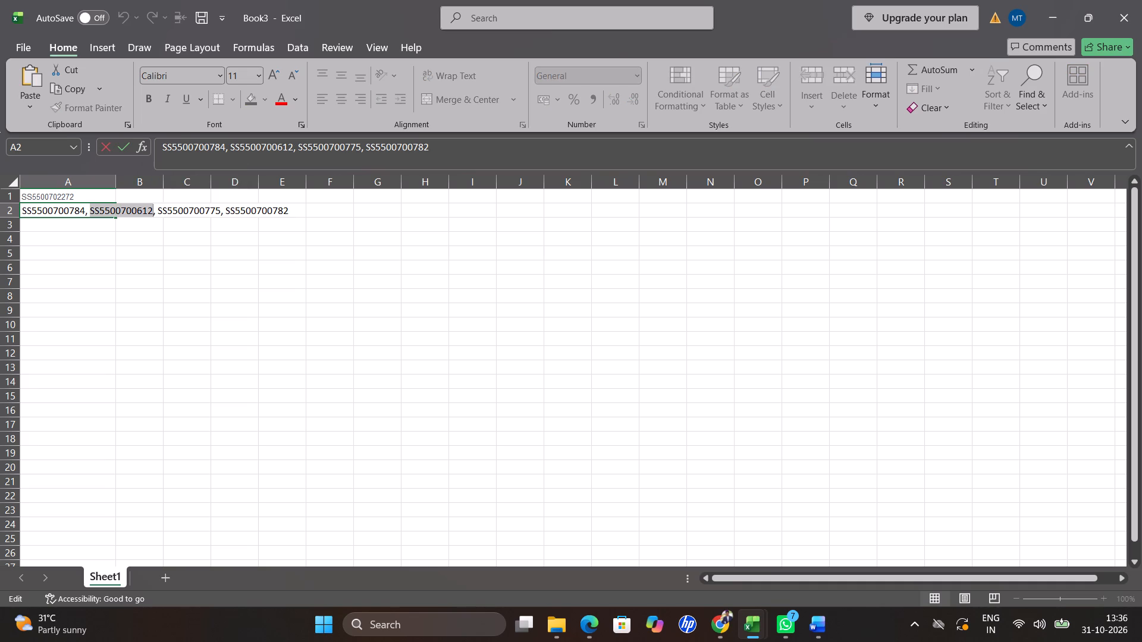
key(ctrl+c)
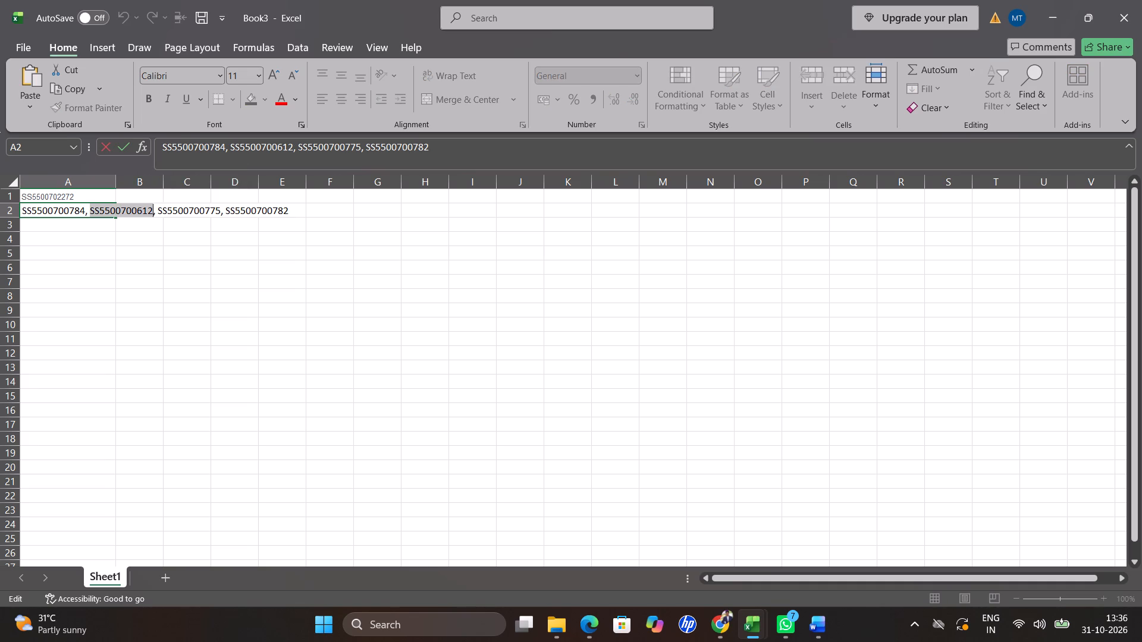
click(86, 225)
key(ctrl+v)
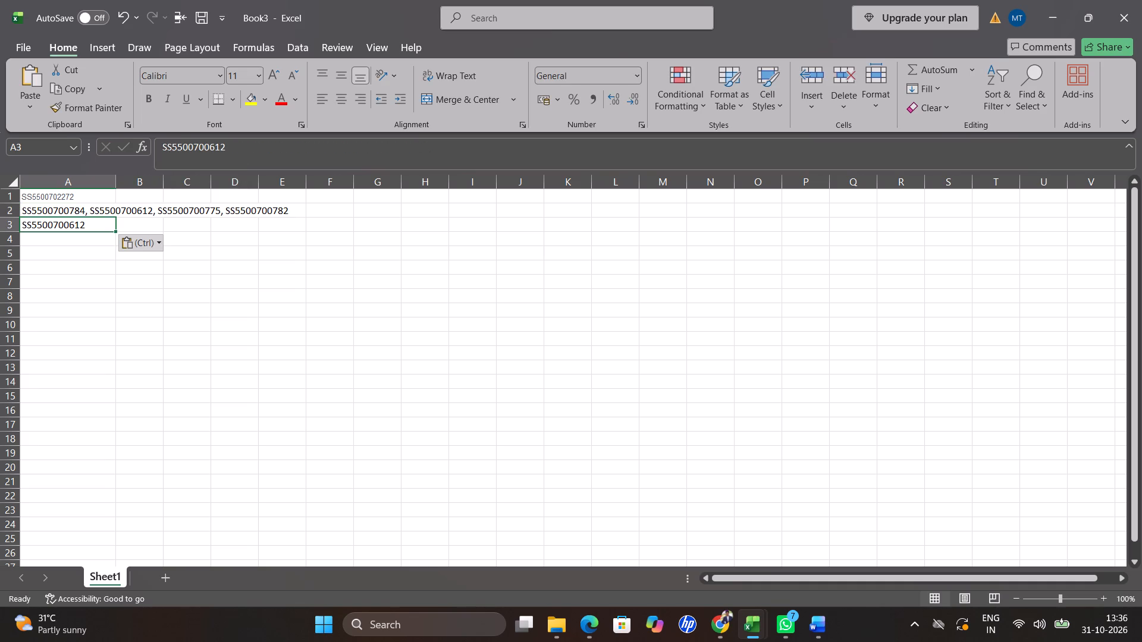
Widen column A so the whole combined serial text in A2 fits inside its own column.
double_click(162, 211)
double_click(178, 215)
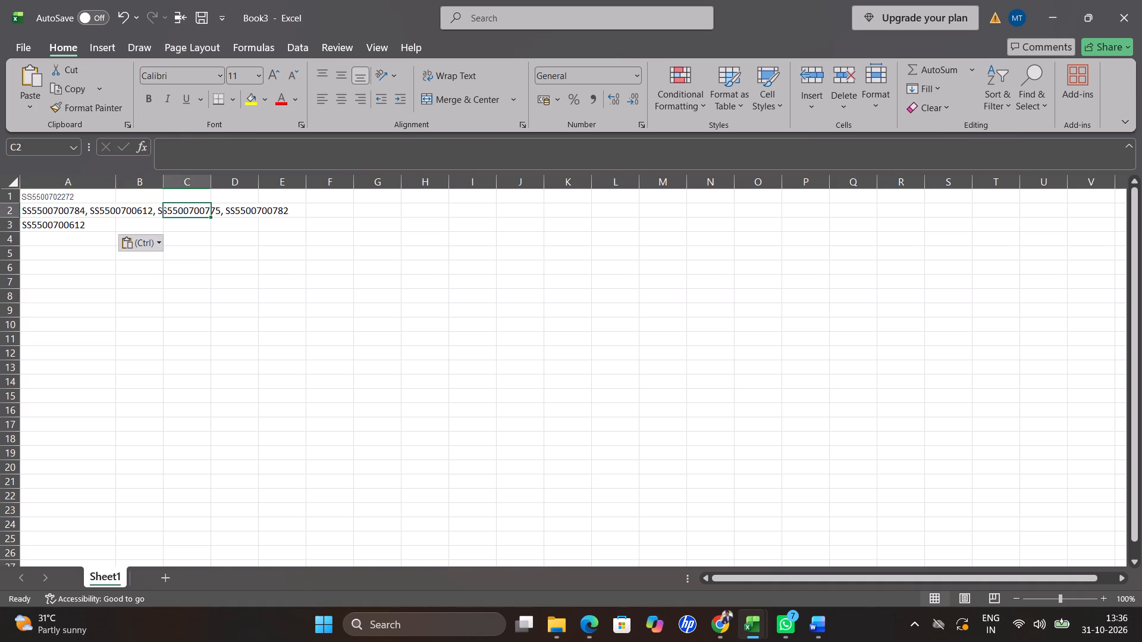
double_click(178, 211)
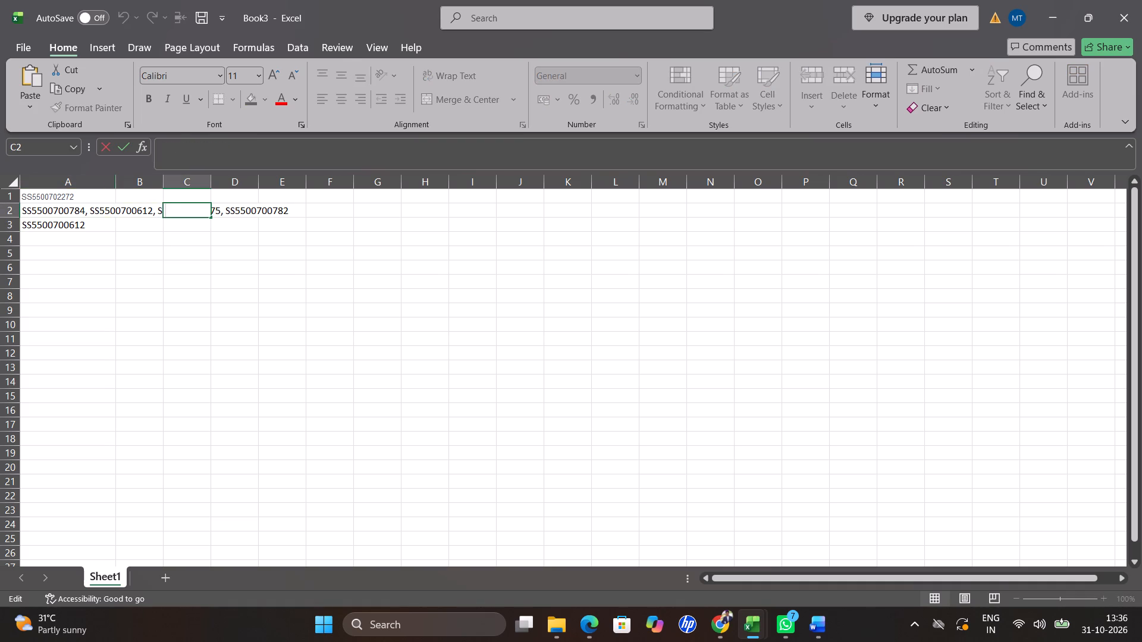
click(103, 262)
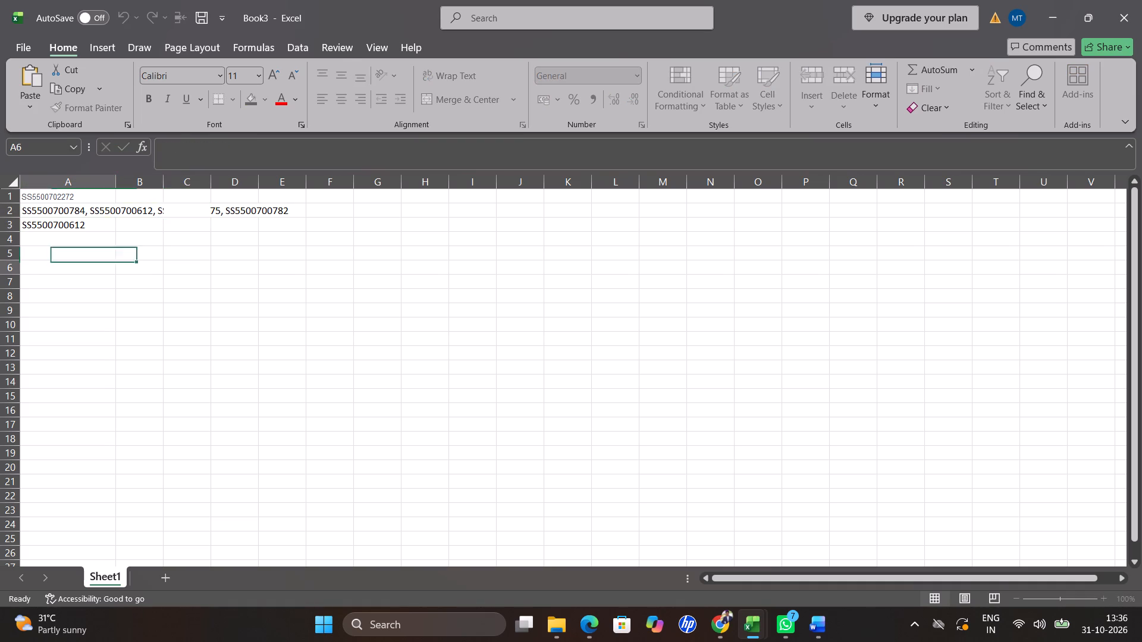
drag(117, 184, 368, 200)
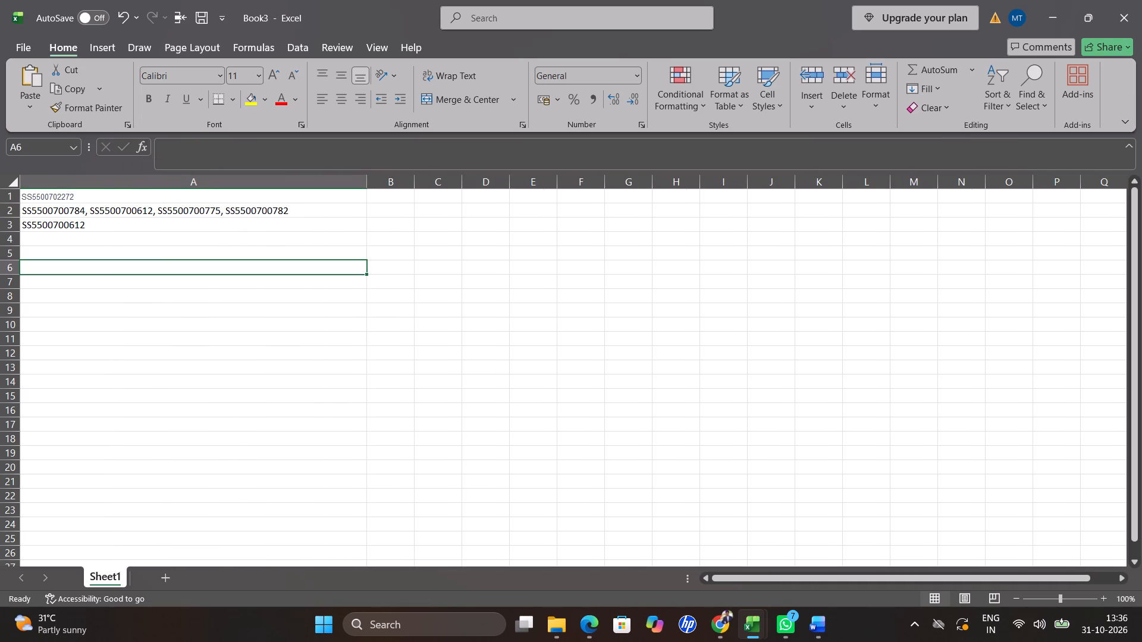
Copy the third panel serial from the combined text in A2 into cell A4.
click(105, 212)
double_click(105, 212)
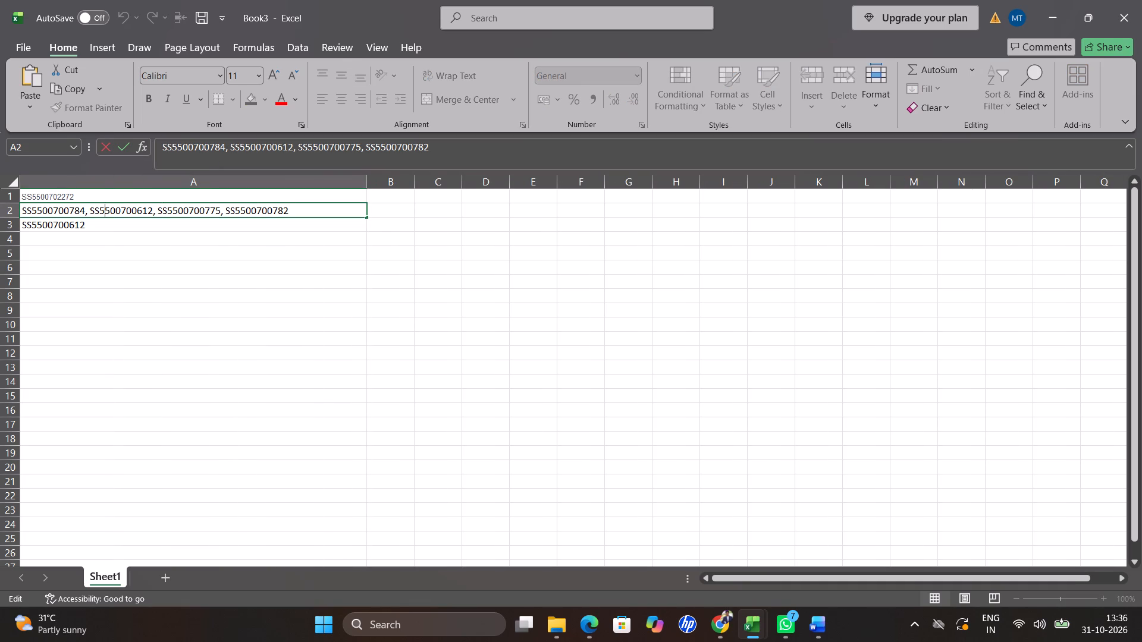
key(Right)
key(Right)
key(Right)
key(Right)
key(Right)
key(Right)
key(Right)
key(Right)
key(Right)
key(Right)
key(Right)
drag(161, 210, 190, 210)
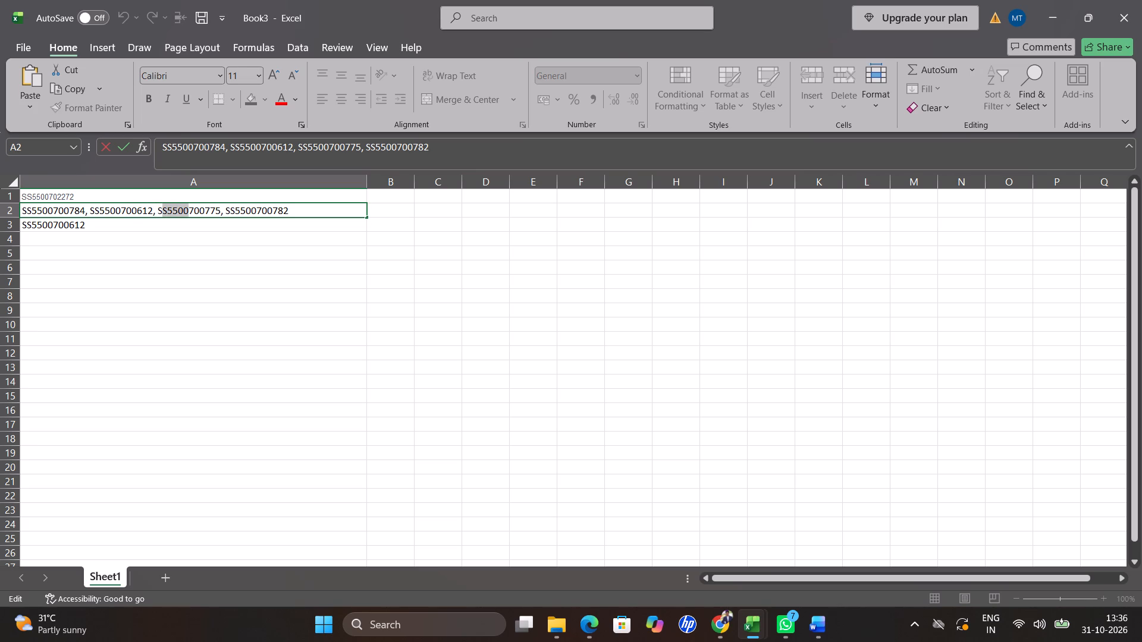
drag(190, 210, 222, 215)
key(ctrl+c)
click(49, 242)
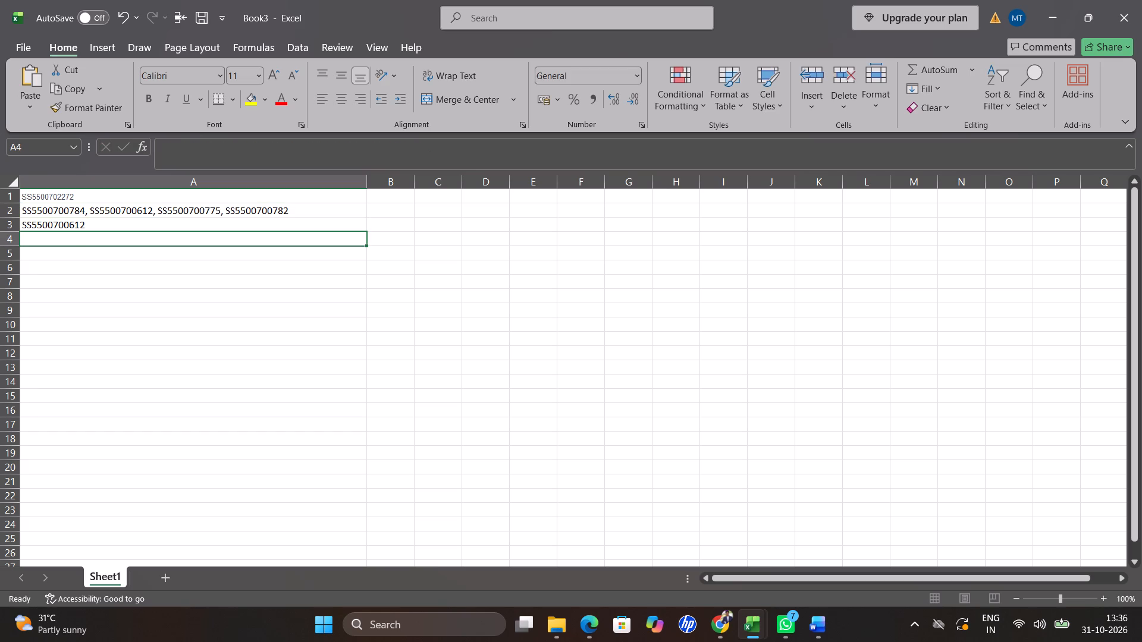
key(ctrl+v)
key(Left)
key(Left)
key(Left)
key(Left)
key(Left)
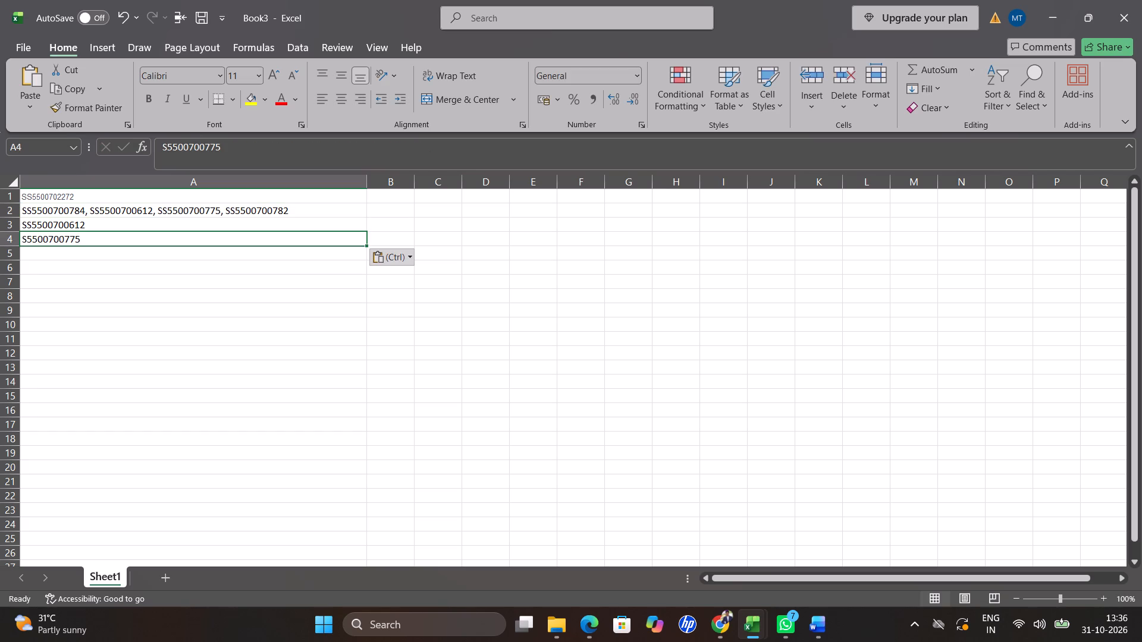
double_click(49, 242)
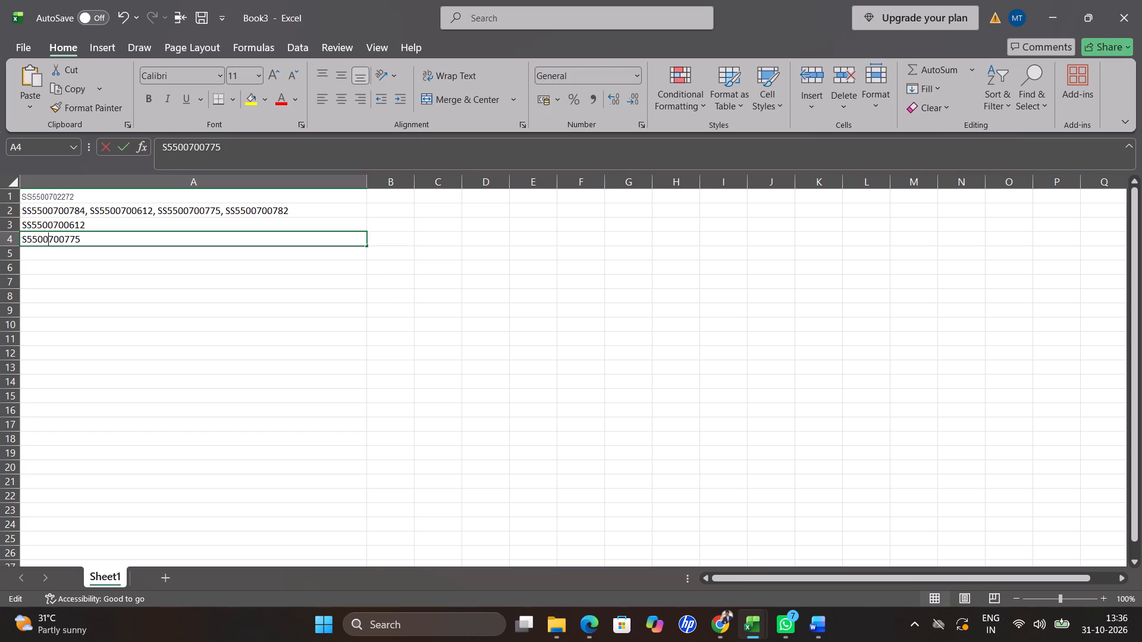
key(Left)
key(Left)
key(Left)
key(Left)
key(Left)
key(Left)
key(Left)
key(Left)
key(Left)
key(Left)
key(Left)
key(Left)
key(Left)
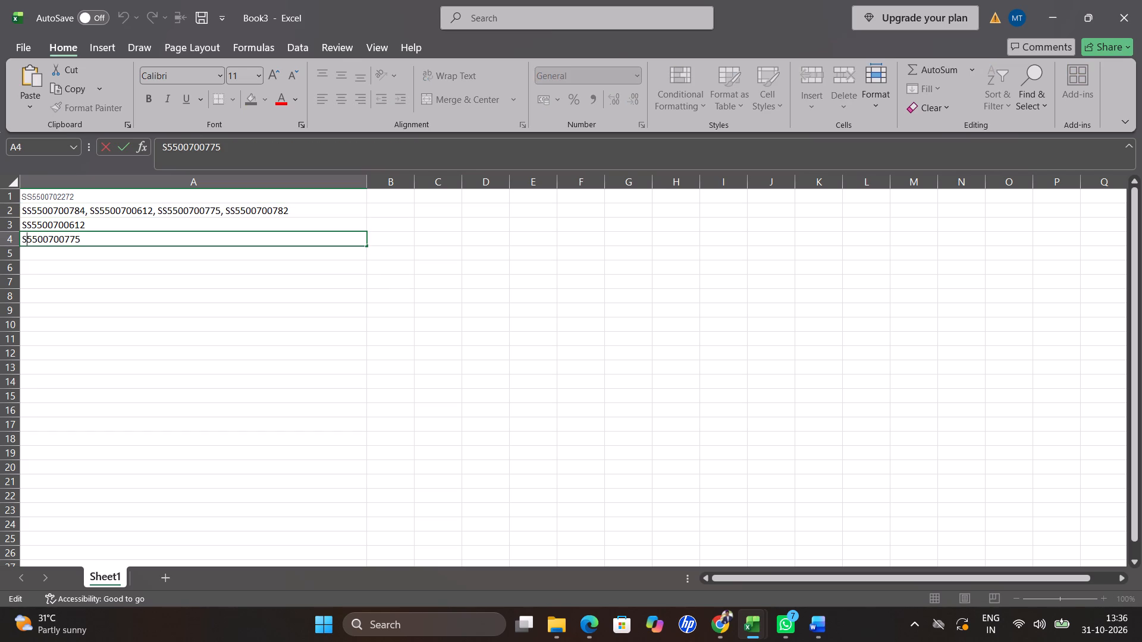
key(s)
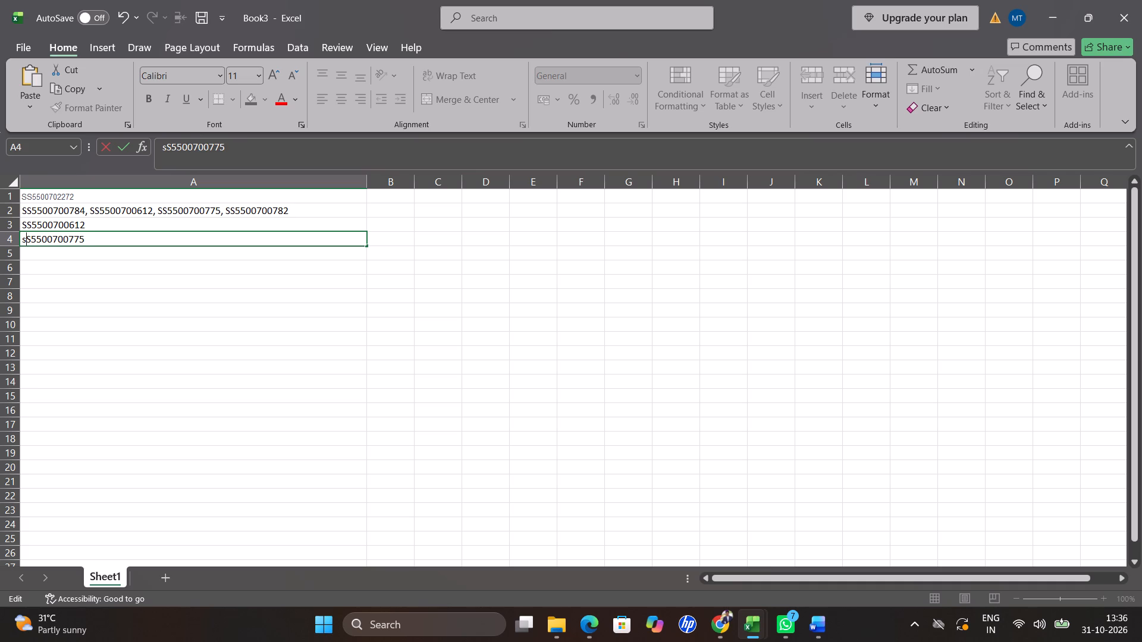
key(BackSpace)
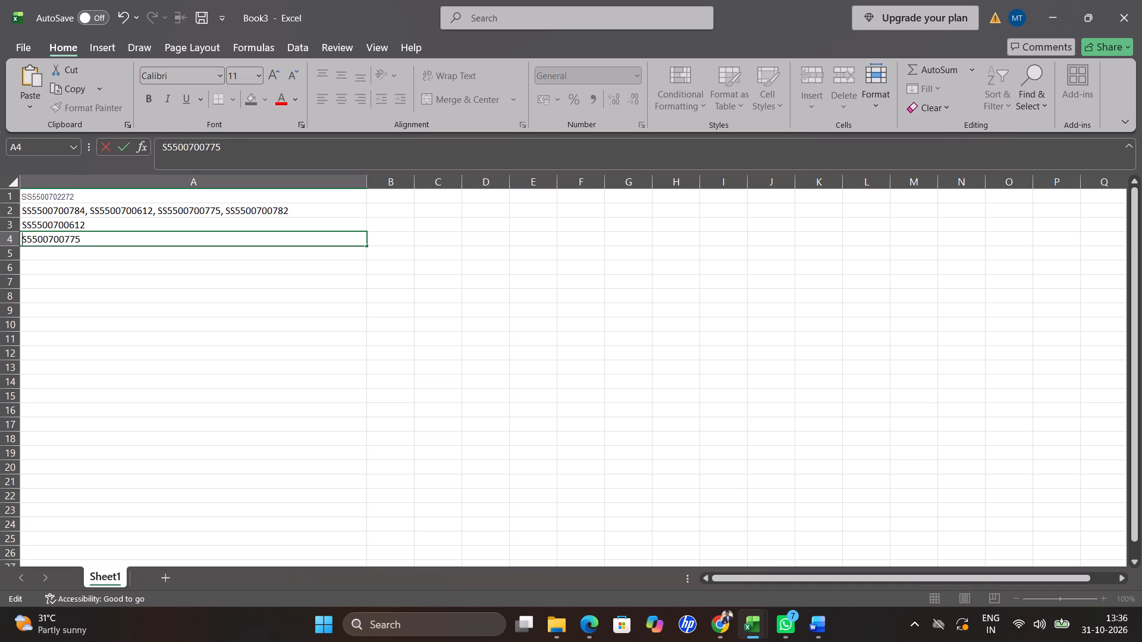
key(s)
click(44, 248)
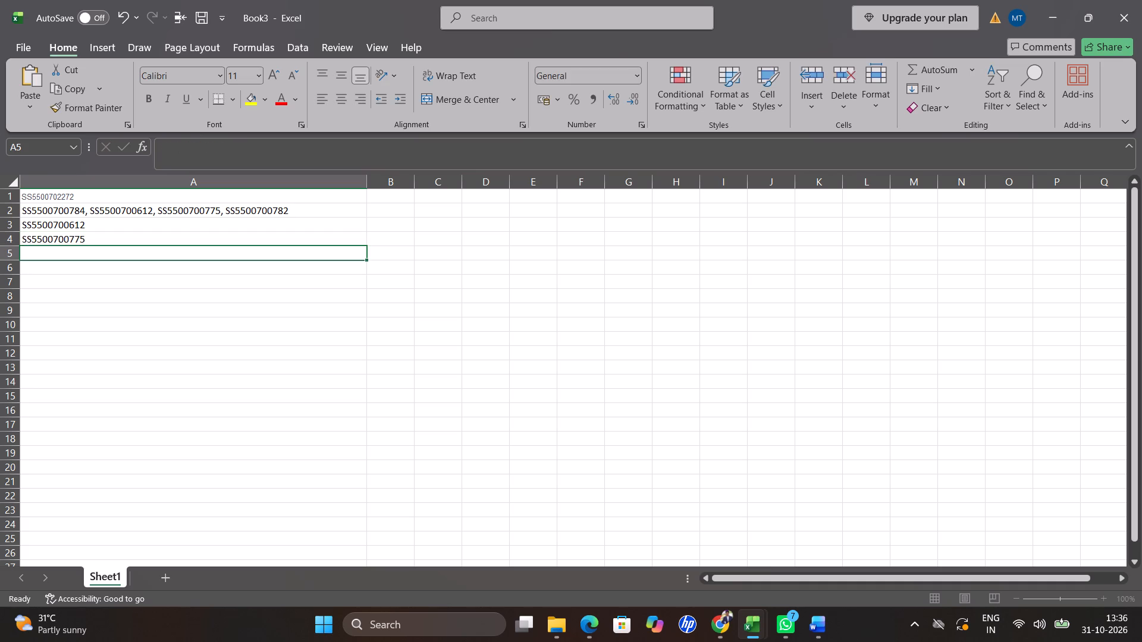
double_click(243, 213)
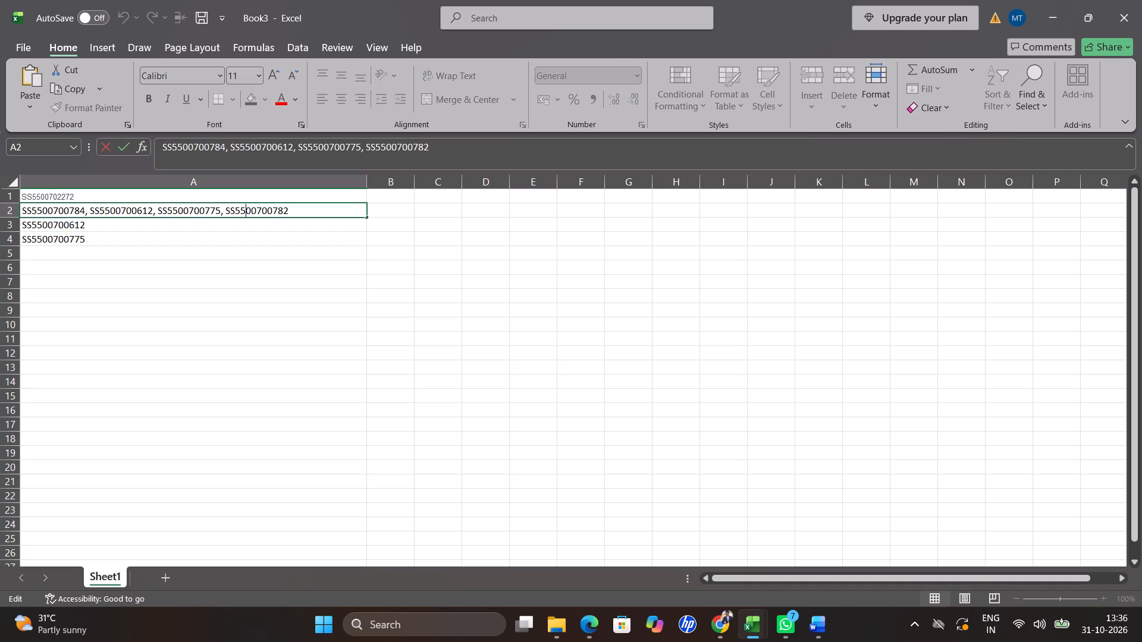
drag(224, 209, 286, 210)
key(ctrl+c)
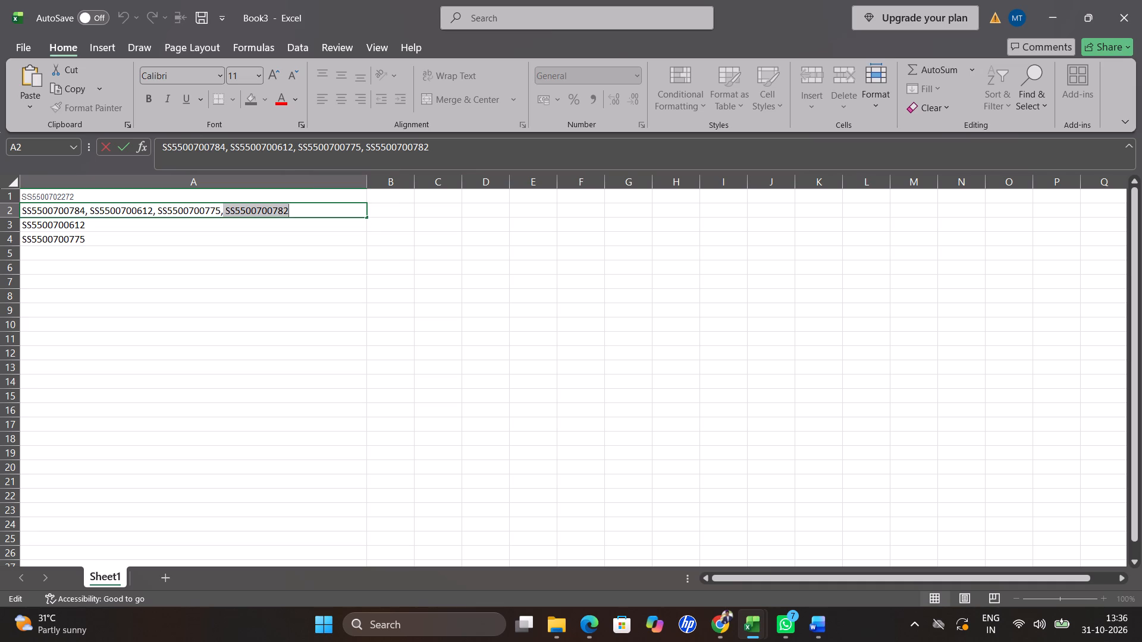
click(68, 258)
key(ctrl+v)
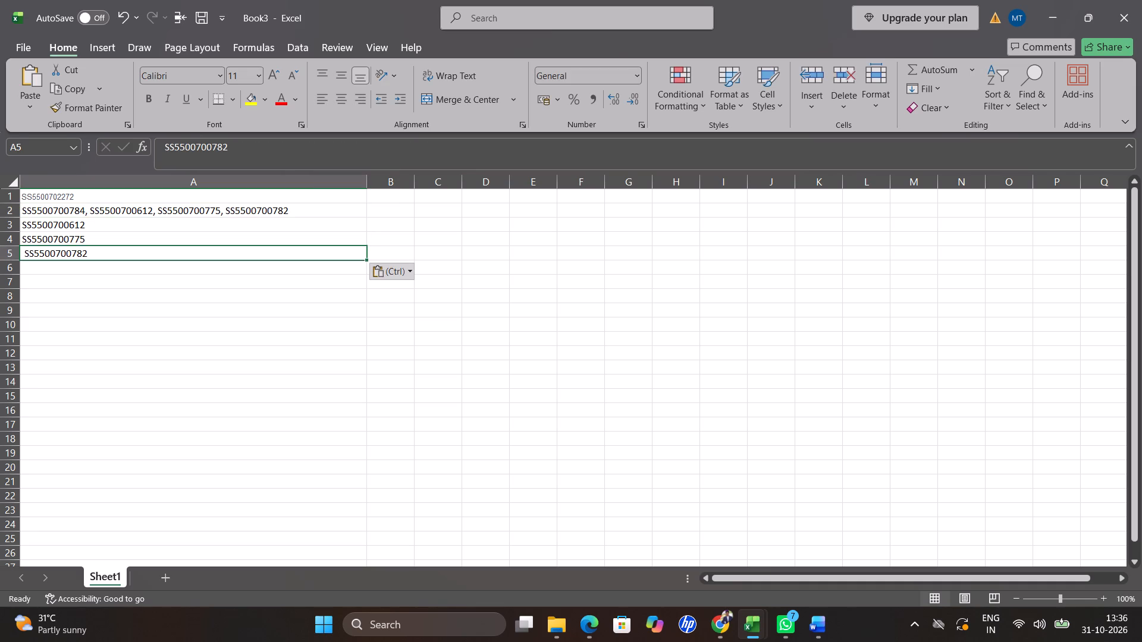
click(309, 210)
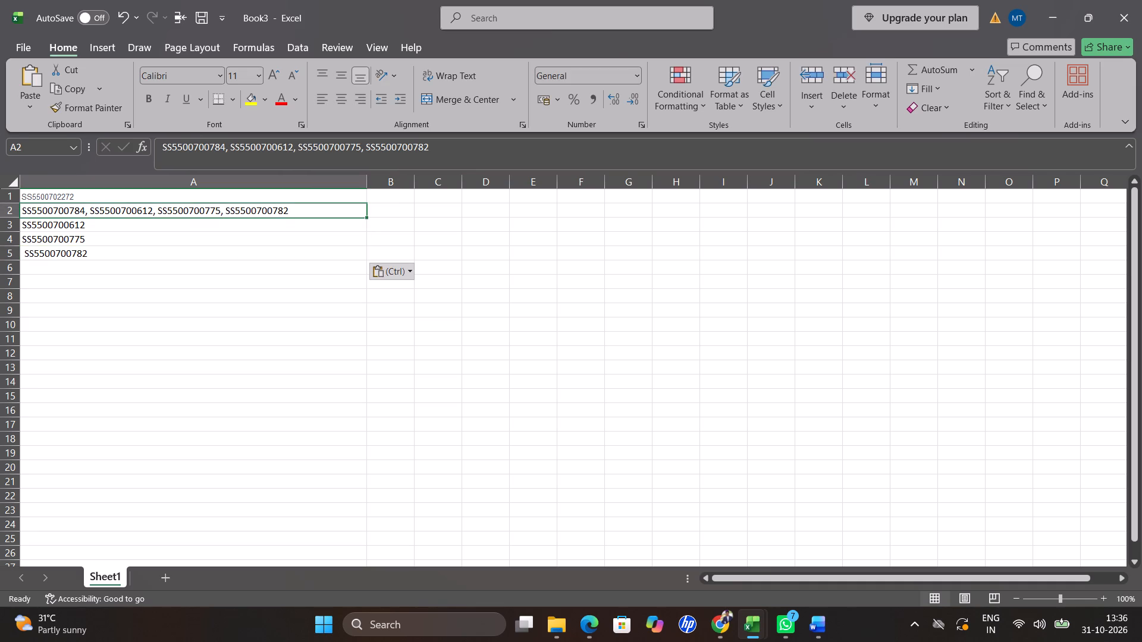
double_click(309, 210)
key(BackSpace)
key(BackSpace)
key(BackSpace)
key(BackSpace)
key(BackSpace)
key(BackSpace)
key(BackSpace)
key(BackSpace)
key(BackSpace)
key(BackSpace)
key(BackSpace)
key(BackSpace)
key(BackSpace)
key(BackSpace)
key(BackSpace)
key(BackSpace)
key(BackSpace)
key(BackSpace)
key(BackSpace)
key(BackSpace)
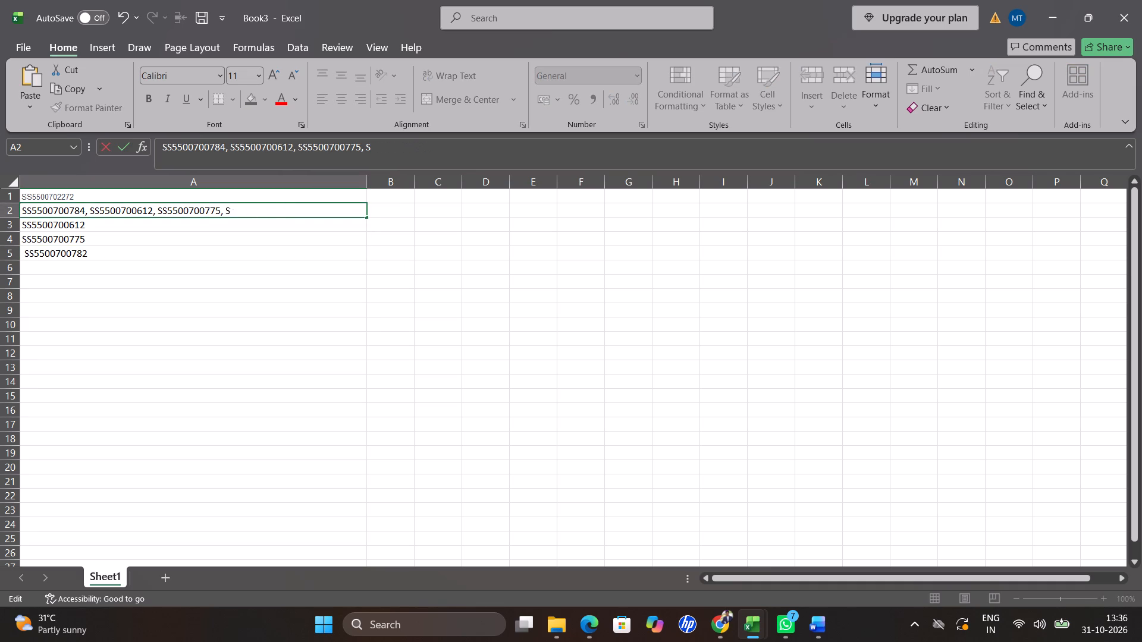
key(BackSpace)
key(BackSpace)
key(BackSpace)
key(BackSpace)
key(BackSpace)
key(BackSpace)
key(BackSpace)
key(BackSpace)
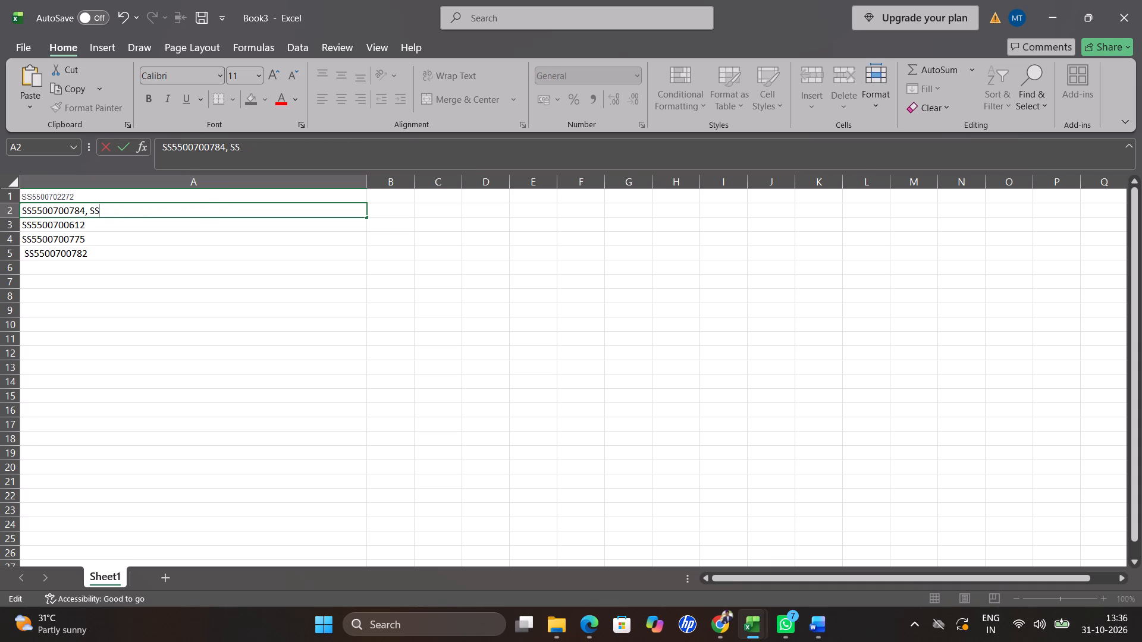
key(BackSpace)
key(BackSpace)
key(BackSpace)
key(BackSpace)
click(33, 271)
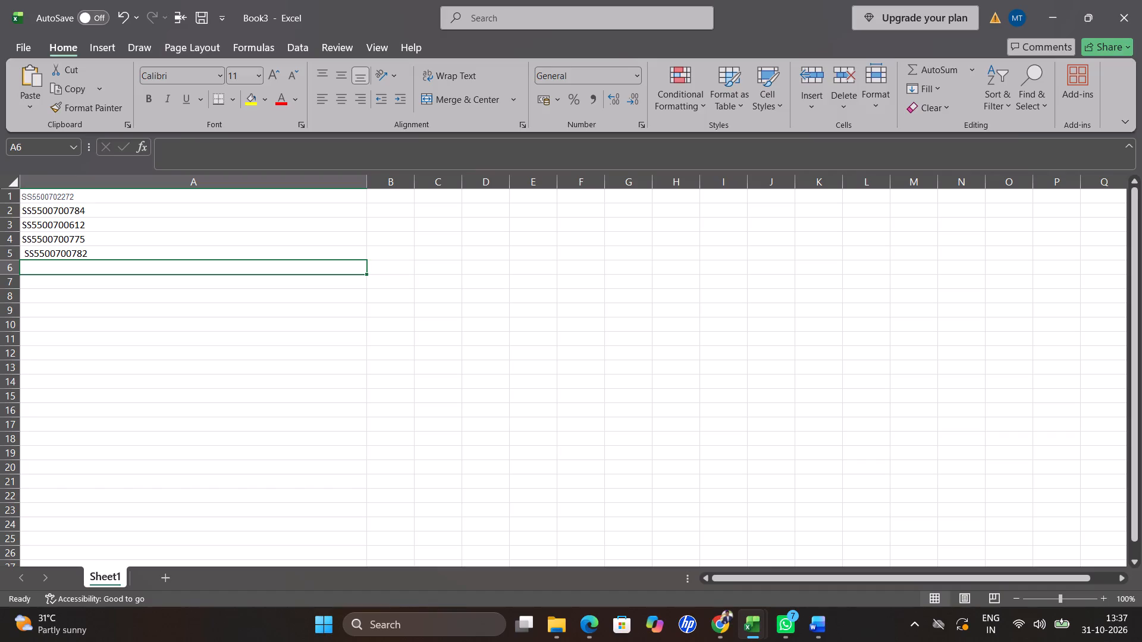
Switch to the Installations workbook and fill the service number cell B122, S.No 118, with standard red.
click(714, 567)
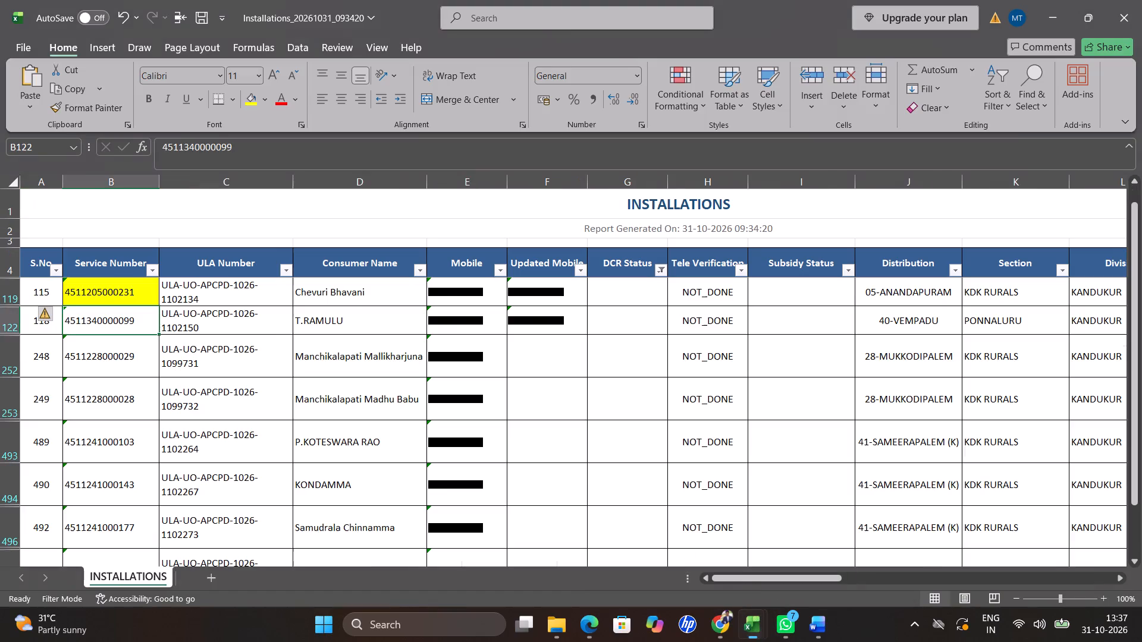
click(267, 100)
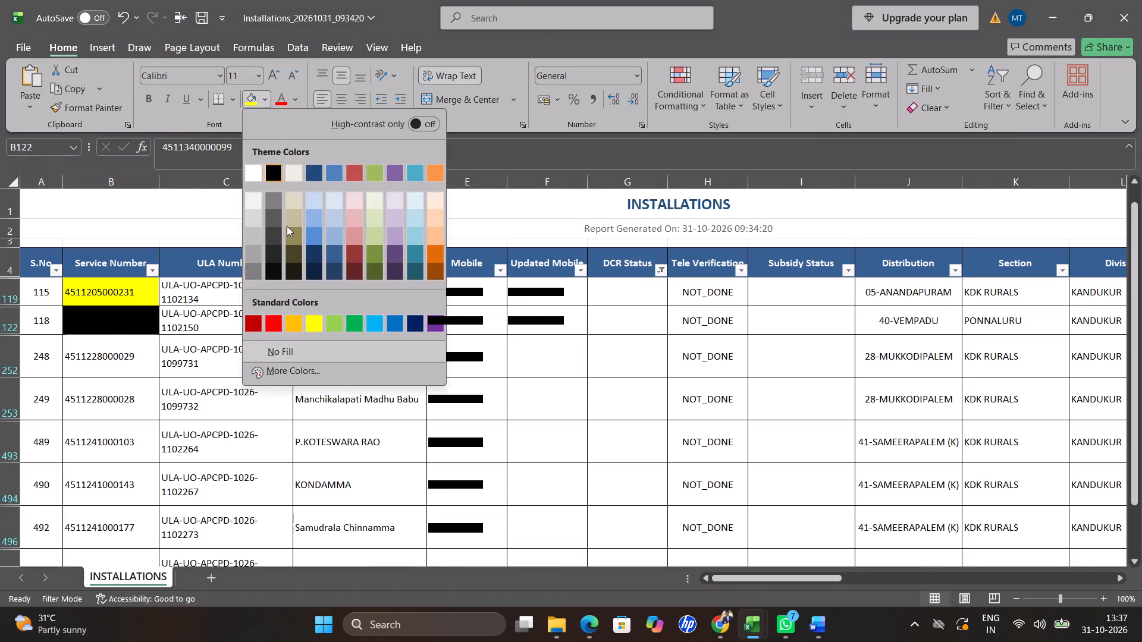
click(272, 322)
Copy the service number in B252, S.No 248, from Installations and open its matching work order in SUNGRACE.
key(Down)
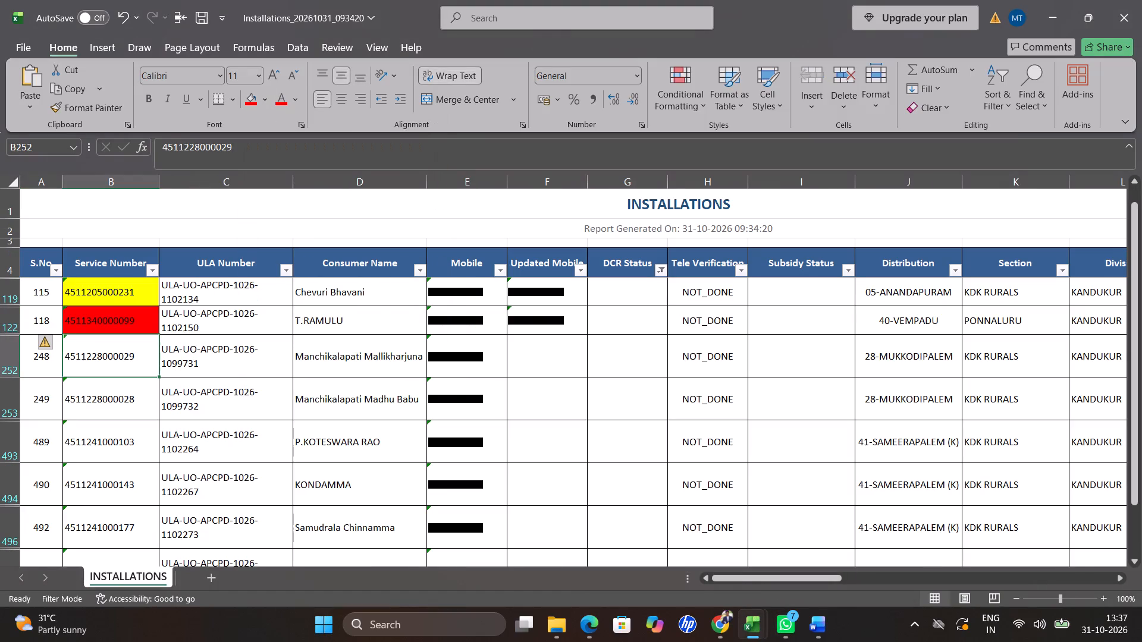
key(ctrl+c)
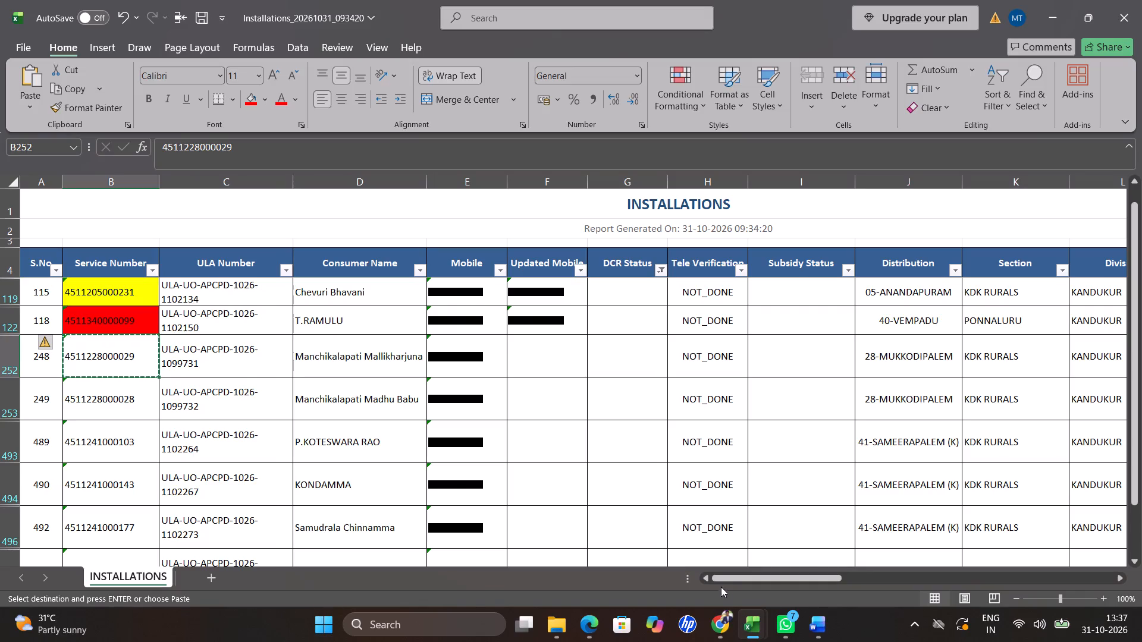
click(713, 564)
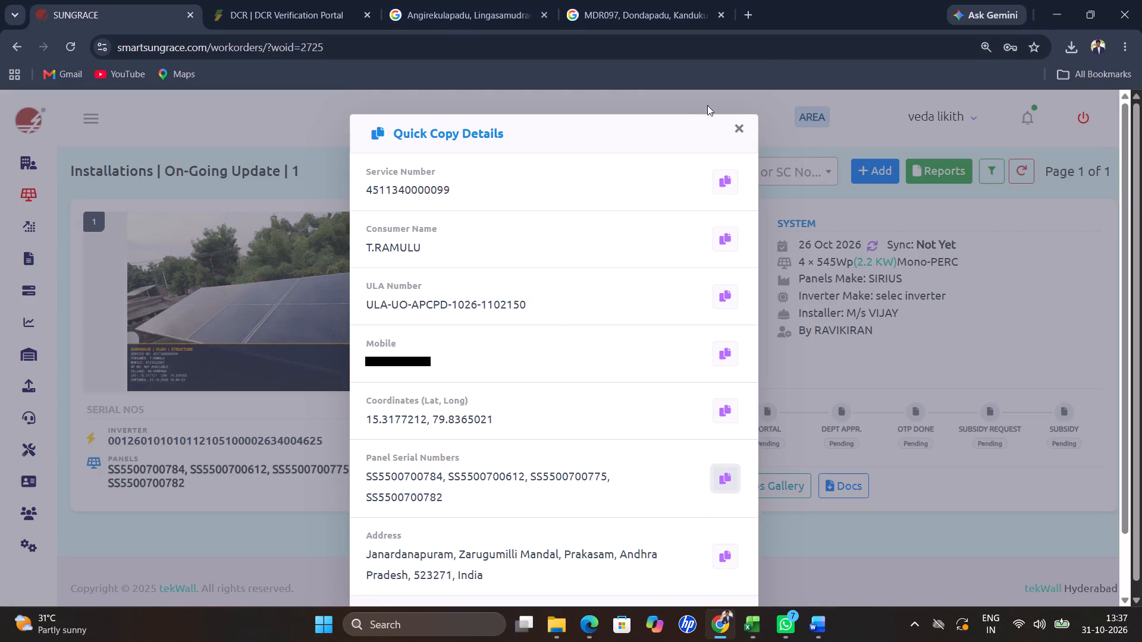
click(737, 117)
click(698, 166)
key(ctrl+v)
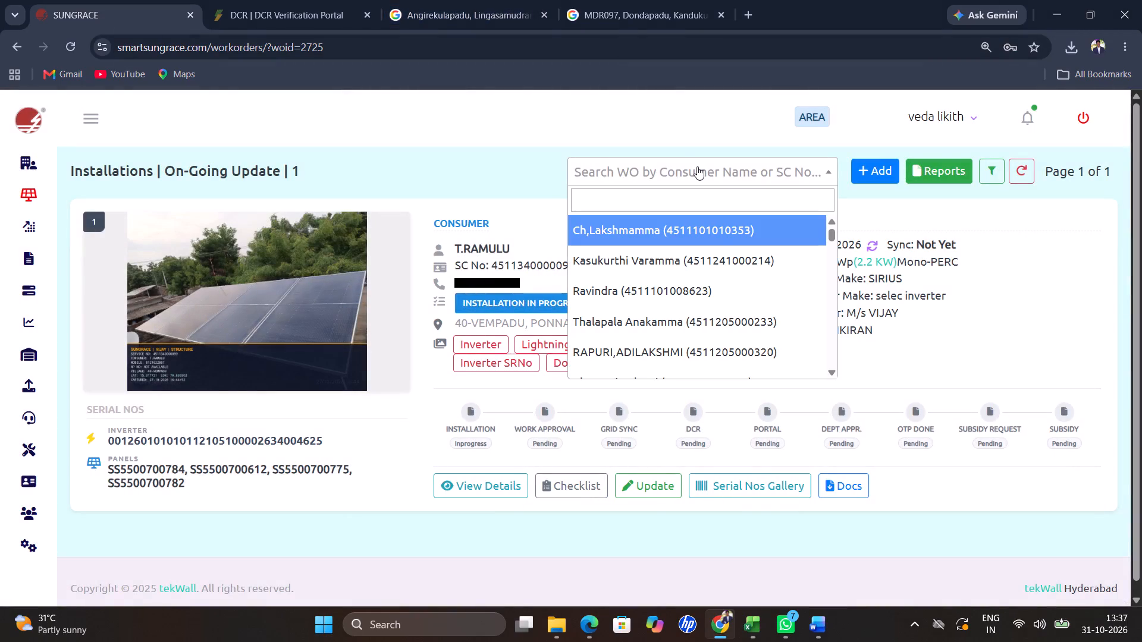
key(Return)
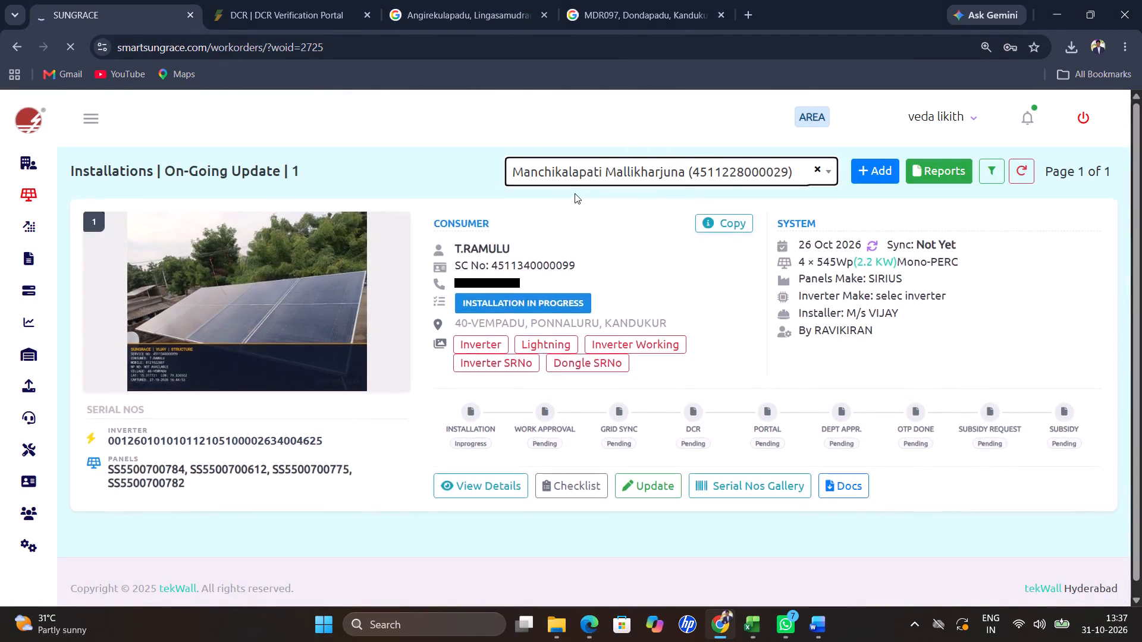
Copy the ULA number from the work order's details and replace the Consumer Application Number in the B2C DCR form with it.
click(719, 217)
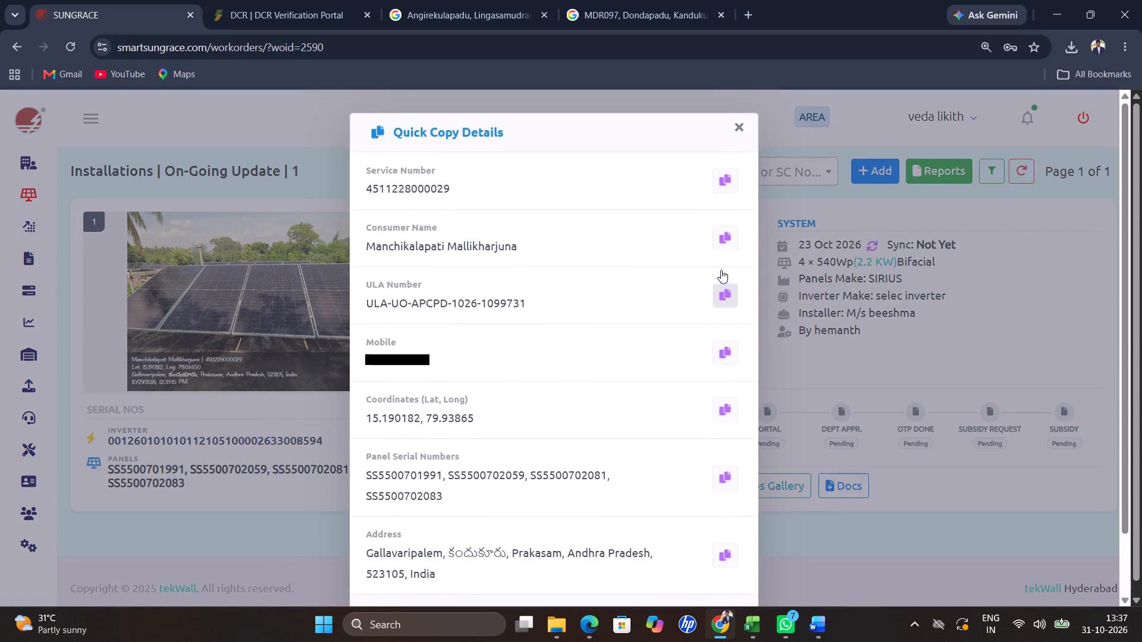
click(725, 296)
drag(230, 0, 249, 31)
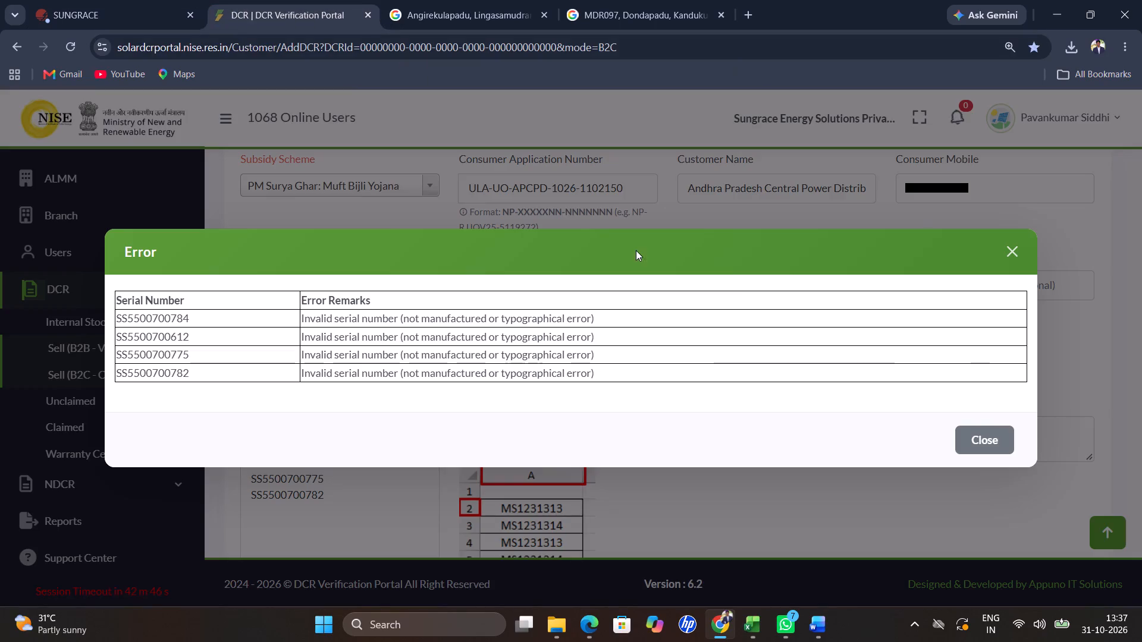
click(1011, 251)
scroll(614, 322, up, 4)
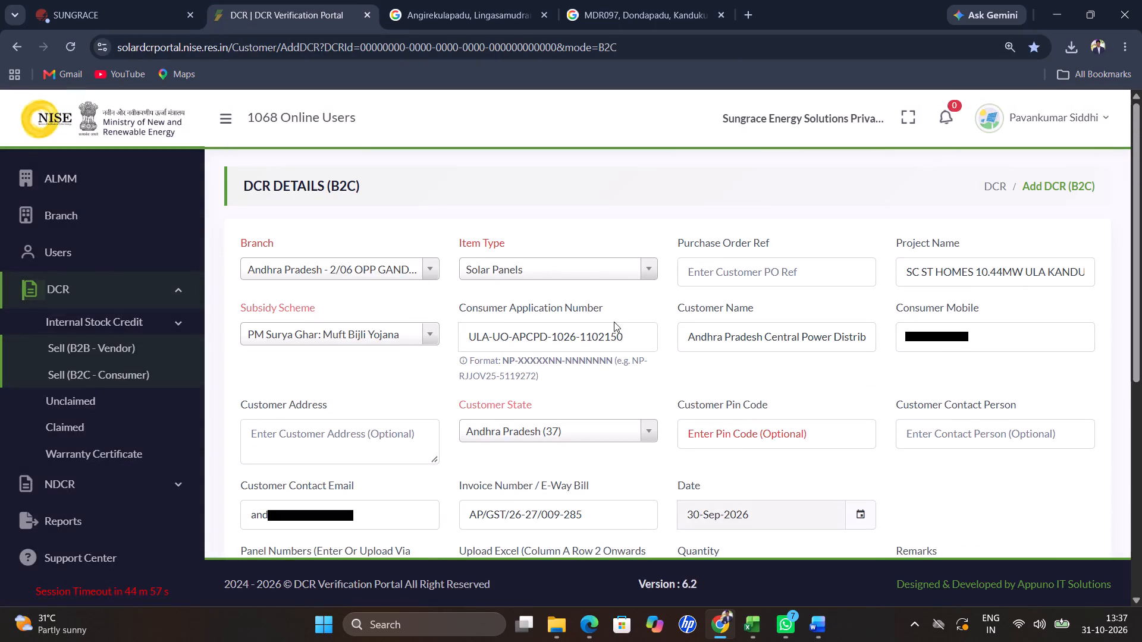
click(647, 344)
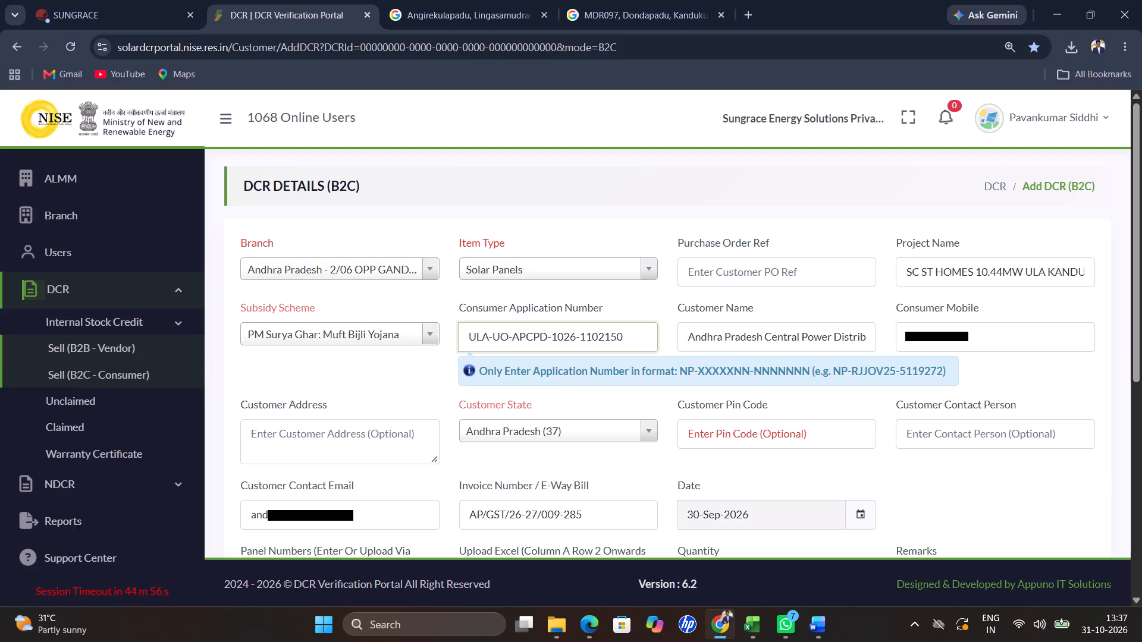
key(BackSpace)
key(BackSpace)
key(BackSpace)
key(BackSpace)
key(BackSpace)
key(BackSpace)
key(BackSpace)
key(BackSpace)
key(BackSpace)
key(BackSpace)
key(BackSpace)
key(BackSpace)
key(BackSpace)
key(BackSpace)
key(BackSpace)
key(BackSpace)
key(BackSpace)
key(BackSpace)
key(BackSpace)
key(BackSpace)
key(ctrl+v)
Clear the previous consumer's four serials from Panel Numbers in the DCR form.
scroll(520, 278, down, 1)
scroll(376, 393, down, 3)
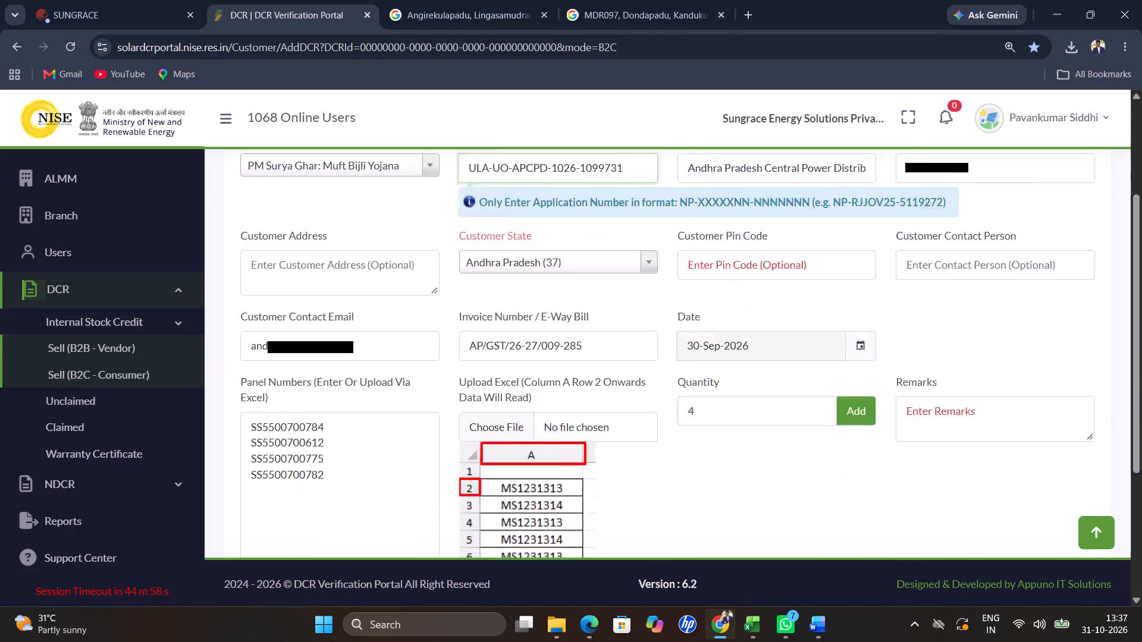
click(351, 345)
key(BackSpace)
key(BackSpace)
key(BackSpace)
key(BackSpace)
key(BackSpace)
key(BackSpace)
key(BackSpace)
key(BackSpace)
key(BackSpace)
key(BackSpace)
key(BackSpace)
key(BackSpace)
key(BackSpace)
key(BackSpace)
key(BackSpace)
key(BackSpace)
key(BackSpace)
key(BackSpace)
key(BackSpace)
key(BackSpace)
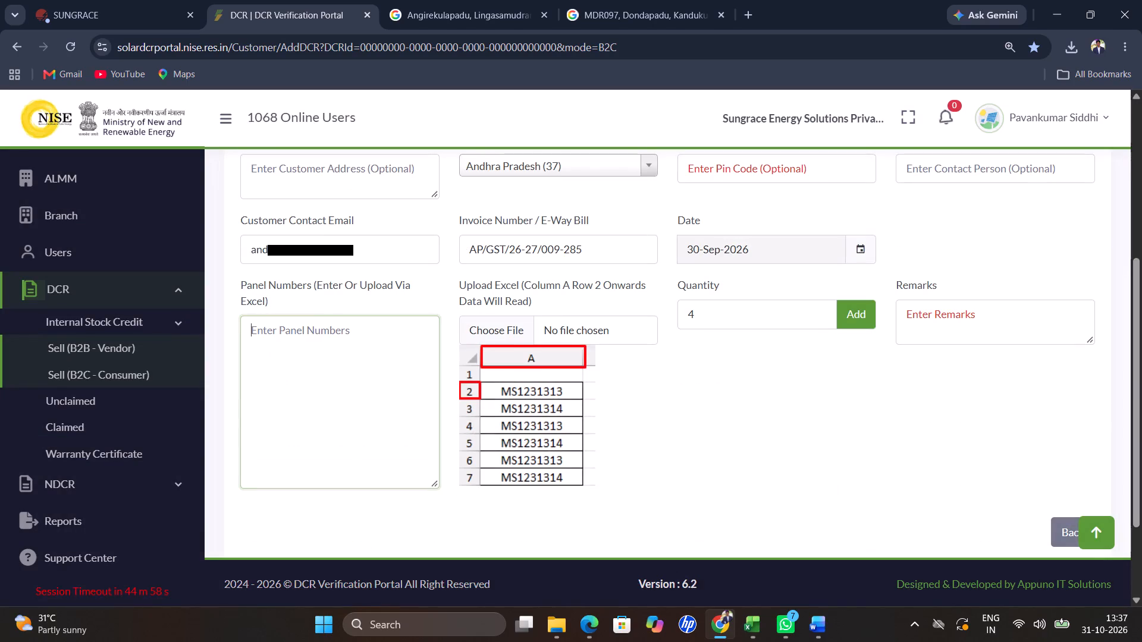
Copy the work order's panel serial numbers from SUNGRACE and paste them into Panel Numbers in the DCR form.
click(192, 6)
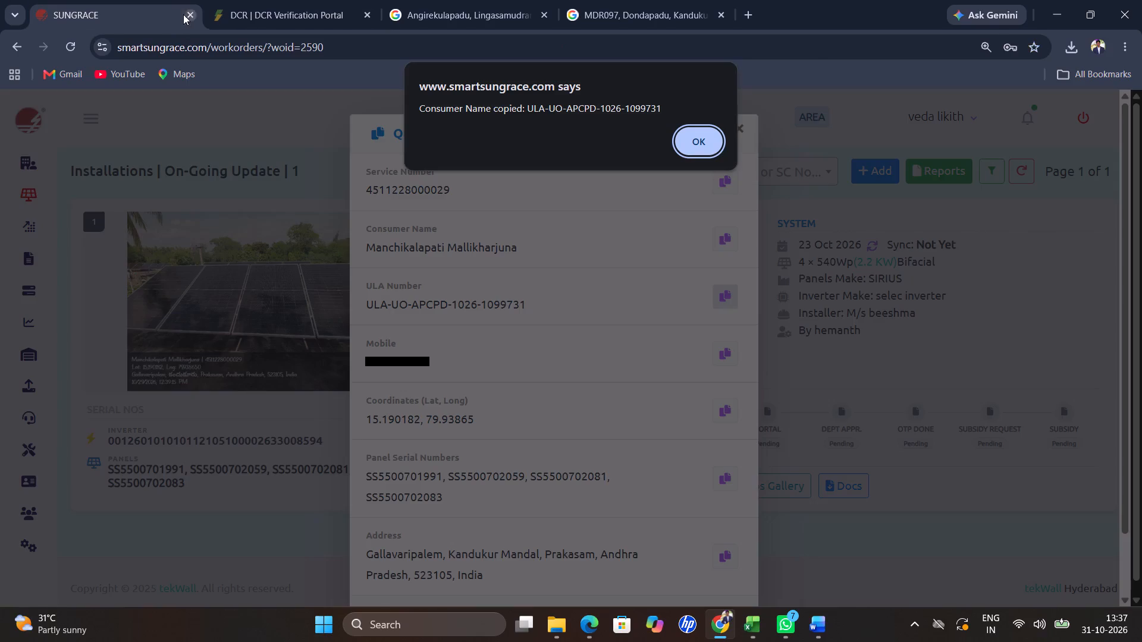
click(687, 140)
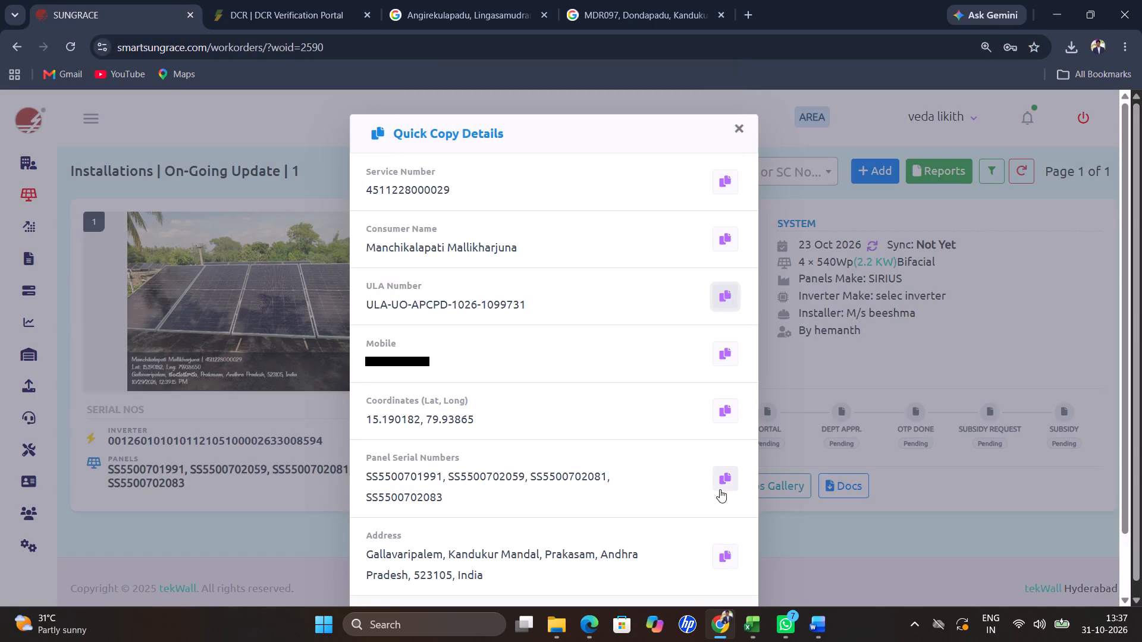
click(719, 484)
drag(263, 2, 274, 17)
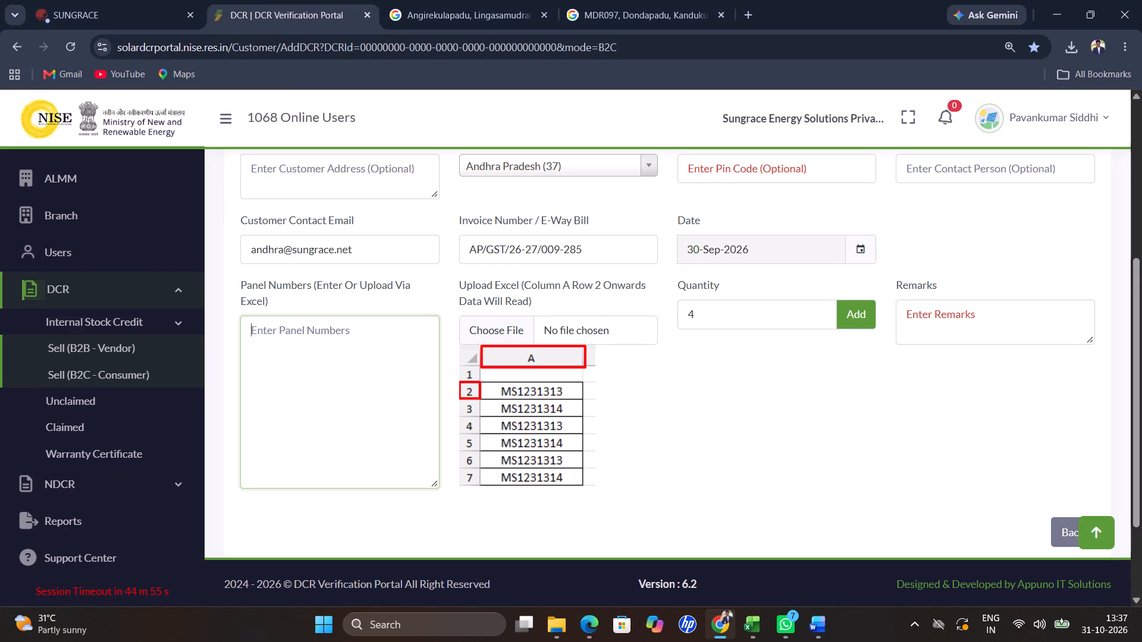
key(ctrl+v)
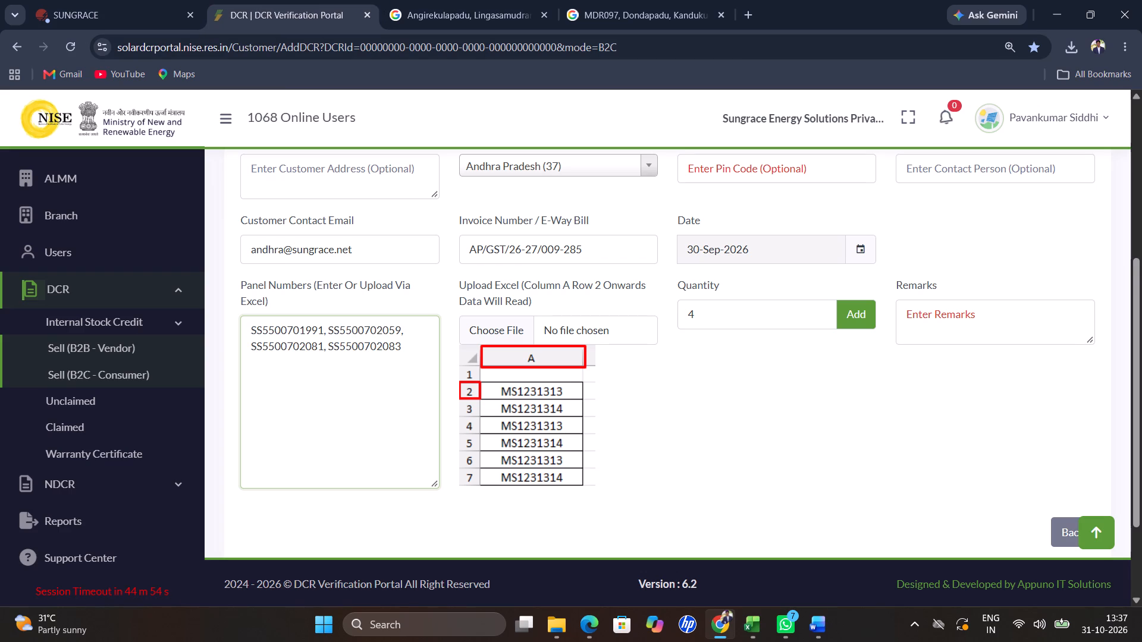
key(Left)
key(Left)
key(Left)
key(Left)
key(Left)
key(Left)
key(Left)
key(Left)
key(Left)
key(Left)
key(Left)
key(Left)
key(BackSpace)
key(BackSpace)
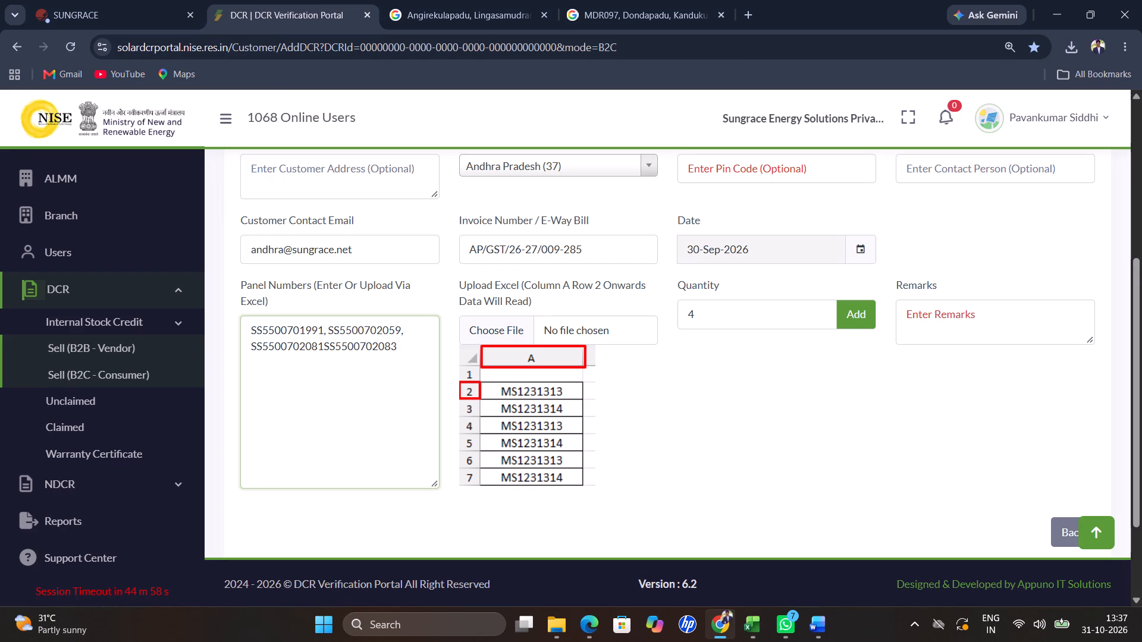
key(Return)
key(Up)
key(Up)
key(Up)
key(Up)
key(Up)
key(Up)
key(Up)
key(Up)
key(Up)
key(Right)
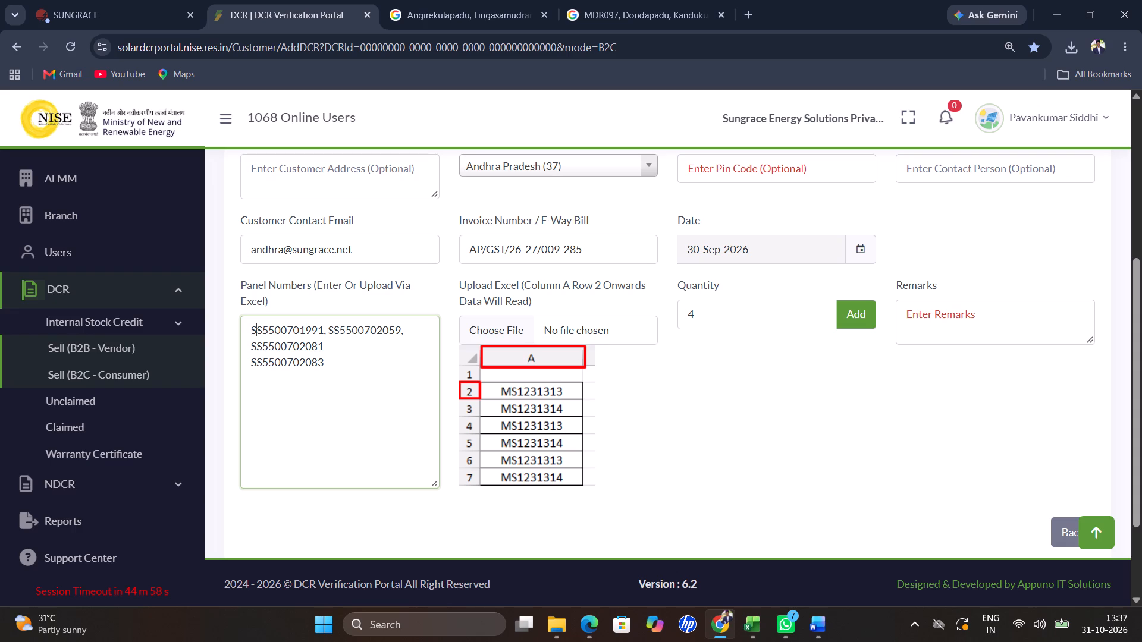
key(Right)
key(Right)
key(Right)
key(Right)
key(Right)
key(Right)
key(Right)
key(Right)
key(Right)
key(Right)
key(Right)
key(Right)
key(Right)
key(Right)
key(Right)
key(Left)
key(Left)
key(BackSpace)
key(BackSpace)
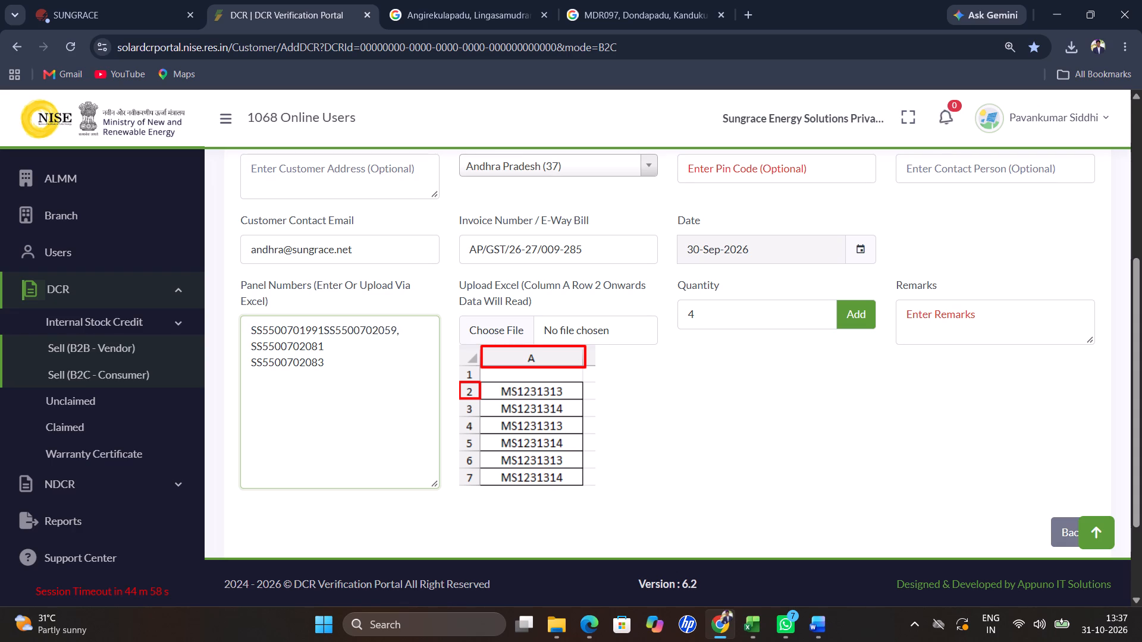
key(Return)
key(Right)
key(Right)
key(Right)
key(Right)
key(Right)
key(Right)
key(Right)
key(Right)
key(Right)
key(Right)
key(Right)
key(Right)
key(Right)
key(Right)
key(Right)
key(Right)
key(Right)
key(Right)
key(Right)
key(Right)
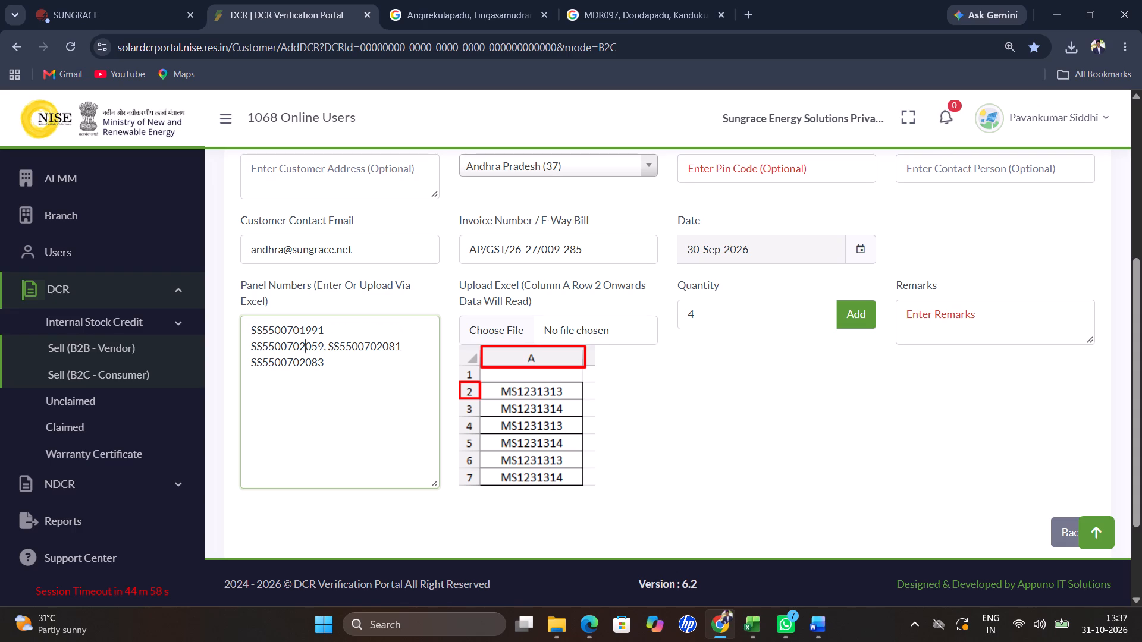
key(Left)
key(Left)
key(Left)
key(Left)
key(Left)
key(Left)
key(BackSpace)
key(BackSpace)
key(Return)
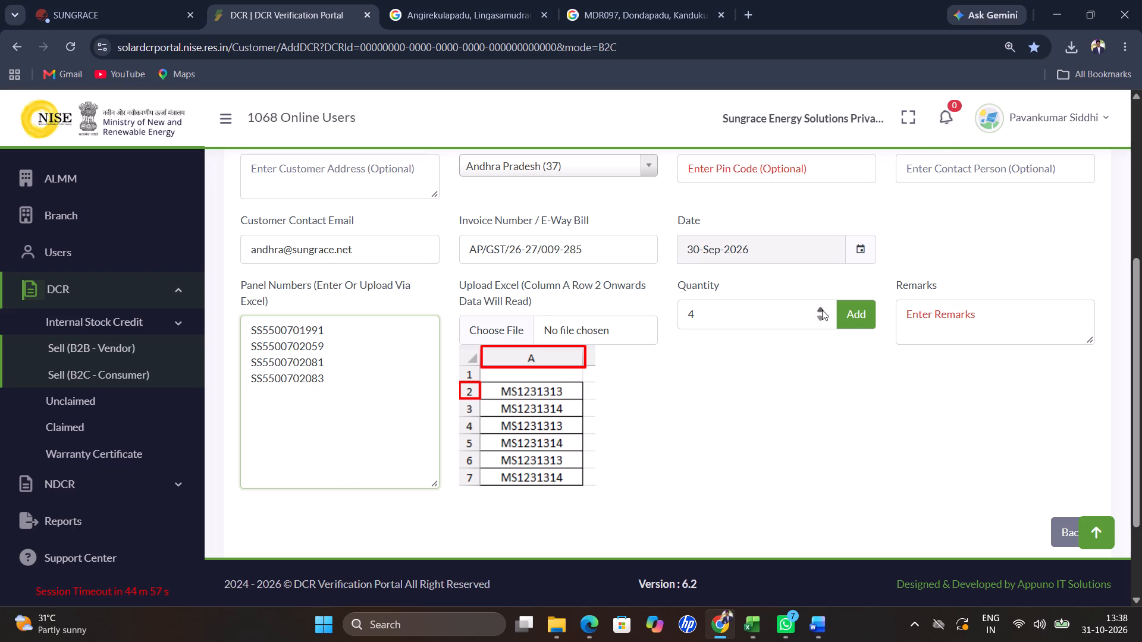
Try to add the four listed panel serials to the DCR with quantity 4.
click(867, 311)
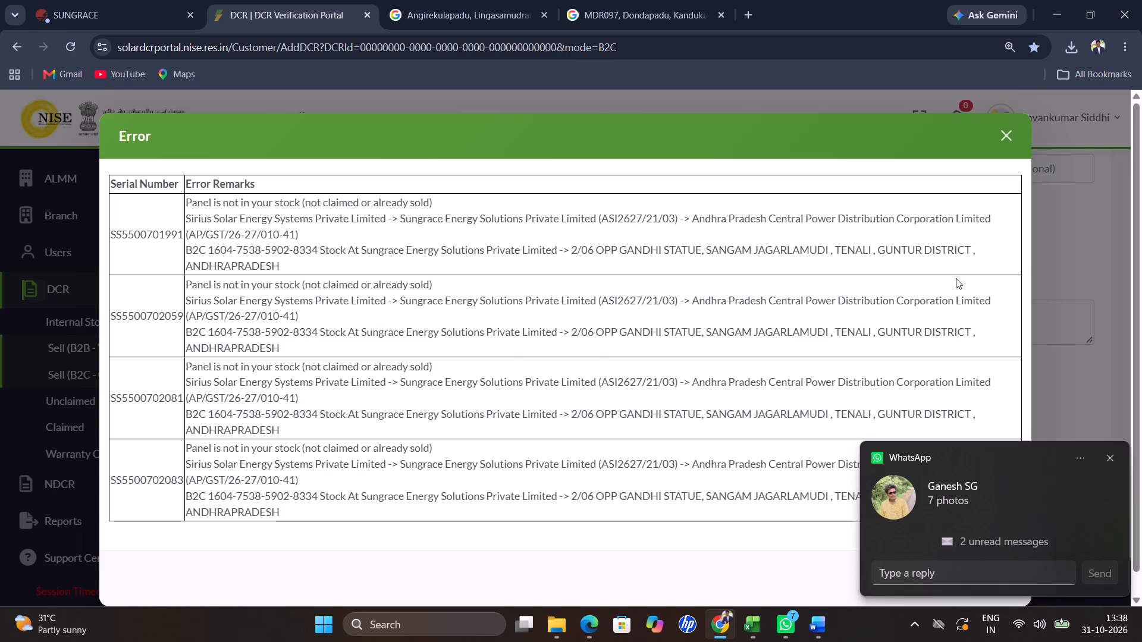
click(1004, 129)
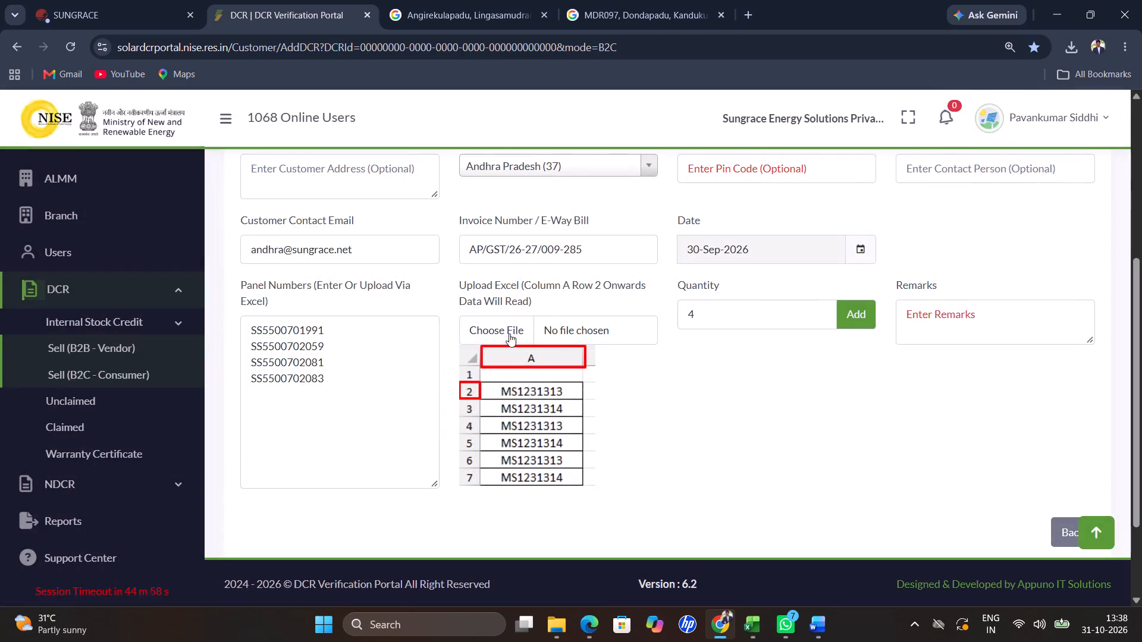
Reselect the Andhra Pradesh - 2/06 OPP GANDHI STATUE branch in the DCR form.
scroll(509, 333, up, 3)
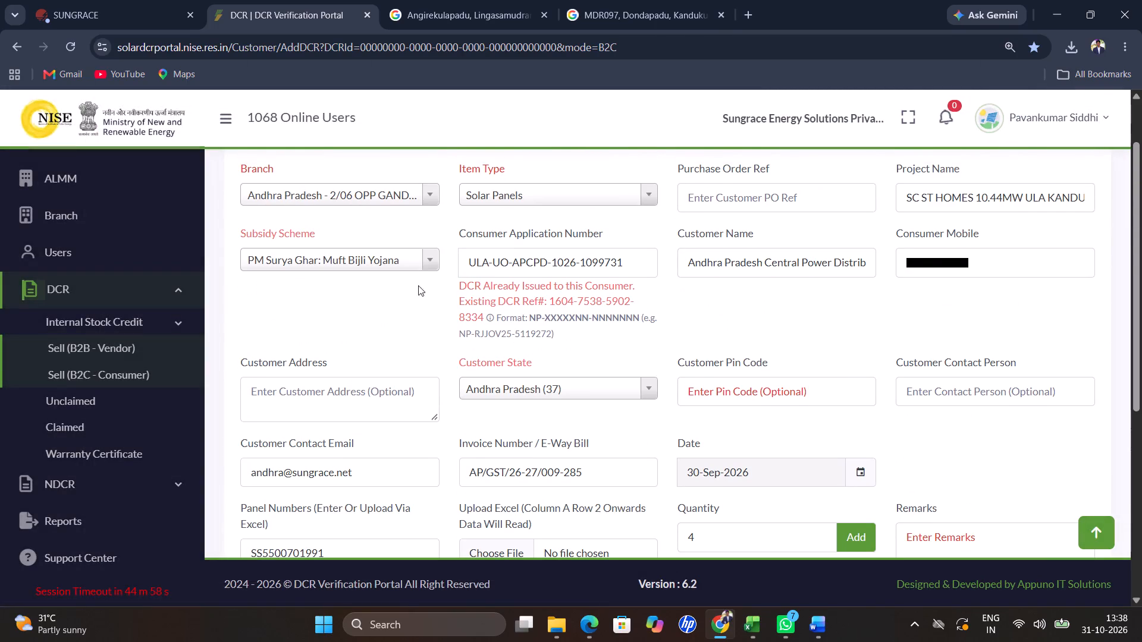
click(364, 198)
click(365, 289)
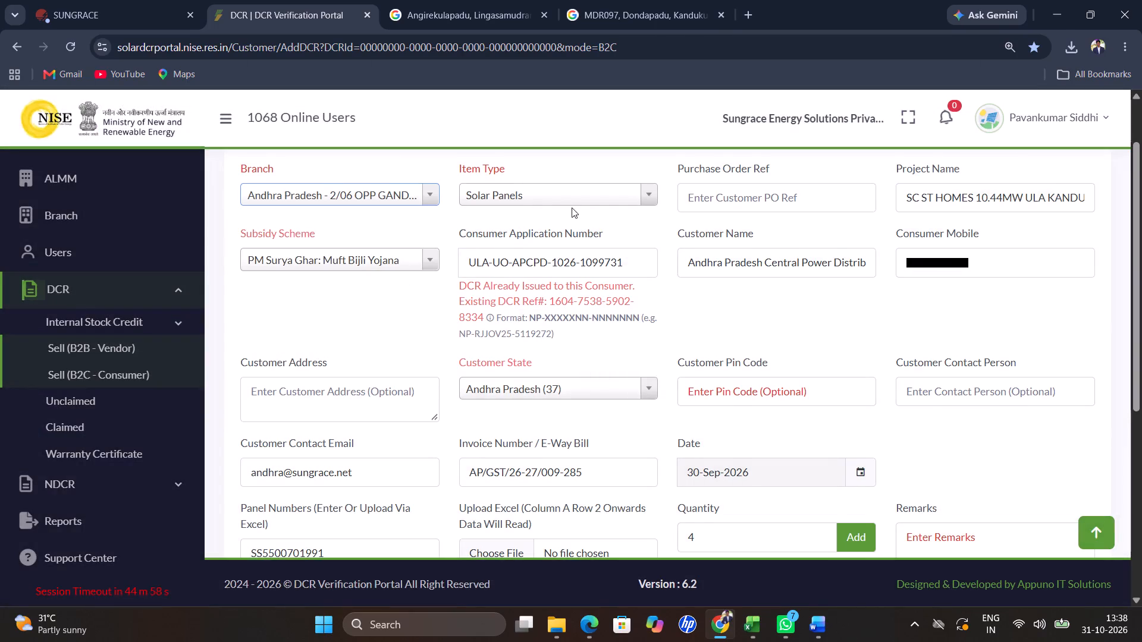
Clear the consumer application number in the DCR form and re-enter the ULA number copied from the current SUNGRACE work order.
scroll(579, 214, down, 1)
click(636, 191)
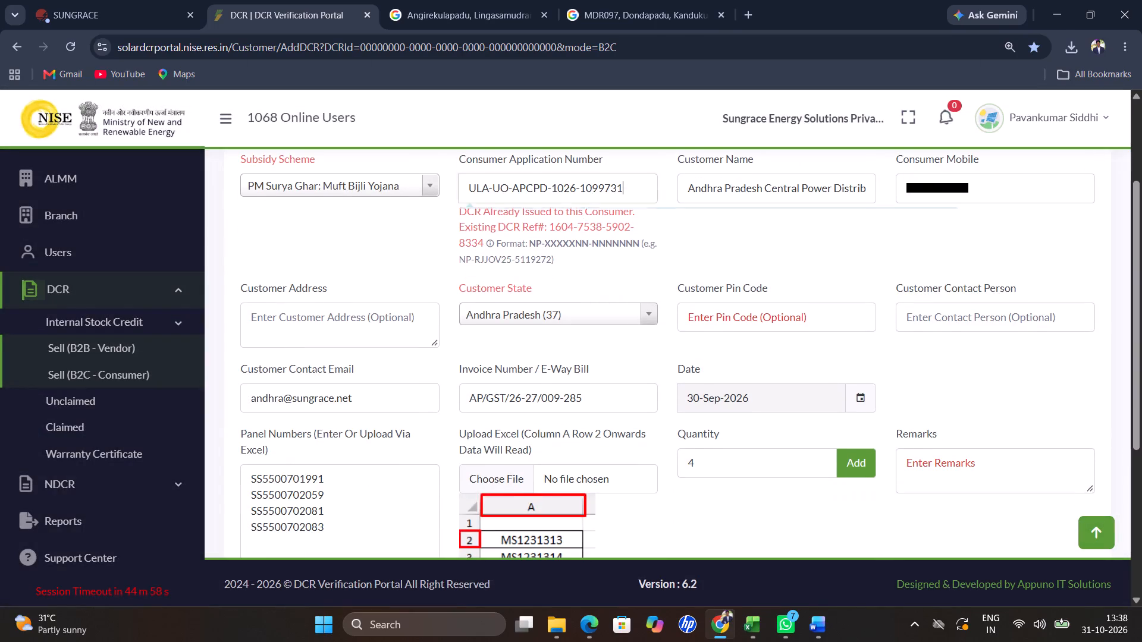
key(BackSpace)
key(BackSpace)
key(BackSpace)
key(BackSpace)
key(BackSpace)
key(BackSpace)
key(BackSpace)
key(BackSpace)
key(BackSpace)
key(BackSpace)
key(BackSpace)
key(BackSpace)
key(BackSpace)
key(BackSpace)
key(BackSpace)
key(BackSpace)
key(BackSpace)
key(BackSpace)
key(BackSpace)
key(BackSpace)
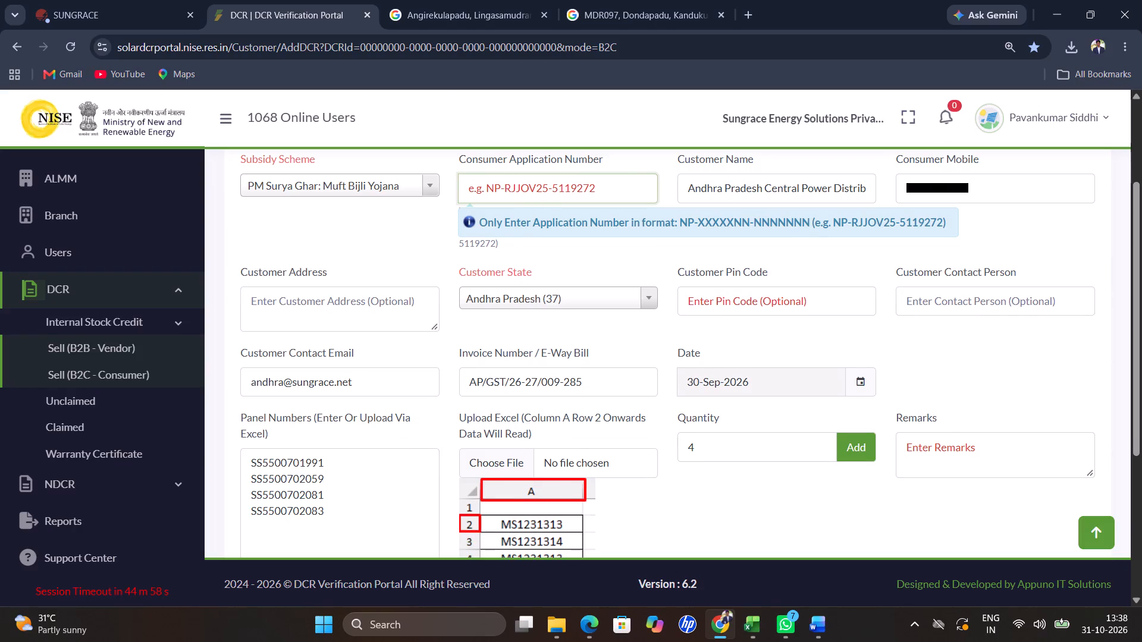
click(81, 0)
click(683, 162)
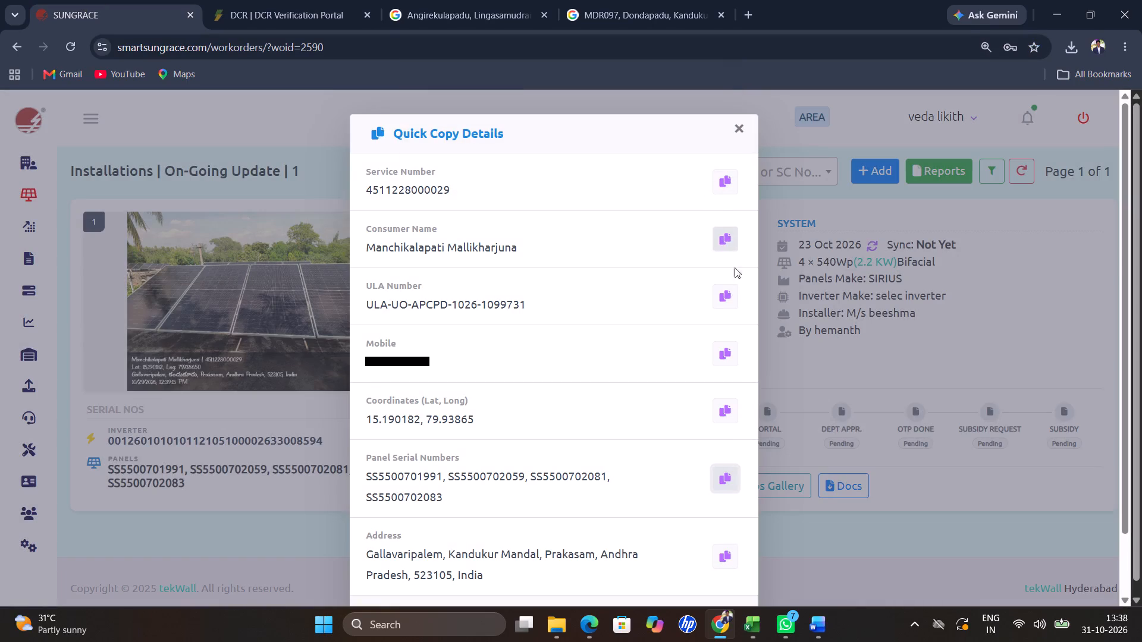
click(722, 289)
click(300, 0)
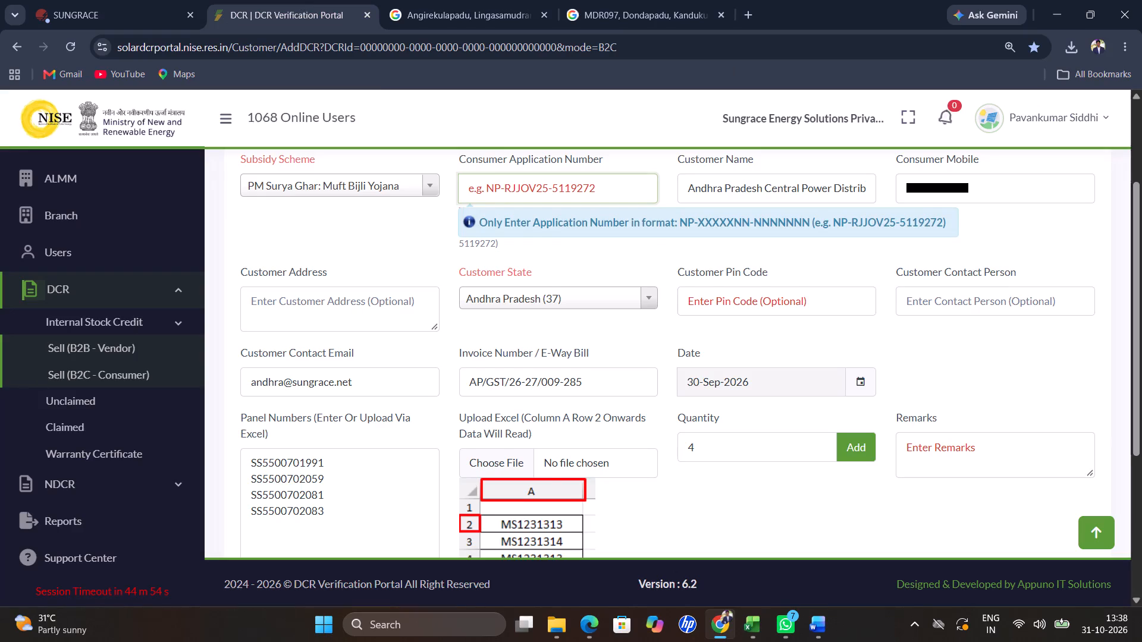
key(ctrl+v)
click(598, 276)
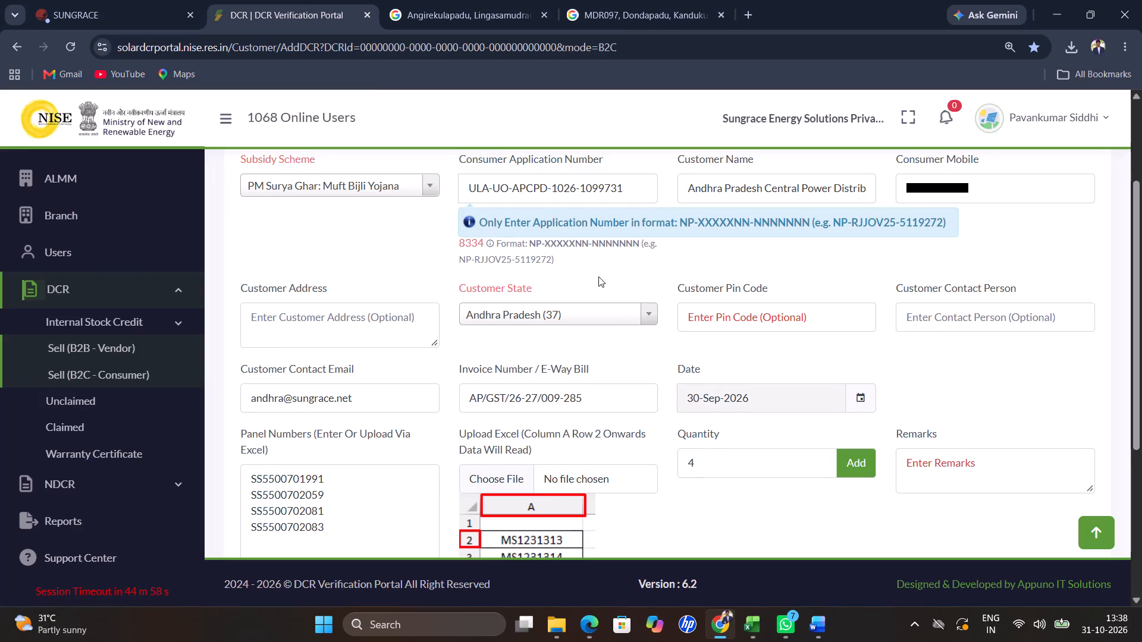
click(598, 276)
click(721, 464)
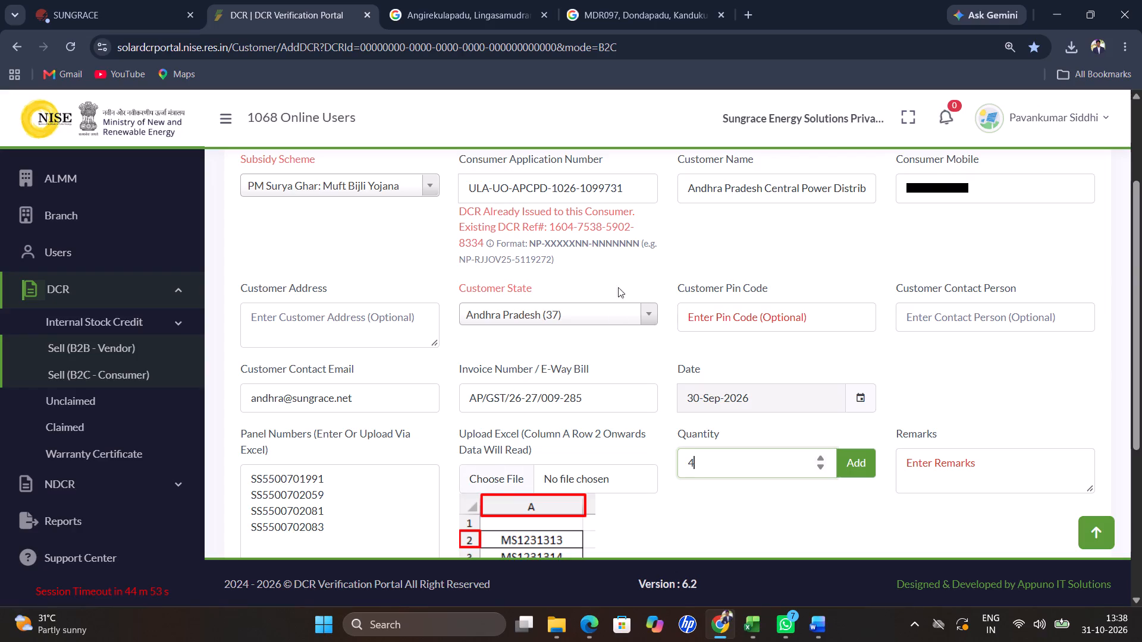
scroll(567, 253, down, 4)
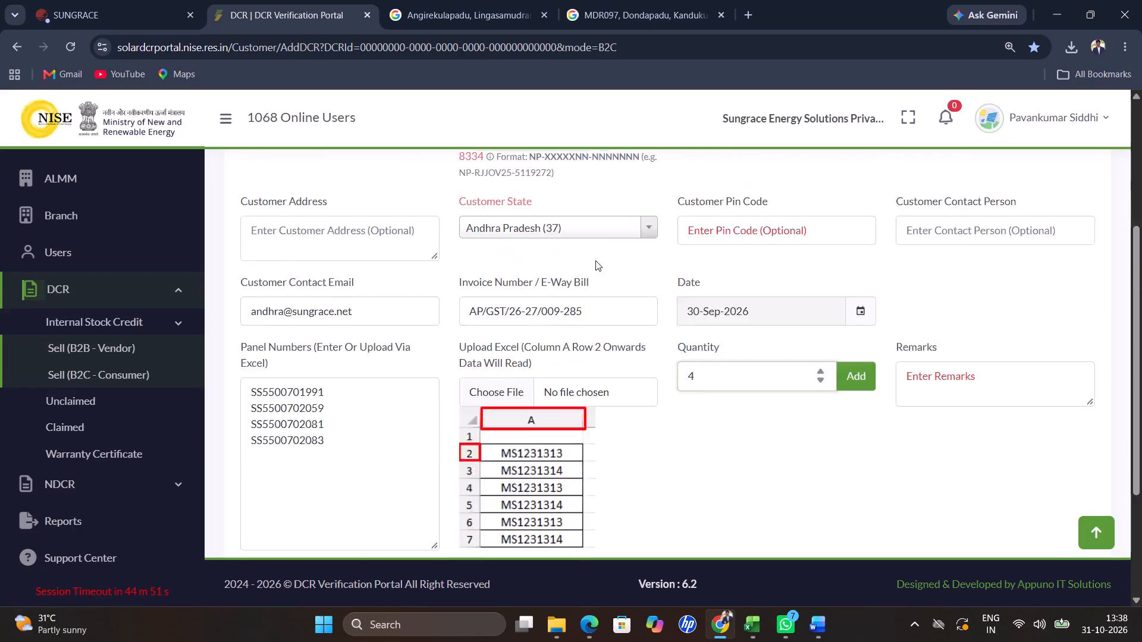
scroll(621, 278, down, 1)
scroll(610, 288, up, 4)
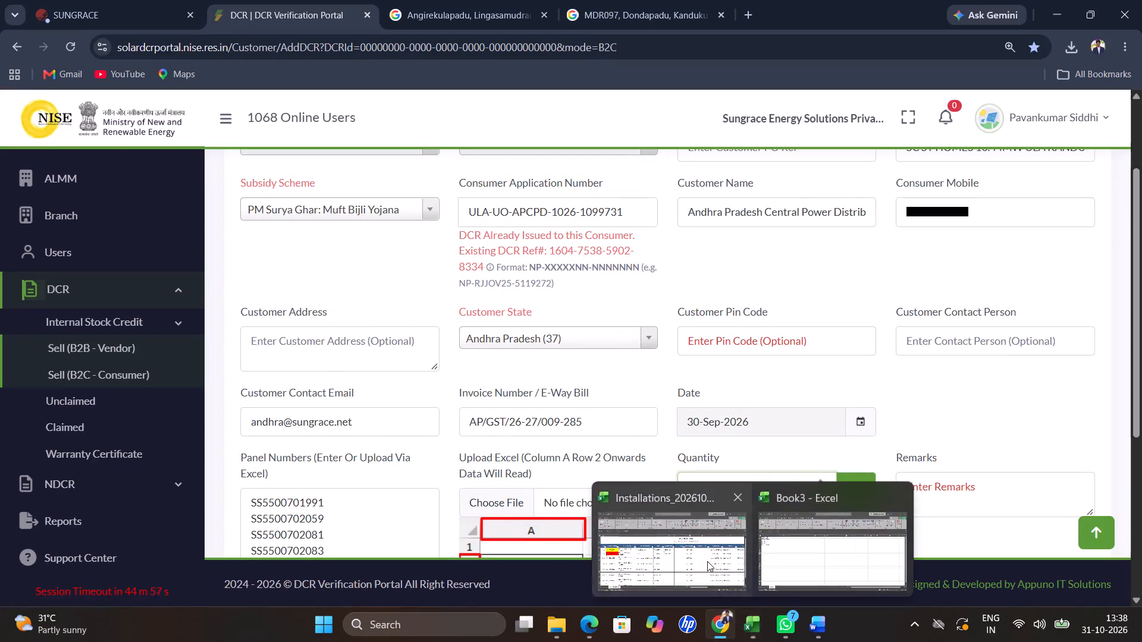
Fill the service number cell of S.No 248 in the Installations workbook with orange.
click(707, 561)
click(269, 105)
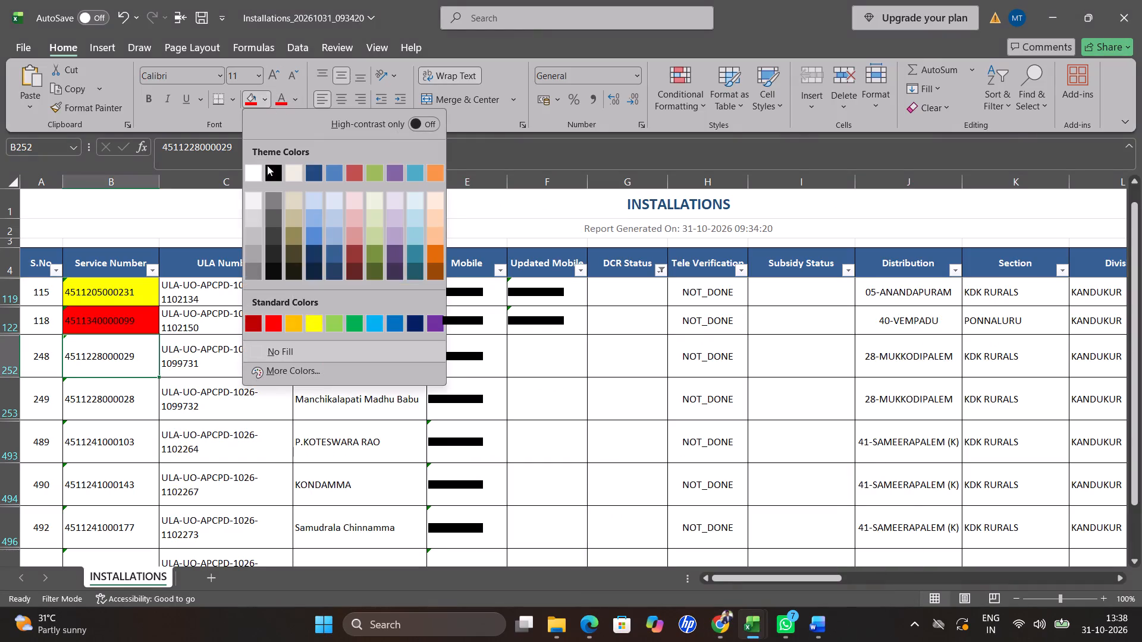
click(294, 314)
click(298, 324)
Copy the S.No 249 service number from Installations and open its work order in SUNGRACE.
key(Down)
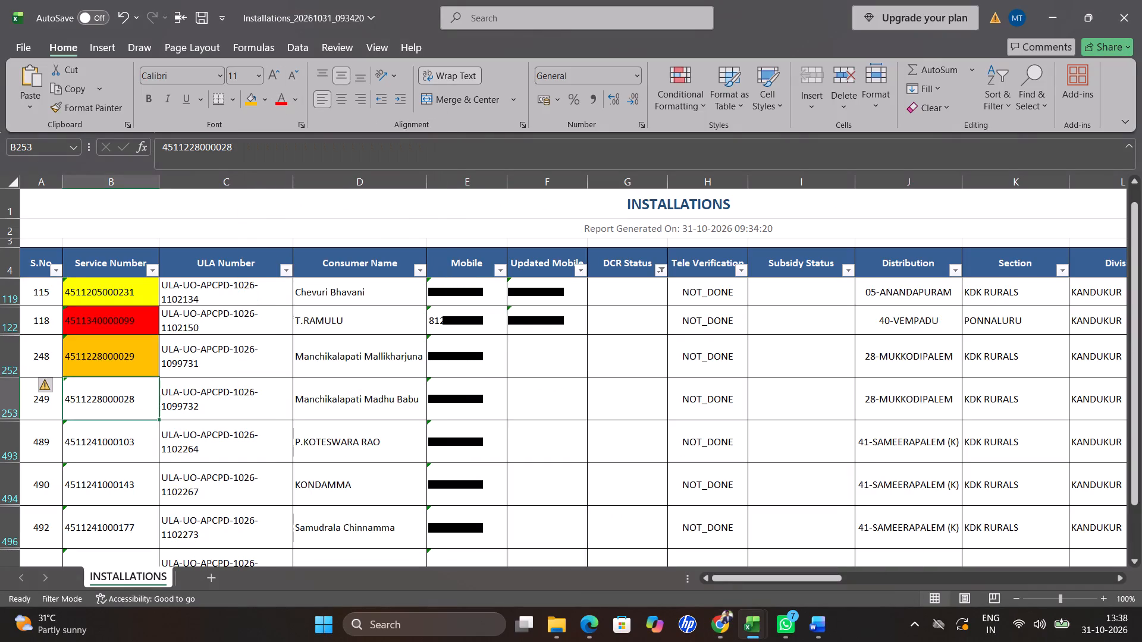
key(ctrl+c)
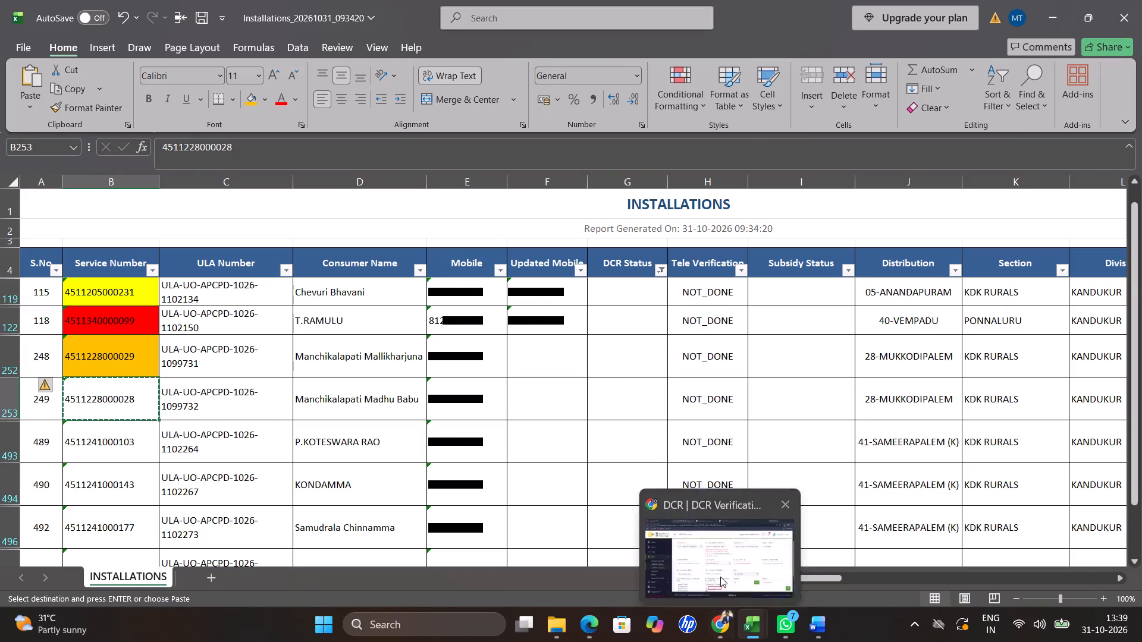
click(720, 577)
click(120, 0)
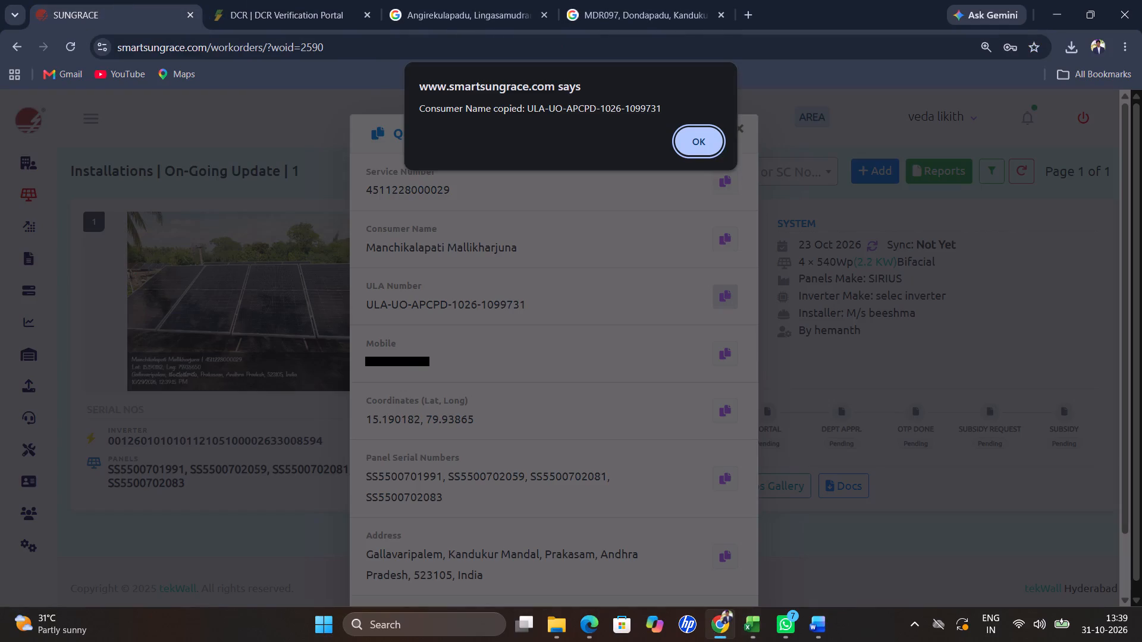
click(713, 140)
click(735, 122)
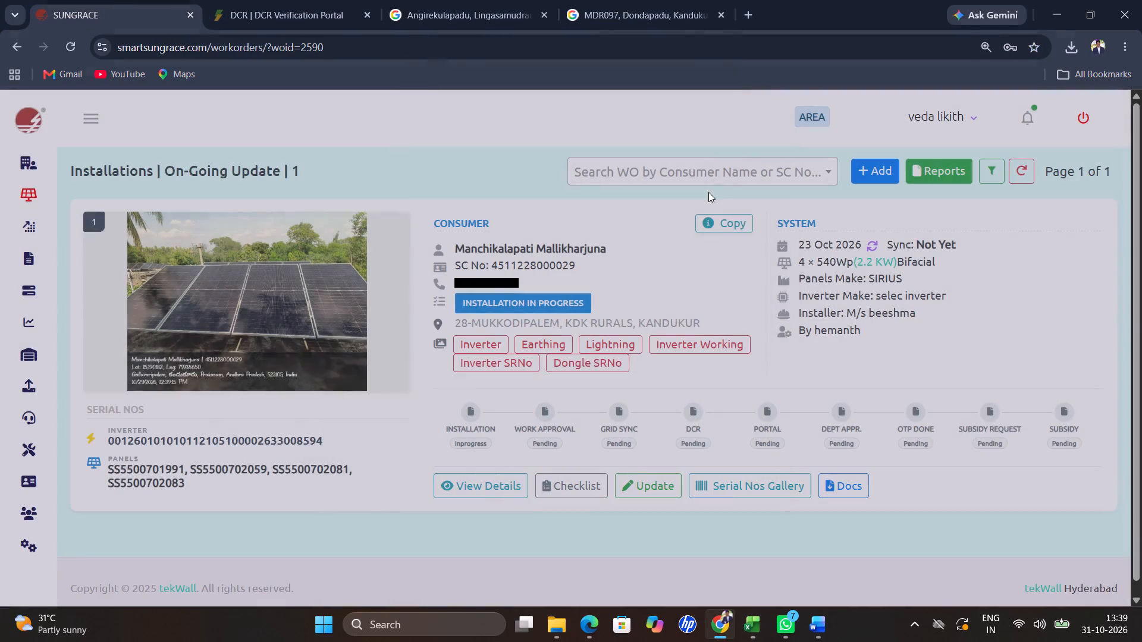
click(701, 165)
key(ctrl+v)
key(Return)
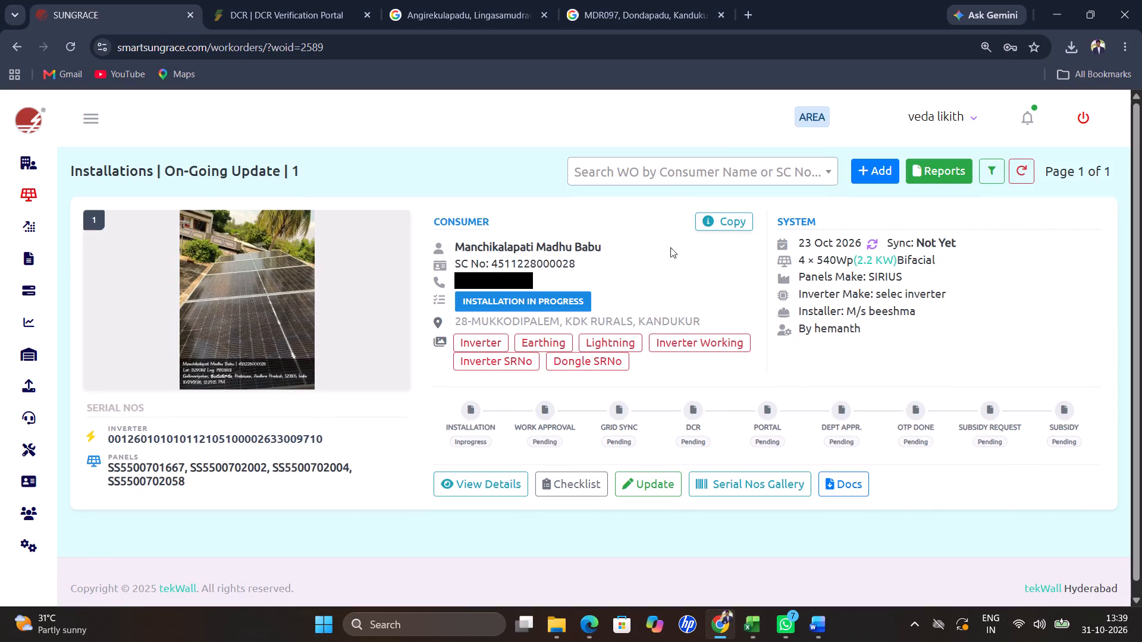
Replace the consumer application number in the DCR form with the ULA number copied from the S.No 249 work order.
click(704, 224)
click(731, 291)
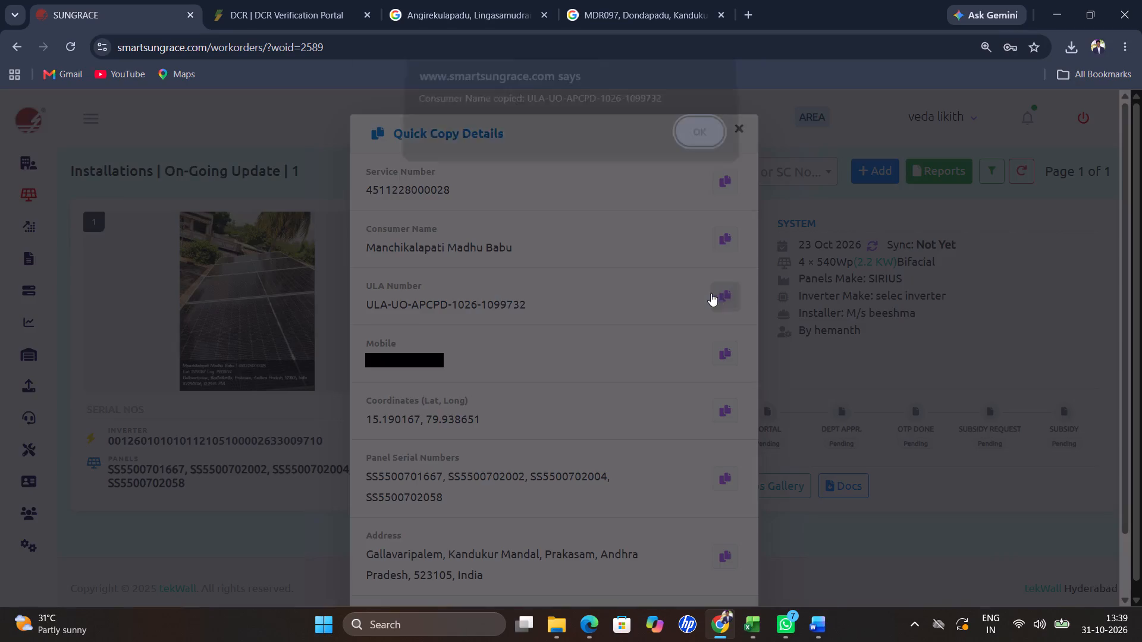
click(243, 0)
click(651, 213)
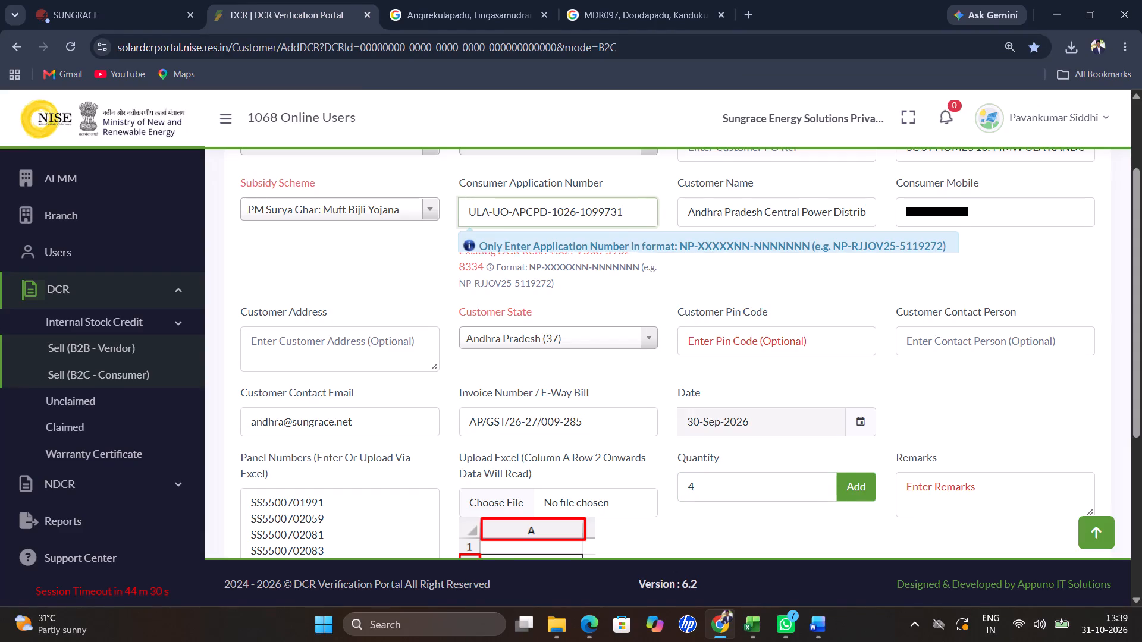
key(BackSpace)
key(BackSpace)
key(BackSpace)
key(BackSpace)
key(BackSpace)
key(BackSpace)
key(BackSpace)
key(BackSpace)
key(BackSpace)
key(BackSpace)
key(BackSpace)
key(BackSpace)
key(BackSpace)
key(BackSpace)
key(BackSpace)
key(BackSpace)
key(BackSpace)
key(BackSpace)
key(BackSpace)
key(BackSpace)
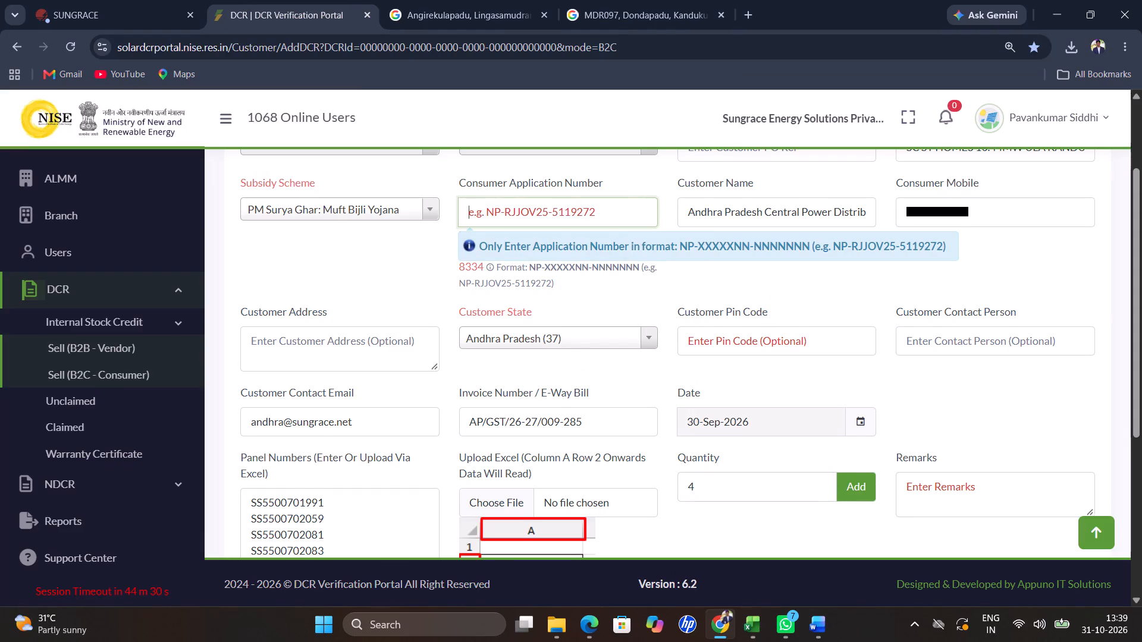
key(ctrl+v)
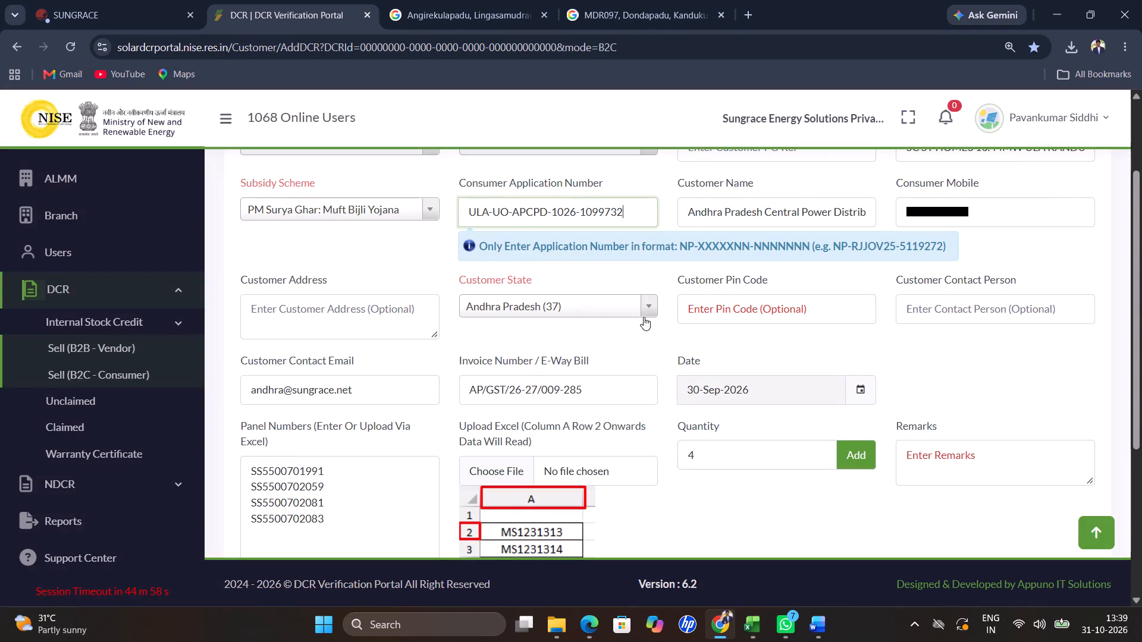
click(358, 519)
key(BackSpace)
key(BackSpace)
key(BackSpace)
key(BackSpace)
key(BackSpace)
key(BackSpace)
key(BackSpace)
key(BackSpace)
key(BackSpace)
key(BackSpace)
key(BackSpace)
key(BackSpace)
key(BackSpace)
key(BackSpace)
key(BackSpace)
key(BackSpace)
key(BackSpace)
key(BackSpace)
key(BackSpace)
key(BackSpace)
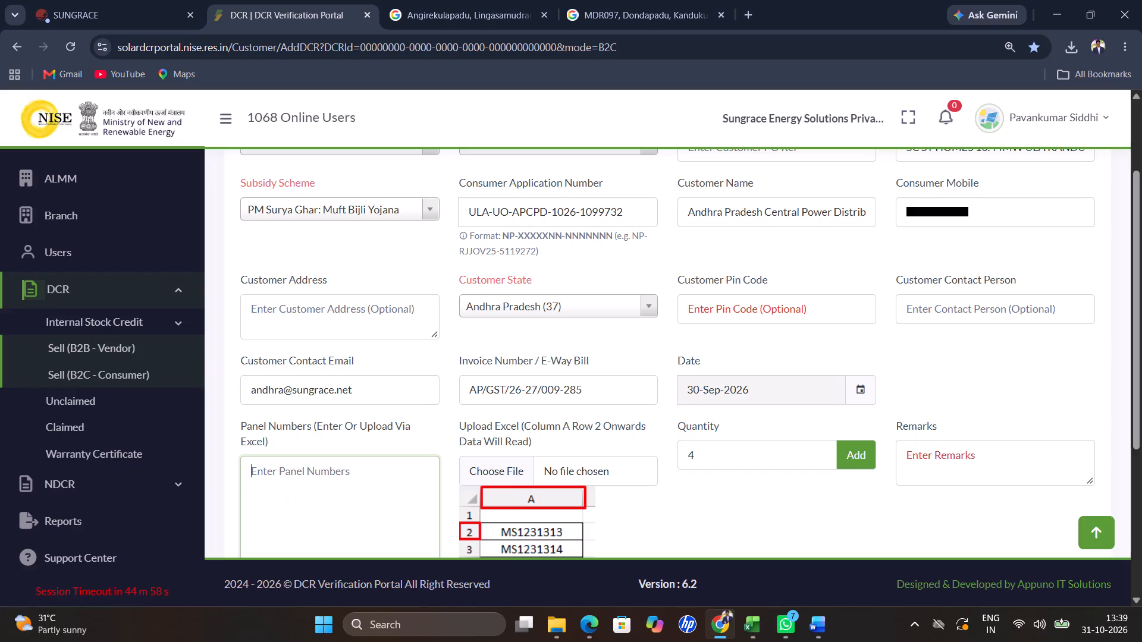
click(127, 0)
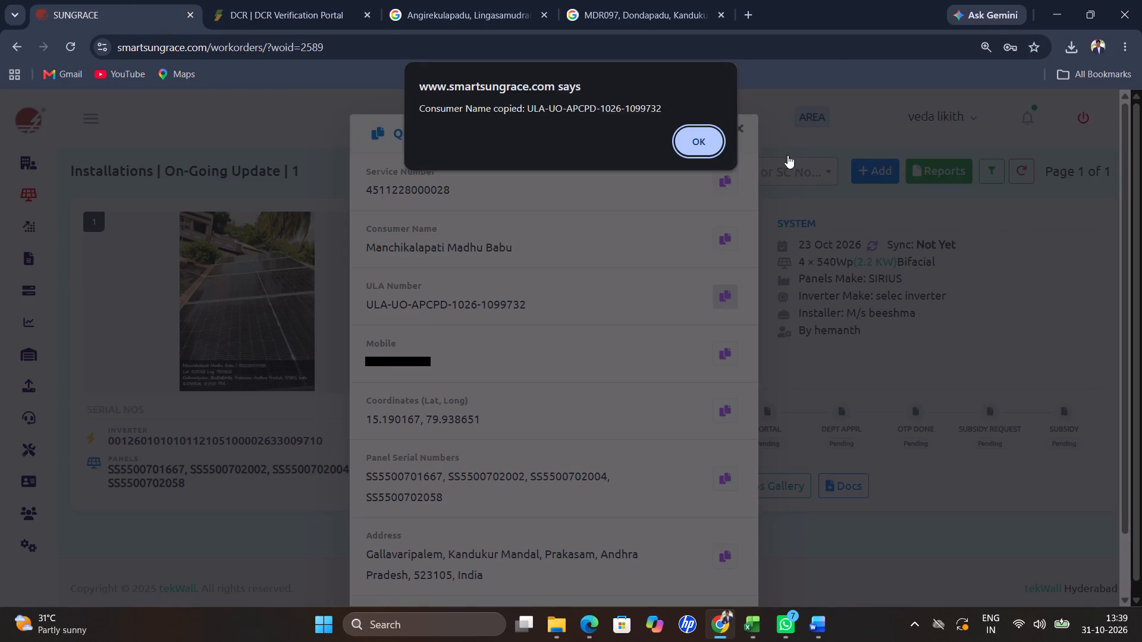
click(702, 133)
click(730, 481)
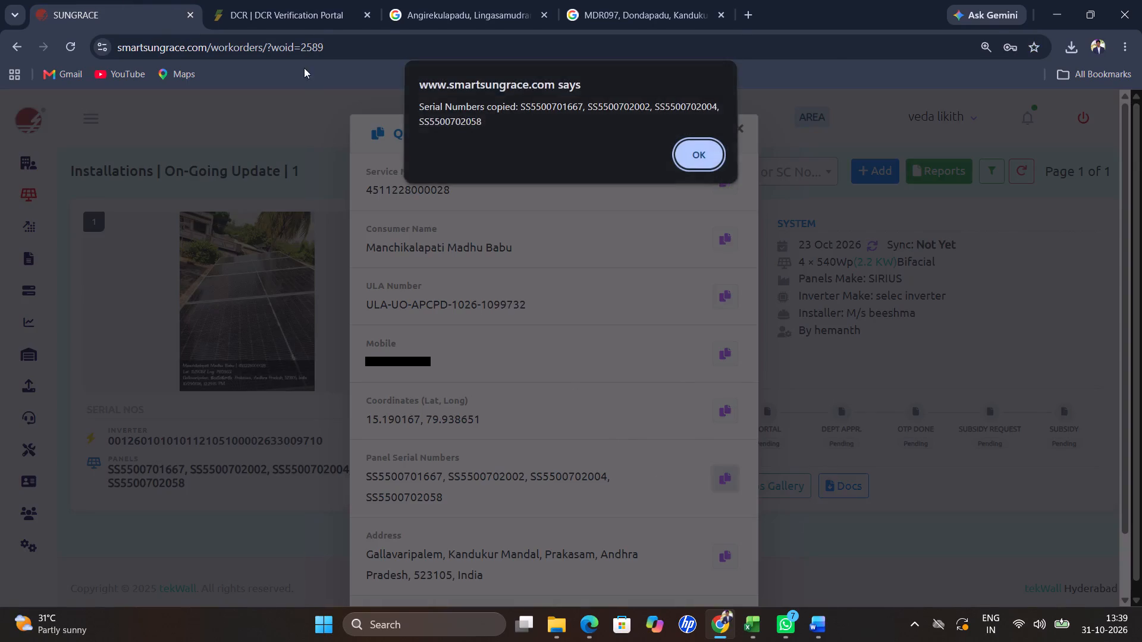
click(271, 1)
key(ctrl+v)
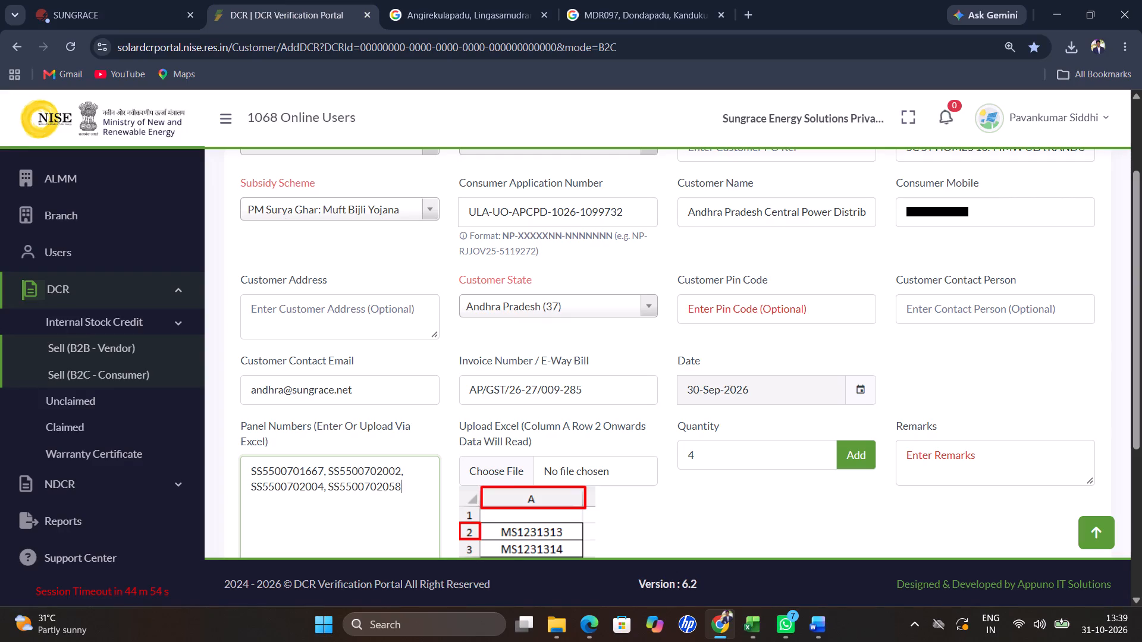
key(Left)
key(Left)
key(Left)
key(Left)
key(Left)
key(Left)
key(Left)
key(Left)
key(Left)
key(Left)
key(Left)
key(Left)
key(BackSpace)
key(BackSpace)
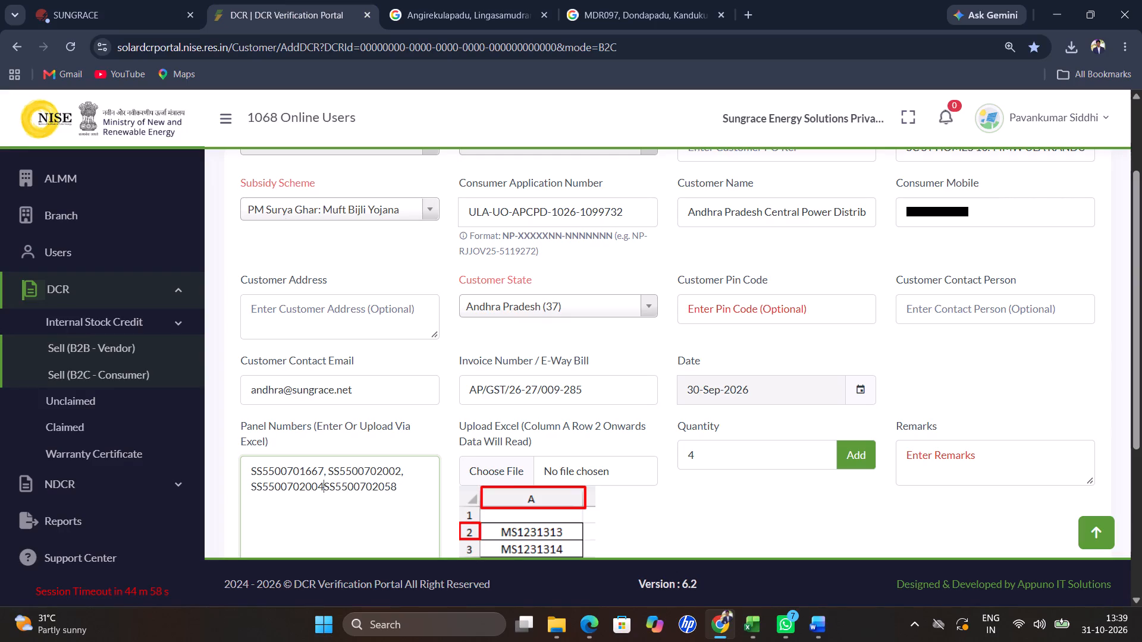
key(Return)
key(Up)
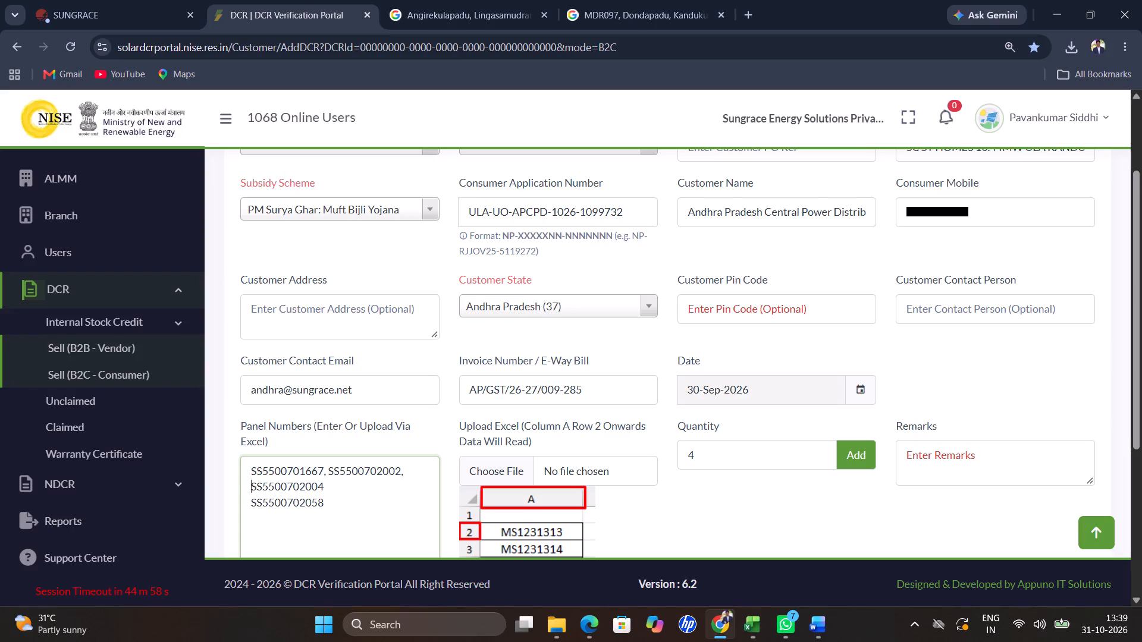
key(Up)
key(Right)
key(Right)
key(Right)
key(Right)
key(Right)
key(Right)
key(Right)
key(Right)
key(Right)
key(Right)
key(Right)
key(Right)
key(Right)
key(Right)
key(BackSpace)
key(BackSpace)
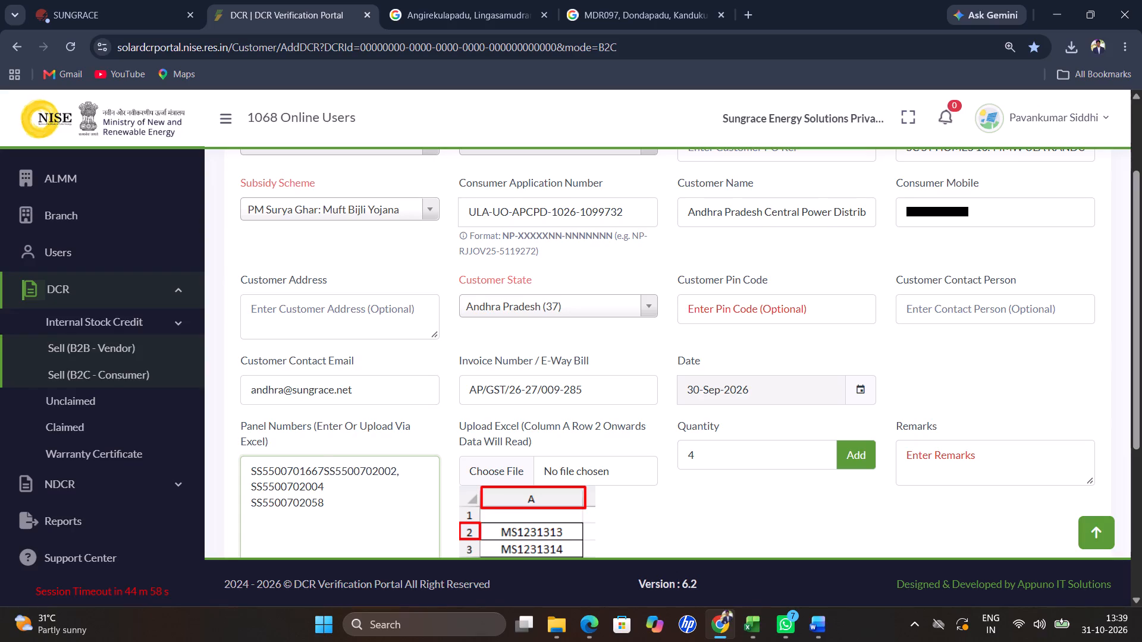
key(Return)
key(Right)
key(Right)
key(Right)
key(Right)
key(Right)
key(Right)
key(Right)
key(Right)
key(Right)
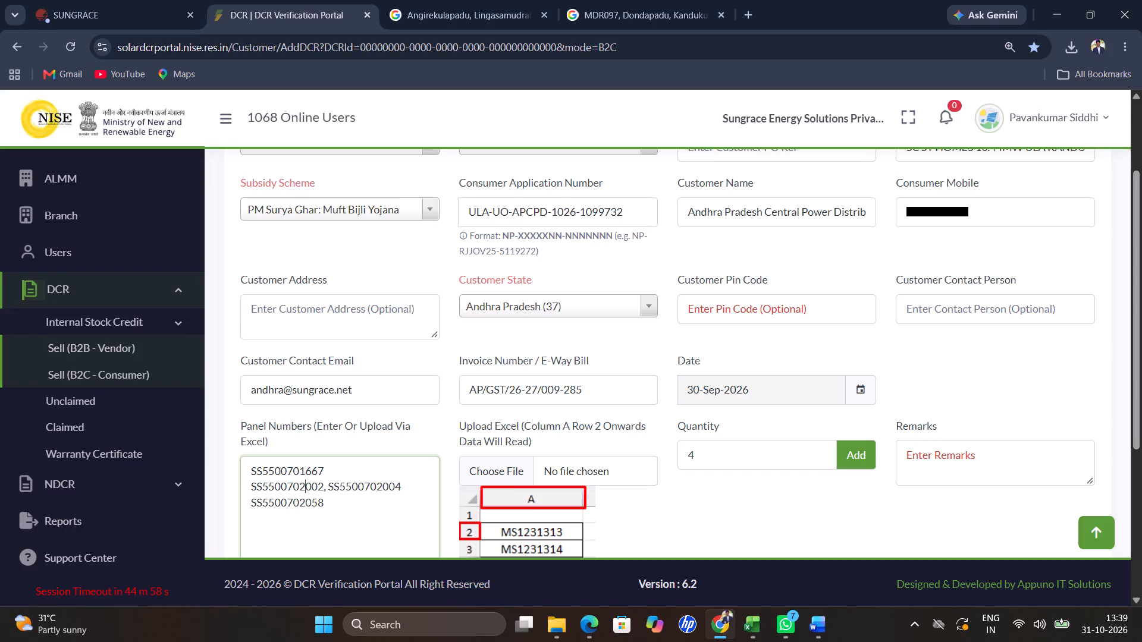
key(Right)
key(Right)
key(Right)
key(Right)
key(Right)
key(BackSpace)
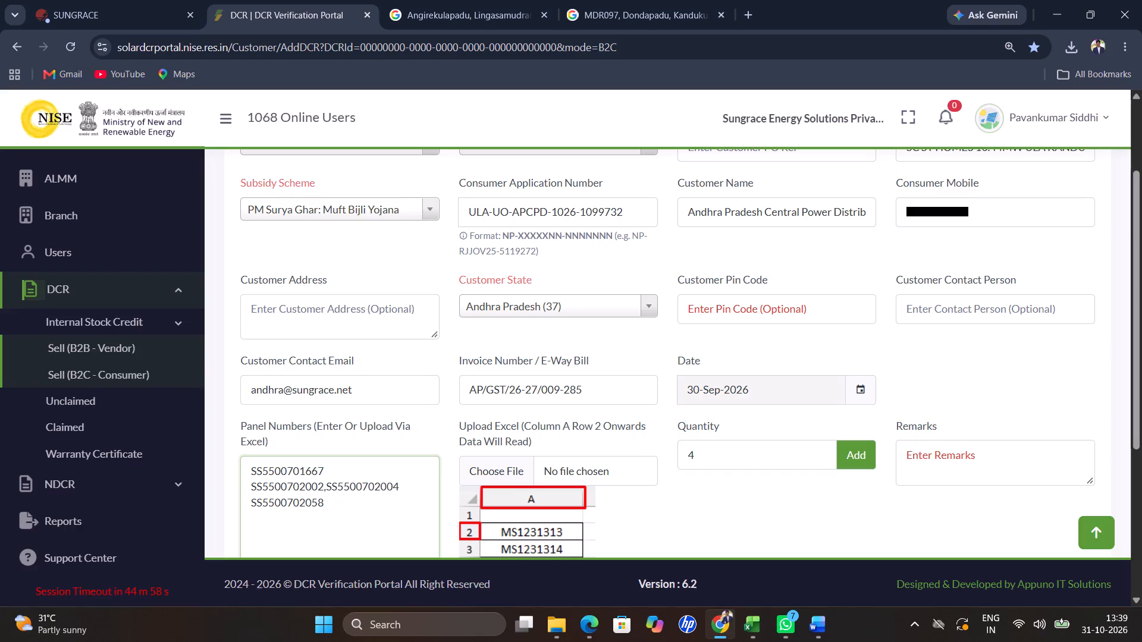
key(BackSpace)
key(Return)
Try to add the four listed panel serials to the DCR.
click(851, 454)
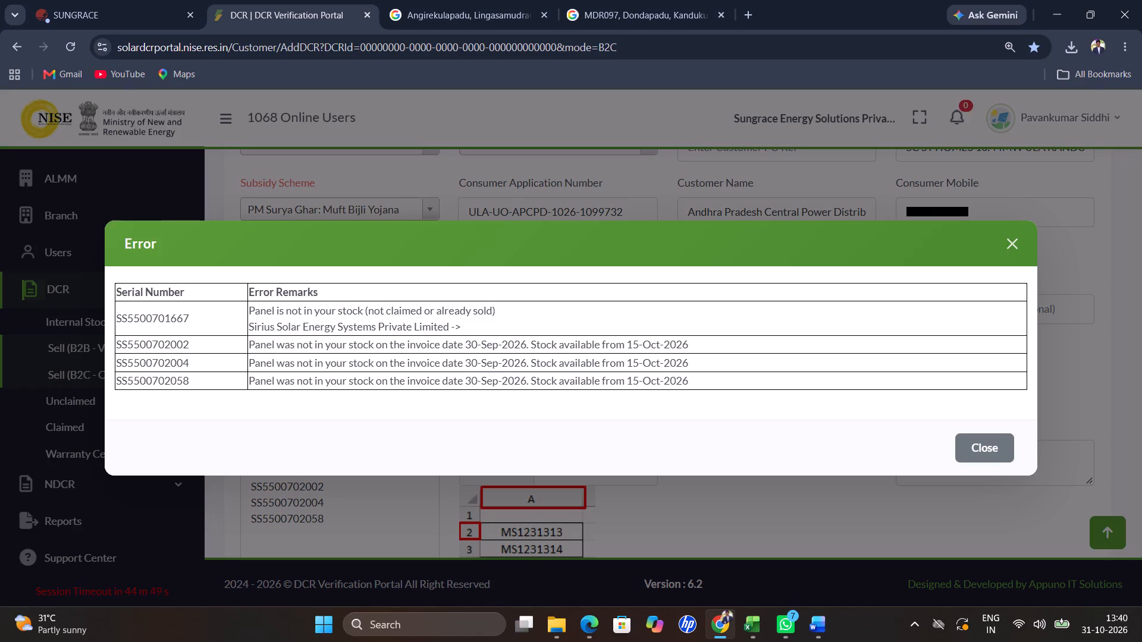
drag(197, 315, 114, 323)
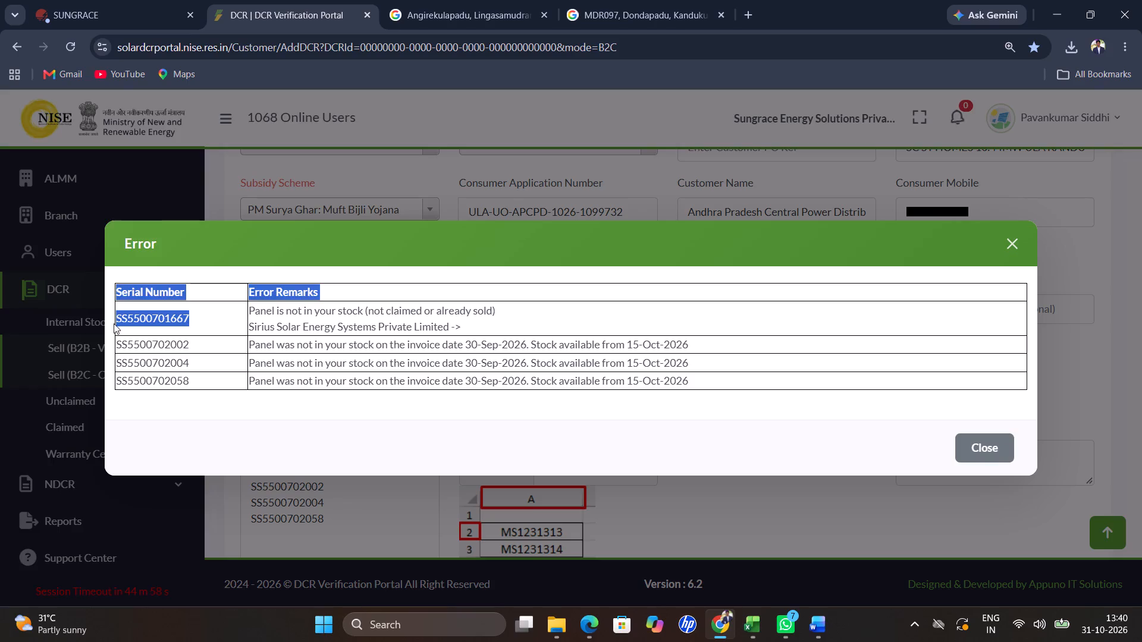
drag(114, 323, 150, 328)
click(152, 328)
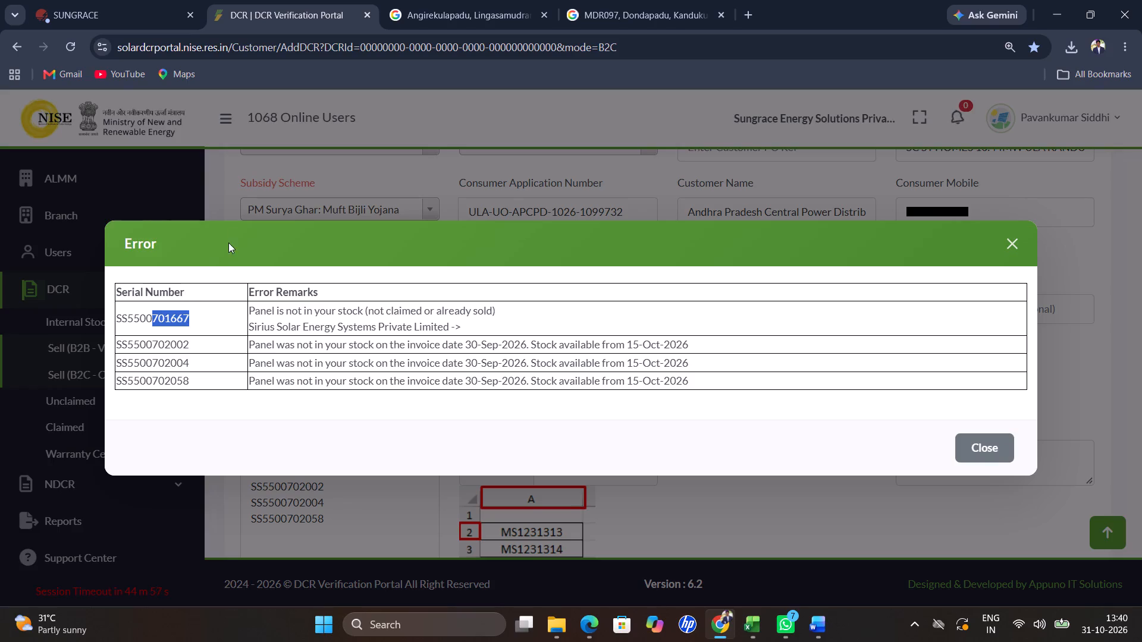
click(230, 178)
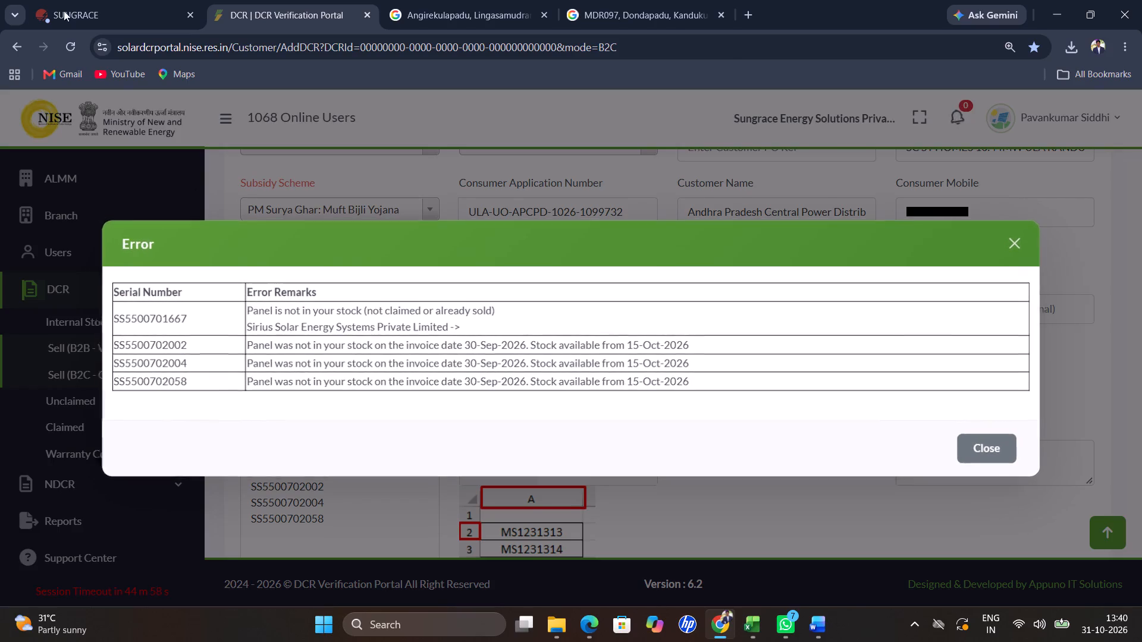
click(64, 4)
click(689, 153)
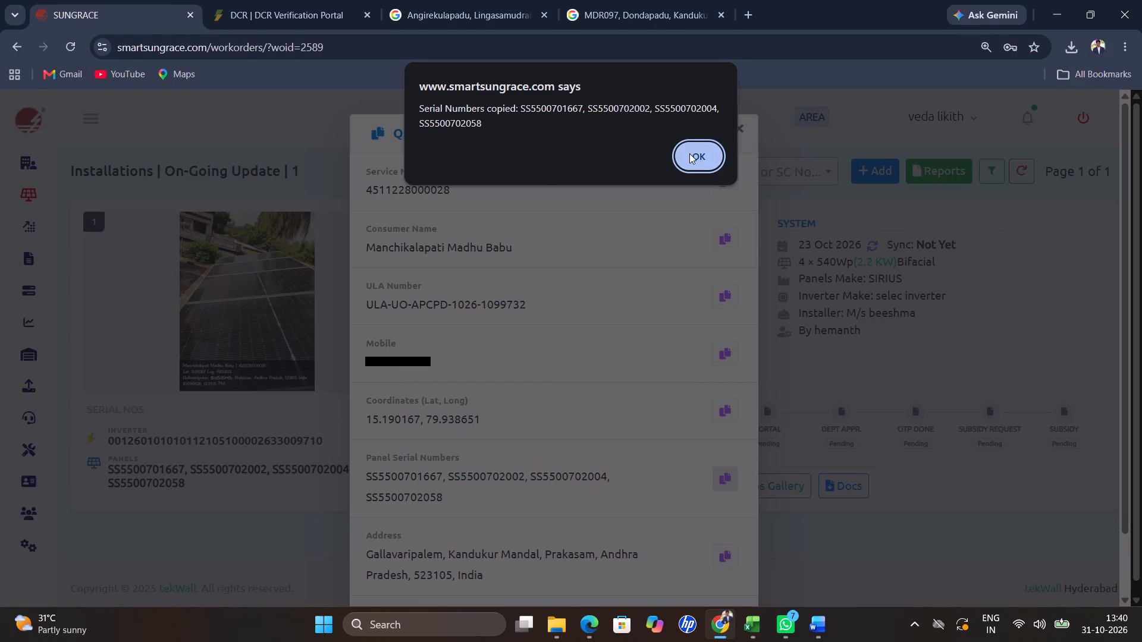
drag(441, 475, 379, 483)
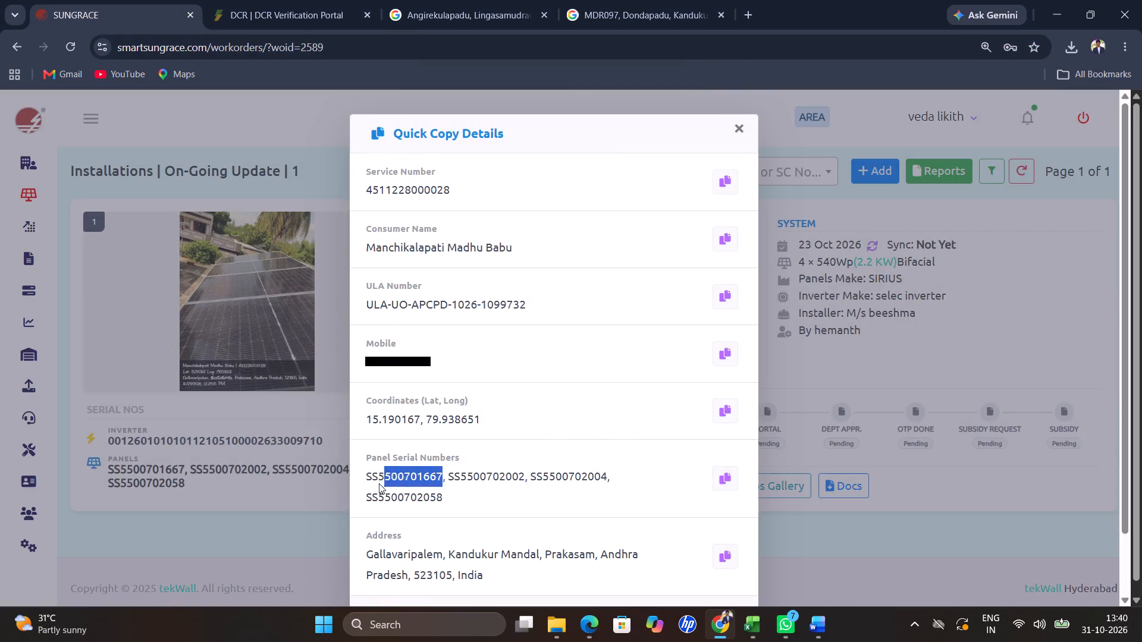
drag(379, 483, 368, 484)
key(ctrl+c)
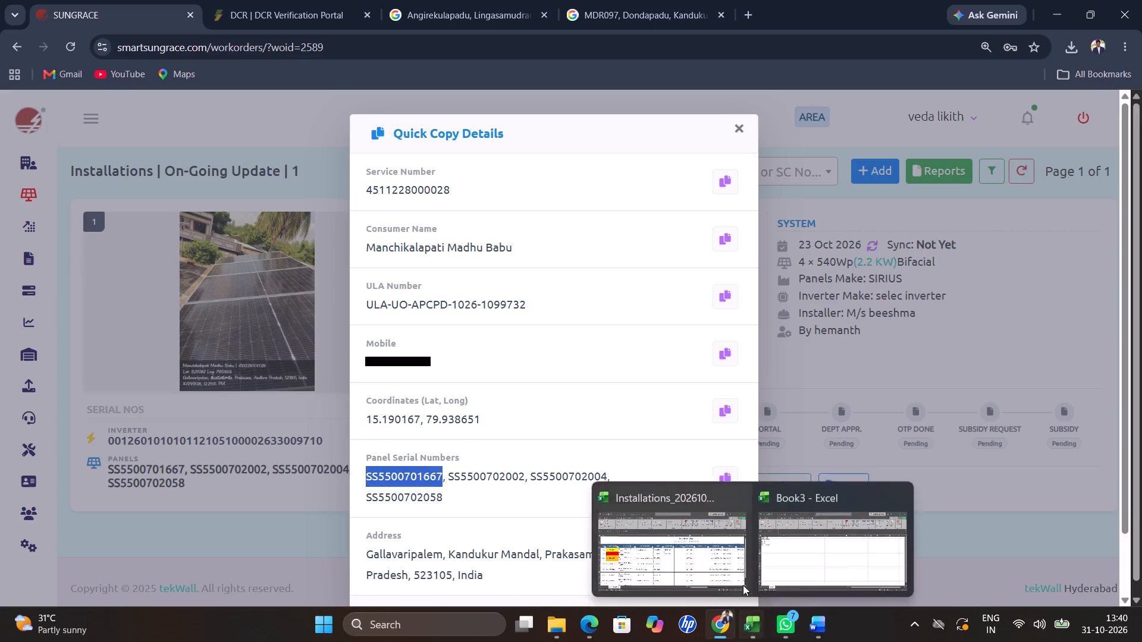
click(781, 567)
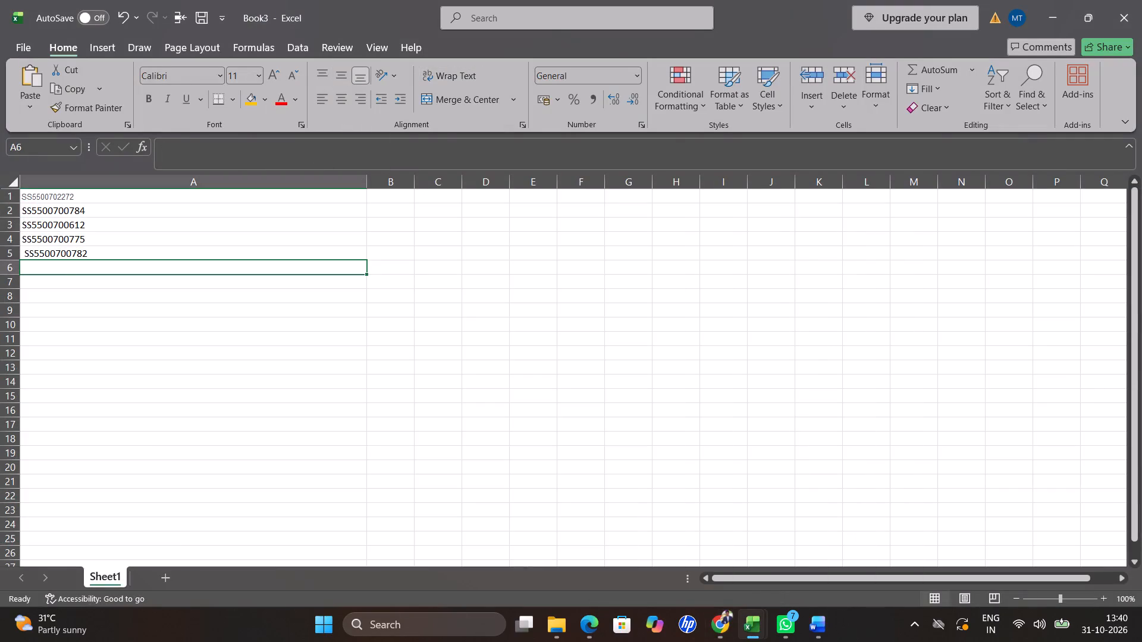
key(ctrl+v)
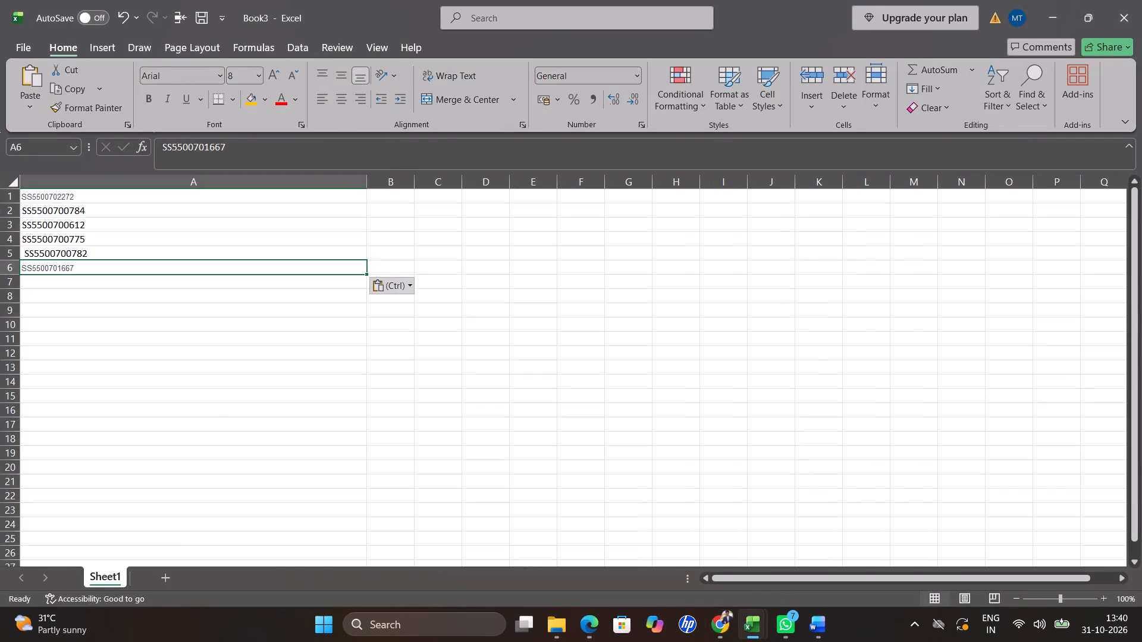
click(105, 288)
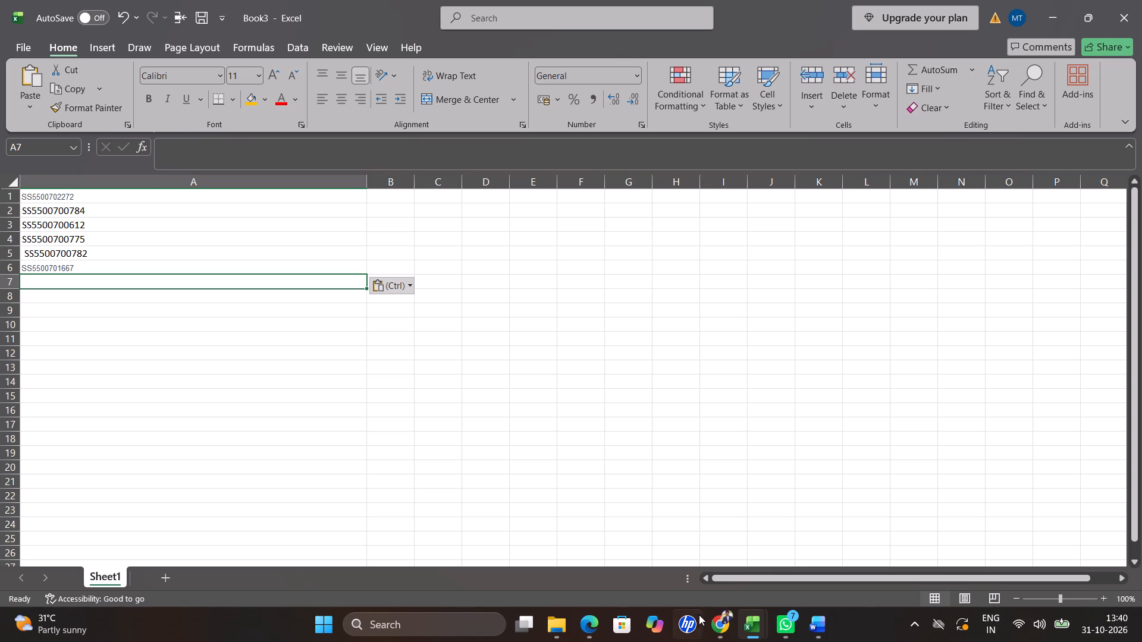
Fill the service number cell of S.No 249 red in the Installations workbook.
click(696, 565)
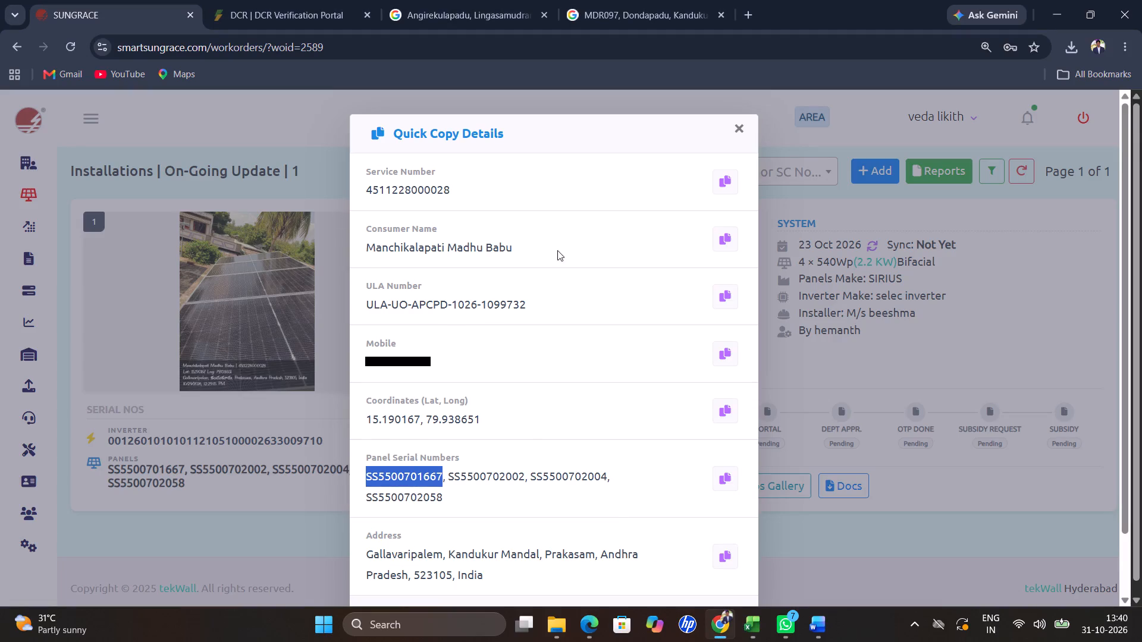
click(724, 572)
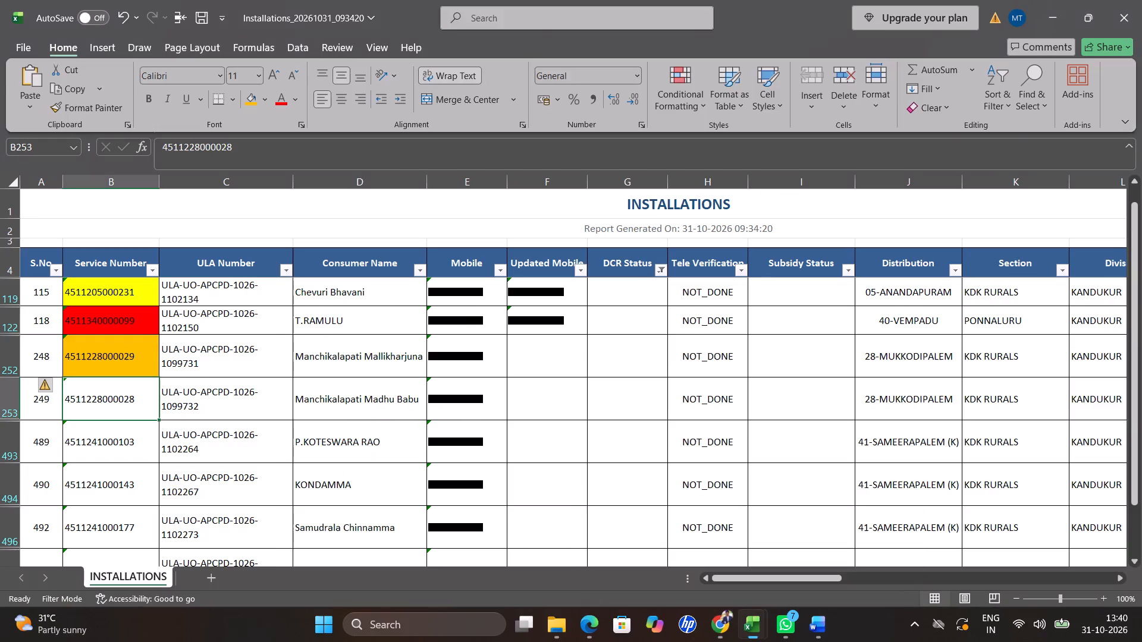
click(248, 101)
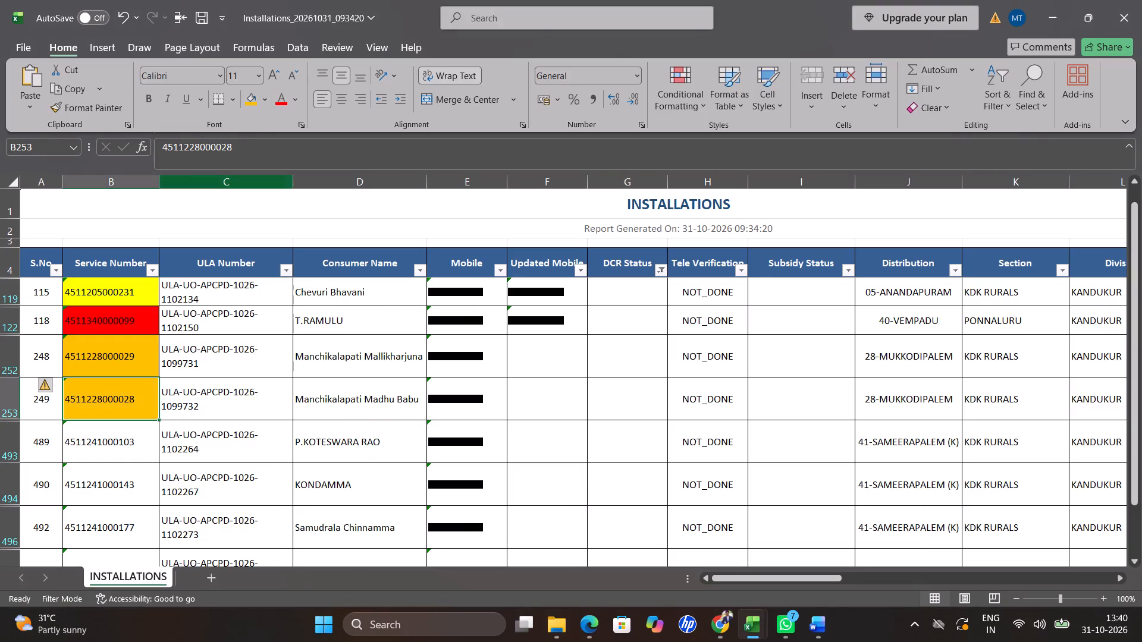
click(265, 99)
click(271, 325)
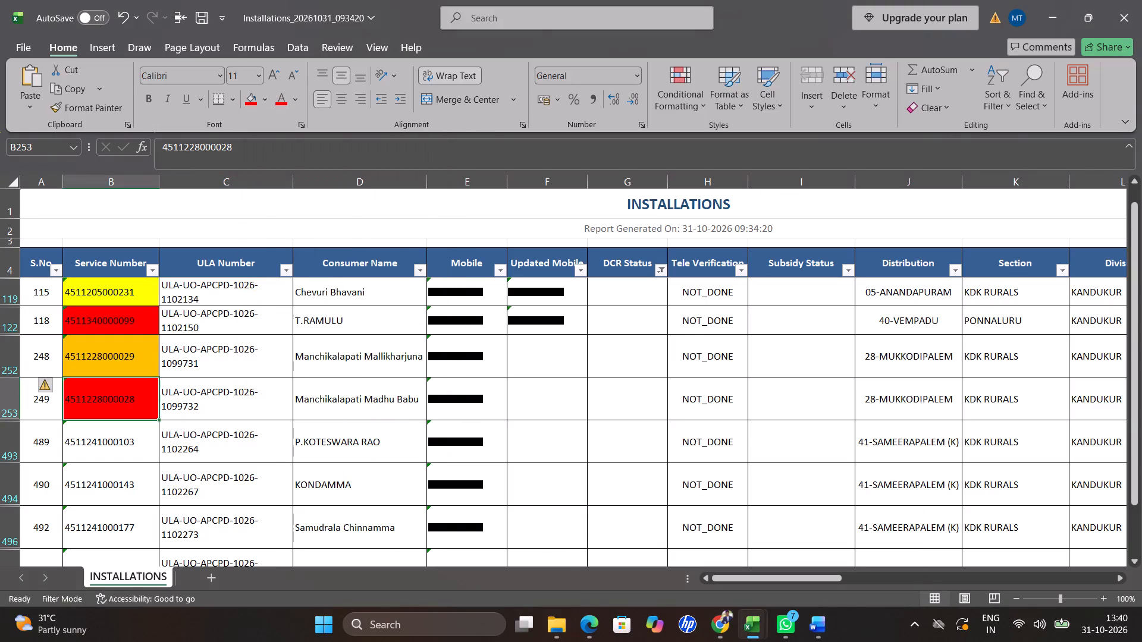
Find the SUNGRACE work order for the service number in the Installations row with S.No 489.
key(Down)
key(ctrl+c)
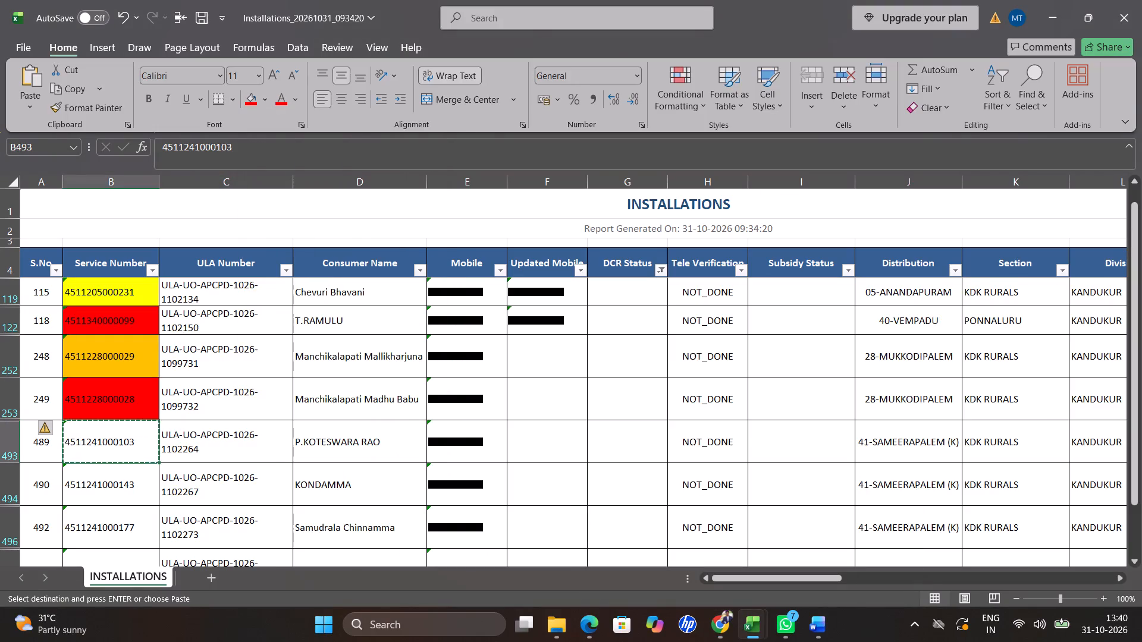
click(745, 572)
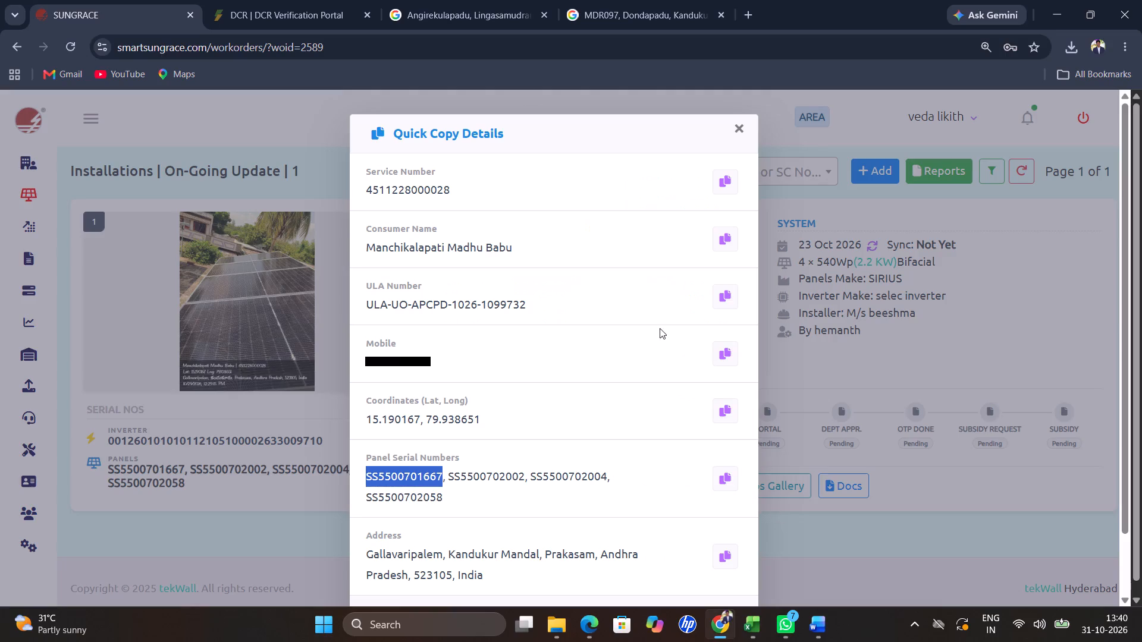
click(736, 125)
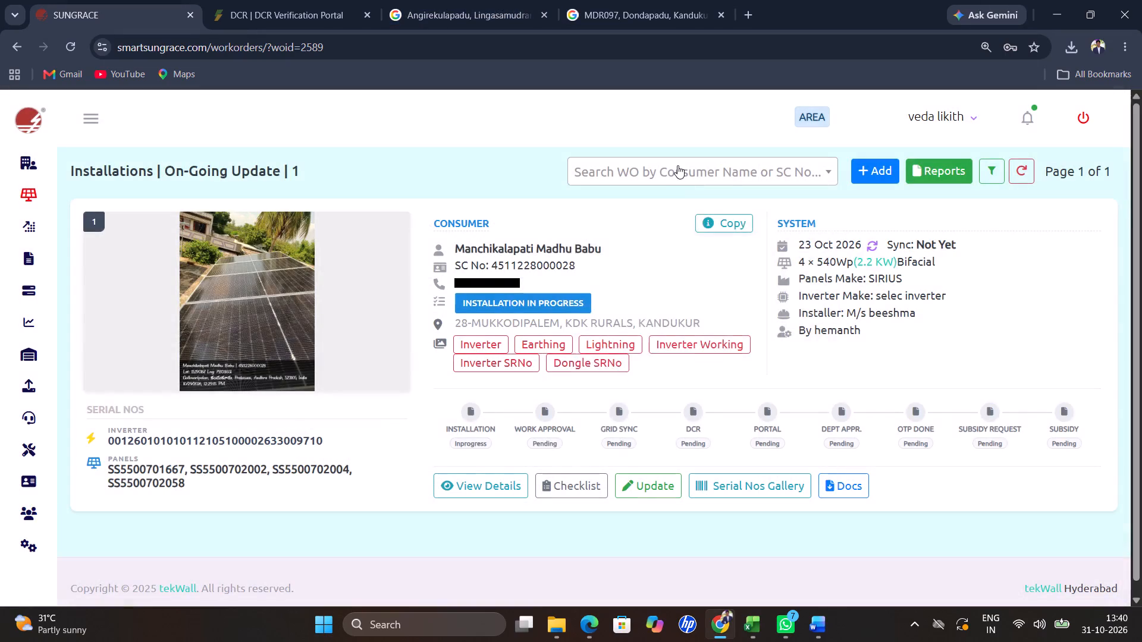
click(677, 165)
key(ctrl+v)
key(ctrl+Return)
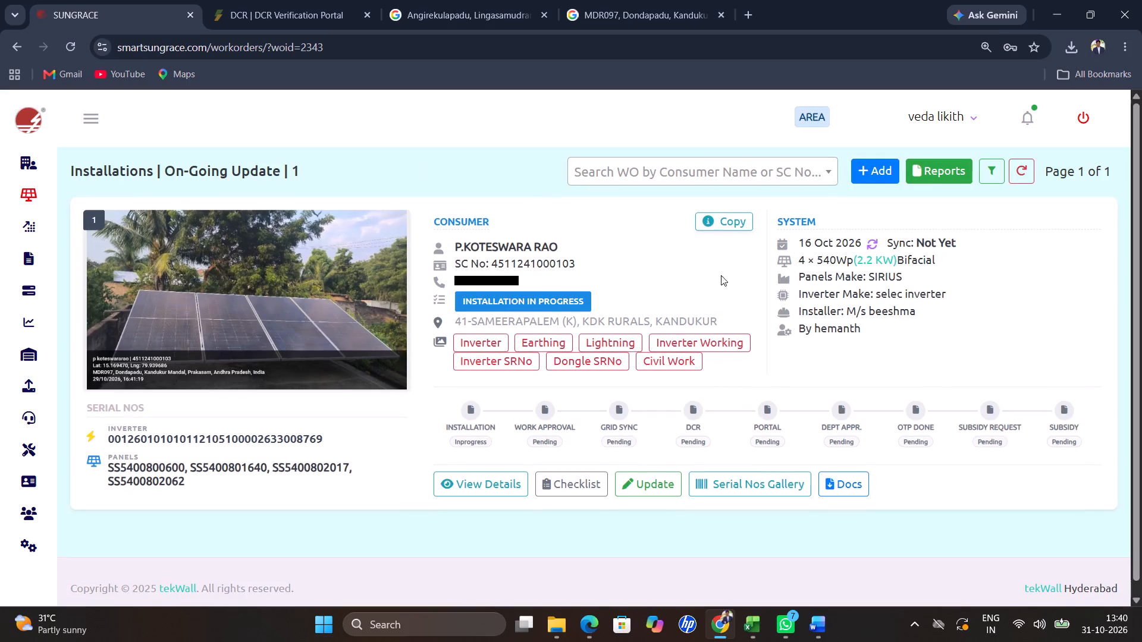
Replace the DCR form's consumer application number with the ULA number copied from the S.No 489 work order.
ctrl+click(731, 220)
ctrl+click(731, 298)
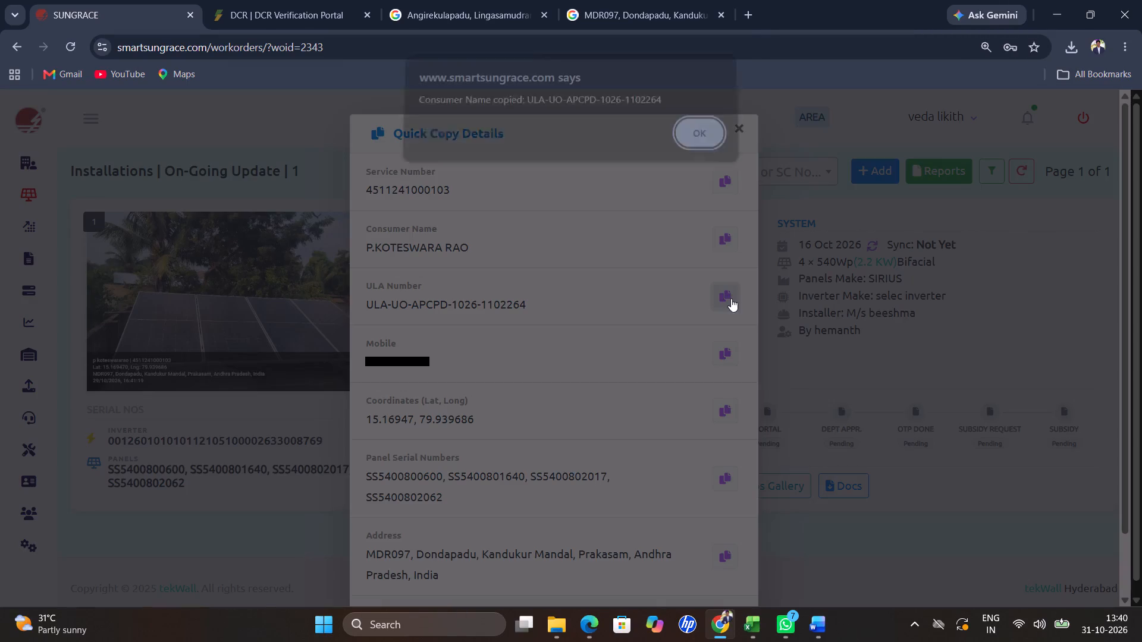
ctrl+click(315, 0)
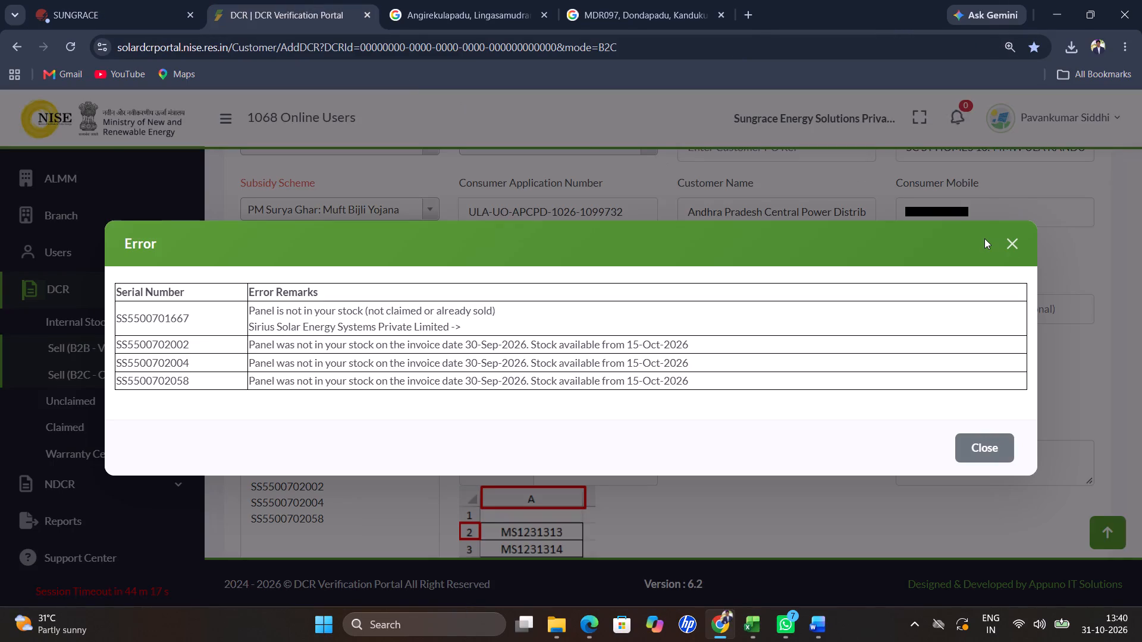
ctrl+click(1008, 238)
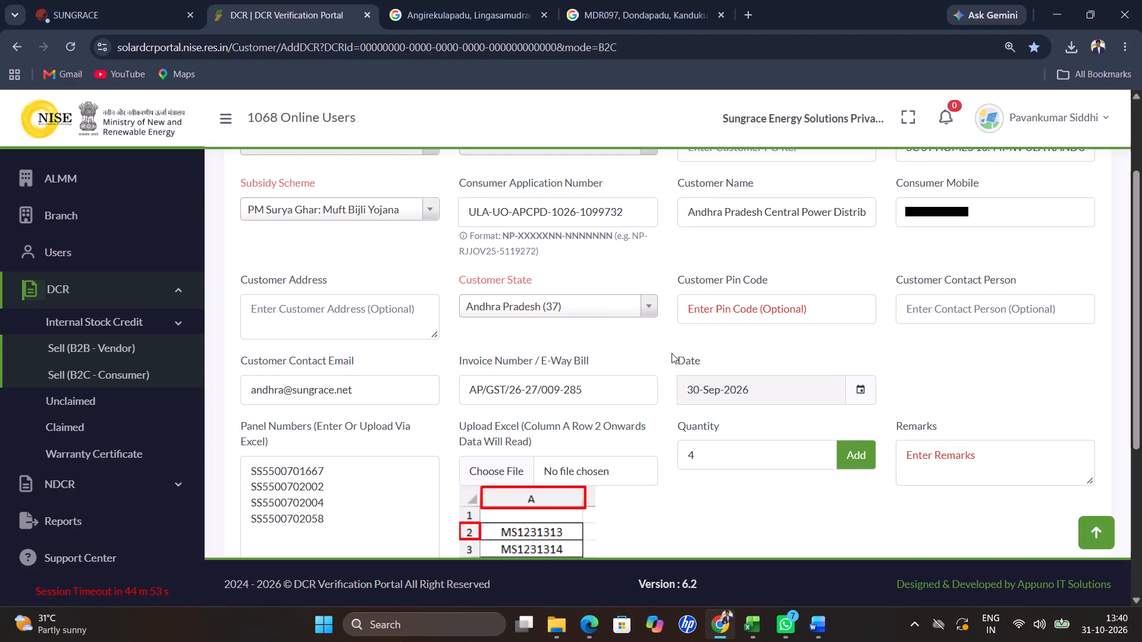
ctrl+scroll(671, 354, up, 2)
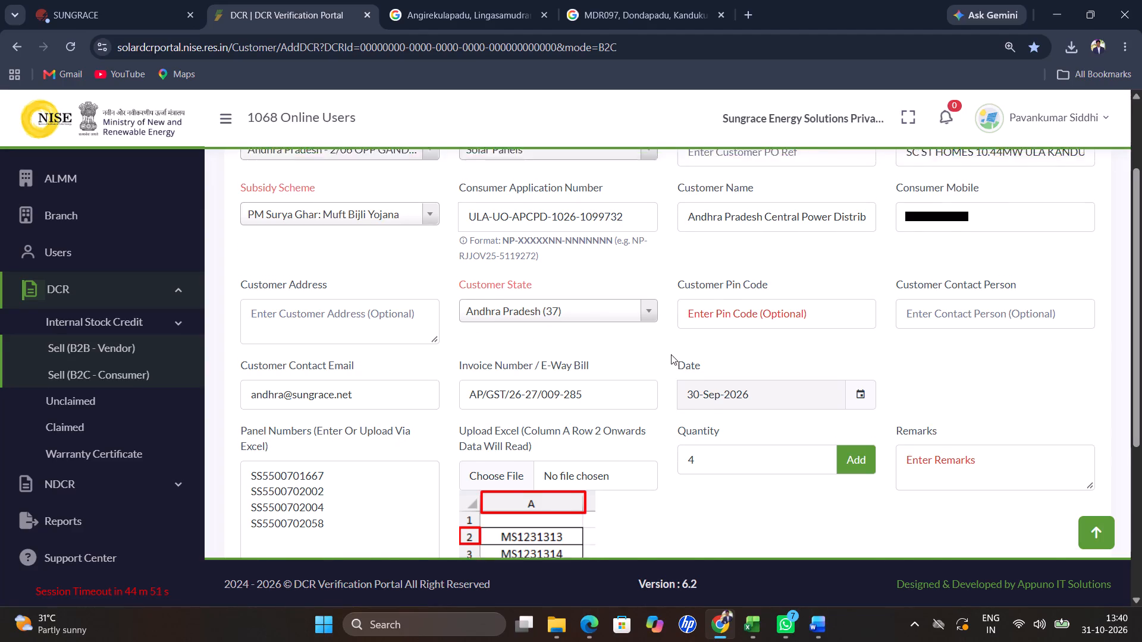
ctrl+scroll(671, 354, up, 2)
ctrl+click(624, 336)
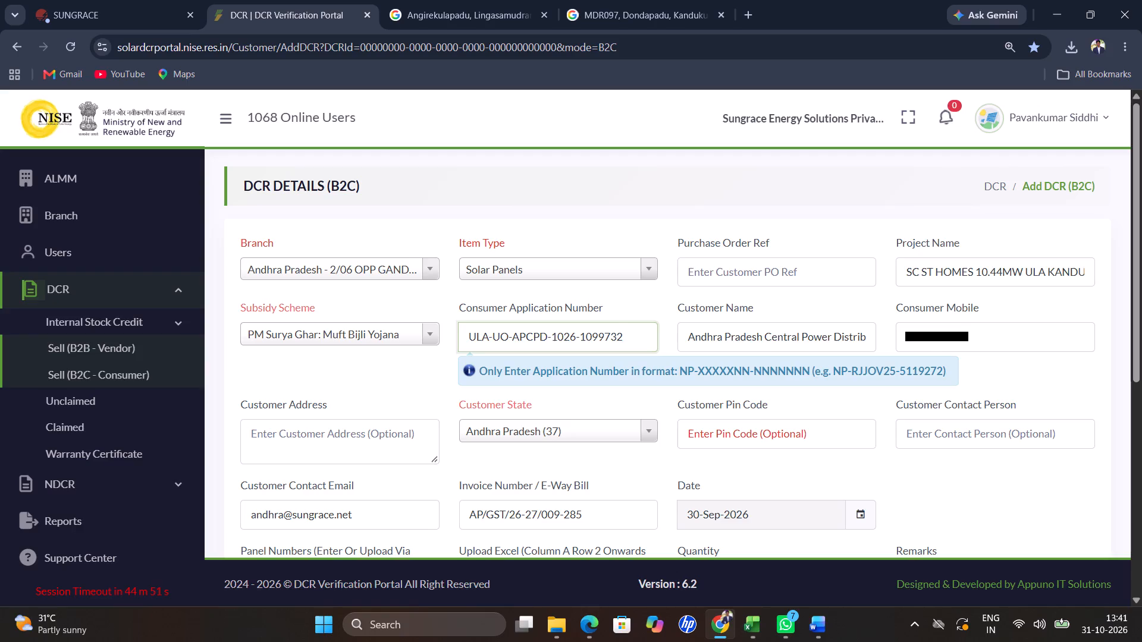
key(ctrl+BackSpace)
key(ctrl+BackSpace)
key(ctrl+BackSpace)
key(ctrl+BackSpace)
key(ctrl+BackSpace)
key(ctrl+BackSpace)
key(ctrl+BackSpace)
key(ctrl+BackSpace)
key(ctrl+BackSpace)
key(ctrl+BackSpace)
key(ctrl+BackSpace)
key(ctrl+BackSpace)
key(ctrl+BackSpace)
key(ctrl+BackSpace)
key(ctrl+BackSpace)
key(ctrl+BackSpace)
key(ctrl+BackSpace)
key(ctrl+BackSpace)
key(ctrl+BackSpace)
key(ctrl+BackSpace)
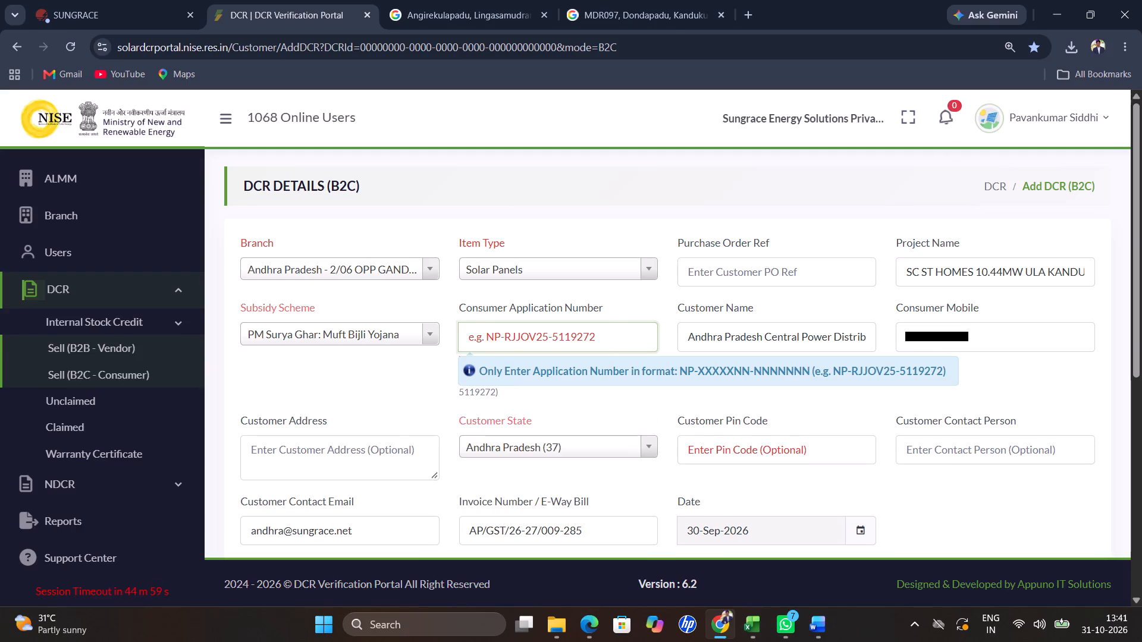
key(ctrl+v)
Clear the previous work order's four panel serials from the DCR form's panel numbers.
scroll(622, 335, down, 3)
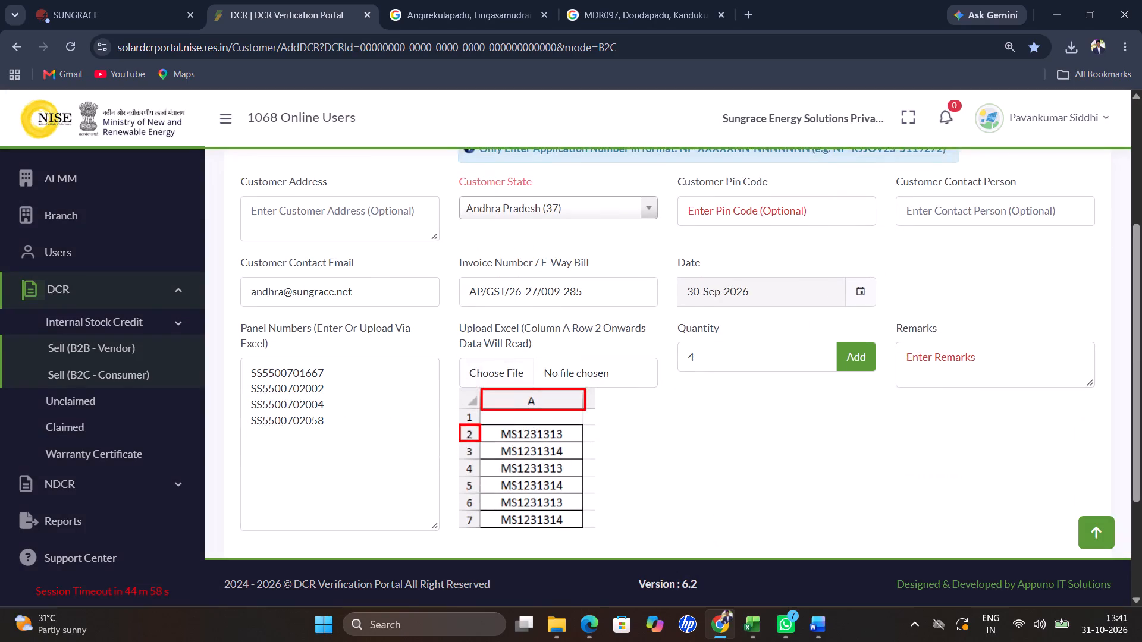
drag(368, 398, 368, 409)
key(Down)
key(BackSpace)
key(BackSpace)
key(BackSpace)
key(BackSpace)
key(BackSpace)
key(BackSpace)
key(BackSpace)
key(BackSpace)
key(BackSpace)
key(BackSpace)
key(BackSpace)
key(BackSpace)
key(BackSpace)
key(BackSpace)
key(BackSpace)
key(BackSpace)
key(BackSpace)
key(BackSpace)
key(BackSpace)
key(BackSpace)
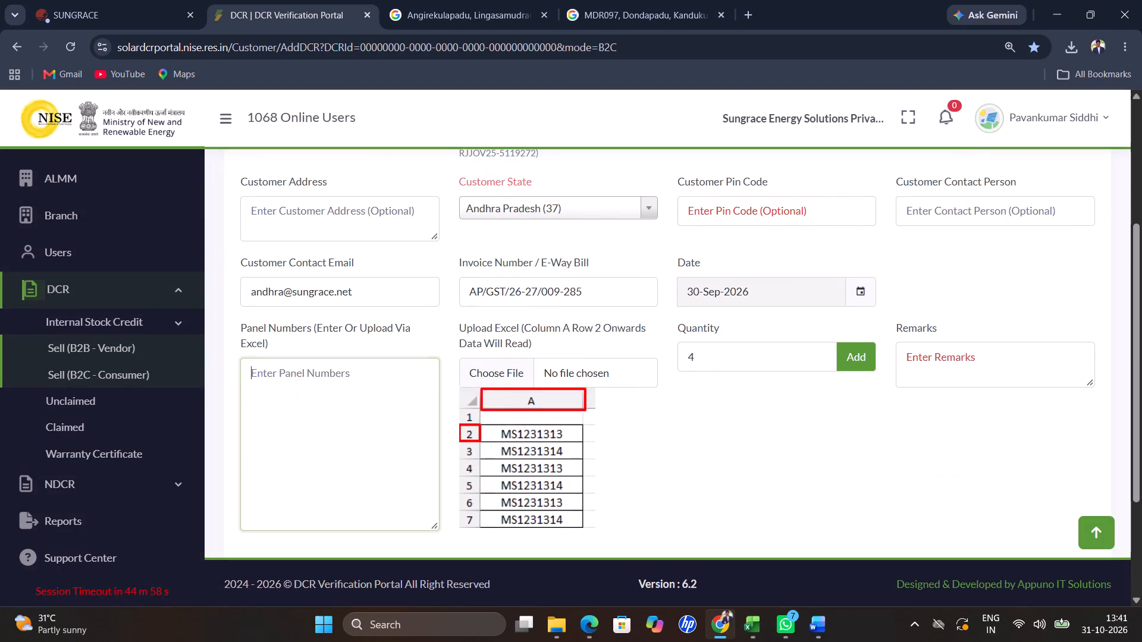
Copy the S.No 489 work order's panel serials from SUNGRACE into the DCR form's panel numbers.
click(131, 0)
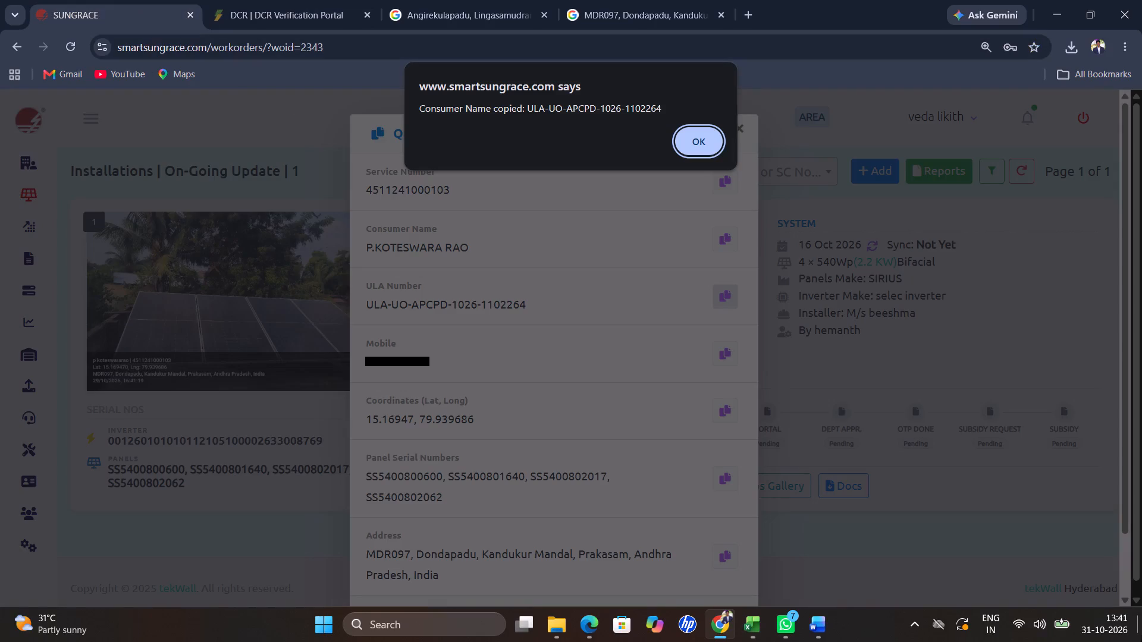
click(705, 143)
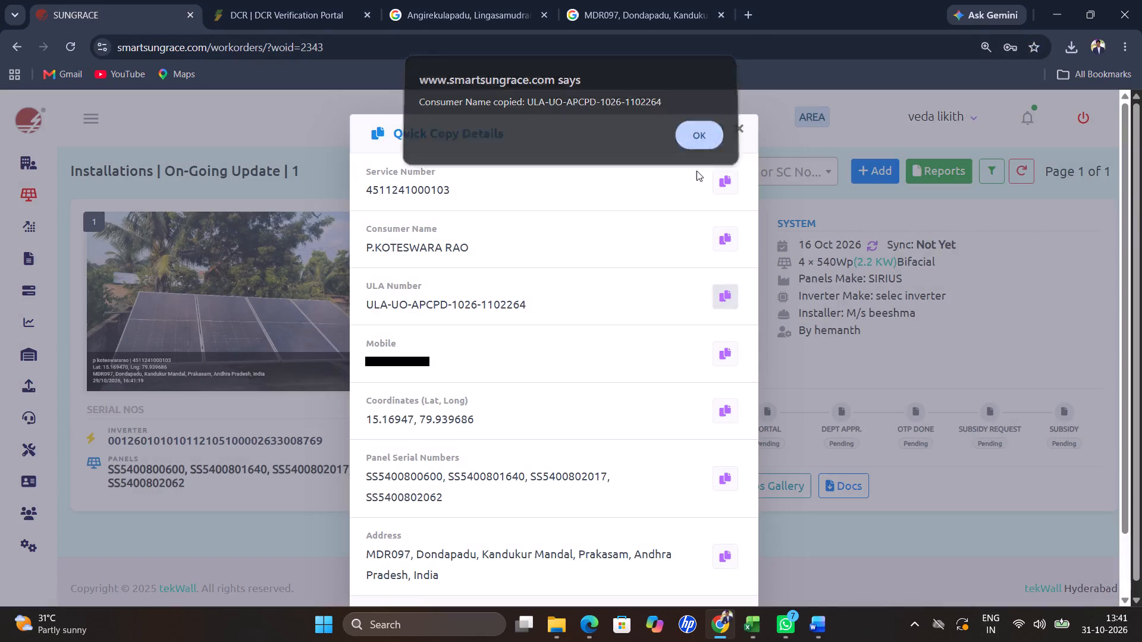
click(736, 479)
drag(349, 0, 349, 9)
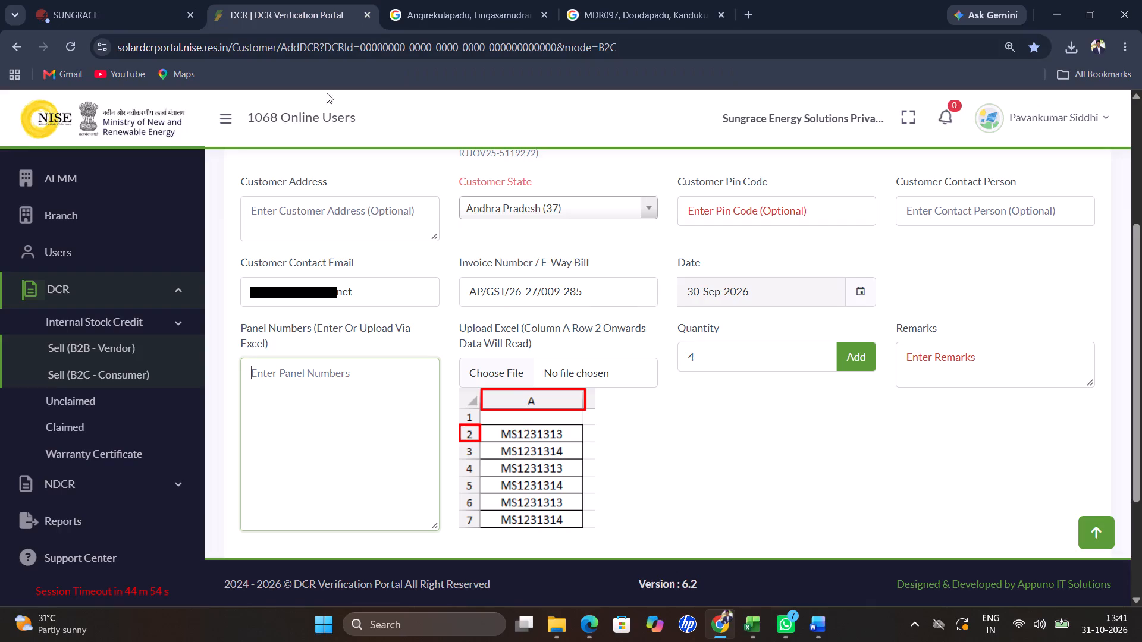
key(ctrl+v)
key(Left)
key(Left)
key(Left)
key(Left)
key(Left)
key(Left)
key(Left)
key(Left)
key(Left)
key(Left)
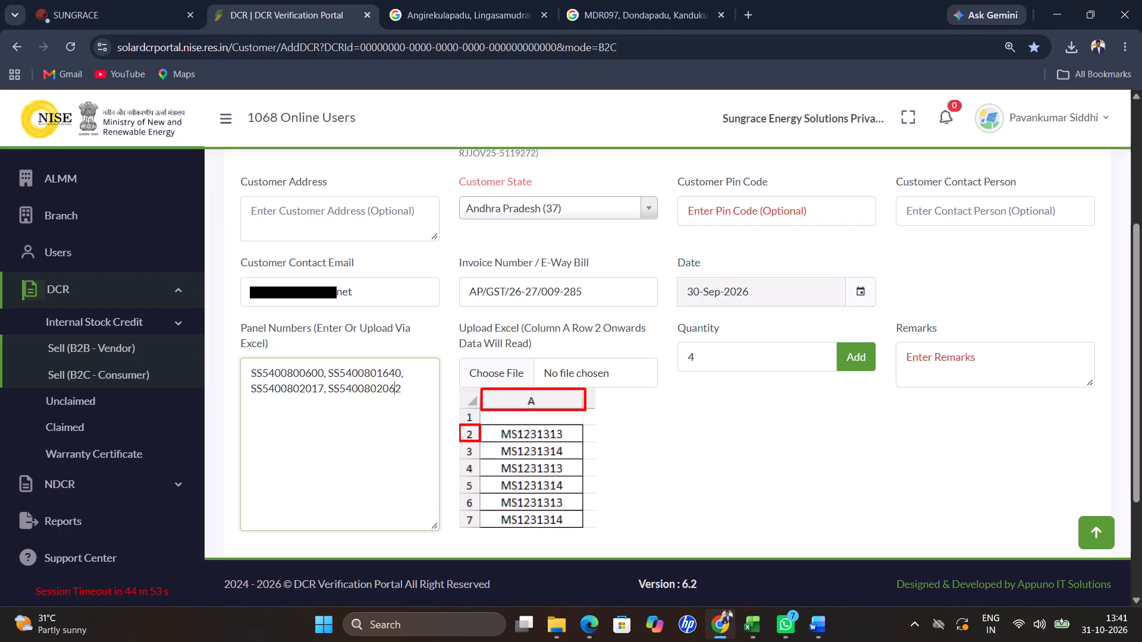
key(Left)
key(Left)
key(BackSpace)
key(BackSpace)
key(Return)
key(Up)
key(Up)
key(Up)
key(Up)
key(Up)
key(Up)
key(Up)
key(Up)
key(Up)
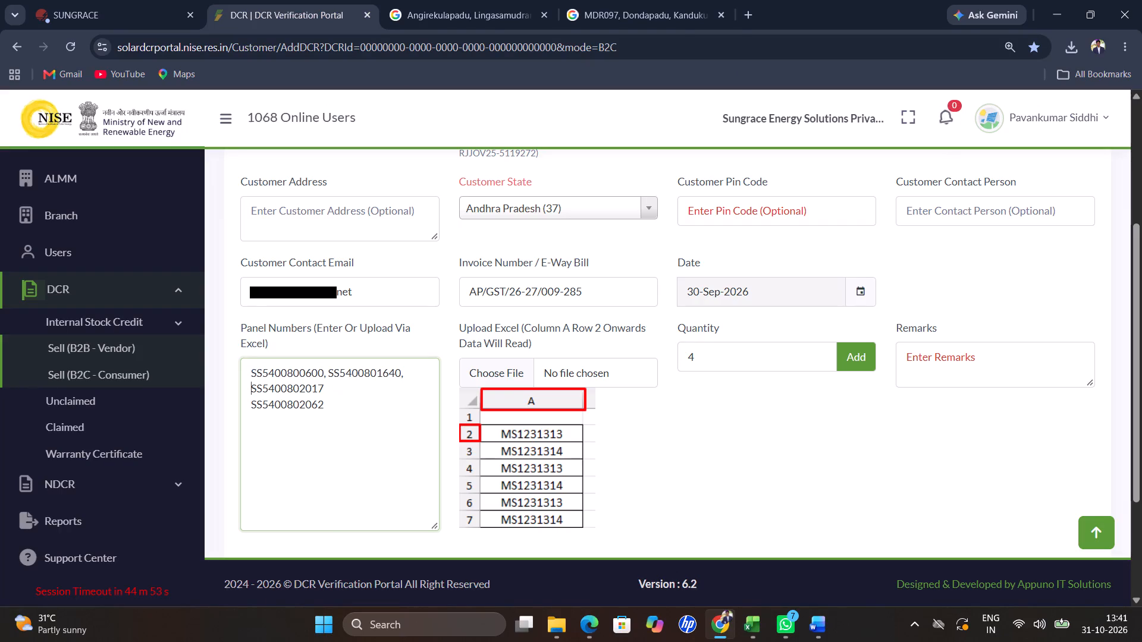
key(Right)
key(Right)
key(Right)
key(Right)
key(Right)
key(Right)
key(Right)
key(Right)
key(Right)
key(Right)
key(Right)
key(Right)
key(Right)
key(Right)
key(BackSpace)
key(BackSpace)
key(Return)
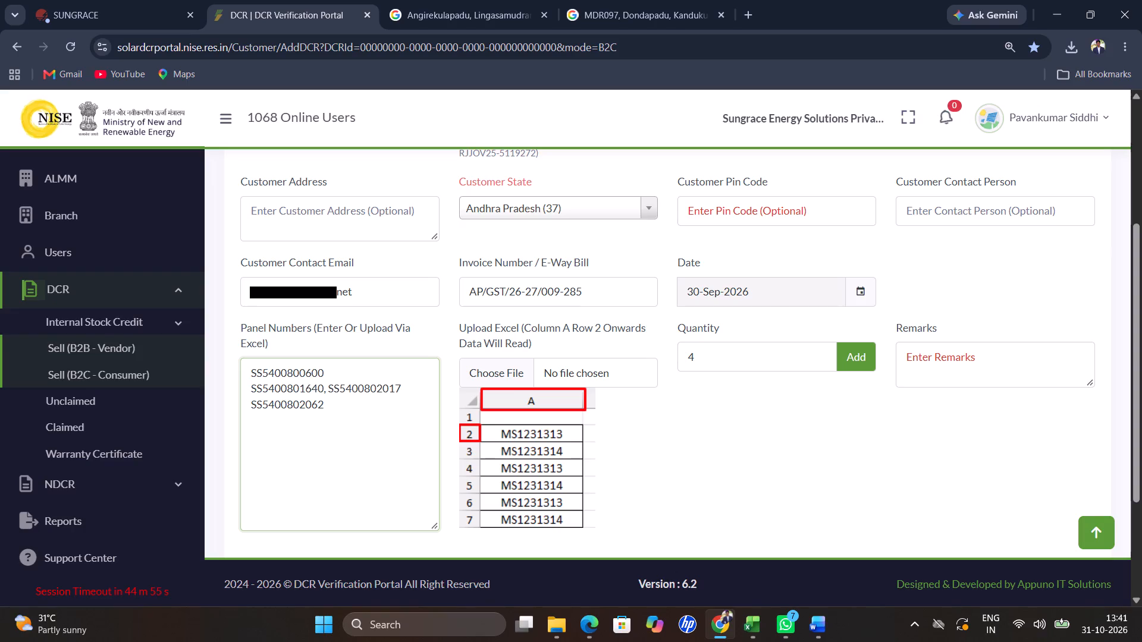
key(Right)
key(Right)
key(Right)
key(Right)
key(Right)
key(Right)
key(Right)
key(Right)
key(Right)
key(Right)
key(Right)
key(Right)
key(Right)
key(Right)
key(BackSpace)
key(BackSpace)
key(Return)
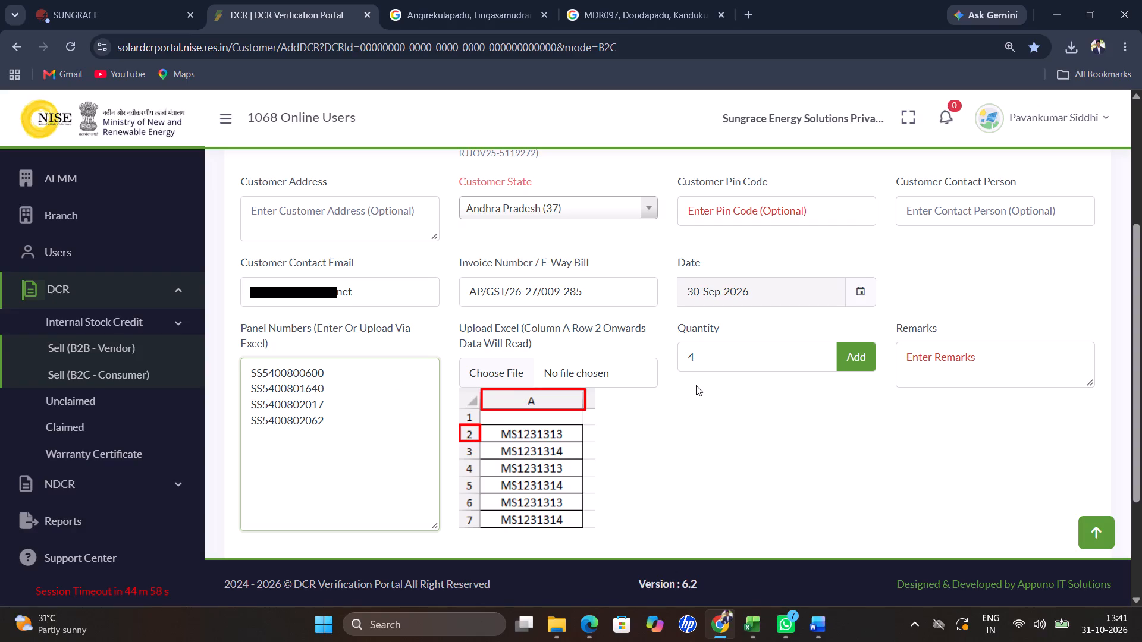
Add the four entered panel serials to the DCR form's item list.
click(859, 363)
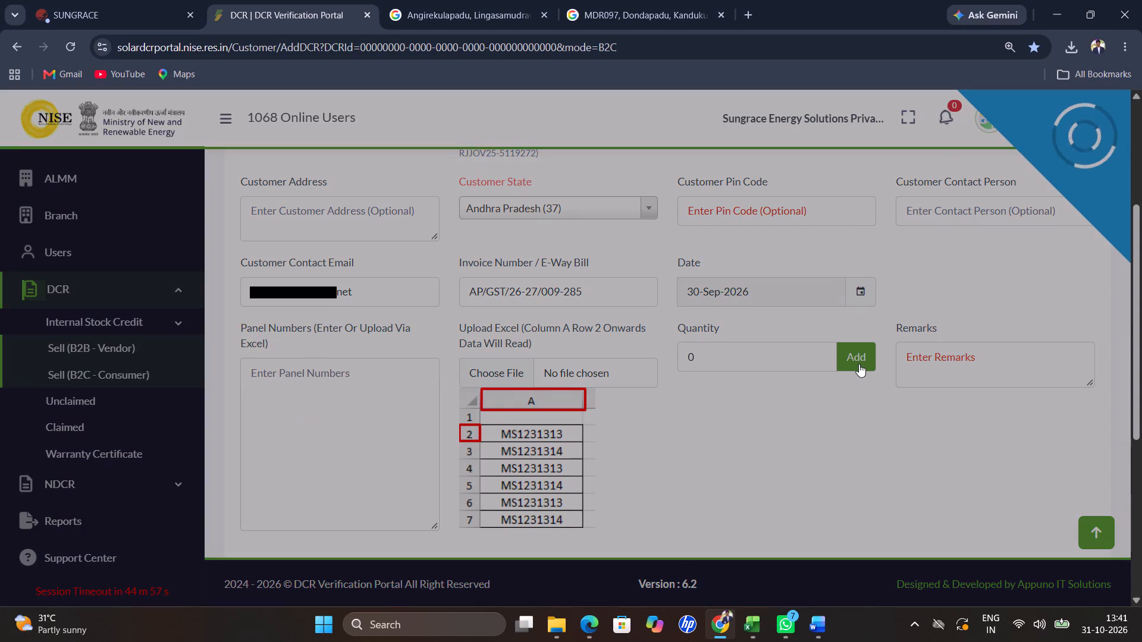
click(861, 367)
Copy the work order's address from SUNGRACE's quick copy details into the DCR form's remarks.
click(938, 365)
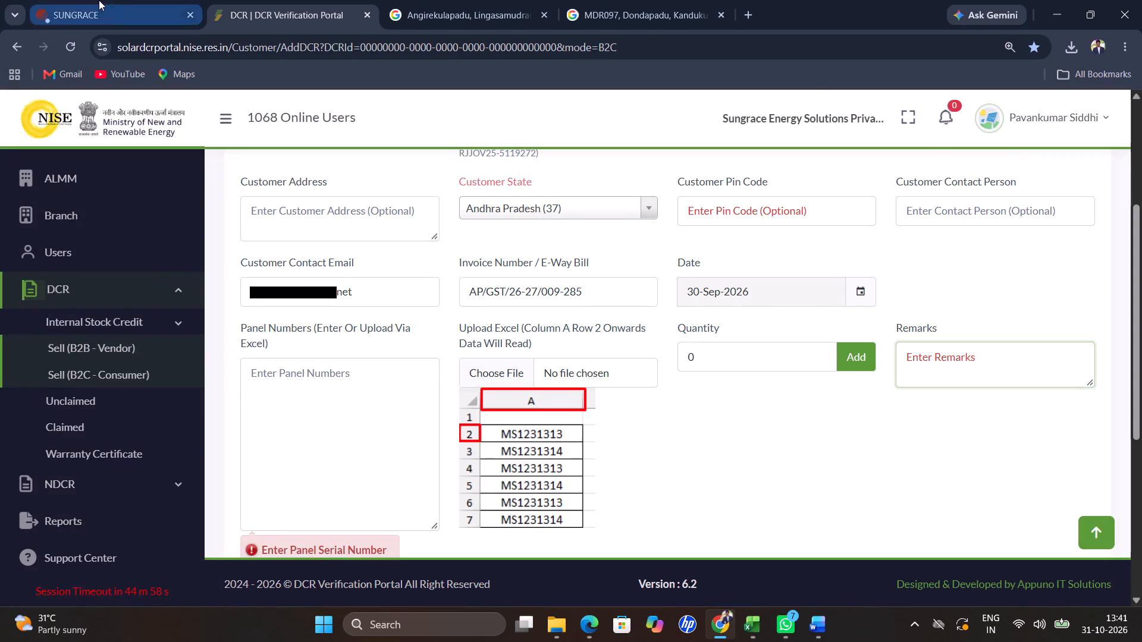
click(99, 0)
click(698, 160)
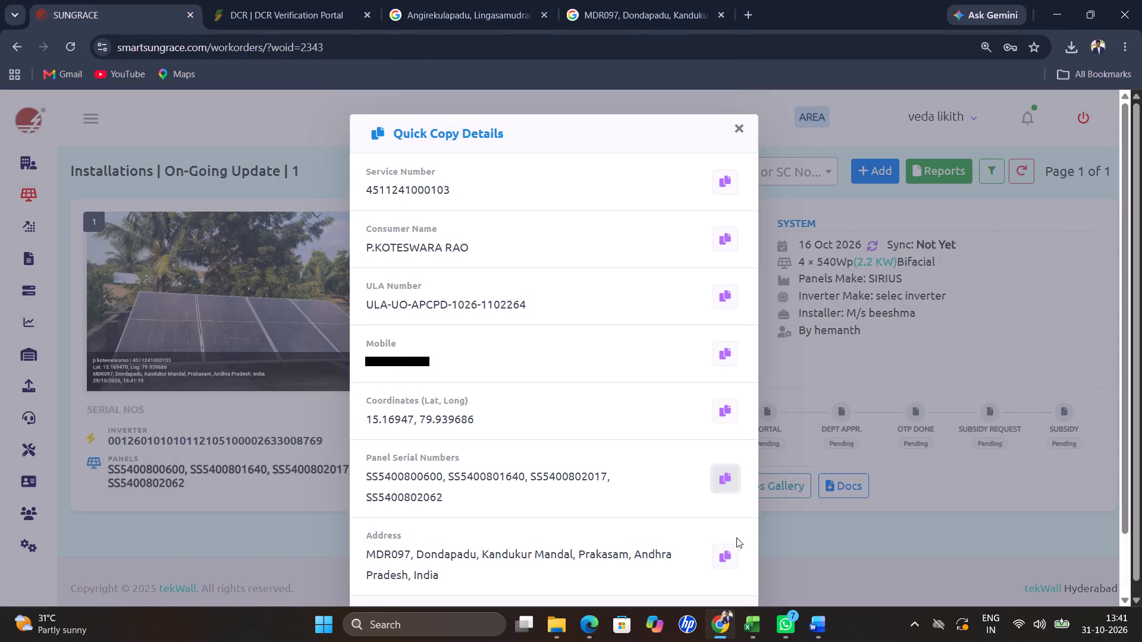
click(730, 554)
click(283, 0)
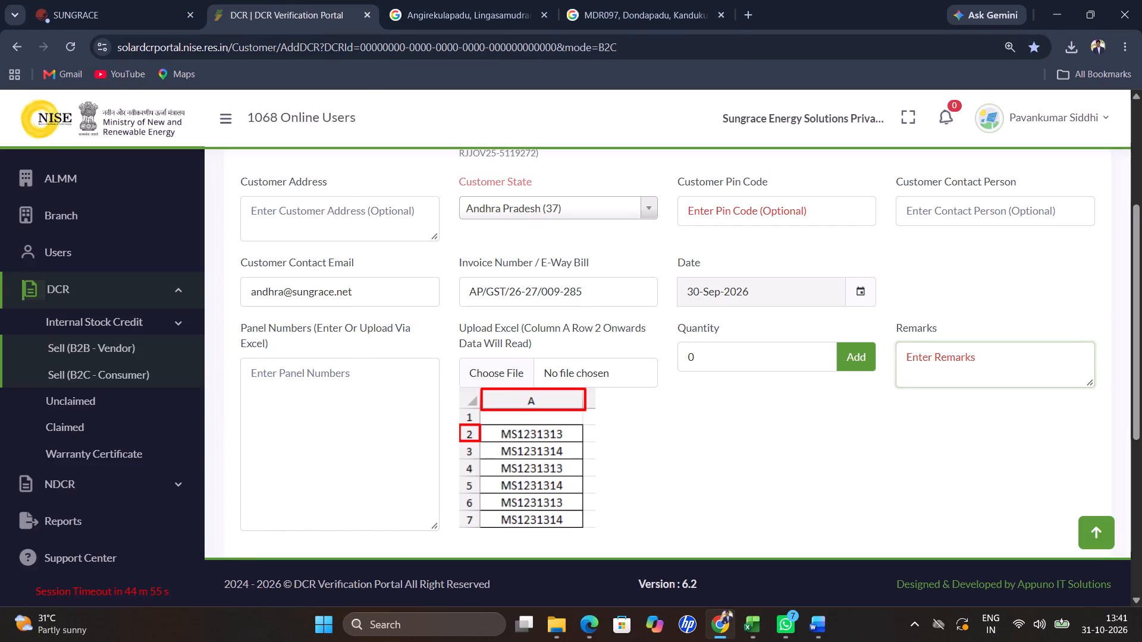
key(ctrl+v)
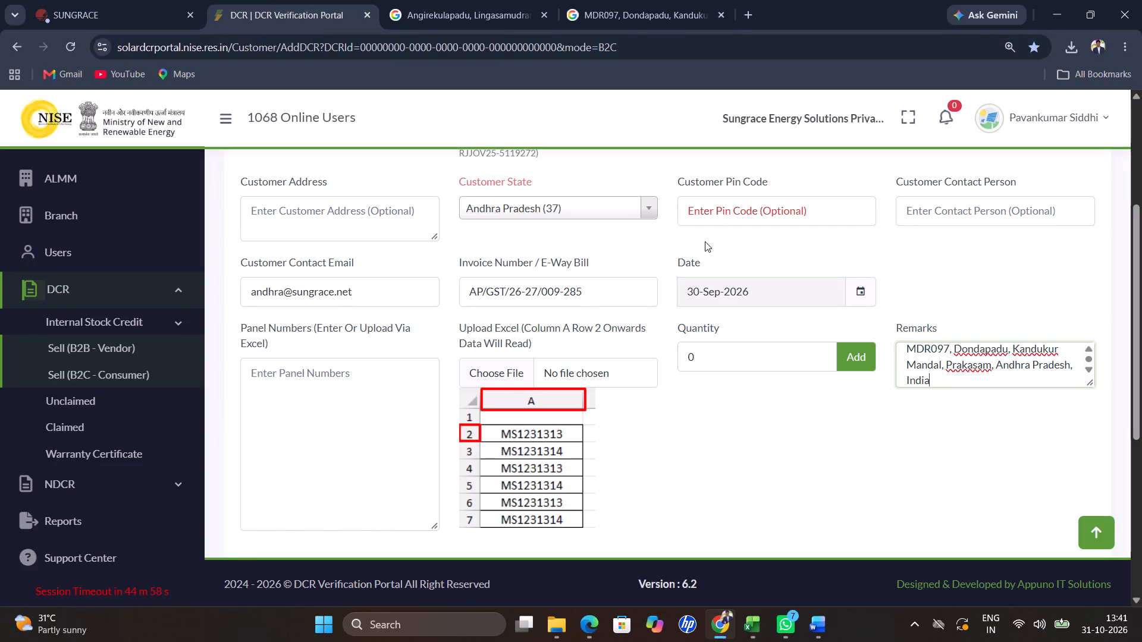
Copy the postal pin code 523105 from the open Google search result into the DCR form's customer pin code.
click(704, 222)
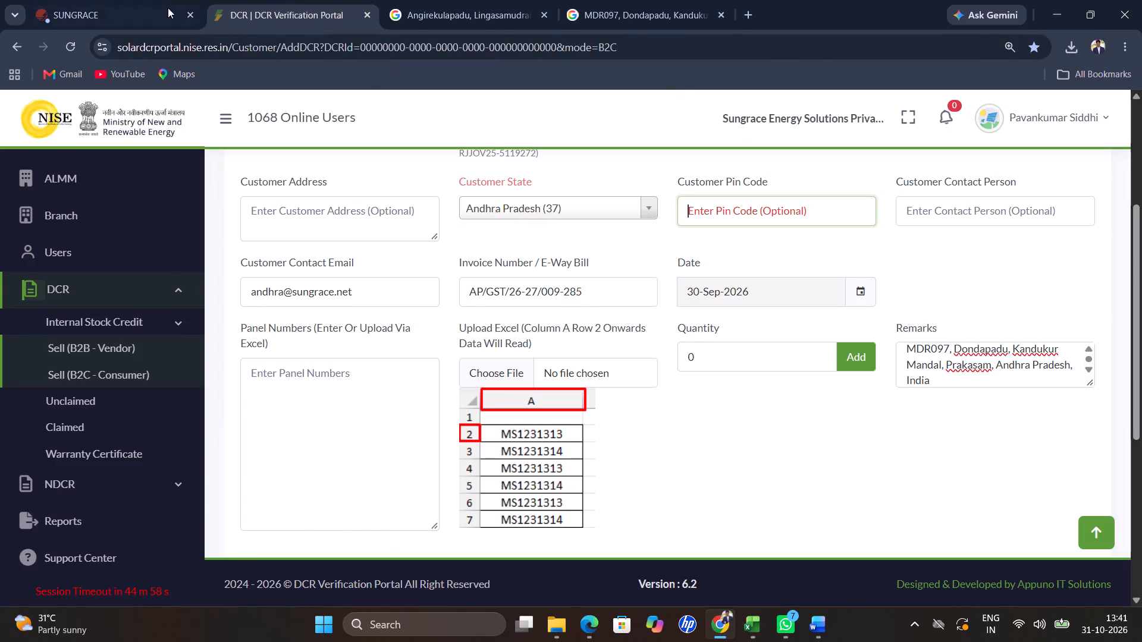
click(169, 11)
click(698, 156)
scroll(710, 185, down, 3)
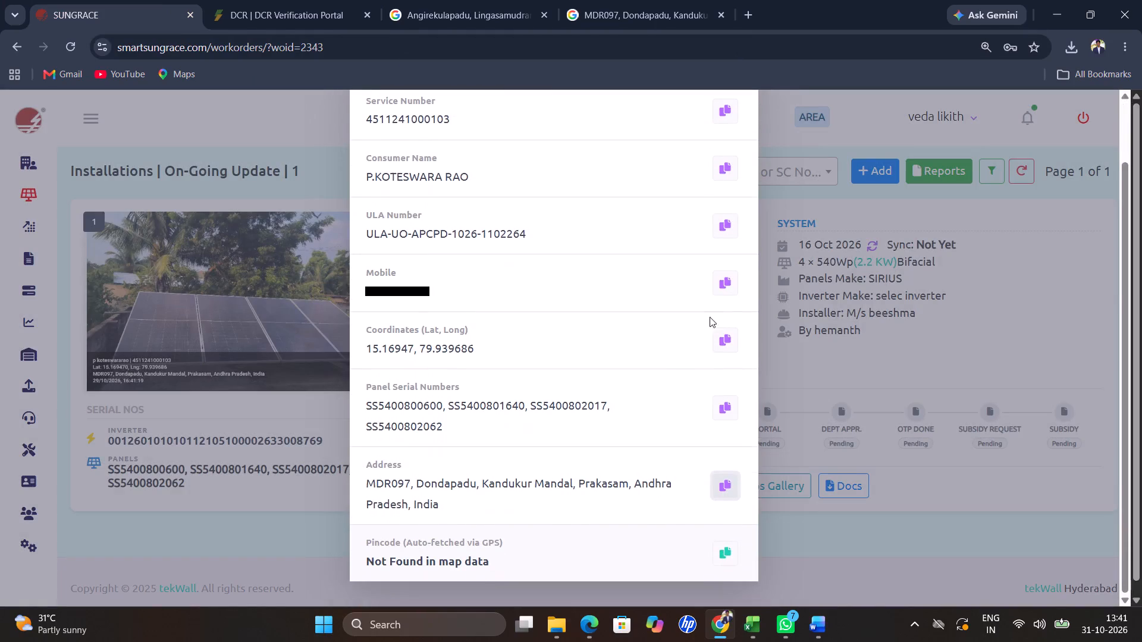
click(607, 0)
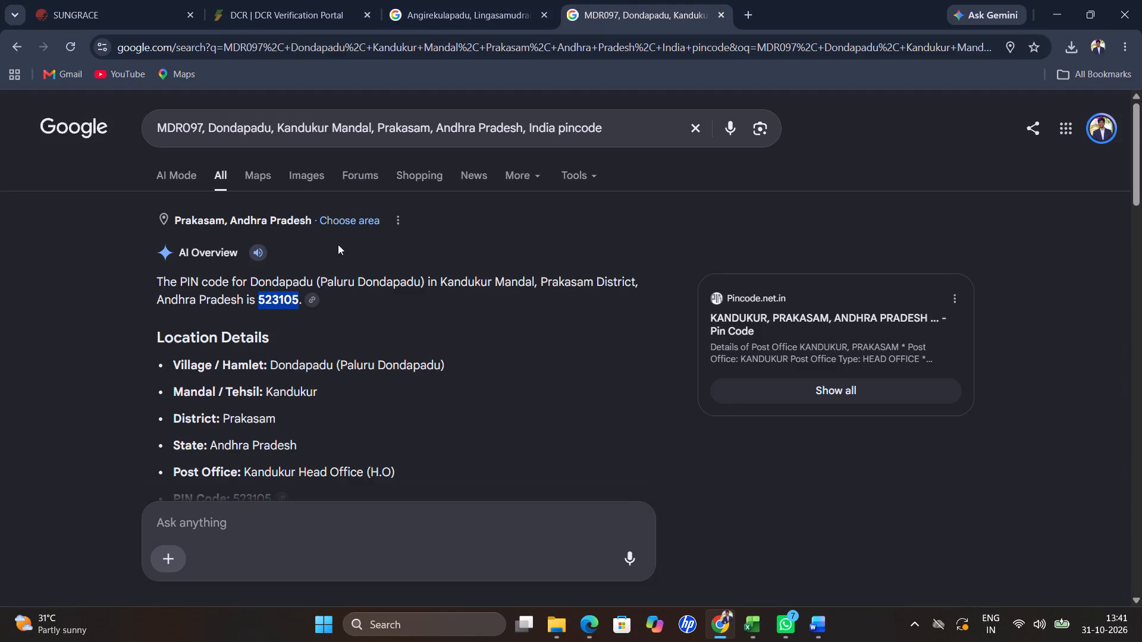
double_click(279, 303)
key(ctrl+c)
click(285, 13)
key(ctrl+v)
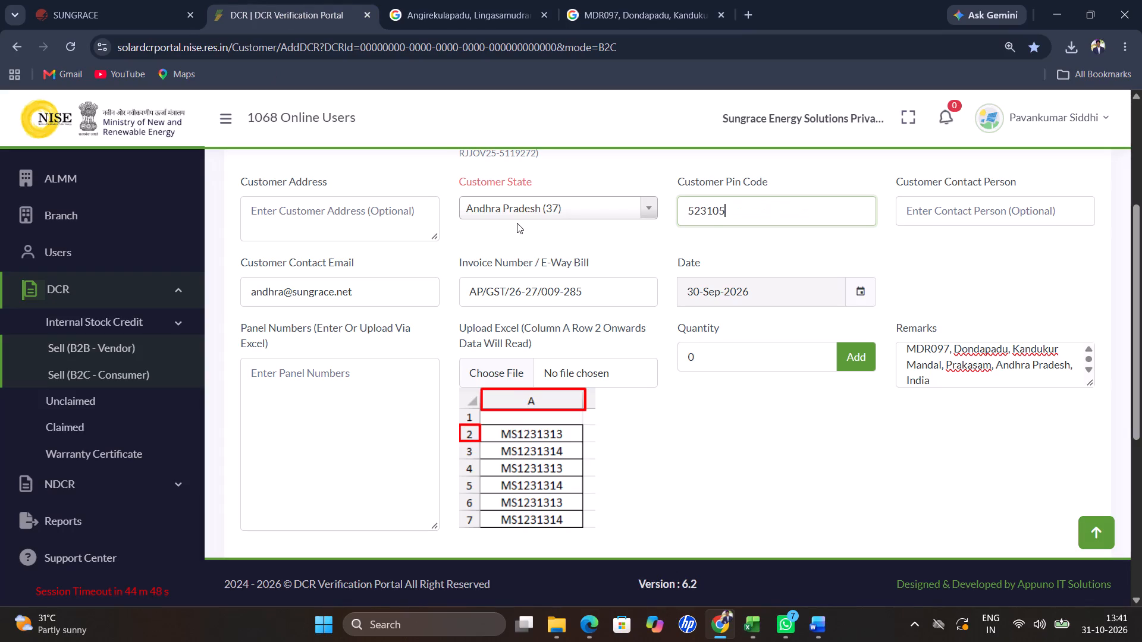
Submit the completed B2C DCR form with its four panels and accept the confirmation.
scroll(585, 219, down, 4)
click(997, 277)
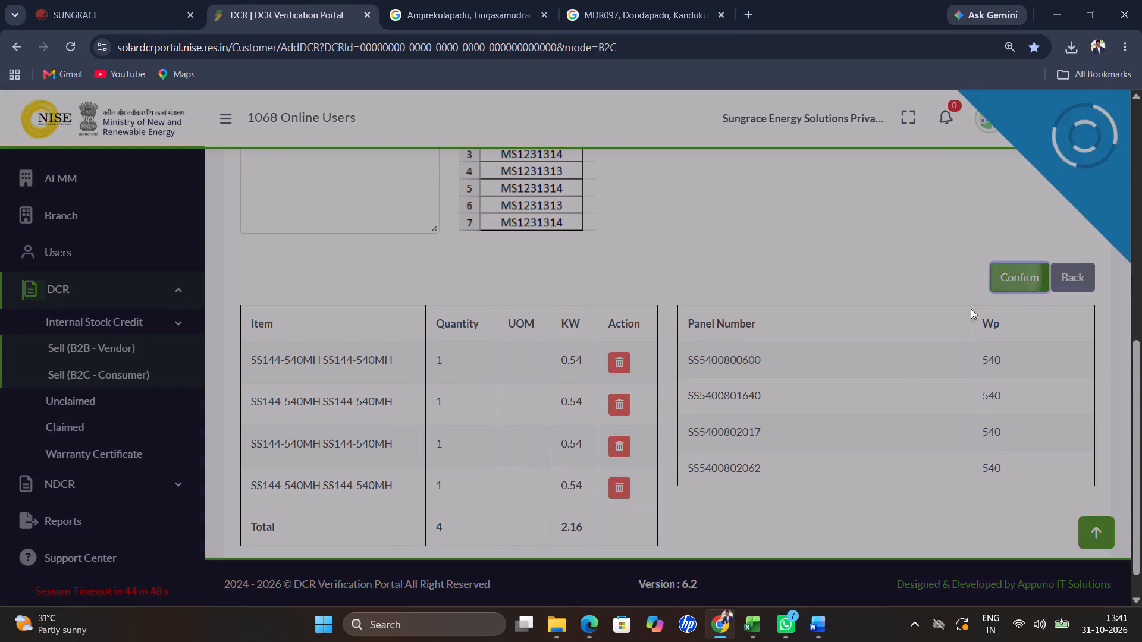
click(719, 450)
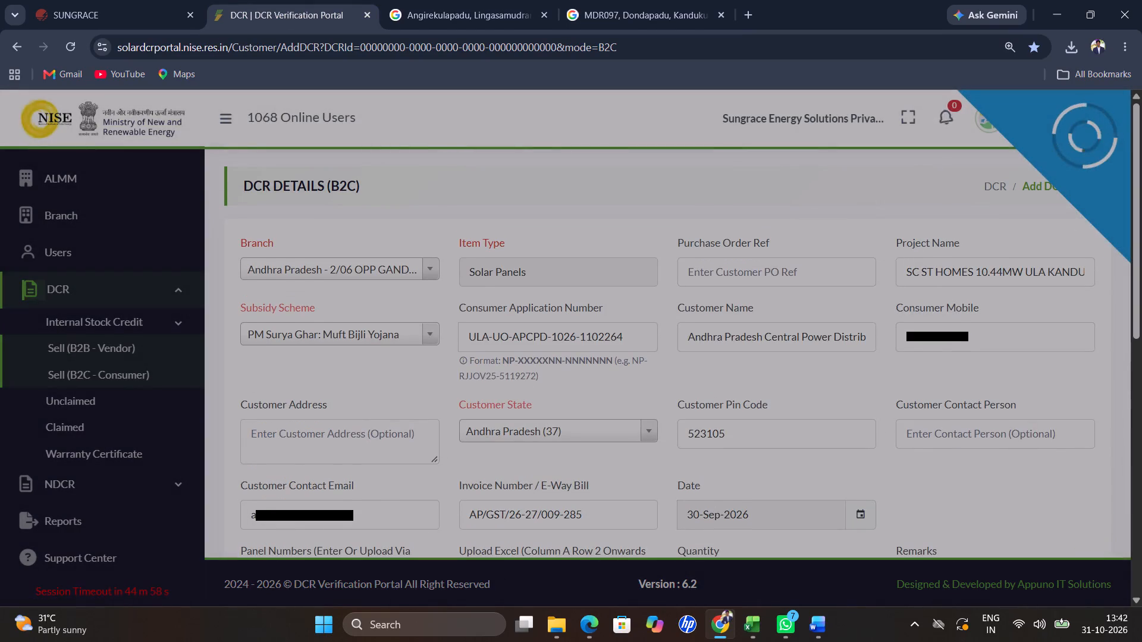
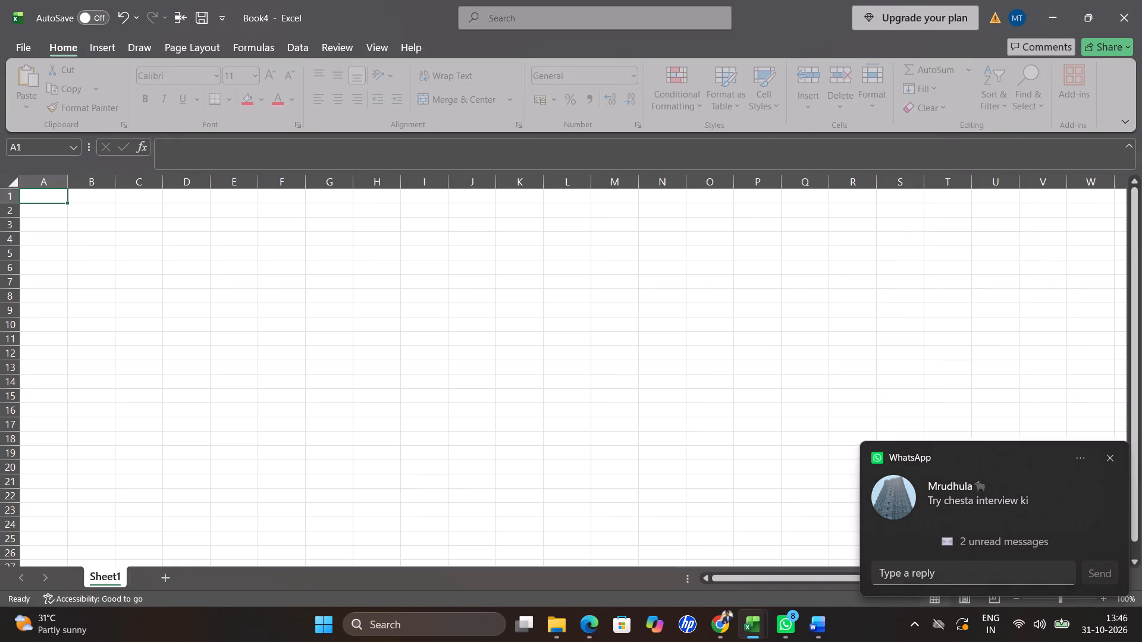
Paste the copied column of service numbers into the blank Excel workbook, starting at cell A1.
key(ctrl+v)
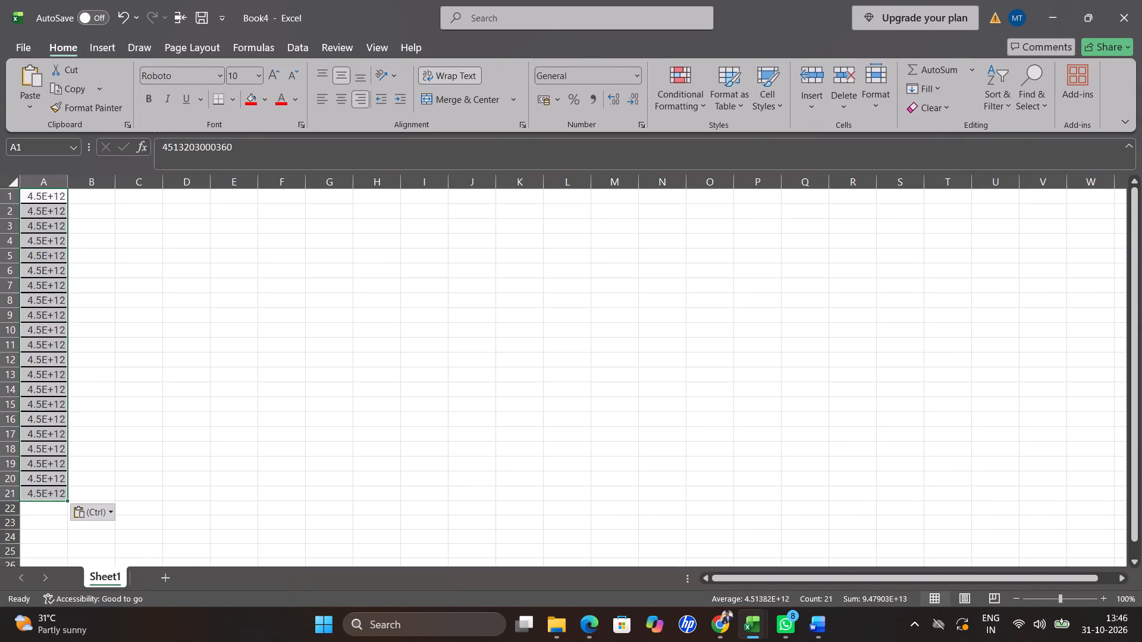
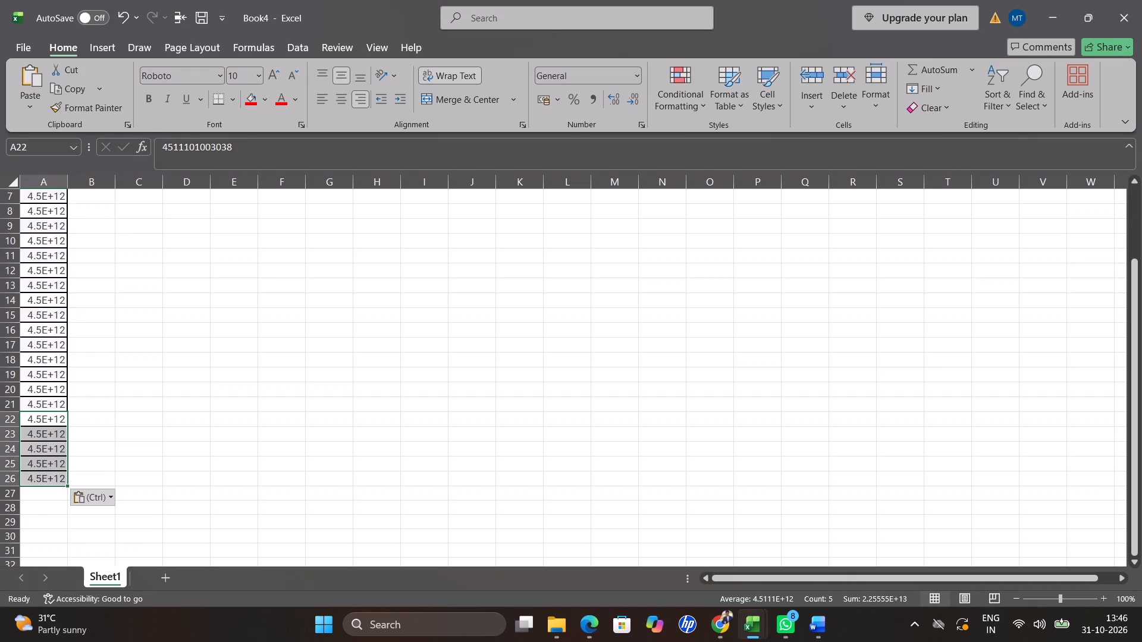
Save the new workbook of service numbers in the Downloads folder under the name PMSG 31.
scroll(52, 360, up, 8)
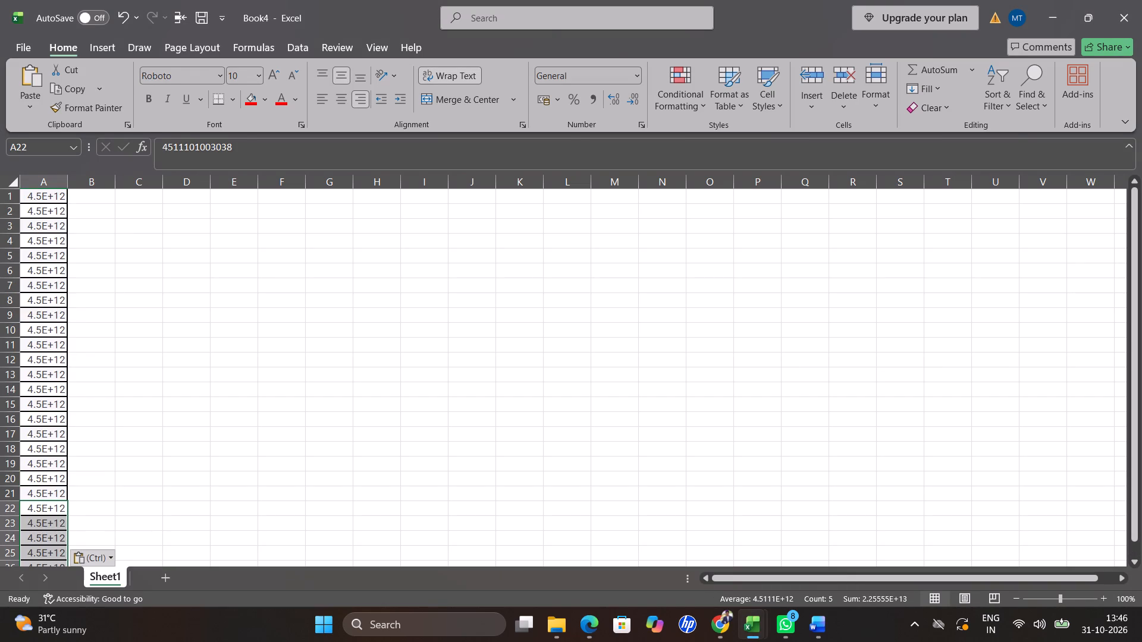
scroll(52, 360, up, 3)
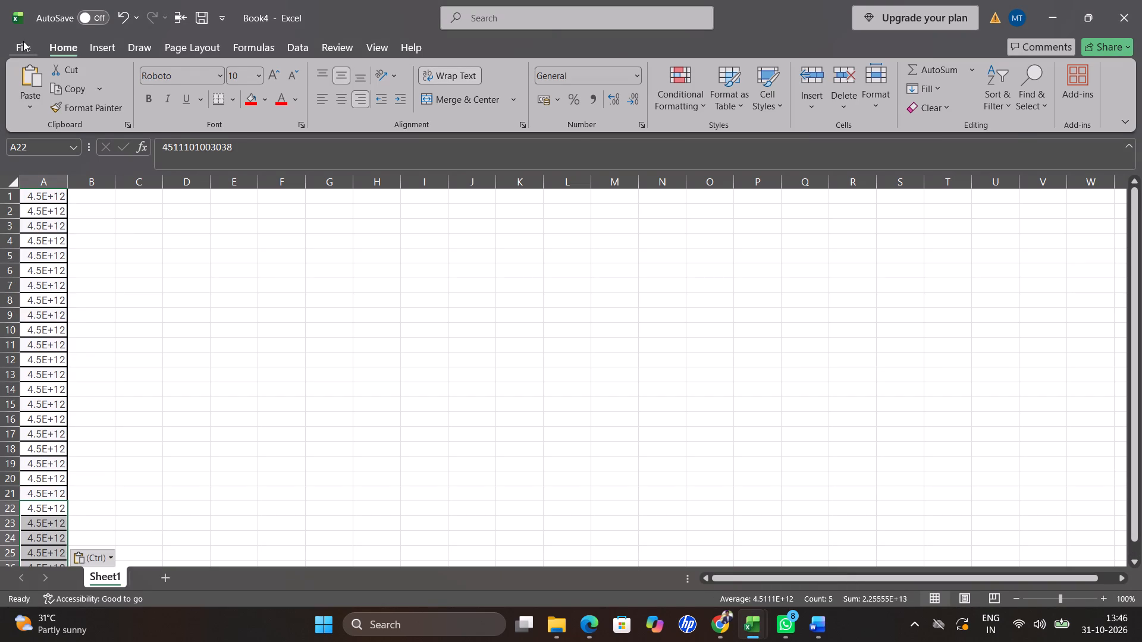
click(23, 43)
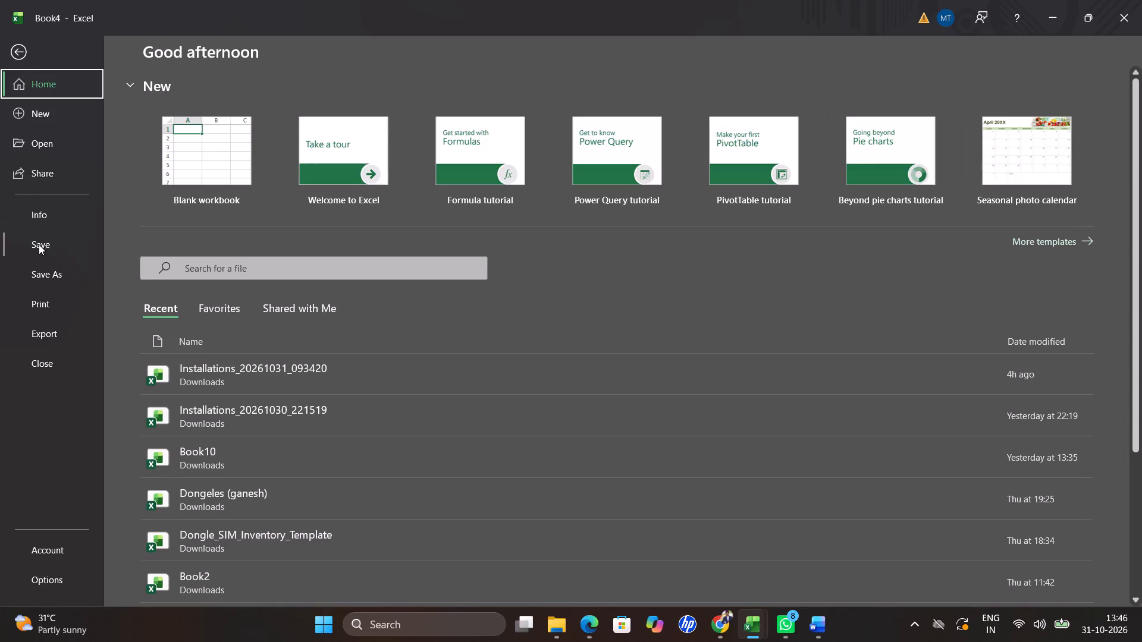
click(48, 272)
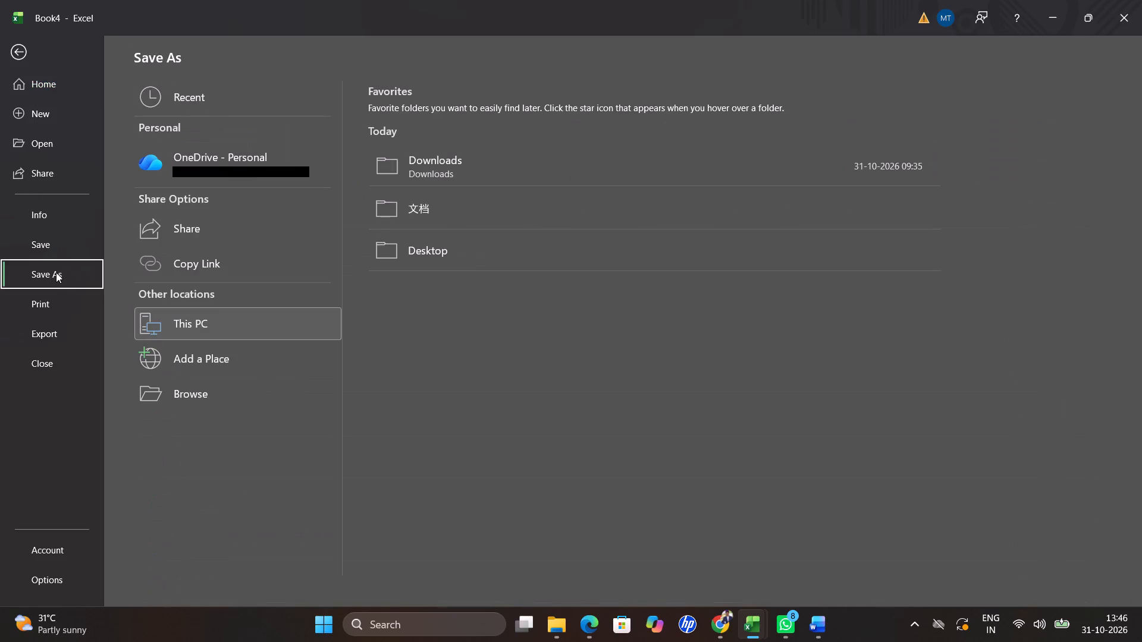
double_click(59, 272)
double_click(408, 165)
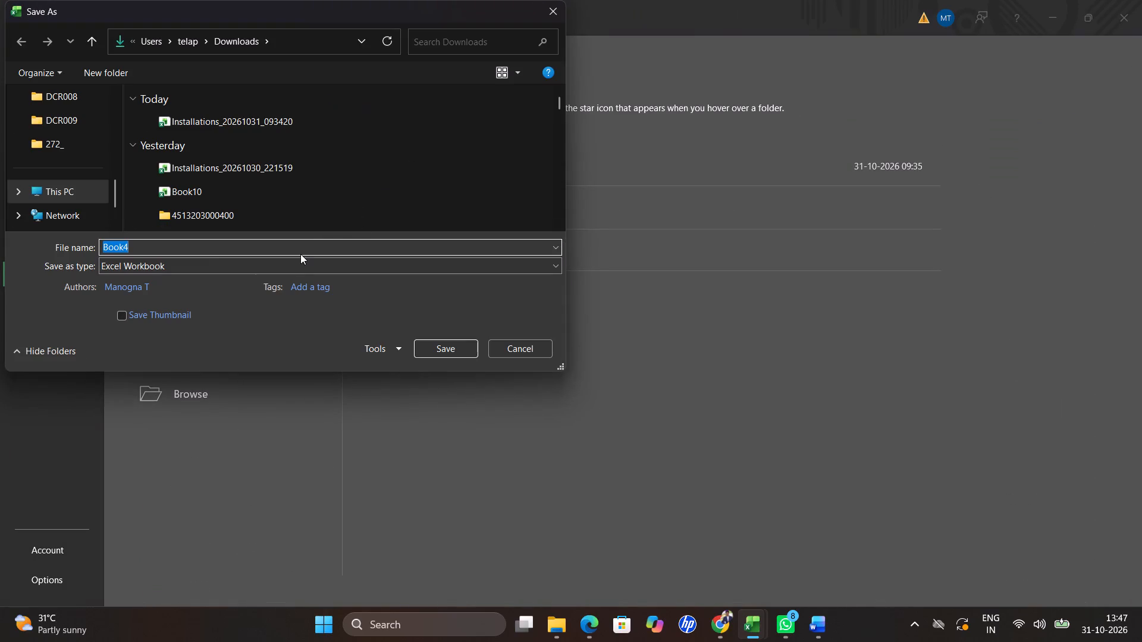
key(BackSpace)
key(p)
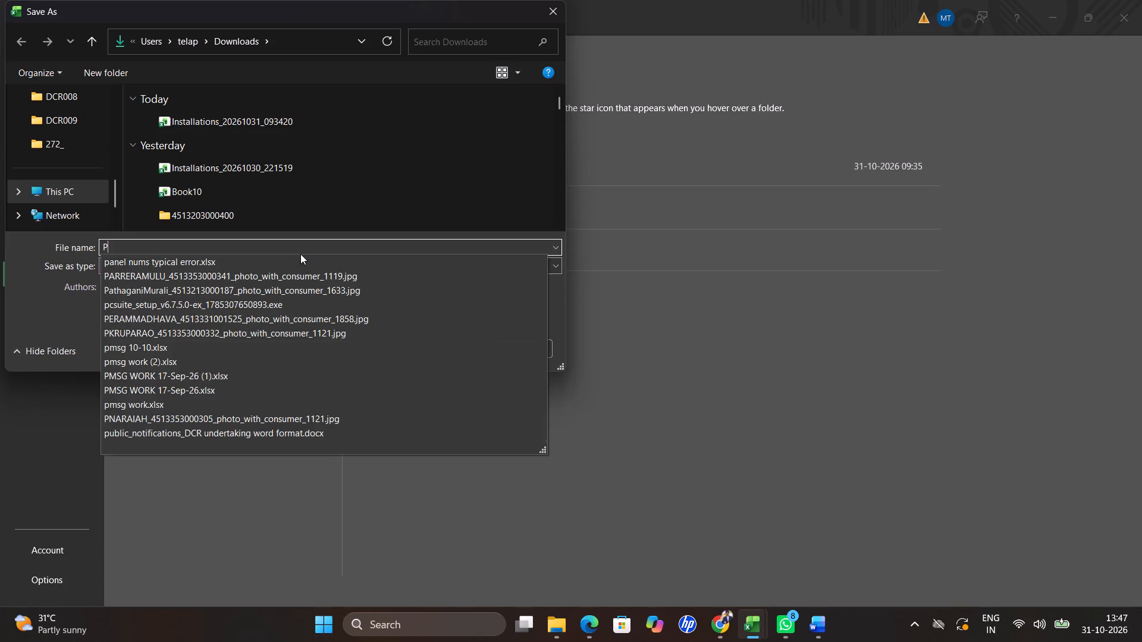
text(MSG)
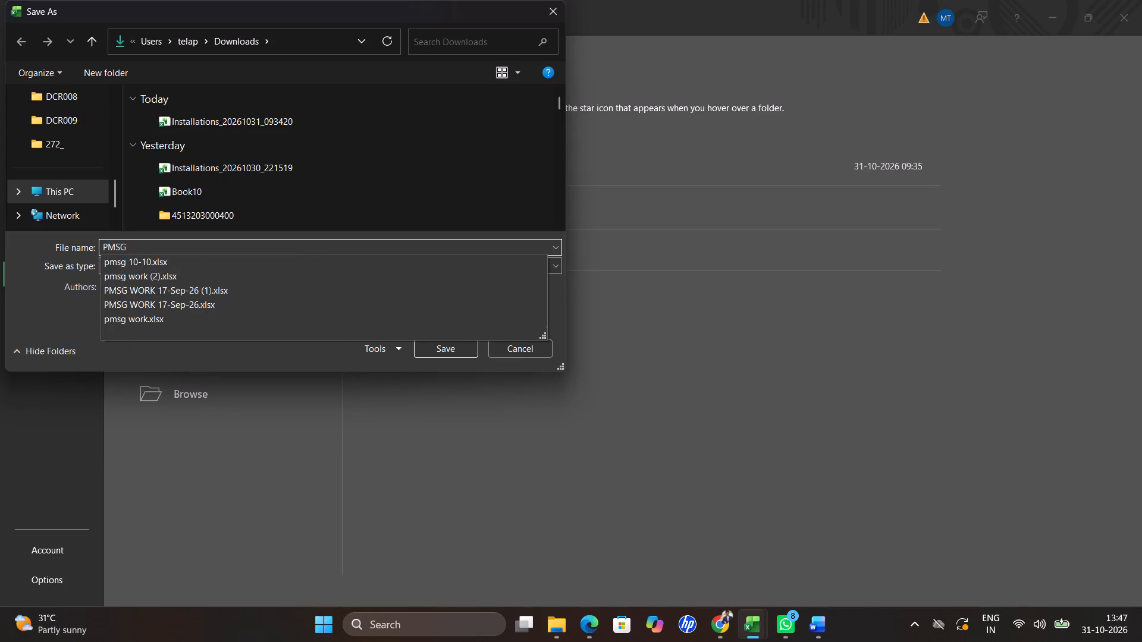
key(space)
text(31)
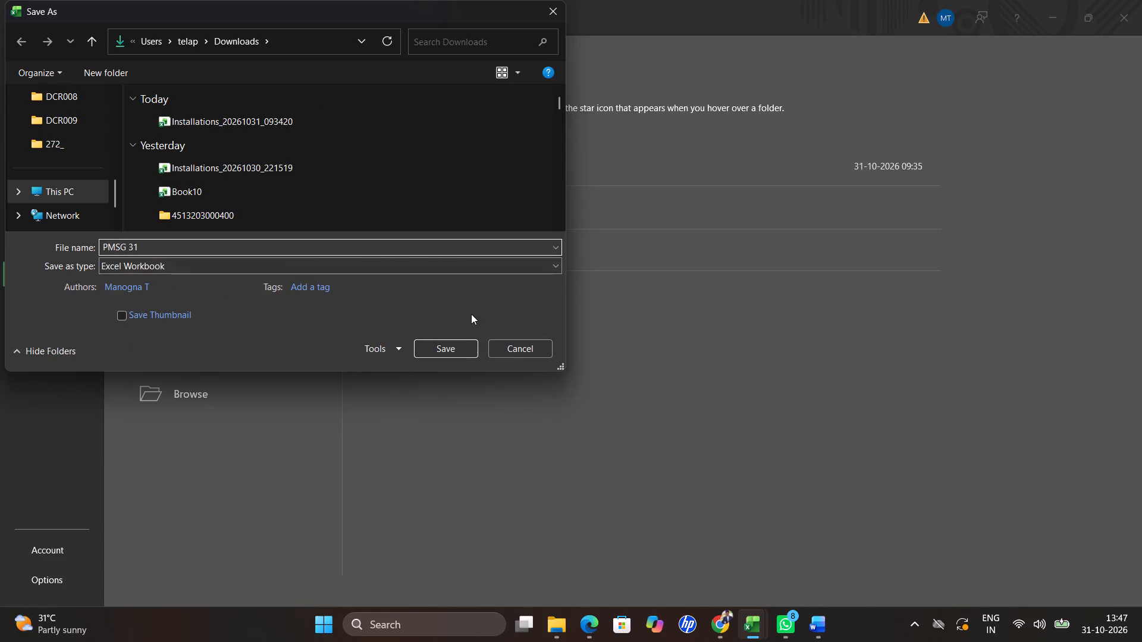
click(456, 351)
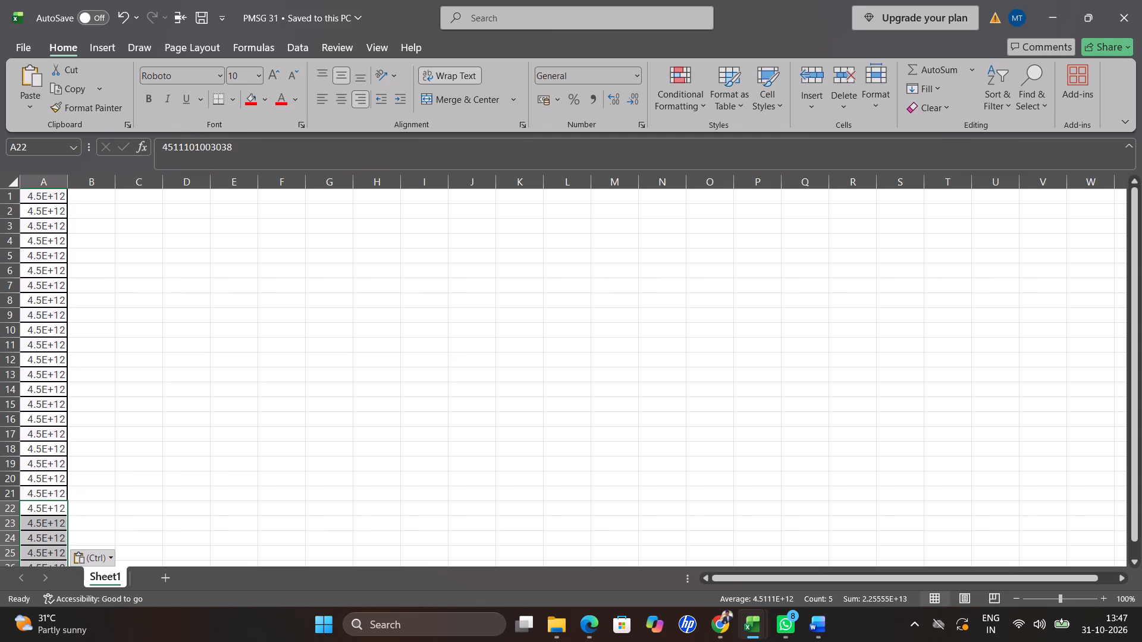
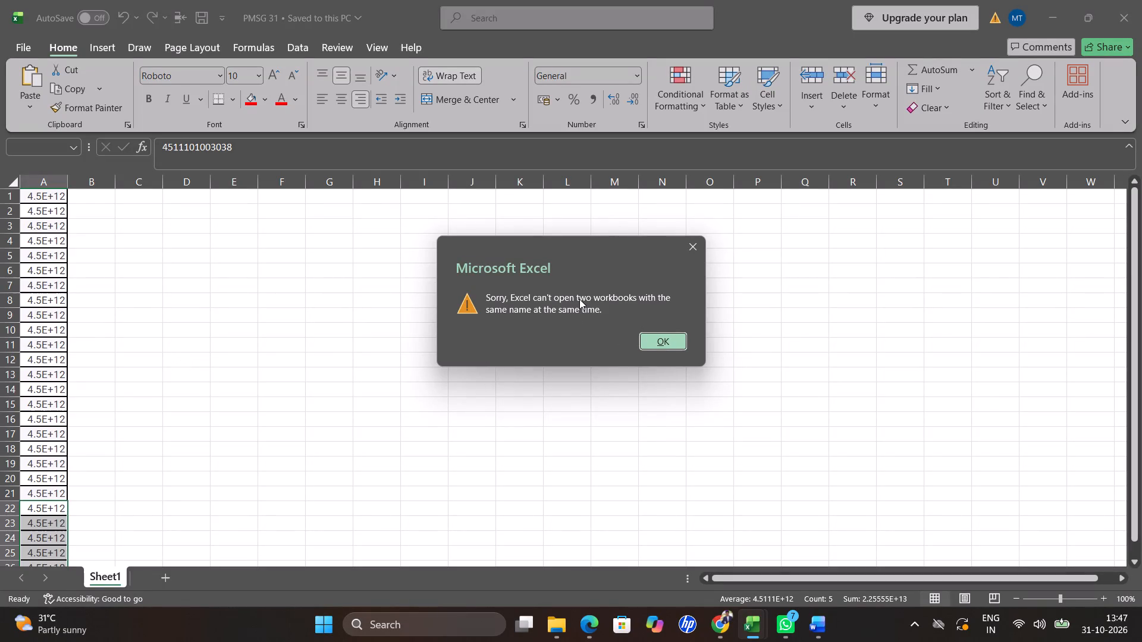
Dismiss the open alert and close the saved PMSG 31 workbook of service numbers.
click(701, 239)
scroll(381, 374, down, 3)
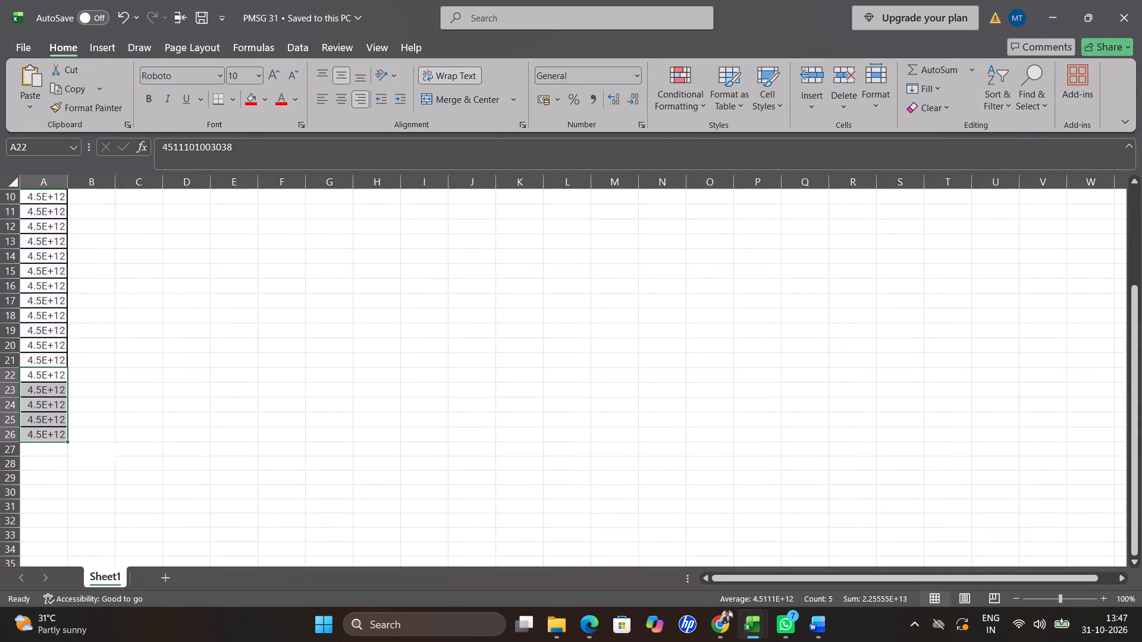
scroll(380, 374, up, 4)
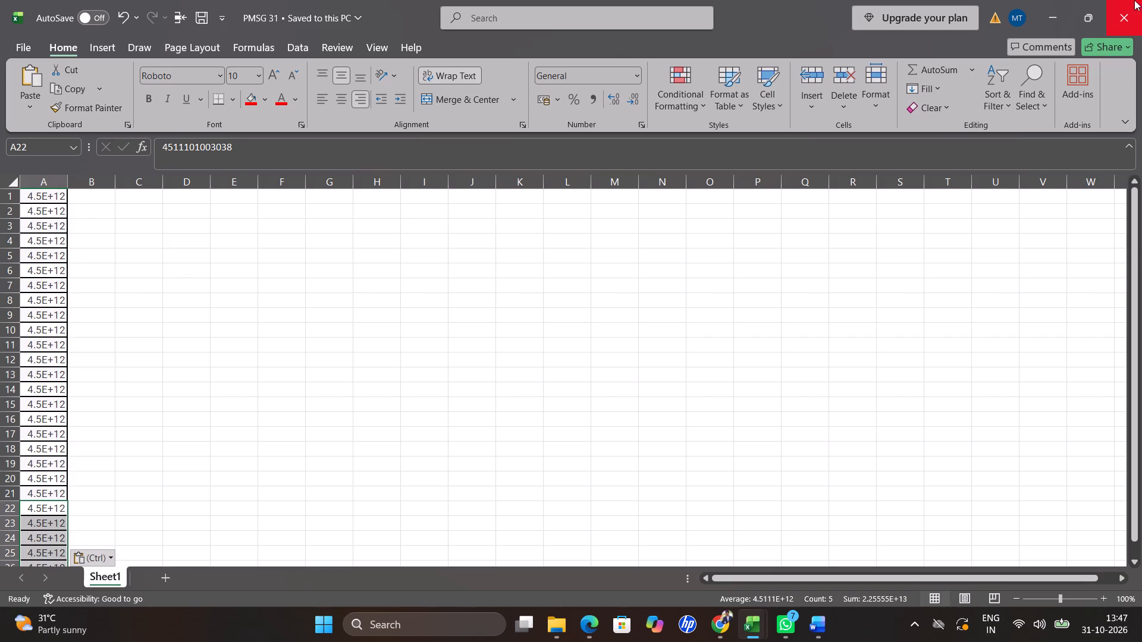
click(1127, 2)
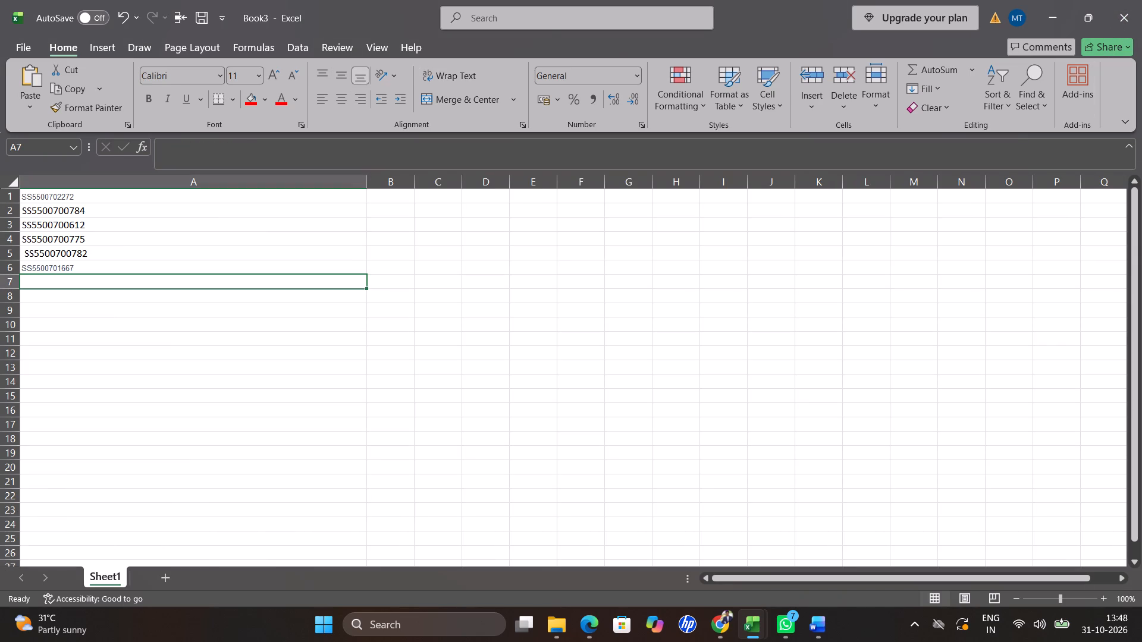
Switch to the Installations workbook and review the colour-marked service numbers from the filtered list's lower rows back up to its first row.
click(783, 538)
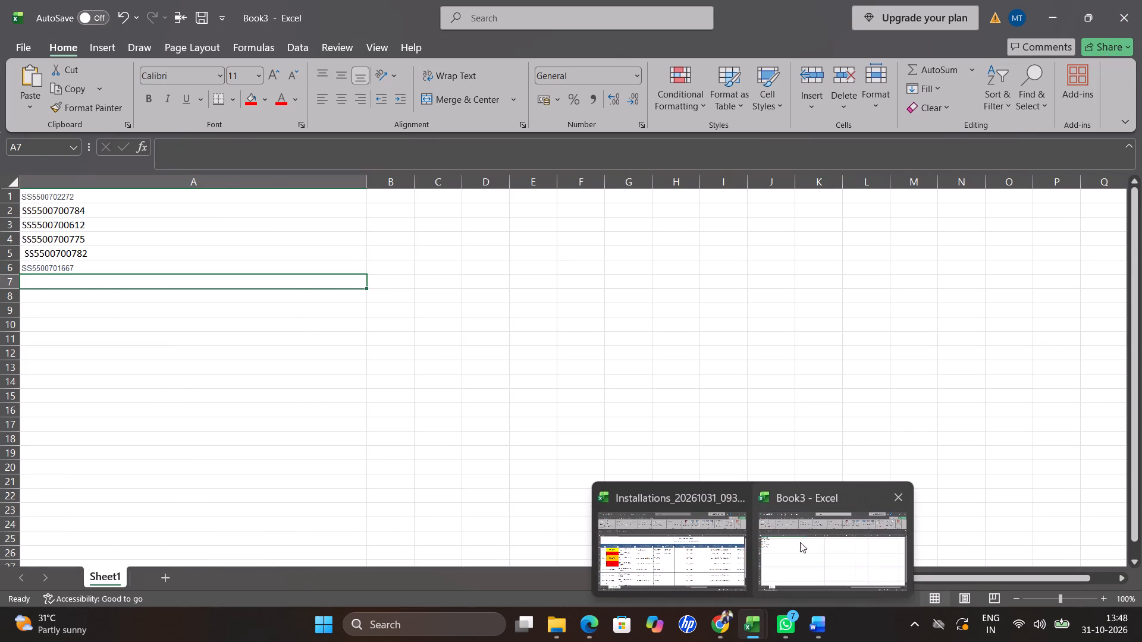
click(707, 562)
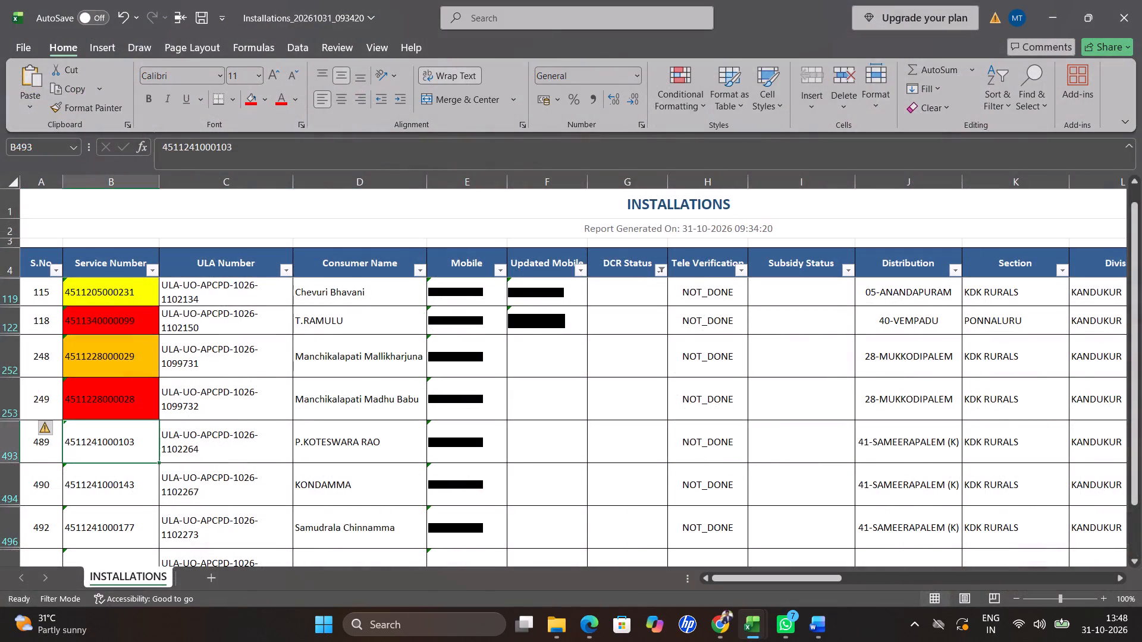
scroll(172, 375, up, 14)
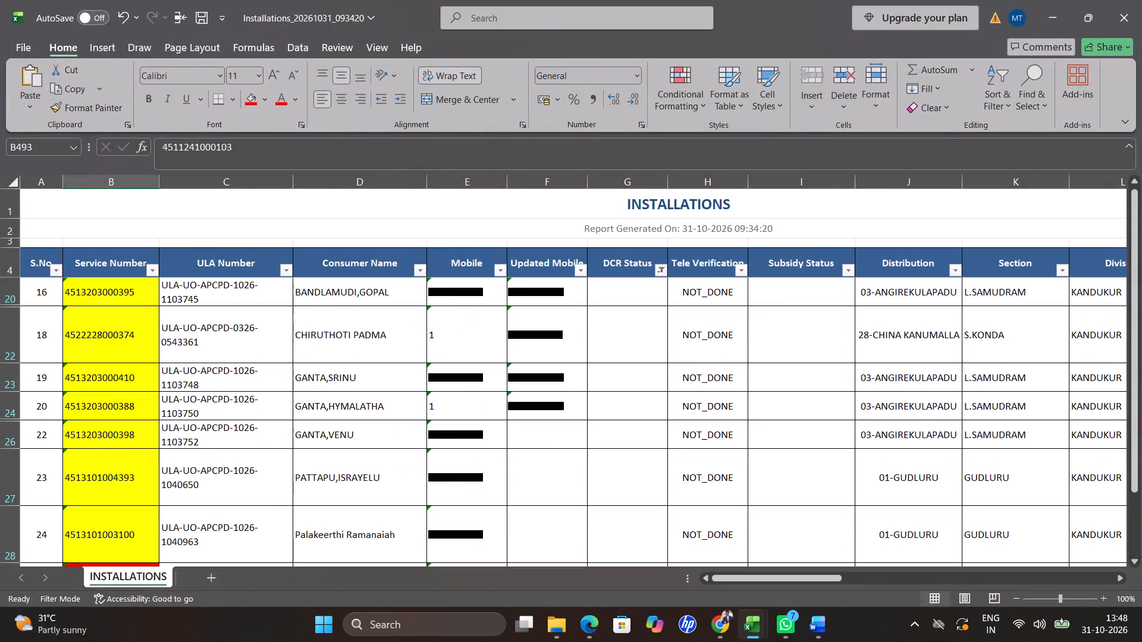
scroll(172, 374, down, 1)
scroll(172, 374, up, 11)
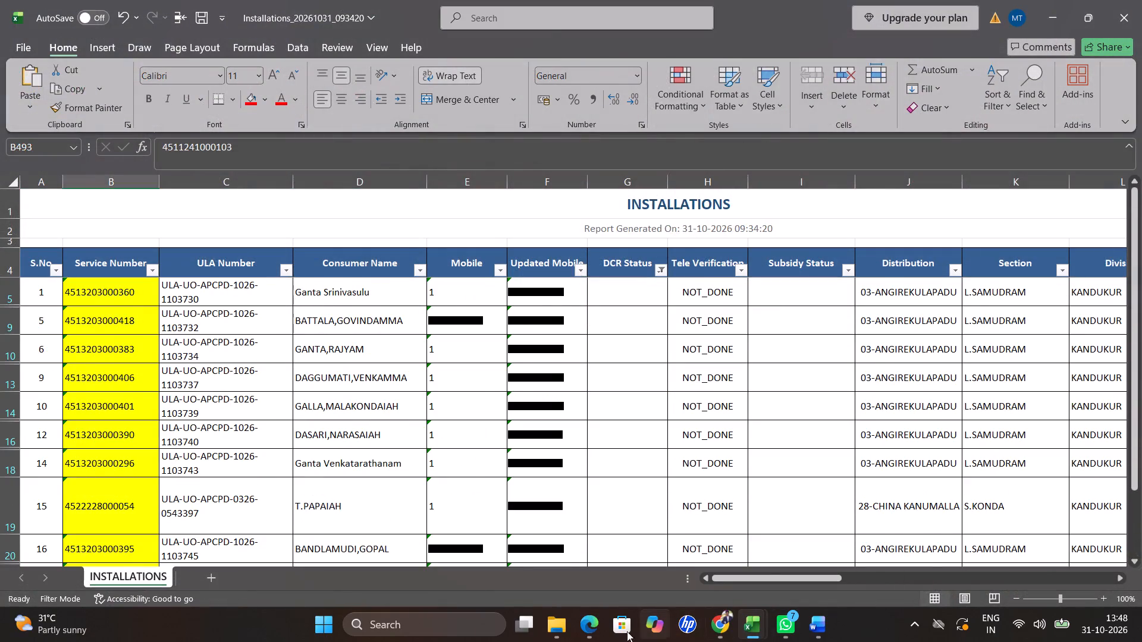
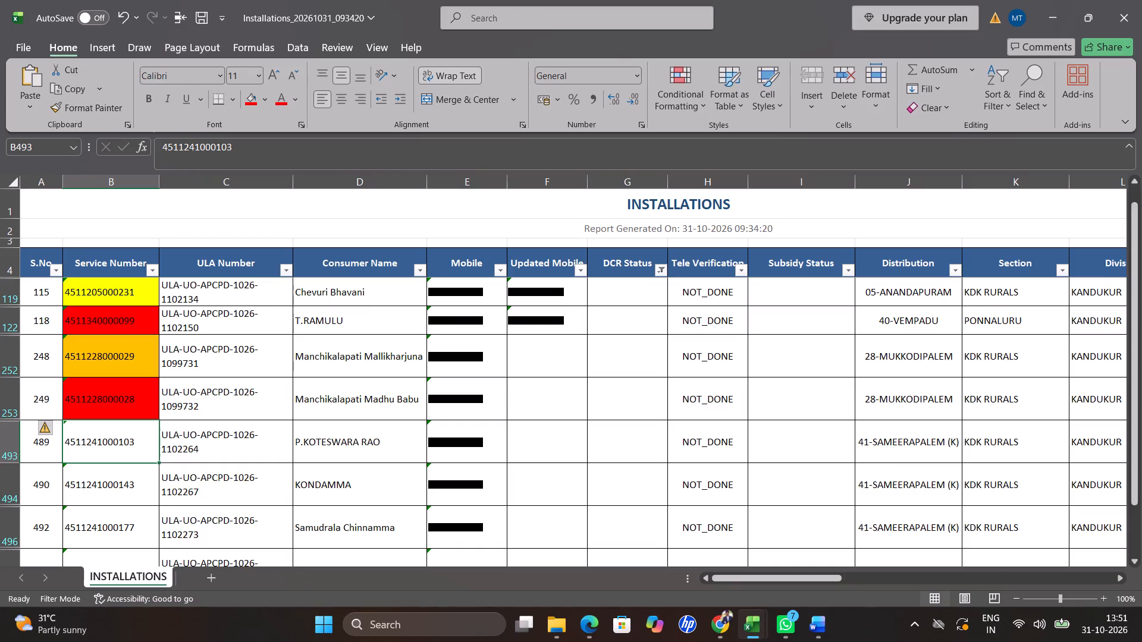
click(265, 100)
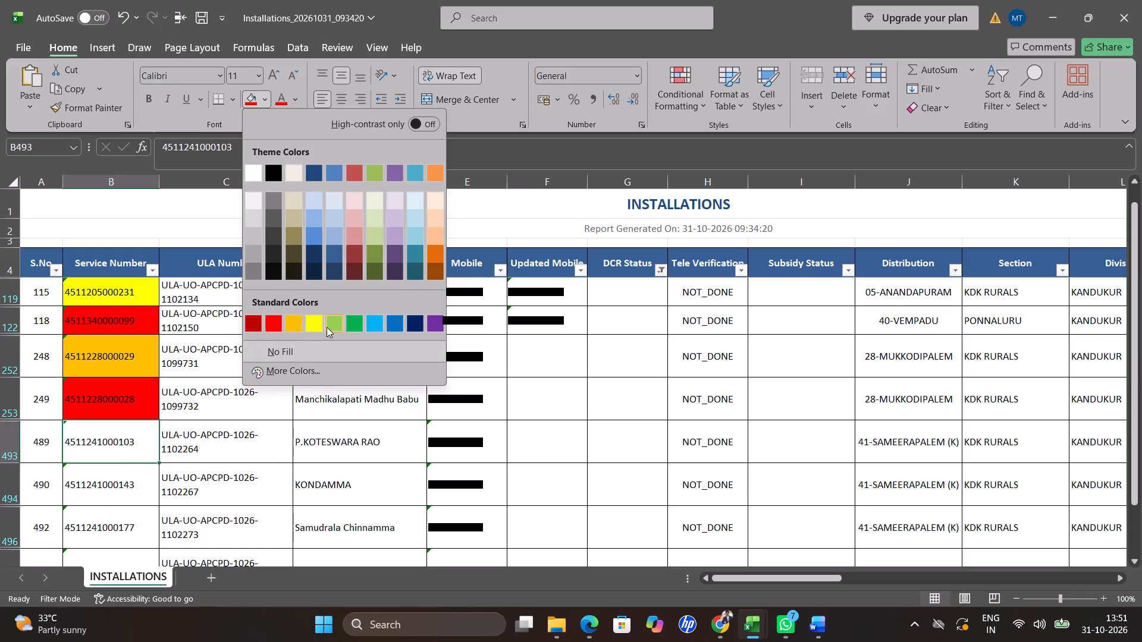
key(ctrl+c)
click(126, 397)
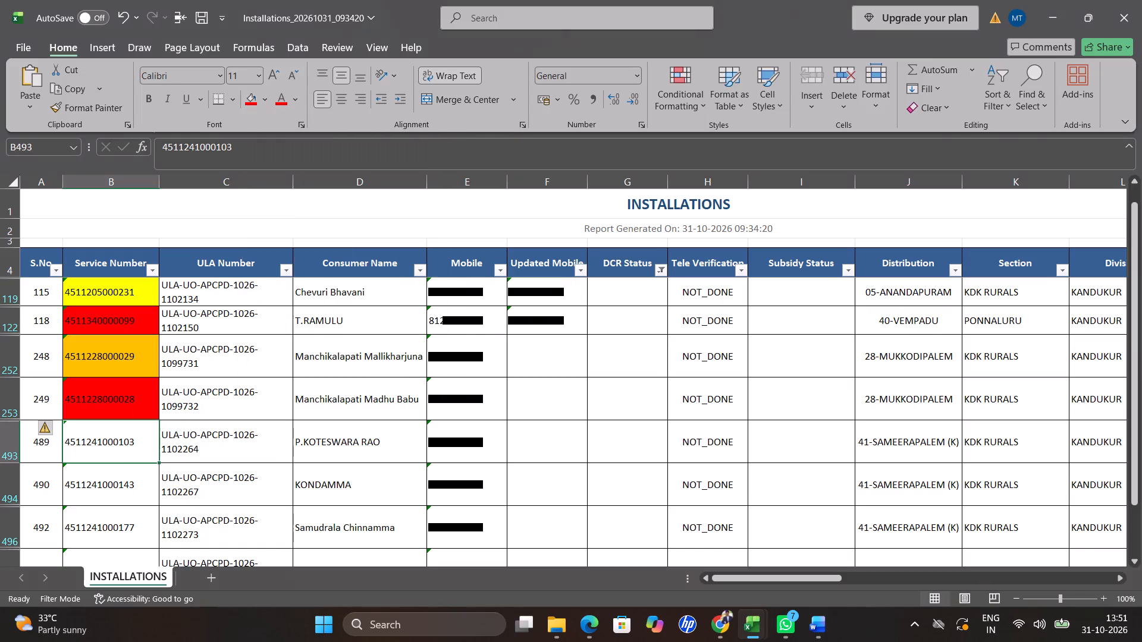
Copy the uncoloured service number in the S.No 489 row and switch to the SUNGRACE work order page in Chrome.
key(Down)
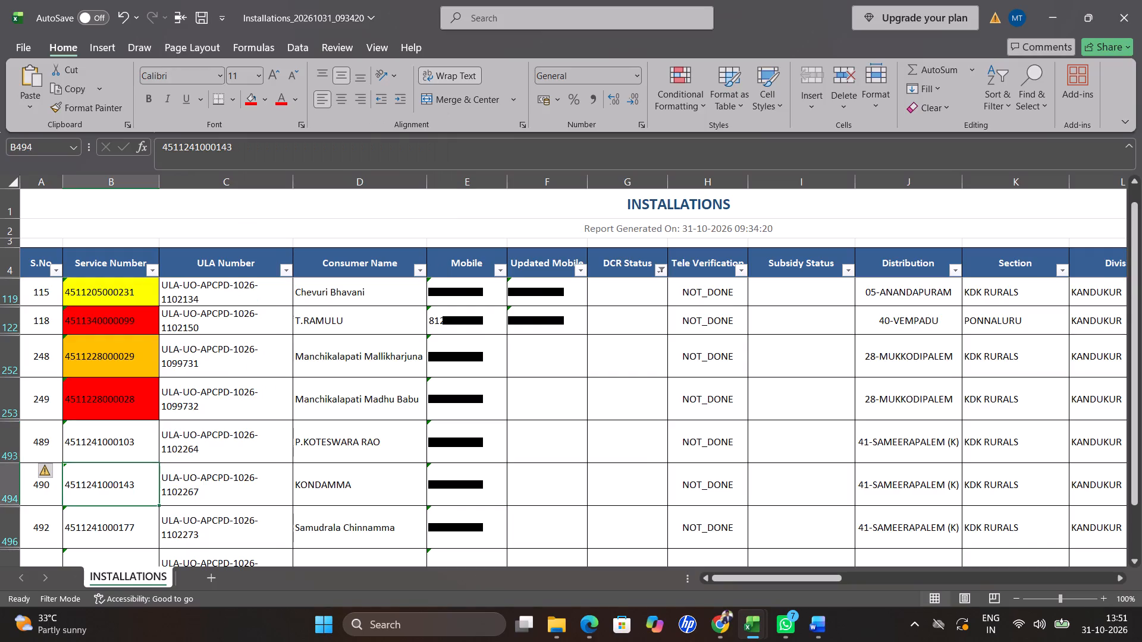
key(Up)
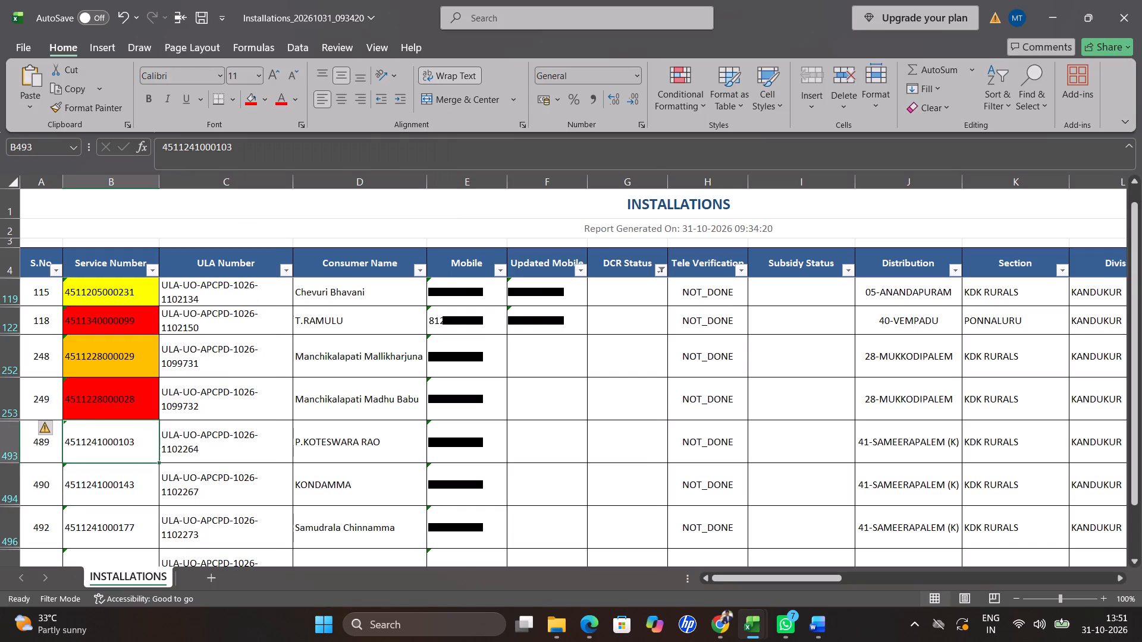
key(ctrl+c)
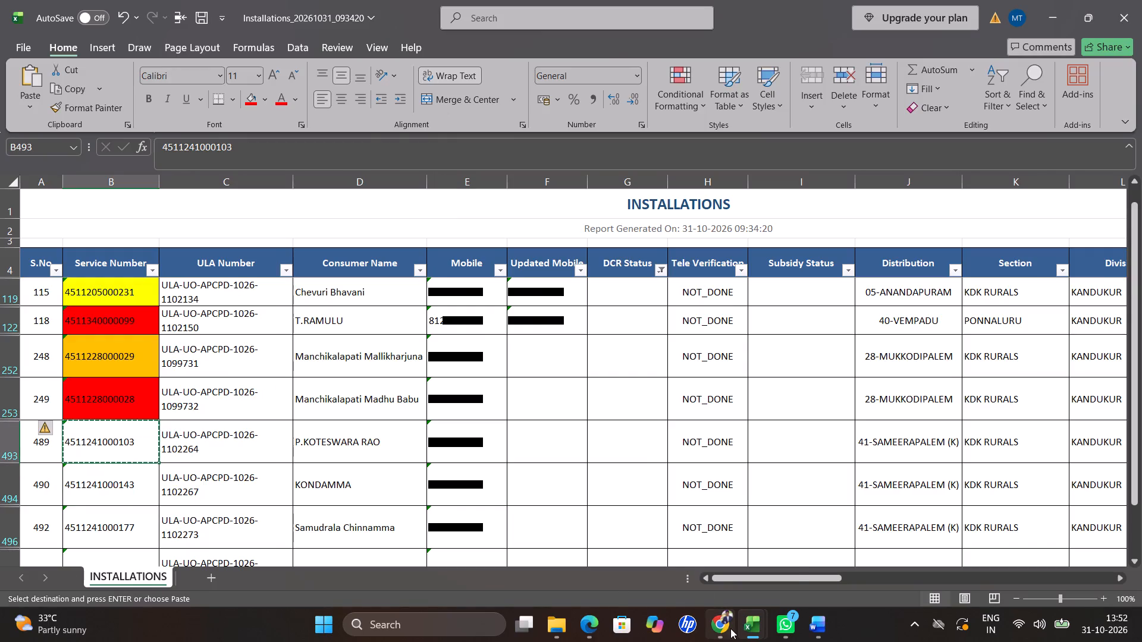
click(721, 581)
click(110, 0)
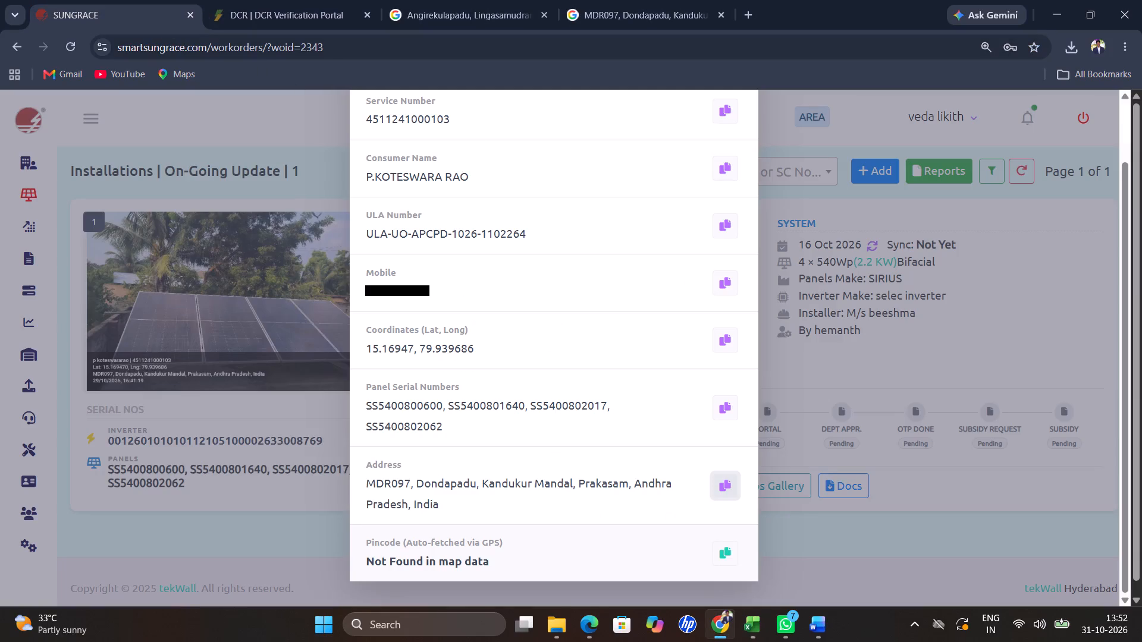
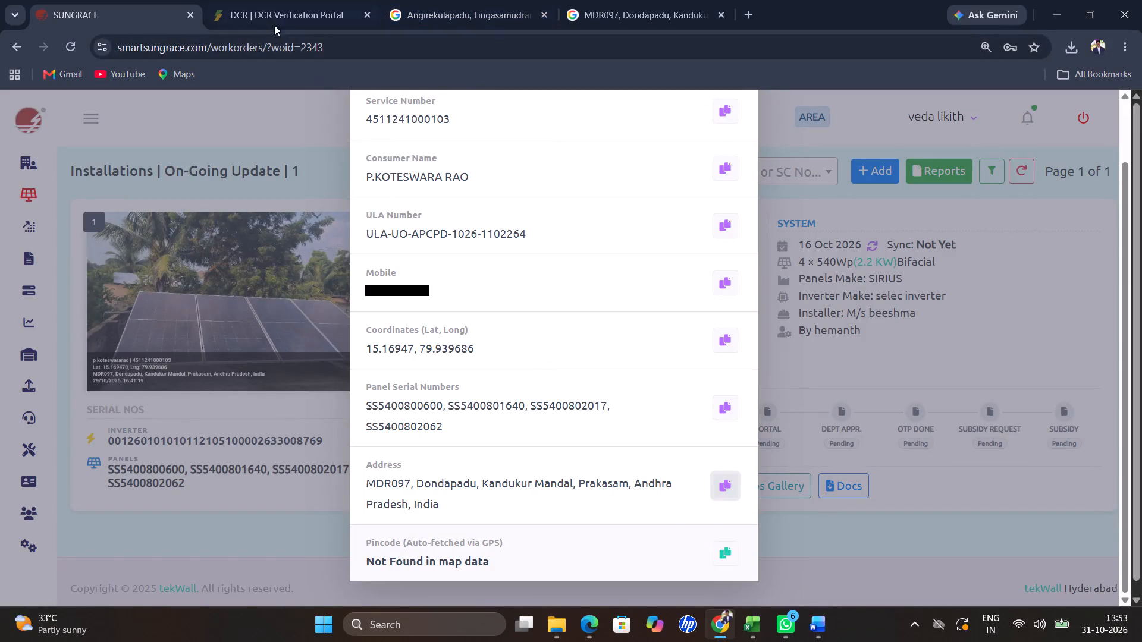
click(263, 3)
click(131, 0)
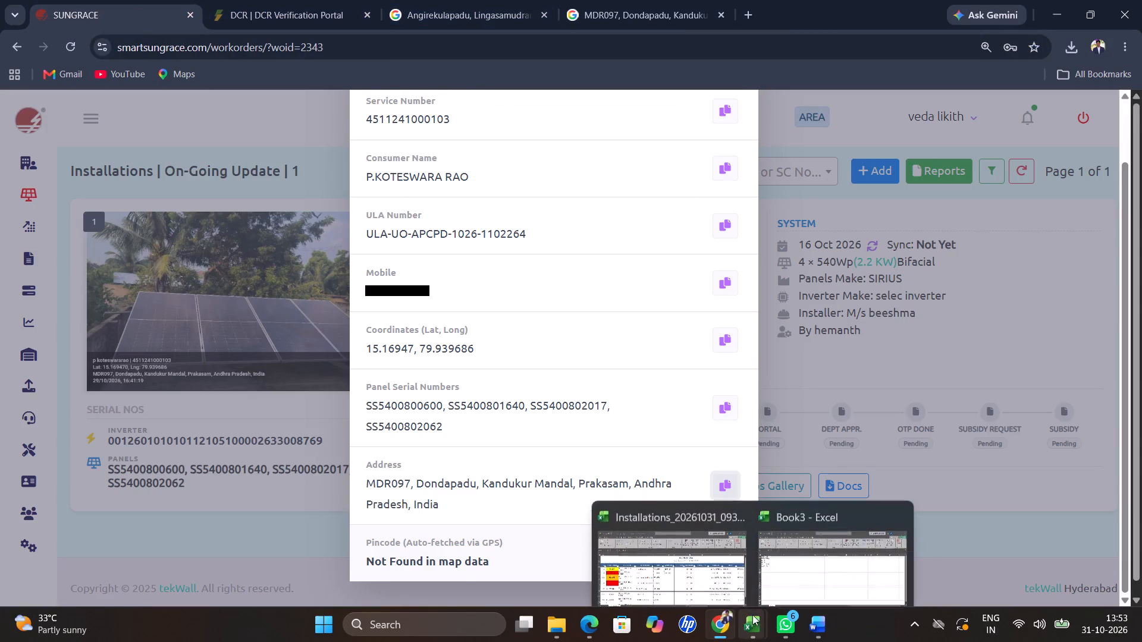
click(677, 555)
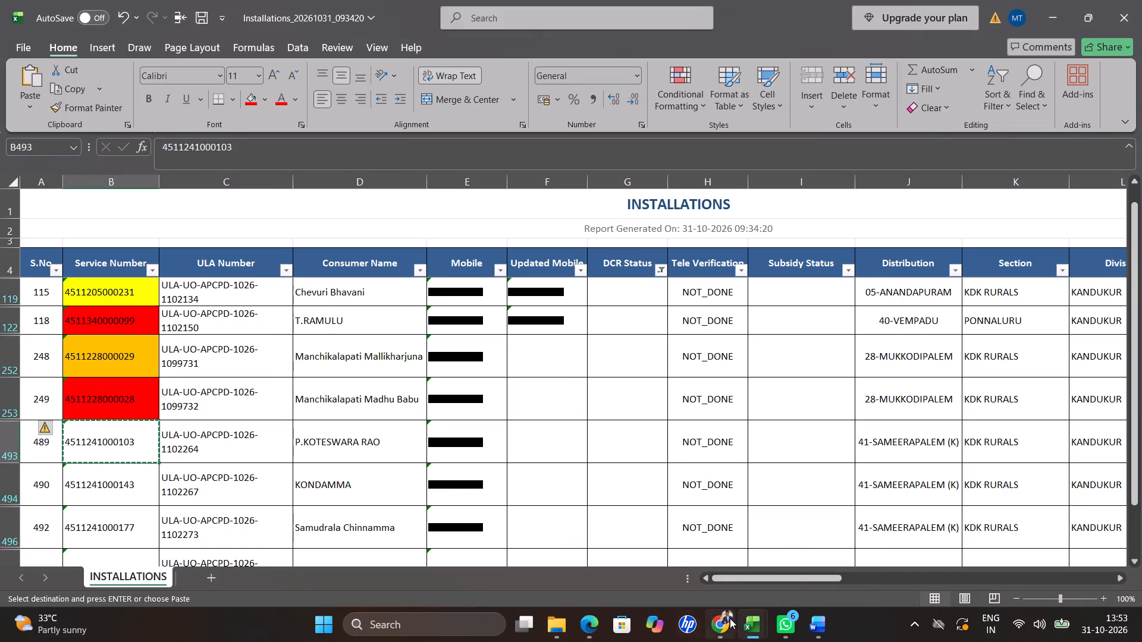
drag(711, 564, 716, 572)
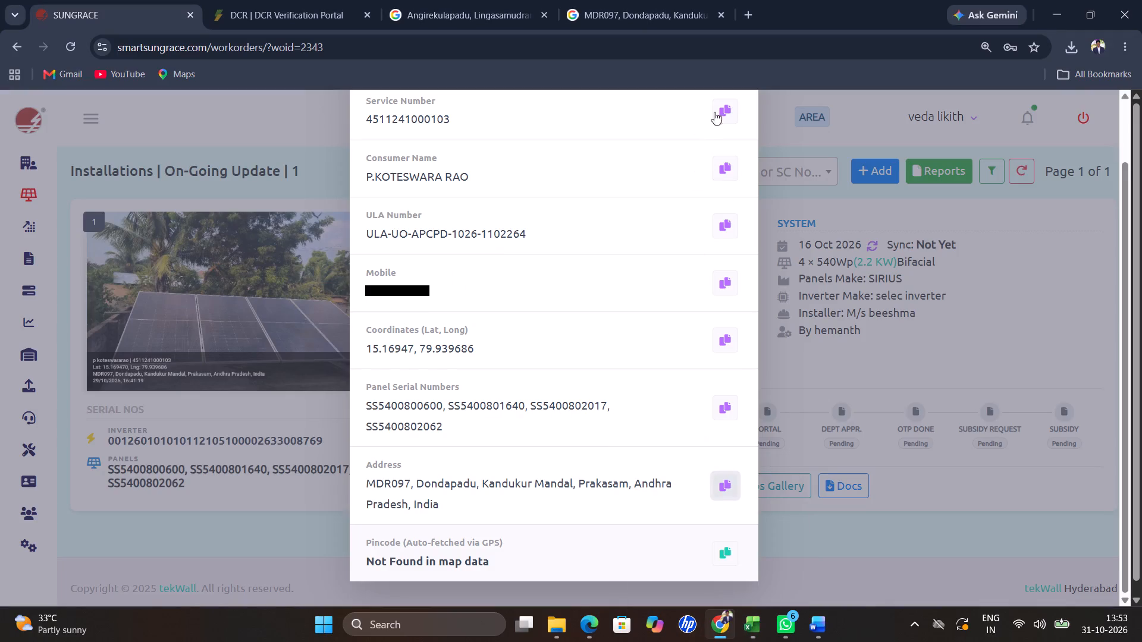
Copy the work order's service number and start a new Issue to Consumer (B2C) entry in the DCR portal.
click(722, 107)
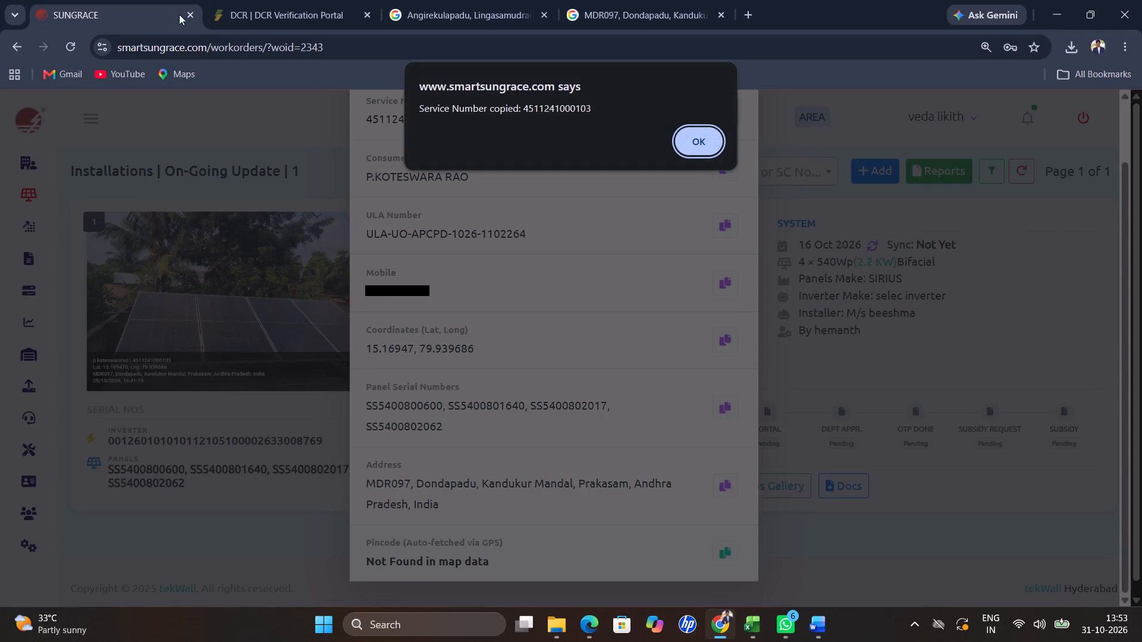
click(295, 1)
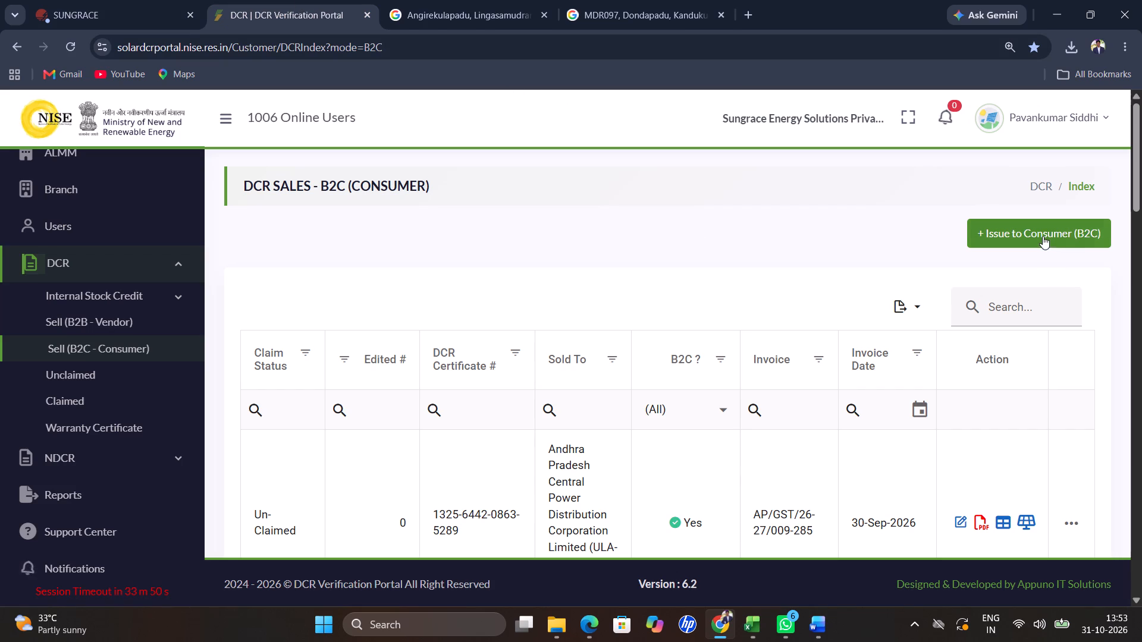
click(1043, 236)
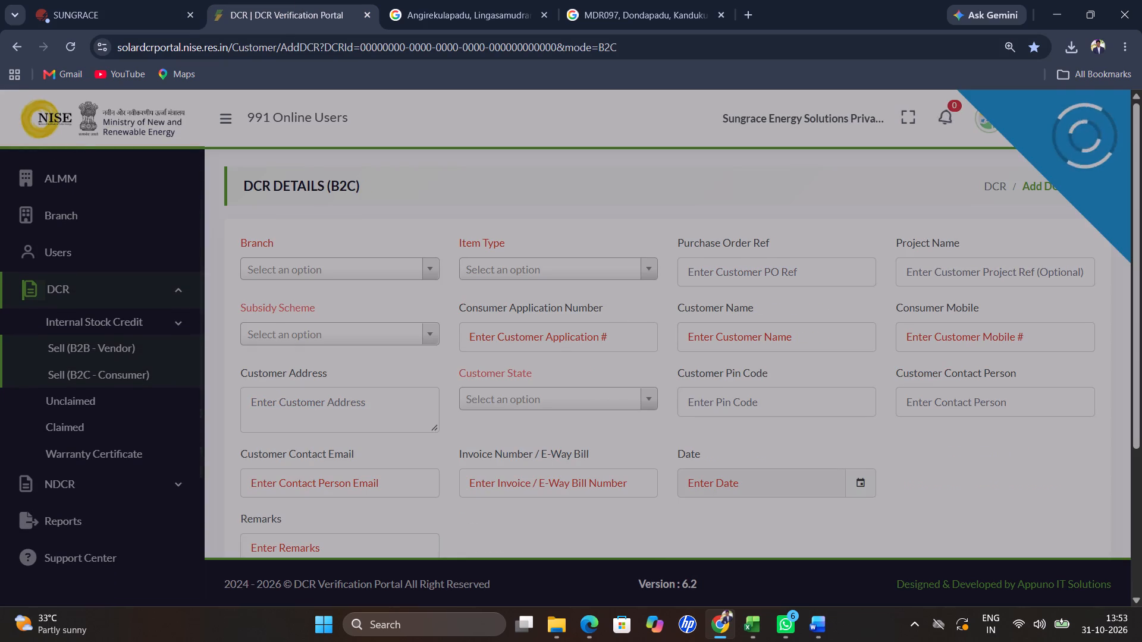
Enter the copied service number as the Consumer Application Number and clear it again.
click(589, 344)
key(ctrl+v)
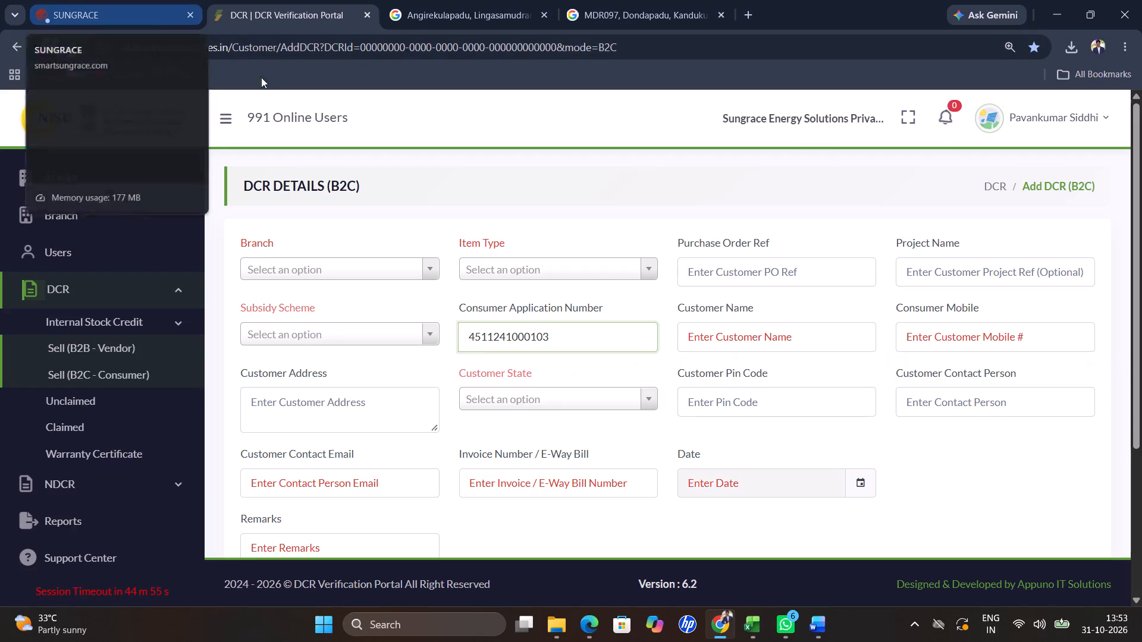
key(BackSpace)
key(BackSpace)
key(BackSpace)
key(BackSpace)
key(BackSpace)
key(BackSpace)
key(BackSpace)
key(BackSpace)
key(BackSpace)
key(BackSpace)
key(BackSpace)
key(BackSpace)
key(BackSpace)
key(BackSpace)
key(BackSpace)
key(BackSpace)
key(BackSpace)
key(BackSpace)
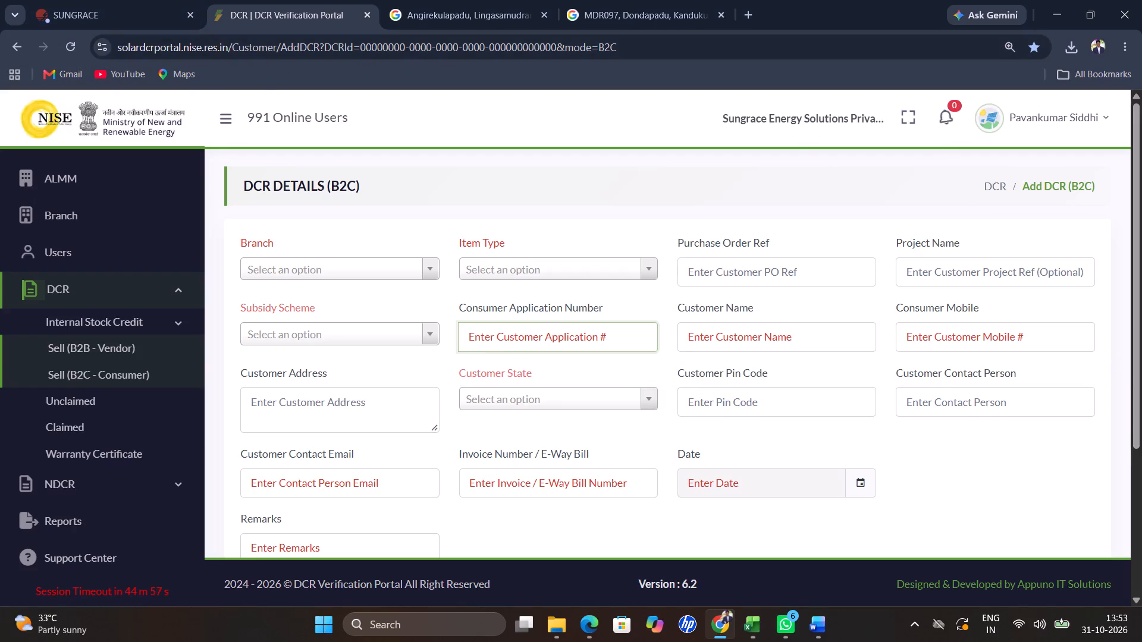
Copy the ULA number from the SUNGRACE work order's Quick Copy Details and enter it as the DCR form's Consumer Application Number.
click(83, 4)
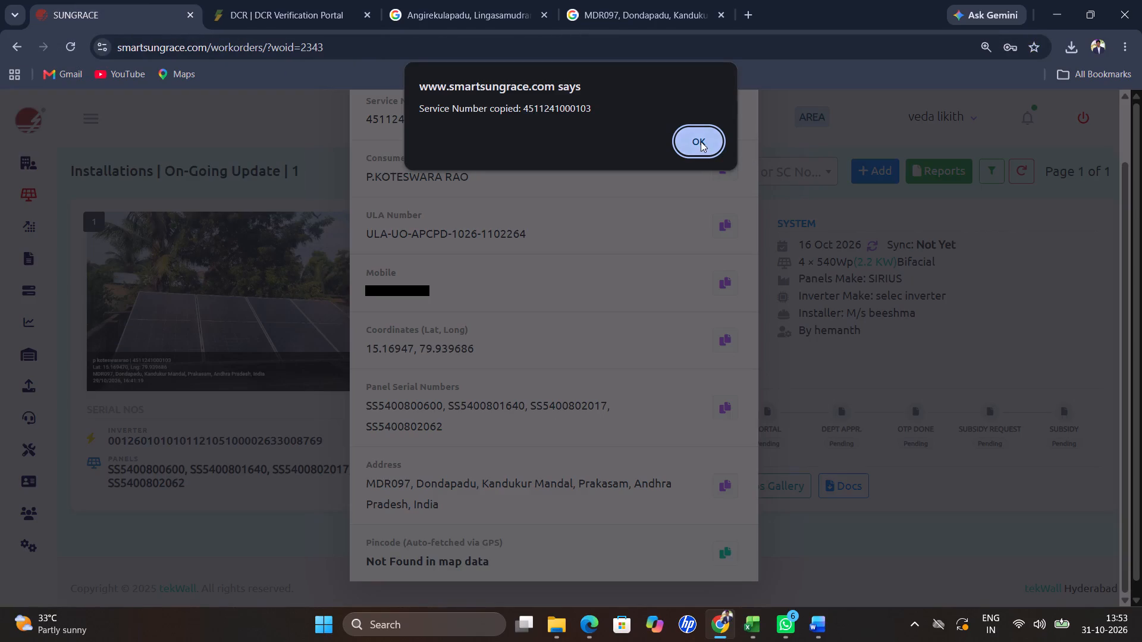
click(701, 141)
click(780, 131)
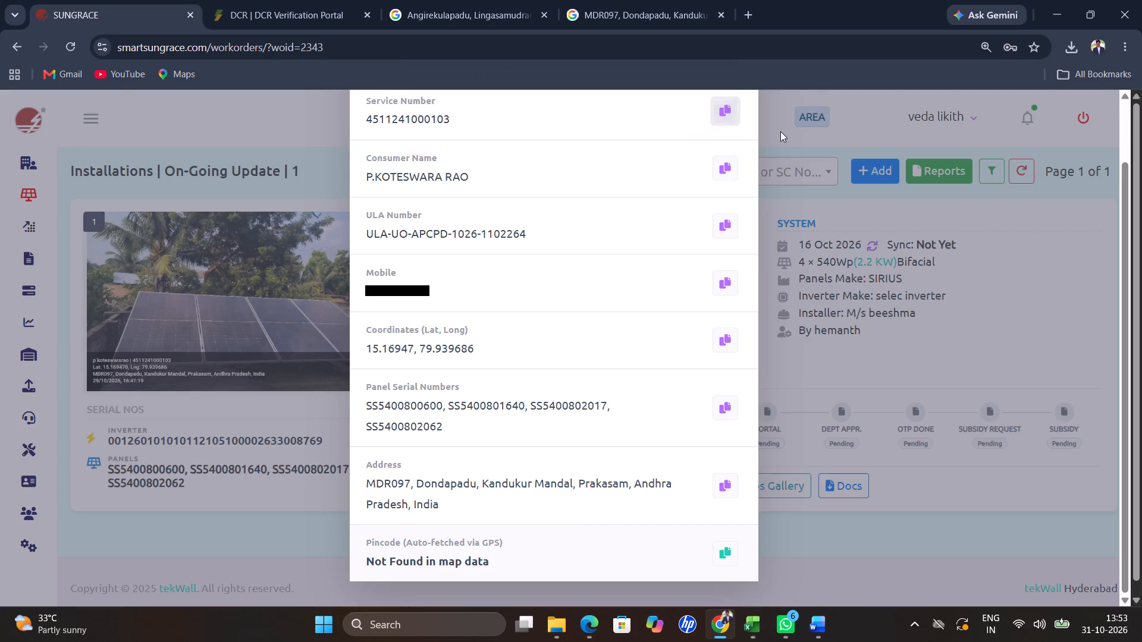
click(645, 484)
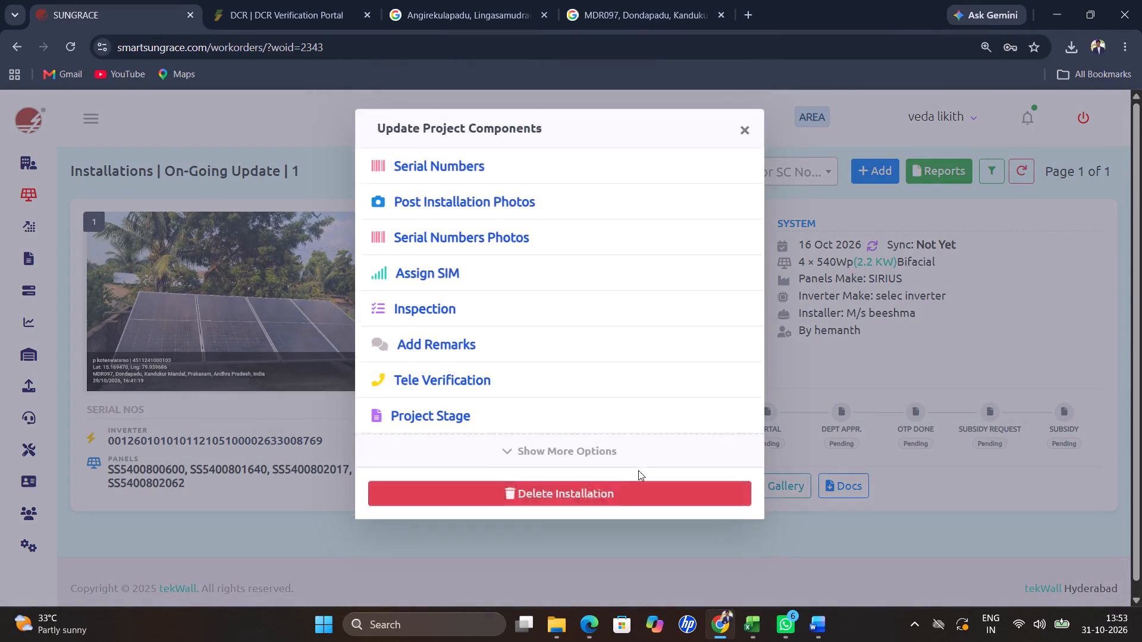
click(747, 125)
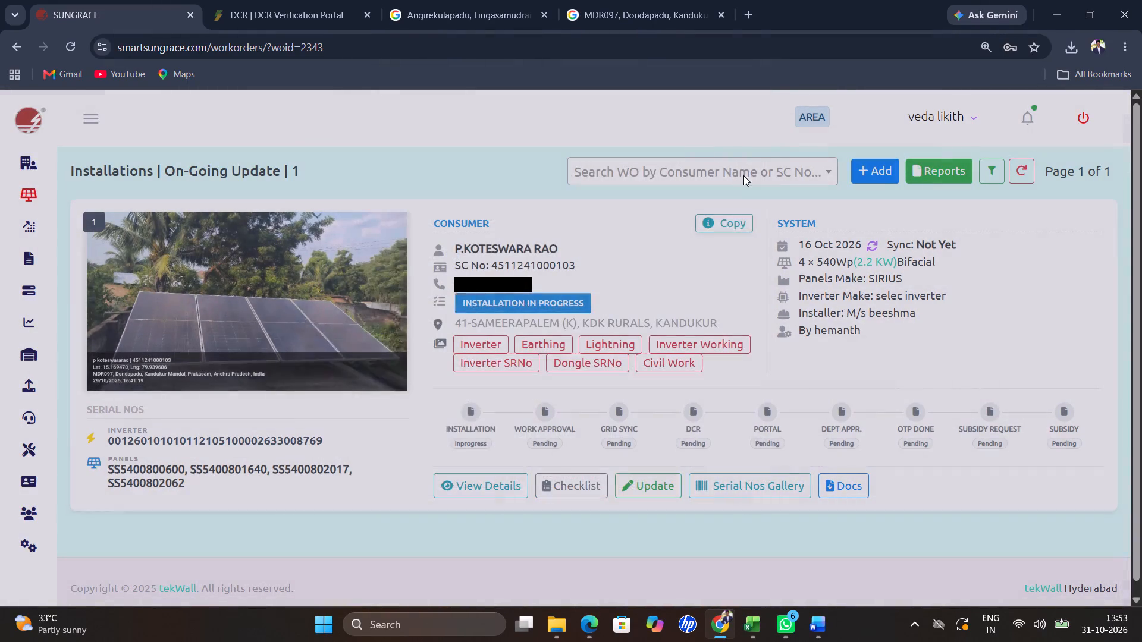
click(732, 221)
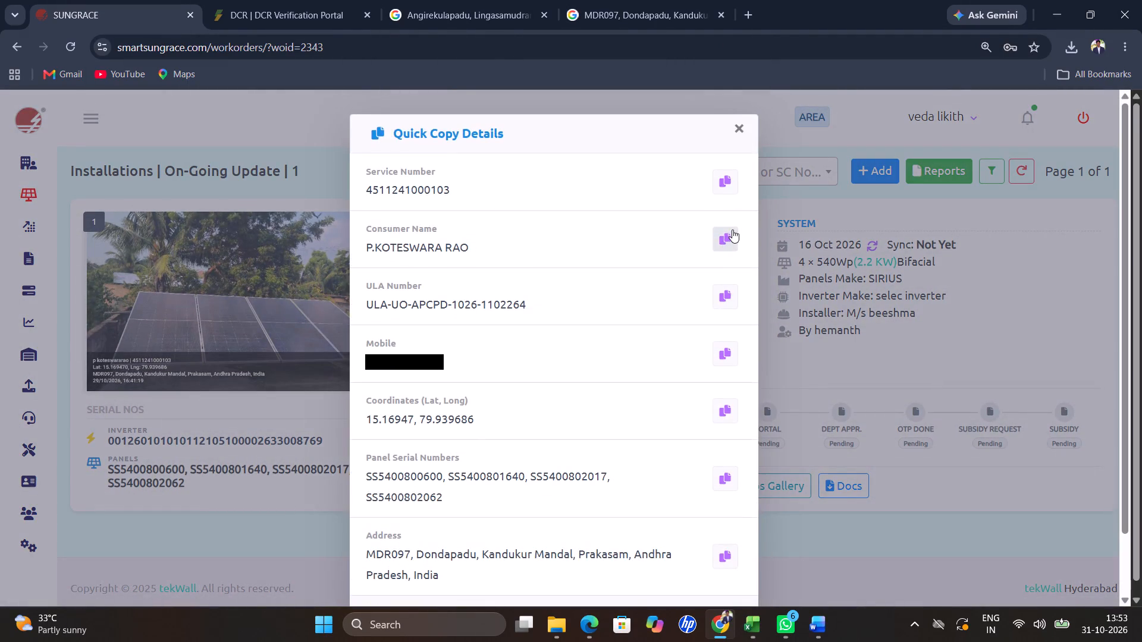
click(726, 282)
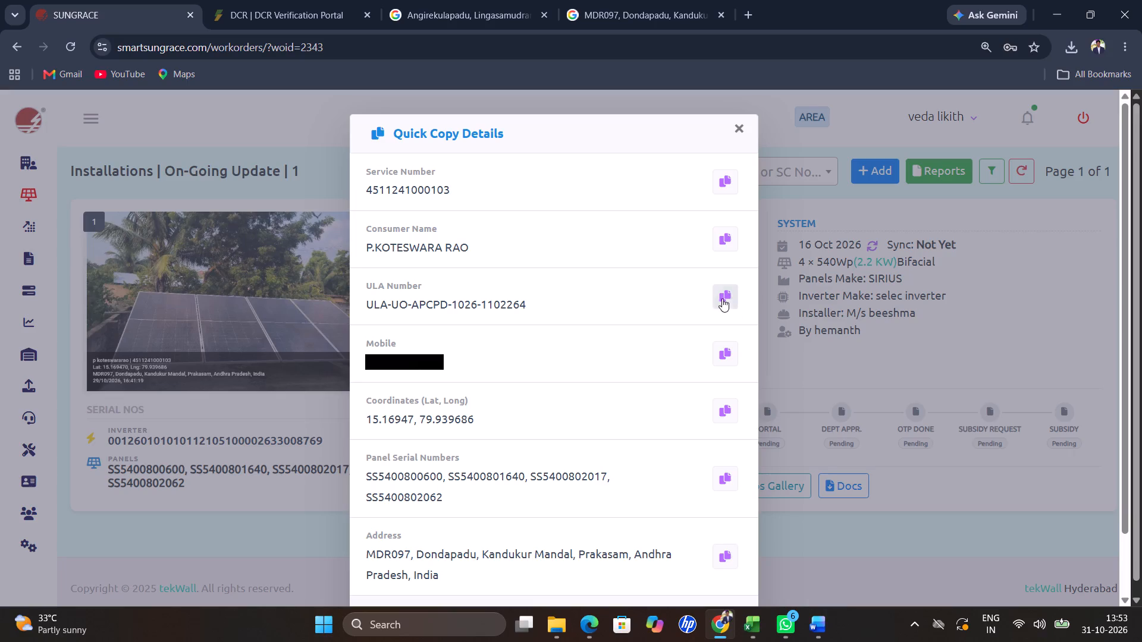
click(721, 298)
click(294, 1)
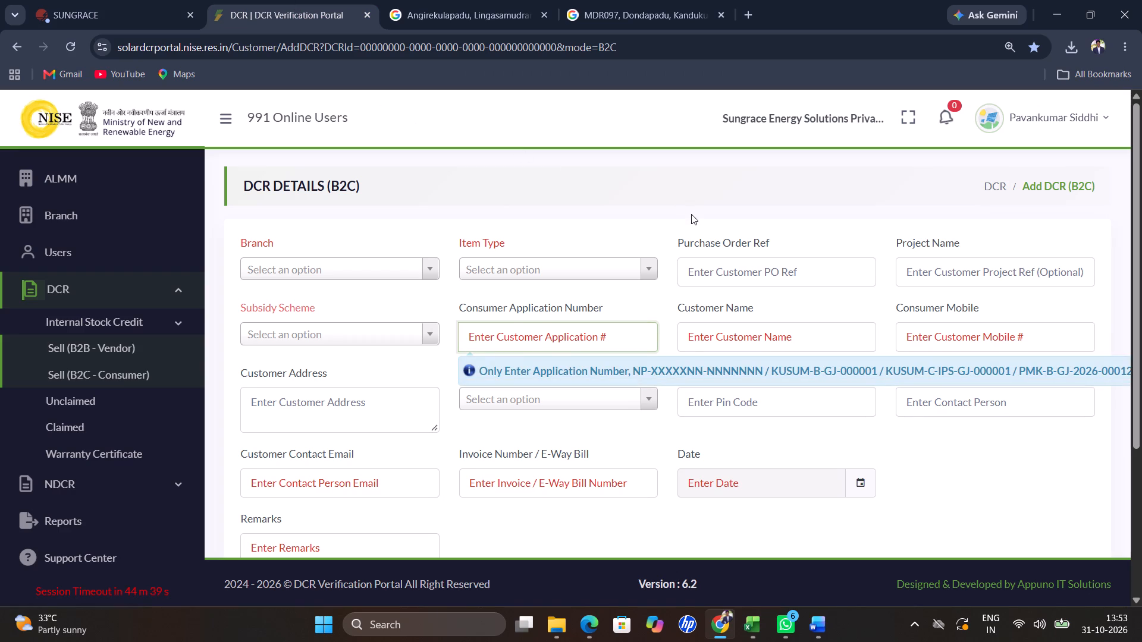
click(566, 352)
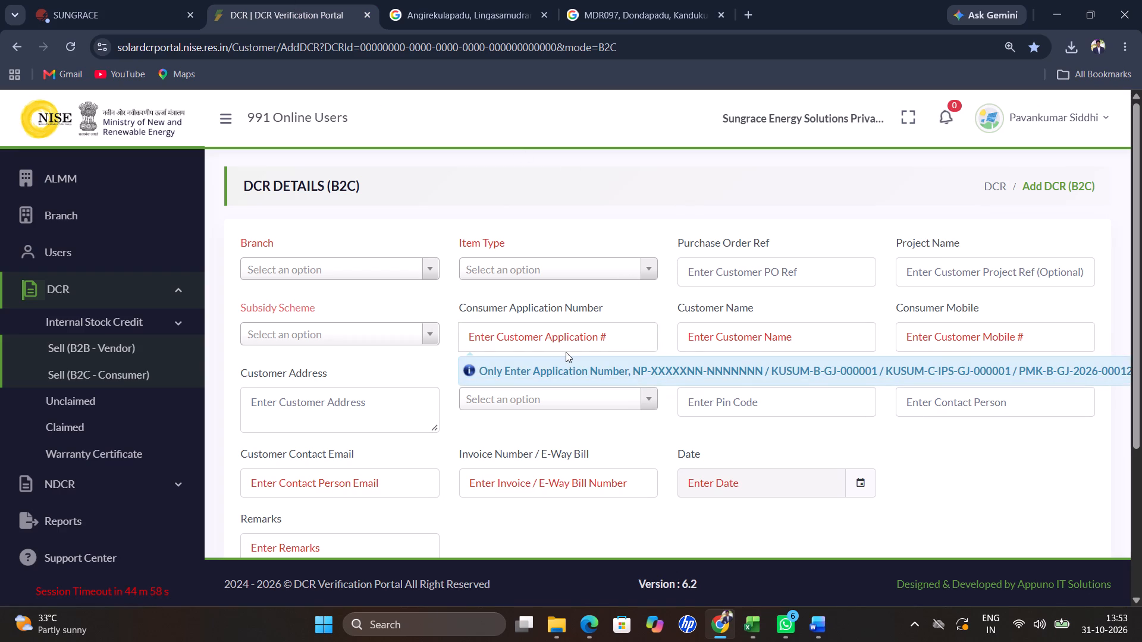
key(ctrl+v)
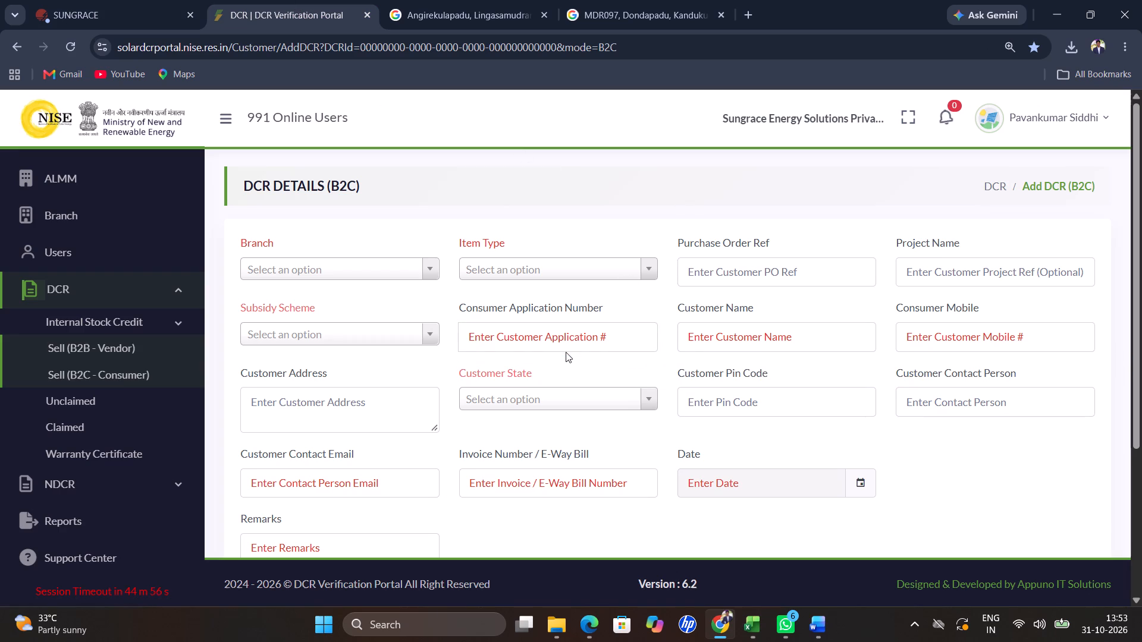
click(570, 340)
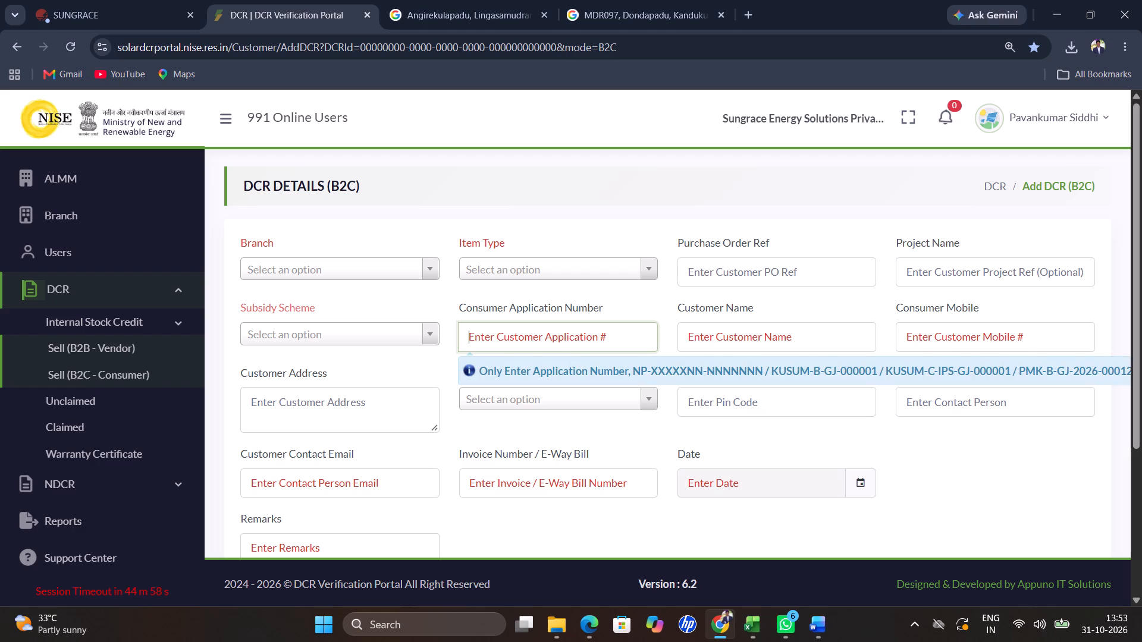
key(ctrl+v)
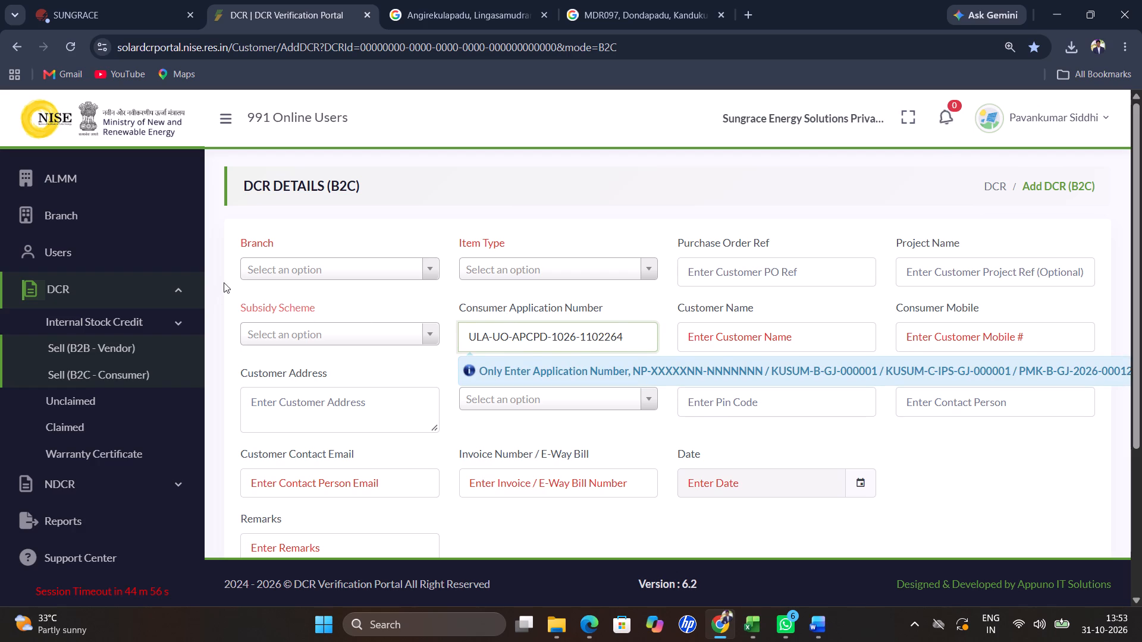
Set the DCR form's branch to Andhra Pradesh and its item type to Solar Panels.
click(293, 270)
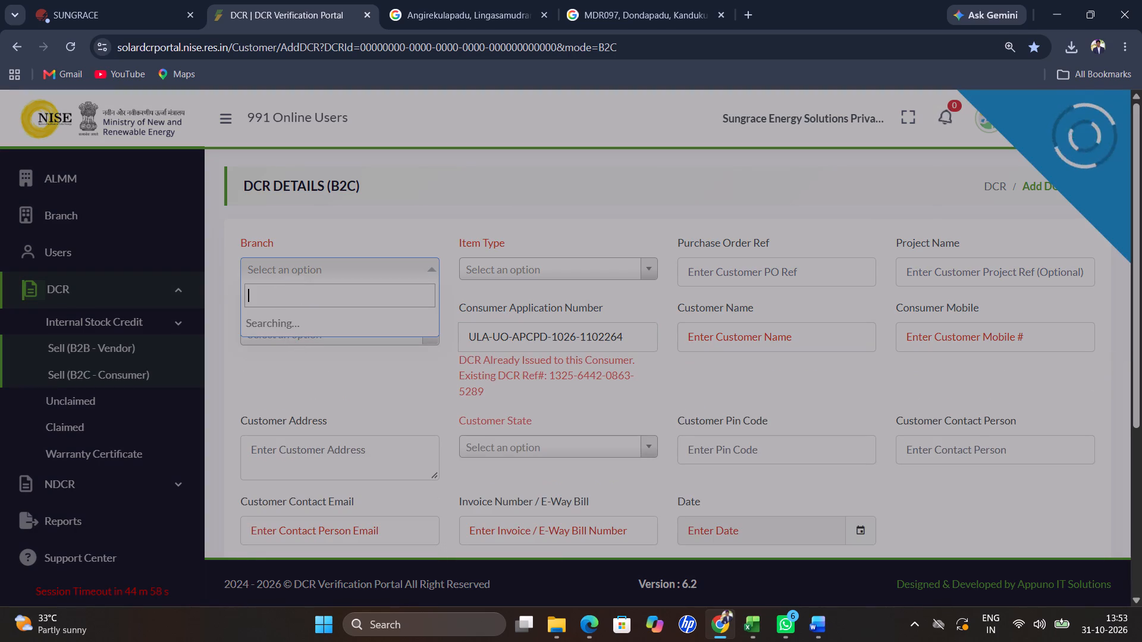
click(309, 273)
click(312, 269)
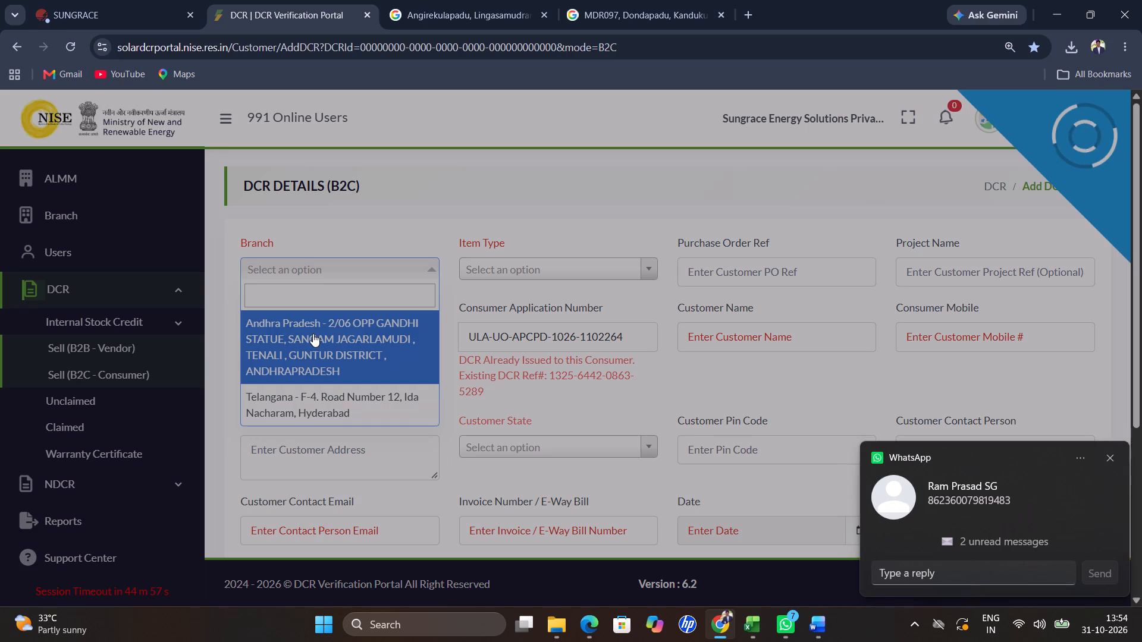
click(313, 333)
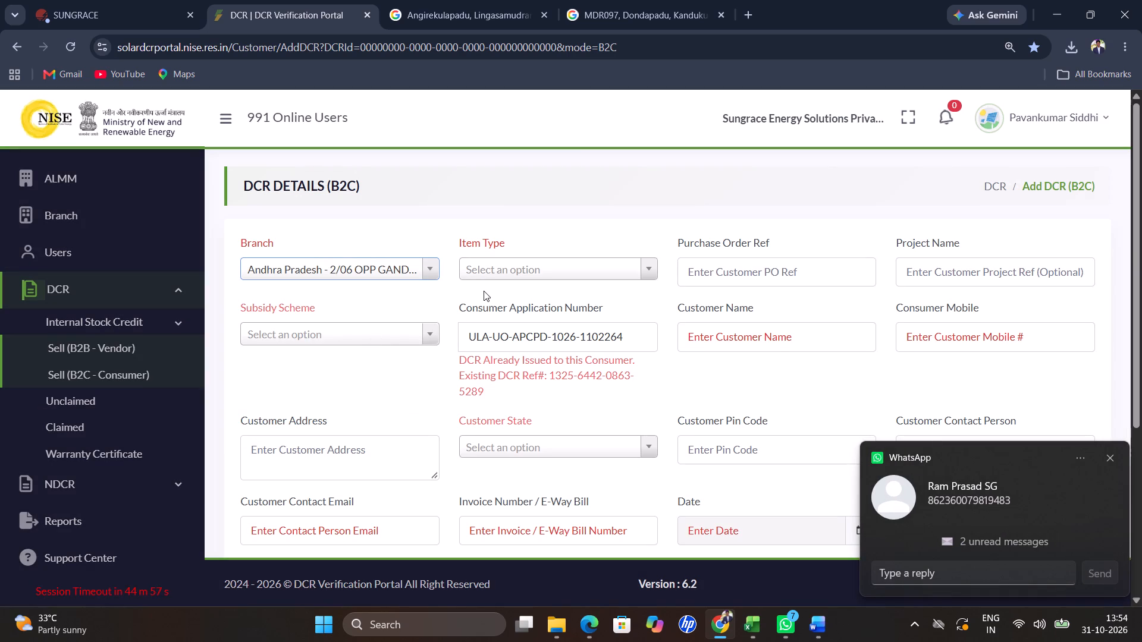
click(494, 274)
drag(497, 328, 504, 334)
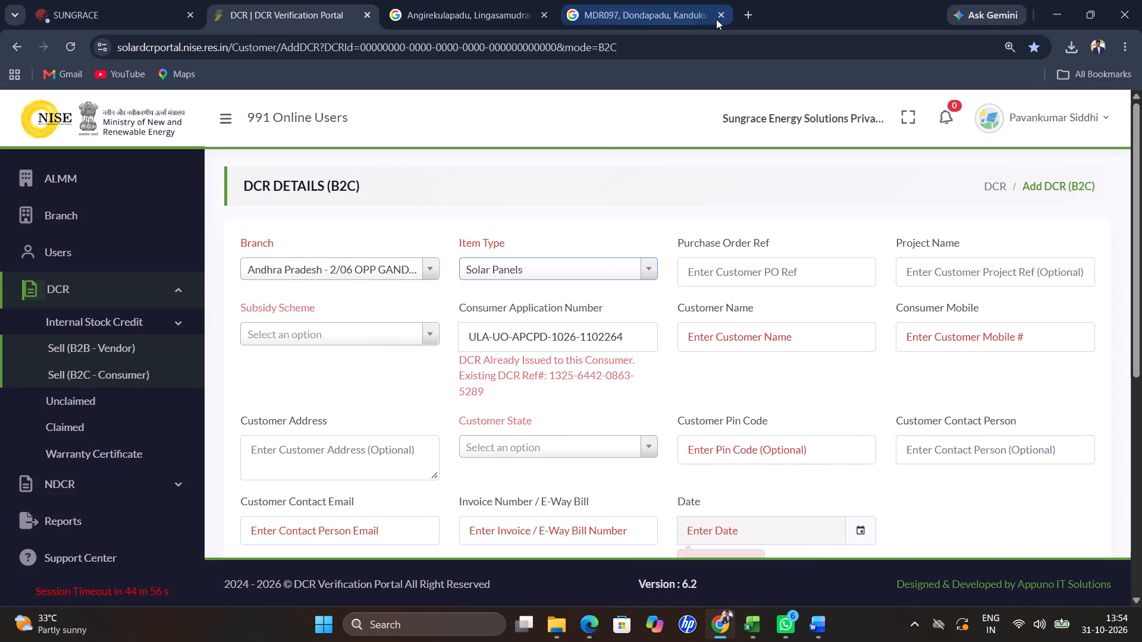
Open a new browser tab.
click(745, 15)
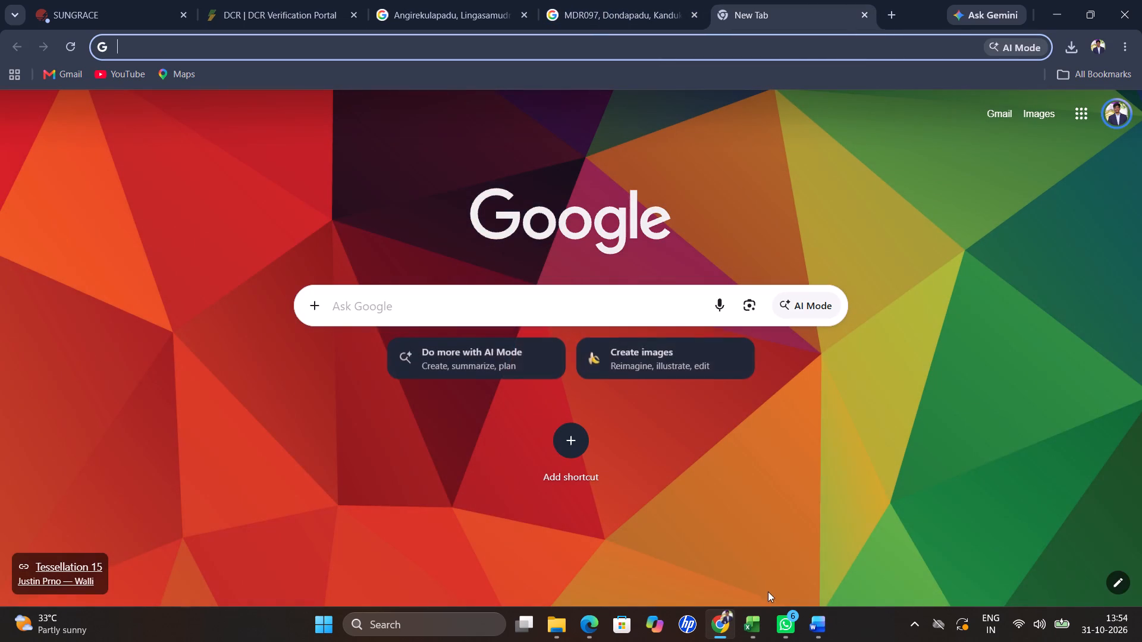
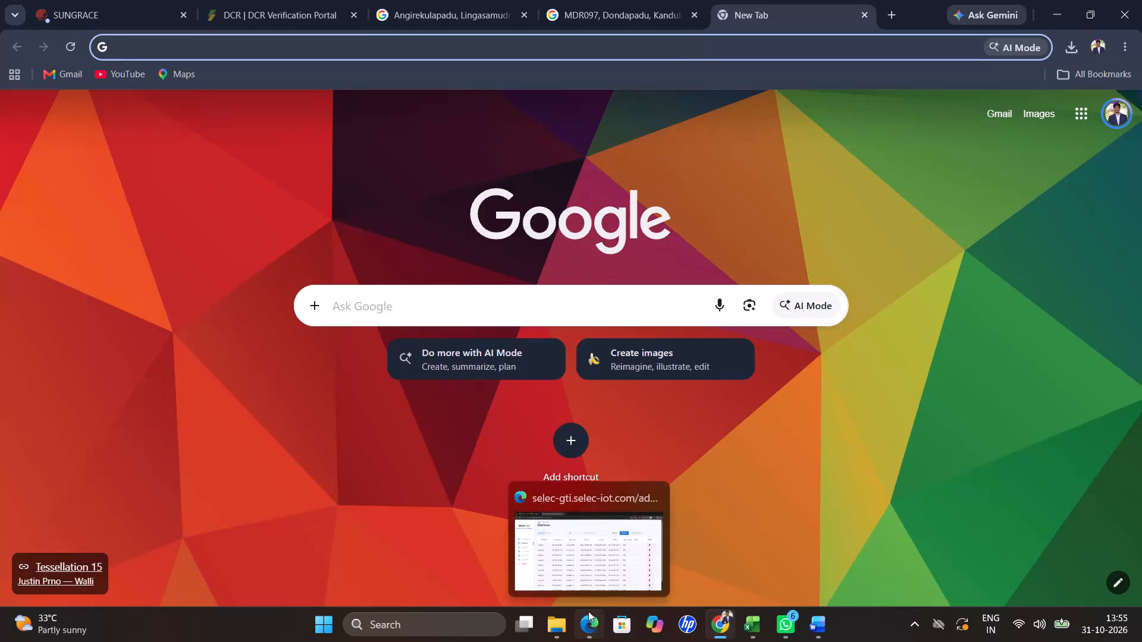
In the SELEC GTI device list in Edge, find the copied service number by Plant Name and delete its Sungrace-14 gateway, answering the confirmation sum with 8.
click(611, 571)
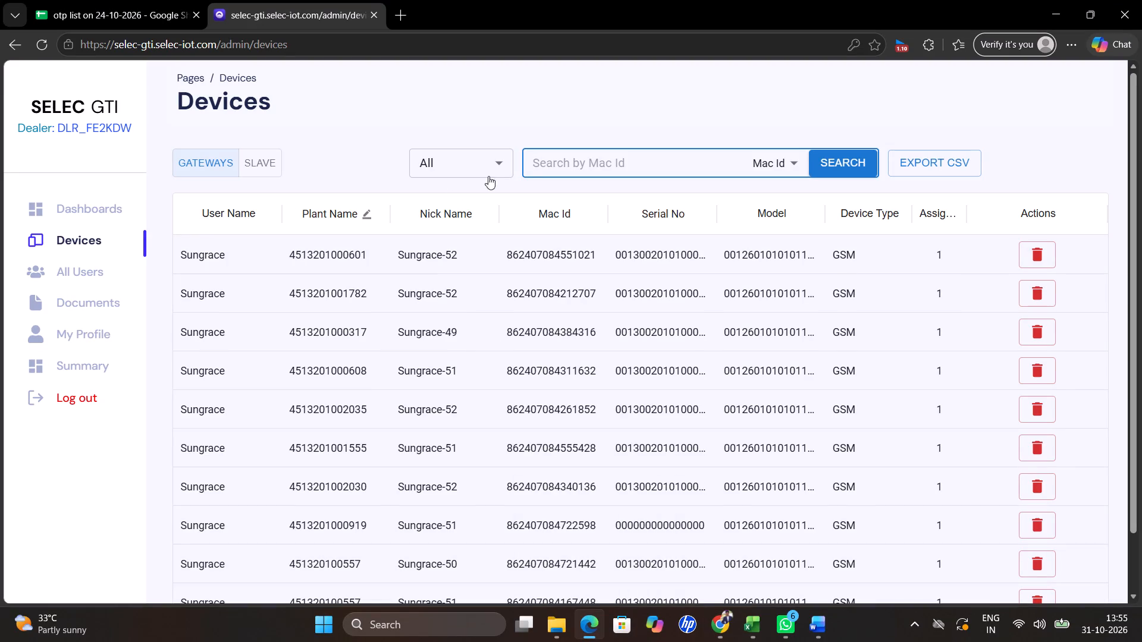
click(786, 165)
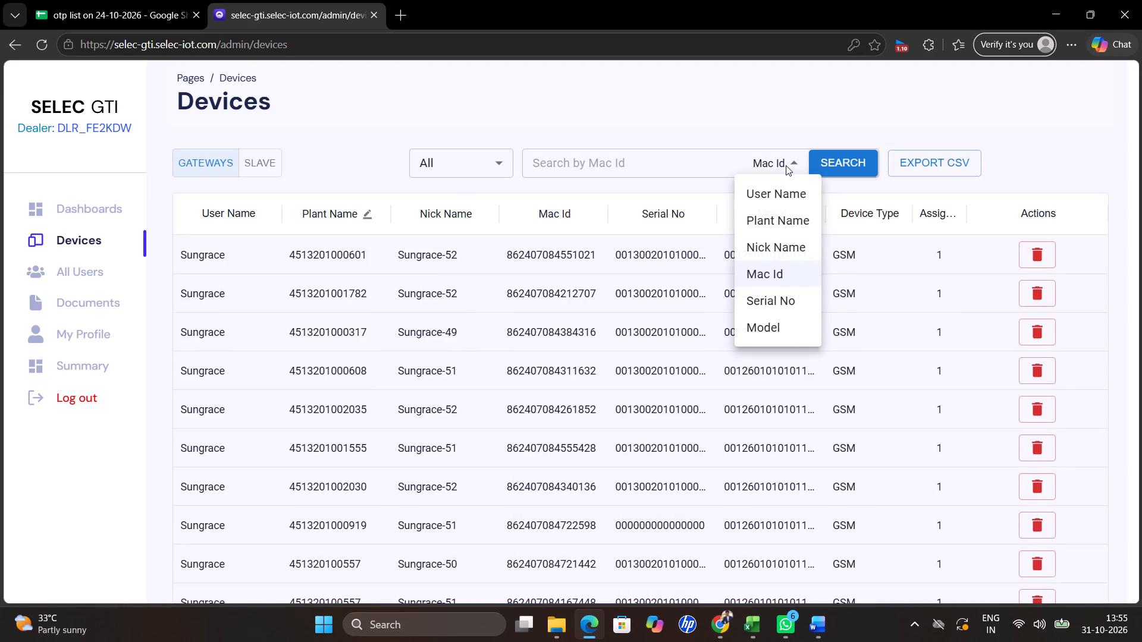
click(775, 216)
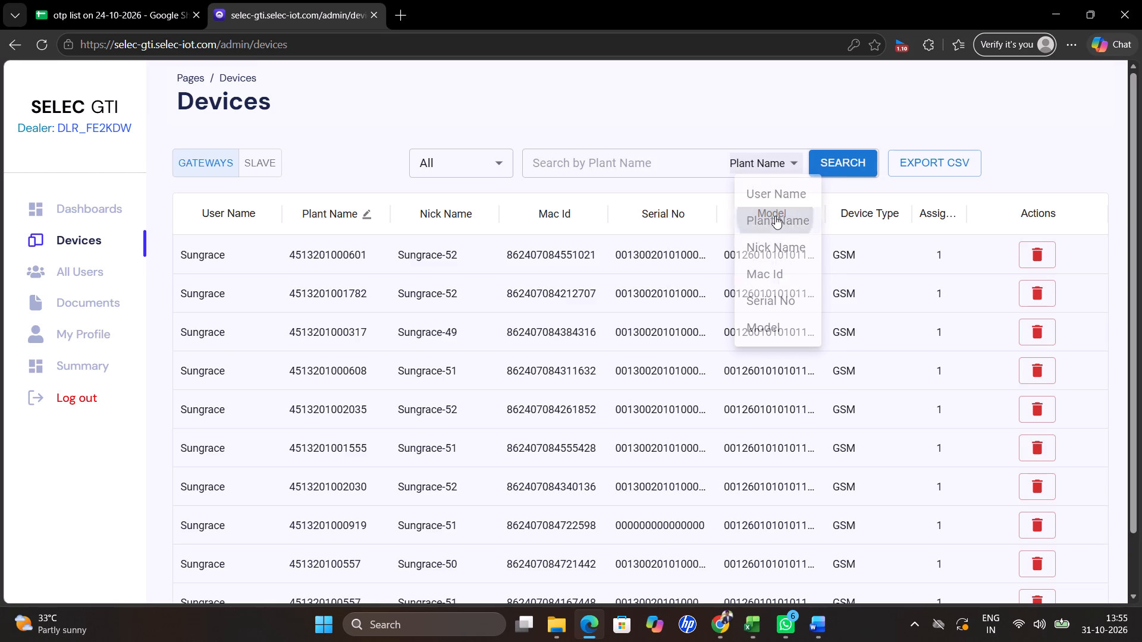
click(614, 167)
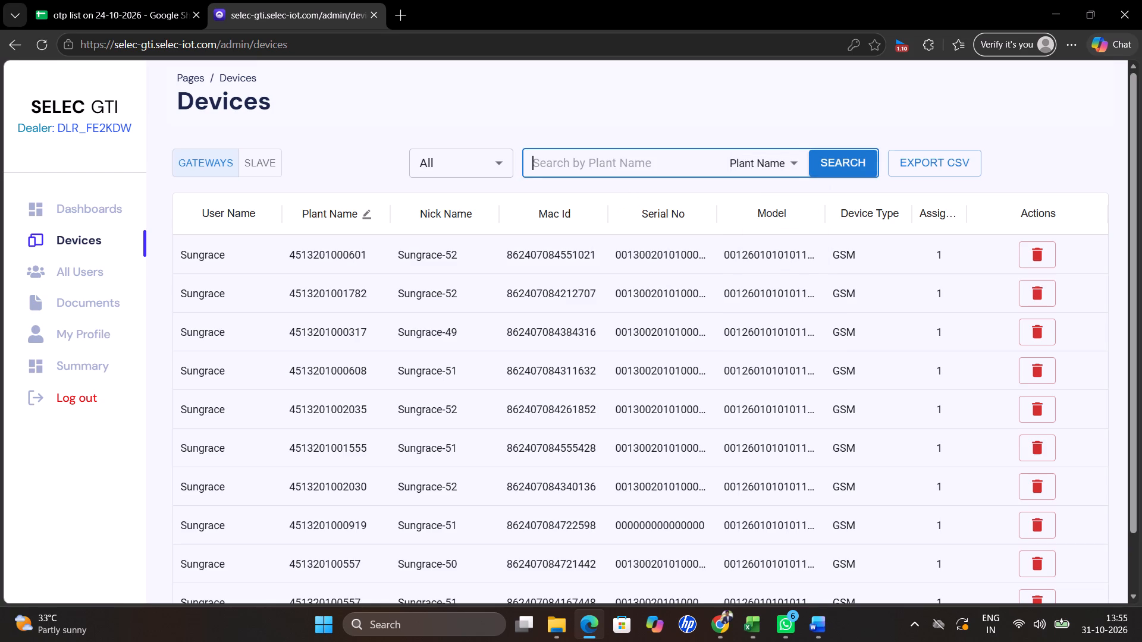
key(ctrl+v)
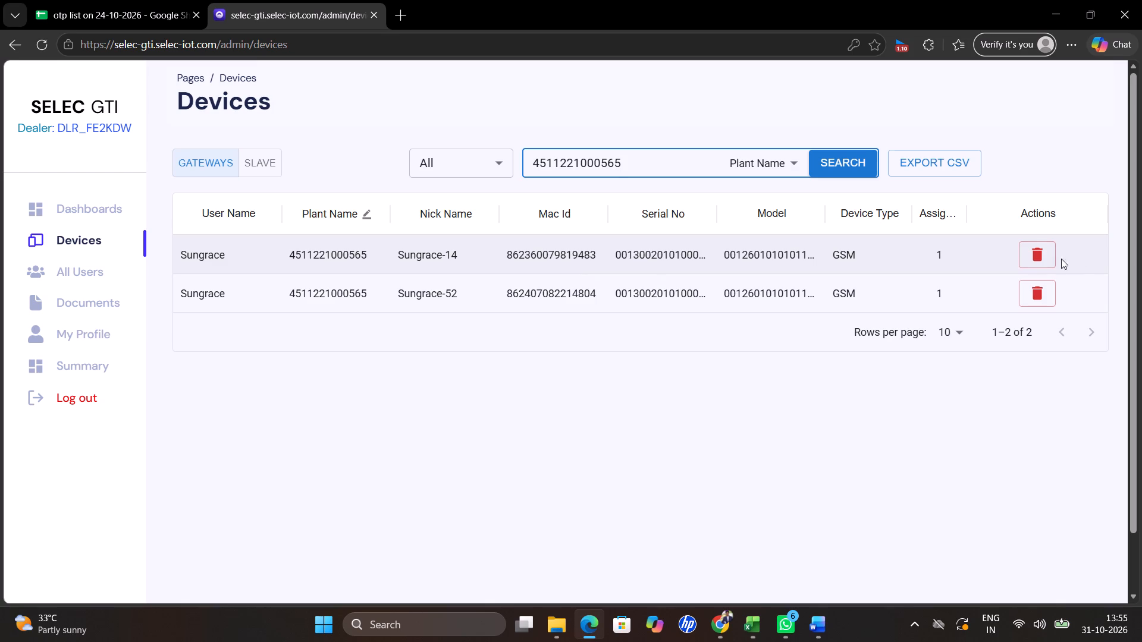
click(1030, 248)
click(464, 355)
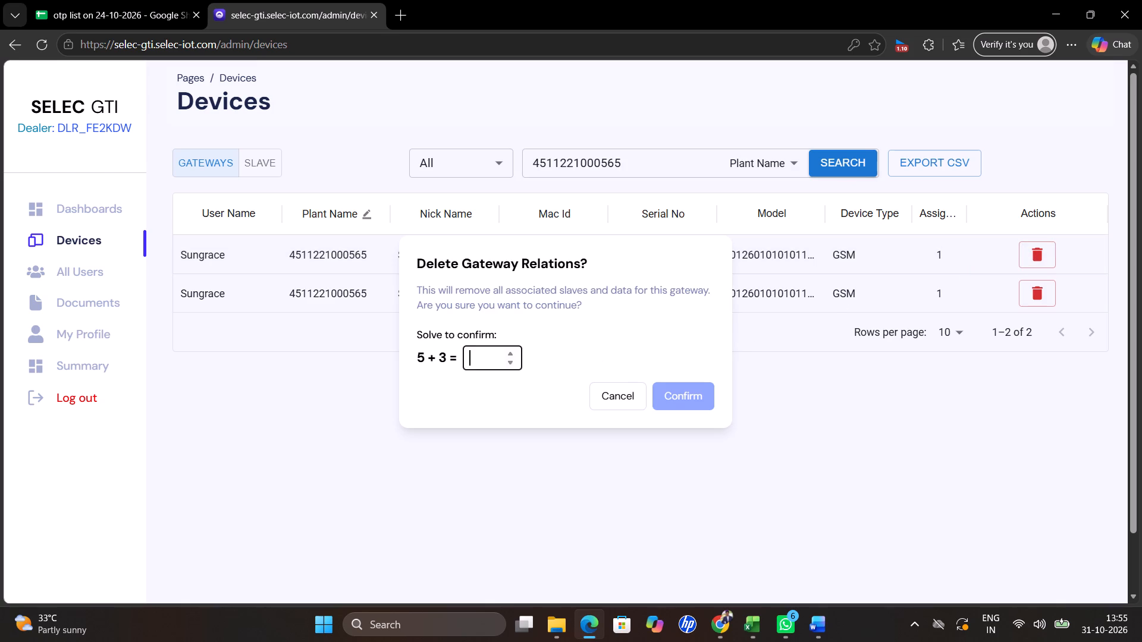
key(8)
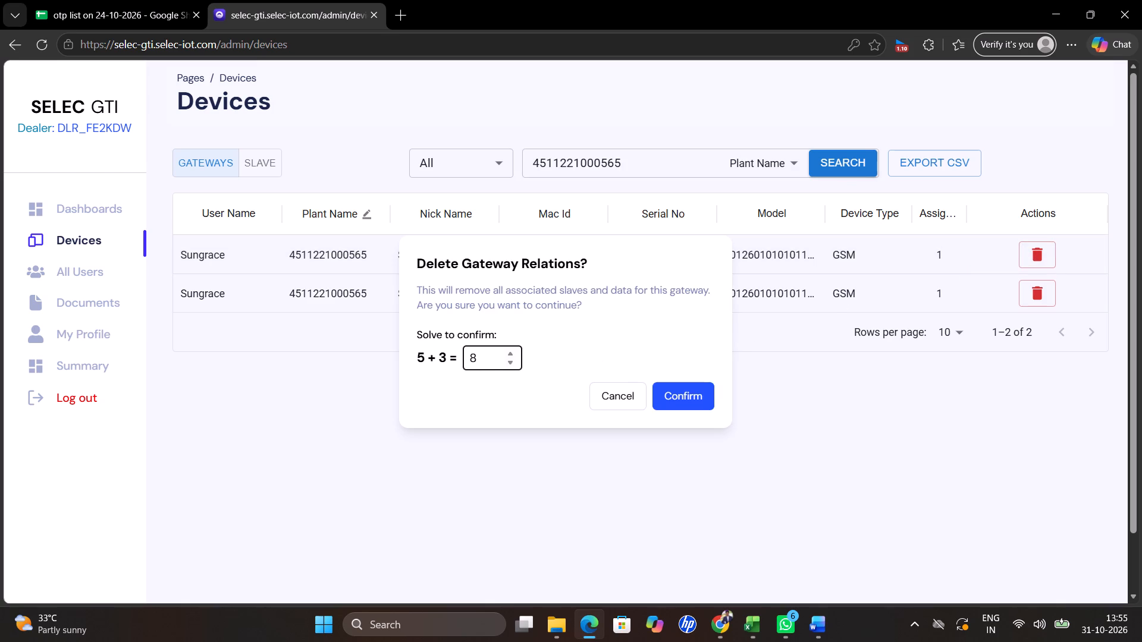
click(685, 392)
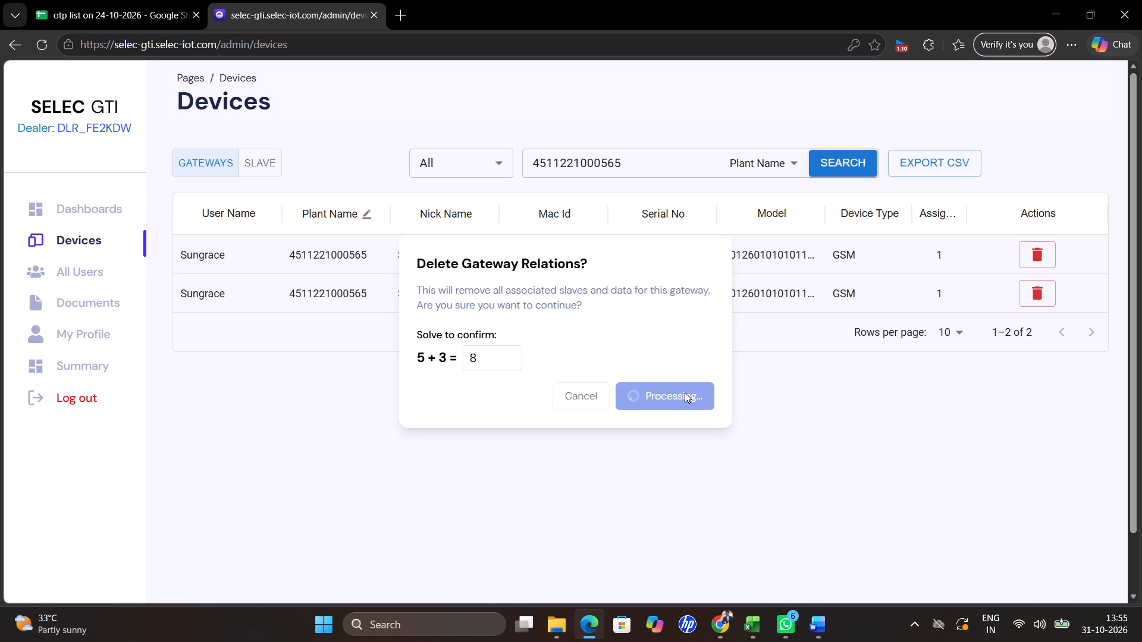
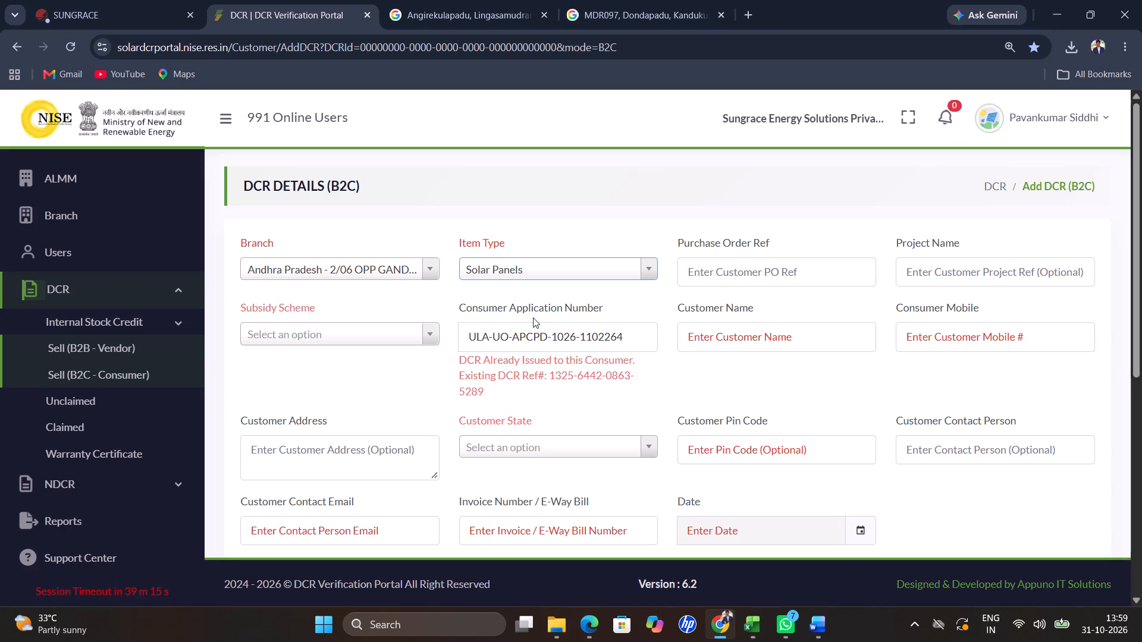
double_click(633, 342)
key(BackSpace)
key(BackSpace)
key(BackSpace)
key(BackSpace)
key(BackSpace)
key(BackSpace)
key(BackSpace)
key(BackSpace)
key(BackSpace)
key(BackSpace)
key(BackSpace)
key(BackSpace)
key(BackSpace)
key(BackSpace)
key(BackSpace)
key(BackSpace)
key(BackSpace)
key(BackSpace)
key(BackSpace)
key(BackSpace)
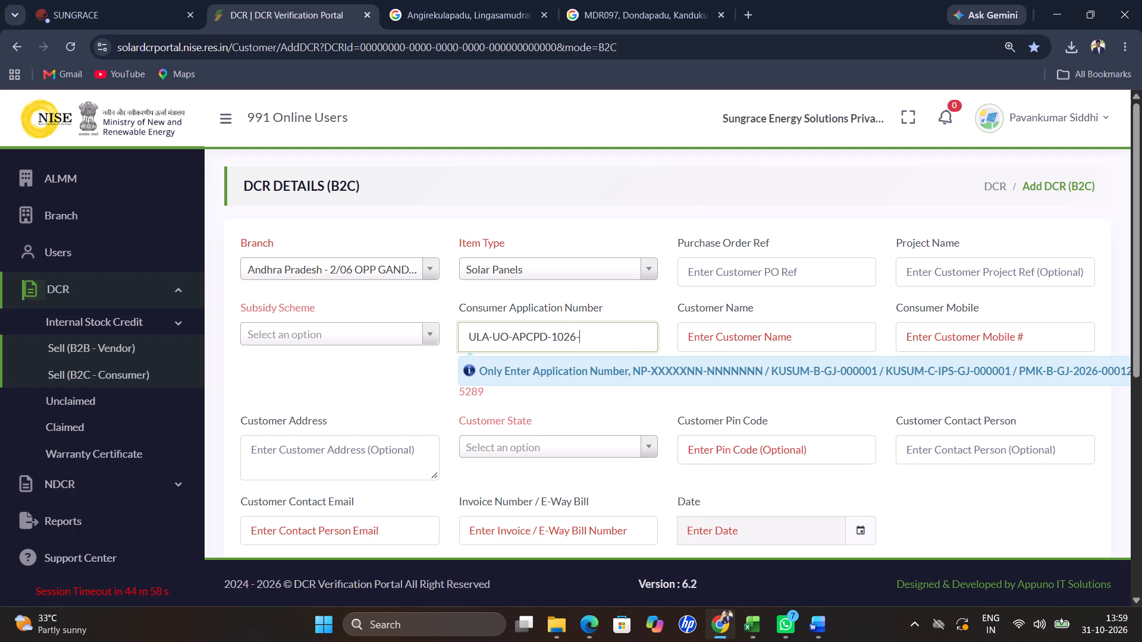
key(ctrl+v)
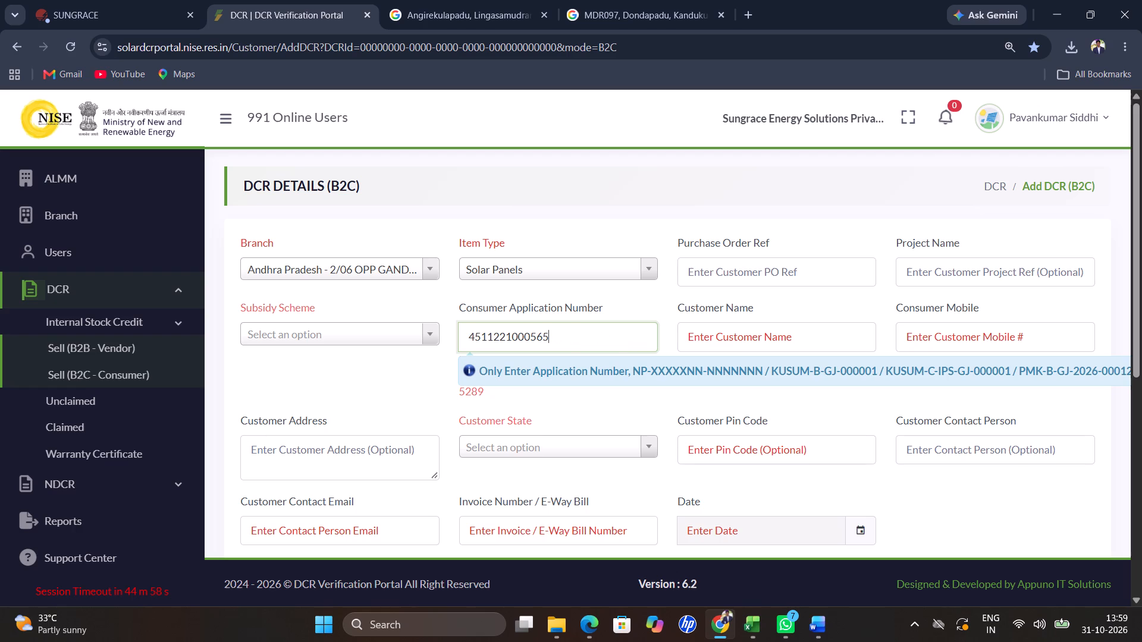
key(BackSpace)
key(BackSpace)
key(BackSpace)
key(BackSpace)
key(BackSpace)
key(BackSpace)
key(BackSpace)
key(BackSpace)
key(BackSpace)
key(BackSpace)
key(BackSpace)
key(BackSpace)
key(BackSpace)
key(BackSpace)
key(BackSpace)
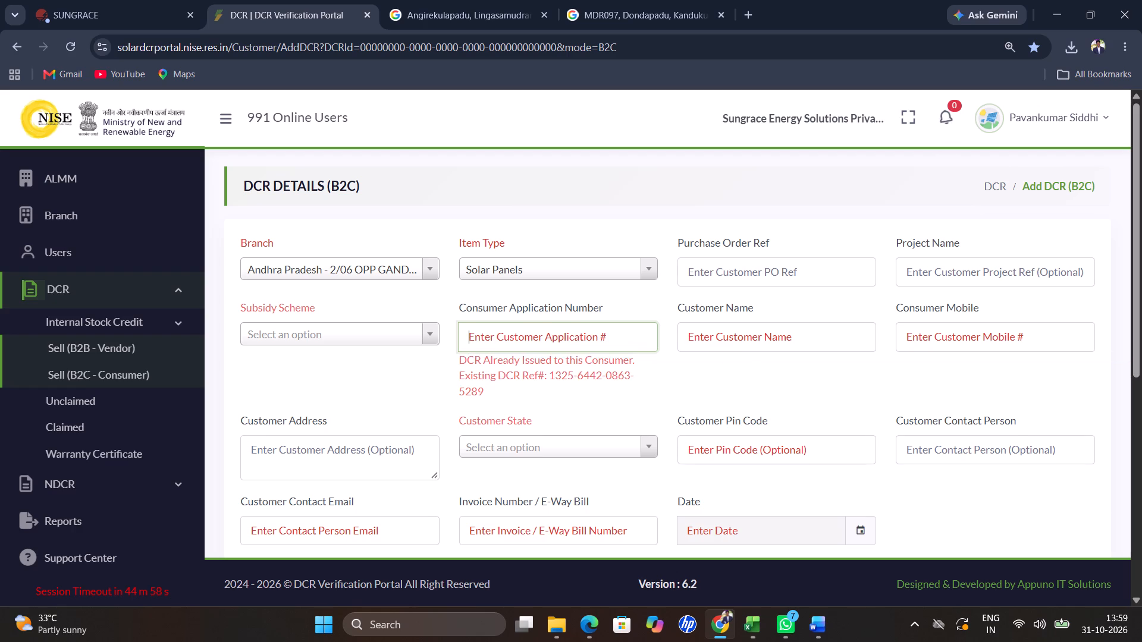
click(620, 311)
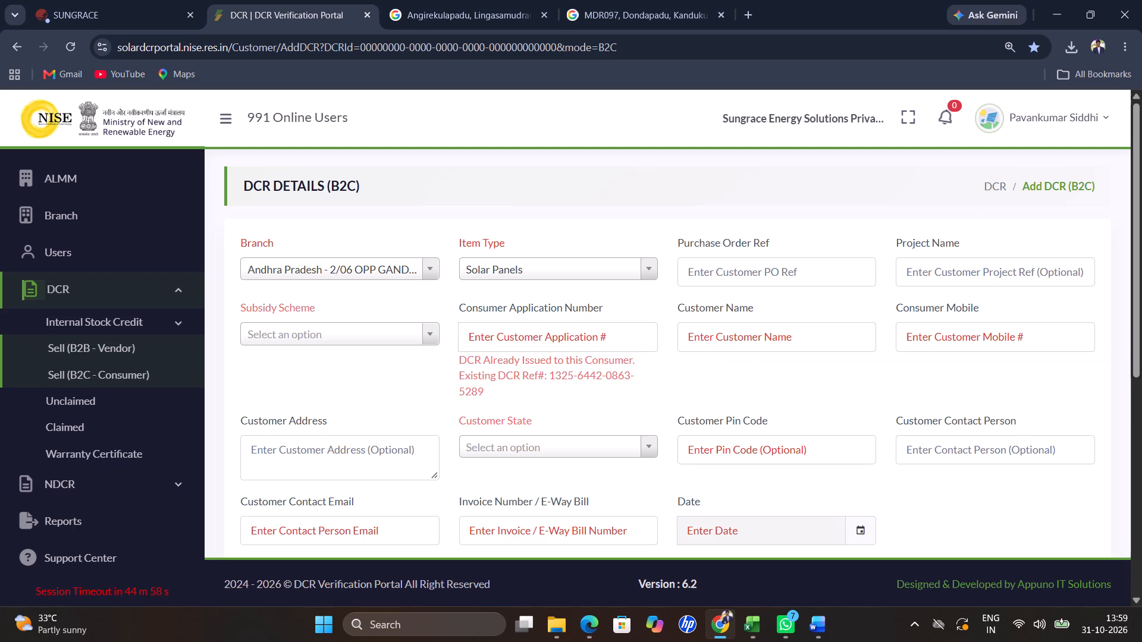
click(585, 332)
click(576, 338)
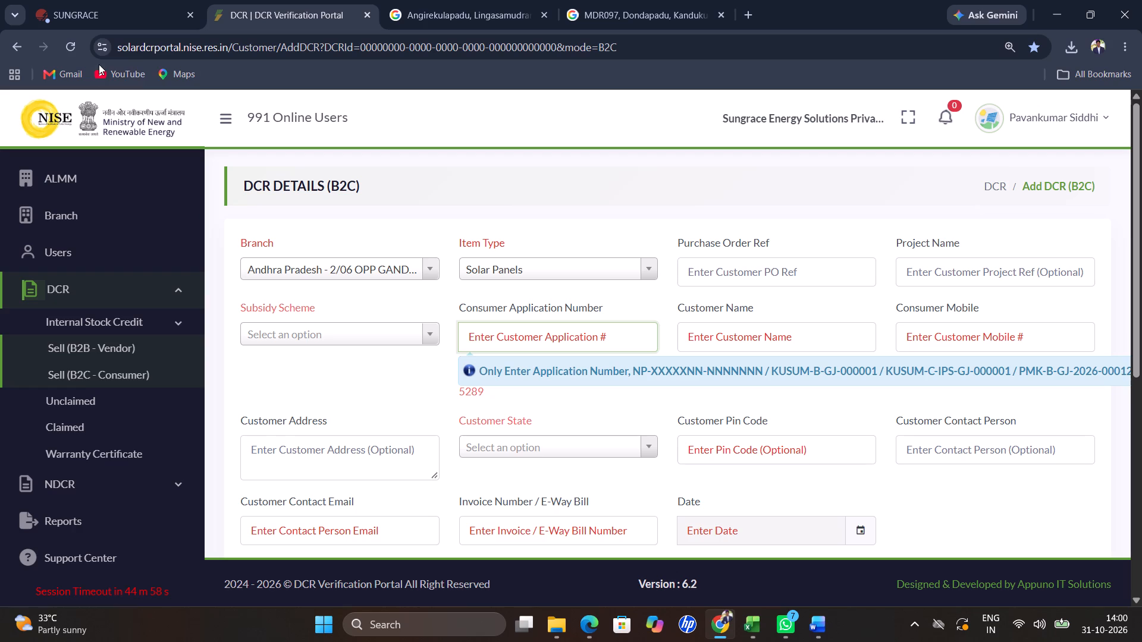
Reload the B2C DCR form and set the Andhra Pradesh branch, PM Surya Ghar: Muft Bijli Yojana subsidy scheme and Solar Panels item type.
click(74, 45)
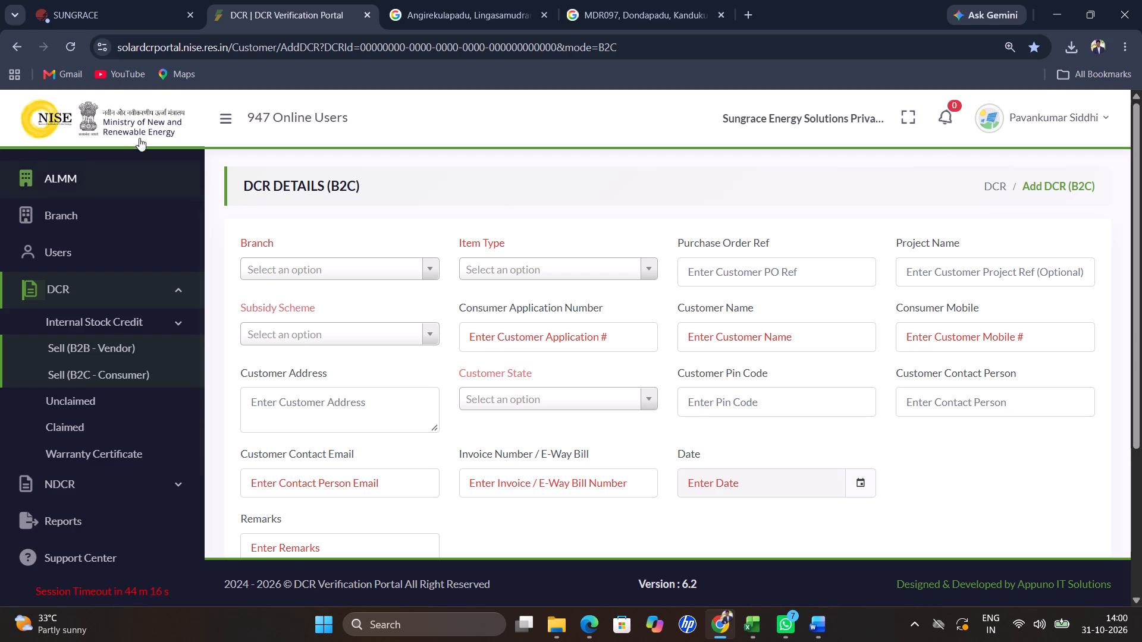
click(298, 274)
click(291, 337)
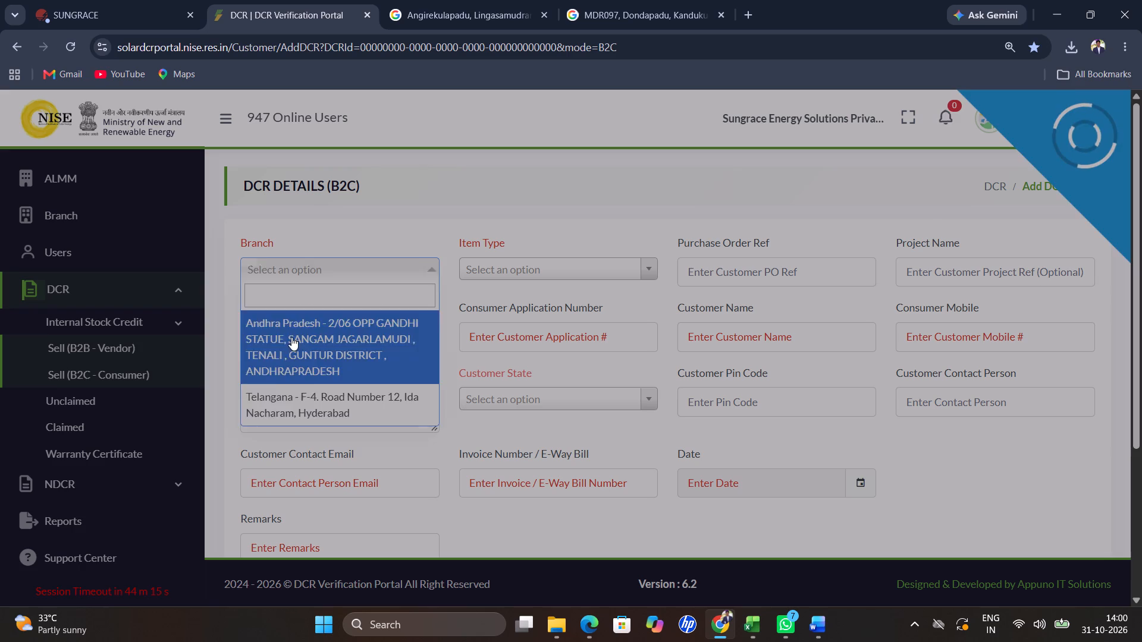
click(302, 331)
click(318, 458)
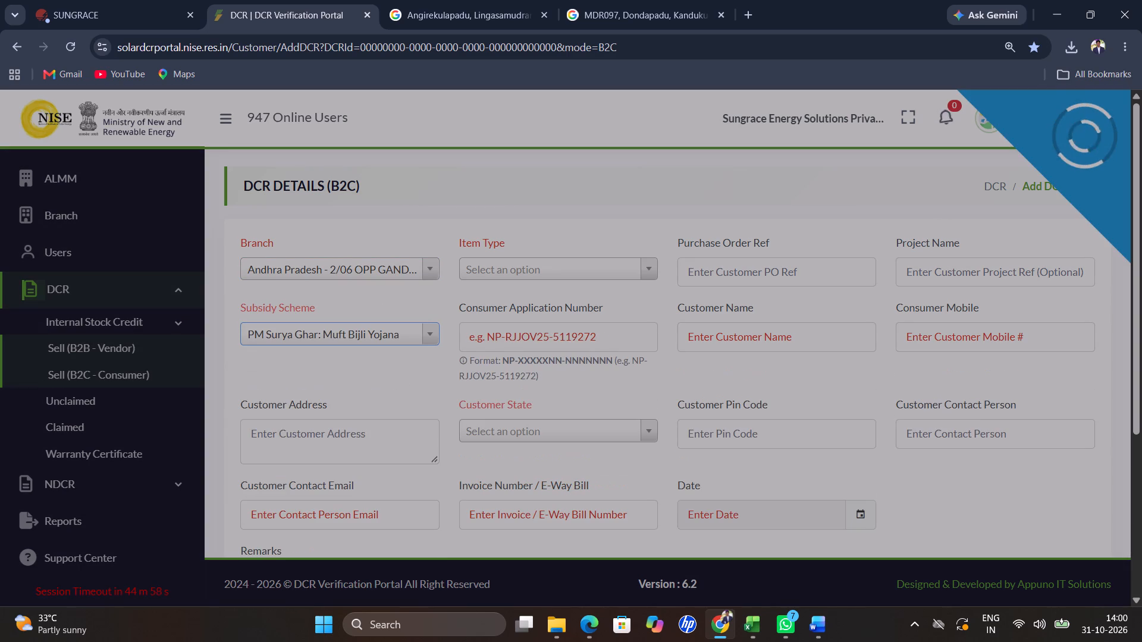
click(524, 264)
click(512, 320)
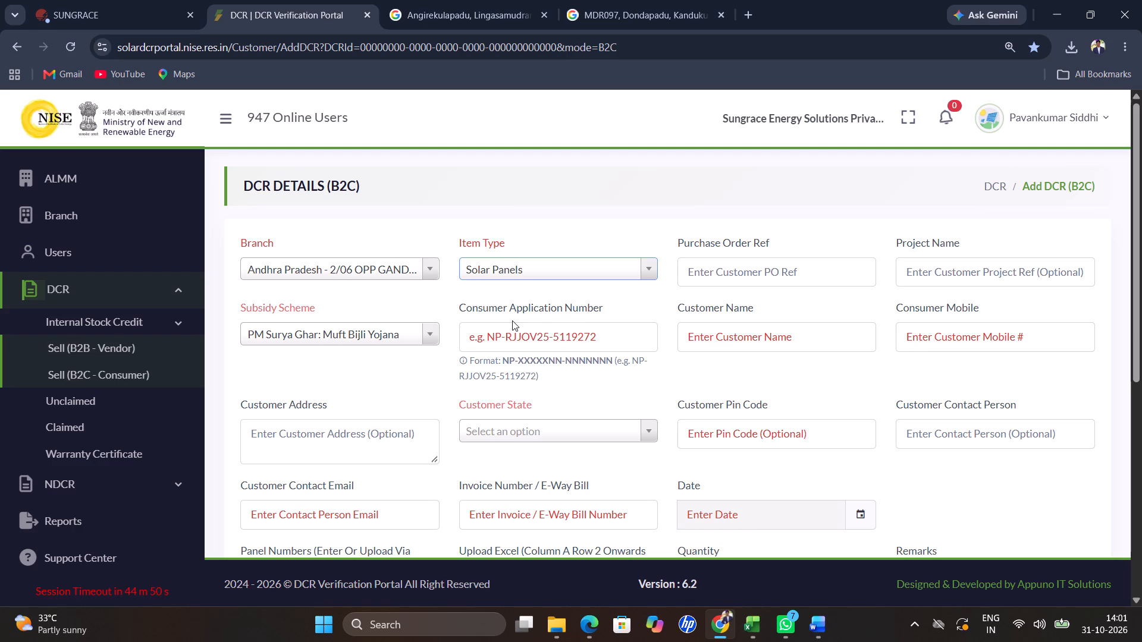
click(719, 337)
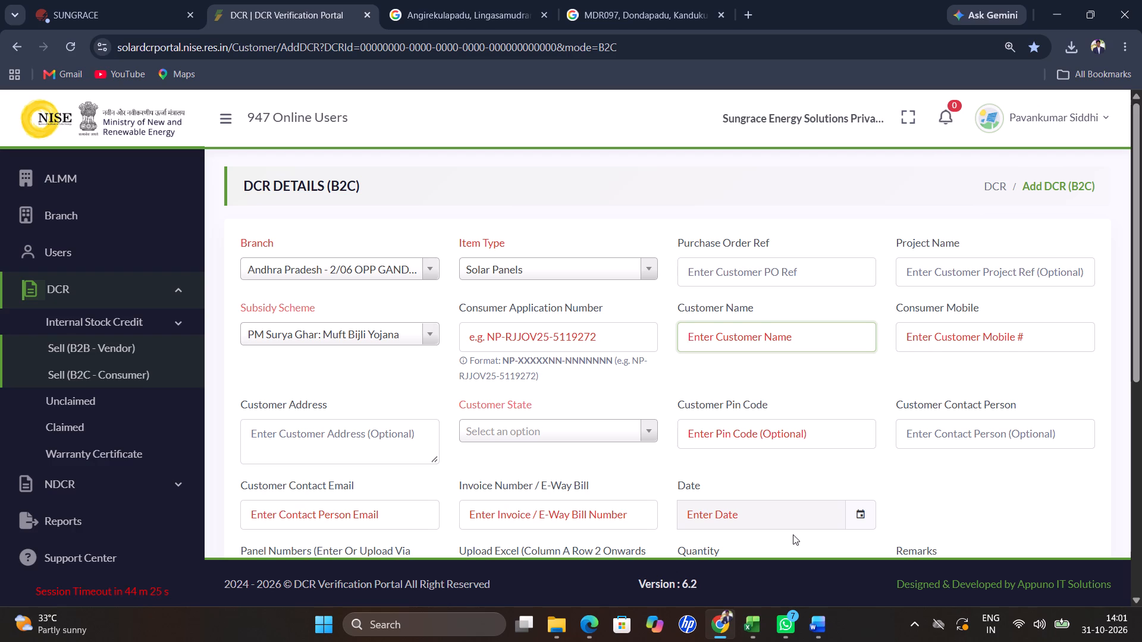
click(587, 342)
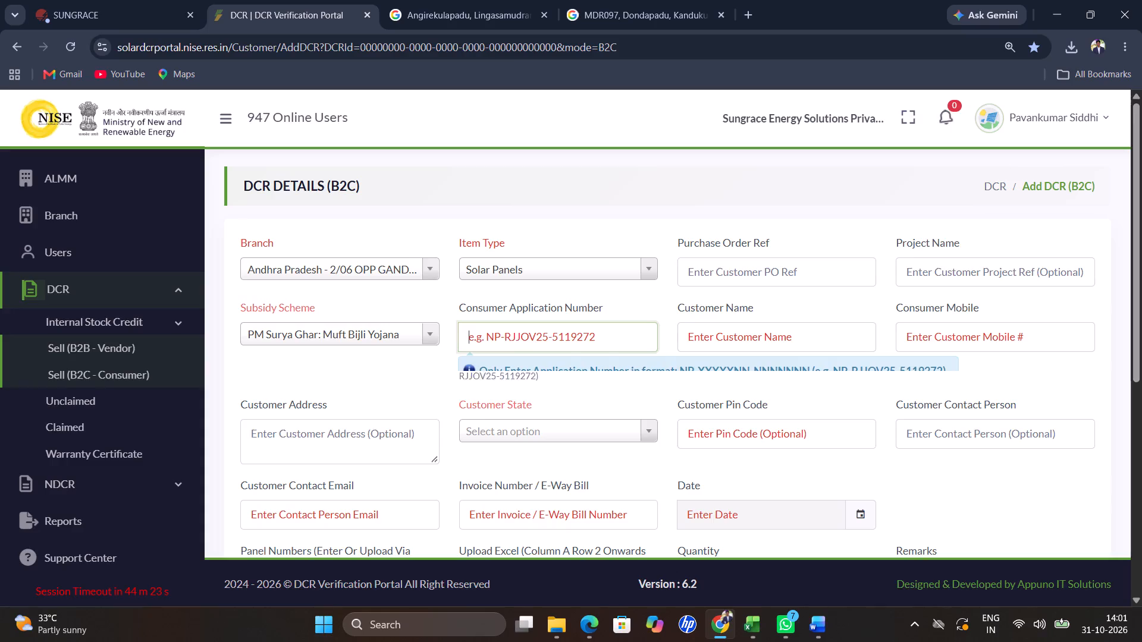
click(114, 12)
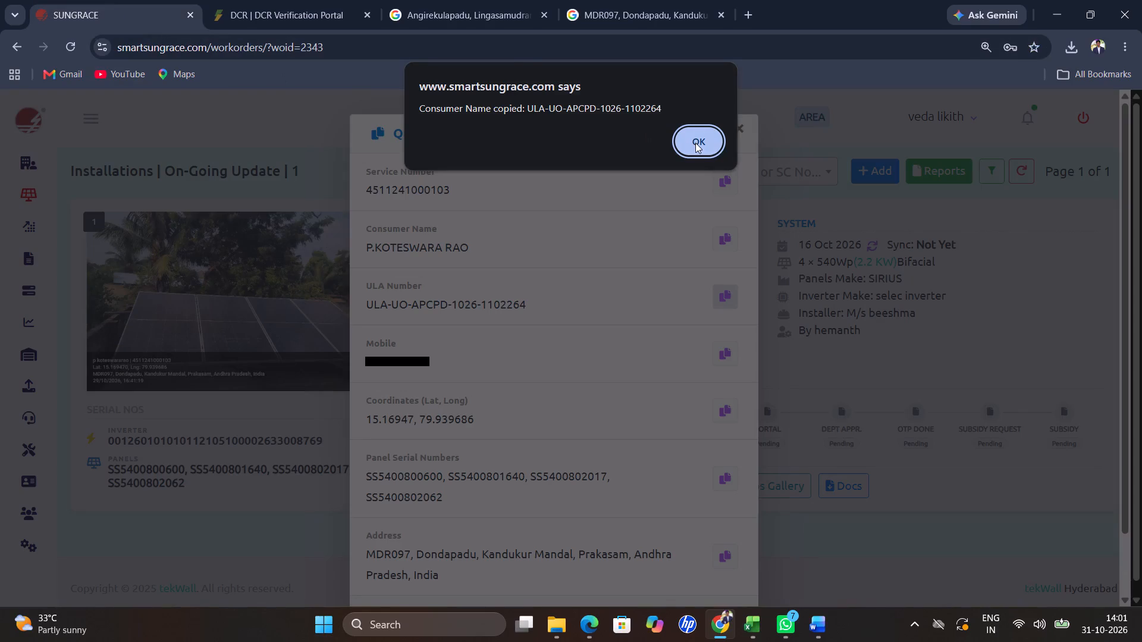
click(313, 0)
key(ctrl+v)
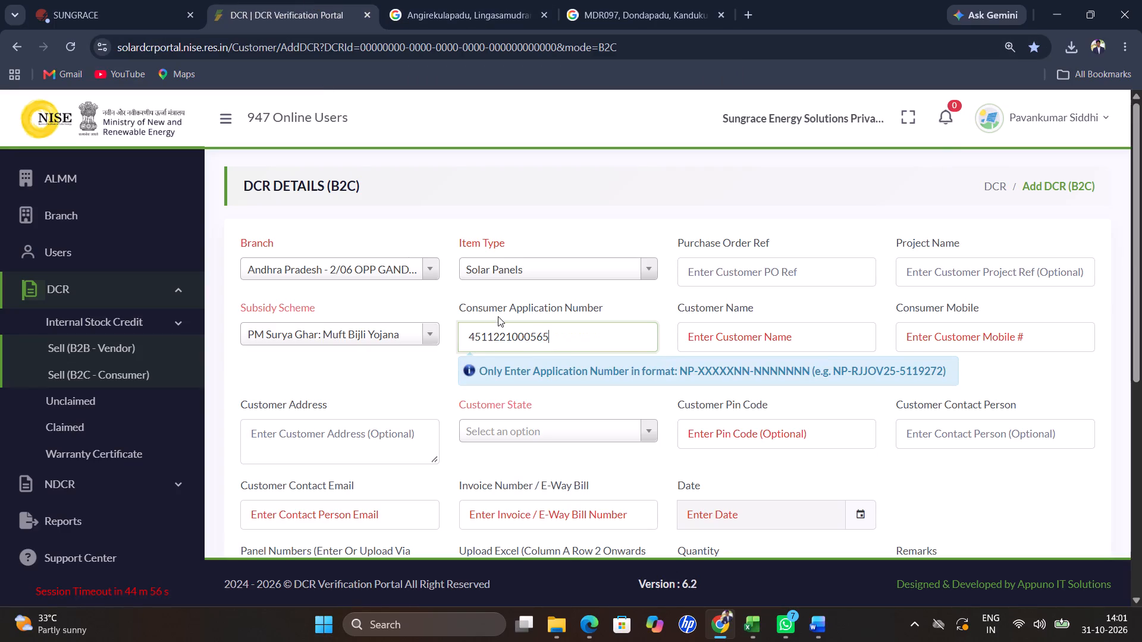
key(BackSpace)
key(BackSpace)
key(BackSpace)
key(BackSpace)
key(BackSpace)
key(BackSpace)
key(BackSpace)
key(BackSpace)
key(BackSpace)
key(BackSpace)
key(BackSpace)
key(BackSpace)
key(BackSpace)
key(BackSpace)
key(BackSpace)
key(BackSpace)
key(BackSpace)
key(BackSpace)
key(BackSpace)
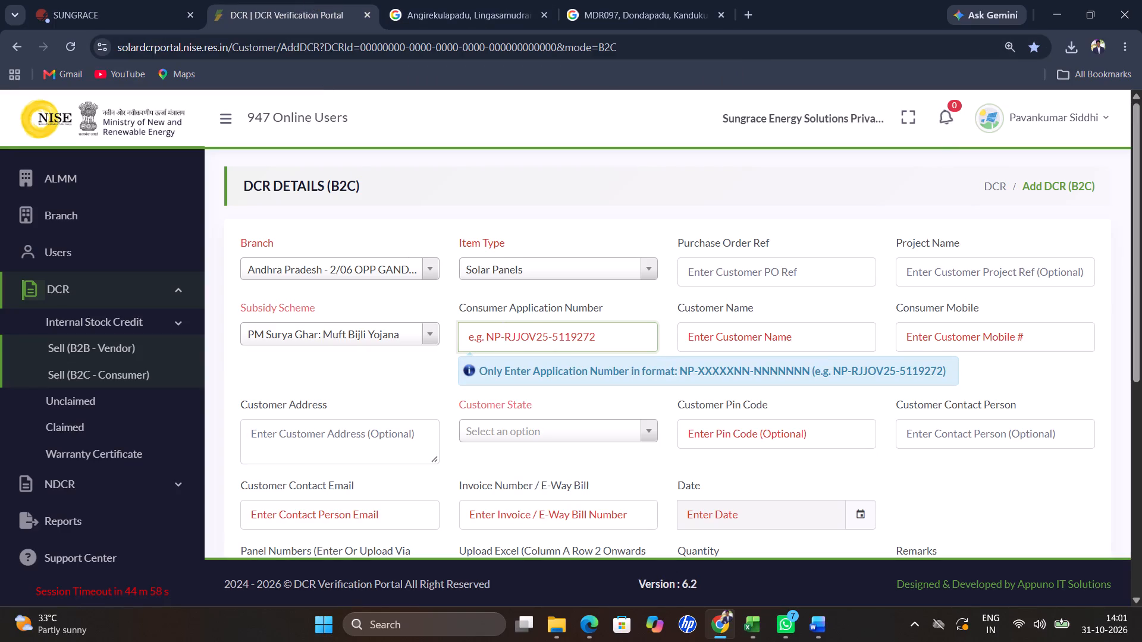
Copy the ULA number from the open SUNGRACE work order and check it as the Consumer Application Number in the DCR form.
click(139, 0)
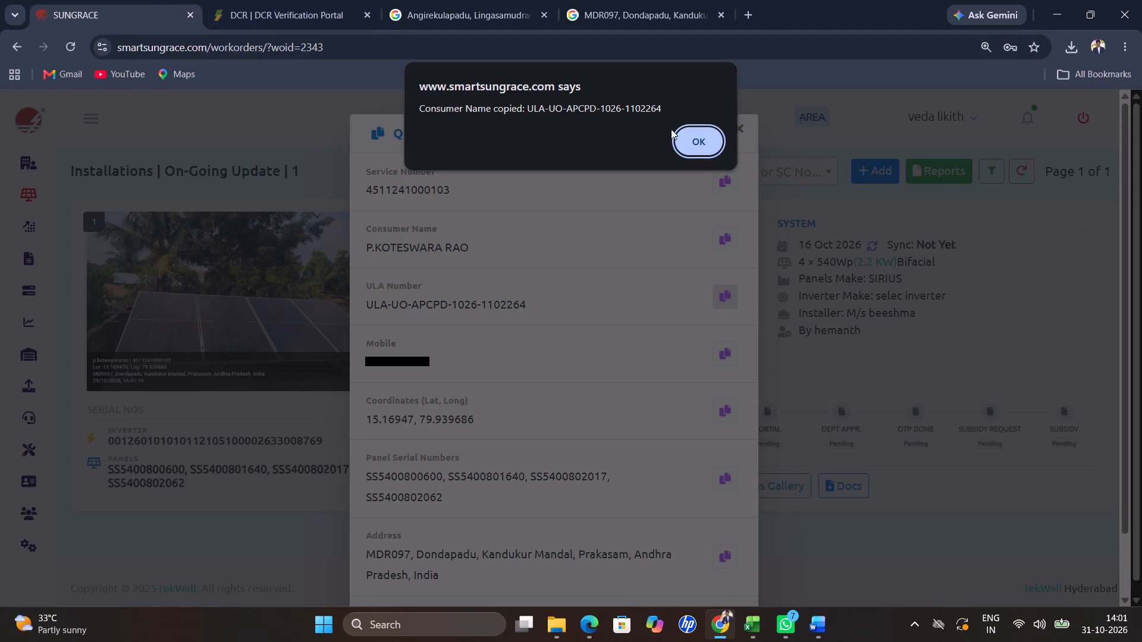
click(694, 143)
click(723, 287)
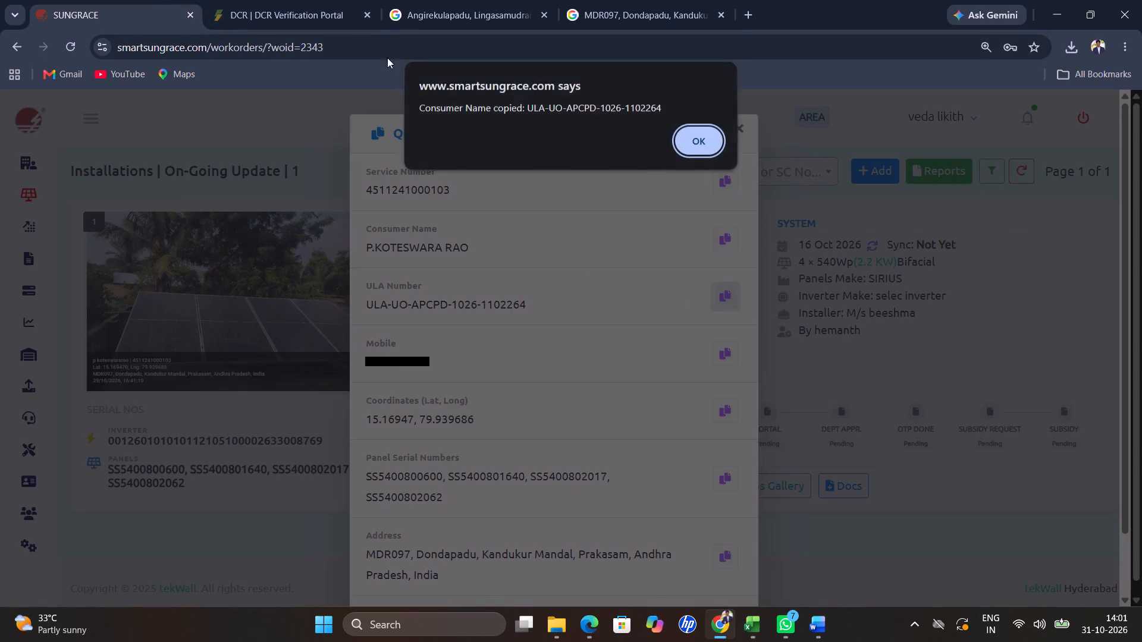
click(331, 0)
key(ctrl+v)
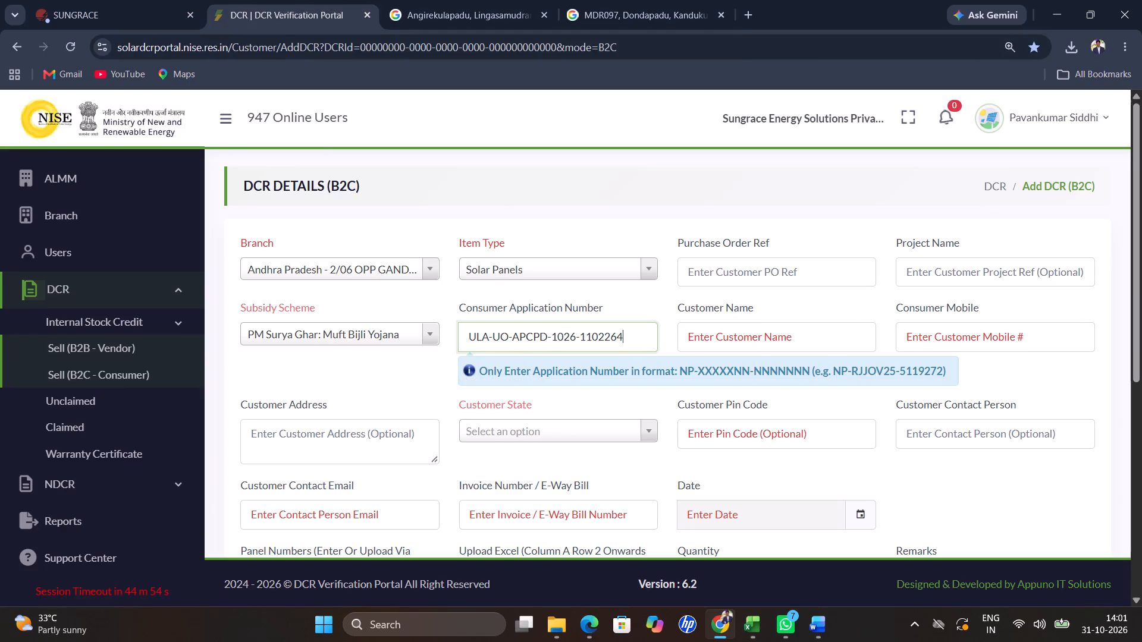
click(694, 334)
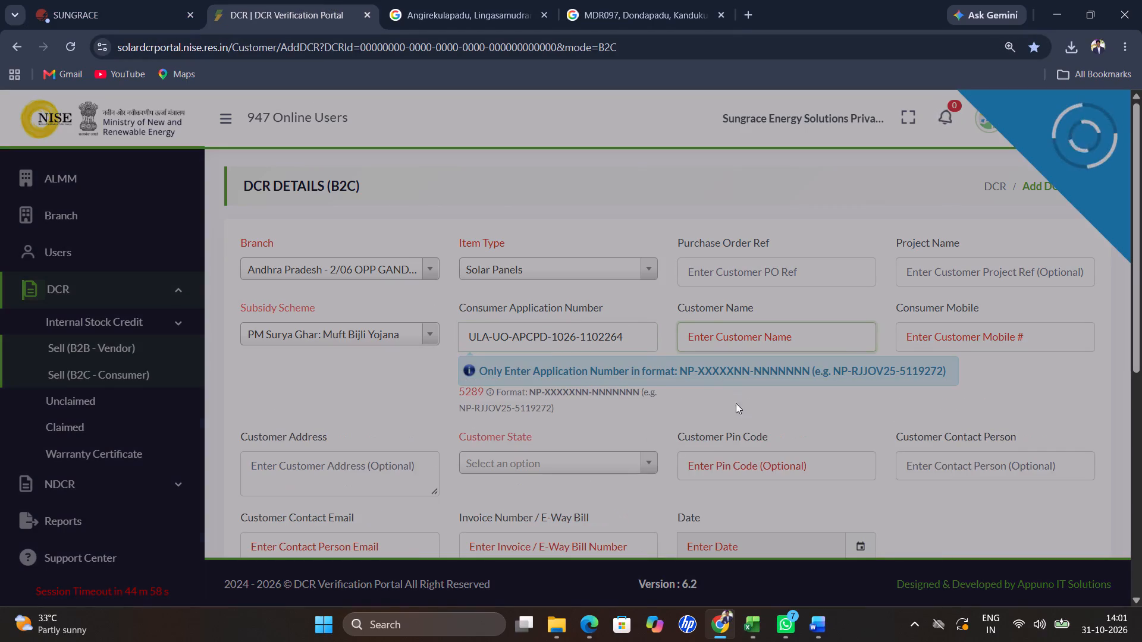
click(635, 427)
double_click(585, 418)
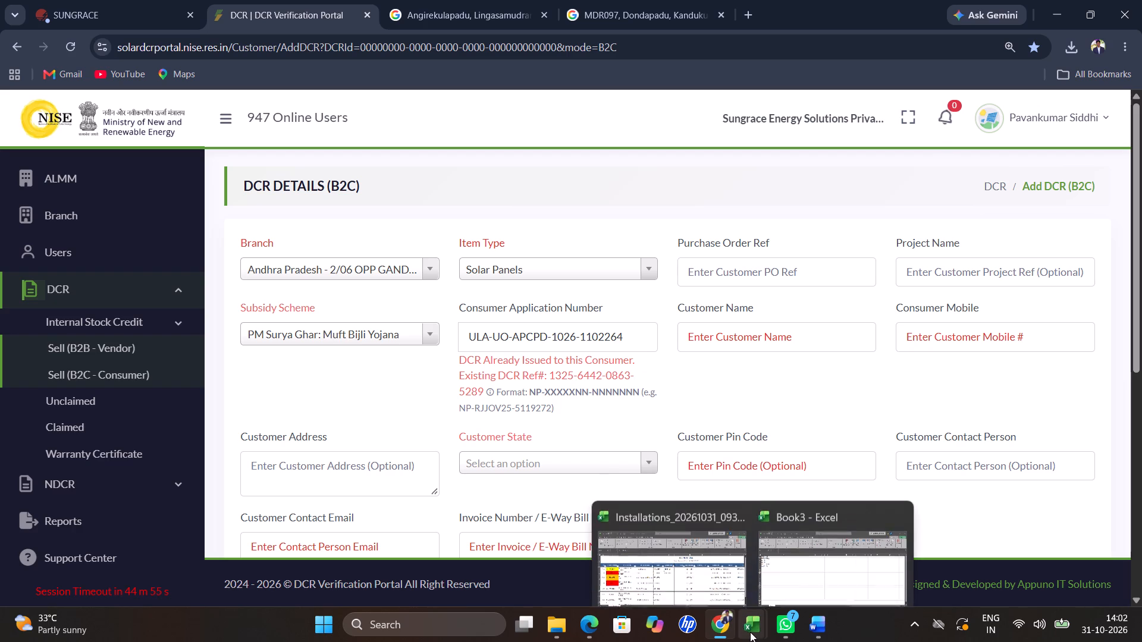
In the Installations workbook in Excel, fill the service number cell of S.No 489 with orange.
click(724, 557)
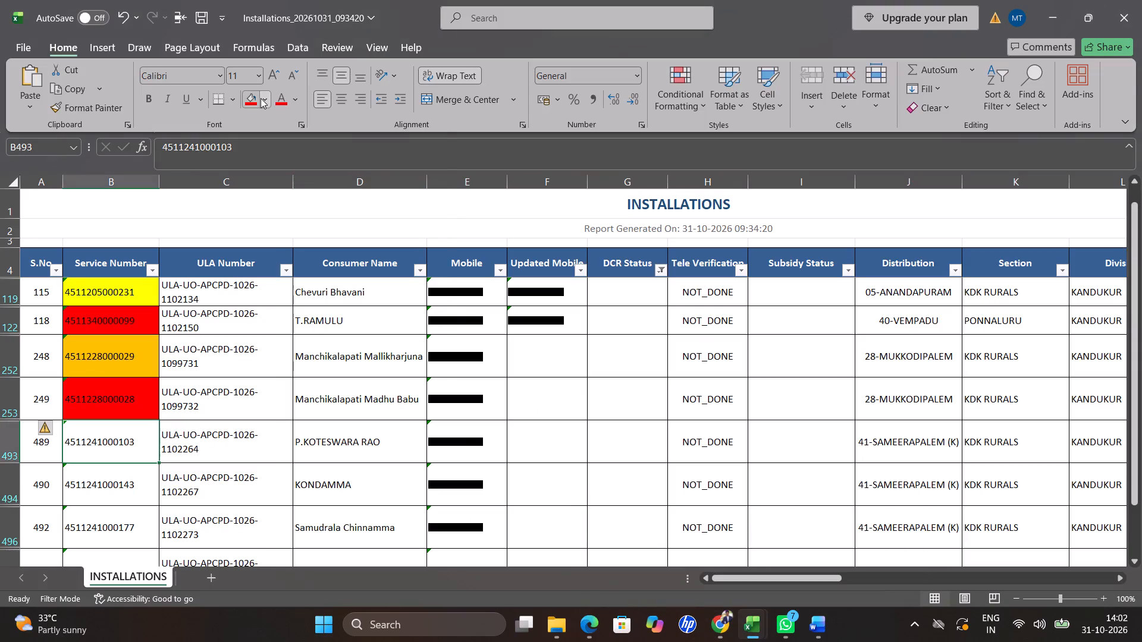
click(261, 98)
click(301, 320)
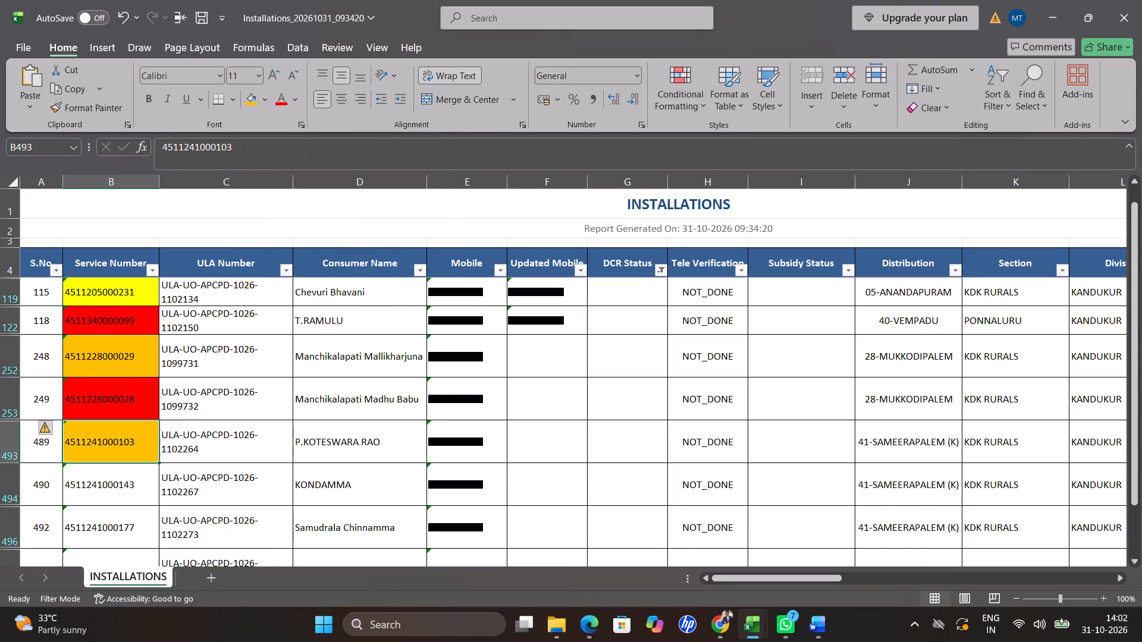
Copy the service number of S.No 490 and search SUNGRACE in Chrome for its work order.
key(Down)
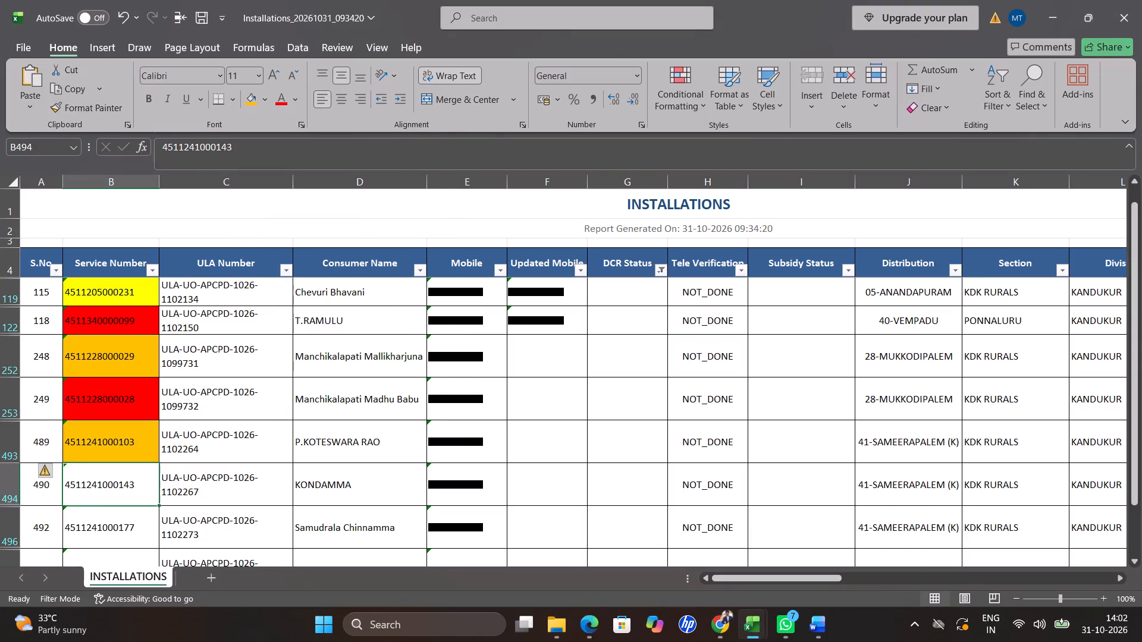
key(ctrl+c)
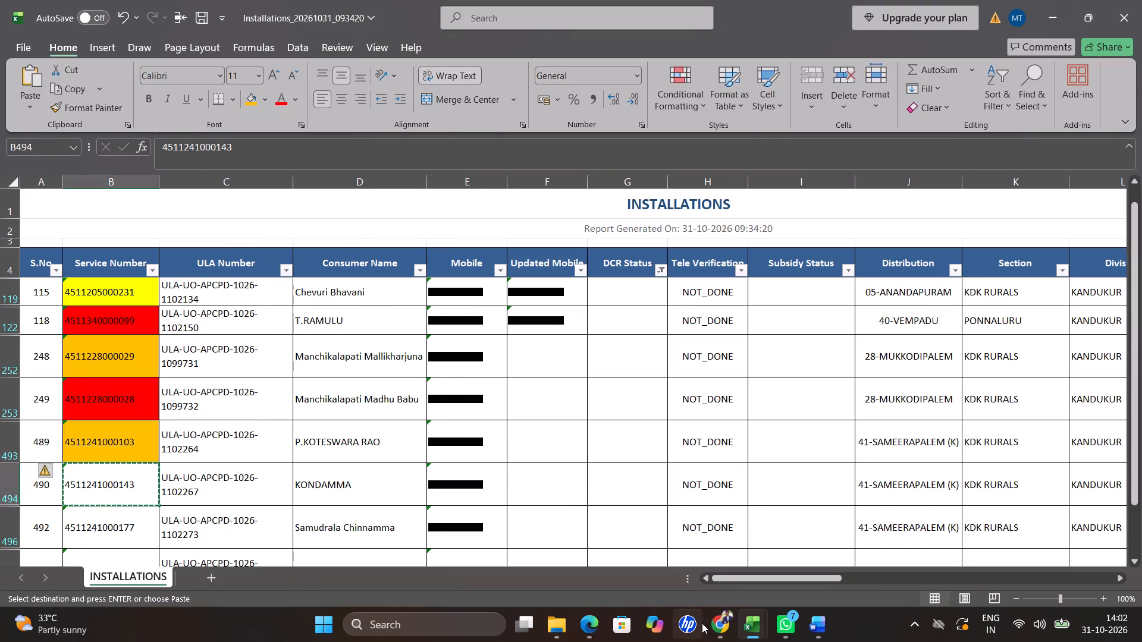
click(717, 623)
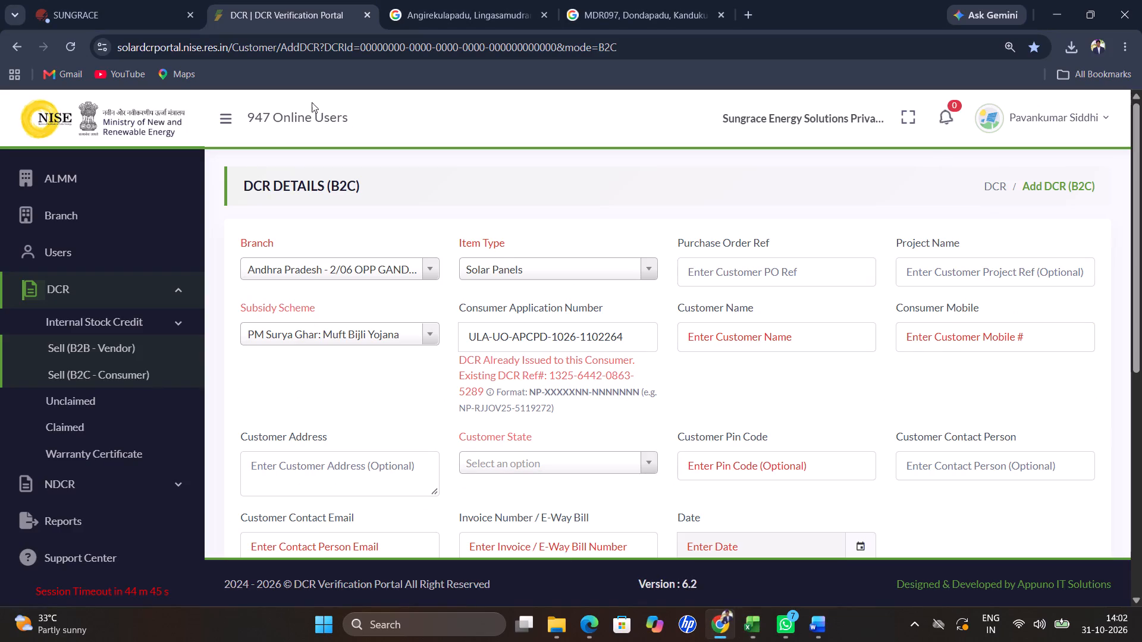
click(126, 9)
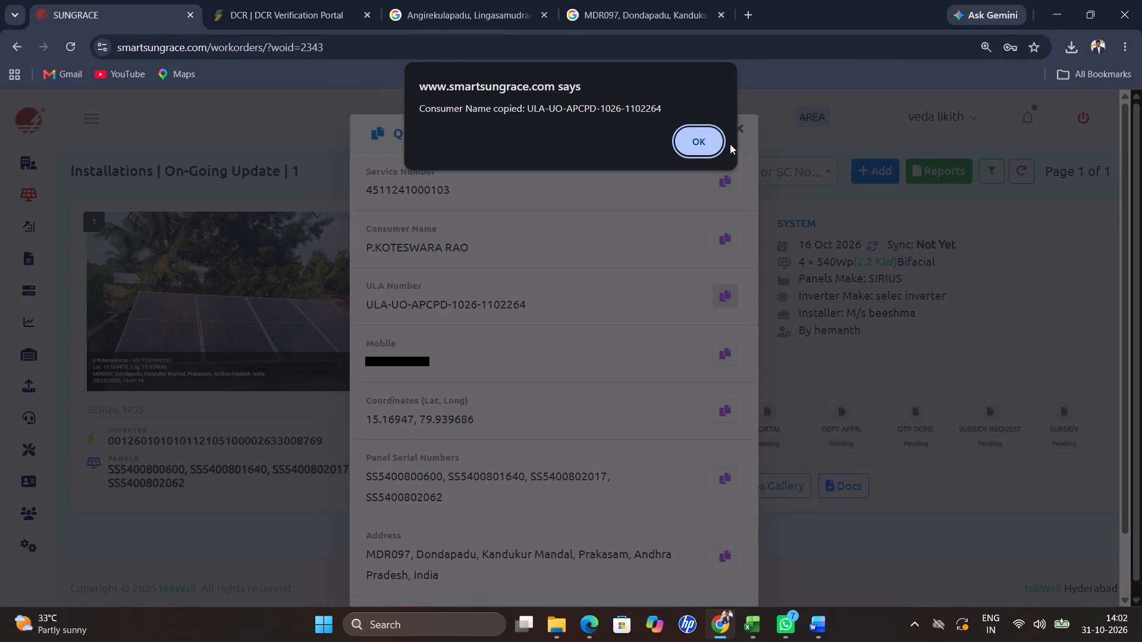
click(708, 140)
click(736, 134)
click(718, 170)
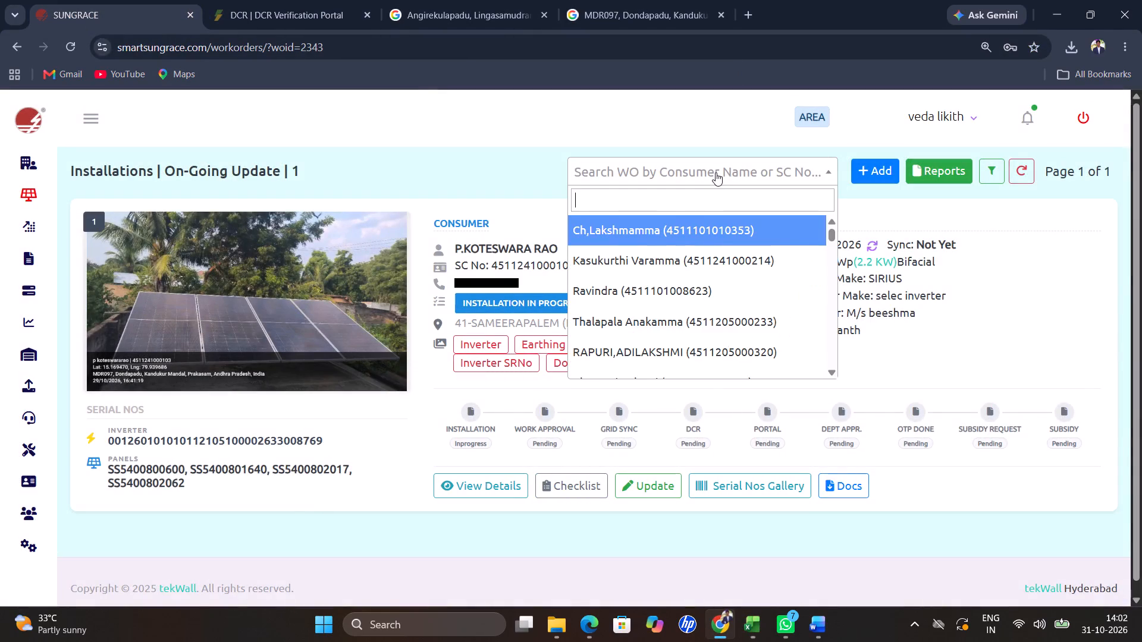
key(ctrl+v)
key(Return)
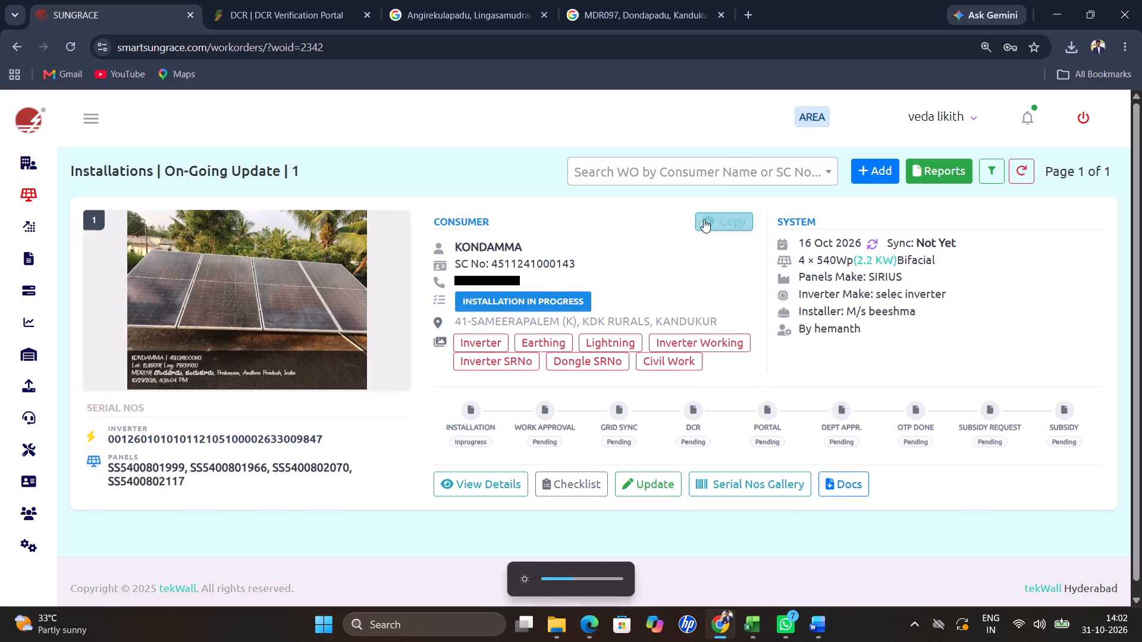
Copy this work order's ULA number and replace the Consumer Application Number in the DCR form with it.
click(705, 219)
click(729, 298)
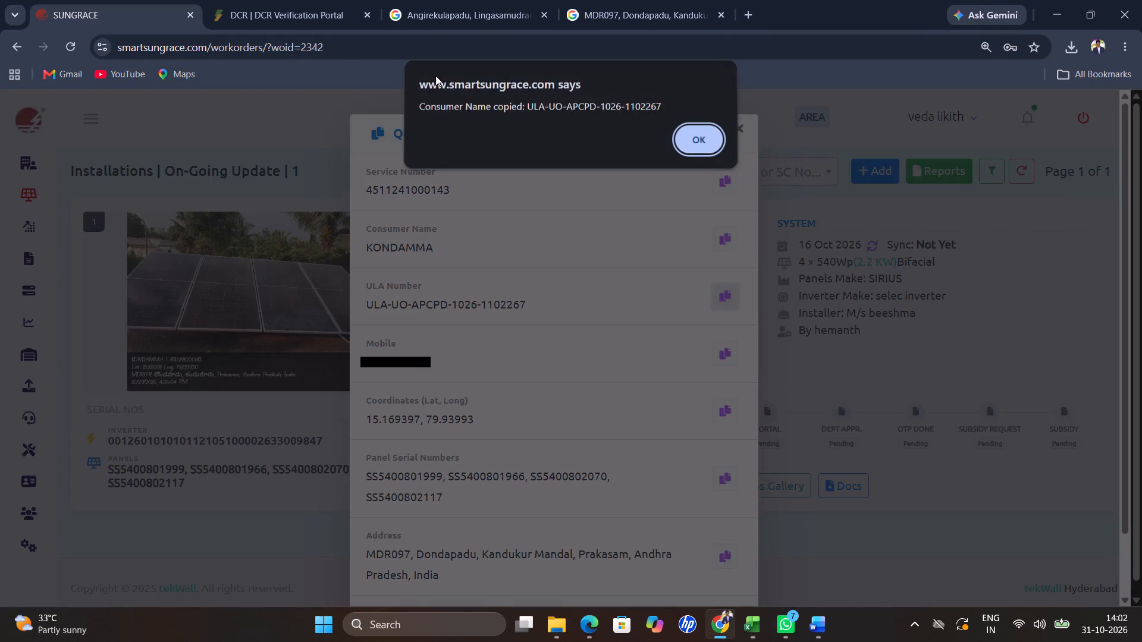
drag(327, 0, 309, 4)
click(620, 342)
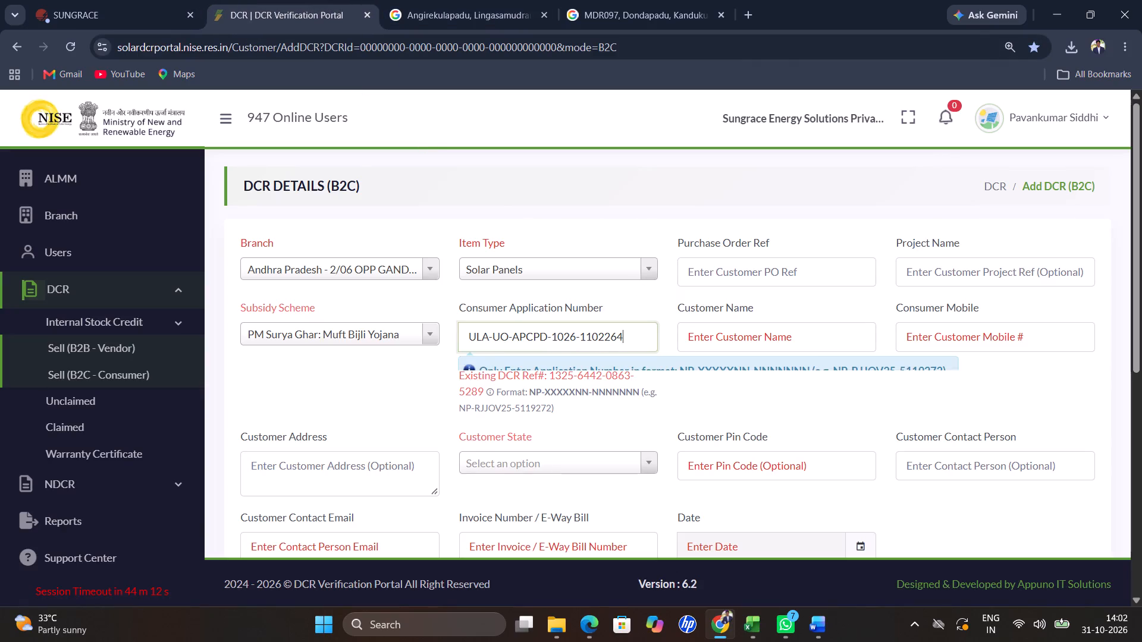
key(BackSpace)
key(BackSpace)
key(BackSpace)
key(BackSpace)
key(BackSpace)
key(BackSpace)
key(BackSpace)
key(BackSpace)
key(BackSpace)
key(BackSpace)
key(BackSpace)
key(BackSpace)
key(BackSpace)
key(BackSpace)
key(BackSpace)
key(BackSpace)
key(BackSpace)
key(BackSpace)
key(BackSpace)
key(BackSpace)
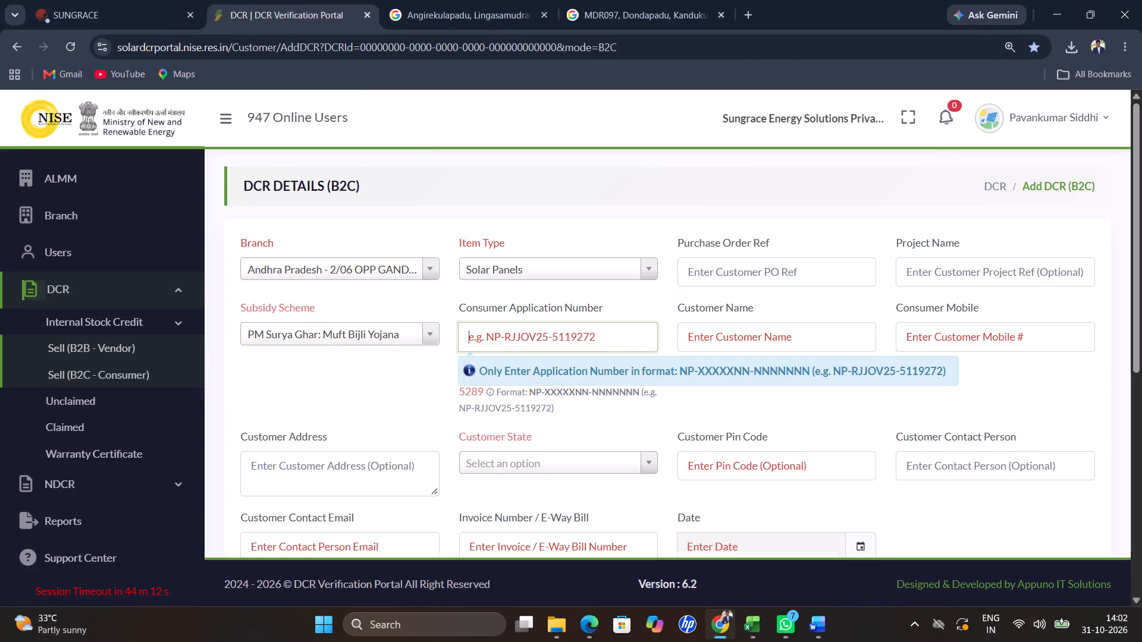
key(ctrl+v)
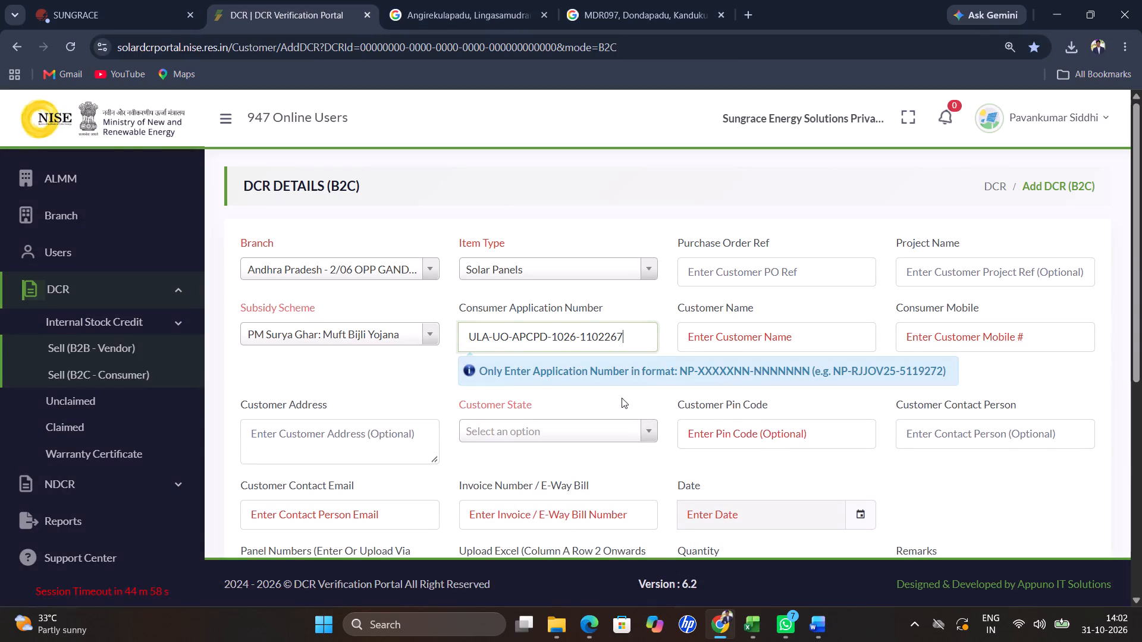
click(604, 398)
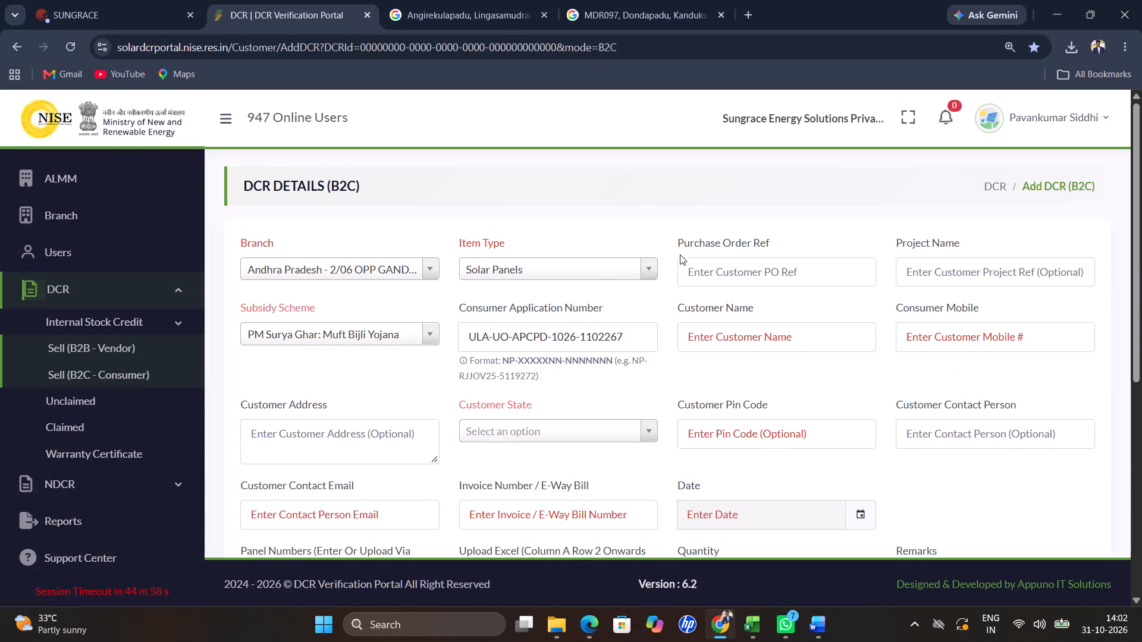
click(719, 341)
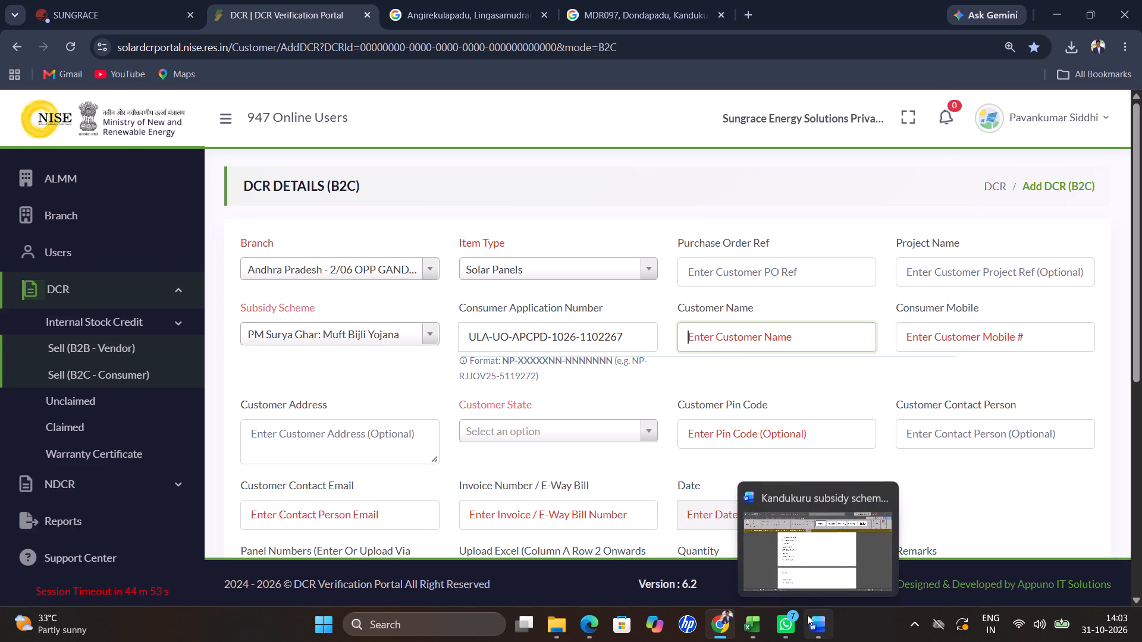
drag(778, 556, 782, 562)
scroll(386, 383, up, 8)
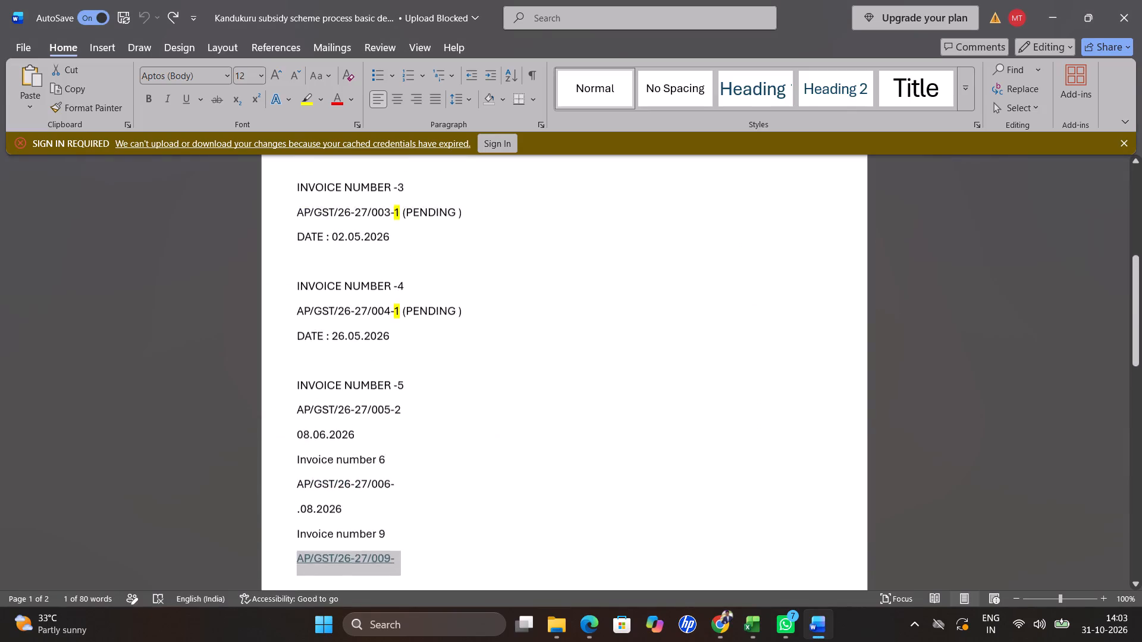
scroll(386, 383, up, 14)
scroll(386, 383, up, 10)
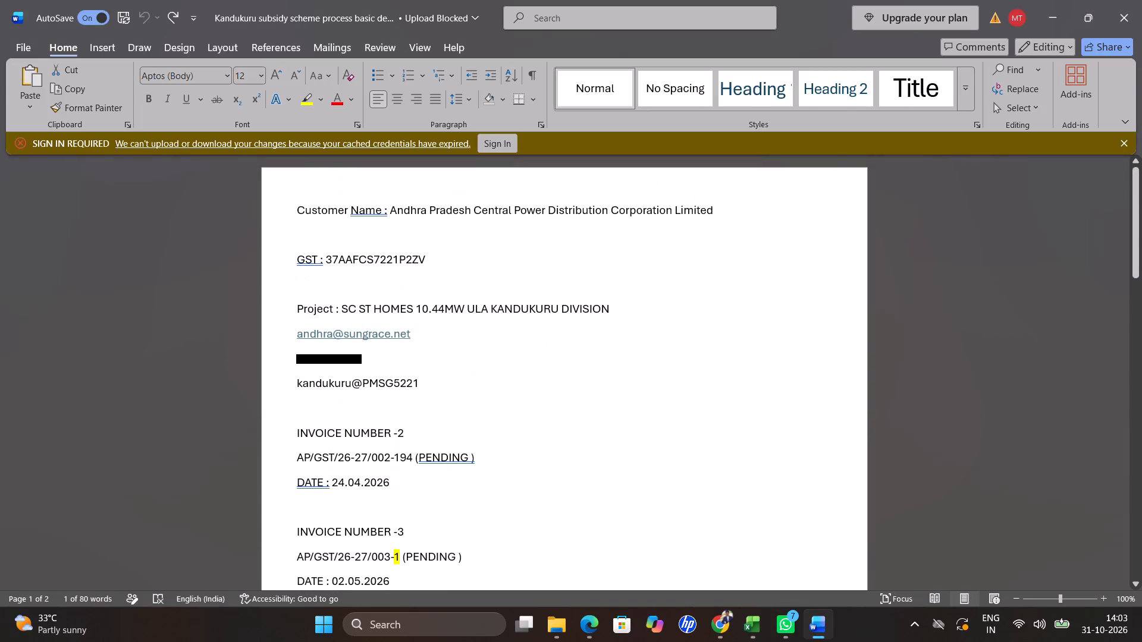
drag(389, 210, 699, 240)
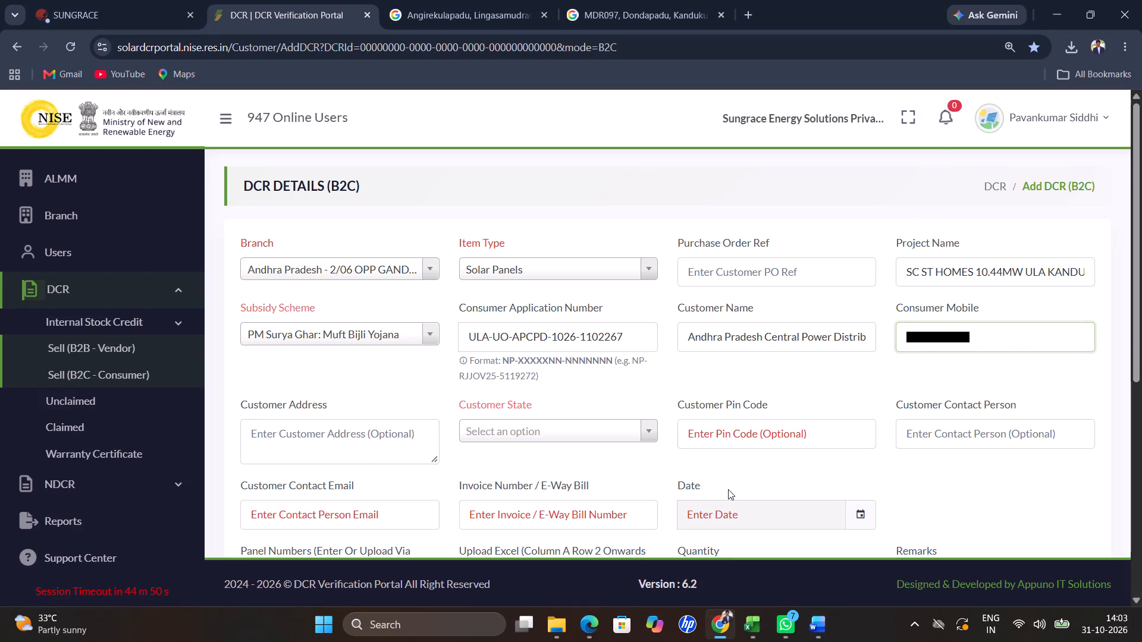
Set the Customer State to Andhra Pradesh (37).
scroll(755, 358, down, 1)
click(572, 355)
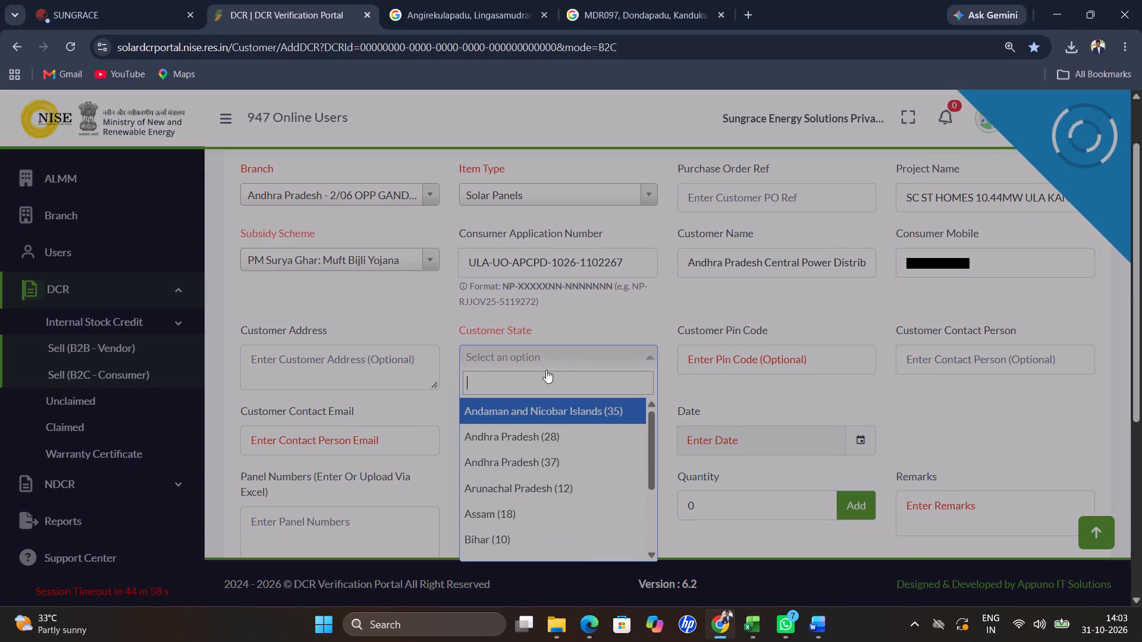
click(503, 458)
Fill in the Customer Contact Email with the company email address from the Word document.
click(410, 446)
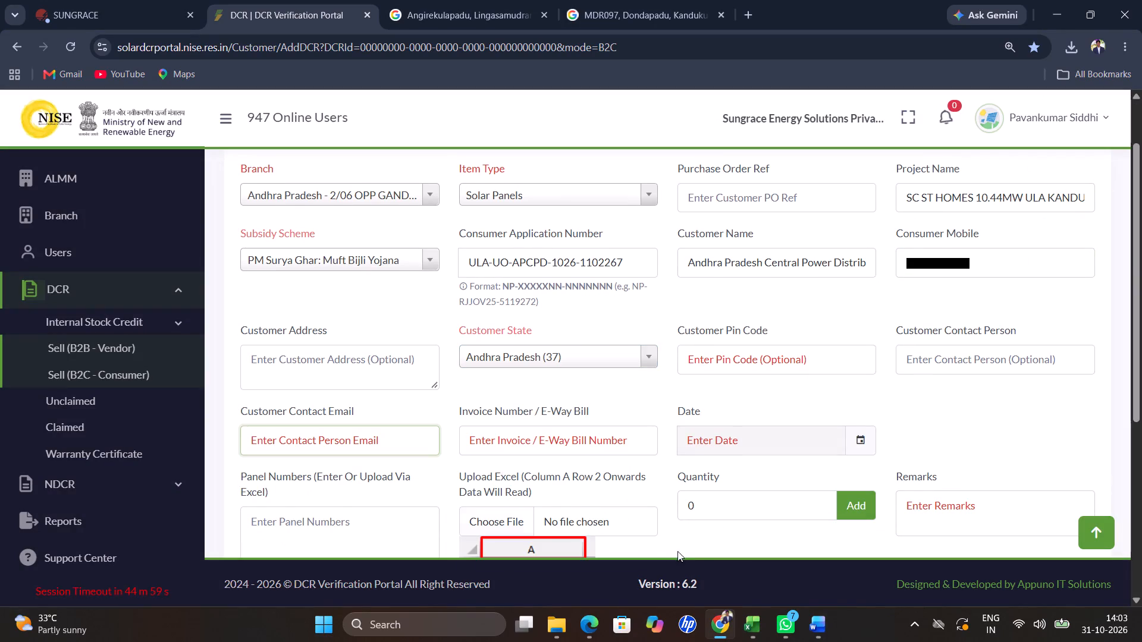
click(818, 598)
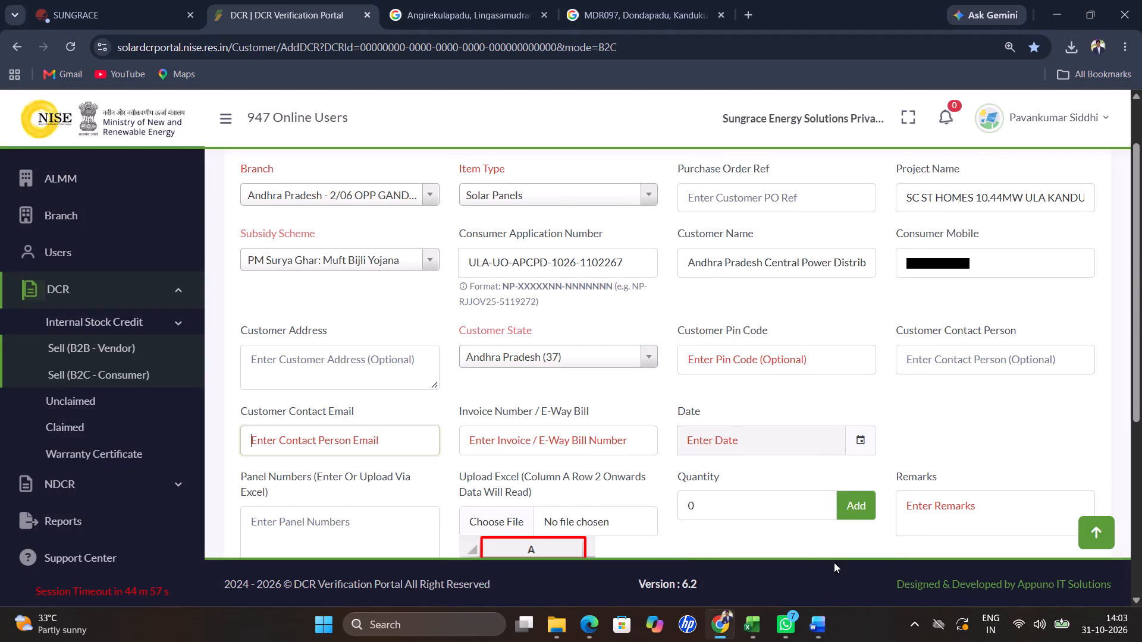
Copy the company email address from the Word document into the DCR form's Customer Contact Email field.
click(830, 556)
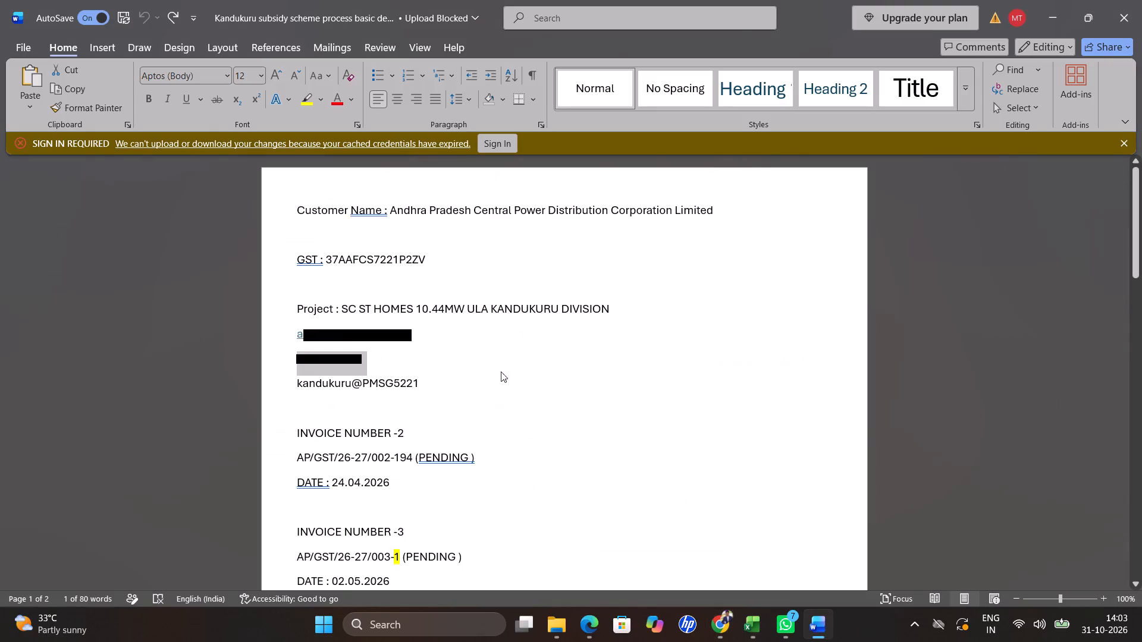
drag(425, 333, 256, 339)
click(256, 339)
key(ctrl+c)
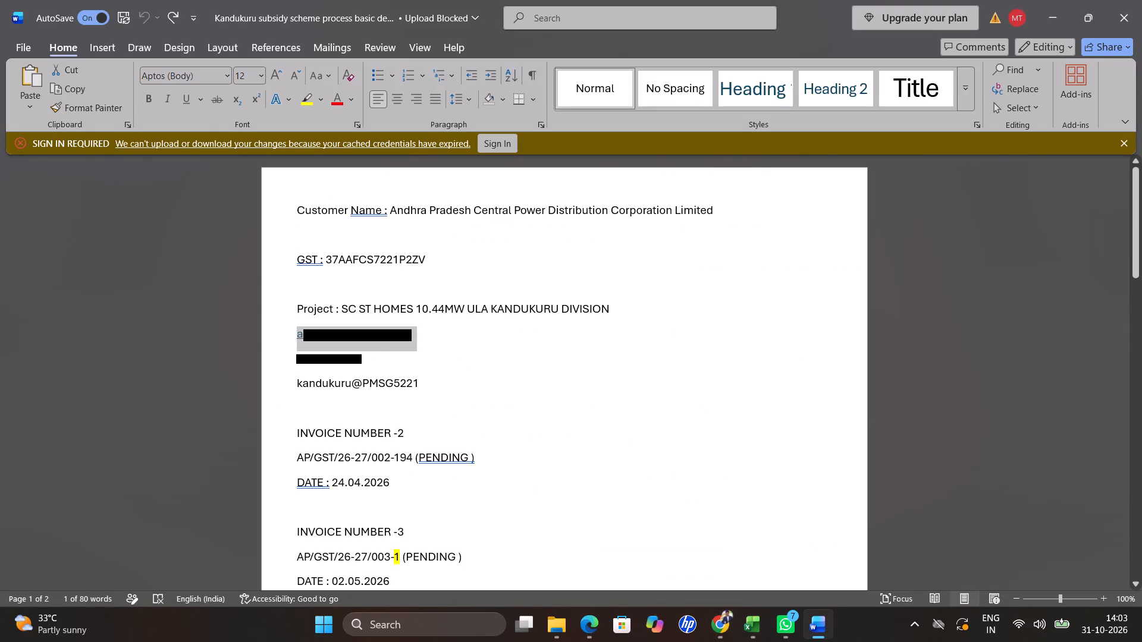
click(699, 564)
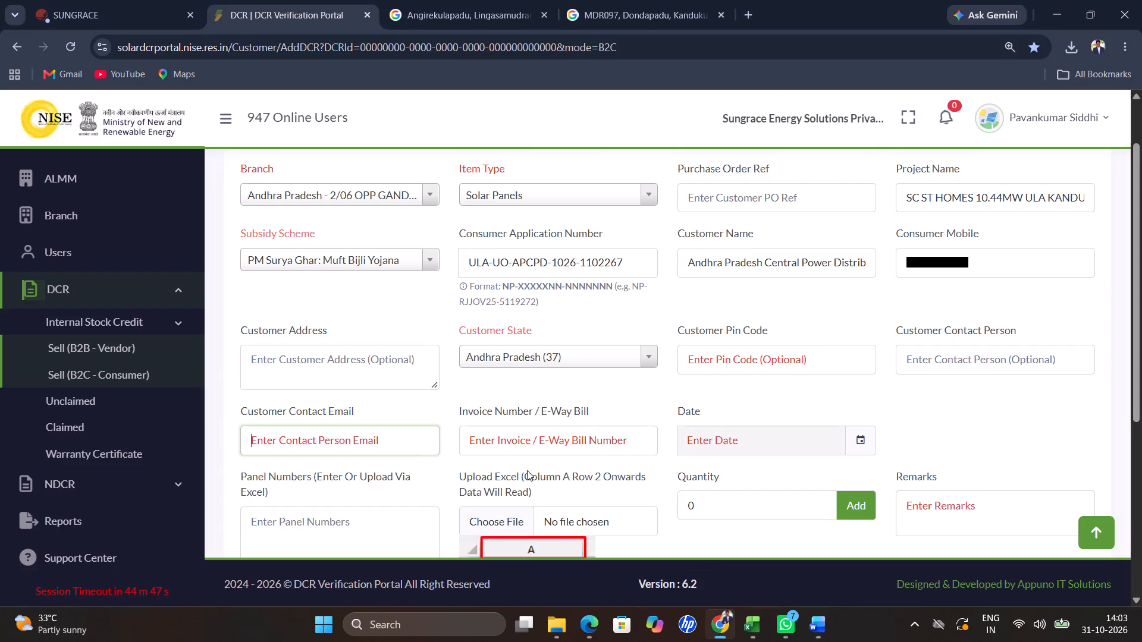
key(ctrl+v)
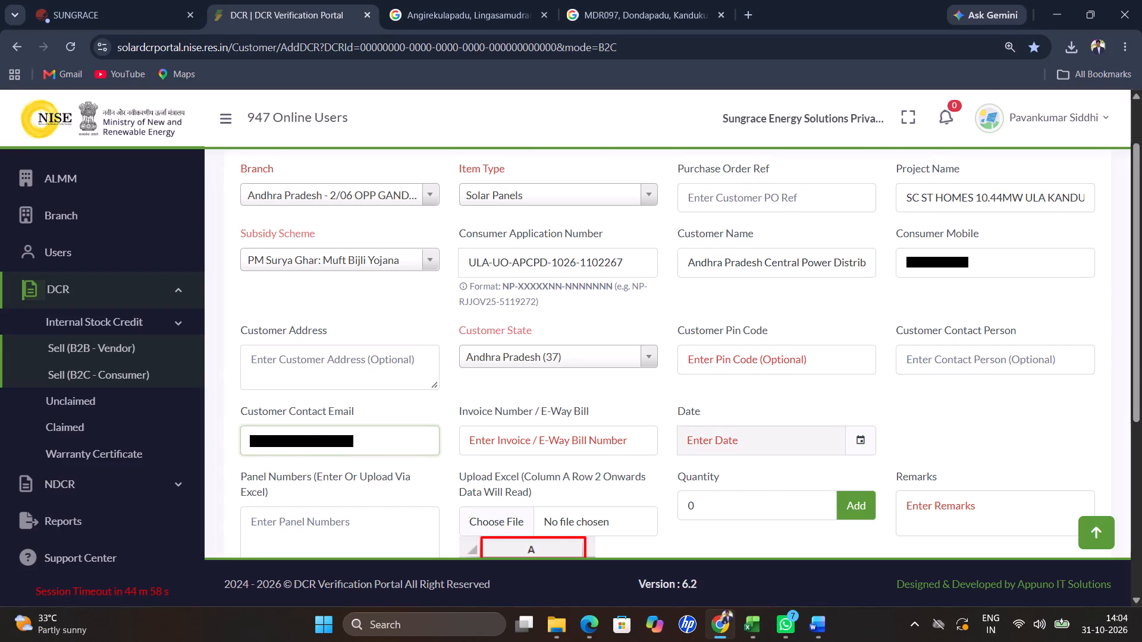
Copy the invoice 9 number prefix AP/GST/26-27/009- from the Word document for the DCR form's Invoice Number / E-Way Bill field.
click(507, 442)
click(812, 558)
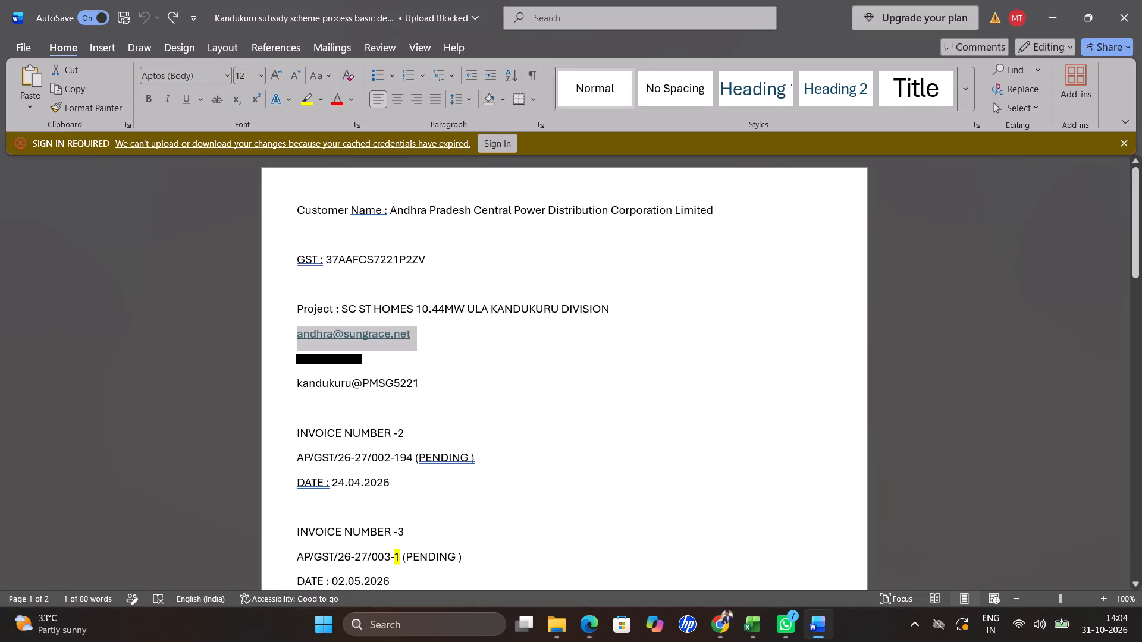
scroll(489, 366, down, 15)
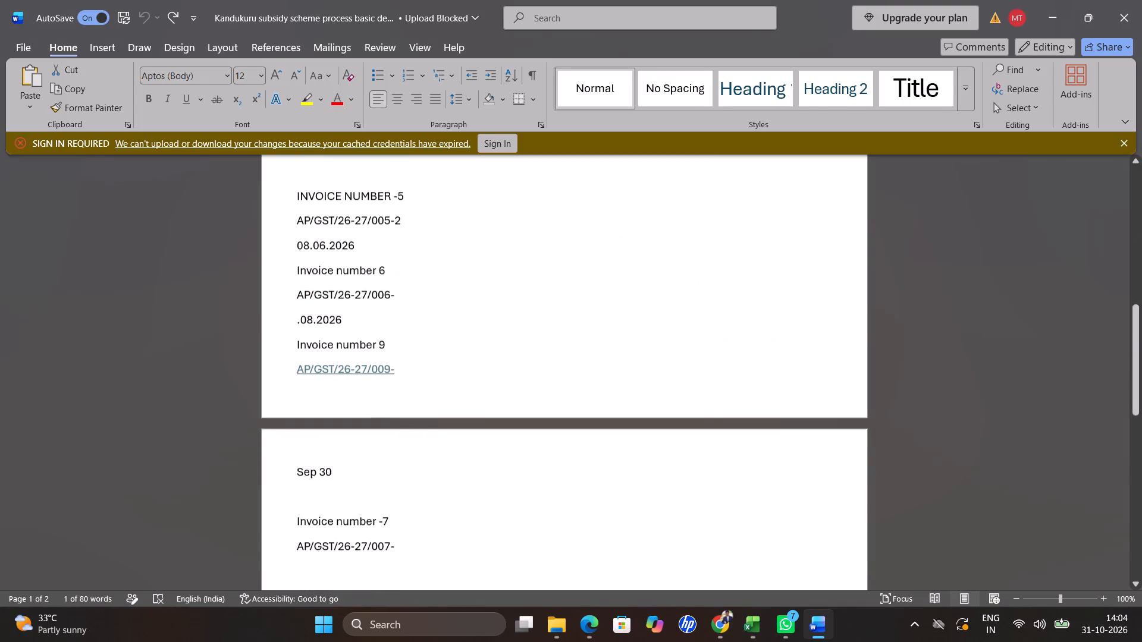
scroll(481, 358, down, 3)
drag(408, 258, 254, 278)
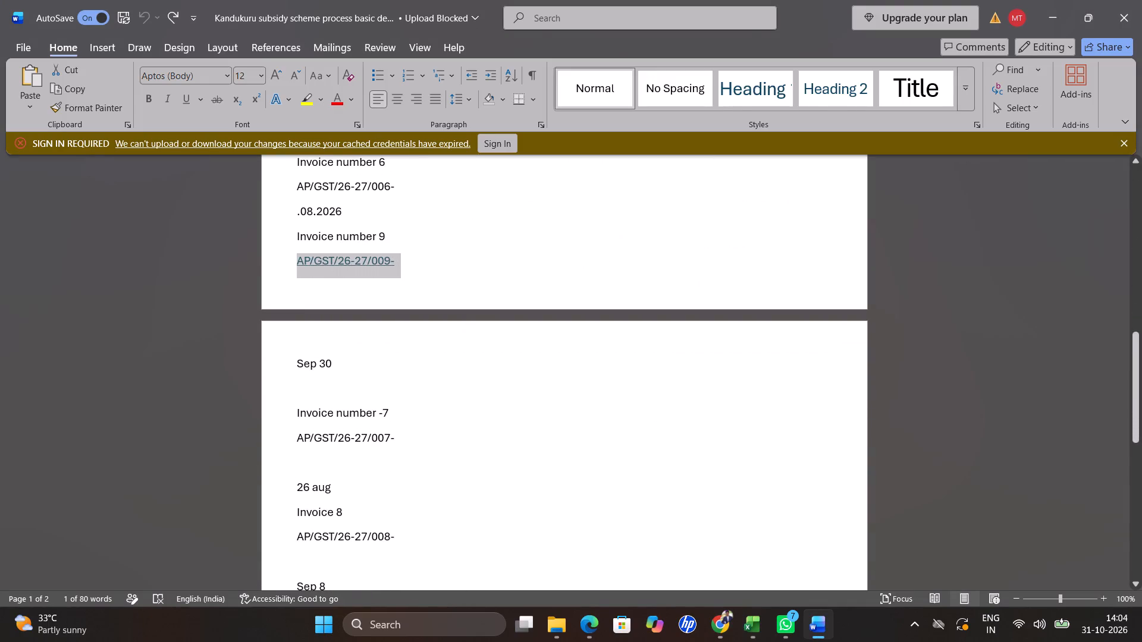
drag(254, 278, 253, 278)
key(ctrl+c)
click(711, 546)
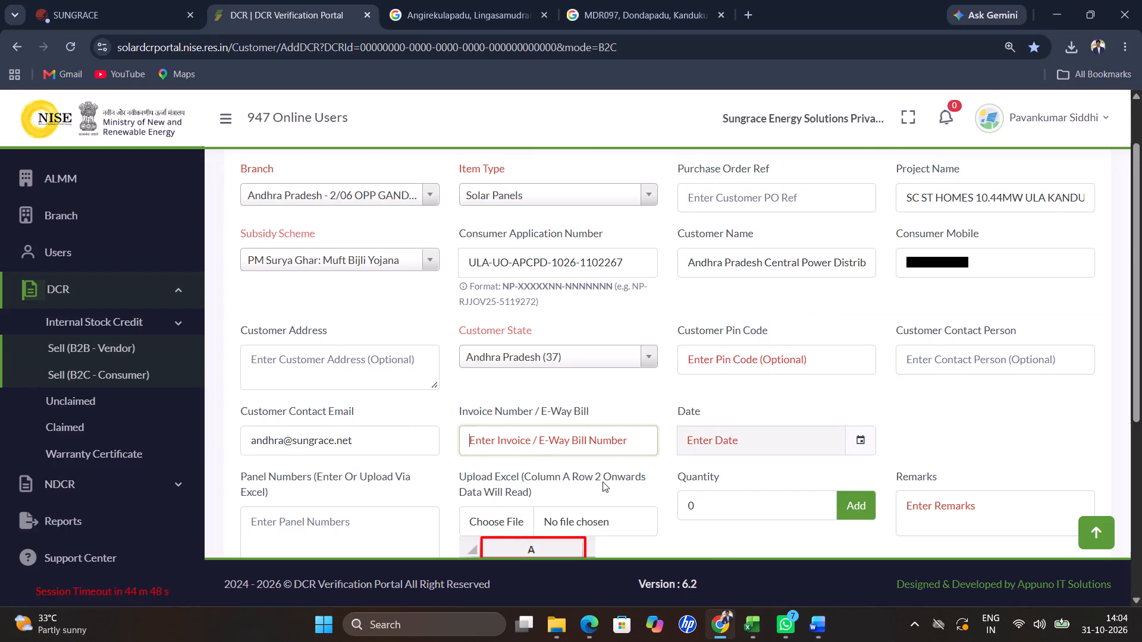
Enter AP/GST/26-27/009-286 as the invoice number and set the date to 30-Sep-2026.
key(ctrl+v)
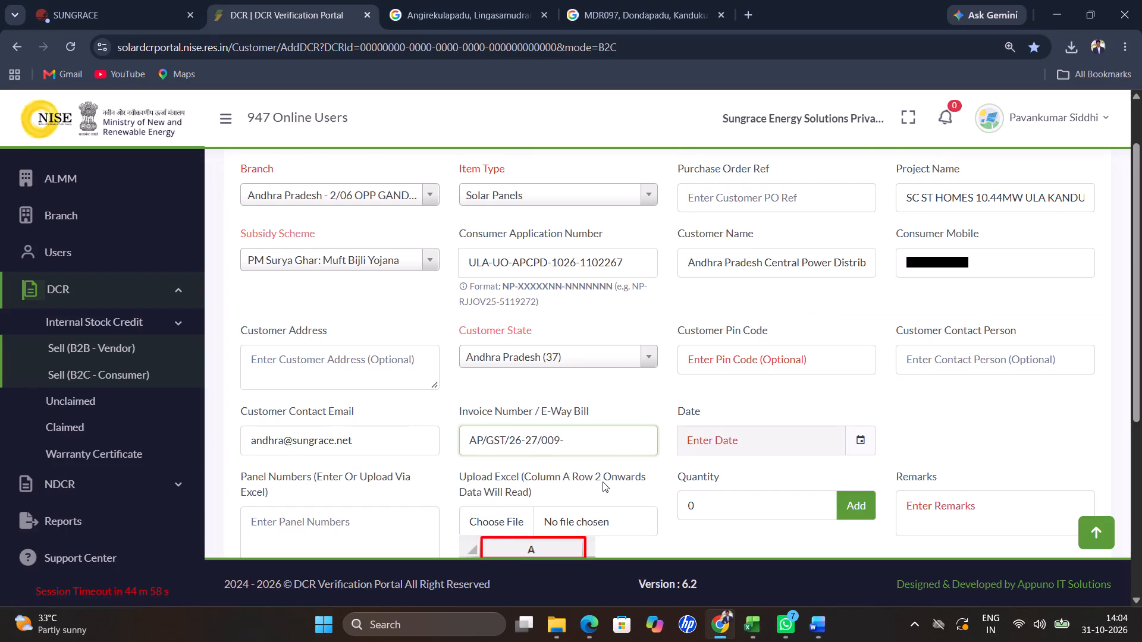
key(2)
key(8)
key(6)
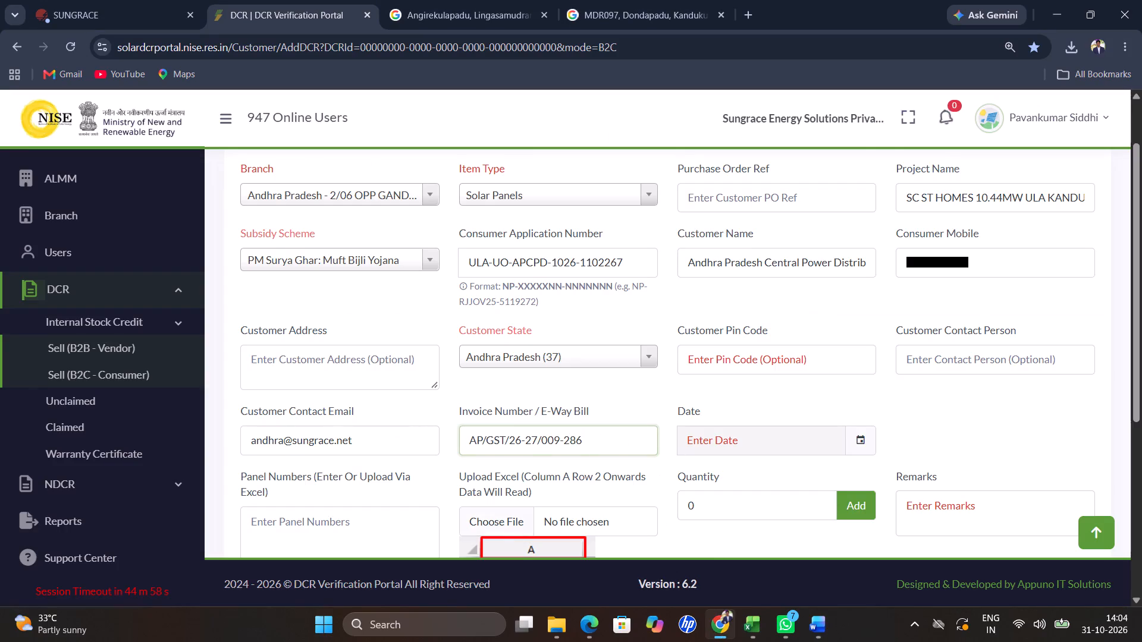
click(724, 432)
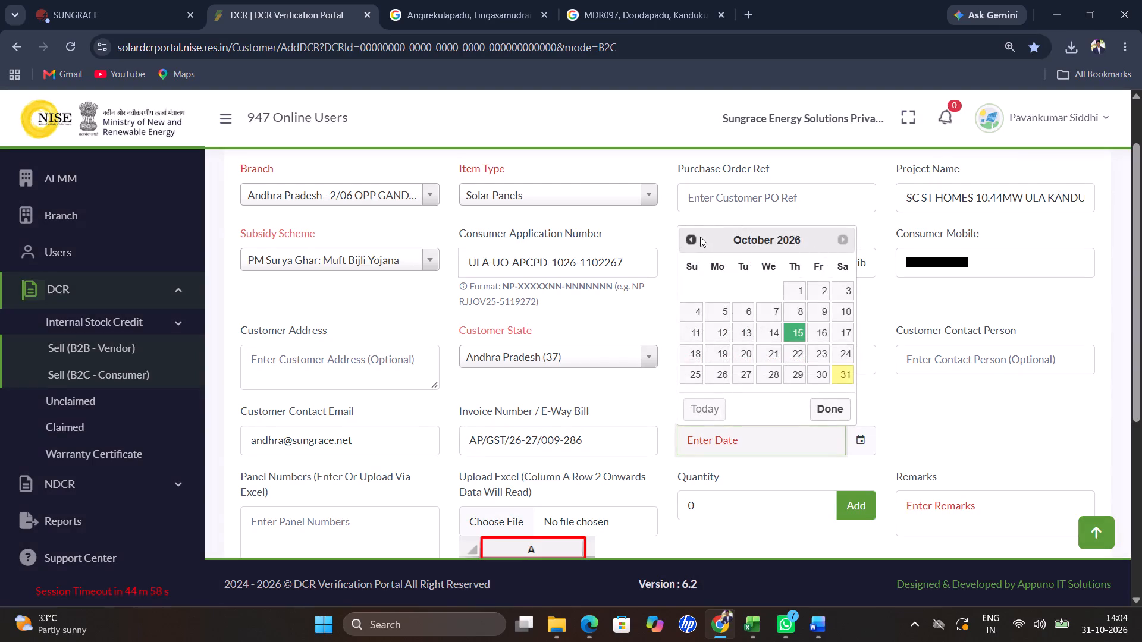
click(697, 237)
click(770, 372)
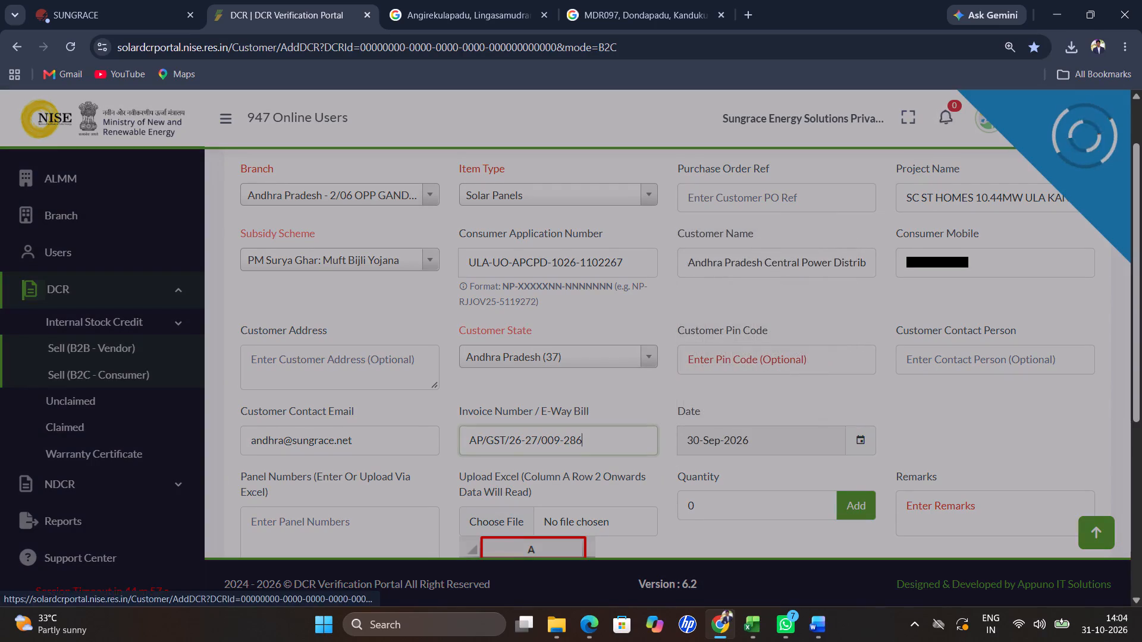
Copy the four panel serial numbers from the open SUNGRACE work order into the DCR form's Panel Numbers field.
scroll(764, 360, down, 3)
click(302, 397)
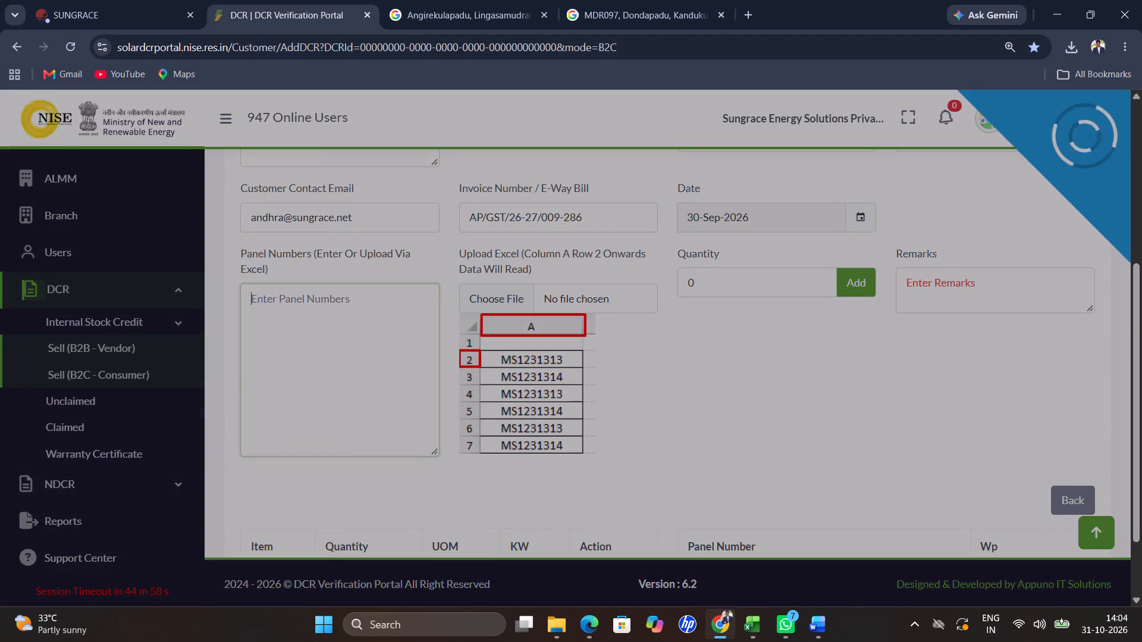
click(59, 0)
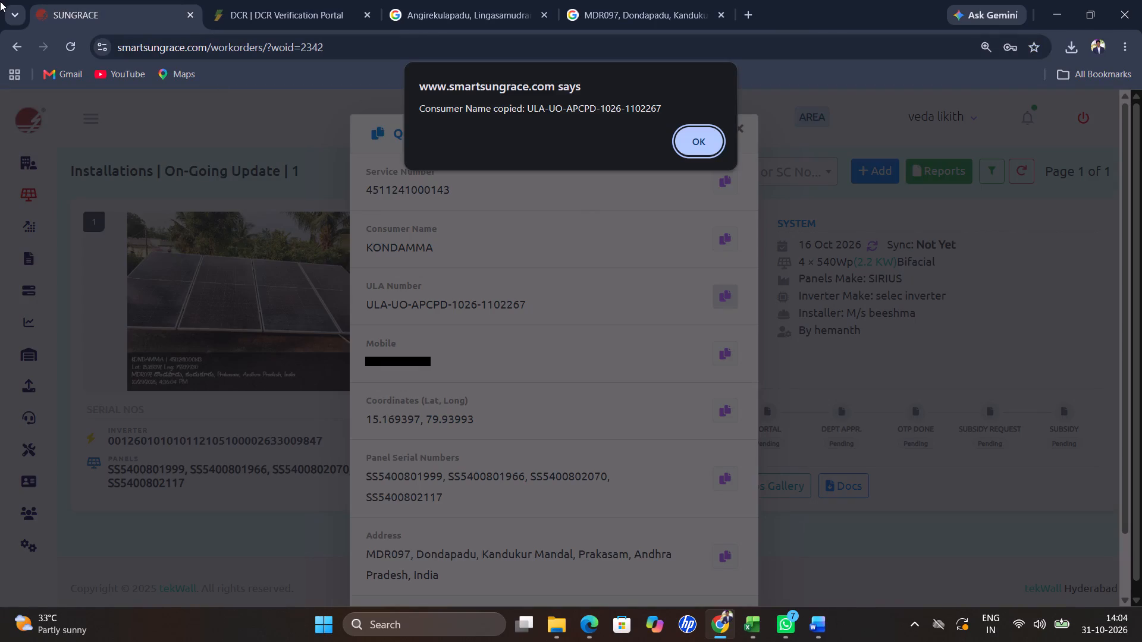
click(694, 144)
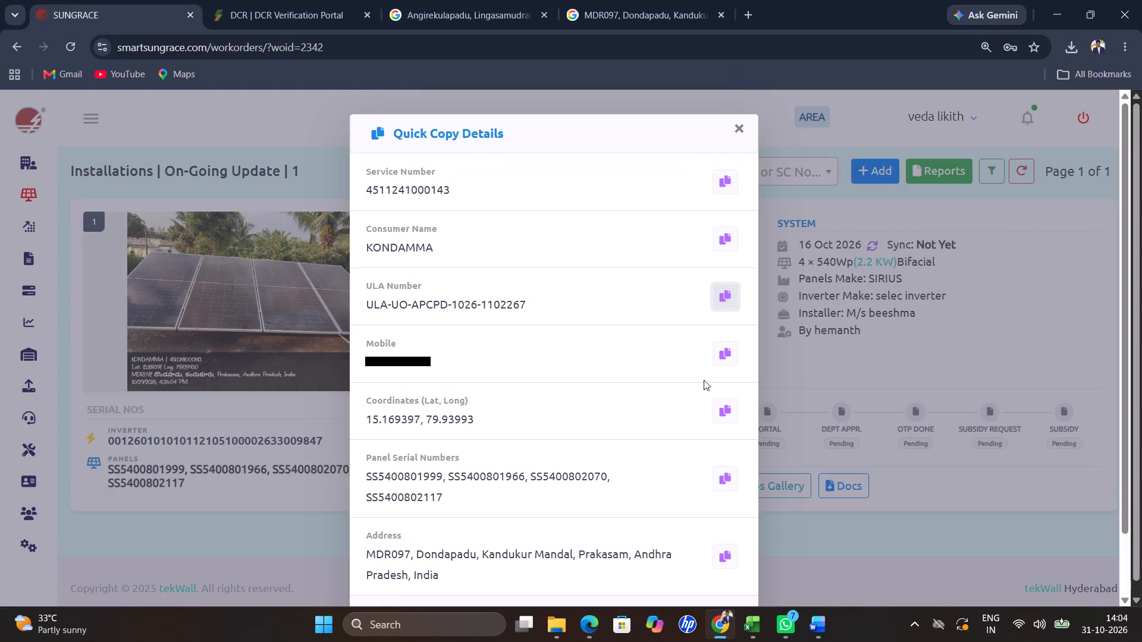
click(729, 480)
click(253, 0)
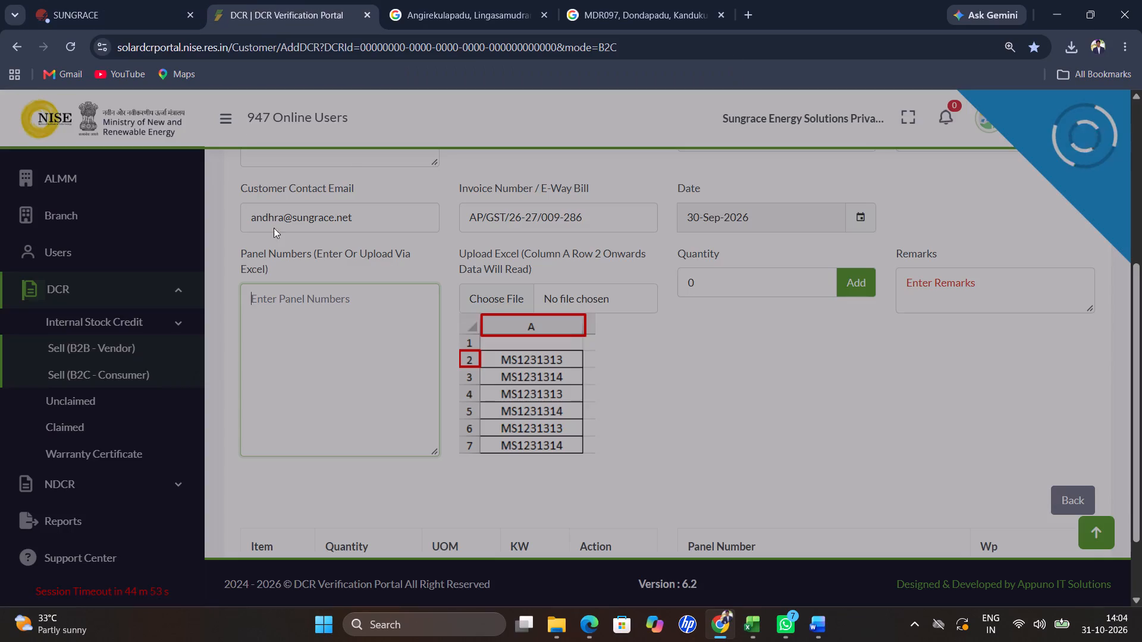
key(ctrl+v)
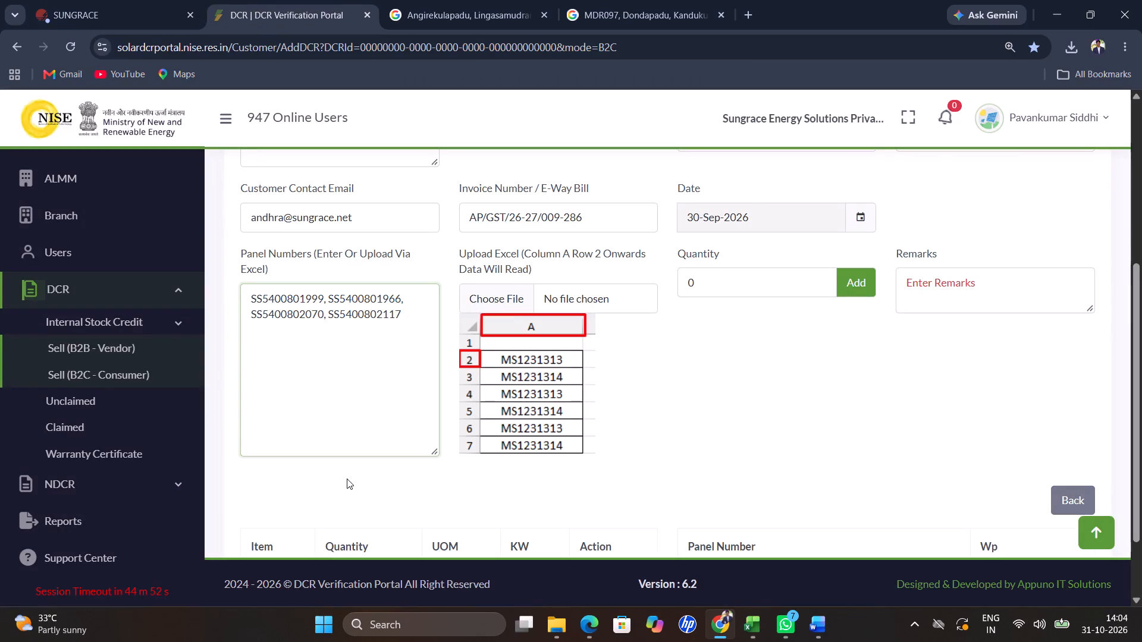
key(Left)
key(Left)
key(Left)
key(Left)
key(Left)
key(Left)
key(Left)
key(Left)
key(Left)
key(Left)
key(Left)
key(Left)
key(BackSpace)
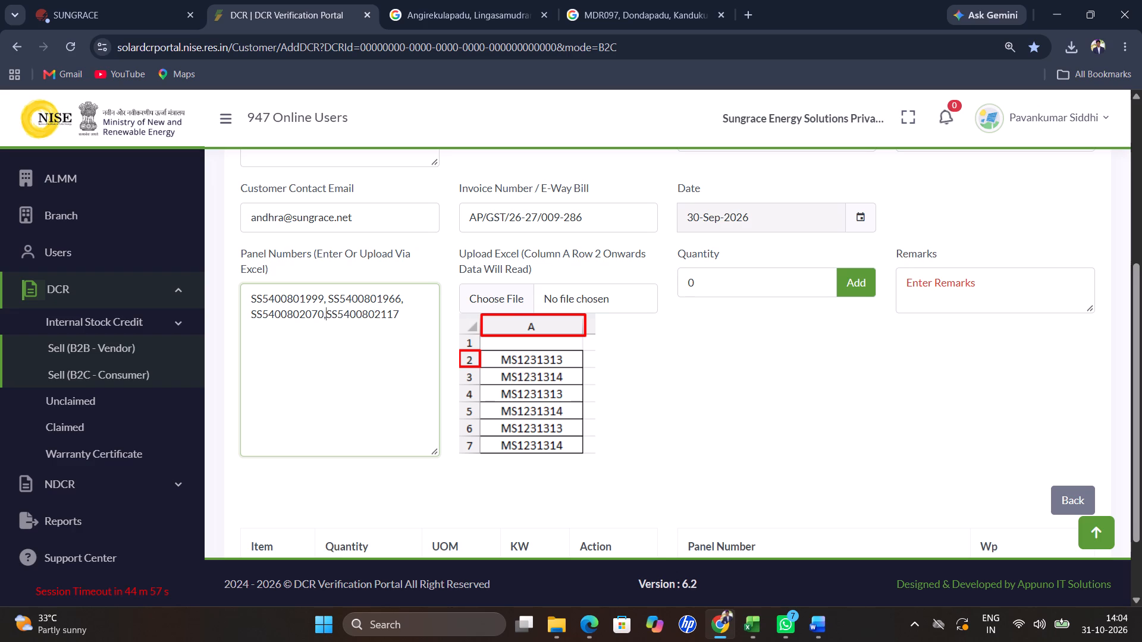
key(BackSpace)
key(Return)
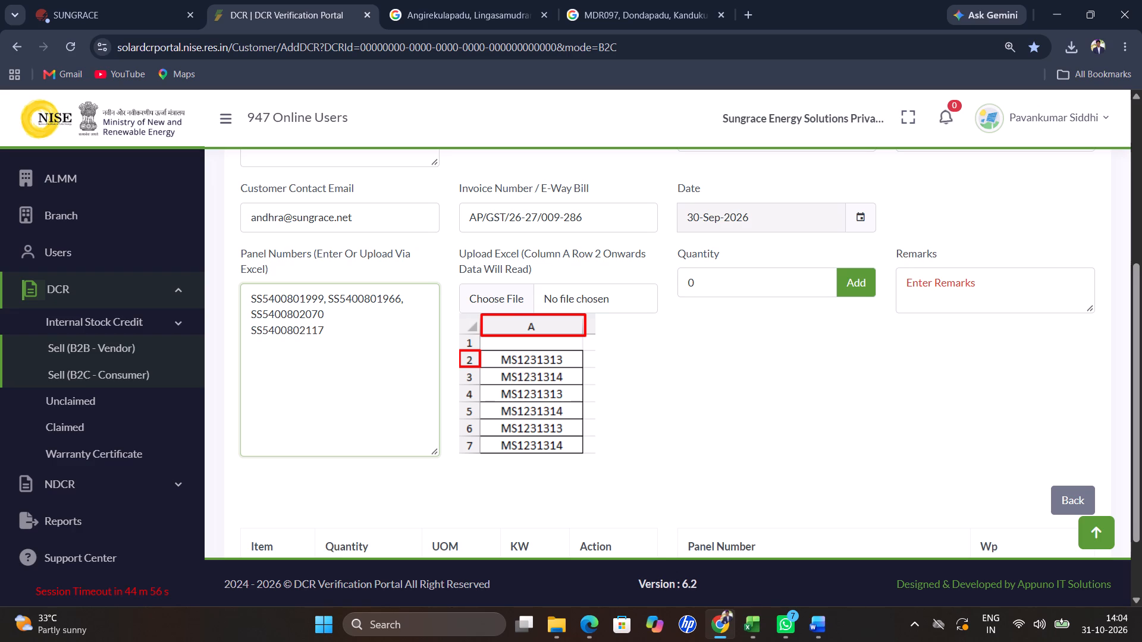
key(Up)
key(Up)
key(Up)
key(Up)
key(Up)
key(Up)
key(Up)
key(Up)
key(Up)
key(Up)
key(Up)
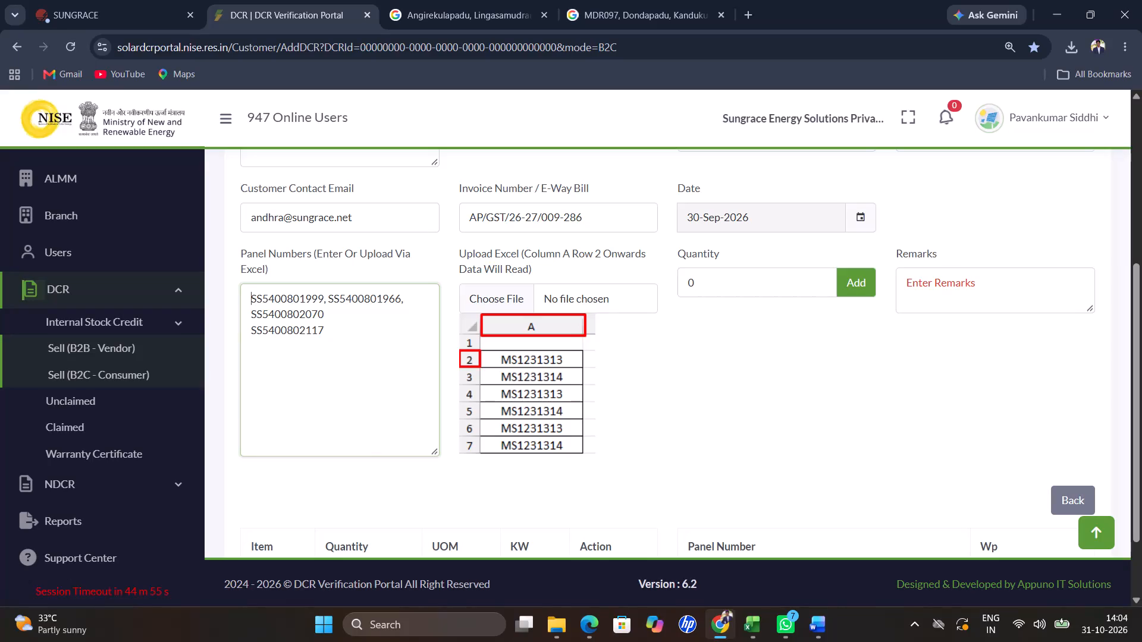
key(Right)
key(Right)
key(Right)
key(Right)
key(Right)
key(Right)
key(Right)
key(Right)
key(Right)
key(Right)
key(Right)
key(Right)
key(Right)
key(Right)
key(BackSpace)
key(BackSpace)
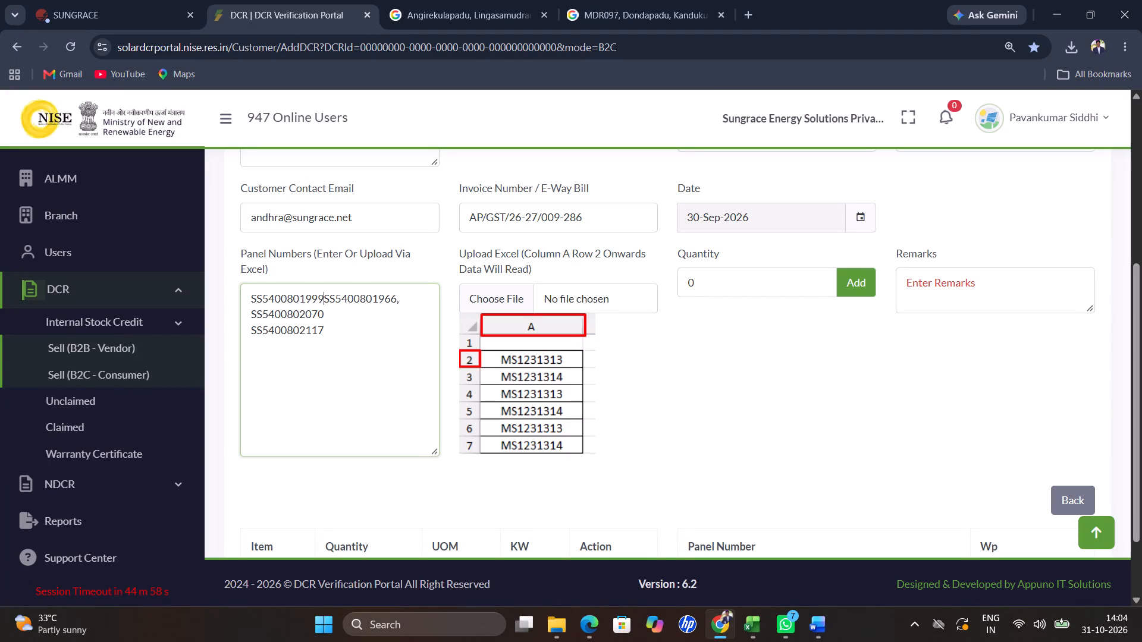
key(Return)
key(Right)
key(Right)
key(Right)
key(Right)
key(Right)
key(Right)
key(Right)
key(Right)
key(Right)
key(Right)
key(Right)
key(Right)
key(Right)
key(Right)
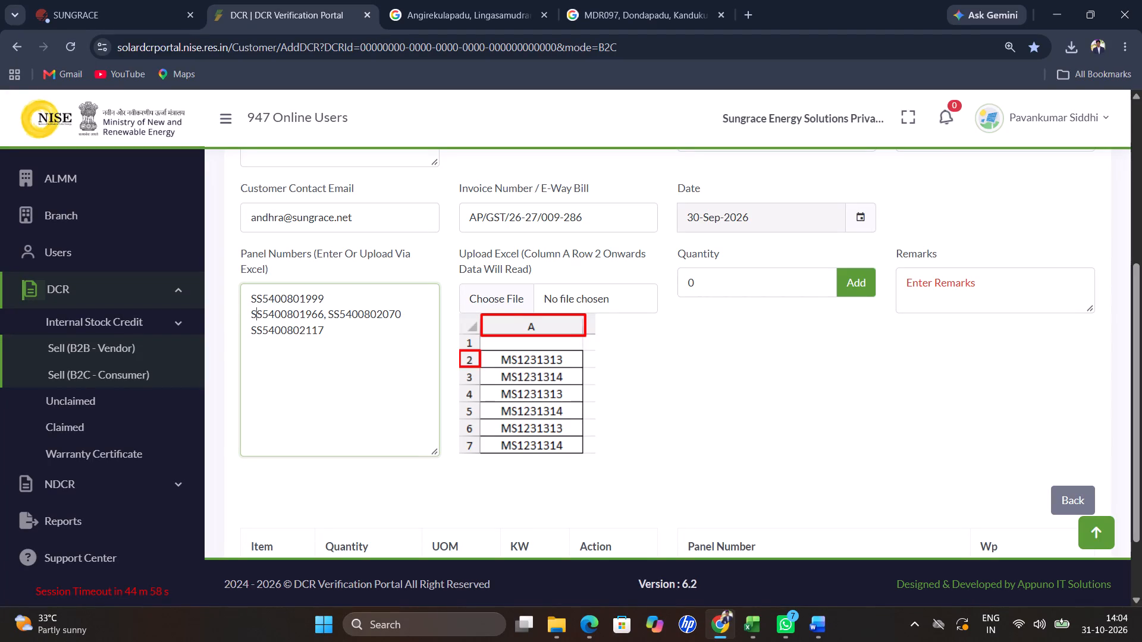
key(BackSpace)
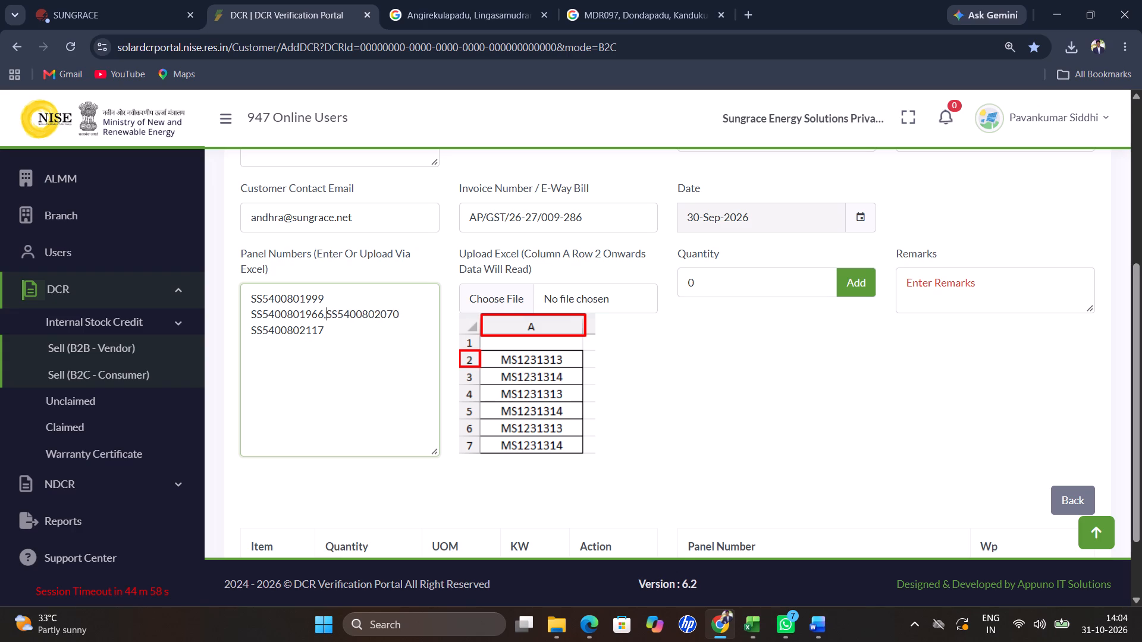
key(BackSpace)
key(Return)
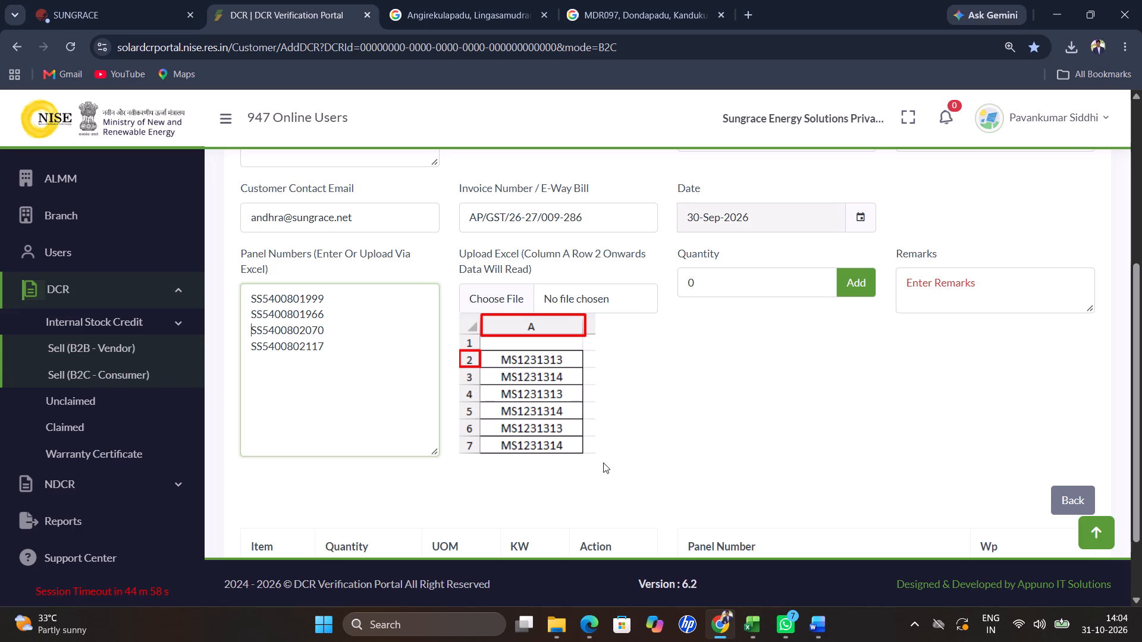
Set the quantity to 4 and add the listed panels to the DCR.
click(721, 280)
scroll(721, 280, up, 4)
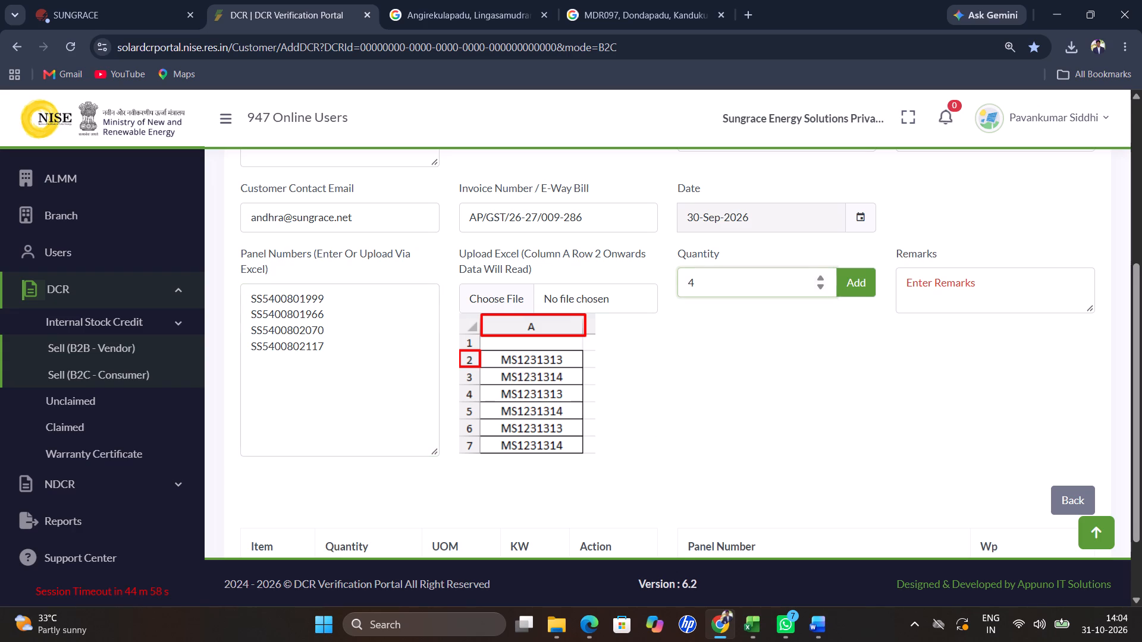
click(840, 287)
Copy the site address from the open SUNGRACE work order into the DCR form's Remarks field.
click(924, 301)
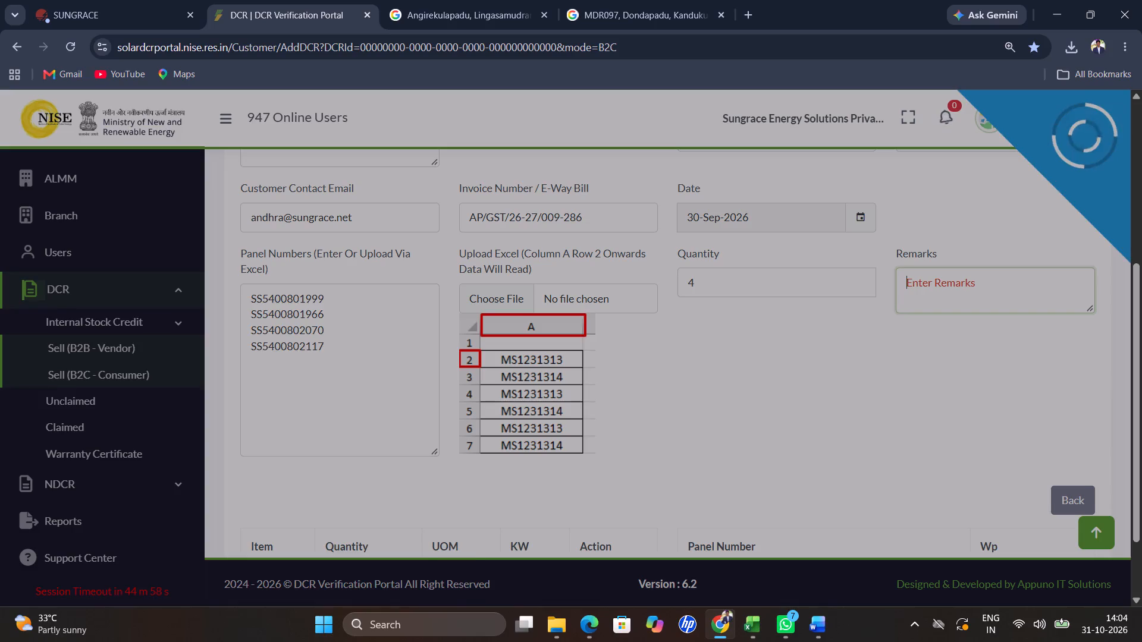
click(925, 301)
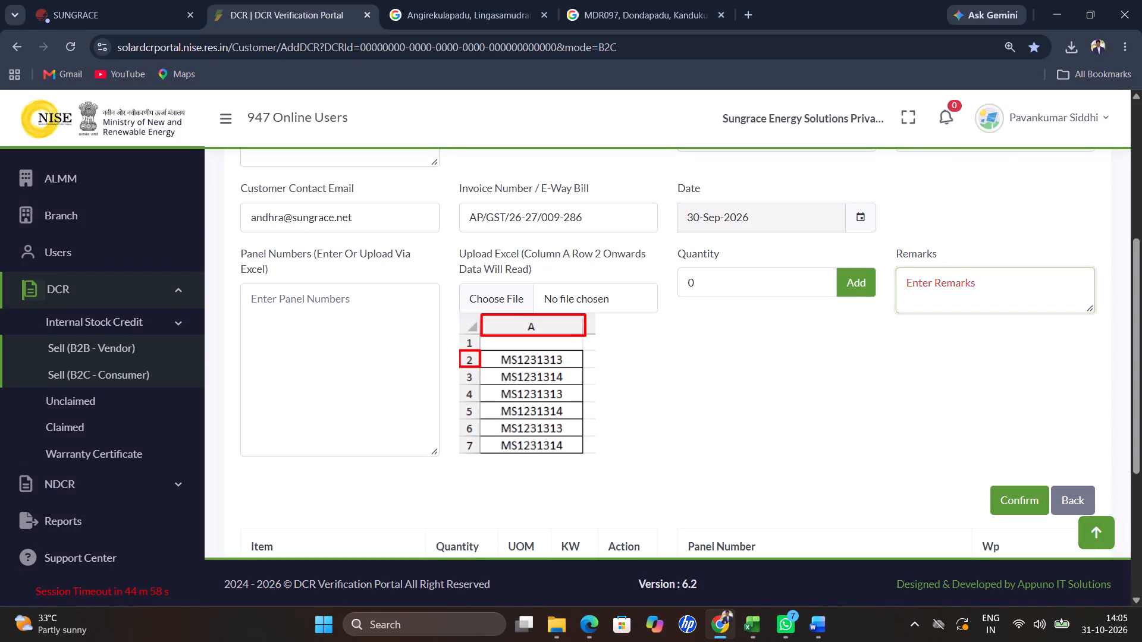
click(64, 1)
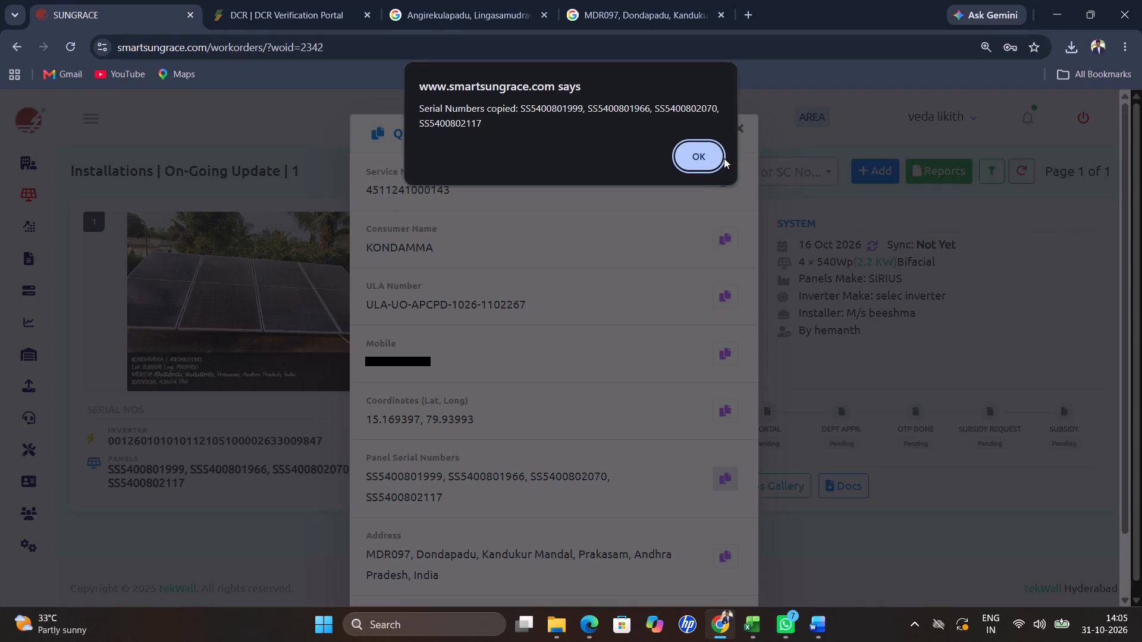
click(704, 156)
click(720, 558)
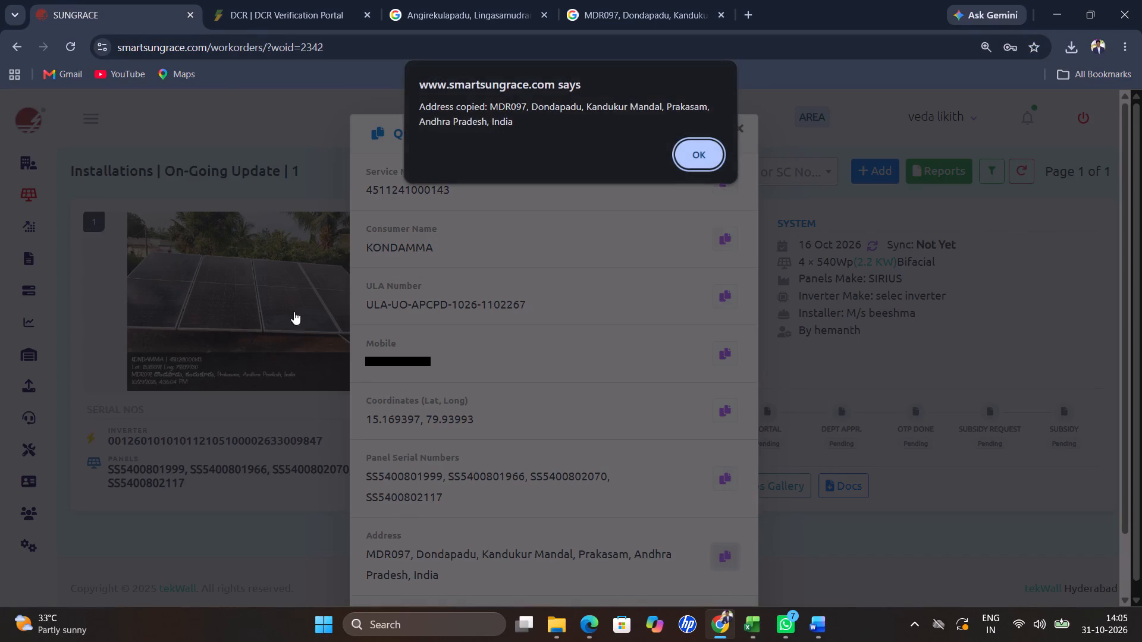
drag(246, 7, 251, 15)
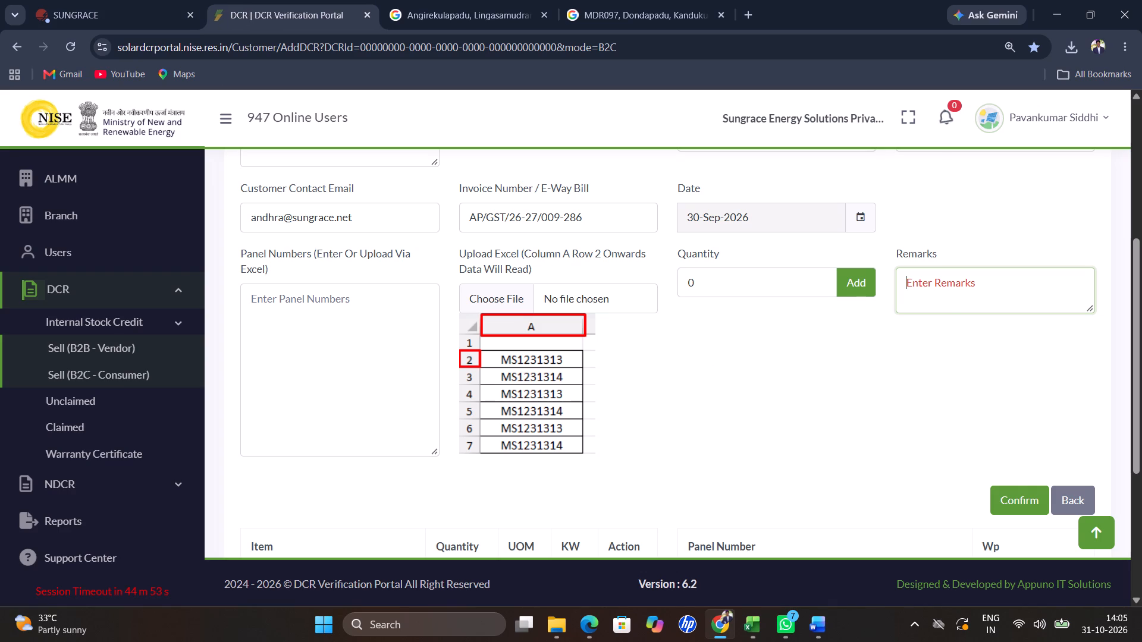
click(941, 294)
key(ctrl+v)
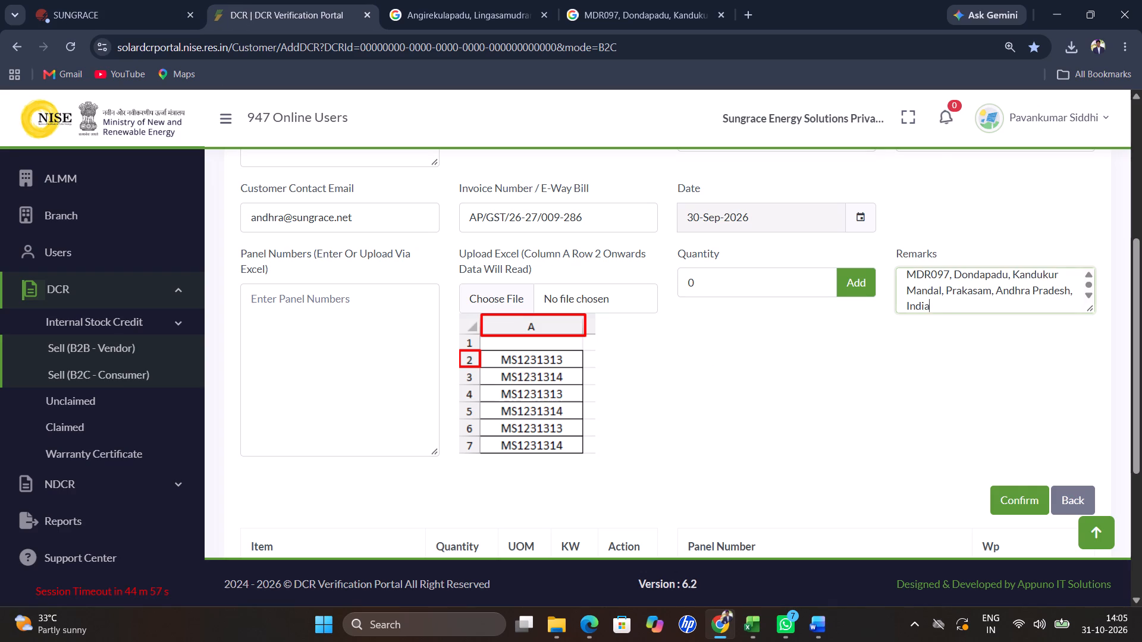
scroll(941, 294, up, 1)
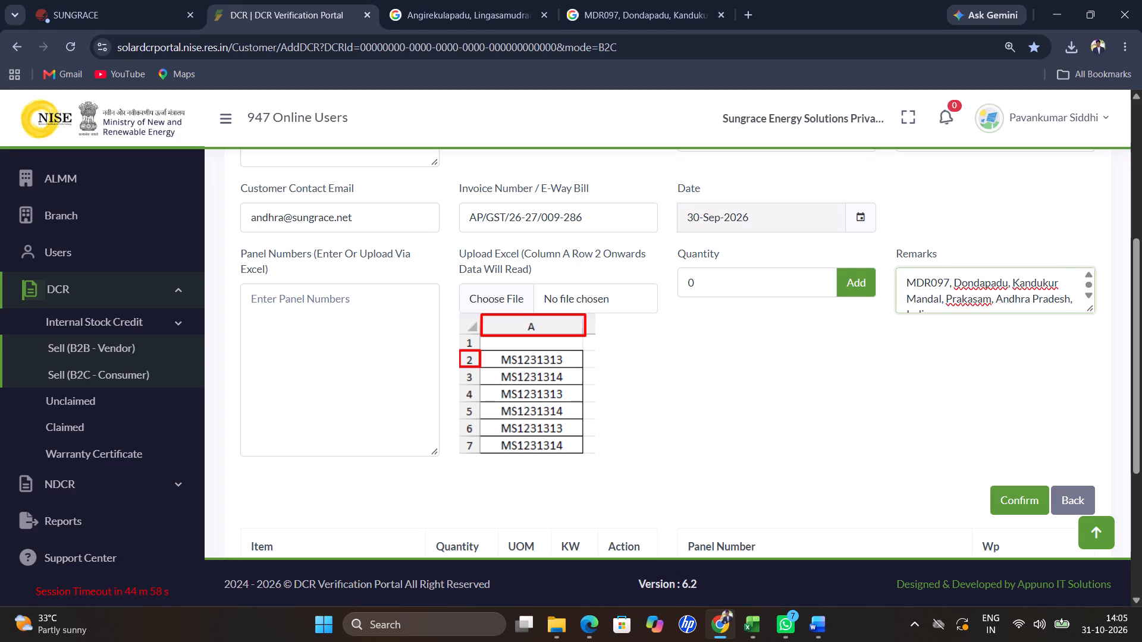
Copy the PIN code from the open Google search result for the address into the Customer Pin Code field.
click(606, 1)
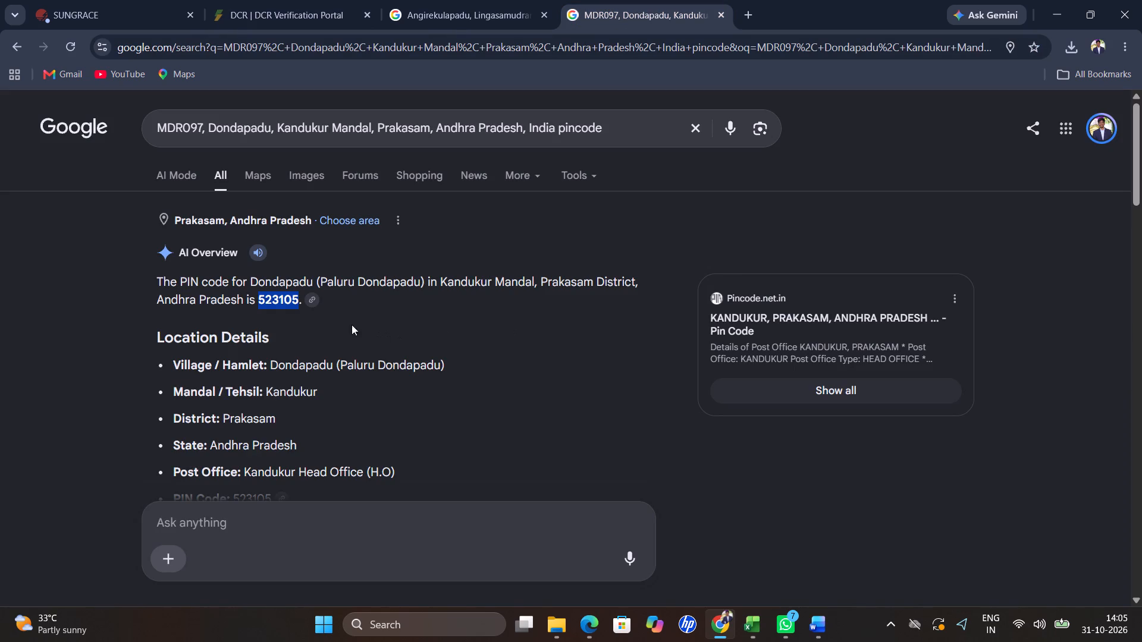
double_click(278, 303)
key(ctrl+c)
click(238, 7)
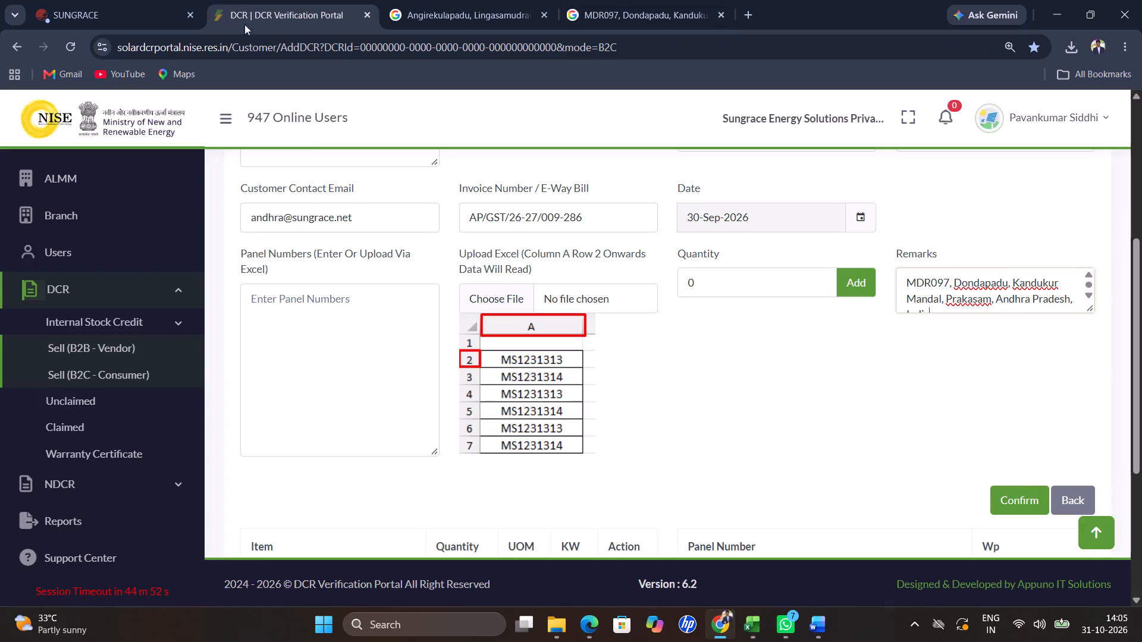
scroll(519, 244, up, 2)
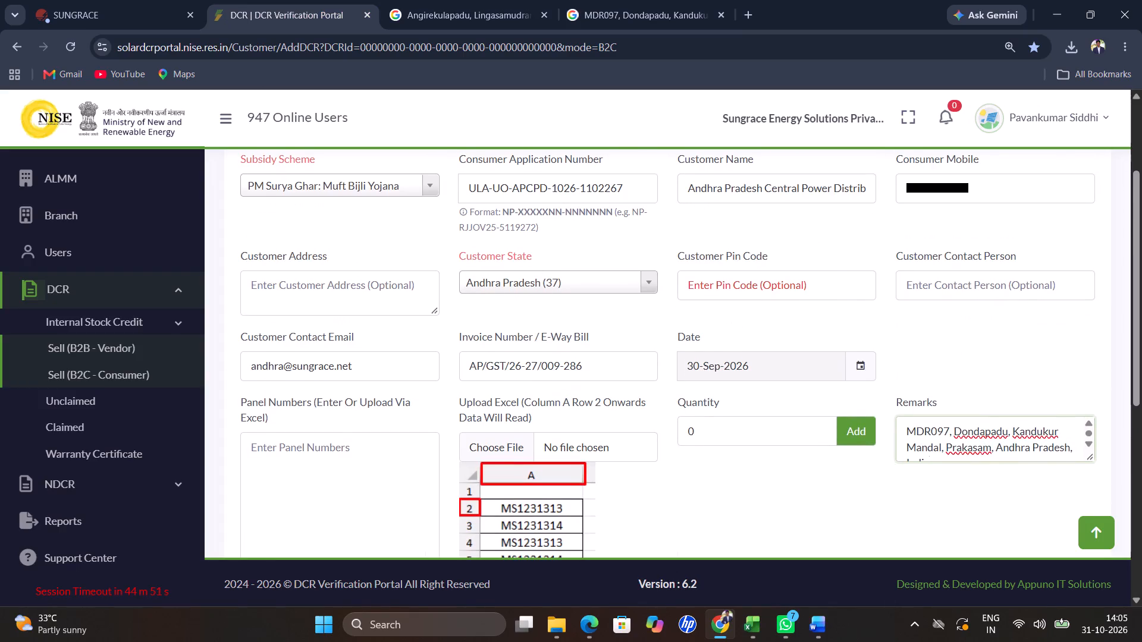
click(739, 287)
key(ctrl+v)
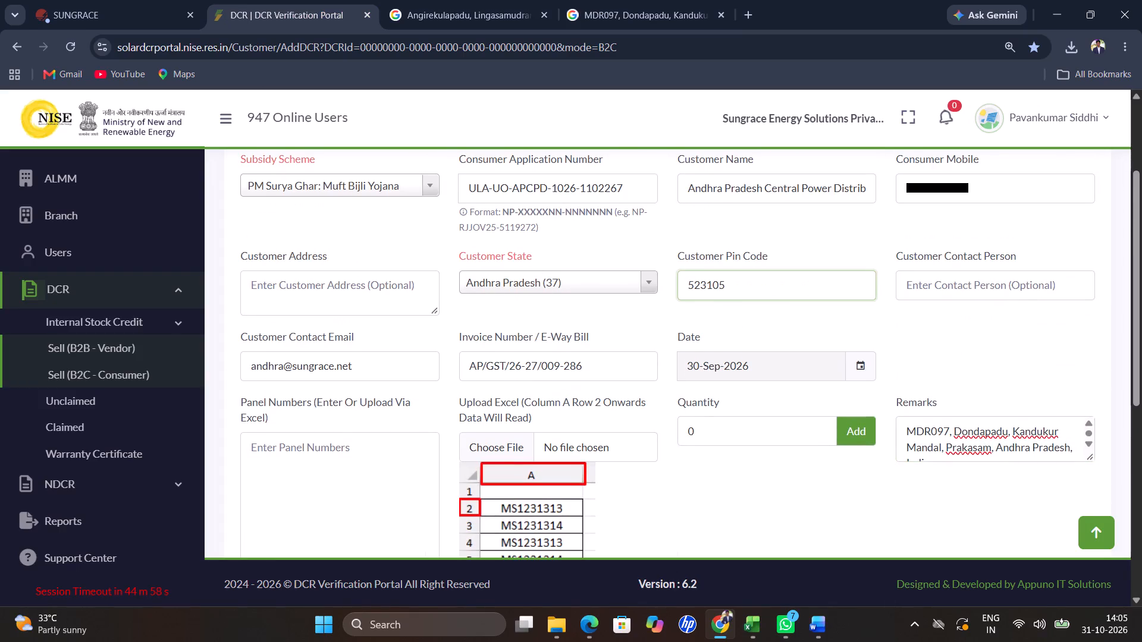
Submit the completed B2C DCR form and confirm the issue.
scroll(738, 287, down, 2)
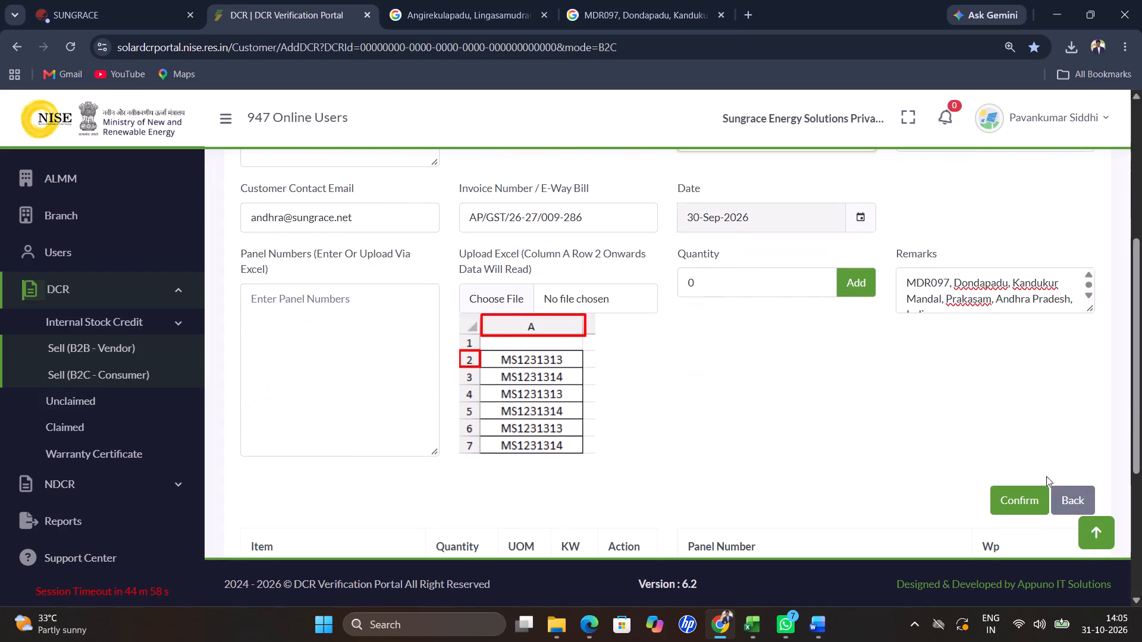
click(1031, 494)
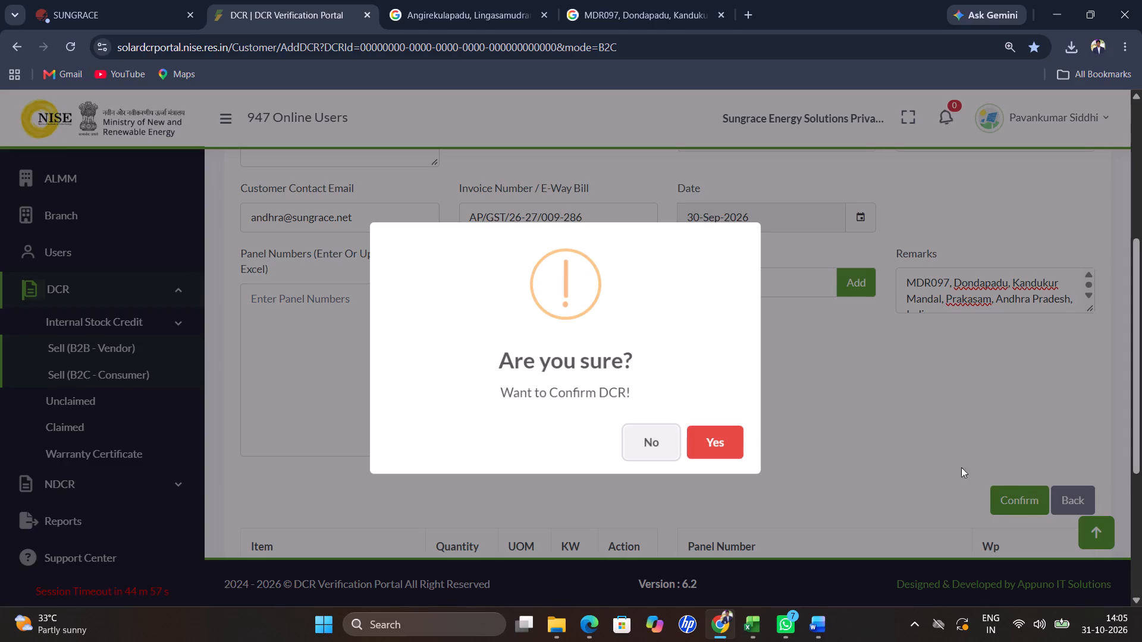
click(711, 444)
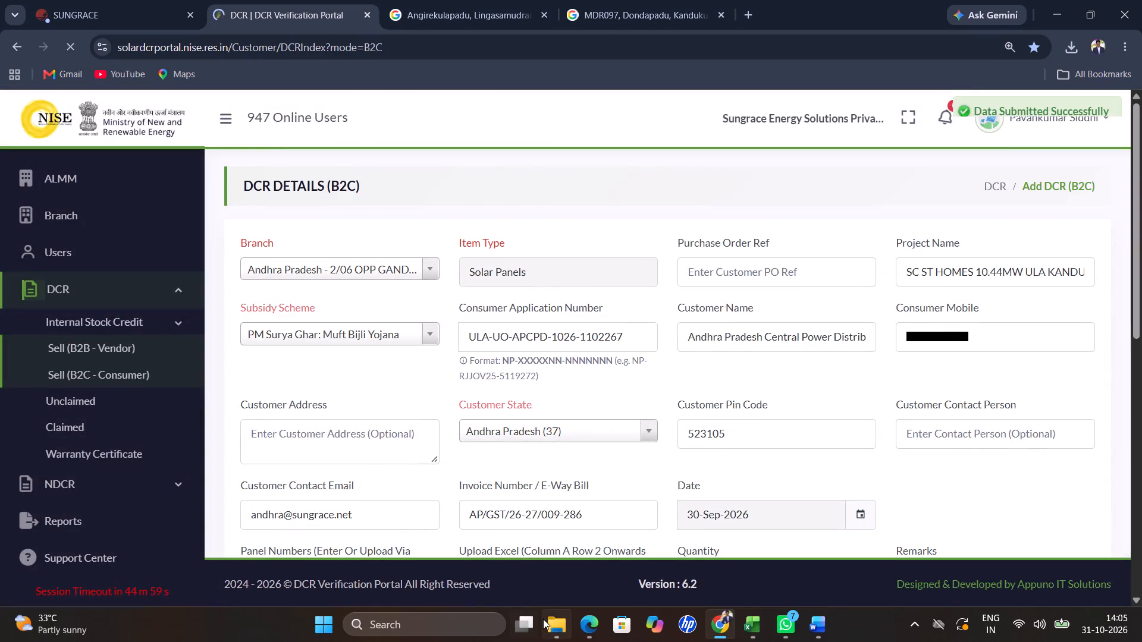
Create a new folder named 286_ inside the DCR009 folder in File Explorer.
click(550, 574)
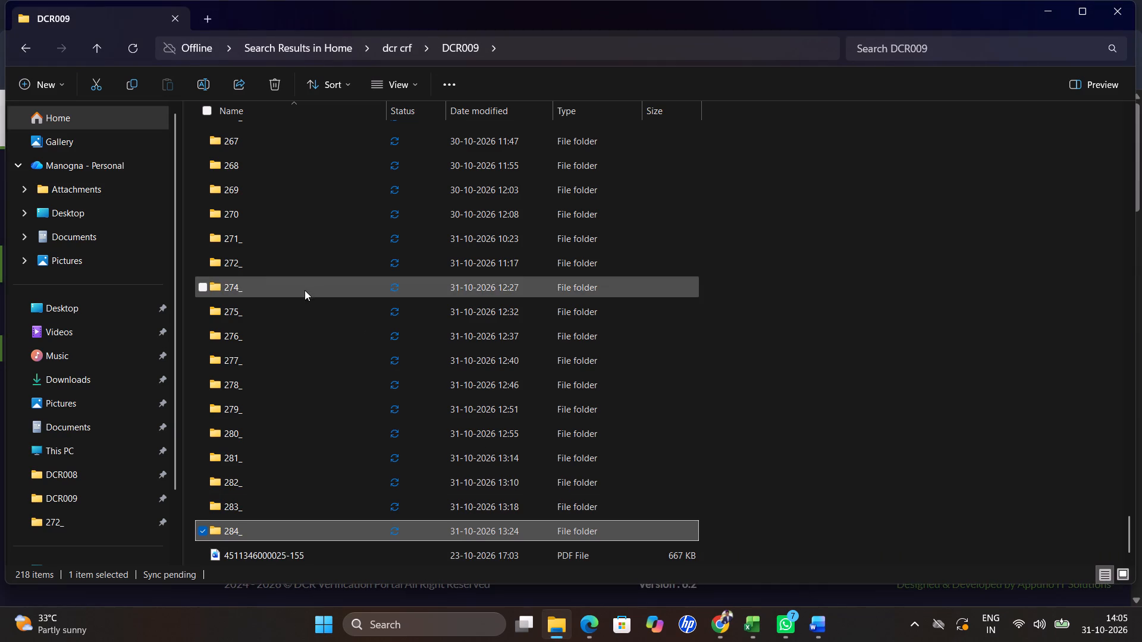
click(36, 86)
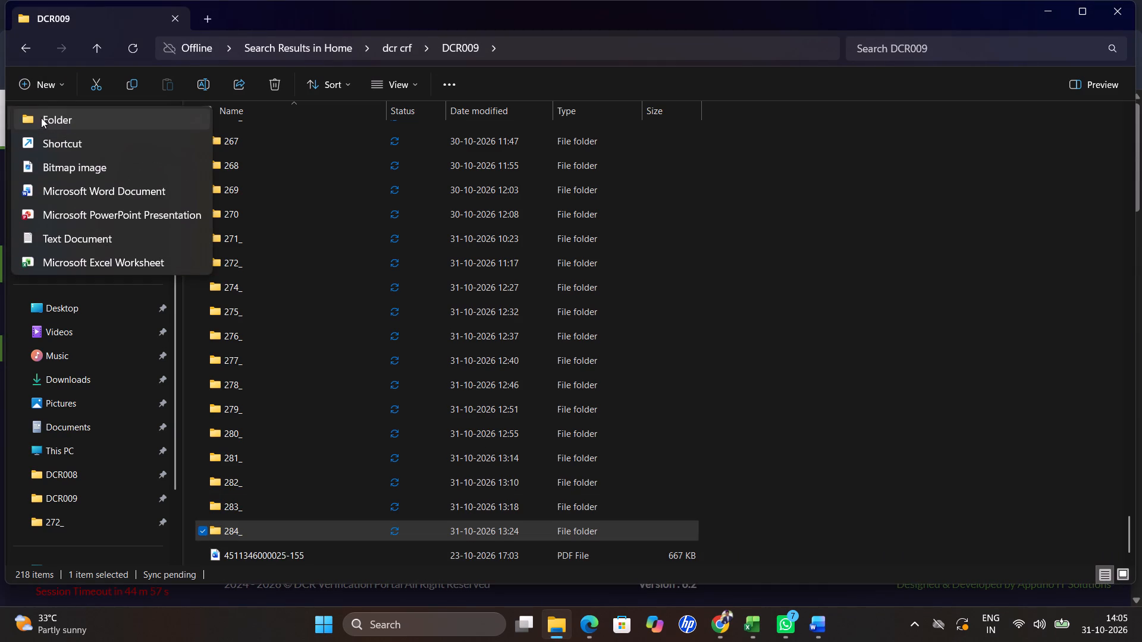
click(41, 118)
text(286)
key(shift+underscore)
key(Return)
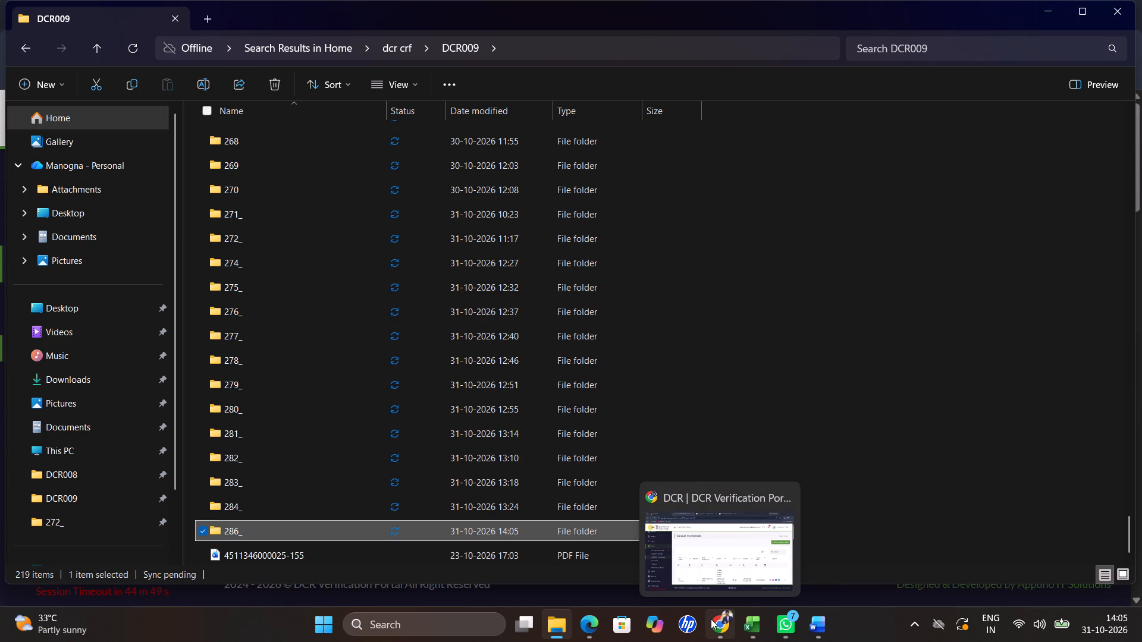
Return to the open SUNGRACE work order and copy its service number from the Quick Copy Details.
click(710, 574)
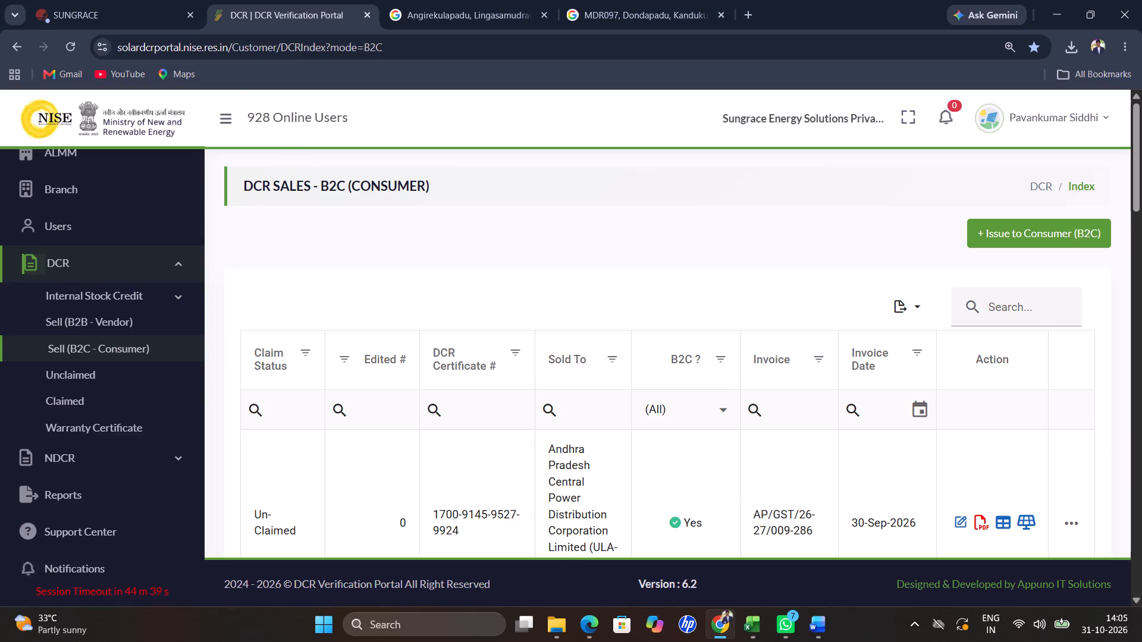
click(134, 0)
click(682, 156)
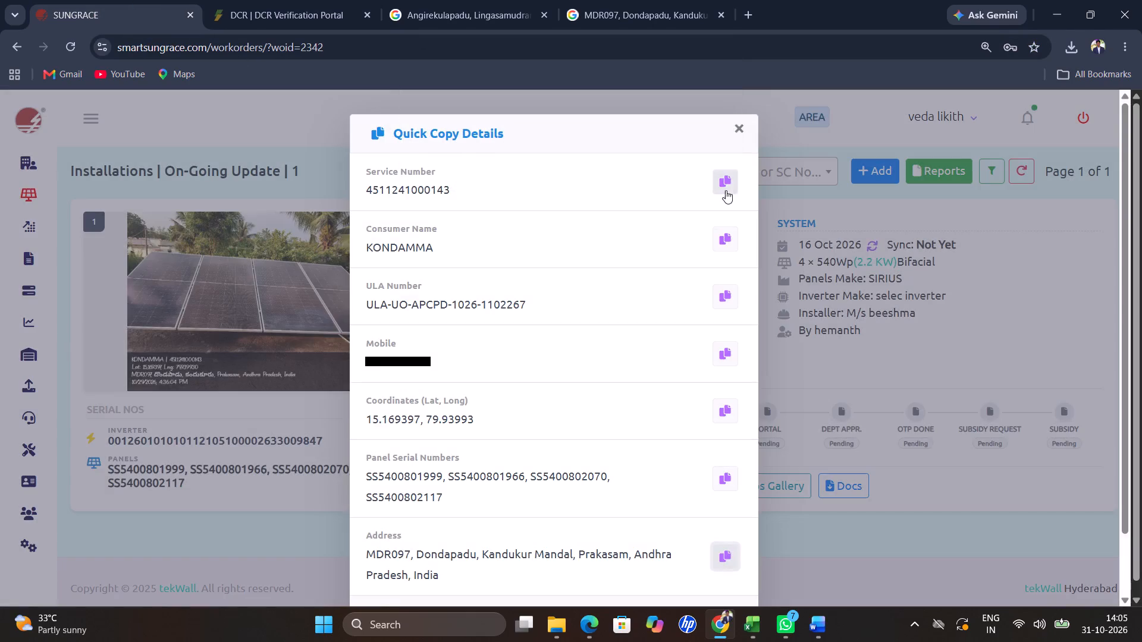
click(724, 184)
Download the DCR certificate PDF for invoice AP/GST/26-27/009-286 into DCR009's 286_ folder, named with the copied service number followed by -286.
click(335, 11)
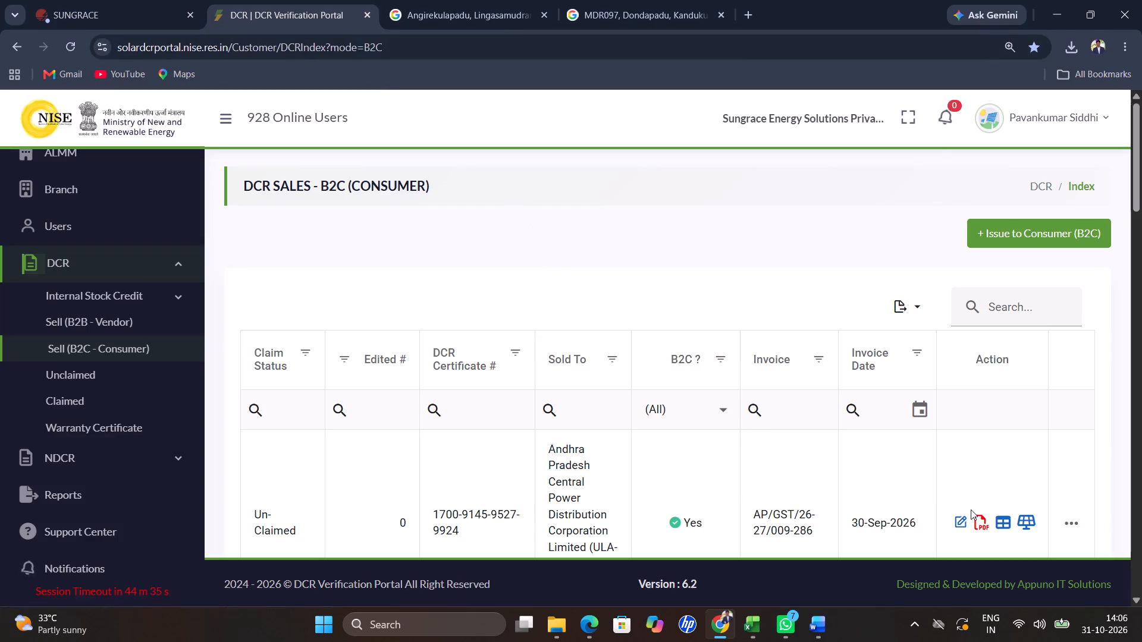
click(981, 522)
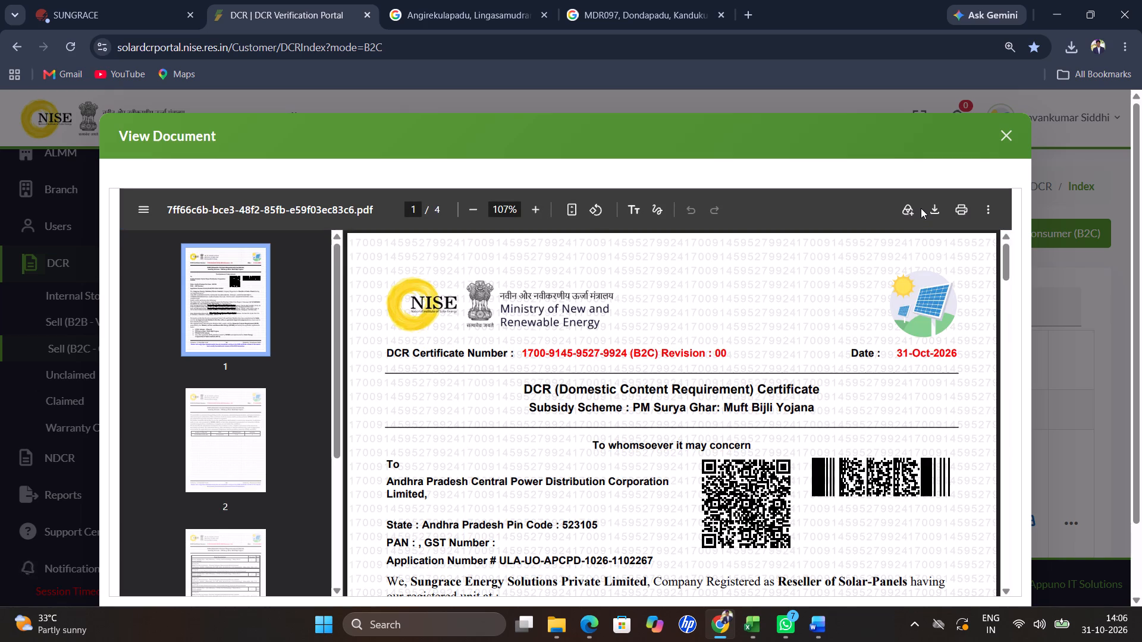
click(941, 210)
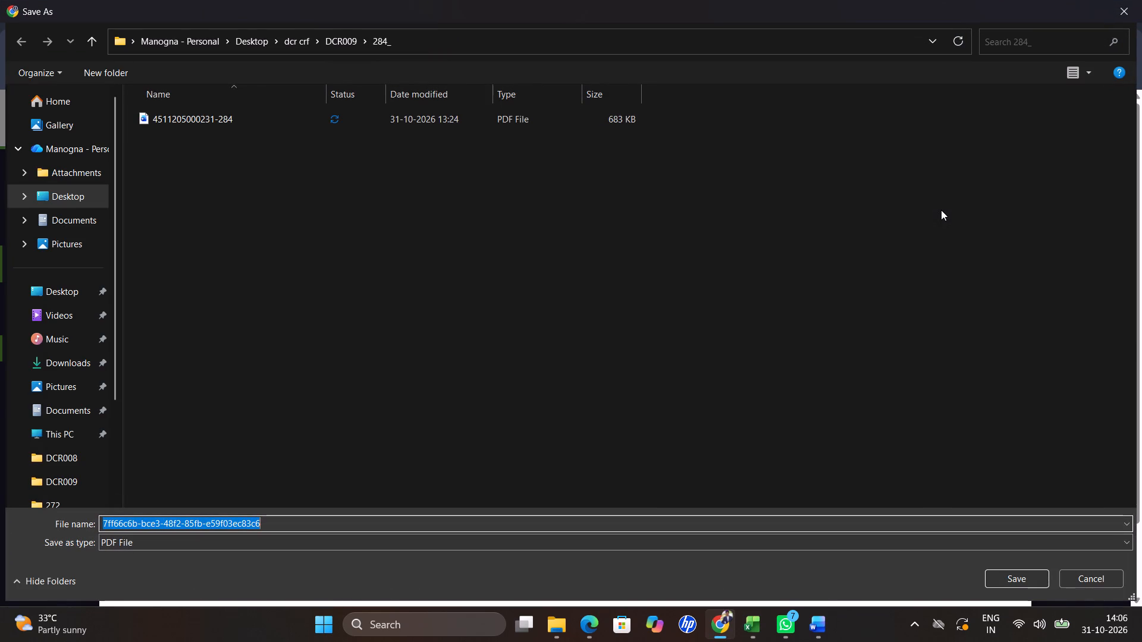
key(ctrl+v)
text(-286)
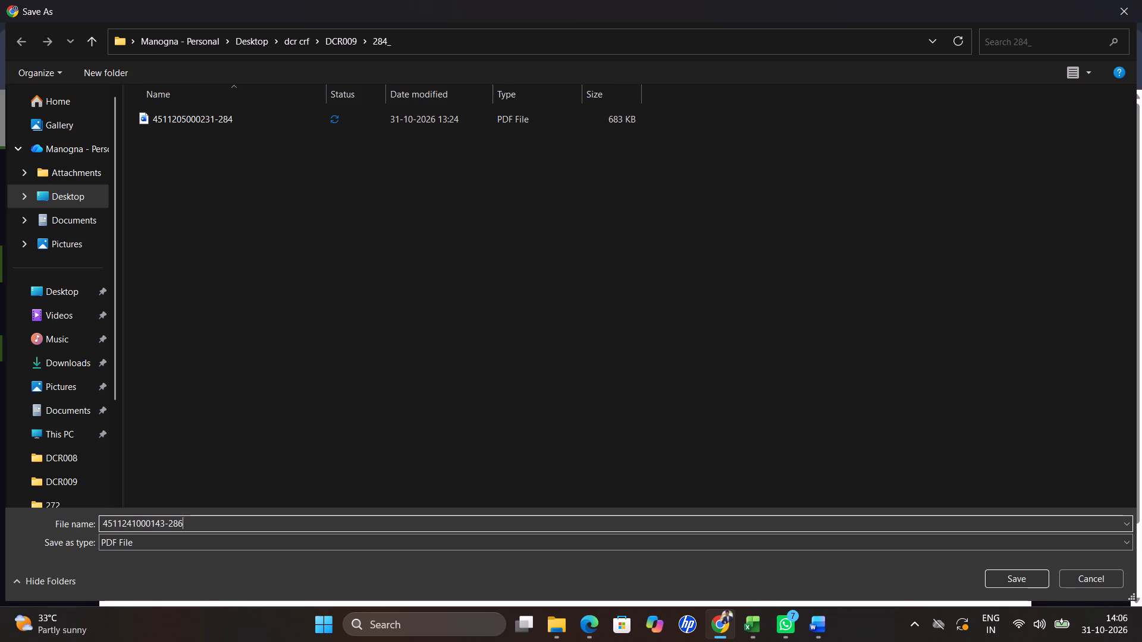
click(337, 47)
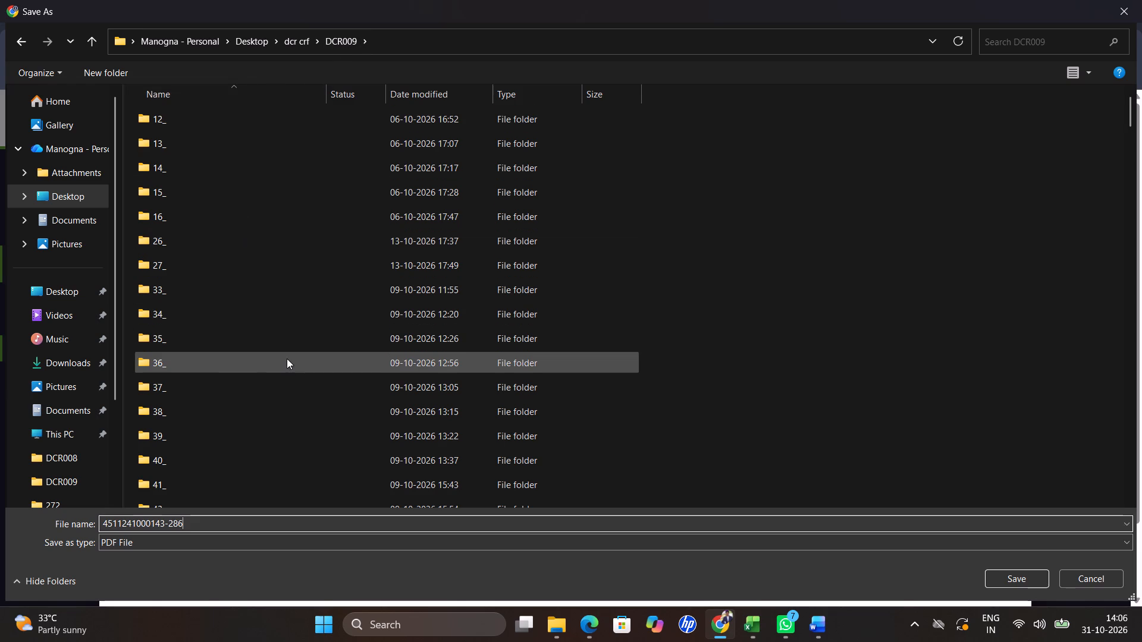
scroll(287, 358, down, 20)
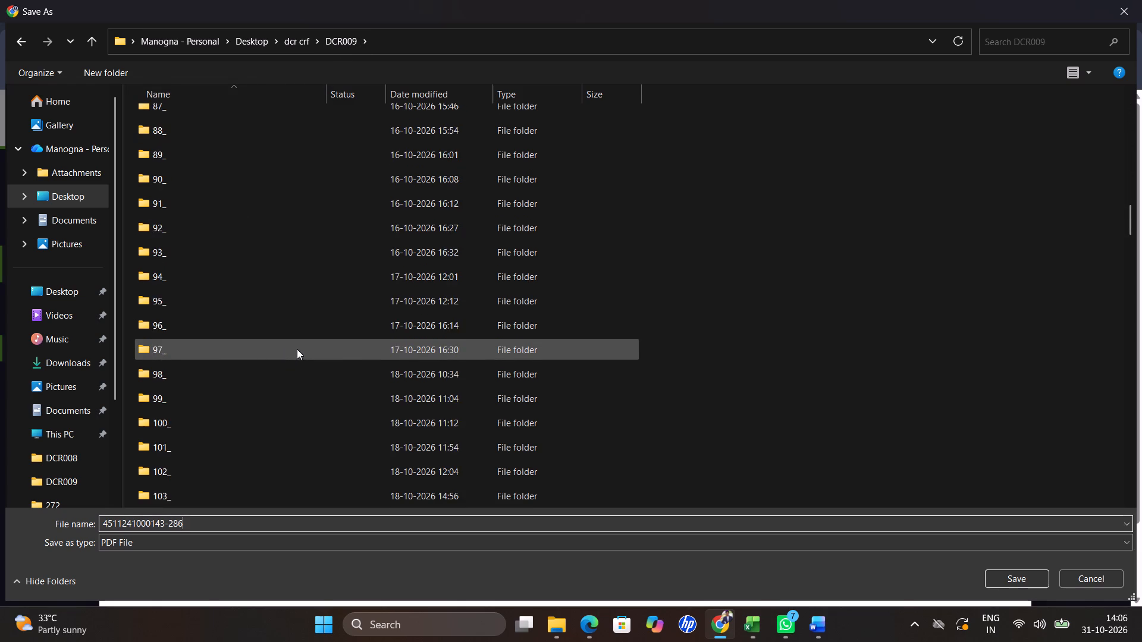
scroll(297, 349, down, 20)
scroll(297, 349, down, 18)
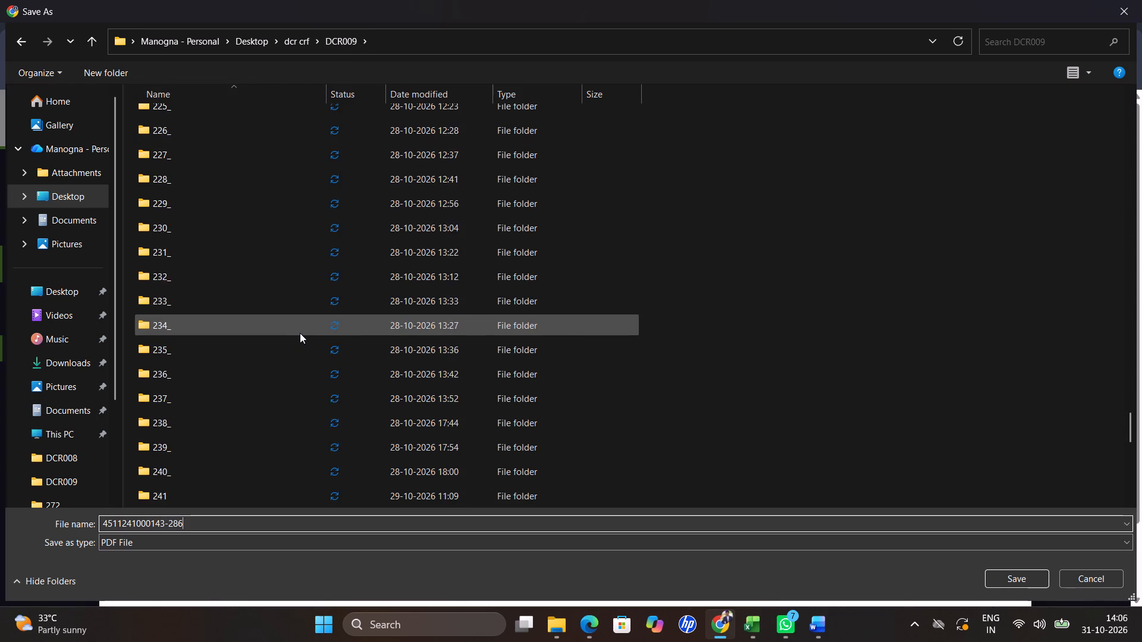
scroll(300, 333, down, 11)
scroll(300, 333, down, 16)
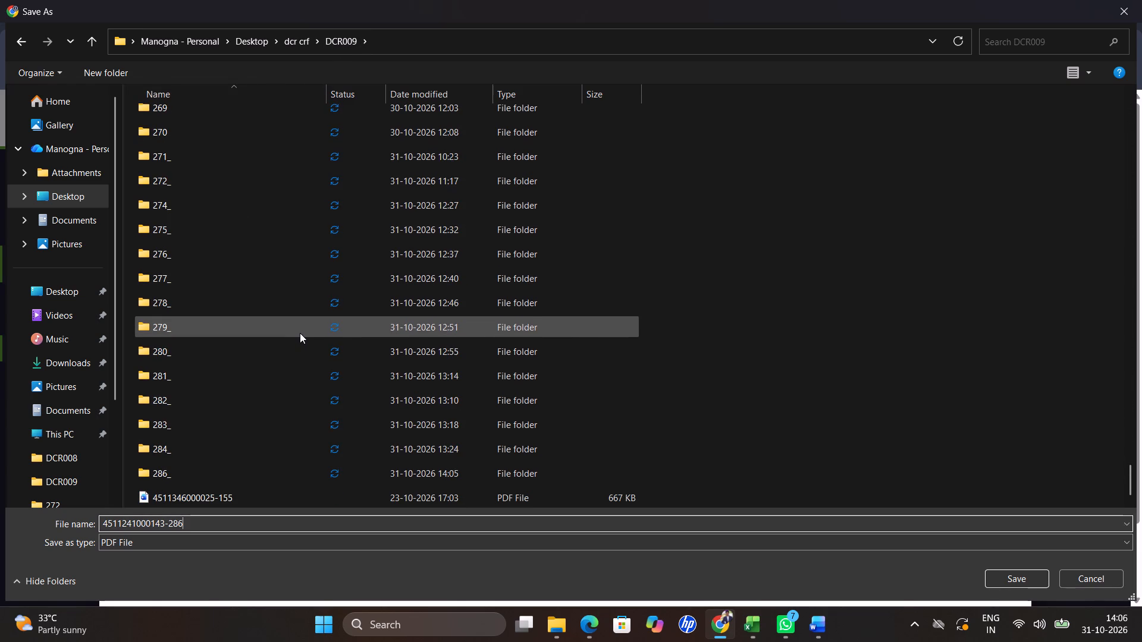
scroll(300, 333, down, 5)
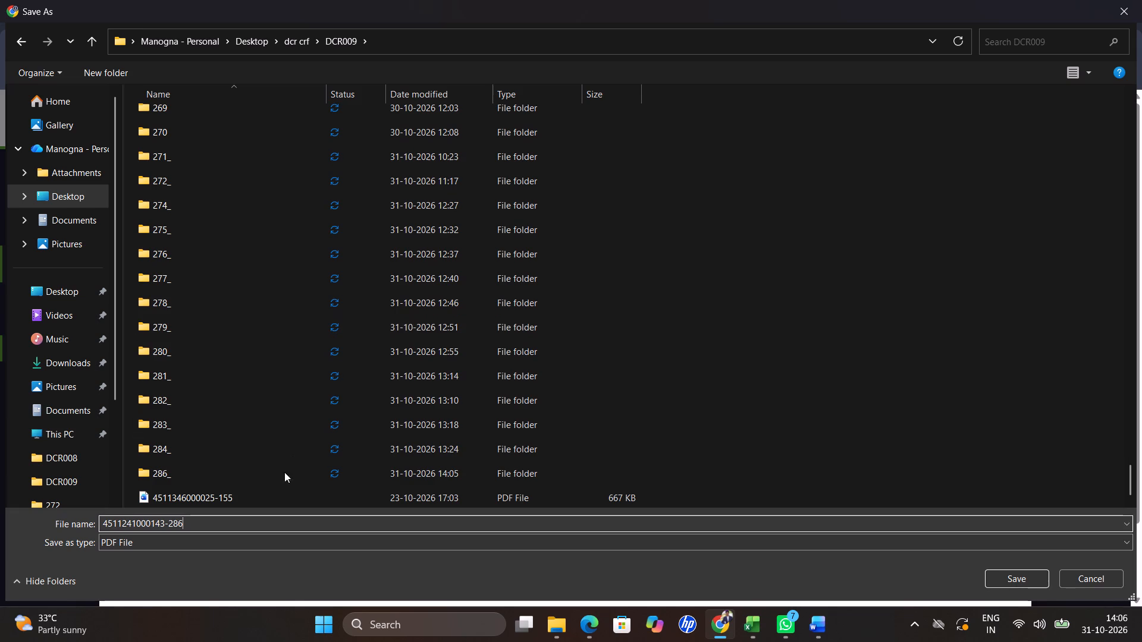
double_click(283, 471)
double_click(298, 473)
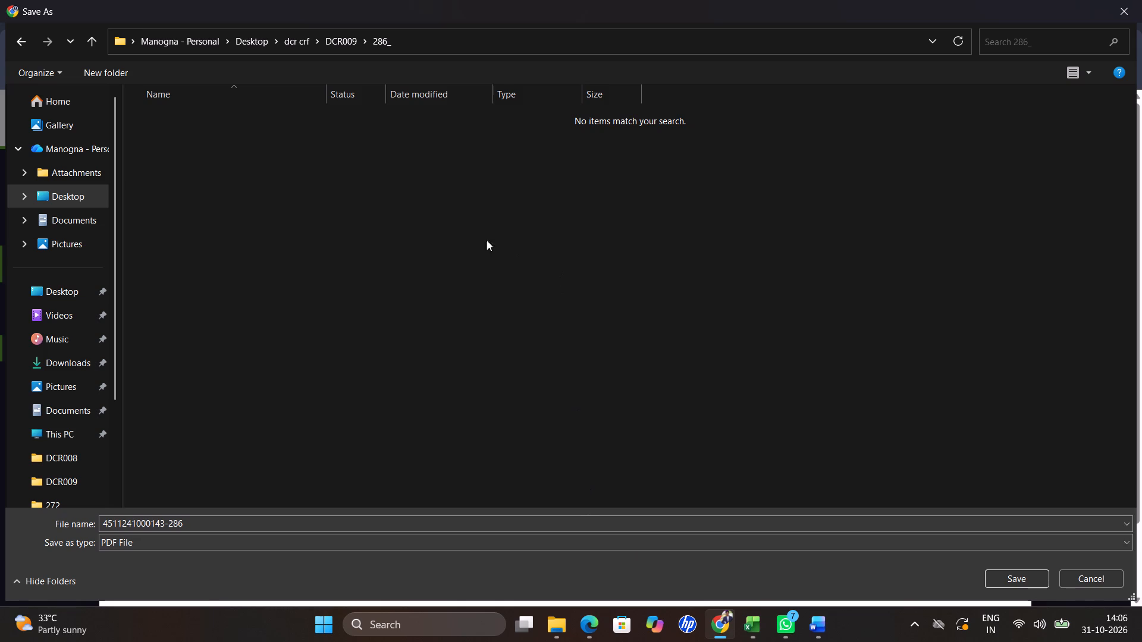
click(1002, 577)
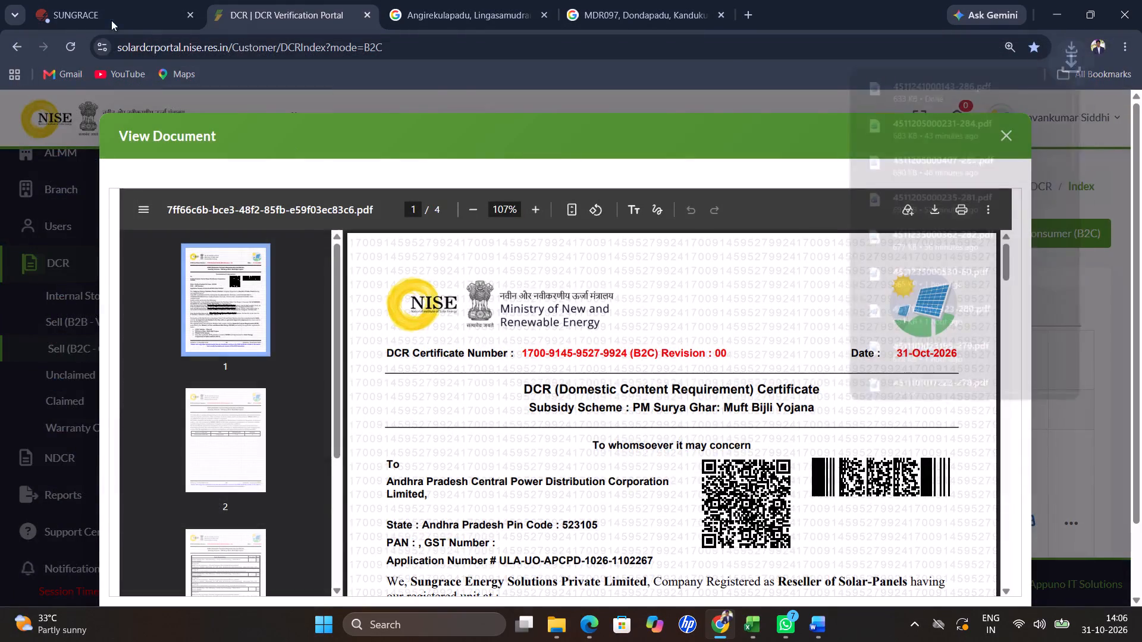
Update the SUNGRACE work order by attaching the certificate PDF from the 286_ folder as the DCR upload, and submit the form.
click(111, 15)
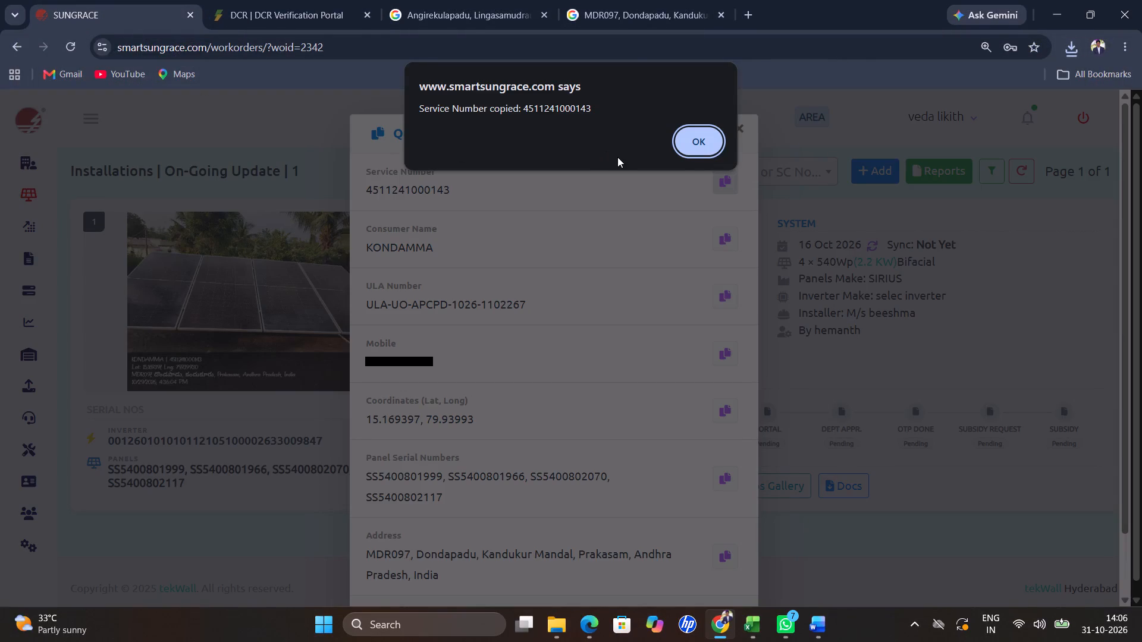
click(687, 144)
click(740, 124)
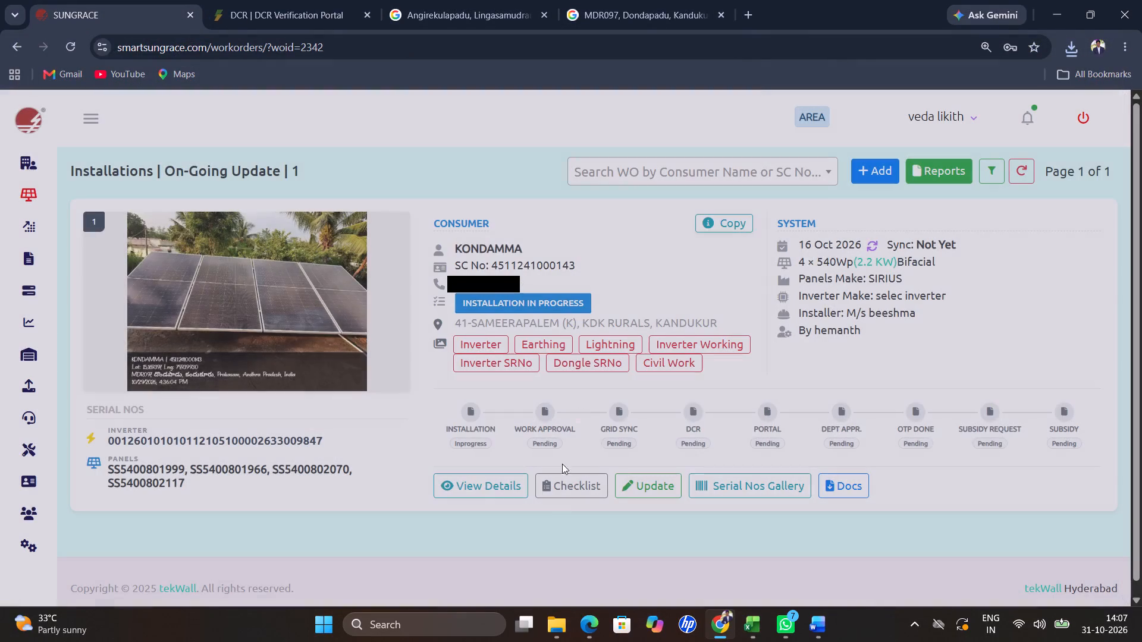
click(633, 479)
click(468, 430)
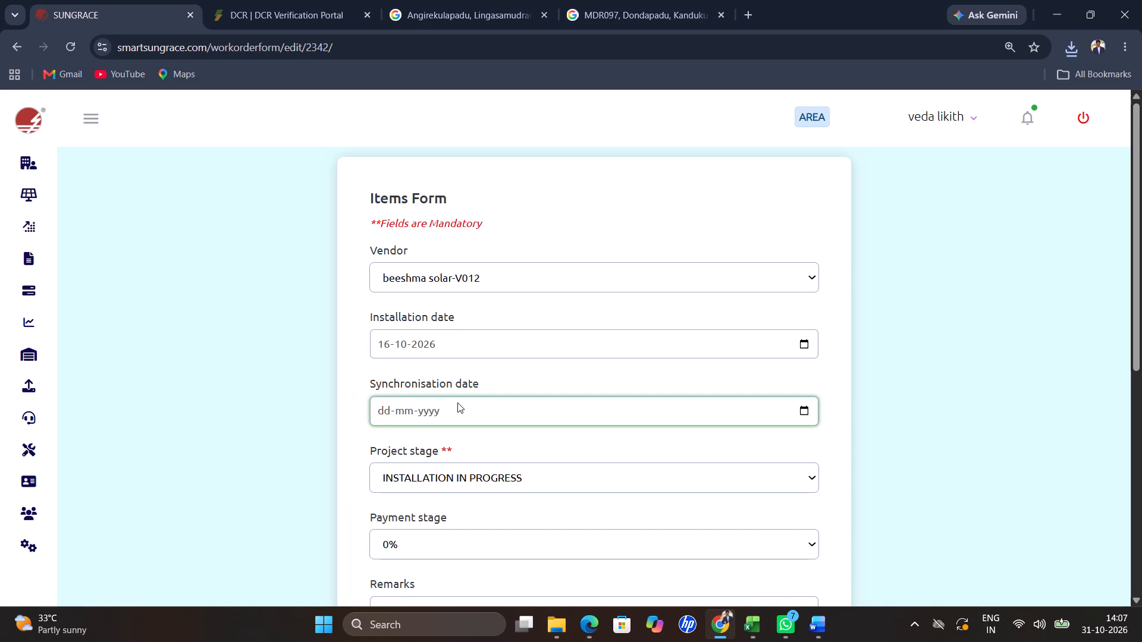
scroll(457, 402, down, 4)
click(426, 487)
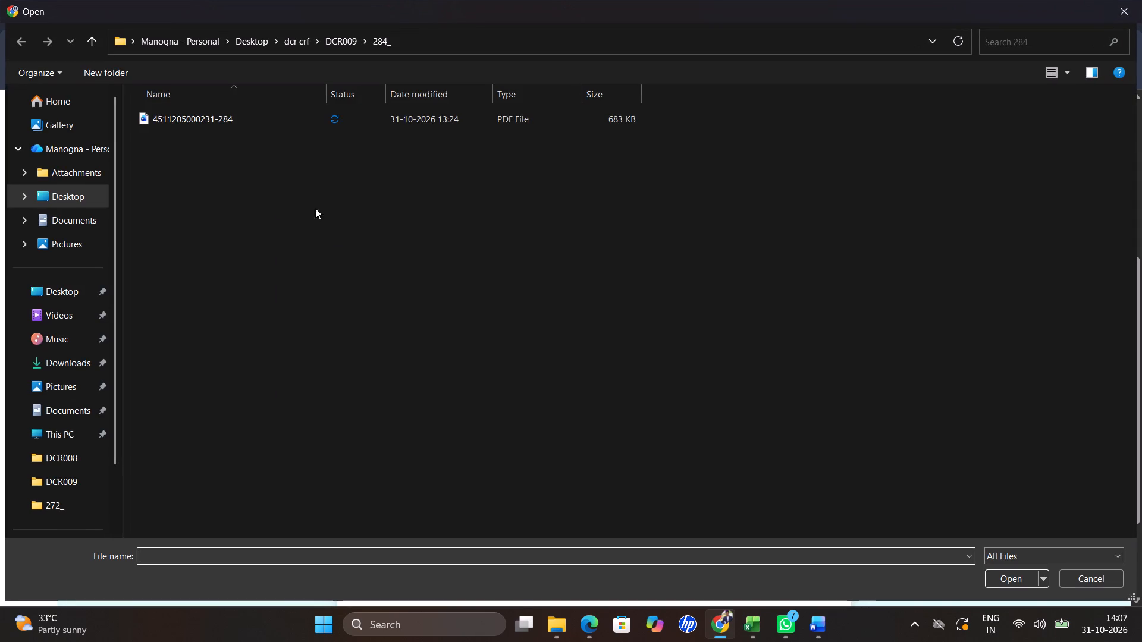
click(344, 43)
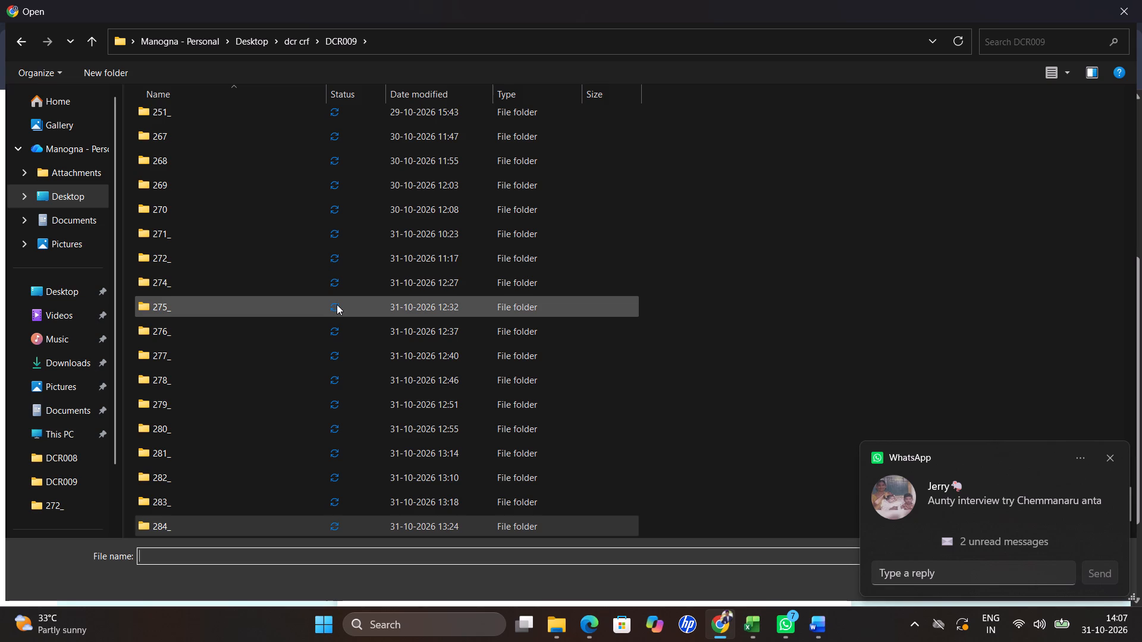
scroll(266, 394, down, 5)
double_click(231, 500)
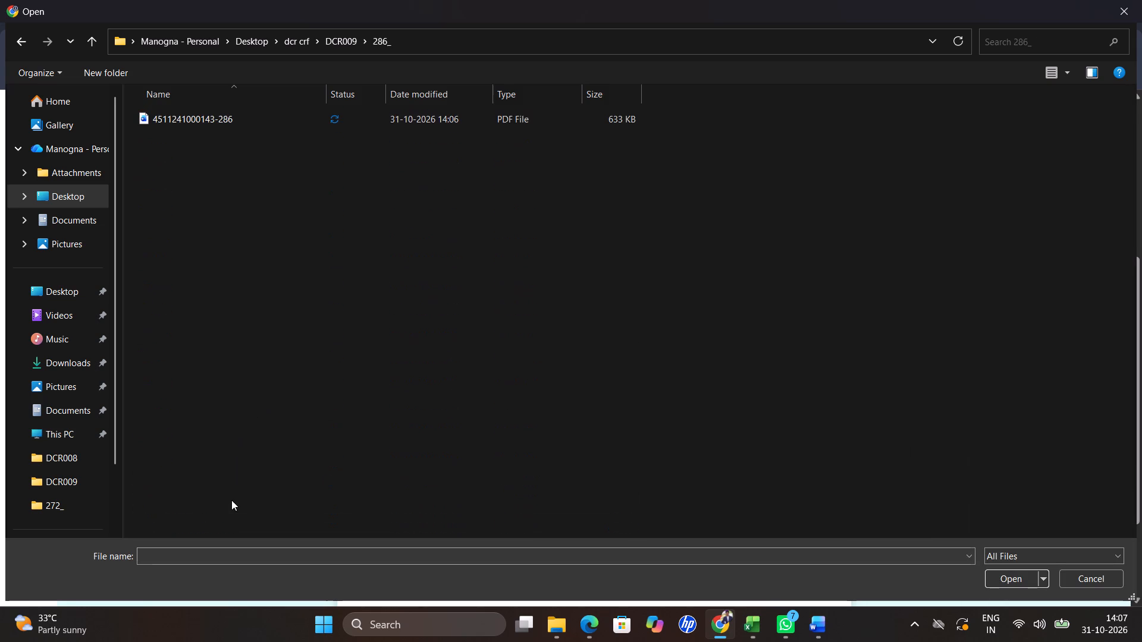
double_click(250, 117)
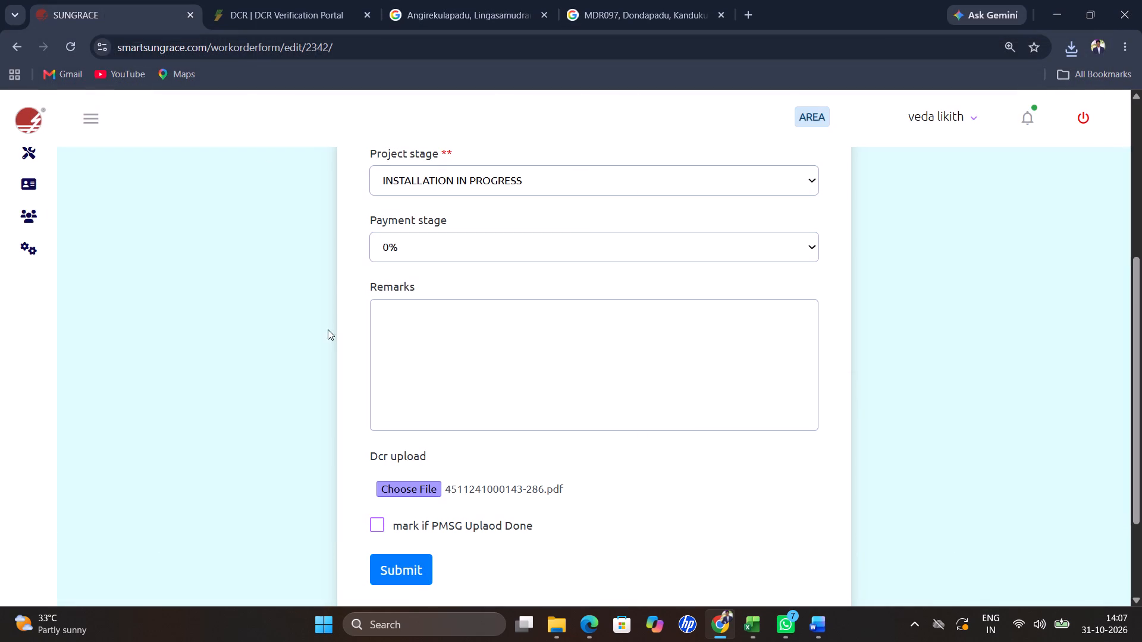
click(409, 572)
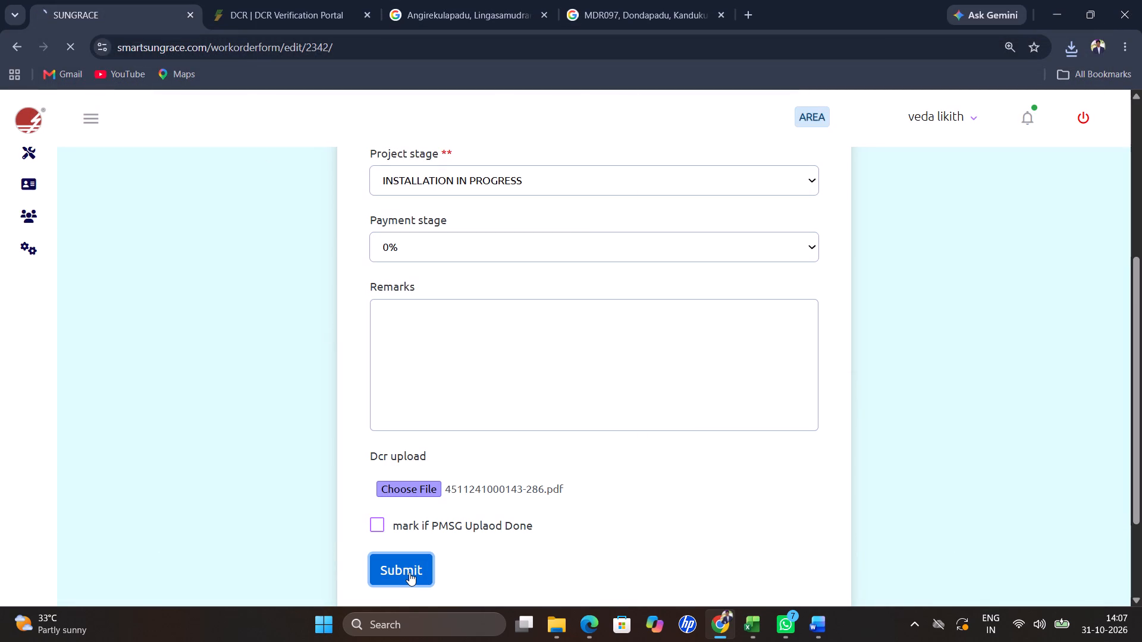
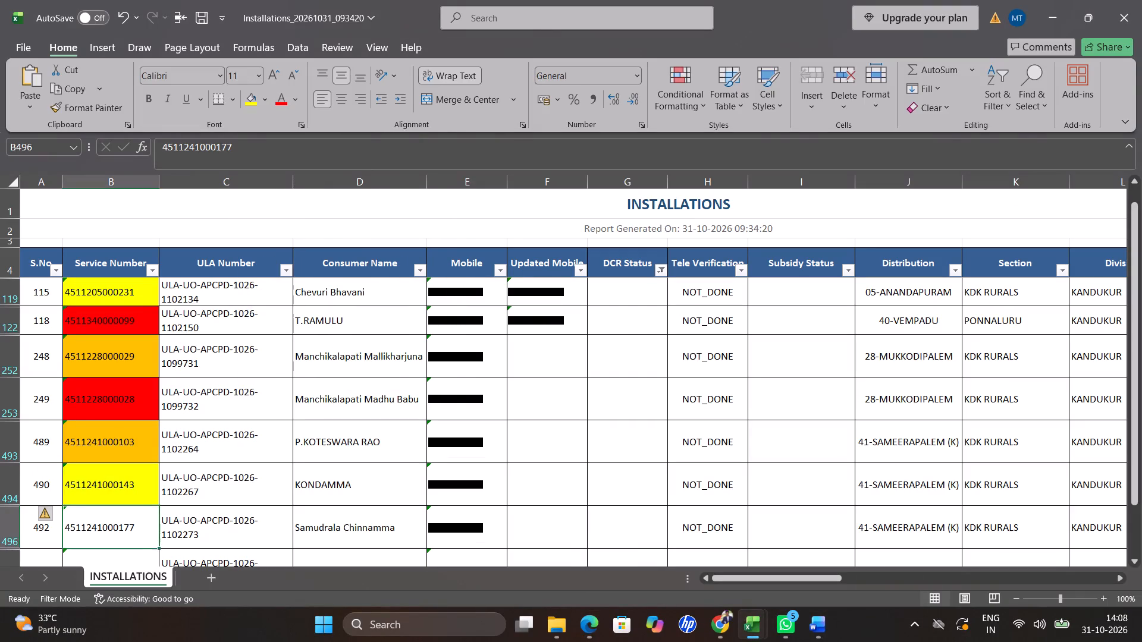
Copy the service number of S.No 492 from the INSTALLATIONS sheet in Excel and open the matching work order in SUNGRACE in Chrome.
key(ctrl+c)
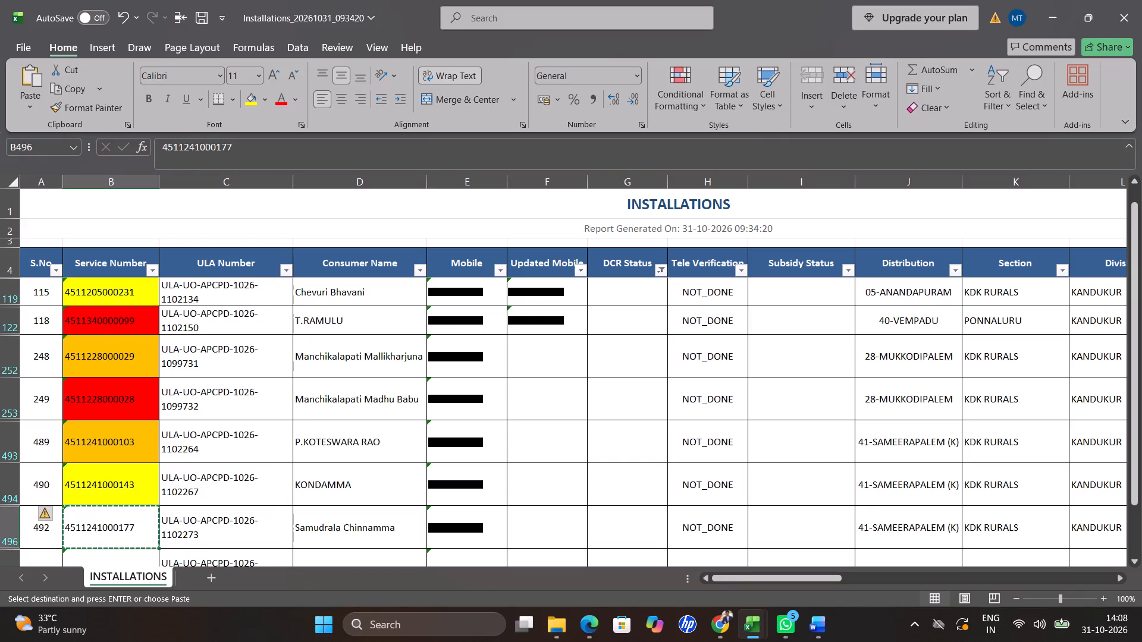
drag(721, 564, 715, 573)
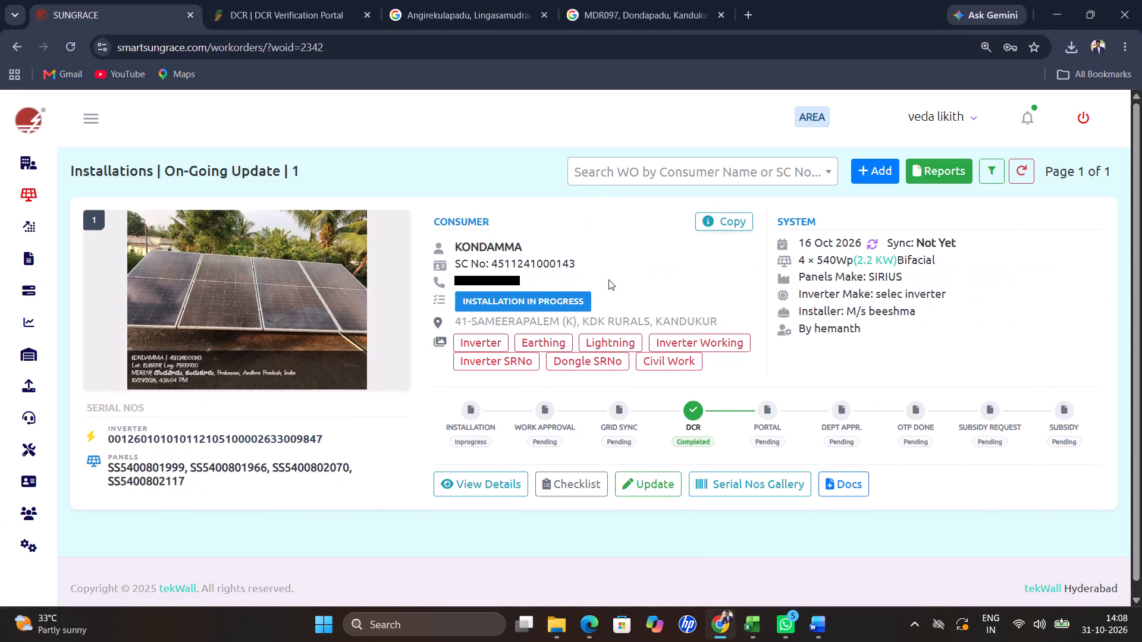
click(583, 179)
key(ctrl+v)
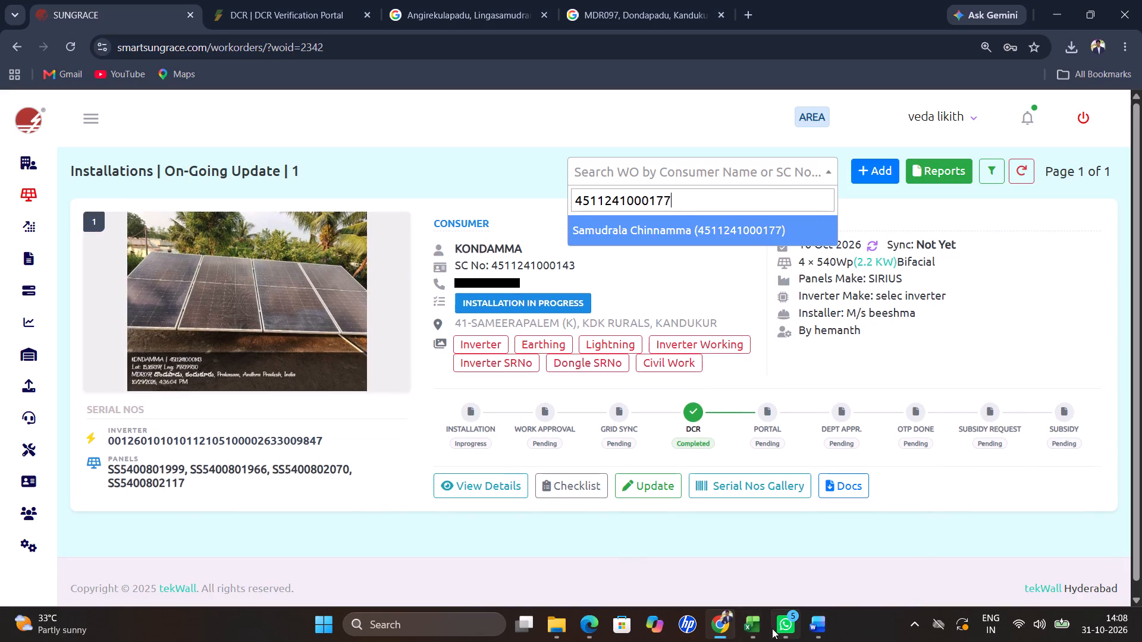
click(754, 621)
click(632, 565)
scroll(423, 454, down, 4)
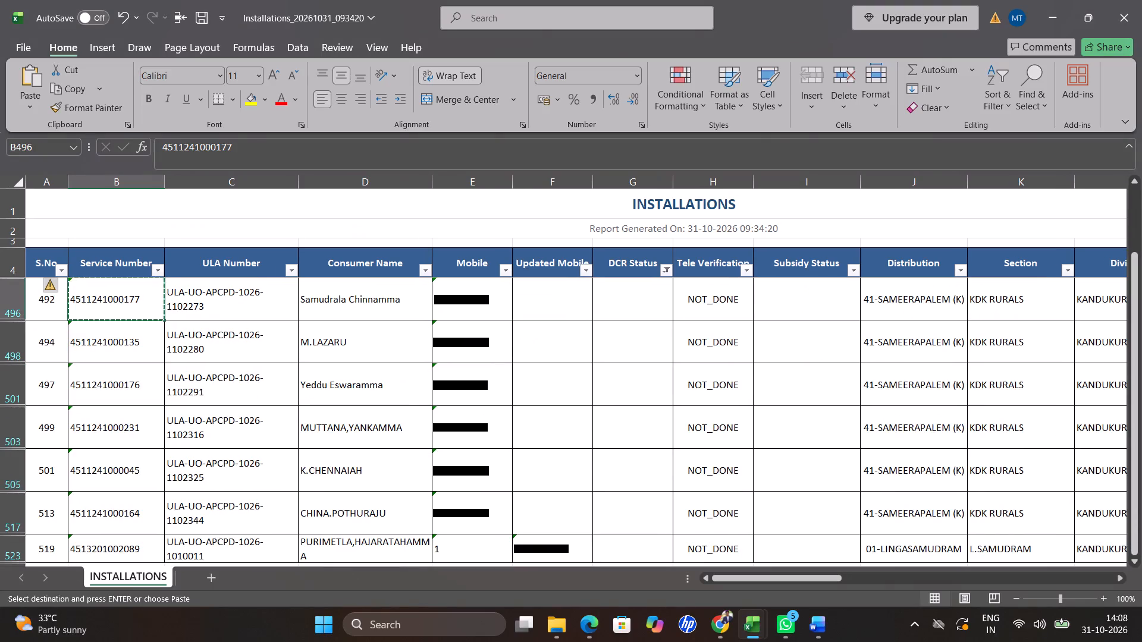
scroll(274, 357, down, 2)
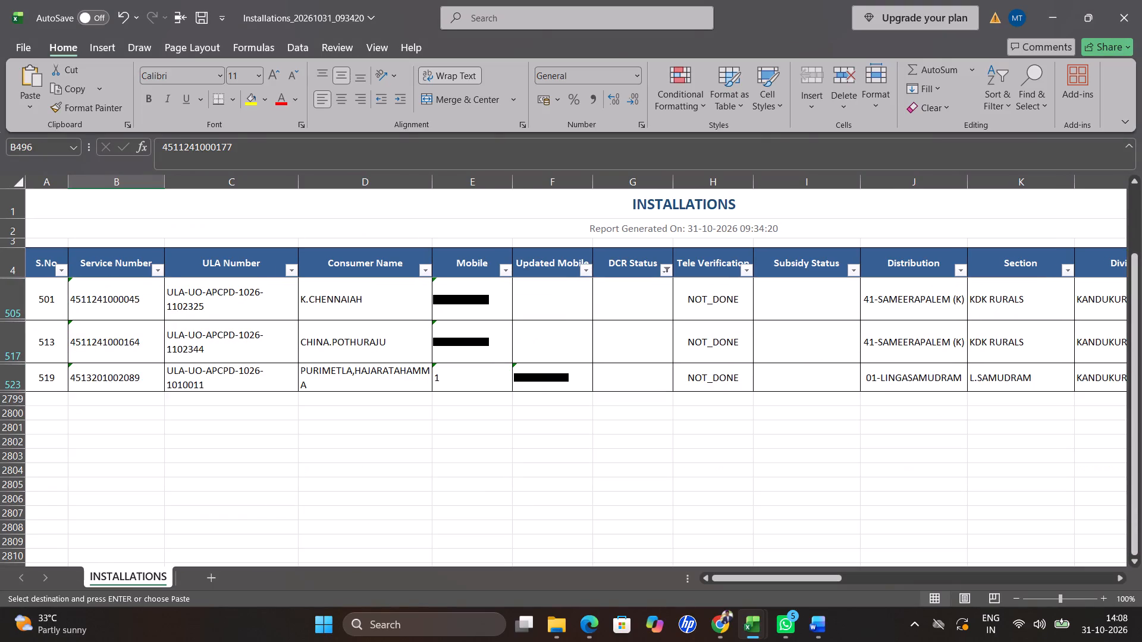
scroll(58, 388, up, 1)
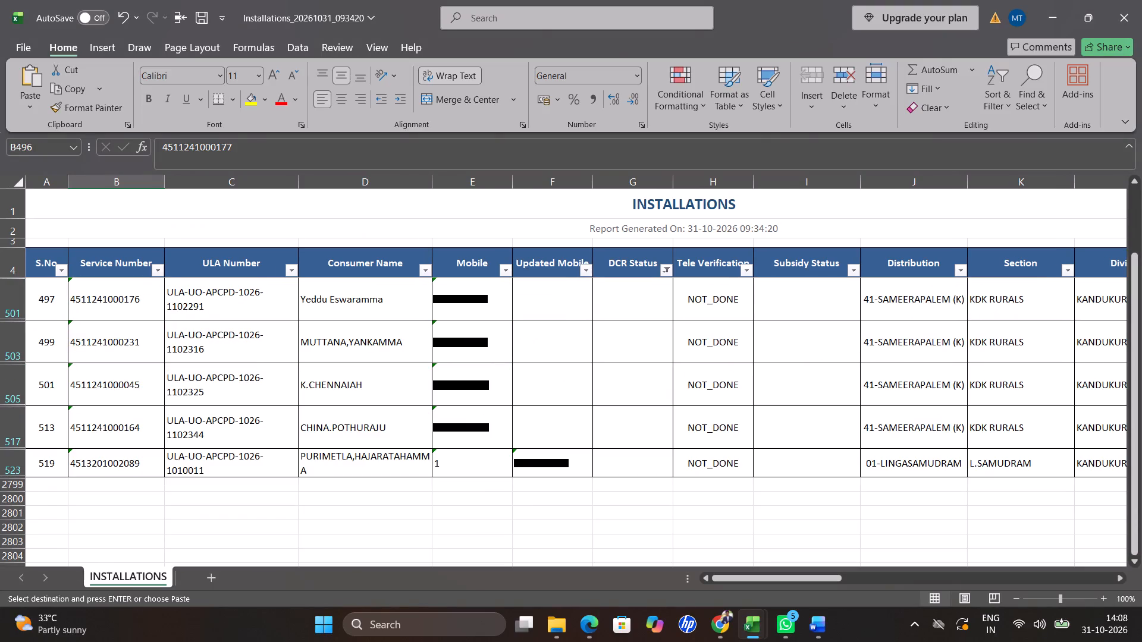
scroll(105, 312, up, 1)
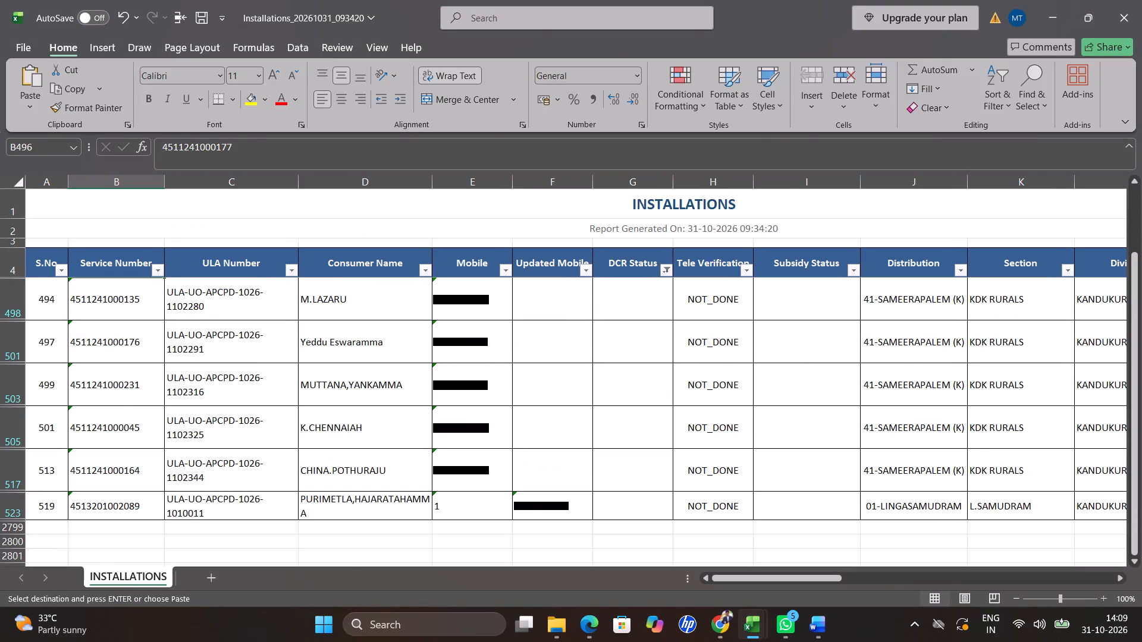
scroll(105, 310, up, 1)
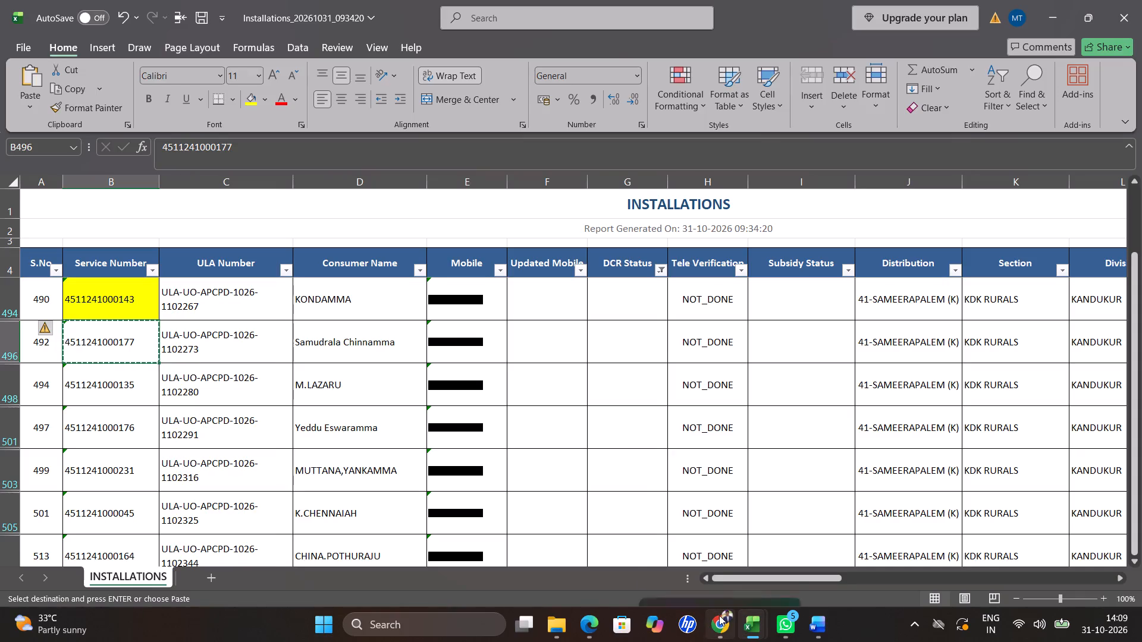
click(713, 561)
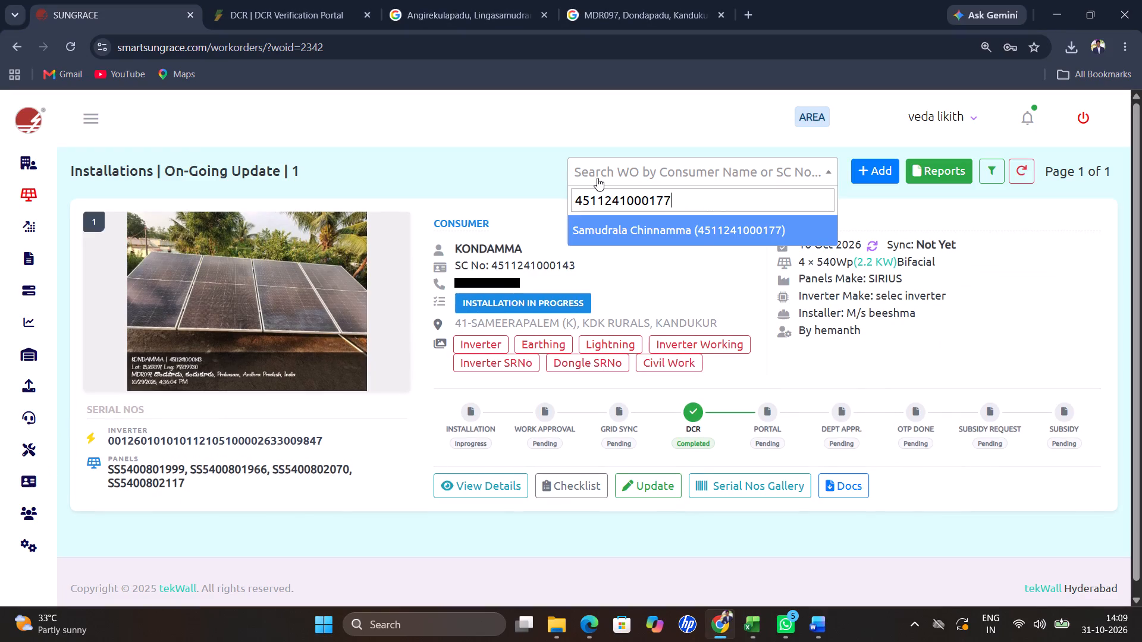
key(Return)
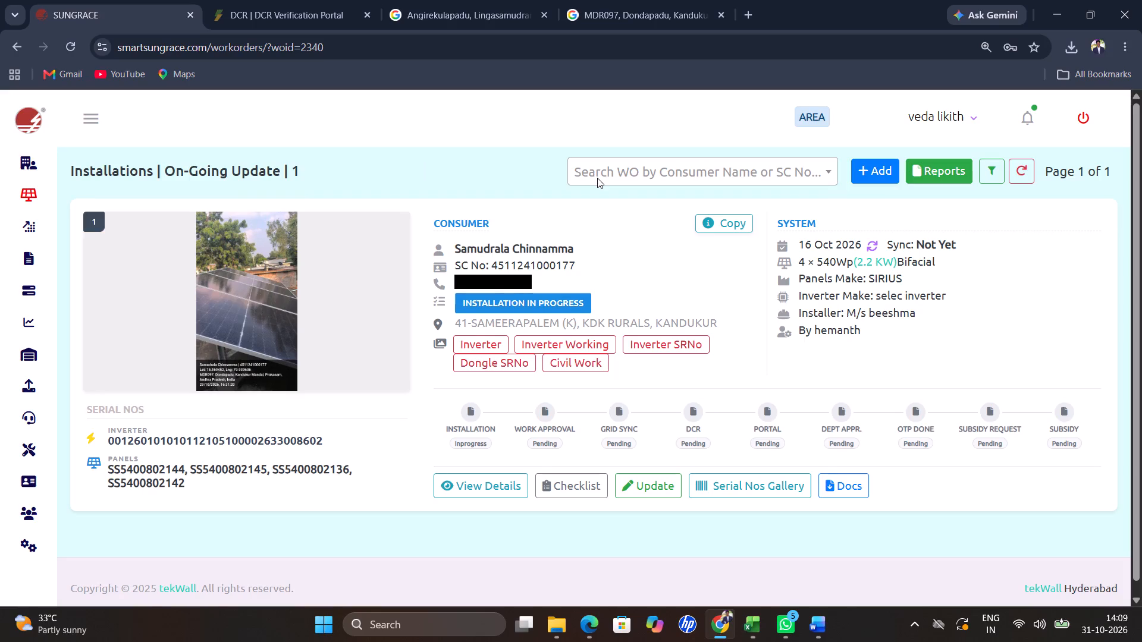
Copy the work order's ULA number and enter it as the Consumer Application Number in a new Issue to Consumer (B2C) form on the DCR portal.
click(697, 223)
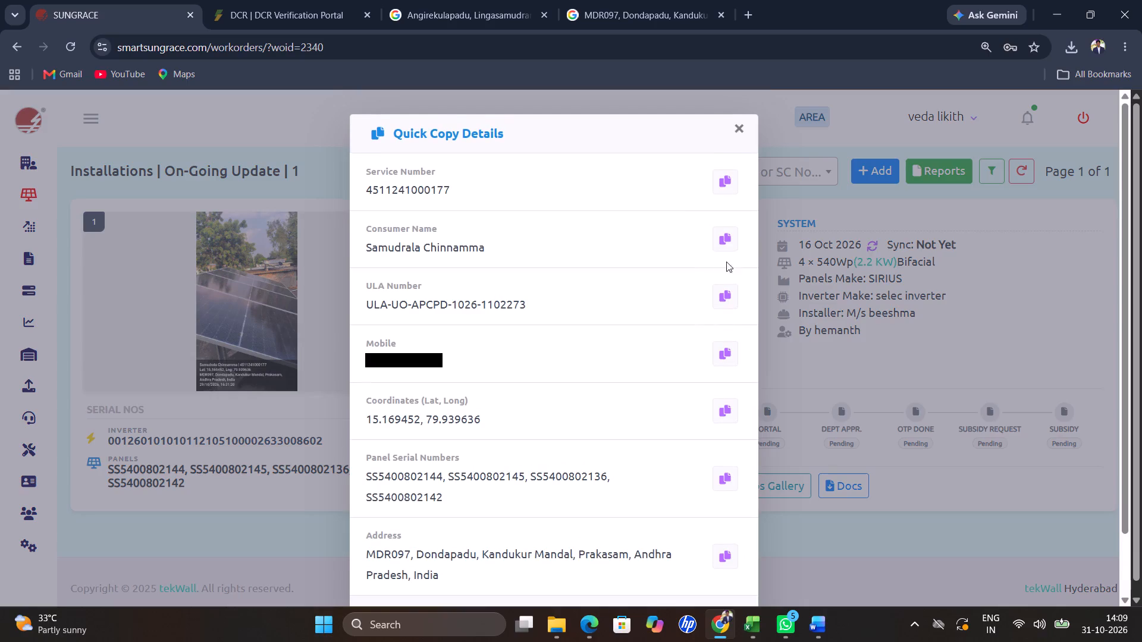
click(717, 295)
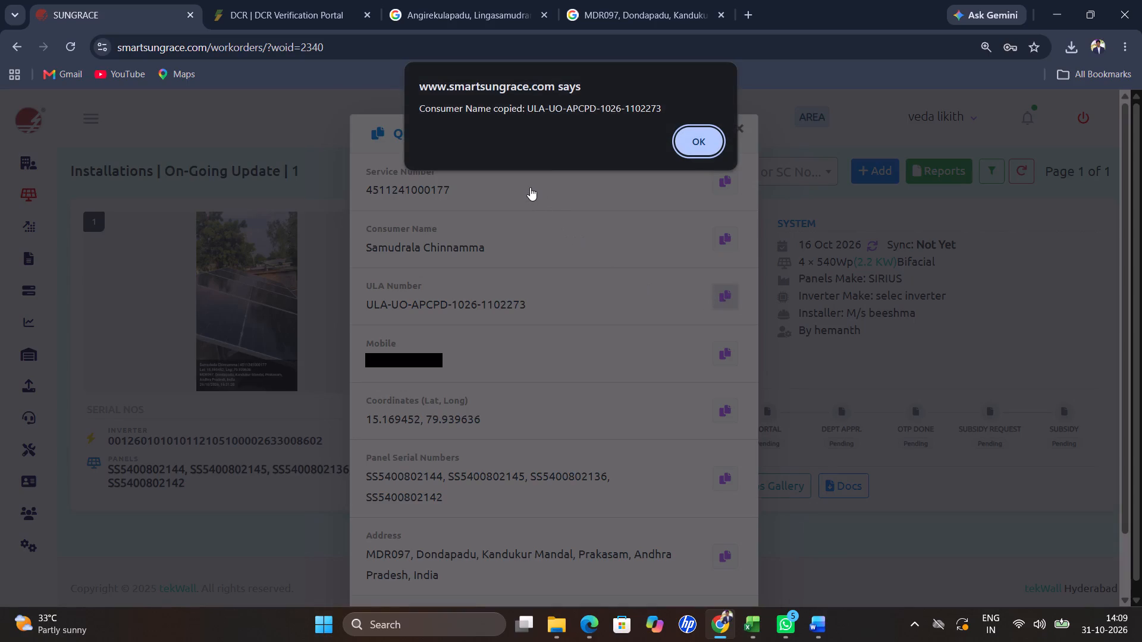
click(262, 0)
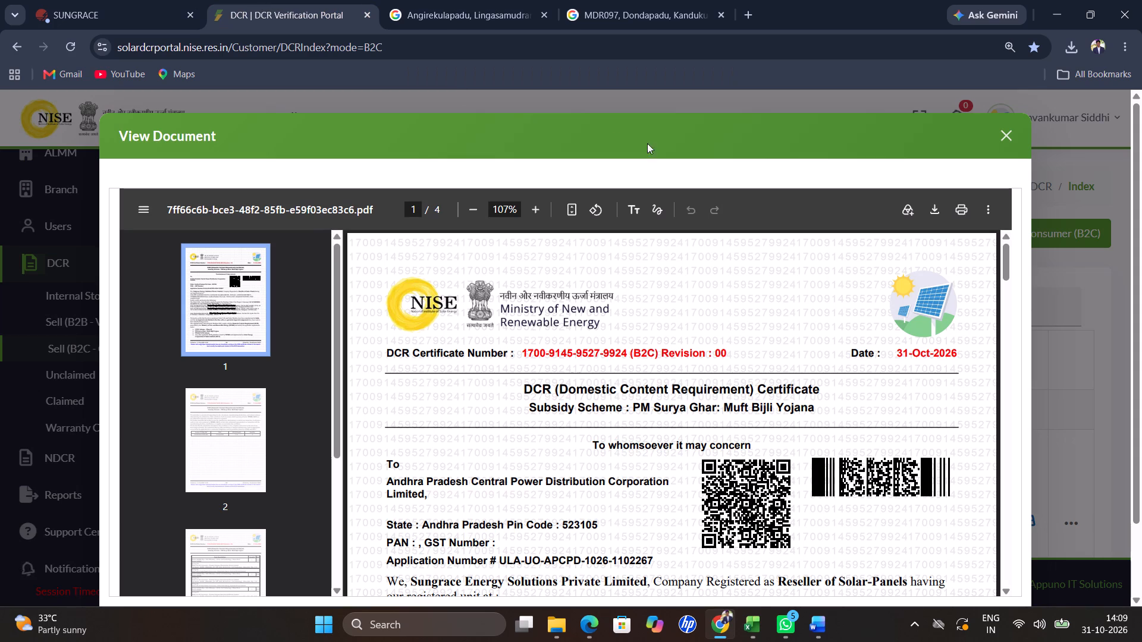
click(996, 136)
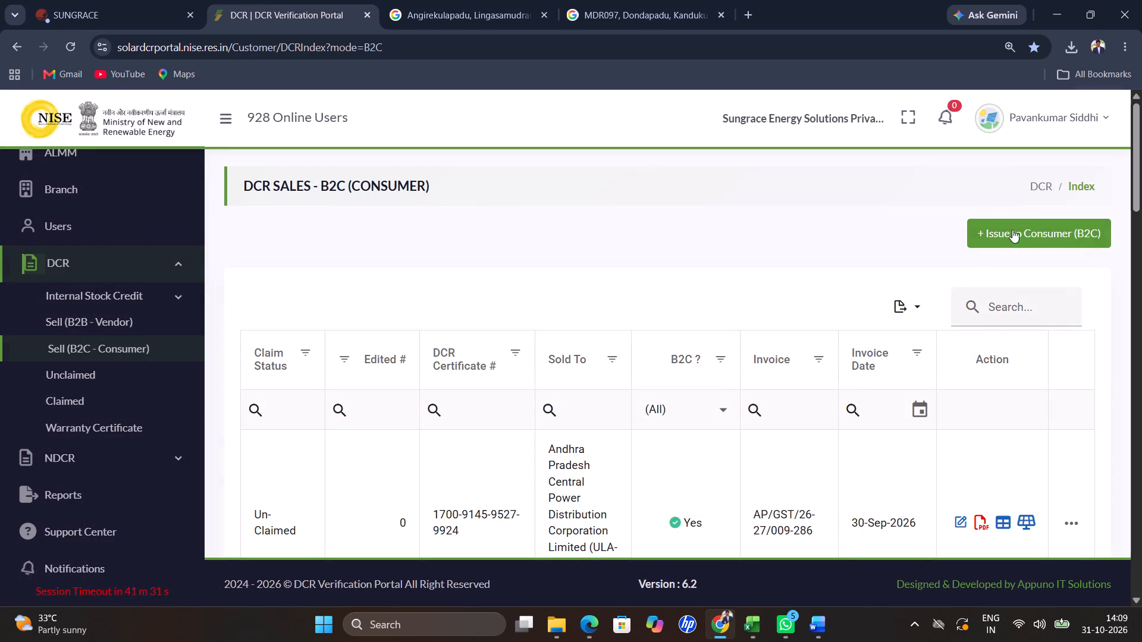
click(1014, 234)
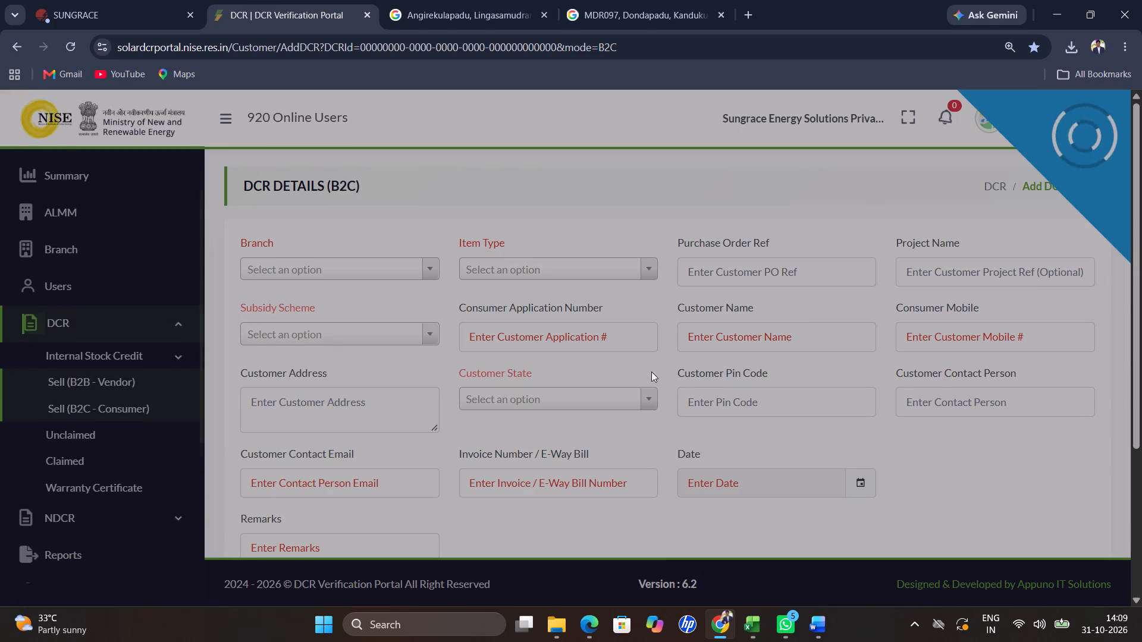
click(577, 342)
key(ctrl+v)
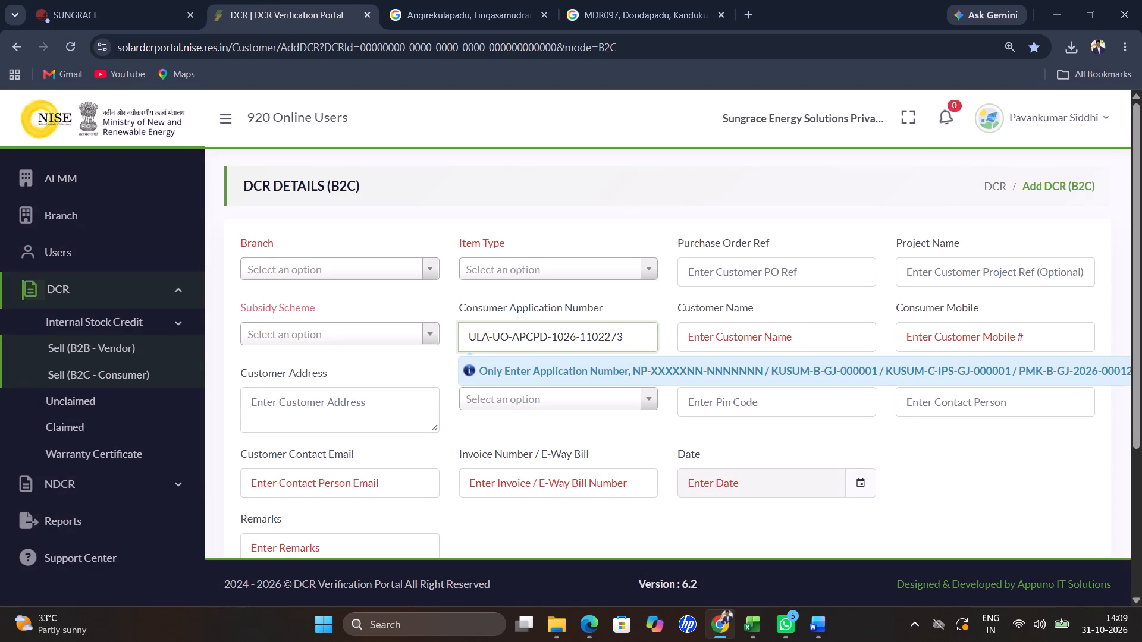
Set the branch to Andhra Pradesh, the subsidy scheme to PM Surya Ghar: Muft Bijli Yojana and the item type to Solar Panels.
click(376, 262)
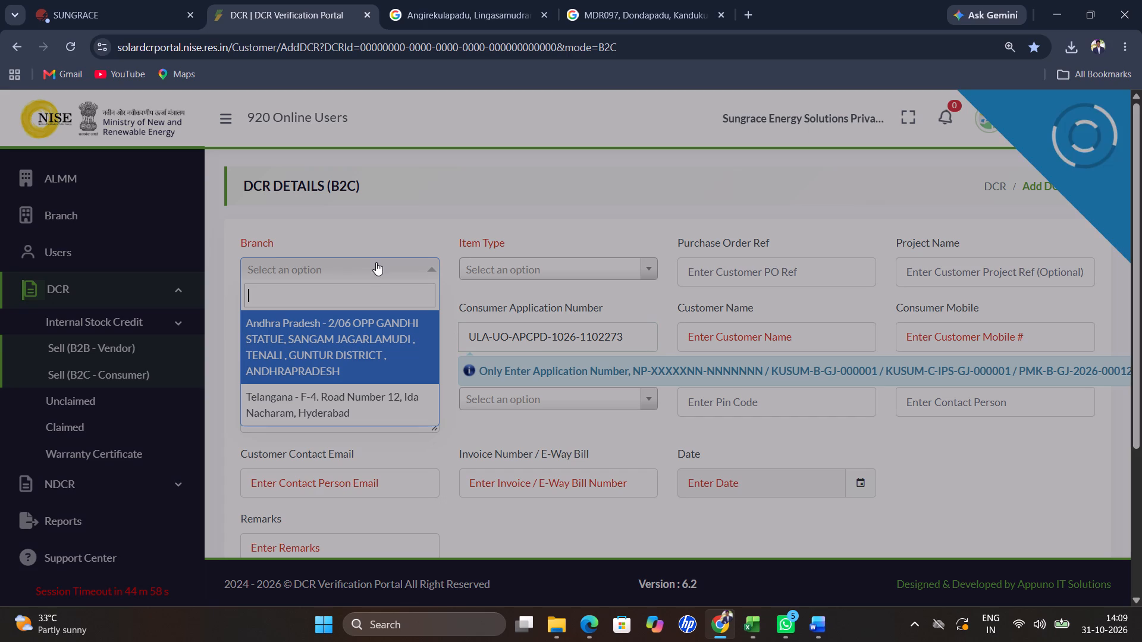
click(359, 344)
click(357, 331)
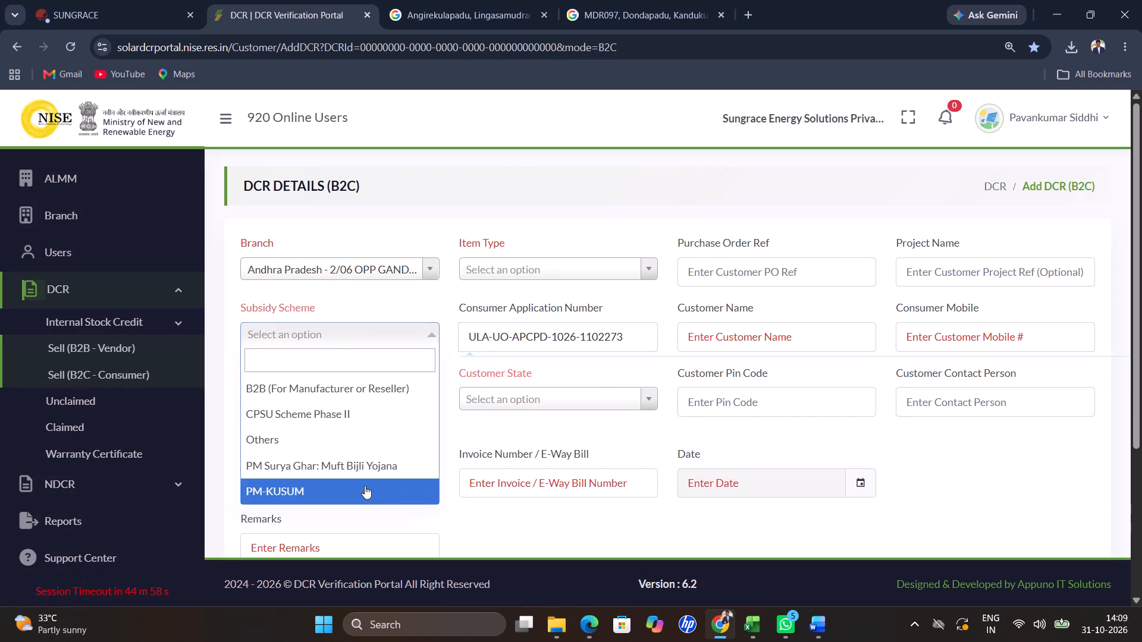
click(369, 468)
click(517, 269)
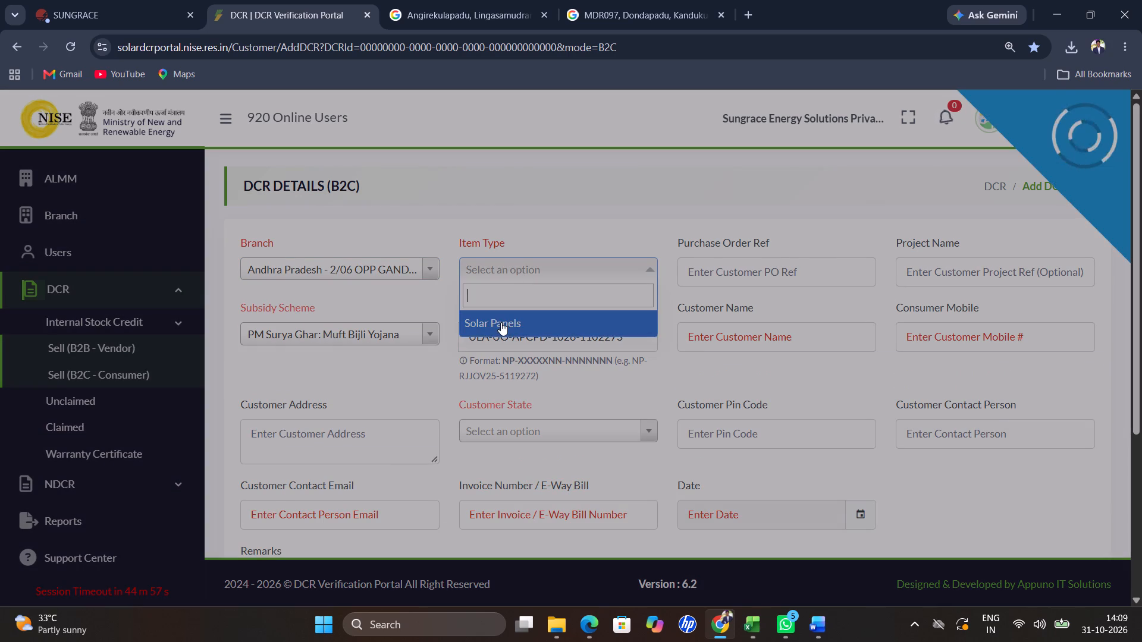
click(501, 322)
Copy Andhra Pradesh Central Power Distribution Corporation Limited from the Word notes into the DCR form's Customer Name.
click(731, 350)
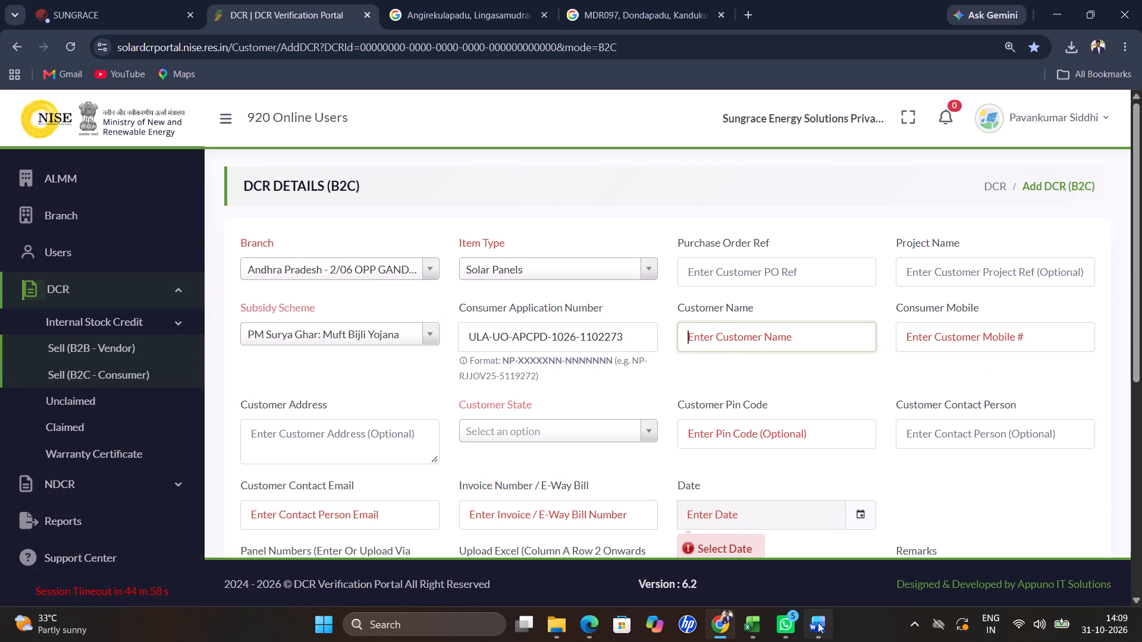
click(793, 559)
scroll(512, 366, up, 11)
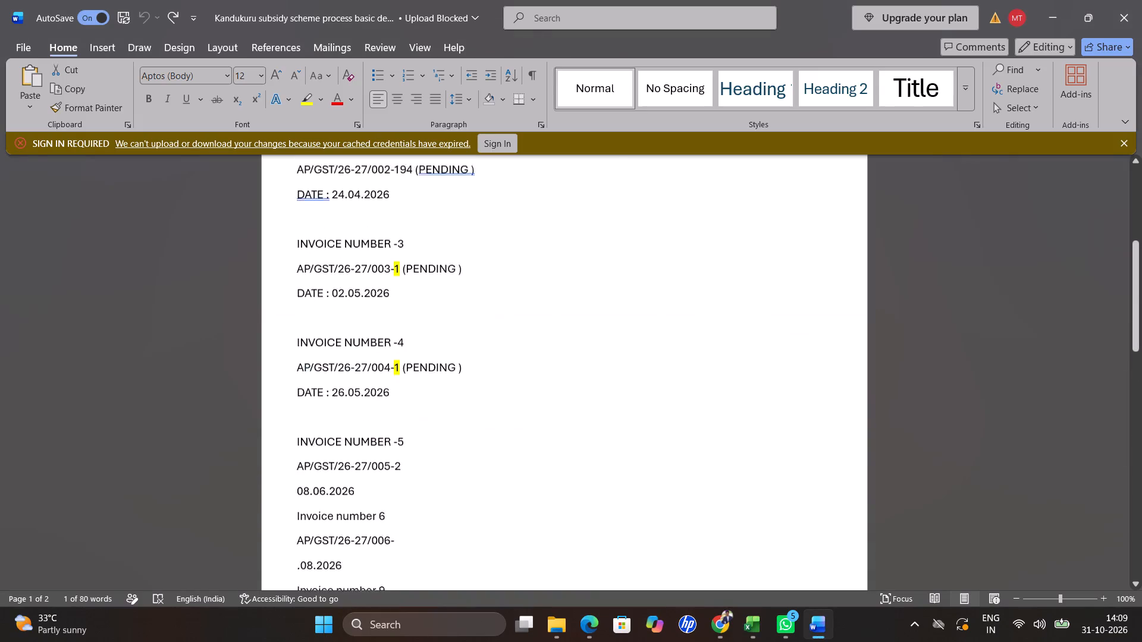
scroll(512, 366, up, 15)
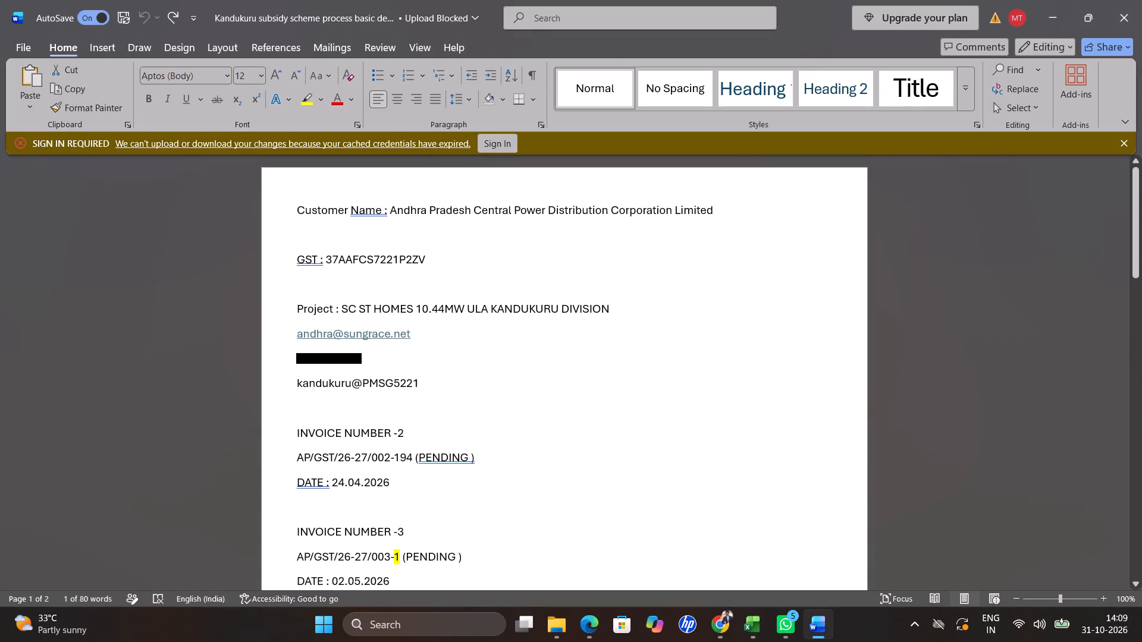
drag(391, 210, 447, 216)
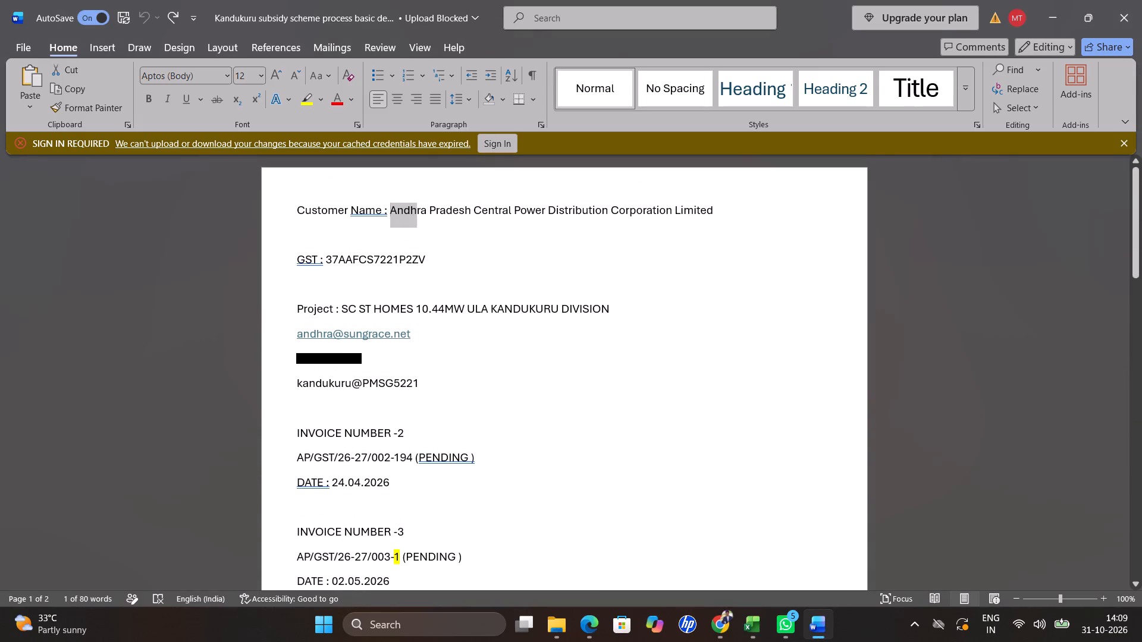
drag(447, 216, 718, 210)
key(ctrl+c)
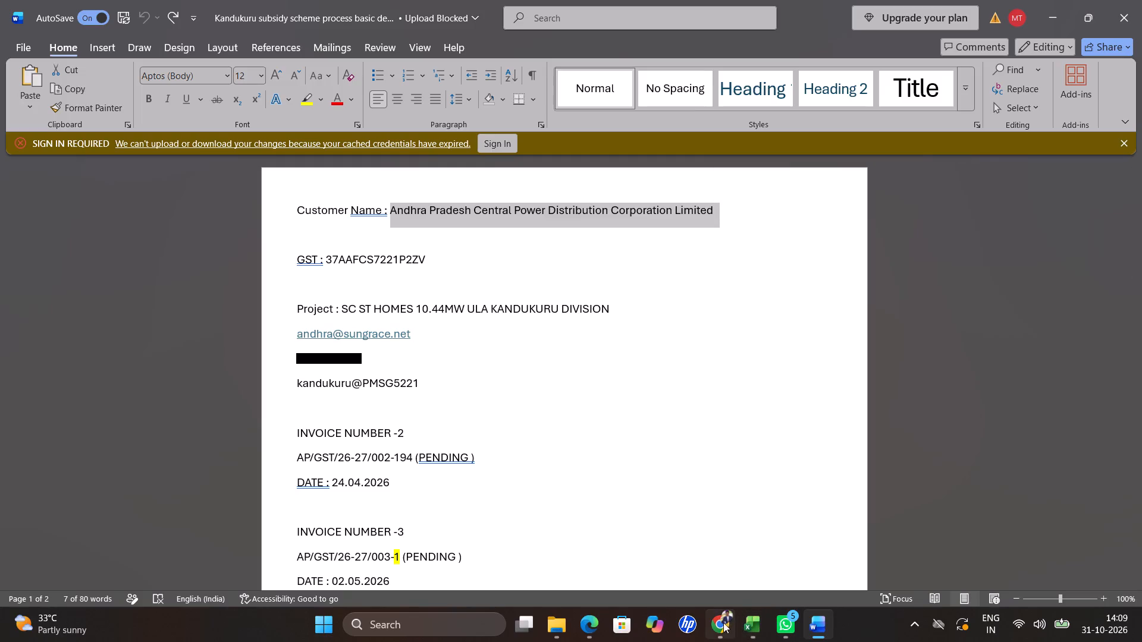
click(713, 549)
key(ctrl+v)
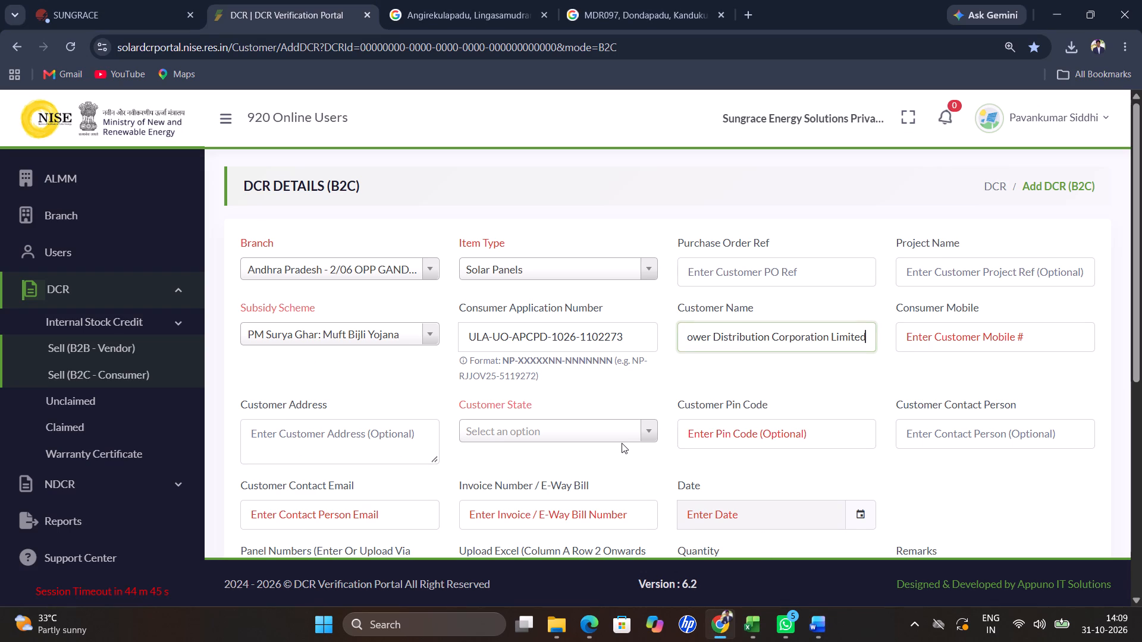
Copy the project SC ST HOMES 10.44MW ULA KANDUKURU DIVISION from the Word notes into the DCR form's Project Name.
click(926, 267)
click(806, 552)
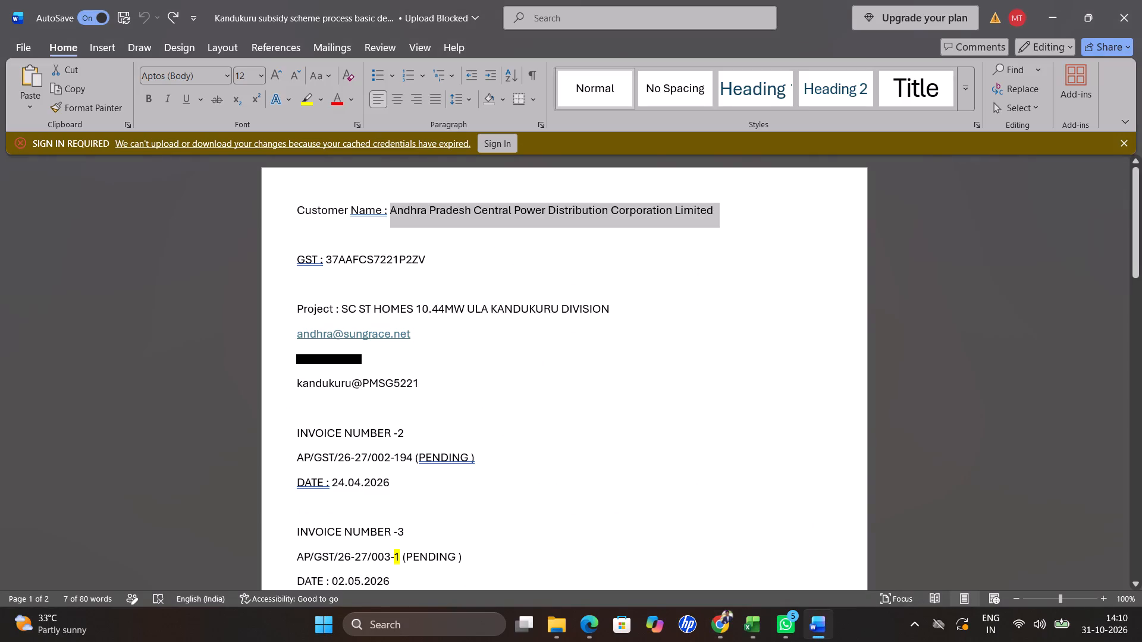
drag(347, 311, 645, 310)
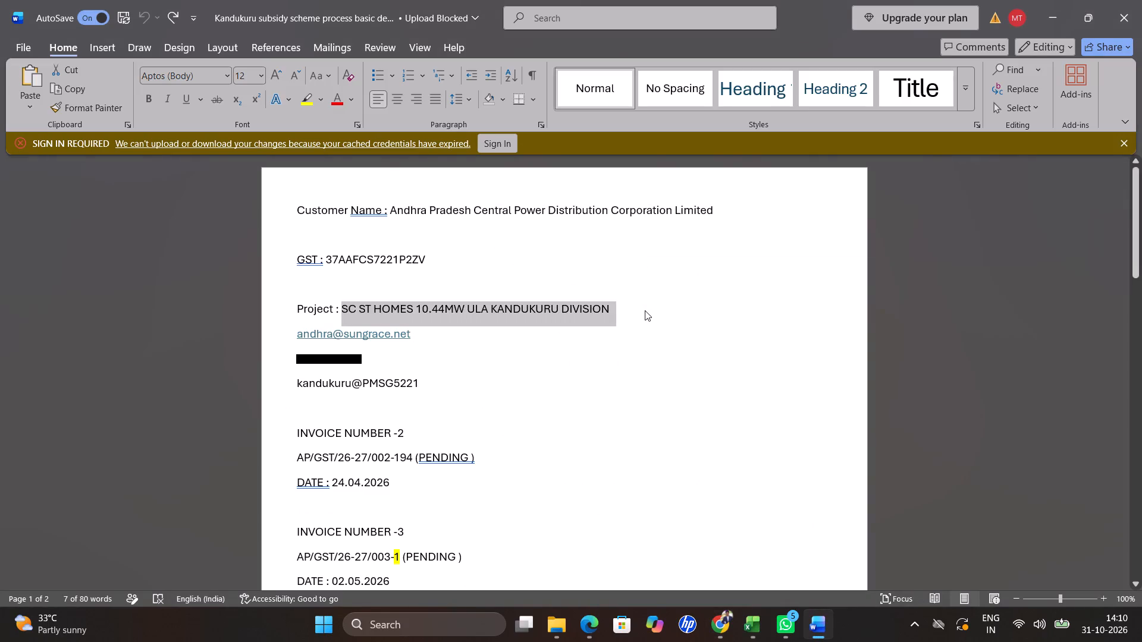
key(ctrl+c)
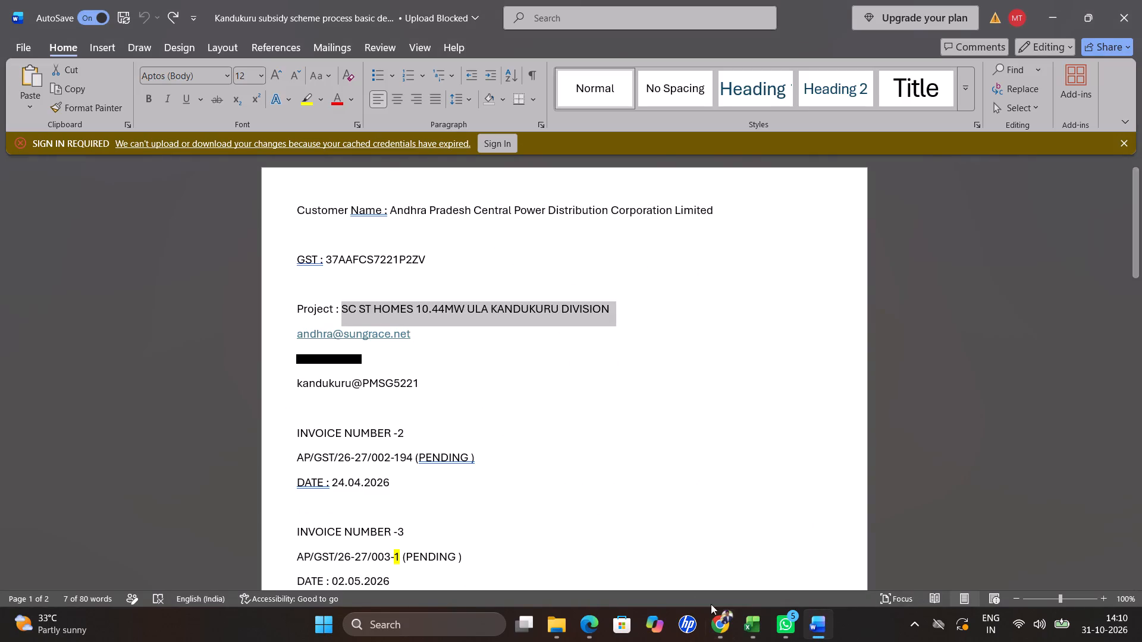
click(720, 557)
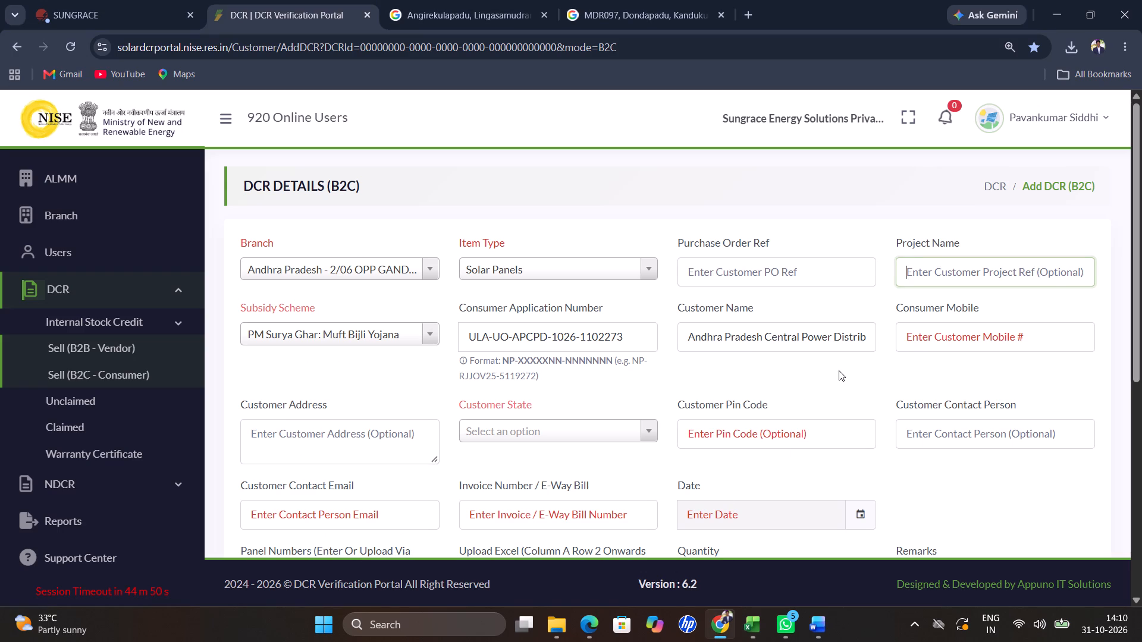
key(ctrl+v)
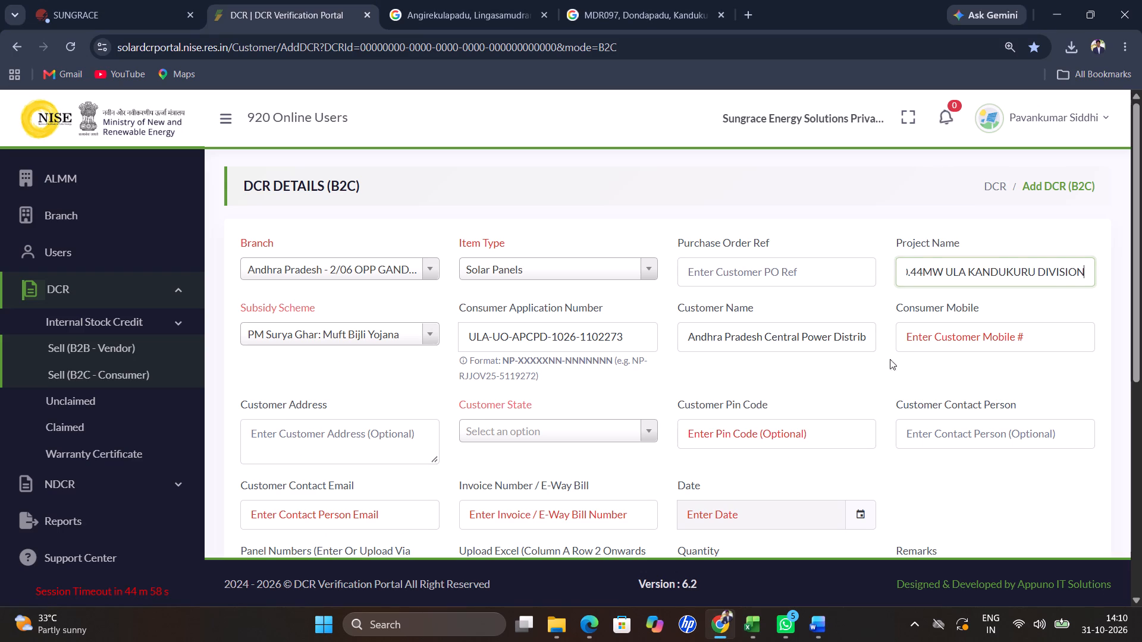
click(928, 336)
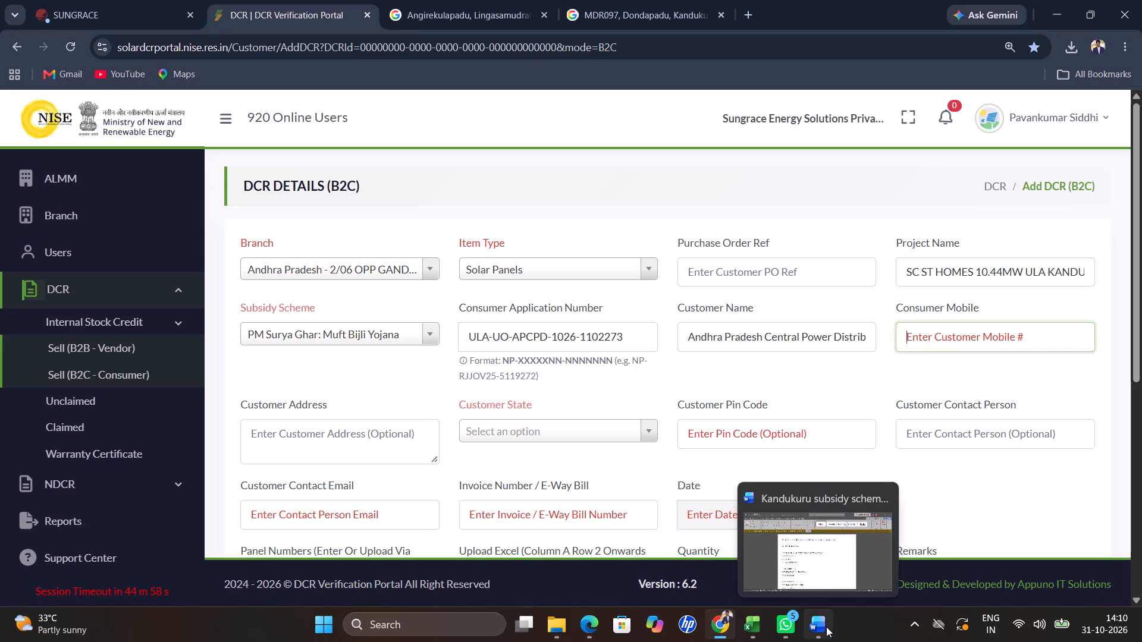
click(829, 567)
drag(387, 370, 346, 375)
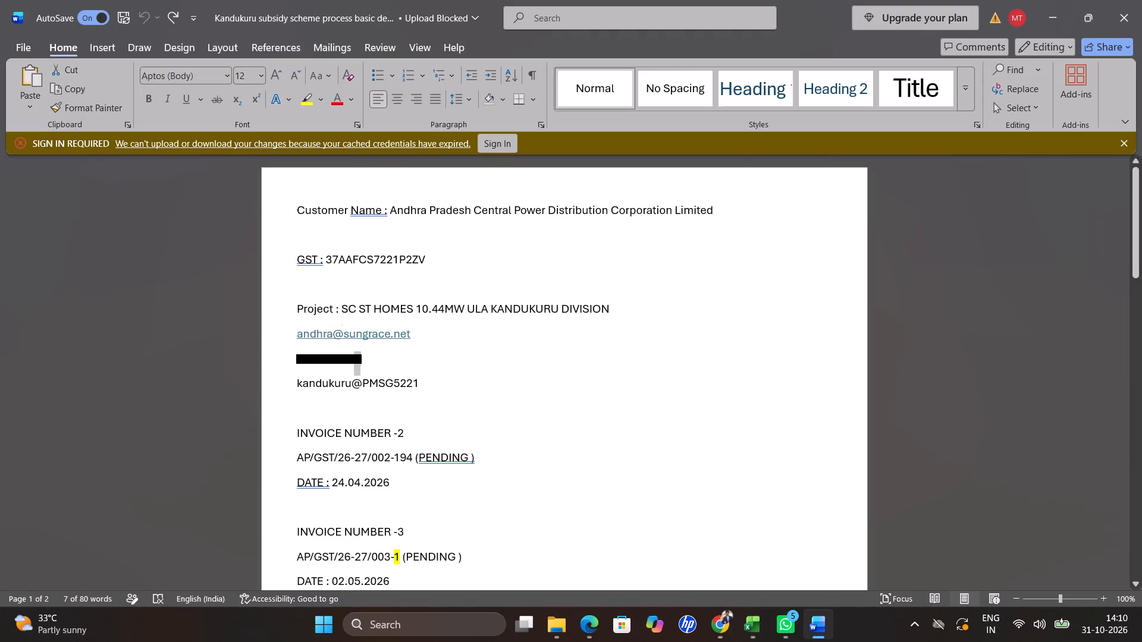
drag(346, 375, 291, 376)
click(284, 374)
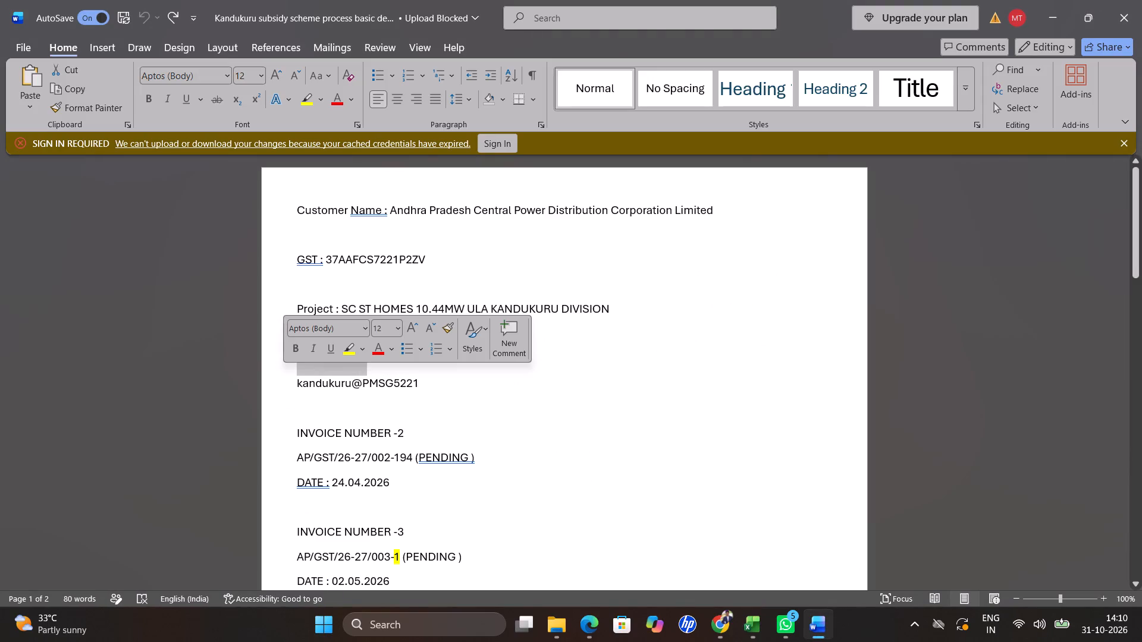
key(ctrl+c)
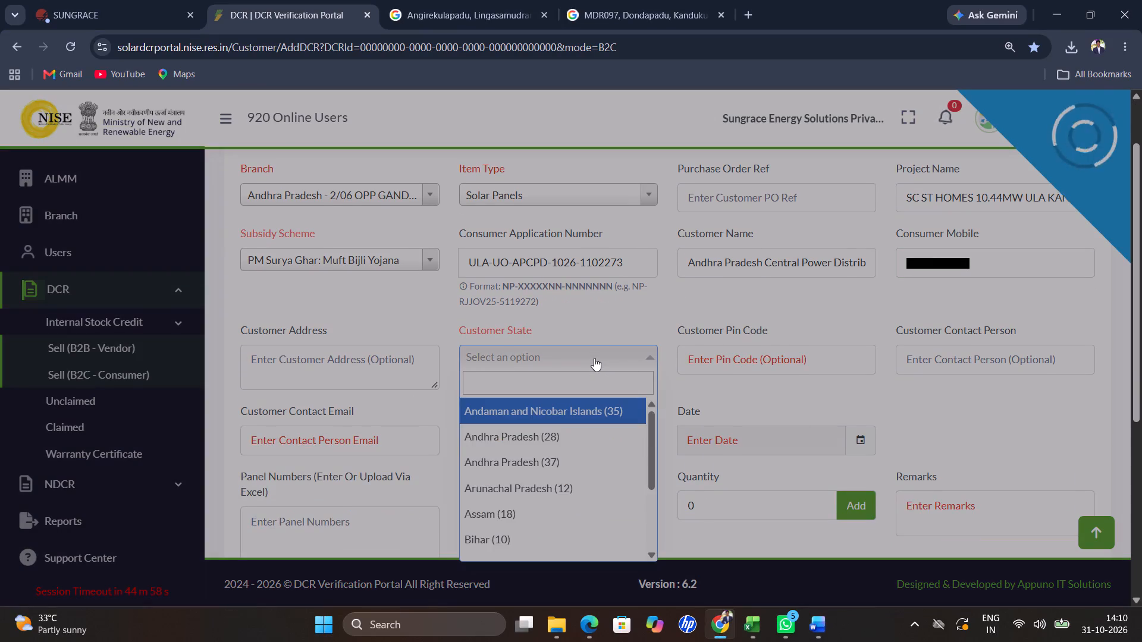
click(511, 457)
Copy the invoice number 9 prefix AP/GST/26-27/009- from the Word notes and return to the DCR form.
click(416, 448)
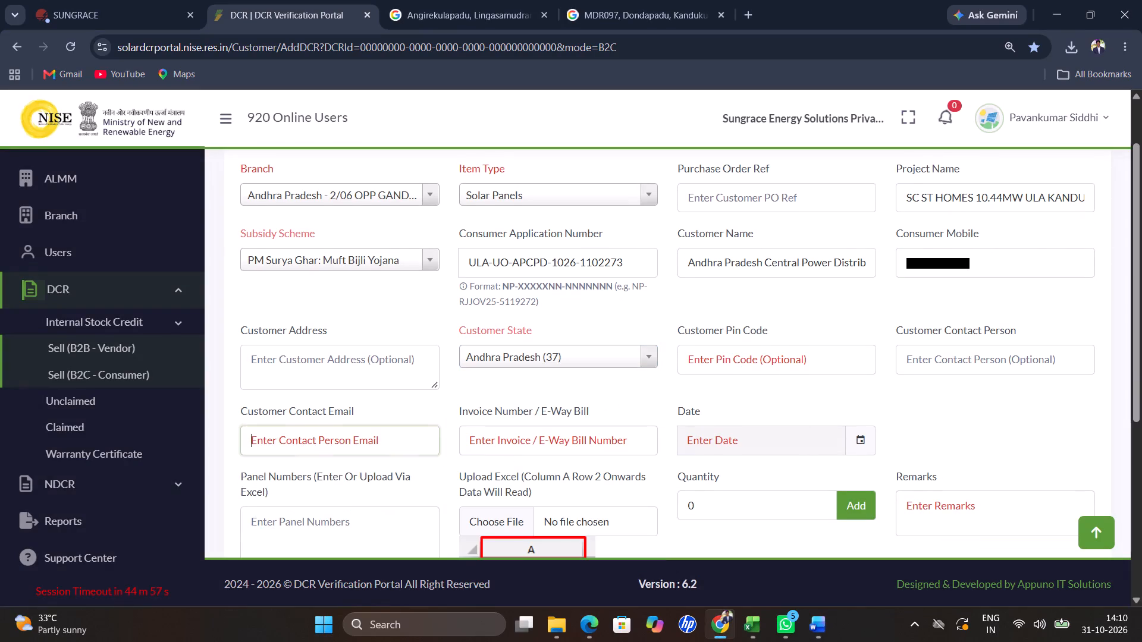
click(799, 571)
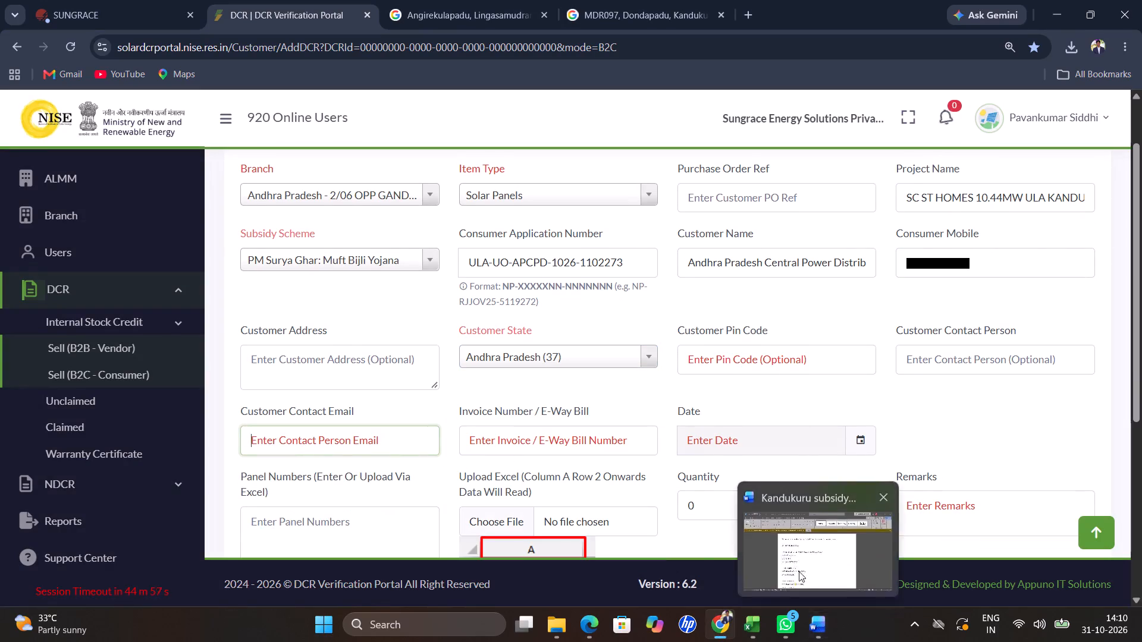
scroll(406, 349, down, 17)
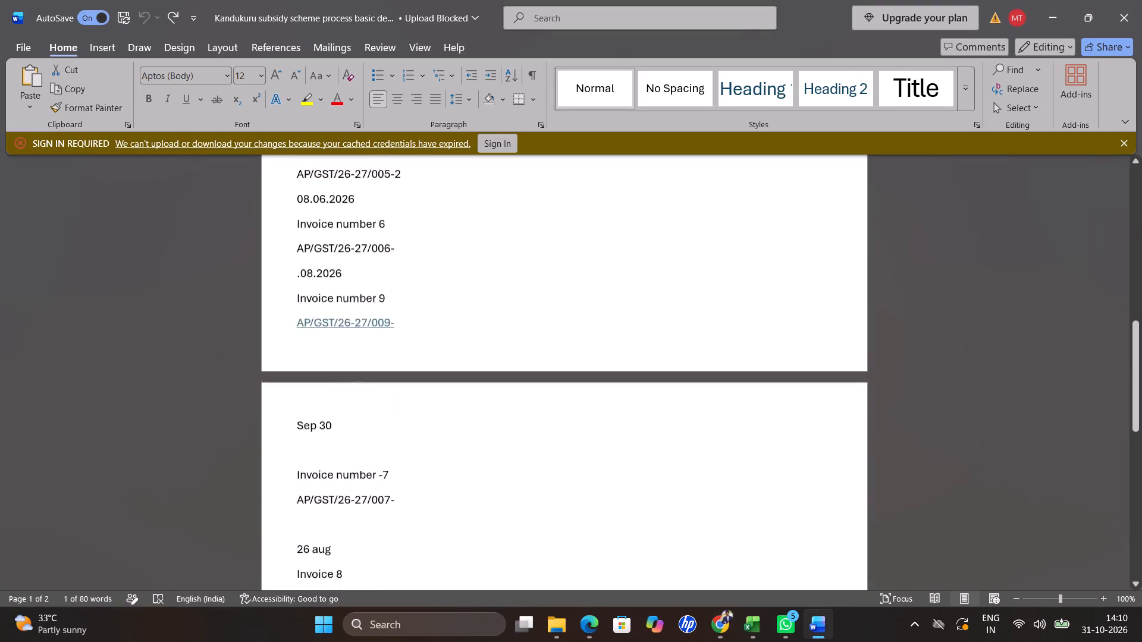
drag(421, 306, 219, 325)
key(ctrl+c)
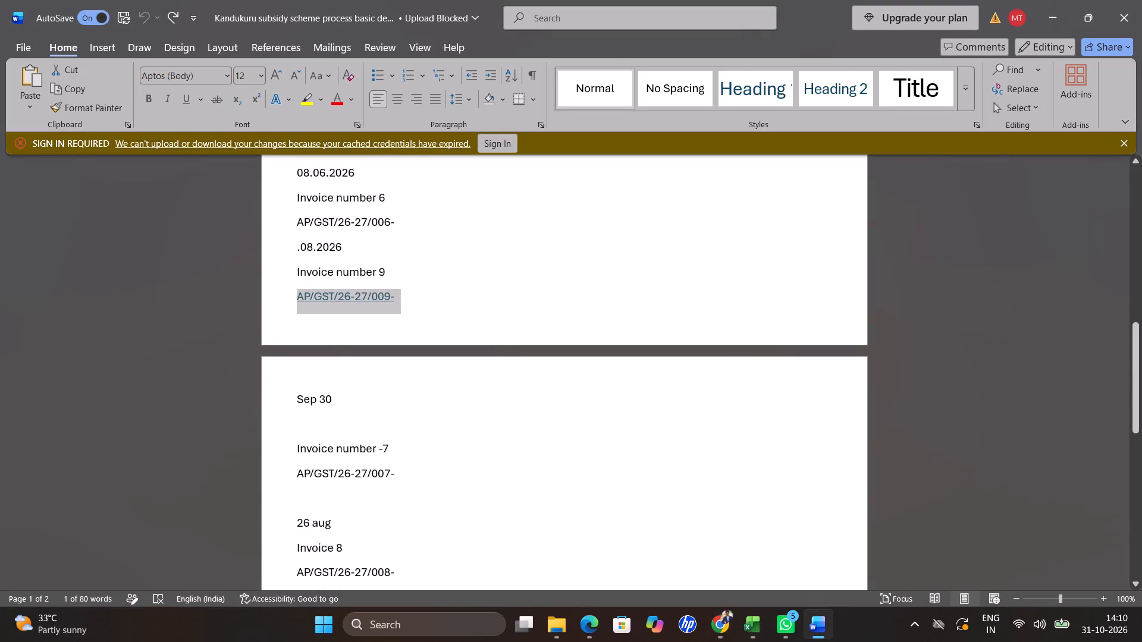
scroll(573, 458, down, 2)
click(725, 623)
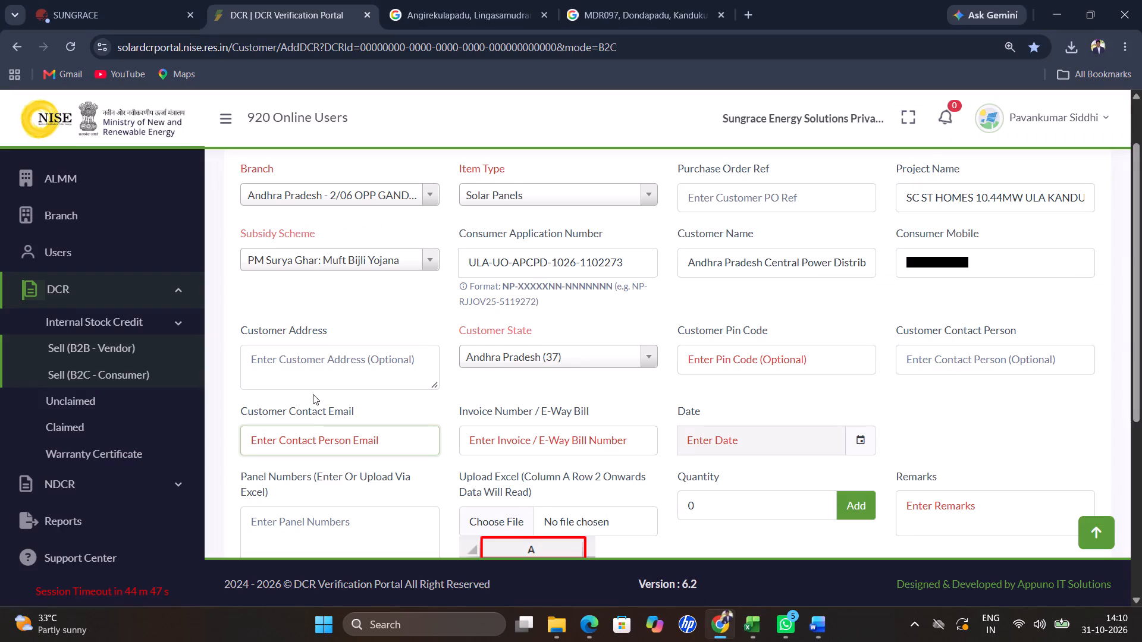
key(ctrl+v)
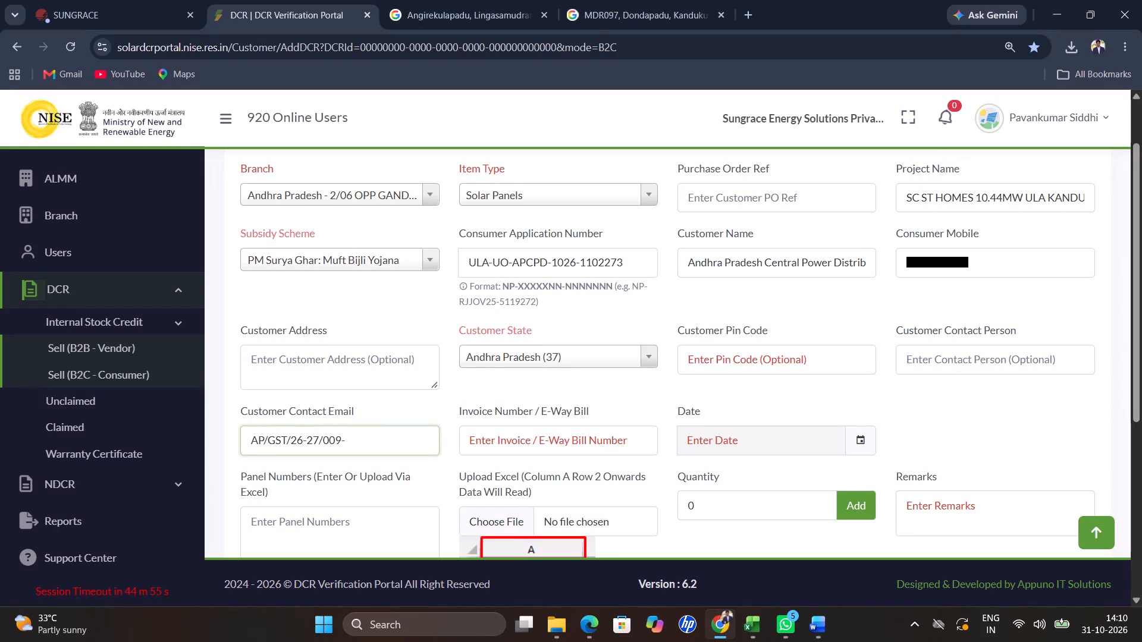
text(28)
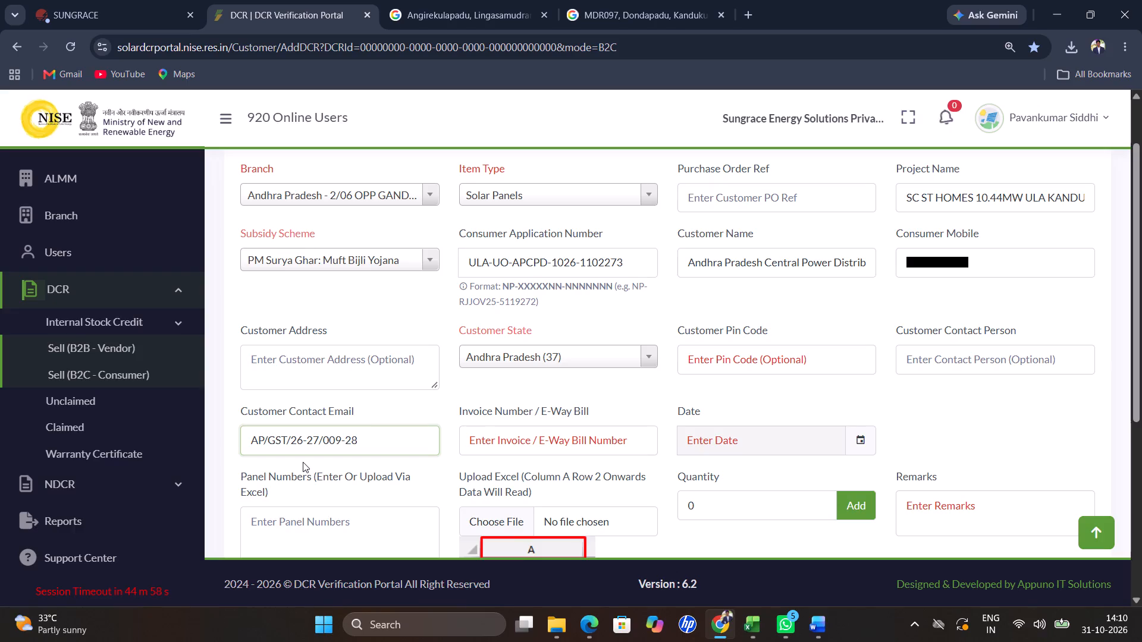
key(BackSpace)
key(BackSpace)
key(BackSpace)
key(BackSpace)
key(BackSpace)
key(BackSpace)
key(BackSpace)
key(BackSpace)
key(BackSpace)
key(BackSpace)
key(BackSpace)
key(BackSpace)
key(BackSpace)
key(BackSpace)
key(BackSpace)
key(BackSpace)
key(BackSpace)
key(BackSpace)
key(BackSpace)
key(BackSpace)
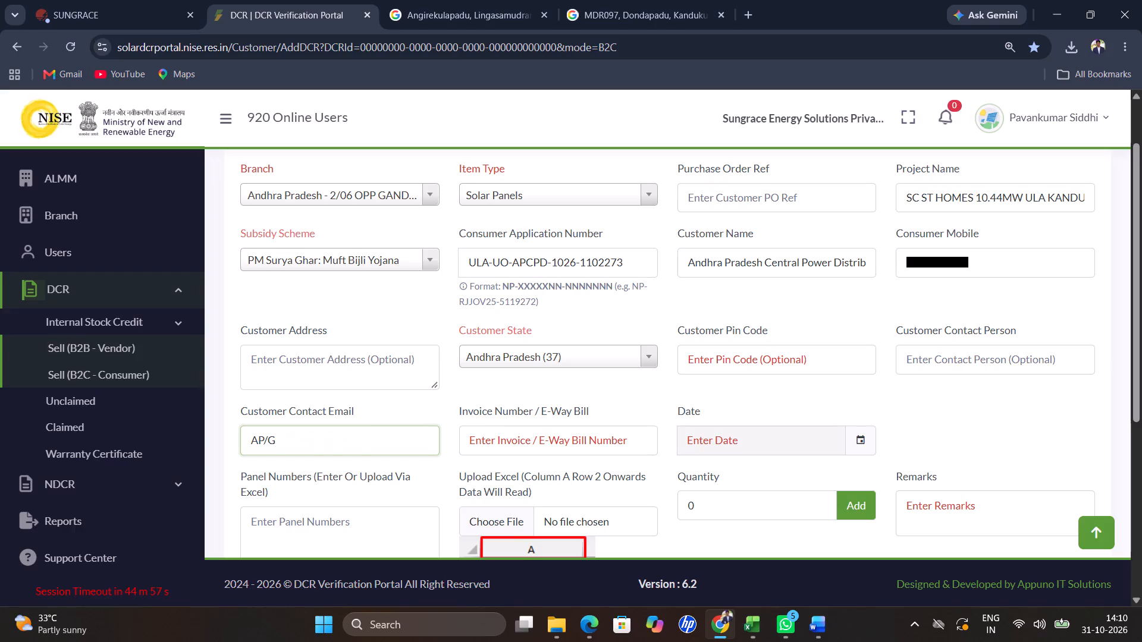
Enter AP/GST/26-27/009-284 as the Invoice Number / E-Way Bill, using the copied prefix.
click(500, 444)
key(ctrl+v)
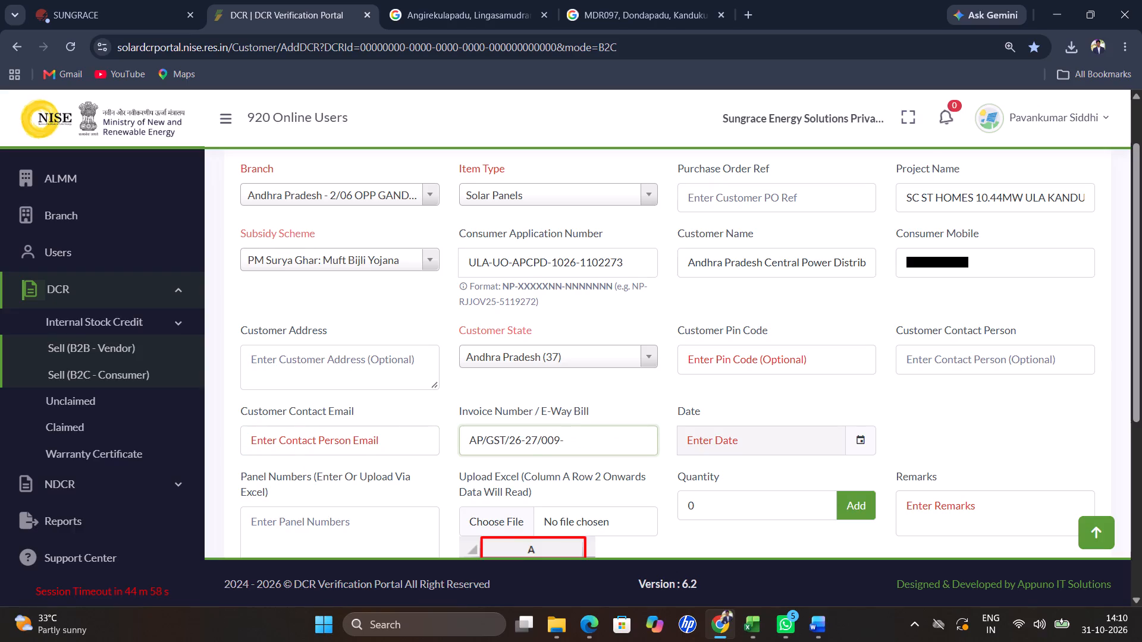
text(284)
Check the last numbered folder in DCR009 and change the invoice number to AP/GST/26-27/009-287.
click(556, 626)
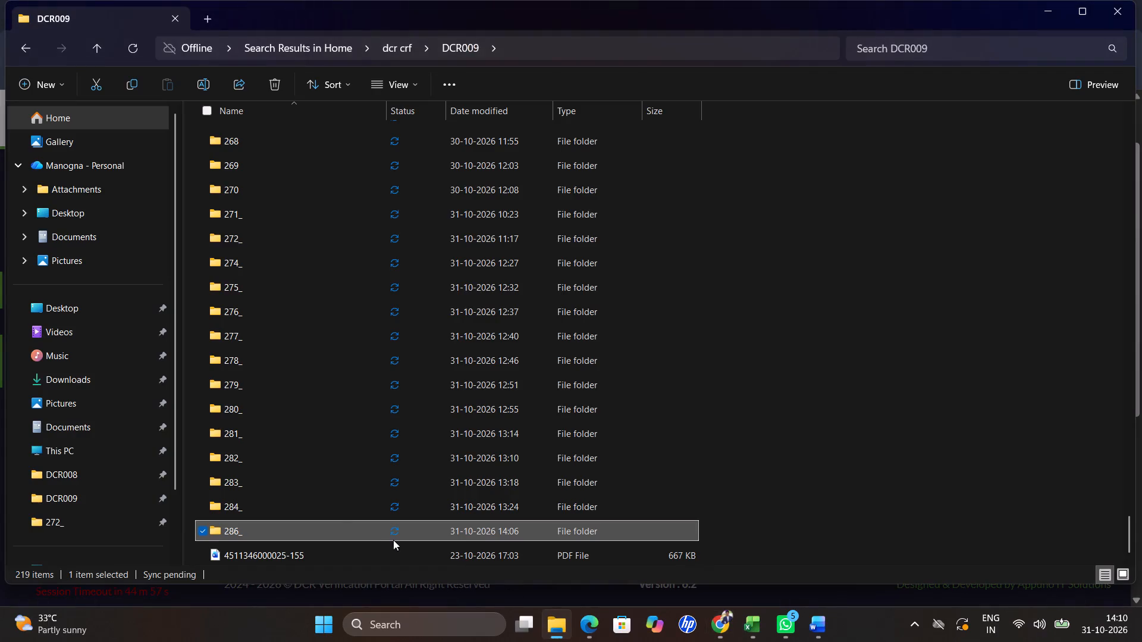
click(726, 627)
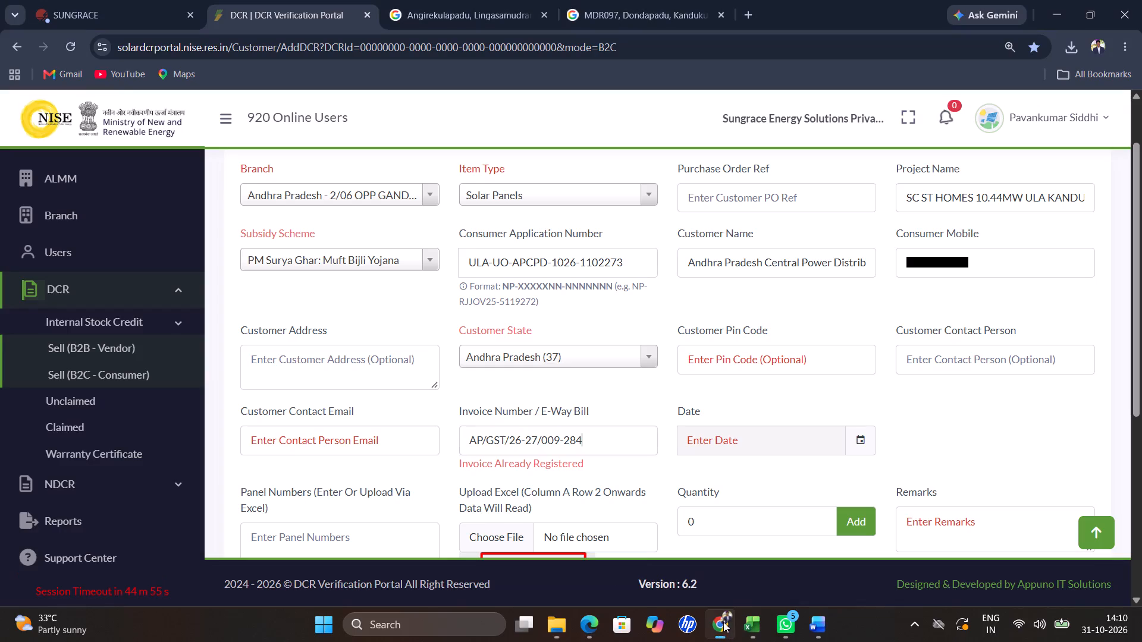
click(617, 436)
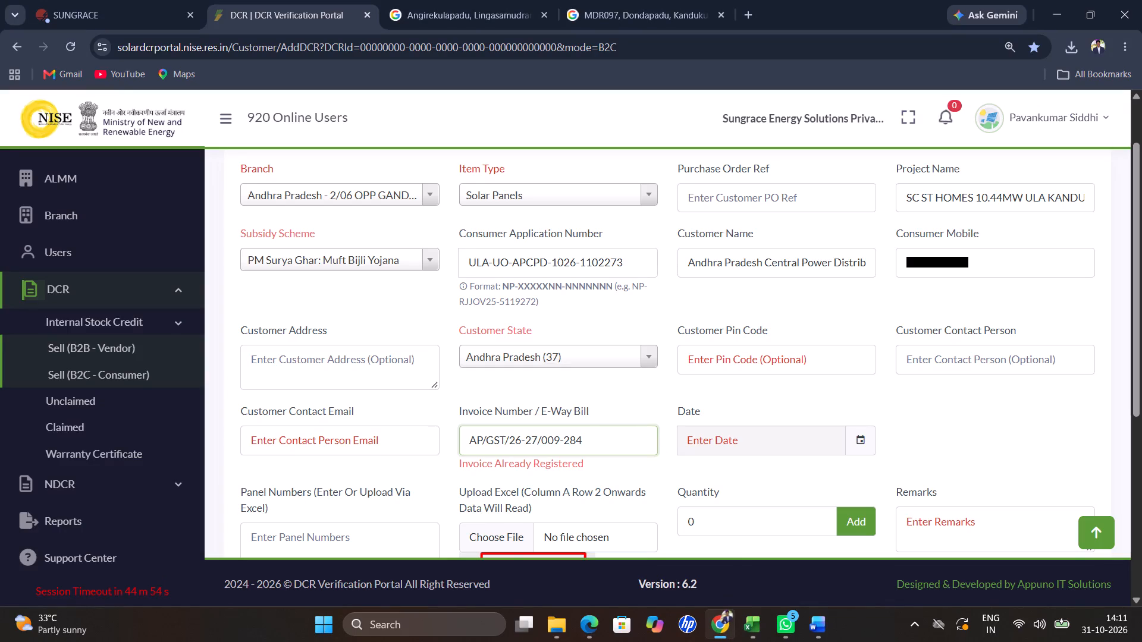
key(BackSpace)
key(8)
key(BackSpace)
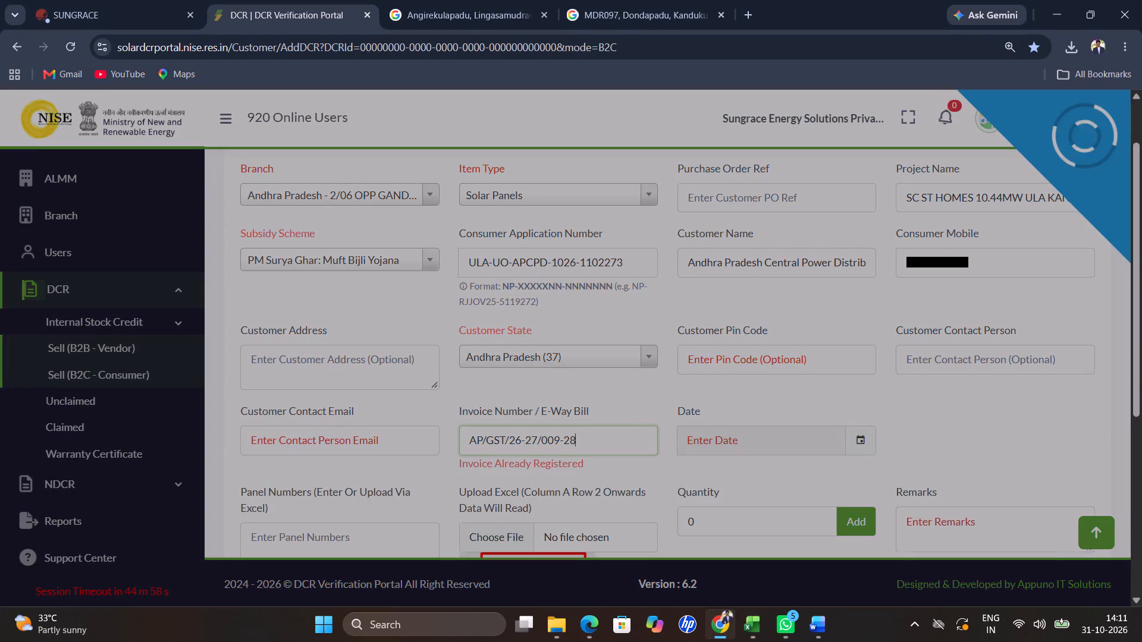
key(5)
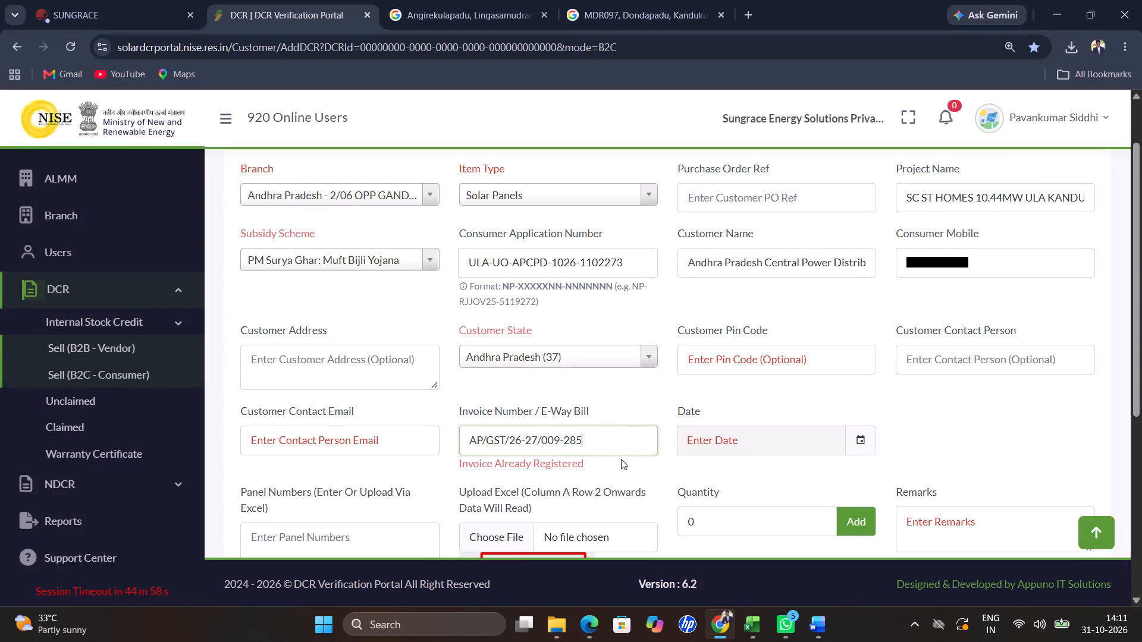
key(BackSpace)
key(7)
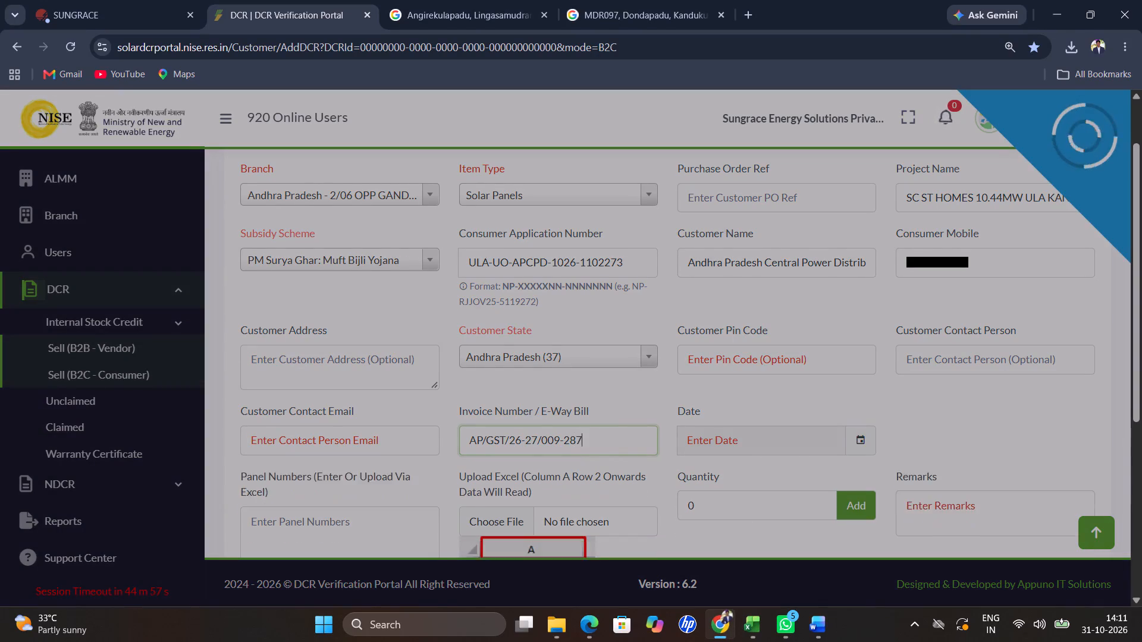
Fill in the Customer Contact Email with the company email address from the Word notes.
click(397, 442)
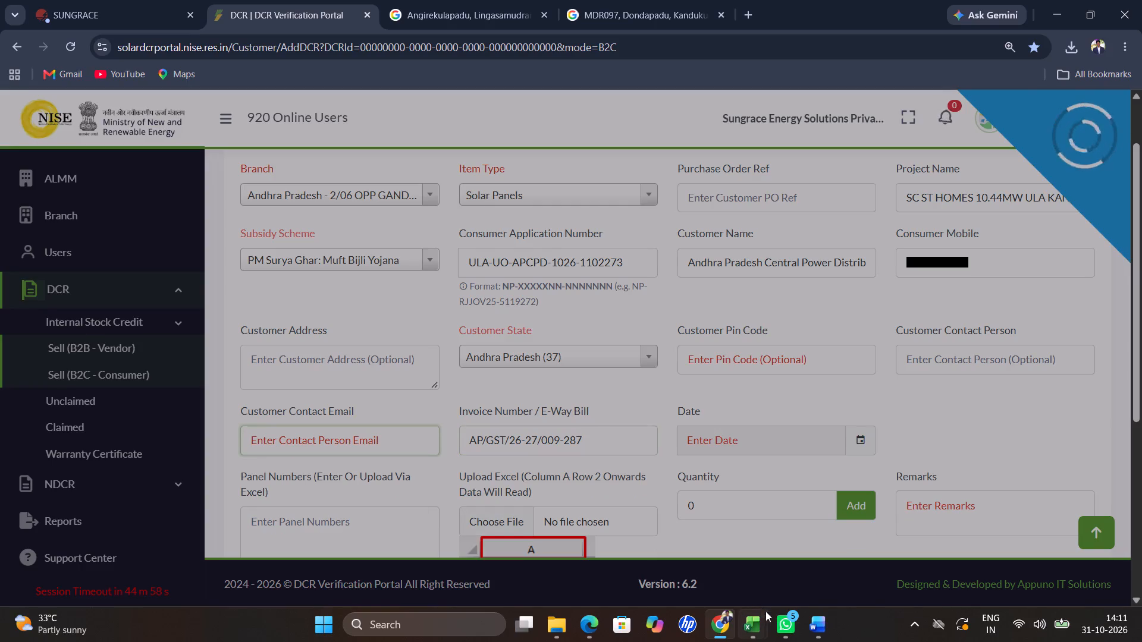
click(829, 570)
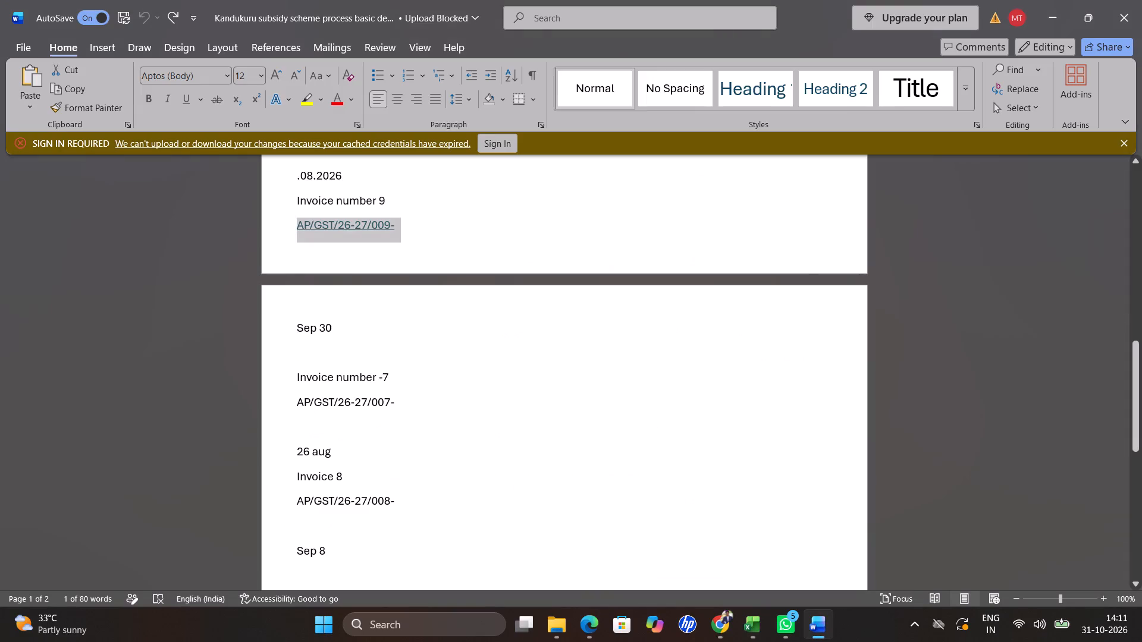
Copy the company email address from the Word notes into the Customer Contact Email of the DCR form.
scroll(413, 364, down, 1)
scroll(413, 360, up, 12)
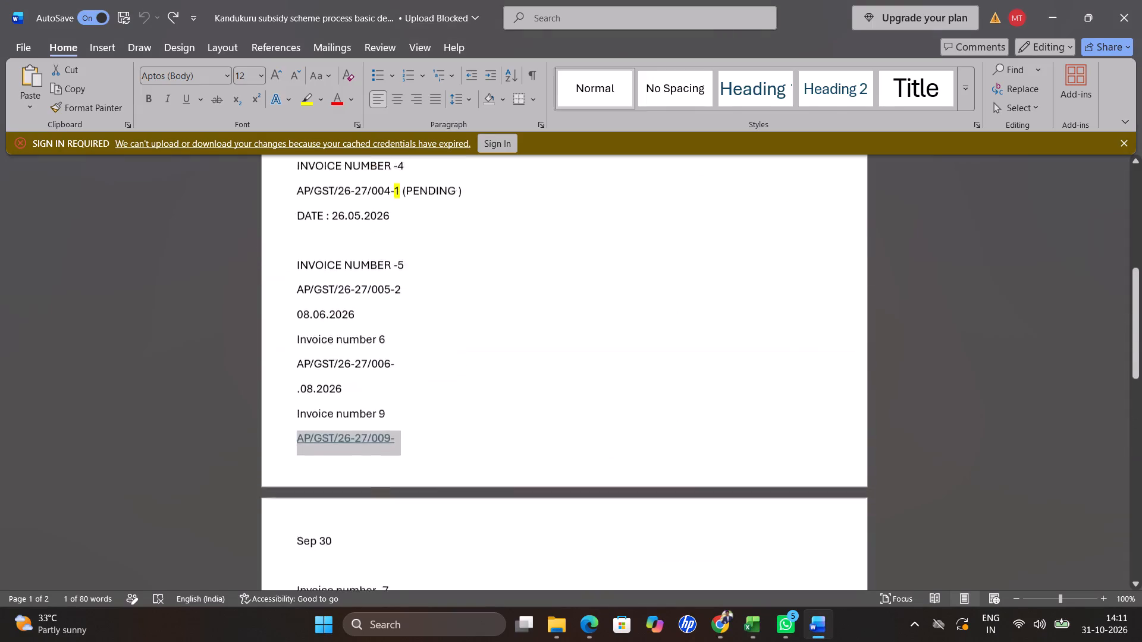
scroll(413, 360, up, 2)
scroll(428, 190, up, 3)
drag(428, 224, 390, 232)
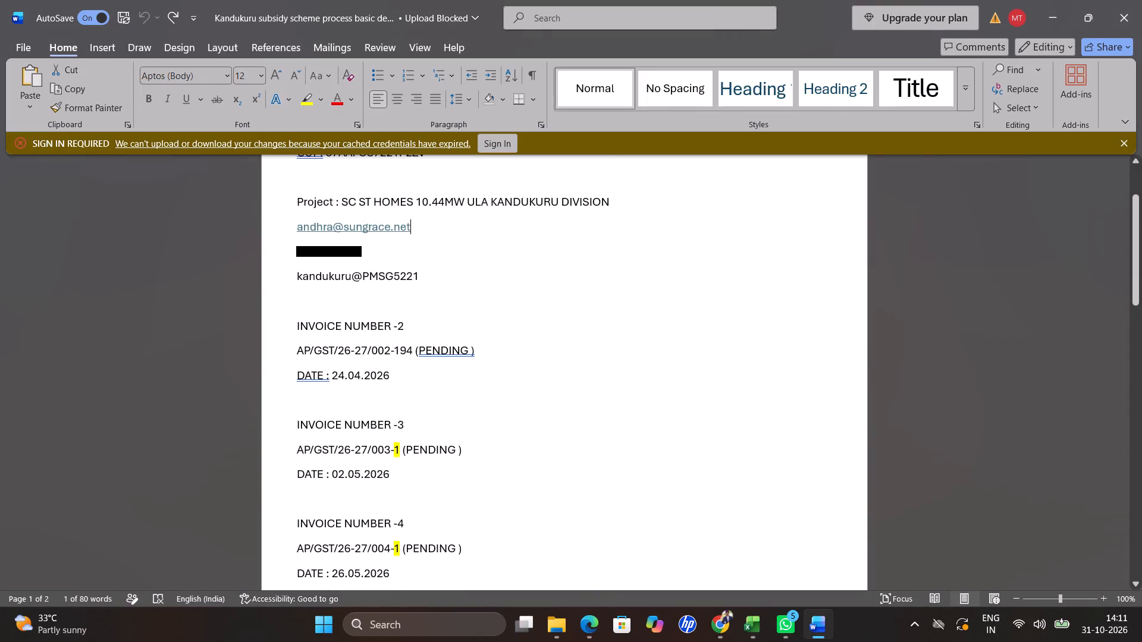
drag(390, 232, 284, 234)
key(ctrl+c)
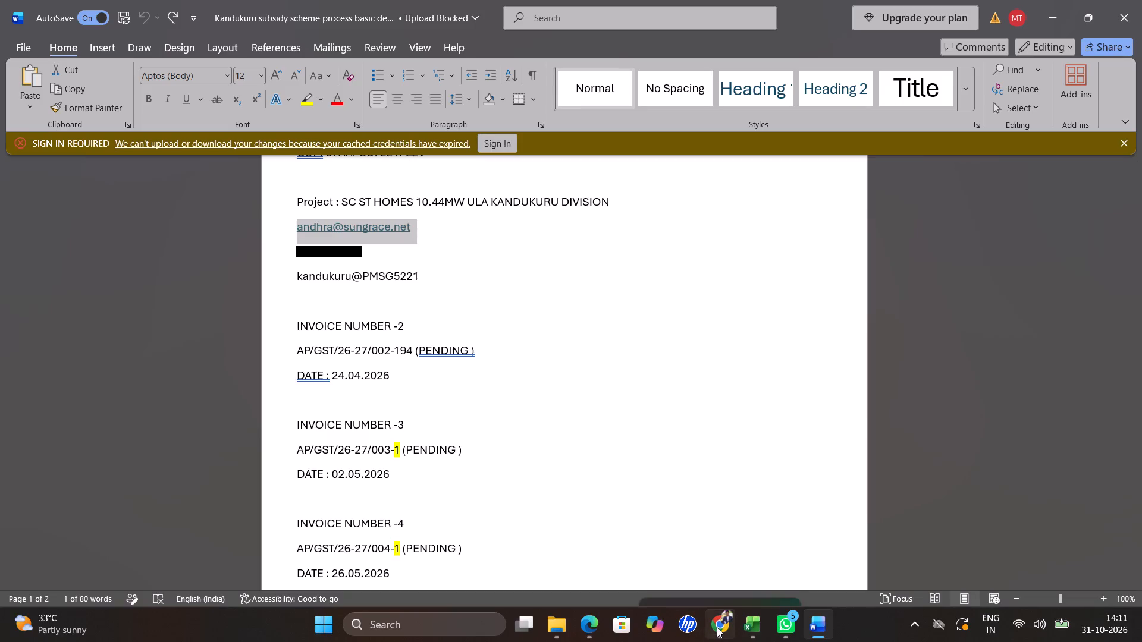
click(714, 557)
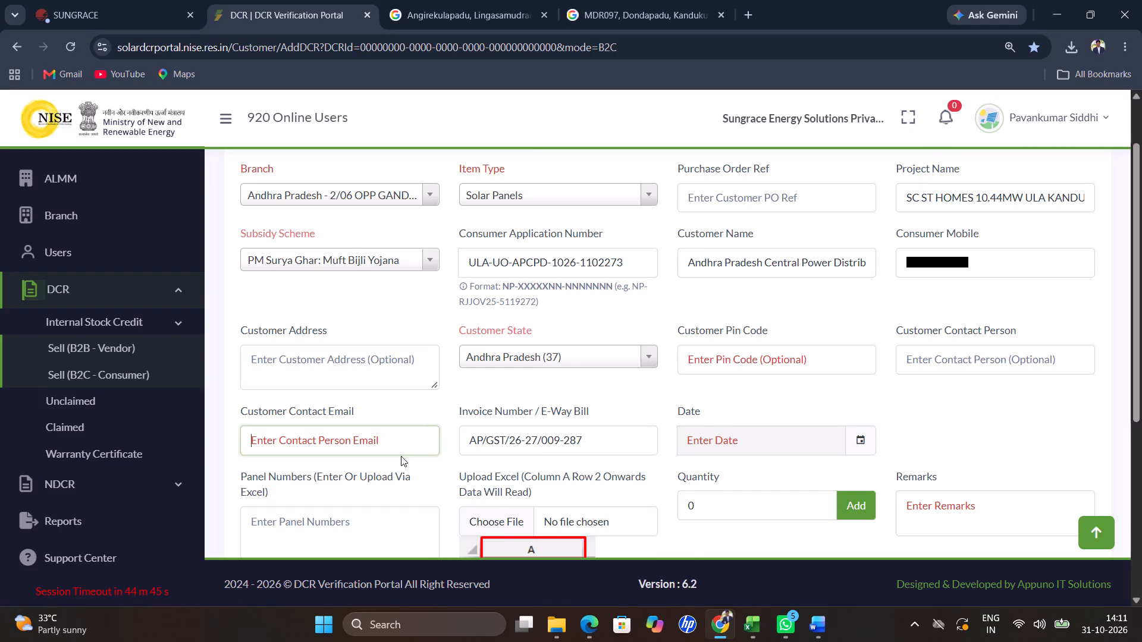
key(ctrl+v)
Set the invoice date on the DCR form to 30-Sep-2026.
scroll(464, 399, down, 1)
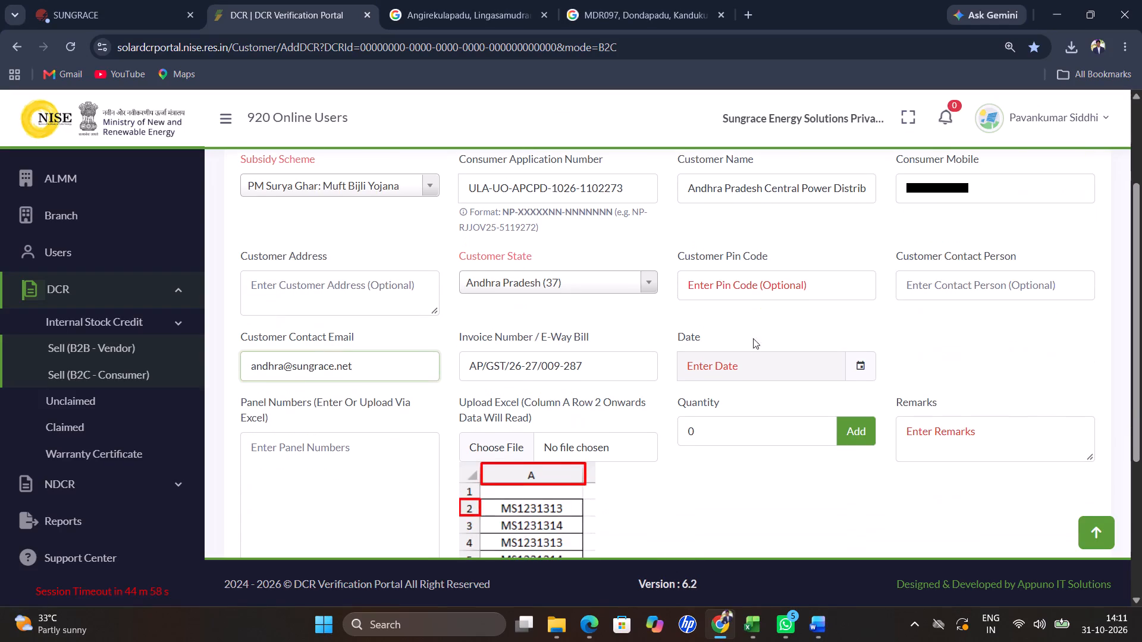
click(751, 365)
click(689, 394)
click(773, 532)
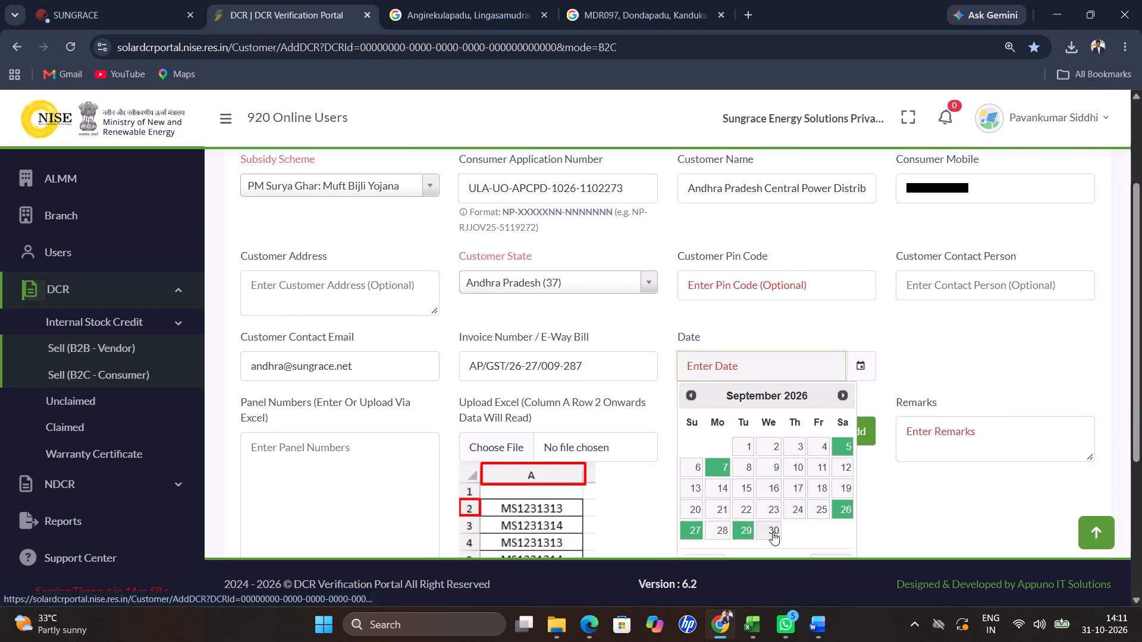
click(335, 542)
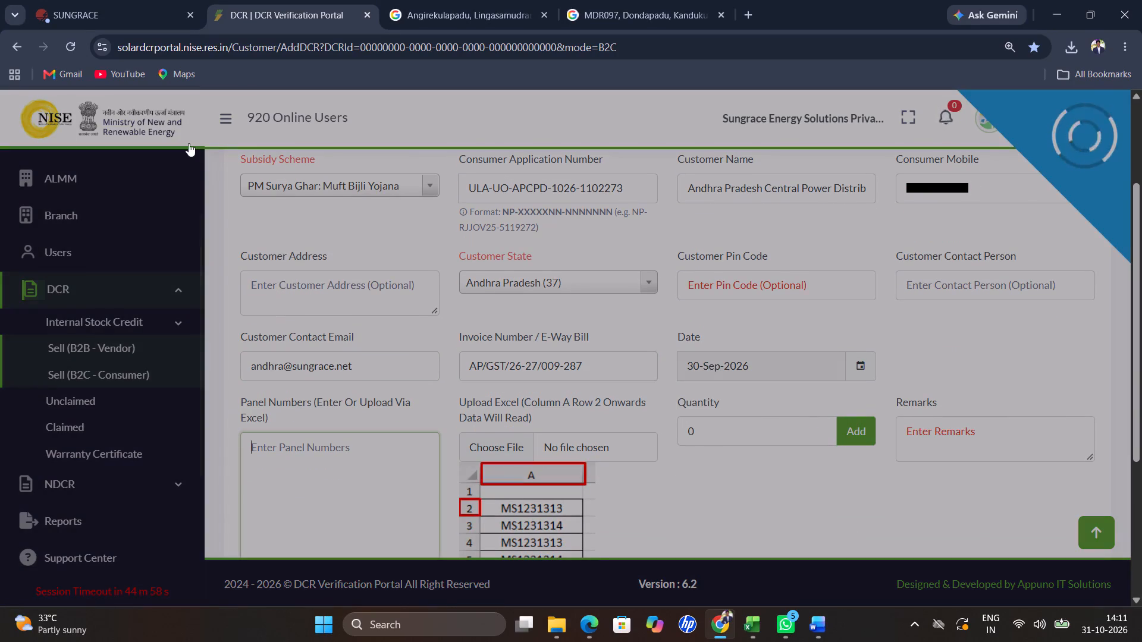
click(95, 0)
click(679, 134)
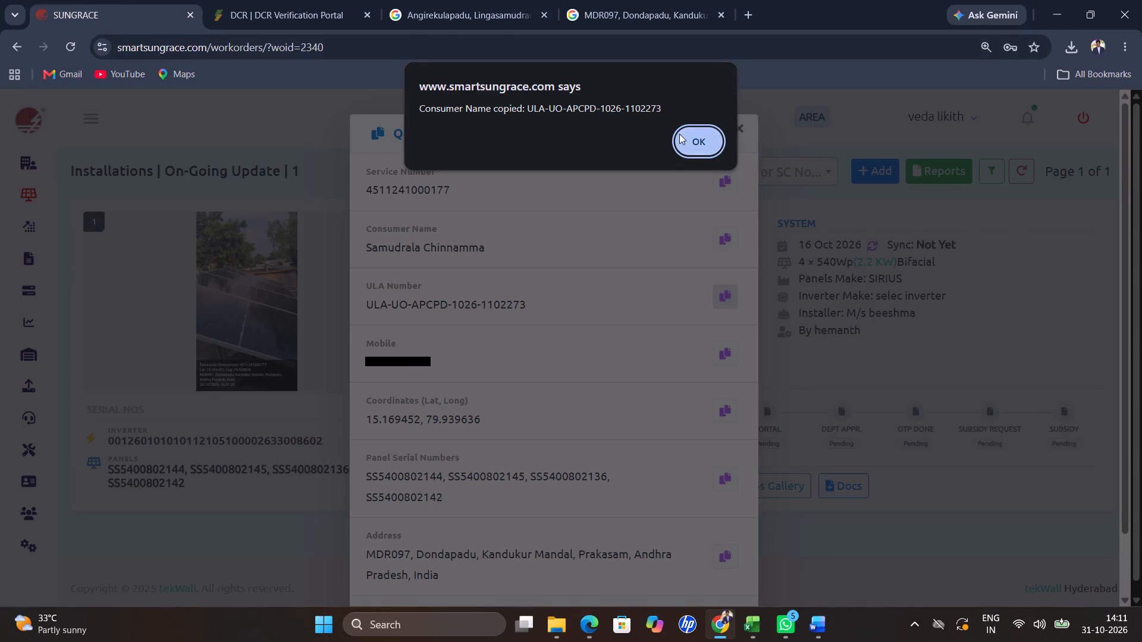
scroll(709, 163, down, 2)
click(720, 405)
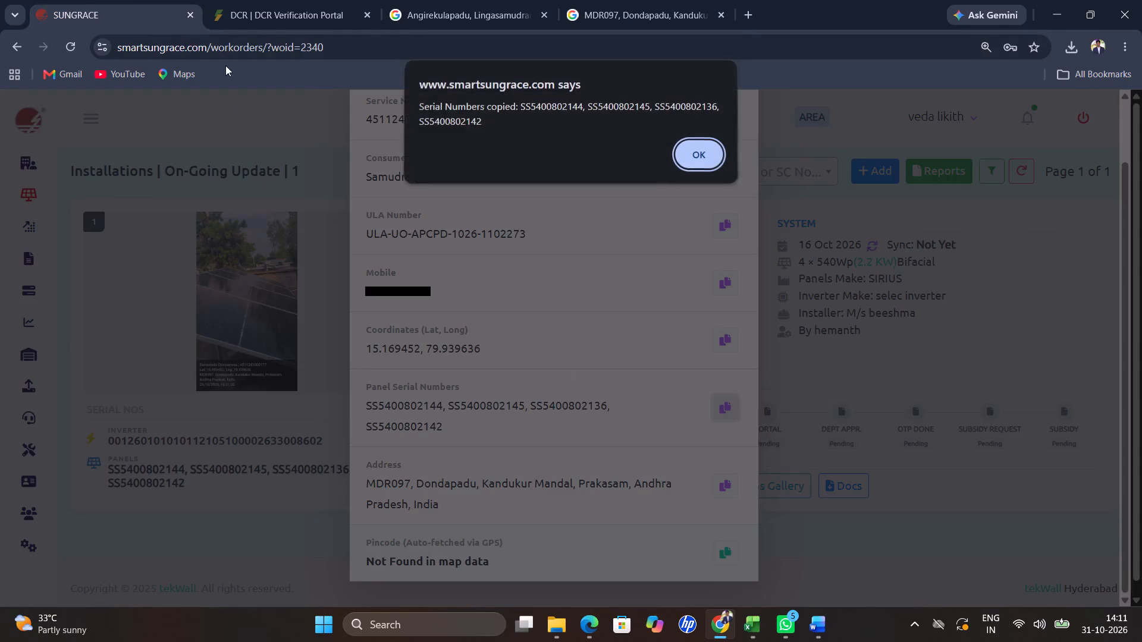
drag(252, 0, 261, 21)
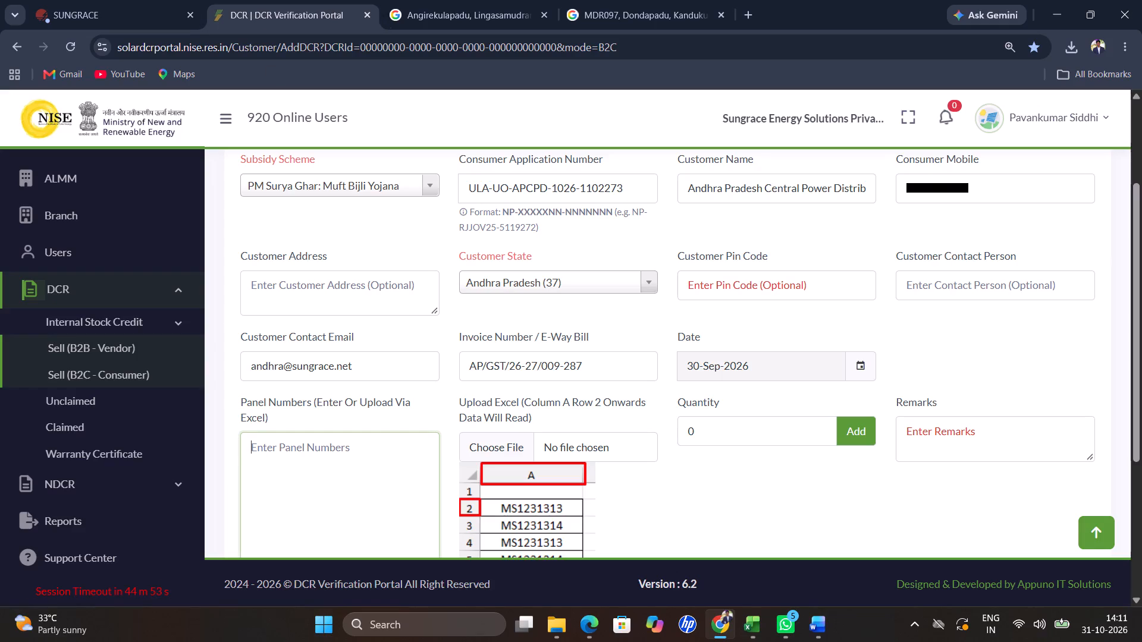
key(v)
key(BackSpace)
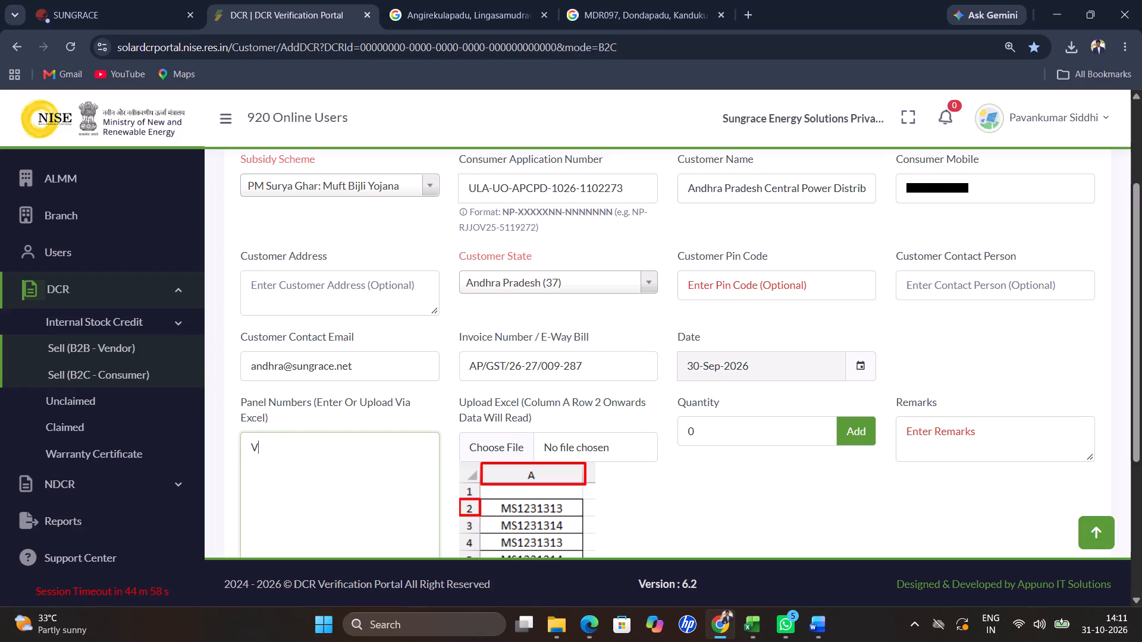
key(ctrl+v)
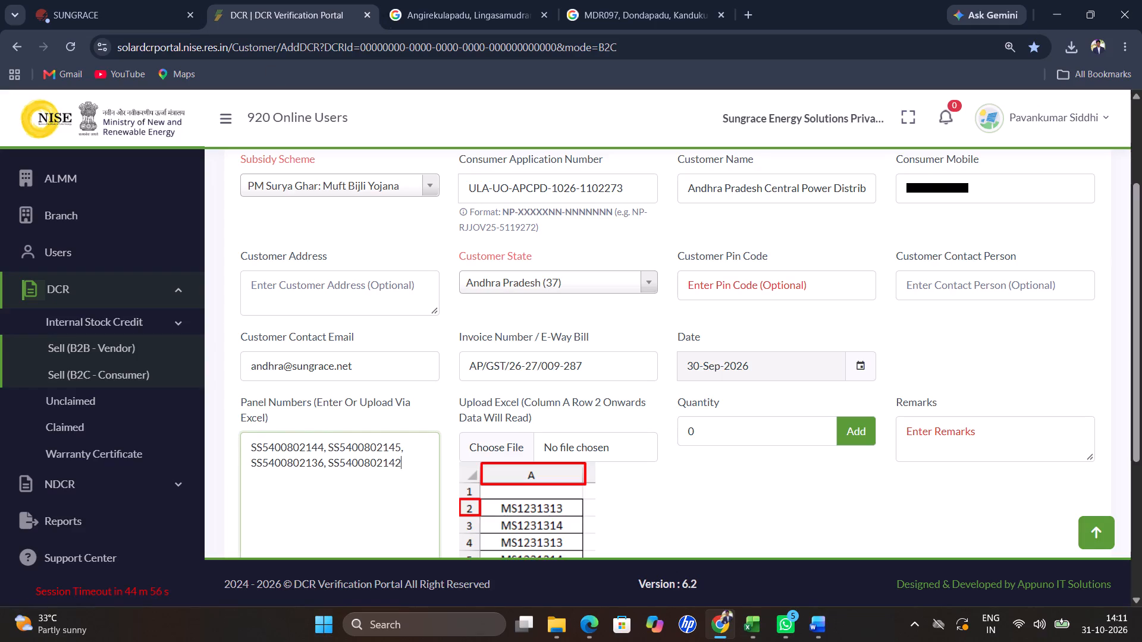
key(Left)
key(Left)
key(Left)
key(Left)
key(Left)
key(Left)
key(Left)
key(Left)
key(Left)
key(Left)
key(Left)
key(Left)
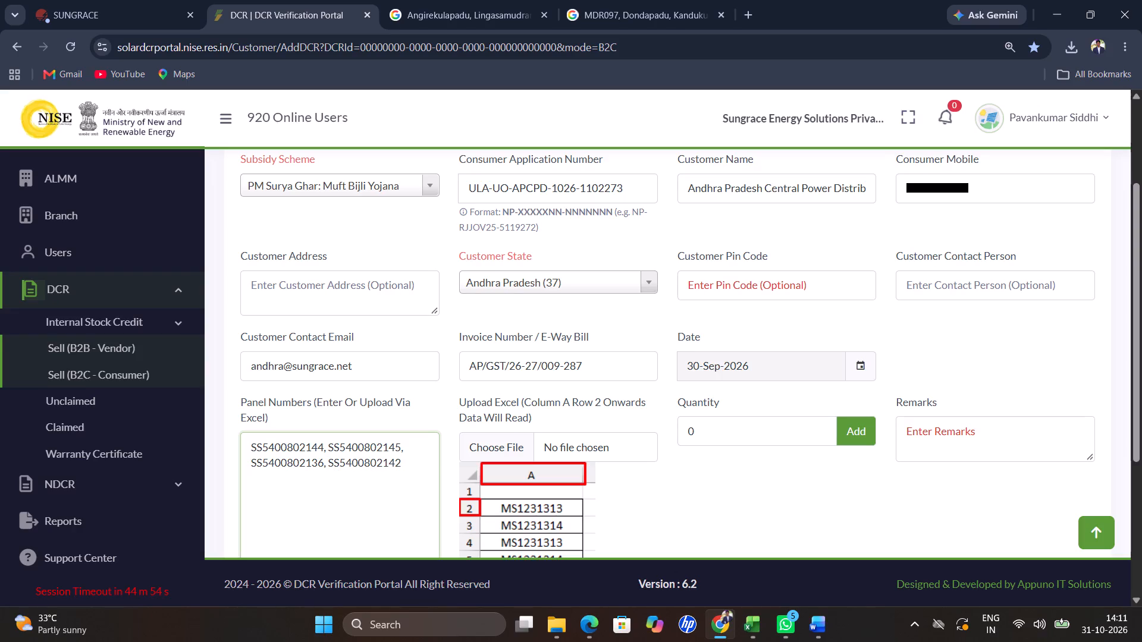
key(BackSpace)
key(BackSpace)
key(Return)
key(Up)
key(Up)
key(Up)
key(Up)
key(Up)
key(Up)
key(Up)
key(Up)
key(Up)
key(Up)
key(Up)
key(Up)
key(Up)
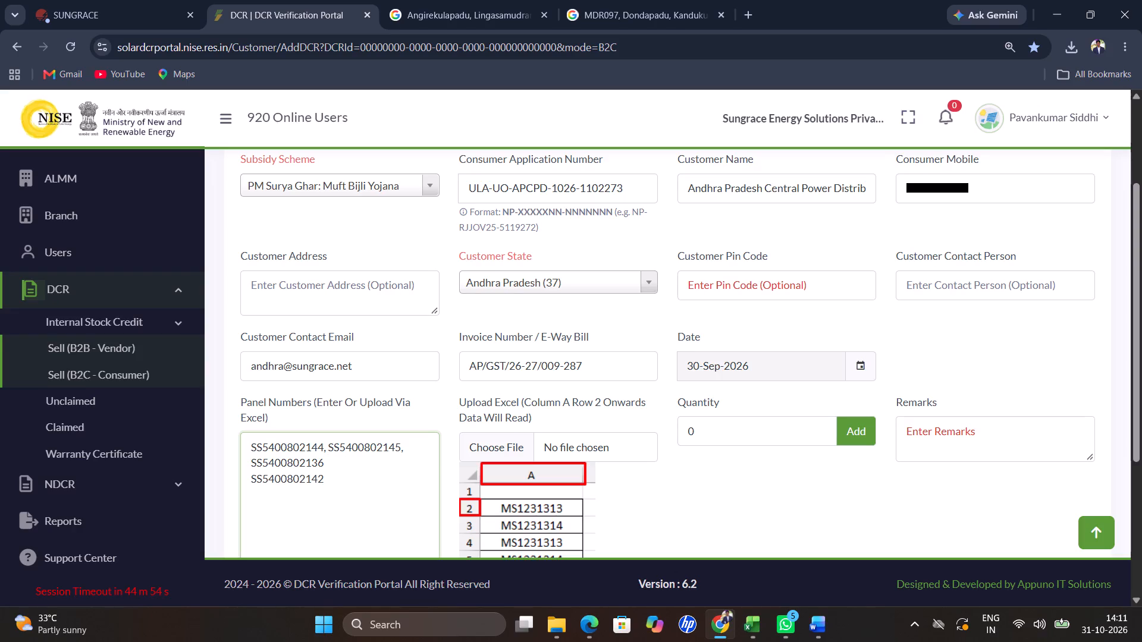
key(Right)
key(Right)
key(Right)
key(Right)
key(Right)
key(Right)
key(Right)
key(Right)
key(Right)
key(Right)
key(Right)
key(Right)
key(Right)
key(Right)
key(BackSpace)
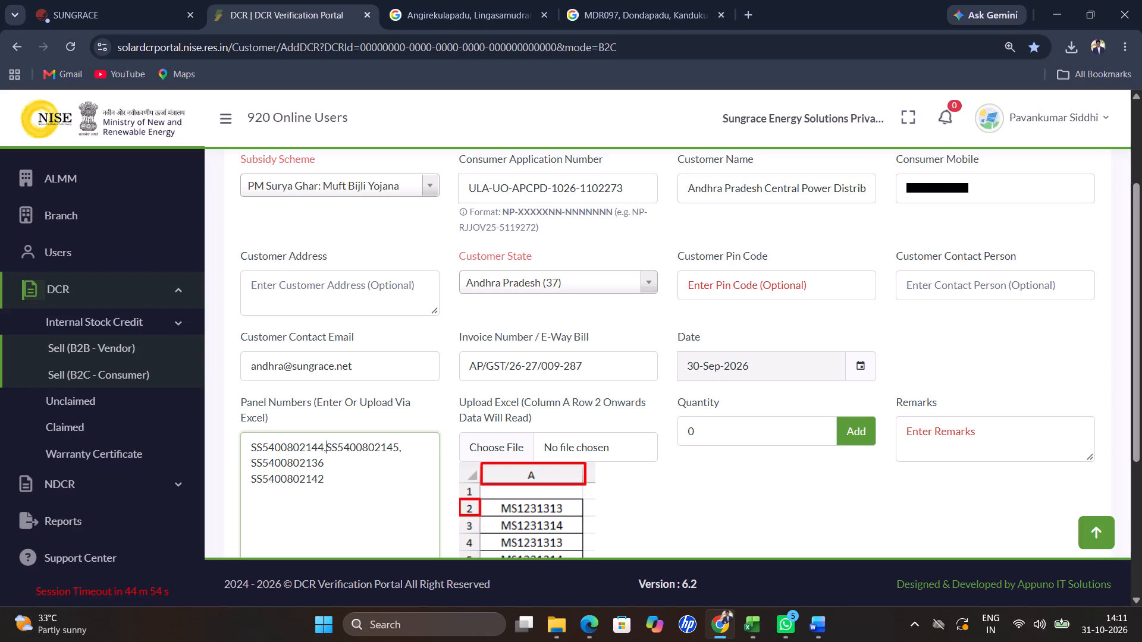
key(BackSpace)
key(Return)
key(Right)
key(Right)
key(Right)
key(Right)
key(Right)
key(Right)
key(Right)
key(Right)
key(Right)
key(Right)
key(Right)
key(Right)
key(Right)
key(Right)
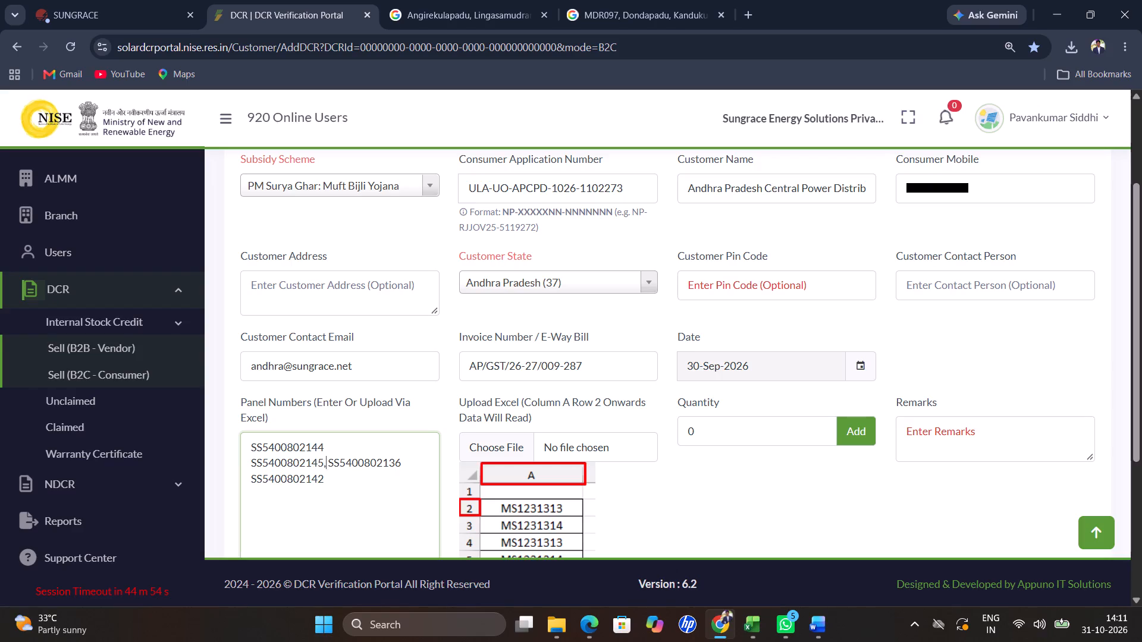
key(Right)
key(Left)
key(BackSpace)
key(BackSpace)
key(Return)
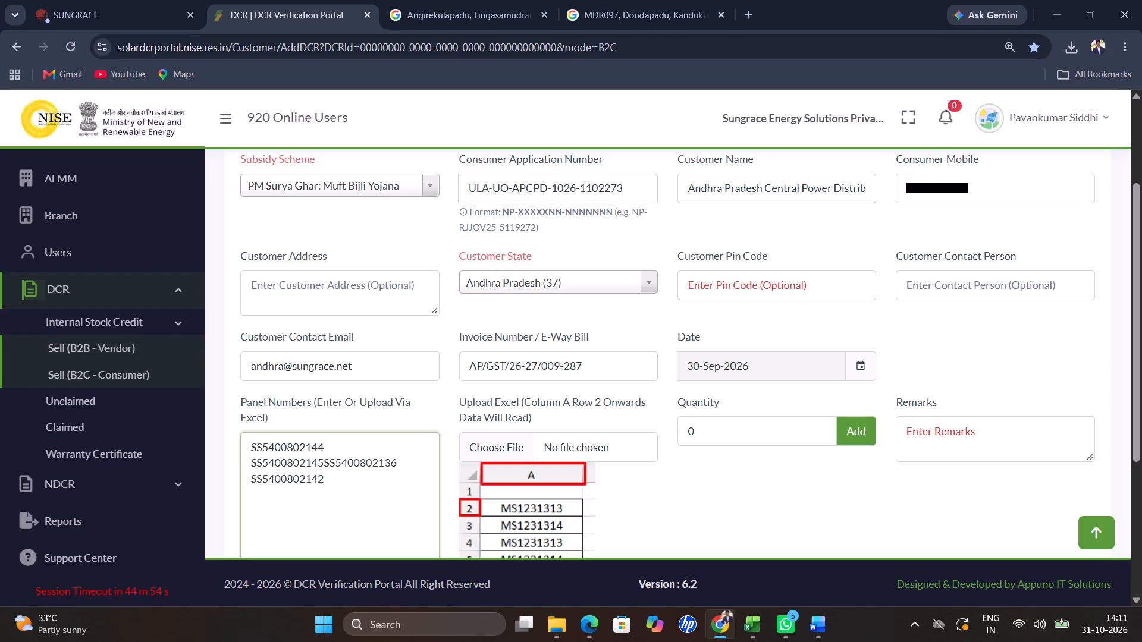
Set the Quantity to 4 and add the listed panel numbers to the DCR.
click(730, 433)
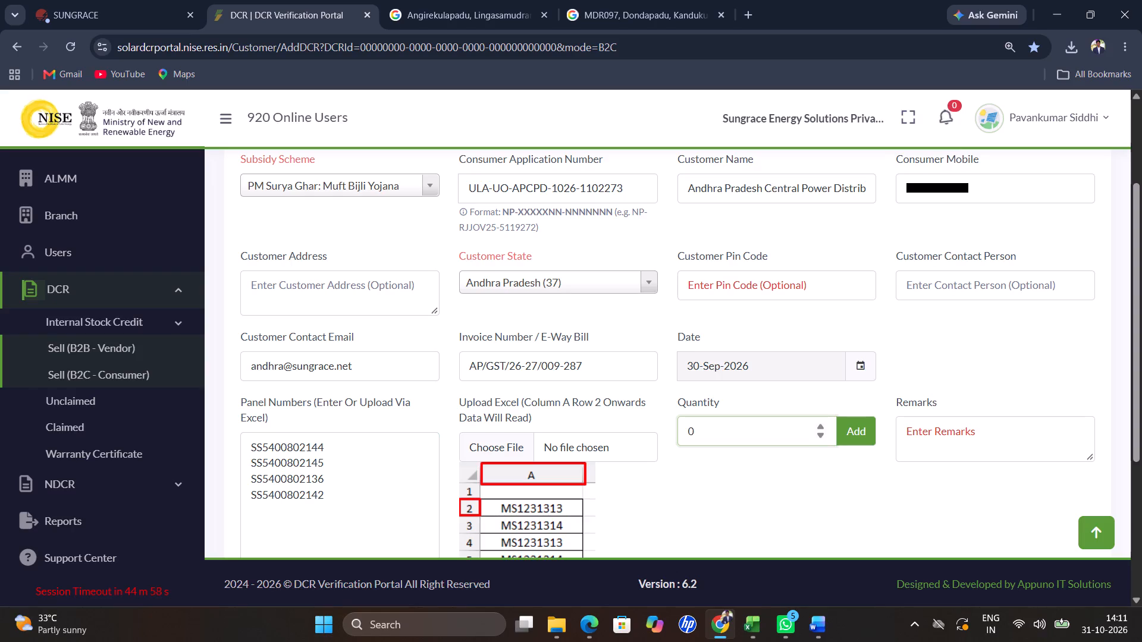
scroll(731, 436, up, 4)
click(859, 432)
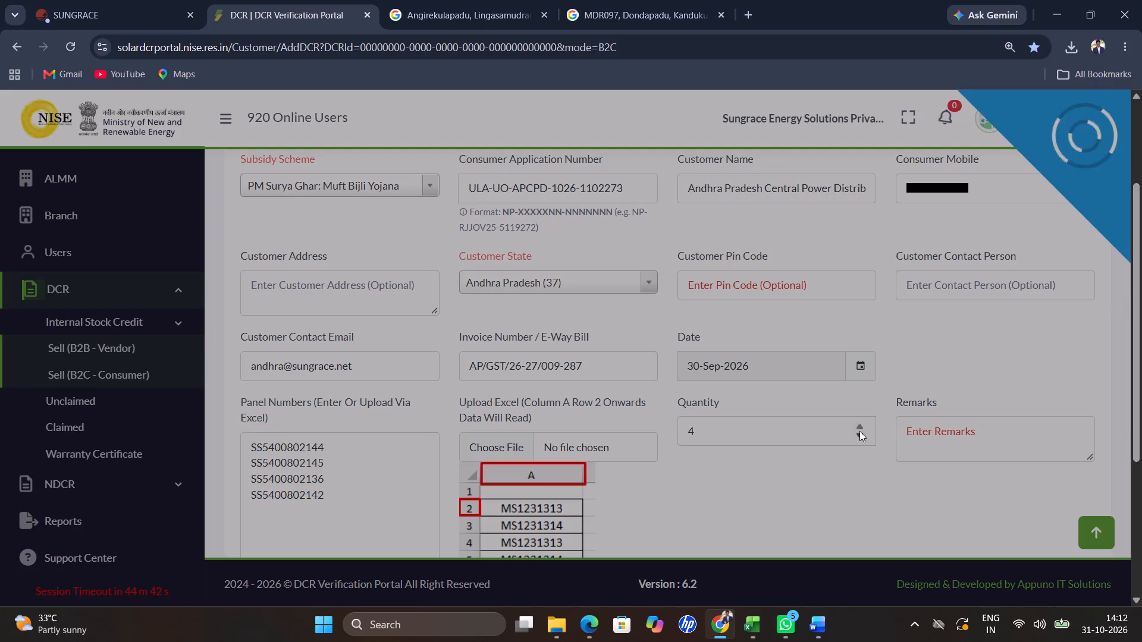
Copy the address from the SUNGRACE work order details into the Remarks of the DCR form.
drag(958, 431, 957, 436)
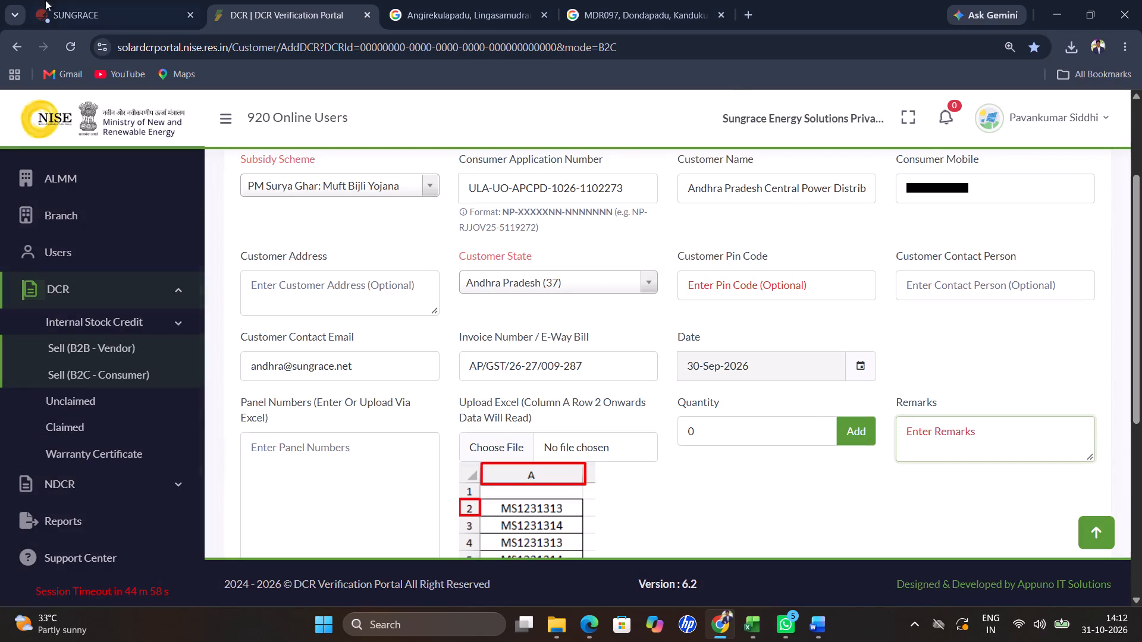
click(54, 0)
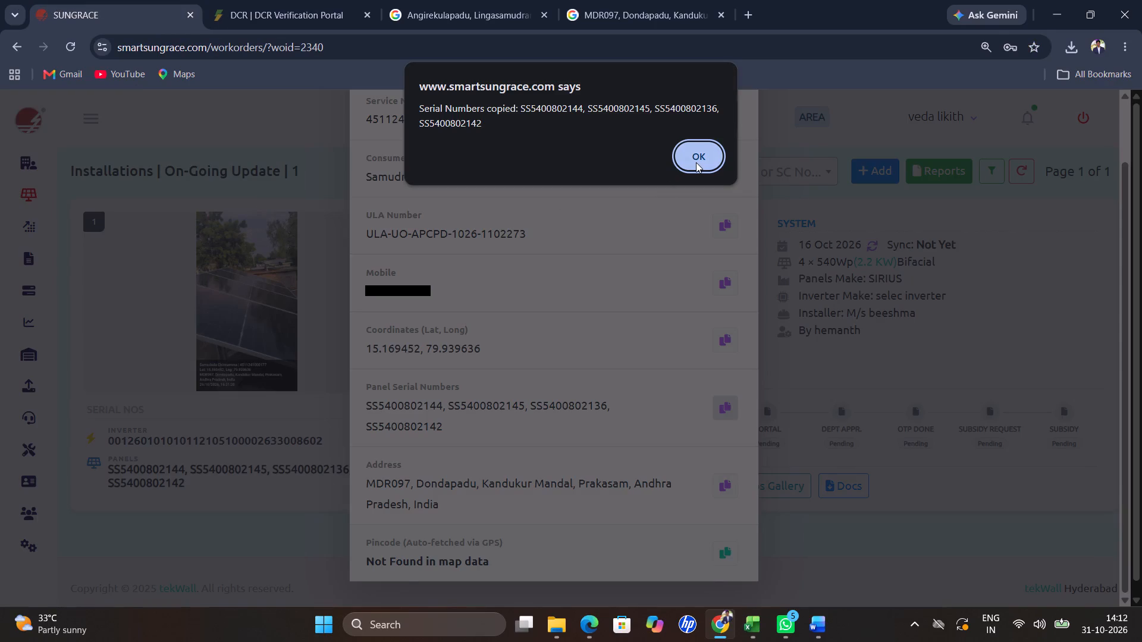
click(696, 162)
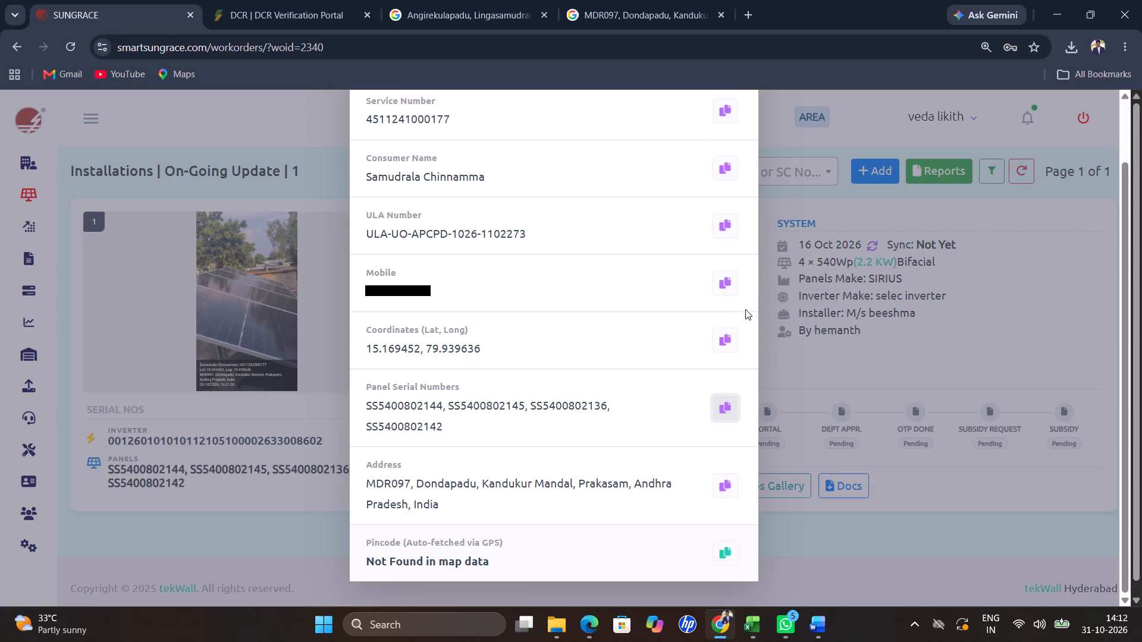
click(721, 485)
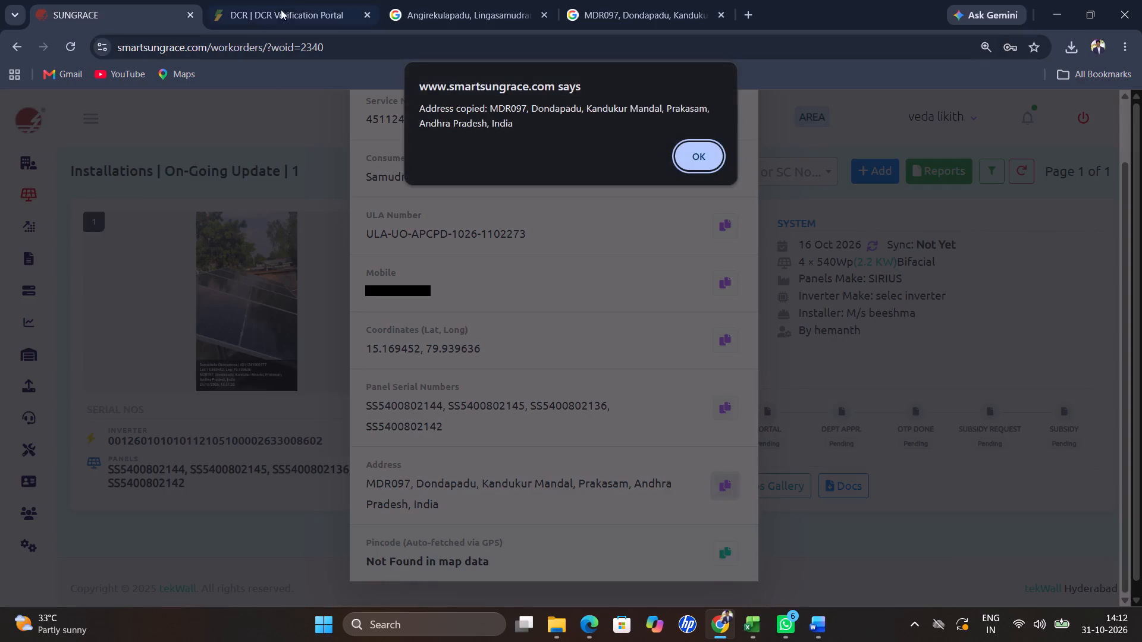
click(286, 0)
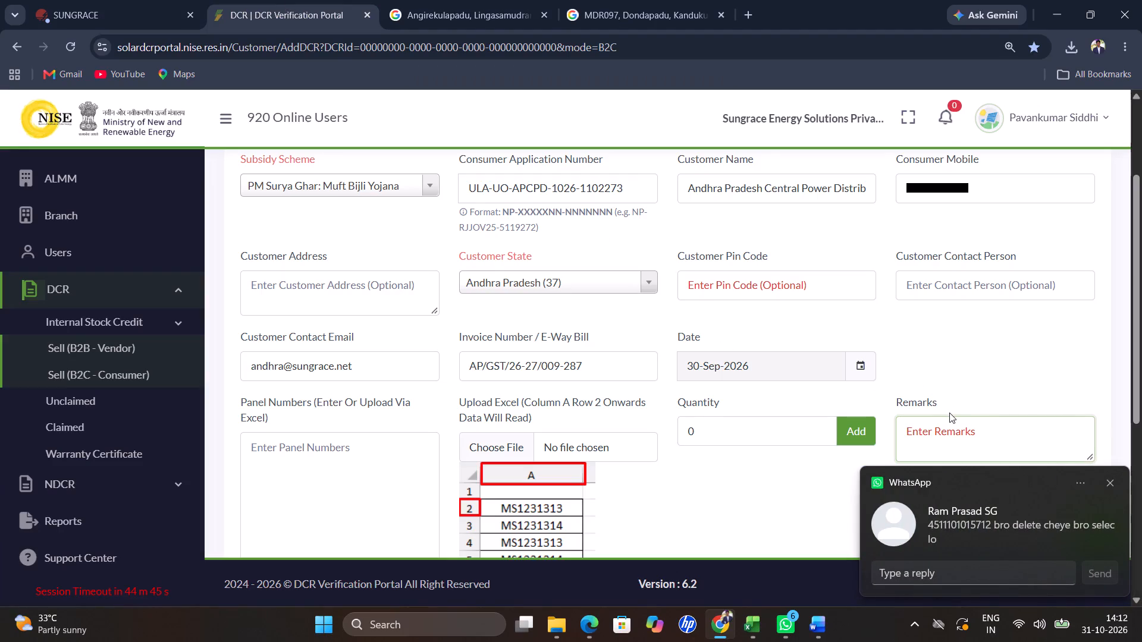
click(949, 413)
click(948, 426)
key(ctrl+v)
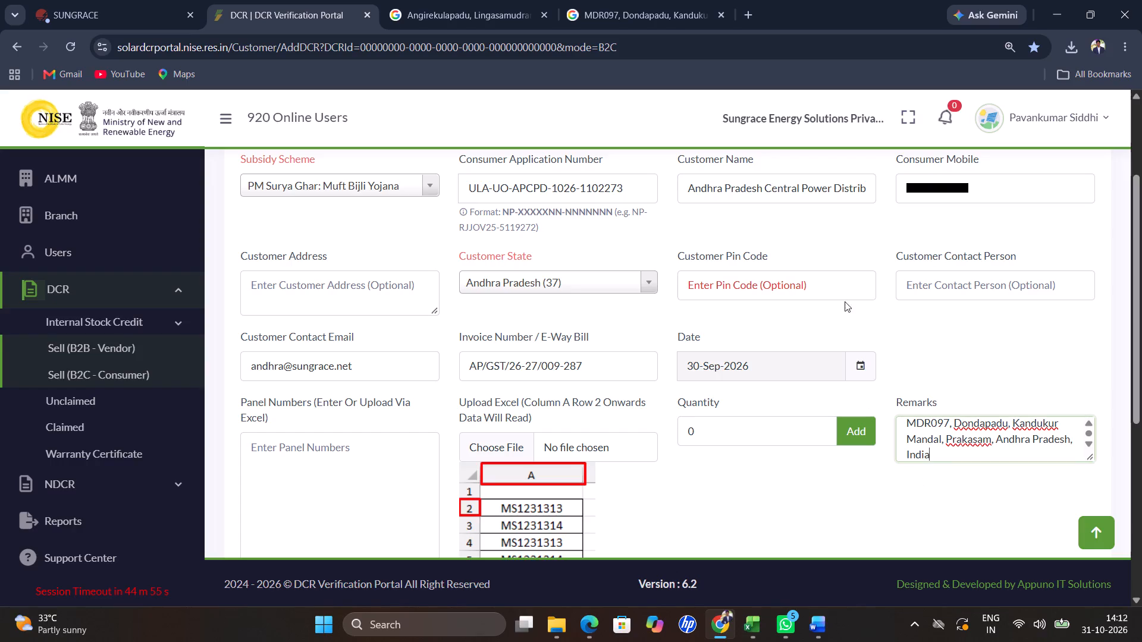
Copy the PIN code from the Google result for the consumer's address into the Customer Pin Code field.
click(594, 8)
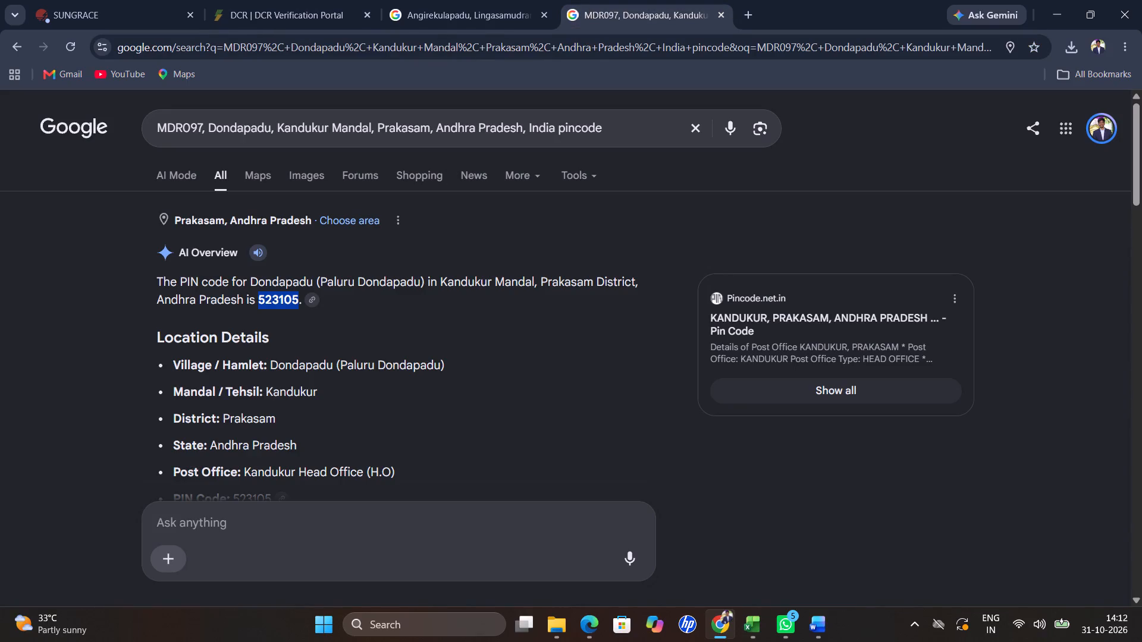
double_click(283, 307)
key(ctrl+c)
key(ctrl+v)
click(234, 0)
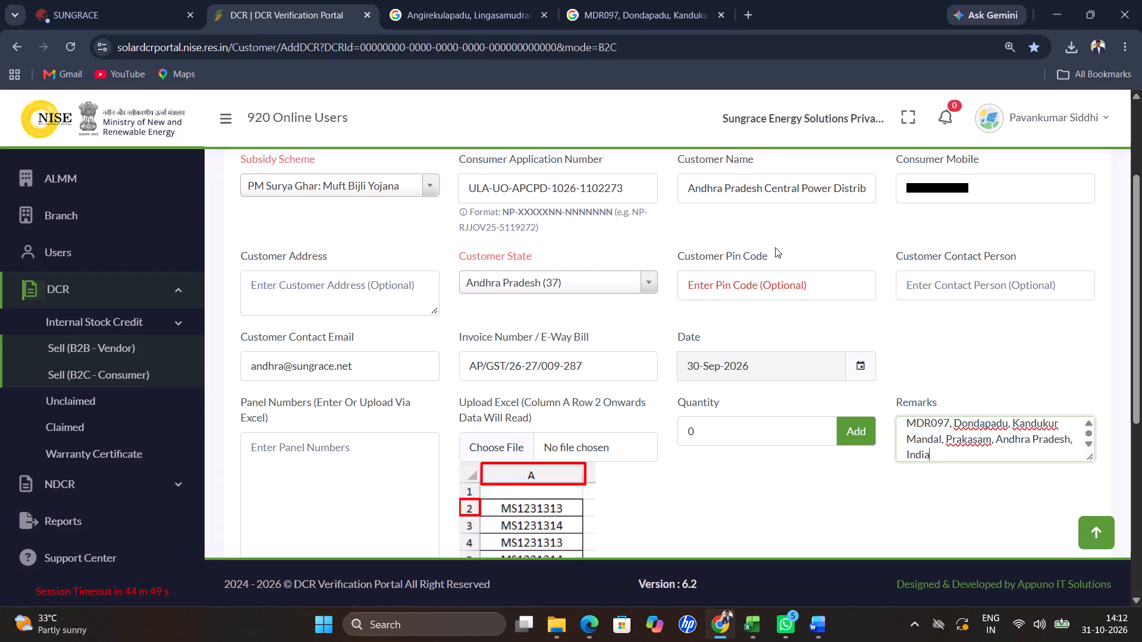
click(745, 294)
key(ctrl+v)
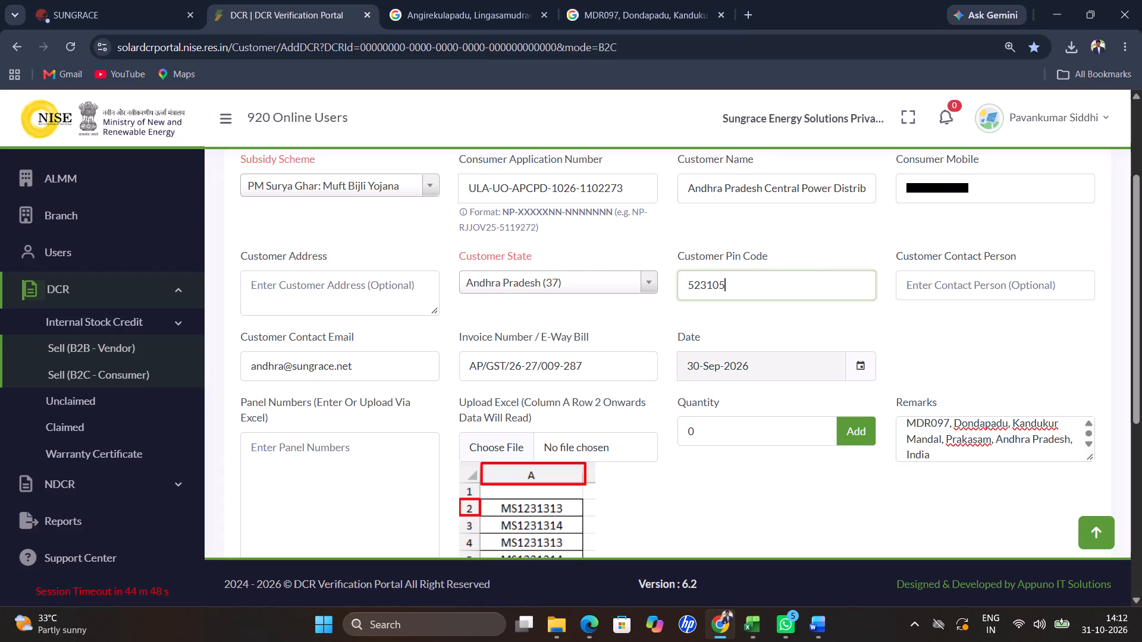
Confirm the DCR for the four added panels and accept the confirmation.
scroll(745, 294, down, 4)
click(990, 357)
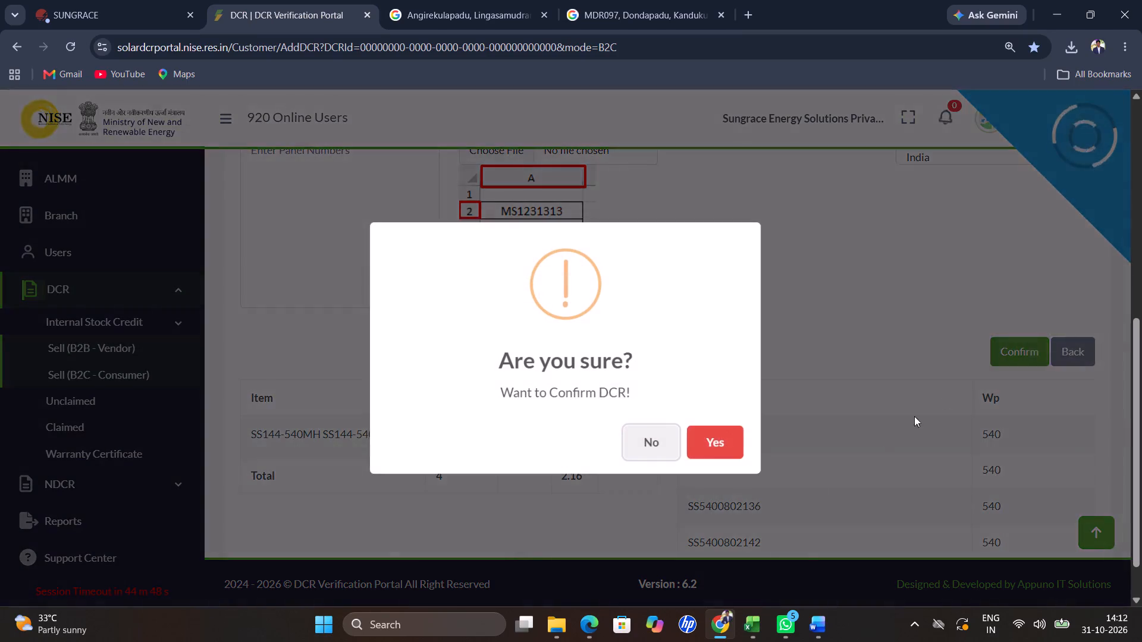
click(738, 454)
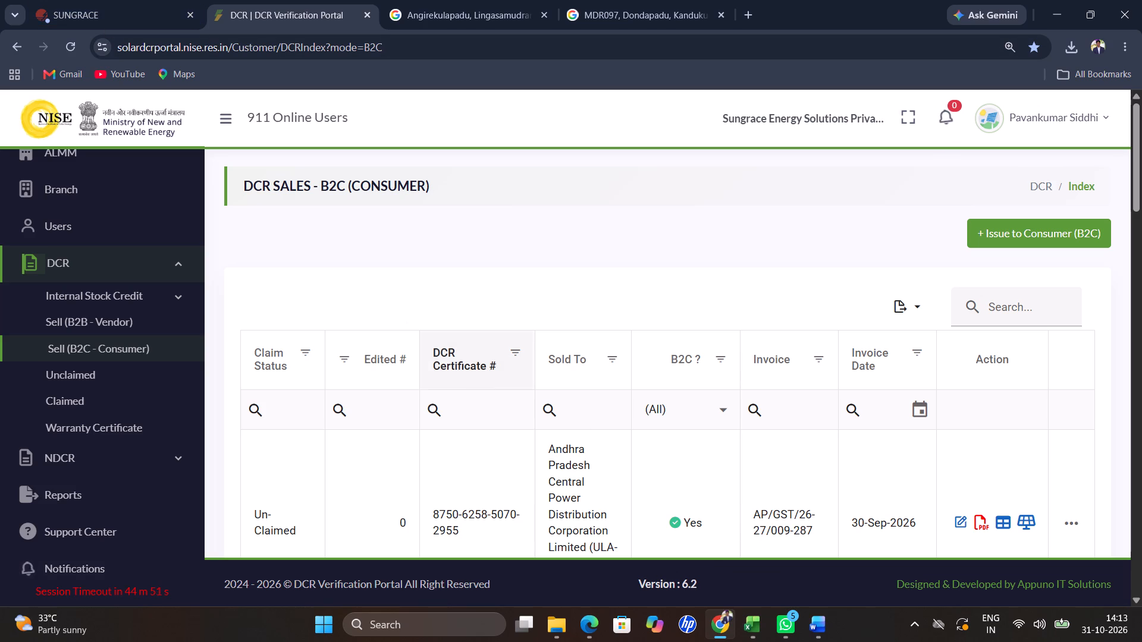
Create a new folder named 287_ in DCR009.
click(558, 580)
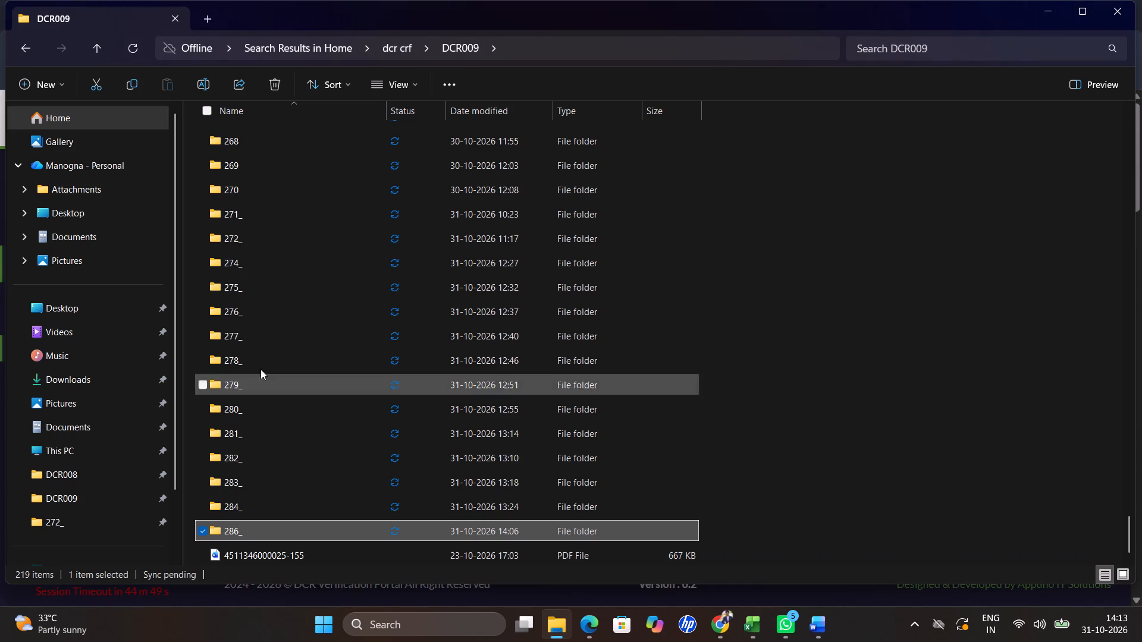
click(44, 84)
click(37, 119)
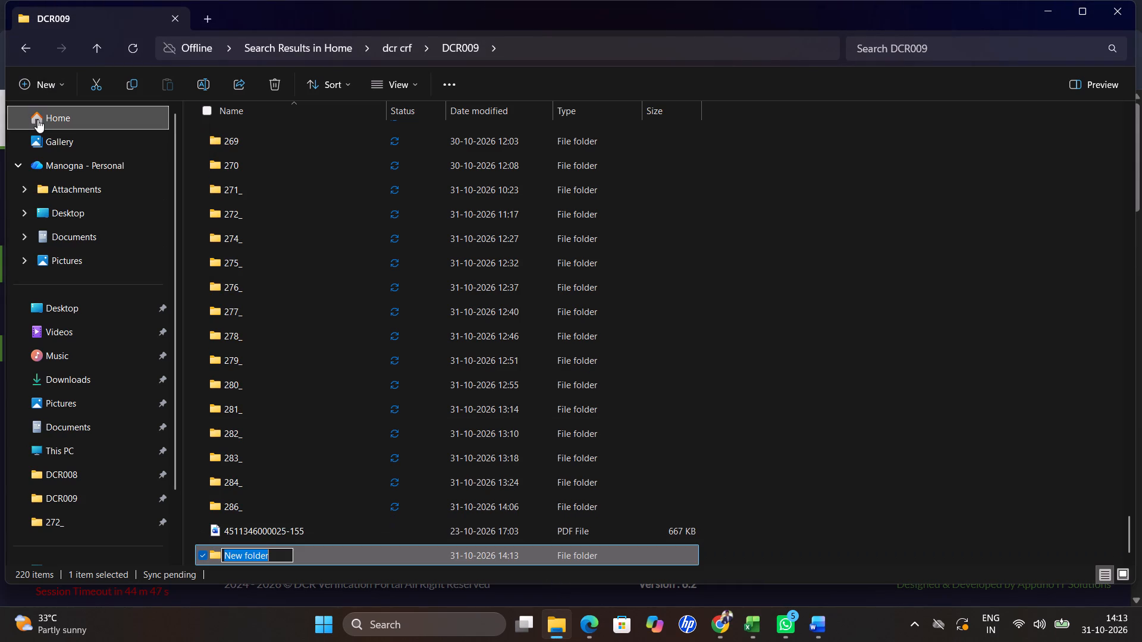
key(8)
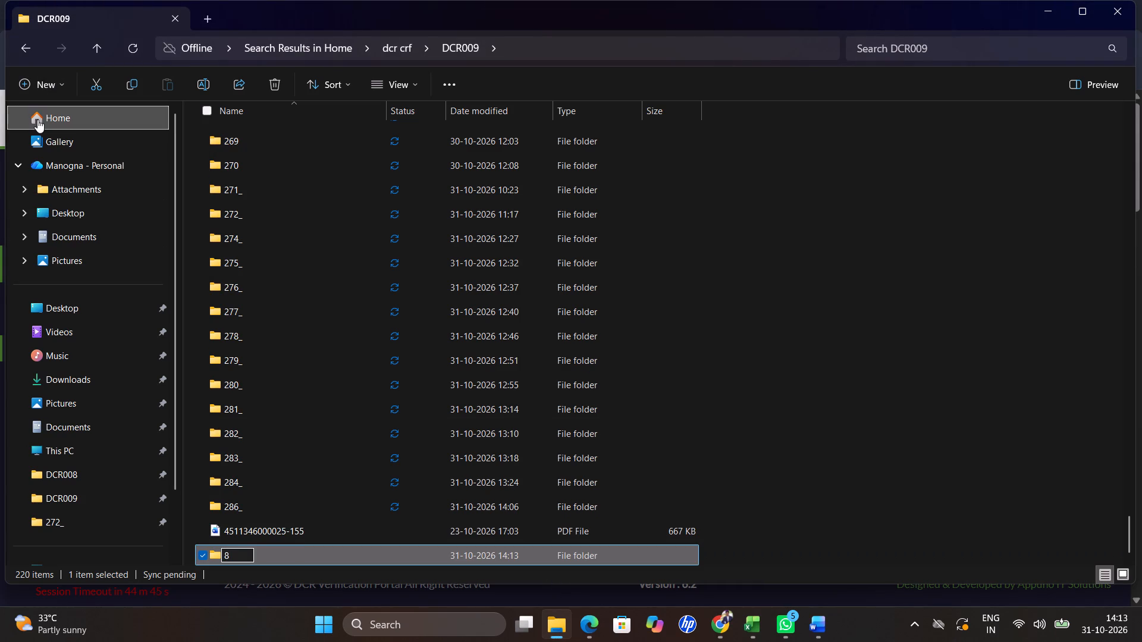
key(BackSpace)
text(287)
key(shift+underscore)
key(Return)
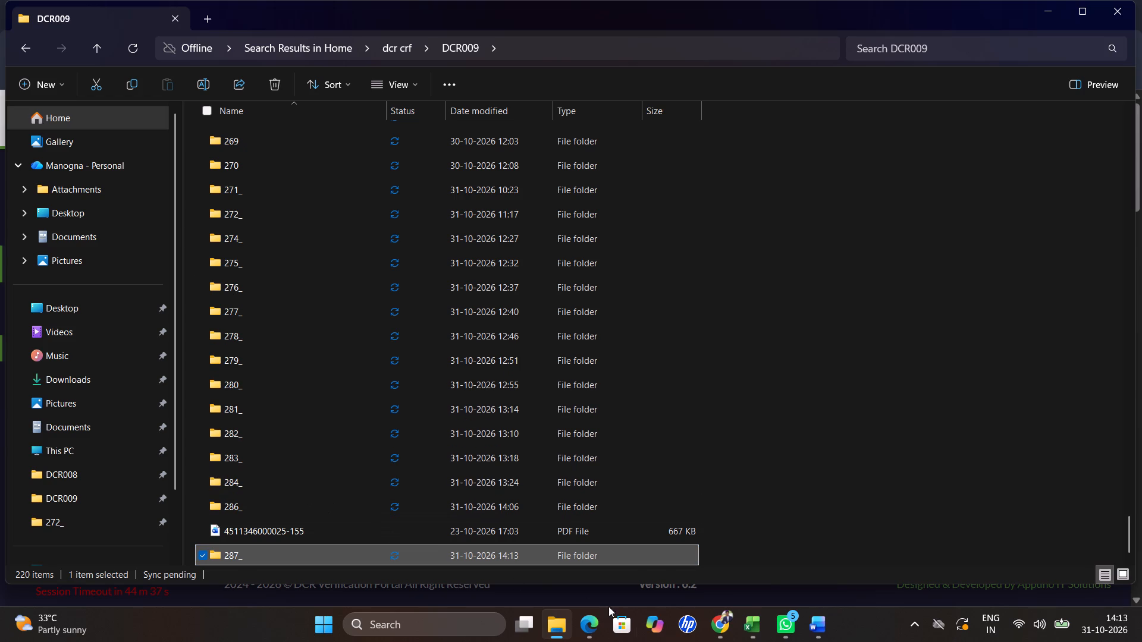
Start downloading the certificate PDF for invoice AP/GST/26-27/009-287, naming it with the work order's copied service number followed by -287.
click(724, 618)
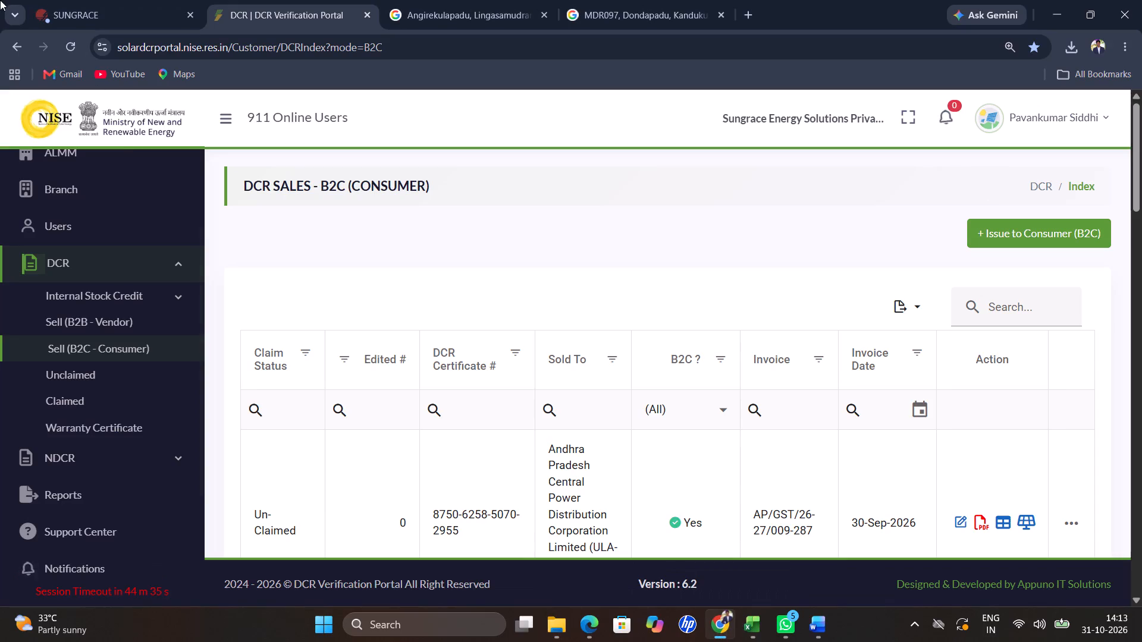
click(88, 1)
click(704, 162)
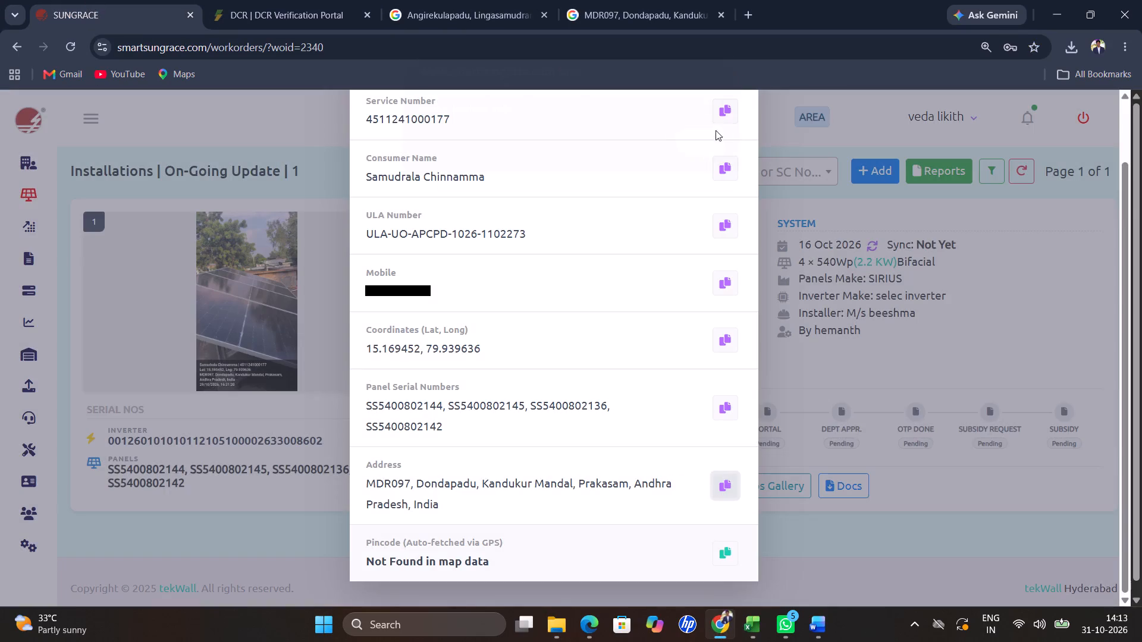
click(720, 117)
click(262, 0)
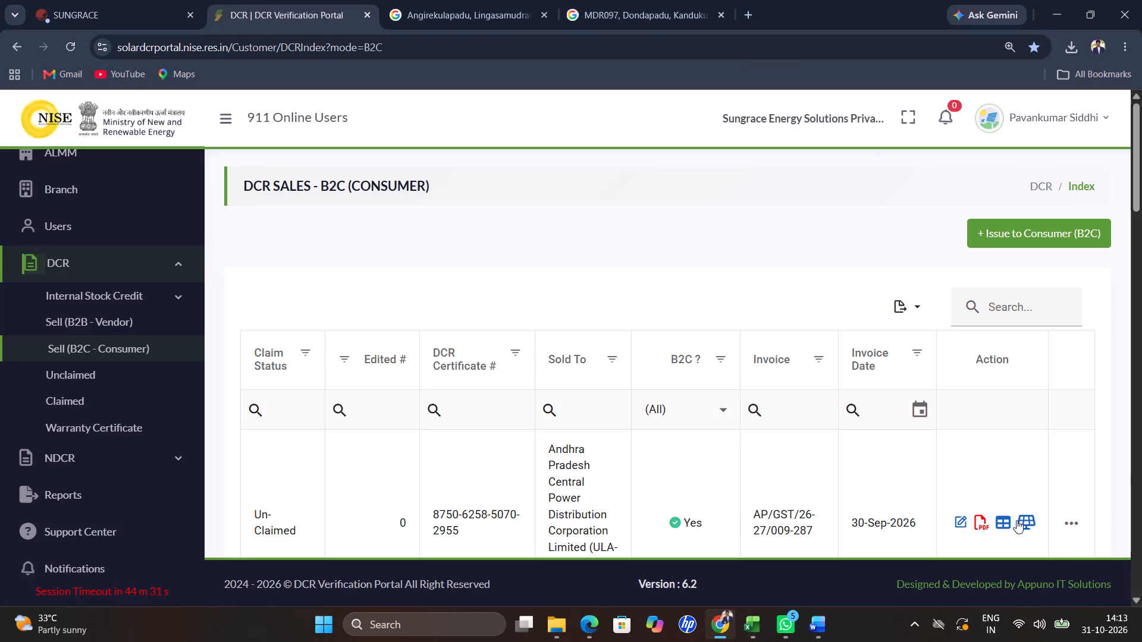
click(962, 514)
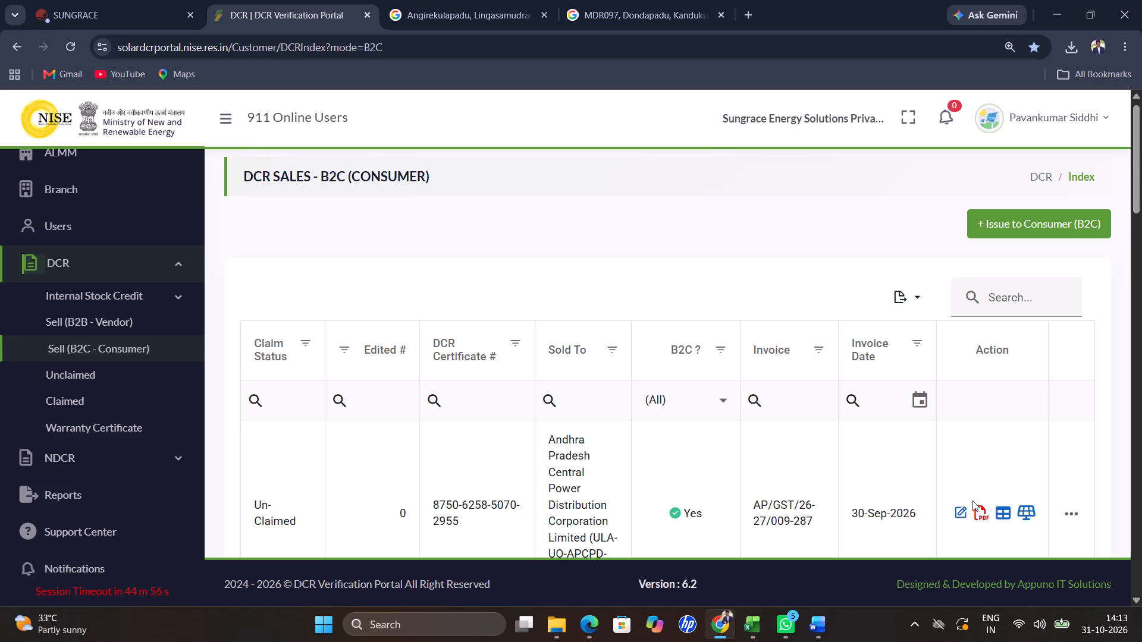
click(987, 519)
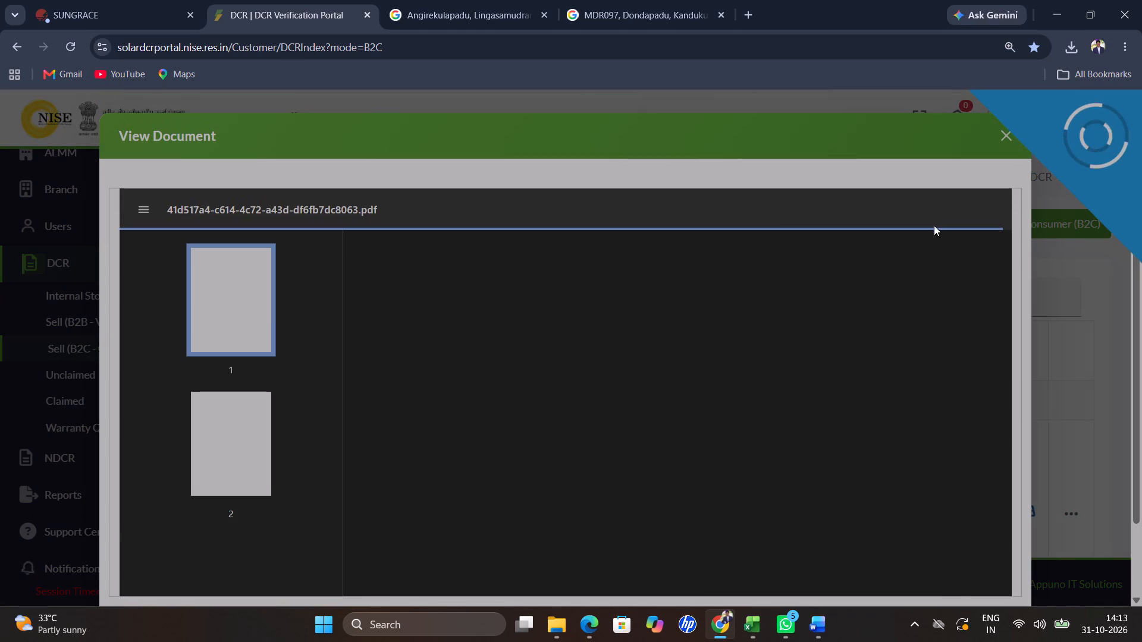
click(940, 213)
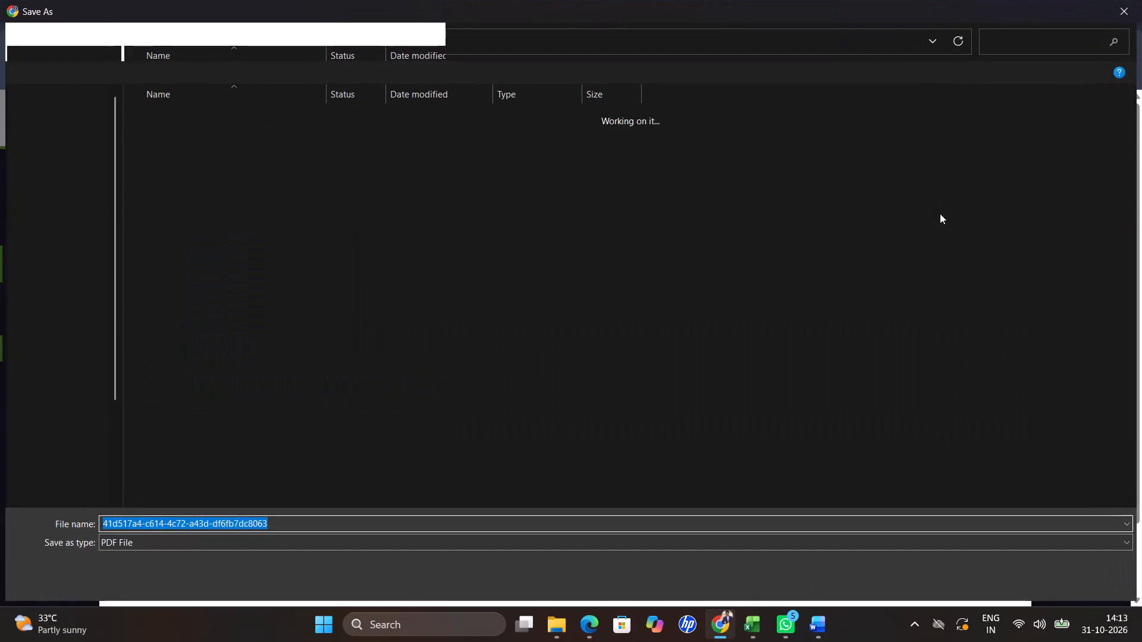
key(ctrl+v)
text(-287)
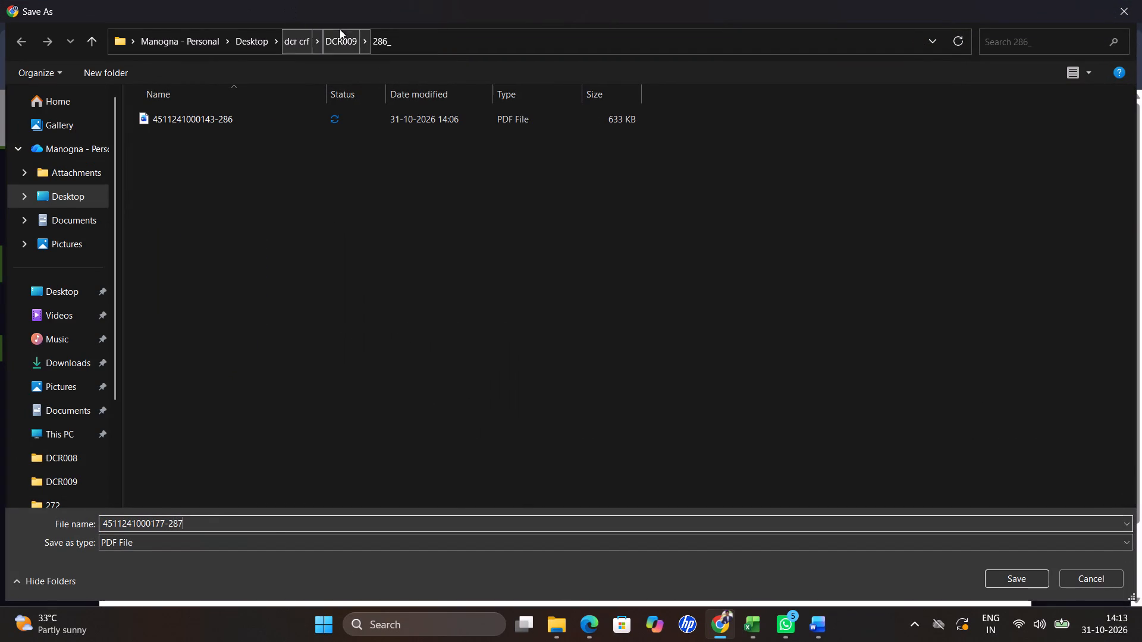
Save the certificate PDF in the 287_ folder inside DCR009.
click(343, 32)
scroll(155, 512, down, 5)
scroll(206, 477, down, 4)
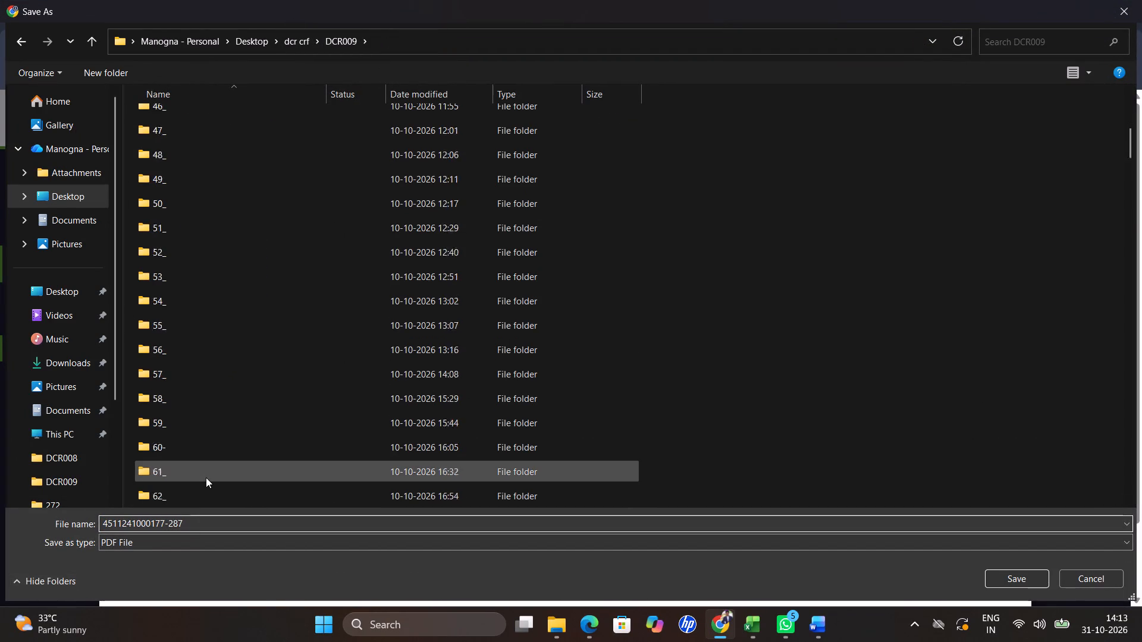
scroll(206, 477, down, 2)
scroll(206, 477, down, 20)
scroll(206, 477, down, 20)
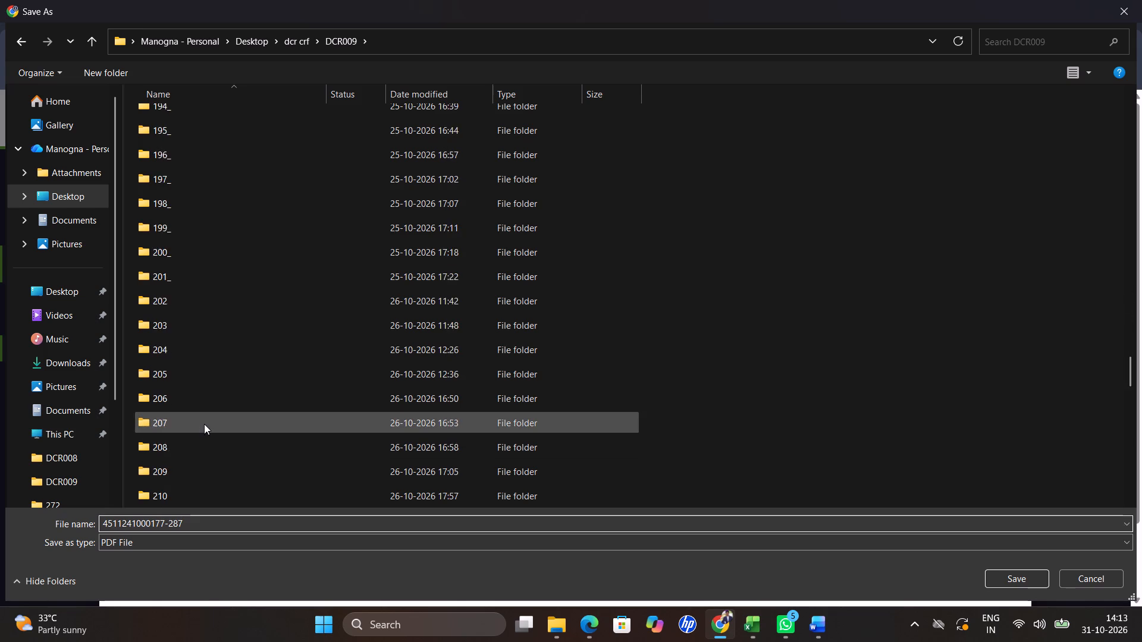
scroll(204, 424, down, 20)
scroll(204, 424, down, 11)
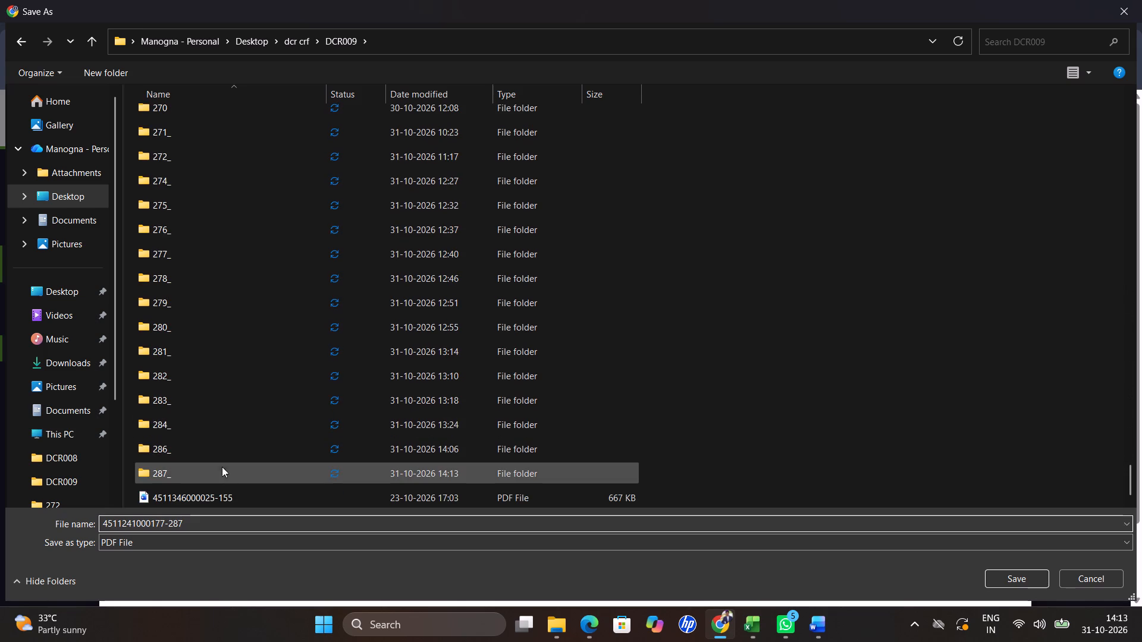
double_click(231, 474)
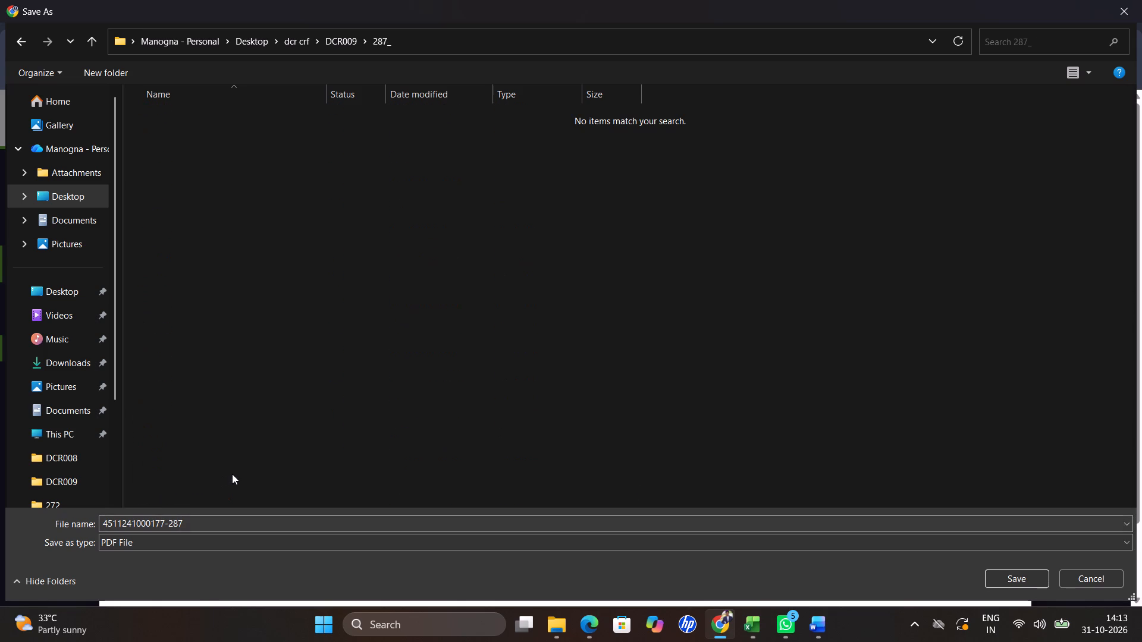
click(1022, 572)
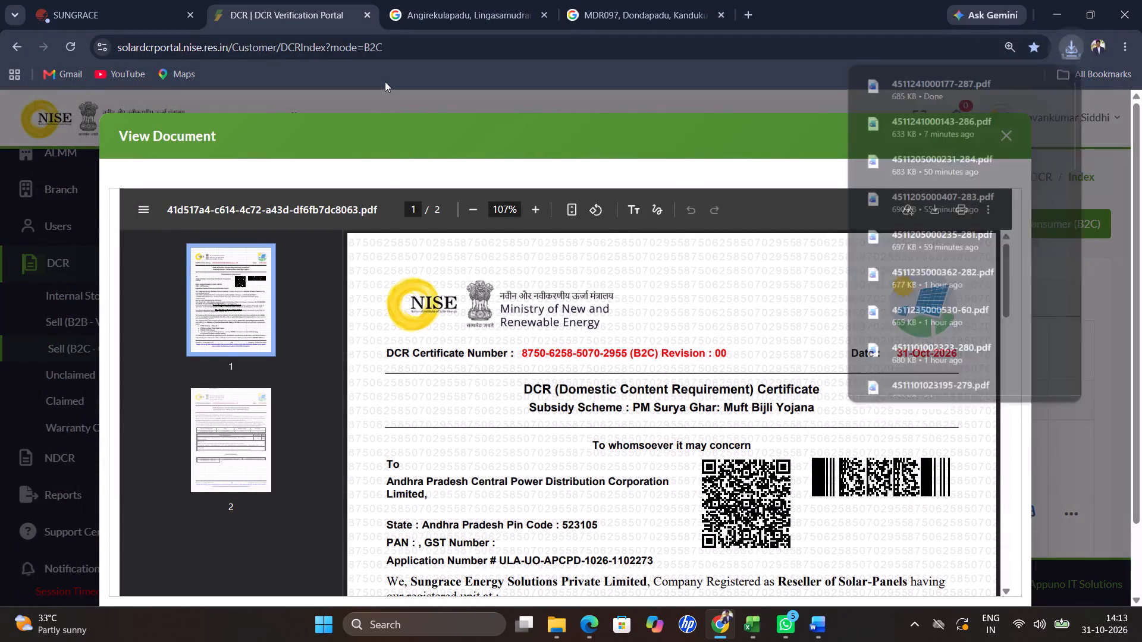
Attach the PDF from DCR009's 287_ folder as the DCR upload in the work order's project stage form and submit it.
click(78, 0)
click(703, 143)
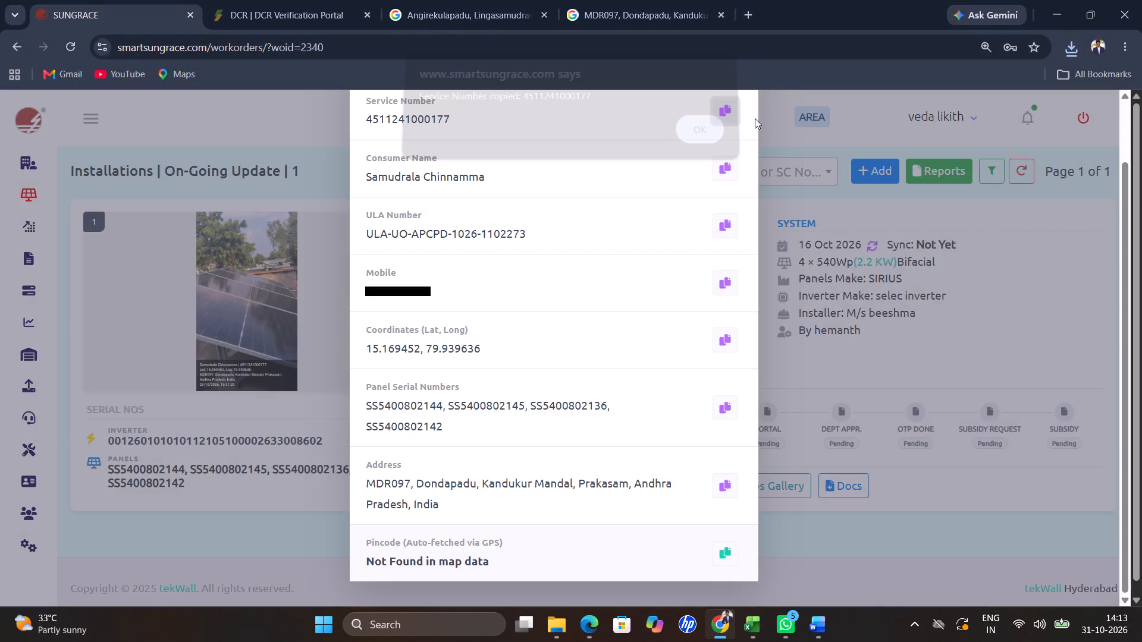
click(776, 119)
click(642, 488)
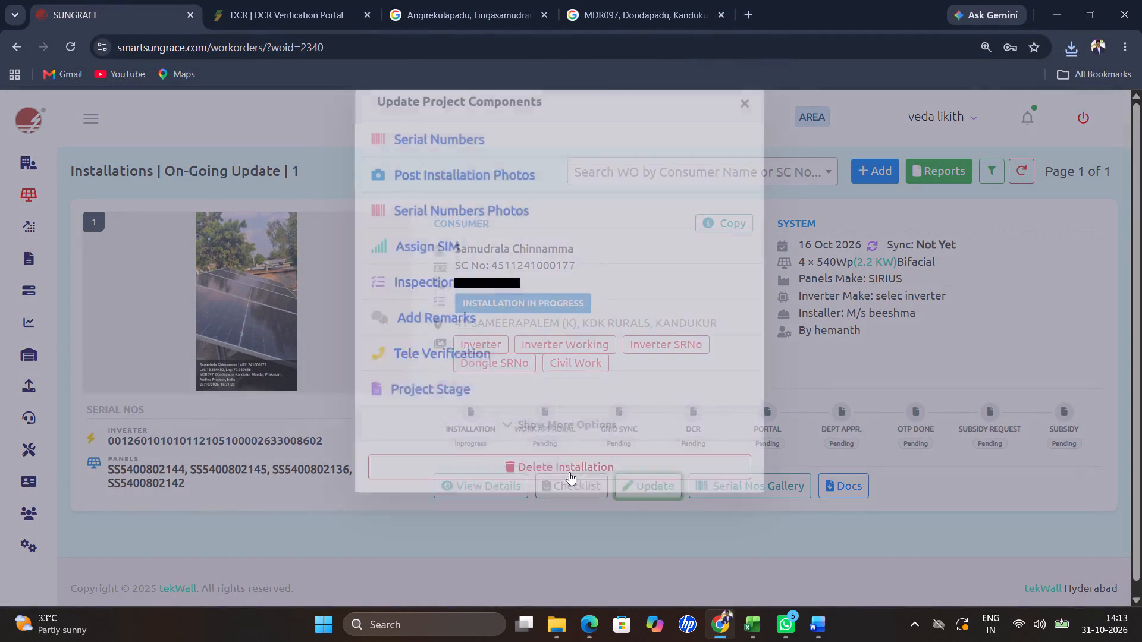
click(478, 418)
scroll(479, 414, down, 4)
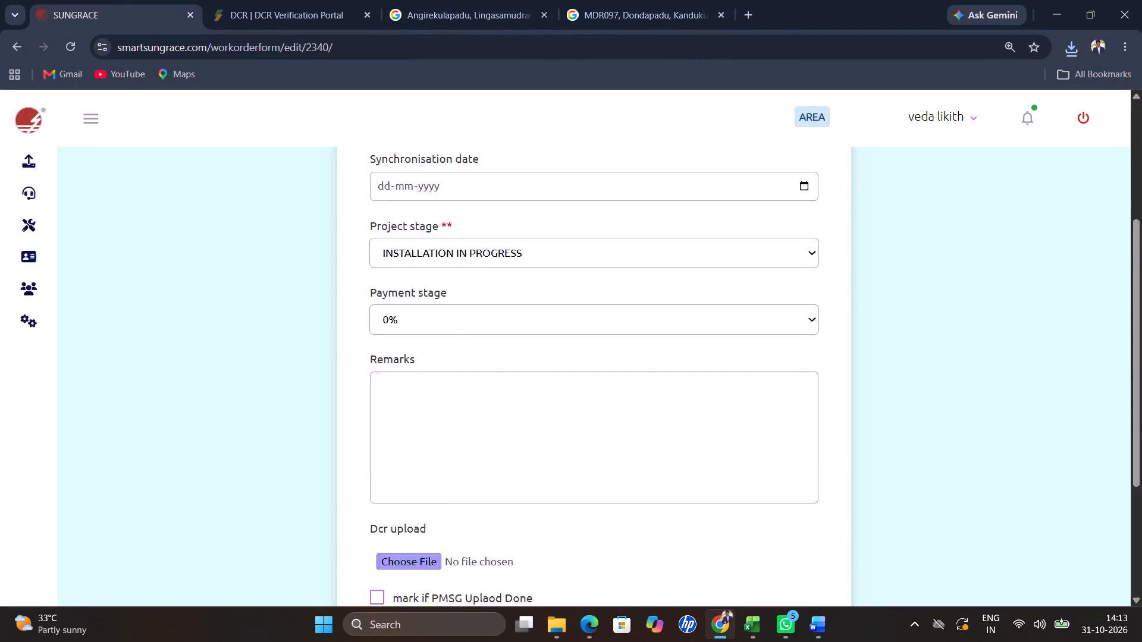
click(417, 487)
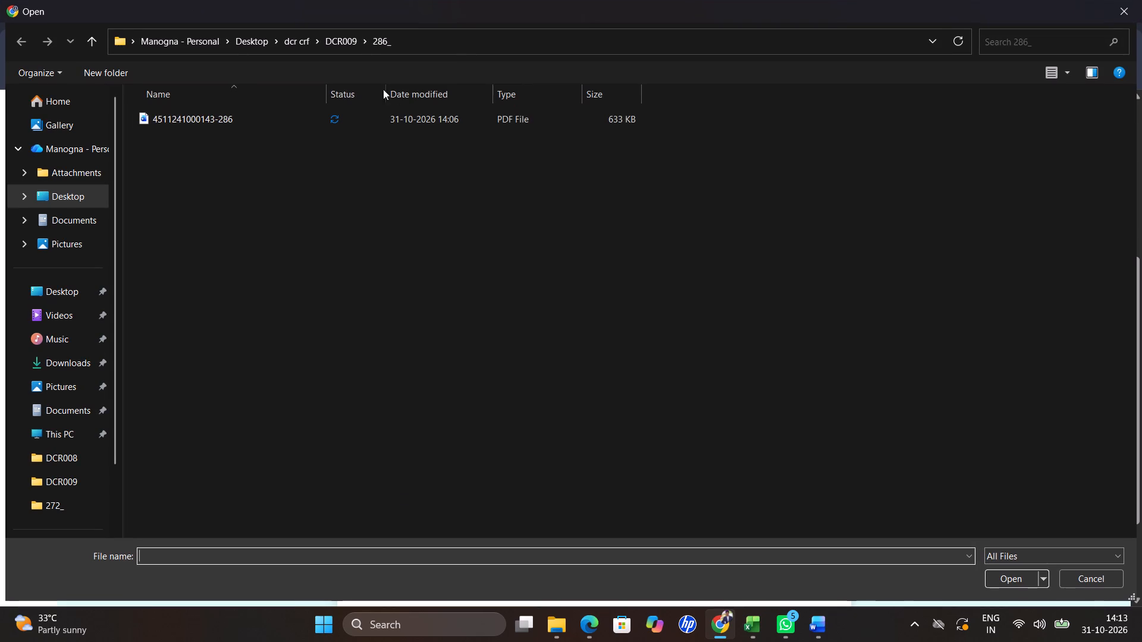
click(344, 42)
scroll(261, 417, down, 5)
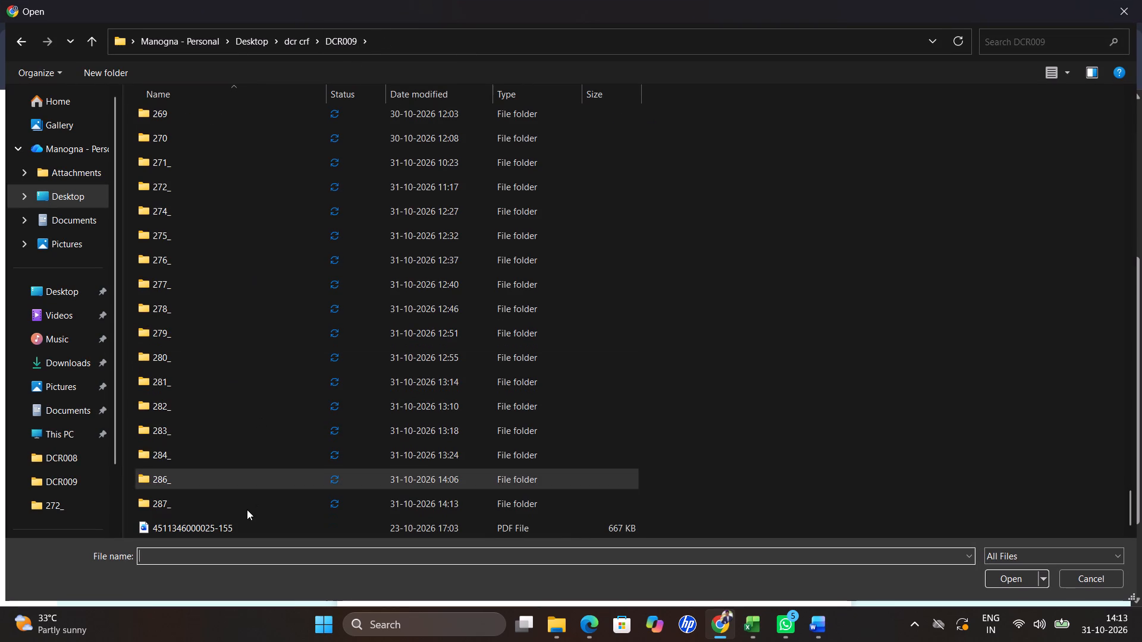
double_click(247, 502)
click(198, 124)
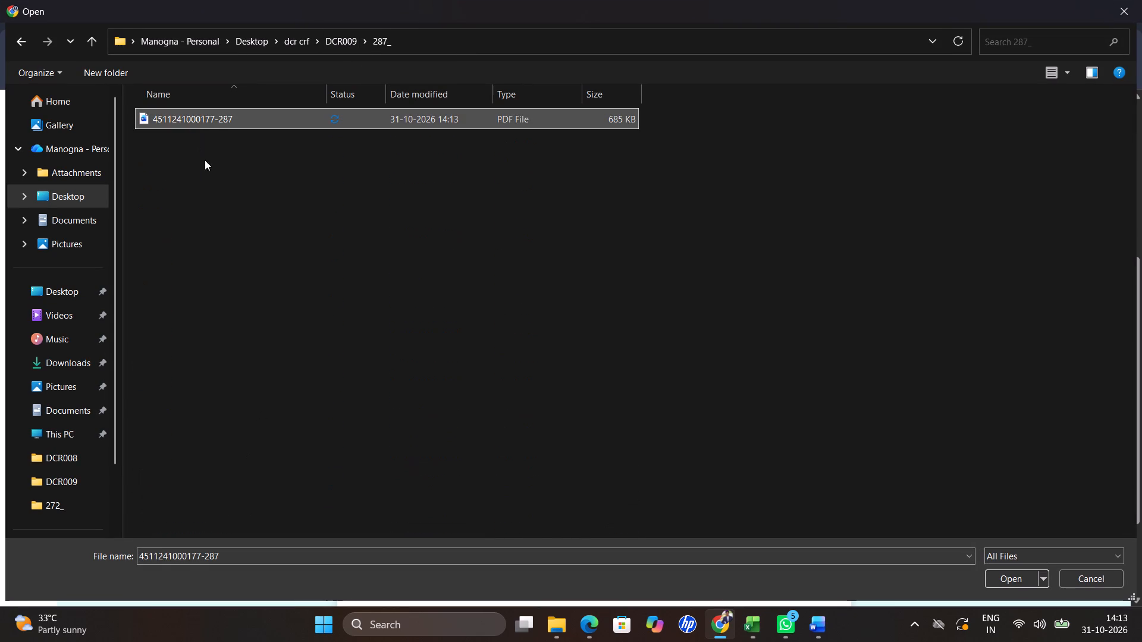
double_click(212, 118)
click(401, 573)
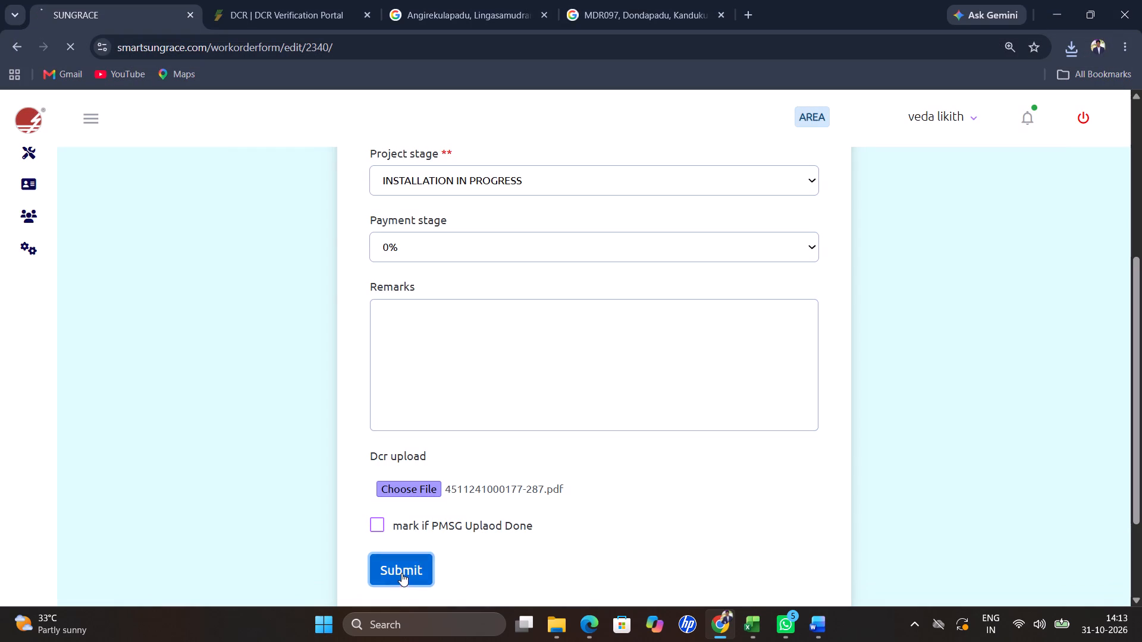
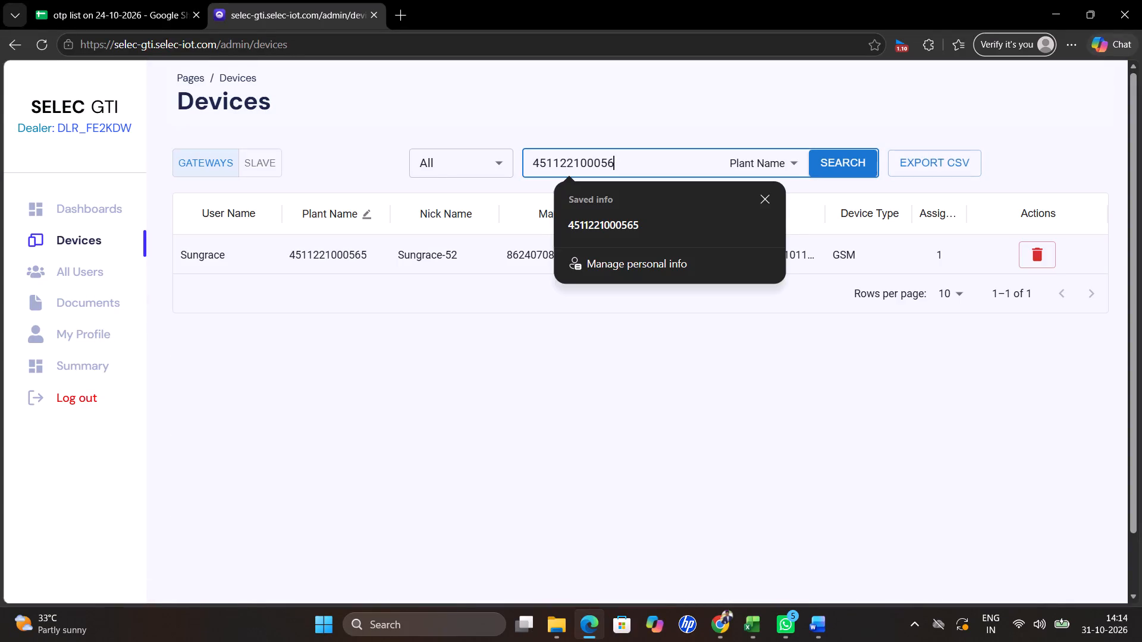
Clear the plant name search in the gateways list.
click(652, 170)
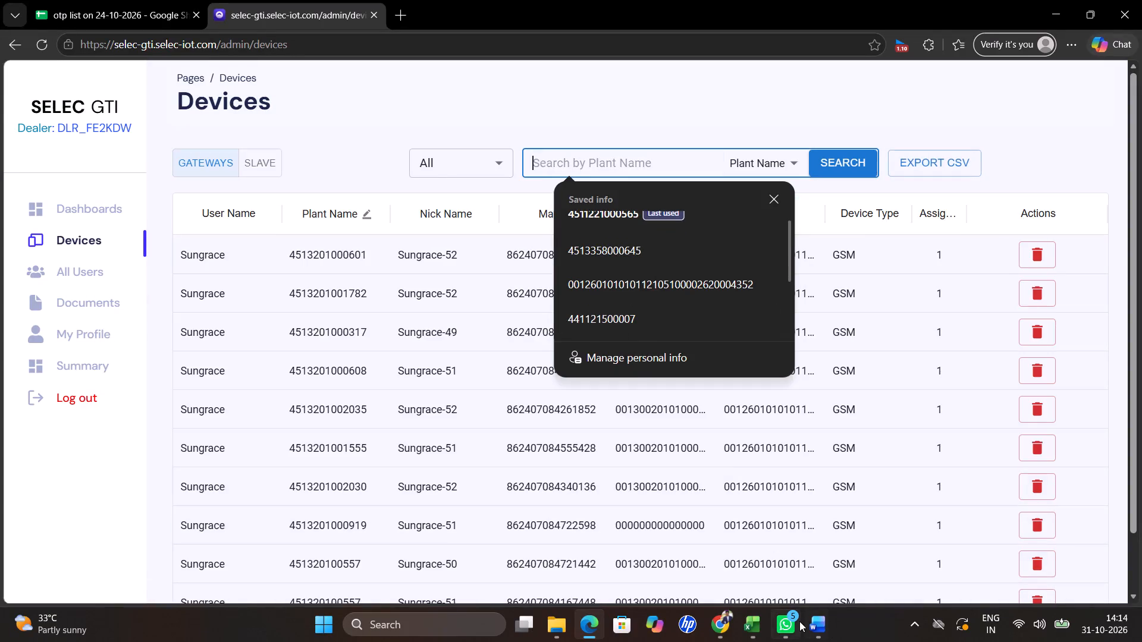
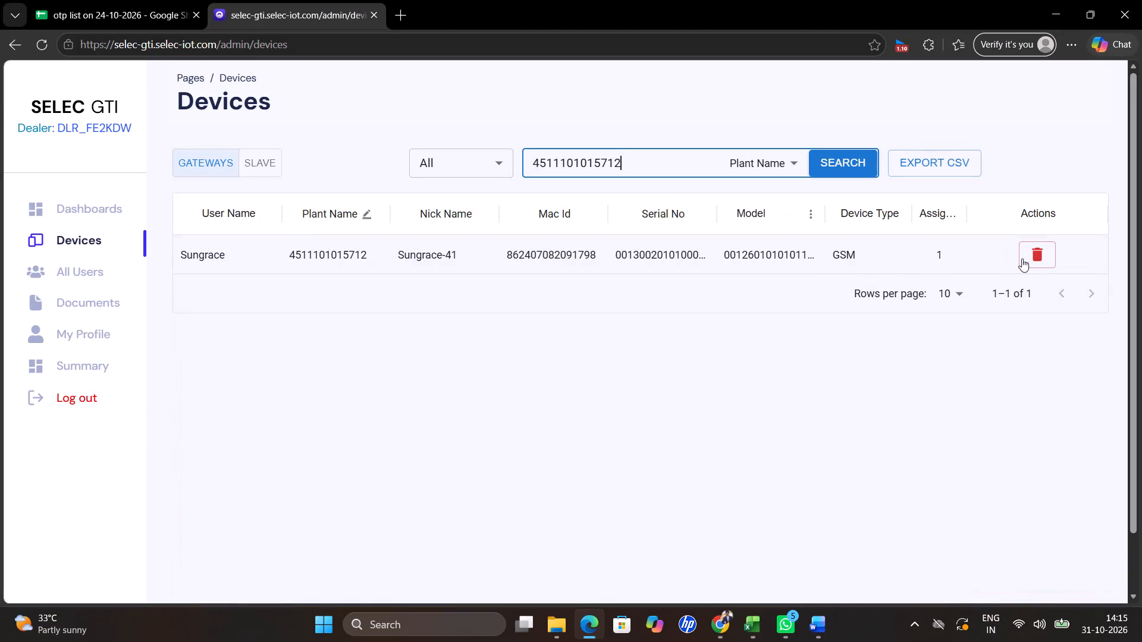
click(1037, 254)
click(495, 357)
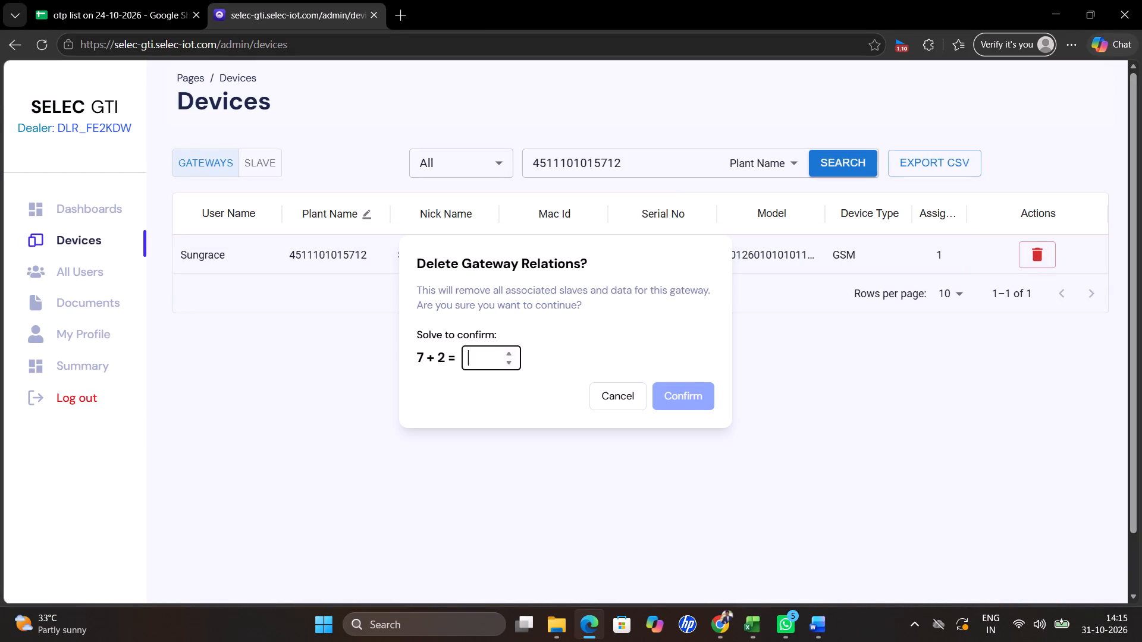
key(9)
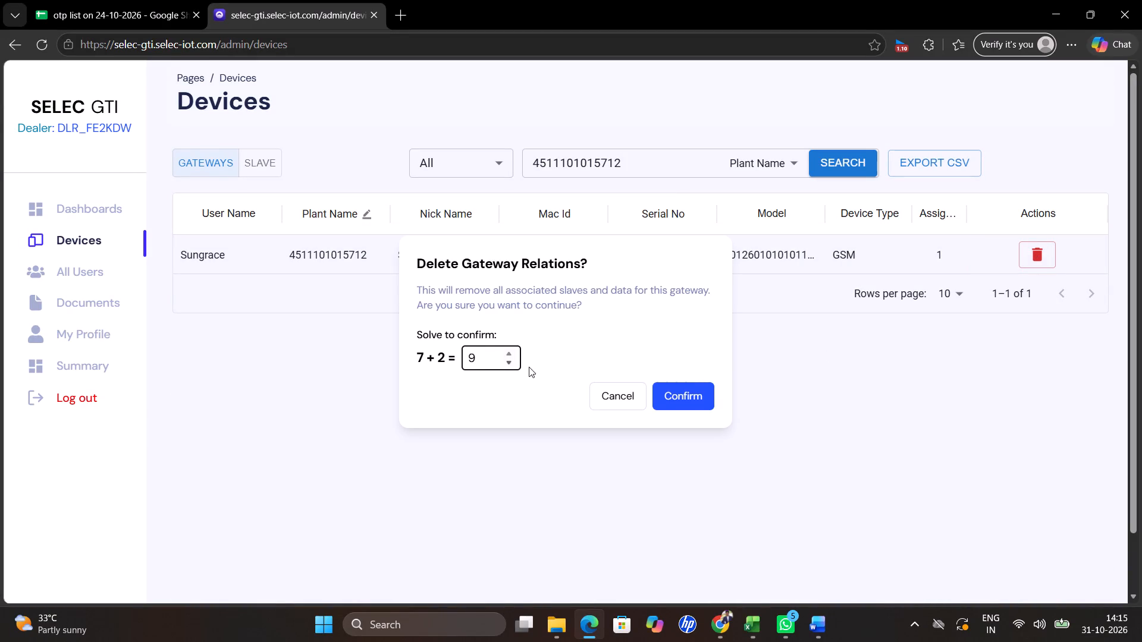
click(669, 391)
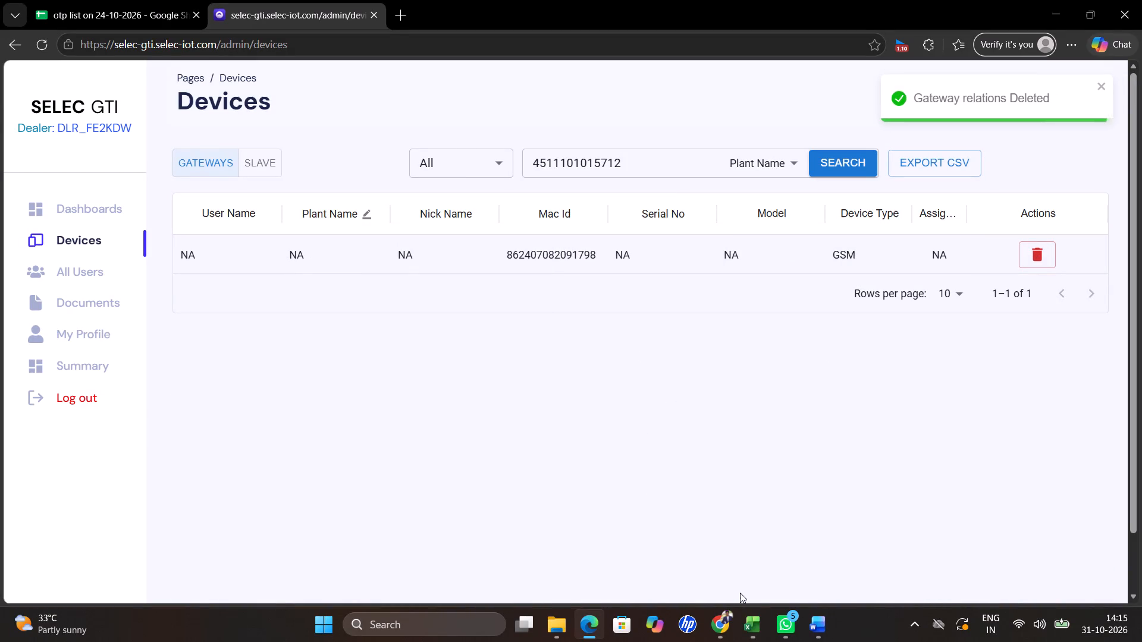
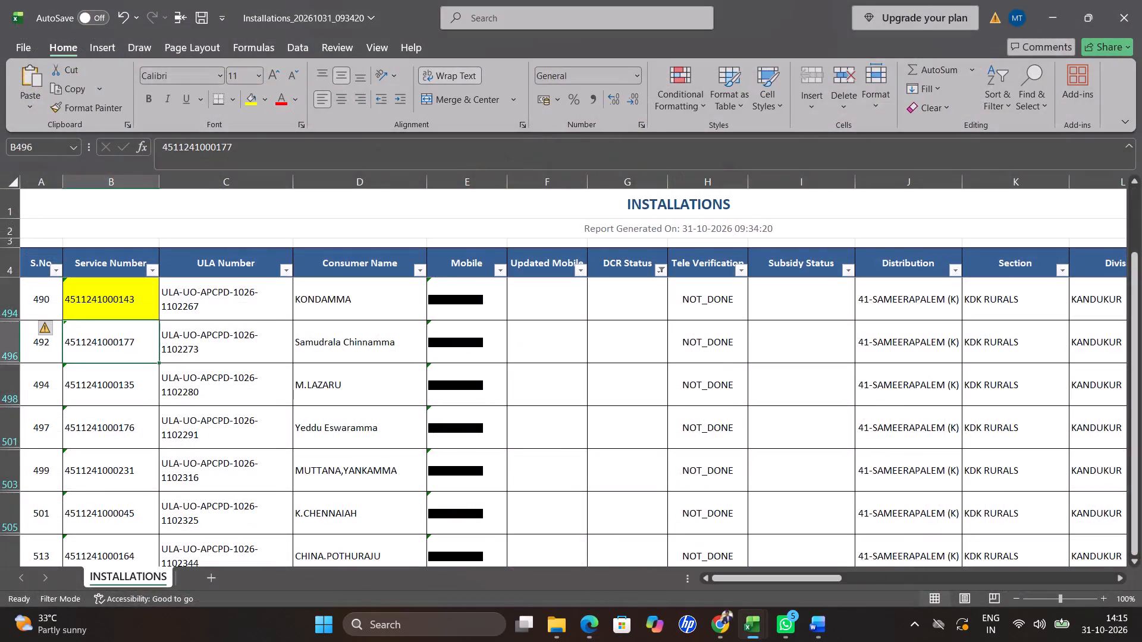
Fill the service number cell B496 in the INSTALLATIONS sheet with yellow.
click(252, 97)
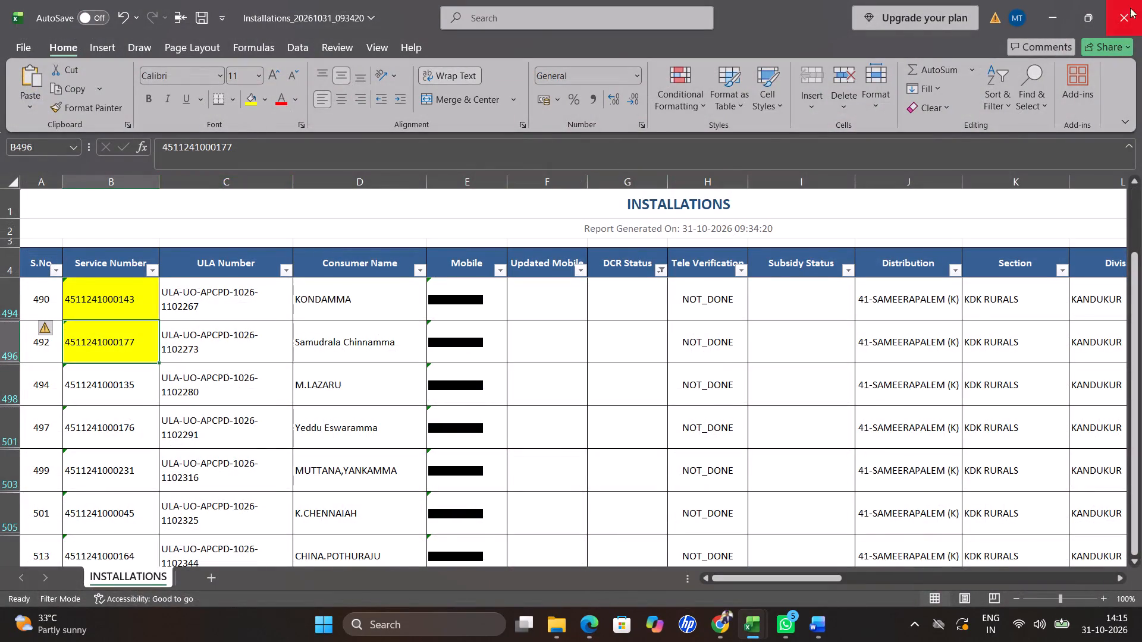
Minimise all open windows to show the desktop.
triple_click(1050, 19)
click(1050, 17)
drag(1050, 17, 1040, 38)
double_click(1043, 19)
double_click(1042, 15)
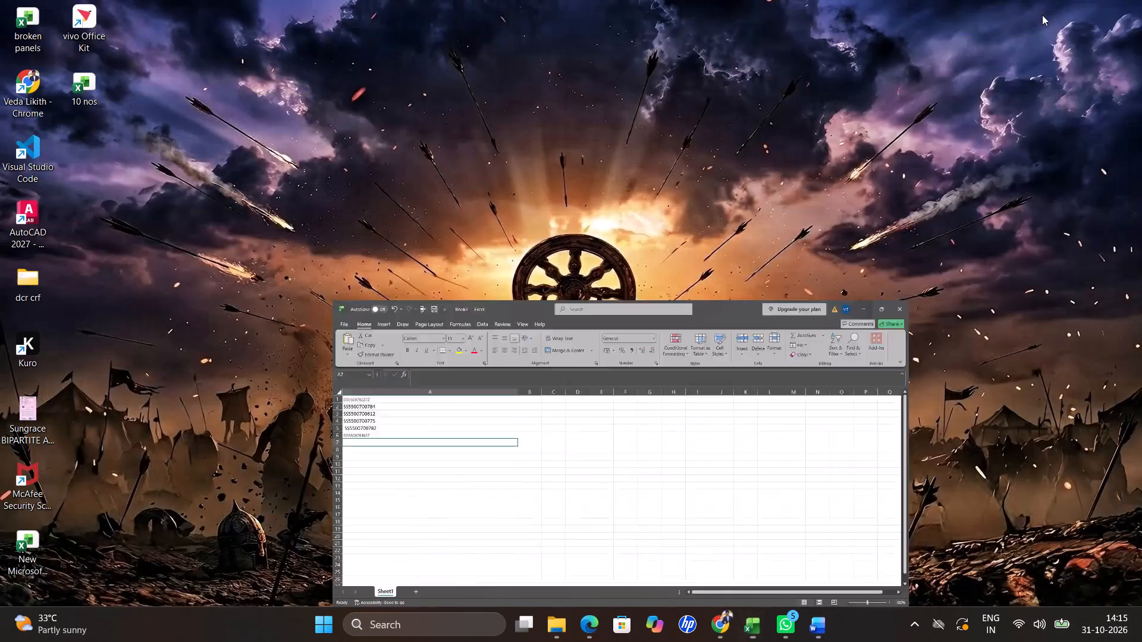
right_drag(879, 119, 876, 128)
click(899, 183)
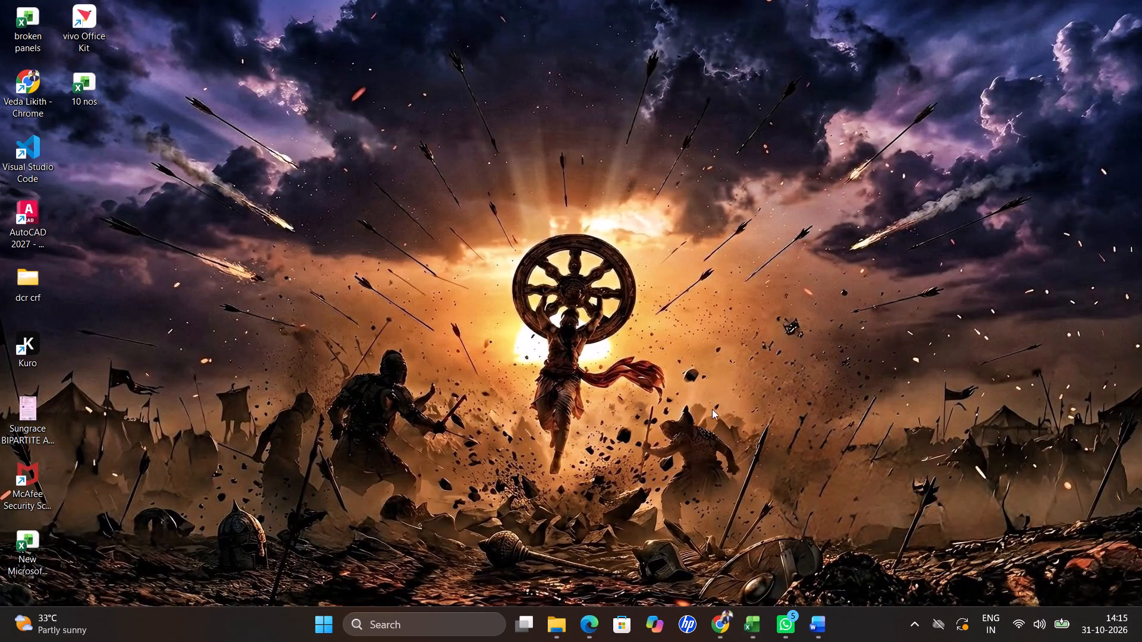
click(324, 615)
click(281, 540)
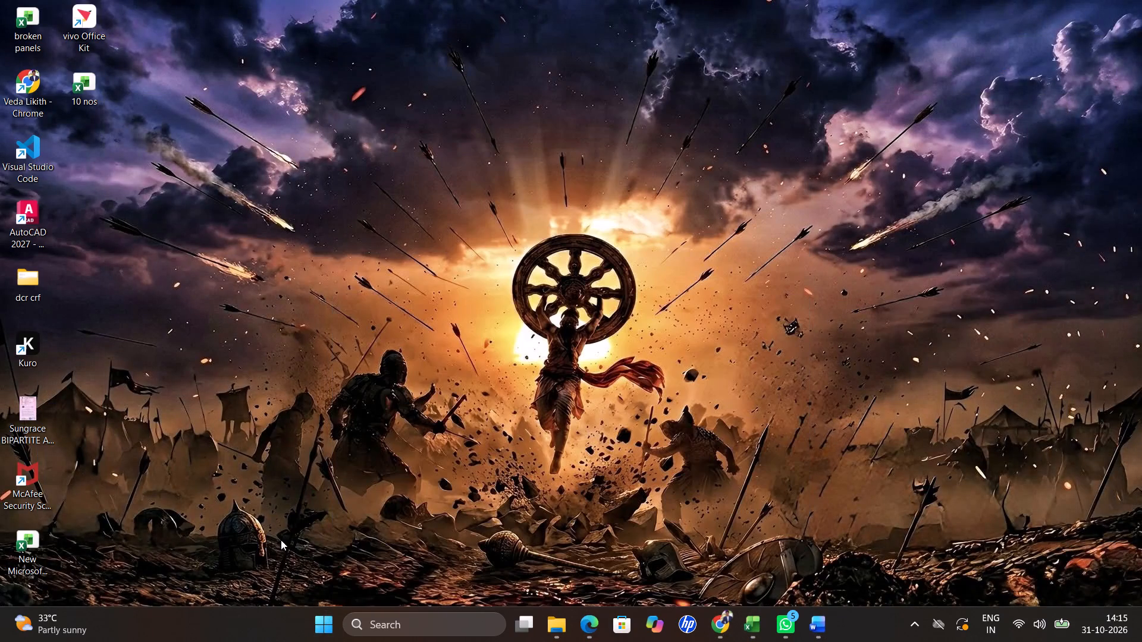